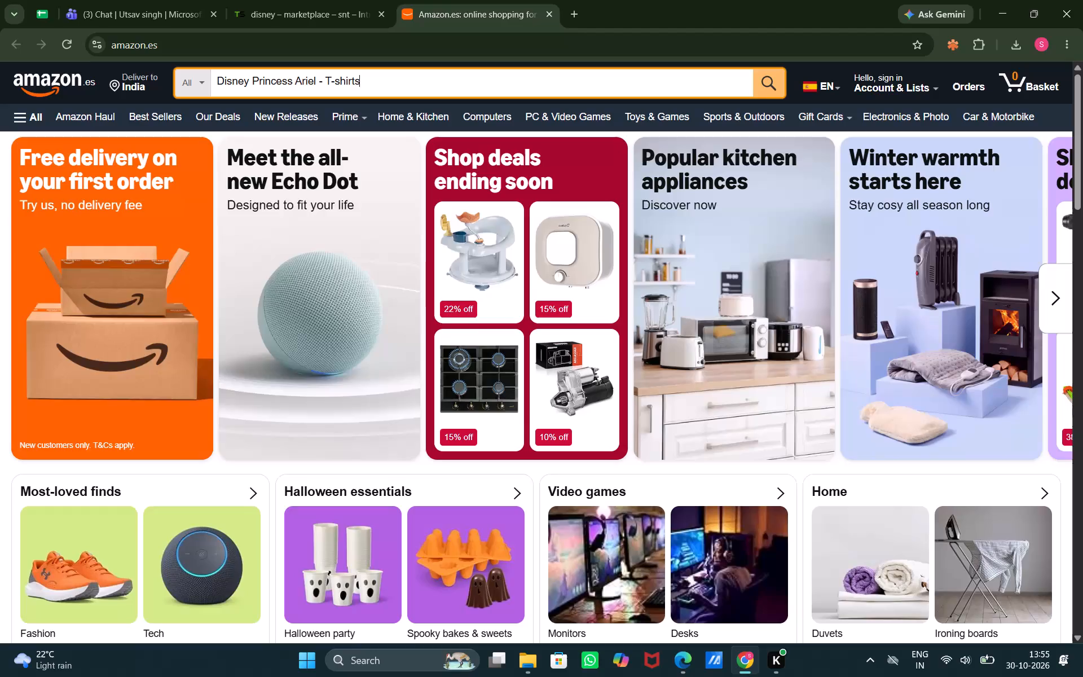
Remove both hyphens from the query and search Amazon.es for "Disney Princess Ariel T shirts".
{"action": "key", "text": "Left"}
{"action": "key", "text": "Left"}
{"action": "key", "text": "Left"}
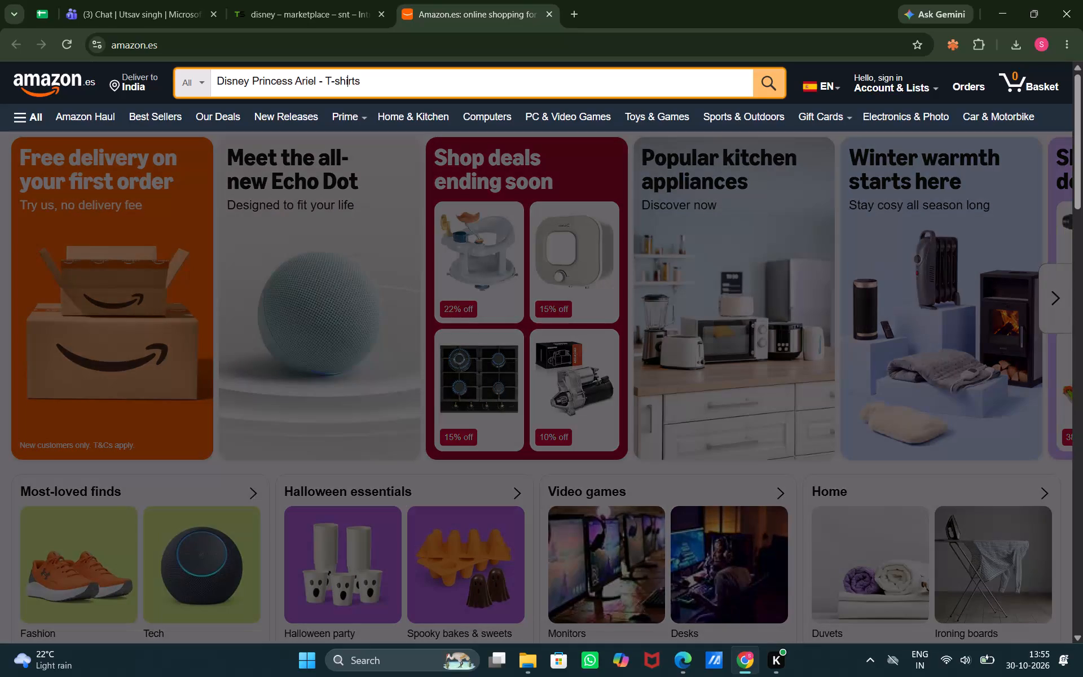
{"action": "key", "text": "Left"}
{"action": "key", "text": "Left"}
{"action": "key", "text": "Left"}
{"action": "key", "text": "BackSpace"}
{"action": "key", "text": "space"}
{"action": "key", "text": "Left"}
{"action": "key", "text": "Left"}
{"action": "key", "text": "Left"}
{"action": "key", "text": "BackSpace"}
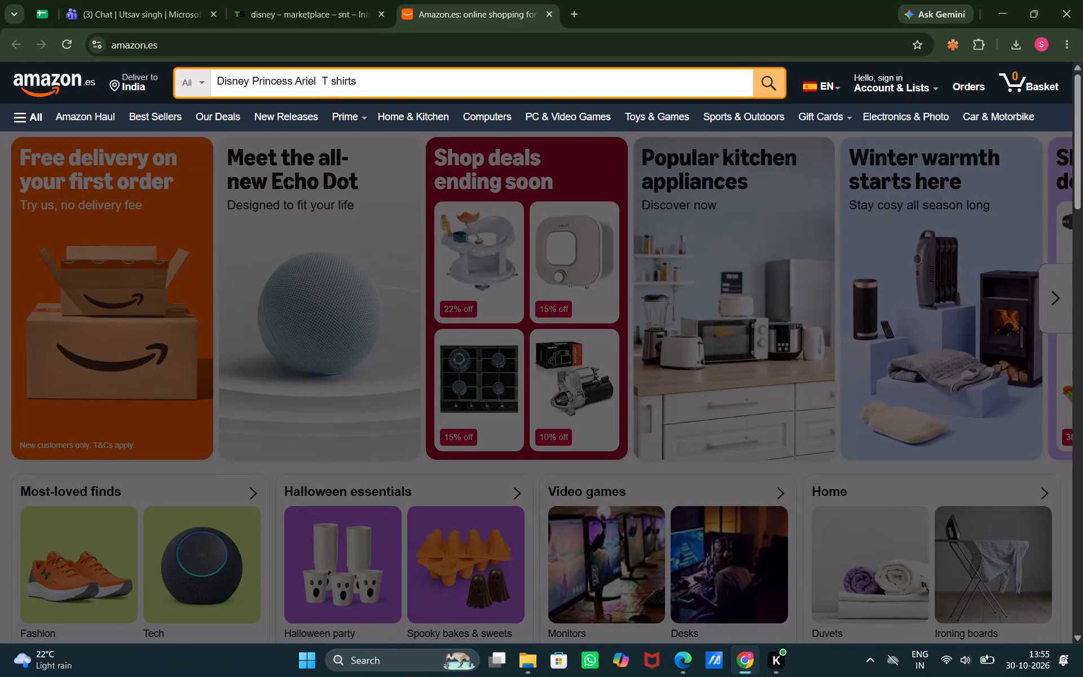
{"action": "key", "text": "BackSpace"}
{"action": "key", "text": "Return"}
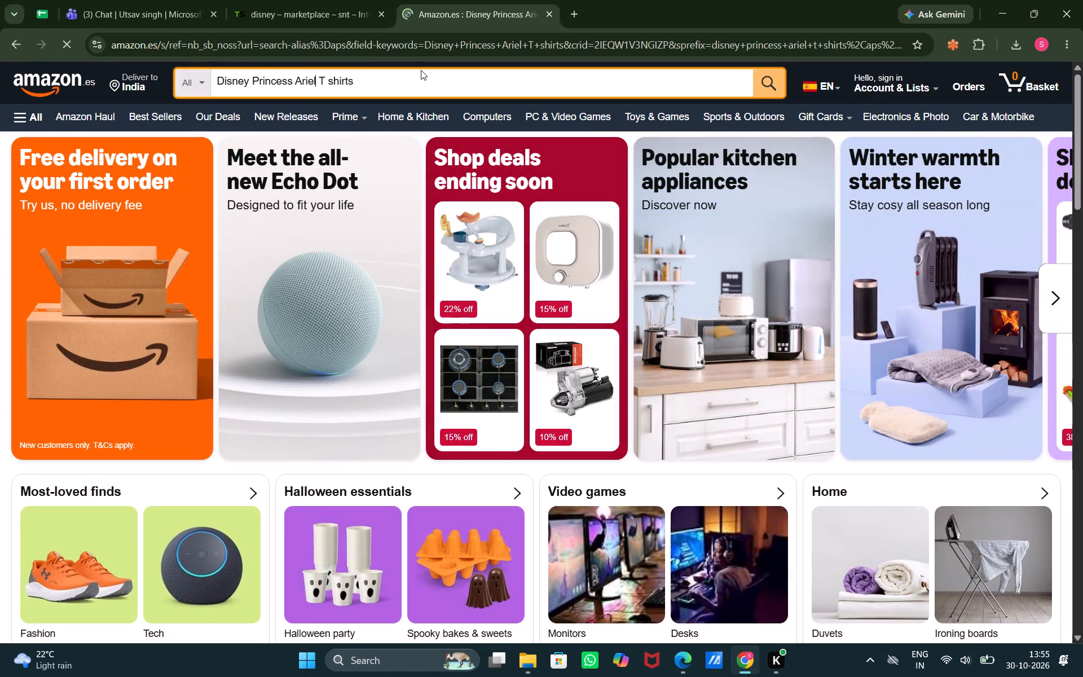
{"action": "scroll", "coordinate": [573, 190], "scroll_direction": "down", "scroll_amount": 2}
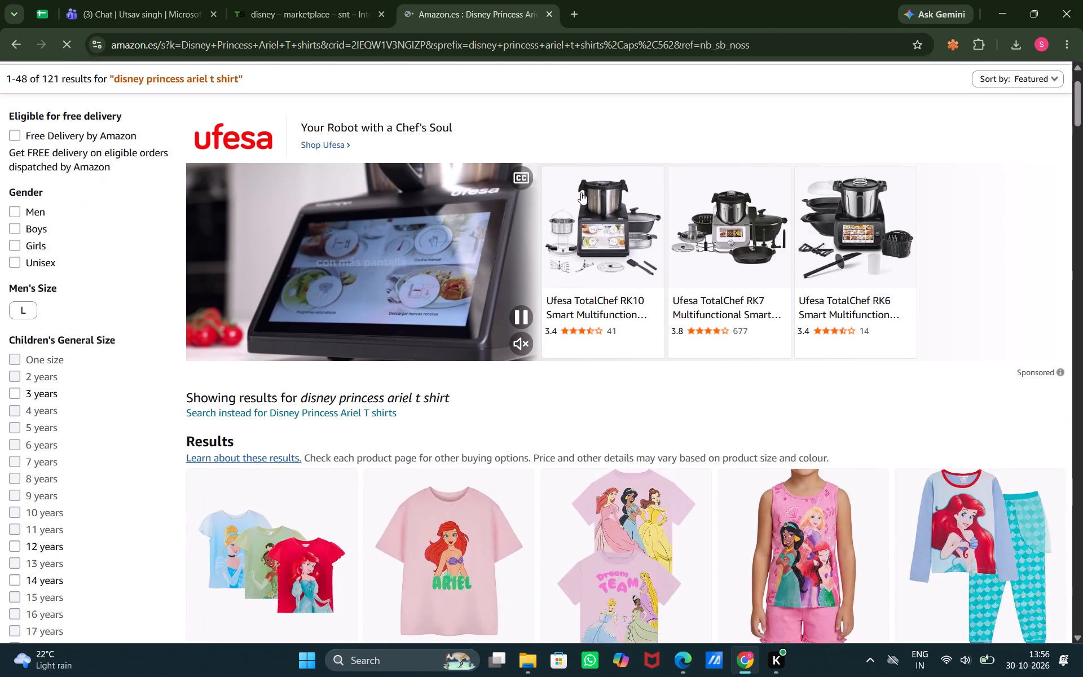
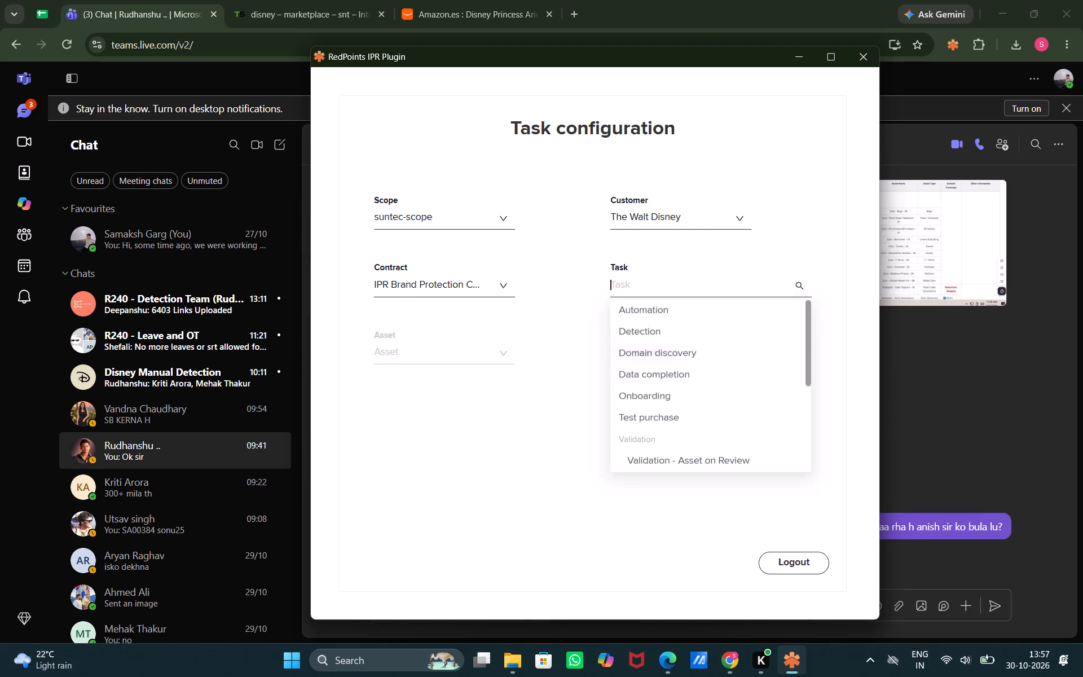
Set the task to Detection for The Walt Disney contract in the task configuration.
{"action": "left_click", "coordinate": [659, 345]}
{"action": "left_click", "coordinate": [697, 286]}
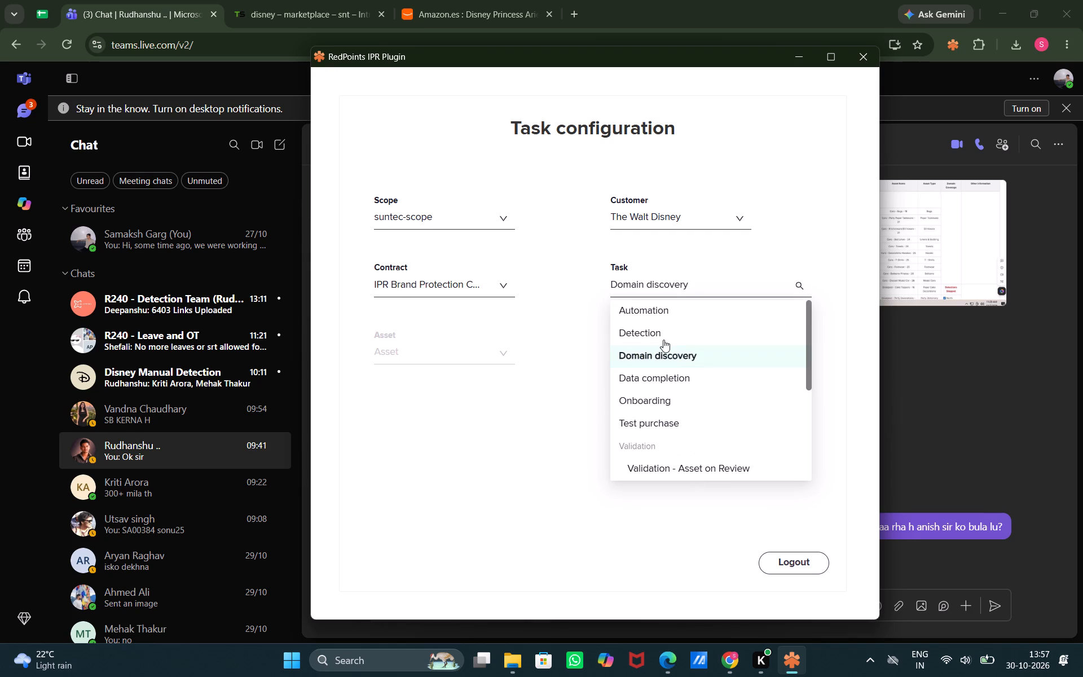
{"action": "left_click", "coordinate": [664, 333]}
{"action": "left_click", "coordinate": [433, 353]}
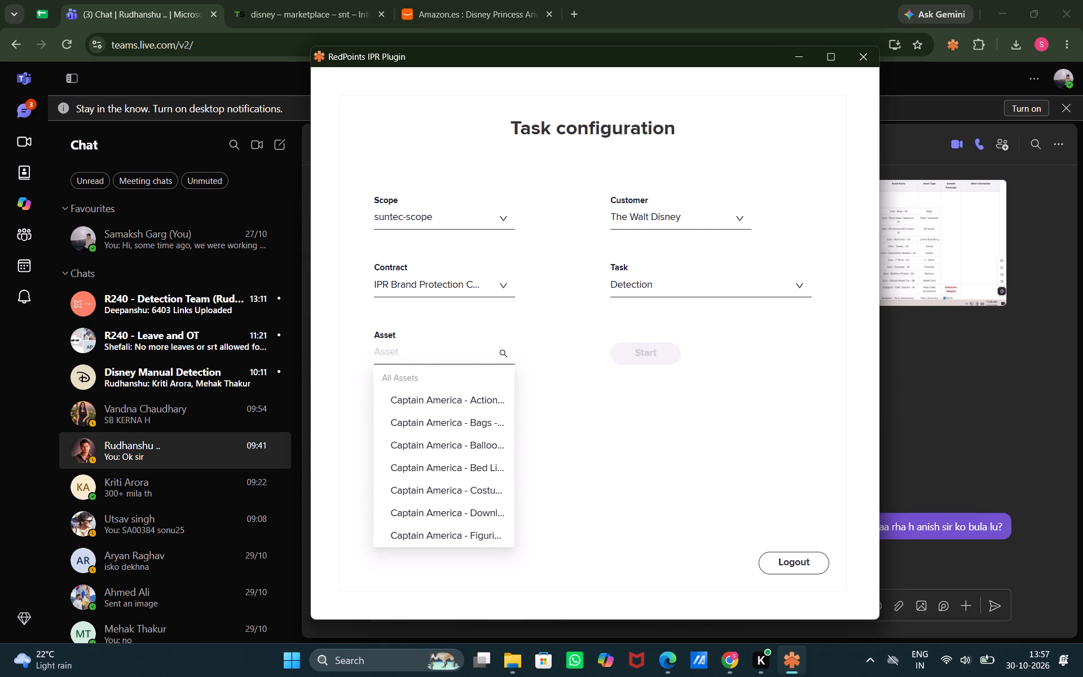
{"action": "type", "text": "dis"}
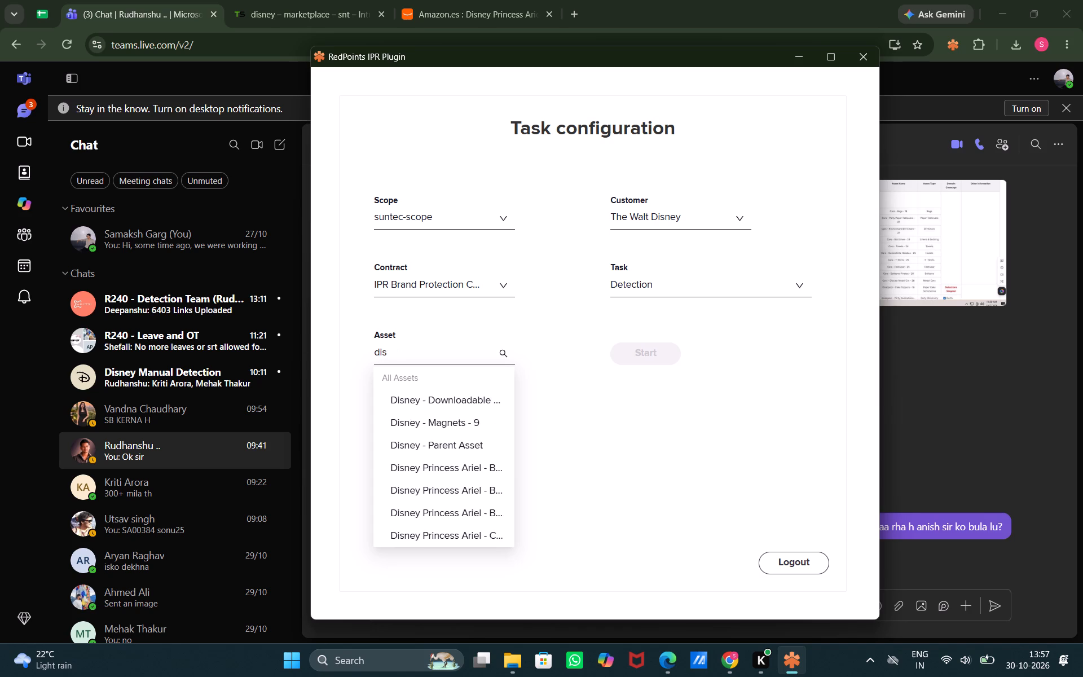
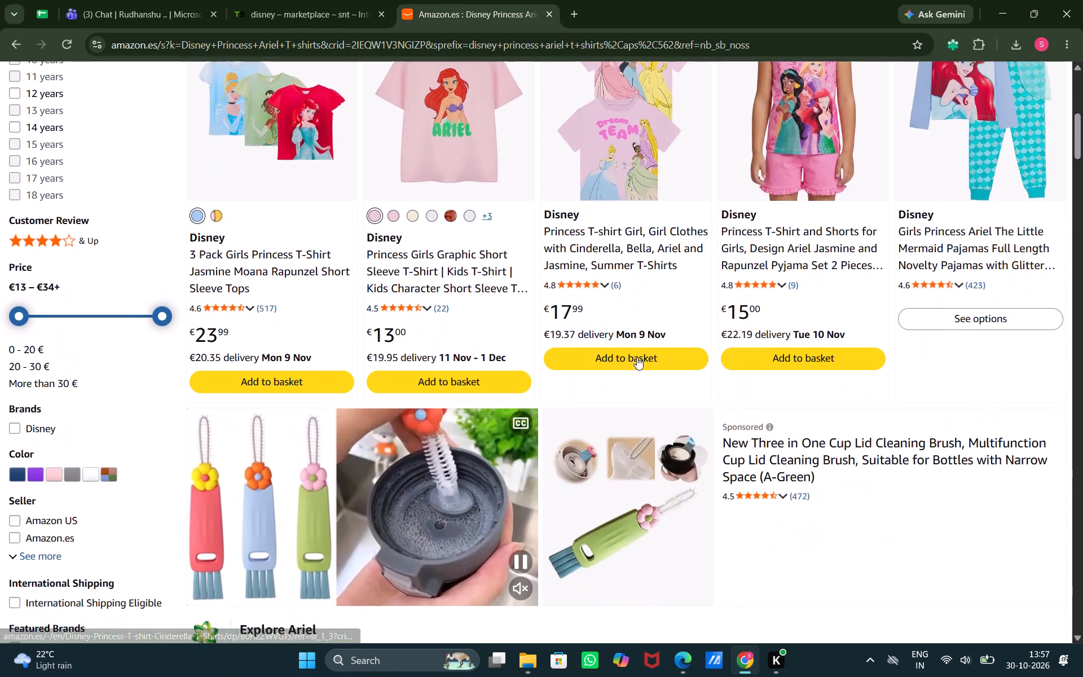
{"action": "scroll", "coordinate": [636, 346], "scroll_direction": "down", "scroll_amount": 9}
{"action": "scroll", "coordinate": [629, 340], "scroll_direction": "up", "scroll_amount": 7}
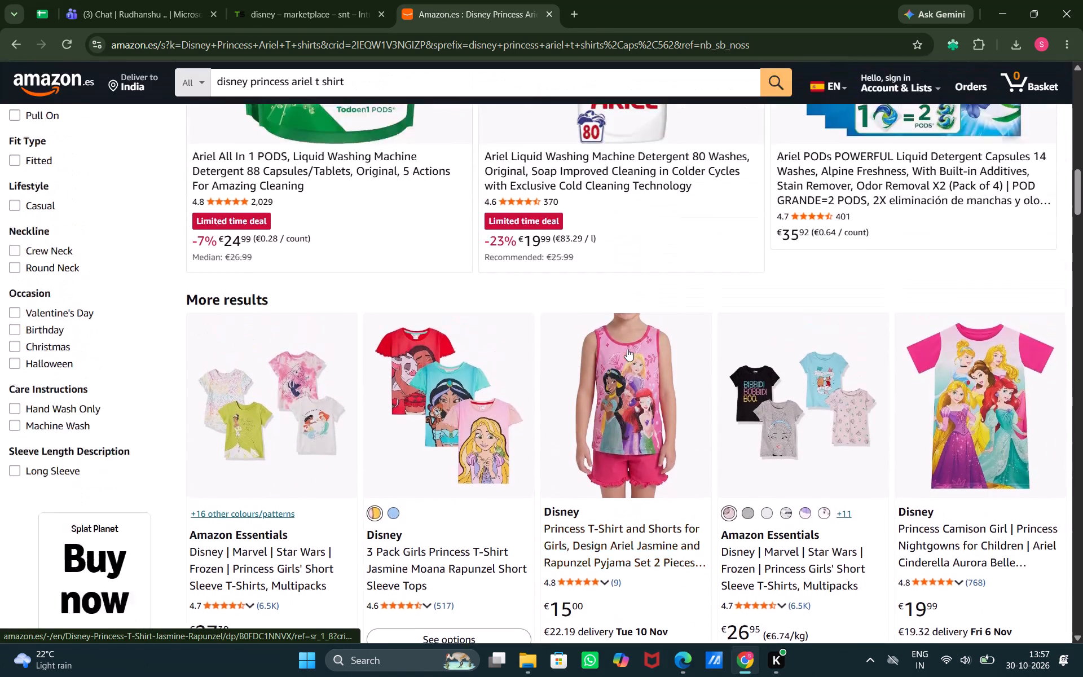
{"action": "scroll", "coordinate": [627, 349], "scroll_direction": "up", "scroll_amount": 17}
{"action": "scroll", "coordinate": [624, 335], "scroll_direction": "down", "scroll_amount": 20}
{"action": "scroll", "coordinate": [624, 335], "scroll_direction": "down", "scroll_amount": 19}
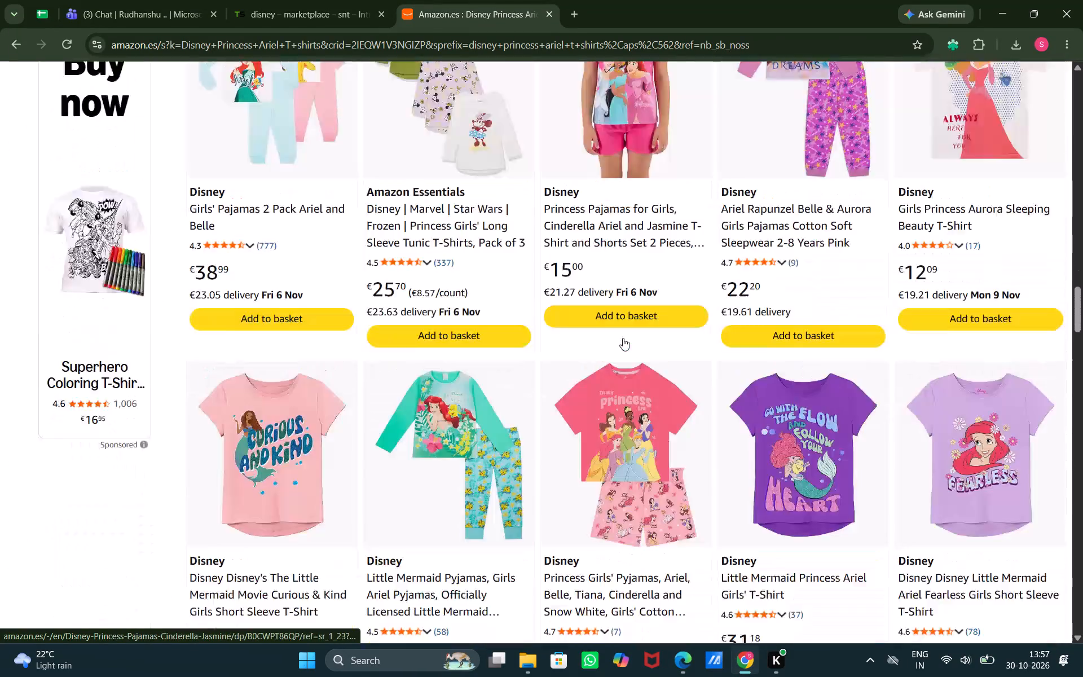
{"action": "scroll", "coordinate": [623, 338], "scroll_direction": "down", "scroll_amount": 20}
{"action": "scroll", "coordinate": [623, 338], "scroll_direction": "down", "scroll_amount": 18}
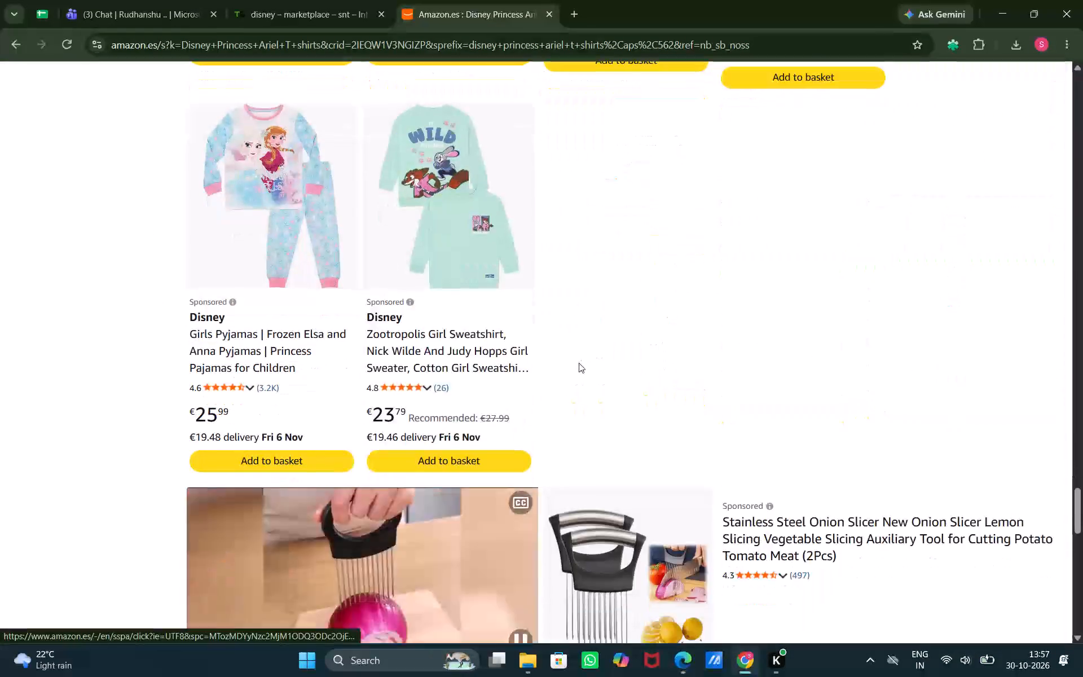
{"action": "scroll", "coordinate": [579, 363], "scroll_direction": "down", "scroll_amount": 7}
{"action": "scroll", "coordinate": [584, 352], "scroll_direction": "up", "scroll_amount": 20}
{"action": "scroll", "coordinate": [584, 352], "scroll_direction": "up", "scroll_amount": 13}
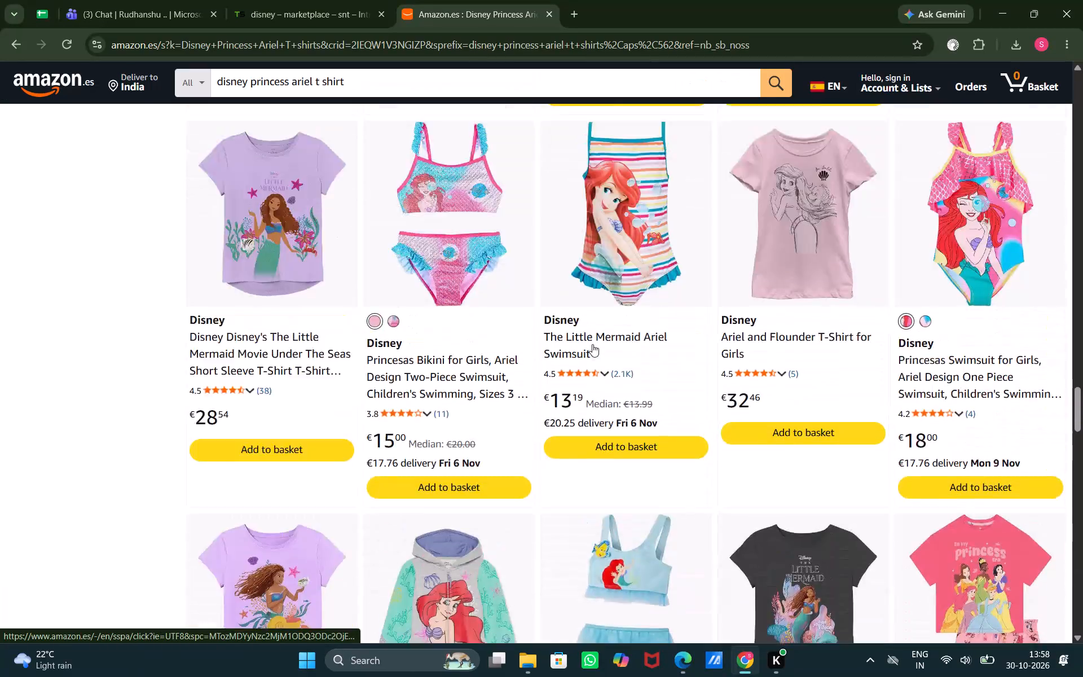
{"action": "scroll", "coordinate": [592, 344], "scroll_direction": "up", "scroll_amount": 20}
{"action": "scroll", "coordinate": [592, 344], "scroll_direction": "up", "scroll_amount": 20}
{"action": "scroll", "coordinate": [592, 344], "scroll_direction": "up", "scroll_amount": 8}
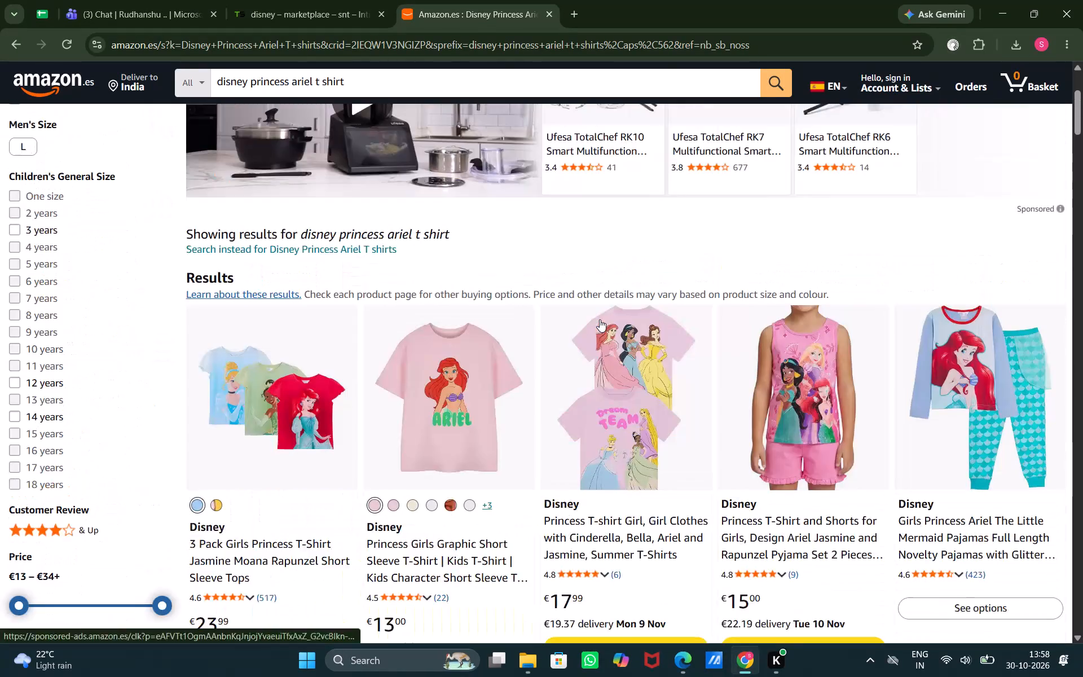
{"action": "scroll", "coordinate": [600, 319], "scroll_direction": "down", "scroll_amount": 2}
{"action": "scroll", "coordinate": [600, 319], "scroll_direction": "up", "scroll_amount": 10}
{"action": "scroll", "coordinate": [599, 321], "scroll_direction": "down", "scroll_amount": 4}
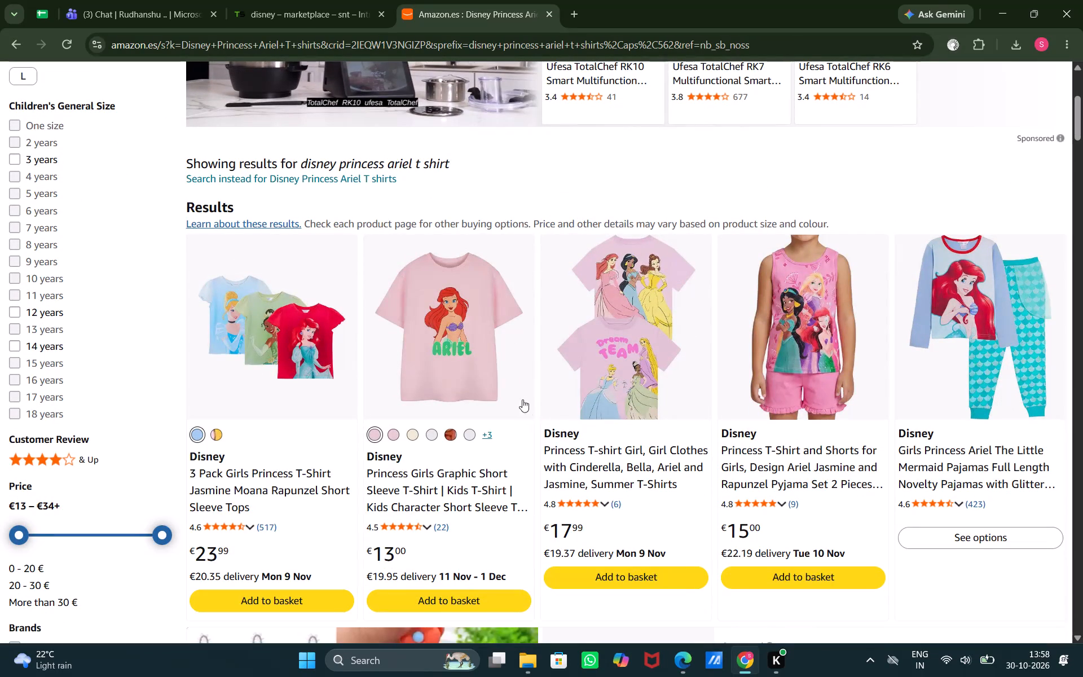
Copy the link address of the sponsored, unhighlighted Disney Princess T-shirt listing with Cinderella, Bella, Ariel and Jasmine.
{"action": "scroll", "coordinate": [696, 321], "scroll_direction": "down", "scroll_amount": 3}
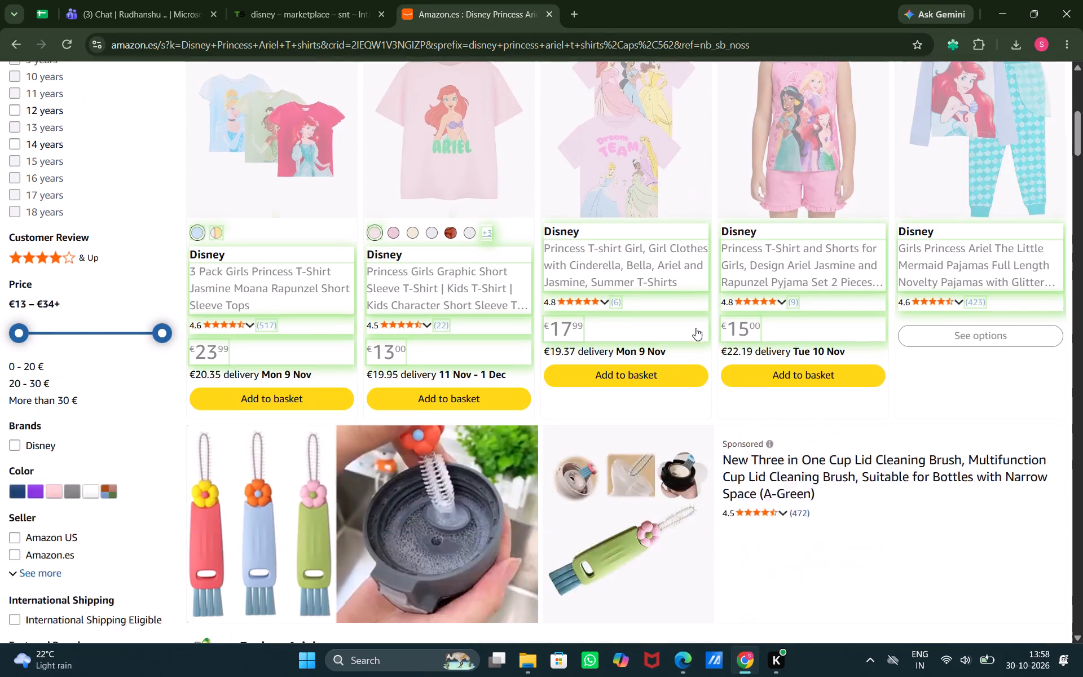
{"action": "scroll", "coordinate": [695, 328], "scroll_direction": "down", "scroll_amount": 12}
{"action": "scroll", "coordinate": [856, 288], "scroll_direction": "down", "scroll_amount": 6}
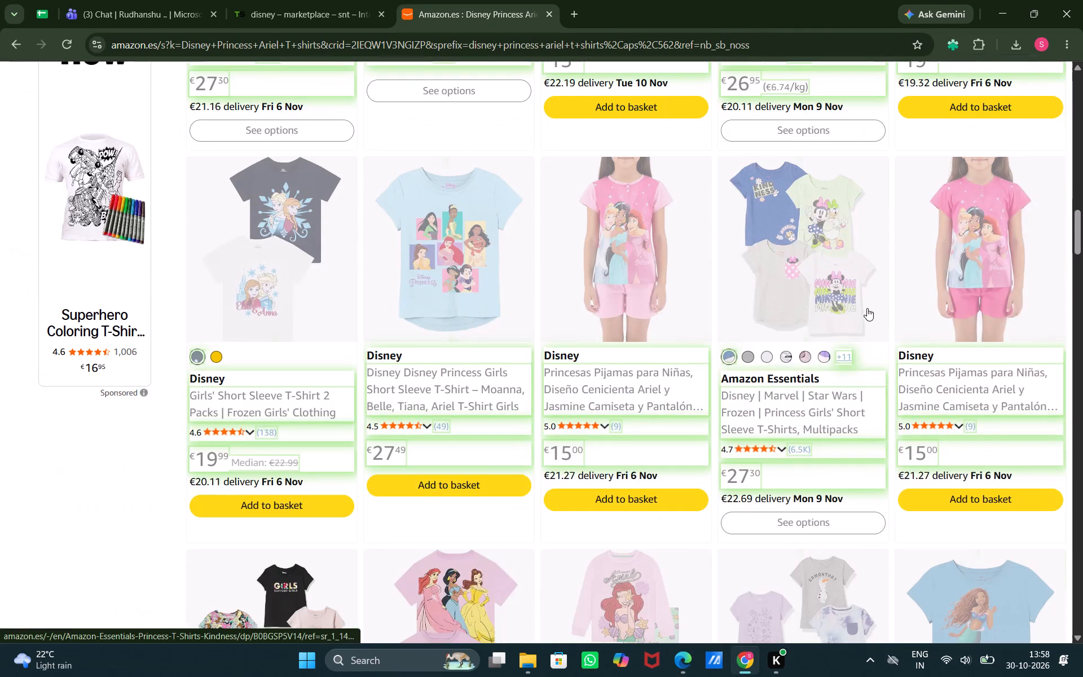
{"action": "scroll", "coordinate": [968, 304], "scroll_direction": "down", "scroll_amount": 5}
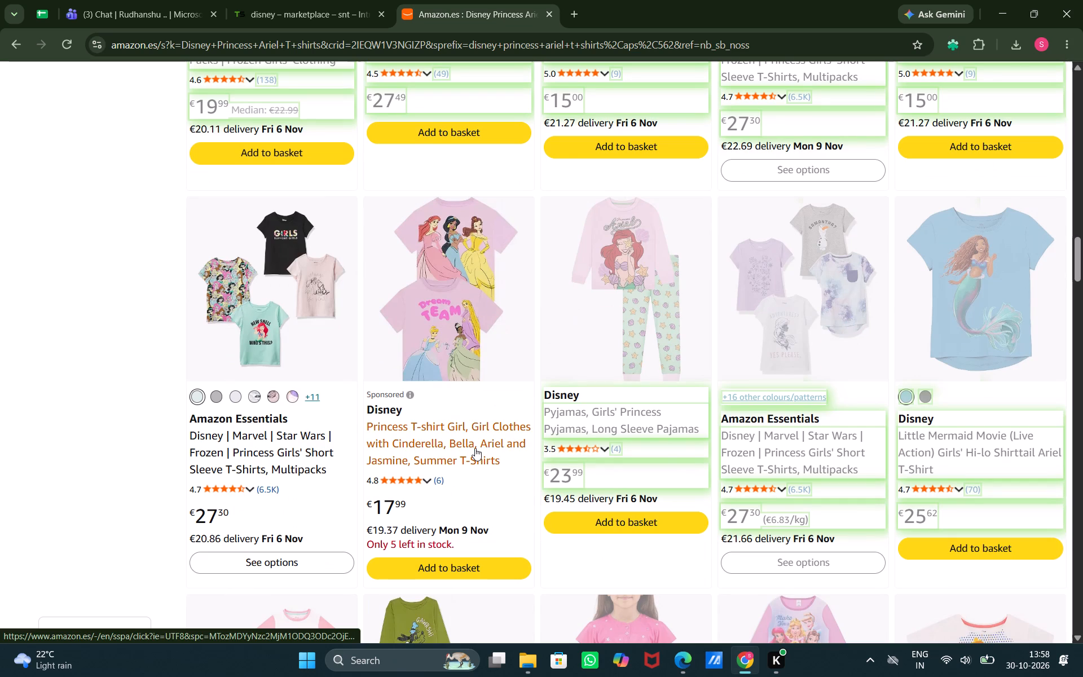
{"action": "right_click", "coordinate": [475, 448]}
{"action": "left_click", "coordinate": [539, 361]}
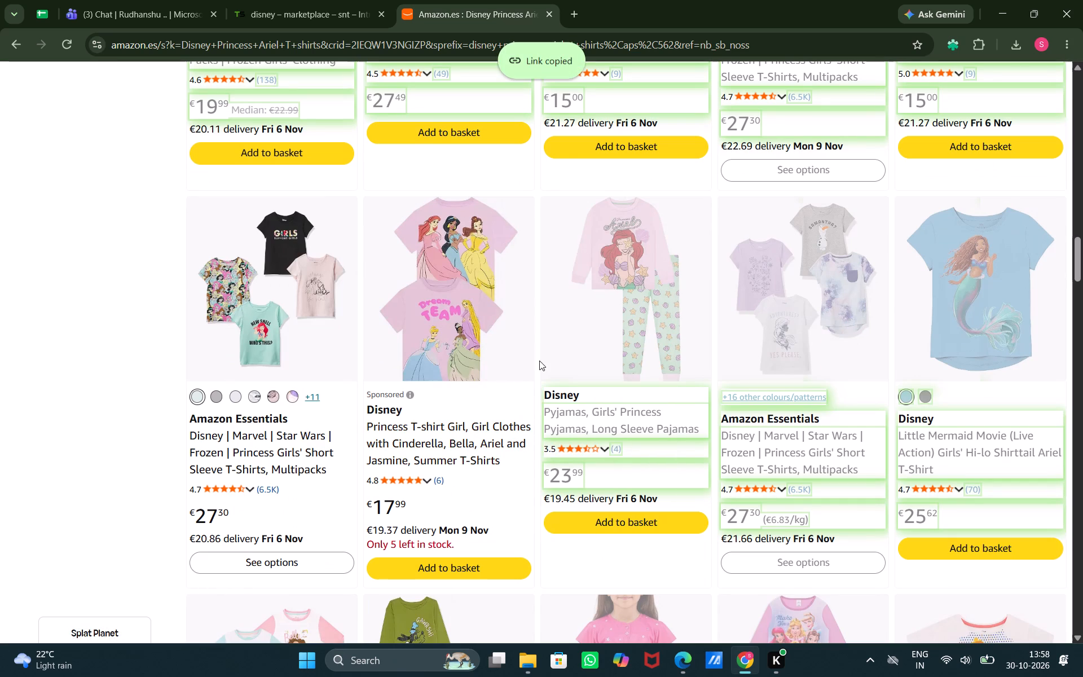
Separate the Amazon.es results tab into its own maximized browser window.
{"action": "left_click_drag", "start_coordinate": [487, 10], "coordinate": [494, 65]}
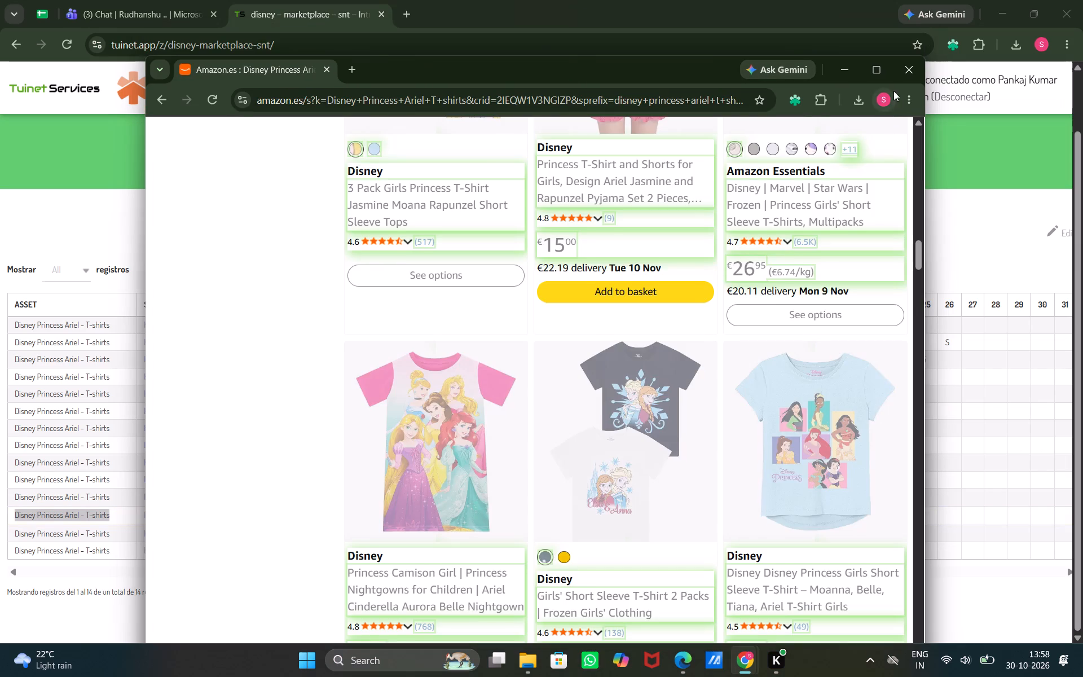
{"action": "left_click", "coordinate": [874, 72]}
Switch to the tracking spreadsheet and paste the copied listing link into cell C20116 of The Walt Disney sheet.
{"action": "key", "text": "alt+Tab"}
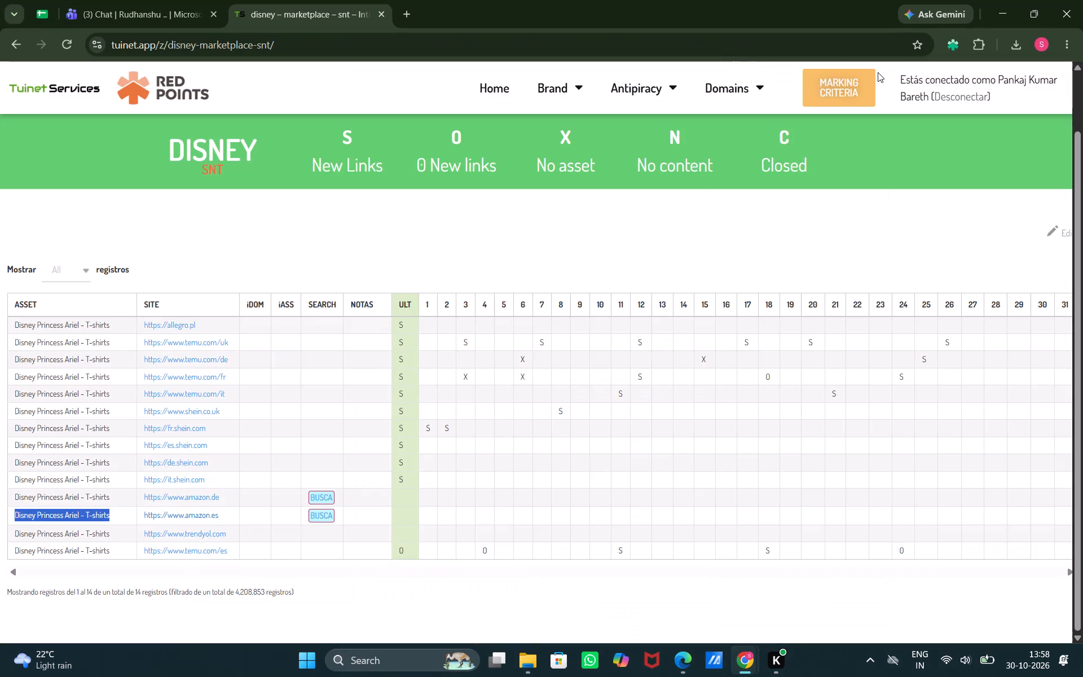
{"action": "key", "text": "ctrl+Tab"}
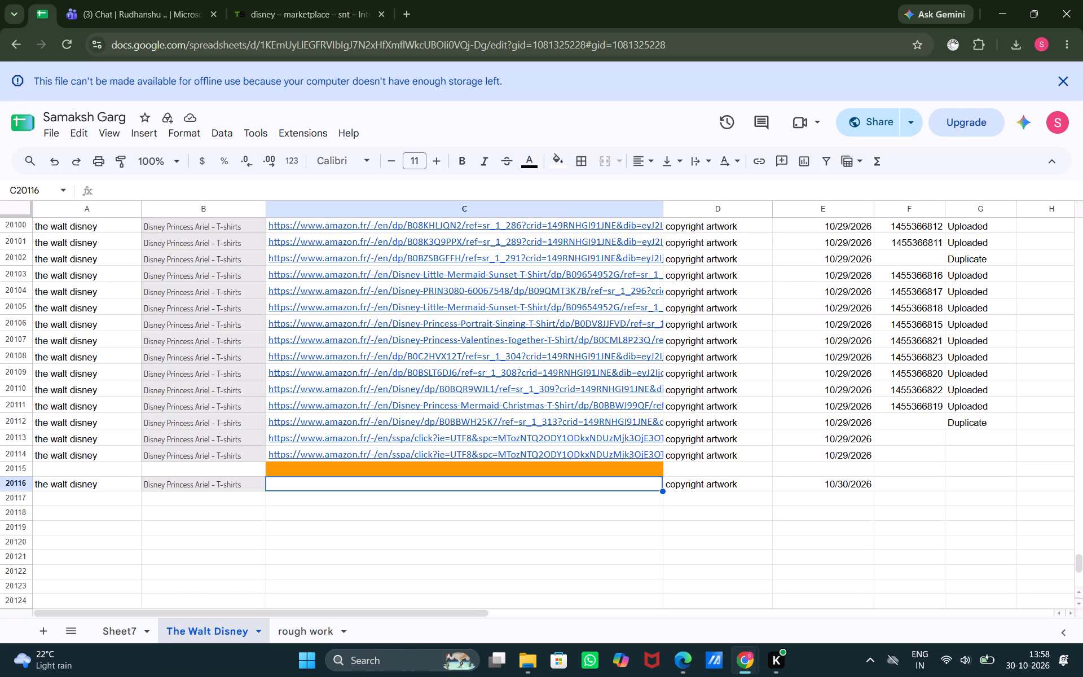
{"action": "key", "text": "ctrl+v"}
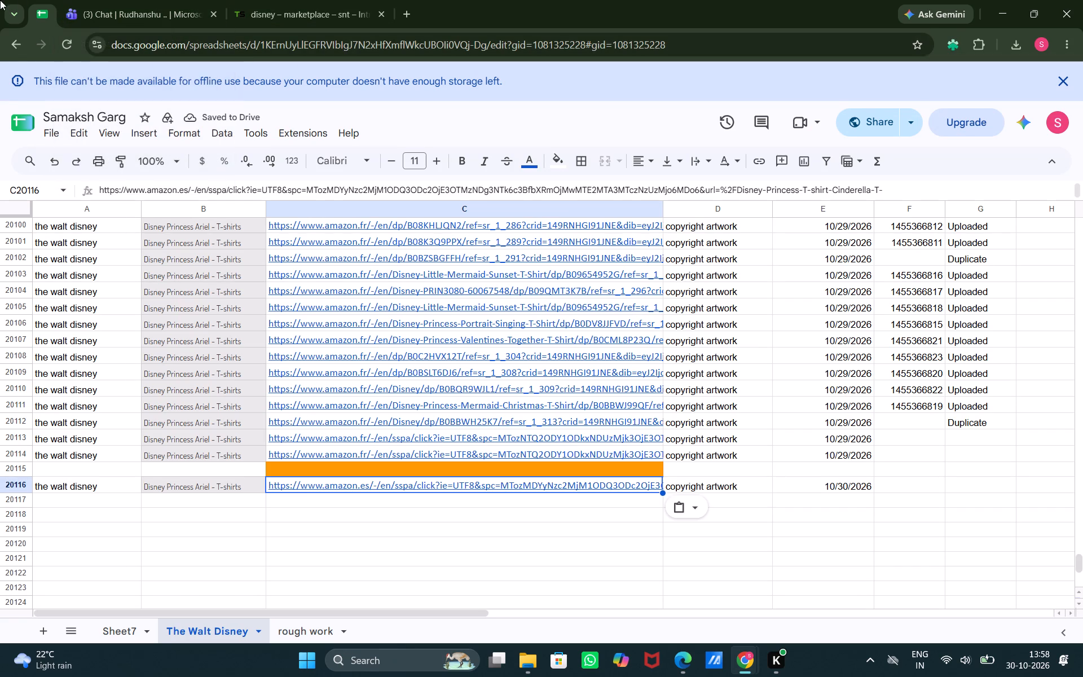
{"action": "key", "text": "Return"}
{"action": "key", "text": "Return"}
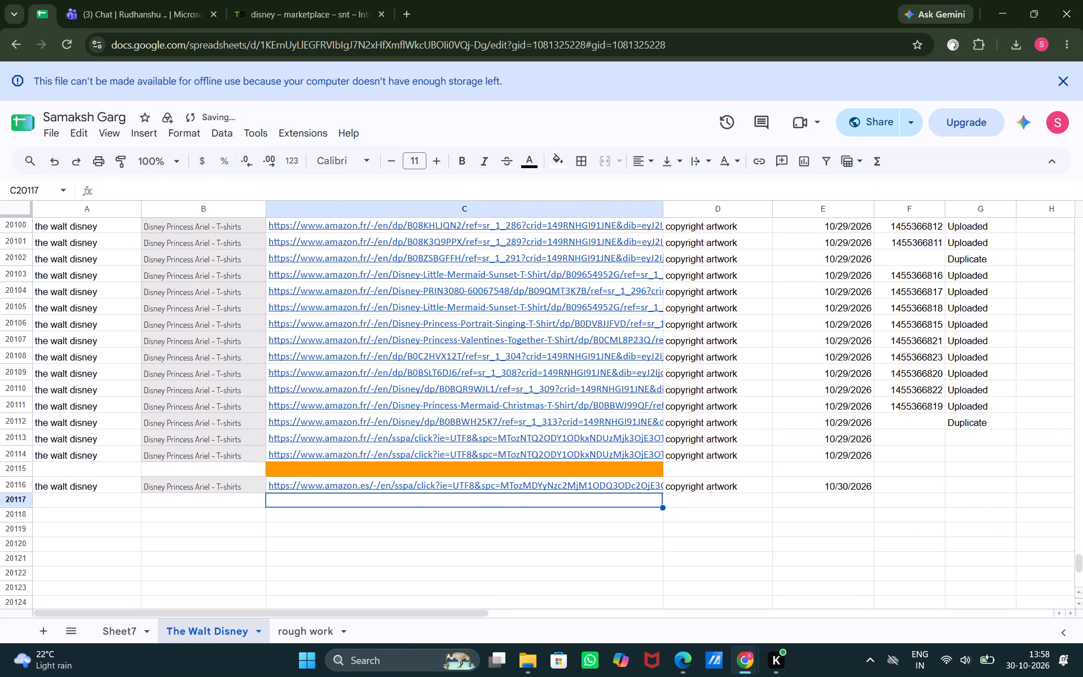
Copy the link of the unhighlighted Amazon Essentials Princess short-sleeve T-shirt multipack from Amazon.es into cell C20117.
{"action": "key", "text": "alt+Tab"}
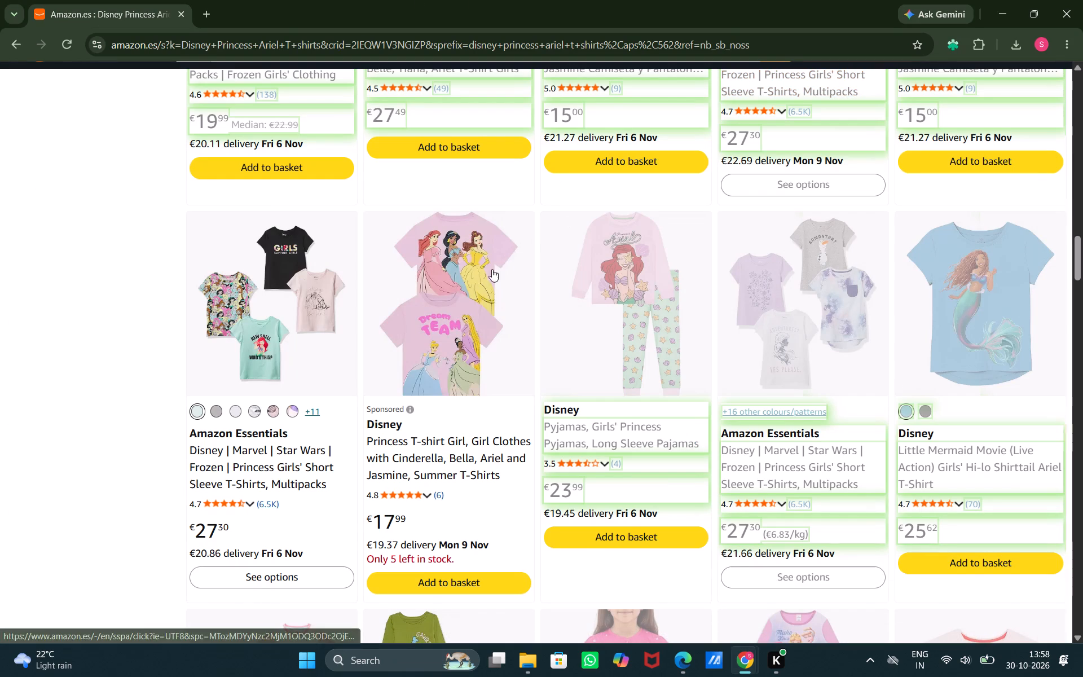
{"action": "right_click", "coordinate": [274, 456]}
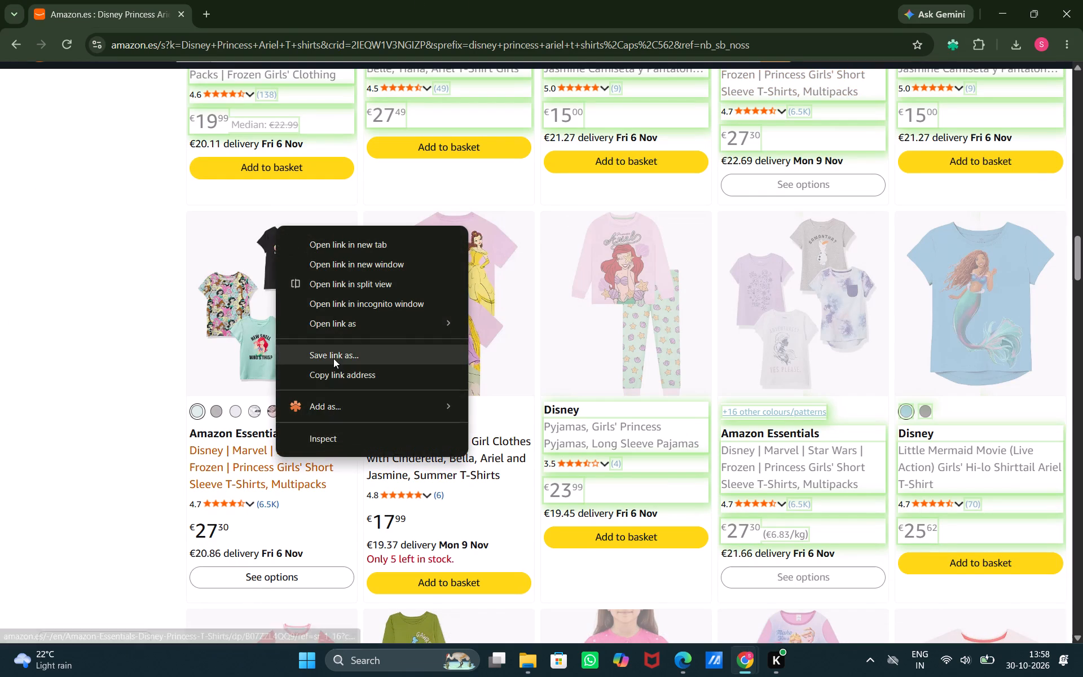
{"action": "left_click", "coordinate": [328, 384]}
{"action": "key", "text": "alt+Tab"}
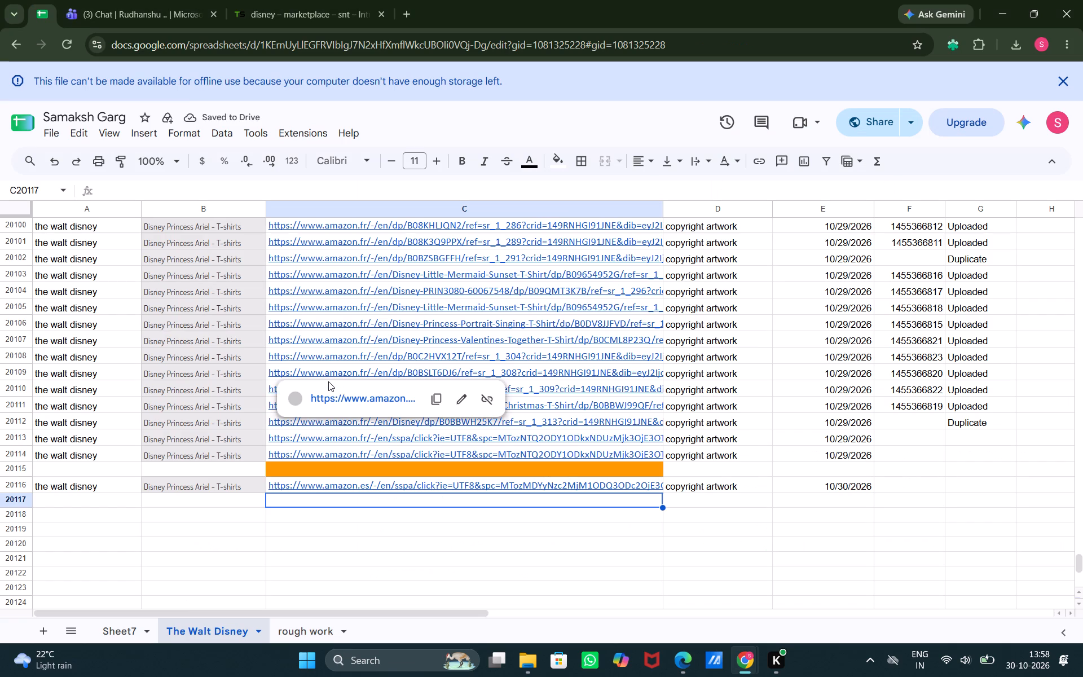
{"action": "key", "text": "ctrl+v"}
{"action": "key", "text": "Return"}
{"action": "key", "text": "Return"}
Find the Disney Princess "Friendship" Short Pyjamas listing on Amazon.es and record its link in cell C20118.
{"action": "key", "text": "alt+Tab"}
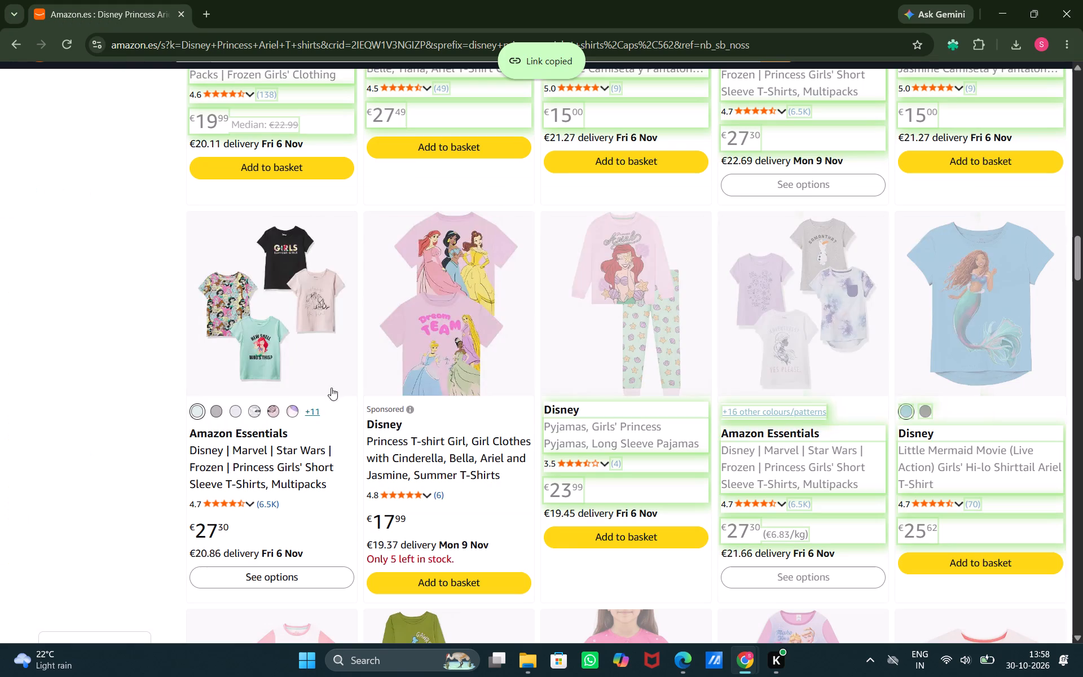
{"action": "scroll", "coordinate": [457, 410], "scroll_direction": "down", "scroll_amount": 6}
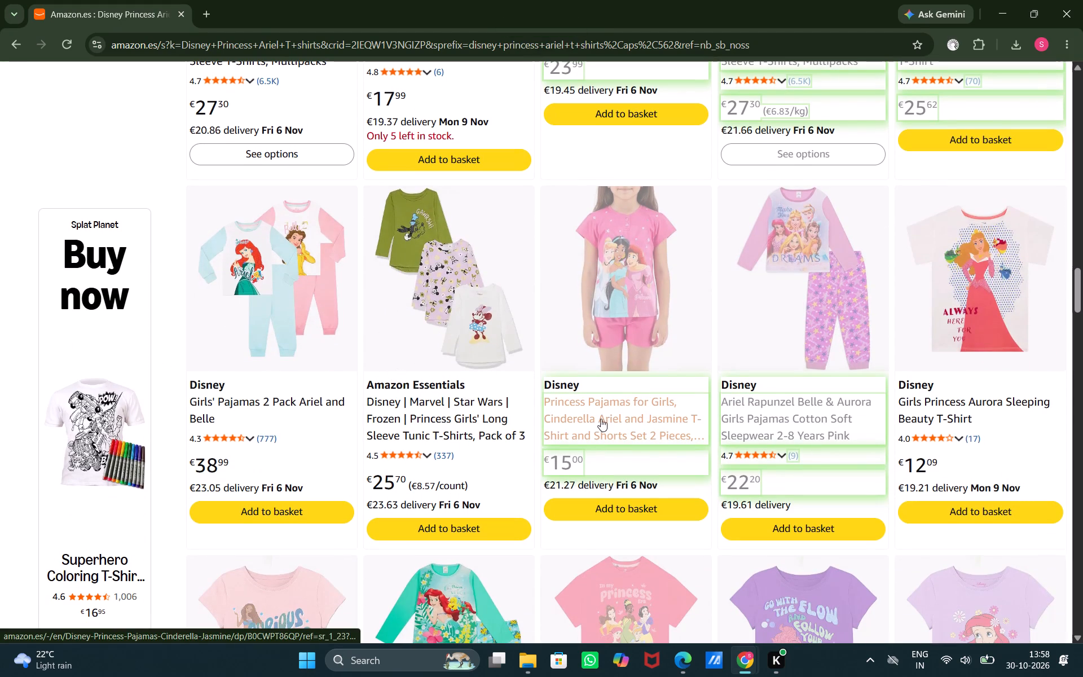
{"action": "scroll", "coordinate": [855, 414], "scroll_direction": "down", "scroll_amount": 2}
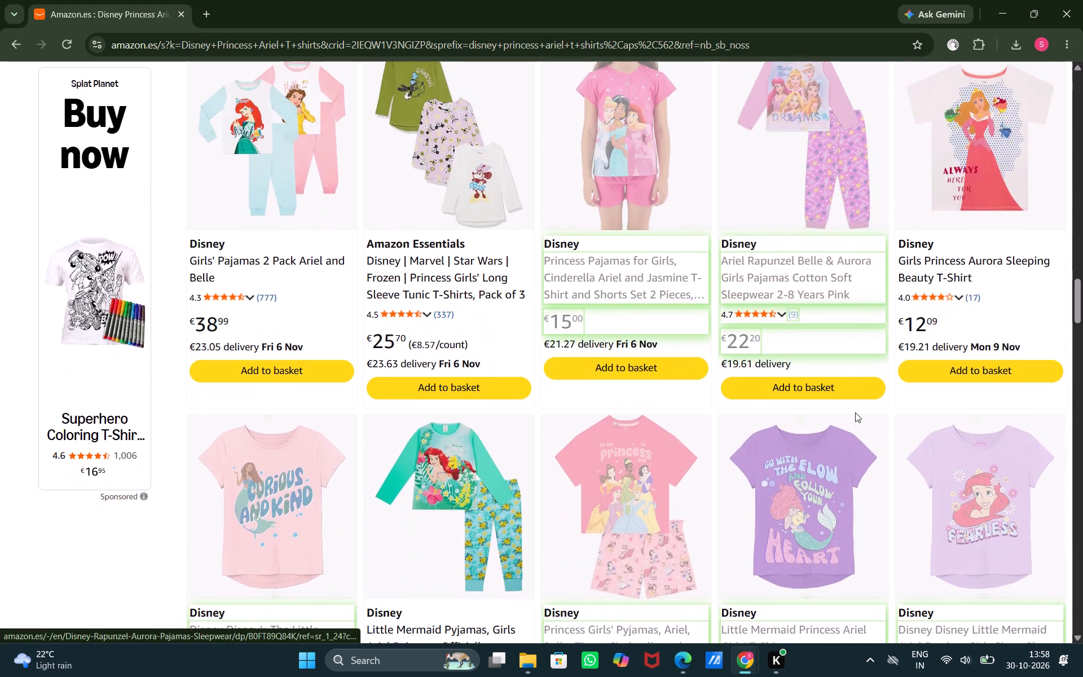
{"action": "scroll", "coordinate": [946, 297], "scroll_direction": "down", "scroll_amount": 4}
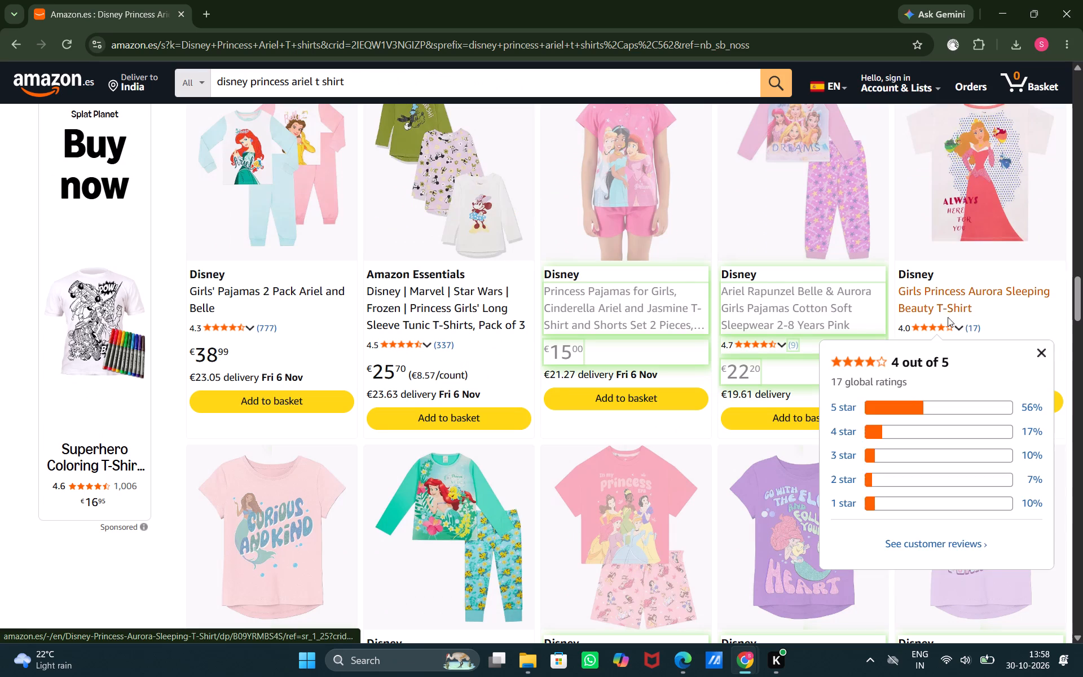
{"action": "scroll", "coordinate": [583, 274], "scroll_direction": "up", "scroll_amount": 2}
{"action": "scroll", "coordinate": [583, 274], "scroll_direction": "down", "scroll_amount": 3}
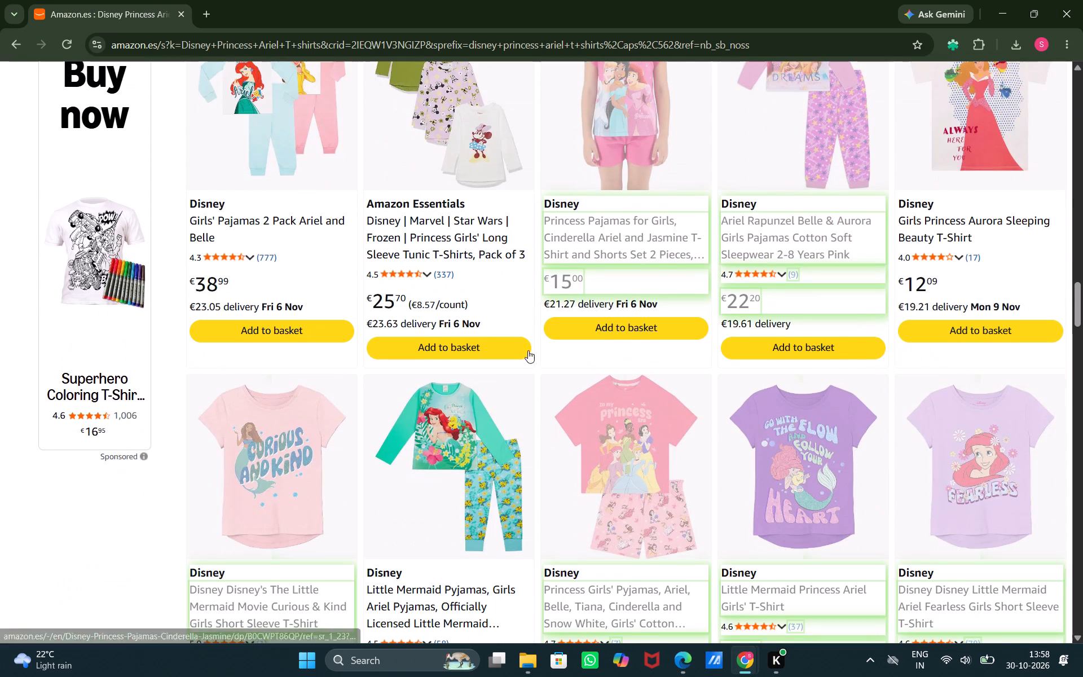
{"action": "scroll", "coordinate": [528, 354], "scroll_direction": "down", "scroll_amount": 3}
{"action": "scroll", "coordinate": [791, 324], "scroll_direction": "down", "scroll_amount": 5}
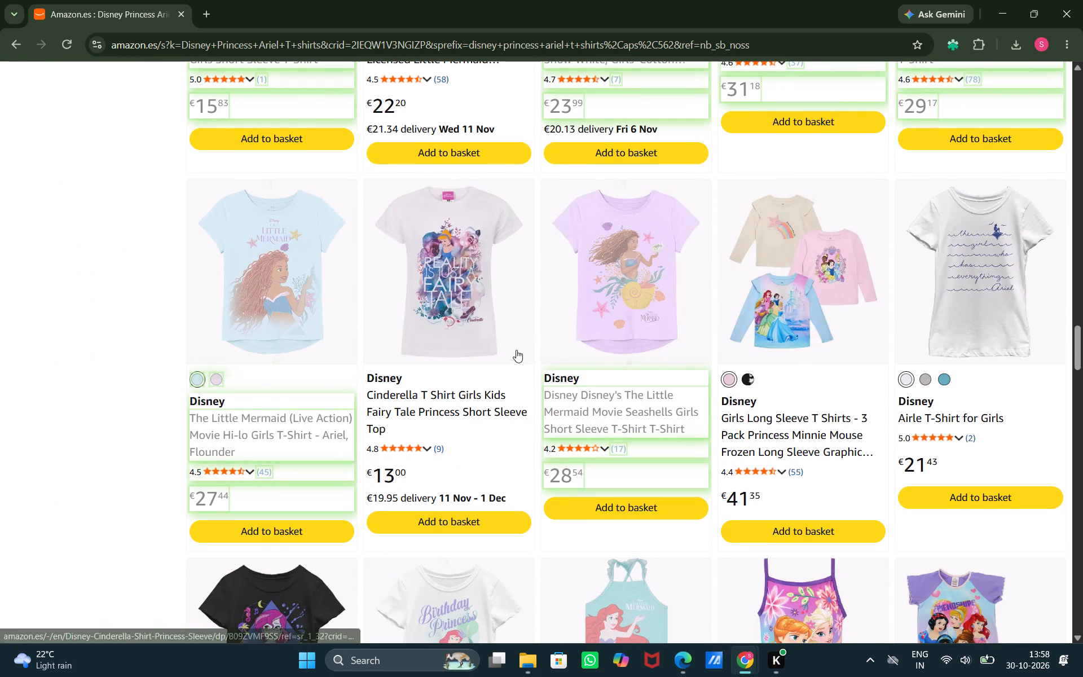
{"action": "scroll", "coordinate": [905, 318], "scroll_direction": "down", "scroll_amount": 1}
{"action": "scroll", "coordinate": [740, 322], "scroll_direction": "down", "scroll_amount": 4}
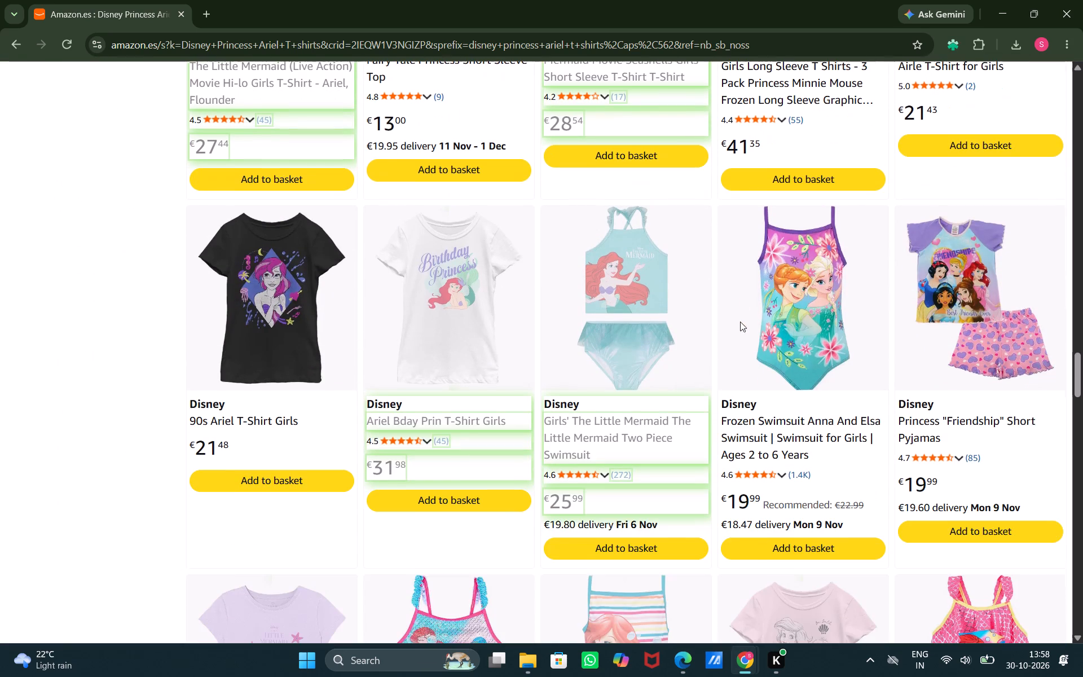
{"action": "right_click", "coordinate": [963, 423]}
{"action": "left_click", "coordinate": [893, 339]}
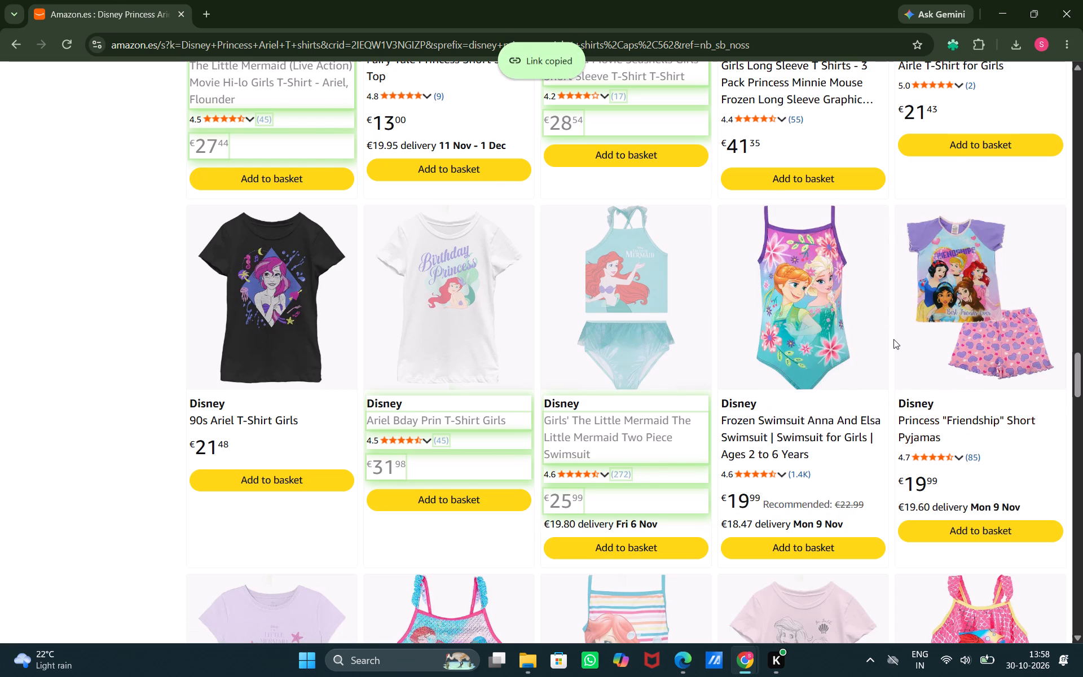
{"action": "key", "text": "alt+Tab"}
{"action": "key", "text": "ctrl+v"}
{"action": "key", "text": "Return"}
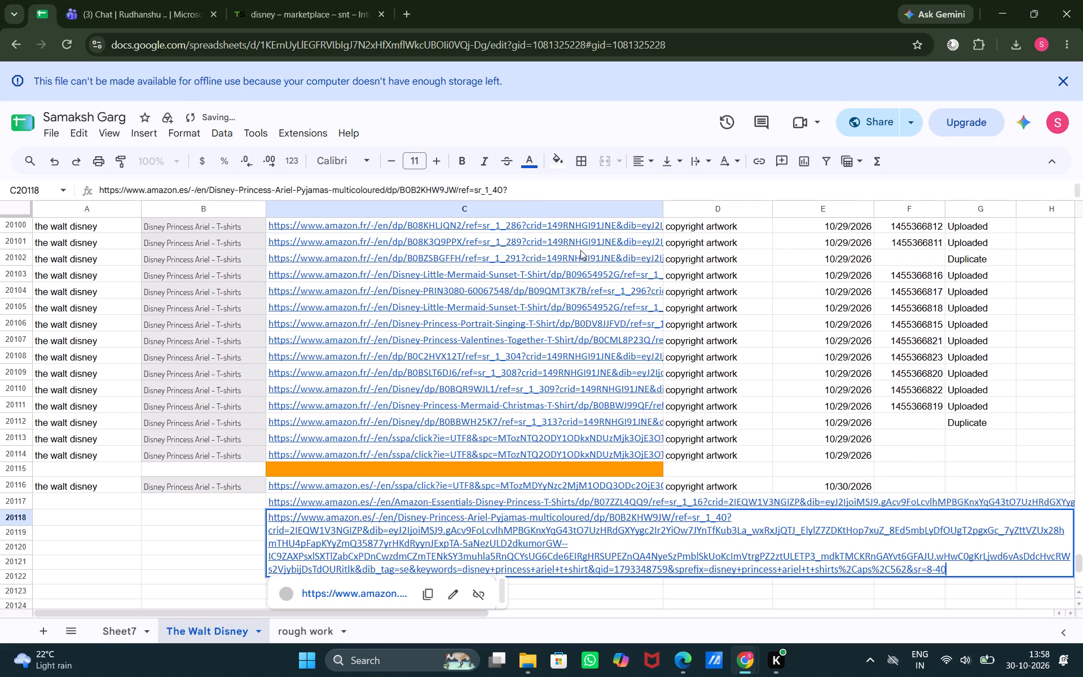
{"action": "key", "text": "Return"}
Copy the link of the 90s Ariel T-Shirt Girls listing from Amazon.es into cell C20119.
{"action": "key", "text": "alt+Tab"}
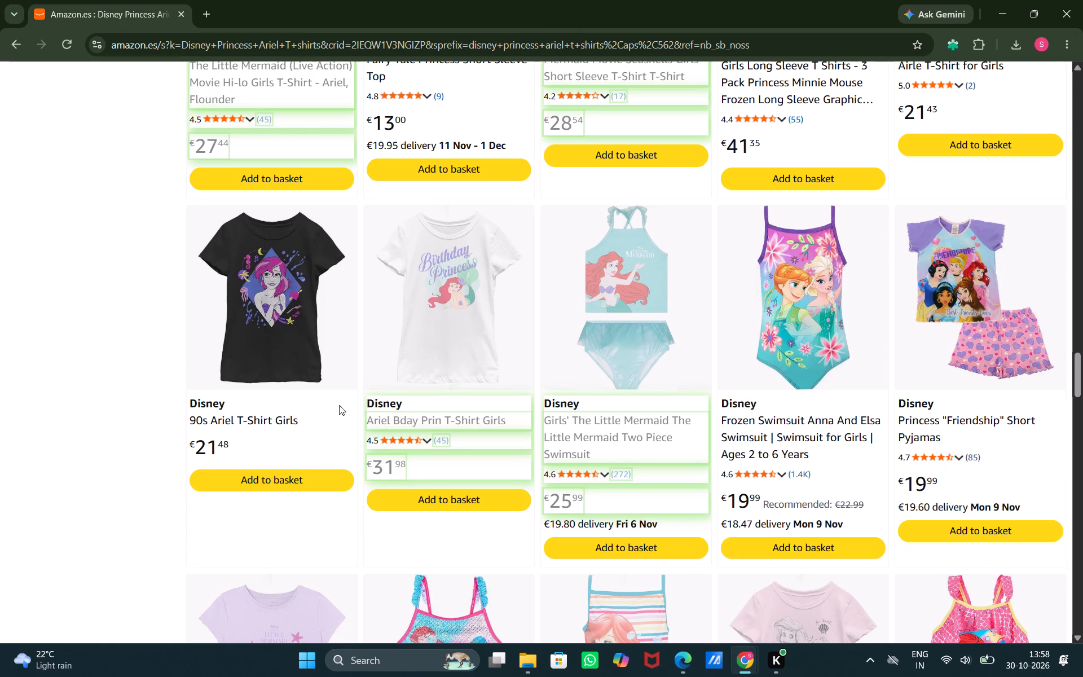
{"action": "right_click", "coordinate": [284, 422]}
{"action": "left_click", "coordinate": [351, 346]}
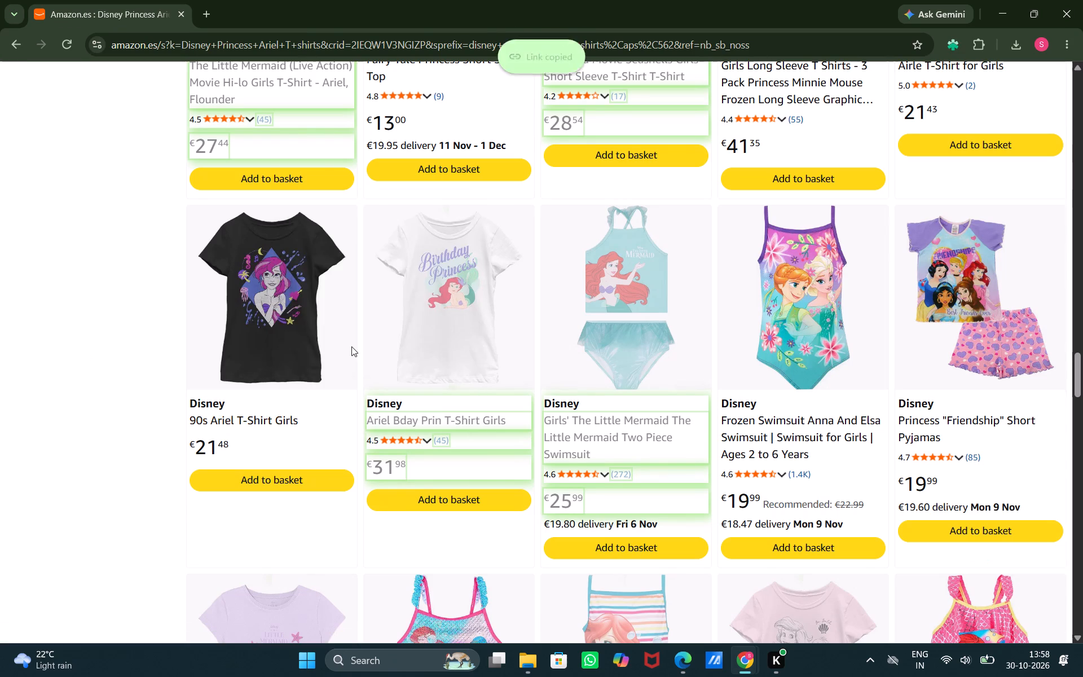
{"action": "key", "text": "alt+Tab"}
{"action": "key", "text": "ctrl+v"}
{"action": "key", "text": "Return"}
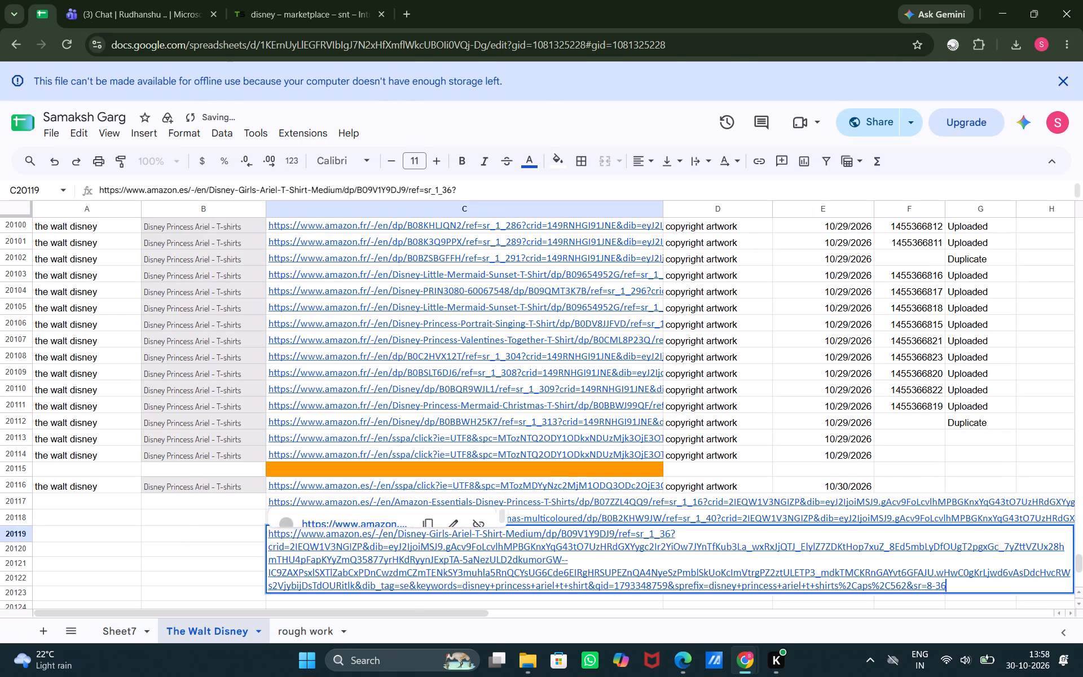
{"action": "key", "text": "Return"}
Copy the link of the sponsored Princess Girls' Pyjamas listing further down the Amazon.es results into cell C20120.
{"action": "key", "text": "alt+Tab"}
{"action": "scroll", "coordinate": [900, 361], "scroll_direction": "down", "scroll_amount": 4}
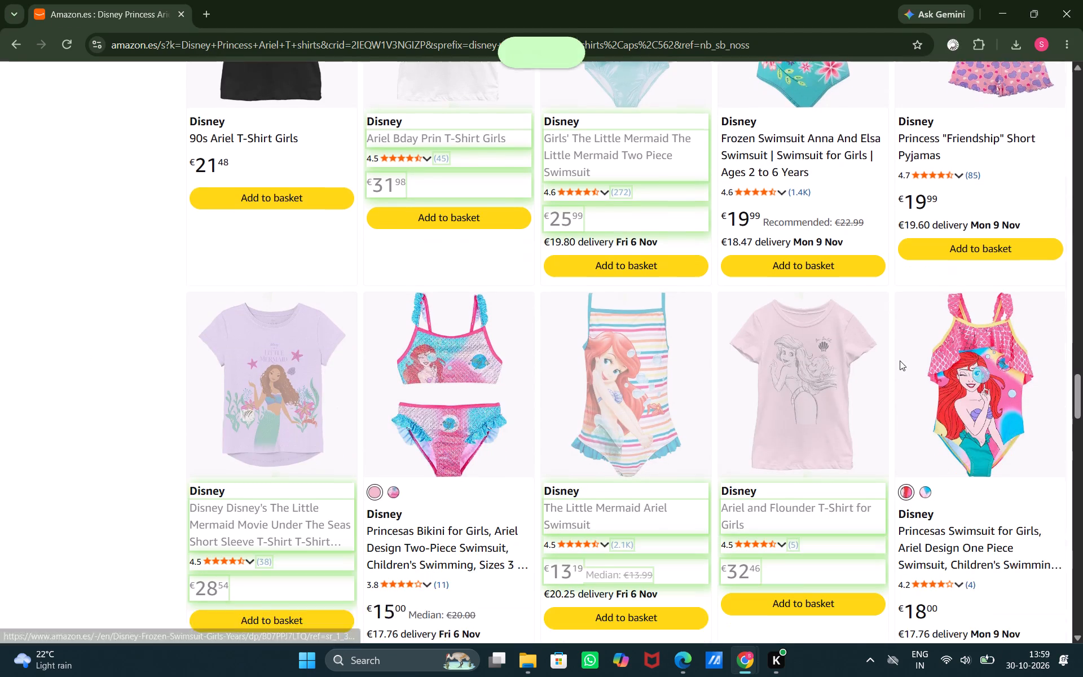
{"action": "scroll", "coordinate": [900, 361], "scroll_direction": "down", "scroll_amount": 2}
{"action": "scroll", "coordinate": [383, 356], "scroll_direction": "down", "scroll_amount": 5}
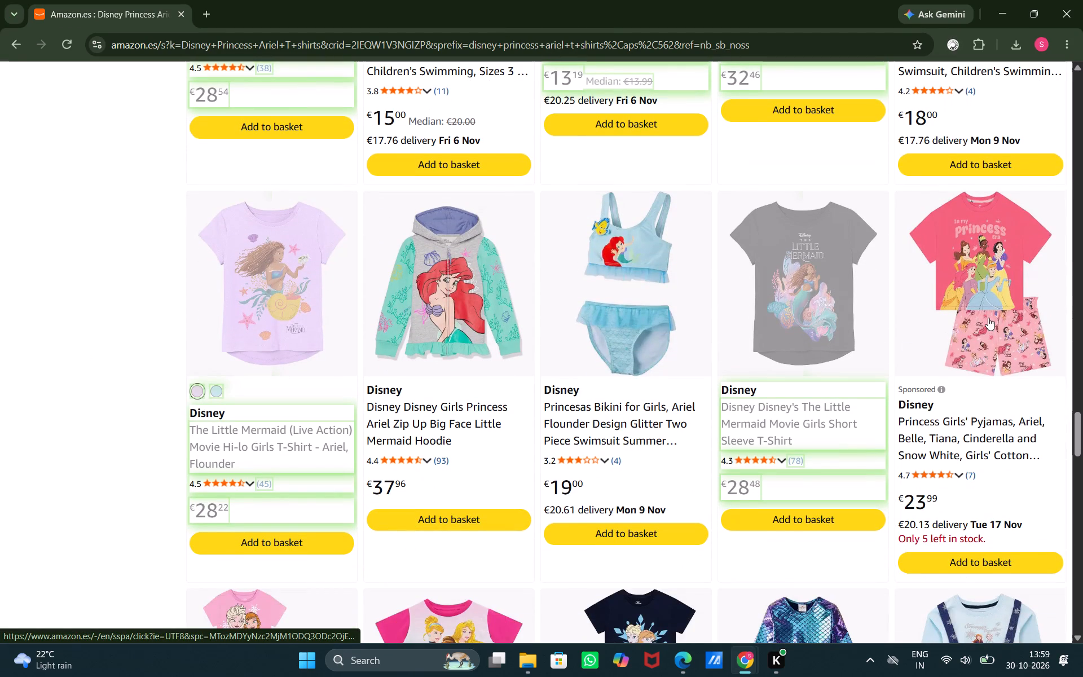
{"action": "right_click", "coordinate": [985, 439]}
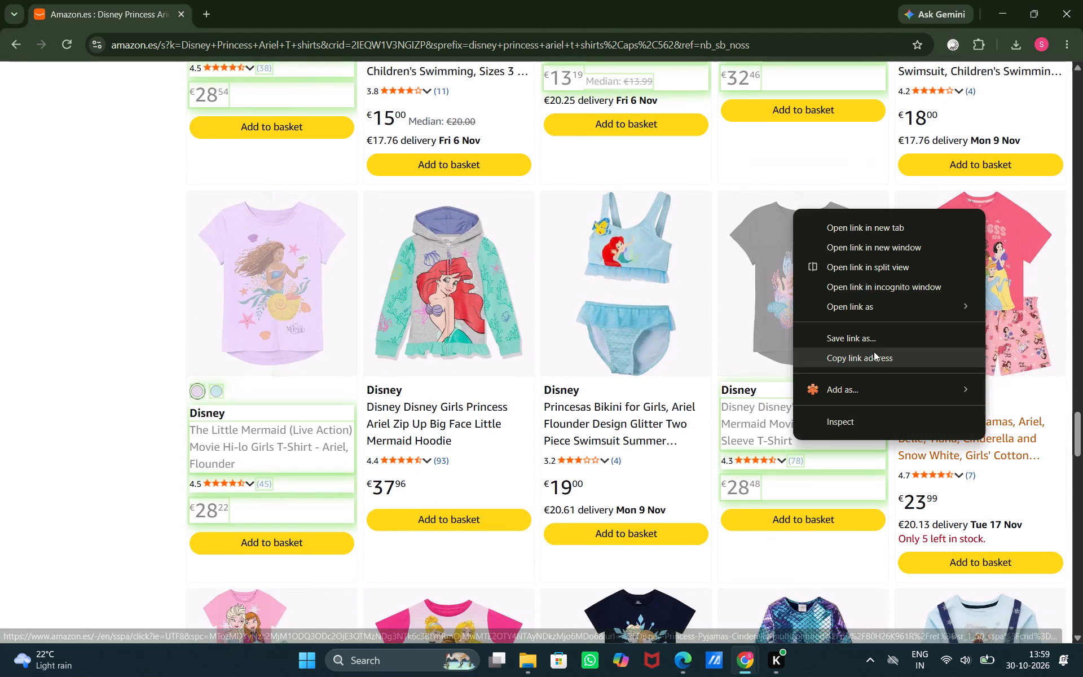
{"action": "left_click", "coordinate": [874, 350]}
{"action": "key", "text": "alt+Tab"}
{"action": "key", "text": "ctrl+v"}
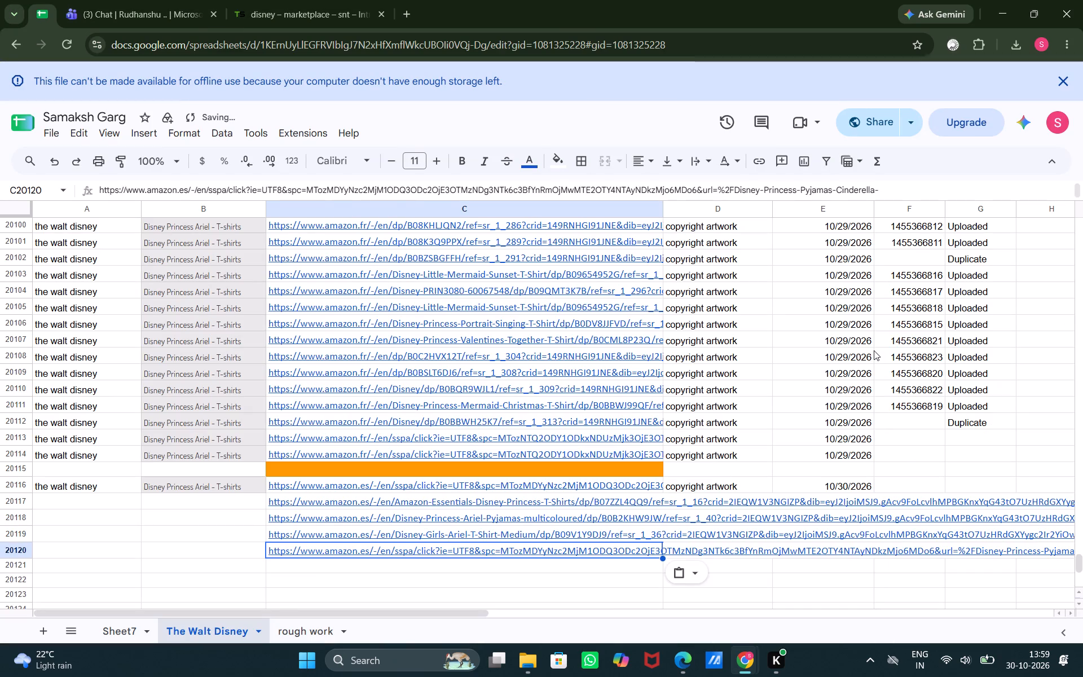
Copy the link of the sponsored Princess Camison Girl nightgown listing from the Amazon.es results into cell C20121.
{"action": "key", "text": "Return"}
{"action": "key", "text": "Return"}
{"action": "key", "text": "super+Tab"}
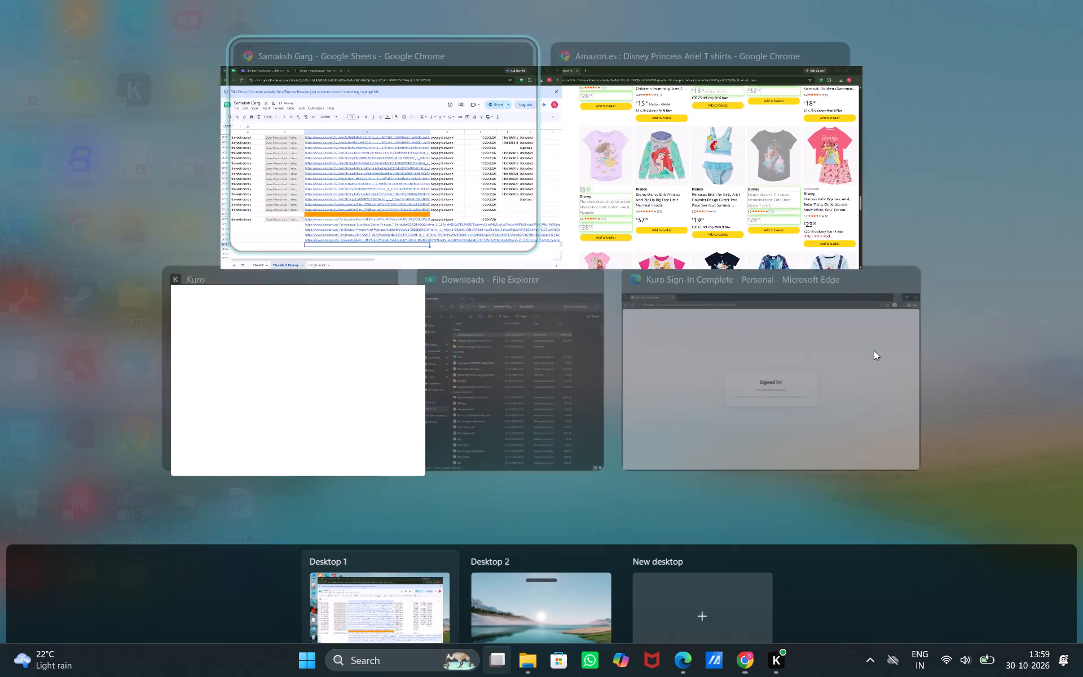
{"action": "left_click", "coordinate": [680, 159]}
{"action": "scroll", "coordinate": [703, 301], "scroll_direction": "down", "scroll_amount": 3}
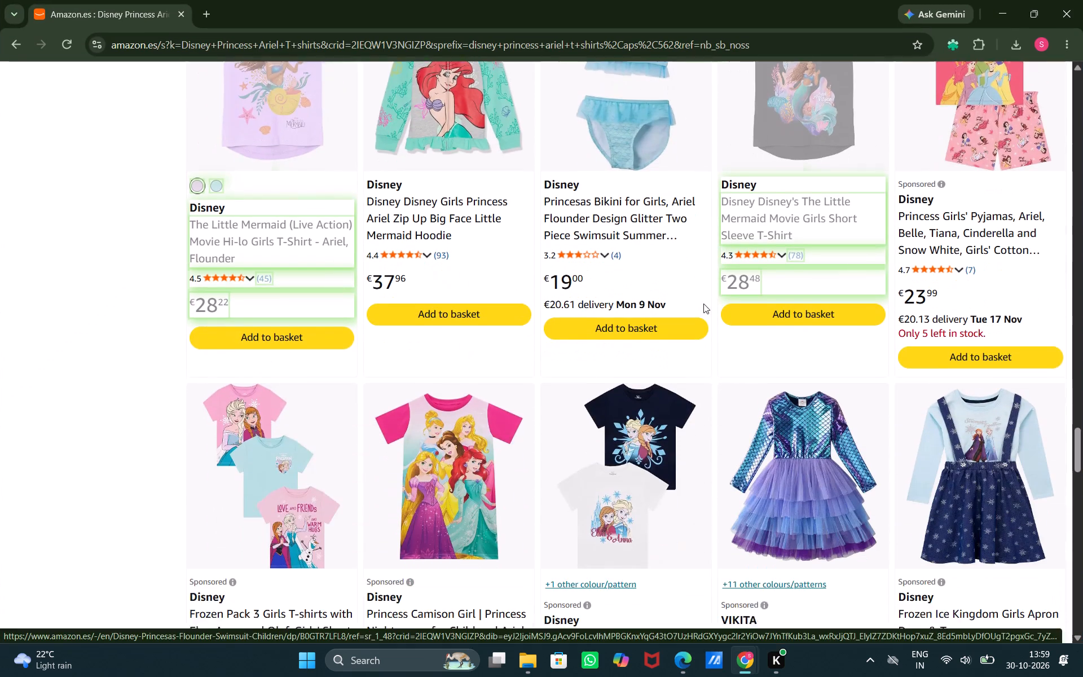
{"action": "scroll", "coordinate": [703, 304], "scroll_direction": "down", "scroll_amount": 1}
{"action": "scroll", "coordinate": [852, 354], "scroll_direction": "down", "scroll_amount": 1}
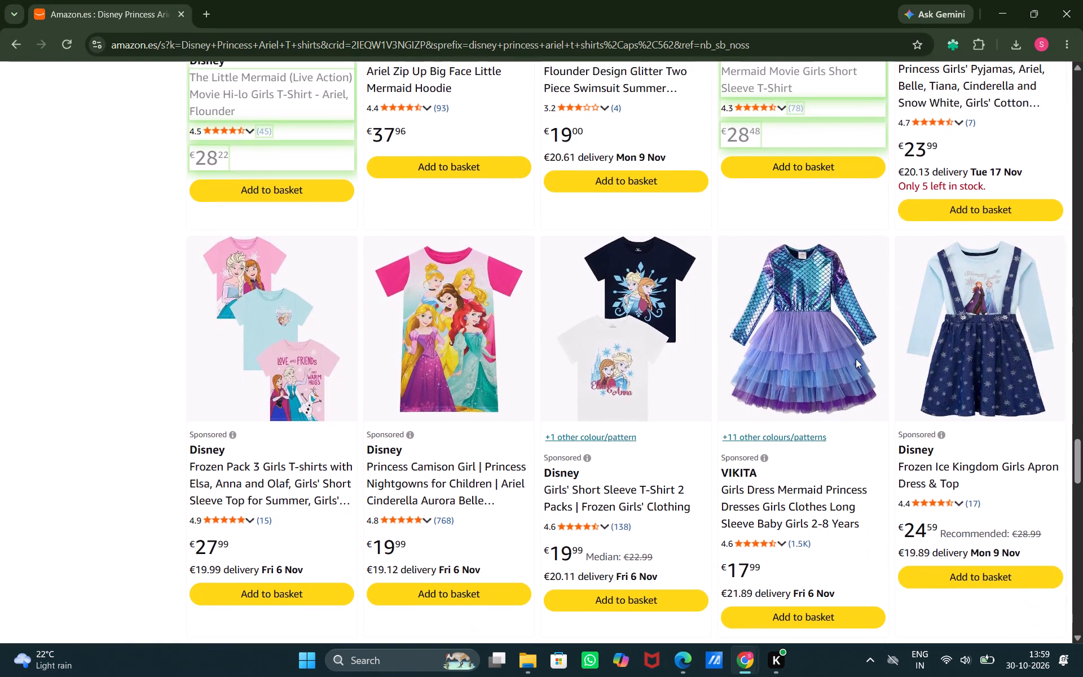
{"action": "right_click", "coordinate": [462, 483]}
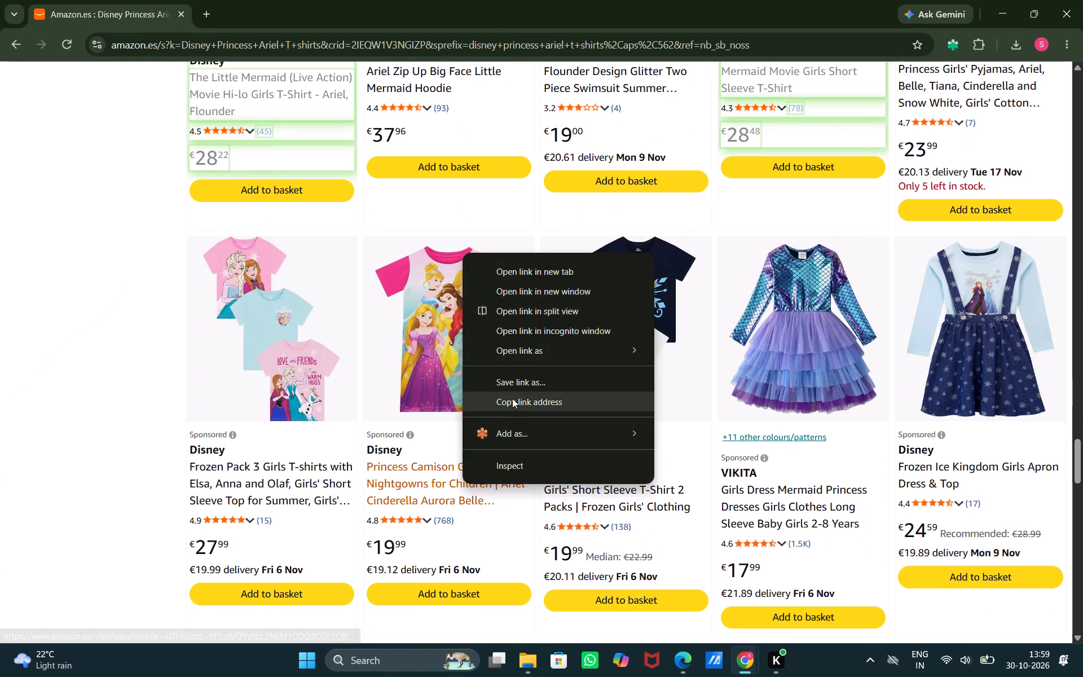
{"action": "left_click", "coordinate": [512, 398]}
{"action": "key", "text": "alt+Tab"}
{"action": "key", "text": "ctrl+v"}
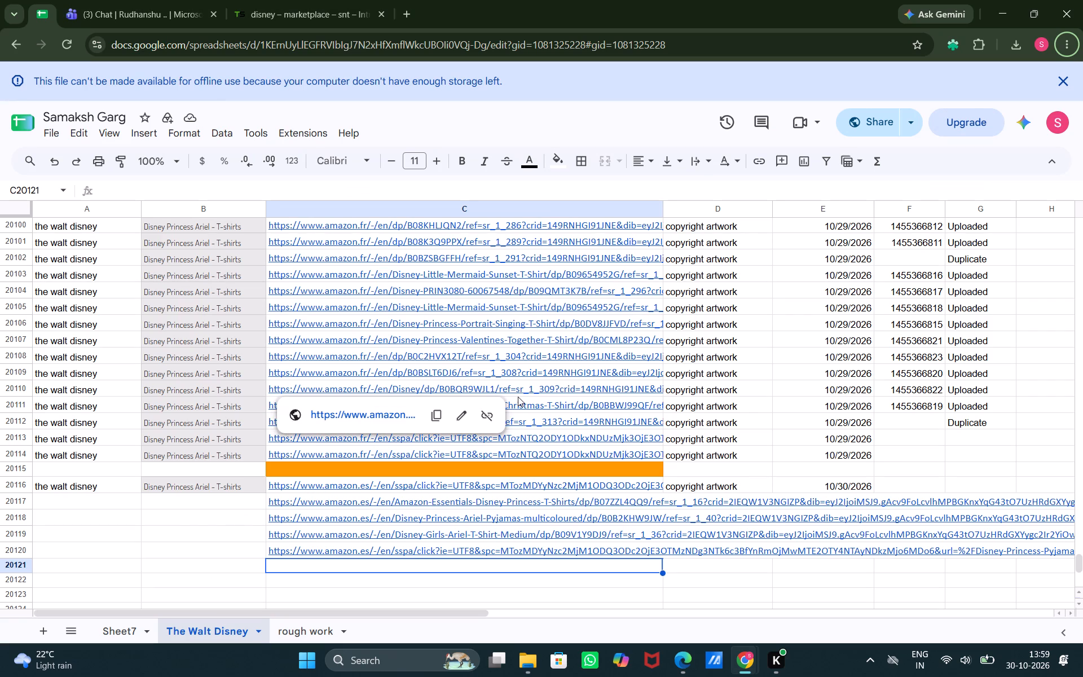
{"action": "left_click", "coordinate": [389, 565]}
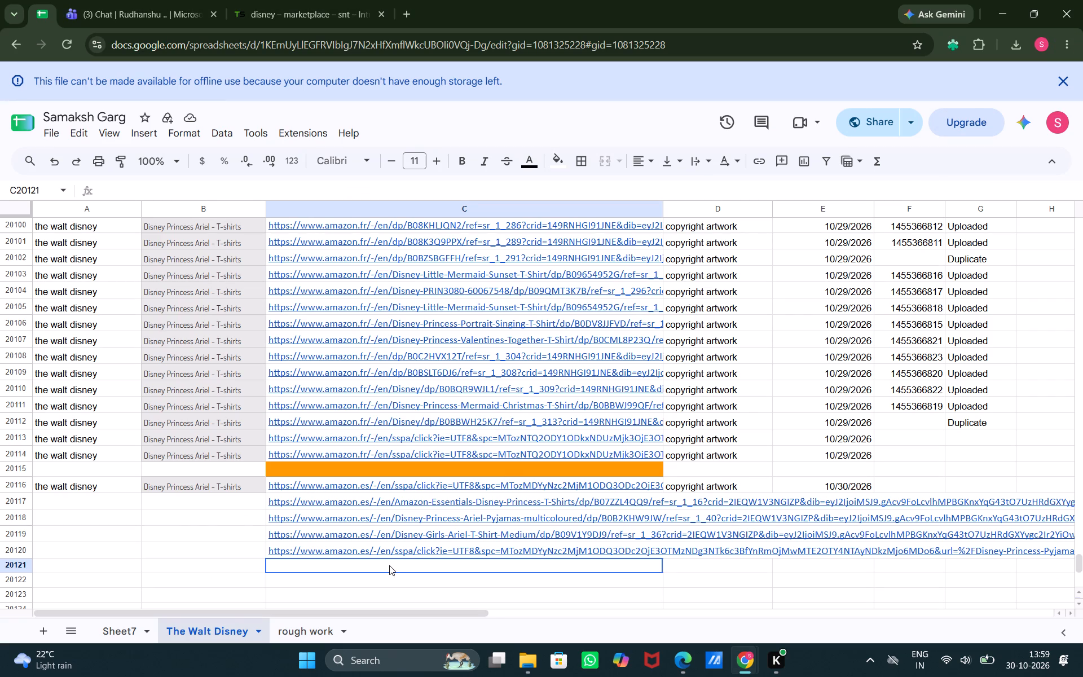
{"action": "key", "text": "ctrl+v"}
{"action": "key", "text": "Return"}
{"action": "key", "text": "Return"}
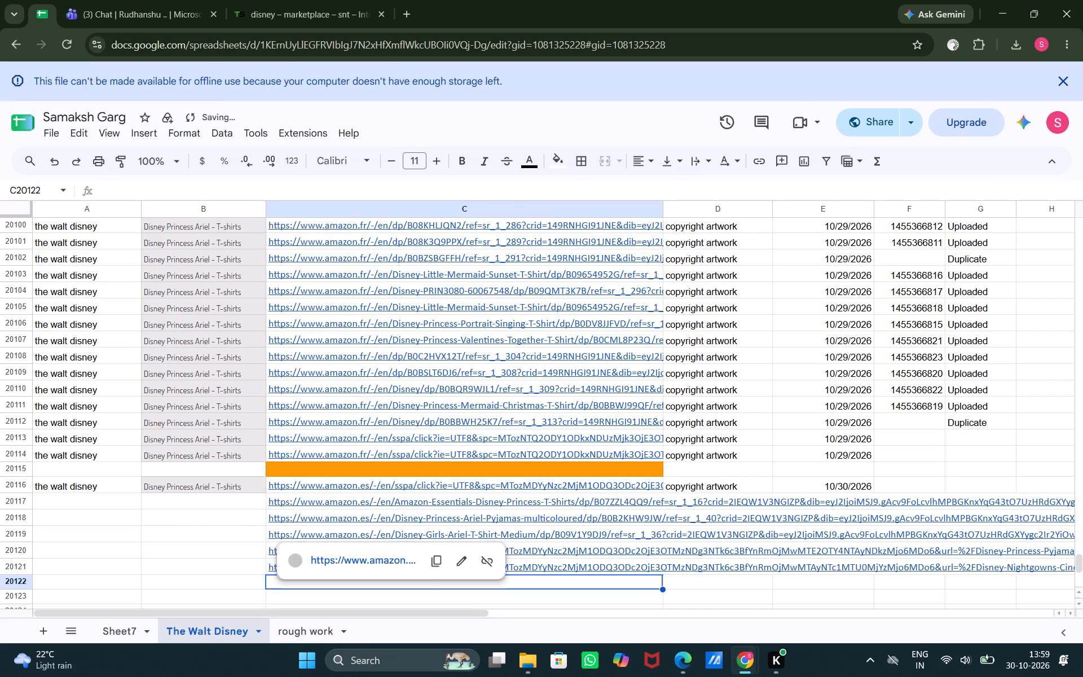
Check the remaining listings on the first Amazon.es results page and open results page 2.
{"action": "key", "text": "alt+Tab"}
{"action": "scroll", "coordinate": [613, 491], "scroll_direction": "down", "scroll_amount": 4}
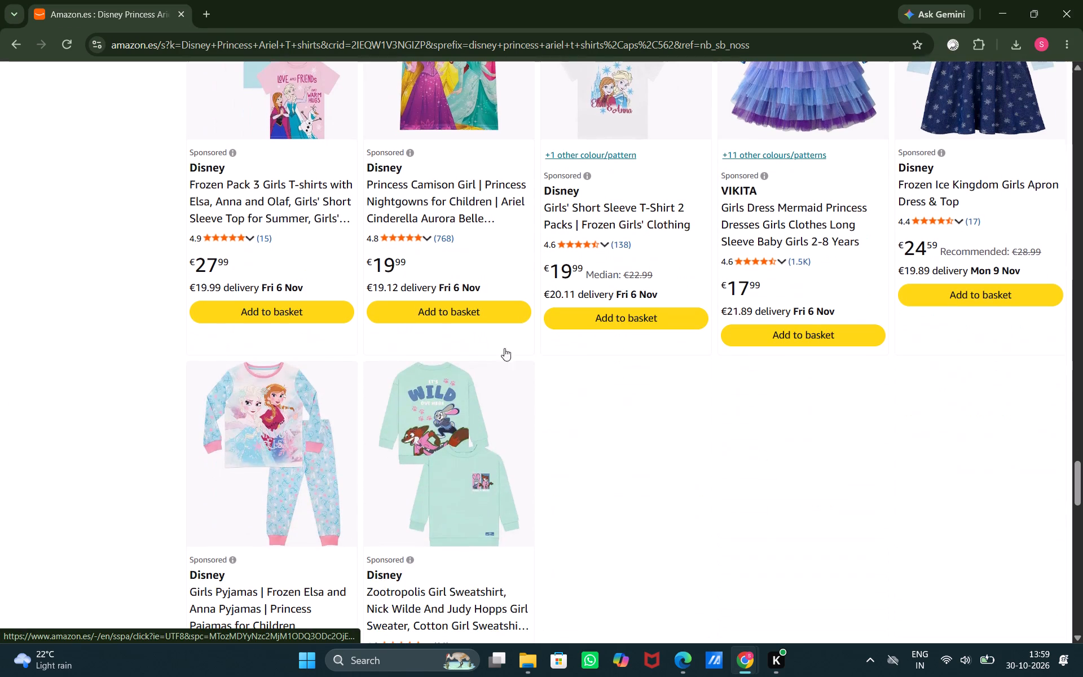
{"action": "scroll", "coordinate": [666, 419], "scroll_direction": "down", "scroll_amount": 7}
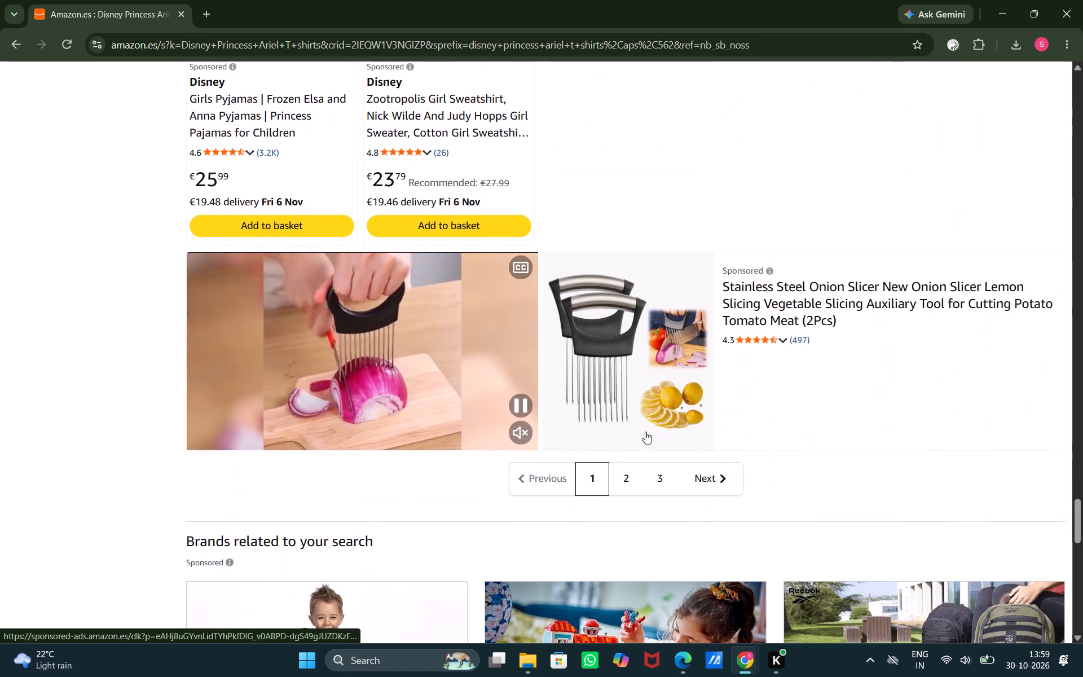
{"action": "left_click", "coordinate": [640, 470]}
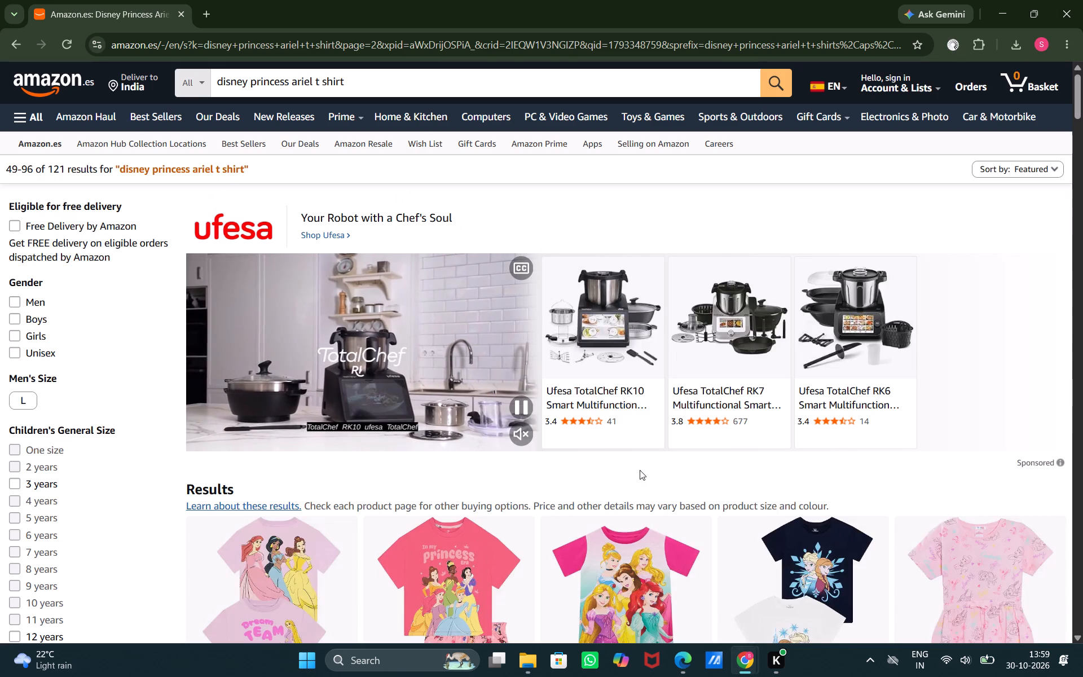
Examine the listings on results page 2 for Princess Ariel clothing that is not yet highlighted as recorded.
{"action": "scroll", "coordinate": [640, 470], "scroll_direction": "down", "scroll_amount": 2}
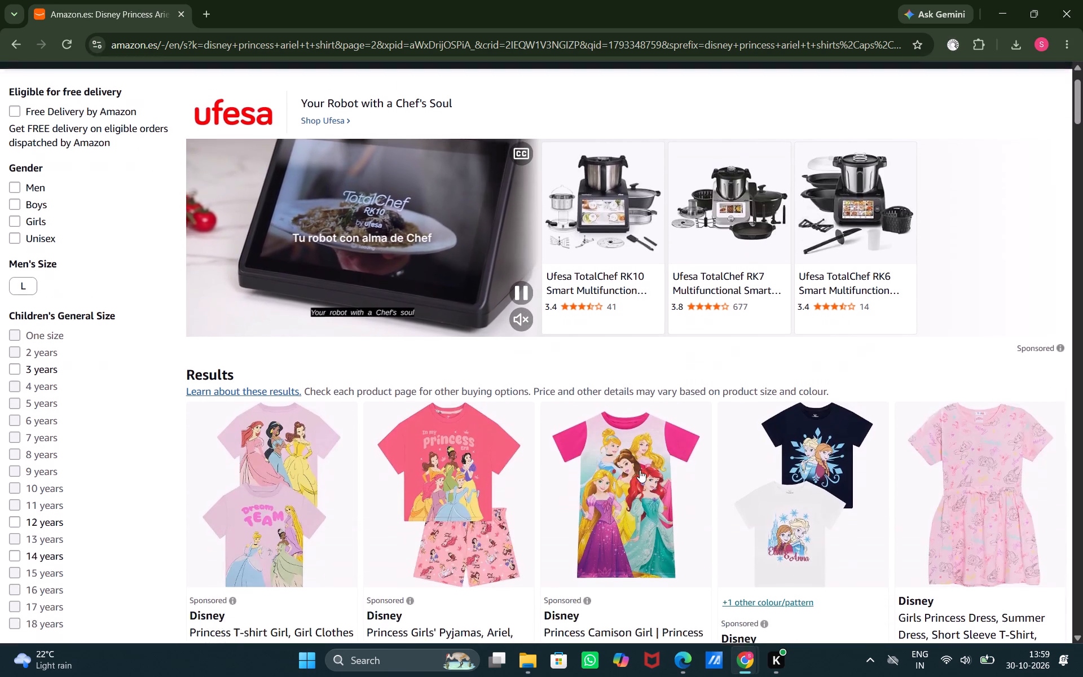
{"action": "scroll", "coordinate": [640, 470], "scroll_direction": "down", "scroll_amount": 2}
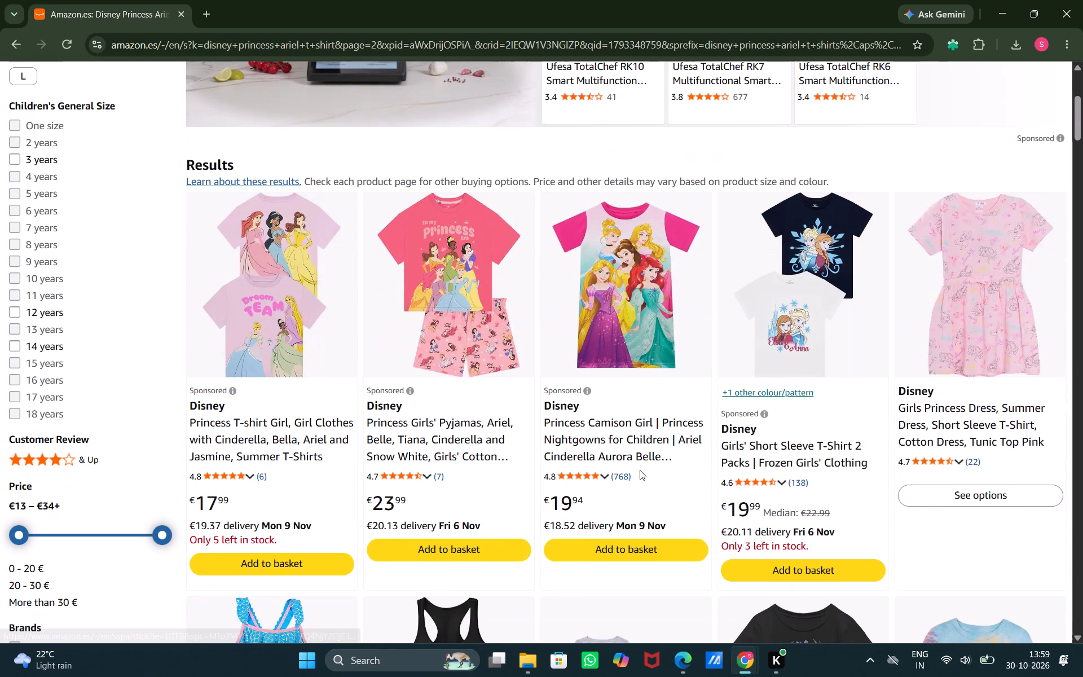
{"action": "scroll", "coordinate": [637, 612], "scroll_direction": "down", "scroll_amount": 4}
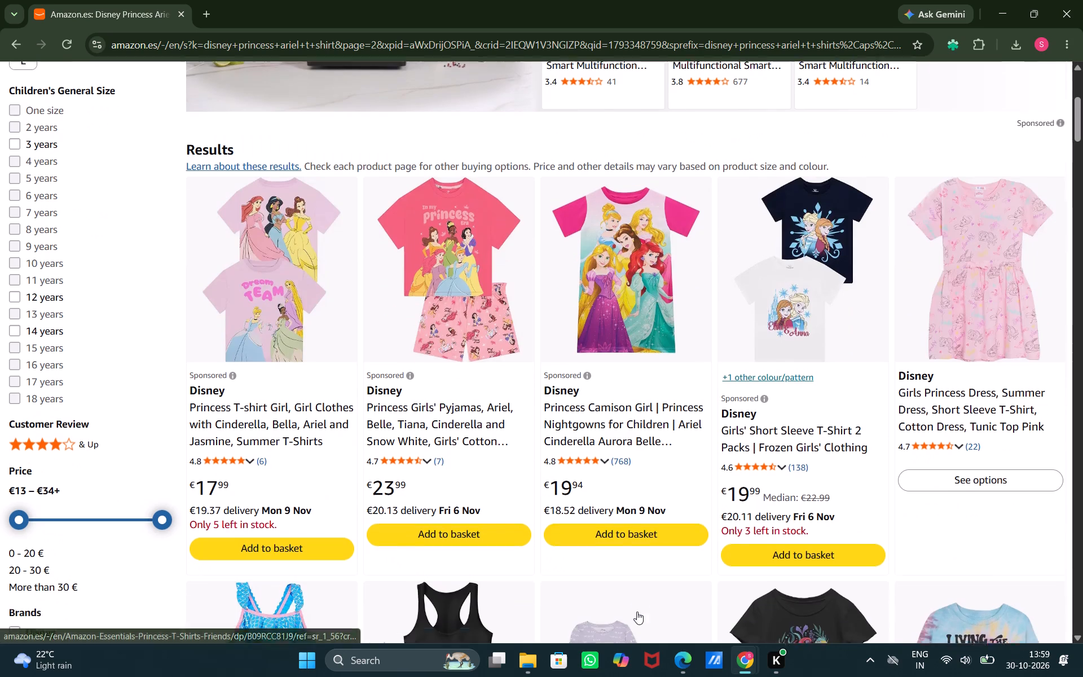
{"action": "scroll", "coordinate": [883, 362], "scroll_direction": "down", "scroll_amount": 20}
{"action": "scroll", "coordinate": [883, 362], "scroll_direction": "down", "scroll_amount": 4}
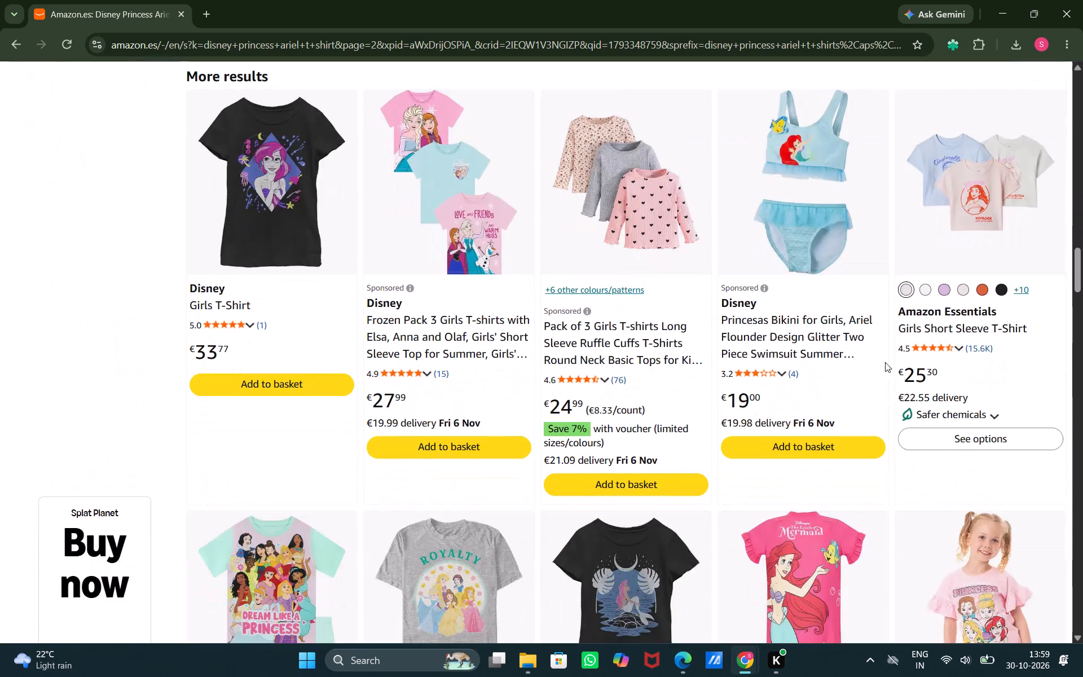
{"action": "scroll", "coordinate": [752, 349], "scroll_direction": "up", "scroll_amount": 20}
{"action": "scroll", "coordinate": [752, 349], "scroll_direction": "up", "scroll_amount": 18}
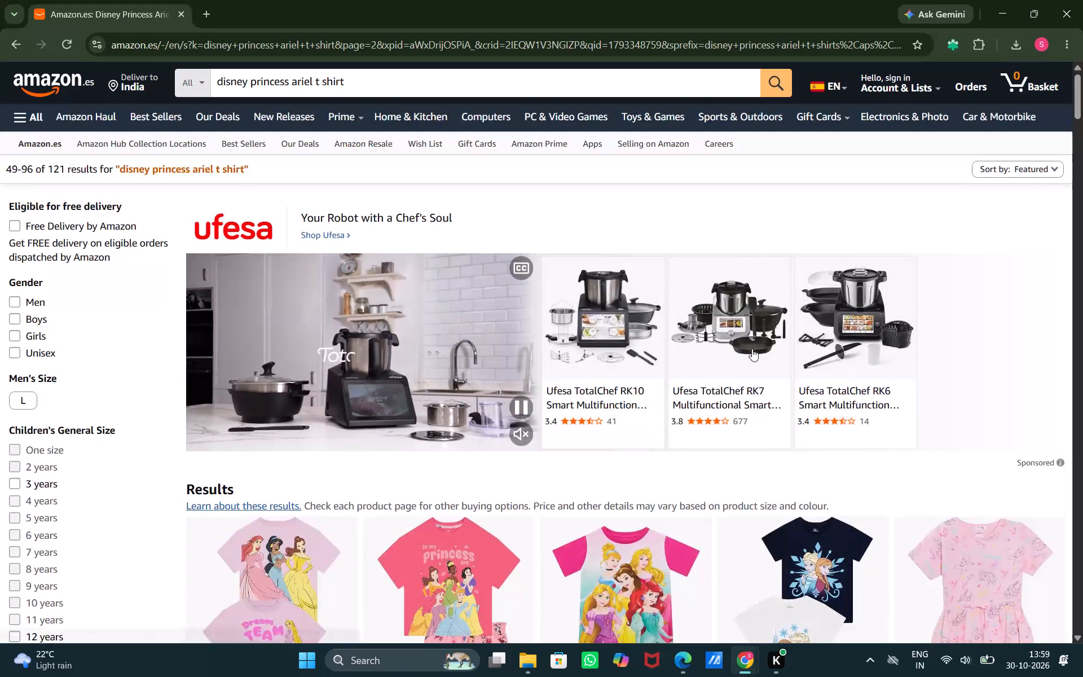
{"action": "scroll", "coordinate": [752, 349], "scroll_direction": "down", "scroll_amount": 6}
{"action": "scroll", "coordinate": [752, 349], "scroll_direction": "up", "scroll_amount": 8}
{"action": "scroll", "coordinate": [752, 349], "scroll_direction": "down", "scroll_amount": 15}
{"action": "scroll", "coordinate": [752, 349], "scroll_direction": "up", "scroll_amount": 1}
{"action": "scroll", "coordinate": [752, 349], "scroll_direction": "down", "scroll_amount": 3}
{"action": "scroll", "coordinate": [752, 349], "scroll_direction": "up", "scroll_amount": 15}
Copy the link of the sponsored Princess T-shirt Girl listing with Cinderella, Bella, Ariel and Jasmine into cell C20122.
{"action": "scroll", "coordinate": [768, 610], "scroll_direction": "down", "scroll_amount": 2}
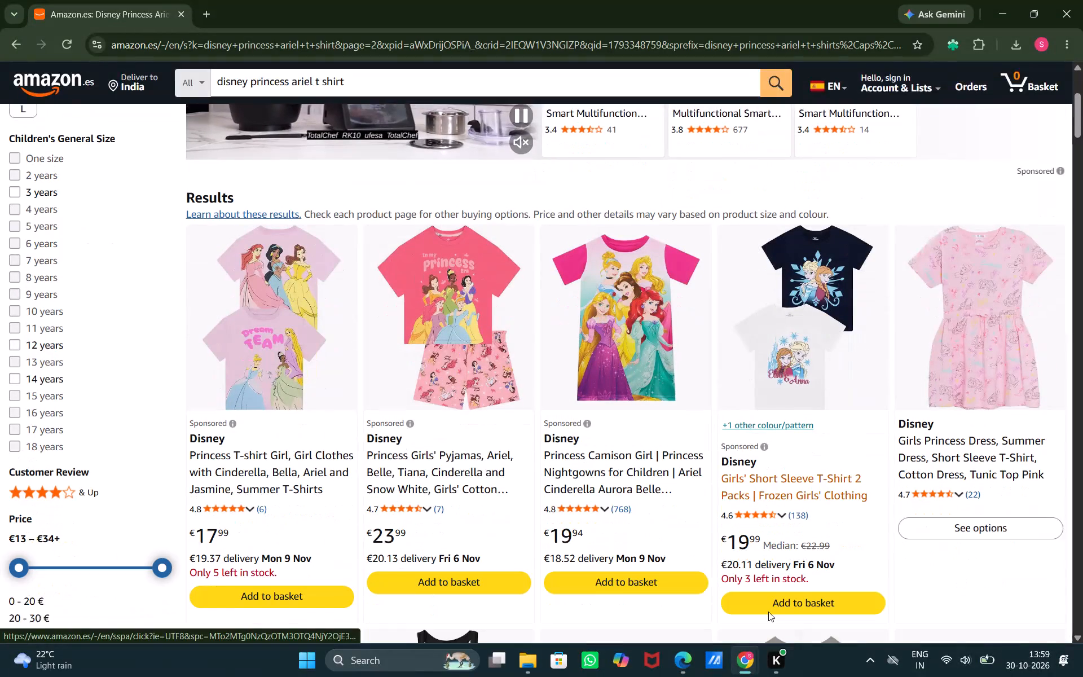
{"action": "right_click", "coordinate": [269, 434]}
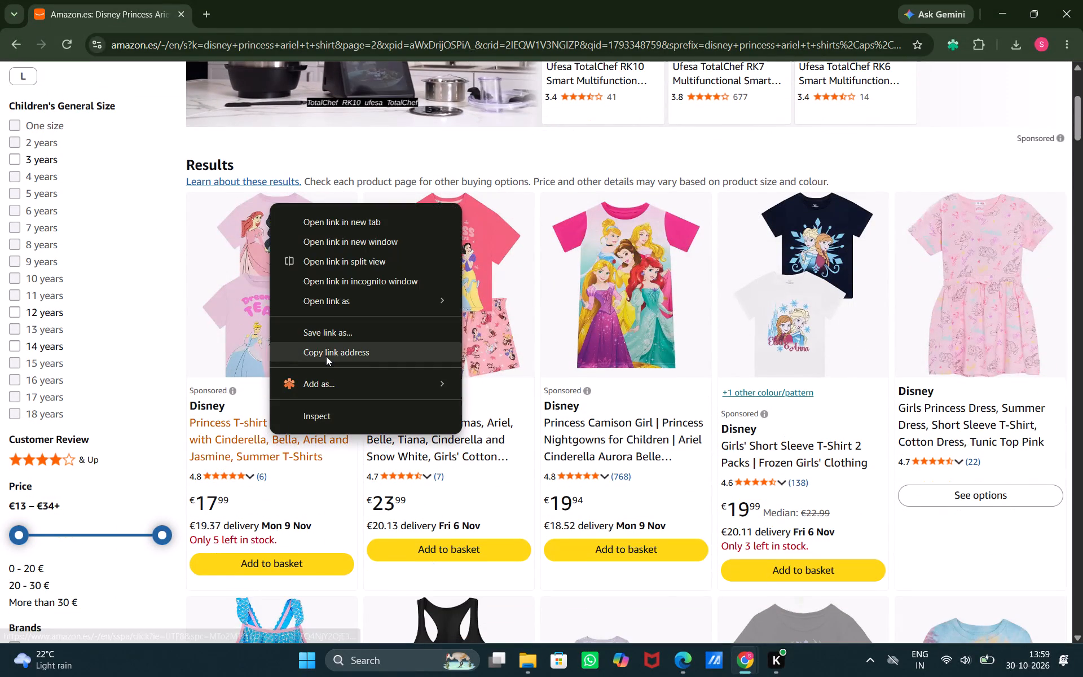
{"action": "left_click", "coordinate": [326, 356]}
{"action": "key", "text": "alt+Tab"}
{"action": "key", "text": "ctrl+v"}
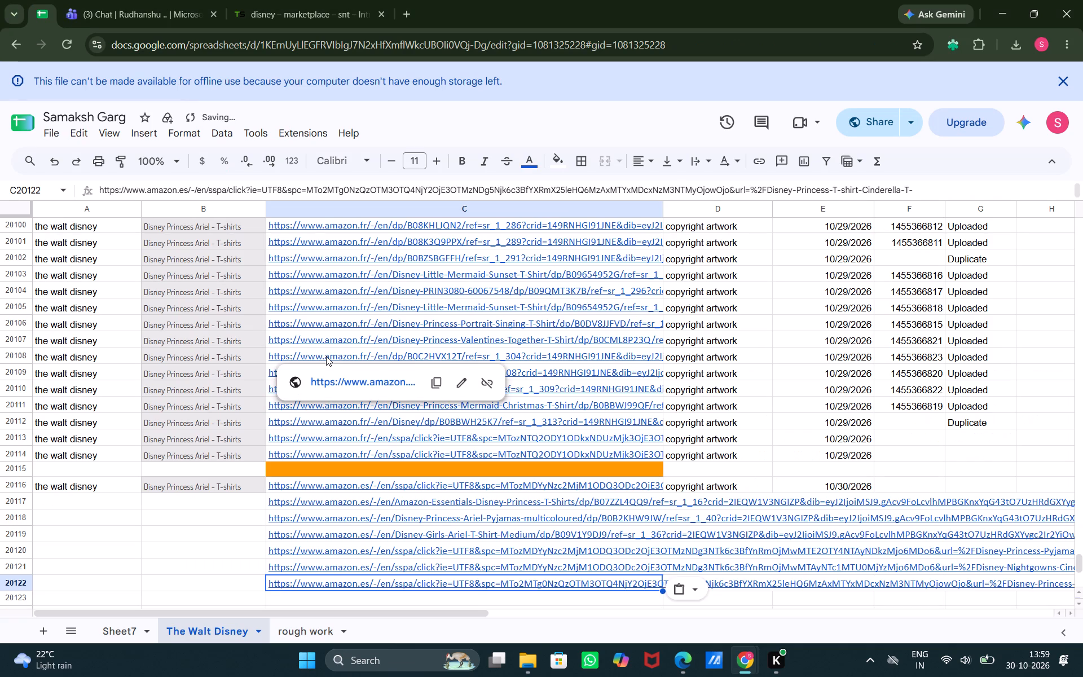
{"action": "key", "text": "Return"}
{"action": "key", "text": "Return"}
Copy the link of the sponsored Princess Girls' Pyjamas listing on Amazon.es results page 2 into cell C20123.
{"action": "key", "text": "alt+Tab"}
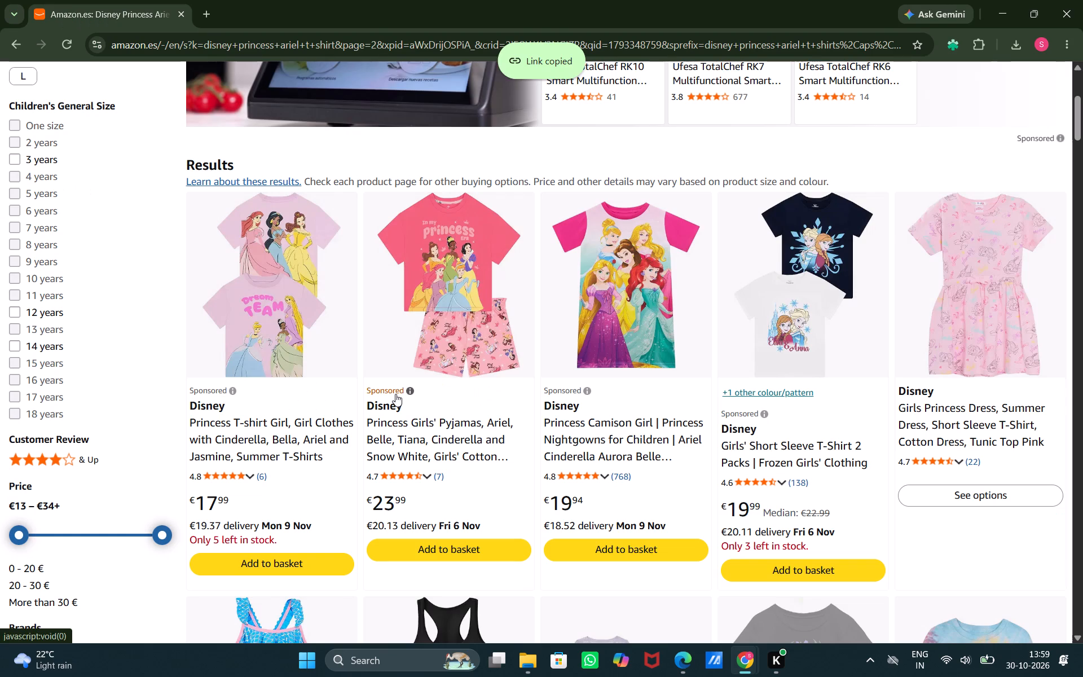
{"action": "right_click", "coordinate": [482, 443]}
{"action": "left_click", "coordinate": [515, 358]}
{"action": "key", "text": "alt+Tab"}
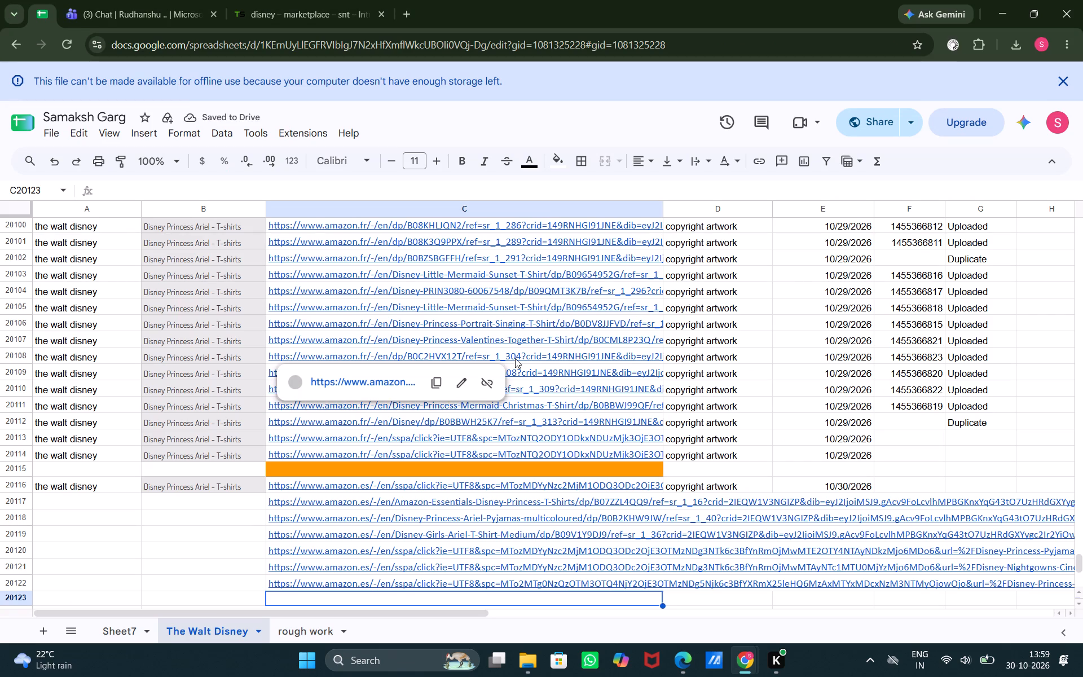
{"action": "key", "text": "ctrl+v"}
{"action": "key", "text": "Return"}
{"action": "key", "text": "Return"}
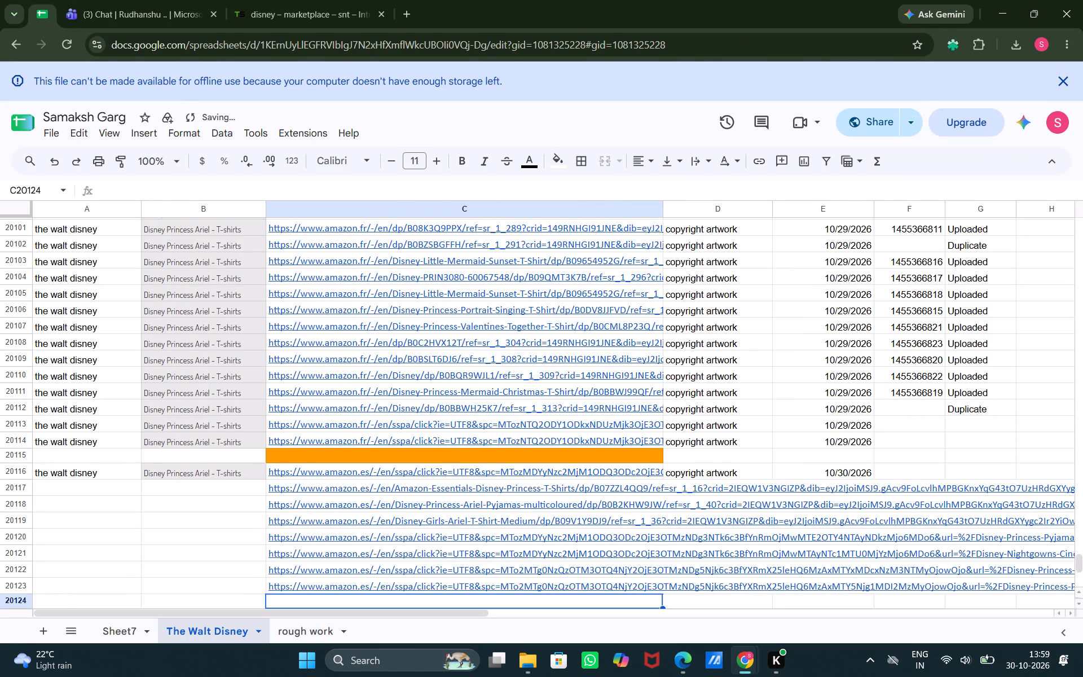
Copy the link of the sponsored Princess Camison Girl nightgown listing on Amazon.es results page 2 into cell C20124.
{"action": "key", "text": "alt+Tab"}
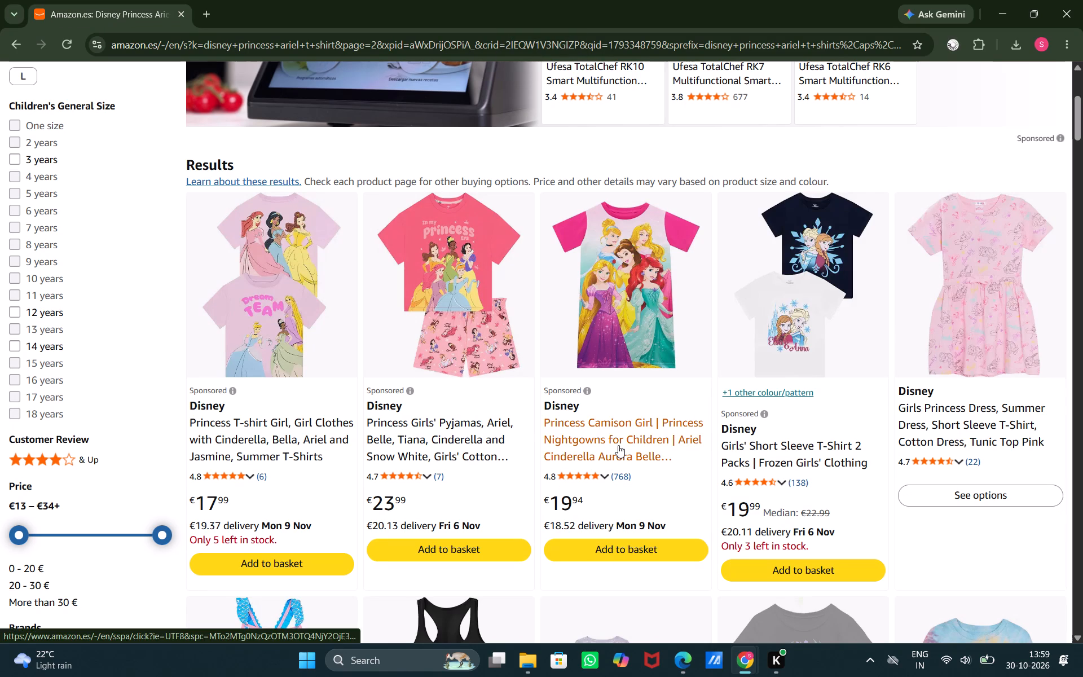
{"action": "right_click", "coordinate": [618, 445]}
{"action": "left_click", "coordinate": [655, 360]}
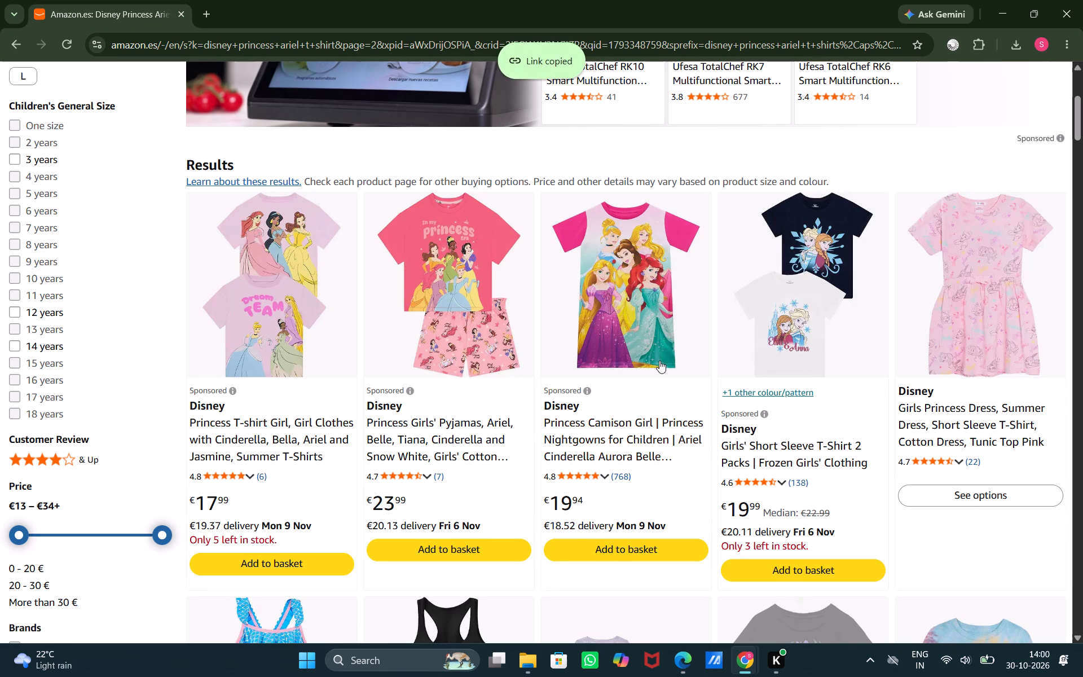
{"action": "key", "text": "alt+Tab"}
{"action": "key", "text": "ctrl+v"}
{"action": "key", "text": "Return"}
{"action": "key", "text": "Return"}
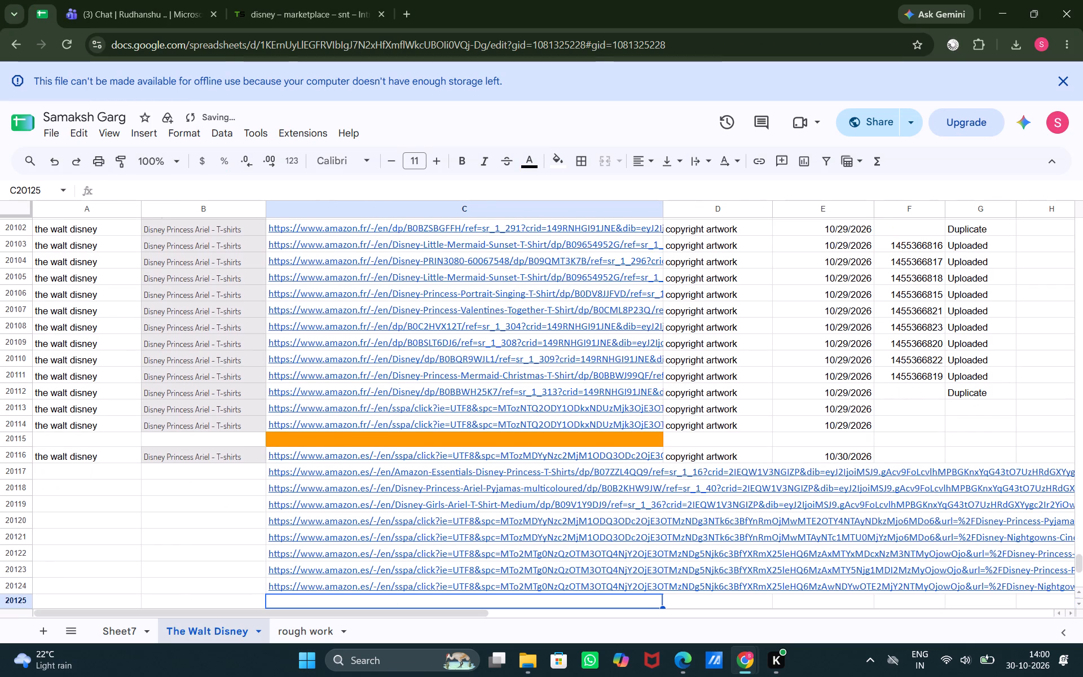
Copy the link of the Leafy Ariel T-Shirt for Women listing from Amazon.es into cell C20125.
{"action": "key", "text": "alt+Tab"}
{"action": "scroll", "coordinate": [659, 361], "scroll_direction": "down", "scroll_amount": 5}
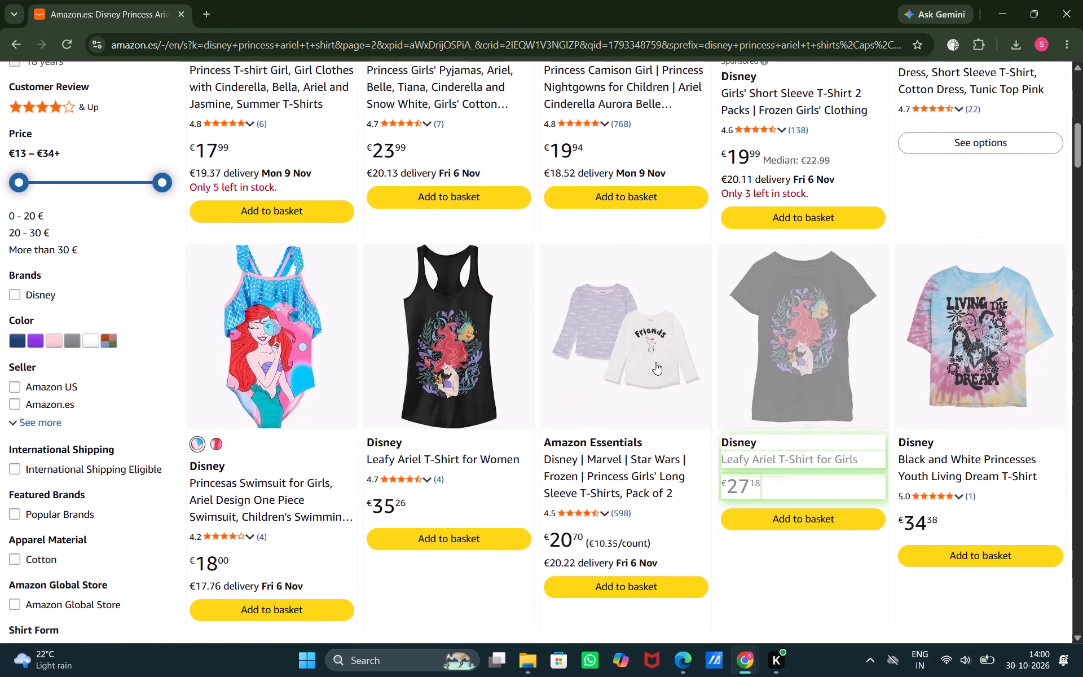
{"action": "right_click", "coordinate": [435, 464]}
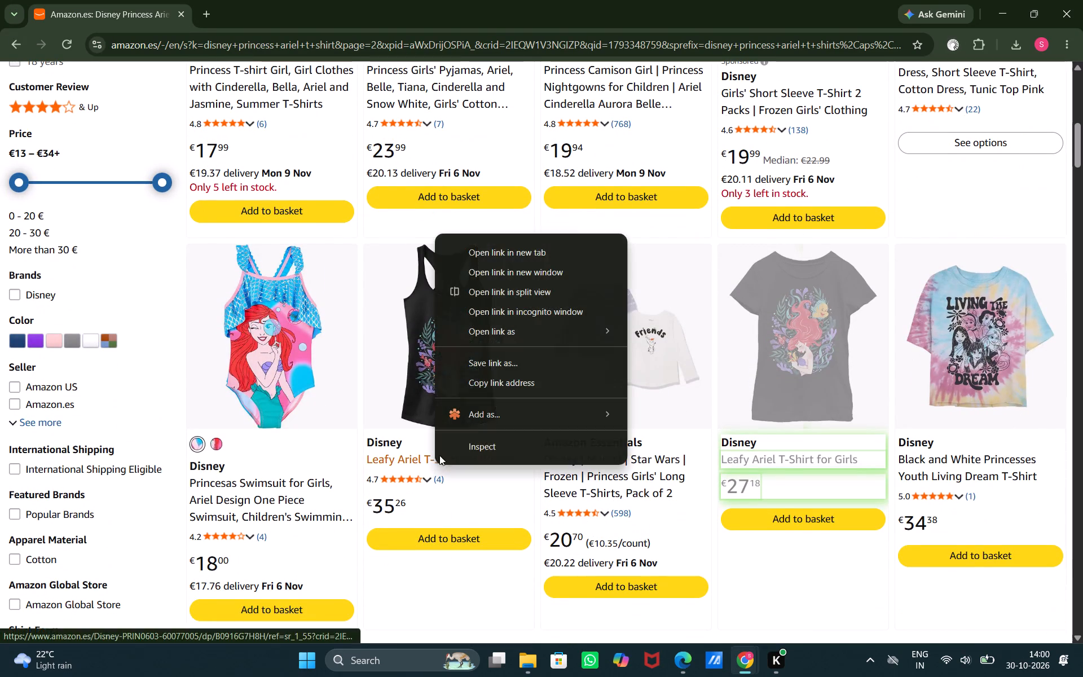
{"action": "left_click", "coordinate": [480, 379]}
{"action": "key", "text": "alt+Tab"}
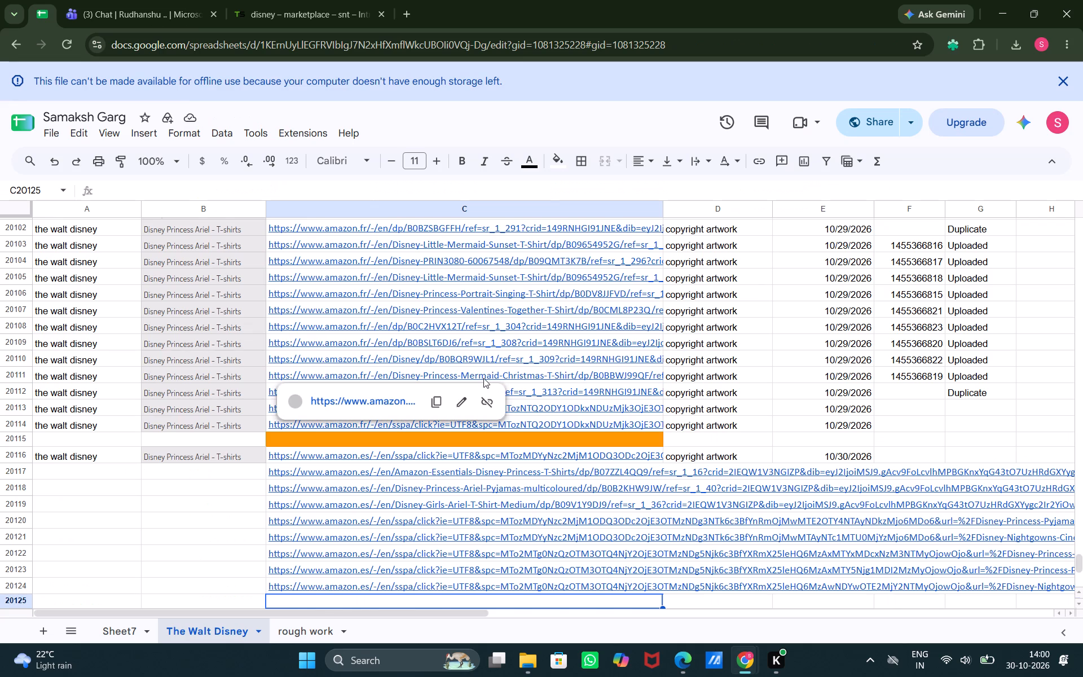
{"action": "key", "text": "ctrl+v"}
{"action": "key", "text": "Return"}
{"action": "key", "text": "Return"}
{"action": "key", "text": "Return"}
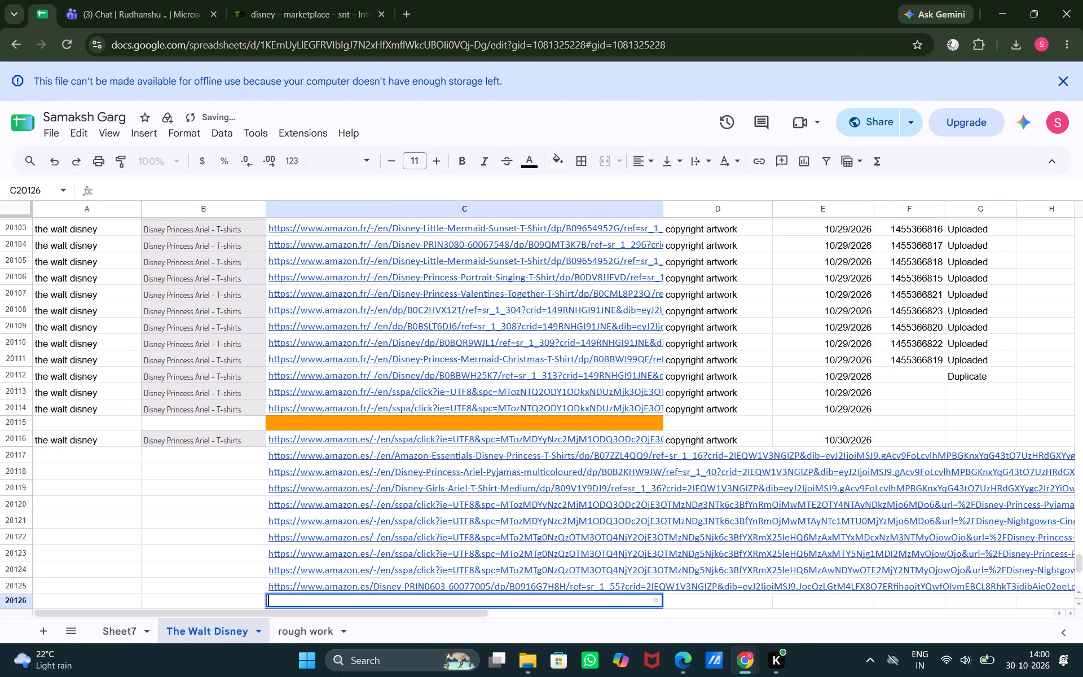
Copy the link of the Black and White Princesses Youth Living Dream T-Shirt listing from Amazon.es into cell C20126.
{"action": "key", "text": "alt+Tab"}
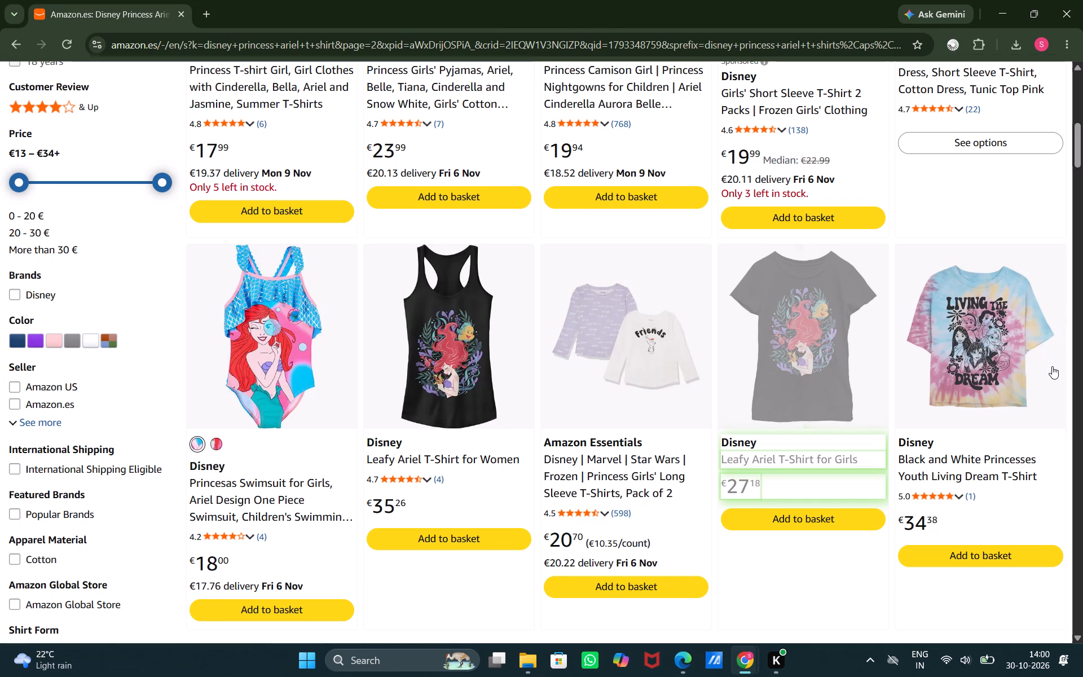
{"action": "scroll", "coordinate": [1044, 367], "scroll_direction": "down", "scroll_amount": 1}
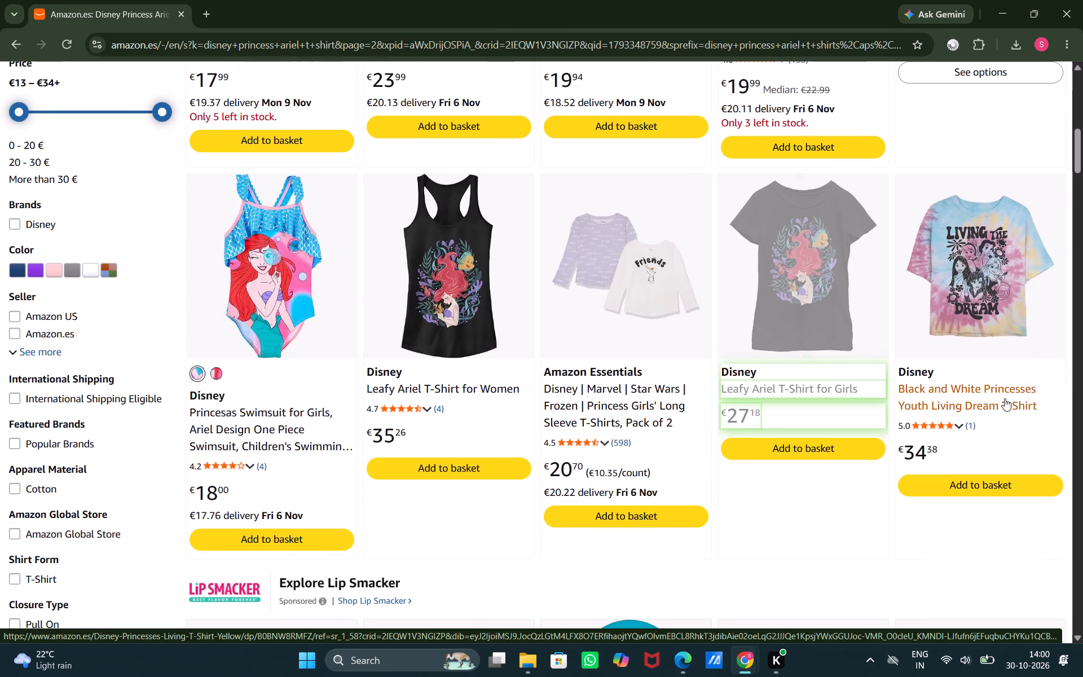
{"action": "right_click", "coordinate": [1005, 398]}
{"action": "left_click", "coordinate": [918, 546]}
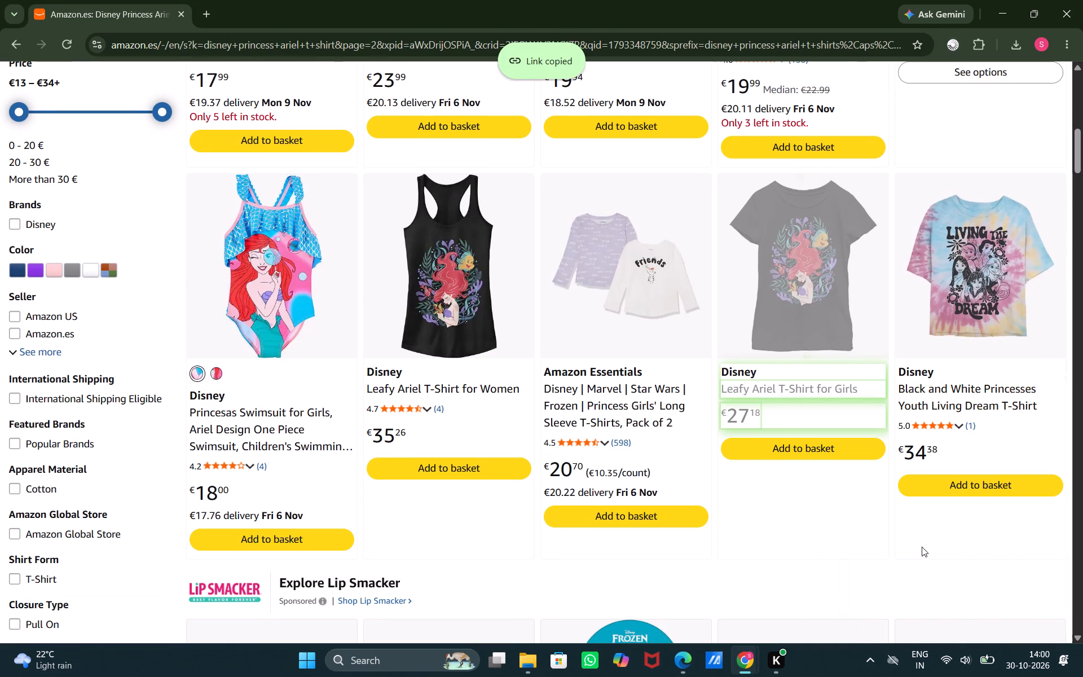
{"action": "key", "text": "alt+Tab"}
{"action": "key", "text": "ctrl+v"}
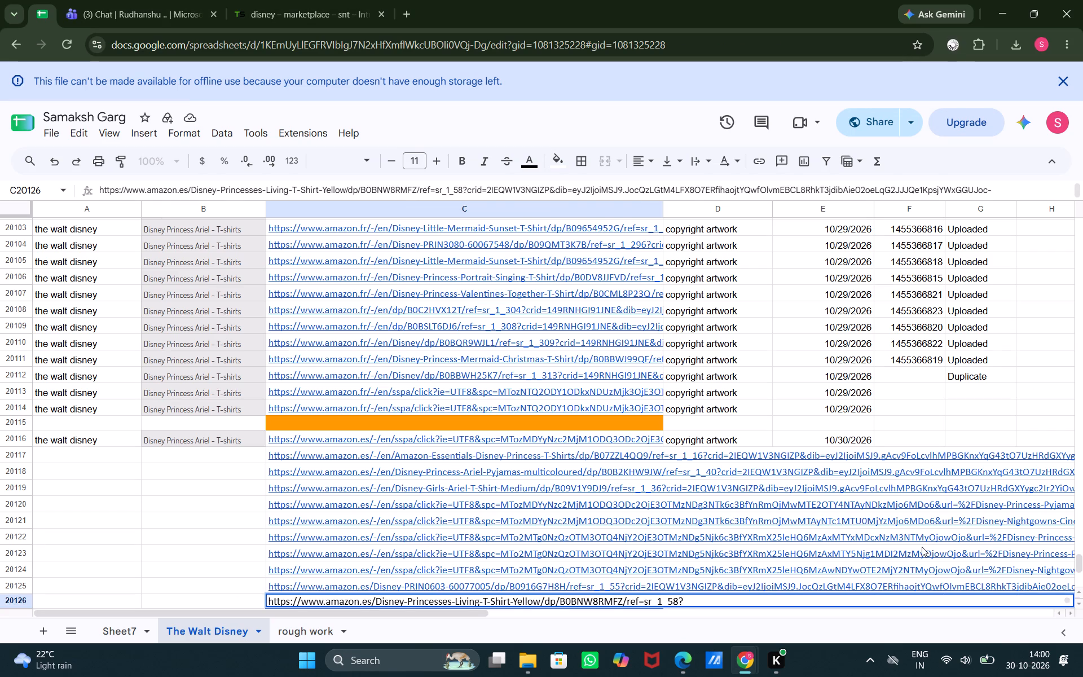
{"action": "key", "text": "Return"}
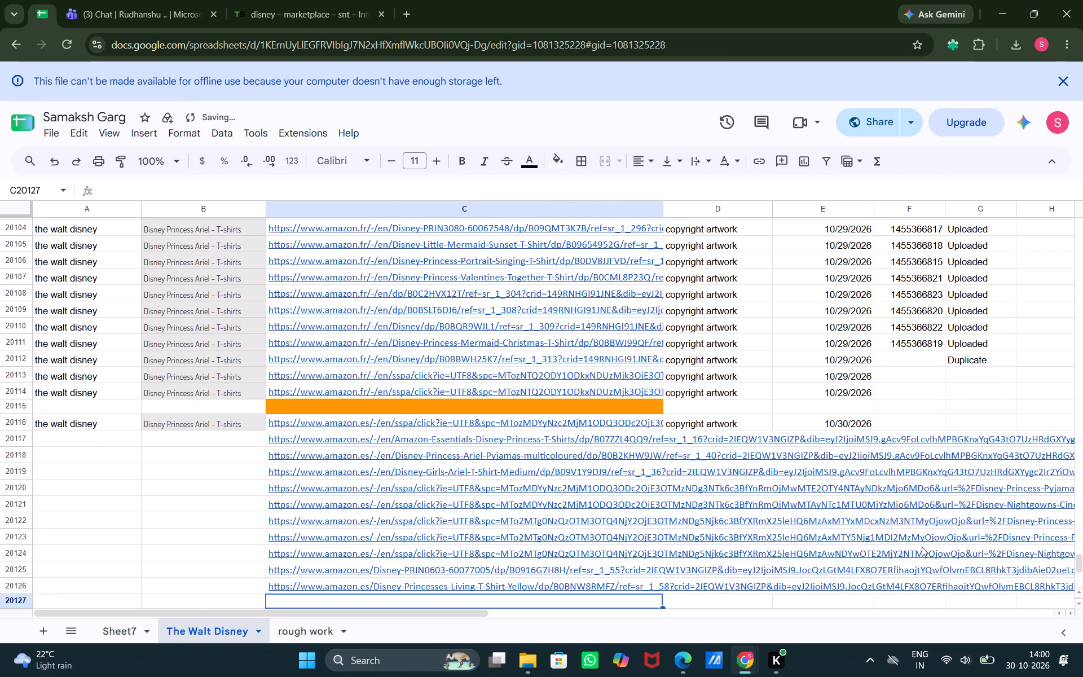
Copy the link of the Princess, Lilo and Stitch, Minnie Mouse, Moana and Frozen Girls 2 Piece Set listing from Amazon.es into cell C20127.
{"action": "key", "text": "alt+Tab"}
{"action": "scroll", "coordinate": [909, 496], "scroll_direction": "down", "scroll_amount": 6}
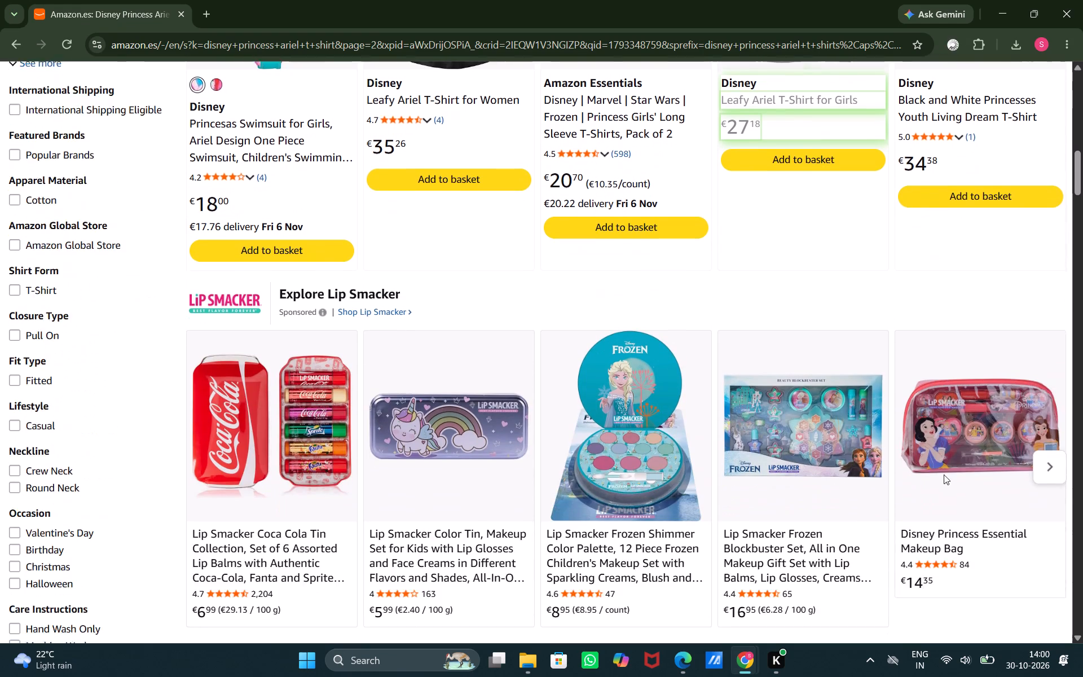
{"action": "scroll", "coordinate": [565, 369], "scroll_direction": "down", "scroll_amount": 5}
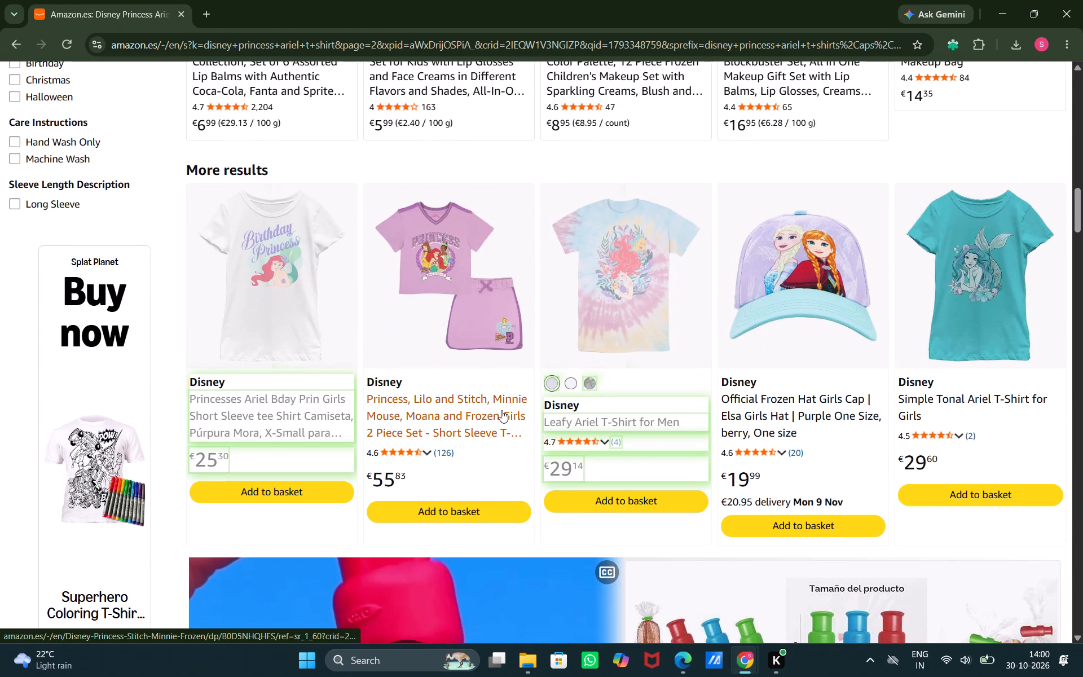
{"action": "right_click", "coordinate": [501, 410]}
{"action": "left_click", "coordinate": [576, 565]}
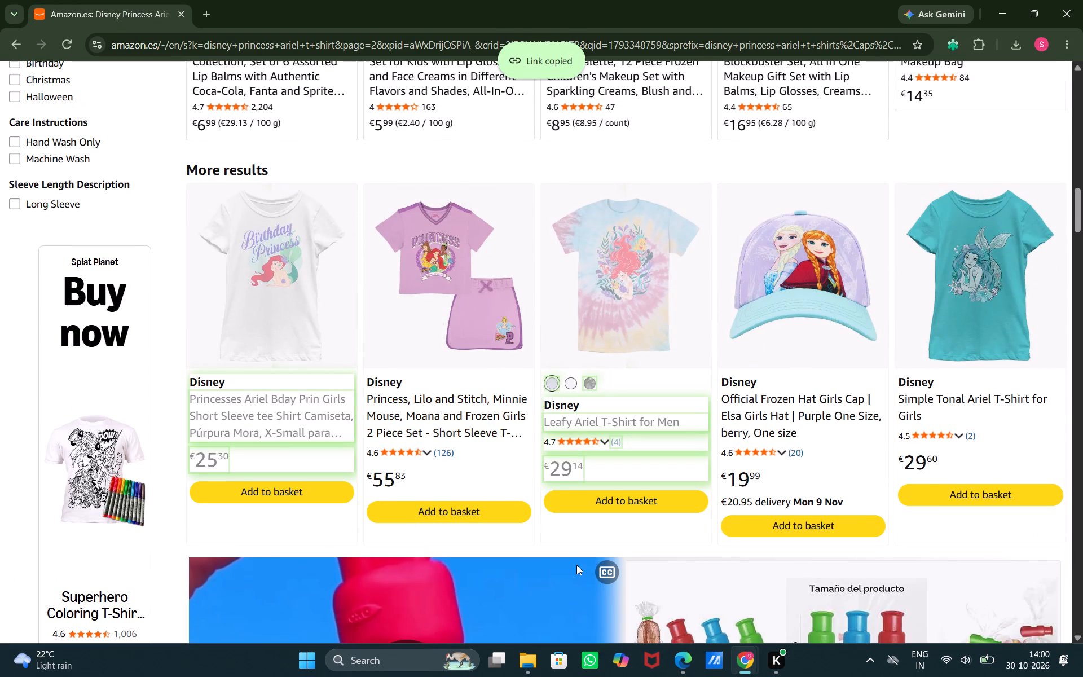
{"action": "key", "text": "alt+Tab"}
{"action": "key", "text": "ctrl+v"}
{"action": "key", "text": "Return"}
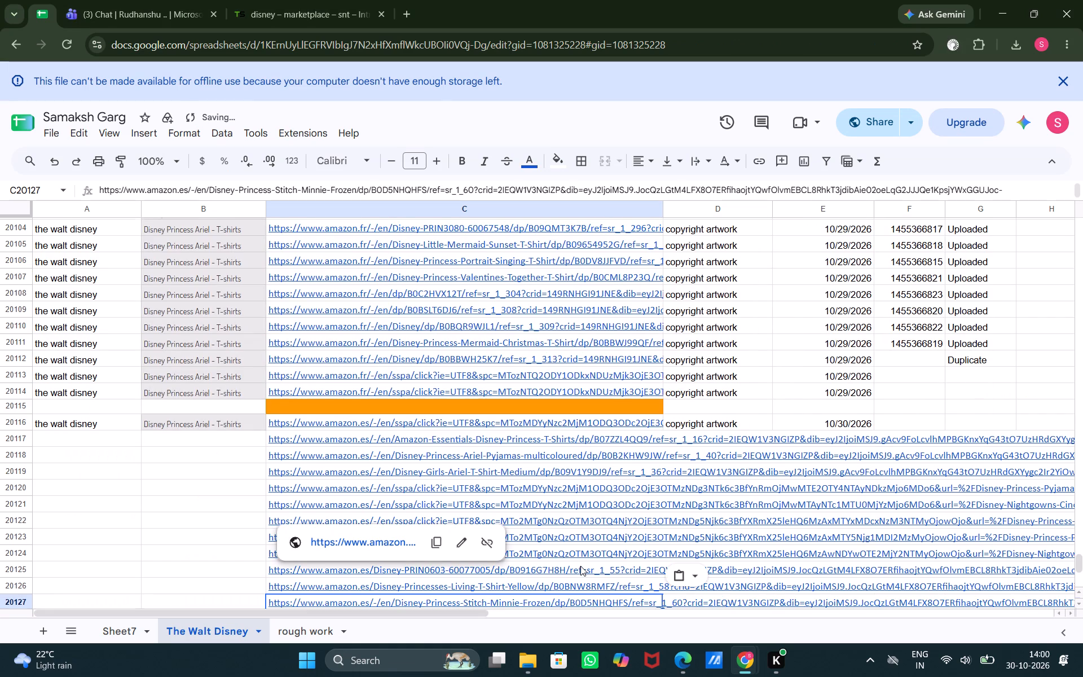
{"action": "key", "text": "Return"}
Copy the link of the Simple Tonal Ariel T-Shirt for Girls listing from Amazon.es into cell C20128.
{"action": "key", "text": "alt+Tab"}
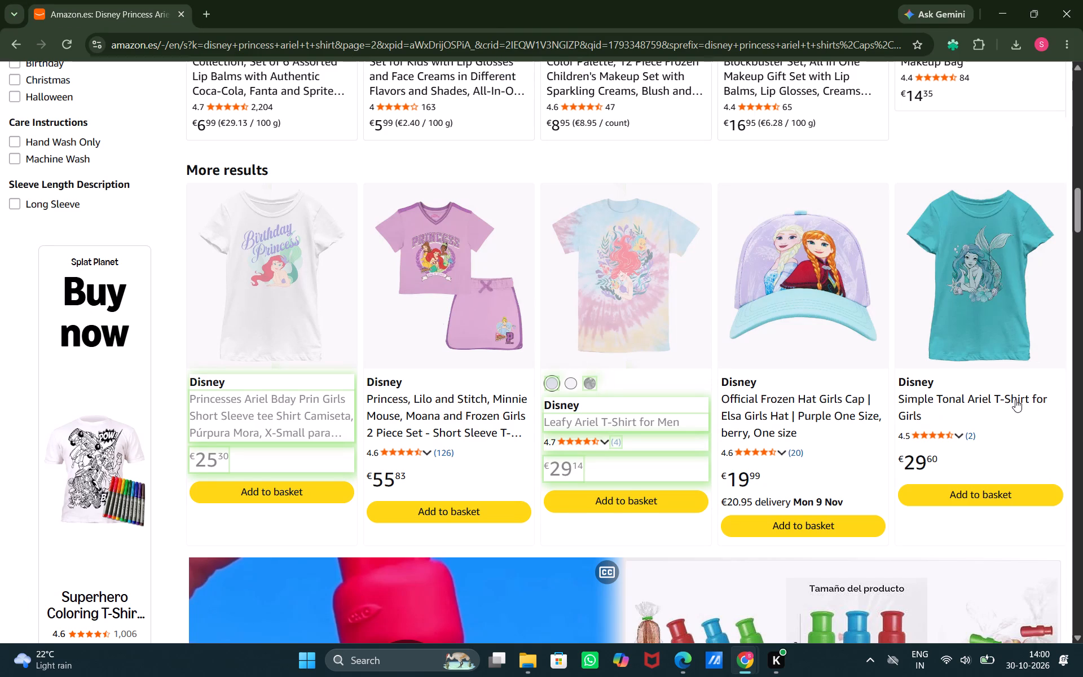
{"action": "right_click", "coordinate": [1015, 399]}
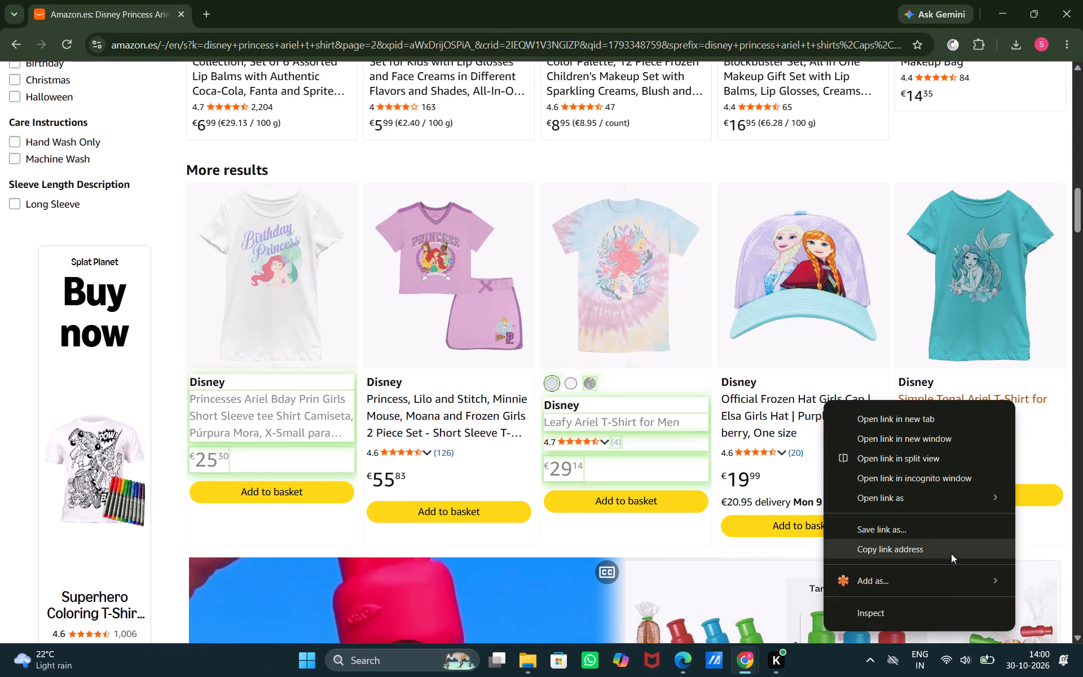
{"action": "left_click", "coordinate": [951, 553]}
{"action": "key", "text": "alt+Tab"}
{"action": "key", "text": "ctrl+v"}
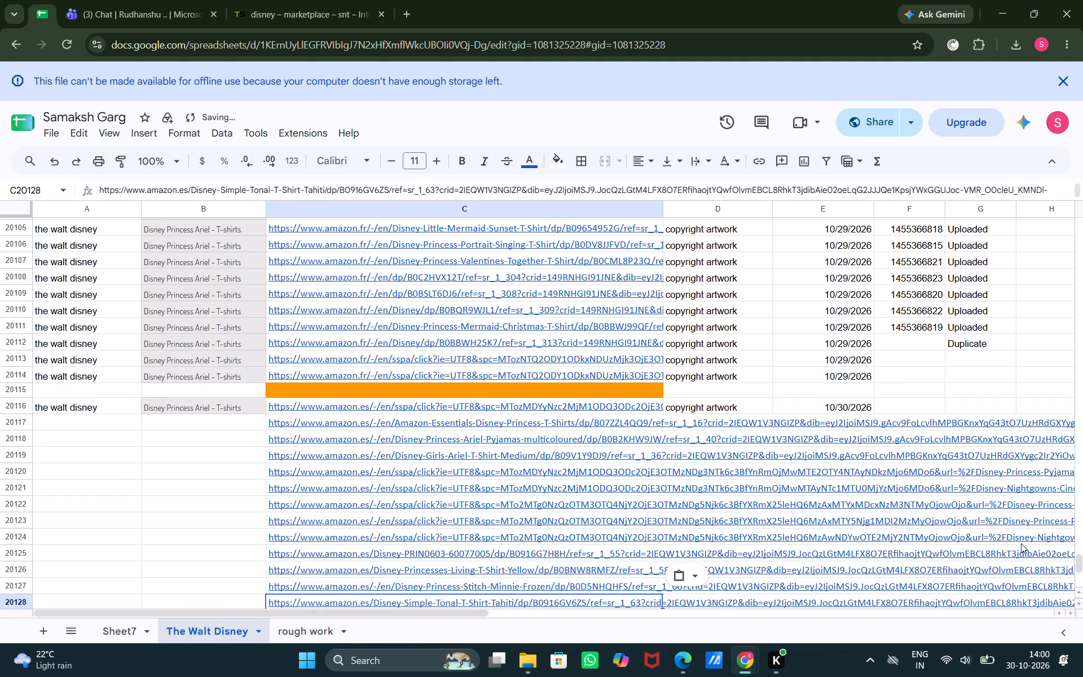
{"action": "key", "text": "Return"}
{"action": "key", "text": "Return"}
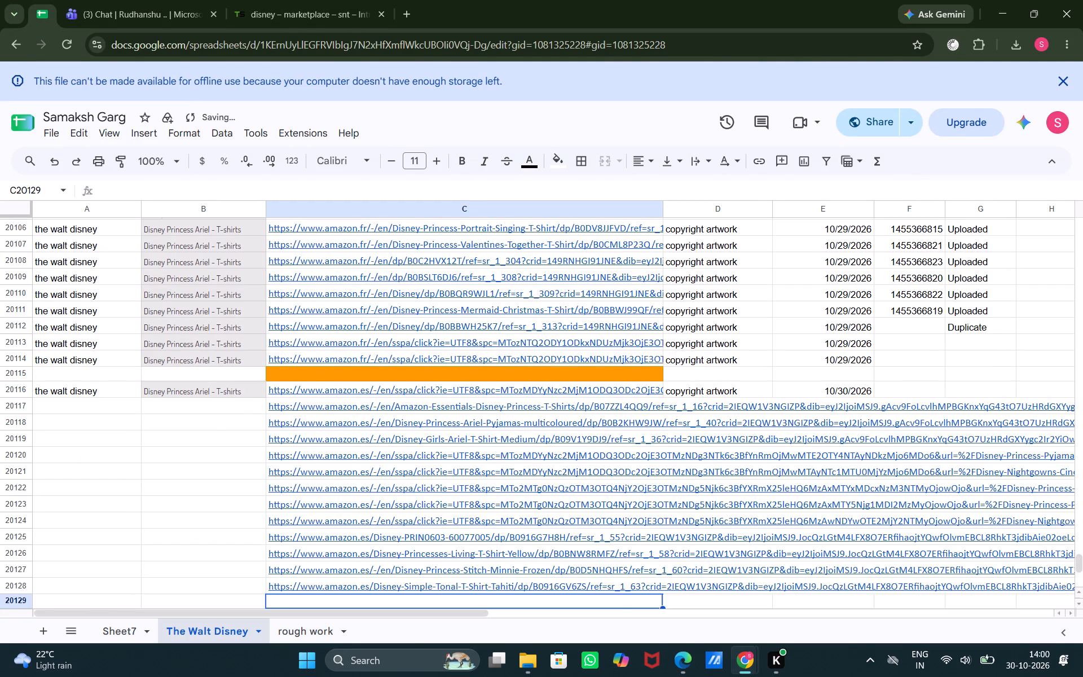
Copy the link of the black Disney Girls T-Shirt listing with the purple-haired Ariel print from Amazon.es into cell C20129.
{"action": "key", "text": "alt+Tab"}
{"action": "scroll", "coordinate": [1021, 483], "scroll_direction": "down", "scroll_amount": 9}
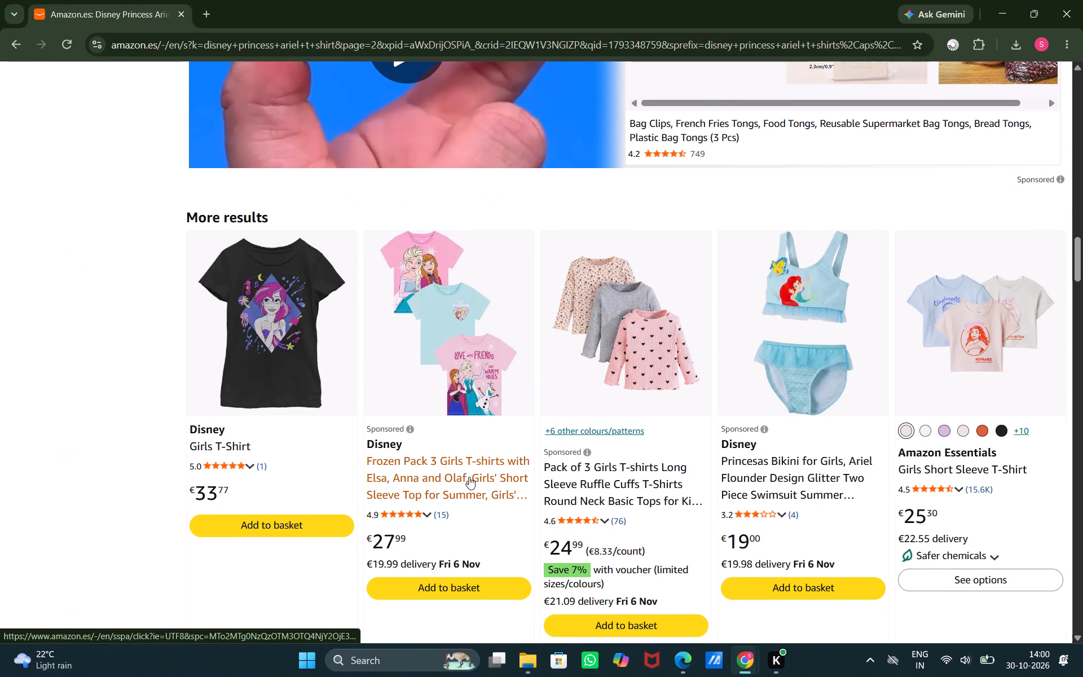
{"action": "right_click", "coordinate": [248, 449]}
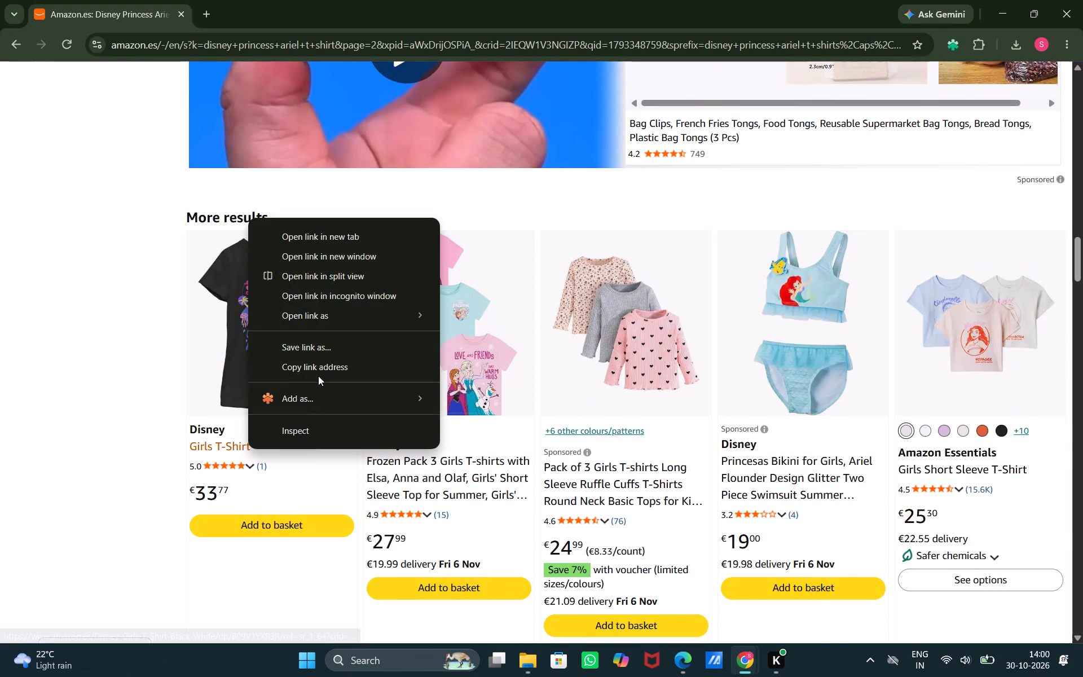
{"action": "left_click", "coordinate": [318, 376]}
{"action": "key", "text": "alt+Tab"}
{"action": "key", "text": "ctrl+v"}
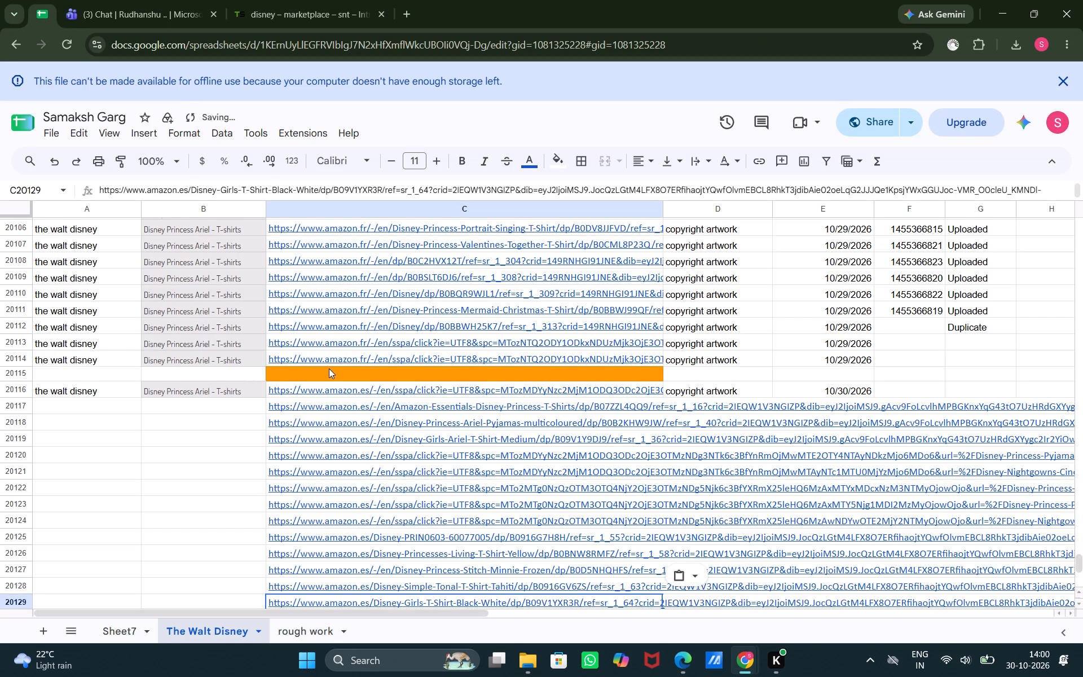
{"action": "key", "text": "Return"}
{"action": "key", "text": "Return"}
Copy the link of the Girls' Pyjamas, Princess Pyjamas, Girls' Summer Pyjamas listing from Amazon.es into cell C20130.
{"action": "key", "text": "alt+Tab"}
{"action": "scroll", "coordinate": [342, 304], "scroll_direction": "down", "scroll_amount": 5}
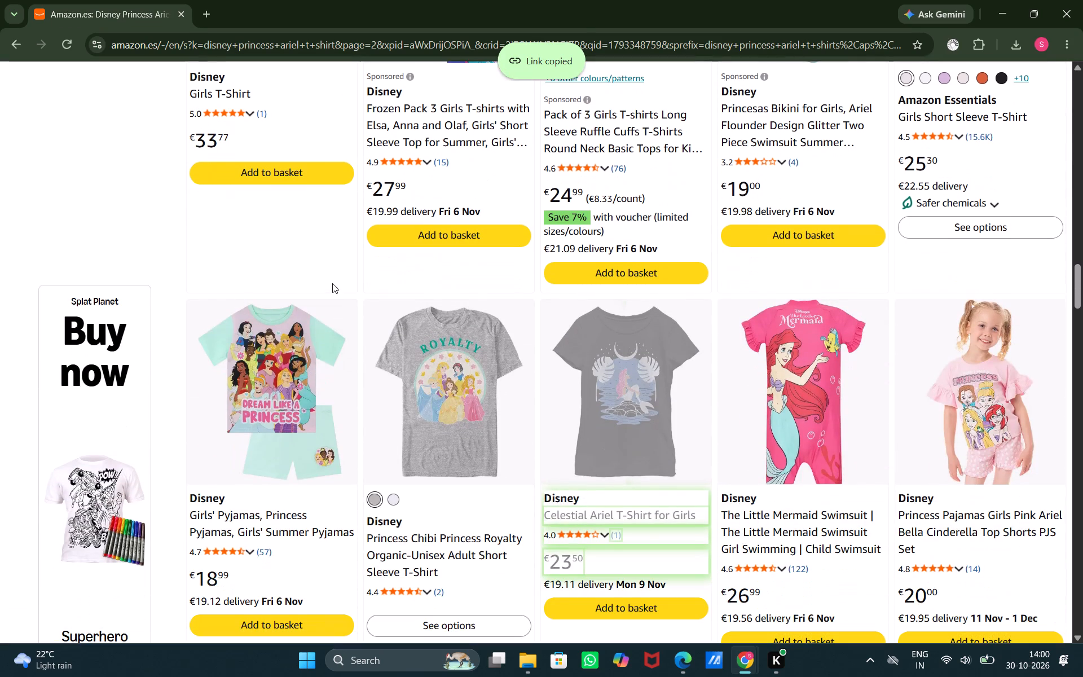
{"action": "right_click", "coordinate": [287, 533]}
{"action": "left_click", "coordinate": [326, 446]}
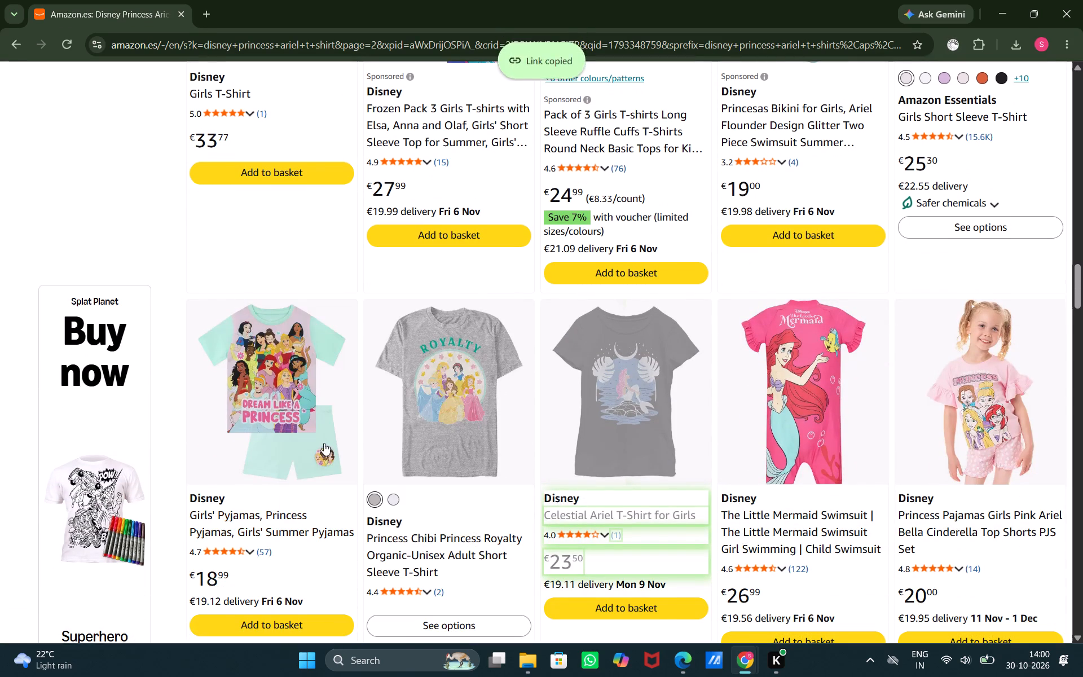
{"action": "key", "text": "alt+Tab"}
{"action": "key", "text": "ctrl+v"}
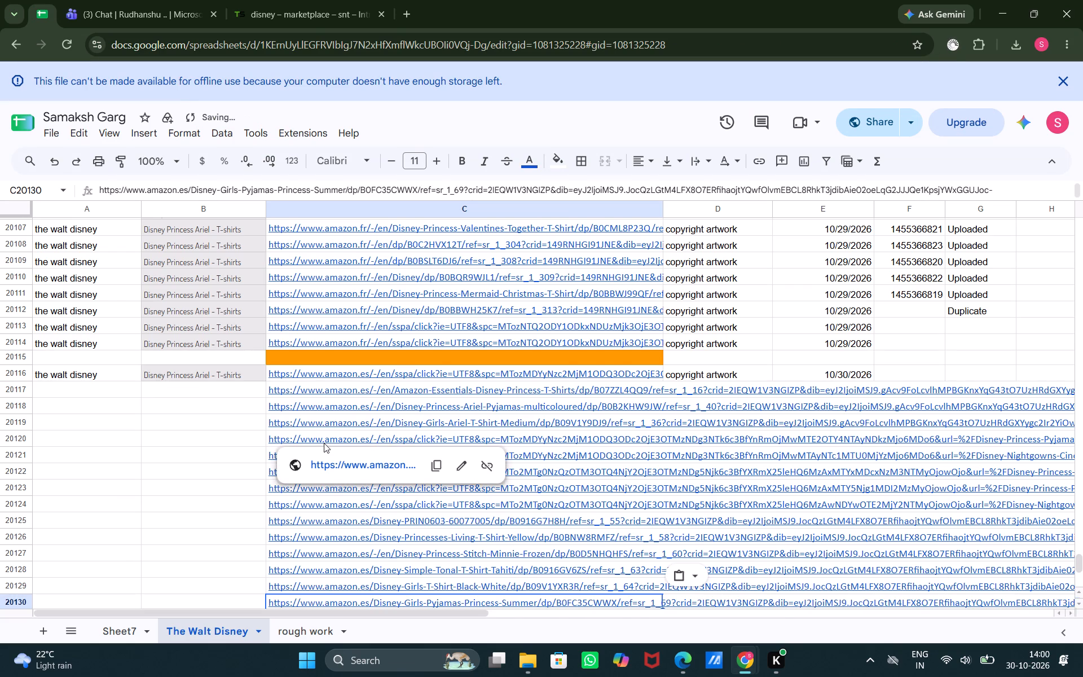
{"action": "key", "text": "Return"}
{"action": "key", "text": "Return"}
{"action": "key", "text": "Return"}
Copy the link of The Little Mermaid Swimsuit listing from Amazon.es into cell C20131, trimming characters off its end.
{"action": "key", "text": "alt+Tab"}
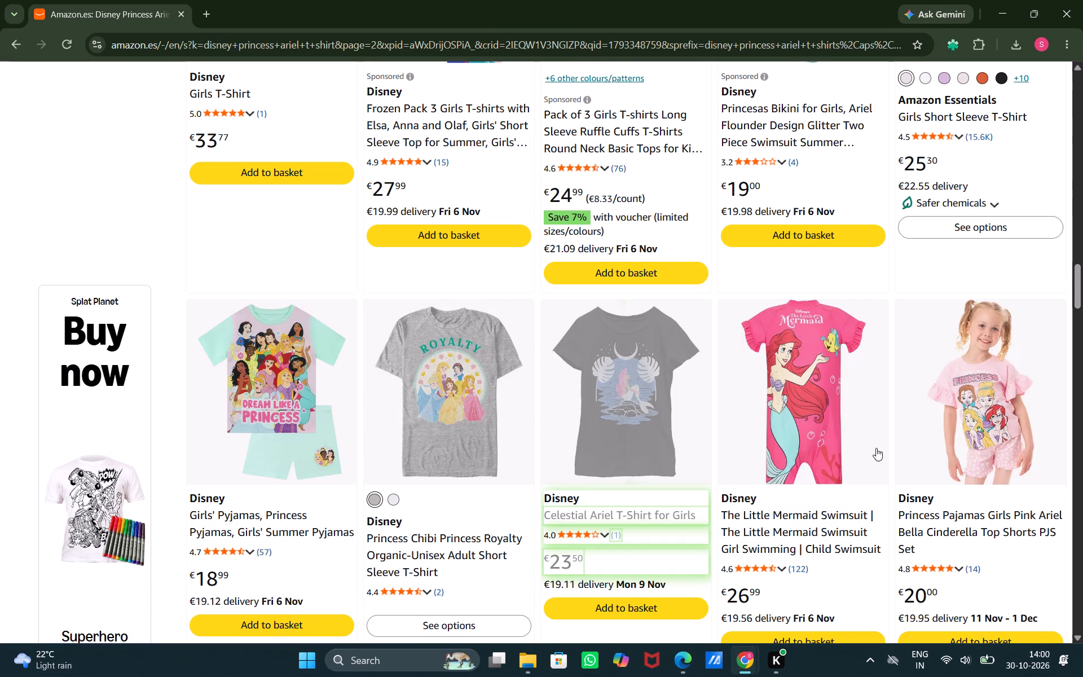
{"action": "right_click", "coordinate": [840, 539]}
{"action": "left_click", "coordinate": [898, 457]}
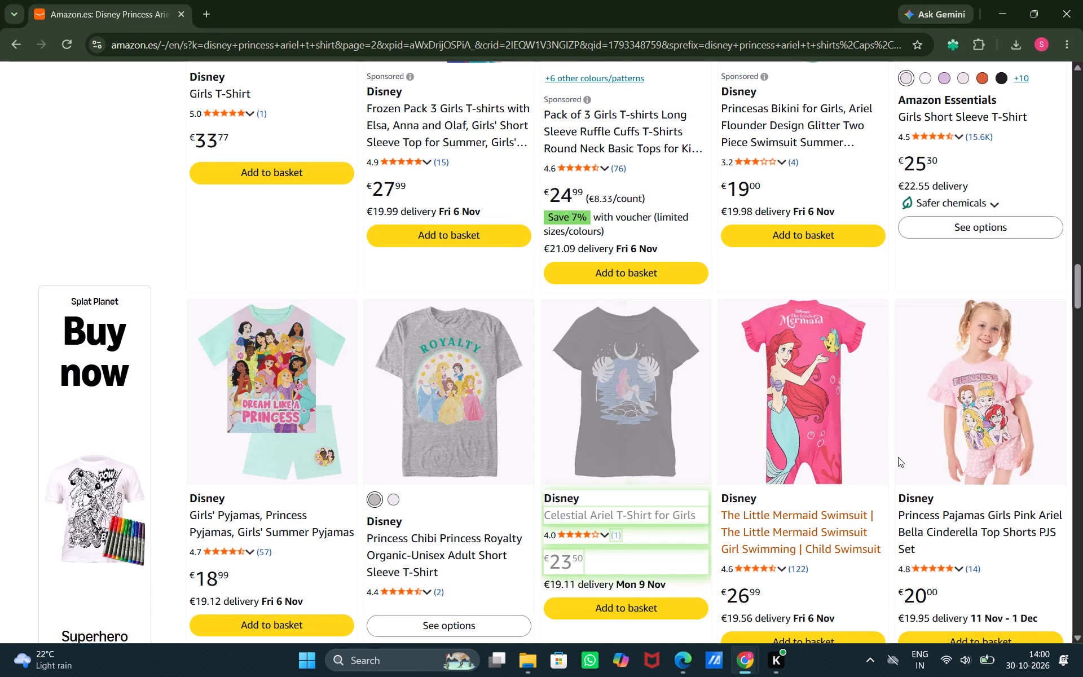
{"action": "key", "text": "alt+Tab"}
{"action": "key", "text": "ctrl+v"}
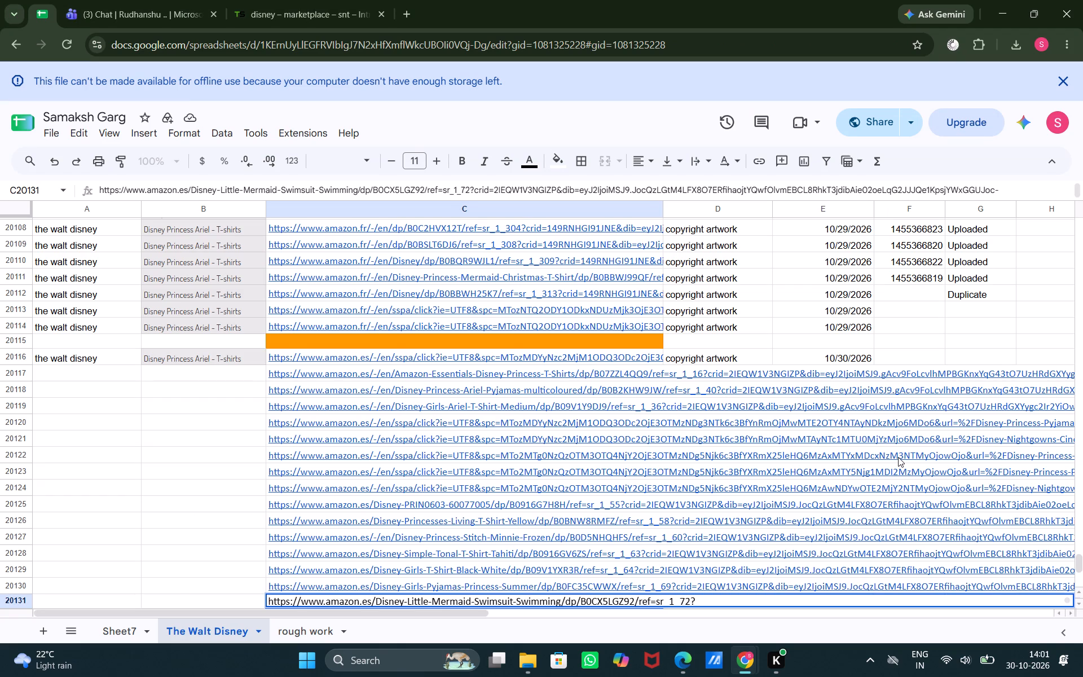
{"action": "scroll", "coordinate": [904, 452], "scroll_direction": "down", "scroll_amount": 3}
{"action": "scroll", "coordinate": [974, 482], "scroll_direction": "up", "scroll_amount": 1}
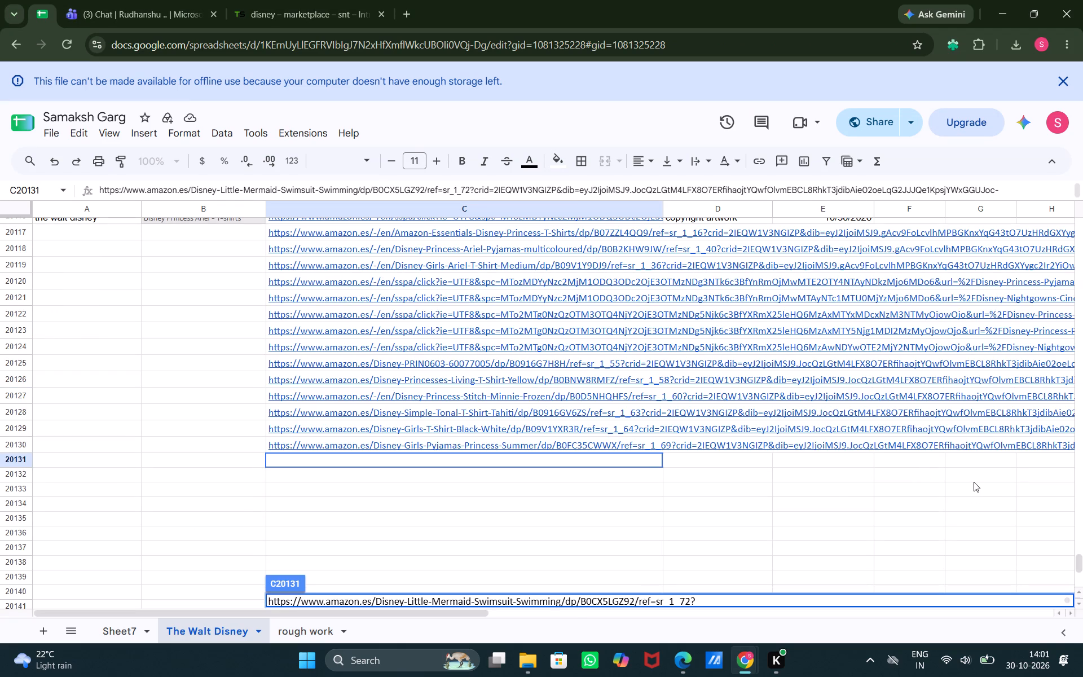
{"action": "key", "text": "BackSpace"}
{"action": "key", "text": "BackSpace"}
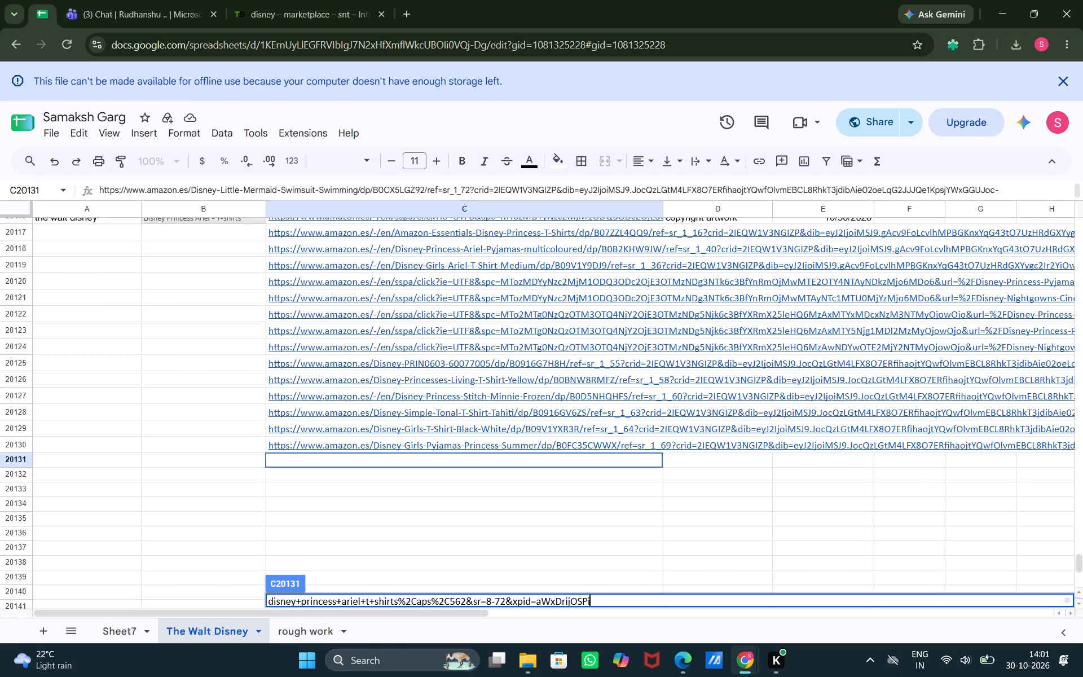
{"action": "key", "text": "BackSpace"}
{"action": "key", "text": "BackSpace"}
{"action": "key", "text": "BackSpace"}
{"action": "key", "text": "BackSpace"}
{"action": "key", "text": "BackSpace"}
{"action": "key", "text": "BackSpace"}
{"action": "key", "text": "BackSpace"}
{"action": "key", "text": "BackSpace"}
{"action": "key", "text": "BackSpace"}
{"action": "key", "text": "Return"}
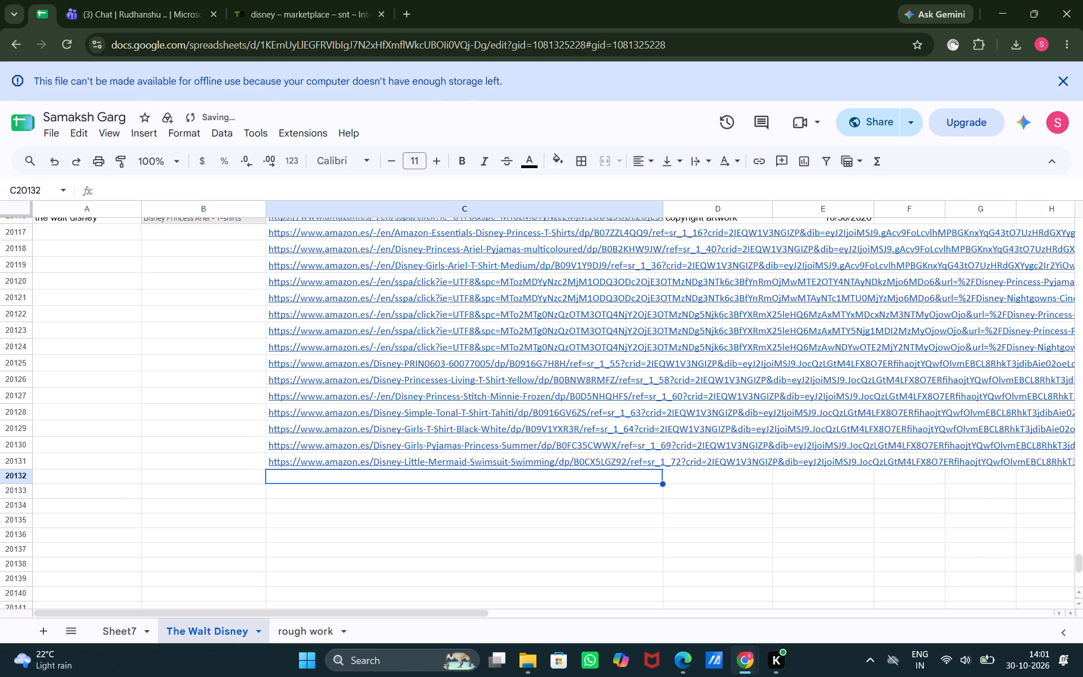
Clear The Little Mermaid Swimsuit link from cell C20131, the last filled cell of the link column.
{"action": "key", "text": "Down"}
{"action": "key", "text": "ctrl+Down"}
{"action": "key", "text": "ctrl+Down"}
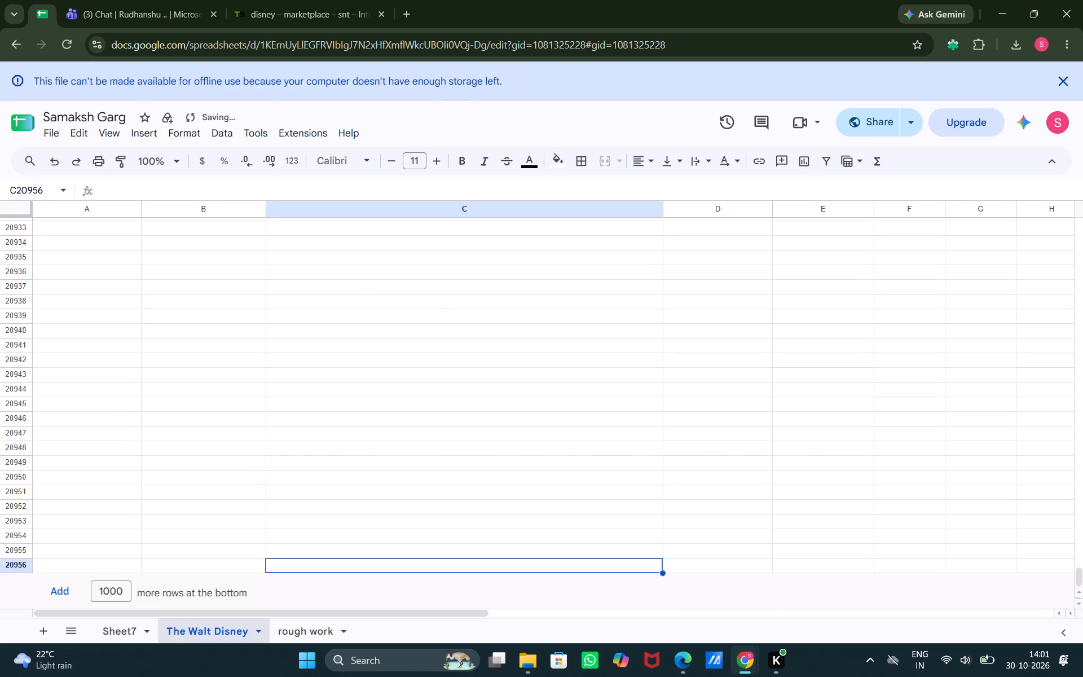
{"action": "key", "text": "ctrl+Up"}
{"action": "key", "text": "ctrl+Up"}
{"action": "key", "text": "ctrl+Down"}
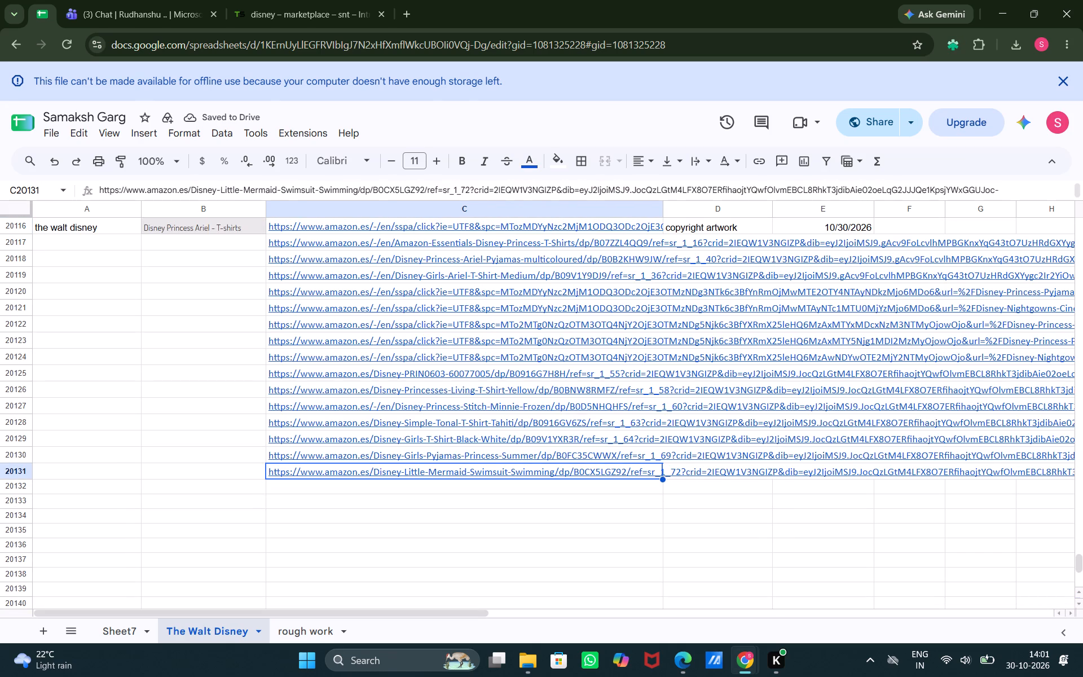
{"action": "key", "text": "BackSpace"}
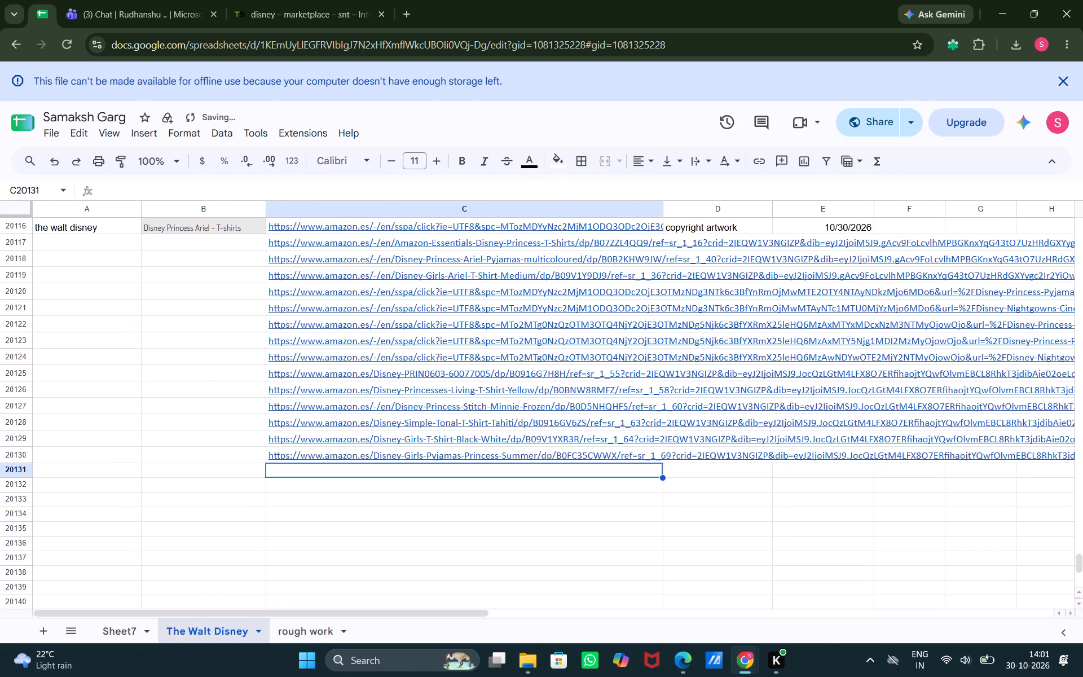
Copy the link of the Princess Pajamas Girls Pink Ariel Bella Cinderella listing from Amazon.es into cell C20131.
{"action": "key", "text": "alt+Tab"}
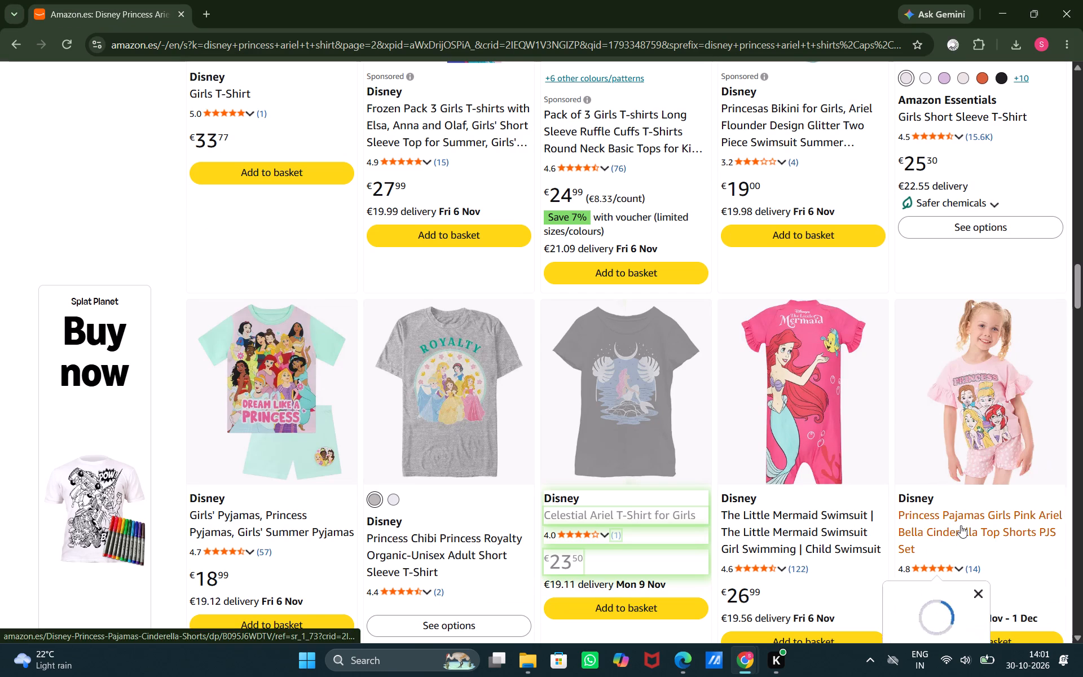
{"action": "right_click", "coordinate": [961, 525]}
{"action": "left_click", "coordinate": [906, 449]}
{"action": "key", "text": "alt+Tab"}
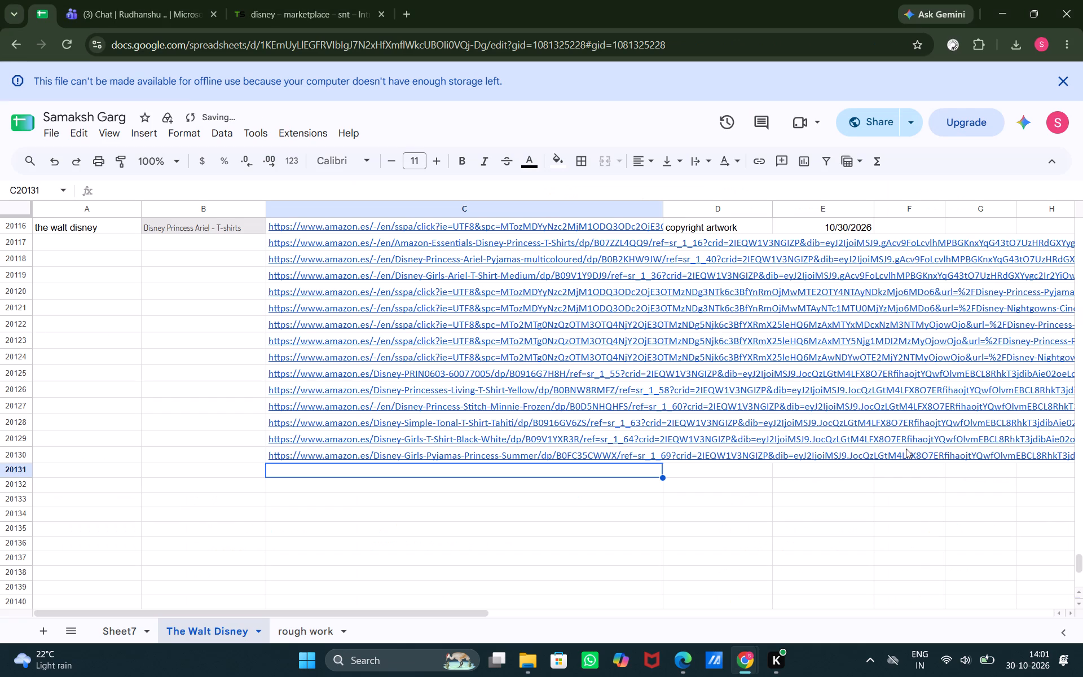
{"action": "key", "text": "ctrl+v"}
{"action": "key", "text": "Return"}
{"action": "key", "text": "Return"}
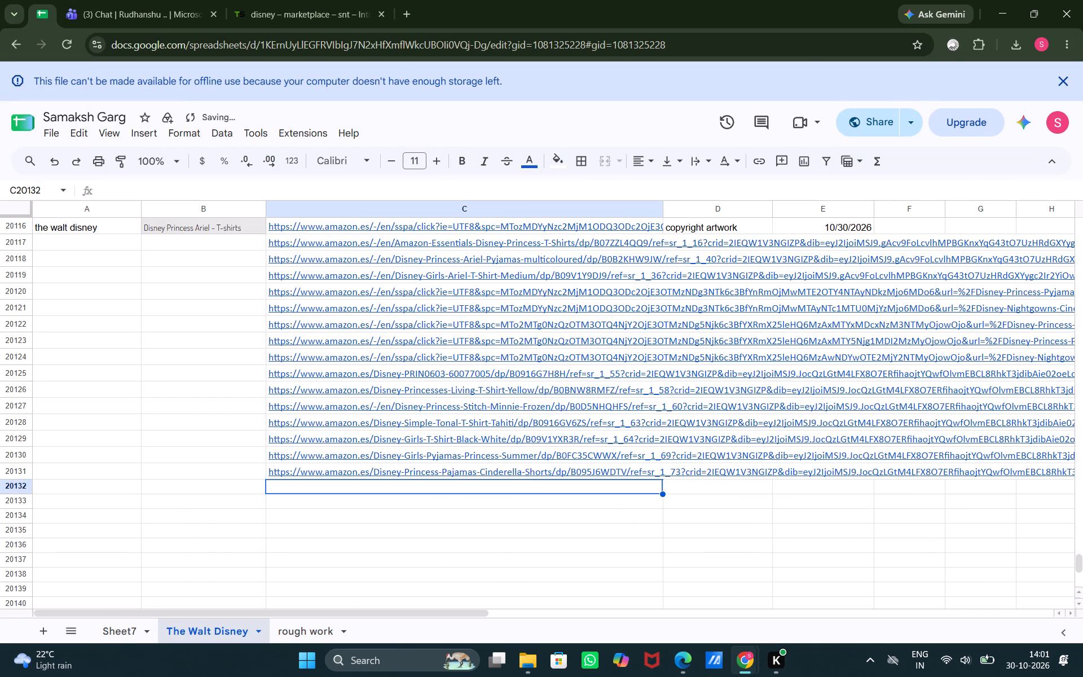
Copy the link of the Men's Little Mermaid Ariel Part of Your World Graphic T-Shirt listing from Amazon.es into cell C20132.
{"action": "key", "text": "alt+Tab"}
{"action": "scroll", "coordinate": [906, 449], "scroll_direction": "down", "scroll_amount": 5}
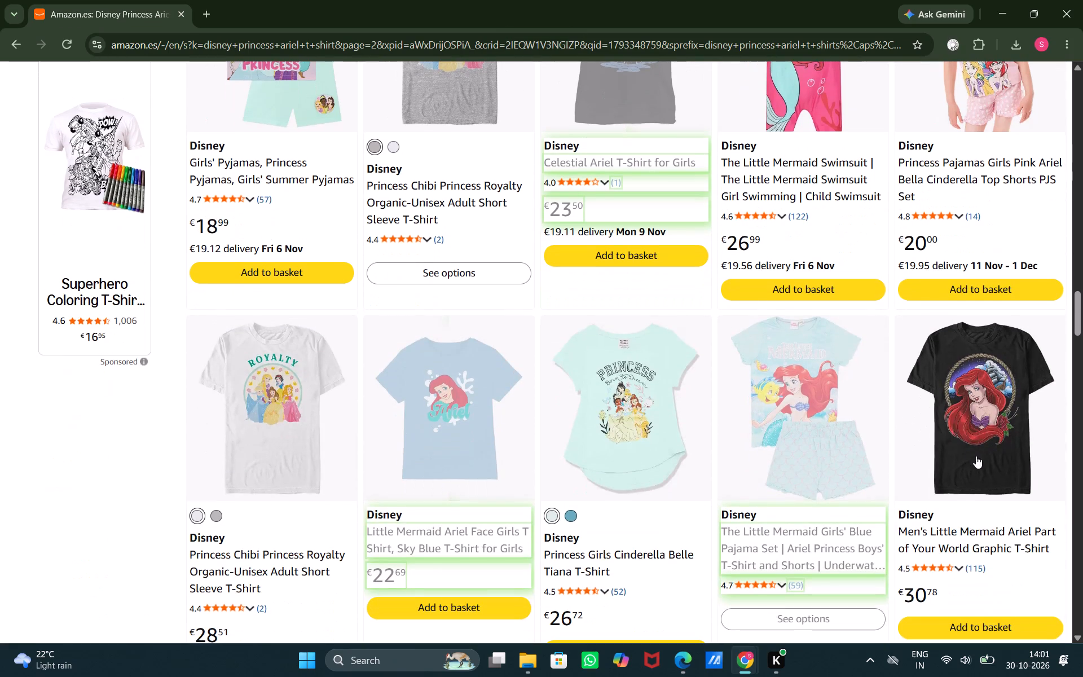
{"action": "right_click", "coordinate": [981, 551]}
{"action": "left_click", "coordinate": [904, 473]}
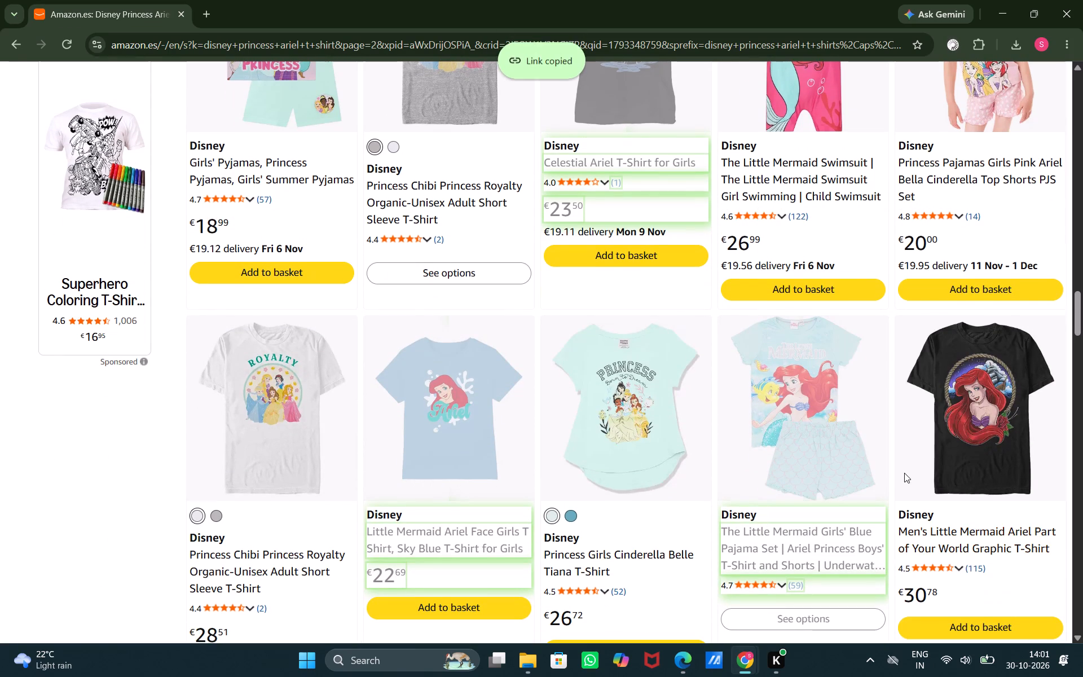
{"action": "key", "text": "alt+Tab"}
{"action": "key", "text": "ctrl+v"}
{"action": "key", "text": "Return"}
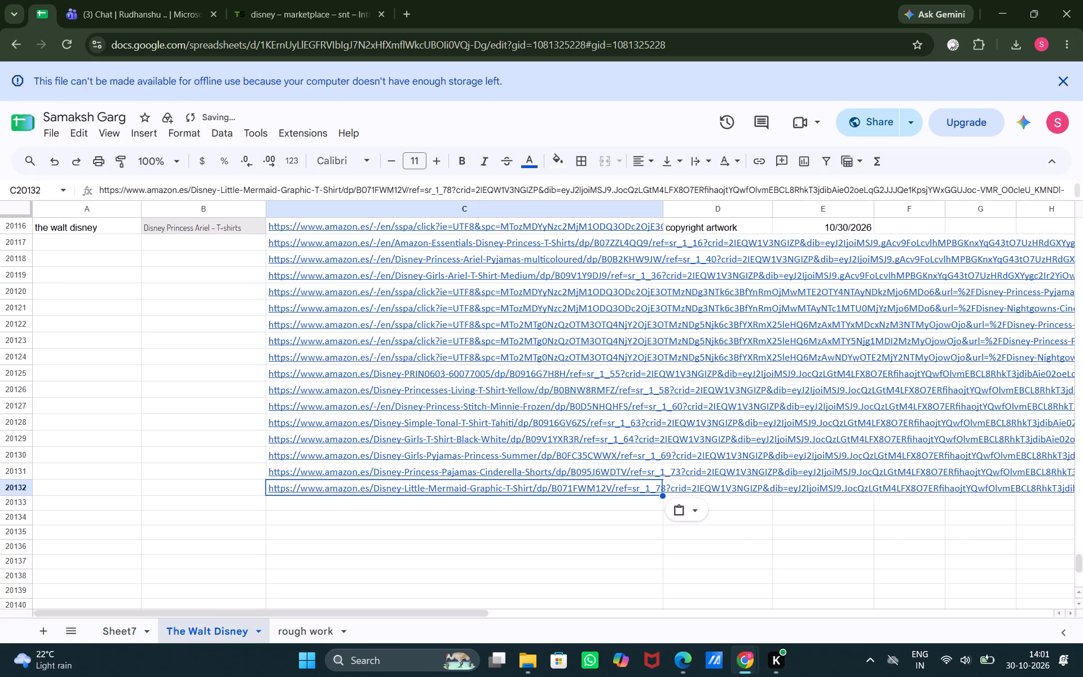
{"action": "key", "text": "Return"}
Copy the link of the Wave Ariel T-Shirt for Girls listing from Amazon.es into cell C20133.
{"action": "key", "text": "alt+Tab"}
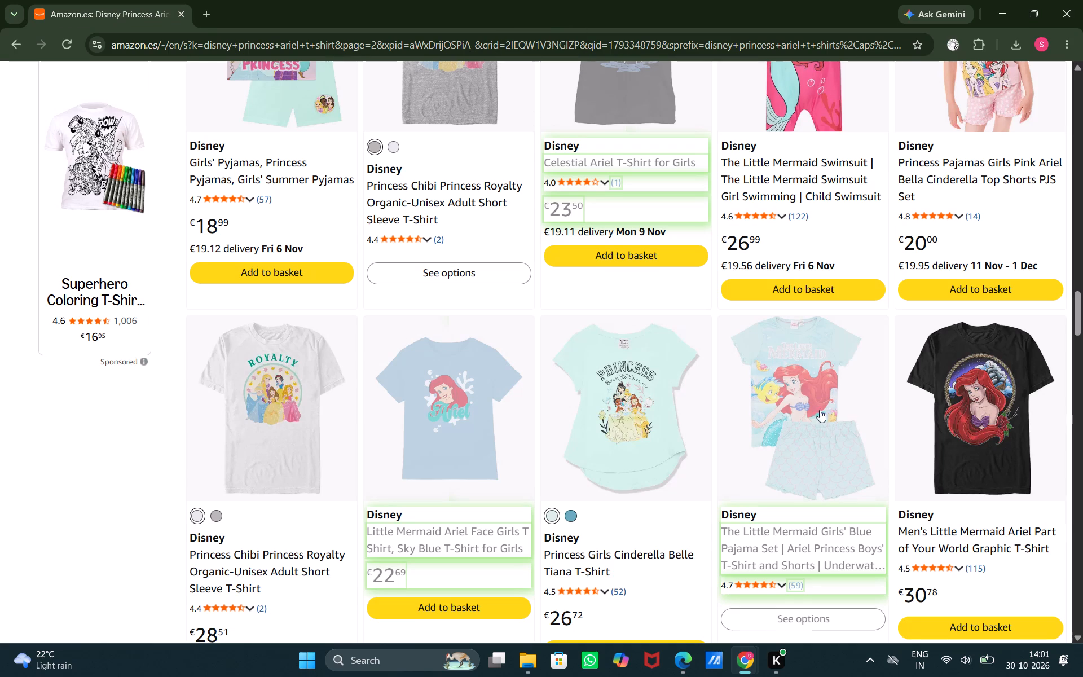
{"action": "scroll", "coordinate": [634, 436], "scroll_direction": "down", "scroll_amount": 1}
{"action": "scroll", "coordinate": [314, 327], "scroll_direction": "down", "scroll_amount": 4}
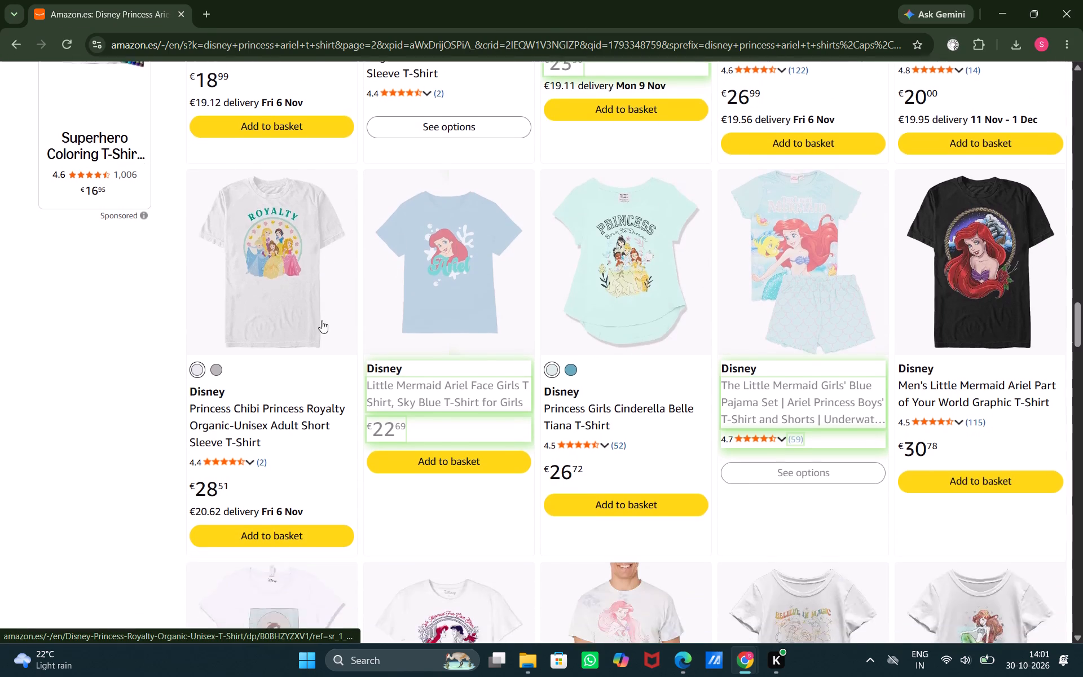
{"action": "scroll", "coordinate": [322, 320], "scroll_direction": "down", "scroll_amount": 1}
{"action": "scroll", "coordinate": [322, 320], "scroll_direction": "up", "scroll_amount": 4}
{"action": "scroll", "coordinate": [322, 320], "scroll_direction": "down", "scroll_amount": 5}
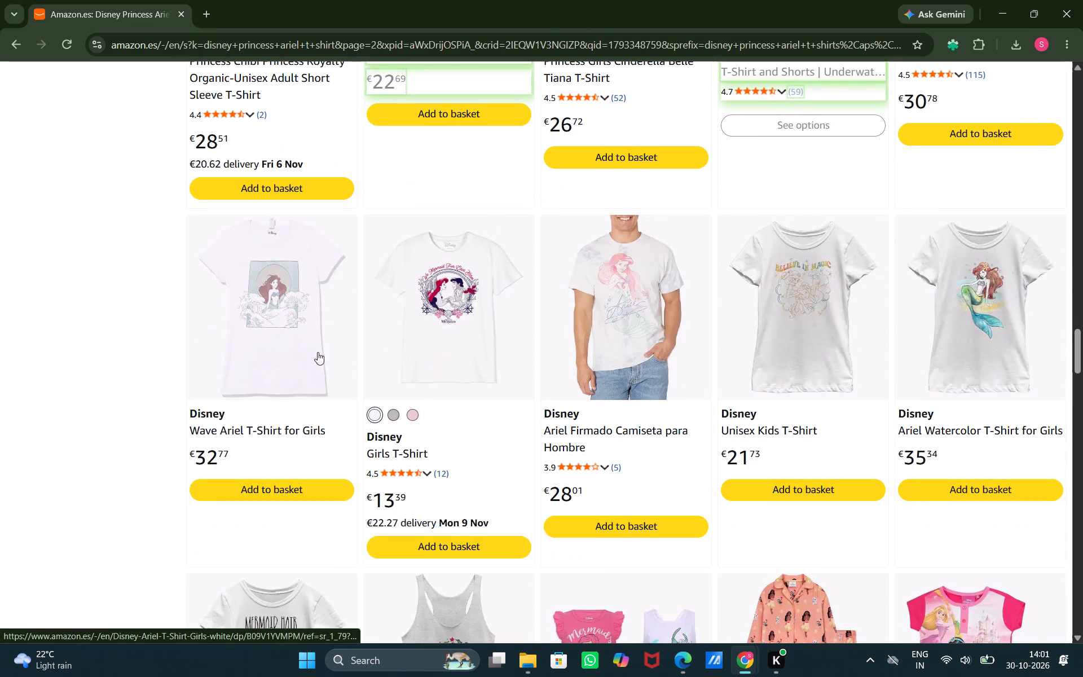
{"action": "right_click", "coordinate": [314, 429]}
{"action": "left_click", "coordinate": [364, 349]}
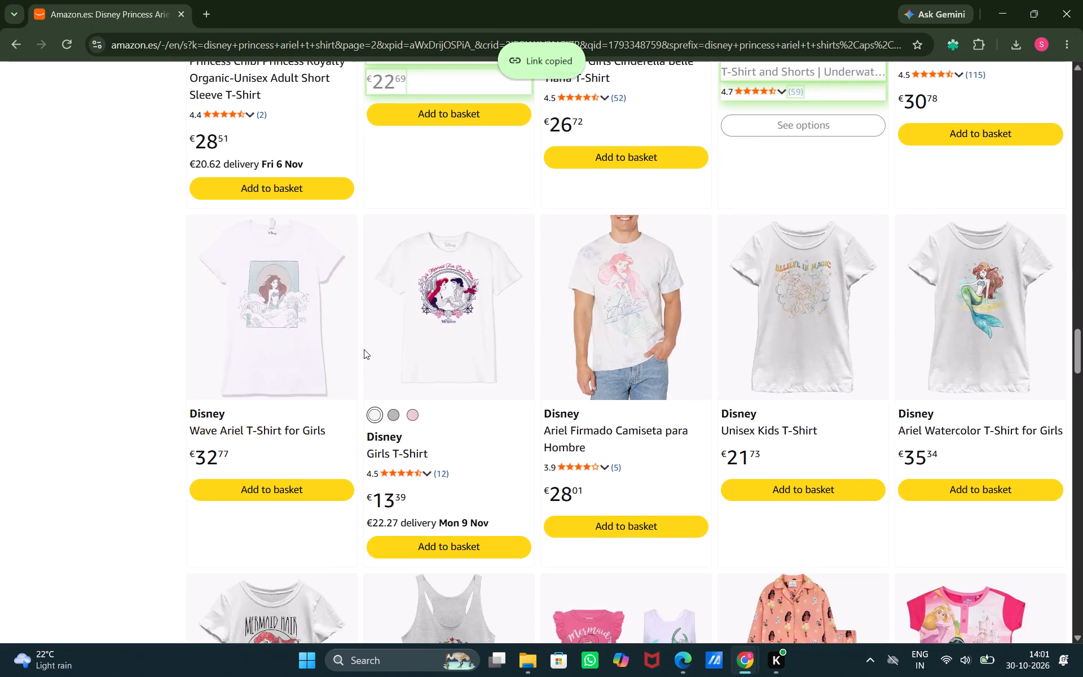
{"action": "key", "text": "alt+Tab"}
{"action": "key", "text": "ctrl+v"}
{"action": "key", "text": "Return"}
{"action": "key", "text": "Return"}
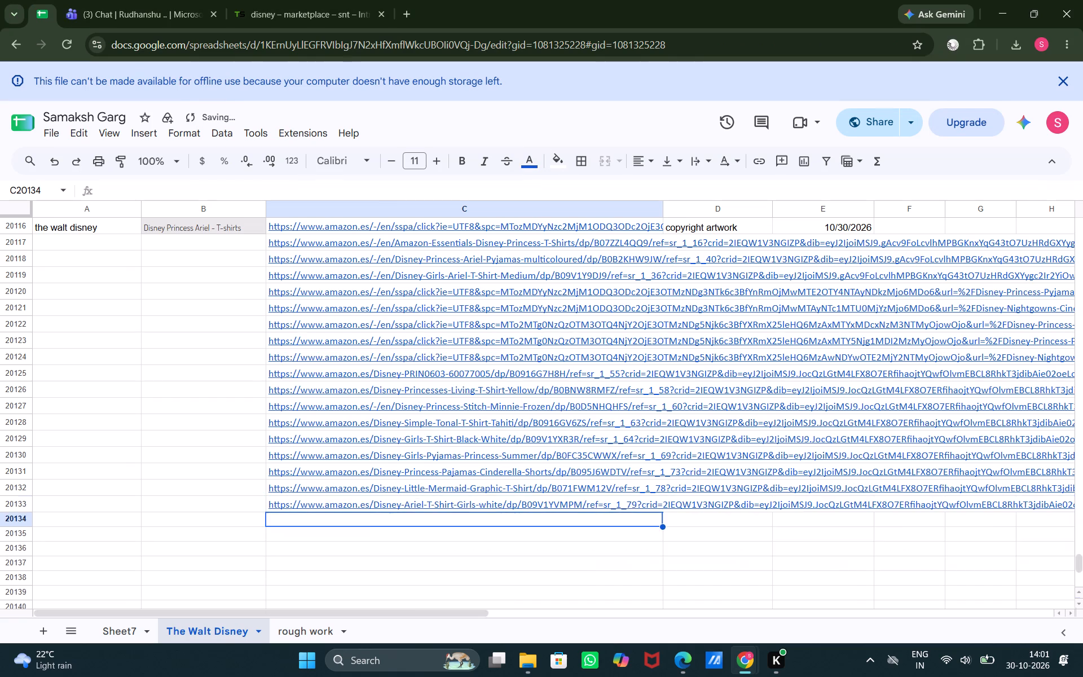
Copy the link of the white Disney Girls T-Shirt listing priced €13.39 from Amazon.es into cell C20134.
{"action": "key", "text": "alt+Tab"}
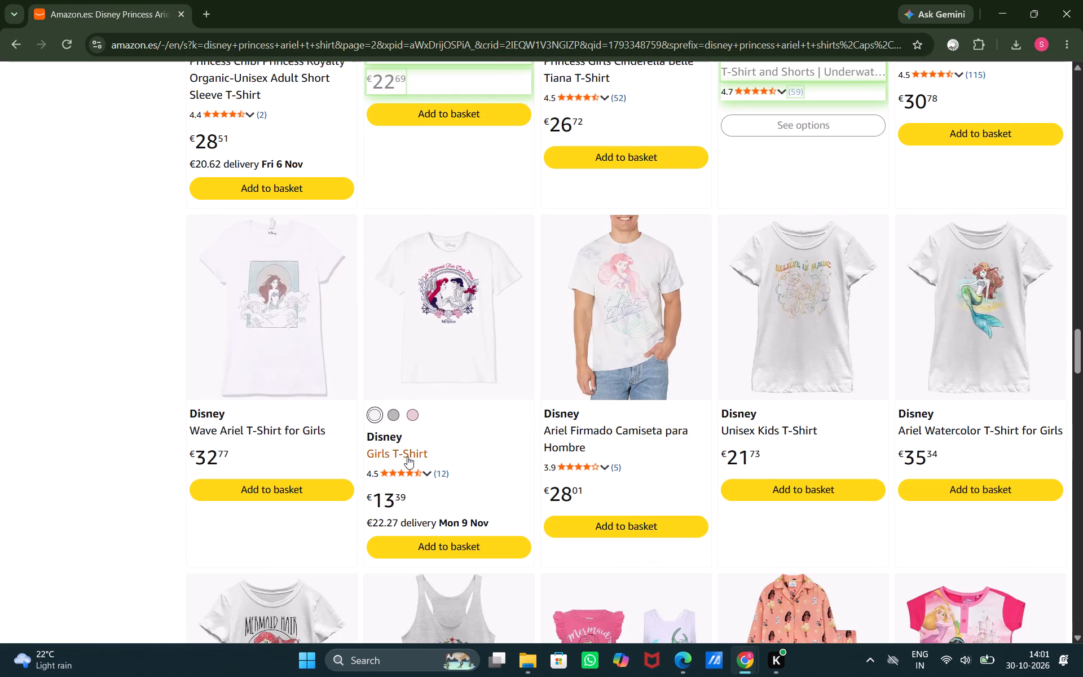
{"action": "right_click", "coordinate": [407, 456]}
{"action": "left_click", "coordinate": [455, 377]}
{"action": "key", "text": "alt+Tab"}
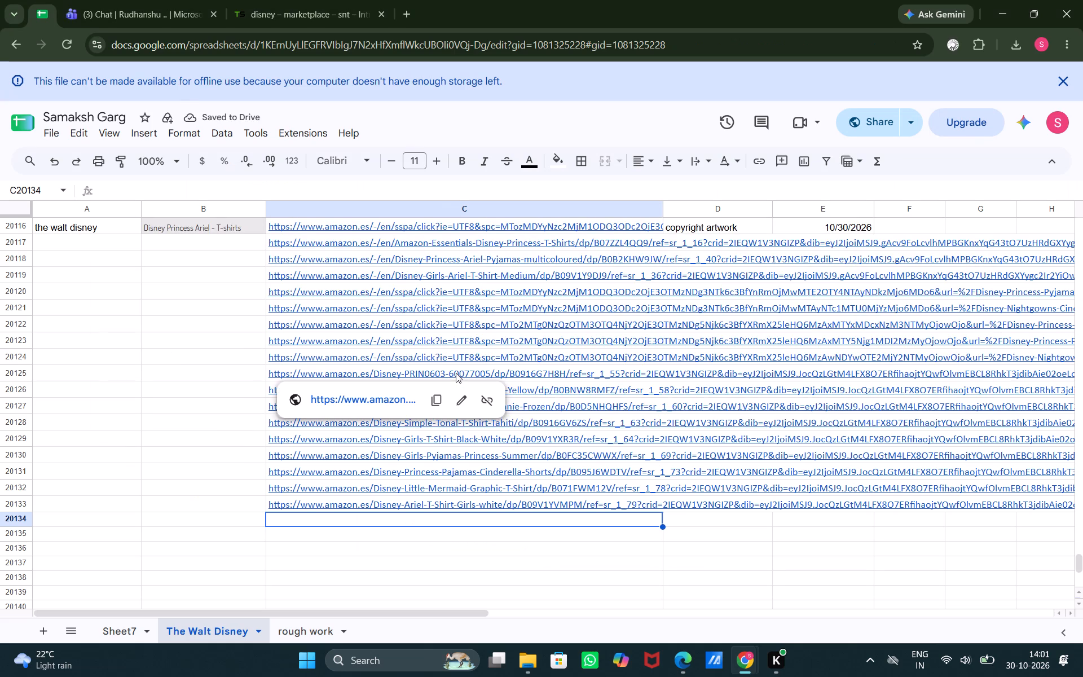
{"action": "key", "text": "ctrl+v"}
{"action": "key", "text": "Return"}
{"action": "key", "text": "Return"}
Copy the link of the Ariel Firmado Camiseta para Hombre listing from Amazon.es into cell C20135.
{"action": "key", "text": "alt+Tab"}
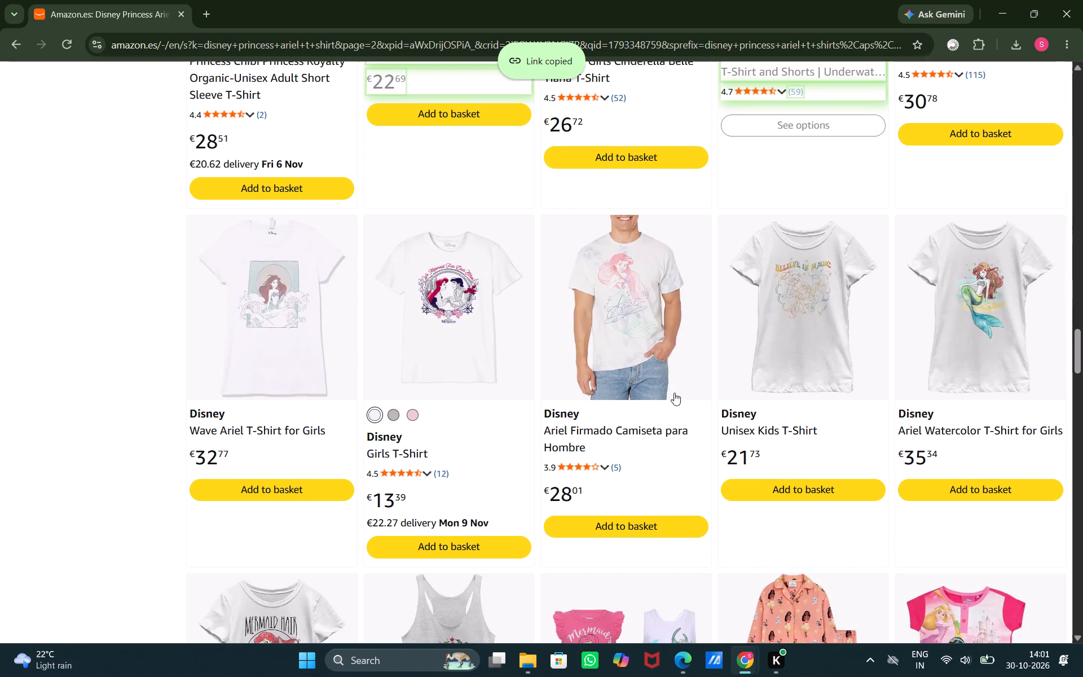
{"action": "right_click", "coordinate": [670, 428]}
{"action": "left_click", "coordinate": [731, 348]}
{"action": "key", "text": "alt+Tab"}
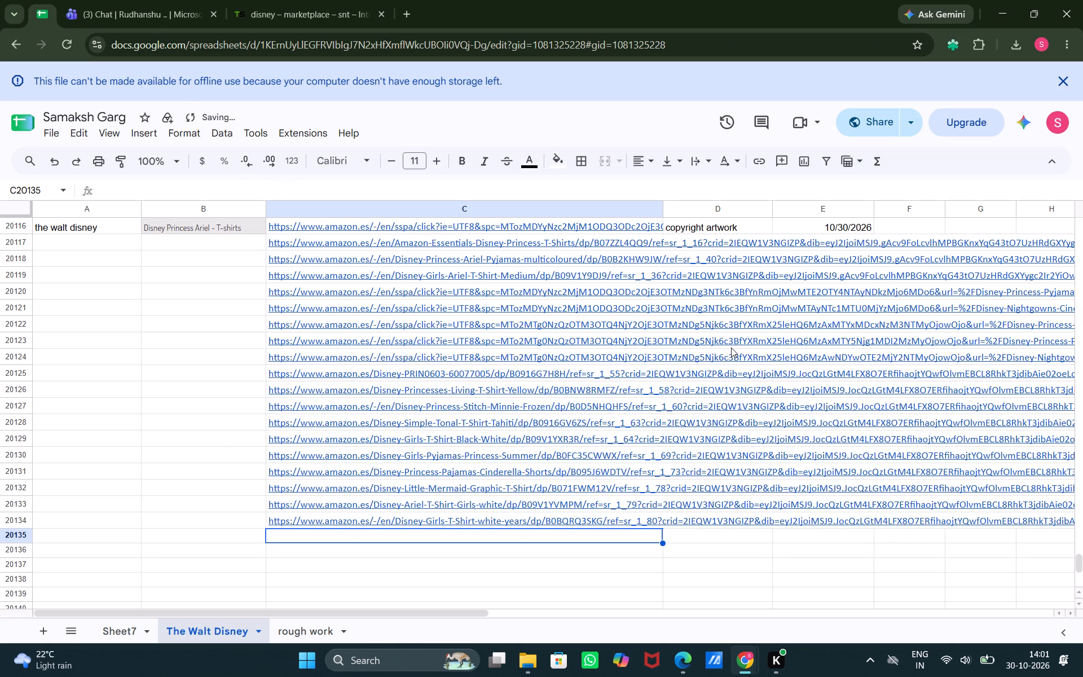
{"action": "key", "text": "ctrl+v"}
{"action": "key", "text": "Return"}
{"action": "key", "text": "Return"}
Copy the link of the Disney Unisex Kids T-Shirt listing from Amazon.es into cell C20136.
{"action": "key", "text": "alt+Tab"}
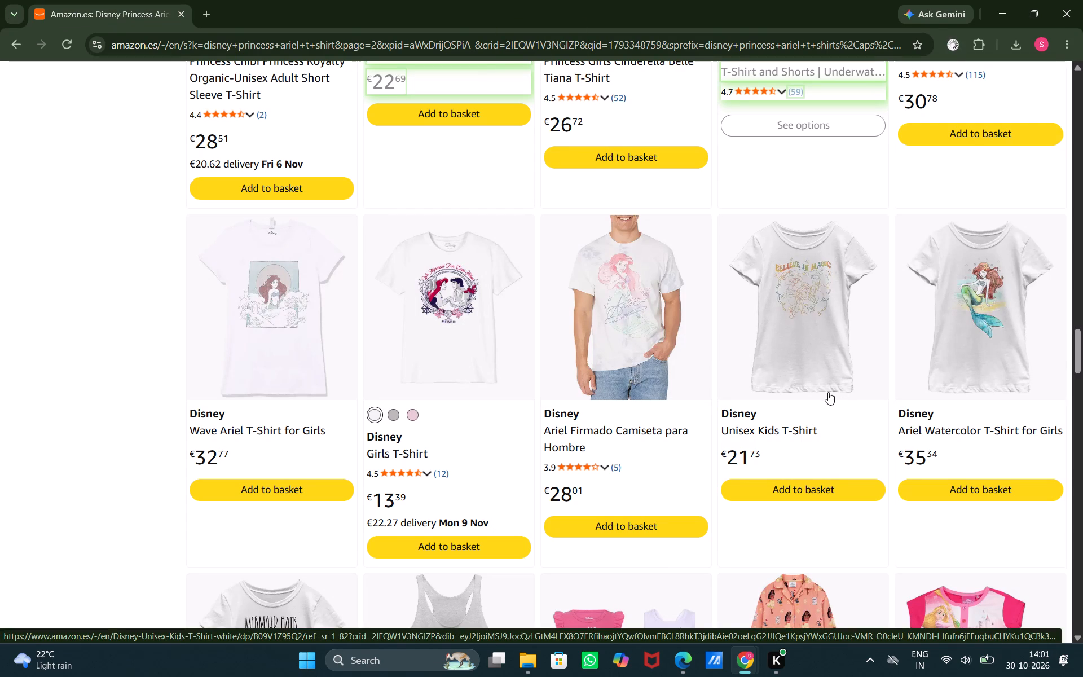
{"action": "right_click", "coordinate": [804, 434]}
{"action": "left_click", "coordinate": [859, 352]}
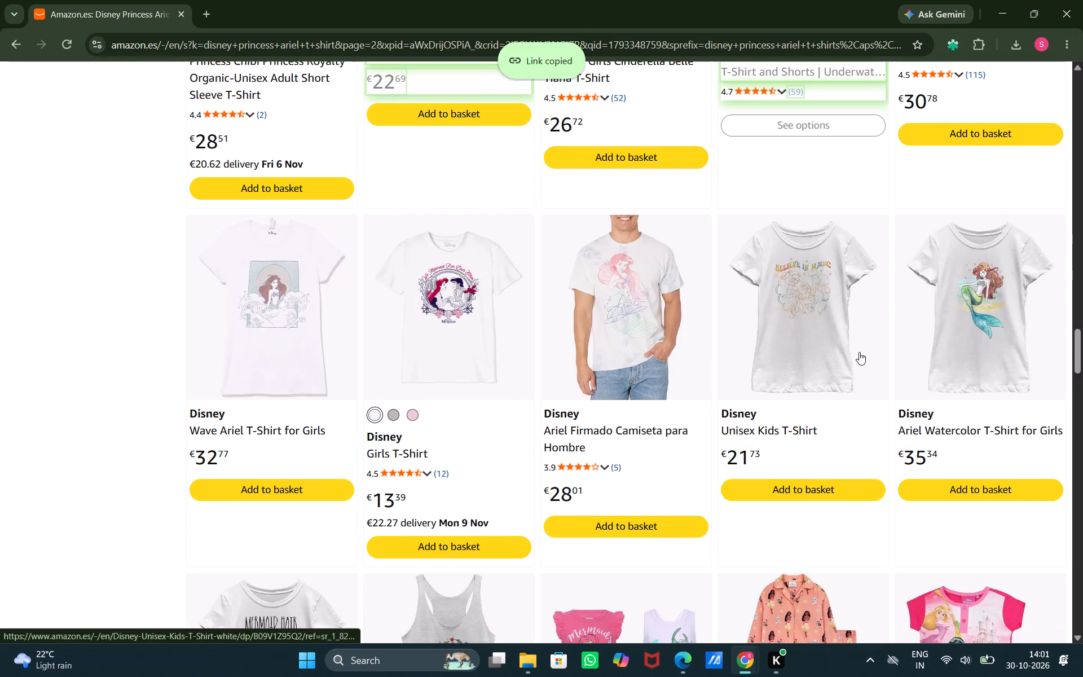
{"action": "key", "text": "alt+Tab"}
{"action": "key", "text": "ctrl+v"}
{"action": "key", "text": "Return"}
{"action": "key", "text": "Return"}
Copy the link of the Ariel Watercolor T-Shirt for Girls listing from Amazon.es into cell C20137.
{"action": "key", "text": "alt+Tab"}
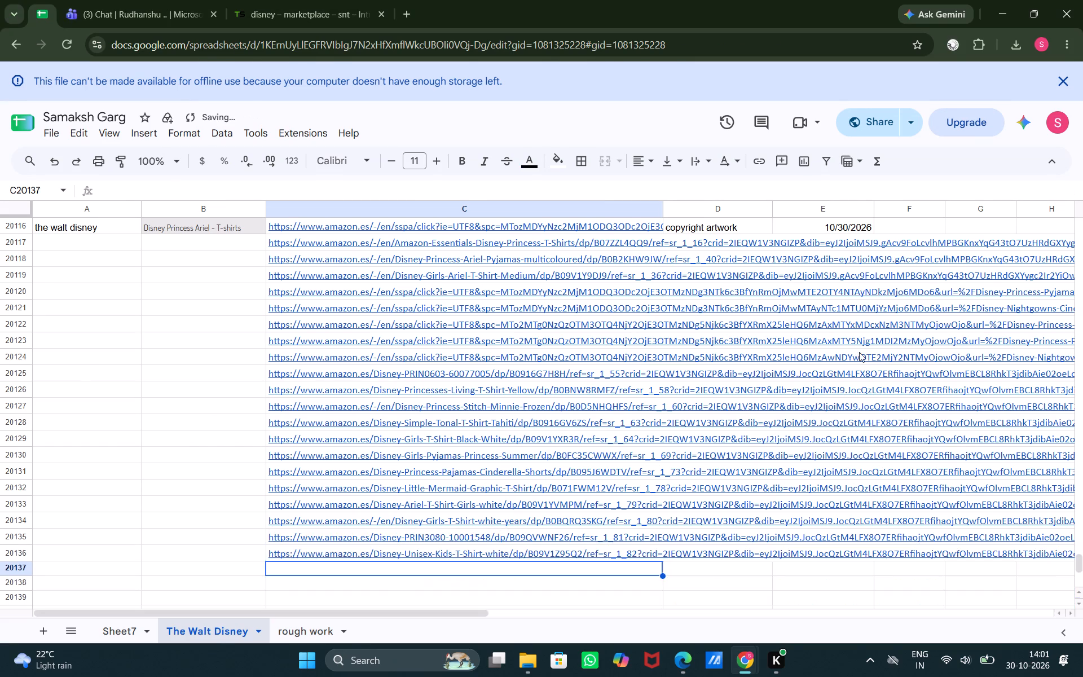
{"action": "right_click", "coordinate": [937, 435]}
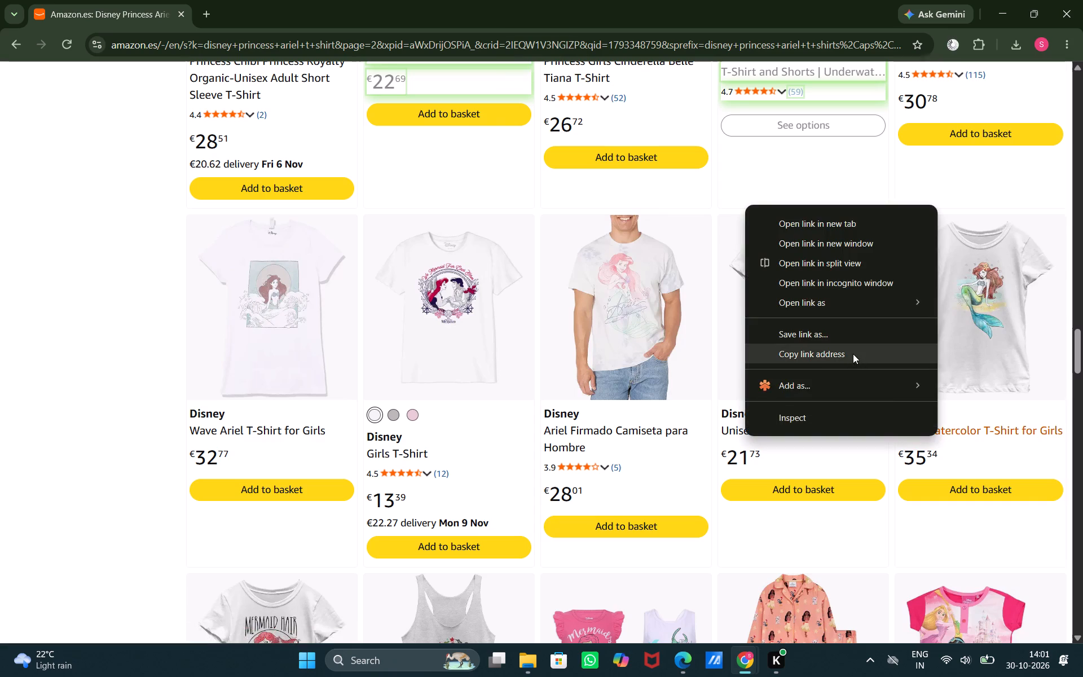
{"action": "left_click", "coordinate": [853, 354]}
{"action": "key", "text": "alt+Tab"}
{"action": "key", "text": "ctrl+v"}
{"action": "key", "text": "Return"}
{"action": "key", "text": "Return"}
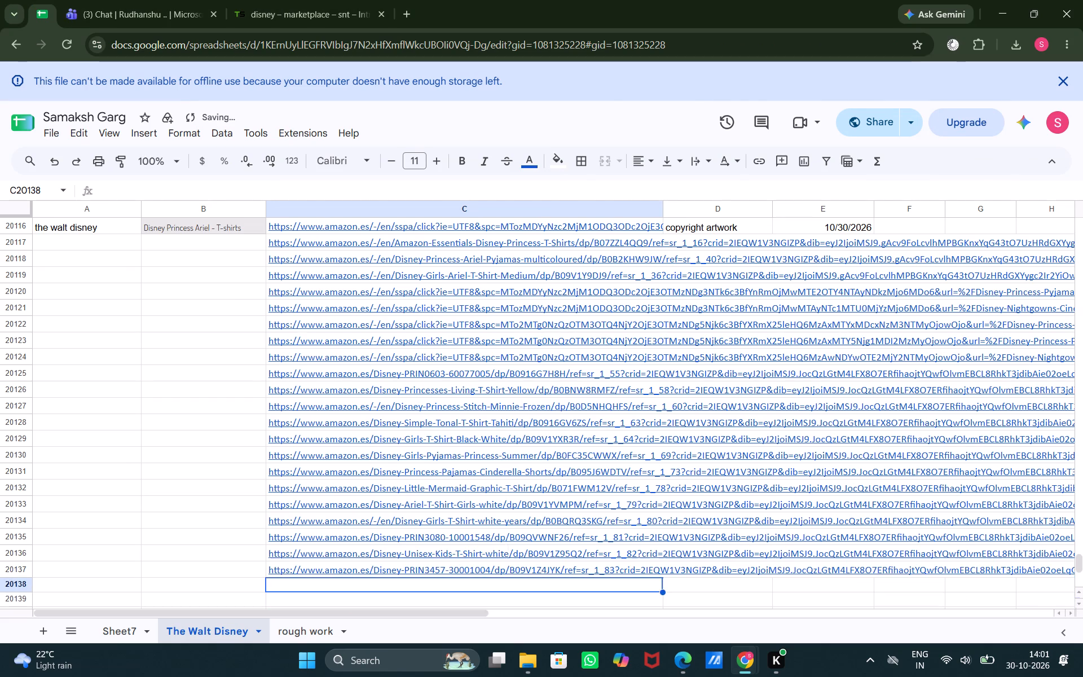
Copy the link of the Girls 3-piece shirts and shorts set listing with Ariel from Amazon.es into cell C20138.
{"action": "key", "text": "alt+Tab"}
{"action": "scroll", "coordinate": [853, 354], "scroll_direction": "down", "scroll_amount": 5}
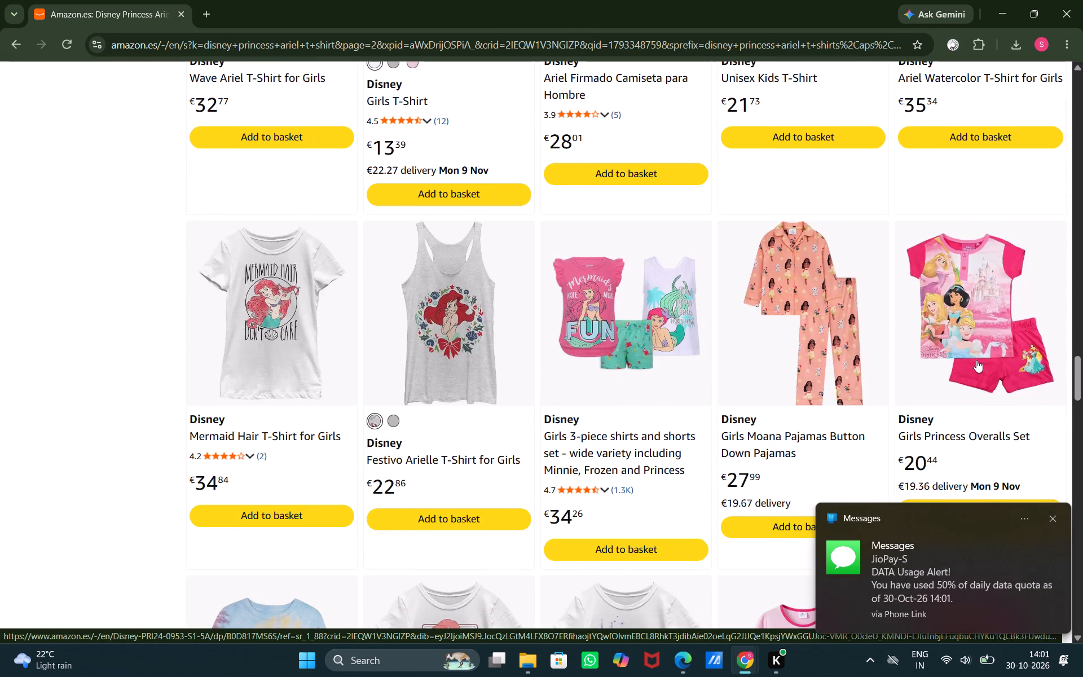
{"action": "scroll", "coordinate": [972, 361], "scroll_direction": "down", "scroll_amount": 1}
{"action": "right_click", "coordinate": [662, 389]}
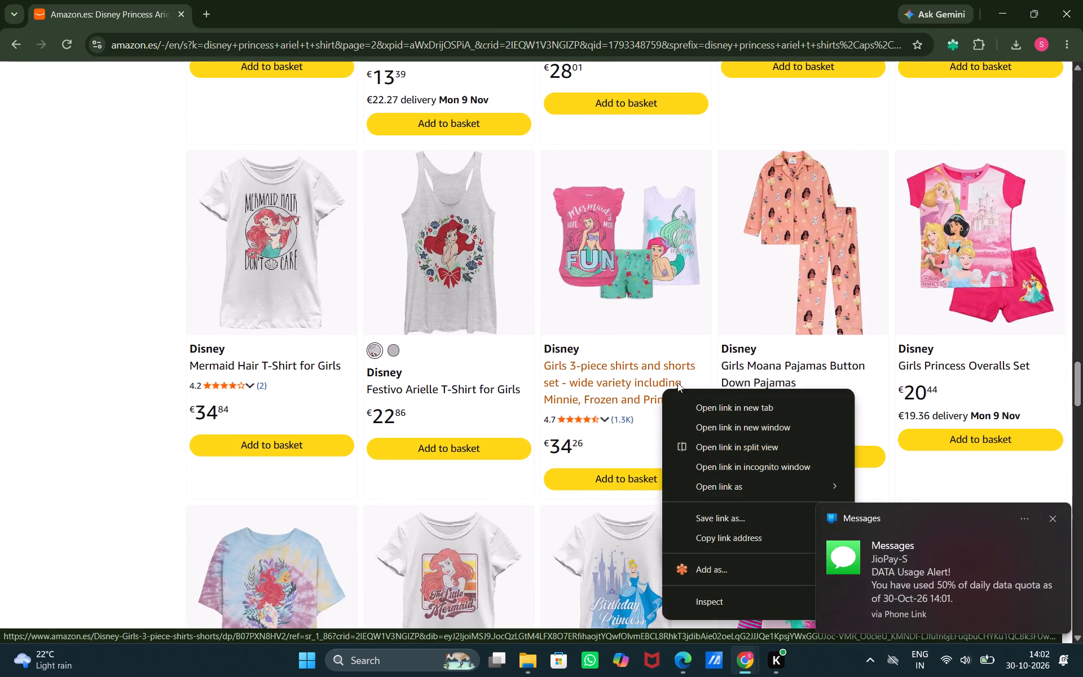
{"action": "left_click", "coordinate": [716, 539]}
{"action": "key", "text": "alt+Tab"}
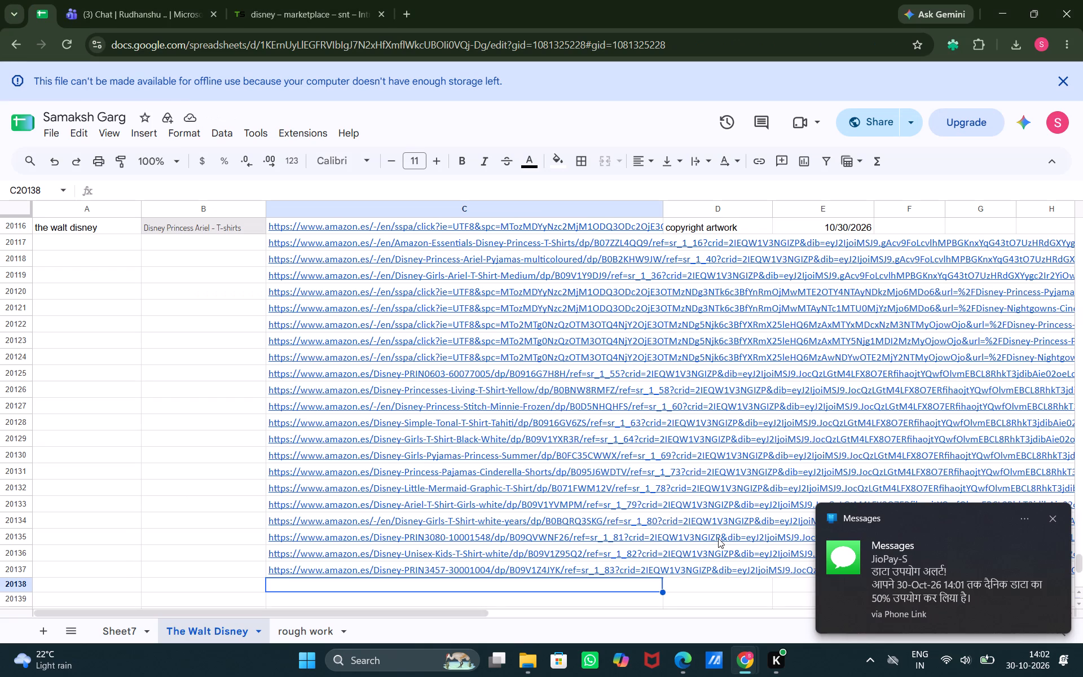
{"action": "key", "text": "ctrl+v"}
{"action": "key", "text": "Return"}
{"action": "key", "text": "Return"}
Copy the link of the Festivo Arielle T-Shirt for Girls listing from Amazon.es into cell C20139.
{"action": "key", "text": "alt+Tab"}
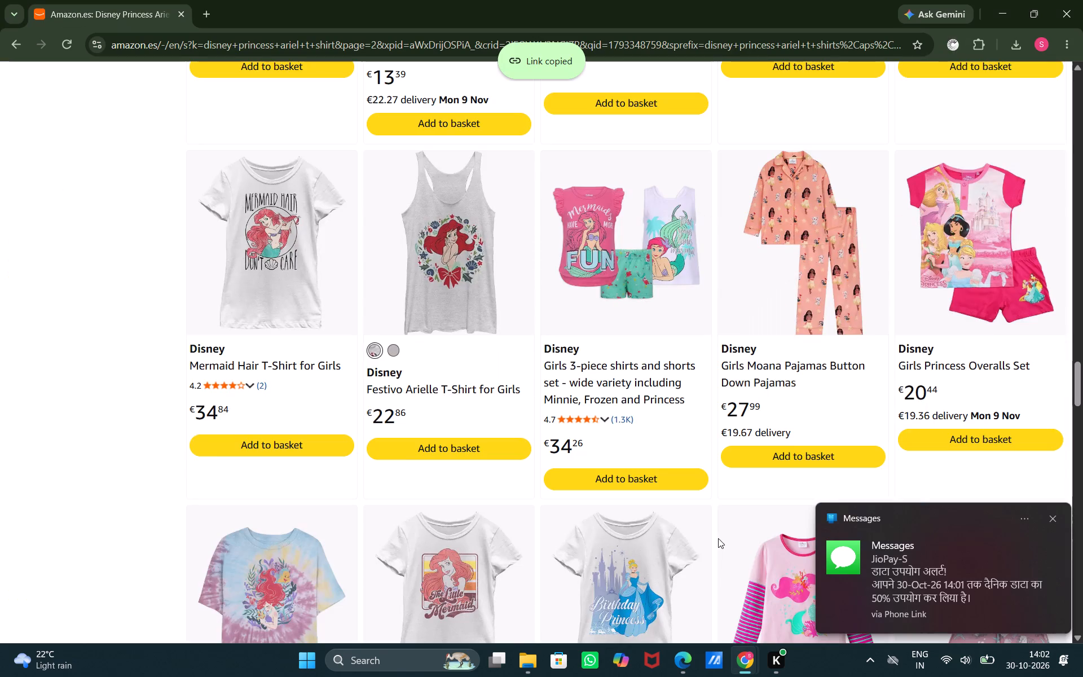
{"action": "right_click", "coordinate": [433, 384]}
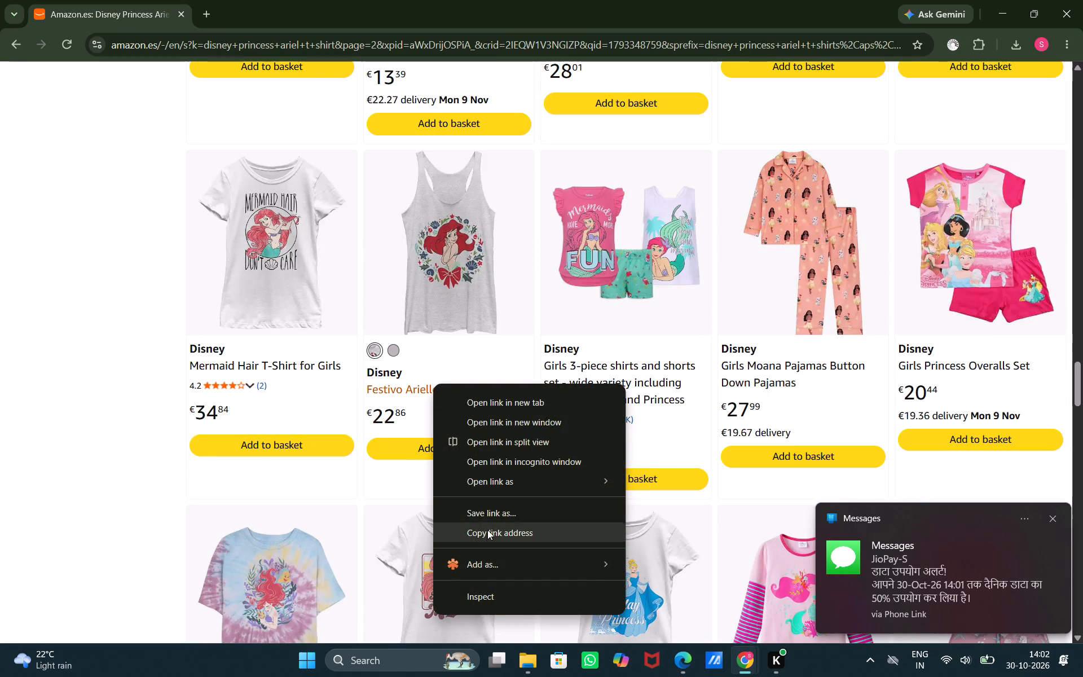
{"action": "left_click", "coordinate": [488, 528]}
{"action": "key", "text": "alt+Tab"}
{"action": "key", "text": "ctrl+v"}
{"action": "key", "text": "Return"}
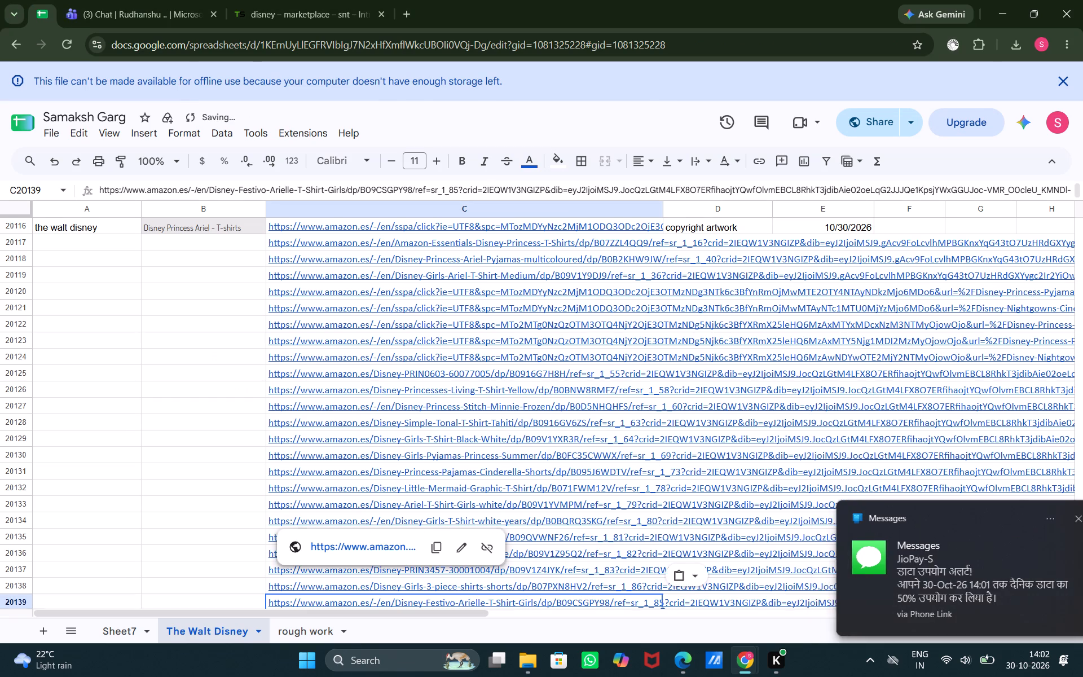
{"action": "key", "text": "Return"}
Copy the link of the Mermaid Hair T-Shirt for Girls listing from Amazon.es into cell C20140.
{"action": "key", "text": "alt+Tab"}
{"action": "right_click", "coordinate": [294, 367]}
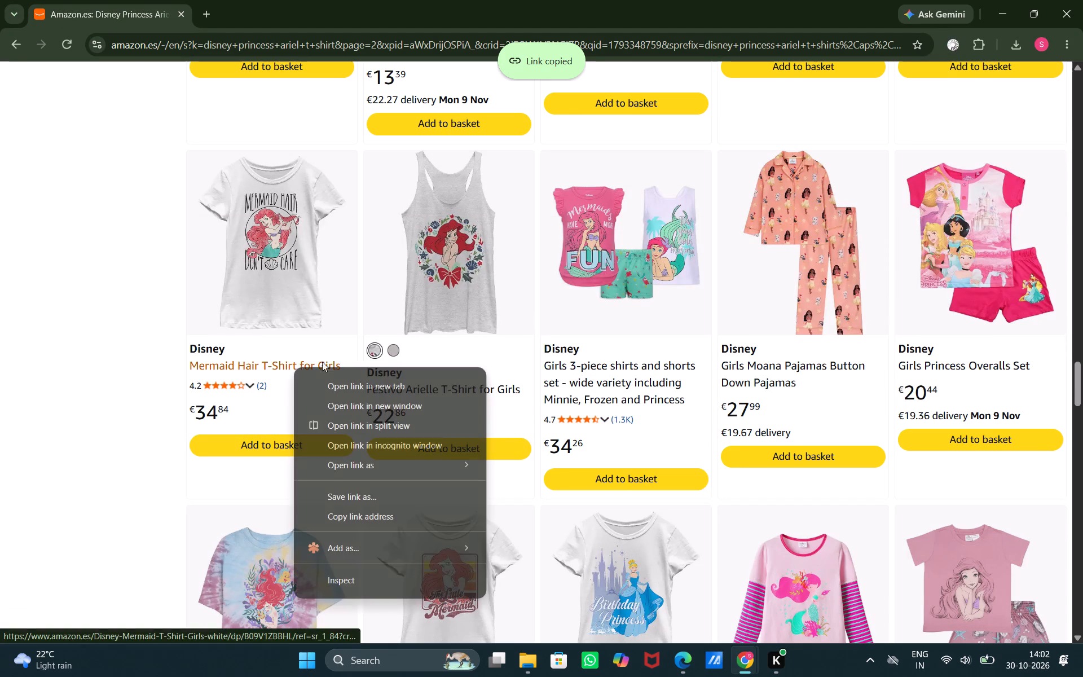
{"action": "left_click", "coordinate": [360, 514]}
{"action": "key", "text": "alt+Tab"}
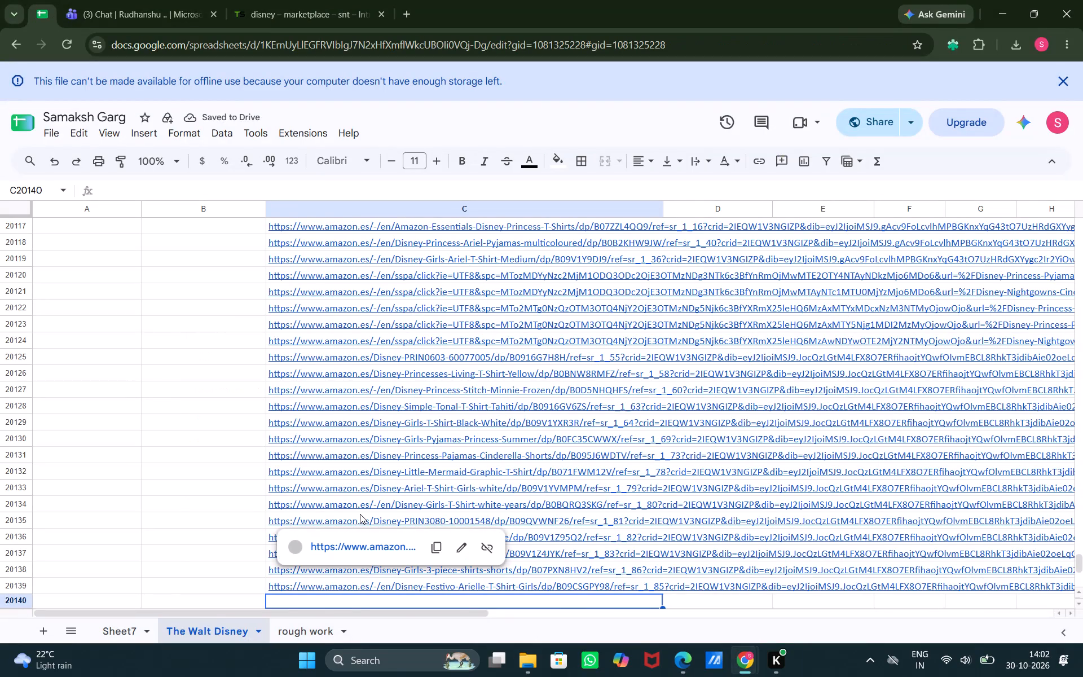
{"action": "key", "text": "ctrl+v"}
{"action": "key", "text": "Return"}
{"action": "key", "text": "Return"}
Copy the link of the Leafy Ariel T-Shirt for Women listing from Amazon.es into cell C20141.
{"action": "key", "text": "alt+Tab"}
{"action": "scroll", "coordinate": [342, 508], "scroll_direction": "down", "scroll_amount": 3}
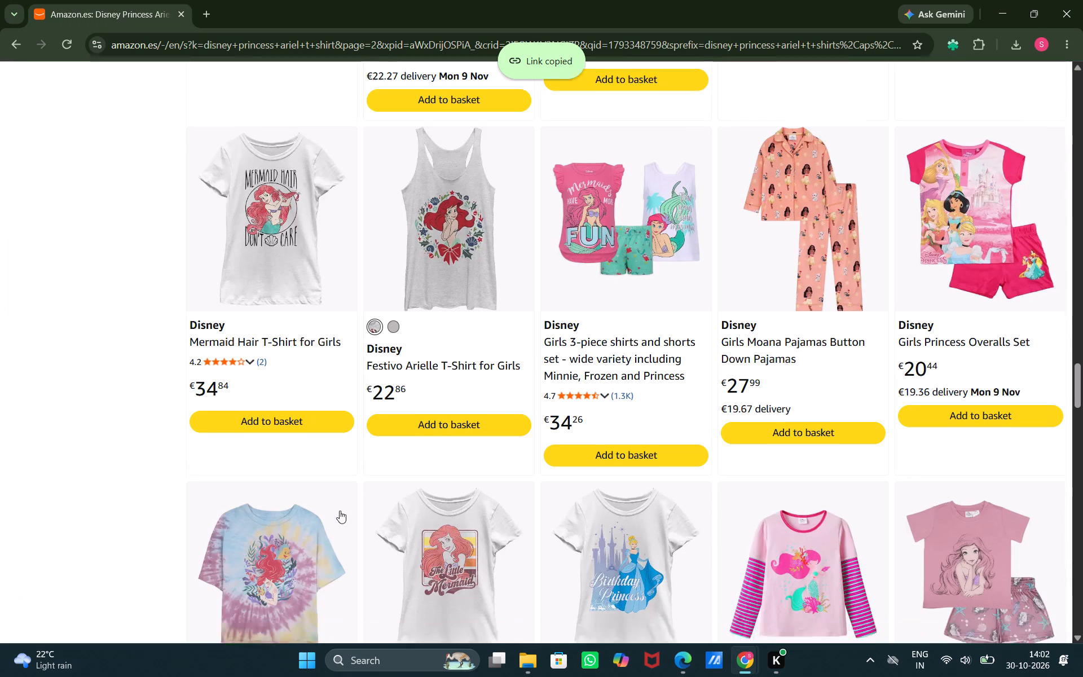
{"action": "right_click", "coordinate": [314, 537]}
{"action": "left_click", "coordinate": [377, 458]}
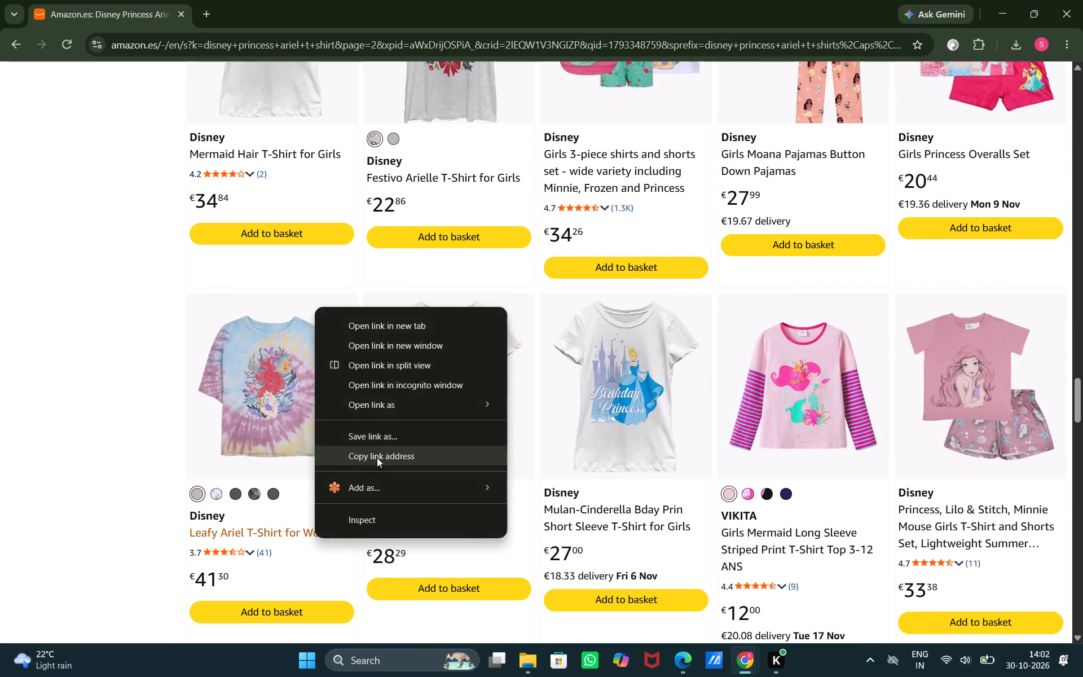
{"action": "key", "text": "alt+Tab"}
{"action": "key", "text": "ctrl+v"}
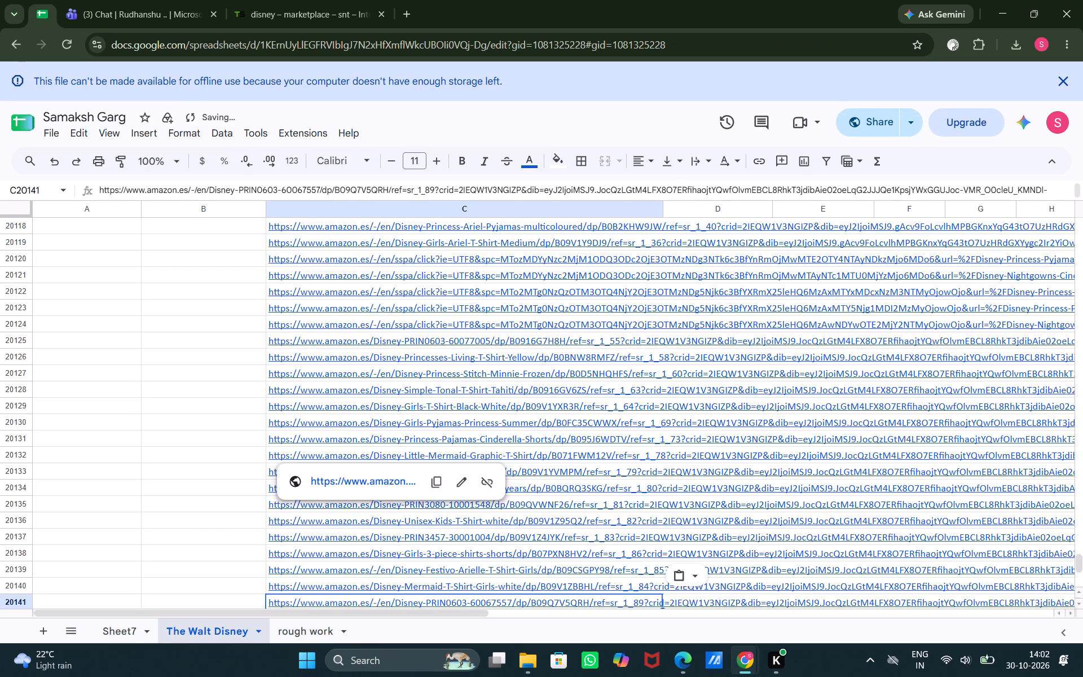
{"action": "key", "text": "Return"}
{"action": "key", "text": "Return"}
Copy the link of the Girls T-Shirt listing with The Little Mermaid print from Amazon.es into cell C20142.
{"action": "key", "text": "alt+Tab"}
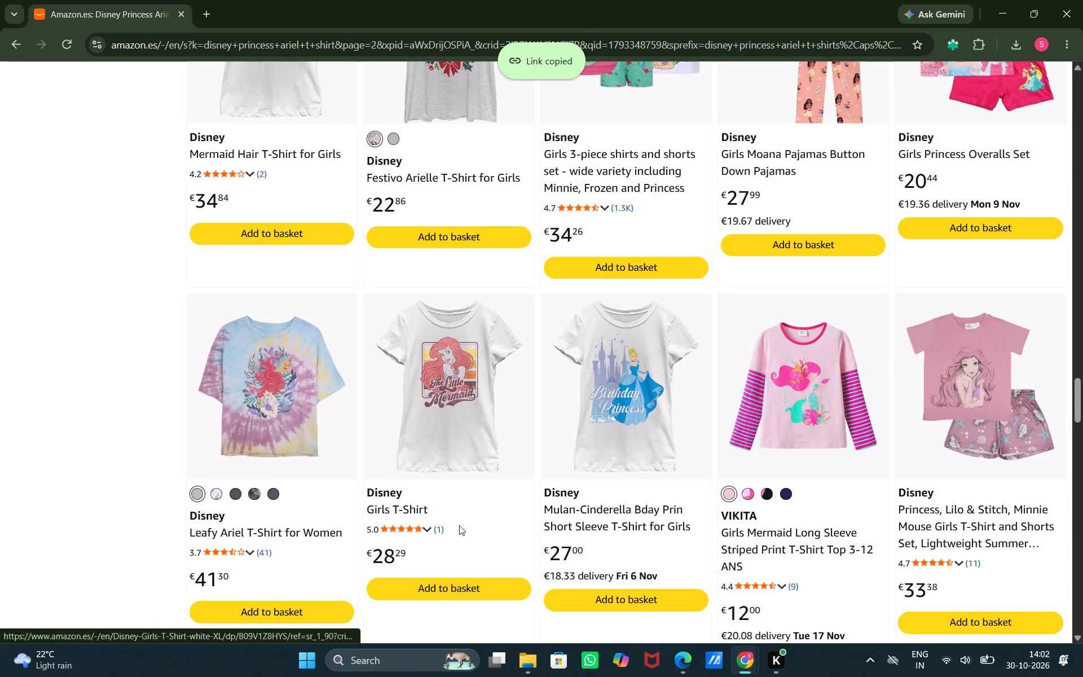
{"action": "right_click", "coordinate": [399, 504]}
{"action": "left_click", "coordinate": [450, 427]}
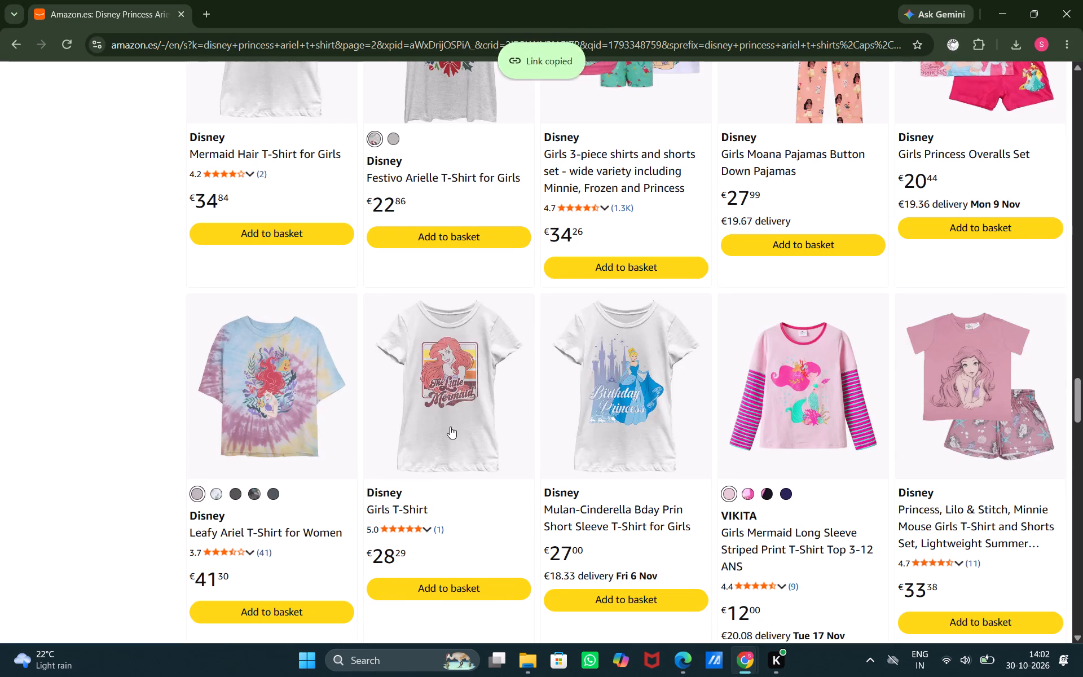
{"action": "key", "text": "alt+Tab"}
{"action": "key", "text": "ctrl+v"}
{"action": "key", "text": "Return"}
{"action": "key", "text": "Return"}
{"action": "key", "text": "Return"}
Copy the link of the Princess, Lilo & Stitch, Minnie Mouse Girls T-Shirt and Shorts Set listing from Amazon.es into cell C20143.
{"action": "key", "text": "alt+Tab"}
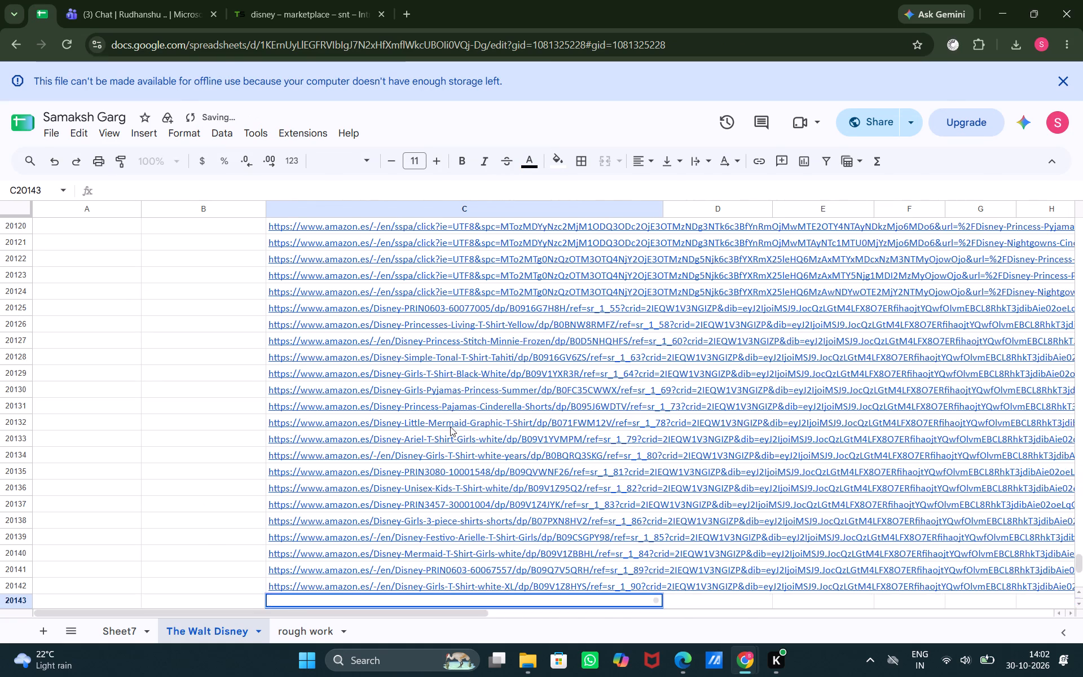
{"action": "right_click", "coordinate": [1015, 514]}
{"action": "left_click", "coordinate": [890, 437]}
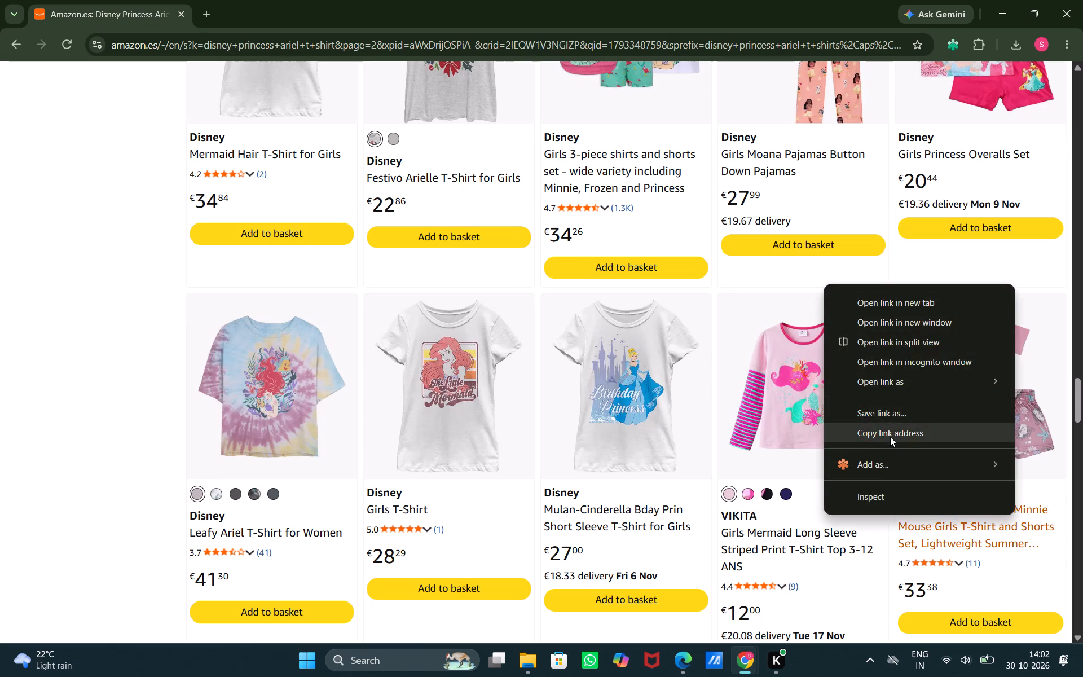
{"action": "key", "text": "alt+Tab"}
{"action": "key", "text": "ctrl+v"}
{"action": "key", "text": "Return"}
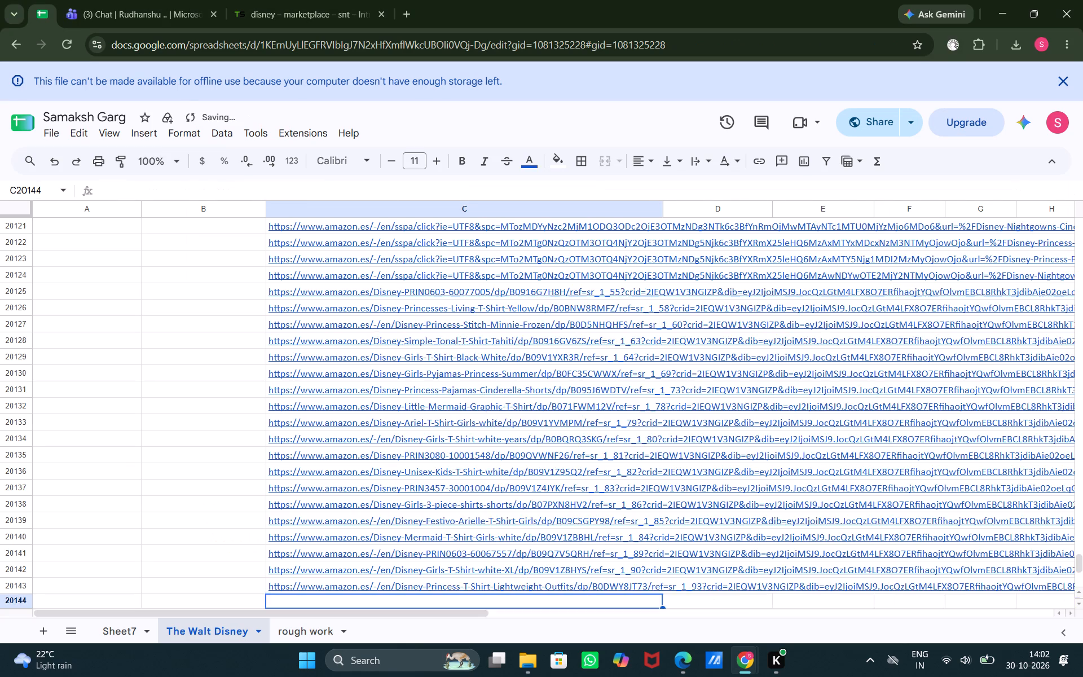
{"action": "key", "text": "Return"}
Copy the link of the Ariel de Hojas Camiseta para Hombre listing from Amazon.es into cell C20144.
{"action": "key", "text": "alt+Tab"}
{"action": "scroll", "coordinate": [890, 437], "scroll_direction": "down", "scroll_amount": 4}
{"action": "scroll", "coordinate": [959, 458], "scroll_direction": "down", "scroll_amount": 1}
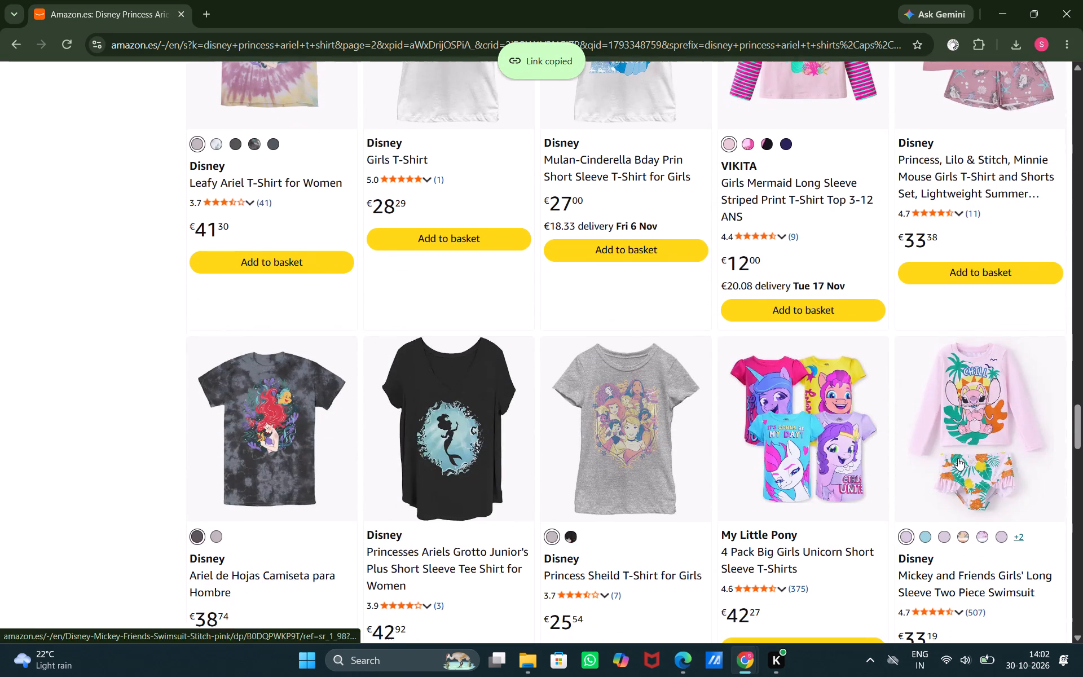
{"action": "scroll", "coordinate": [742, 428], "scroll_direction": "down", "scroll_amount": 2}
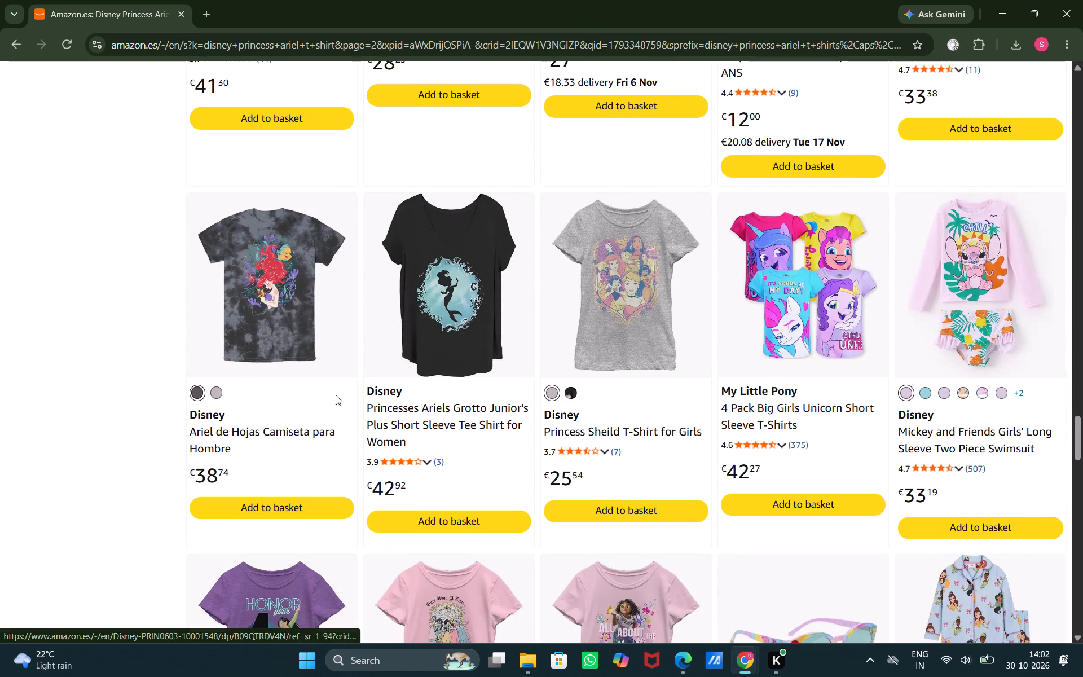
{"action": "right_click", "coordinate": [310, 433]}
{"action": "left_click", "coordinate": [371, 349]}
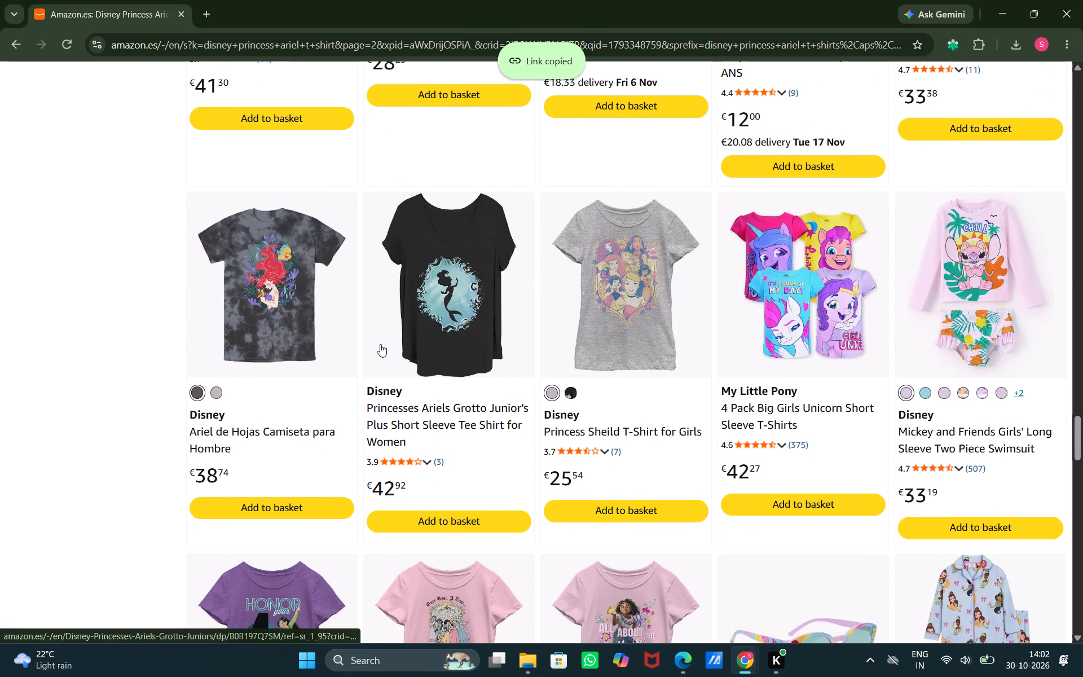
{"action": "key", "text": "alt+Tab"}
{"action": "key", "text": "ctrl+v"}
{"action": "key", "text": "Return"}
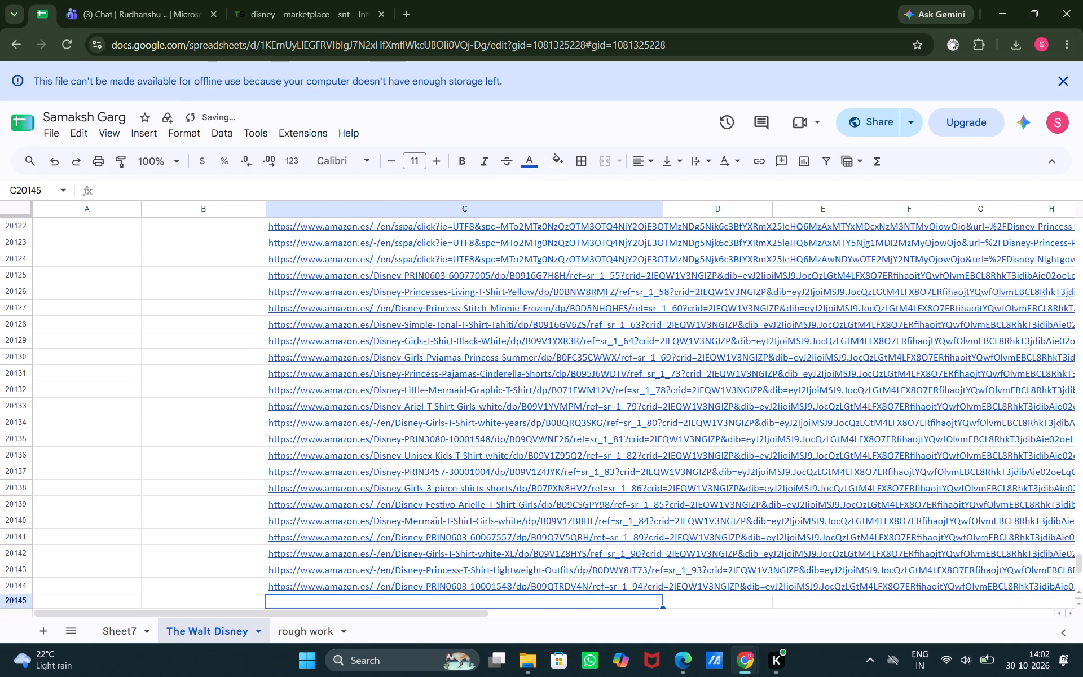
{"action": "key", "text": "Return"}
Copy the link of the Princess Sheild T-Shirt for Girls listing from Amazon.es into cell C20145.
{"action": "key", "text": "alt+Tab"}
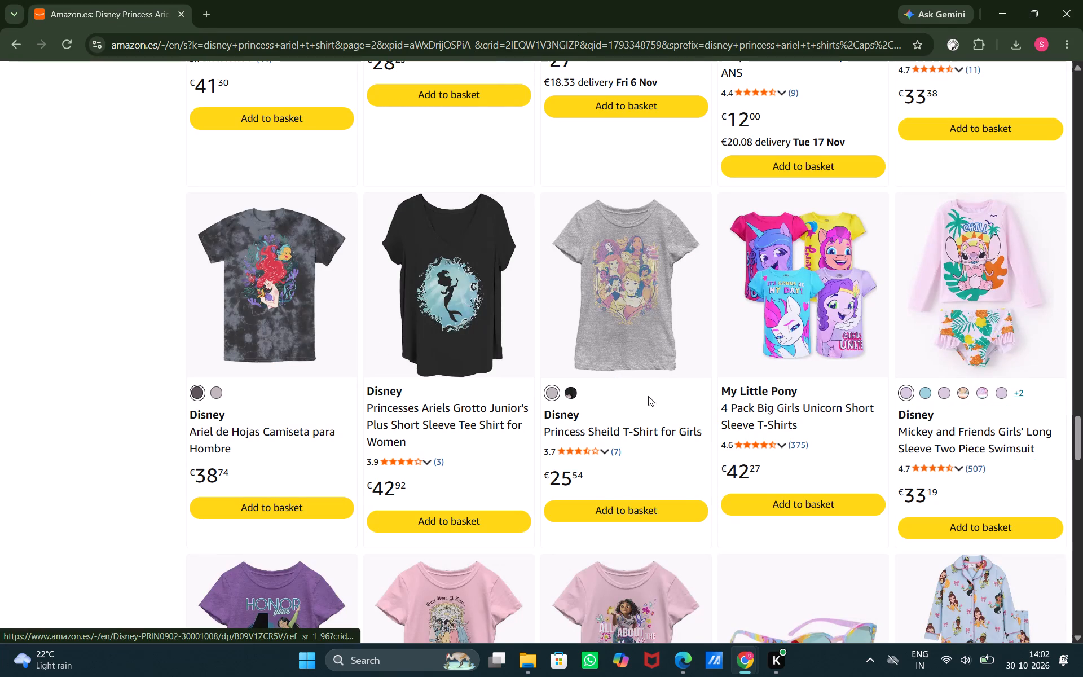
{"action": "right_click", "coordinate": [644, 428]}
{"action": "left_click", "coordinate": [685, 344]}
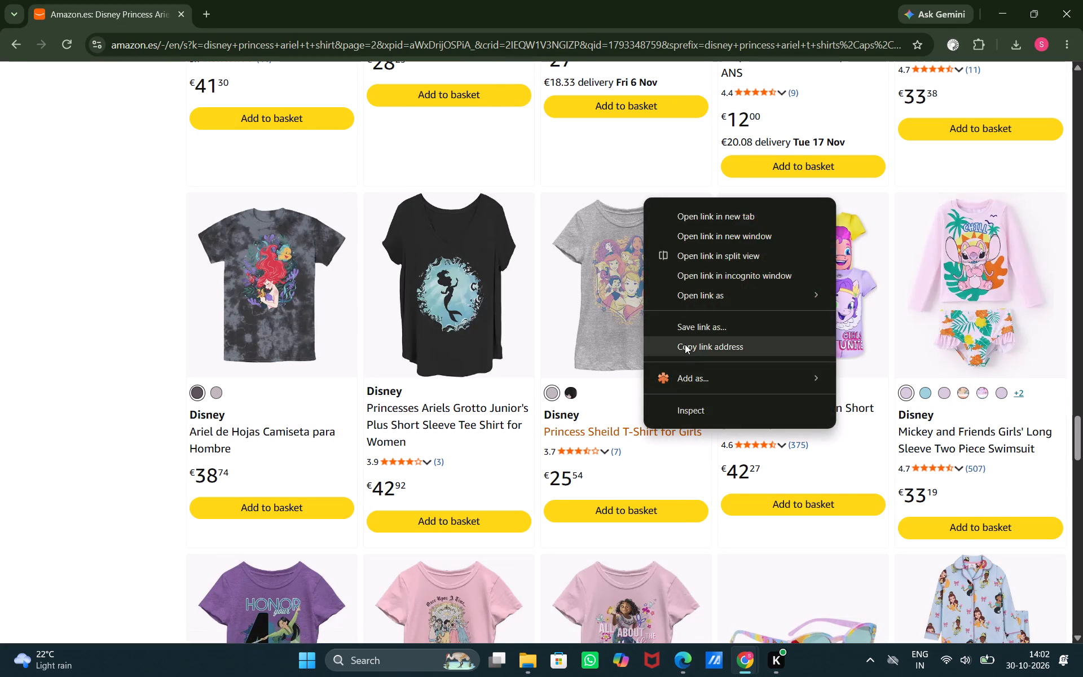
{"action": "key", "text": "alt+Tab"}
{"action": "key", "text": "ctrl+v"}
{"action": "key", "text": "Return"}
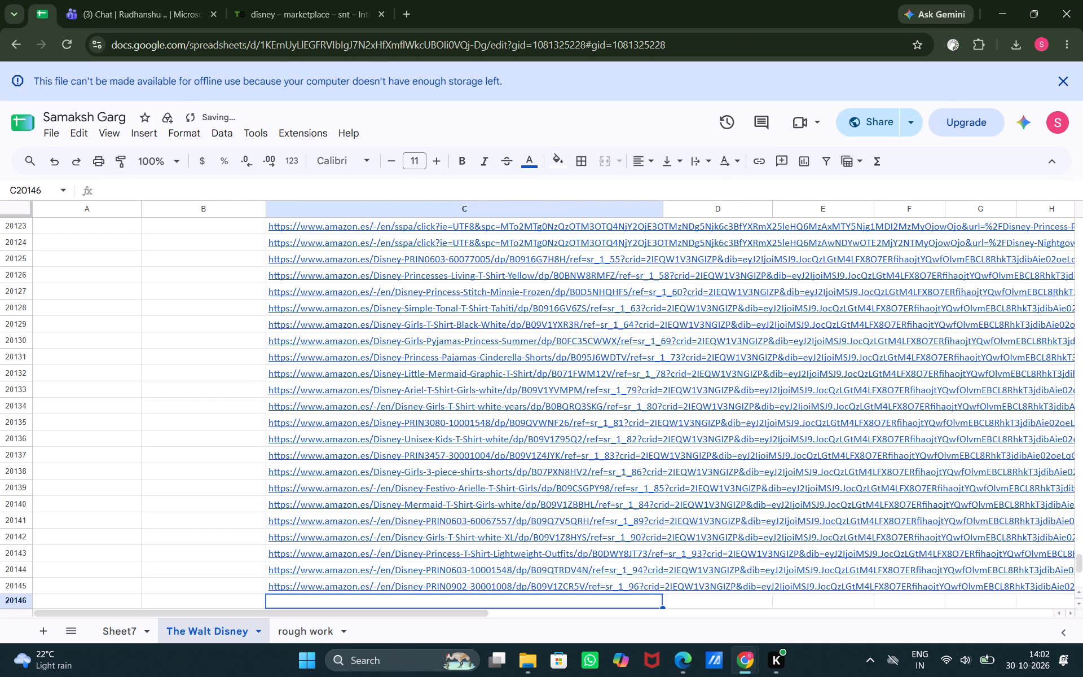
{"action": "key", "text": "Return"}
Check the remaining page 2 results on Amazon.es for Ariel designs and open page 3 of the search results.
{"action": "key", "text": "alt+Tab"}
{"action": "scroll", "coordinate": [690, 331], "scroll_direction": "down", "scroll_amount": 3}
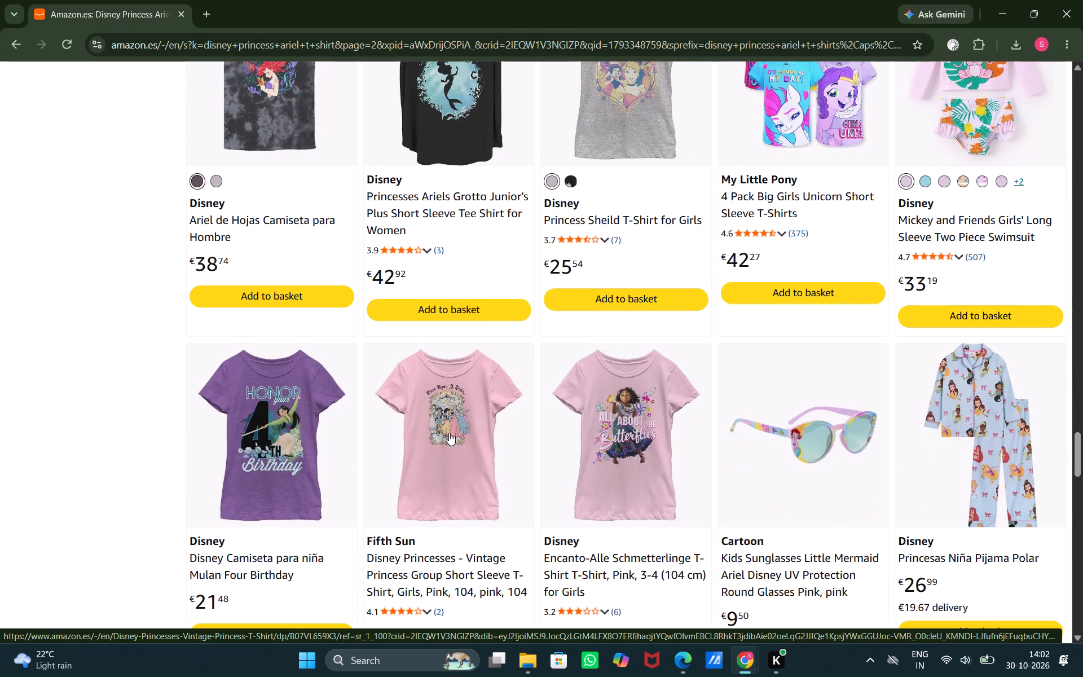
{"action": "scroll", "coordinate": [463, 426], "scroll_direction": "down", "scroll_amount": 1}
{"action": "scroll", "coordinate": [1018, 397], "scroll_direction": "down", "scroll_amount": 4}
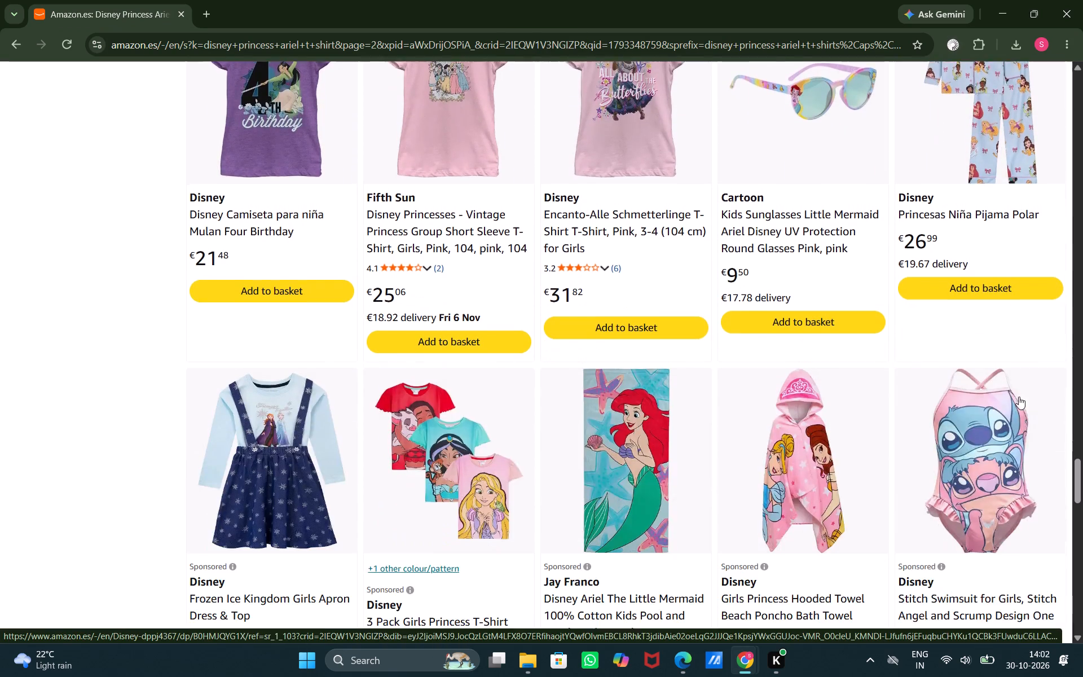
{"action": "scroll", "coordinate": [1018, 402], "scroll_direction": "down", "scroll_amount": 2}
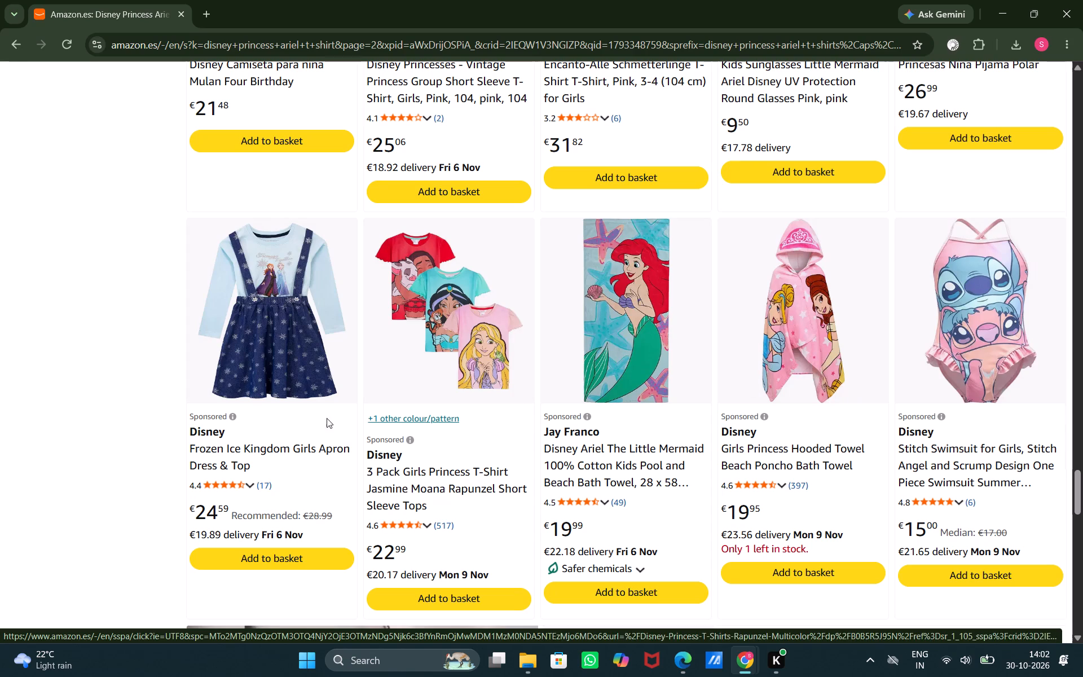
{"action": "scroll", "coordinate": [359, 392], "scroll_direction": "down", "scroll_amount": 5}
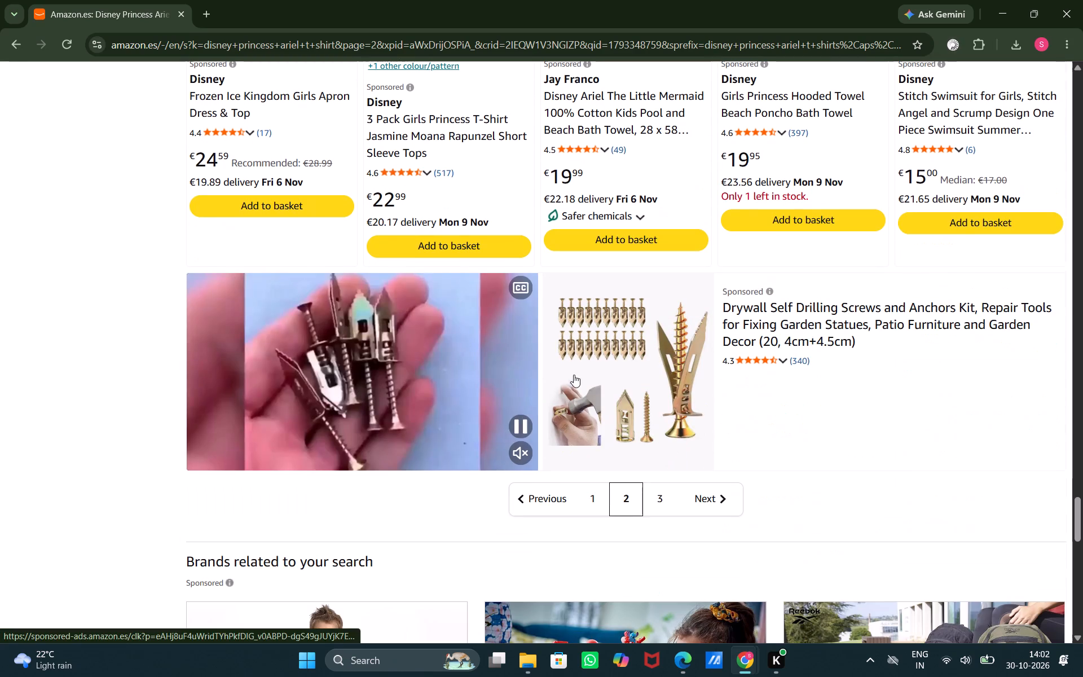
{"action": "left_click", "coordinate": [649, 512]}
Examine the page 3 results on Amazon.es for listings that match the Princess Ariel T-shirt asset.
{"action": "scroll", "coordinate": [661, 505], "scroll_direction": "down", "scroll_amount": 2}
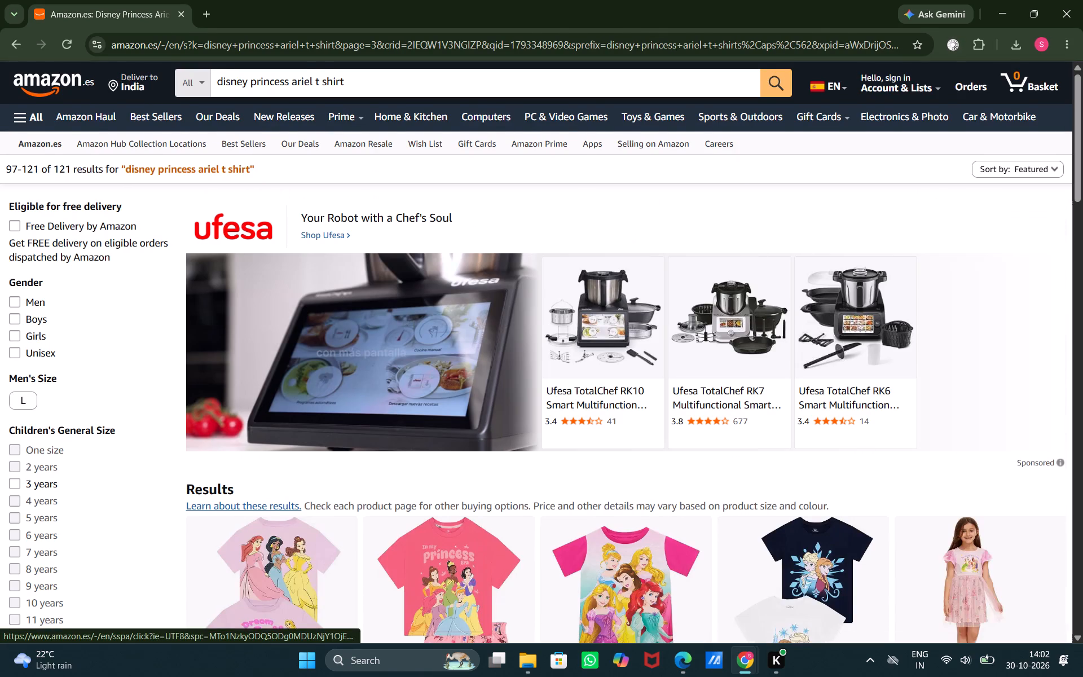
{"action": "scroll", "coordinate": [661, 505], "scroll_direction": "down", "scroll_amount": 1}
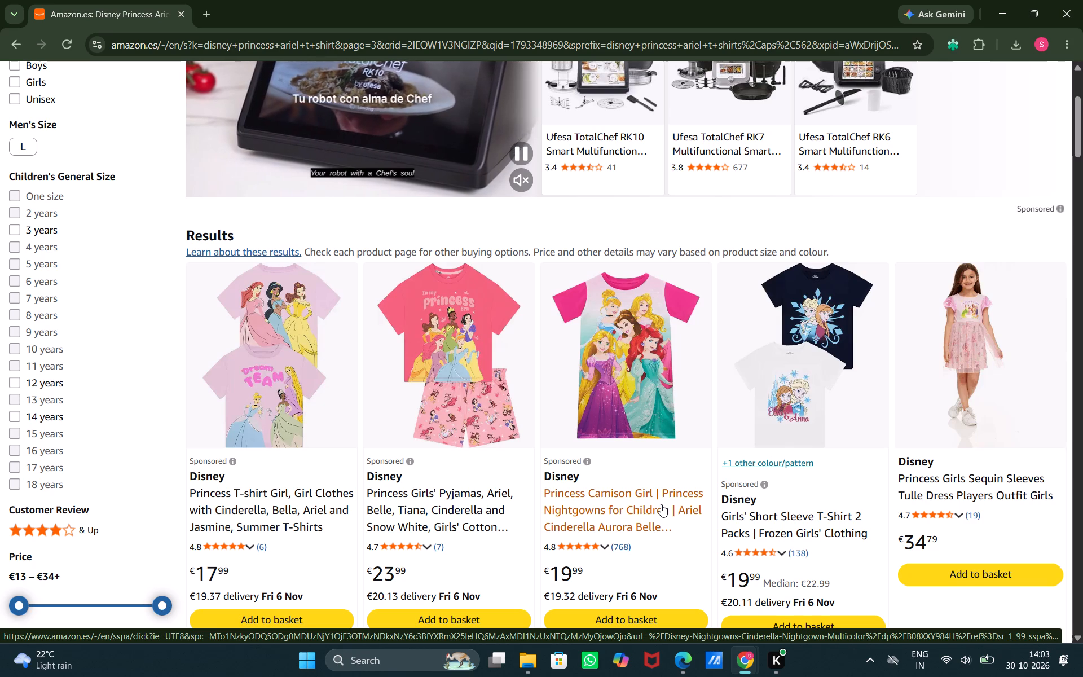
{"action": "scroll", "coordinate": [659, 504], "scroll_direction": "down", "scroll_amount": 16}
{"action": "scroll", "coordinate": [684, 511], "scroll_direction": "up", "scroll_amount": 6}
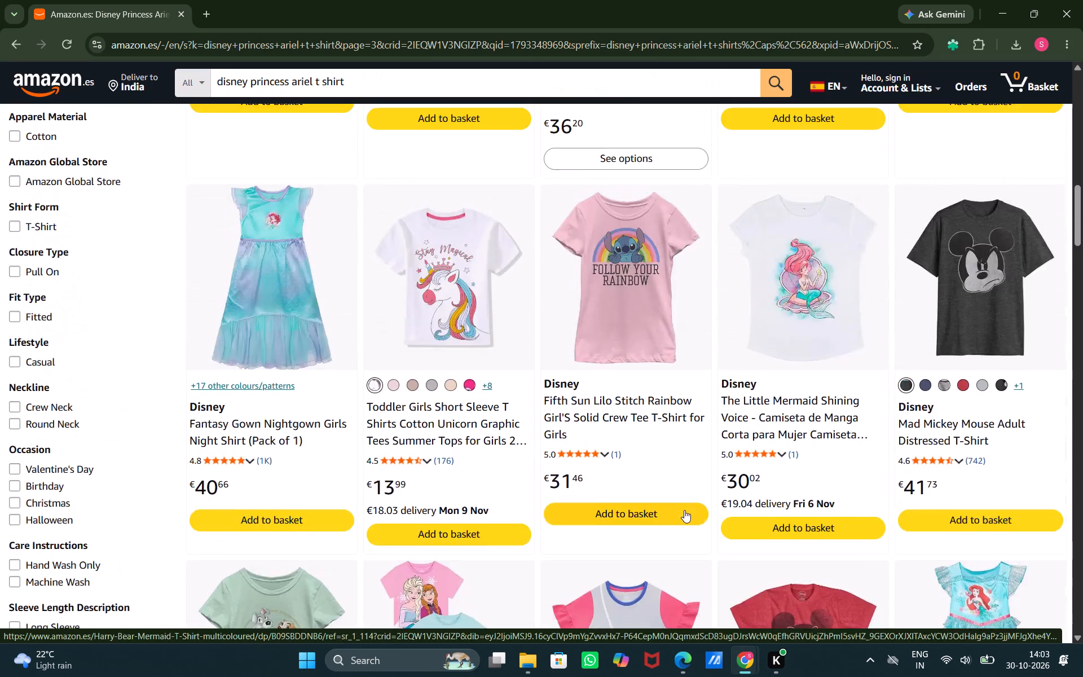
{"action": "scroll", "coordinate": [684, 510], "scroll_direction": "up", "scroll_amount": 16}
{"action": "scroll", "coordinate": [681, 510], "scroll_direction": "down", "scroll_amount": 4}
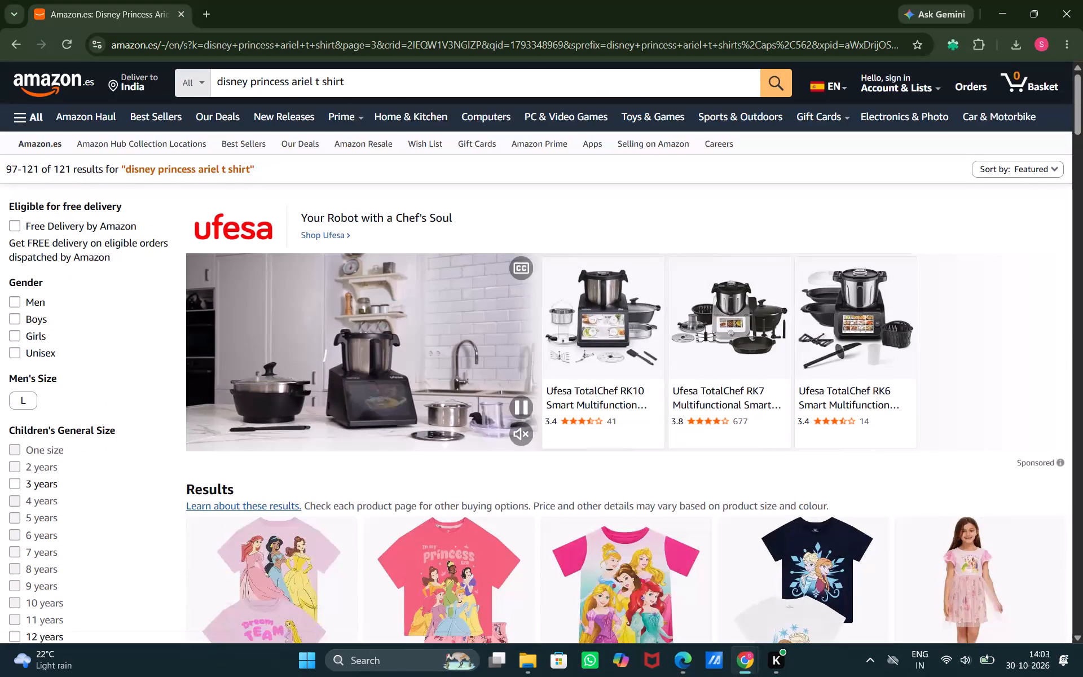
{"action": "scroll", "coordinate": [681, 510], "scroll_direction": "down", "scroll_amount": 5}
{"action": "scroll", "coordinate": [684, 443], "scroll_direction": "down", "scroll_amount": 4}
{"action": "scroll", "coordinate": [684, 448], "scroll_direction": "up", "scroll_amount": 3}
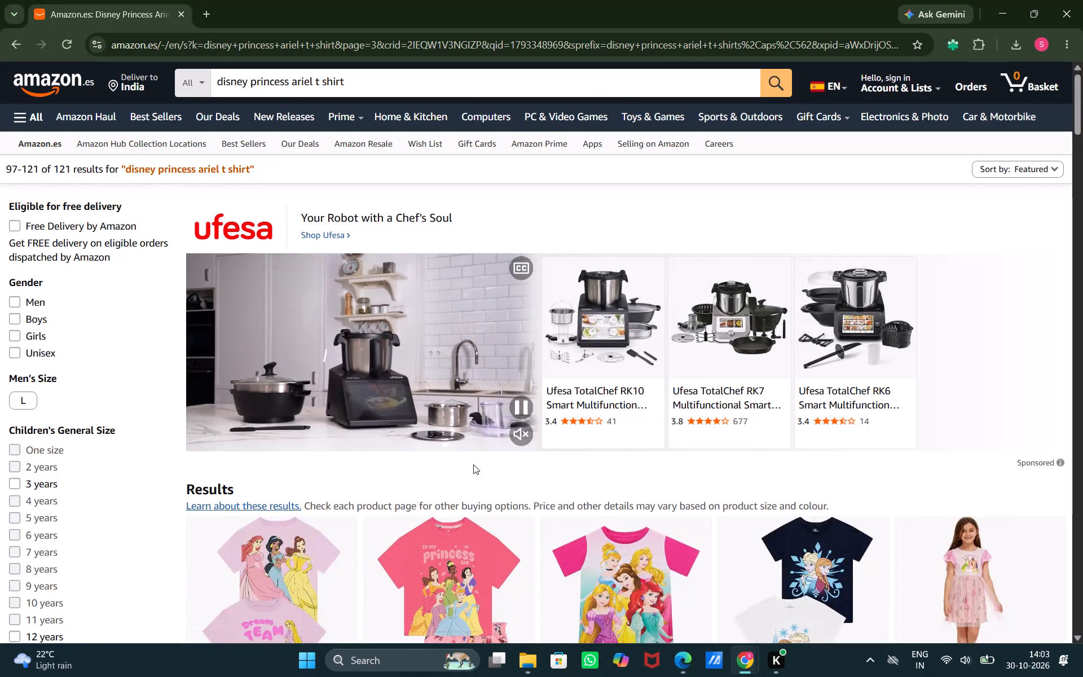
{"action": "scroll", "coordinate": [328, 460], "scroll_direction": "down", "scroll_amount": 4}
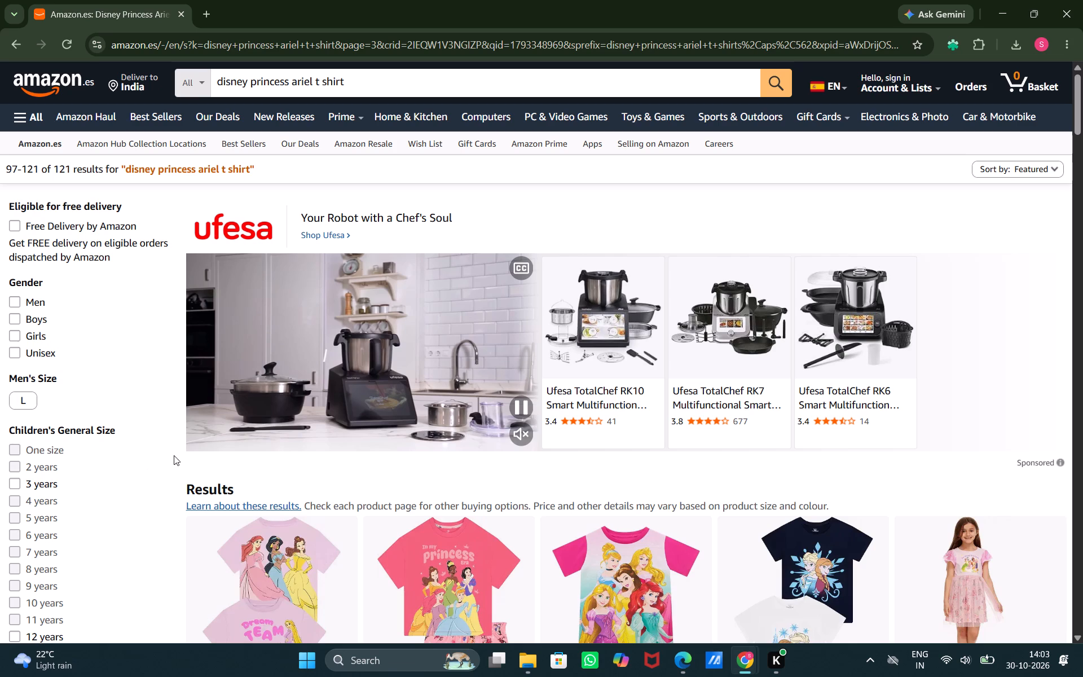
{"action": "scroll", "coordinate": [512, 494], "scroll_direction": "down", "scroll_amount": 4}
{"action": "scroll", "coordinate": [517, 494], "scroll_direction": "up", "scroll_amount": 3}
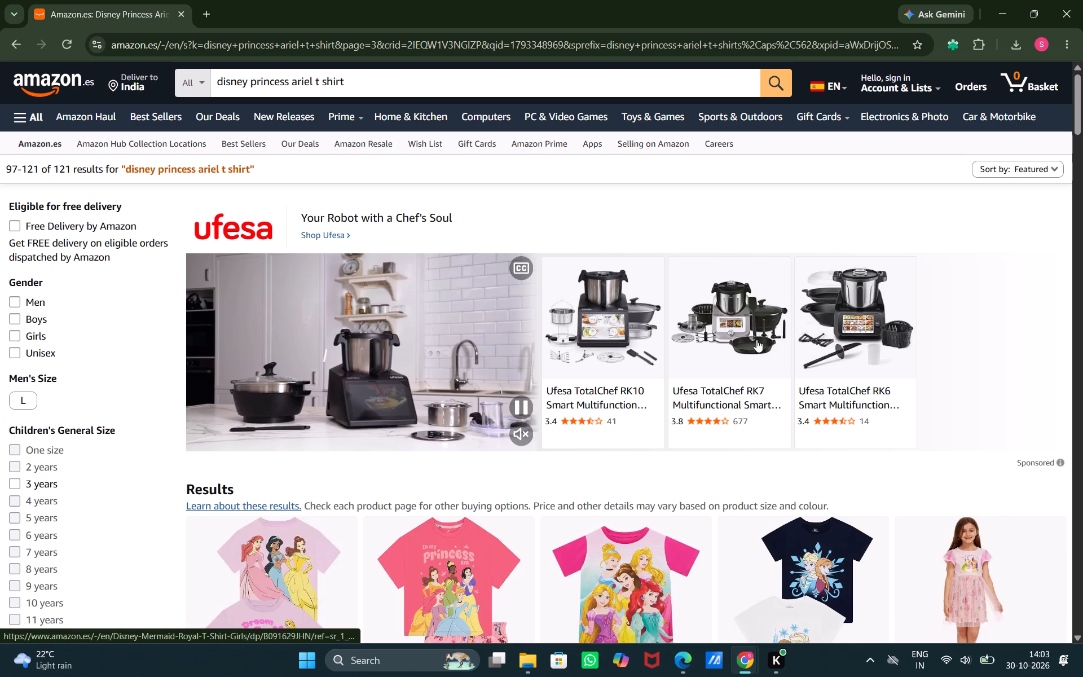
{"action": "scroll", "coordinate": [773, 356], "scroll_direction": "down", "scroll_amount": 5}
{"action": "key", "text": "alt+Tab"}
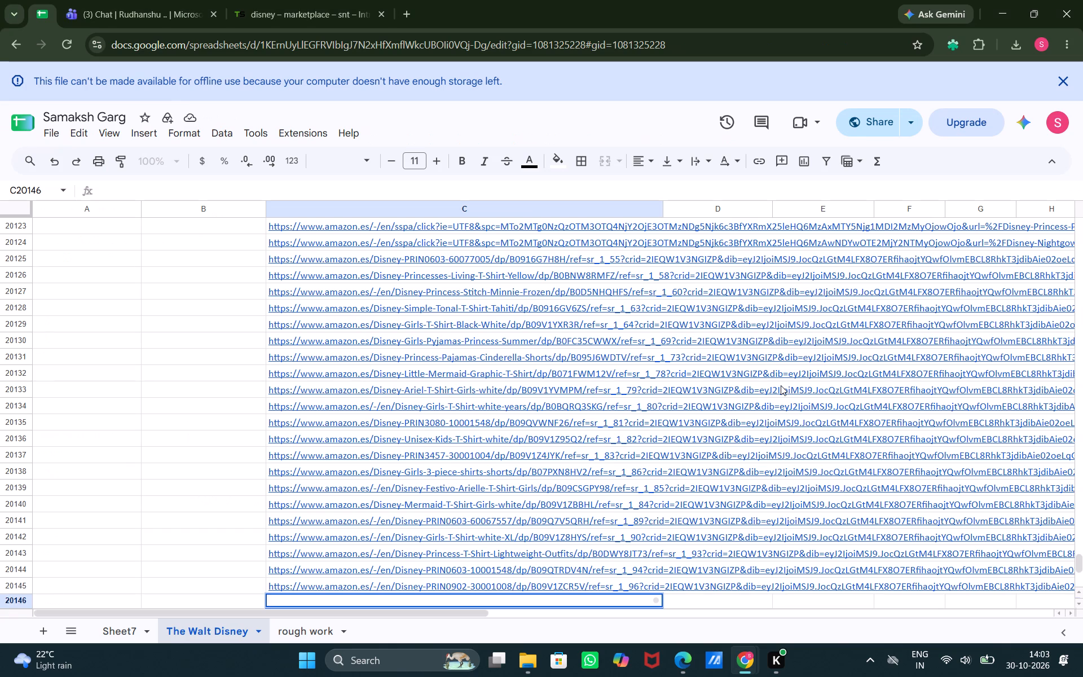
{"action": "key", "text": "alt+Tab"}
{"action": "scroll", "coordinate": [721, 222], "scroll_direction": "down", "scroll_amount": 4}
{"action": "scroll", "coordinate": [716, 229], "scroll_direction": "up", "scroll_amount": 11}
{"action": "scroll", "coordinate": [719, 216], "scroll_direction": "up", "scroll_amount": 20}
{"action": "scroll", "coordinate": [719, 216], "scroll_direction": "up", "scroll_amount": 2}
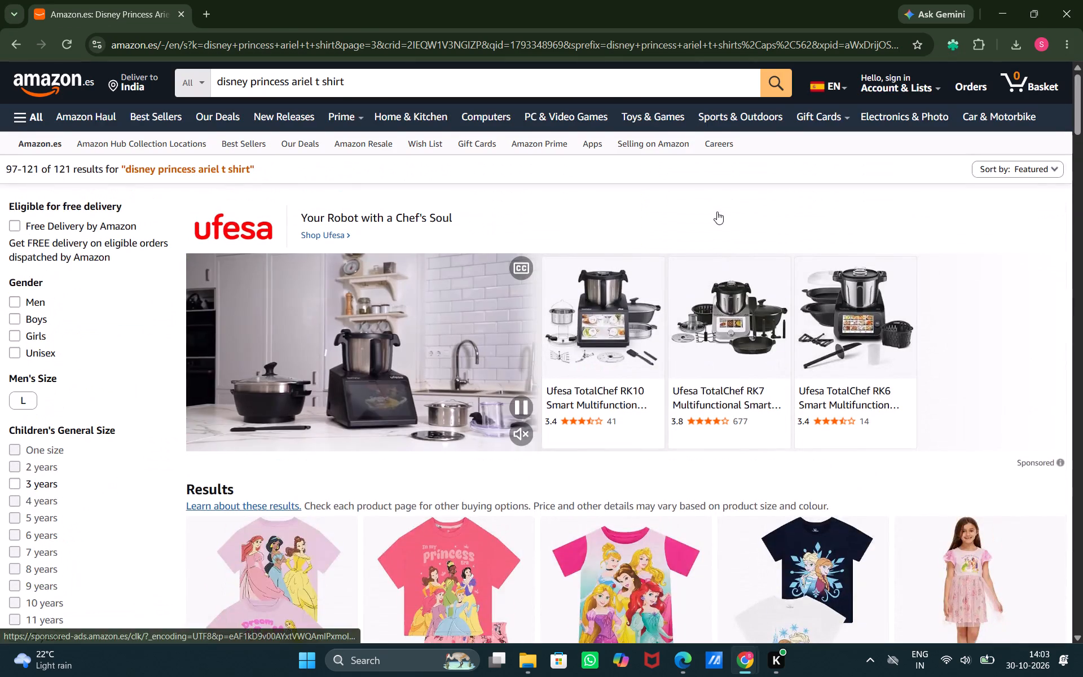
{"action": "scroll", "coordinate": [717, 212], "scroll_direction": "up", "scroll_amount": 2}
{"action": "scroll", "coordinate": [715, 217], "scroll_direction": "down", "scroll_amount": 20}
{"action": "scroll", "coordinate": [715, 217], "scroll_direction": "down", "scroll_amount": 15}
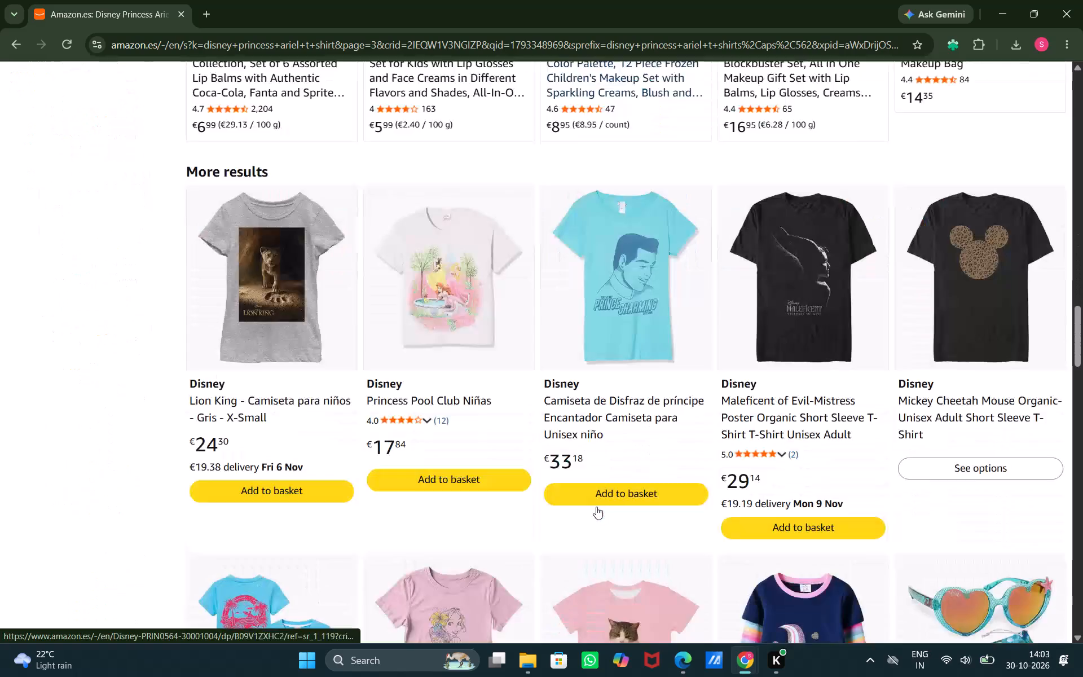
{"action": "scroll", "coordinate": [596, 507], "scroll_direction": "down", "scroll_amount": 18}
{"action": "scroll", "coordinate": [614, 522], "scroll_direction": "down", "scroll_amount": 5}
{"action": "scroll", "coordinate": [616, 521], "scroll_direction": "up", "scroll_amount": 18}
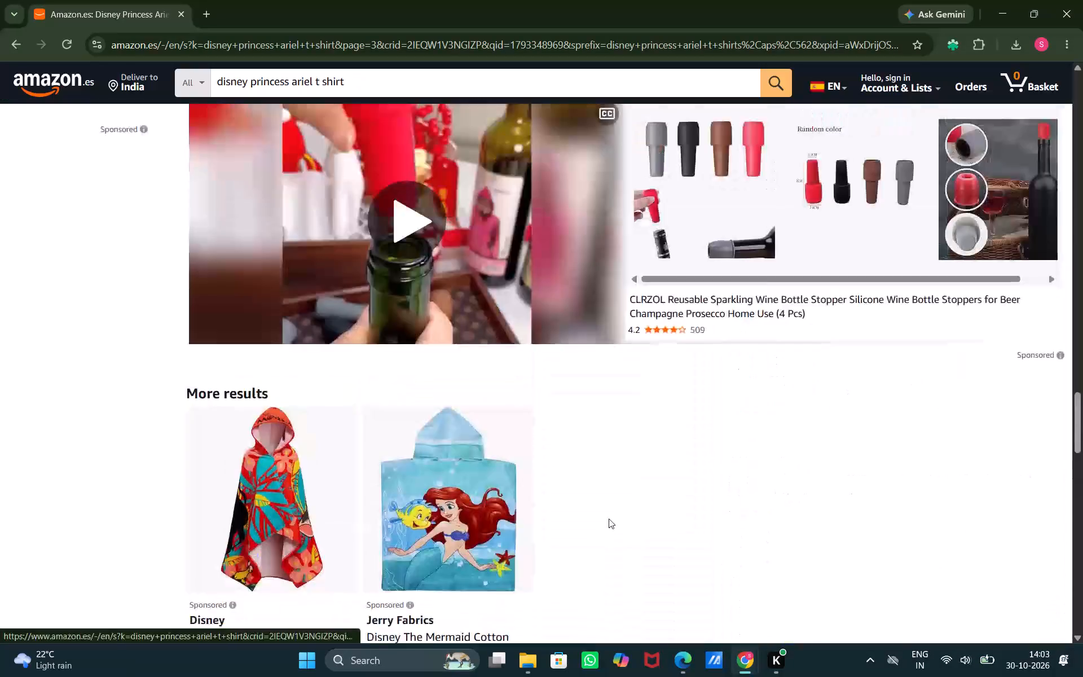
{"action": "scroll", "coordinate": [609, 518], "scroll_direction": "up", "scroll_amount": 20}
{"action": "scroll", "coordinate": [609, 518], "scroll_direction": "up", "scroll_amount": 20}
{"action": "scroll", "coordinate": [609, 518], "scroll_direction": "up", "scroll_amount": 15}
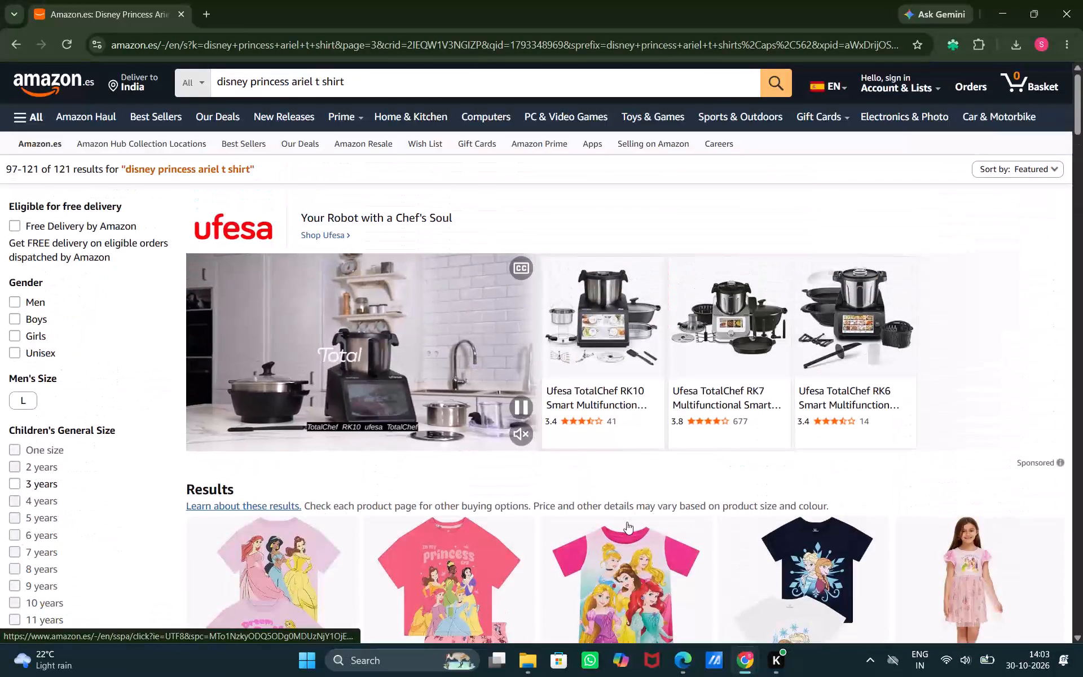
Copy the link of the Princess T-shirt Girl listing with Cinderella, Bella, Ariel and Jasmine from Amazon.es into cell C20146.
{"action": "scroll", "coordinate": [625, 531], "scroll_direction": "down", "scroll_amount": 4}
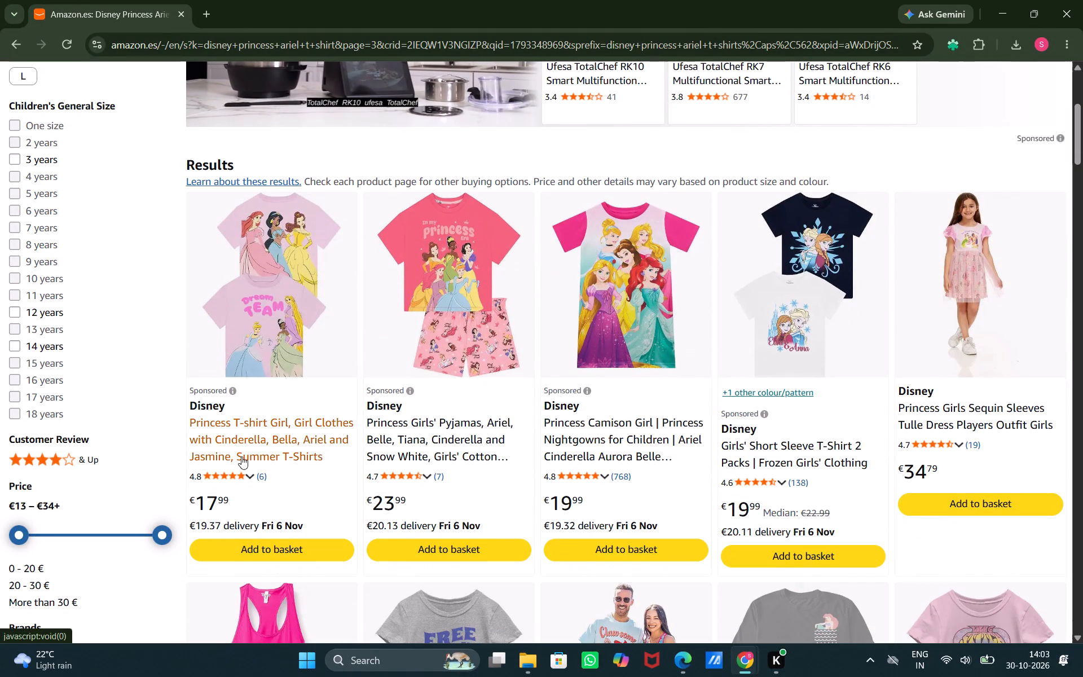
{"action": "right_click", "coordinate": [241, 456]}
{"action": "left_click", "coordinate": [325, 373]}
{"action": "key", "text": "alt+Tab"}
{"action": "key", "text": "ctrl+v"}
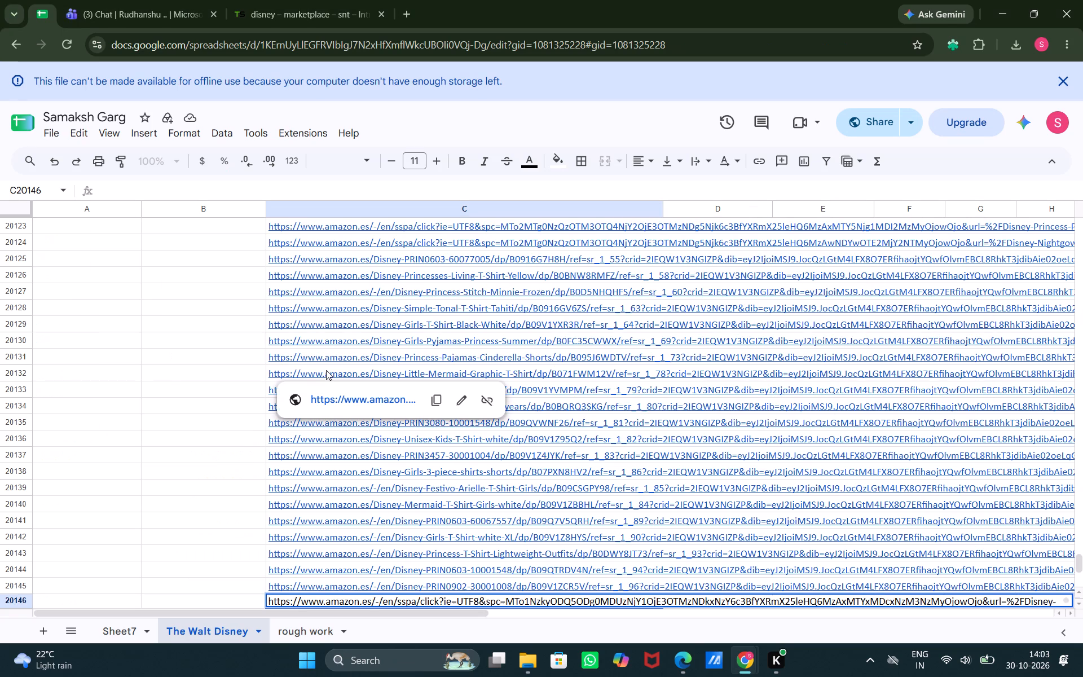
{"action": "key", "text": "Return"}
{"action": "key", "text": "Return"}
Copy the link of the Princess Girls' Pyjamas listing with Ariel, Belle, Tiana, Cinderella and Snow White into cell C20147.
{"action": "key", "text": "alt+Tab"}
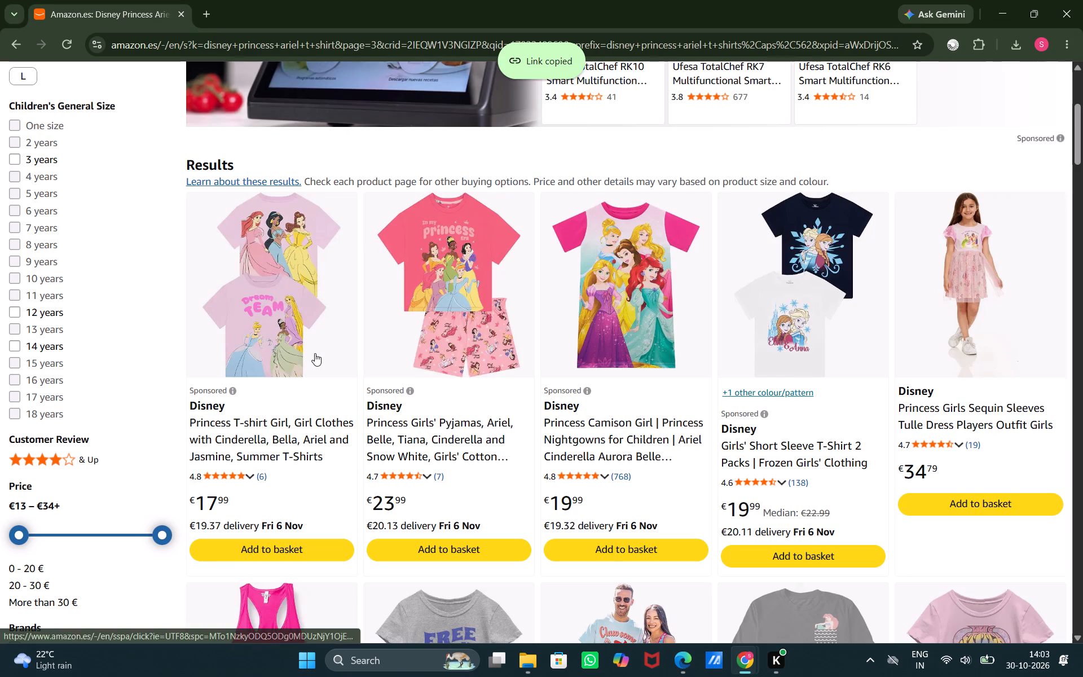
{"action": "right_click", "coordinate": [474, 446]}
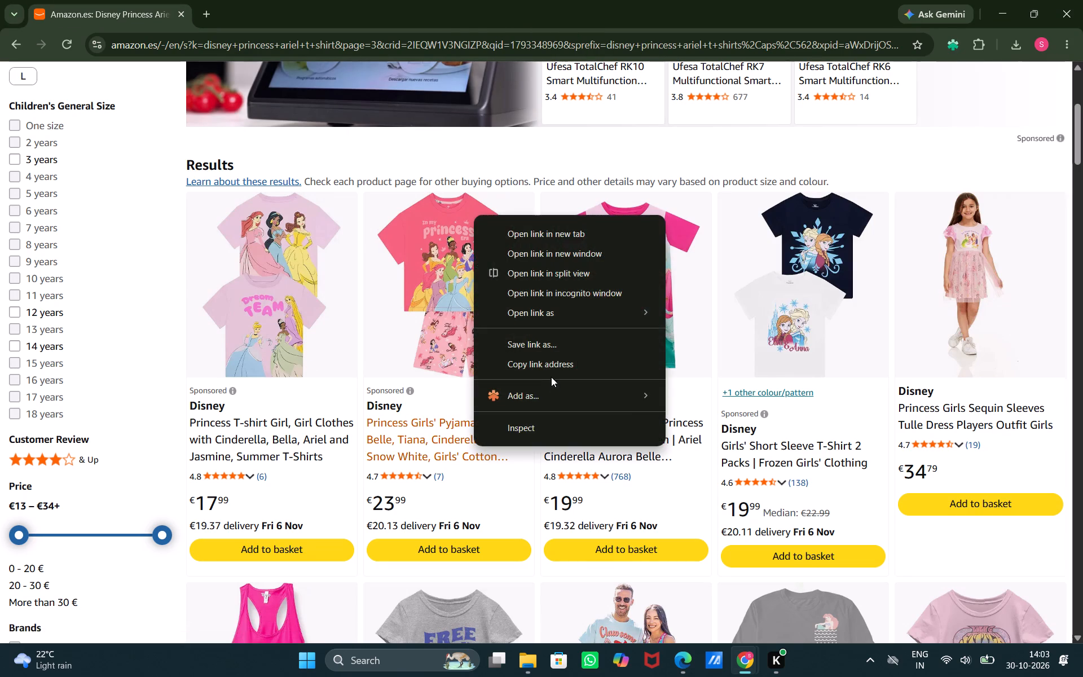
{"action": "left_click", "coordinate": [554, 369]}
{"action": "key", "text": "alt+Tab"}
{"action": "key", "text": "ctrl+v"}
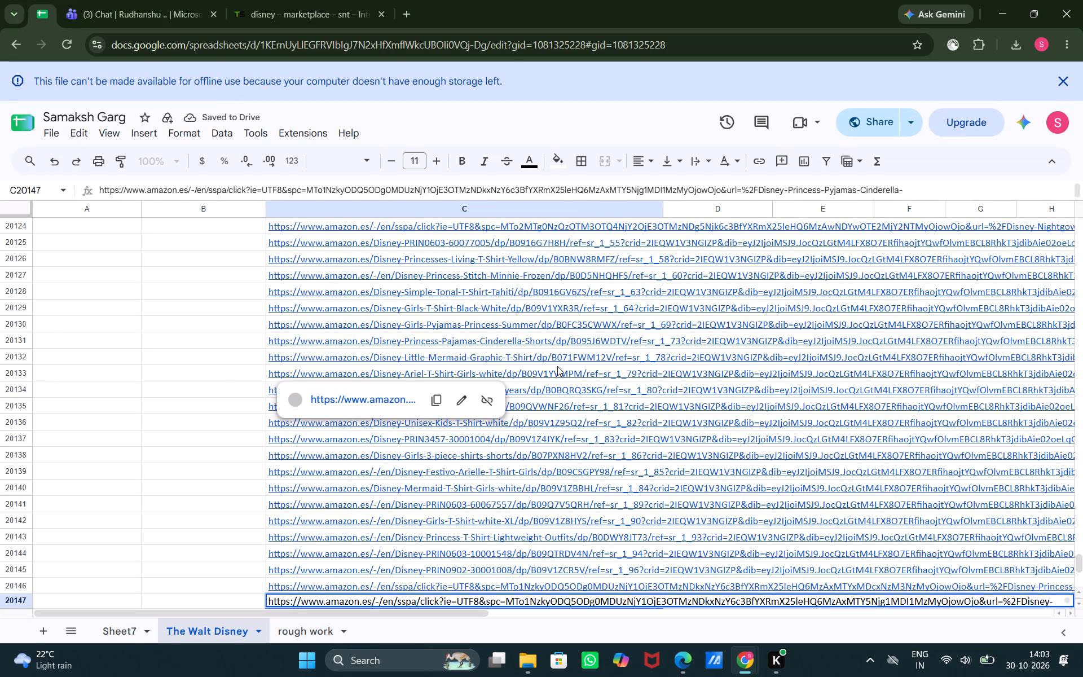
{"action": "key", "text": "Return"}
{"action": "key", "text": "Return"}
Copy the link of the Princess Camison Girl nightgown listing from Amazon.es into cell C20148.
{"action": "key", "text": "alt+Tab"}
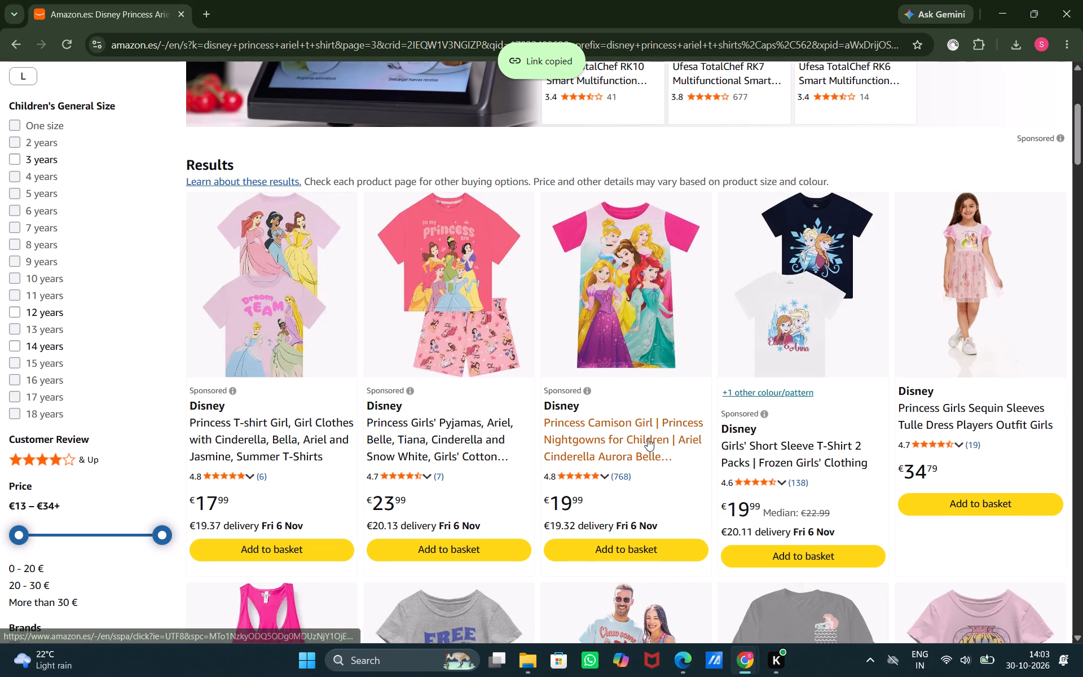
{"action": "right_click", "coordinate": [648, 438]}
{"action": "left_click", "coordinate": [727, 364]}
{"action": "key", "text": "alt+Tab"}
{"action": "key", "text": "ctrl+v"}
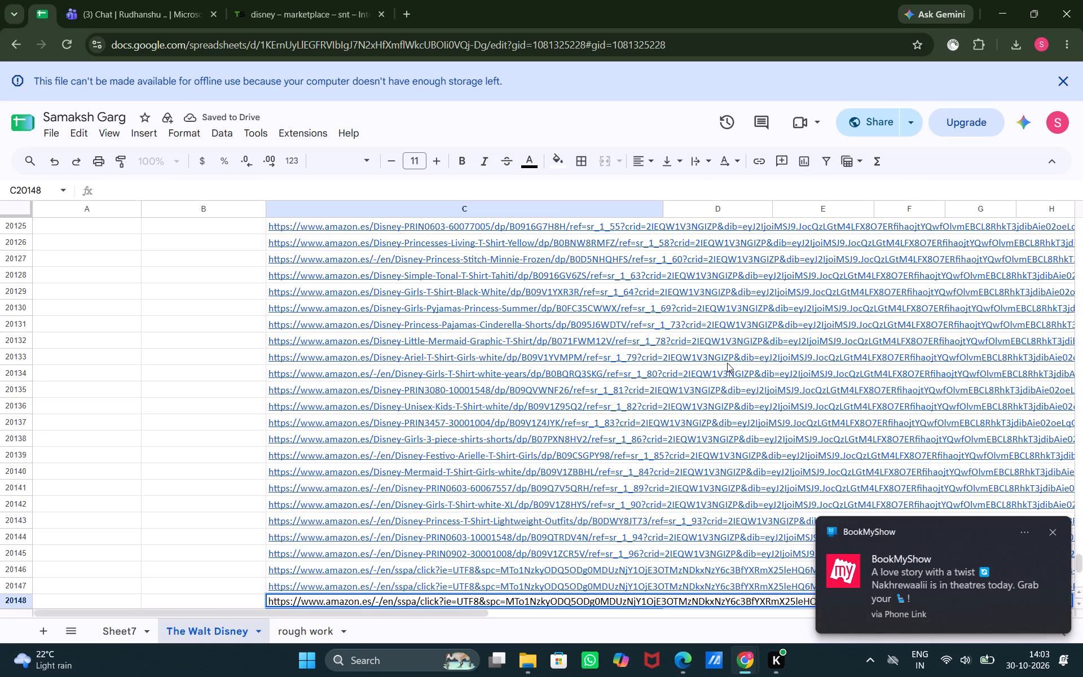
{"action": "key", "text": "Return"}
{"action": "key", "text": "Return"}
{"action": "key", "text": "Return"}
Open the Princess Girls Sequin Sleeves Tulle Dress listing on Amazon.es and copy its page address into cell C20150.
{"action": "key", "text": "alt+Tab"}
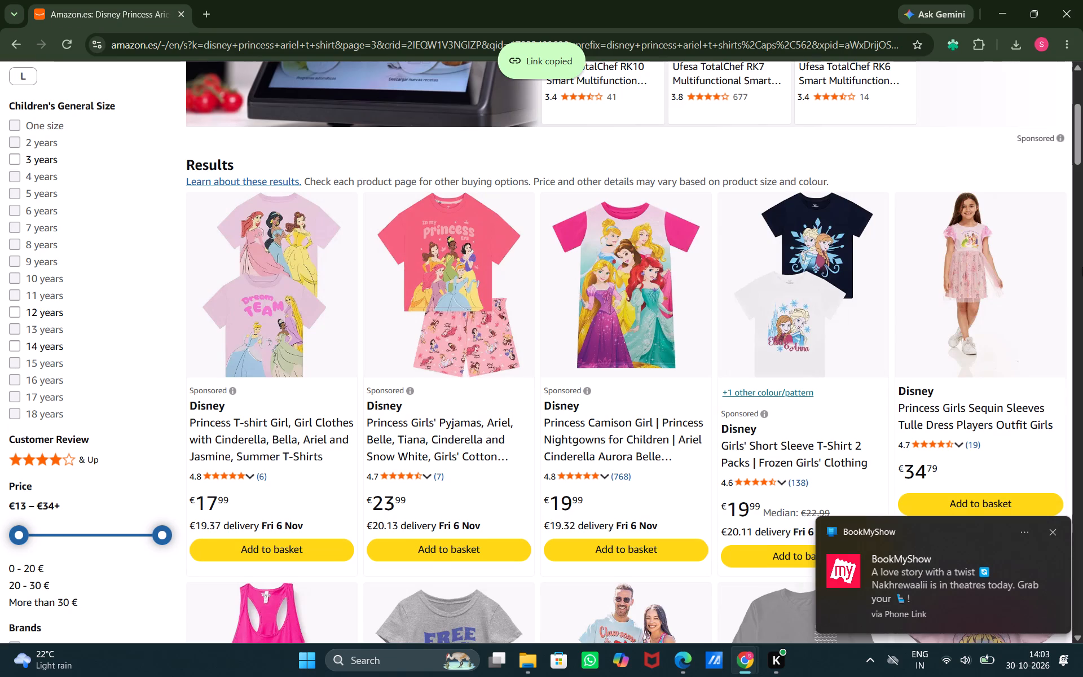
{"action": "scroll", "coordinate": [998, 287], "scroll_direction": "down", "scroll_amount": 4}
{"action": "scroll", "coordinate": [998, 287], "scroll_direction": "up", "scroll_amount": 2}
{"action": "left_click", "coordinate": [962, 204]}
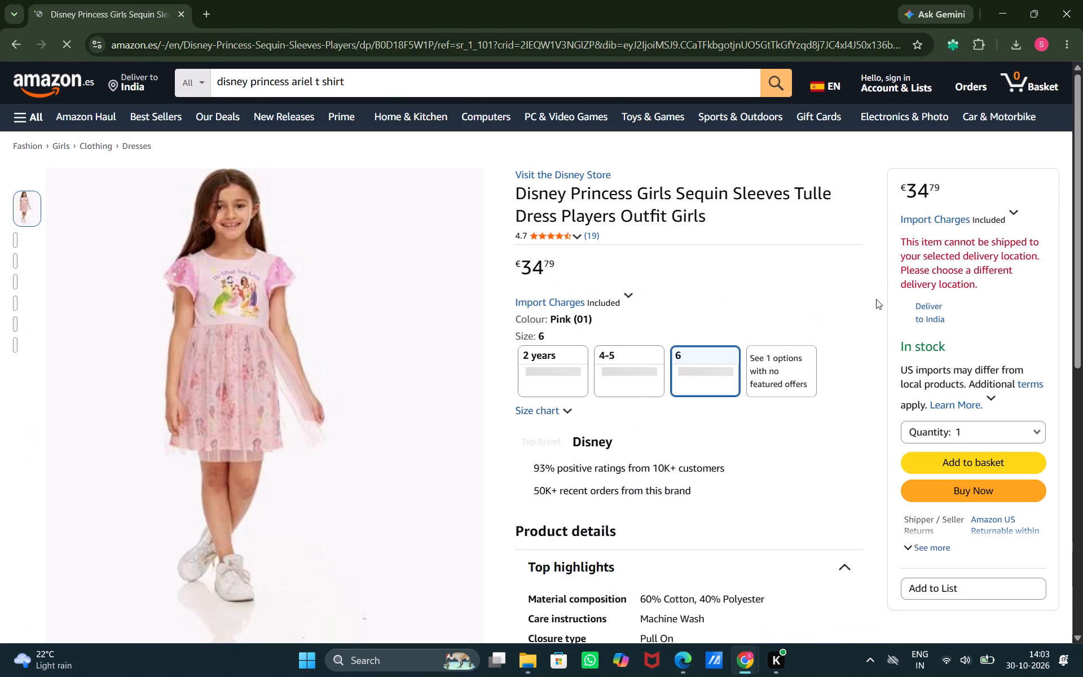
{"action": "left_click", "coordinate": [244, 296]}
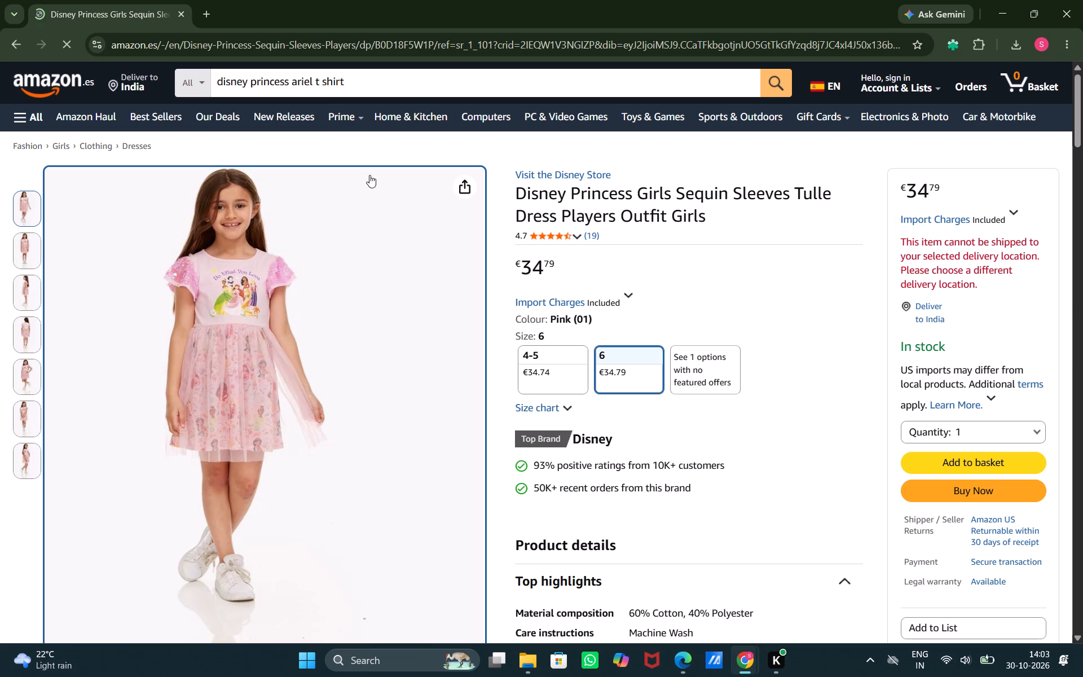
{"action": "left_click", "coordinate": [390, 37]}
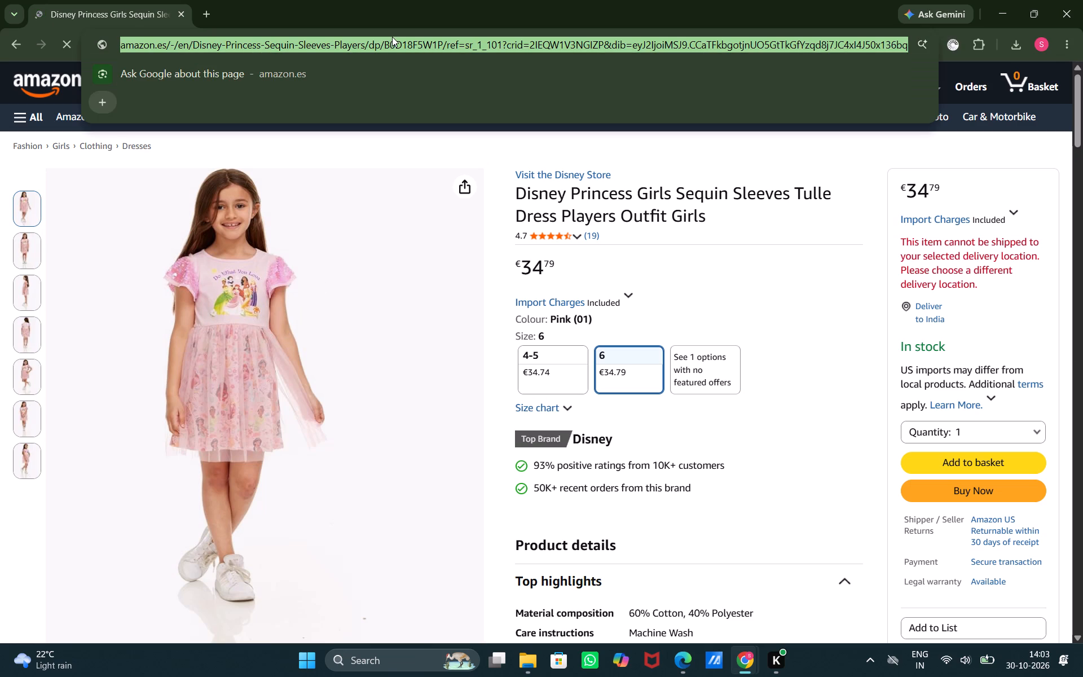
{"action": "key", "text": "ctrl+c"}
{"action": "key", "text": "alt+Tab"}
{"action": "key", "text": "ctrl+v"}
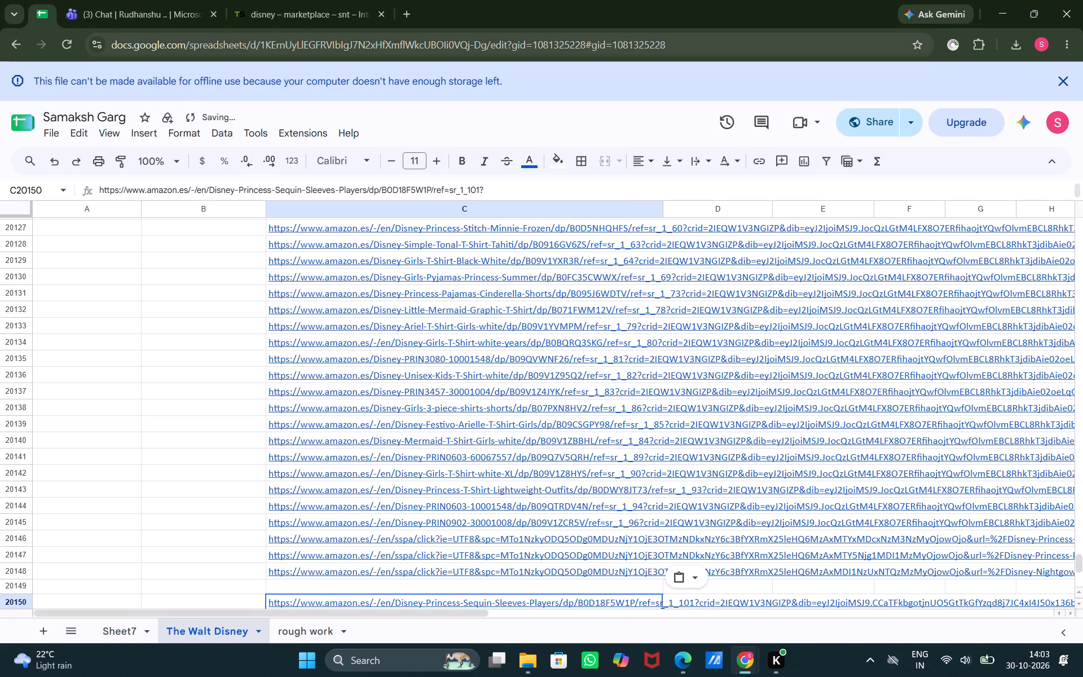
Copy the link of the Princesses Nautical Americana Girls Short Sleeve Tee Shirt listing from Amazon.es into the empty cell C20149.
{"action": "key", "text": "Up"}
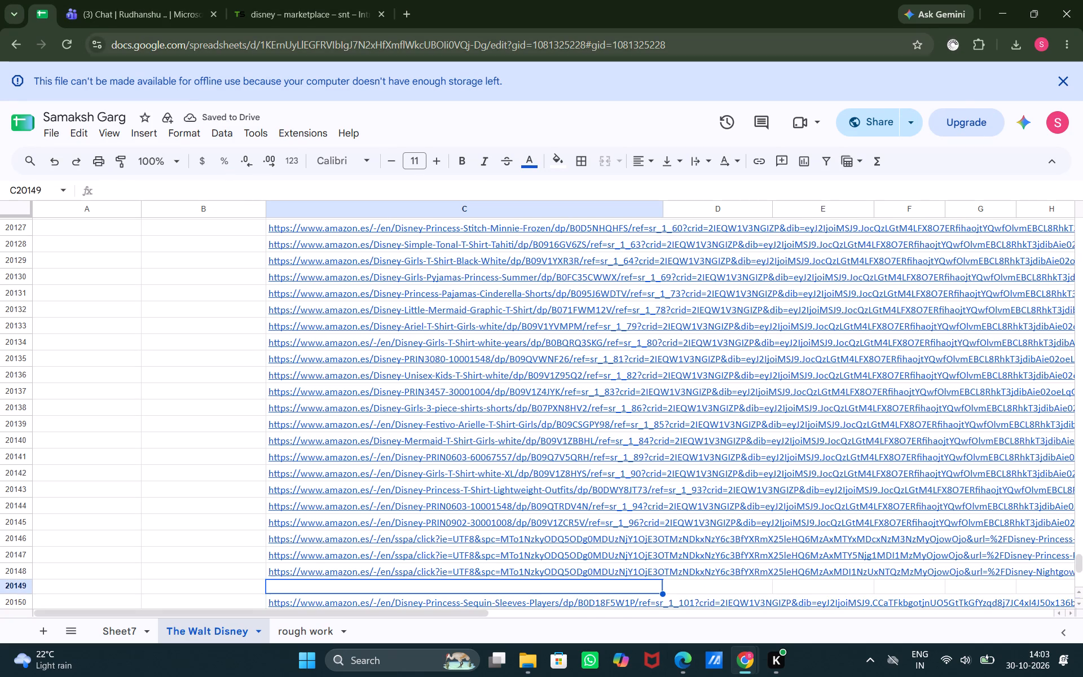
{"action": "key", "text": "alt+Tab"}
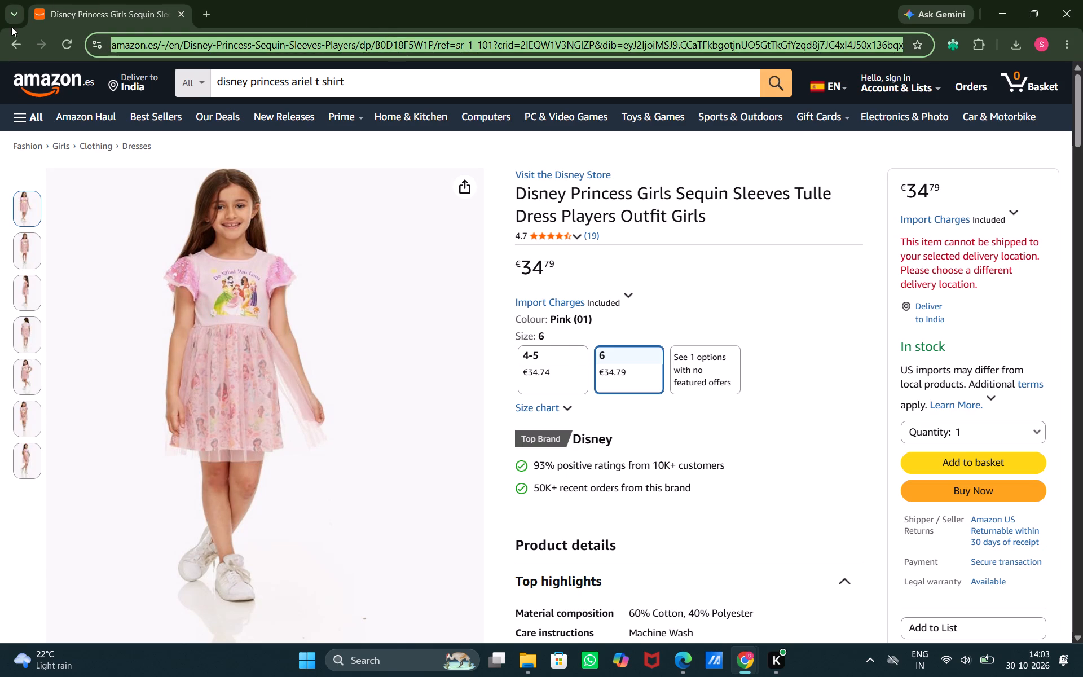
{"action": "left_click", "coordinate": [6, 42]}
{"action": "scroll", "coordinate": [338, 230], "scroll_direction": "up", "scroll_amount": 1}
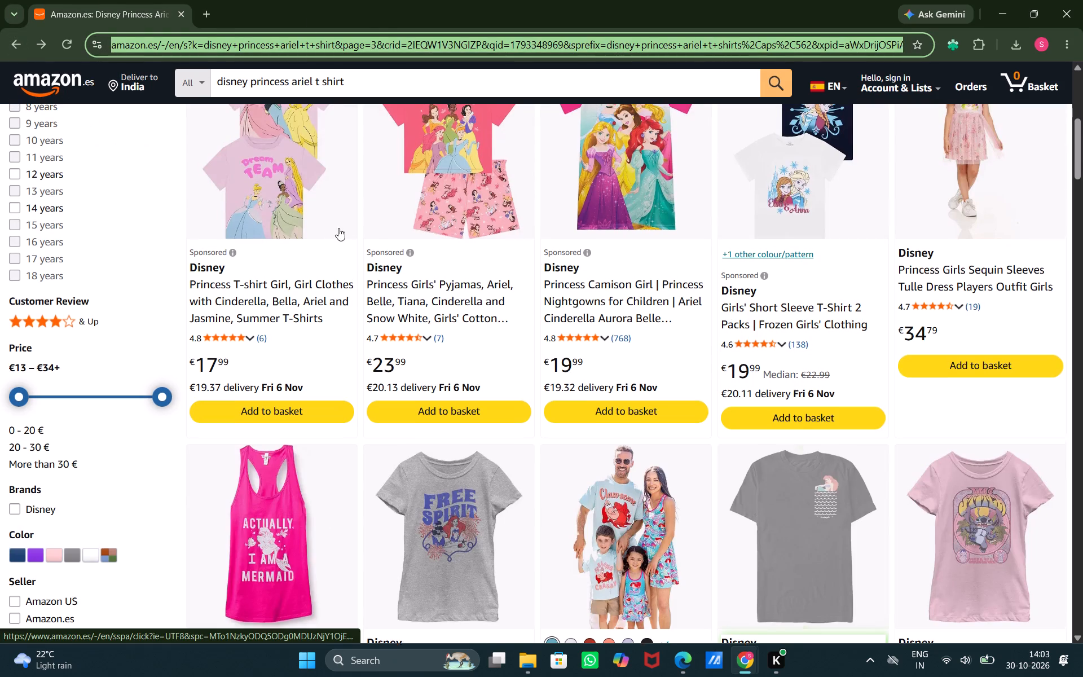
{"action": "scroll", "coordinate": [338, 228], "scroll_direction": "up", "scroll_amount": 1}
{"action": "scroll", "coordinate": [924, 301], "scroll_direction": "down", "scroll_amount": 5}
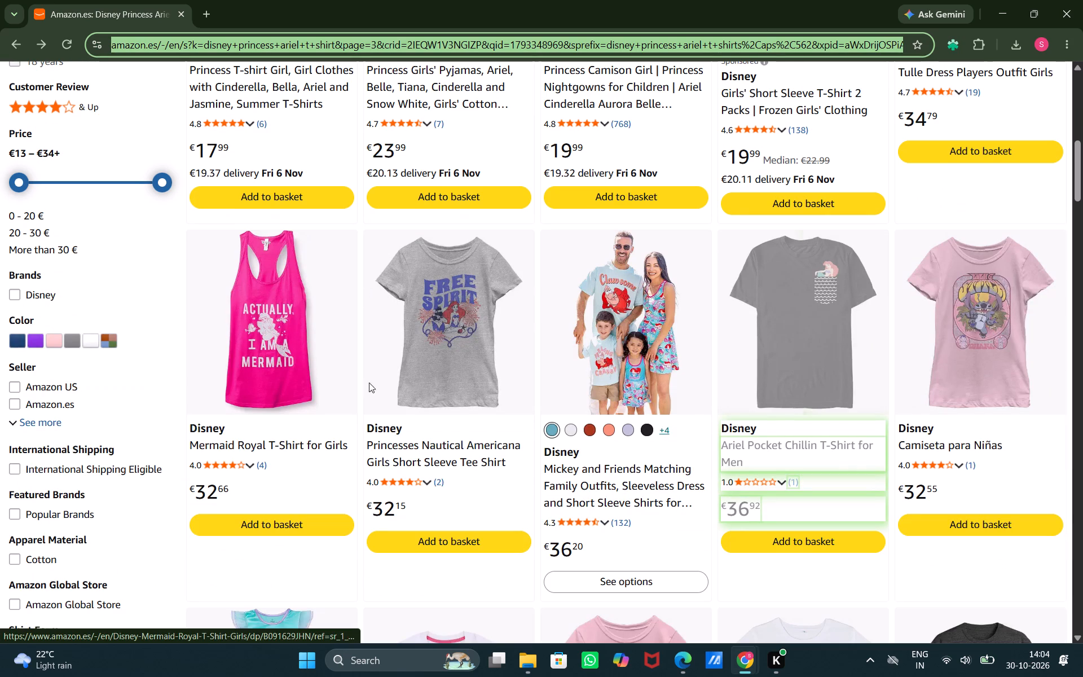
{"action": "right_click", "coordinate": [478, 451]}
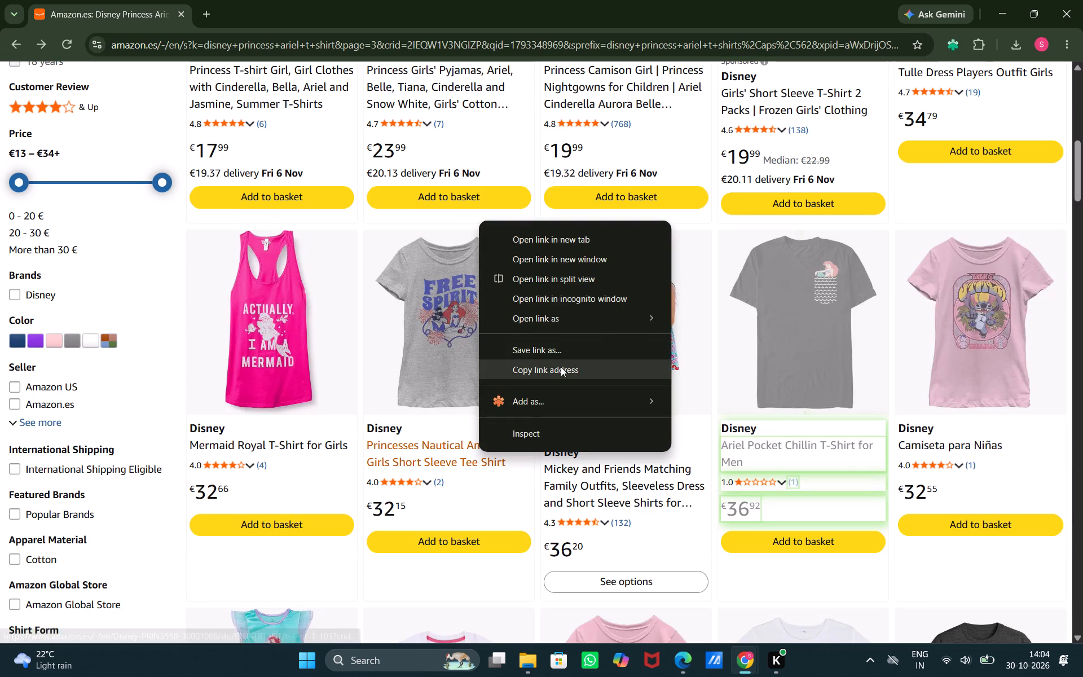
{"action": "left_click", "coordinate": [561, 367]}
{"action": "key", "text": "alt+Tab"}
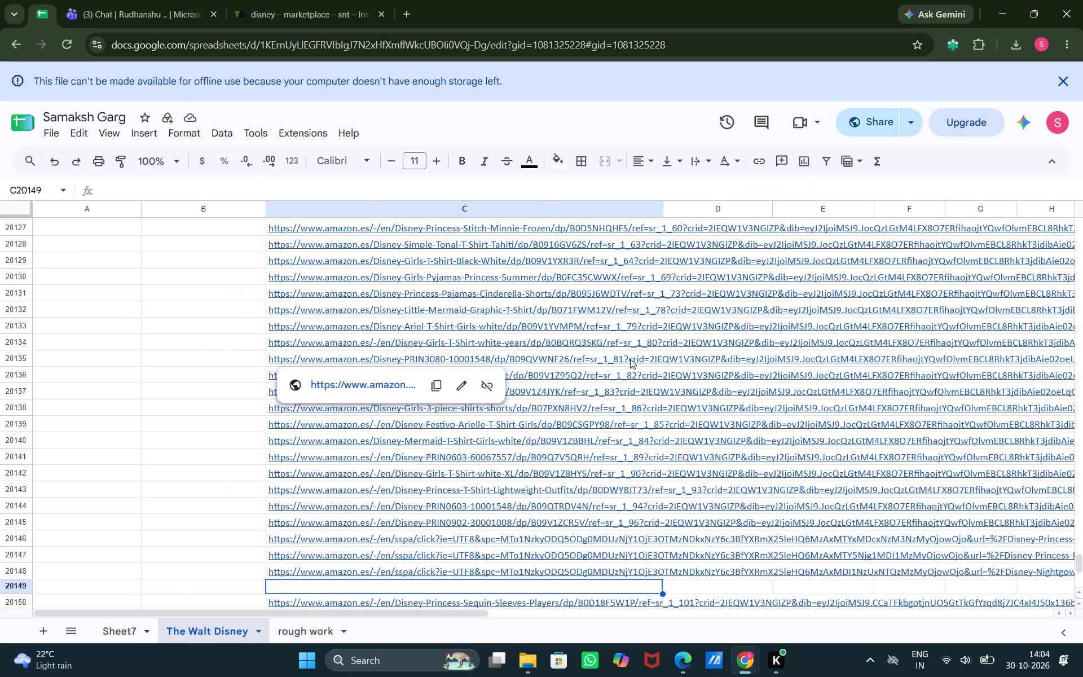
{"action": "key", "text": "ctrl+v"}
{"action": "key", "text": "Return"}
{"action": "key", "text": "Return"}
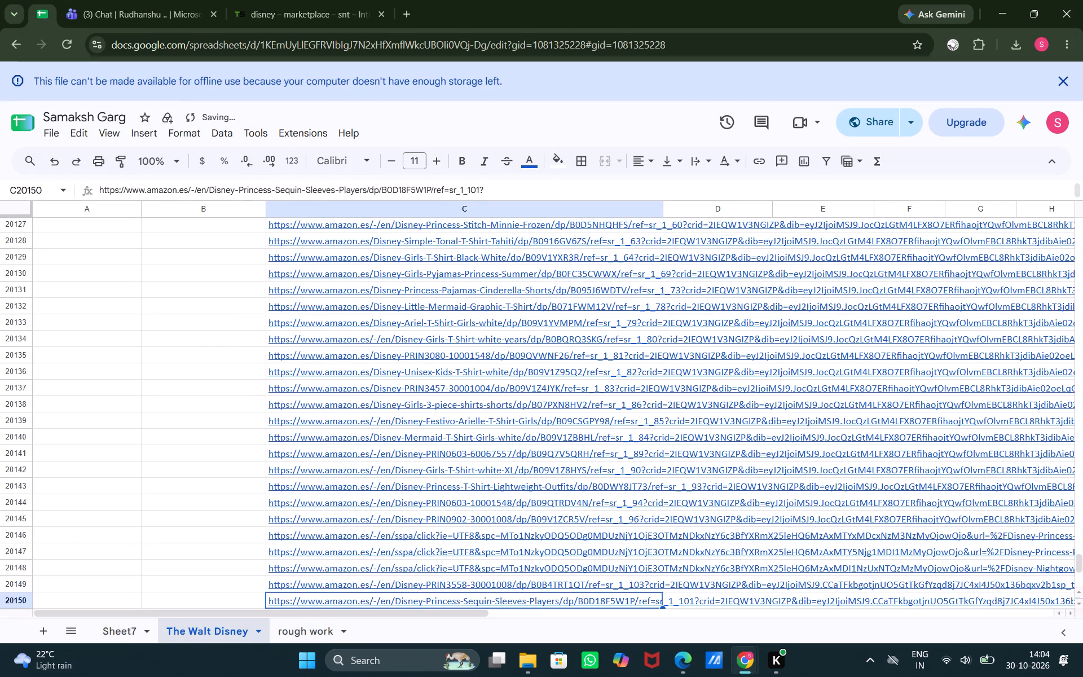
Copy the link of the Mermaid Royal T-Shirt for Girls listing from Amazon.es into cell C20151.
{"action": "key", "text": "Return"}
{"action": "key", "text": "Return"}
{"action": "key", "text": "alt+Tab"}
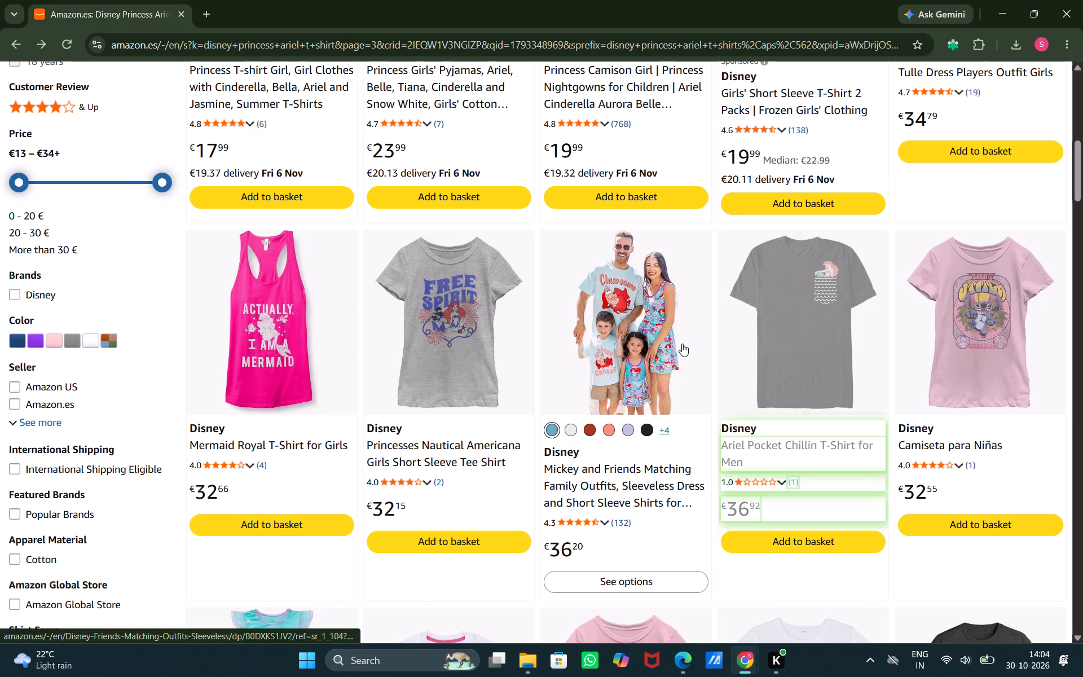
{"action": "right_click", "coordinate": [299, 451]}
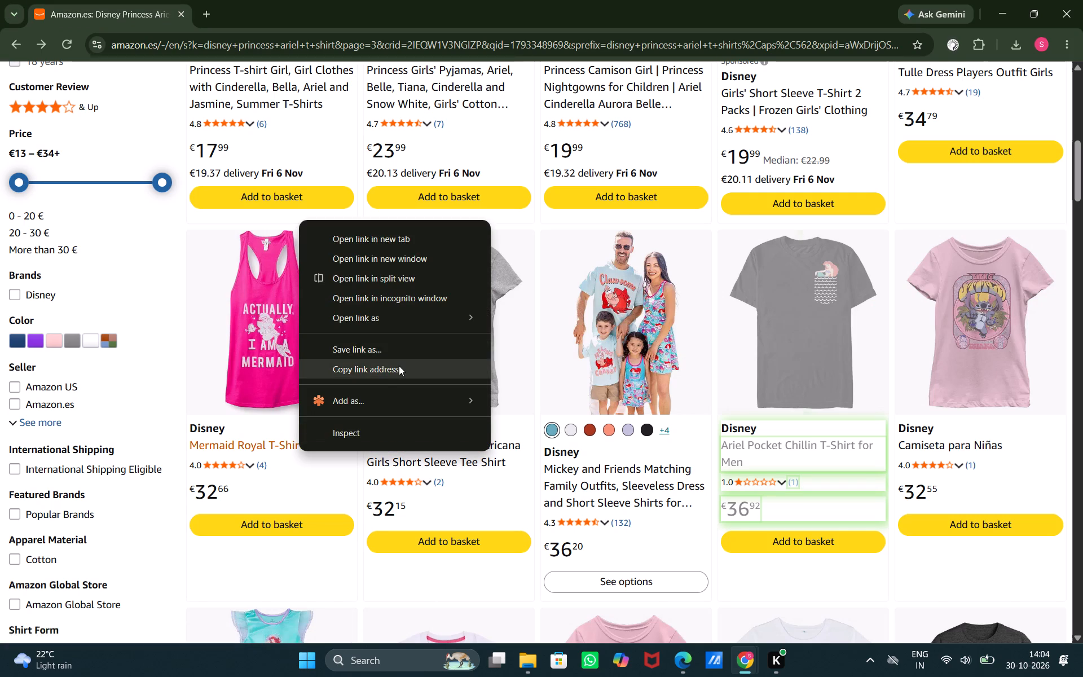
{"action": "left_click", "coordinate": [399, 366]}
{"action": "key", "text": "alt+Tab"}
{"action": "key", "text": "ctrl+v"}
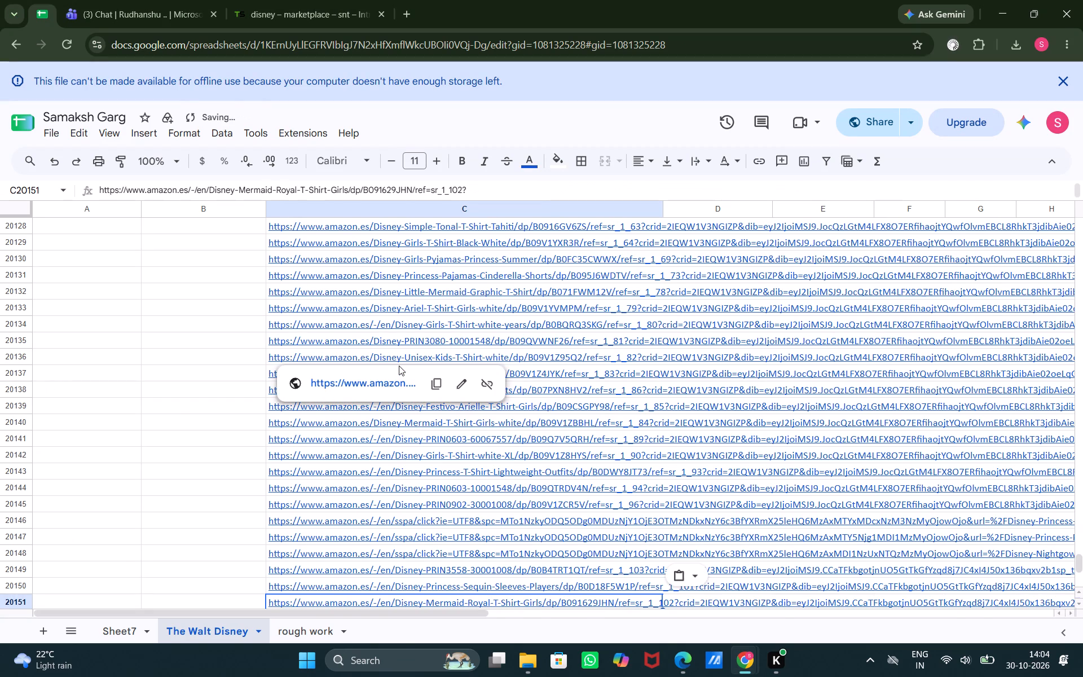
{"action": "key", "text": "Return"}
{"action": "key", "text": "Return"}
Copy the link of The Little Mermaid Shining Voice women's T-shirt listing from Amazon.es into cell C20152.
{"action": "key", "text": "alt+Tab"}
{"action": "scroll", "coordinate": [399, 366], "scroll_direction": "down", "scroll_amount": 5}
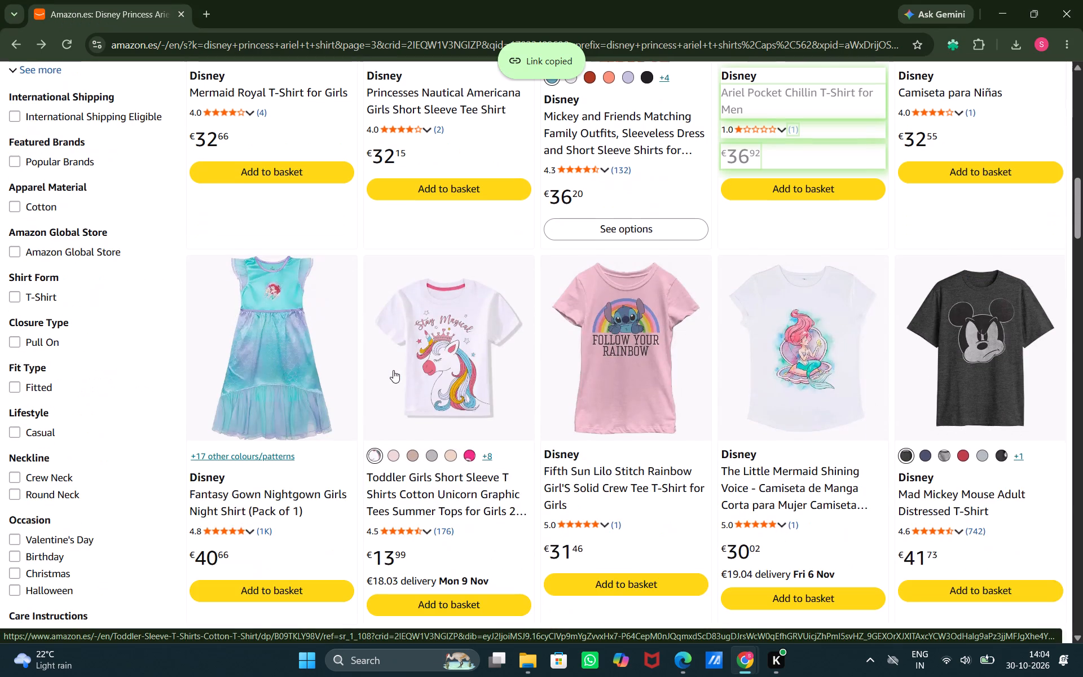
{"action": "right_click", "coordinate": [798, 491]}
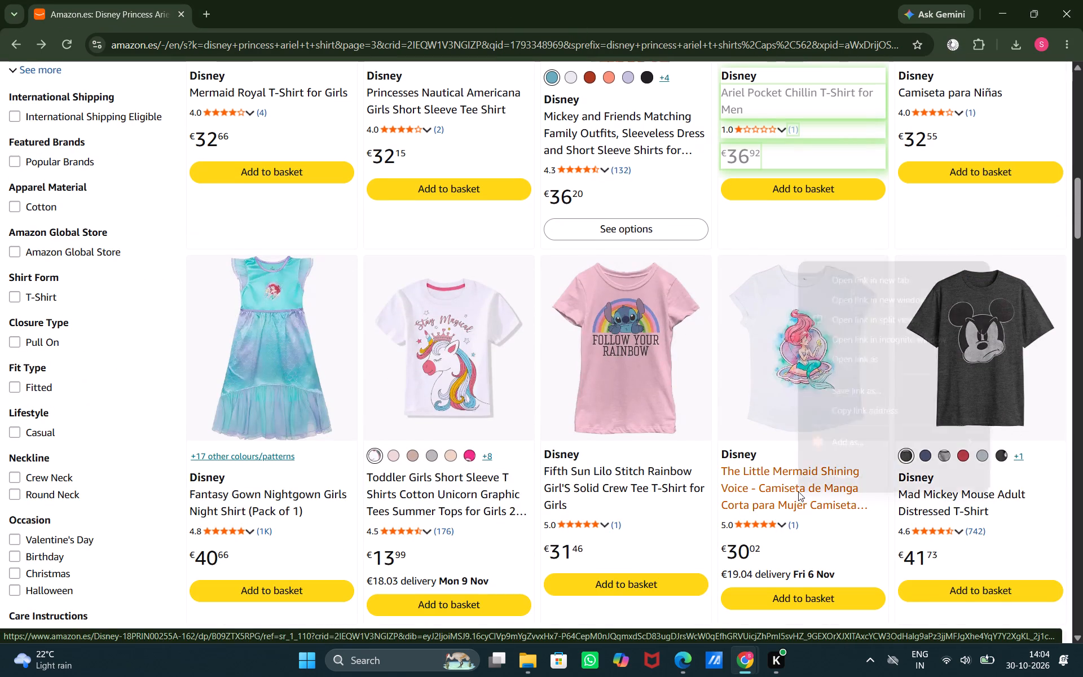
{"action": "left_click", "coordinate": [842, 403]}
{"action": "key", "text": "alt+Tab"}
{"action": "key", "text": "ctrl+v"}
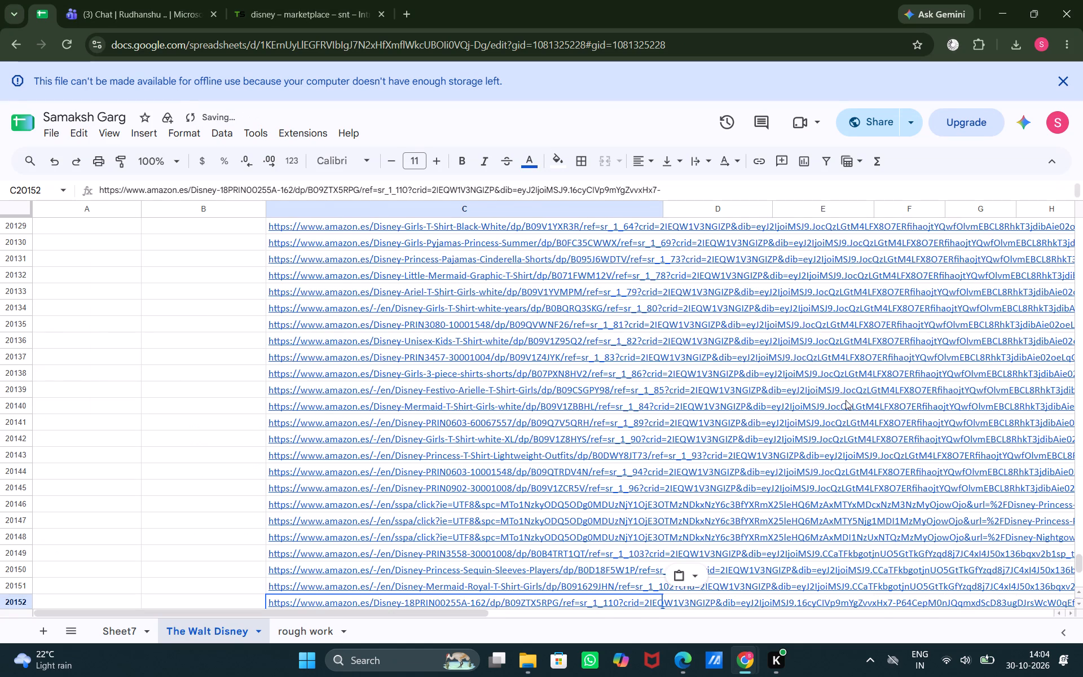
{"action": "key", "text": "Return"}
{"action": "key", "text": "Return"}
Copy the link of the Princess Pool Club Niñas listing from Amazon.es into cell C20153.
{"action": "key", "text": "alt+Tab"}
{"action": "scroll", "coordinate": [846, 400], "scroll_direction": "down", "scroll_amount": 5}
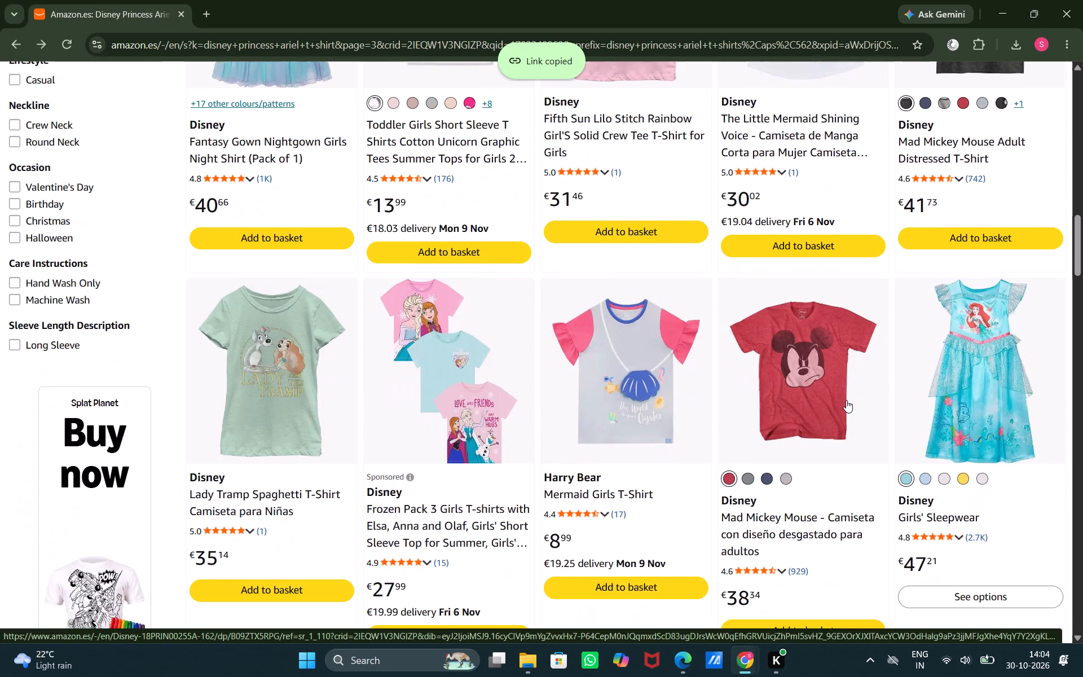
{"action": "scroll", "coordinate": [232, 392], "scroll_direction": "down", "scroll_amount": 3}
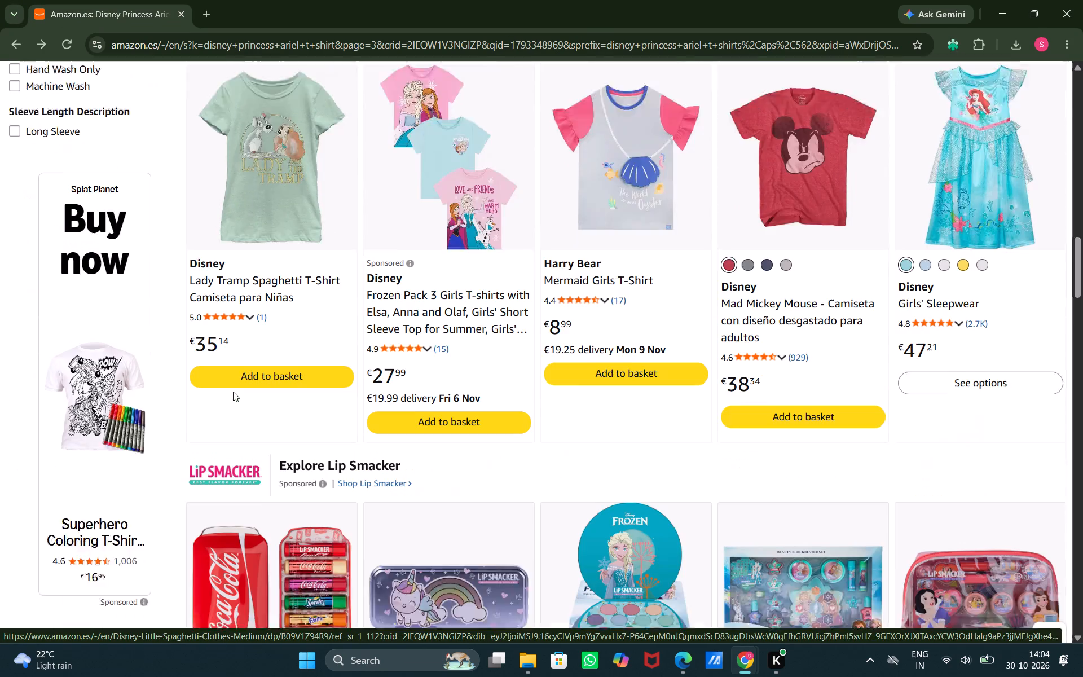
{"action": "scroll", "coordinate": [233, 392], "scroll_direction": "down", "scroll_amount": 3}
{"action": "scroll", "coordinate": [985, 325], "scroll_direction": "down", "scroll_amount": 6}
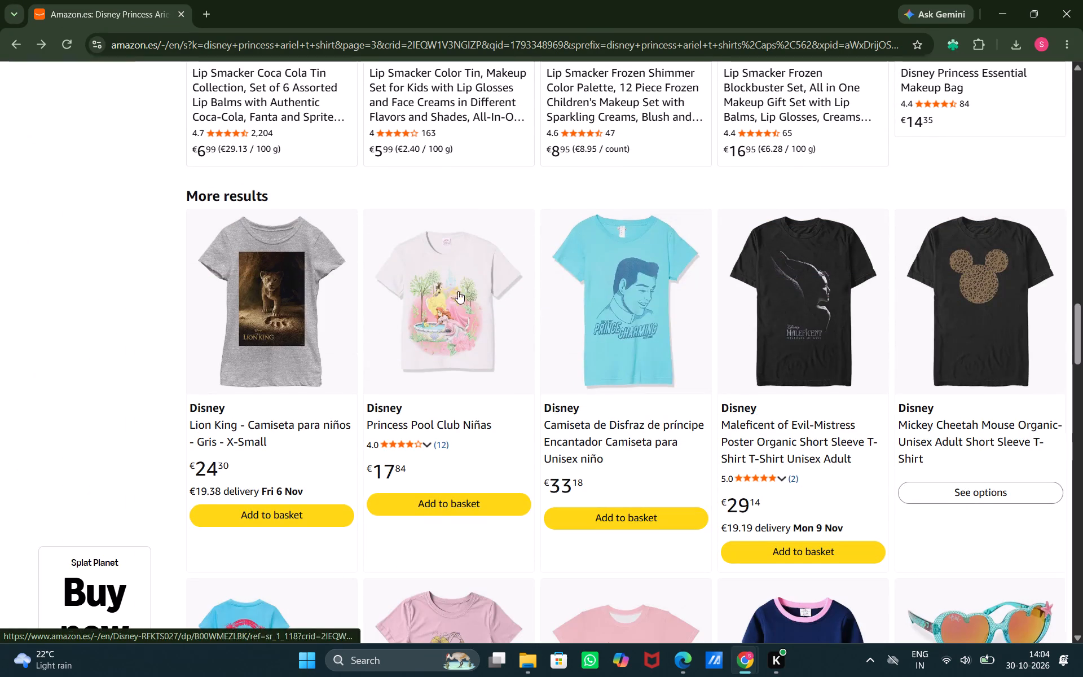
{"action": "scroll", "coordinate": [294, 287], "scroll_direction": "down", "scroll_amount": 5}
{"action": "scroll", "coordinate": [337, 294], "scroll_direction": "up", "scroll_amount": 5}
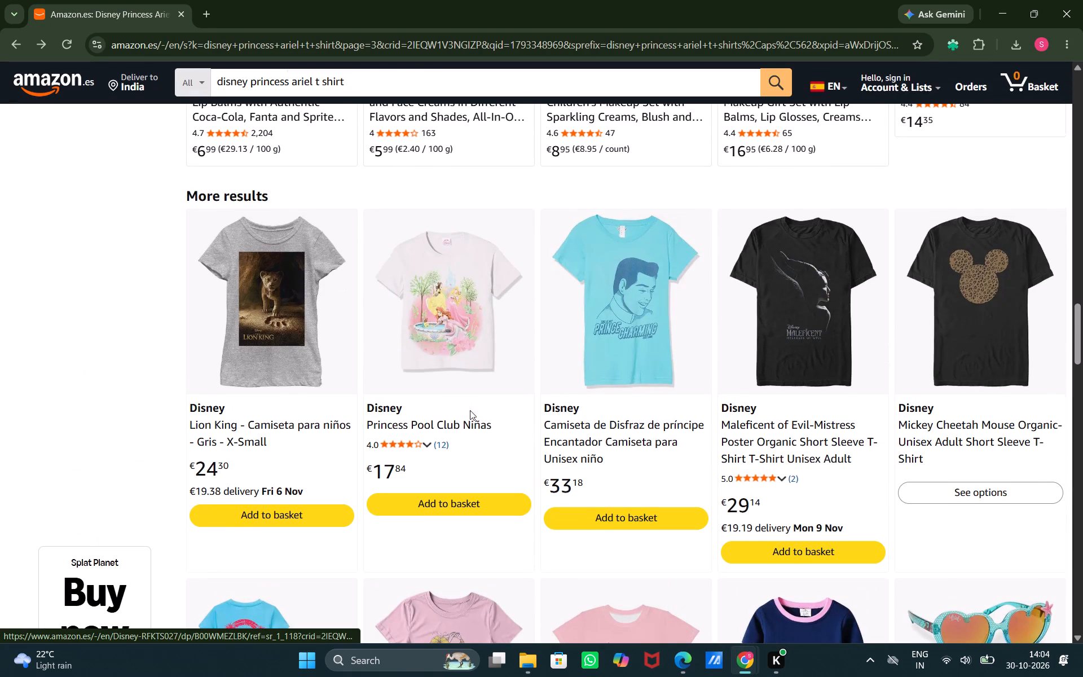
{"action": "right_click", "coordinate": [464, 419]}
{"action": "left_click", "coordinate": [540, 338]}
{"action": "key", "text": "alt+Tab"}
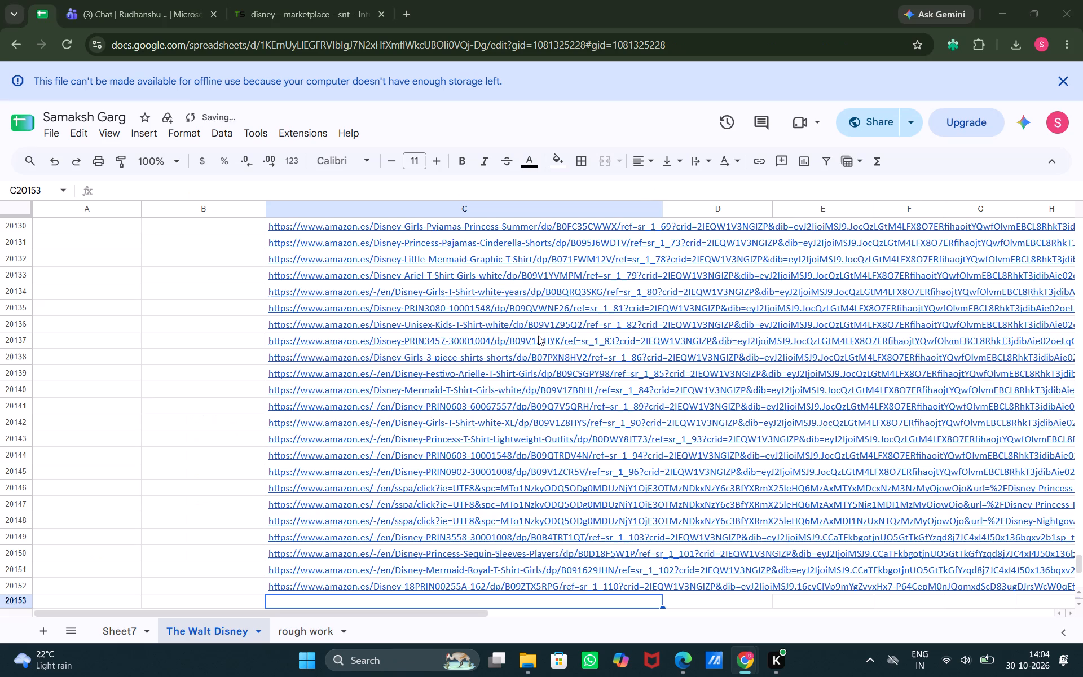
{"action": "key", "text": "ctrl+v"}
{"action": "key", "text": "Return"}
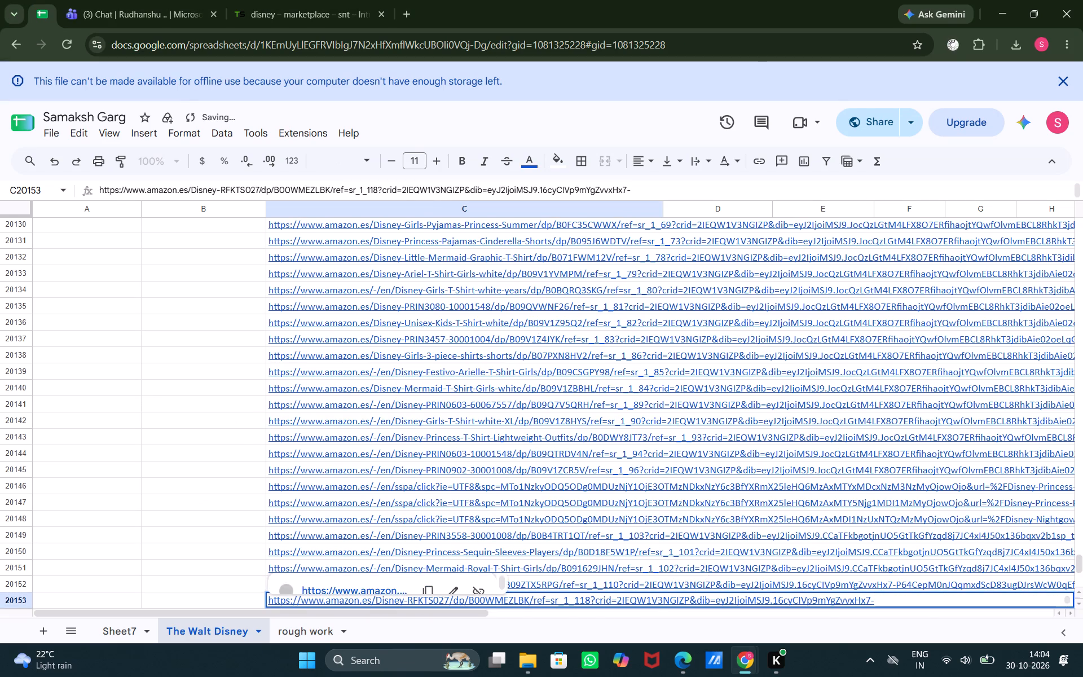
{"action": "key", "text": "Return"}
Examine the remaining listings on page 3 of the Amazon.es results for Princess Ariel T-shirts.
{"action": "key", "text": "alt+Tab"}
{"action": "scroll", "coordinate": [538, 336], "scroll_direction": "down", "scroll_amount": 3}
{"action": "scroll", "coordinate": [522, 395], "scroll_direction": "down", "scroll_amount": 3}
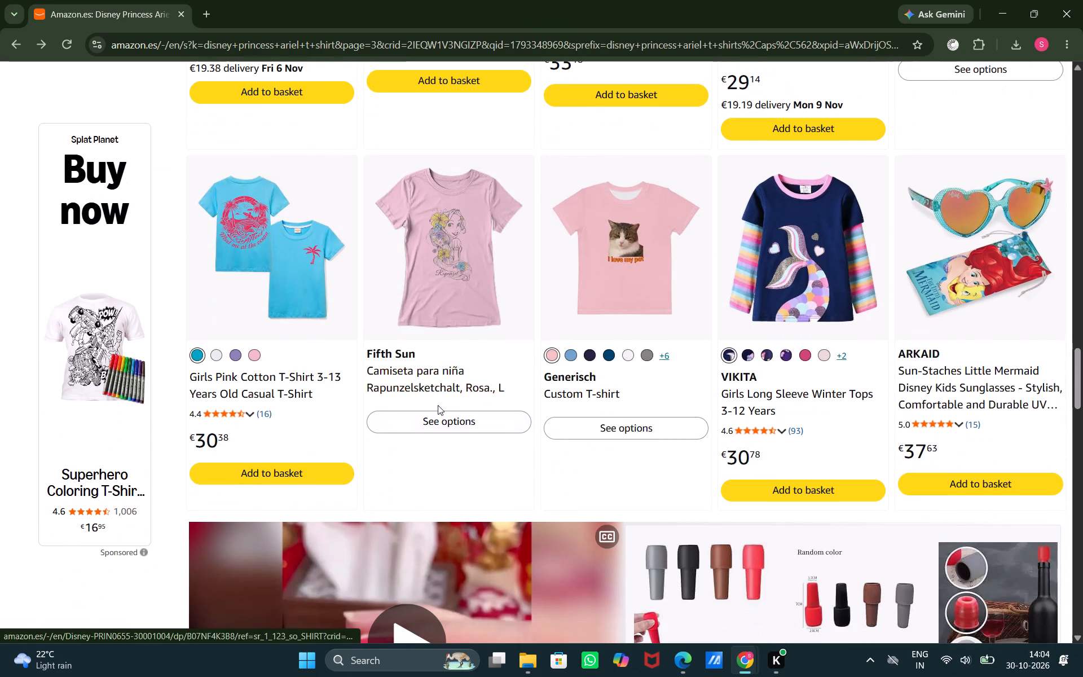
{"action": "scroll", "coordinate": [905, 294], "scroll_direction": "down", "scroll_amount": 5}
{"action": "scroll", "coordinate": [843, 332], "scroll_direction": "down", "scroll_amount": 6}
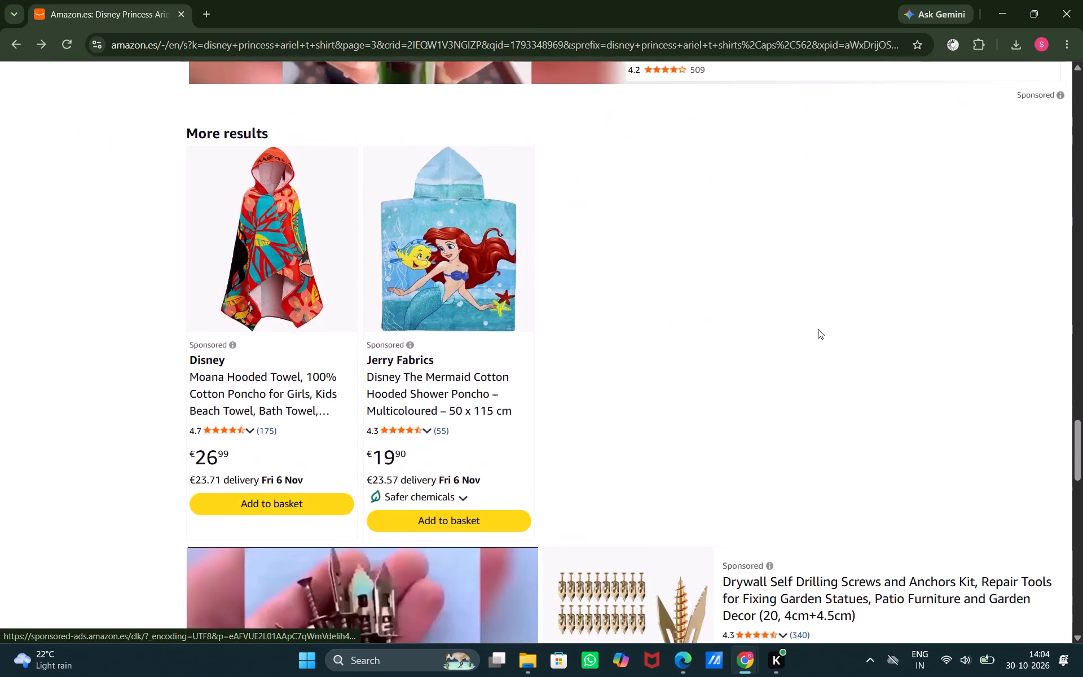
{"action": "scroll", "coordinate": [818, 329], "scroll_direction": "down", "scroll_amount": 3}
{"action": "scroll", "coordinate": [746, 324], "scroll_direction": "down", "scroll_amount": 2}
Check the block of logged links in column C of The Walt Disney sheet, from C20153 upward.
{"action": "key", "text": "alt+Tab"}
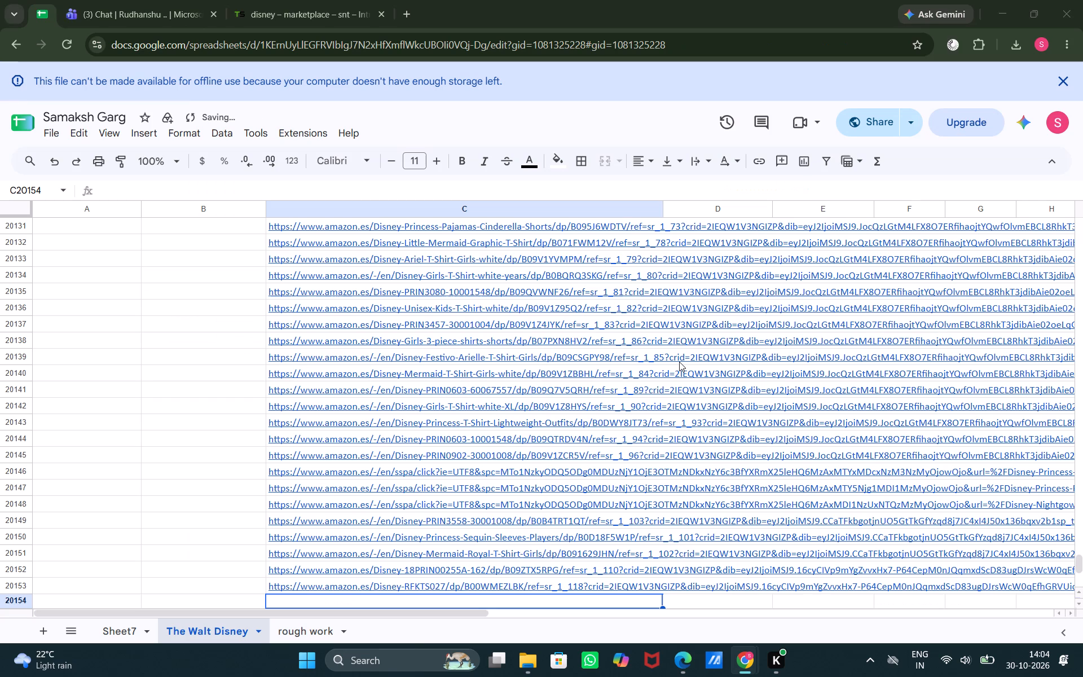
{"action": "key", "text": "Up"}
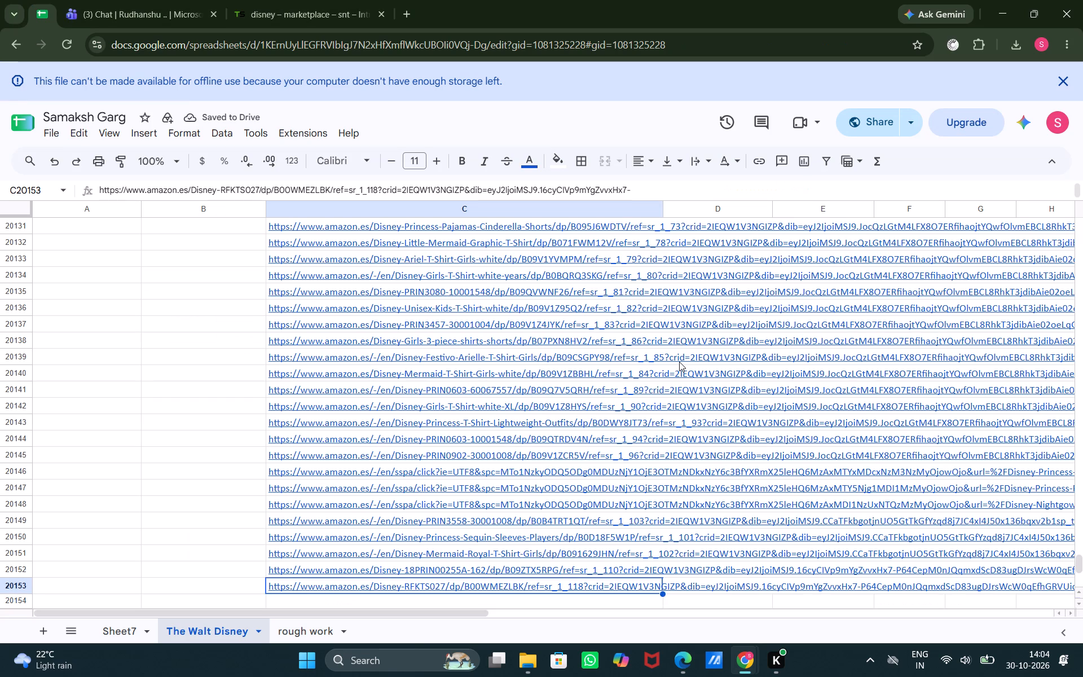
{"action": "key", "text": "ctrl+shift+Up"}
{"action": "key", "text": "Down"}
{"action": "key", "text": "Down"}
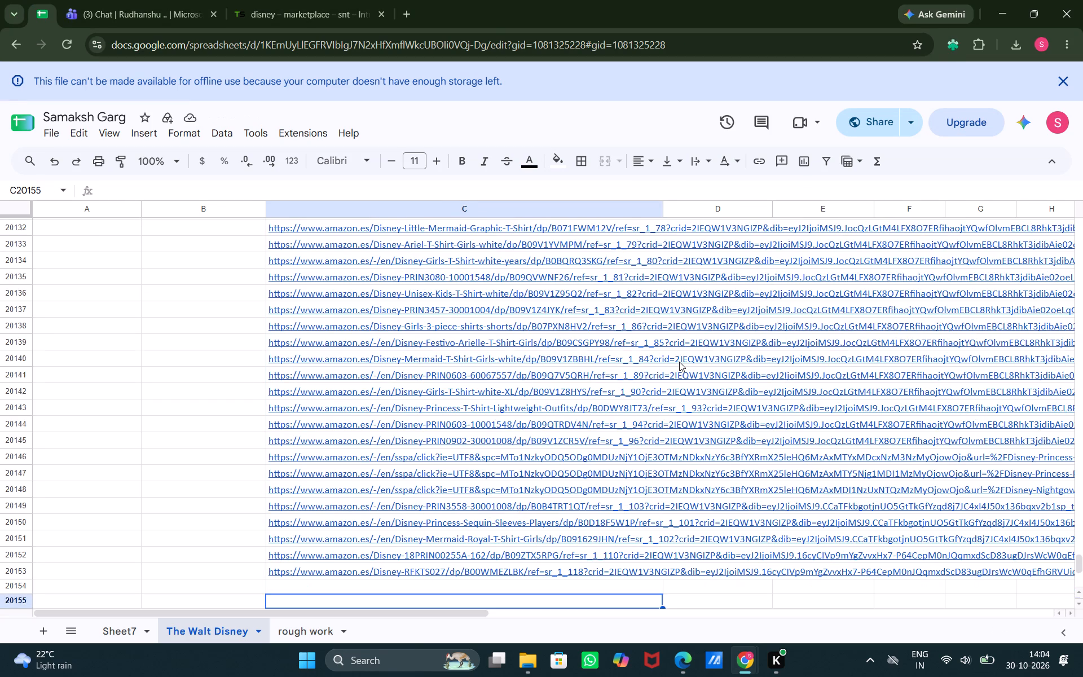
{"action": "key", "text": "Up"}
Close the Amazon.es search results window.
{"action": "key", "text": "alt+Tab"}
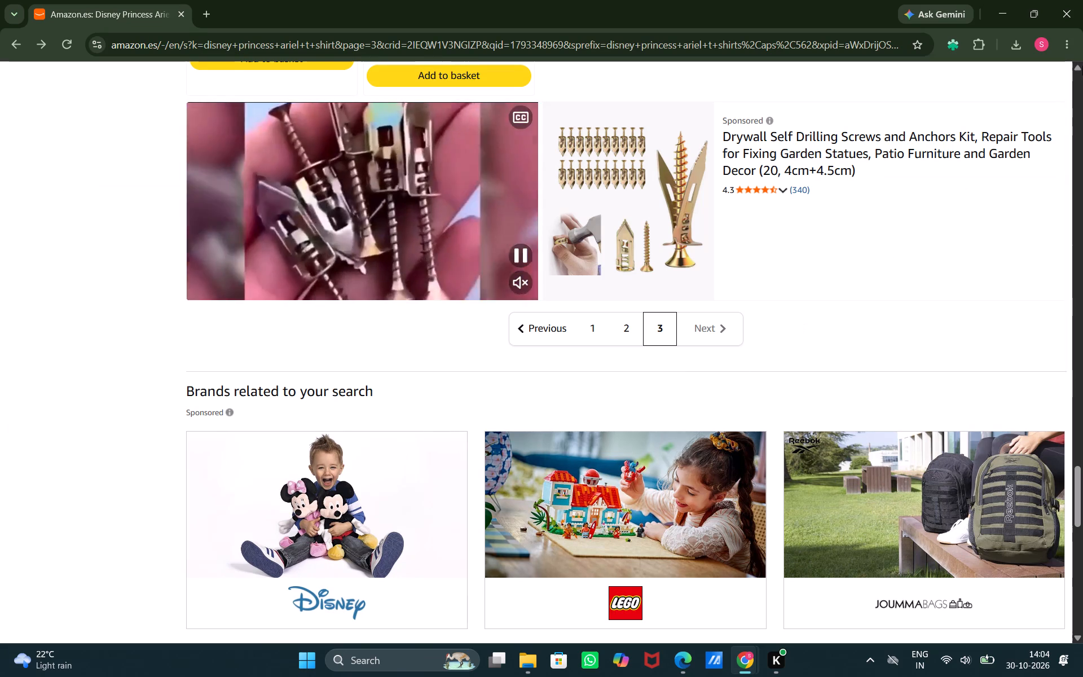
{"action": "left_click", "coordinate": [1082, 0]}
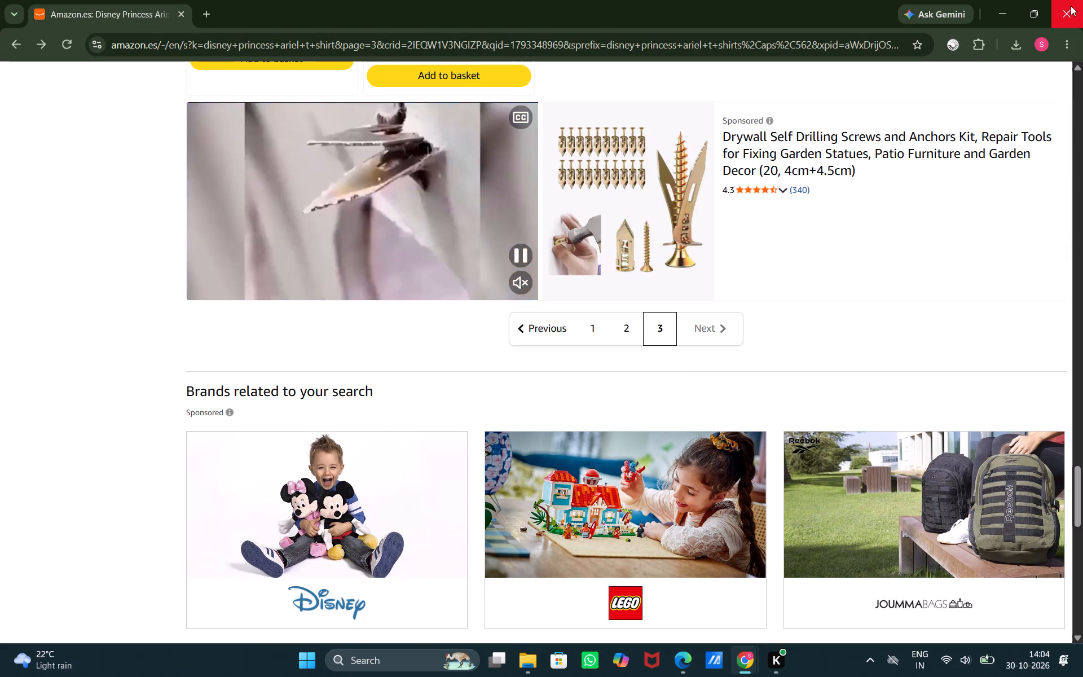
Copy the asset name Disney Princess Ariel - T-shirts from the Disney SNT tracker and open the asset's amazon.de site.
{"action": "left_click", "coordinate": [301, 0]}
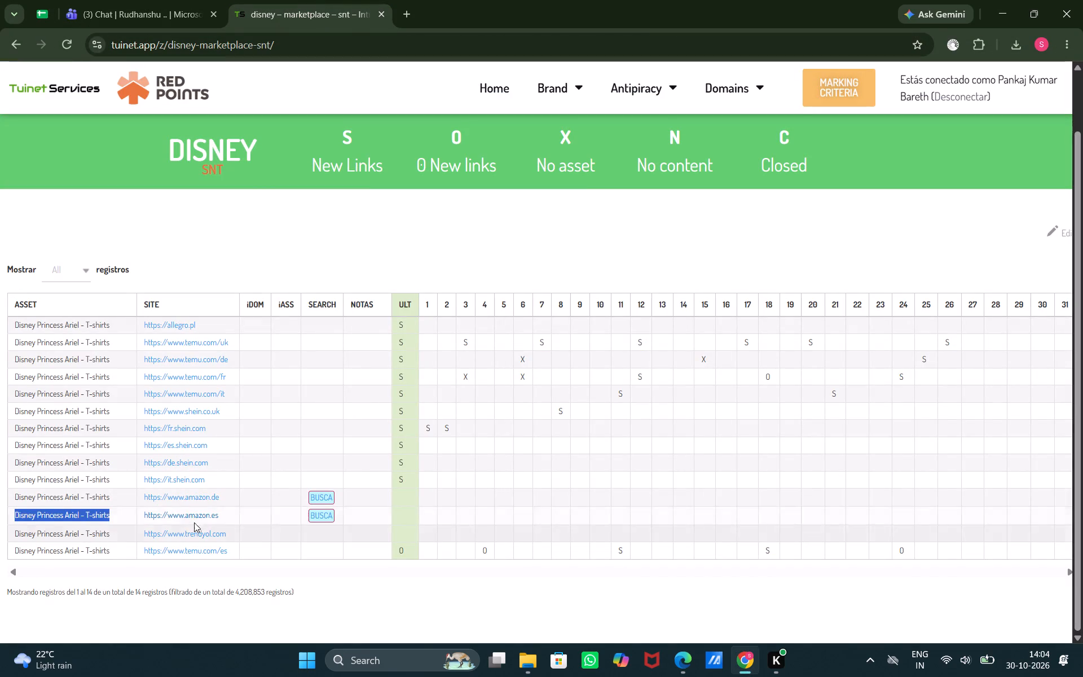
{"action": "key", "text": "ctrl+c"}
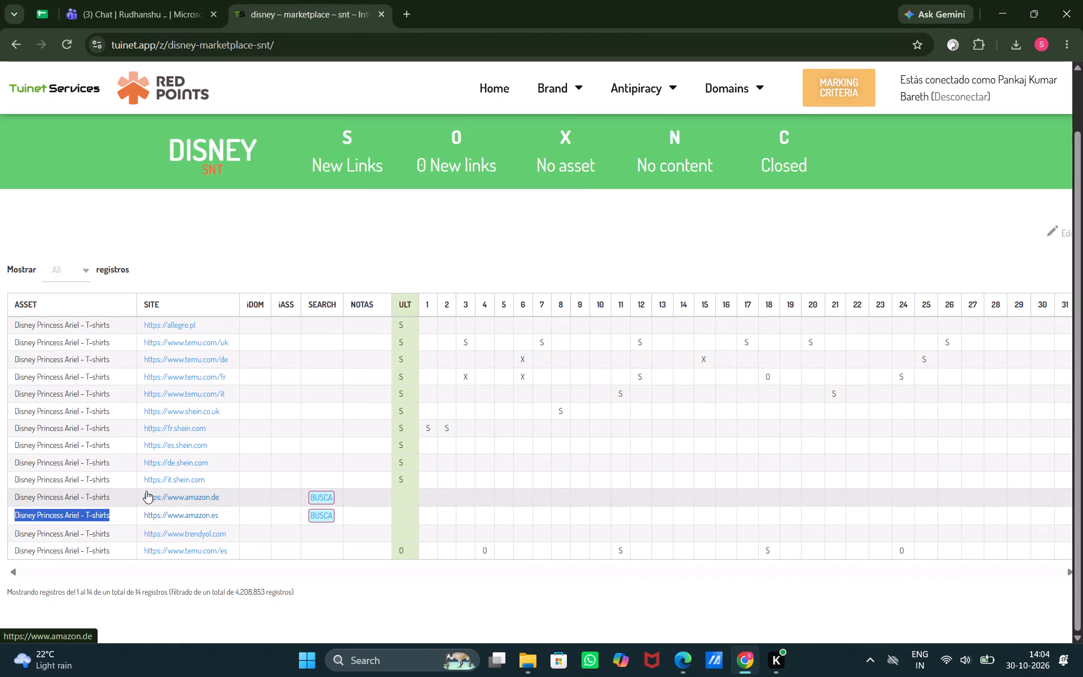
{"action": "left_click", "coordinate": [183, 502]}
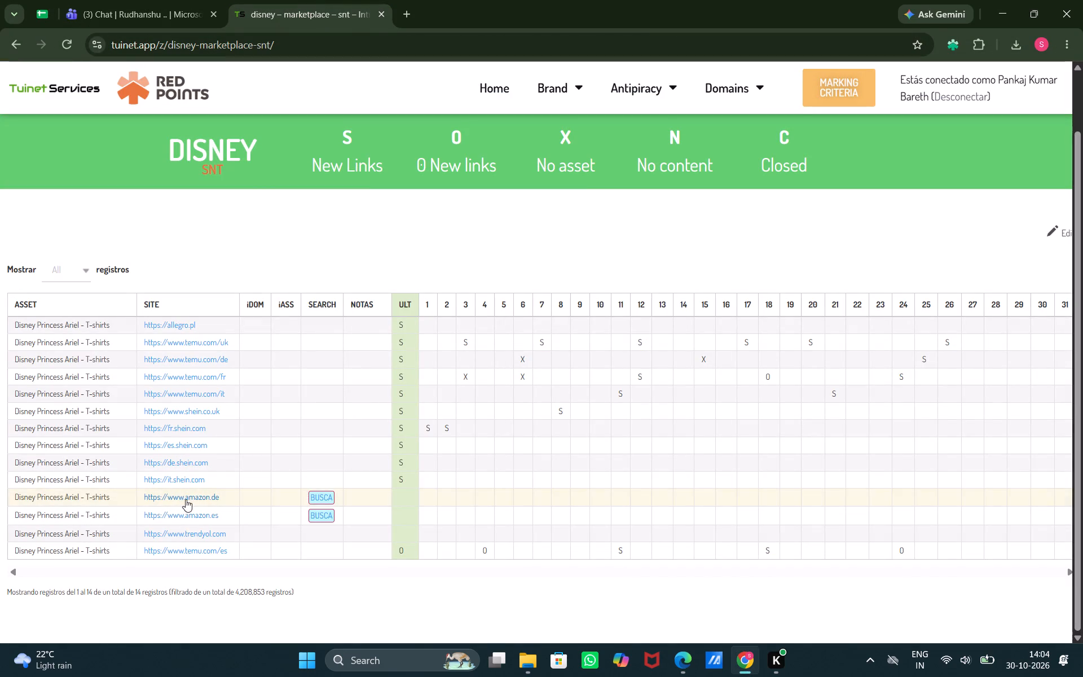
{"action": "left_click", "coordinate": [187, 498]}
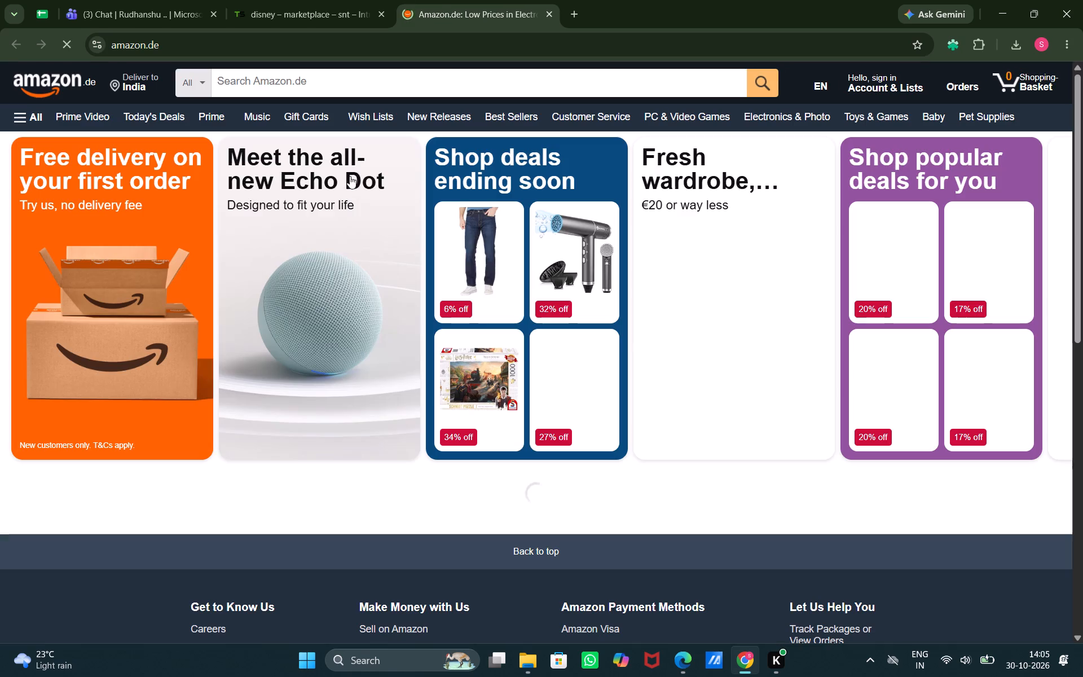
Search Amazon.de for Disney Princess Ariel T shirts, removing both hyphens from the copied asset name.
{"action": "left_click", "coordinate": [309, 87]}
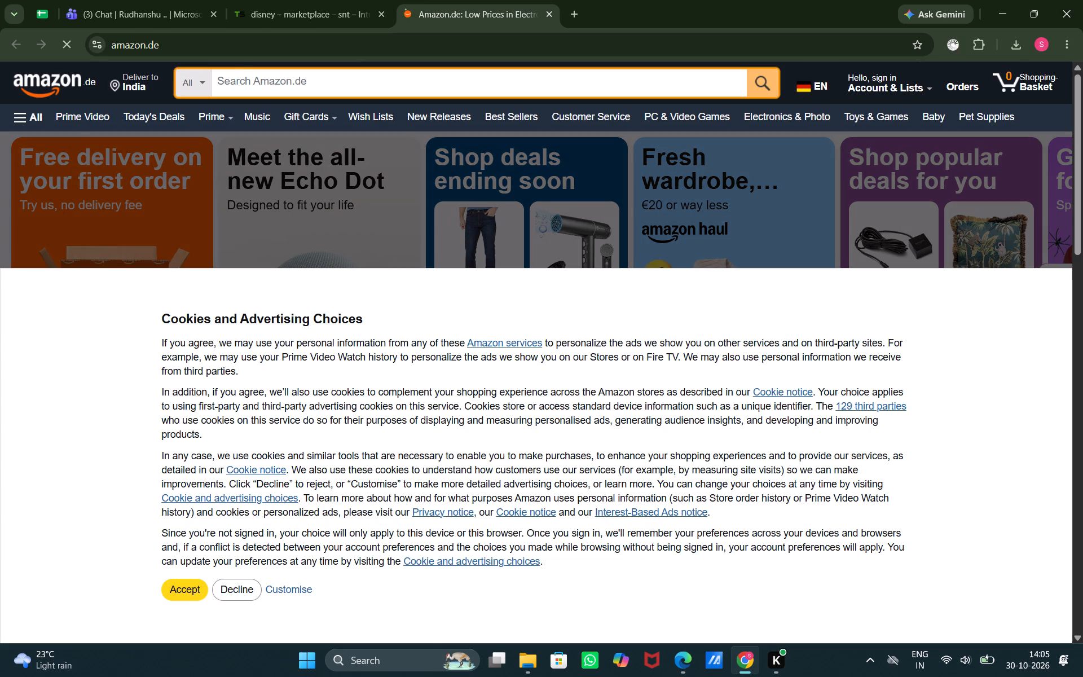
{"action": "key", "text": "ctrl+v"}
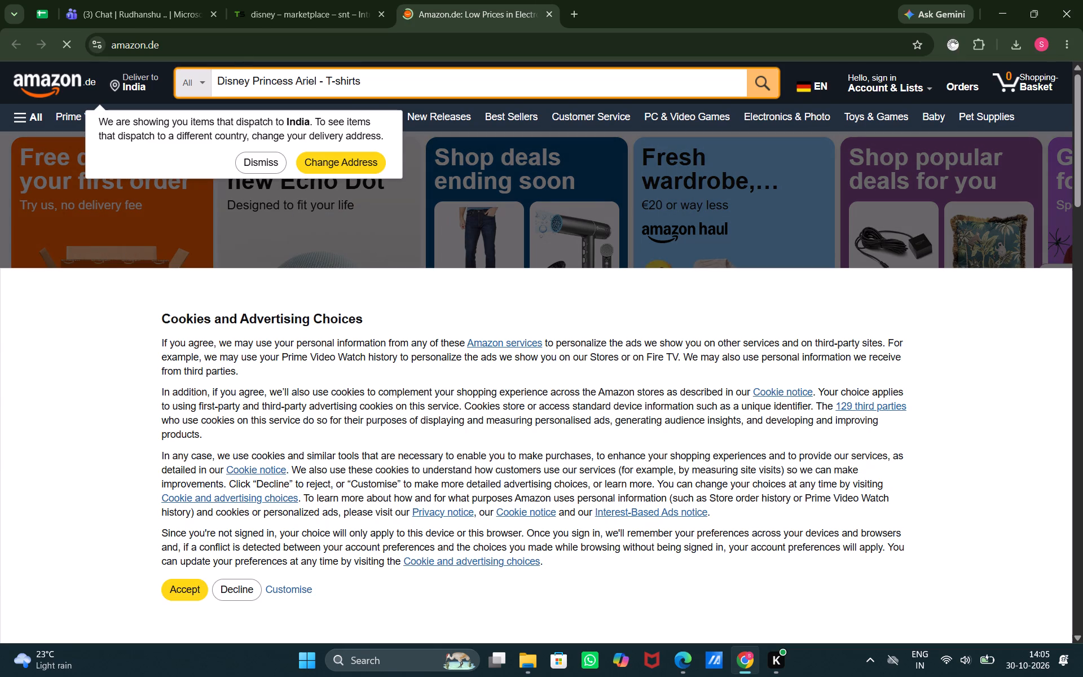
{"action": "key", "text": "Left"}
{"action": "key", "text": "Left"}
{"action": "key", "text": "Left"}
{"action": "key", "text": "Left"}
{"action": "key", "text": "Left"}
{"action": "key", "text": "Left"}
{"action": "key", "text": "BackSpace"}
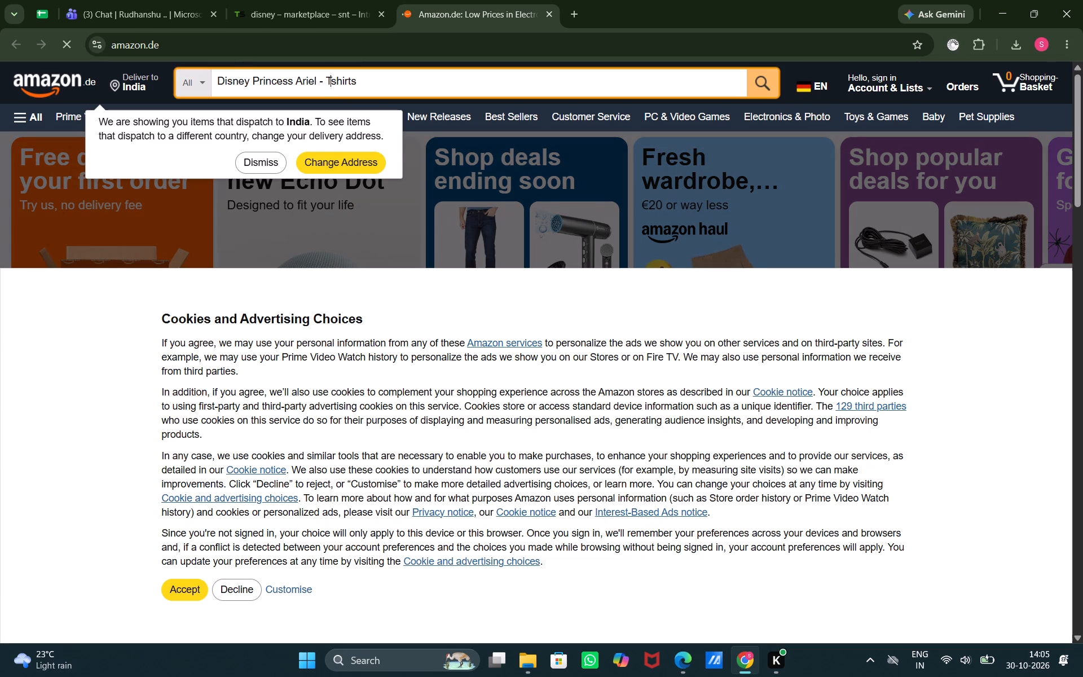
{"action": "key", "text": "space"}
{"action": "key", "text": "Left"}
{"action": "key", "text": "Left"}
{"action": "key", "text": "Left"}
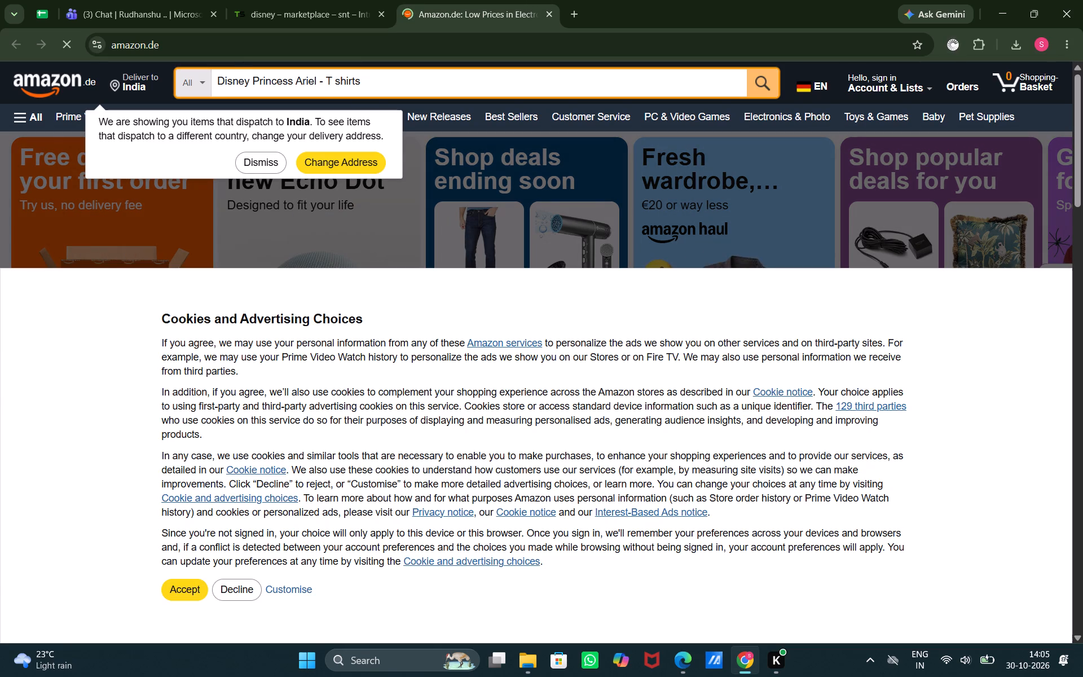
{"action": "key", "text": "BackSpace"}
{"action": "key", "text": "BackSpace"}
{"action": "key", "text": "Return"}
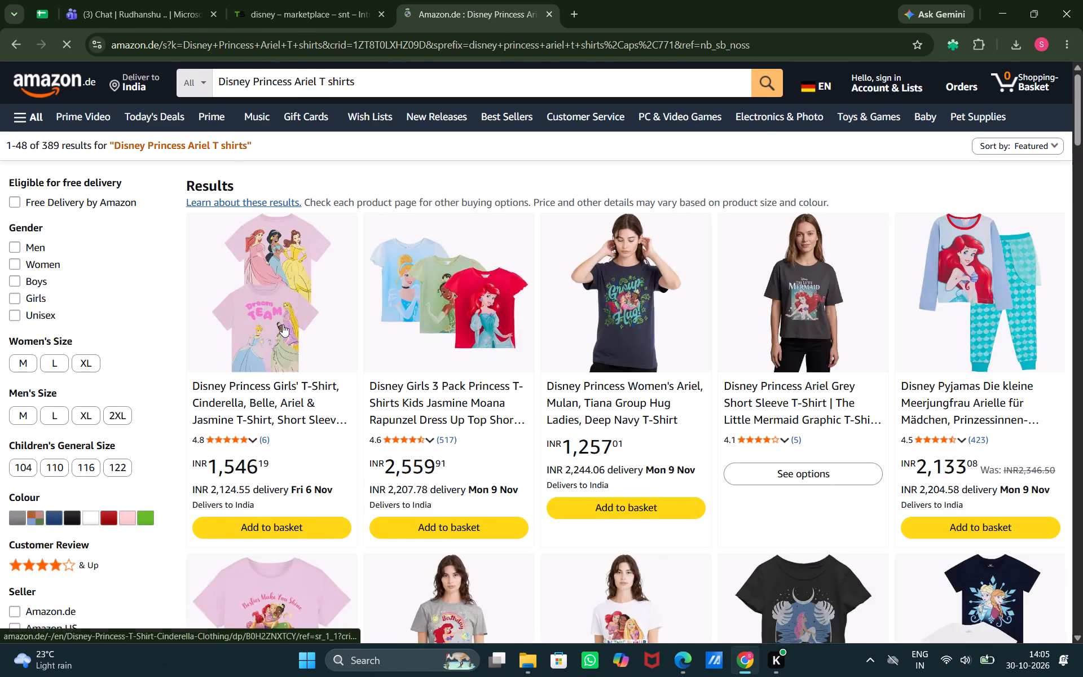
Accept the Amazon.de cookies and dismiss the delivery-country notice.
{"action": "left_click", "coordinate": [188, 587]}
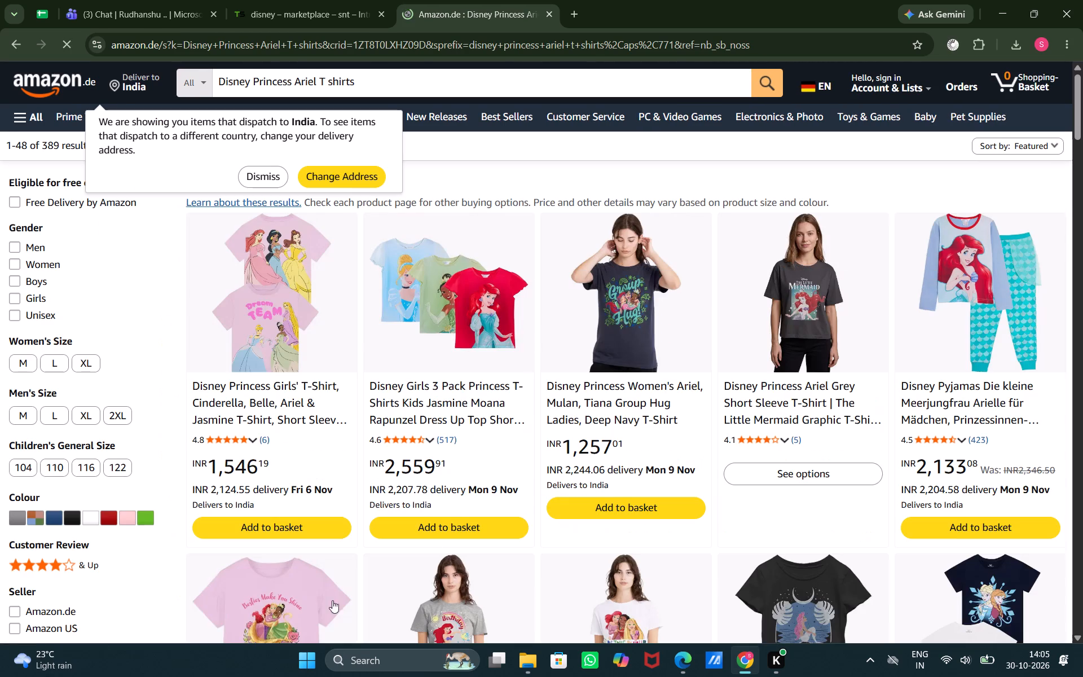
{"action": "left_click", "coordinate": [267, 175]}
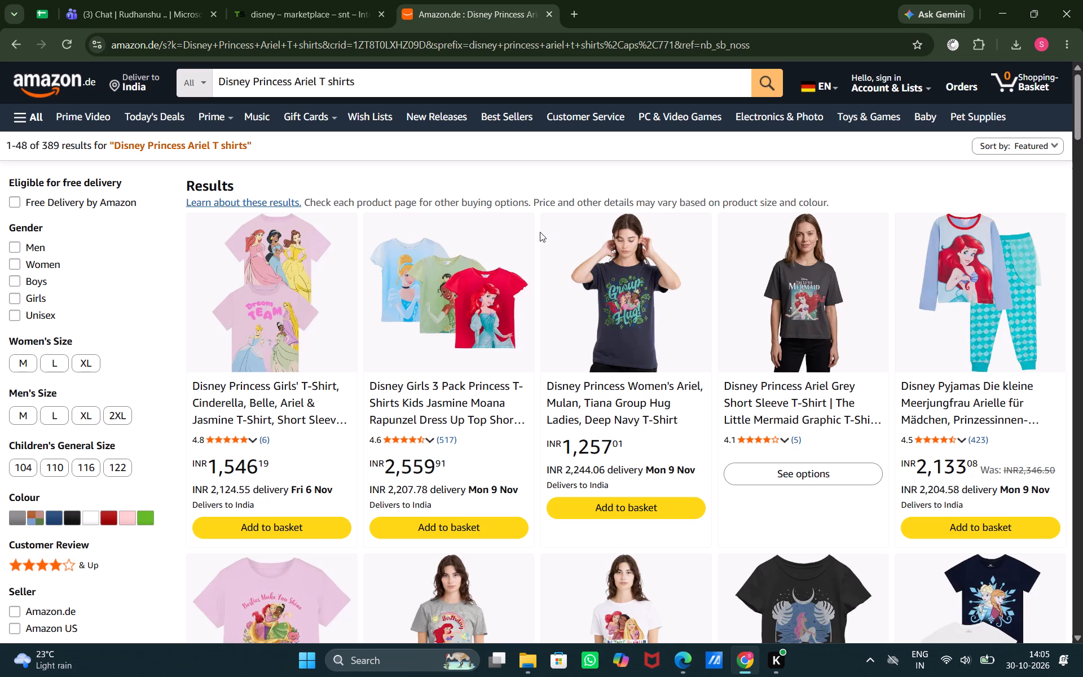
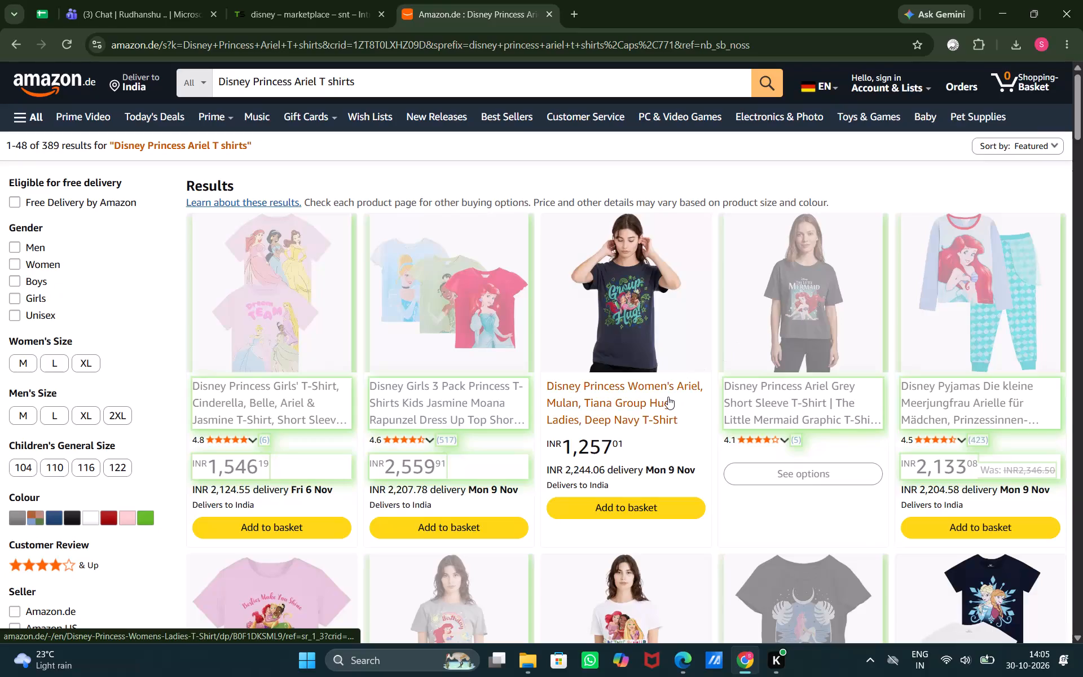
Log the Ariel, Mulan, Tiana Group Hug T-shirt listing link in C20154 of The Walt Disney sheet, separating the Amazon.de results into their own window.
{"action": "right_click", "coordinate": [668, 397]}
{"action": "left_click", "coordinate": [727, 542]}
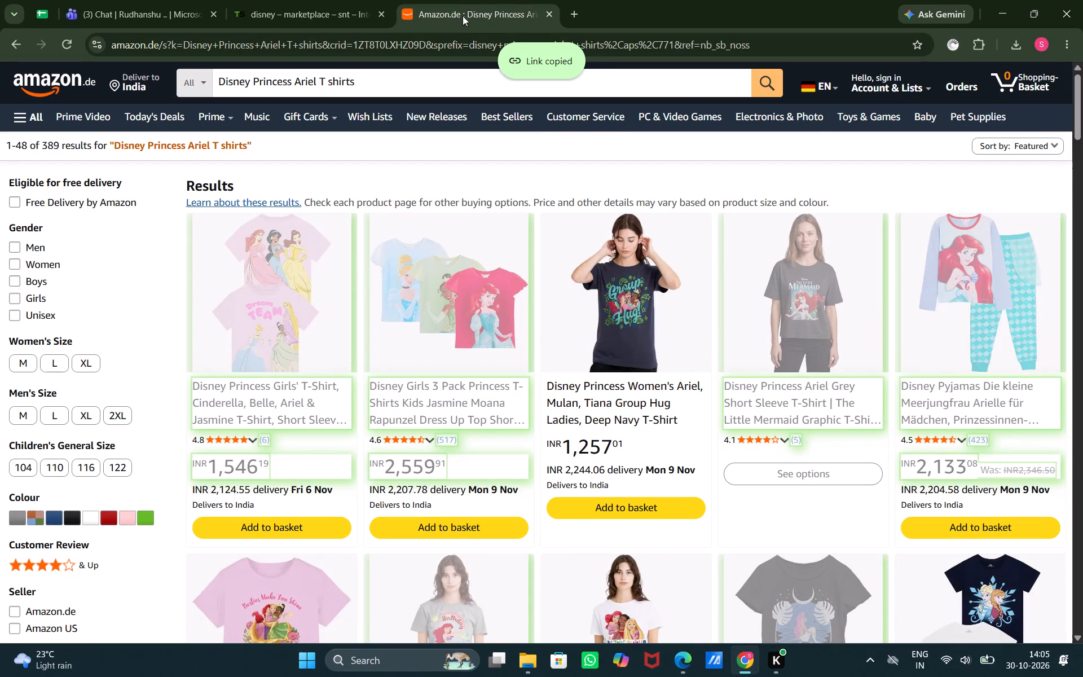
{"action": "left_click_drag", "start_coordinate": [468, 15], "coordinate": [477, 58]}
{"action": "left_click", "coordinate": [877, 61]}
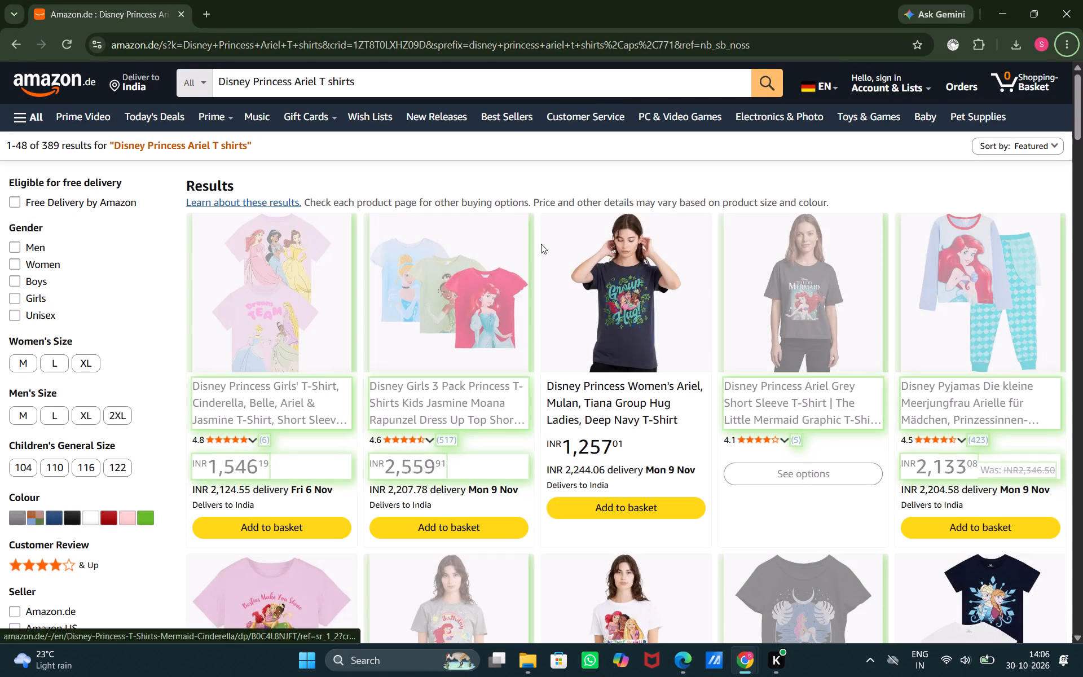
{"action": "key", "text": "alt+Tab"}
{"action": "key", "text": "ctrl+Tab"}
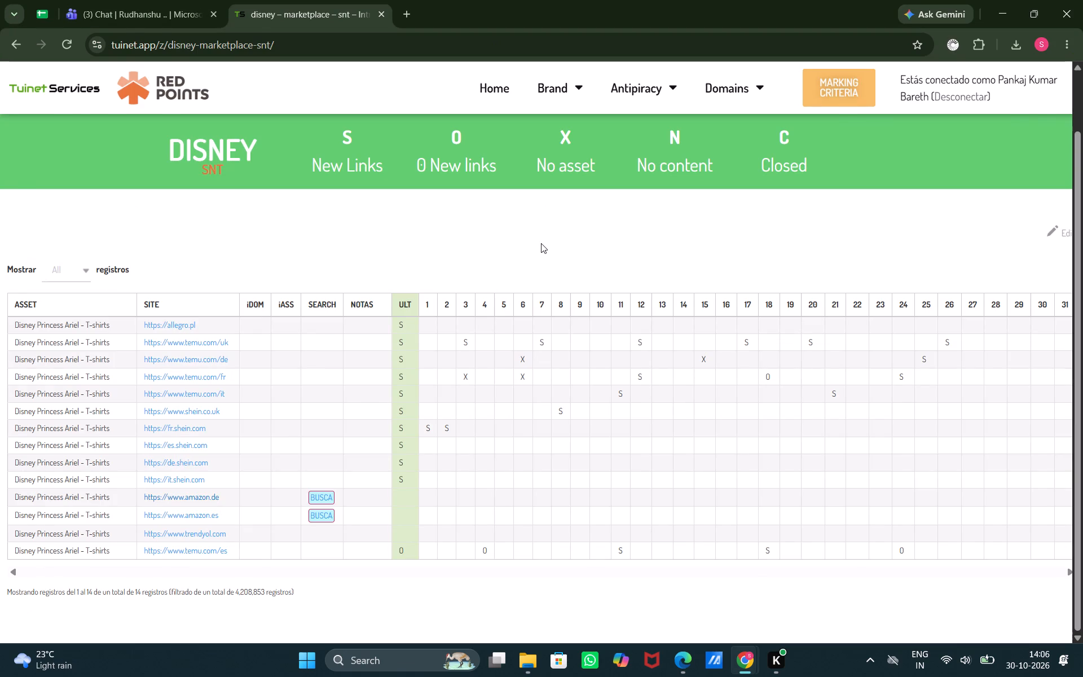
{"action": "key", "text": "ctrl+v"}
{"action": "key", "text": "Return"}
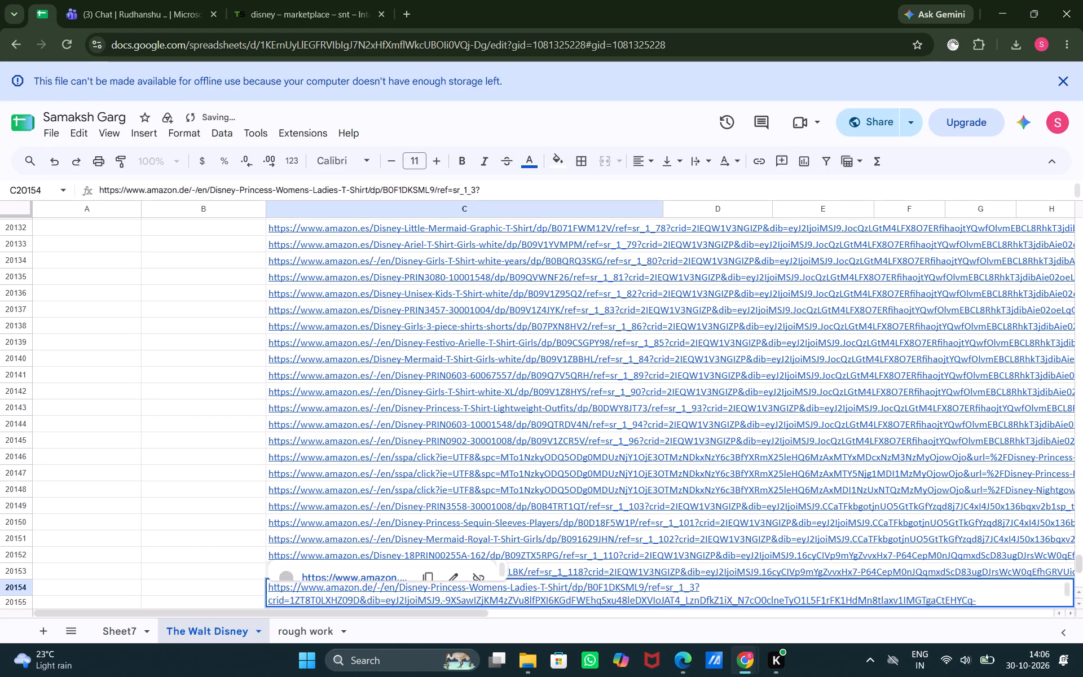
{"action": "key", "text": "Return"}
Copy the link of the women's True, Be You Ariel, Moana, and Rapunzel white T-shirt into cell C20155.
{"action": "key", "text": "alt+Tab"}
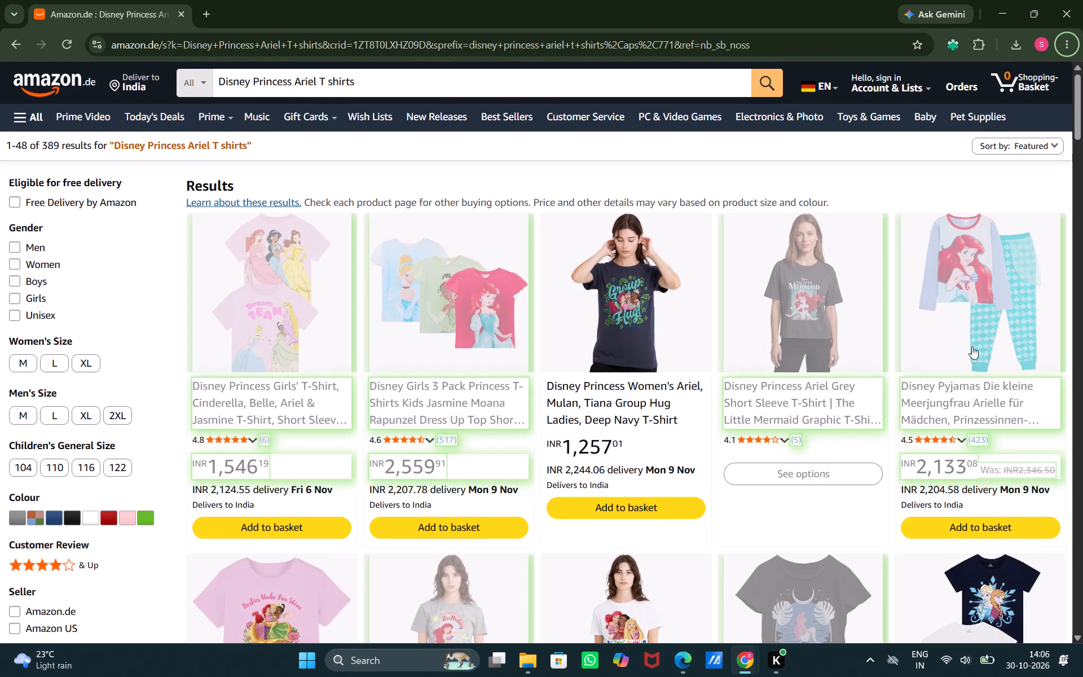
{"action": "scroll", "coordinate": [972, 346], "scroll_direction": "down", "scroll_amount": 4}
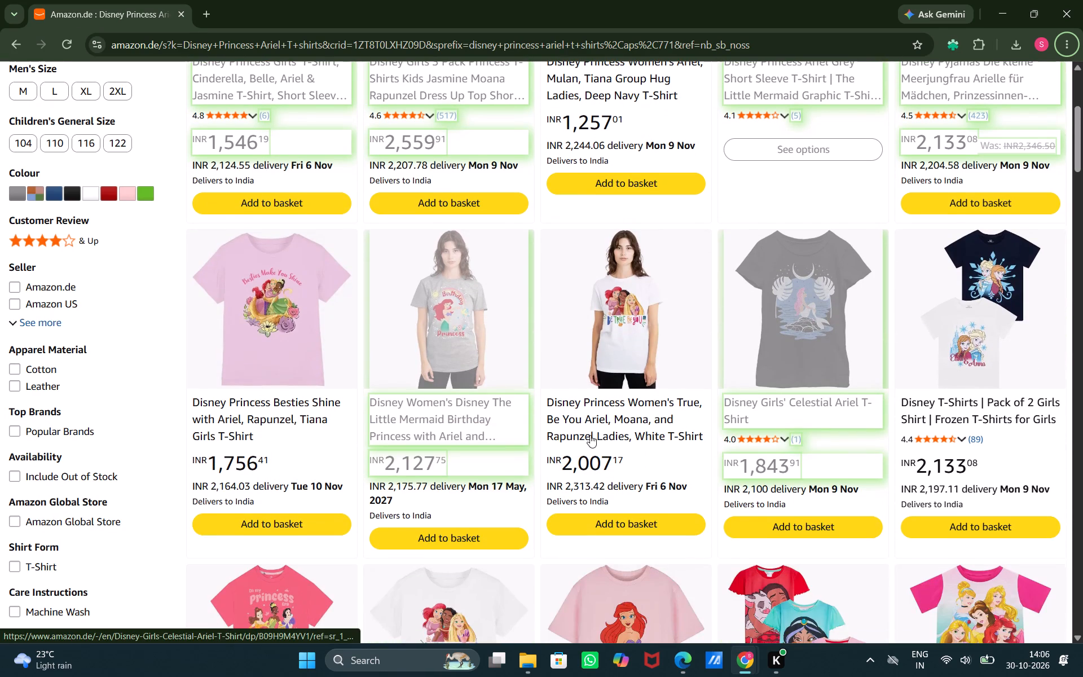
{"action": "right_click", "coordinate": [590, 435]}
{"action": "left_click", "coordinate": [696, 349]}
{"action": "key", "text": "alt+Tab"}
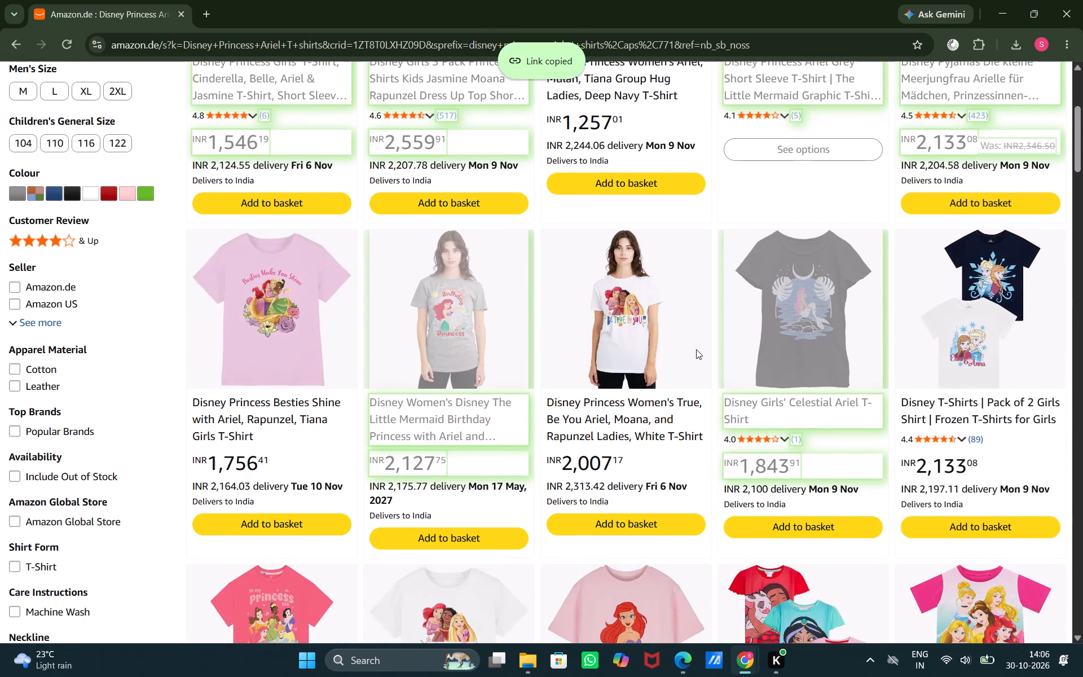
{"action": "key", "text": "ctrl+v"}
{"action": "key", "text": "Return"}
{"action": "key", "text": "Return"}
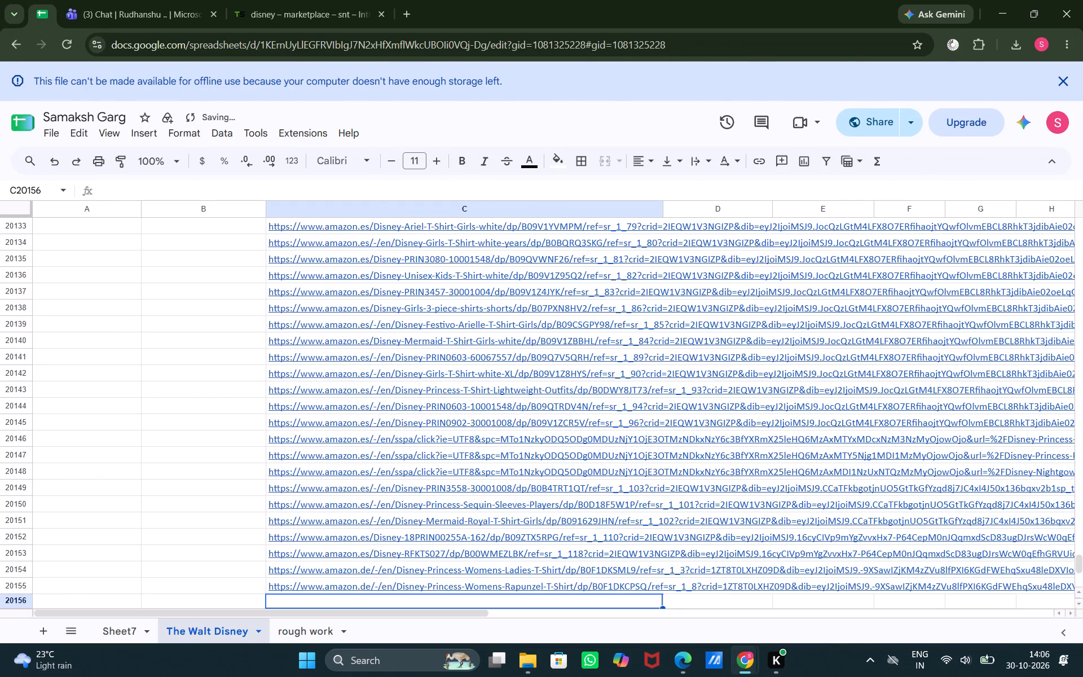
Copy the link of the Besties Shine with Ariel, Rapunzel, Tiana Girls T-Shirt into cell C20156.
{"action": "key", "text": "alt+Tab"}
{"action": "scroll", "coordinate": [696, 349], "scroll_direction": "down", "scroll_amount": 1}
{"action": "right_click", "coordinate": [268, 343]}
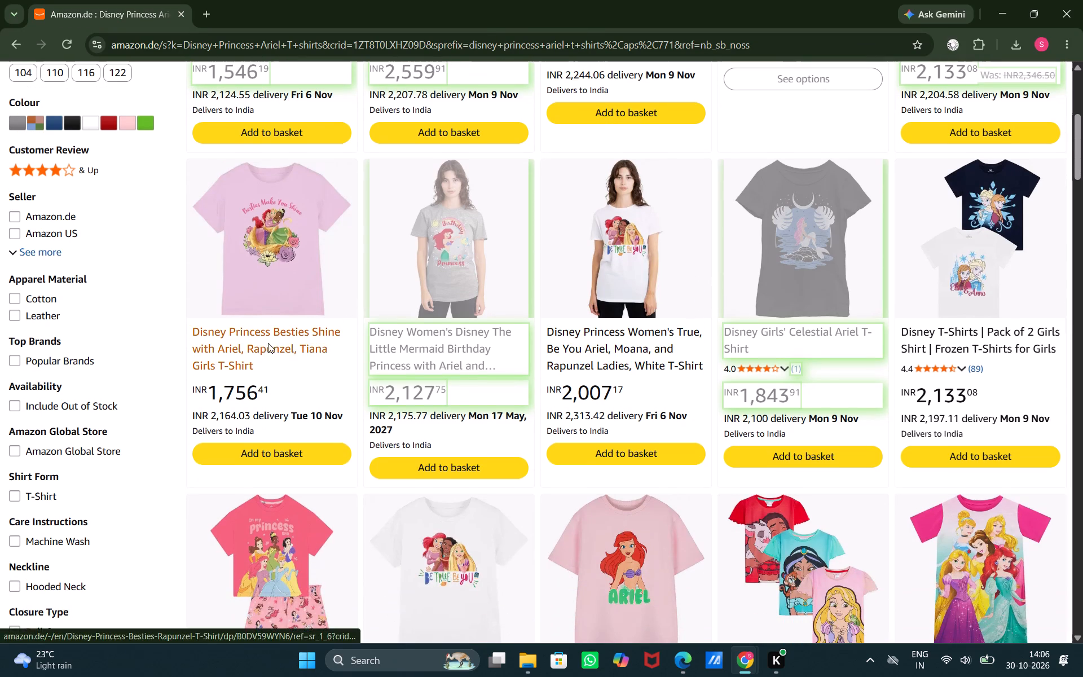
{"action": "left_click", "coordinate": [323, 496]}
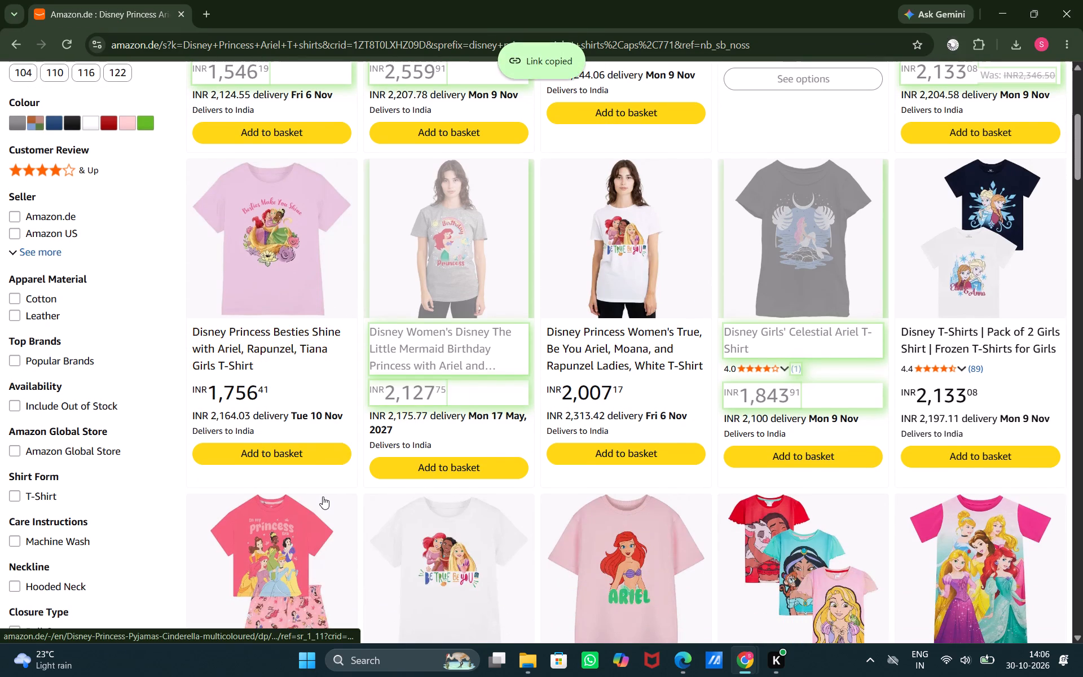
{"action": "key", "text": "alt+Tab"}
{"action": "key", "text": "ctrl+v"}
{"action": "key", "text": "Return"}
{"action": "key", "text": "Return"}
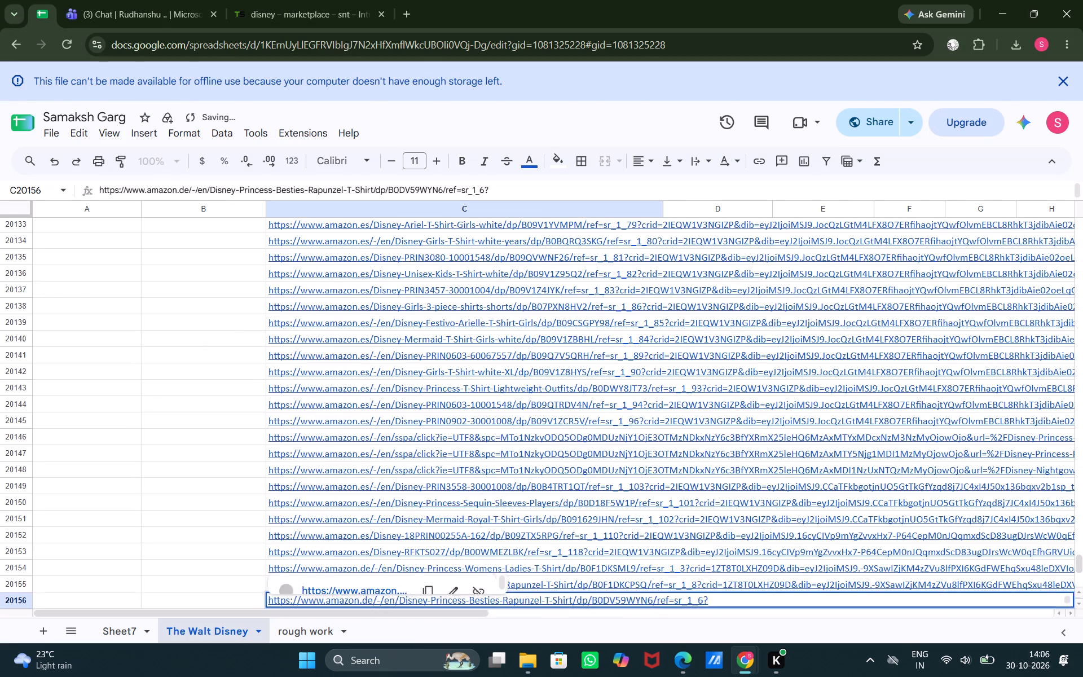
Copy the link of the Disney Princess Pyjamas Girls listing with Ariel, Belle and Tiana into cell C20157.
{"action": "key", "text": "alt+Tab"}
{"action": "scroll", "coordinate": [547, 386], "scroll_direction": "down", "scroll_amount": 3}
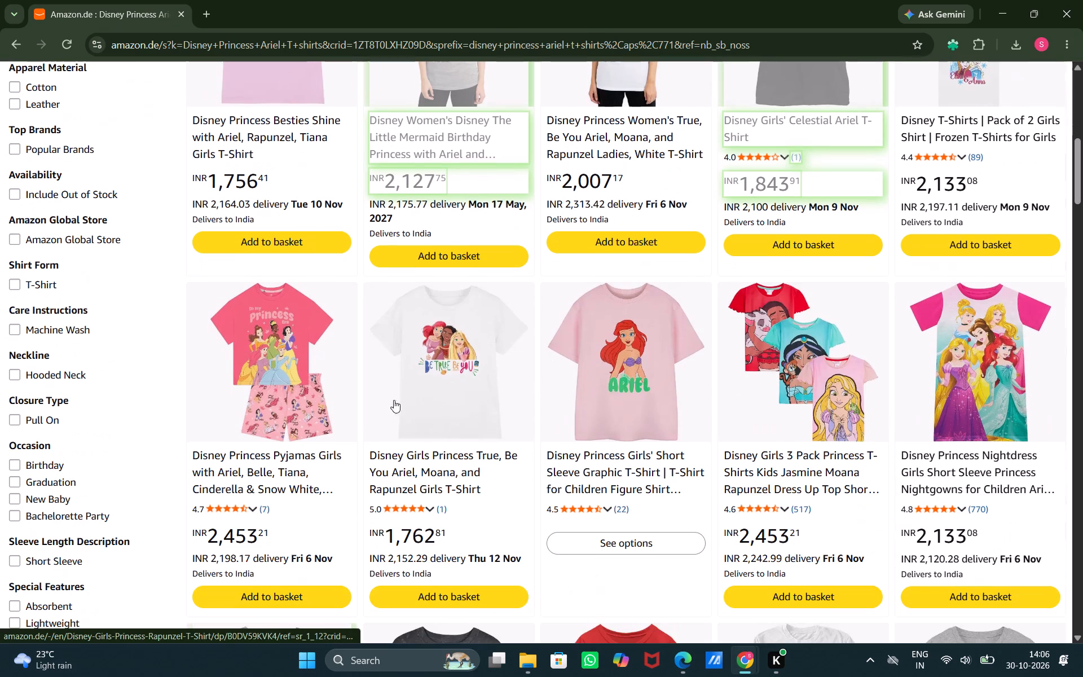
{"action": "right_click", "coordinate": [299, 481]}
{"action": "left_click", "coordinate": [365, 394]}
{"action": "key", "text": "alt+Tab"}
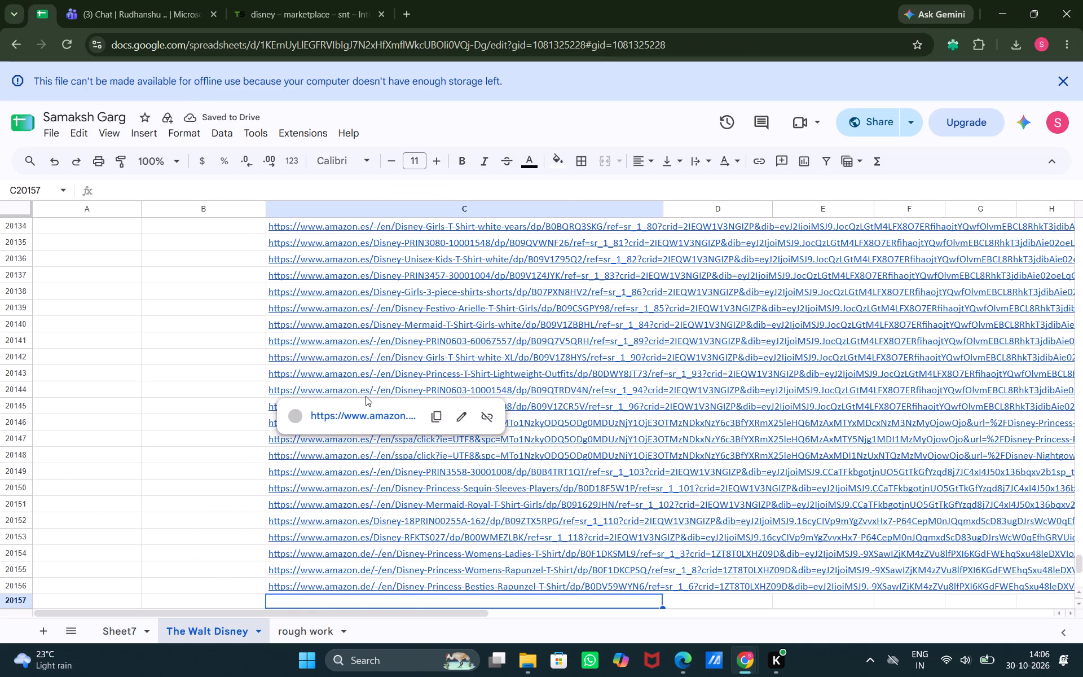
{"action": "key", "text": "ctrl+v"}
{"action": "key", "text": "Return"}
{"action": "key", "text": "Return"}
Copy the link of the Disney Girls Princess True, Be You Ariel, Moana, and Rapunzel T-shirt into cell C20158.
{"action": "key", "text": "alt+Tab"}
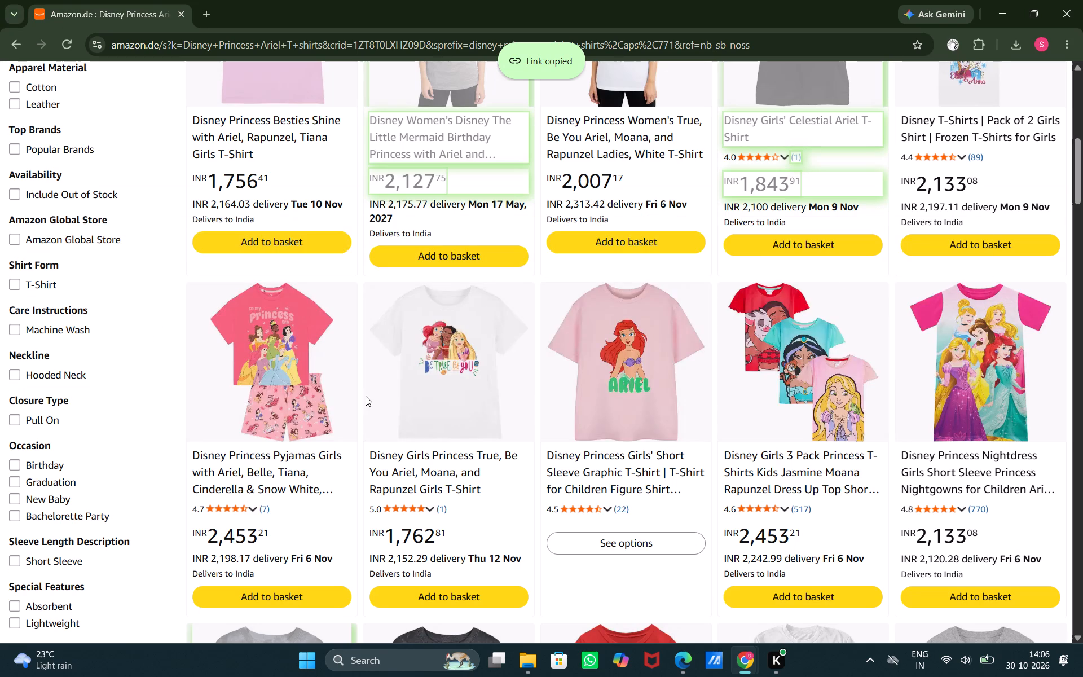
{"action": "right_click", "coordinate": [485, 477]}
{"action": "left_click", "coordinate": [548, 399]}
{"action": "key", "text": "alt+Tab"}
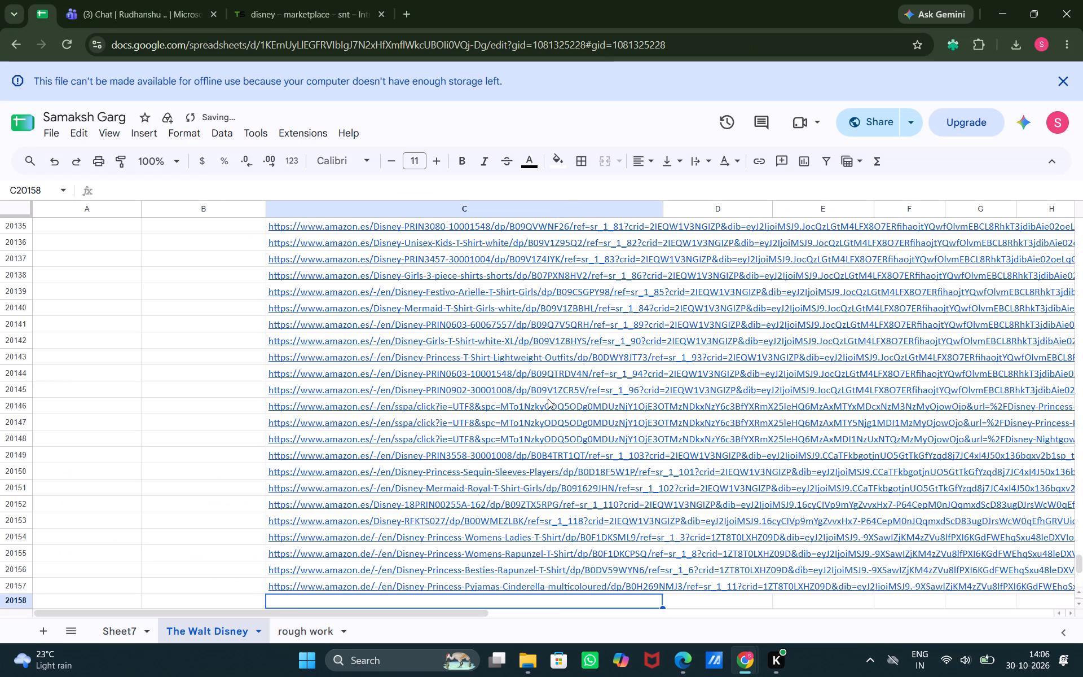
{"action": "key", "text": "ctrl+v"}
{"action": "key", "text": "Return"}
{"action": "key", "text": "Return"}
Copy the link of the Disney Princess Girls' Short Sleeve Graphic T-Shirt into cell C20159.
{"action": "key", "text": "alt+Tab"}
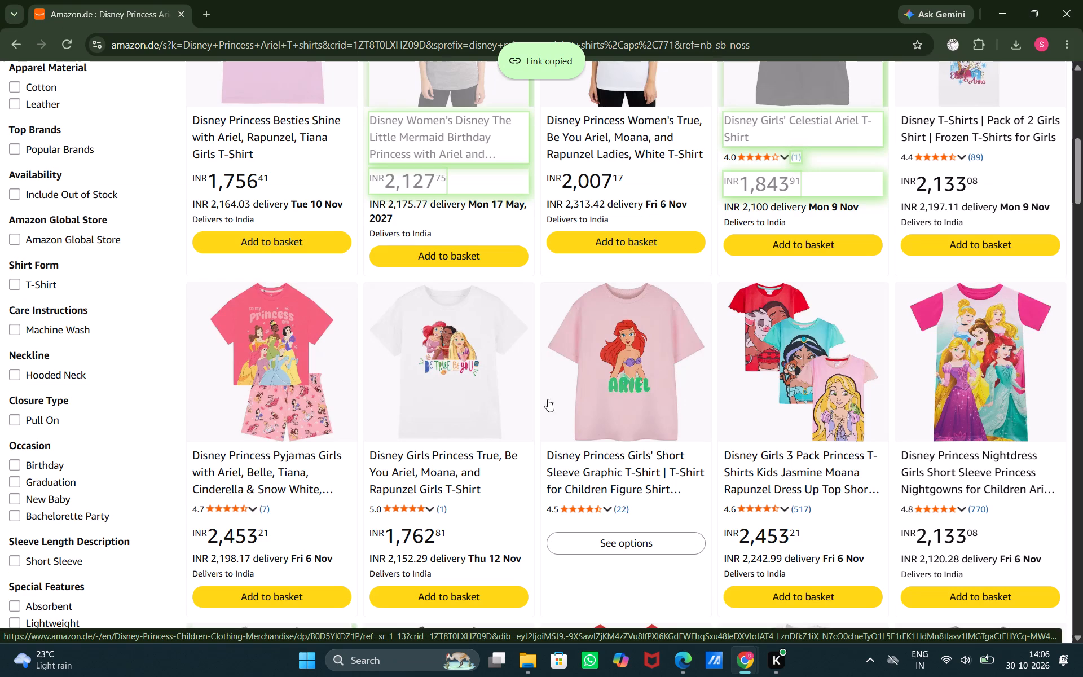
{"action": "right_click", "coordinate": [574, 468]}
{"action": "left_click", "coordinate": [646, 379]}
{"action": "key", "text": "alt+Tab"}
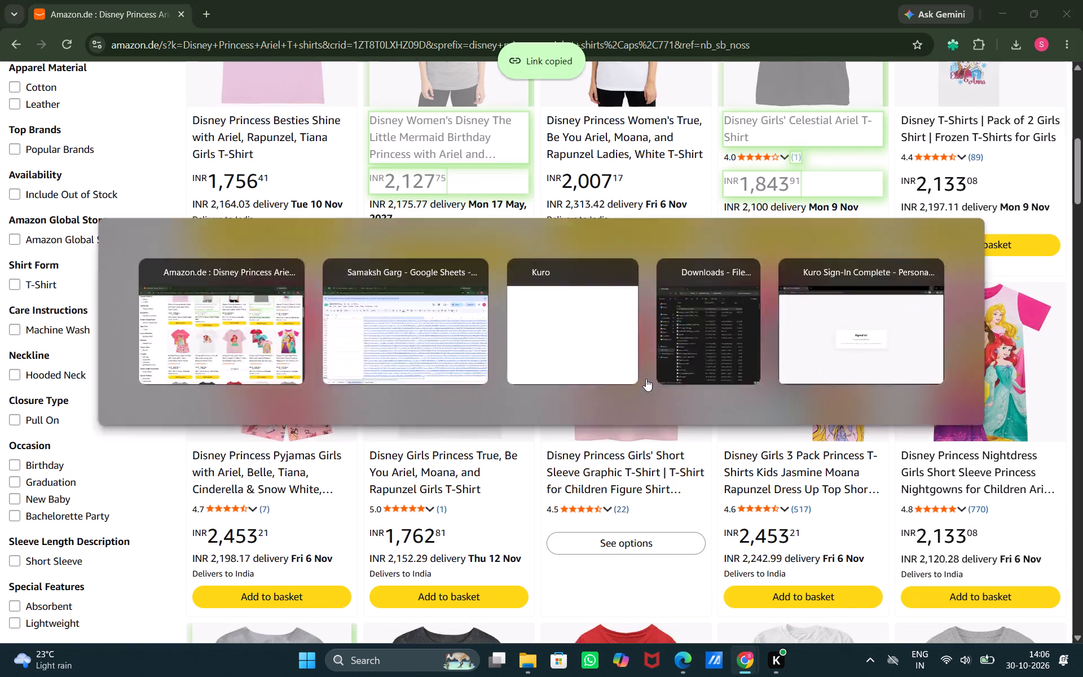
{"action": "key", "text": "ctrl+v"}
{"action": "key", "text": "Return"}
{"action": "key", "text": "Return"}
Copy the link of the Disney Princess Nightdress Girls Short Sleeve listing into cell C20160.
{"action": "key", "text": "alt+Tab"}
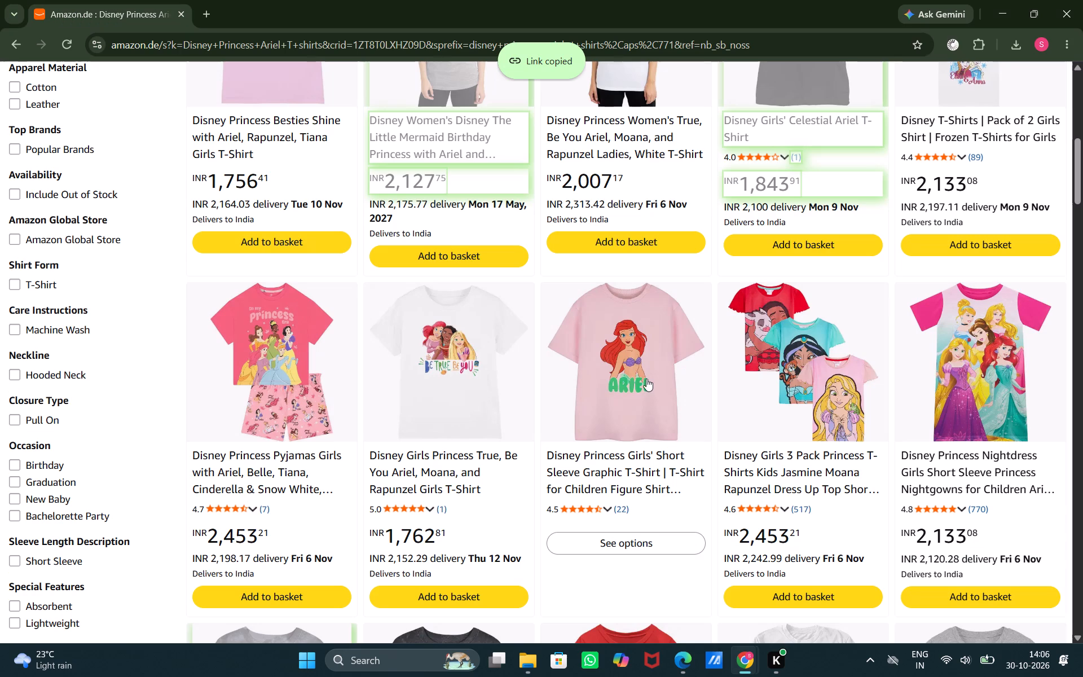
{"action": "right_click", "coordinate": [1029, 478]}
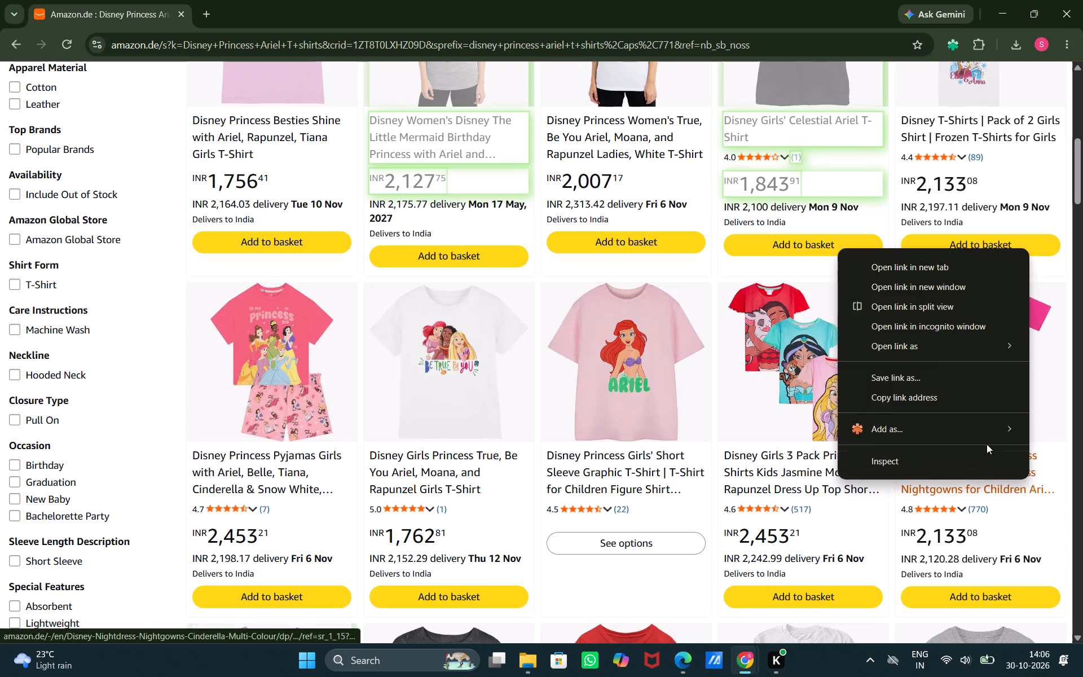
{"action": "left_click", "coordinate": [960, 402]}
{"action": "key", "text": "alt+Tab"}
{"action": "key", "text": "ctrl+v"}
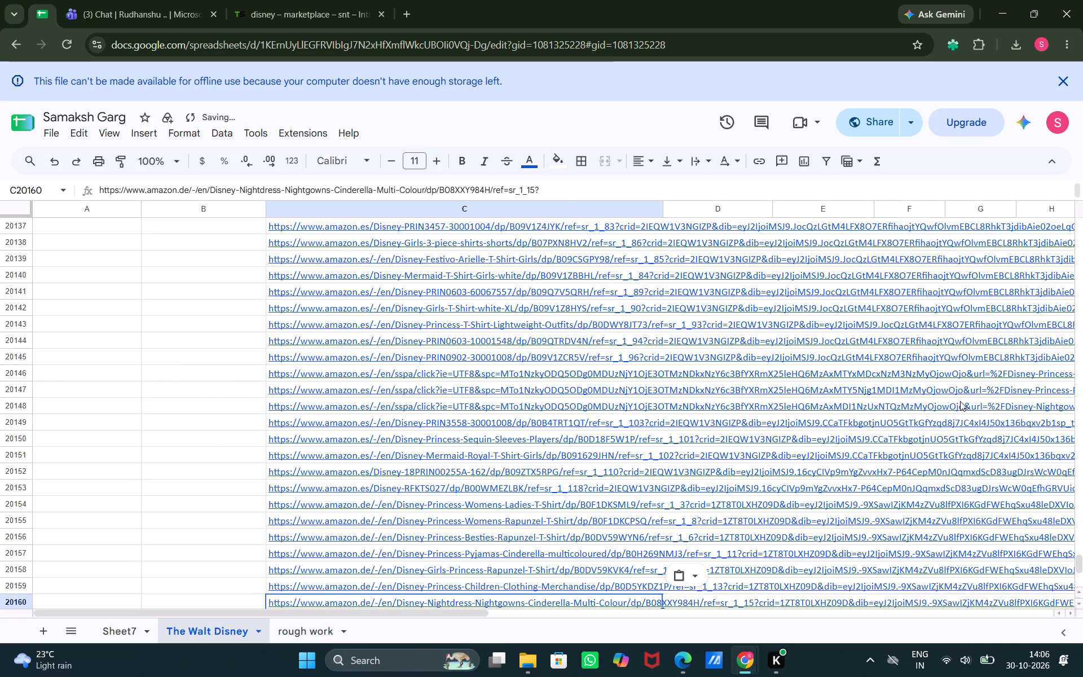
{"action": "key", "text": "Return"}
{"action": "key", "text": "Return"}
Copy the link of the Ariel and Tiana Friends Are Magic Girls T-Shirt into cell C20161.
{"action": "key", "text": "alt+Tab"}
{"action": "scroll", "coordinate": [960, 401], "scroll_direction": "down", "scroll_amount": 5}
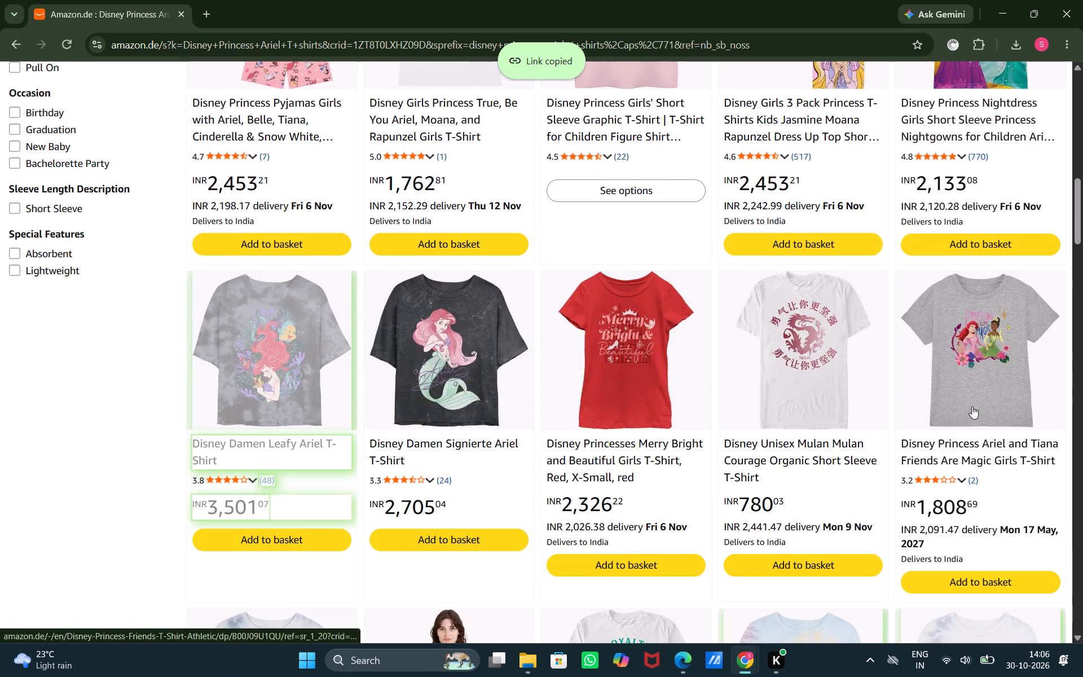
{"action": "right_click", "coordinate": [1017, 462]}
{"action": "left_click", "coordinate": [882, 387]}
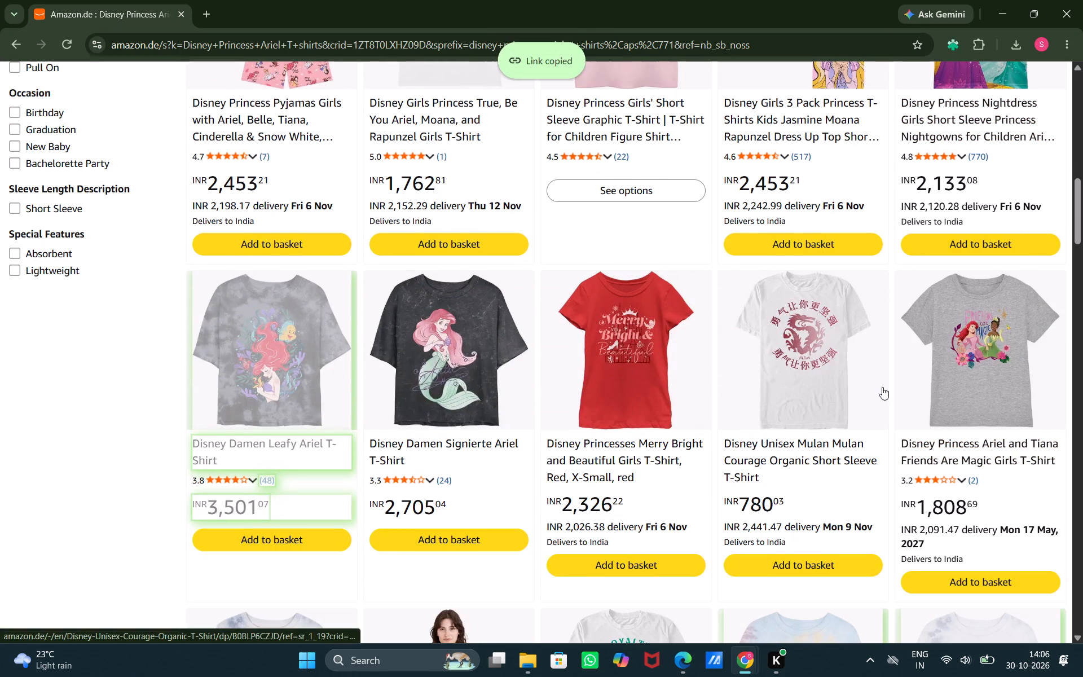
{"action": "key", "text": "alt+Tab"}
{"action": "left_click", "coordinate": [438, 329]}
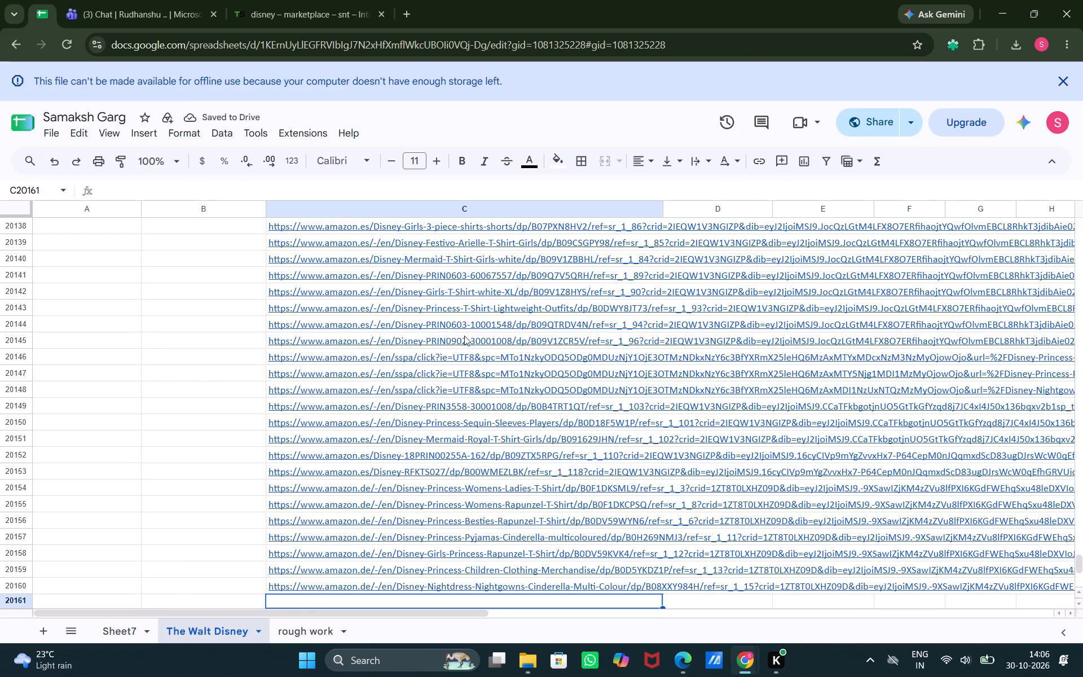
{"action": "key", "text": "ctrl+v"}
{"action": "key", "text": "Return"}
{"action": "key", "text": "Return"}
Copy the link of the unmarked black Disney Damen Signierte Ariel T-Shirt into cell C20162.
{"action": "key", "text": "alt+Tab"}
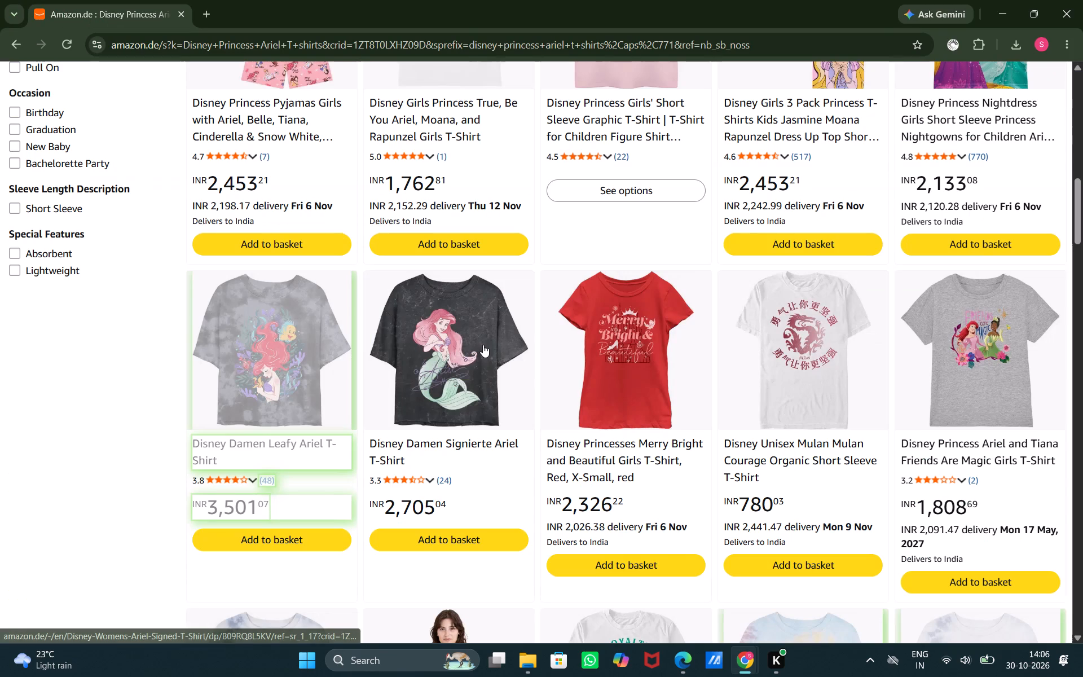
{"action": "right_click", "coordinate": [450, 441]}
{"action": "left_click", "coordinate": [499, 364]}
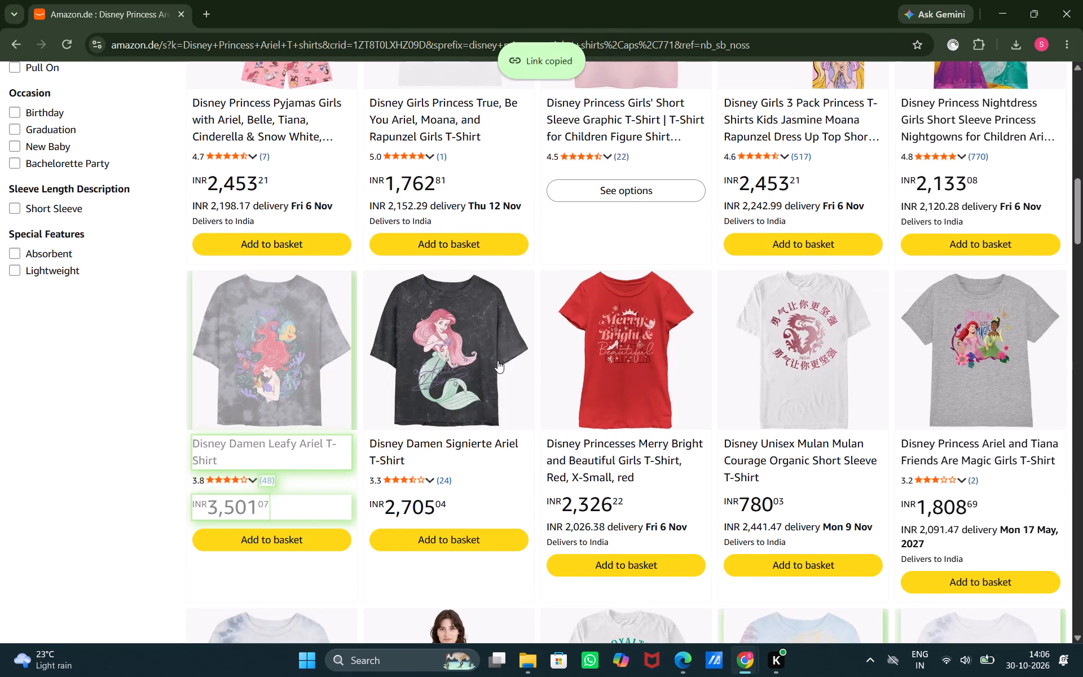
{"action": "key", "text": "alt+Tab"}
{"action": "key", "text": "ctrl+v"}
{"action": "key", "text": "Return"}
{"action": "key", "text": "Return"}
Copy the link of the Fifth Sun Damen T-Shirt with the Ariel print into cell C20163.
{"action": "key", "text": "alt+Tab"}
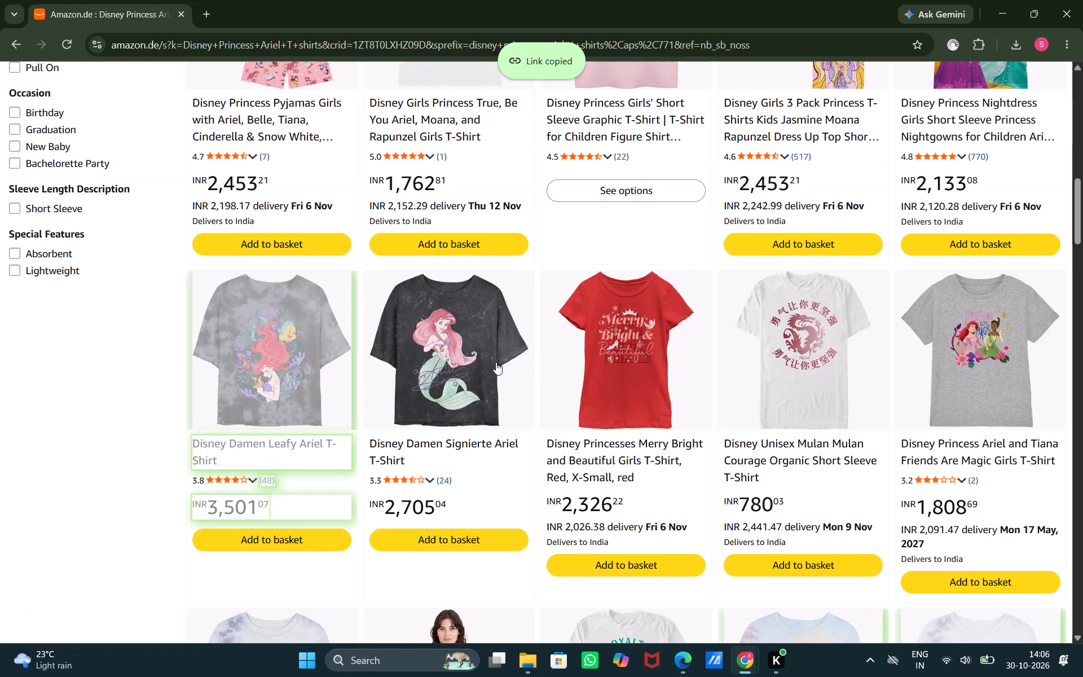
{"action": "scroll", "coordinate": [496, 362], "scroll_direction": "down", "scroll_amount": 5}
{"action": "right_click", "coordinate": [250, 429]}
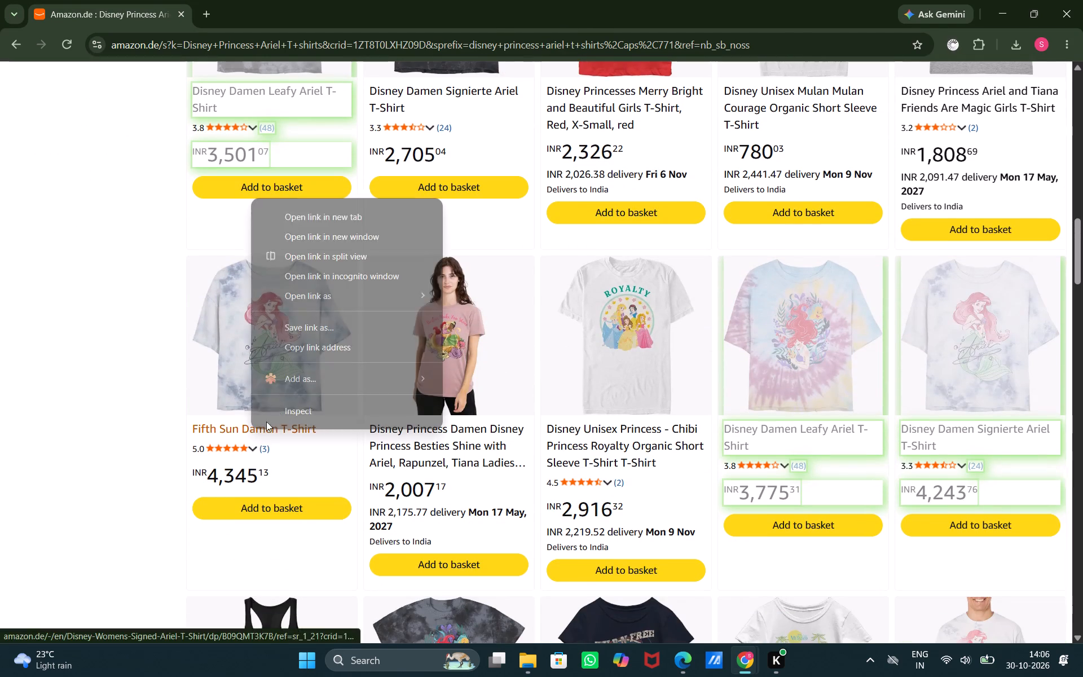
{"action": "left_click", "coordinate": [302, 347]}
{"action": "key", "text": "alt+Tab"}
{"action": "key", "text": "ctrl+v"}
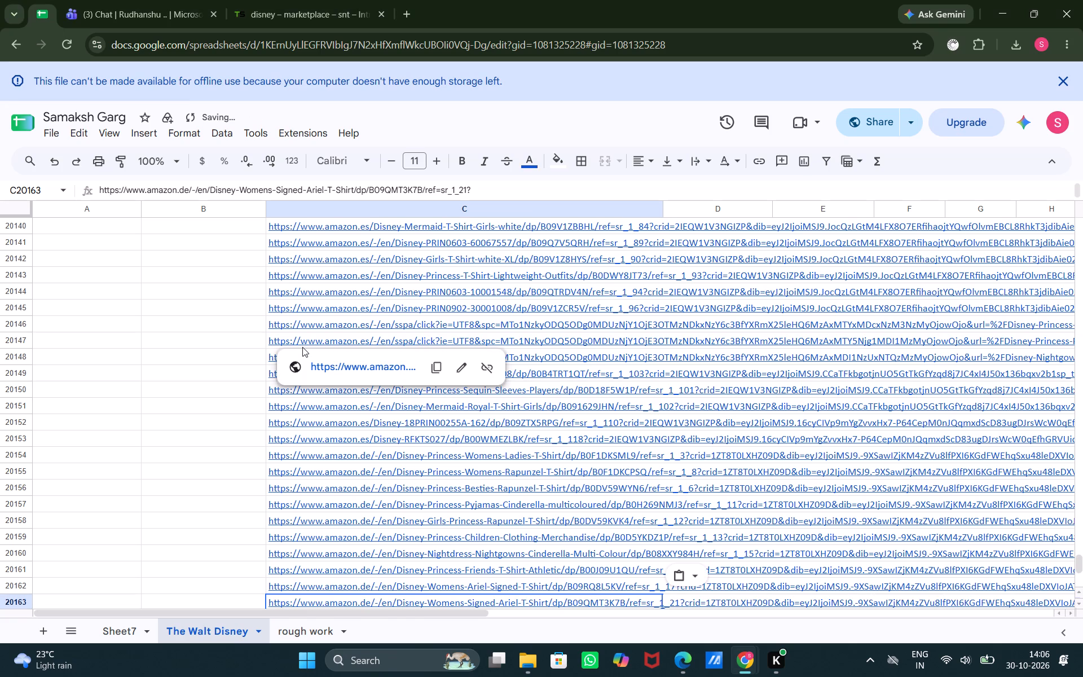
{"action": "key", "text": "Return"}
{"action": "key", "text": "Return"}
Copy the link of the Disney Princess Damen Besties Shine with Ariel, Rapunzel, Tiana ladies' T-shirt into cell C20164.
{"action": "key", "text": "alt+Tab"}
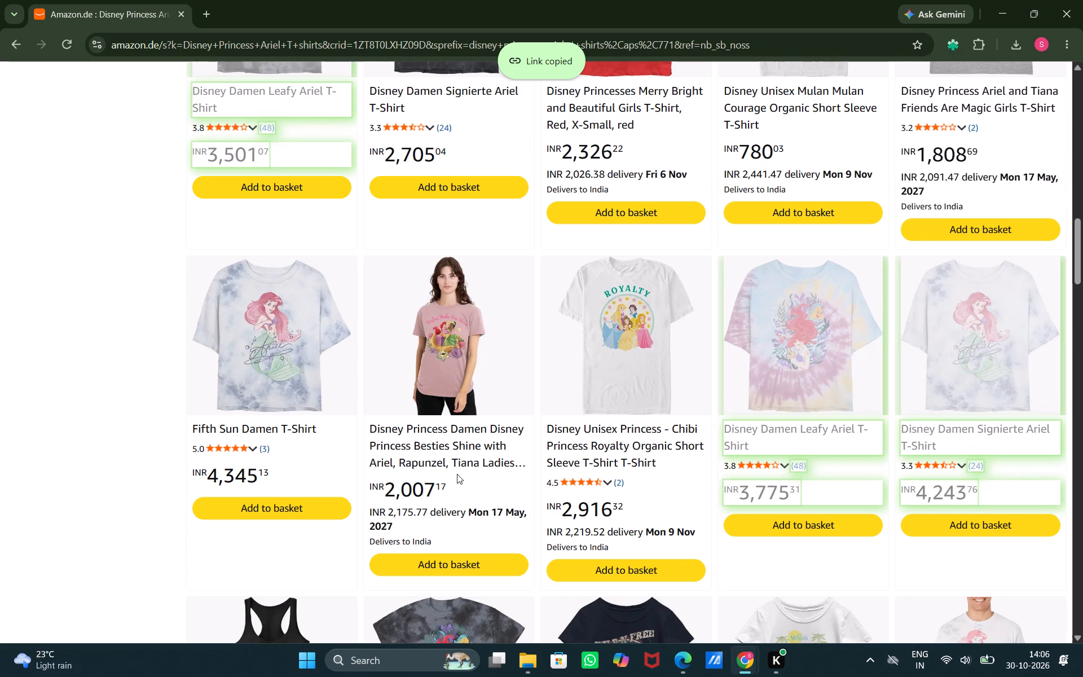
{"action": "right_click", "coordinate": [457, 453]}
{"action": "left_click", "coordinate": [508, 374]}
{"action": "key", "text": "alt+Tab"}
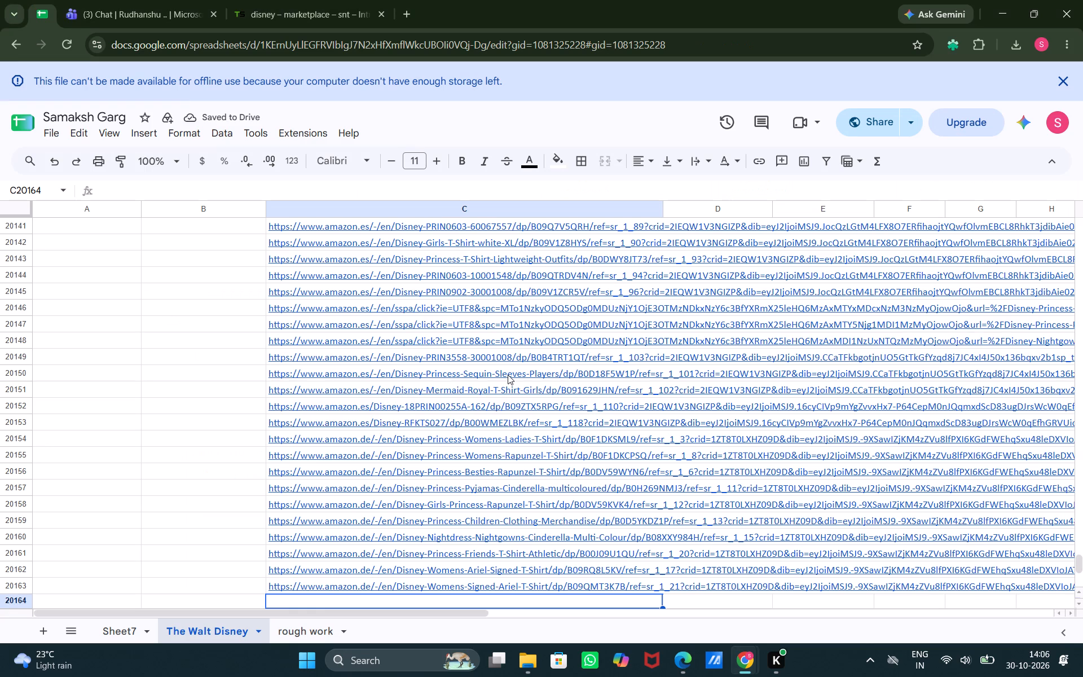
{"action": "key", "text": "ctrl+v"}
{"action": "key", "text": "Return"}
{"action": "key", "text": "Return"}
Copy the link of the Disney Mens Ariel Signed T-Shirt into cell C20165.
{"action": "key", "text": "alt+Tab"}
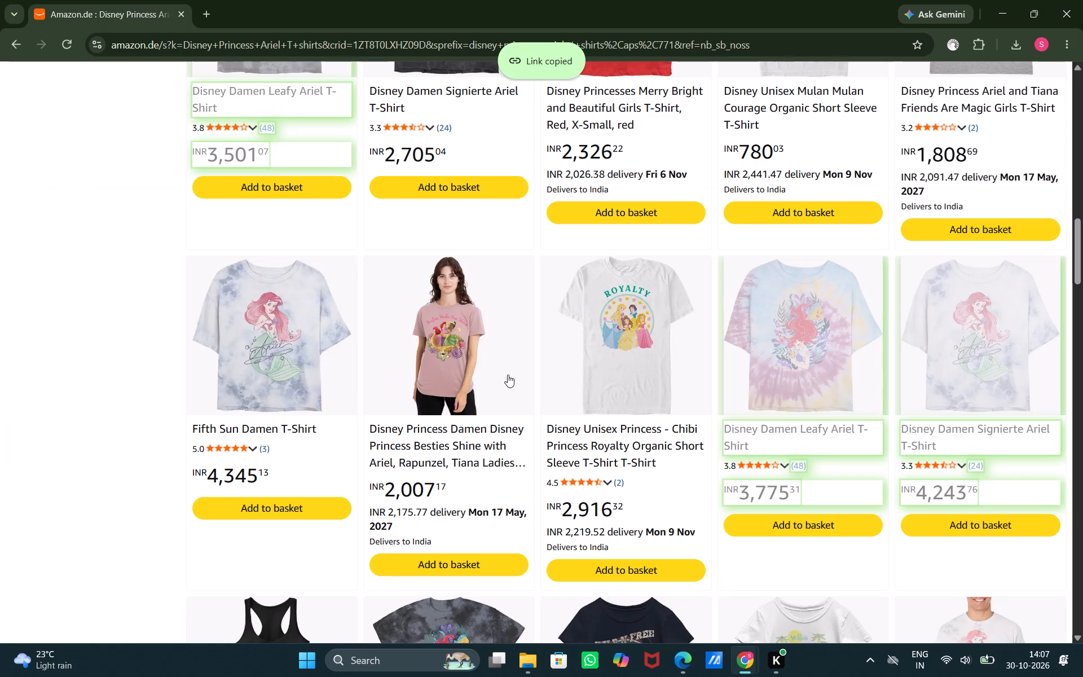
{"action": "scroll", "coordinate": [1050, 331], "scroll_direction": "down", "scroll_amount": 4}
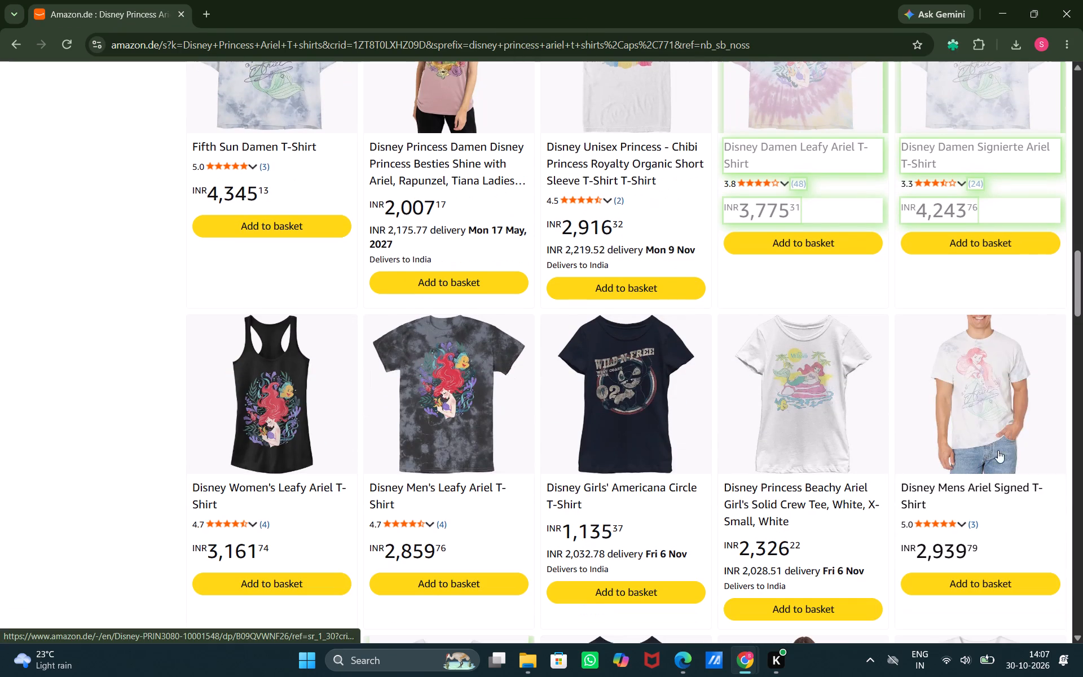
{"action": "right_click", "coordinate": [967, 494]}
{"action": "left_click", "coordinate": [869, 414]}
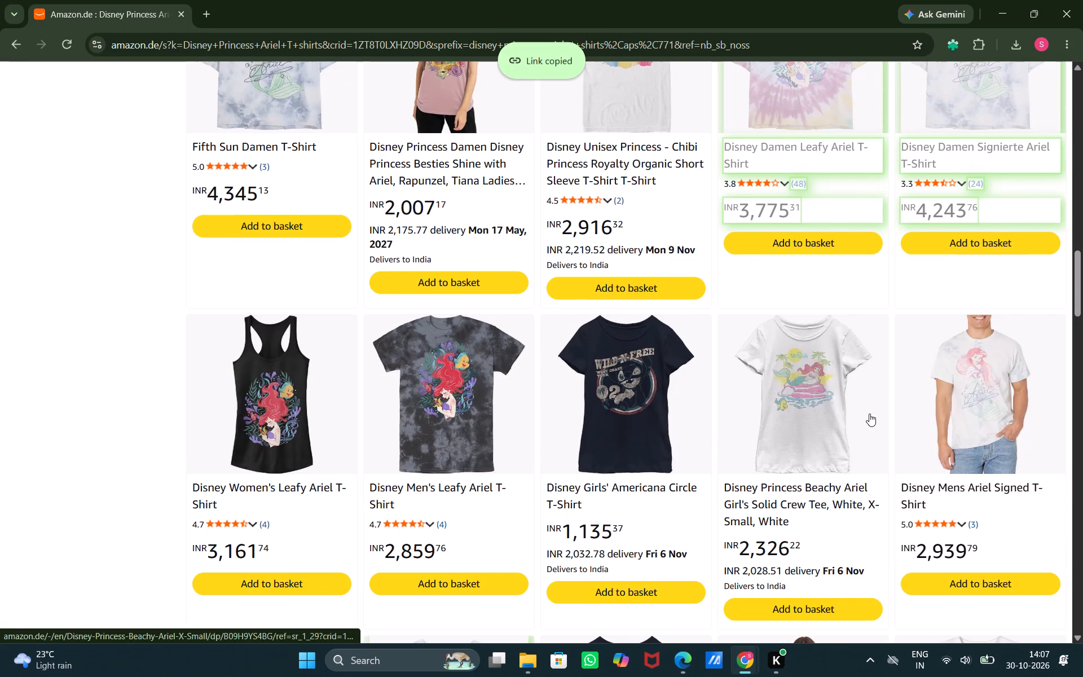
{"action": "key", "text": "alt+Tab"}
{"action": "key", "text": "ctrl+v"}
{"action": "key", "text": "Return"}
{"action": "key", "text": "Return"}
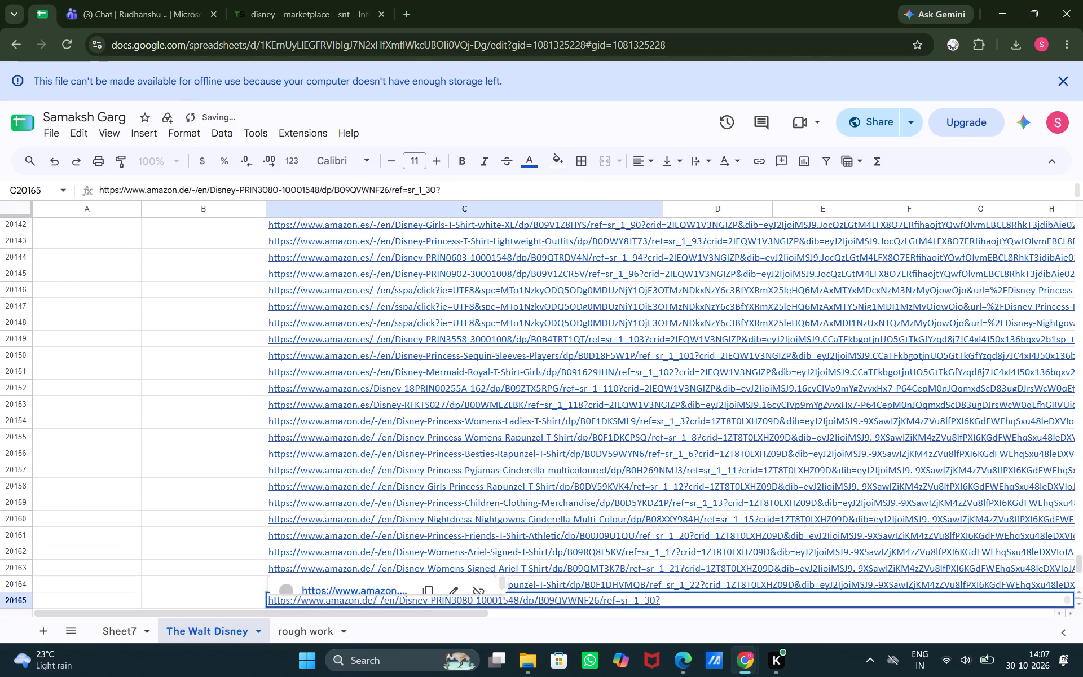
Copy the link of the Disney Princess Beachy Ariel Girl's Solid Crew Tee, White, X-Small into cell C20166.
{"action": "key", "text": "alt+Tab"}
{"action": "right_click", "coordinate": [830, 486]}
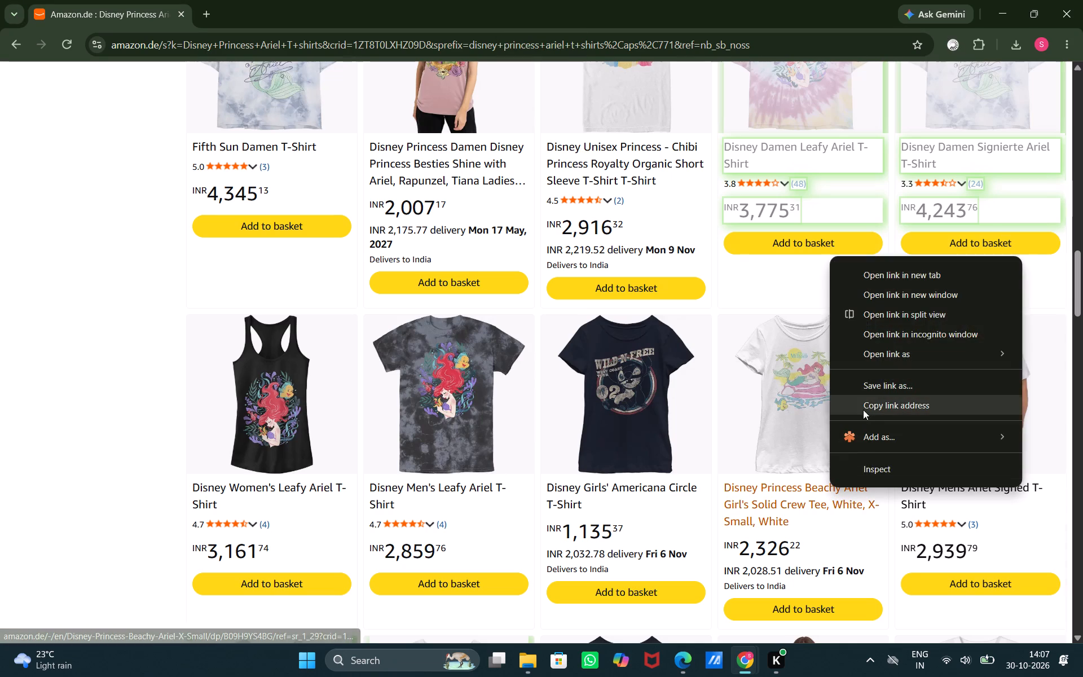
{"action": "left_click", "coordinate": [866, 403]}
{"action": "key", "text": "alt+Tab"}
{"action": "key", "text": "ctrl+v"}
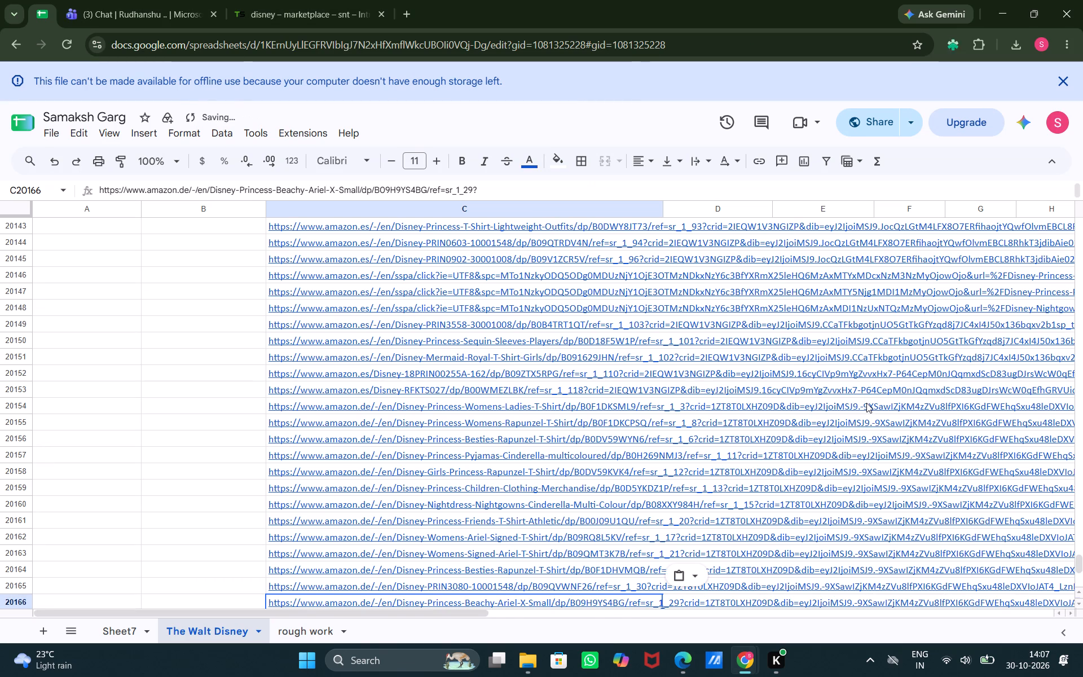
{"action": "key", "text": "Return"}
{"action": "key", "text": "Return"}
Copy the link of the Disney Men's Leafy Ariel T-Shirt into cell C20167.
{"action": "key", "text": "alt+Tab"}
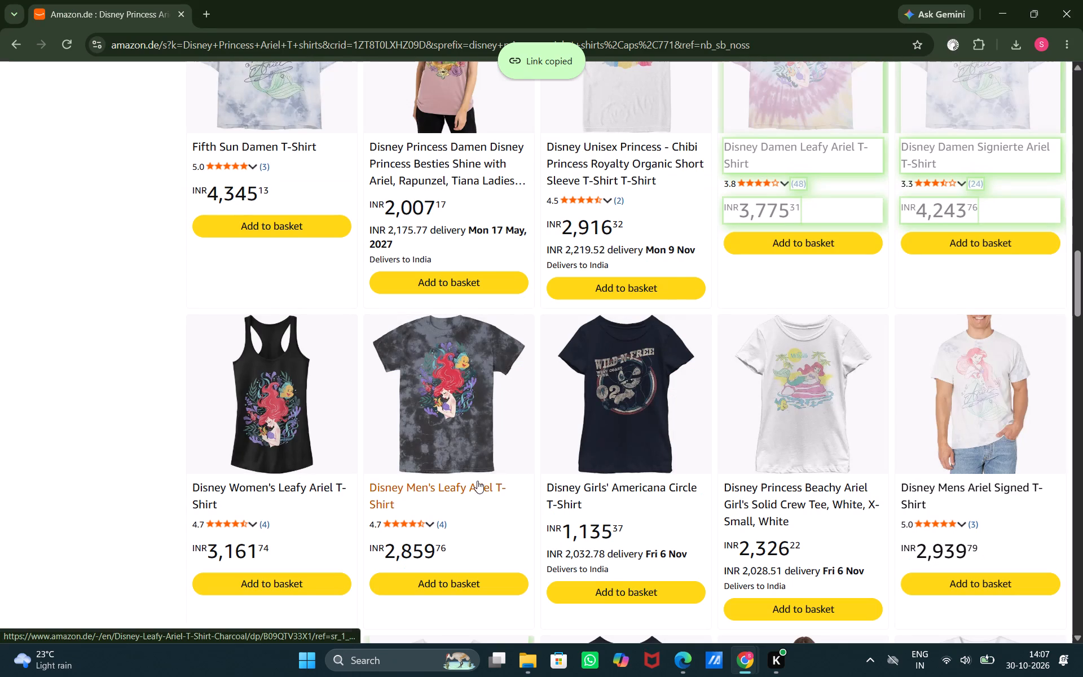
{"action": "right_click", "coordinate": [477, 481]}
{"action": "left_click", "coordinate": [539, 401]}
{"action": "key", "text": "alt+Tab"}
{"action": "key", "text": "ctrl+v"}
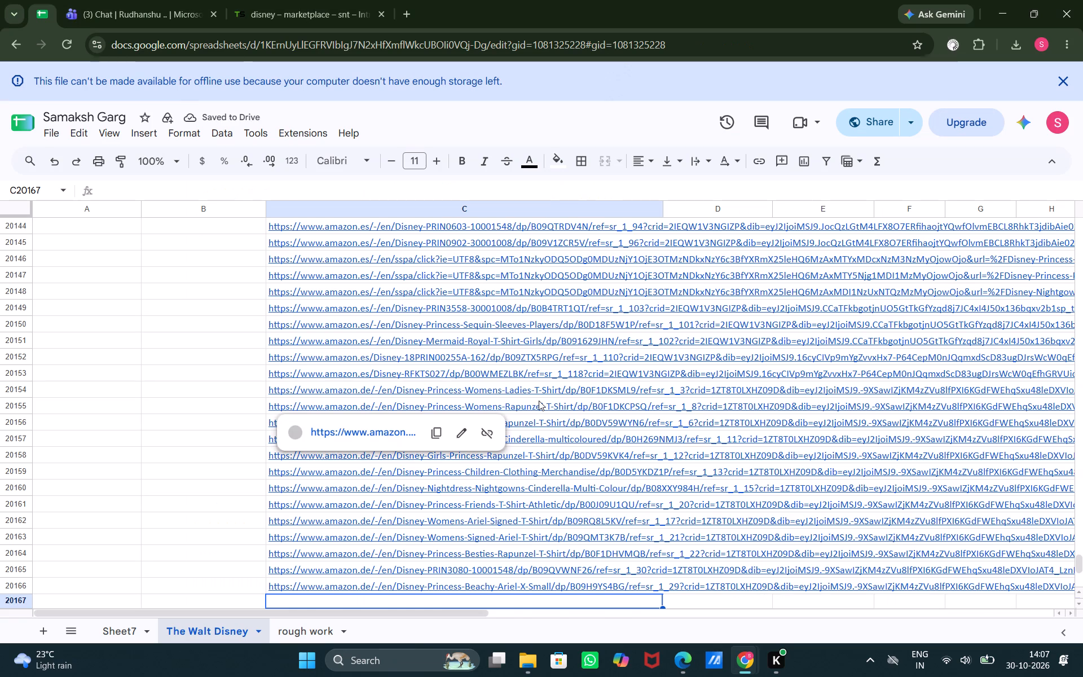
{"action": "key", "text": "Return"}
{"action": "key", "text": "Return"}
Copy the link of the Disney Women's Leafy Ariel T-Shirt into cell C20168.
{"action": "key", "text": "alt+Tab"}
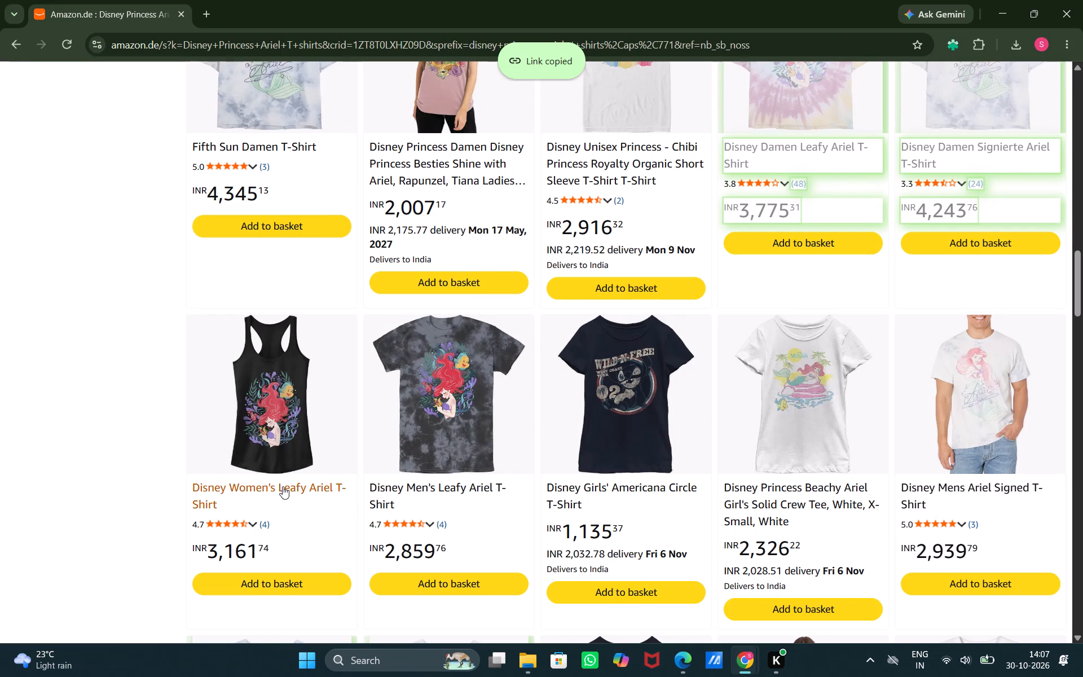
{"action": "right_click", "coordinate": [283, 486]}
{"action": "left_click", "coordinate": [335, 411]}
{"action": "key", "text": "alt+Tab"}
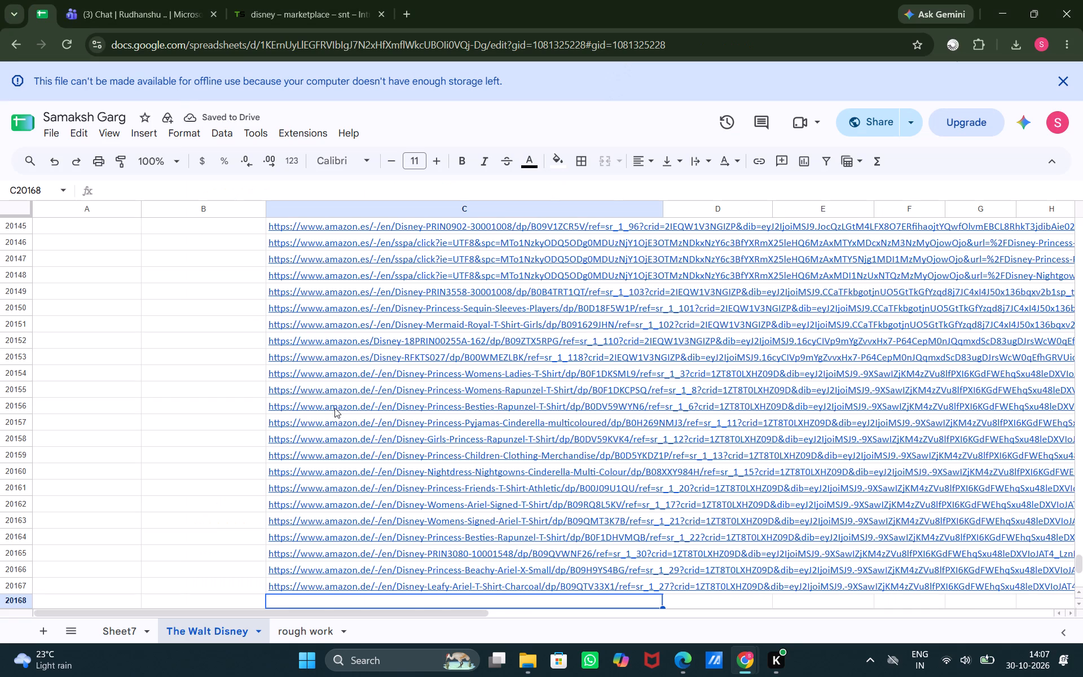
{"action": "key", "text": "ctrl+v"}
{"action": "key", "text": "Return"}
{"action": "key", "text": "Return"}
Copy the link of the Disney Princess Ariel and Tiana Friends Are Magic Ladies T-Shirt, Black into cell C20169.
{"action": "key", "text": "alt+Tab"}
{"action": "scroll", "coordinate": [336, 408], "scroll_direction": "down", "scroll_amount": 4}
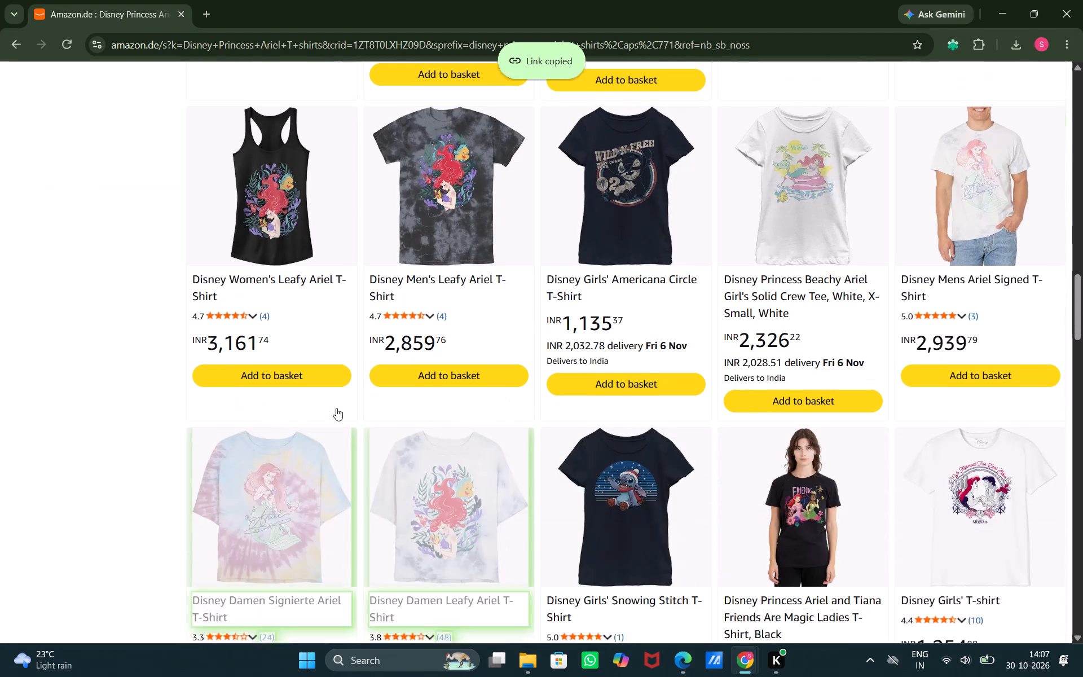
{"action": "right_click", "coordinate": [801, 530]}
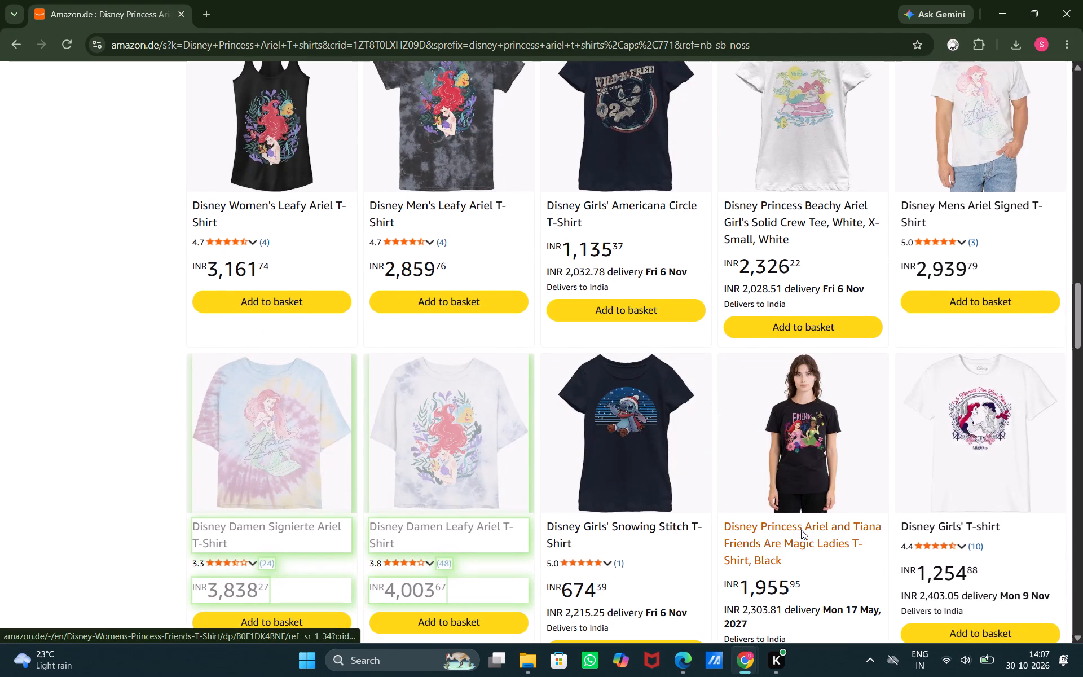
{"action": "left_click", "coordinate": [832, 446]}
{"action": "key", "text": "alt+Tab"}
{"action": "key", "text": "ctrl+v"}
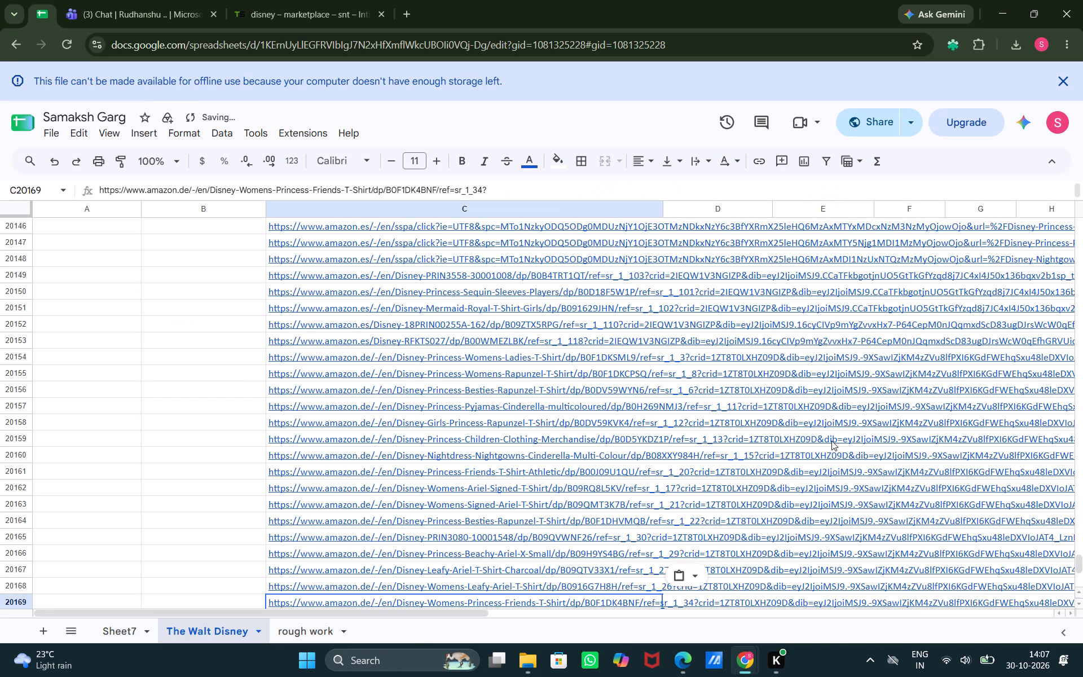
{"action": "key", "text": "Return"}
{"action": "key", "text": "Return"}
Copy the link of the white Disney Girls' T-shirt with the Ariel and prince print into cell C20170.
{"action": "key", "text": "alt+Tab"}
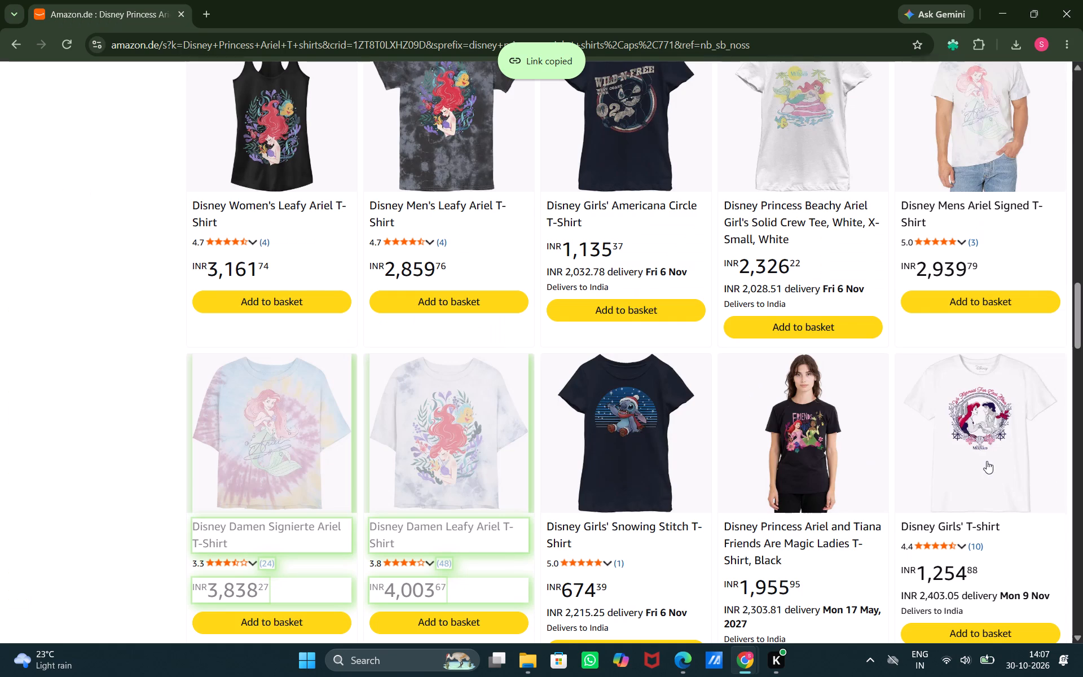
{"action": "right_click", "coordinate": [947, 528]}
{"action": "left_click", "coordinate": [873, 451]}
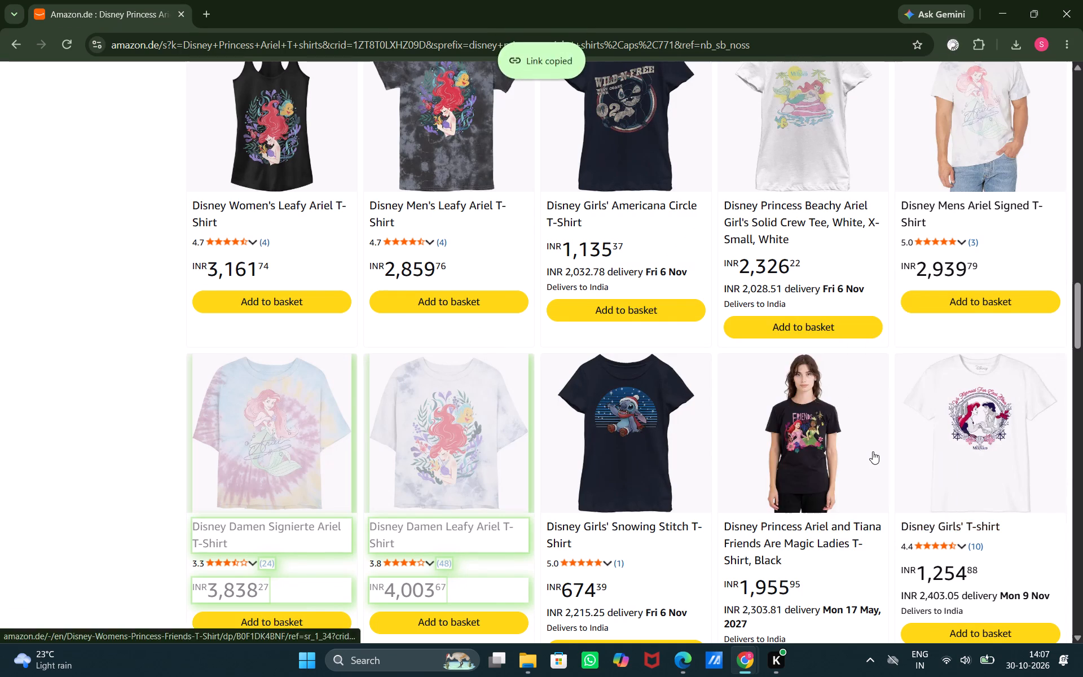
{"action": "key", "text": "alt+Tab"}
{"action": "key", "text": "ctrl+v"}
{"action": "key", "text": "Return"}
{"action": "key", "text": "Return"}
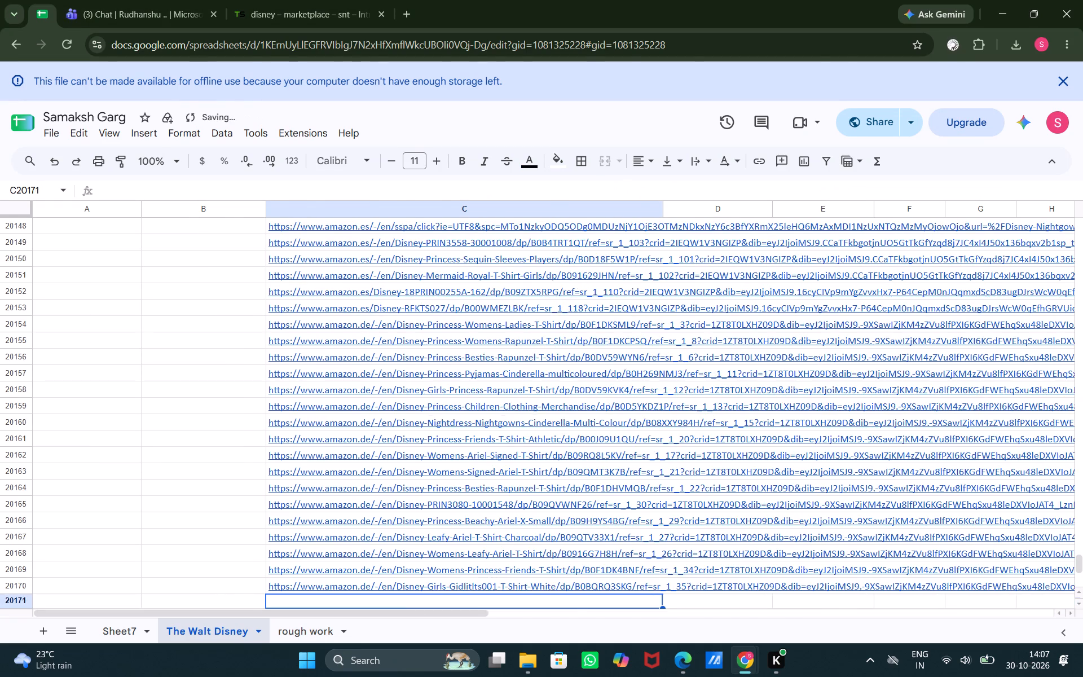
Search Google for slack in a new browser tab of the spreadsheet window.
{"action": "key", "text": "alt+Tab"}
{"action": "key", "text": "alt+Tab"}
{"action": "left_click", "coordinate": [413, 11]}
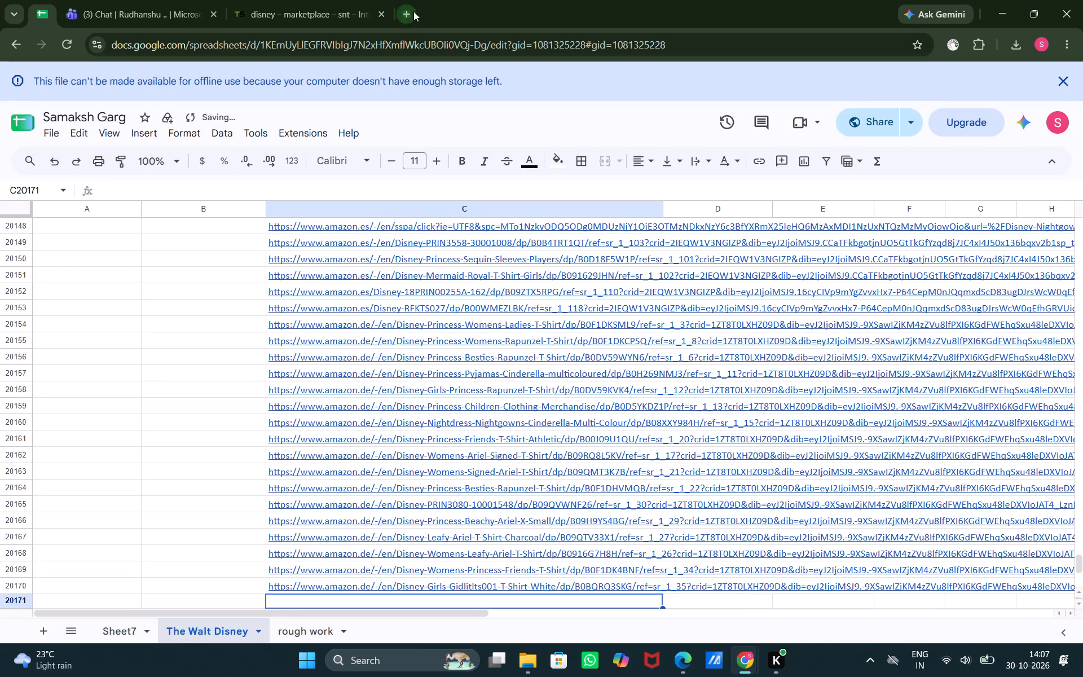
{"action": "left_click", "coordinate": [406, 250]}
{"action": "type", "text": "slack"}
{"action": "key", "text": "Return"}
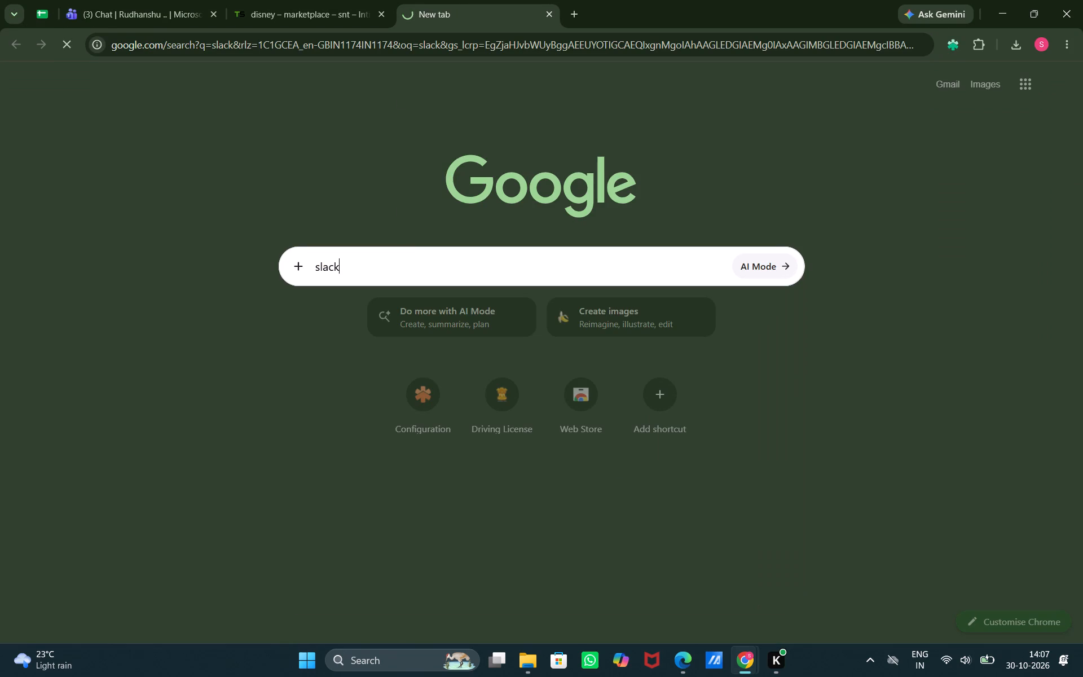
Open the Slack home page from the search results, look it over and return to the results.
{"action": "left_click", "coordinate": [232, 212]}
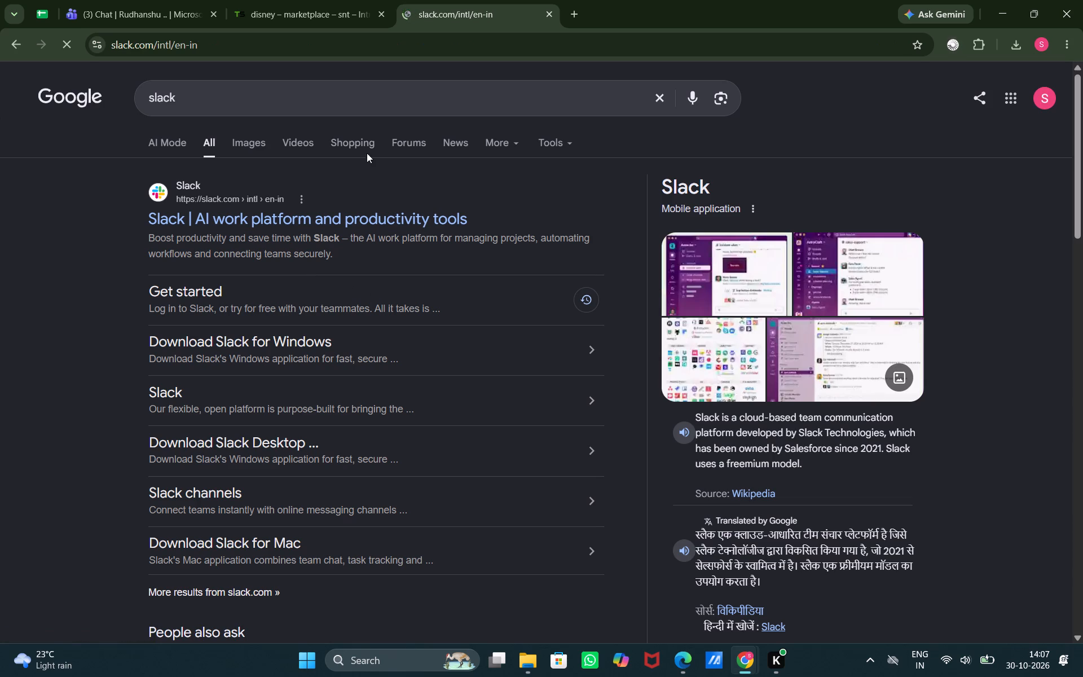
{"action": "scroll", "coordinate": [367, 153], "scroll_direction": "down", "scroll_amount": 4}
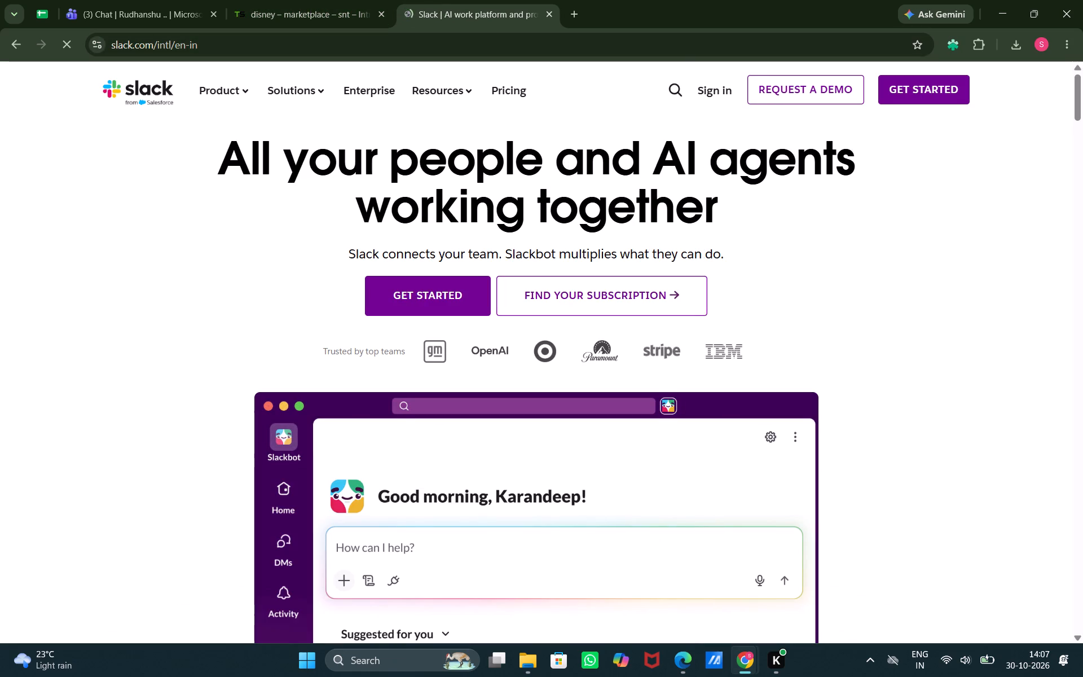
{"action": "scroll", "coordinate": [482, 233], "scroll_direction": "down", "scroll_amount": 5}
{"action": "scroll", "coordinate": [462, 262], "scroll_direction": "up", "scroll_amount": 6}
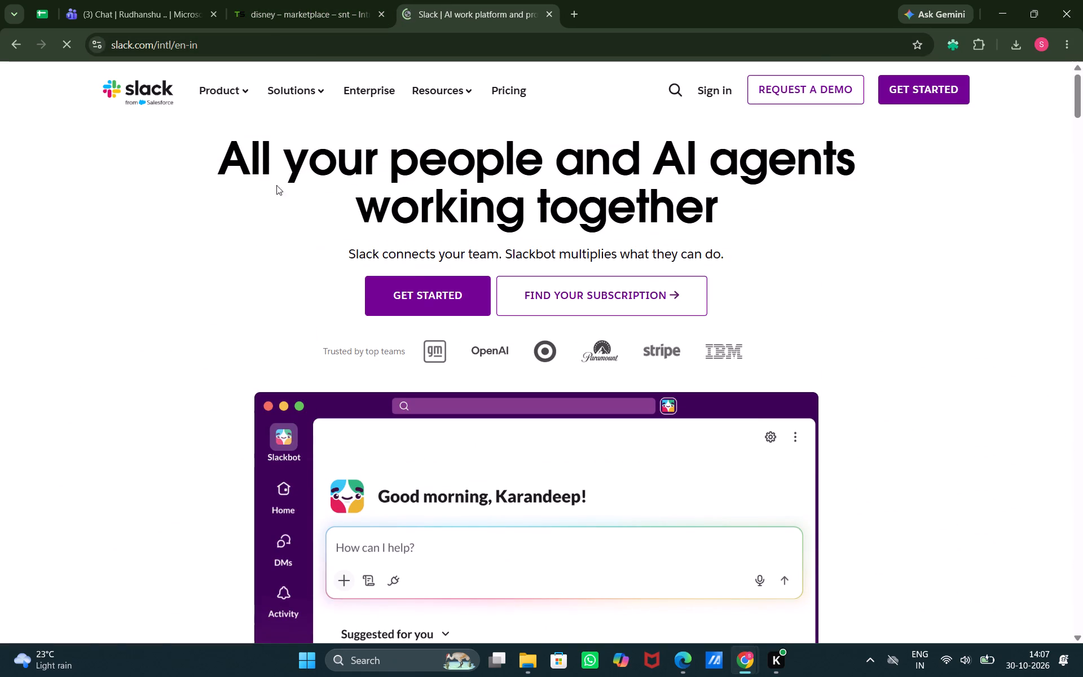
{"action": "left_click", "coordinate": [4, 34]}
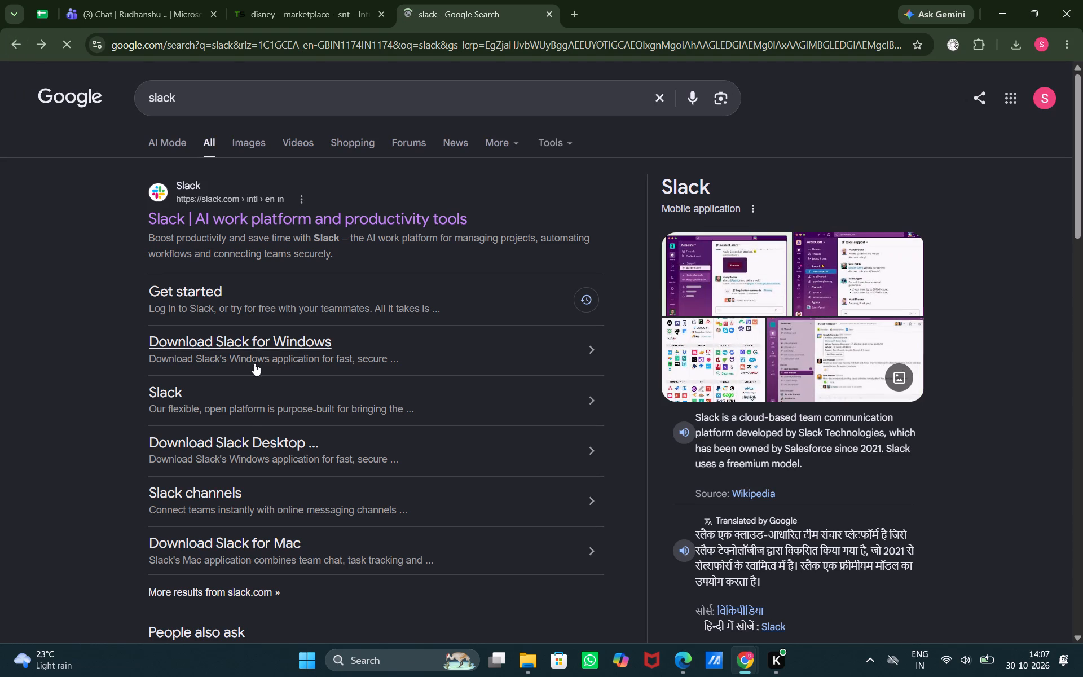
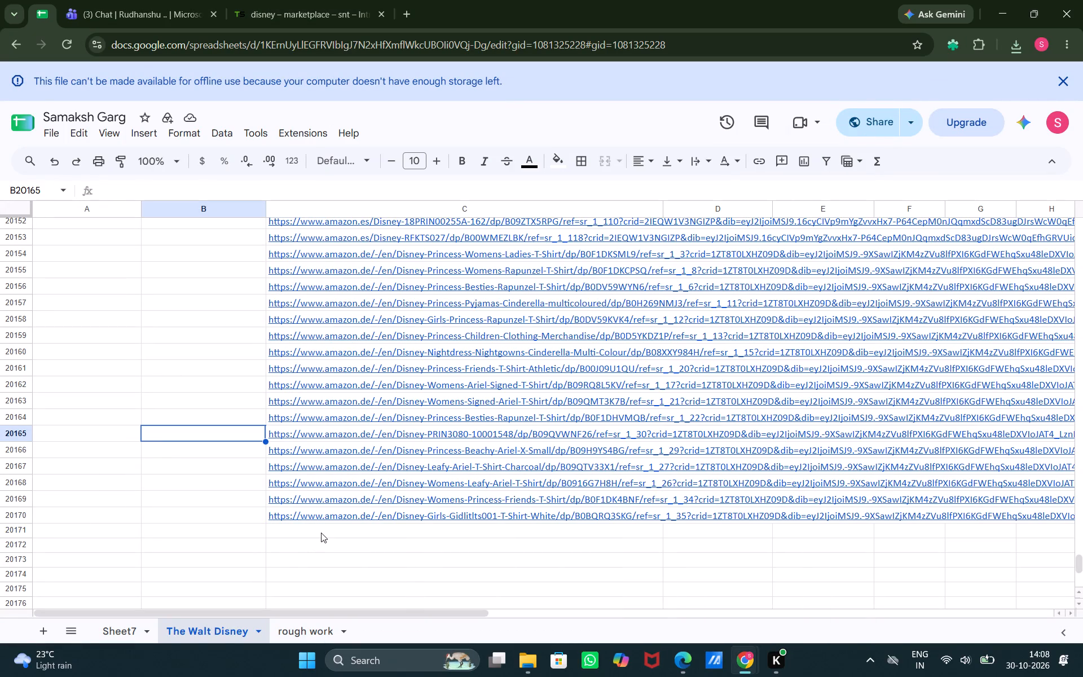
Search Google for slack in a new browser tab, and refine the search to slack download.
{"action": "left_click", "coordinate": [321, 532]}
{"action": "left_click", "coordinate": [404, 7]}
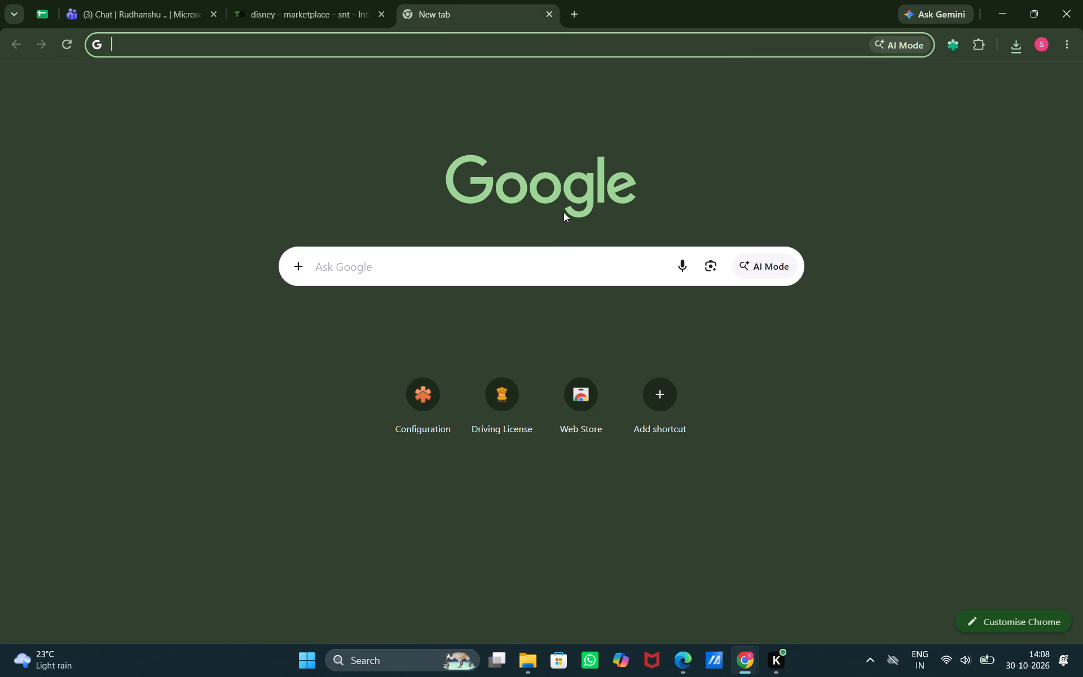
{"action": "left_click", "coordinate": [494, 260]}
{"action": "left_click", "coordinate": [416, 309]}
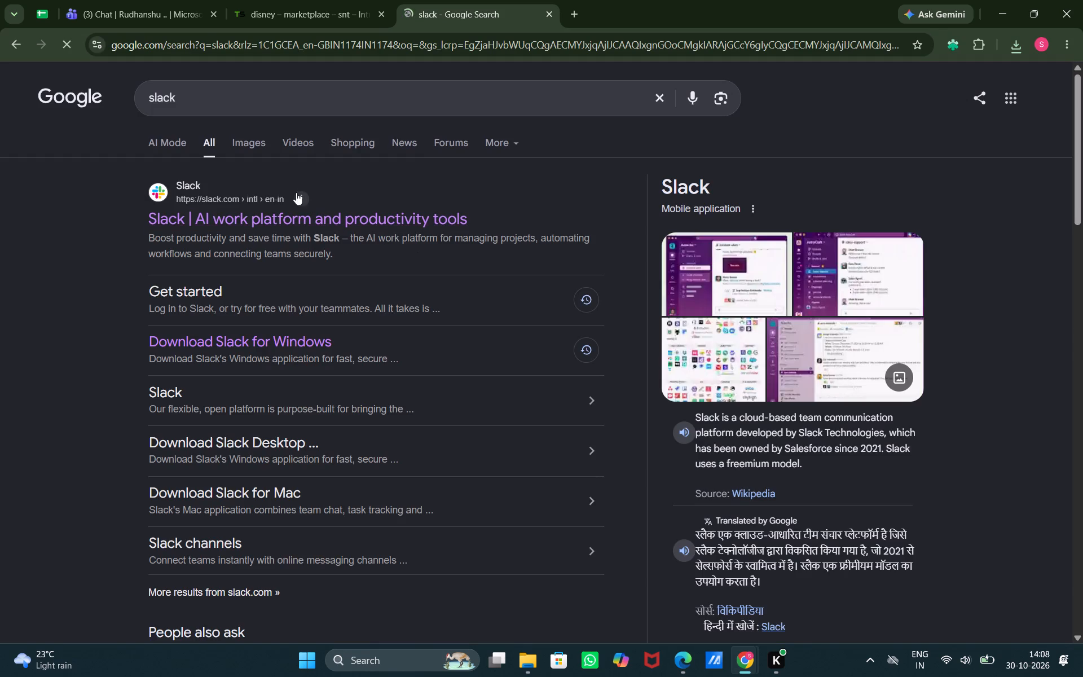
{"action": "left_click", "coordinate": [272, 107]}
{"action": "key", "text": "space"}
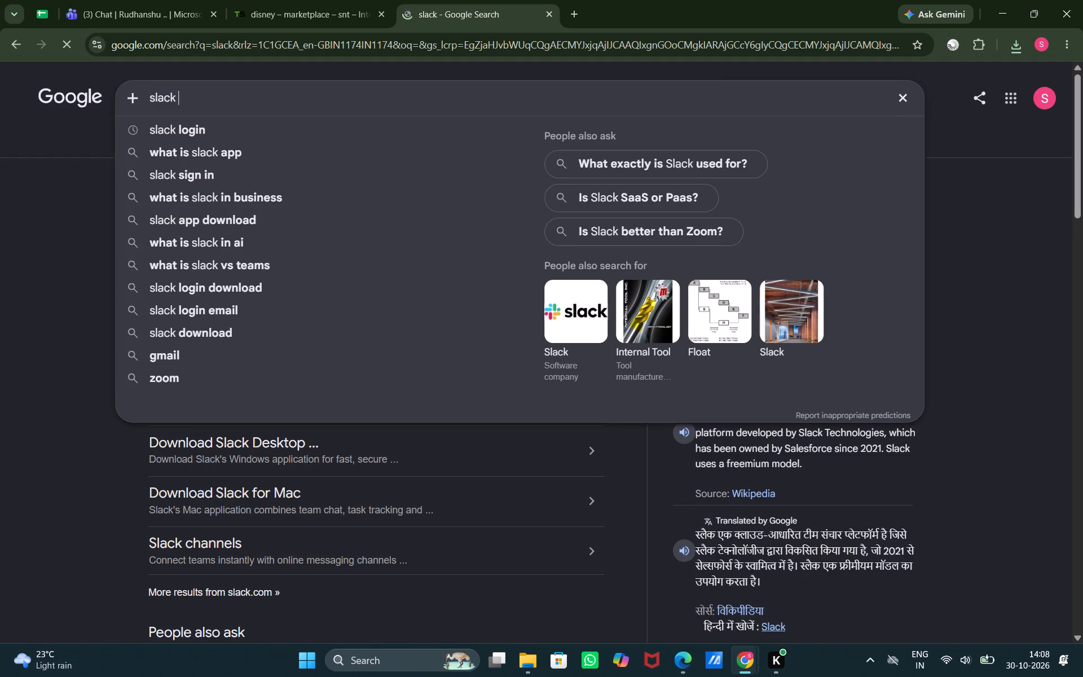
{"action": "type", "text": "d"}
{"action": "left_click", "coordinate": [205, 130]}
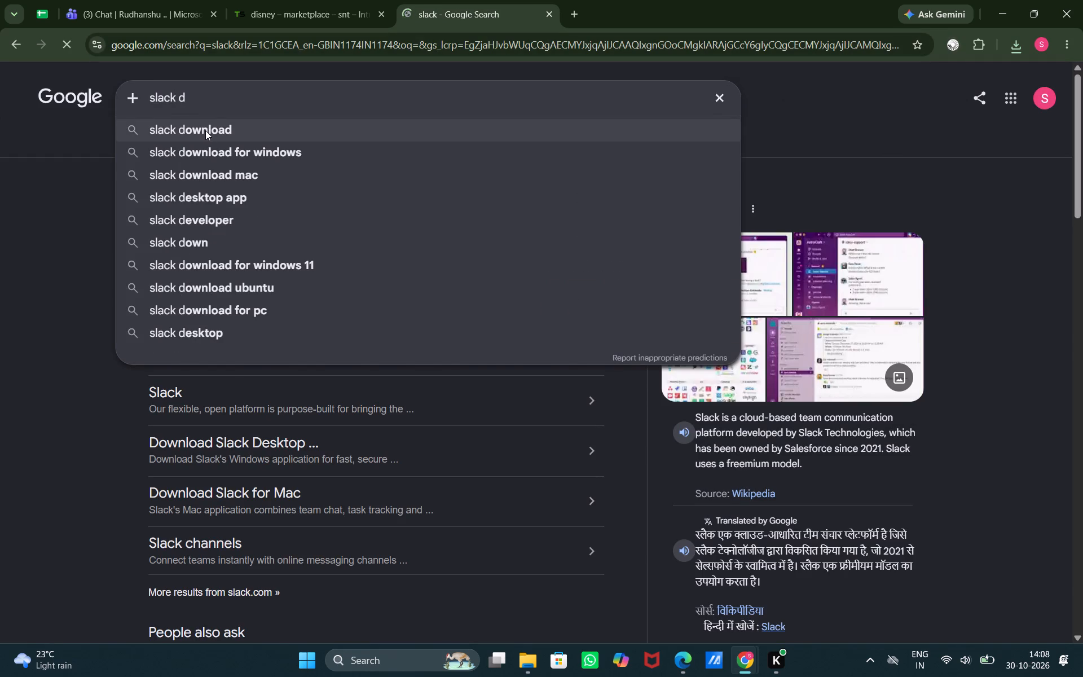
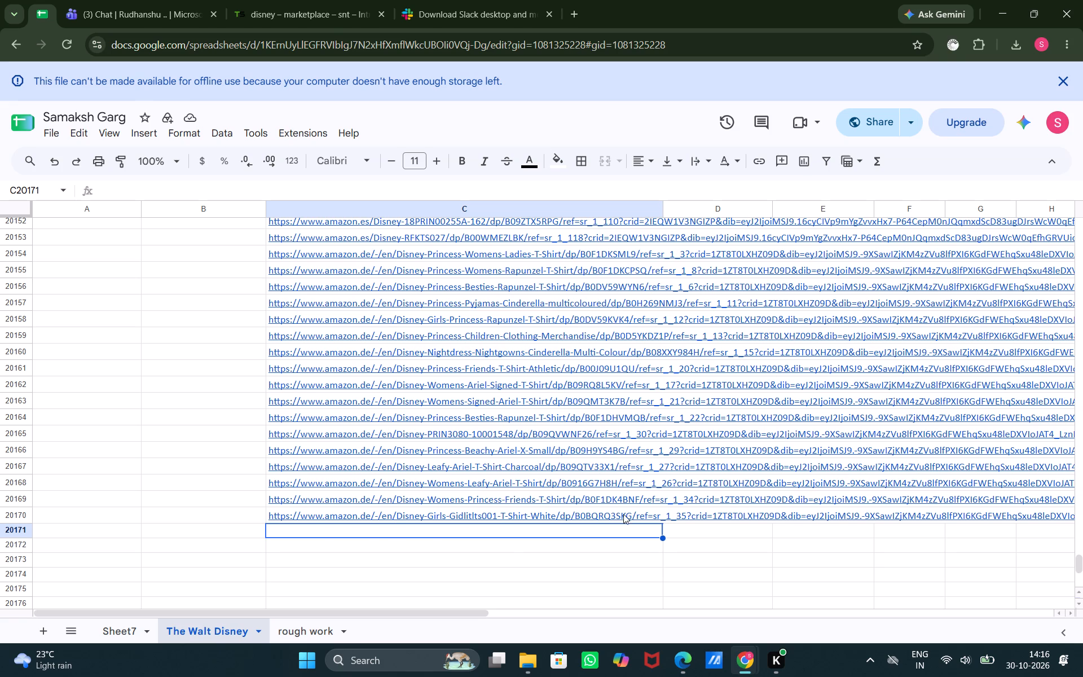
Open the link in cell C20170 to check the white Disney Girls' T-shirt product page, and close that page.
{"action": "left_click", "coordinate": [623, 513]}
{"action": "left_click", "coordinate": [381, 538]}
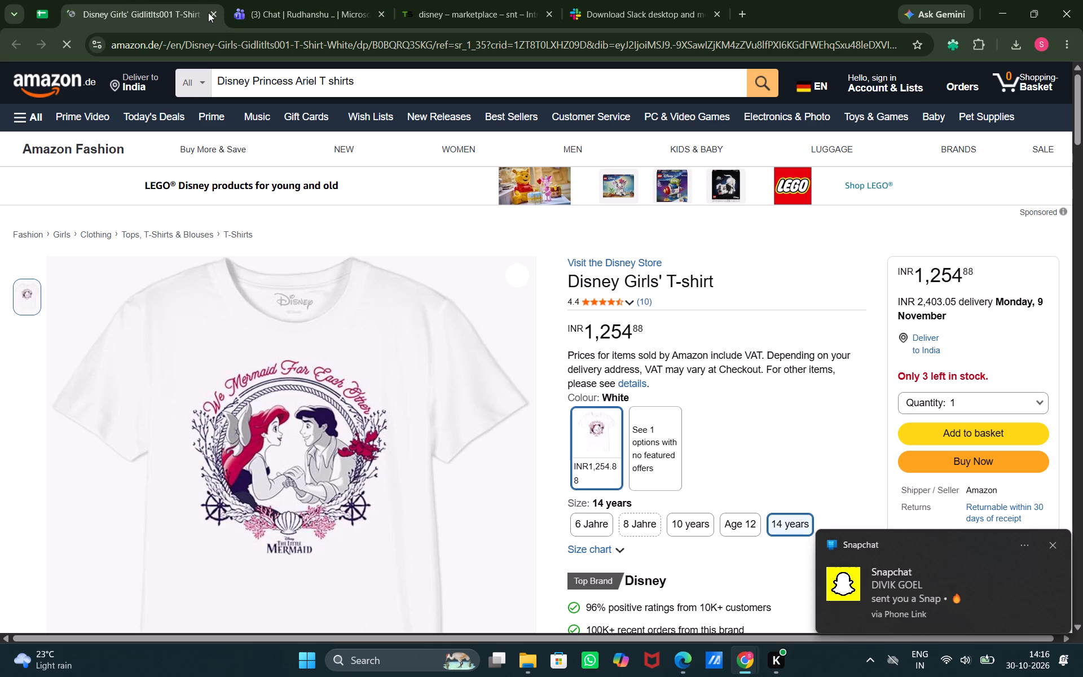
{"action": "left_click", "coordinate": [212, 16]}
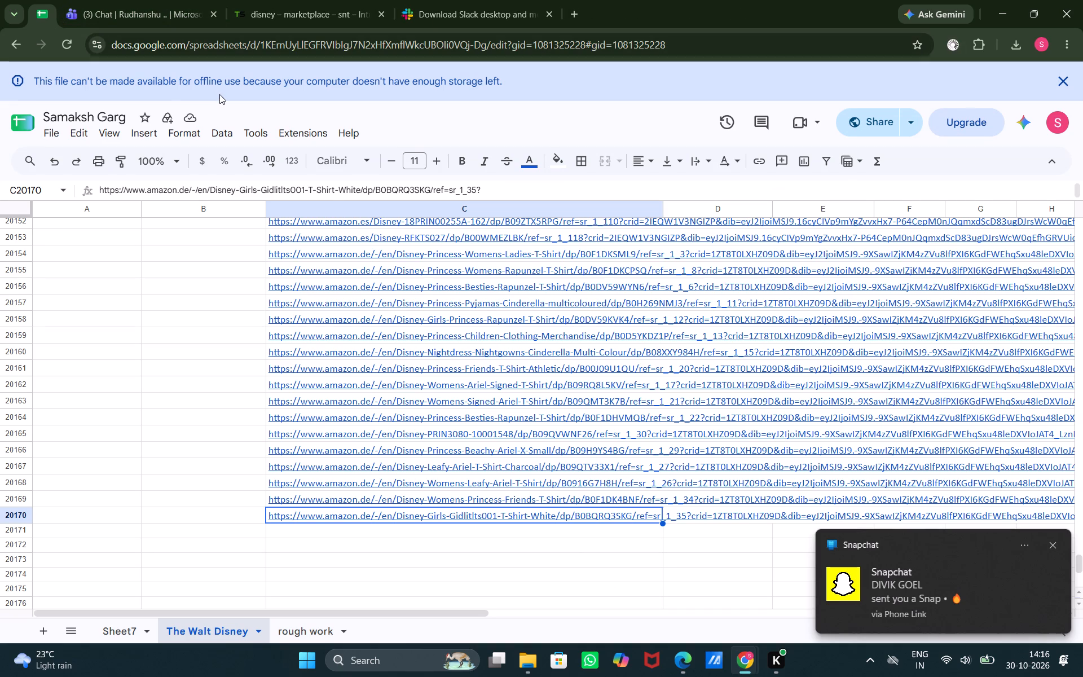
Copy the Amazon.de link of the Disney Princess Ariel, Moana, Rapunzel Ready for Whatever T-shirt into cell C20171 of The Walt Disney sheet.
{"action": "key", "text": "Down"}
{"action": "key", "text": "alt+Tab"}
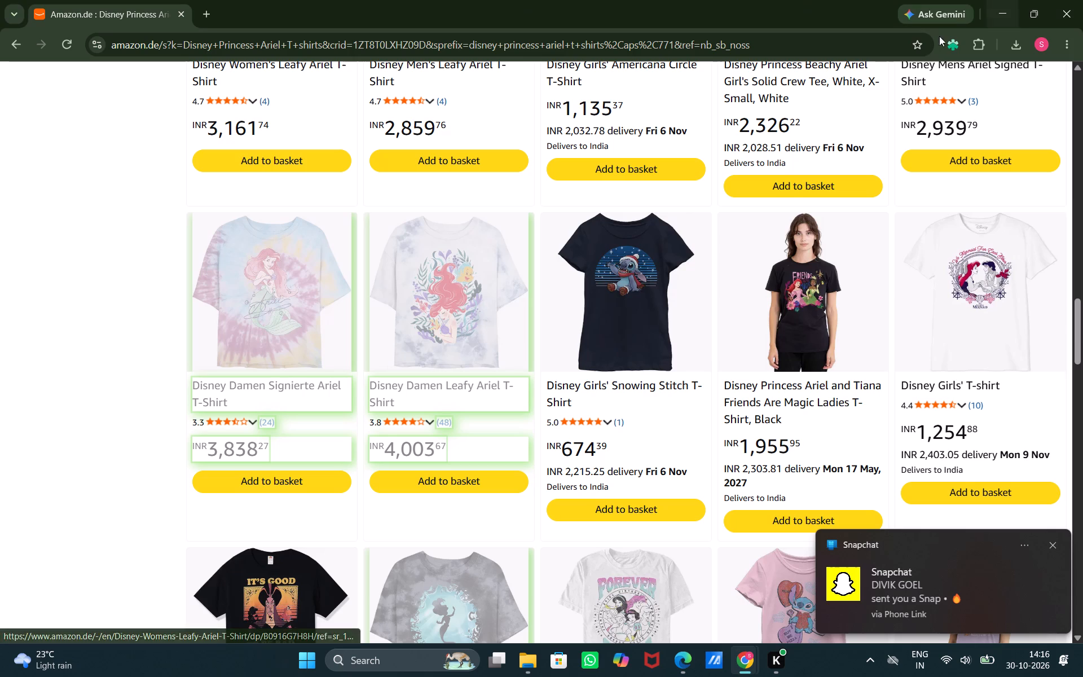
{"action": "scroll", "coordinate": [792, 249], "scroll_direction": "down", "scroll_amount": 4}
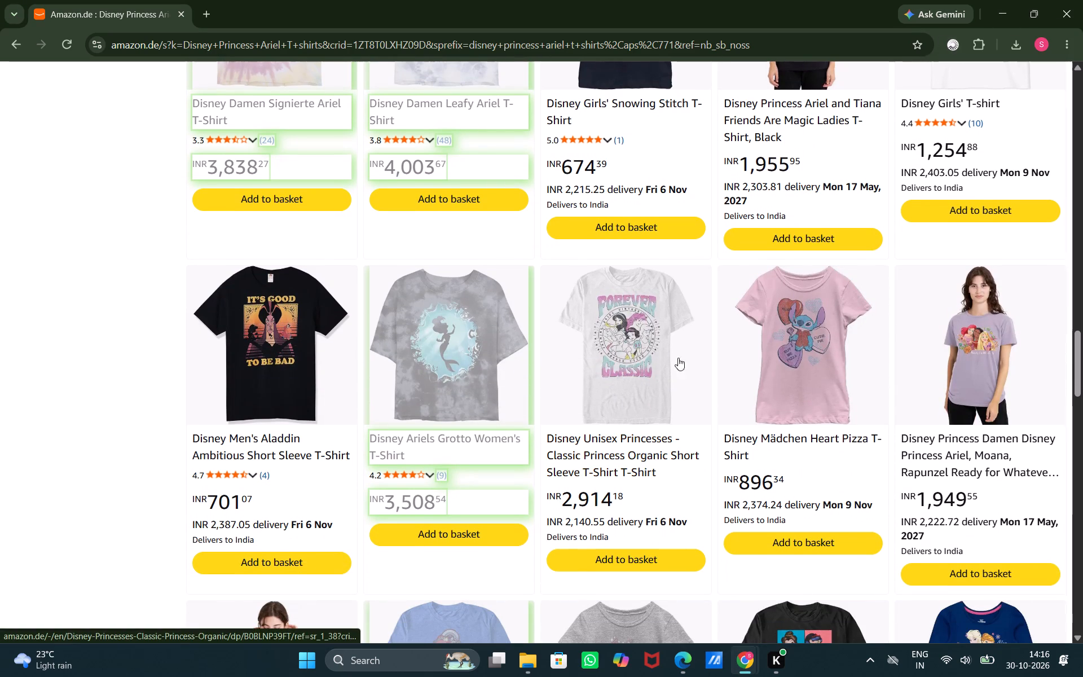
{"action": "right_click", "coordinate": [975, 458]}
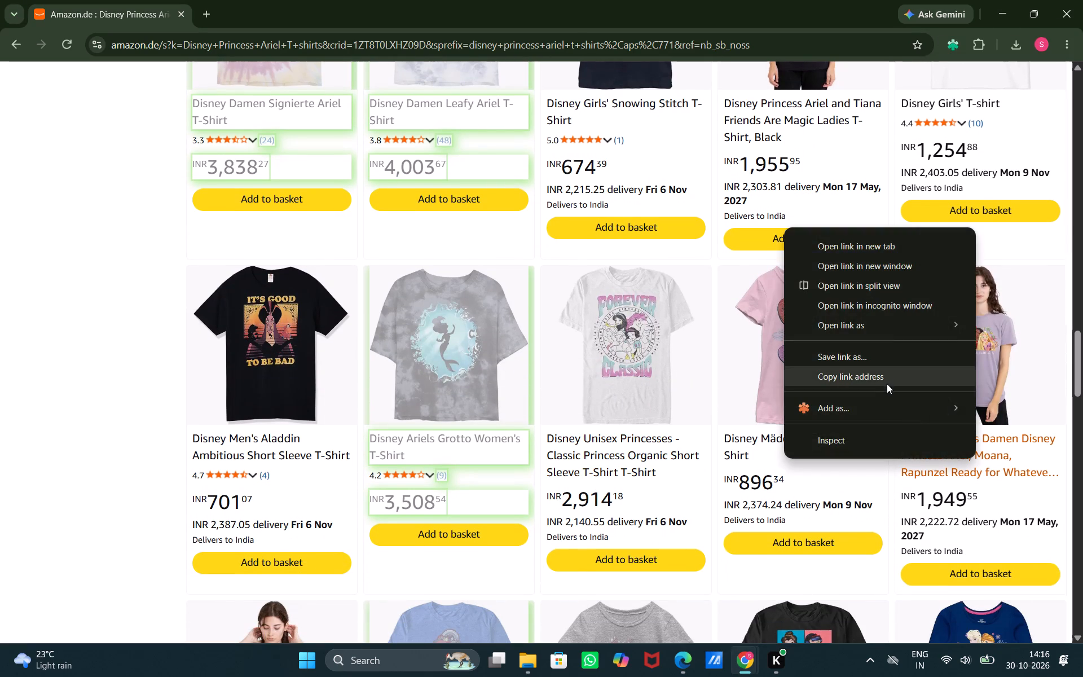
{"action": "left_click", "coordinate": [886, 381]}
{"action": "key", "text": "alt+Tab"}
{"action": "key", "text": "ctrl+v"}
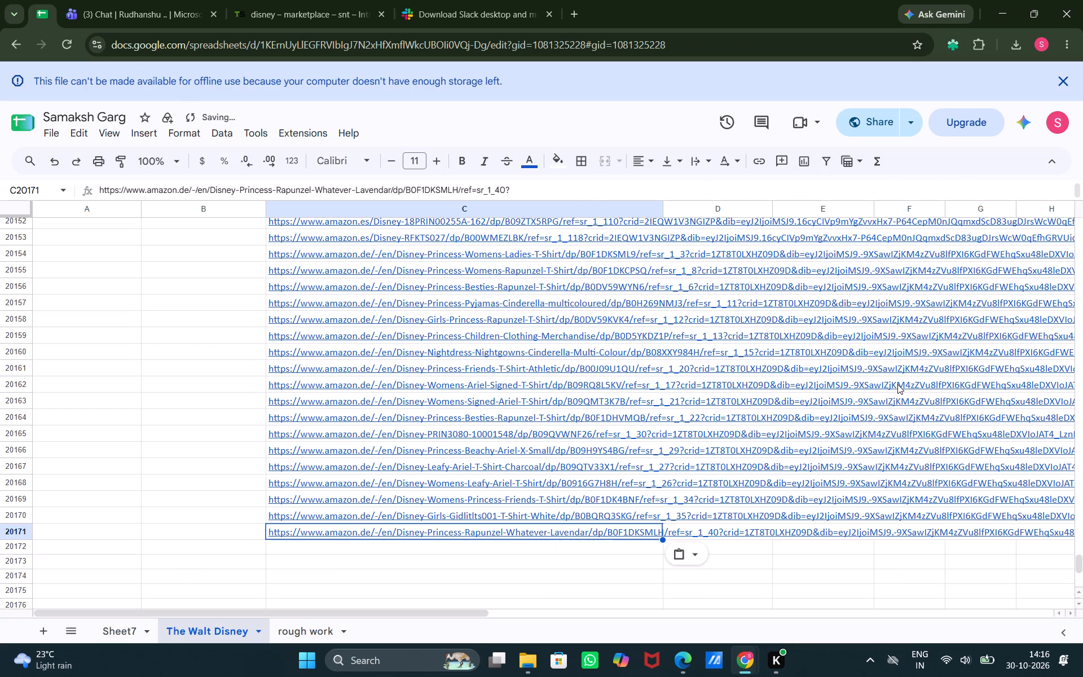
{"action": "key", "text": "Return"}
{"action": "key", "text": "Return"}
Copy the link of the Disney Unisex Princesses Classic Princess Organic Short Sleeve T-Shirt into cell C20172.
{"action": "key", "text": "alt+Tab"}
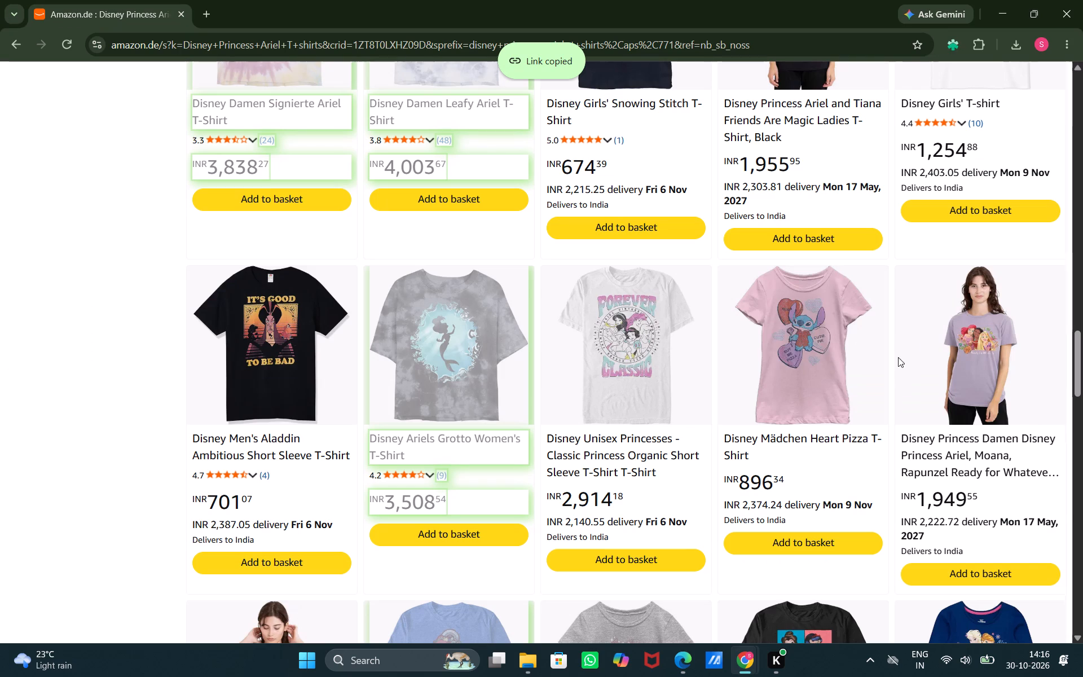
{"action": "right_click", "coordinate": [659, 446]}
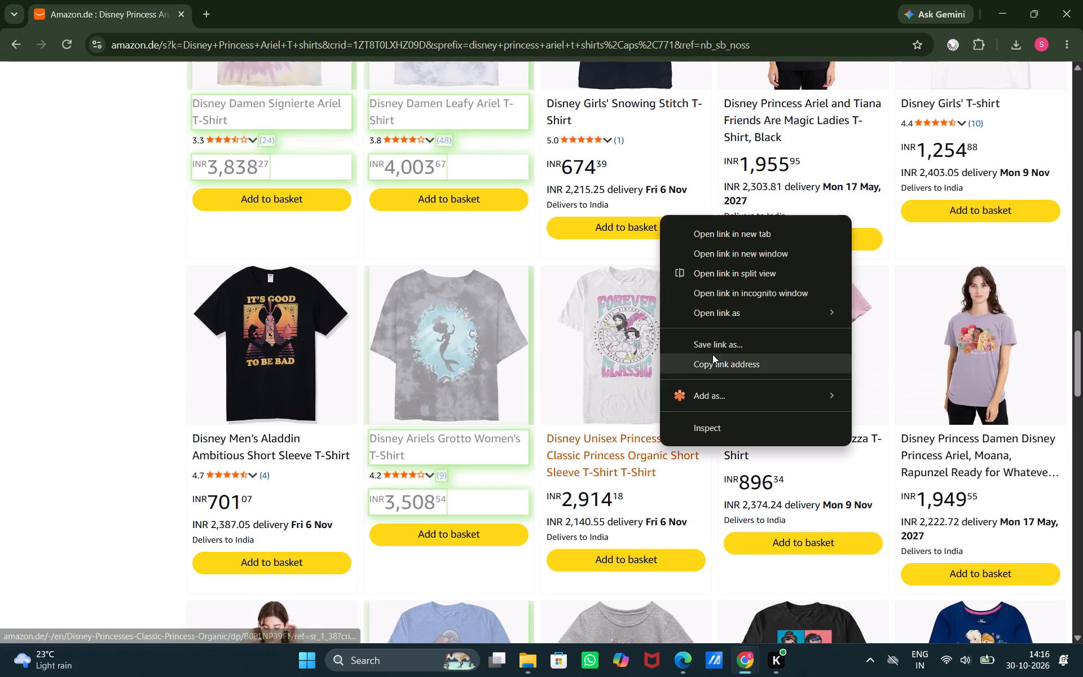
{"action": "left_click", "coordinate": [712, 354]}
{"action": "key", "text": "alt+Tab"}
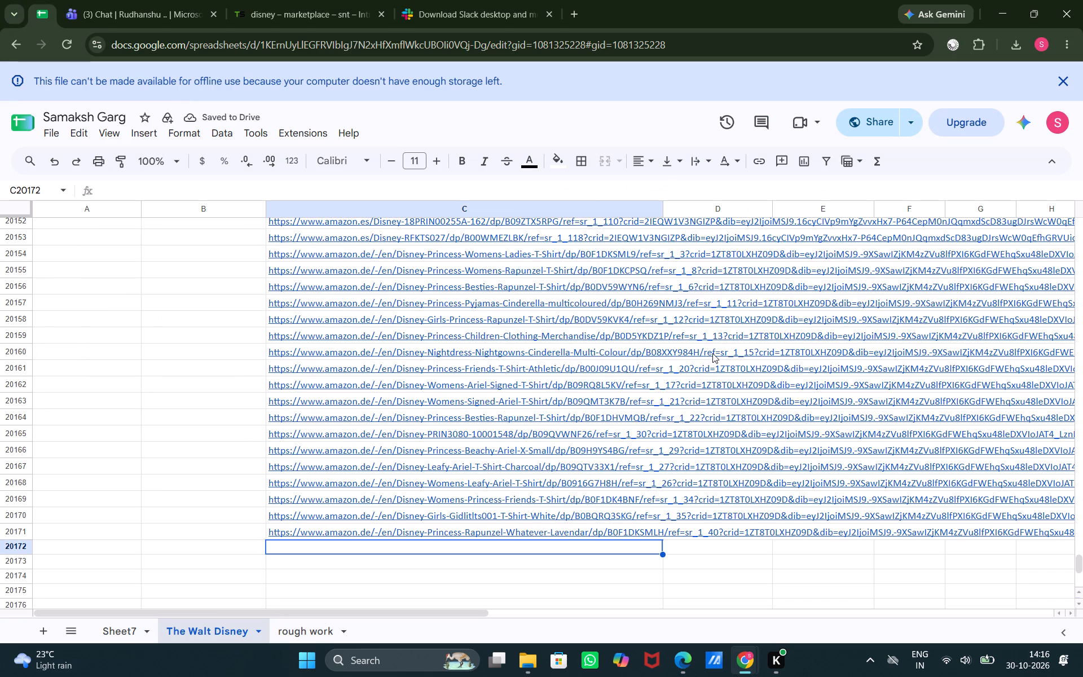
{"action": "key", "text": "ctrl+v"}
{"action": "key", "text": "Return"}
{"action": "key", "text": "Return"}
Copy the link of the Disney Unisex Princess Princesses Organic Short Sleeve T-Shirt into cell C20173.
{"action": "key", "text": "alt+Tab"}
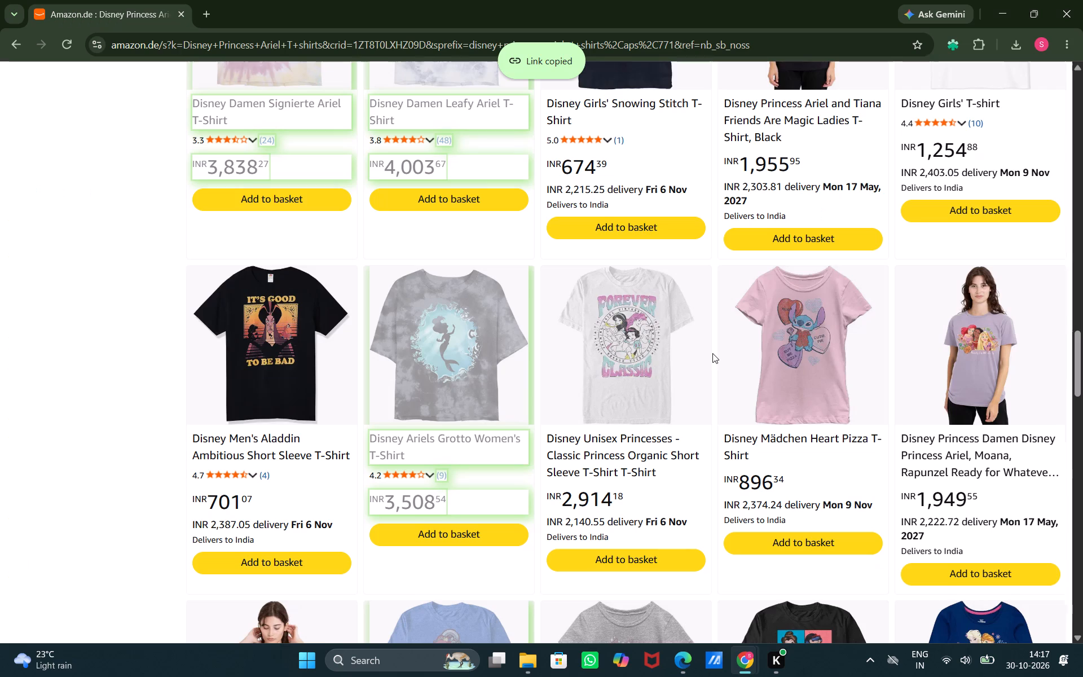
{"action": "scroll", "coordinate": [716, 333], "scroll_direction": "down", "scroll_amount": 4}
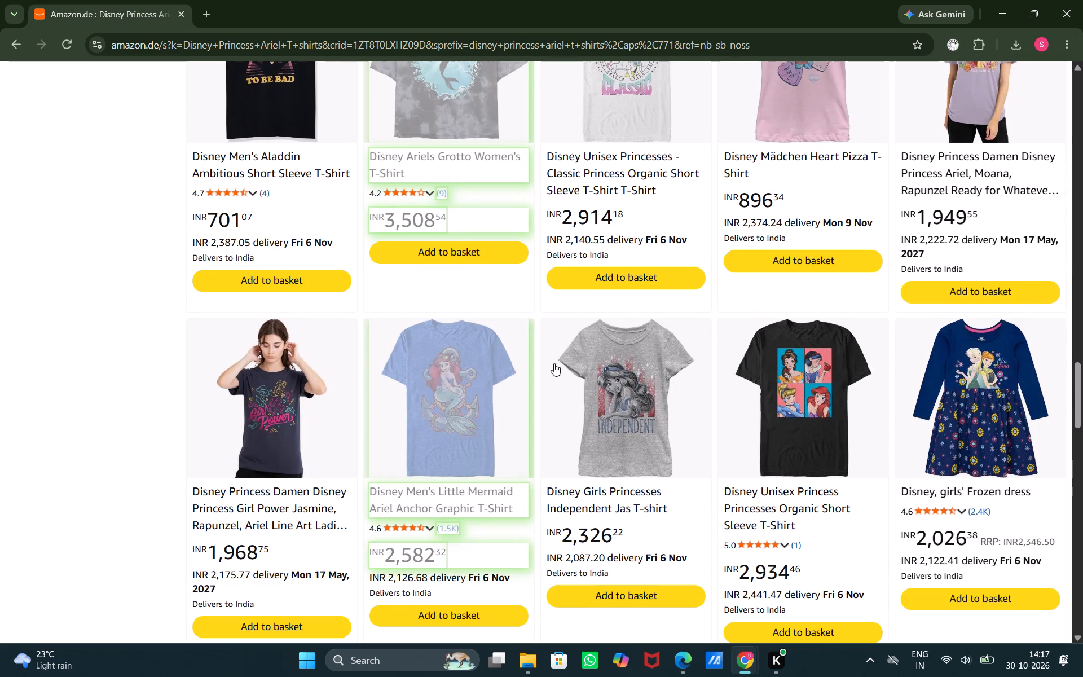
{"action": "right_click", "coordinate": [808, 505]}
{"action": "left_click", "coordinate": [862, 416]}
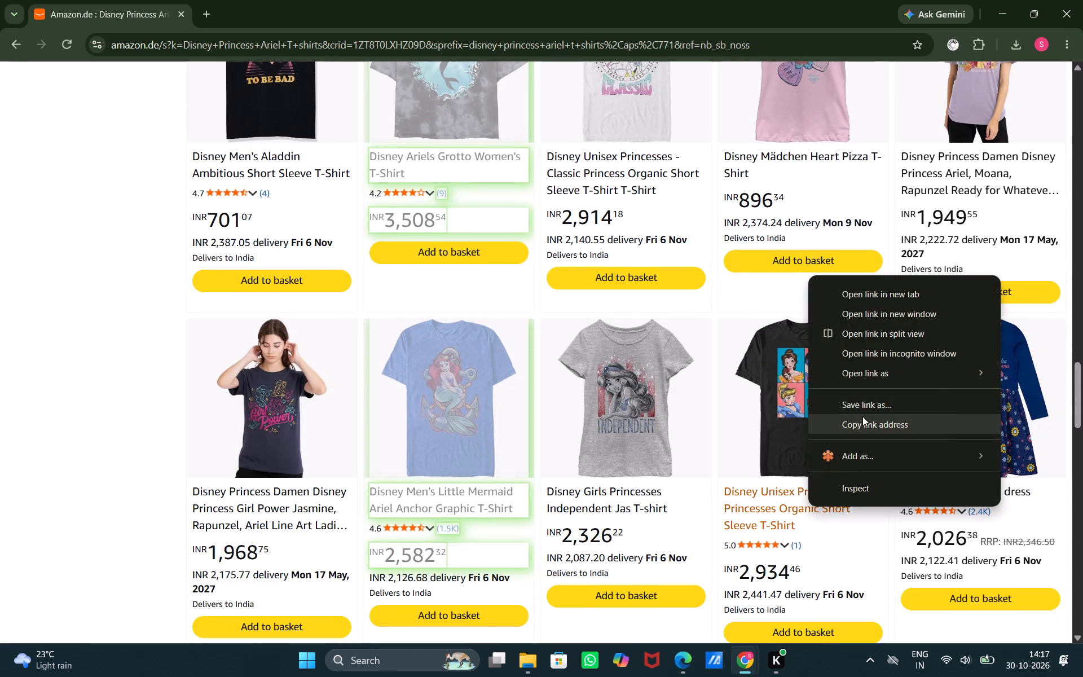
{"action": "key", "text": "alt+Tab"}
{"action": "key", "text": "ctrl+v"}
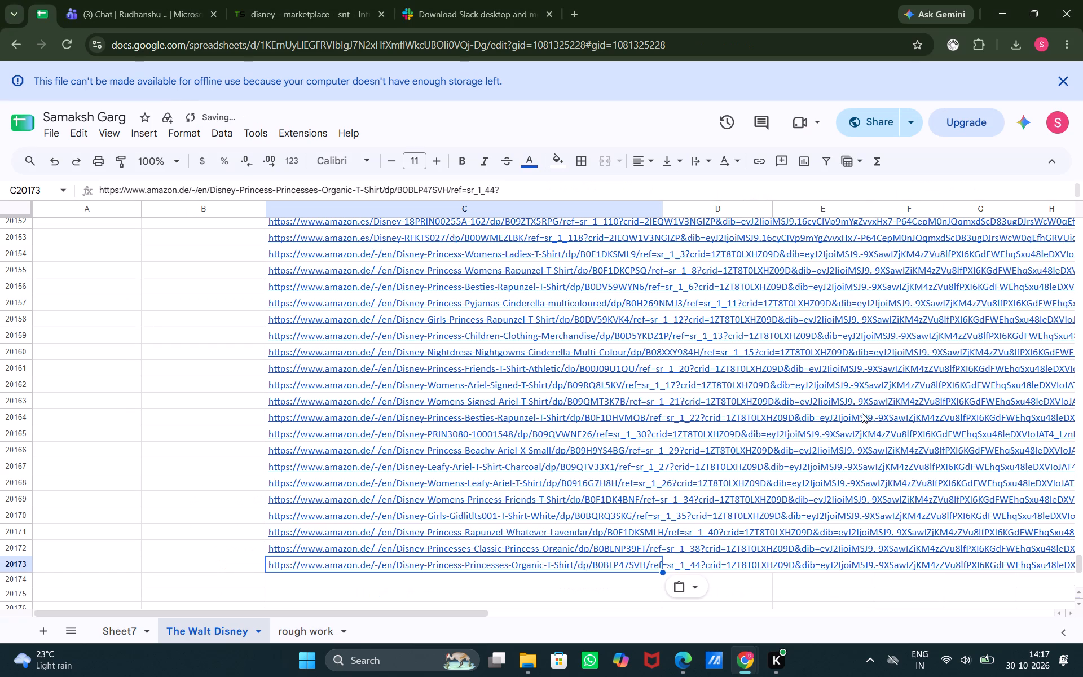
{"action": "key", "text": "Return"}
{"action": "key", "text": "Return"}
Check the remaining listings on the first Amazon.de results page and go to results page 2.
{"action": "key", "text": "alt+Tab"}
{"action": "scroll", "coordinate": [858, 413], "scroll_direction": "down", "scroll_amount": 5}
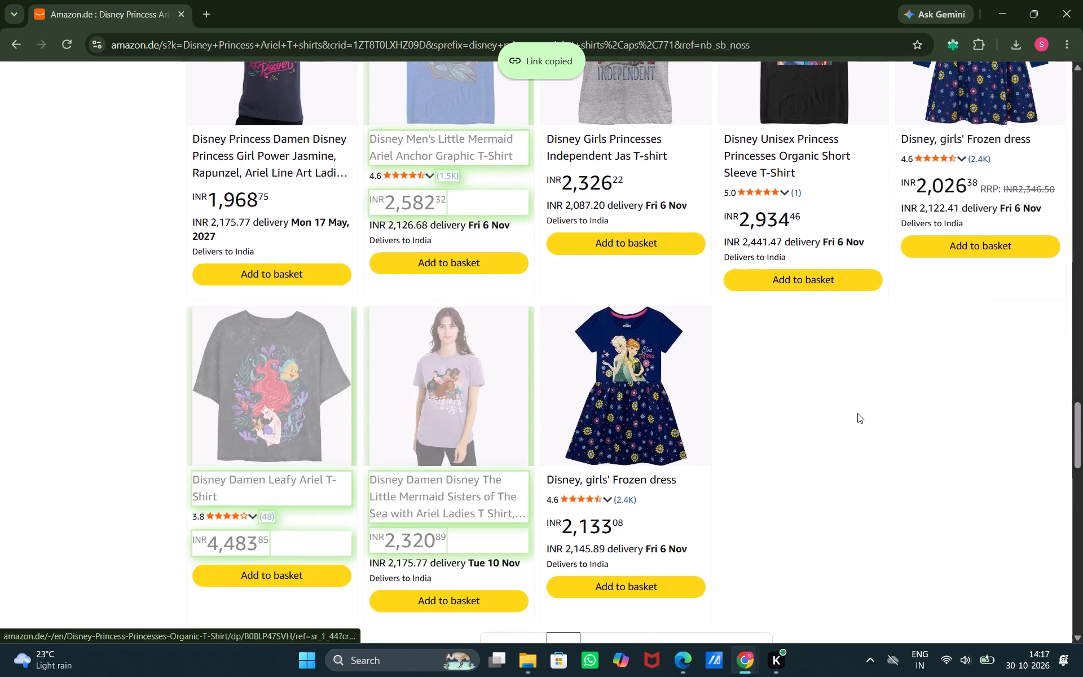
{"action": "scroll", "coordinate": [819, 395], "scroll_direction": "down", "scroll_amount": 6}
{"action": "left_click", "coordinate": [592, 227]}
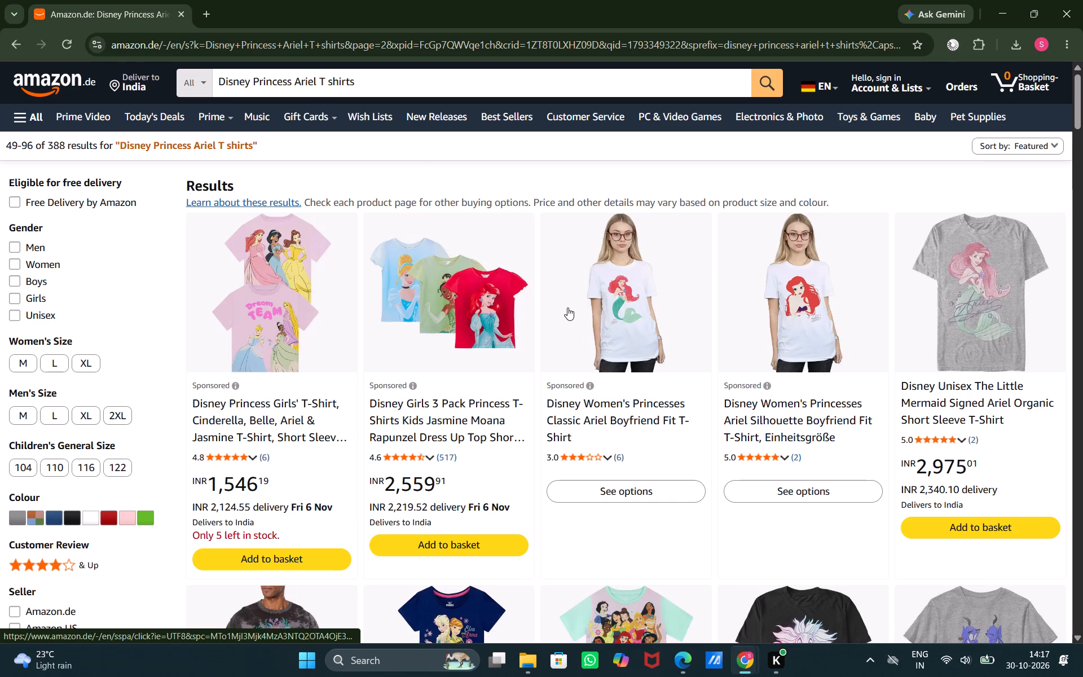
Examine the page 2 results for Disney Princess Ariel T-shirt listings and for highlighting of already recorded ones.
{"action": "scroll", "coordinate": [786, 292], "scroll_direction": "down", "scroll_amount": 4}
{"action": "scroll", "coordinate": [736, 320], "scroll_direction": "up", "scroll_amount": 7}
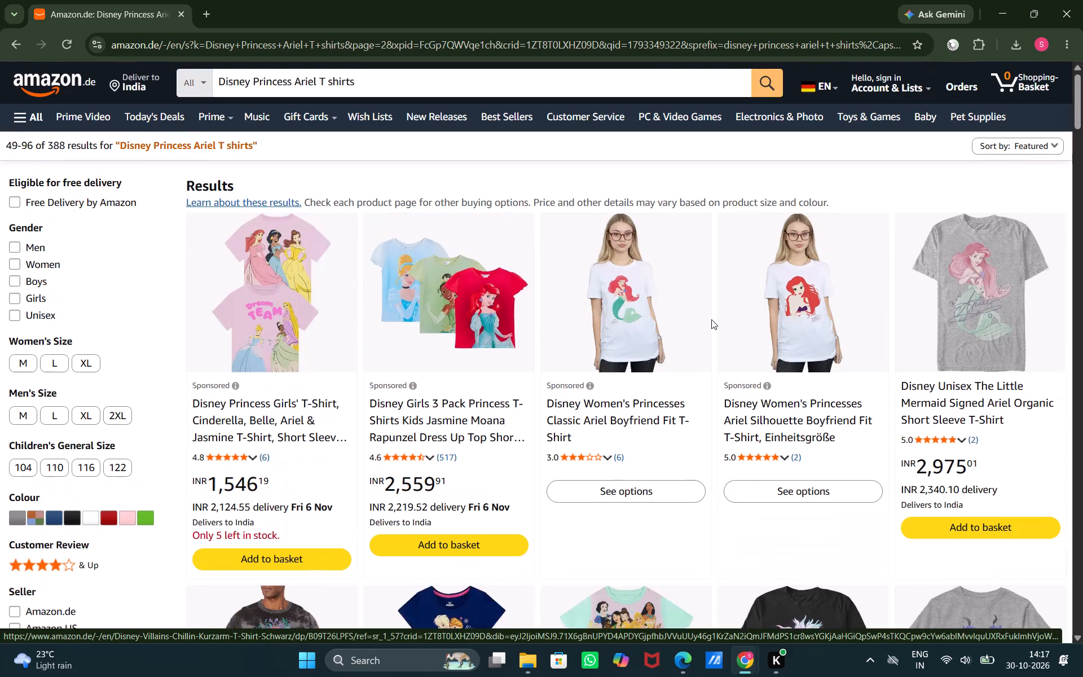
{"action": "scroll", "coordinate": [711, 319], "scroll_direction": "up", "scroll_amount": 3}
{"action": "scroll", "coordinate": [628, 296], "scroll_direction": "down", "scroll_amount": 13}
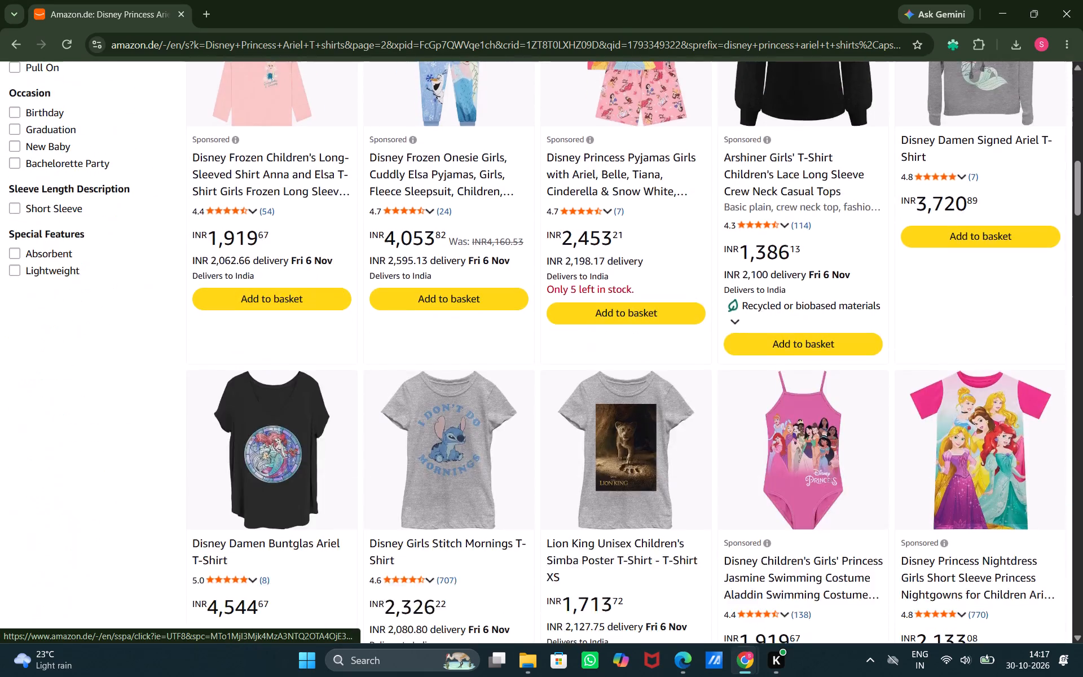
{"action": "scroll", "coordinate": [623, 319], "scroll_direction": "up", "scroll_amount": 19}
{"action": "scroll", "coordinate": [780, 279], "scroll_direction": "down", "scroll_amount": 8}
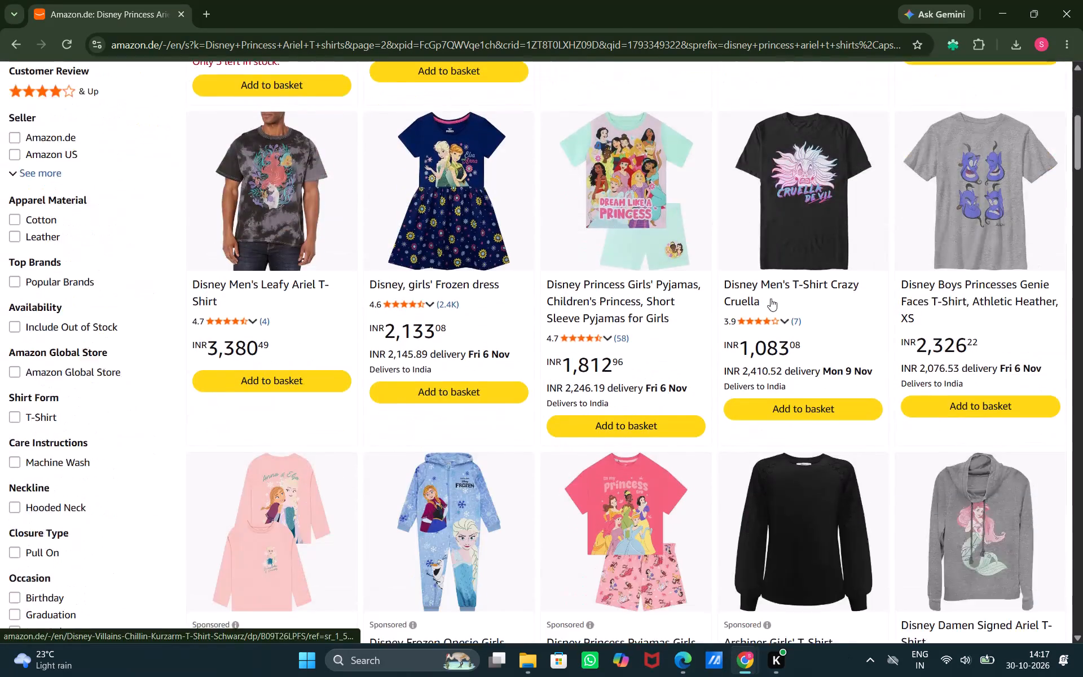
{"action": "scroll", "coordinate": [771, 298], "scroll_direction": "down", "scroll_amount": 20}
{"action": "scroll", "coordinate": [771, 298], "scroll_direction": "down", "scroll_amount": 17}
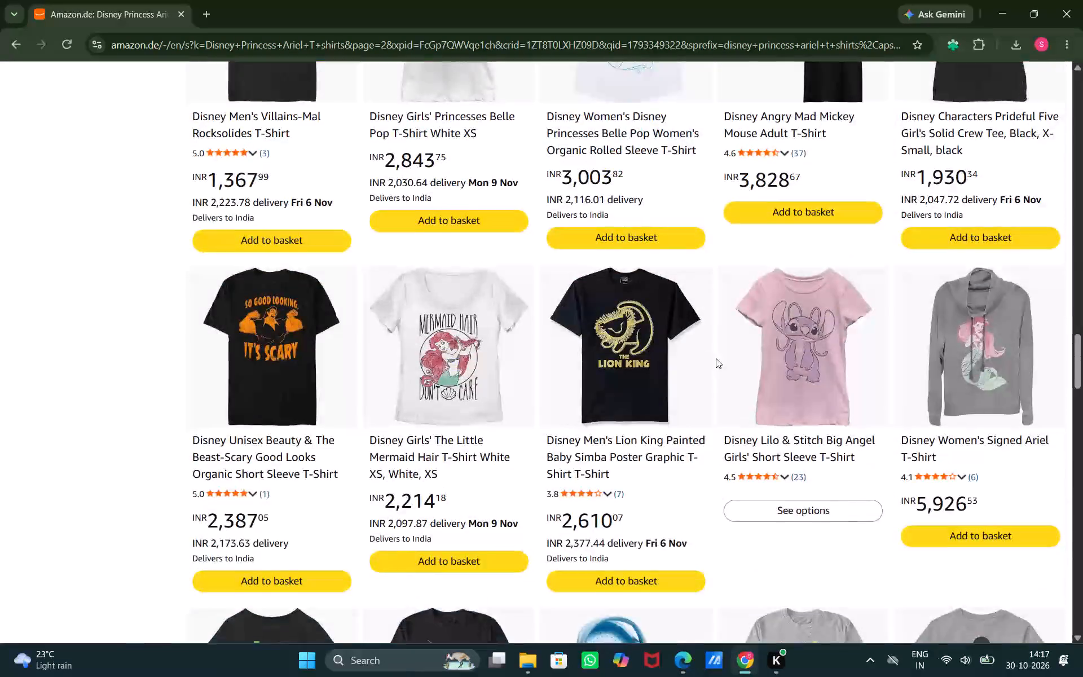
{"action": "scroll", "coordinate": [716, 358], "scroll_direction": "down", "scroll_amount": 18}
{"action": "scroll", "coordinate": [715, 350], "scroll_direction": "up", "scroll_amount": 20}
{"action": "scroll", "coordinate": [715, 350], "scroll_direction": "up", "scroll_amount": 3}
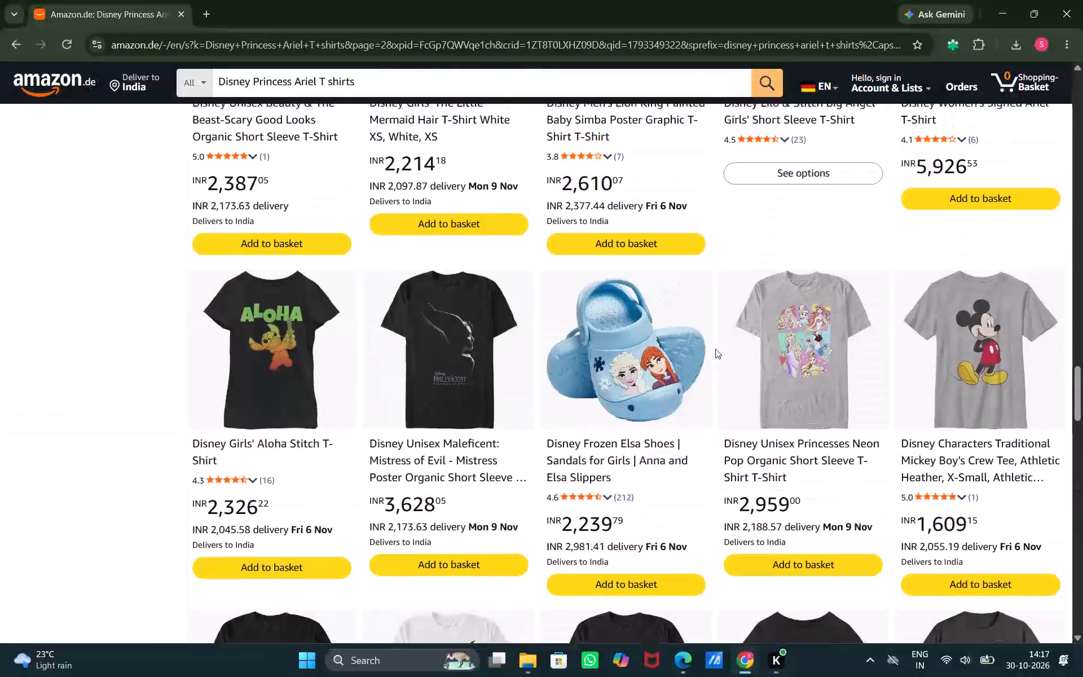
{"action": "scroll", "coordinate": [715, 349], "scroll_direction": "up", "scroll_amount": 20}
{"action": "scroll", "coordinate": [715, 349], "scroll_direction": "up", "scroll_amount": 20}
{"action": "scroll", "coordinate": [715, 349], "scroll_direction": "up", "scroll_amount": 11}
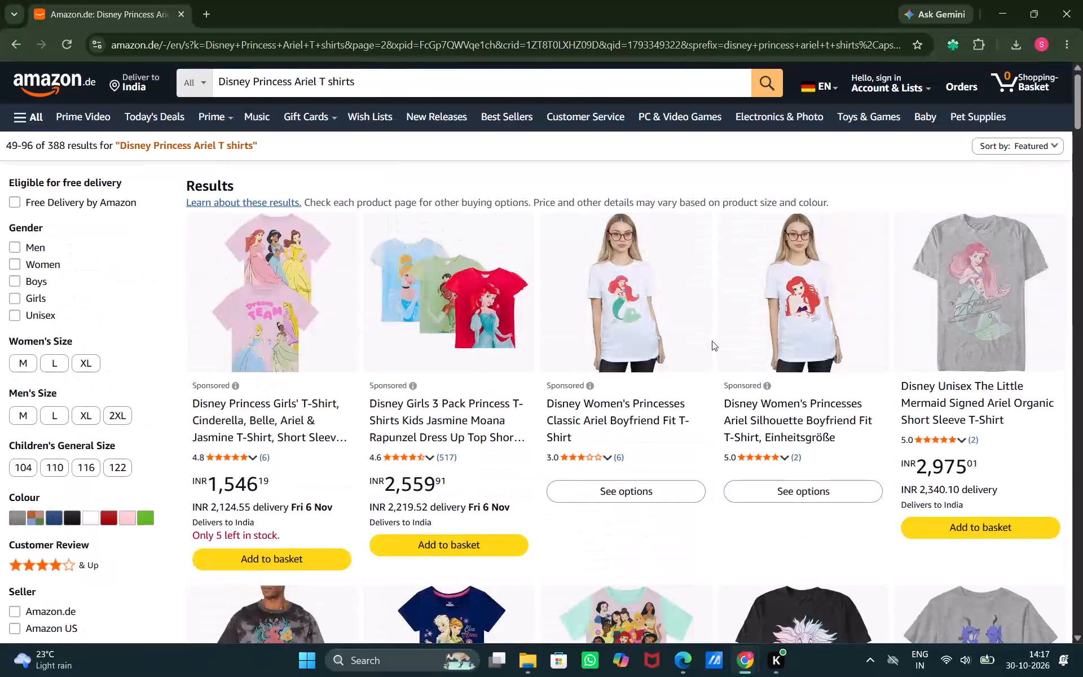
{"action": "scroll", "coordinate": [712, 341], "scroll_direction": "up", "scroll_amount": 4}
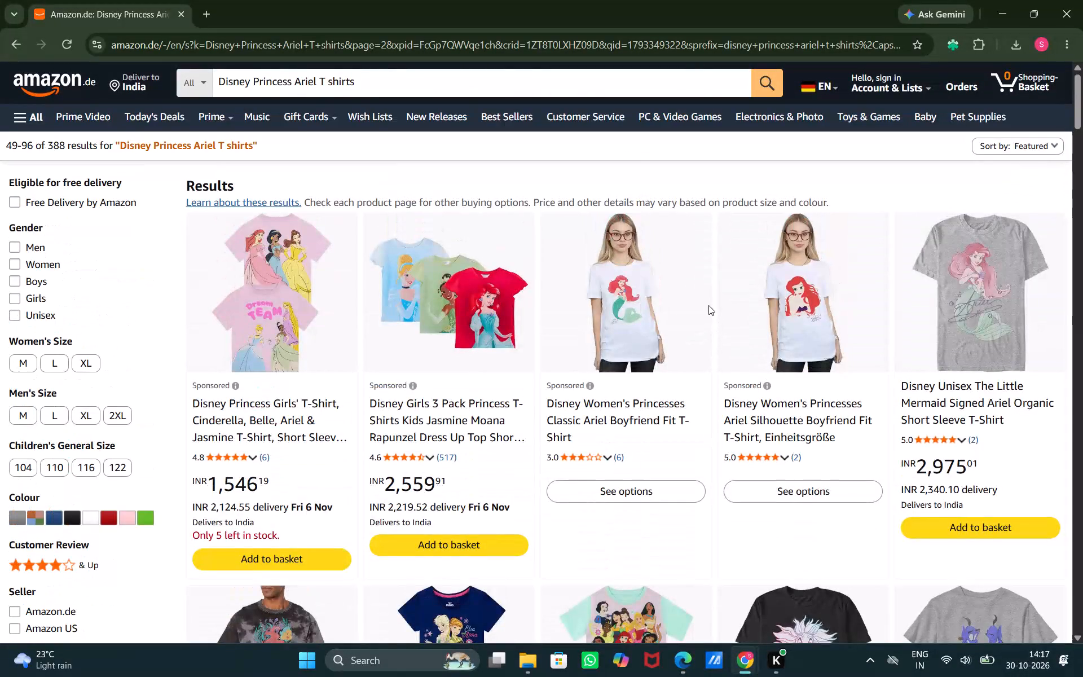
{"action": "scroll", "coordinate": [708, 310], "scroll_direction": "down", "scroll_amount": 20}
{"action": "scroll", "coordinate": [708, 310], "scroll_direction": "down", "scroll_amount": 15}
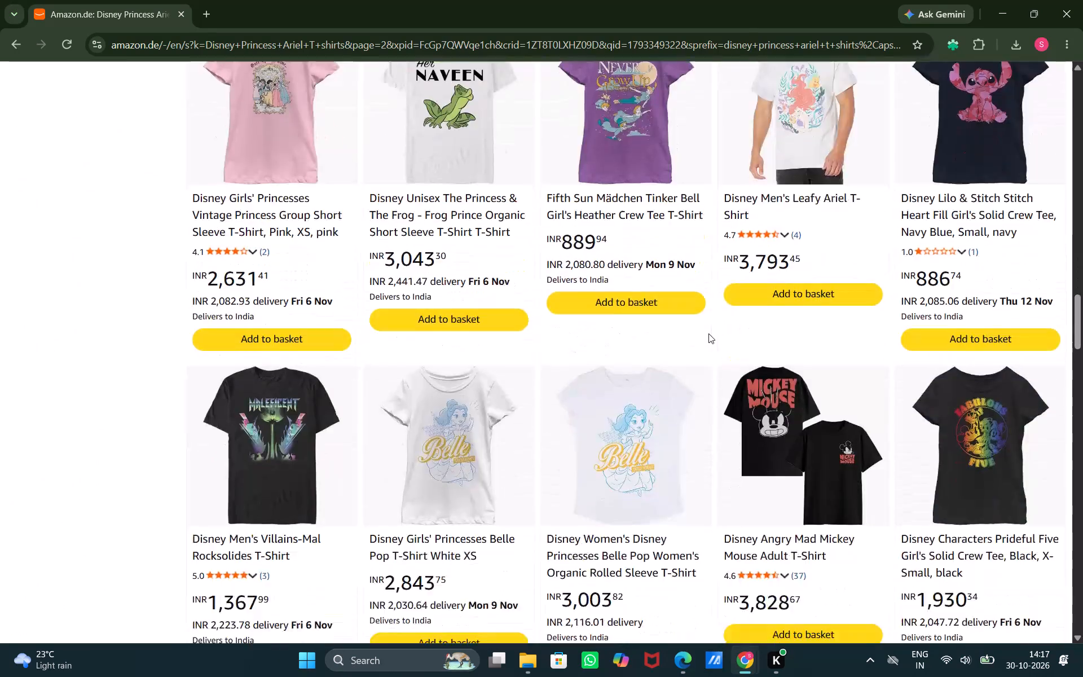
{"action": "scroll", "coordinate": [708, 333], "scroll_direction": "down", "scroll_amount": 17}
{"action": "scroll", "coordinate": [710, 342], "scroll_direction": "up", "scroll_amount": 20}
{"action": "scroll", "coordinate": [710, 342], "scroll_direction": "up", "scroll_amount": 5}
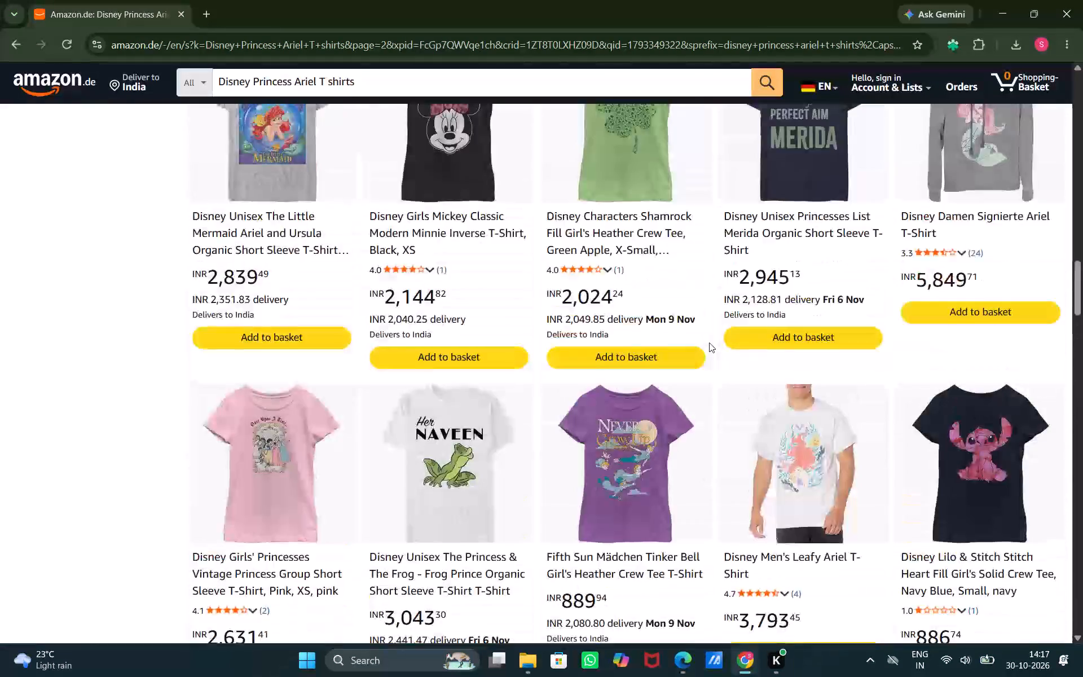
{"action": "scroll", "coordinate": [709, 342], "scroll_direction": "up", "scroll_amount": 20}
{"action": "scroll", "coordinate": [709, 342], "scroll_direction": "up", "scroll_amount": 16}
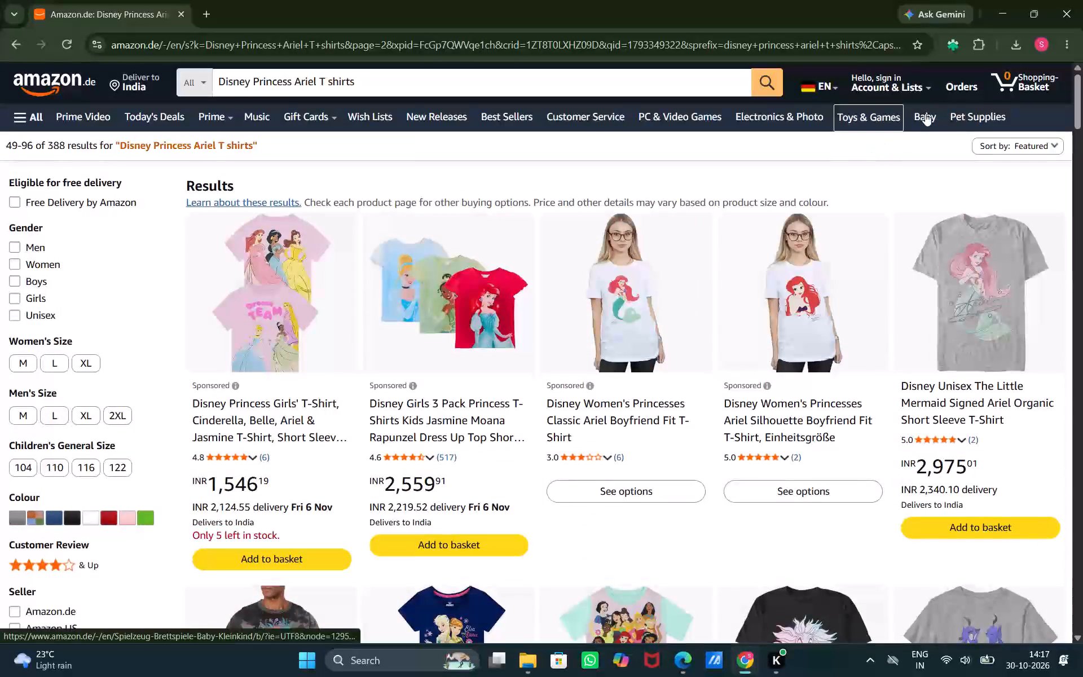
Open the RedPoints IPR Plugin and start the Detection task for The Walt Disney with the Disney Princess Ariel asset.
{"action": "left_click", "coordinate": [954, 50]}
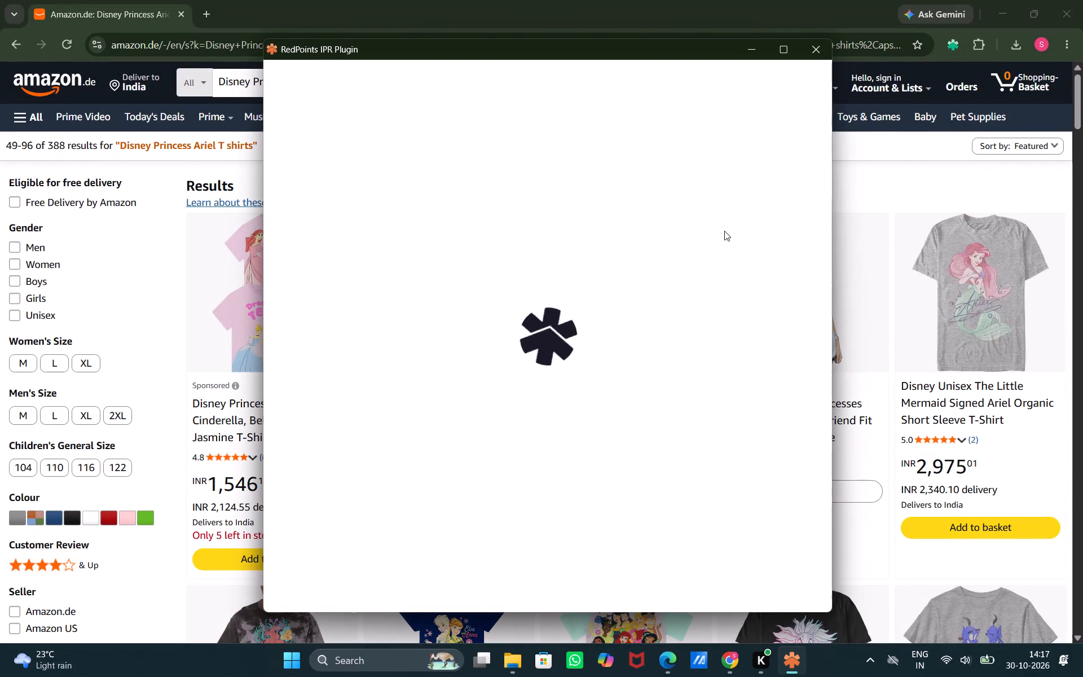
{"action": "left_click", "coordinate": [603, 343]}
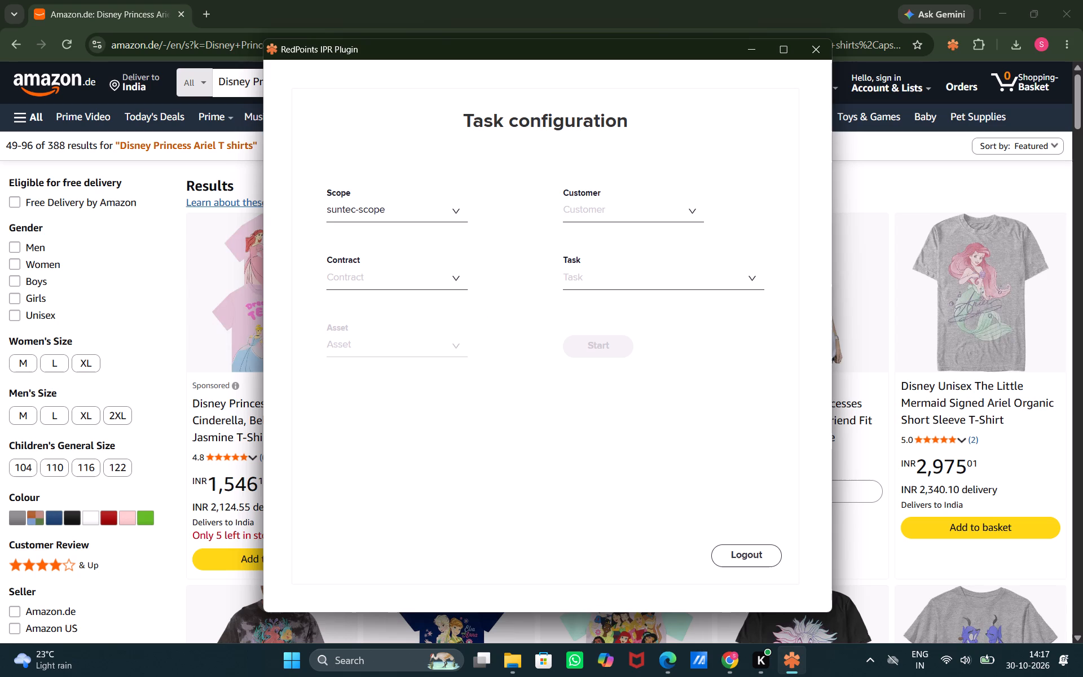
{"action": "left_click", "coordinate": [635, 218]}
{"action": "left_click", "coordinate": [727, 164]}
{"action": "left_click", "coordinate": [604, 346]}
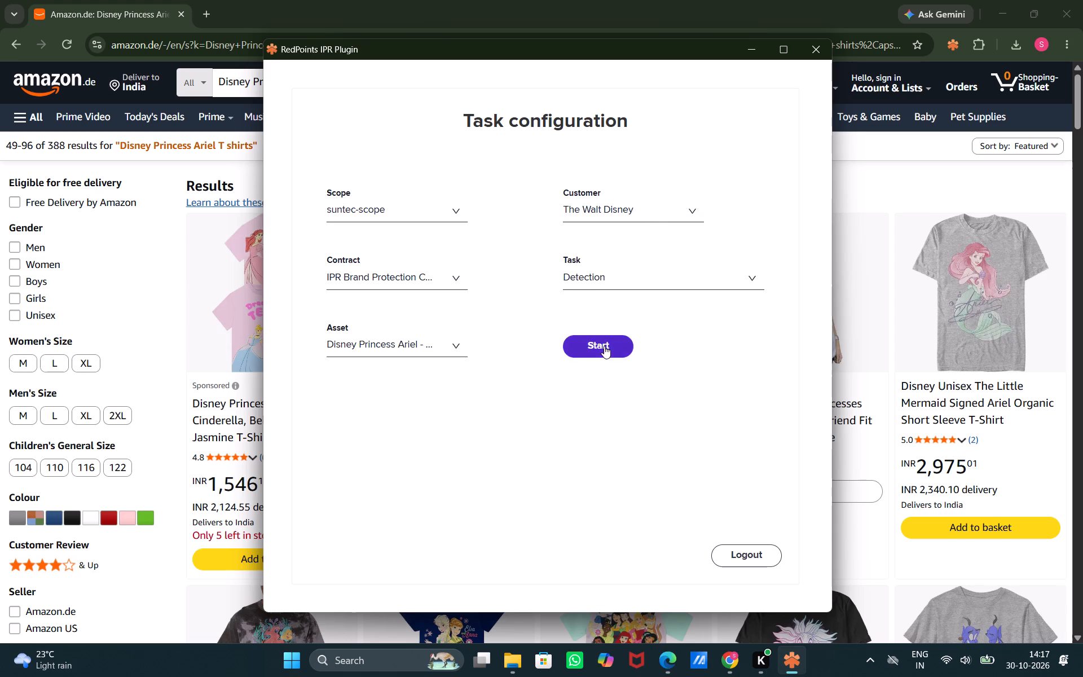
Look over the page 2 results for Disney Princess Ariel listings and for highlighting of already recorded ones.
{"action": "scroll", "coordinate": [584, 333], "scroll_direction": "up", "scroll_amount": 4}
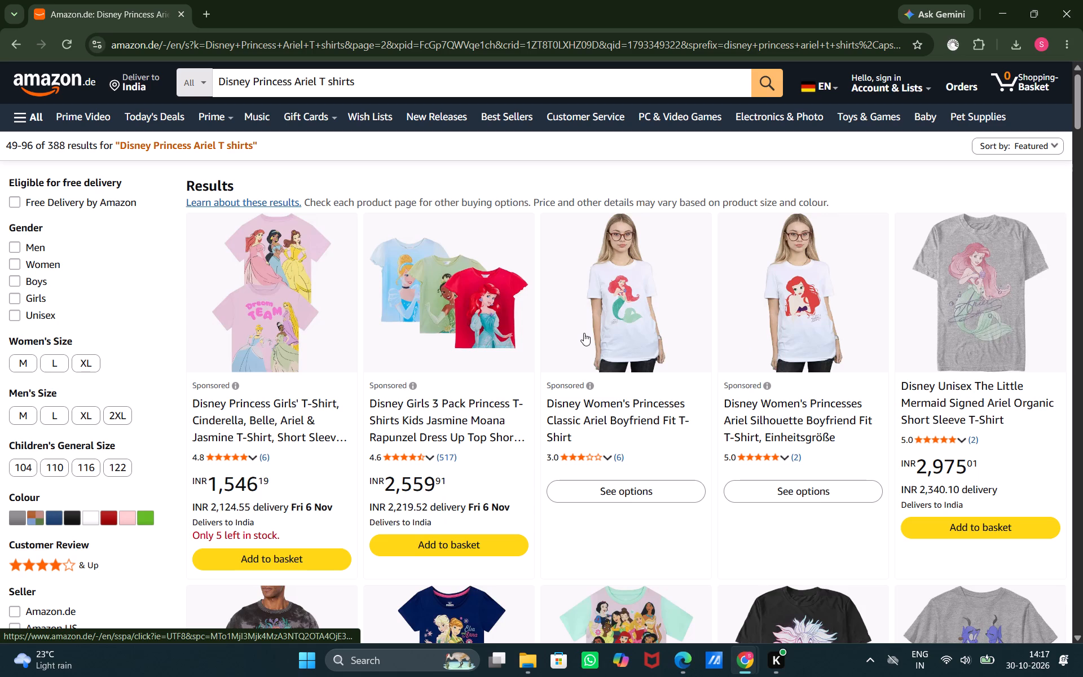
{"action": "scroll", "coordinate": [588, 337], "scroll_direction": "down", "scroll_amount": 8}
{"action": "scroll", "coordinate": [578, 348], "scroll_direction": "up", "scroll_amount": 14}
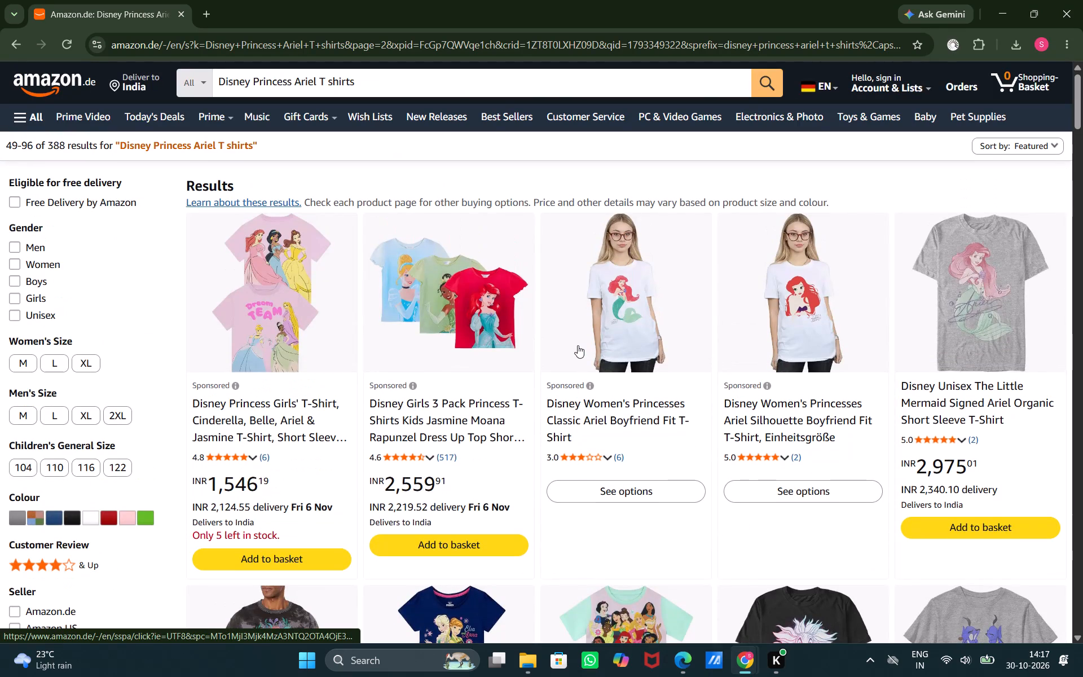
{"action": "scroll", "coordinate": [578, 345], "scroll_direction": "up", "scroll_amount": 9}
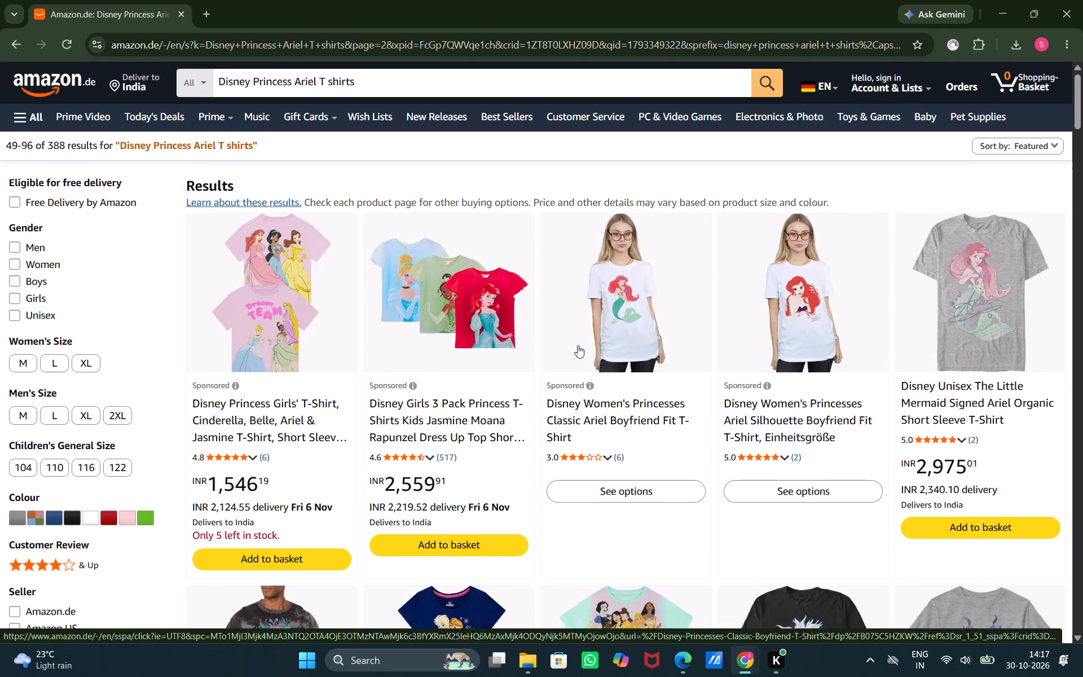
{"action": "scroll", "coordinate": [578, 345], "scroll_direction": "down", "scroll_amount": 12}
{"action": "scroll", "coordinate": [598, 384], "scroll_direction": "up", "scroll_amount": 7}
{"action": "scroll", "coordinate": [598, 376], "scroll_direction": "down", "scroll_amount": 7}
{"action": "scroll", "coordinate": [598, 377], "scroll_direction": "up", "scroll_amount": 7}
{"action": "scroll", "coordinate": [598, 370], "scroll_direction": "down", "scroll_amount": 6}
{"action": "scroll", "coordinate": [598, 370], "scroll_direction": "up", "scroll_amount": 6}
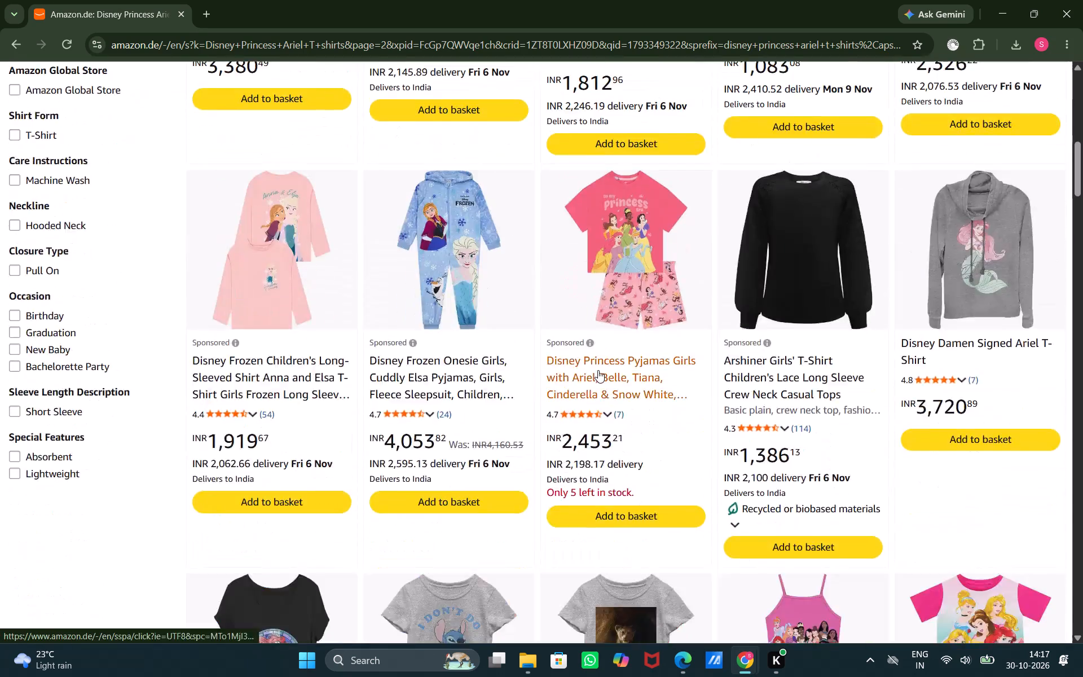
{"action": "scroll", "coordinate": [597, 370], "scroll_direction": "down", "scroll_amount": 5}
{"action": "scroll", "coordinate": [597, 369], "scroll_direction": "up", "scroll_amount": 6}
{"action": "scroll", "coordinate": [598, 363], "scroll_direction": "down", "scroll_amount": 4}
{"action": "scroll", "coordinate": [598, 363], "scroll_direction": "up", "scroll_amount": 12}
{"action": "scroll", "coordinate": [592, 340], "scroll_direction": "down", "scroll_amount": 2}
{"action": "scroll", "coordinate": [592, 340], "scroll_direction": "up", "scroll_amount": 6}
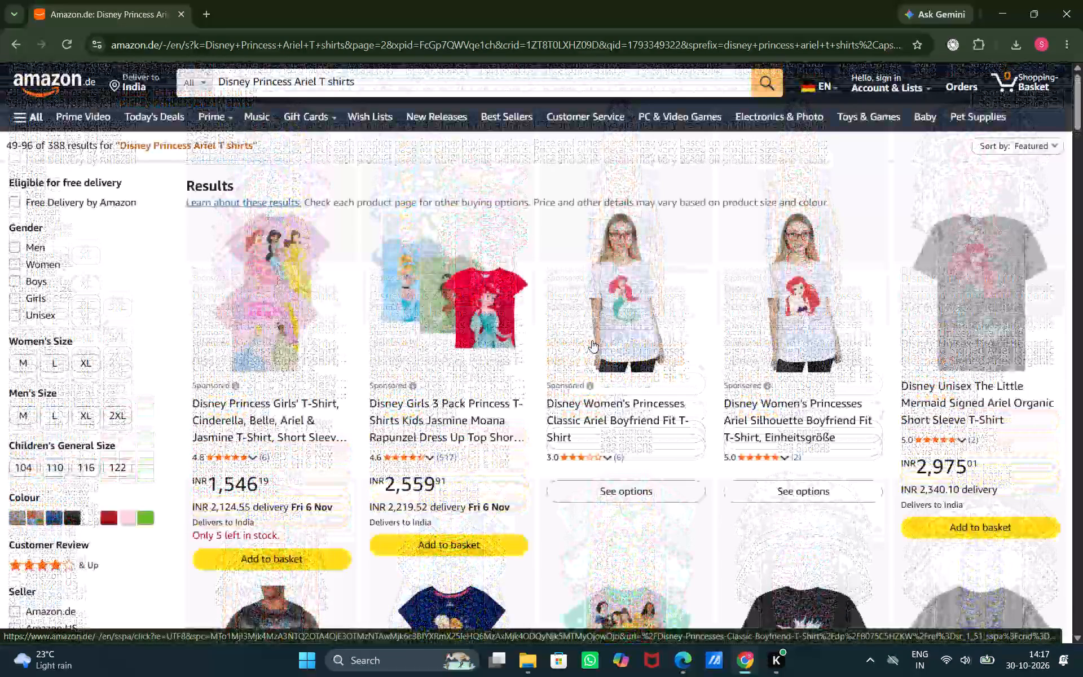
{"action": "scroll", "coordinate": [588, 337], "scroll_direction": "down", "scroll_amount": 12}
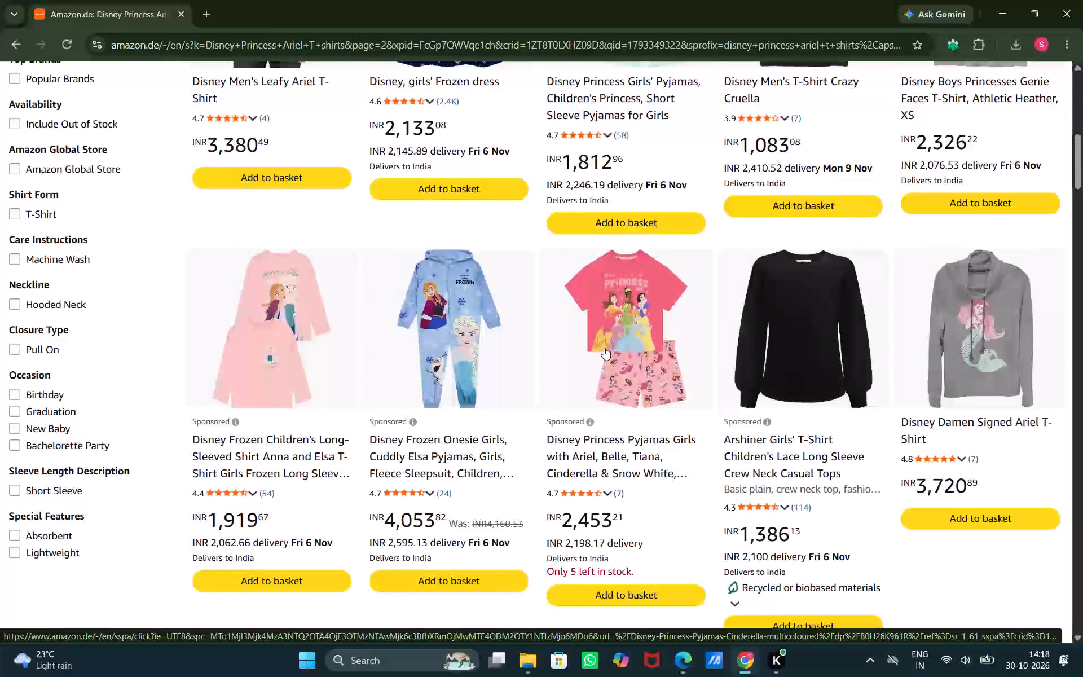
{"action": "scroll", "coordinate": [604, 348], "scroll_direction": "down", "scroll_amount": 2}
{"action": "scroll", "coordinate": [600, 354], "scroll_direction": "up", "scroll_amount": 18}
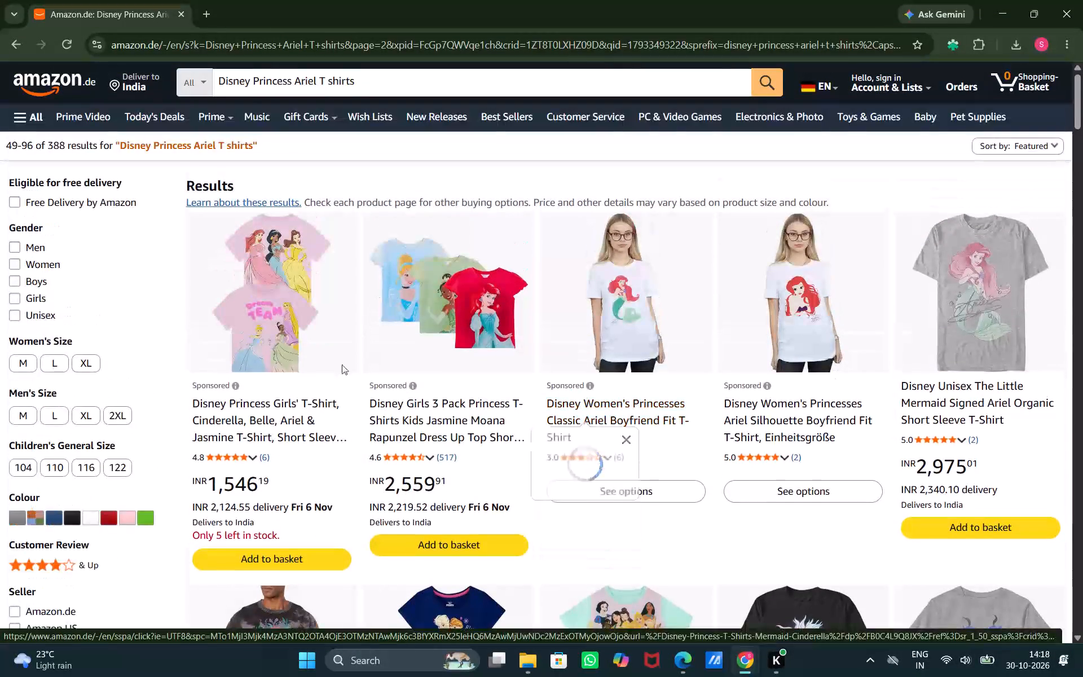
Copy the link of the Disney Princess Girls' T-Shirt with Cinderella, Belle, Ariel & Jasmine into cell C20174 of The Walt Disney sheet.
{"action": "right_click", "coordinate": [243, 437]}
{"action": "left_click", "coordinate": [289, 351]}
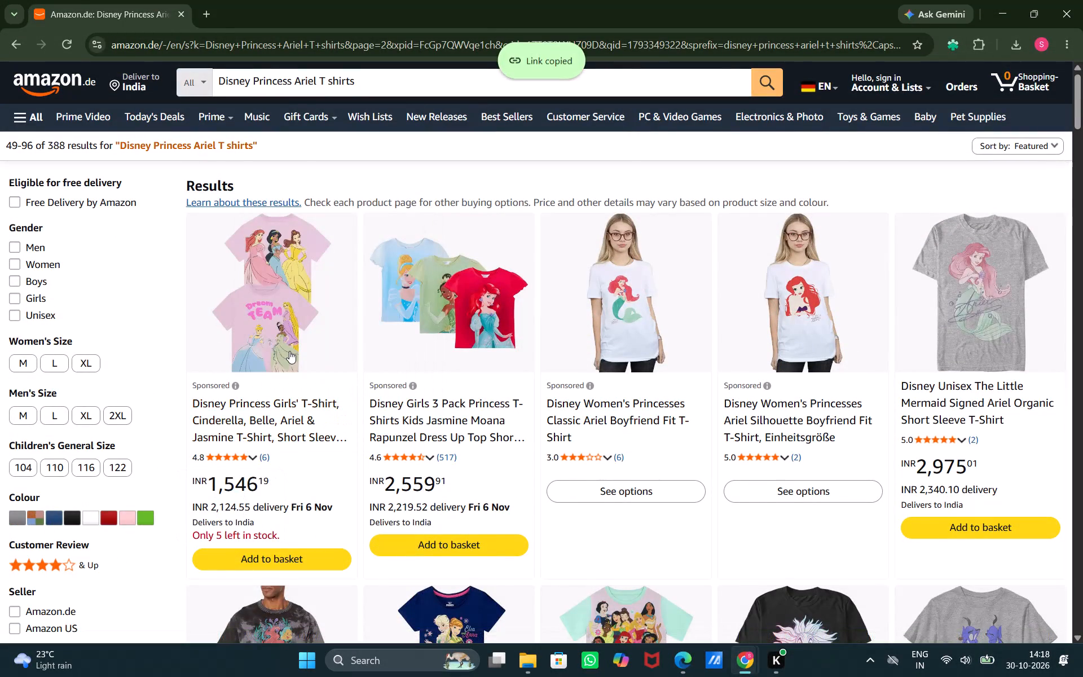
{"action": "key", "text": "alt+Tab"}
{"action": "key", "text": "ctrl+v"}
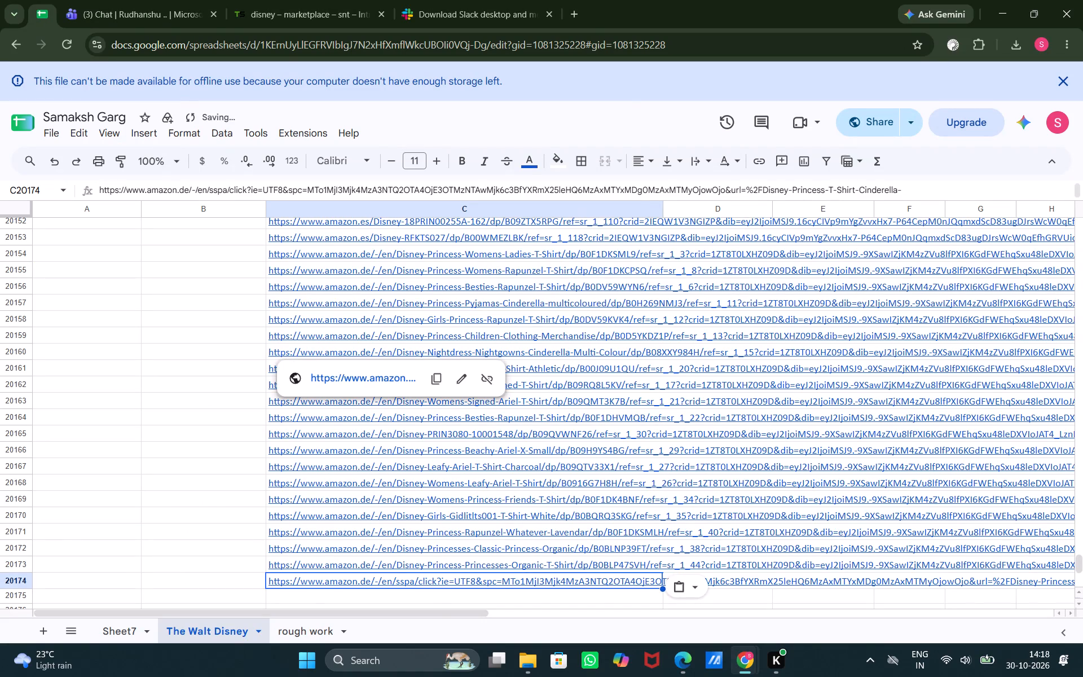
{"action": "key", "text": "Return"}
{"action": "key", "text": "Return"}
Copy the link of the Disney Girls 3 Pack Princess T-Shirts listing into cell C20175 of the sheet.
{"action": "key", "text": "alt+Tab"}
{"action": "right_click", "coordinate": [469, 416]}
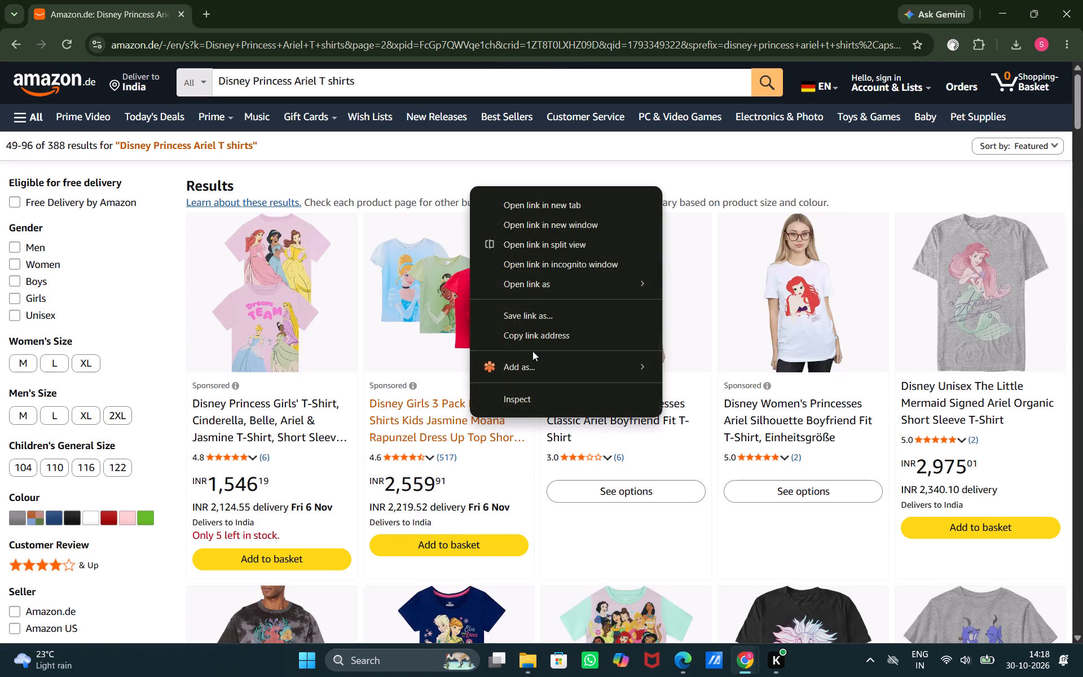
{"action": "left_click", "coordinate": [537, 341]}
{"action": "key", "text": "alt+Tab"}
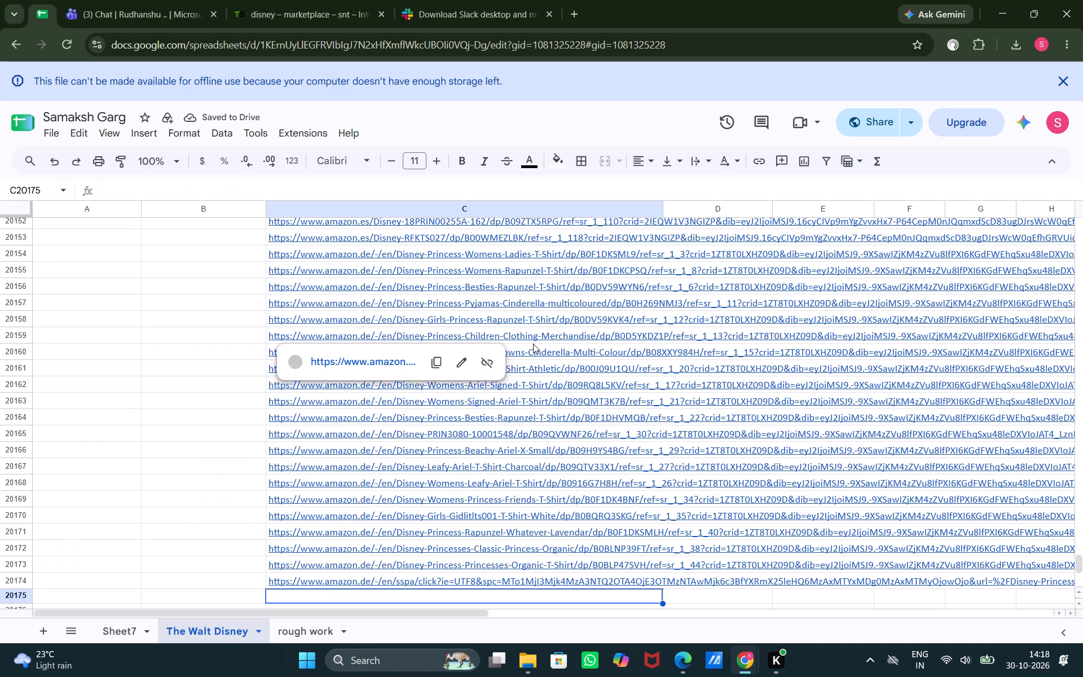
{"action": "key", "text": "ctrl+v"}
{"action": "key", "text": "Return"}
{"action": "key", "text": "Return"}
{"action": "key", "text": "Return"}
Copy the link of the Disney Women's Princesses Classic Ariel Boyfriend Fit T-Shirt into cell C20176 of the sheet.
{"action": "key", "text": "alt+Tab"}
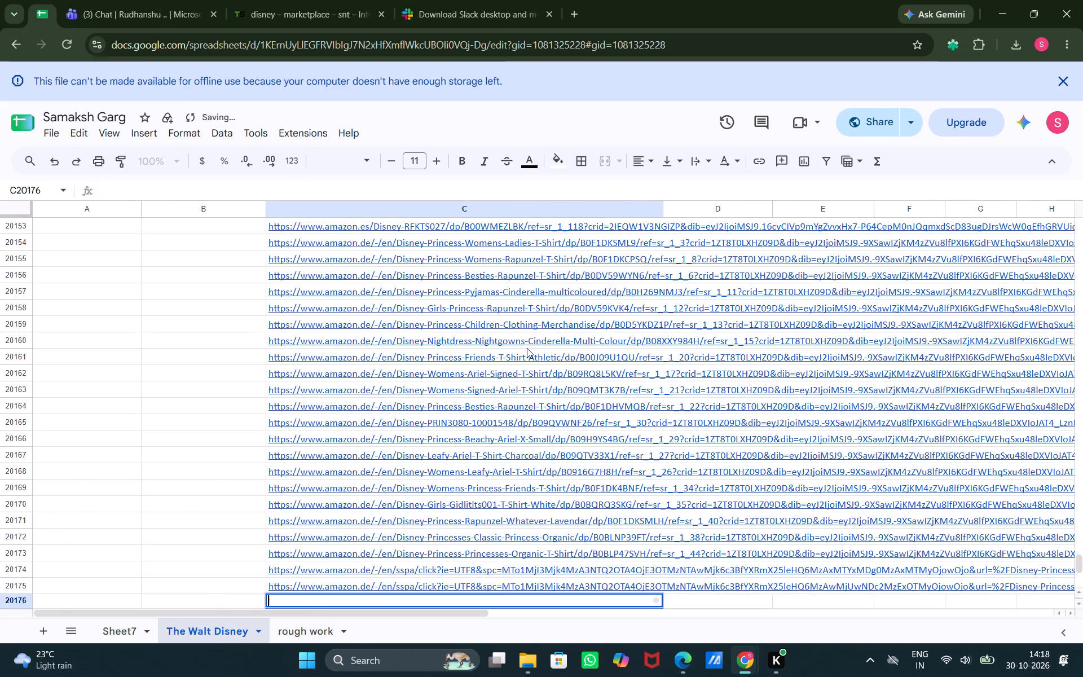
{"action": "right_click", "coordinate": [644, 413]}
{"action": "left_click", "coordinate": [738, 331]}
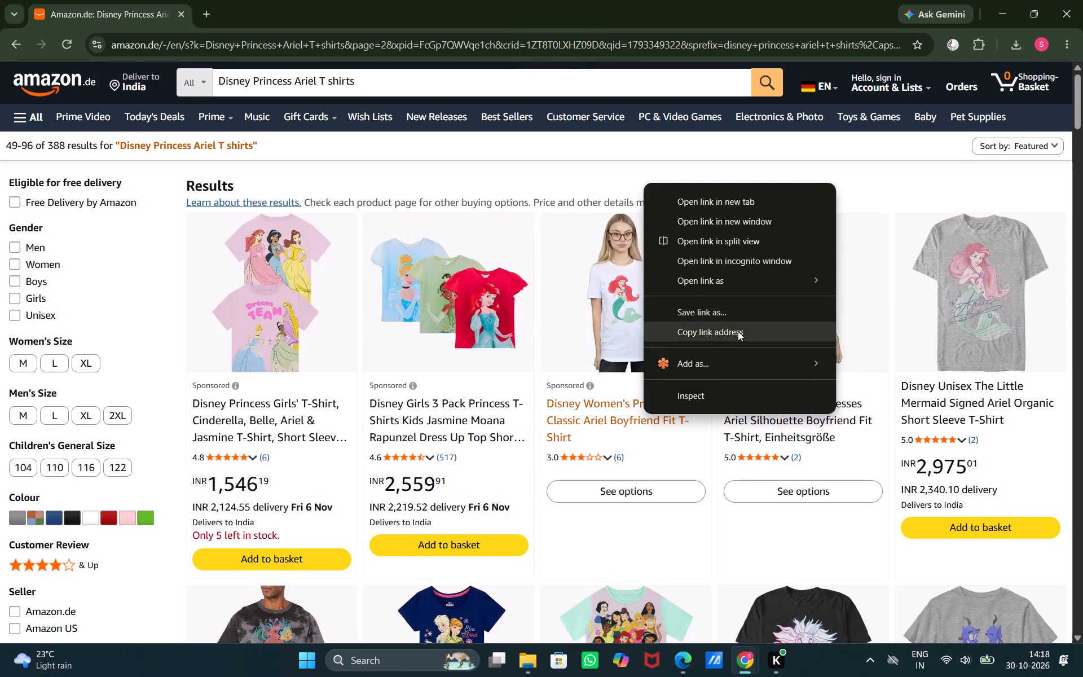
{"action": "key", "text": "alt+Tab"}
{"action": "key", "text": "ctrl+v"}
{"action": "key", "text": "Return"}
{"action": "key", "text": "Return"}
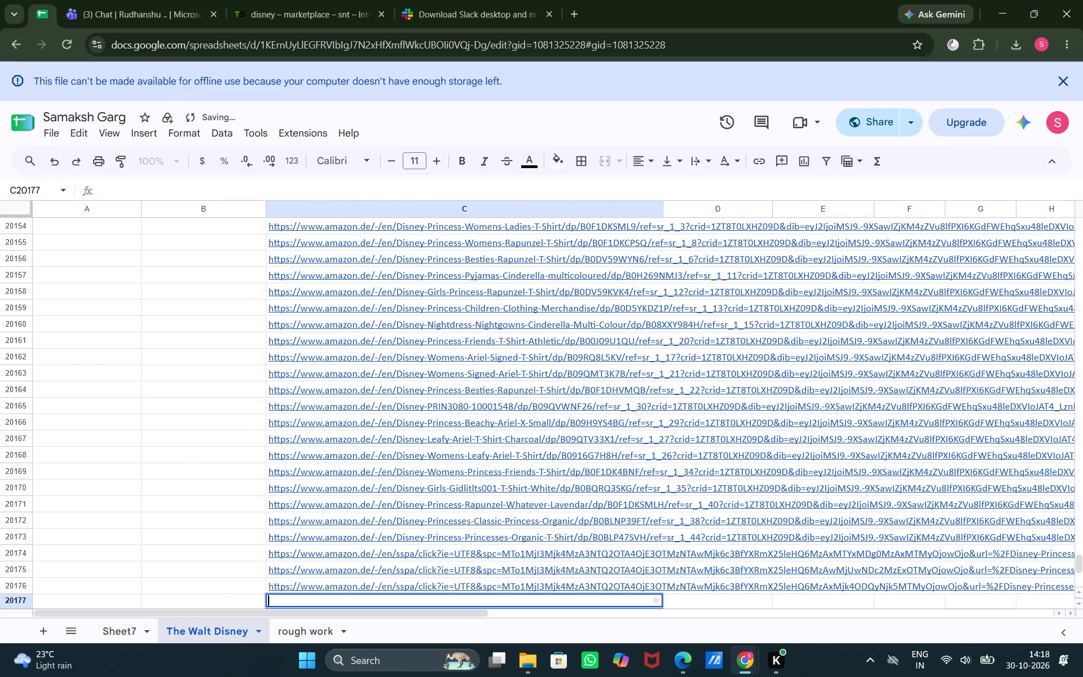
Copy the link of the Disney Women's Princesses Ariel Silhouette Boyfriend Fit T-Shirt into cell C20177 of the sheet.
{"action": "key", "text": "alt+Tab"}
{"action": "right_click", "coordinate": [808, 425]}
{"action": "left_click", "coordinate": [859, 337]}
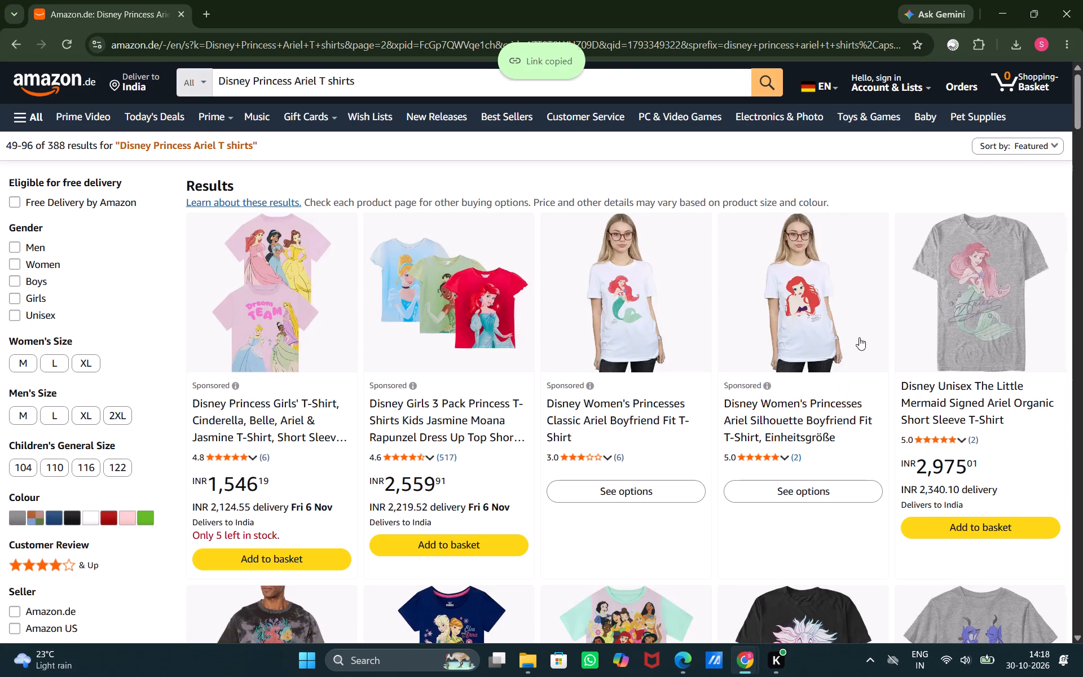
{"action": "key", "text": "alt+Tab"}
{"action": "key", "text": "ctrl+v"}
{"action": "key", "text": "Return"}
{"action": "key", "text": "Return"}
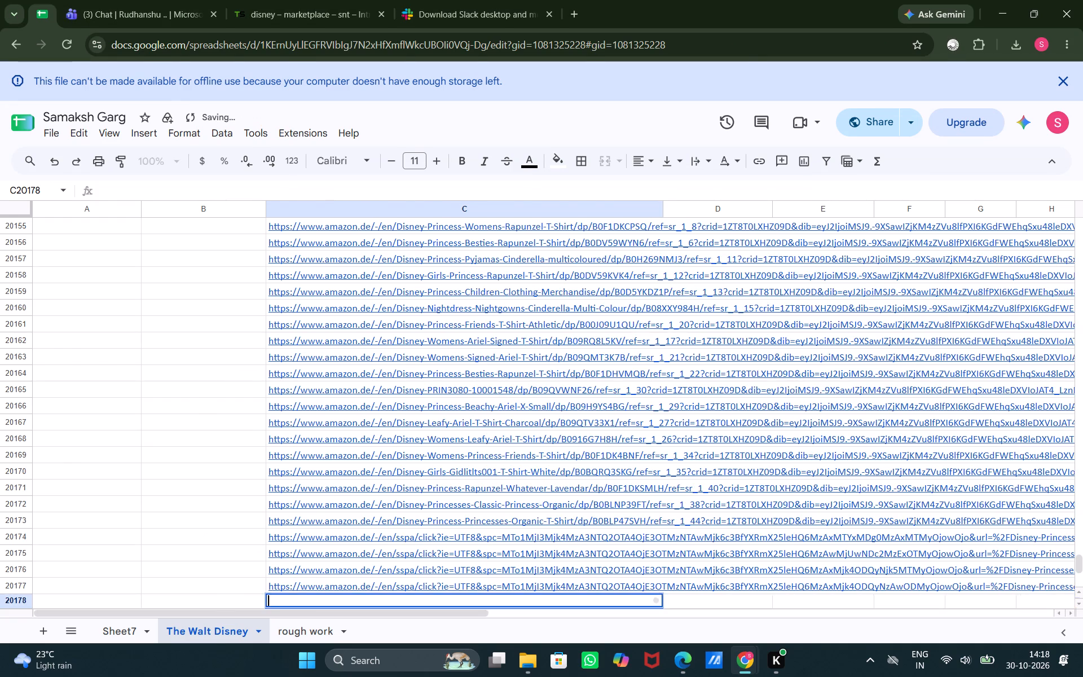
Copy the link of the Disney Unisex The Little Mermaid Signed Ariel Organic Short Sleeve T-Shirt into cell C20178.
{"action": "key", "text": "alt+Tab"}
{"action": "right_click", "coordinate": [998, 389]}
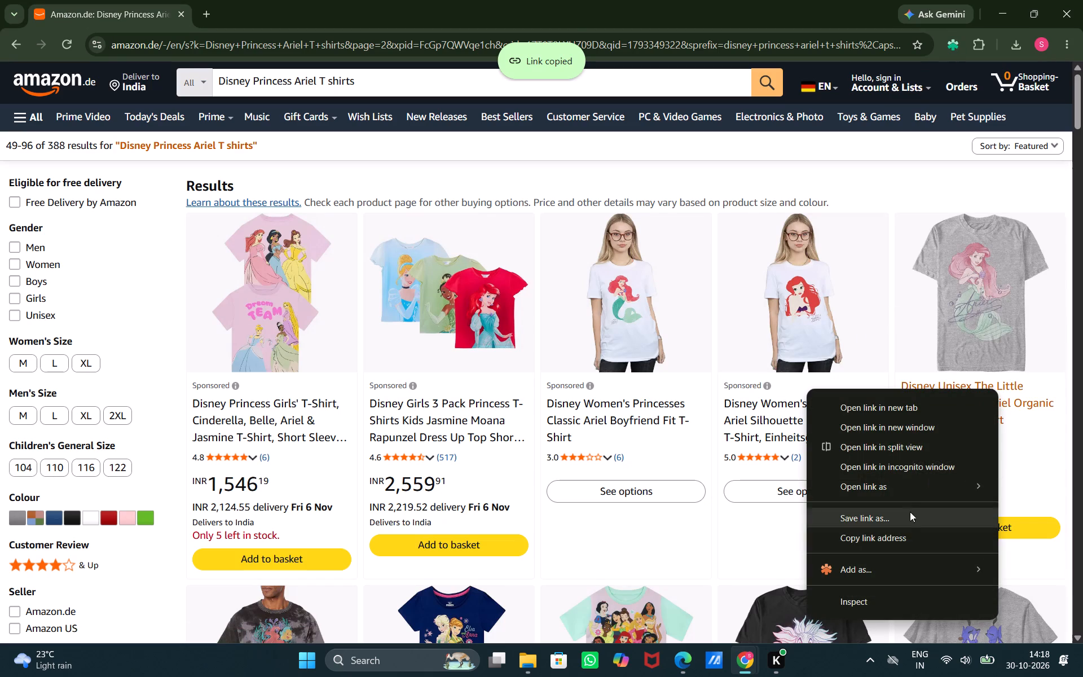
{"action": "left_click", "coordinate": [903, 538]}
{"action": "key", "text": "alt+Tab"}
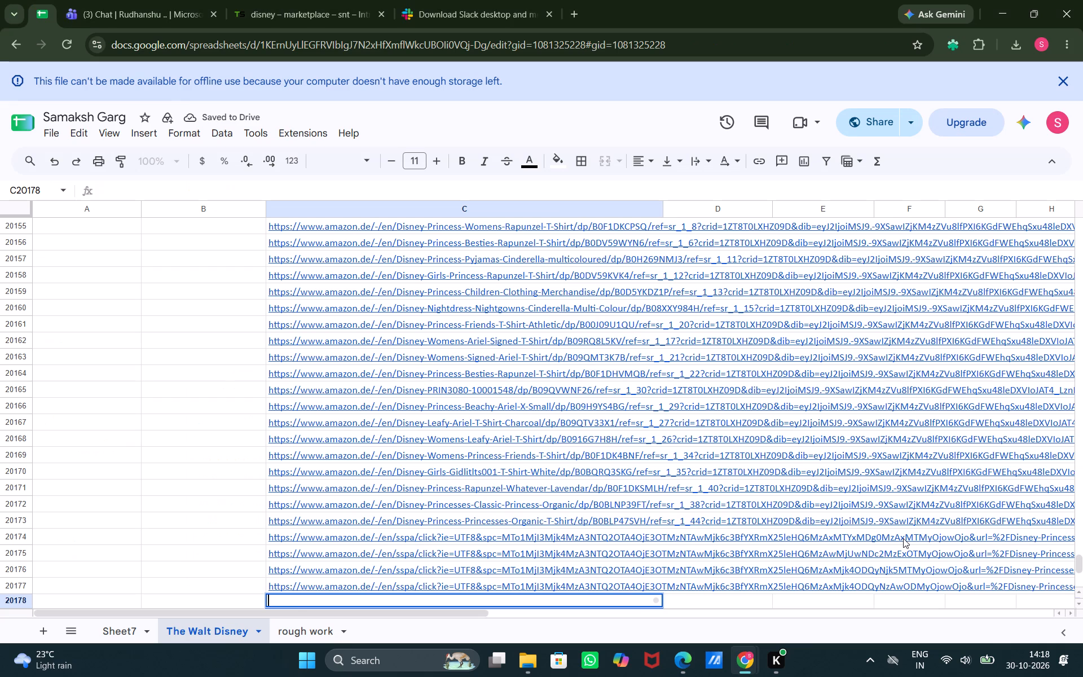
{"action": "key", "text": "ctrl+v"}
{"action": "key", "text": "Return"}
{"action": "key", "text": "Return"}
Copy the link of the Disney Men's Leafy Ariel T-Shirt into cell C20179 of the sheet.
{"action": "key", "text": "alt+Tab"}
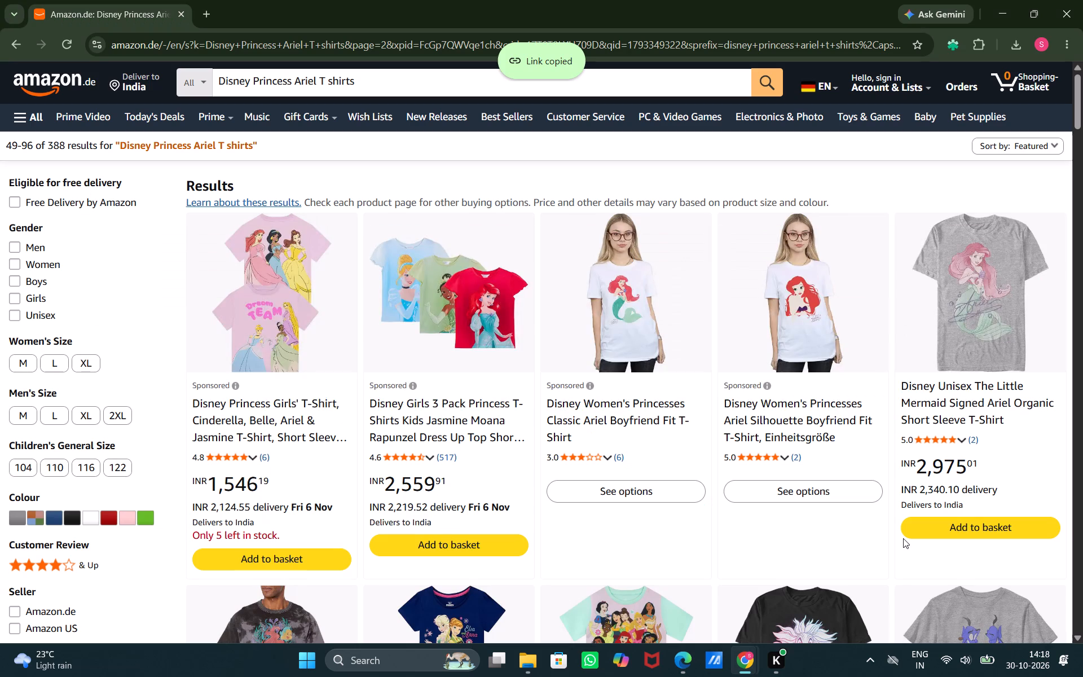
{"action": "scroll", "coordinate": [913, 636], "scroll_direction": "down", "scroll_amount": 2}
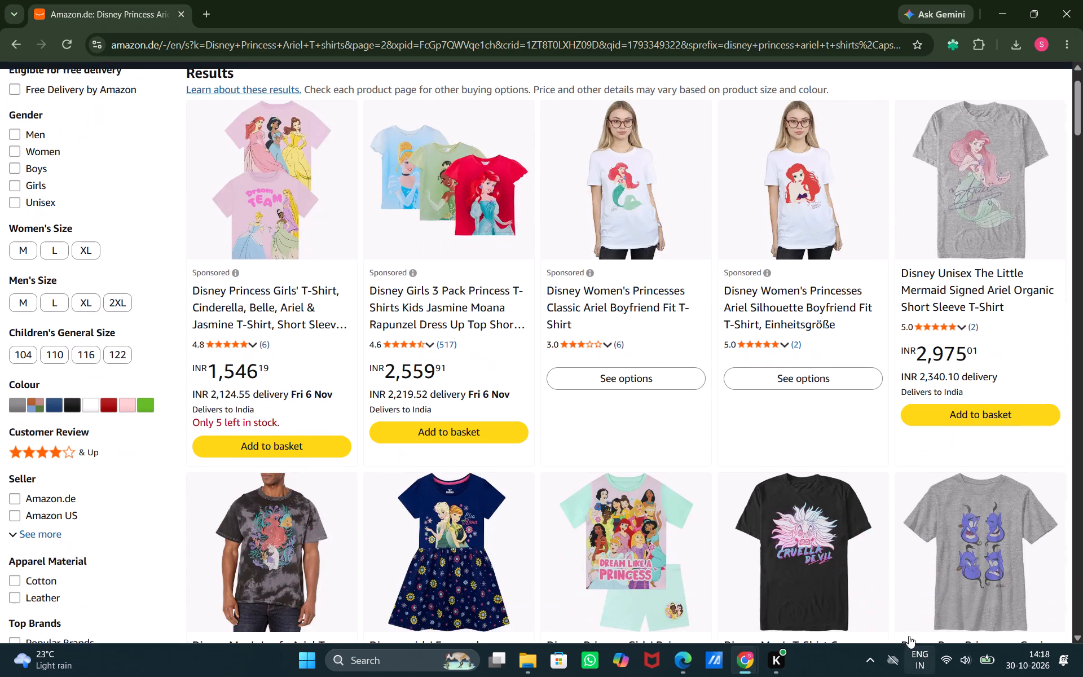
{"action": "scroll", "coordinate": [672, 386], "scroll_direction": "down", "scroll_amount": 2}
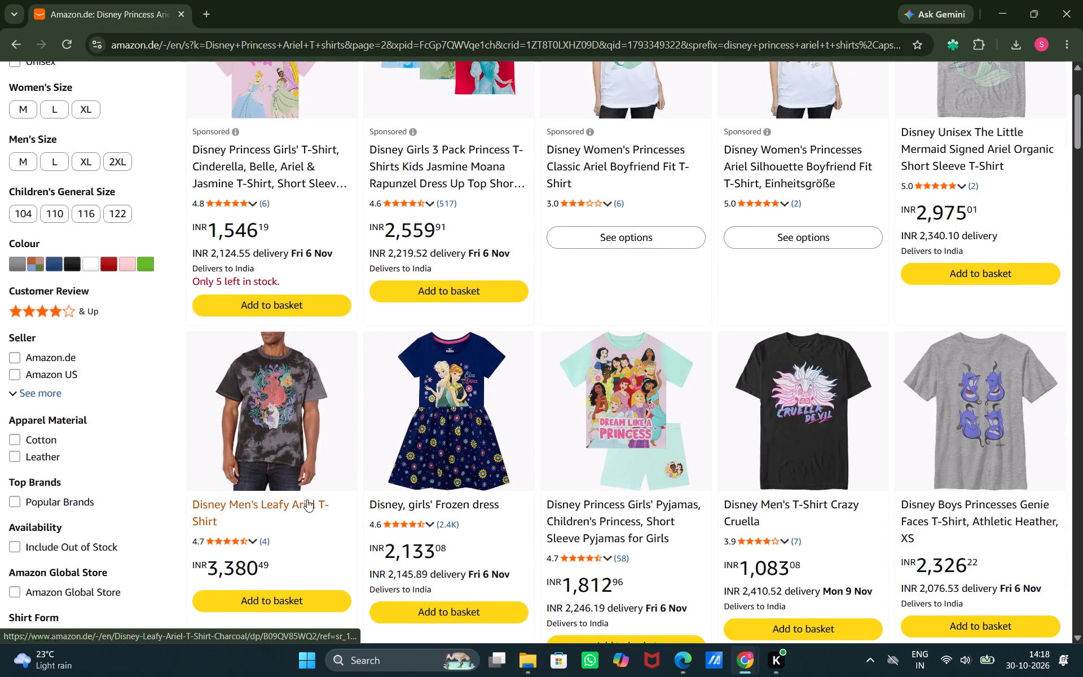
{"action": "right_click", "coordinate": [307, 499]}
{"action": "left_click", "coordinate": [364, 425]}
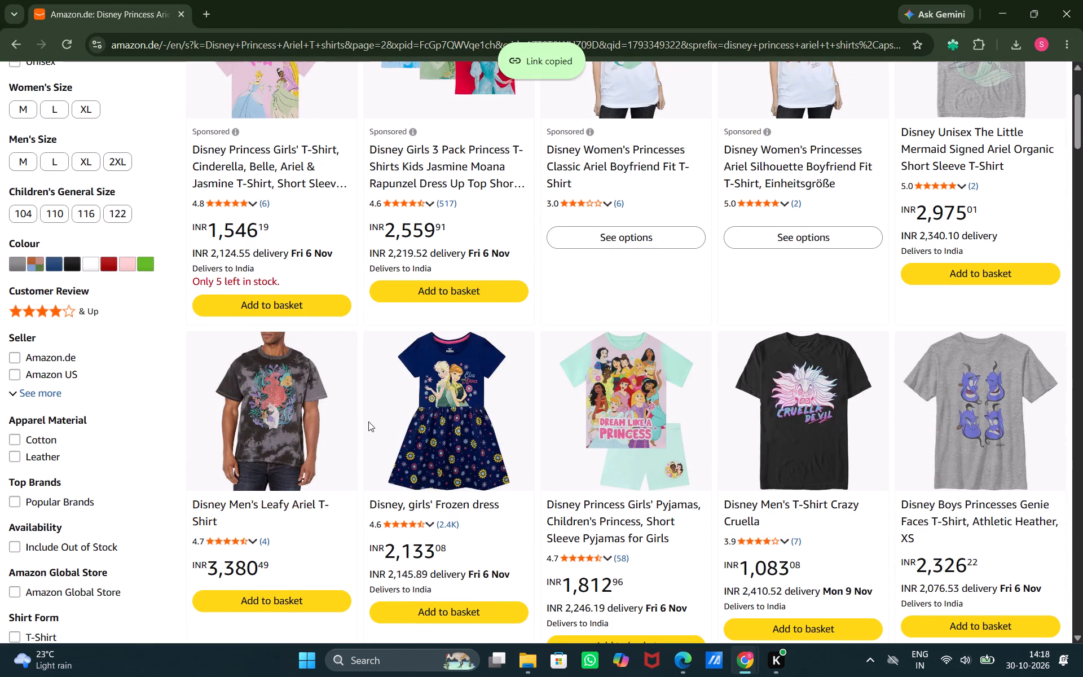
{"action": "key", "text": "alt+Tab"}
{"action": "key", "text": "ctrl+v"}
{"action": "key", "text": "Return"}
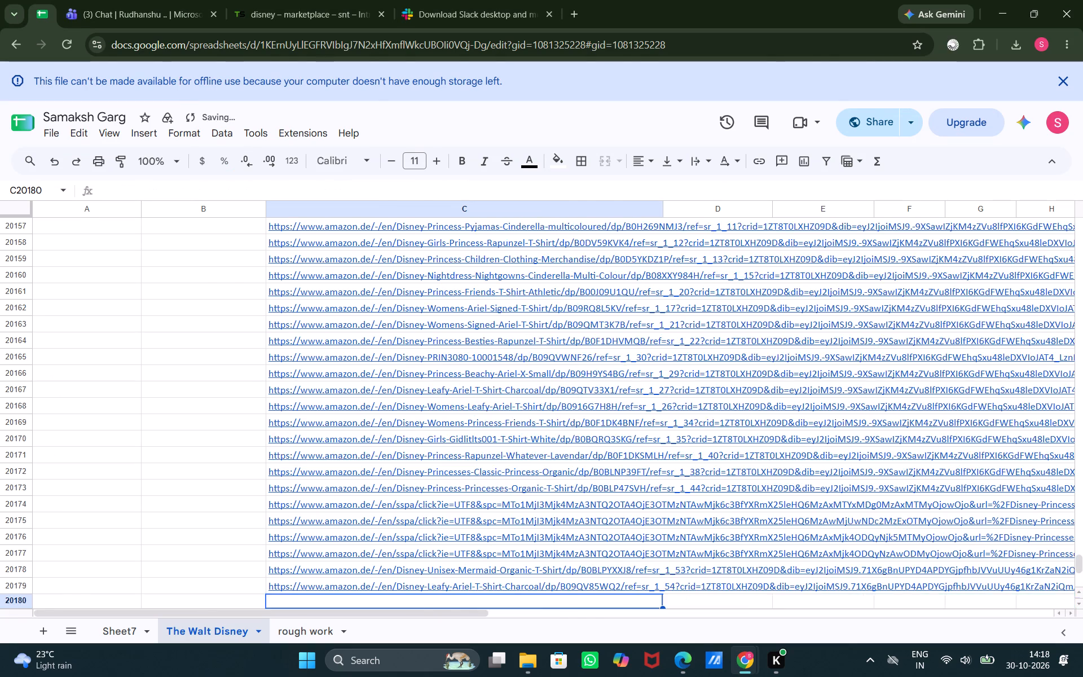
Copy the link of the Disney Princess Girls' Pyjamas, Children's Princess, Short Sleeve listing into cell C20180 of the sheet.
{"action": "key", "text": "alt+Tab"}
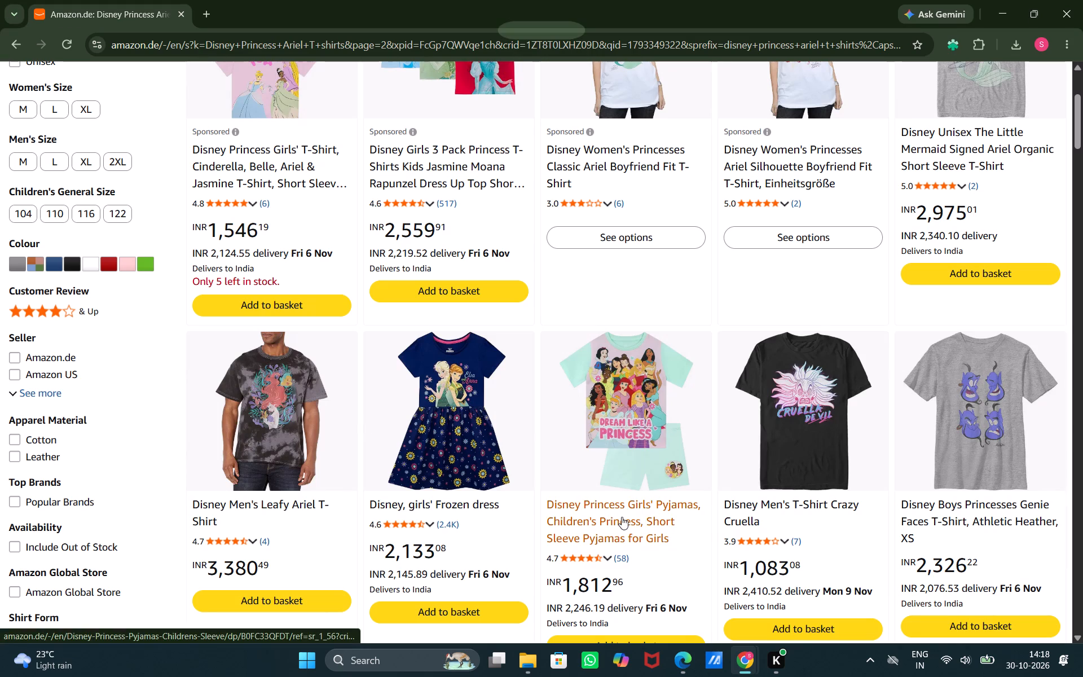
{"action": "right_click", "coordinate": [622, 517]}
{"action": "left_click", "coordinate": [685, 432]}
{"action": "key", "text": "alt+Tab"}
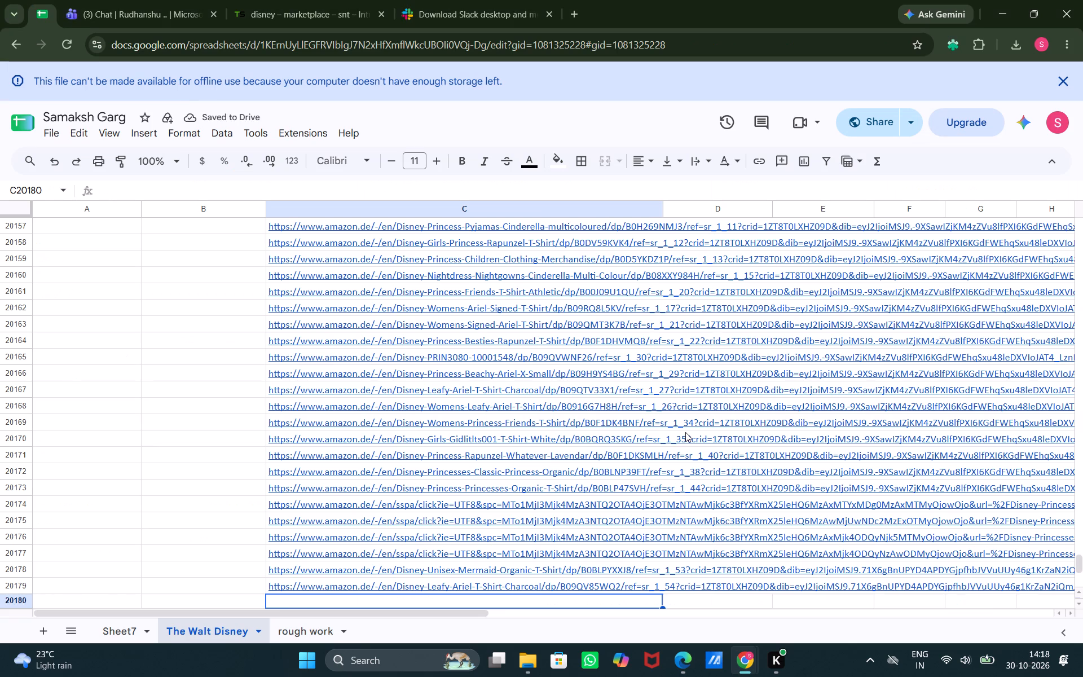
{"action": "key", "text": "ctrl+v"}
{"action": "key", "text": "Return"}
{"action": "key", "text": "Return"}
Copy the link of the Disney Princess Pyjamas Girls with Ariel, Belle, Tiana, Cinderella & Snow White into cell C20181.
{"action": "key", "text": "alt+Tab"}
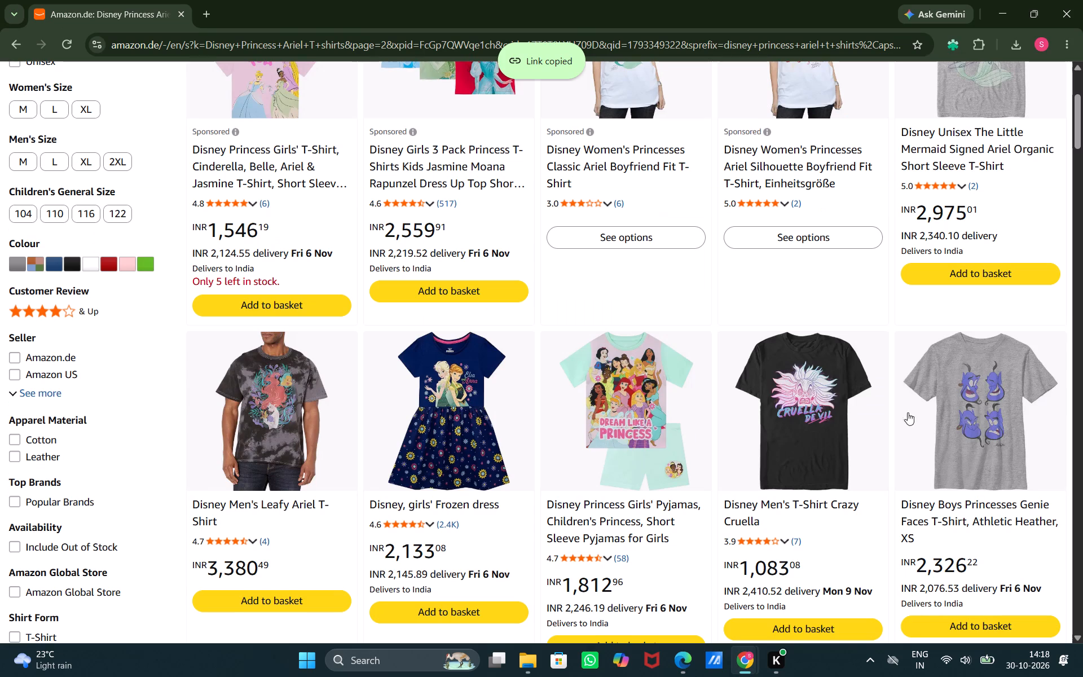
{"action": "scroll", "coordinate": [1056, 344], "scroll_direction": "down", "scroll_amount": 5}
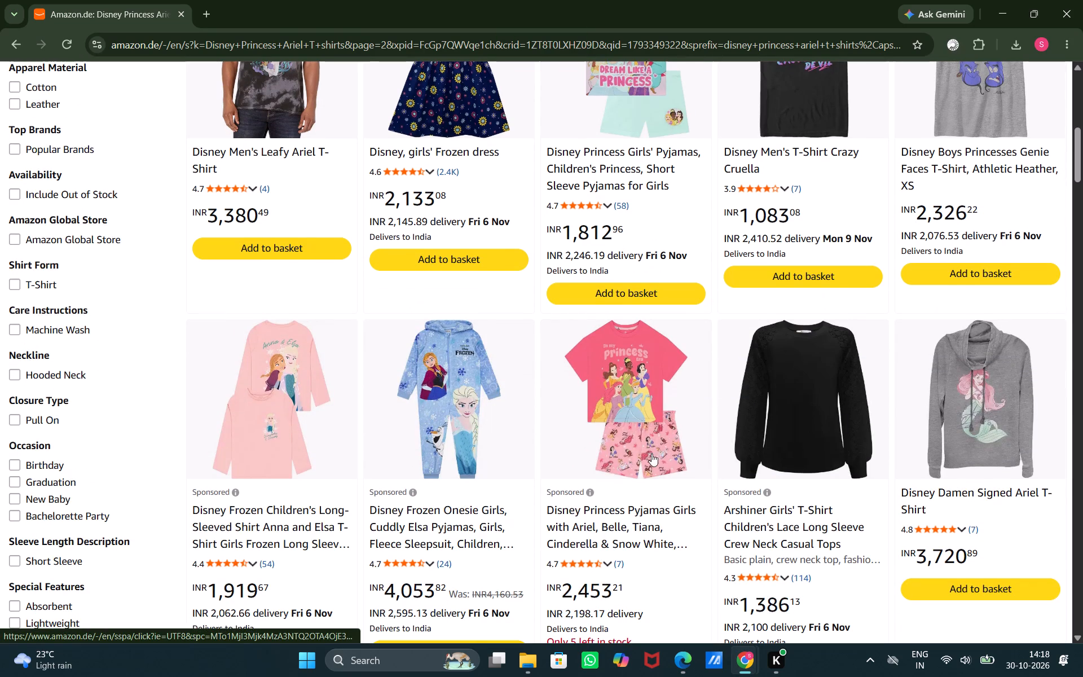
{"action": "right_click", "coordinate": [637, 530]}
{"action": "left_click", "coordinate": [693, 443]}
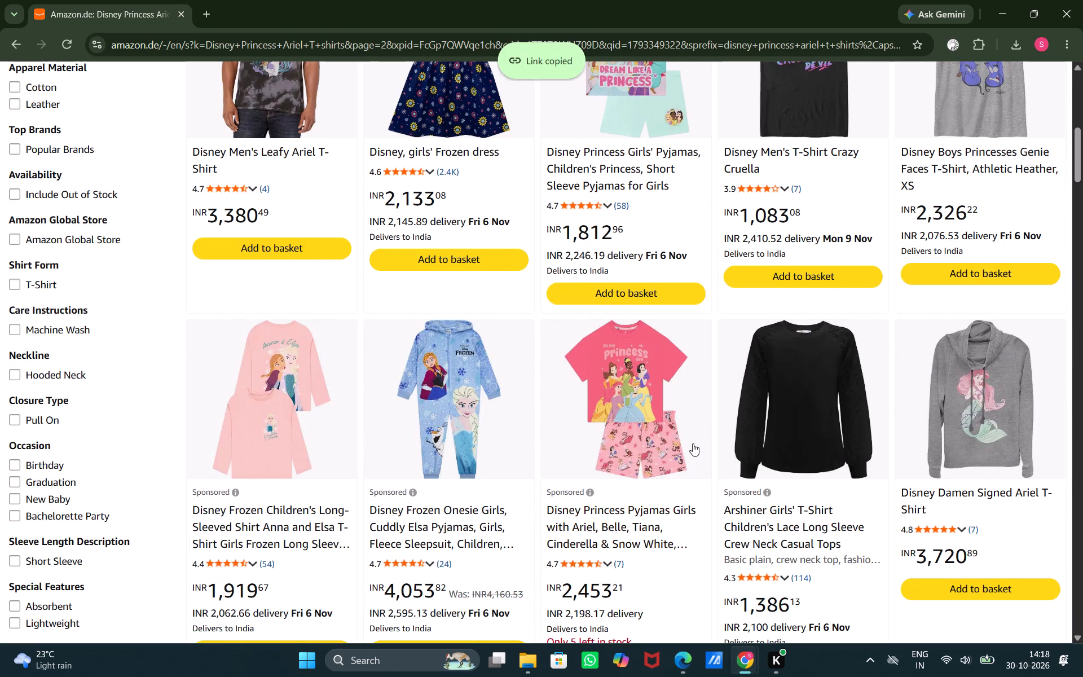
{"action": "key", "text": "alt+Tab"}
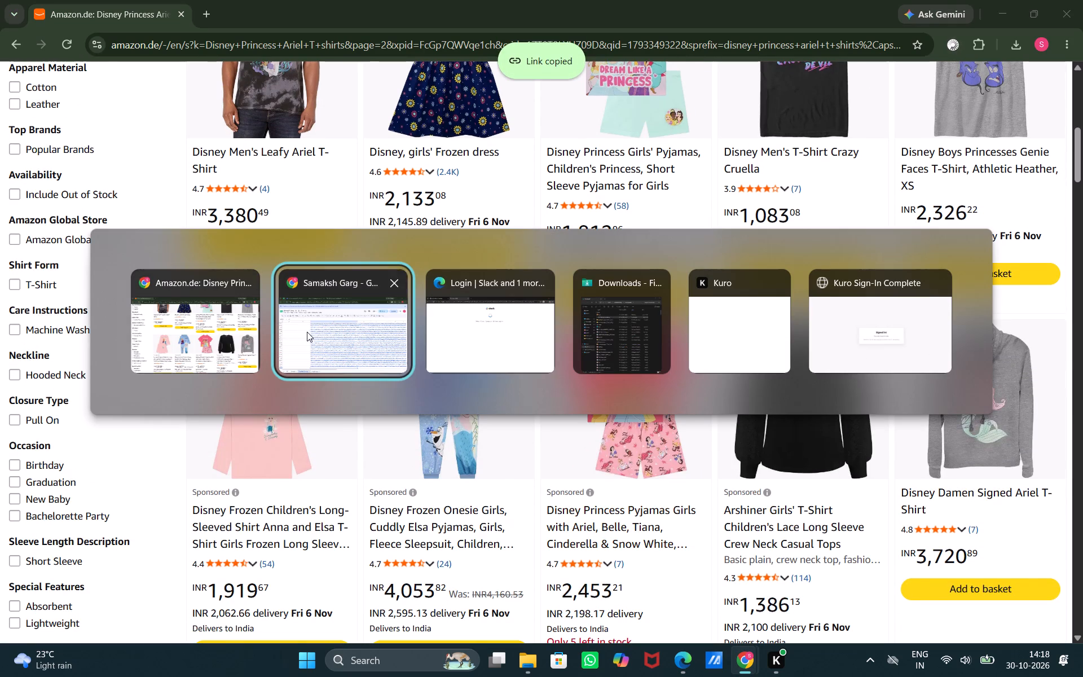
{"action": "left_click", "coordinate": [308, 332]}
{"action": "key", "text": "ctrl+v"}
{"action": "key", "text": "Return"}
{"action": "key", "text": "Return"}
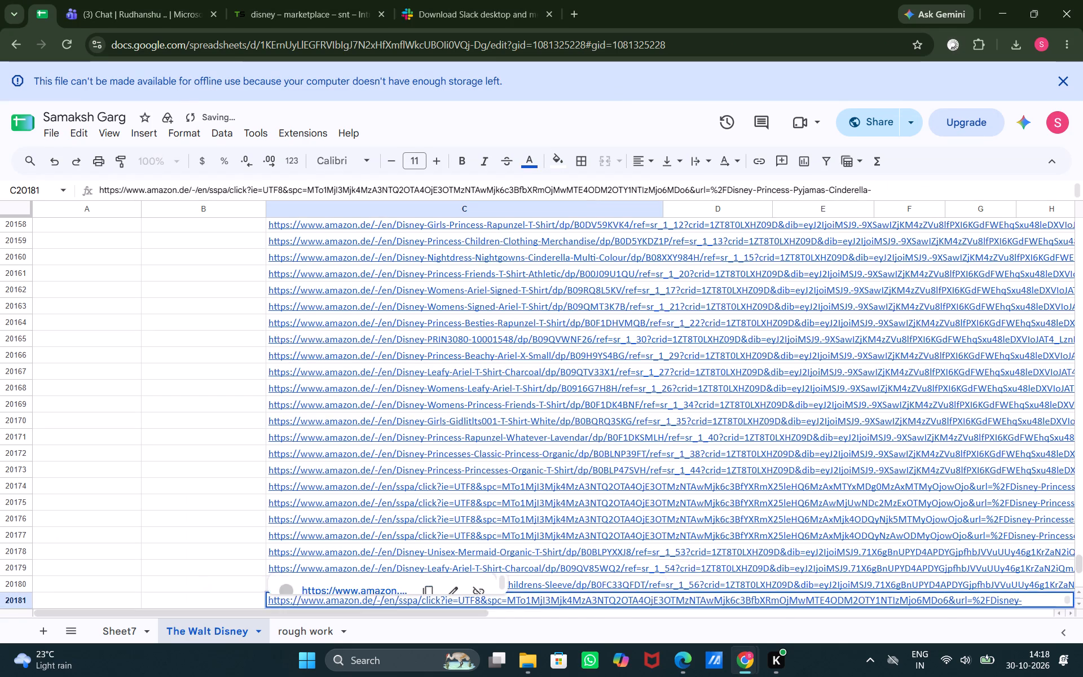
Copy the link of the Disney Princess Nightdress Girls Short Sleeve listing into cell C20182 of the sheet.
{"action": "key", "text": "alt+Tab"}
{"action": "scroll", "coordinate": [320, 333], "scroll_direction": "down", "scroll_amount": 6}
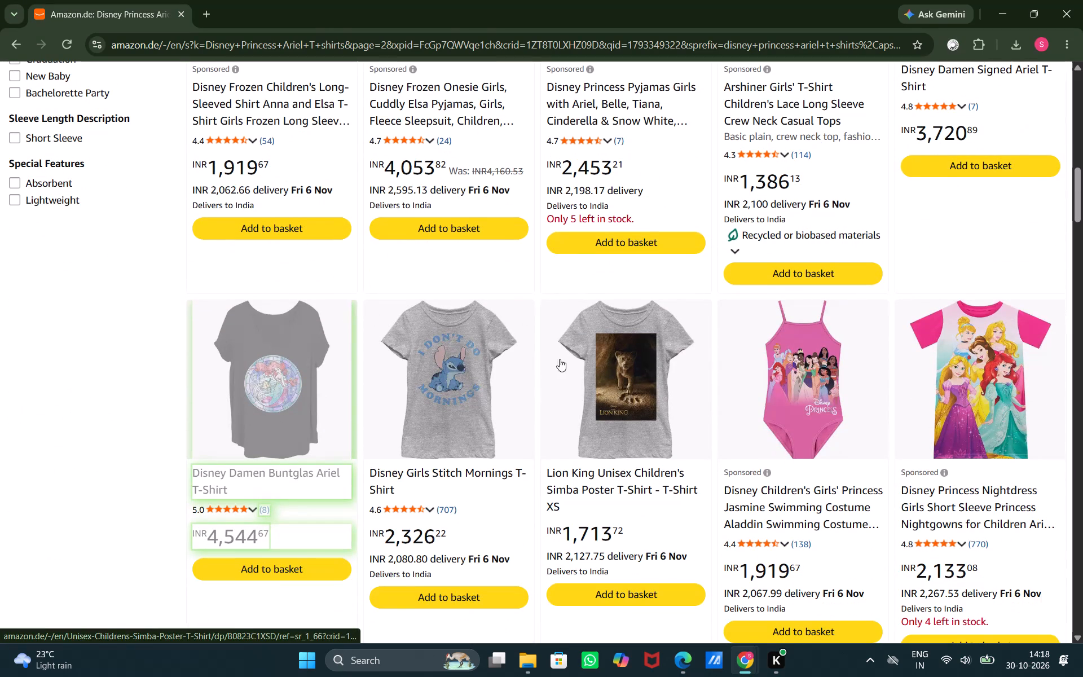
{"action": "scroll", "coordinate": [999, 362], "scroll_direction": "down", "scroll_amount": 2}
{"action": "right_click", "coordinate": [996, 367]}
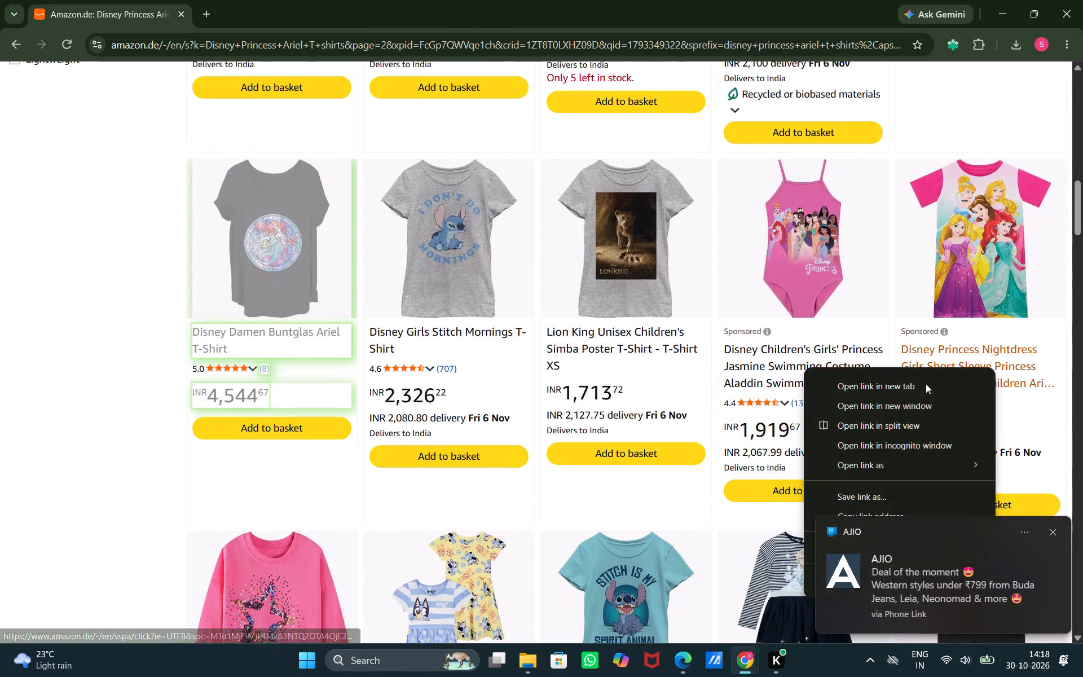
{"action": "scroll", "coordinate": [887, 468], "scroll_direction": "down", "scroll_amount": 2}
{"action": "scroll", "coordinate": [1041, 404], "scroll_direction": "down", "scroll_amount": 3}
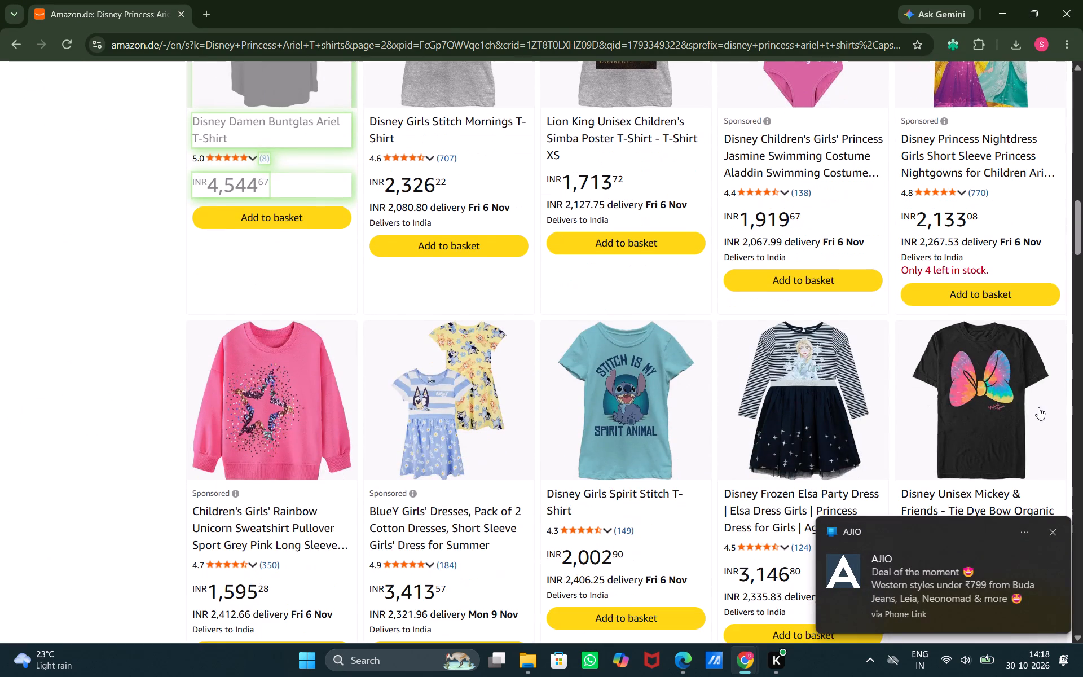
{"action": "right_click", "coordinate": [977, 169]}
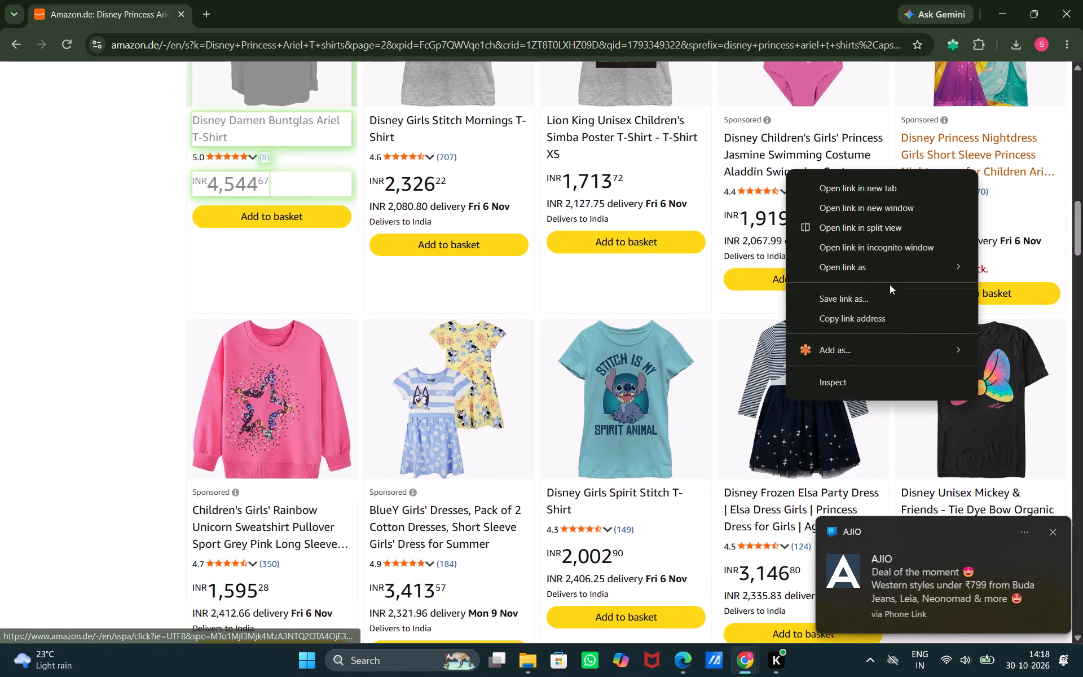
{"action": "left_click", "coordinate": [868, 319]}
{"action": "key", "text": "alt+Tab"}
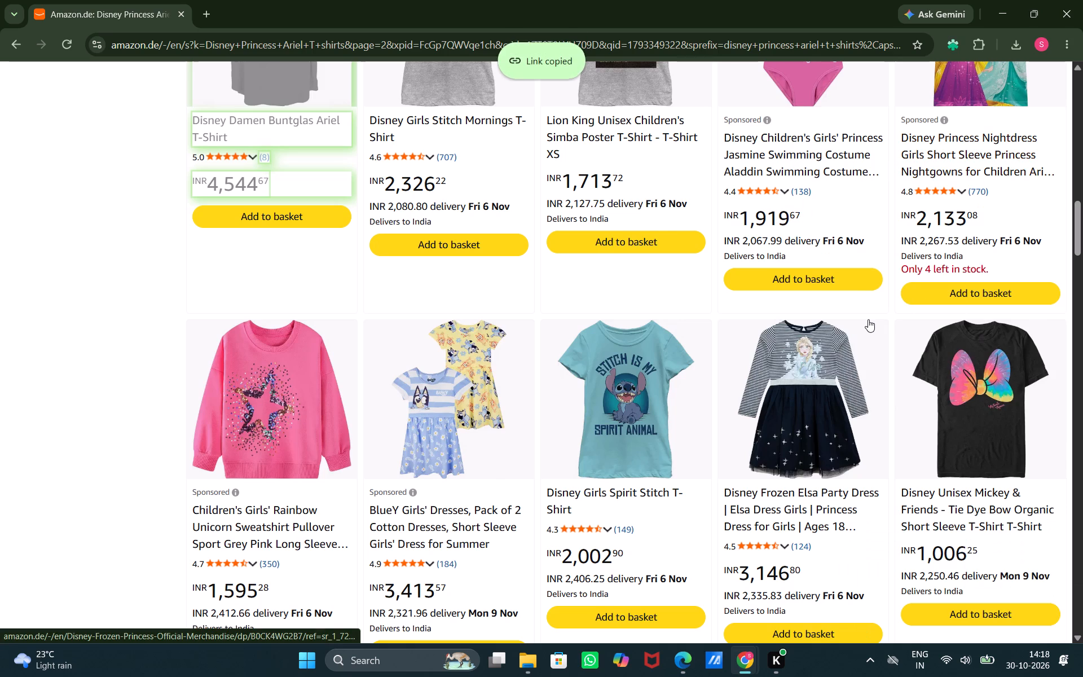
{"action": "key", "text": "ctrl+v"}
{"action": "key", "text": "Return"}
{"action": "key", "text": "Return"}
{"action": "key", "text": "Return"}
Copy the link of the Disney Unisex The Little Mermaid Ariel and Ursula Organic Short Sleeve T-Shirt into cell C20183.
{"action": "key", "text": "alt+Tab"}
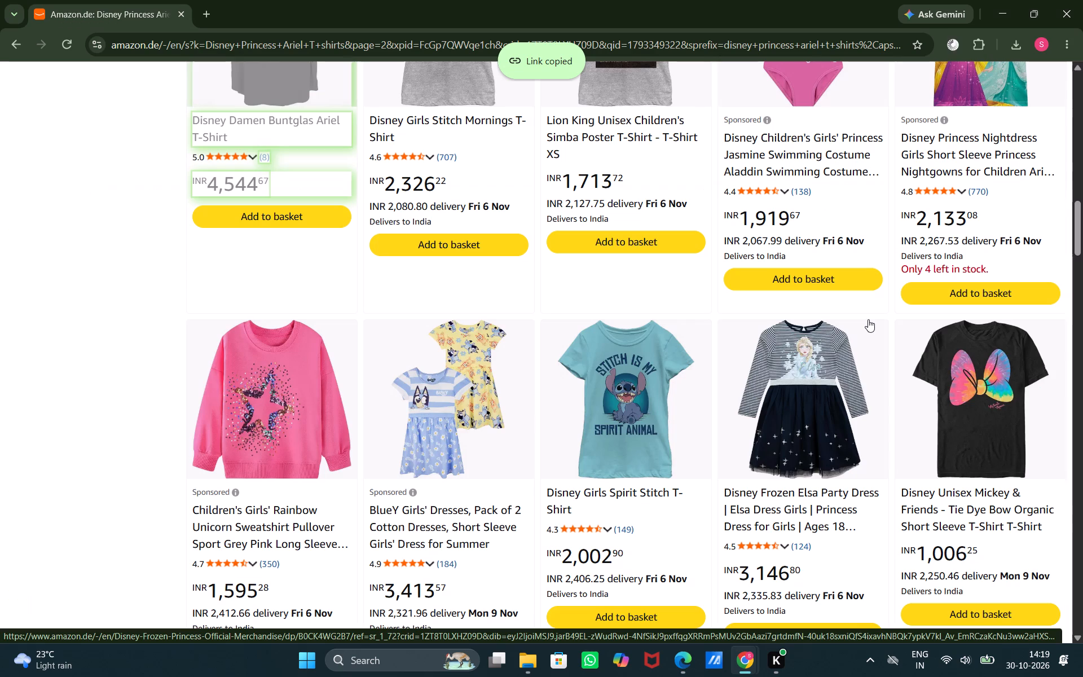
{"action": "scroll", "coordinate": [968, 306], "scroll_direction": "up", "scroll_amount": 2}
{"action": "scroll", "coordinate": [343, 307], "scroll_direction": "down", "scroll_amount": 1}
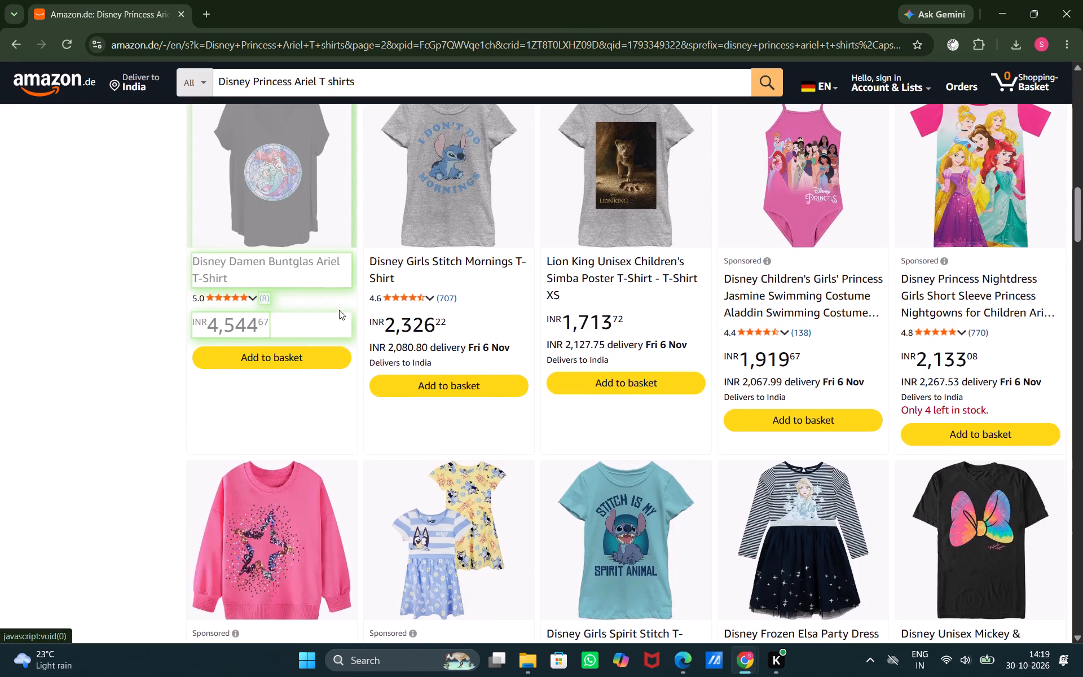
{"action": "scroll", "coordinate": [339, 310], "scroll_direction": "down", "scroll_amount": 2}
{"action": "scroll", "coordinate": [978, 296], "scroll_direction": "down", "scroll_amount": 5}
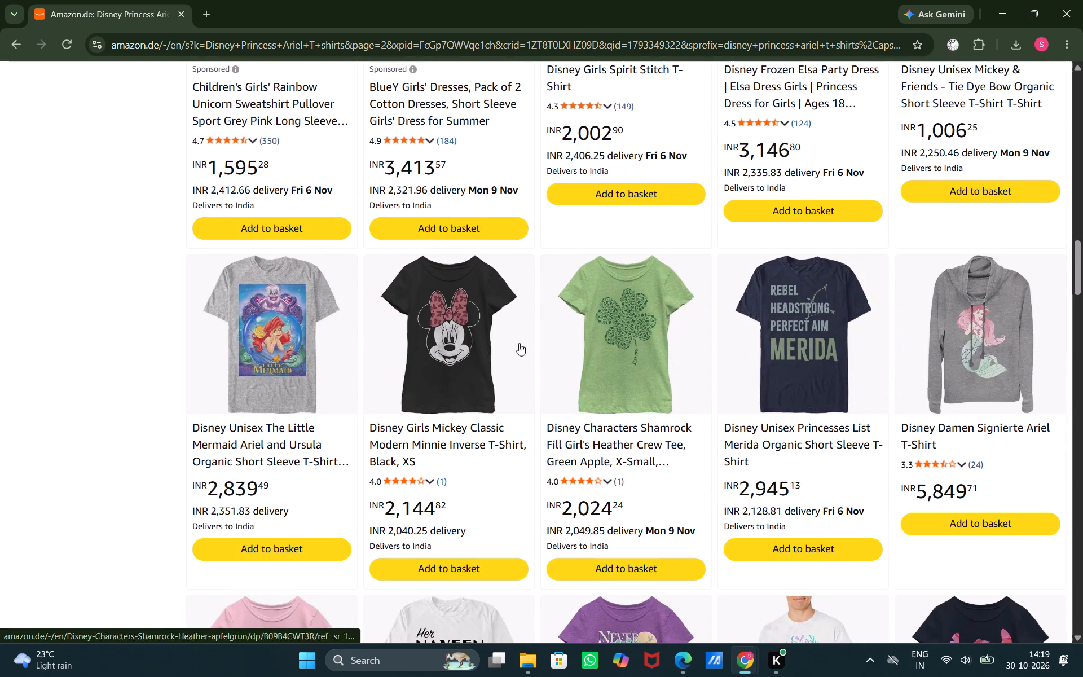
{"action": "right_click", "coordinate": [249, 450]}
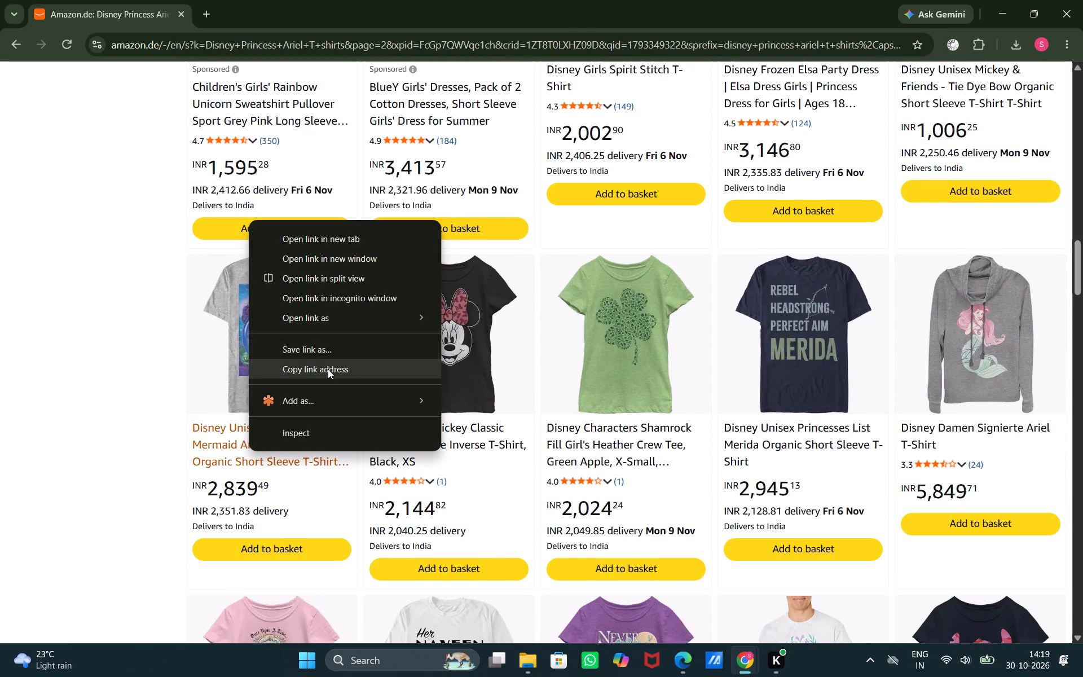
{"action": "left_click", "coordinate": [328, 369]}
{"action": "key", "text": "alt+Tab"}
{"action": "key", "text": "ctrl+v"}
{"action": "key", "text": "Return"}
{"action": "key", "text": "Return"}
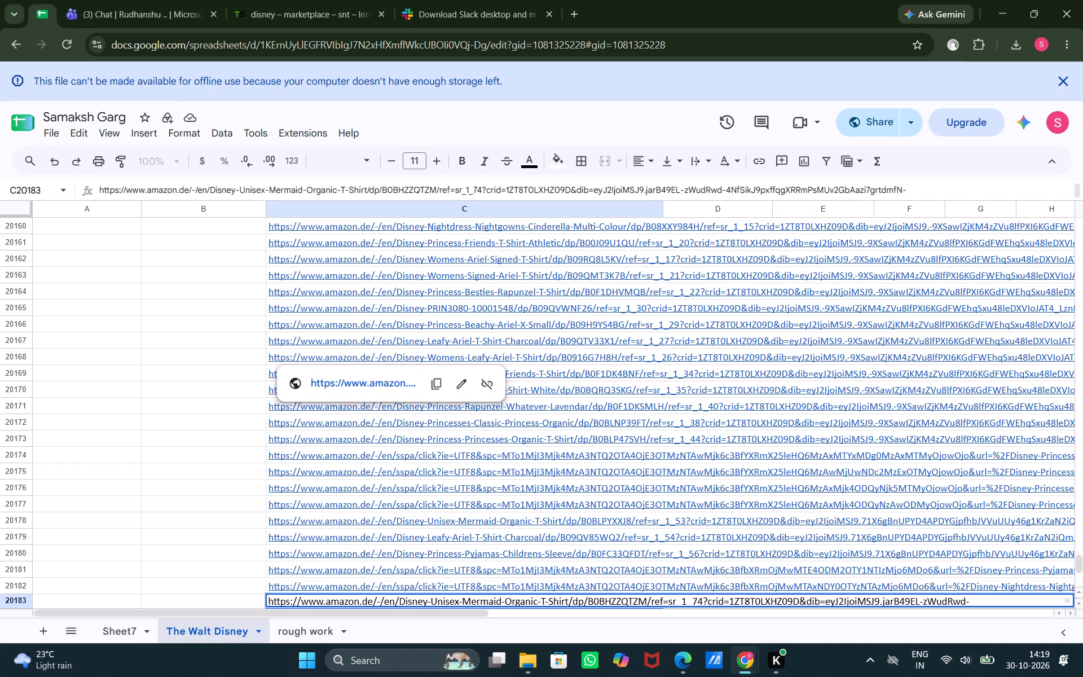
{"action": "key", "text": "Return"}
Copy the link of the Disney Girls' The Little Mermaid Hair T-Shirt White XS into cell C20184.
{"action": "key", "text": "alt+Tab"}
{"action": "scroll", "coordinate": [498, 324], "scroll_direction": "down", "scroll_amount": 5}
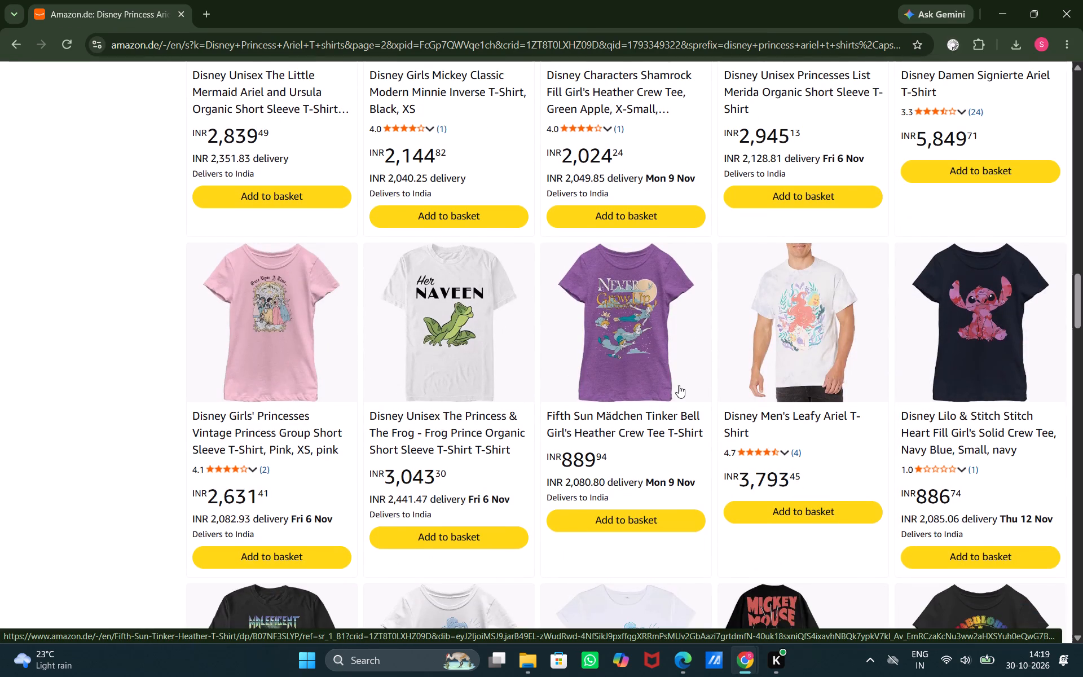
{"action": "scroll", "coordinate": [678, 382], "scroll_direction": "up", "scroll_amount": 4}
{"action": "scroll", "coordinate": [678, 379], "scroll_direction": "down", "scroll_amount": 9}
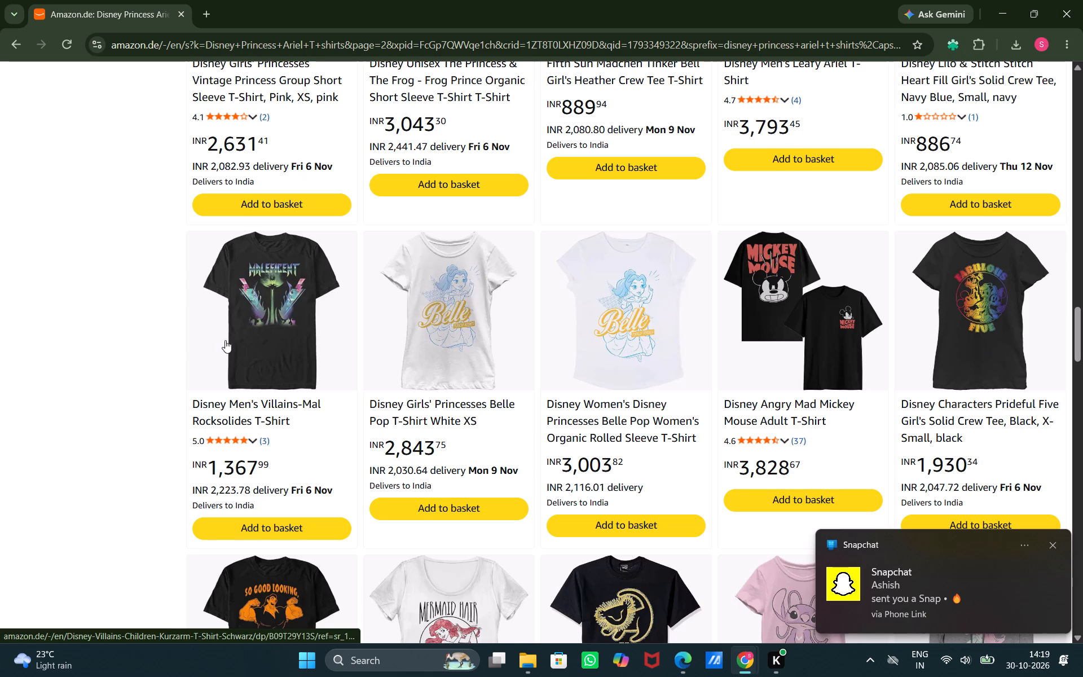
{"action": "scroll", "coordinate": [274, 355], "scroll_direction": "down", "scroll_amount": 4}
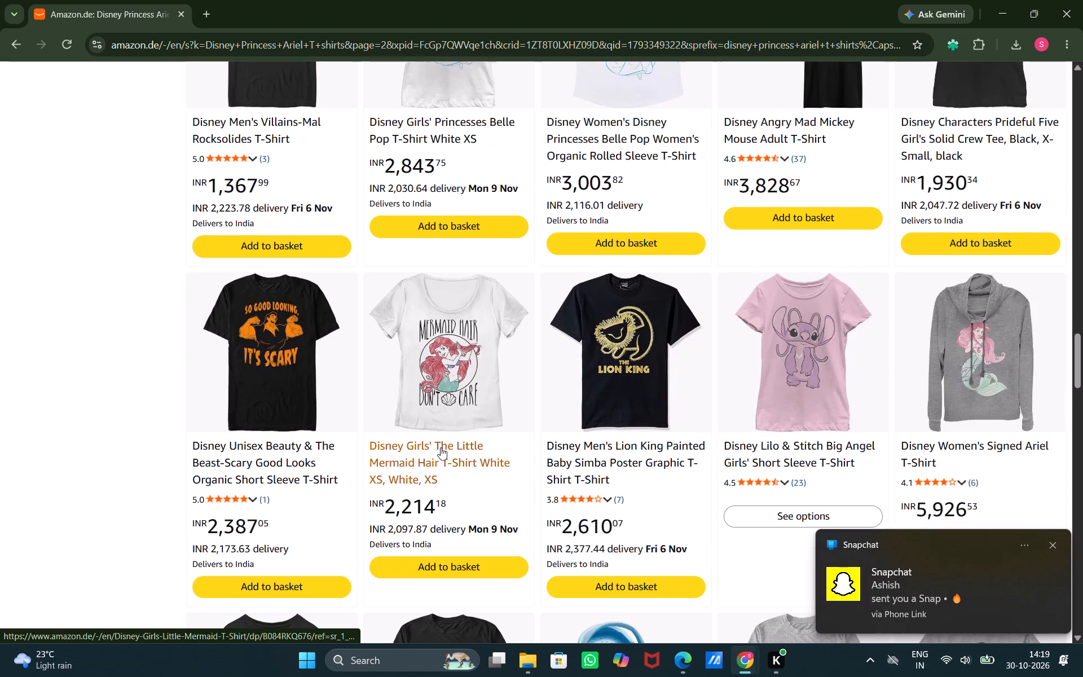
{"action": "right_click", "coordinate": [441, 452]}
{"action": "left_click", "coordinate": [500, 375]}
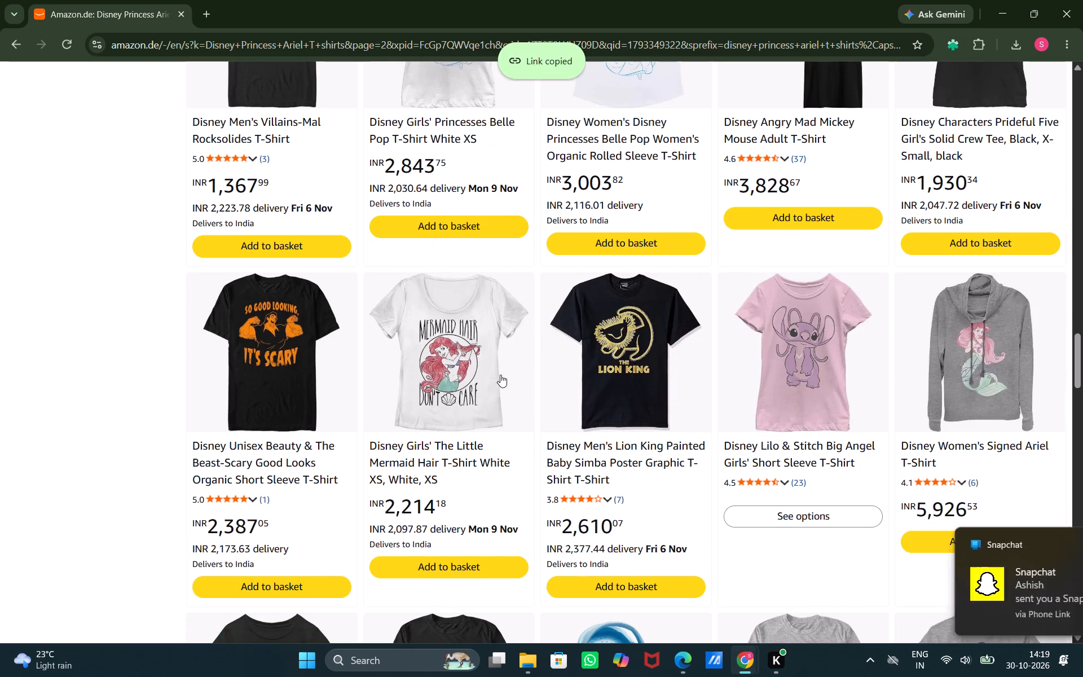
{"action": "key", "text": "alt+Tab"}
{"action": "key", "text": "Up"}
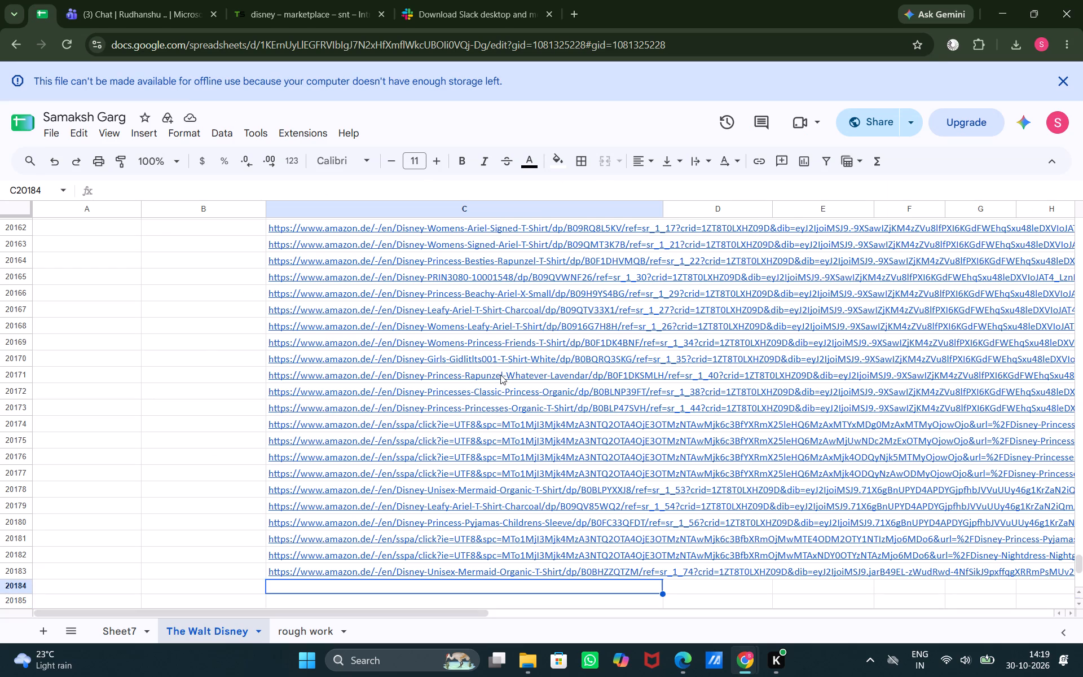
{"action": "key", "text": "ctrl+v"}
{"action": "left_click", "coordinate": [500, 375], "text": "ctrl"}
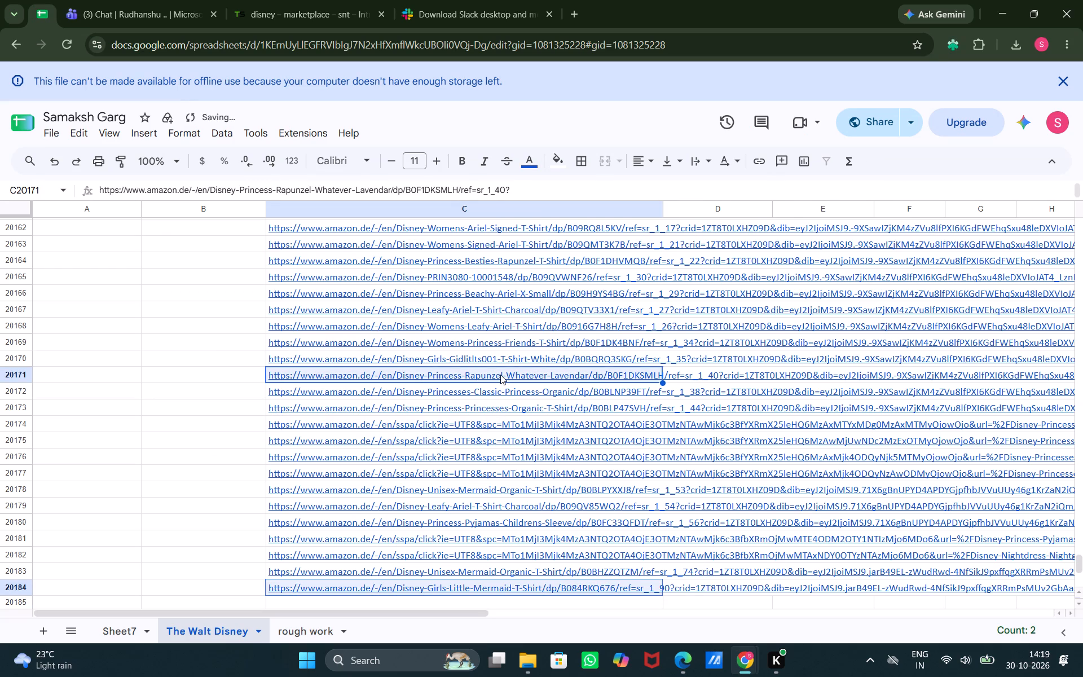
{"action": "key", "text": "Return"}
{"action": "key", "text": "Return"}
{"action": "key", "text": "Return"}
{"action": "key", "text": "Return"}
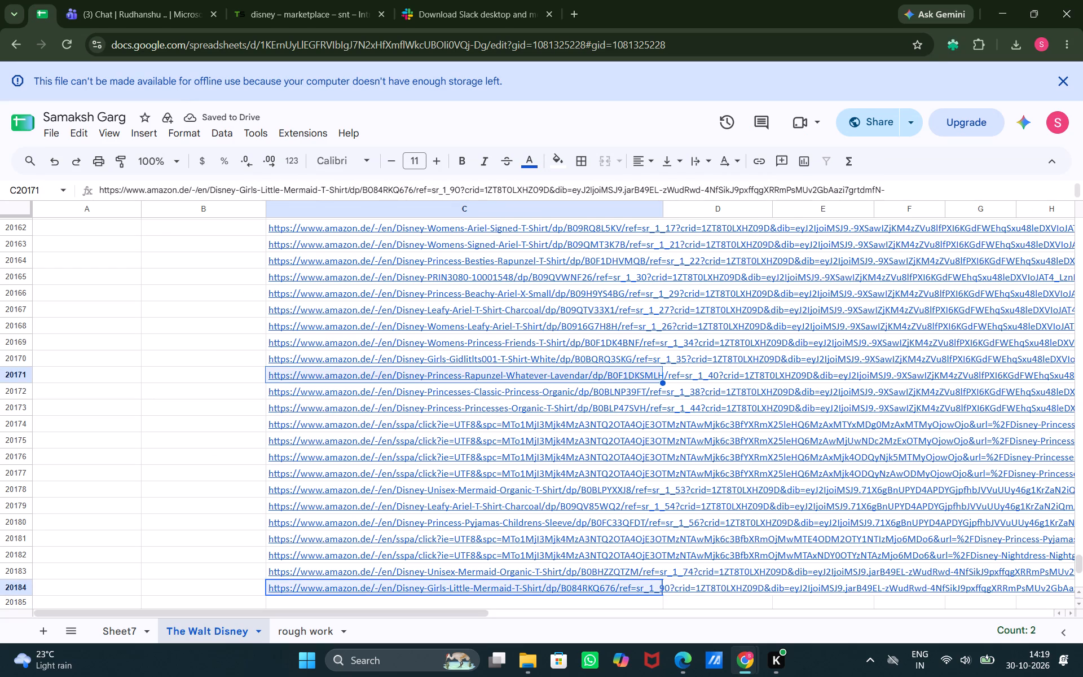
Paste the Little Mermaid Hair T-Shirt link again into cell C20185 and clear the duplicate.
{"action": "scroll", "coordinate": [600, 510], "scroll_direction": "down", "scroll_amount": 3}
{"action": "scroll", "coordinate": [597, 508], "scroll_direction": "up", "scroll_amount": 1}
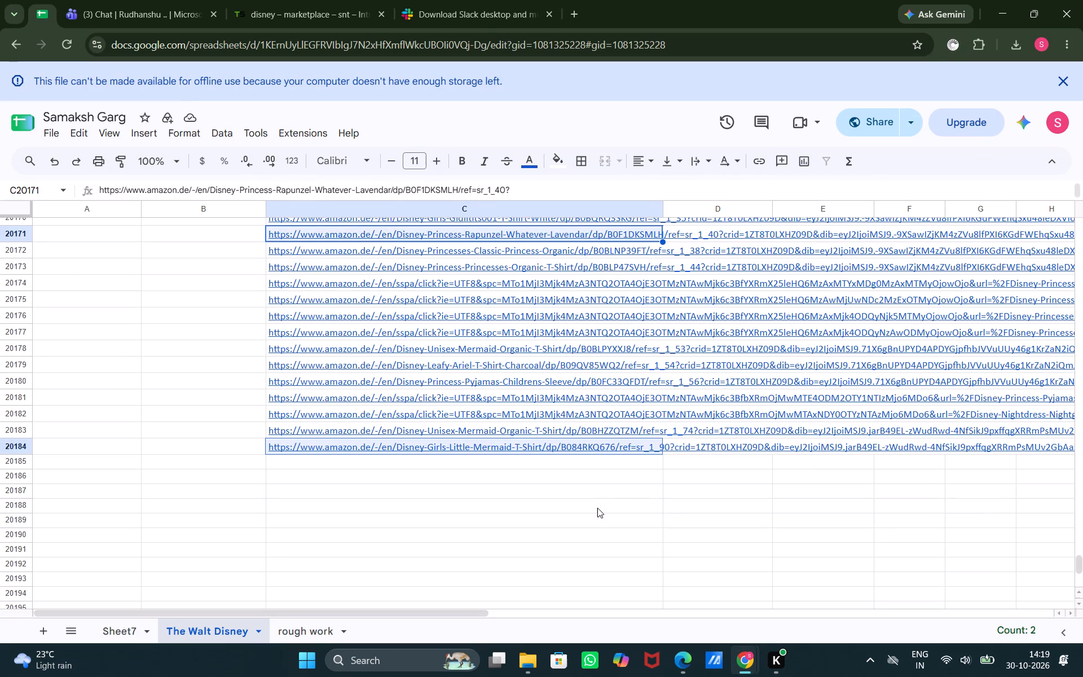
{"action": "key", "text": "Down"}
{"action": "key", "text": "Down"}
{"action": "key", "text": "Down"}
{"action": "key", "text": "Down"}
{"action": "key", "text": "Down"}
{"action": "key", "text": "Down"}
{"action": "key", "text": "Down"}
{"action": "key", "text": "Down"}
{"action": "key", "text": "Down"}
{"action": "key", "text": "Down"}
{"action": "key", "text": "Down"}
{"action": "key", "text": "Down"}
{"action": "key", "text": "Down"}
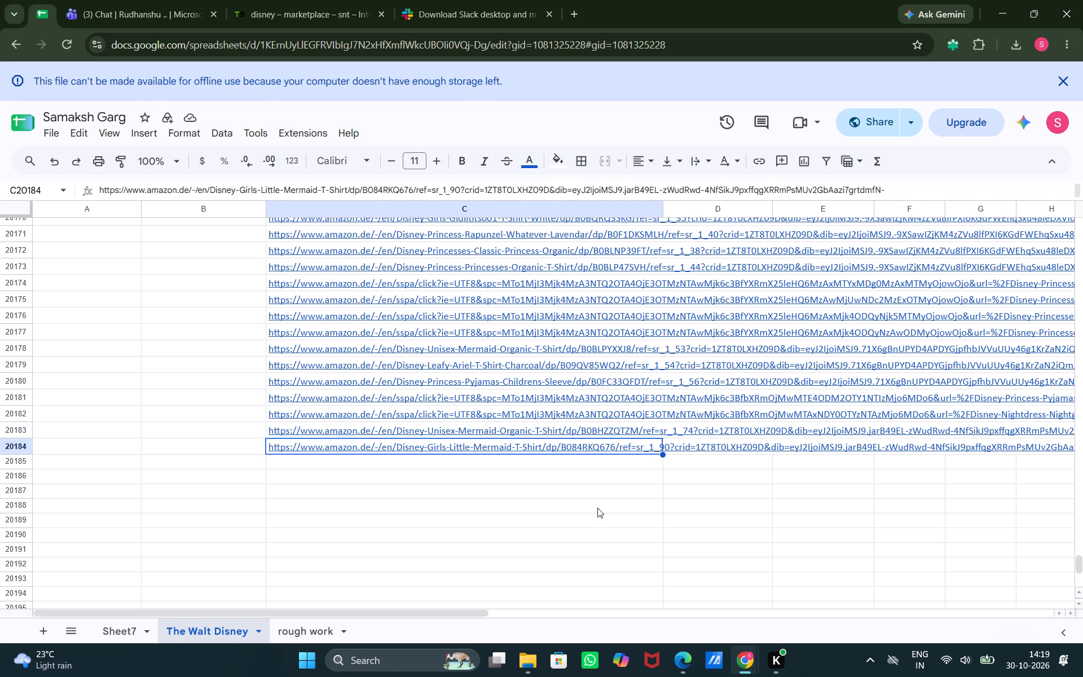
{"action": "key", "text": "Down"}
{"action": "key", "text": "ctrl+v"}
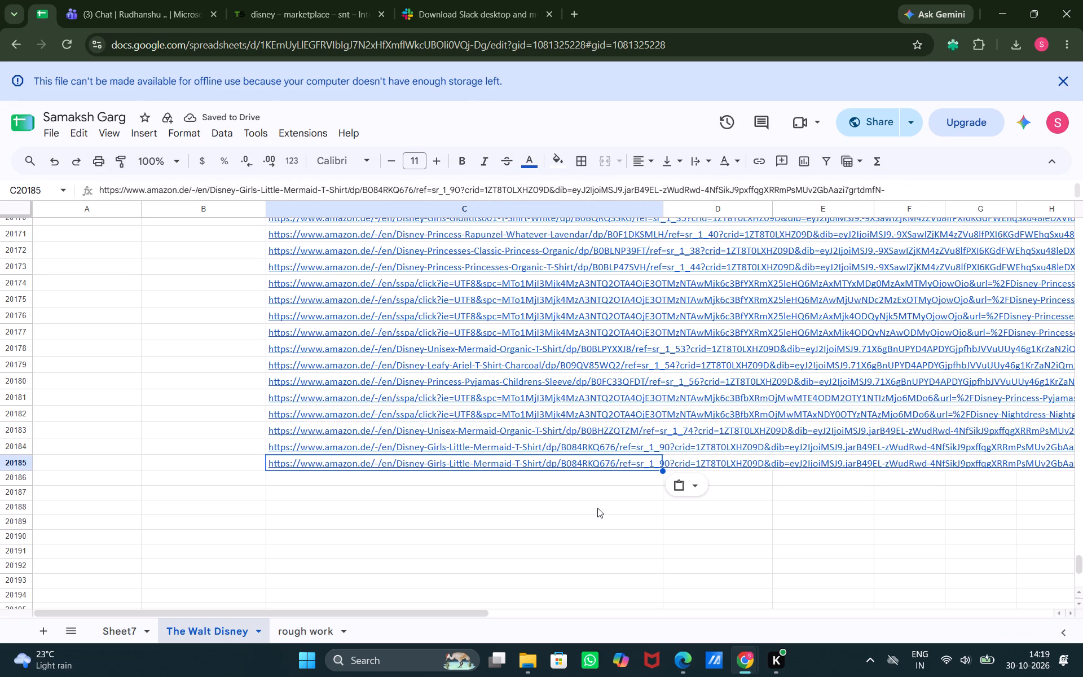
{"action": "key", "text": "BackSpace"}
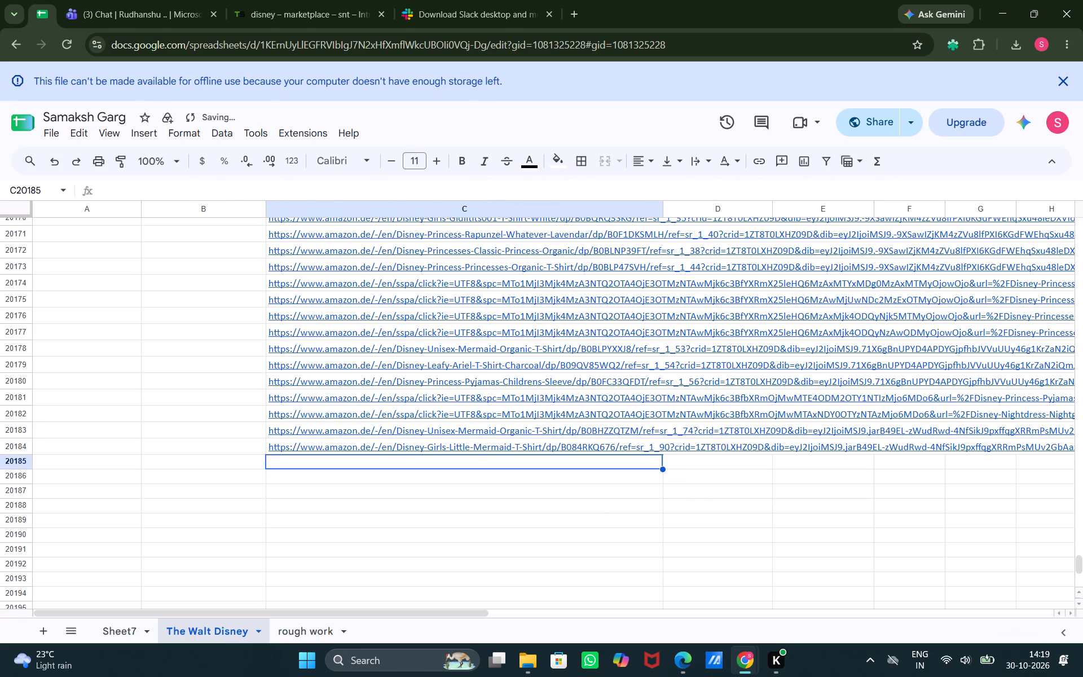
Copy the link of the Disney Unisex Princesses Neon Pop Organic Short Sleeve T-Shirt into cell C20185.
{"action": "key", "text": "alt+Tab"}
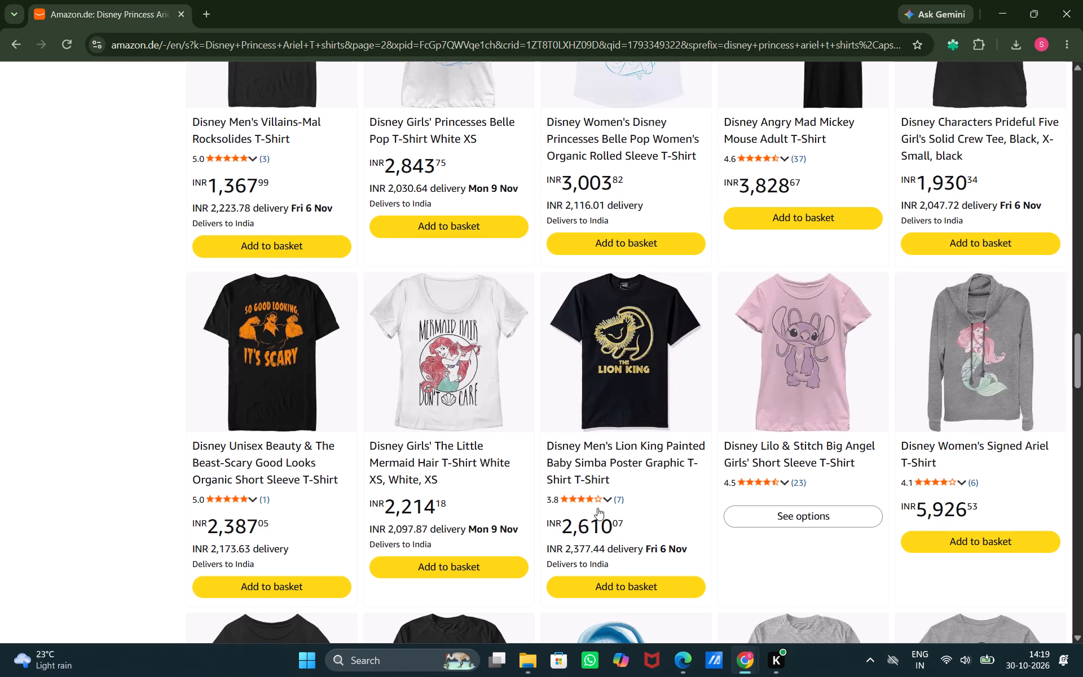
{"action": "scroll", "coordinate": [646, 417], "scroll_direction": "down", "scroll_amount": 6}
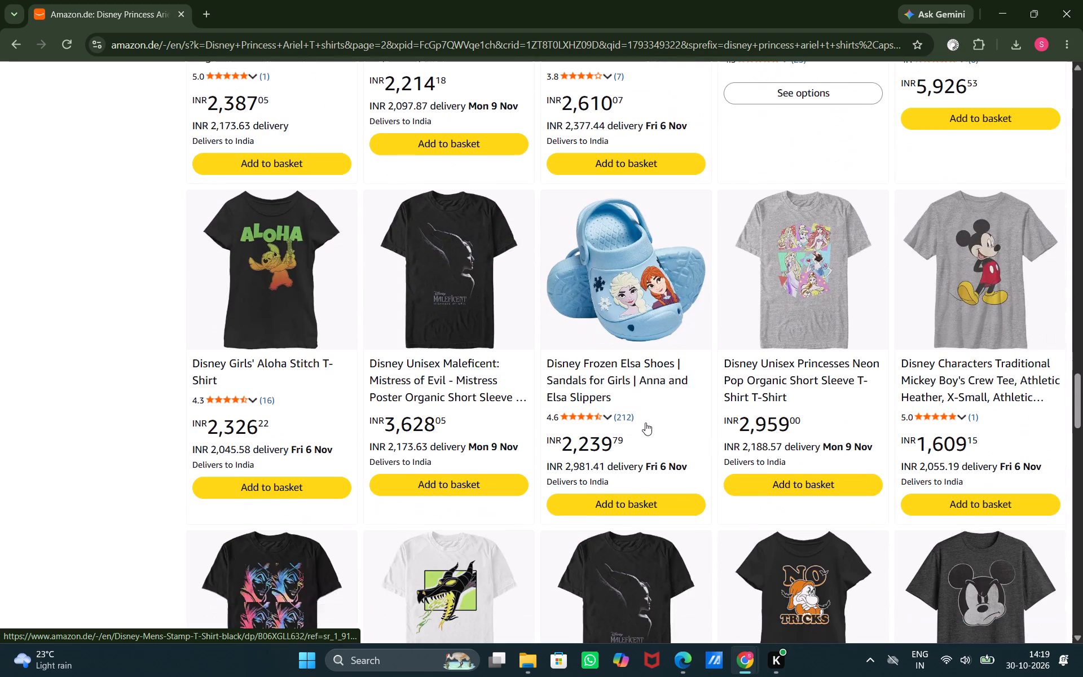
{"action": "right_click", "coordinate": [791, 374]}
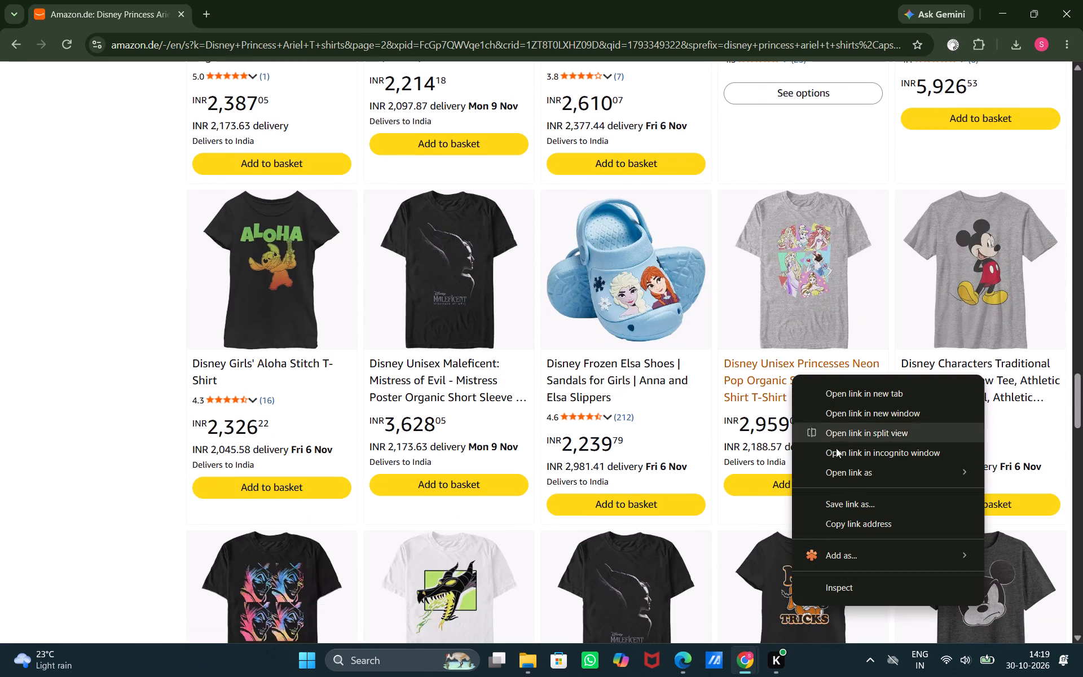
{"action": "left_click", "coordinate": [845, 527]}
{"action": "key", "text": "alt+Tab"}
{"action": "key", "text": "ctrl+v"}
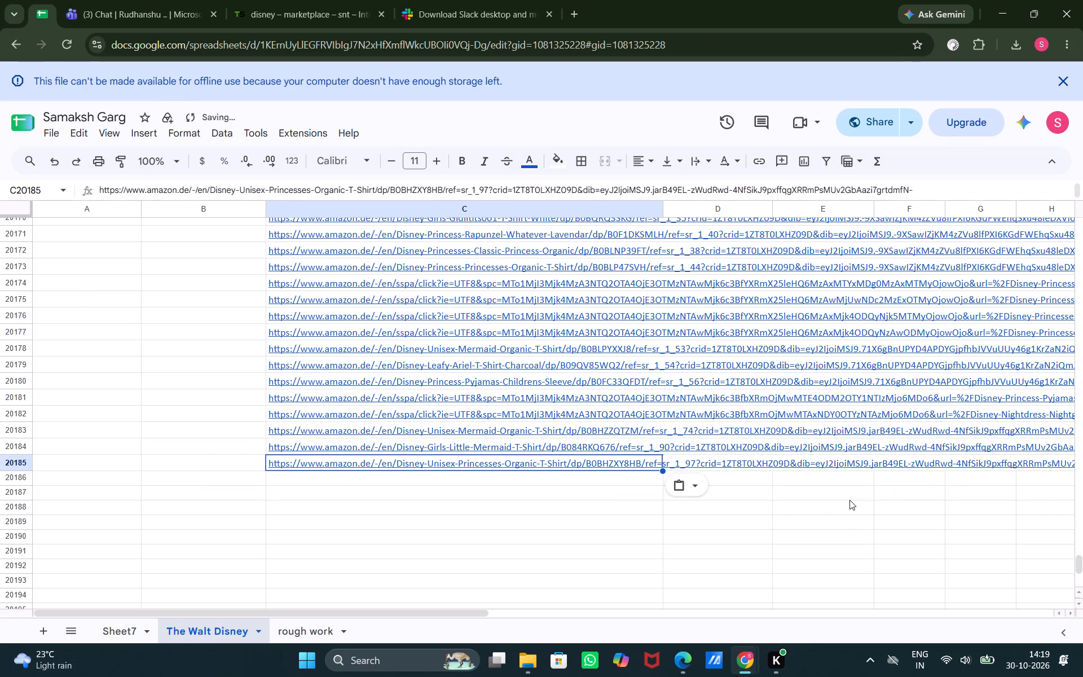
{"action": "key", "text": "Return"}
{"action": "key", "text": "Return"}
Copy the link of the Disney Princess Ariel Belle Short Pyjamas listing into cell C20186 of the sheet.
{"action": "key", "text": "alt+Tab"}
{"action": "scroll", "coordinate": [703, 385], "scroll_direction": "down", "scroll_amount": 4}
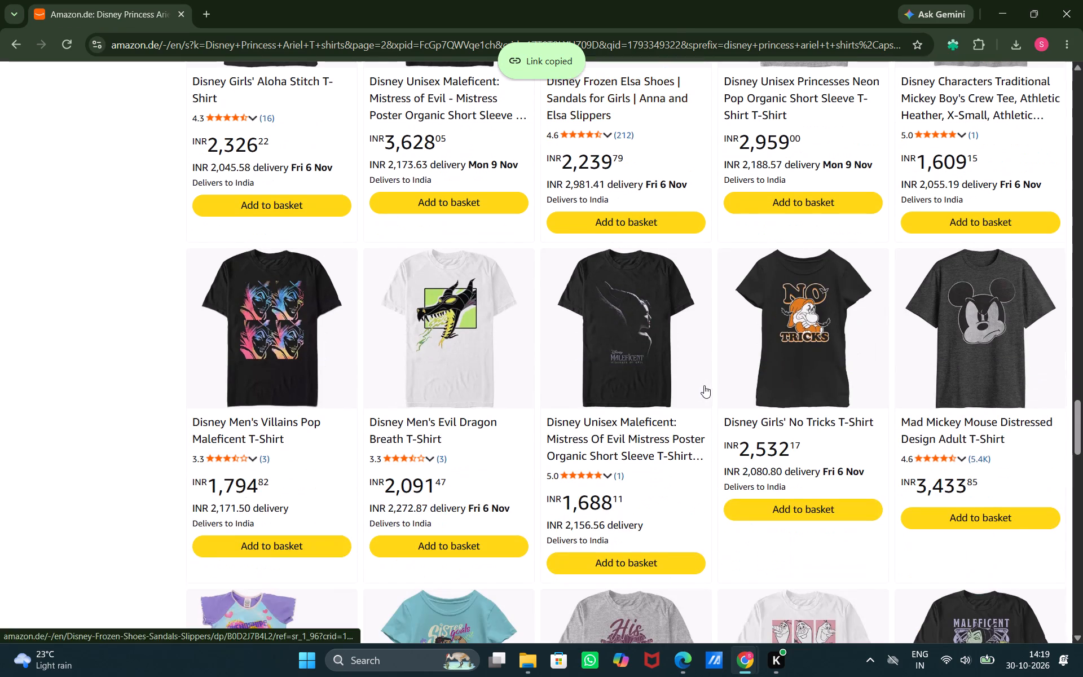
{"action": "scroll", "coordinate": [304, 375], "scroll_direction": "down", "scroll_amount": 5}
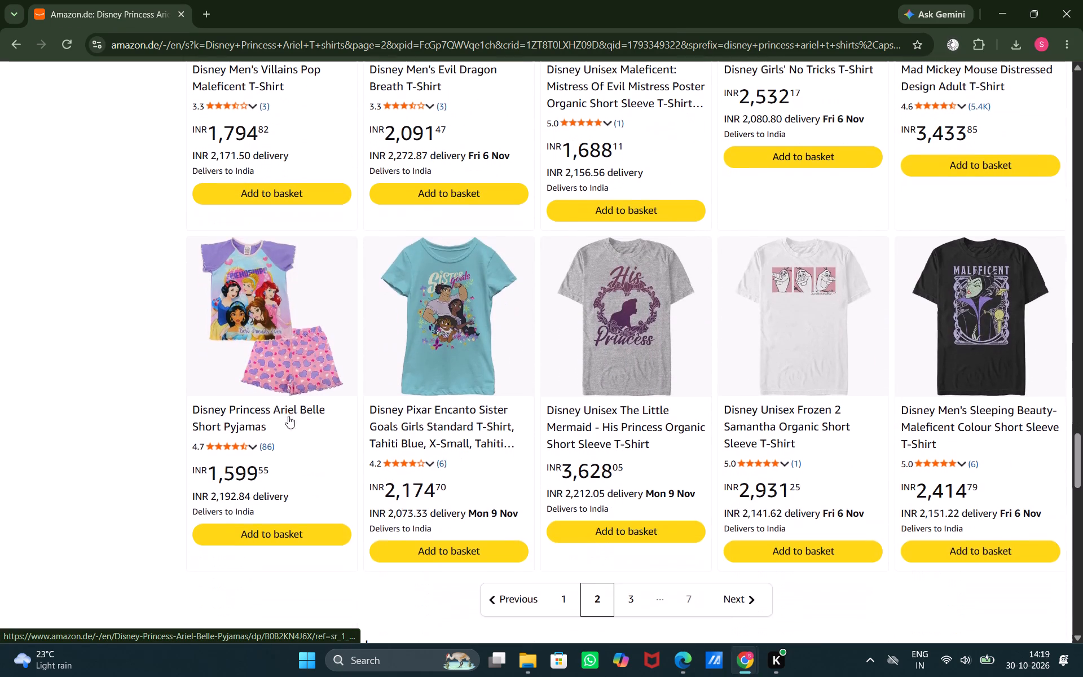
{"action": "right_click", "coordinate": [276, 421]}
{"action": "left_click", "coordinate": [366, 335]}
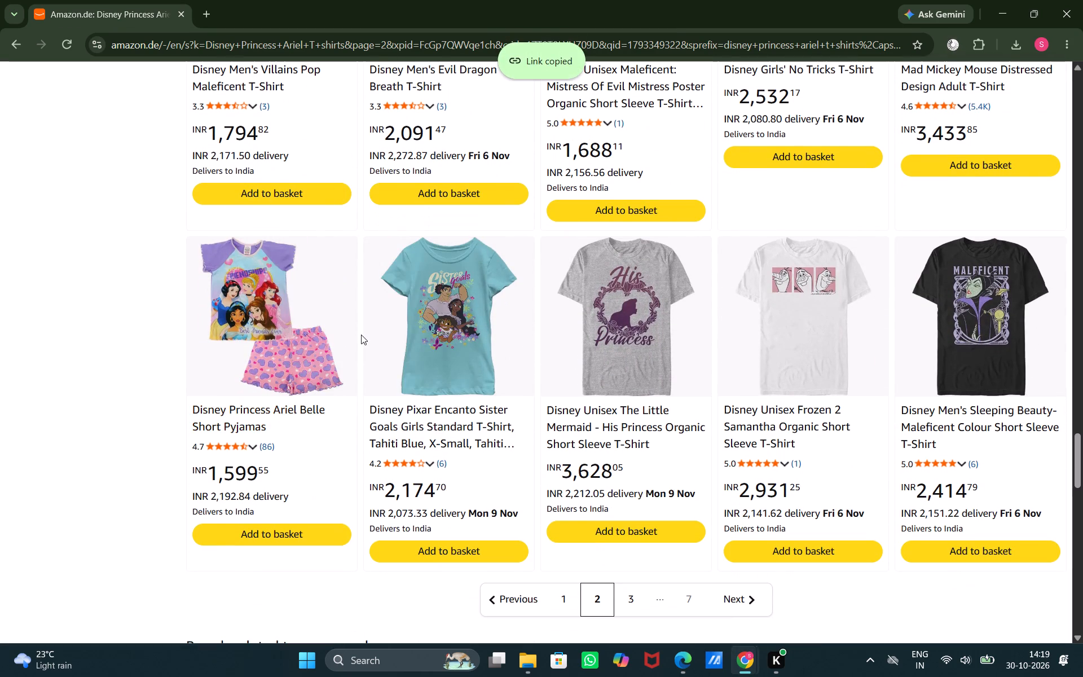
{"action": "key", "text": "Tab"}
{"action": "key", "text": "alt+Tab"}
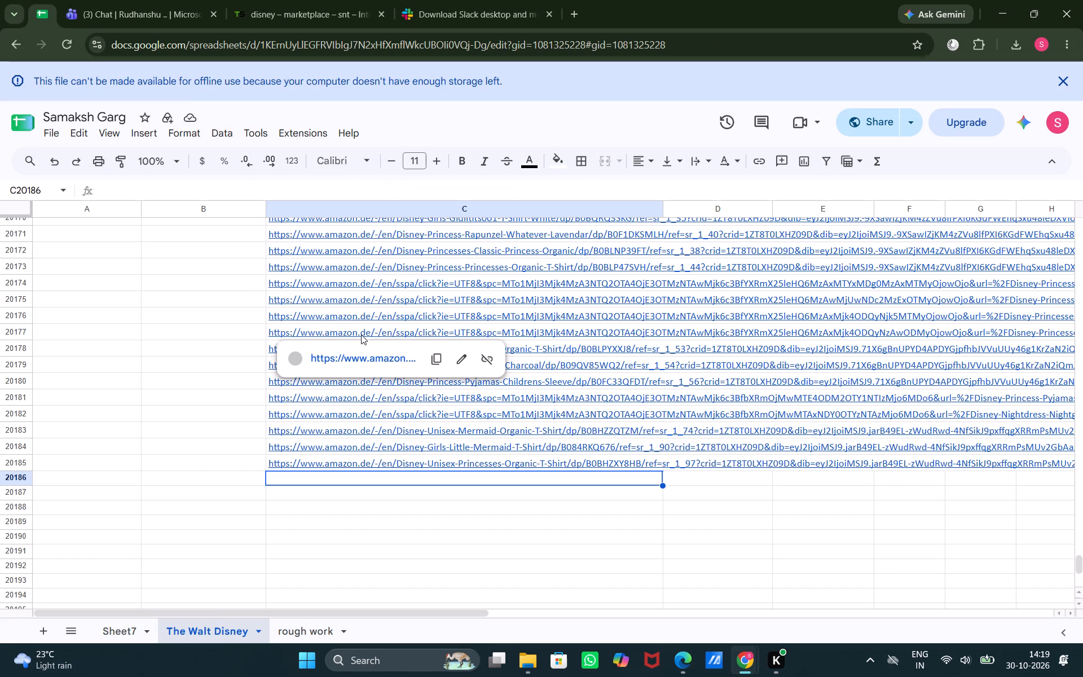
{"action": "key", "text": "ctrl+v"}
{"action": "key", "text": "Return"}
{"action": "key", "text": "Return"}
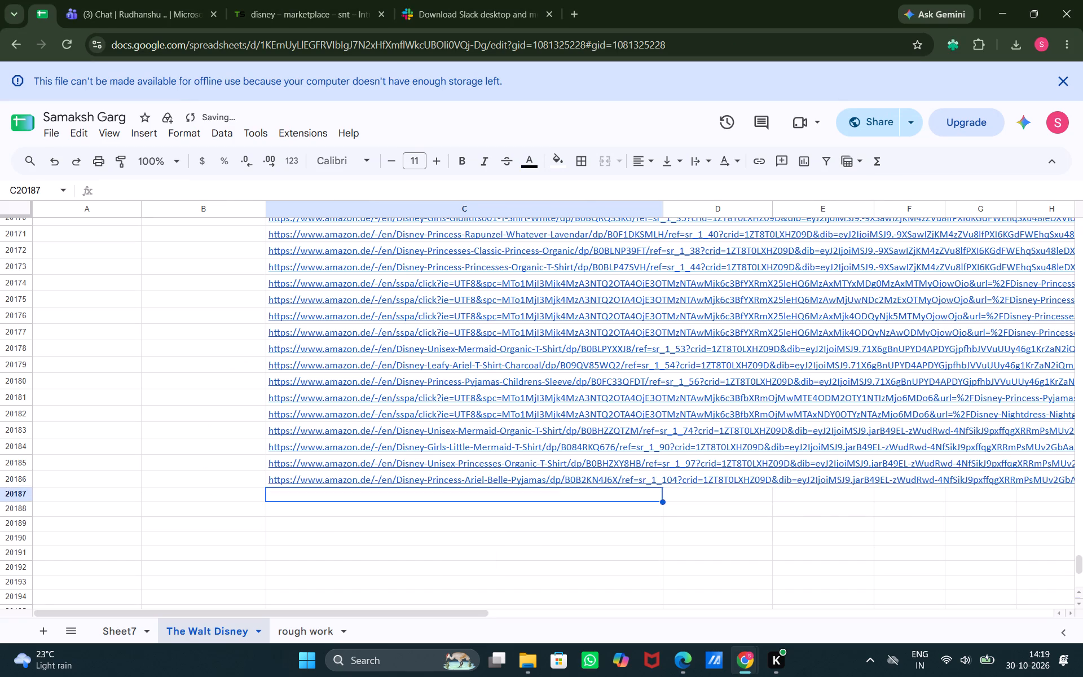
Finish checking page 2 of the Amazon.de results and open page 3.
{"action": "key", "text": "alt+Tab"}
{"action": "scroll", "coordinate": [979, 353], "scroll_direction": "down", "scroll_amount": 1}
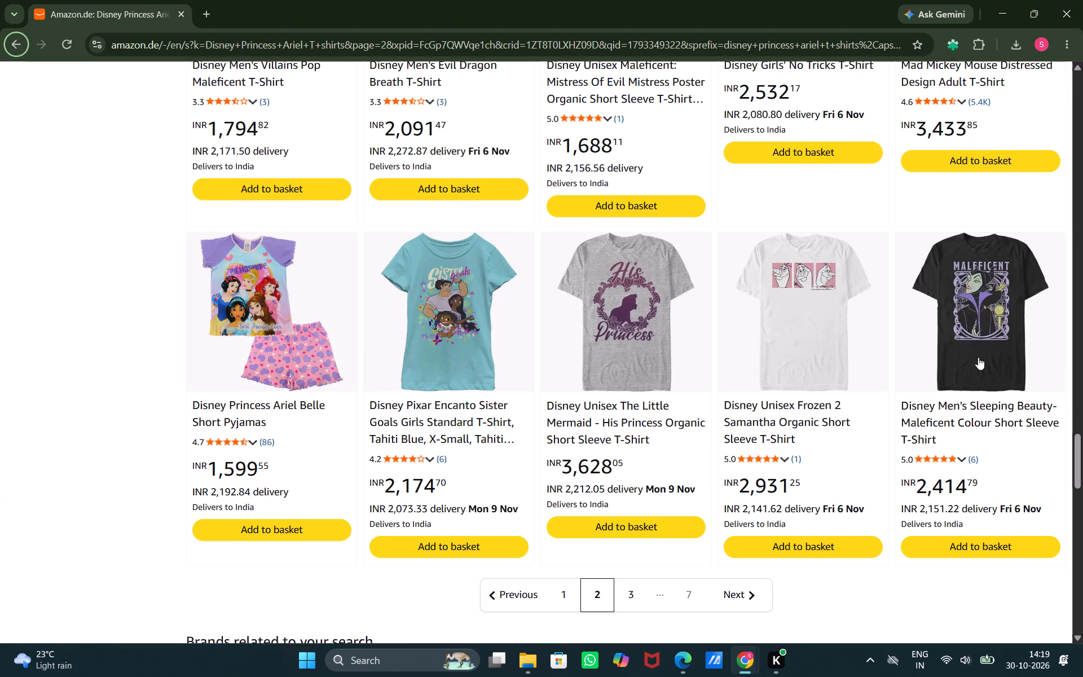
{"action": "scroll", "coordinate": [978, 357], "scroll_direction": "down", "scroll_amount": 1}
{"action": "left_click", "coordinate": [633, 472]}
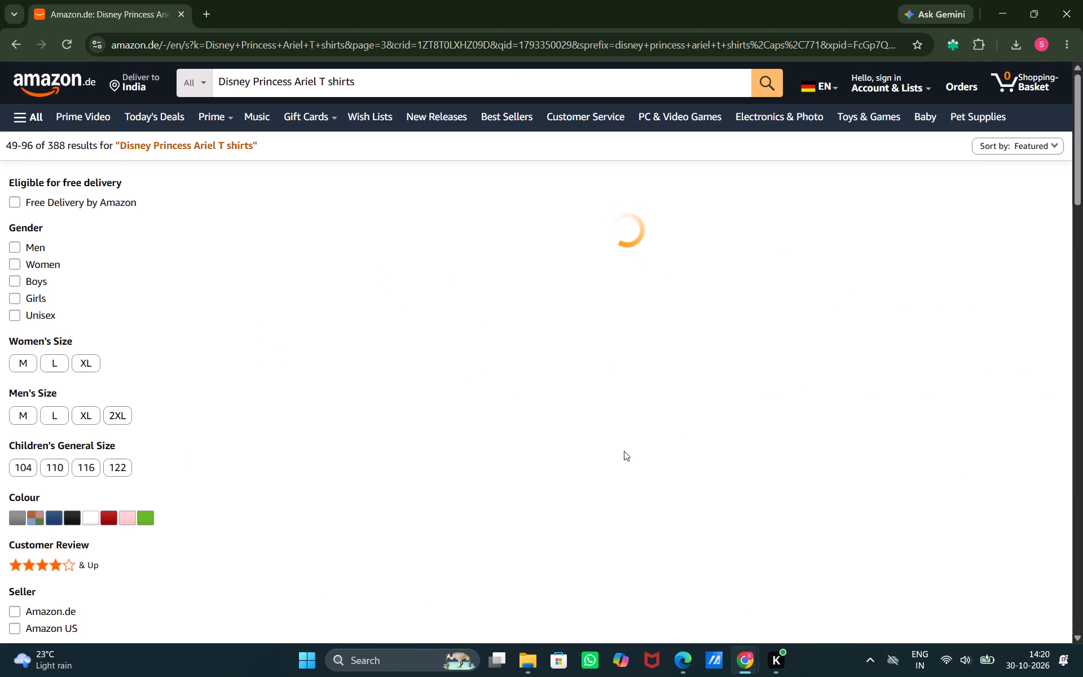
Skim the Amazon.de page 3 results for Ariel T-shirt listings and return to the start of the results.
{"action": "scroll", "coordinate": [888, 374], "scroll_direction": "down", "scroll_amount": 2}
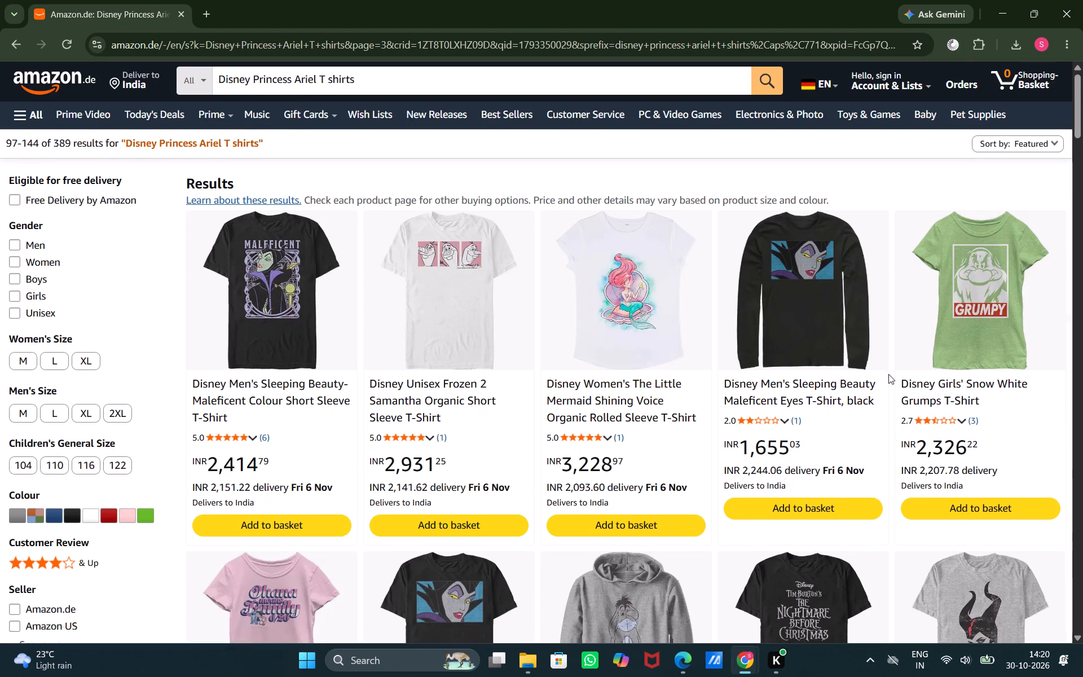
{"action": "scroll", "coordinate": [888, 374], "scroll_direction": "down", "scroll_amount": 6}
{"action": "scroll", "coordinate": [888, 374], "scroll_direction": "up", "scroll_amount": 12}
{"action": "scroll", "coordinate": [878, 371], "scroll_direction": "down", "scroll_amount": 1}
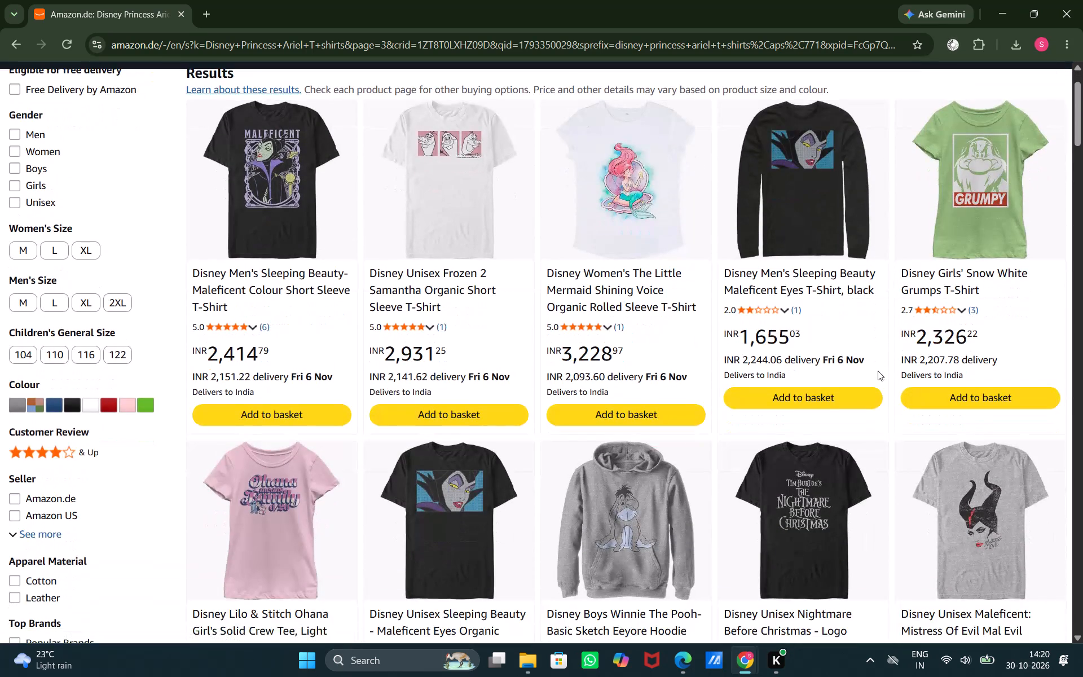
{"action": "scroll", "coordinate": [861, 372], "scroll_direction": "down", "scroll_amount": 20}
{"action": "scroll", "coordinate": [861, 372], "scroll_direction": "down", "scroll_amount": 4}
{"action": "scroll", "coordinate": [862, 415], "scroll_direction": "up", "scroll_amount": 1}
{"action": "scroll", "coordinate": [867, 409], "scroll_direction": "down", "scroll_amount": 6}
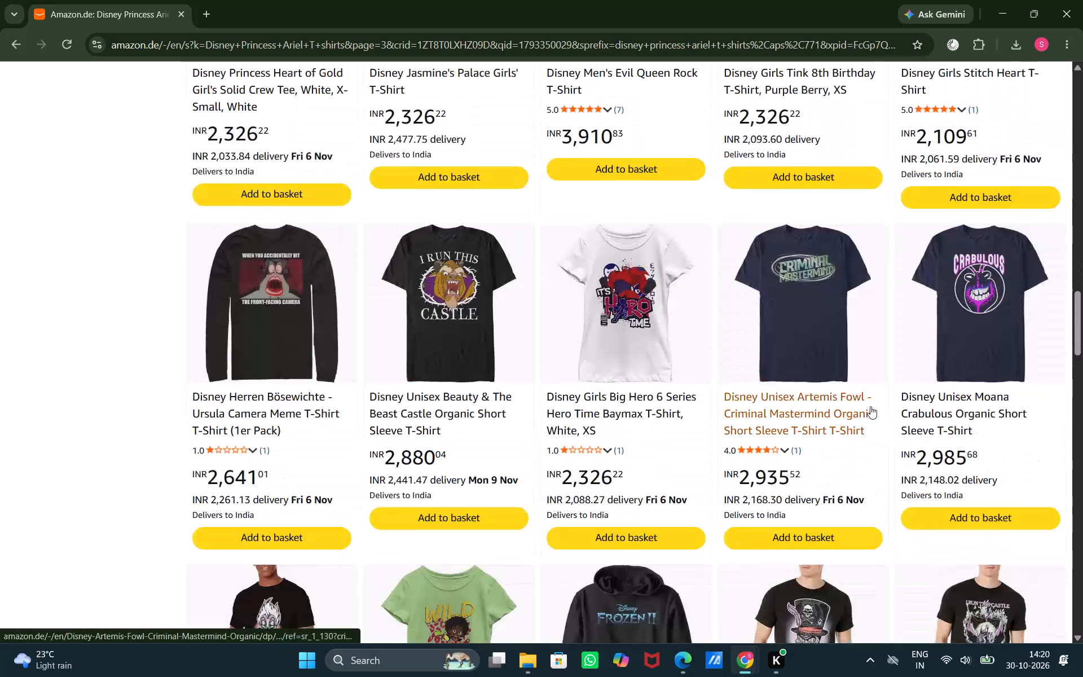
{"action": "scroll", "coordinate": [870, 406], "scroll_direction": "down", "scroll_amount": 18}
{"action": "scroll", "coordinate": [870, 407], "scroll_direction": "up", "scroll_amount": 18}
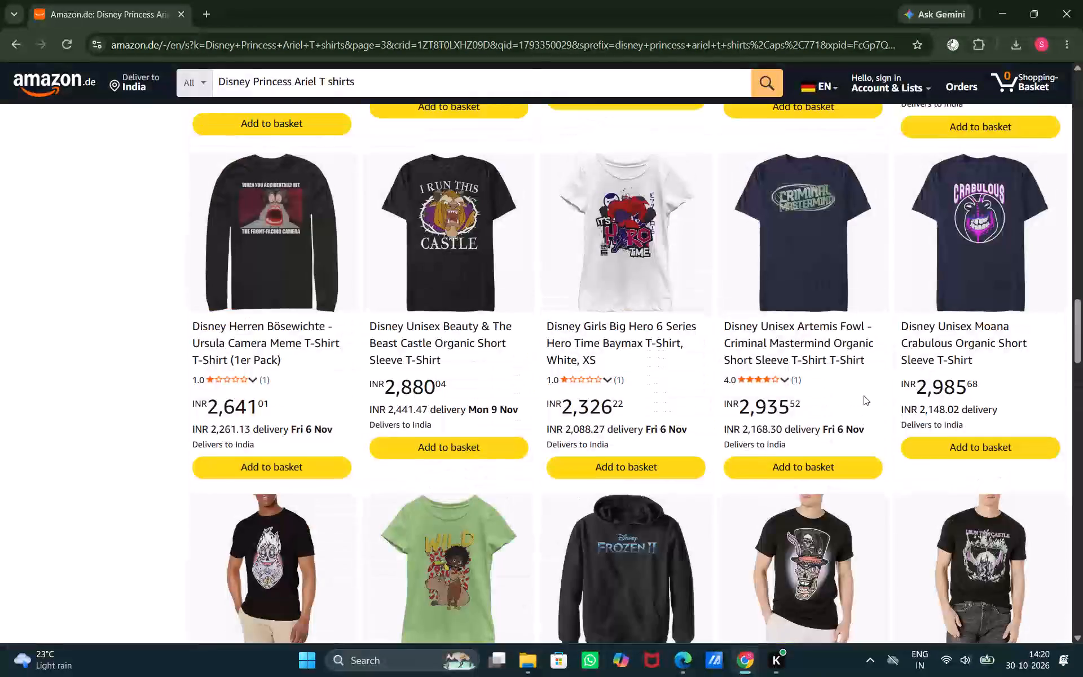
{"action": "scroll", "coordinate": [864, 395], "scroll_direction": "up", "scroll_amount": 20}
{"action": "scroll", "coordinate": [864, 395], "scroll_direction": "up", "scroll_amount": 17}
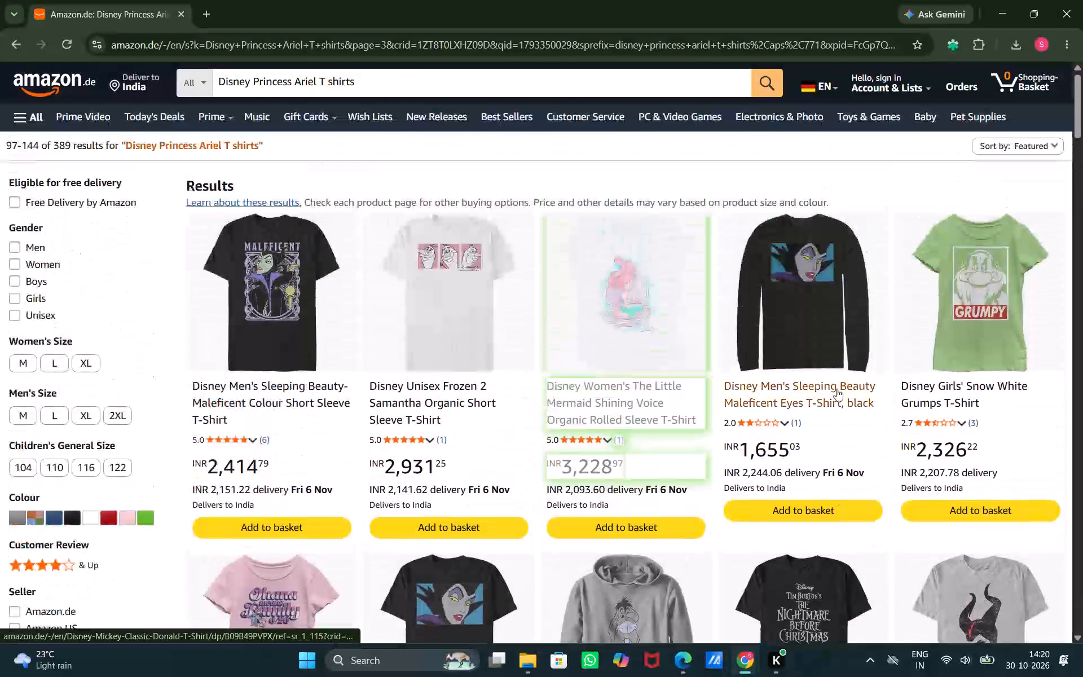
Check the page 3 listings against the RedPoints plugin highlighting for unrecorded Ariel products, and open page 4 of the results.
{"action": "scroll", "coordinate": [996, 265], "scroll_direction": "down", "scroll_amount": 4}
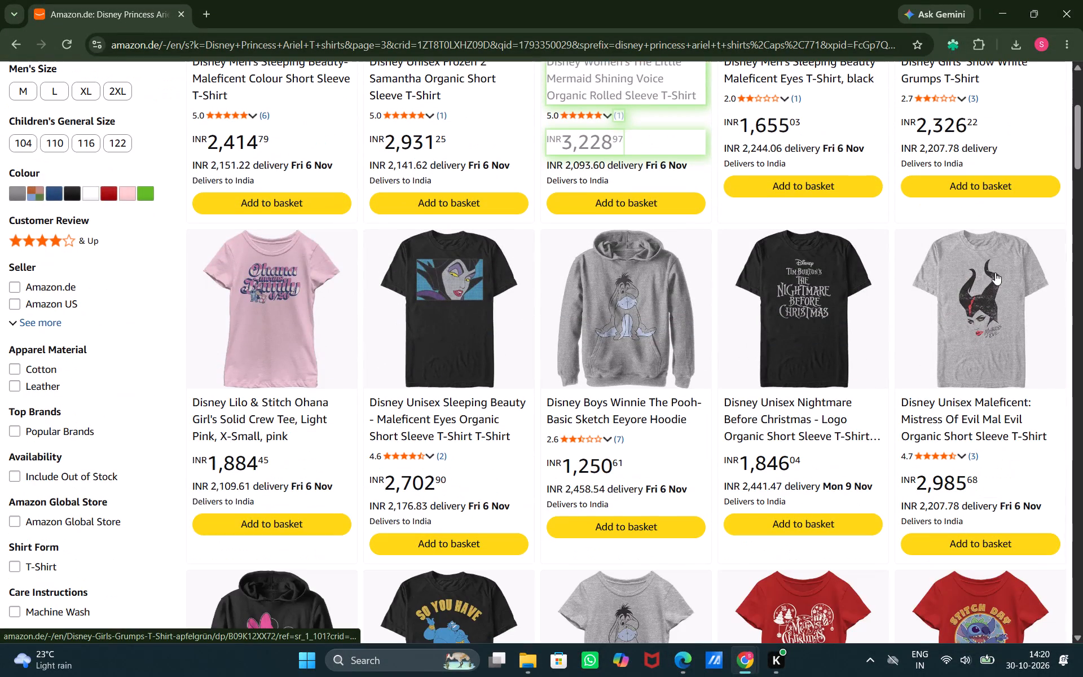
{"action": "scroll", "coordinate": [328, 351], "scroll_direction": "down", "scroll_amount": 4}
{"action": "scroll", "coordinate": [305, 359], "scroll_direction": "up", "scroll_amount": 4}
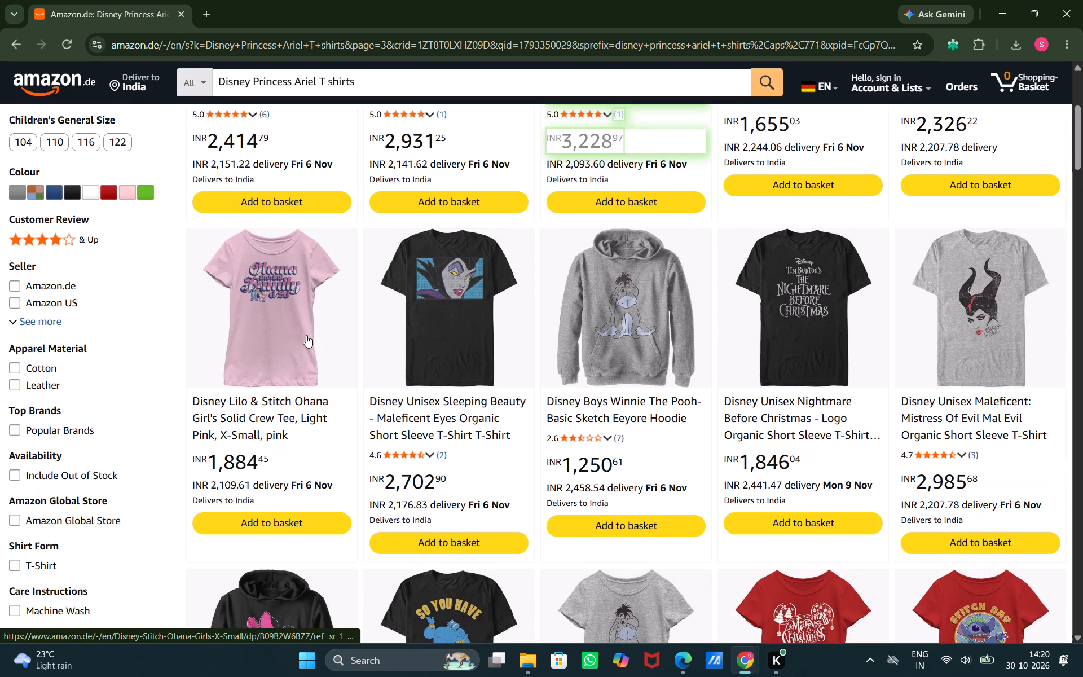
{"action": "scroll", "coordinate": [306, 335], "scroll_direction": "down", "scroll_amount": 4}
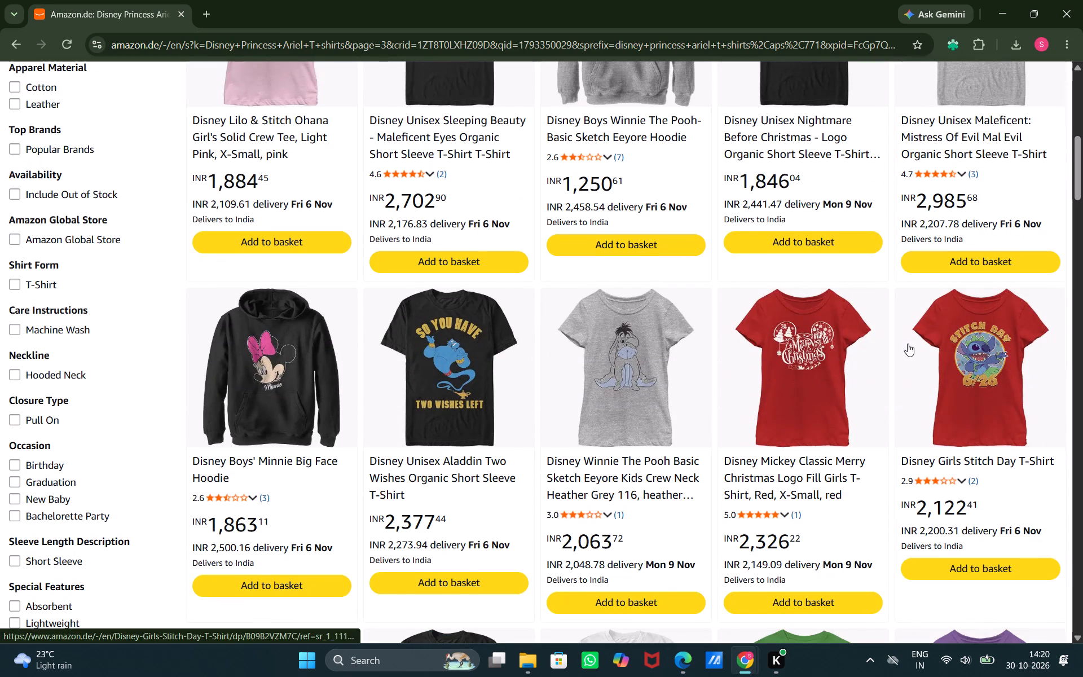
{"action": "scroll", "coordinate": [917, 342], "scroll_direction": "down", "scroll_amount": 6}
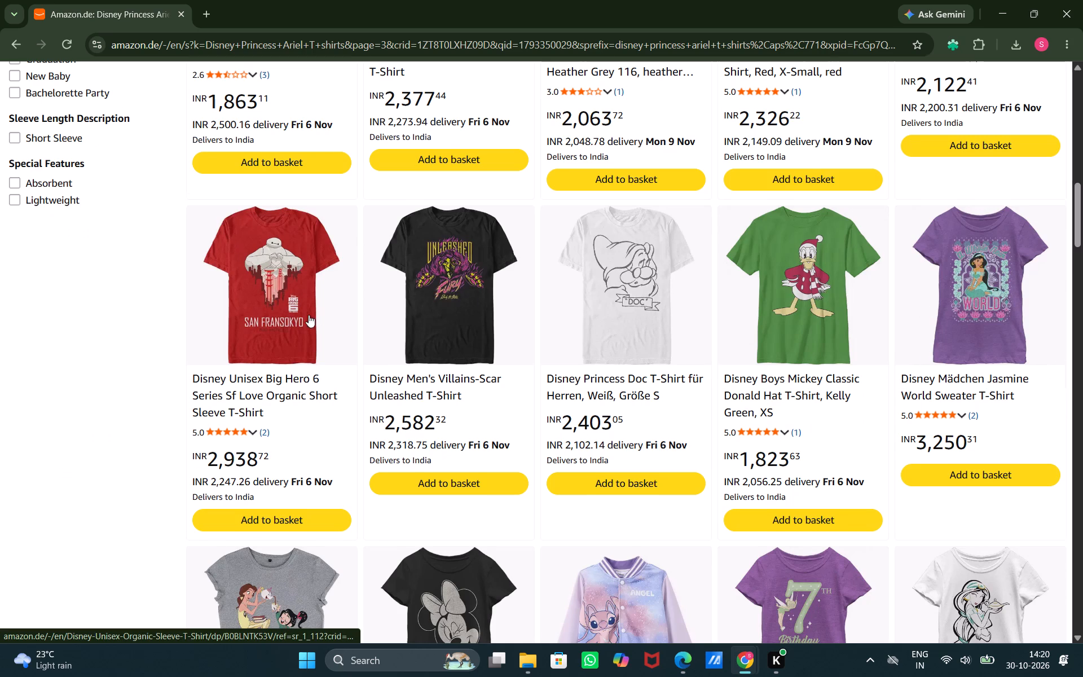
{"action": "scroll", "coordinate": [307, 316], "scroll_direction": "down", "scroll_amount": 4}
{"action": "scroll", "coordinate": [1062, 337], "scroll_direction": "down", "scroll_amount": 7}
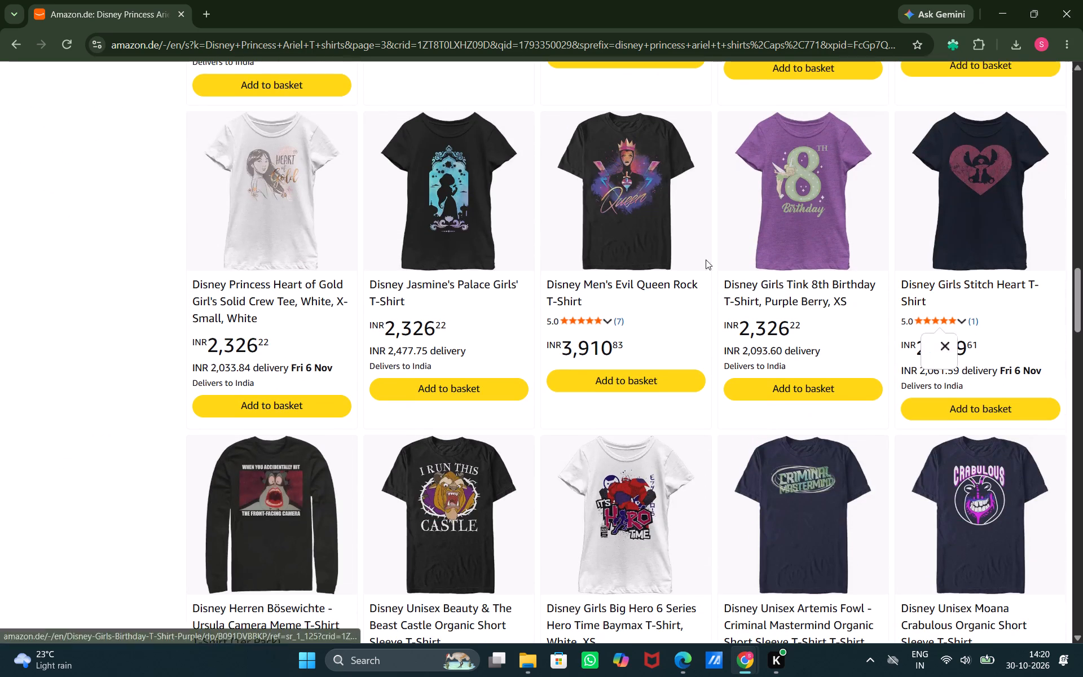
{"action": "scroll", "coordinate": [244, 338], "scroll_direction": "down", "scroll_amount": 3}
{"action": "scroll", "coordinate": [945, 296], "scroll_direction": "down", "scroll_amount": 4}
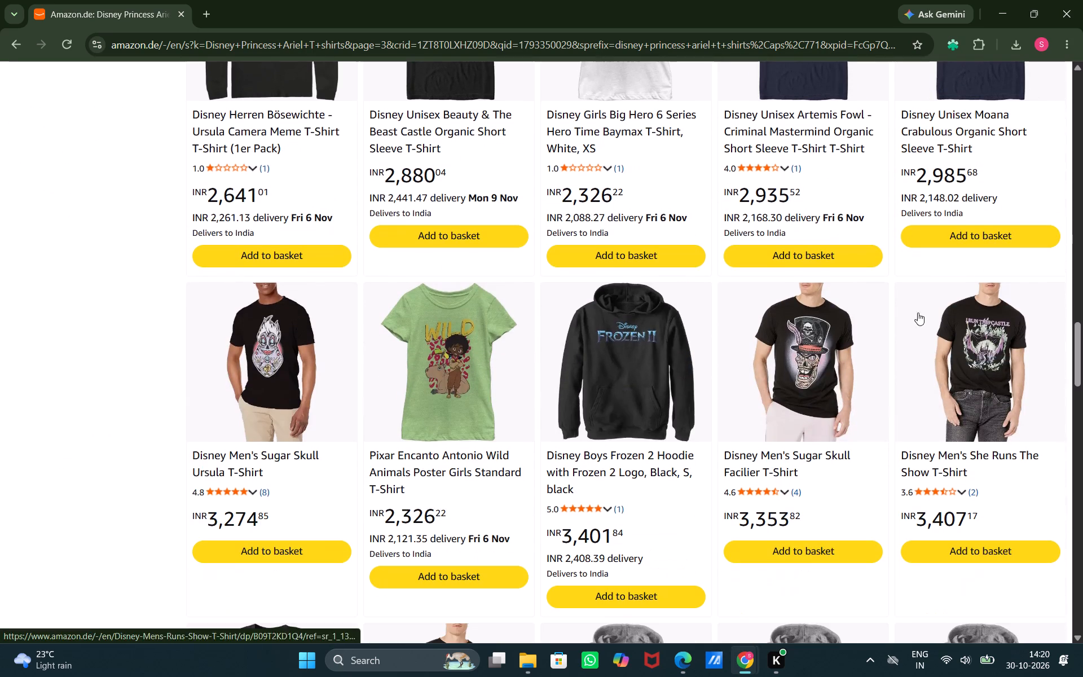
{"action": "scroll", "coordinate": [328, 380], "scroll_direction": "down", "scroll_amount": 6}
{"action": "scroll", "coordinate": [958, 293], "scroll_direction": "down", "scroll_amount": 4}
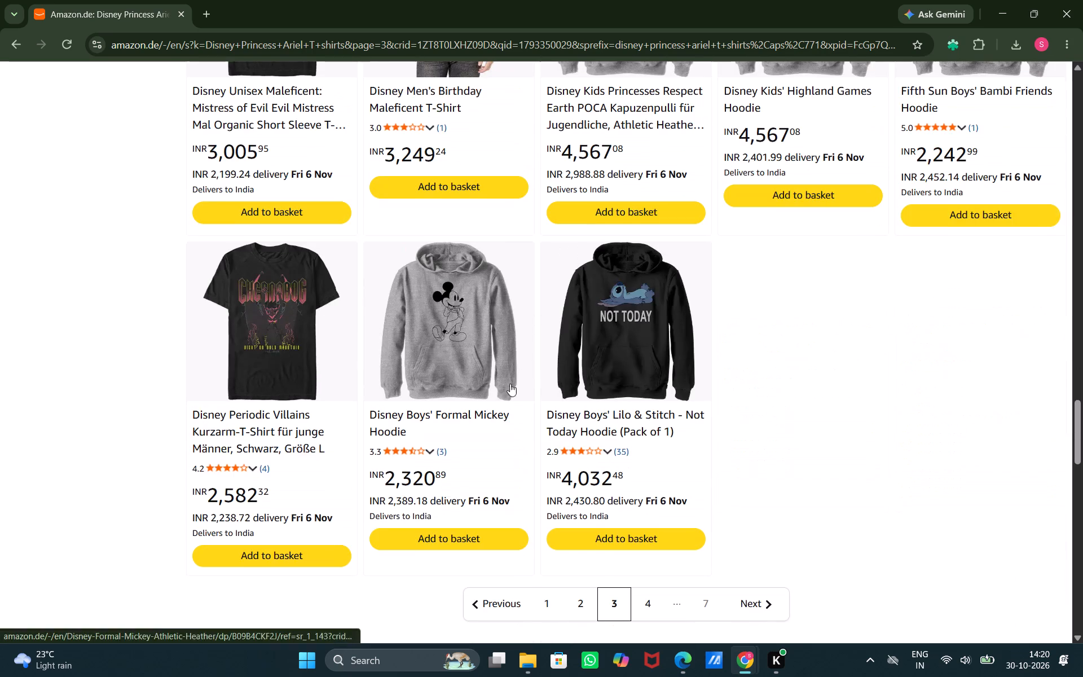
{"action": "scroll", "coordinate": [578, 395], "scroll_direction": "down", "scroll_amount": 2}
{"action": "left_click", "coordinate": [651, 465]}
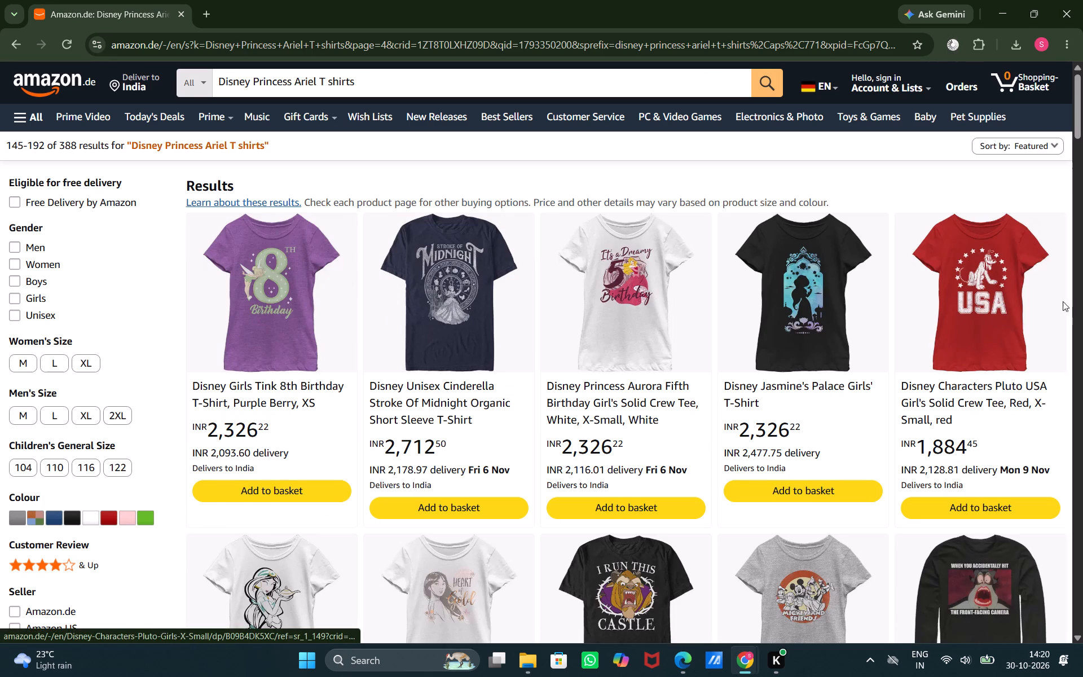
Review the page 4 listings for unrecorded Ariel products and open page 5 of the results.
{"action": "scroll", "coordinate": [527, 370], "scroll_direction": "down", "scroll_amount": 4}
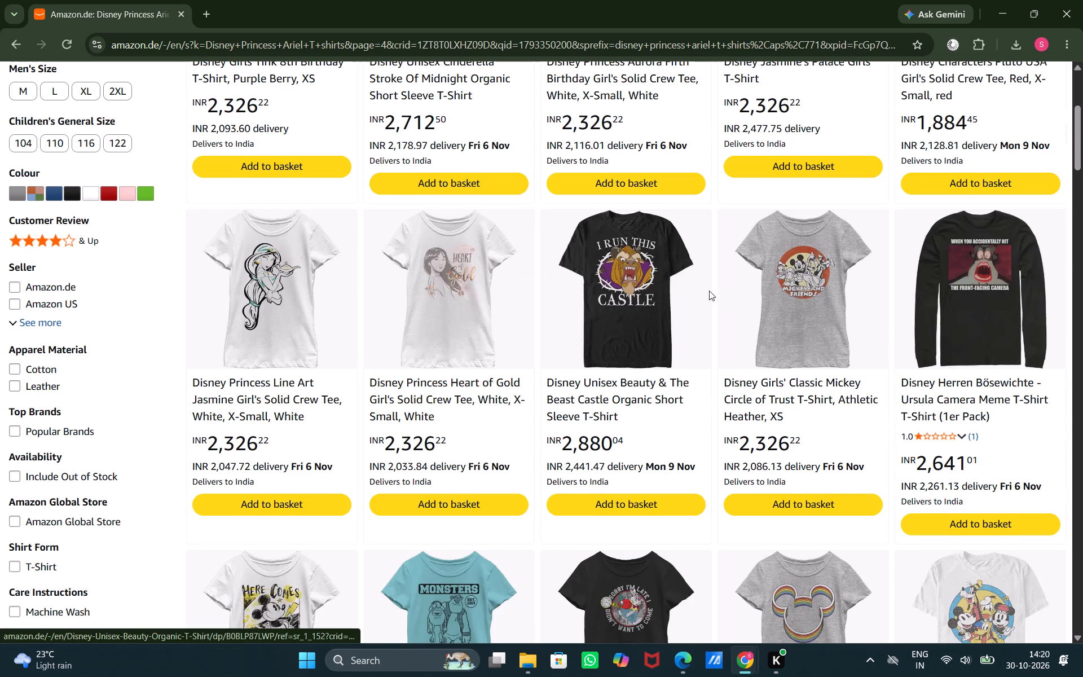
{"action": "scroll", "coordinate": [990, 303], "scroll_direction": "down", "scroll_amount": 3}
{"action": "scroll", "coordinate": [277, 426], "scroll_direction": "down", "scroll_amount": 4}
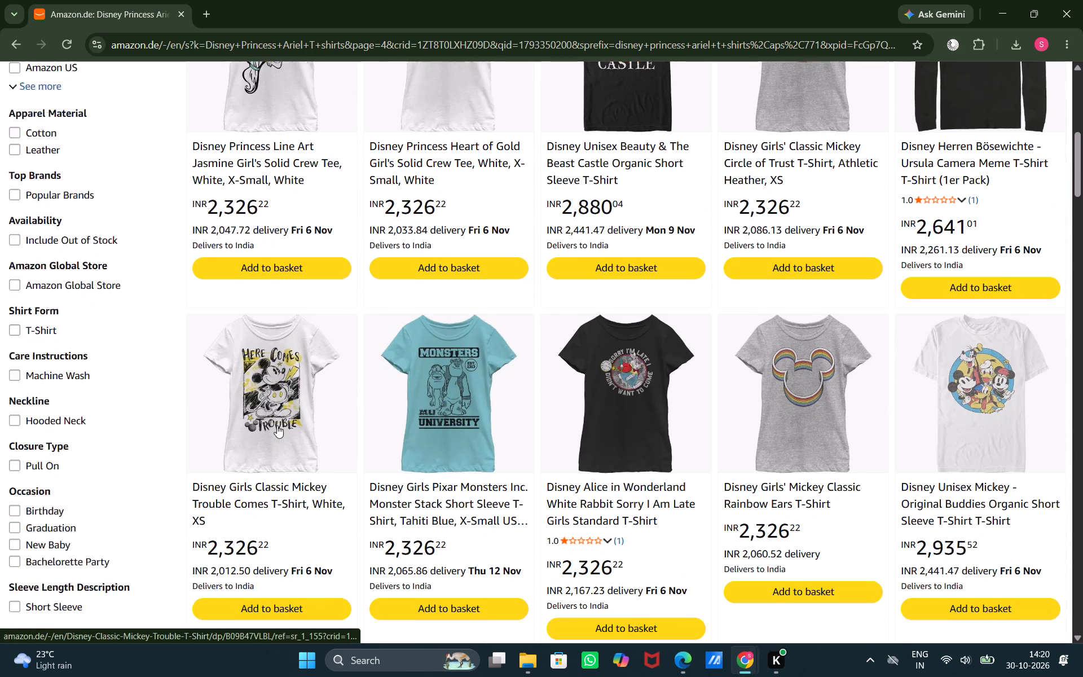
{"action": "scroll", "coordinate": [277, 425], "scroll_direction": "down", "scroll_amount": 2}
{"action": "scroll", "coordinate": [1000, 314], "scroll_direction": "down", "scroll_amount": 2}
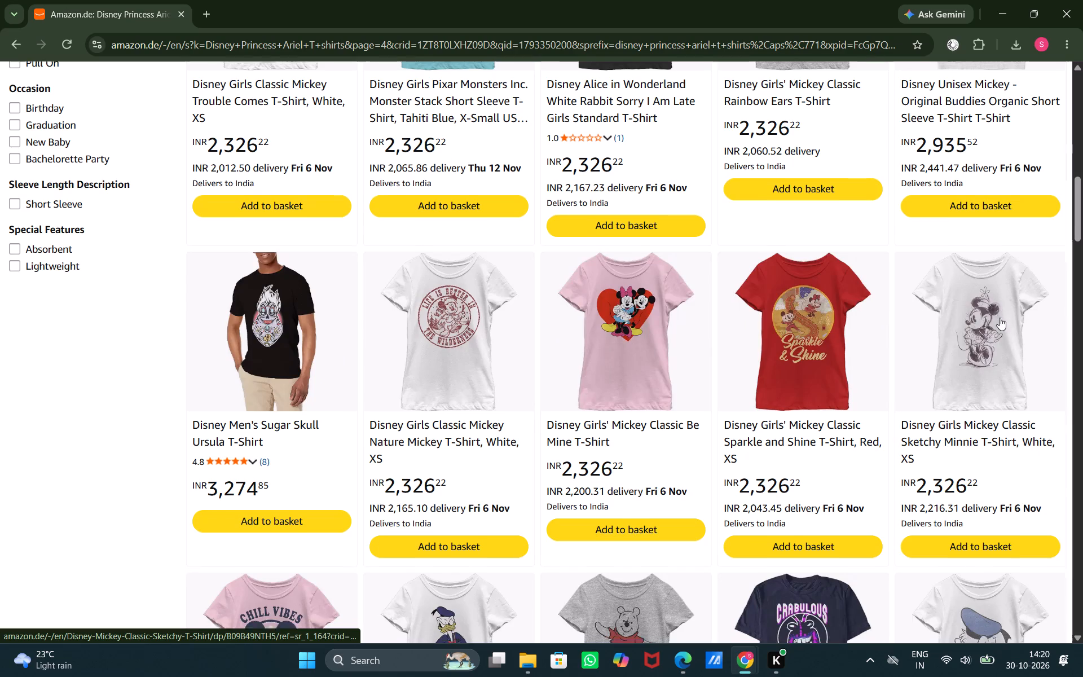
{"action": "scroll", "coordinate": [1000, 318], "scroll_direction": "down", "scroll_amount": 4}
{"action": "scroll", "coordinate": [289, 272], "scroll_direction": "down", "scroll_amount": 4}
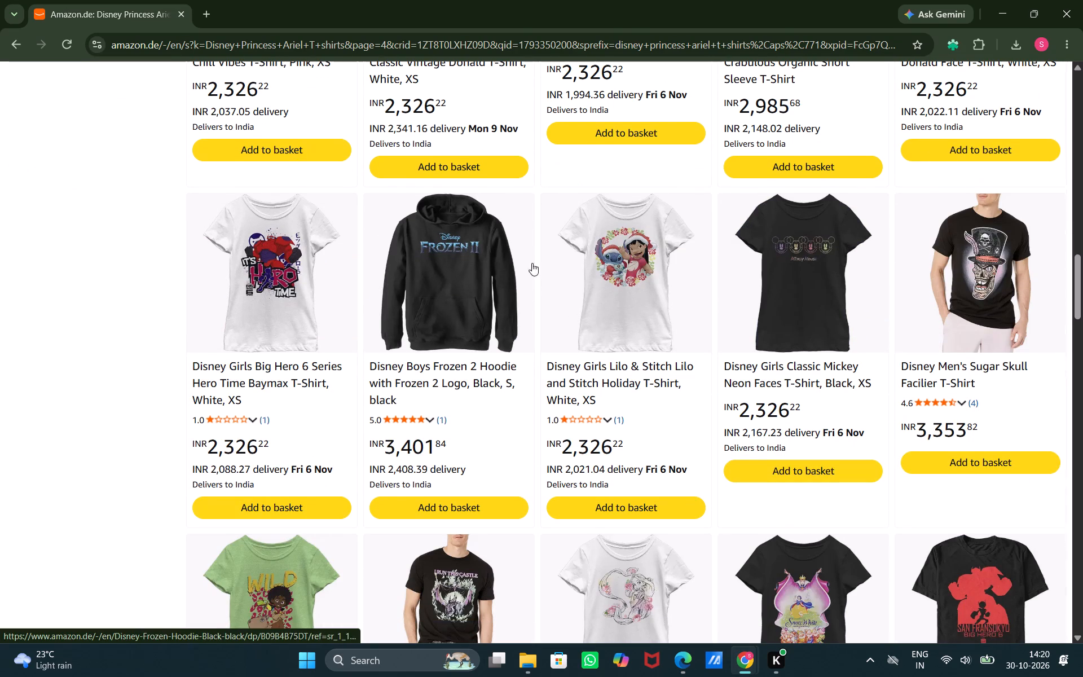
{"action": "scroll", "coordinate": [930, 261], "scroll_direction": "down", "scroll_amount": 5}
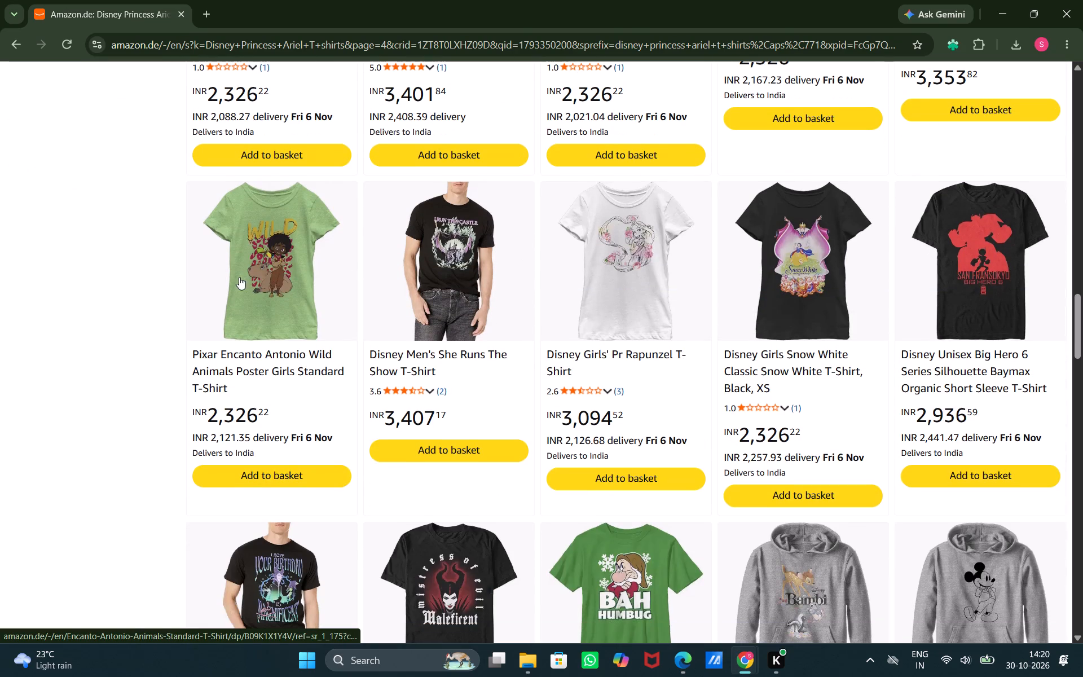
{"action": "scroll", "coordinate": [265, 296], "scroll_direction": "down", "scroll_amount": 4}
{"action": "scroll", "coordinate": [1023, 271], "scroll_direction": "down", "scroll_amount": 5}
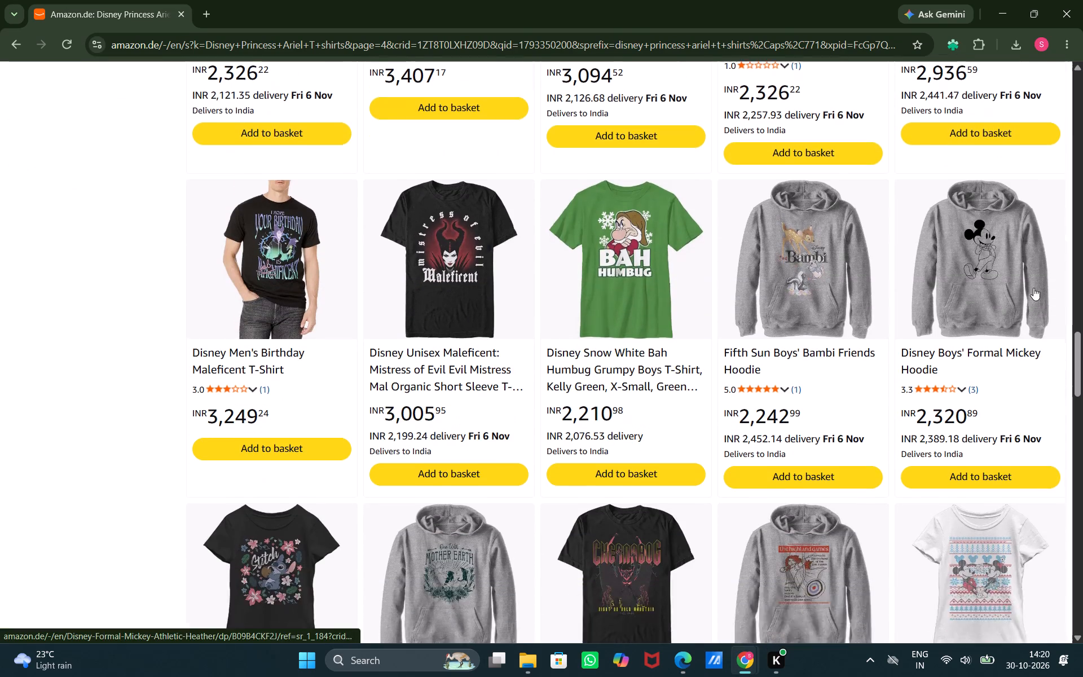
{"action": "scroll", "coordinate": [254, 328], "scroll_direction": "down", "scroll_amount": 4}
{"action": "scroll", "coordinate": [701, 293], "scroll_direction": "down", "scroll_amount": 4}
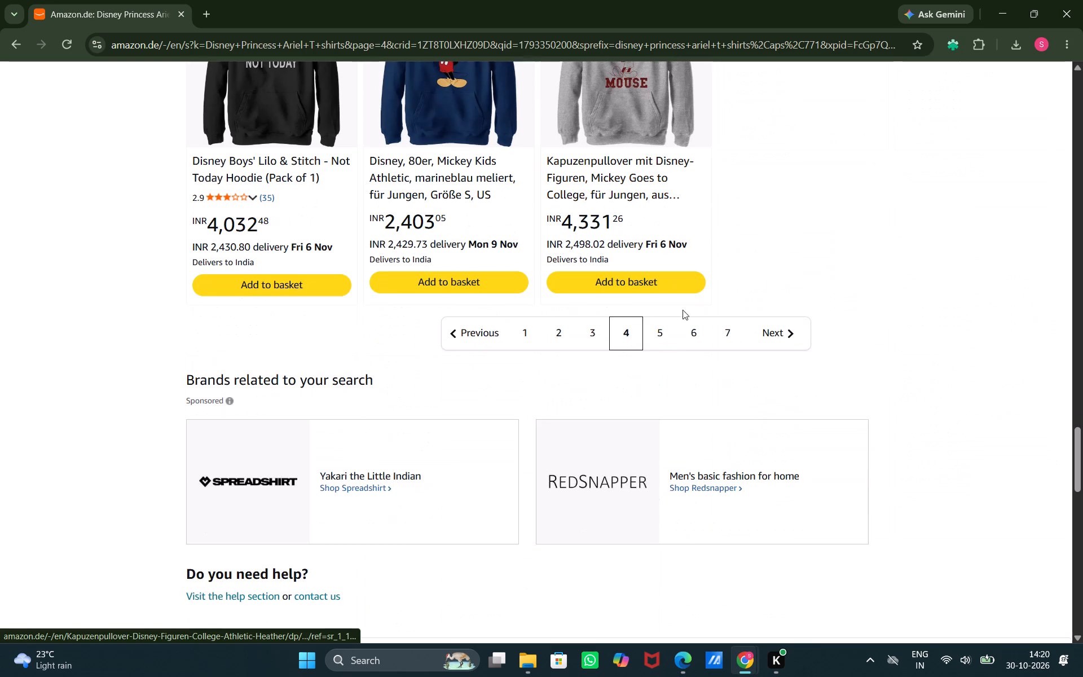
{"action": "left_click", "coordinate": [654, 341]}
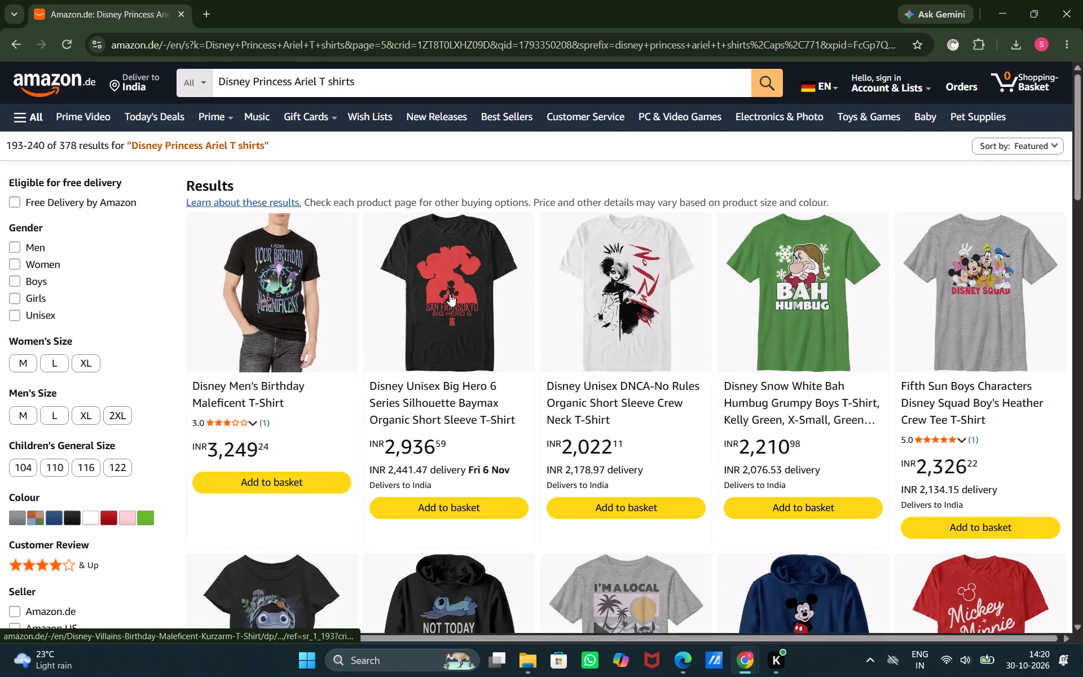
Examine the page 5 listings for Ariel and Little Mermaid T-shirts and whether the plugin marks them as recorded.
{"action": "scroll", "coordinate": [847, 273], "scroll_direction": "down", "scroll_amount": 6}
{"action": "scroll", "coordinate": [246, 217], "scroll_direction": "down", "scroll_amount": 5}
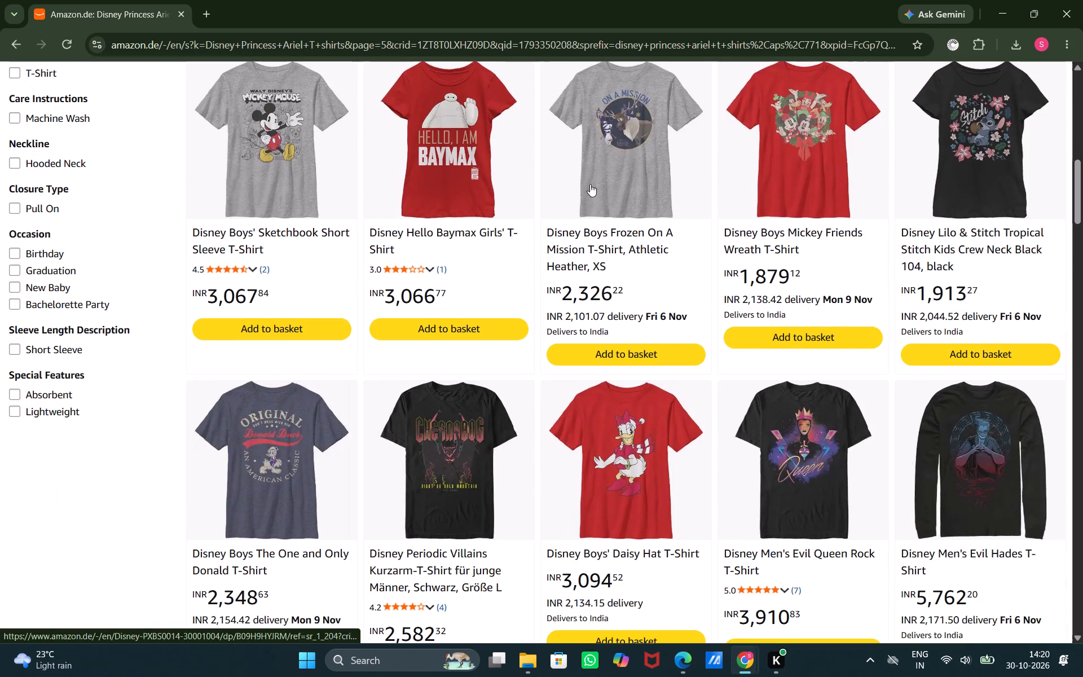
{"action": "scroll", "coordinate": [921, 175], "scroll_direction": "down", "scroll_amount": 4}
{"action": "scroll", "coordinate": [328, 255], "scroll_direction": "down", "scroll_amount": 6}
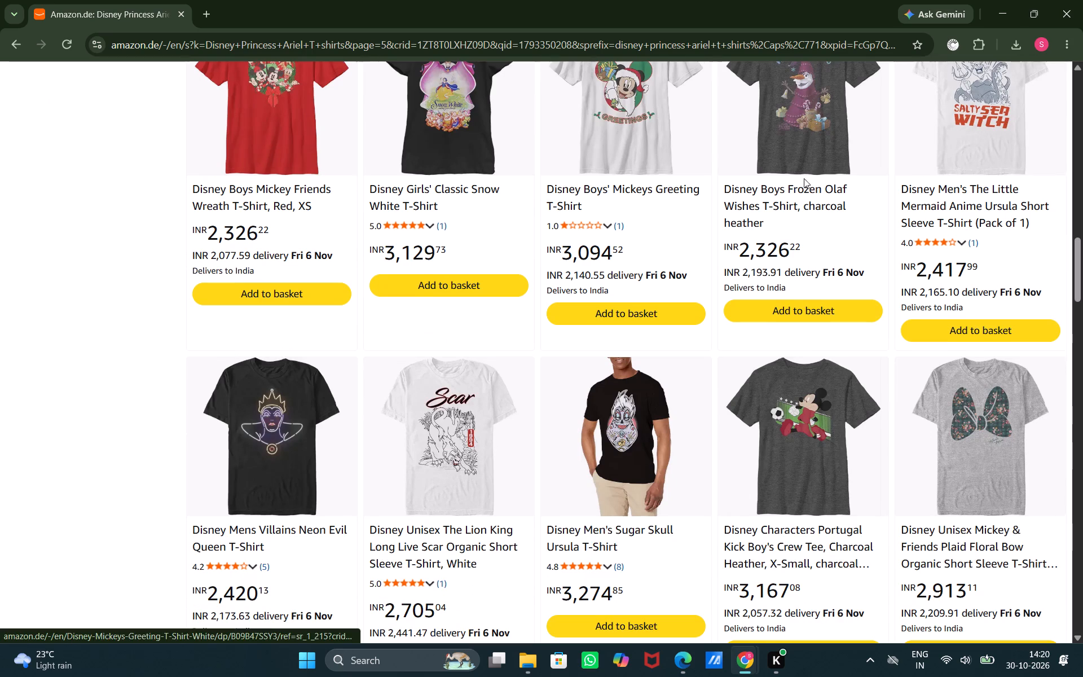
{"action": "scroll", "coordinate": [829, 181], "scroll_direction": "up", "scroll_amount": 1}
{"action": "scroll", "coordinate": [829, 181], "scroll_direction": "down", "scroll_amount": 3}
{"action": "scroll", "coordinate": [210, 294], "scroll_direction": "down", "scroll_amount": 3}
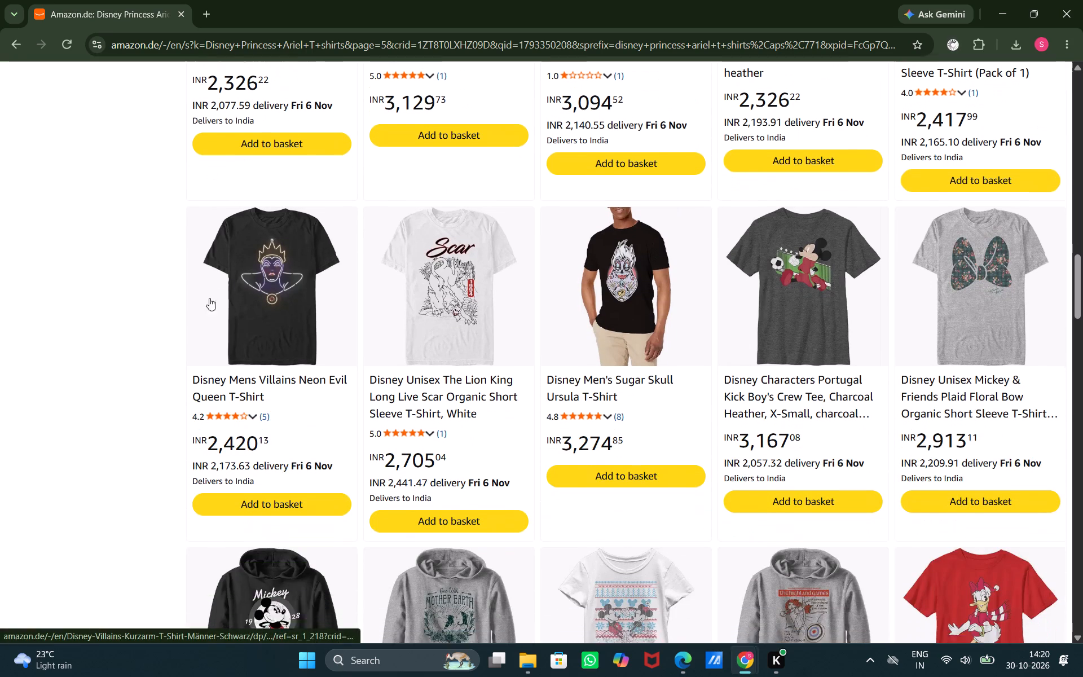
{"action": "scroll", "coordinate": [209, 298], "scroll_direction": "down", "scroll_amount": 2}
{"action": "scroll", "coordinate": [994, 251], "scroll_direction": "down", "scroll_amount": 5}
{"action": "scroll", "coordinate": [348, 288], "scroll_direction": "down", "scroll_amount": 5}
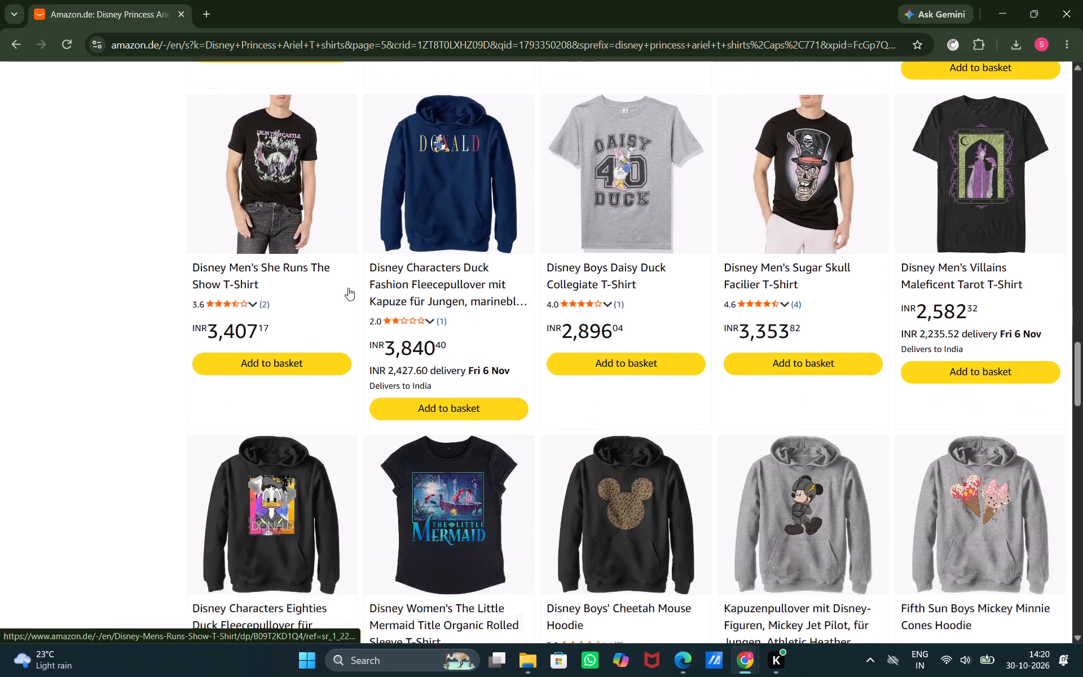
{"action": "scroll", "coordinate": [881, 222], "scroll_direction": "down", "scroll_amount": 5}
{"action": "scroll", "coordinate": [635, 266], "scroll_direction": "down", "scroll_amount": 4}
{"action": "scroll", "coordinate": [658, 261], "scroll_direction": "up", "scroll_amount": 10}
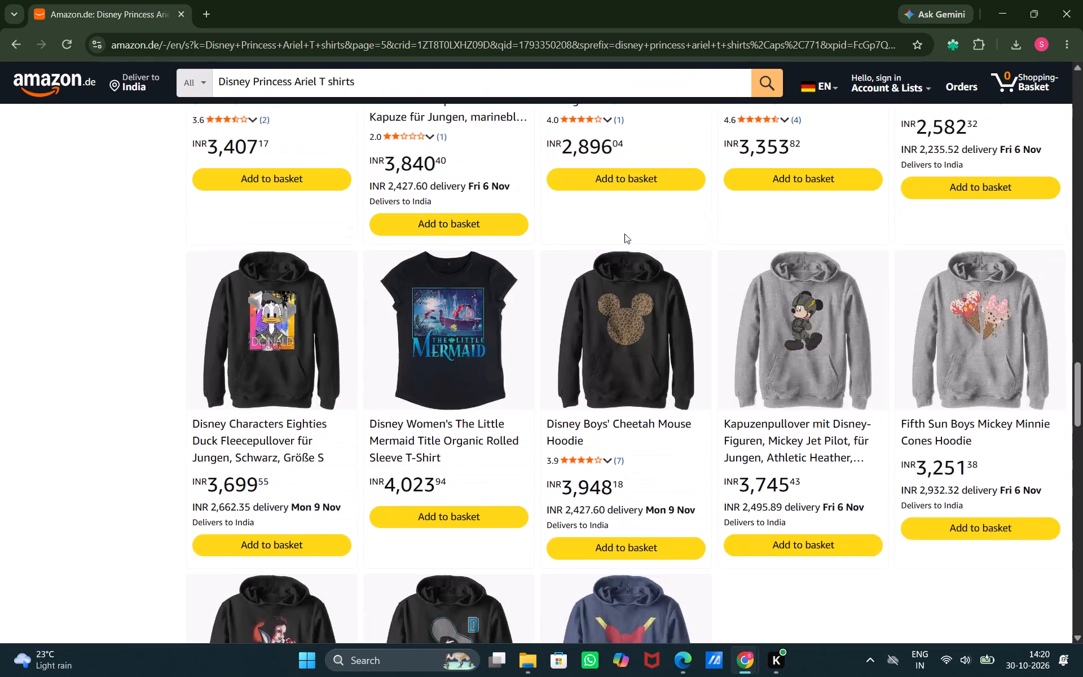
Close the Amazon.de results window and select the last logged link, cell C20186, in The Walt Disney sheet.
{"action": "left_click", "coordinate": [1082, 0]}
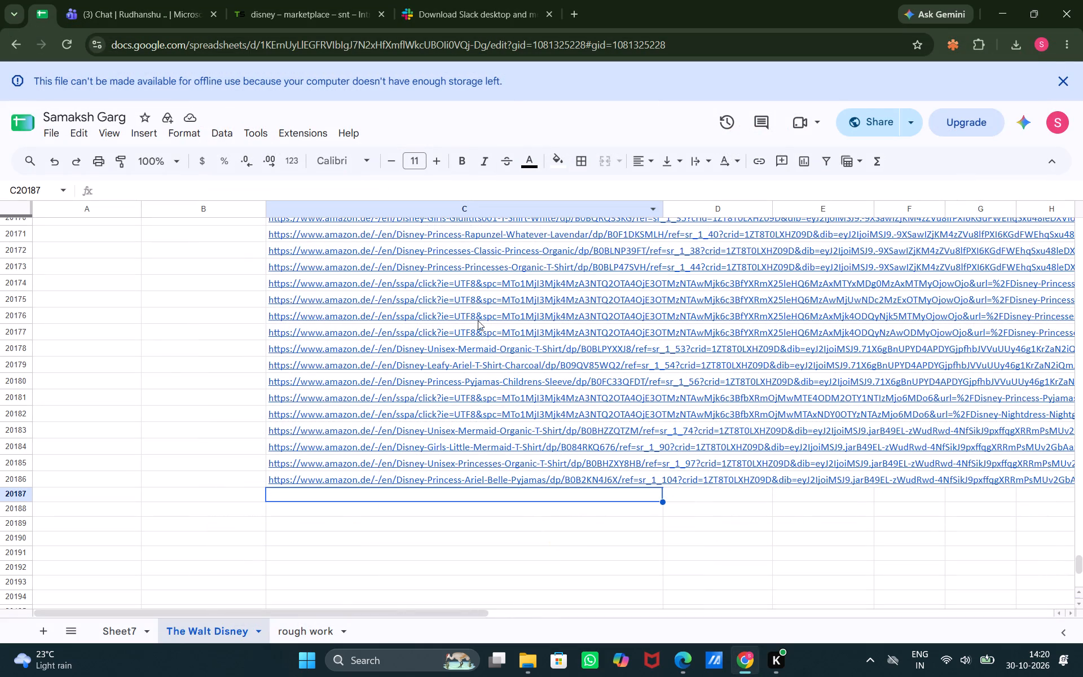
{"action": "key", "text": "Up"}
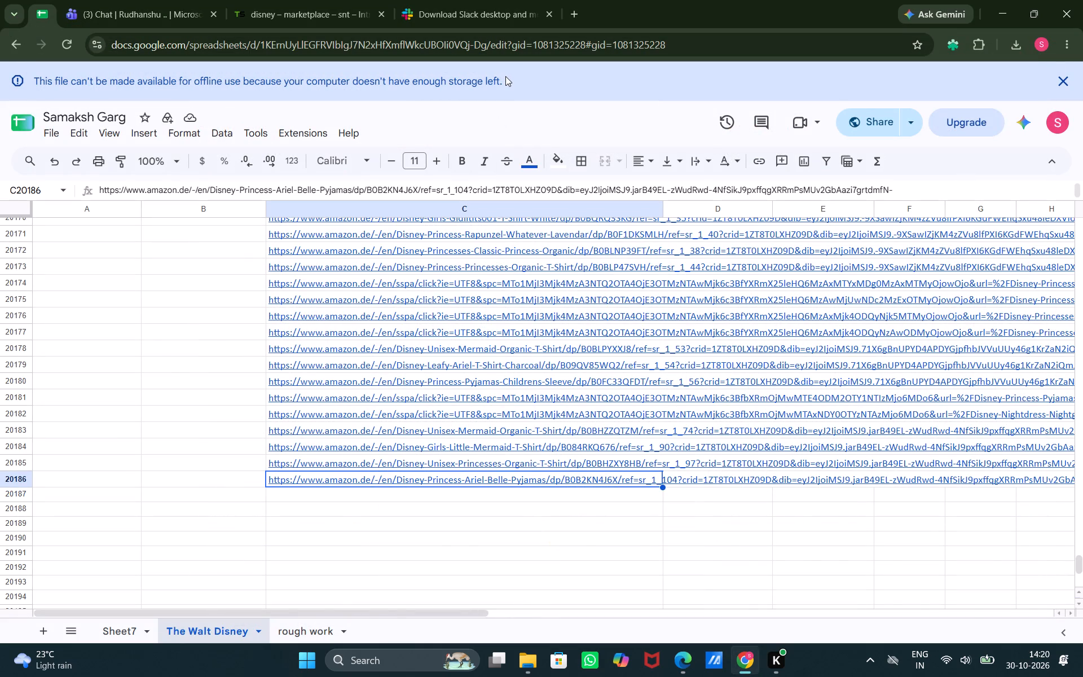
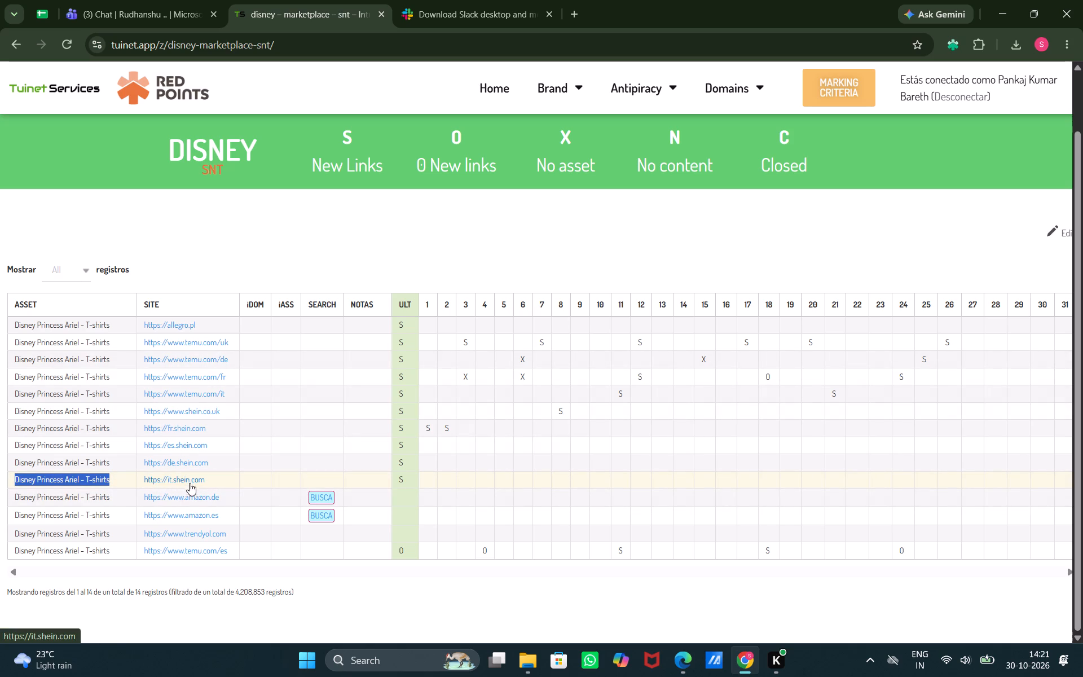
Open the it.shein.com site from its Disney Princess Ariel - T-shirts row in the Disney SNT tracker.
{"action": "left_click", "coordinate": [188, 483]}
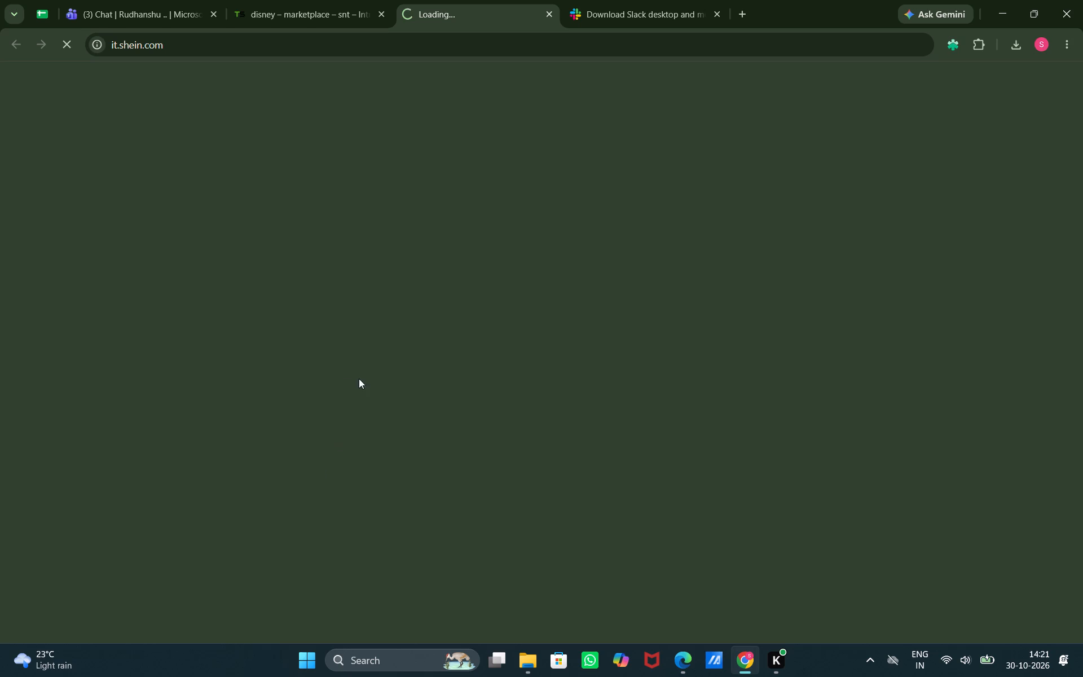
Mark the Disney Princess Ariel - T-shirts rows for amazon.es and amazon.de with S under day 30 in the Disney SNT tracker.
{"action": "left_click", "coordinate": [266, 0]}
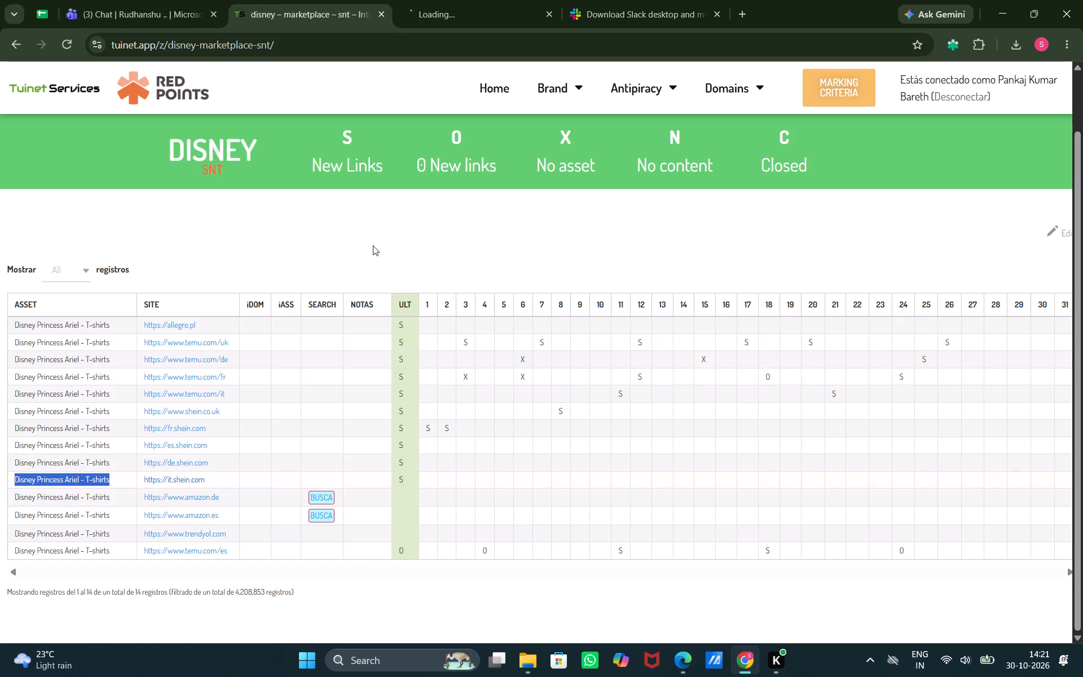
{"action": "double_click", "coordinate": [1046, 517]}
{"action": "left_click", "coordinate": [1025, 405]}
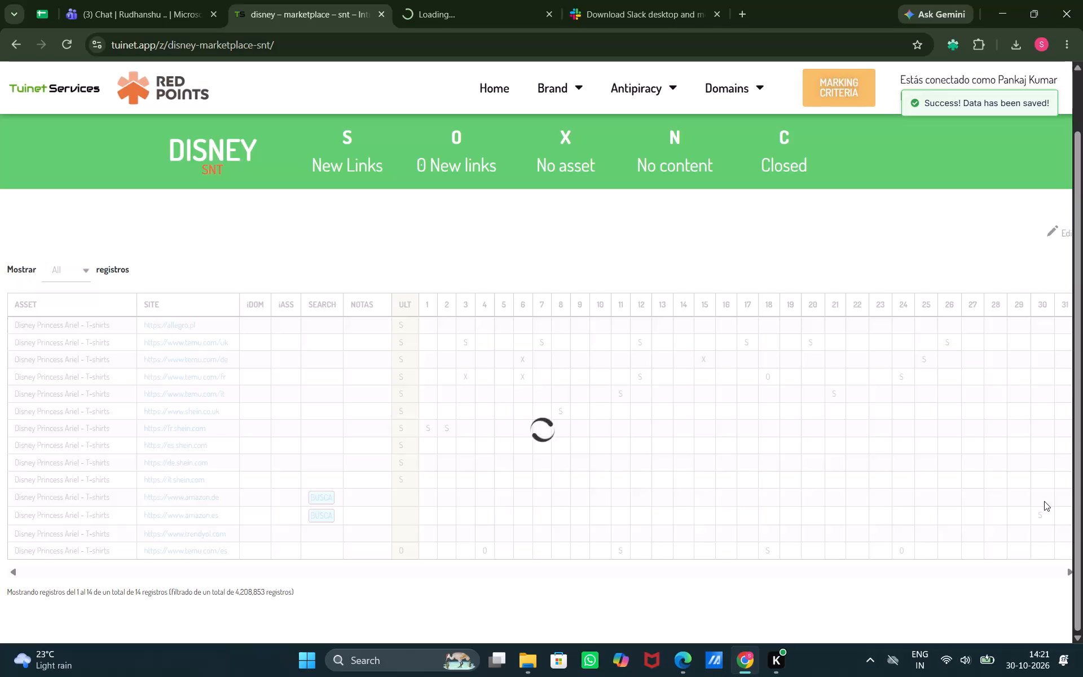
{"action": "double_click", "coordinate": [1044, 501]}
{"action": "left_click", "coordinate": [1021, 379]}
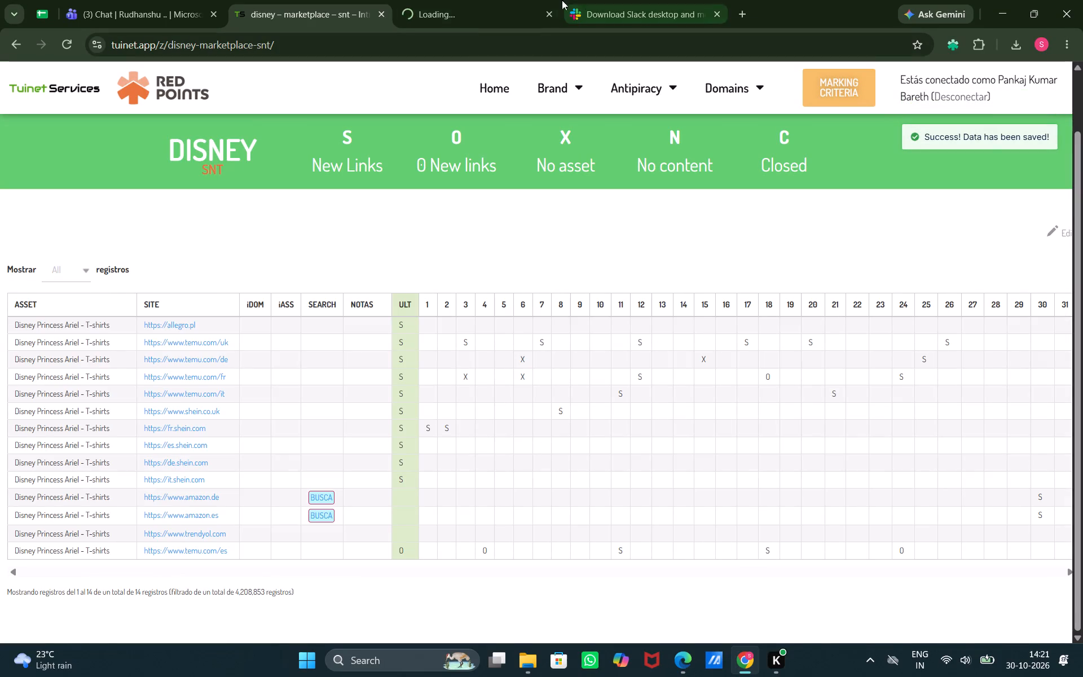
Check whether it.shein.com has loaded and reload the page.
{"action": "left_click", "coordinate": [474, 13]}
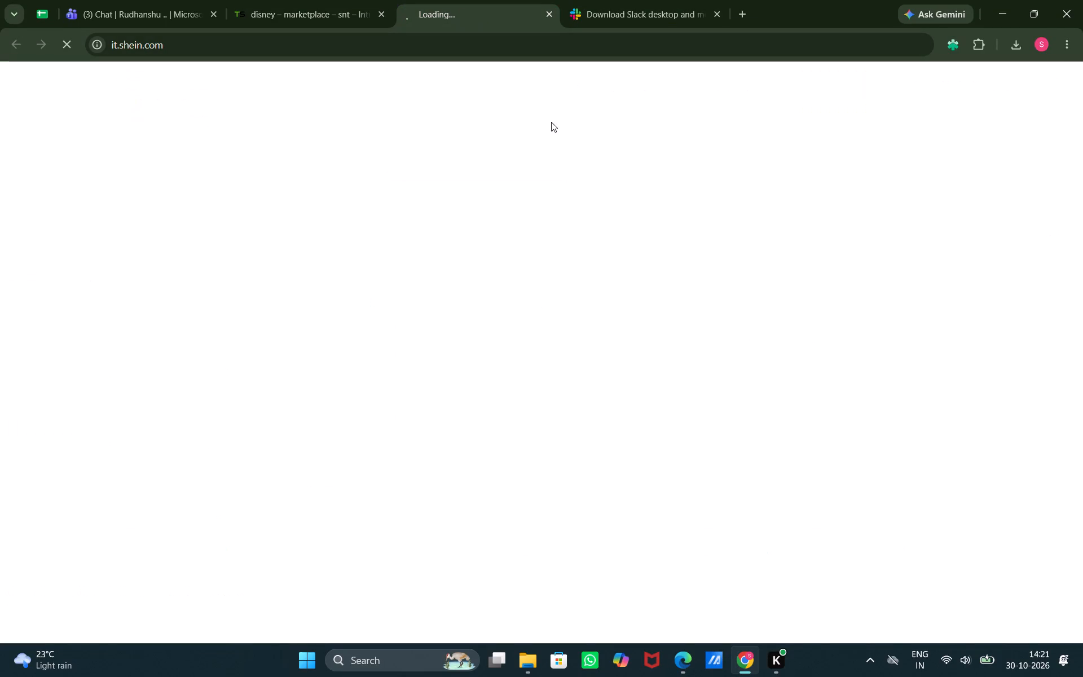
{"action": "left_click", "coordinate": [305, 7]}
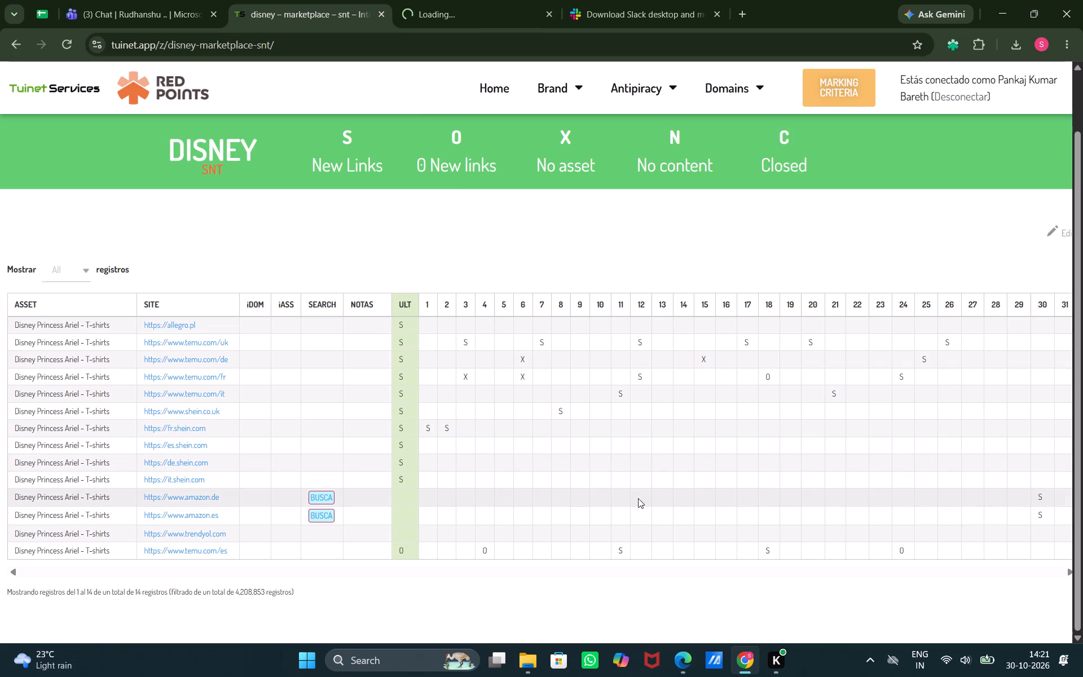
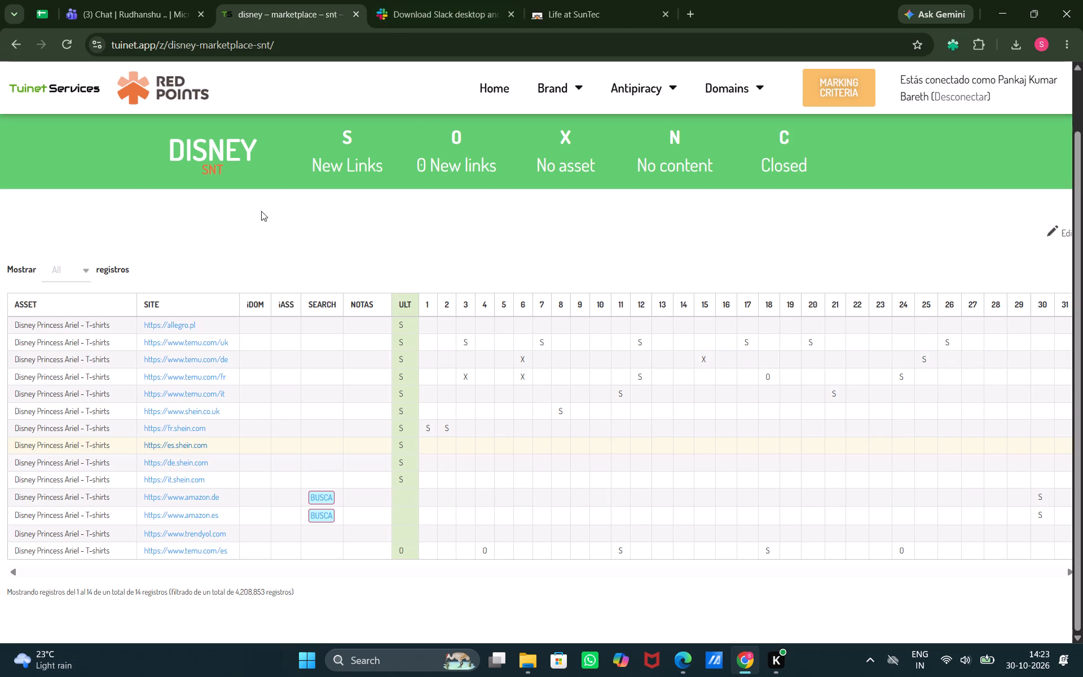
Open the allegro.pl and shein.co.uk sites from their Disney Princess Ariel - T-shirts rows in the Disney SNT tracker.
{"action": "left_click", "coordinate": [170, 326]}
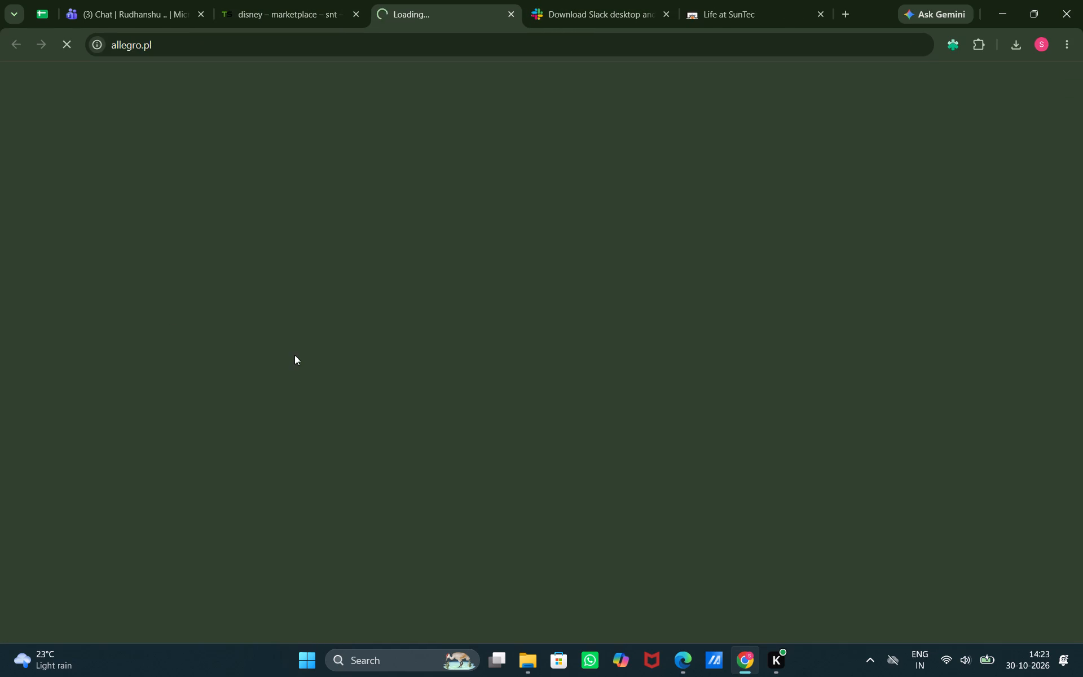
{"action": "left_click", "coordinate": [290, 17]}
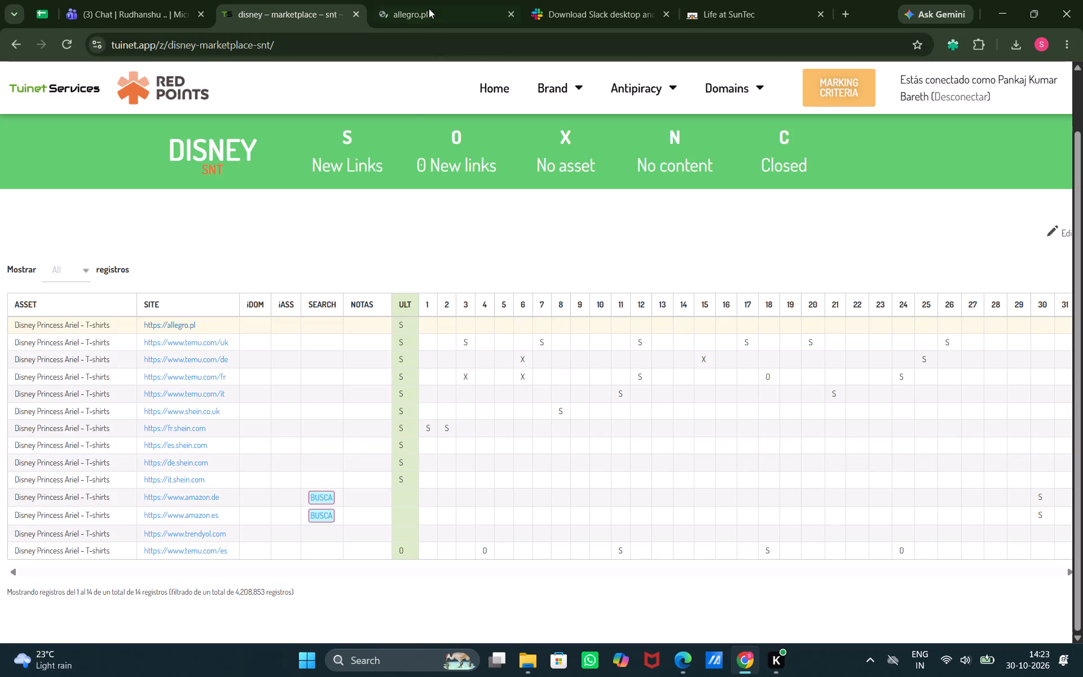
{"action": "left_click", "coordinate": [429, 0]}
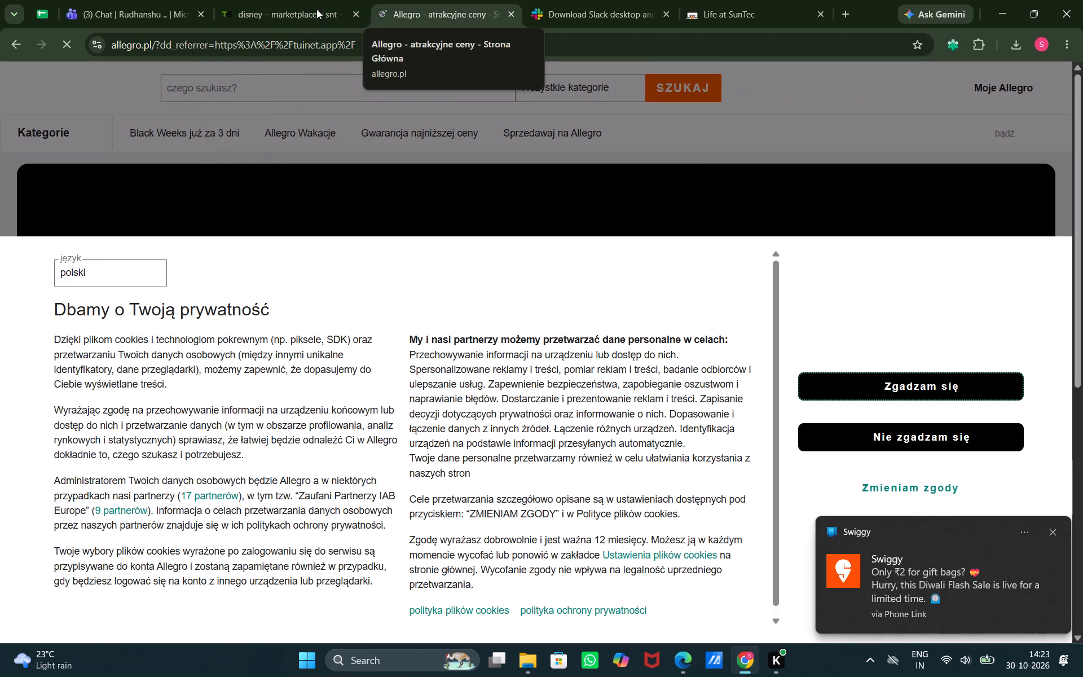
{"action": "left_click", "coordinate": [253, 0]}
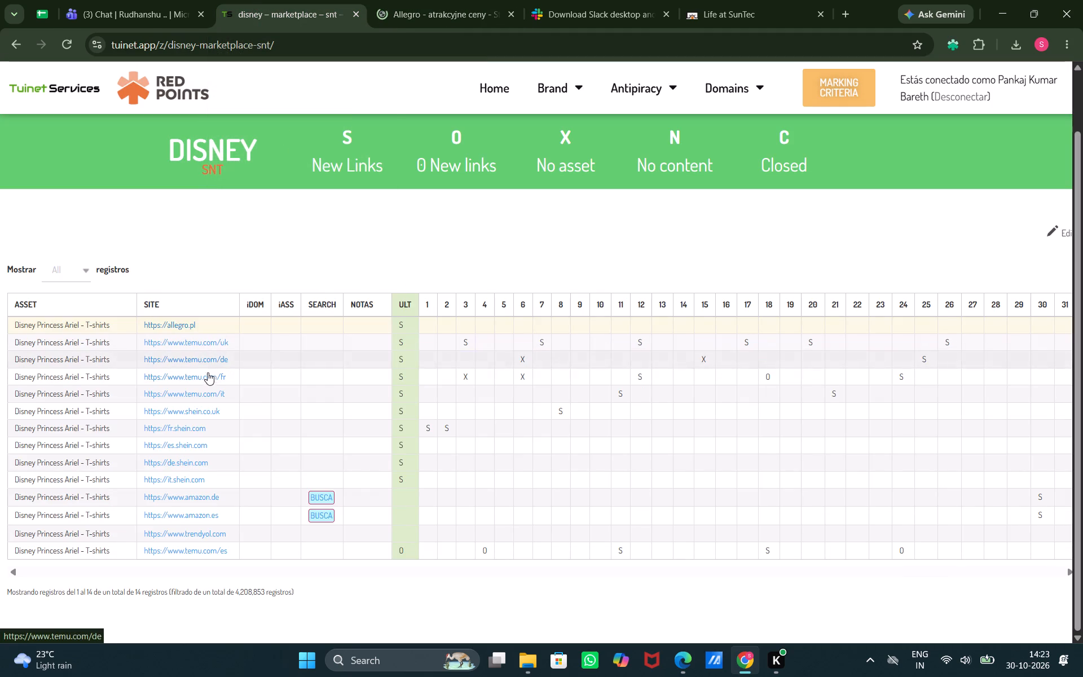
{"action": "left_click", "coordinate": [201, 413]}
Accept Allegro's cookie consent and translate the home page from Polish to English.
{"action": "left_click", "coordinate": [500, 0]}
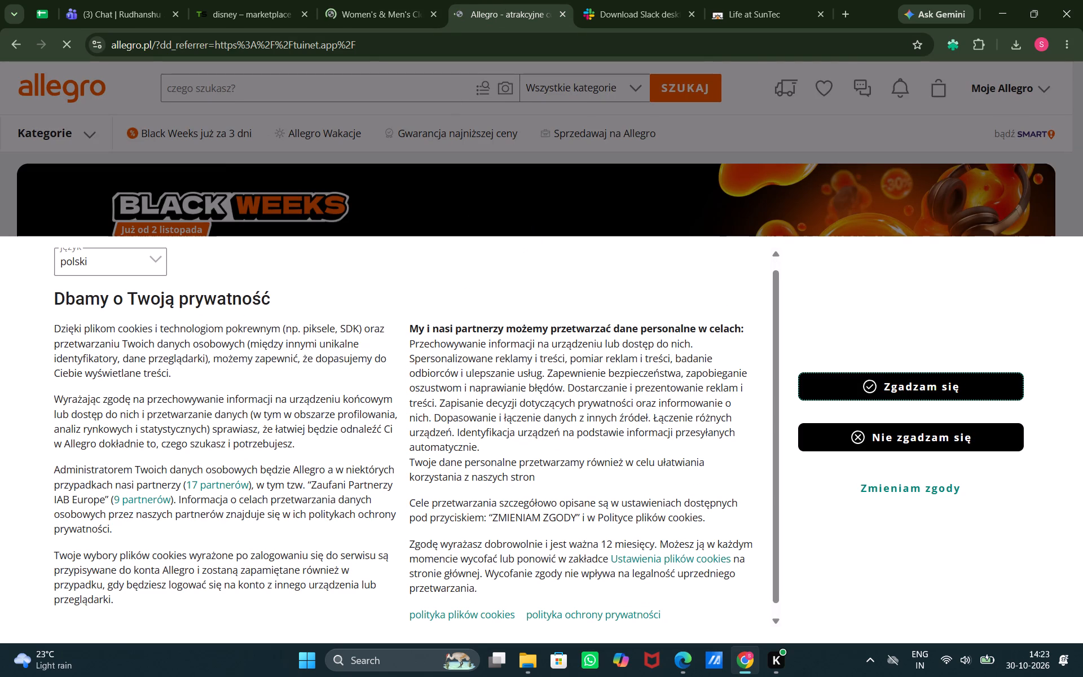
{"action": "left_click", "coordinate": [886, 390]}
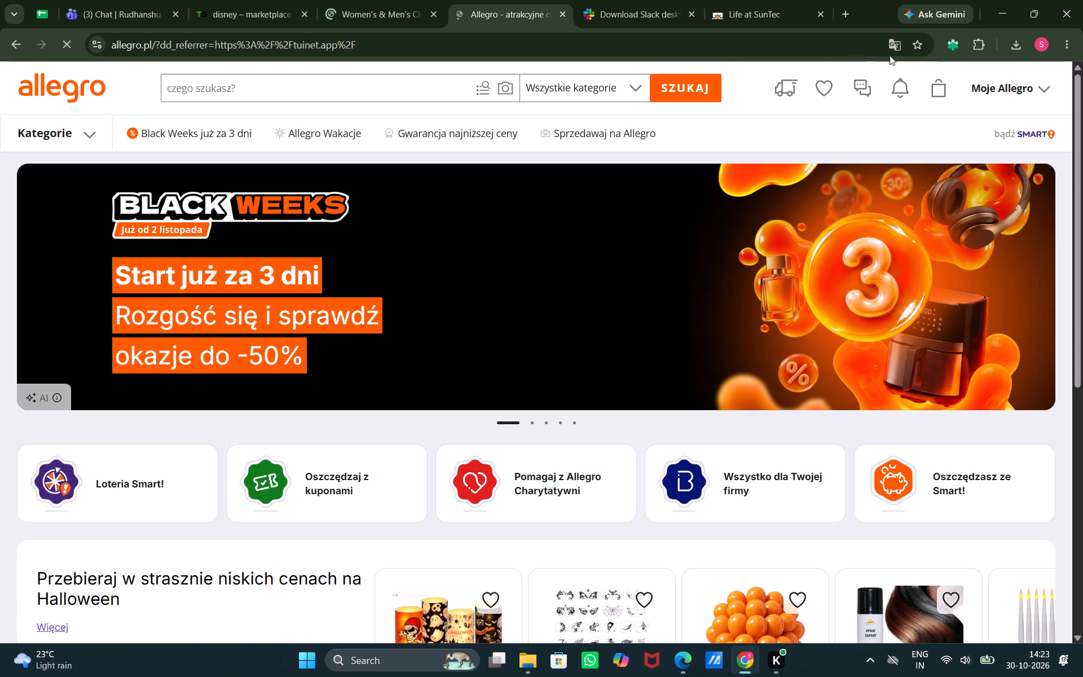
{"action": "left_click", "coordinate": [898, 50]}
{"action": "left_click", "coordinate": [835, 73]}
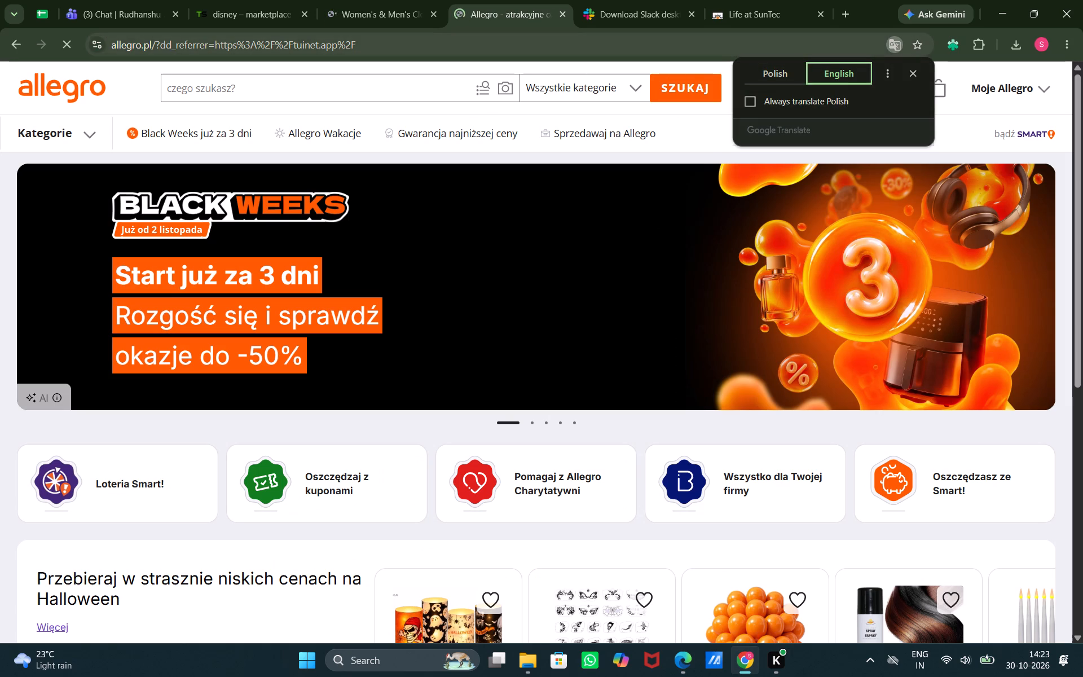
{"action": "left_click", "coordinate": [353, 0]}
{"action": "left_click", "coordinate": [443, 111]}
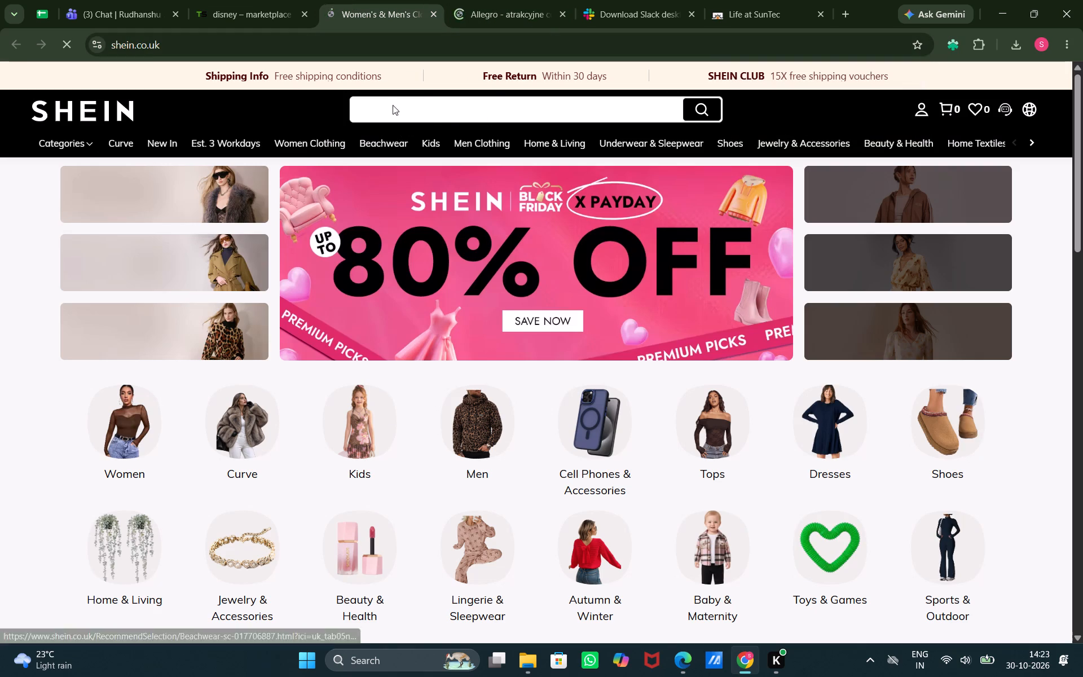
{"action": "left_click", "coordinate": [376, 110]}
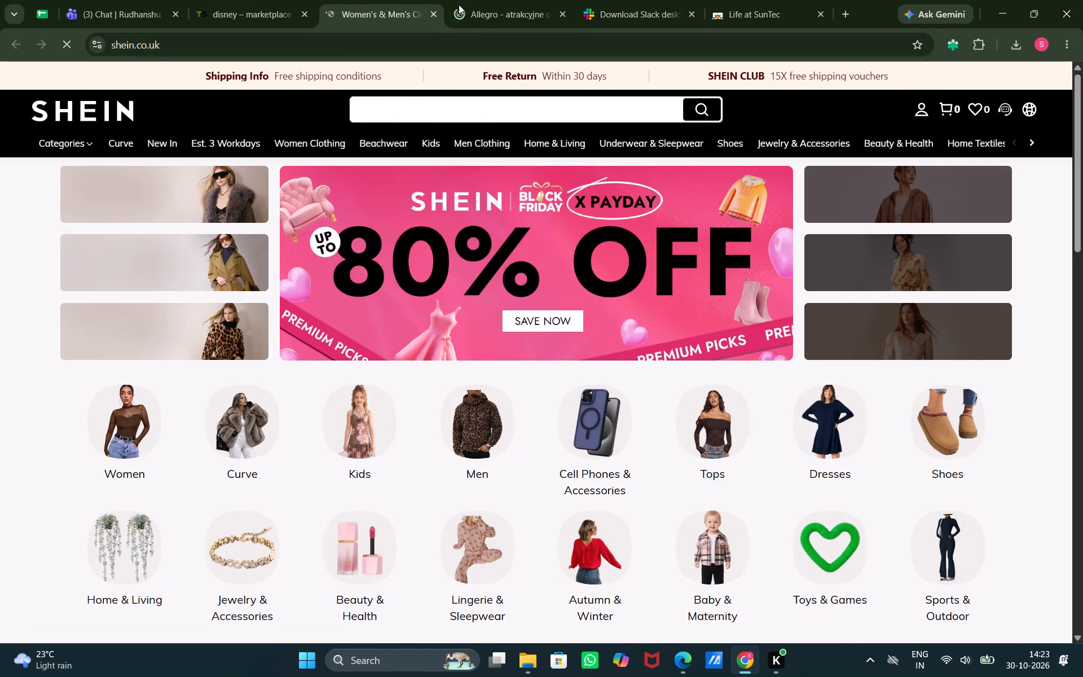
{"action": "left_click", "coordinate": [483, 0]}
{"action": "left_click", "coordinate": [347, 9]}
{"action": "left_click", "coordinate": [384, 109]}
Search Allegro for "Disney Princess Ariel T shirts", removing both hyphens from the pasted asset name.
{"action": "left_click", "coordinate": [473, 23]}
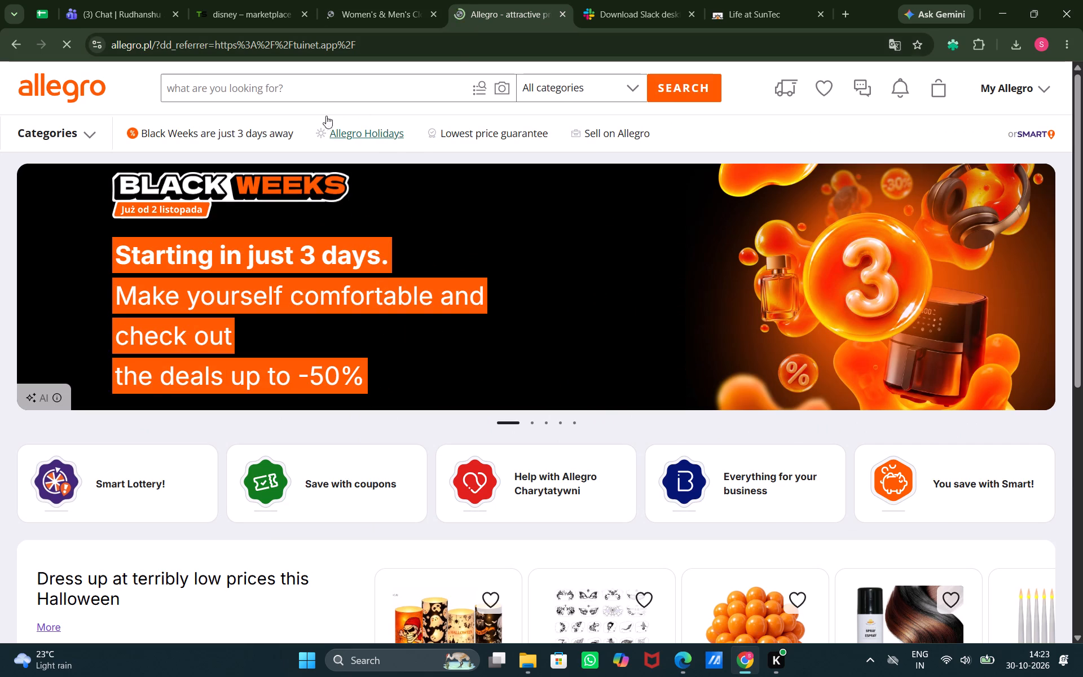
{"action": "left_click", "coordinate": [276, 92]}
{"action": "key", "text": "ctrl+v"}
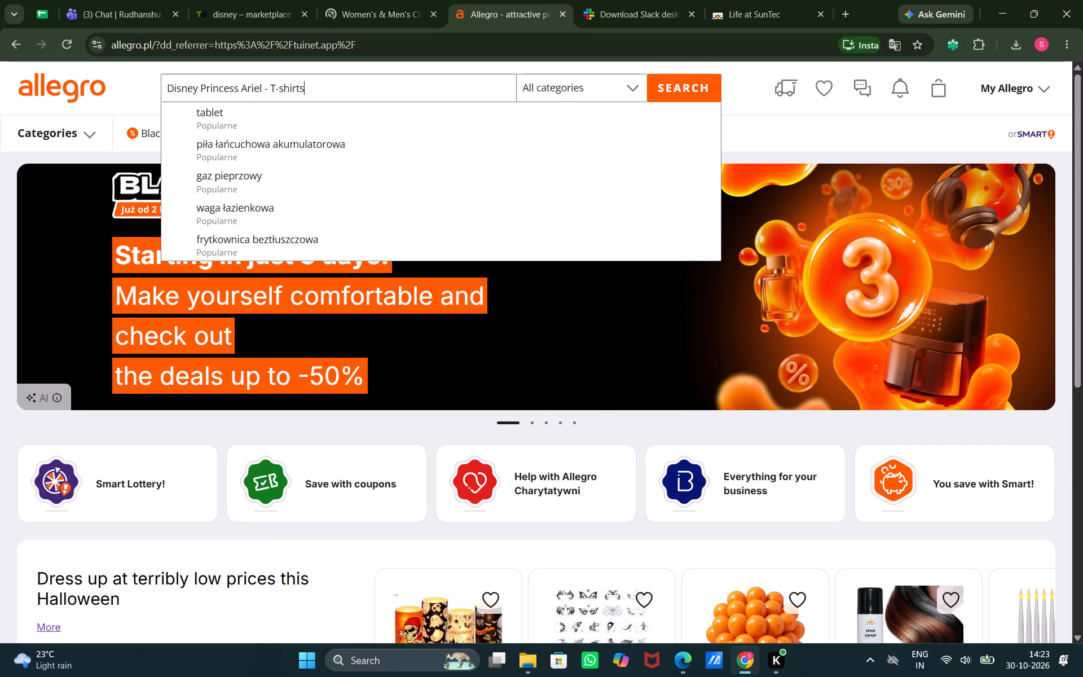
{"action": "key", "text": "Left"}
{"action": "key", "text": "Left"}
{"action": "key", "text": "Left"}
{"action": "key", "text": "Left"}
{"action": "key", "text": "Left"}
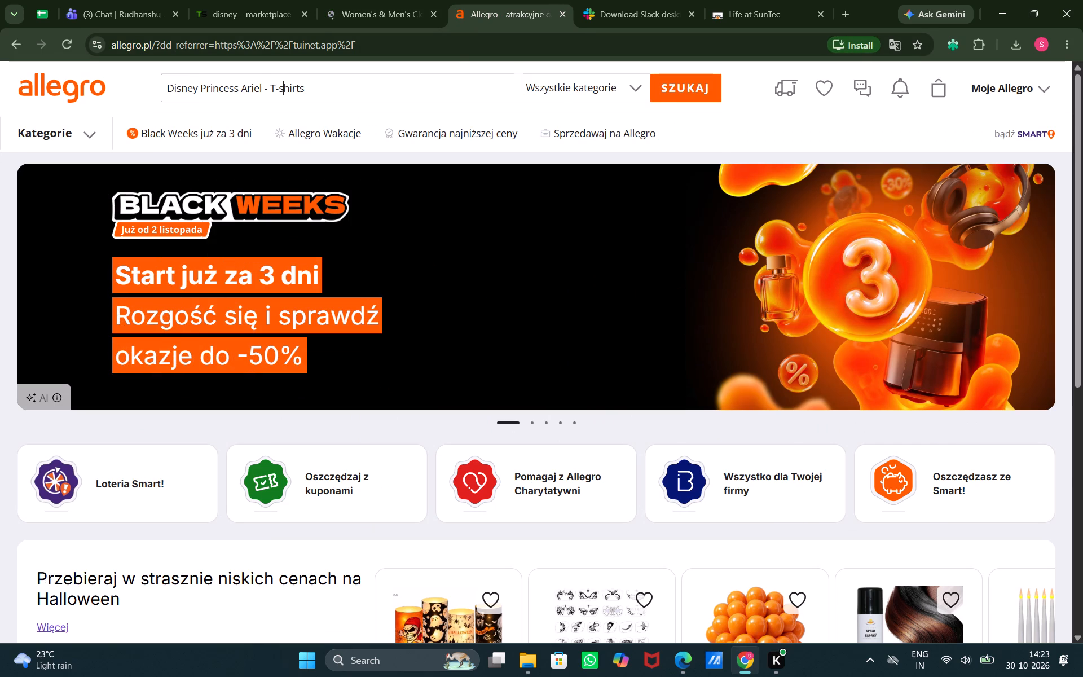
{"action": "key", "text": "Left"}
{"action": "key", "text": "Left"}
{"action": "key", "text": "Right"}
{"action": "key", "text": "BackSpace"}
{"action": "key", "text": "space"}
{"action": "key", "text": "Left"}
{"action": "key", "text": "Left"}
{"action": "key", "text": "Left"}
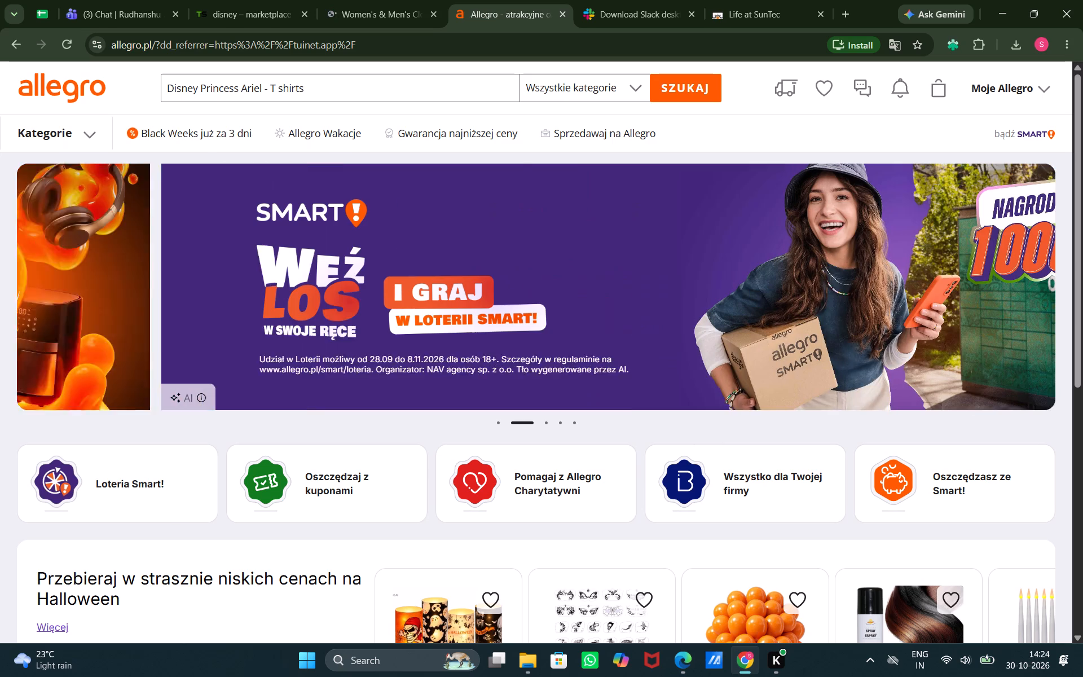
{"action": "key", "text": "BackSpace"}
{"action": "key", "text": "BackSpace"}
{"action": "key", "text": "Return"}
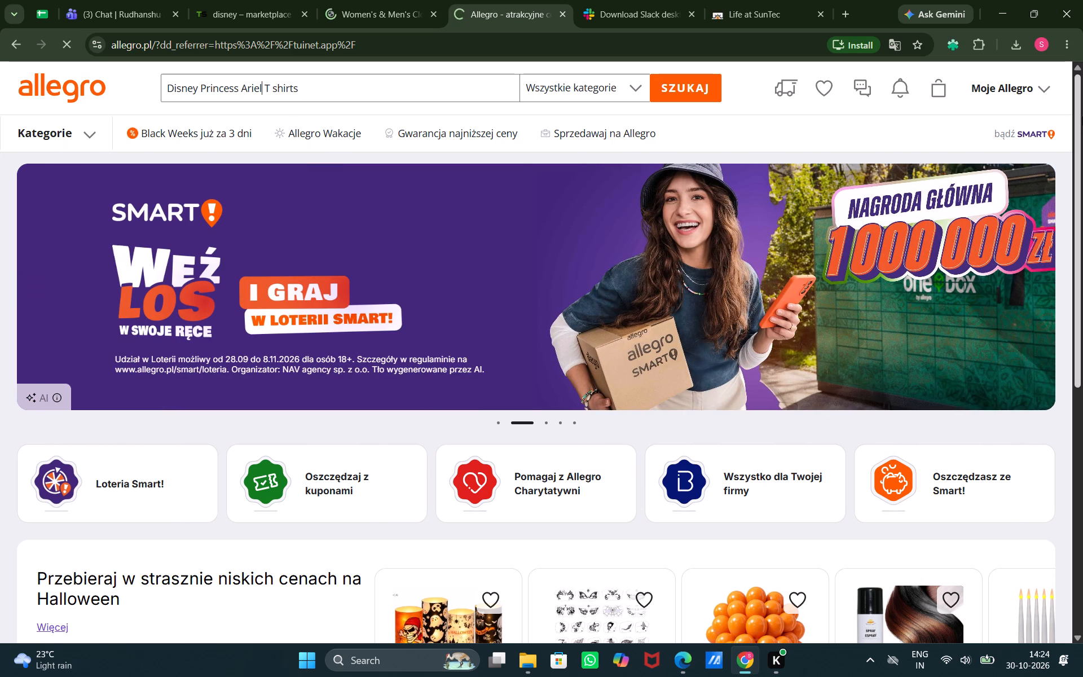
Search shein.co.uk for "Disney Princess Ariel T shirts", removing both hyphens from the pasted asset name.
{"action": "left_click", "coordinate": [413, 11]}
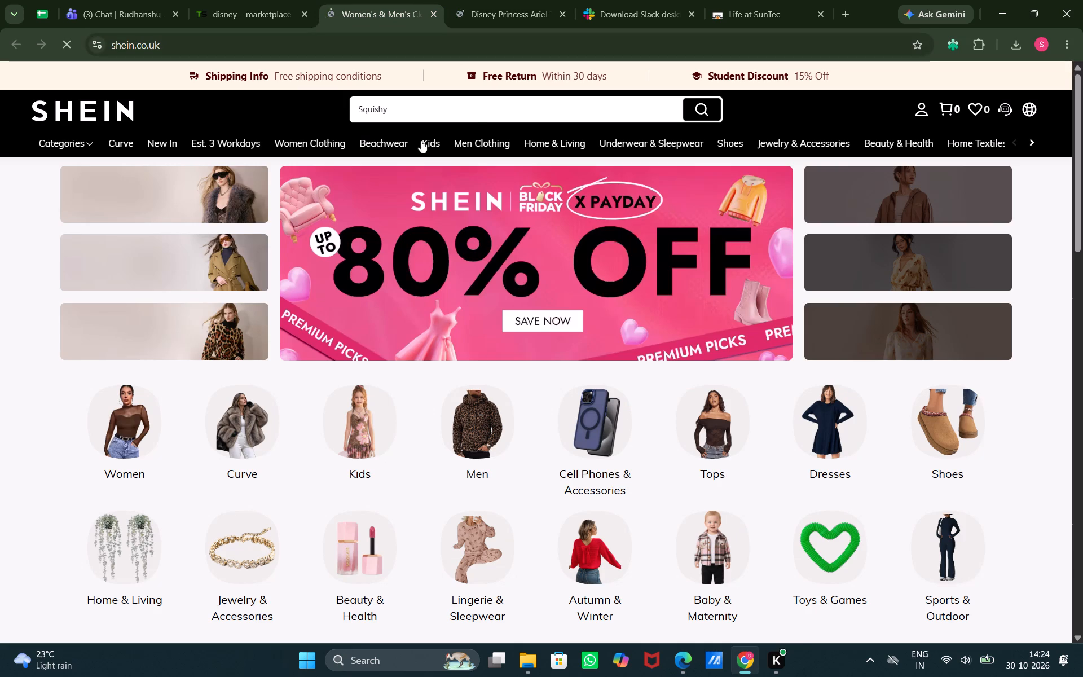
{"action": "left_click", "coordinate": [376, 109]}
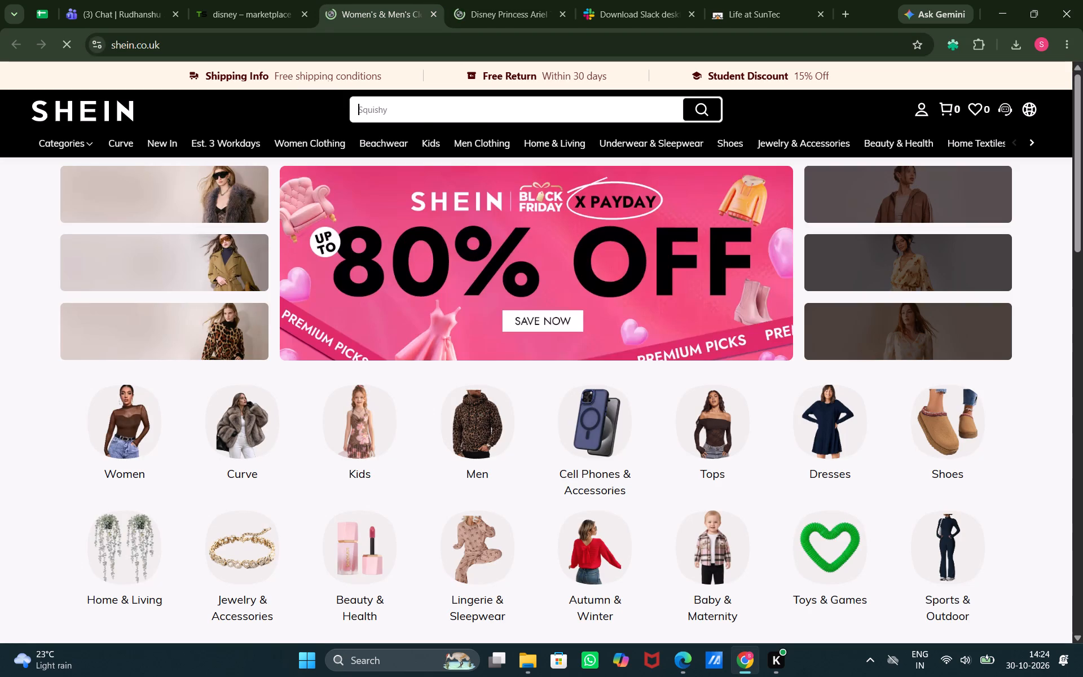
{"action": "key", "text": "ctrl+v"}
{"action": "key", "text": "Left"}
{"action": "key", "text": "Left"}
{"action": "key", "text": "Left"}
{"action": "key", "text": "Left"}
{"action": "key", "text": "Left"}
{"action": "key", "text": "Left"}
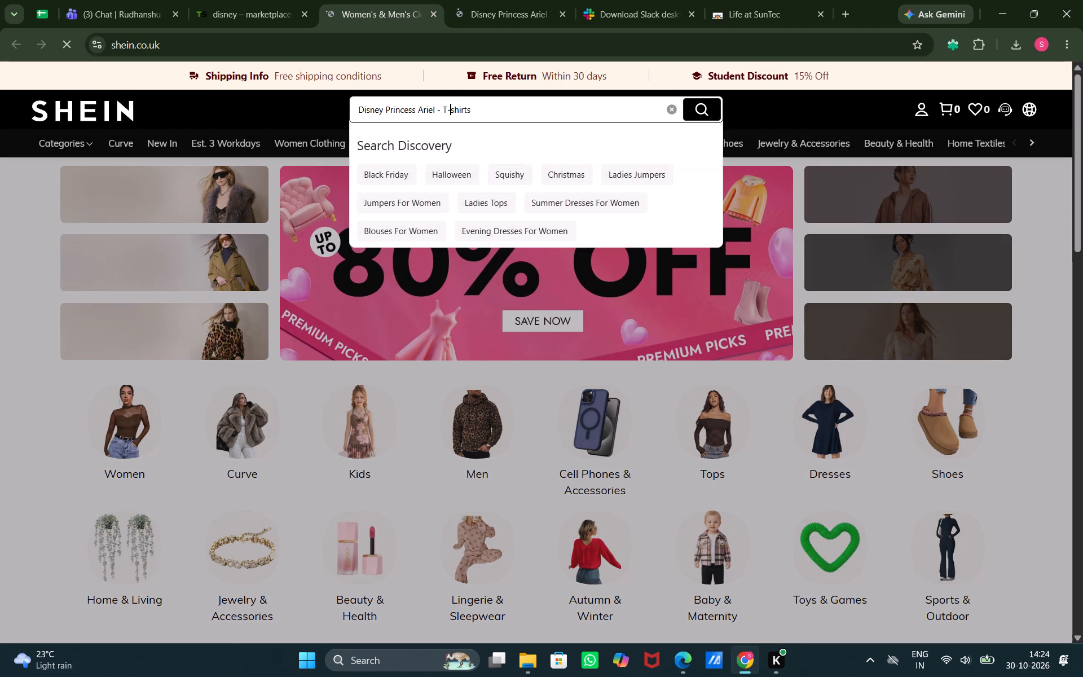
{"action": "key", "text": "BackSpace"}
{"action": "key", "text": "space"}
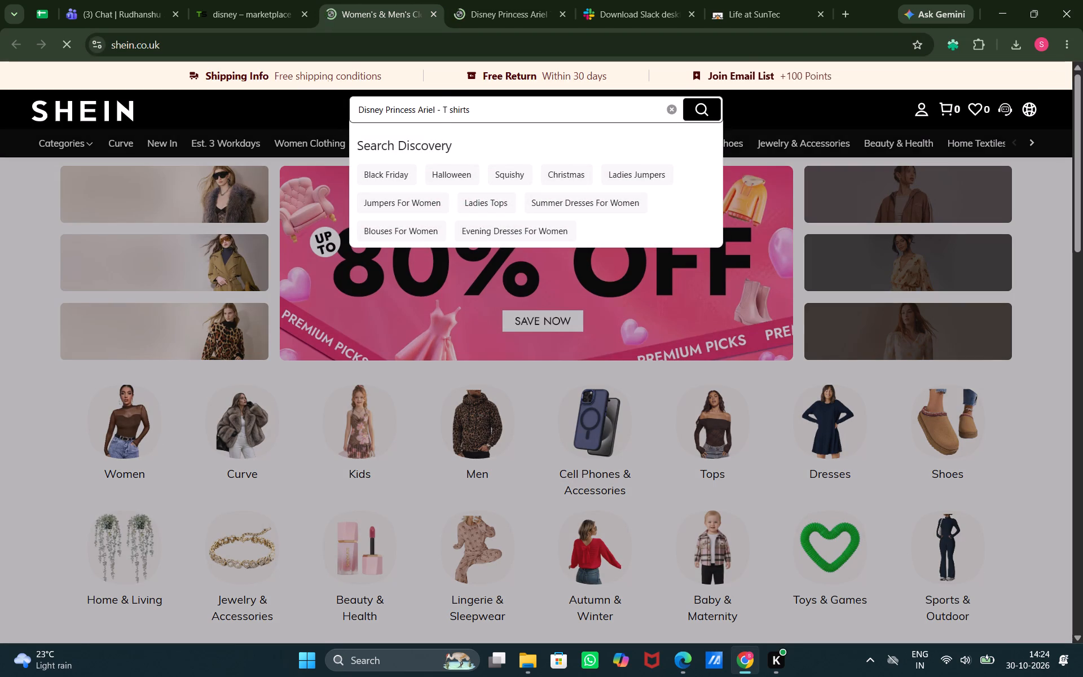
{"action": "key", "text": "Left"}
{"action": "key", "text": "Left"}
{"action": "key", "text": "Left"}
{"action": "key", "text": "Left"}
{"action": "key", "text": "Right"}
{"action": "key", "text": "BackSpace"}
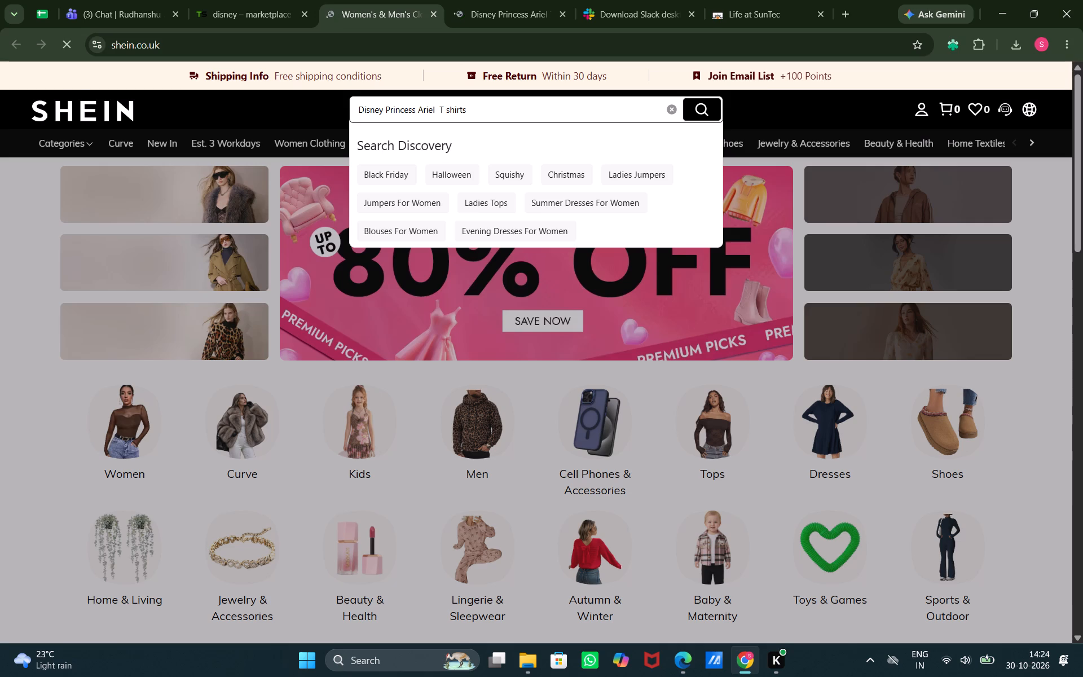
{"action": "key", "text": "BackSpace"}
{"action": "key", "text": "Return"}
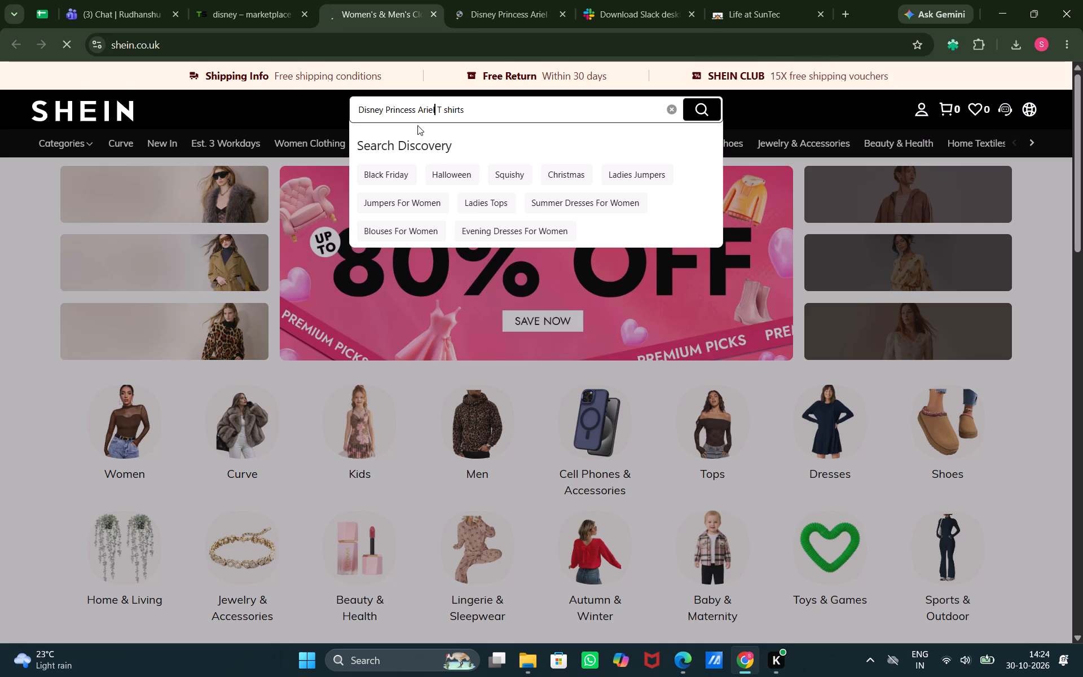
{"action": "key", "text": "Return"}
Look through the Allegro search results for Disney Princess Ariel T-shirt offers.
{"action": "left_click", "coordinate": [492, 8]}
{"action": "scroll", "coordinate": [585, 367], "scroll_direction": "down", "scroll_amount": 4}
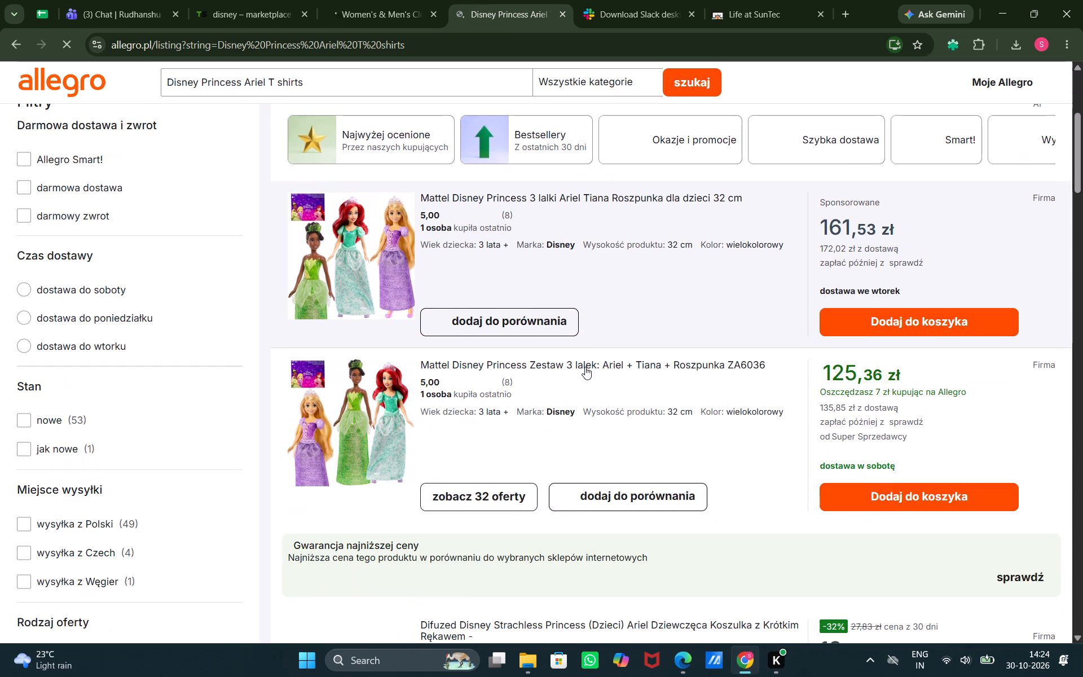
{"action": "scroll", "coordinate": [585, 367], "scroll_direction": "up", "scroll_amount": 1}
{"action": "scroll", "coordinate": [585, 367], "scroll_direction": "down", "scroll_amount": 9}
{"action": "scroll", "coordinate": [587, 372], "scroll_direction": "up", "scroll_amount": 8}
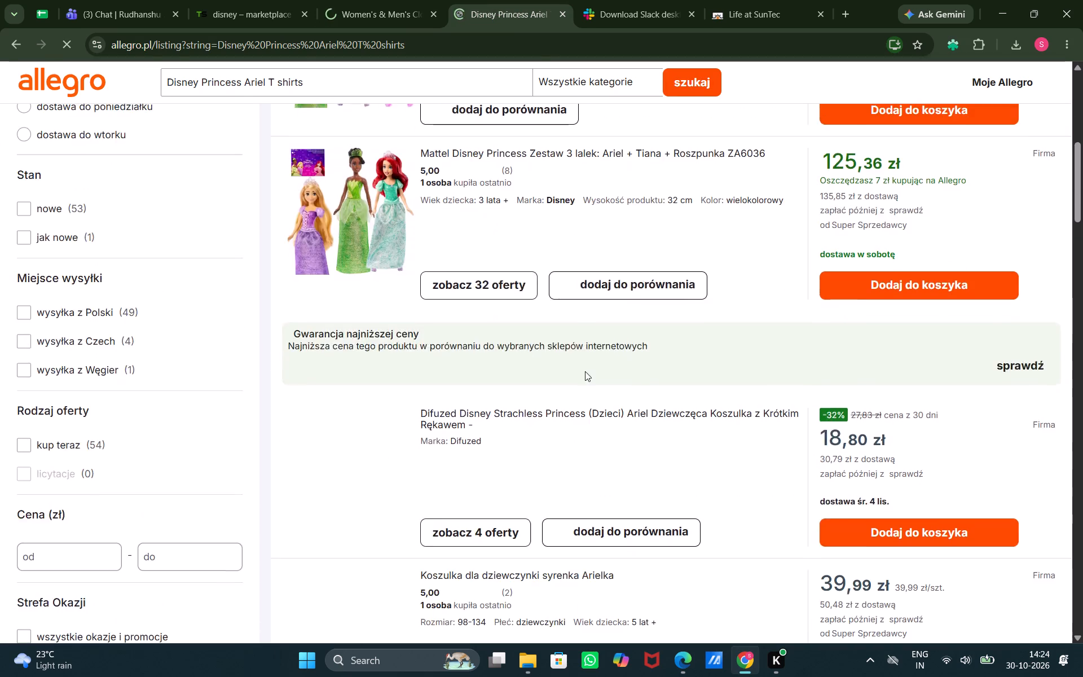
{"action": "scroll", "coordinate": [585, 371], "scroll_direction": "up", "scroll_amount": 9}
{"action": "scroll", "coordinate": [581, 368], "scroll_direction": "down", "scroll_amount": 10}
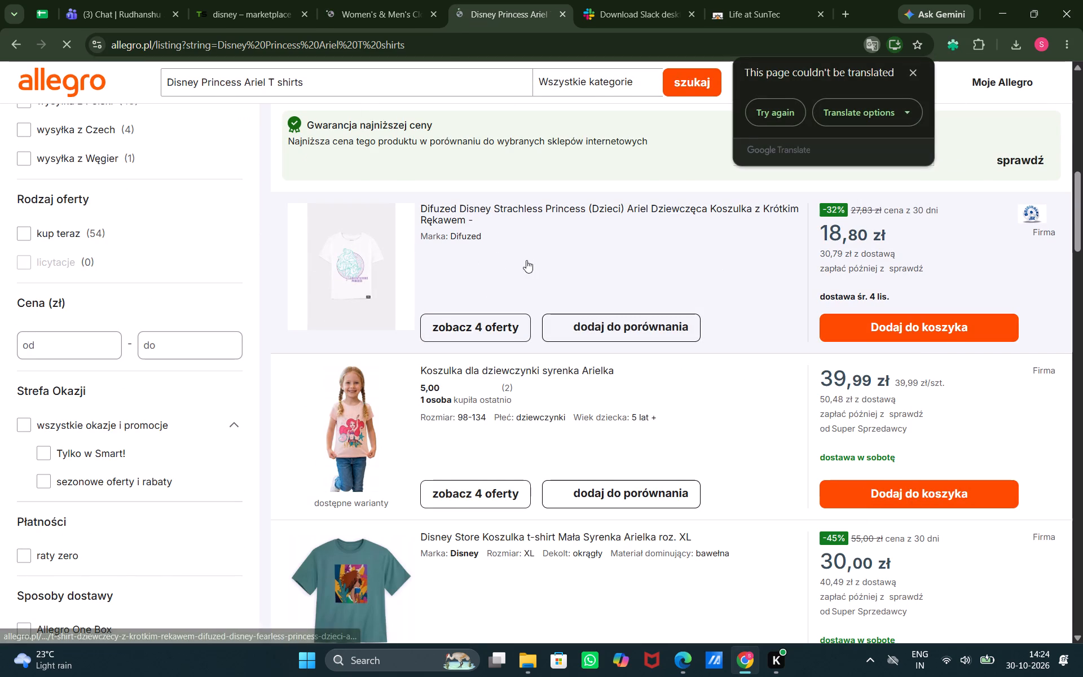
{"action": "scroll", "coordinate": [534, 272], "scroll_direction": "down", "scroll_amount": 7}
{"action": "scroll", "coordinate": [534, 303], "scroll_direction": "up", "scroll_amount": 18}
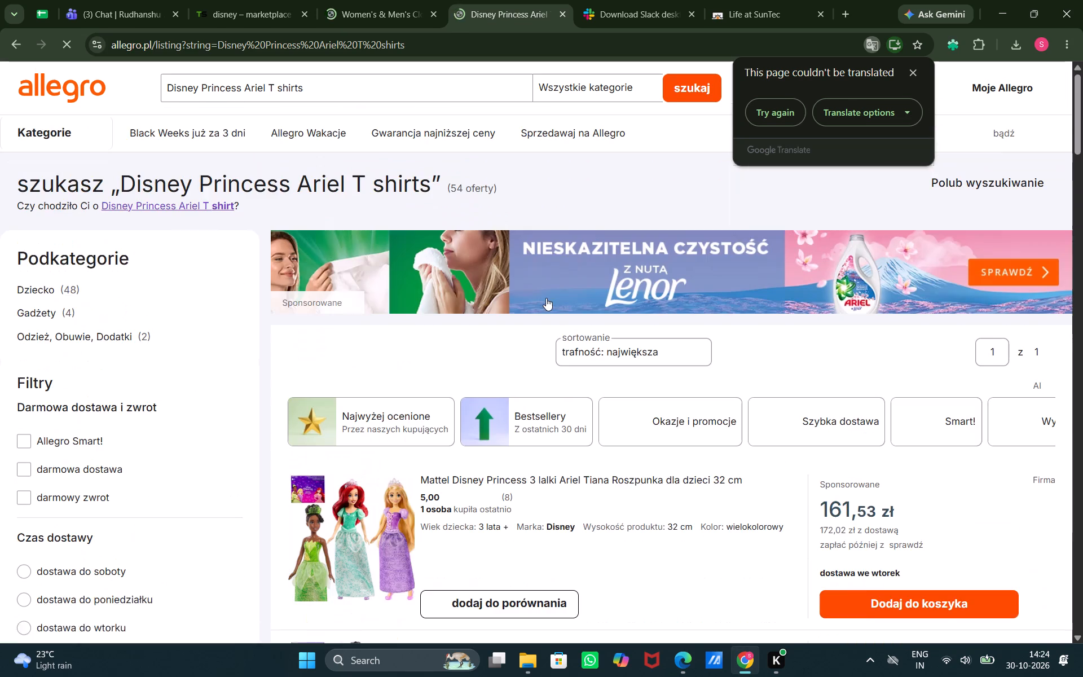
{"action": "scroll", "coordinate": [546, 298], "scroll_direction": "up", "scroll_amount": 4}
{"action": "scroll", "coordinate": [546, 298], "scroll_direction": "down", "scroll_amount": 10}
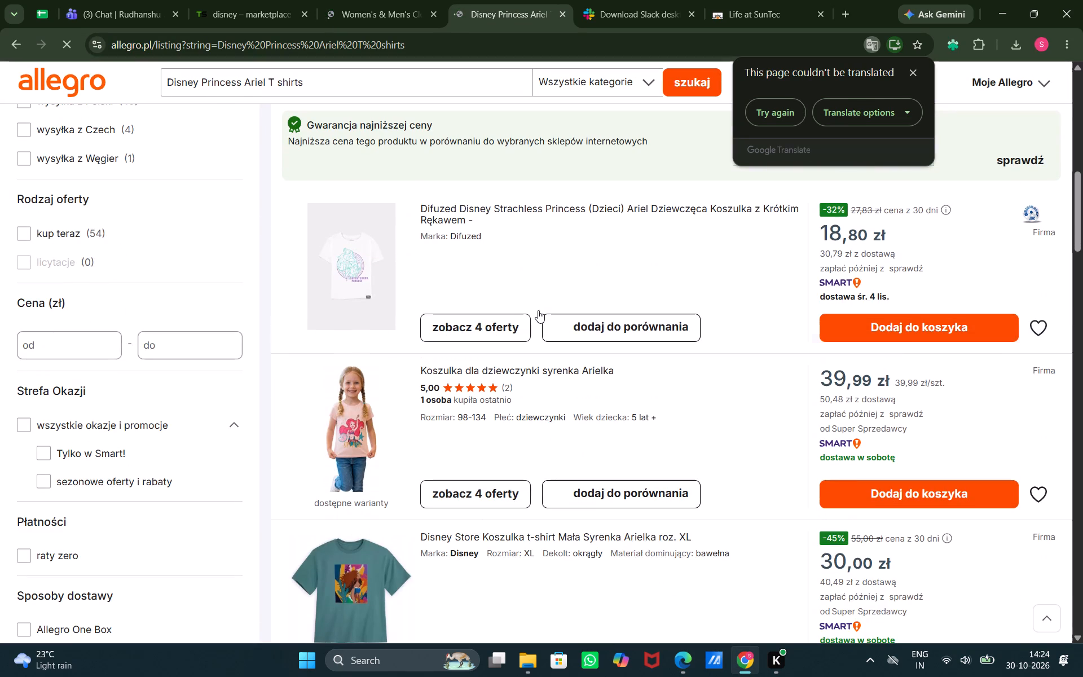
Examine the Difuzed Disney Princess Ariel short-sleeved T-shirt offer on Allegro and return to the search results.
{"action": "left_click", "coordinate": [358, 253]}
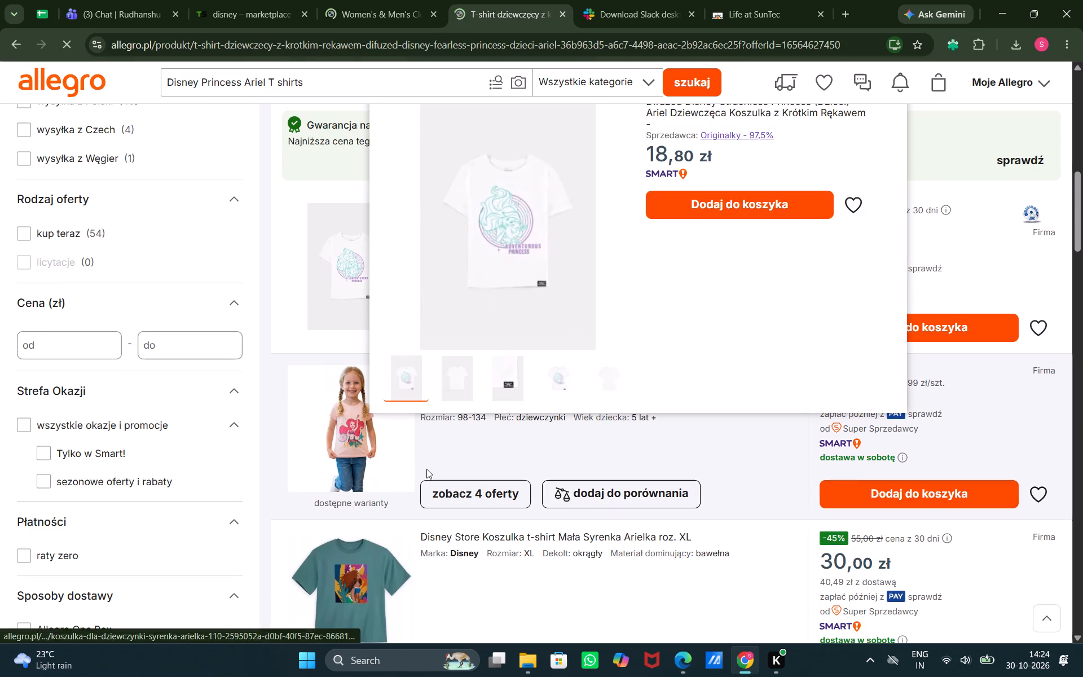
{"action": "left_click", "coordinate": [426, 469]}
{"action": "scroll", "coordinate": [591, 434], "scroll_direction": "down", "scroll_amount": 4}
{"action": "scroll", "coordinate": [591, 434], "scroll_direction": "up", "scroll_amount": 3}
{"action": "left_click", "coordinate": [6, 47]}
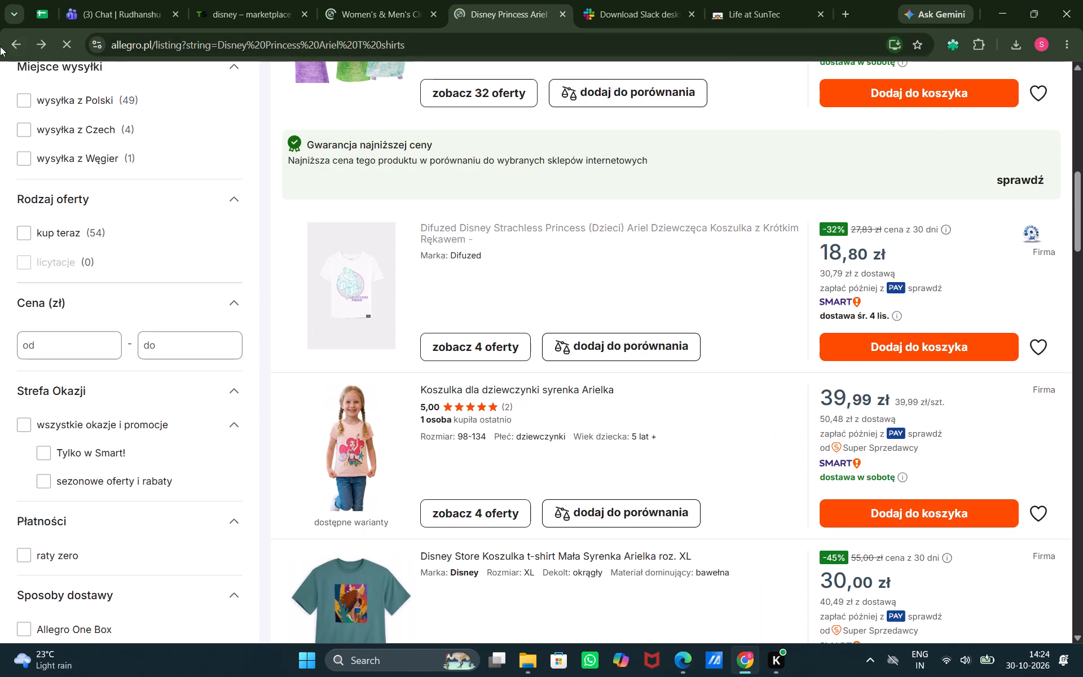
Translate the Allegro search results page into English.
{"action": "scroll", "coordinate": [614, 289], "scroll_direction": "up", "scroll_amount": 5}
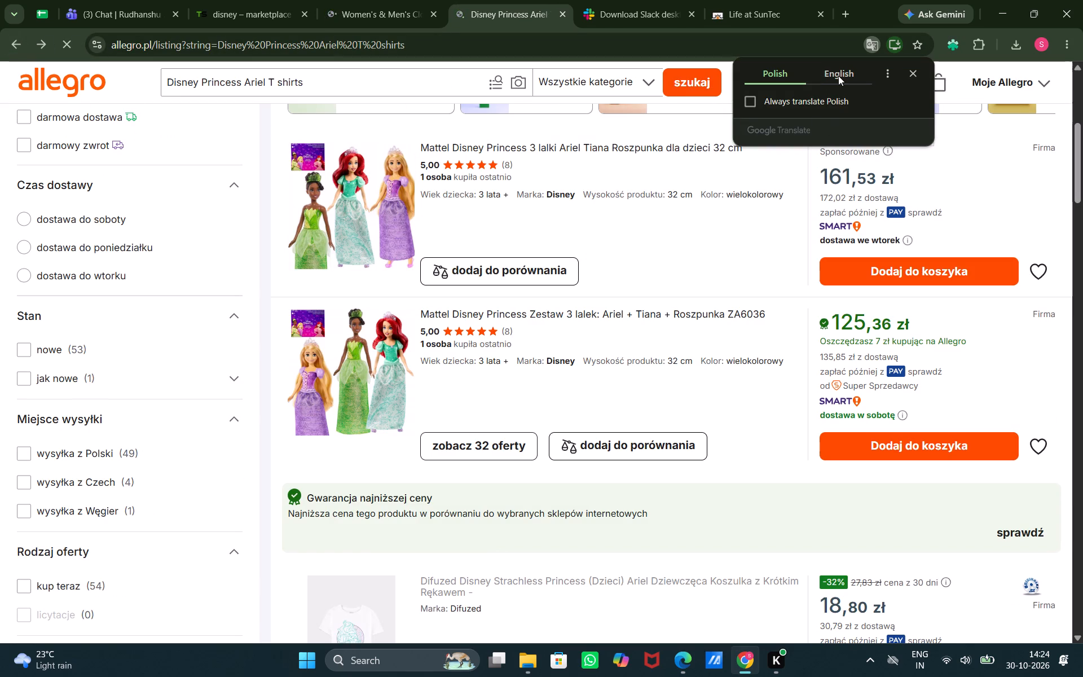
{"action": "left_click", "coordinate": [838, 76]}
{"action": "scroll", "coordinate": [566, 337], "scroll_direction": "up", "scroll_amount": 2}
Complete the Shein UK human verification by selecting the cable car, robot and butterfly in that order.
{"action": "left_click", "coordinate": [387, 0]}
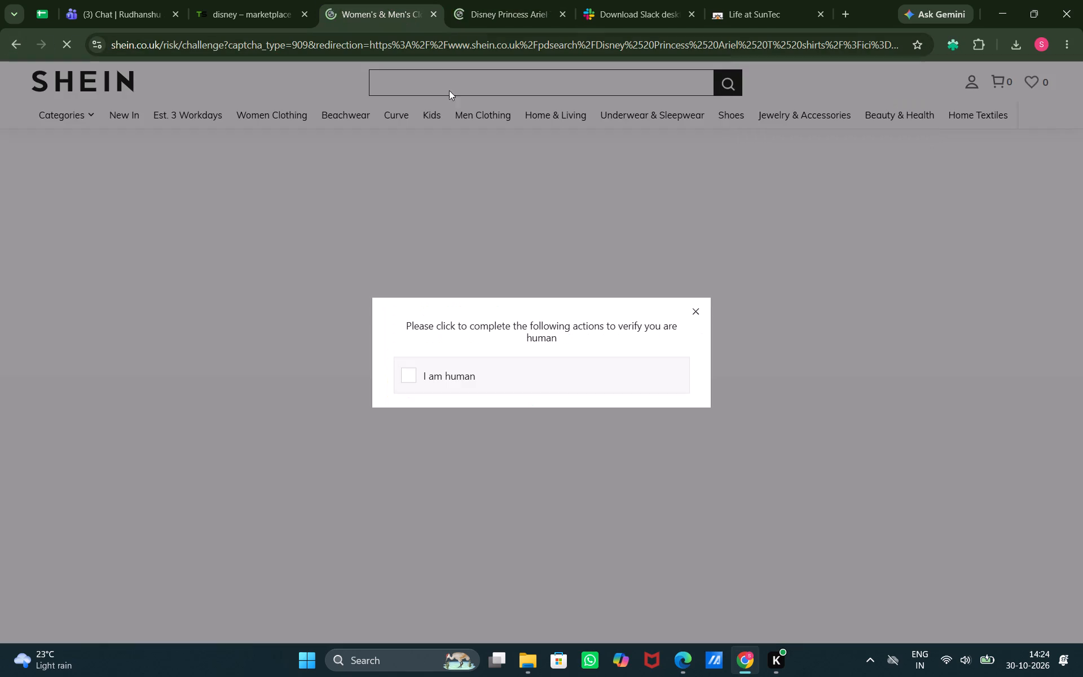
{"action": "left_click", "coordinate": [416, 374]}
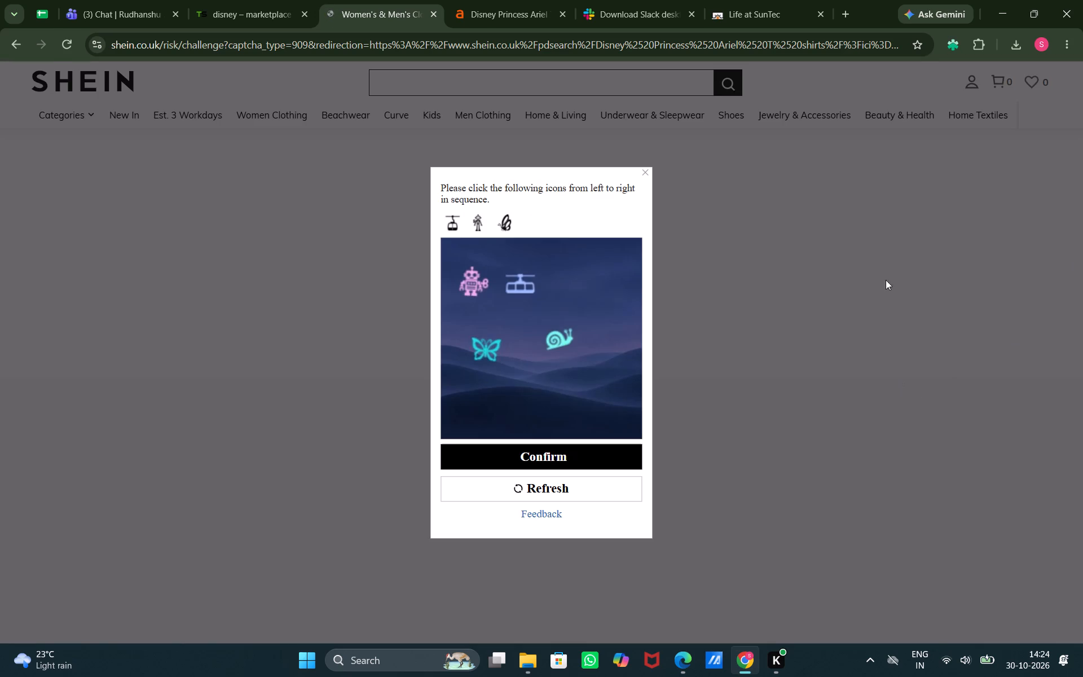
{"action": "left_click", "coordinate": [525, 290]}
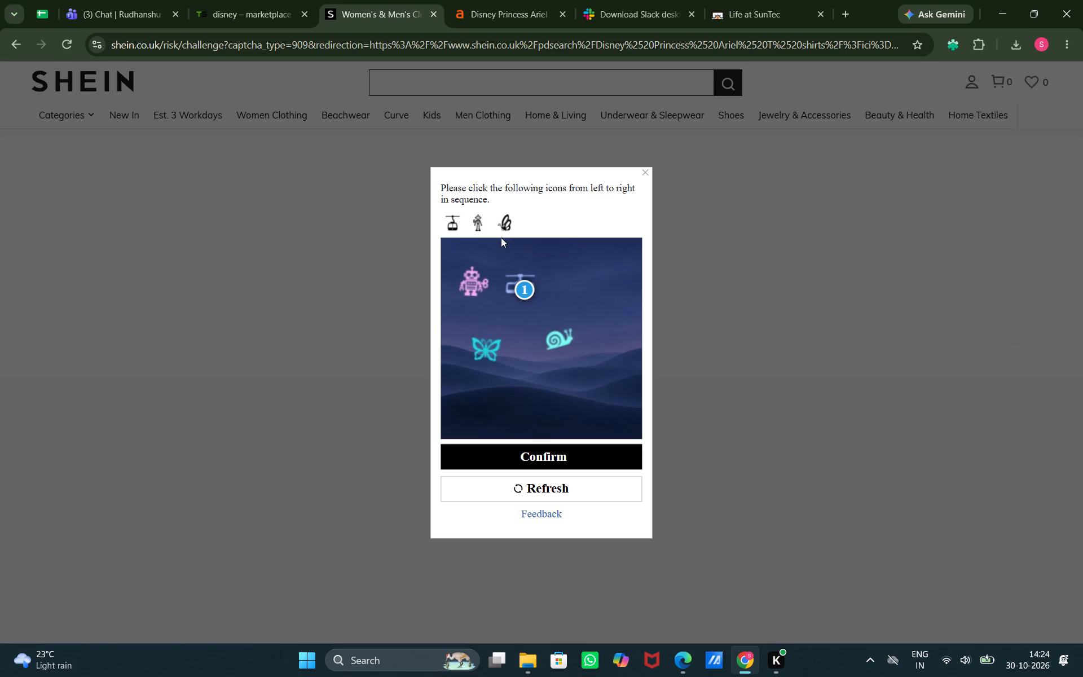
{"action": "left_click", "coordinate": [469, 285]}
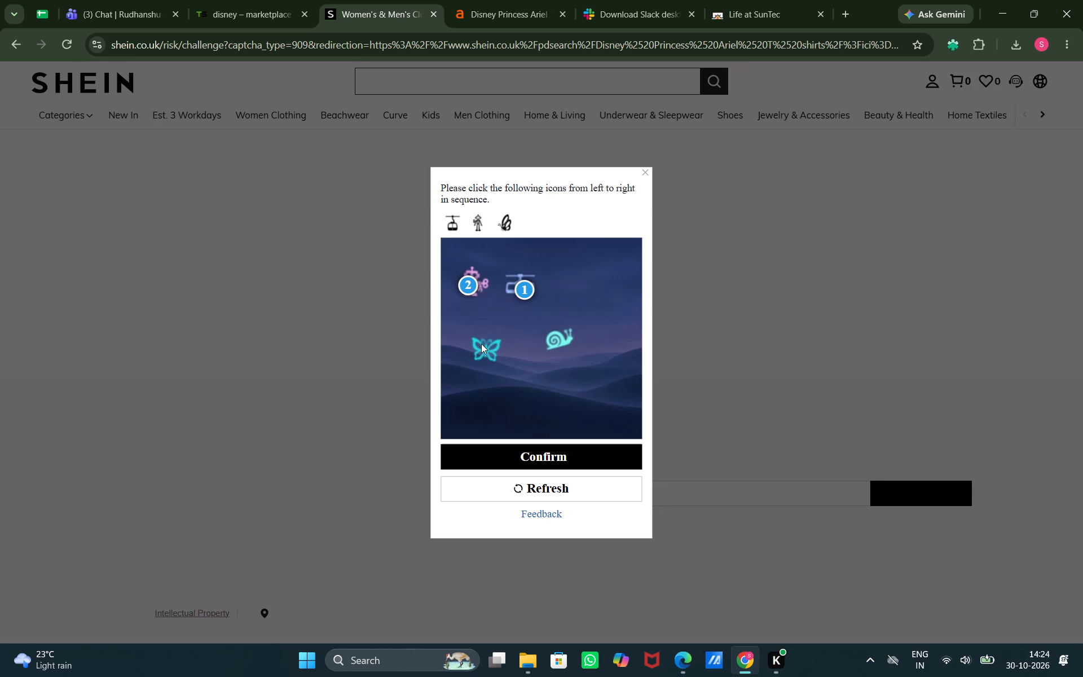
{"action": "left_click", "coordinate": [481, 344]}
{"action": "left_click", "coordinate": [545, 464]}
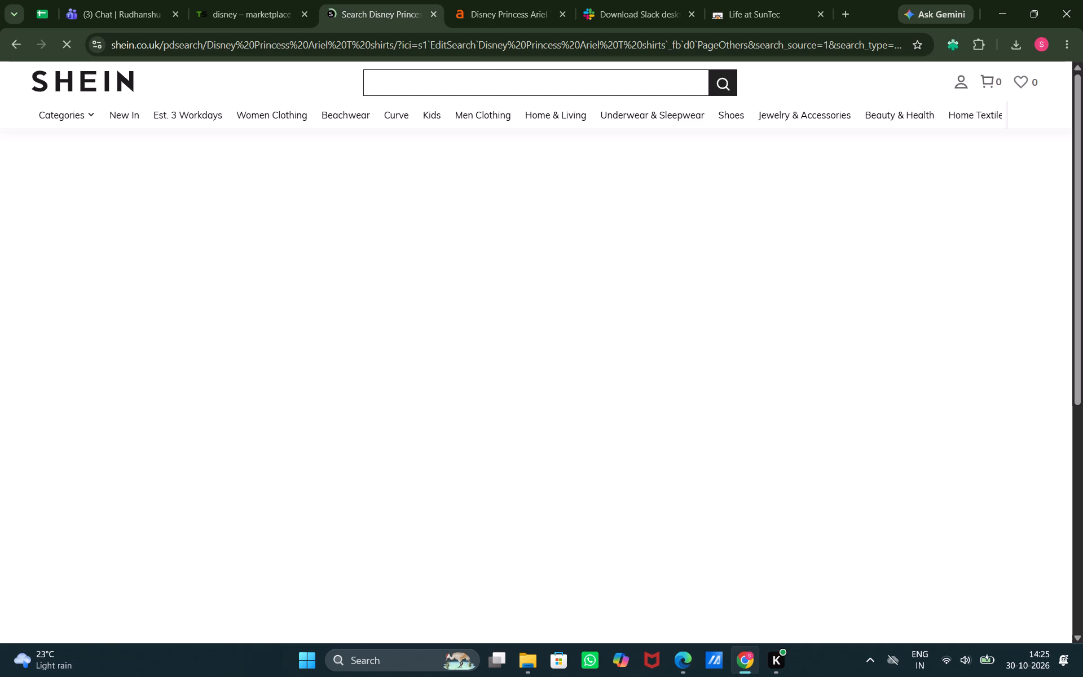
Look through the translated Allegro search results for Disney Princess Ariel T-shirt offers.
{"action": "left_click", "coordinate": [536, 0]}
{"action": "scroll", "coordinate": [554, 335], "scroll_direction": "up", "scroll_amount": 3}
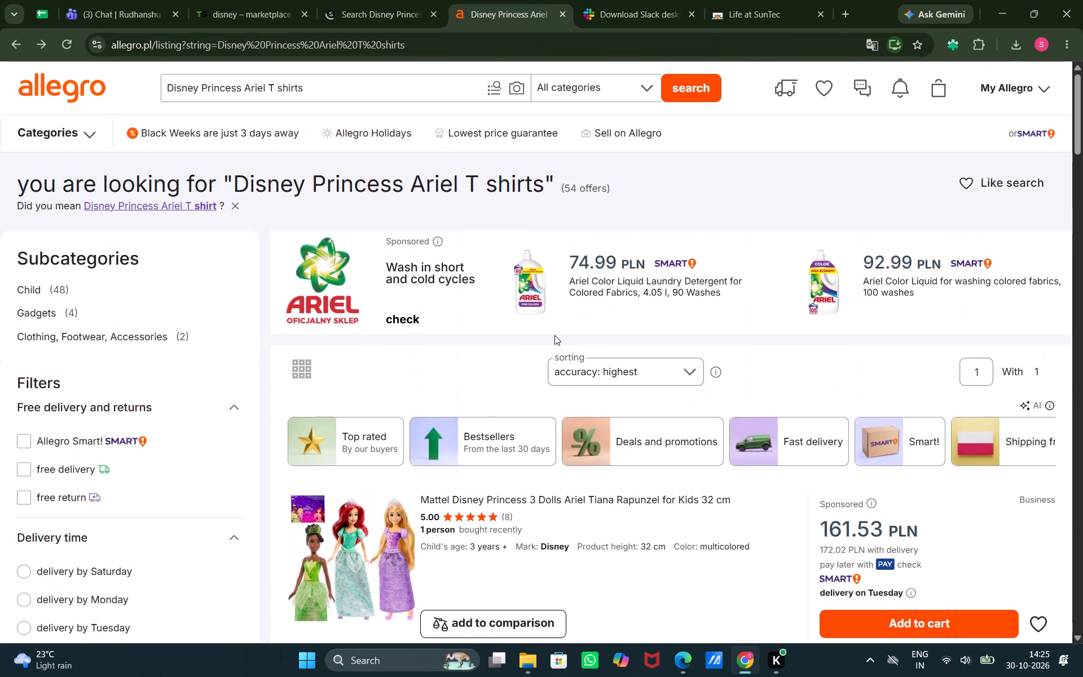
{"action": "scroll", "coordinate": [554, 335], "scroll_direction": "up", "scroll_amount": 3}
{"action": "scroll", "coordinate": [554, 335], "scroll_direction": "down", "scroll_amount": 10}
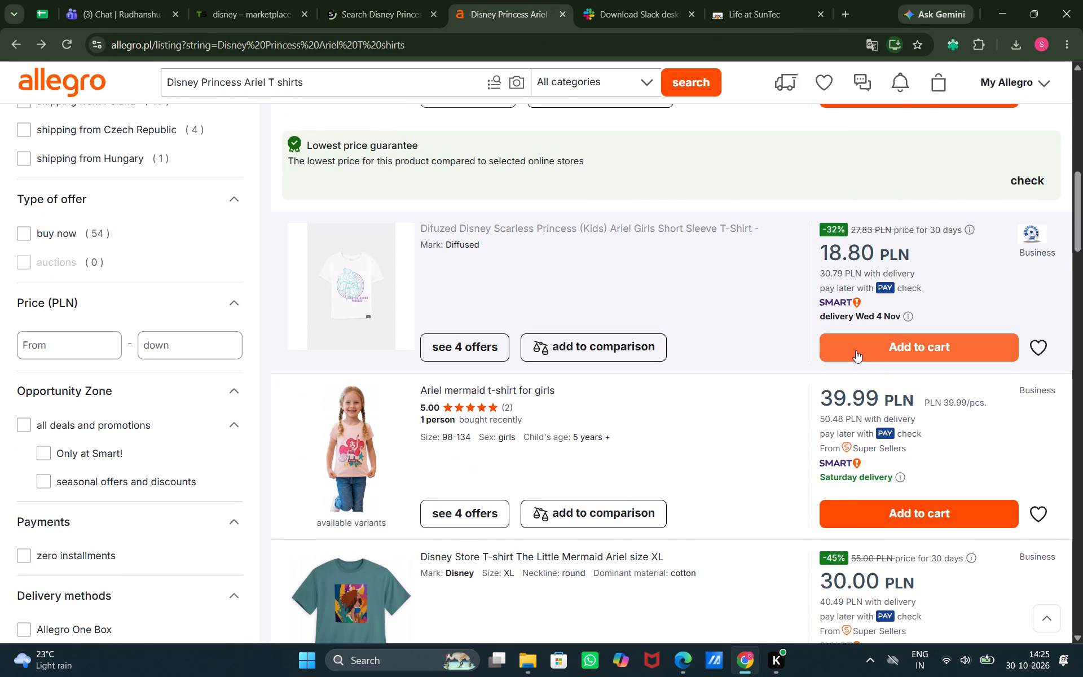
{"action": "scroll", "coordinate": [664, 314], "scroll_direction": "down", "scroll_amount": 7}
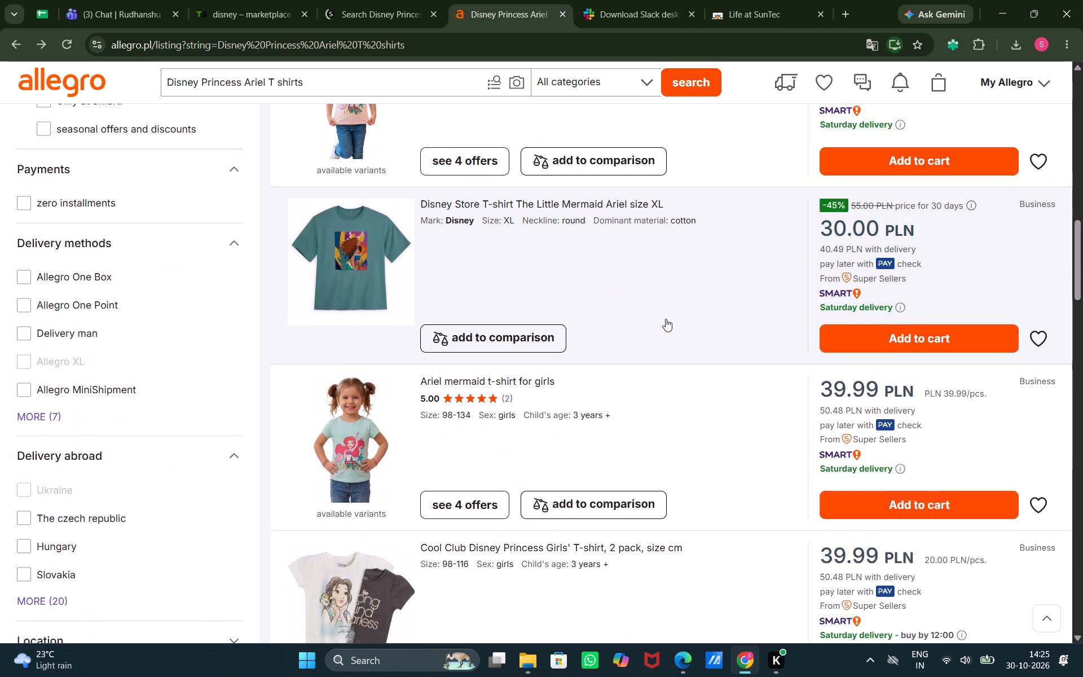
{"action": "scroll", "coordinate": [666, 319], "scroll_direction": "down", "scroll_amount": 2}
{"action": "scroll", "coordinate": [666, 319], "scroll_direction": "down", "scroll_amount": 20}
{"action": "scroll", "coordinate": [666, 319], "scroll_direction": "down", "scroll_amount": 9}
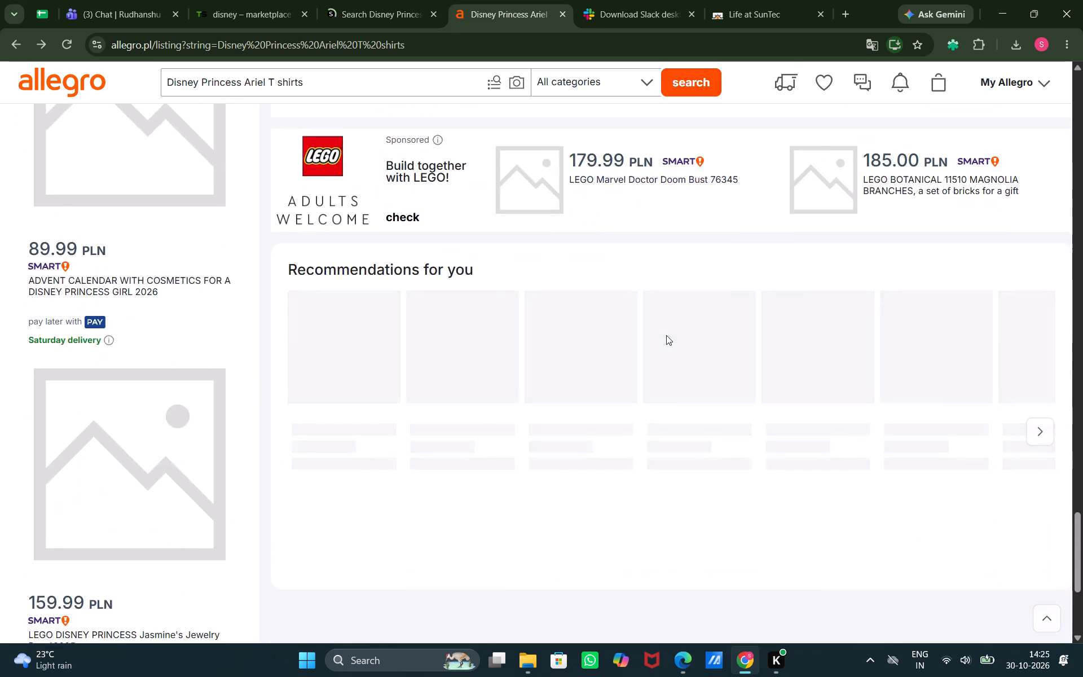
{"action": "scroll", "coordinate": [666, 335], "scroll_direction": "down", "scroll_amount": 1}
{"action": "scroll", "coordinate": [666, 336], "scroll_direction": "up", "scroll_amount": 6}
{"action": "scroll", "coordinate": [666, 336], "scroll_direction": "down", "scroll_amount": 10}
{"action": "scroll", "coordinate": [666, 336], "scroll_direction": "up", "scroll_amount": 10}
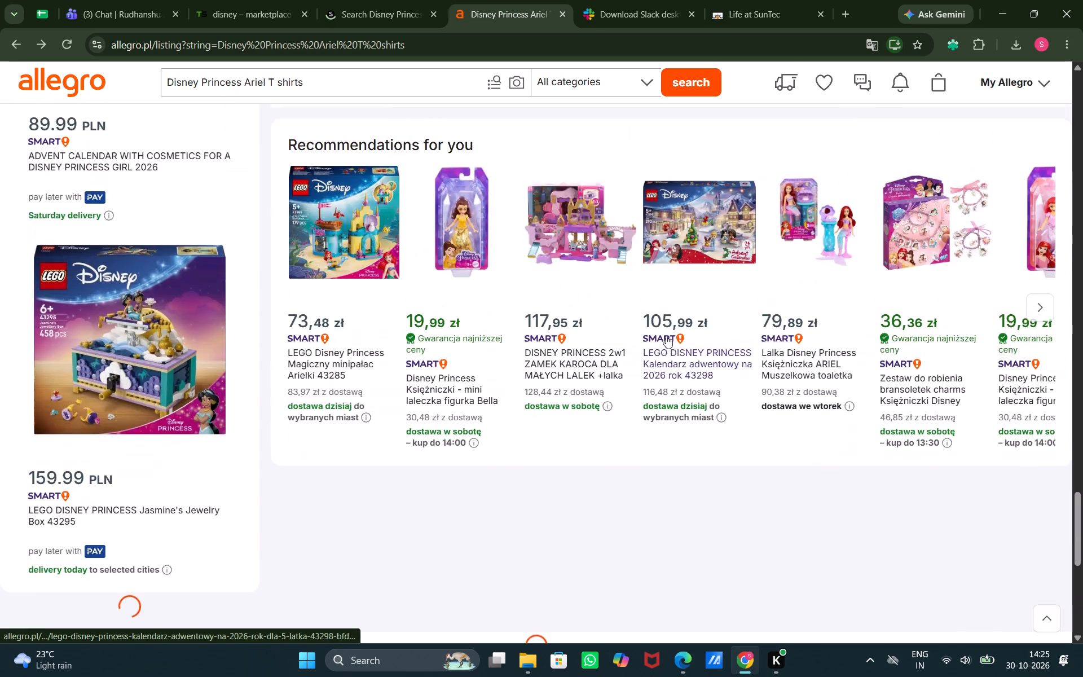
{"action": "scroll", "coordinate": [666, 336], "scroll_direction": "up", "scroll_amount": 3}
{"action": "scroll", "coordinate": [664, 395], "scroll_direction": "up", "scroll_amount": 3}
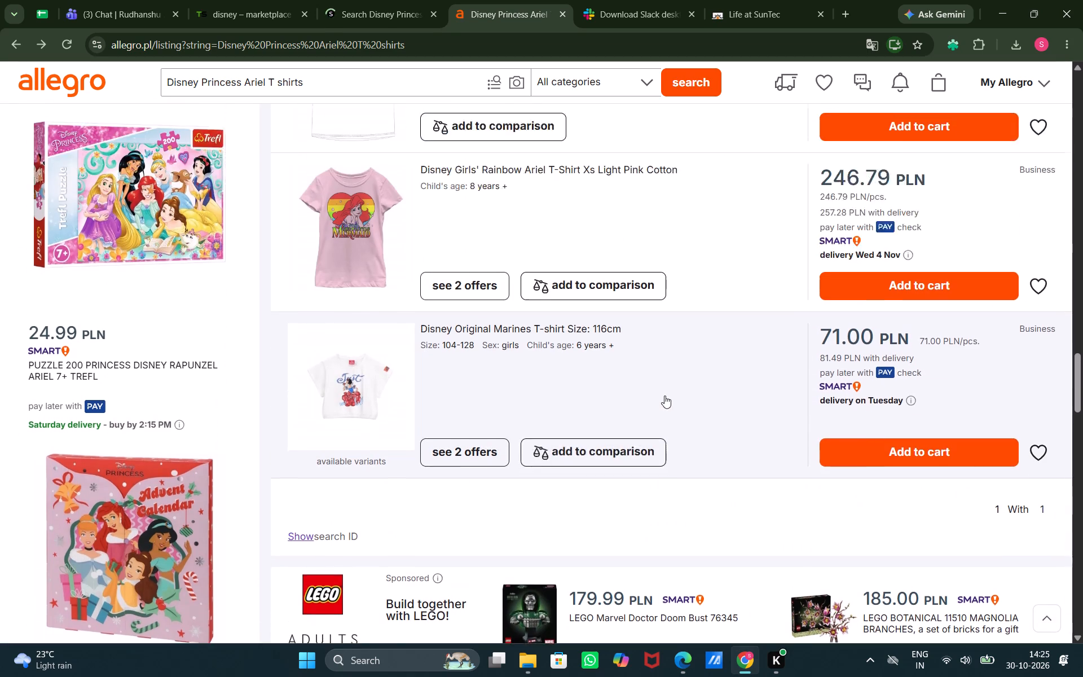
{"action": "scroll", "coordinate": [664, 395], "scroll_direction": "up", "scroll_amount": 20}
{"action": "scroll", "coordinate": [664, 395], "scroll_direction": "up", "scroll_amount": 18}
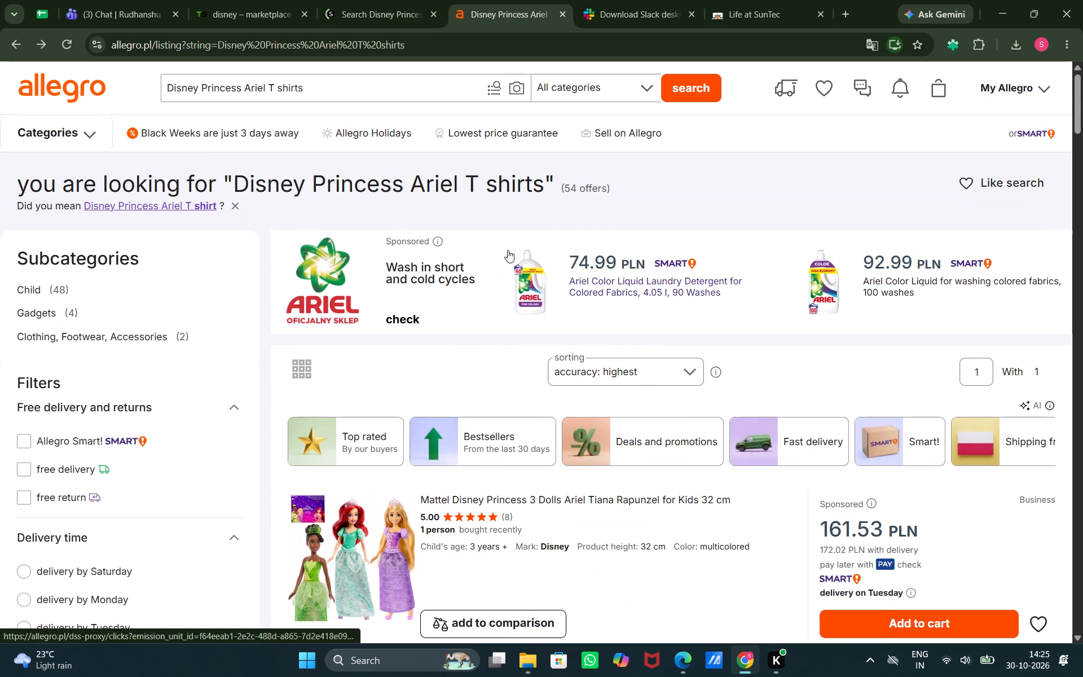
{"action": "scroll", "coordinate": [545, 275], "scroll_direction": "down", "scroll_amount": 10}
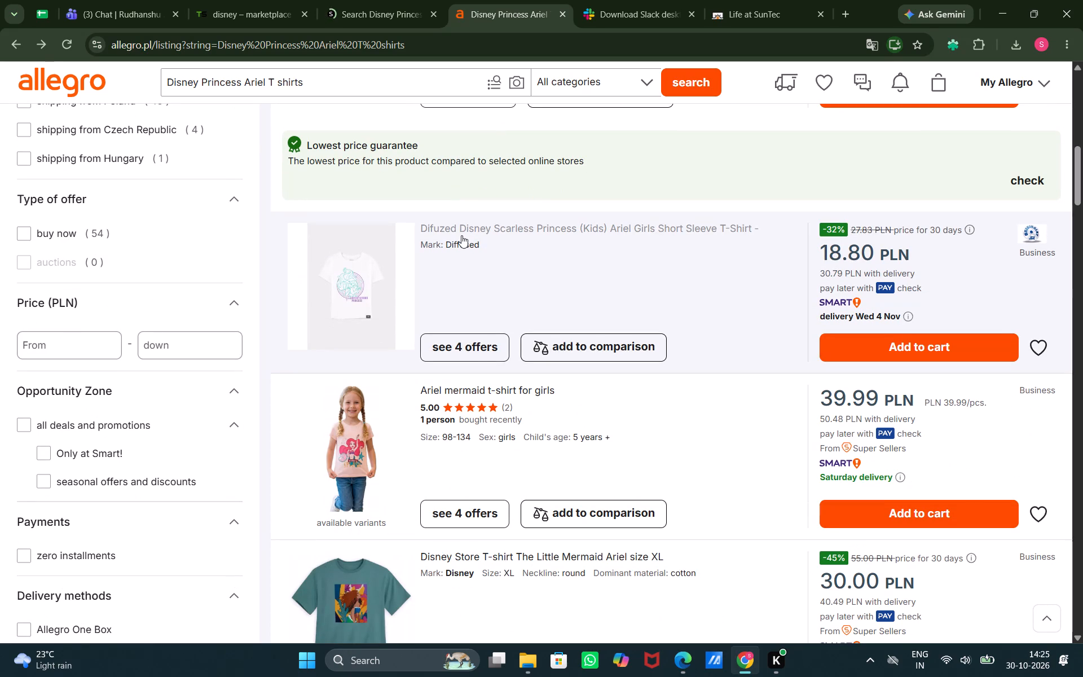
Examine the Disney Store The Little Mermaid Ariel size XL T-shirt offer on Allegro and return to the search results.
{"action": "scroll", "coordinate": [498, 402], "scroll_direction": "down", "scroll_amount": 2}
{"action": "left_click", "coordinate": [372, 452]}
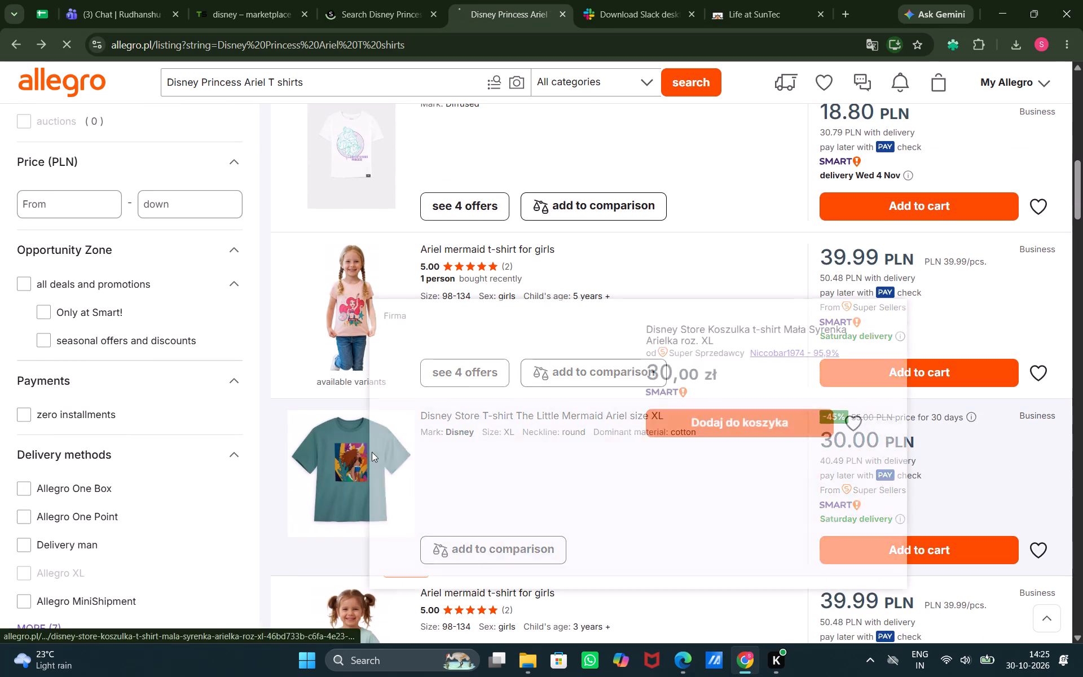
{"action": "scroll", "coordinate": [610, 243], "scroll_direction": "down", "scroll_amount": 3}
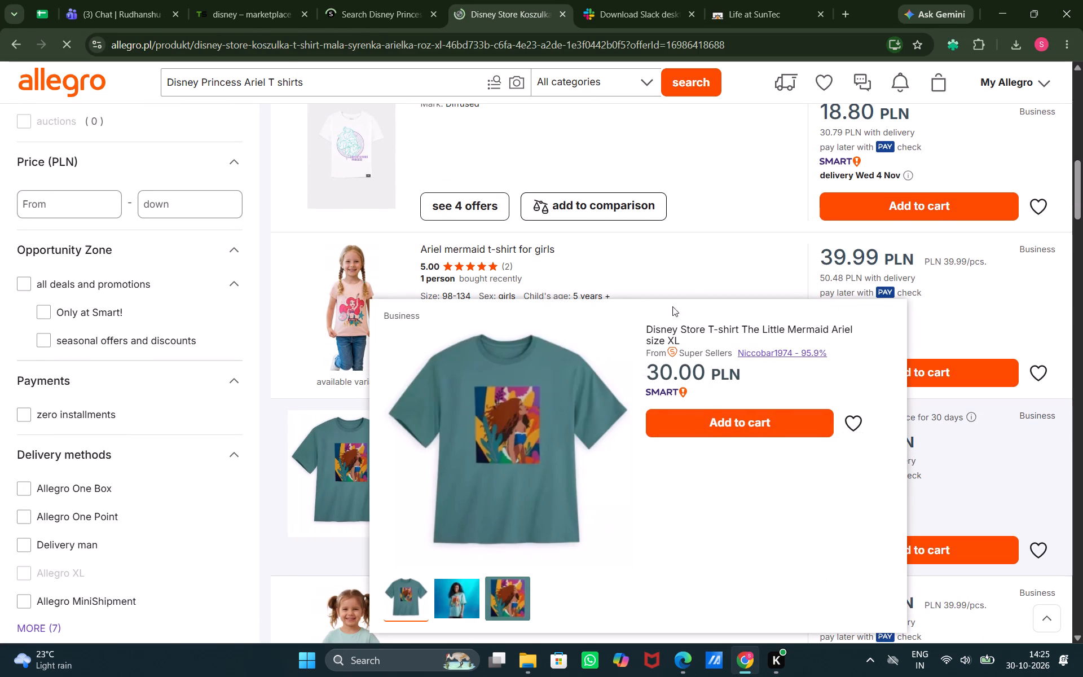
{"action": "scroll", "coordinate": [331, 411], "scroll_direction": "down", "scroll_amount": 4}
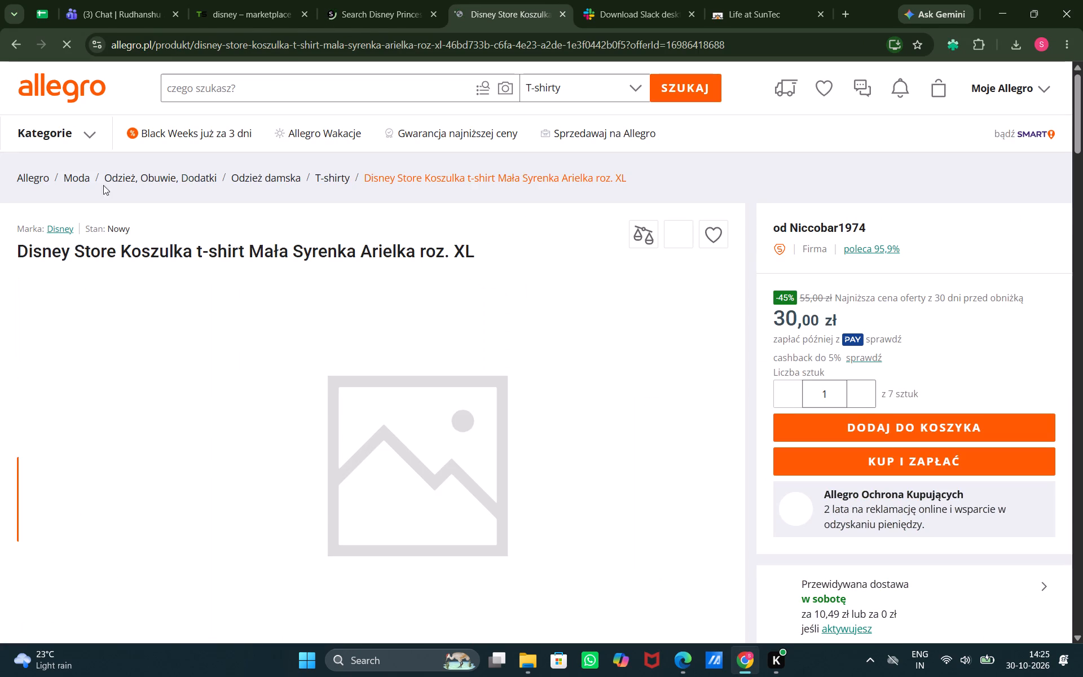
{"action": "left_click", "coordinate": [23, 43]}
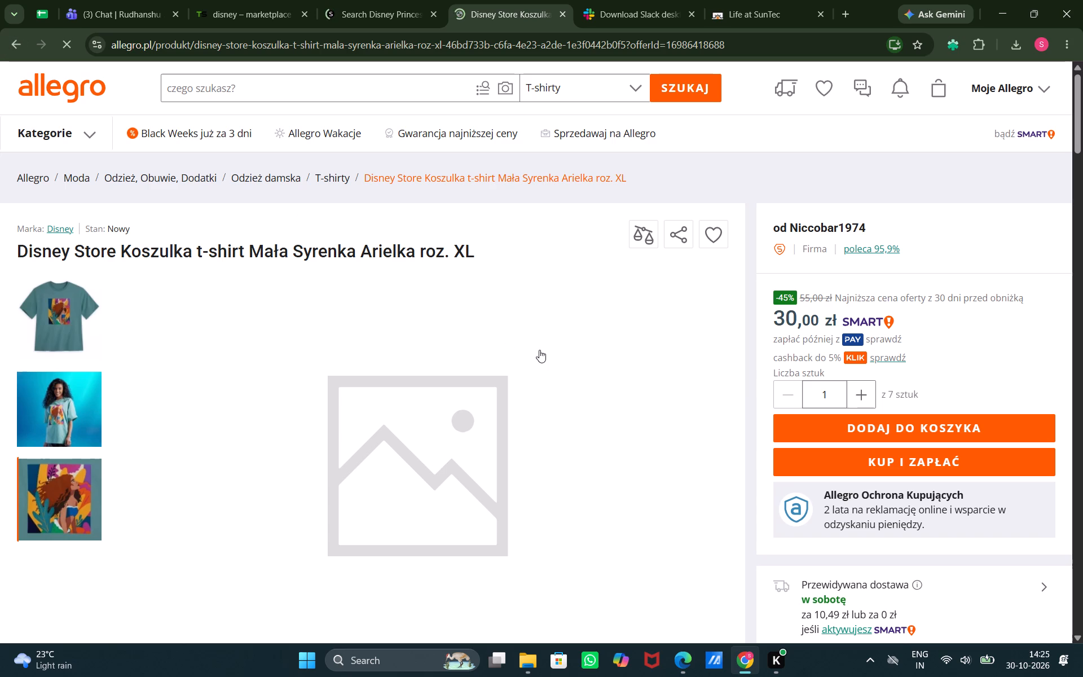
Translate the reloaded Allegro search results page from Polish into English.
{"action": "scroll", "coordinate": [513, 385], "scroll_direction": "down", "scroll_amount": 3}
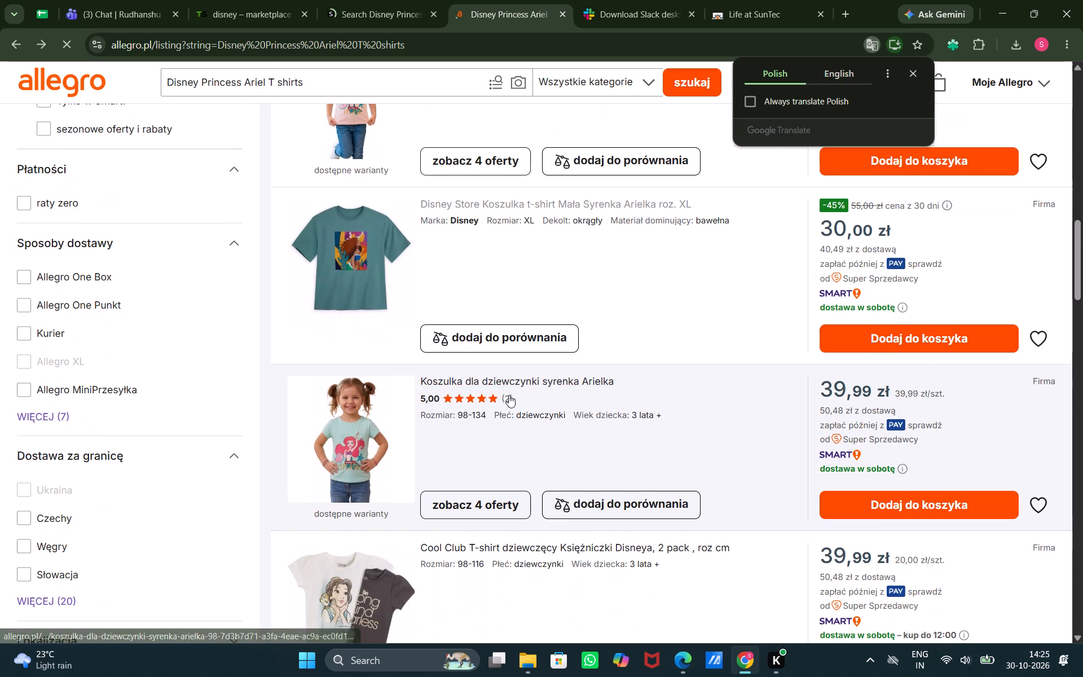
{"action": "scroll", "coordinate": [481, 416], "scroll_direction": "down", "scroll_amount": 3}
{"action": "scroll", "coordinate": [433, 374], "scroll_direction": "down", "scroll_amount": 4}
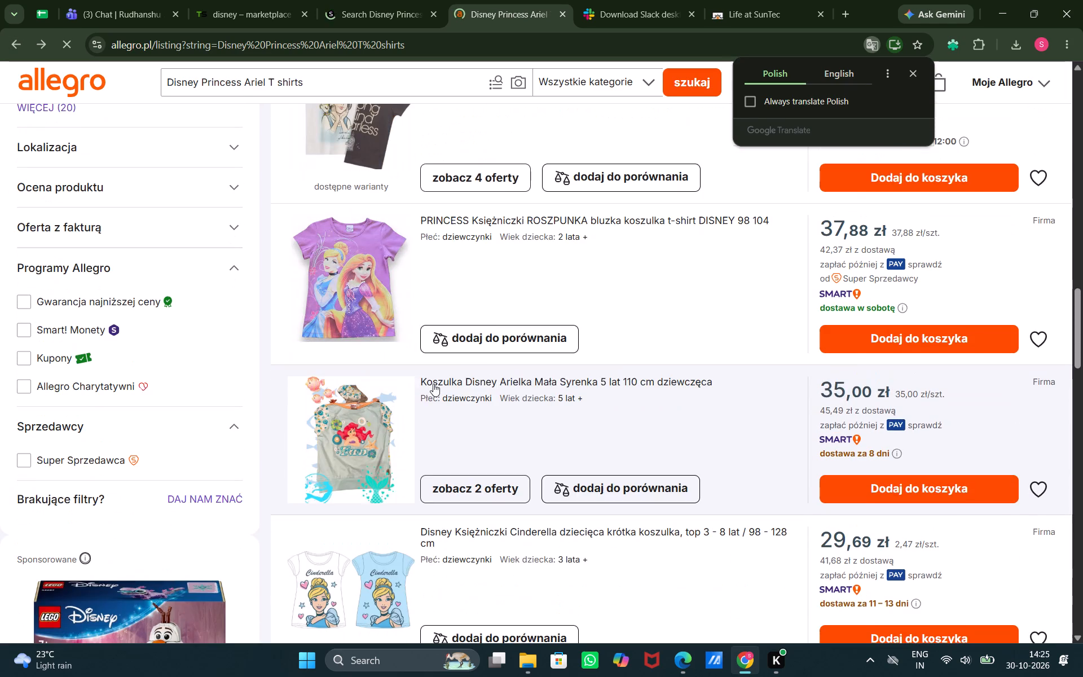
{"action": "scroll", "coordinate": [404, 437], "scroll_direction": "down", "scroll_amount": 4}
{"action": "scroll", "coordinate": [393, 437], "scroll_direction": "up", "scroll_amount": 4}
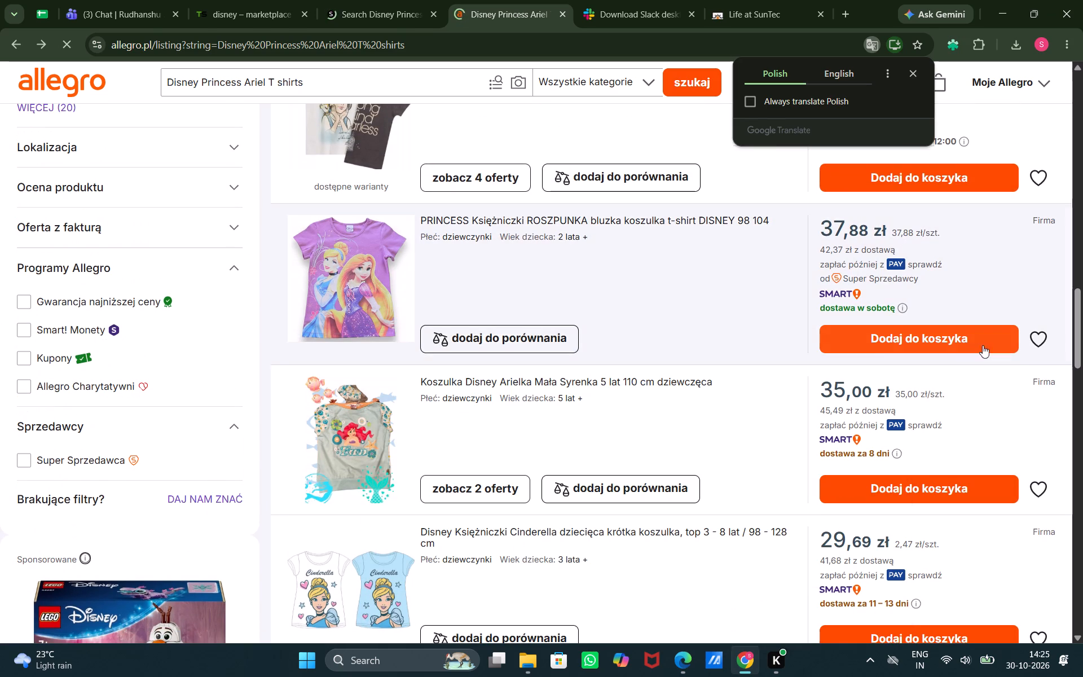
{"action": "left_click", "coordinate": [843, 74]}
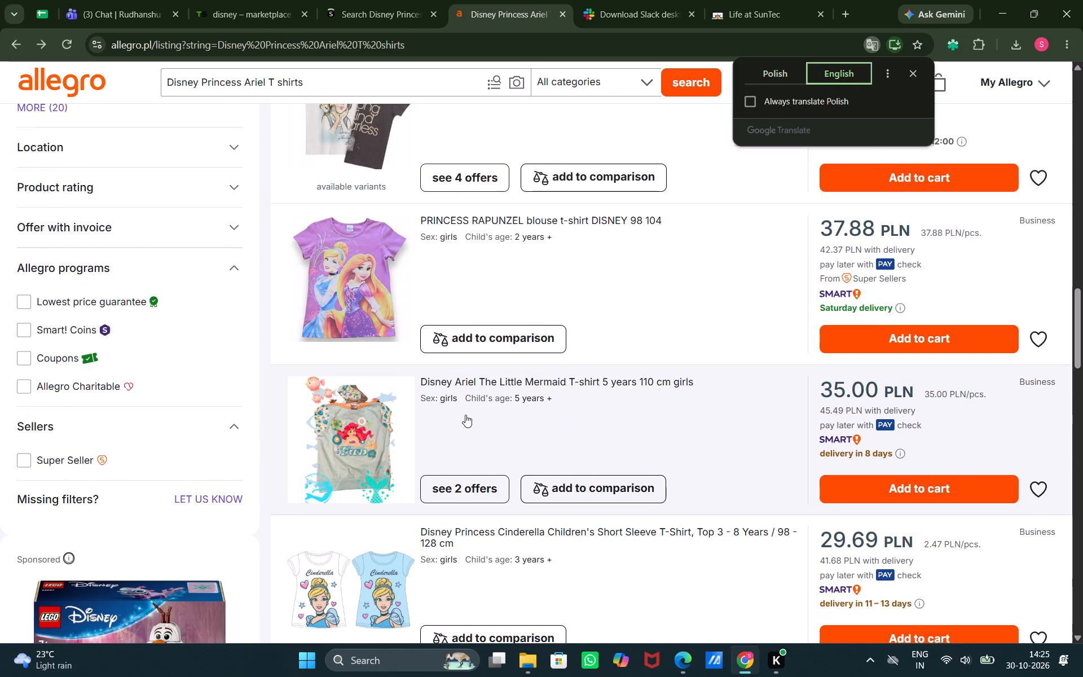
Check the remaining Allegro search results for Ariel T-shirt offers, down to the last listing and back up.
{"action": "scroll", "coordinate": [571, 403], "scroll_direction": "down", "scroll_amount": 4}
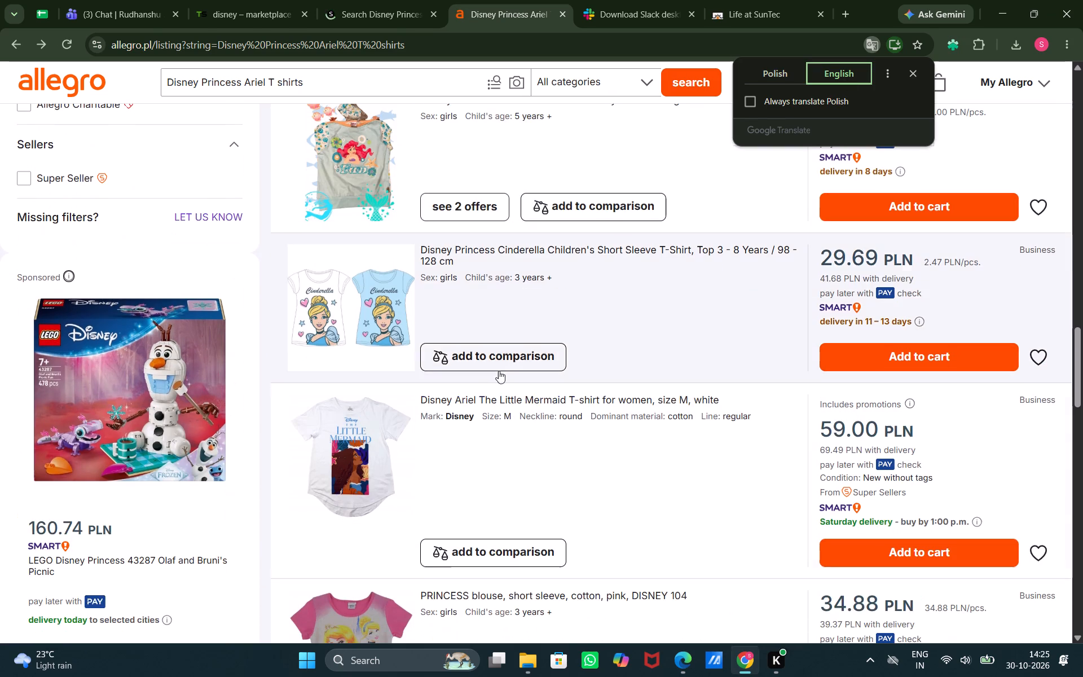
{"action": "scroll", "coordinate": [495, 369], "scroll_direction": "down", "scroll_amount": 12}
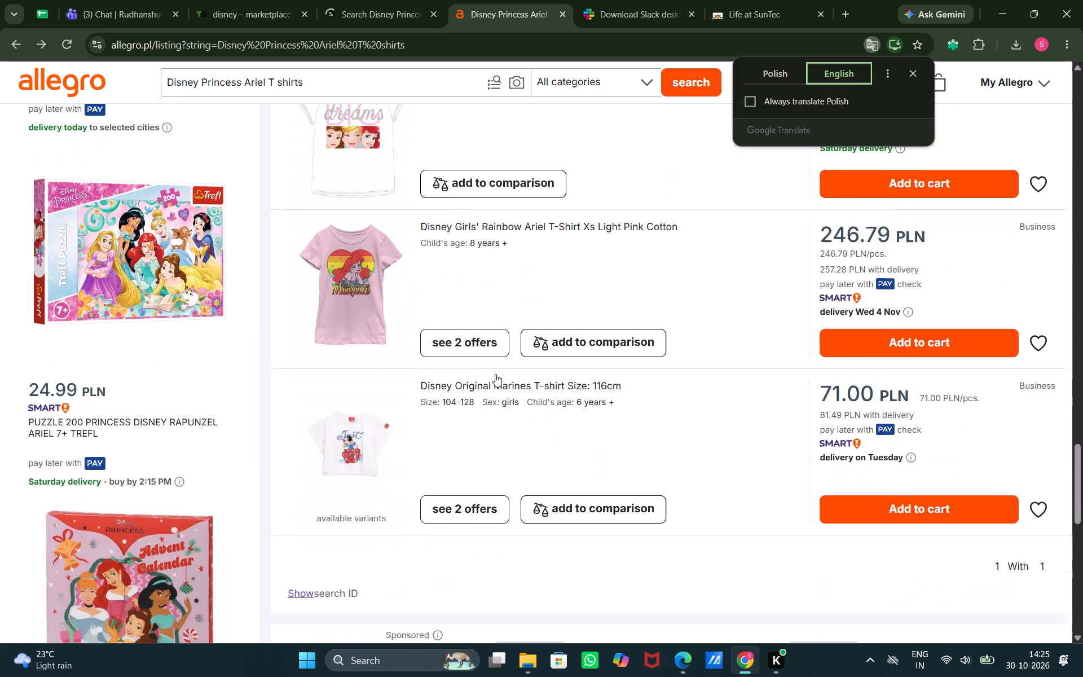
{"action": "scroll", "coordinate": [495, 374], "scroll_direction": "up", "scroll_amount": 20}
{"action": "scroll", "coordinate": [495, 374], "scroll_direction": "up", "scroll_amount": 2}
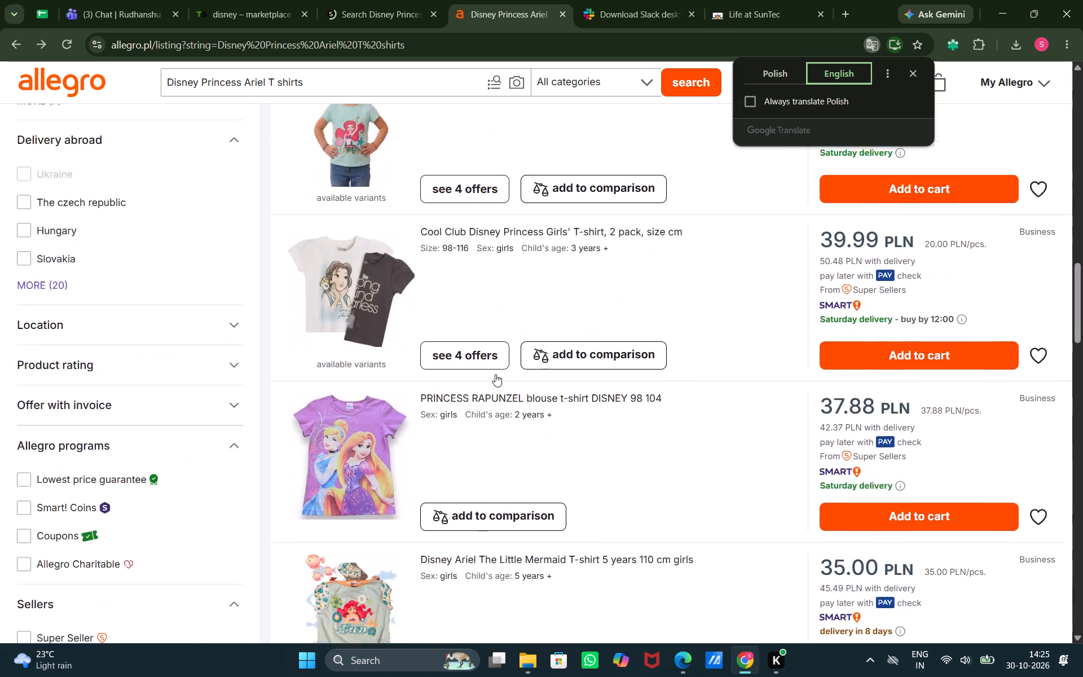
{"action": "scroll", "coordinate": [495, 374], "scroll_direction": "up", "scroll_amount": 16}
{"action": "scroll", "coordinate": [495, 374], "scroll_direction": "down", "scroll_amount": 5}
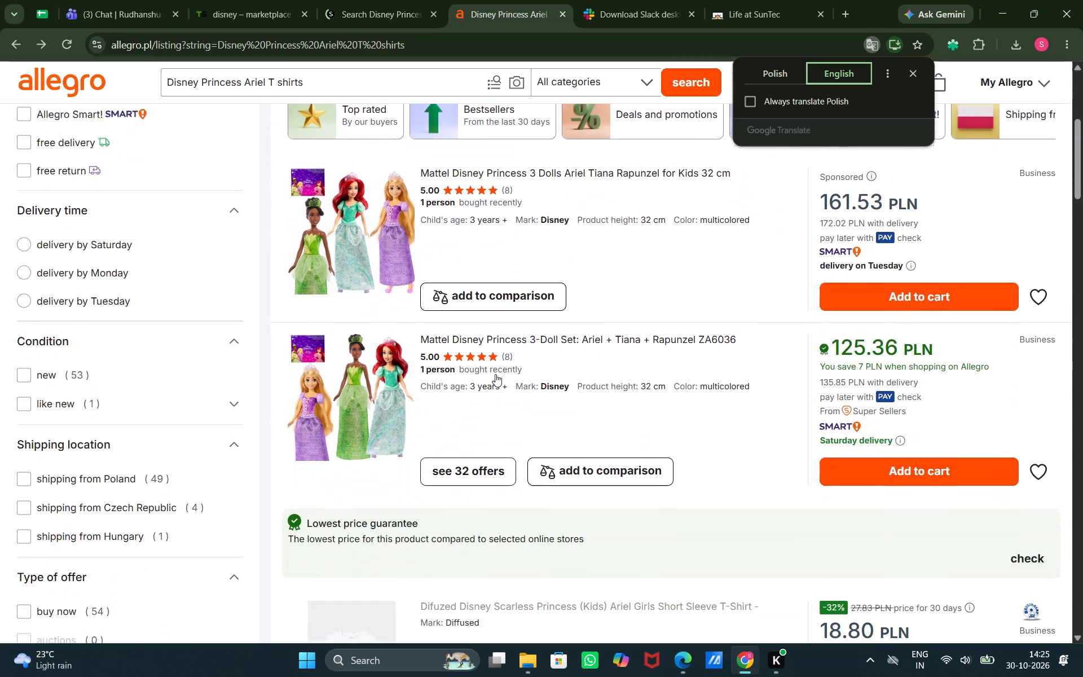
Switch to the Shein UK search results and accept all cookies.
{"action": "left_click", "coordinate": [390, 0]}
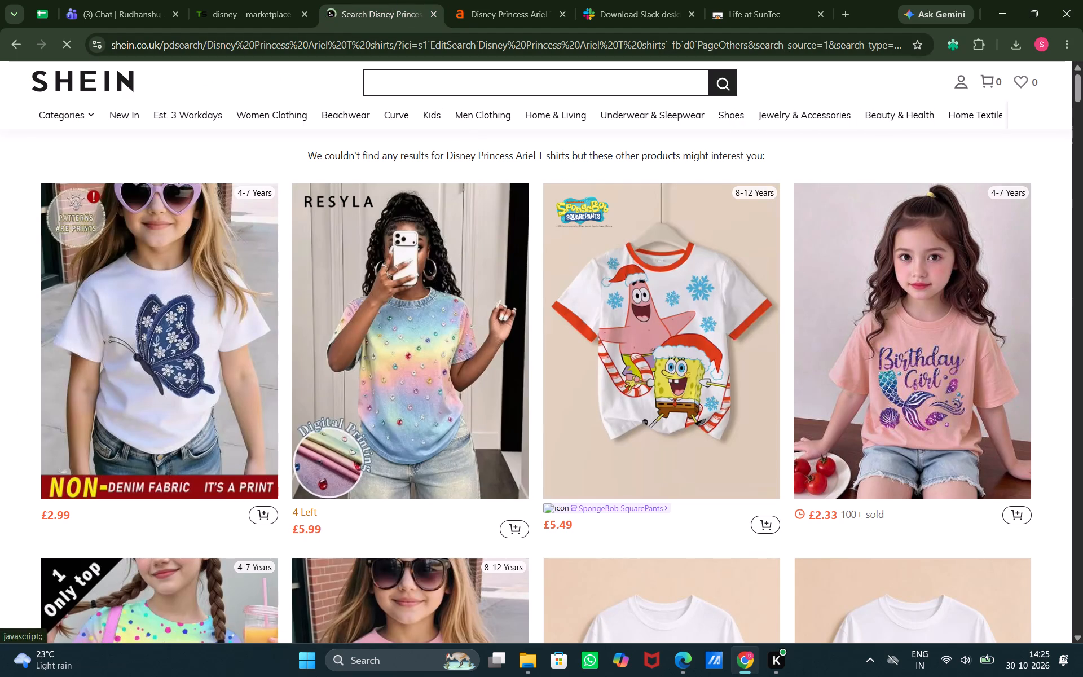
{"action": "left_click", "coordinate": [414, 86]}
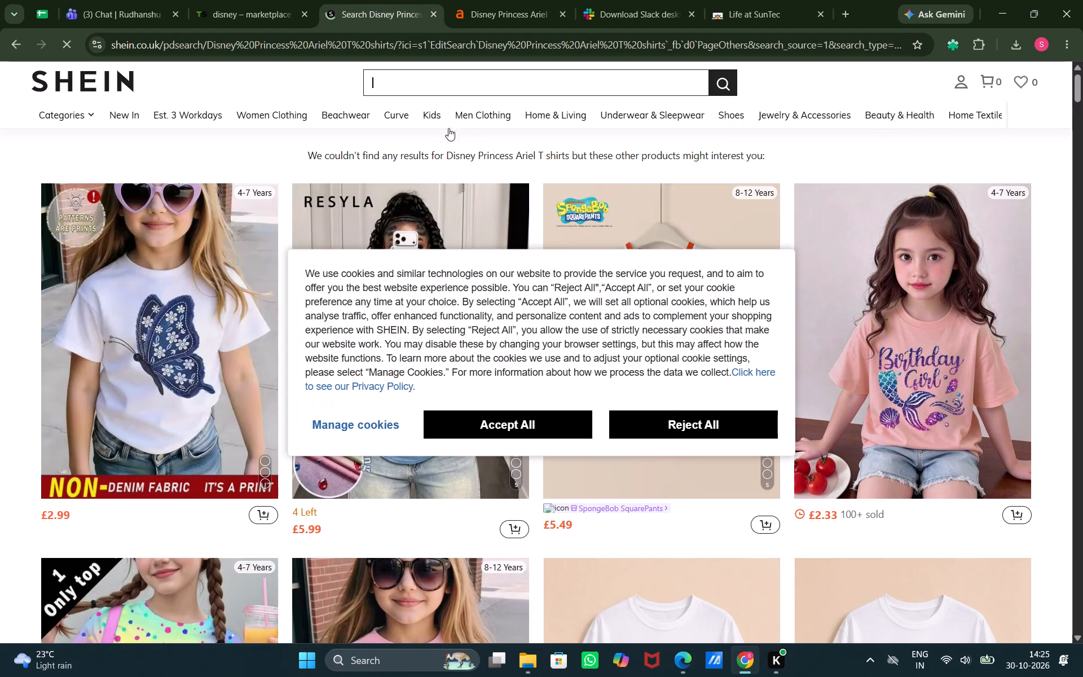
{"action": "left_click", "coordinate": [489, 425]}
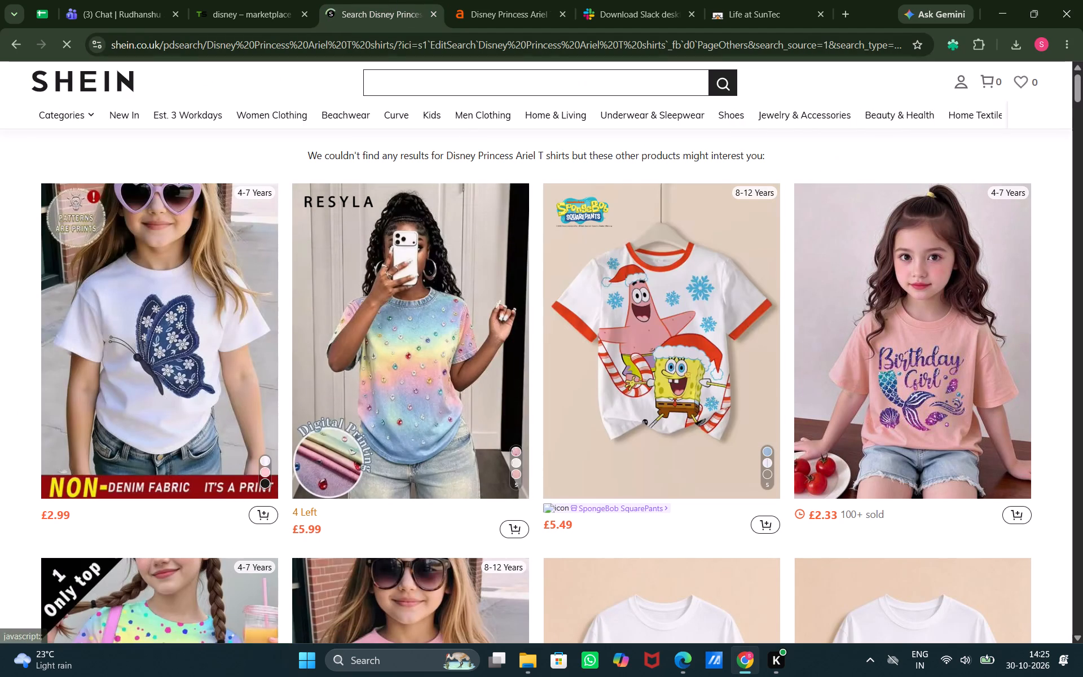
Search Shein UK again for "Disney Princess Ariel T shirts", removing both hyphens from the pasted asset name.
{"action": "scroll", "coordinate": [499, 232], "scroll_direction": "down", "scroll_amount": 7}
{"action": "scroll", "coordinate": [509, 265], "scroll_direction": "up", "scroll_amount": 12}
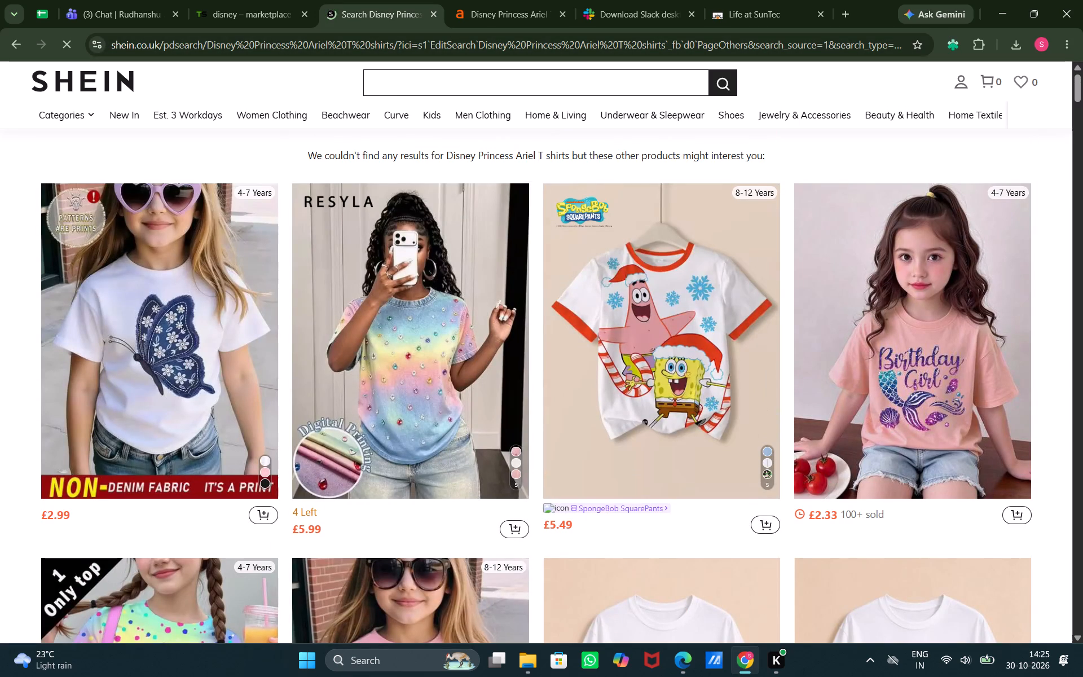
{"action": "left_click", "coordinate": [456, 74]}
{"action": "key", "text": "ctrl+v"}
{"action": "key", "text": "Left"}
{"action": "key", "text": "Left"}
{"action": "key", "text": "Left"}
{"action": "key", "text": "Left"}
{"action": "key", "text": "Left"}
{"action": "key", "text": "Left"}
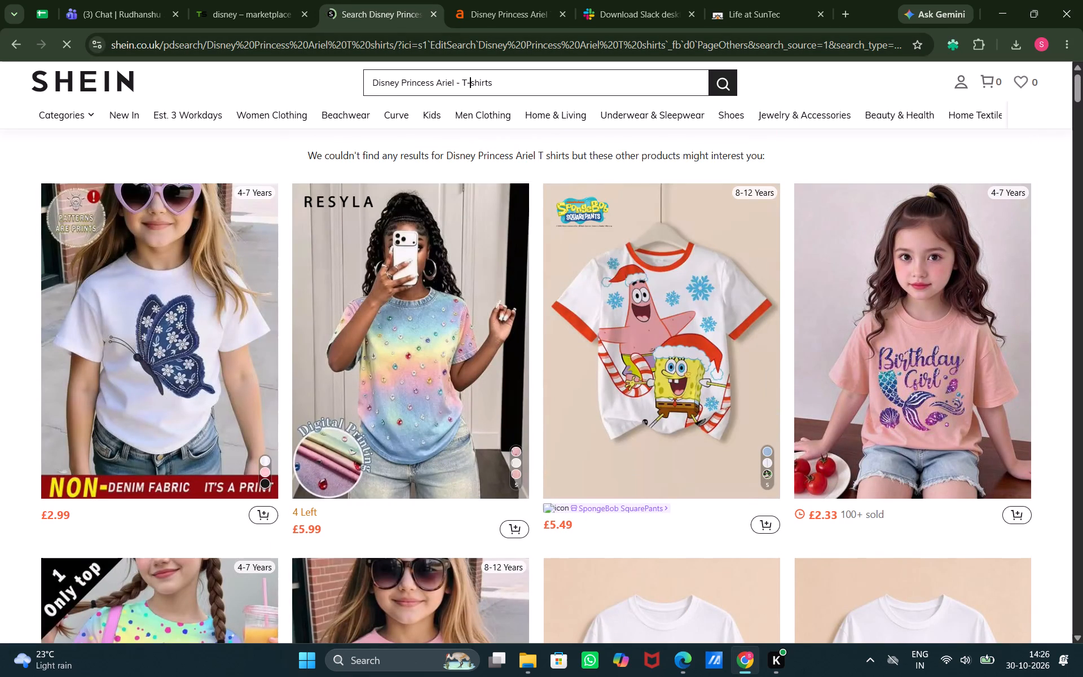
{"action": "key", "text": "BackSpace"}
{"action": "key", "text": "space"}
{"action": "key", "text": "Left"}
{"action": "key", "text": "Left"}
{"action": "key", "text": "Left"}
{"action": "key", "text": "BackSpace"}
{"action": "key", "text": "BackSpace"}
{"action": "key", "text": "Return"}
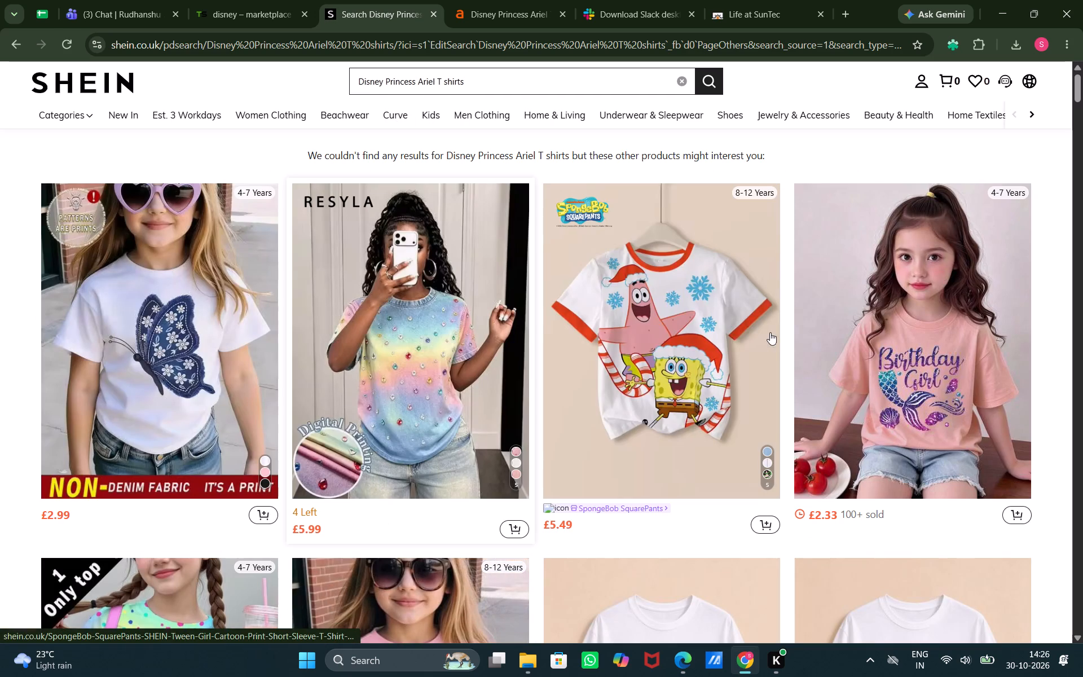
Look through the first rows of the Shein UK search results for Disney Princess Ariel T-shirts.
{"action": "scroll", "coordinate": [609, 351], "scroll_direction": "down", "scroll_amount": 11}
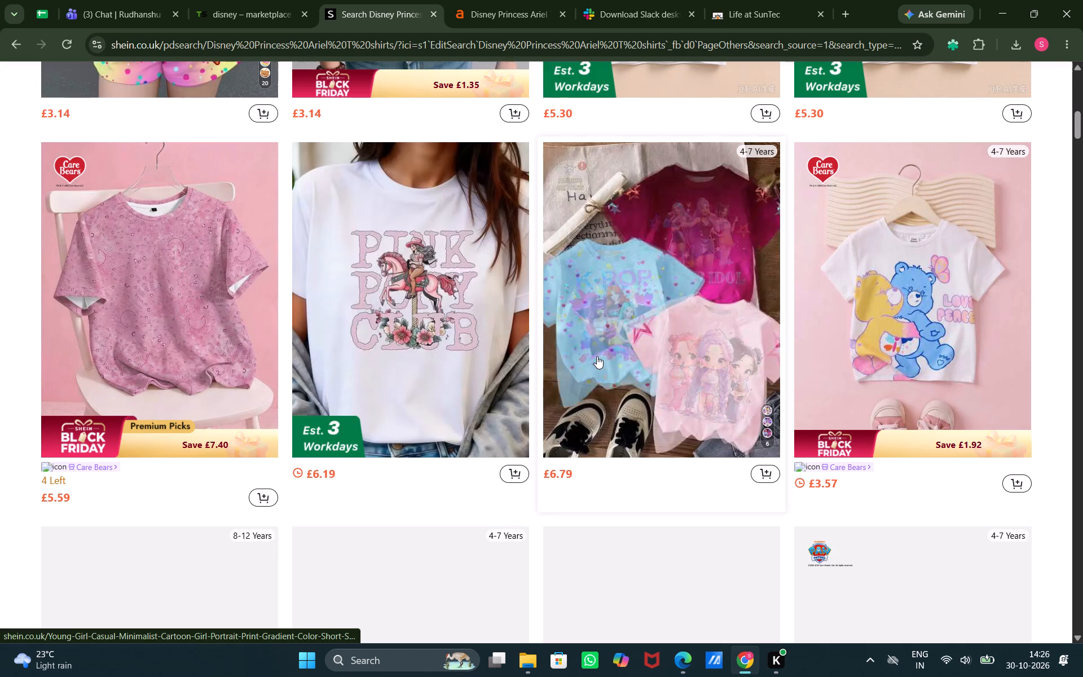
{"action": "scroll", "coordinate": [669, 306], "scroll_direction": "down", "scroll_amount": 10}
{"action": "scroll", "coordinate": [613, 321], "scroll_direction": "up", "scroll_amount": 5}
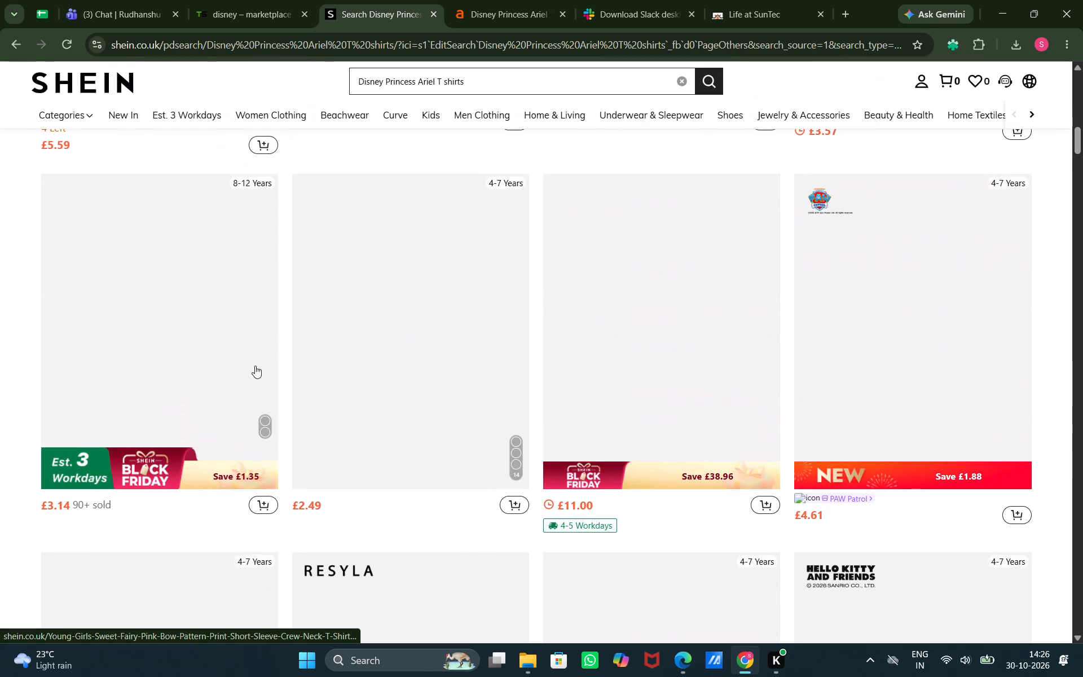
{"action": "scroll", "coordinate": [308, 356], "scroll_direction": "down", "scroll_amount": 7}
{"action": "scroll", "coordinate": [338, 360], "scroll_direction": "up", "scroll_amount": 20}
{"action": "scroll", "coordinate": [338, 360], "scroll_direction": "up", "scroll_amount": 16}
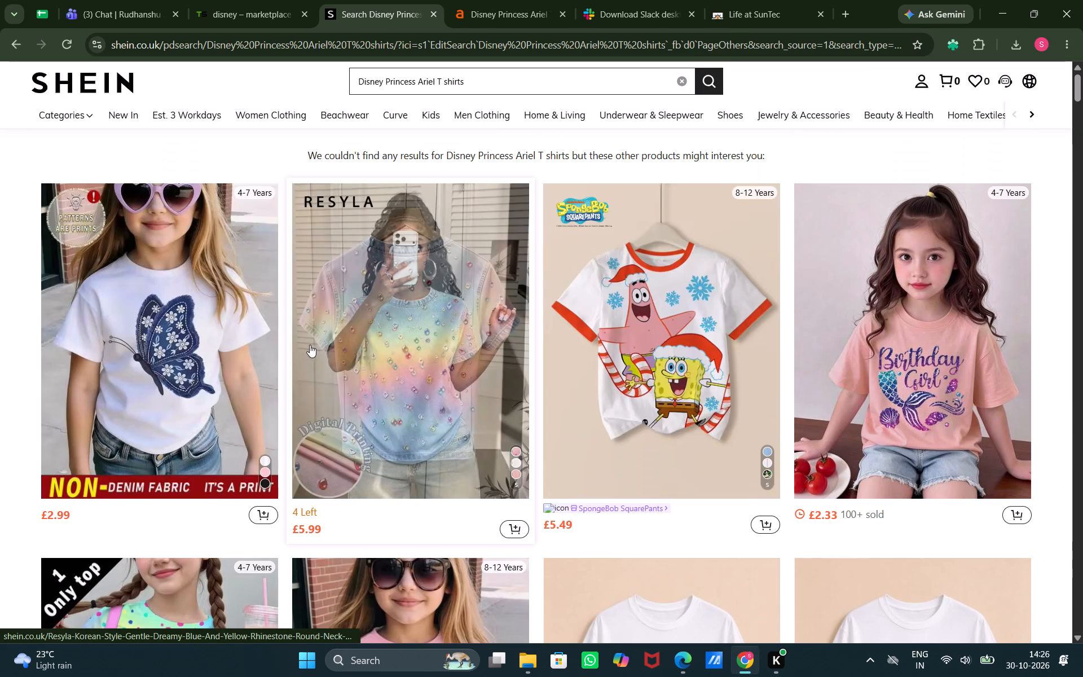
{"action": "scroll", "coordinate": [308, 344], "scroll_direction": "down", "scroll_amount": 5}
{"action": "scroll", "coordinate": [322, 369], "scroll_direction": "up", "scroll_amount": 1}
{"action": "scroll", "coordinate": [322, 369], "scroll_direction": "down", "scroll_amount": 15}
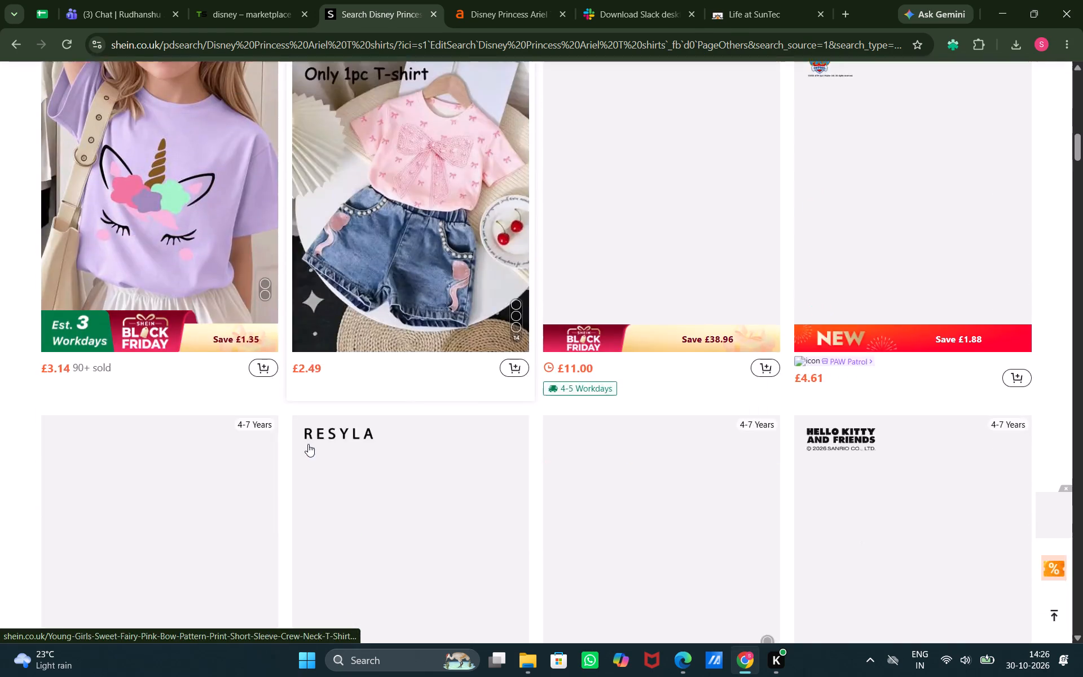
{"action": "scroll", "coordinate": [308, 444], "scroll_direction": "down", "scroll_amount": 3}
{"action": "scroll", "coordinate": [307, 448], "scroll_direction": "up", "scroll_amount": 3}
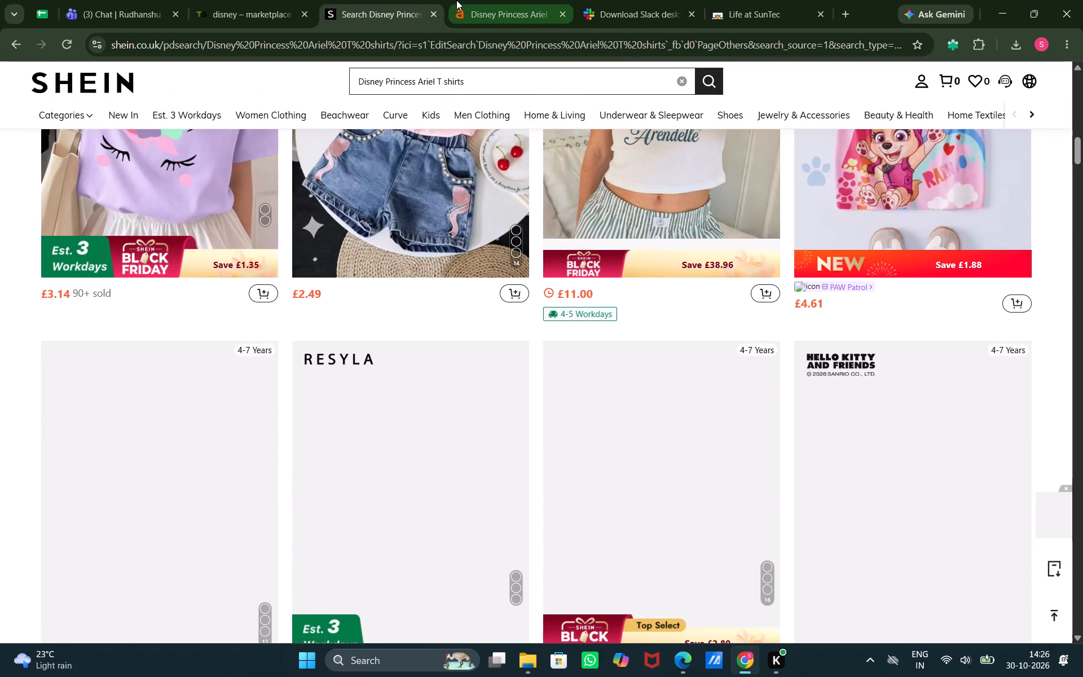
Check the top of the Allegro results, and return to Shein UK to look at product rows further down.
{"action": "left_click", "coordinate": [456, 0]}
{"action": "scroll", "coordinate": [536, 302], "scroll_direction": "up", "scroll_amount": 3}
{"action": "scroll", "coordinate": [536, 302], "scroll_direction": "down", "scroll_amount": 4}
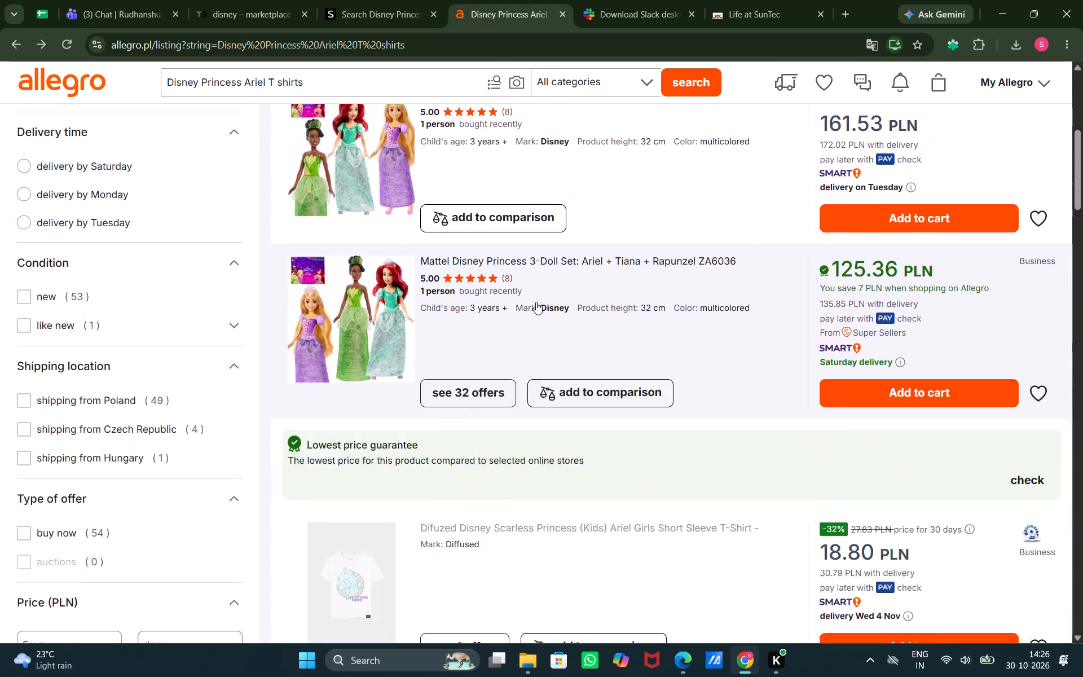
{"action": "left_click", "coordinate": [388, 0]}
{"action": "scroll", "coordinate": [465, 291], "scroll_direction": "up", "scroll_amount": 1}
{"action": "scroll", "coordinate": [463, 289], "scroll_direction": "down", "scroll_amount": 9}
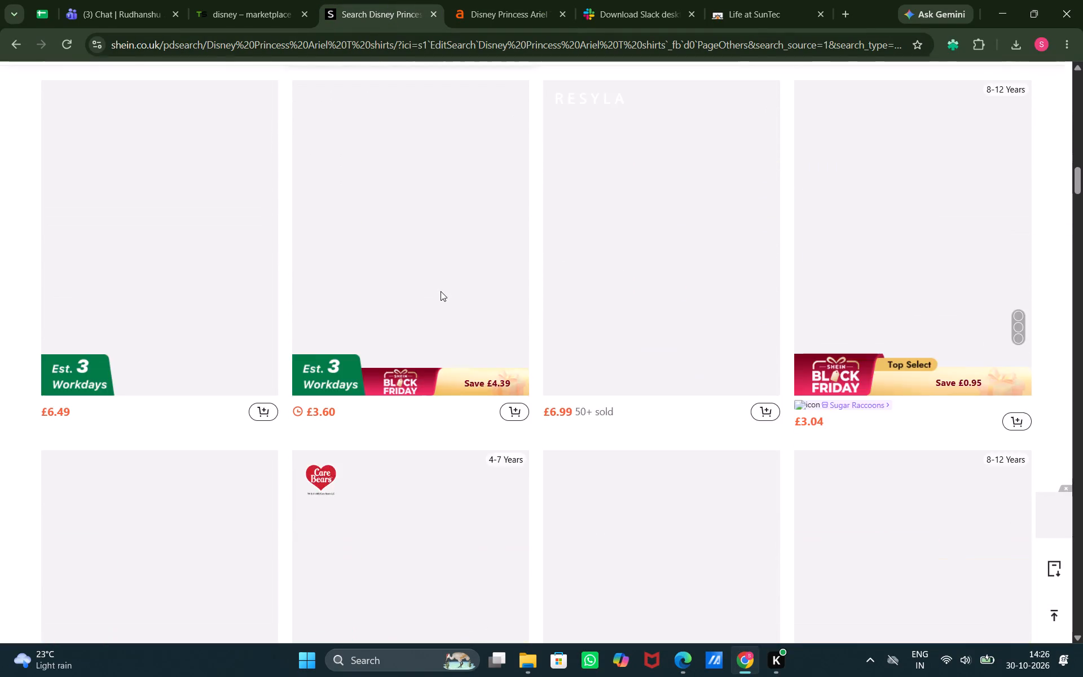
{"action": "scroll", "coordinate": [441, 291], "scroll_direction": "down", "scroll_amount": 5}
{"action": "scroll", "coordinate": [438, 293], "scroll_direction": "up", "scroll_amount": 2}
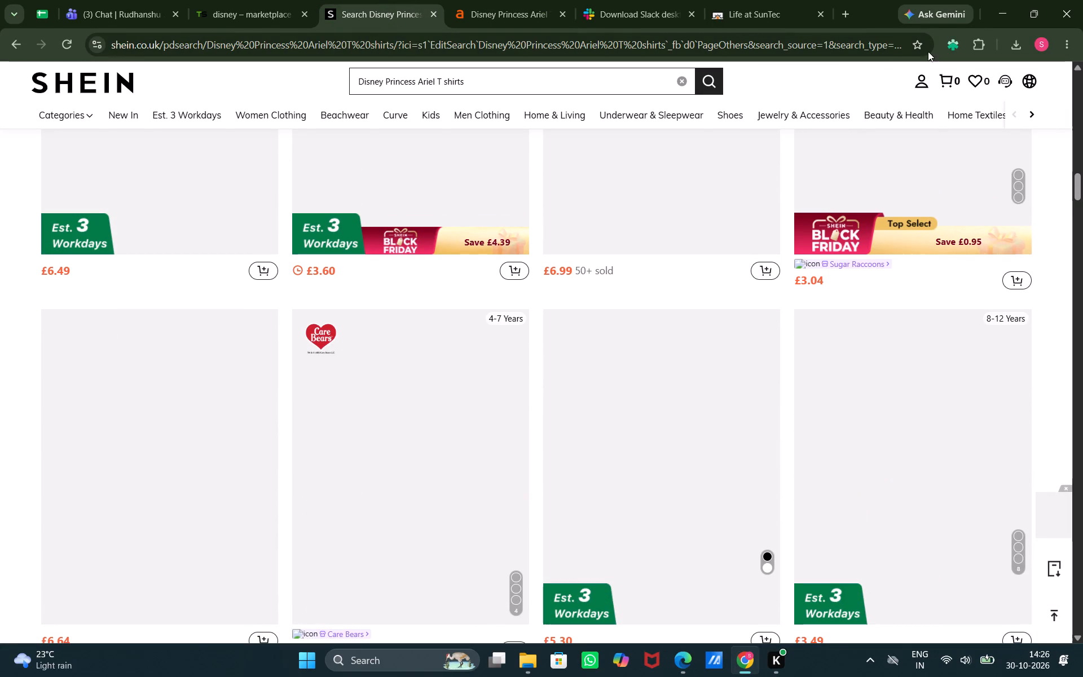
Start a Detection task in the RedPoints IPR Plugin for customer The Walt Disney with the Disney Princess Ariel asset.
{"action": "left_click", "coordinate": [956, 47]}
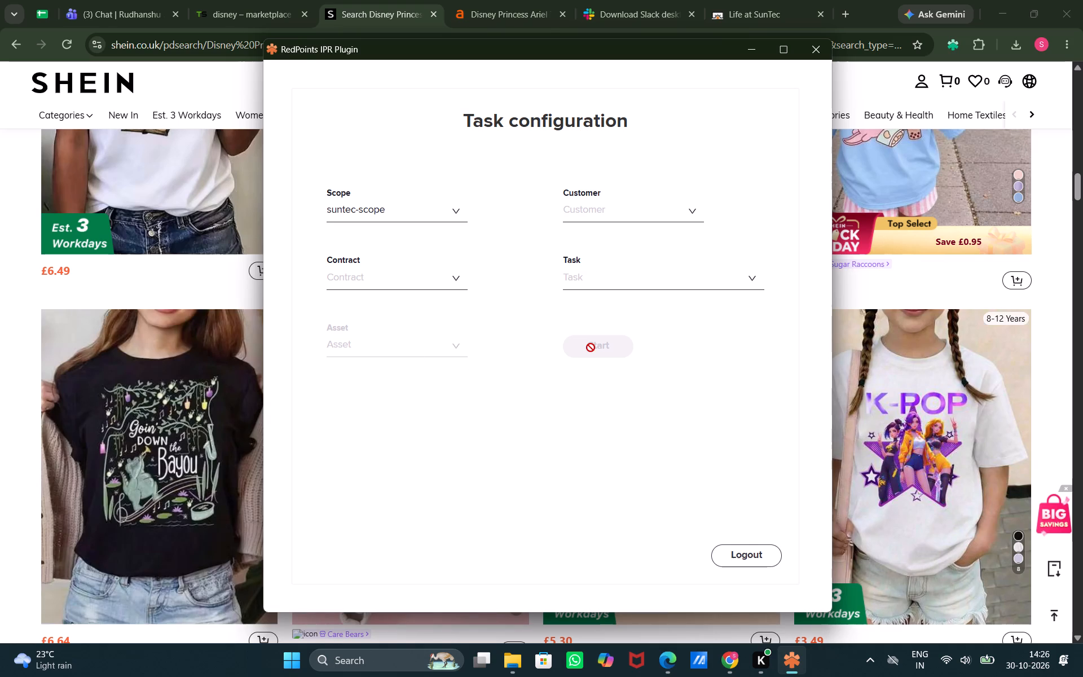
{"action": "left_click", "coordinate": [606, 341]}
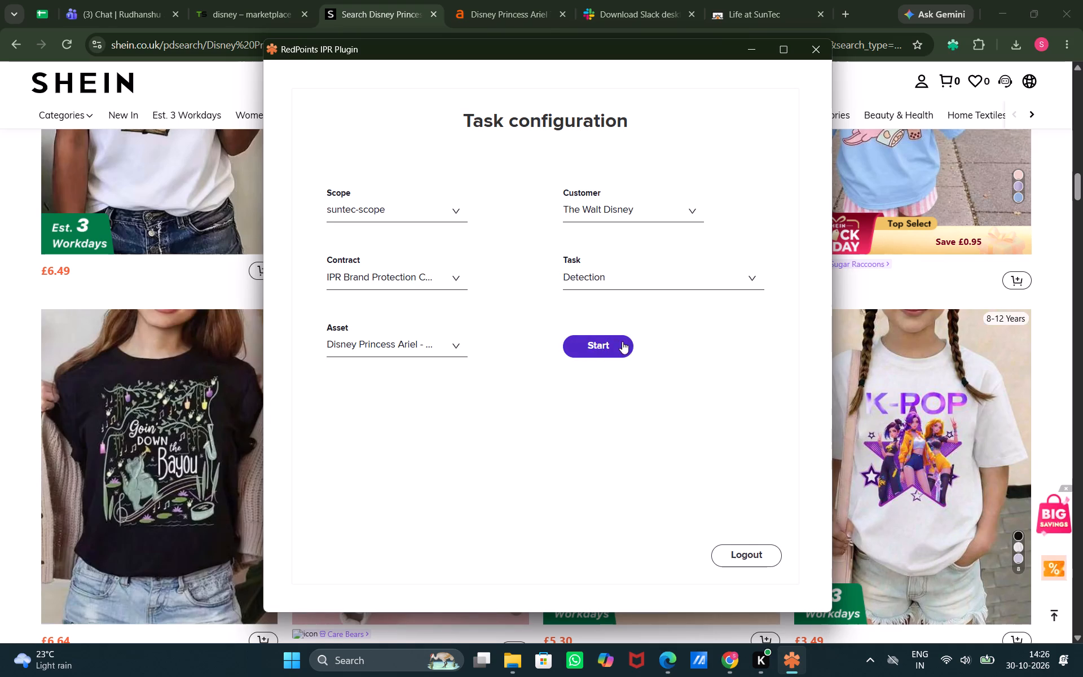
Review the Shein UK search results again from the first row down for Disney Princess Ariel T-shirts.
{"action": "scroll", "coordinate": [561, 287], "scroll_direction": "up", "scroll_amount": 2}
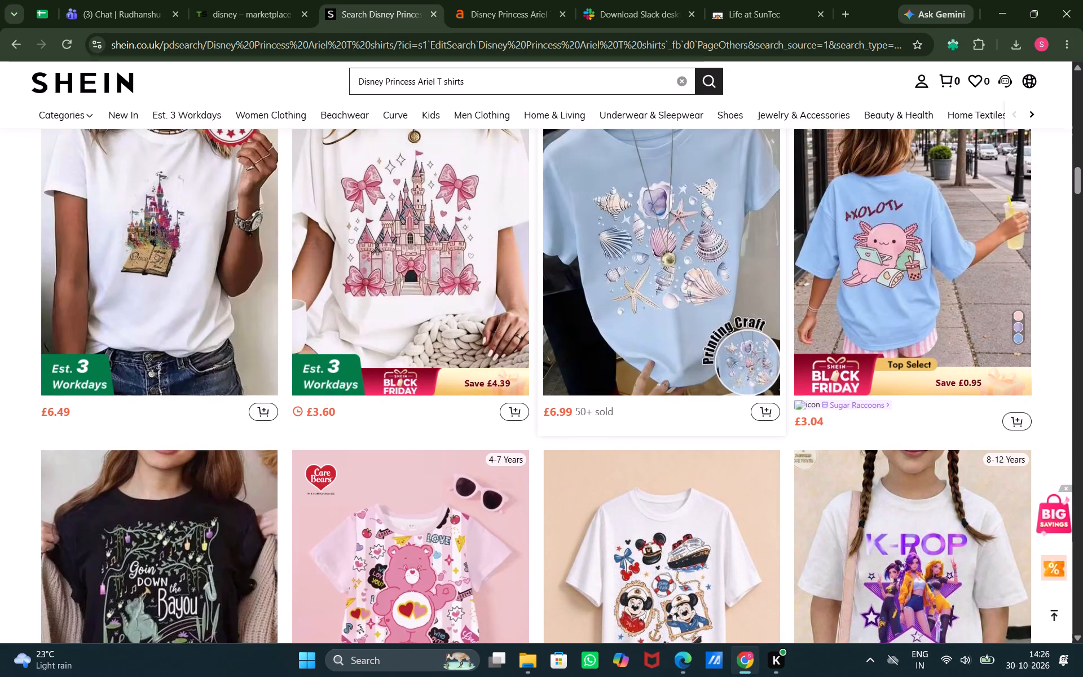
{"action": "scroll", "coordinate": [561, 286], "scroll_direction": "up", "scroll_amount": 20}
{"action": "scroll", "coordinate": [561, 286], "scroll_direction": "up", "scroll_amount": 20}
{"action": "scroll", "coordinate": [561, 286], "scroll_direction": "up", "scroll_amount": 1}
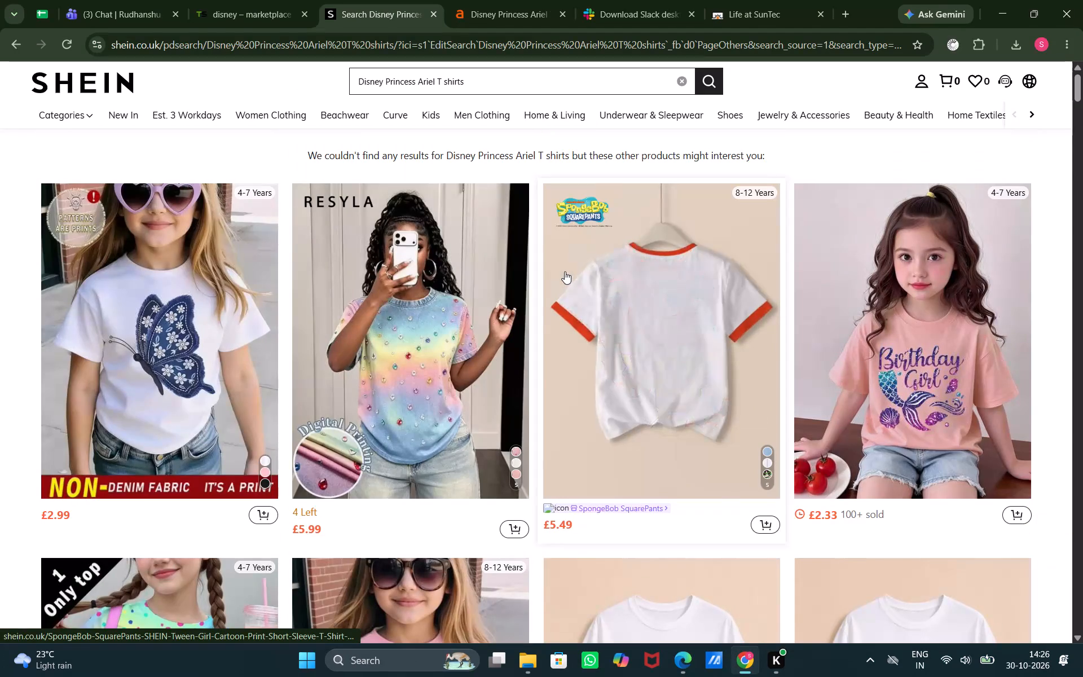
{"action": "scroll", "coordinate": [479, 250], "scroll_direction": "down", "scroll_amount": 17}
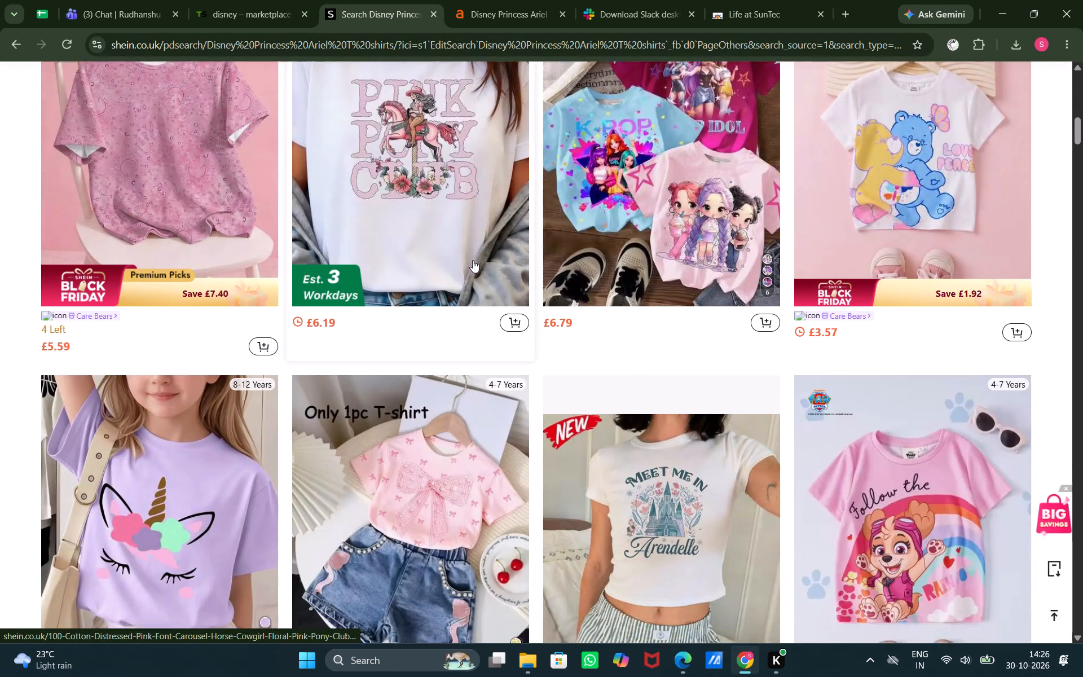
{"action": "scroll", "coordinate": [473, 260], "scroll_direction": "down", "scroll_amount": 18}
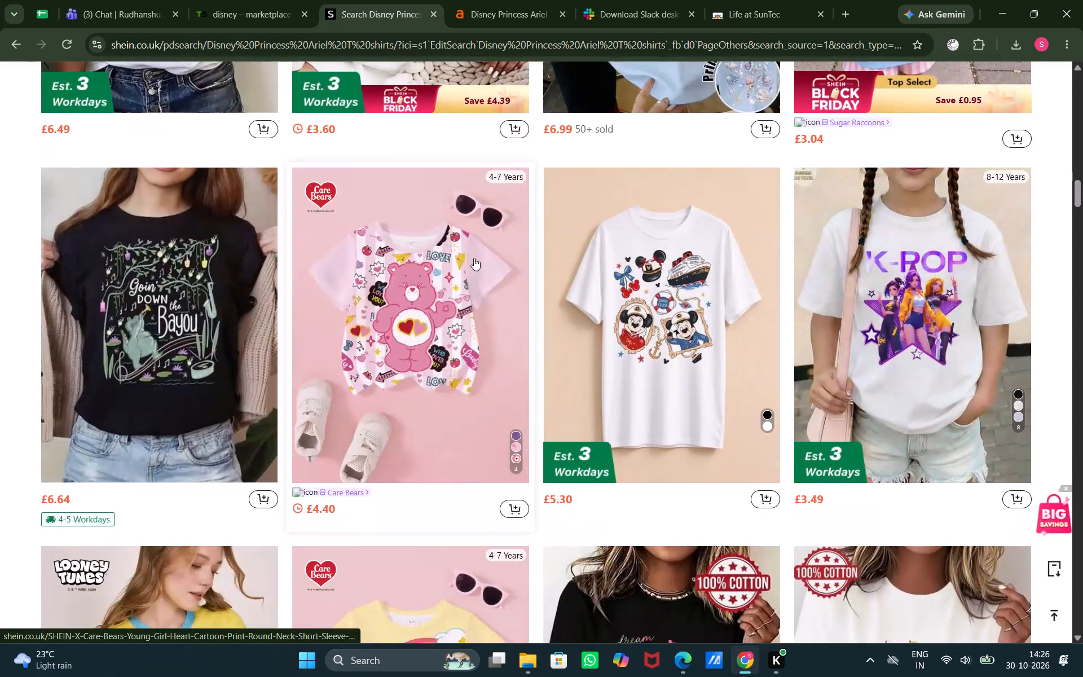
{"action": "scroll", "coordinate": [474, 258], "scroll_direction": "down", "scroll_amount": 13}
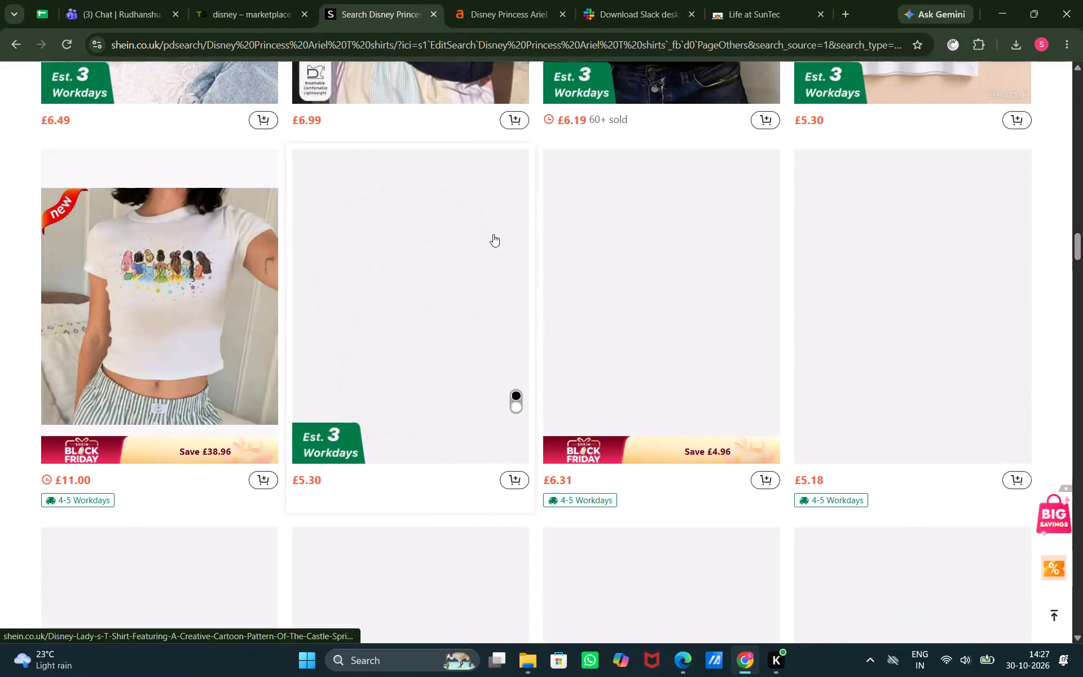
Switch to the Allegro search results and check the Ariel T-shirt offers for plugin highlighting, from the top down to the last listing.
{"action": "left_click", "coordinate": [478, 0]}
{"action": "scroll", "coordinate": [604, 250], "scroll_direction": "up", "scroll_amount": 11}
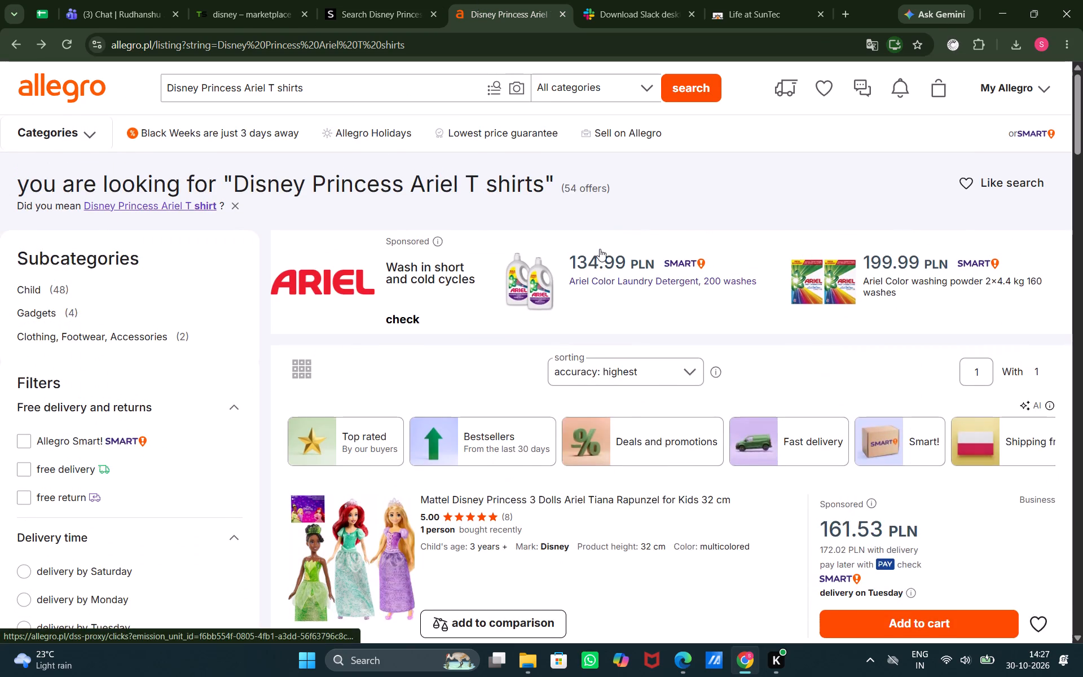
{"action": "scroll", "coordinate": [600, 249], "scroll_direction": "down", "scroll_amount": 9}
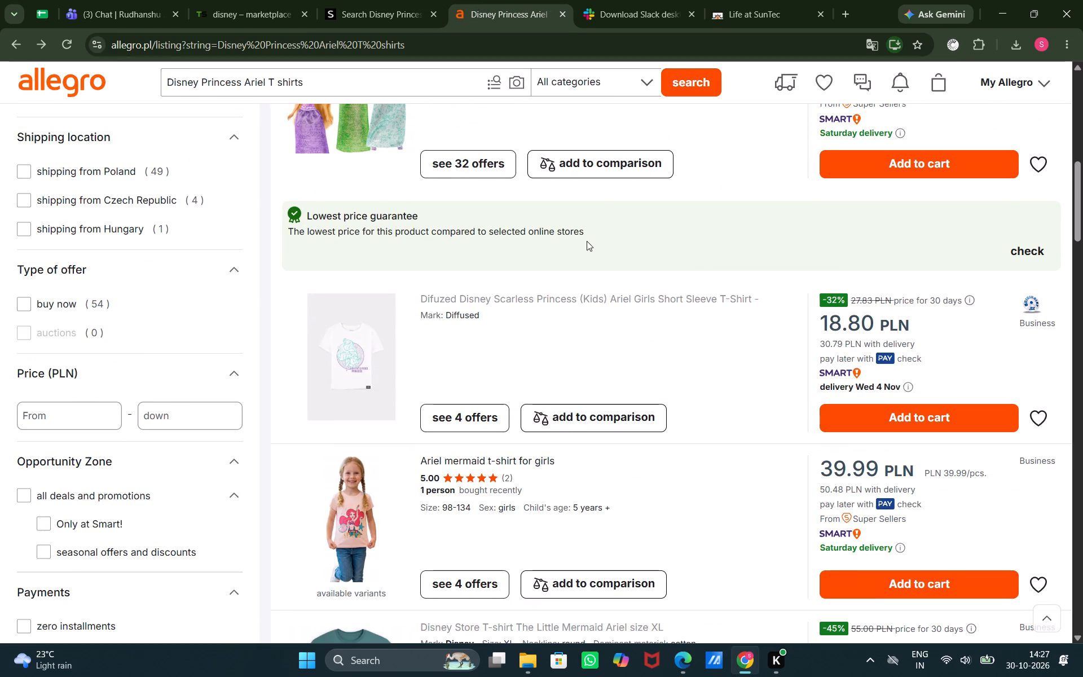
{"action": "scroll", "coordinate": [562, 282], "scroll_direction": "down", "scroll_amount": 4}
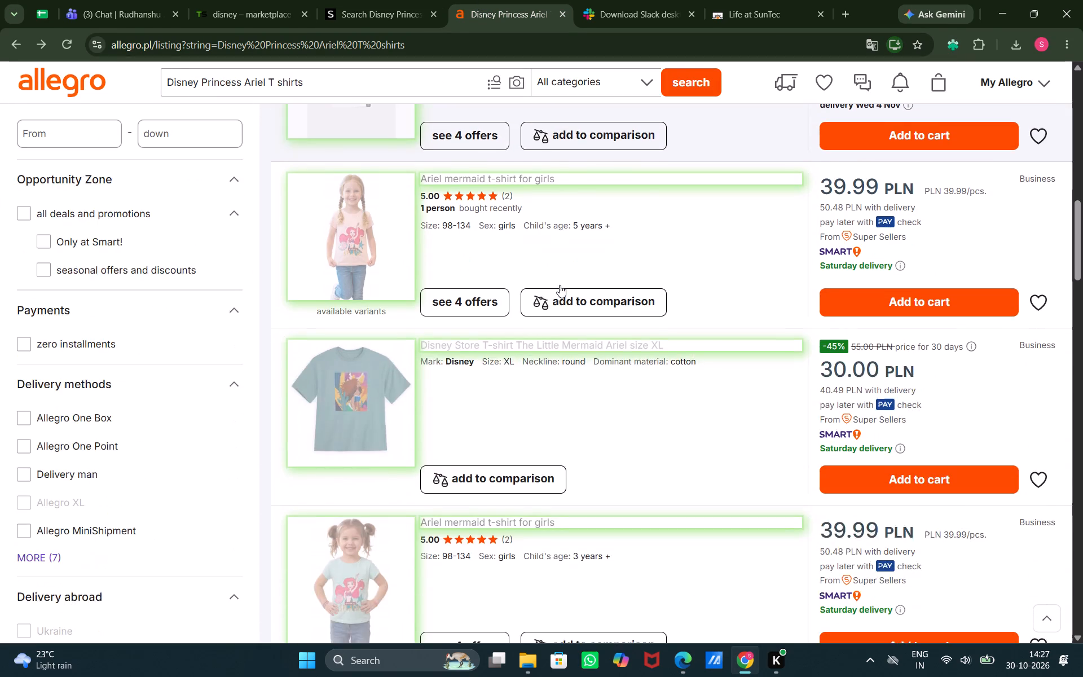
{"action": "scroll", "coordinate": [560, 285], "scroll_direction": "down", "scroll_amount": 12}
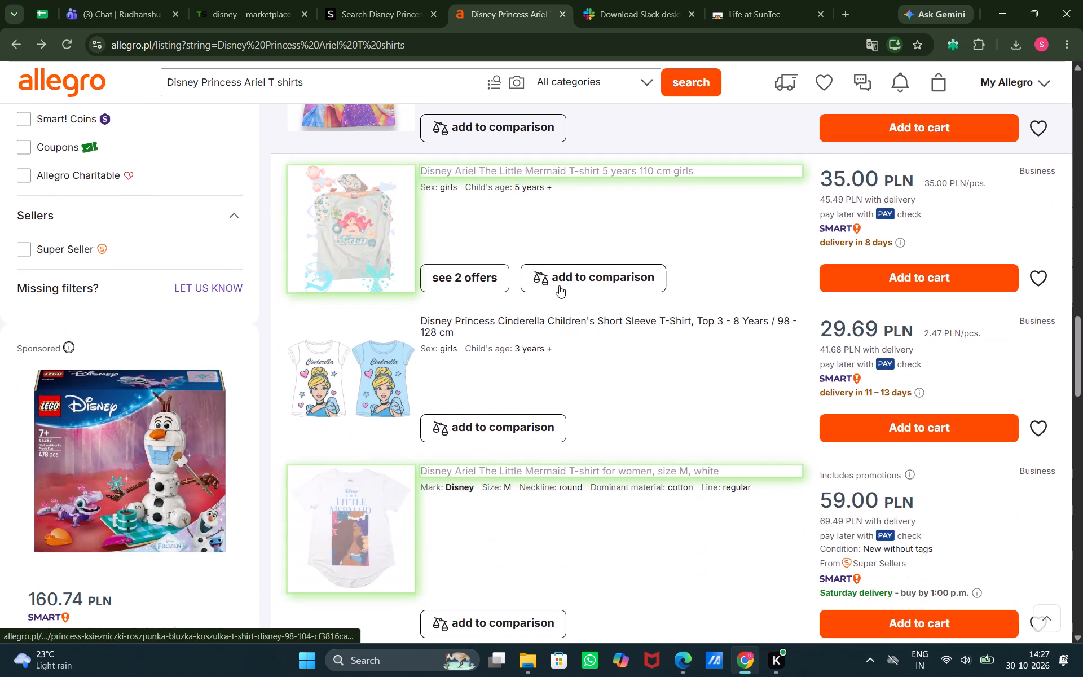
{"action": "scroll", "coordinate": [559, 285], "scroll_direction": "down", "scroll_amount": 17}
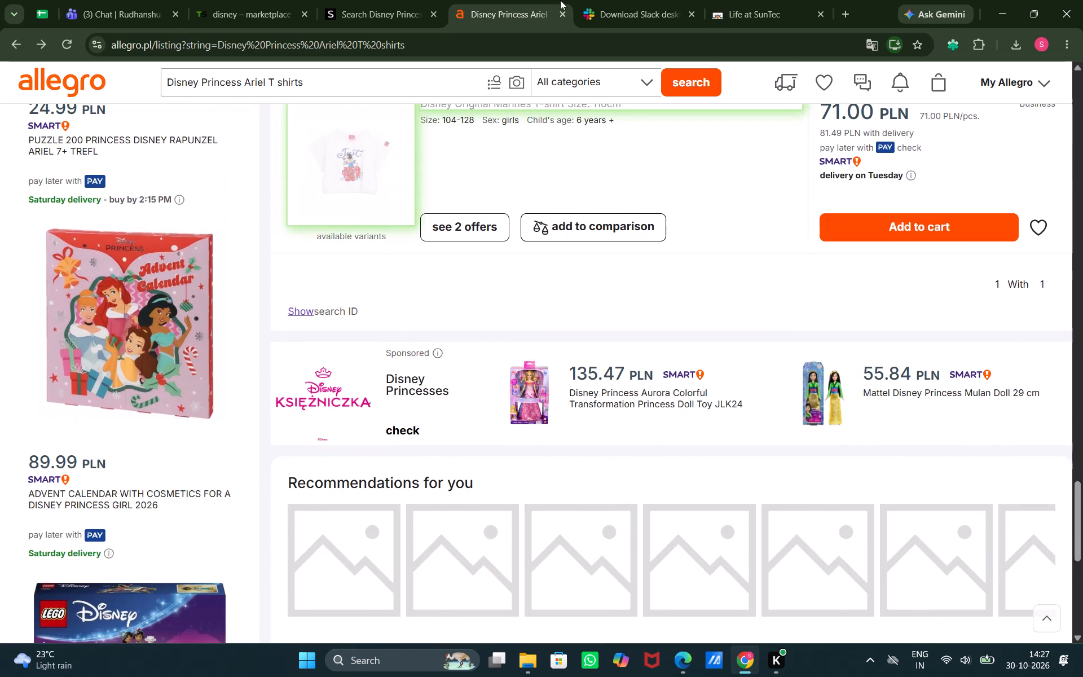
{"action": "left_click", "coordinate": [562, 6]}
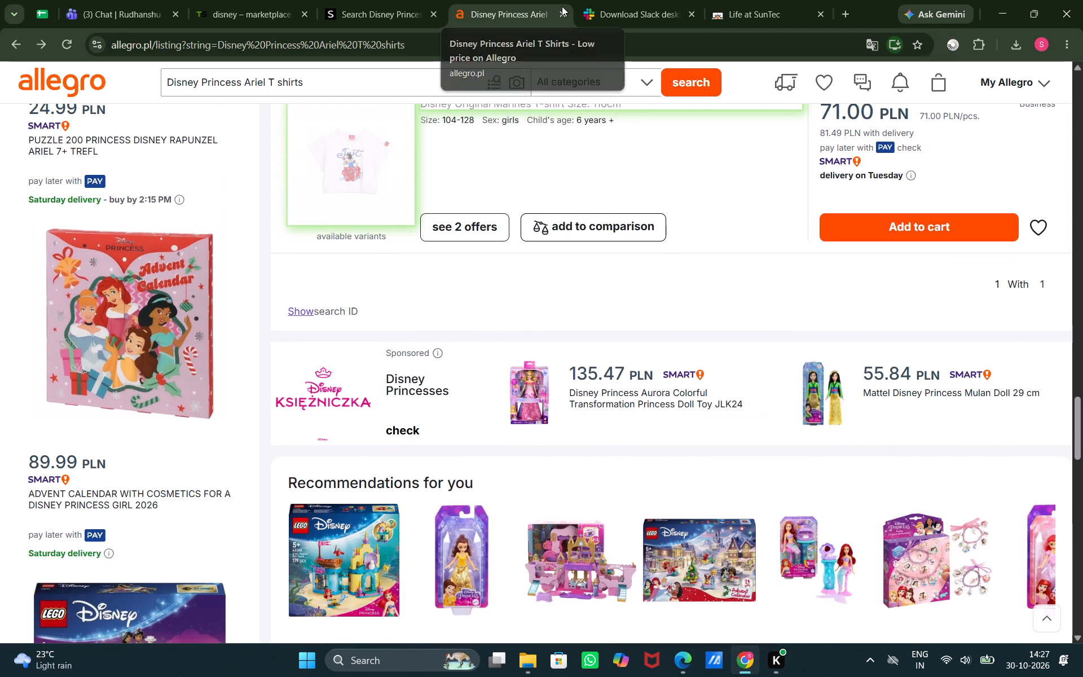
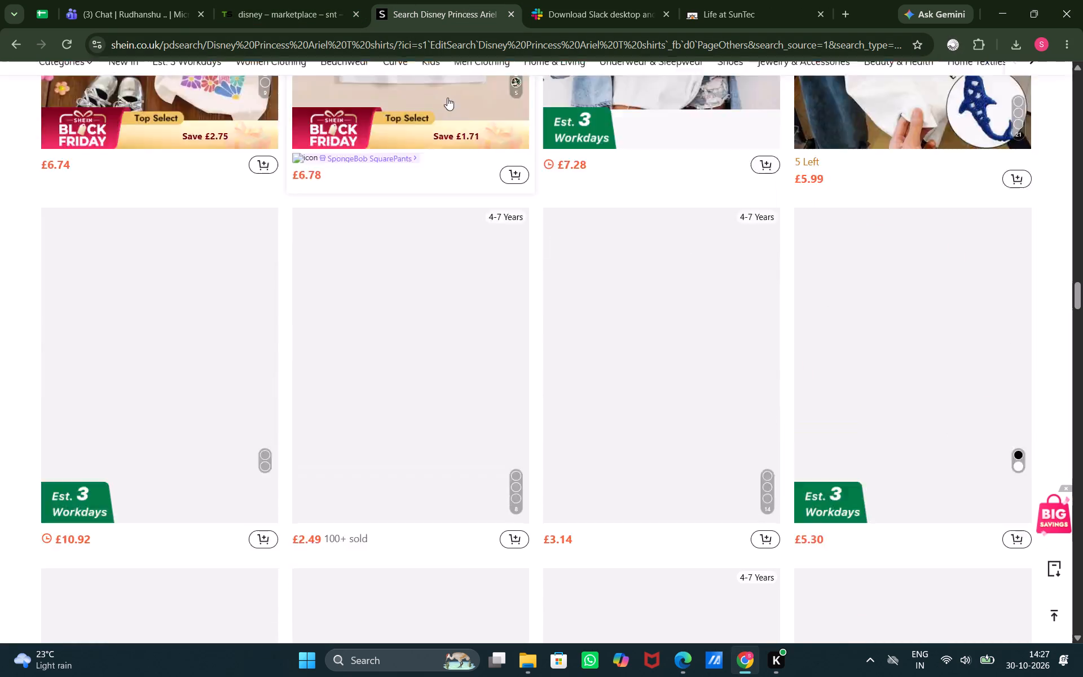
Rerun the Shein UK search for Disney Princess Ariel T shirts and examine the product rows for plugin highlighting, consulting the Disney tracker in between.
{"action": "scroll", "coordinate": [447, 98], "scroll_direction": "up", "scroll_amount": 6}
{"action": "left_click", "coordinate": [487, 77]}
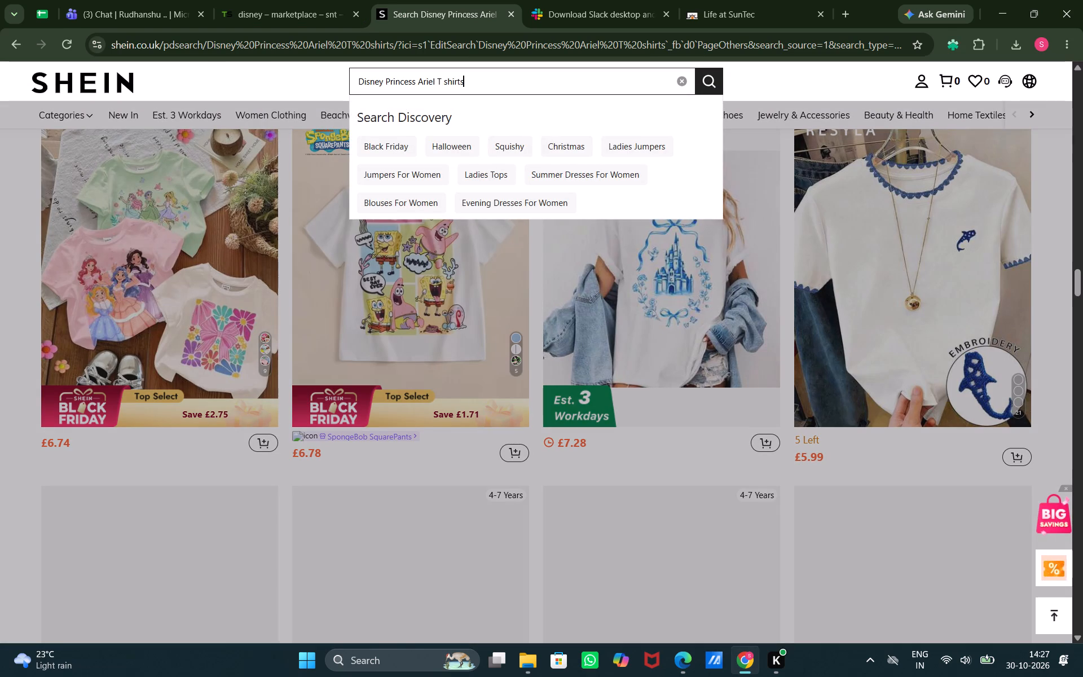
{"action": "key", "text": "Return"}
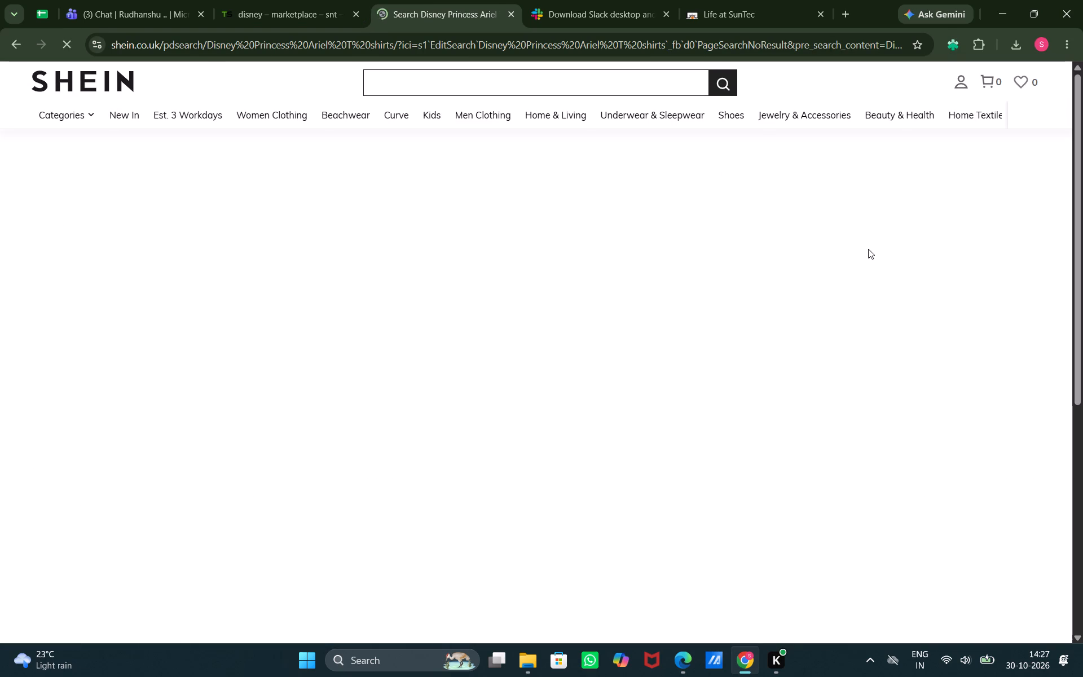
{"action": "scroll", "coordinate": [789, 271], "scroll_direction": "down", "scroll_amount": 5}
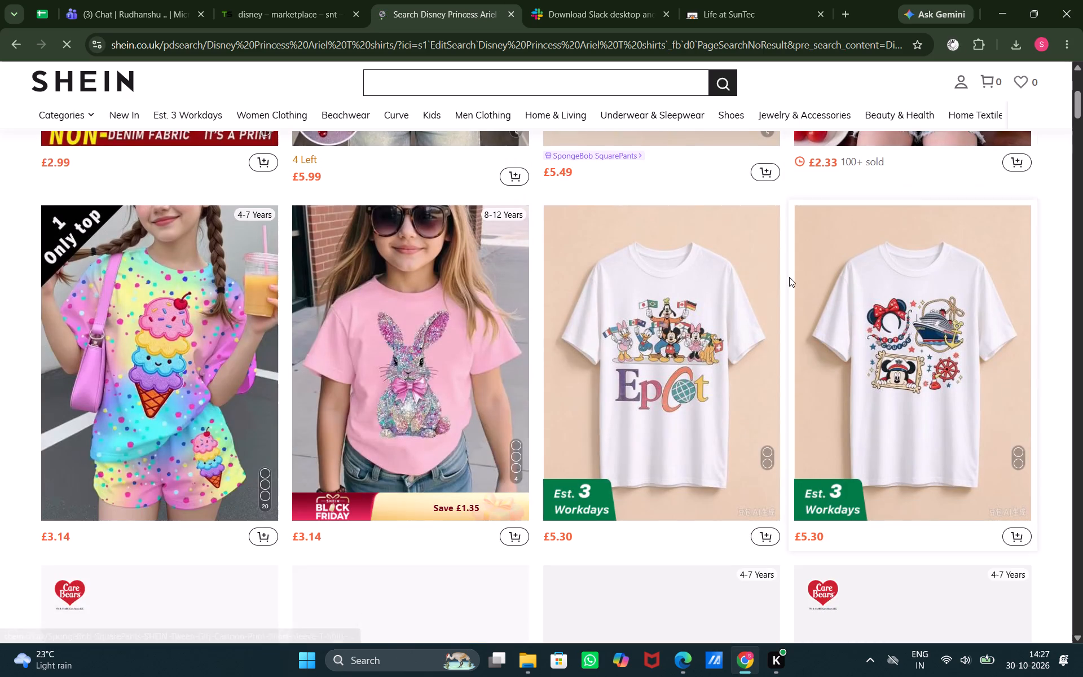
{"action": "scroll", "coordinate": [288, 298], "scroll_direction": "down", "scroll_amount": 5}
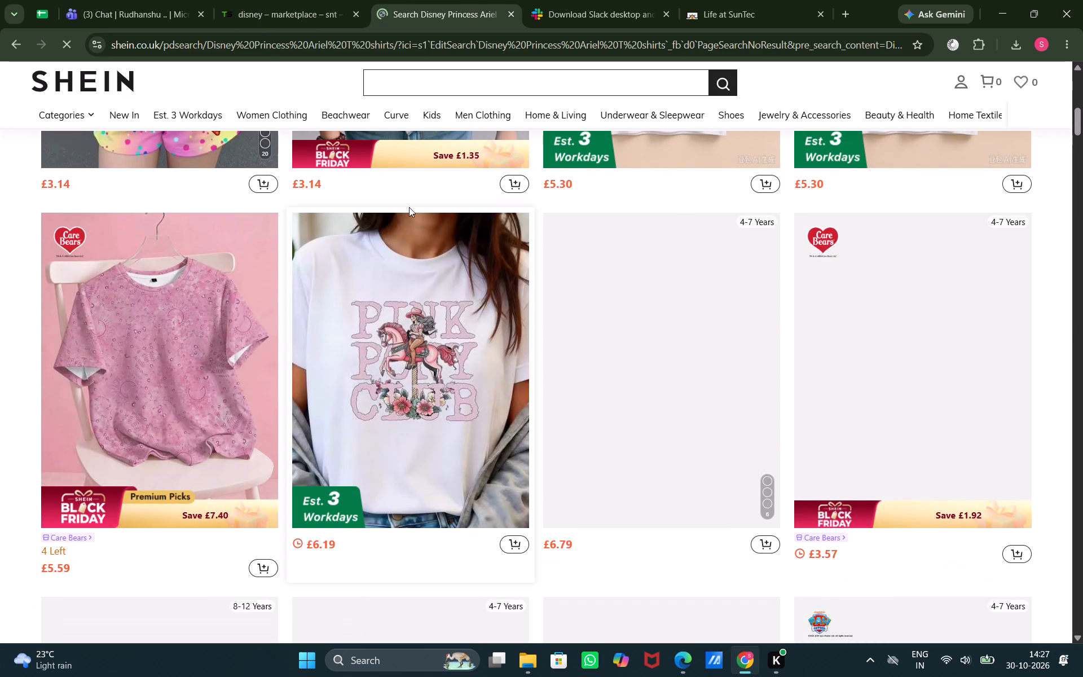
{"action": "scroll", "coordinate": [406, 309], "scroll_direction": "down", "scroll_amount": 16}
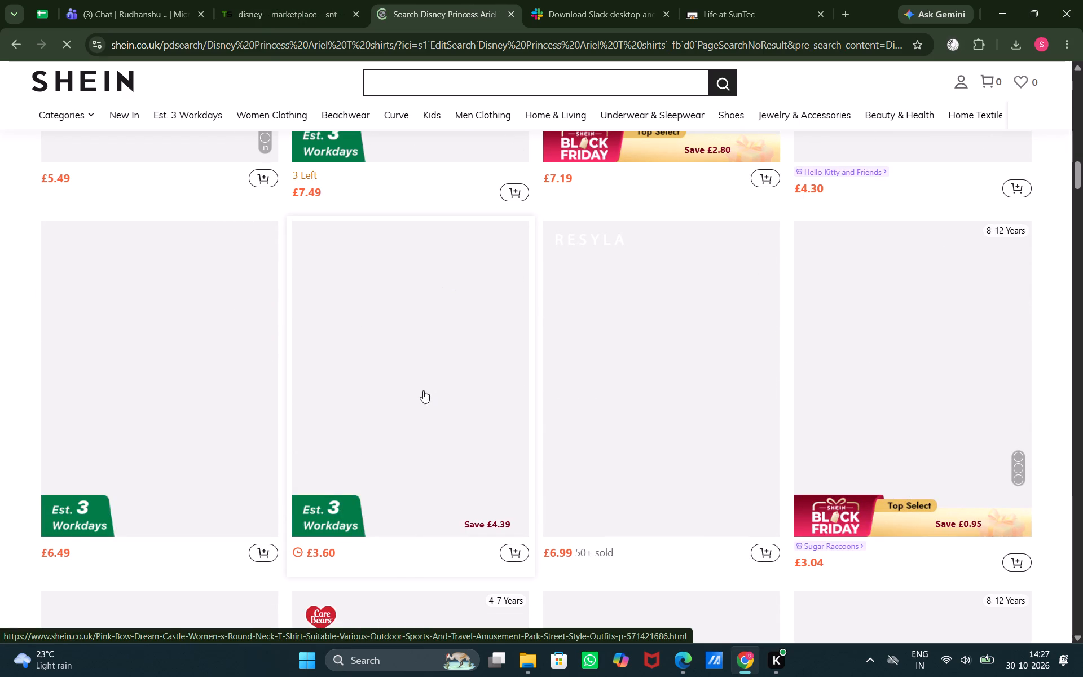
{"action": "scroll", "coordinate": [206, 341], "scroll_direction": "down", "scroll_amount": 8}
{"action": "scroll", "coordinate": [314, 317], "scroll_direction": "down", "scroll_amount": 8}
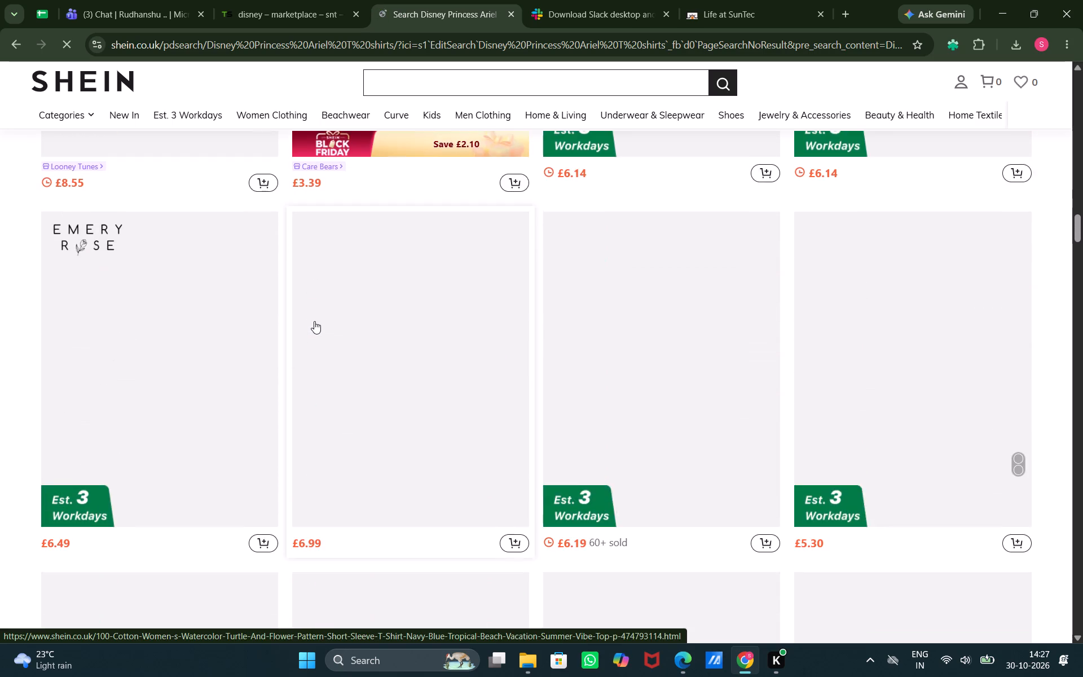
{"action": "scroll", "coordinate": [314, 320], "scroll_direction": "down", "scroll_amount": 6}
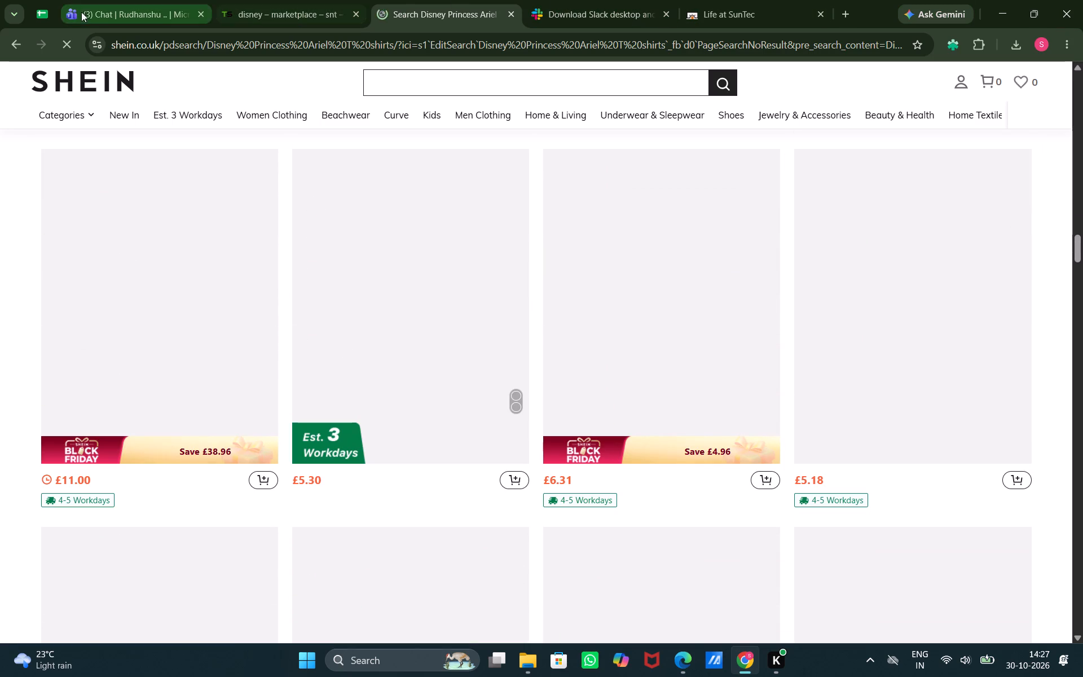
{"action": "left_click", "coordinate": [274, 0]}
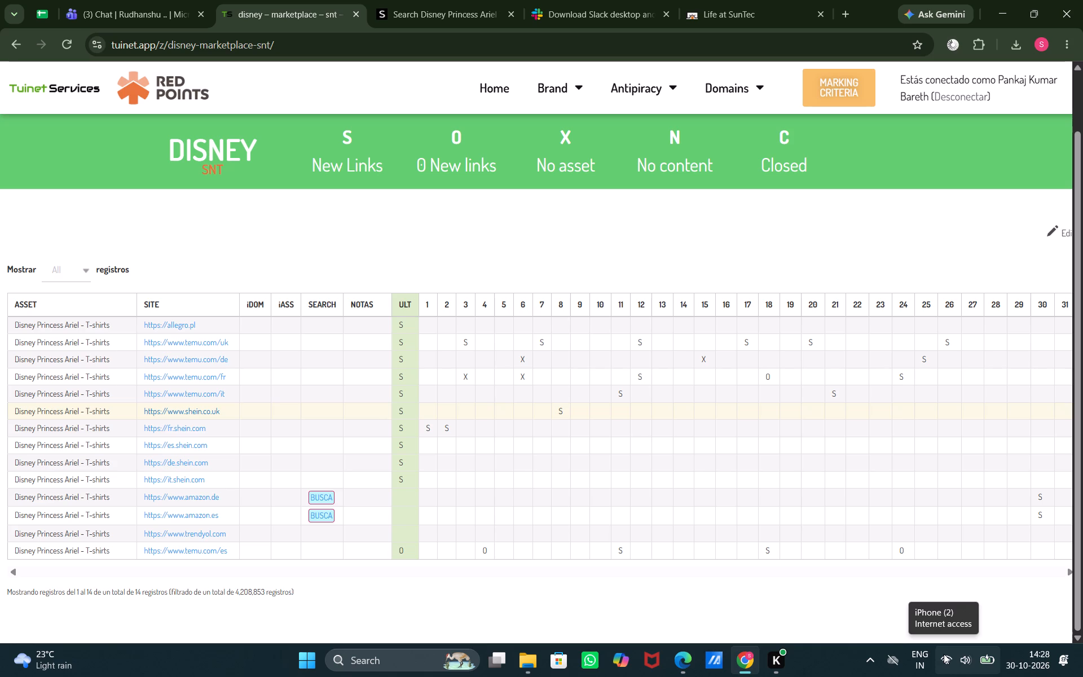
{"action": "scroll", "coordinate": [961, 640], "scroll_direction": "up", "scroll_amount": 5}
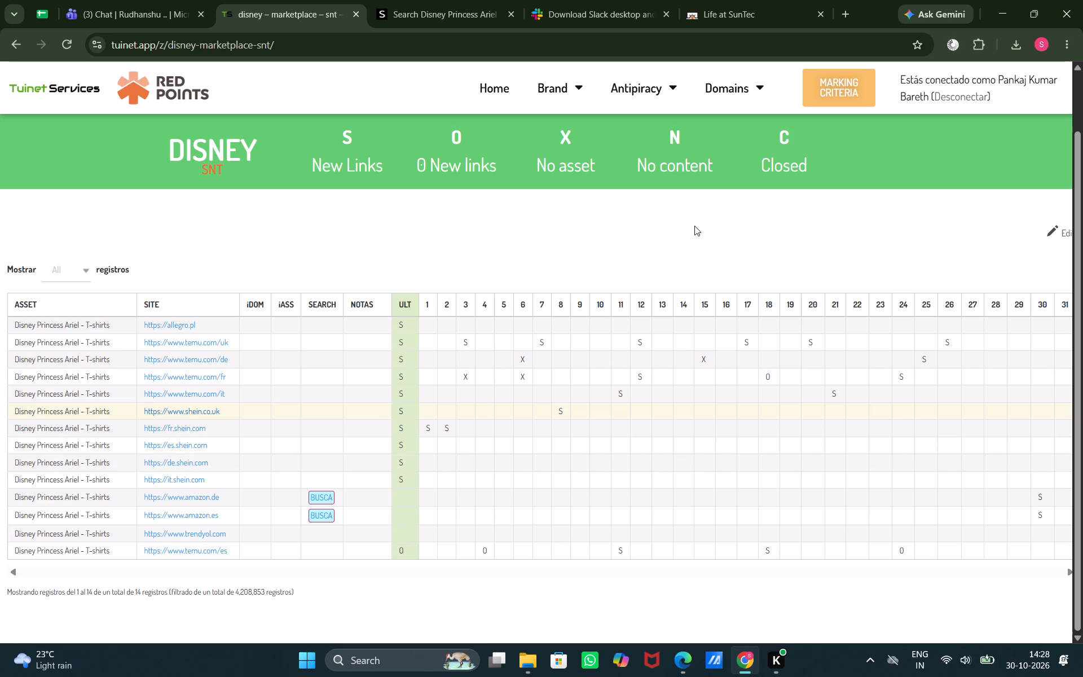
{"action": "left_click", "coordinate": [411, 0]}
{"action": "scroll", "coordinate": [573, 249], "scroll_direction": "down", "scroll_amount": 8}
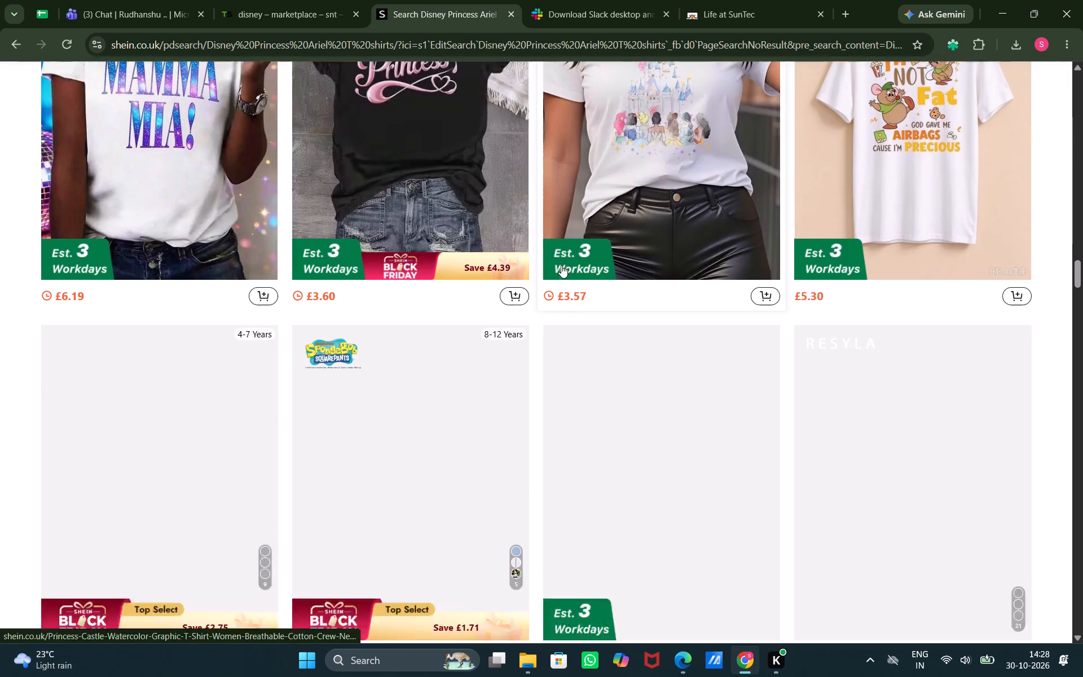
{"action": "scroll", "coordinate": [561, 265], "scroll_direction": "down", "scroll_amount": 5}
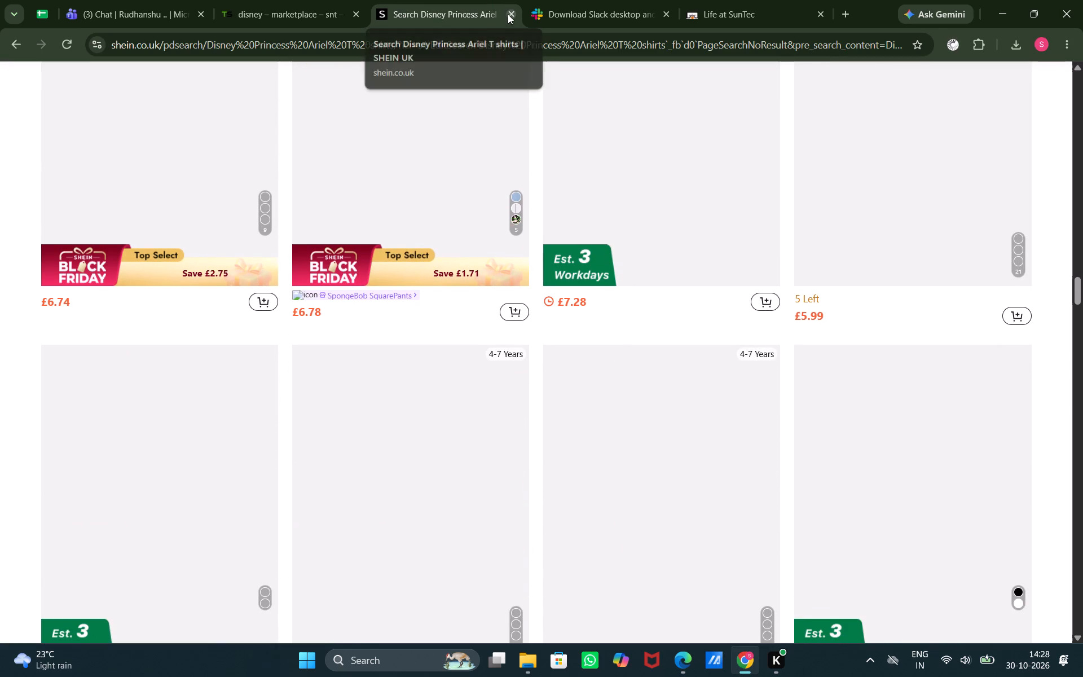
Copy the asset name Disney Princess Ariel - T-shirts from the trendyol.com row of the Disney tracker and open that row's site.
{"action": "left_click", "coordinate": [252, 0]}
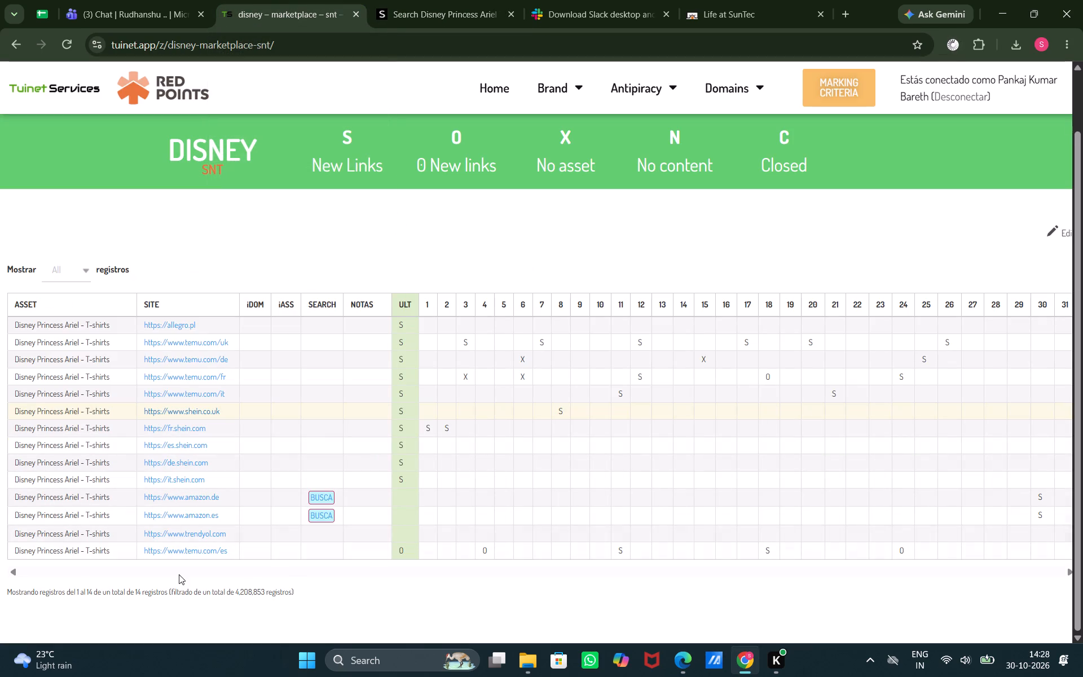
{"action": "left_click_drag", "start_coordinate": [14, 530], "coordinate": [63, 529]}
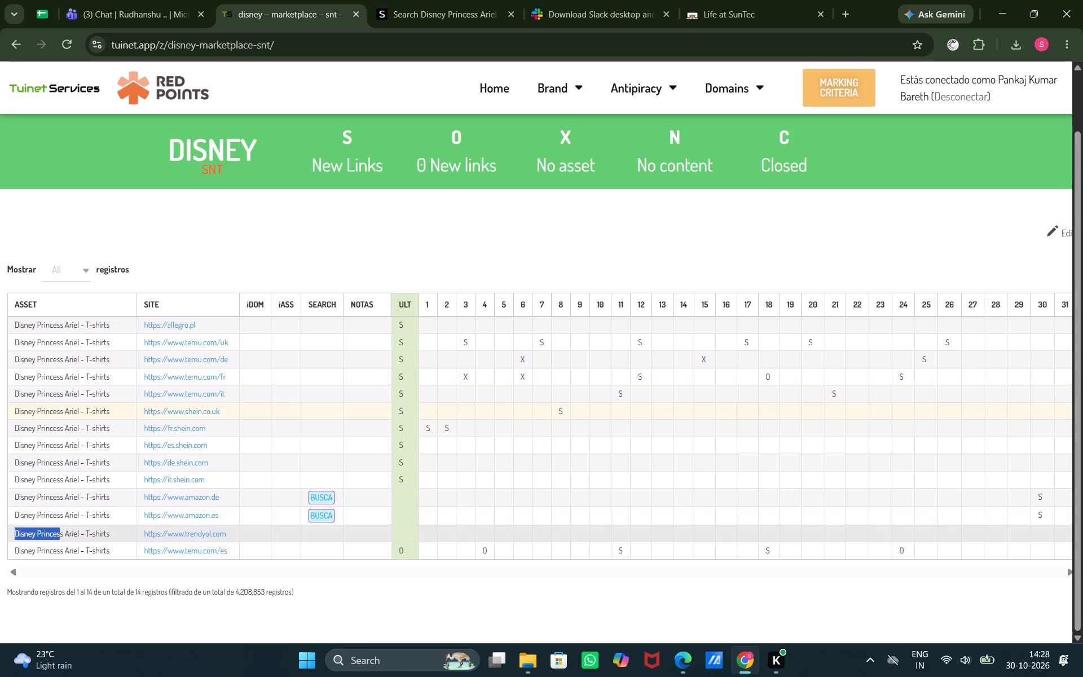
{"action": "left_click_drag", "start_coordinate": [63, 529], "coordinate": [120, 531]}
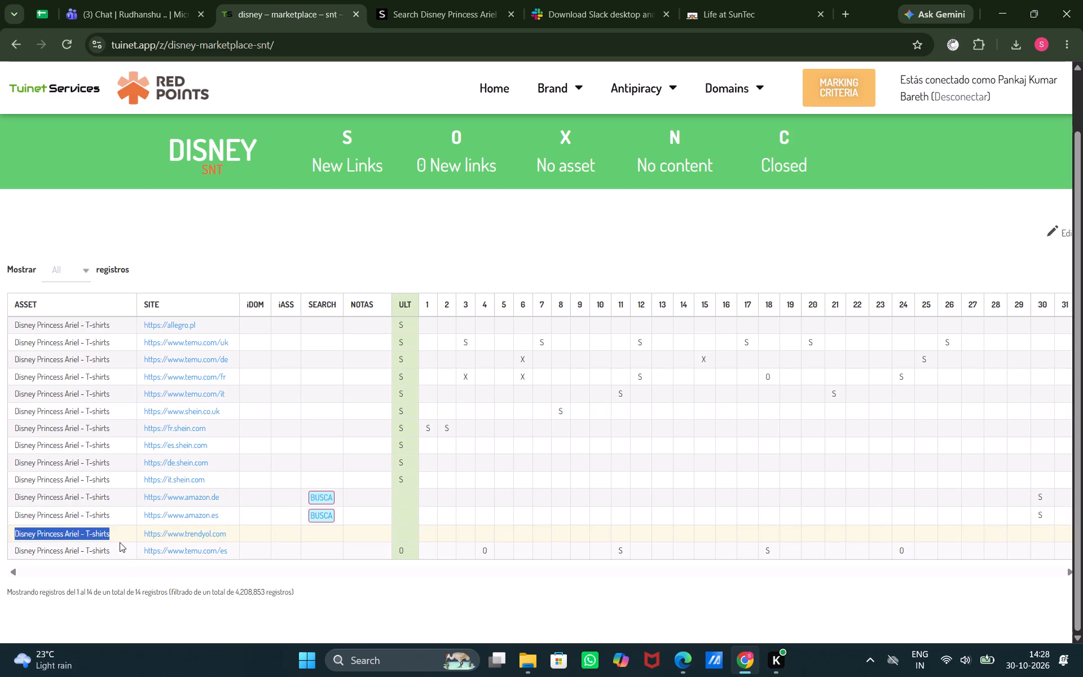
{"action": "key", "text": "ctrl+c"}
{"action": "left_click", "coordinate": [202, 533]}
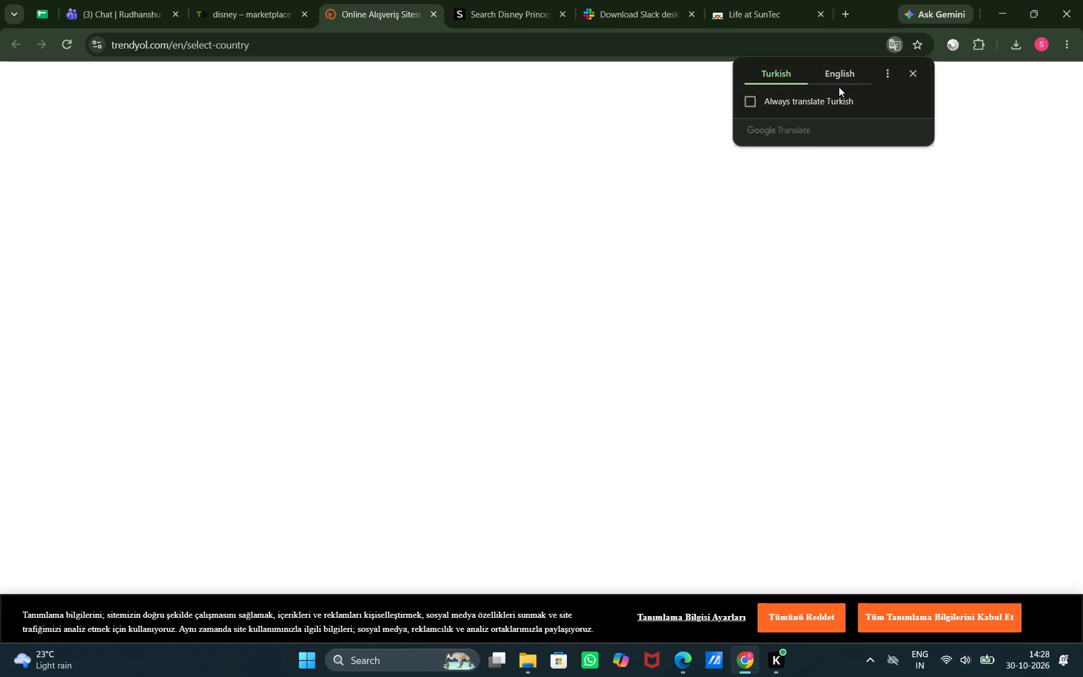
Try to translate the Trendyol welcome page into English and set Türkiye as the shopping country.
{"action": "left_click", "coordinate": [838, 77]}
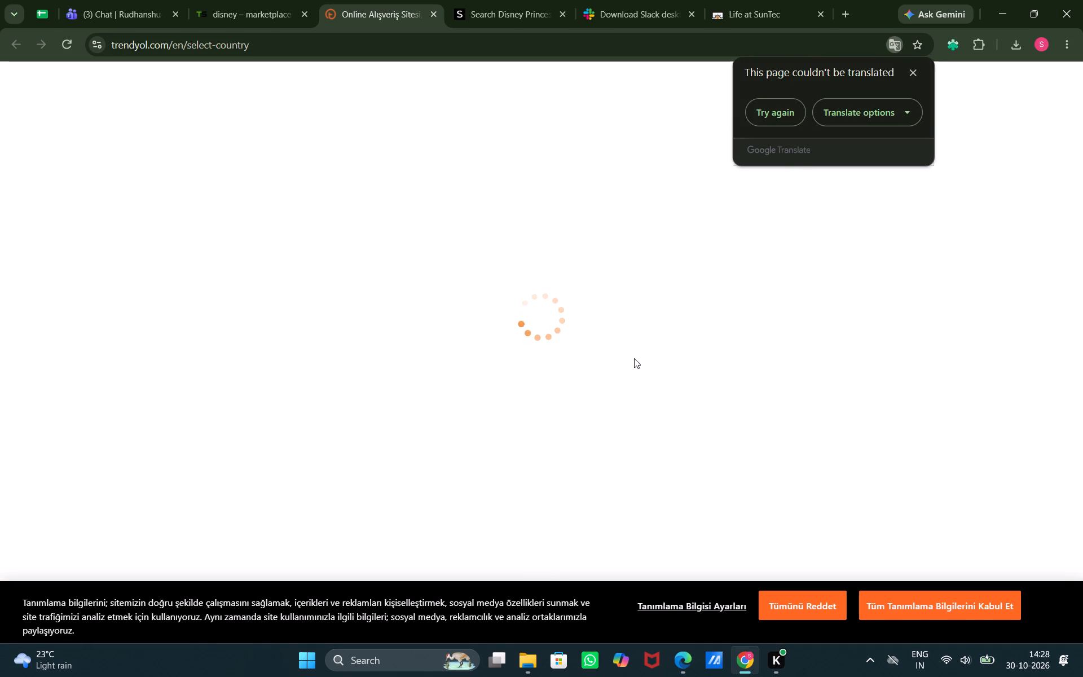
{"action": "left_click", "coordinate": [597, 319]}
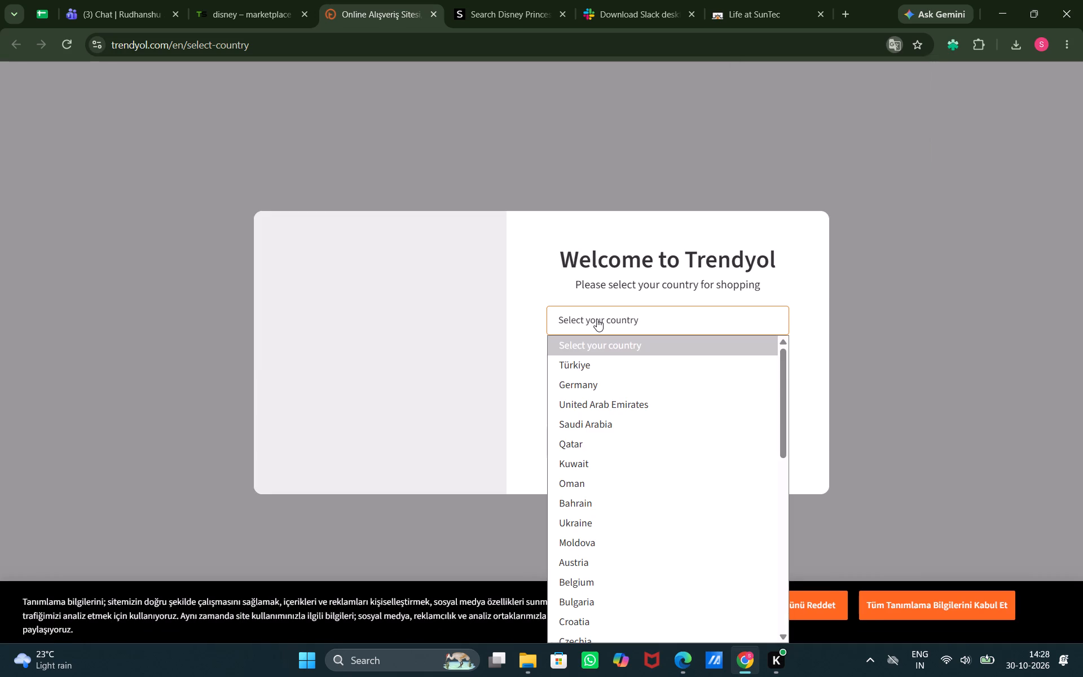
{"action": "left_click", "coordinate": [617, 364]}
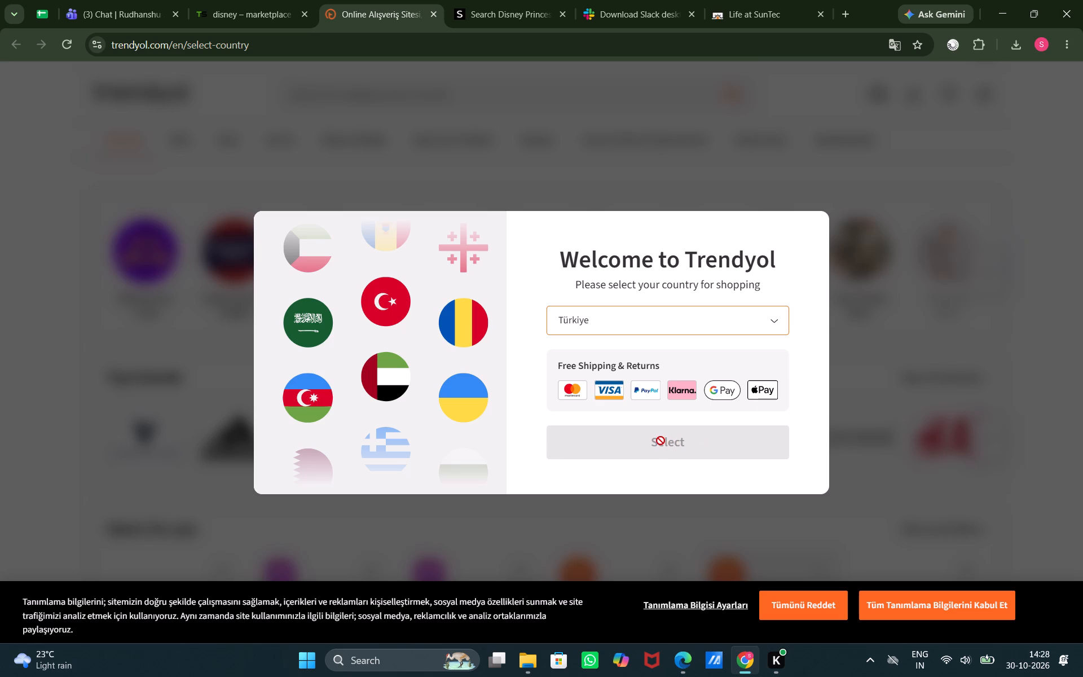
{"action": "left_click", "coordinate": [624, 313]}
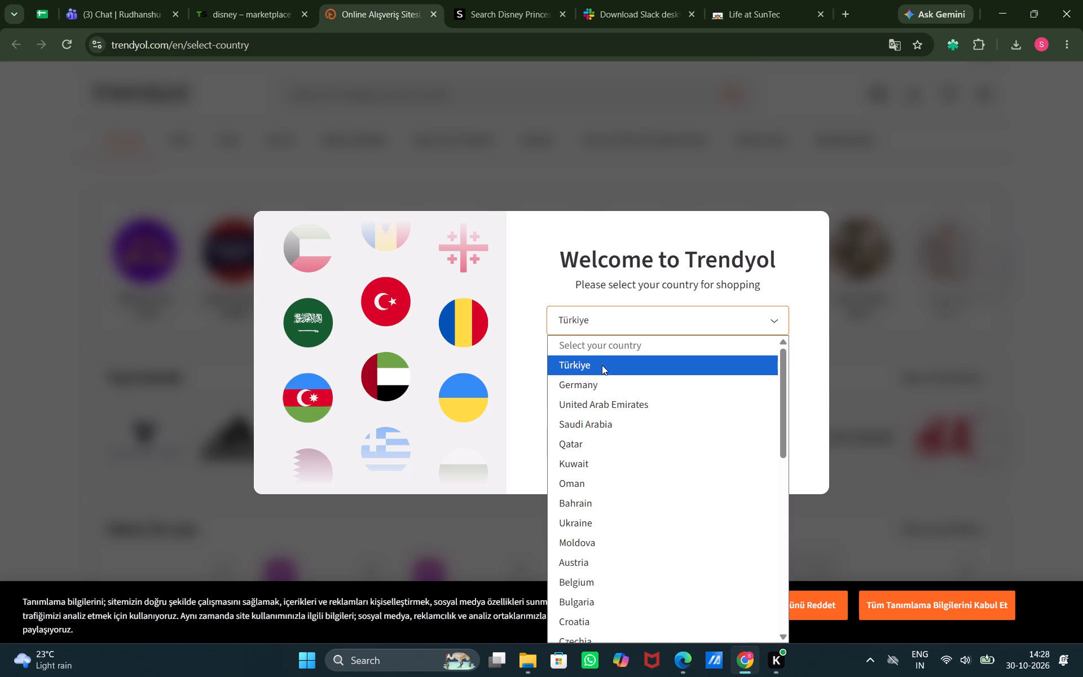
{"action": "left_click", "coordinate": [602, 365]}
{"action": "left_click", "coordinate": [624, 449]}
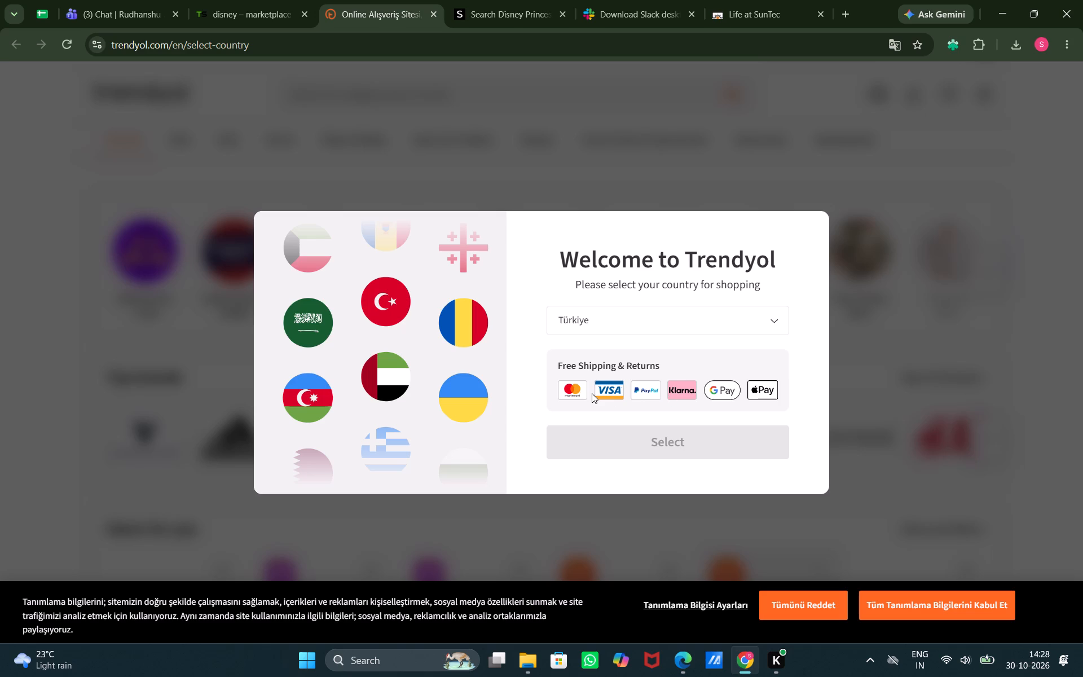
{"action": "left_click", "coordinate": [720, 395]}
Retry translating the Trendyol welcome page into English, and accept all cookies.
{"action": "left_click", "coordinate": [896, 47]}
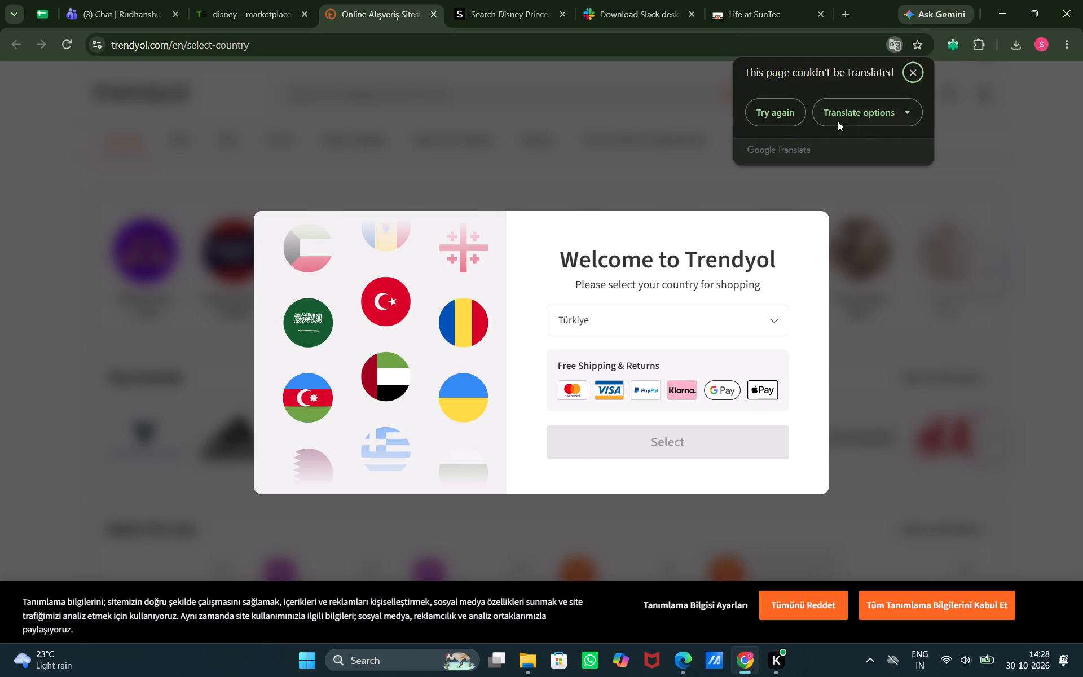
{"action": "left_click", "coordinate": [776, 118]}
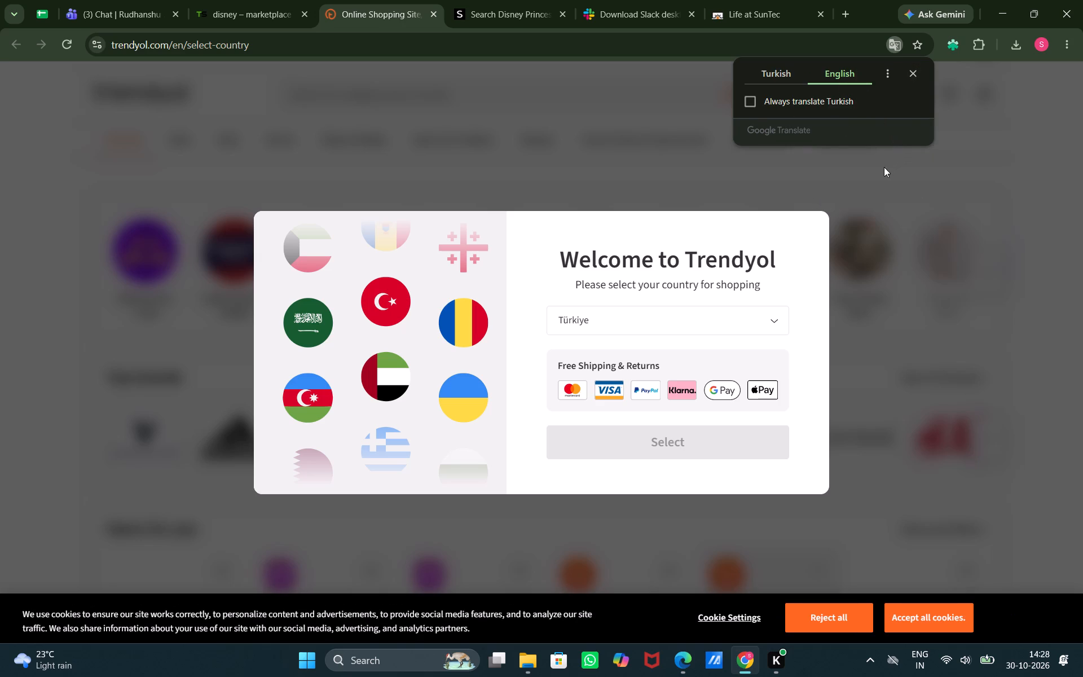
{"action": "left_click", "coordinate": [949, 609]}
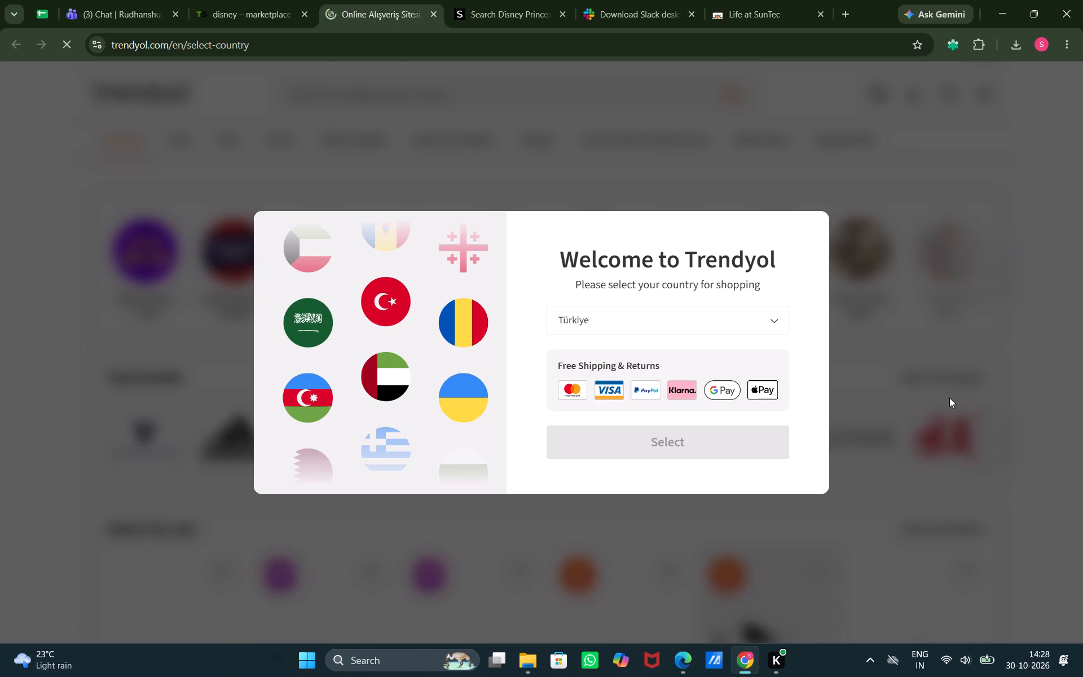
Choose Türkiye as the Trendyol shopping country and confirm the selection.
{"action": "left_click", "coordinate": [734, 323]}
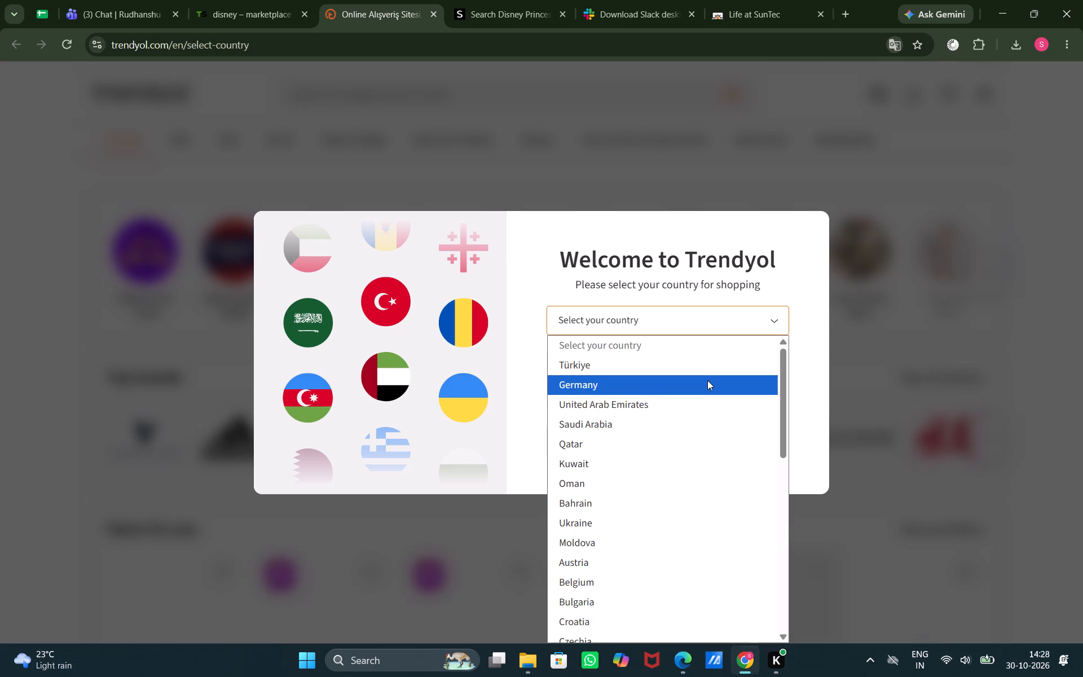
{"action": "left_click", "coordinate": [695, 367]}
{"action": "left_click", "coordinate": [711, 430]}
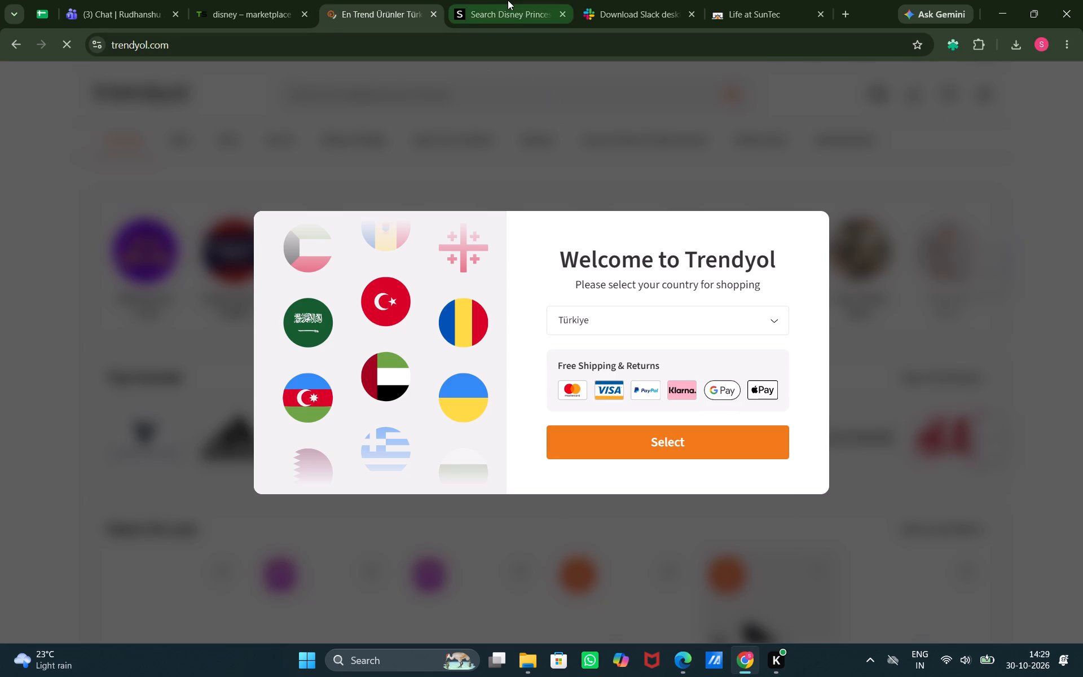
Close the Shein UK search results page.
{"action": "left_click", "coordinate": [563, 15]}
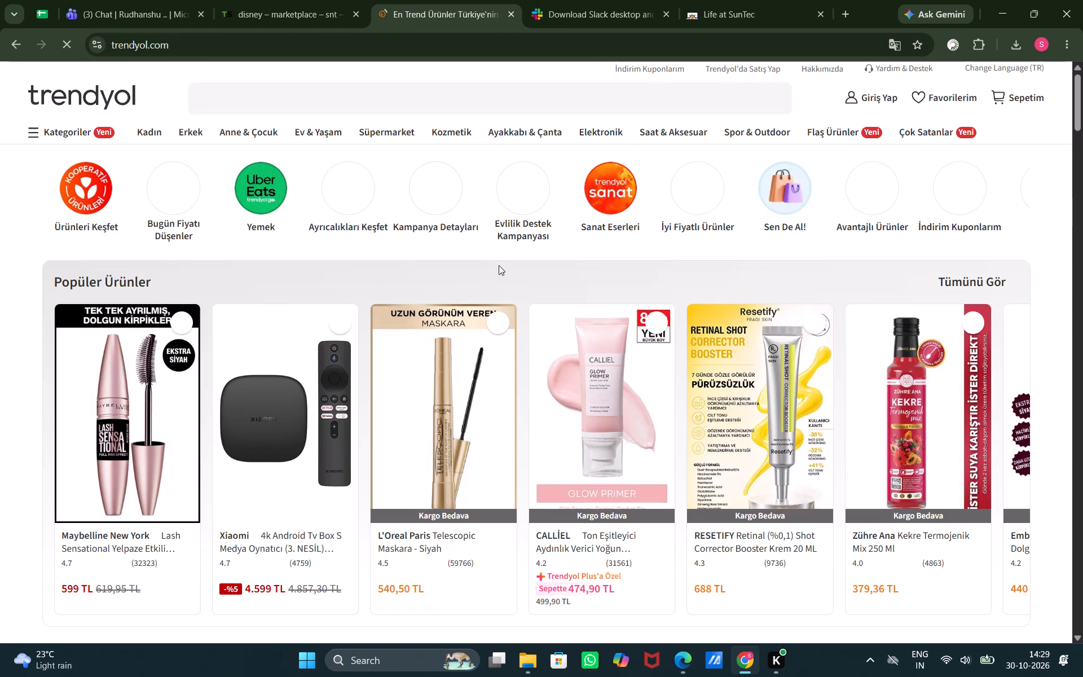
Choose Erkek in Trendyol's product-interest prompt to reach the store page and its search.
{"action": "left_click", "coordinate": [284, 83]}
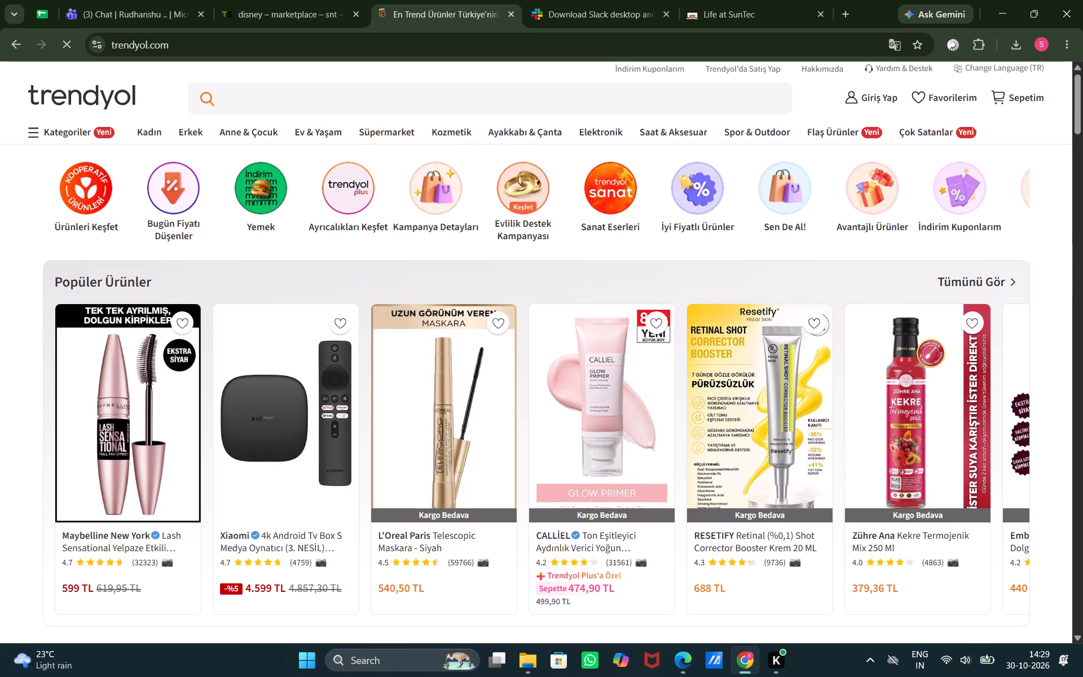
{"action": "left_click", "coordinate": [258, 93]}
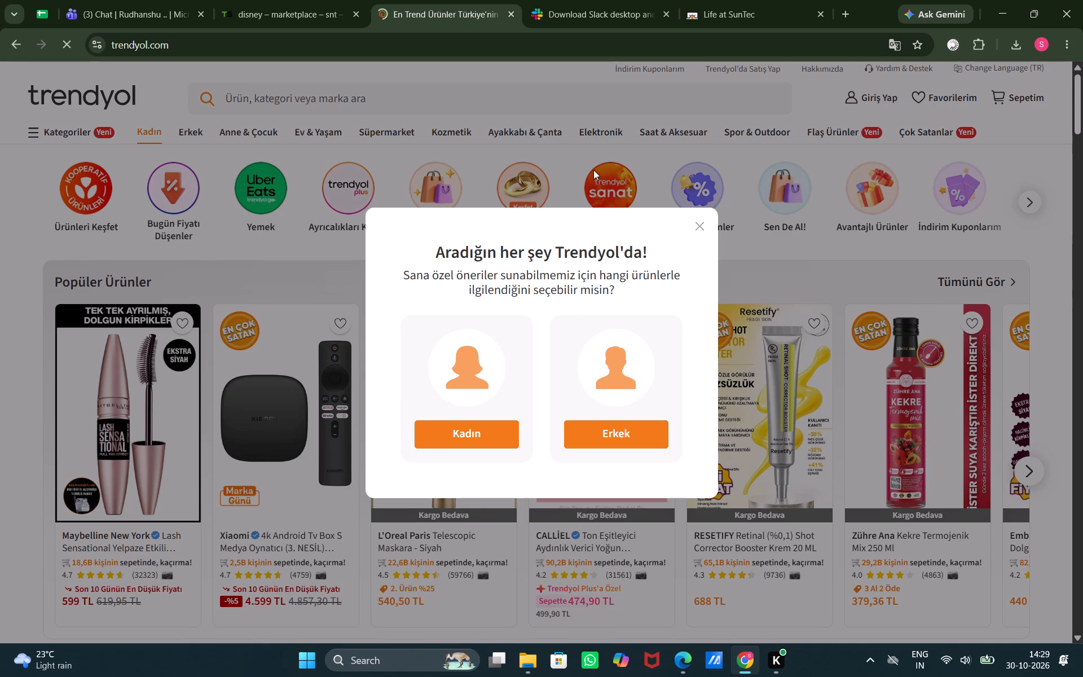
{"action": "left_click", "coordinate": [646, 441]}
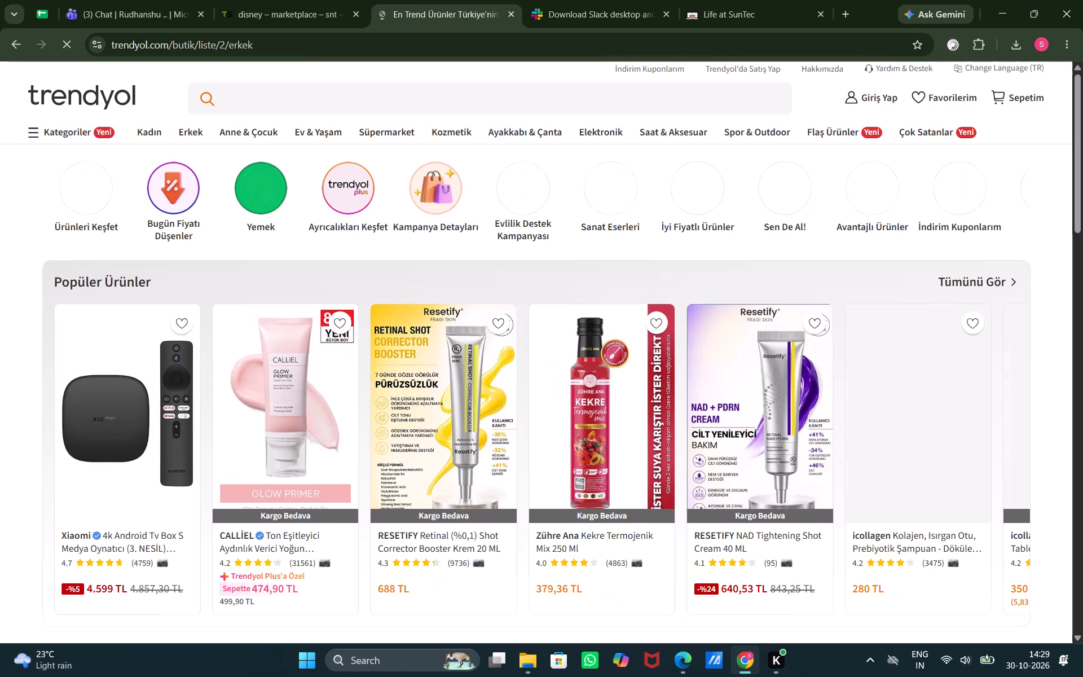
{"action": "left_click", "coordinate": [302, 99]}
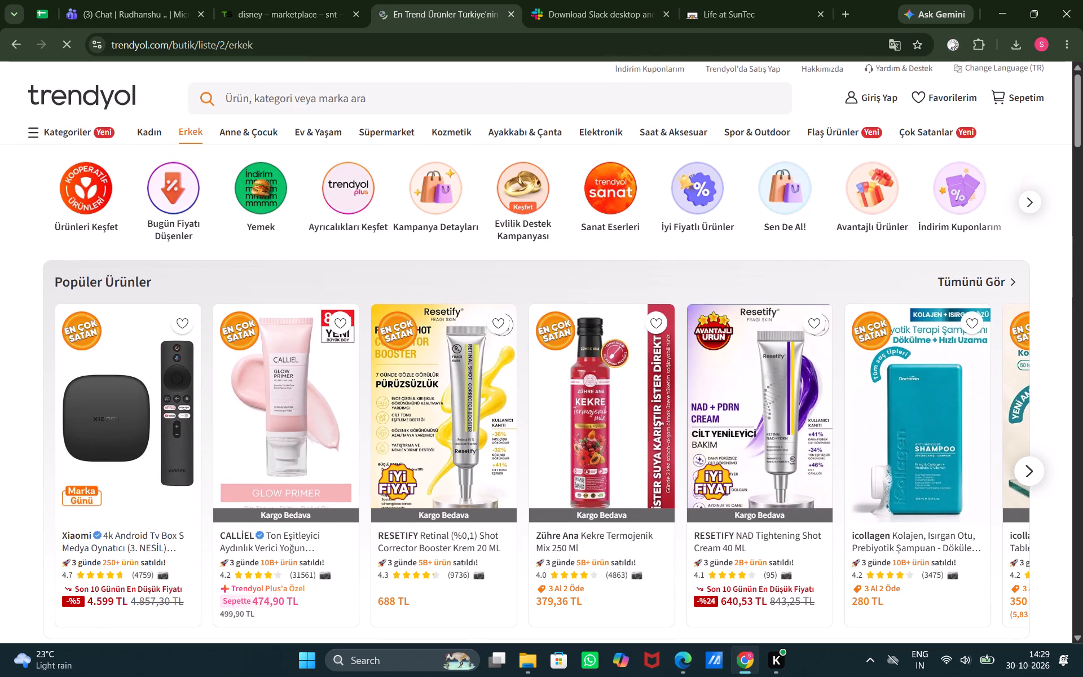
Translate the Trendyol store page from Turkish into English.
{"action": "left_click", "coordinate": [889, 46]}
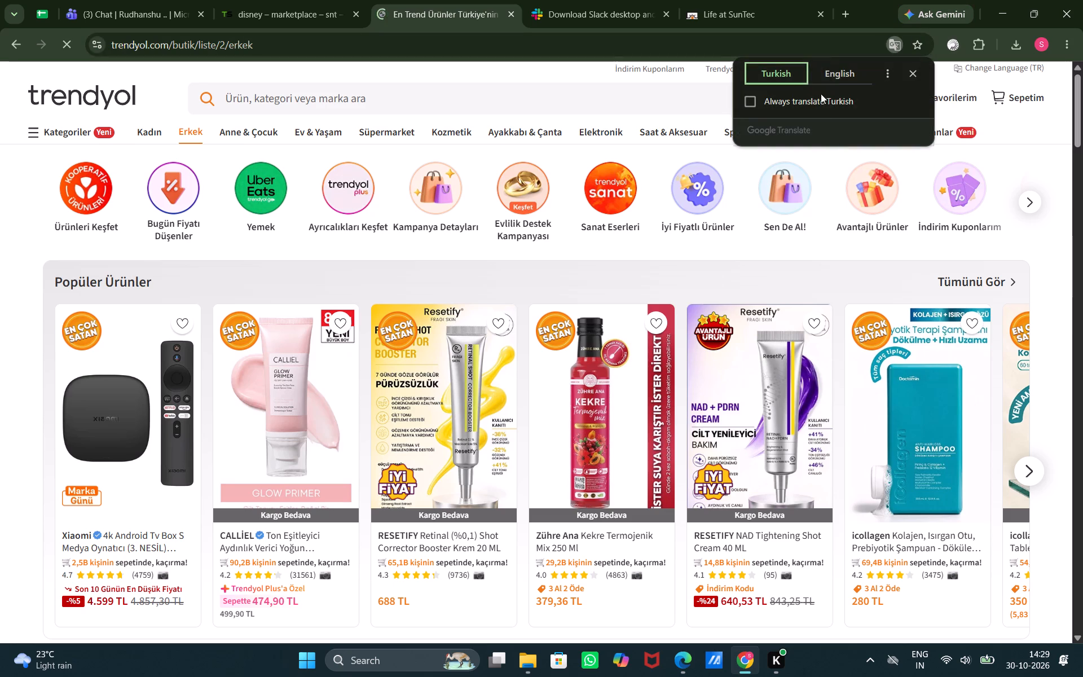
{"action": "left_click", "coordinate": [837, 72]}
Search Trendyol for "Disney Princess Ariel T shirts", with the hyphens removed from the pasted asset name.
{"action": "left_click", "coordinate": [391, 103]}
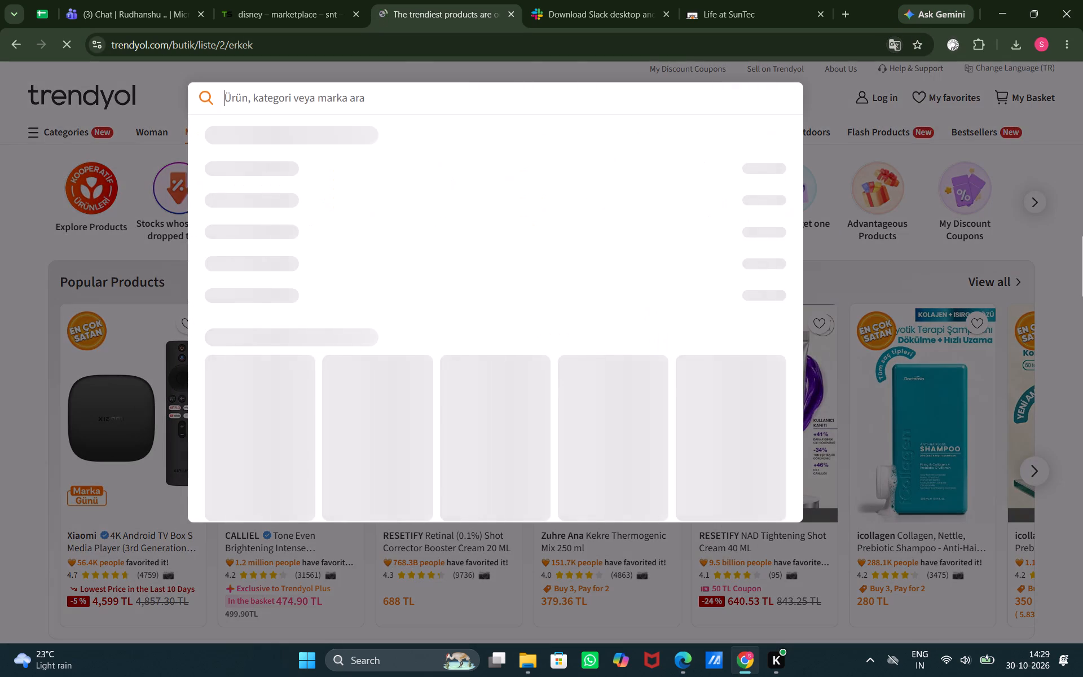
{"action": "key", "text": "ctrl+v"}
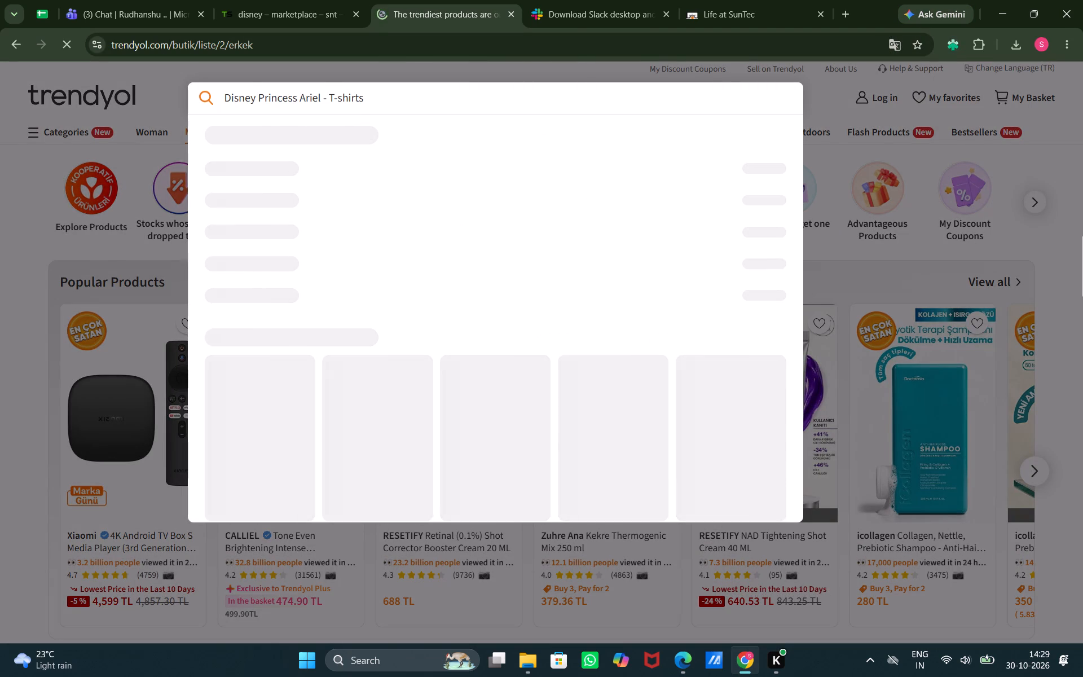
{"action": "key", "text": "Left"}
{"action": "key", "text": "Left"}
{"action": "key", "text": "Left"}
{"action": "key", "text": "Left"}
{"action": "key", "text": "Left"}
{"action": "key", "text": "Left"}
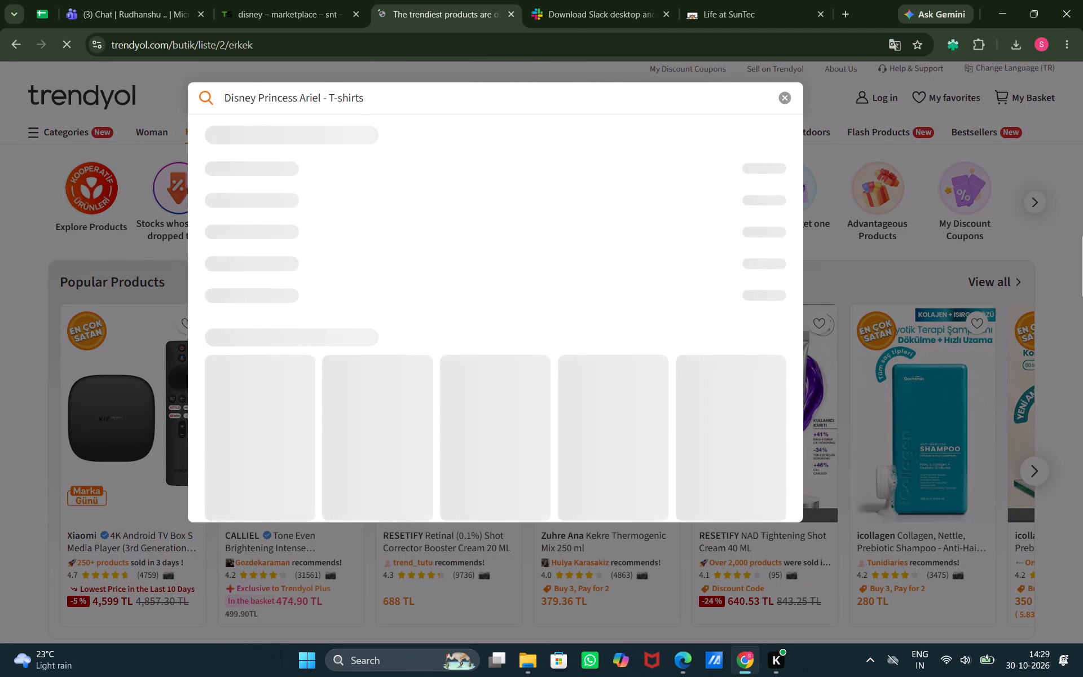
{"action": "key", "text": "BackSpace"}
{"action": "key", "text": "space"}
{"action": "key", "text": "Left"}
{"action": "key", "text": "Left"}
{"action": "key", "text": "Left"}
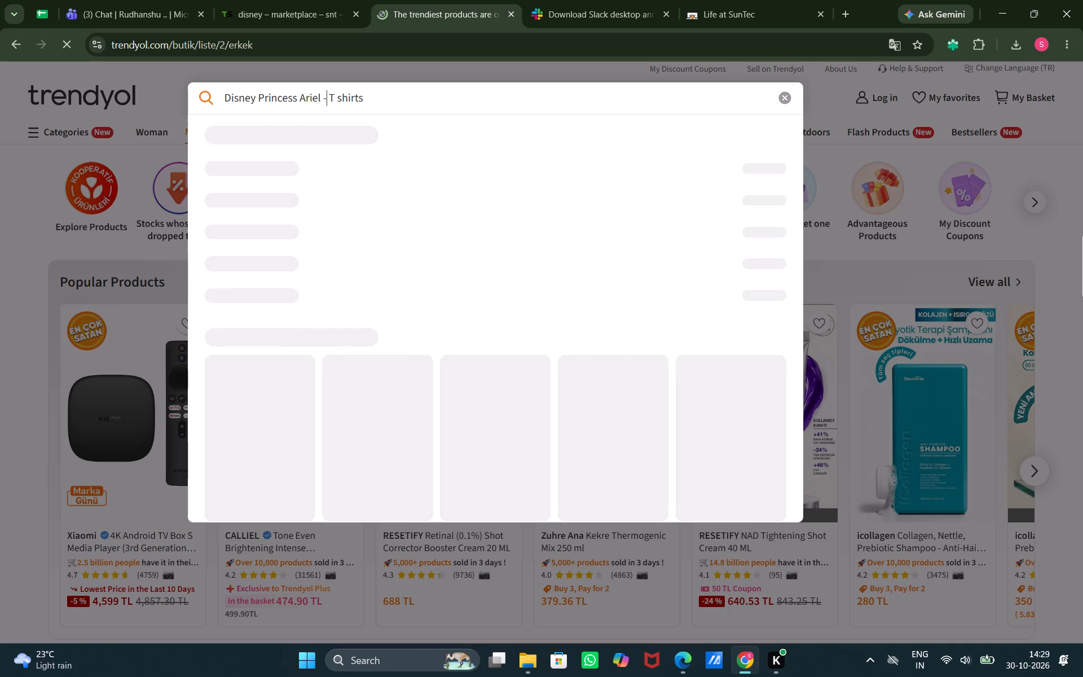
{"action": "key", "text": "BackSpace"}
{"action": "key", "text": "BackSpace"}
{"action": "key", "text": "Return"}
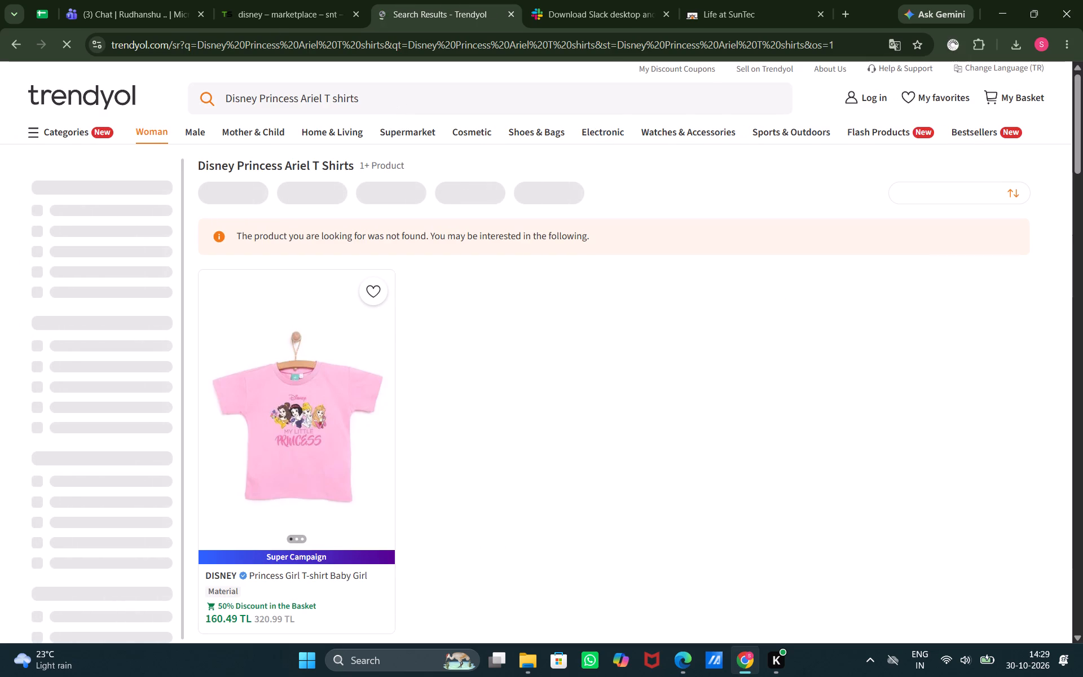
Examine the Trendyol search results for Disney Princess Ariel T shirts down to the page footer.
{"action": "scroll", "coordinate": [576, 338], "scroll_direction": "down", "scroll_amount": 4}
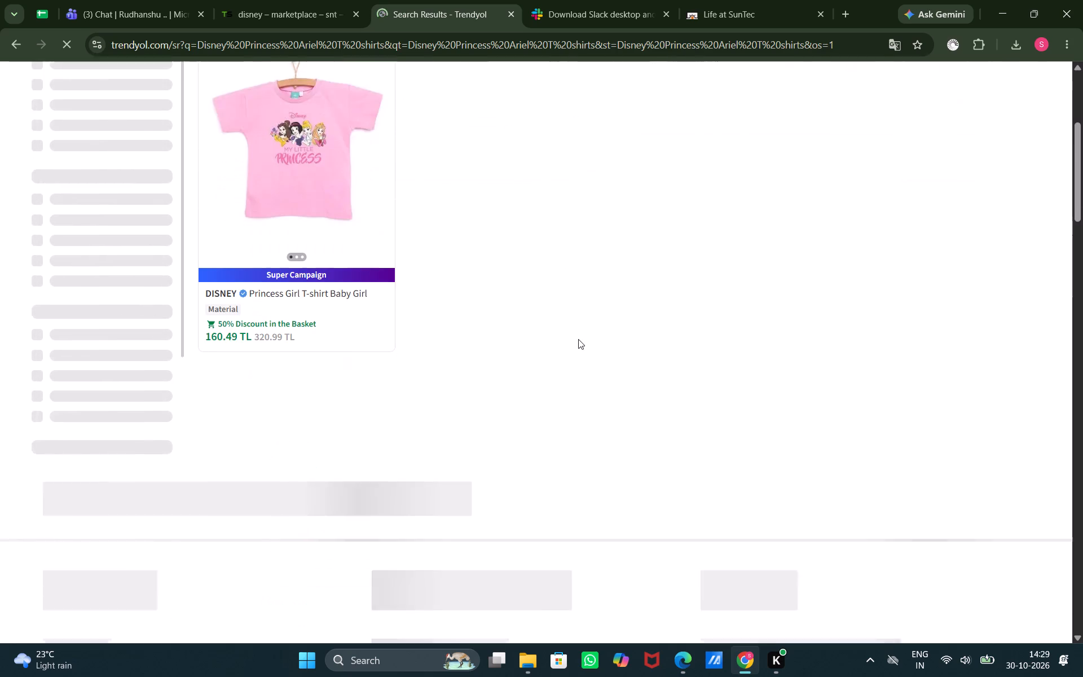
{"action": "scroll", "coordinate": [592, 234], "scroll_direction": "up", "scroll_amount": 4}
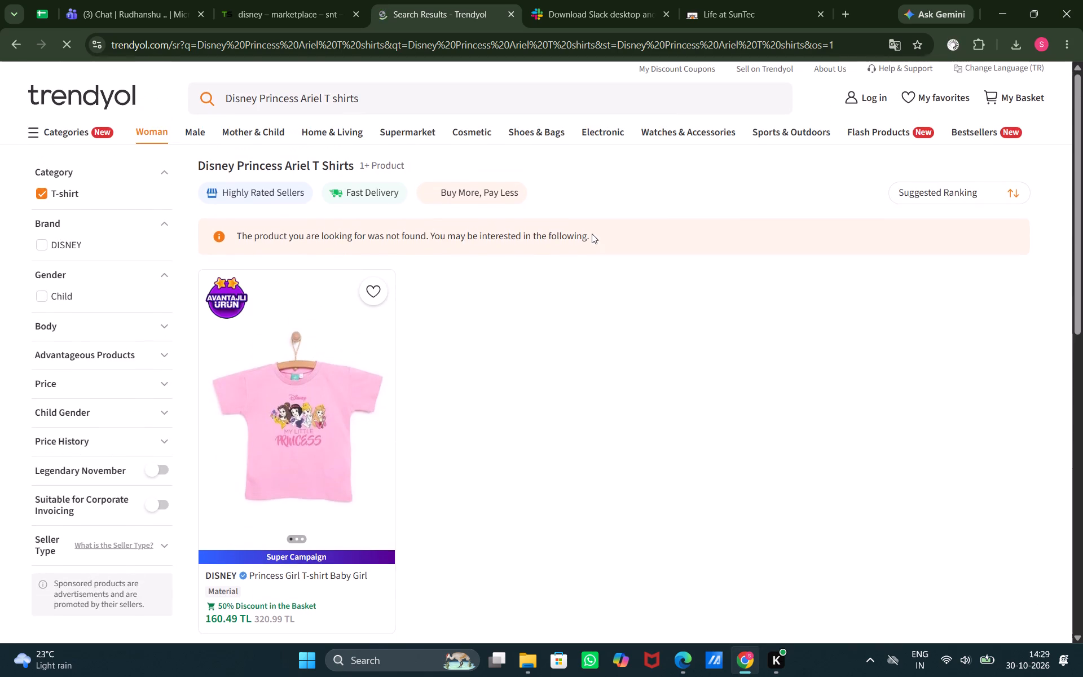
{"action": "scroll", "coordinate": [592, 234], "scroll_direction": "down", "scroll_amount": 2}
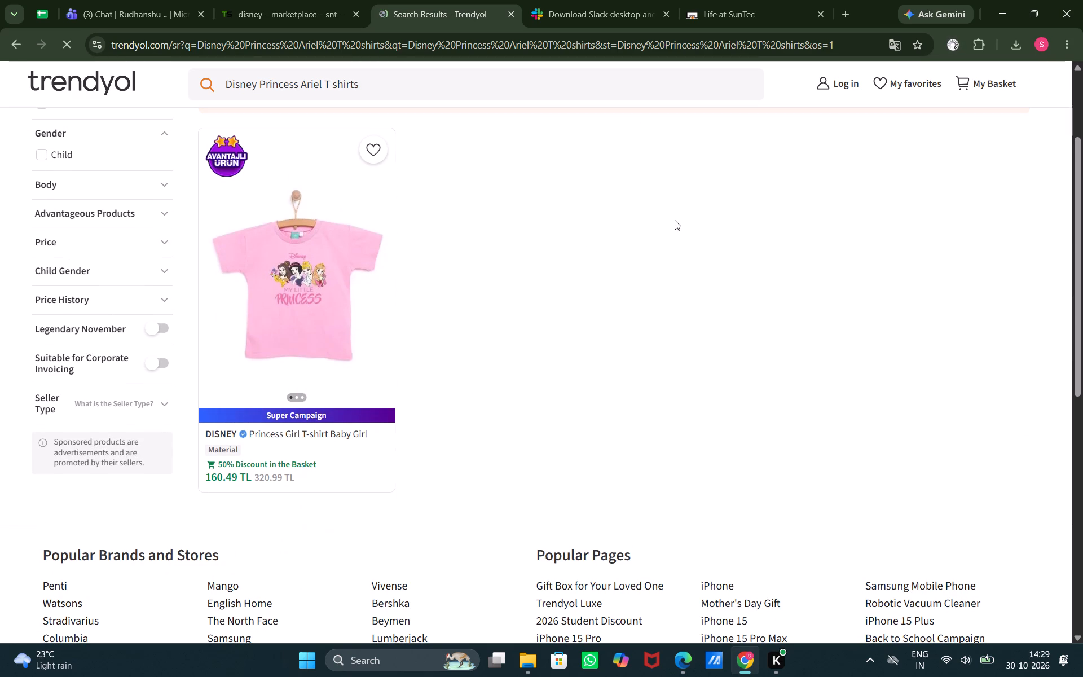
{"action": "scroll", "coordinate": [646, 187], "scroll_direction": "down", "scroll_amount": 9}
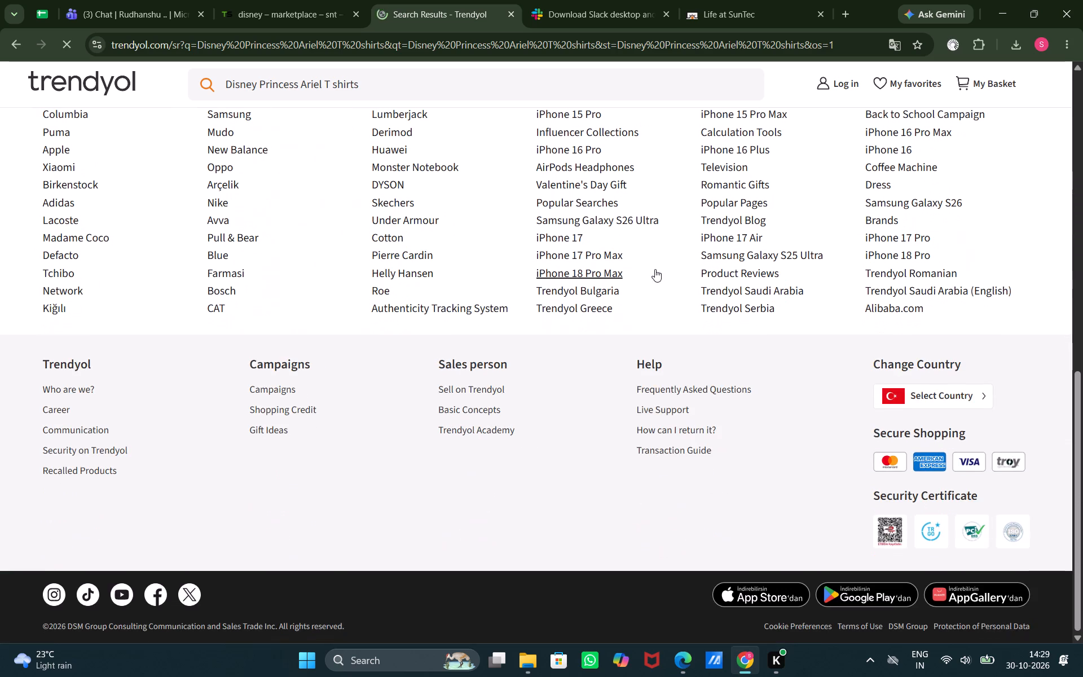
{"action": "scroll", "coordinate": [655, 270], "scroll_direction": "down", "scroll_amount": 3}
{"action": "scroll", "coordinate": [657, 274], "scroll_direction": "up", "scroll_amount": 15}
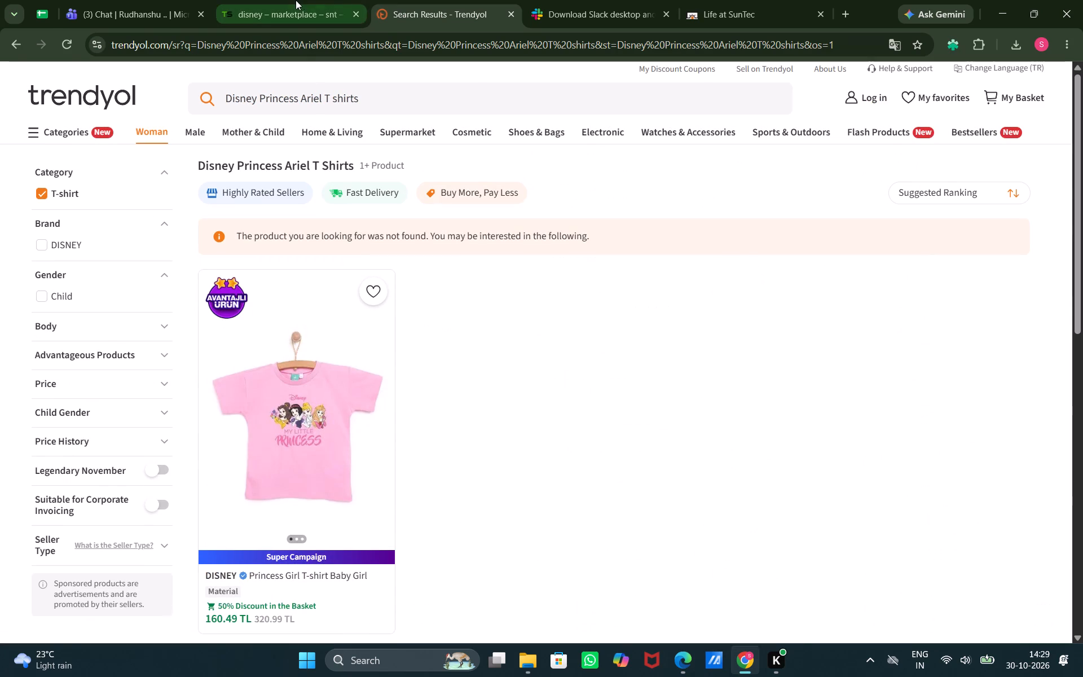
Open the Spanish Shein site, es.shein.com, from its row in the Disney marketplace tracker.
{"action": "left_click", "coordinate": [296, 0]}
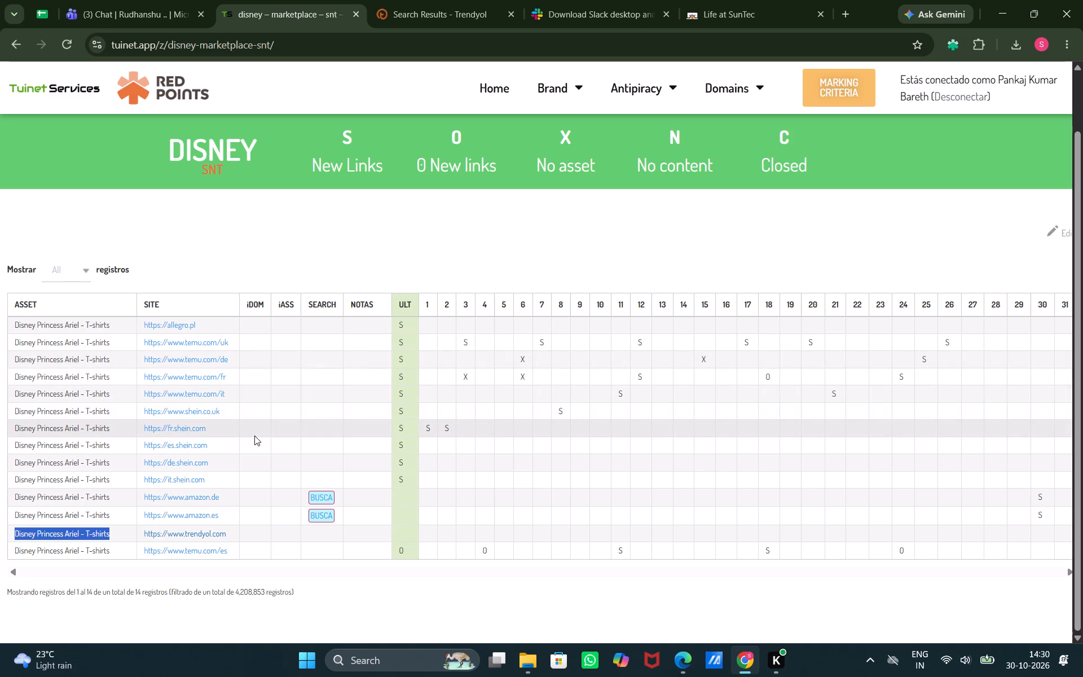
{"action": "left_click", "coordinate": [191, 444]}
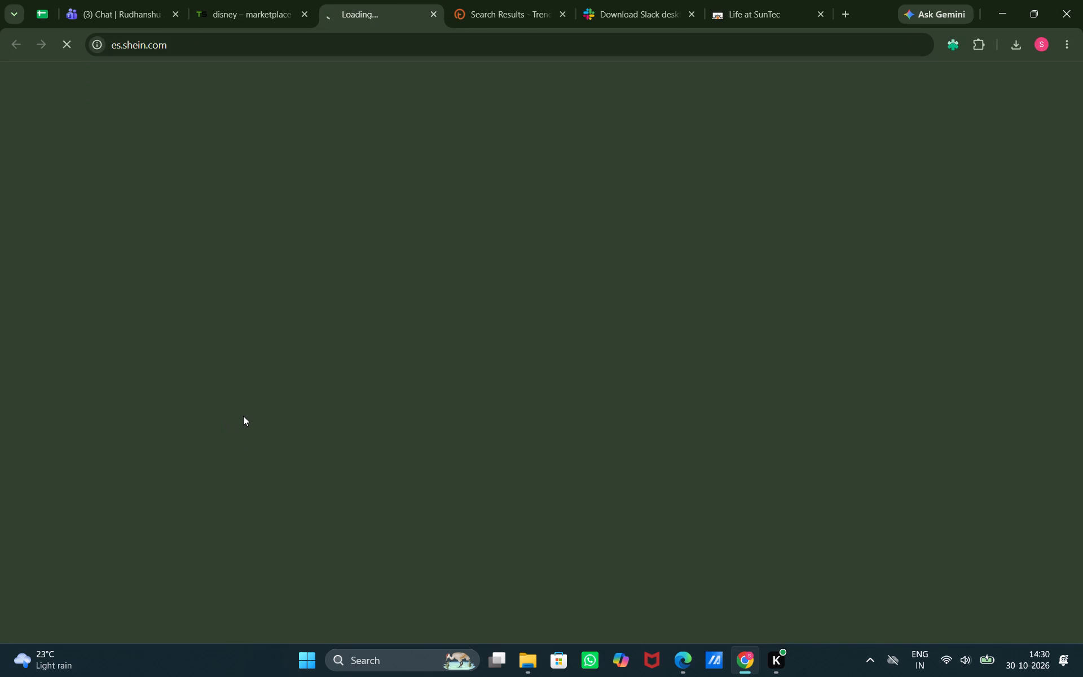
Return to the Trendyol search results and dismiss the site's notification request without allowing or blocking it.
{"action": "left_click", "coordinate": [458, 0]}
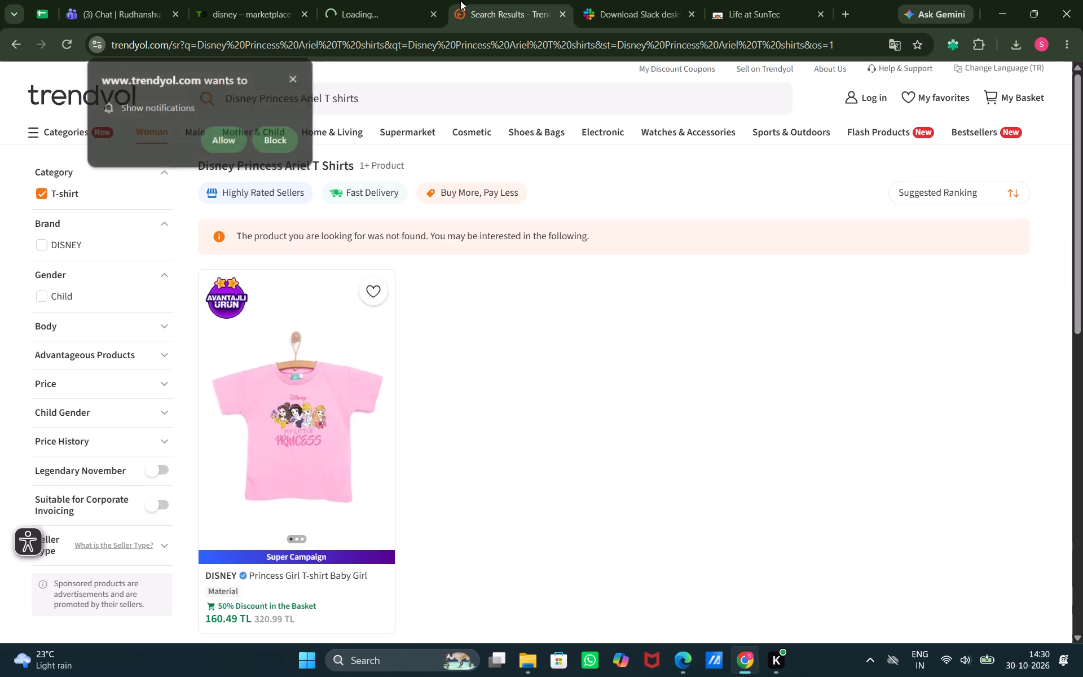
{"action": "scroll", "coordinate": [545, 429], "scroll_direction": "down", "scroll_amount": 5}
{"action": "scroll", "coordinate": [537, 443], "scroll_direction": "up", "scroll_amount": 9}
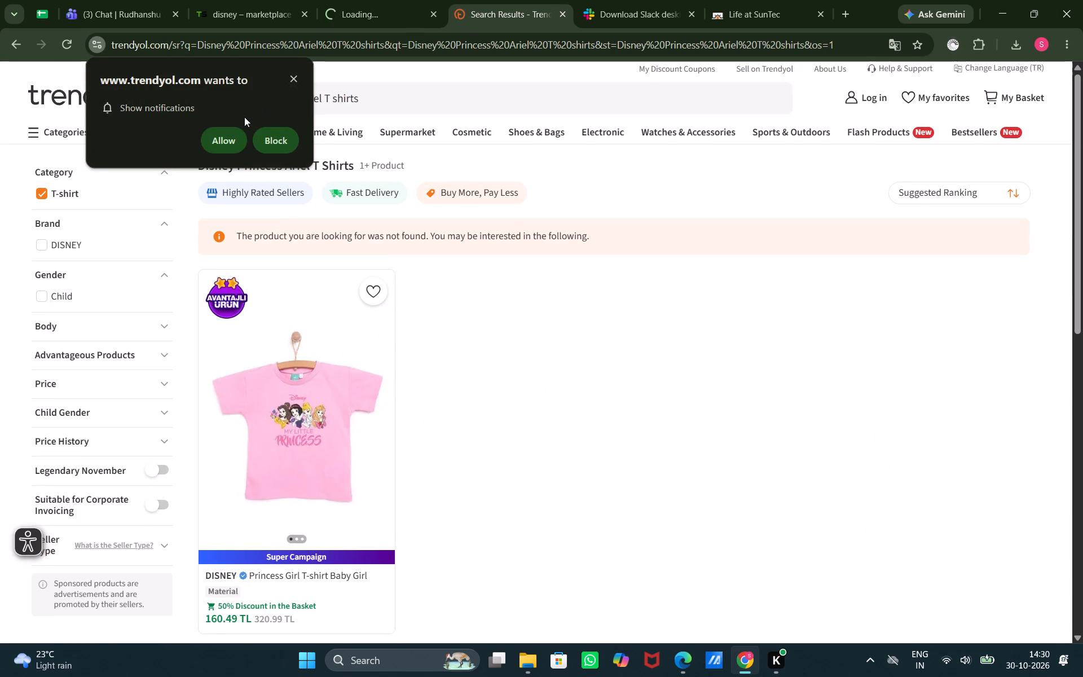
{"action": "left_click", "coordinate": [290, 72]}
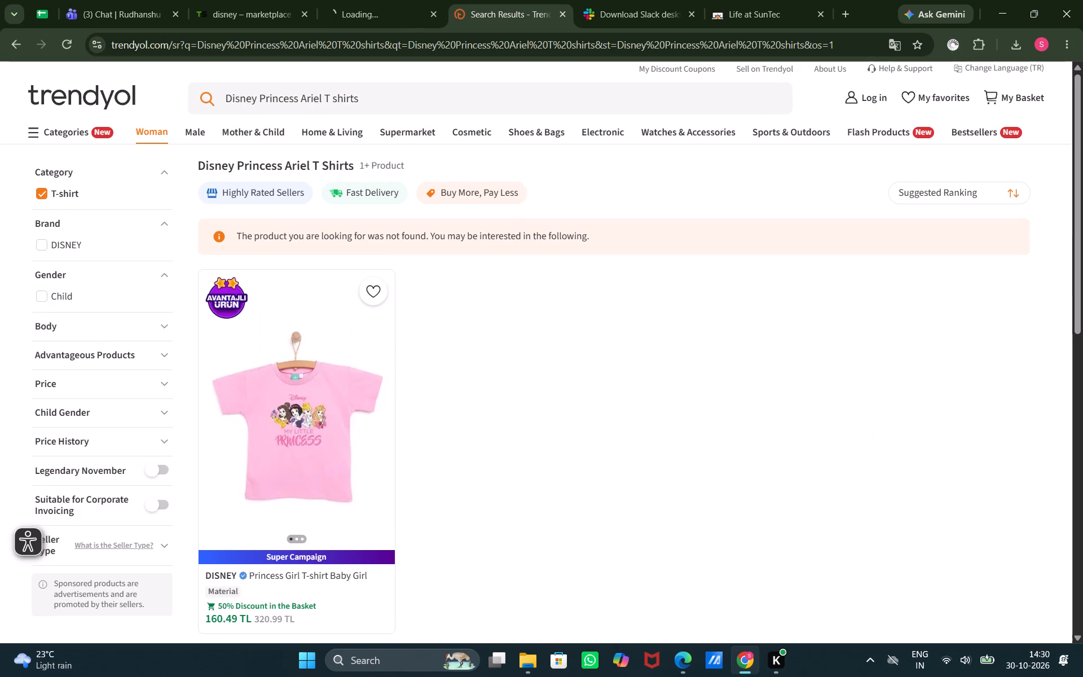
Broaden the Trendyol search to "Disney Princess T shirts" by removing Ariel, and check the results.
{"action": "left_click", "coordinate": [426, 111]}
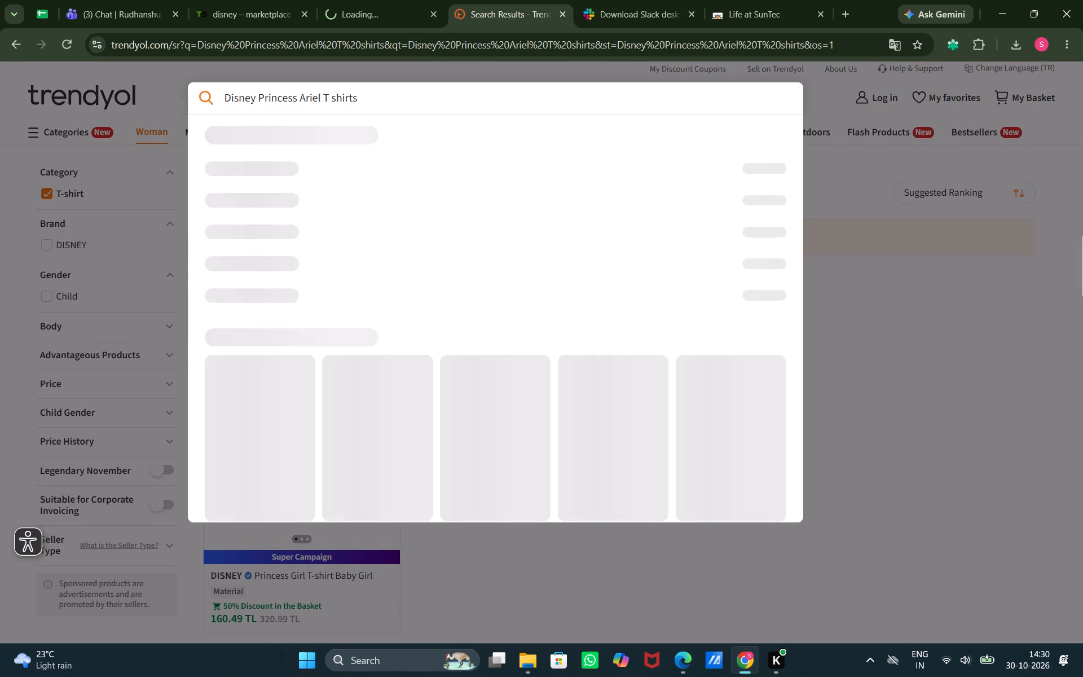
{"action": "key", "text": "Left"}
{"action": "key", "text": "Left"}
{"action": "key", "text": "Left"}
{"action": "key", "text": "Left"}
{"action": "key", "text": "Left"}
{"action": "key", "text": "Left"}
{"action": "key", "text": "Left"}
{"action": "key", "text": "Left"}
{"action": "key", "text": "Left"}
{"action": "key", "text": "BackSpace"}
{"action": "key", "text": "BackSpace"}
{"action": "key", "text": "BackSpace"}
{"action": "key", "text": "BackSpace"}
{"action": "key", "text": "BackSpace"}
{"action": "key", "text": "BackSpace"}
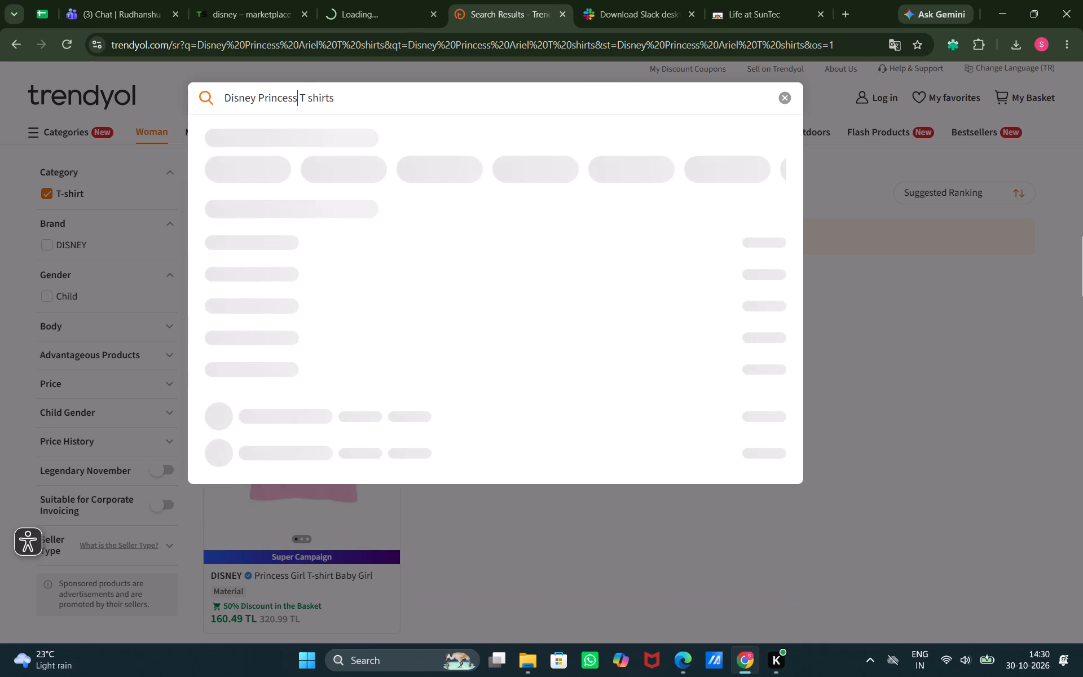
{"action": "key", "text": "Return"}
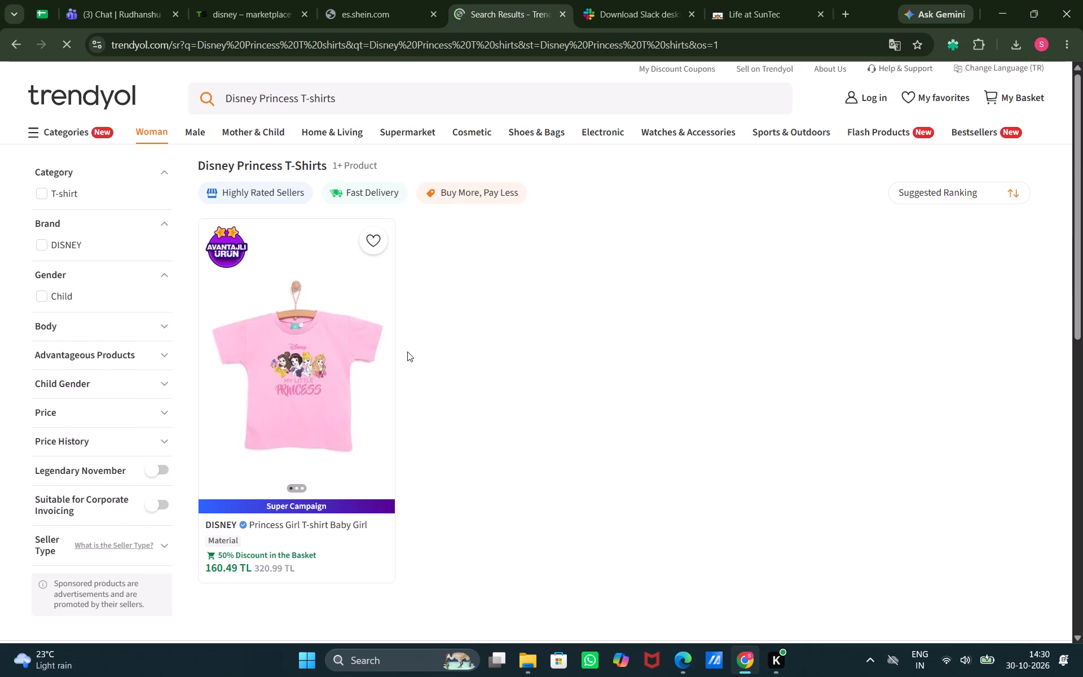
{"action": "scroll", "coordinate": [500, 308], "scroll_direction": "down", "scroll_amount": 6}
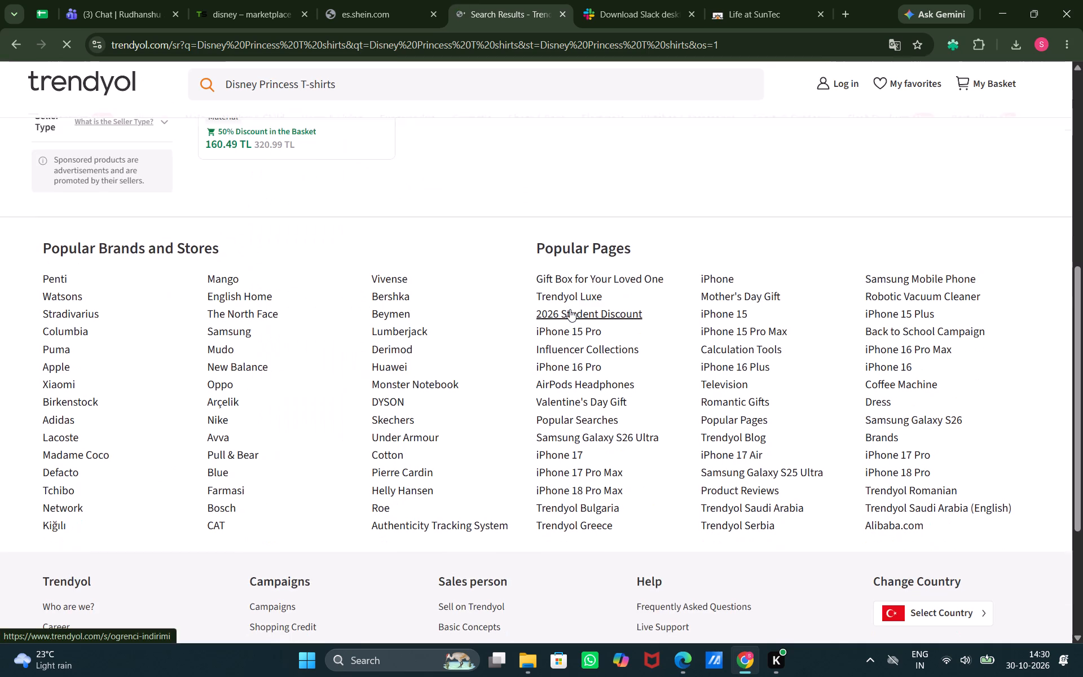
{"action": "scroll", "coordinate": [570, 309], "scroll_direction": "up", "scroll_amount": 12}
Return to the es.shein.com page and reload it.
{"action": "left_click", "coordinate": [375, 0]}
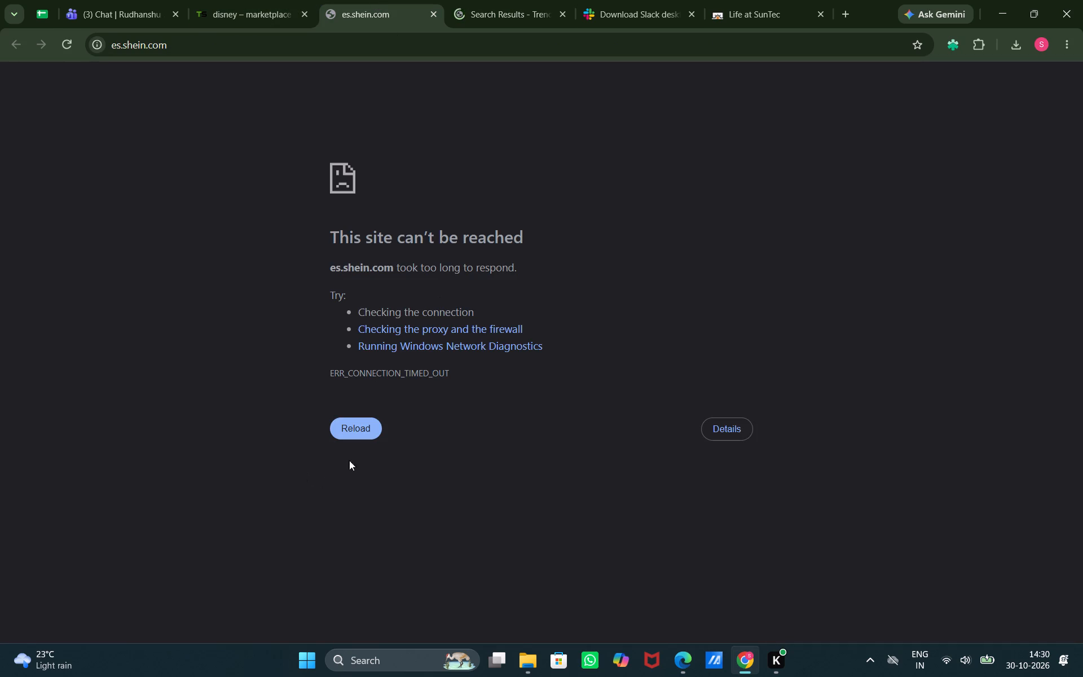
{"action": "left_click", "coordinate": [369, 434]}
Disconnect the computer from the iPhone (2) Wi-Fi network and choose sam5g instead.
{"action": "left_click", "coordinate": [945, 658]}
{"action": "left_click", "coordinate": [892, 382]}
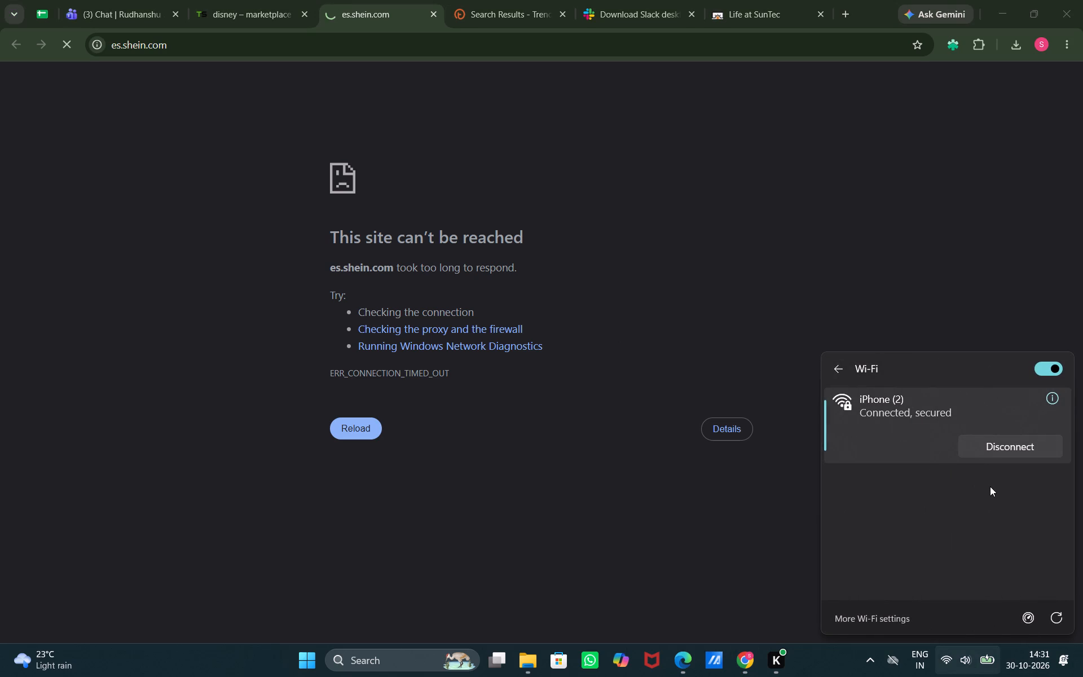
{"action": "left_click", "coordinate": [998, 446]}
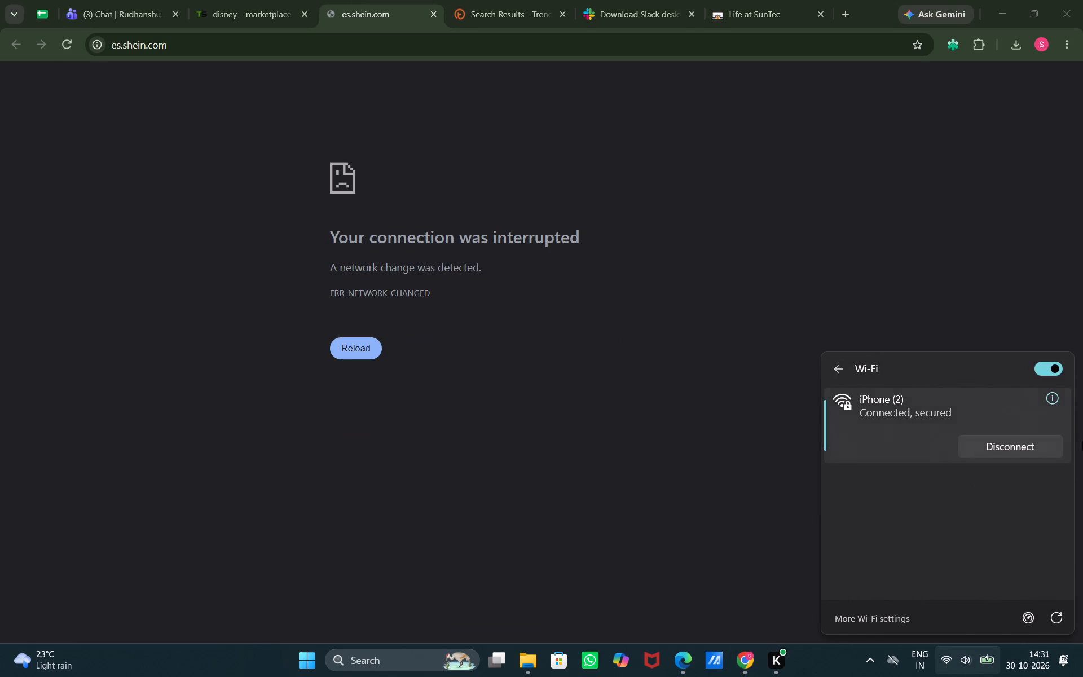
{"action": "left_click", "coordinate": [905, 417]}
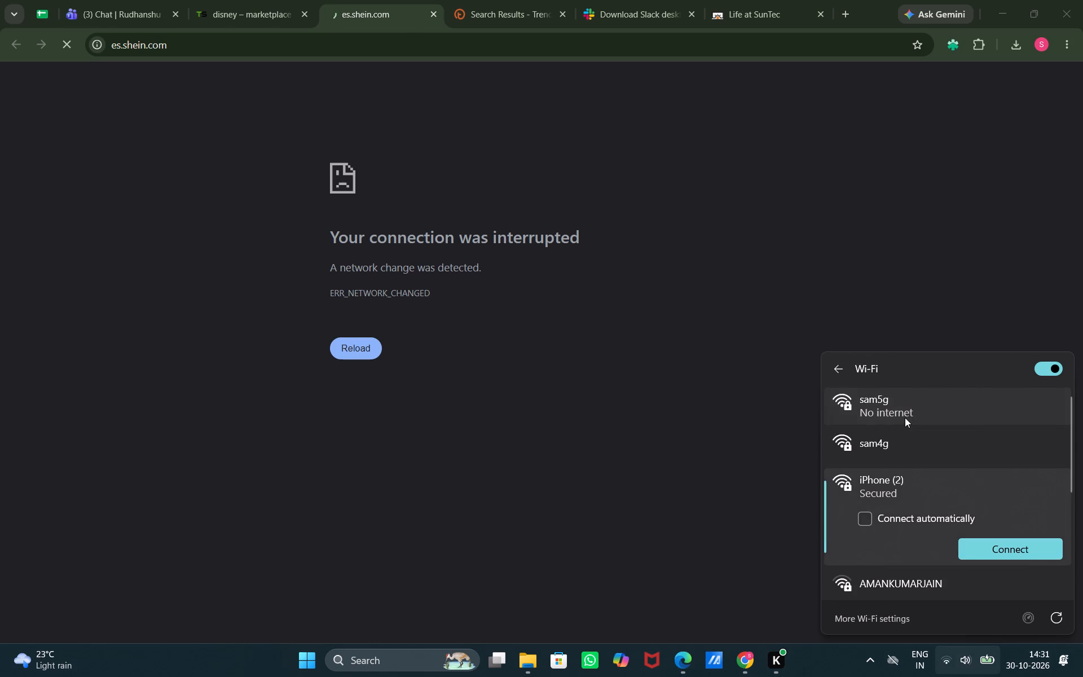
{"action": "left_click", "coordinate": [960, 234]}
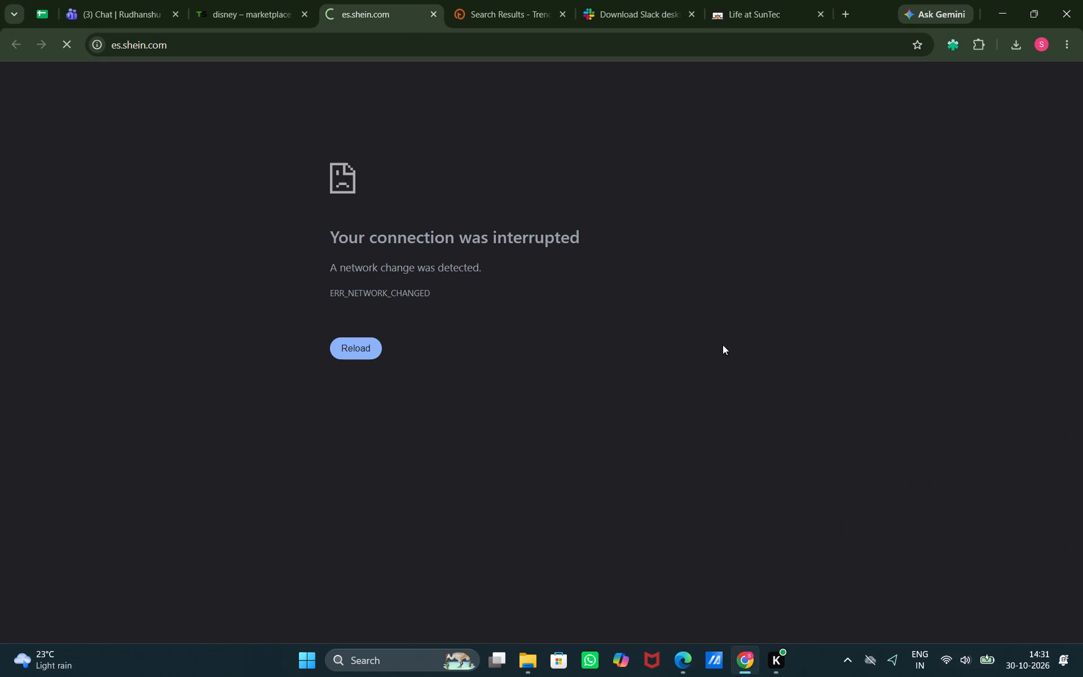
Retry loading the es.shein.com page, glancing at the Disney marketplace tracker in between, and close the Shein page.
{"action": "left_click", "coordinate": [358, 347]}
{"action": "left_click", "coordinate": [238, 0]}
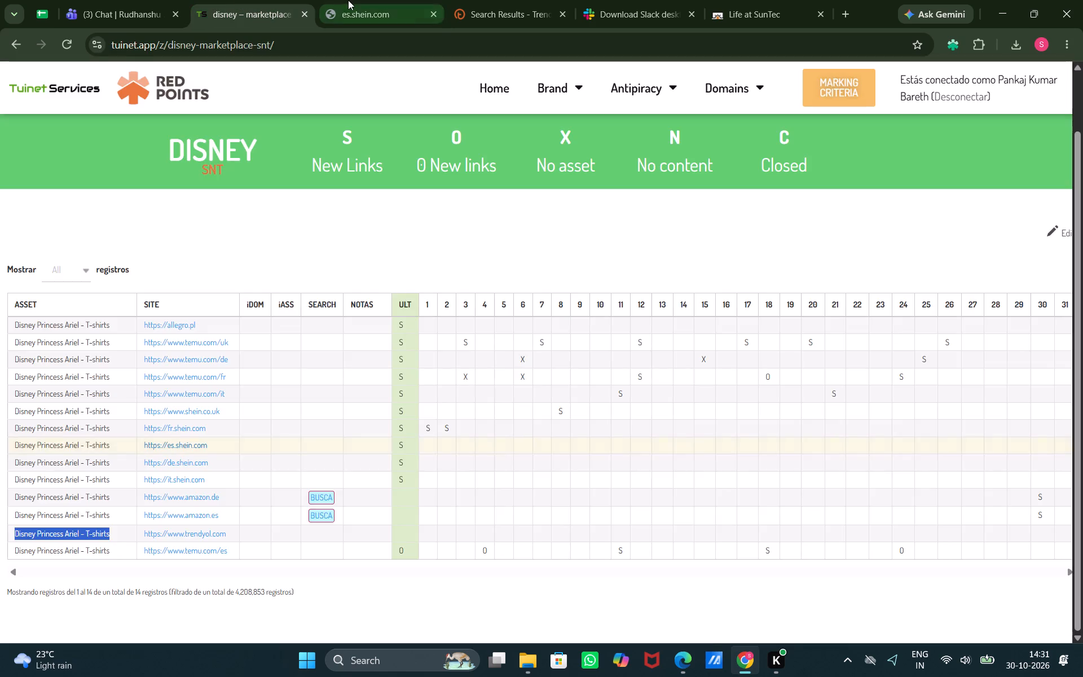
{"action": "left_click", "coordinate": [348, 0]}
{"action": "left_click", "coordinate": [344, 355]}
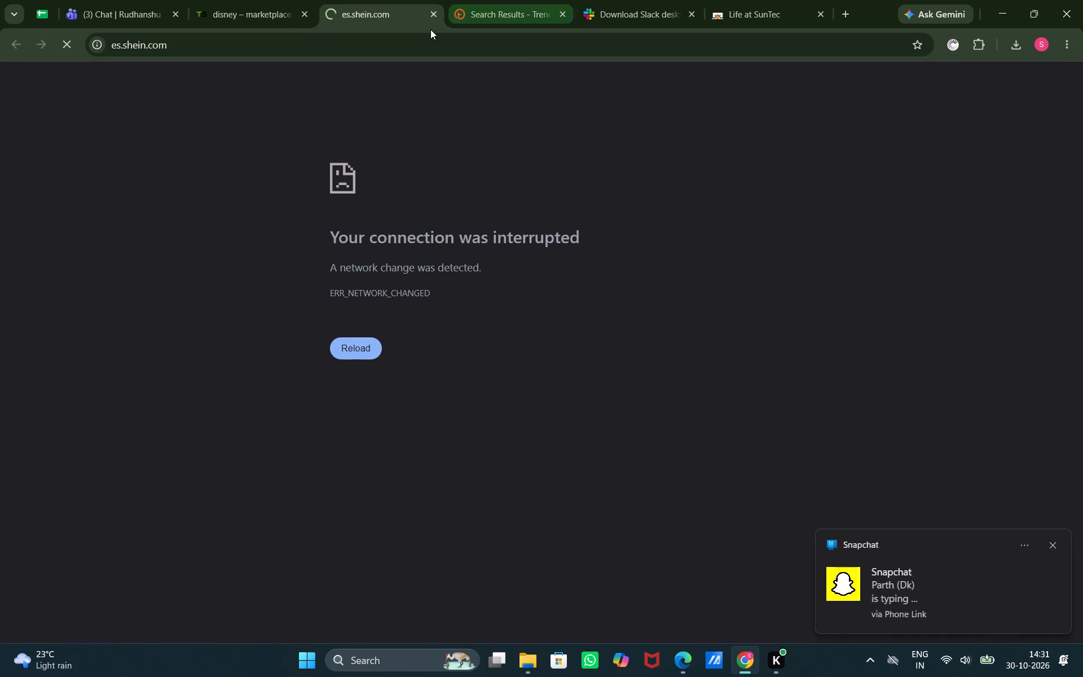
{"action": "left_click", "coordinate": [433, 15]}
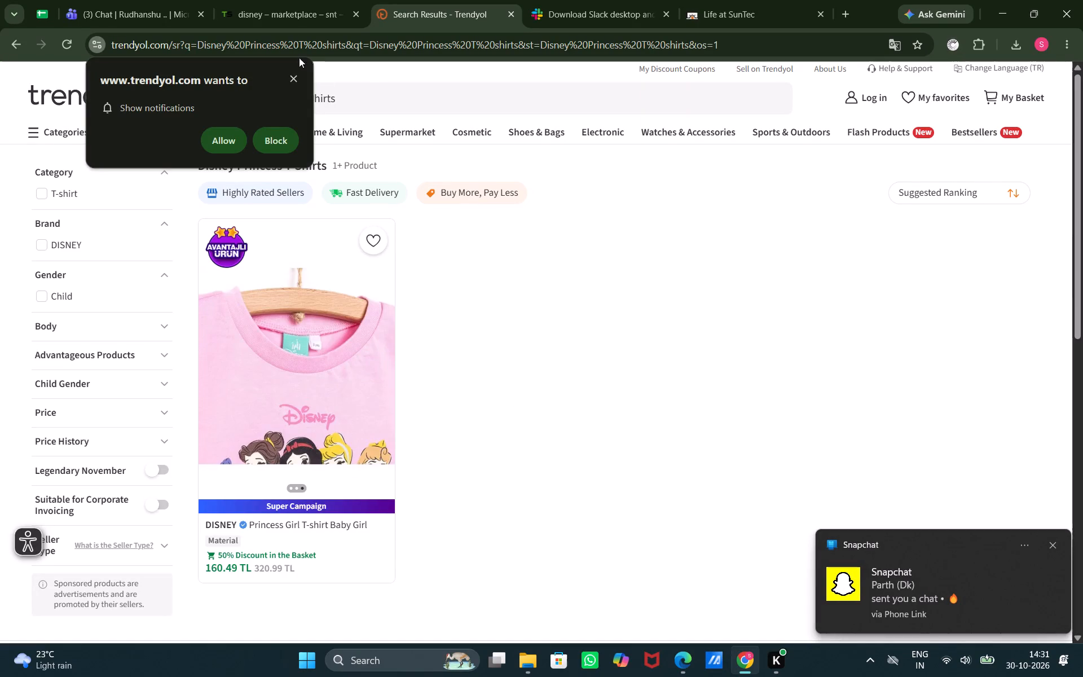
Dismiss the repeated notification request on the Trendyol results page.
{"action": "left_click", "coordinate": [291, 77]}
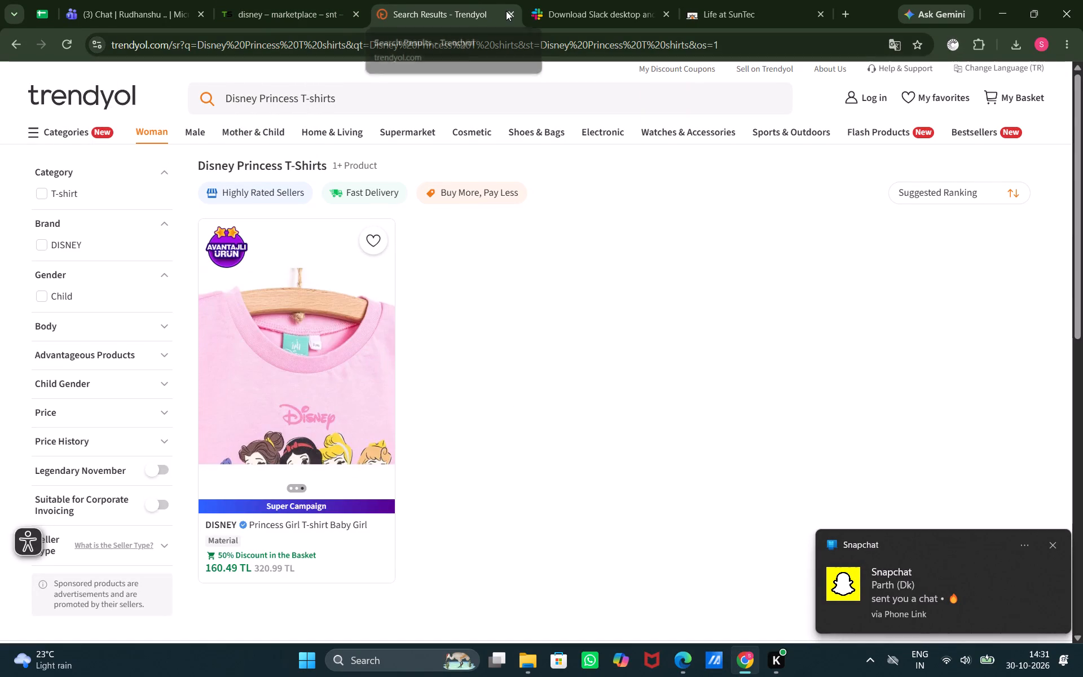
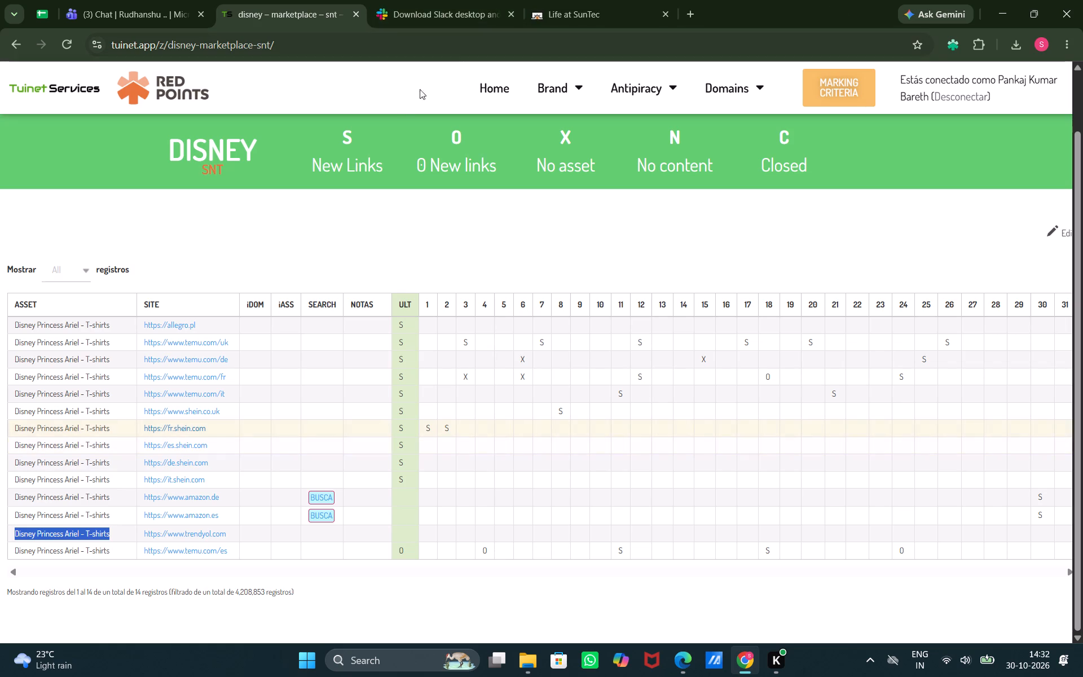
Check the last logged links at the end of The Walt Disney sheet in the tracking spreadsheet.
{"action": "left_click", "coordinate": [54, 0]}
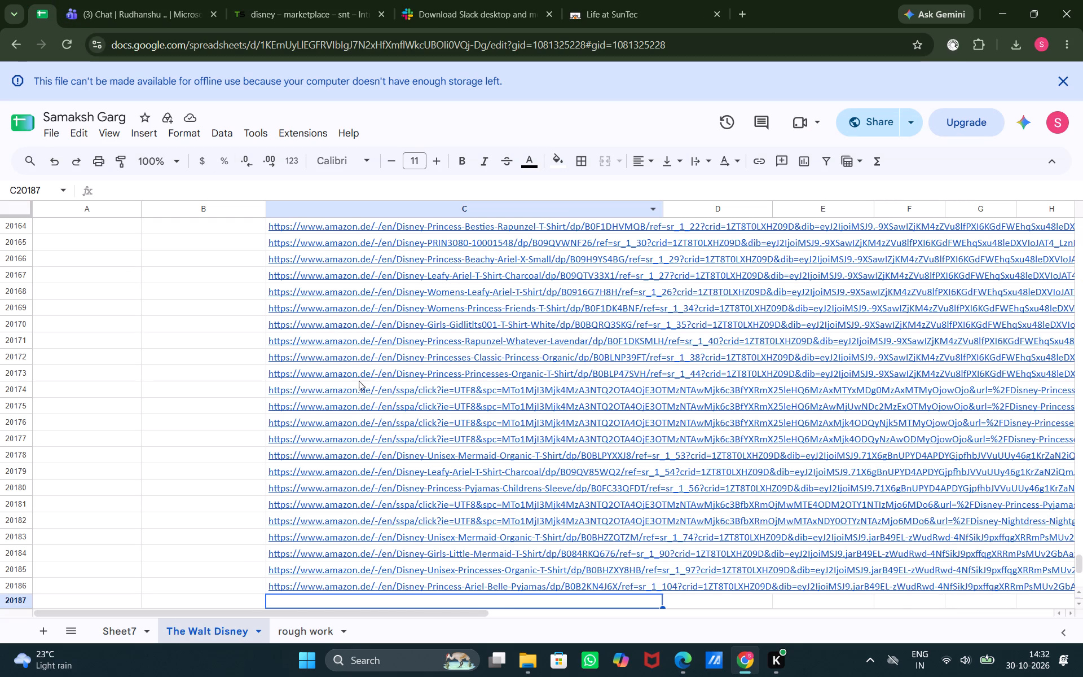
{"action": "scroll", "coordinate": [406, 432], "scroll_direction": "up", "scroll_amount": 1}
{"action": "scroll", "coordinate": [403, 423], "scroll_direction": "down", "scroll_amount": 2}
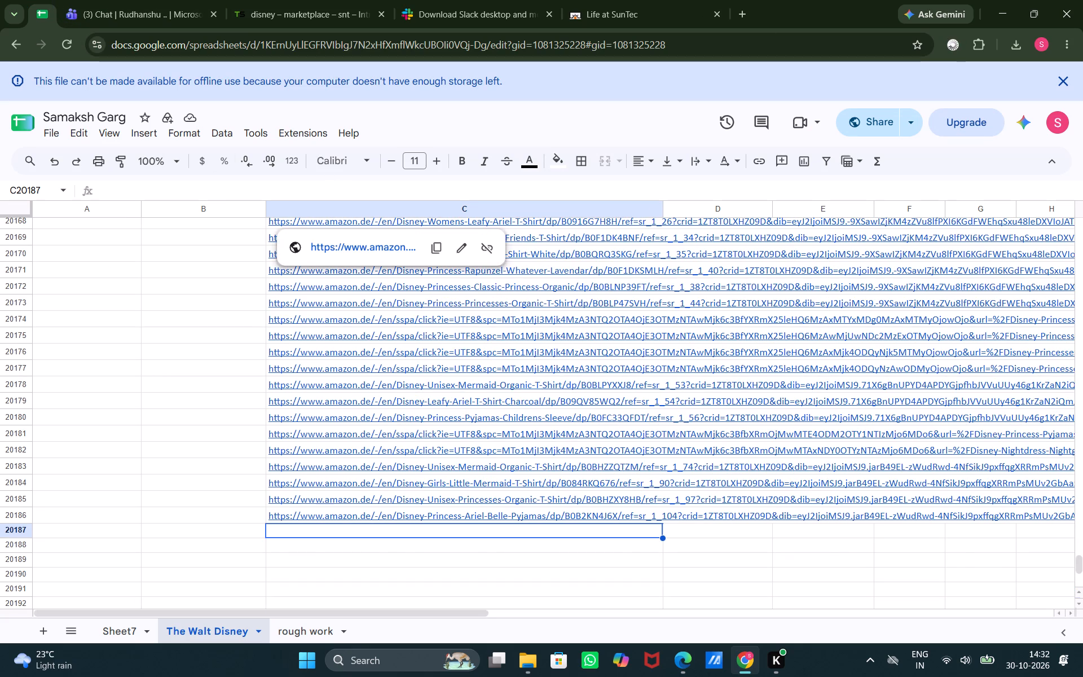
{"action": "key", "text": "Up"}
{"action": "key", "text": "ctrl+shift+Up"}
{"action": "key", "text": "Down"}
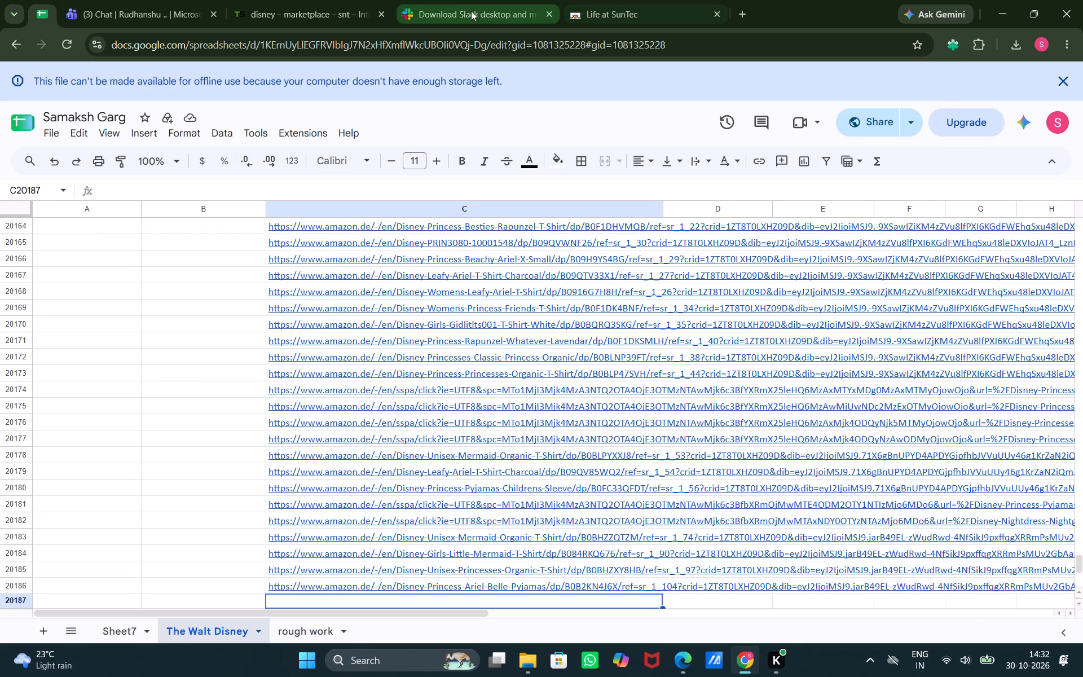
Return to the Disney marketplace table and filter it to the asset "Toy Story - T-shirts".
{"action": "left_click", "coordinate": [286, 24]}
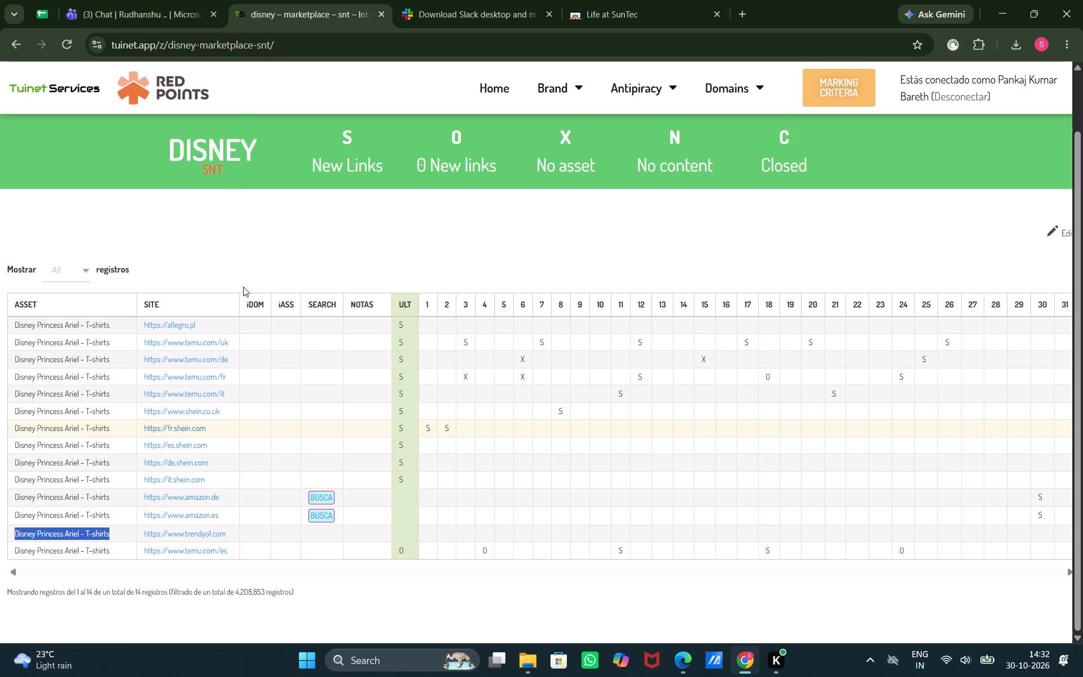
{"action": "scroll", "coordinate": [363, 329], "scroll_direction": "up", "scroll_amount": 3}
{"action": "left_click", "coordinate": [464, 221]}
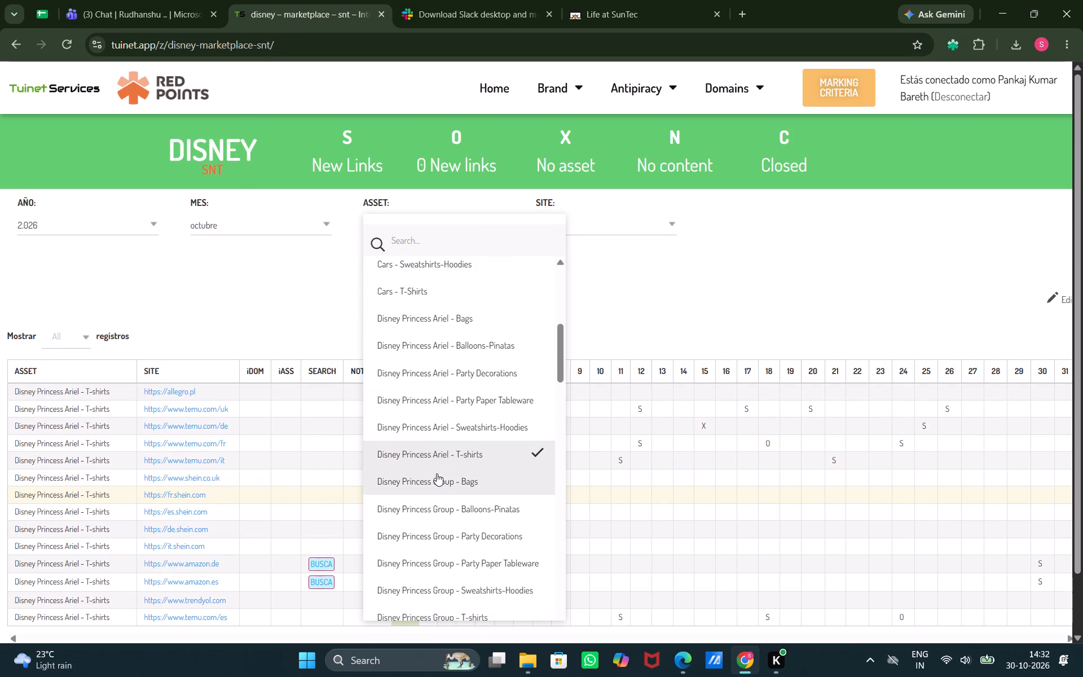
{"action": "scroll", "coordinate": [448, 536], "scroll_direction": "down", "scroll_amount": 2}
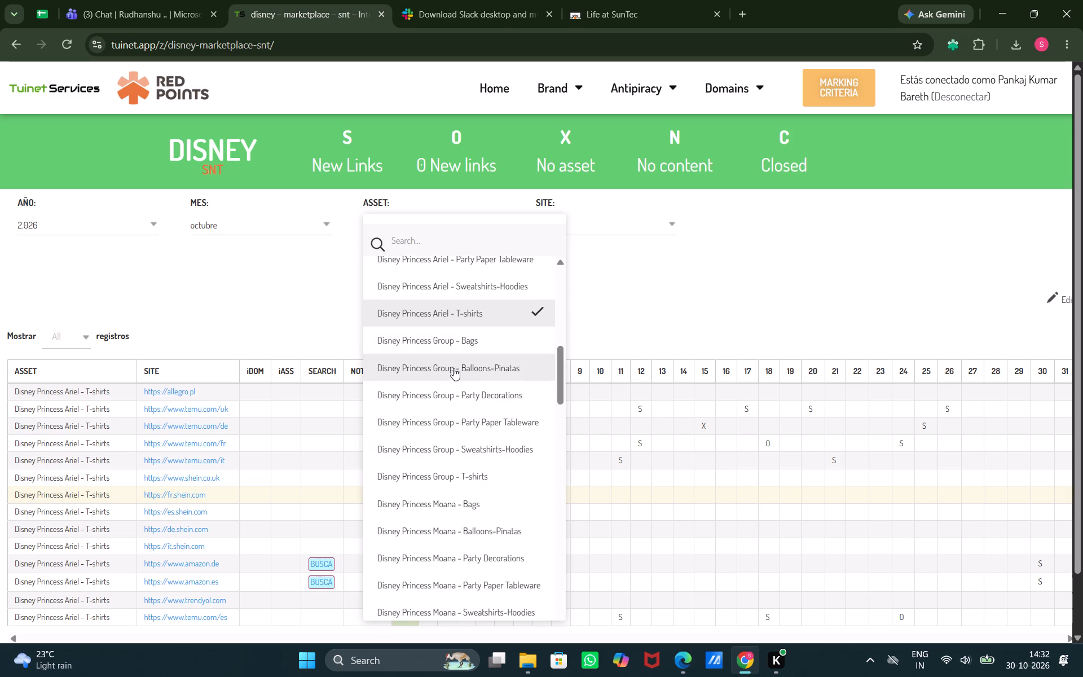
{"action": "scroll", "coordinate": [470, 451], "scroll_direction": "down", "scroll_amount": 2}
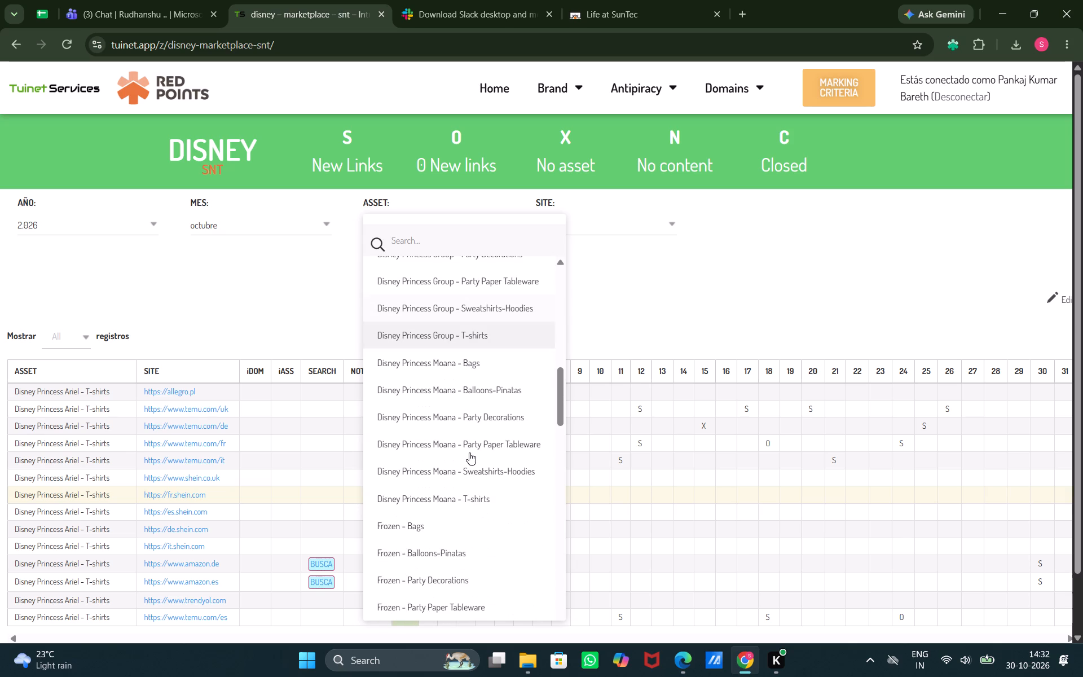
{"action": "scroll", "coordinate": [469, 452], "scroll_direction": "down", "scroll_amount": 3}
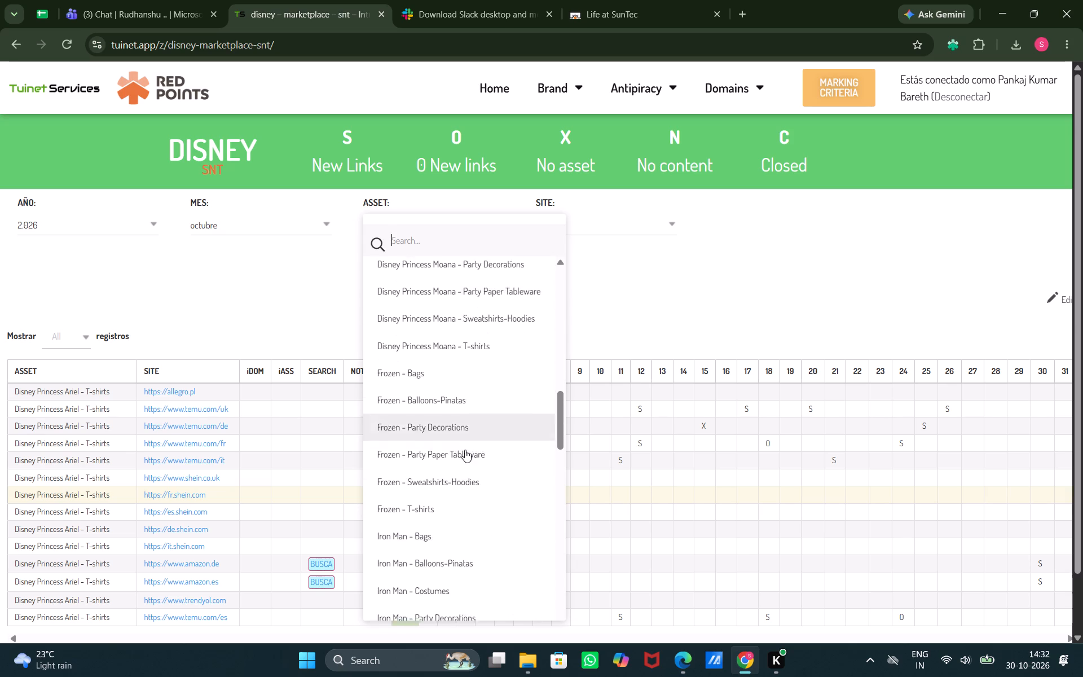
{"action": "scroll", "coordinate": [465, 450], "scroll_direction": "down", "scroll_amount": 20}
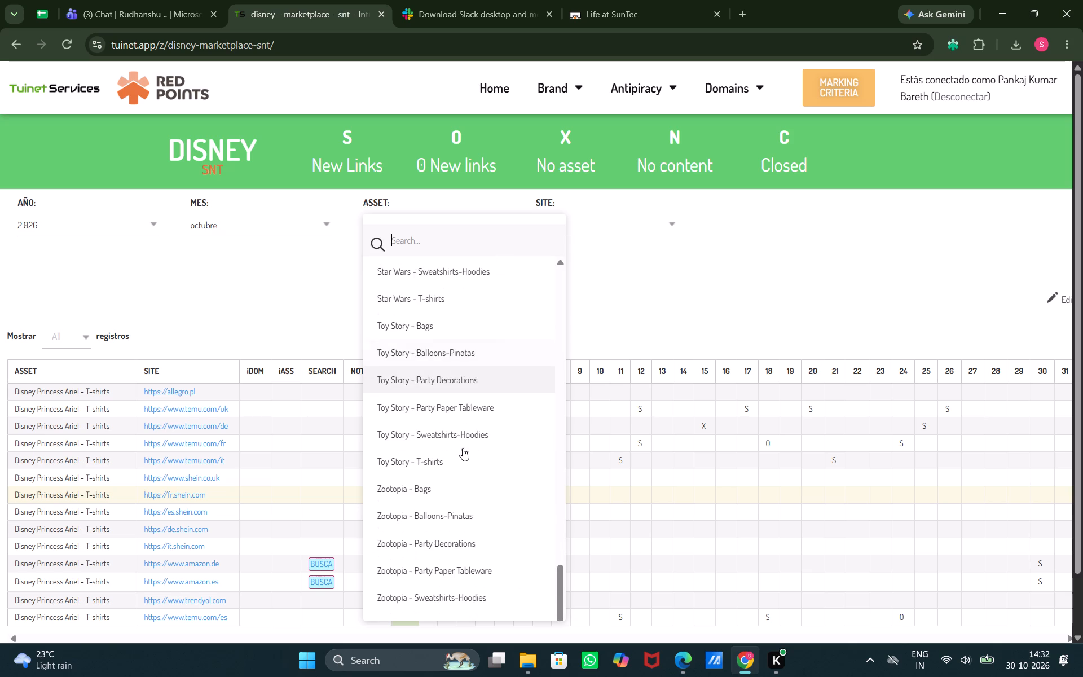
{"action": "scroll", "coordinate": [457, 456], "scroll_direction": "down", "scroll_amount": 5}
{"action": "scroll", "coordinate": [457, 521], "scroll_direction": "down", "scroll_amount": 3}
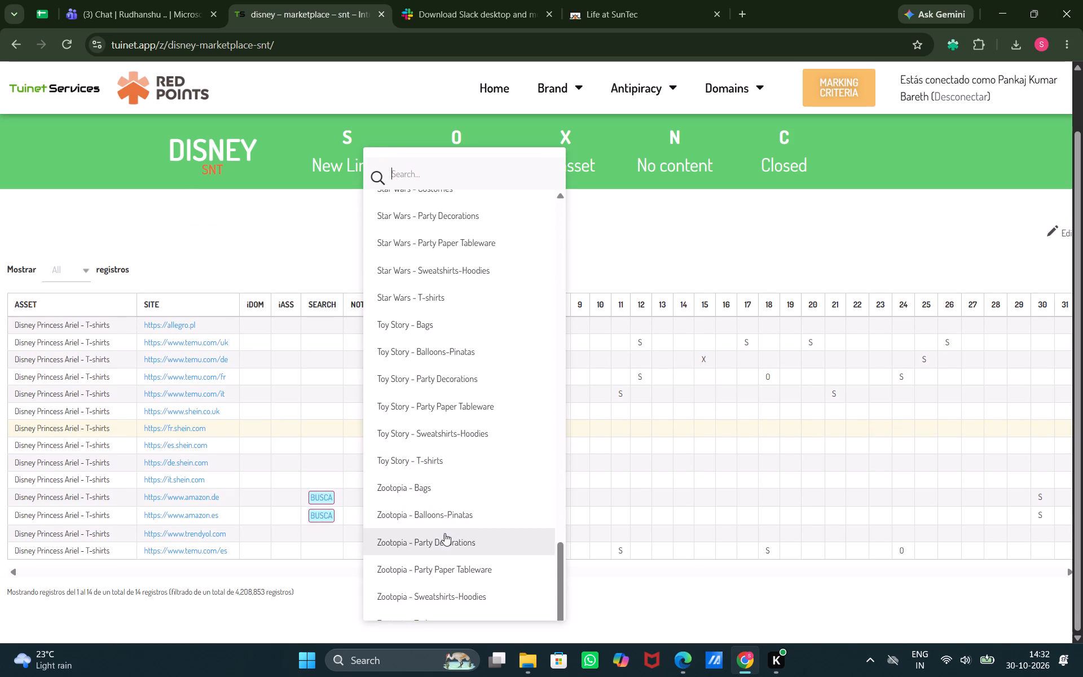
{"action": "scroll", "coordinate": [444, 527], "scroll_direction": "up", "scroll_amount": 1}
{"action": "scroll", "coordinate": [410, 437], "scroll_direction": "up", "scroll_amount": 1}
{"action": "scroll", "coordinate": [424, 428], "scroll_direction": "down", "scroll_amount": 1}
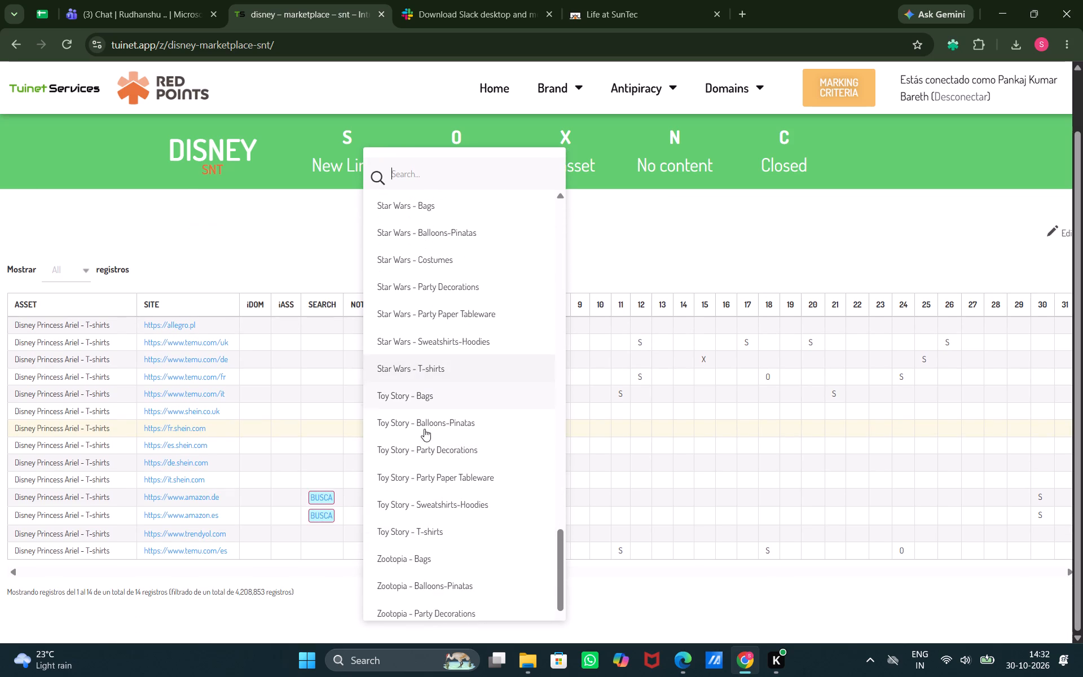
{"action": "left_click", "coordinate": [412, 536]}
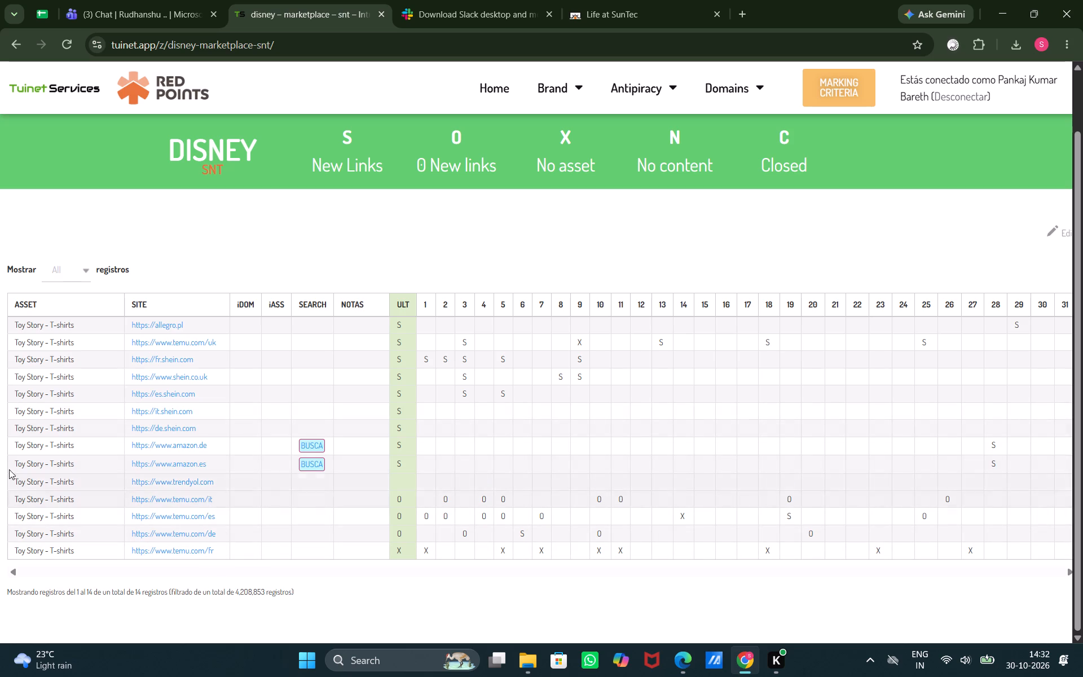
Copy the asset name "Toy Story - T-shirts" from the trendyol.com row and open that row's site.
{"action": "left_click_drag", "start_coordinate": [15, 482], "coordinate": [101, 475]}
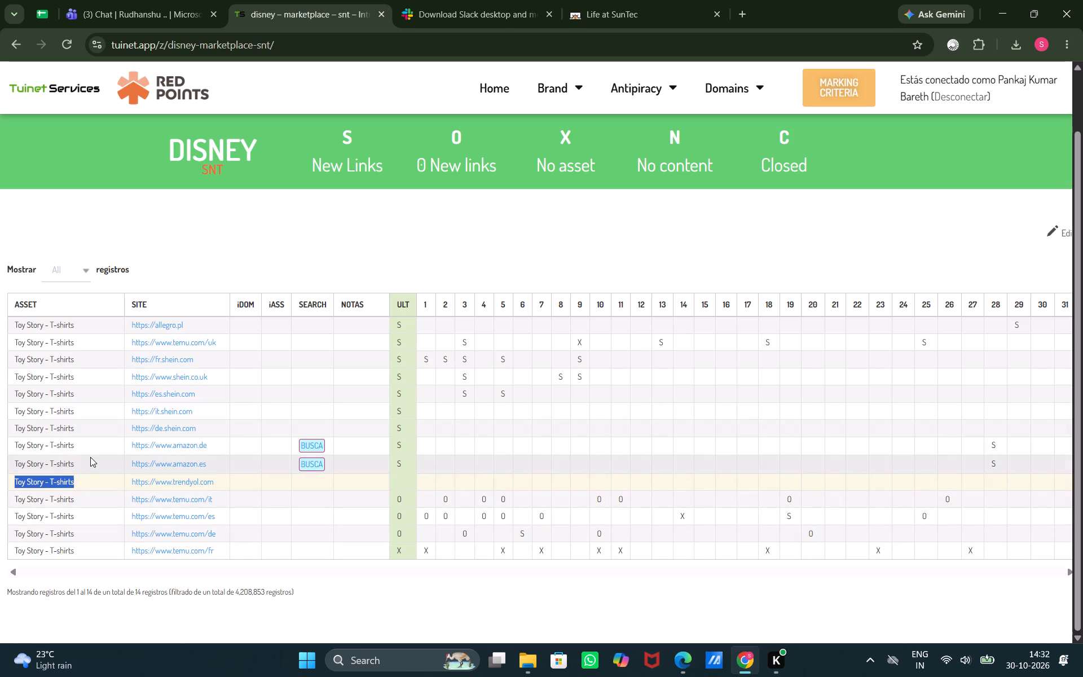
{"action": "key", "text": "ctrl+c"}
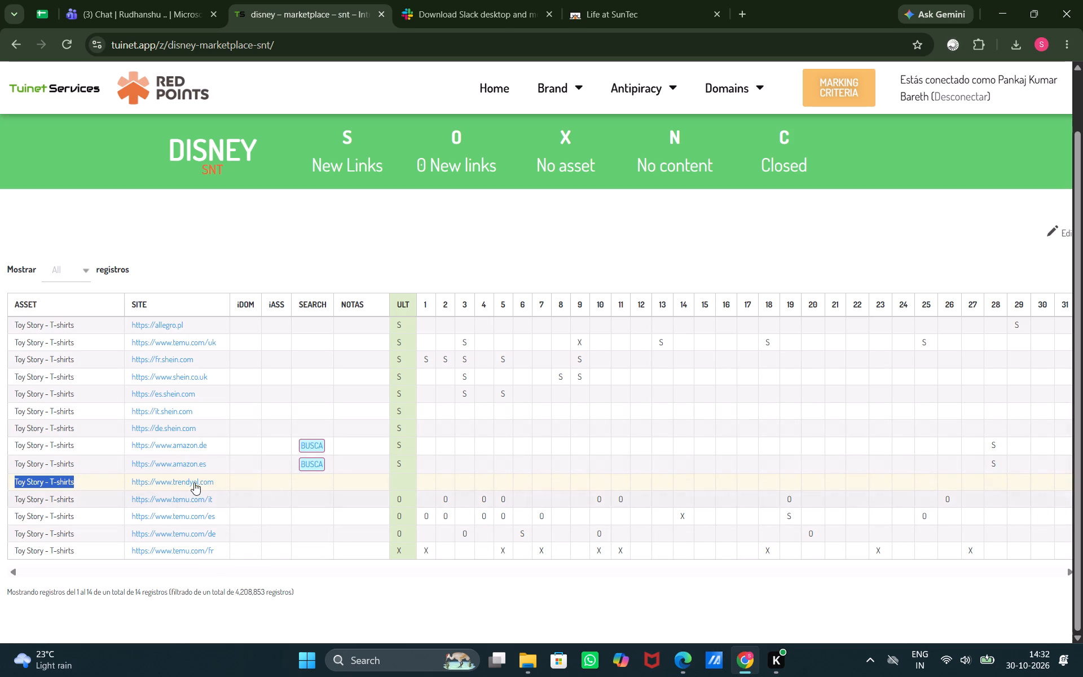
{"action": "left_click", "coordinate": [192, 481]}
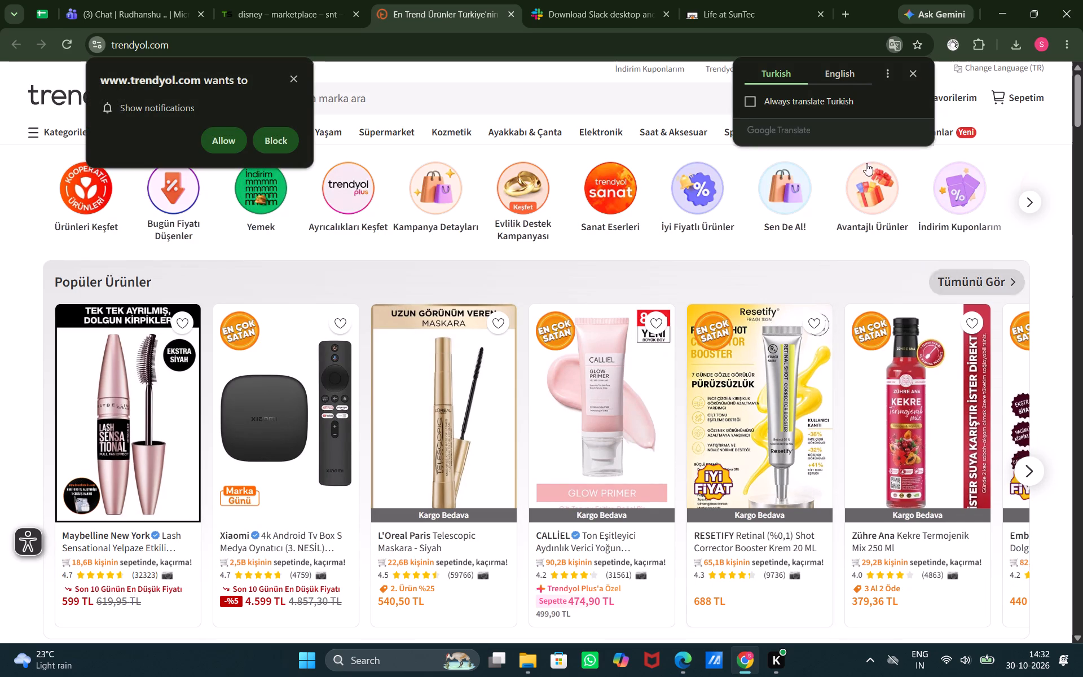
Translate the Trendyol home page into English and dismiss its notification request without allowing or blocking it.
{"action": "left_click", "coordinate": [842, 74]}
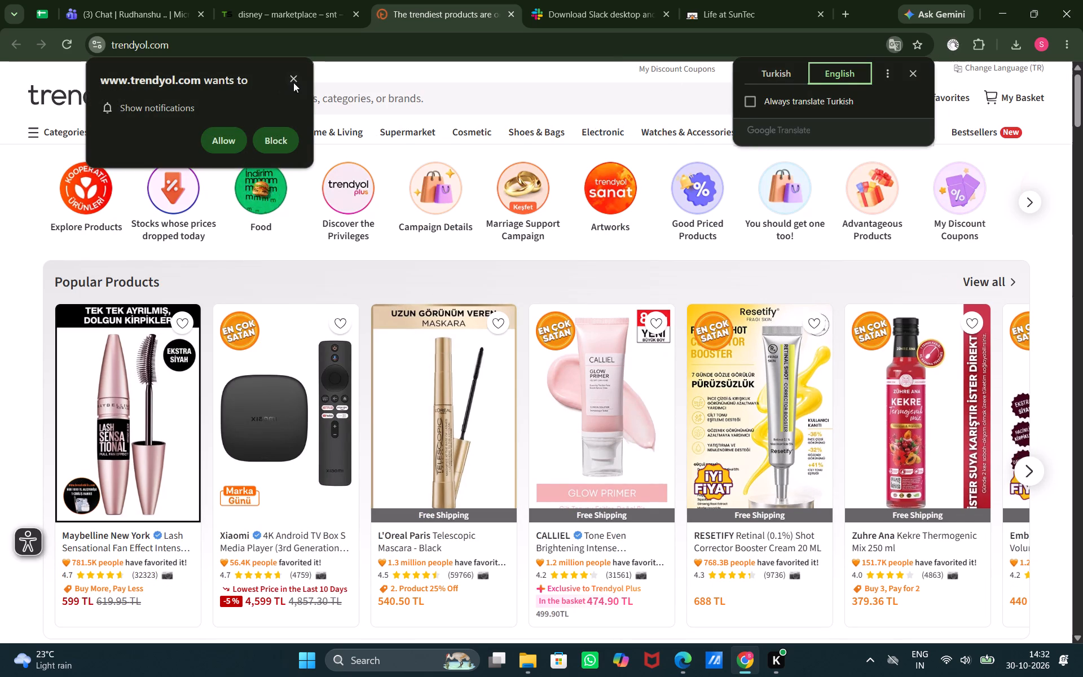
{"action": "left_click", "coordinate": [294, 78]}
Paste the copied asset name into the Trendyol search and insert "Disney" in front of it.
{"action": "left_click", "coordinate": [311, 89]}
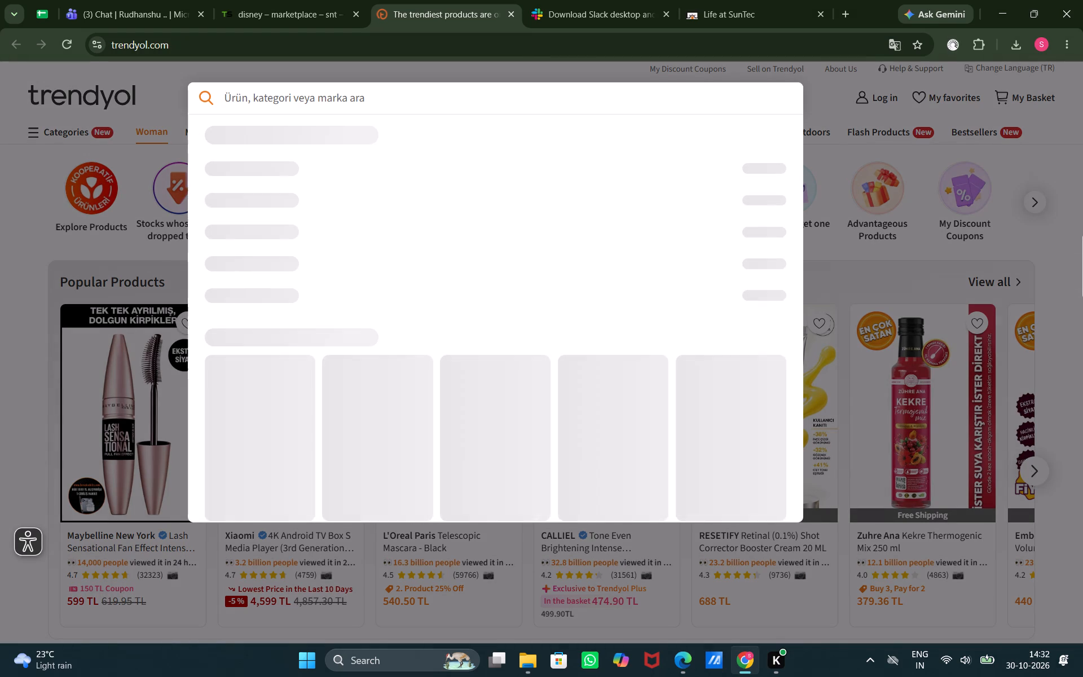
{"action": "key", "text": "ctrl+v"}
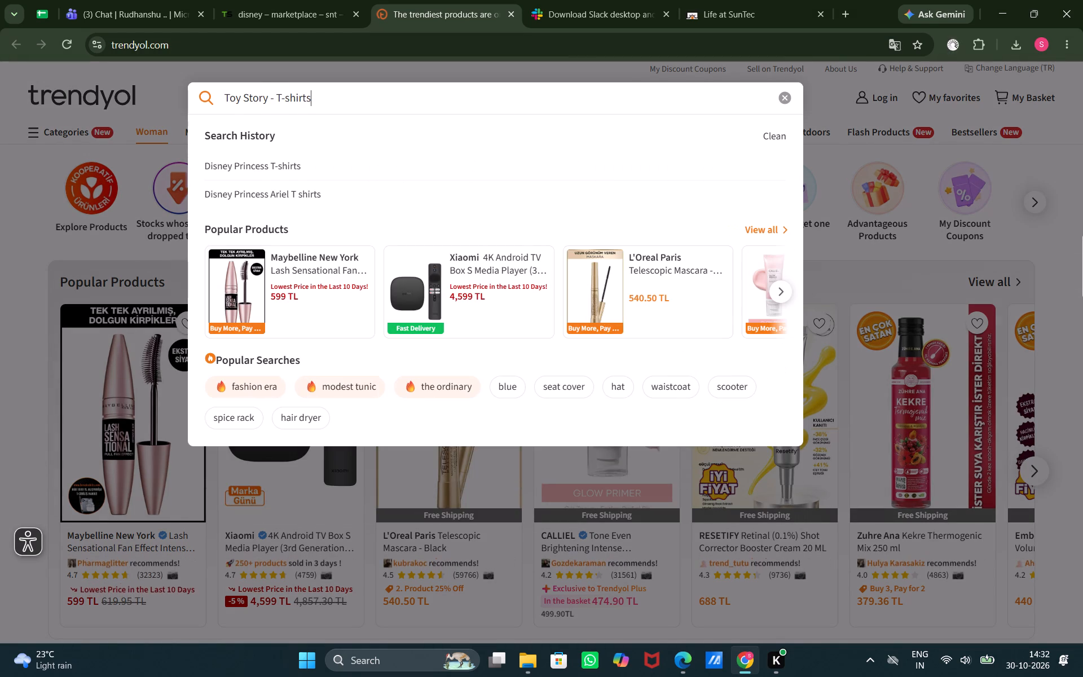
{"action": "key", "text": "Left"}
{"action": "key", "text": "Left"}
{"action": "key", "text": "Left"}
{"action": "key", "text": "Left"}
{"action": "key", "text": "Left"}
{"action": "key", "text": "Left"}
{"action": "key", "text": "Left"}
{"action": "key", "text": "Left"}
{"action": "key", "text": "Left"}
{"action": "key", "text": "Left"}
{"action": "key", "text": "Left"}
{"action": "key", "text": "Left"}
{"action": "key", "text": "Left"}
{"action": "key", "text": "Left"}
{"action": "key", "text": "Left"}
{"action": "key", "text": "Left"}
{"action": "key", "text": "Left"}
{"action": "key", "text": "Left"}
{"action": "key", "text": "Left"}
{"action": "key", "text": "Left"}
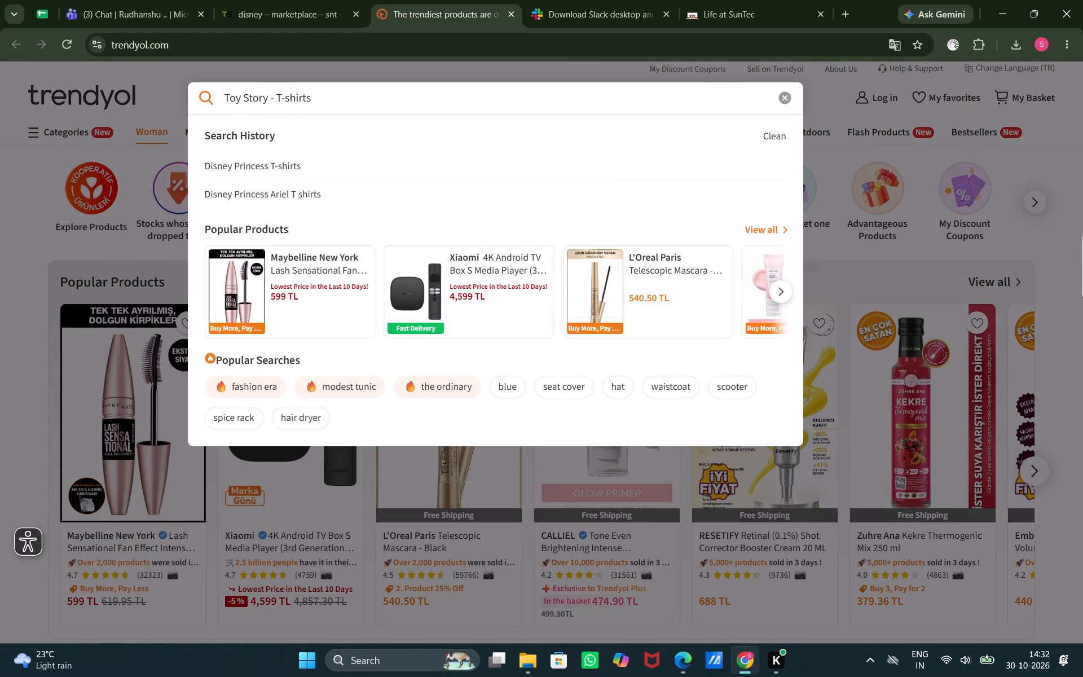
{"action": "type", "text": "Din"}
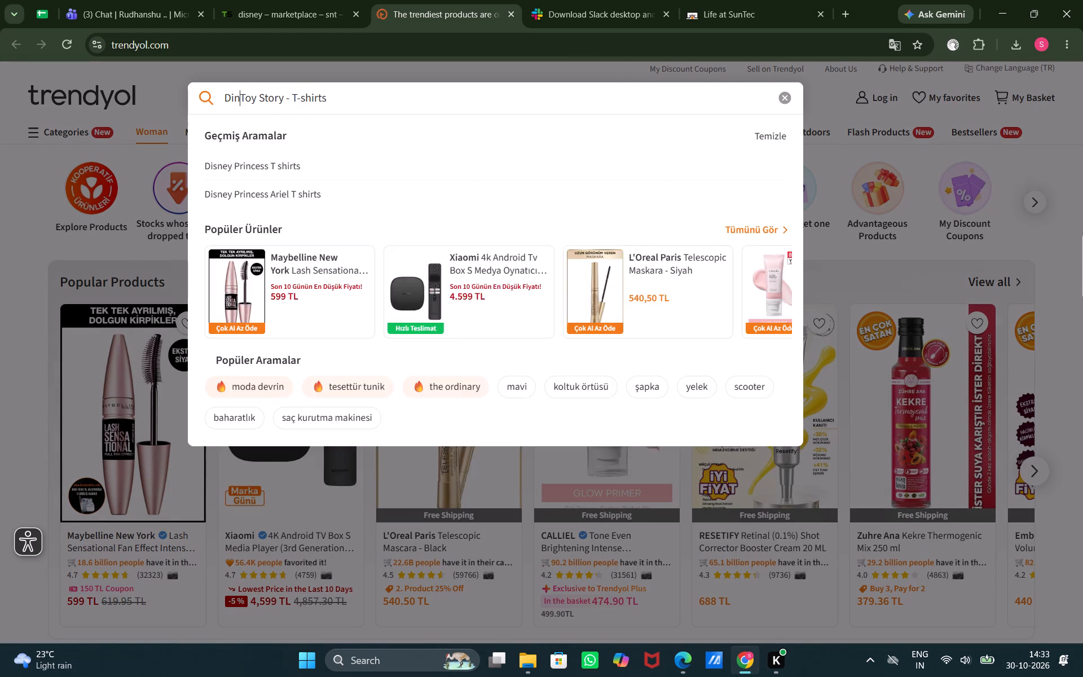
{"action": "key", "text": "BackSpace"}
{"action": "type", "text": "sney"}
{"action": "key", "text": "space"}
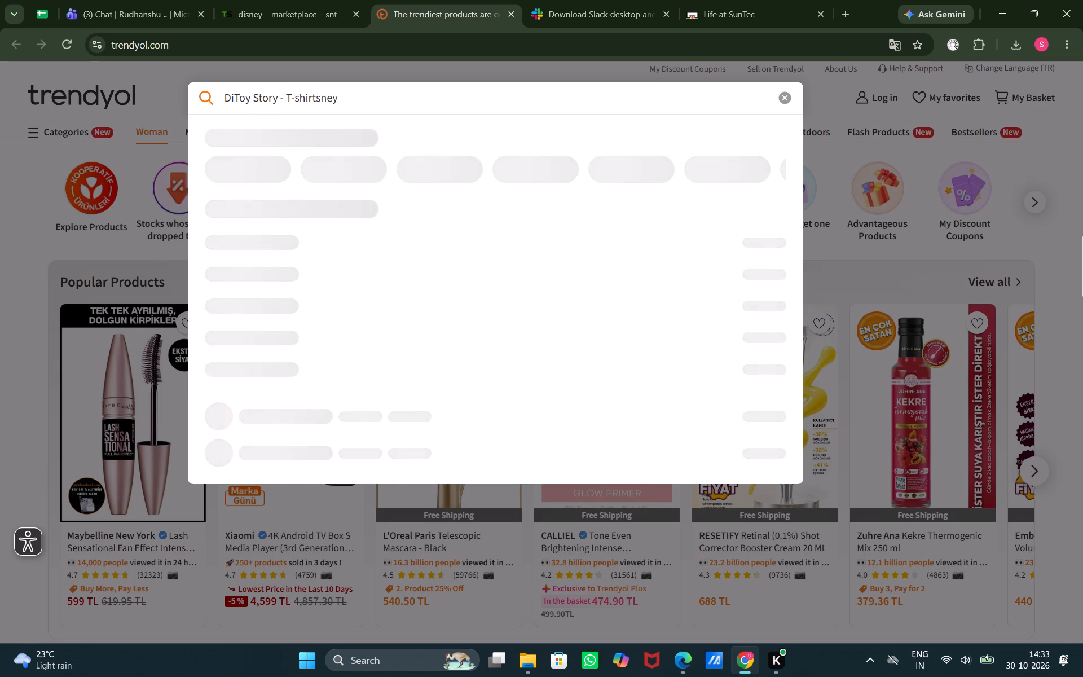
{"action": "key", "text": "BackSpace"}
{"action": "key", "text": "BackSpace"}
{"action": "key", "text": "BackSpace"}
{"action": "key", "text": "BackSpace"}
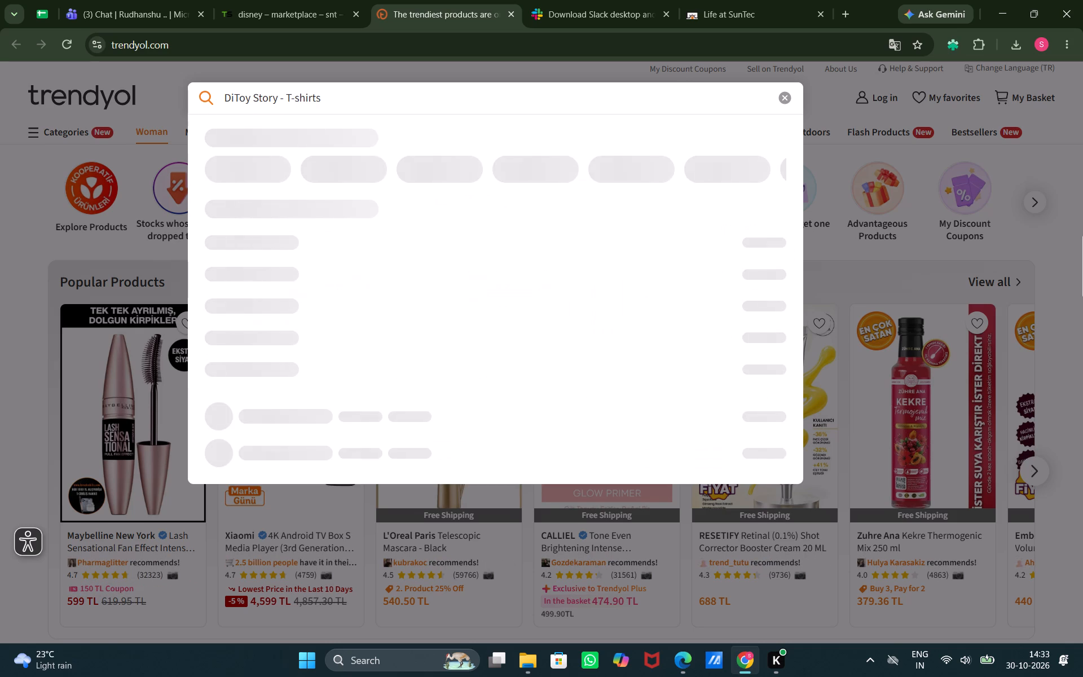
{"action": "key", "text": "Left"}
{"action": "key", "text": "Left"}
{"action": "key", "text": "Left"}
{"action": "key", "text": "Left"}
{"action": "key", "text": "Left"}
{"action": "key", "text": "Left"}
{"action": "key", "text": "Left"}
{"action": "key", "text": "Left"}
{"action": "key", "text": "Left"}
{"action": "key", "text": "Left"}
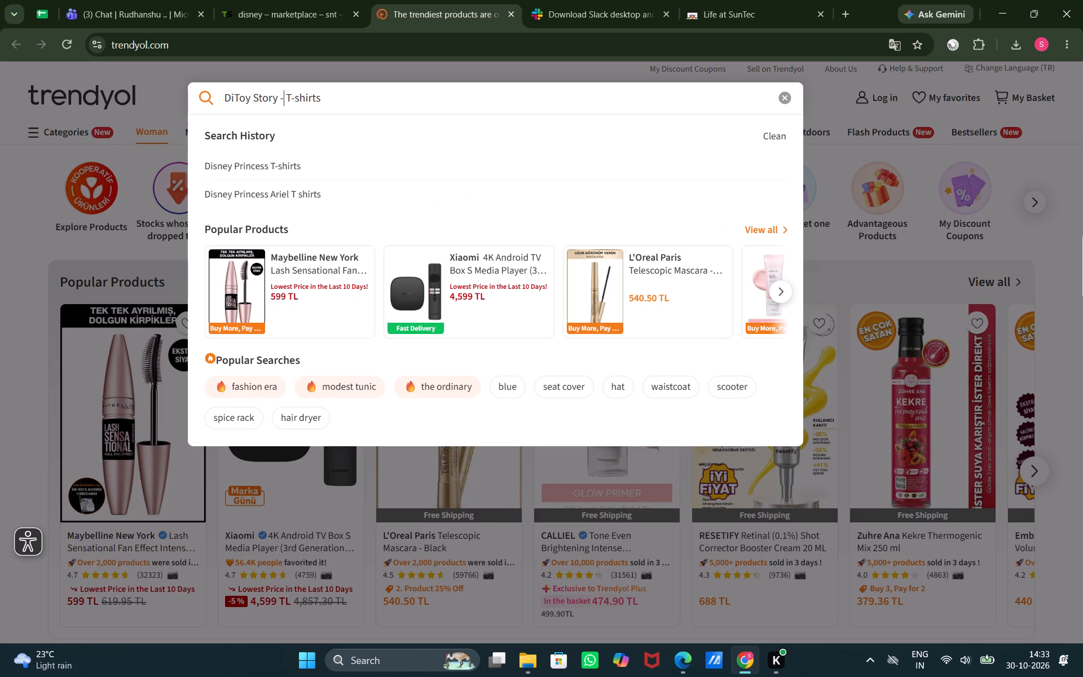
{"action": "key", "text": "Left"}
{"action": "key", "text": "Left"}
{"action": "key", "text": "Left"}
{"action": "key", "text": "Left"}
{"action": "key", "text": "Left"}
{"action": "key", "text": "Left"}
{"action": "key", "text": "Left"}
{"action": "key", "text": "Left"}
{"action": "key", "text": "Left"}
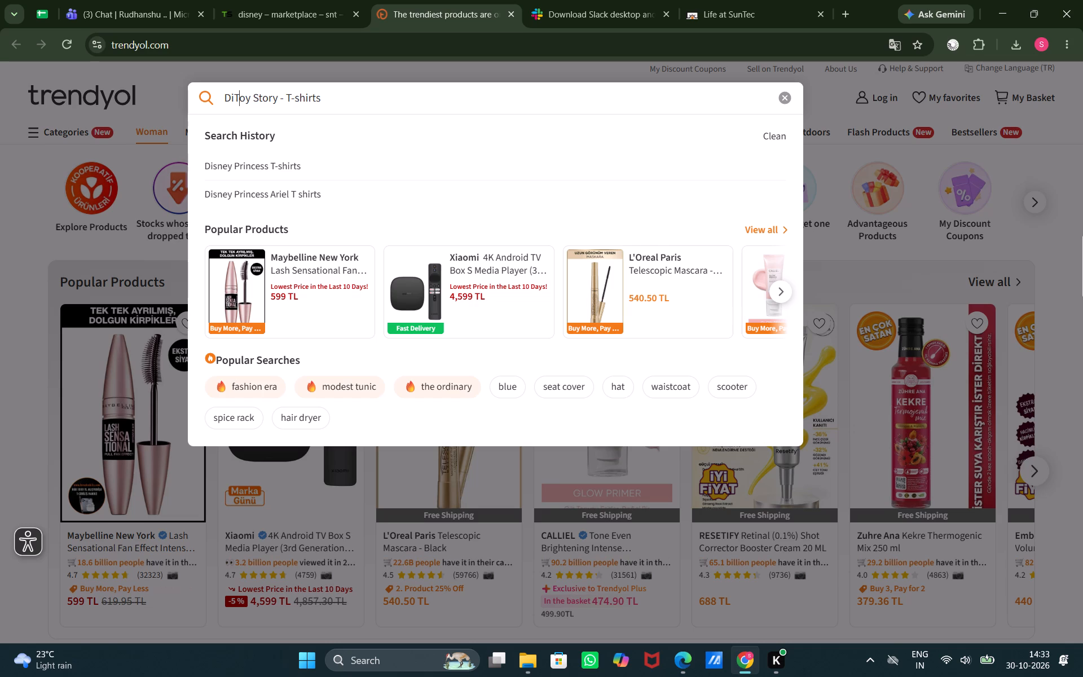
{"action": "key", "text": "Left"}
{"action": "type", "text": "sney"}
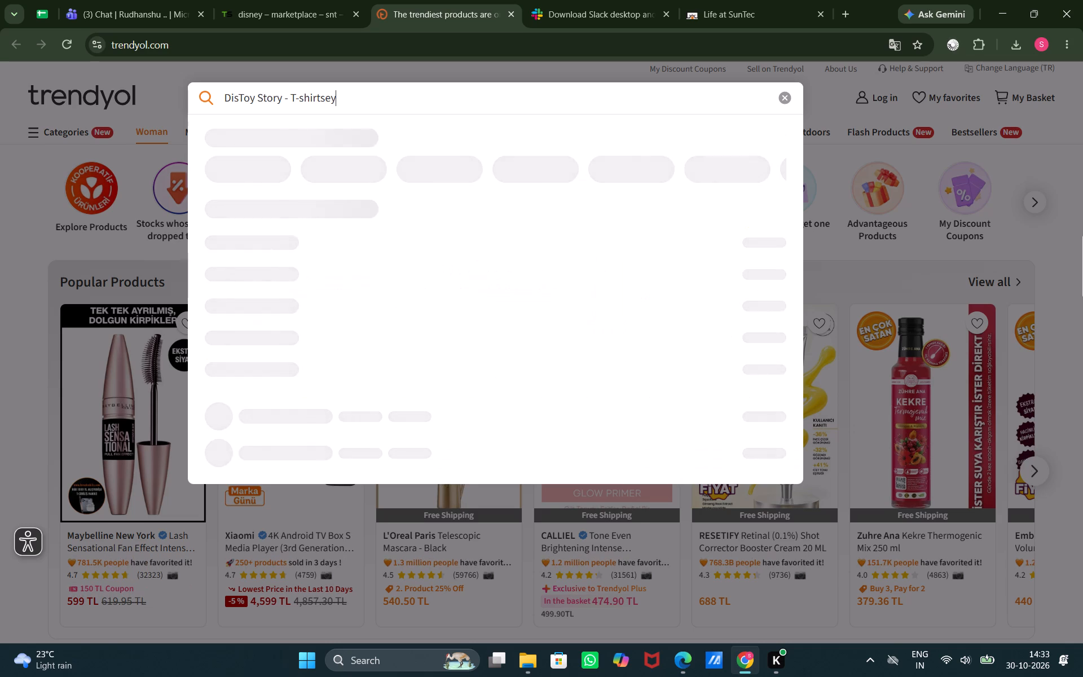
{"action": "key", "text": "space"}
{"action": "key", "text": "BackSpace"}
{"action": "key", "text": "BackSpace"}
{"action": "key", "text": "BackSpace"}
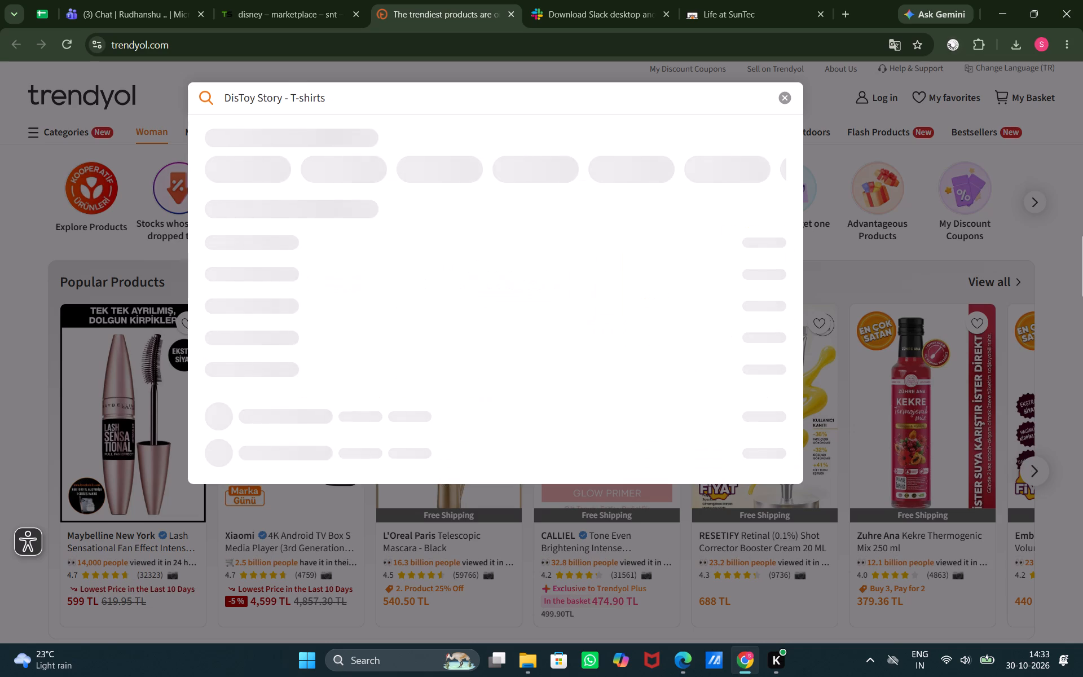
{"action": "key", "text": "Left"}
{"action": "key", "text": "Left"}
{"action": "key", "text": "Left"}
{"action": "key", "text": "Left"}
{"action": "key", "text": "Left"}
{"action": "key", "text": "Left"}
{"action": "key", "text": "Left"}
{"action": "key", "text": "Left"}
{"action": "key", "text": "Left"}
{"action": "key", "text": "Left"}
{"action": "key", "text": "Left"}
{"action": "key", "text": "Left"}
{"action": "key", "text": "Left"}
{"action": "key", "text": "Left"}
{"action": "key", "text": "Left"}
{"action": "key", "text": "Left"}
{"action": "key", "text": "Left"}
{"action": "key", "text": "Left"}
{"action": "key", "text": "Left"}
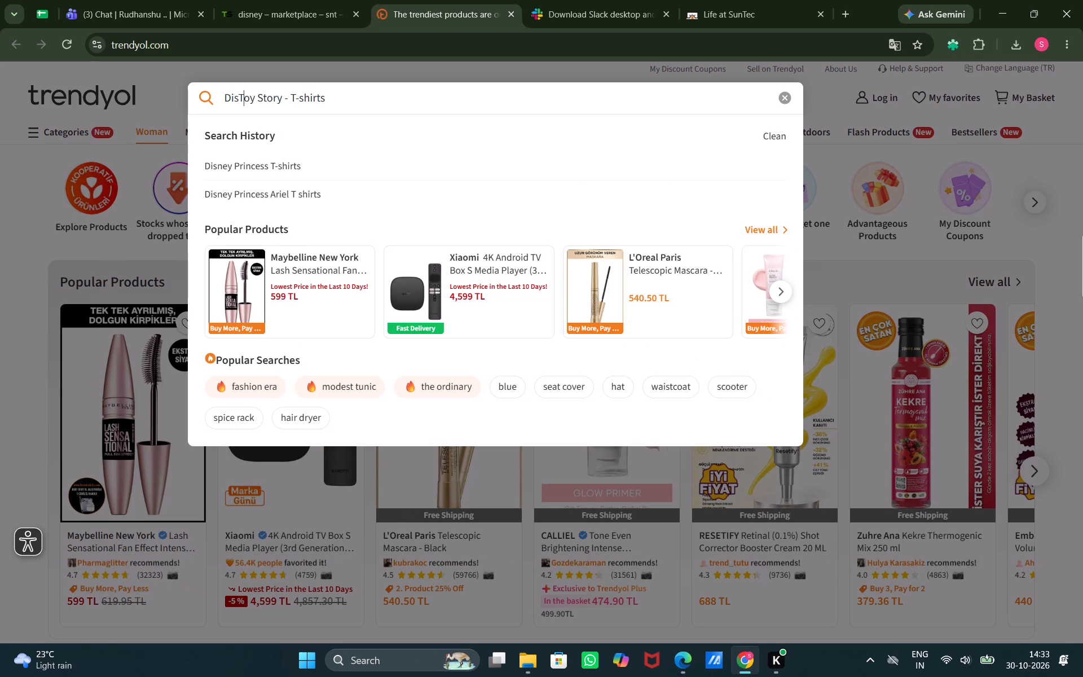
{"action": "key", "text": "Left"}
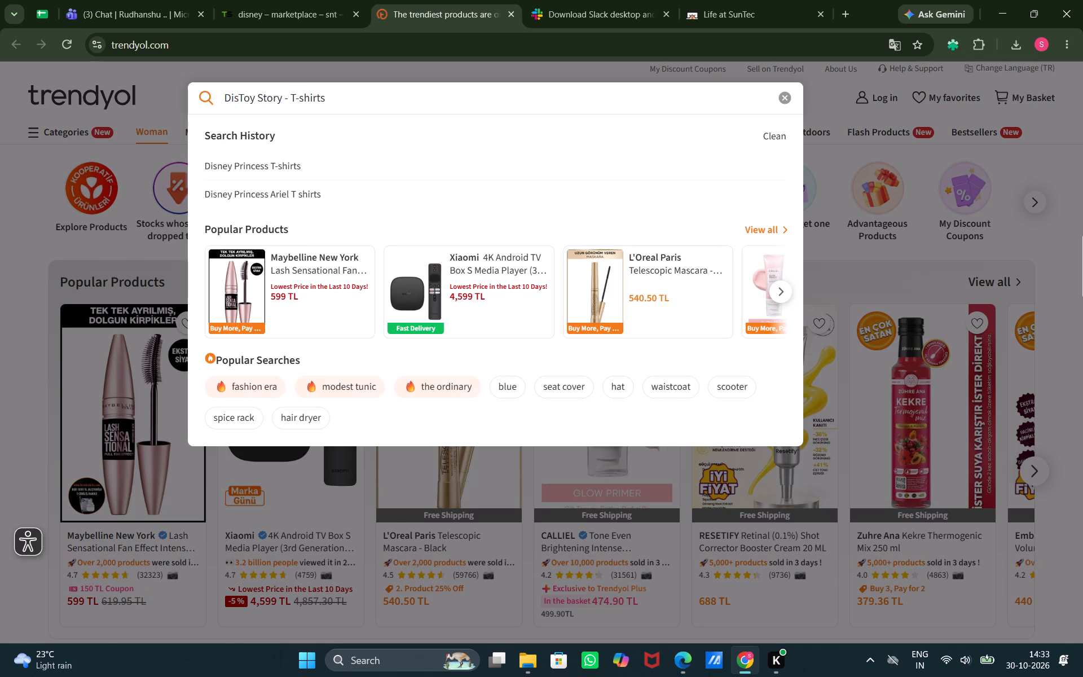
{"action": "key", "text": "n"}
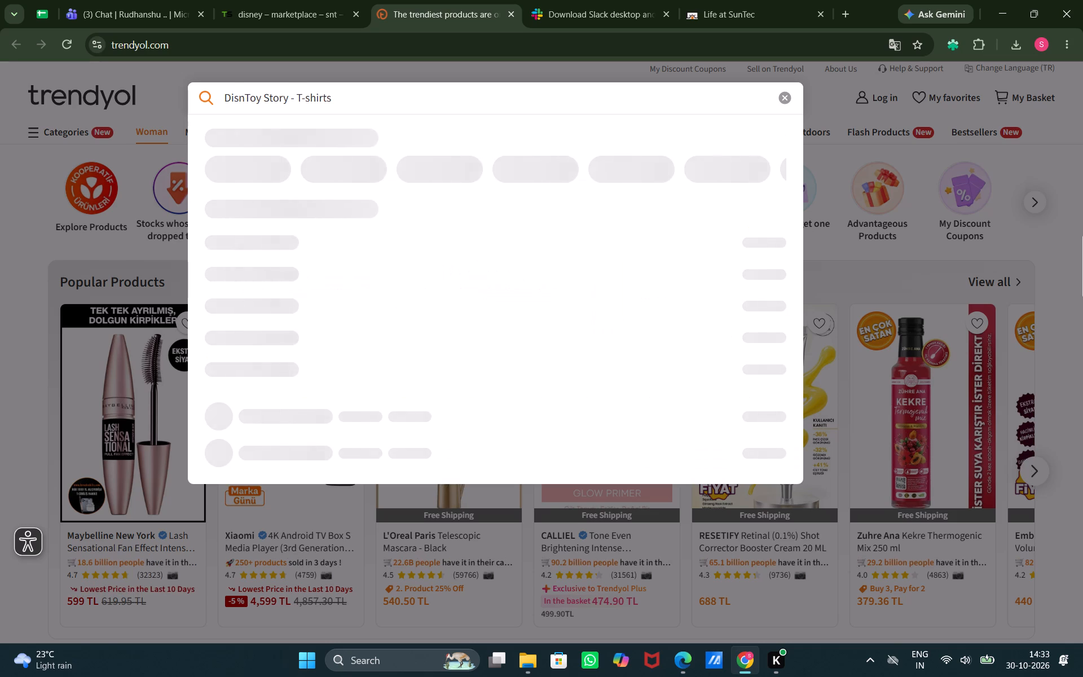
{"action": "key", "text": "e"}
{"action": "type", "text": "y"}
{"action": "key", "text": "space"}
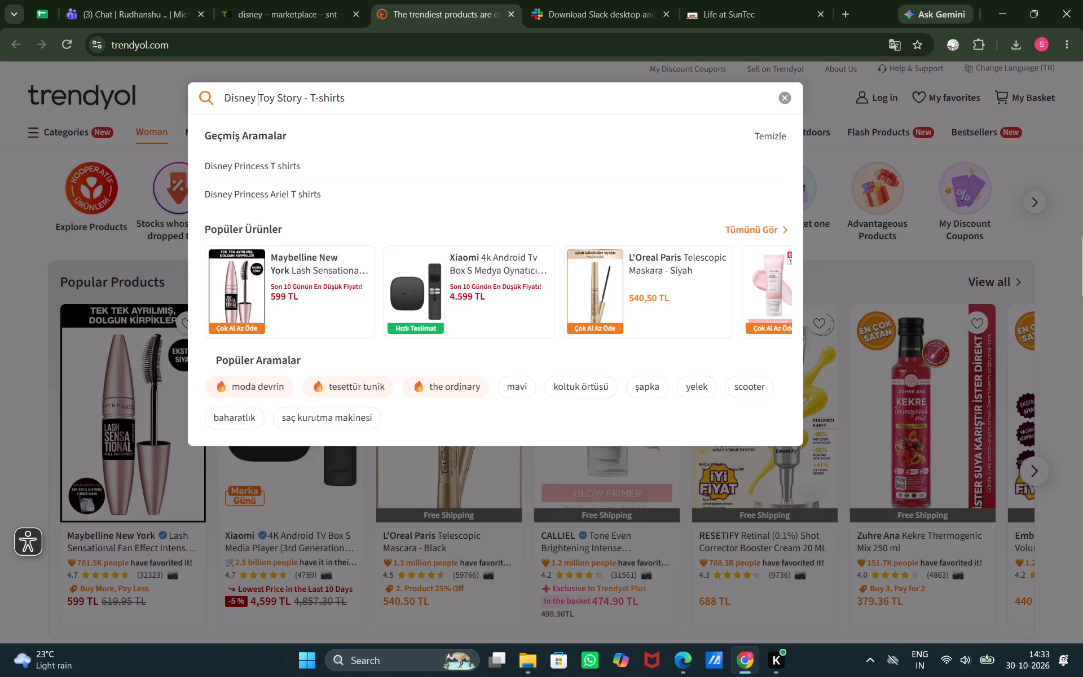
Remove both hyphens from the search text and search Trendyol for "Disney Toy Story T shirts".
{"action": "key", "text": "Right"}
{"action": "key", "text": "Right"}
{"action": "key", "text": "Right"}
{"action": "key", "text": "Right"}
{"action": "key", "text": "Right"}
{"action": "key", "text": "Right"}
{"action": "key", "text": "Right"}
{"action": "key", "text": "Right"}
{"action": "key", "text": "Right"}
{"action": "key", "text": "Right"}
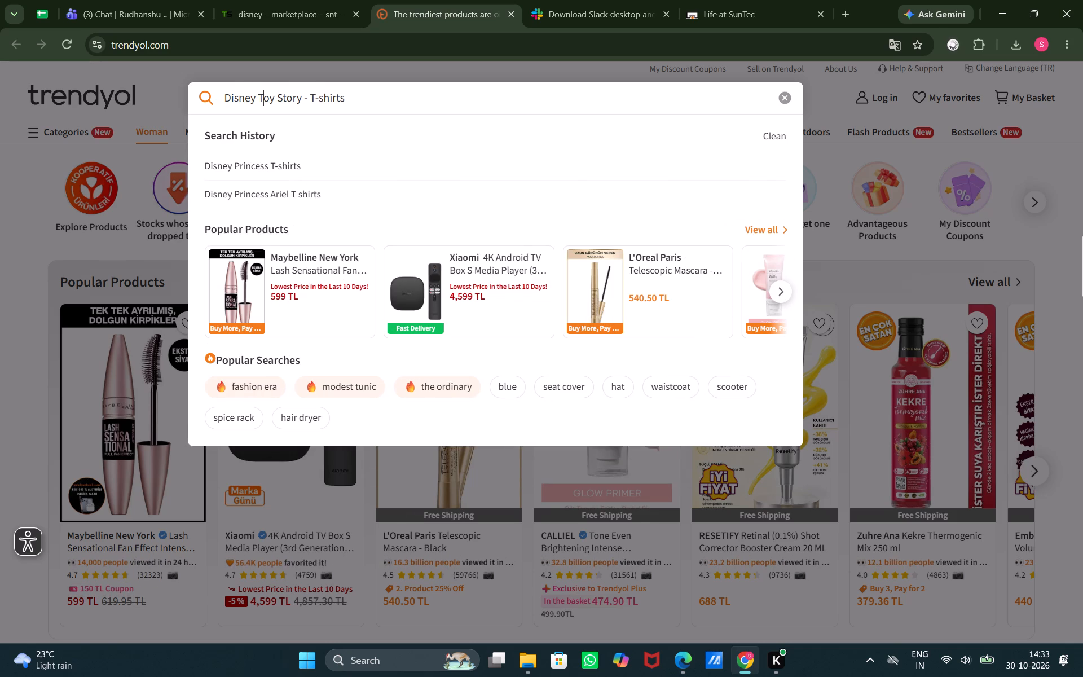
{"action": "key", "text": "Right"}
{"action": "key", "text": "BackSpace"}
{"action": "key", "text": "BackSpace"}
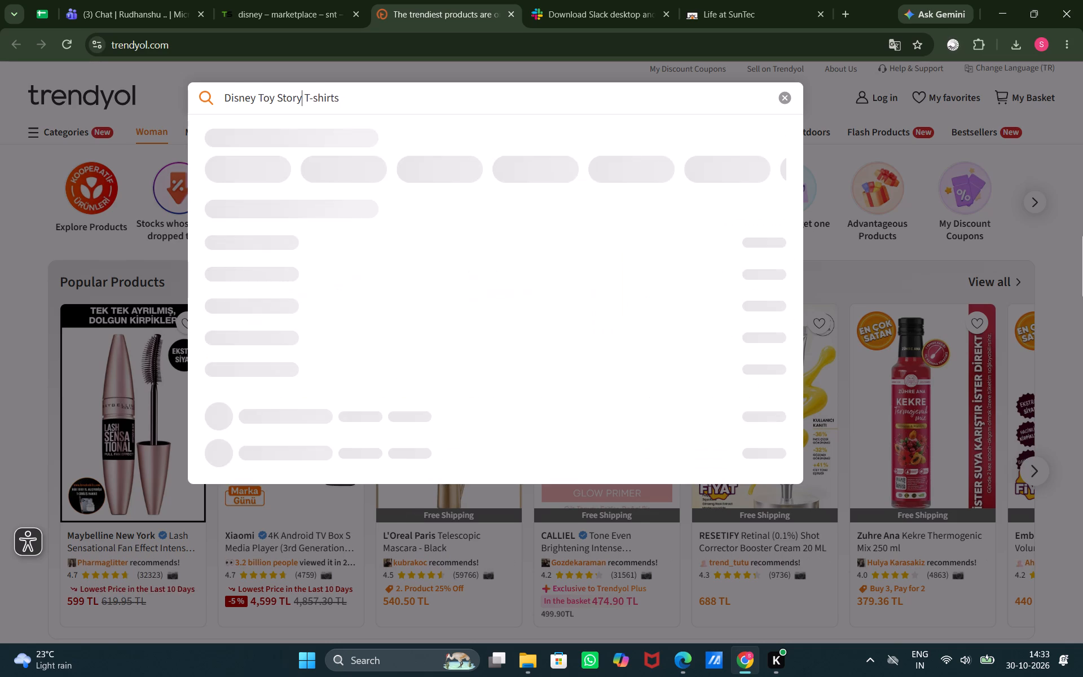
{"action": "key", "text": "Right"}
{"action": "key", "text": "Right"}
{"action": "key", "text": "Right"}
{"action": "key", "text": "BackSpace"}
{"action": "key", "text": "space"}
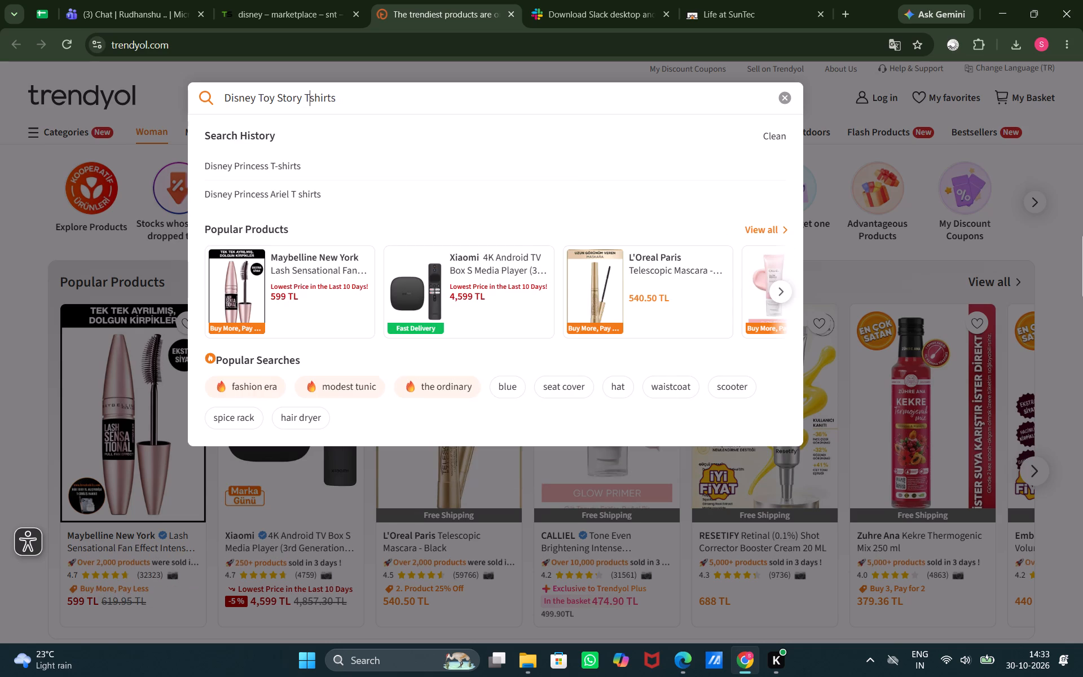
{"action": "key", "text": "Return"}
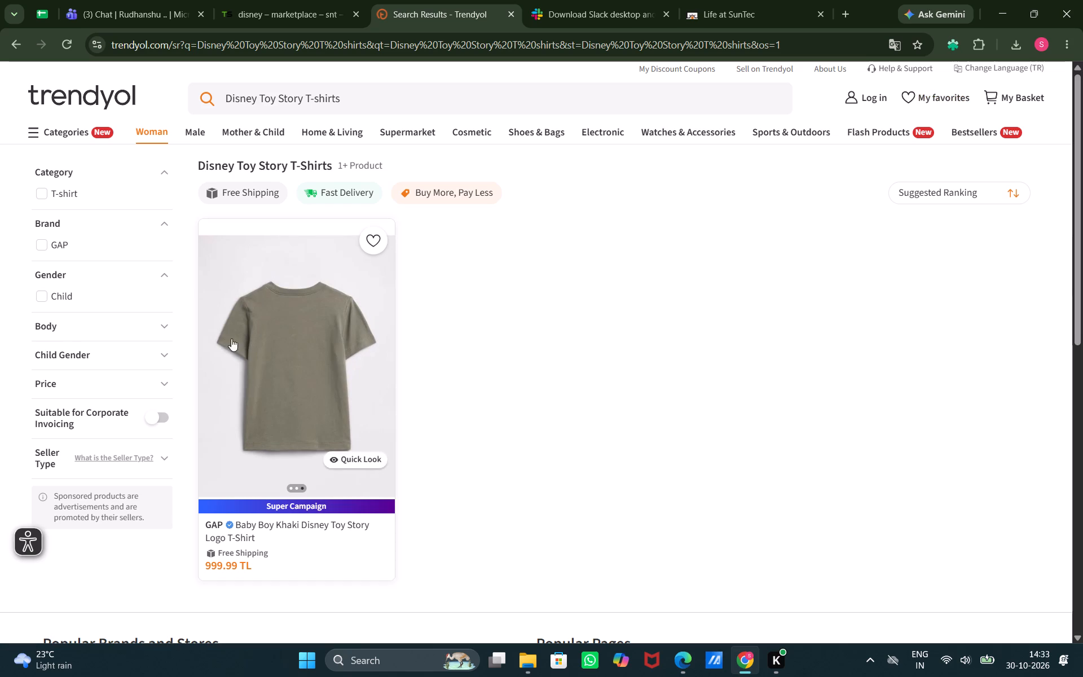
Close the Trendyol search results and return to the Disney marketplace table.
{"action": "left_click", "coordinate": [513, 14]}
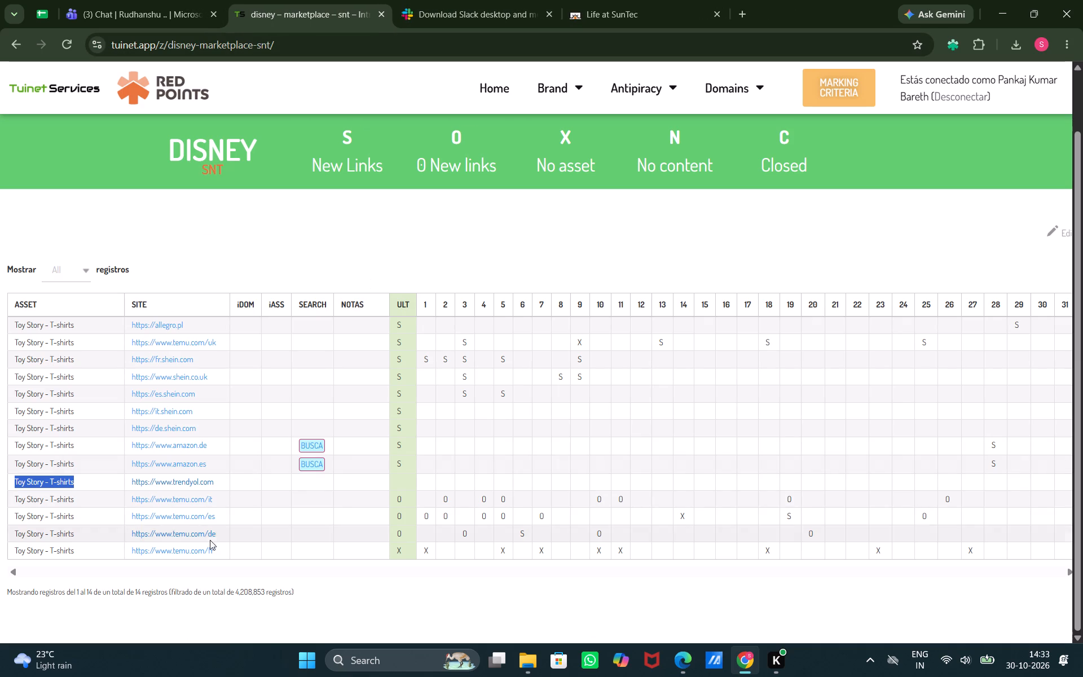
Open amazon.es from its Toy Story - T-shirts row and paste the copied asset name into the site's search.
{"action": "left_click", "coordinate": [182, 465]}
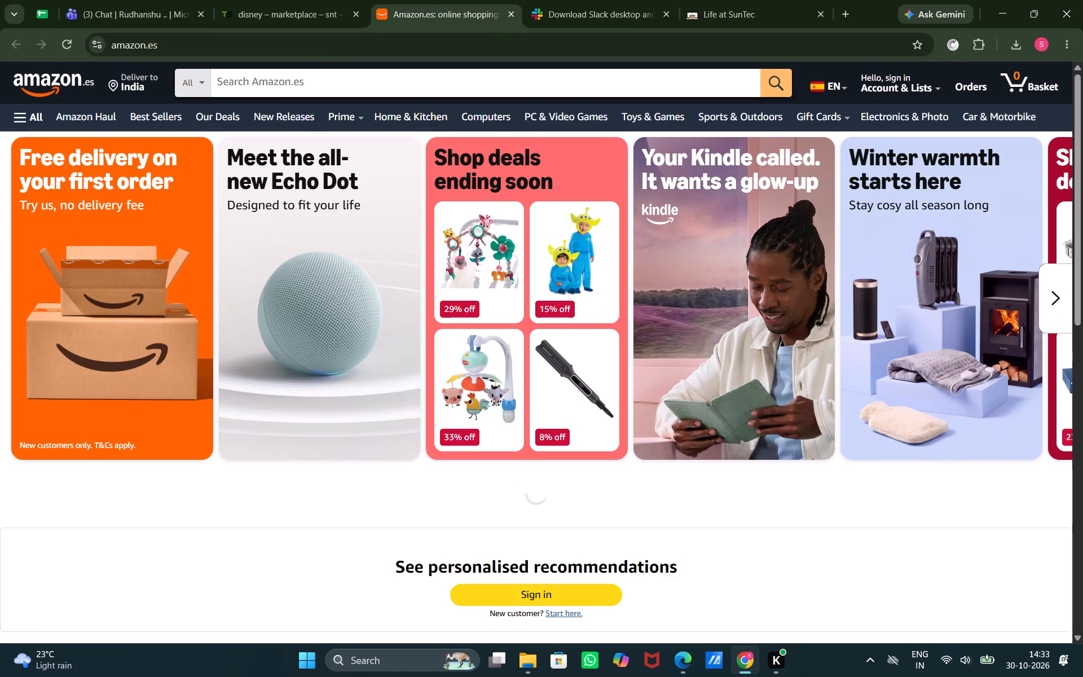
{"action": "left_click", "coordinate": [314, 76]}
{"action": "key", "text": "ctrl+v"}
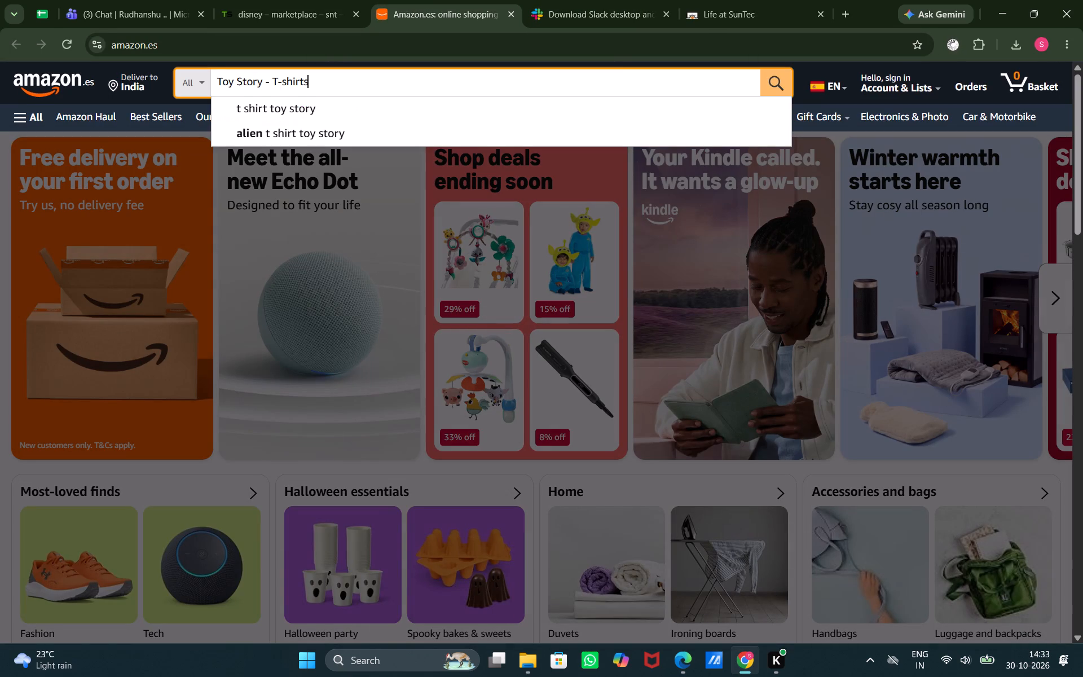
Remove both hyphens from the pasted search text so that it reads "Toy Story T shirts".
{"action": "key", "text": "Left"}
{"action": "key", "text": "Left"}
{"action": "key", "text": "Left"}
{"action": "key", "text": "Left"}
{"action": "key", "text": "Left"}
{"action": "key", "text": "Left"}
{"action": "key", "text": "BackSpace"}
{"action": "key", "text": "space"}
{"action": "key", "text": "Left"}
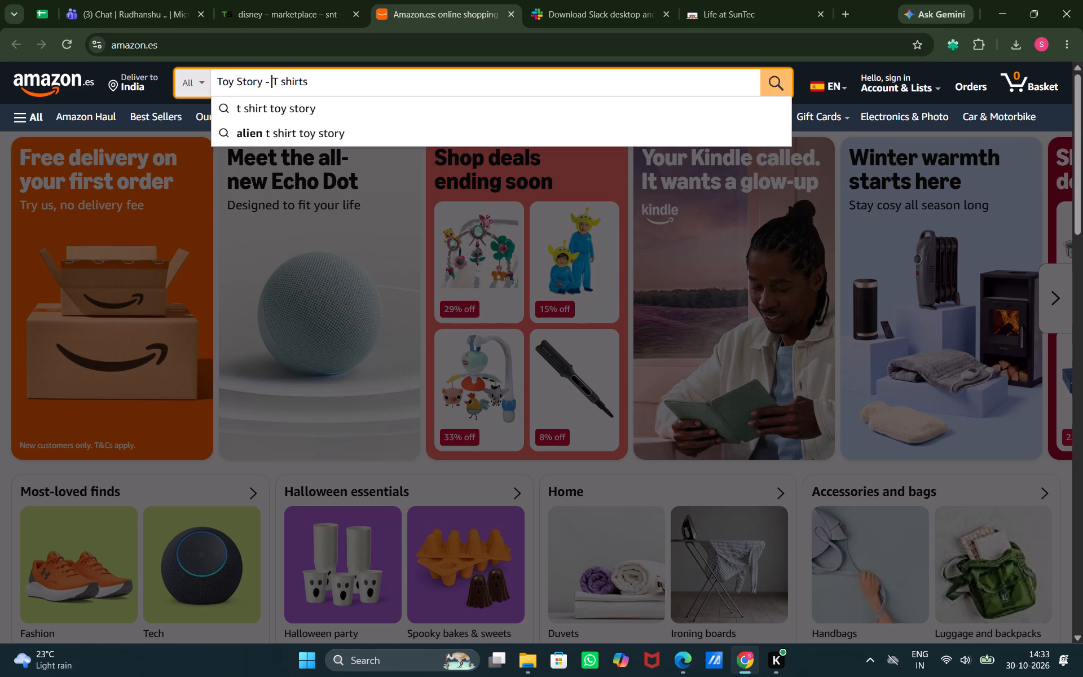
{"action": "key", "text": "Left"}
{"action": "key", "text": "Left"}
{"action": "key", "text": "BackSpace"}
{"action": "key", "text": "BackSpace"}
Insert "Disney" in front of the search text and search Amazon.es for "Disney Toy Story T shirts".
{"action": "key", "text": "Left"}
{"action": "key", "text": "Left"}
{"action": "key", "text": "Left"}
{"action": "key", "text": "Left"}
{"action": "key", "text": "Left"}
{"action": "key", "text": "Left"}
{"action": "key", "text": "Left"}
{"action": "key", "text": "Left"}
{"action": "key", "text": "Left"}
{"action": "key", "text": "Left"}
{"action": "key", "text": "Left"}
{"action": "key", "text": "Left"}
{"action": "key", "text": "Left"}
{"action": "key", "text": "Left"}
{"action": "key", "text": "Left"}
{"action": "key", "text": "Left"}
{"action": "key", "text": "Left"}
{"action": "type", "text": "Din"}
{"action": "key", "text": "BackSpace"}
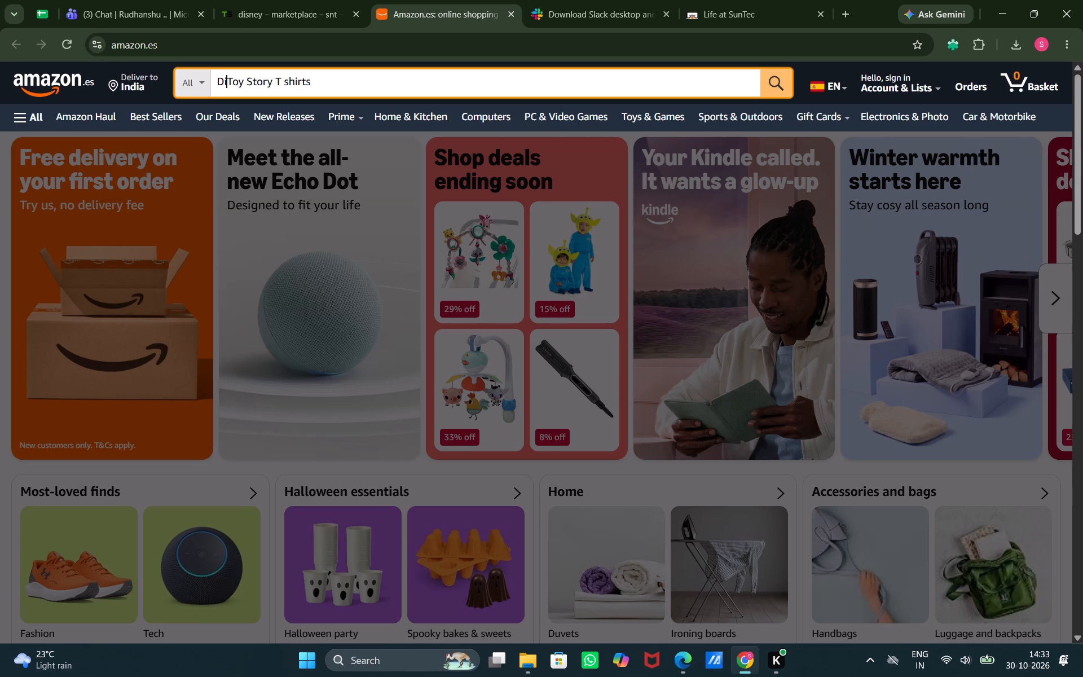
{"action": "type", "text": "sney"}
{"action": "key", "text": "space"}
{"action": "key", "text": "Return"}
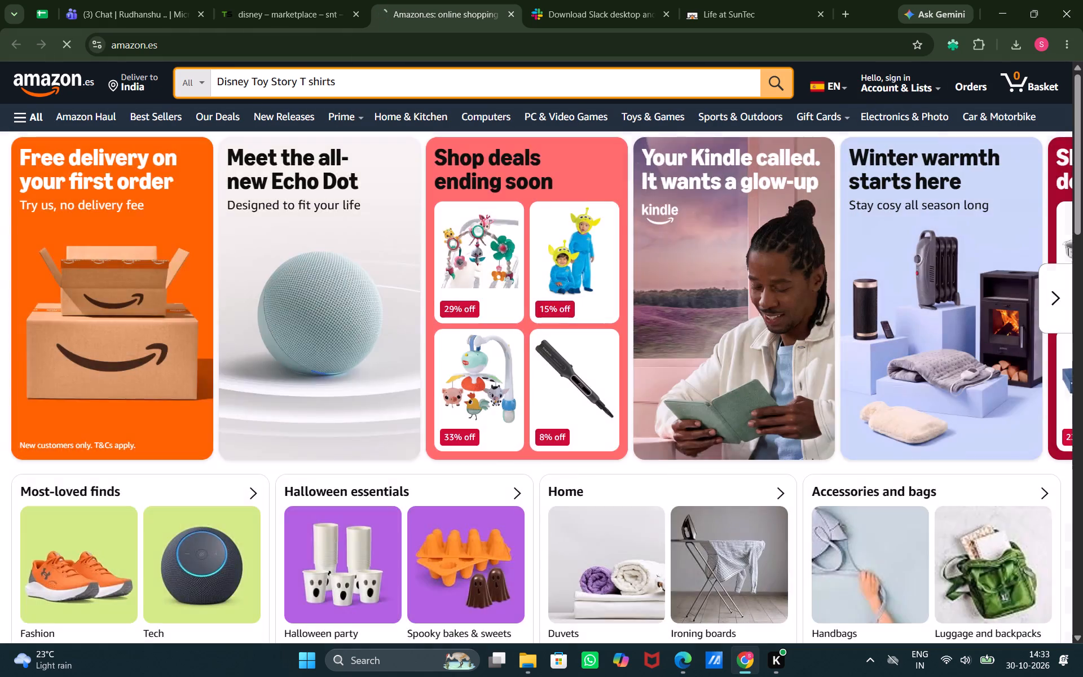
Open the RedPoints IPR Plugin over the Amazon.es results and stop its running task.
{"action": "scroll", "coordinate": [443, 278], "scroll_direction": "down", "scroll_amount": 4}
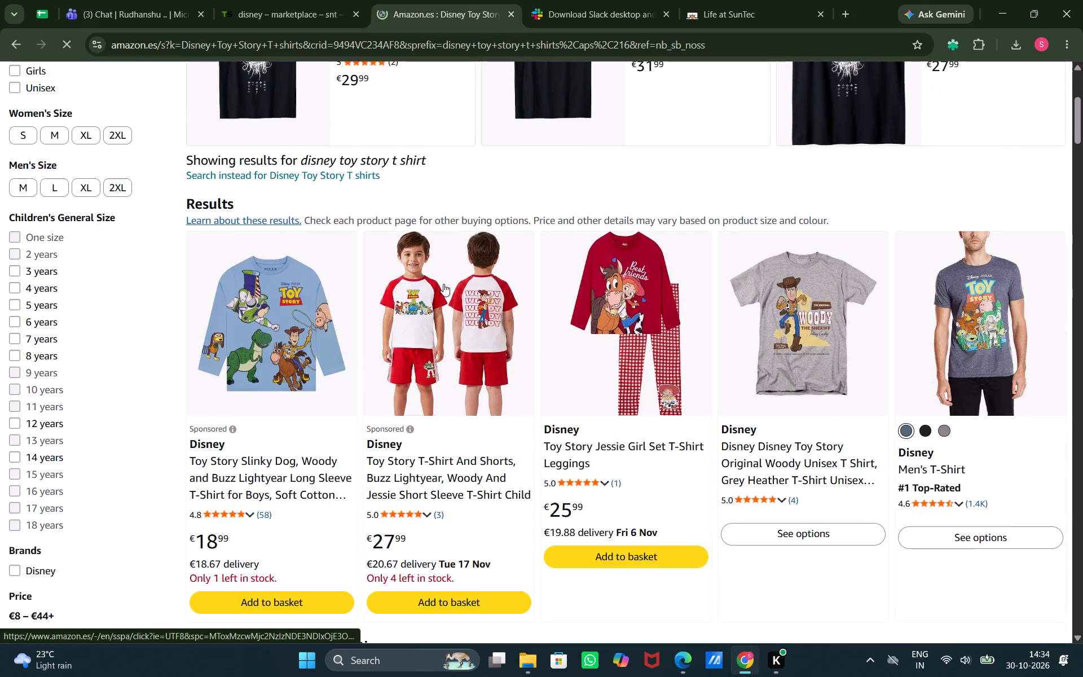
{"action": "scroll", "coordinate": [837, 237], "scroll_direction": "up", "scroll_amount": 3}
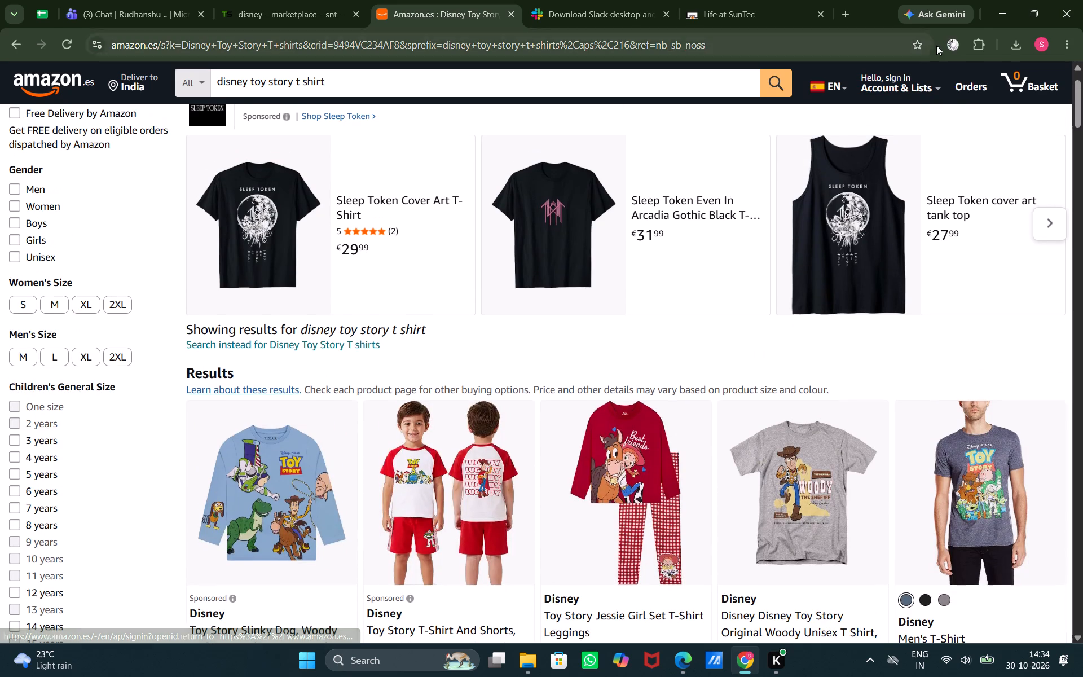
{"action": "left_click", "coordinate": [952, 38]}
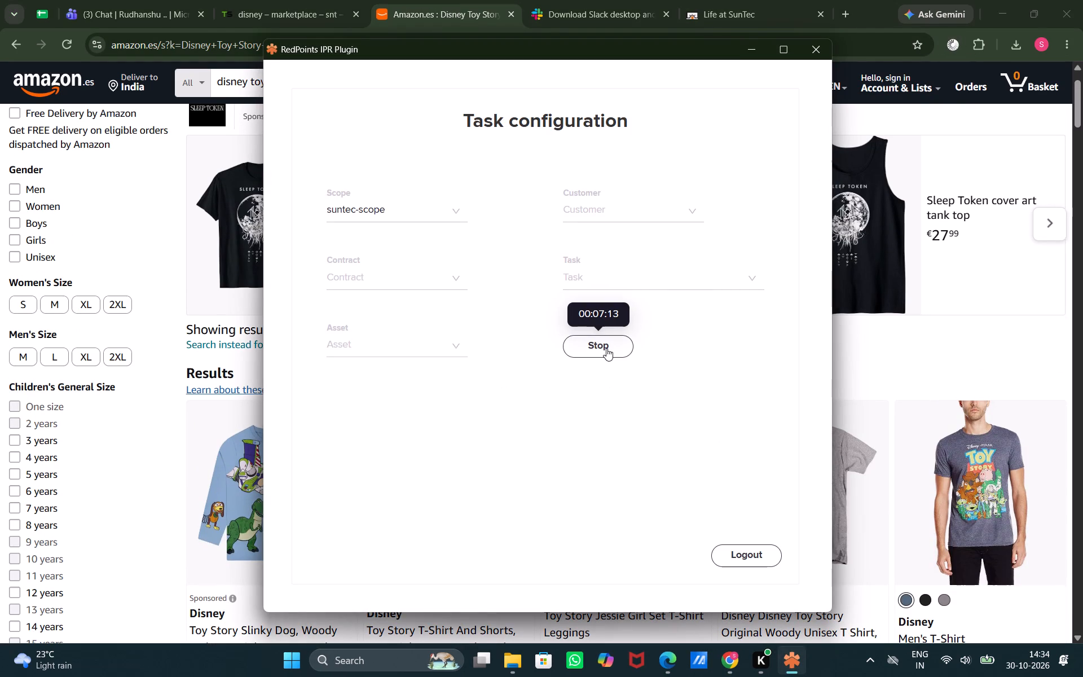
{"action": "left_click", "coordinate": [606, 348]}
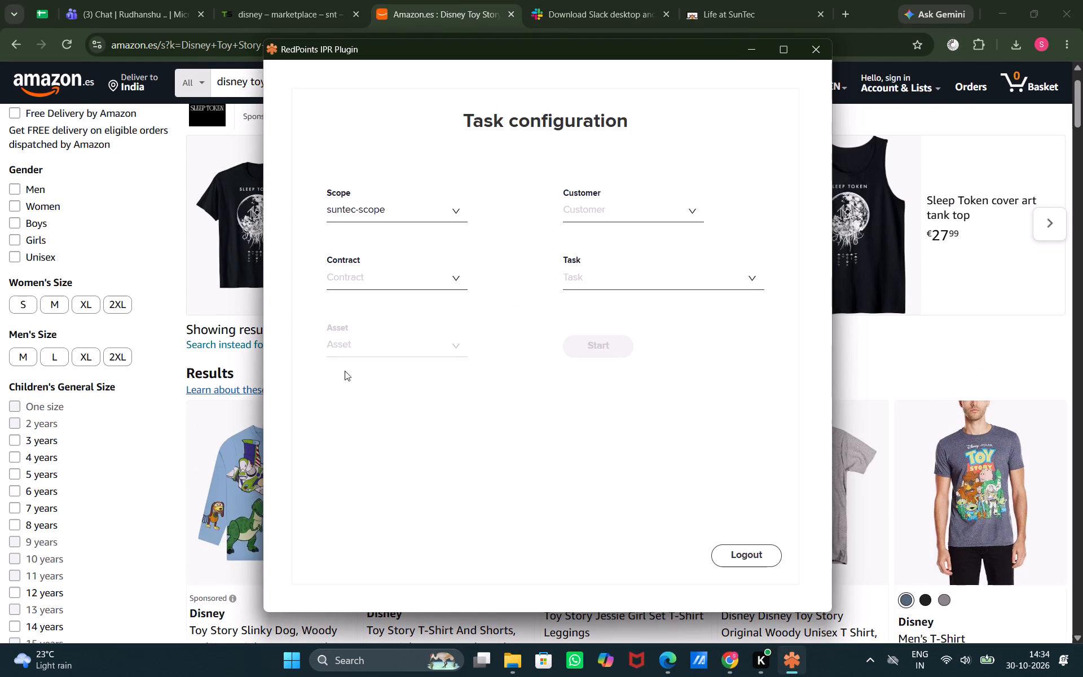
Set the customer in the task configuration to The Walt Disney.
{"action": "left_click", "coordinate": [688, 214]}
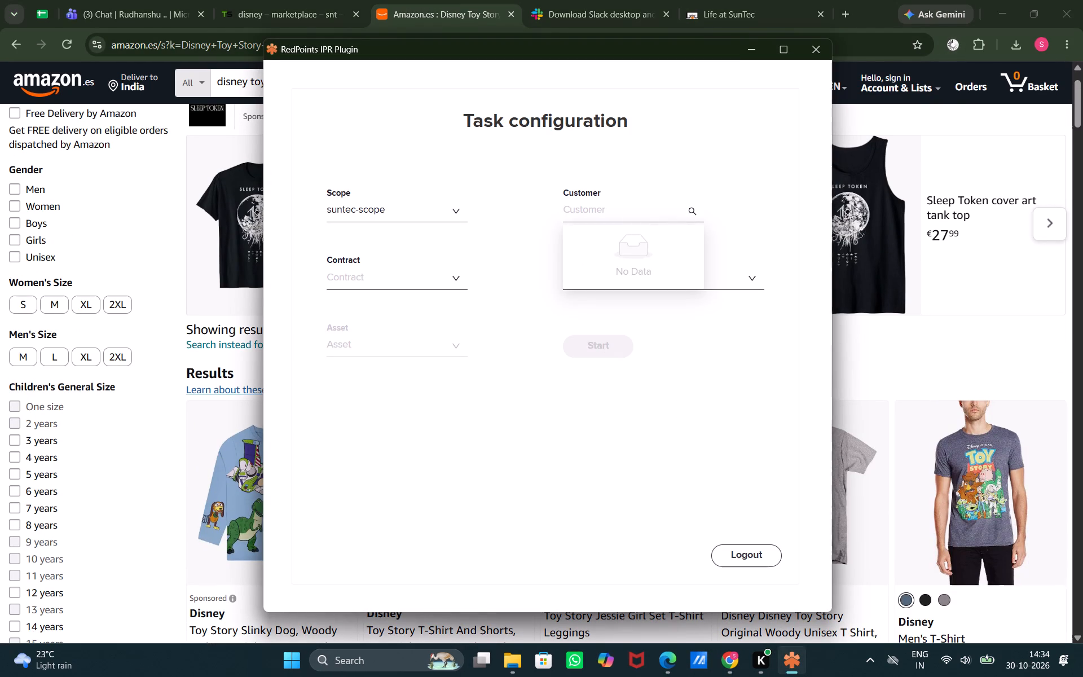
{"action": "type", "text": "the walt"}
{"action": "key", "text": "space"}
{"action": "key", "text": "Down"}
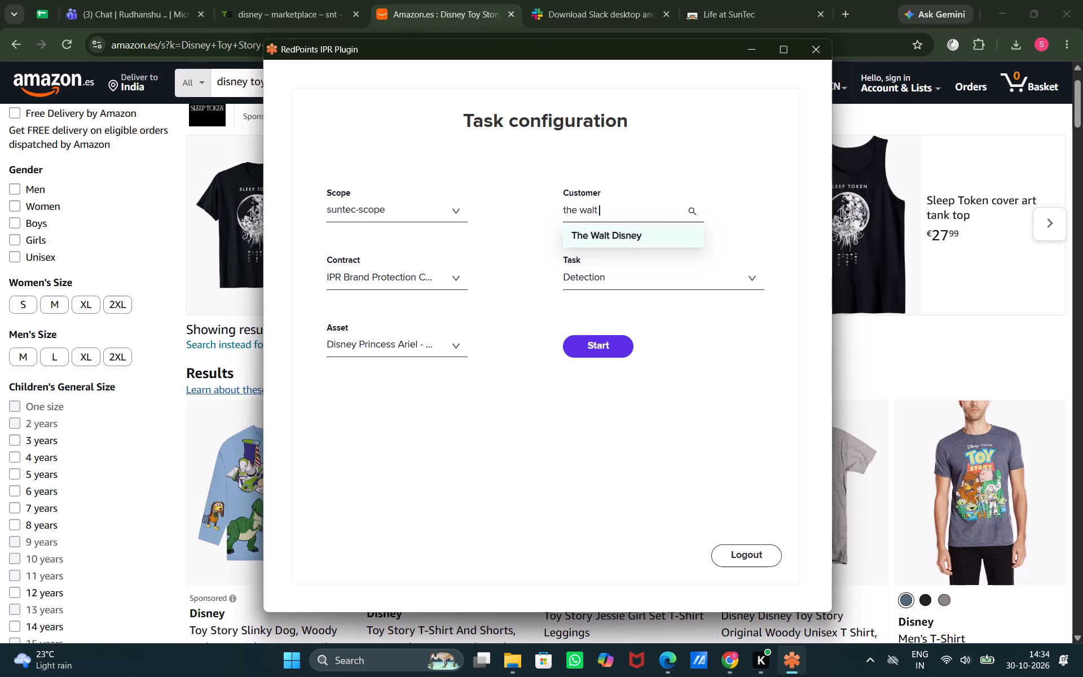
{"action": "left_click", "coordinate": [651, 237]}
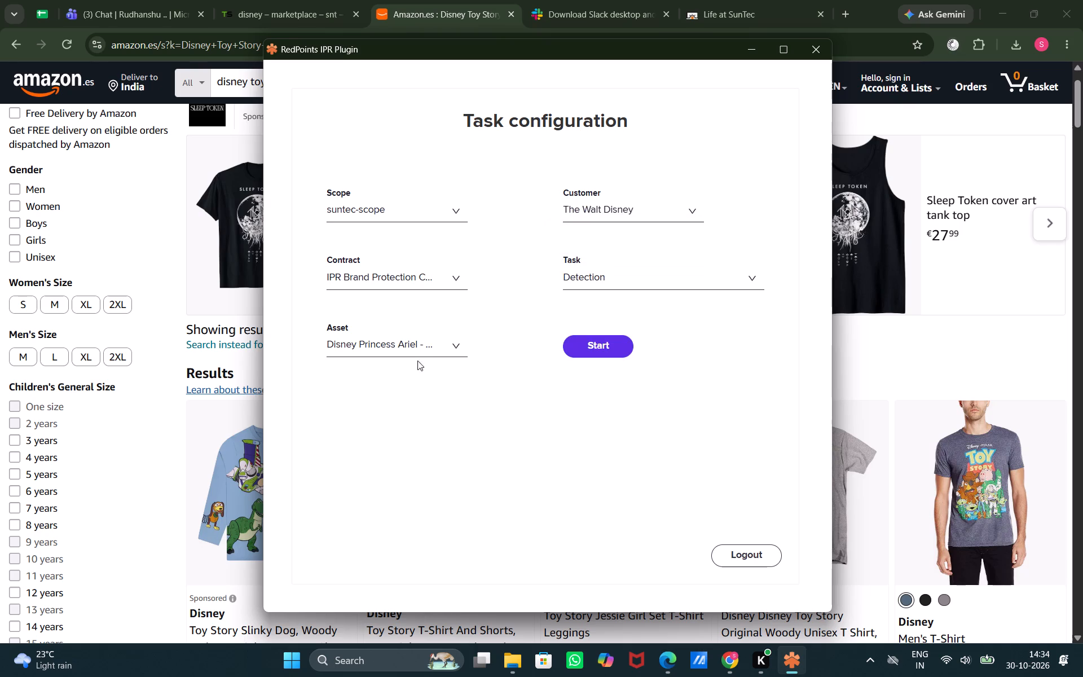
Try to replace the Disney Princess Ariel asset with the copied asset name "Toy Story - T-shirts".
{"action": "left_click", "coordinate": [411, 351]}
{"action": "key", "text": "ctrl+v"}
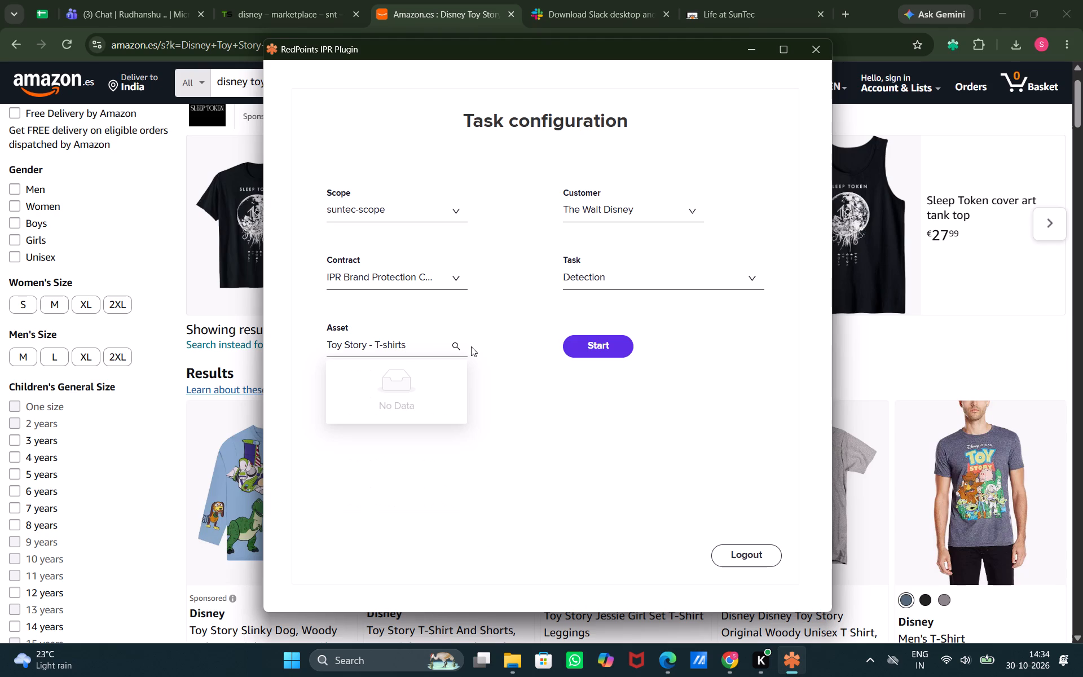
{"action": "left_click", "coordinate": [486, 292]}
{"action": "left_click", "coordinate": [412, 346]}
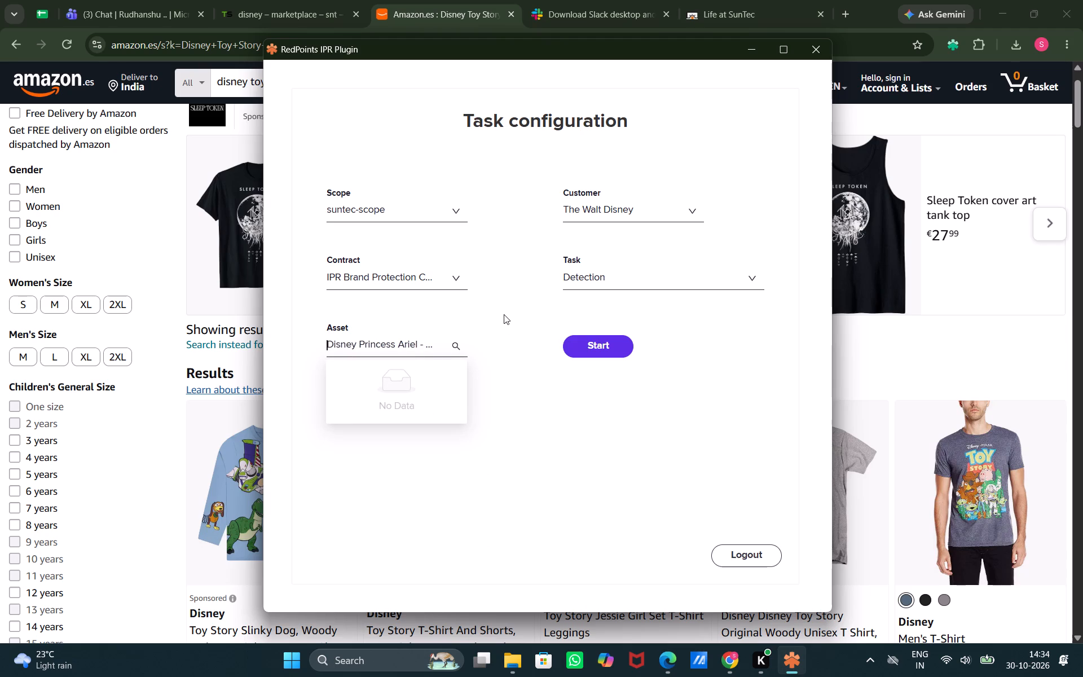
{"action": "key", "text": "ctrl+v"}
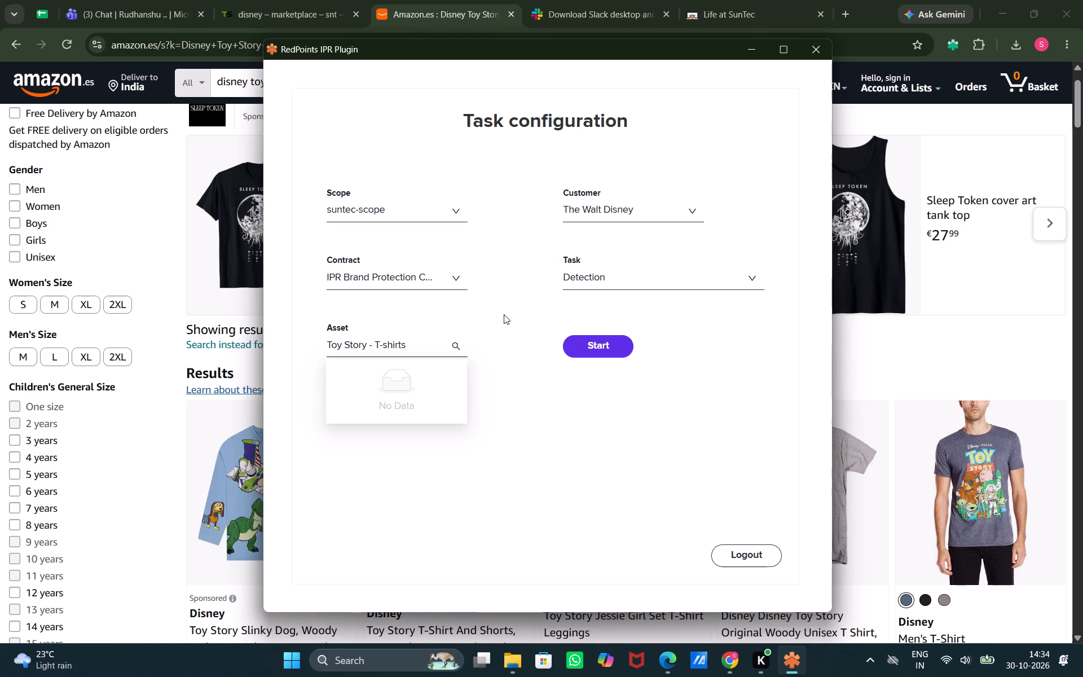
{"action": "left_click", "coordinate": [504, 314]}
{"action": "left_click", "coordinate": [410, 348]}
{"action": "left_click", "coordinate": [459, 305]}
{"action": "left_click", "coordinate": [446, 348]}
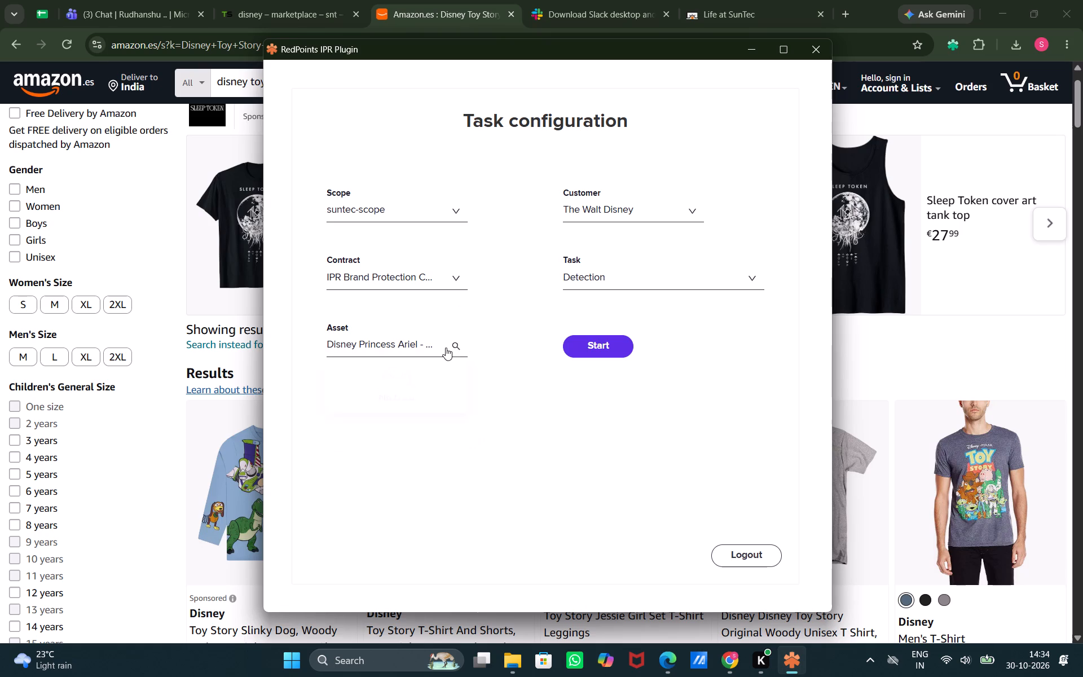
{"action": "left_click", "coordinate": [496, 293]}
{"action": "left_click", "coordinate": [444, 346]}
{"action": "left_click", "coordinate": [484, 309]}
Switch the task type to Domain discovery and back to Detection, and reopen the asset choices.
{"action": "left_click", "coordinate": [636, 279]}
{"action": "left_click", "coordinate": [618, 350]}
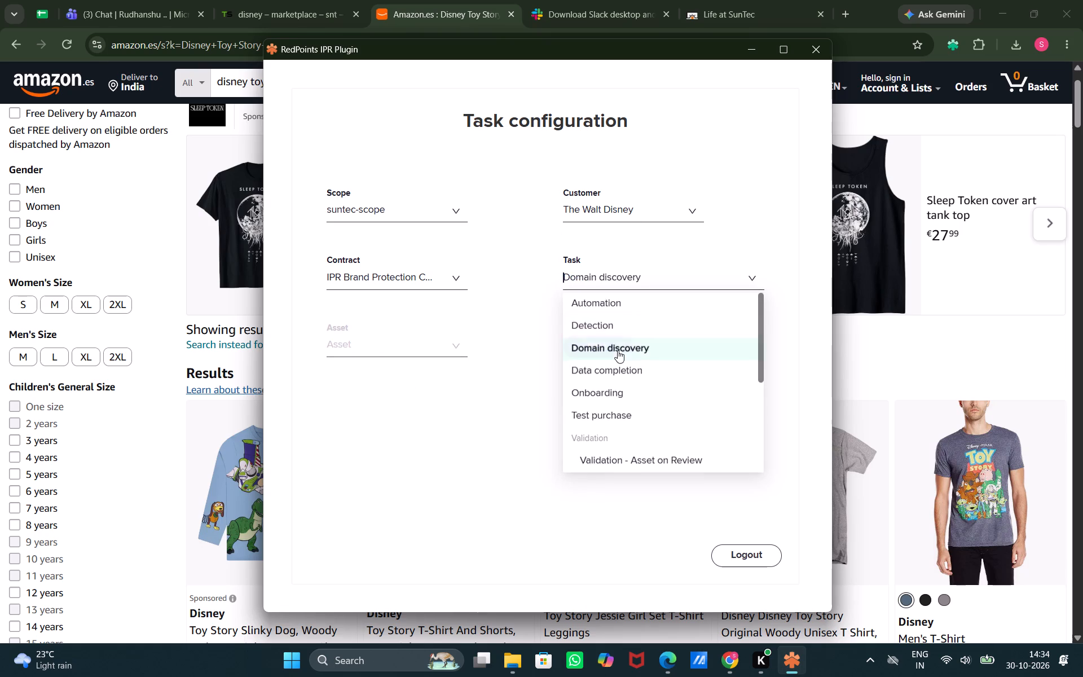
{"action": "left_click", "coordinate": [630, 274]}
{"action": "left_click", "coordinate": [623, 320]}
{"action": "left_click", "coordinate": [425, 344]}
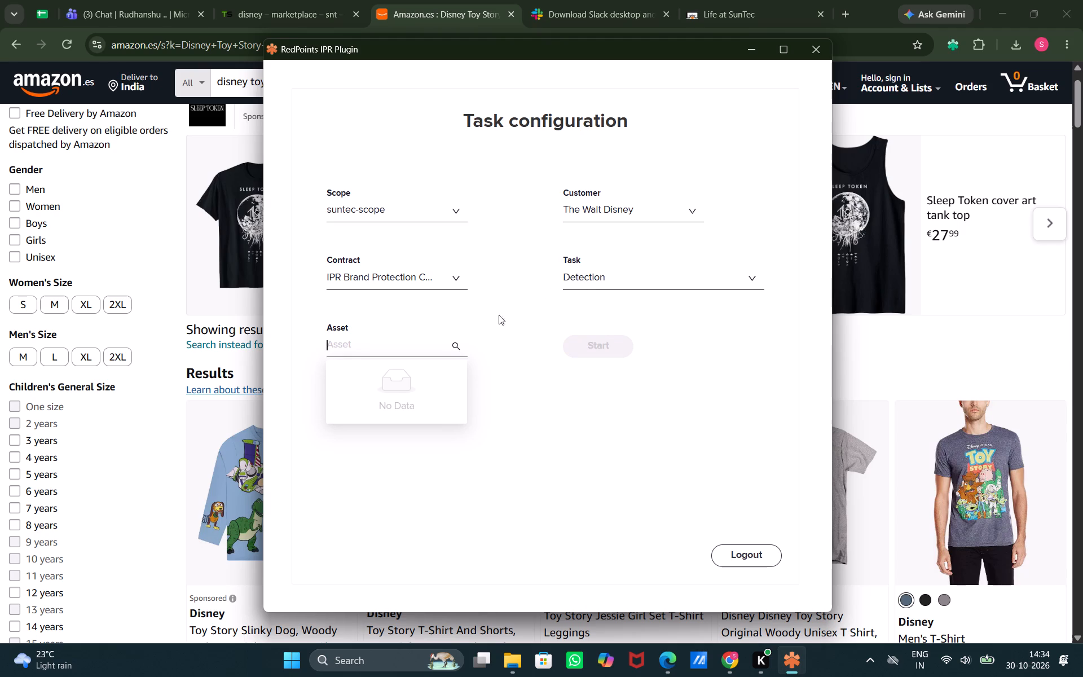
Reselect The Walt Disney as the customer by searching for "the walt".
{"action": "left_click", "coordinate": [641, 219]}
{"action": "left_click", "coordinate": [638, 271]}
{"action": "left_click", "coordinate": [655, 192]}
{"action": "left_click", "coordinate": [657, 206]}
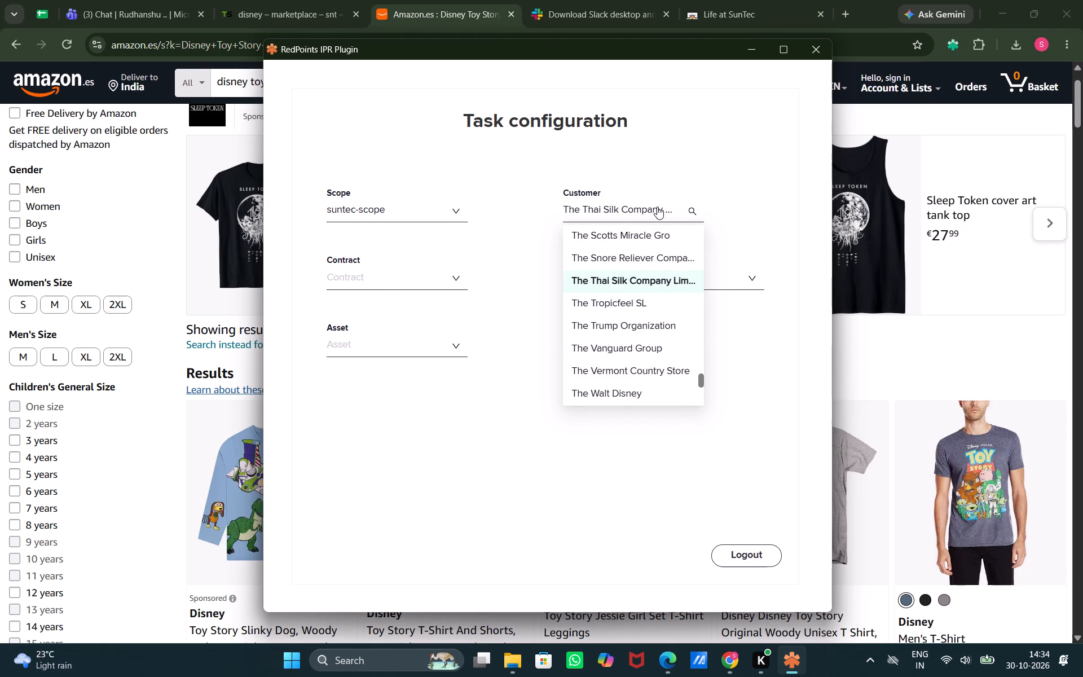
{"action": "type", "text": "the"}
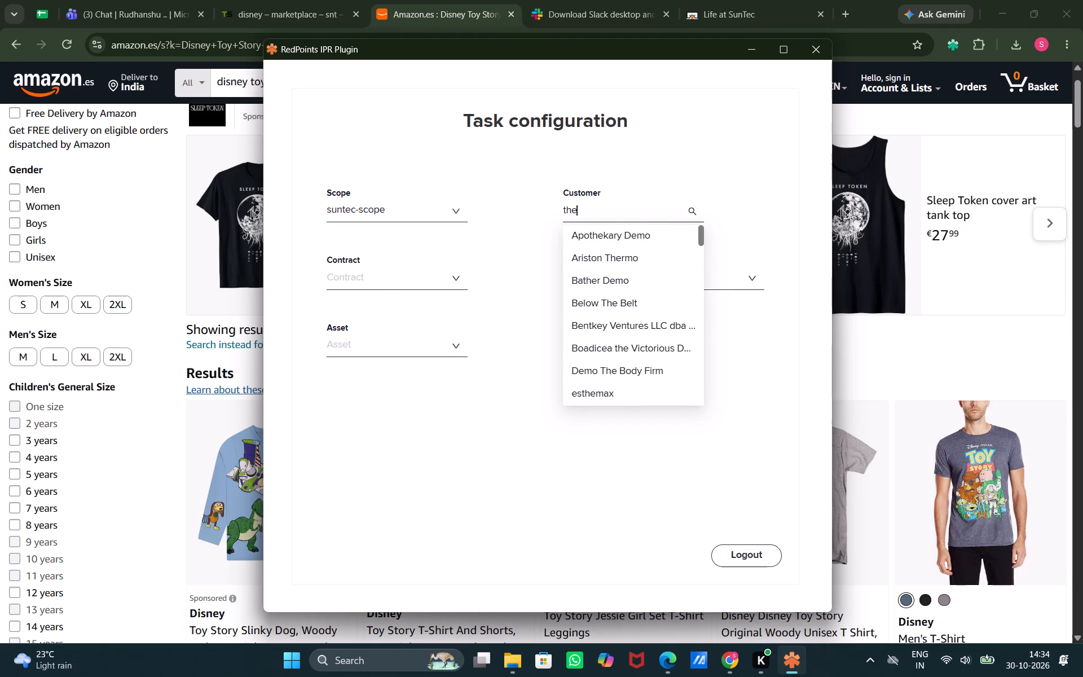
{"action": "key", "text": "space"}
{"action": "type", "text": "walt"}
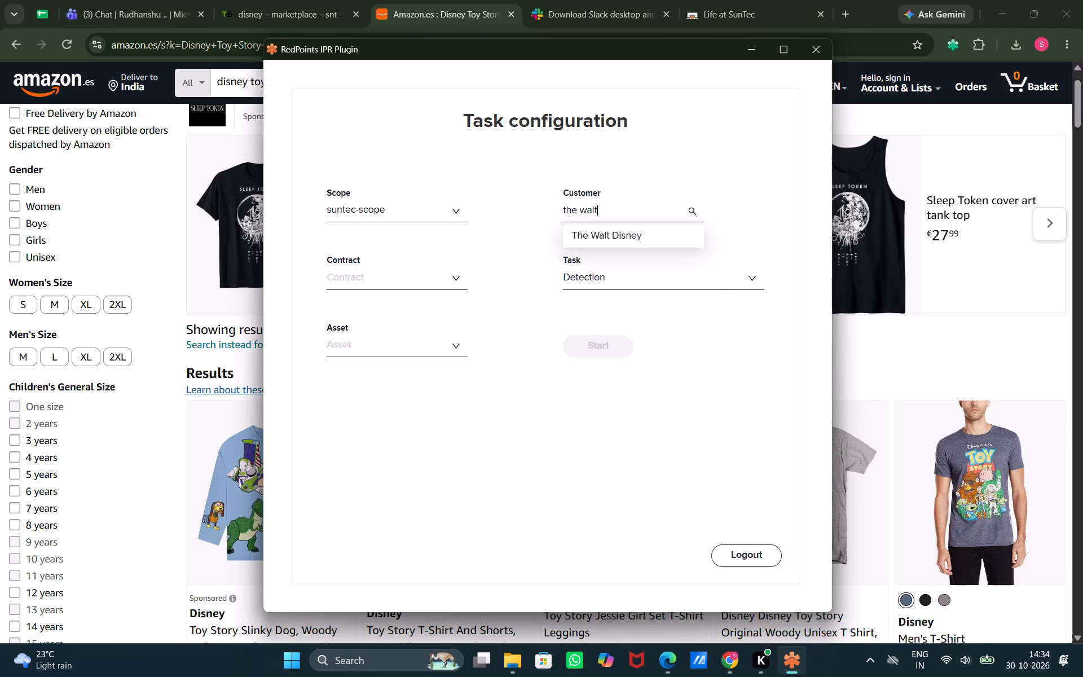
{"action": "key", "text": "Down"}
{"action": "key", "text": "Up"}
{"action": "left_click", "coordinate": [618, 243]}
Select the IPR Brand Protection contract for the detection task.
{"action": "left_click", "coordinate": [386, 351]}
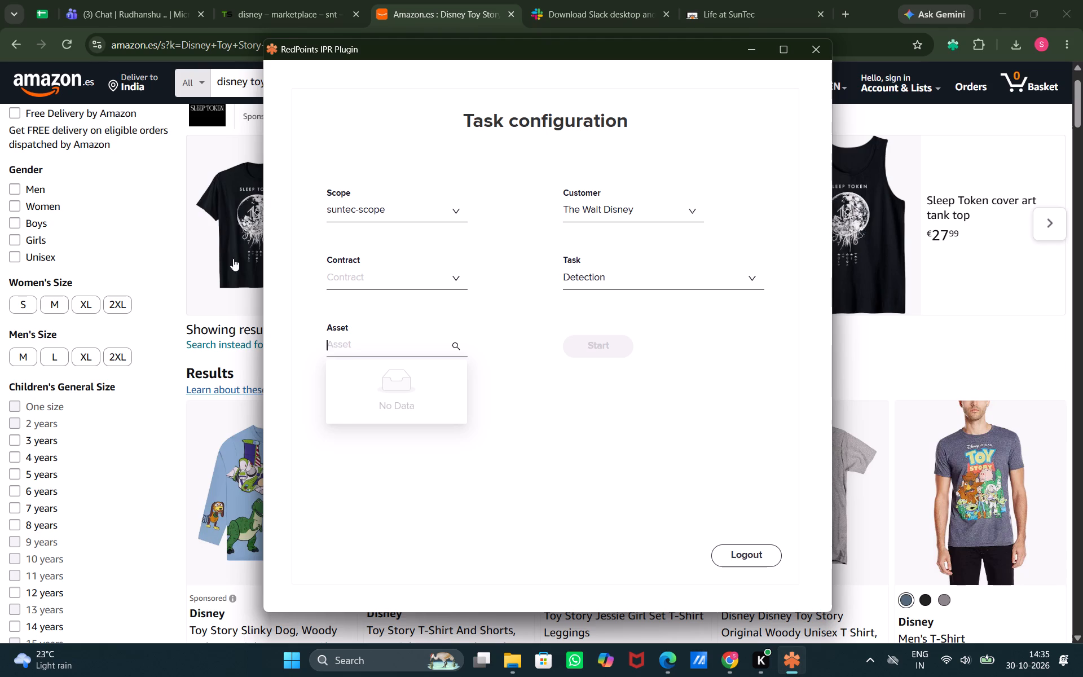
{"action": "left_click", "coordinate": [443, 282]}
{"action": "left_click", "coordinate": [420, 297]}
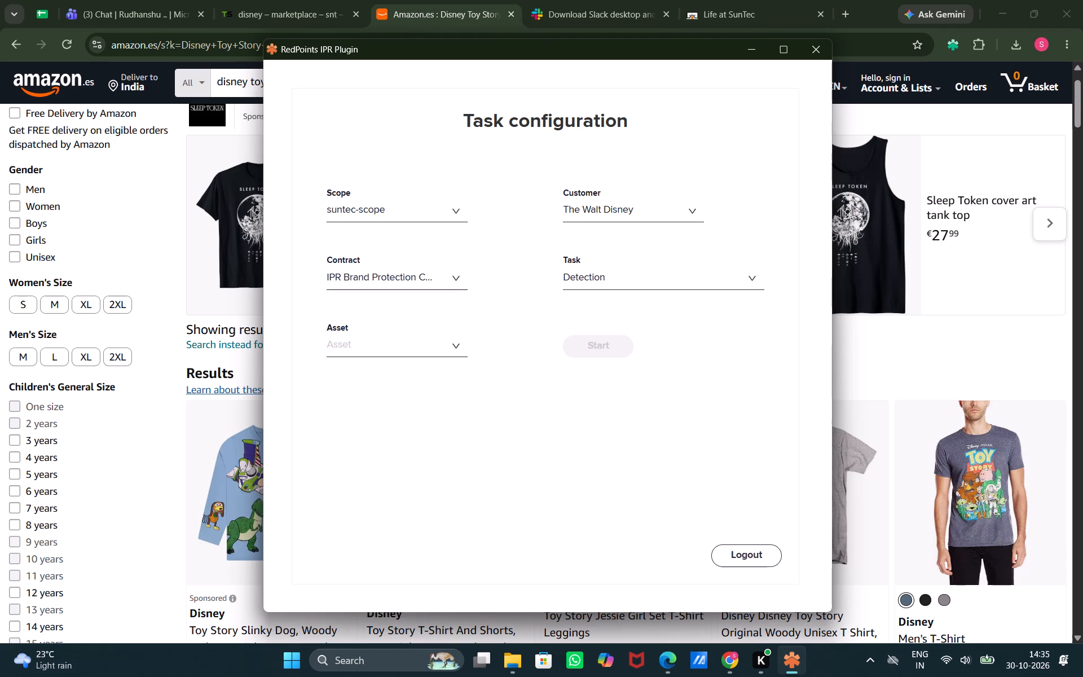
Choose the asset "Toy Story - T-shirts - 25" and start the detection task.
{"action": "left_click", "coordinate": [419, 335]}
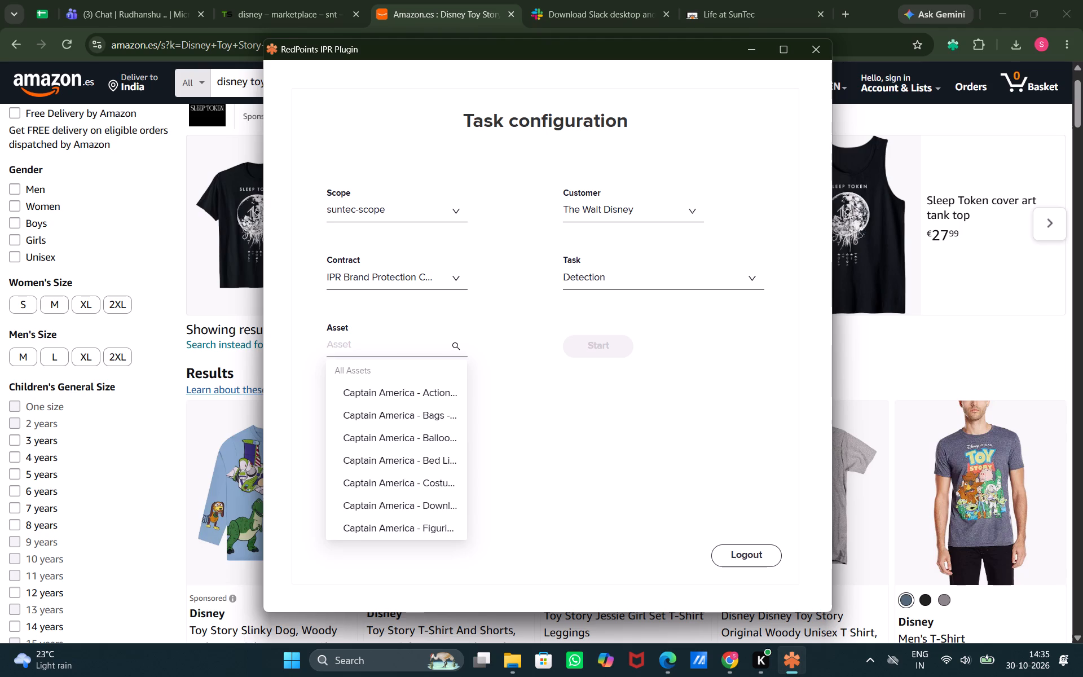
{"action": "key", "text": "ctrl+v"}
{"action": "key", "text": "Down"}
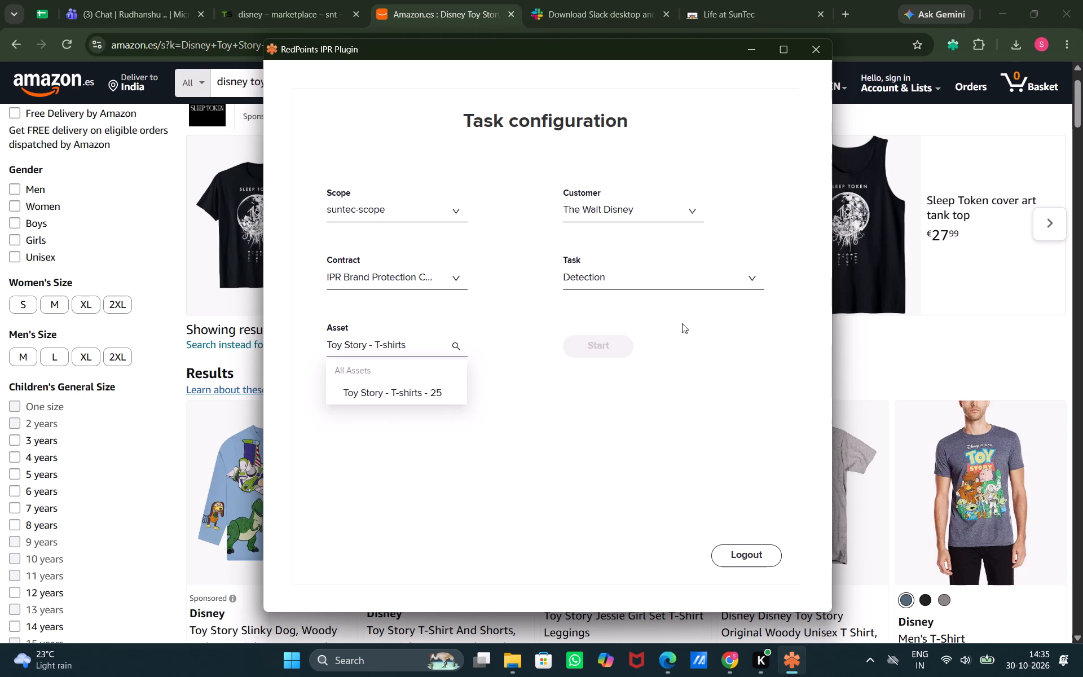
{"action": "left_click", "coordinate": [405, 400]}
{"action": "left_click", "coordinate": [596, 349]}
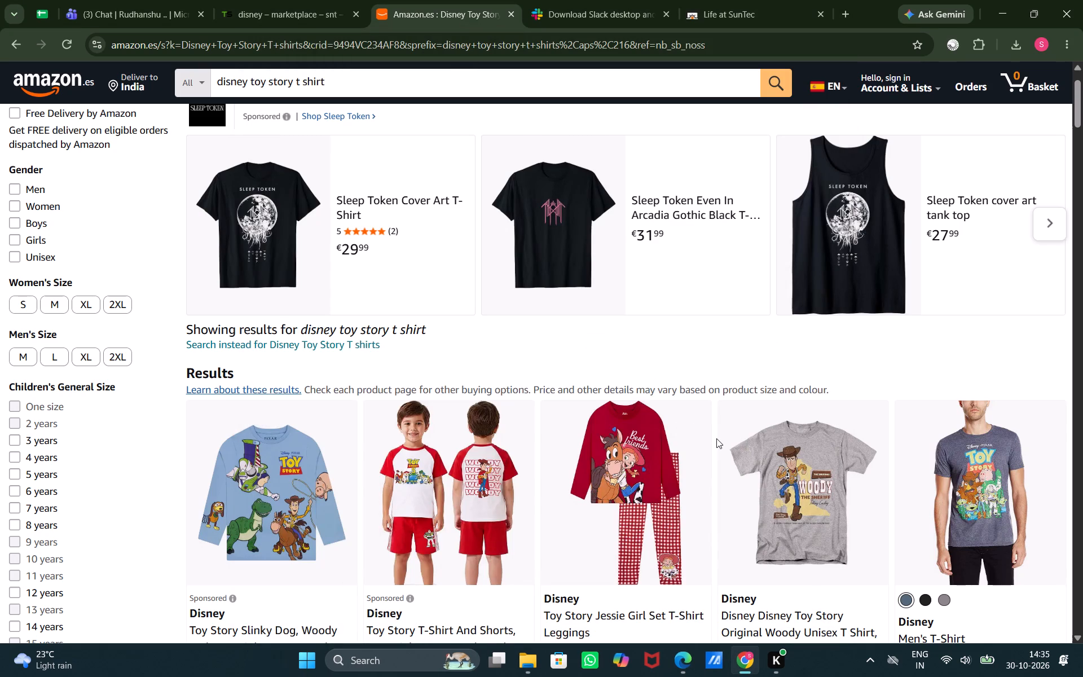
Look through the Amazon.es results for Toy Story T-shirt listings and check which ones the plugin marks as already recorded.
{"action": "scroll", "coordinate": [693, 419], "scroll_direction": "down", "scroll_amount": 3}
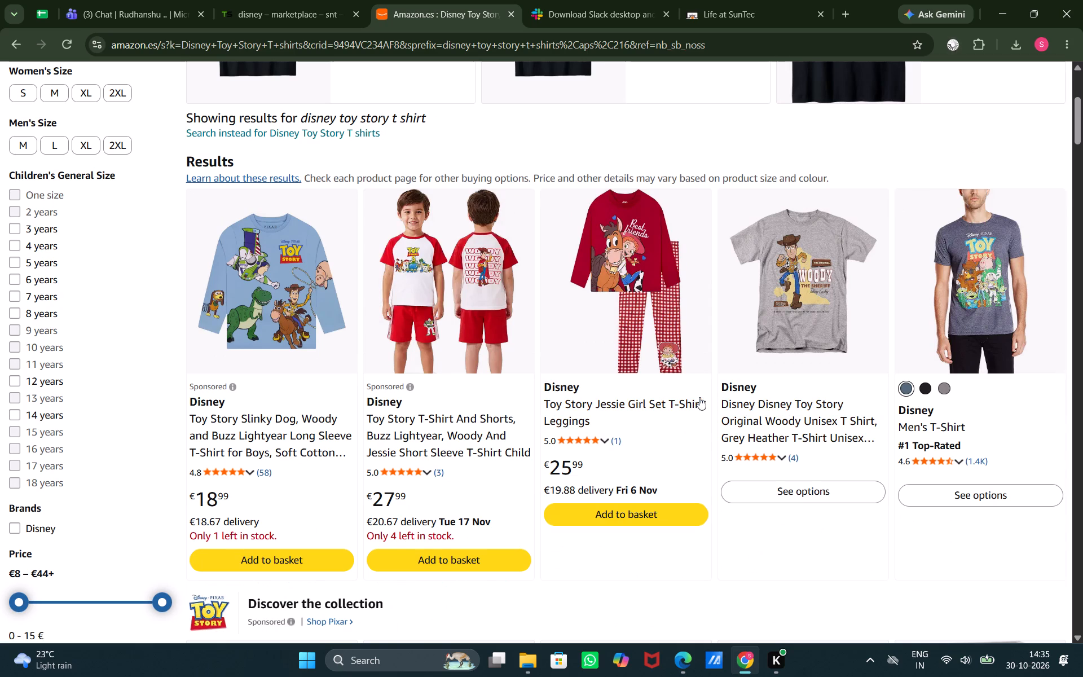
{"action": "scroll", "coordinate": [699, 402], "scroll_direction": "down", "scroll_amount": 12}
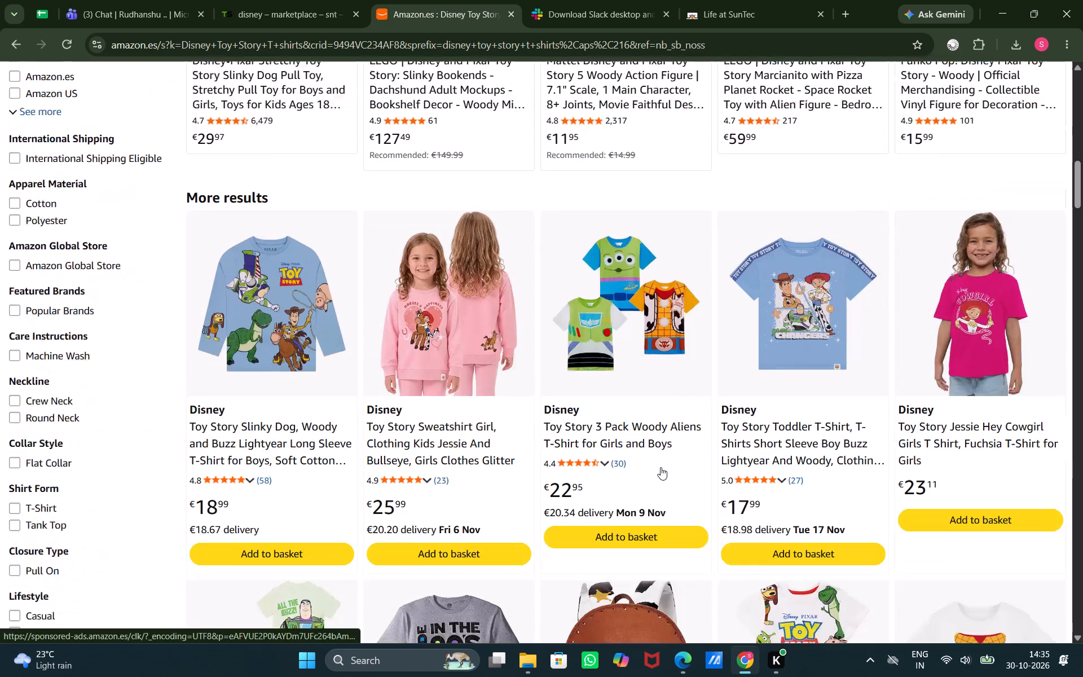
{"action": "scroll", "coordinate": [661, 467], "scroll_direction": "up", "scroll_amount": 17}
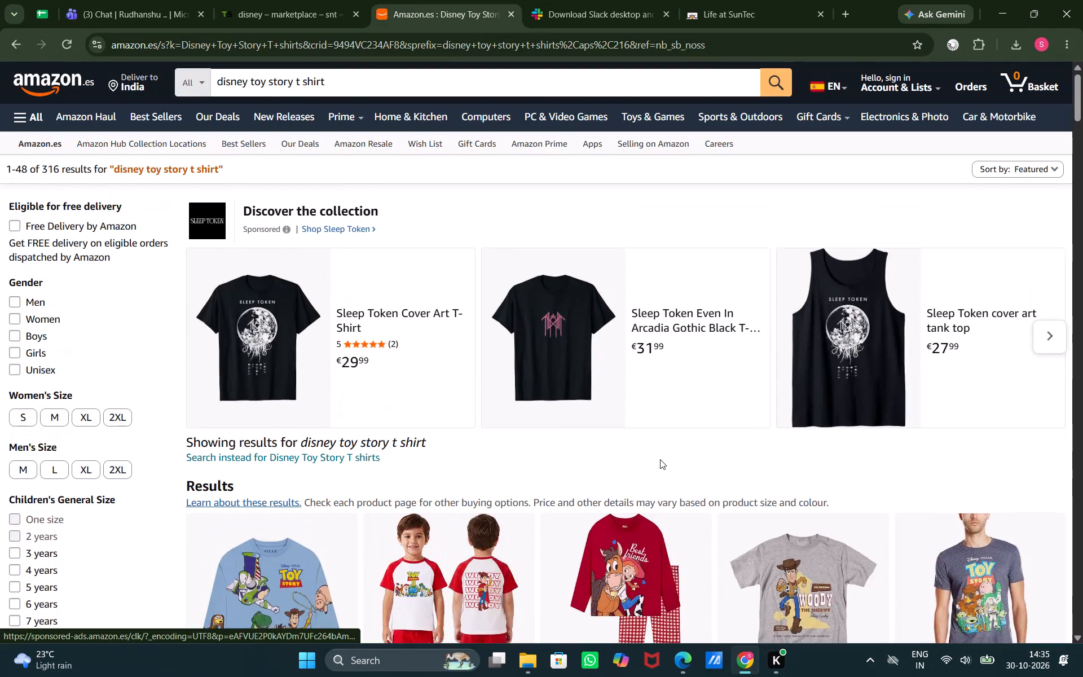
{"action": "scroll", "coordinate": [660, 459], "scroll_direction": "down", "scroll_amount": 6}
{"action": "scroll", "coordinate": [656, 499], "scroll_direction": "up", "scroll_amount": 9}
{"action": "scroll", "coordinate": [656, 499], "scroll_direction": "down", "scroll_amount": 5}
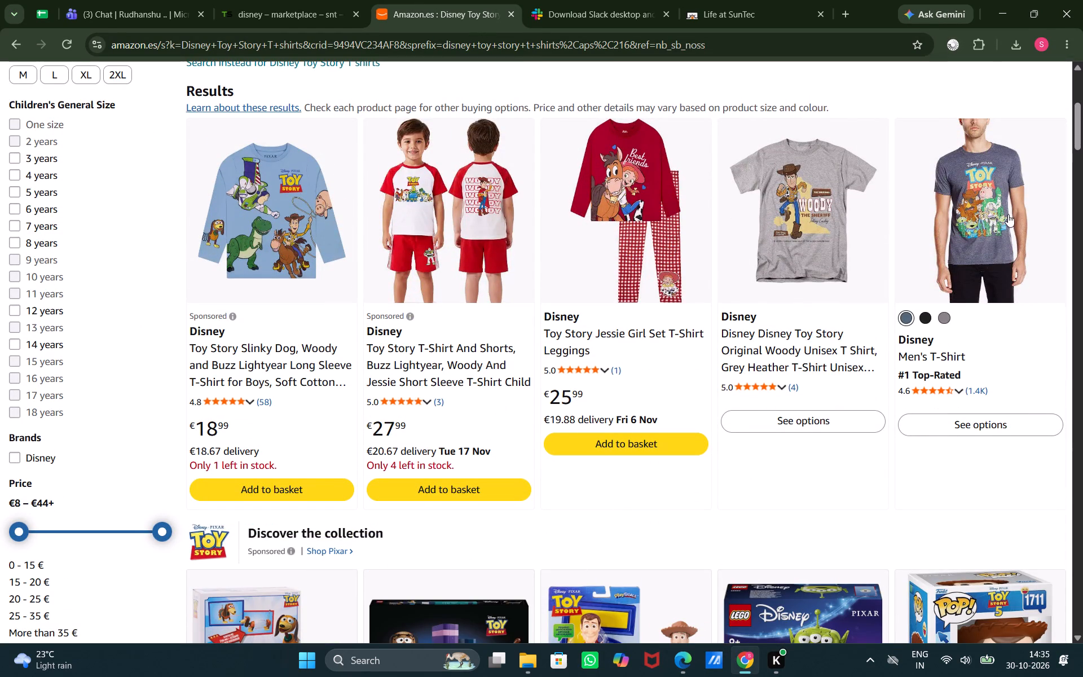
{"action": "scroll", "coordinate": [1012, 212], "scroll_direction": "down", "scroll_amount": 20}
{"action": "scroll", "coordinate": [1012, 212], "scroll_direction": "down", "scroll_amount": 4}
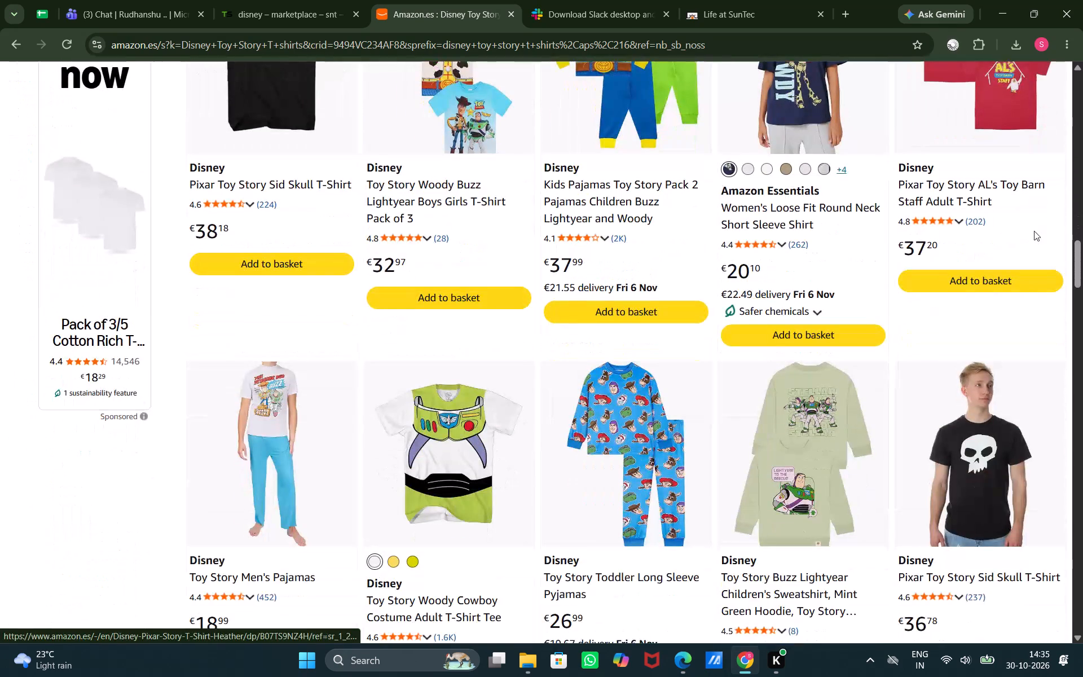
{"action": "scroll", "coordinate": [1034, 231], "scroll_direction": "down", "scroll_amount": 14}
{"action": "scroll", "coordinate": [802, 279], "scroll_direction": "down", "scroll_amount": 2}
{"action": "scroll", "coordinate": [764, 285], "scroll_direction": "up", "scroll_amount": 7}
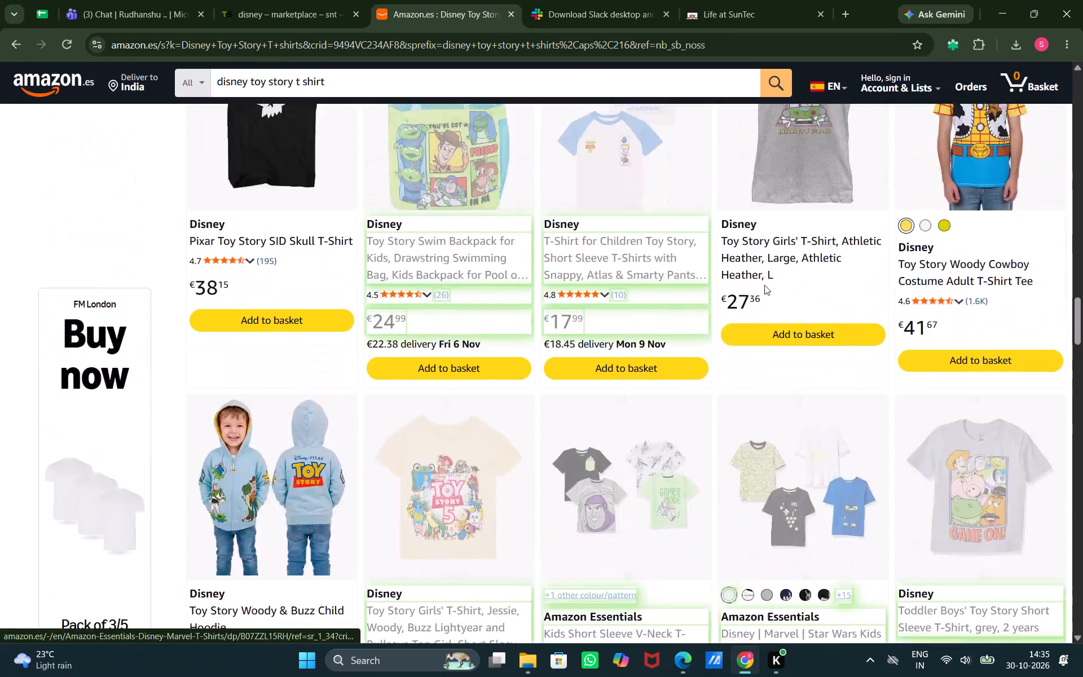
{"action": "scroll", "coordinate": [764, 285], "scroll_direction": "up", "scroll_amount": 20}
{"action": "scroll", "coordinate": [764, 285], "scroll_direction": "up", "scroll_amount": 20}
{"action": "scroll", "coordinate": [764, 285], "scroll_direction": "up", "scroll_amount": 2}
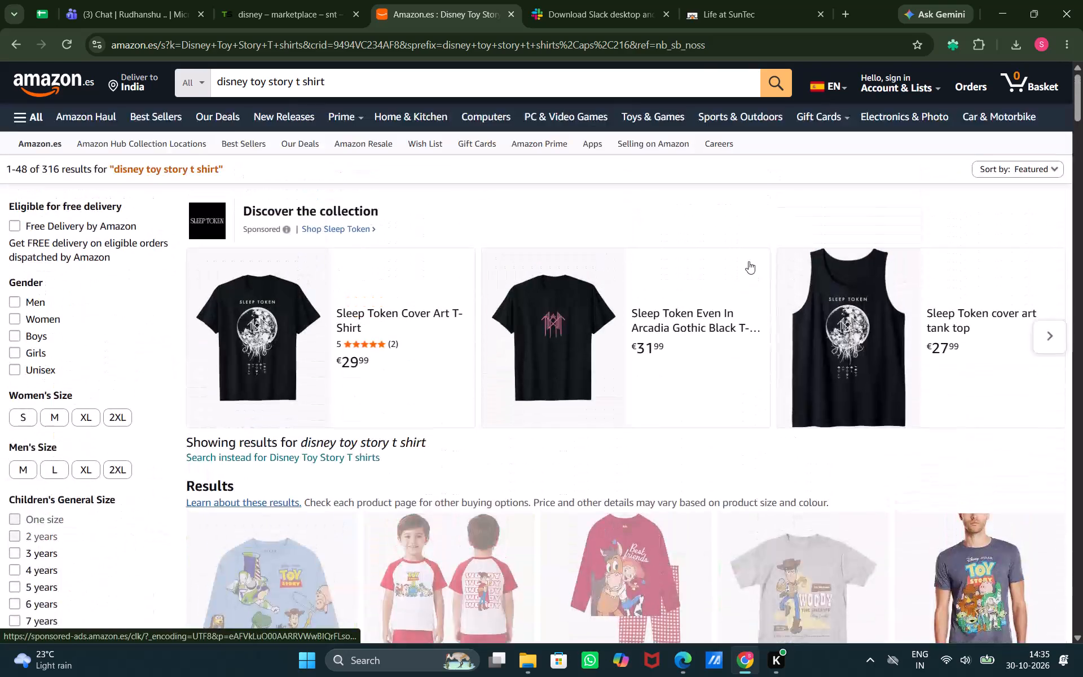
{"action": "scroll", "coordinate": [750, 264], "scroll_direction": "down", "scroll_amount": 3}
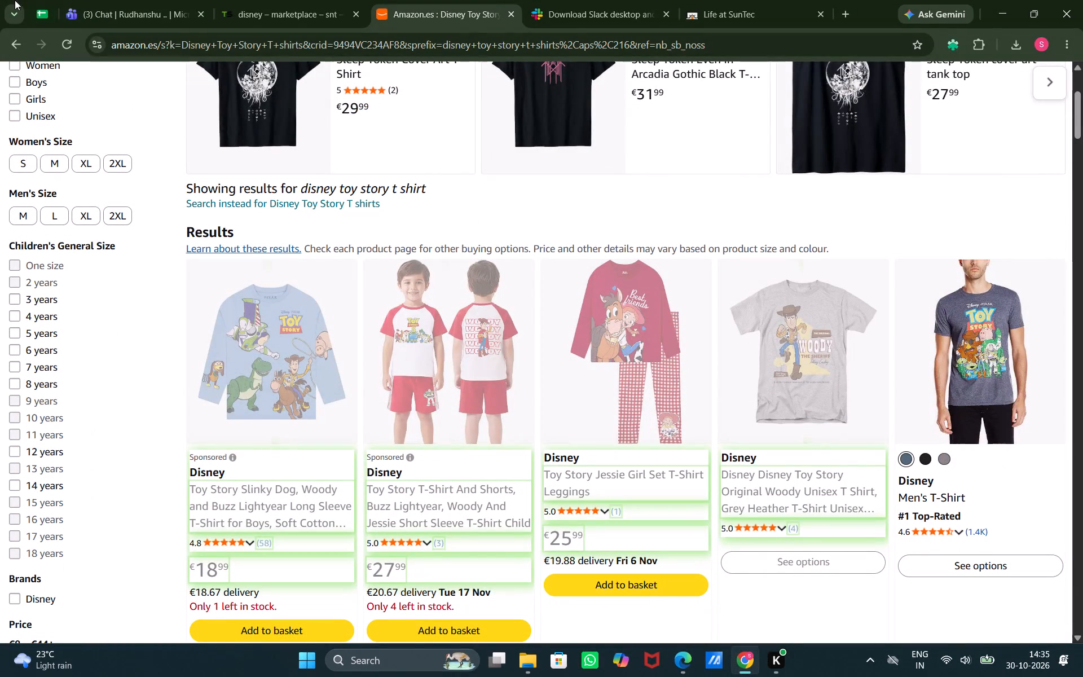
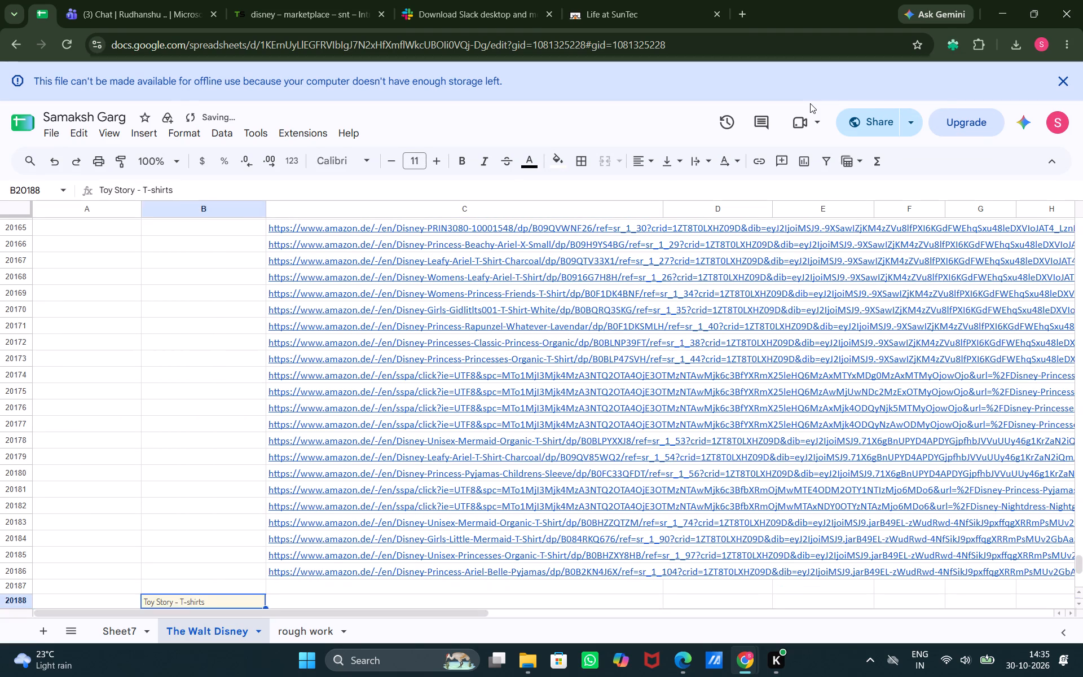
Copy the customer name "the walt disney" from A20116 into column A for rows 20117 to 20186.
{"action": "key", "text": "Left"}
{"action": "key", "text": "ctrl+Up"}
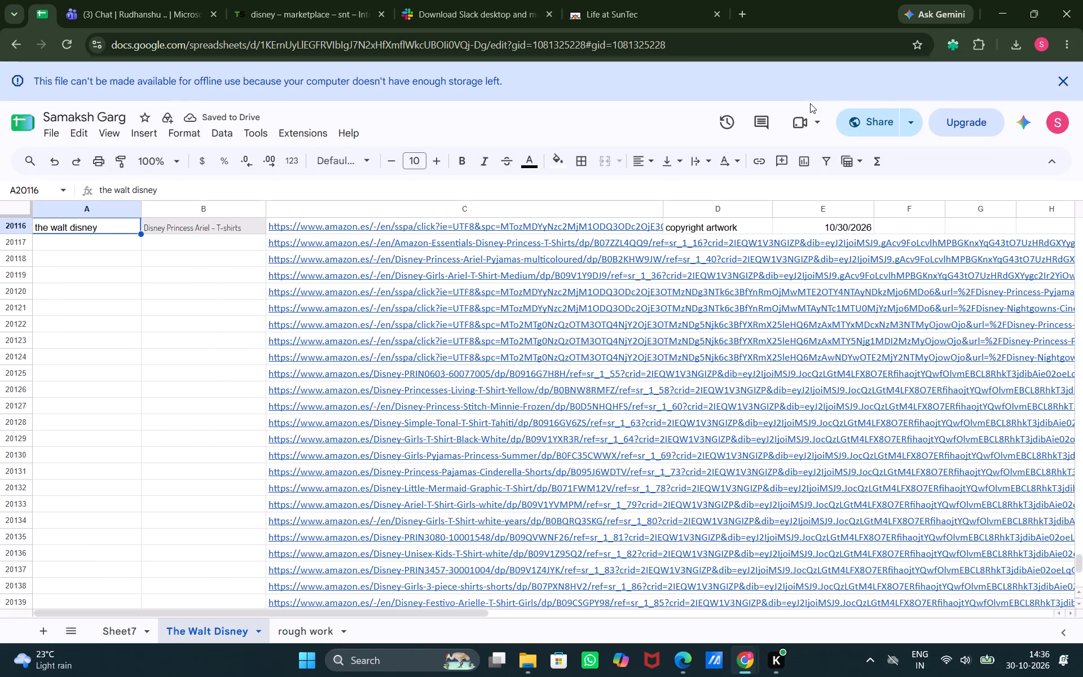
{"action": "key", "text": "ctrl+c"}
{"action": "key", "text": "Down"}
{"action": "key", "text": "shift+Down"}
{"action": "key", "text": "shift+Down"}
{"action": "key", "text": "shift+Down"}
{"action": "key", "text": "shift+Down"}
{"action": "key", "text": "shift+Down"}
{"action": "key", "text": "shift+Down"}
{"action": "key", "text": "shift+Down"}
{"action": "key", "text": "shift+Down"}
{"action": "key", "text": "shift+Down"}
{"action": "key", "text": "shift+Down"}
{"action": "key", "text": "shift+Down"}
{"action": "key", "text": "shift+Down"}
{"action": "key", "text": "shift+Down"}
{"action": "key", "text": "shift+Down"}
{"action": "key", "text": "shift+Down"}
{"action": "key", "text": "shift+Down"}
{"action": "key", "text": "shift+Down"}
{"action": "key", "text": "shift+Down"}
{"action": "key", "text": "shift+Down"}
{"action": "key", "text": "shift+Down"}
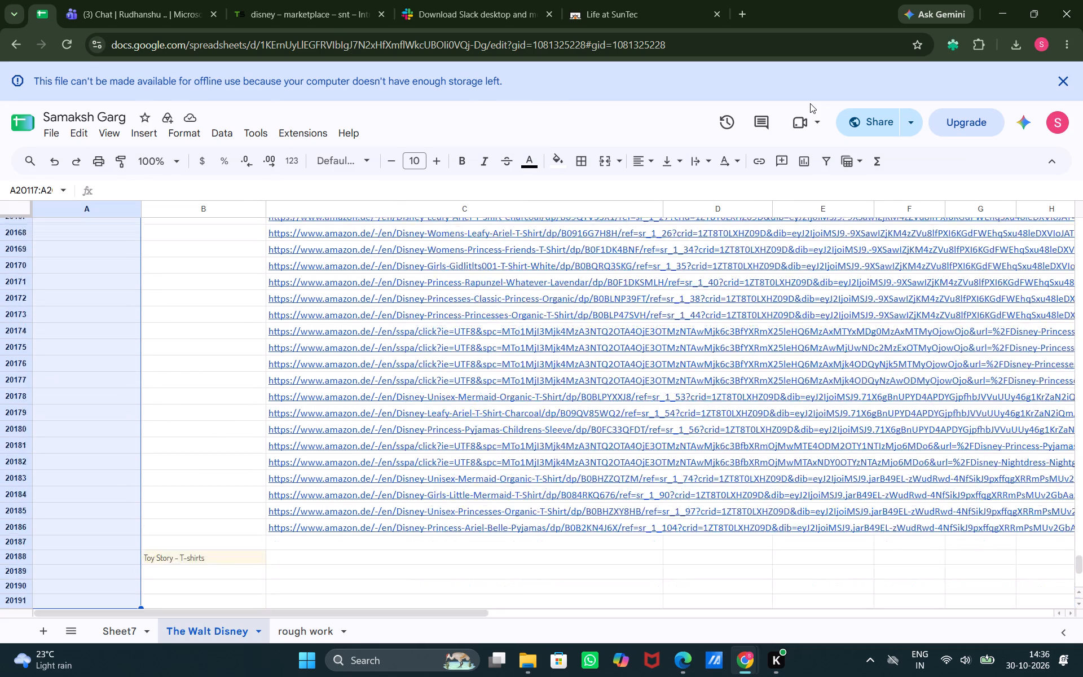
{"action": "key", "text": "shift+Up"}
{"action": "key", "text": "shift+Up"}
{"action": "key", "text": "shift+Up"}
{"action": "key", "text": "shift+Up"}
{"action": "key", "text": "shift+Up"}
{"action": "key", "text": "shift+Up"}
{"action": "key", "text": "shift+Up"}
{"action": "key", "text": "shift+Up"}
{"action": "key", "text": "shift+Up"}
{"action": "key", "text": "shift+Up"}
{"action": "key", "text": "shift+Up"}
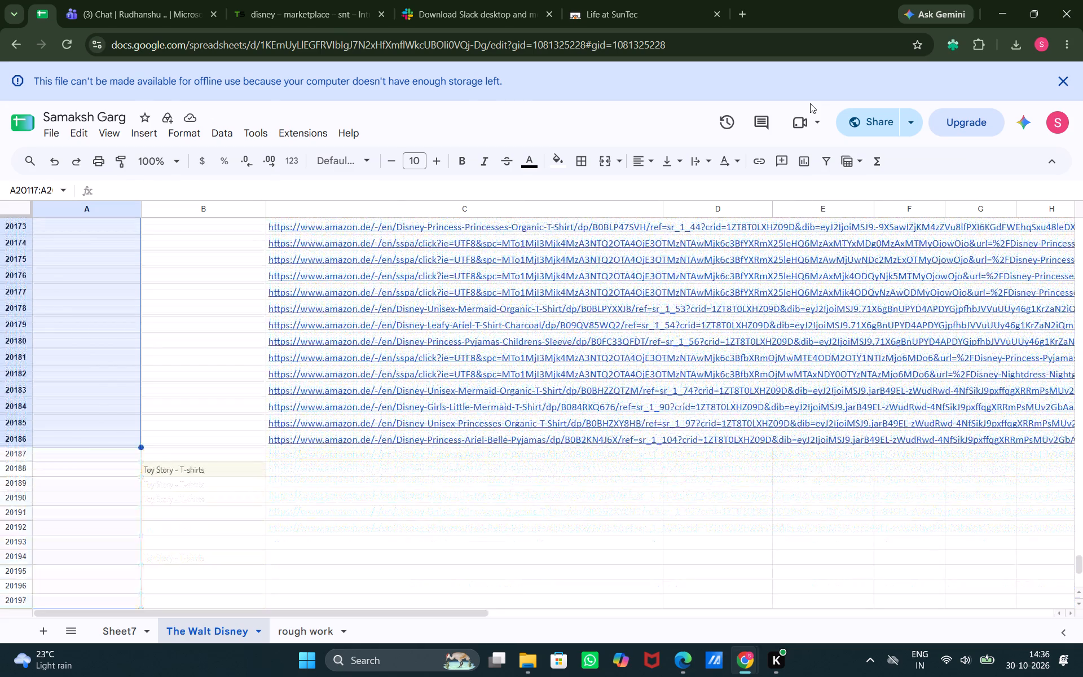
{"action": "key", "text": "ctrl+v"}
Copy the asset name "Disney Princess Ariel - T-shirts" from B20116 into column B for rows 20117 to 20186.
{"action": "key", "text": "Right"}
{"action": "key", "text": "Up"}
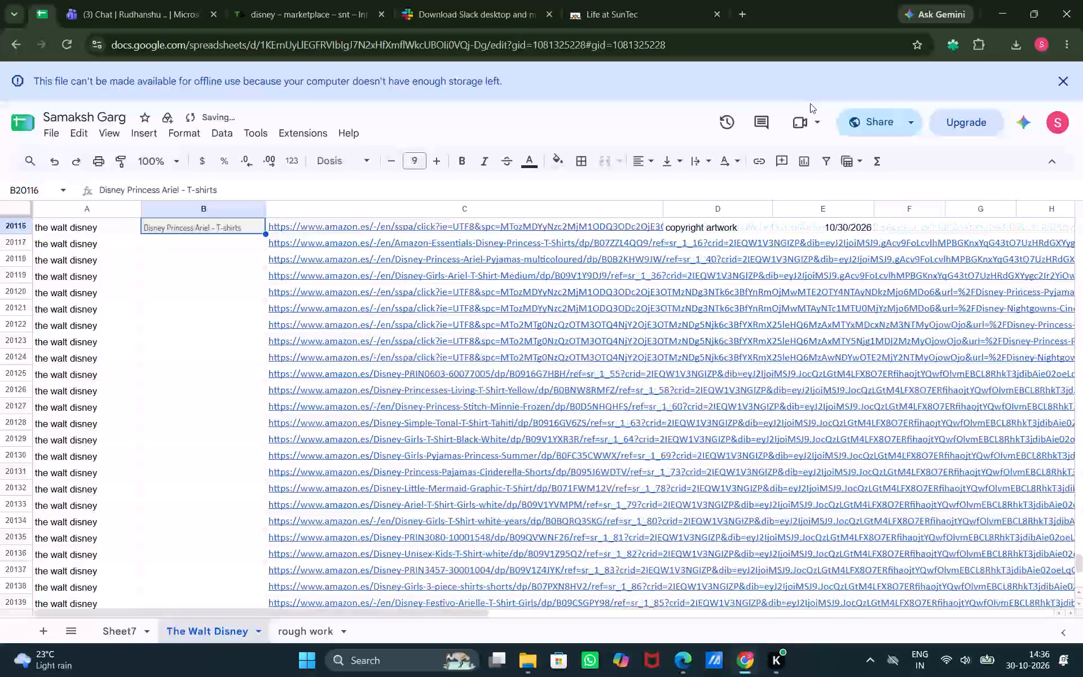
{"action": "key", "text": "ctrl+c"}
{"action": "key", "text": "Down"}
{"action": "key", "text": "shift+Down"}
{"action": "key", "text": "shift+Down"}
{"action": "key", "text": "shift+Down"}
{"action": "key", "text": "shift+Down"}
{"action": "key", "text": "shift+Down"}
{"action": "key", "text": "shift+Down"}
{"action": "key", "text": "shift+Down"}
{"action": "key", "text": "shift+Down"}
{"action": "key", "text": "shift+Down"}
{"action": "key", "text": "shift+Down"}
{"action": "key", "text": "shift+Down"}
{"action": "key", "text": "shift+Down"}
{"action": "key", "text": "shift+Down"}
{"action": "key", "text": "shift+Down"}
{"action": "key", "text": "shift+Down"}
{"action": "key", "text": "shift+Down"}
{"action": "key", "text": "shift+Down"}
{"action": "key", "text": "shift+Down"}
{"action": "key", "text": "shift+Down"}
{"action": "key", "text": "shift+Down"}
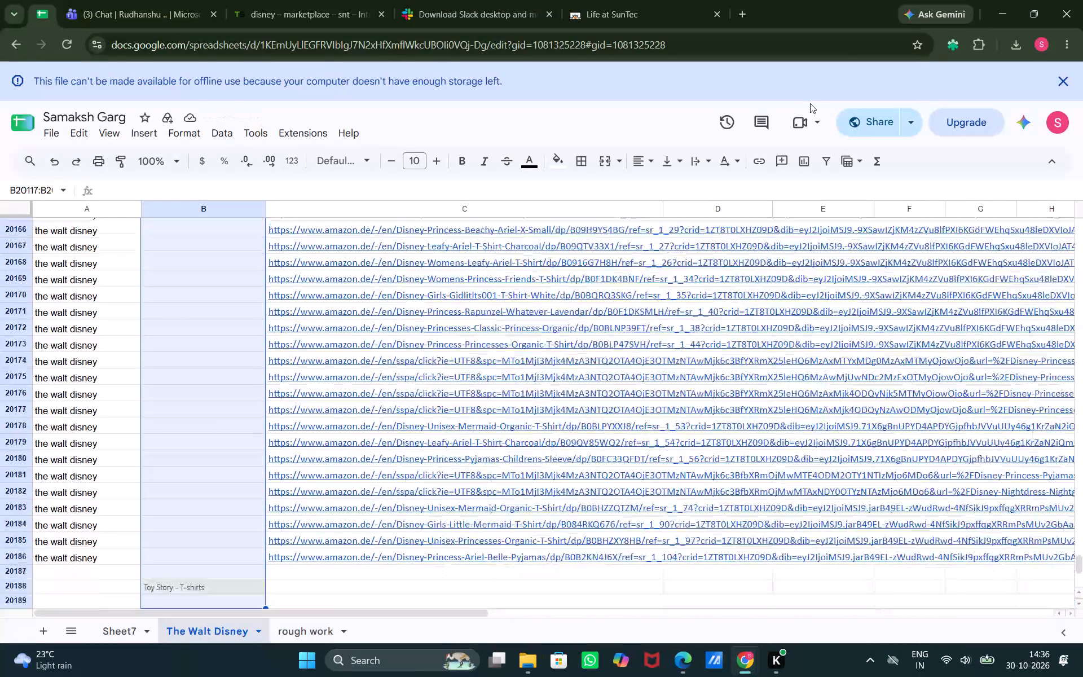
{"action": "key", "text": "shift+Up"}
{"action": "key", "text": "shift+Up"}
{"action": "key", "text": "shift+Up"}
{"action": "key", "text": "shift+Up"}
{"action": "key", "text": "shift+Up"}
{"action": "key", "text": "shift+Up"}
{"action": "key", "text": "shift+Up"}
{"action": "key", "text": "shift+Up"}
{"action": "key", "text": "shift+Up"}
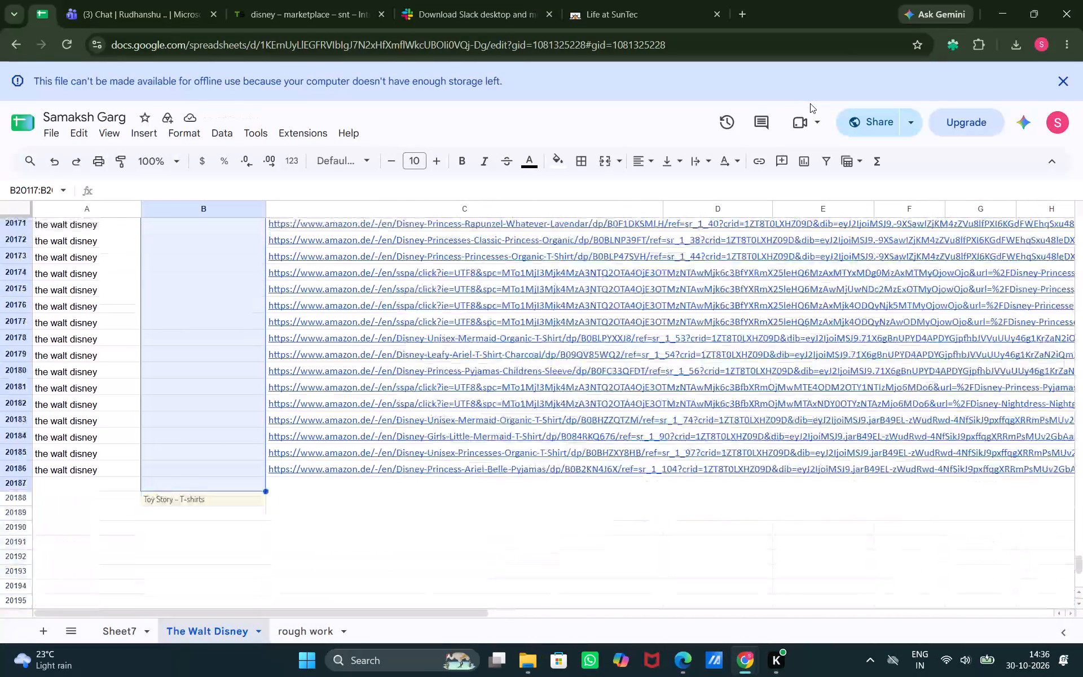
{"action": "key", "text": "ctrl+v"}
Copy the infringement type "copyright artwork" from D20116 into column D for rows 20117 to 20186.
{"action": "key", "text": "Up"}
{"action": "key", "text": "Right"}
{"action": "key", "text": "Right"}
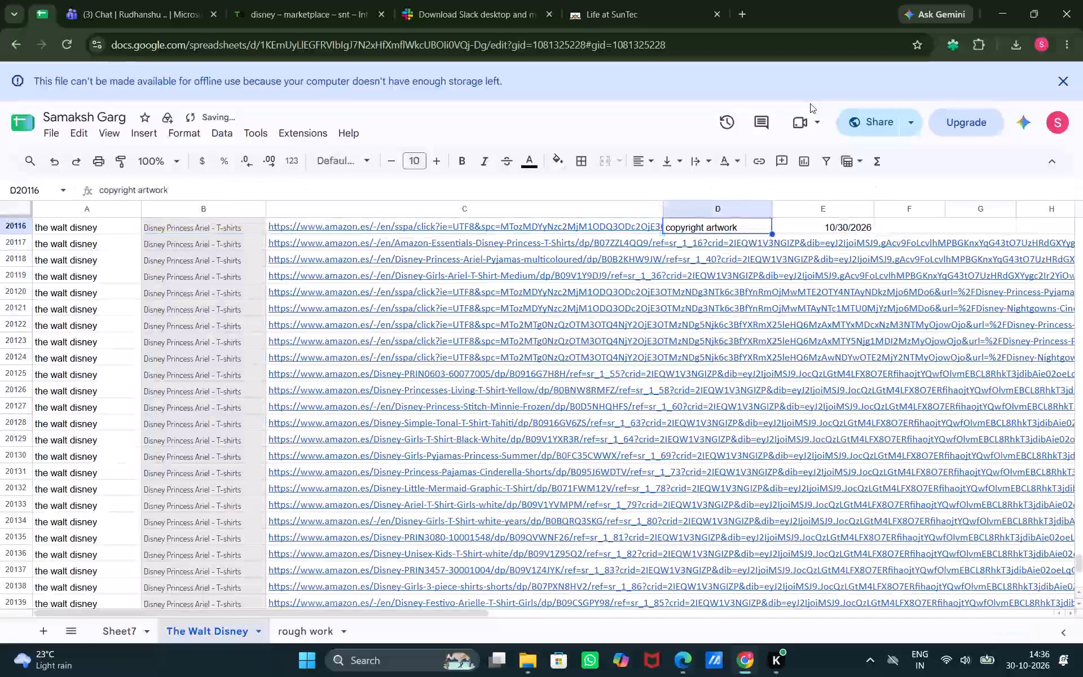
{"action": "key", "text": "ctrl+c"}
{"action": "key", "text": "Down"}
{"action": "key", "text": "shift+Down"}
{"action": "key", "text": "shift+Down"}
{"action": "key", "text": "shift+Down"}
{"action": "key", "text": "shift+Down"}
{"action": "key", "text": "shift+Down"}
{"action": "key", "text": "shift+Down"}
{"action": "key", "text": "shift+Down"}
{"action": "key", "text": "shift+Down"}
{"action": "key", "text": "shift+Down"}
{"action": "key", "text": "shift+Down"}
{"action": "key", "text": "shift+Down"}
{"action": "key", "text": "shift+Down"}
{"action": "key", "text": "shift+Down"}
{"action": "key", "text": "shift+Down"}
{"action": "key", "text": "shift+Down"}
{"action": "key", "text": "shift+Down"}
{"action": "key", "text": "shift+Down"}
{"action": "key", "text": "shift+Down"}
{"action": "key", "text": "shift+Down"}
{"action": "key", "text": "shift+Down"}
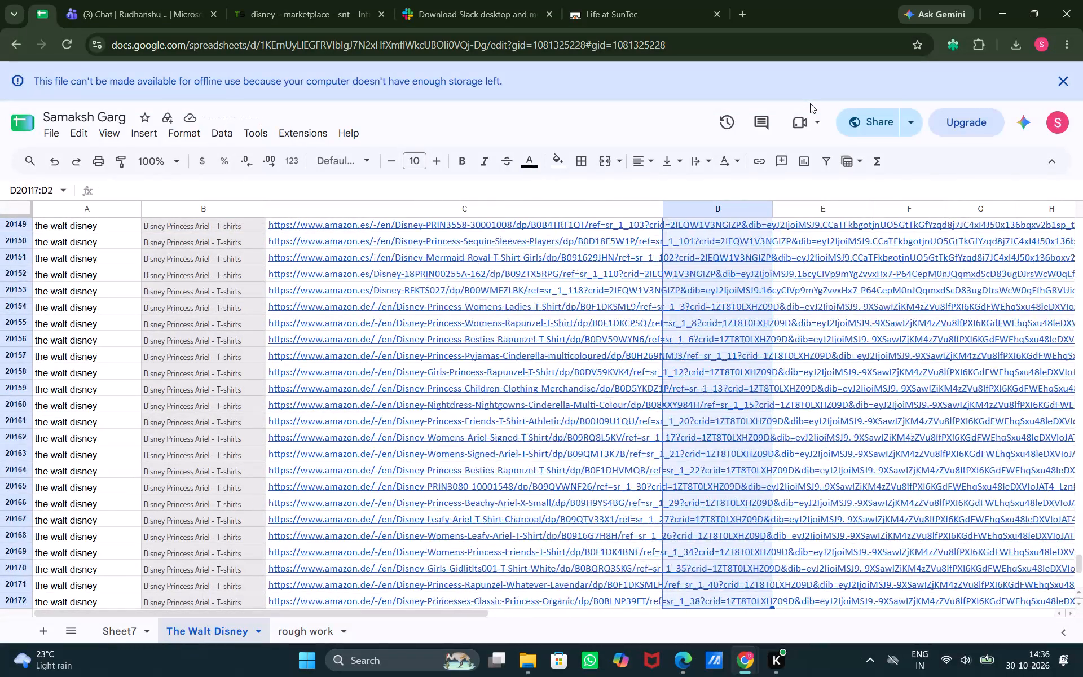
{"action": "key", "text": "shift+Down"}
{"action": "key", "text": "shift+Up"}
{"action": "key", "text": "shift+Up"}
{"action": "key", "text": "shift+Up"}
{"action": "key", "text": "shift+Up"}
{"action": "key", "text": "shift+Up"}
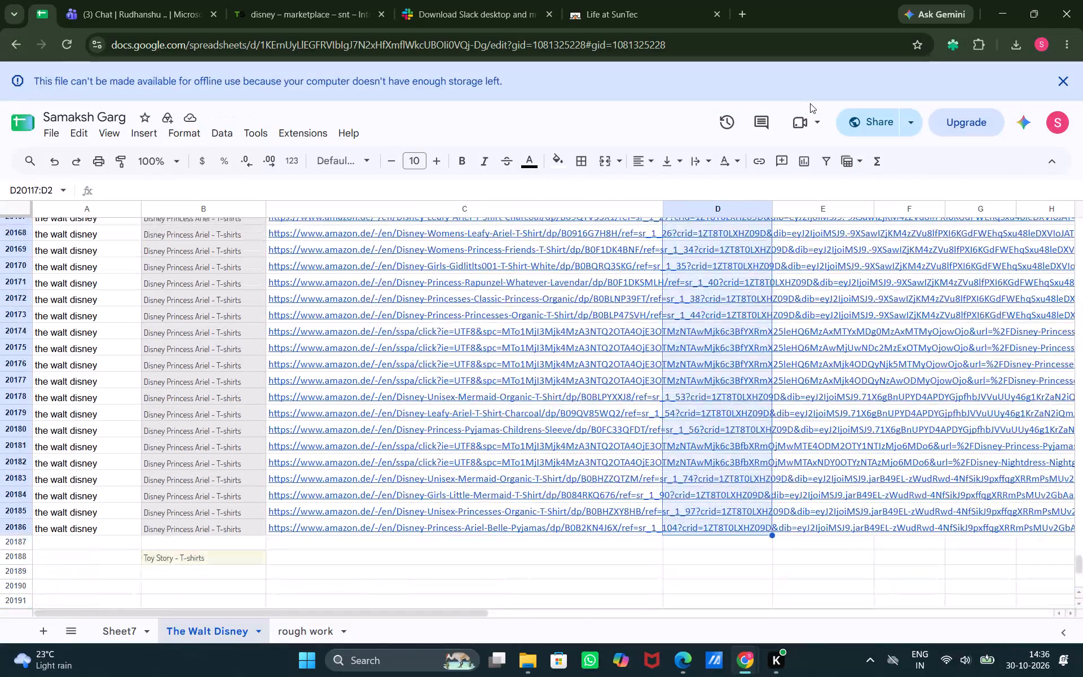
{"action": "key", "text": "ctrl+v"}
Copy the date 10/30/2026 from E20116 into column E for rows 20117 to 20186.
{"action": "key", "text": "Up"}
{"action": "key", "text": "Right"}
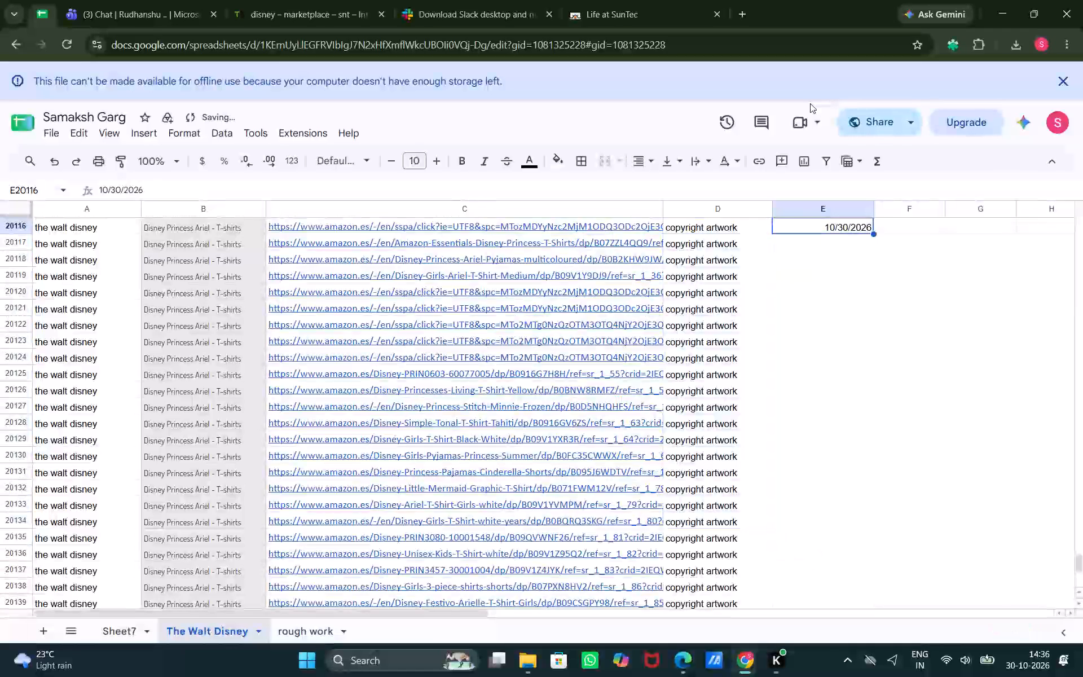
{"action": "key", "text": "ctrl+c"}
{"action": "key", "text": "Down"}
{"action": "key", "text": "shift+Down"}
{"action": "key", "text": "shift+Down"}
{"action": "key", "text": "shift+Down"}
{"action": "key", "text": "shift+Down"}
{"action": "key", "text": "shift+Down"}
{"action": "key", "text": "shift+Down"}
{"action": "key", "text": "shift+Down"}
{"action": "key", "text": "shift+Down"}
{"action": "key", "text": "shift+Down"}
{"action": "key", "text": "shift+Down"}
{"action": "key", "text": "shift+Down"}
{"action": "key", "text": "shift+Down"}
{"action": "key", "text": "shift+Down"}
{"action": "key", "text": "shift+Down"}
{"action": "key", "text": "shift+Down"}
{"action": "key", "text": "shift+Down"}
{"action": "key", "text": "shift+Down"}
{"action": "key", "text": "shift+Down"}
{"action": "key", "text": "shift+Down"}
{"action": "key", "text": "shift+Down"}
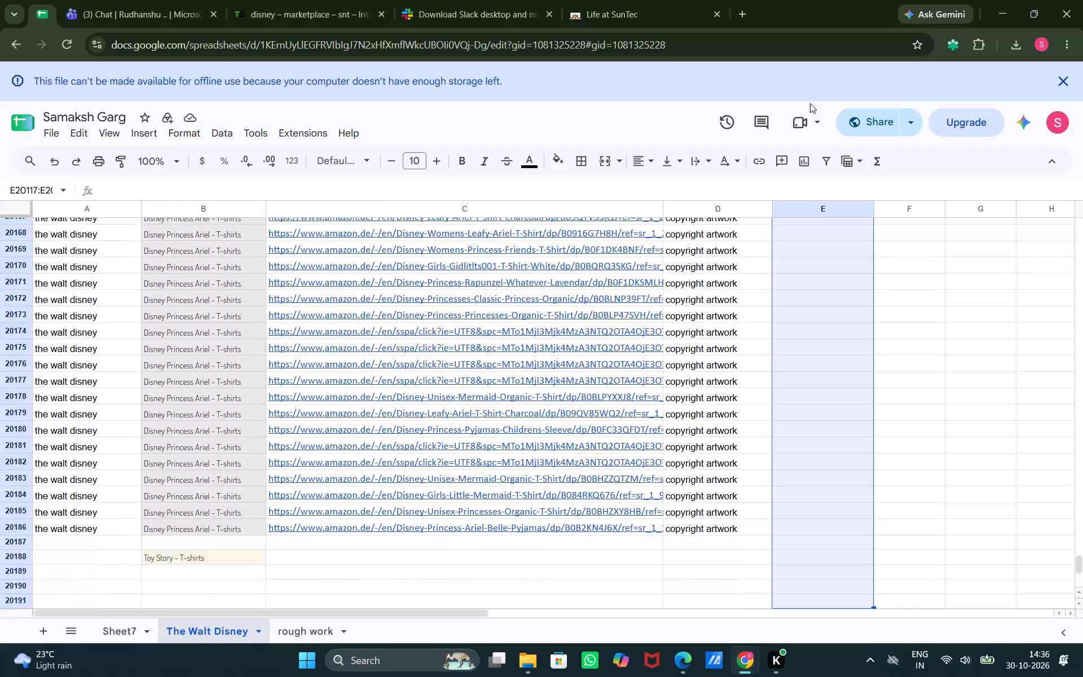
{"action": "key", "text": "shift+Up"}
{"action": "key", "text": "shift+Up"}
{"action": "key", "text": "shift+Up"}
{"action": "key", "text": "shift+Up"}
{"action": "key", "text": "shift+Up"}
{"action": "key", "text": "shift+Up"}
{"action": "key", "text": "shift+Up"}
{"action": "key", "text": "shift+Up"}
{"action": "key", "text": "shift+Up"}
{"action": "key", "text": "shift+Up"}
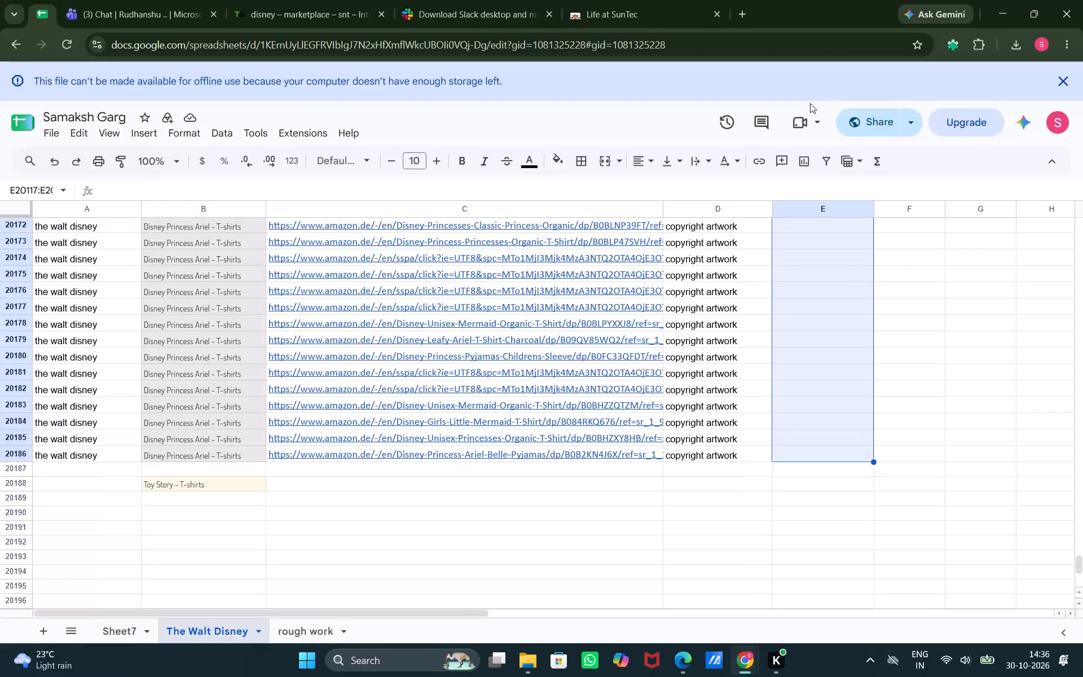
{"action": "key", "text": "ctrl+v"}
Enter the current date, 10/30/2026, in column E of the Toy Story - T-shirts row, 20188.
{"action": "key", "text": "Up"}
{"action": "key", "text": "ctrl+Down"}
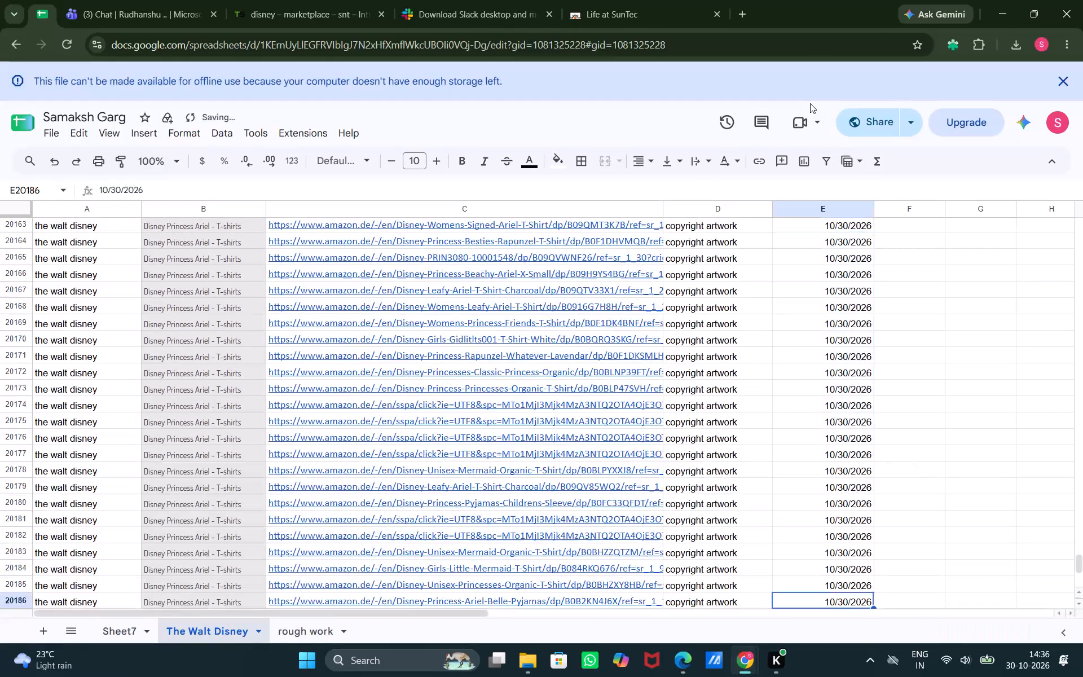
{"action": "key", "text": "Left"}
{"action": "key", "text": "Left"}
{"action": "key", "text": "Left"}
{"action": "key", "text": "Left"}
{"action": "key", "text": "Left"}
{"action": "key", "text": "Left"}
{"action": "key", "text": "Left"}
{"action": "key", "text": "Left"}
{"action": "key", "text": "Left"}
{"action": "key", "text": "Left"}
{"action": "key", "text": "Down"}
{"action": "key", "text": "Down"}
{"action": "key", "text": "Down"}
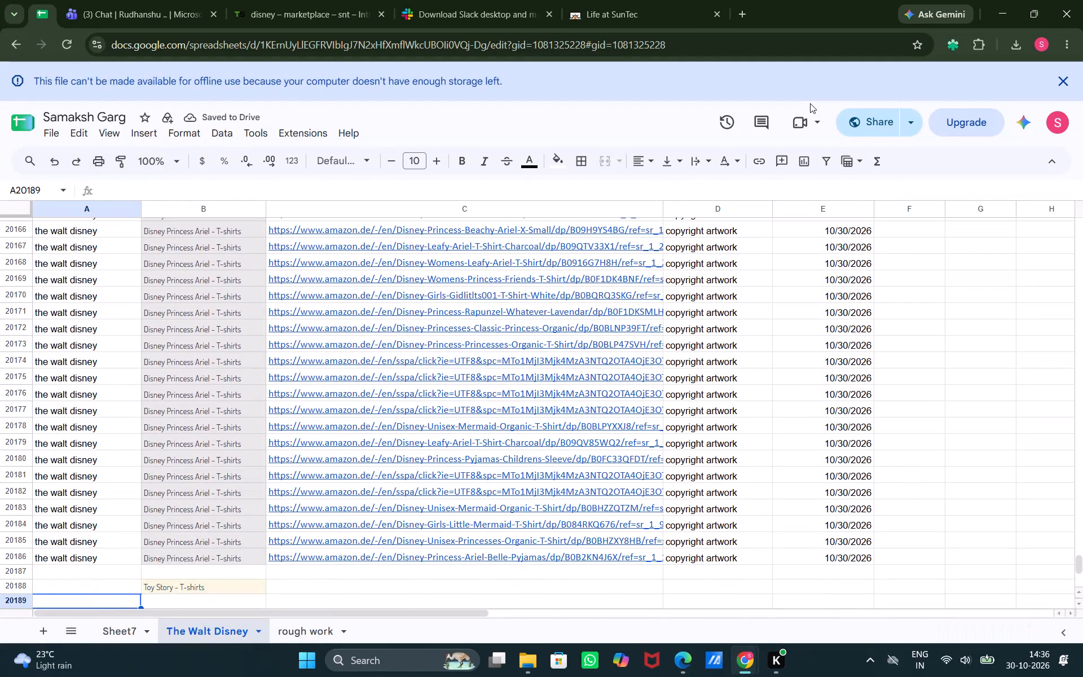
{"action": "key", "text": "Up"}
{"action": "key", "text": "Up"}
{"action": "key", "text": "Down"}
{"action": "key", "text": "Right"}
{"action": "key", "text": "Right"}
{"action": "key", "text": "Right"}
{"action": "key", "text": "Right"}
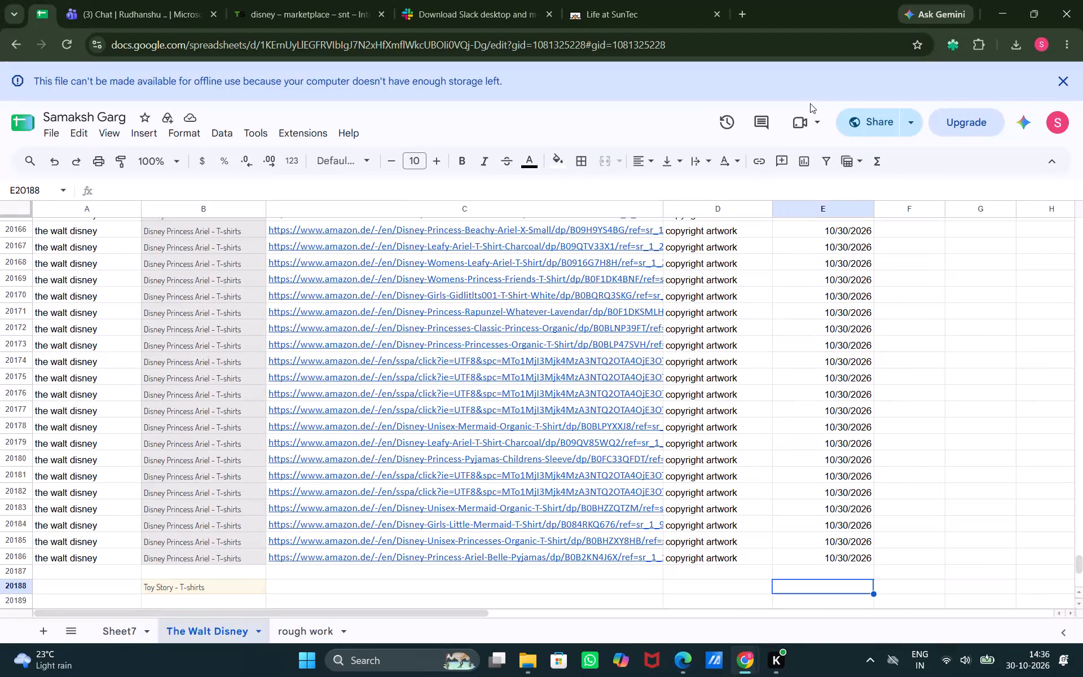
{"action": "key", "text": "ctrl+semicolon"}
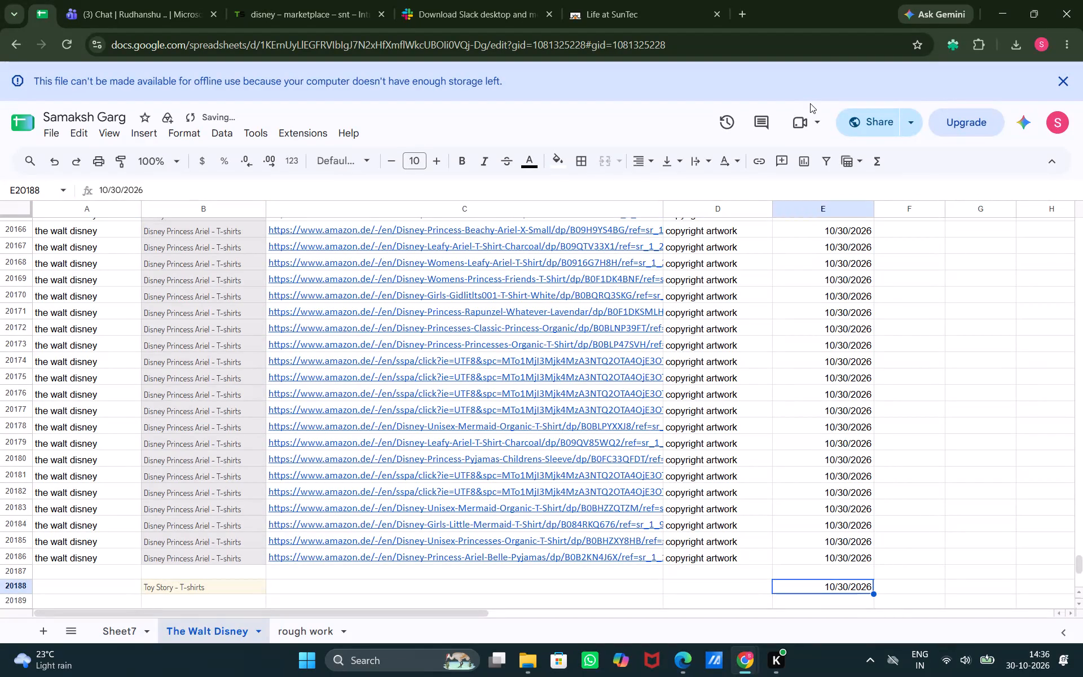
Copy the customer name "the walt disney" from A20186 into A20188 of the Toy Story - T-shirts row.
{"action": "key", "text": "Left"}
{"action": "key", "text": "Left"}
{"action": "key", "text": "Left"}
{"action": "key", "text": "Left"}
{"action": "key", "text": "Up"}
{"action": "key", "text": "Up"}
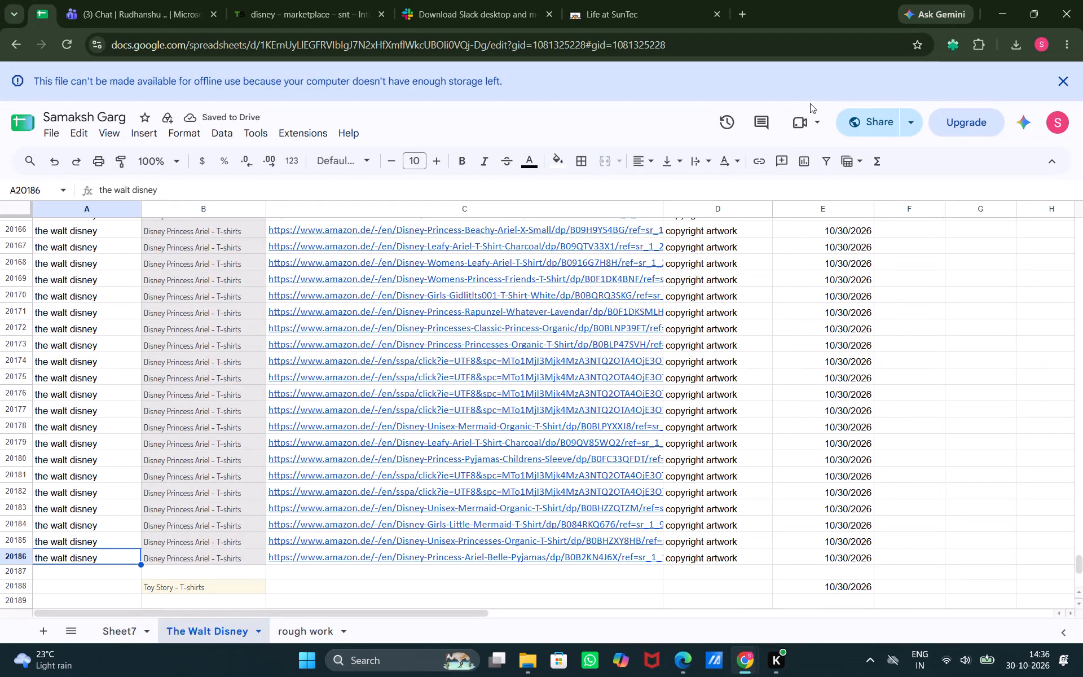
{"action": "key", "text": "ctrl+c"}
{"action": "key", "text": "Down"}
{"action": "key", "text": "Down"}
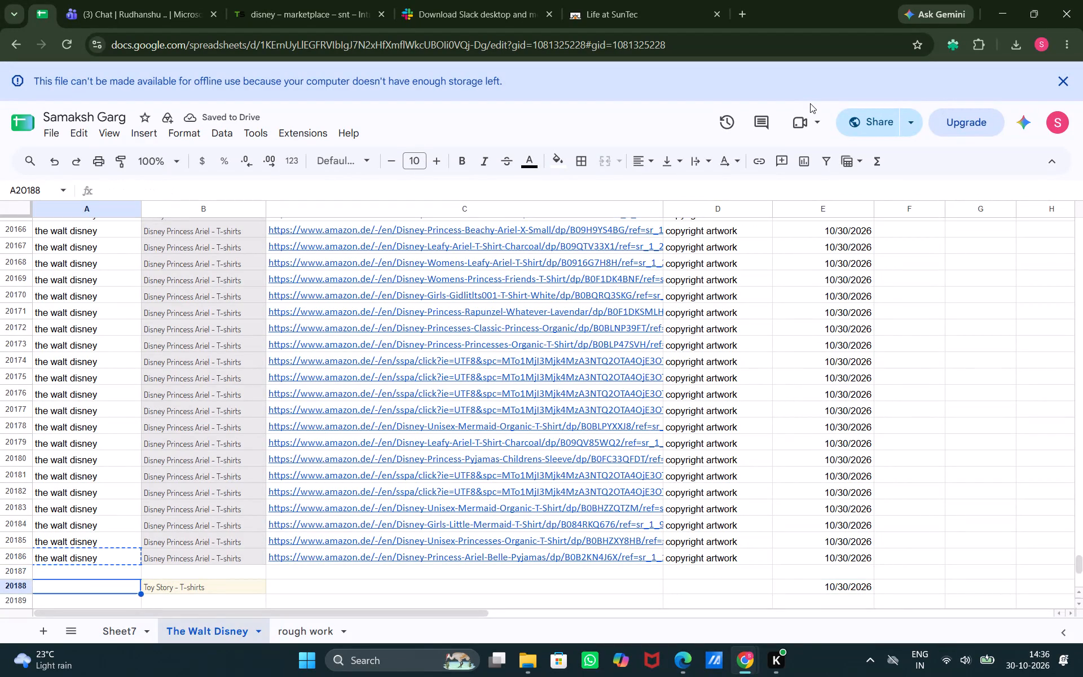
{"action": "key", "text": "ctrl+v"}
Copy the infringement type "copyright artwork" from D20186 into D20188 of the Toy Story - T-shirts row.
{"action": "key", "text": "Right"}
{"action": "key", "text": "Right"}
{"action": "key", "text": "Right"}
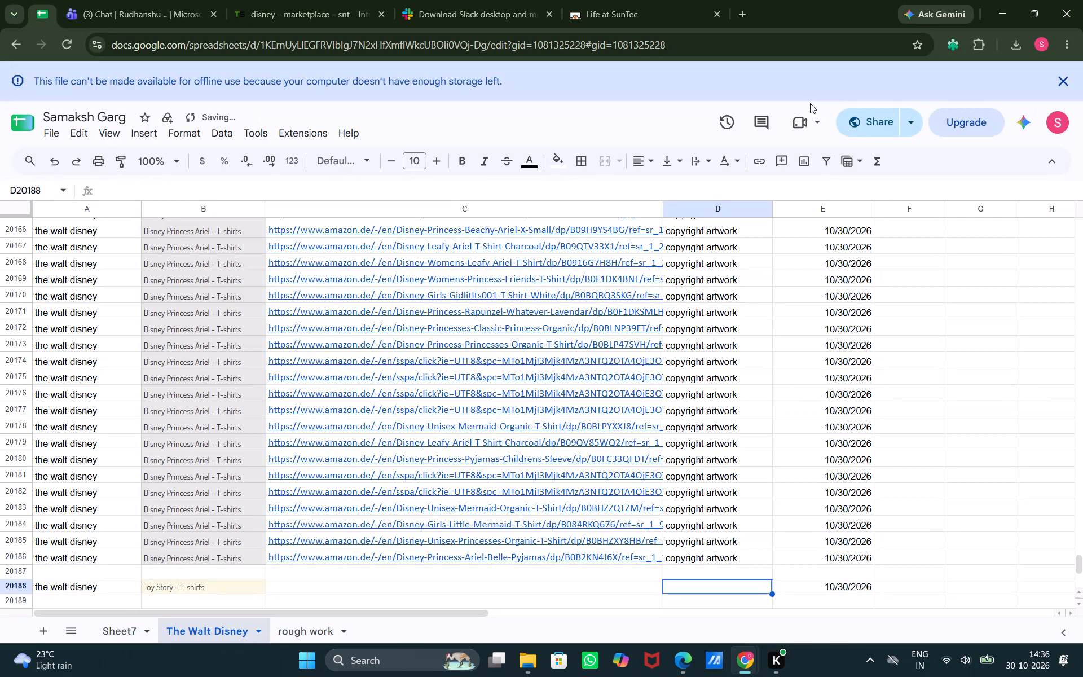
{"action": "key", "text": "Up"}
{"action": "key", "text": "Up"}
{"action": "key", "text": "ctrl+c"}
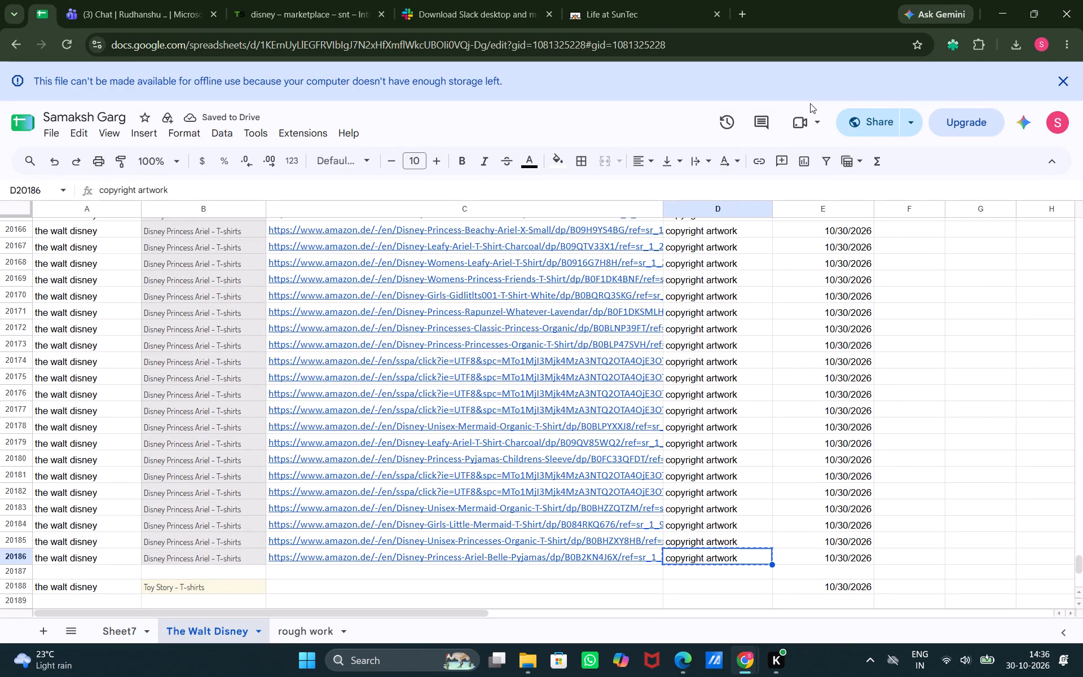
{"action": "key", "text": "Down"}
{"action": "key", "text": "Down"}
{"action": "key", "text": "ctrl+v"}
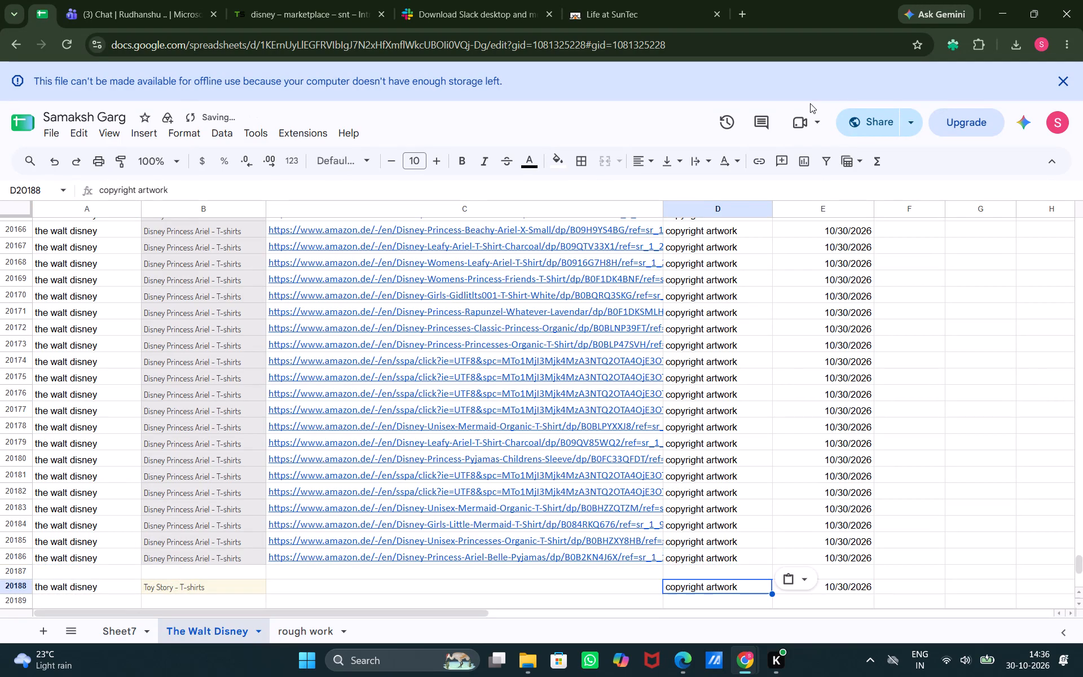
Copy the link of the navy Disney Men's T-Shirt listing from the Amazon.es results into C20188 of the tracking sheet.
{"action": "key", "text": "Left"}
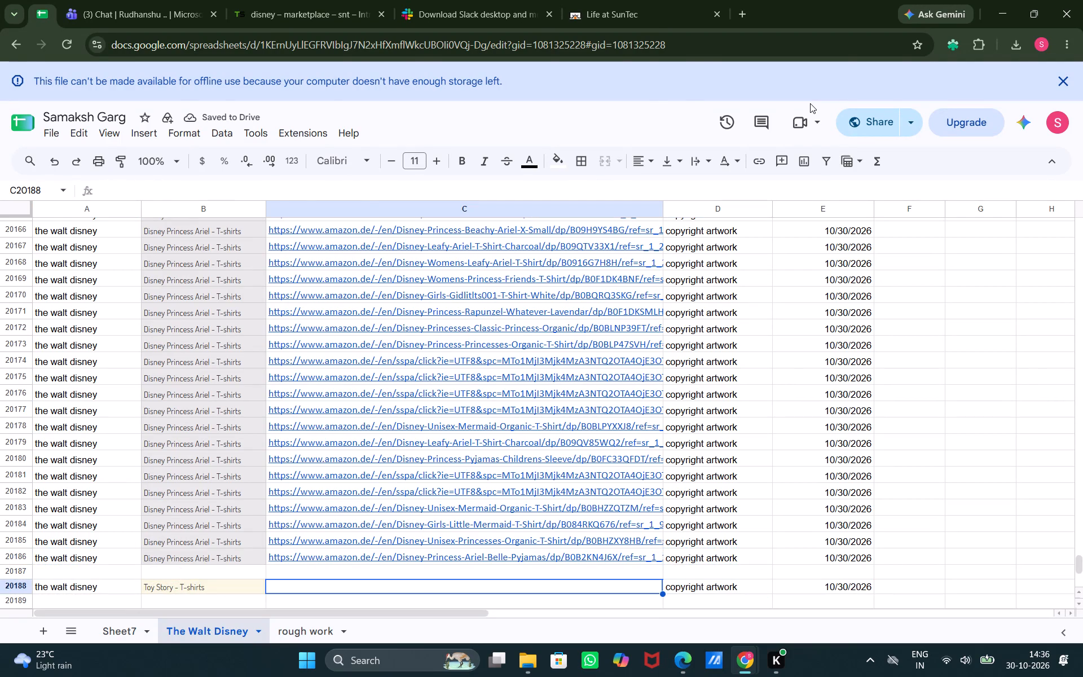
{"action": "key", "text": "alt+Tab"}
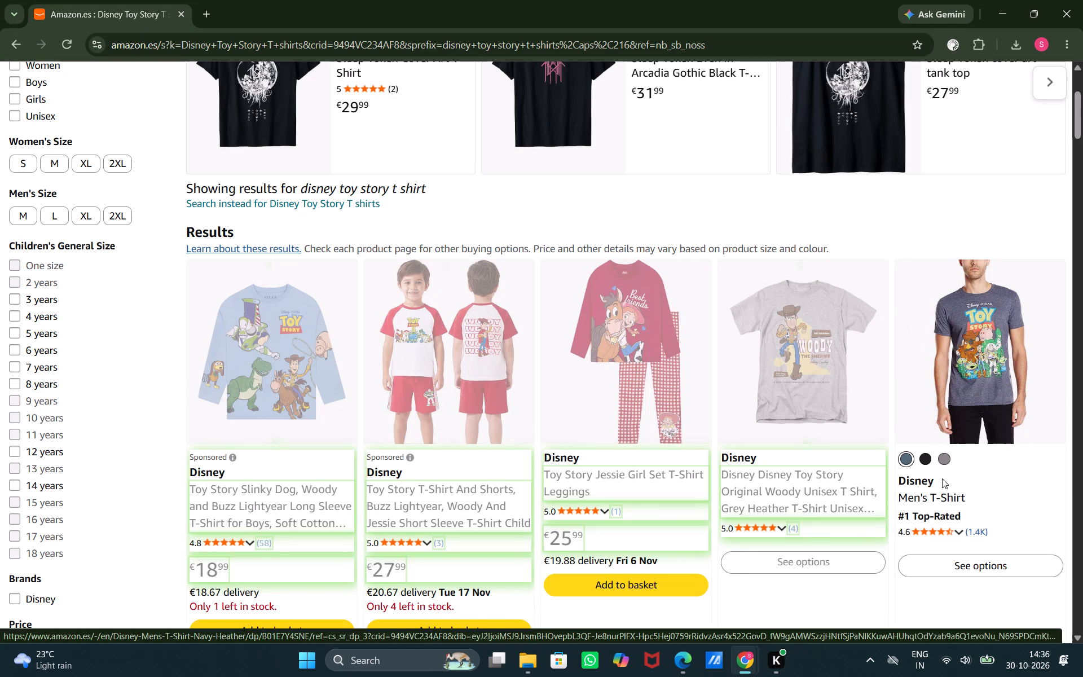
{"action": "right_click", "coordinate": [944, 494]}
{"action": "left_click", "coordinate": [864, 402]}
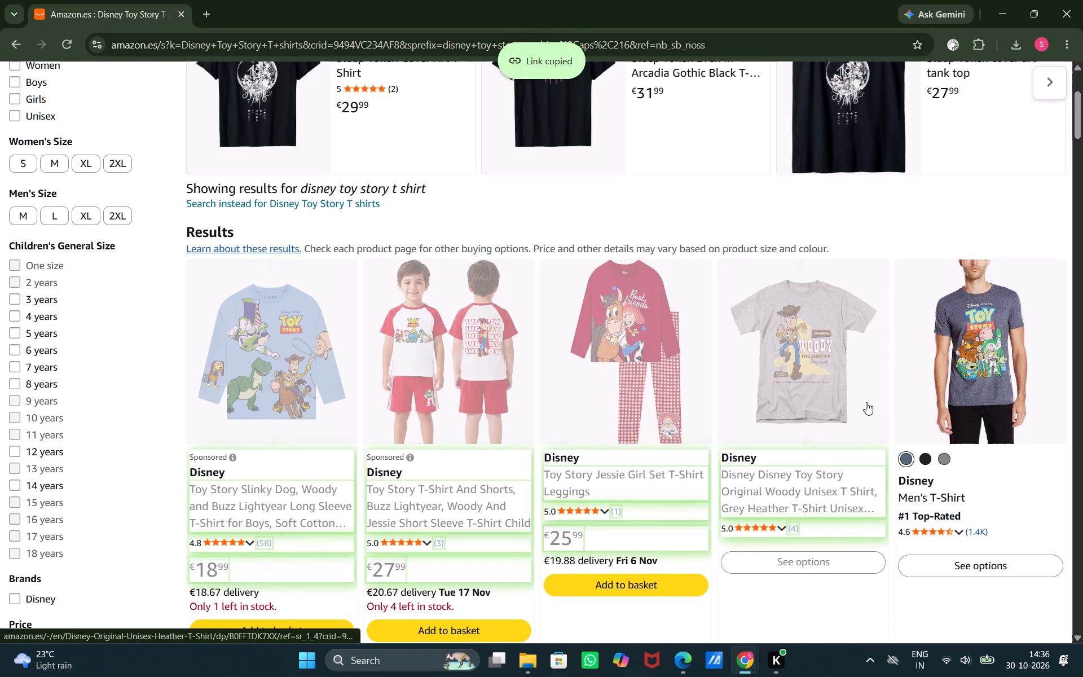
{"action": "key", "text": "alt+Tab"}
{"action": "key", "text": "ctrl+v"}
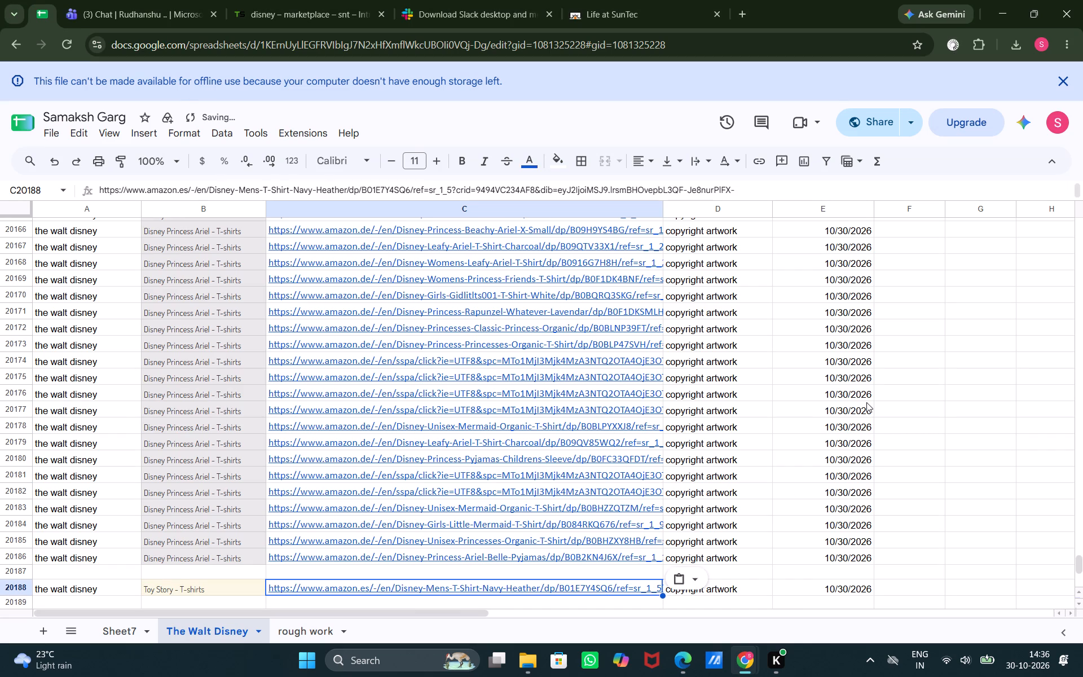
{"action": "key", "text": "Return"}
{"action": "key", "text": "Return"}
Copy the link of the Amazon Essentials Women's Loose Fit Round Neck Short Sleeve Shirt from the Amazon.es results into C20189.
{"action": "key", "text": "alt+Tab"}
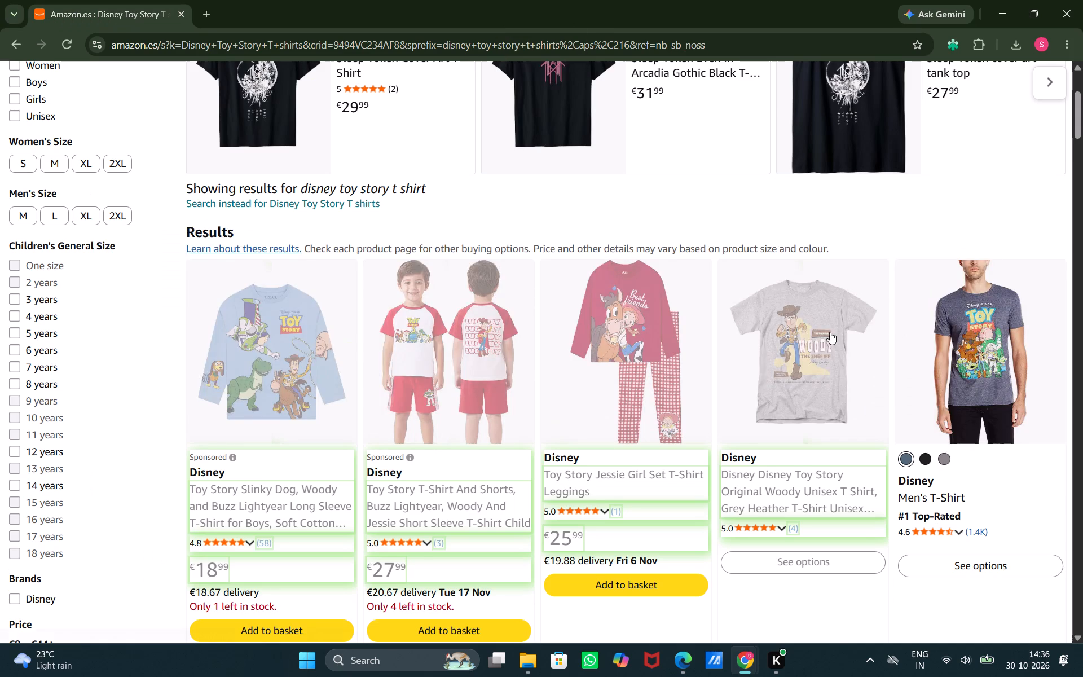
{"action": "scroll", "coordinate": [829, 336], "scroll_direction": "down", "scroll_amount": 6}
{"action": "scroll", "coordinate": [645, 379], "scroll_direction": "down", "scroll_amount": 9}
{"action": "scroll", "coordinate": [662, 377], "scroll_direction": "up", "scroll_amount": 4}
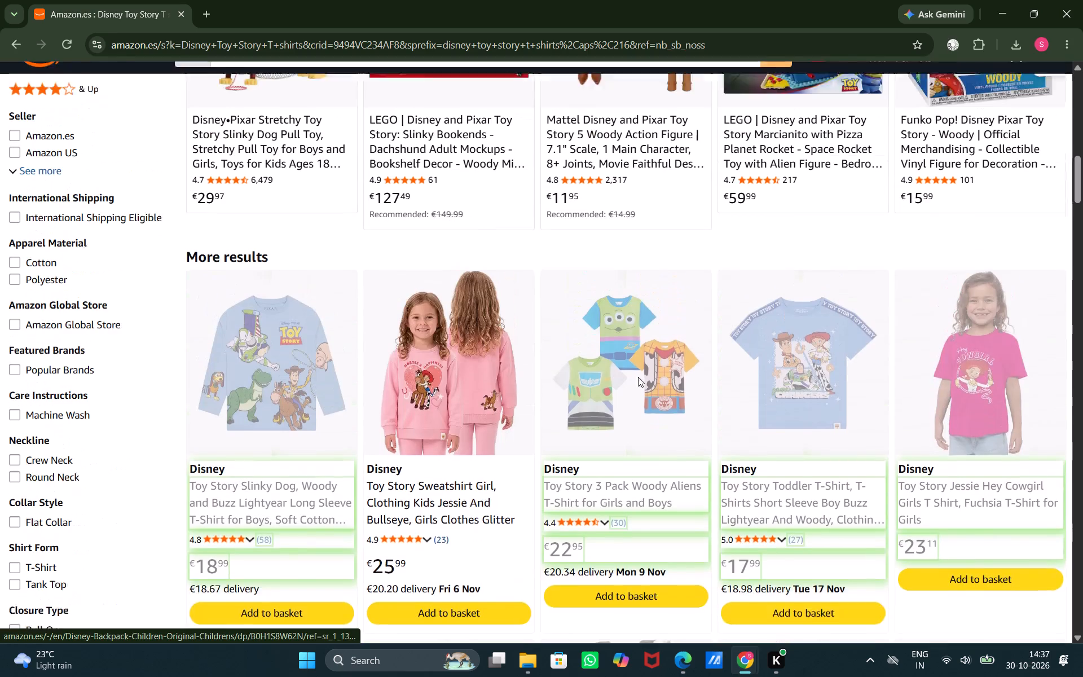
{"action": "scroll", "coordinate": [932, 381], "scroll_direction": "down", "scroll_amount": 4}
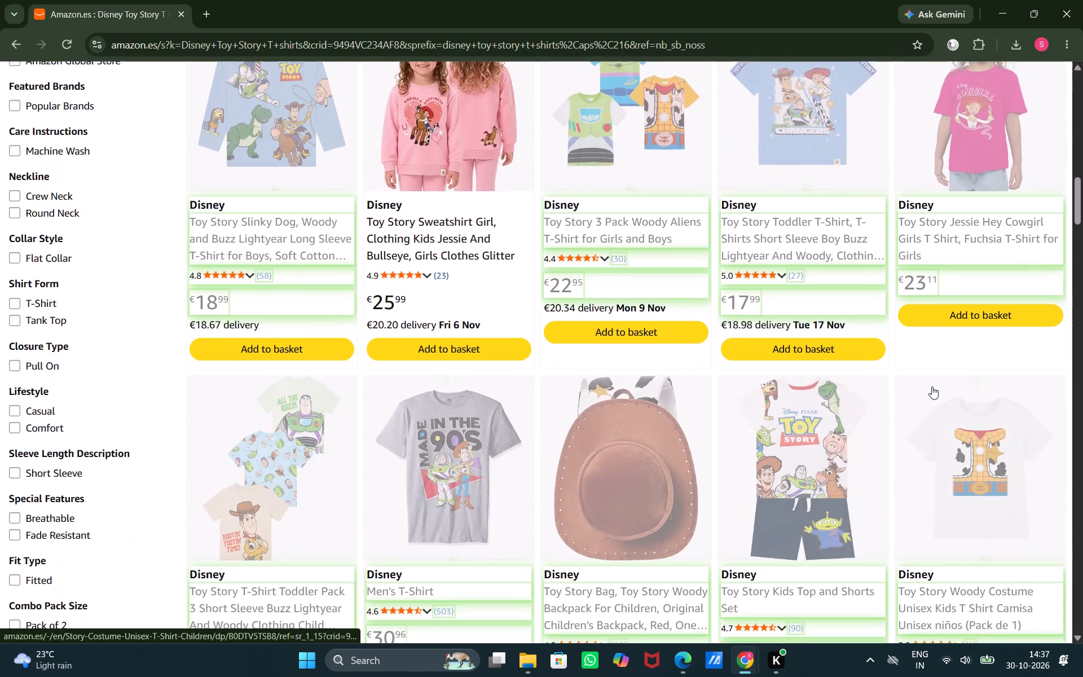
{"action": "scroll", "coordinate": [932, 386], "scroll_direction": "down", "scroll_amount": 7}
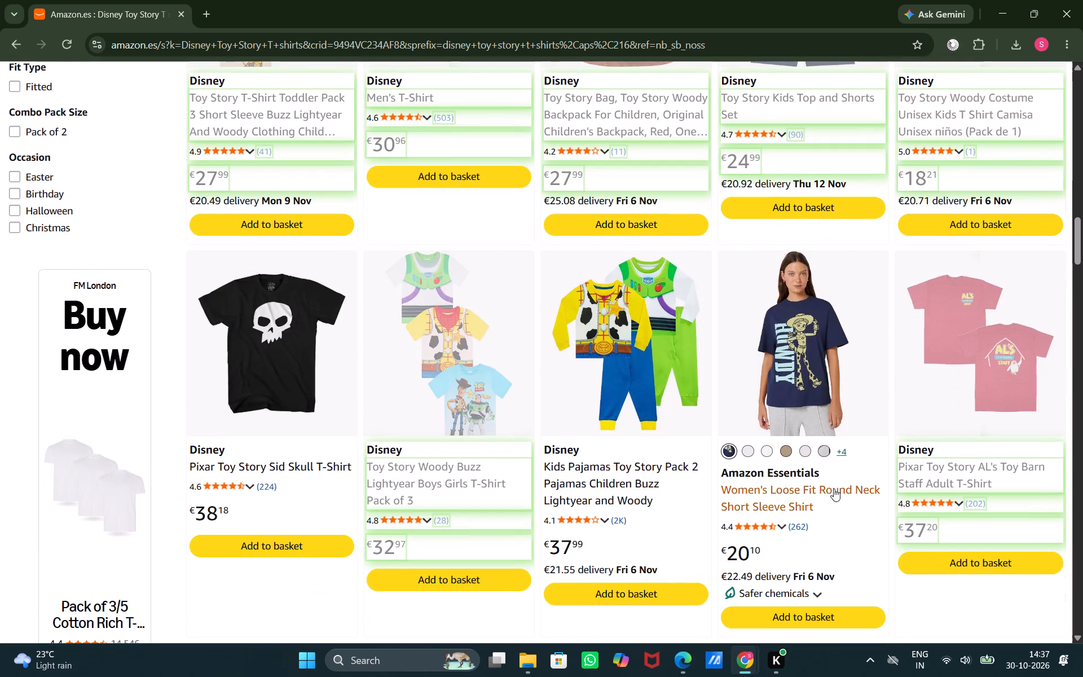
{"action": "right_click", "coordinate": [821, 493]}
{"action": "left_click", "coordinate": [859, 414]}
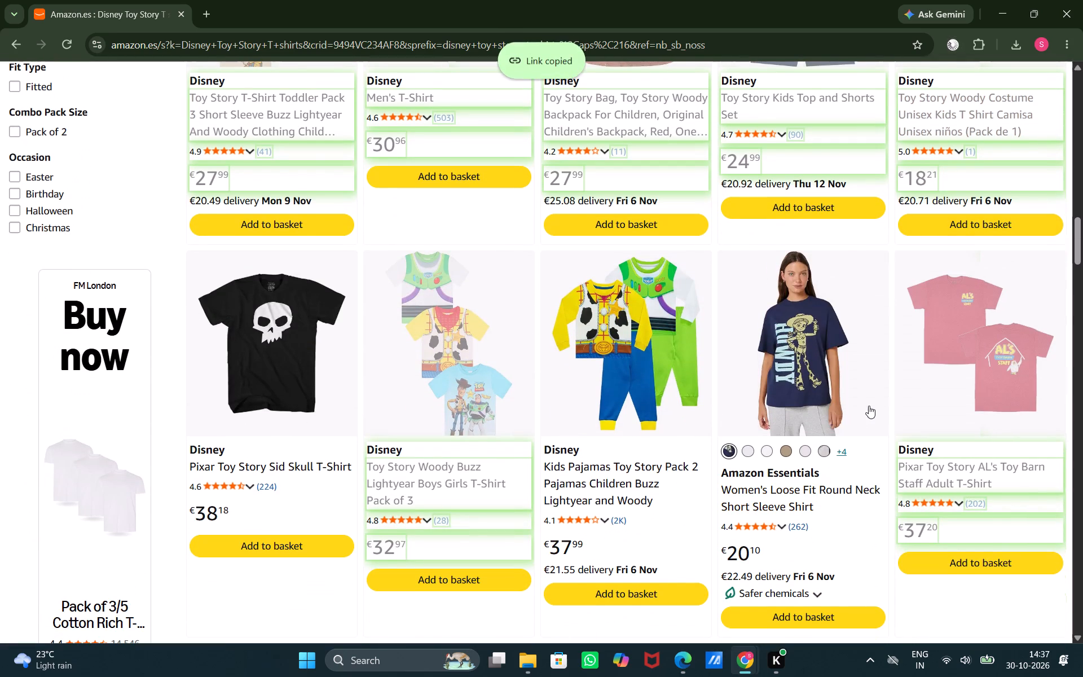
{"action": "key", "text": "alt+Tab"}
{"action": "key", "text": "ctrl+v"}
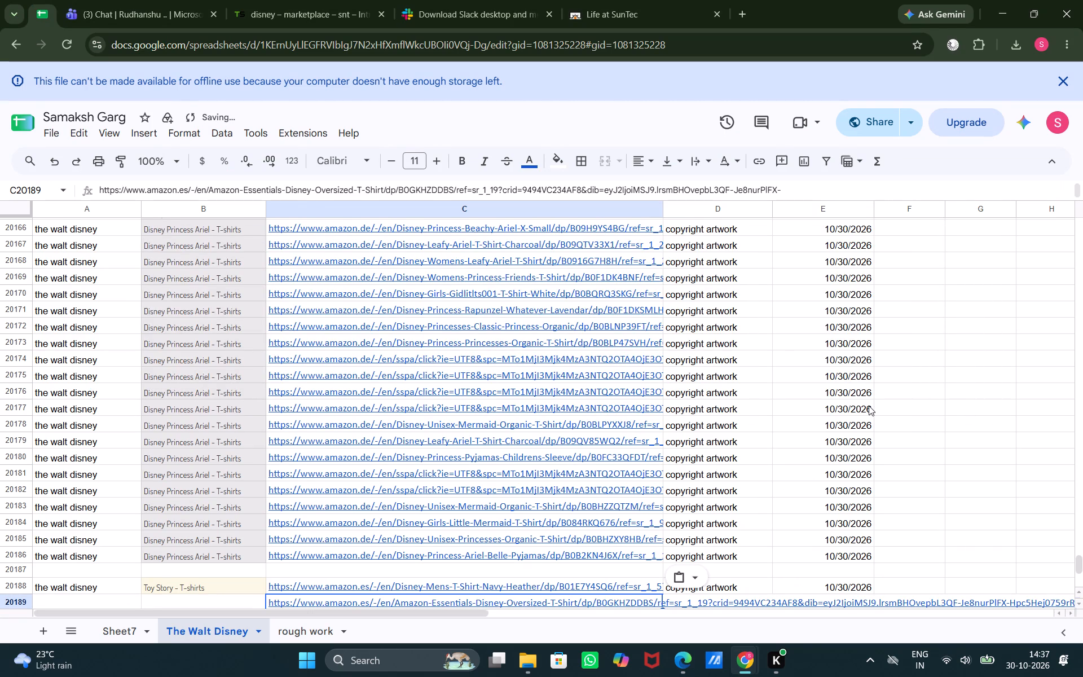
{"action": "key", "text": "Return"}
{"action": "key", "text": "Return"}
Switch back to Amazon.es and examine the remaining first-page results for Toy Story T-shirts not yet captured.
{"action": "key", "text": "alt+Tab"}
{"action": "scroll", "coordinate": [878, 403], "scroll_direction": "down", "scroll_amount": 6}
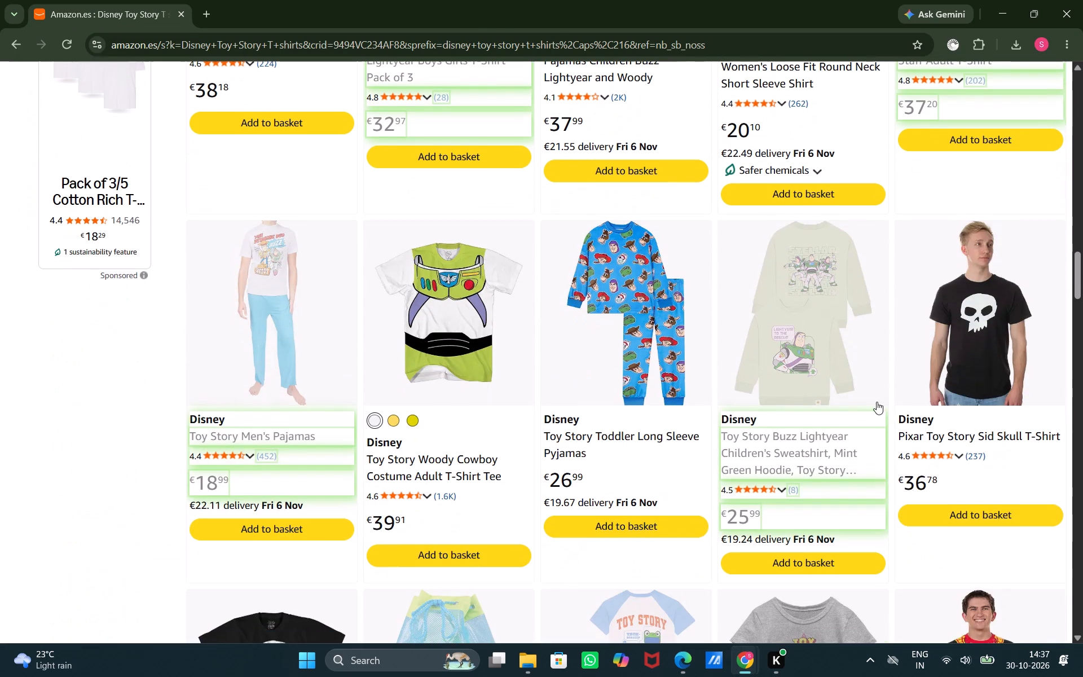
{"action": "scroll", "coordinate": [873, 319], "scroll_direction": "down", "scroll_amount": 5}
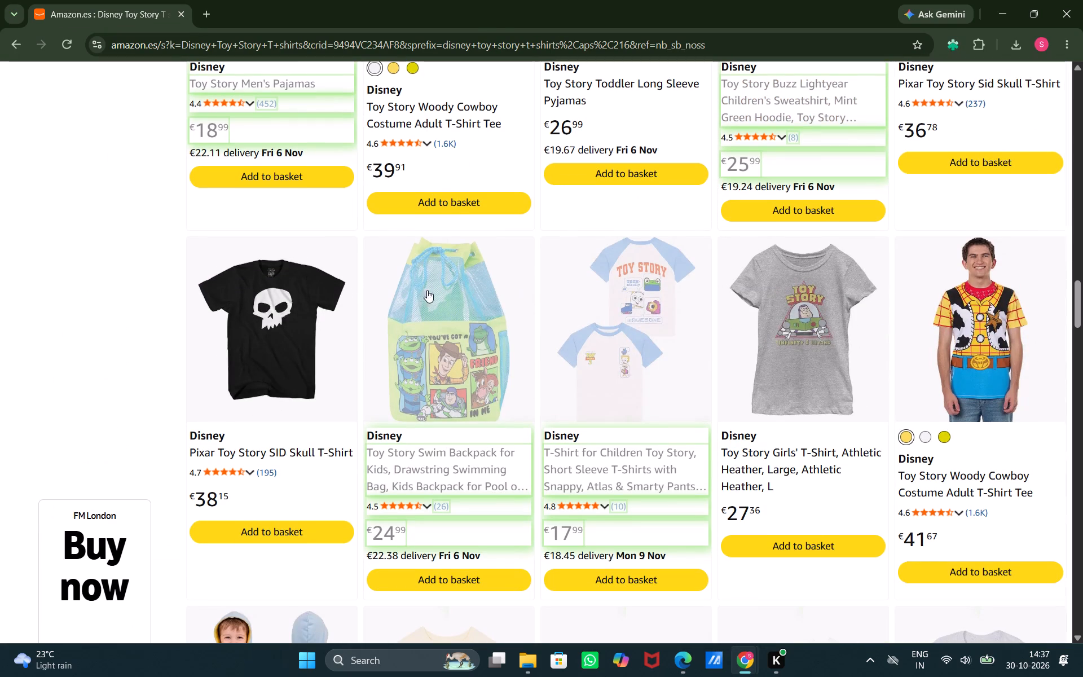
{"action": "scroll", "coordinate": [345, 297], "scroll_direction": "down", "scroll_amount": 5}
{"action": "scroll", "coordinate": [996, 337], "scroll_direction": "down", "scroll_amount": 7}
{"action": "scroll", "coordinate": [382, 292], "scroll_direction": "down", "scroll_amount": 5}
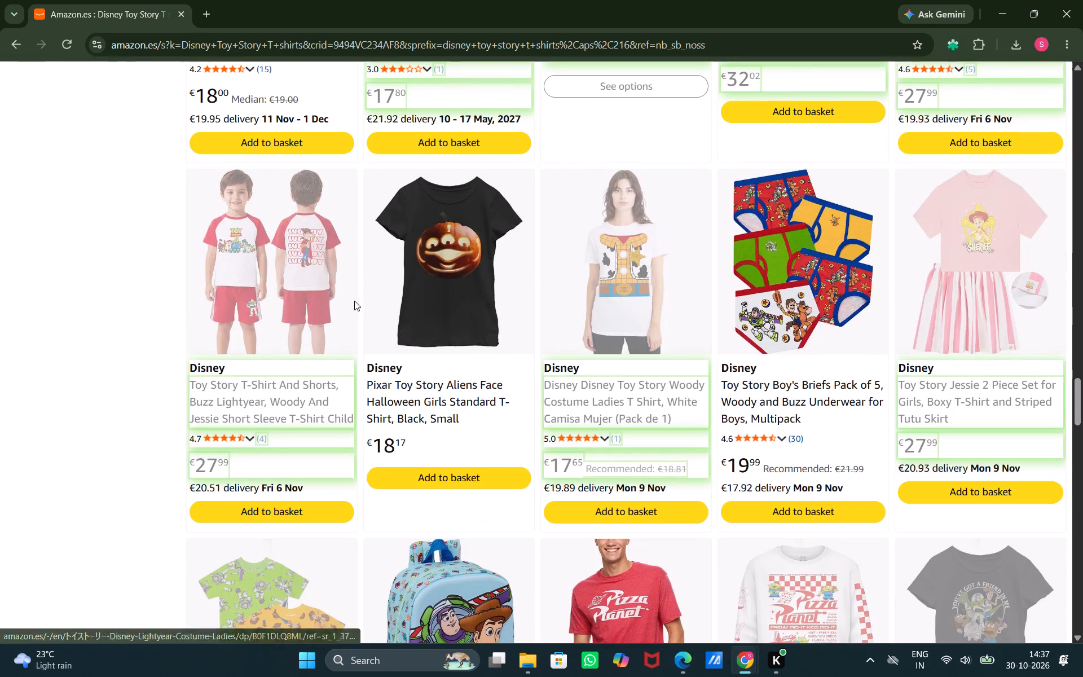
{"action": "scroll", "coordinate": [997, 278], "scroll_direction": "down", "scroll_amount": 4}
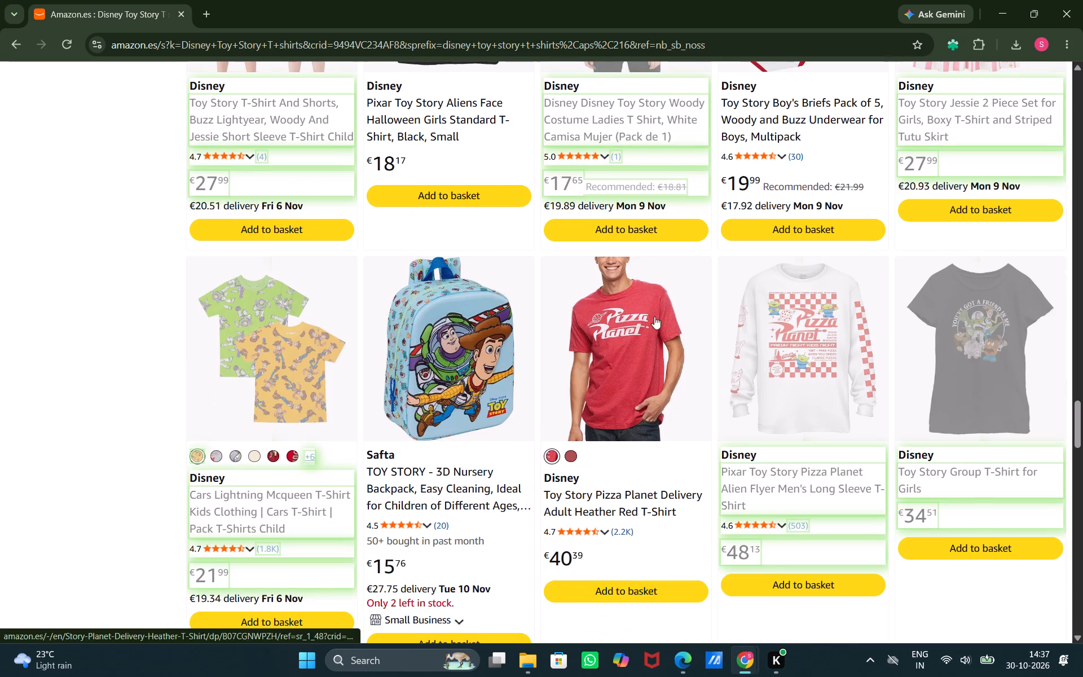
{"action": "scroll", "coordinate": [408, 347], "scroll_direction": "down", "scroll_amount": 7}
{"action": "scroll", "coordinate": [972, 256], "scroll_direction": "down", "scroll_amount": 6}
{"action": "scroll", "coordinate": [548, 282], "scroll_direction": "down", "scroll_amount": 6}
Open page 2 of the Amazon.es results and examine its listings for Toy Story T-shirts not yet captured.
{"action": "left_click", "coordinate": [605, 391]}
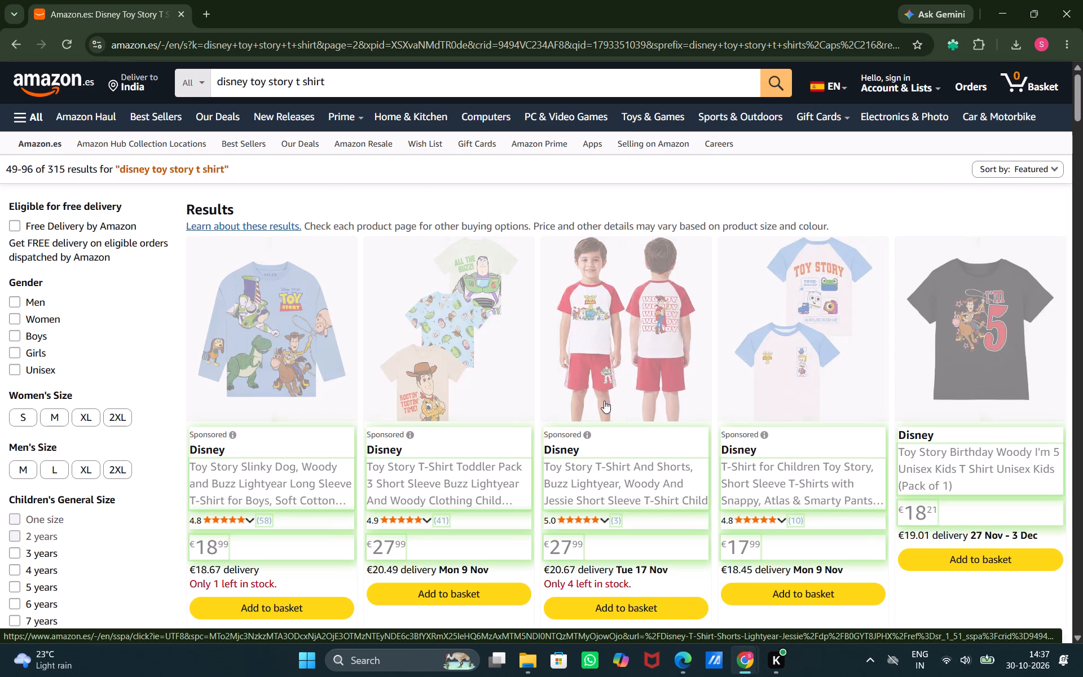
{"action": "scroll", "coordinate": [622, 421], "scroll_direction": "down", "scroll_amount": 9}
{"action": "scroll", "coordinate": [639, 395], "scroll_direction": "up", "scroll_amount": 3}
{"action": "scroll", "coordinate": [949, 254], "scroll_direction": "down", "scroll_amount": 3}
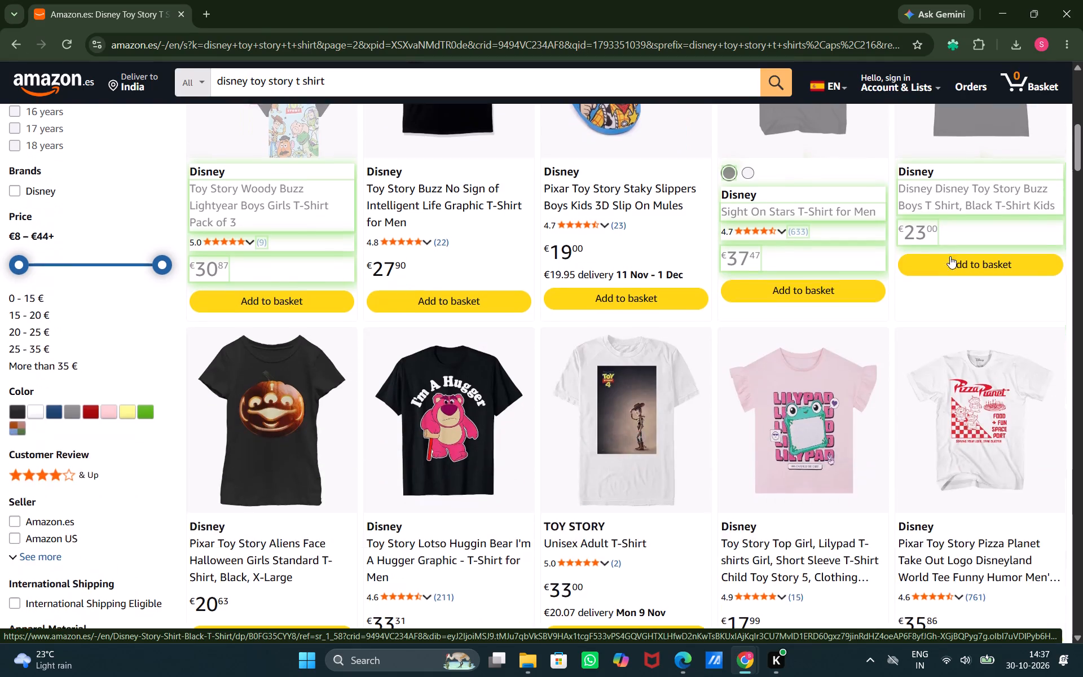
{"action": "scroll", "coordinate": [974, 311], "scroll_direction": "down", "scroll_amount": 3}
{"action": "scroll", "coordinate": [462, 331], "scroll_direction": "down", "scroll_amount": 4}
{"action": "scroll", "coordinate": [889, 291], "scroll_direction": "down", "scroll_amount": 6}
{"action": "scroll", "coordinate": [565, 318], "scroll_direction": "down", "scroll_amount": 7}
{"action": "scroll", "coordinate": [475, 262], "scroll_direction": "up", "scroll_amount": 1}
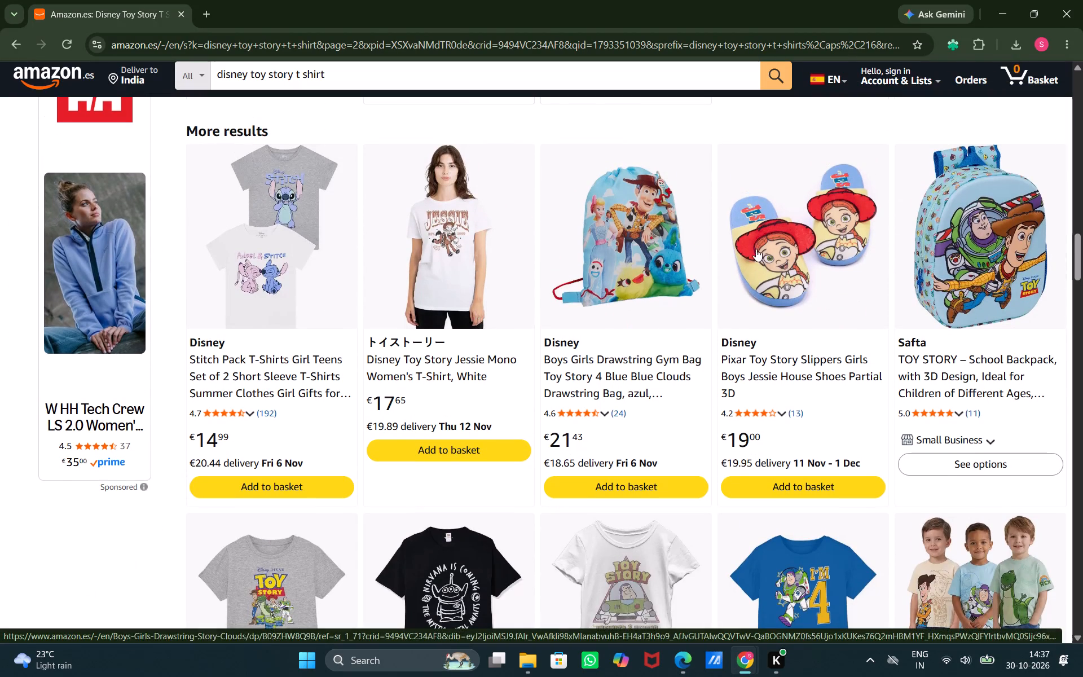
{"action": "scroll", "coordinate": [738, 266], "scroll_direction": "up", "scroll_amount": 12}
{"action": "scroll", "coordinate": [738, 266], "scroll_direction": "down", "scroll_amount": 13}
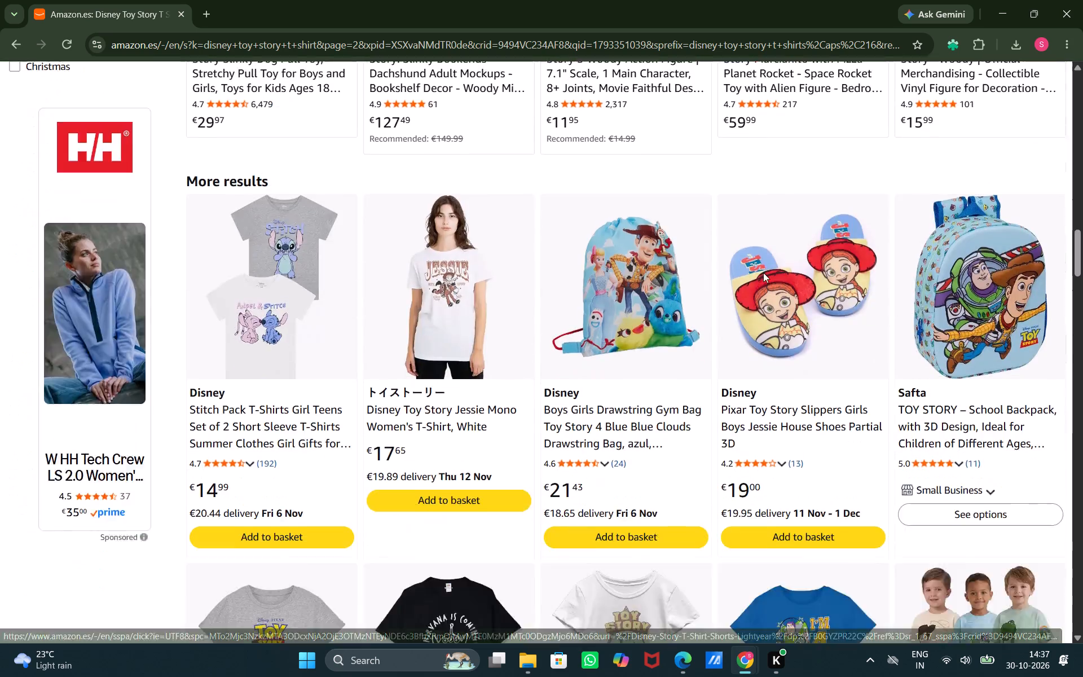
{"action": "scroll", "coordinate": [763, 272], "scroll_direction": "down", "scroll_amount": 6}
{"action": "scroll", "coordinate": [767, 266], "scroll_direction": "up", "scroll_amount": 5}
{"action": "scroll", "coordinate": [518, 265], "scroll_direction": "up", "scroll_amount": 2}
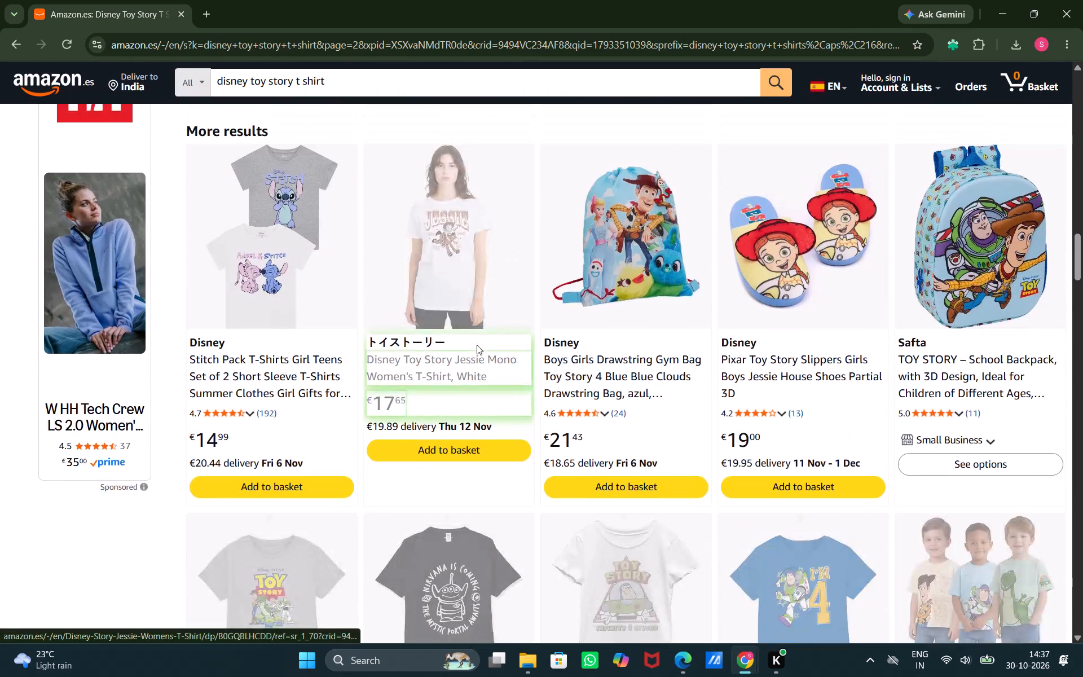
{"action": "scroll", "coordinate": [517, 294], "scroll_direction": "down", "scroll_amount": 4}
{"action": "scroll", "coordinate": [933, 263], "scroll_direction": "down", "scroll_amount": 9}
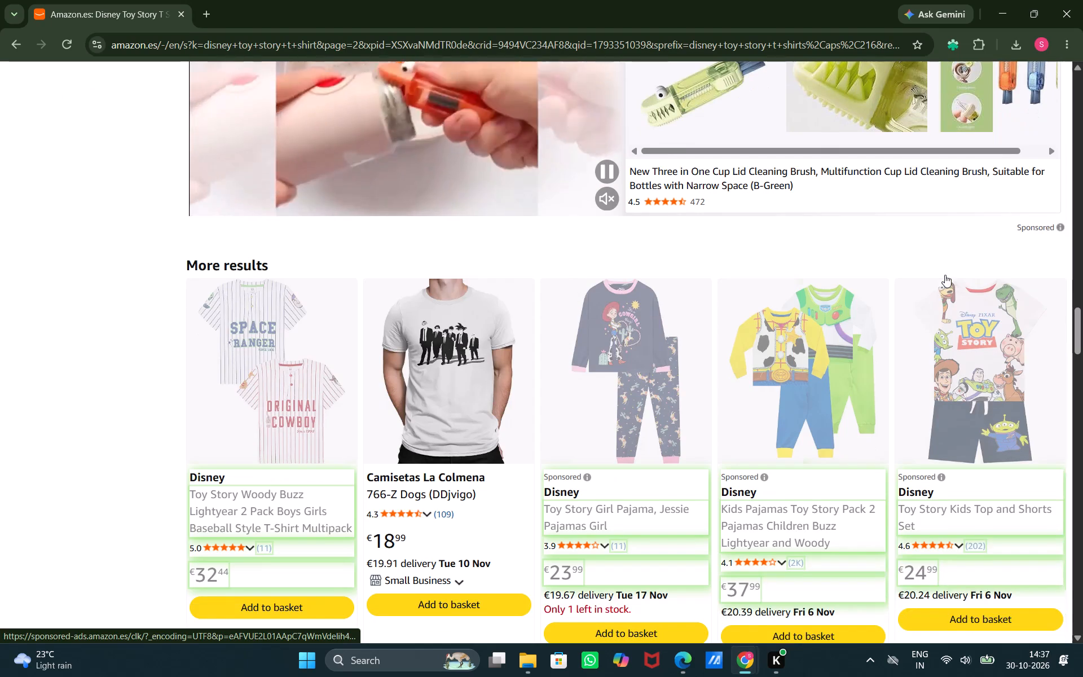
{"action": "scroll", "coordinate": [318, 383], "scroll_direction": "down", "scroll_amount": 8}
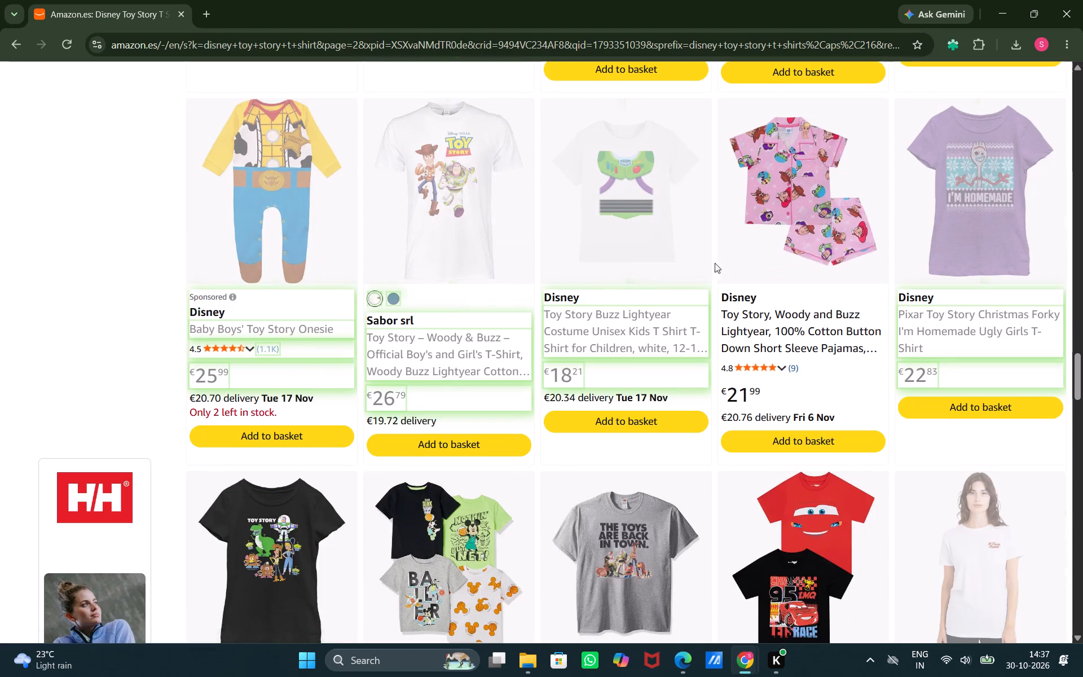
{"action": "scroll", "coordinate": [948, 215], "scroll_direction": "down", "scroll_amount": 4}
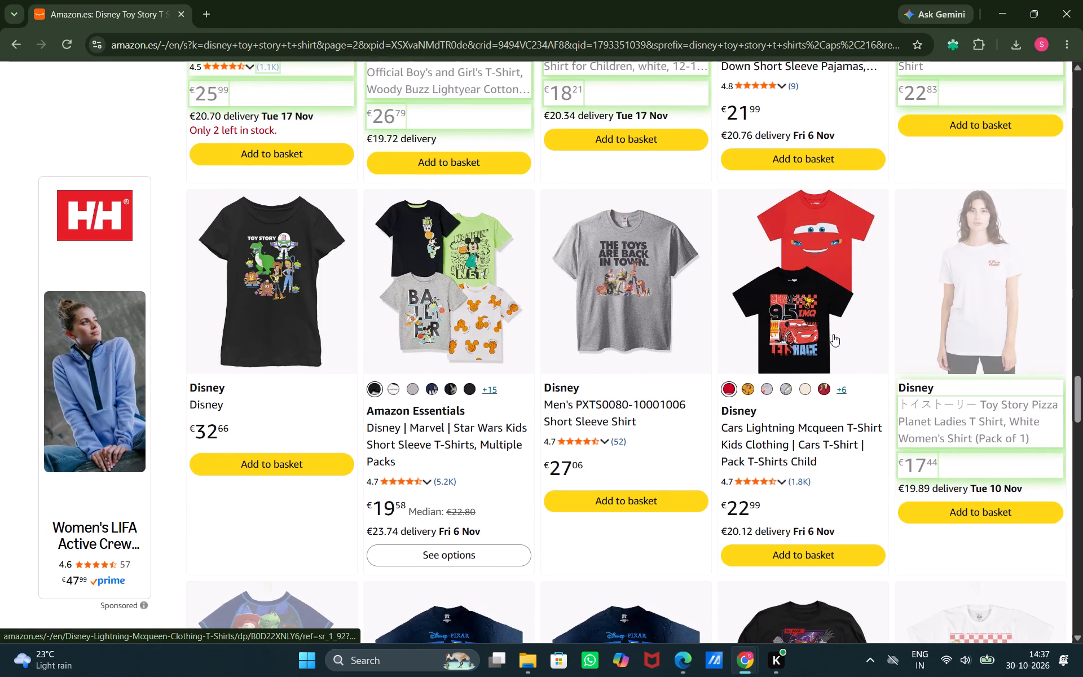
{"action": "right_click", "coordinate": [639, 410]}
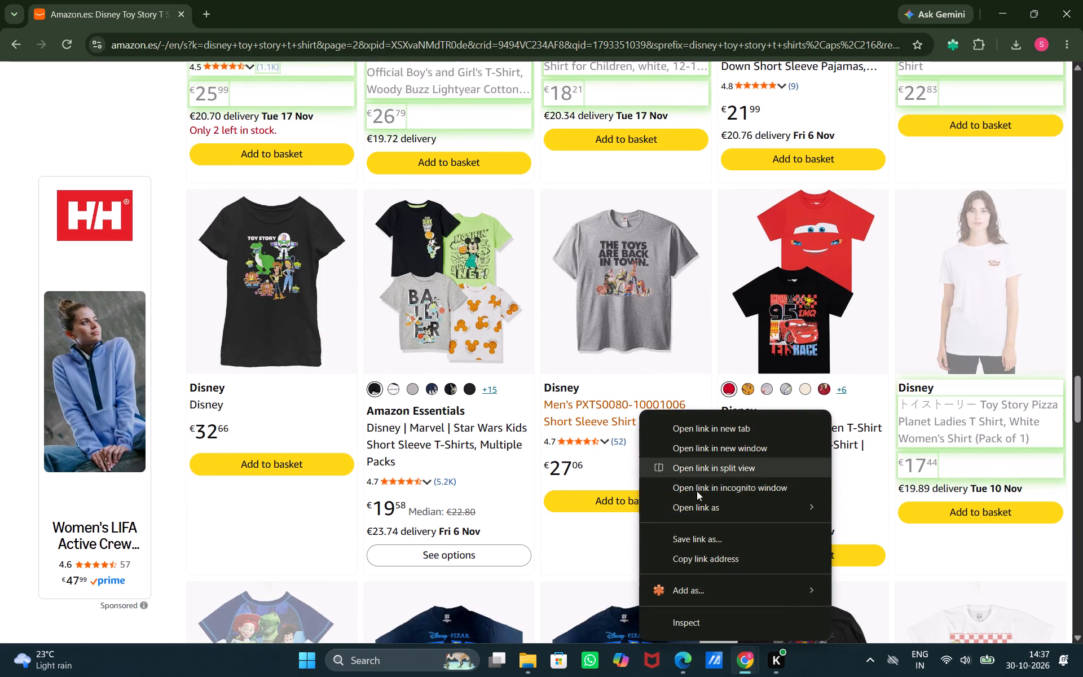
{"action": "left_click", "coordinate": [707, 562]}
{"action": "key", "text": "alt+Tab"}
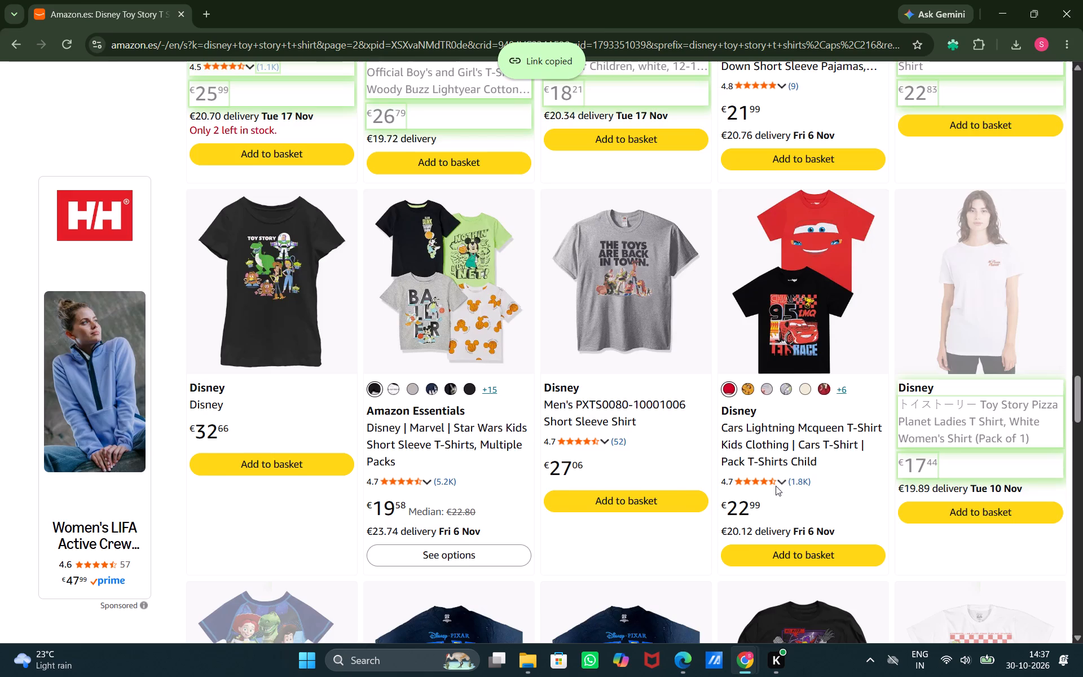
{"action": "key", "text": "ctrl+v"}
{"action": "key", "text": "Return"}
{"action": "key", "text": "Return"}
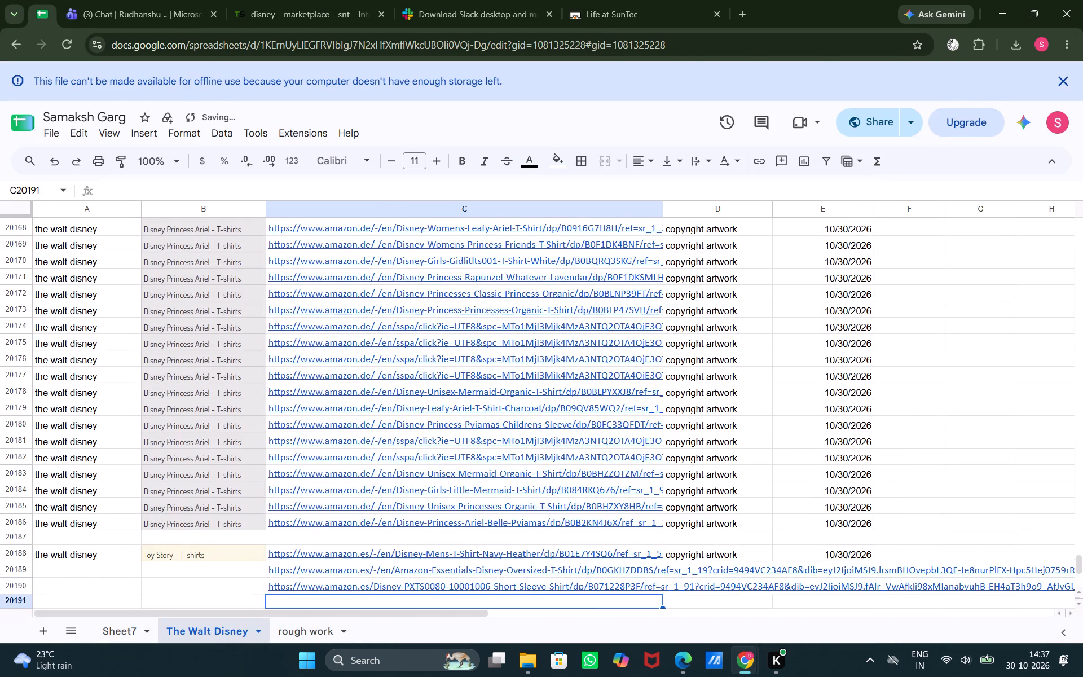
Copy the link of the black Disney Toy Story group T-shirt priced €32.66 from Amazon.es into C20191 of the tracking sheet.
{"action": "key", "text": "alt+Tab"}
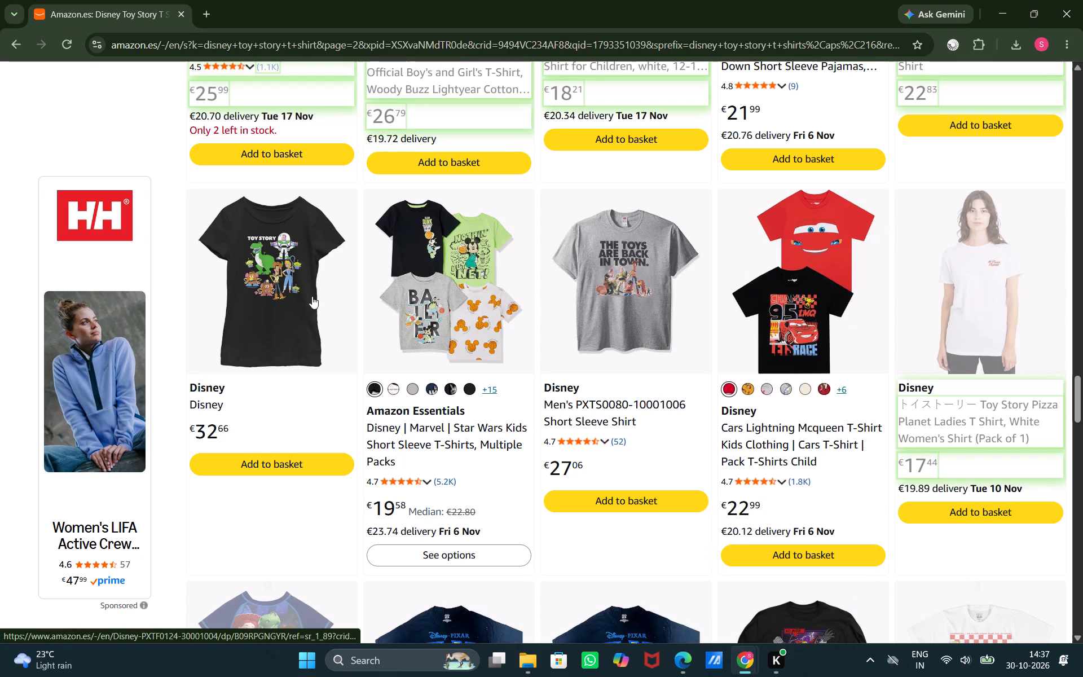
{"action": "right_click", "coordinate": [210, 405]}
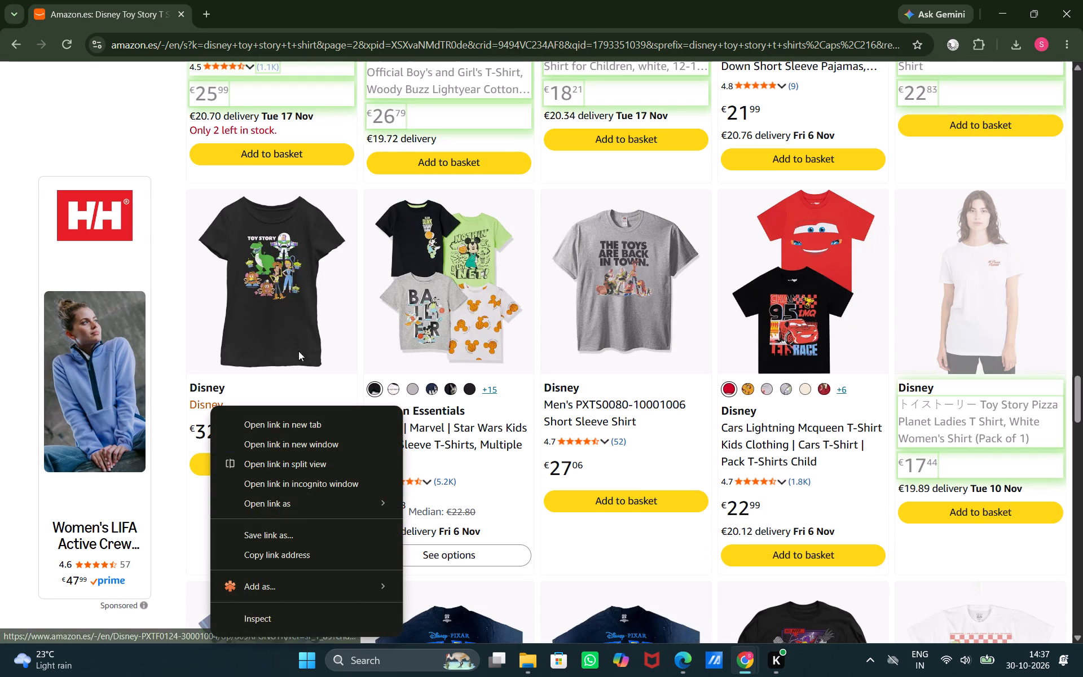
{"action": "left_click", "coordinate": [294, 557]}
{"action": "key", "text": "alt+Tab"}
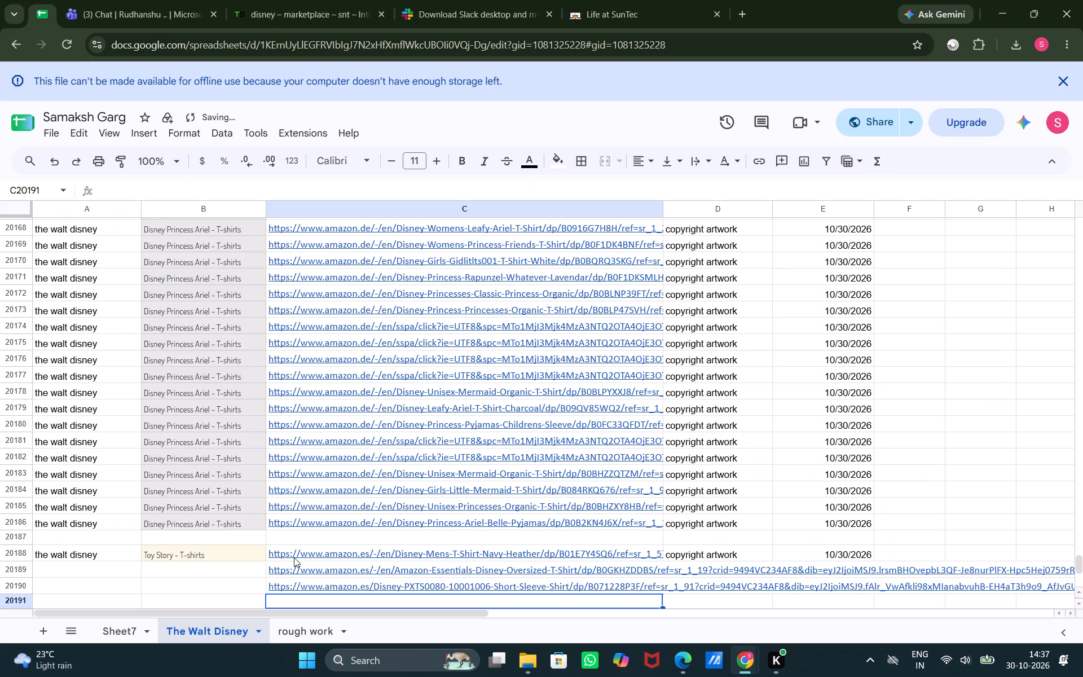
{"action": "key", "text": "ctrl+v"}
{"action": "key", "text": "Return"}
{"action": "key", "text": "Return"}
{"action": "key", "text": "Return"}
{"action": "key", "text": "Return"}
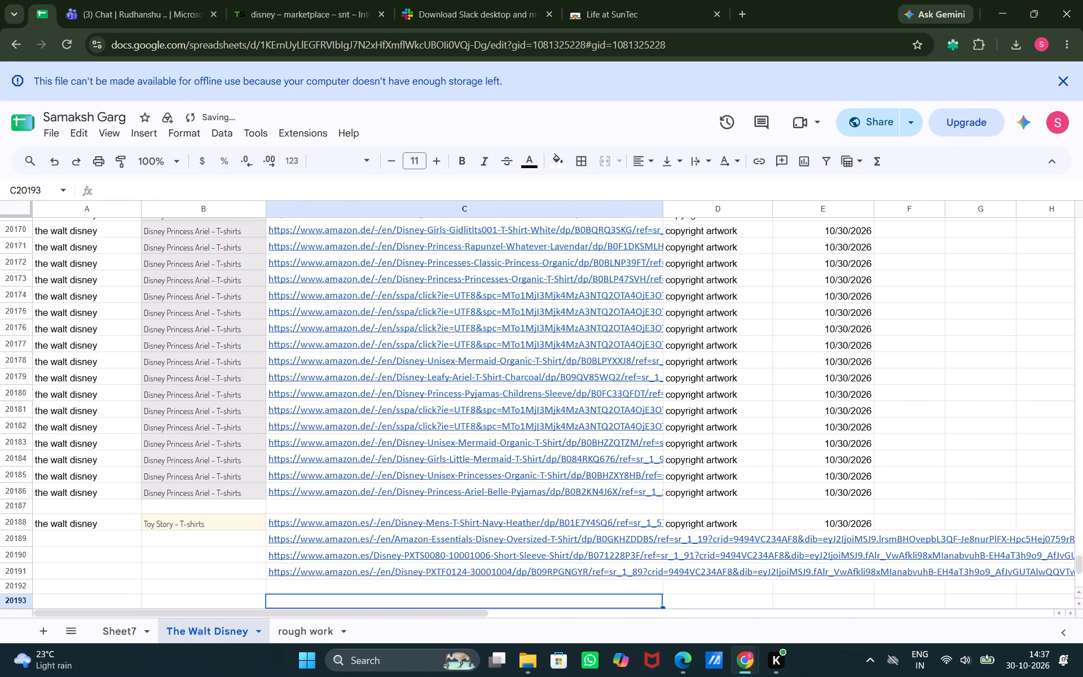
Copy the link of the Toy Story Children's Pyjamas with Buzz and Woody, priced €23.99, from Amazon.es into C20192 of the tracking sheet.
{"action": "key", "text": "alt+Tab"}
{"action": "scroll", "coordinate": [680, 318], "scroll_direction": "down", "scroll_amount": 4}
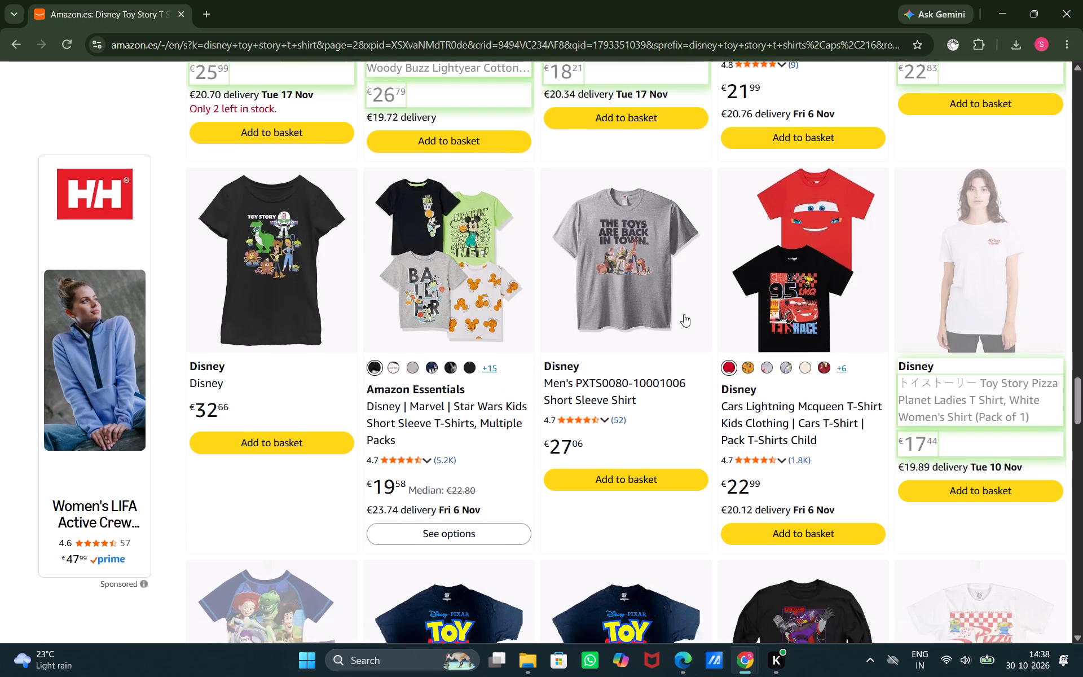
{"action": "scroll", "coordinate": [956, 305], "scroll_direction": "down", "scroll_amount": 6}
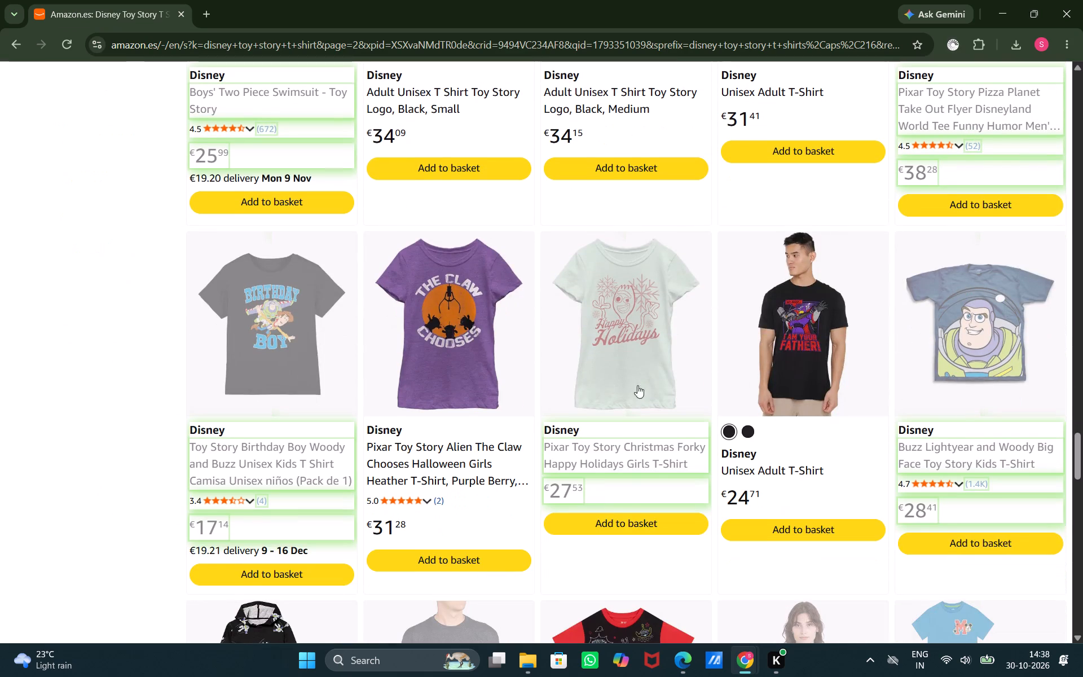
{"action": "scroll", "coordinate": [489, 389], "scroll_direction": "down", "scroll_amount": 5}
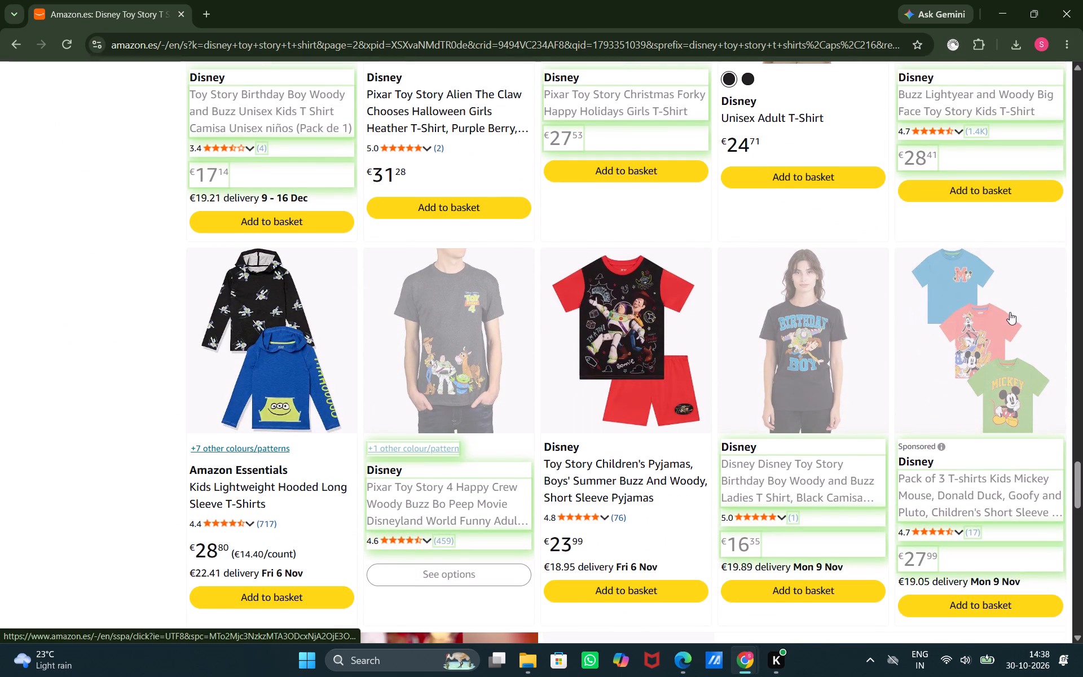
{"action": "right_click", "coordinate": [657, 485]}
{"action": "left_click", "coordinate": [712, 399]}
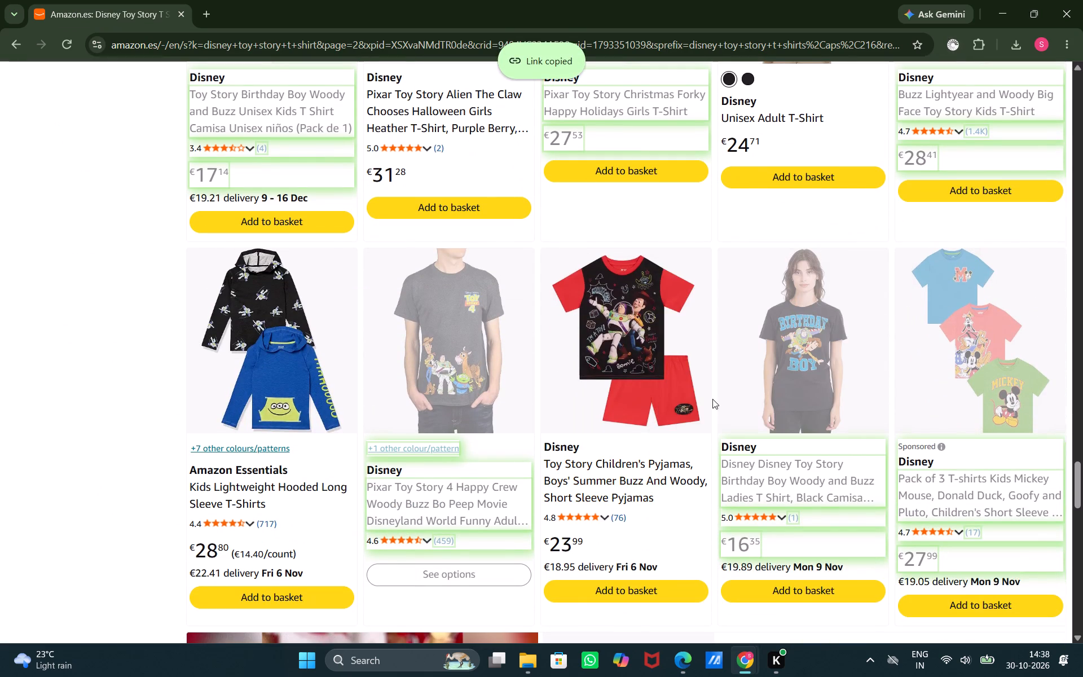
{"action": "key", "text": "alt+Tab"}
{"action": "key", "text": "Up"}
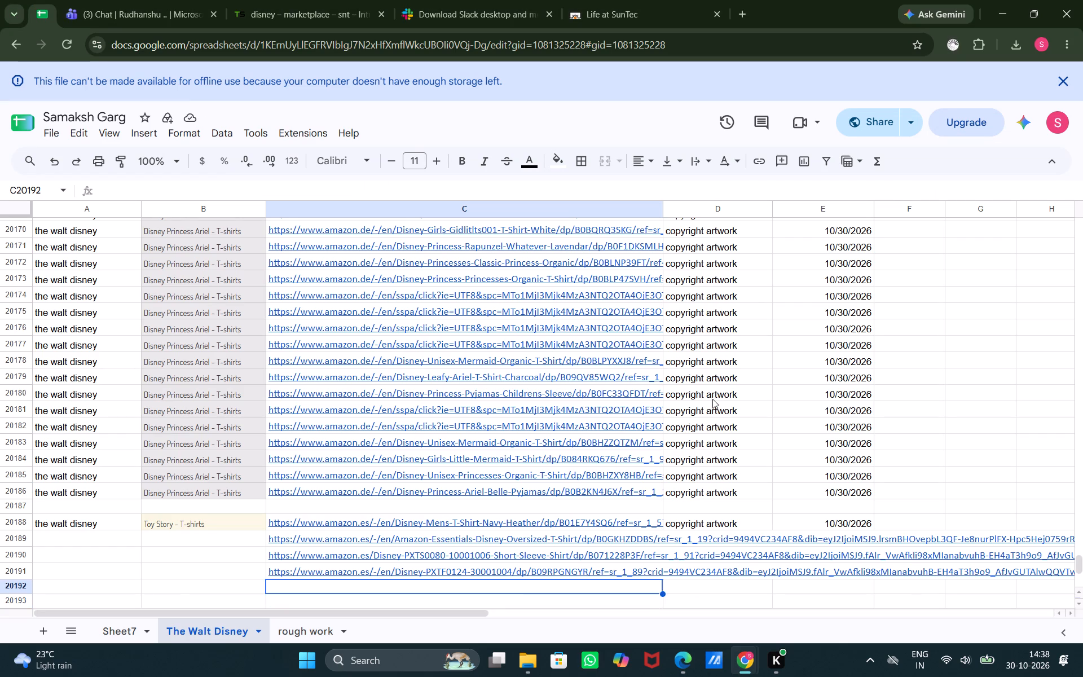
{"action": "key", "text": "ctrl+v"}
{"action": "key", "text": "Down"}
{"action": "key", "text": "Down"}
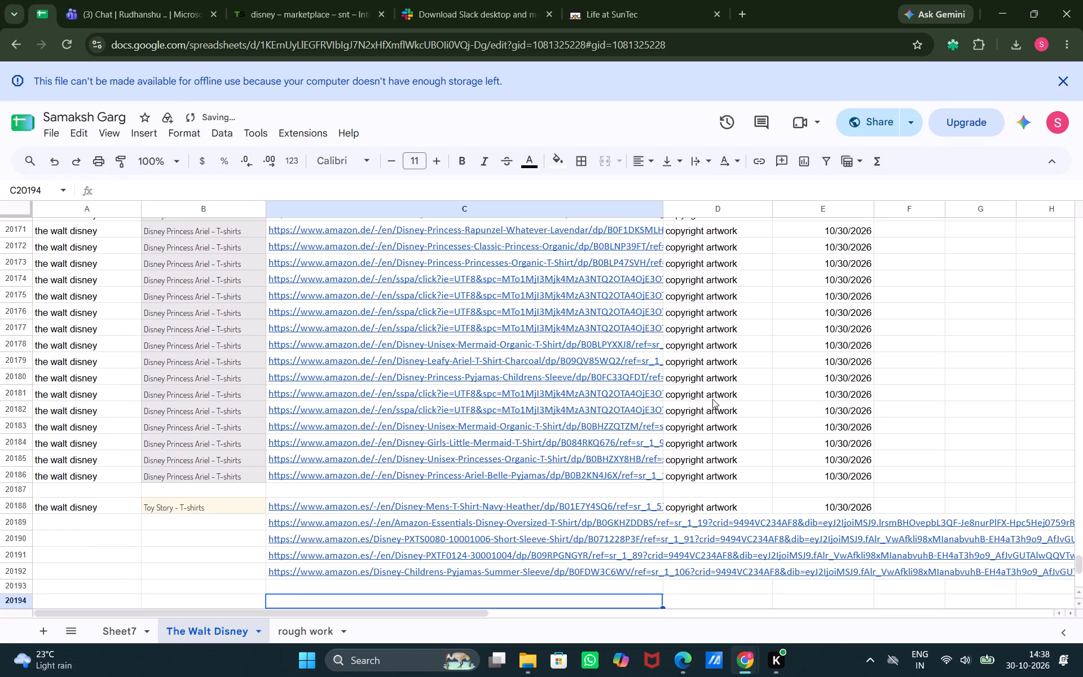
{"action": "key", "text": "Up"}
Switch back to Amazon.es and open page 3 of the Toy Story T-shirt results.
{"action": "key", "text": "alt+Tab"}
{"action": "scroll", "coordinate": [707, 408], "scroll_direction": "down", "scroll_amount": 5}
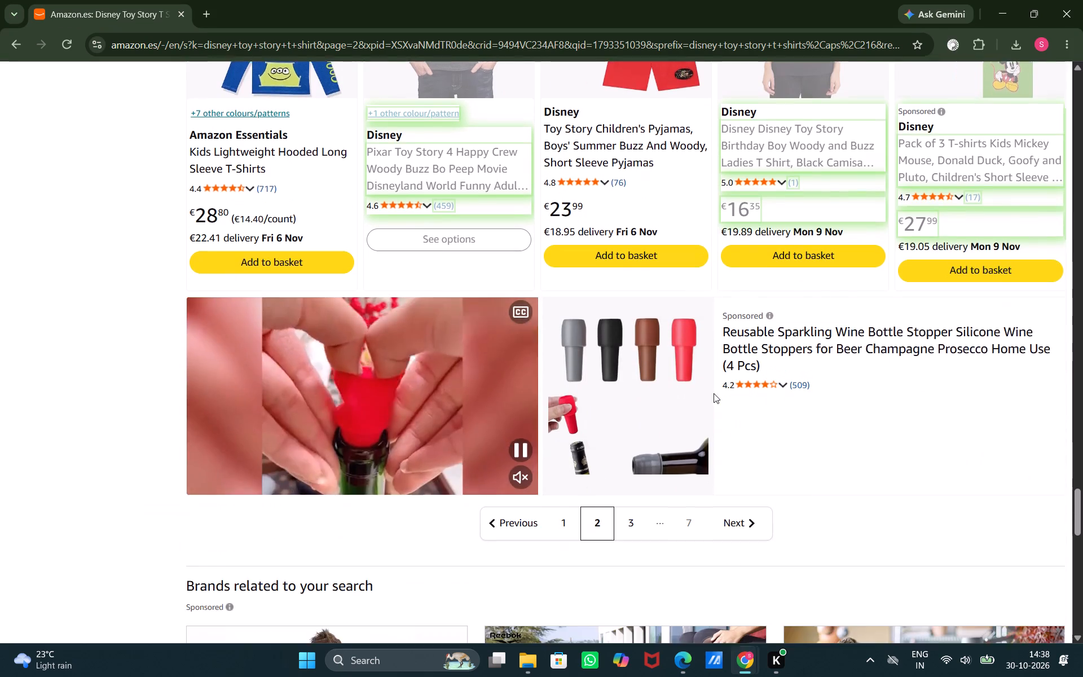
{"action": "scroll", "coordinate": [714, 393], "scroll_direction": "down", "scroll_amount": 2}
{"action": "left_click", "coordinate": [635, 361]}
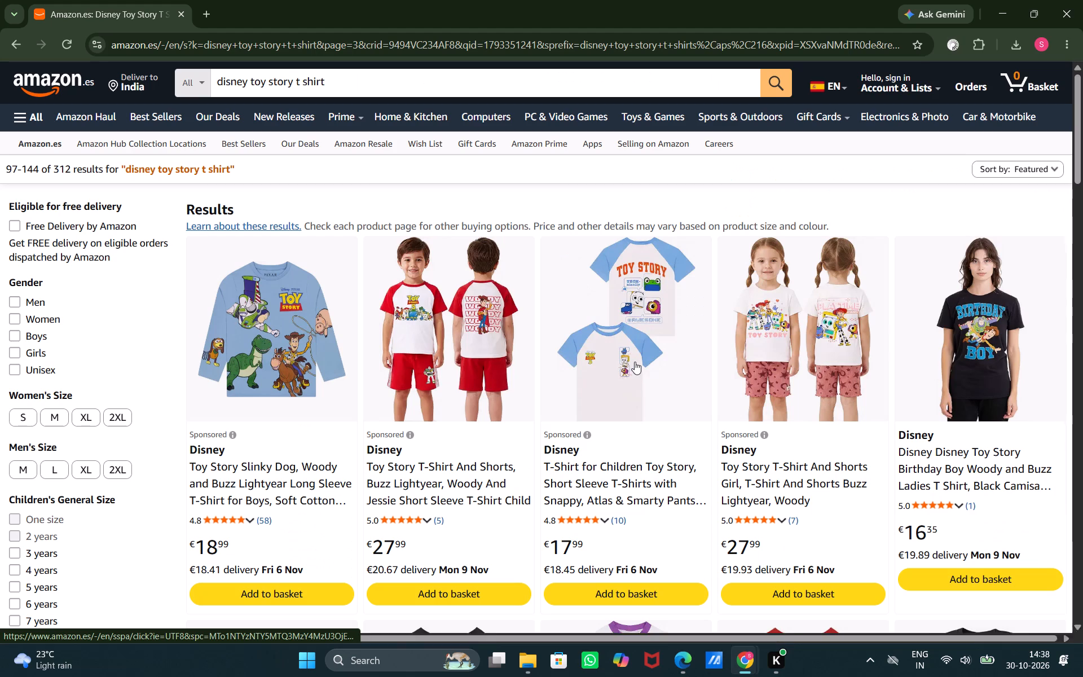
Copy the link of the black girls Disney Pixar Toy Story Space Force Short Sleeve Tee from Amazon.es into C20193 of the tracking sheet.
{"action": "scroll", "coordinate": [584, 307], "scroll_direction": "down", "scroll_amount": 5}
{"action": "scroll", "coordinate": [593, 287], "scroll_direction": "up", "scroll_amount": 4}
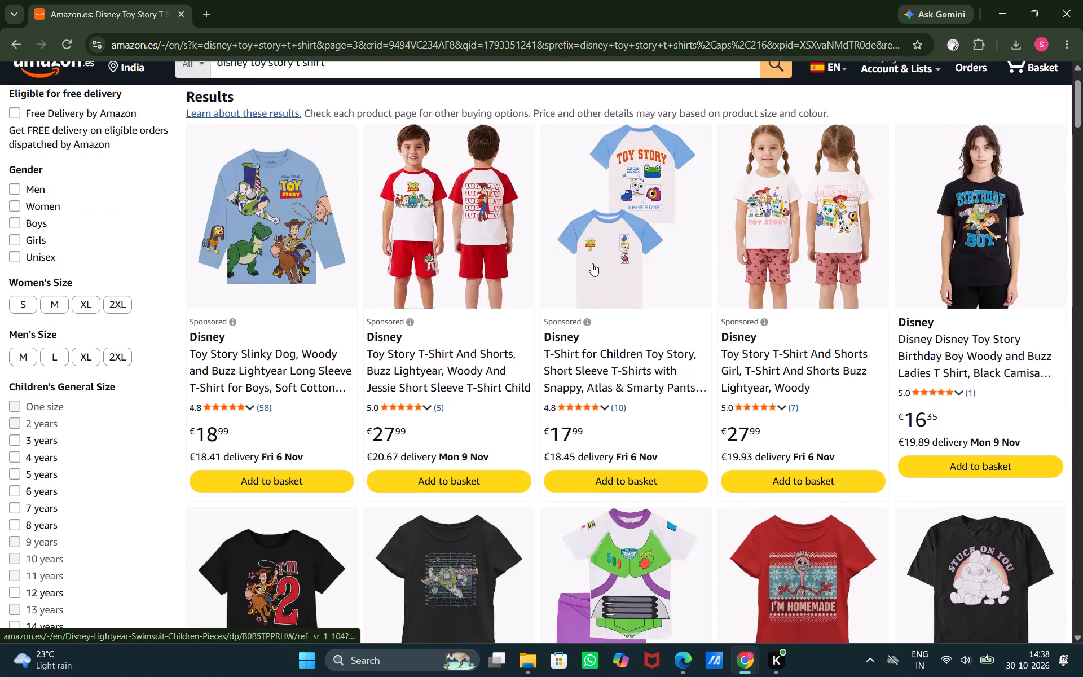
{"action": "scroll", "coordinate": [592, 263], "scroll_direction": "up", "scroll_amount": 3}
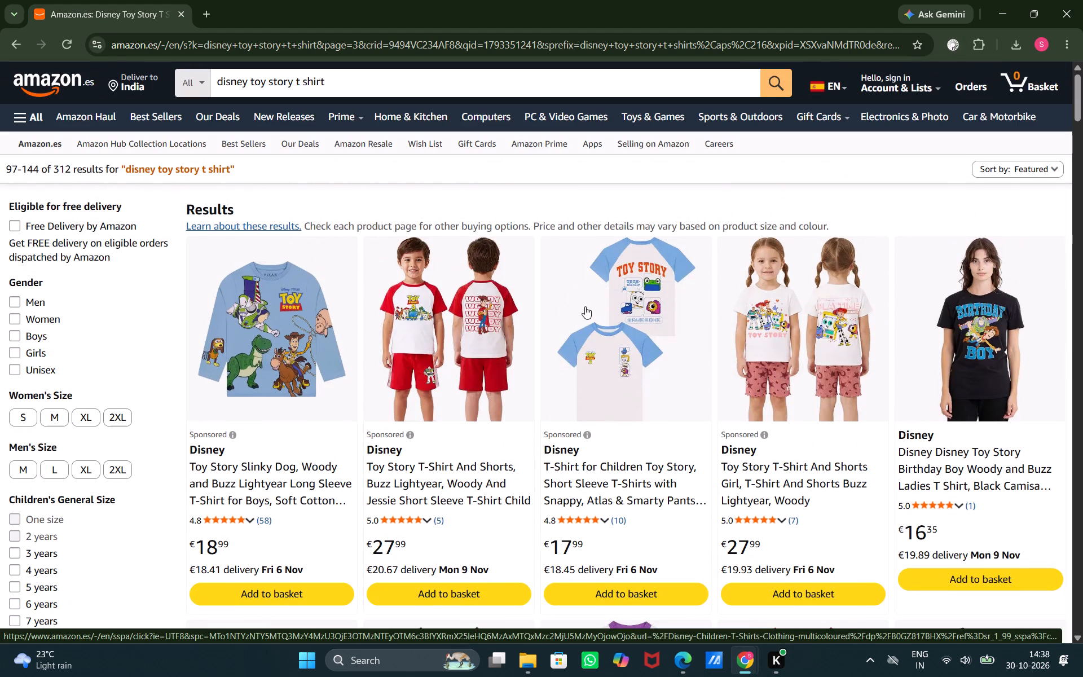
{"action": "scroll", "coordinate": [566, 322], "scroll_direction": "down", "scroll_amount": 9}
{"action": "scroll", "coordinate": [570, 313], "scroll_direction": "up", "scroll_amount": 4}
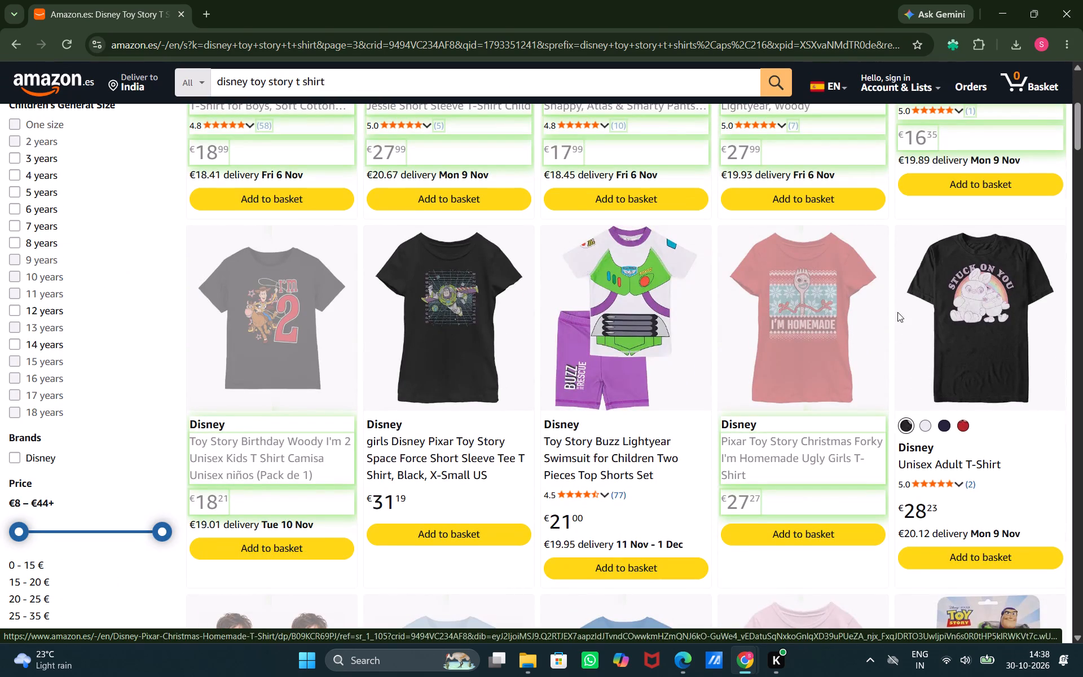
{"action": "right_click", "coordinate": [476, 450]}
{"action": "left_click", "coordinate": [513, 370]}
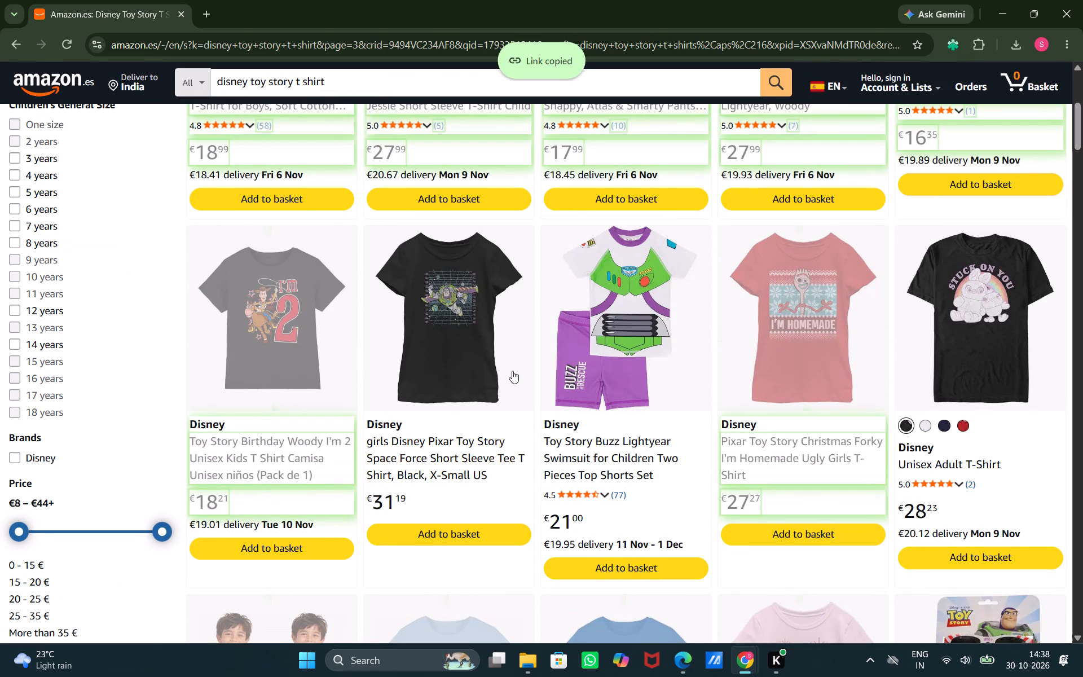
{"action": "key", "text": "alt+Tab"}
{"action": "key", "text": "ctrl+v"}
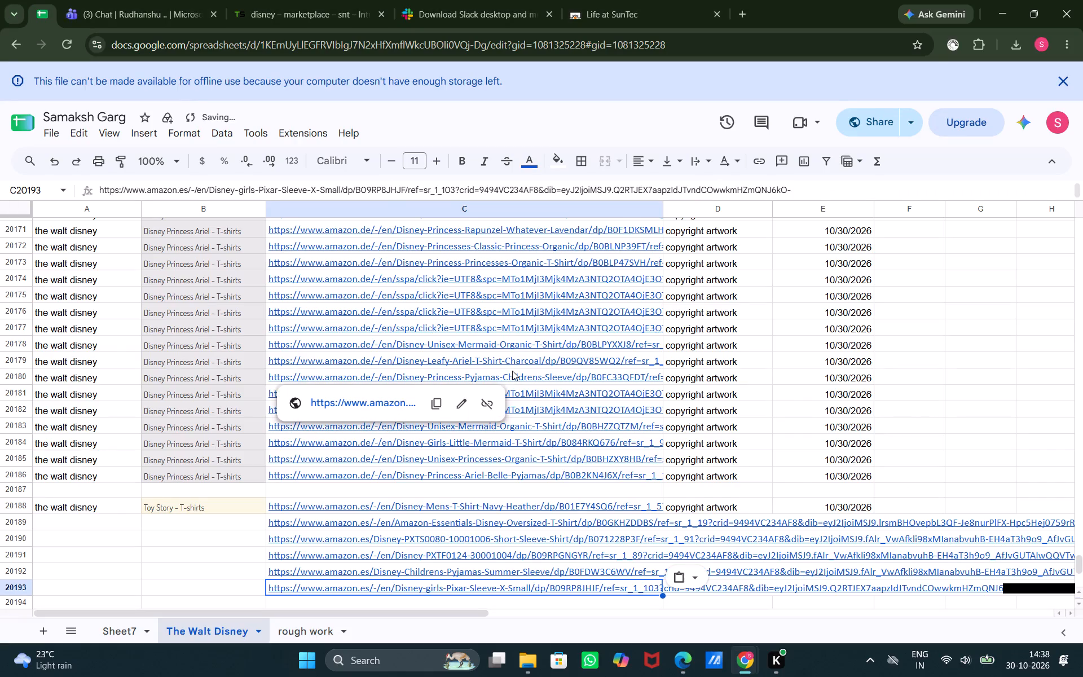
{"action": "key", "text": "Return"}
{"action": "key", "text": "Return"}
Copy the link of the sarcia.eu Women's Cotton T-Shirt with the Toy Story alien print from Amazon.es into C20194 of the tracking sheet.
{"action": "key", "text": "alt+Tab"}
{"action": "scroll", "coordinate": [491, 362], "scroll_direction": "down", "scroll_amount": 4}
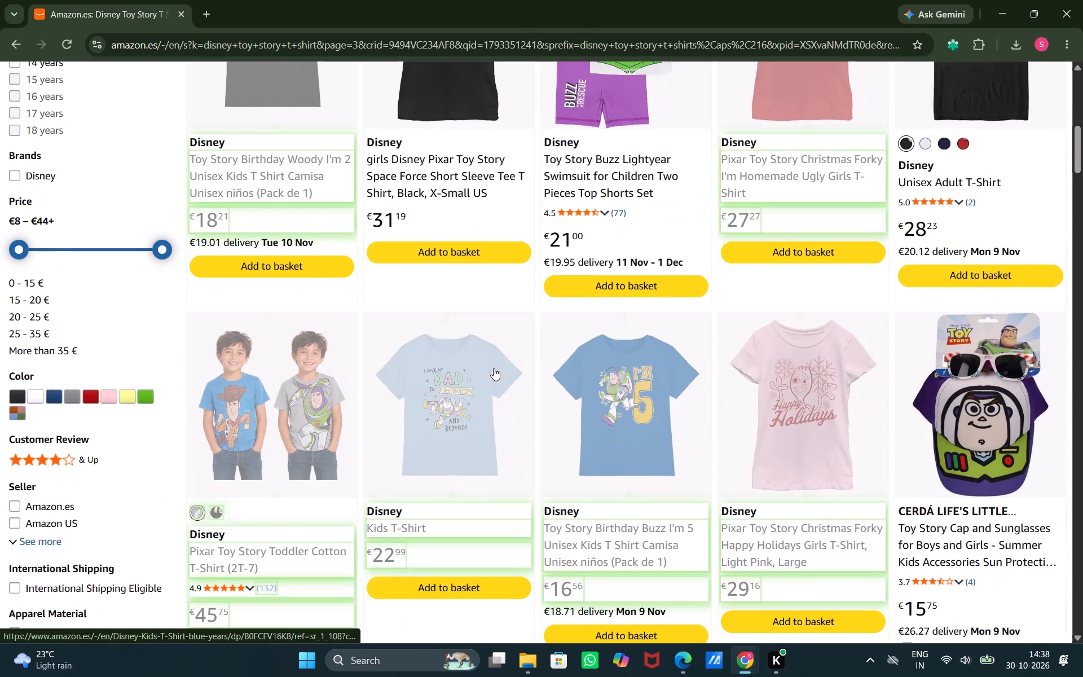
{"action": "scroll", "coordinate": [945, 332], "scroll_direction": "down", "scroll_amount": 7}
{"action": "scroll", "coordinate": [259, 387], "scroll_direction": "down", "scroll_amount": 5}
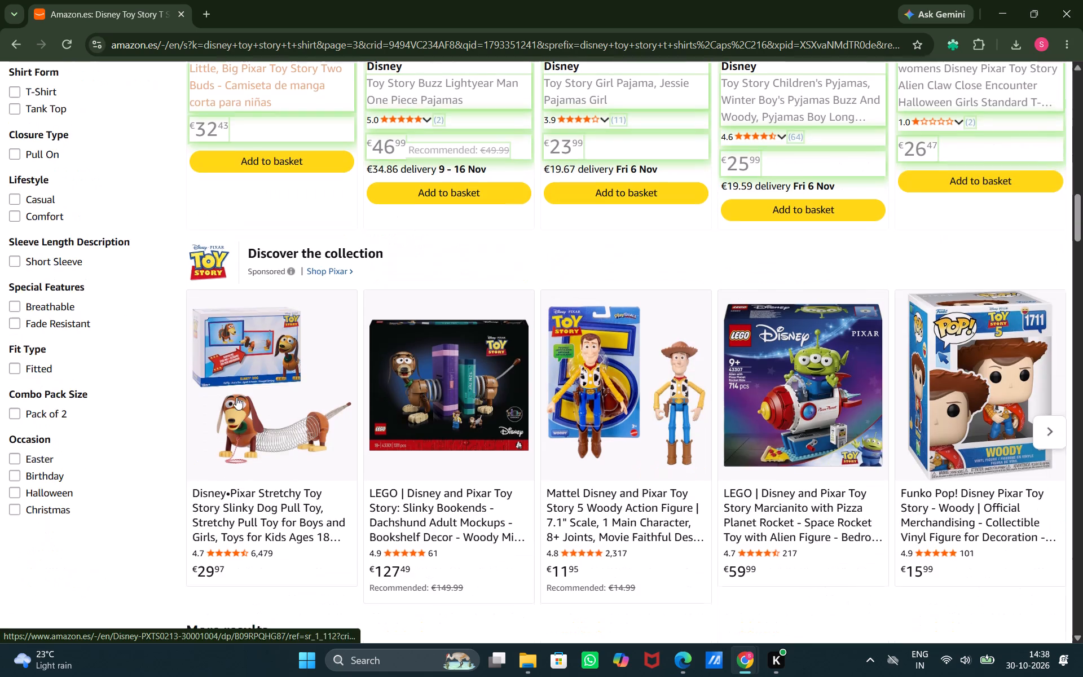
{"action": "scroll", "coordinate": [574, 377], "scroll_direction": "down", "scroll_amount": 5}
{"action": "scroll", "coordinate": [876, 354], "scroll_direction": "down", "scroll_amount": 2}
{"action": "scroll", "coordinate": [874, 357], "scroll_direction": "up", "scroll_amount": 1}
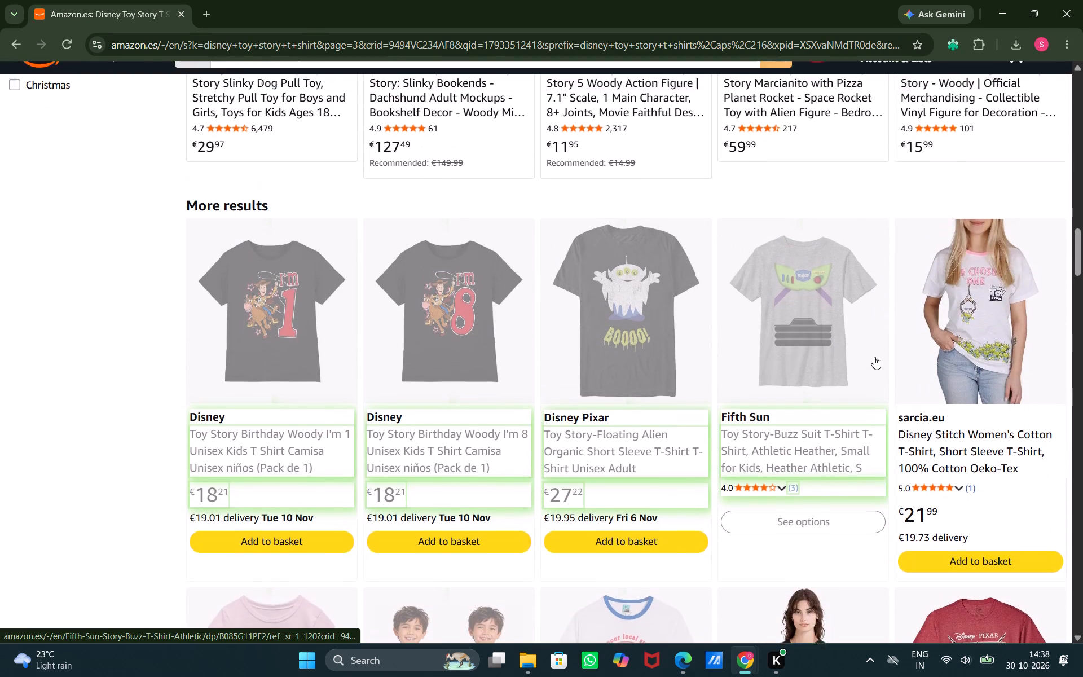
{"action": "right_click", "coordinate": [974, 450]}
{"action": "left_click", "coordinate": [894, 372]}
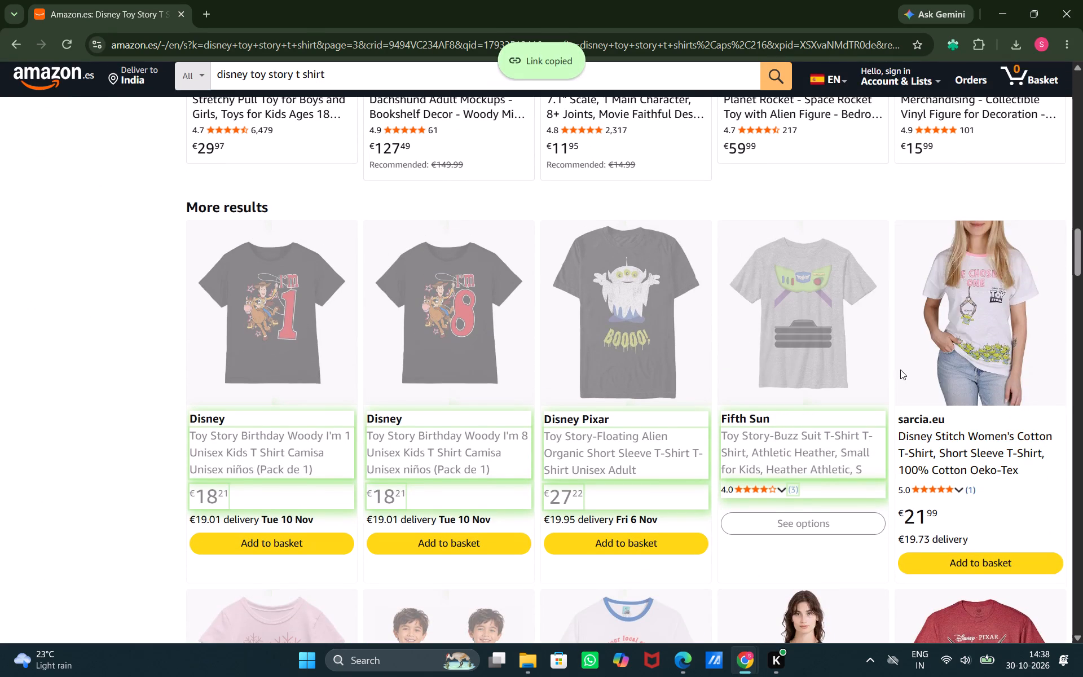
{"action": "key", "text": "alt+Tab"}
{"action": "key", "text": "ctrl+v"}
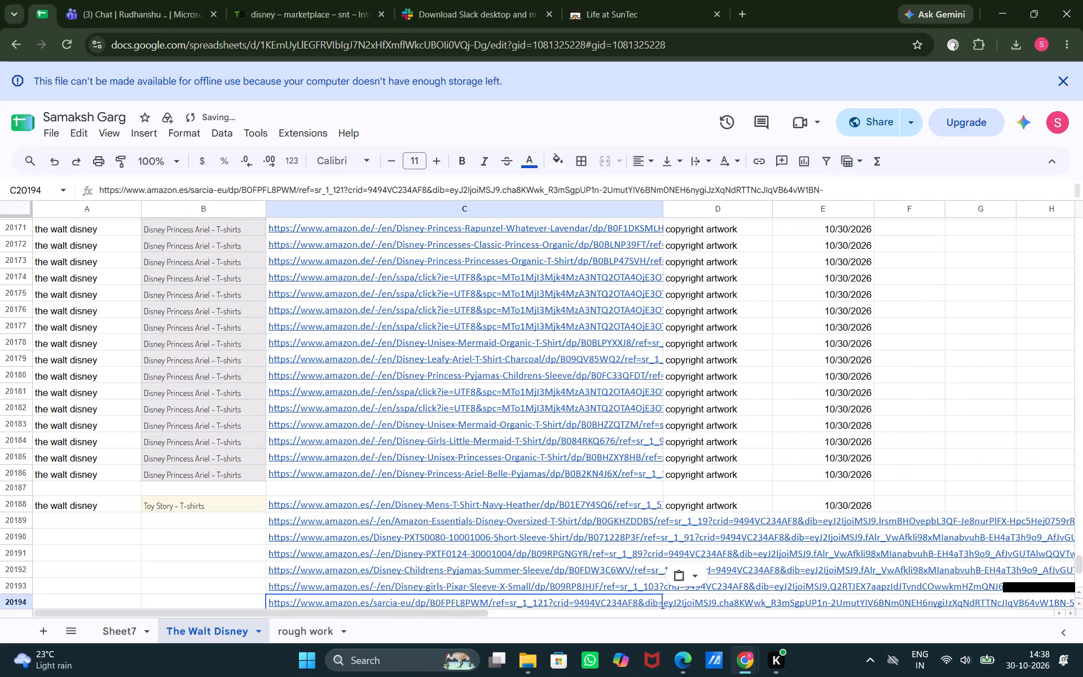
{"action": "key", "text": "Return"}
{"action": "key", "text": "Return"}
Copy the link of the black Disney Toy Story Group Terror Ladies T Shirt from Amazon.es into C20195 of the tracking sheet.
{"action": "key", "text": "alt+Tab"}
{"action": "scroll", "coordinate": [883, 366], "scroll_direction": "down", "scroll_amount": 4}
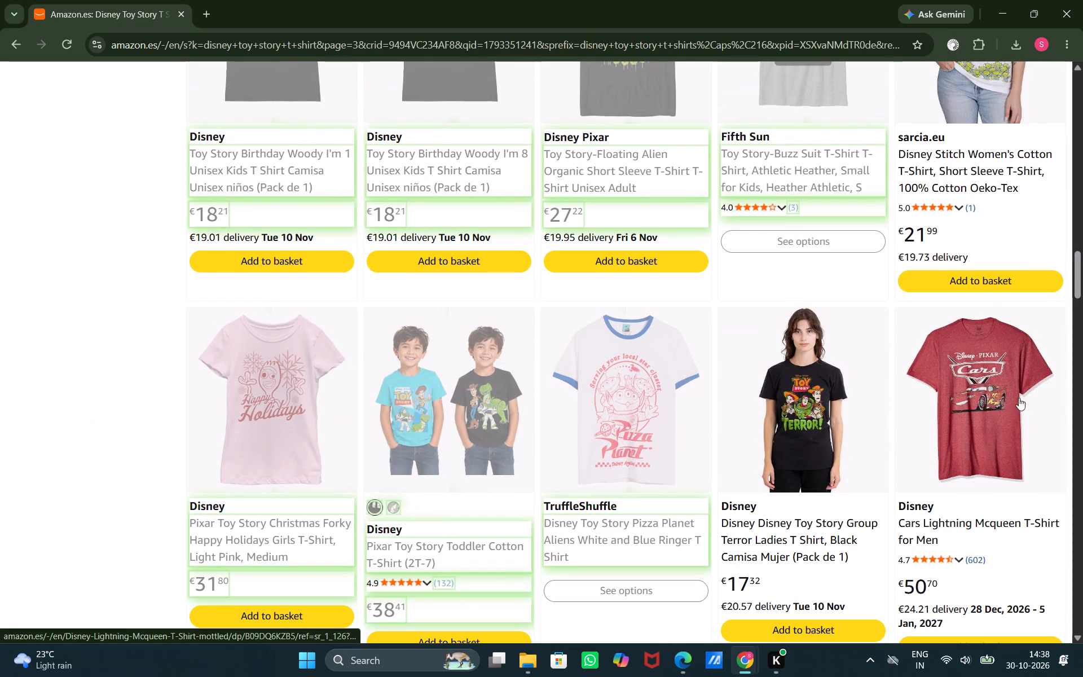
{"action": "right_click", "coordinate": [805, 520]}
{"action": "left_click", "coordinate": [880, 439]}
{"action": "key", "text": "alt+Tab"}
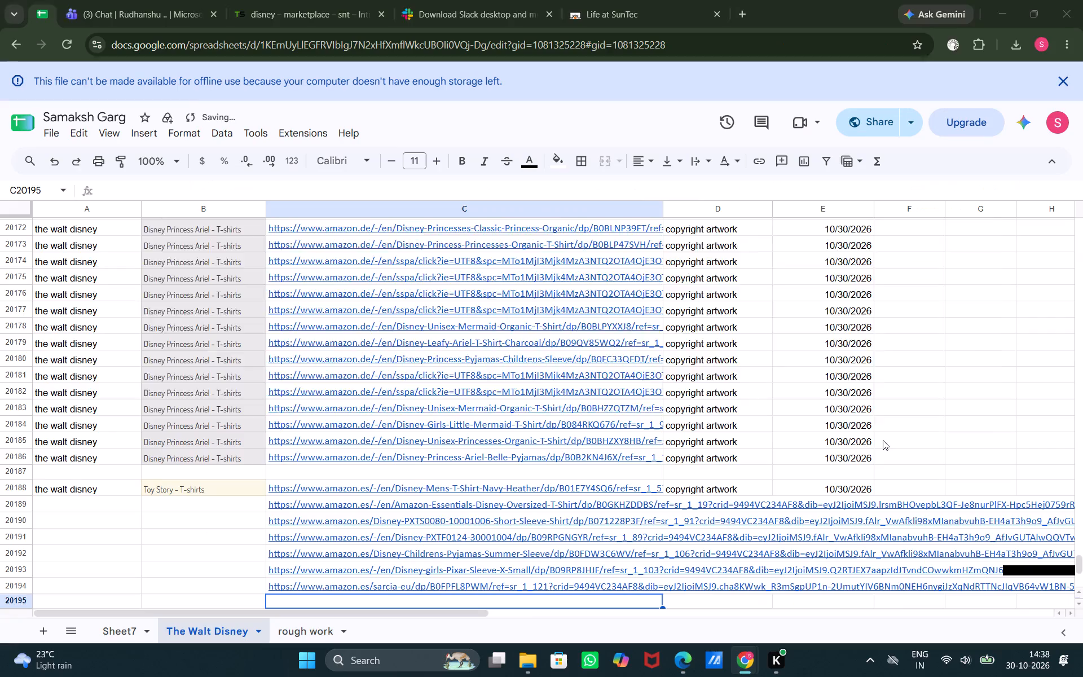
{"action": "key", "text": "ctrl+v"}
{"action": "key", "text": "Return"}
{"action": "key", "text": "Return"}
Copy the link of the purple Toy Story Girls' Summer Pyjamas priced €19.99 from Amazon.es into C20196 of the tracking sheet.
{"action": "key", "text": "alt+Tab"}
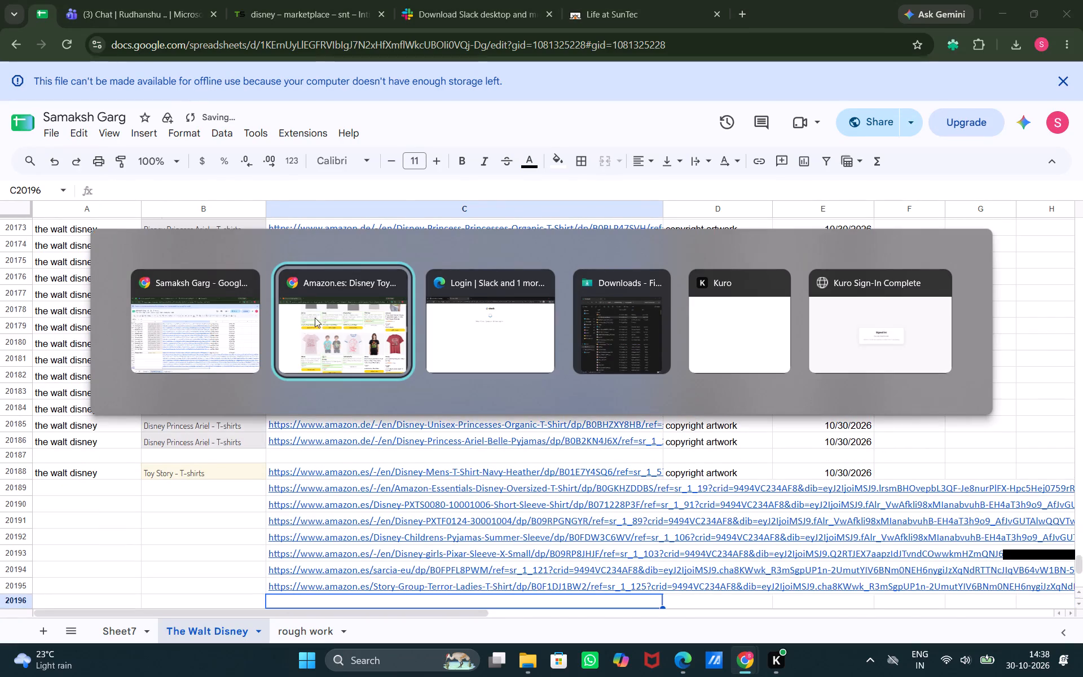
{"action": "left_click", "coordinate": [315, 318]}
{"action": "scroll", "coordinate": [590, 328], "scroll_direction": "down", "scroll_amount": 11}
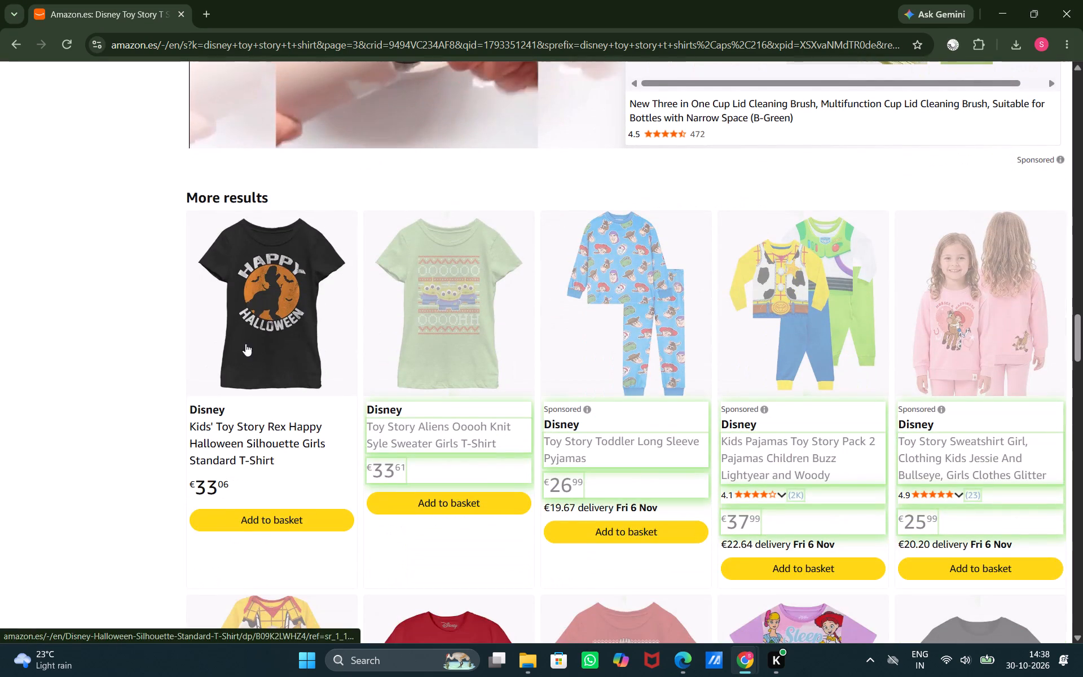
{"action": "scroll", "coordinate": [852, 311], "scroll_direction": "down", "scroll_amount": 6}
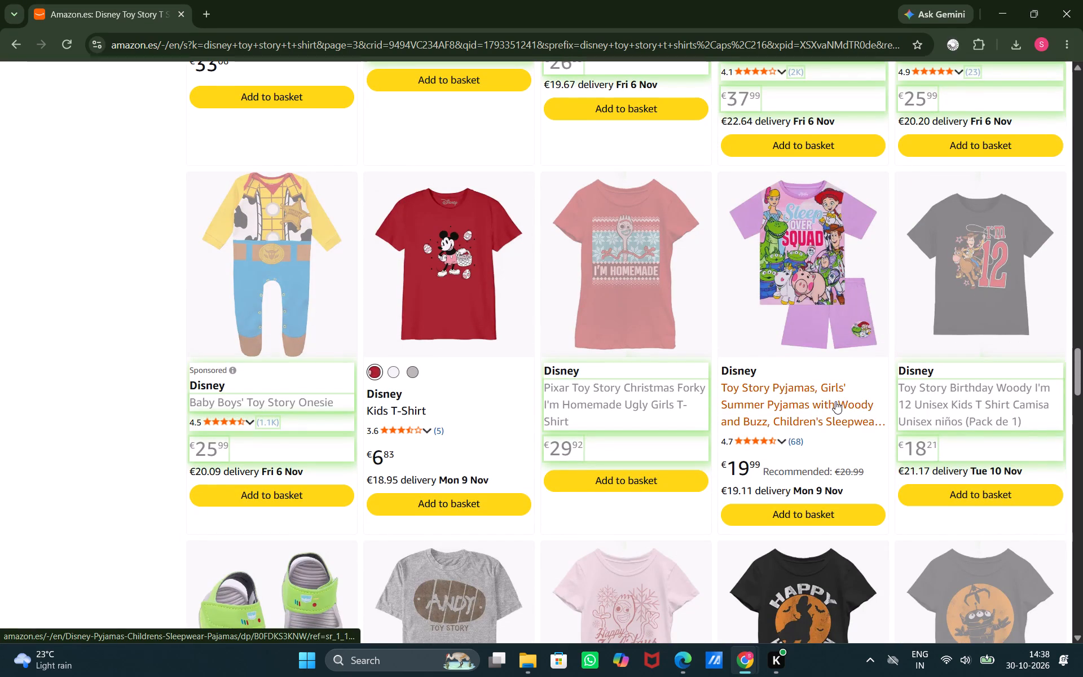
{"action": "right_click", "coordinate": [835, 401]}
{"action": "left_click", "coordinate": [904, 549]}
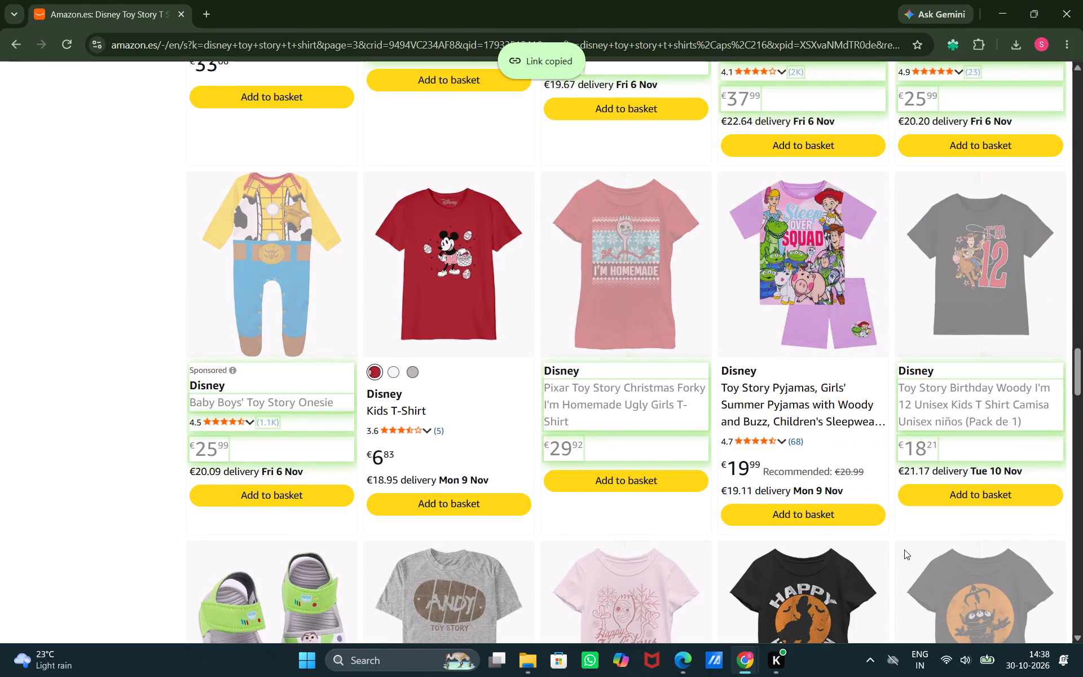
{"action": "key", "text": "alt+Tab"}
{"action": "key", "text": "ctrl+v"}
{"action": "key", "text": "Return"}
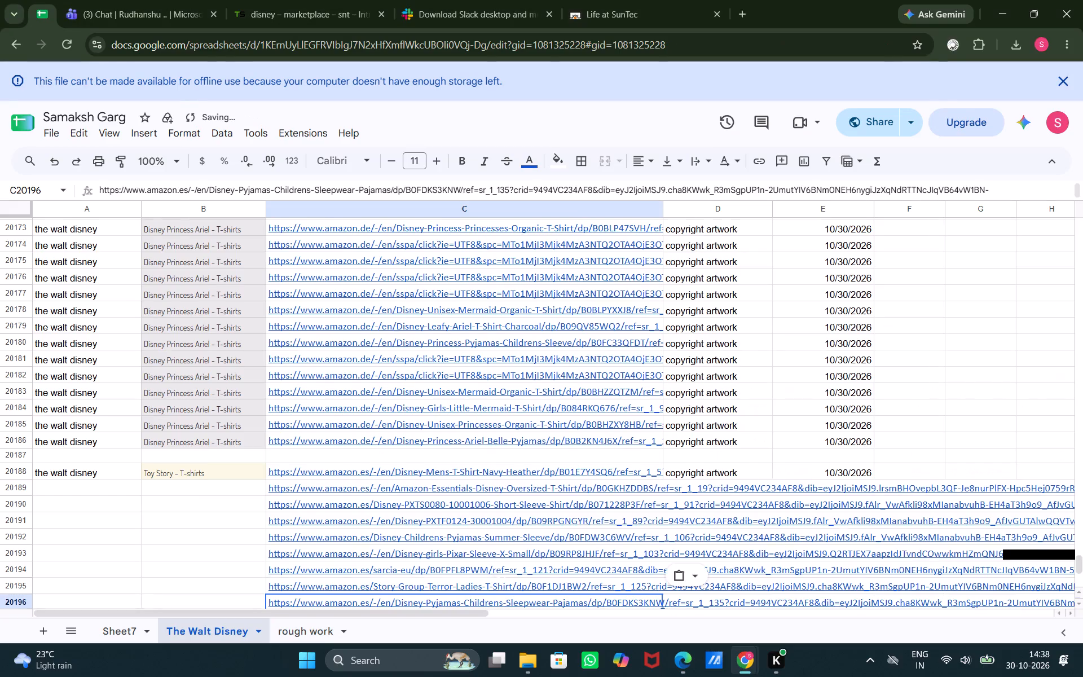
{"action": "key", "text": "Return"}
Copy the link of the Dark Grey Heather Toy Story Group T-Shirt for kids from Amazon.es into C20197 of the tracking sheet.
{"action": "key", "text": "alt+Tab"}
{"action": "scroll", "coordinate": [904, 549], "scroll_direction": "down", "scroll_amount": 5}
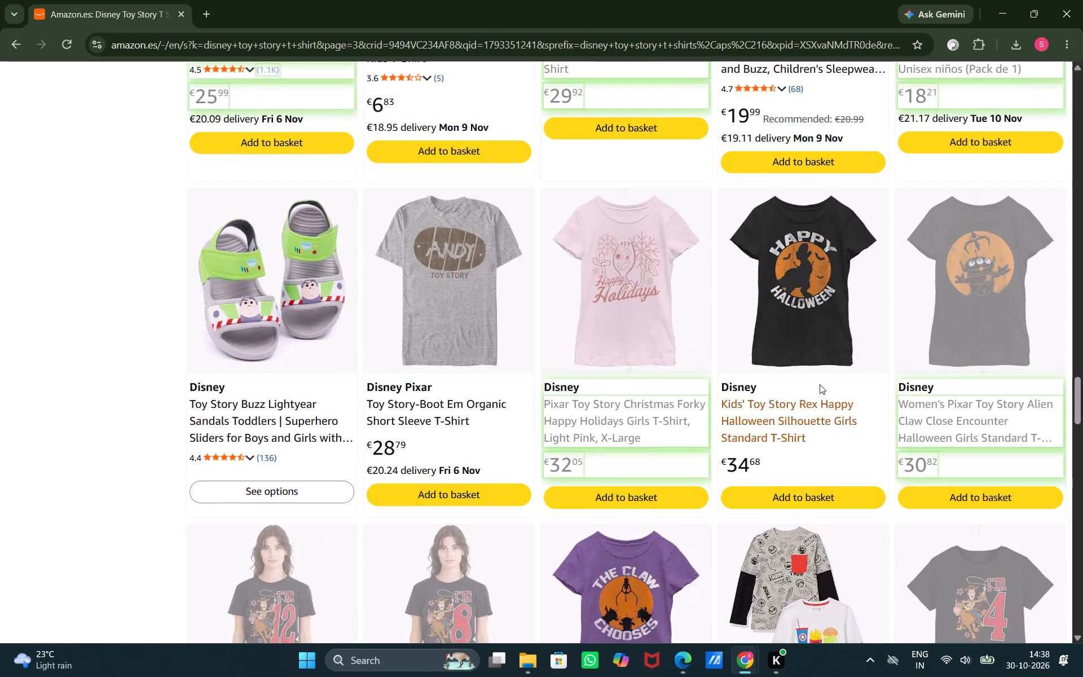
{"action": "scroll", "coordinate": [985, 344], "scroll_direction": "down", "scroll_amount": 5}
{"action": "scroll", "coordinate": [320, 363], "scroll_direction": "down", "scroll_amount": 5}
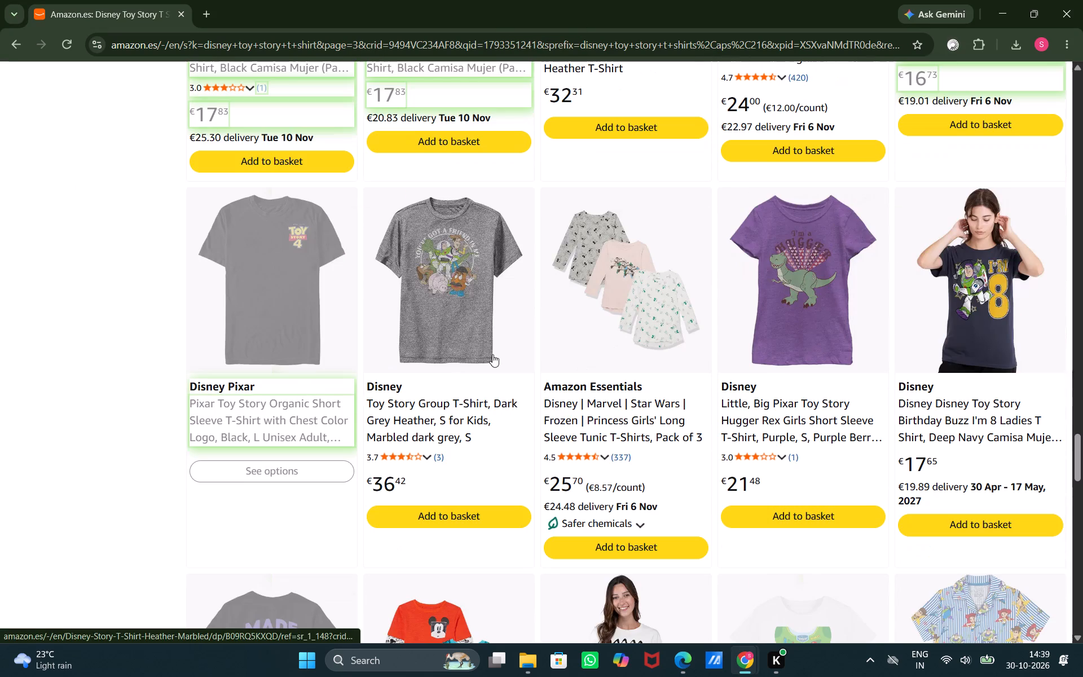
{"action": "right_click", "coordinate": [406, 424]}
{"action": "left_click", "coordinate": [496, 343]}
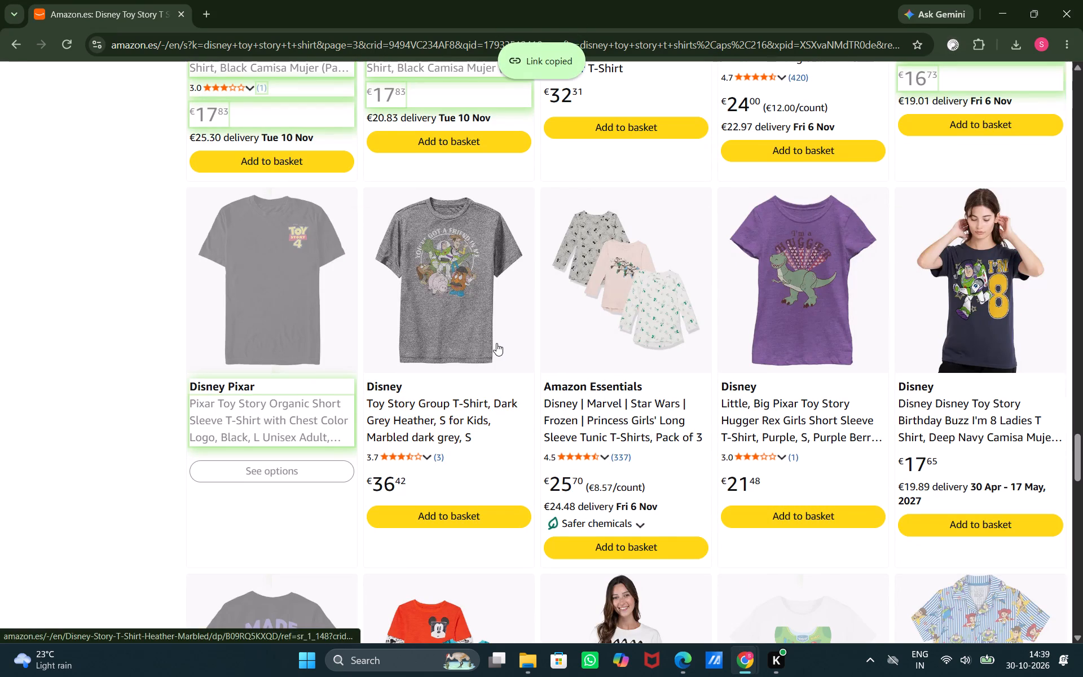
{"action": "key", "text": "alt+Tab"}
{"action": "key", "text": "ctrl+v"}
{"action": "key", "text": "Return"}
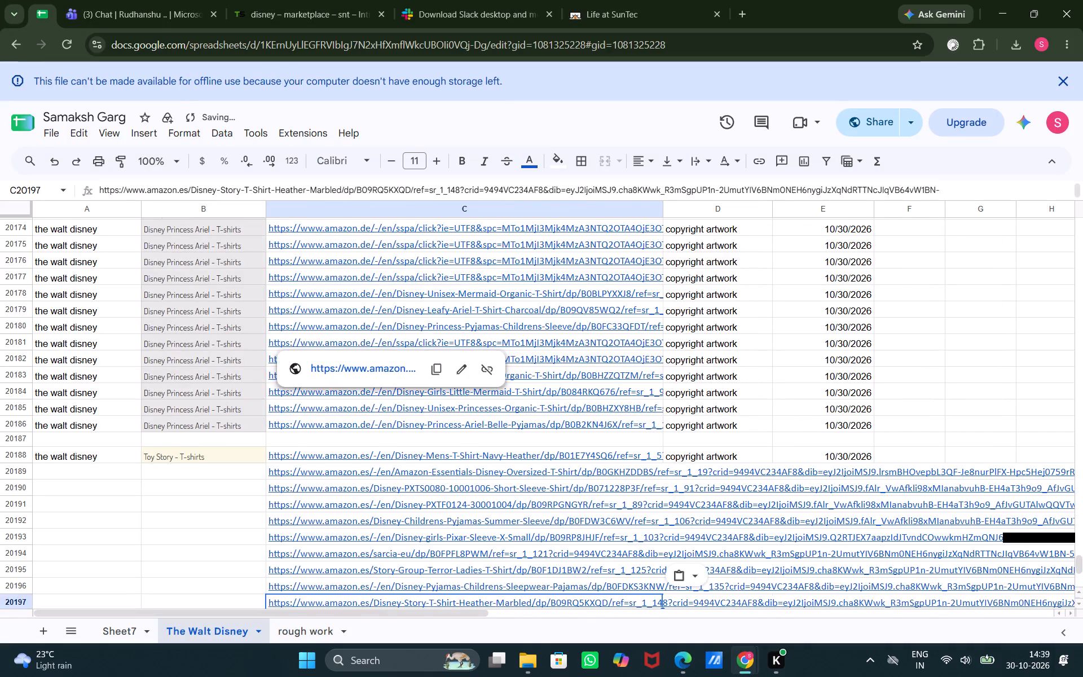
{"action": "key", "text": "Return"}
Copy the link of the deep navy Toy Story Birthday Buzz I'm 8 Ladies T Shirt from Amazon.es into C20198 of the tracking sheet.
{"action": "key", "text": "alt+Tab"}
{"action": "right_click", "coordinate": [1005, 407]}
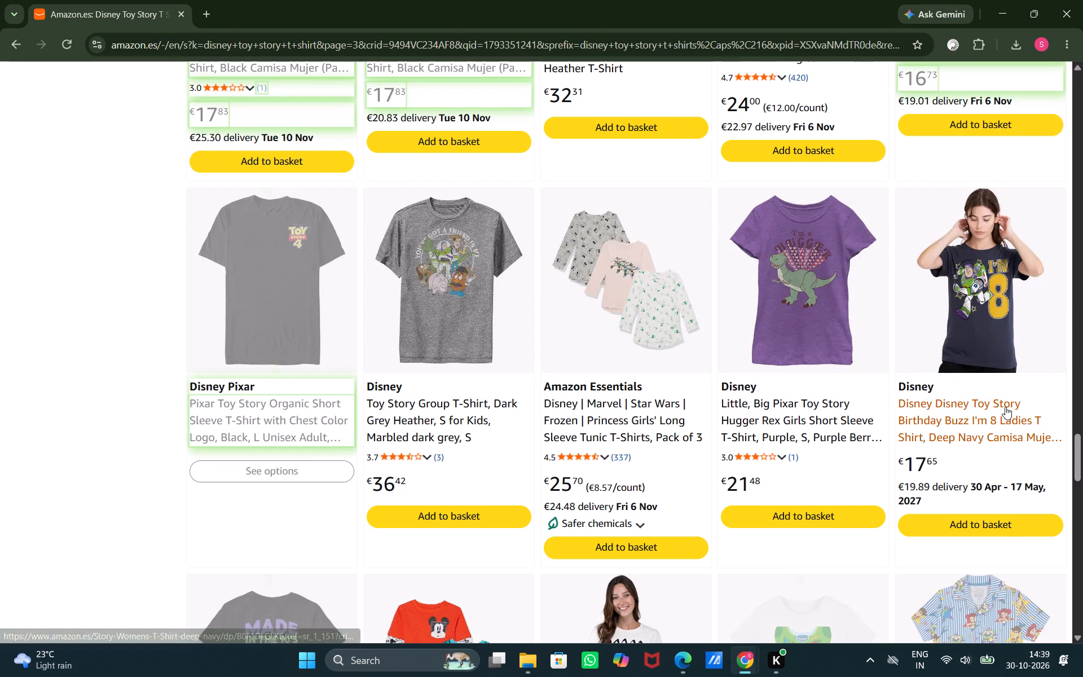
{"action": "left_click", "coordinate": [891, 560]}
{"action": "key", "text": "alt+Tab"}
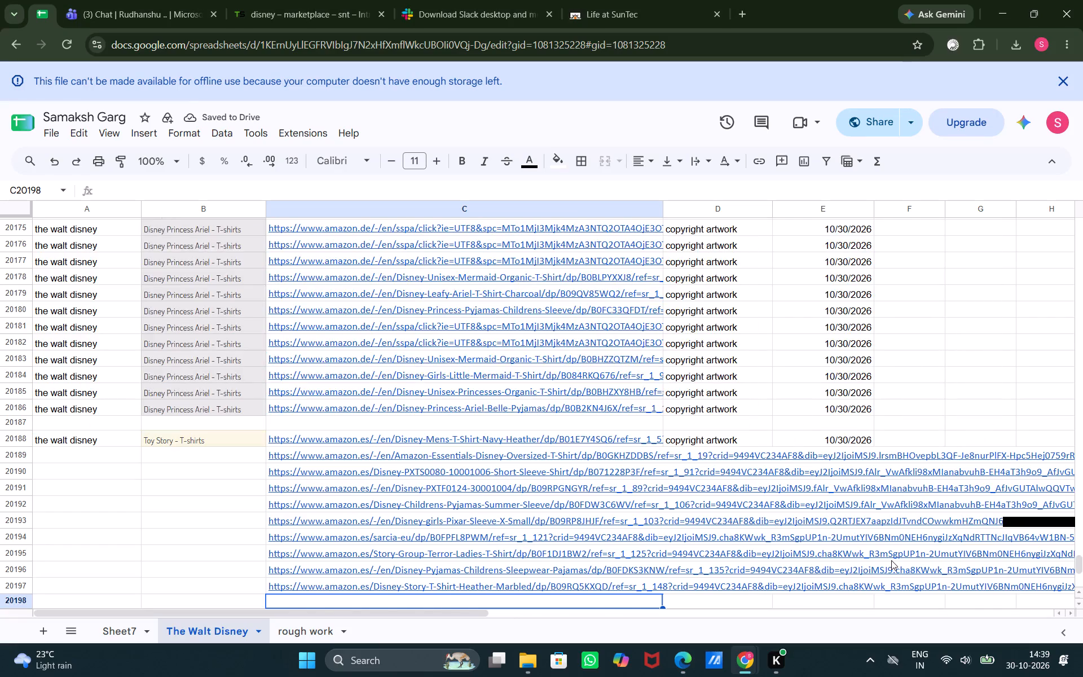
{"action": "key", "text": "ctrl+v"}
{"action": "key", "text": "Return"}
{"action": "key", "text": "Return"}
Copy the link of the white Toy Story Family Cosplay Matching T-Shirt from Amazon.es into C20199 of the tracking sheet.
{"action": "key", "text": "alt+Tab"}
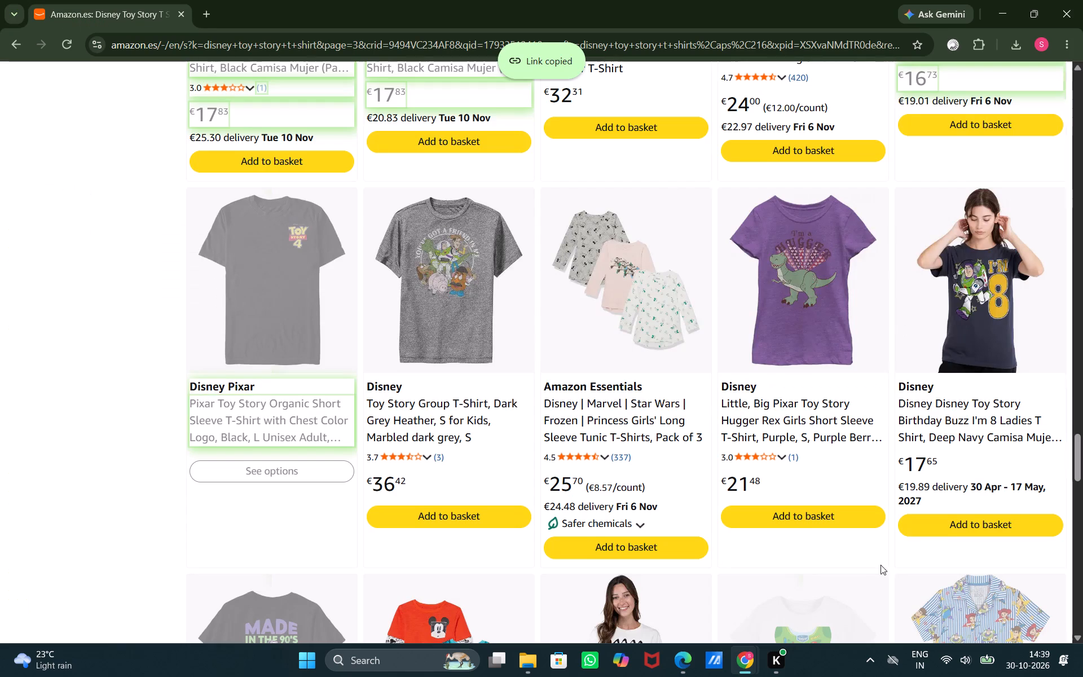
{"action": "scroll", "coordinate": [864, 581], "scroll_direction": "down", "scroll_amount": 4}
{"action": "scroll", "coordinate": [628, 432], "scroll_direction": "down", "scroll_amount": 2}
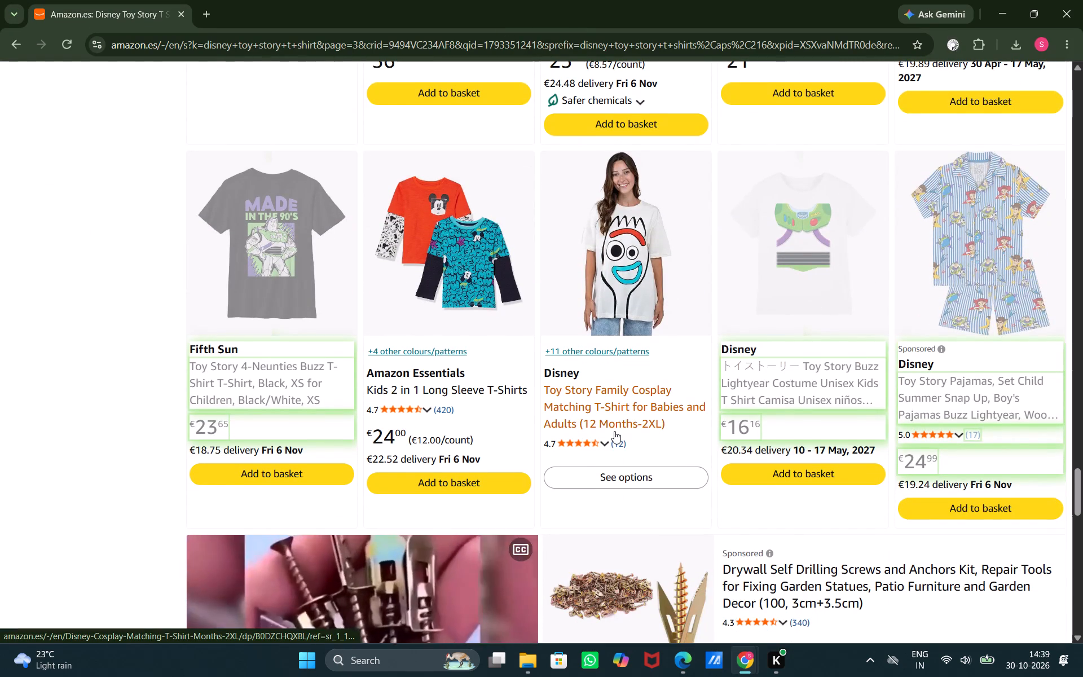
{"action": "right_click", "coordinate": [614, 389]}
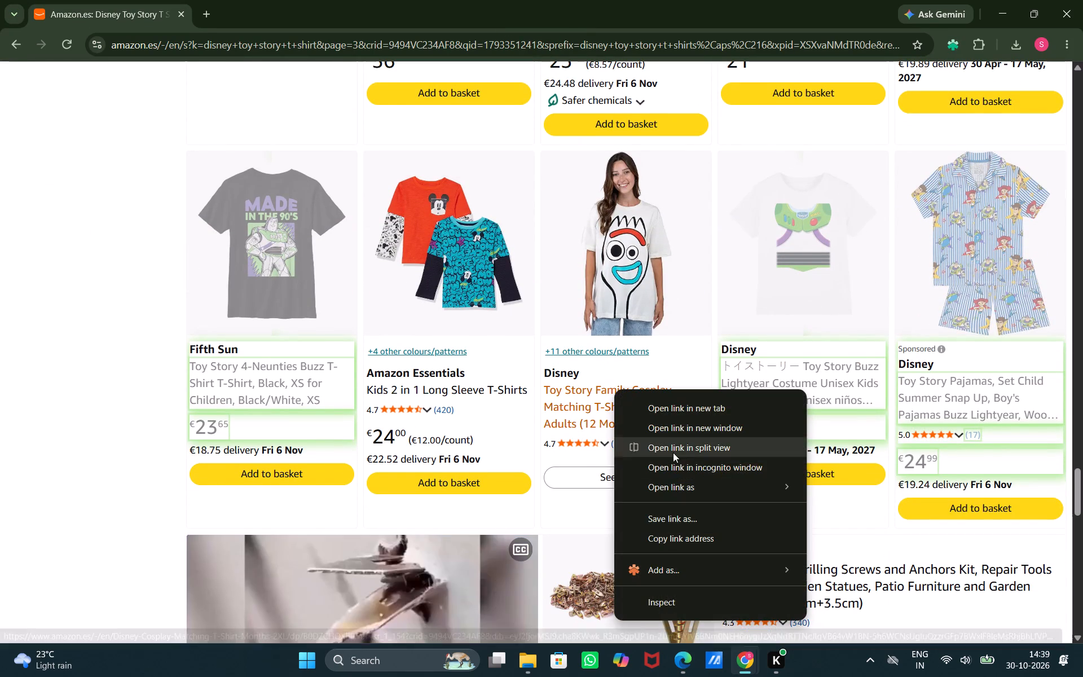
{"action": "left_click", "coordinate": [667, 531]}
{"action": "key", "text": "alt+Tab"}
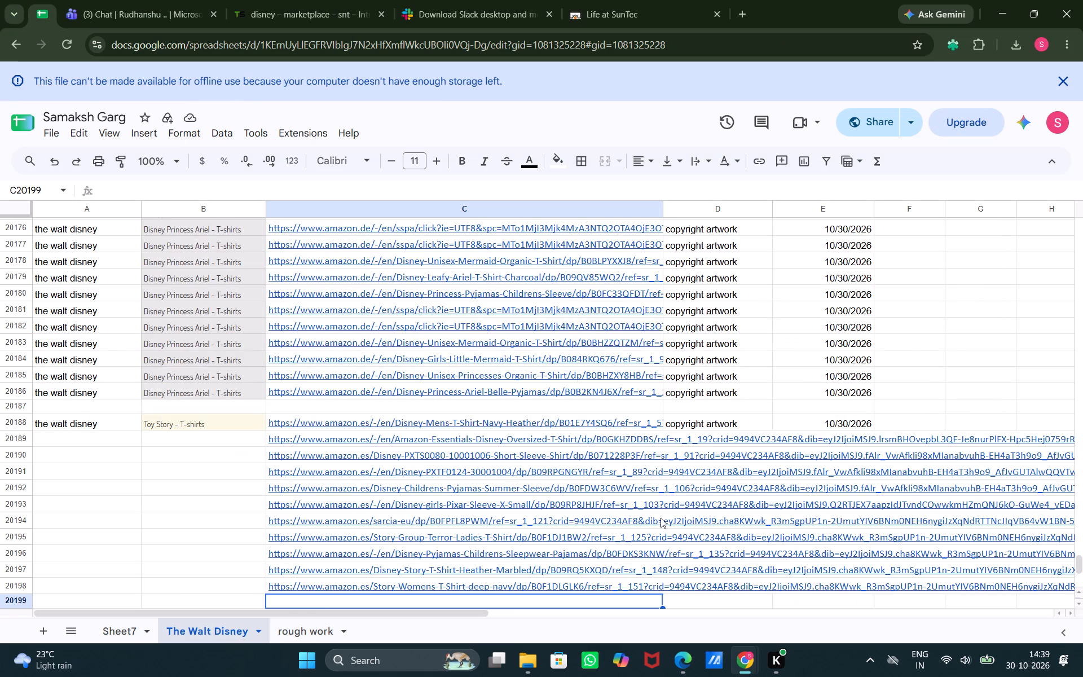
{"action": "key", "text": "ctrl+v"}
{"action": "key", "text": "Return"}
{"action": "key", "text": "Return"}
From page 4 of the Amazon.es results, copy the link of the red Disney Four Buds Girls T-Shirt into C20200 of the tracking sheet.
{"action": "key", "text": "alt+Tab"}
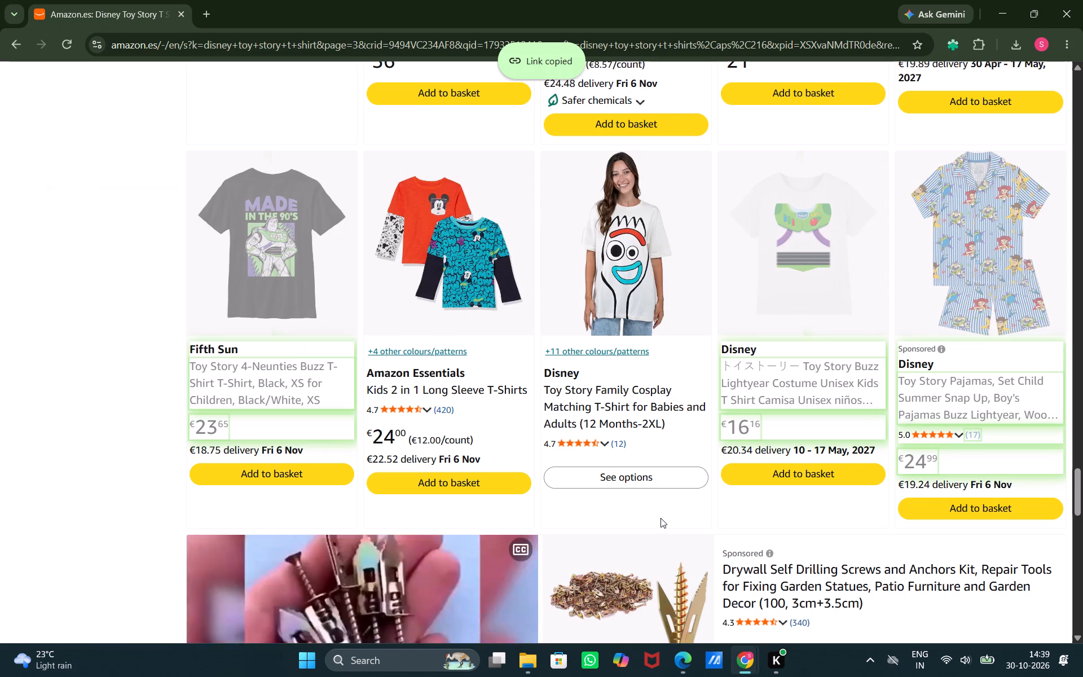
{"action": "scroll", "coordinate": [719, 441], "scroll_direction": "down", "scroll_amount": 4}
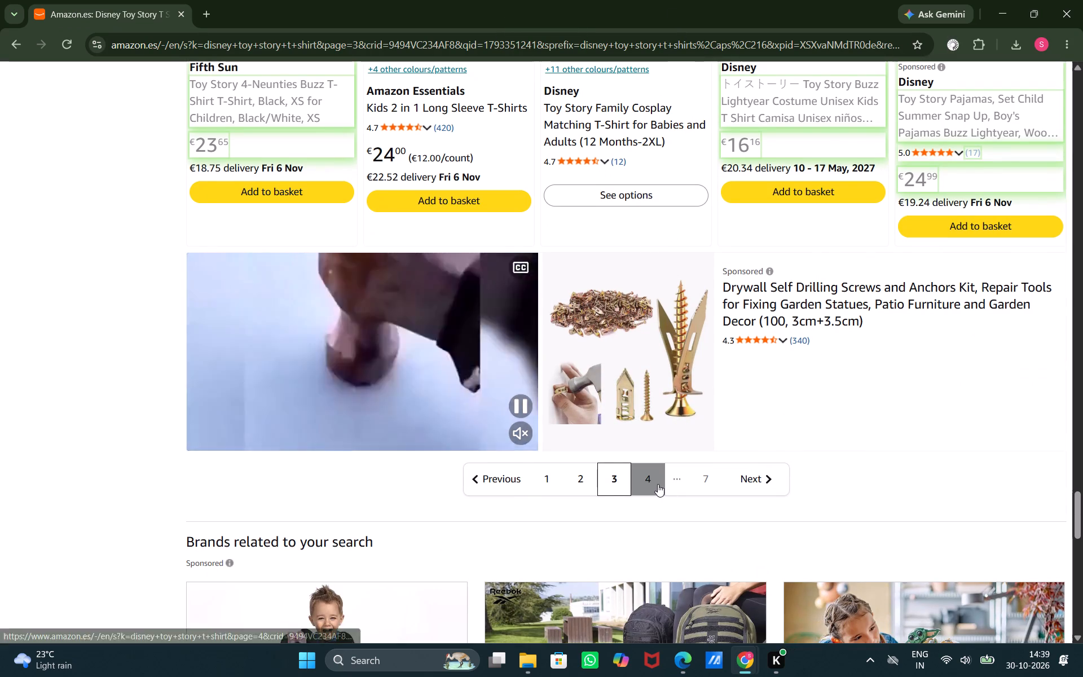
{"action": "double_click", "coordinate": [657, 484]}
{"action": "scroll", "coordinate": [570, 392], "scroll_direction": "down", "scroll_amount": 3}
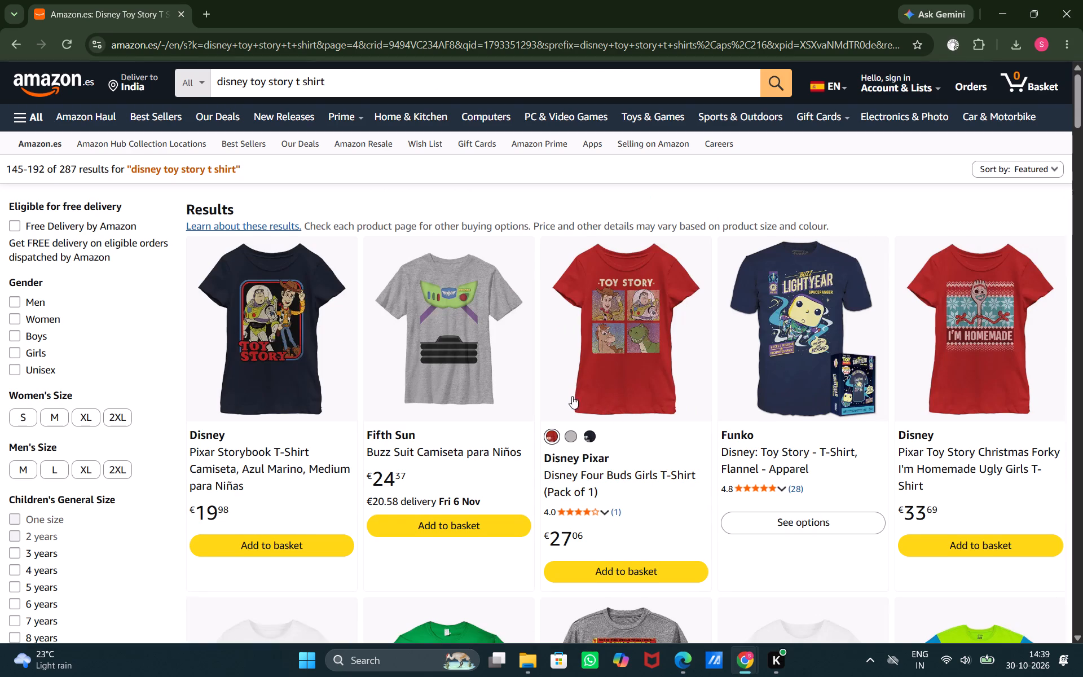
{"action": "scroll", "coordinate": [572, 396], "scroll_direction": "down", "scroll_amount": 2}
{"action": "scroll", "coordinate": [583, 397], "scroll_direction": "up", "scroll_amount": 4}
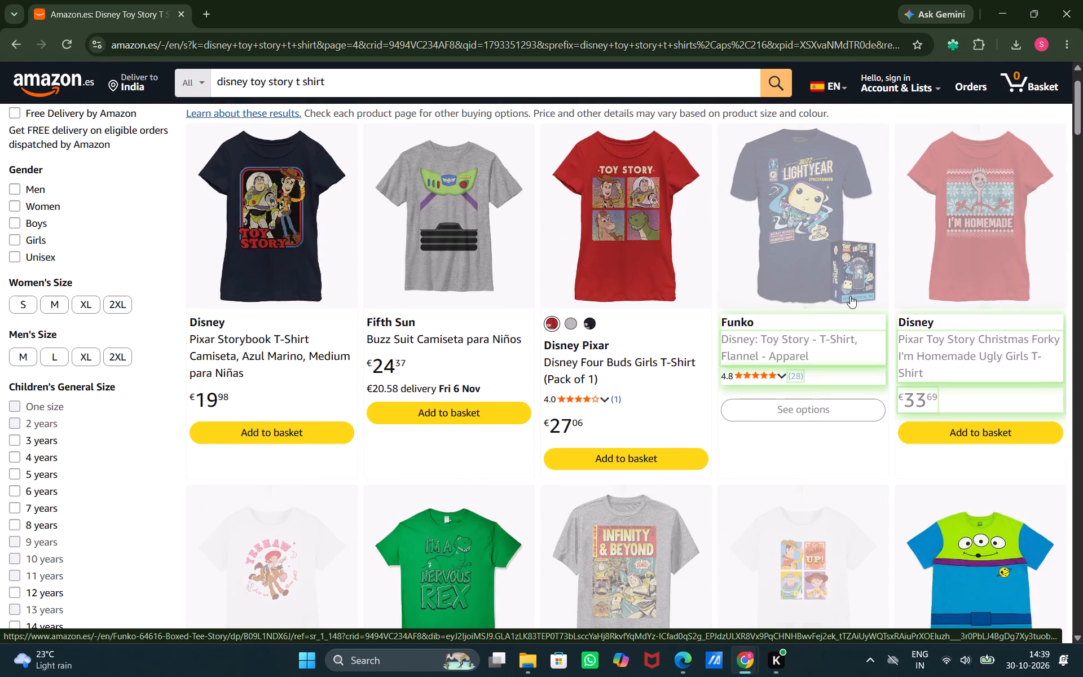
{"action": "scroll", "coordinate": [849, 297], "scroll_direction": "up", "scroll_amount": 2}
{"action": "right_click", "coordinate": [656, 473]}
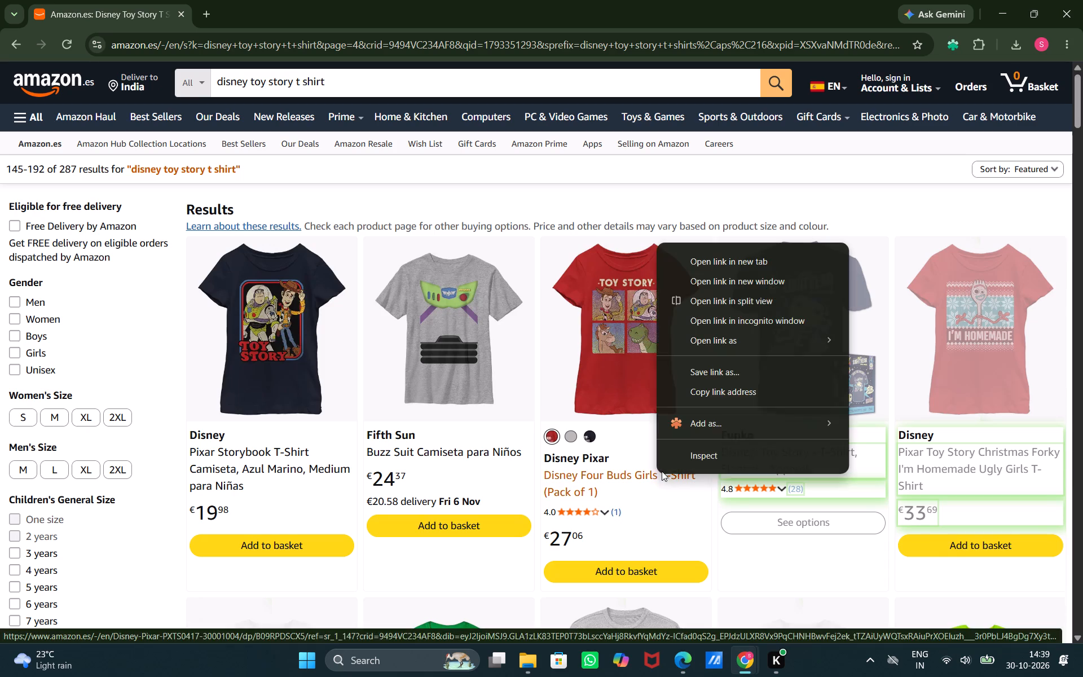
{"action": "left_click", "coordinate": [712, 396]}
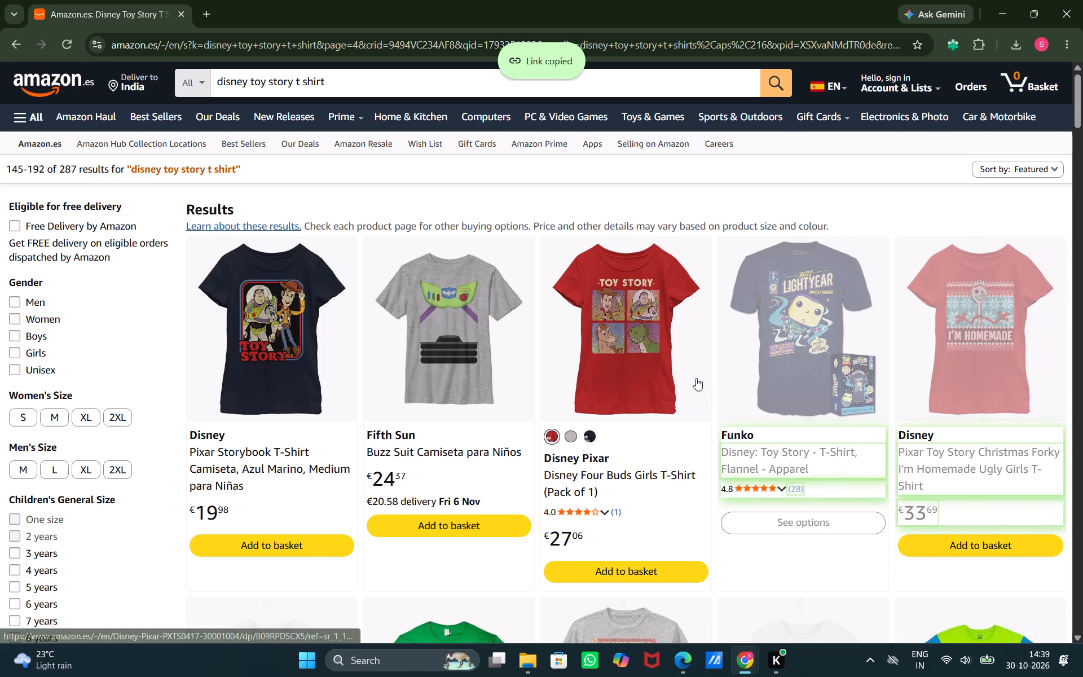
{"action": "key", "text": "alt+Tab"}
{"action": "key", "text": "ctrl+v"}
{"action": "key", "text": "Return"}
{"action": "key", "text": "Return"}
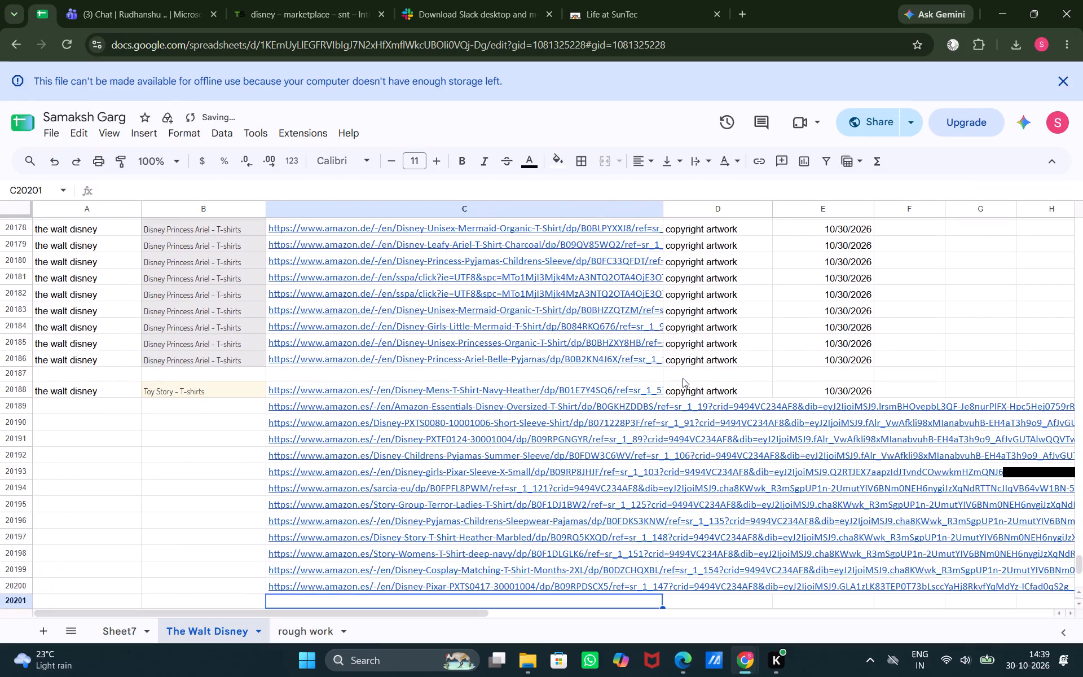
Copy the link of the navy Pixar Storybook T-Shirt priced €19.98 from Amazon.es into C20201 of the tracking sheet.
{"action": "key", "text": "alt+Tab"}
{"action": "right_click", "coordinate": [294, 462]}
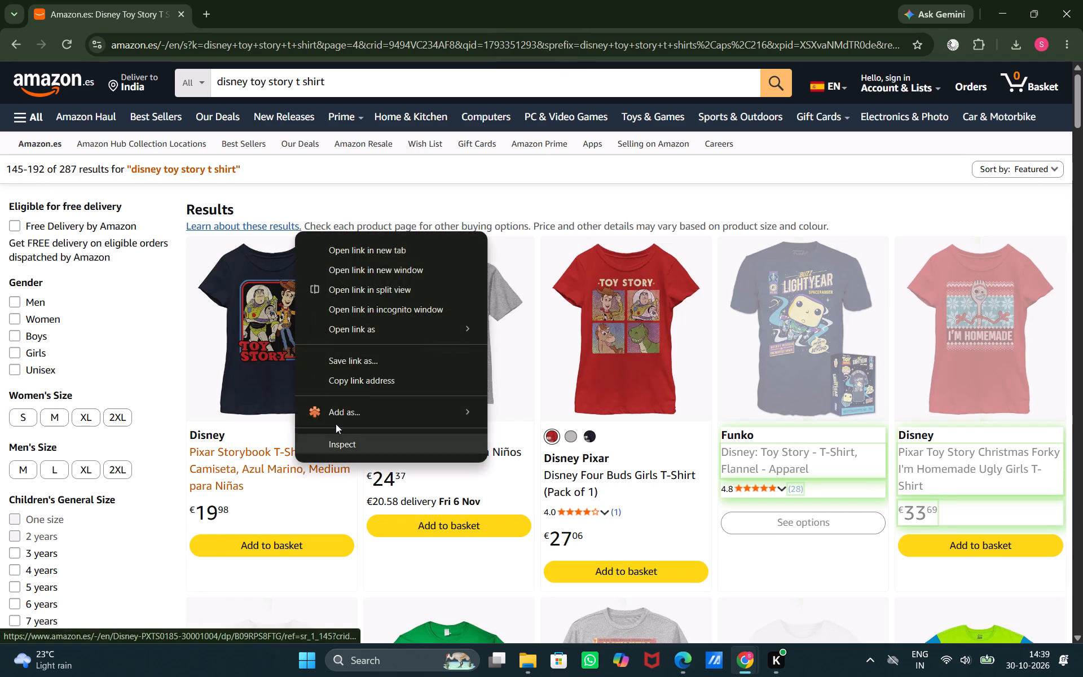
{"action": "left_click", "coordinate": [360, 389]}
{"action": "key", "text": "Tab"}
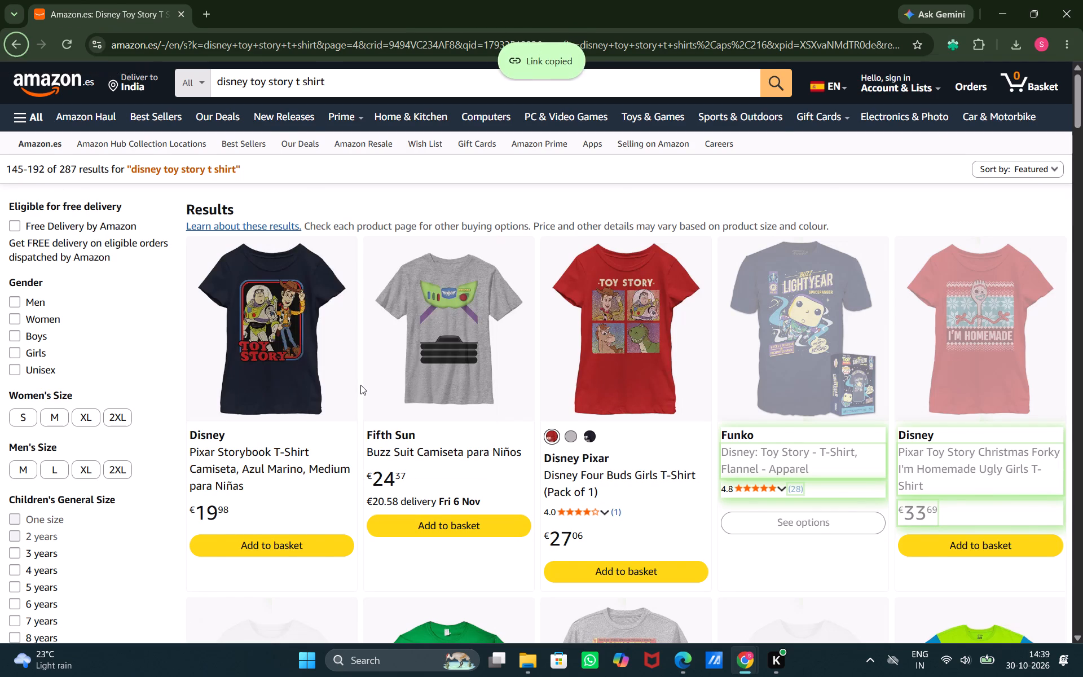
{"action": "key", "text": "alt+Tab"}
{"action": "key", "text": "ctrl+v"}
{"action": "key", "text": "Return"}
{"action": "key", "text": "Return"}
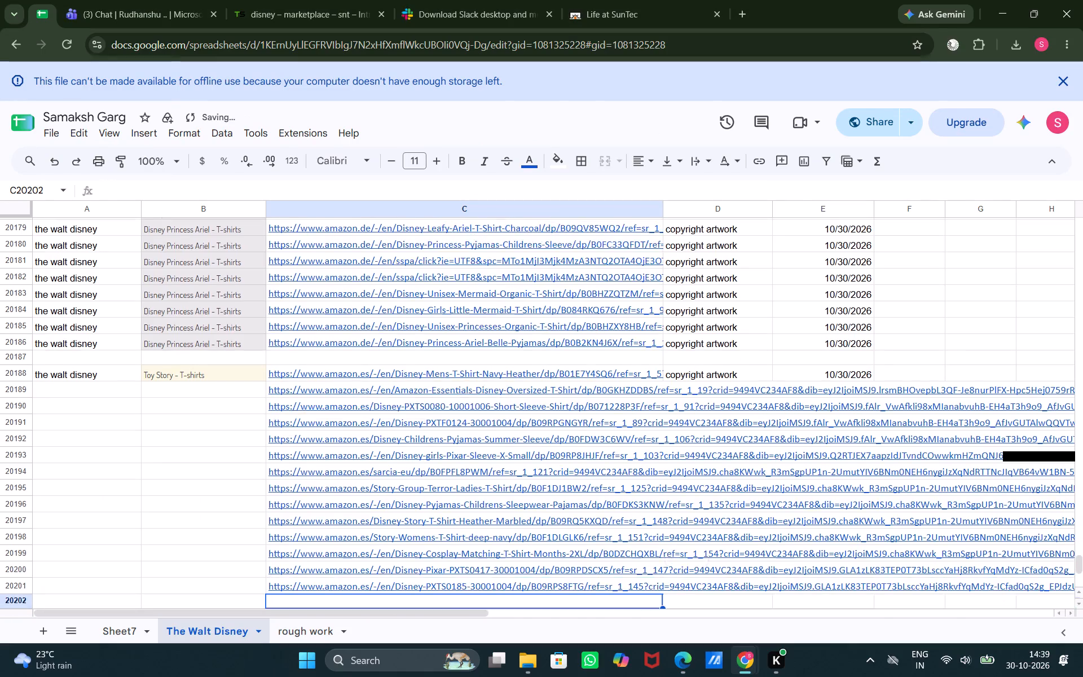
Copy the link of the black Pixar Toy Story Buzz Space men's T-shirt from Amazon.es into C20202 of the tracking sheet.
{"action": "key", "text": "alt+Tab"}
{"action": "scroll", "coordinate": [444, 309], "scroll_direction": "down", "scroll_amount": 8}
{"action": "scroll", "coordinate": [454, 346], "scroll_direction": "up", "scroll_amount": 3}
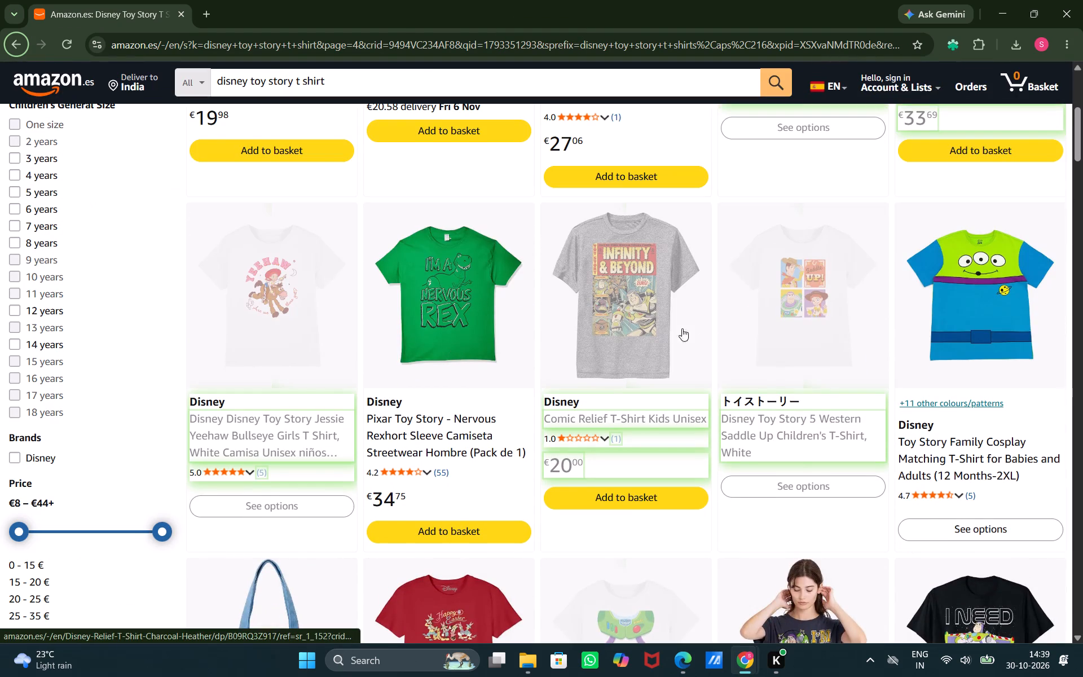
{"action": "scroll", "coordinate": [1003, 363], "scroll_direction": "down", "scroll_amount": 6}
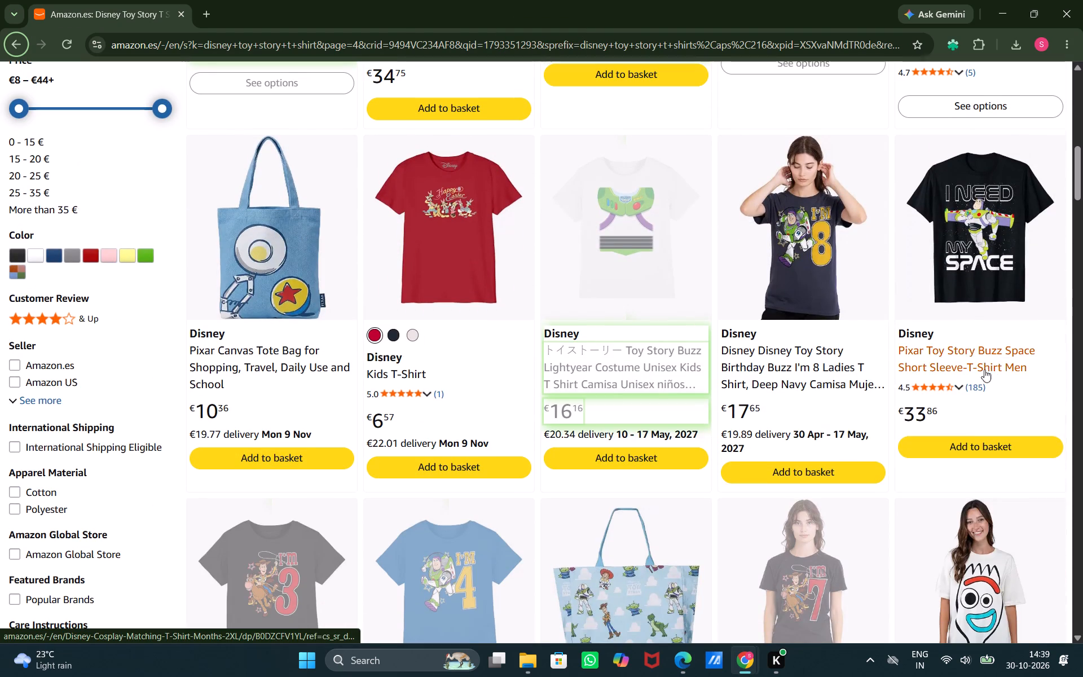
{"action": "right_click", "coordinate": [935, 363]}
{"action": "left_click", "coordinate": [862, 509]}
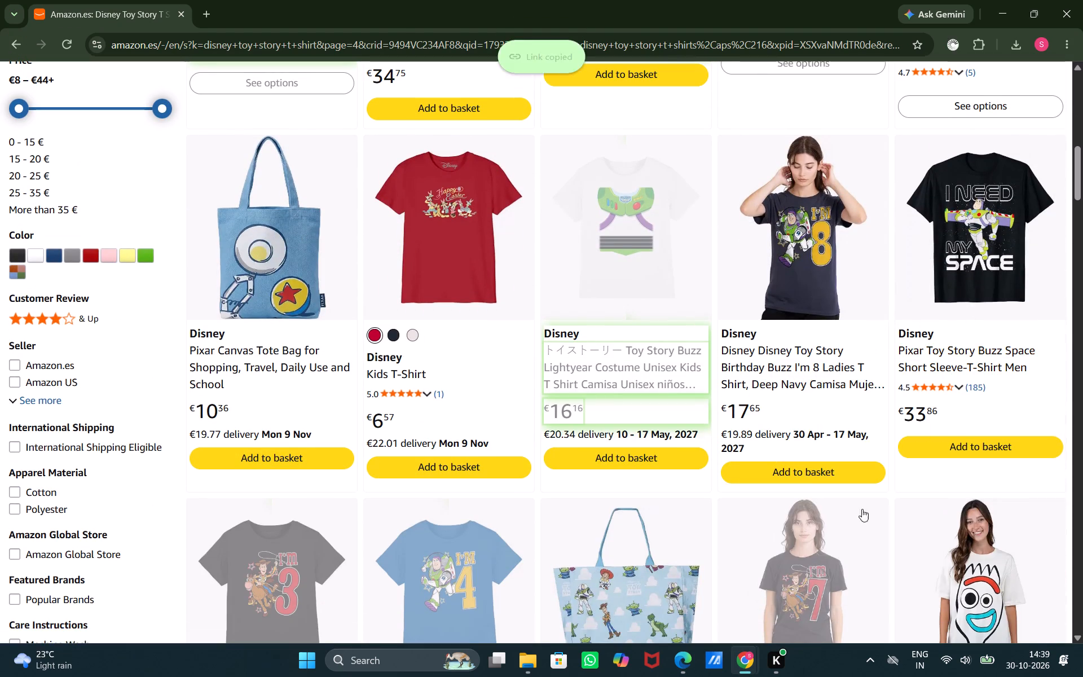
{"action": "key", "text": "alt+Tab"}
{"action": "key", "text": "ctrl+v"}
{"action": "key", "text": "Return"}
{"action": "key", "text": "Return"}
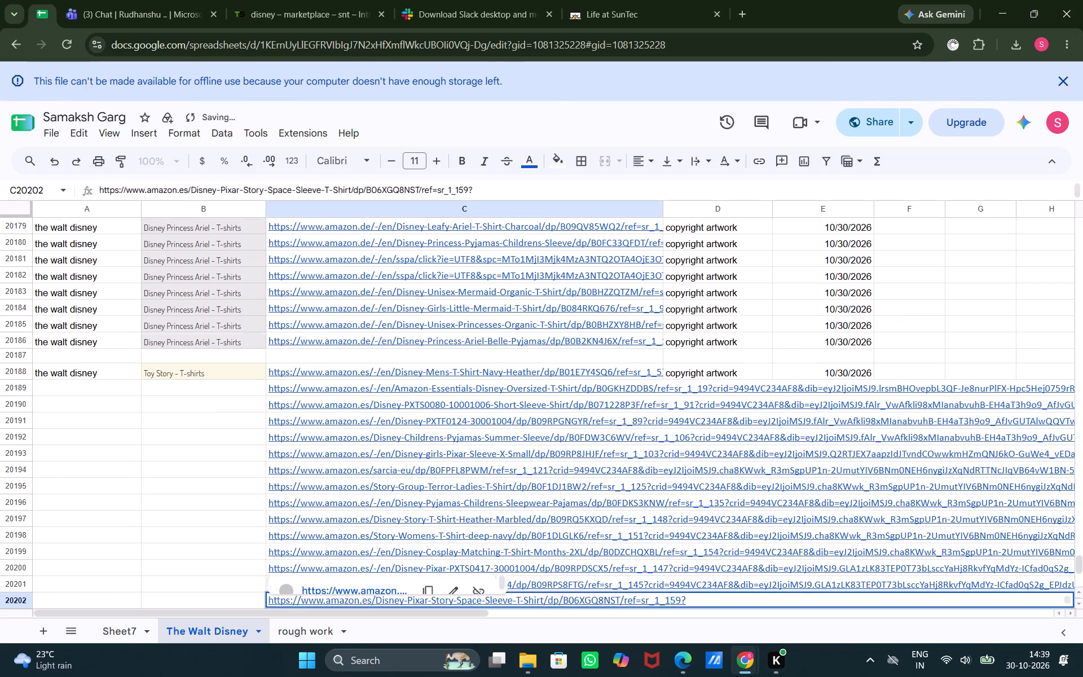
Copy the link of the deep navy Toy Story Birthday Buzz I'm 8 Ladies T Shirt on results page 4 into C20203 of the tracking sheet.
{"action": "key", "text": "alt+Tab"}
{"action": "right_click", "coordinate": [799, 377]}
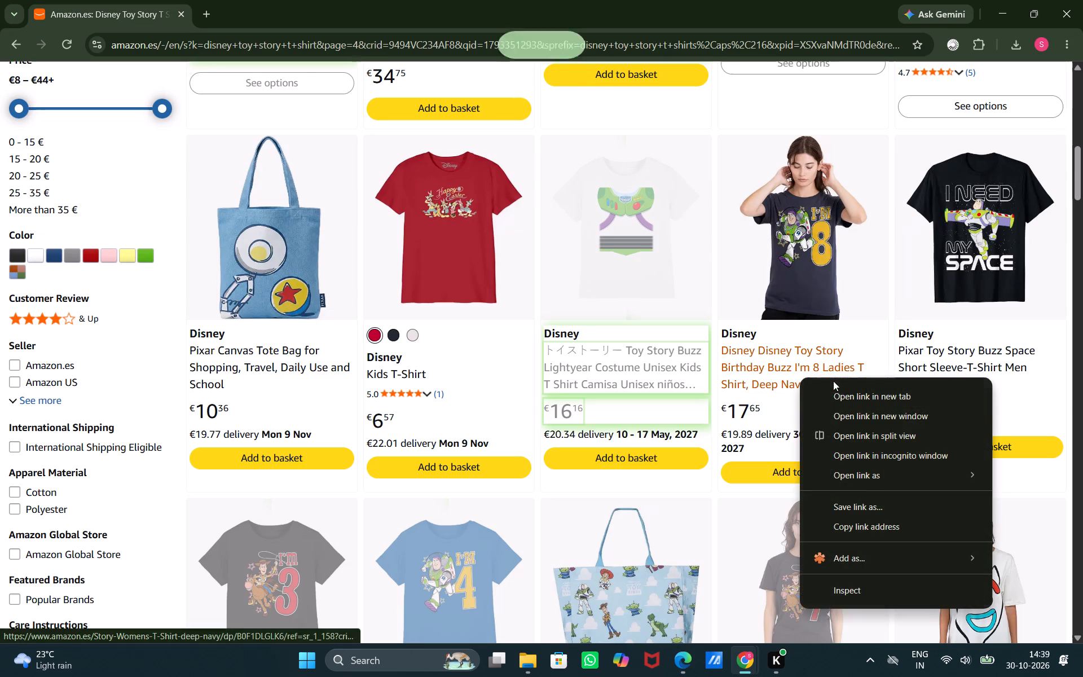
{"action": "left_click", "coordinate": [879, 530]}
{"action": "key", "text": "alt+Tab"}
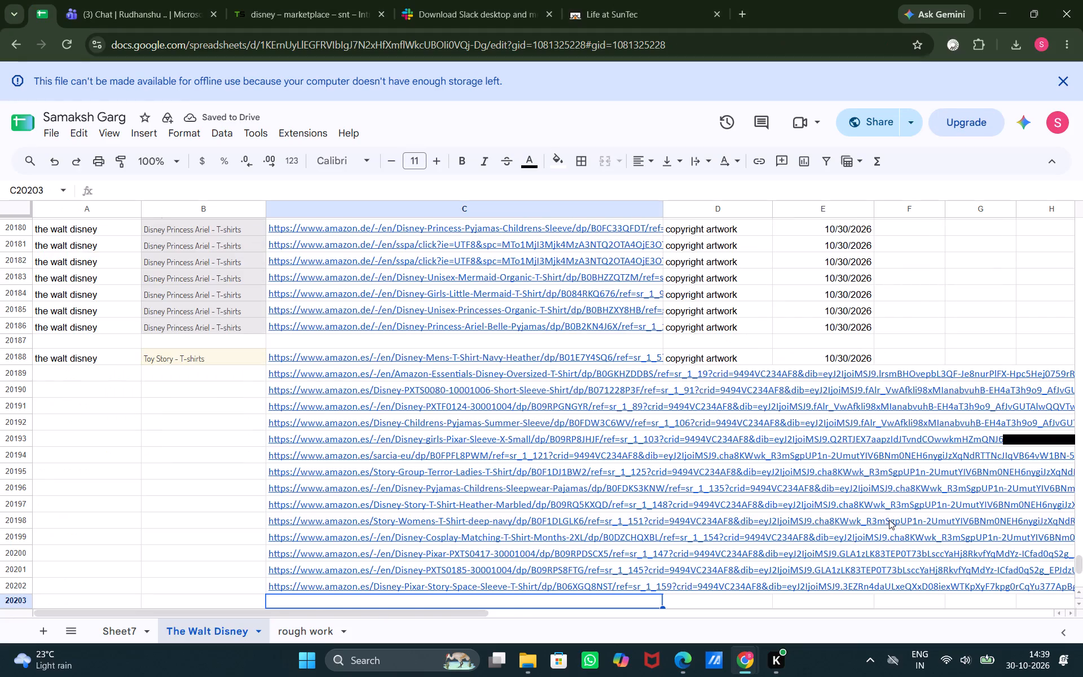
{"action": "key", "text": "ctrl+v"}
{"action": "key", "text": "Return"}
{"action": "key", "text": "Return"}
Copy the link of the white Forky Toy Story Family Cosplay Matching T-Shirt on results page 4 into C20204 of the tracking sheet.
{"action": "key", "text": "alt+Tab"}
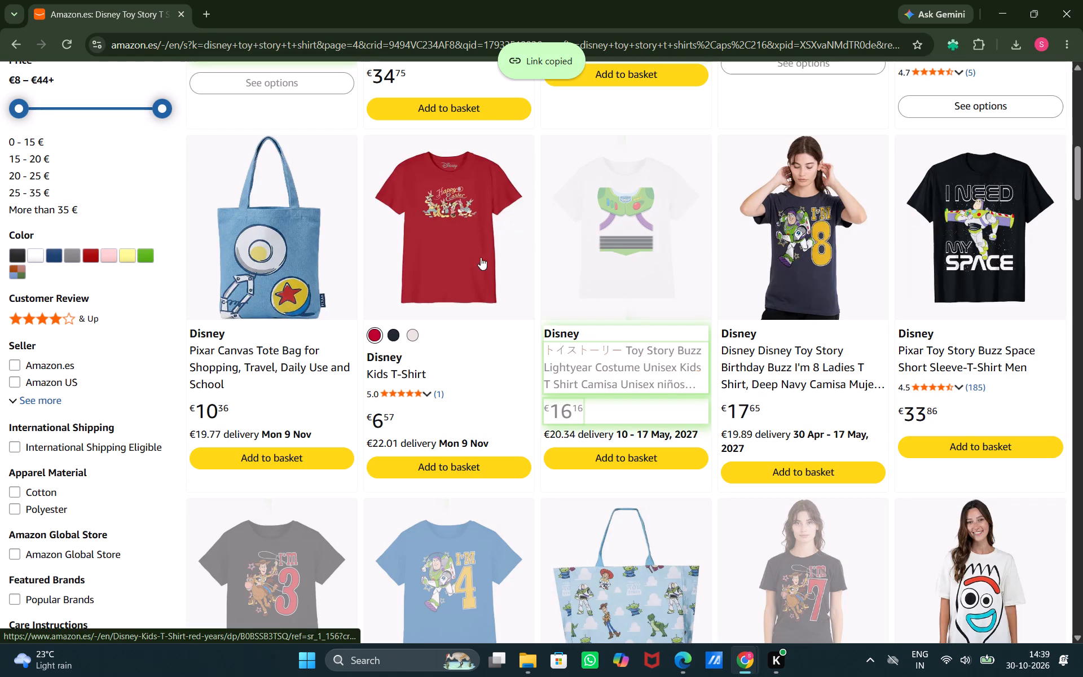
{"action": "scroll", "coordinate": [492, 239], "scroll_direction": "down", "scroll_amount": 4}
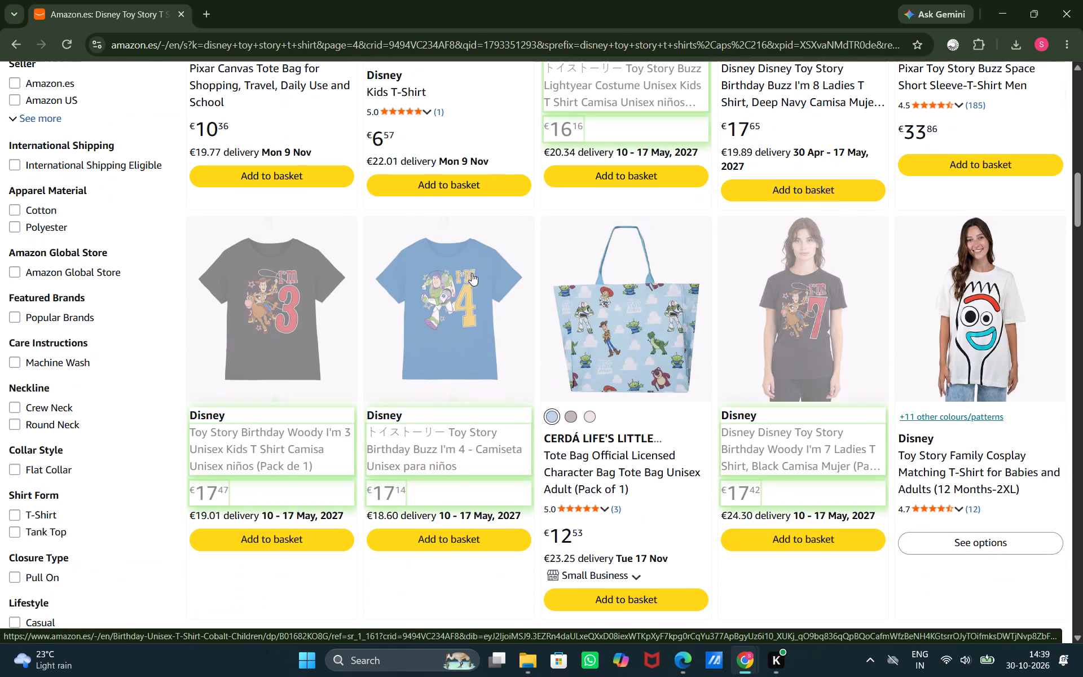
{"action": "right_click", "coordinate": [927, 456]}
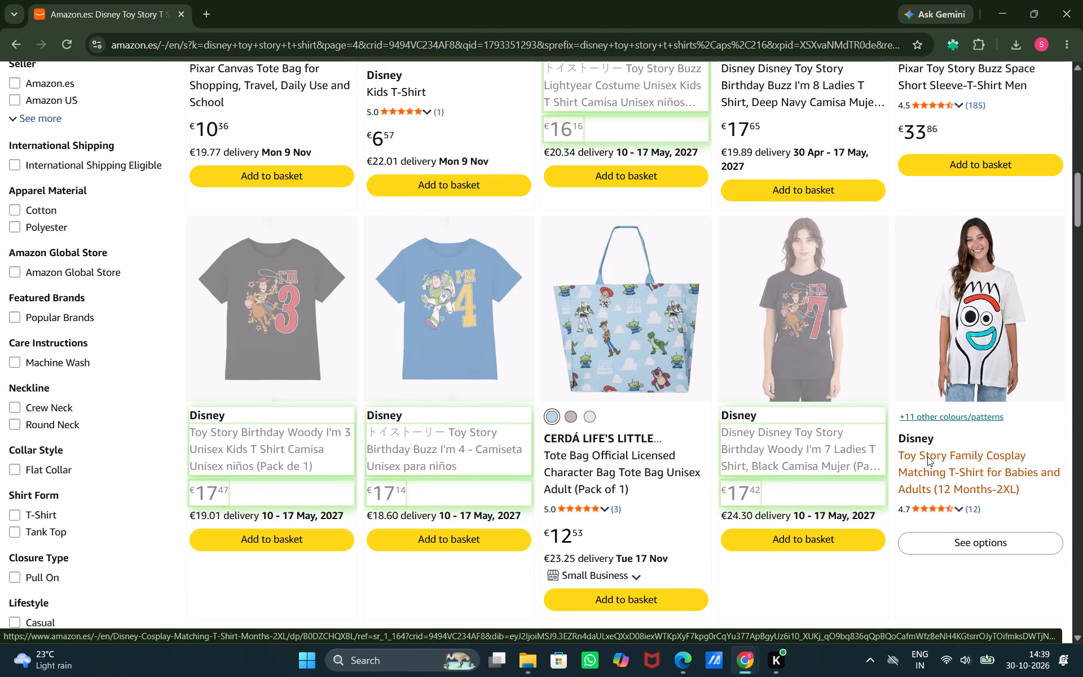
{"action": "left_click", "coordinate": [855, 371]}
{"action": "key", "text": "alt+Tab"}
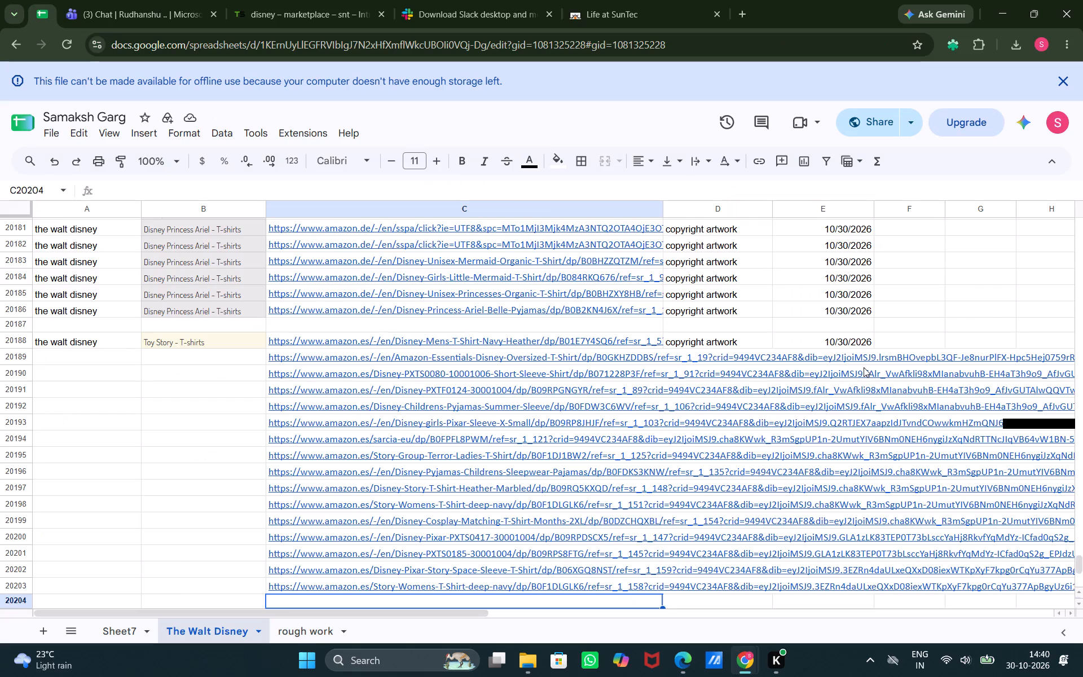
{"action": "key", "text": "ctrl+v"}
{"action": "key", "text": "Return"}
{"action": "key", "text": "Return"}
{"action": "key", "text": "Return"}
Copy the link of the Squad Buddies T-Shirt for Men priced €39.36 from Amazon.es into C20205 of the tracking sheet.
{"action": "key", "text": "alt+Tab"}
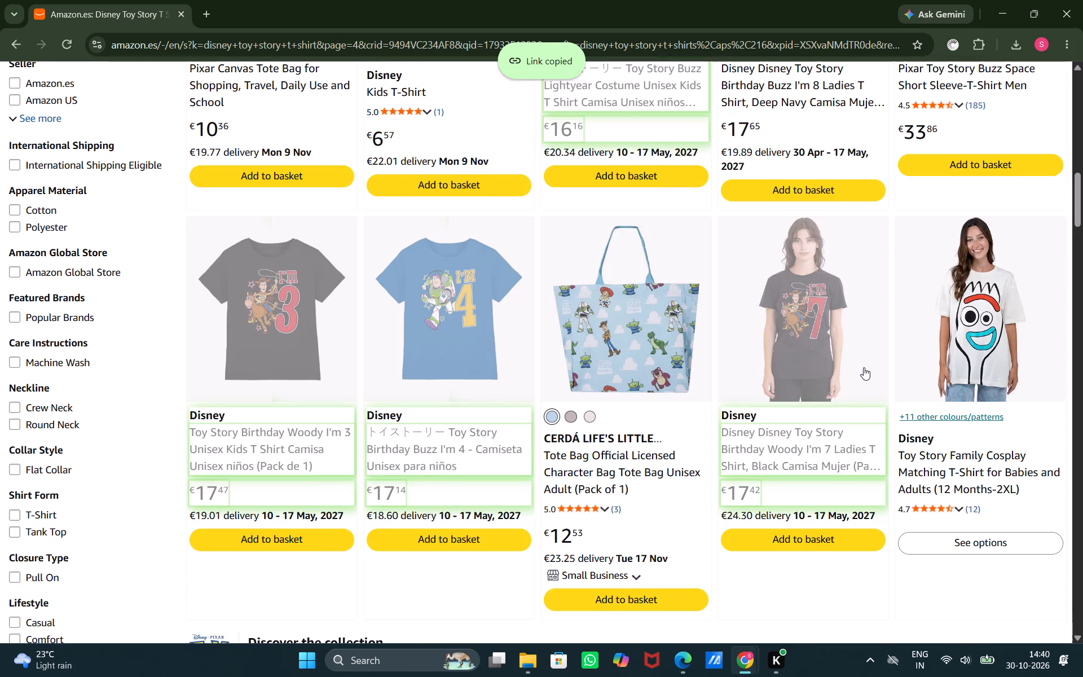
{"action": "scroll", "coordinate": [864, 367], "scroll_direction": "down", "scroll_amount": 12}
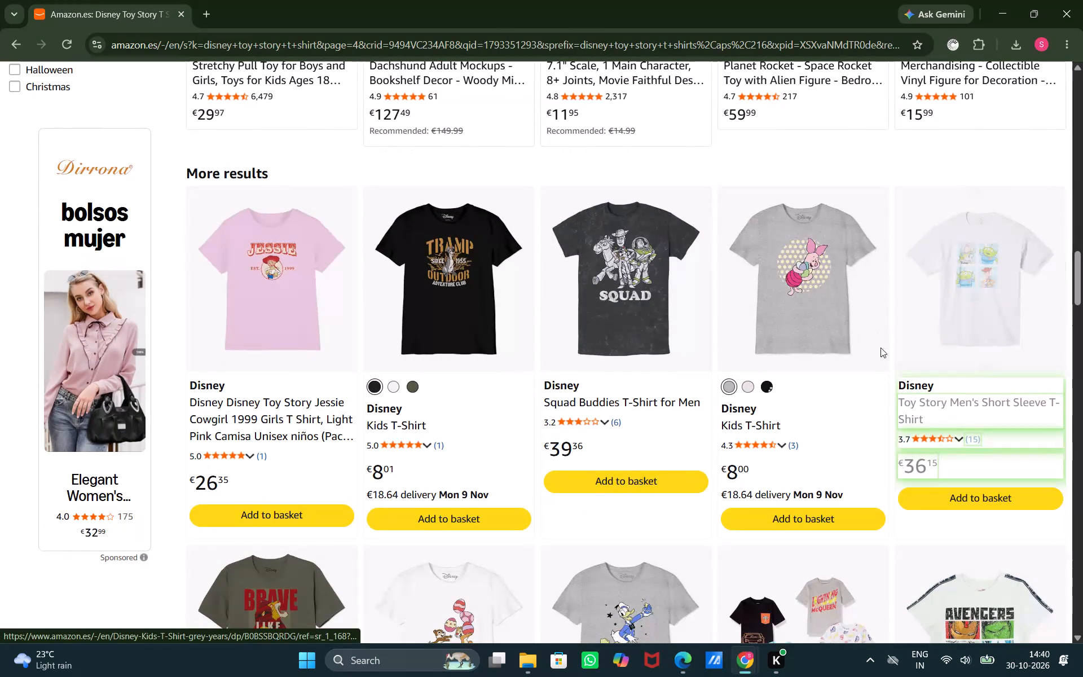
{"action": "right_click", "coordinate": [658, 405]}
{"action": "left_click", "coordinate": [746, 549]}
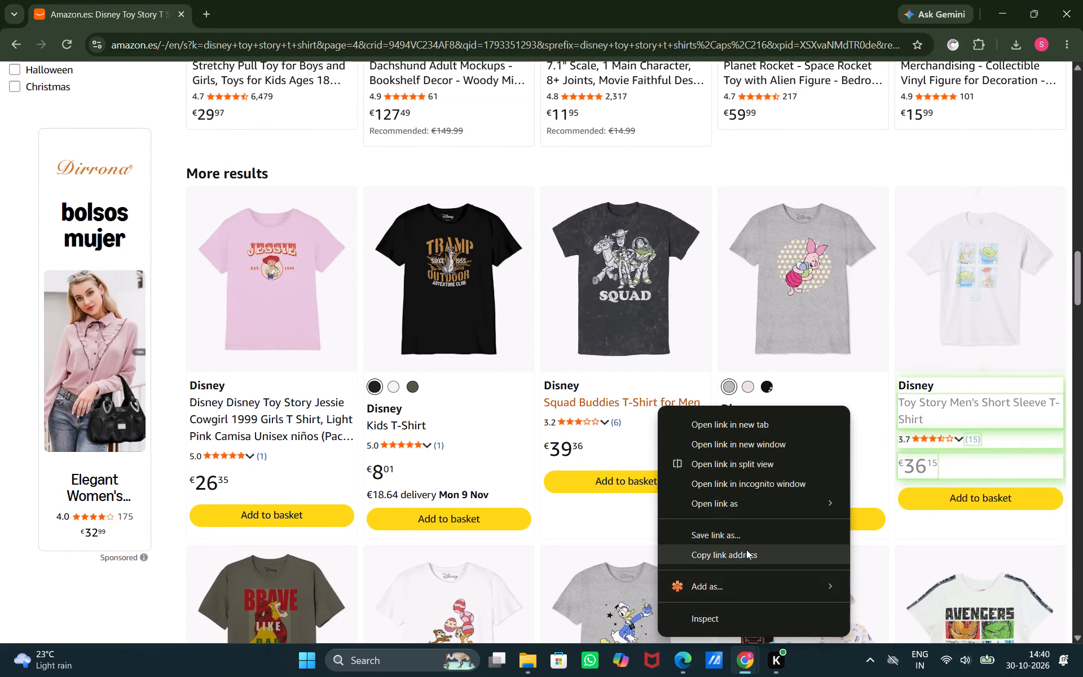
{"action": "key", "text": "alt+Tab"}
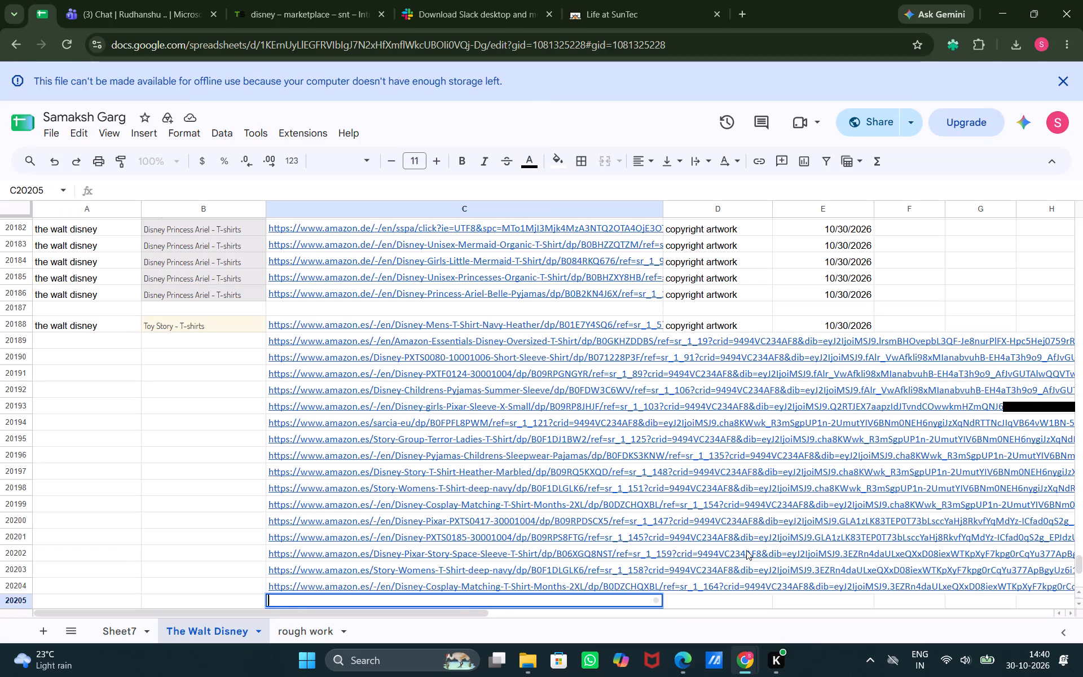
{"action": "key", "text": "ctrl+v"}
{"action": "key", "text": "Return"}
{"action": "key", "text": "Return"}
Copy the link of the light pink Toy Story Jessie Cowgirl 1999 Girls T Shirt from Amazon.es into C20206 of the tracking sheet.
{"action": "key", "text": "alt+Tab"}
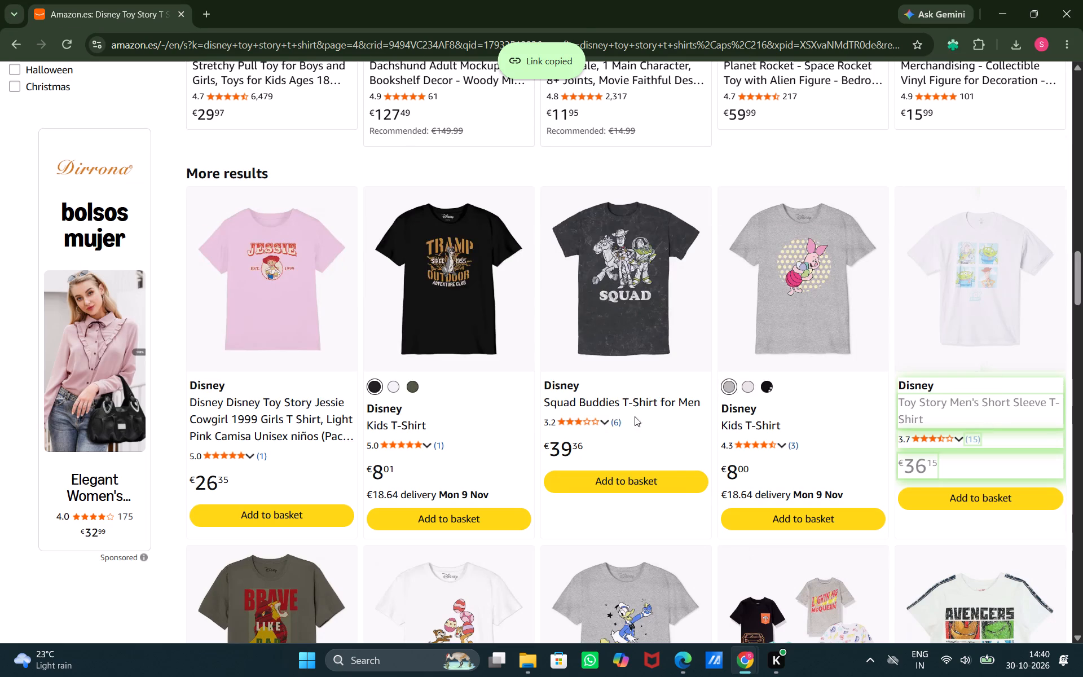
{"action": "right_click", "coordinate": [302, 428]}
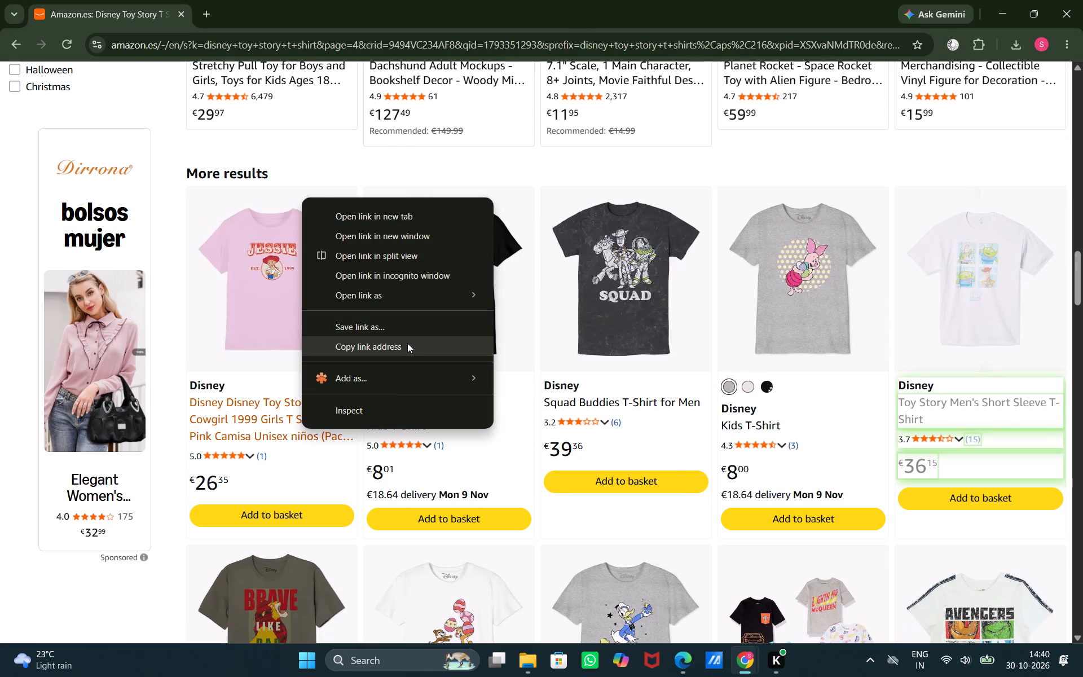
{"action": "left_click", "coordinate": [407, 343]}
{"action": "key", "text": "alt+Tab"}
{"action": "key", "text": "ctrl+v"}
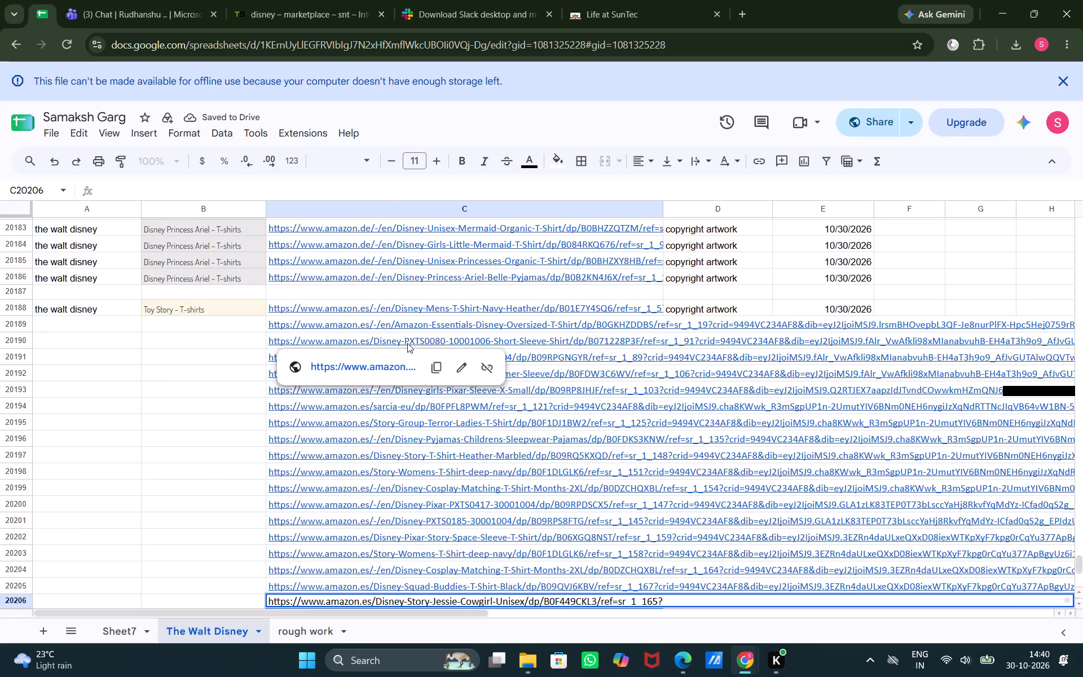
{"action": "key", "text": "Return"}
{"action": "key", "text": "Return"}
Copy the link of the Storybook T-Shirt Camiseta para Niñas on Amazon.es results page 4 into C20207 of the tracking sheet.
{"action": "key", "text": "alt+Tab"}
{"action": "scroll", "coordinate": [406, 297], "scroll_direction": "down", "scroll_amount": 5}
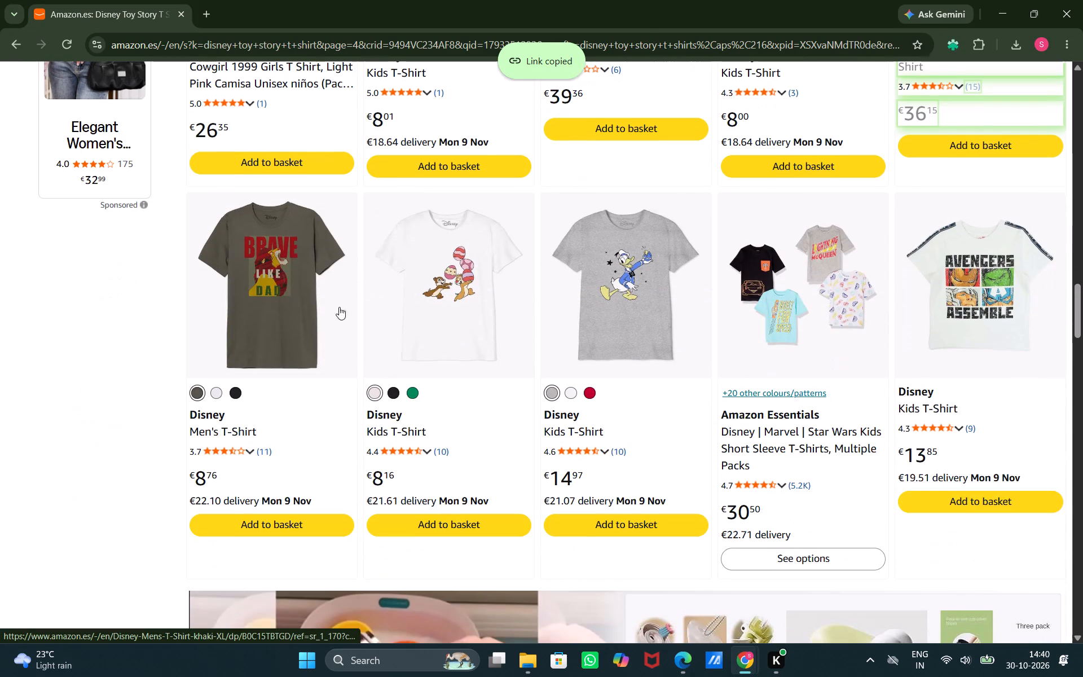
{"action": "scroll", "coordinate": [1031, 357], "scroll_direction": "down", "scroll_amount": 2}
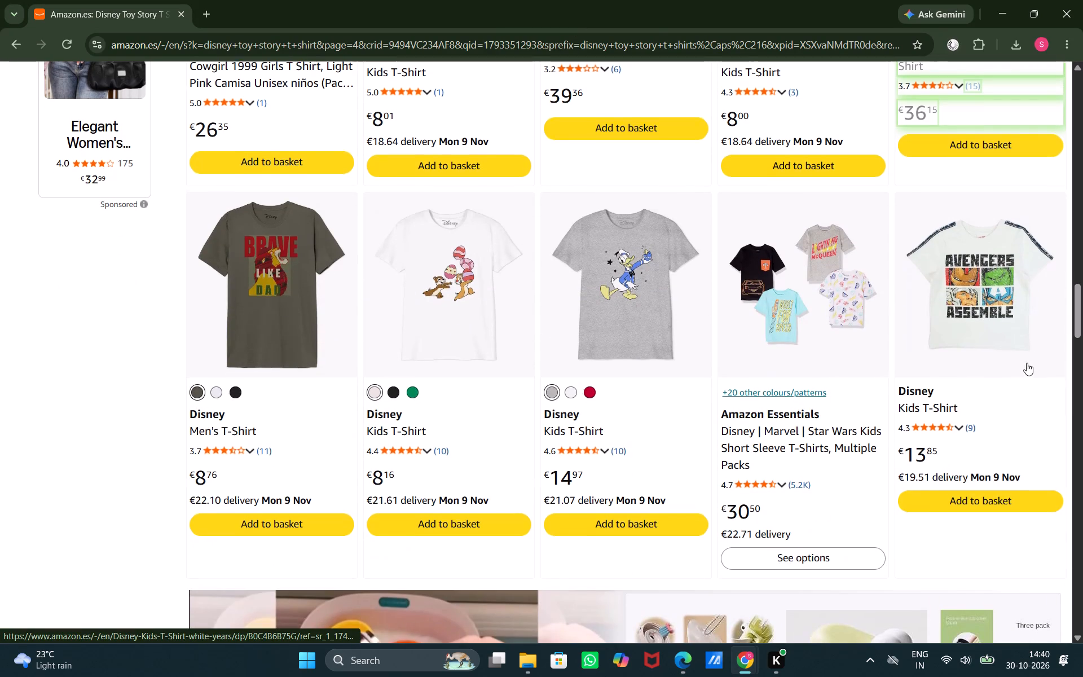
{"action": "scroll", "coordinate": [1027, 363], "scroll_direction": "down", "scroll_amount": 3}
{"action": "scroll", "coordinate": [962, 386], "scroll_direction": "down", "scroll_amount": 4}
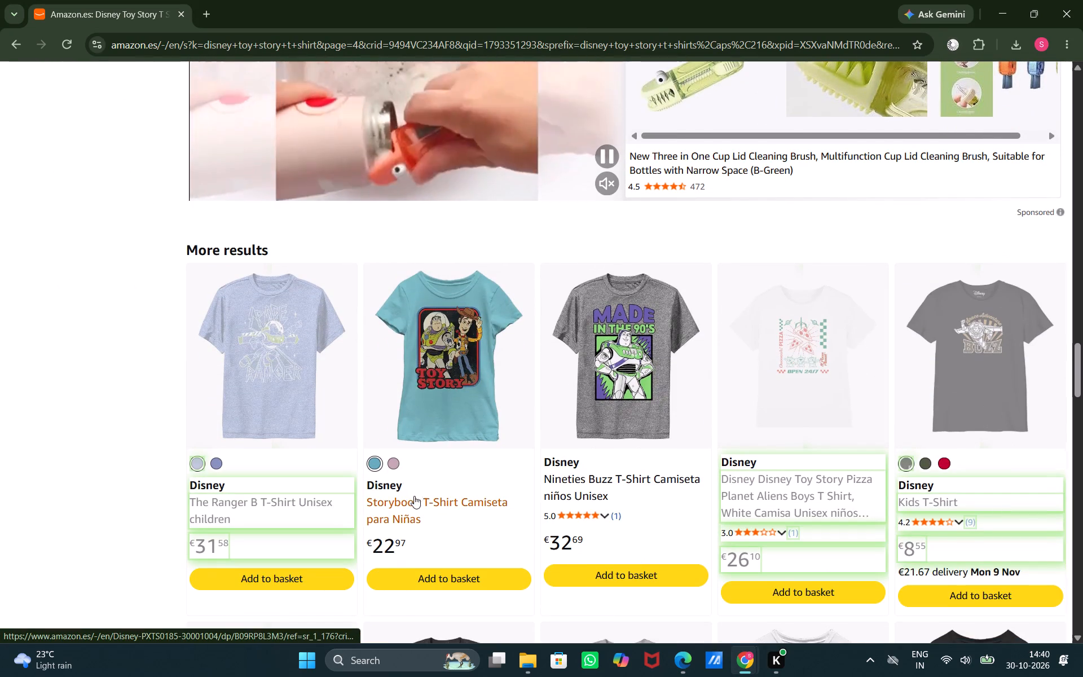
{"action": "right_click", "coordinate": [414, 496]}
{"action": "left_click", "coordinate": [472, 415]}
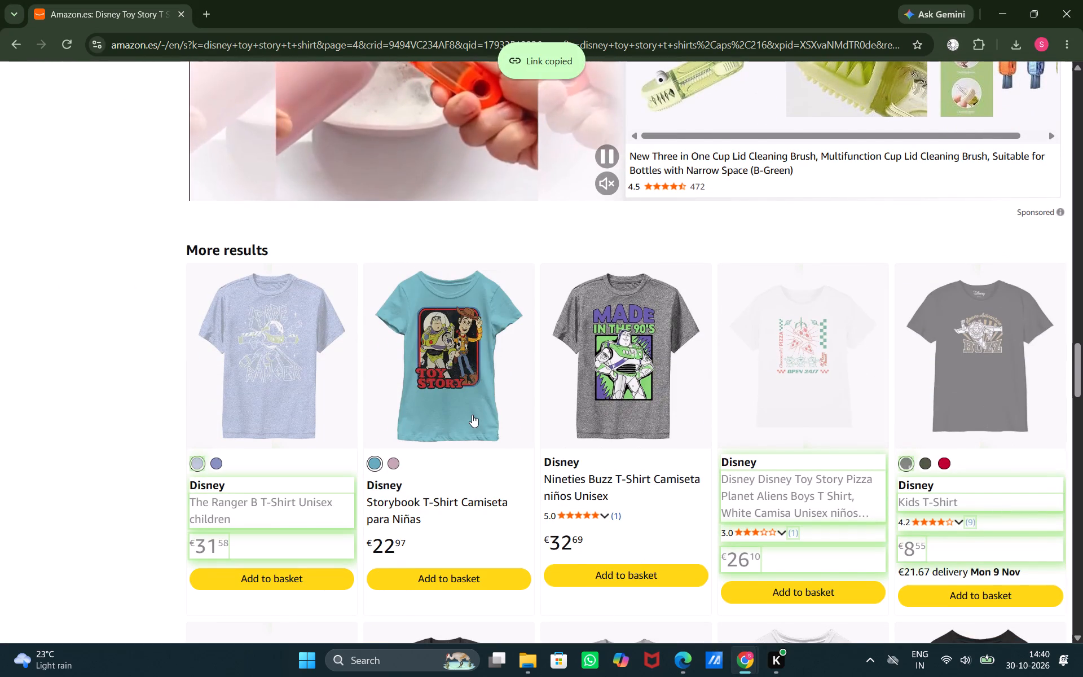
{"action": "key", "text": "alt+Tab"}
{"action": "key", "text": "ctrl+v"}
{"action": "key", "text": "Return"}
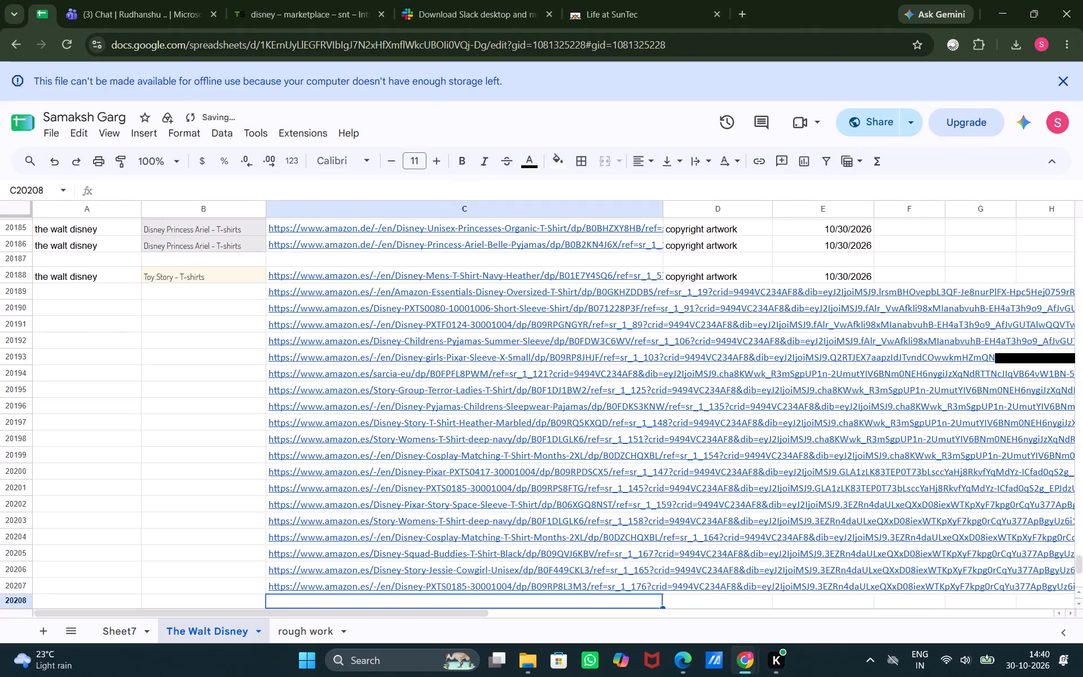
Copy the link of the Nineties Buzz T-Shirt Camiseta niños Unisex from Amazon.es into C20208 of the tracking sheet.
{"action": "key", "text": "alt+Tab"}
{"action": "right_click", "coordinate": [627, 487]}
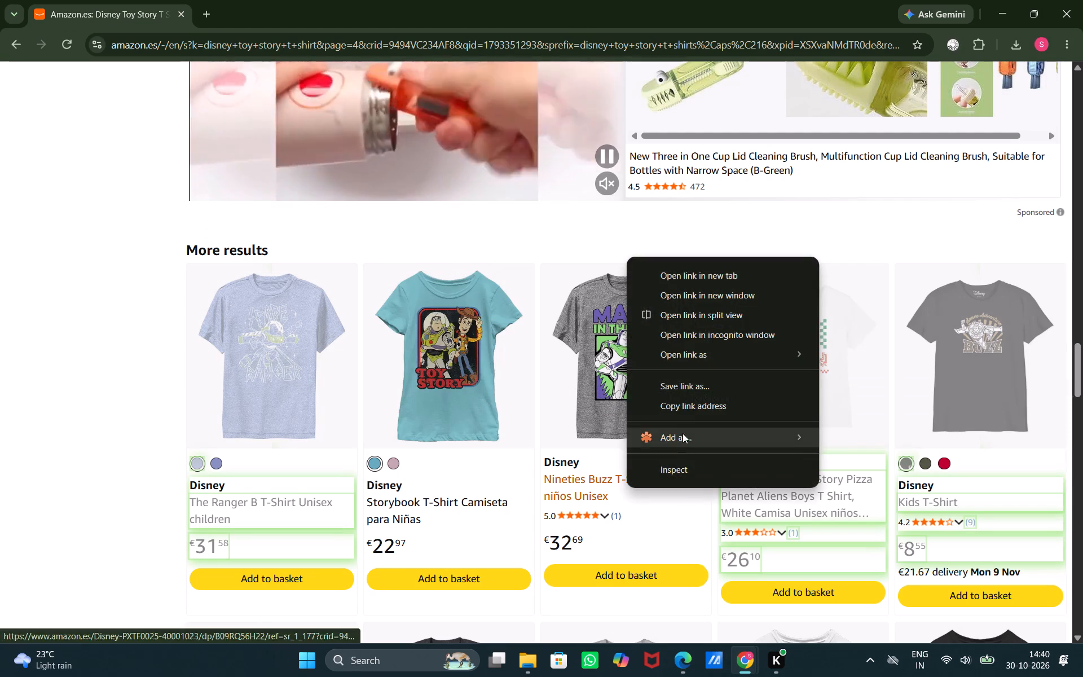
{"action": "left_click", "coordinate": [682, 407]}
{"action": "key", "text": "alt+Tab"}
{"action": "key", "text": "ctrl+v"}
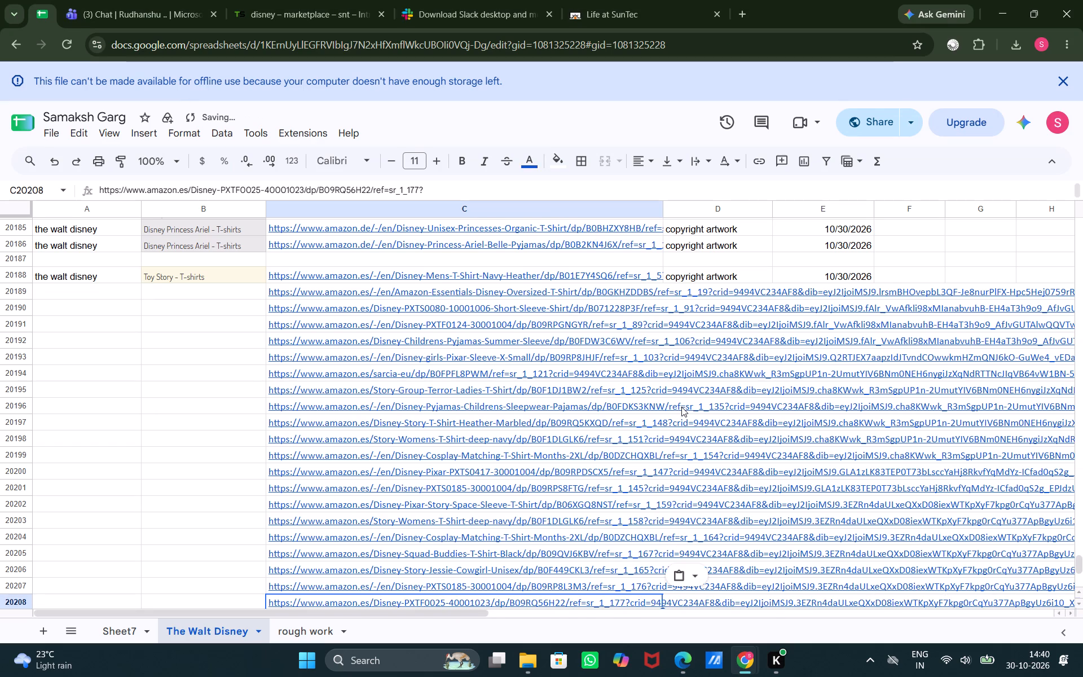
{"action": "key", "text": "Return"}
{"action": "key", "text": "Return"}
Copy the link of the Fam Men's T-Shirt priced €36.07 from Amazon.es into C20209 of the tracking sheet.
{"action": "key", "text": "alt+Tab"}
{"action": "scroll", "coordinate": [687, 391], "scroll_direction": "down", "scroll_amount": 5}
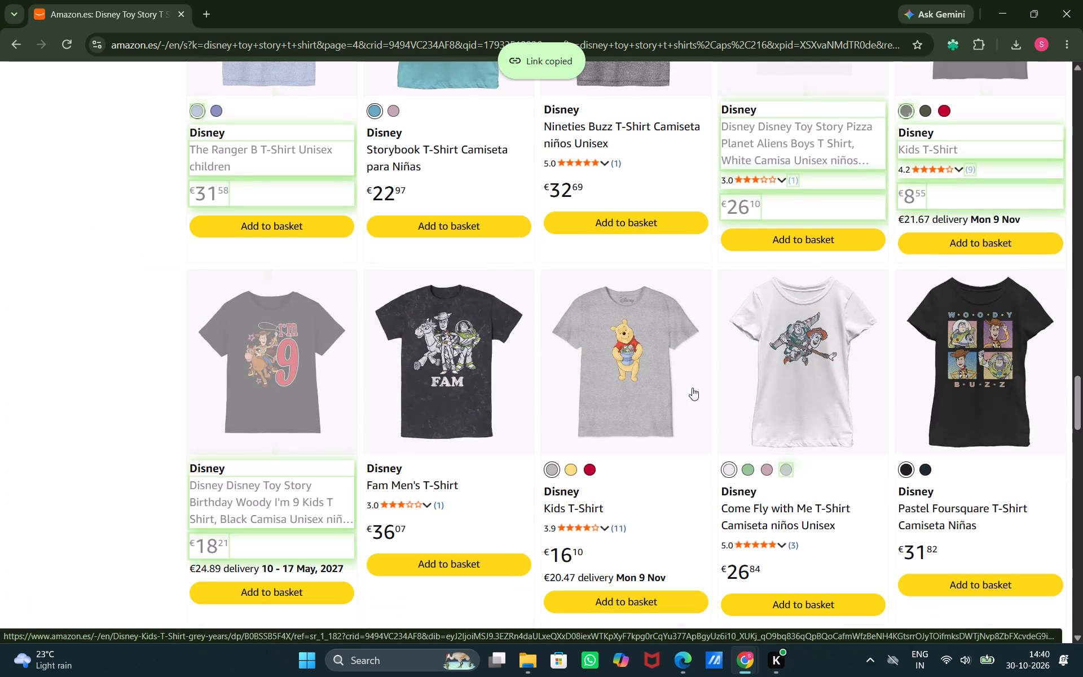
{"action": "right_click", "coordinate": [408, 485]}
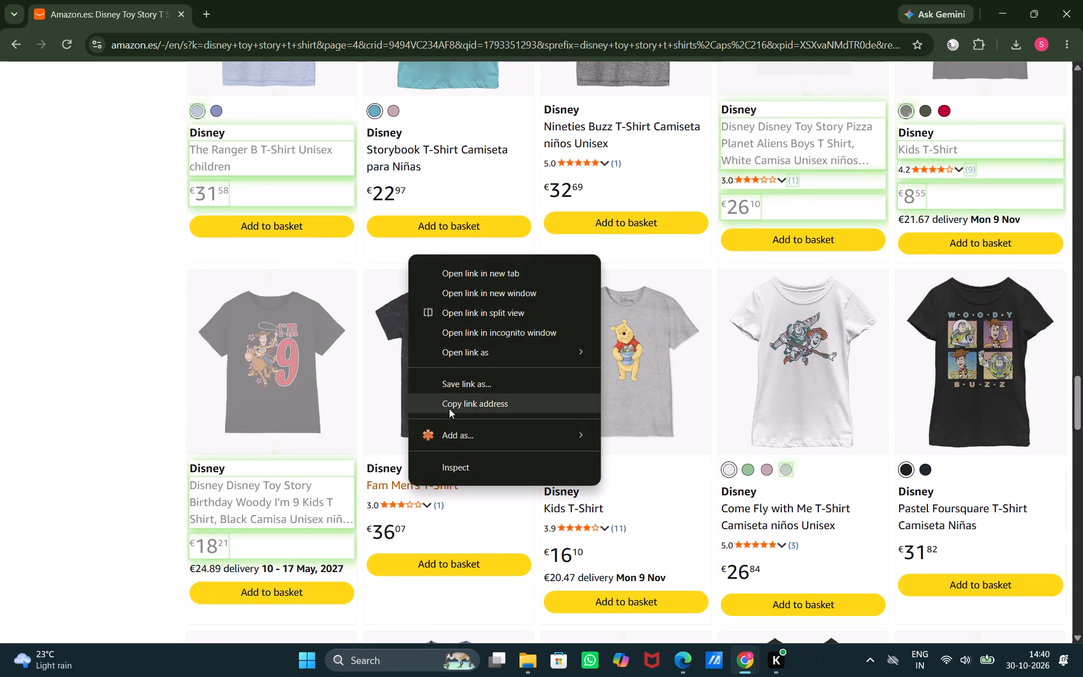
{"action": "left_click", "coordinate": [449, 408]}
{"action": "key", "text": "alt+Tab"}
{"action": "key", "text": "ctrl+v"}
{"action": "left_click", "coordinate": [443, 401], "text": "ctrl"}
{"action": "key", "text": "Return"}
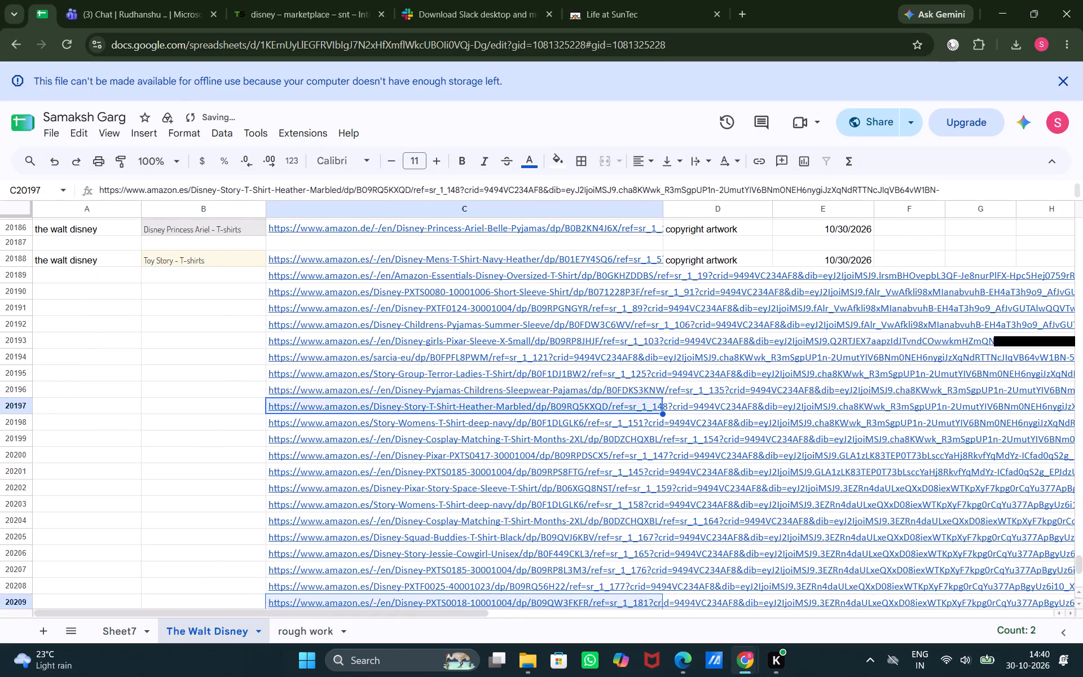
{"action": "key", "text": "Return"}
Copy the link of the white Come Fly with Me T-Shirt priced €26.84 from Amazon.es into C20210 of the tracking sheet.
{"action": "key", "text": "alt+Tab"}
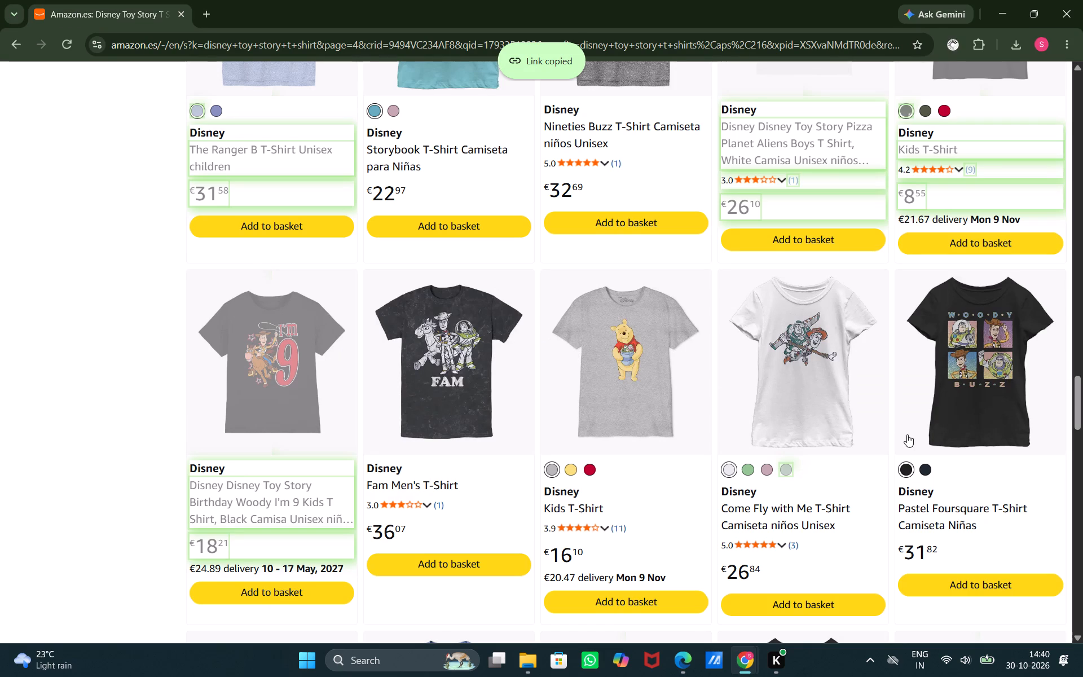
{"action": "right_click", "coordinate": [795, 512]}
{"action": "left_click", "coordinate": [840, 428]}
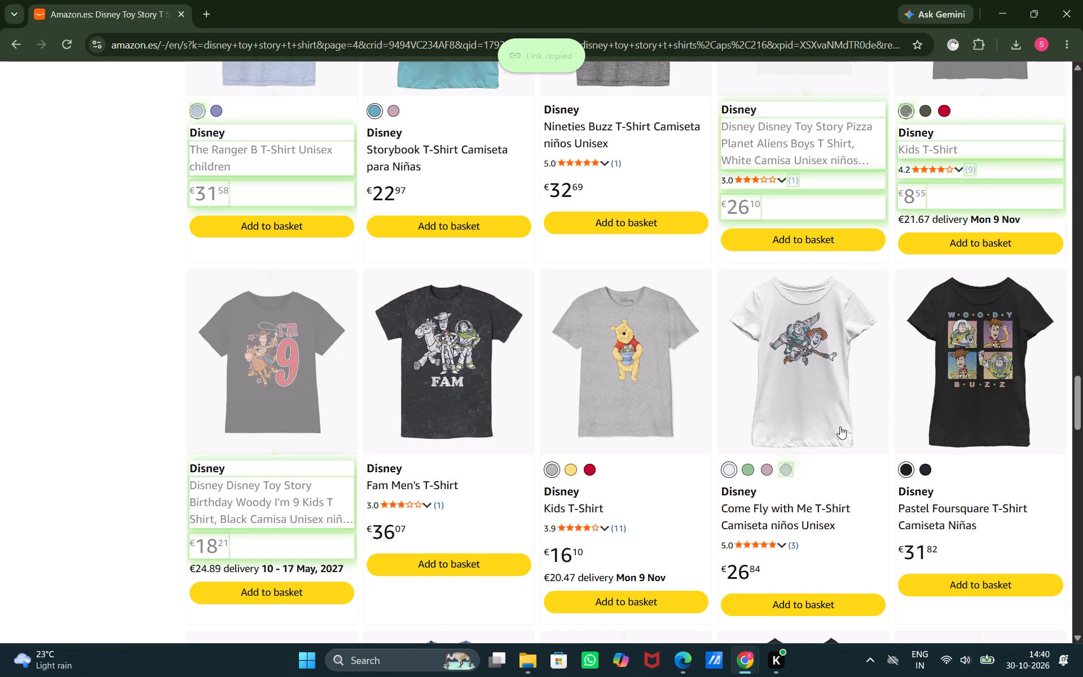
{"action": "key", "text": "alt+Tab"}
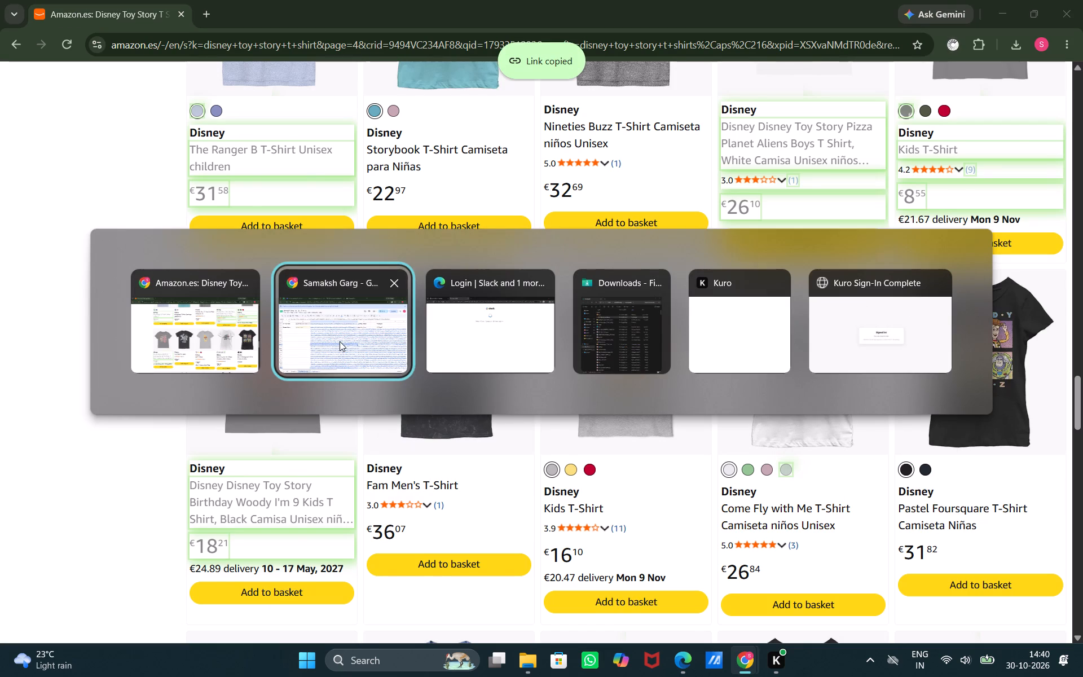
{"action": "left_click", "coordinate": [340, 341]}
{"action": "key", "text": "Down"}
{"action": "key", "text": "Down"}
{"action": "key", "text": "Down"}
{"action": "key", "text": "Down"}
{"action": "key", "text": "Down"}
{"action": "key", "text": "Down"}
{"action": "key", "text": "Down"}
{"action": "key", "text": "Down"}
{"action": "key", "text": "Down"}
{"action": "key", "text": "Down"}
{"action": "key", "text": "Down"}
{"action": "key", "text": "Down"}
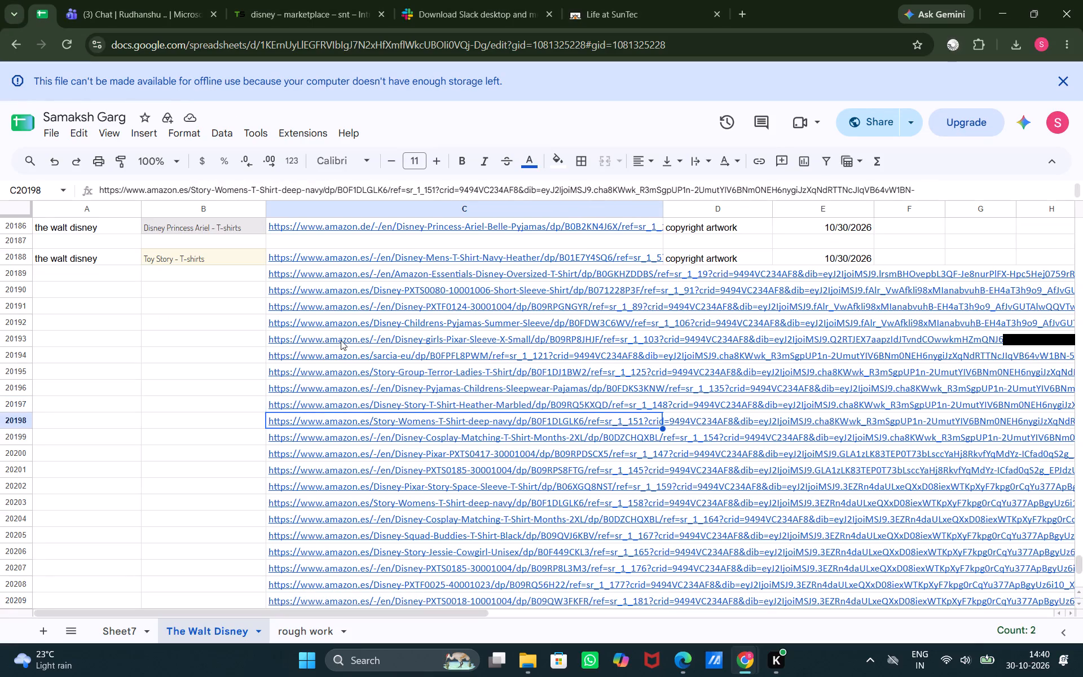
{"action": "key", "text": "Down"}
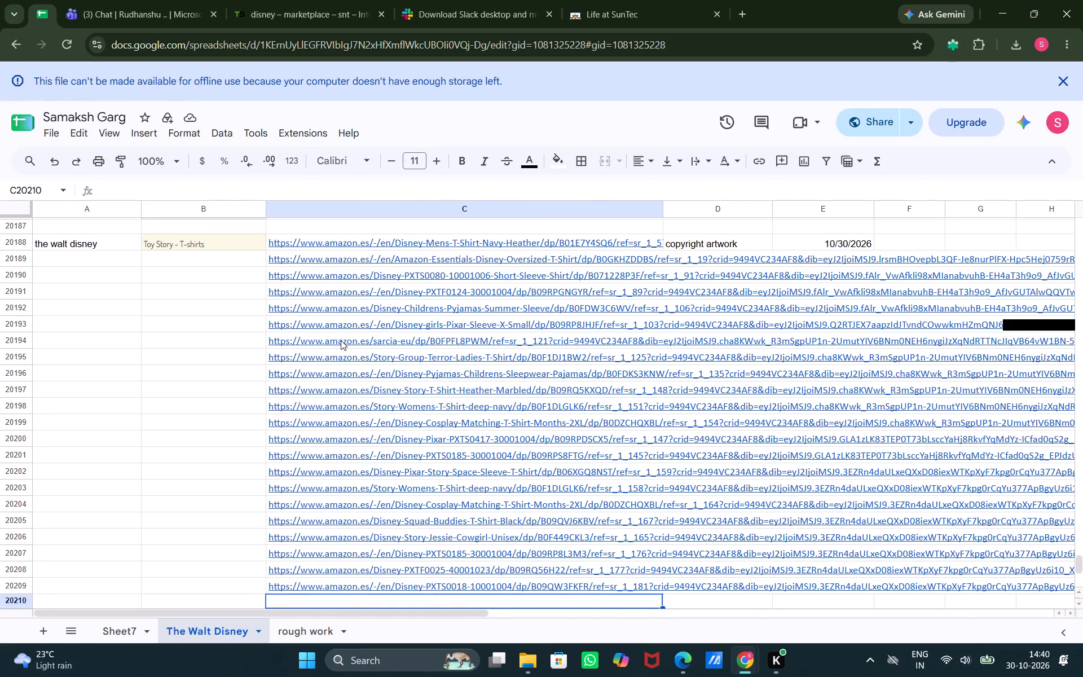
{"action": "key", "text": "ctrl+v"}
{"action": "key", "text": "Down"}
Copy the link of the black Pastel Foursquare T-Shirt Camiseta Niñas from Amazon.es into C20211 of the tracking sheet.
{"action": "key", "text": "alt+Tab"}
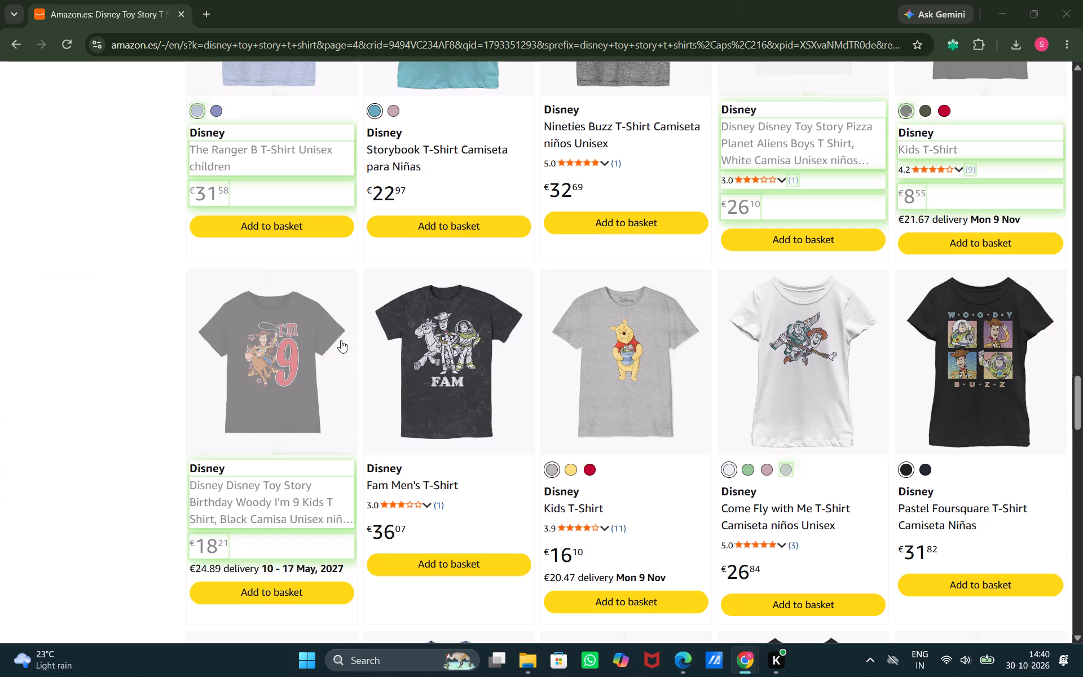
{"action": "right_click", "coordinate": [945, 530]}
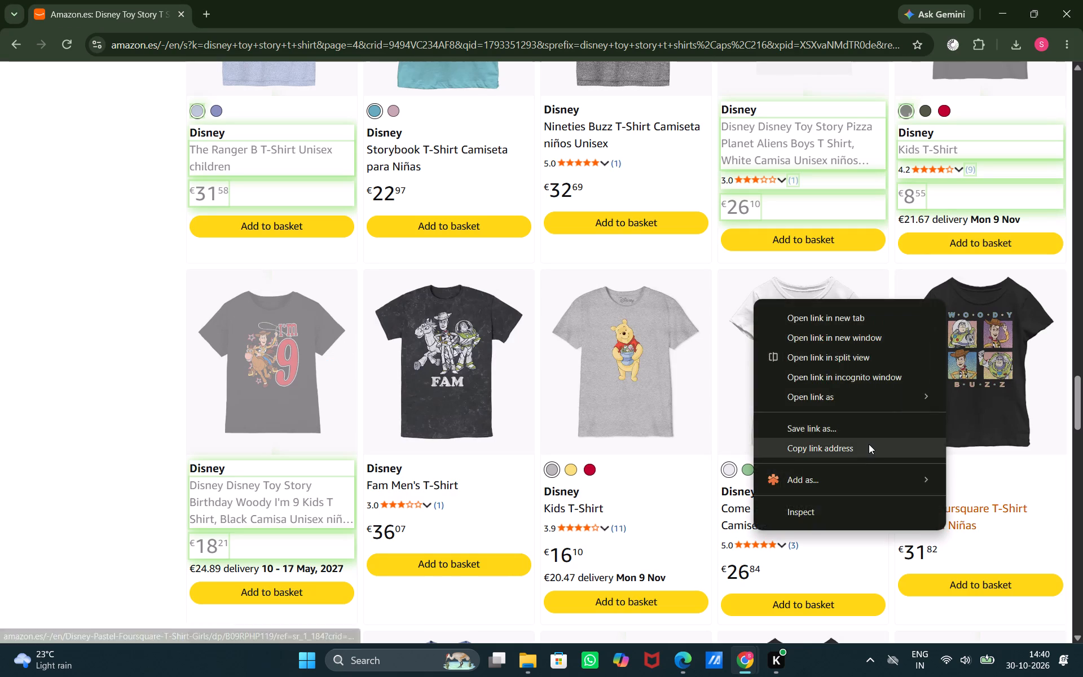
{"action": "left_click", "coordinate": [869, 444]}
{"action": "key", "text": "alt+Tab"}
{"action": "key", "text": "ctrl+v"}
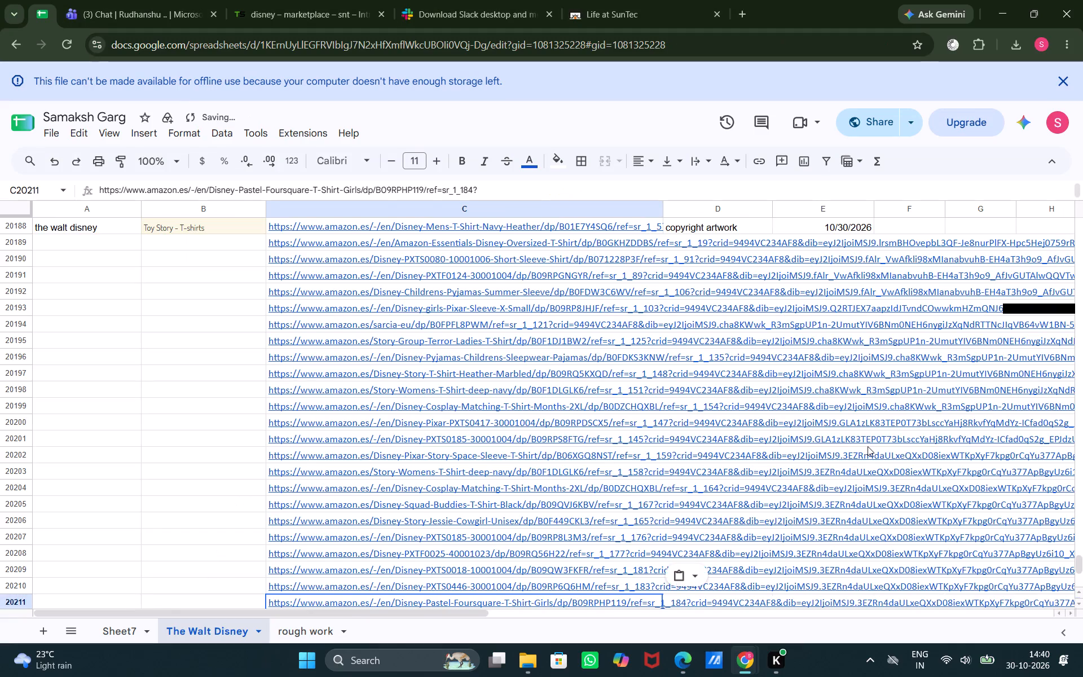
{"action": "key", "text": "Return"}
{"action": "key", "text": "Return"}
Copy the link of the blue Halftone T-Shirt Camiseta Unisex niños from Amazon.es into C20212 of the tracking sheet.
{"action": "key", "text": "alt+Tab"}
{"action": "scroll", "coordinate": [868, 446], "scroll_direction": "down", "scroll_amount": 6}
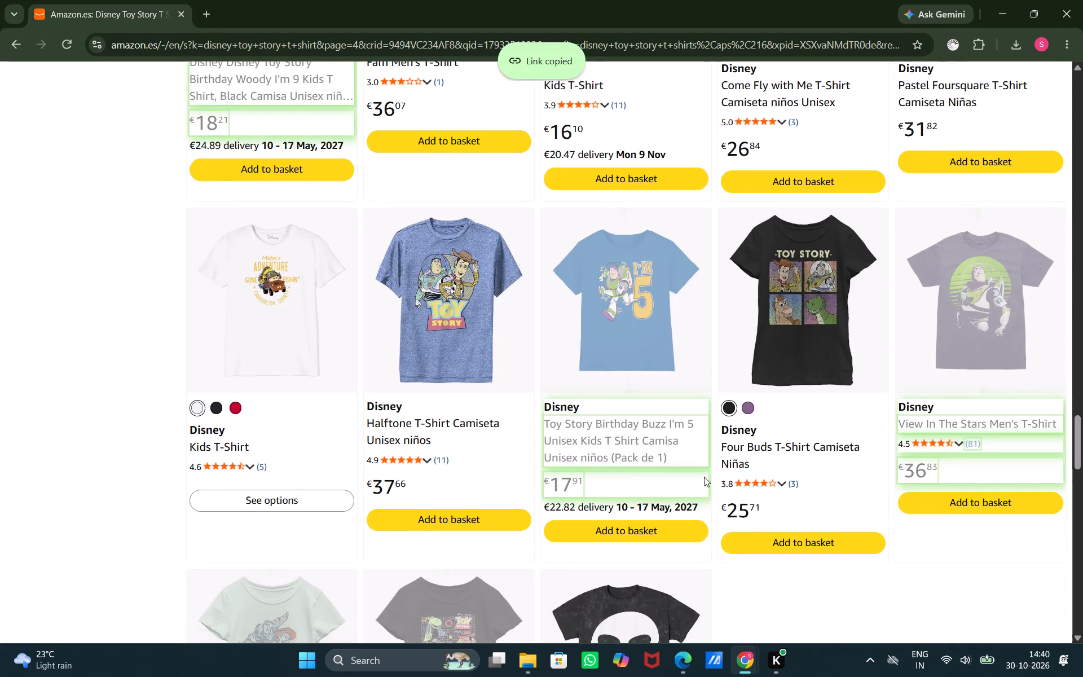
{"action": "right_click", "coordinate": [425, 427]}
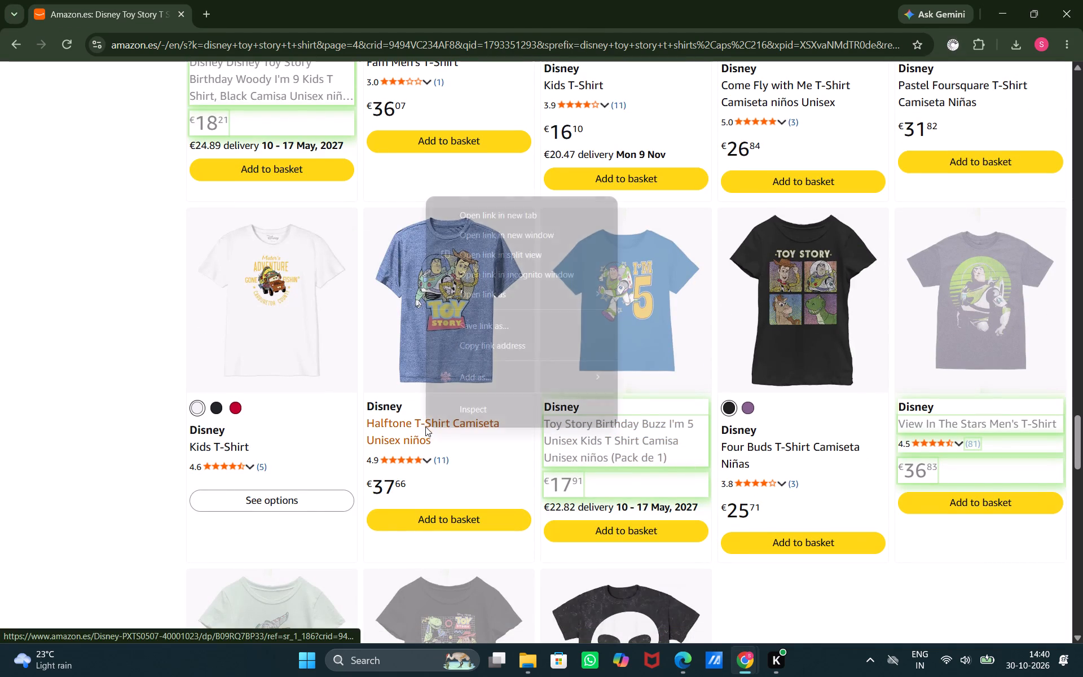
{"action": "left_click", "coordinate": [503, 348]}
{"action": "key", "text": "alt+Tab"}
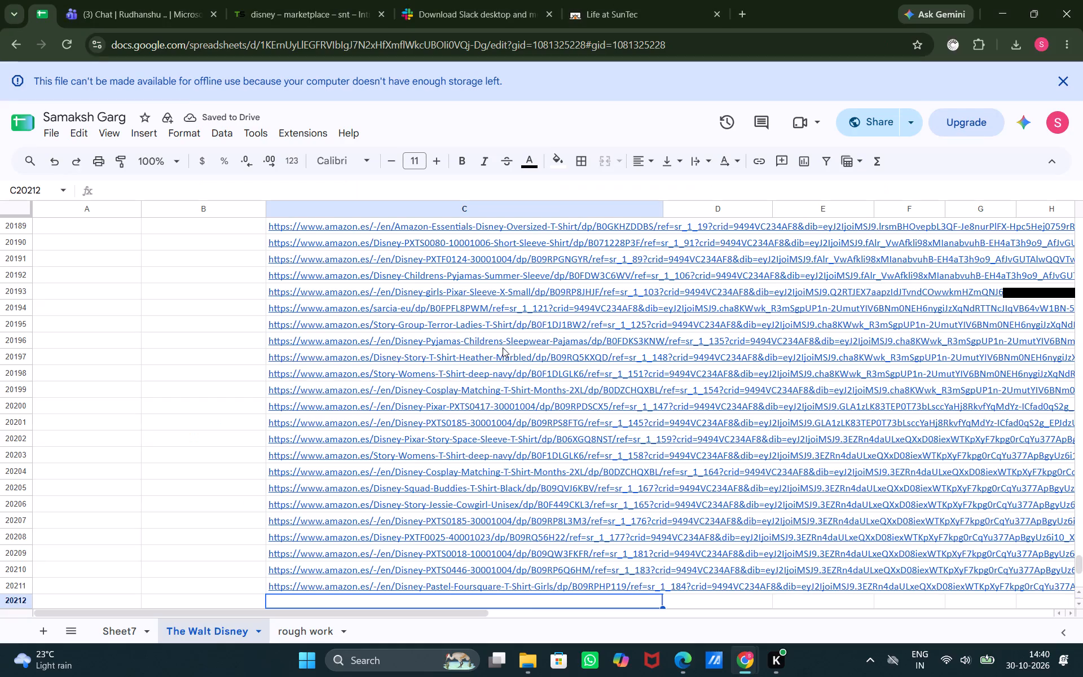
{"action": "key", "text": "ctrl+v"}
{"action": "key", "text": "Return"}
{"action": "key", "text": "Return"}
{"action": "key", "text": "Return"}
Copy the link of the black Four Buds T-Shirt Camiseta Niñas from Amazon.es into C20213 of the tracking sheet.
{"action": "key", "text": "alt+Tab"}
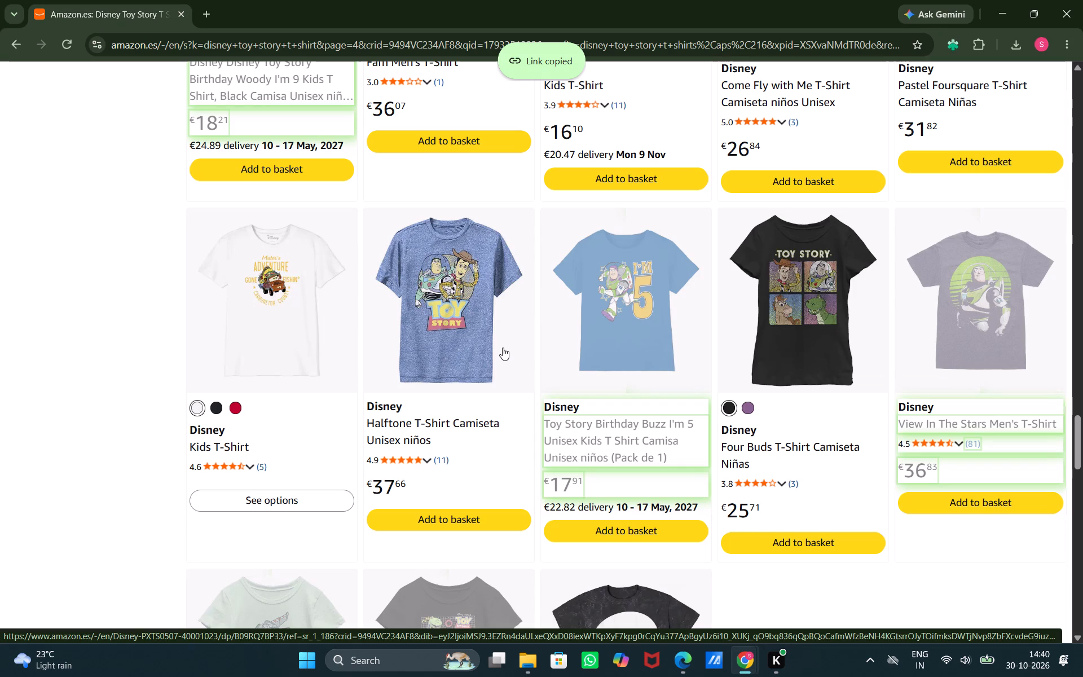
{"action": "right_click", "coordinate": [811, 445]}
{"action": "left_click", "coordinate": [861, 355]}
{"action": "key", "text": "alt+Tab"}
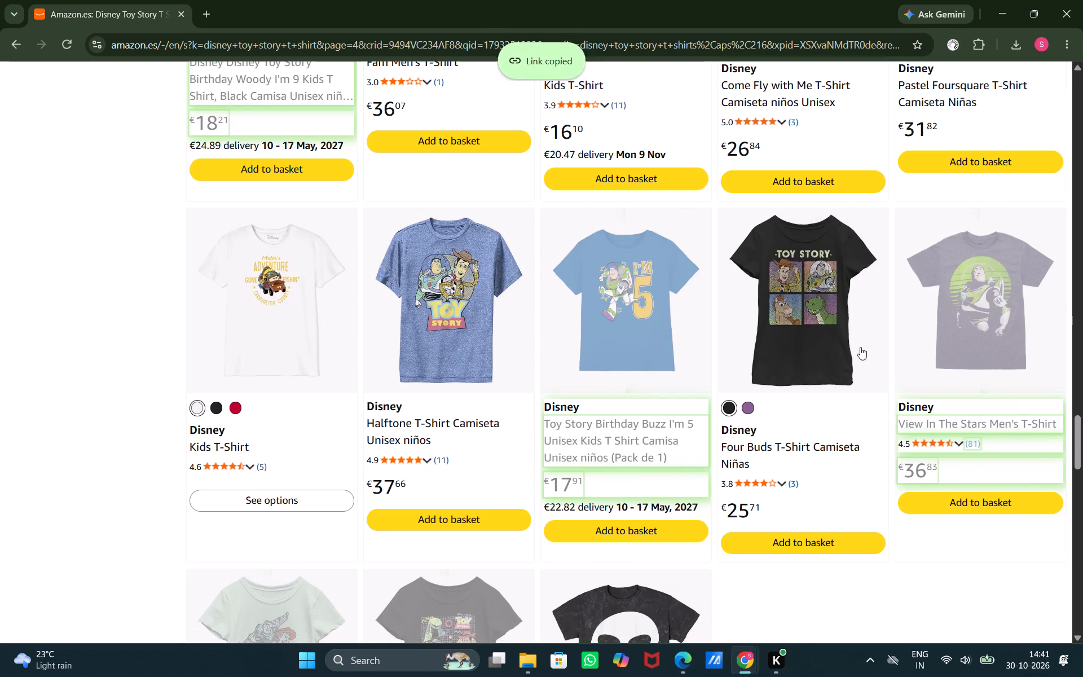
{"action": "key", "text": "ctrl+v"}
{"action": "key", "text": "Return"}
{"action": "key", "text": "Return"}
Open page 5 of the Amazon.es results for the Disney Toy Story T-shirt search.
{"action": "key", "text": "alt+Tab"}
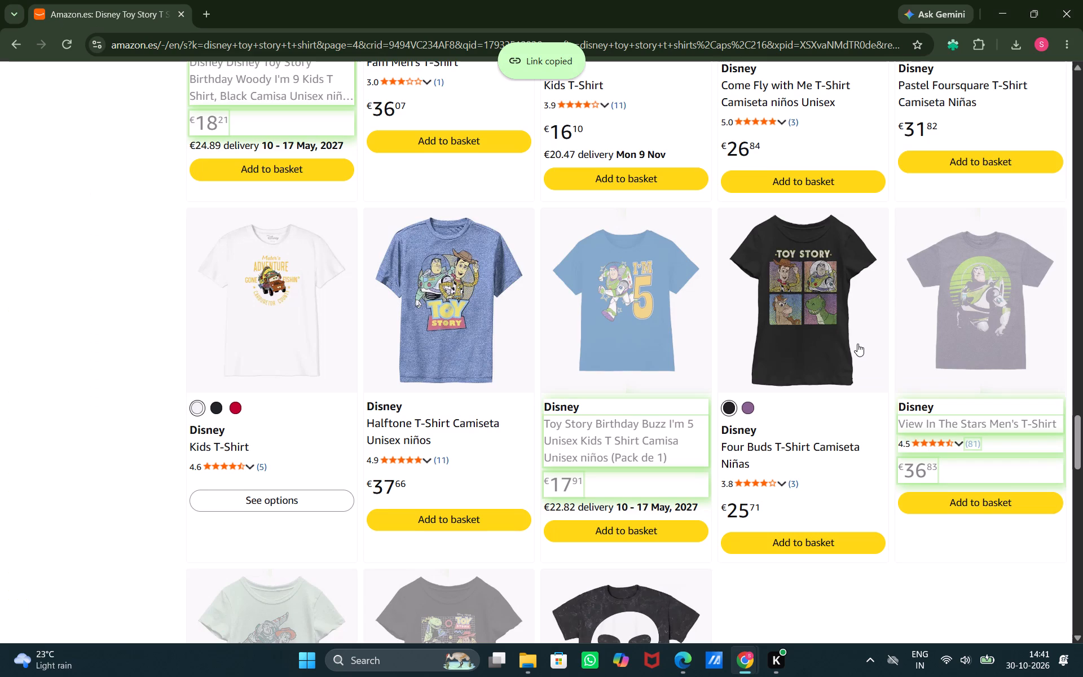
{"action": "scroll", "coordinate": [847, 336], "scroll_direction": "down", "scroll_amount": 4}
{"action": "scroll", "coordinate": [560, 369], "scroll_direction": "down", "scroll_amount": 5}
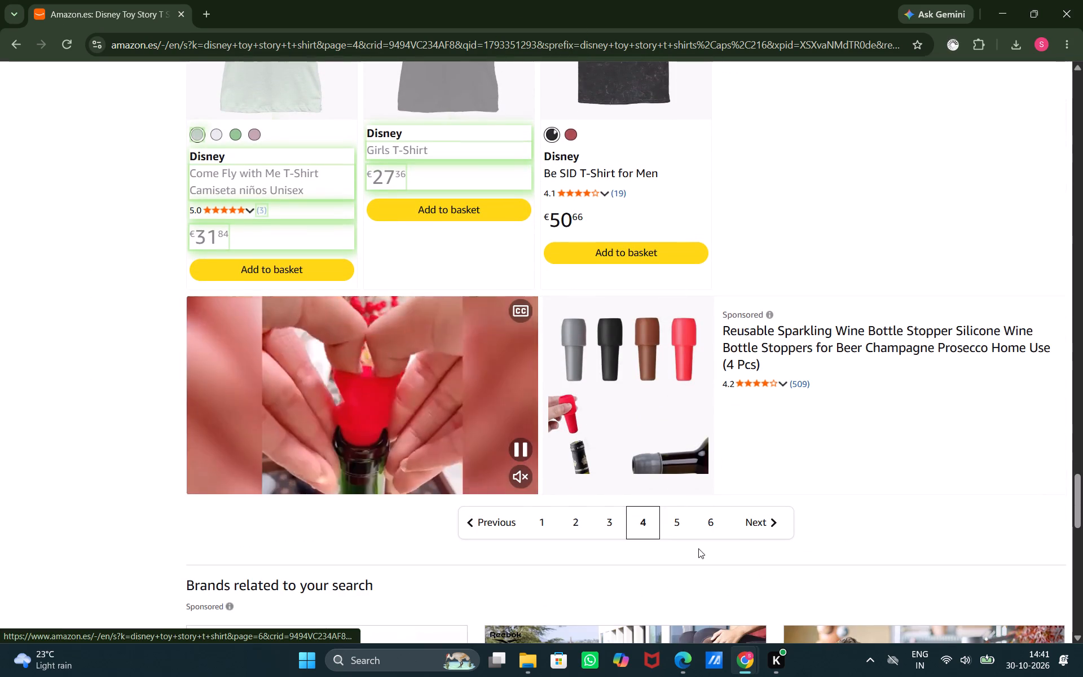
{"action": "left_click", "coordinate": [685, 522]}
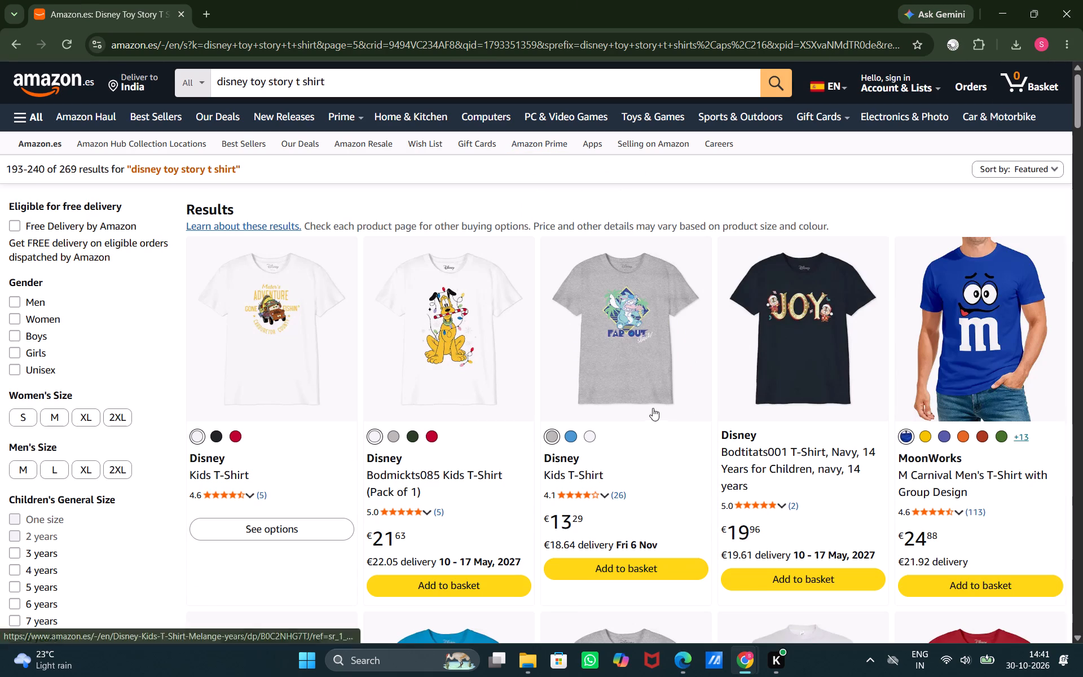
Copy the link of the grey Vintage Duo T-Shirt Camiseta Unisex niños on results page 5 into C20214 of the tracking sheet.
{"action": "scroll", "coordinate": [826, 484], "scroll_direction": "down", "scroll_amount": 5}
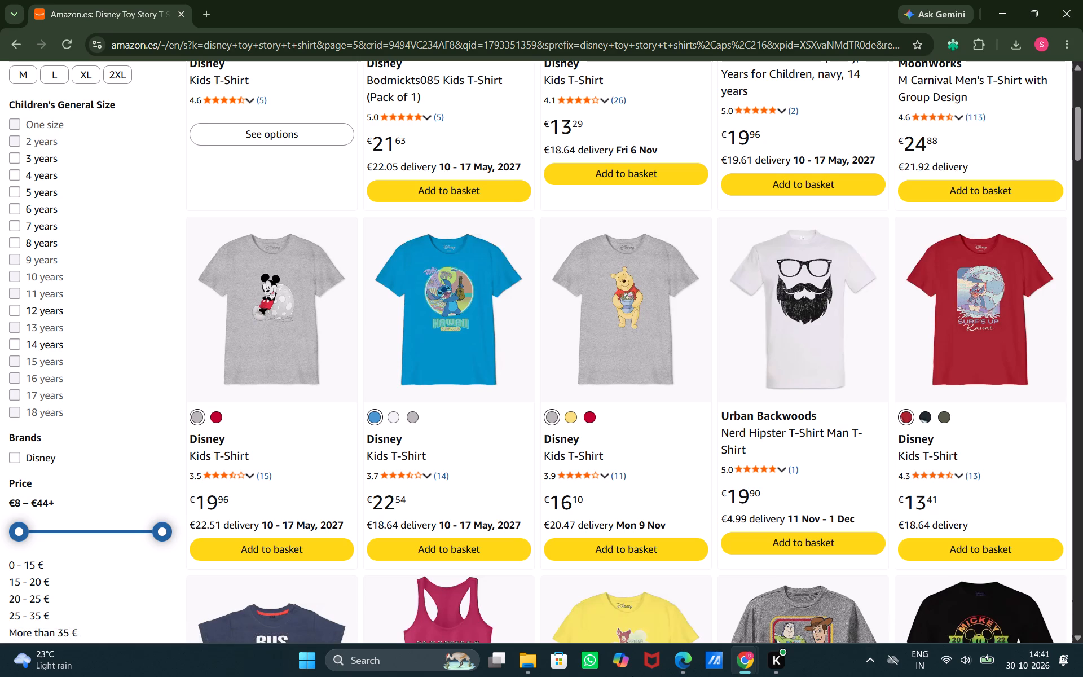
{"action": "scroll", "coordinate": [696, 322], "scroll_direction": "down", "scroll_amount": 3}
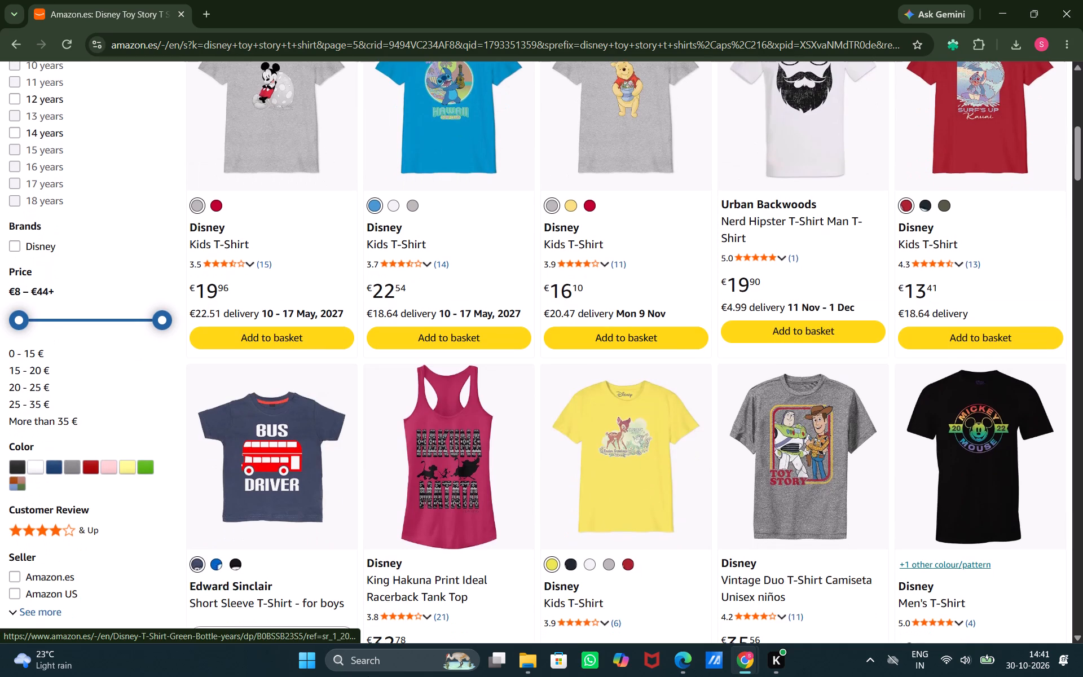
{"action": "scroll", "coordinate": [623, 493], "scroll_direction": "down", "scroll_amount": 2}
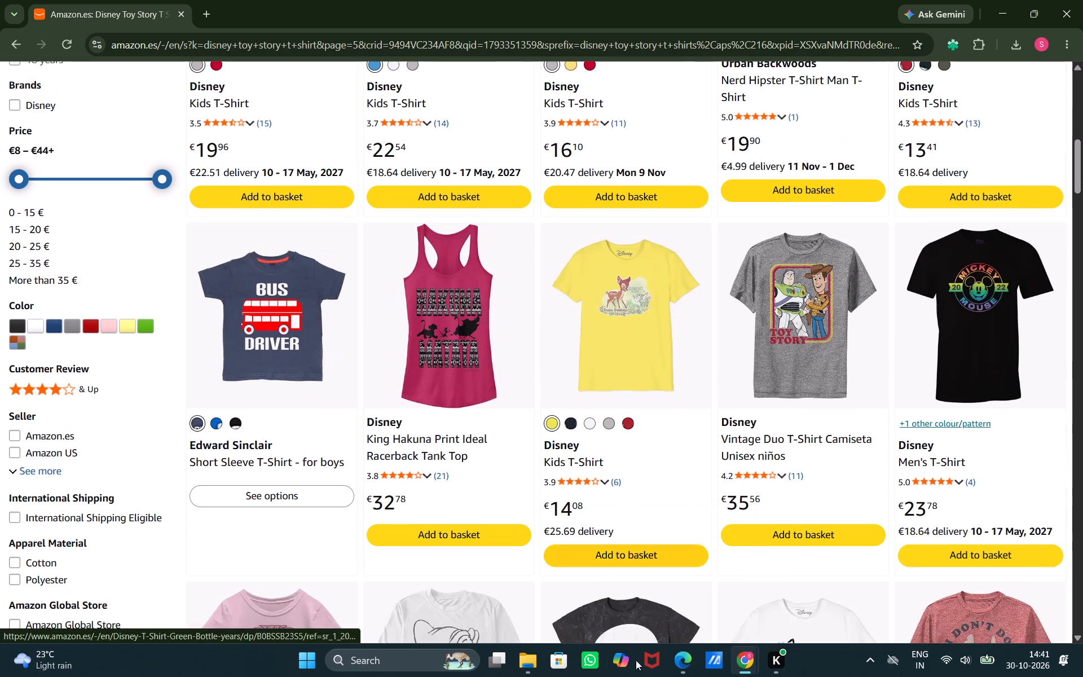
{"action": "right_click", "coordinate": [753, 449]}
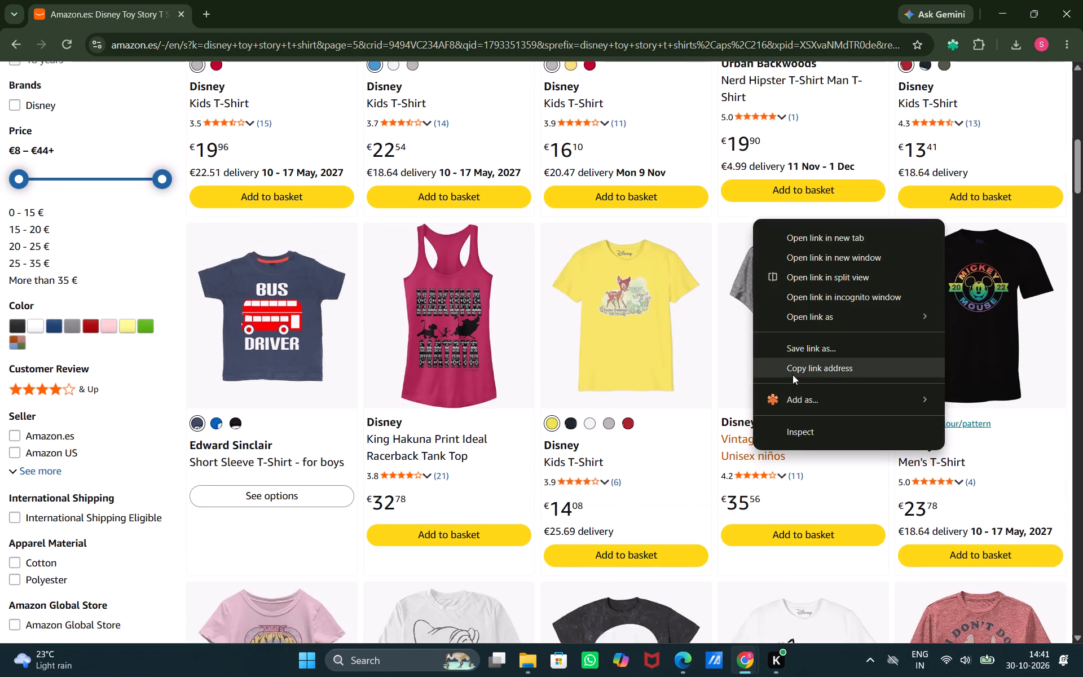
{"action": "left_click", "coordinate": [793, 375]}
{"action": "key", "text": "alt+Tab"}
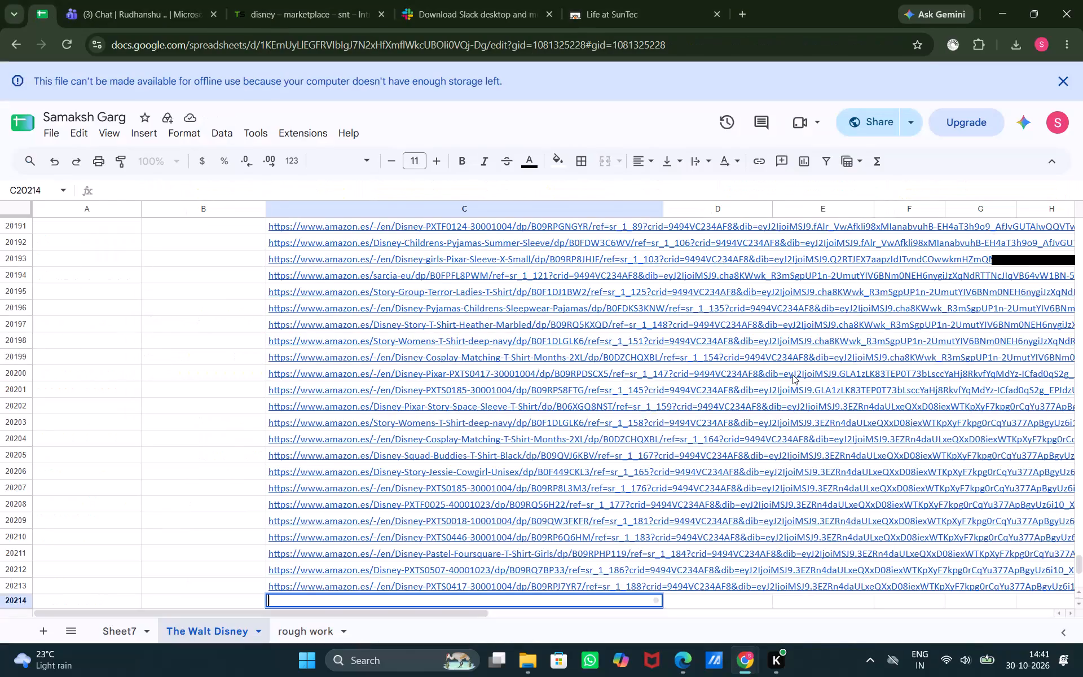
{"action": "scroll", "coordinate": [793, 375], "scroll_direction": "up", "scroll_amount": 1}
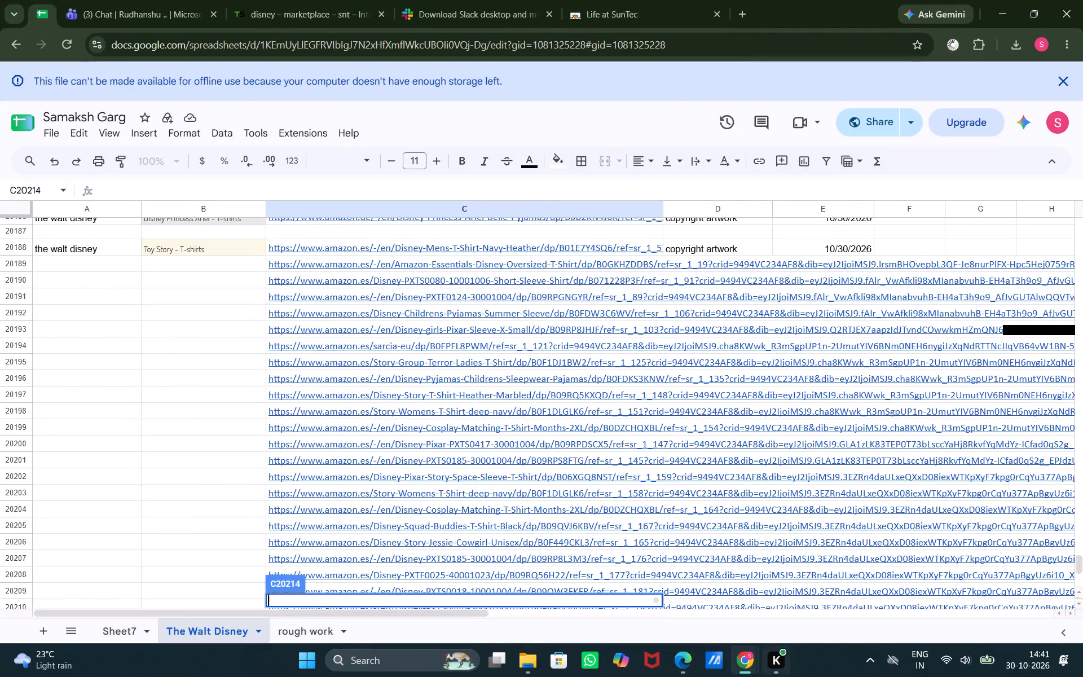
{"action": "scroll", "coordinate": [568, 617], "scroll_direction": "down", "scroll_amount": 5}
{"action": "left_click", "coordinate": [539, 320]}
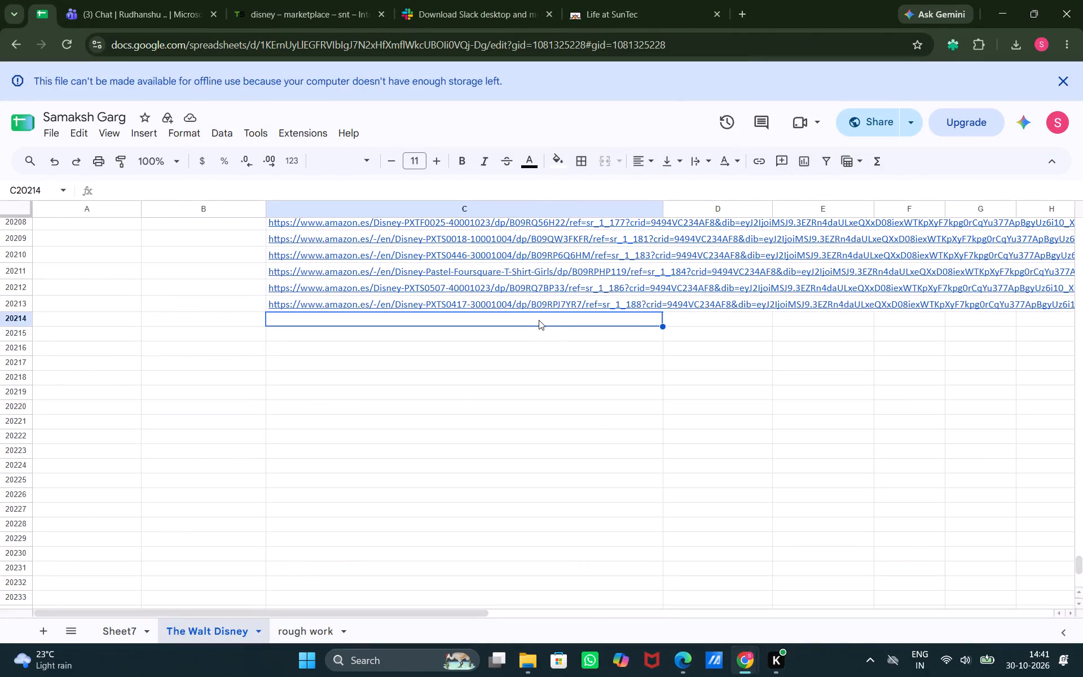
{"action": "key", "text": "ctrl+v"}
{"action": "key", "text": "Return"}
{"action": "key", "text": "Return"}
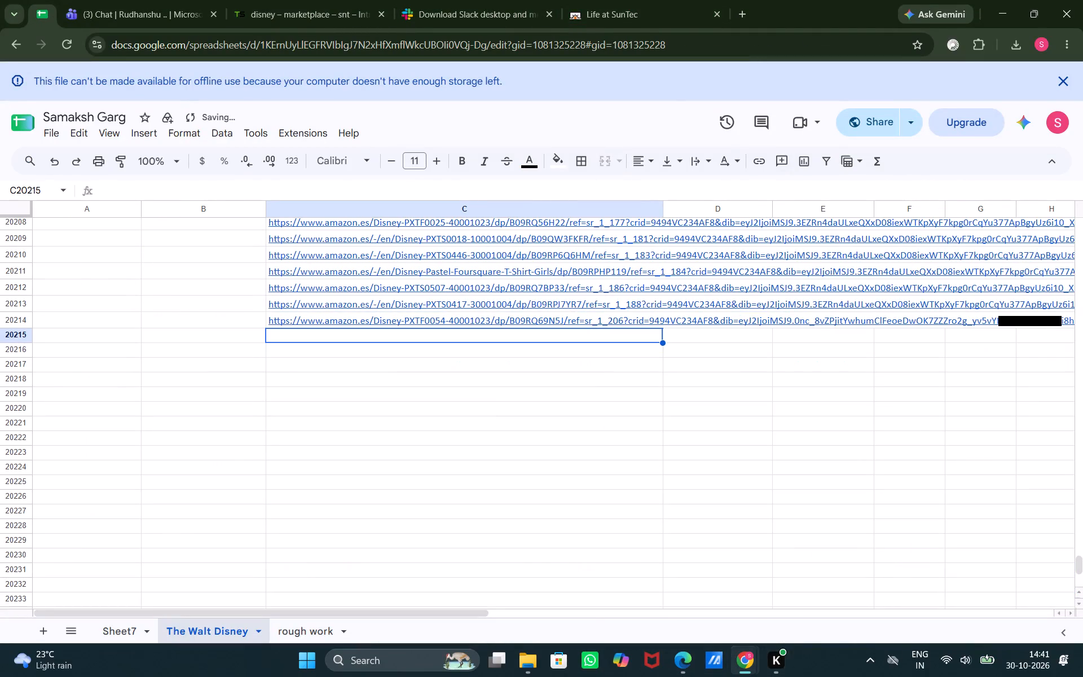
Copy the link of the grey Buzz Lightyear Gig T-Shirt Camiseta Unisex niños on results page 5 into C20215 of the tracking sheet.
{"action": "key", "text": "alt+Tab"}
{"action": "scroll", "coordinate": [570, 294], "scroll_direction": "down", "scroll_amount": 4}
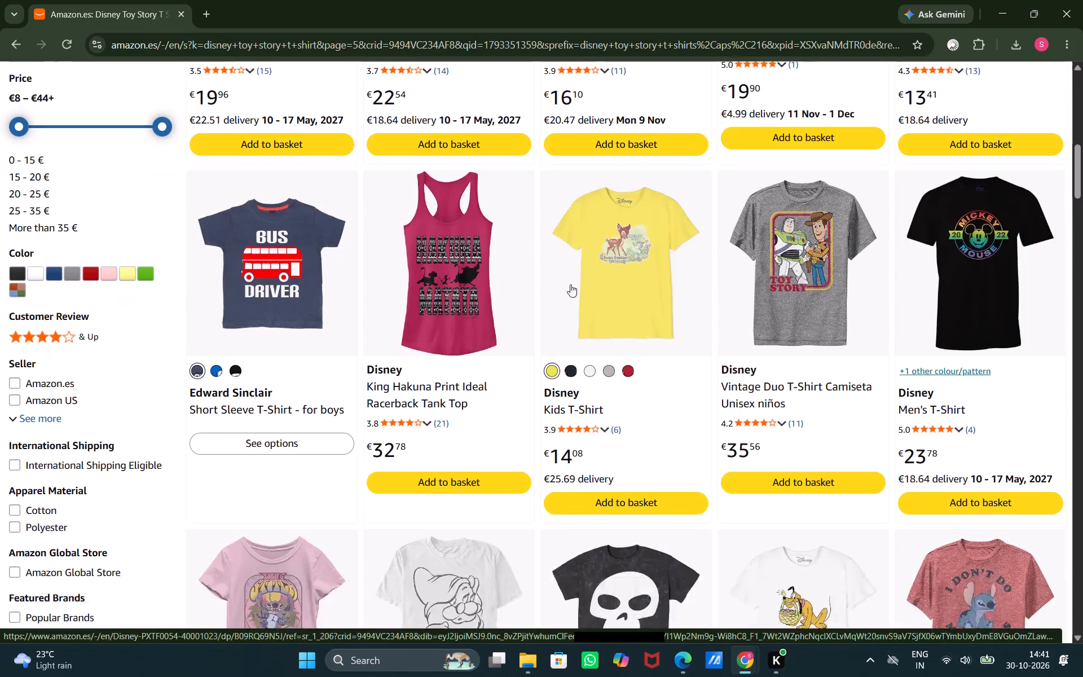
{"action": "scroll", "coordinate": [570, 284], "scroll_direction": "down", "scroll_amount": 3}
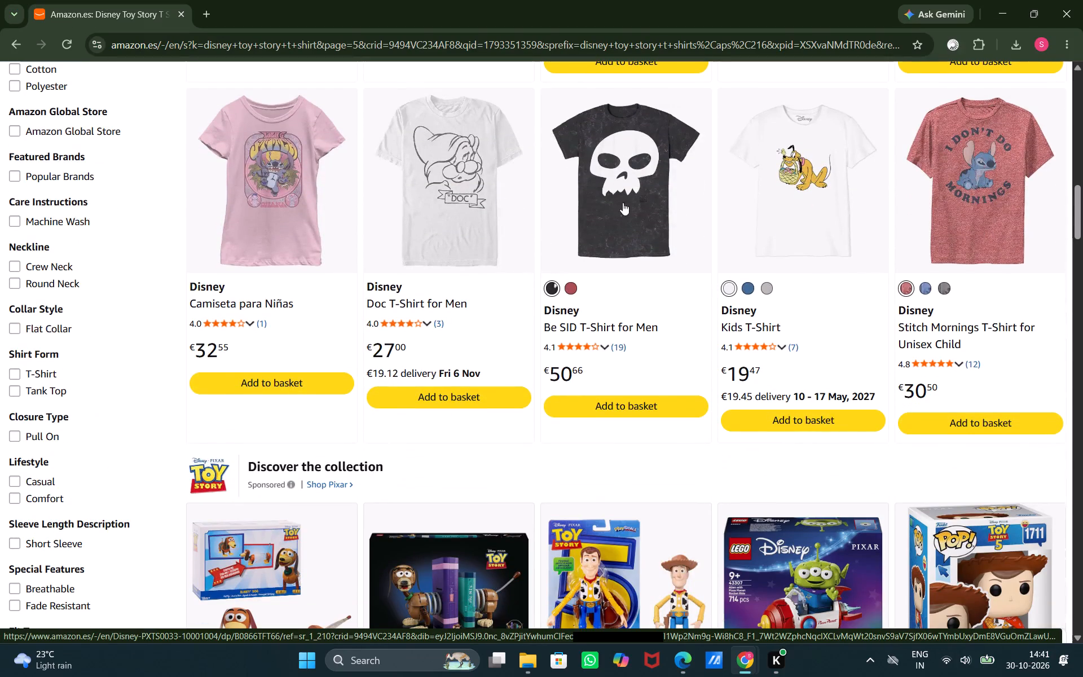
{"action": "scroll", "coordinate": [897, 217], "scroll_direction": "down", "scroll_amount": 7}
{"action": "scroll", "coordinate": [807, 241], "scroll_direction": "down", "scroll_amount": 1}
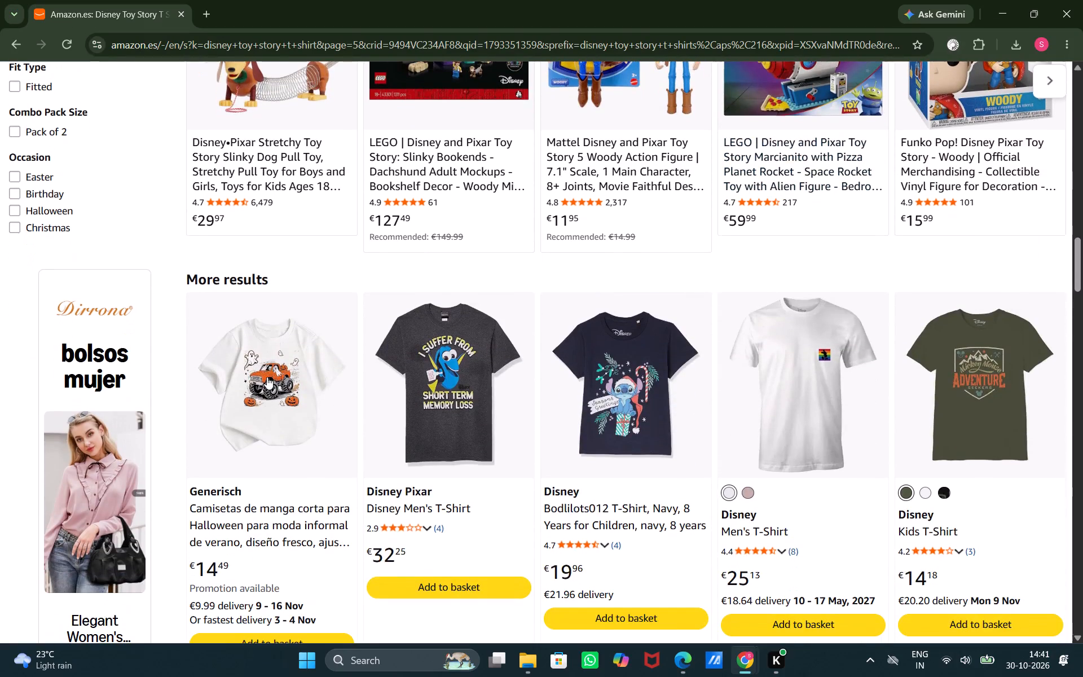
{"action": "scroll", "coordinate": [1026, 377], "scroll_direction": "down", "scroll_amount": 5}
{"action": "scroll", "coordinate": [926, 351], "scroll_direction": "down", "scroll_amount": 2}
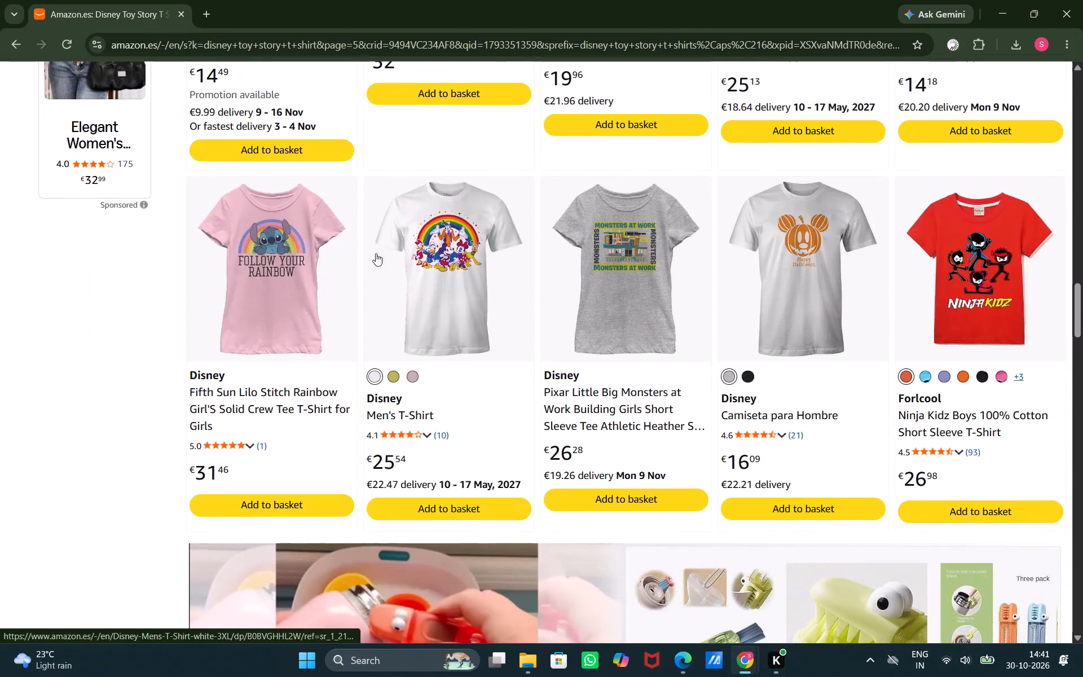
{"action": "scroll", "coordinate": [263, 326], "scroll_direction": "down", "scroll_amount": 5}
{"action": "scroll", "coordinate": [806, 319], "scroll_direction": "down", "scroll_amount": 6}
{"action": "scroll", "coordinate": [816, 323], "scroll_direction": "up", "scroll_amount": 1}
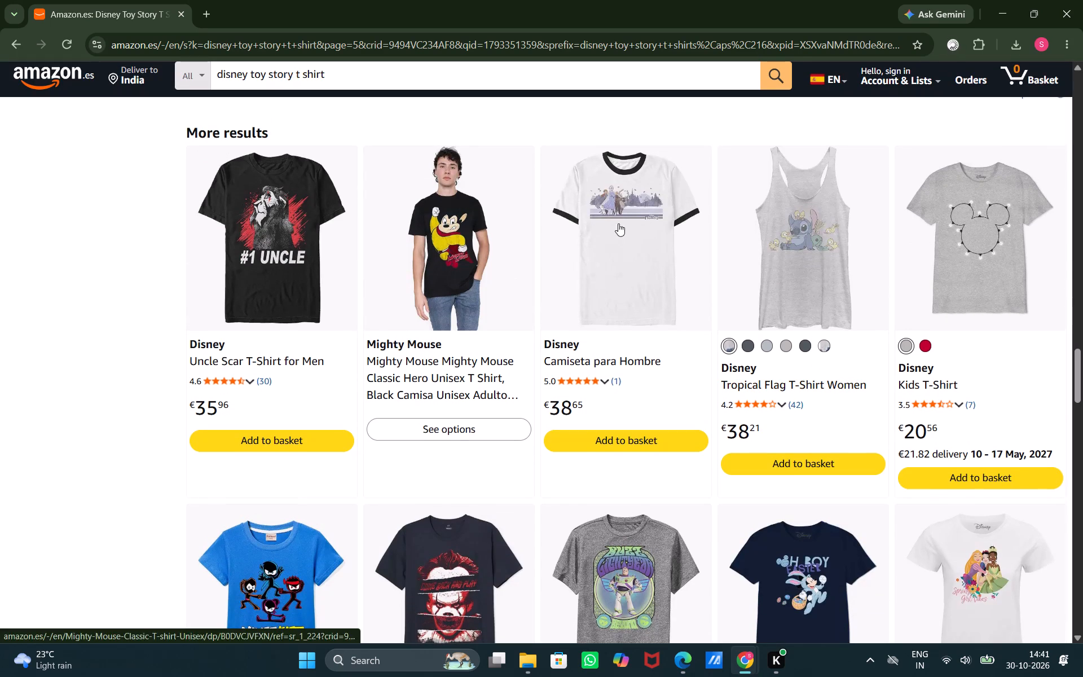
{"action": "scroll", "coordinate": [970, 239], "scroll_direction": "down", "scroll_amount": 5}
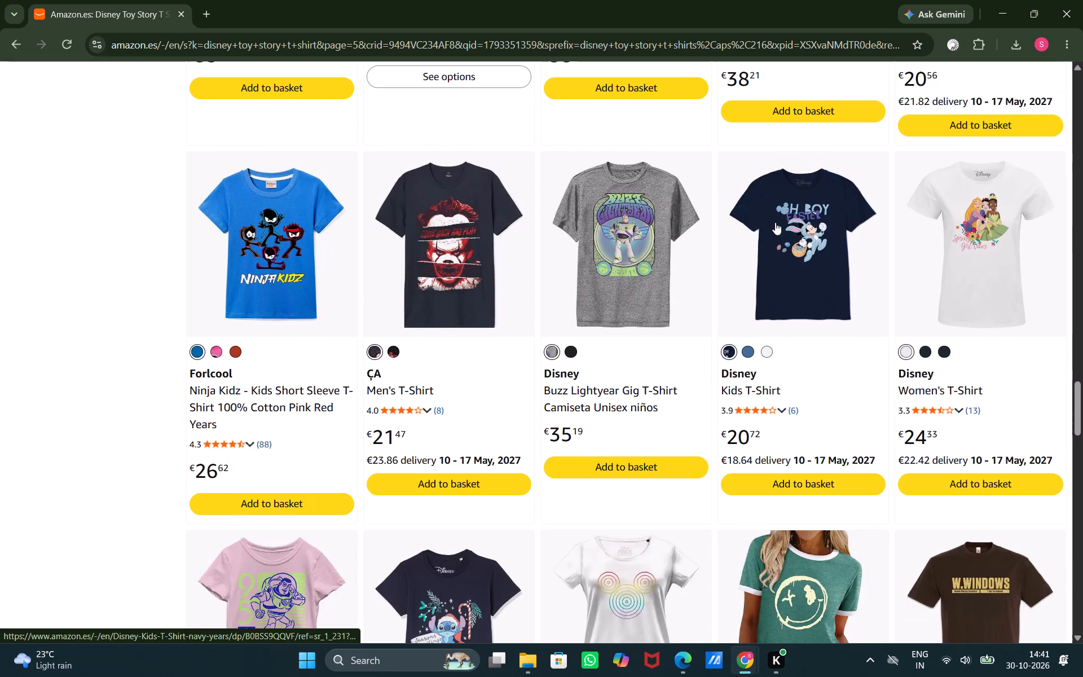
{"action": "right_click", "coordinate": [628, 387]}
{"action": "left_click", "coordinate": [688, 529]}
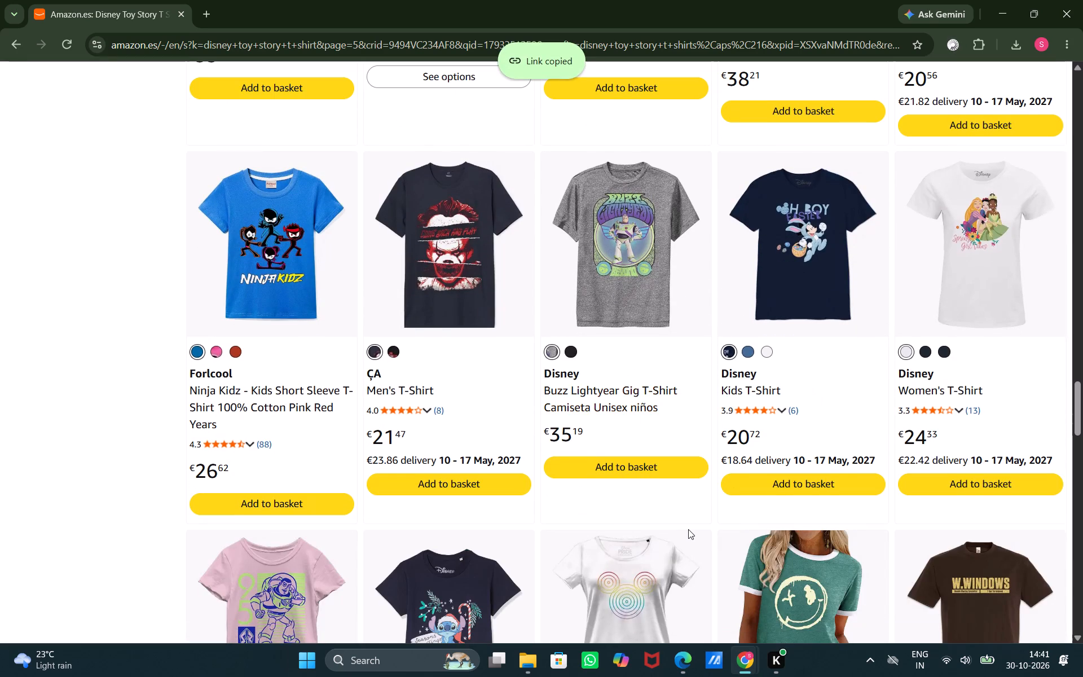
{"action": "key", "text": "alt+Tab"}
{"action": "left_click", "coordinate": [688, 529], "text": "ctrl"}
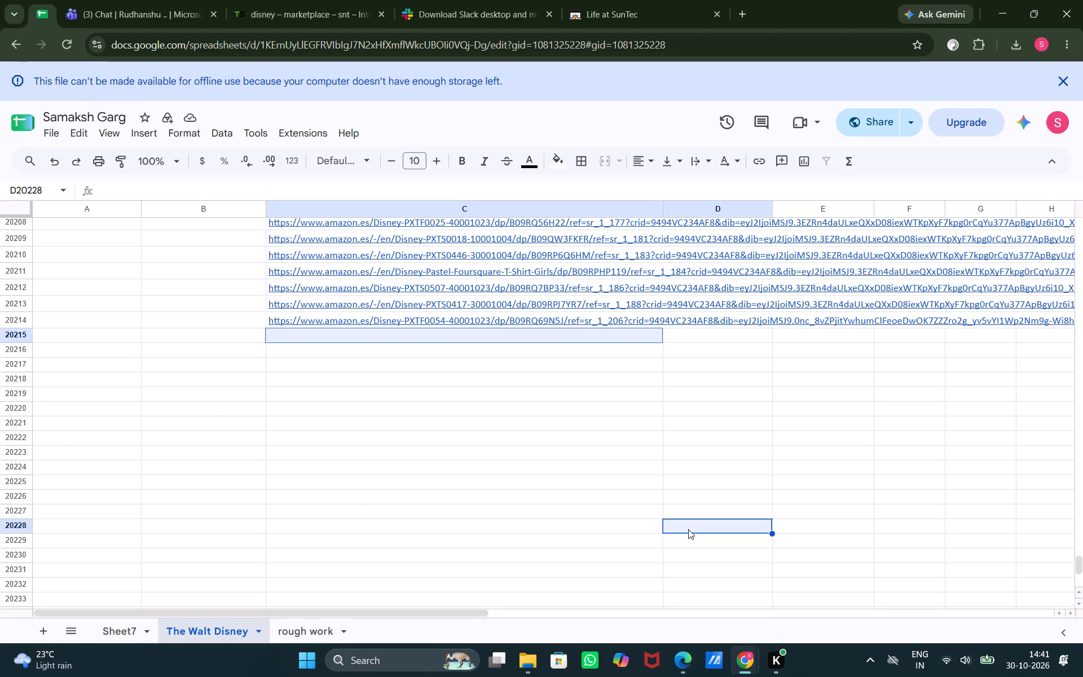
{"action": "left_click", "coordinate": [496, 346]}
{"action": "left_click", "coordinate": [494, 338]}
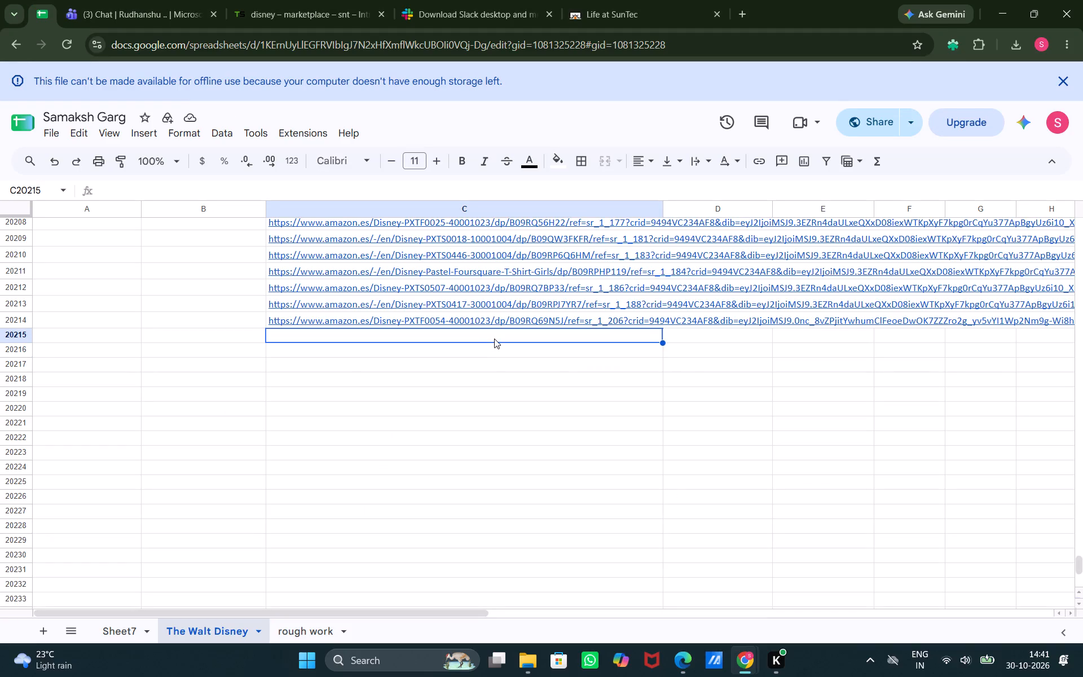
{"action": "key", "text": "ctrl+v"}
{"action": "key", "text": "Return"}
{"action": "key", "text": "Return"}
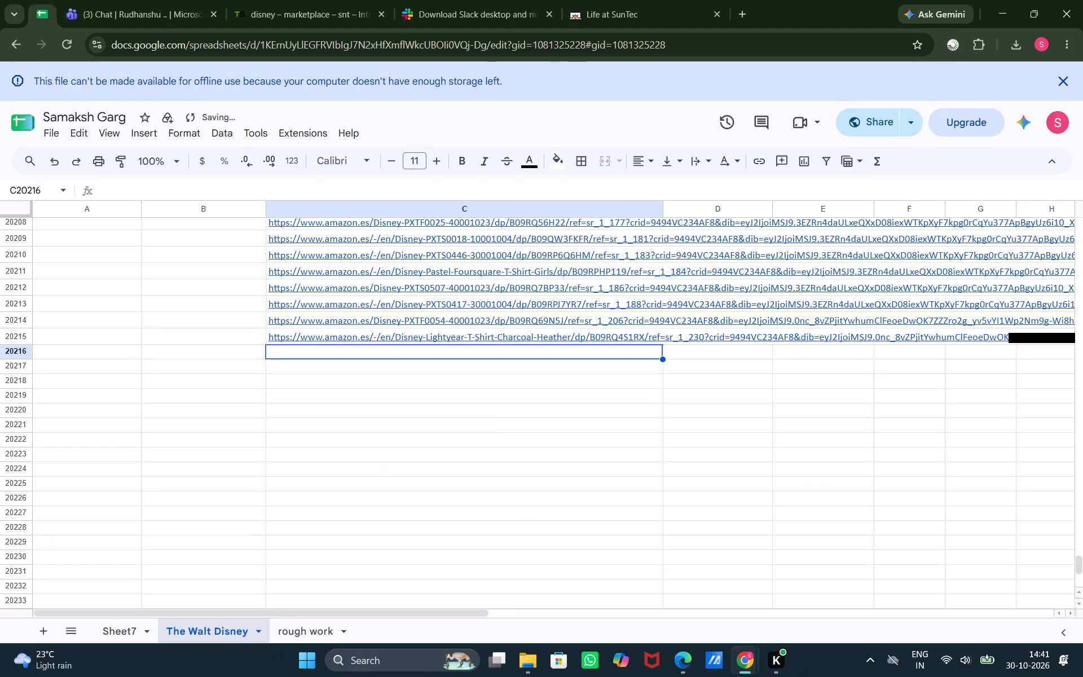
Copy the link of the pink Toy Story Neon Buzz - Camiseta para niña from Amazon.es into C20216 of the tracking sheet.
{"action": "key", "text": "alt+Tab"}
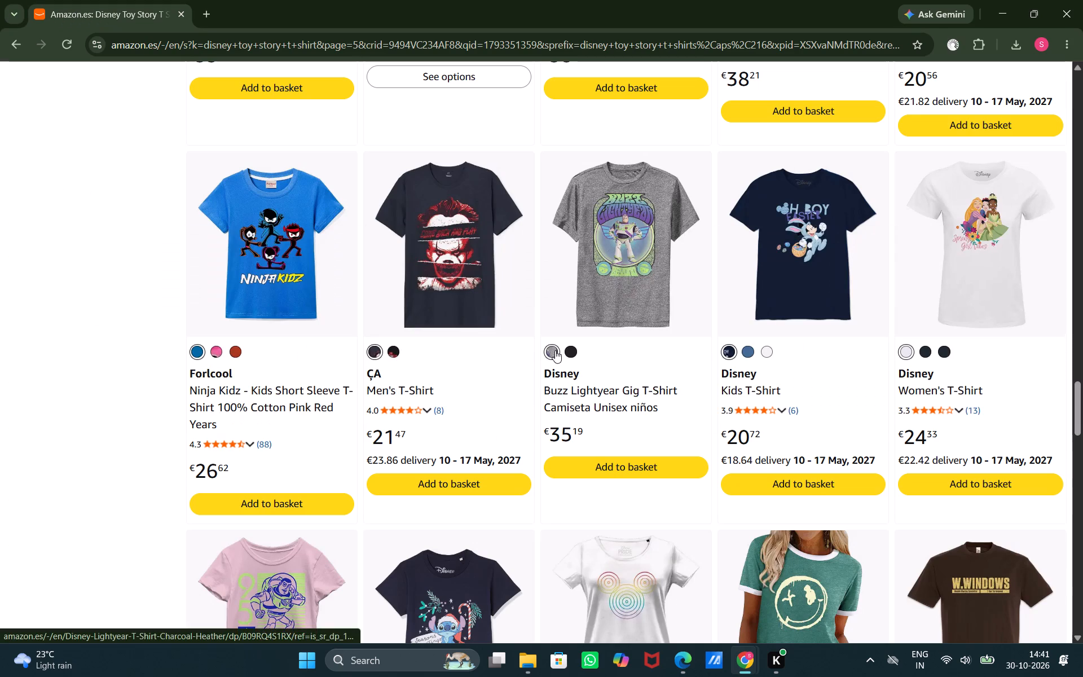
{"action": "scroll", "coordinate": [827, 280], "scroll_direction": "down", "scroll_amount": 4}
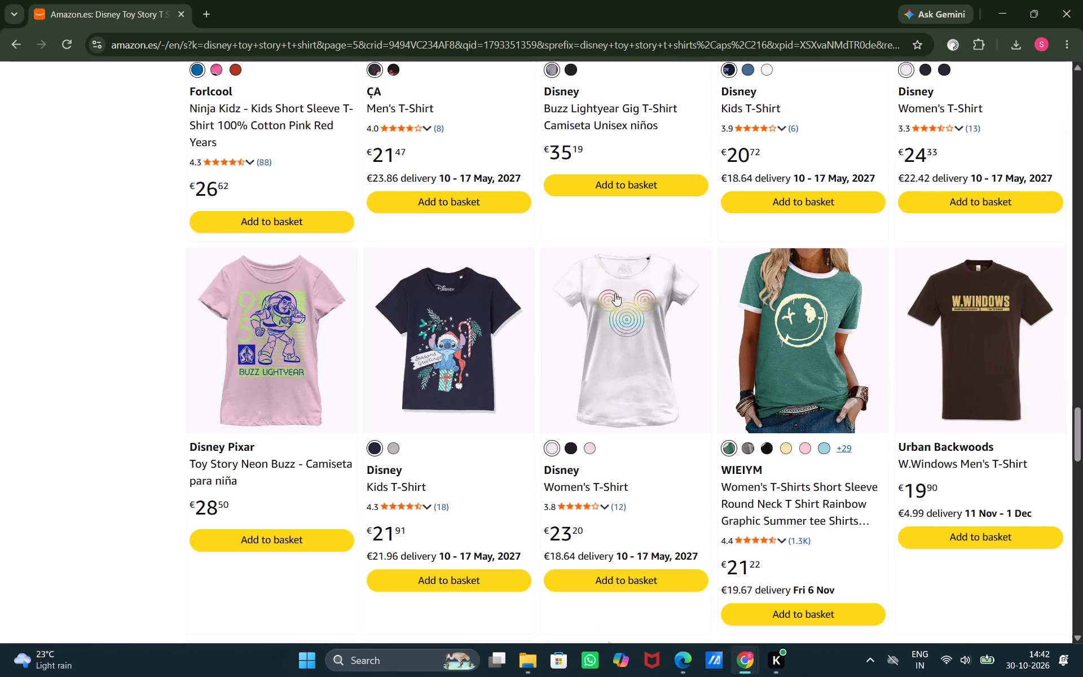
{"action": "right_click", "coordinate": [319, 463]}
{"action": "left_click", "coordinate": [421, 376]}
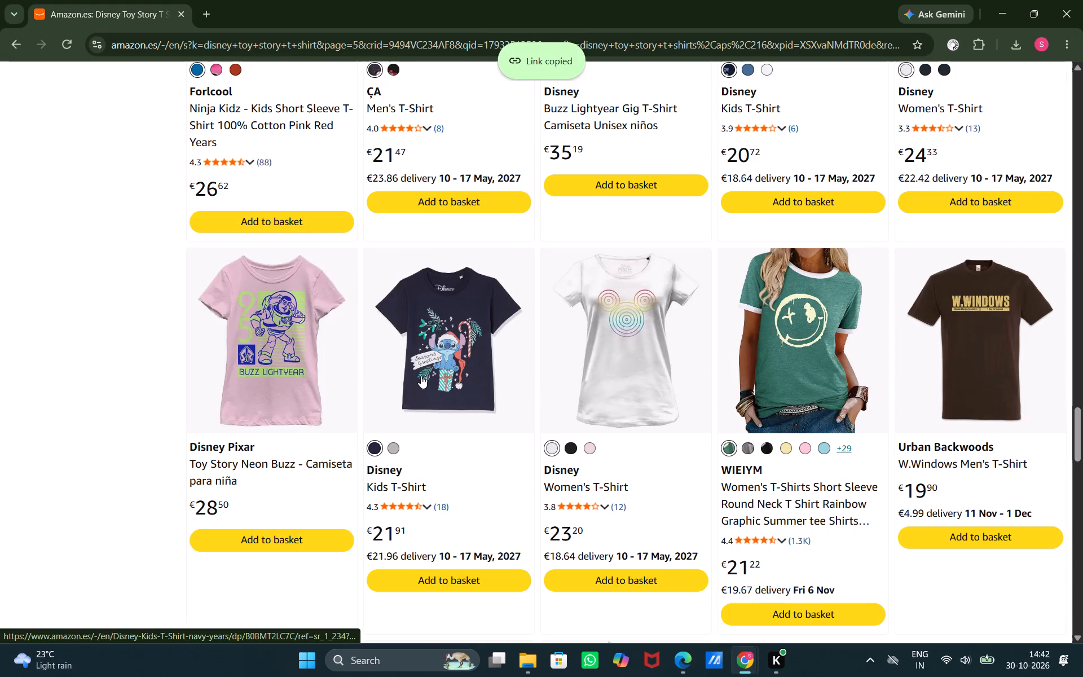
{"action": "key", "text": "ctrl+v"}
{"action": "key", "text": "Return"}
{"action": "key", "text": "Return"}
{"action": "key", "text": "Return"}
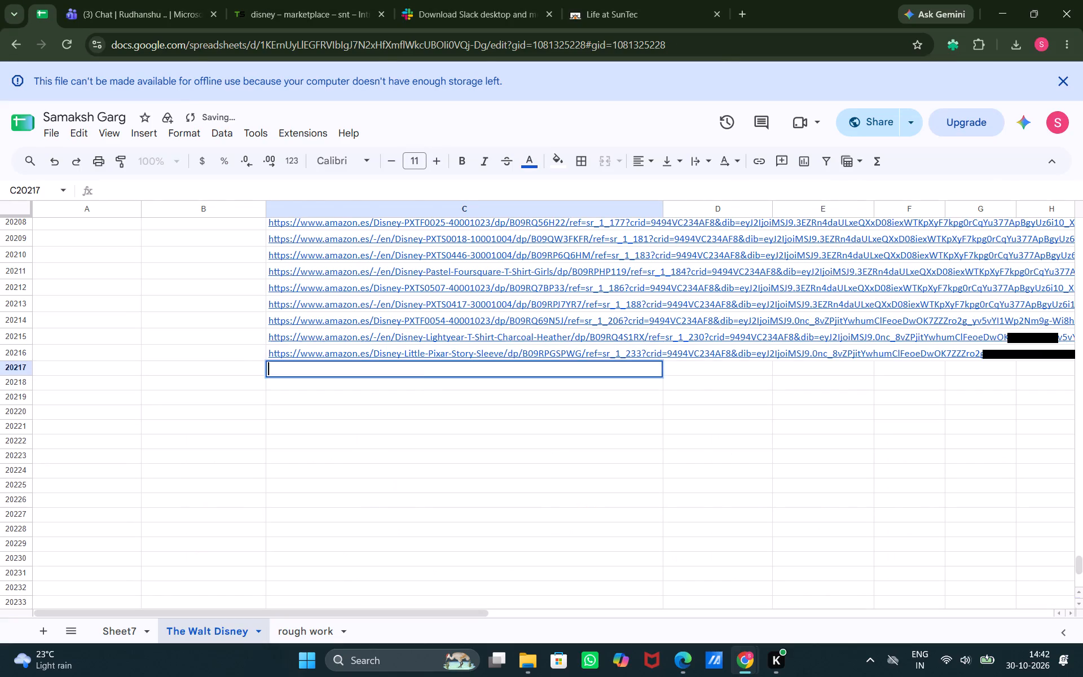
Open page 6 of the Amazon.es results for the Disney Toy Story T-shirt search.
{"action": "key", "text": "alt+Tab"}
{"action": "scroll", "coordinate": [817, 149], "scroll_direction": "down", "scroll_amount": 6}
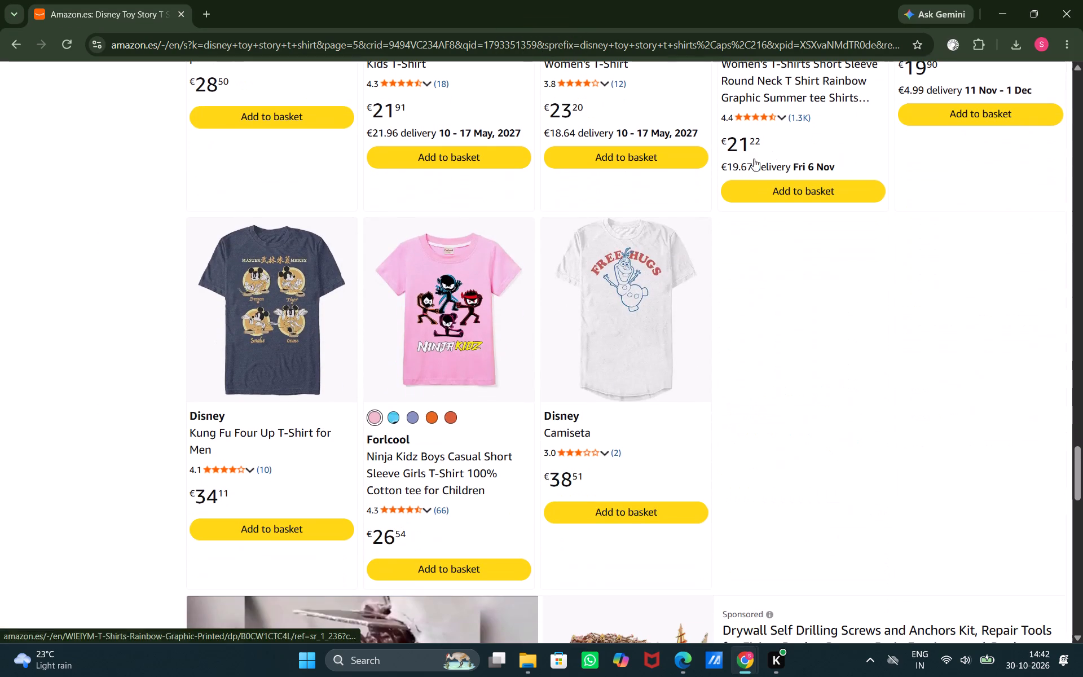
{"action": "scroll", "coordinate": [527, 240], "scroll_direction": "down", "scroll_amount": 8}
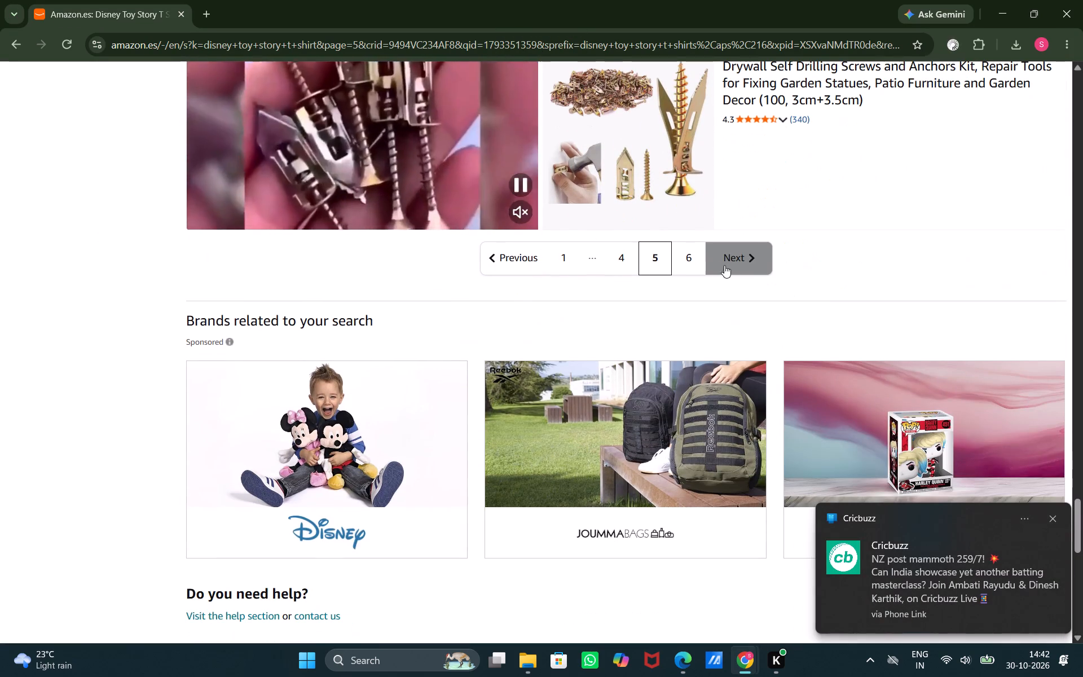
{"action": "left_click", "coordinate": [694, 254]}
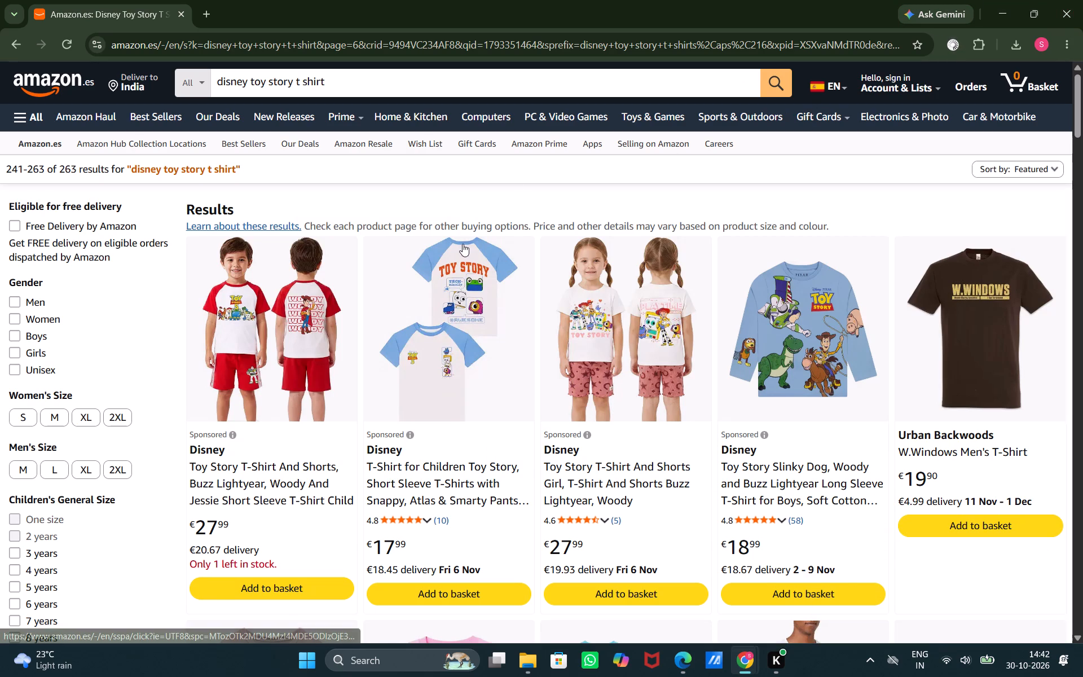
Copy the link of the pink Cosmic Dreamer T-Shirt Girls on results page 6 into C20217 of the tracking sheet.
{"action": "scroll", "coordinate": [470, 210], "scroll_direction": "down", "scroll_amount": 4}
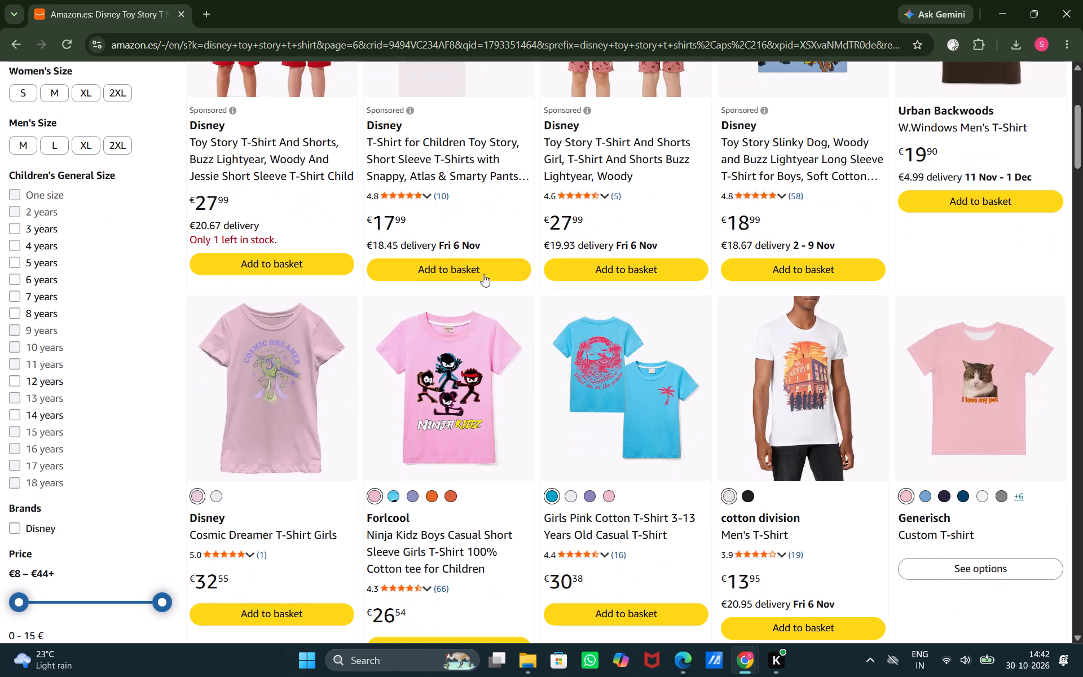
{"action": "scroll", "coordinate": [487, 279], "scroll_direction": "up", "scroll_amount": 6}
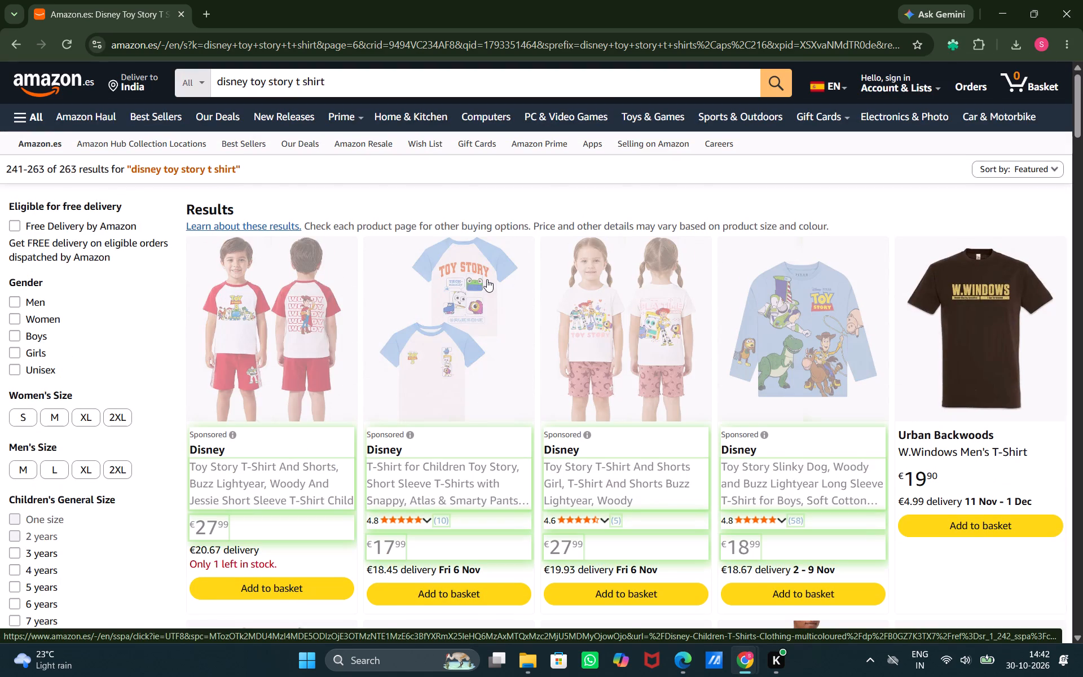
{"action": "scroll", "coordinate": [601, 472], "scroll_direction": "down", "scroll_amount": 7}
{"action": "scroll", "coordinate": [600, 467], "scroll_direction": "up", "scroll_amount": 2}
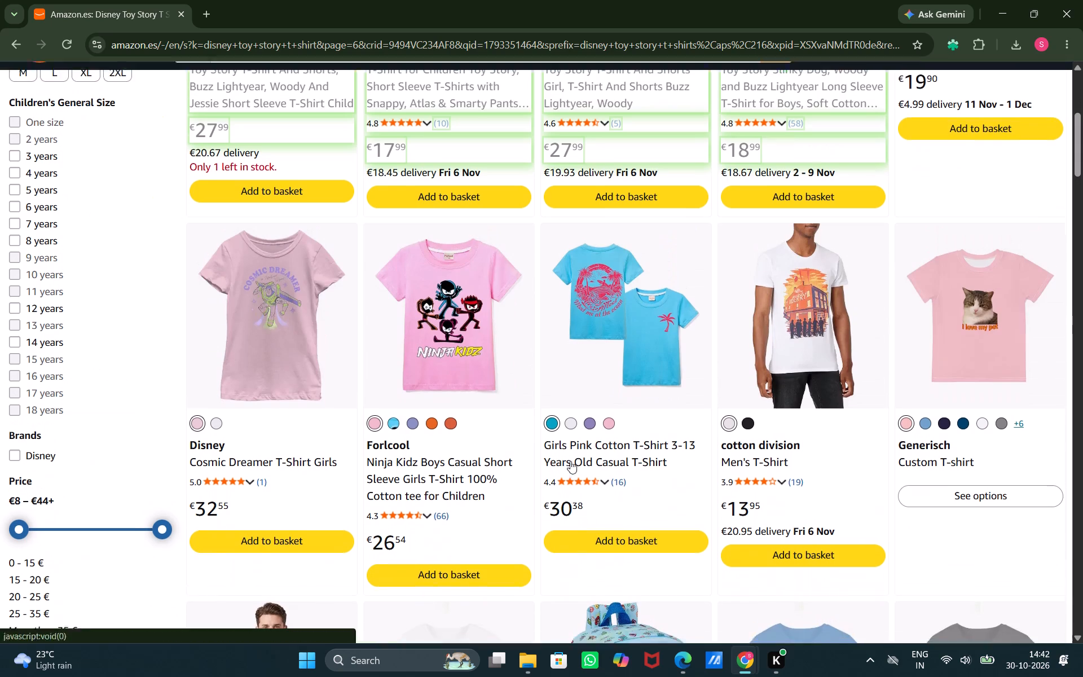
{"action": "right_click", "coordinate": [308, 457]}
{"action": "left_click", "coordinate": [368, 376]}
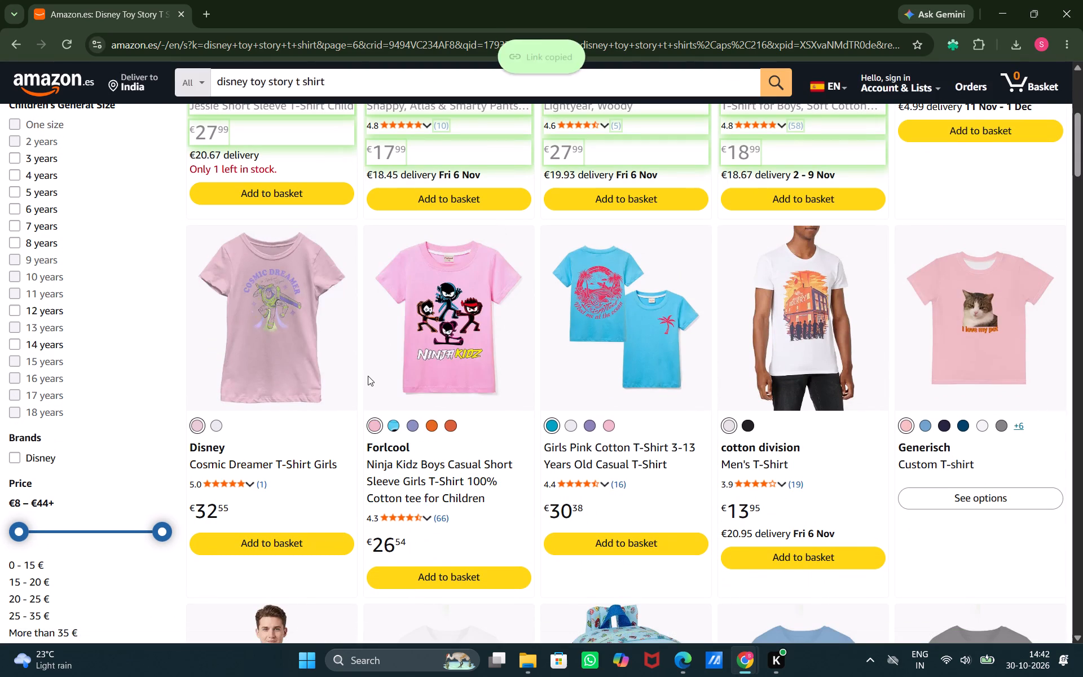
{"action": "key", "text": "alt+Tab"}
{"action": "key", "text": "ctrl+v"}
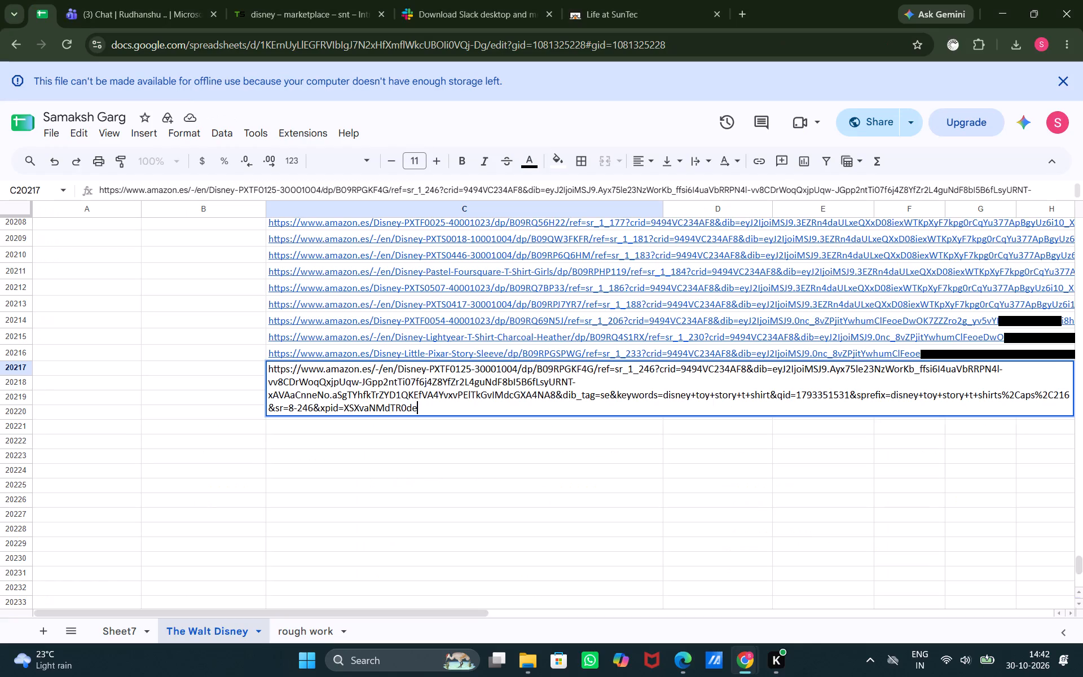
{"action": "key", "text": "Return"}
{"action": "key", "text": "Return"}
Examine the remaining listings on Amazon.es results page 6 for further Toy Story T-shirts not yet logged.
{"action": "key", "text": "alt+Tab"}
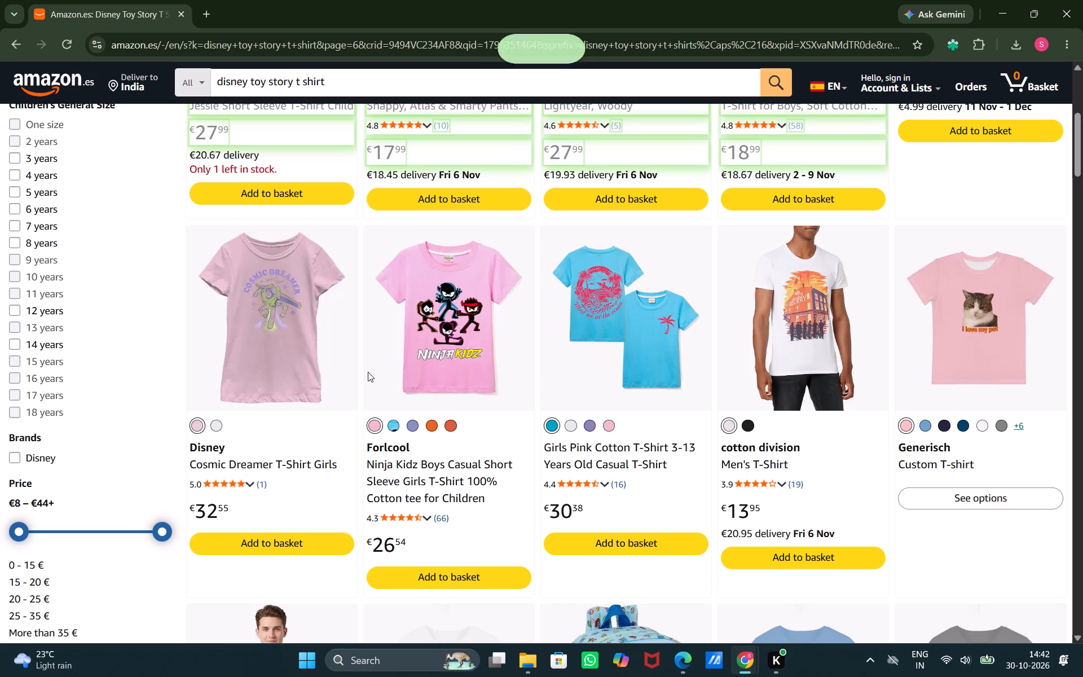
{"action": "scroll", "coordinate": [893, 288], "scroll_direction": "down", "scroll_amount": 5}
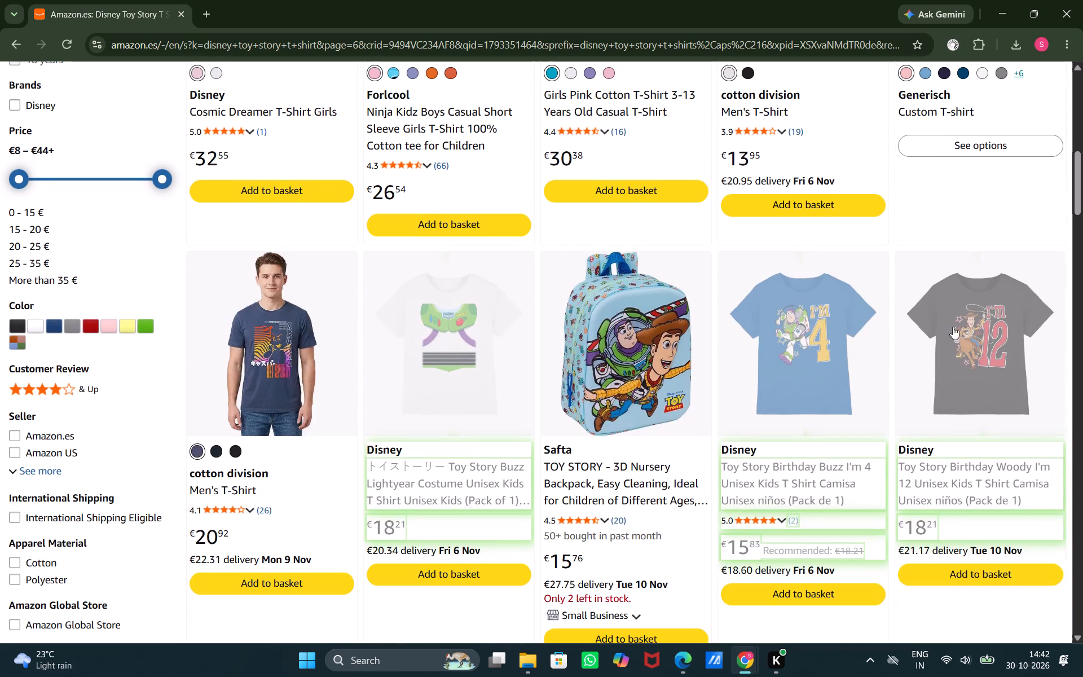
{"action": "scroll", "coordinate": [250, 328], "scroll_direction": "down", "scroll_amount": 5}
{"action": "scroll", "coordinate": [831, 393], "scroll_direction": "down", "scroll_amount": 6}
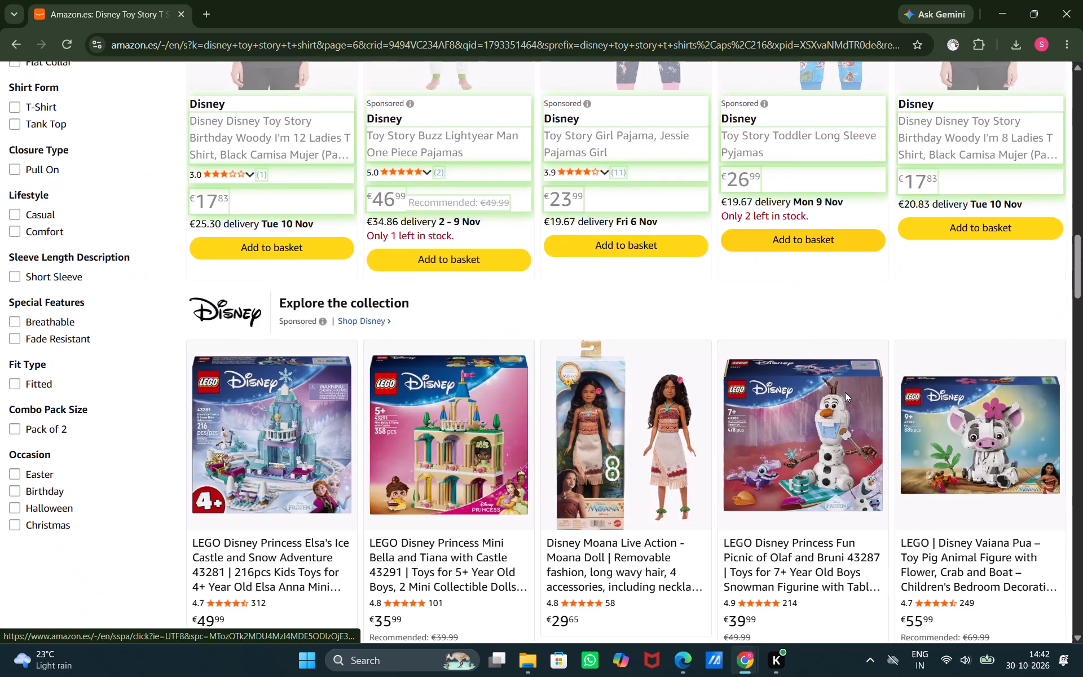
{"action": "scroll", "coordinate": [504, 390], "scroll_direction": "down", "scroll_amount": 6}
{"action": "scroll", "coordinate": [978, 375], "scroll_direction": "down", "scroll_amount": 6}
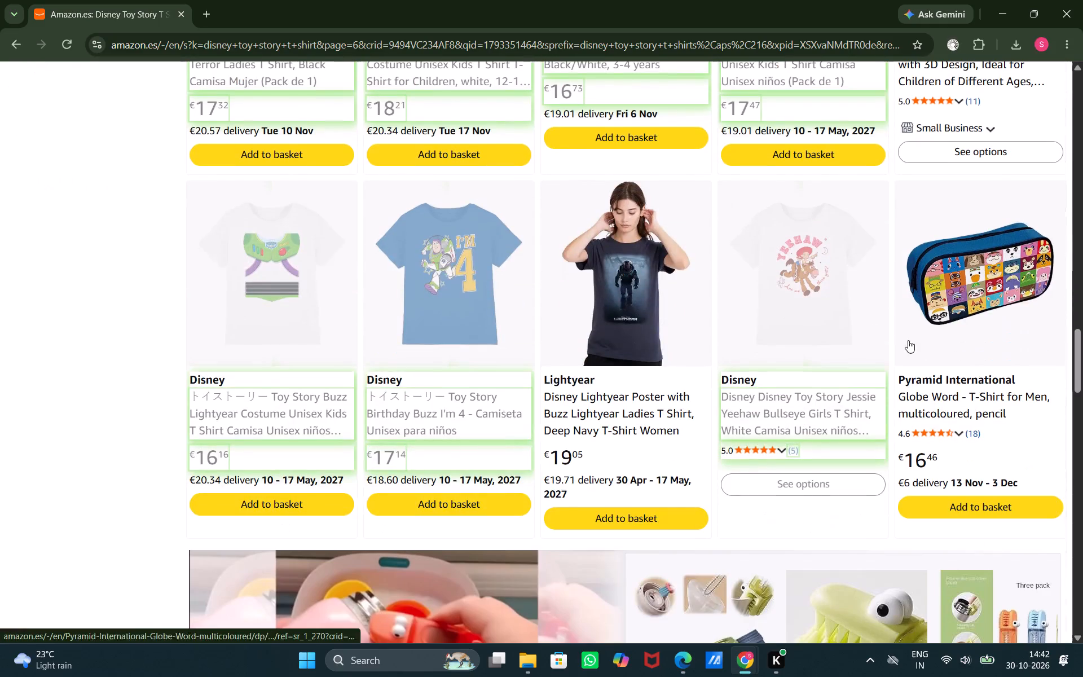
{"action": "scroll", "coordinate": [275, 252], "scroll_direction": "down", "scroll_amount": 5}
{"action": "scroll", "coordinate": [346, 309], "scroll_direction": "down", "scroll_amount": 3}
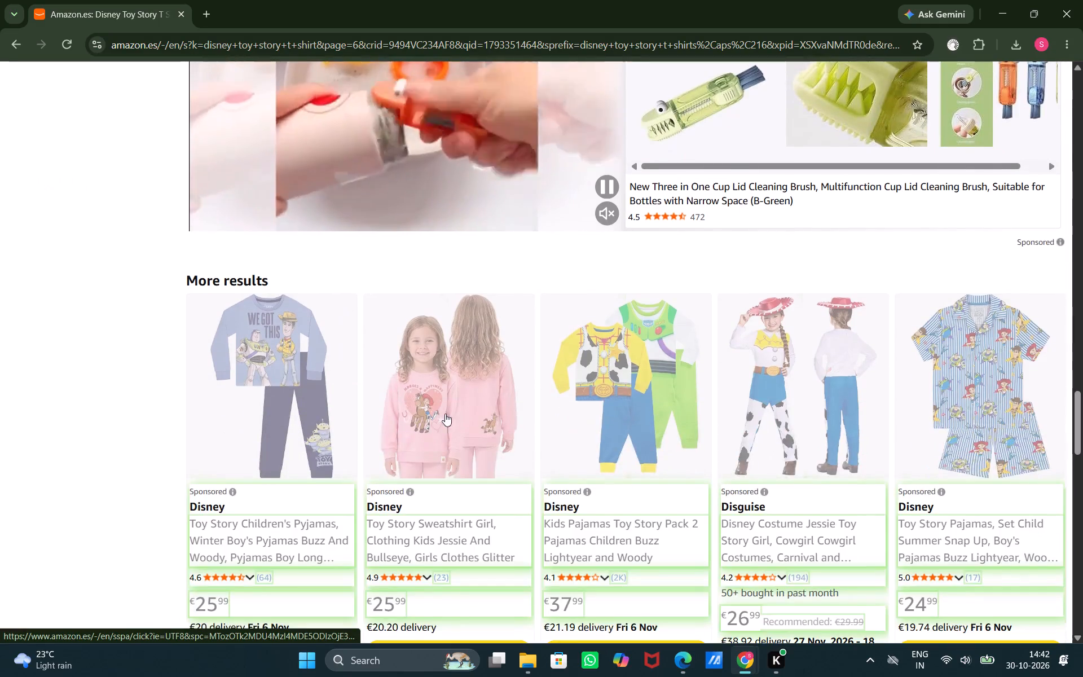
{"action": "scroll", "coordinate": [921, 366], "scroll_direction": "down", "scroll_amount": 7}
Check the block of logged links in column C of the tracking sheet, selecting upward from C20217.
{"action": "key", "text": "alt+Tab"}
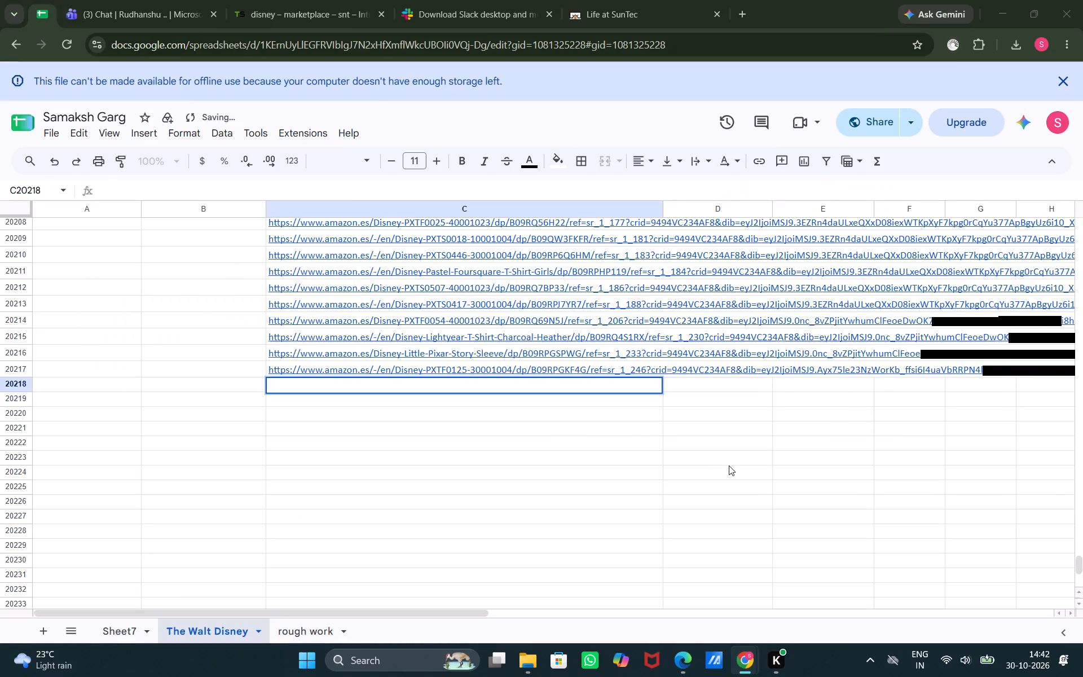
{"action": "key", "text": "Up"}
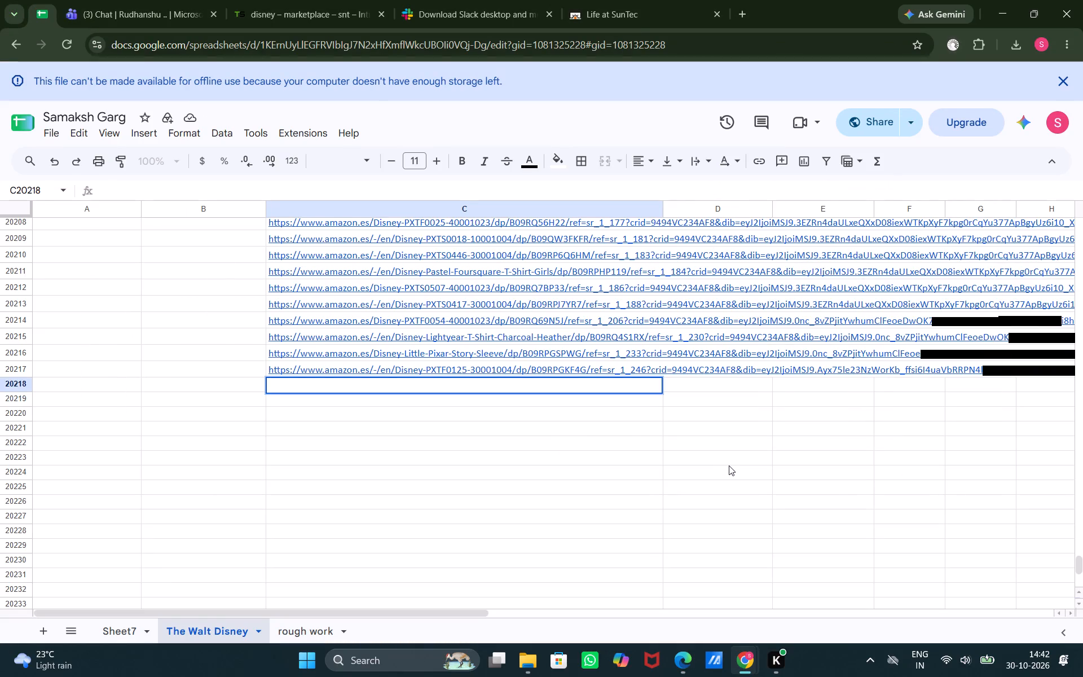
{"action": "key", "text": "Return"}
{"action": "key", "text": "Up"}
{"action": "key", "text": "Up"}
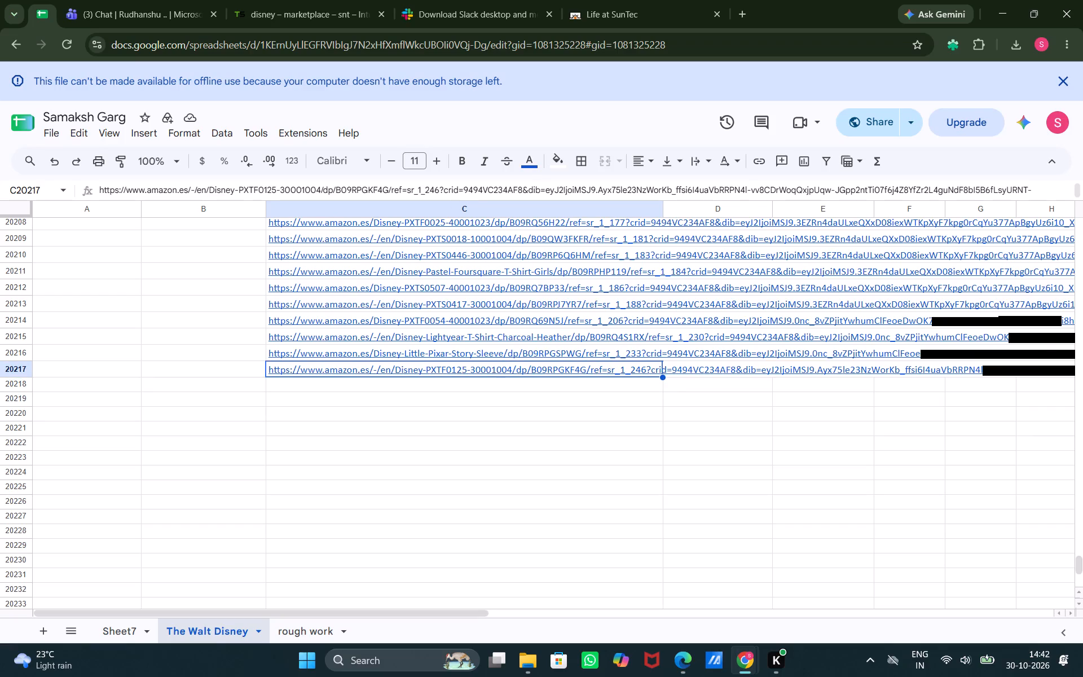
{"action": "key", "text": "ctrl+shift+Up"}
{"action": "key", "text": "Down"}
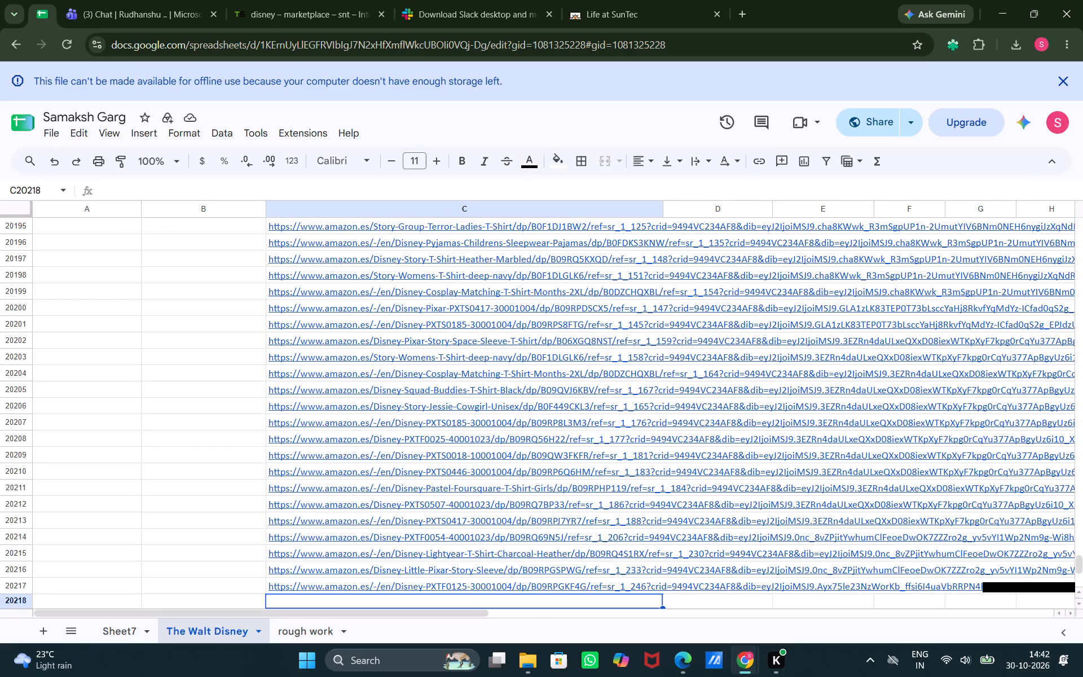
Close the Amazon.es search results window.
{"action": "key", "text": "alt+Tab"}
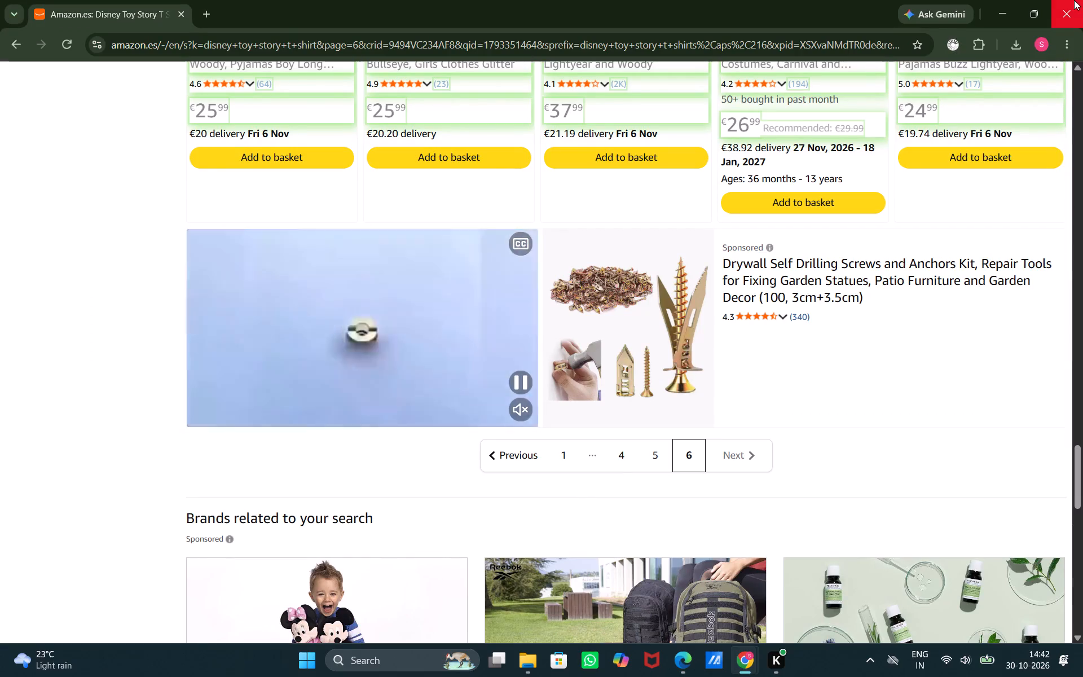
{"action": "left_click", "coordinate": [1074, 0]}
Open the amazon.de site from its Toy Story - T-shirts row in the Disney marketplace tracker.
{"action": "left_click", "coordinate": [320, 8]}
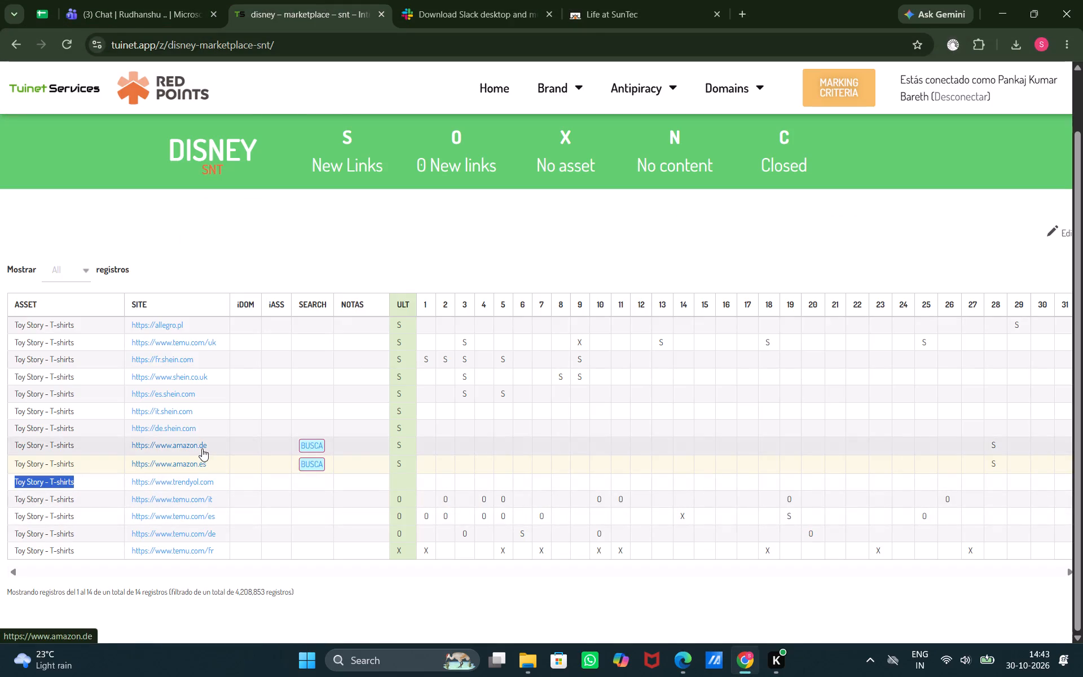
{"action": "key", "text": "ctrl+c"}
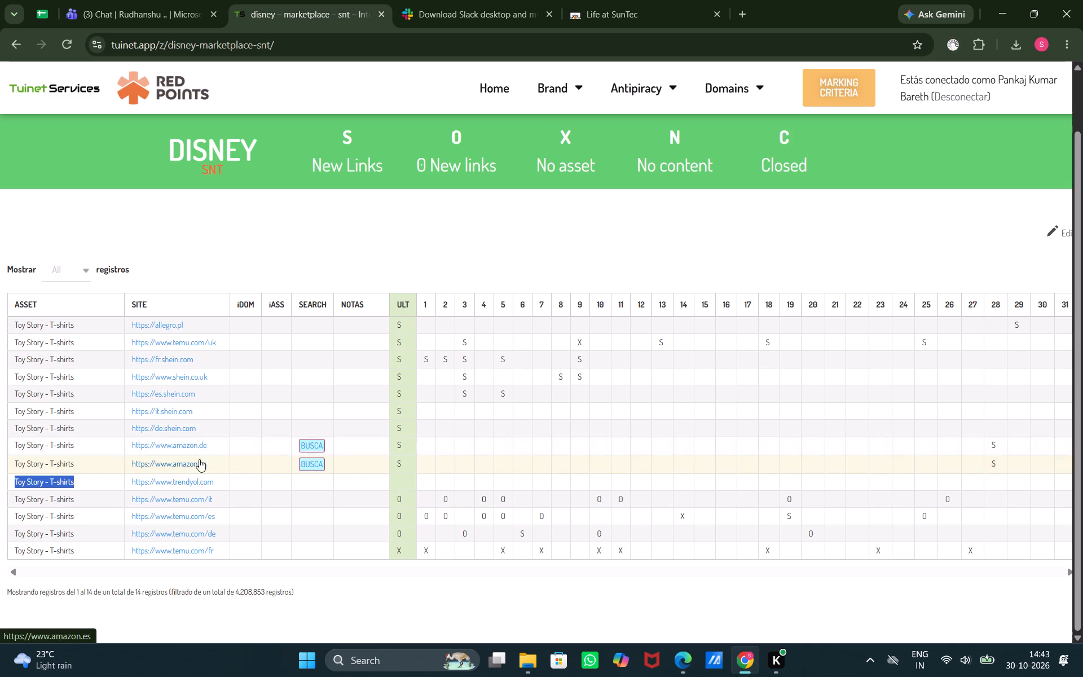
{"action": "left_click", "coordinate": [195, 443]}
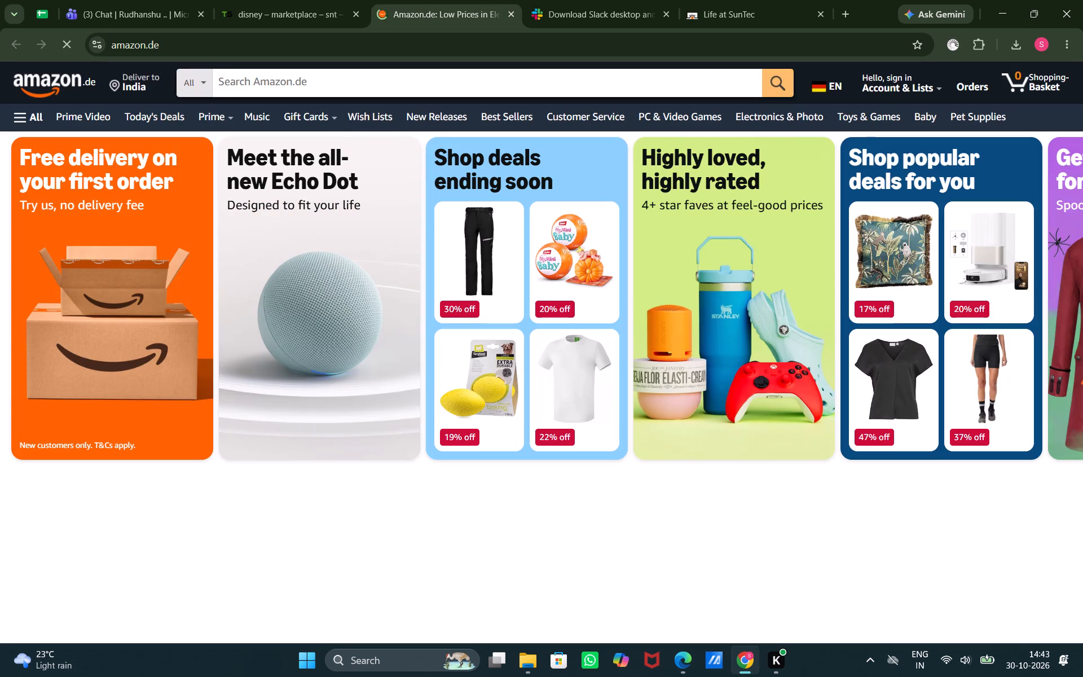
Search Amazon.de for "Disney Toy Story T shirts", adapting the copied "Toy Story - T-shirts" term.
{"action": "left_click", "coordinate": [366, 77]}
{"action": "key", "text": "ctrl+v"}
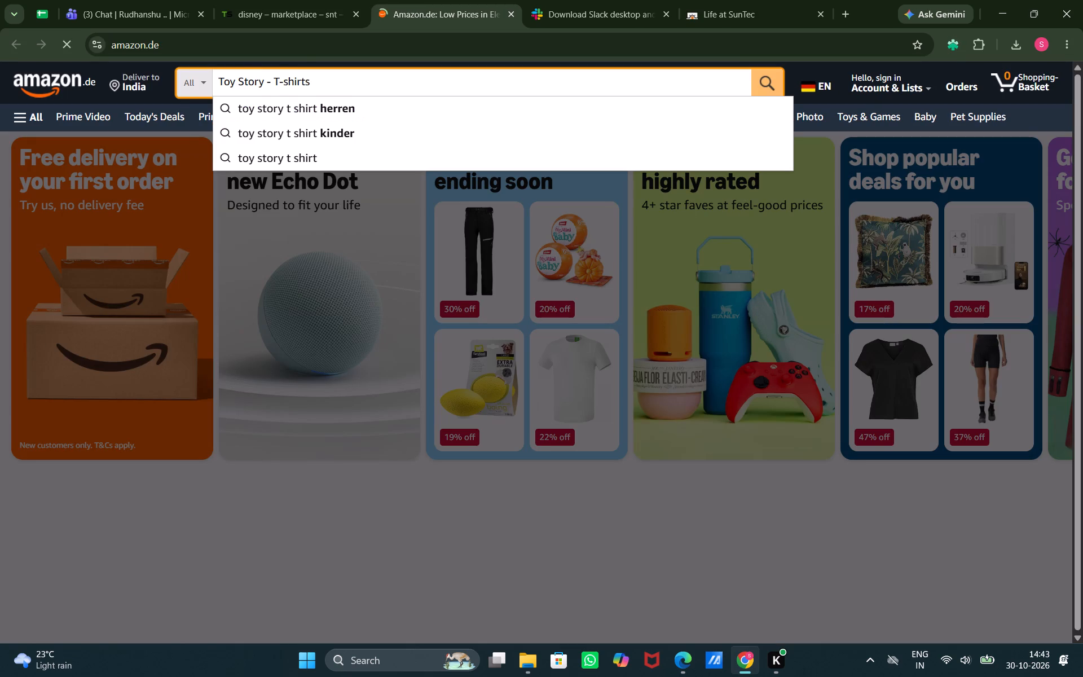
{"action": "key", "text": "Left"}
{"action": "key", "text": "Left"}
{"action": "key", "text": "Left"}
{"action": "key", "text": "Left"}
{"action": "key", "text": "Left"}
{"action": "key", "text": "Left"}
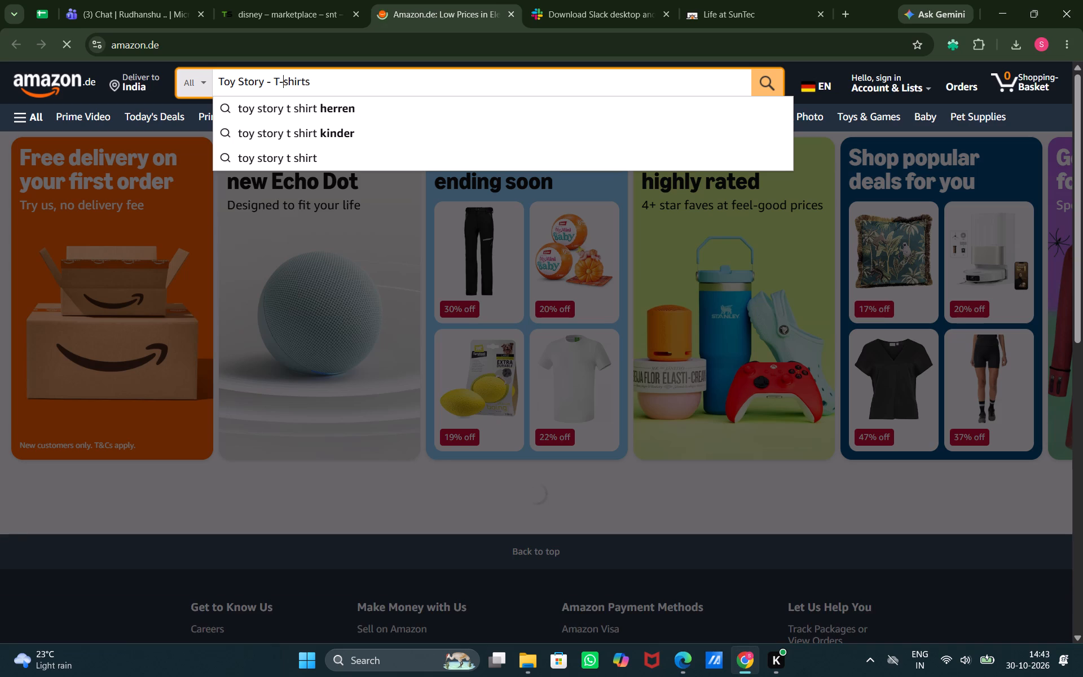
{"action": "key", "text": "BackSpace"}
{"action": "key", "text": "space"}
{"action": "key", "text": "Left"}
{"action": "key", "text": "Left"}
{"action": "key", "text": "Left"}
{"action": "key", "text": "BackSpace"}
{"action": "key", "text": "BackSpace"}
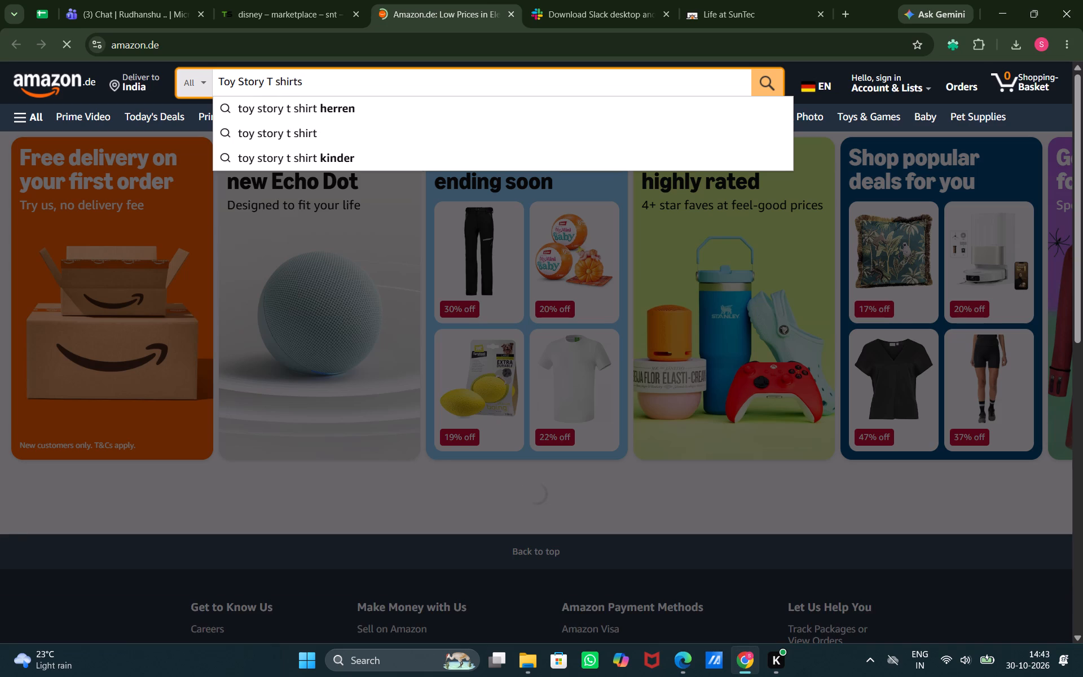
{"action": "key", "text": "Left"}
{"action": "key", "text": "Left"}
{"action": "key", "text": "Left"}
{"action": "key", "text": "Left"}
{"action": "key", "text": "Left"}
{"action": "key", "text": "Left"}
{"action": "key", "text": "Left"}
{"action": "key", "text": "Left"}
{"action": "key", "text": "Left"}
{"action": "key", "text": "Left"}
{"action": "key", "text": "Left"}
{"action": "key", "text": "Left"}
{"action": "key", "text": "Left"}
{"action": "type", "text": "dISNEY"}
{"action": "key", "text": "space"}
{"action": "key", "text": "Left"}
{"action": "key", "text": "Left"}
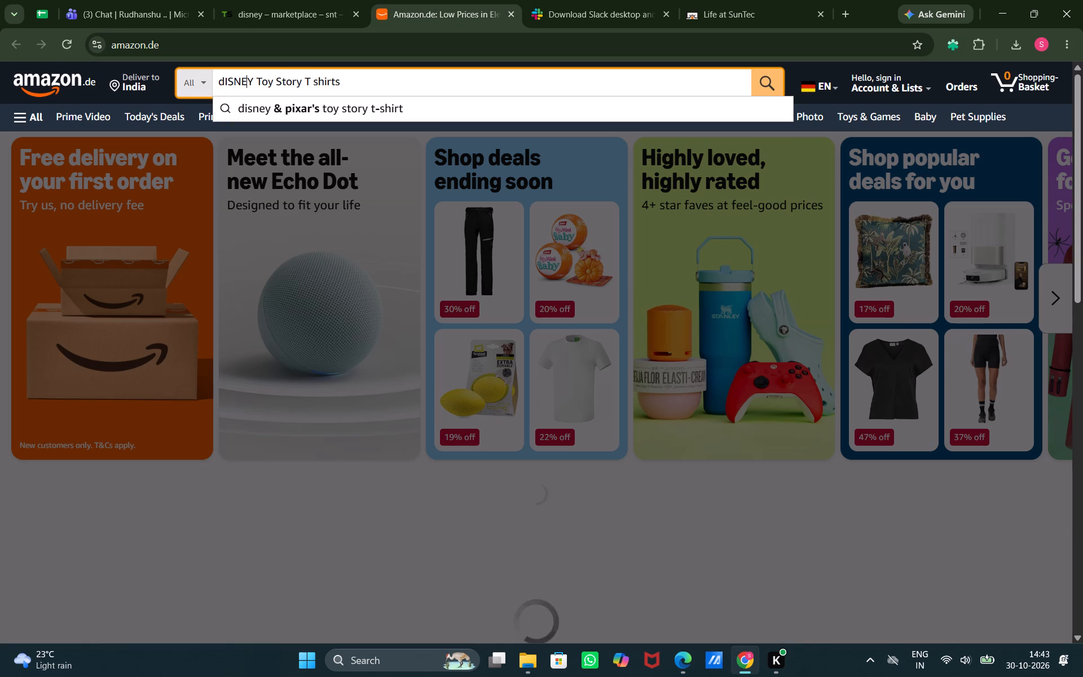
{"action": "key", "text": "Right"}
{"action": "key", "text": "Right"}
{"action": "key", "text": "Left"}
{"action": "key", "text": "BackSpace"}
{"action": "key", "text": "BackSpace"}
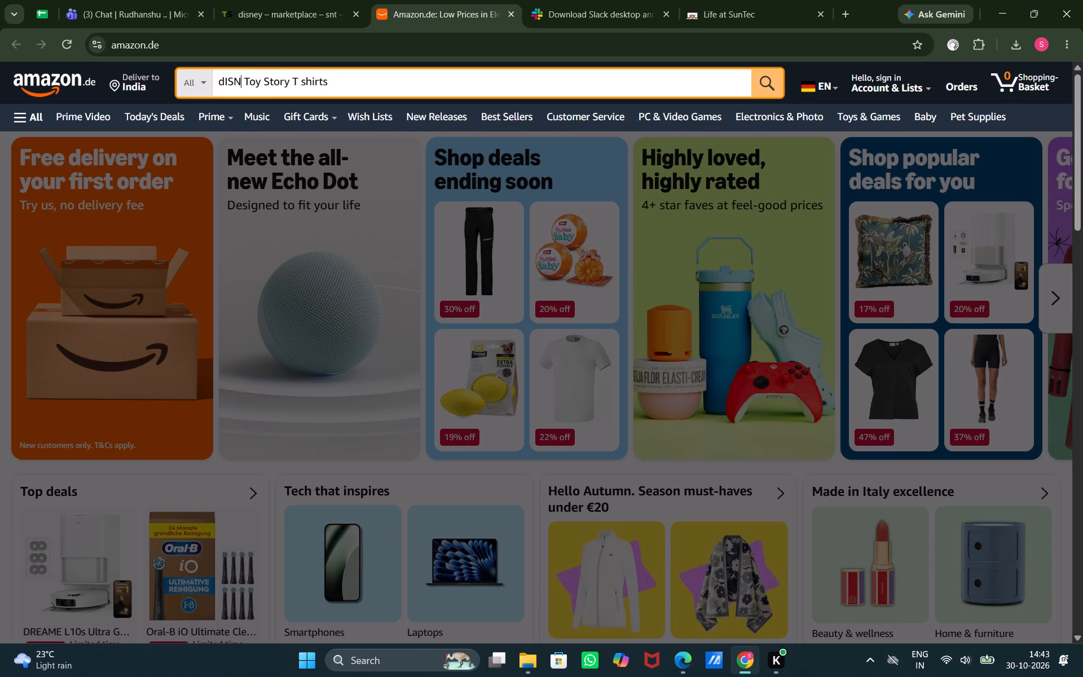
{"action": "key", "text": "BackSpace"}
{"action": "key", "text": "BackSpace"}
{"action": "key", "text": "BackSpace"}
{"action": "key", "text": "BackSpace"}
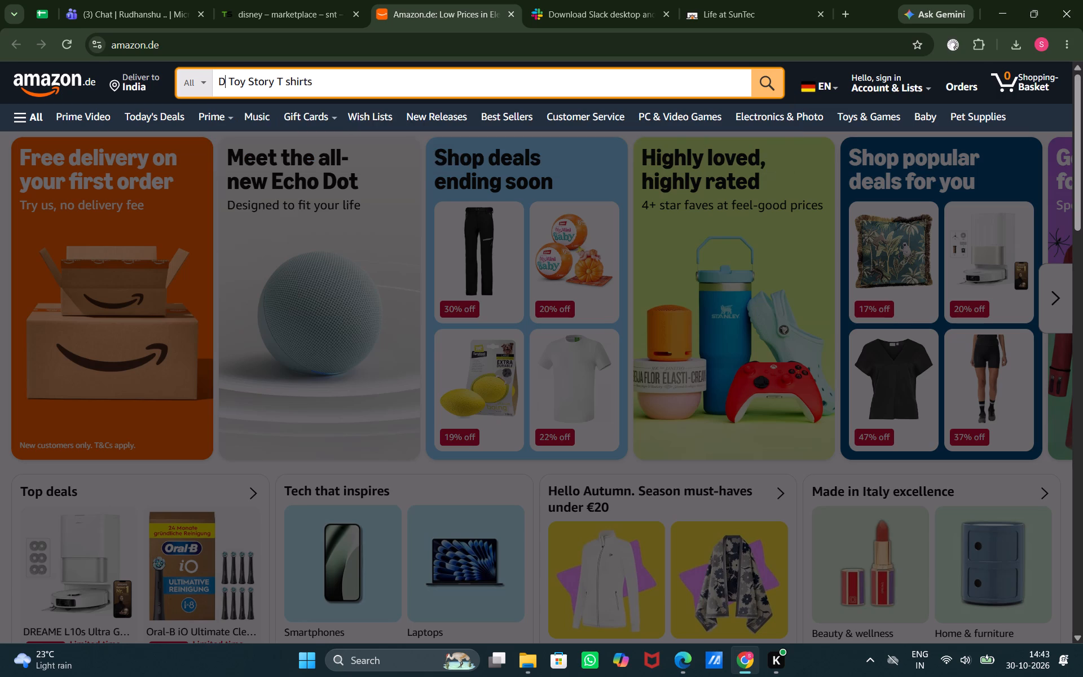
{"action": "type", "text": "isney"}
{"action": "key", "text": "Return"}
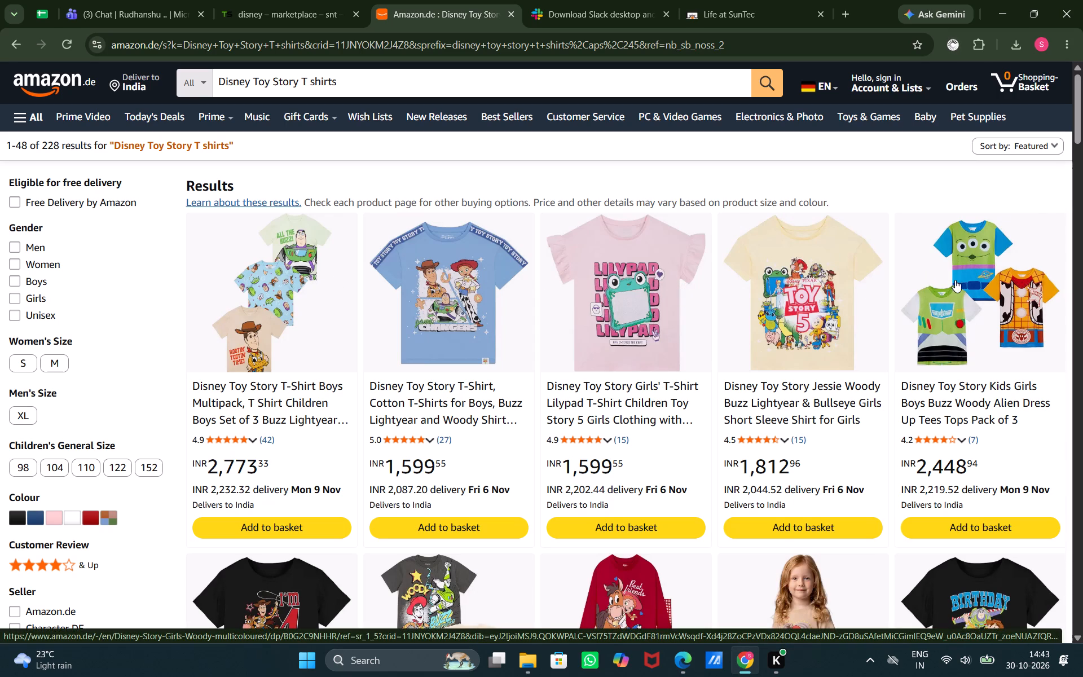
Open the Amazon Essentials Disney | Marvel | Star Wars Boys' Short-Sleeved T-Shirts multi-pack listing from the results and check its Toy Story designs.
{"action": "scroll", "coordinate": [956, 287], "scroll_direction": "down", "scroll_amount": 5}
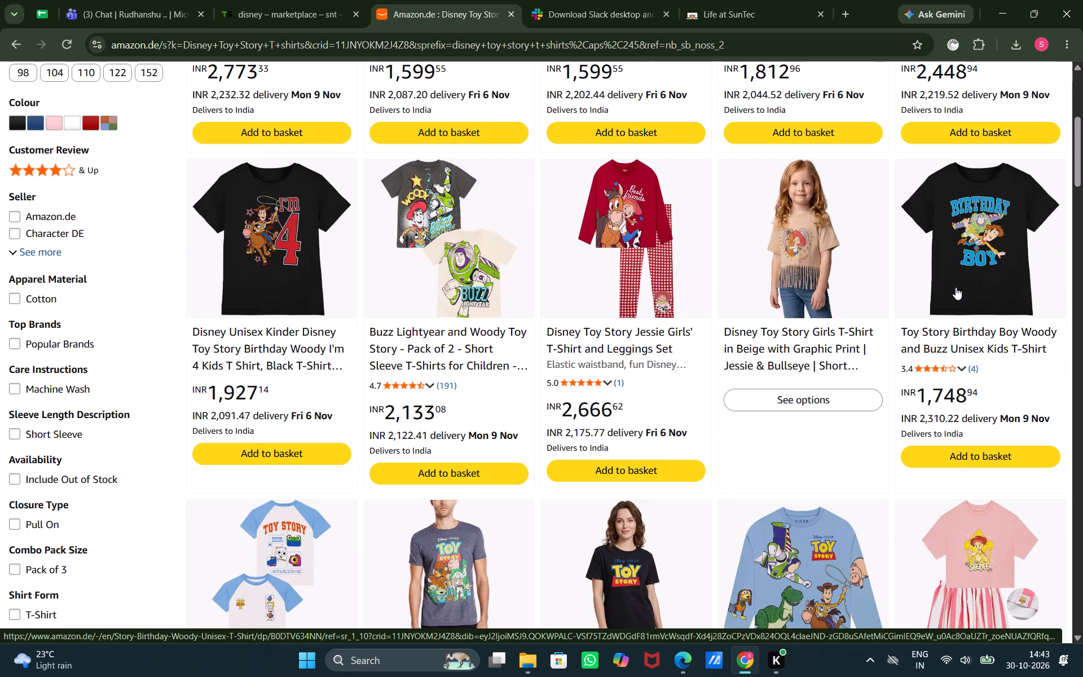
{"action": "scroll", "coordinate": [956, 287], "scroll_direction": "up", "scroll_amount": 5}
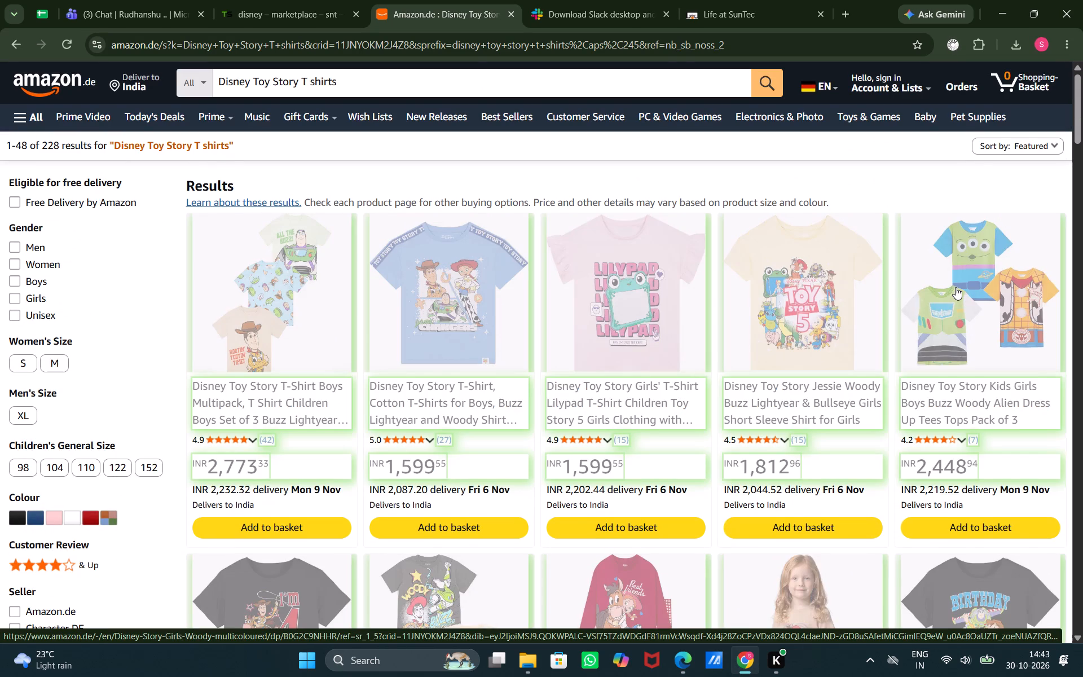
{"action": "scroll", "coordinate": [771, 339], "scroll_direction": "down", "scroll_amount": 9}
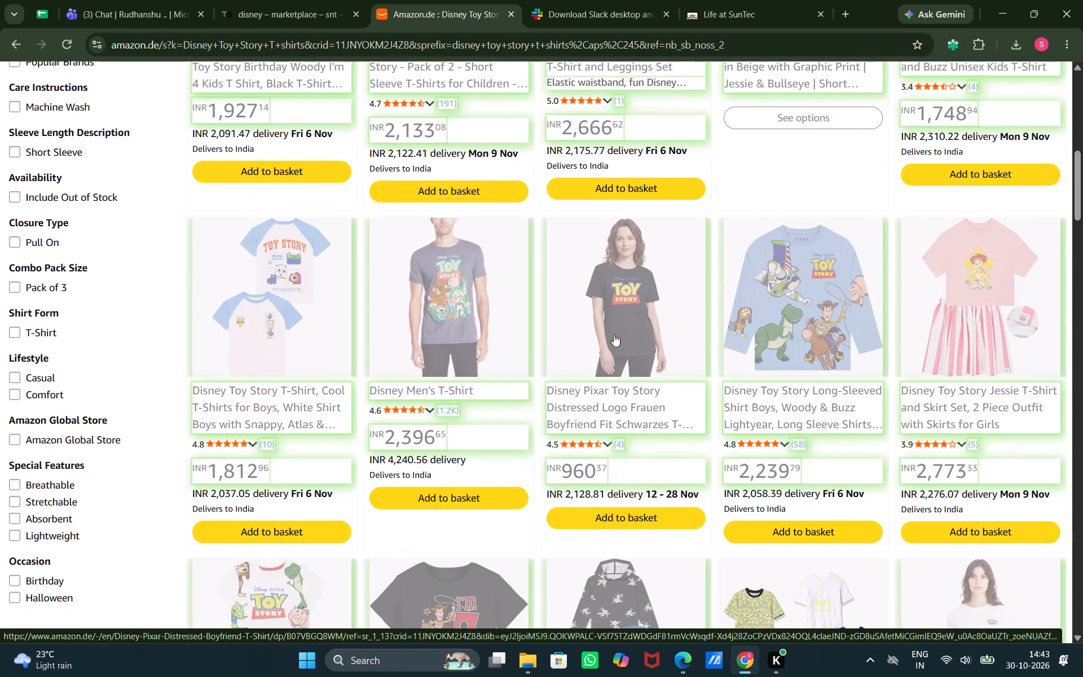
{"action": "scroll", "coordinate": [614, 334], "scroll_direction": "down", "scroll_amount": 5}
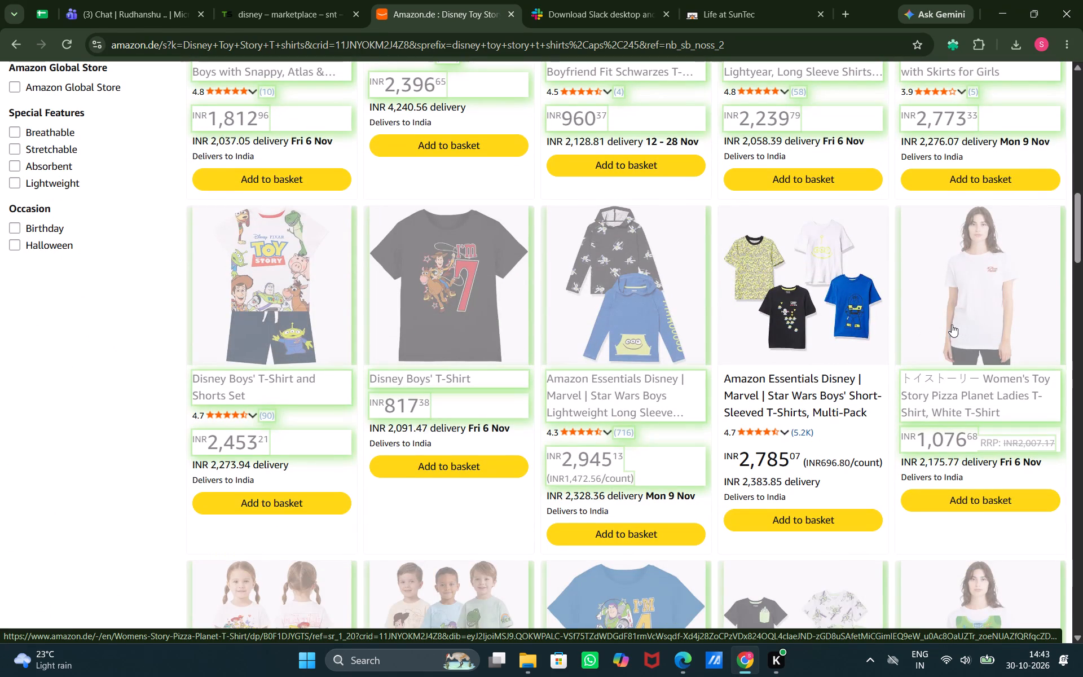
{"action": "left_click", "coordinate": [838, 301]}
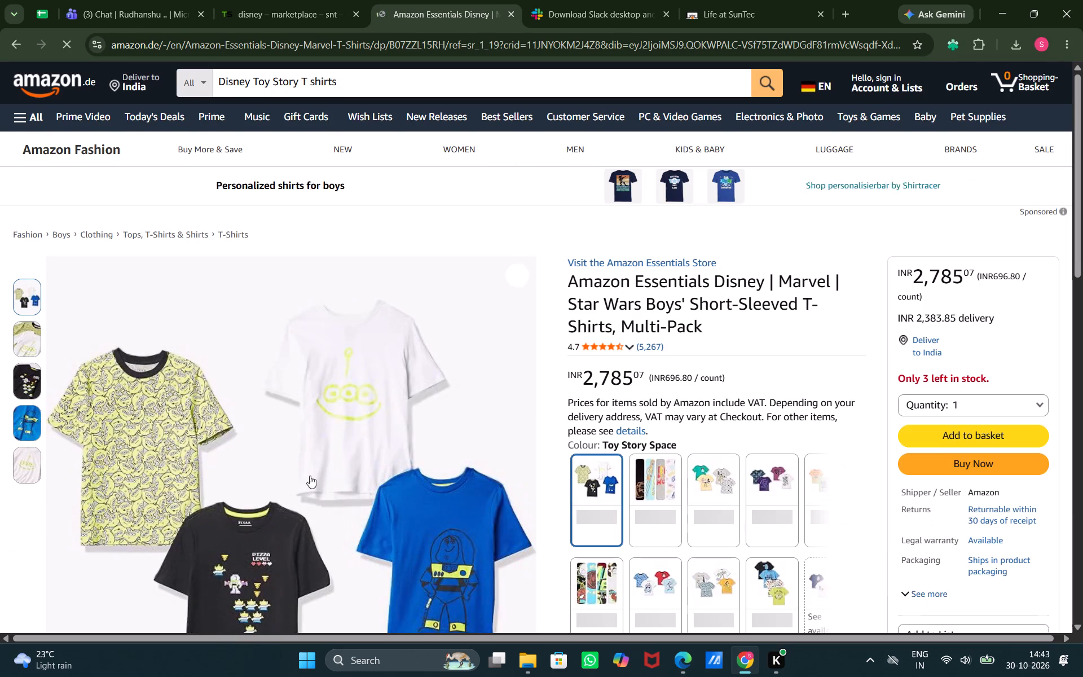
{"action": "scroll", "coordinate": [430, 458], "scroll_direction": "down", "scroll_amount": 1}
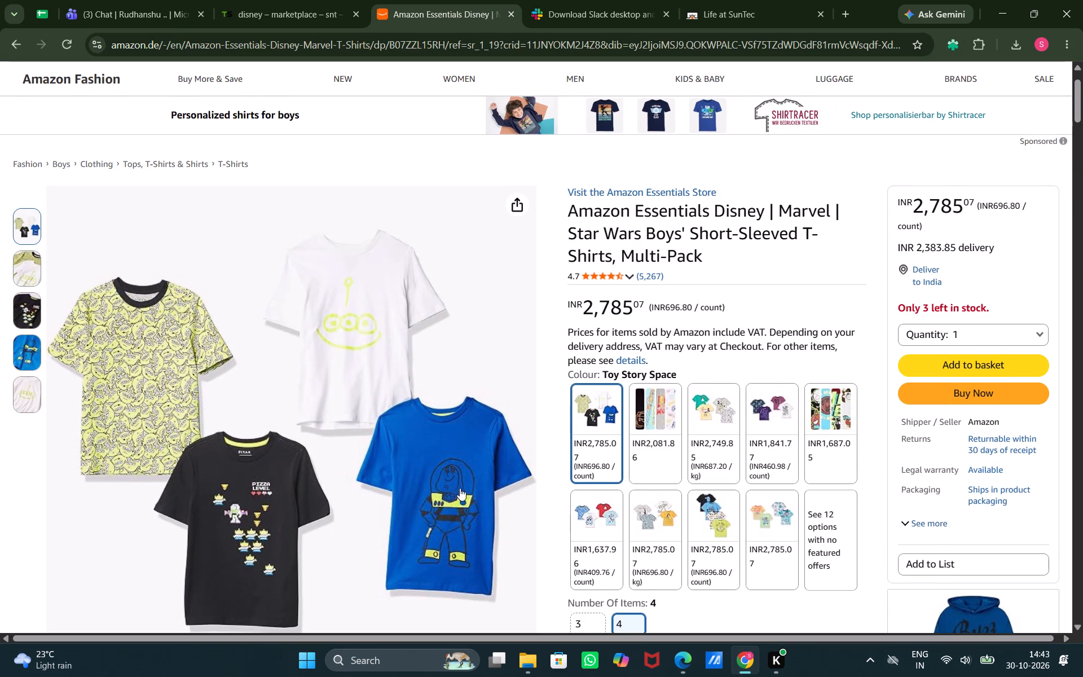
{"action": "scroll", "coordinate": [460, 488], "scroll_direction": "up", "scroll_amount": 4}
Log the multi-pack listing's link in C20218 of The Walt Disney sheet, moving the Amazon page into its own window.
{"action": "left_click", "coordinate": [466, 48]}
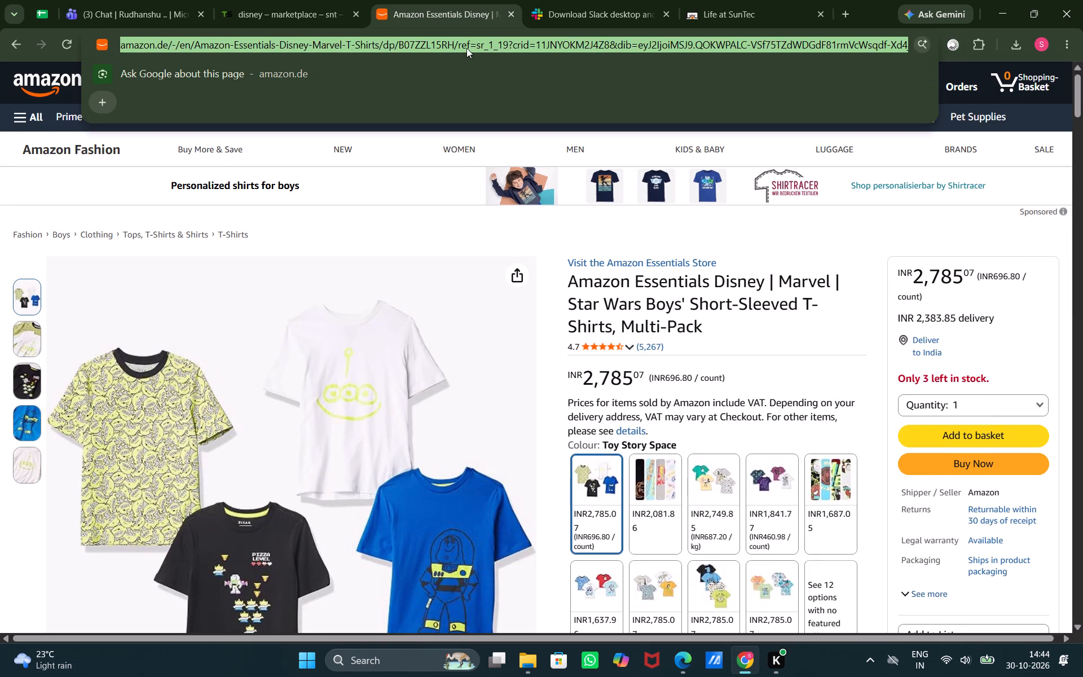
{"action": "key", "text": "ctrl+c"}
{"action": "left_click_drag", "start_coordinate": [419, 10], "coordinate": [417, 48]}
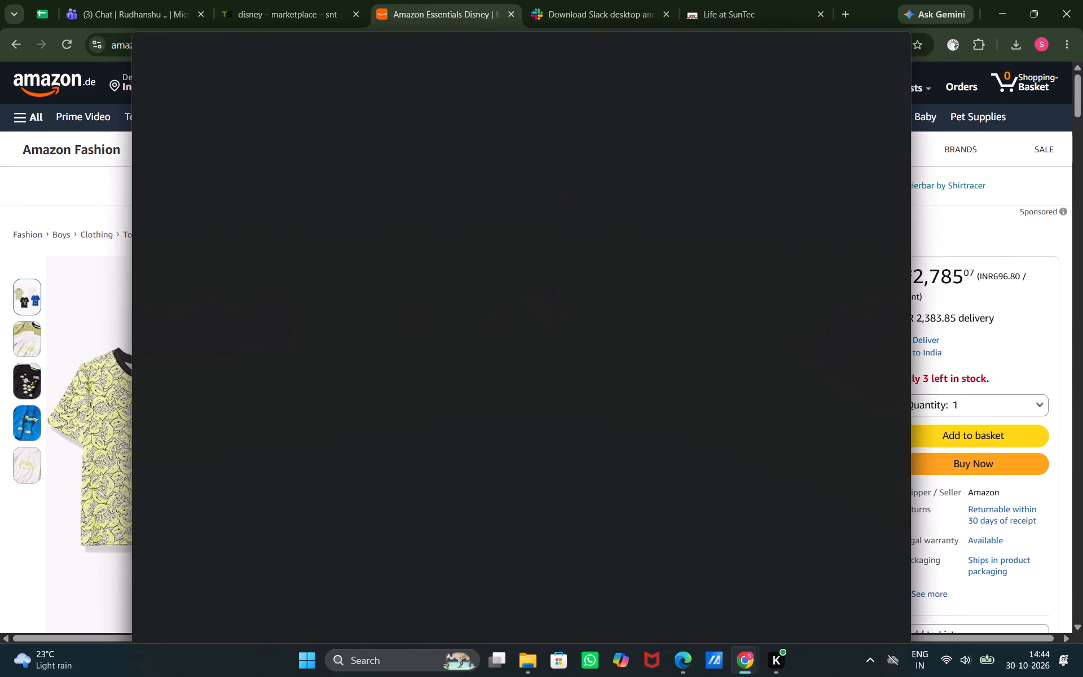
{"action": "left_click", "coordinate": [848, 55]}
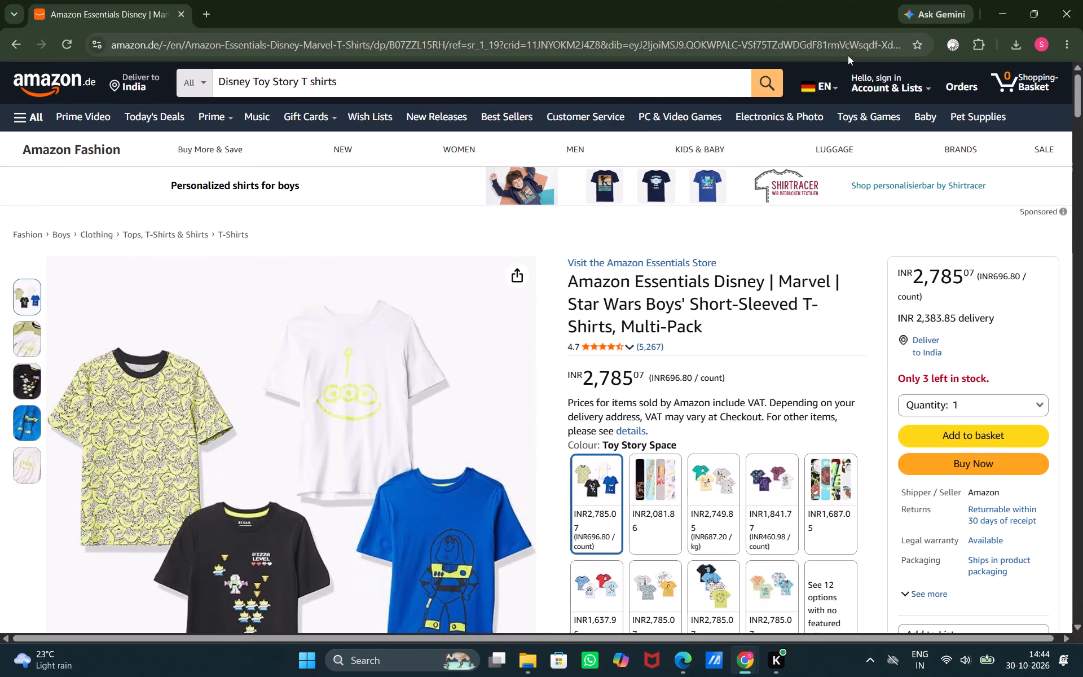
{"action": "key", "text": "alt+Tab"}
{"action": "left_click", "coordinate": [30, 9]}
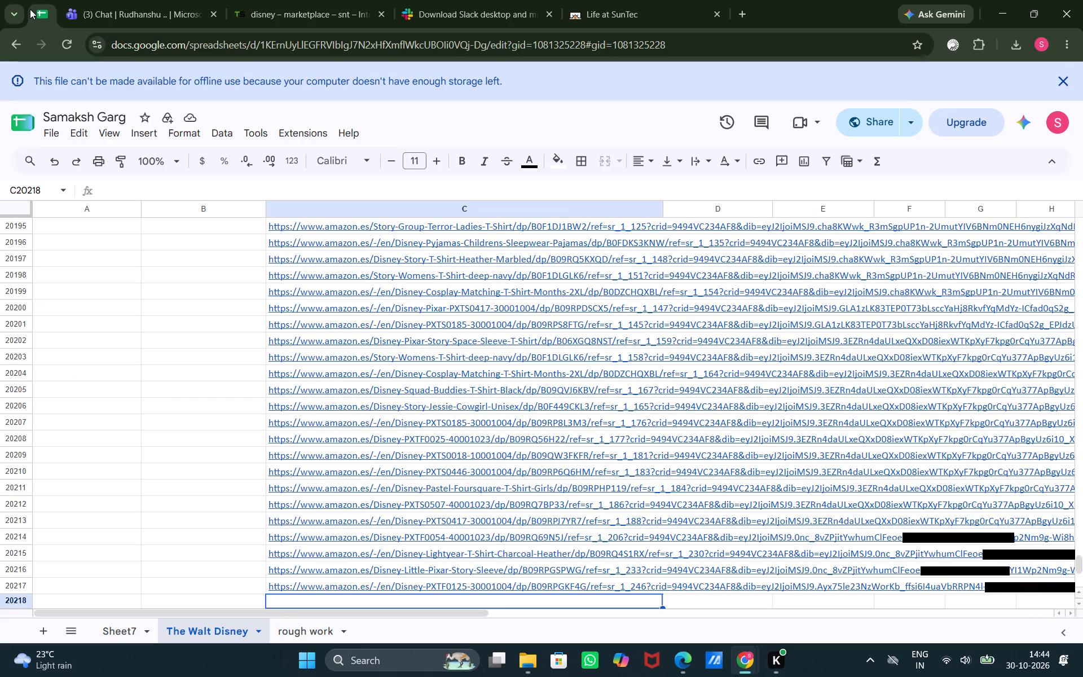
{"action": "key", "text": "ctrl+v"}
{"action": "key", "text": "Return"}
{"action": "key", "text": "Return"}
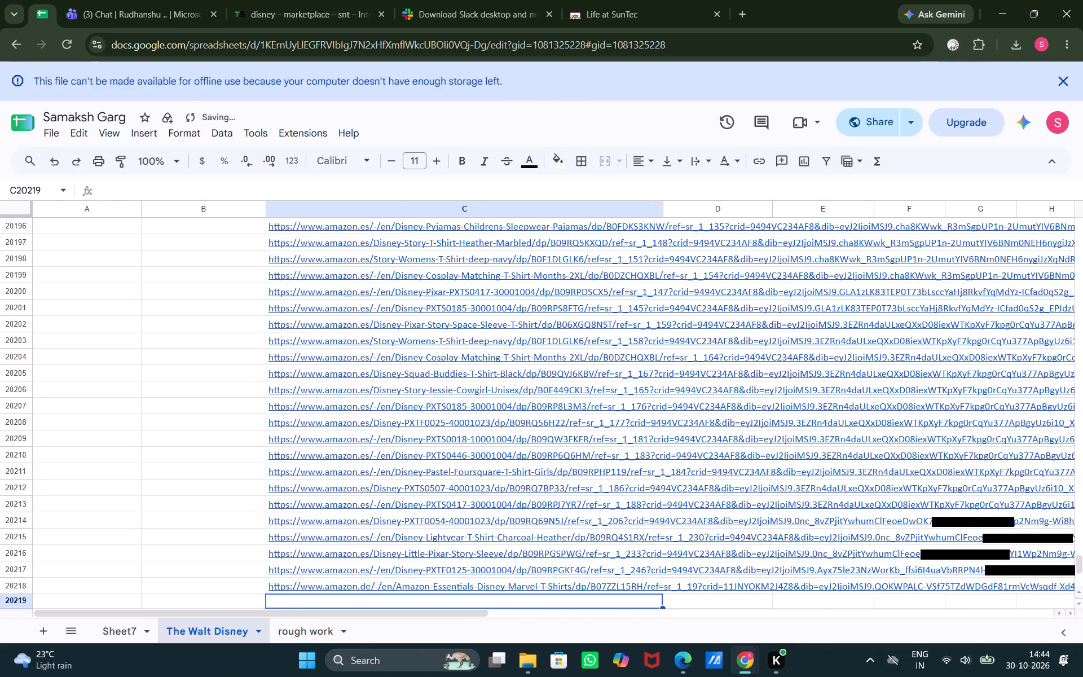
Return to the Amazon.de results and log the link of the khaki Buzz Disney Boys' T-Shirt in C20219 of the tracking sheet.
{"action": "key", "text": "alt+Tab"}
{"action": "left_click", "coordinate": [11, 51]}
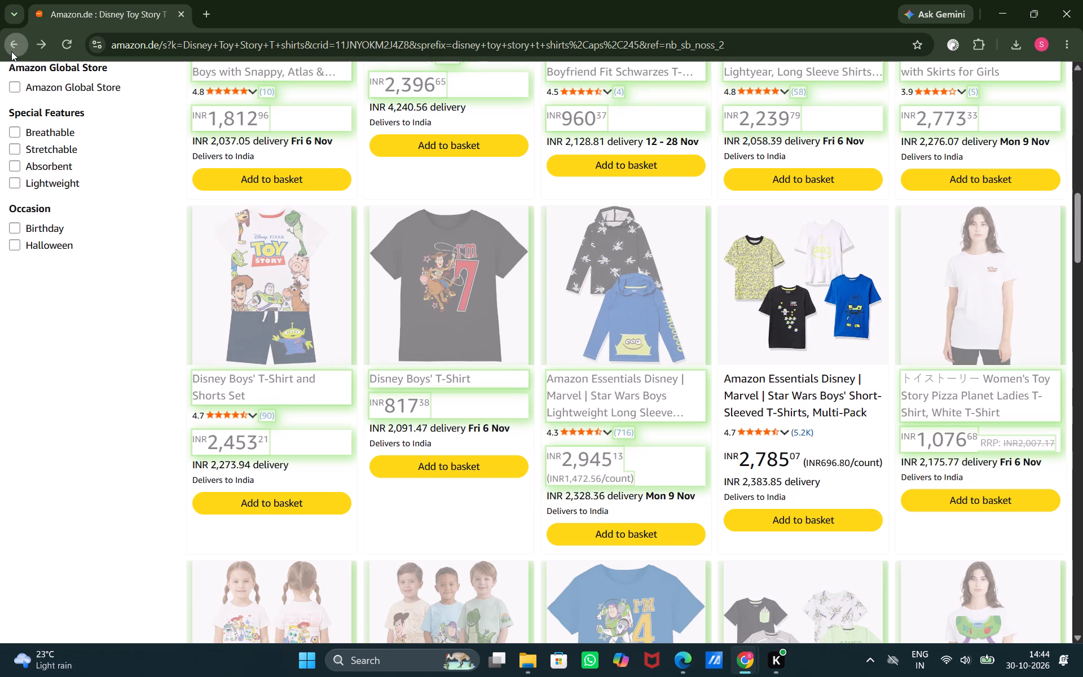
{"action": "scroll", "coordinate": [878, 283], "scroll_direction": "down", "scroll_amount": 9}
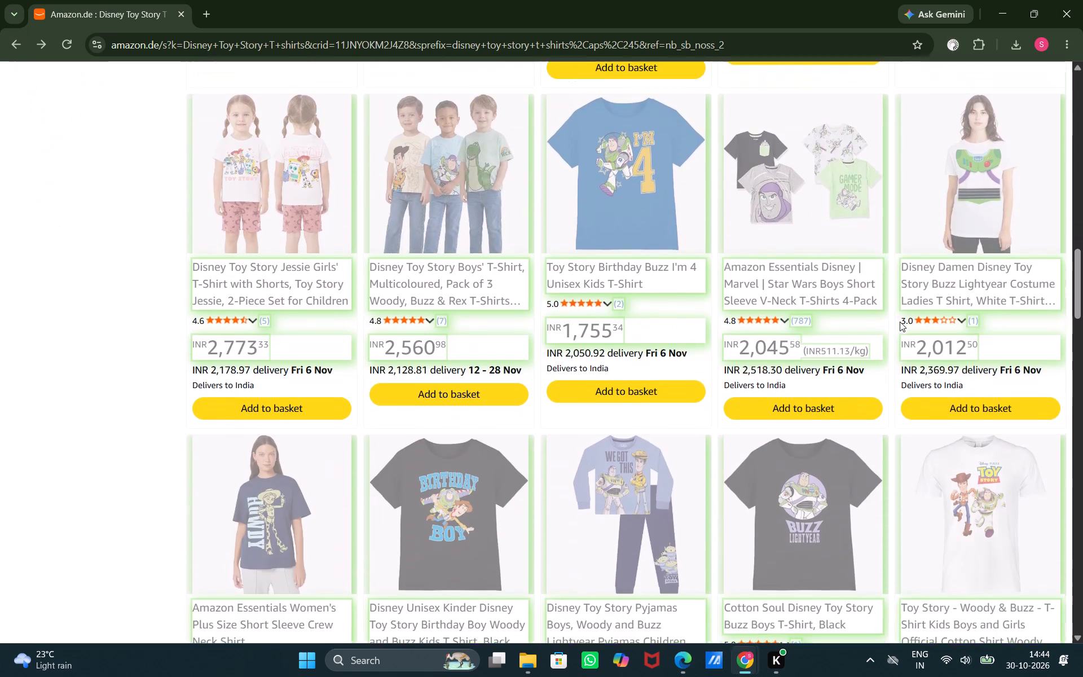
{"action": "scroll", "coordinate": [900, 322], "scroll_direction": "down", "scroll_amount": 7}
{"action": "scroll", "coordinate": [957, 293], "scroll_direction": "down", "scroll_amount": 4}
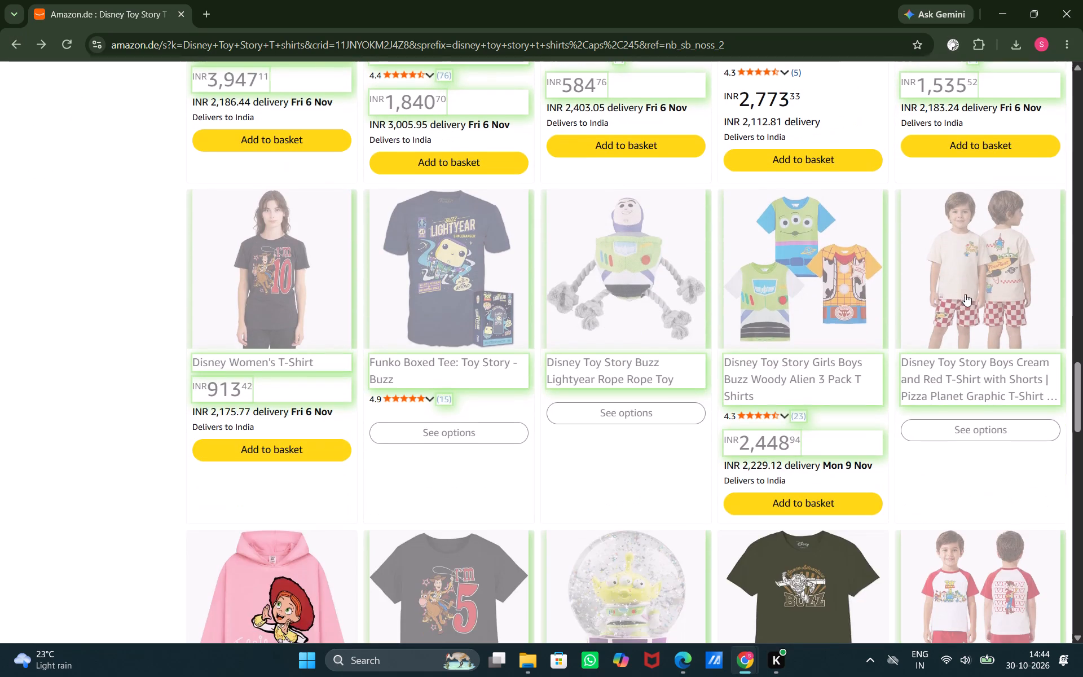
{"action": "scroll", "coordinate": [495, 280], "scroll_direction": "down", "scroll_amount": 4}
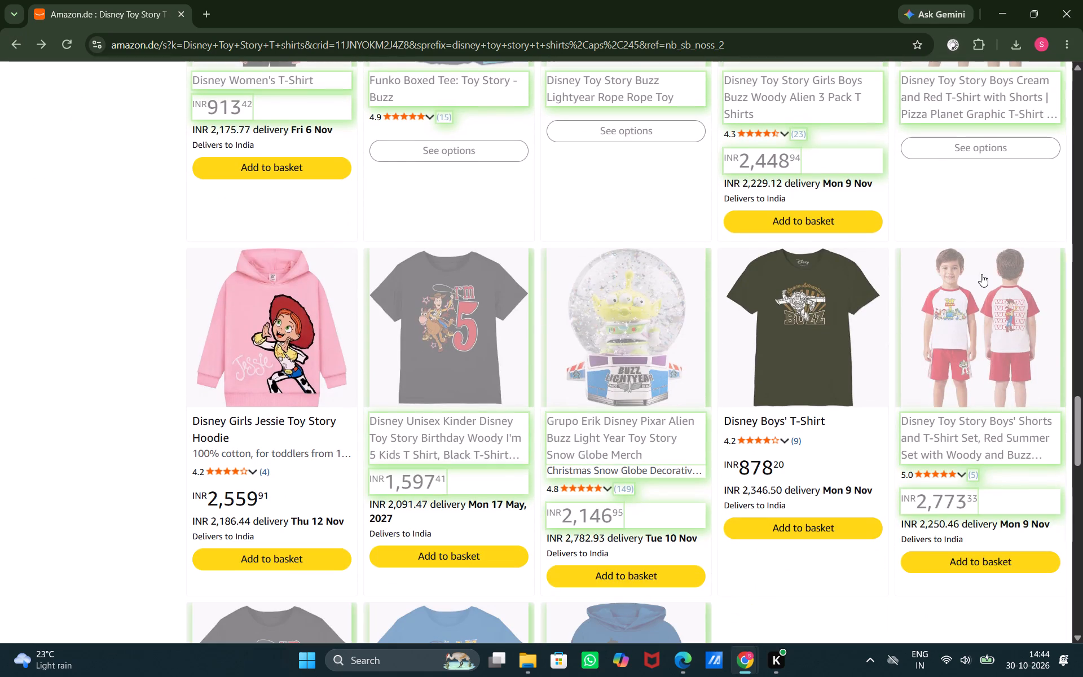
{"action": "right_click", "coordinate": [779, 414]}
{"action": "left_click", "coordinate": [861, 338]}
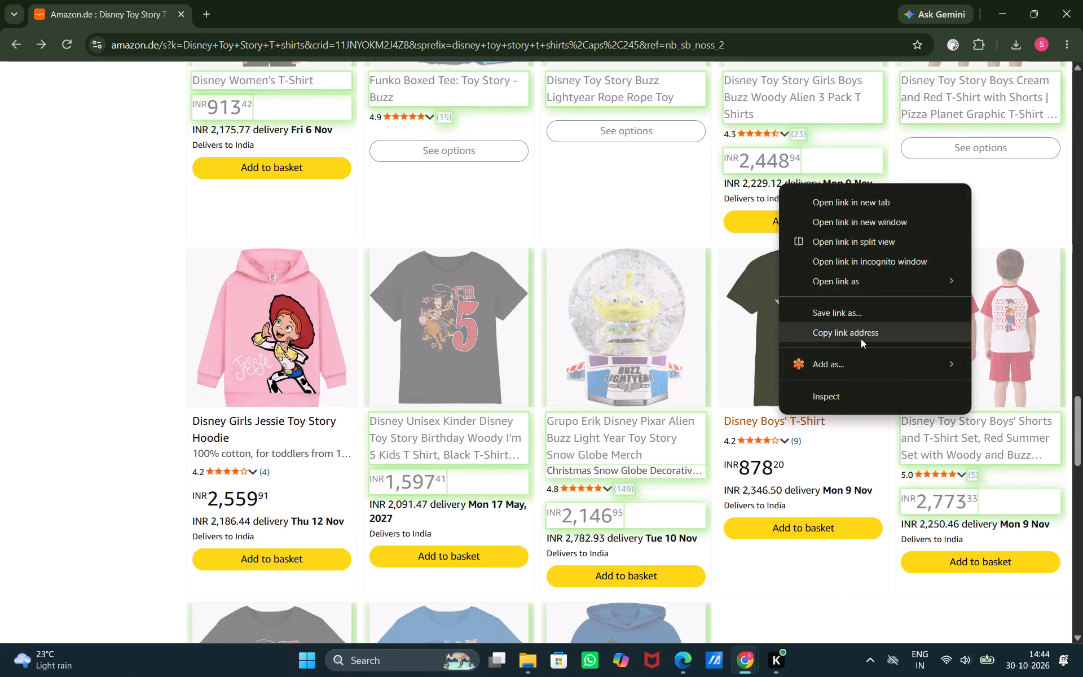
{"action": "key", "text": "alt+Tab"}
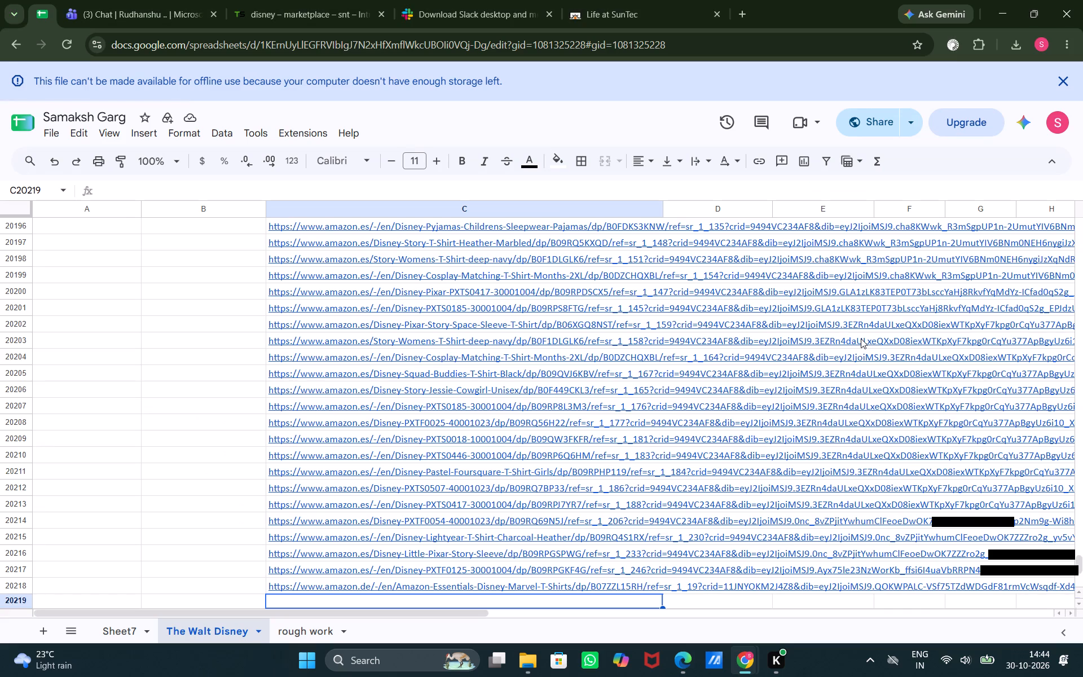
{"action": "key", "text": "ctrl+v"}
{"action": "key", "text": "Return"}
{"action": "key", "text": "Return"}
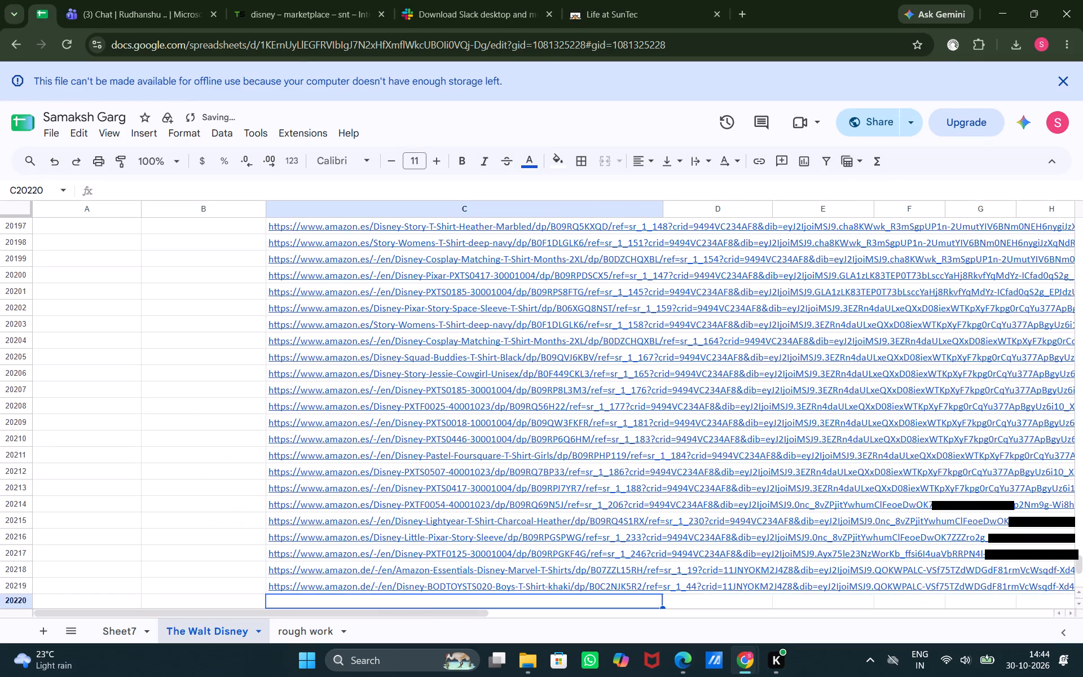
Check the last listings on the first Amazon.de results page and open results page 2.
{"action": "key", "text": "alt+Tab"}
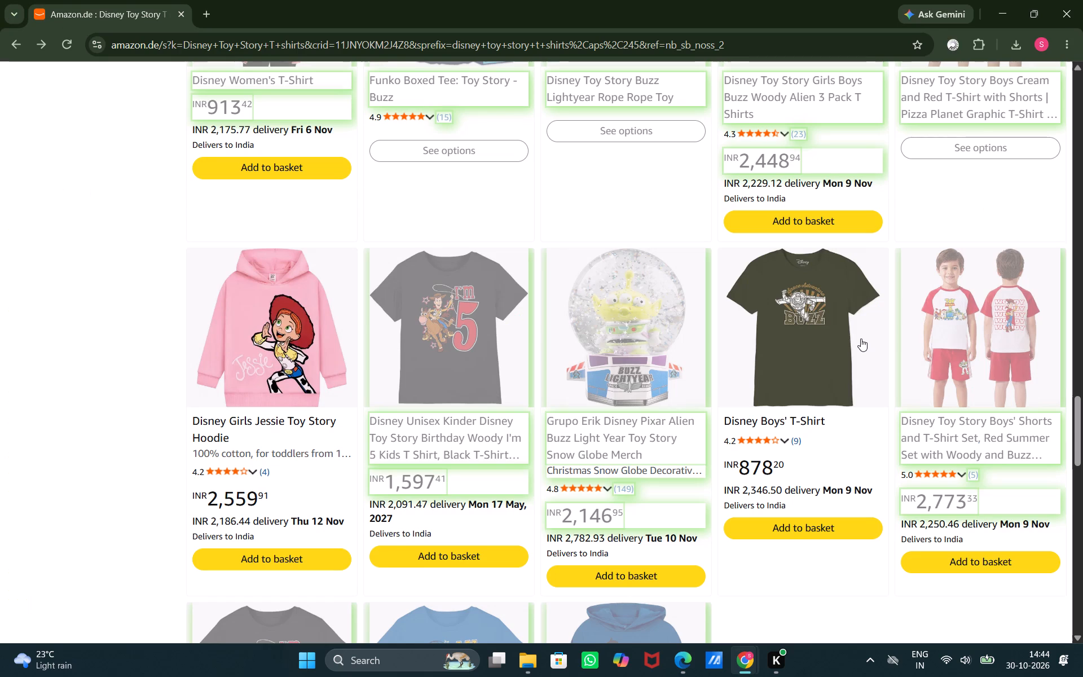
{"action": "scroll", "coordinate": [622, 511], "scroll_direction": "down", "scroll_amount": 7}
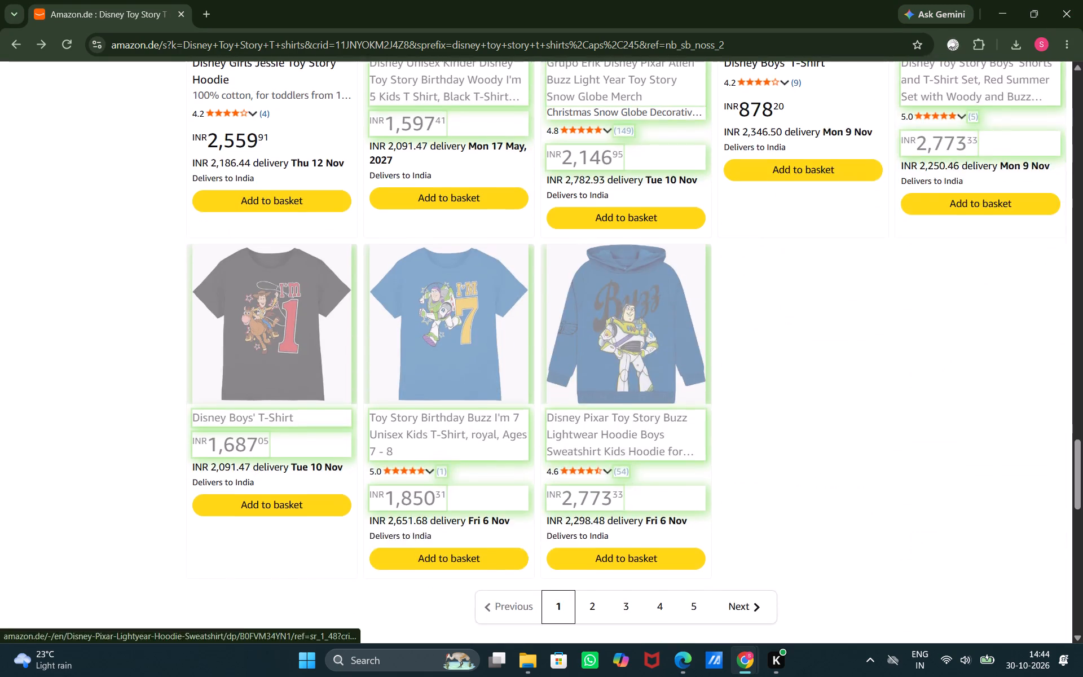
{"action": "scroll", "coordinate": [628, 505], "scroll_direction": "down", "scroll_amount": 1}
{"action": "left_click", "coordinate": [586, 404]}
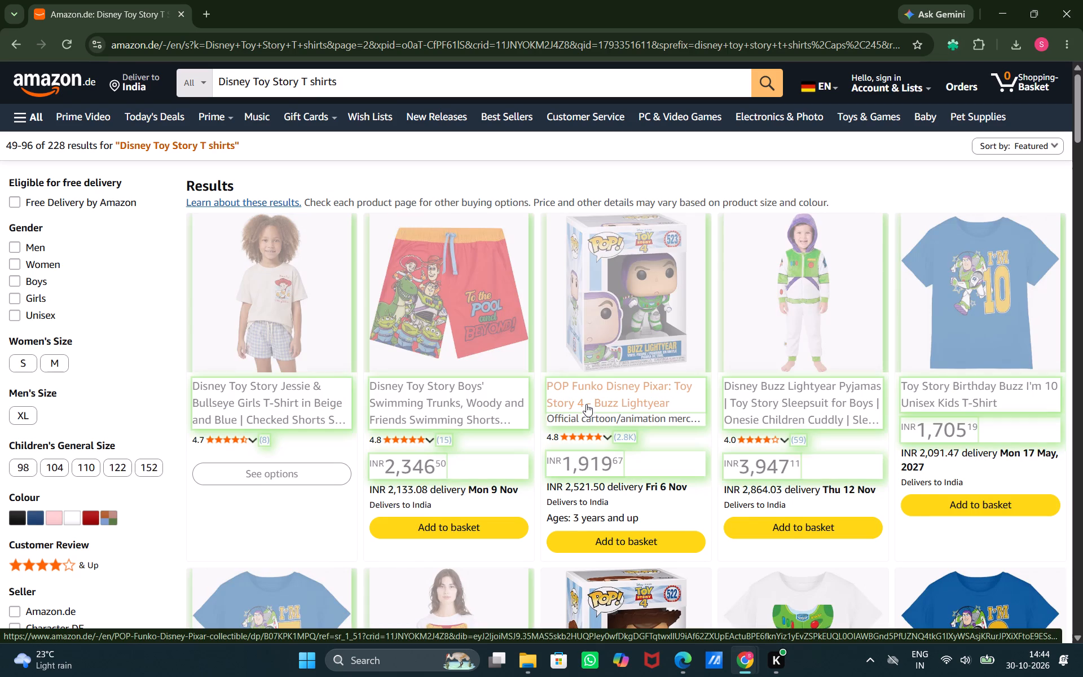
Find the black Woody "I'm 2" Disney Boys' T-Shirt on results page 2 and log its link in C20220 of The Walt Disney sheet.
{"action": "scroll", "coordinate": [646, 509], "scroll_direction": "down", "scroll_amount": 5}
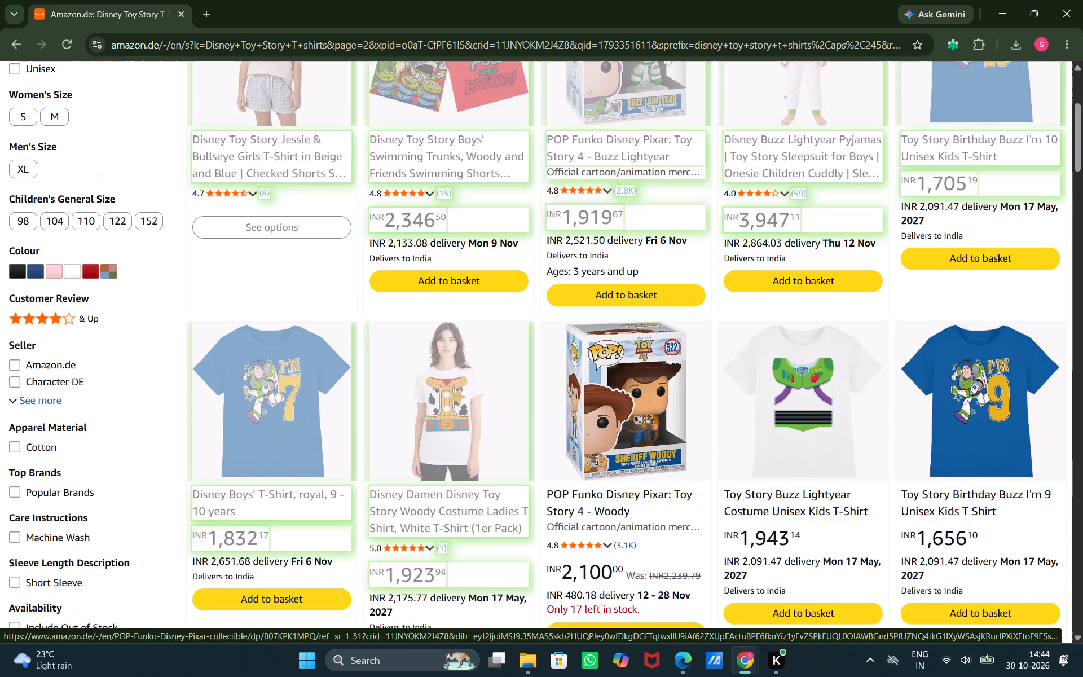
{"action": "scroll", "coordinate": [827, 296], "scroll_direction": "down", "scroll_amount": 5}
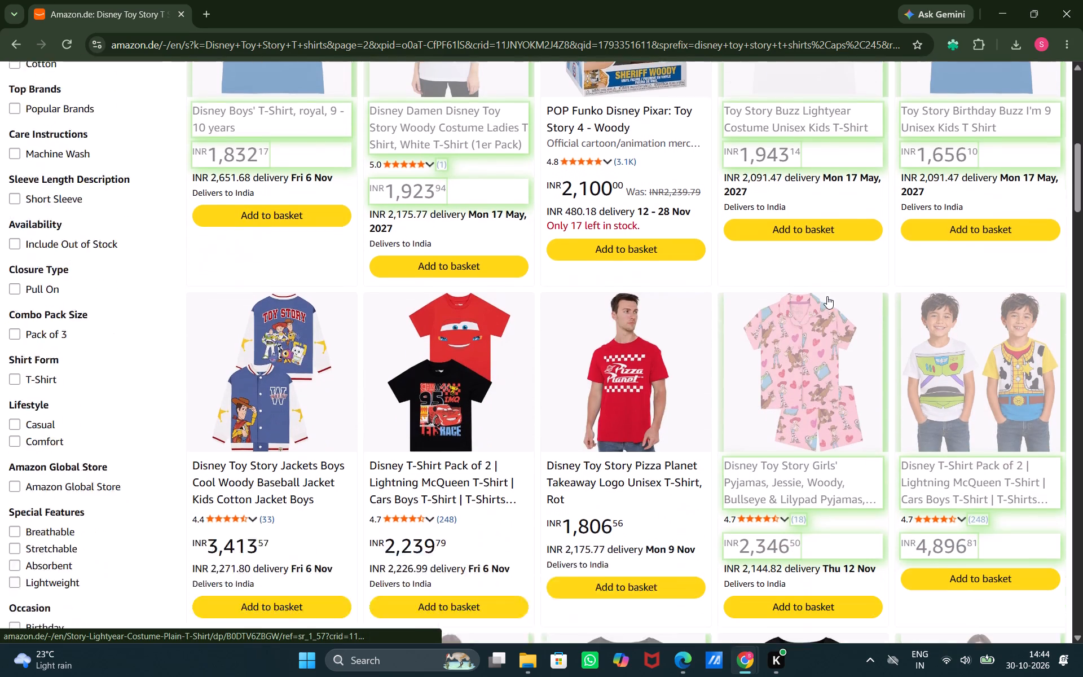
{"action": "scroll", "coordinate": [1077, 258], "scroll_direction": "down", "scroll_amount": 2}
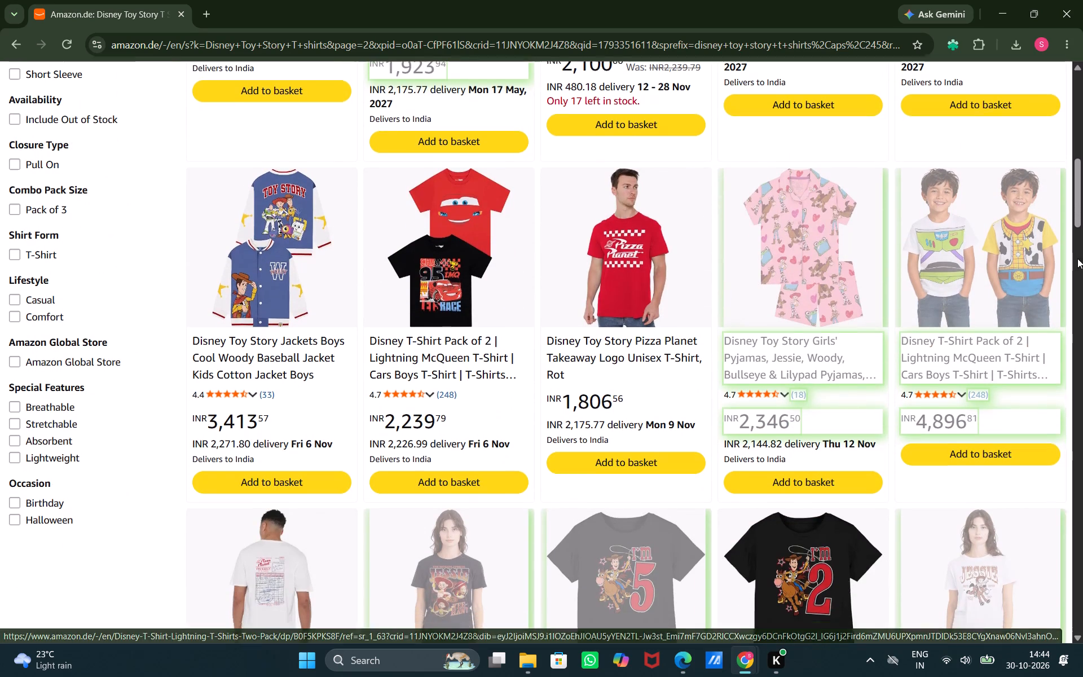
{"action": "scroll", "coordinate": [1077, 258], "scroll_direction": "down", "scroll_amount": 2}
{"action": "right_click", "coordinate": [767, 410]}
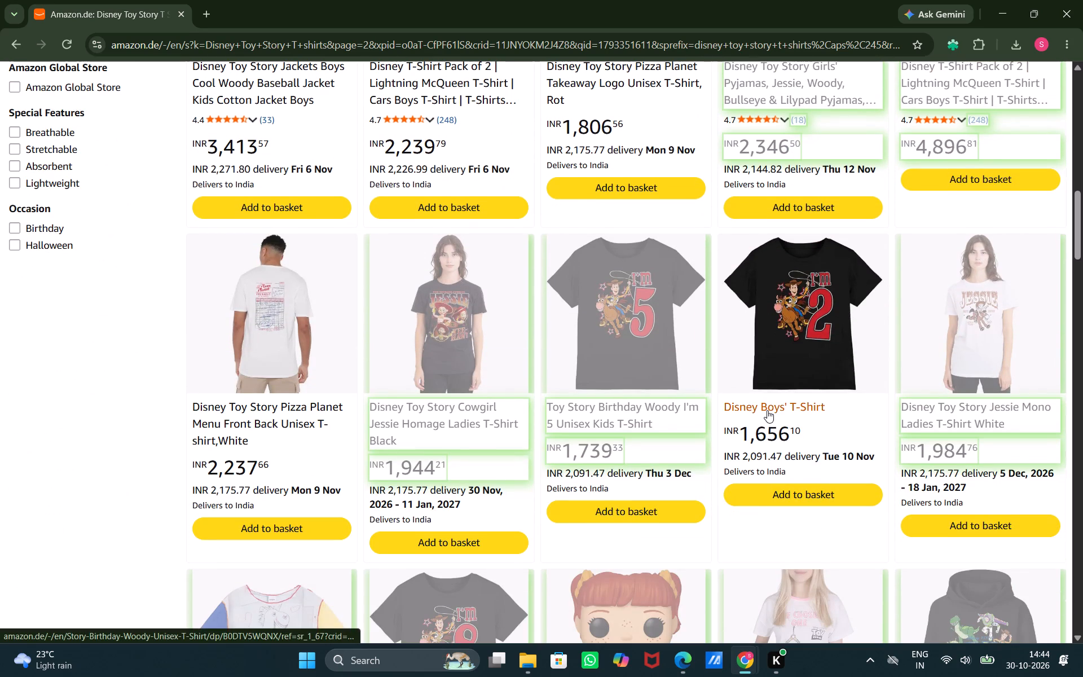
{"action": "left_click", "coordinate": [821, 562]}
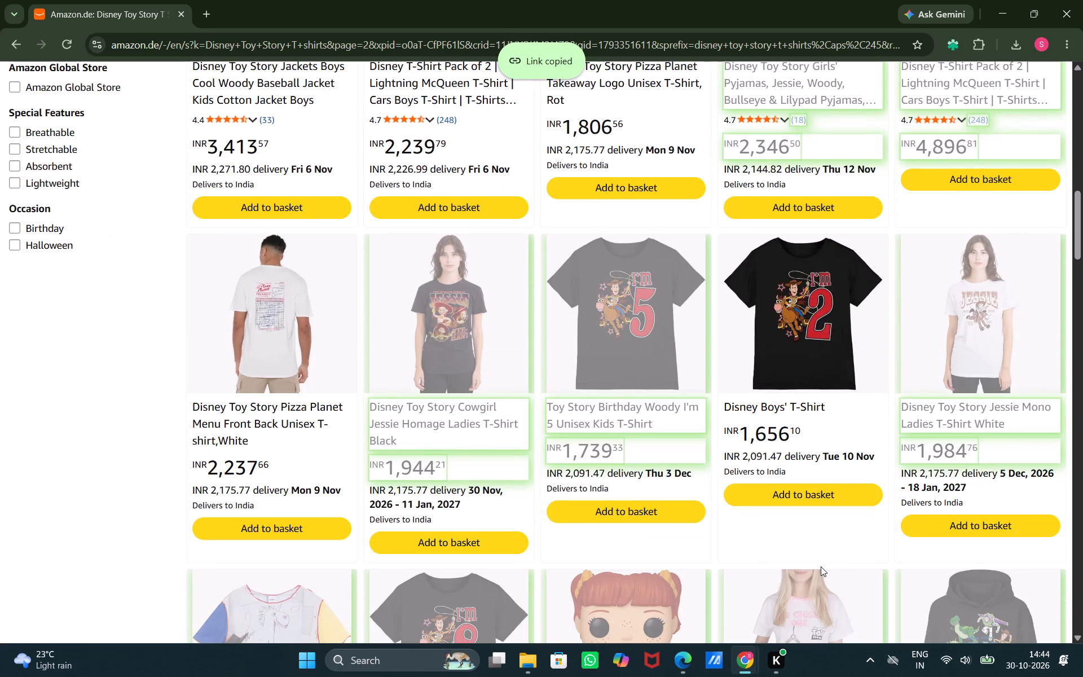
{"action": "key", "text": "alt+Tab"}
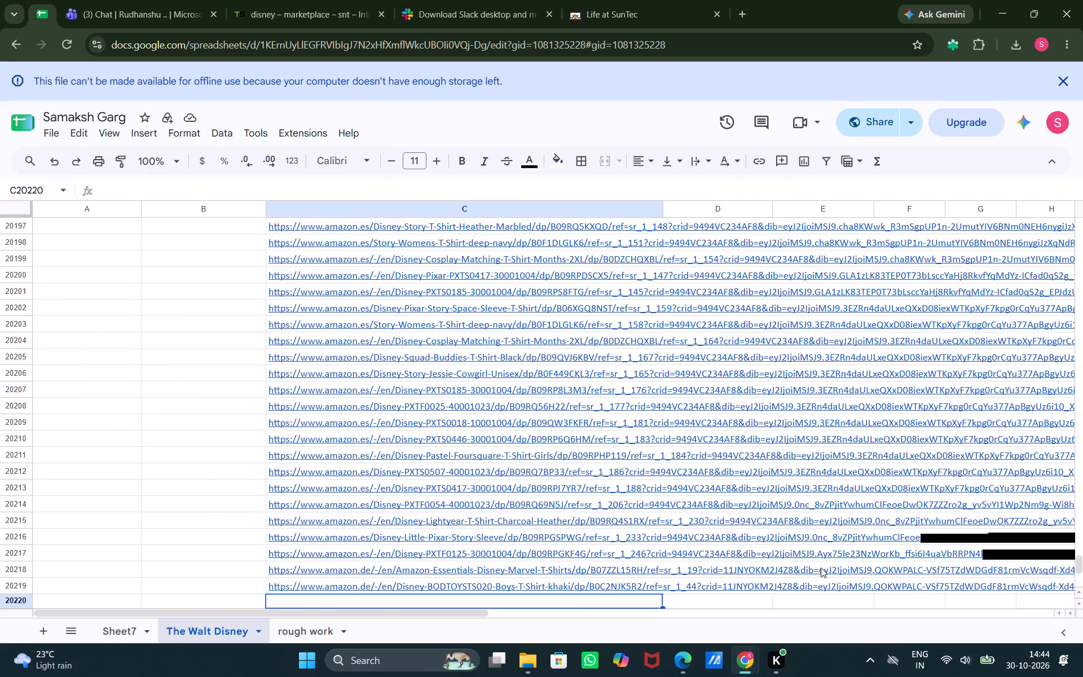
{"action": "key", "text": "ctrl+v"}
{"action": "key", "text": "Return"}
{"action": "key", "text": "Return"}
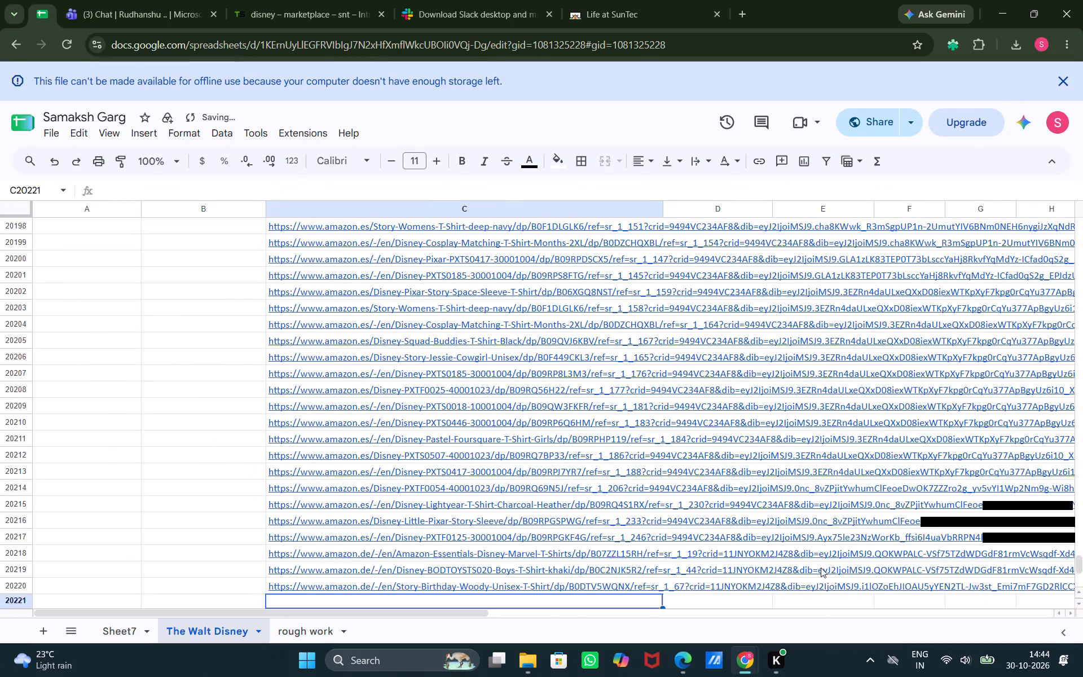
Log the link of the black Woody "I'm 3" Disney Boys' T-Shirt from Amazon.de in C20221 of the tracking sheet.
{"action": "key", "text": "alt+Tab"}
{"action": "scroll", "coordinate": [938, 324], "scroll_direction": "down", "scroll_amount": 5}
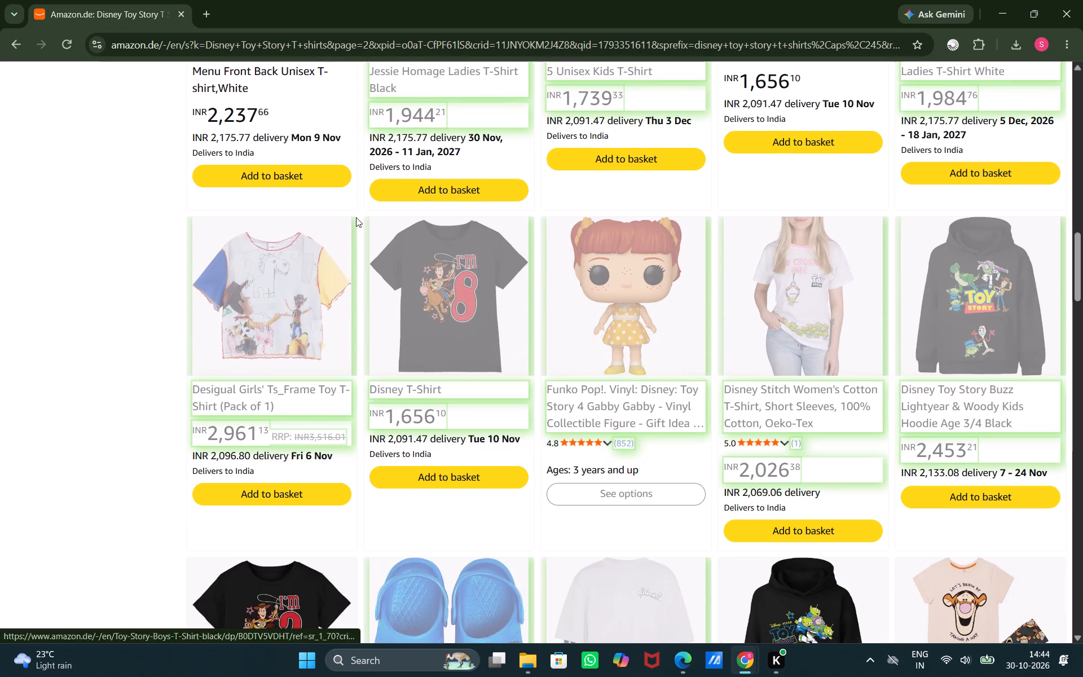
{"action": "scroll", "coordinate": [356, 217], "scroll_direction": "down", "scroll_amount": 3}
{"action": "right_click", "coordinate": [249, 522]}
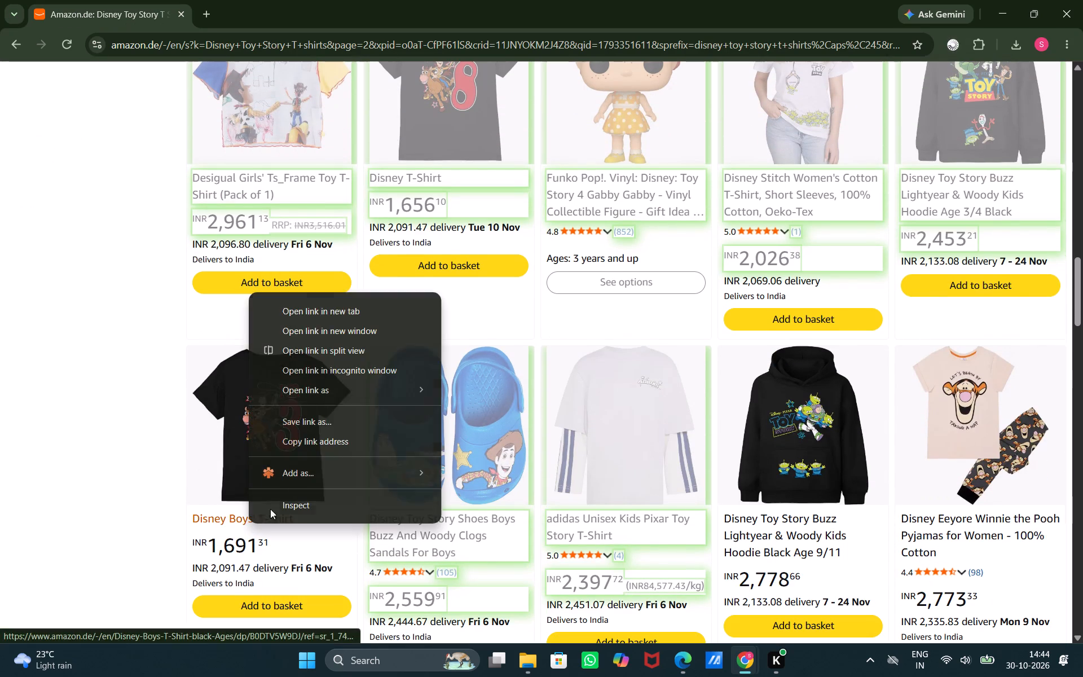
{"action": "left_click", "coordinate": [333, 446]}
{"action": "key", "text": "alt+Tab"}
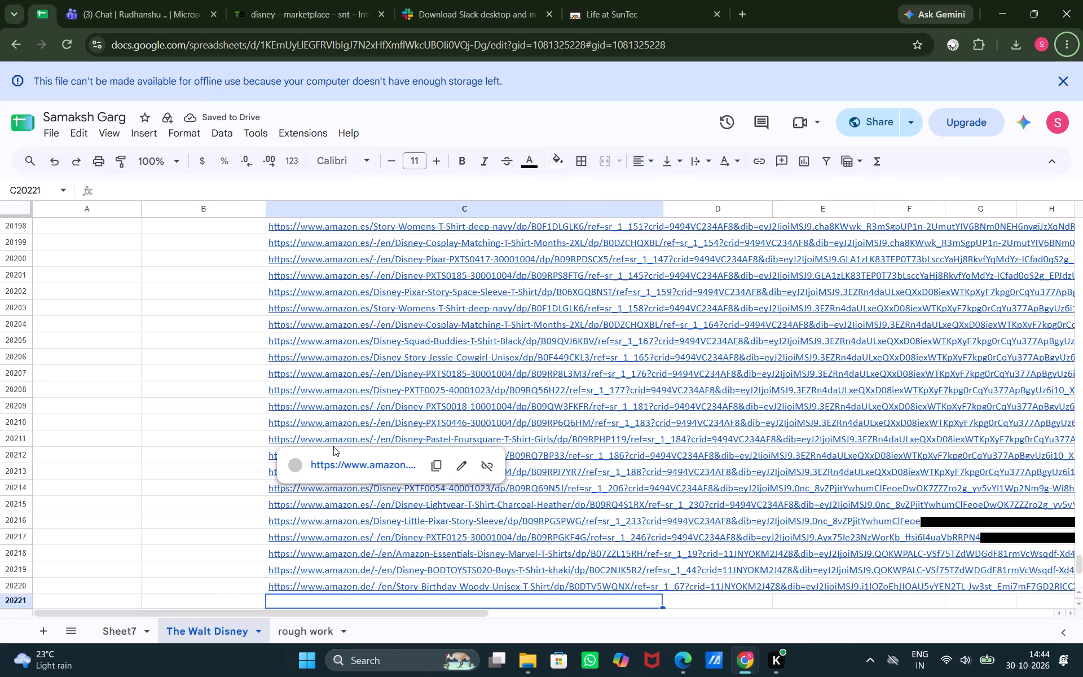
{"action": "key", "text": "ctrl+v"}
{"action": "key", "text": "ctrl+v"}
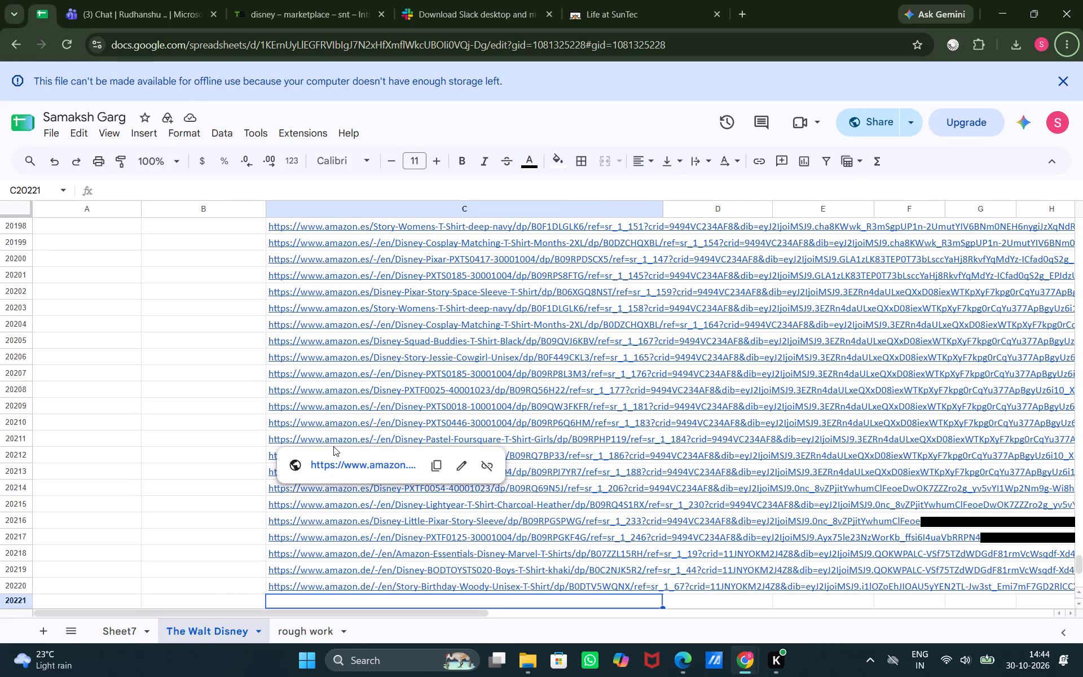
{"action": "left_click", "coordinate": [408, 604]}
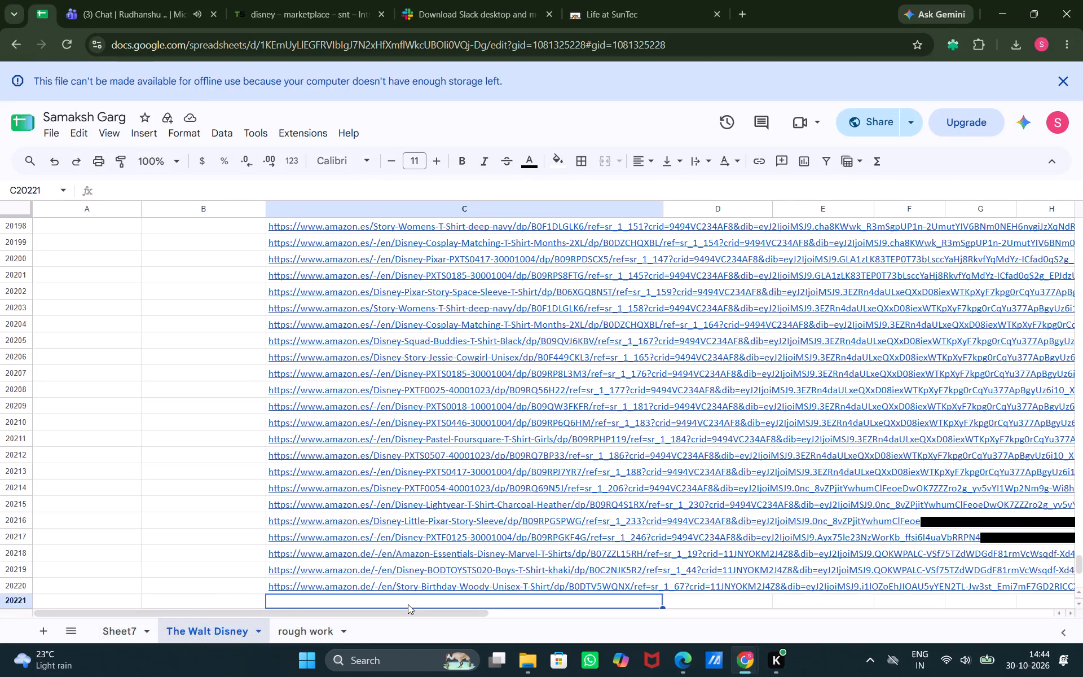
{"action": "key", "text": "ctrl+v"}
{"action": "key", "text": "Return"}
{"action": "key", "text": "Return"}
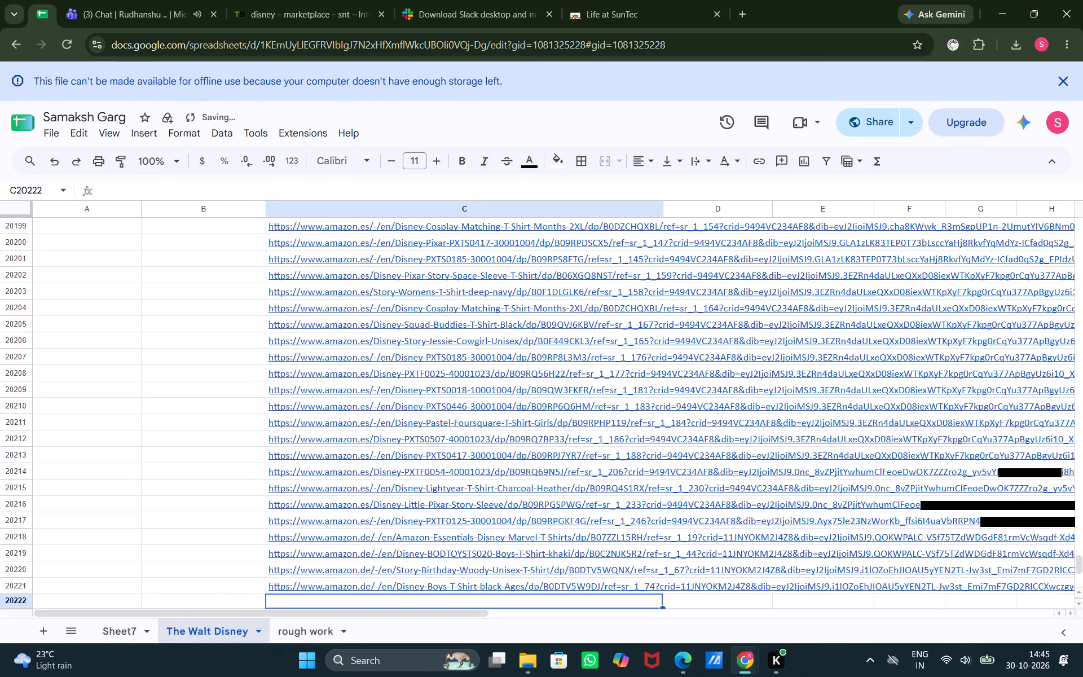
Log the link of the black Woody "I'm 11" Disney Women's T-Shirt from Amazon.de in C20222 of the tracking sheet.
{"action": "key", "text": "alt+Tab"}
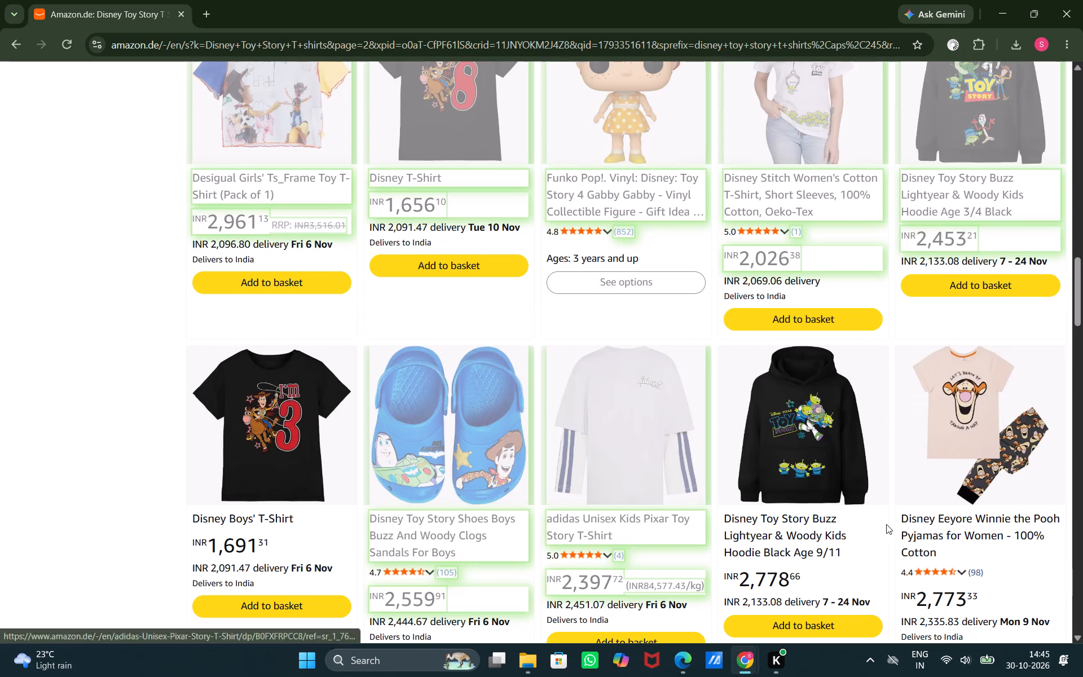
{"action": "scroll", "coordinate": [1082, 327], "scroll_direction": "down", "scroll_amount": 7}
{"action": "scroll", "coordinate": [987, 340], "scroll_direction": "down", "scroll_amount": 4}
{"action": "scroll", "coordinate": [522, 312], "scroll_direction": "down", "scroll_amount": 6}
{"action": "right_click", "coordinate": [270, 340]}
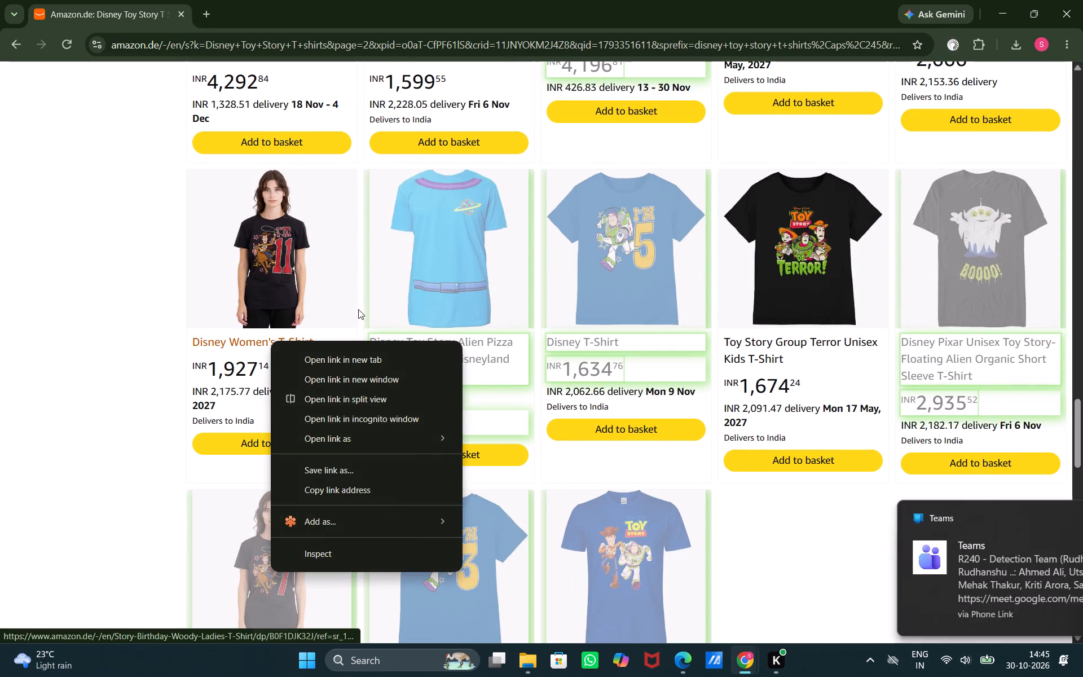
{"action": "left_click", "coordinate": [343, 486]}
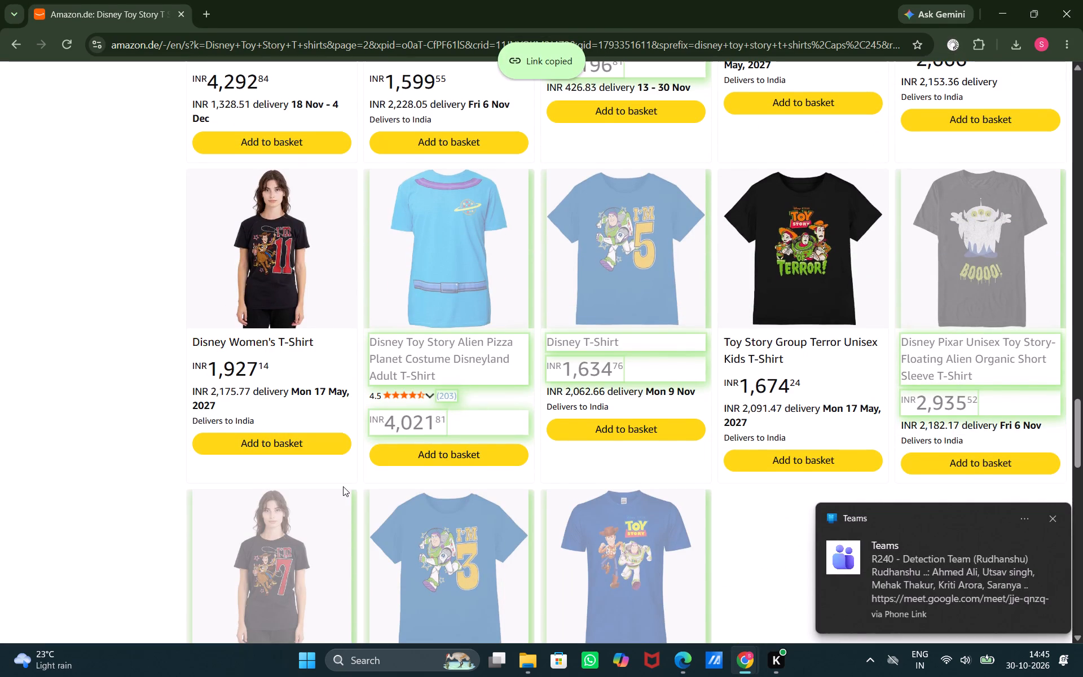
{"action": "key", "text": "alt+Tab"}
{"action": "key", "text": "ctrl+v"}
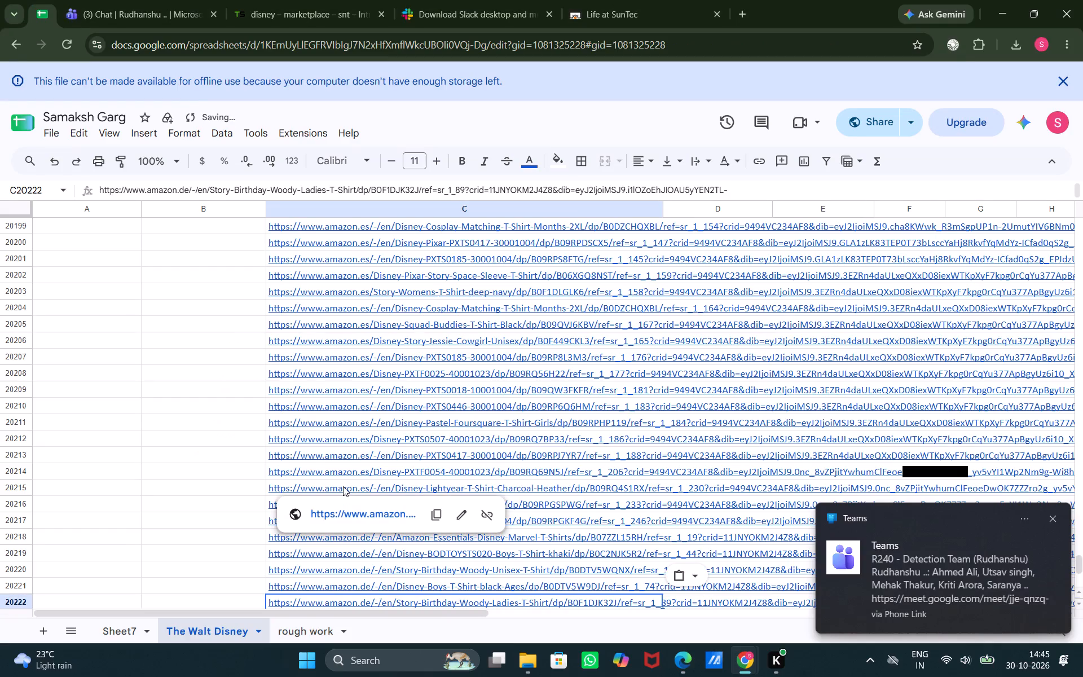
{"action": "key", "text": "Return"}
{"action": "key", "text": "Return"}
Log the link of the Toy Story Group Terror Unisex Kids T-Shirt from Amazon.de in C20223 of the tracking sheet.
{"action": "key", "text": "alt+Tab"}
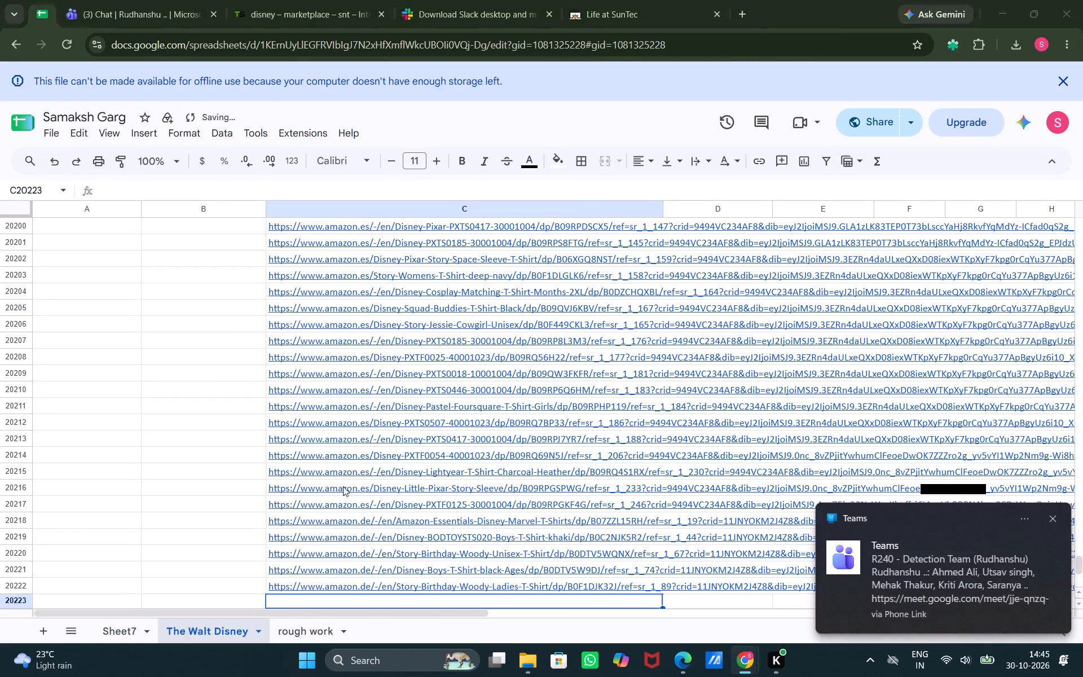
{"action": "right_click", "coordinate": [802, 348]}
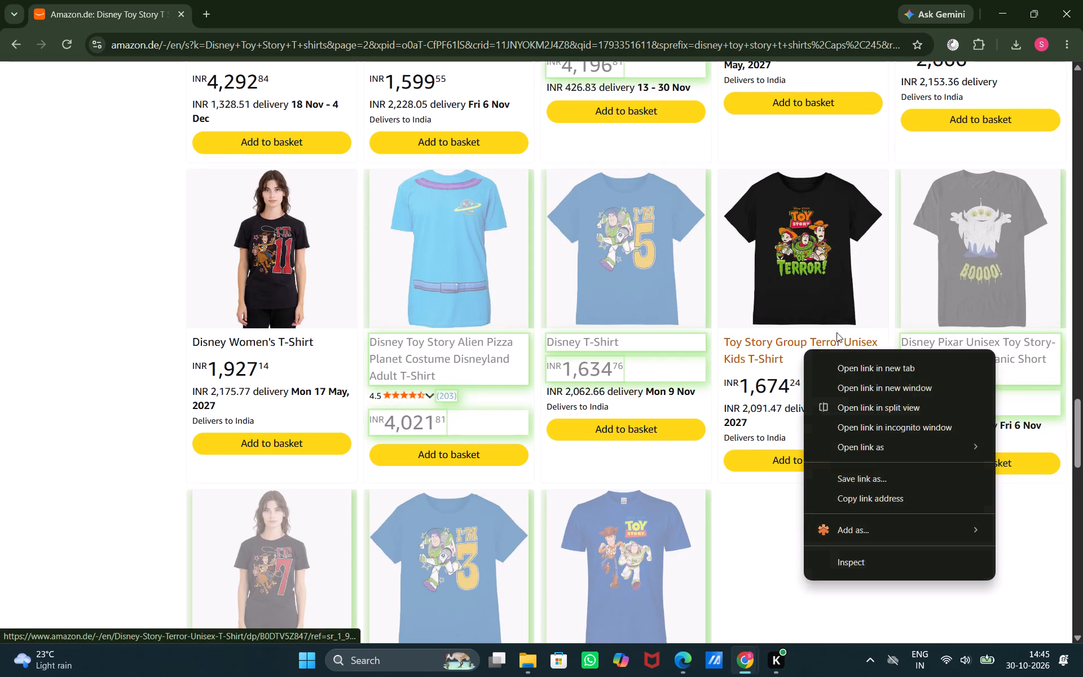
{"action": "left_click", "coordinate": [884, 501]}
{"action": "key", "text": "alt+Tab"}
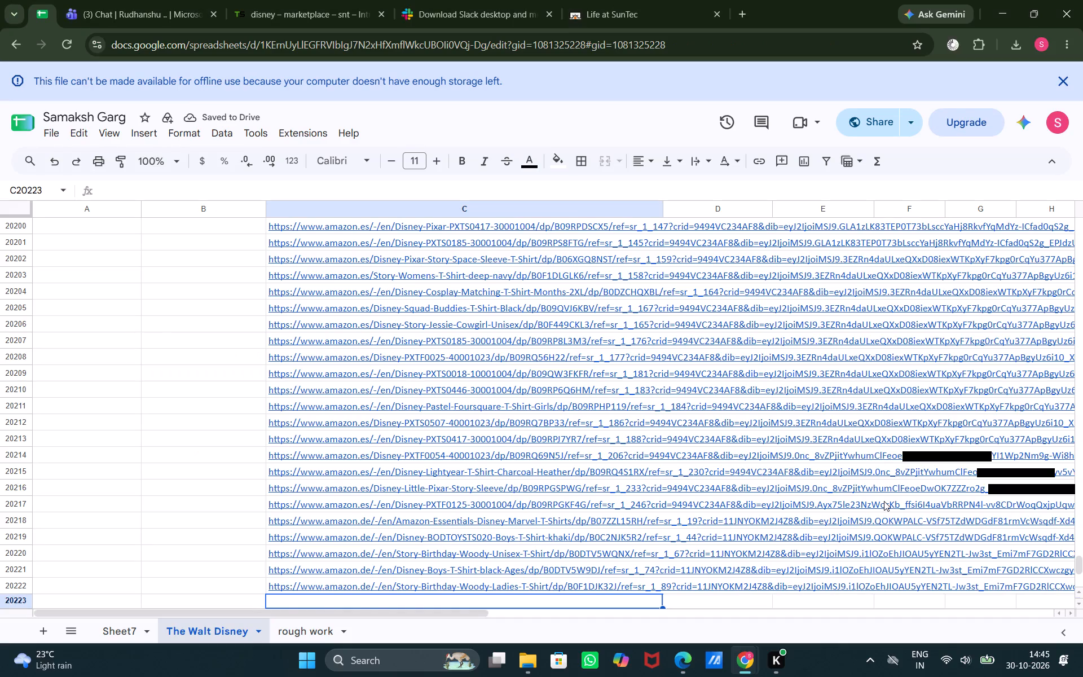
{"action": "key", "text": "ctrl+v"}
{"action": "key", "text": "Return"}
{"action": "key", "text": "Return"}
Return to the Amazon.de results and open results page 3 for Disney Toy Story T shirts.
{"action": "key", "text": "alt+Tab"}
{"action": "scroll", "coordinate": [884, 501], "scroll_direction": "down", "scroll_amount": 7}
{"action": "left_click", "coordinate": [630, 351]}
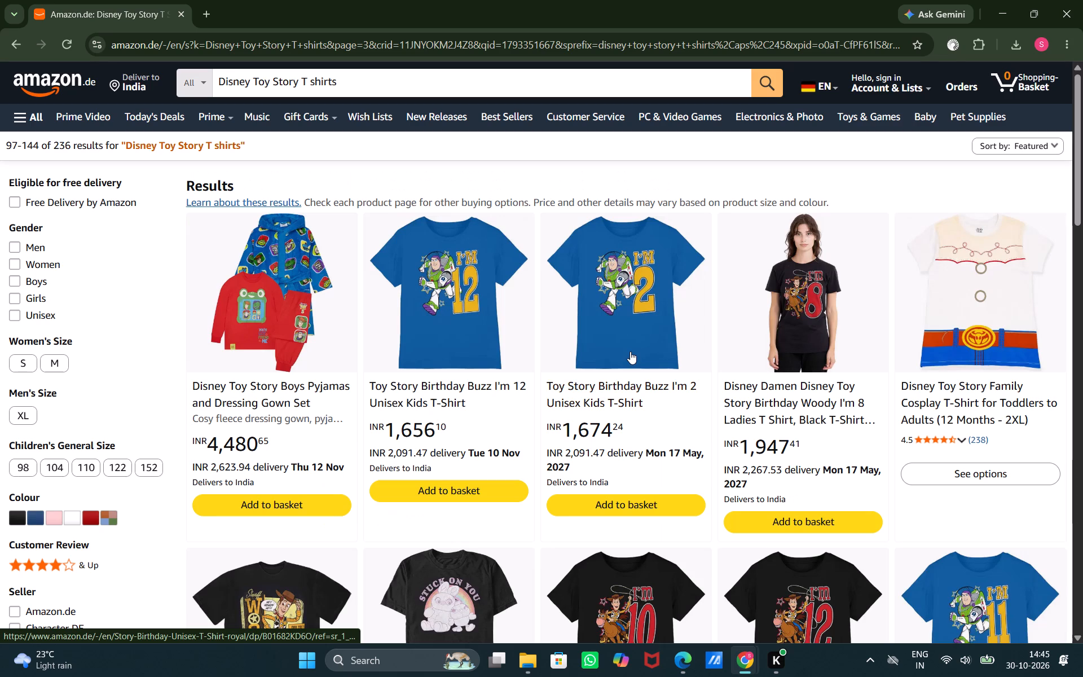
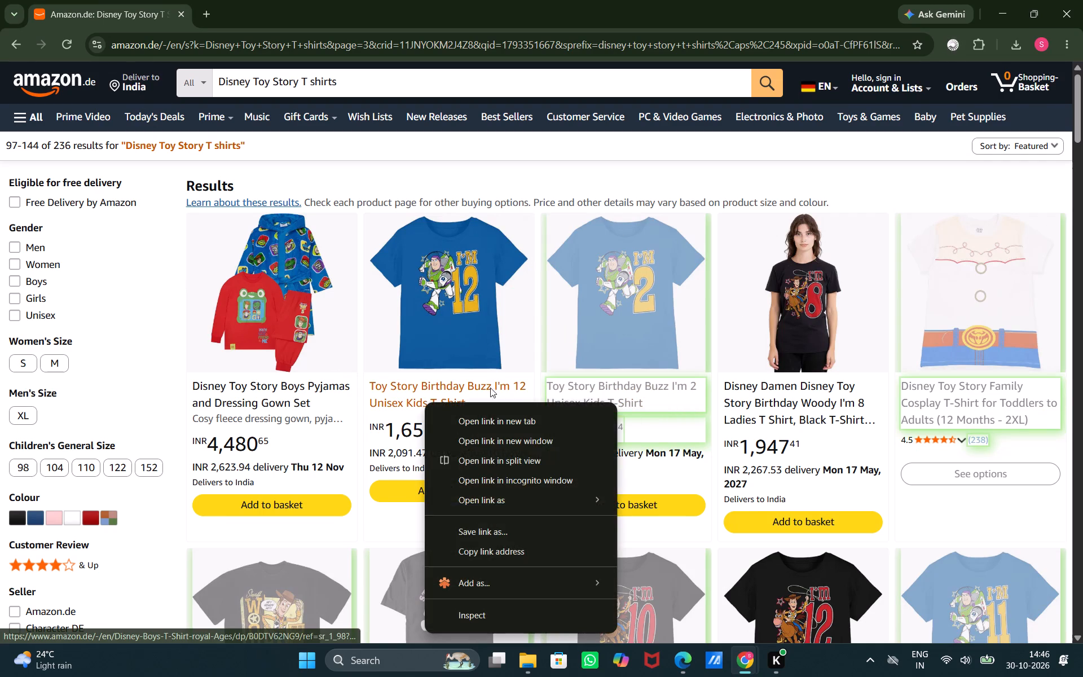
Copy the link of the Toy Story Birthday Buzz I'm 12 Unisex Kids T-Shirt into cell C20224 of The Walt Disney sheet.
{"action": "left_click", "coordinate": [489, 549]}
{"action": "key", "text": "alt+Tab"}
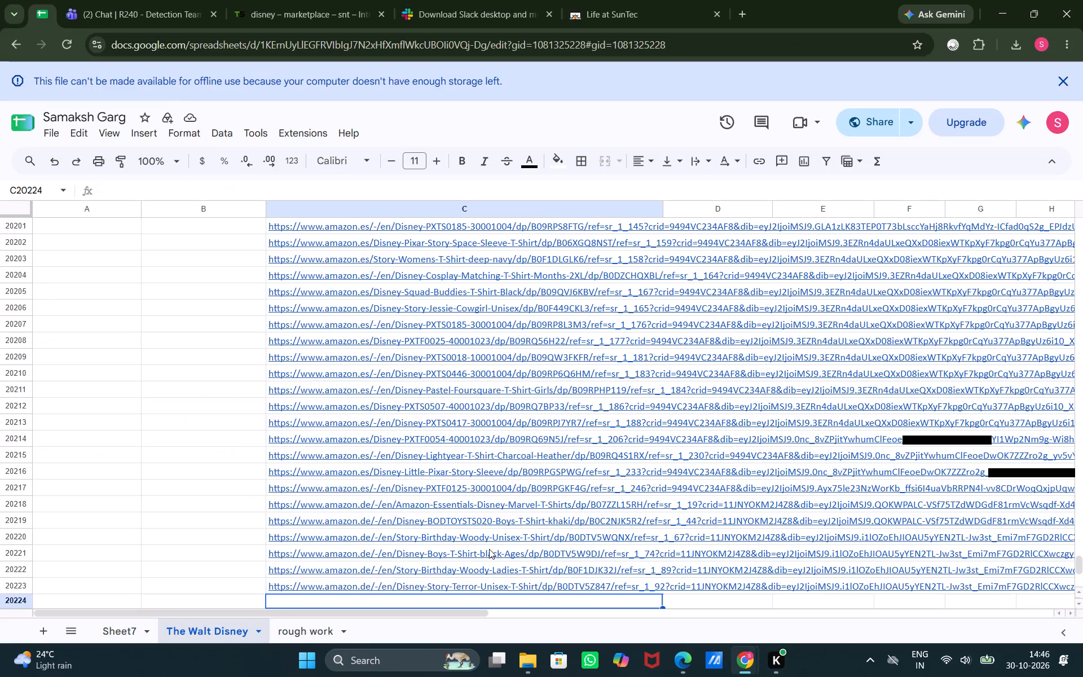
{"action": "key", "text": "ctrl+v"}
{"action": "key", "text": "Return"}
{"action": "key", "text": "Return"}
Copy the link of the Disney Toy Story Birthday Woody I'm 8 Ladies T Shirt into cell C20225 of the sheet.
{"action": "key", "text": "alt+Tab"}
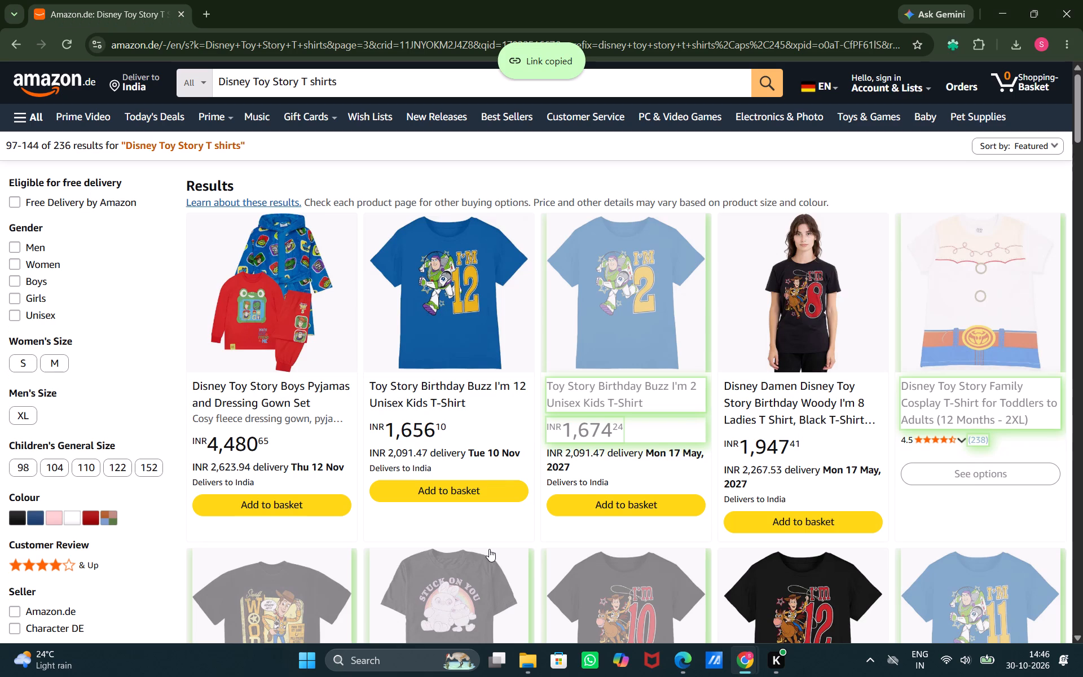
{"action": "right_click", "coordinate": [741, 393]}
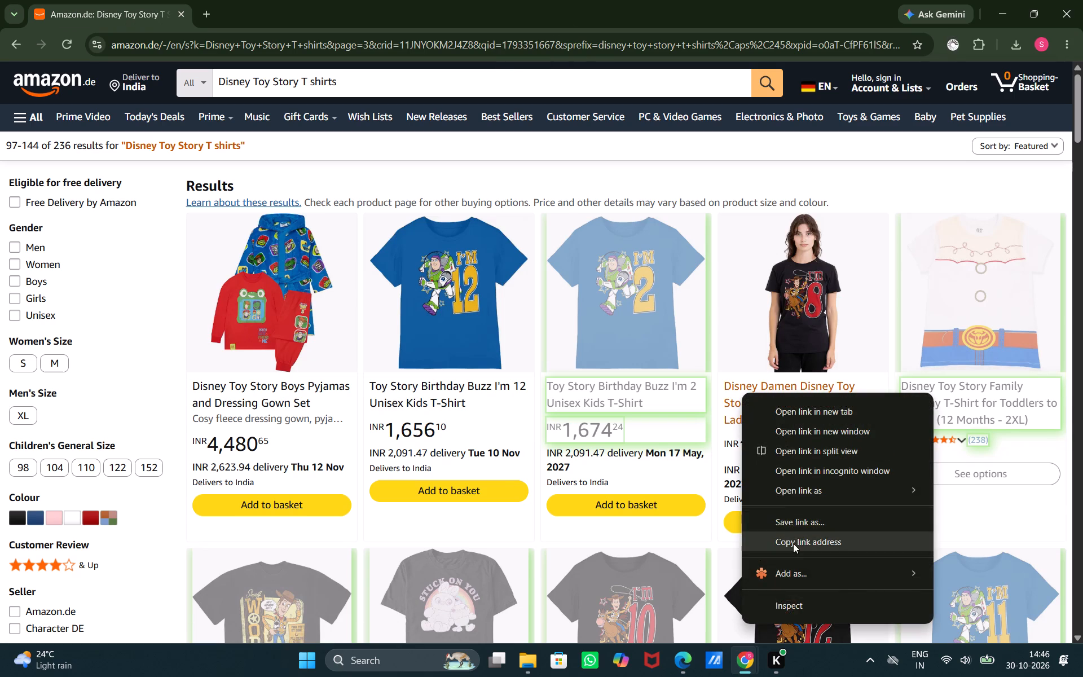
{"action": "left_click", "coordinate": [793, 543]}
{"action": "key", "text": "alt+Tab"}
{"action": "key", "text": "ctrl+v"}
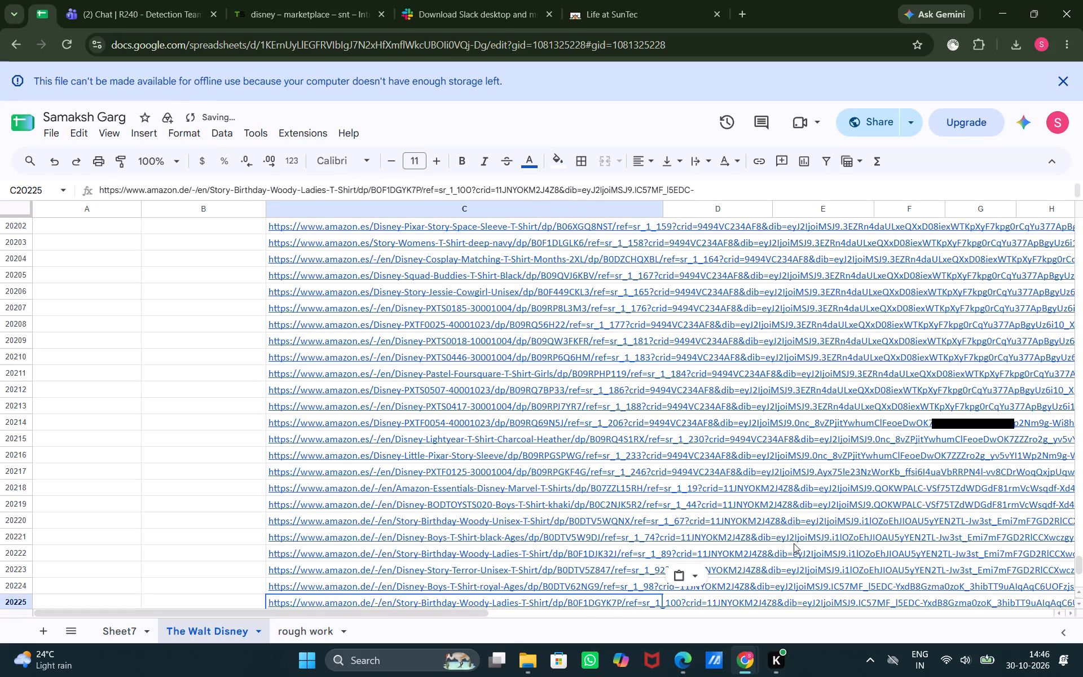
{"action": "key", "text": "Return"}
{"action": "key", "text": "Return"}
Copy the link of the Toy Story Birthday Woody I'm 12 Unisex Kids T Shirt (1er Pack) into cell C20226.
{"action": "key", "text": "alt+Tab"}
{"action": "scroll", "coordinate": [990, 447], "scroll_direction": "down", "scroll_amount": 2}
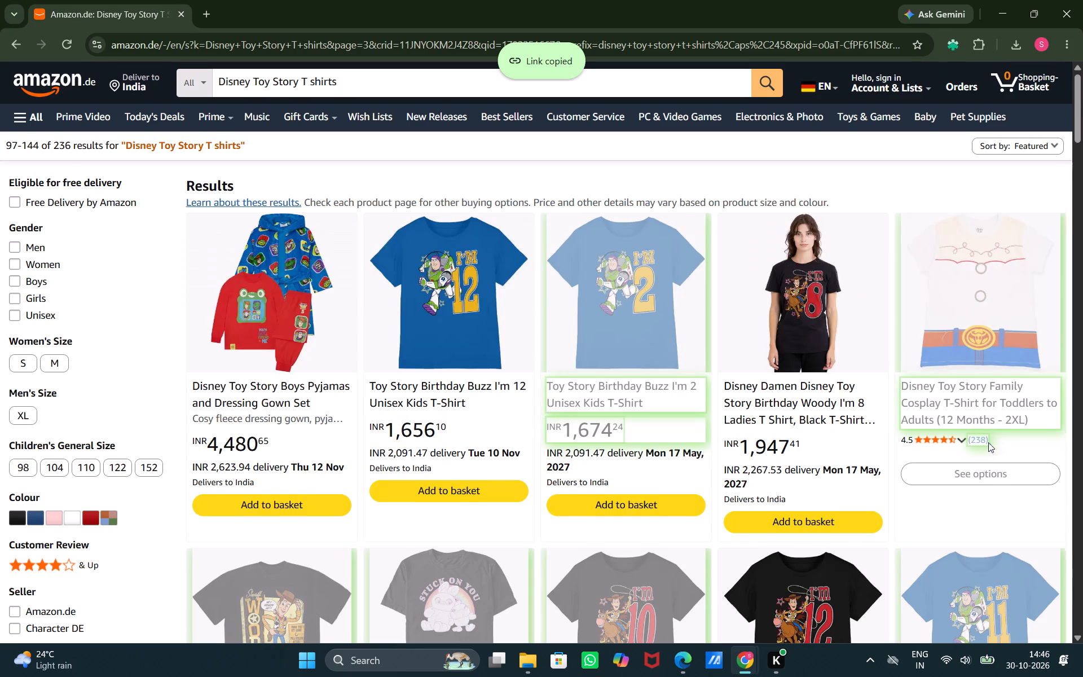
{"action": "scroll", "coordinate": [988, 442], "scroll_direction": "down", "scroll_amount": 2}
{"action": "right_click", "coordinate": [834, 437]}
{"action": "left_click", "coordinate": [912, 361]}
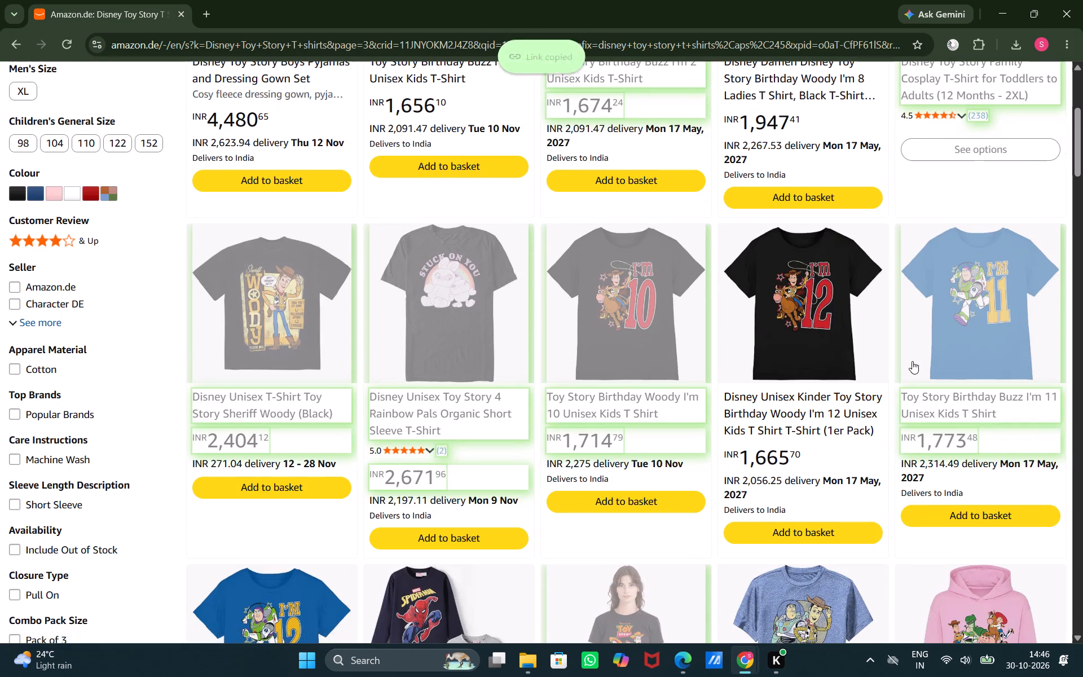
{"action": "key", "text": "alt+Tab"}
{"action": "key", "text": "ctrl+v"}
{"action": "key", "text": "Return"}
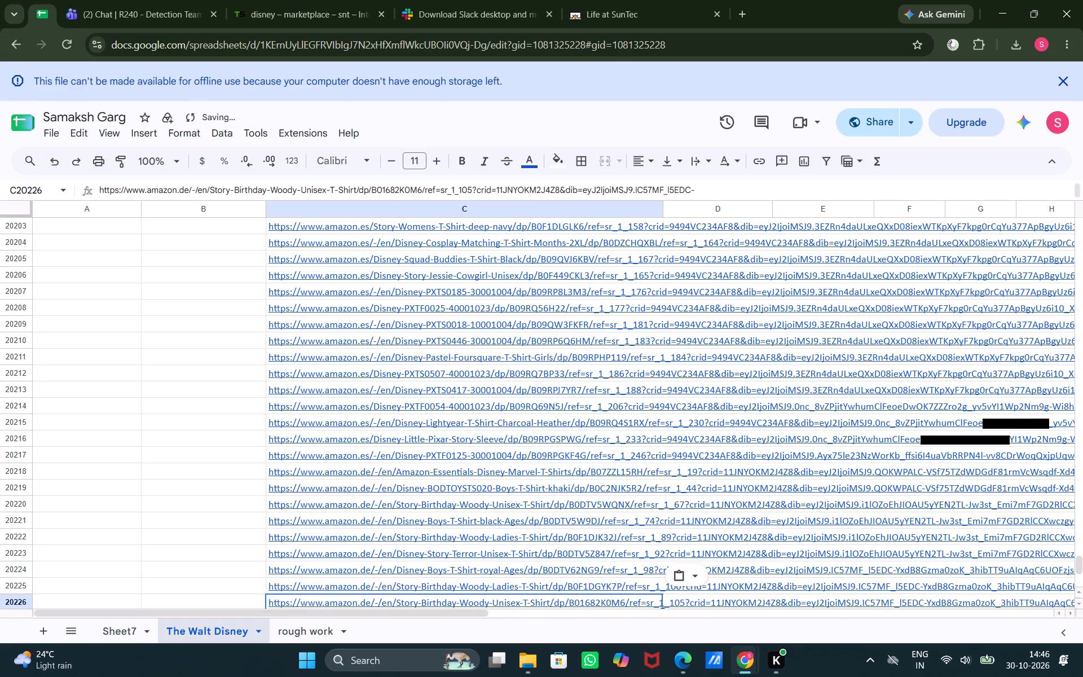
{"action": "key", "text": "Return"}
{"action": "key", "text": "Return"}
Copy the link of the Disney Unisex Children's Halftone T-Shirt into cell C20227 of the sheet.
{"action": "key", "text": "alt+Tab"}
{"action": "scroll", "coordinate": [912, 361], "scroll_direction": "down", "scroll_amount": 4}
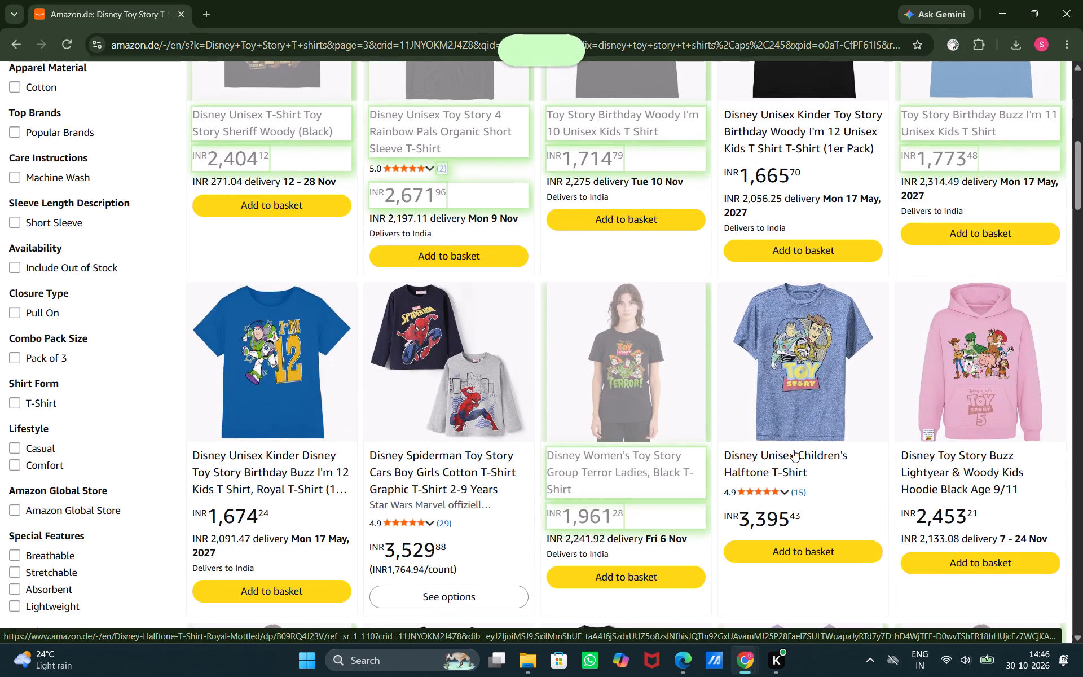
{"action": "right_click", "coordinate": [779, 463]}
{"action": "left_click", "coordinate": [839, 383]}
{"action": "key", "text": "alt+Tab"}
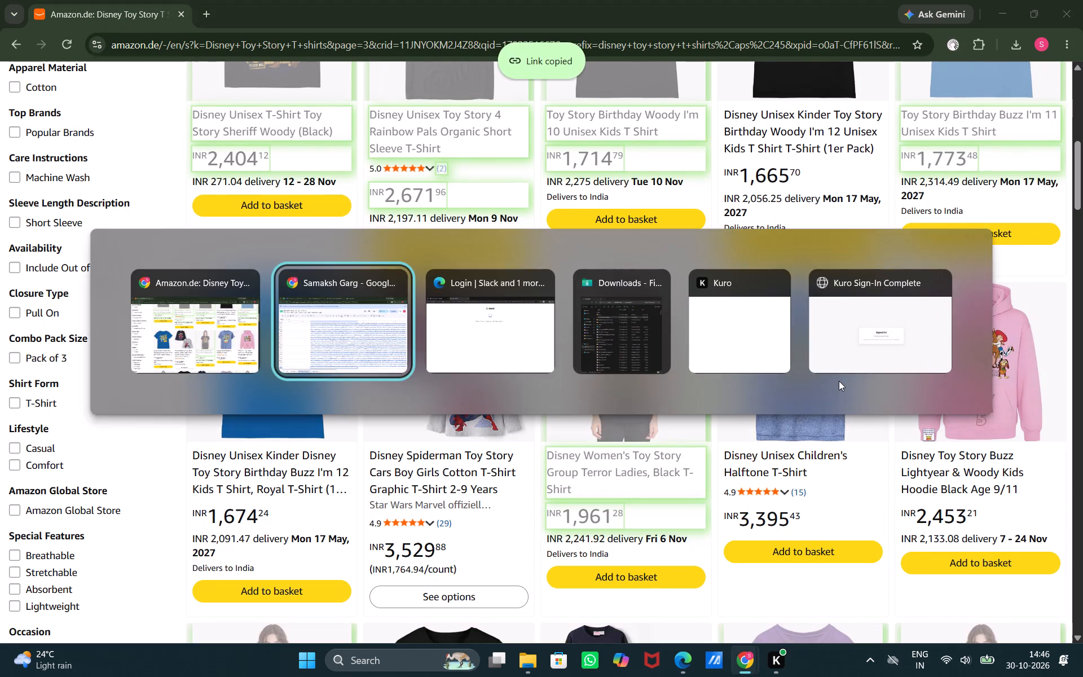
{"action": "left_click", "coordinate": [295, 328]}
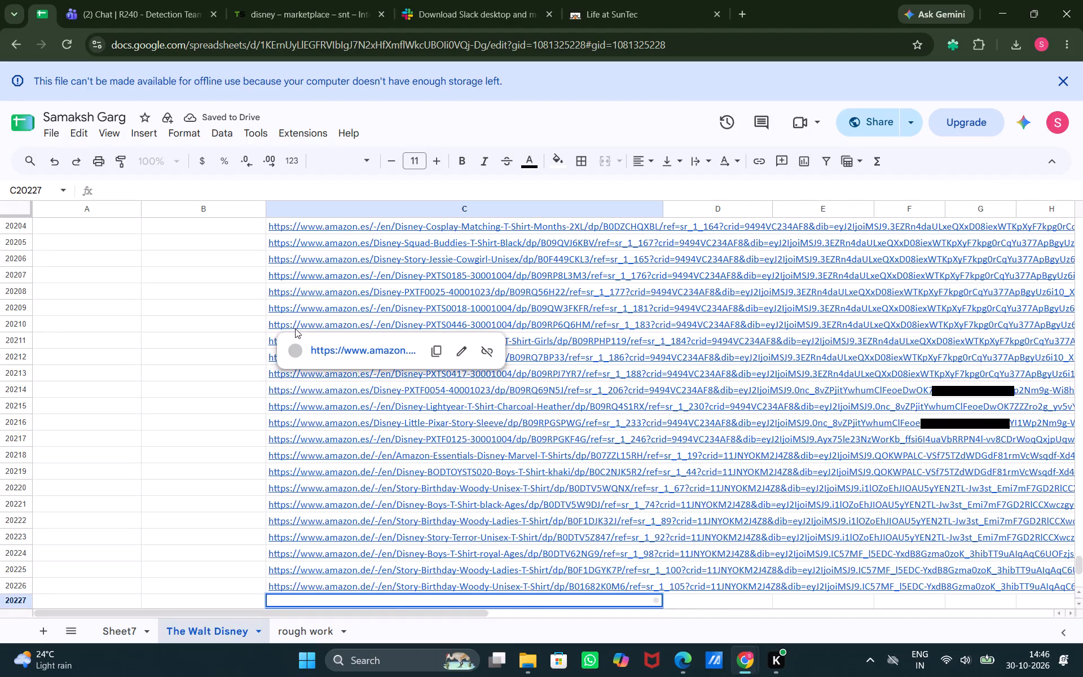
{"action": "key", "text": "ctrl+v"}
{"action": "key", "text": "Return"}
{"action": "key", "text": "Return"}
Copy the link of the Disney Unisex Kinder Birthday Buzz I'm 12 Kids T Shirt in royal into cell C20228.
{"action": "key", "text": "alt+Tab"}
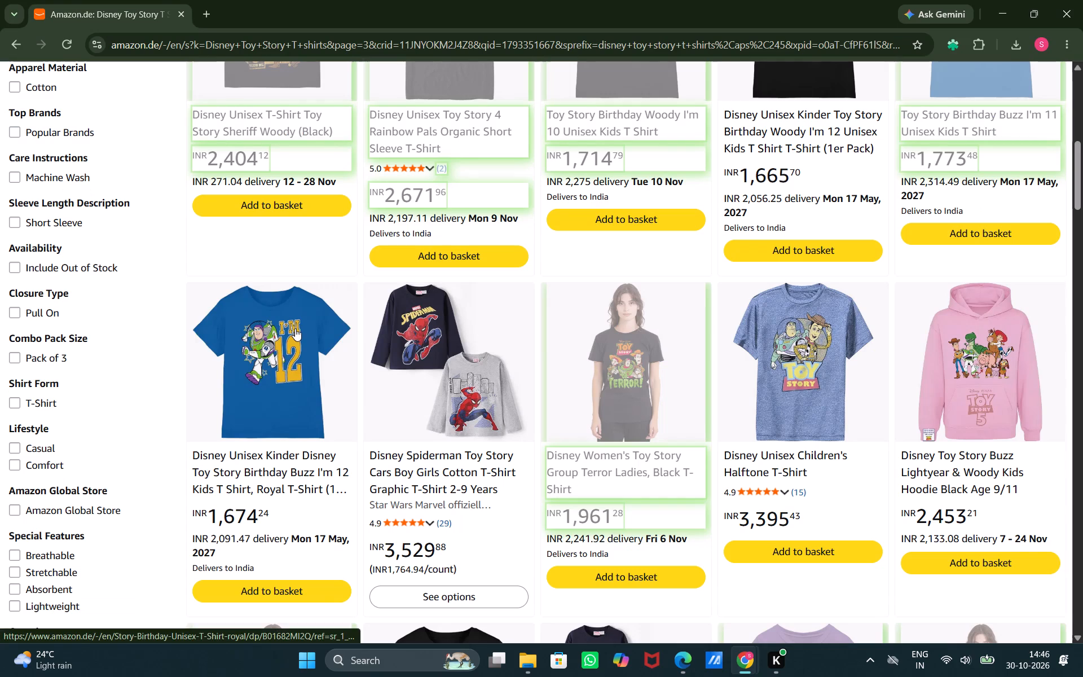
{"action": "right_click", "coordinate": [254, 455]}
{"action": "left_click", "coordinate": [328, 385]}
{"action": "left_click", "coordinate": [326, 381]}
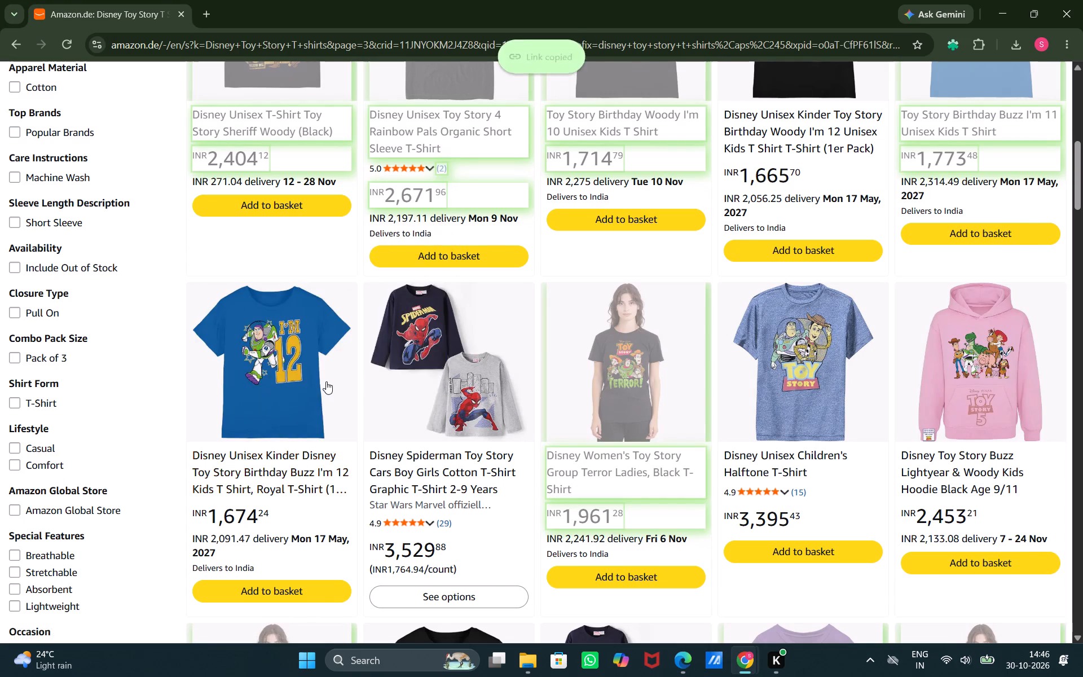
{"action": "key", "text": "alt+Tab"}
{"action": "key", "text": "ctrl+v"}
{"action": "key", "text": "ctrl+c"}
{"action": "key", "text": "Return"}
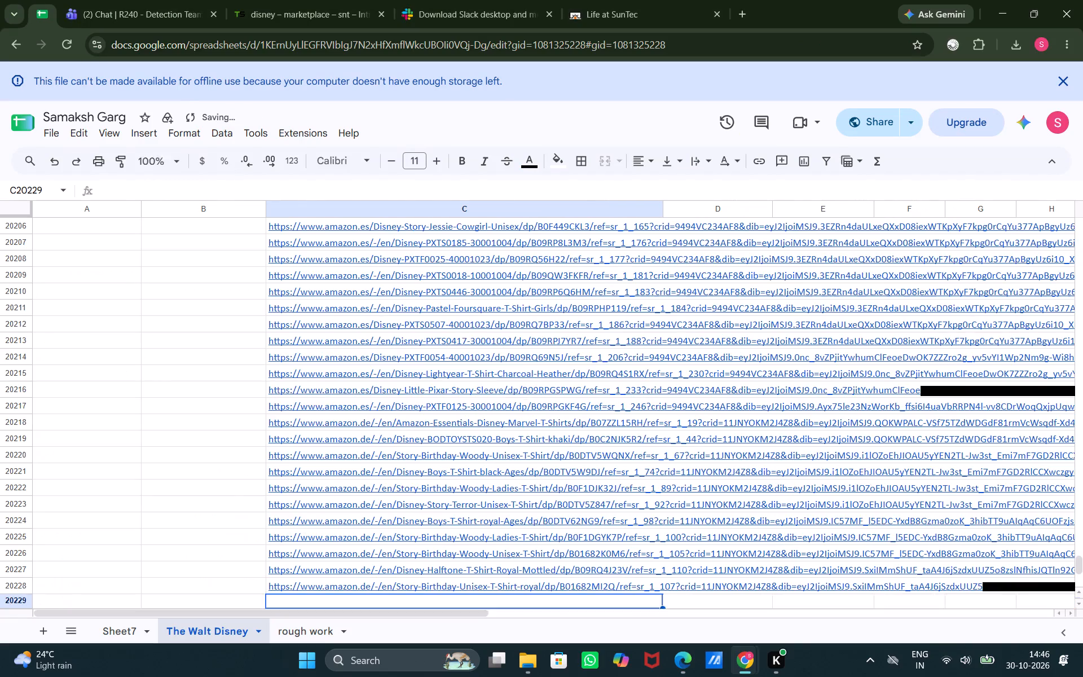
{"action": "key", "text": "Return"}
Copy the link of the INR 1,720.12 Toy Story Birthday Woody I'm 12 Unisex Kids T-Shirt into cell C20229.
{"action": "key", "text": "alt+Tab"}
{"action": "scroll", "coordinate": [327, 381], "scroll_direction": "up", "scroll_amount": 1}
{"action": "scroll", "coordinate": [327, 381], "scroll_direction": "down", "scroll_amount": 7}
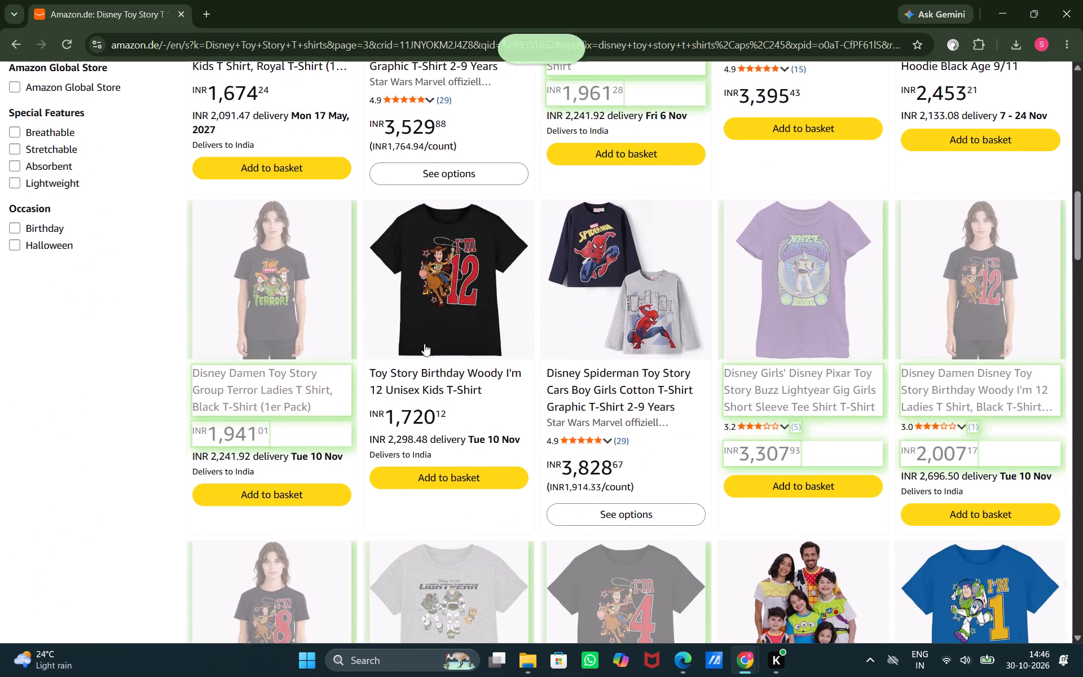
{"action": "right_click", "coordinate": [425, 386]}
{"action": "left_click", "coordinate": [490, 530]}
{"action": "key", "text": "alt+Tab"}
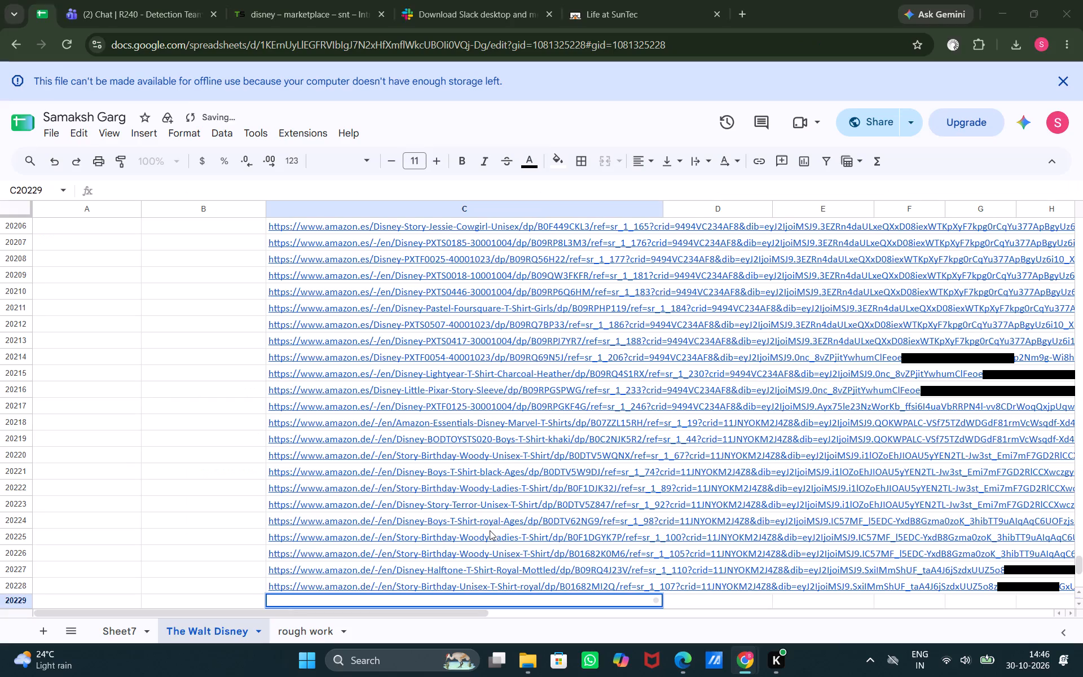
{"action": "key", "text": "ctrl+v"}
{"action": "key", "text": "Return"}
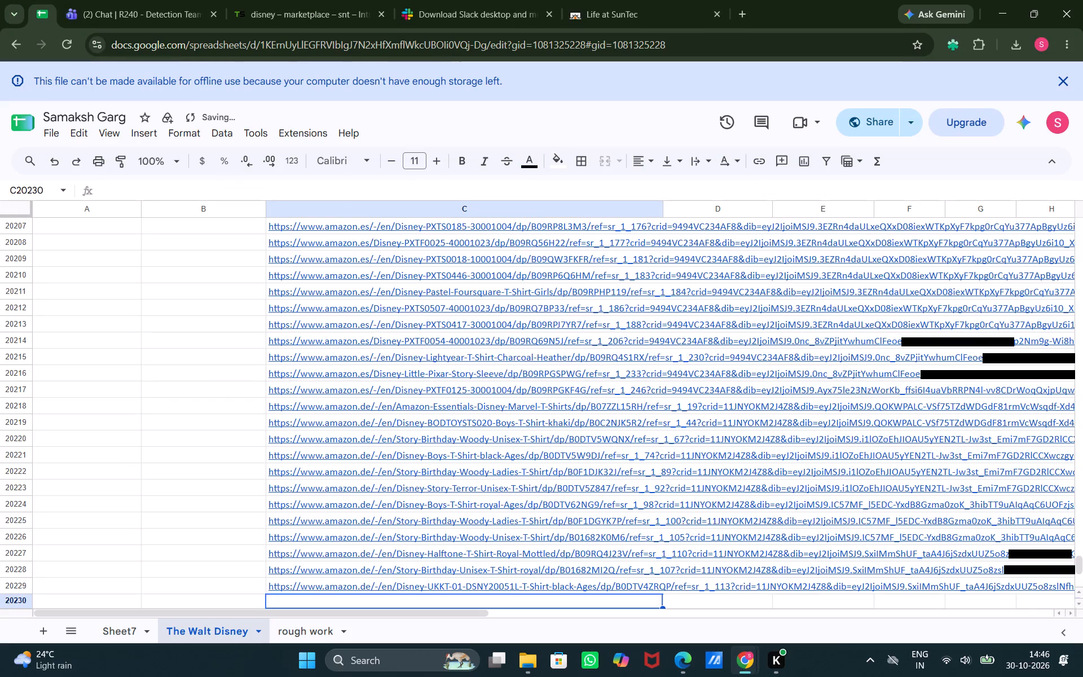
Copy the link of the Disney Unisex Kinder Birthday Buzz I'm 1 Kids T Shirt in royal into cell C20230.
{"action": "key", "text": "alt+Tab"}
{"action": "scroll", "coordinate": [960, 363], "scroll_direction": "down", "scroll_amount": 4}
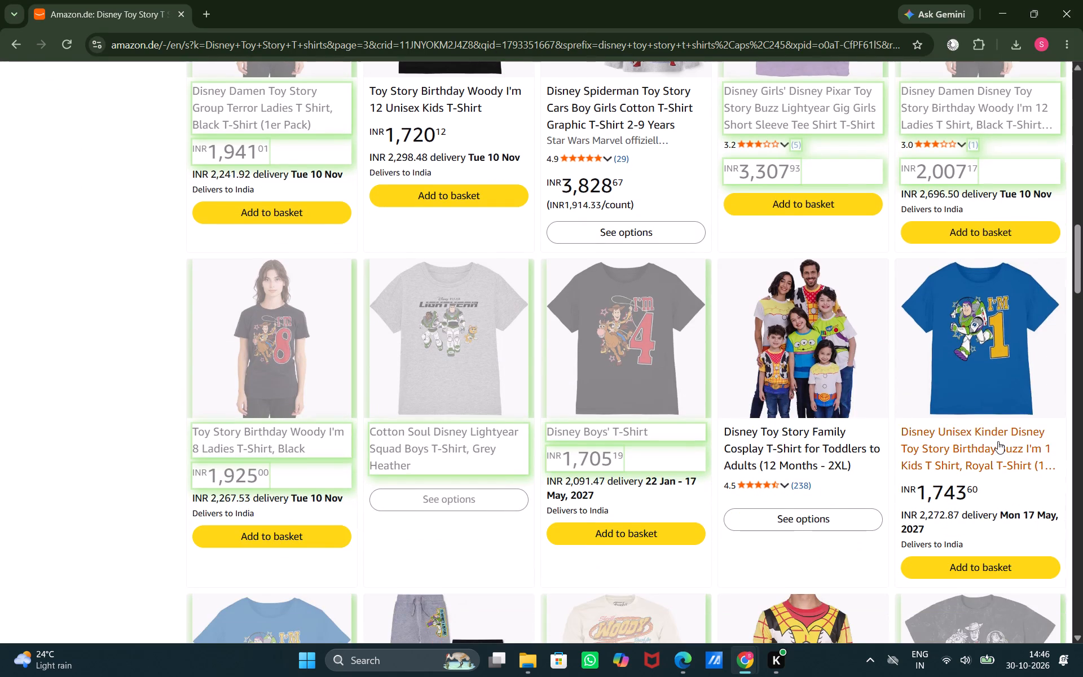
{"action": "right_click", "coordinate": [998, 441]}
{"action": "left_click", "coordinate": [962, 363]}
{"action": "key", "text": "alt+Tab"}
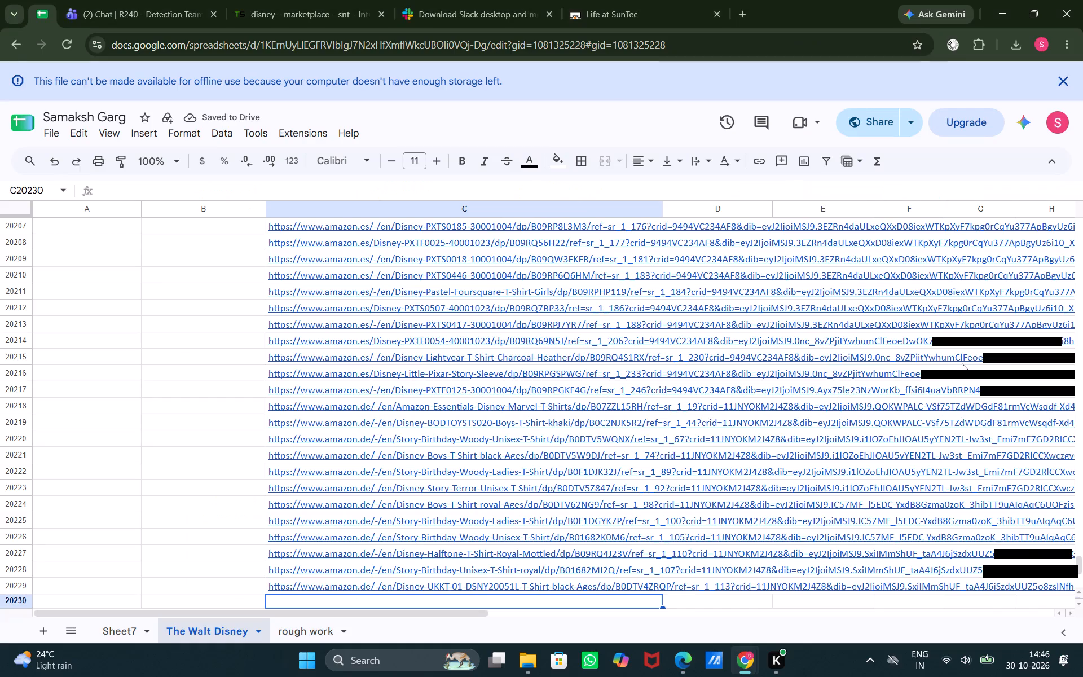
{"action": "key", "text": "ctrl+v"}
{"action": "key", "text": "Return"}
{"action": "key", "text": "Return"}
Check the remaining Amazon.de results on page 3 for unmarked Toy Story shirts and open results page 4.
{"action": "key", "text": "alt+Tab"}
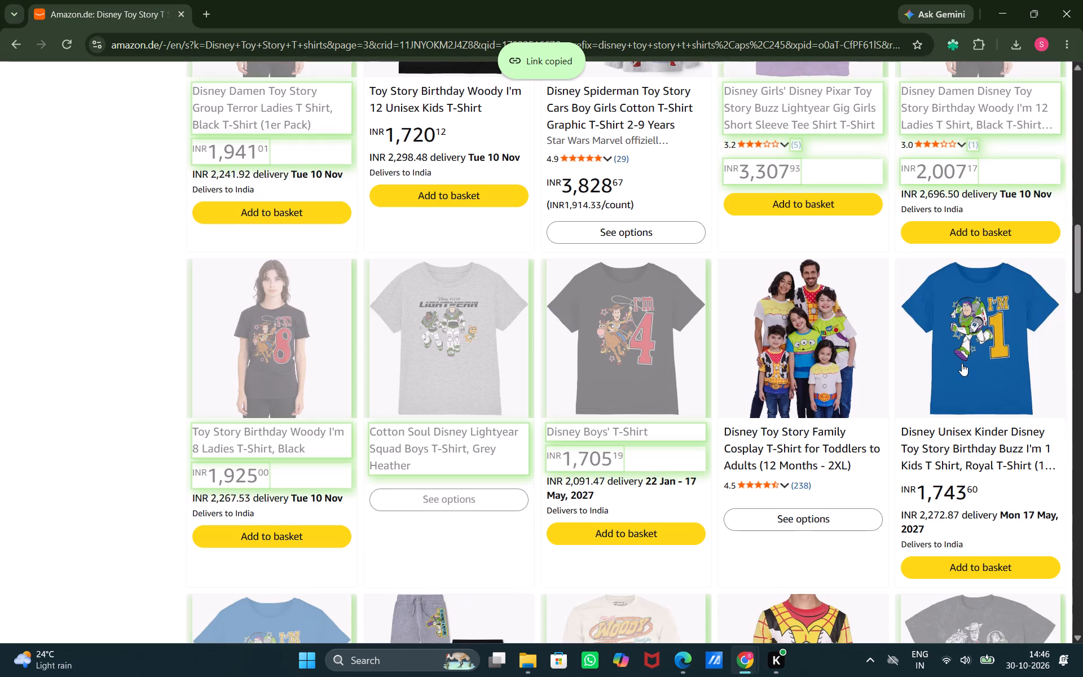
{"action": "scroll", "coordinate": [962, 363], "scroll_direction": "down", "scroll_amount": 4}
{"action": "scroll", "coordinate": [332, 402], "scroll_direction": "down", "scroll_amount": 3}
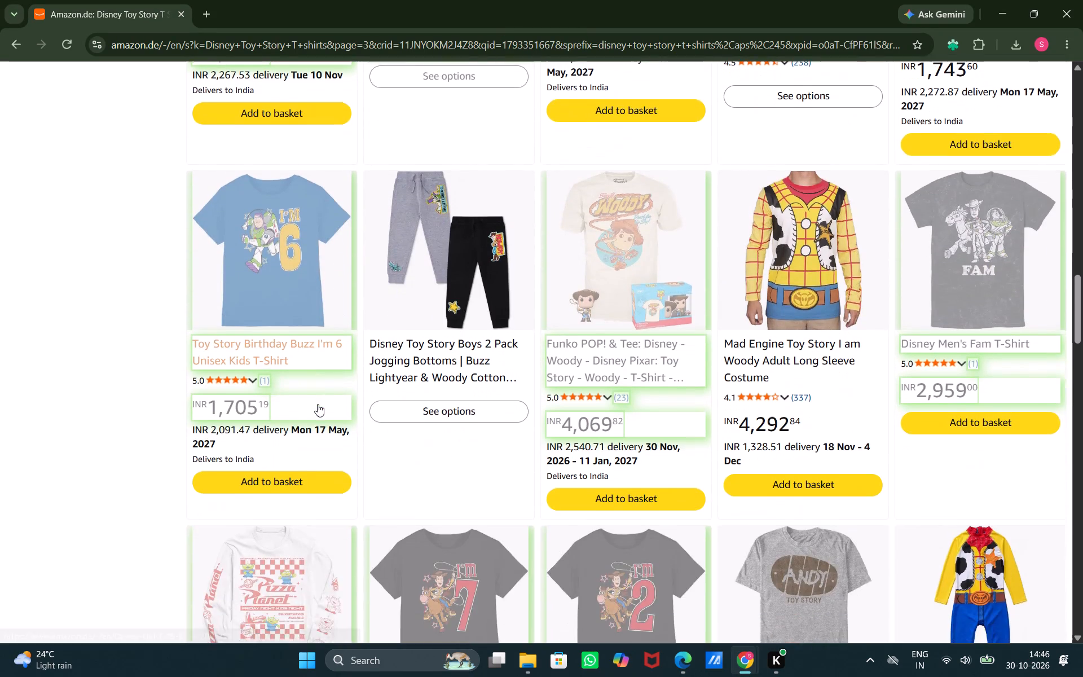
{"action": "scroll", "coordinate": [318, 404], "scroll_direction": "down", "scroll_amount": 3}
{"action": "scroll", "coordinate": [1027, 355], "scroll_direction": "down", "scroll_amount": 5}
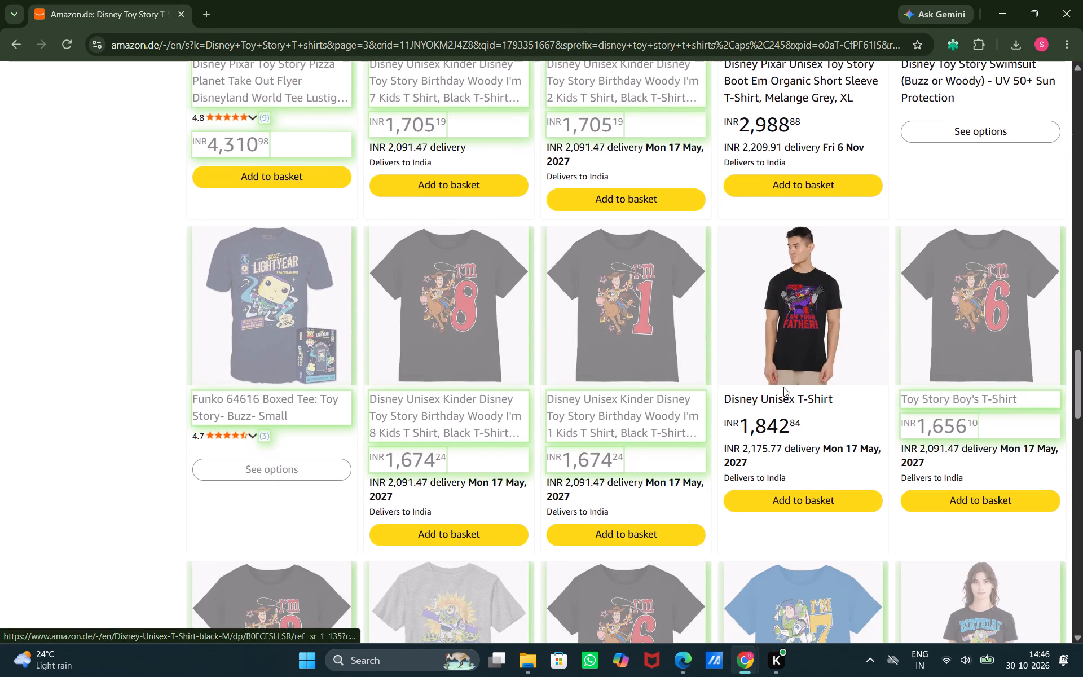
{"action": "scroll", "coordinate": [368, 322], "scroll_direction": "down", "scroll_amount": 5}
{"action": "scroll", "coordinate": [740, 334], "scroll_direction": "down", "scroll_amount": 5}
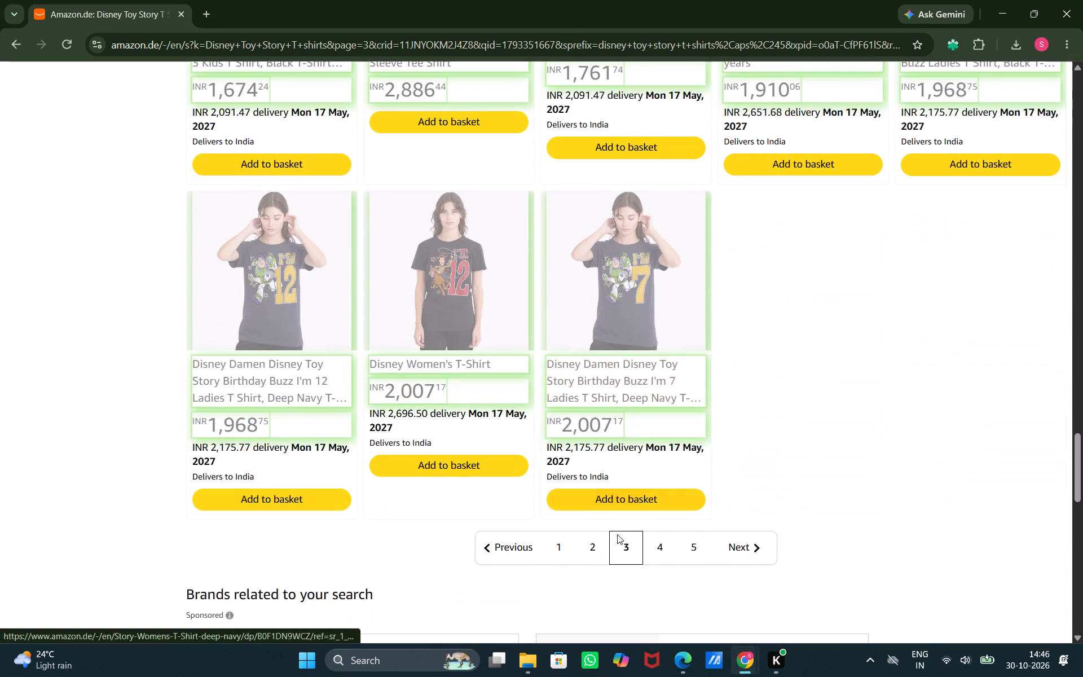
{"action": "left_click", "coordinate": [654, 543]}
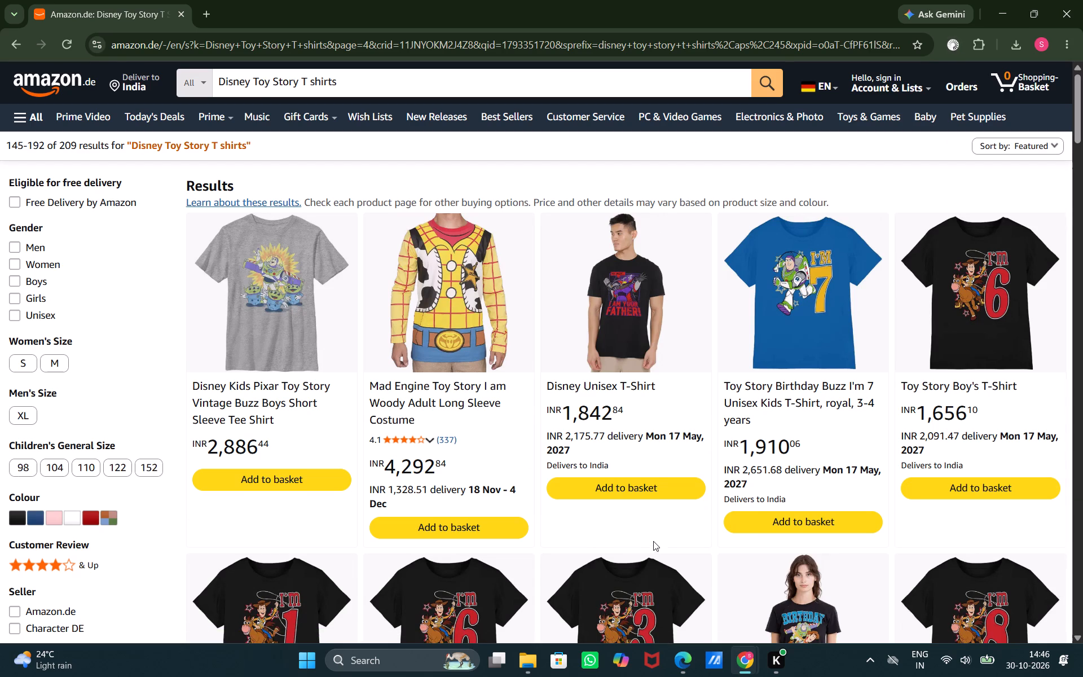
Copy the link of the Toy Story Birthday Buzz I'm 1 Unisex Kids T Shirt from results page 4 into cell C20231.
{"action": "scroll", "coordinate": [551, 402], "scroll_direction": "down", "scroll_amount": 9}
{"action": "scroll", "coordinate": [543, 382], "scroll_direction": "up", "scroll_amount": 17}
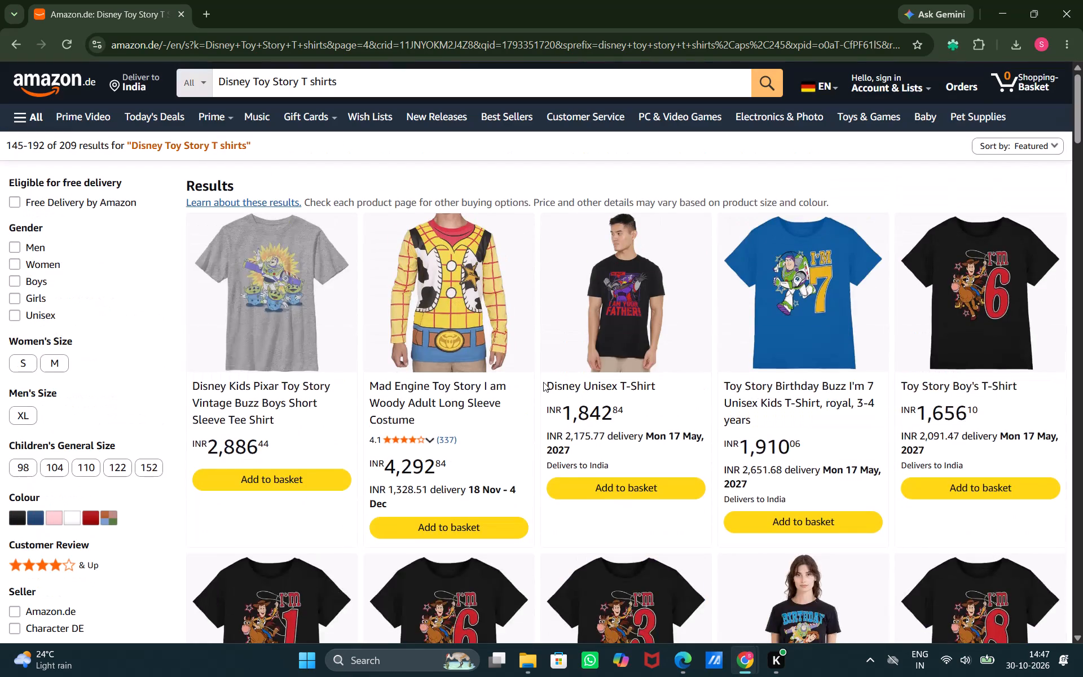
{"action": "scroll", "coordinate": [774, 294], "scroll_direction": "down", "scroll_amount": 4}
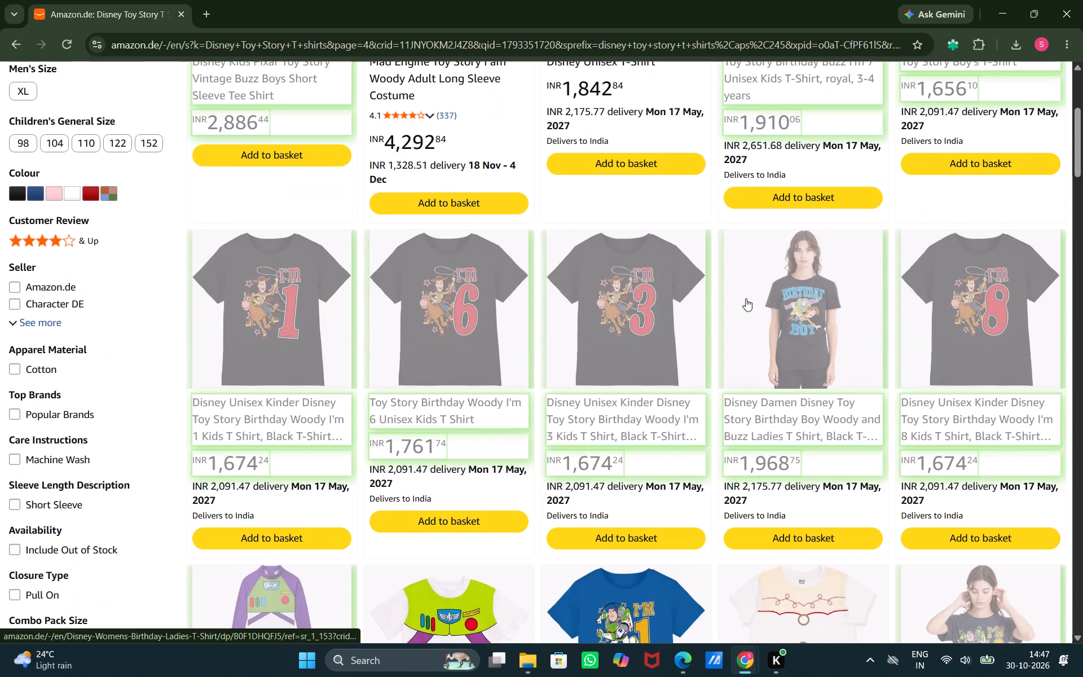
{"action": "scroll", "coordinate": [691, 286], "scroll_direction": "down", "scroll_amount": 6}
{"action": "right_click", "coordinate": [590, 319]}
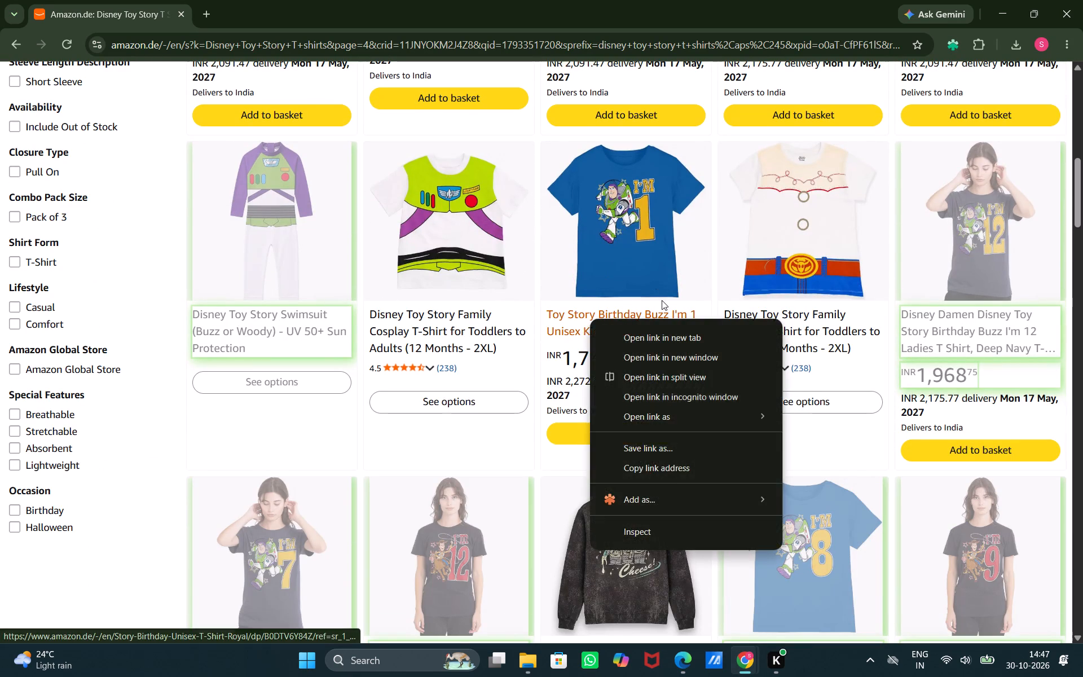
{"action": "left_click", "coordinate": [671, 469]}
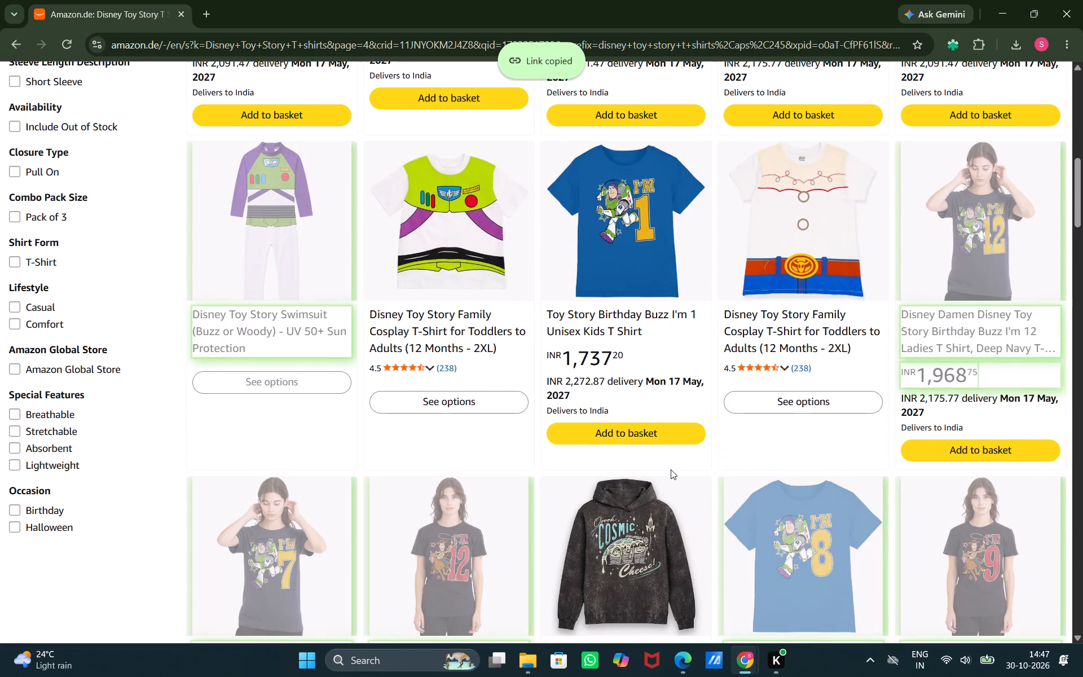
{"action": "key", "text": "alt+Tab"}
{"action": "key", "text": "ctrl+v"}
{"action": "key", "text": "Return"}
{"action": "key", "text": "Return"}
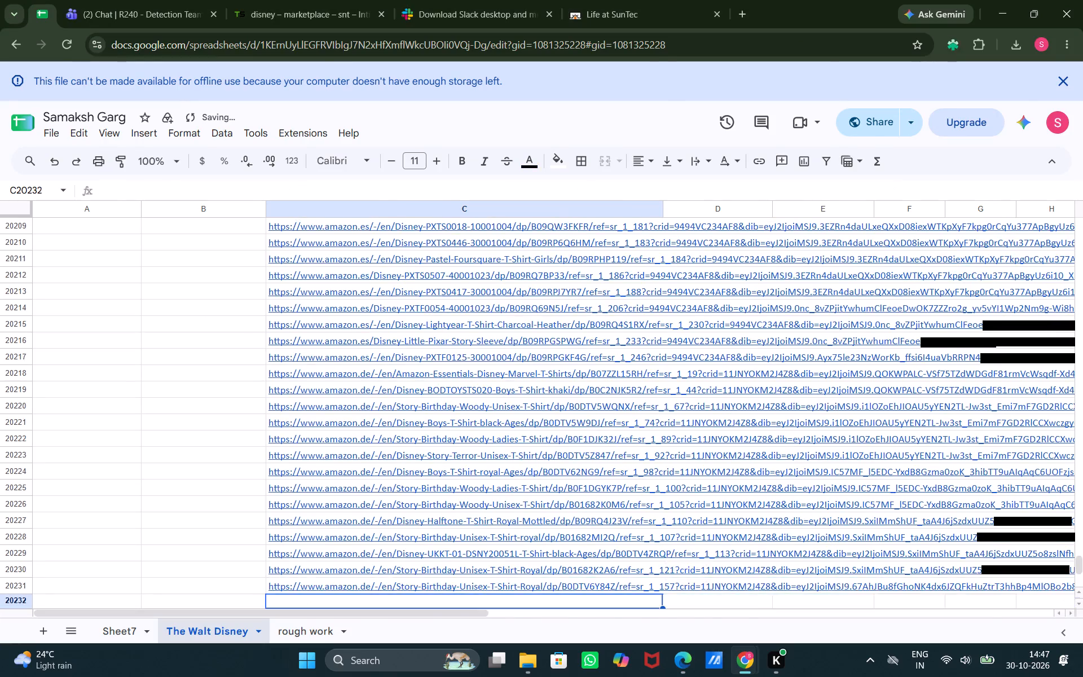
Copy the link of the Disney Unisex Kinder Birthday Woody I'm 11 Kids T Shirt into cell C20232.
{"action": "key", "text": "alt+Tab"}
{"action": "scroll", "coordinate": [671, 469], "scroll_direction": "down", "scroll_amount": 3}
{"action": "scroll", "coordinate": [891, 356], "scroll_direction": "down", "scroll_amount": 5}
{"action": "scroll", "coordinate": [817, 348], "scroll_direction": "down", "scroll_amount": 11}
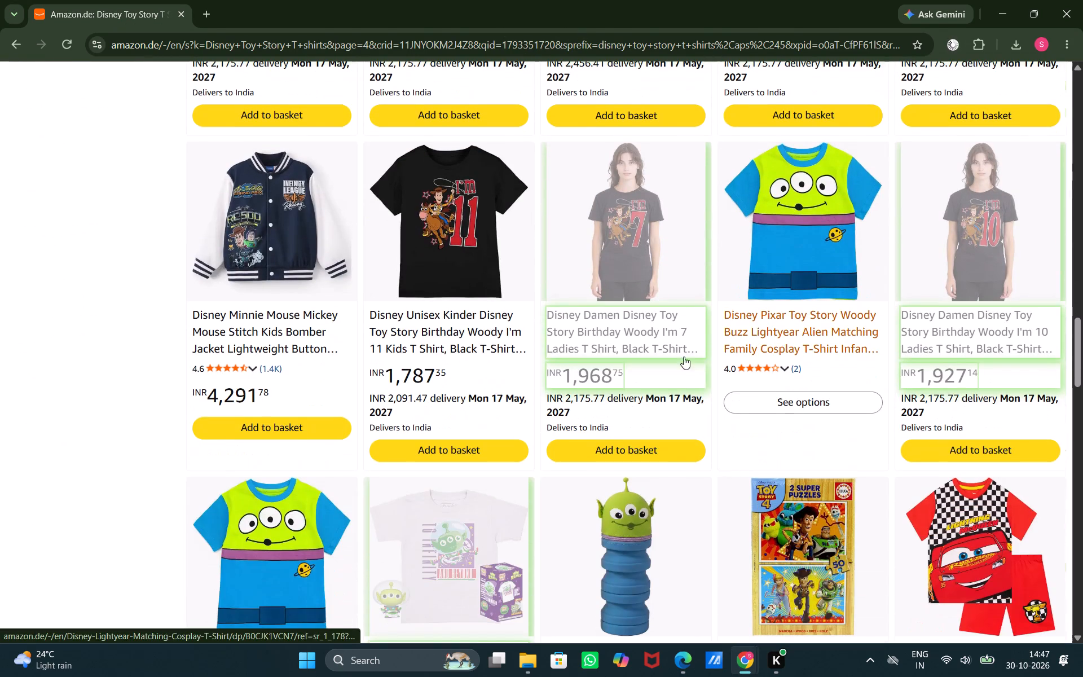
{"action": "right_click", "coordinate": [428, 337]}
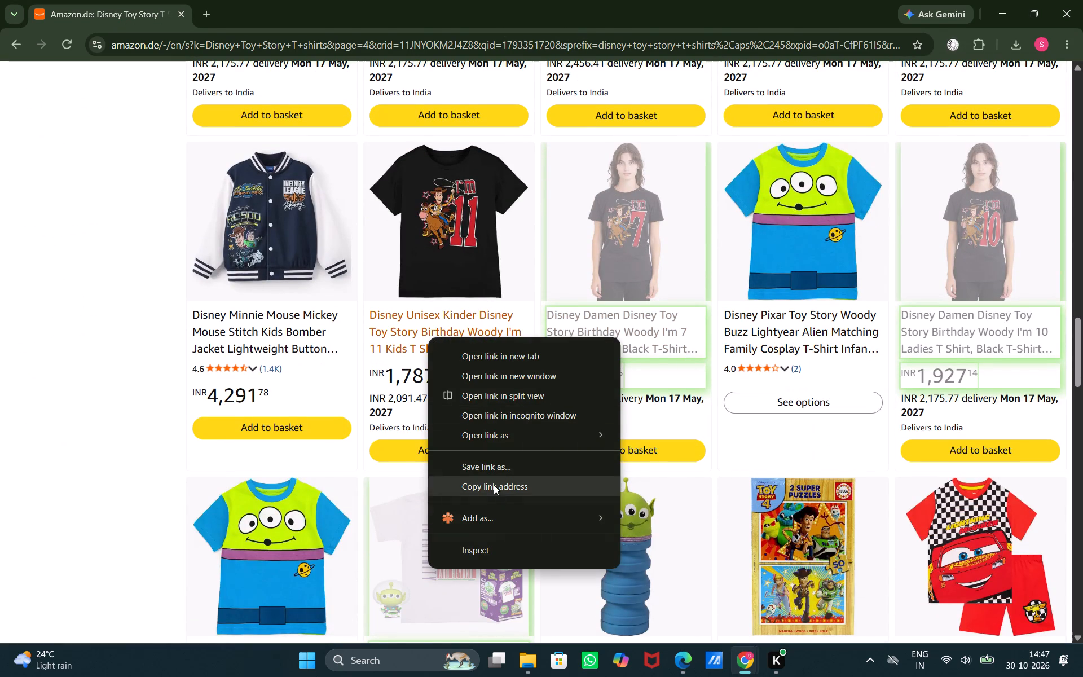
{"action": "left_click", "coordinate": [494, 485]}
{"action": "key", "text": "alt+Tab"}
{"action": "key", "text": "ctrl+v"}
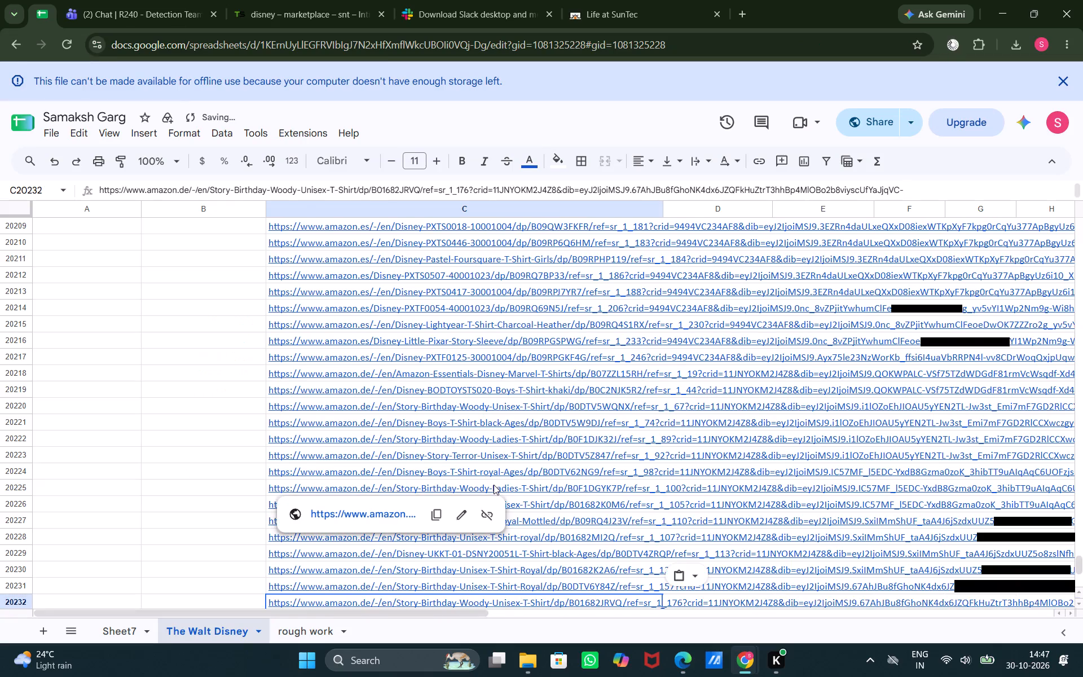
{"action": "key", "text": "Return"}
{"action": "key", "text": "Return"}
Copy the link of the red Toy Story 4 Disney Boys' T-Shirt into cell C20233 of the sheet.
{"action": "key", "text": "alt+Tab"}
{"action": "scroll", "coordinate": [494, 487], "scroll_direction": "down", "scroll_amount": 5}
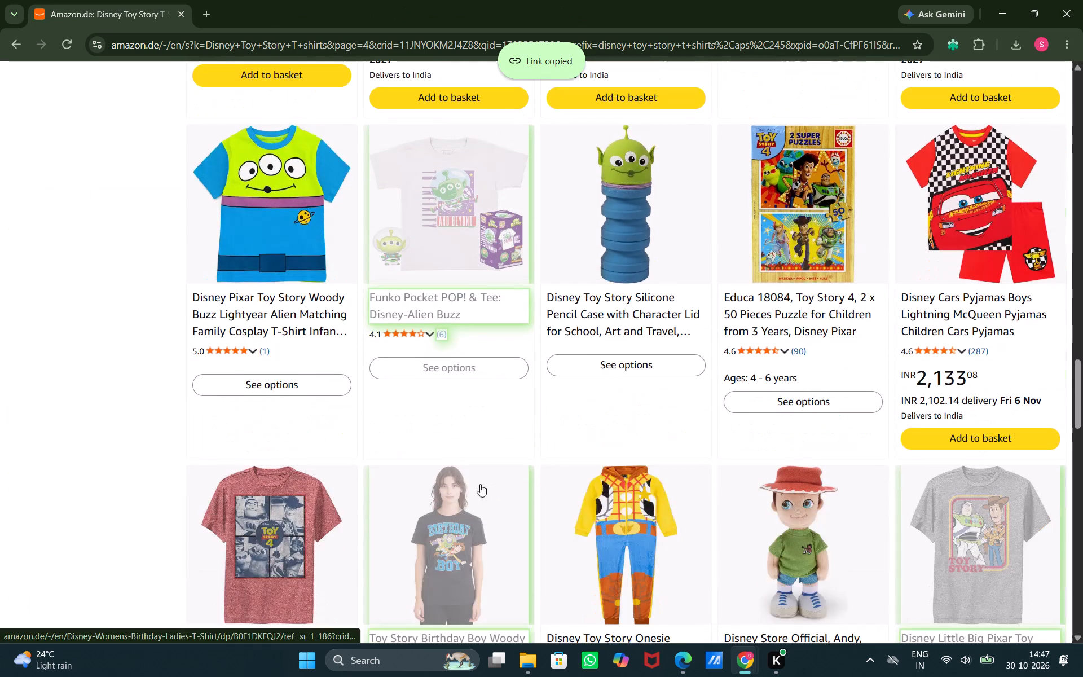
{"action": "scroll", "coordinate": [584, 388], "scroll_direction": "down", "scroll_amount": 6}
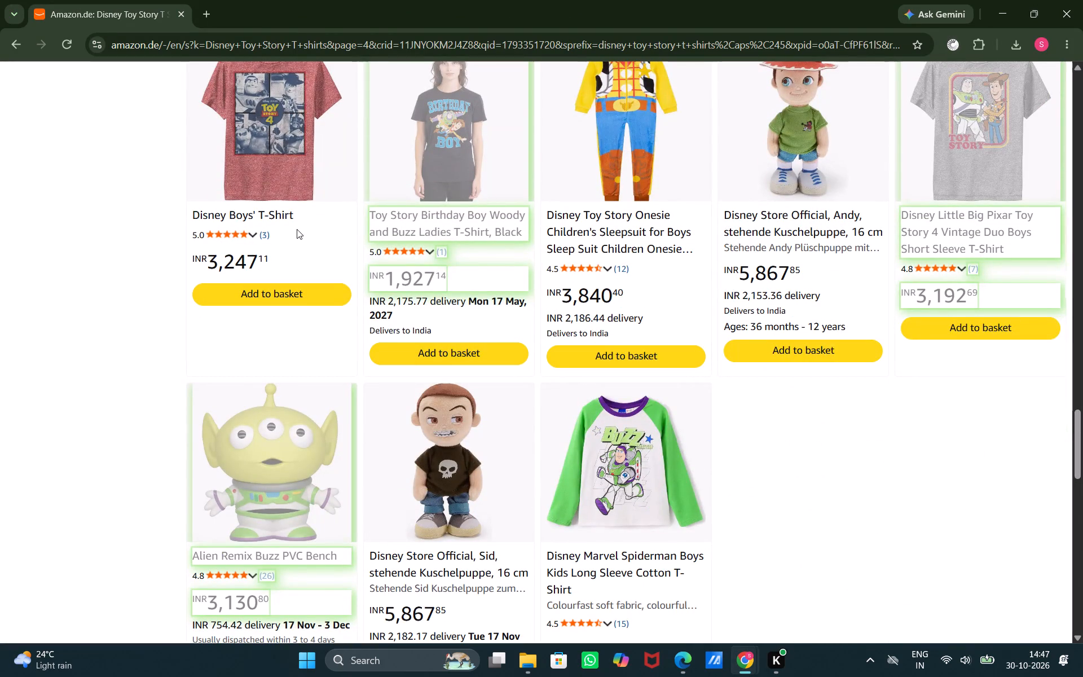
{"action": "right_click", "coordinate": [281, 222]}
{"action": "left_click", "coordinate": [364, 368]}
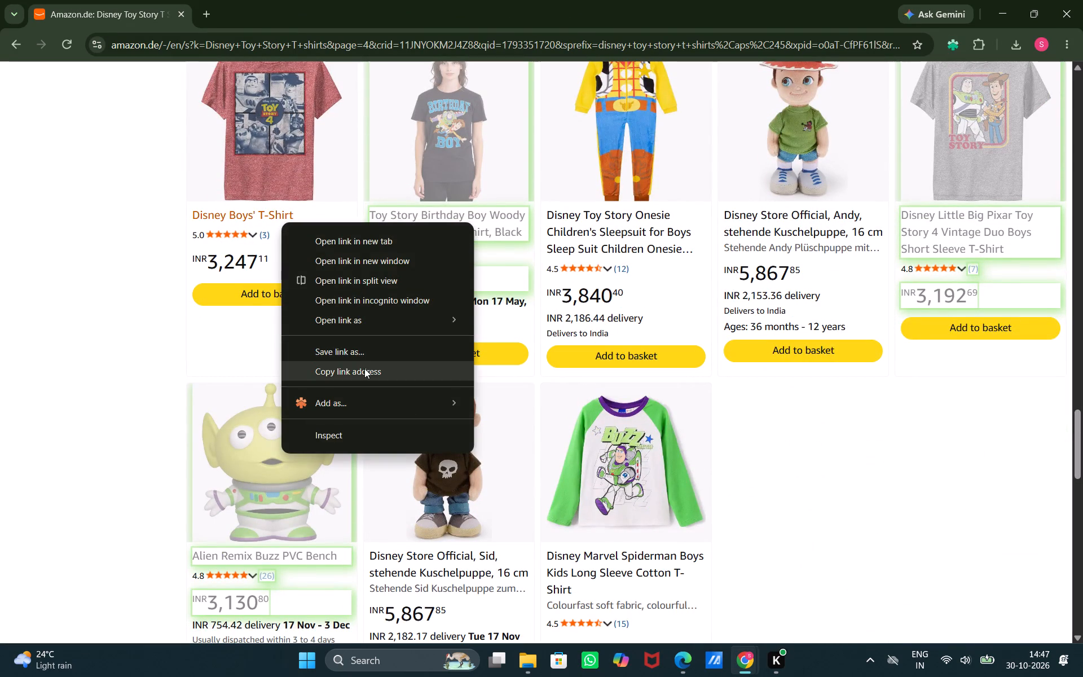
{"action": "key", "text": "alt+Tab"}
{"action": "key", "text": "ctrl+v"}
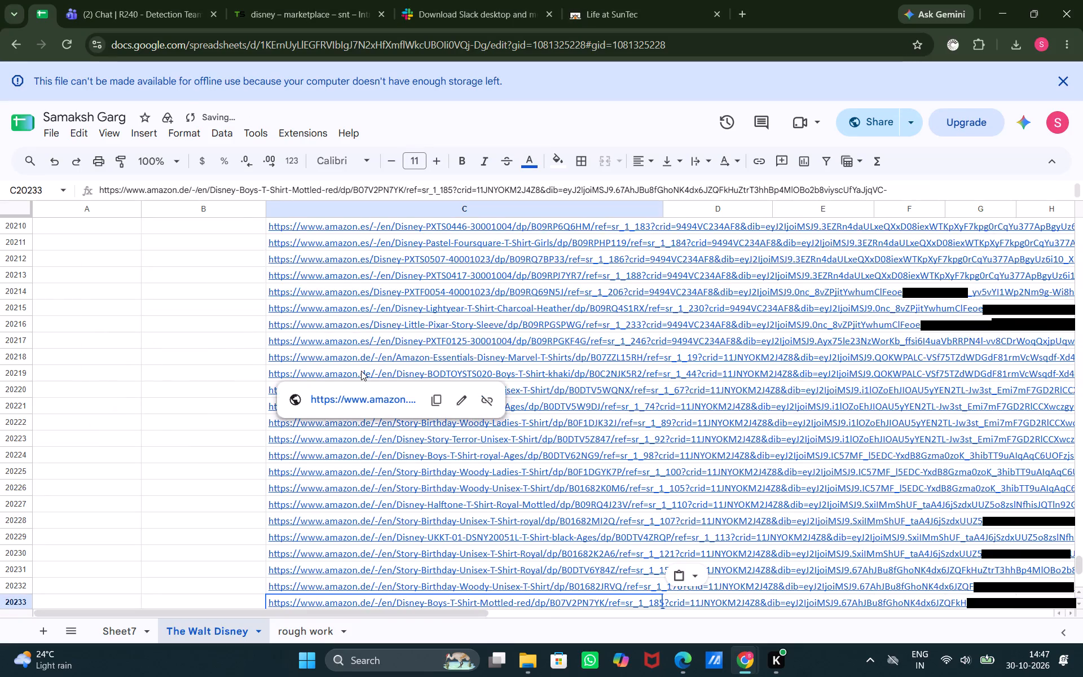
Check the remaining Amazon.de results on page 4 for unmarked Toy Story shirts and open results page 5.
{"action": "key", "text": "Return"}
{"action": "key", "text": "Return"}
{"action": "key", "text": "alt+Tab"}
{"action": "scroll", "coordinate": [742, 314], "scroll_direction": "down", "scroll_amount": 4}
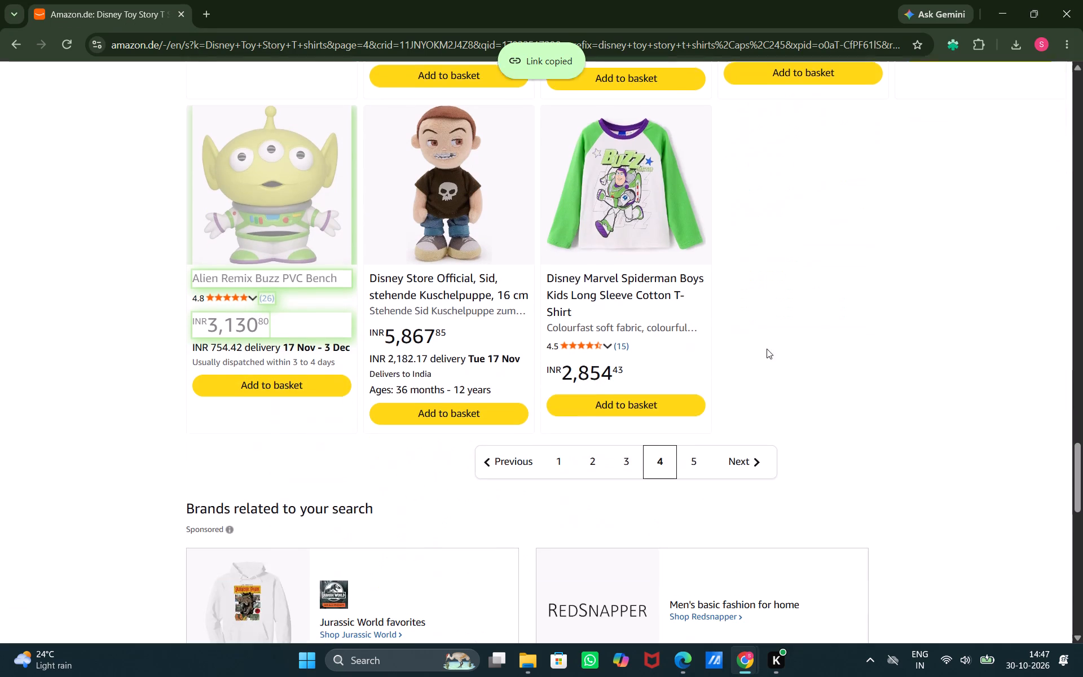
{"action": "scroll", "coordinate": [818, 253], "scroll_direction": "down", "scroll_amount": 3}
{"action": "left_click", "coordinate": [693, 244]}
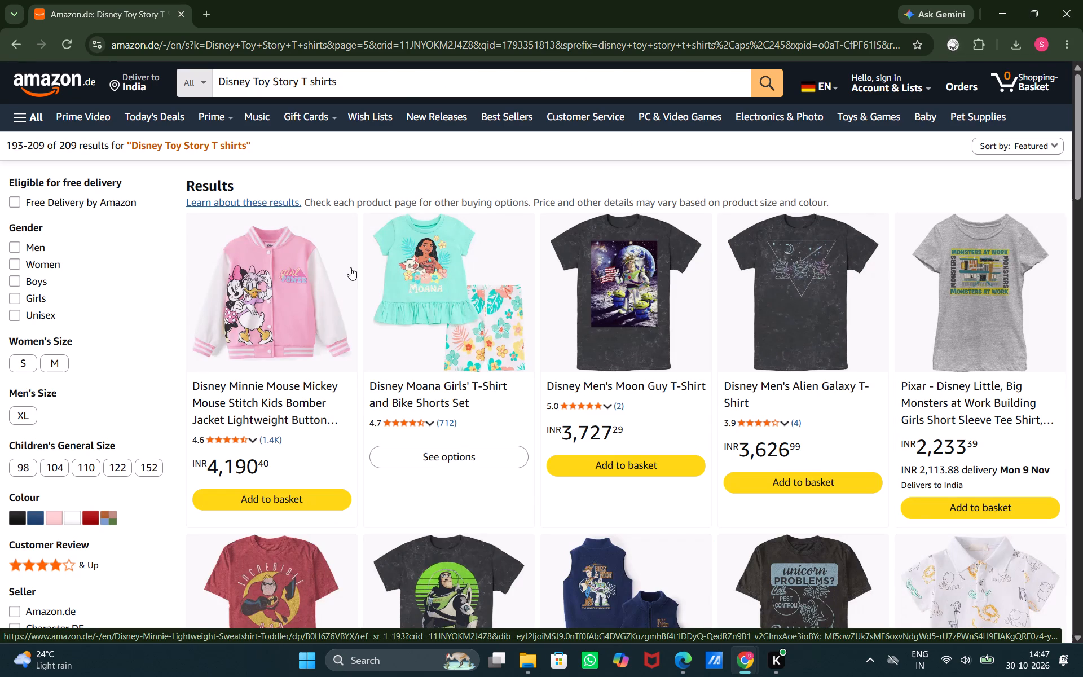
Copy the link of the unmarked Disney Herren Anblick auf Sterne T-Shirt from results page 5 into cell C20234 of the sheet.
{"action": "scroll", "coordinate": [350, 268], "scroll_direction": "down", "scroll_amount": 4}
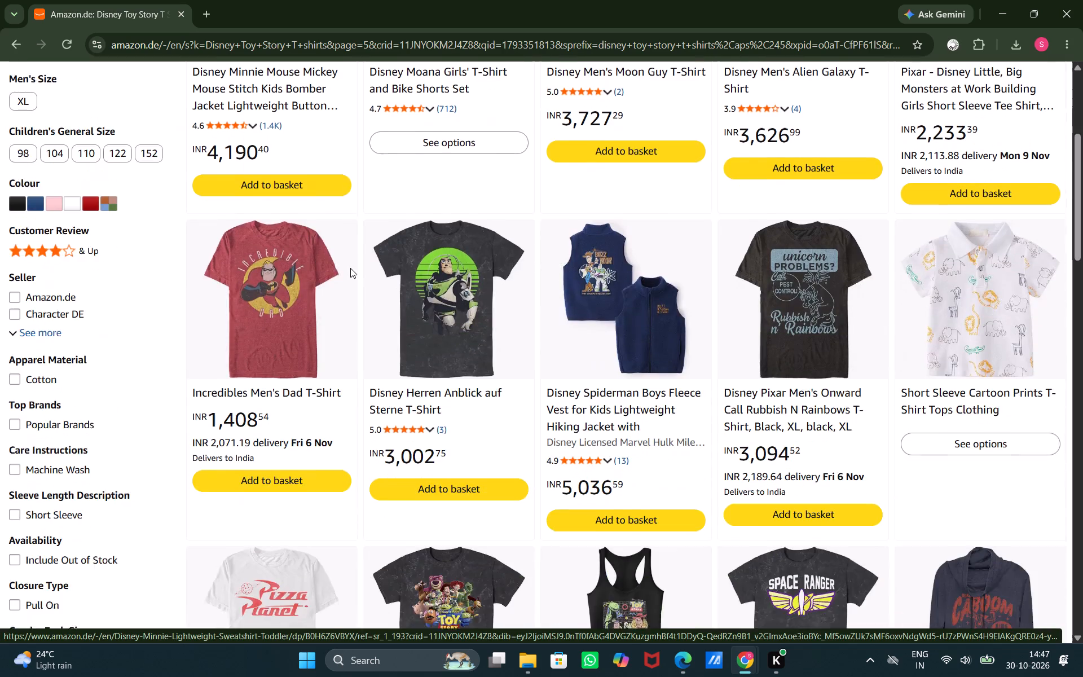
{"action": "scroll", "coordinate": [350, 268], "scroll_direction": "down", "scroll_amount": 14}
{"action": "scroll", "coordinate": [350, 268], "scroll_direction": "up", "scroll_amount": 12}
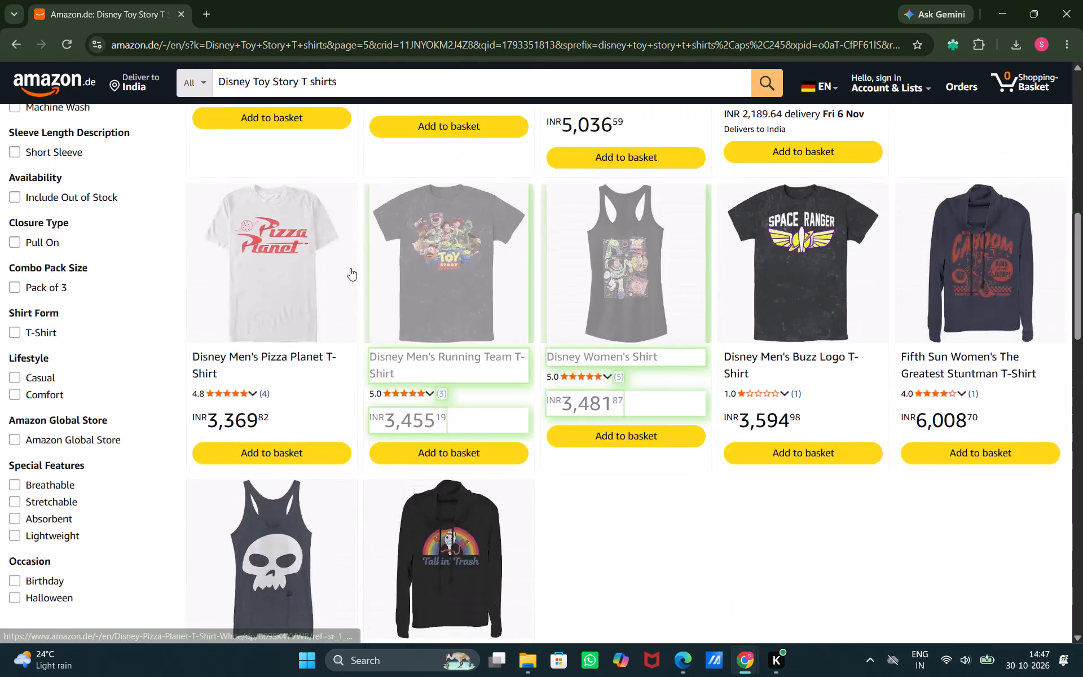
{"action": "scroll", "coordinate": [350, 268], "scroll_direction": "up", "scroll_amount": 9}
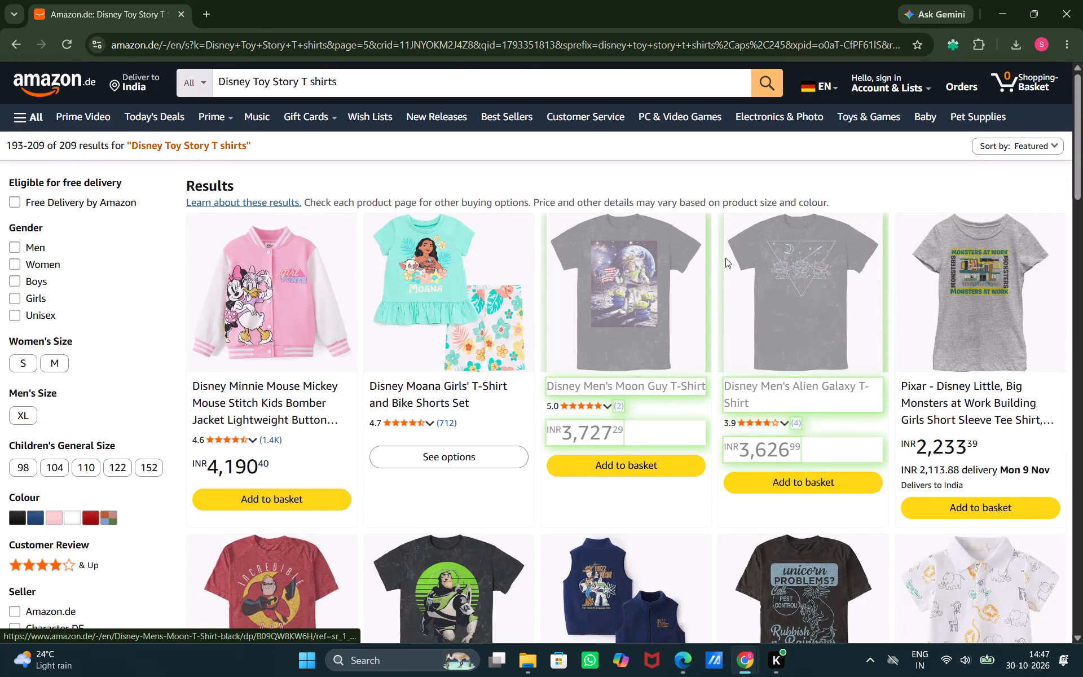
{"action": "scroll", "coordinate": [962, 347], "scroll_direction": "down", "scroll_amount": 4}
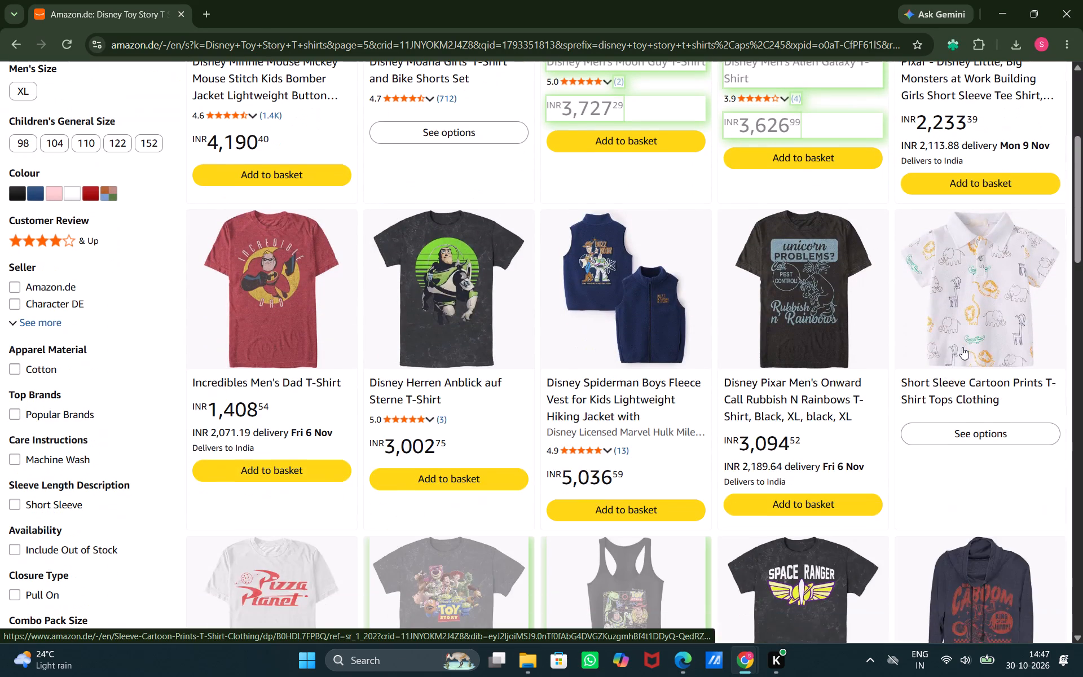
{"action": "right_click", "coordinate": [450, 380]}
{"action": "left_click", "coordinate": [514, 524]}
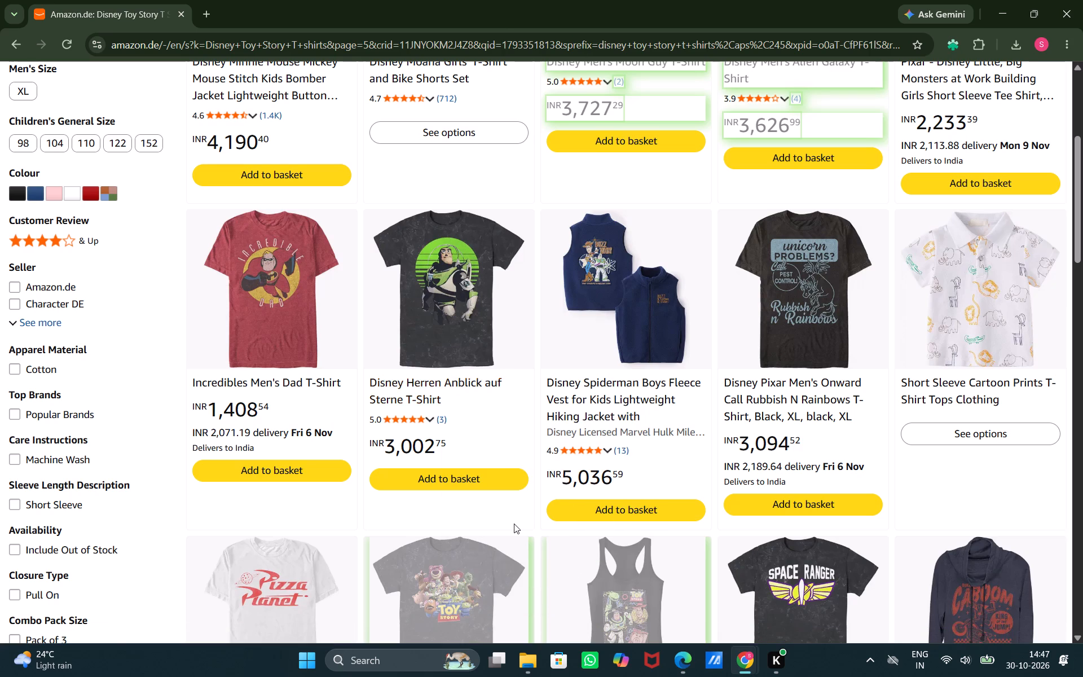
{"action": "key", "text": "alt+Tab"}
{"action": "key", "text": "ctrl+v"}
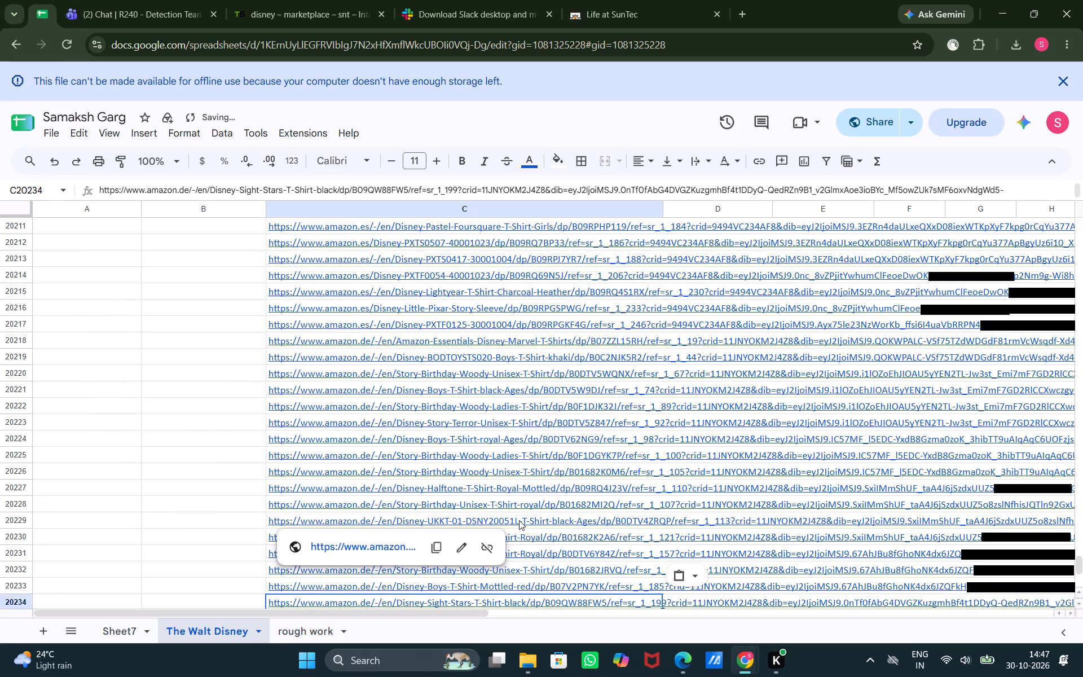
{"action": "key", "text": "Return"}
{"action": "key", "text": "Return"}
Check the remaining Amazon.de listings on results page 5 for unmarked Toy Story T-shirts.
{"action": "key", "text": "alt+Tab"}
{"action": "scroll", "coordinate": [520, 520], "scroll_direction": "down", "scroll_amount": 5}
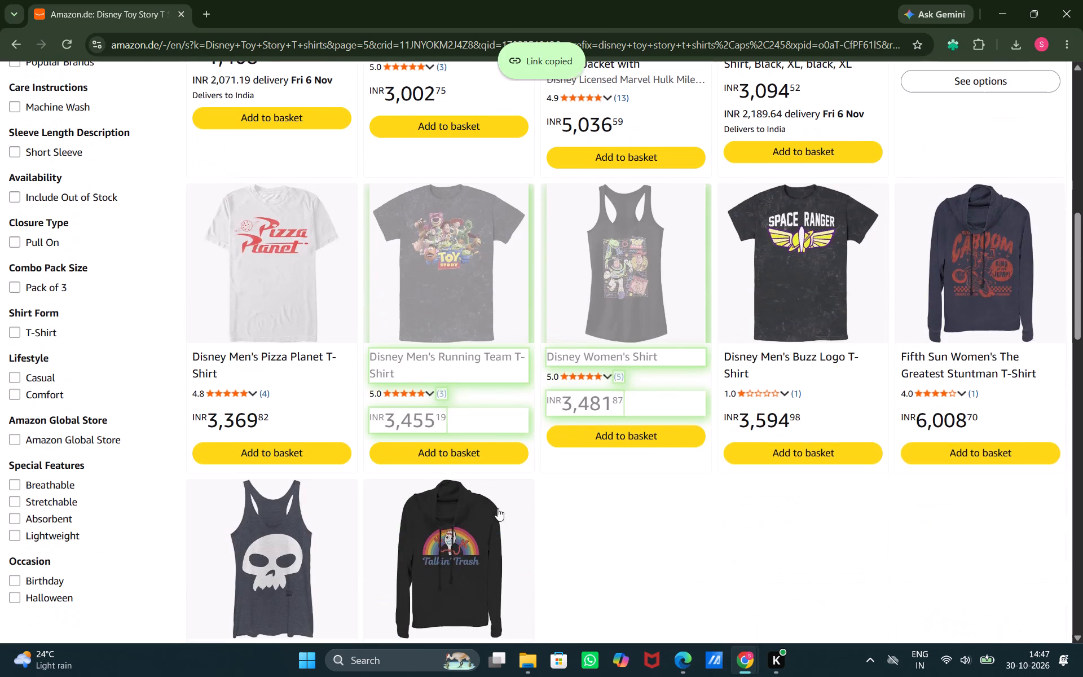
{"action": "scroll", "coordinate": [1032, 344], "scroll_direction": "down", "scroll_amount": 4}
{"action": "scroll", "coordinate": [620, 338], "scroll_direction": "up", "scroll_amount": 2}
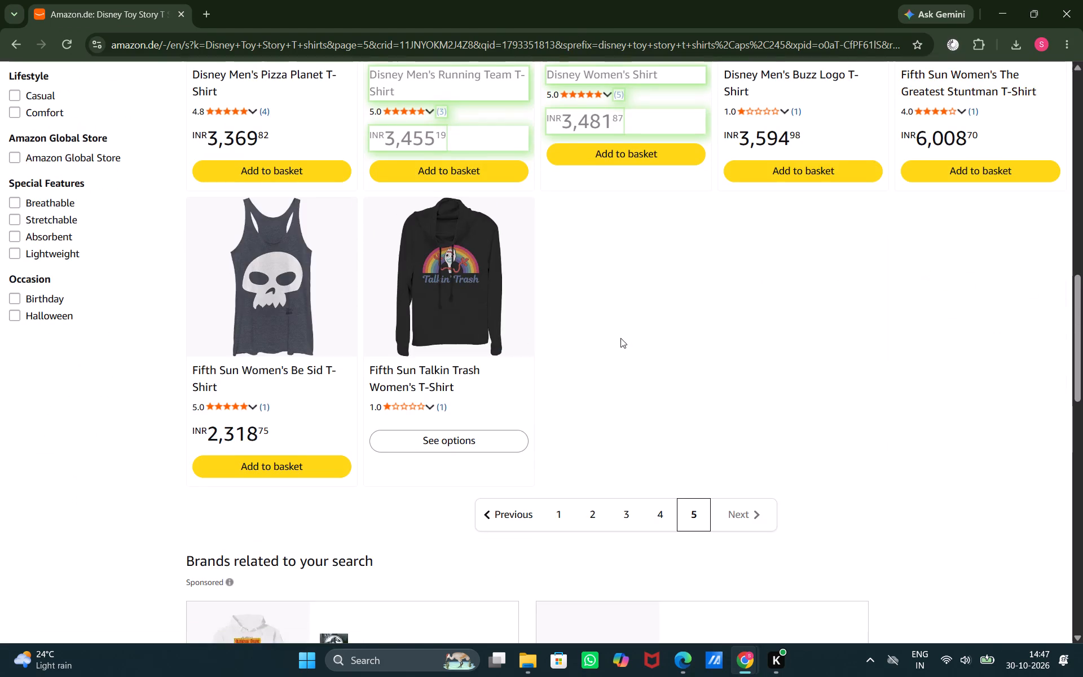
{"action": "scroll", "coordinate": [620, 338], "scroll_direction": "up", "scroll_amount": 2}
{"action": "scroll", "coordinate": [620, 338], "scroll_direction": "down", "scroll_amount": 3}
In the Tuinet Disney marketplace tracker, set day 30 to S for the Toy Story T-shirts rows of amazon.es and amazon.de.
{"action": "key", "text": "alt+Tab"}
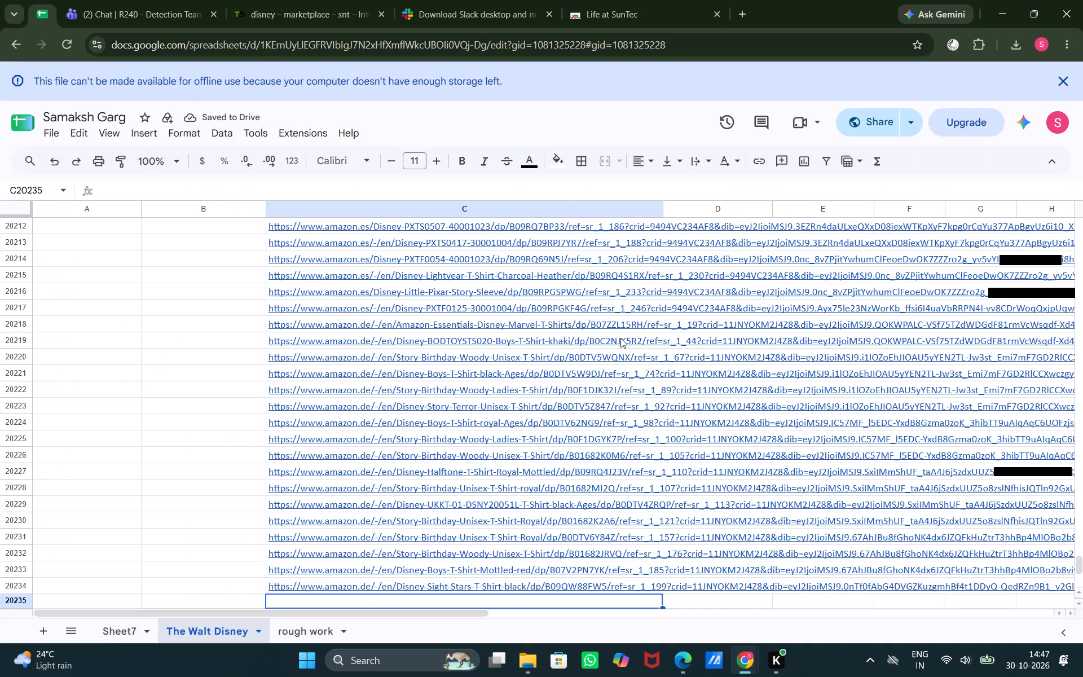
{"action": "left_click", "coordinate": [253, 0]}
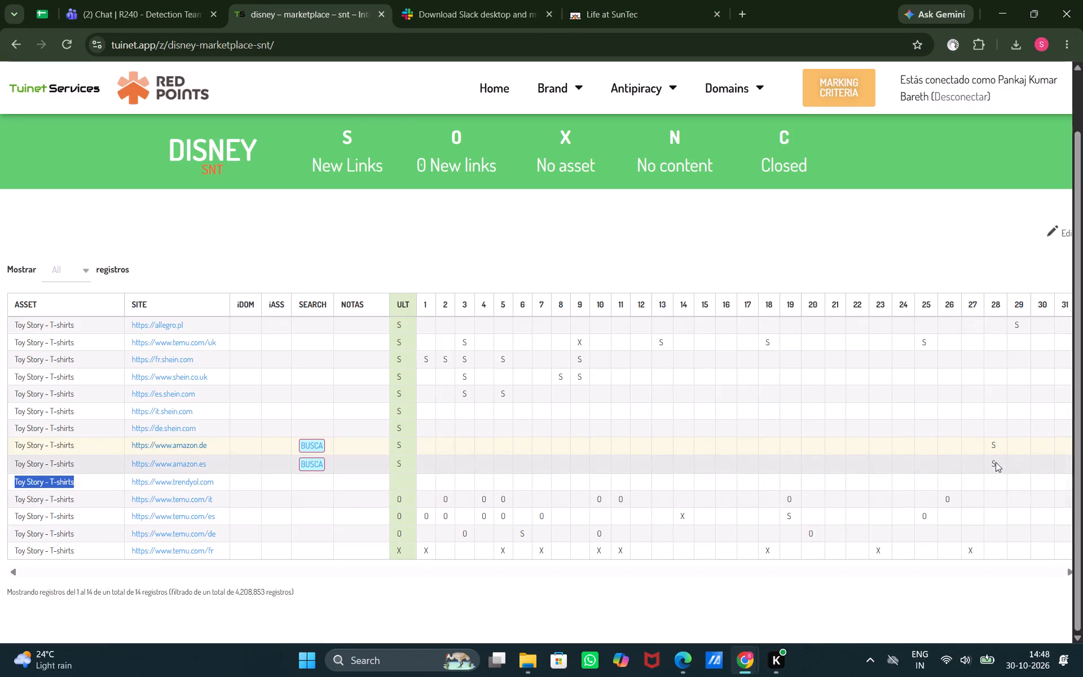
{"action": "double_click", "coordinate": [1047, 460]}
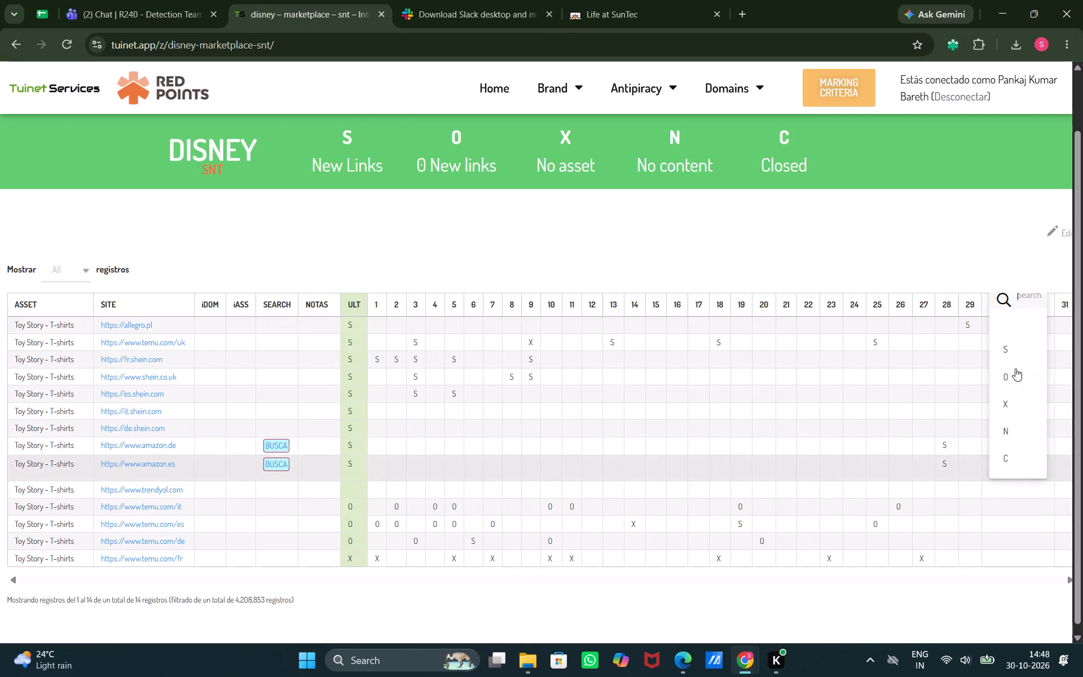
{"action": "left_click", "coordinate": [1012, 357]}
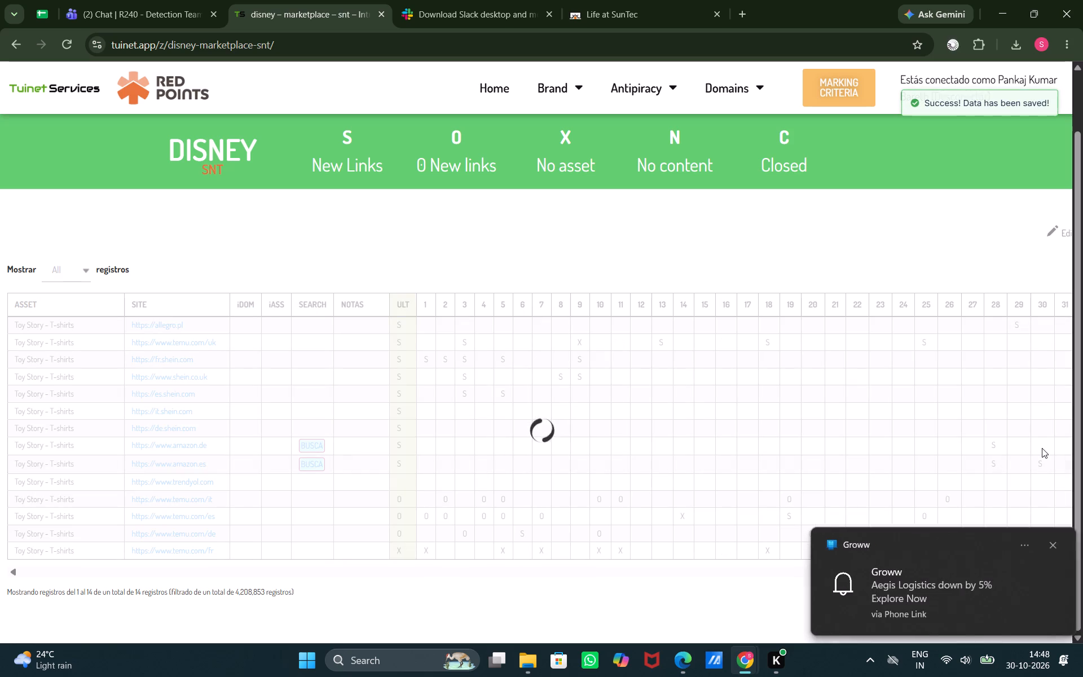
{"action": "double_click", "coordinate": [1042, 448]}
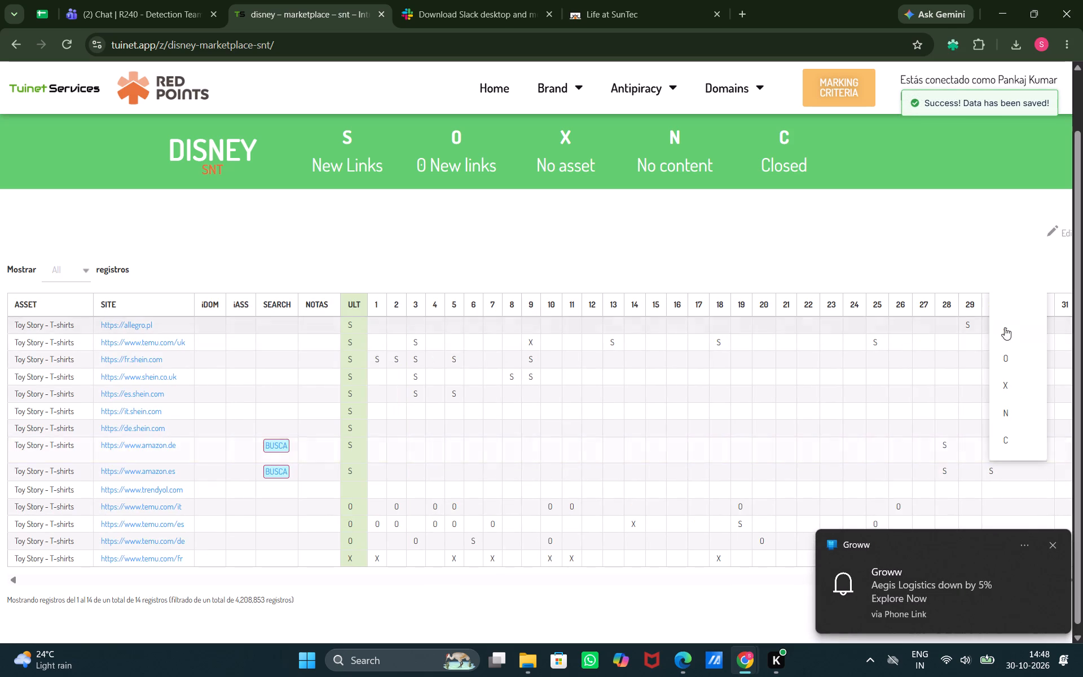
{"action": "left_click", "coordinate": [1009, 331]}
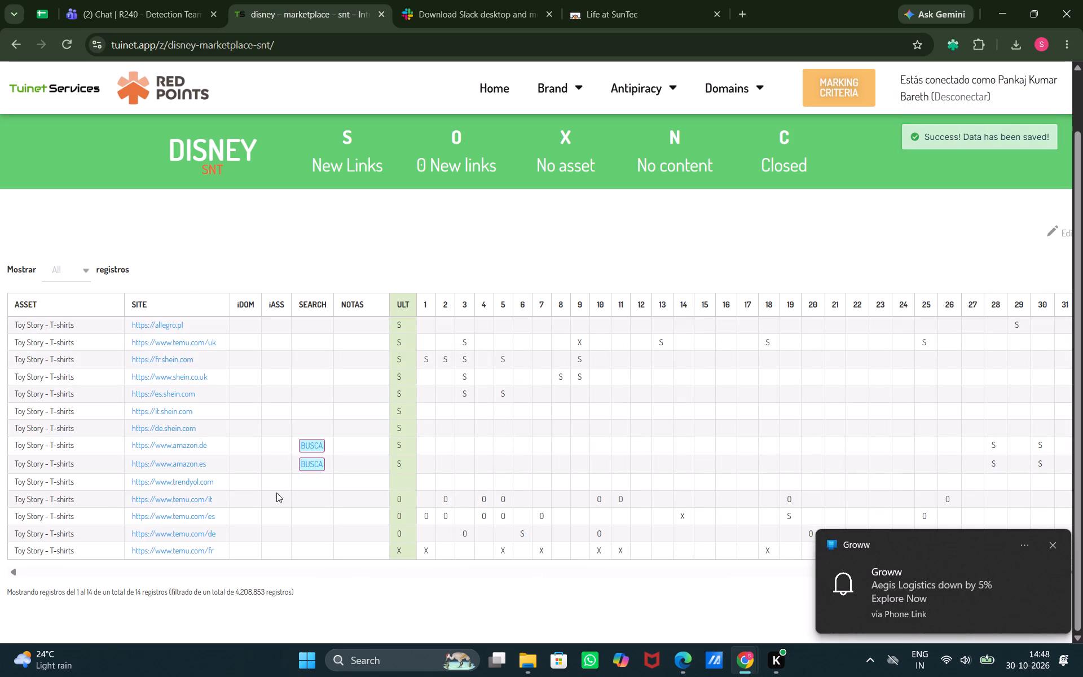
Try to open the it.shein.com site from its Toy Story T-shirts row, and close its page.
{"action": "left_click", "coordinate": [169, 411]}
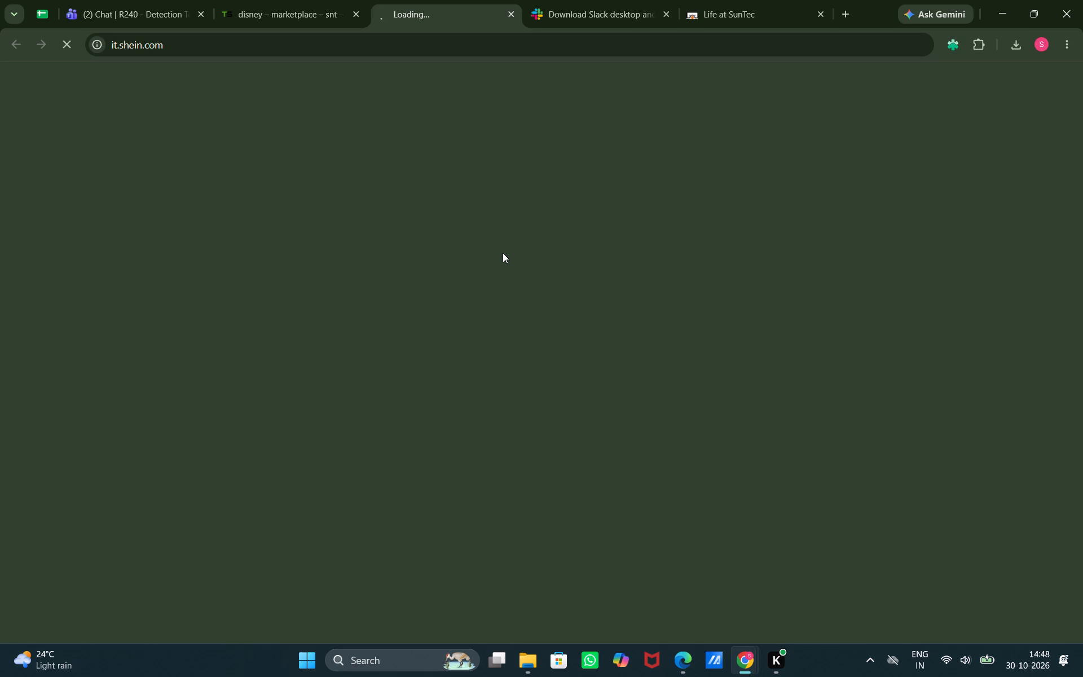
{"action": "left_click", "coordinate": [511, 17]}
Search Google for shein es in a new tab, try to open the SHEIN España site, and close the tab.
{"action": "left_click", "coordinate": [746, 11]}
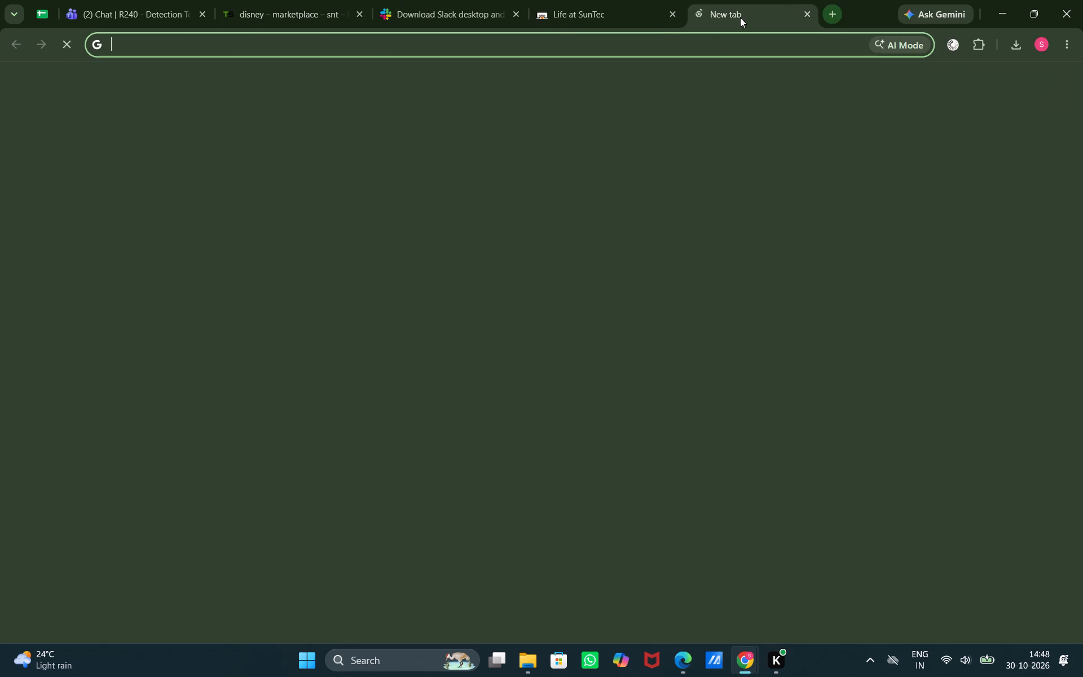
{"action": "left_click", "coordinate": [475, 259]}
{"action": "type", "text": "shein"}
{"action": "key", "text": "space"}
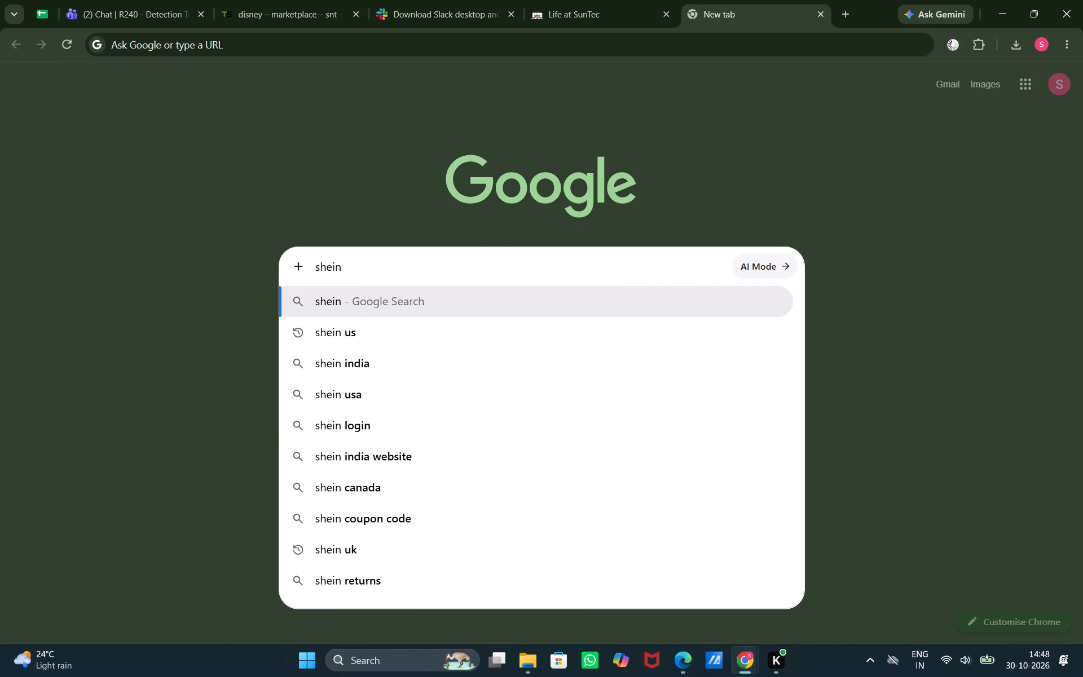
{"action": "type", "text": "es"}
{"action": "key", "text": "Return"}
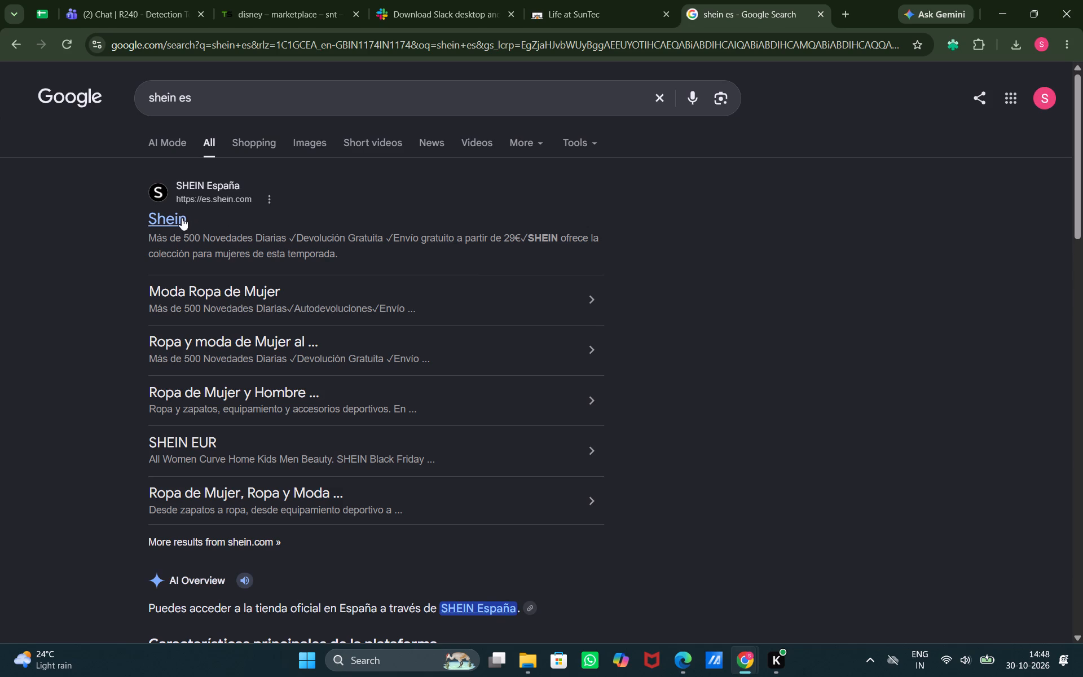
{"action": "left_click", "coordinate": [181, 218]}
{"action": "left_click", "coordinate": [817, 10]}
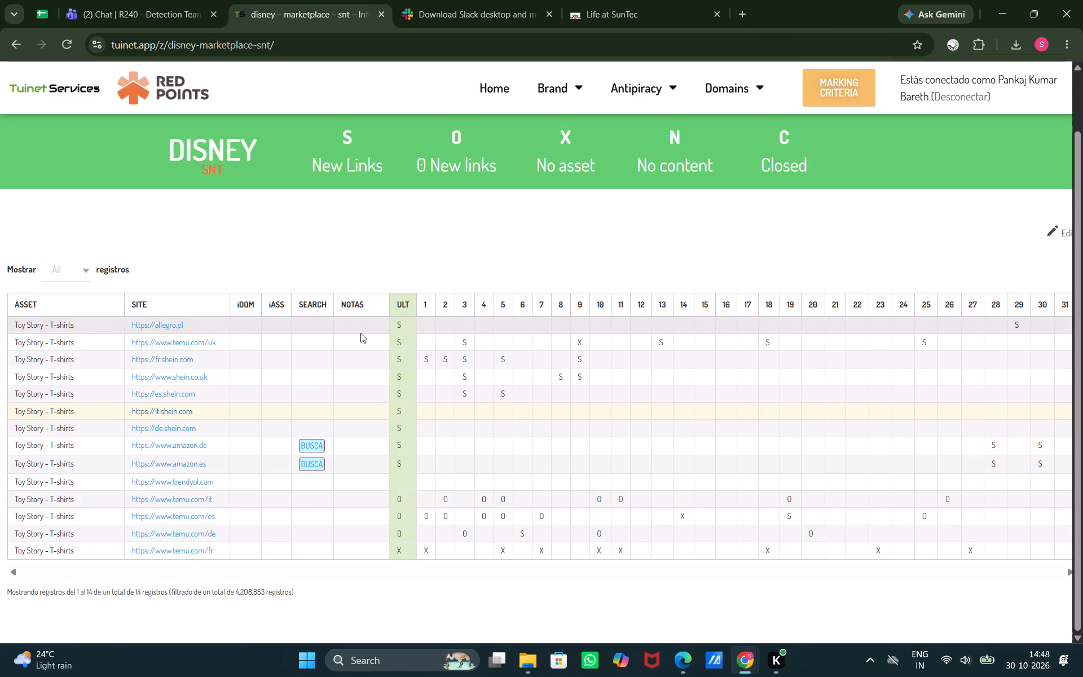
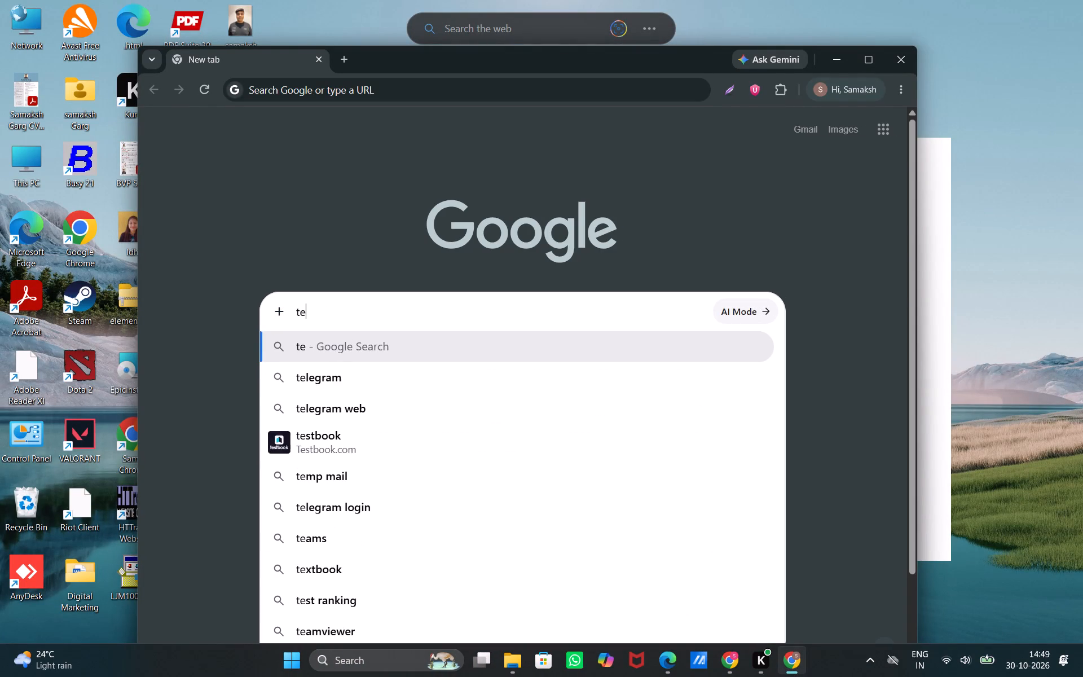
{"action": "type", "text": "mju"}
{"action": "key", "text": "BackSpace"}
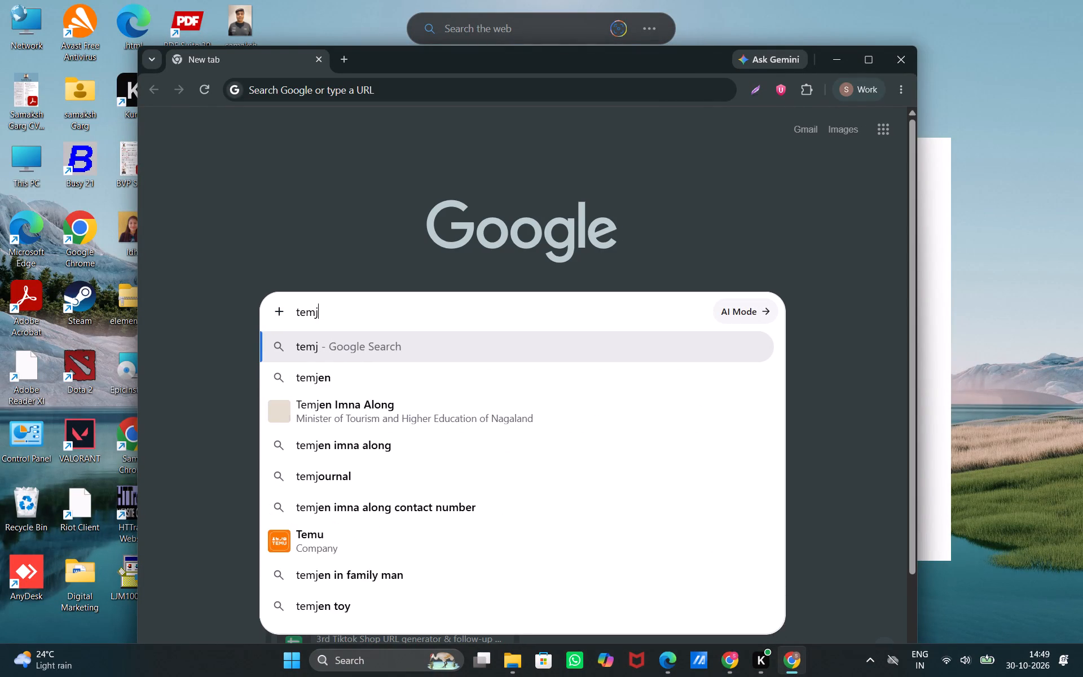
{"action": "key", "text": "BackSpace"}
{"action": "type", "text": "u"}
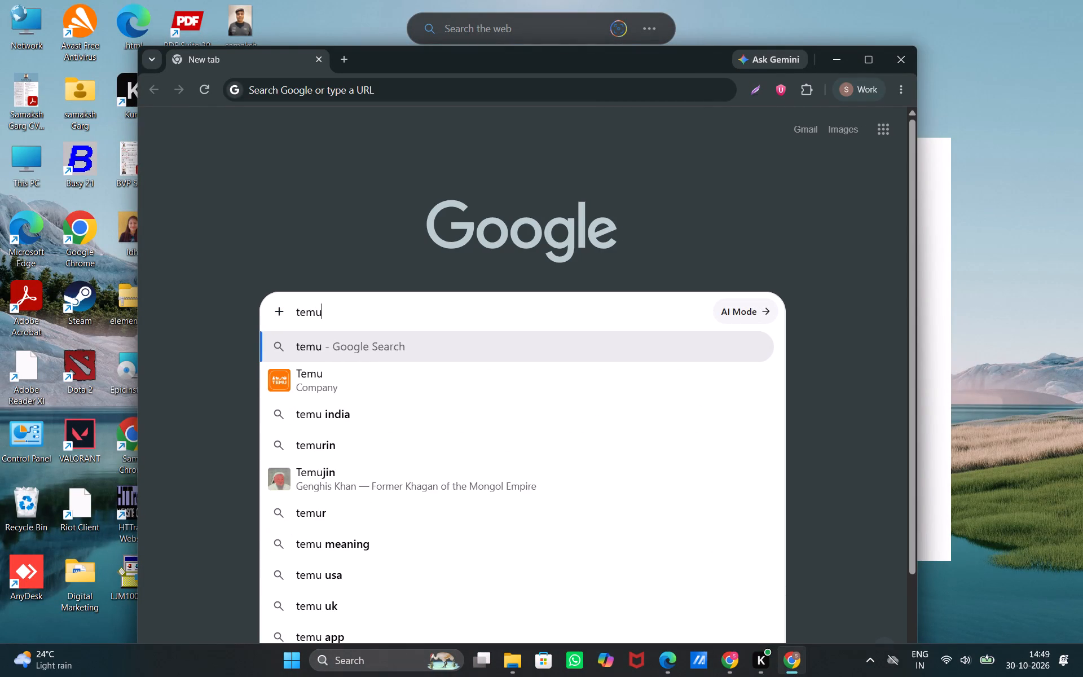
{"action": "key", "text": "space"}
{"action": "type", "text": "uk"}
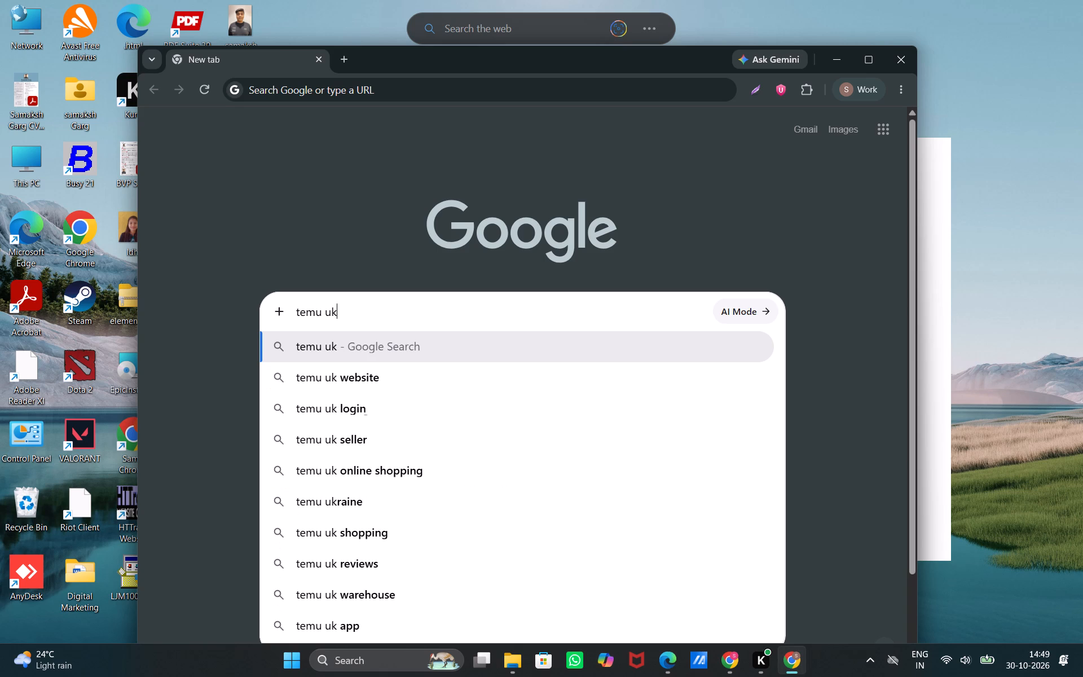
{"action": "key", "text": "Return"}
{"action": "left_click", "coordinate": [417, 257]}
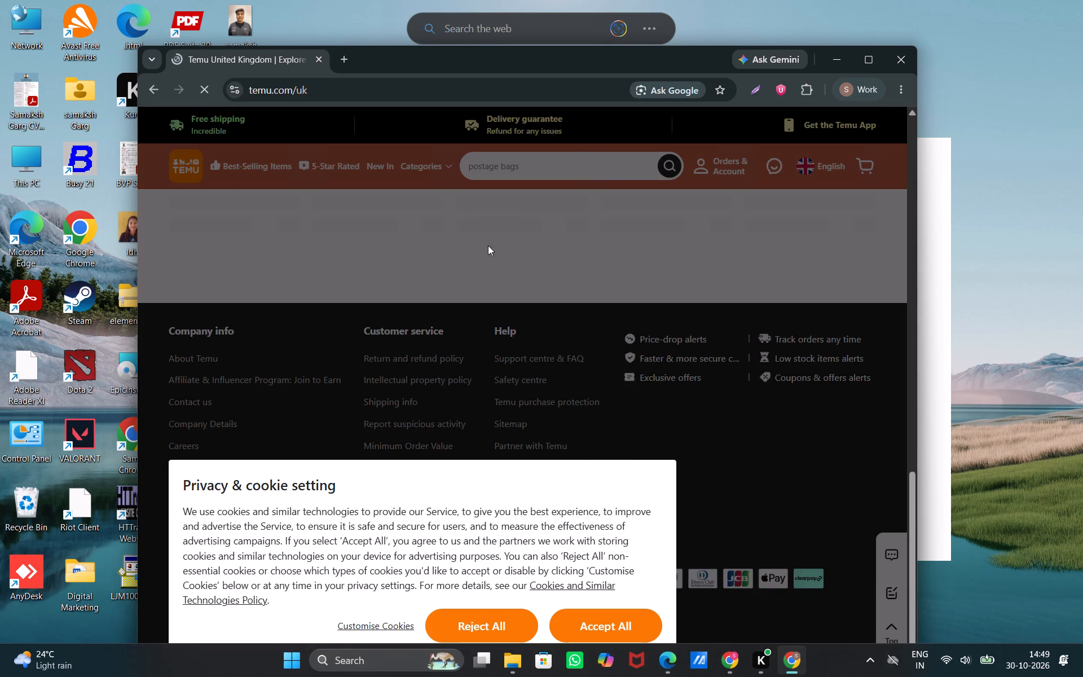
{"action": "left_click", "coordinate": [591, 627]}
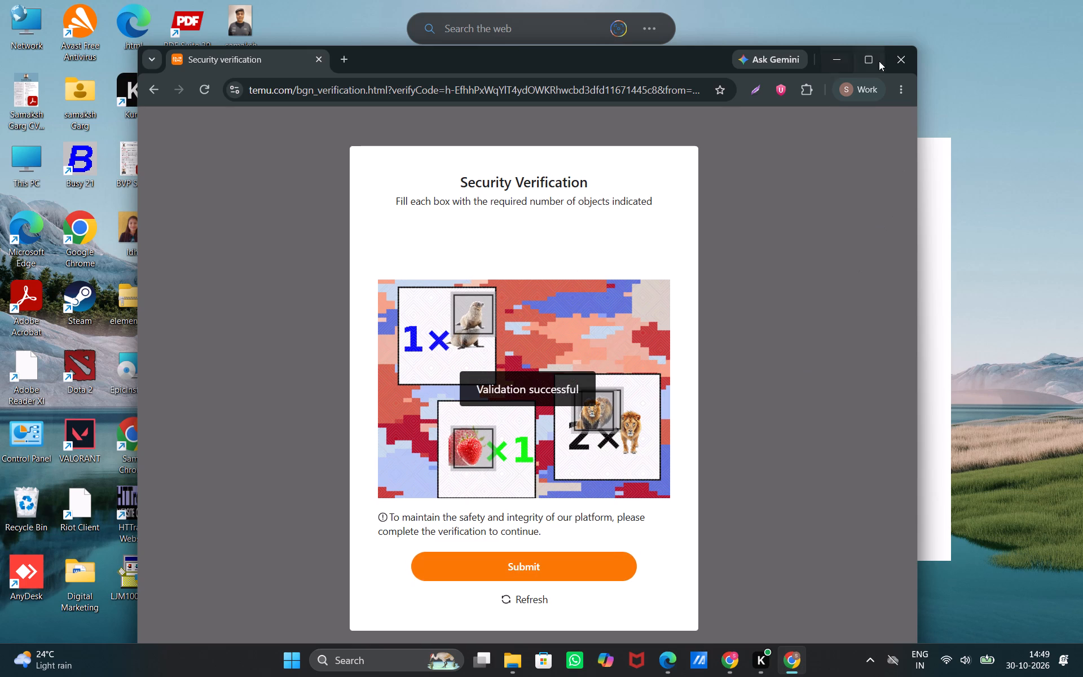
{"action": "left_click", "coordinate": [881, 63]}
Switch to the Tuinet Disney tracker to check the temu.com/uk row, and return to the Temu window.
{"action": "key", "text": "alt+Tab"}
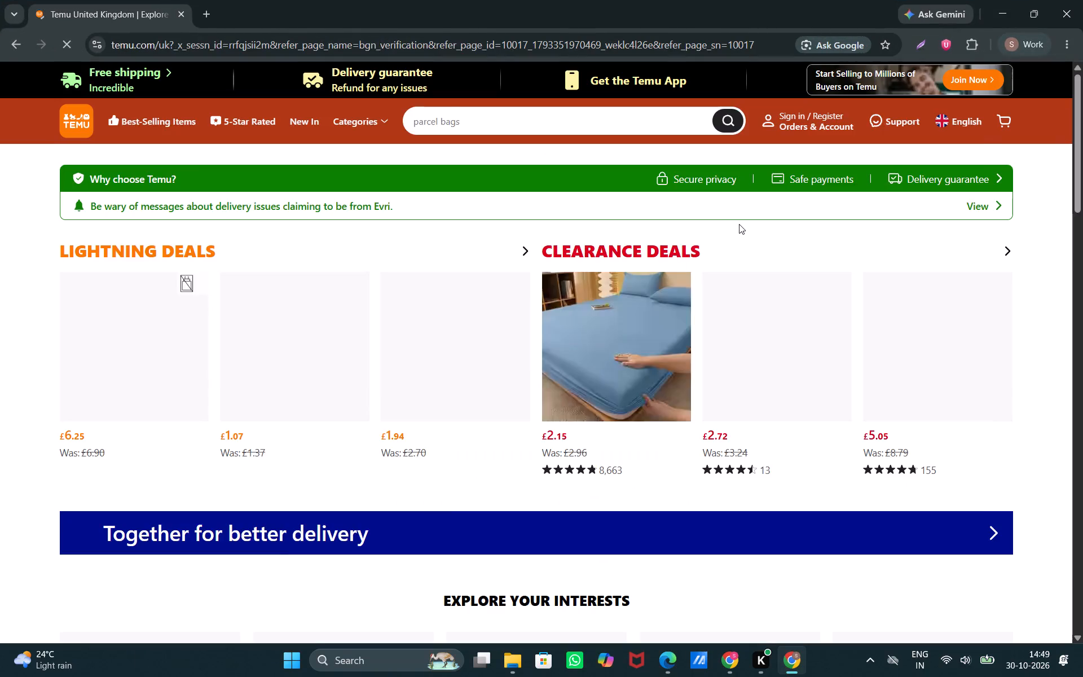
{"action": "key", "text": "alt+Tab"}
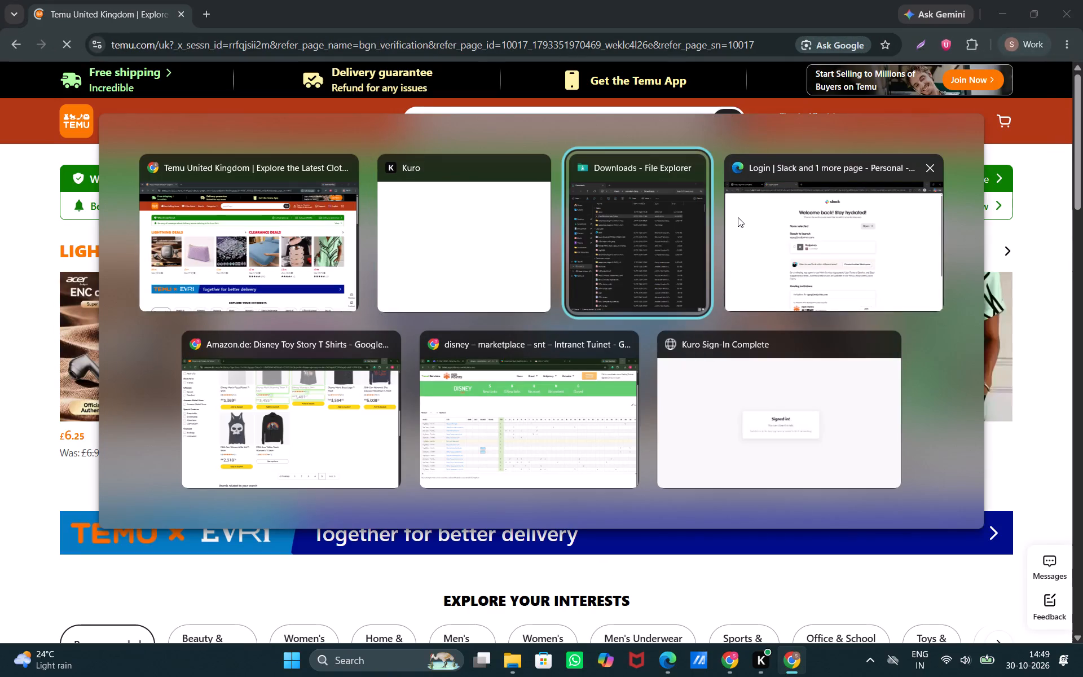
{"action": "key", "text": "alt+Tab"}
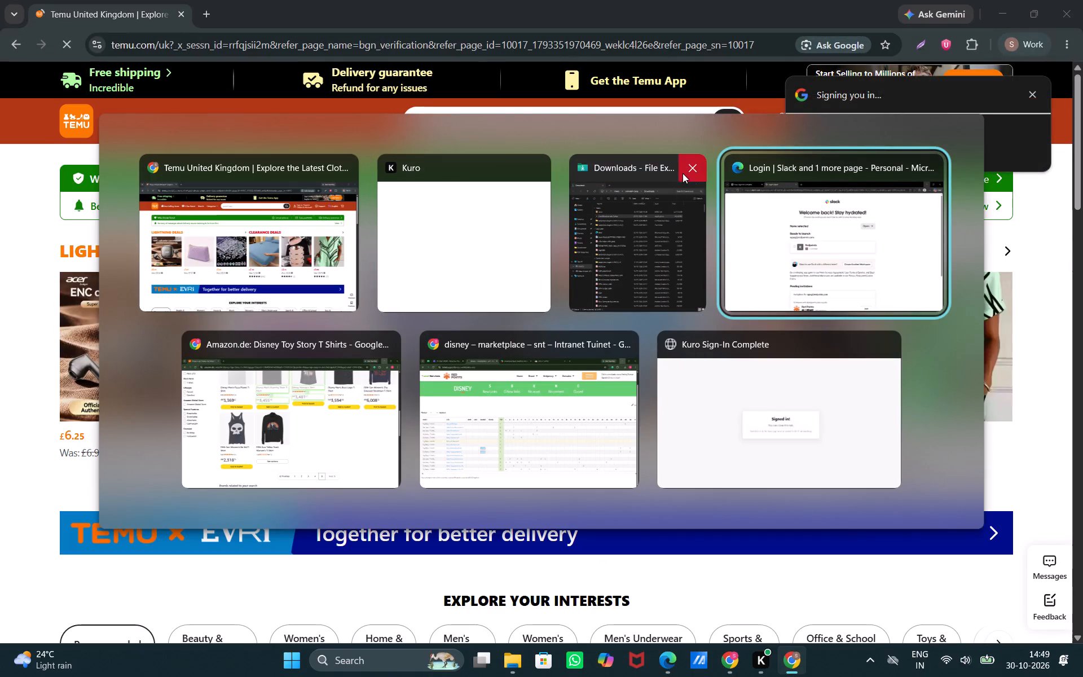
{"action": "key", "text": "alt+Tab"}
{"action": "key", "text": "alt+Tab"}
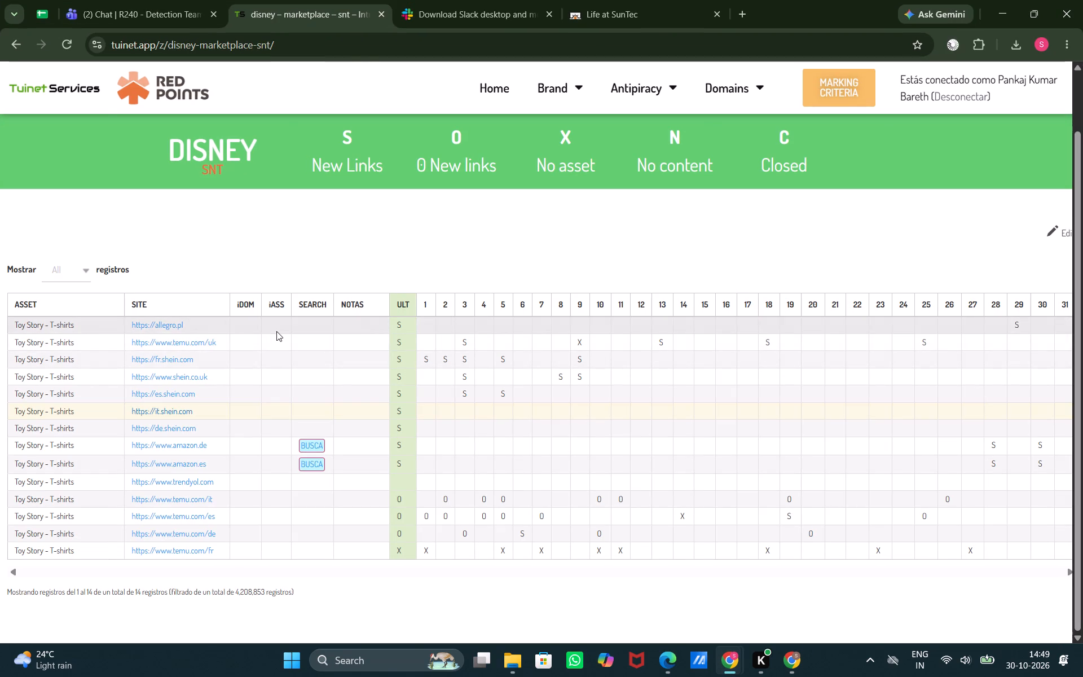
{"action": "key", "text": "alt+Tab"}
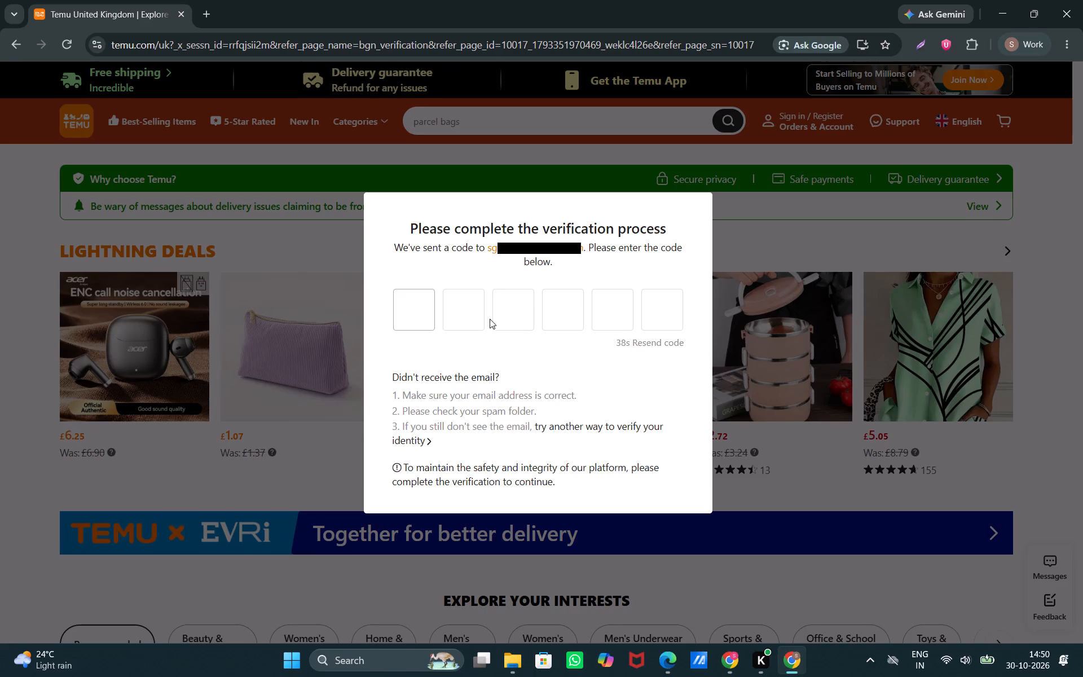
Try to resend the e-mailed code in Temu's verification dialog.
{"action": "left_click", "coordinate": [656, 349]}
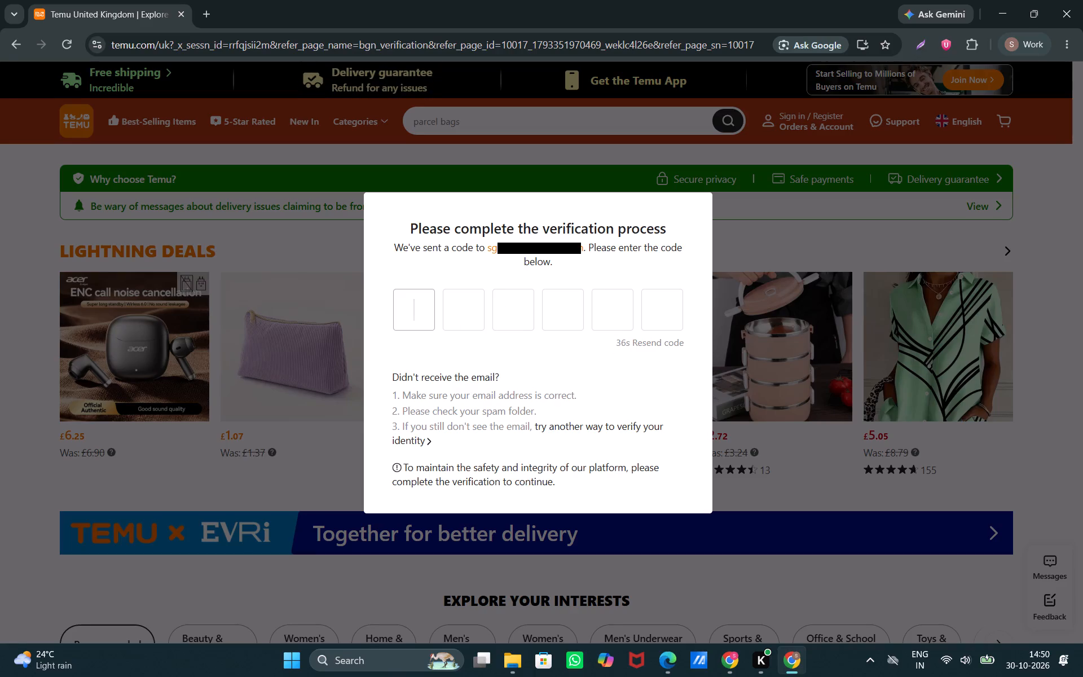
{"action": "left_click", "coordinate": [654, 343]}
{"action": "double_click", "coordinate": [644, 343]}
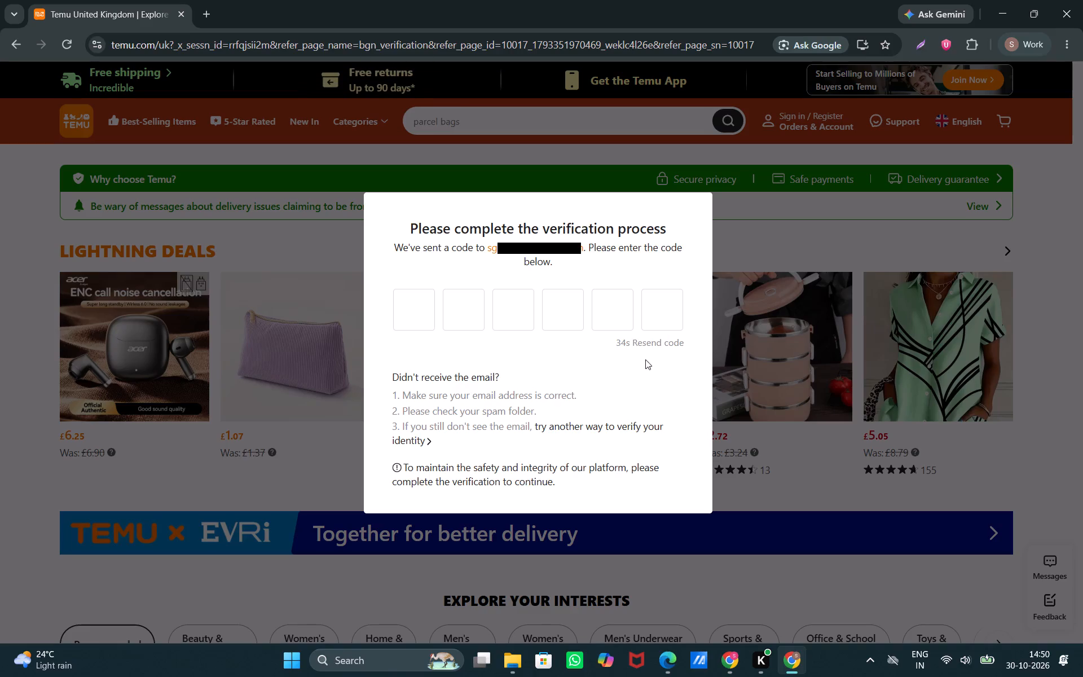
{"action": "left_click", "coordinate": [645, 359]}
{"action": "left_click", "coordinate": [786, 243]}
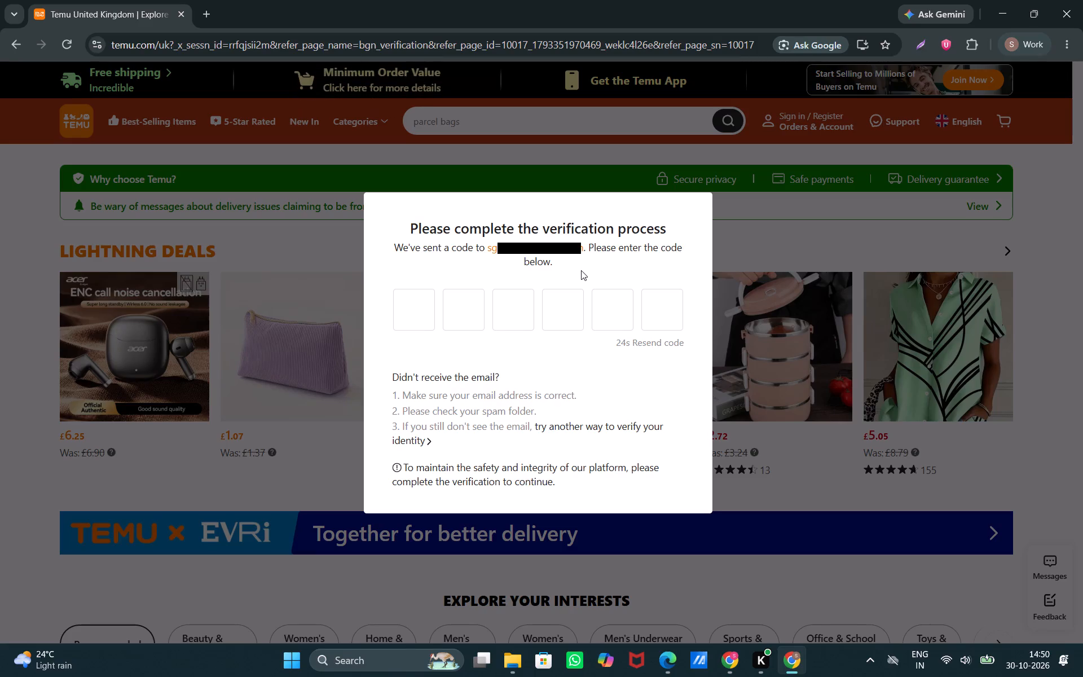
Leave the Temu page awaiting verification and reopen the Temu United Kingdom site from the Google results.
{"action": "left_click", "coordinate": [14, 39]}
{"action": "left_click", "coordinate": [334, 213]}
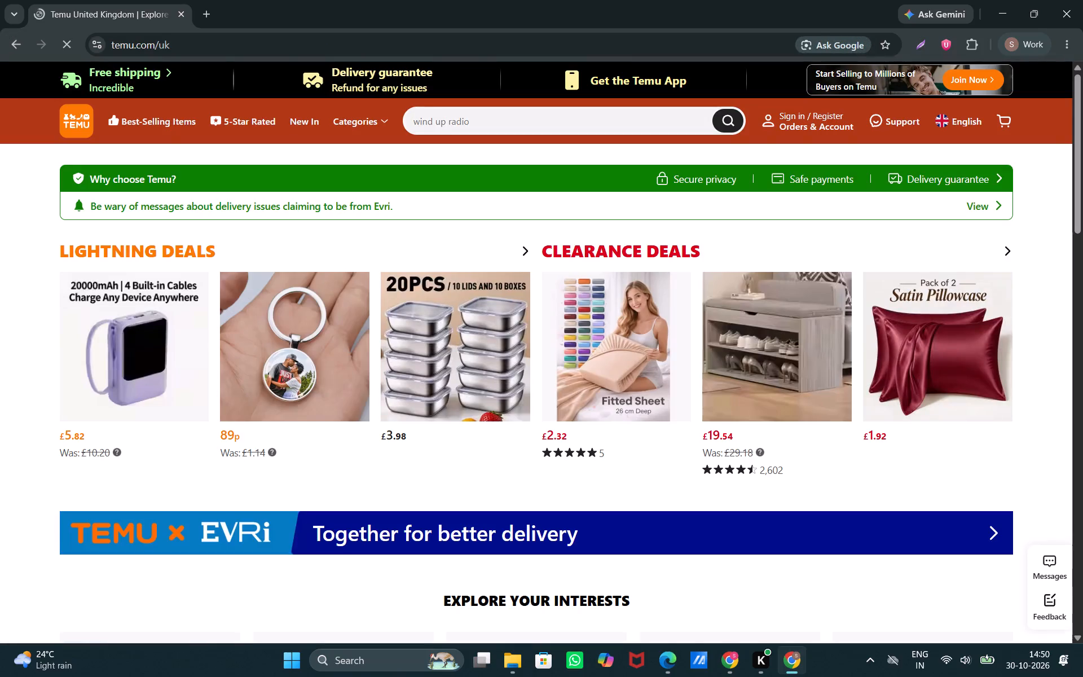
Search Temu UK for Disney Toy Story T shirt and look over the first results.
{"action": "left_click", "coordinate": [502, 117]}
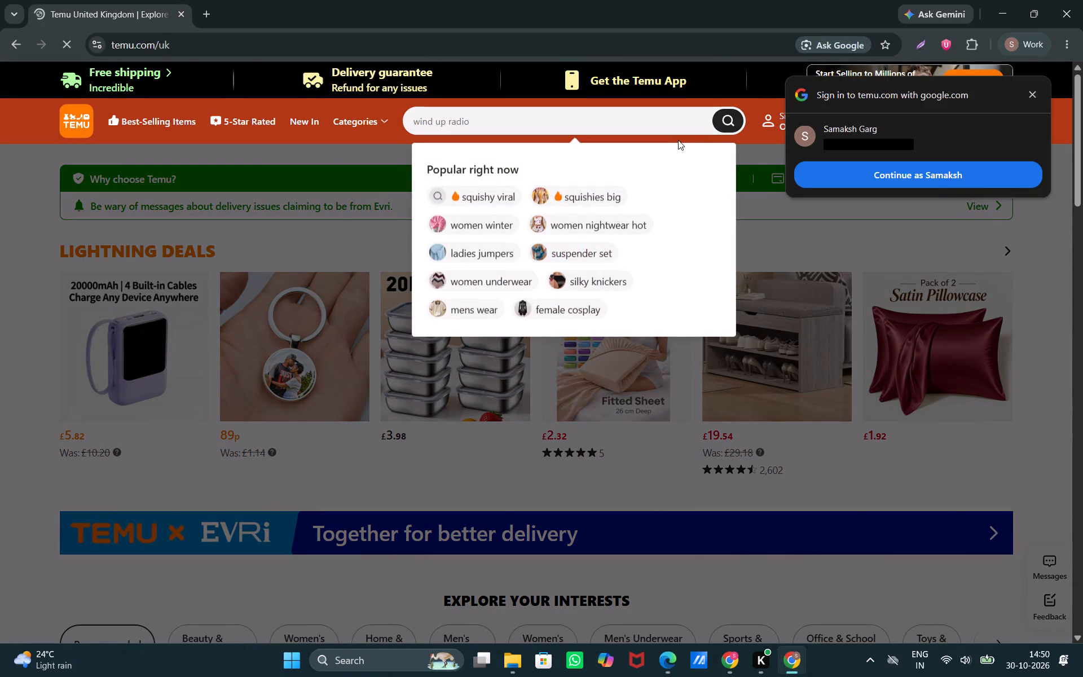
{"action": "key", "text": "shift+d"}
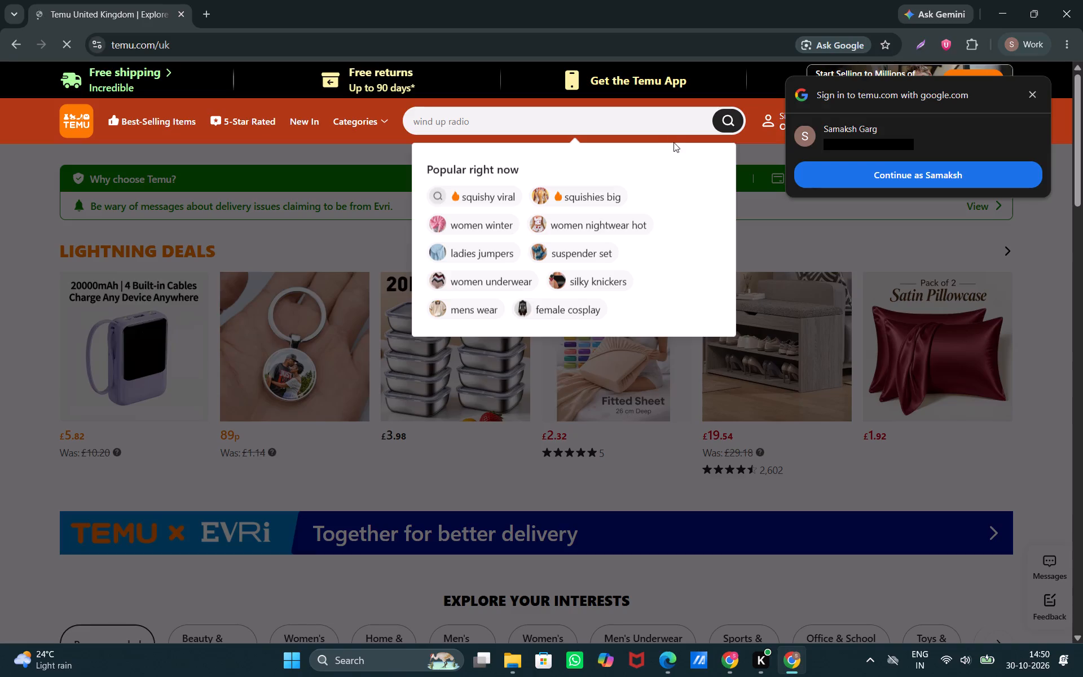
{"action": "left_click", "coordinate": [650, 122]}
{"action": "key", "text": "shift+d"}
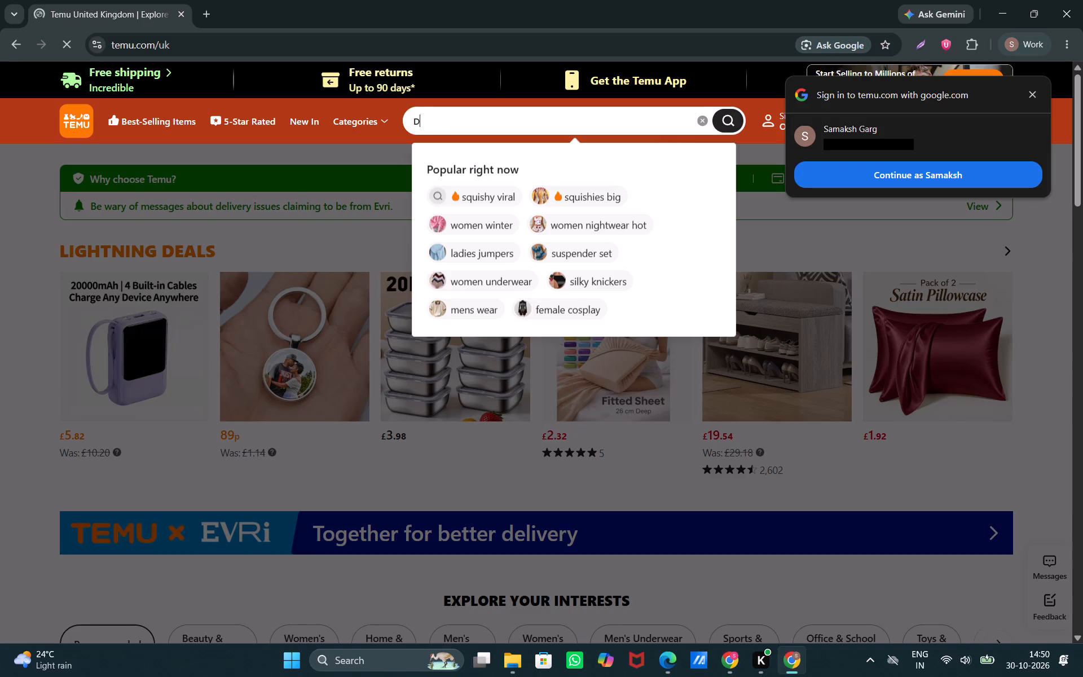
{"action": "type", "text": "isney"}
{"action": "key", "text": "space"}
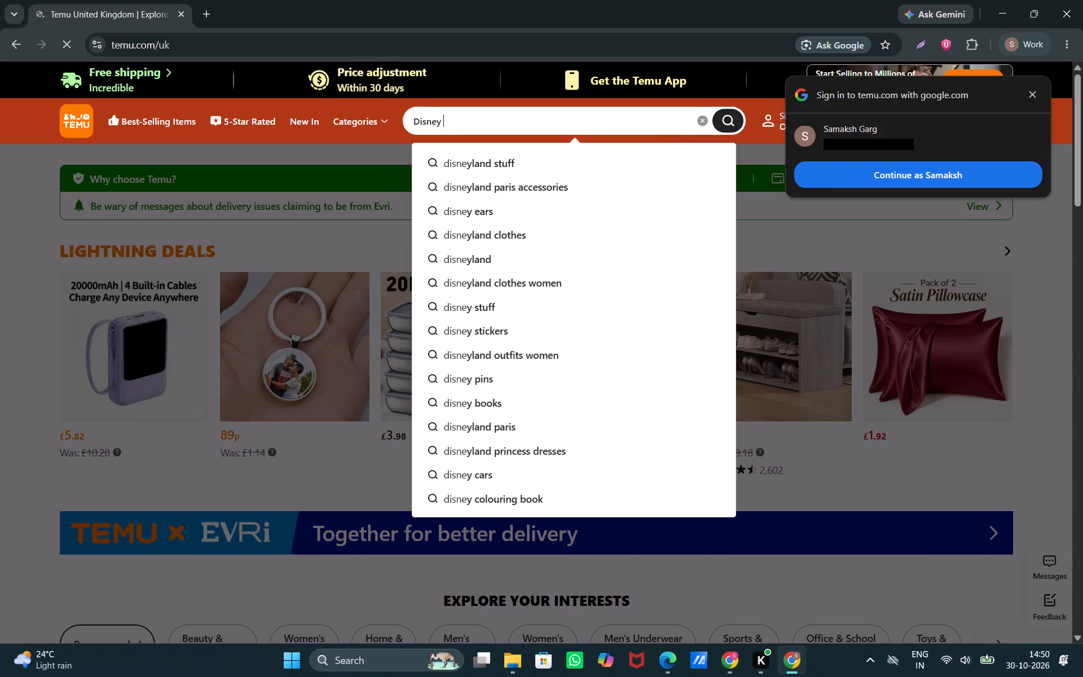
{"action": "type", "text": "Toy"}
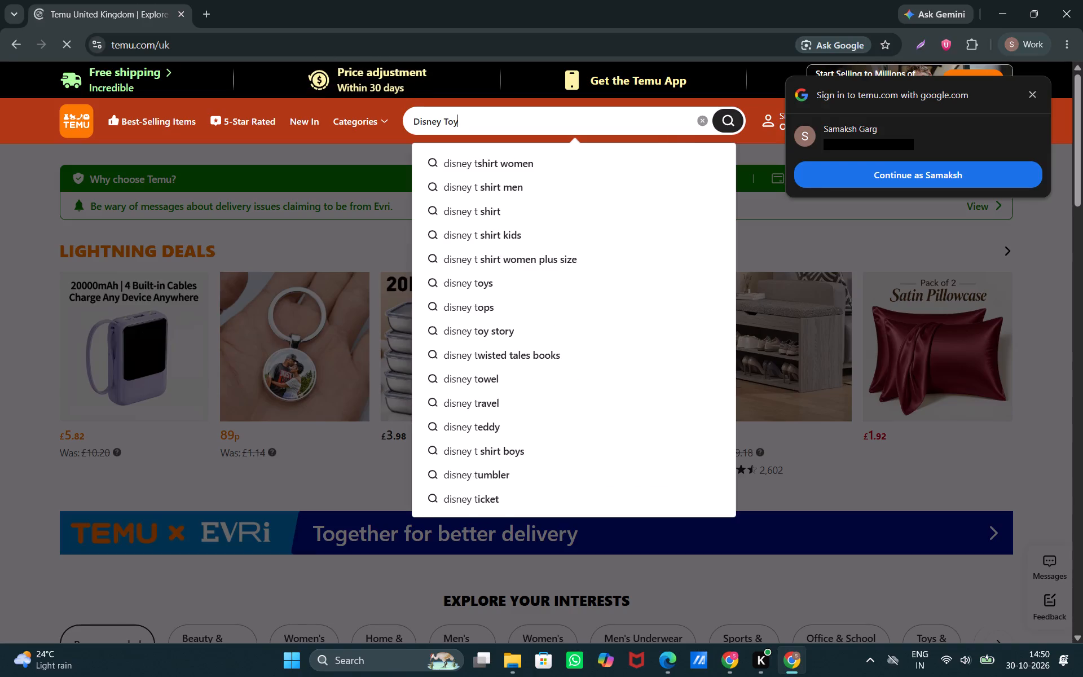
{"action": "key", "text": "space"}
{"action": "type", "text": "Storyb"}
{"action": "key", "text": "BackSpace"}
{"action": "key", "text": "space"}
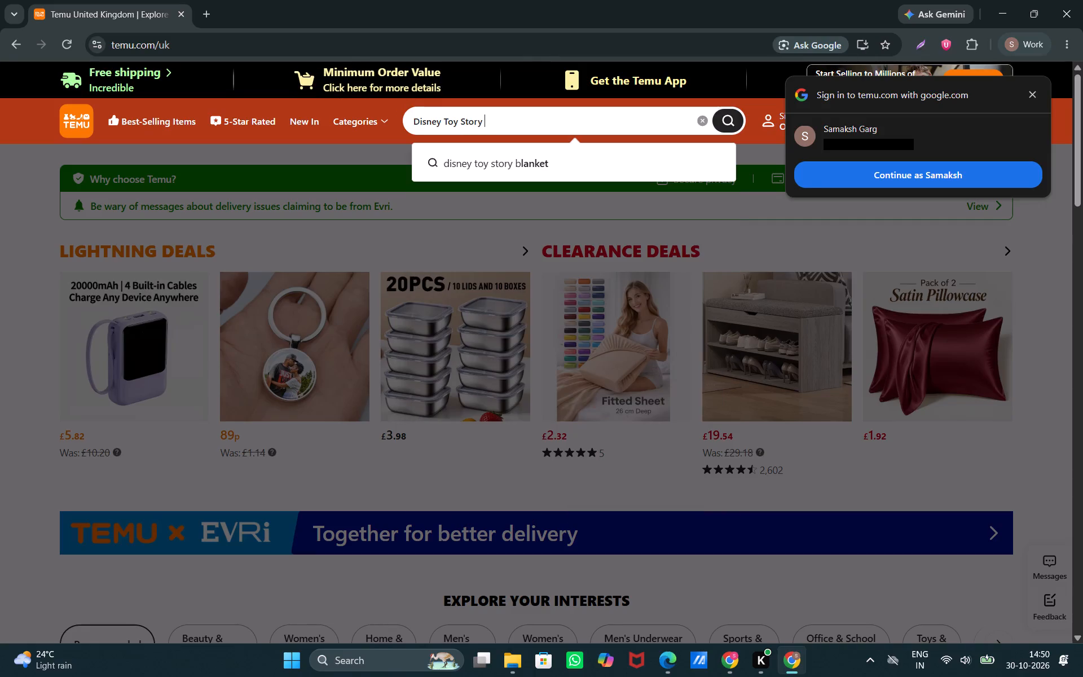
{"action": "type", "text": "T shirt"}
{"action": "key", "text": "space"}
{"action": "key", "text": "Return"}
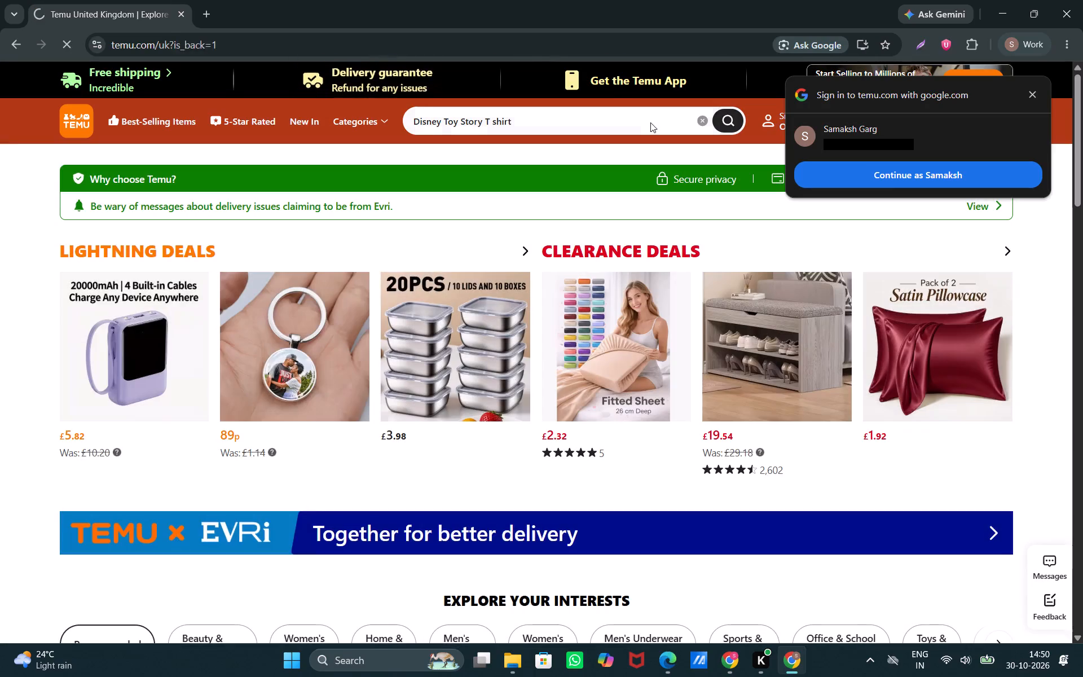
{"action": "scroll", "coordinate": [345, 344], "scroll_direction": "down", "scroll_amount": 4}
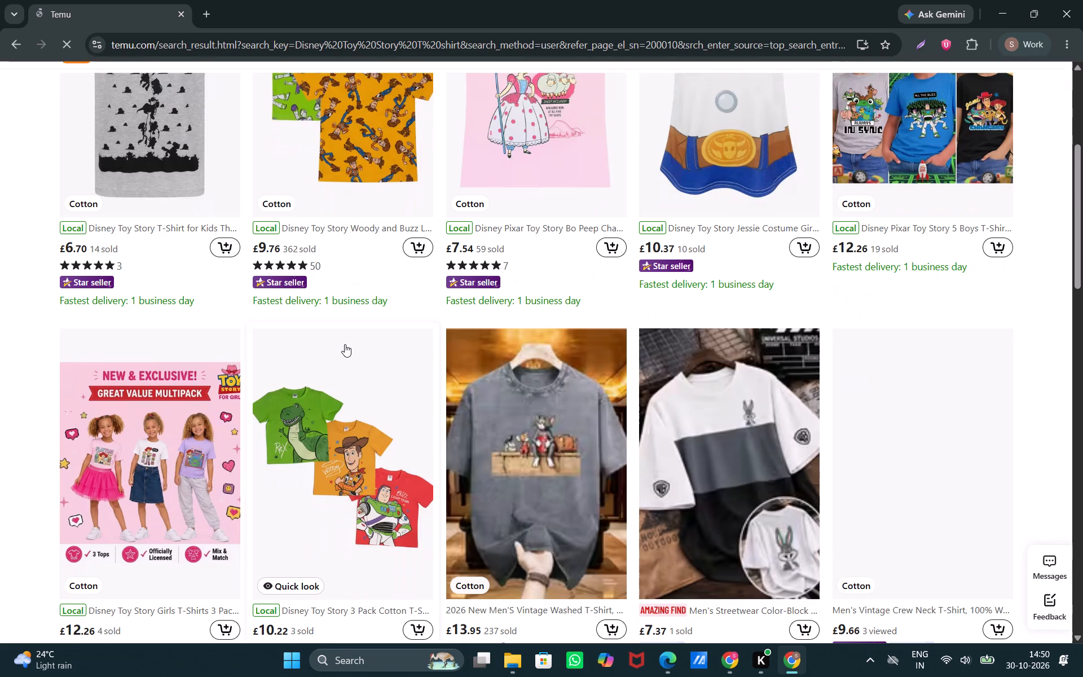
{"action": "scroll", "coordinate": [841, 267], "scroll_direction": "up", "scroll_amount": 3}
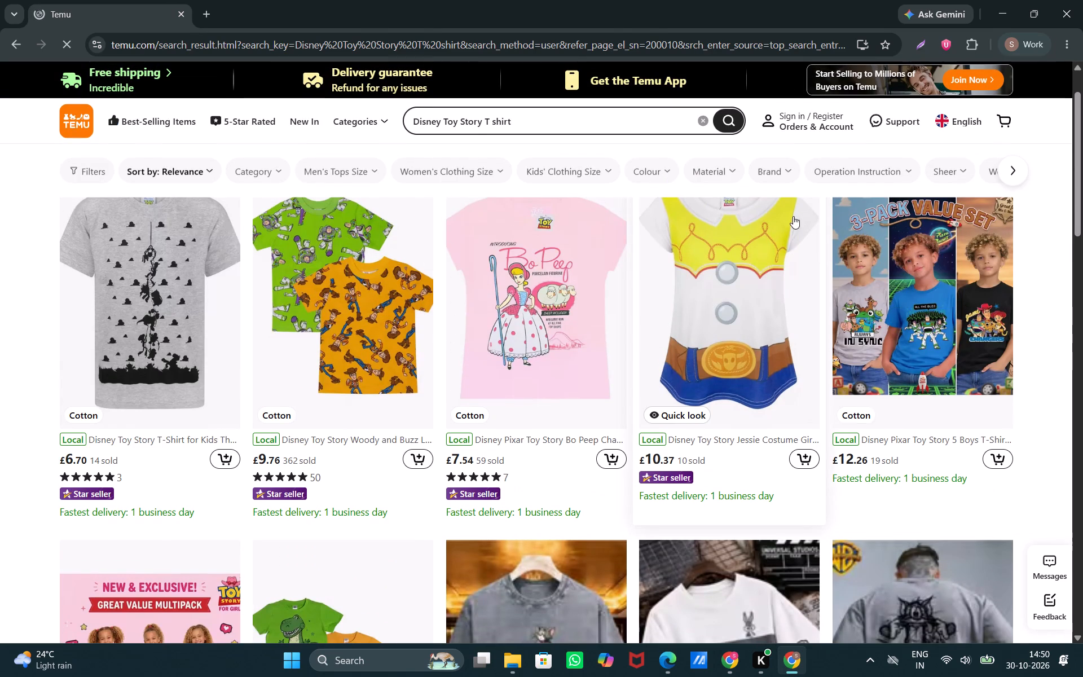
{"action": "scroll", "coordinate": [763, 268], "scroll_direction": "up", "scroll_amount": 3}
Load the unpacked redpoints-plugin-2.19.0 (1) 4 (2) folder from Downloads into Chrome's extensions page.
{"action": "left_click", "coordinate": [968, 47]}
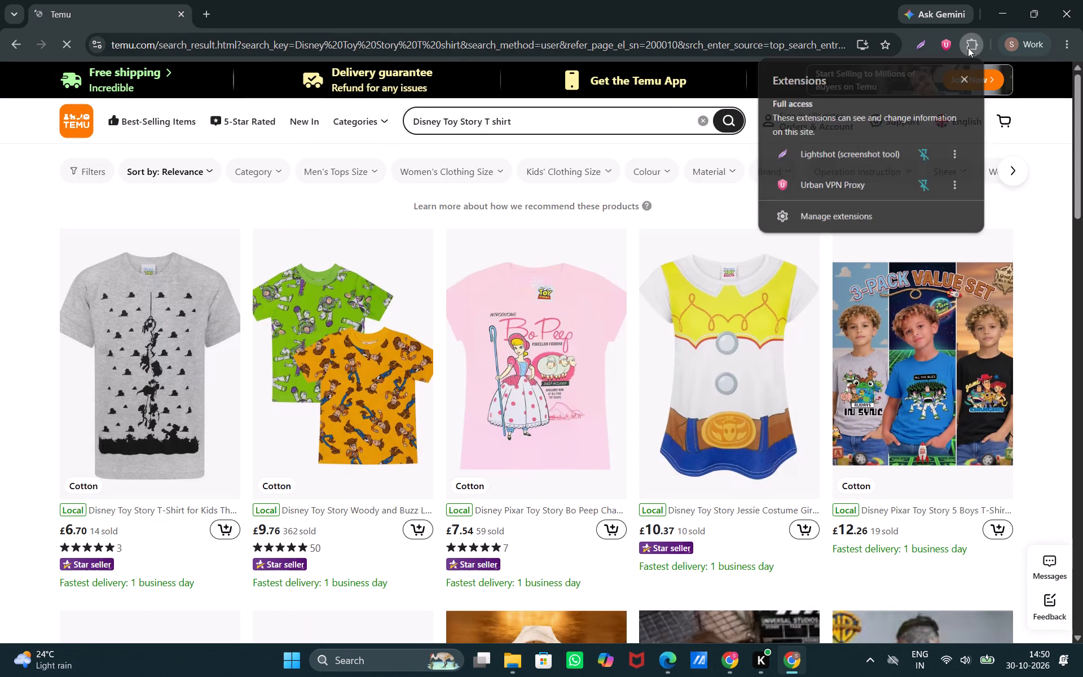
{"action": "left_click", "coordinate": [846, 212]}
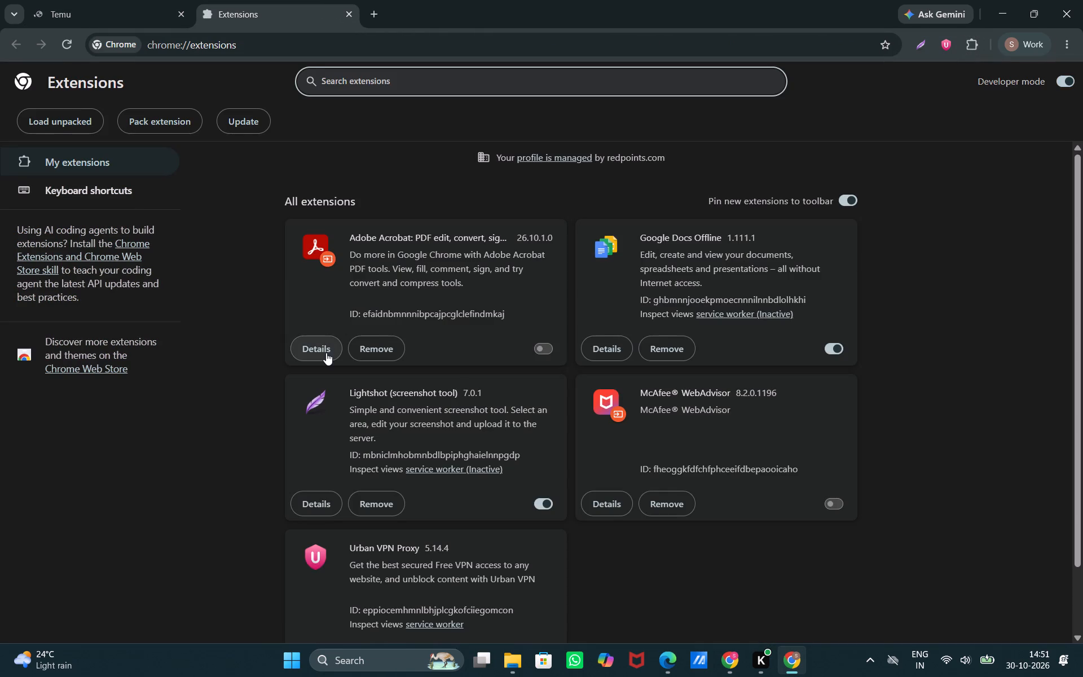
{"action": "left_click", "coordinate": [502, 670]}
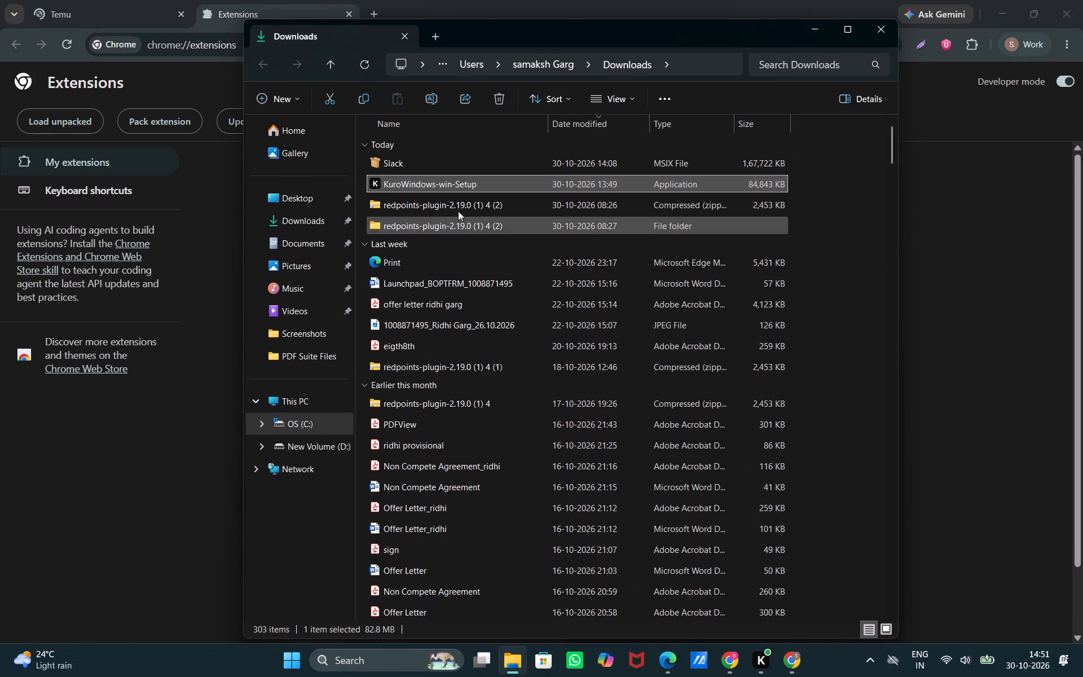
{"action": "left_click", "coordinate": [324, 216]}
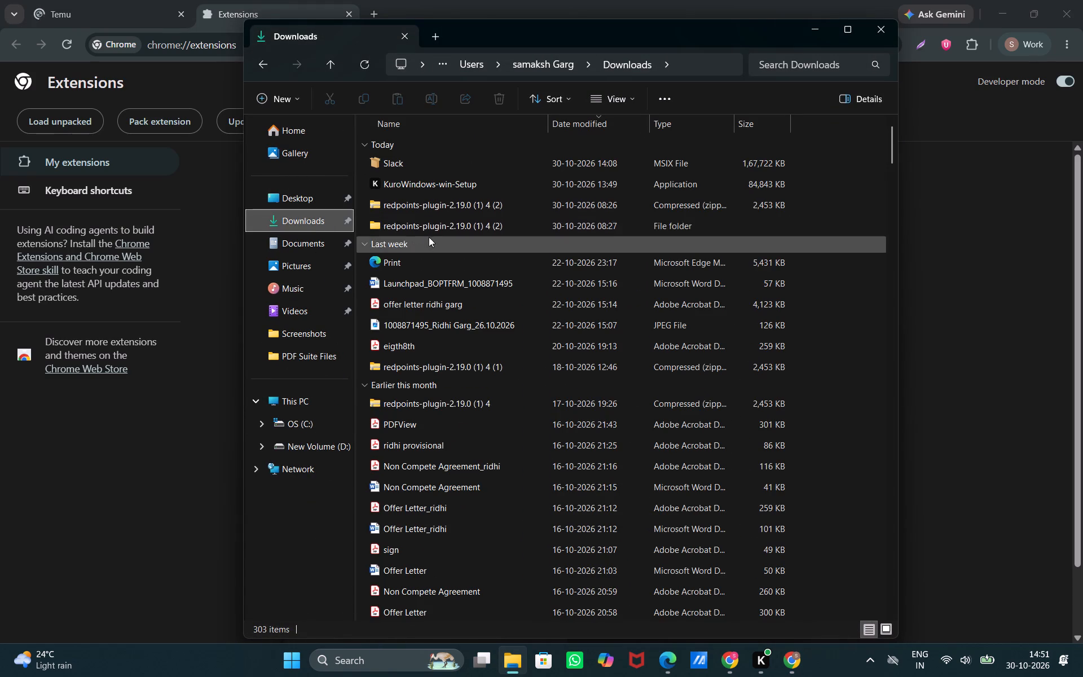
{"action": "left_click_drag", "start_coordinate": [433, 227], "coordinate": [906, 184]}
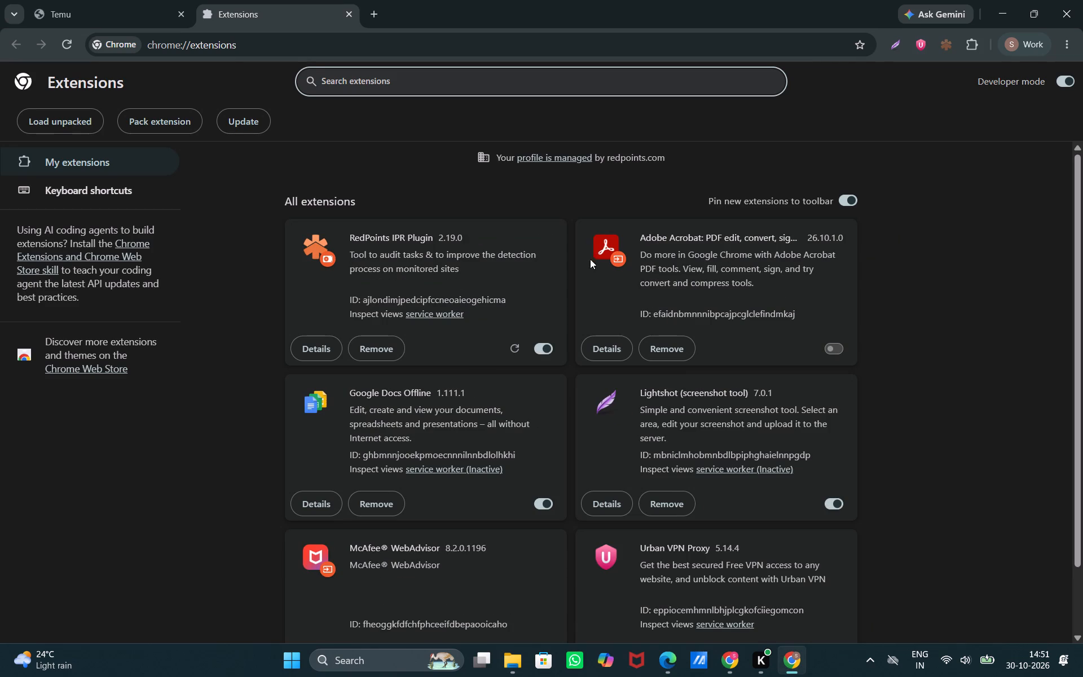
Apply the RedPoints IPR Plugin configuration with suite IPR and environment production, and close the configuration and extensions tabs.
{"action": "left_click", "coordinate": [951, 49]}
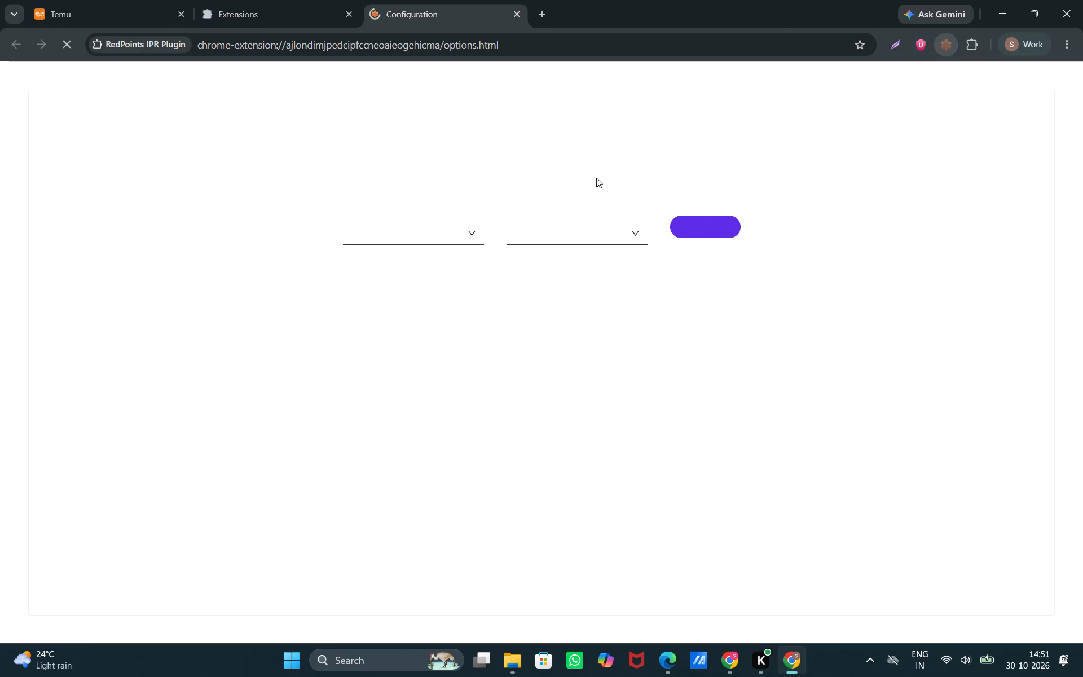
{"action": "left_click", "coordinate": [706, 235]}
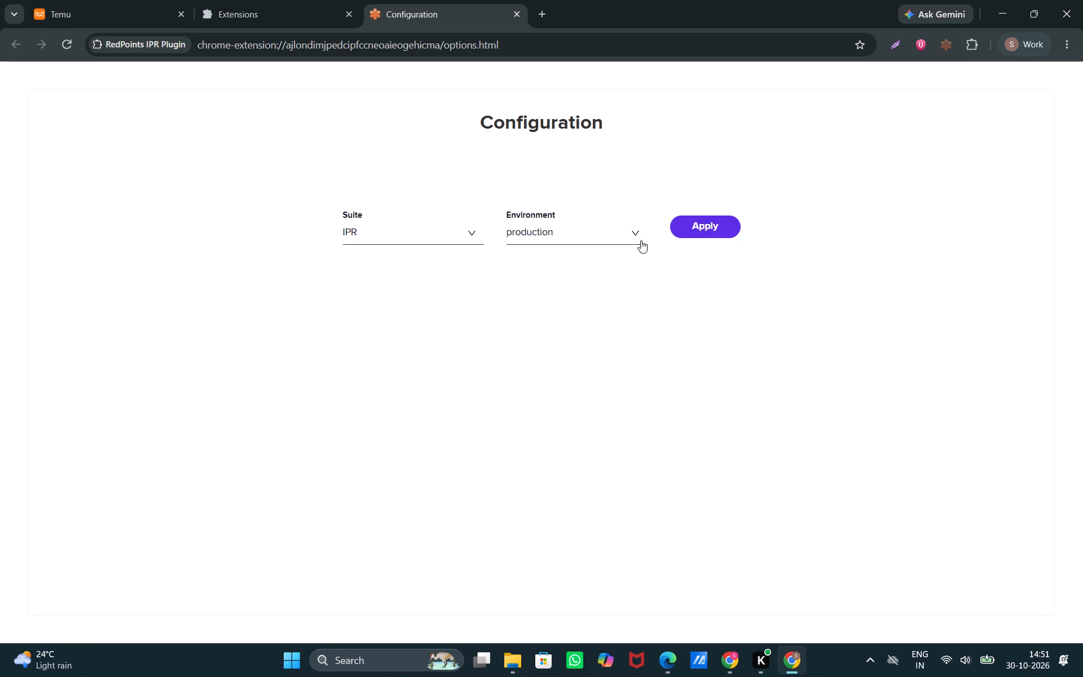
{"action": "left_click", "coordinate": [516, 8]}
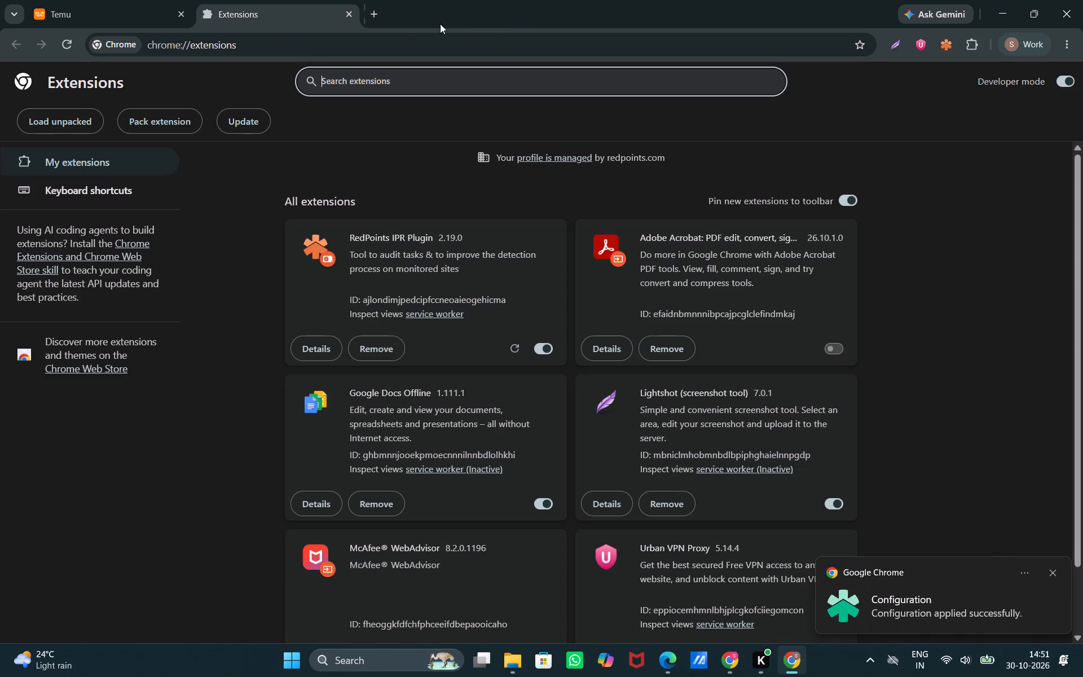
{"action": "left_click", "coordinate": [347, 17]}
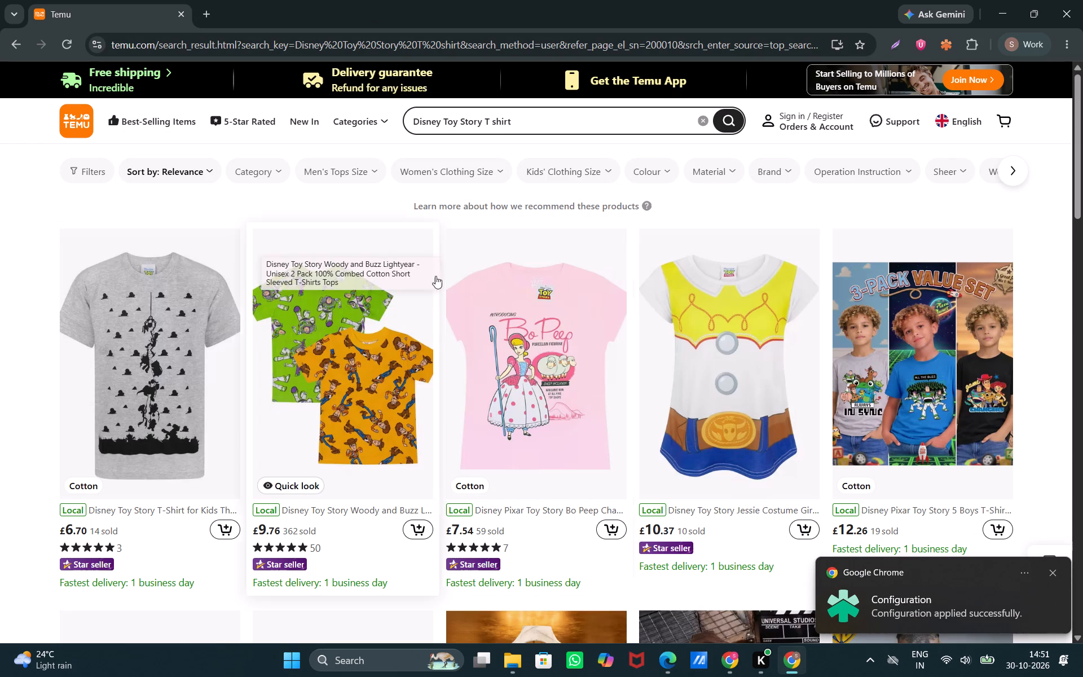
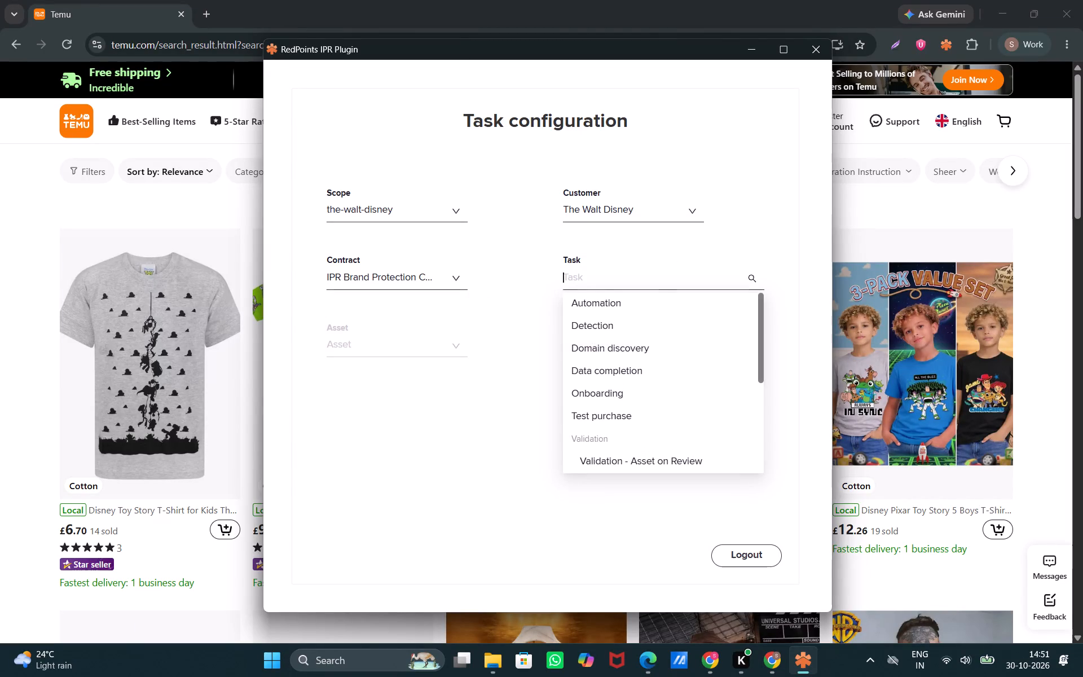
Start a RedPoints plugin task with task type Detection and asset Toy Story - T-shirts - 25.
{"action": "left_click", "coordinate": [585, 318]}
{"action": "left_click", "coordinate": [432, 351]}
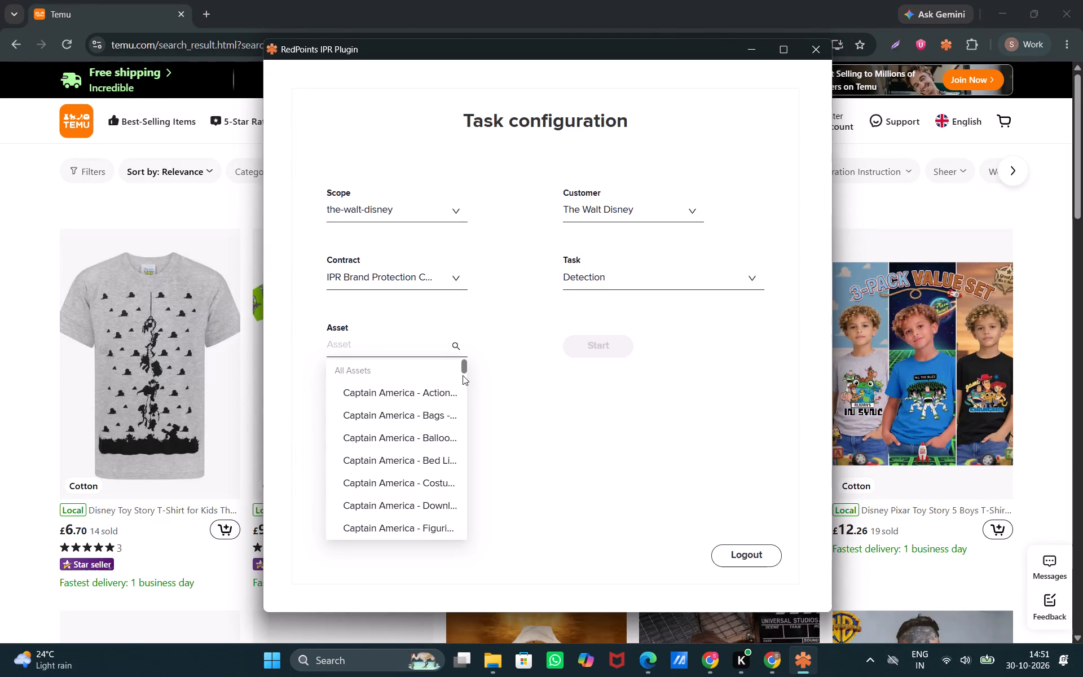
{"action": "type", "text": "toy"}
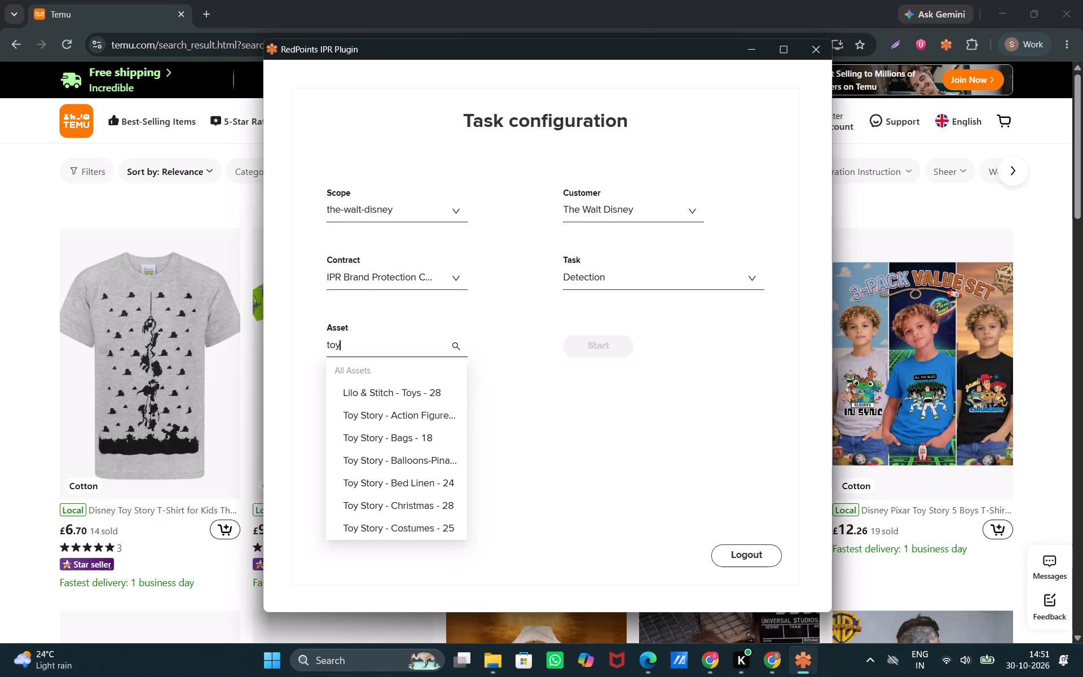
{"action": "scroll", "coordinate": [411, 464], "scroll_direction": "down", "scroll_amount": 16}
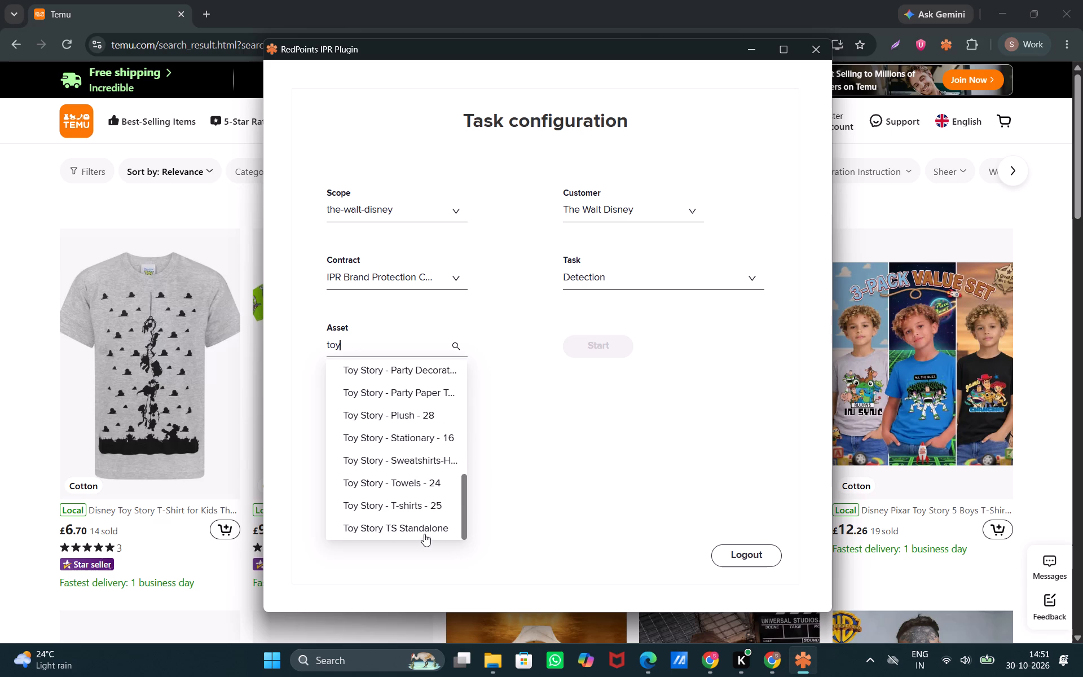
{"action": "left_click", "coordinate": [416, 498]}
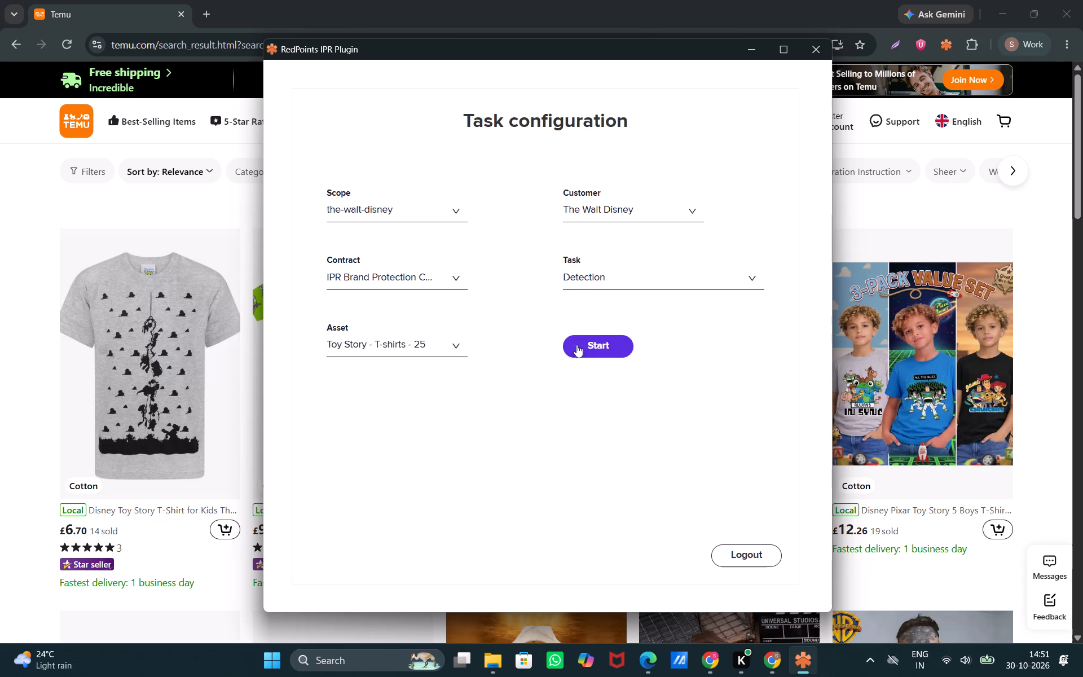
{"action": "left_click", "coordinate": [578, 343]}
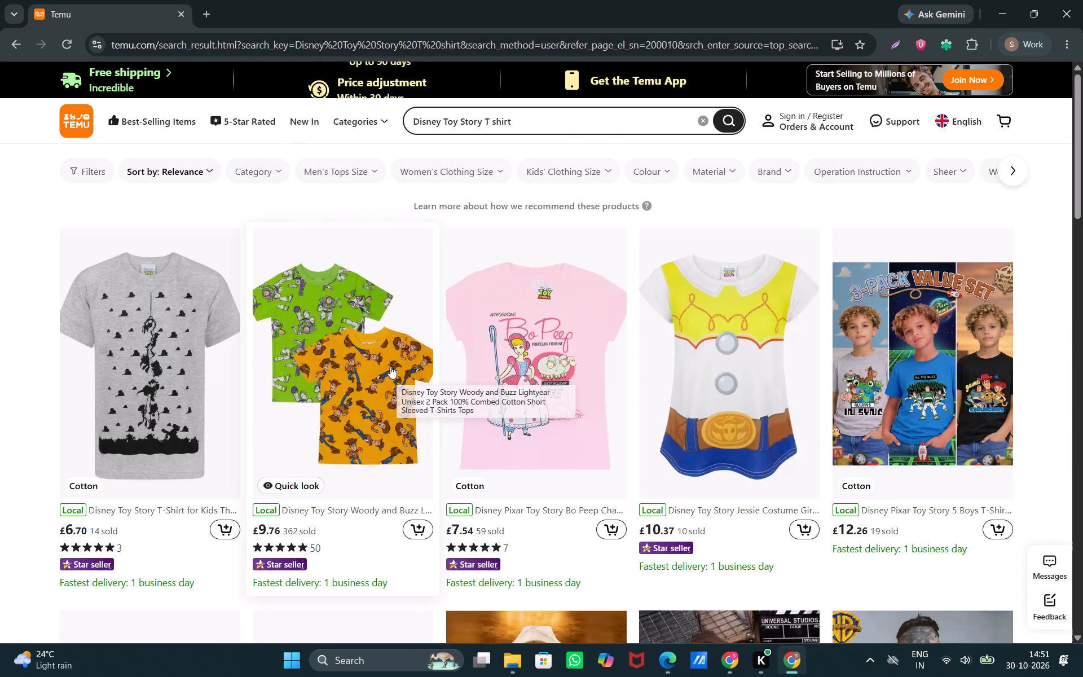
Look through the Temu results for Disney Toy Story T shirt and load more of them.
{"action": "scroll", "coordinate": [779, 328], "scroll_direction": "down", "scroll_amount": 5}
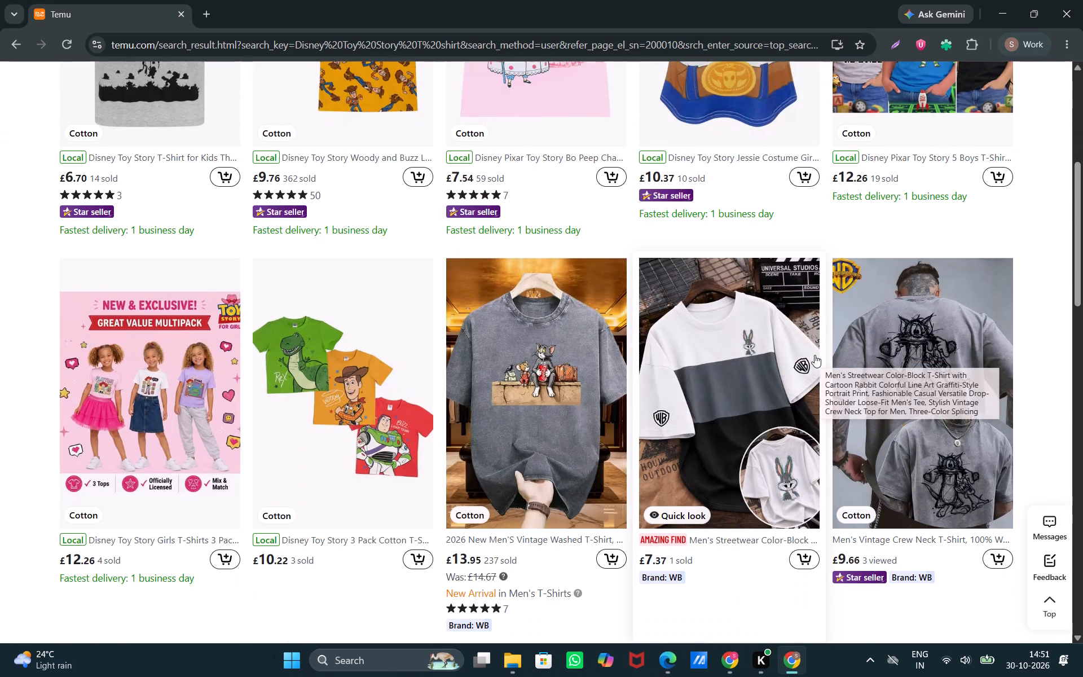
{"action": "scroll", "coordinate": [491, 353], "scroll_direction": "up", "scroll_amount": 5}
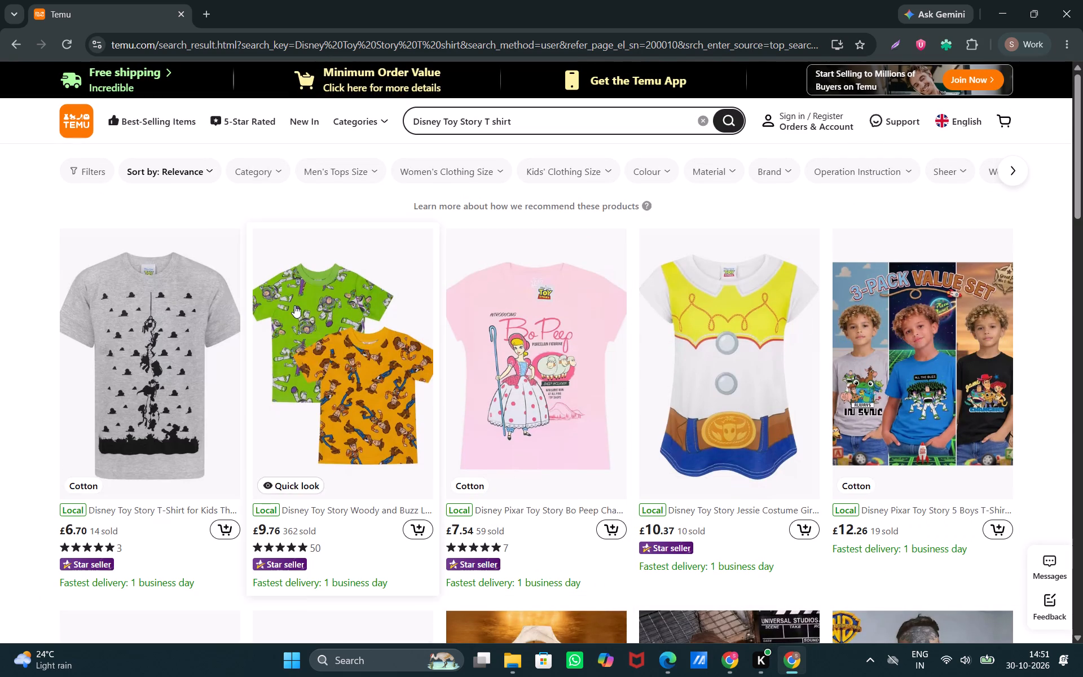
{"action": "scroll", "coordinate": [294, 305], "scroll_direction": "down", "scroll_amount": 5}
{"action": "scroll", "coordinate": [300, 310], "scroll_direction": "up", "scroll_amount": 10}
{"action": "scroll", "coordinate": [303, 311], "scroll_direction": "down", "scroll_amount": 17}
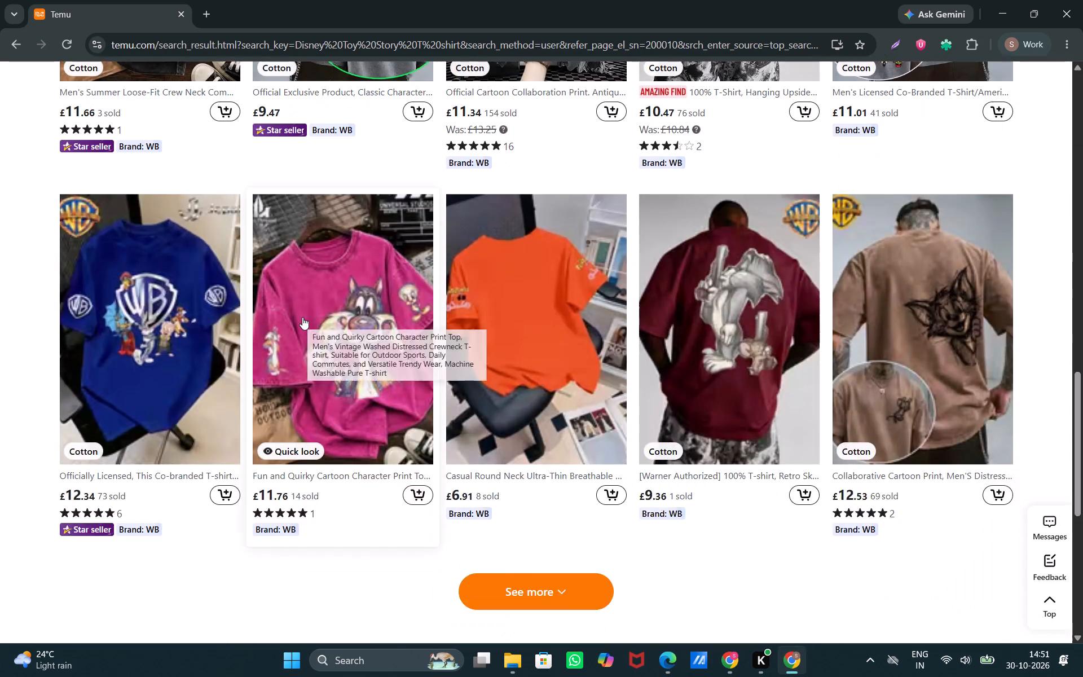
{"action": "scroll", "coordinate": [302, 317], "scroll_direction": "up", "scroll_amount": 20}
{"action": "scroll", "coordinate": [302, 317], "scroll_direction": "up", "scroll_amount": 12}
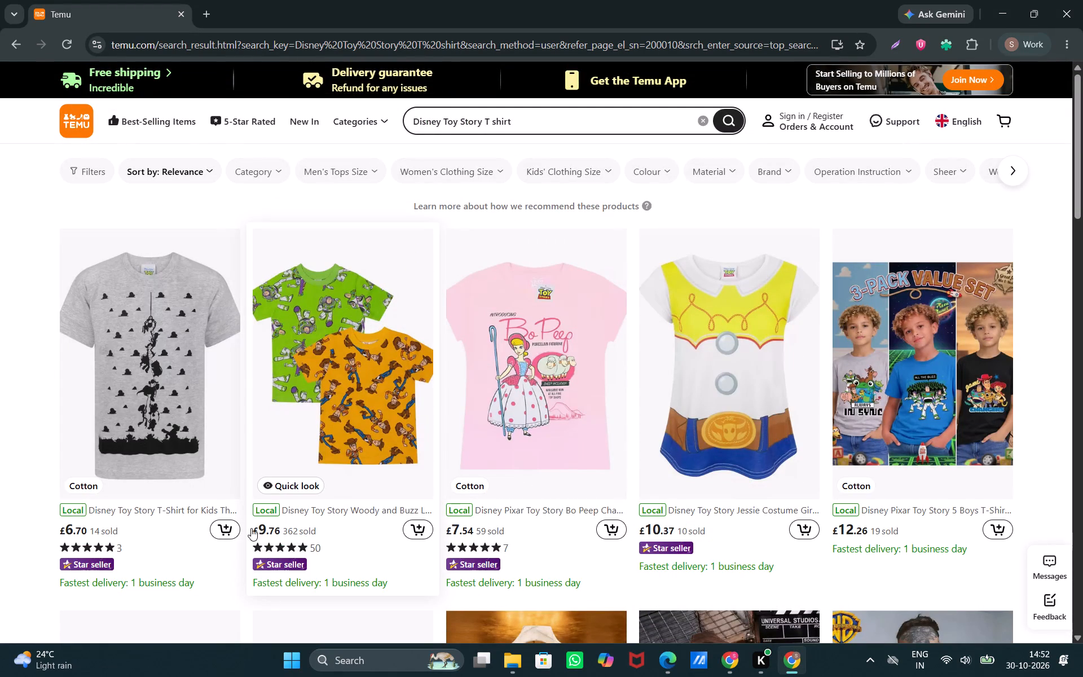
{"action": "scroll", "coordinate": [765, 306], "scroll_direction": "down", "scroll_amount": 20}
{"action": "scroll", "coordinate": [765, 306], "scroll_direction": "down", "scroll_amount": 1}
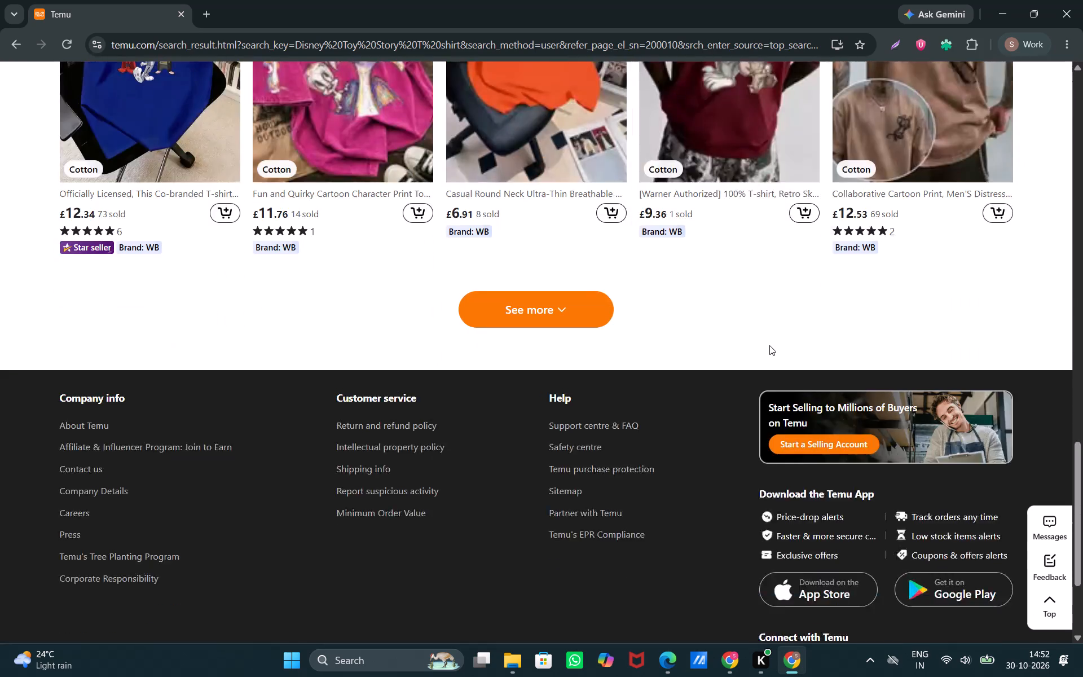
{"action": "scroll", "coordinate": [769, 345], "scroll_direction": "down", "scroll_amount": 3}
{"action": "left_click", "coordinate": [527, 140]}
{"action": "scroll", "coordinate": [744, 237], "scroll_direction": "up", "scroll_amount": 11}
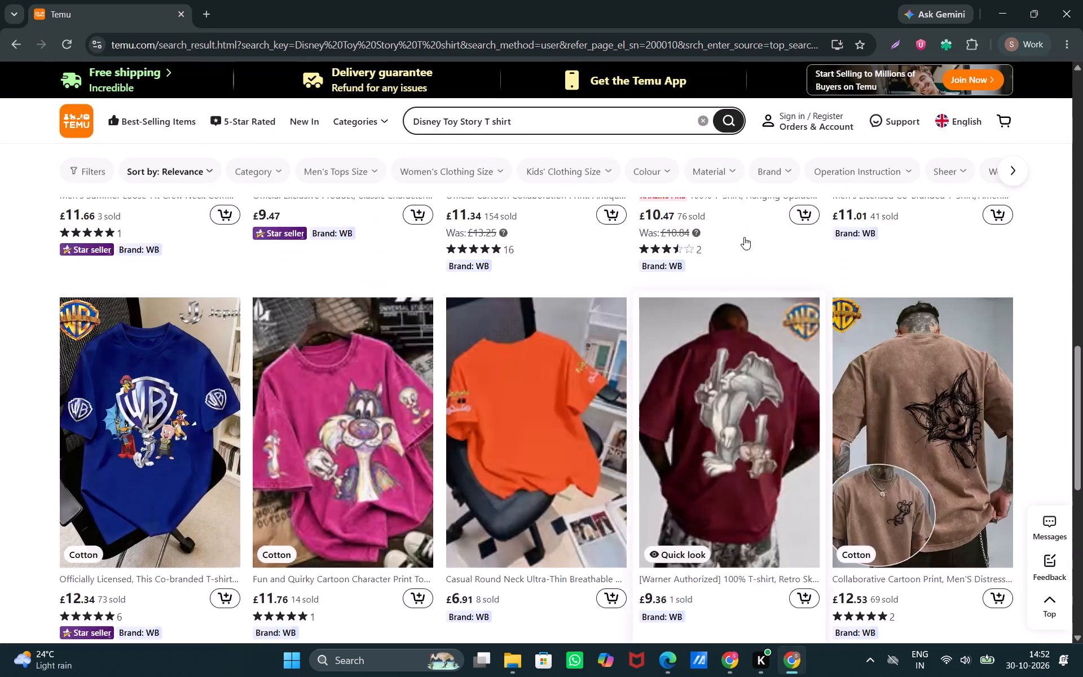
{"action": "scroll", "coordinate": [744, 237], "scroll_direction": "up", "scroll_amount": 20}
{"action": "scroll", "coordinate": [744, 237], "scroll_direction": "up", "scroll_amount": 3}
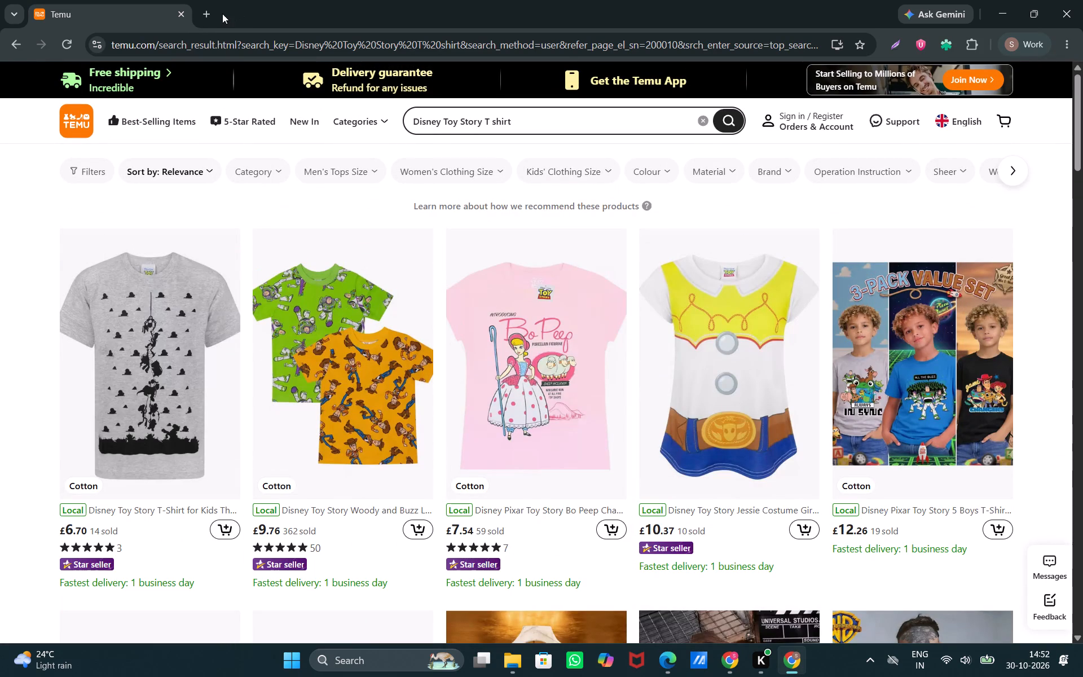
Open the RedPoints FrontOffice in a new tab, pin it before the Temu tab, and open its New Incident form.
{"action": "left_click", "coordinate": [214, 15]}
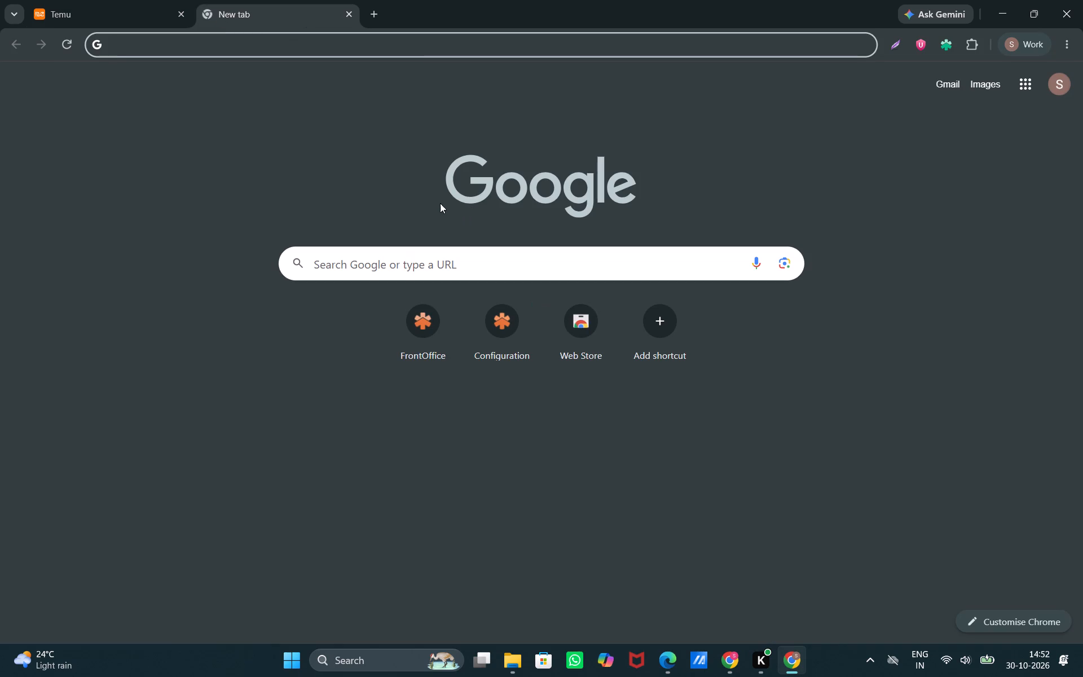
{"action": "left_click", "coordinate": [413, 350]}
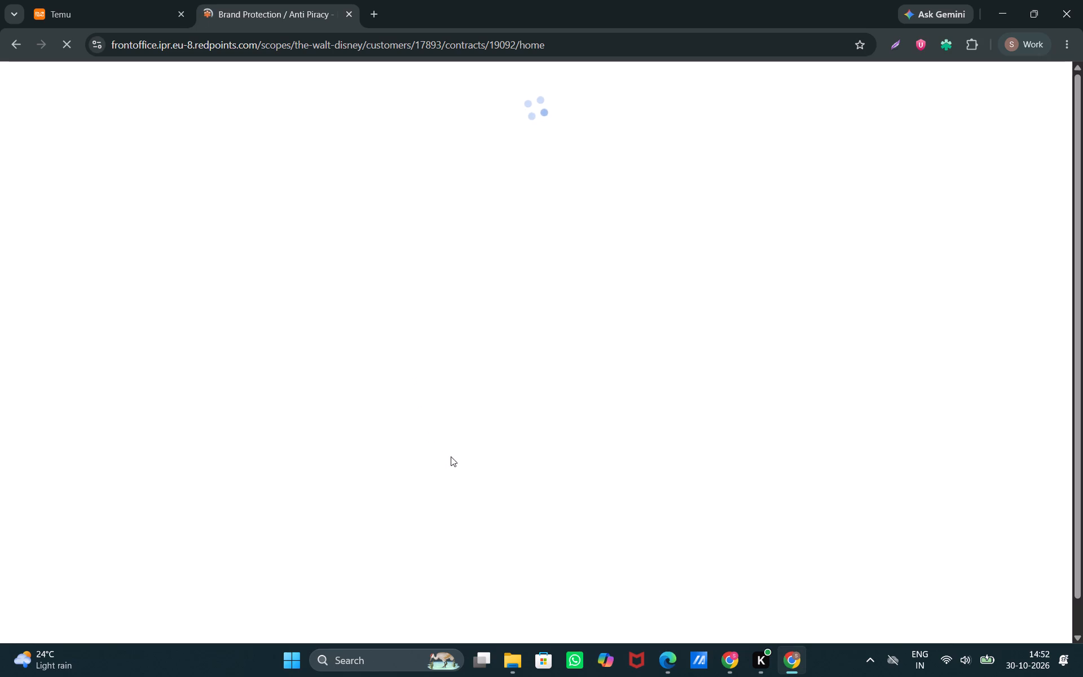
{"action": "left_click_drag", "start_coordinate": [254, 11], "coordinate": [149, 10]}
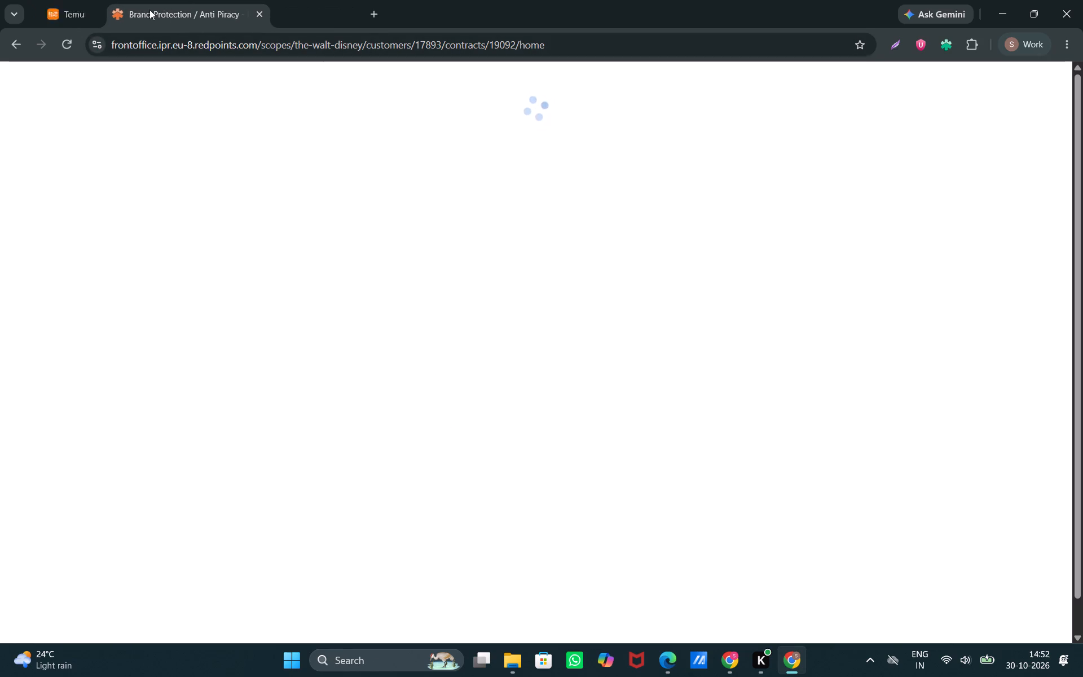
{"action": "left_click_drag", "start_coordinate": [149, 10], "coordinate": [142, 10]}
{"action": "right_click", "coordinate": [125, 17]}
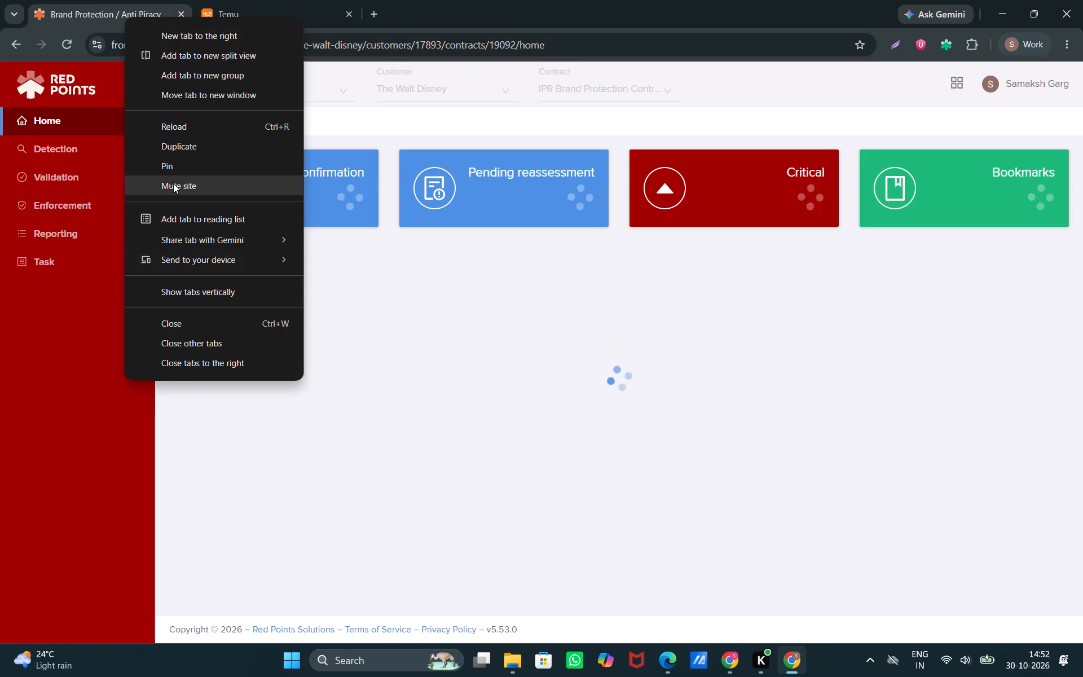
{"action": "left_click", "coordinate": [174, 165]}
{"action": "left_click", "coordinate": [83, 147]}
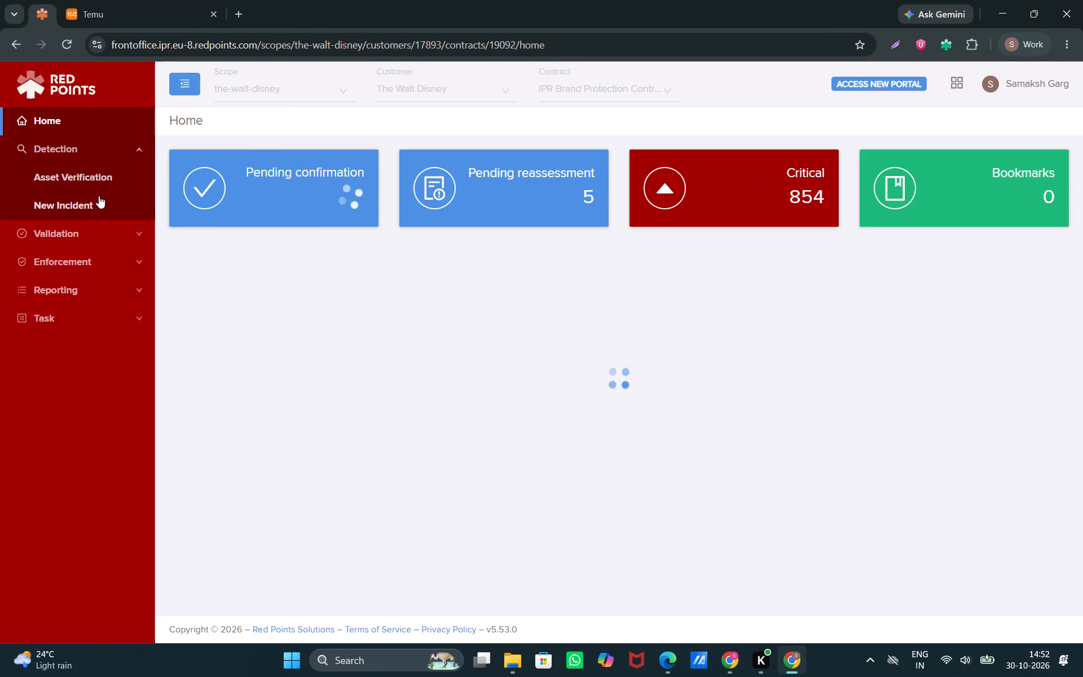
{"action": "left_click", "coordinate": [99, 196]}
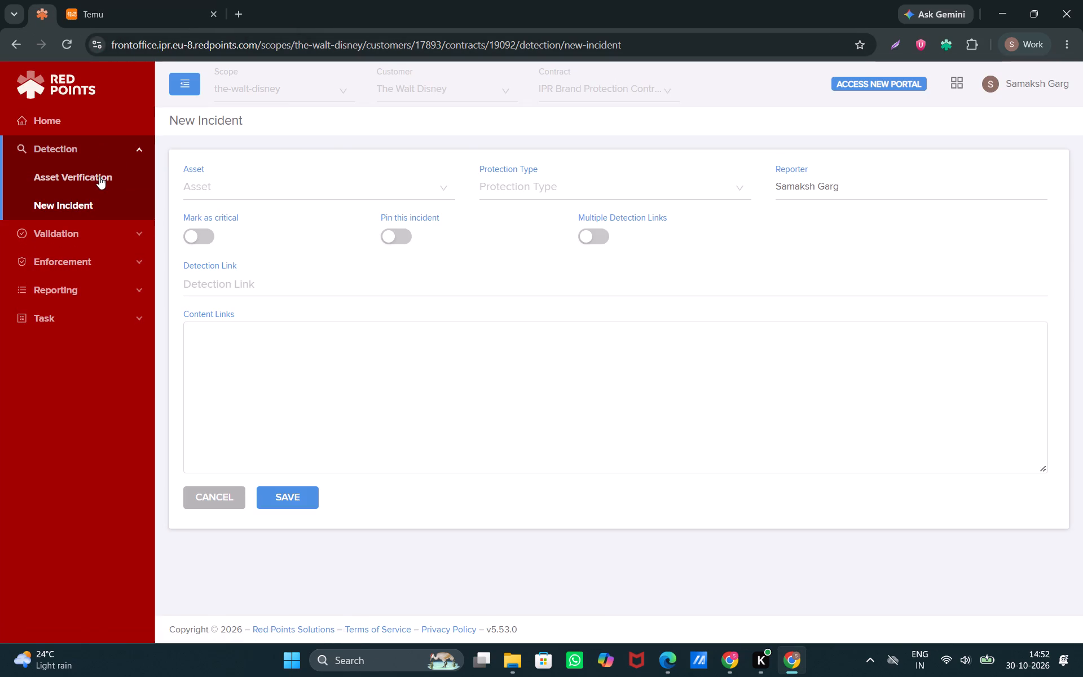
Return to the Temu results and examine the extended list for Toy Story T-shirt listings.
{"action": "left_click", "coordinate": [72, 0]}
{"action": "scroll", "coordinate": [636, 367], "scroll_direction": "up", "scroll_amount": 4}
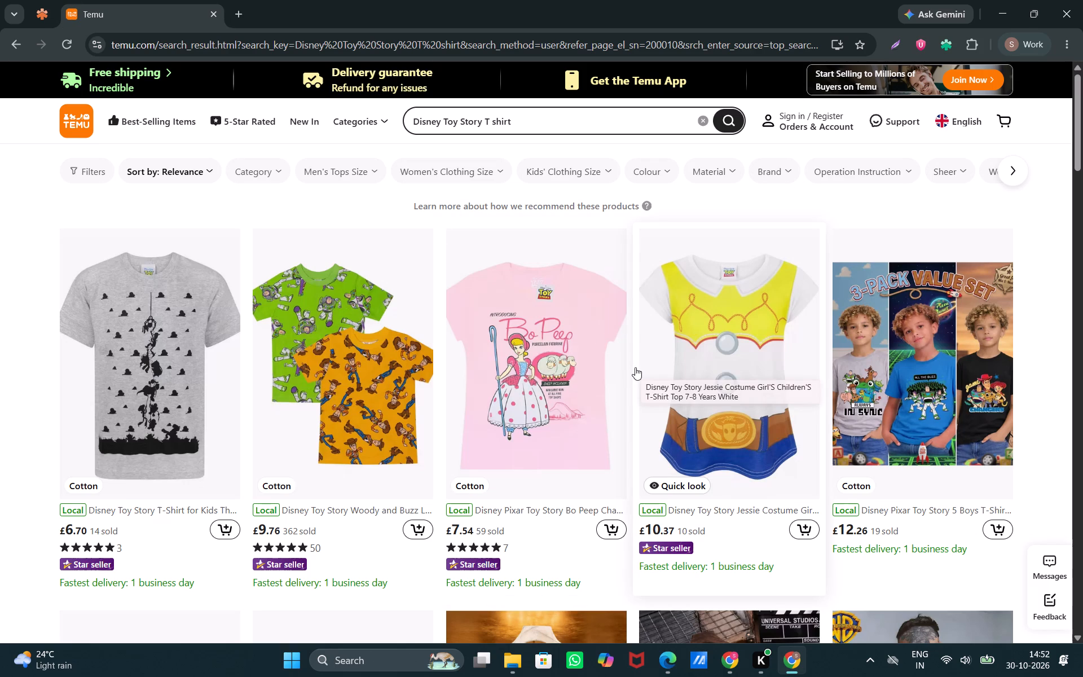
{"action": "scroll", "coordinate": [706, 357], "scroll_direction": "down", "scroll_amount": 20}
{"action": "scroll", "coordinate": [706, 357], "scroll_direction": "down", "scroll_amount": 4}
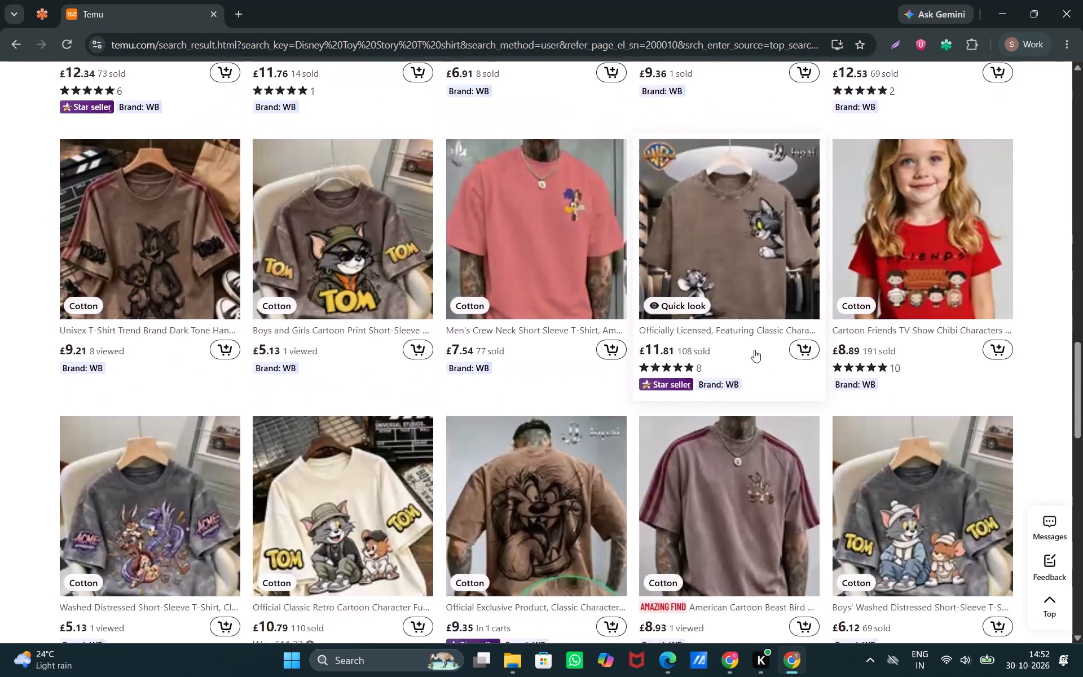
{"action": "scroll", "coordinate": [754, 350], "scroll_direction": "down", "scroll_amount": 11}
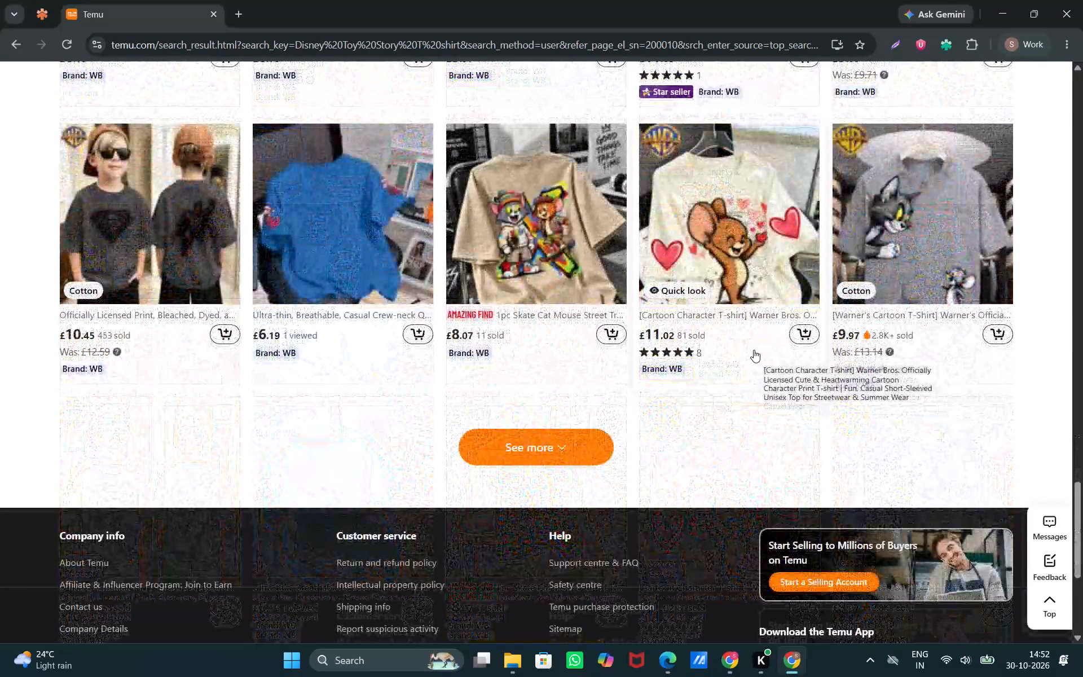
{"action": "scroll", "coordinate": [631, 349], "scroll_direction": "up", "scroll_amount": 9}
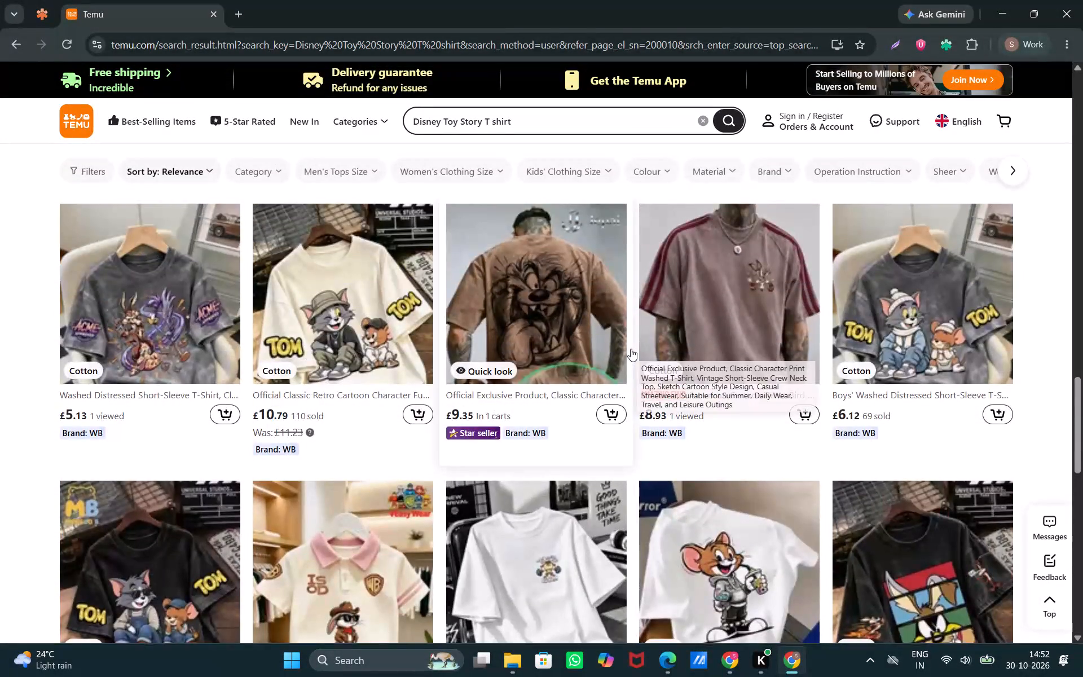
{"action": "scroll", "coordinate": [631, 349], "scroll_direction": "up", "scroll_amount": 5}
{"action": "scroll", "coordinate": [631, 349], "scroll_direction": "up", "scroll_amount": 20}
{"action": "scroll", "coordinate": [631, 349], "scroll_direction": "up", "scroll_amount": 5}
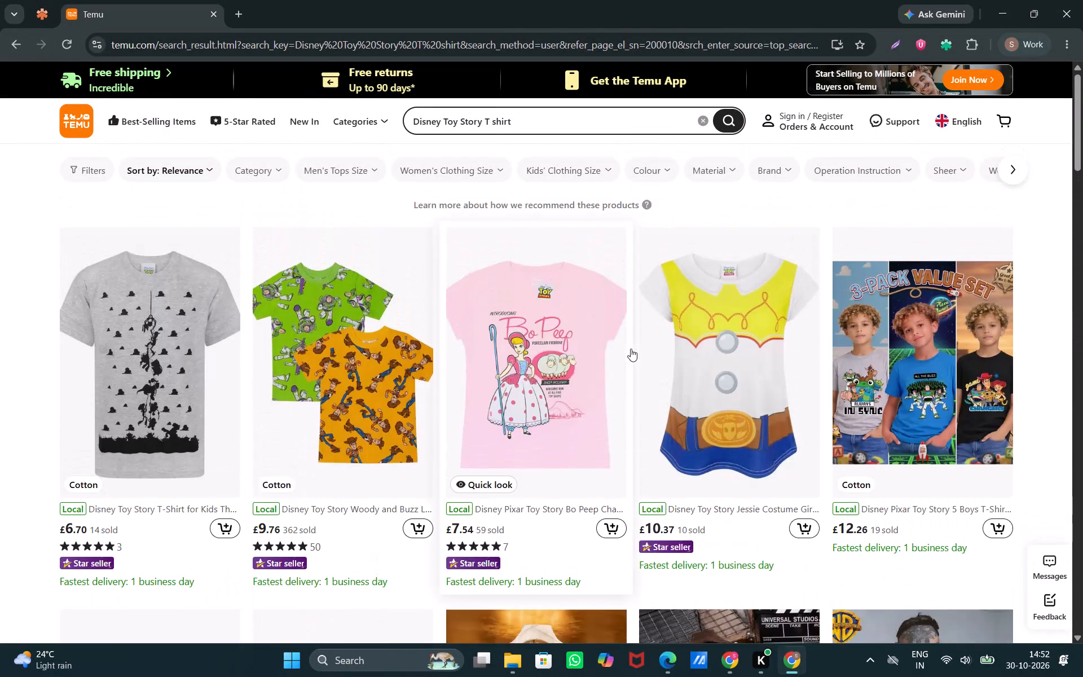
{"action": "scroll", "coordinate": [631, 349], "scroll_direction": "down", "scroll_amount": 6}
{"action": "scroll", "coordinate": [612, 405], "scroll_direction": "up", "scroll_amount": 5}
Stop and restart the running task in the RedPoints plugin's task configuration.
{"action": "left_click", "coordinate": [948, 45]}
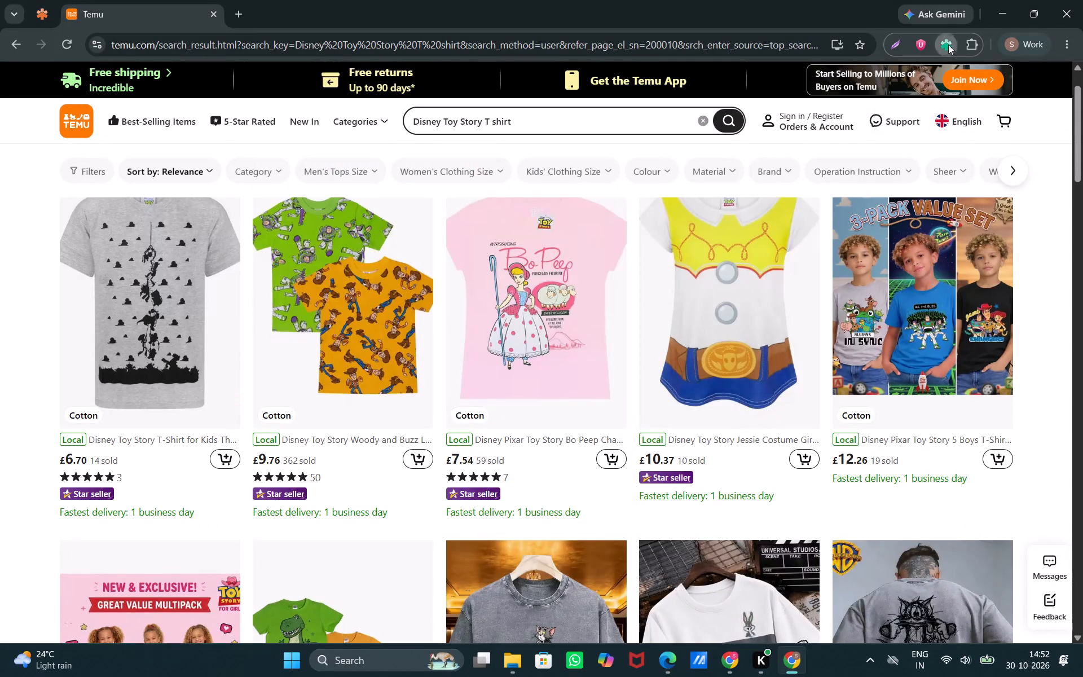
{"action": "left_click", "coordinate": [599, 341]}
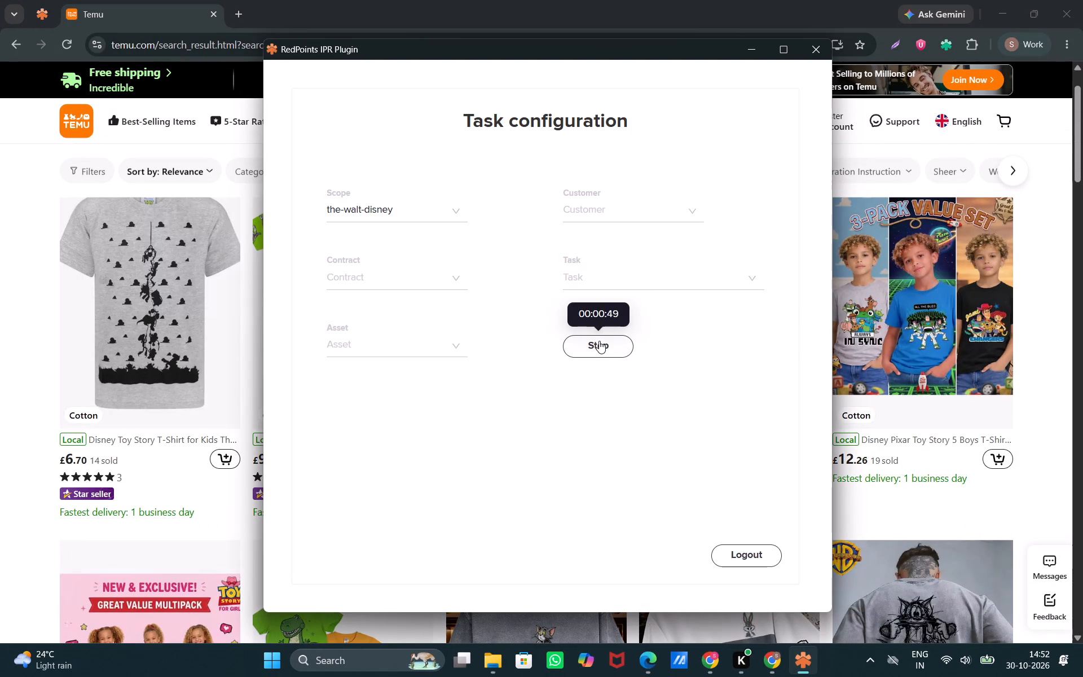
{"action": "left_click", "coordinate": [599, 341]}
Copy the link of the grey Disney Toy Story The Claw kids' T-shirt listing, the first result.
{"action": "scroll", "coordinate": [838, 353], "scroll_direction": "up", "scroll_amount": 1}
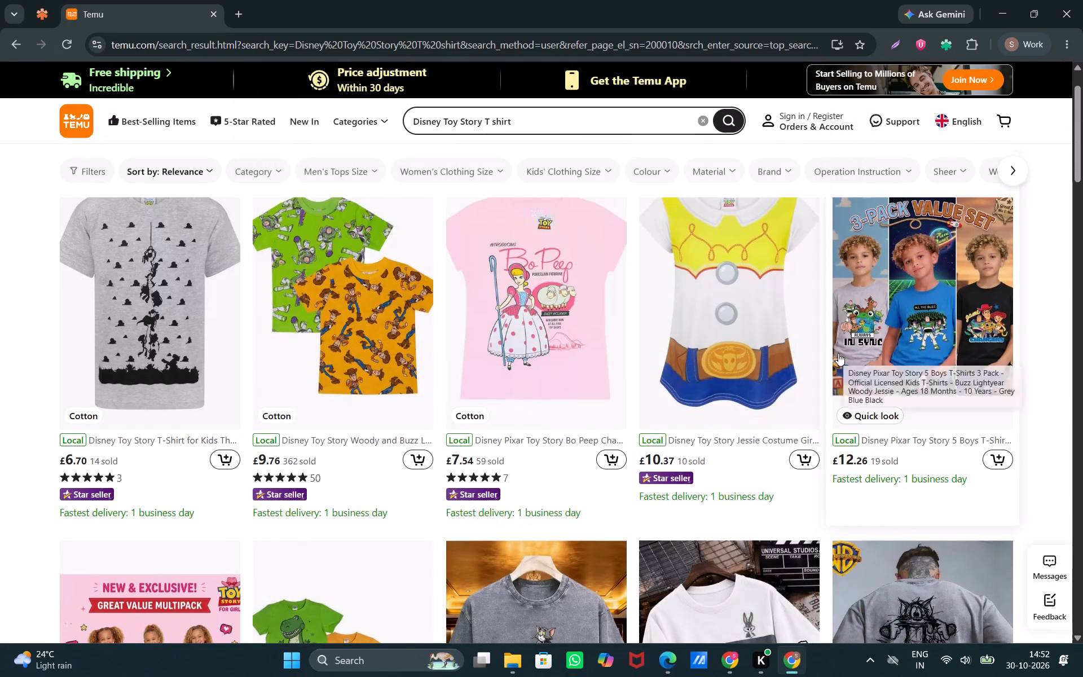
{"action": "scroll", "coordinate": [838, 353], "scroll_direction": "up", "scroll_amount": 8}
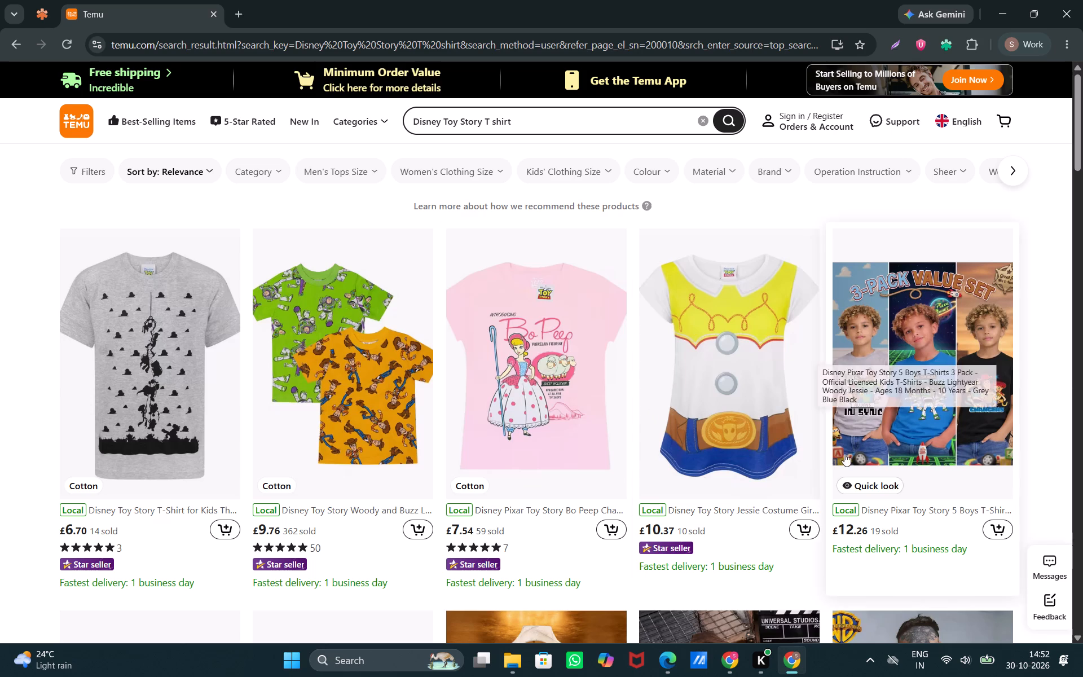
{"action": "scroll", "coordinate": [513, 310], "scroll_direction": "down", "scroll_amount": 6}
{"action": "scroll", "coordinate": [519, 313], "scroll_direction": "up", "scroll_amount": 5}
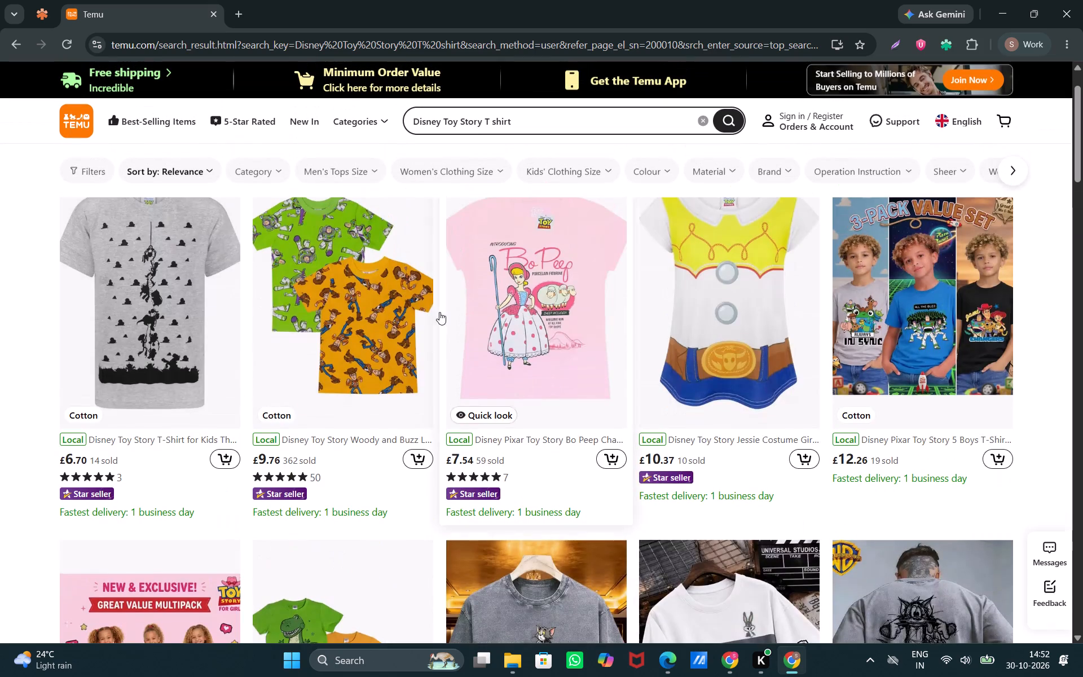
{"action": "right_click", "coordinate": [113, 441]}
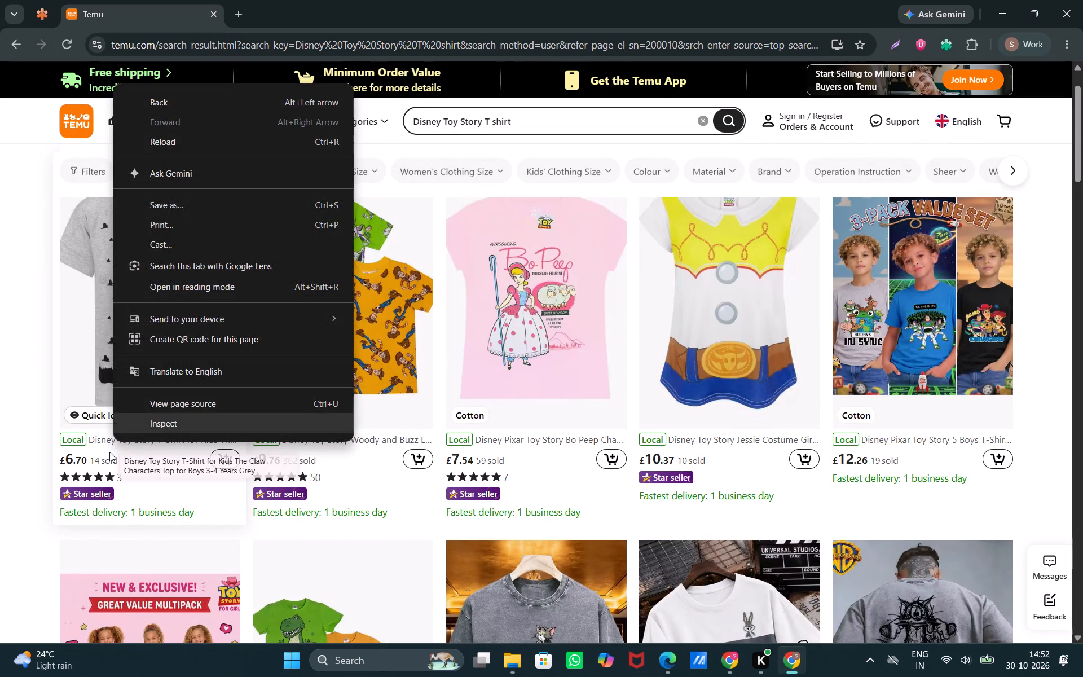
{"action": "right_click", "coordinate": [108, 452]}
{"action": "right_click", "coordinate": [95, 441]}
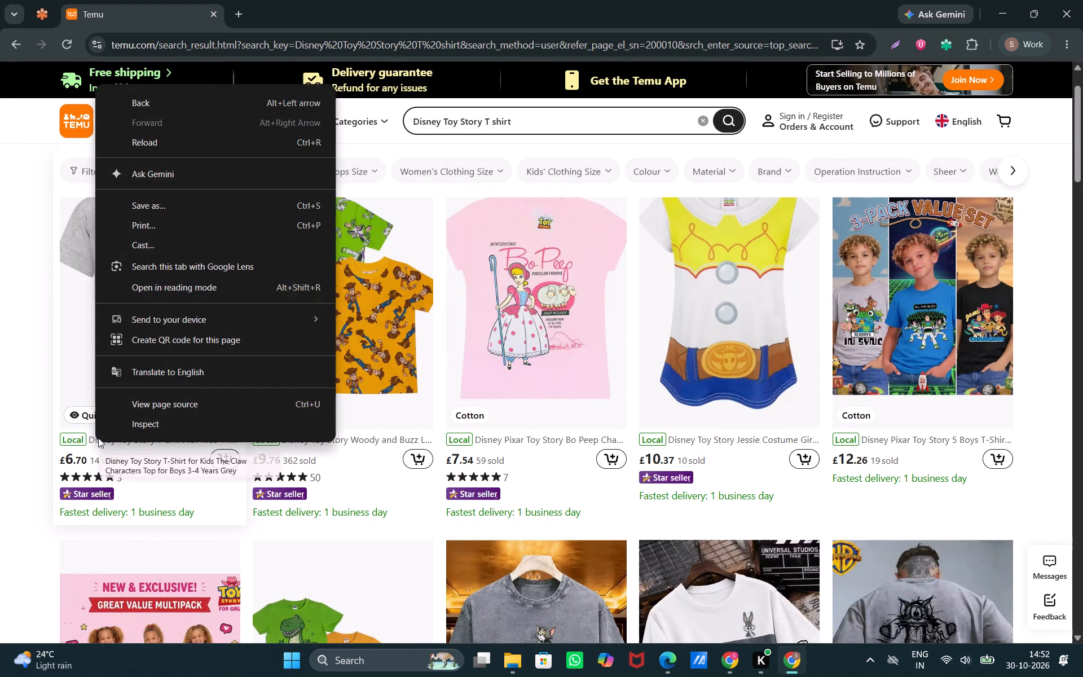
{"action": "right_click", "coordinate": [86, 441]}
{"action": "left_click", "coordinate": [143, 364]}
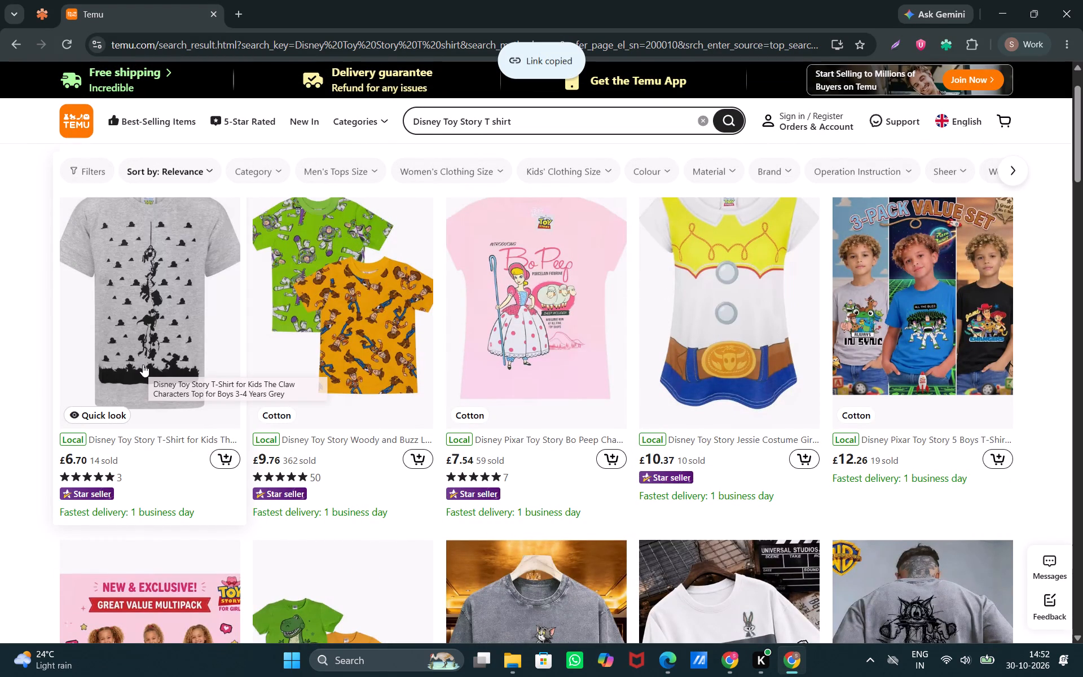
Switch from the Temu results to the Downloads folder in File Explorer.
{"action": "key", "text": "alt+Tab"}
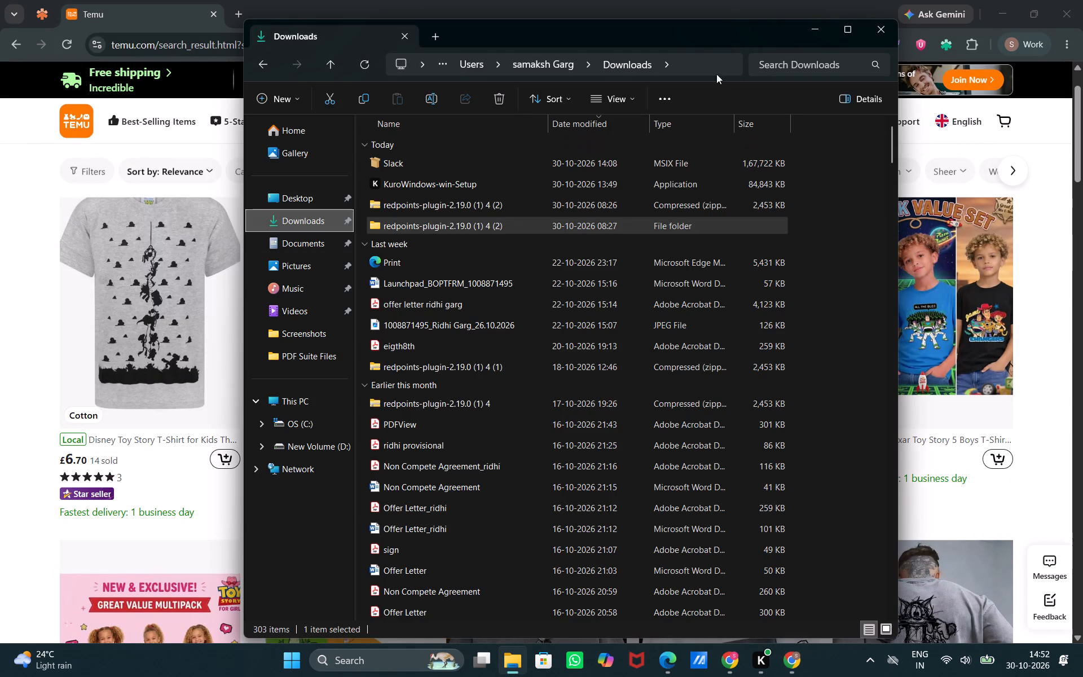
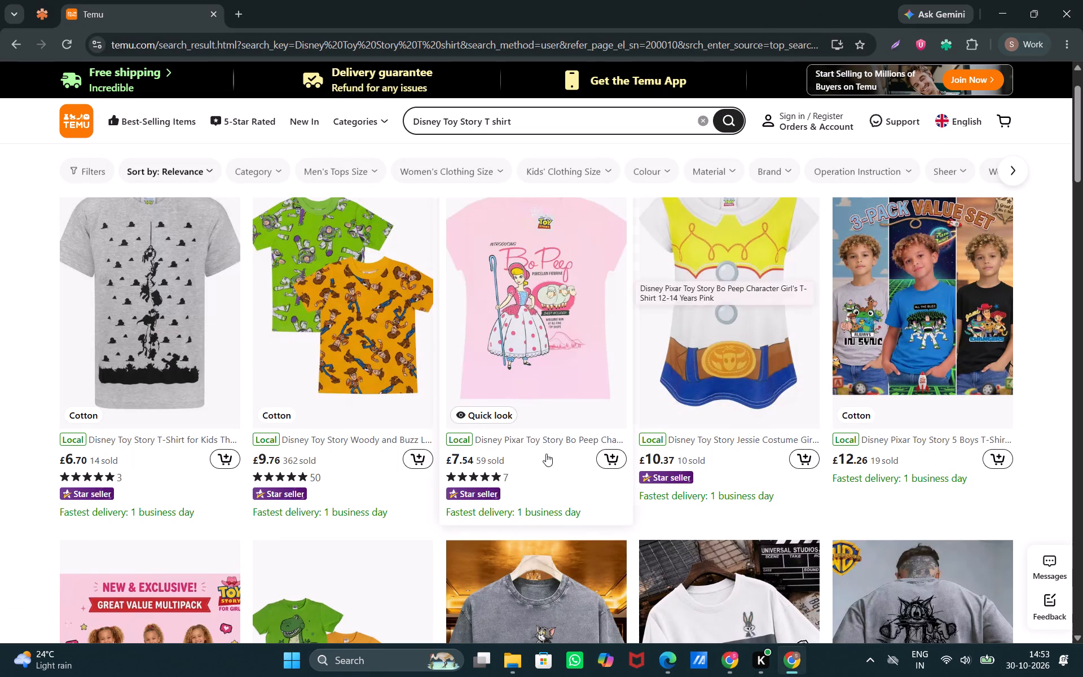
Copy the link of the Woody and Buzz Lightyear two-pack T-shirt listing into cell C20236 of The Walt Disney sheet.
{"action": "right_click", "coordinate": [324, 443]}
{"action": "left_click", "coordinate": [425, 367]}
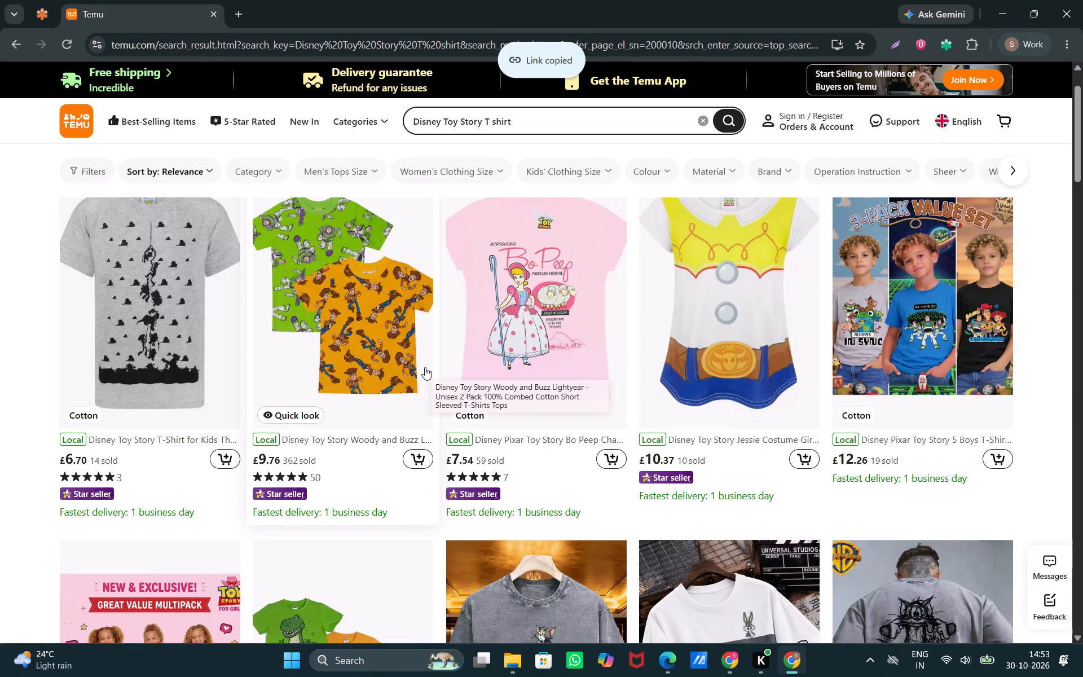
{"action": "key", "text": "alt+Tab"}
{"action": "key", "text": "ctrl+v"}
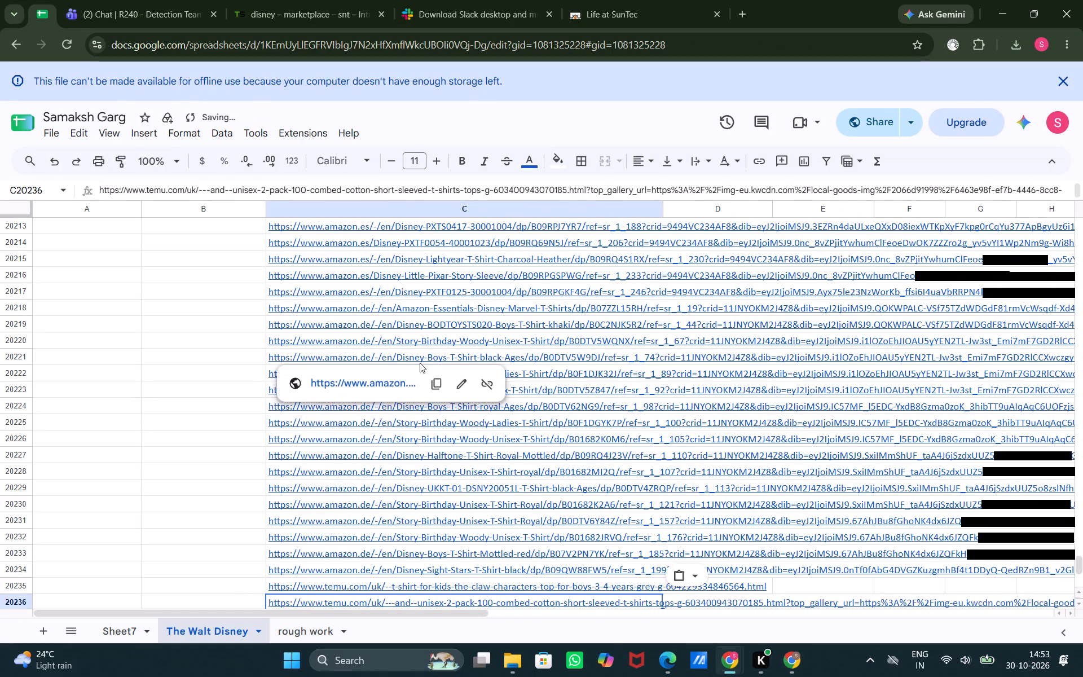
{"action": "key", "text": "Return"}
{"action": "key", "text": "Return"}
Copy the link of the Temu Disney Pixar Toy Story 5 boys' three-pack T-shirt listing into cell C20237 of the sheet.
{"action": "key", "text": "alt+Tab"}
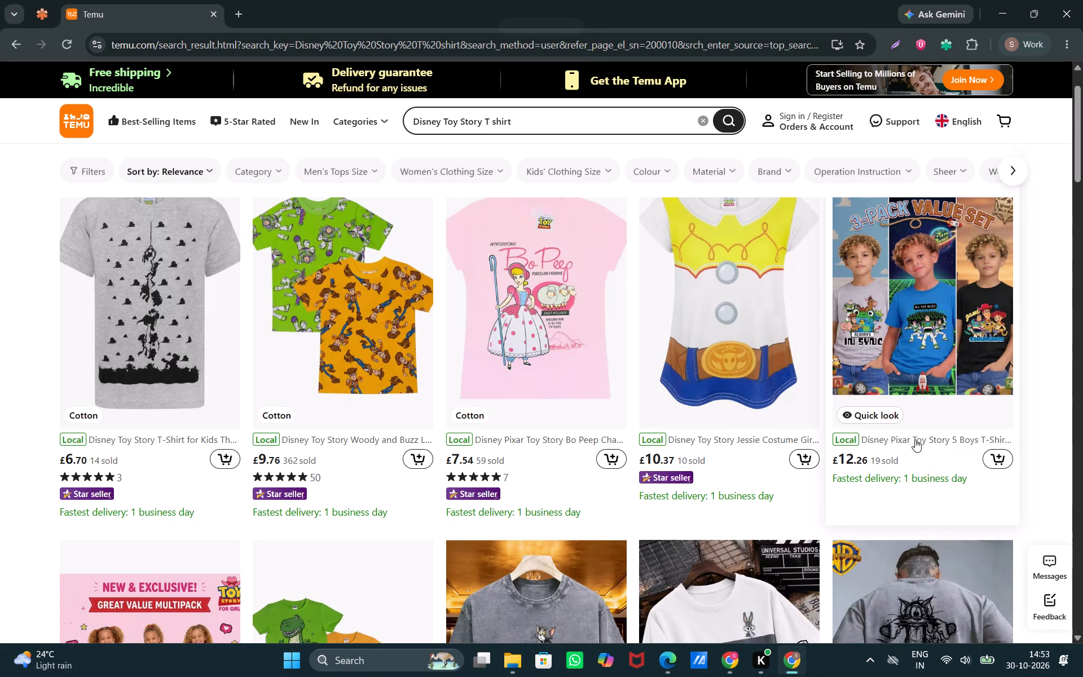
{"action": "right_click", "coordinate": [884, 447]}
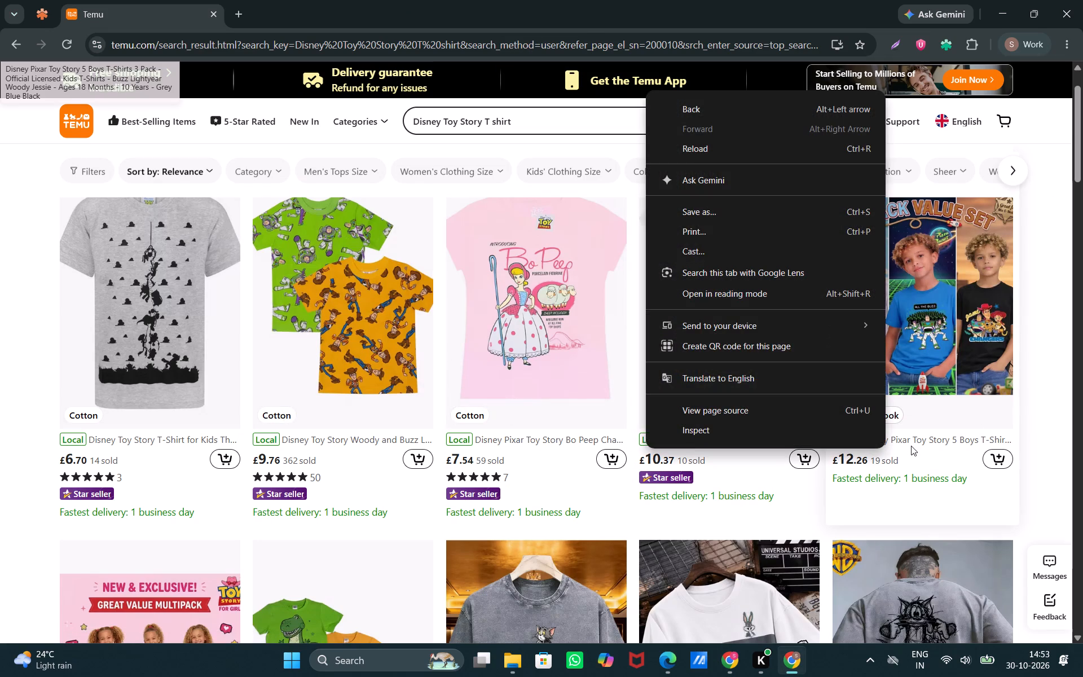
{"action": "right_click", "coordinate": [910, 446]}
{"action": "left_click", "coordinate": [834, 375]}
{"action": "left_click", "coordinate": [830, 371]}
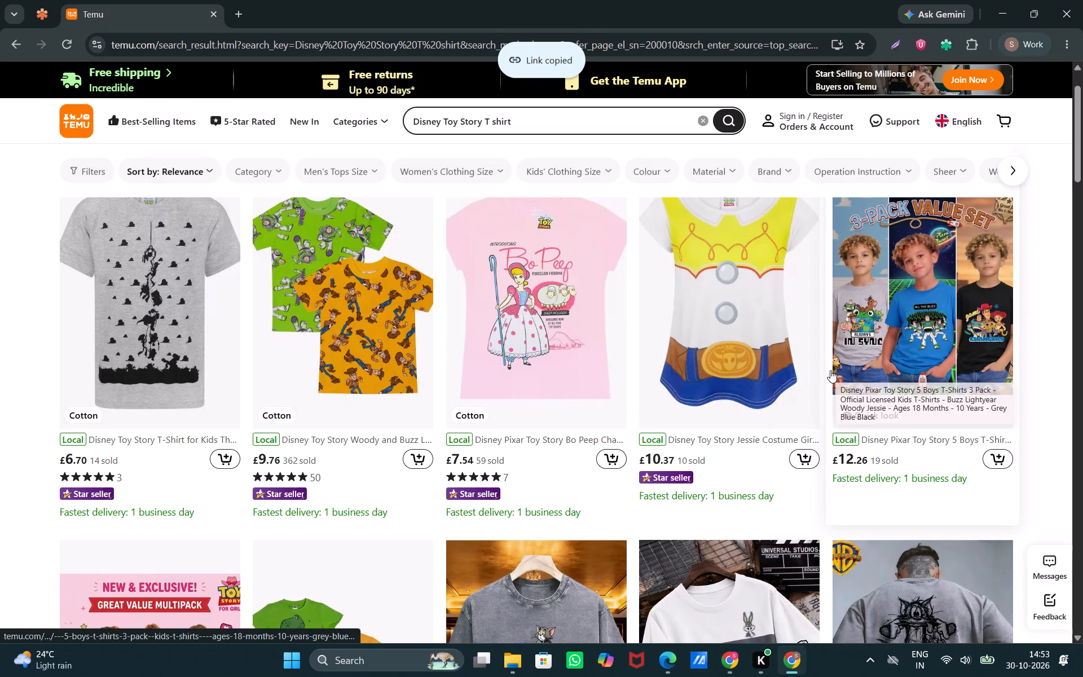
{"action": "key", "text": "alt+Tab"}
{"action": "key", "text": "ctrl+v"}
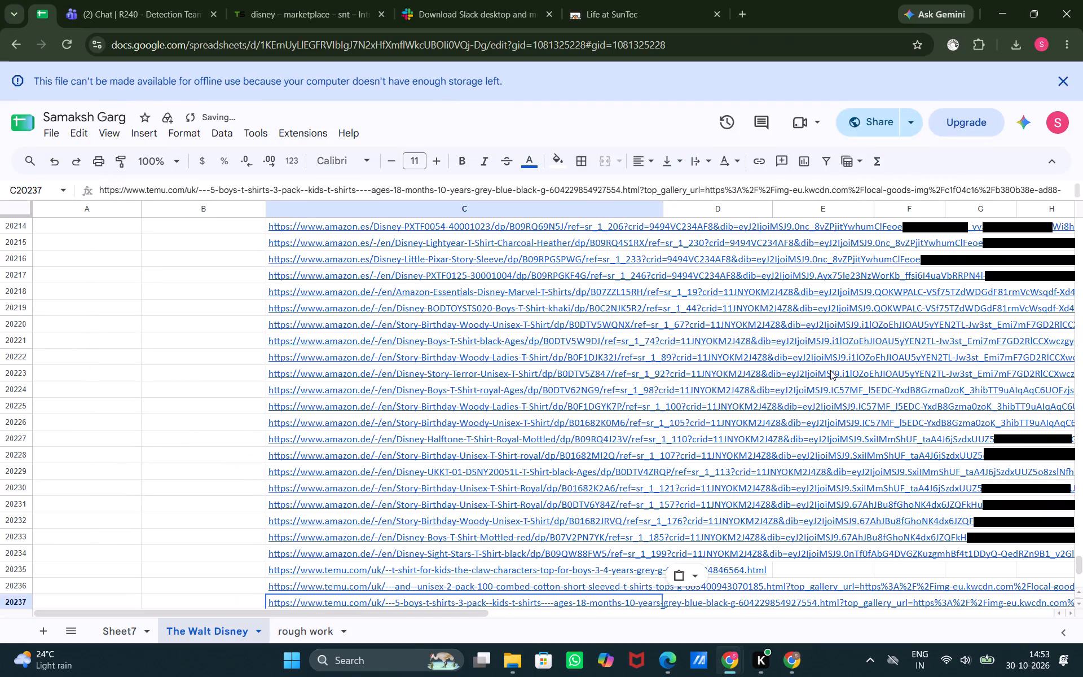
{"action": "key", "text": "Return"}
{"action": "key", "text": "Return"}
Copy the link of the Temu Toy Story three-pack cotton T-shirts listing with Rex, Woody and Buzz into cell C20238 of the sheet.
{"action": "key", "text": "alt+Tab"}
{"action": "scroll", "coordinate": [838, 367], "scroll_direction": "down", "scroll_amount": 4}
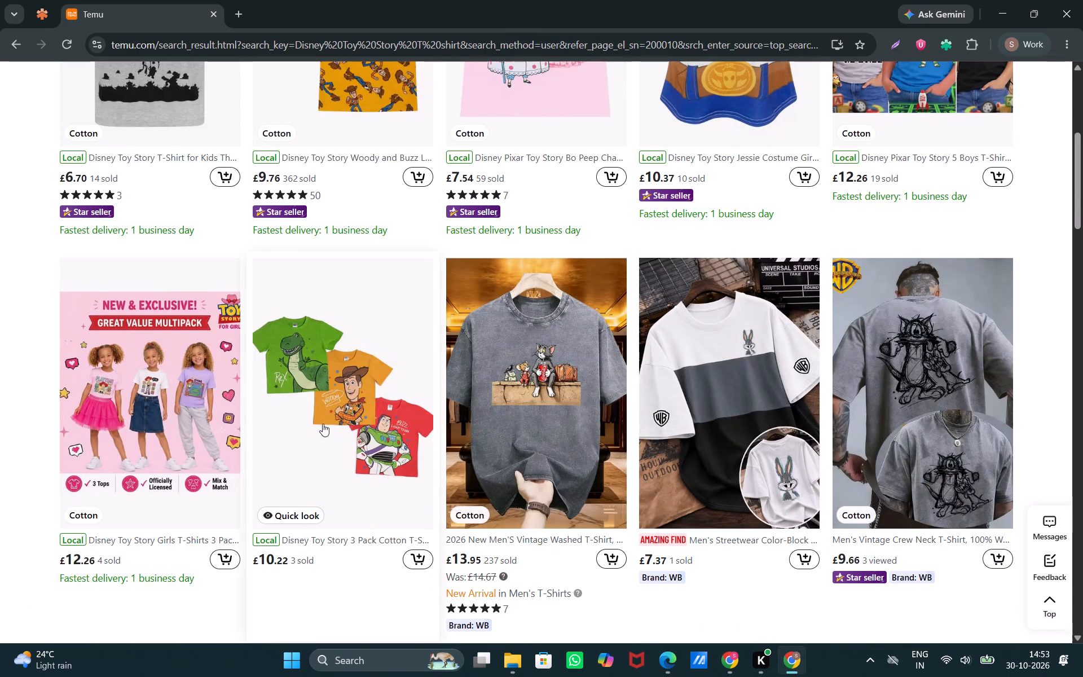
{"action": "right_click", "coordinate": [301, 548]}
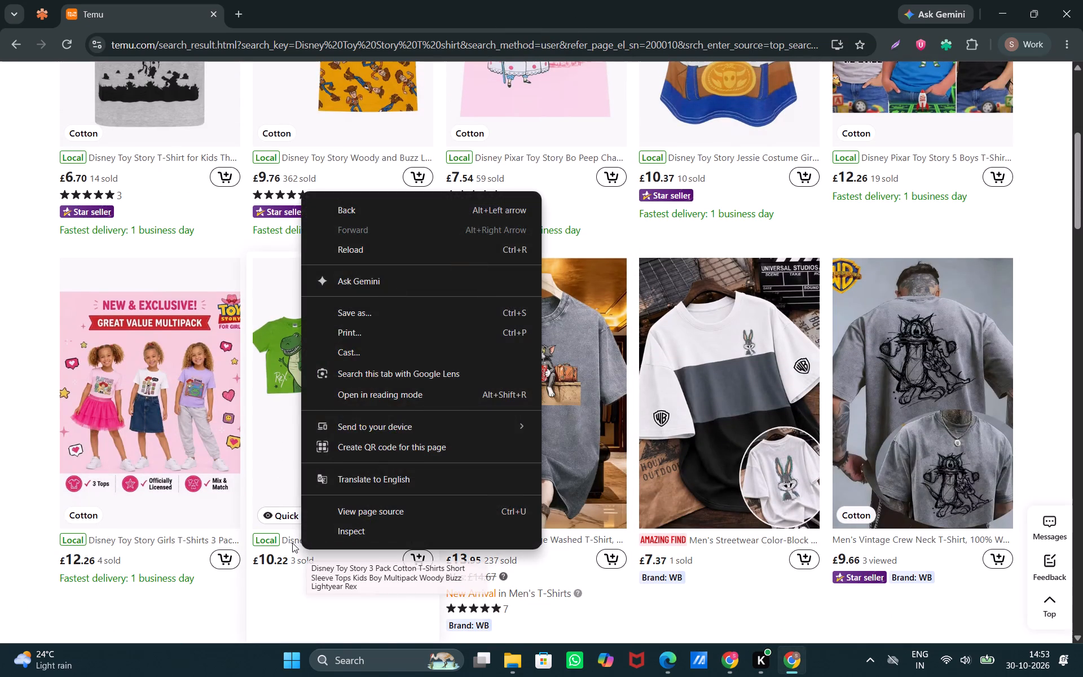
{"action": "right_click", "coordinate": [290, 543]}
{"action": "left_click", "coordinate": [349, 464]}
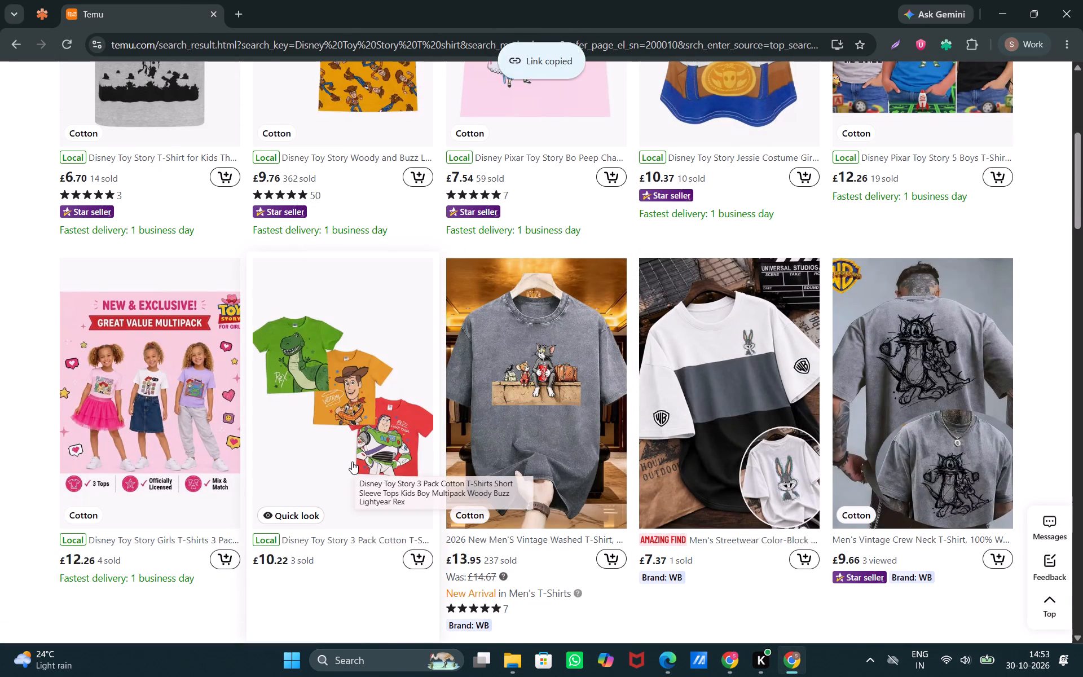
{"action": "key", "text": "alt+Tab"}
{"action": "key", "text": "ctrl+v"}
{"action": "key", "text": "Return"}
{"action": "key", "text": "Return"}
{"action": "key", "text": "Return"}
Copy the link of the Temu Disney Toy Story girls' three-pack T-shirts listing into cell C20239 of the sheet.
{"action": "key", "text": "alt+Tab"}
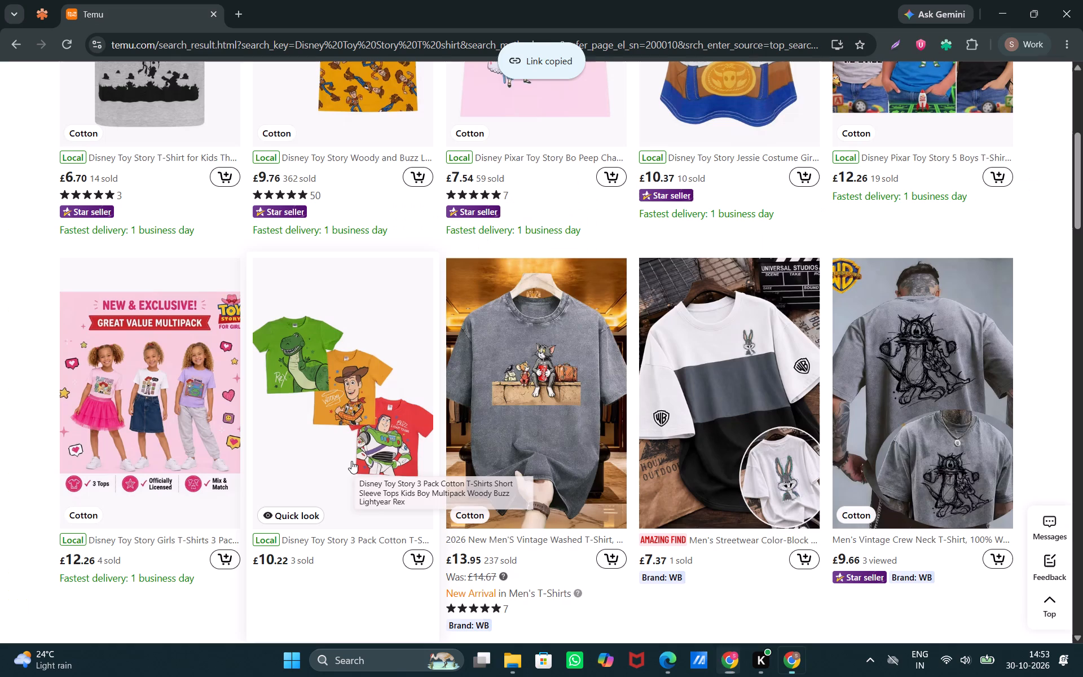
{"action": "right_click", "coordinate": [93, 546]}
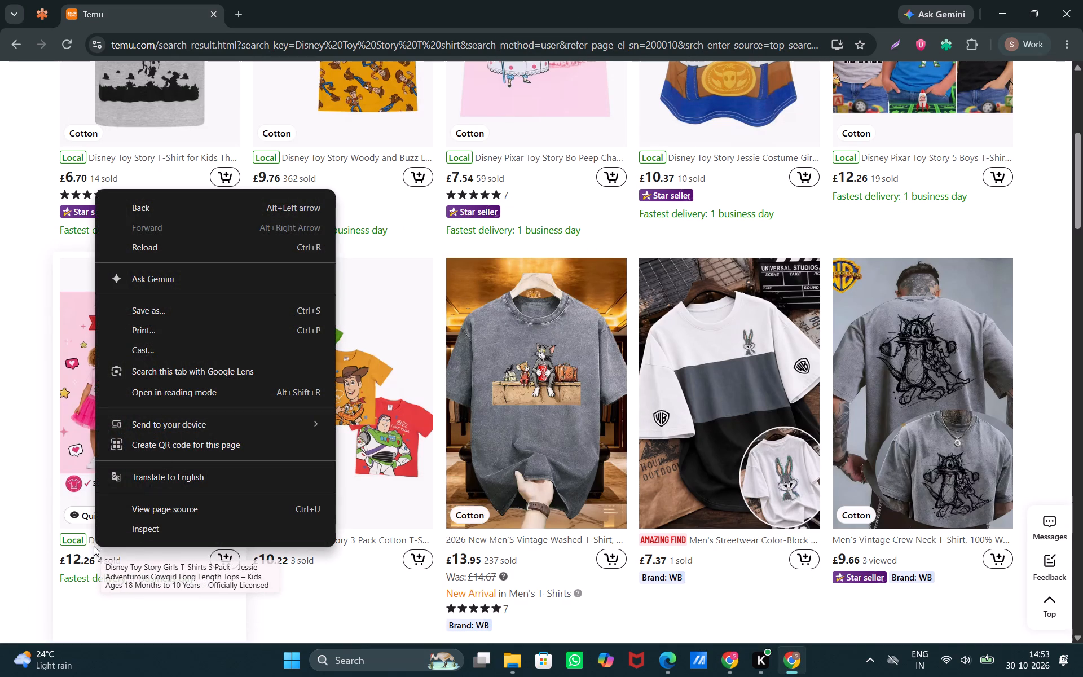
{"action": "right_click", "coordinate": [93, 546]}
{"action": "left_click", "coordinate": [151, 467]}
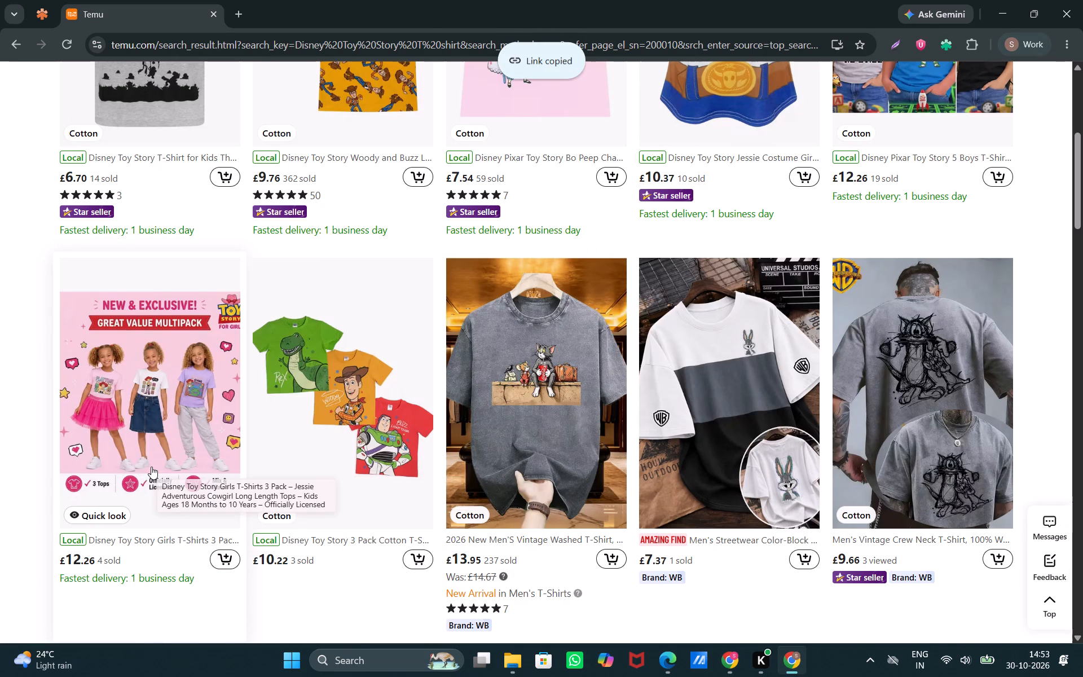
{"action": "key", "text": "alt+Tab"}
{"action": "key", "text": "ctrl+v"}
{"action": "key", "text": "Return"}
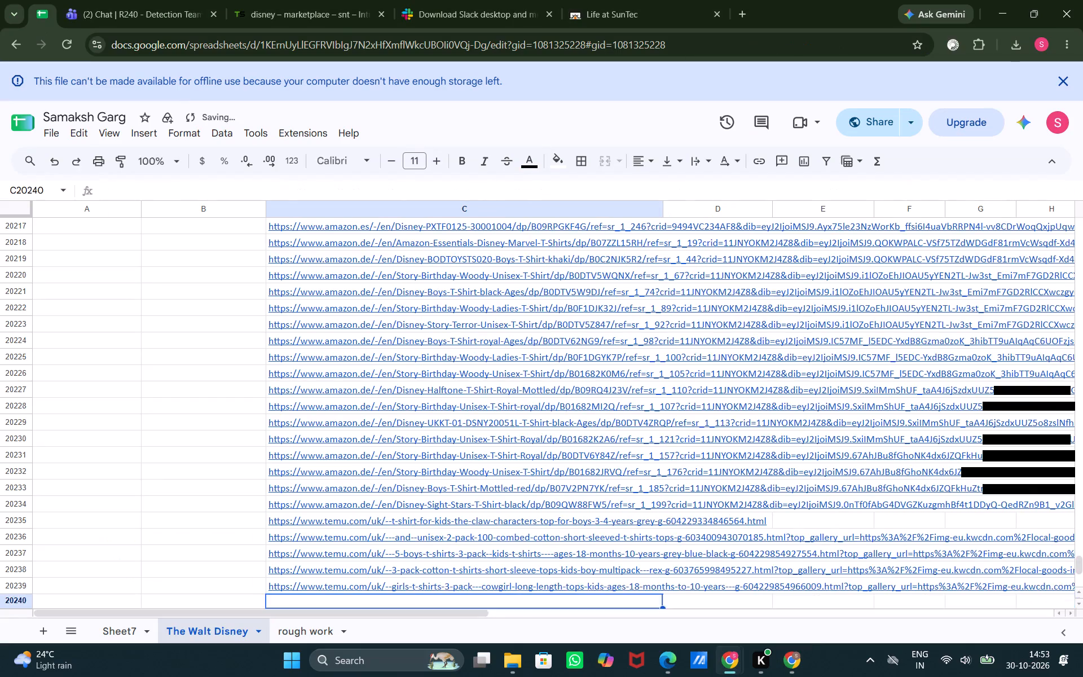
{"action": "key", "text": "Return"}
Return to the Temu results and examine the remaining products for further Toy Story T-shirt listings.
{"action": "key", "text": "alt+Tab"}
{"action": "scroll", "coordinate": [549, 333], "scroll_direction": "down", "scroll_amount": 6}
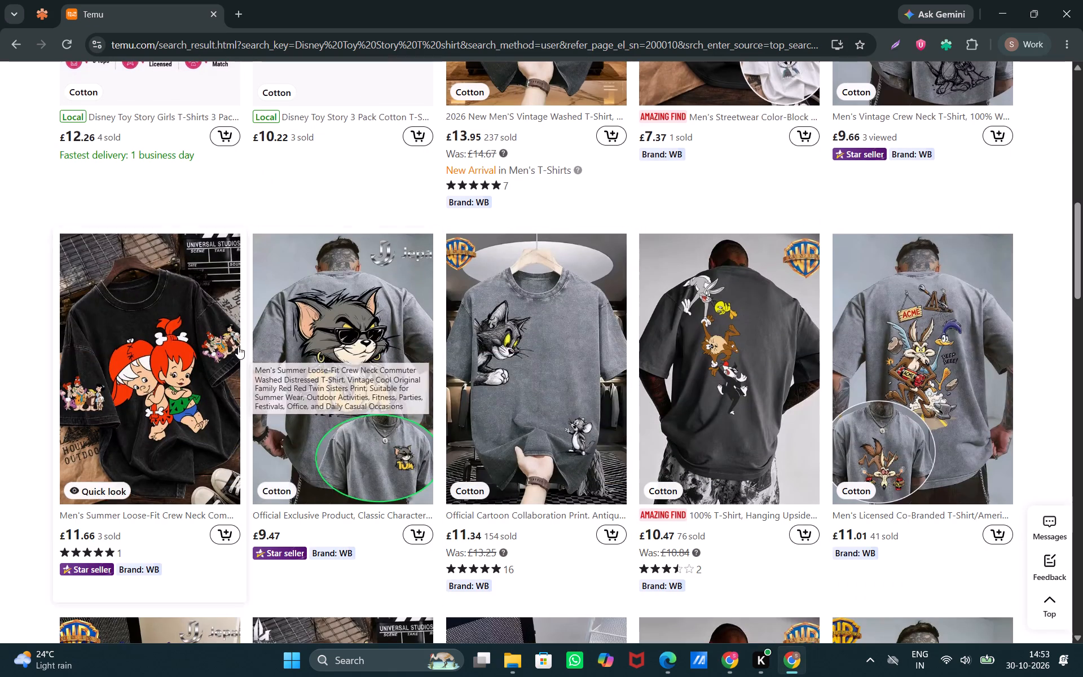
{"action": "scroll", "coordinate": [758, 324], "scroll_direction": "down", "scroll_amount": 7}
{"action": "scroll", "coordinate": [513, 308], "scroll_direction": "down", "scroll_amount": 4}
{"action": "scroll", "coordinate": [463, 307], "scroll_direction": "down", "scroll_amount": 4}
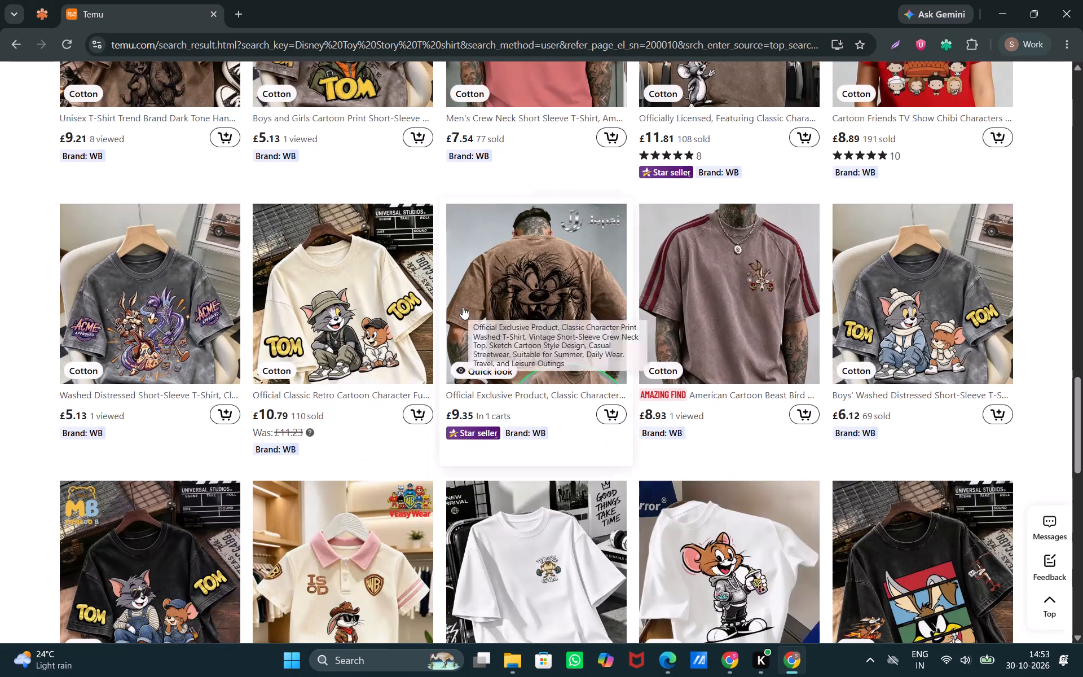
{"action": "scroll", "coordinate": [337, 95], "scroll_direction": "up", "scroll_amount": 7}
{"action": "scroll", "coordinate": [306, 285], "scroll_direction": "up", "scroll_amount": 5}
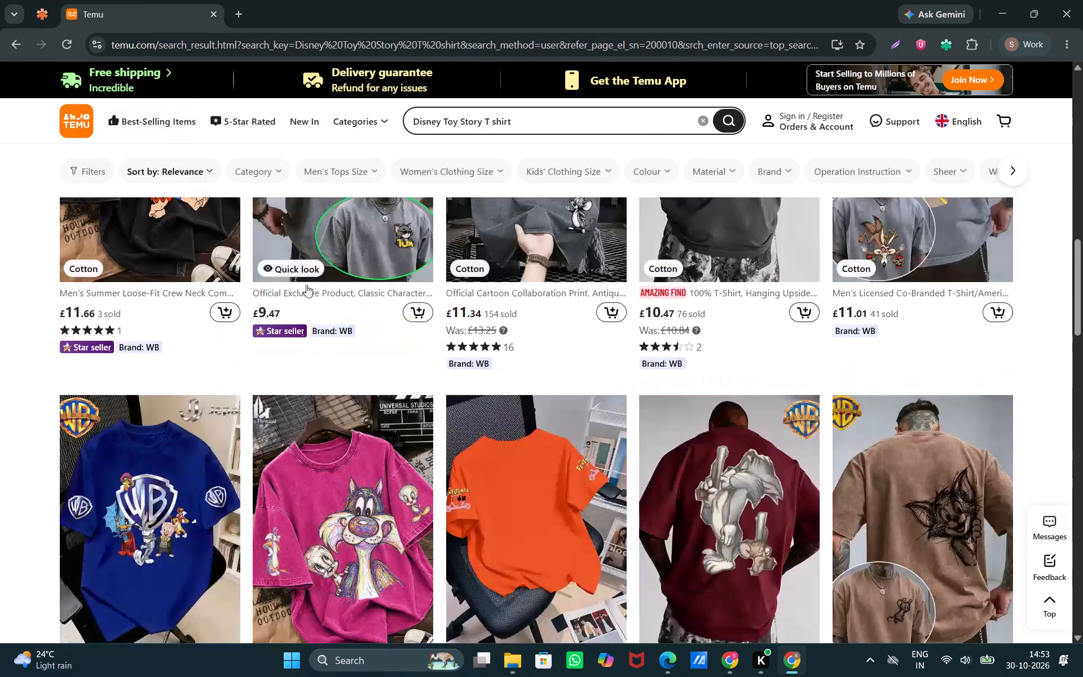
{"action": "scroll", "coordinate": [306, 285], "scroll_direction": "up", "scroll_amount": 20}
{"action": "scroll", "coordinate": [306, 285], "scroll_direction": "up", "scroll_amount": 4}
Return to The Walt Disney sheet and check the end of the link column, finishing at the first empty cell below it.
{"action": "key", "text": "alt+Tab"}
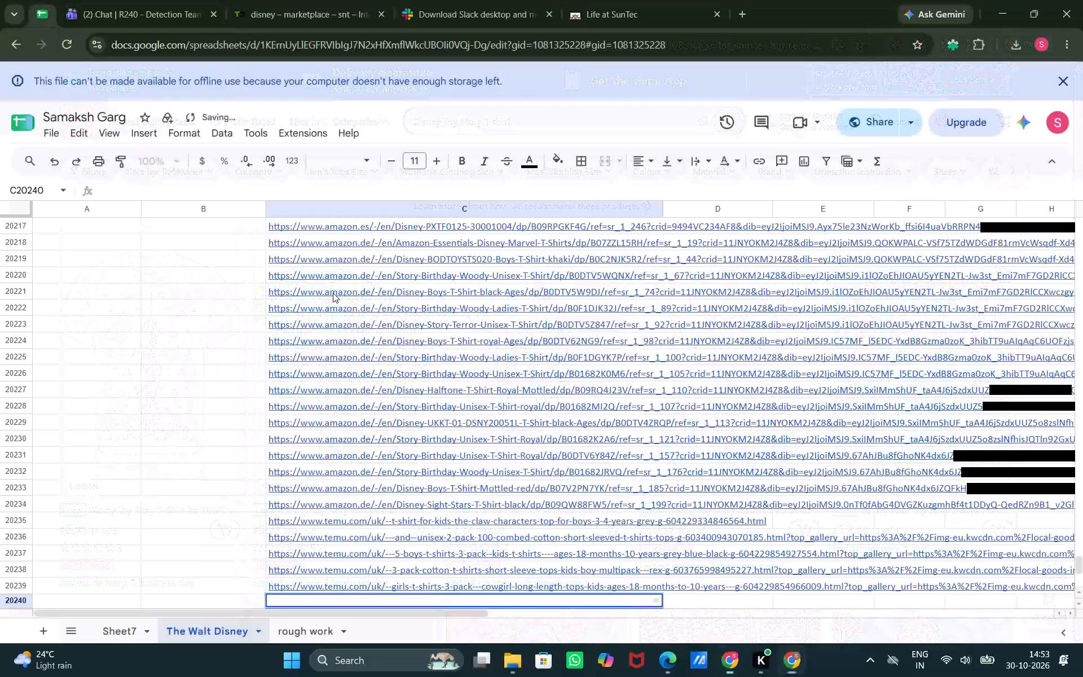
{"action": "key", "text": "Up"}
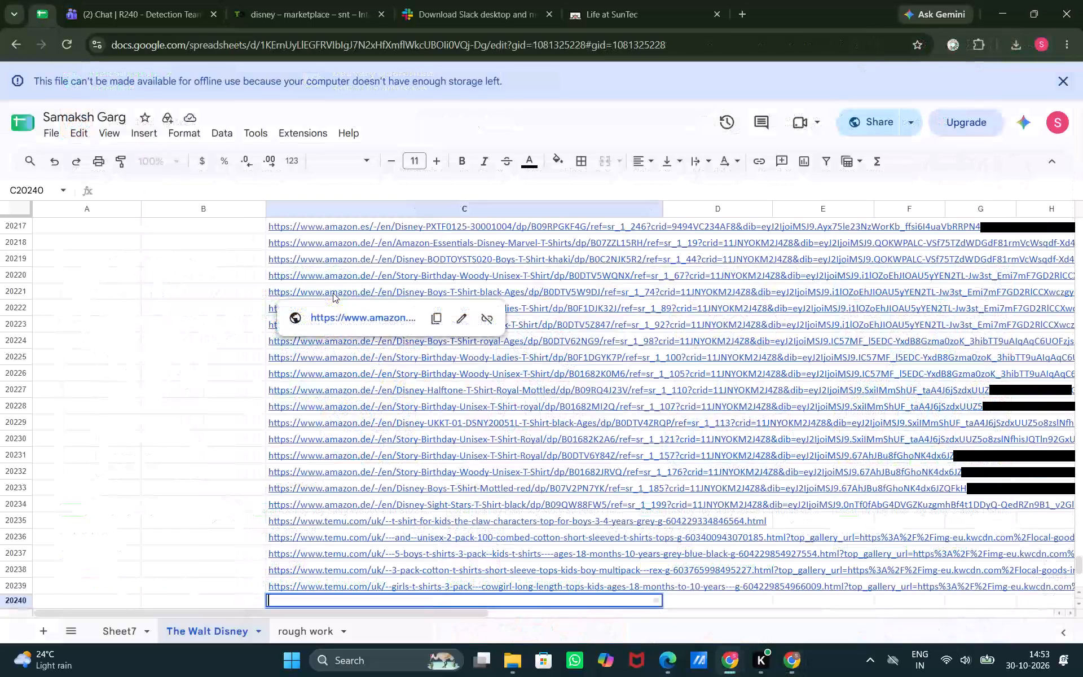
{"action": "left_click", "coordinate": [149, 586]}
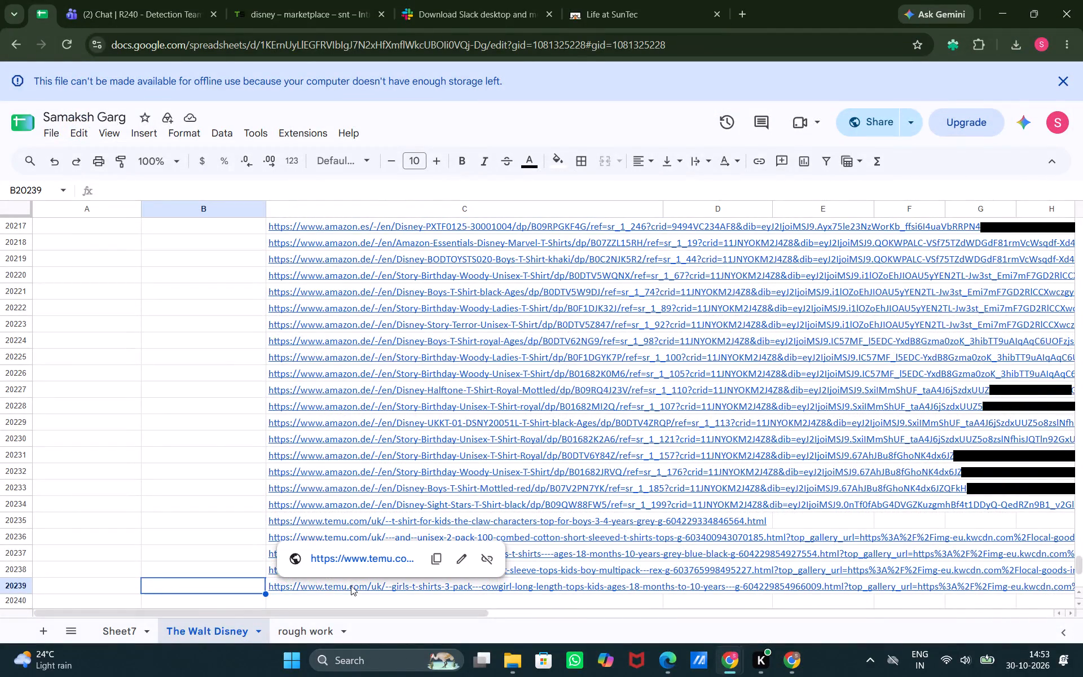
{"action": "left_click", "coordinate": [365, 468]}
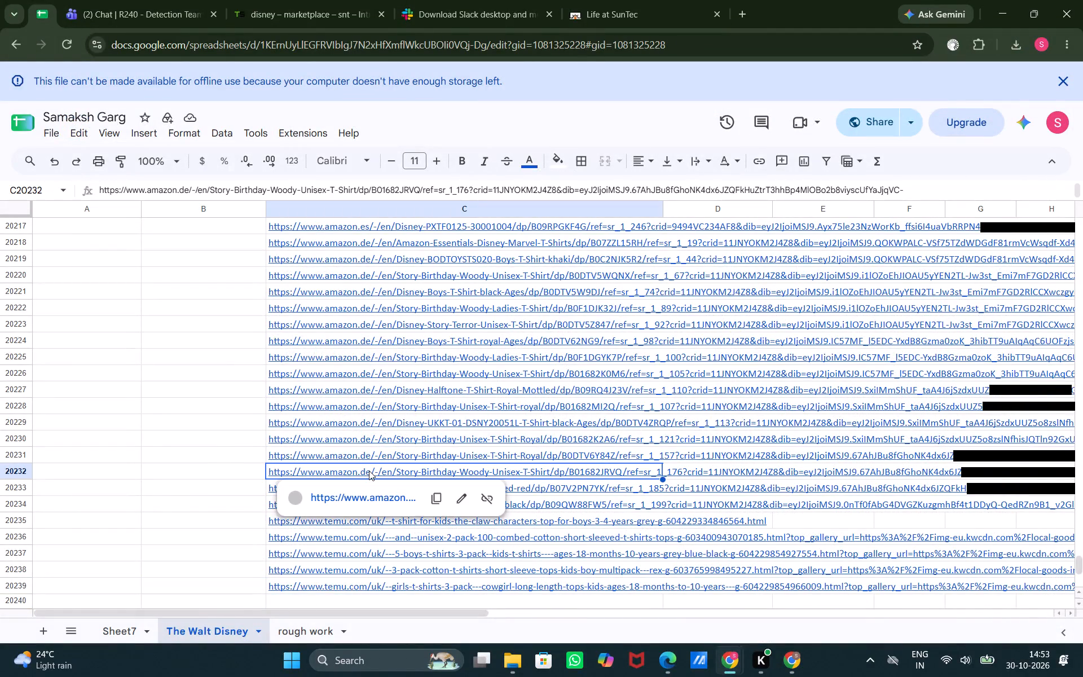
{"action": "key", "text": "ctrl+Down"}
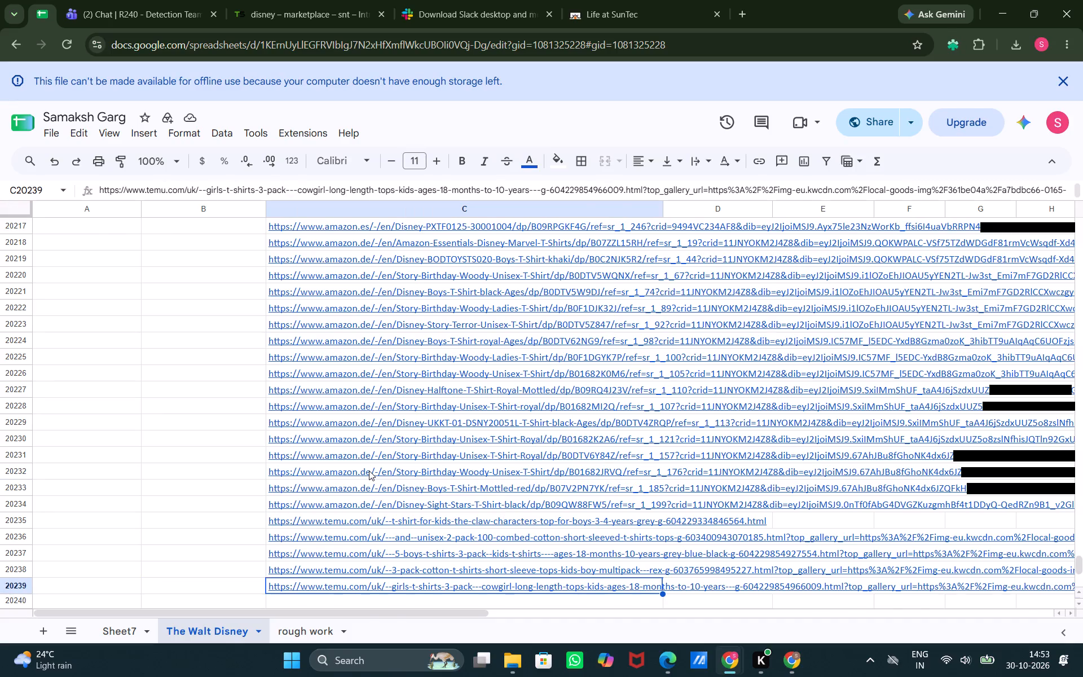
{"action": "key", "text": "ctrl+shift+Up"}
{"action": "key", "text": "Down"}
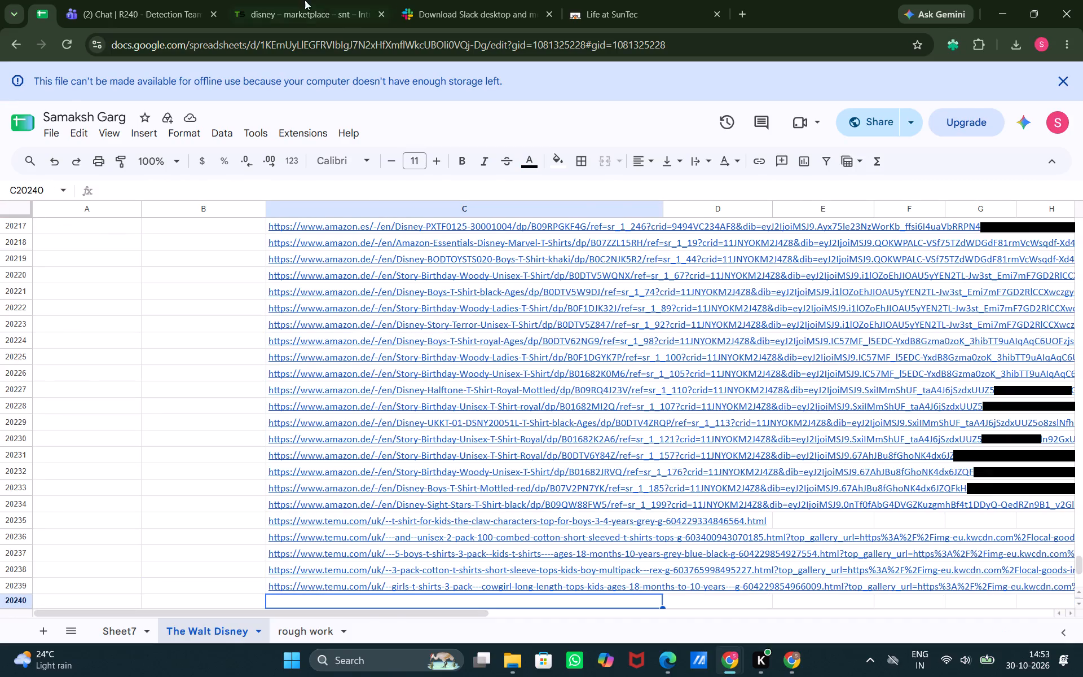
Open allegro.pl from the Tuinet tracker's Toy Story T-shirts list and search it for "Toy Story T shirt".
{"action": "left_click", "coordinate": [358, 0]}
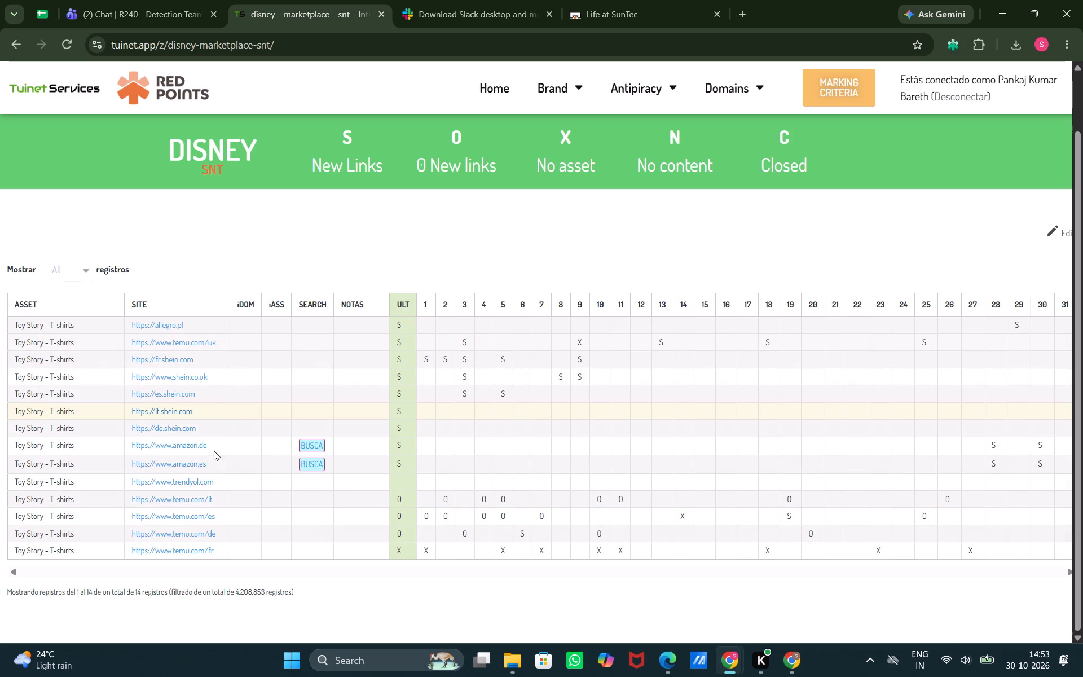
{"action": "left_click", "coordinate": [152, 323]}
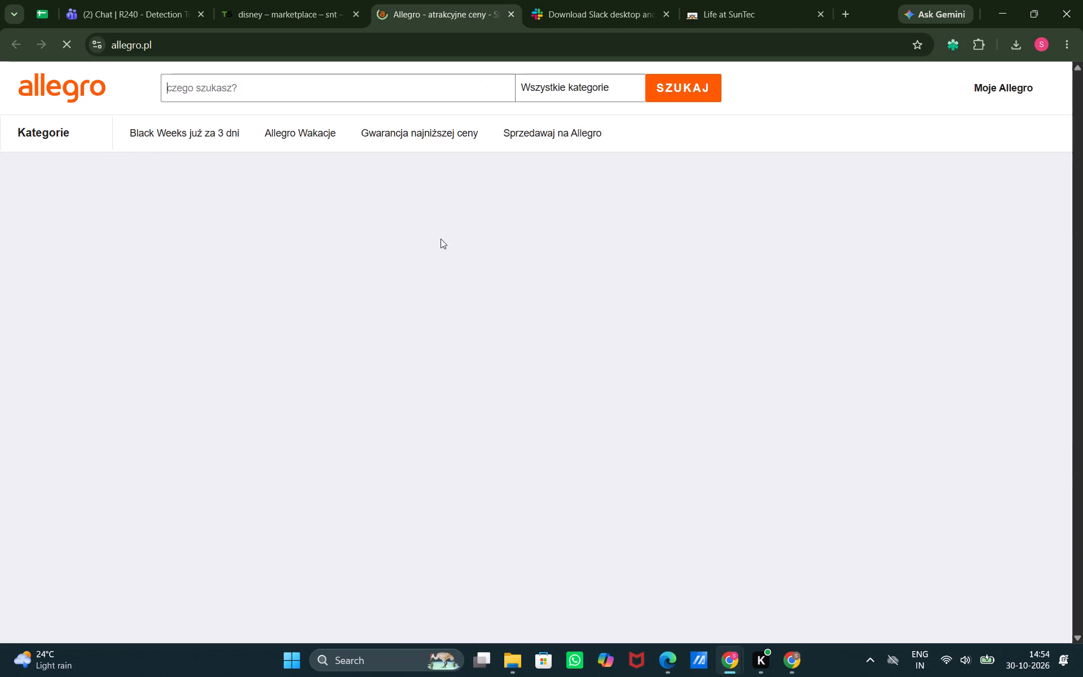
{"action": "left_click", "coordinate": [258, 91]}
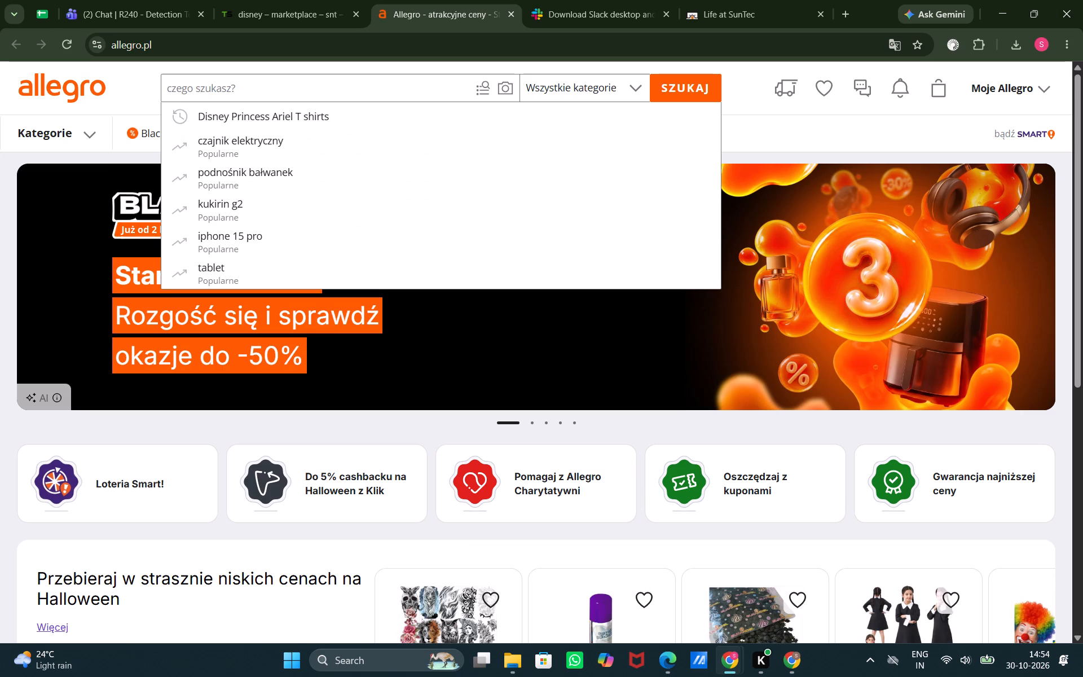
{"action": "type", "text": "Toy"}
{"action": "key", "text": "space"}
{"action": "type", "text": "Story"}
{"action": "key", "text": "space"}
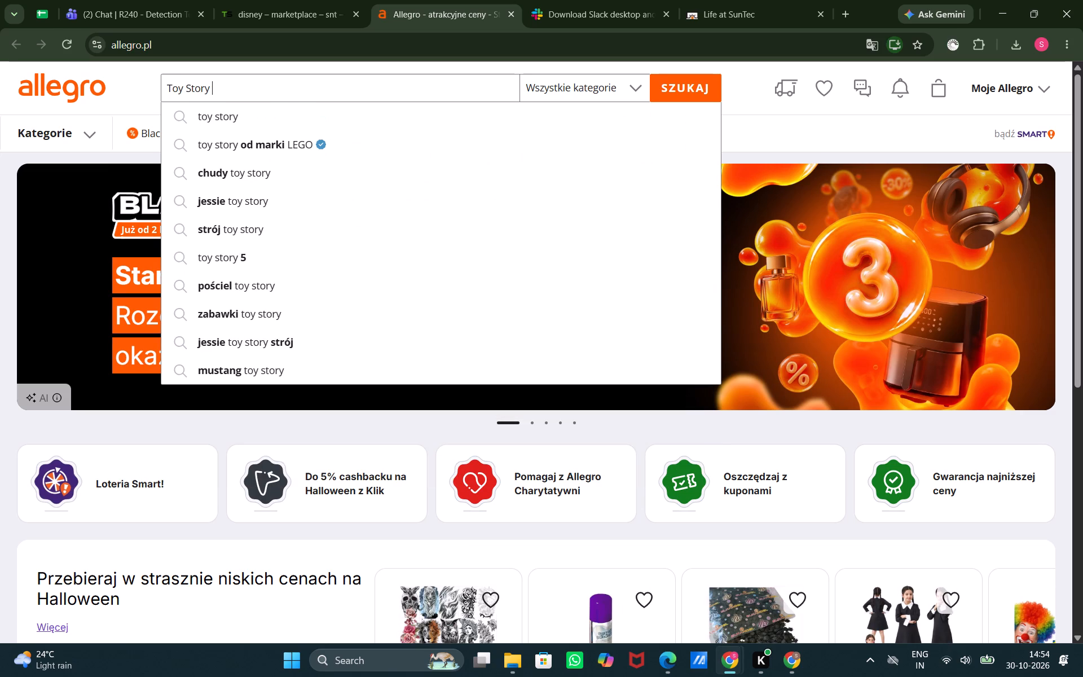
{"action": "type", "text": "T shirt"}
{"action": "key", "text": "space"}
{"action": "key", "text": "Return"}
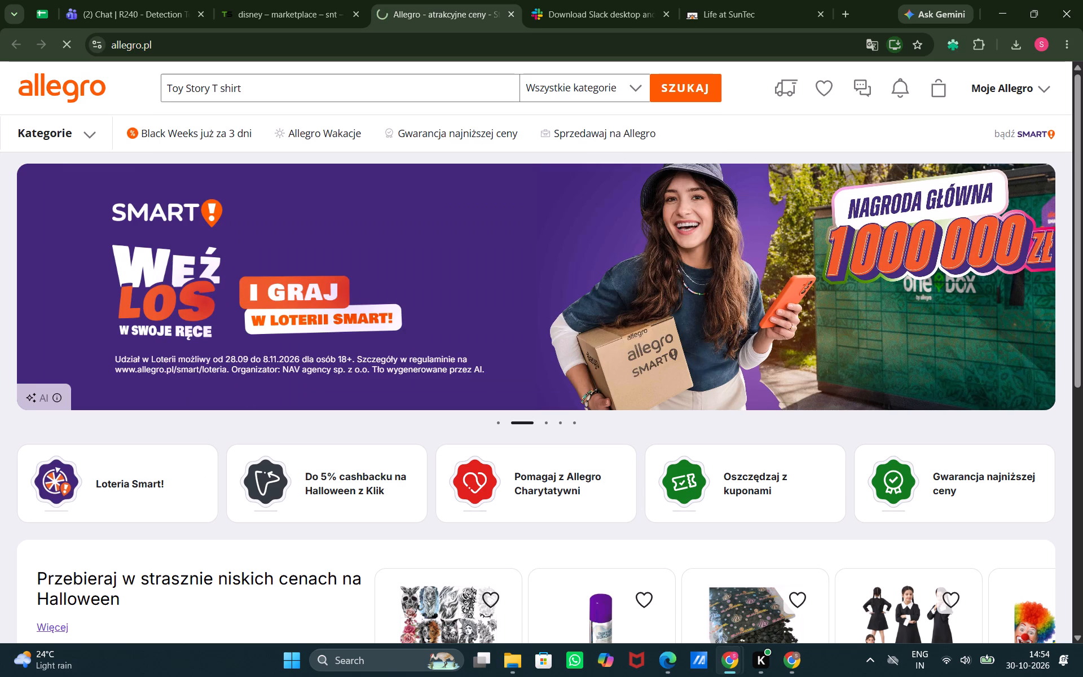
Examine the first page of Allegro's Toy Story T-shirt results for listings that are not yet marked.
{"action": "scroll", "coordinate": [432, 239], "scroll_direction": "down", "scroll_amount": 4}
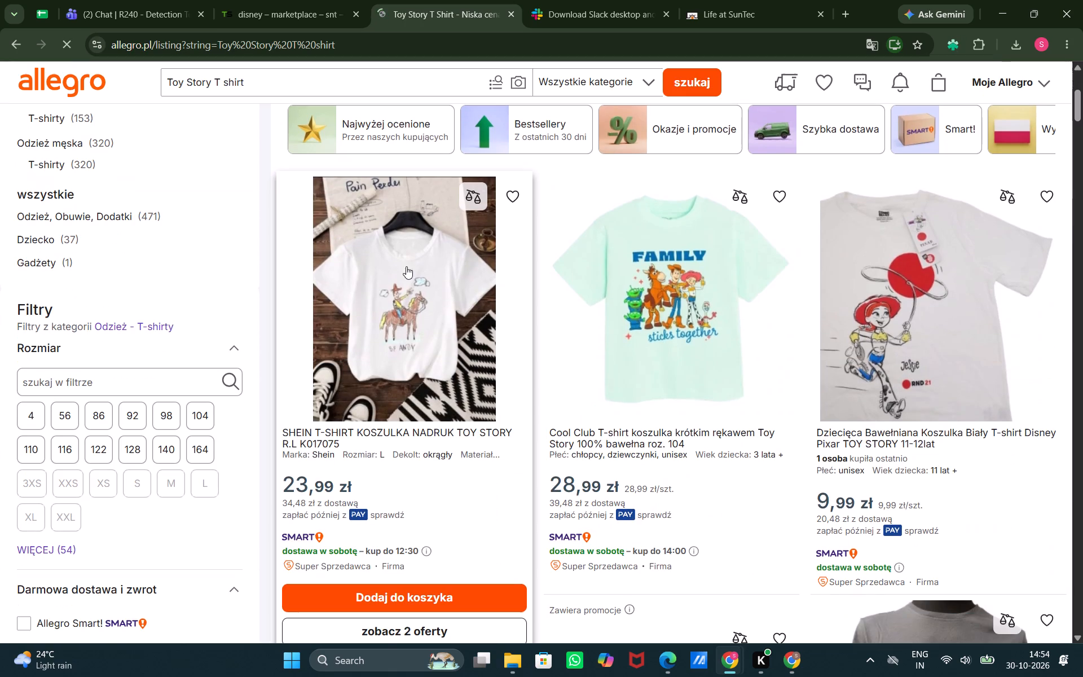
{"action": "scroll", "coordinate": [768, 282], "scroll_direction": "up", "scroll_amount": 6}
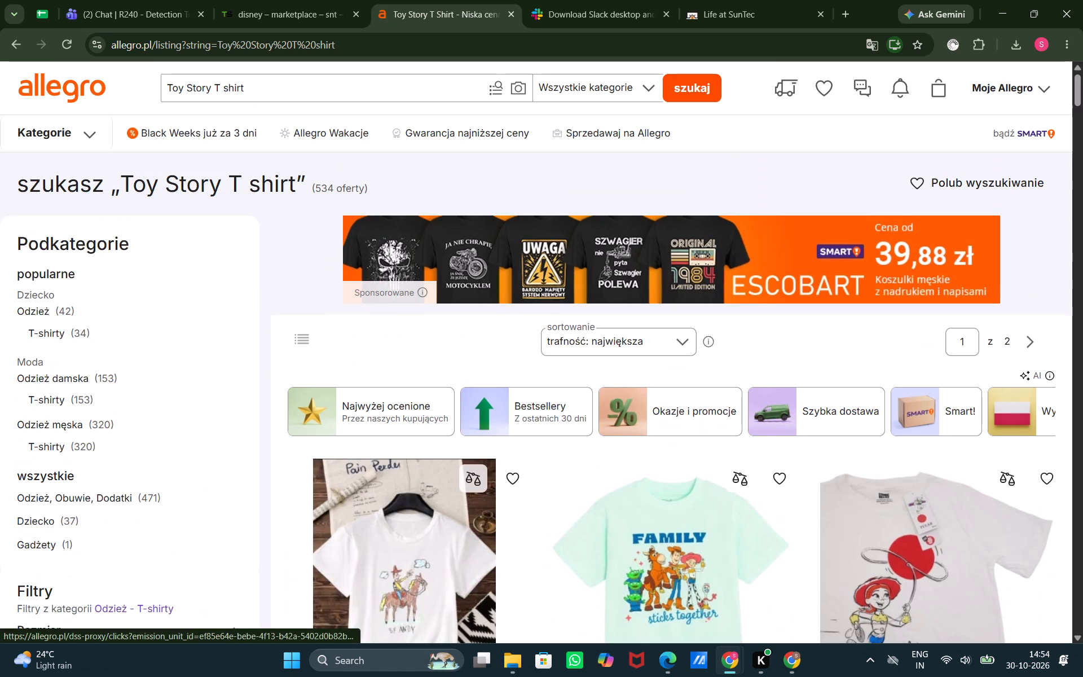
{"action": "left_click", "coordinate": [306, 0]}
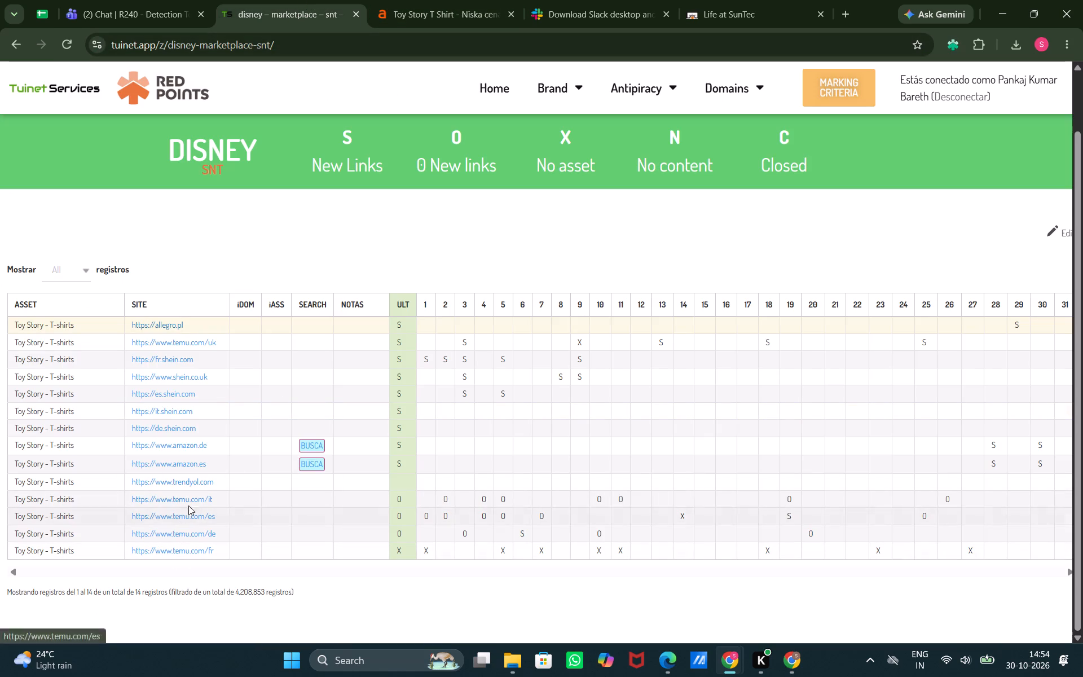
{"action": "left_click", "coordinate": [487, 0]}
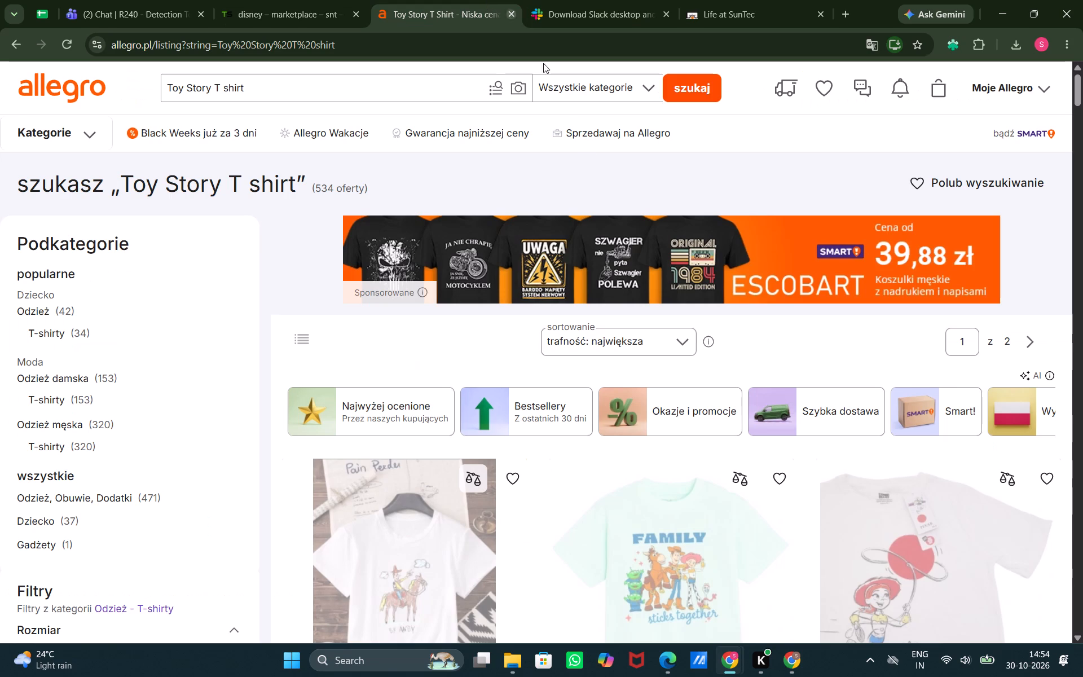
{"action": "scroll", "coordinate": [569, 371], "scroll_direction": "down", "scroll_amount": 4}
{"action": "scroll", "coordinate": [824, 267], "scroll_direction": "down", "scroll_amount": 5}
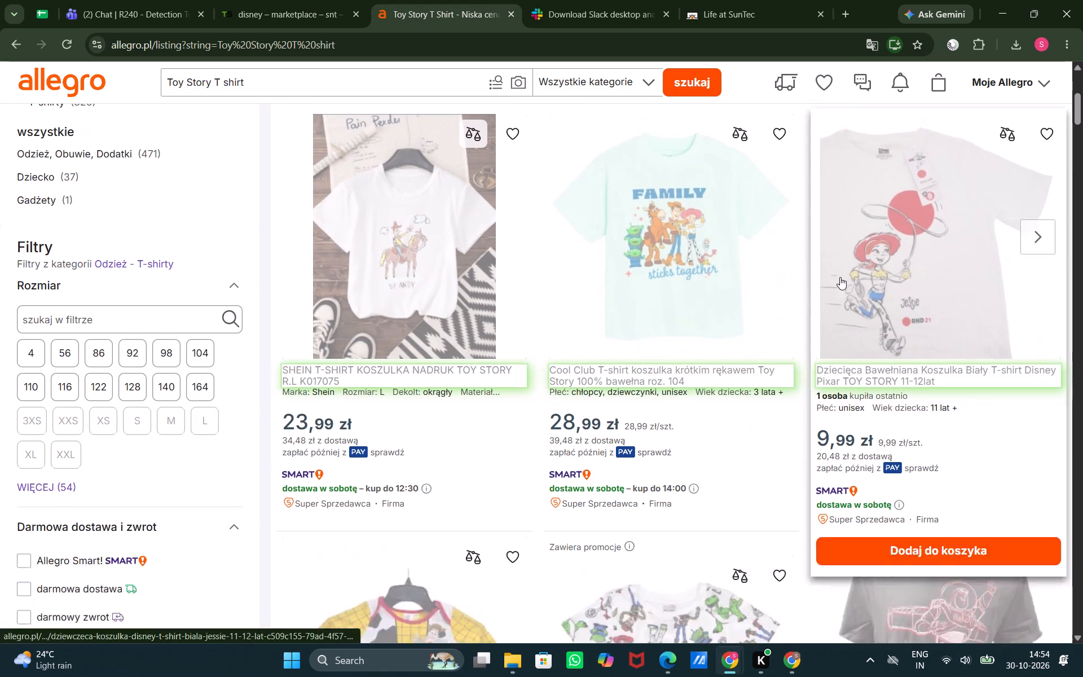
{"action": "scroll", "coordinate": [869, 313], "scroll_direction": "down", "scroll_amount": 2}
{"action": "scroll", "coordinate": [486, 238], "scroll_direction": "down", "scroll_amount": 6}
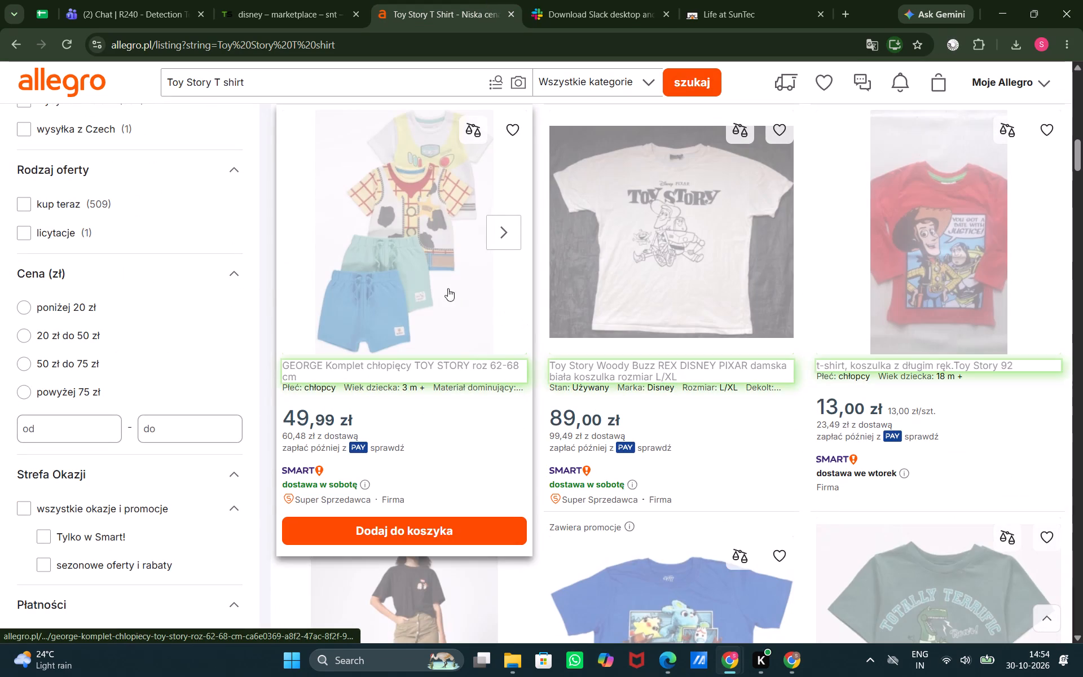
{"action": "scroll", "coordinate": [1040, 249], "scroll_direction": "down", "scroll_amount": 6}
{"action": "scroll", "coordinate": [406, 250], "scroll_direction": "down", "scroll_amount": 5}
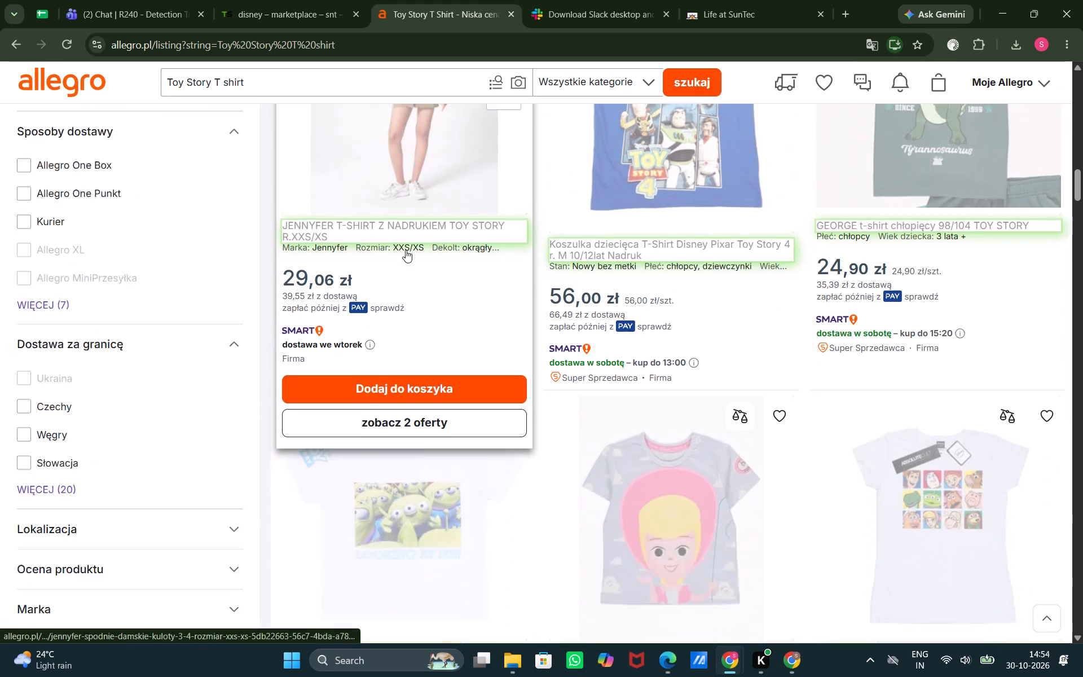
{"action": "scroll", "coordinate": [413, 262], "scroll_direction": "down", "scroll_amount": 2}
{"action": "scroll", "coordinate": [875, 230], "scroll_direction": "down", "scroll_amount": 4}
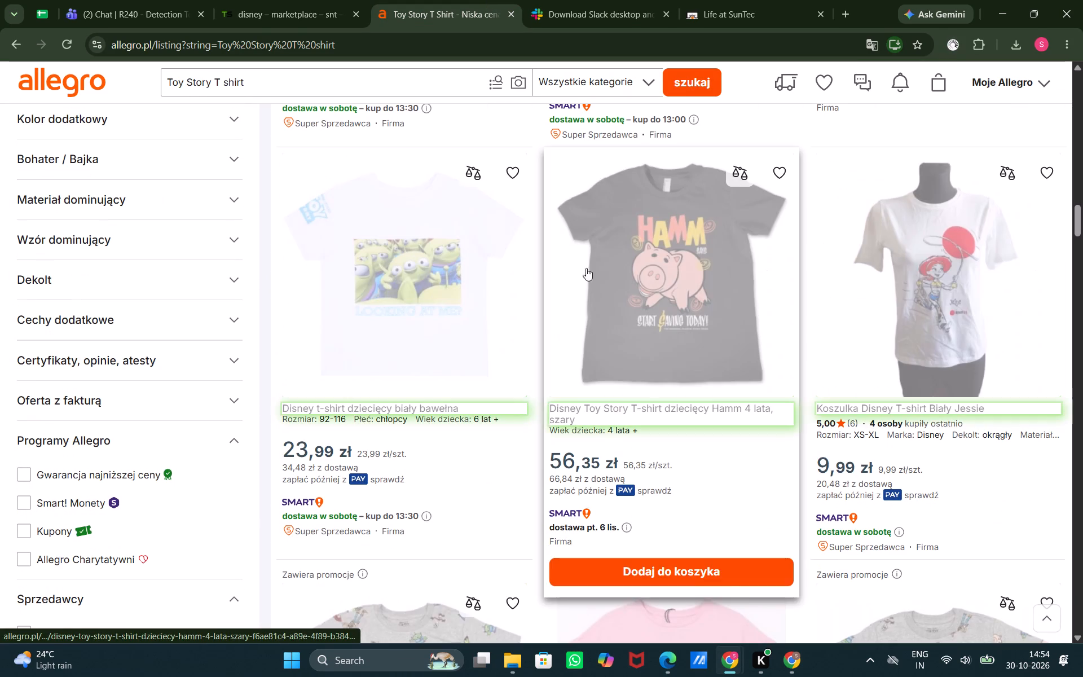
{"action": "scroll", "coordinate": [522, 277], "scroll_direction": "down", "scroll_amount": 6}
{"action": "scroll", "coordinate": [816, 266], "scroll_direction": "down", "scroll_amount": 6}
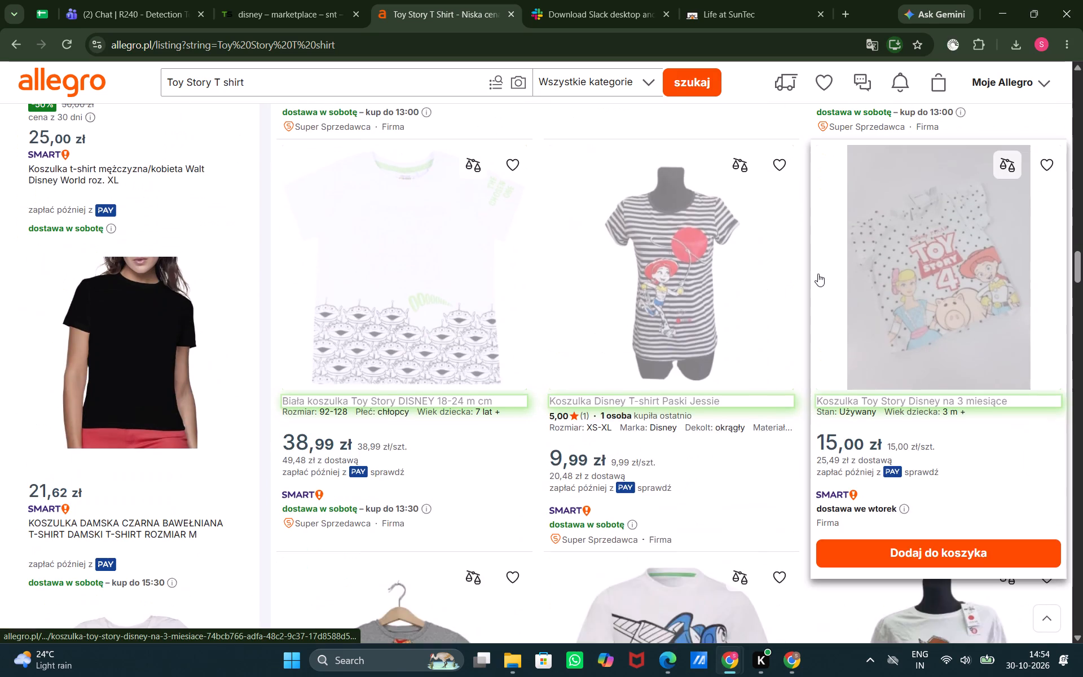
{"action": "scroll", "coordinate": [818, 274], "scroll_direction": "down", "scroll_amount": 13}
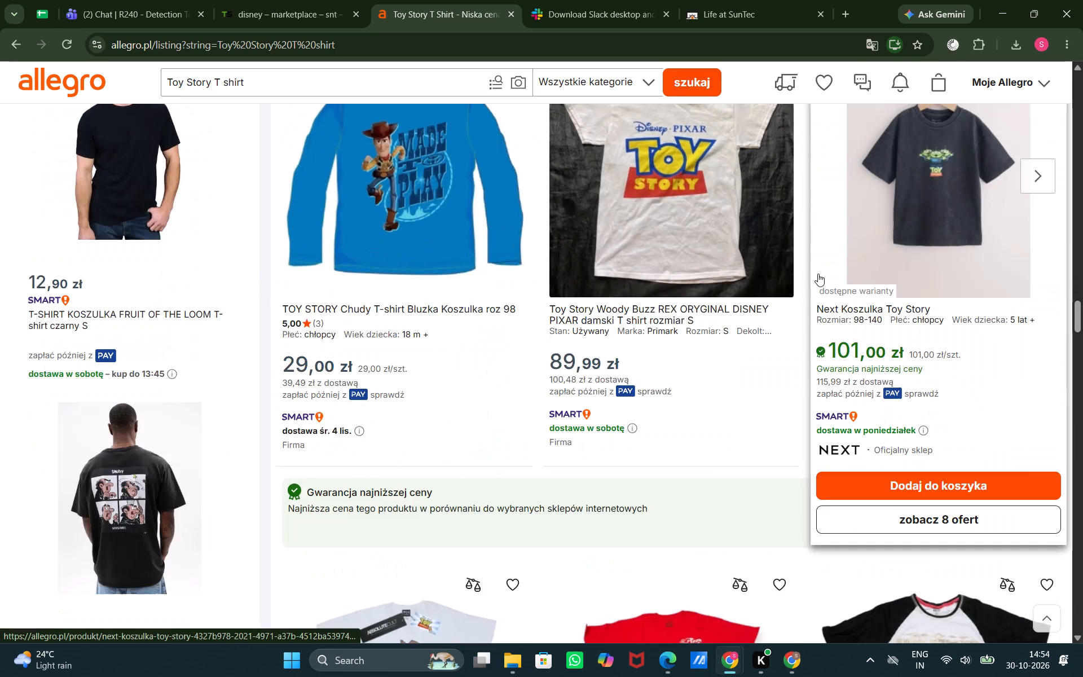
{"action": "scroll", "coordinate": [820, 274], "scroll_direction": "down", "scroll_amount": 19}
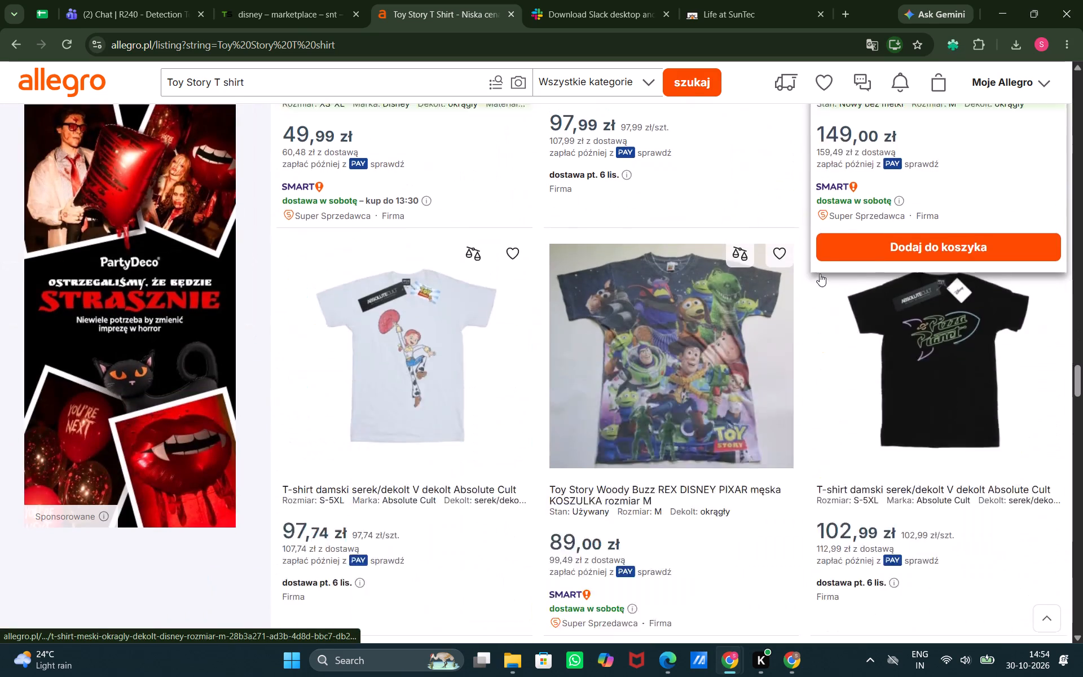
{"action": "scroll", "coordinate": [820, 274], "scroll_direction": "down", "scroll_amount": 7}
{"action": "scroll", "coordinate": [820, 274], "scroll_direction": "up", "scroll_amount": 3}
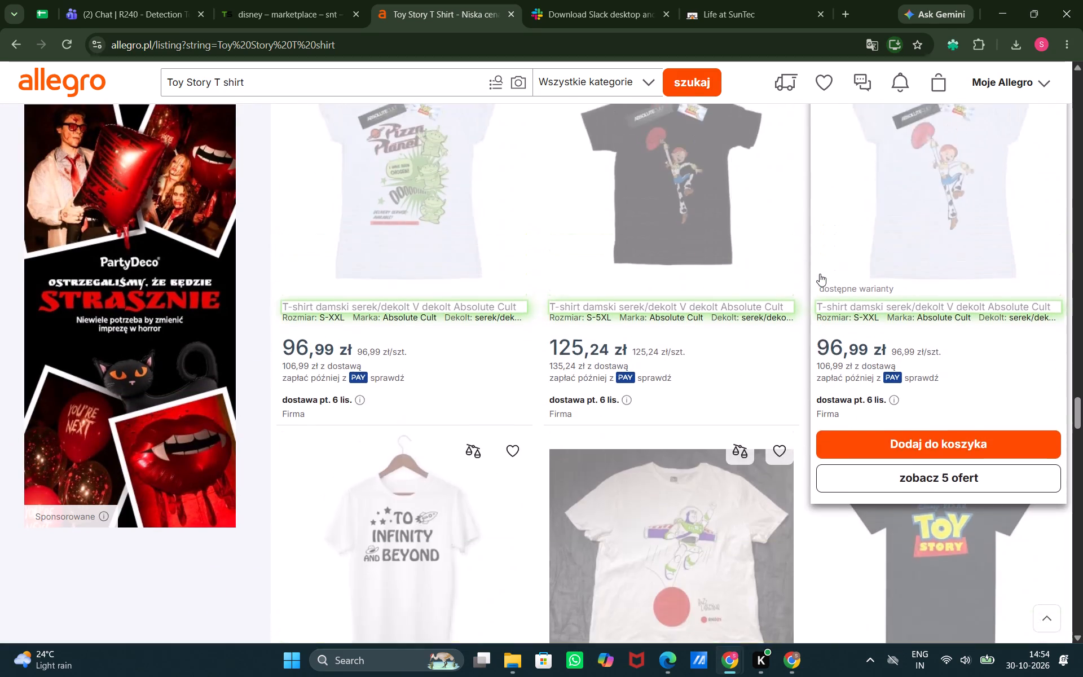
{"action": "scroll", "coordinate": [820, 274], "scroll_direction": "down", "scroll_amount": 16}
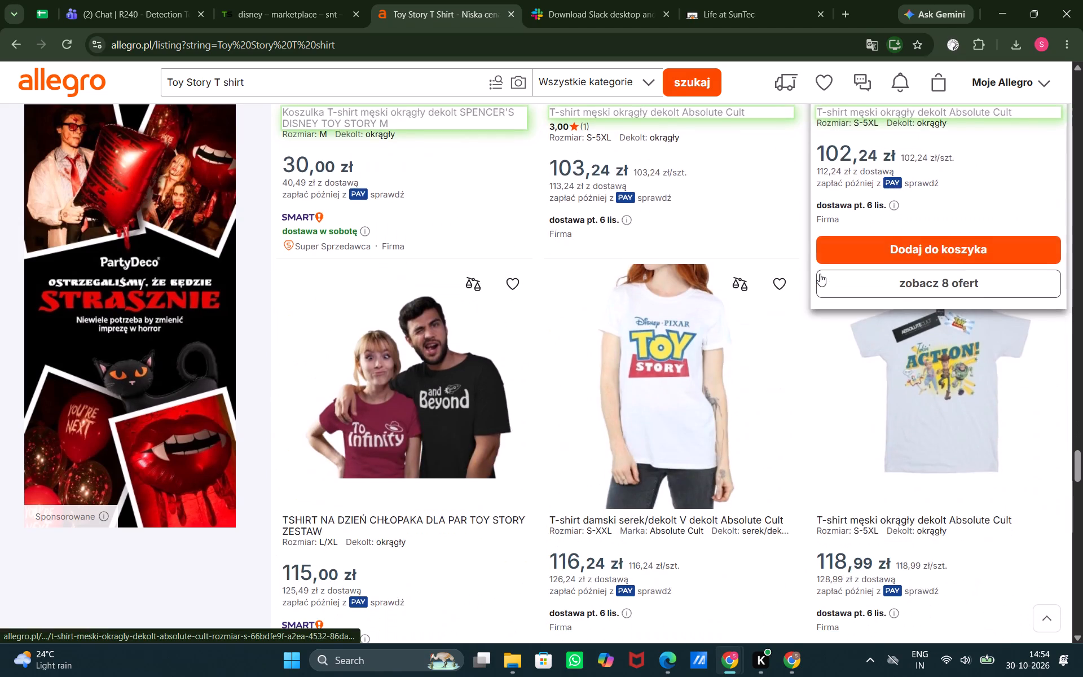
{"action": "scroll", "coordinate": [820, 274], "scroll_direction": "down", "scroll_amount": 4}
{"action": "scroll", "coordinate": [573, 211], "scroll_direction": "up", "scroll_amount": 3}
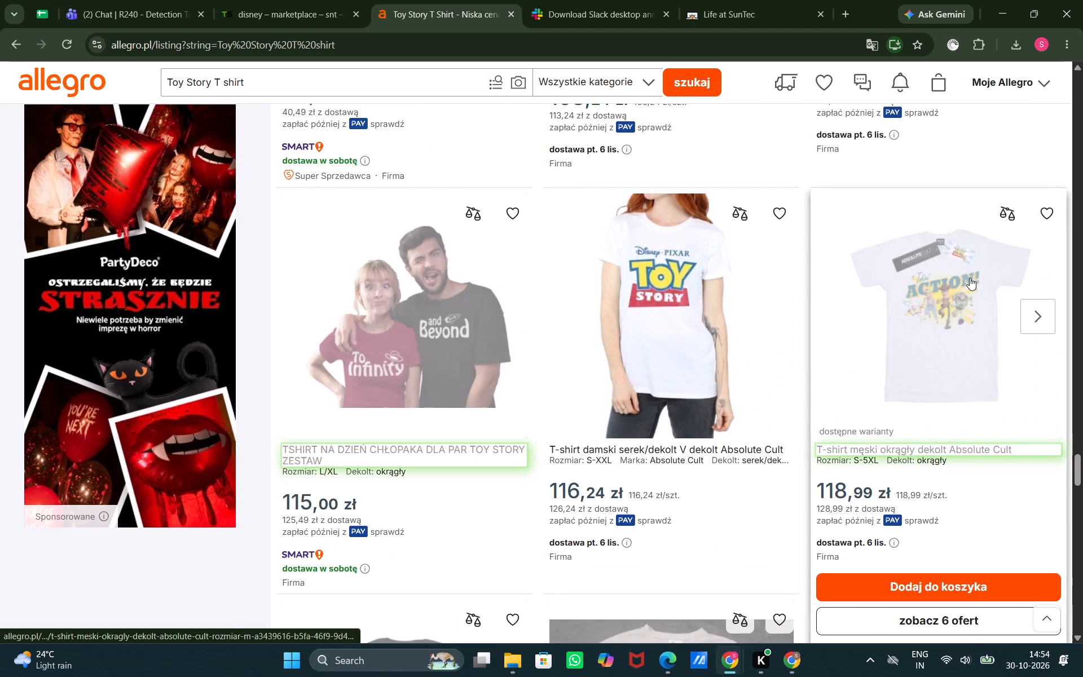
{"action": "scroll", "coordinate": [629, 300], "scroll_direction": "down", "scroll_amount": 6}
{"action": "scroll", "coordinate": [853, 264], "scroll_direction": "down", "scroll_amount": 6}
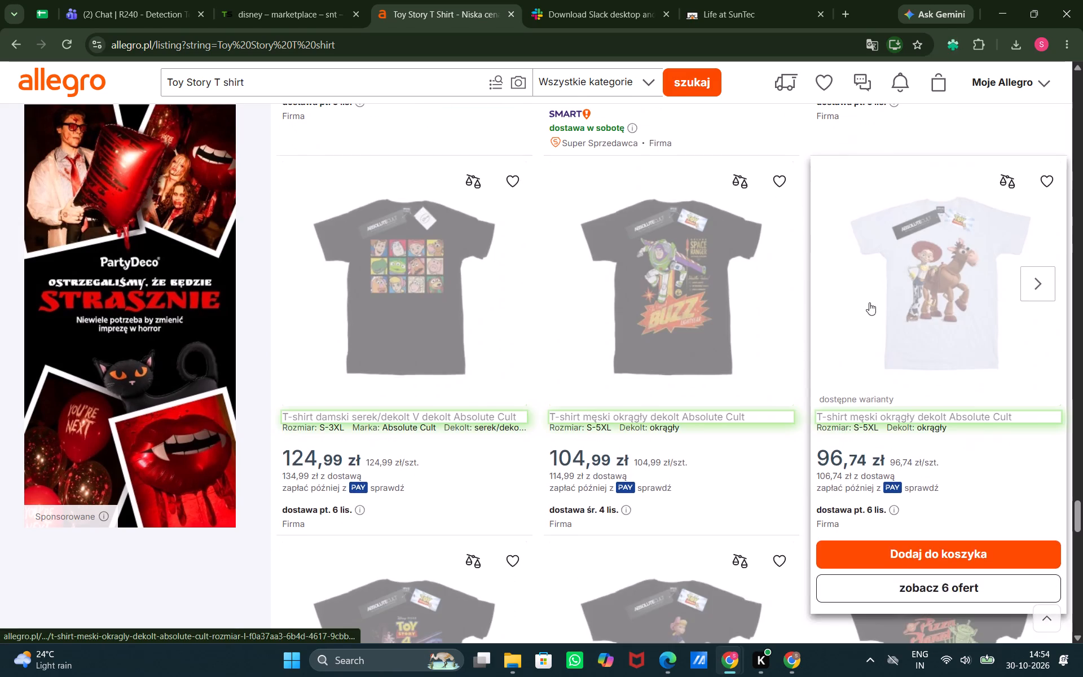
{"action": "scroll", "coordinate": [629, 321], "scroll_direction": "down", "scroll_amount": 6}
{"action": "scroll", "coordinate": [1006, 282], "scroll_direction": "down", "scroll_amount": 5}
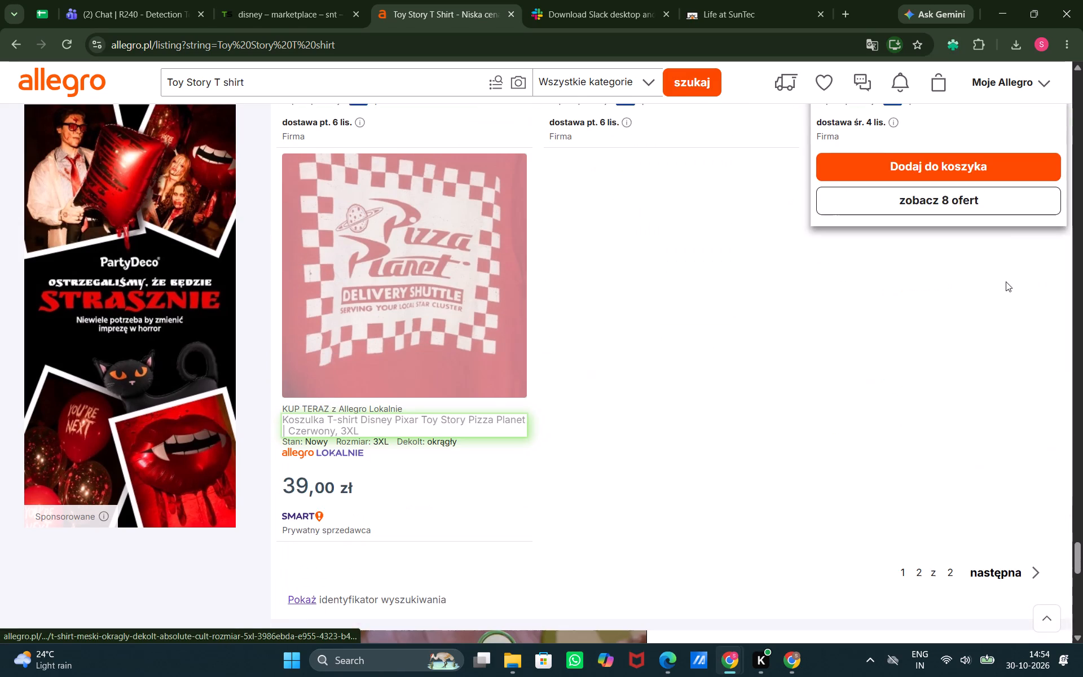
{"action": "scroll", "coordinate": [752, 302], "scroll_direction": "down", "scroll_amount": 2}
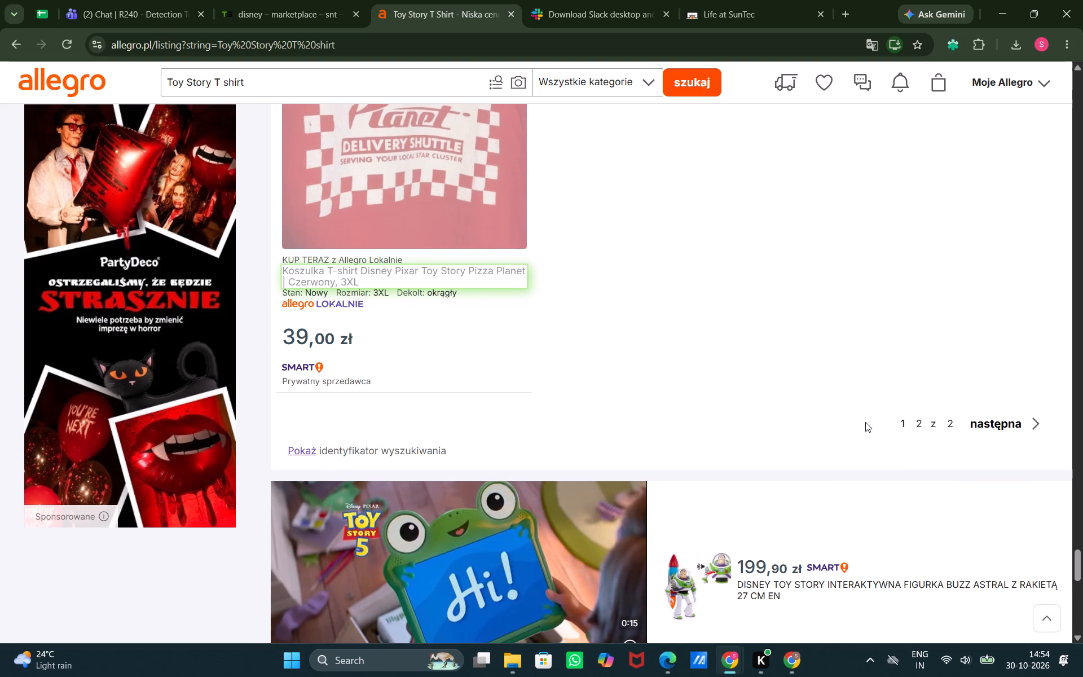
Translate the Allegro results from Polish to English and open page 2 of the results.
{"action": "left_click", "coordinate": [870, 46]}
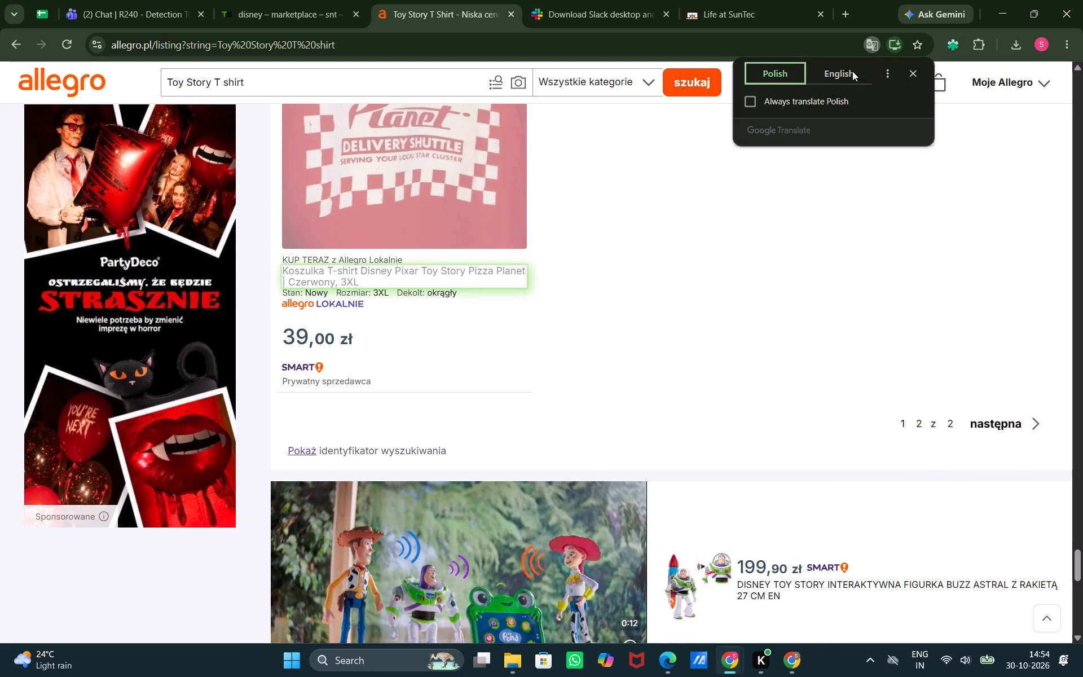
{"action": "left_click", "coordinate": [852, 71]}
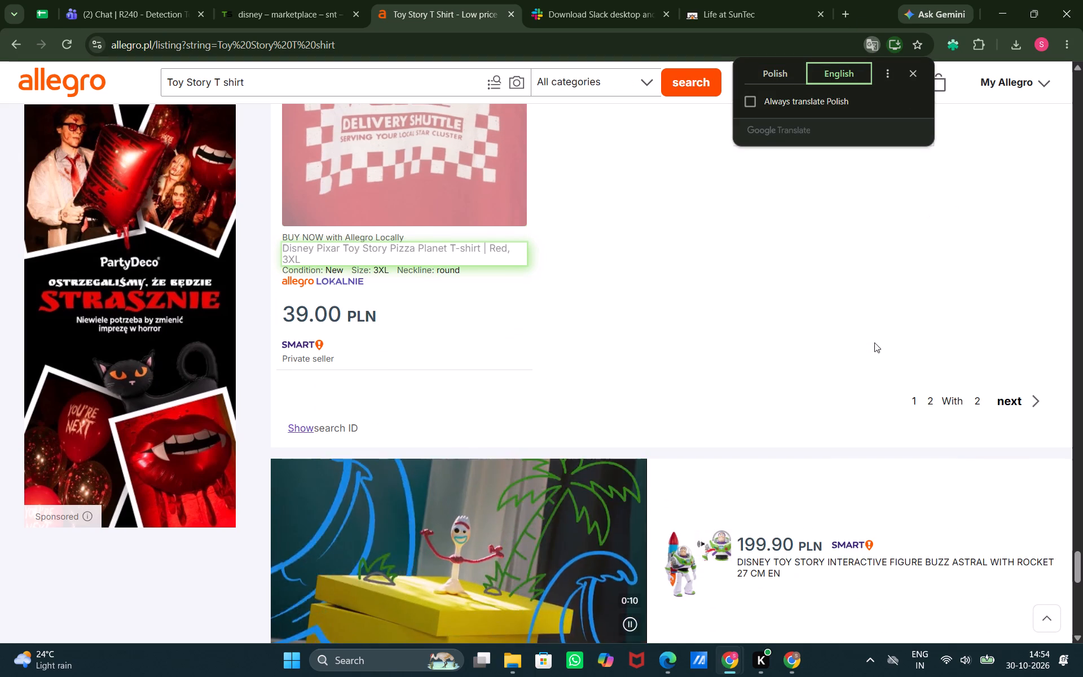
{"action": "left_click", "coordinate": [927, 395]}
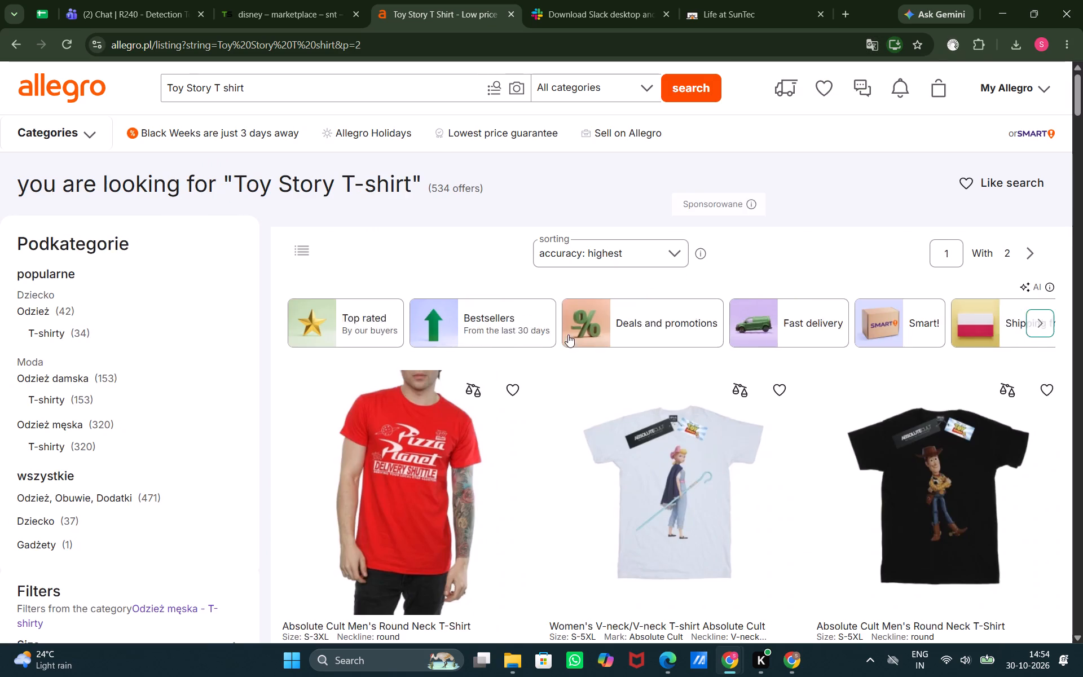
Copy the link of the unmarked Absolute Cult women's V-neck T-shirt with the rainbow Forky print into cell C20240 of The Walt Disney sheet.
{"action": "scroll", "coordinate": [568, 335], "scroll_direction": "down", "scroll_amount": 4}
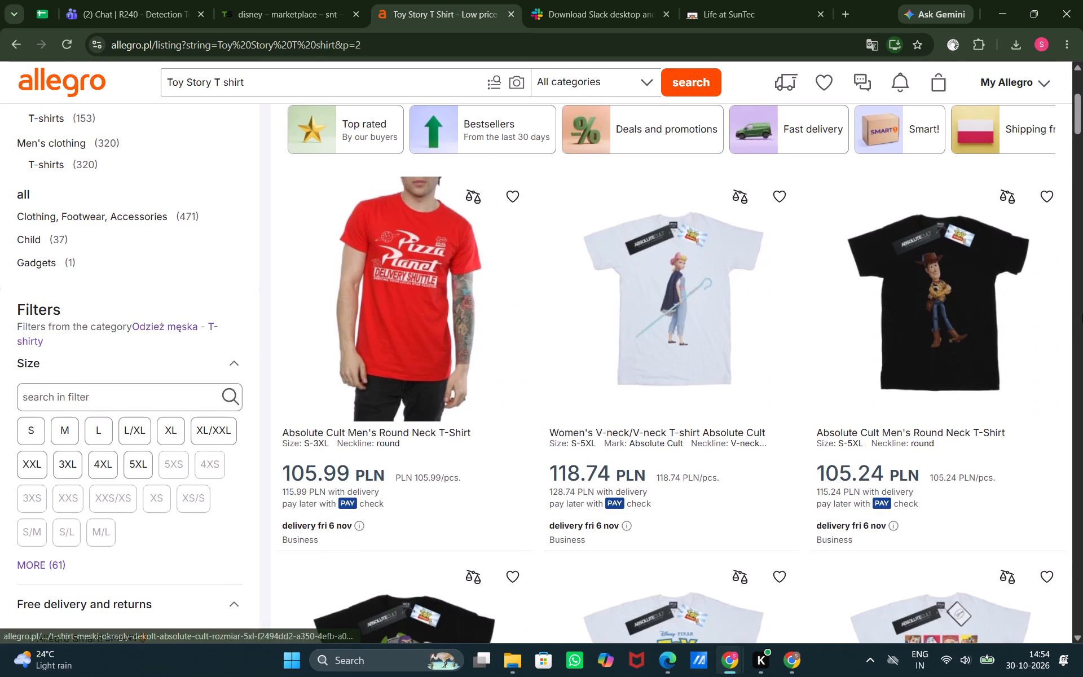
{"action": "scroll", "coordinate": [1059, 323], "scroll_direction": "down", "scroll_amount": 5}
{"action": "scroll", "coordinate": [469, 301], "scroll_direction": "down", "scroll_amount": 6}
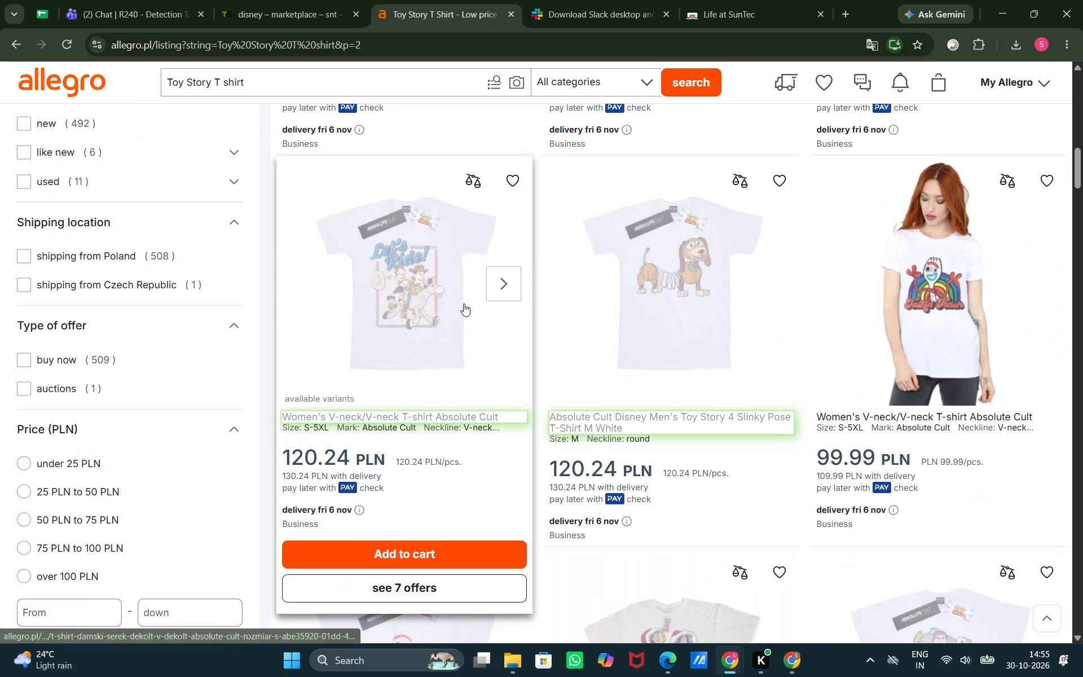
{"action": "scroll", "coordinate": [908, 238], "scroll_direction": "down", "scroll_amount": 6}
{"action": "scroll", "coordinate": [918, 243], "scroll_direction": "up", "scroll_amount": 6}
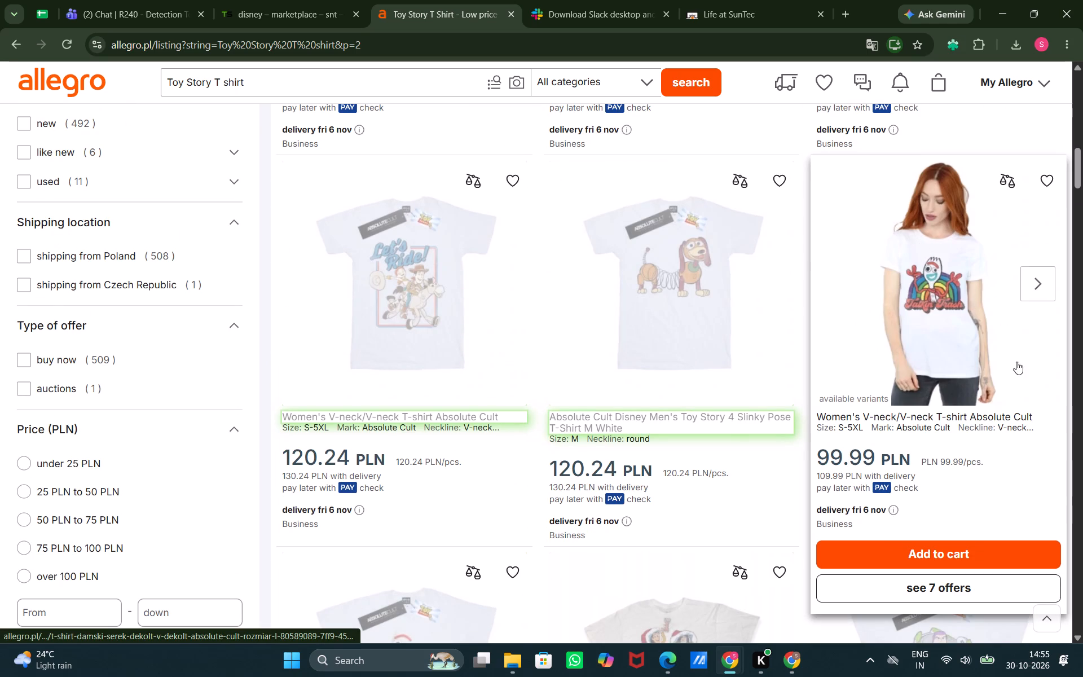
{"action": "right_click", "coordinate": [1011, 415]}
{"action": "left_click", "coordinate": [921, 333]}
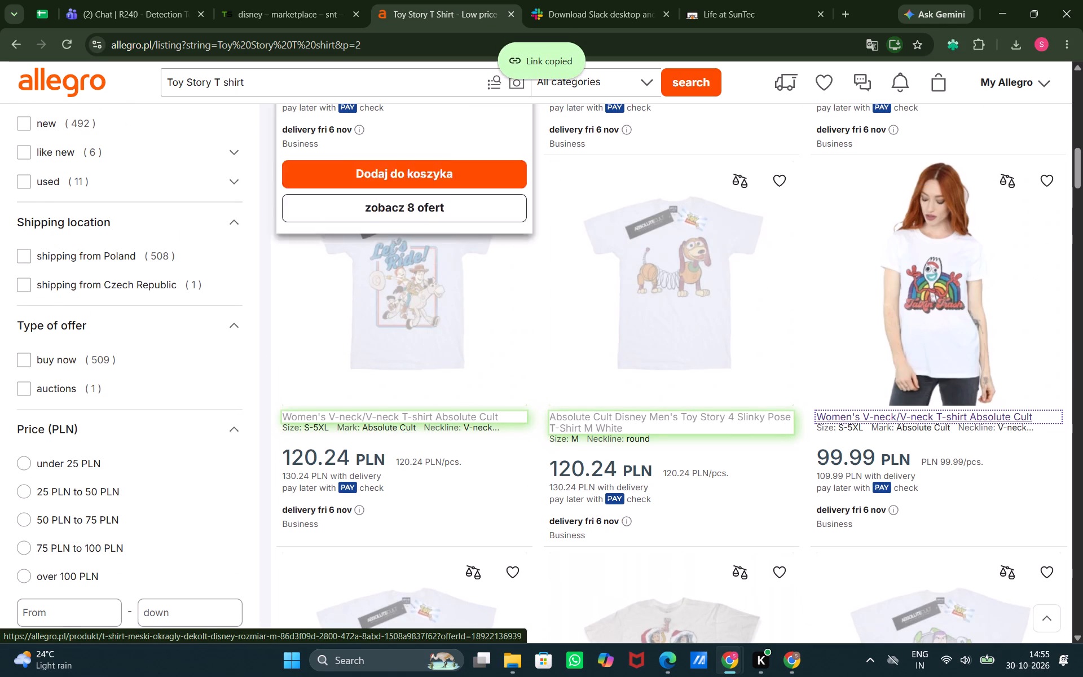
{"action": "left_click", "coordinate": [34, 3]}
{"action": "key", "text": "ctrl+v"}
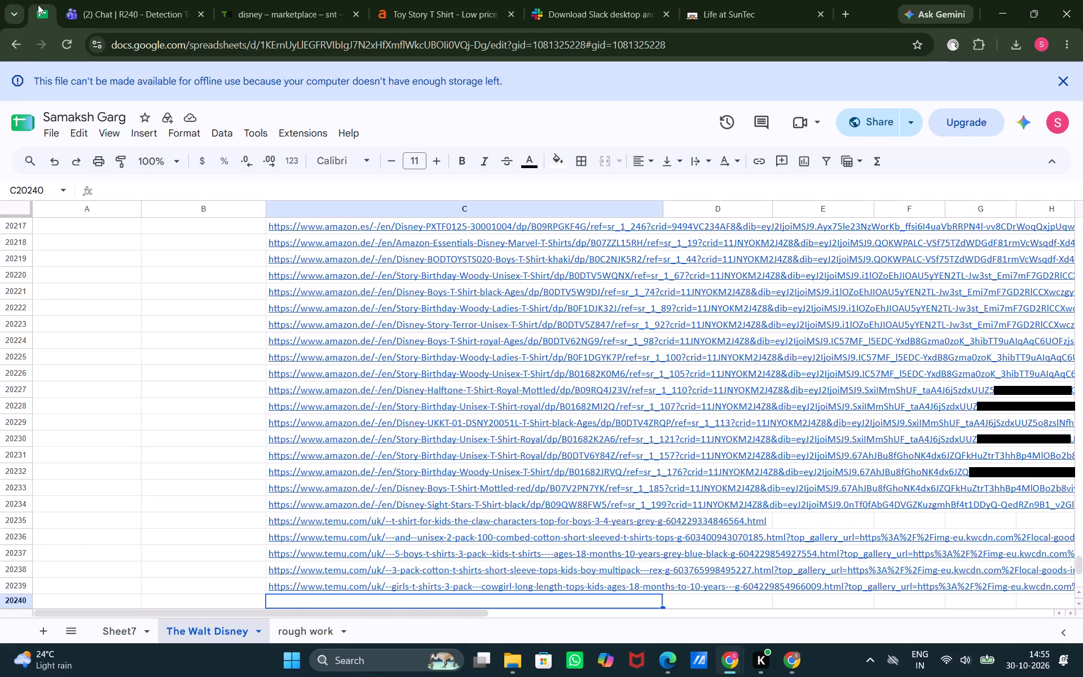
{"action": "key", "text": "Return"}
{"action": "key", "text": "Return"}
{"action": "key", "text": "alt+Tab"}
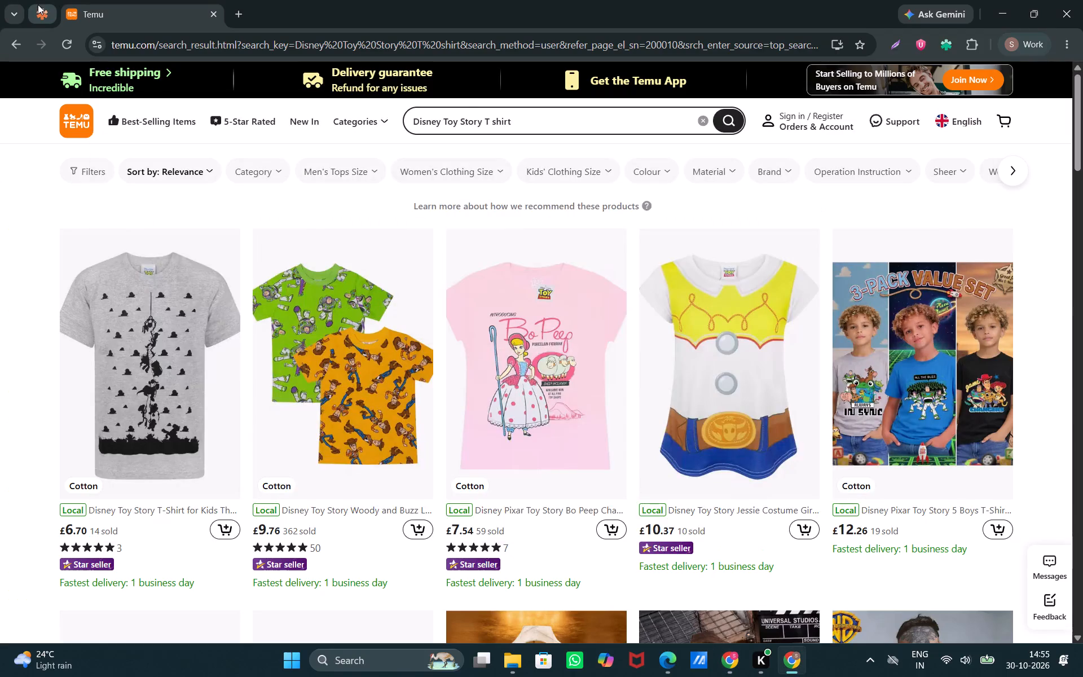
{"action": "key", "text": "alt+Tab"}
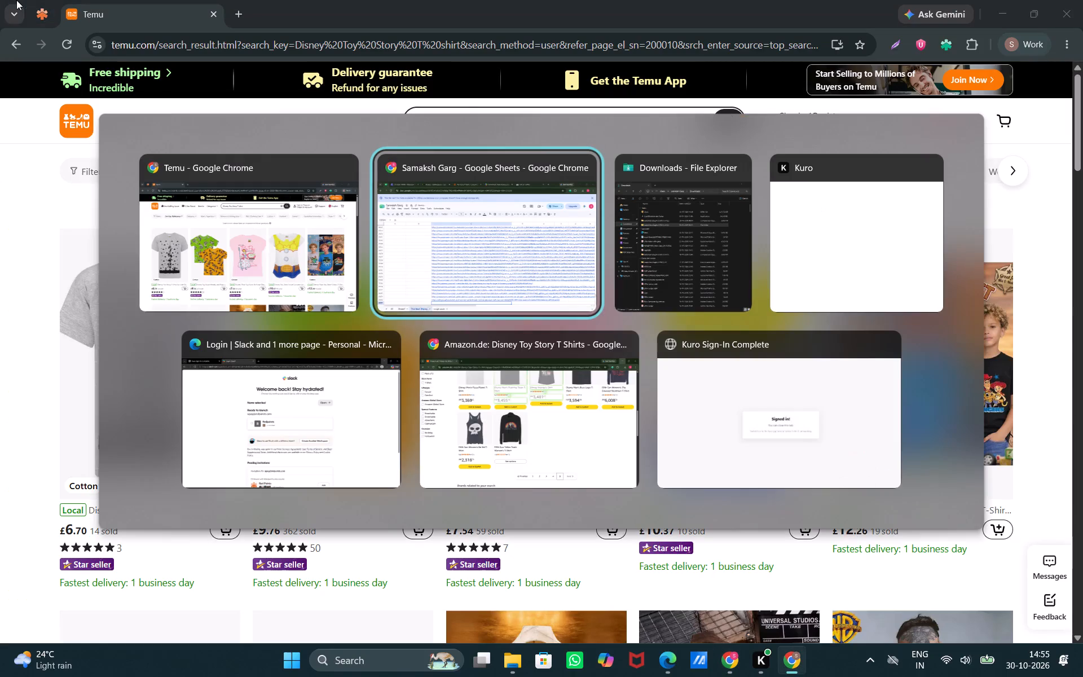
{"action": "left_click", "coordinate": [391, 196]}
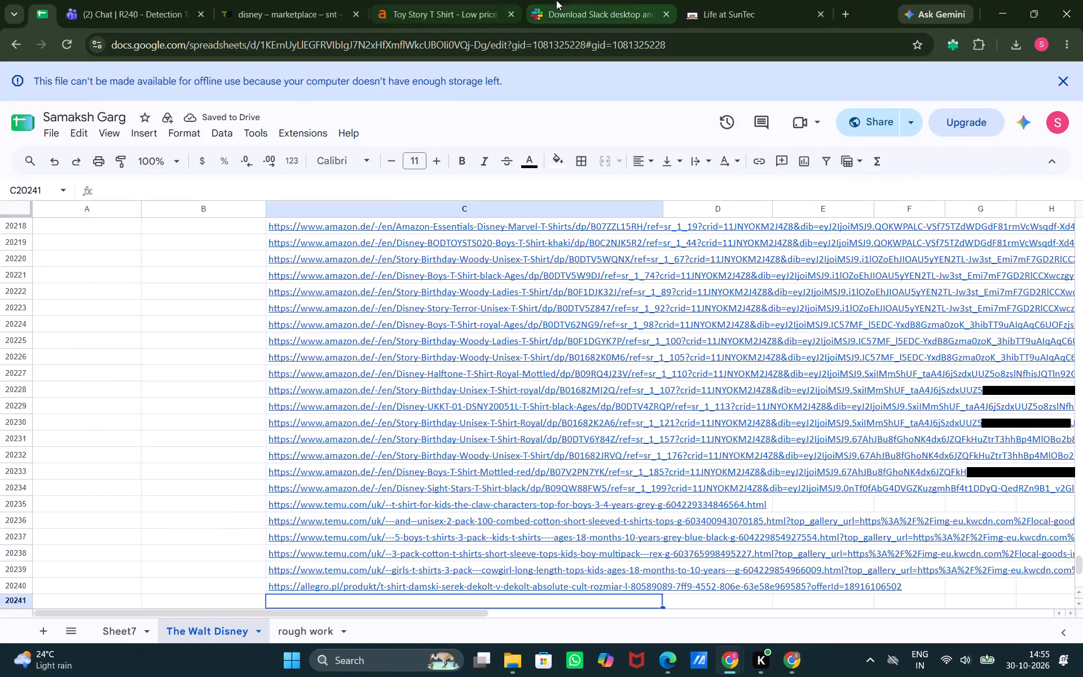
Return to page 2 of the Allegro results and examine the remaining T-shirts for unmarked Toy Story listings.
{"action": "left_click", "coordinate": [403, 0]}
{"action": "scroll", "coordinate": [788, 225], "scroll_direction": "down", "scroll_amount": 4}
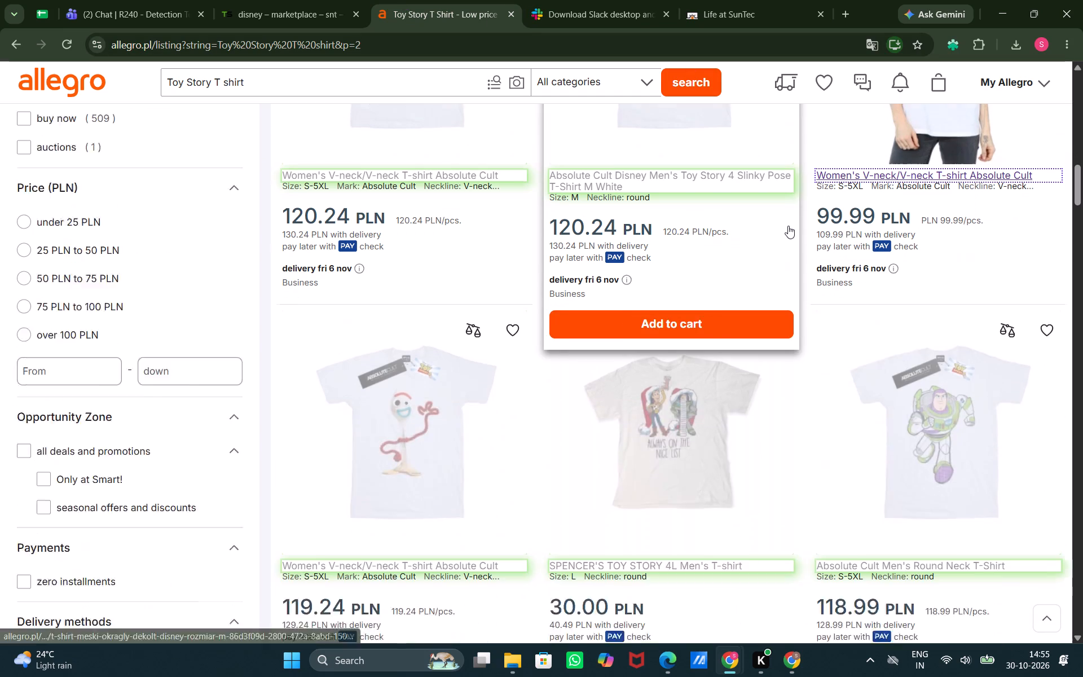
{"action": "scroll", "coordinate": [788, 226], "scroll_direction": "down", "scroll_amount": 1}
{"action": "scroll", "coordinate": [932, 279], "scroll_direction": "down", "scroll_amount": 5}
{"action": "scroll", "coordinate": [640, 321], "scroll_direction": "down", "scroll_amount": 11}
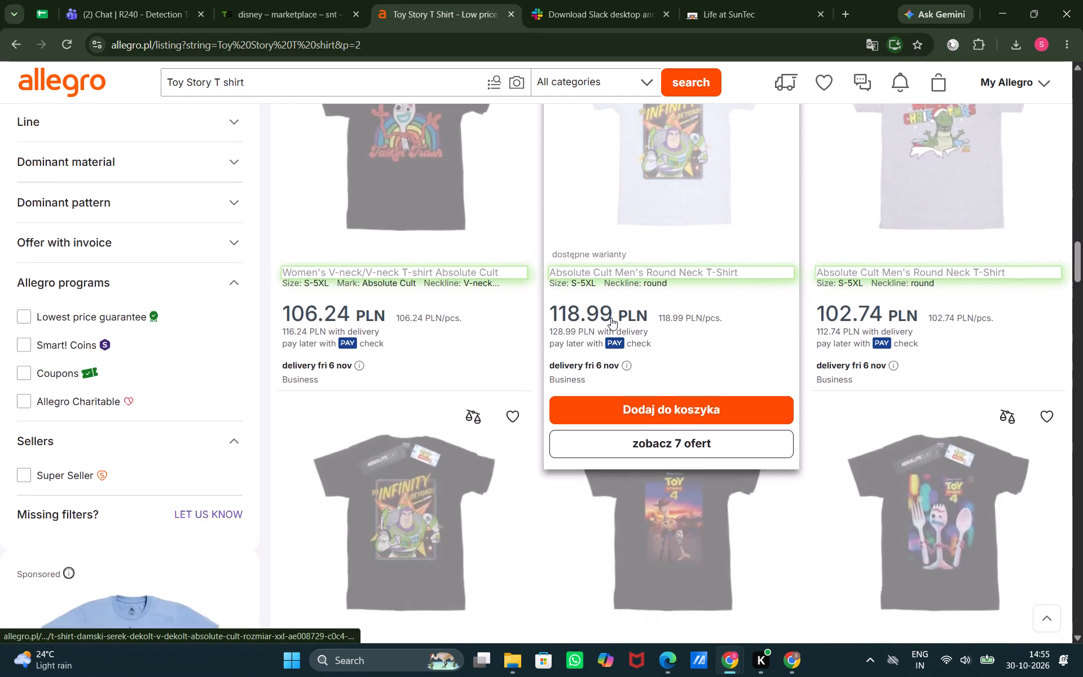
{"action": "scroll", "coordinate": [611, 318], "scroll_direction": "down", "scroll_amount": 17}
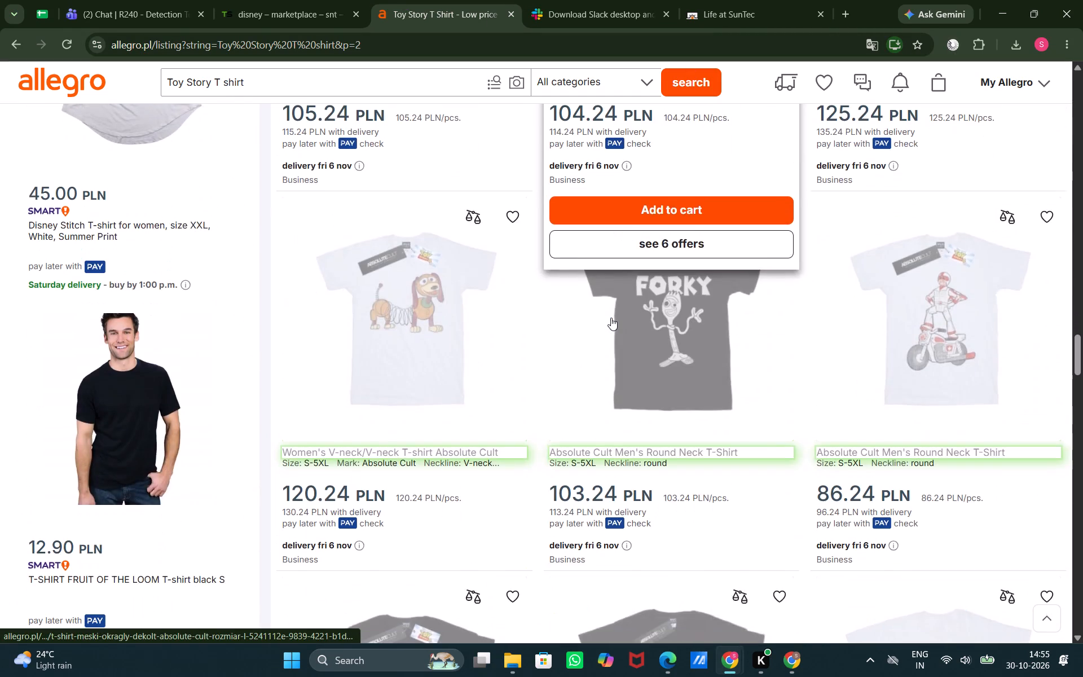
{"action": "scroll", "coordinate": [611, 318], "scroll_direction": "down", "scroll_amount": 7}
{"action": "scroll", "coordinate": [611, 318], "scroll_direction": "up", "scroll_amount": 4}
{"action": "scroll", "coordinate": [611, 318], "scroll_direction": "down", "scroll_amount": 10}
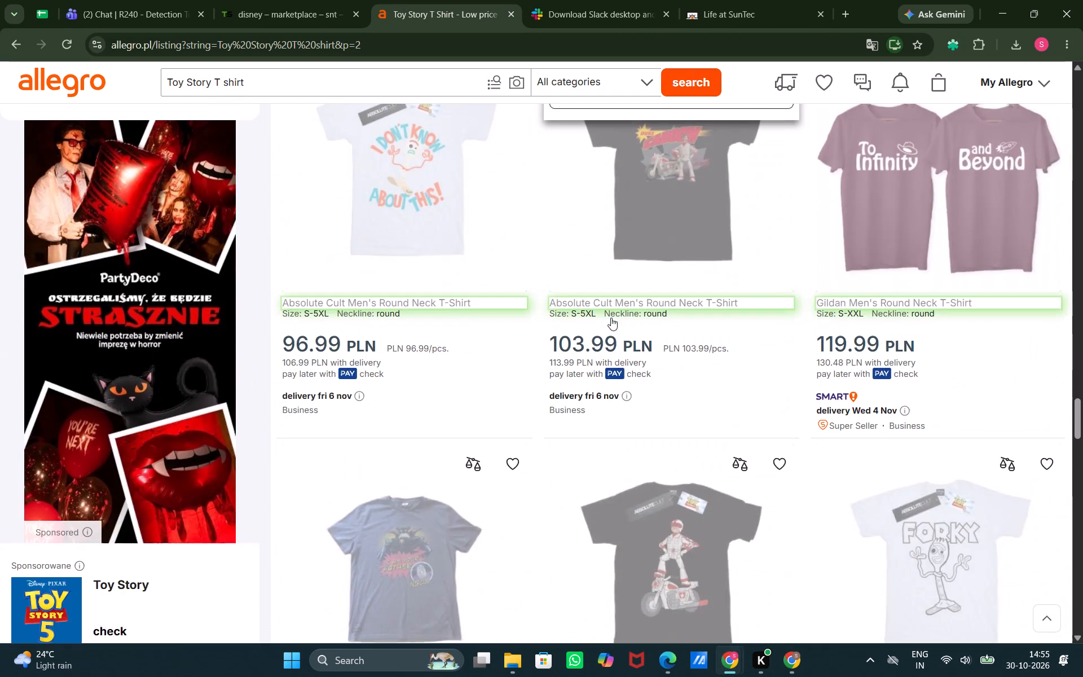
{"action": "scroll", "coordinate": [611, 318], "scroll_direction": "down", "scroll_amount": 15}
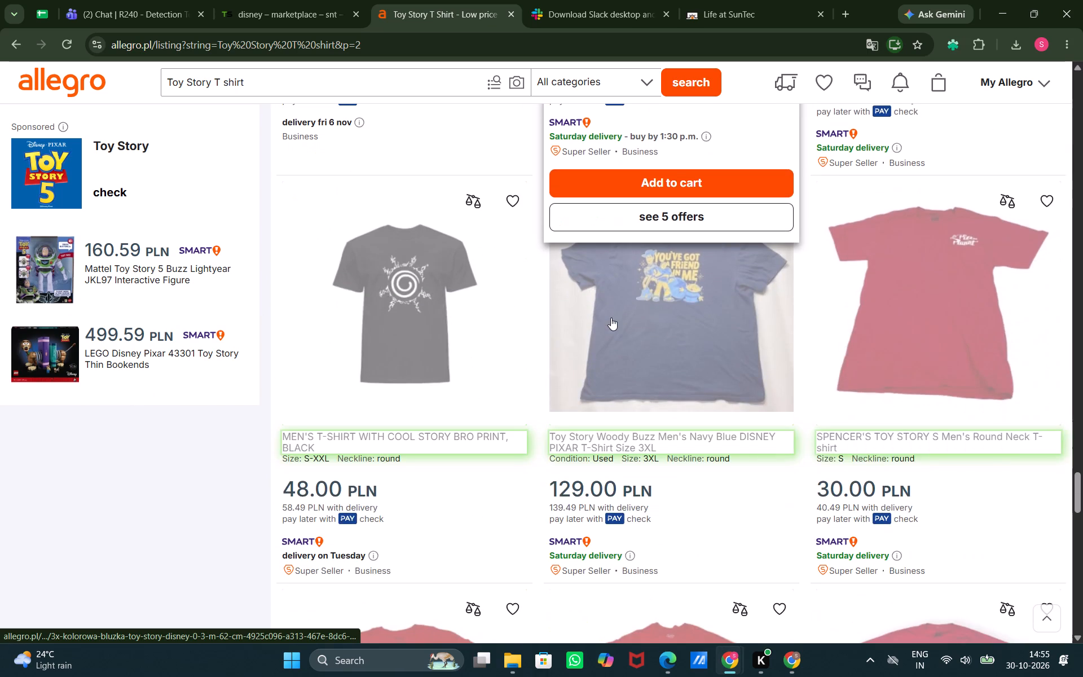
{"action": "scroll", "coordinate": [611, 318], "scroll_direction": "down", "scroll_amount": 19}
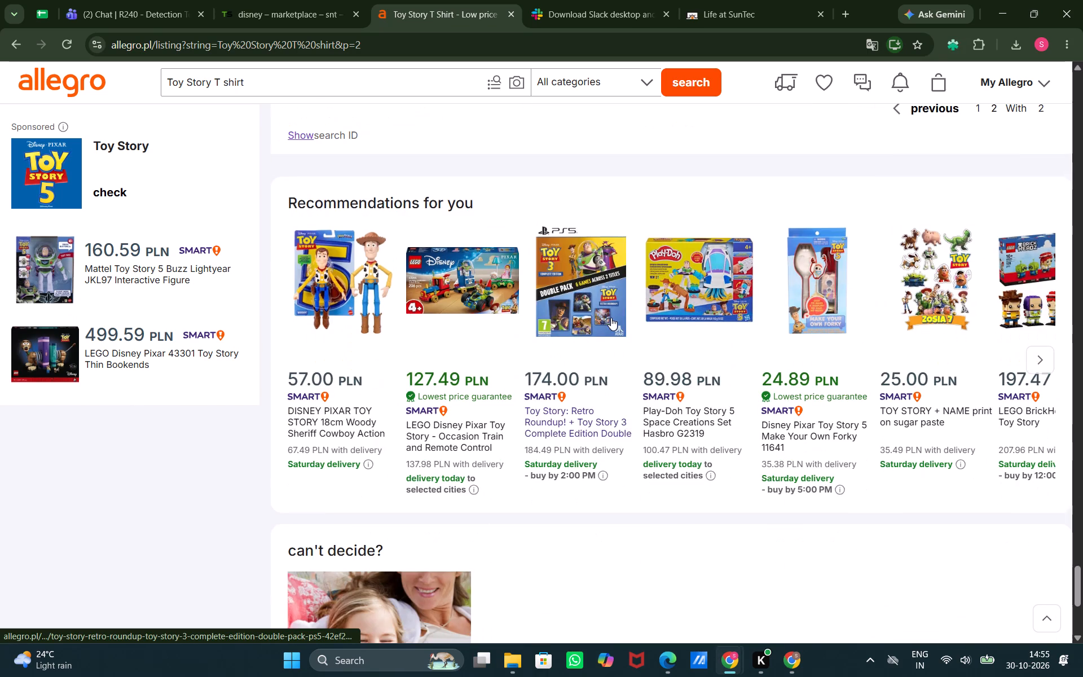
Switch to Tuinet and filter the Disney marketplace table by the asset Mickey & Friends - T-shirts.
{"action": "key", "text": "alt+Tab"}
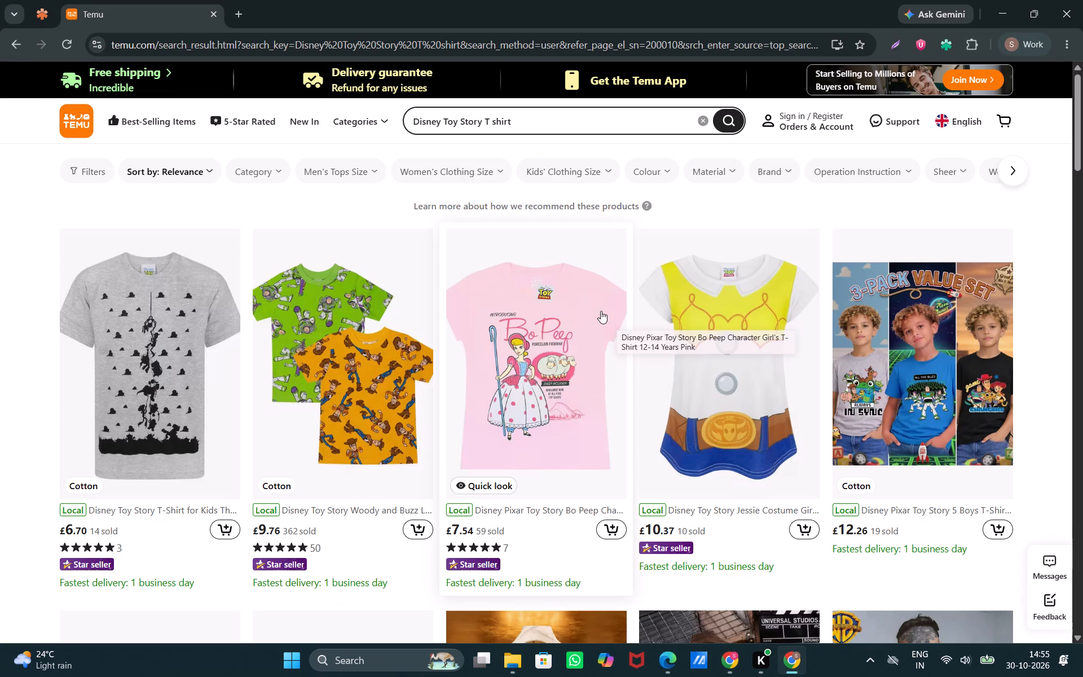
{"action": "key", "text": "alt+Tab"}
{"action": "left_click", "coordinate": [36, 0]}
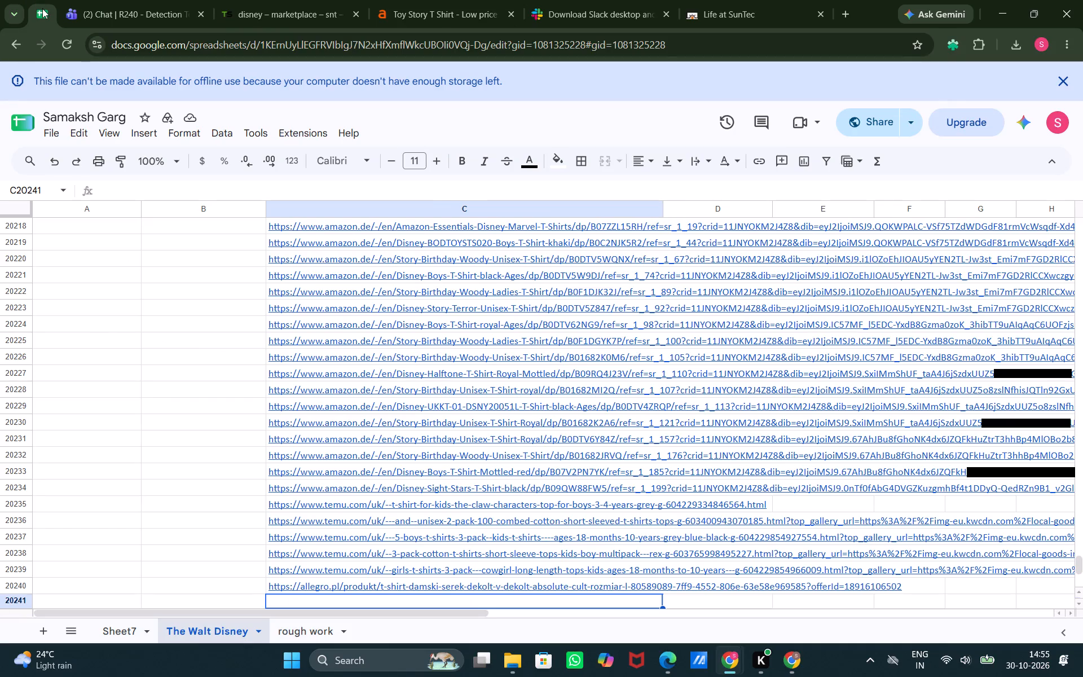
{"action": "left_click", "coordinate": [243, 0]}
{"action": "scroll", "coordinate": [422, 280], "scroll_direction": "up", "scroll_amount": 3}
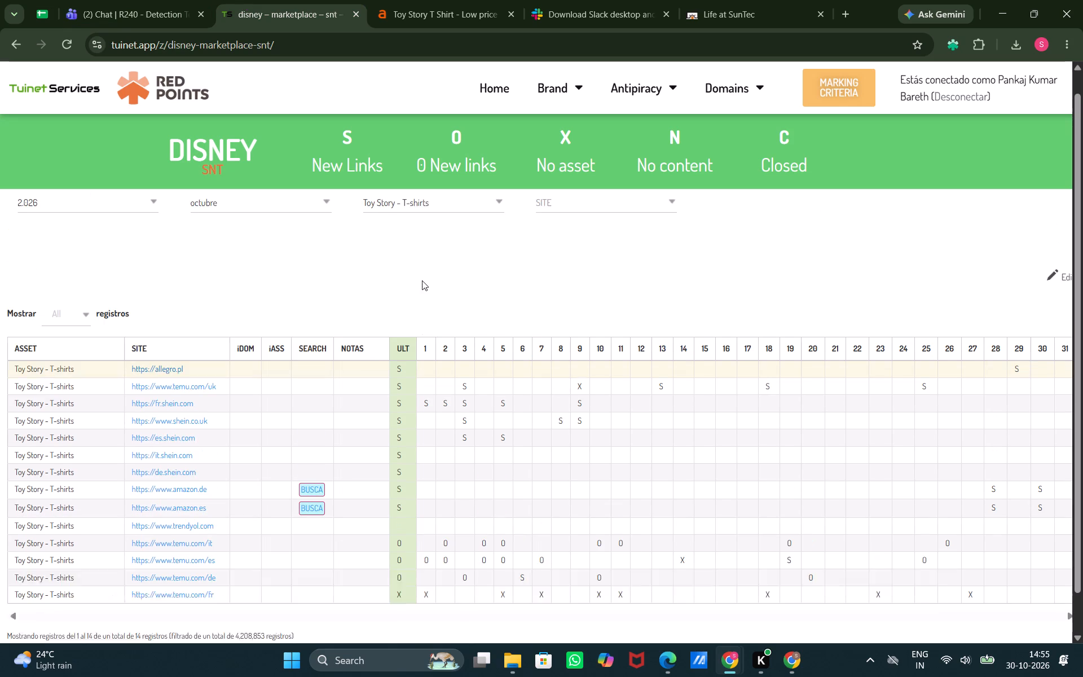
{"action": "left_click", "coordinate": [478, 230]}
{"action": "scroll", "coordinate": [451, 305], "scroll_direction": "down", "scroll_amount": 4}
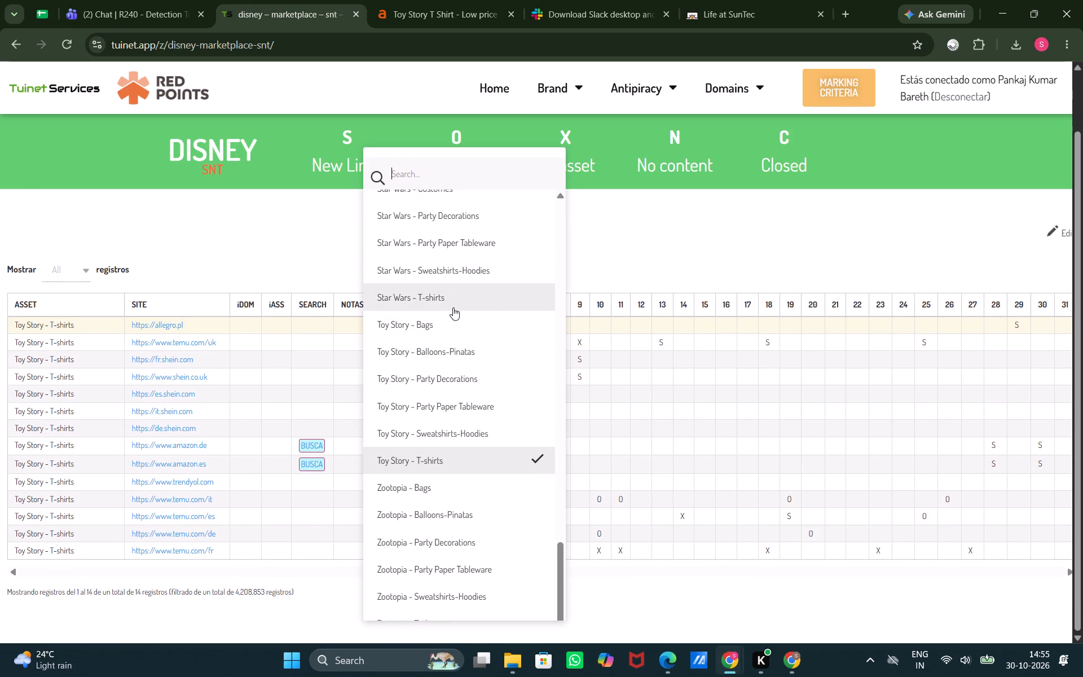
{"action": "scroll", "coordinate": [385, 264], "scroll_direction": "up", "scroll_amount": 9}
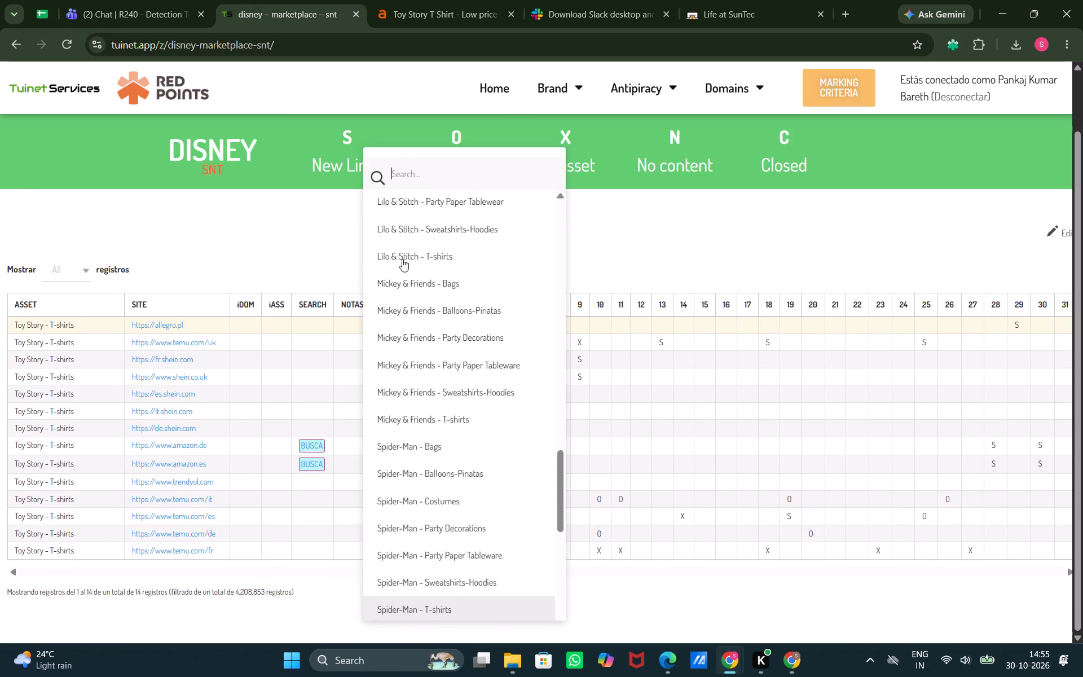
{"action": "scroll", "coordinate": [402, 259], "scroll_direction": "down", "scroll_amount": 3}
{"action": "left_click", "coordinate": [437, 332]}
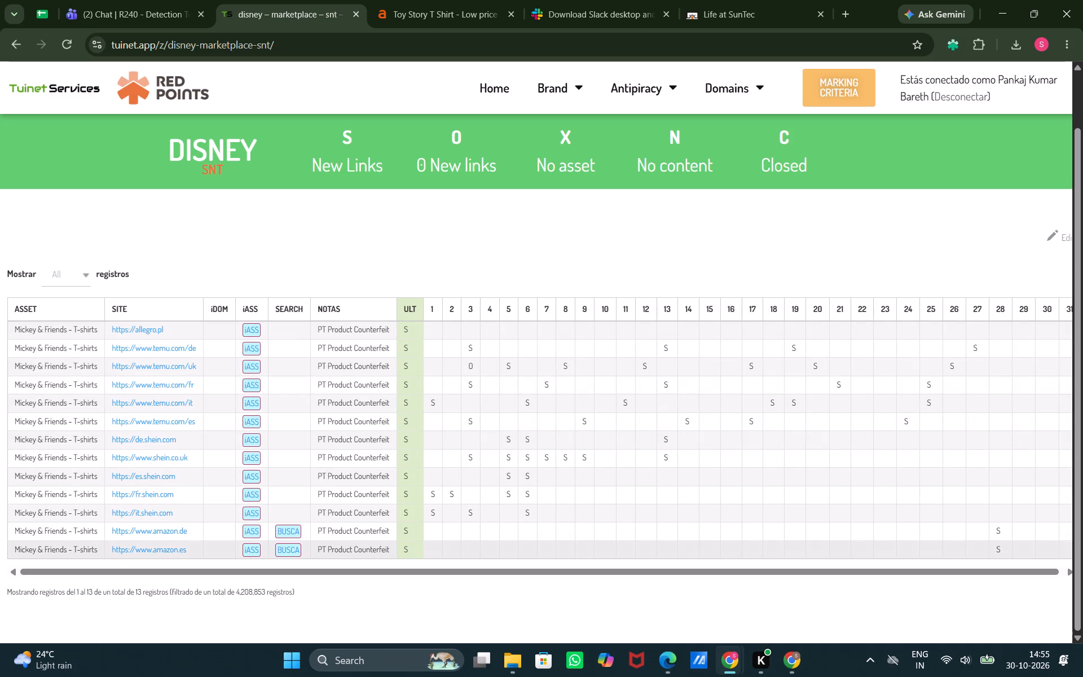
Copy the Mickey & Friends - T-shirts asset name, open the amazon.es site from its row, and close the Allegro results.
{"action": "left_click_drag", "start_coordinate": [16, 549], "coordinate": [98, 547]}
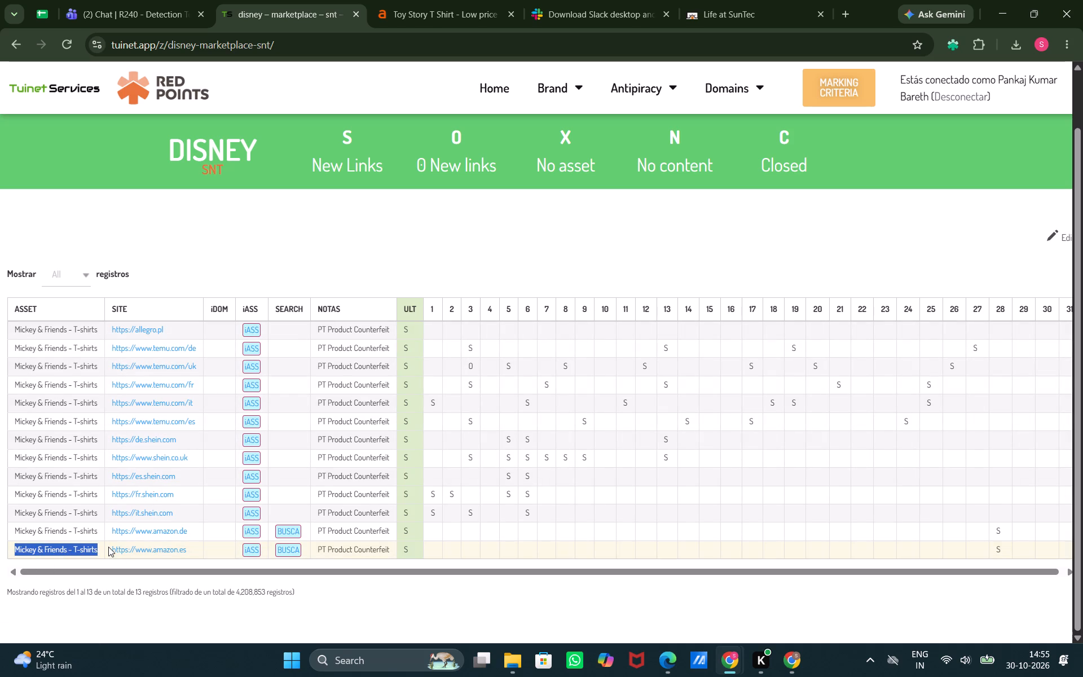
{"action": "key", "text": "ctrl+c"}
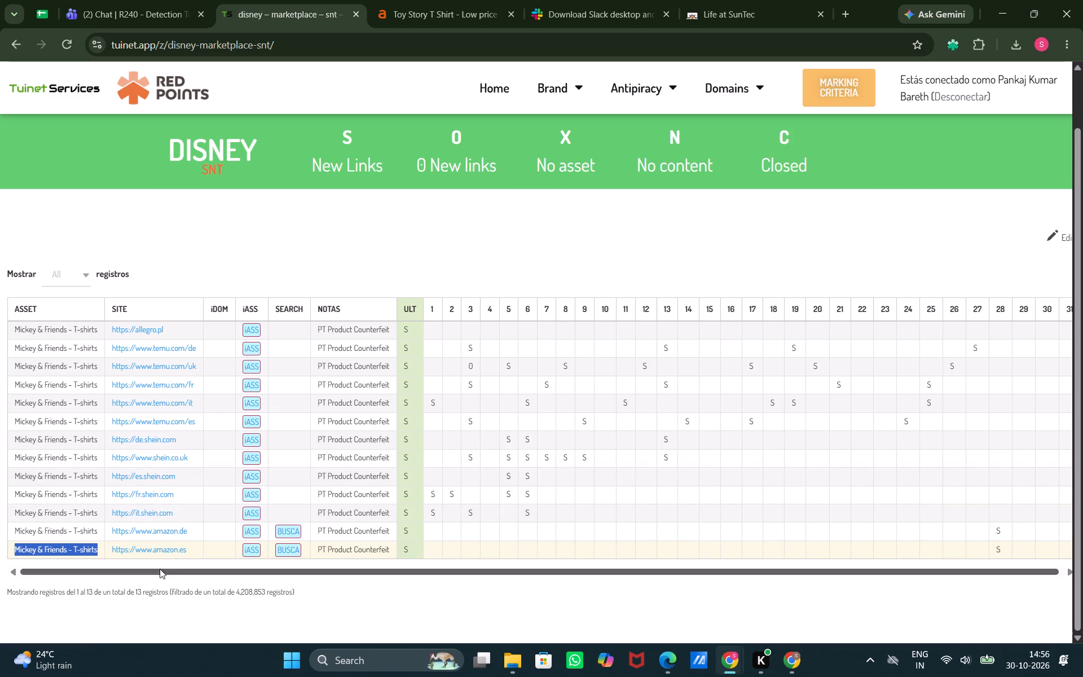
{"action": "left_click", "coordinate": [160, 549]}
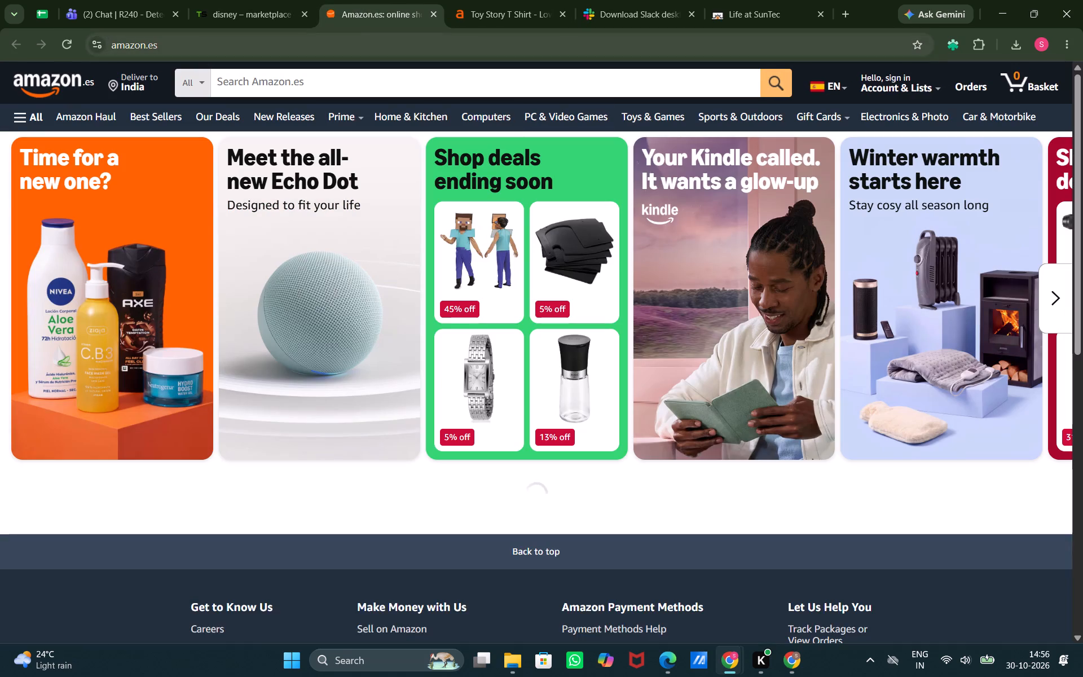
{"action": "left_click", "coordinate": [561, 10]}
Search Amazon.es for "Disney Mickey T shirts", adapting the copied asset name.
{"action": "left_click", "coordinate": [397, 82]}
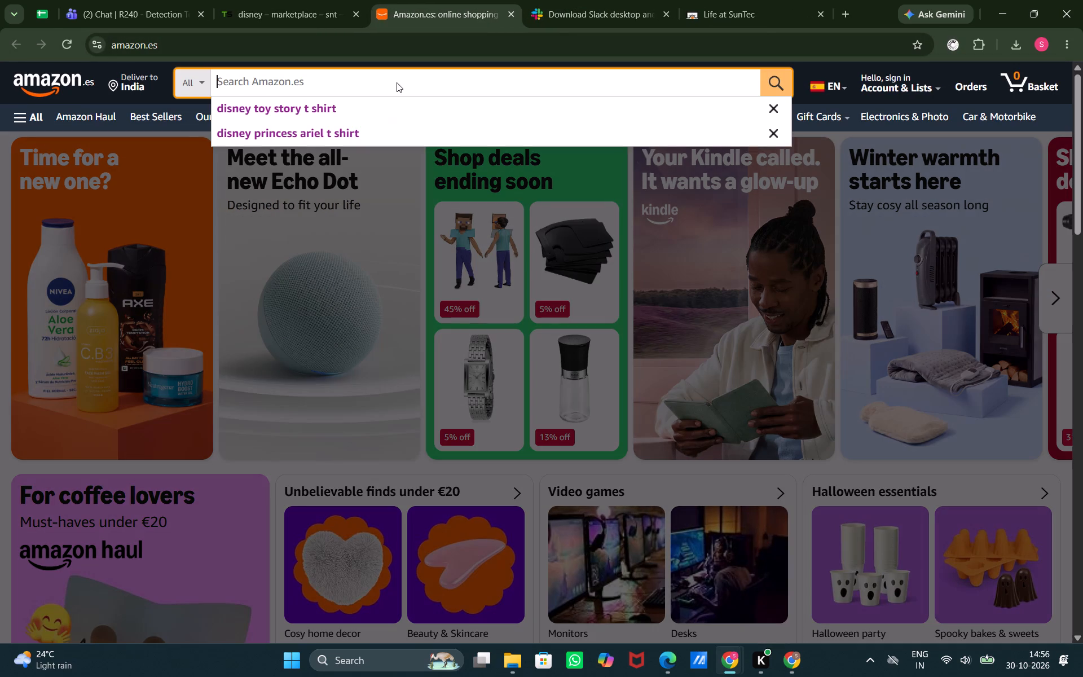
{"action": "key", "text": "ctrl+v"}
{"action": "key", "text": "Left"}
{"action": "key", "text": "Left"}
{"action": "key", "text": "Left"}
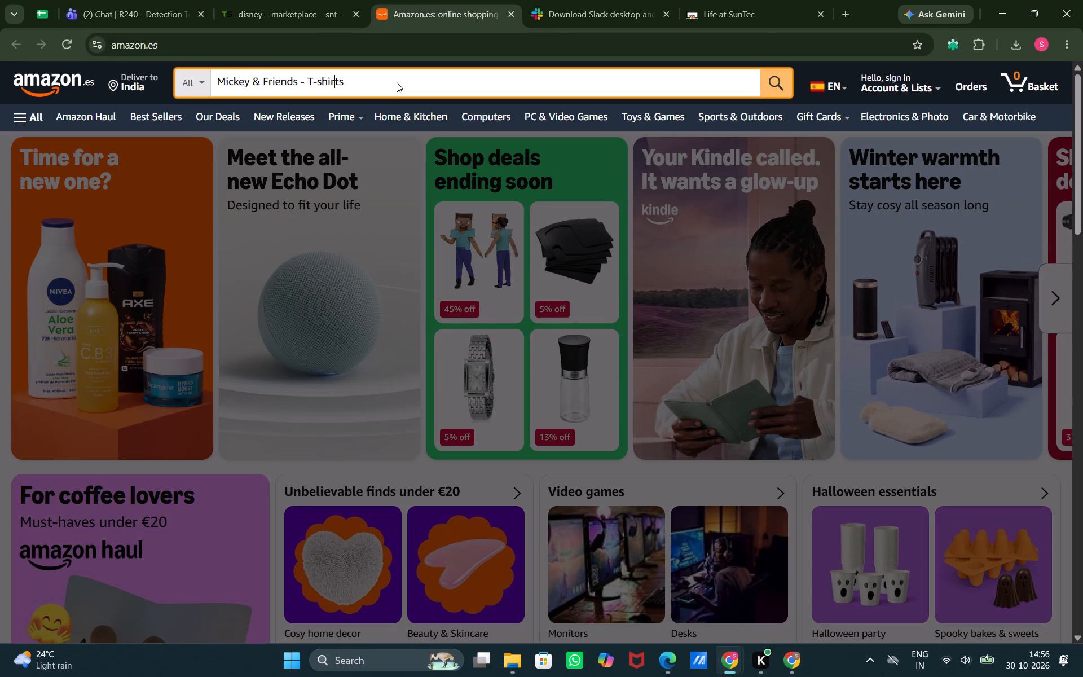
{"action": "key", "text": "Left"}
{"action": "key", "text": "Left"}
{"action": "key", "text": "Left"}
{"action": "key", "text": "BackSpace"}
{"action": "key", "text": "space"}
{"action": "key", "text": "Left"}
{"action": "key", "text": "Left"}
{"action": "key", "text": "Left"}
{"action": "key", "text": "BackSpace"}
{"action": "key", "text": "BackSpace"}
{"action": "key", "text": "BackSpace"}
{"action": "key", "text": "BackSpace"}
{"action": "key", "text": "BackSpace"}
{"action": "key", "text": "BackSpace"}
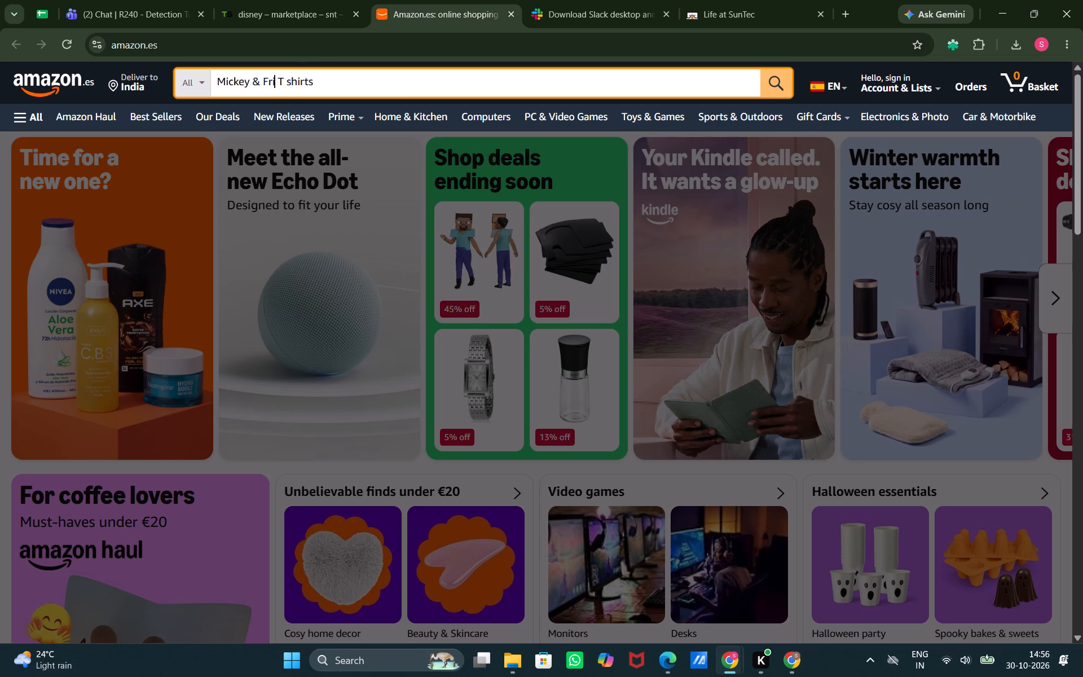
{"action": "key", "text": "BackSpace"}
{"action": "key", "text": "BackSpace"}
{"action": "key", "text": "BackSpace"}
{"action": "key", "text": "BackSpace"}
{"action": "key", "text": "BackSpace"}
{"action": "key", "text": "BackSpace"}
{"action": "key", "text": "Left"}
{"action": "key", "text": "Left"}
{"action": "key", "text": "Left"}
{"action": "key", "text": "Left"}
{"action": "key", "text": "Left"}
{"action": "key", "text": "Left"}
{"action": "key", "text": "Left"}
{"action": "key", "text": "Left"}
{"action": "key", "text": "Left"}
{"action": "key", "text": "Left"}
{"action": "key", "text": "Left"}
{"action": "key", "text": "Left"}
{"action": "key", "text": "Left"}
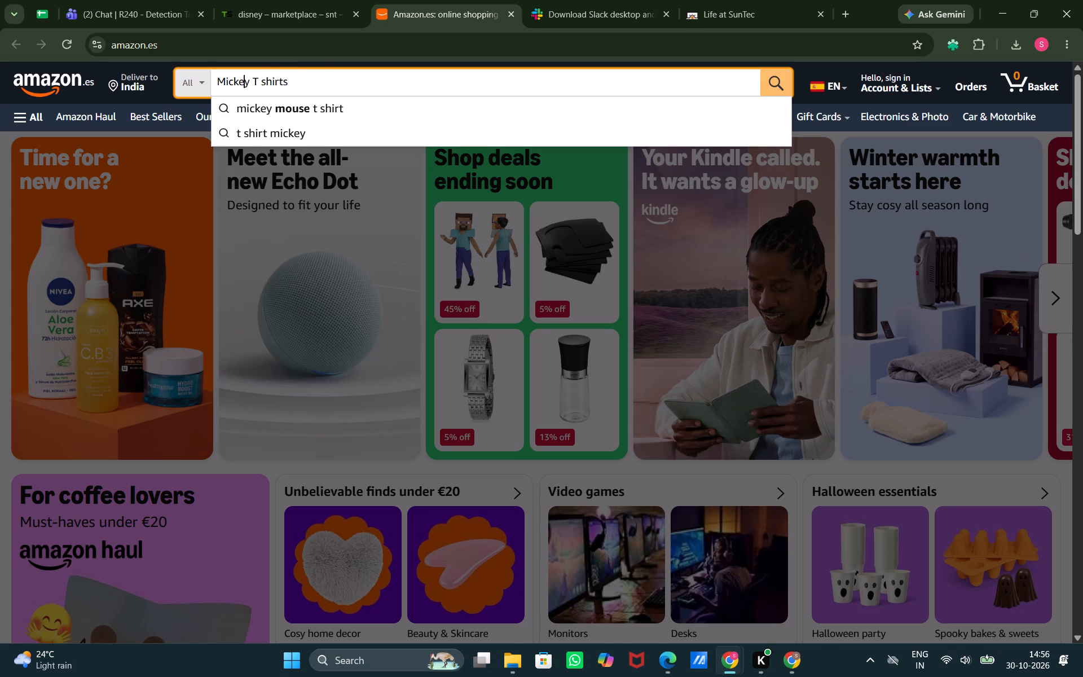
{"action": "key", "text": "shift+d"}
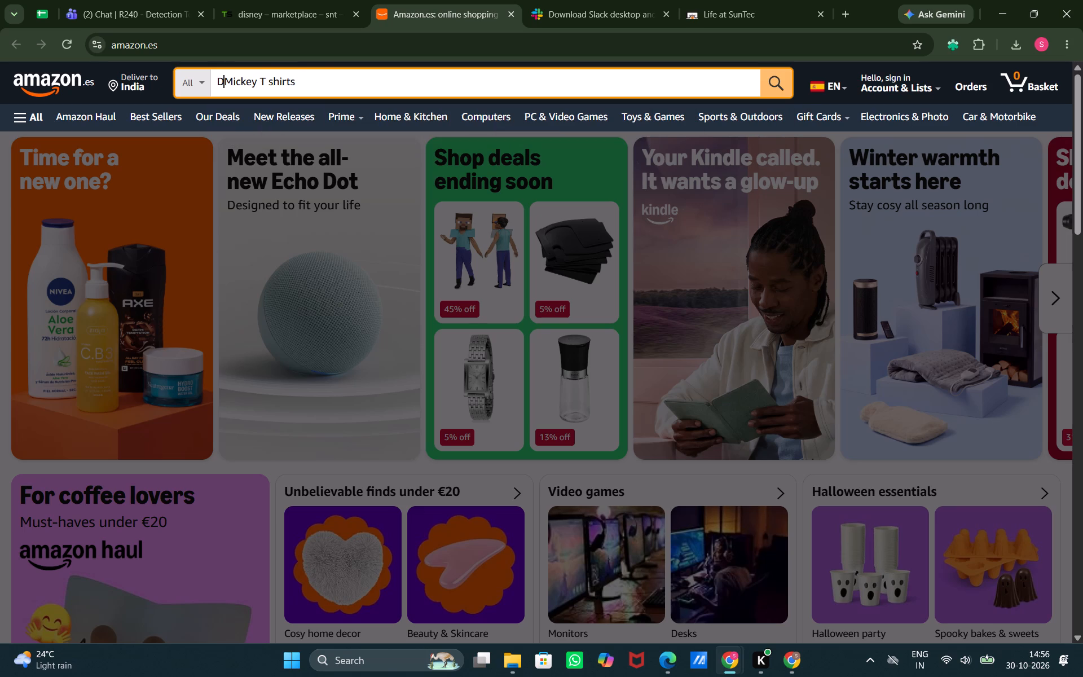
{"action": "type", "text": "isney"}
{"action": "key", "text": "space"}
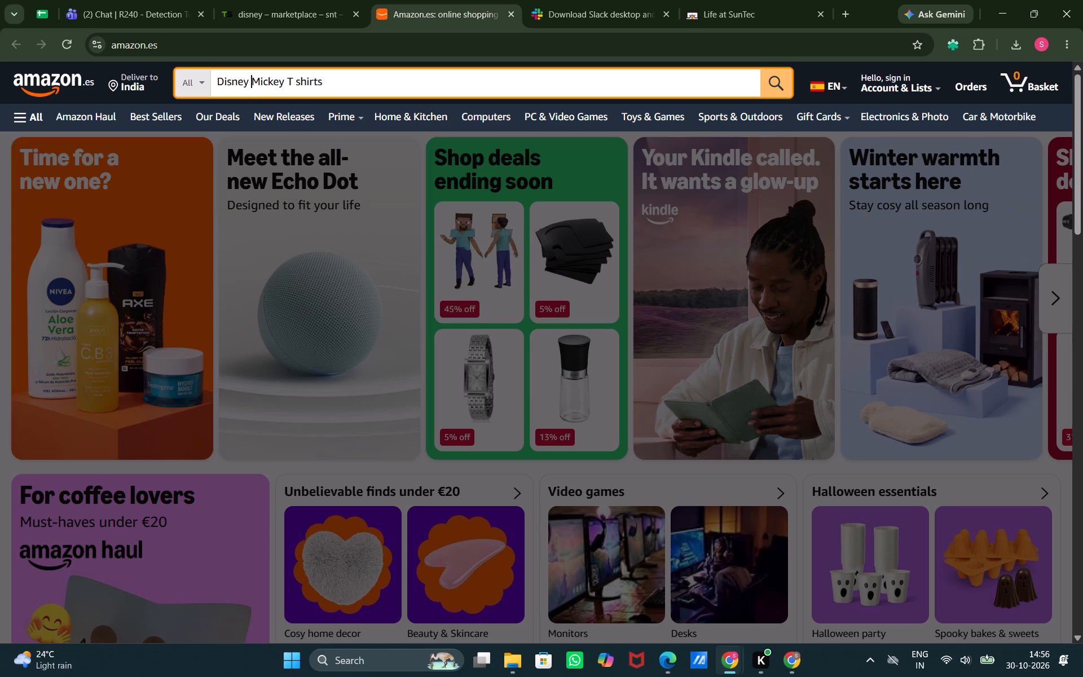
{"action": "key", "text": "Return"}
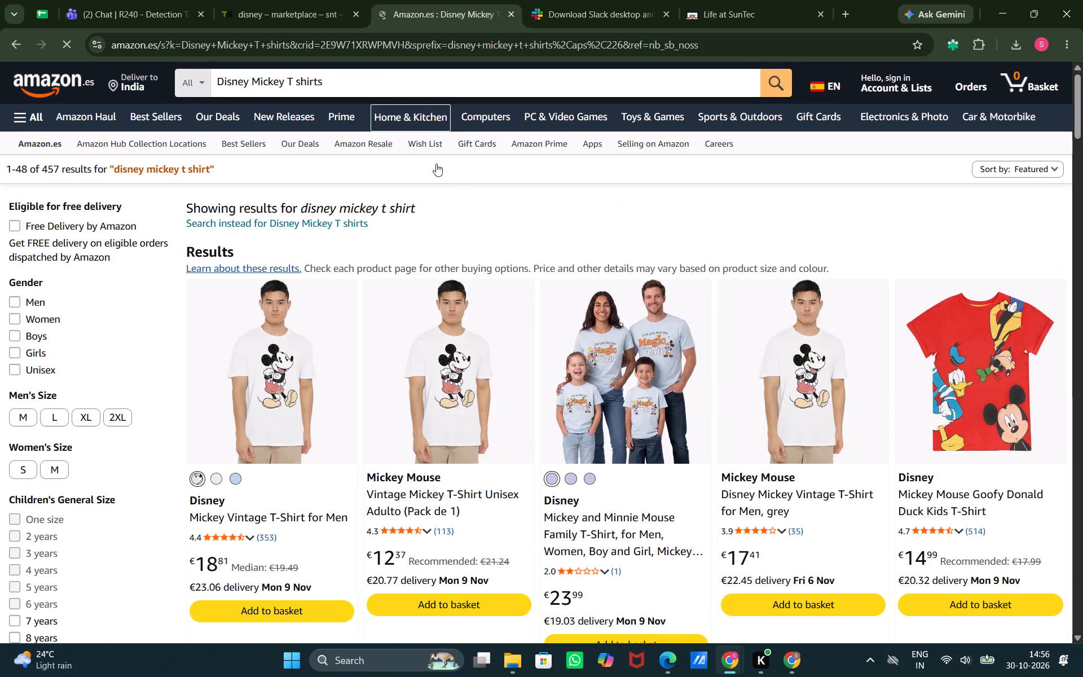
Stop the running RedPoints IPR Plugin task and start a Detection task for the asset Mickey & Friends - T-shirts.
{"action": "left_click", "coordinate": [949, 37]}
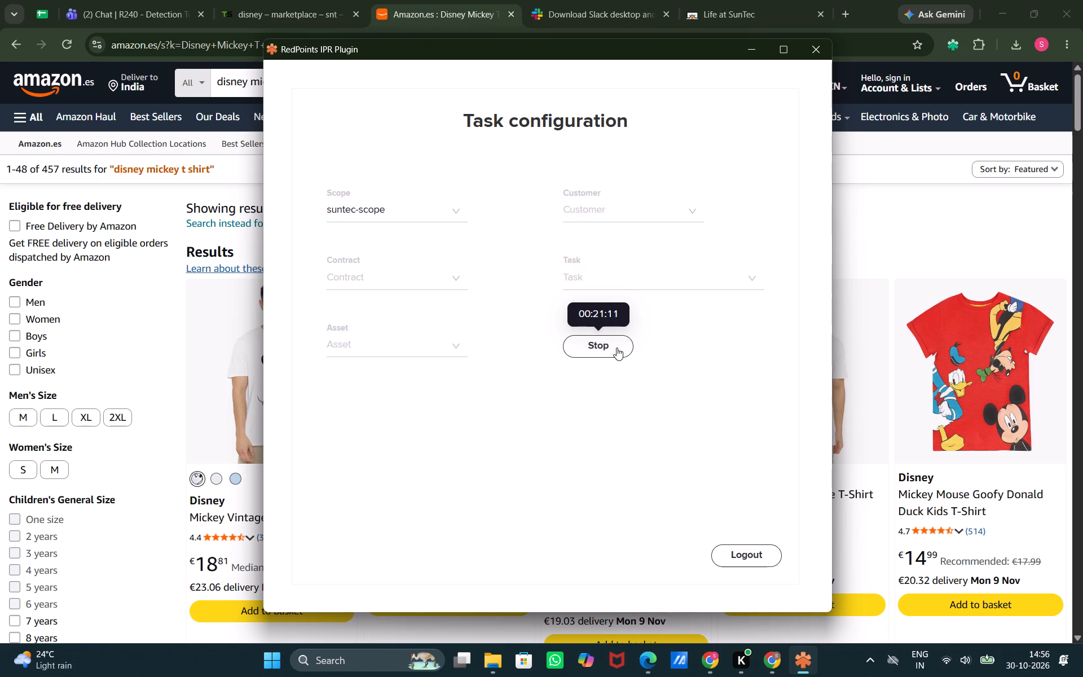
{"action": "left_click", "coordinate": [617, 348]}
{"action": "left_click_drag", "start_coordinate": [617, 348], "coordinate": [620, 354]}
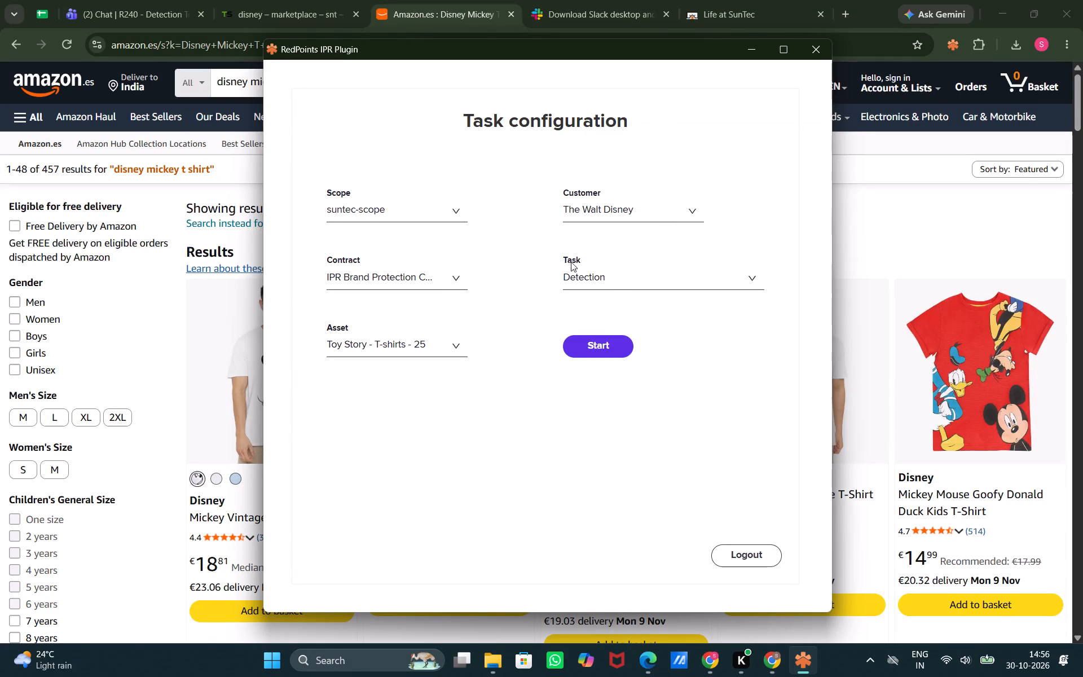
{"action": "left_click", "coordinate": [388, 349]}
{"action": "key", "text": "ctrl+v"}
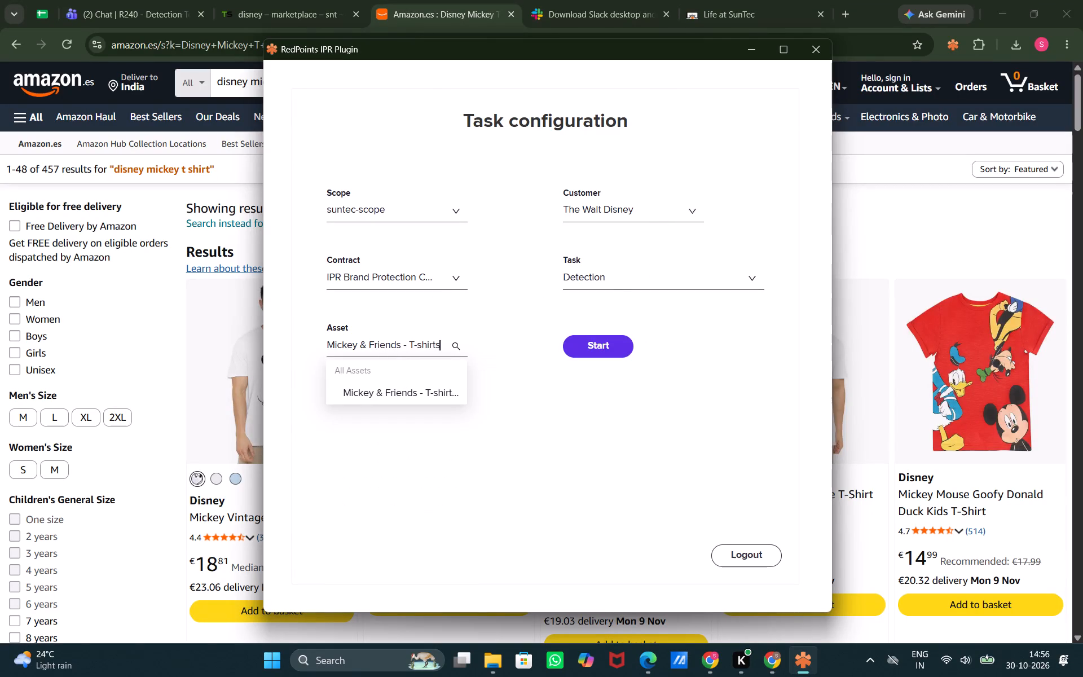
{"action": "key", "text": "Return"}
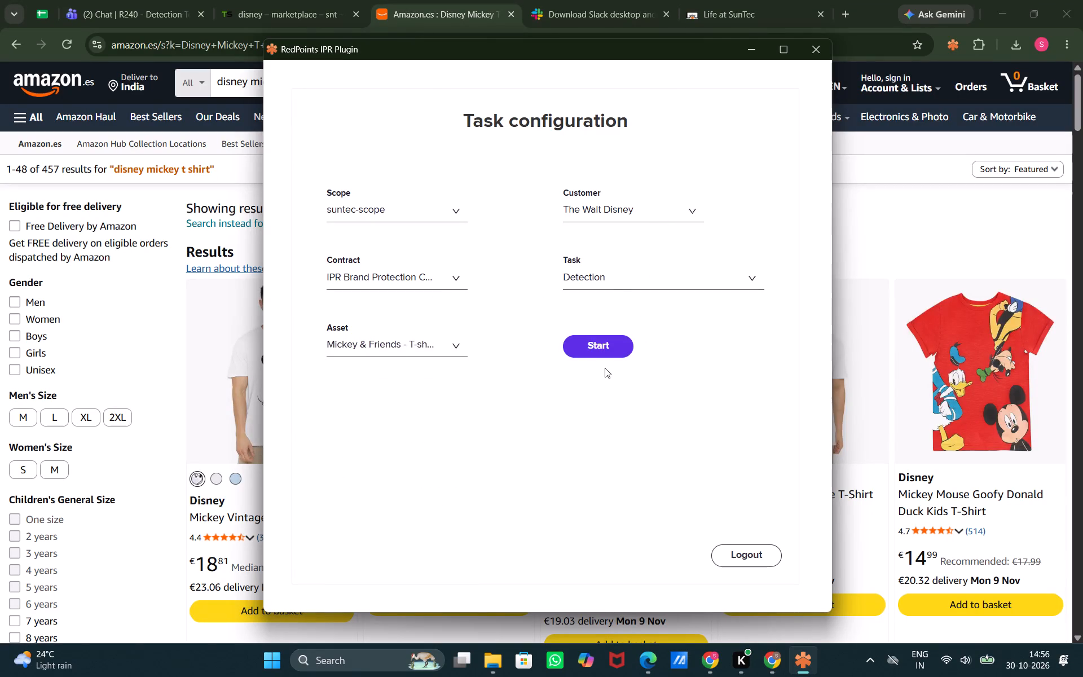
{"action": "left_click", "coordinate": [620, 350]}
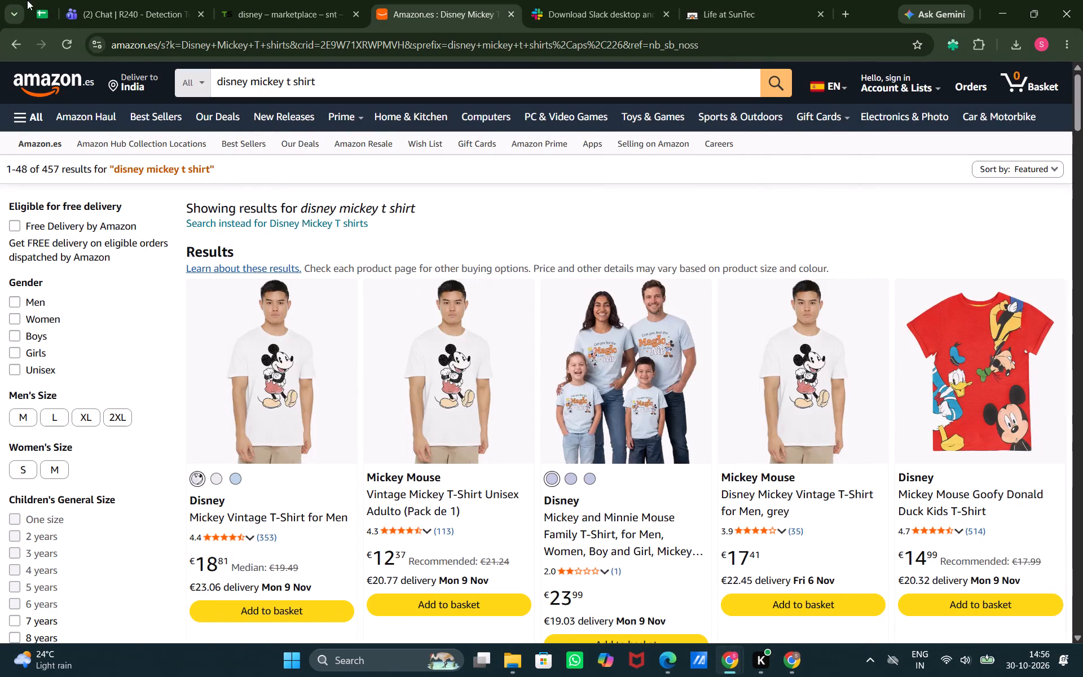
Copy the Toy Story - T-shirts label from B20188 into cells B20189 to B20240 of The Walt Disney sheet.
{"action": "left_click", "coordinate": [45, 0]}
{"action": "key", "text": "Up"}
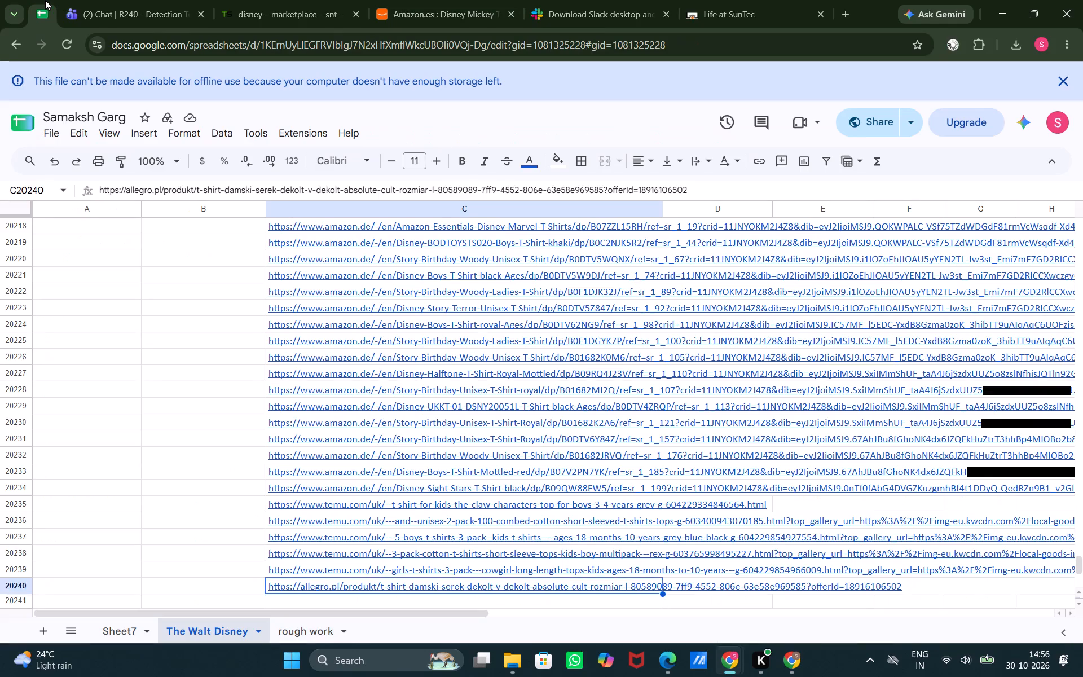
{"action": "key", "text": "ctrl+Up"}
{"action": "key", "text": "Up"}
{"action": "key", "text": "Up"}
{"action": "key", "text": "Up"}
{"action": "key", "text": "Down"}
{"action": "key", "text": "Down"}
{"action": "key", "text": "Down"}
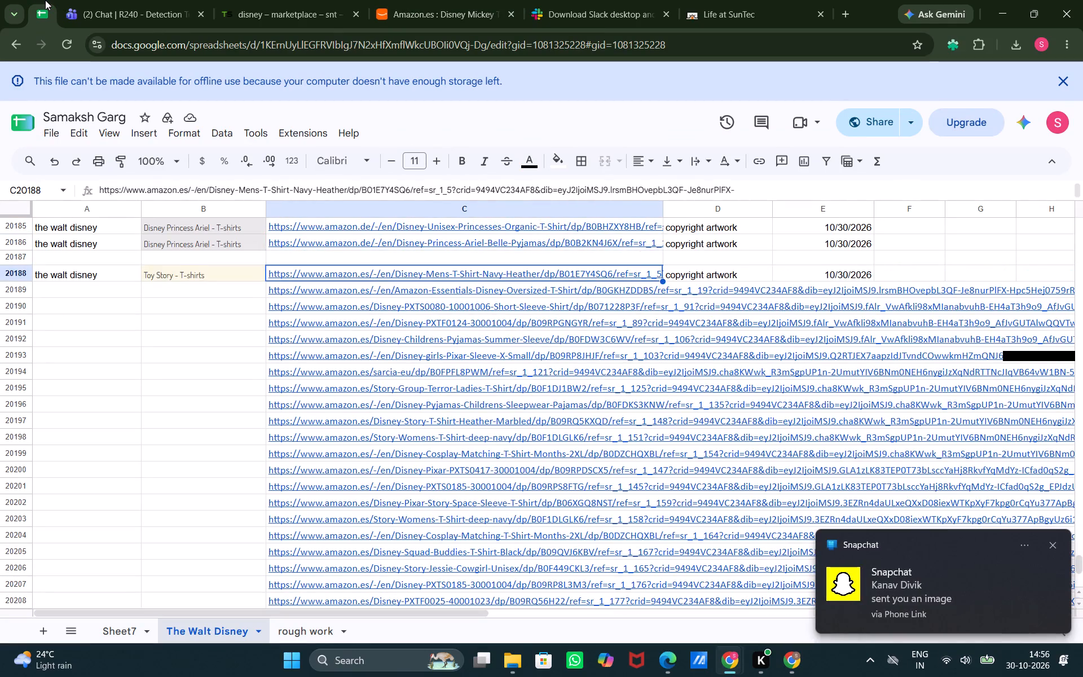
{"action": "key", "text": "Left"}
{"action": "key", "text": "ctrl+c"}
{"action": "key", "text": "Down"}
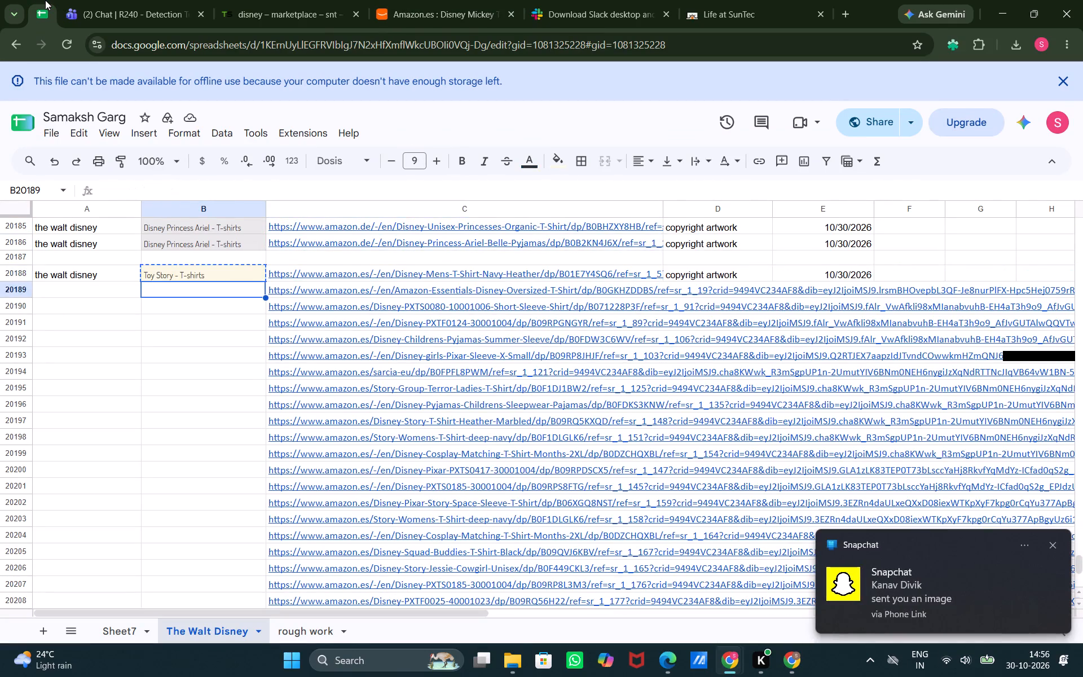
{"action": "key", "text": "shift+Down"}
{"action": "key", "text": "shift+Down"}
{"action": "key", "text": "shift+Down"}
{"action": "key", "text": "shift+Down"}
{"action": "key", "text": "shift+Down"}
{"action": "key", "text": "shift+Down"}
{"action": "key", "text": "shift+Down"}
{"action": "key", "text": "shift+Down"}
{"action": "key", "text": "shift+Down"}
{"action": "key", "text": "shift+Down"}
{"action": "key", "text": "shift+Down"}
{"action": "key", "text": "shift+Down"}
{"action": "key", "text": "shift+Down"}
{"action": "key", "text": "shift+Down"}
{"action": "key", "text": "shift+Down"}
{"action": "key", "text": "shift+Down"}
{"action": "key", "text": "shift+Down"}
{"action": "key", "text": "shift+Down"}
{"action": "key", "text": "shift+Down"}
{"action": "key", "text": "shift+Down"}
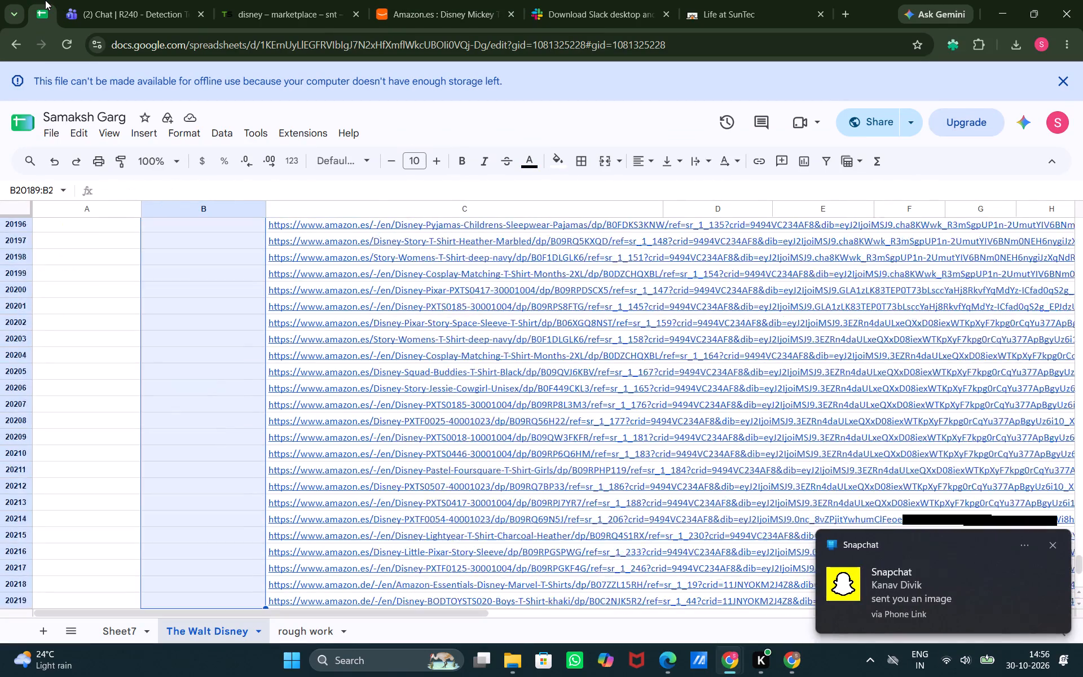
{"action": "key", "text": "shift+Up"}
{"action": "key", "text": "shift+Up"}
{"action": "key", "text": "shift+Up"}
{"action": "key", "text": "shift+Up"}
{"action": "key", "text": "shift+Up"}
{"action": "key", "text": "shift+Up"}
{"action": "key", "text": "shift+Up"}
{"action": "key", "text": "shift+Up"}
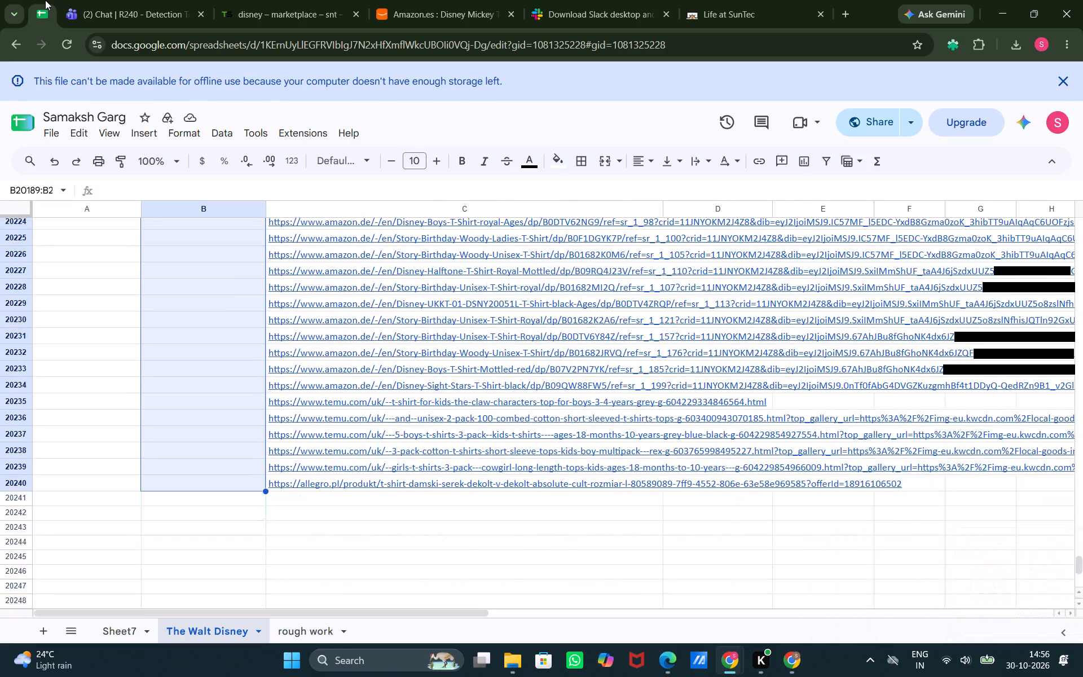
{"action": "key", "text": "ctrl+v"}
Copy "the walt disney" from A20188 into cells A20189 to A20240 beside the Toy Story listing links.
{"action": "key", "text": "Up"}
{"action": "key", "text": "Down"}
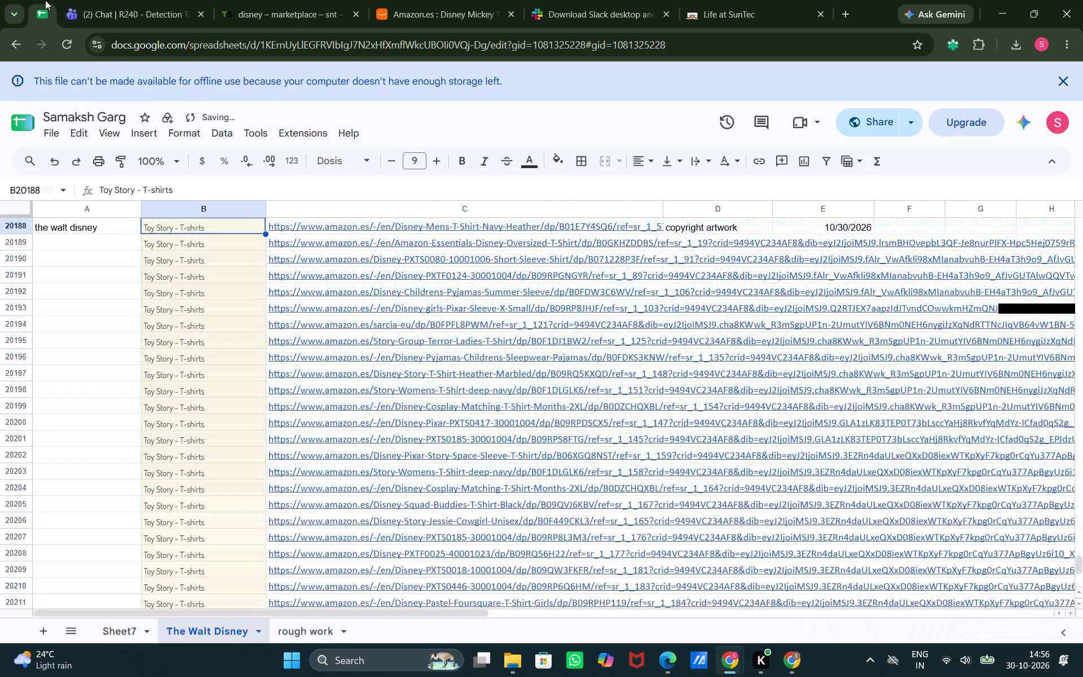
{"action": "key", "text": "Down"}
{"action": "key", "text": "Left"}
{"action": "key", "text": "Up"}
{"action": "key", "text": "Up"}
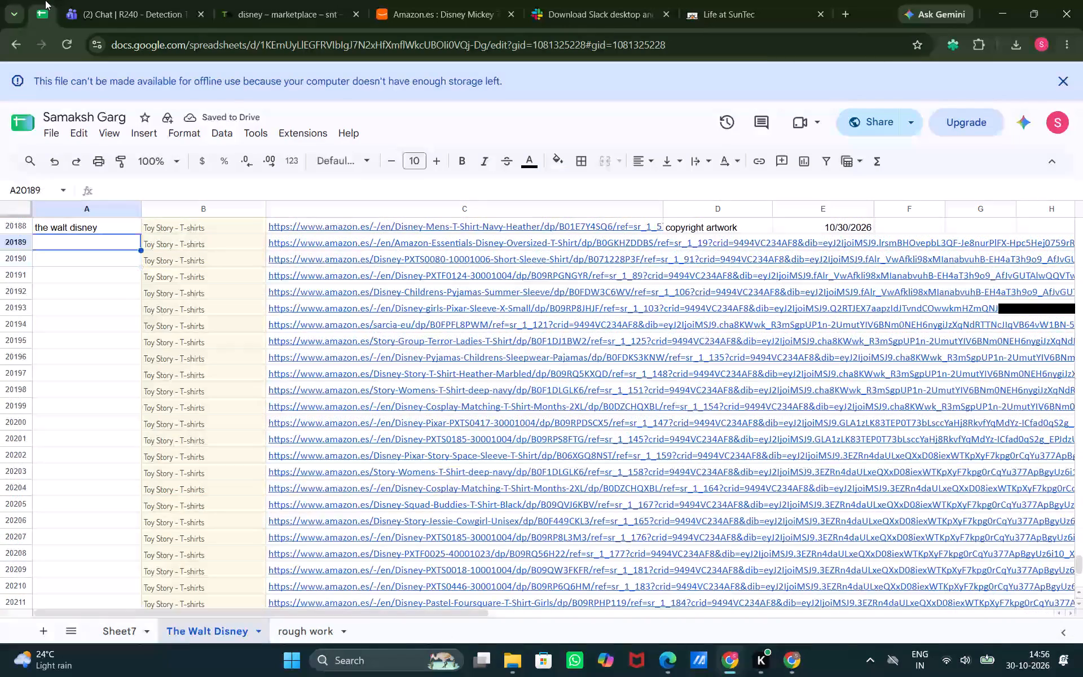
{"action": "key", "text": "ctrl+c"}
{"action": "key", "text": "Down"}
{"action": "key", "text": "shift+Down"}
{"action": "key", "text": "shift+Down"}
{"action": "key", "text": "shift+Down"}
{"action": "key", "text": "shift+Down"}
{"action": "key", "text": "shift+Down"}
{"action": "key", "text": "shift+Down"}
{"action": "key", "text": "shift+Down"}
{"action": "key", "text": "shift+Down"}
{"action": "key", "text": "shift+Down"}
{"action": "key", "text": "shift+Down"}
{"action": "key", "text": "shift+Down"}
{"action": "key", "text": "shift+Down"}
{"action": "key", "text": "shift+Down"}
{"action": "key", "text": "shift+Down"}
{"action": "key", "text": "shift+Down"}
{"action": "key", "text": "shift+Down"}
{"action": "key", "text": "shift+Down"}
{"action": "key", "text": "shift+Down"}
{"action": "key", "text": "shift+Down"}
{"action": "key", "text": "shift+Down"}
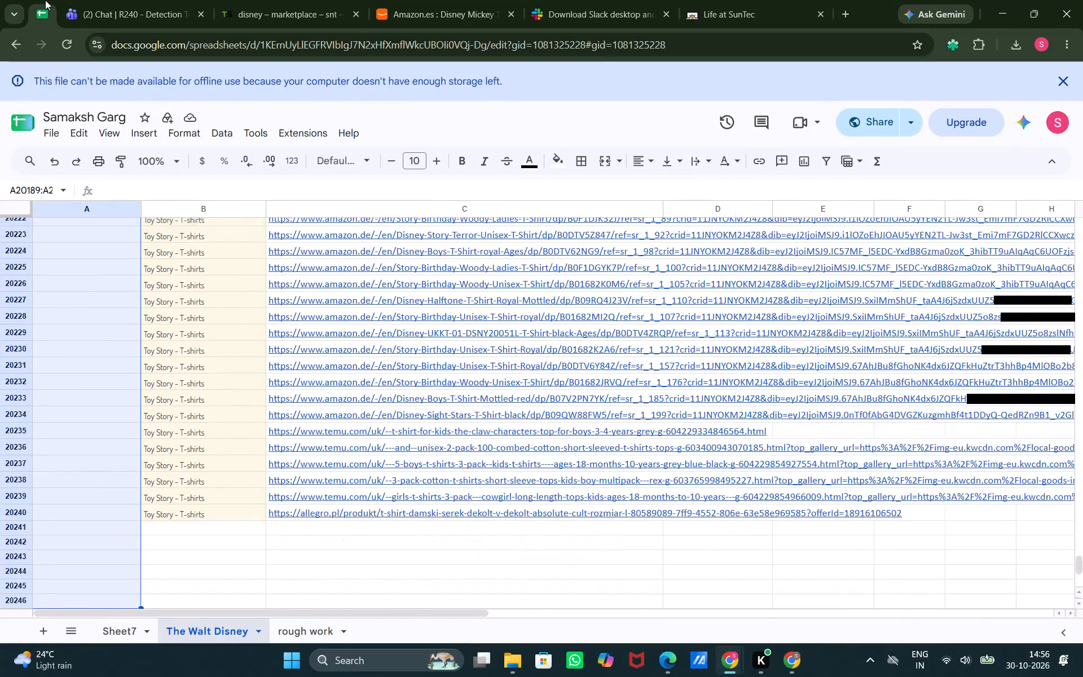
{"action": "key", "text": "shift+Up"}
{"action": "key", "text": "shift+Up"}
{"action": "key", "text": "shift+Up"}
{"action": "key", "text": "shift+Up"}
{"action": "key", "text": "shift+Up"}
{"action": "key", "text": "shift+Up"}
{"action": "key", "text": "shift+Up"}
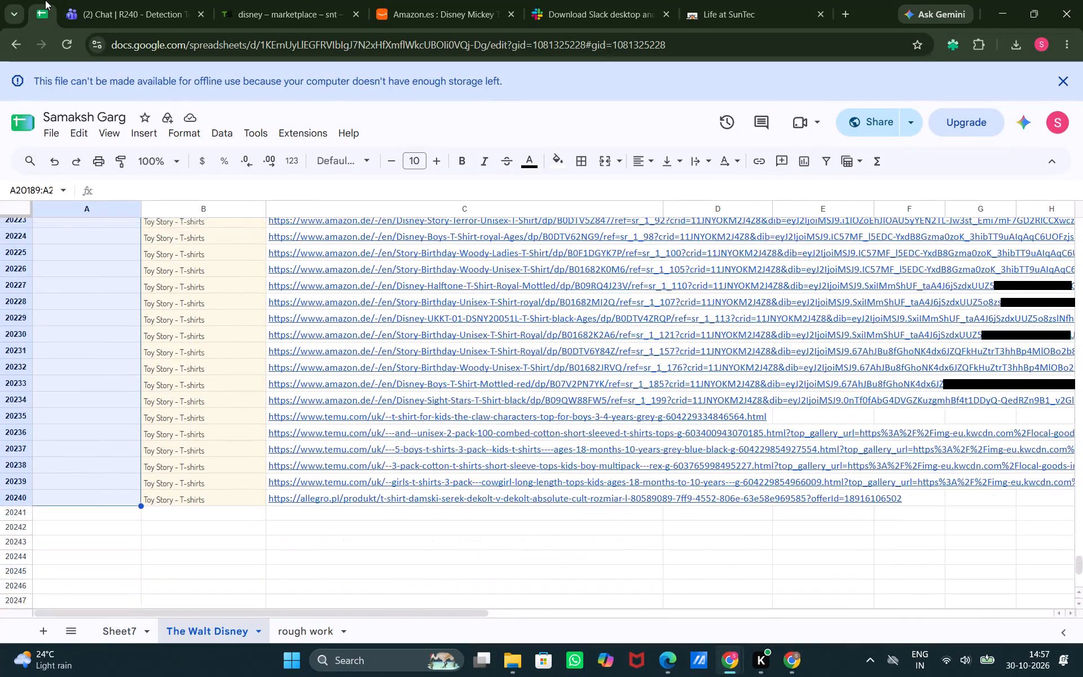
{"action": "key", "text": "ctrl+v"}
Copy "copyright artwork" from D20188 into cells D20189 to D20240 beside the Toy Story listing links.
{"action": "key", "text": "Right"}
{"action": "key", "text": "Right"}
{"action": "key", "text": "Right"}
{"action": "key", "text": "Up"}
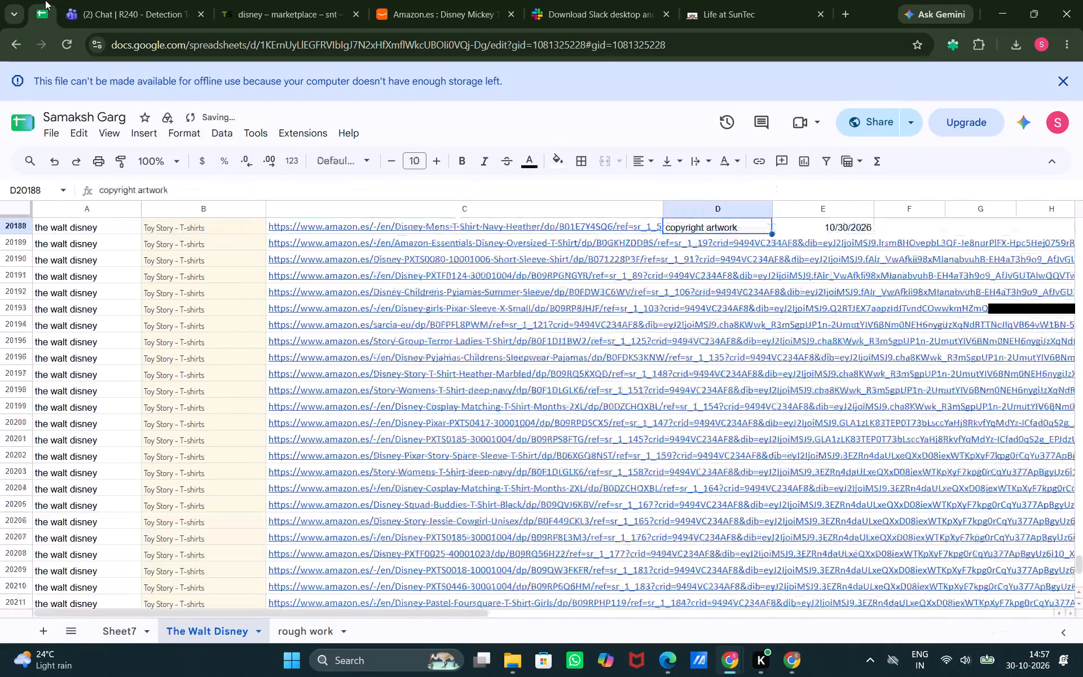
{"action": "key", "text": "ctrl+c"}
{"action": "key", "text": "Down"}
{"action": "key", "text": "shift+Down"}
{"action": "key", "text": "shift+Down"}
{"action": "key", "text": "shift+Down"}
{"action": "key", "text": "shift+Down"}
{"action": "key", "text": "shift+Down"}
{"action": "key", "text": "shift+Down"}
{"action": "key", "text": "shift+Down"}
{"action": "key", "text": "shift+Down"}
{"action": "key", "text": "shift+Down"}
{"action": "key", "text": "shift+Down"}
{"action": "key", "text": "shift+Down"}
{"action": "key", "text": "shift+Down"}
{"action": "key", "text": "shift+Down"}
{"action": "key", "text": "shift+Down"}
{"action": "key", "text": "shift+Down"}
{"action": "key", "text": "shift+Down"}
{"action": "key", "text": "shift+Down"}
{"action": "key", "text": "shift+Down"}
{"action": "key", "text": "shift+Down"}
{"action": "key", "text": "shift+Down"}
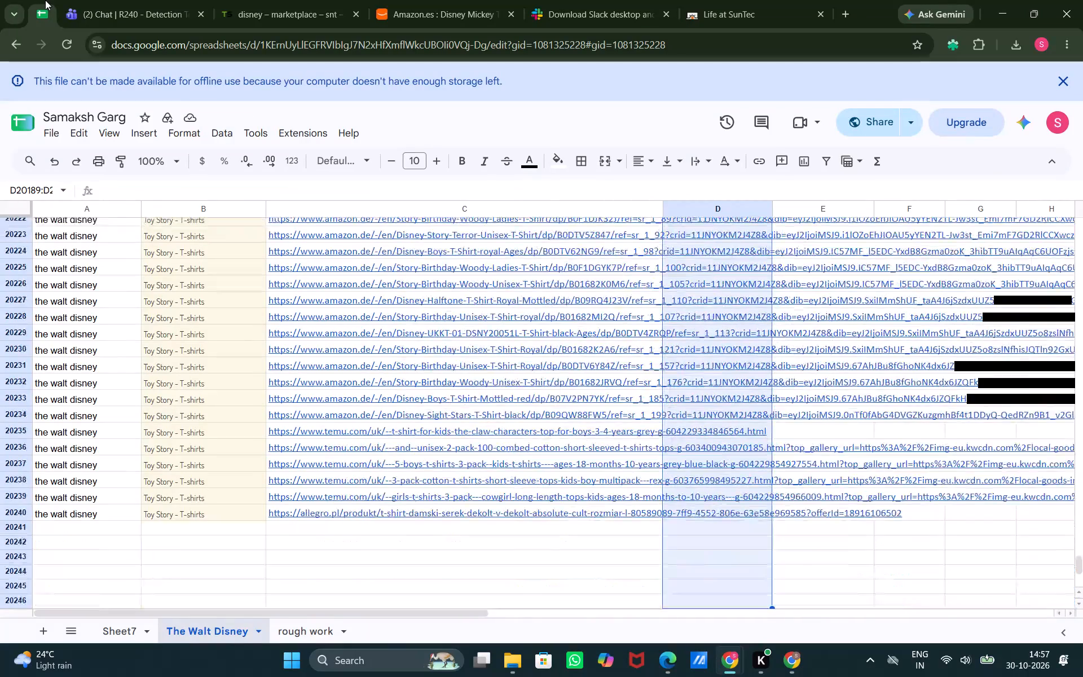
{"action": "key", "text": "shift+Up"}
{"action": "key", "text": "shift+Up"}
{"action": "key", "text": "shift+Up"}
{"action": "key", "text": "shift+Up"}
{"action": "key", "text": "shift+Up"}
{"action": "key", "text": "shift+Up"}
{"action": "key", "text": "shift+Up"}
{"action": "key", "text": "shift+Up"}
{"action": "key", "text": "shift+Up"}
{"action": "key", "text": "shift+Up"}
{"action": "key", "text": "ctrl+v"}
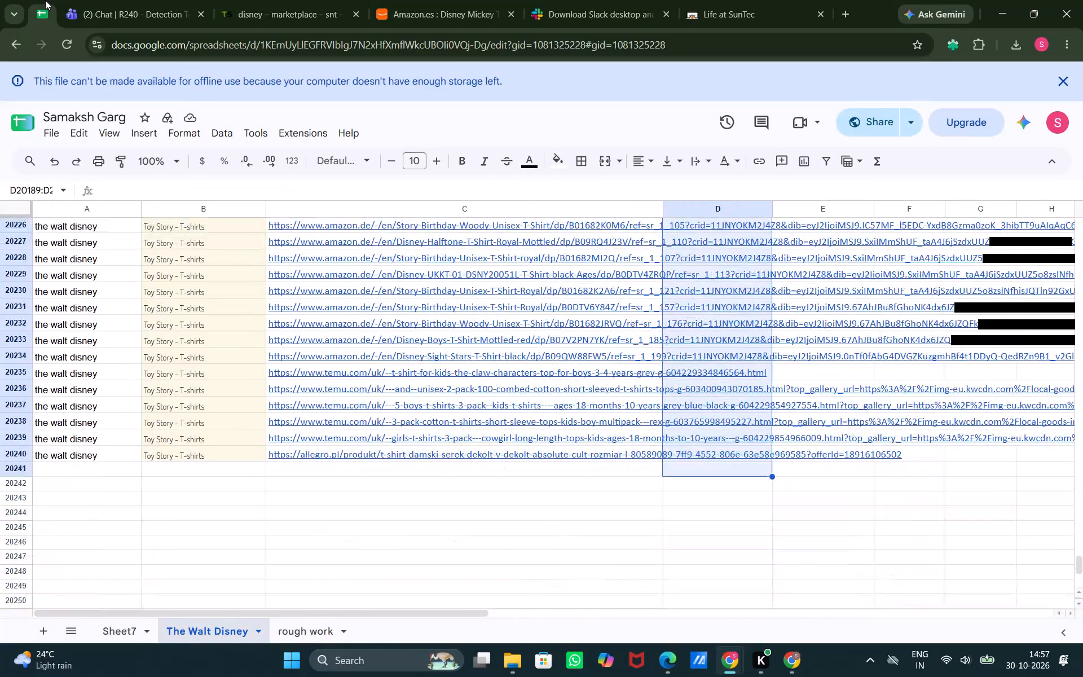
Copy the date 10/30/2026 from E20188 into cells E20189 to E20240 of the Toy Story rows.
{"action": "key", "text": "Right"}
{"action": "key", "text": "Up"}
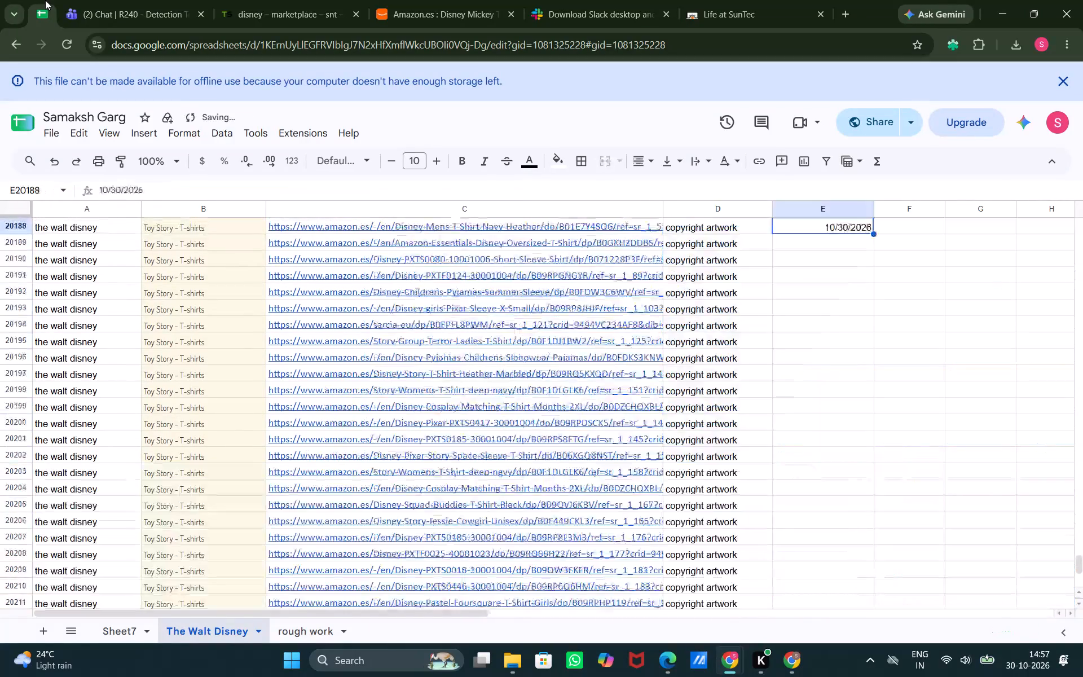
{"action": "key", "text": "ctrl+c"}
{"action": "key", "text": "Down"}
{"action": "key", "text": "shift+Down"}
{"action": "key", "text": "shift+Down"}
{"action": "key", "text": "shift+Down"}
{"action": "key", "text": "shift+Down"}
{"action": "key", "text": "shift+Down"}
{"action": "key", "text": "shift+Down"}
{"action": "key", "text": "shift+Down"}
{"action": "key", "text": "shift+Down"}
{"action": "key", "text": "shift+Down"}
{"action": "key", "text": "shift+Down"}
{"action": "key", "text": "shift+Down"}
{"action": "key", "text": "shift+Down"}
{"action": "key", "text": "shift+Down"}
{"action": "key", "text": "shift+Down"}
{"action": "key", "text": "shift+Down"}
{"action": "key", "text": "shift+Down"}
{"action": "key", "text": "shift+Down"}
{"action": "key", "text": "shift+Down"}
{"action": "key", "text": "shift+Down"}
{"action": "key", "text": "shift+Down"}
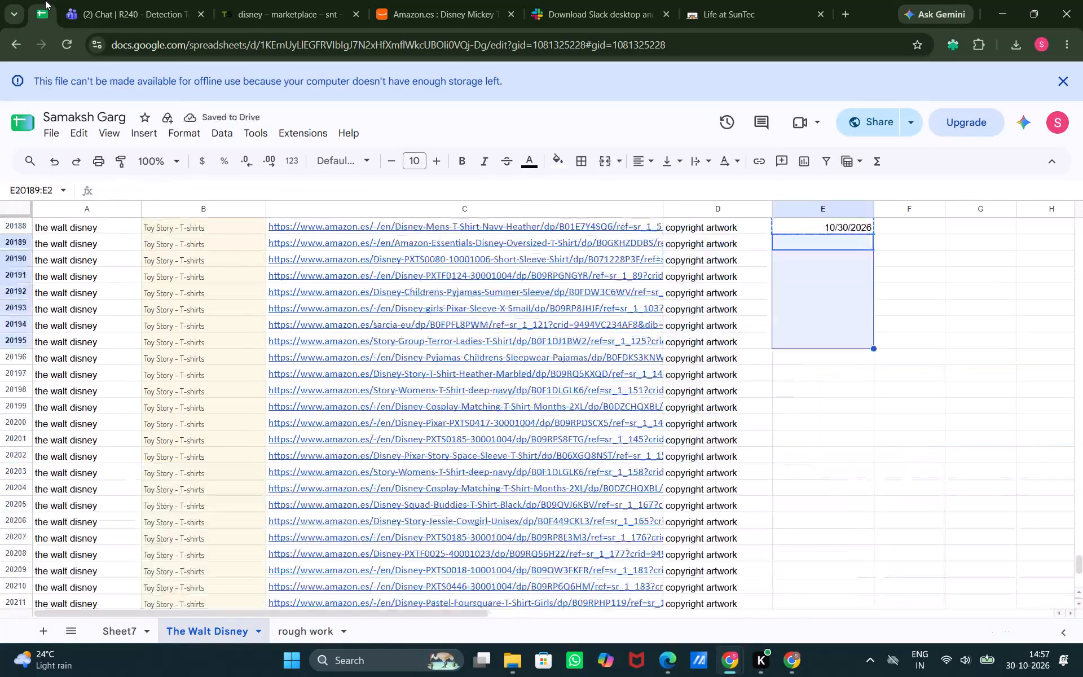
{"action": "key", "text": "shift+Up"}
{"action": "key", "text": "shift+Up"}
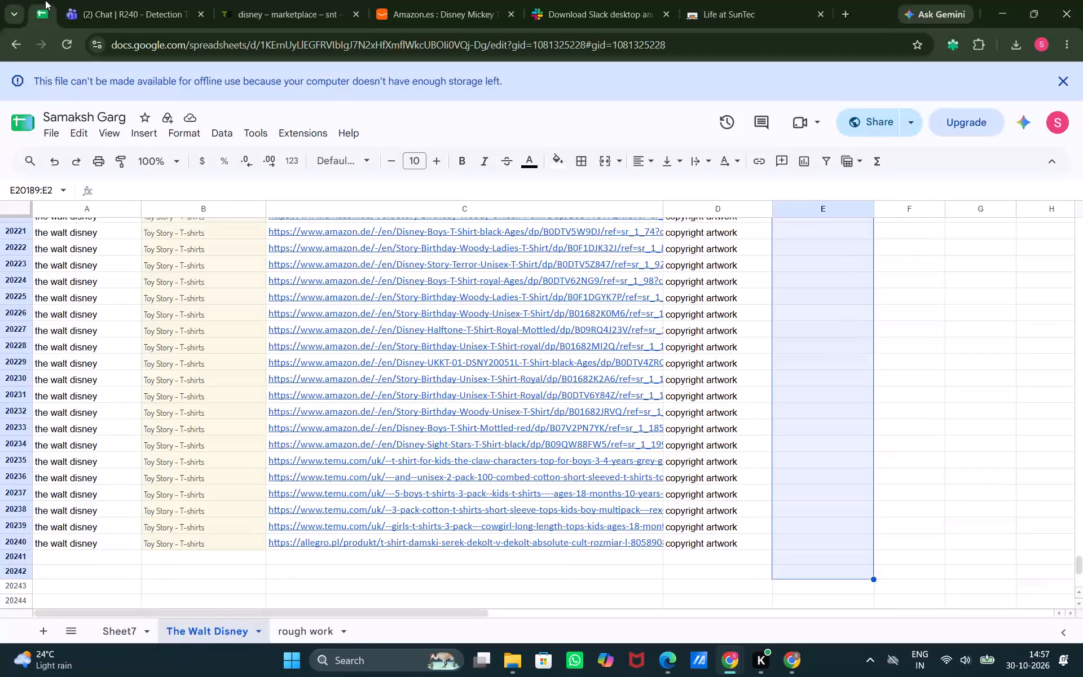
{"action": "key", "text": "shift+Up"}
{"action": "key", "text": "shift+Up"}
{"action": "key", "text": "ctrl+v"}
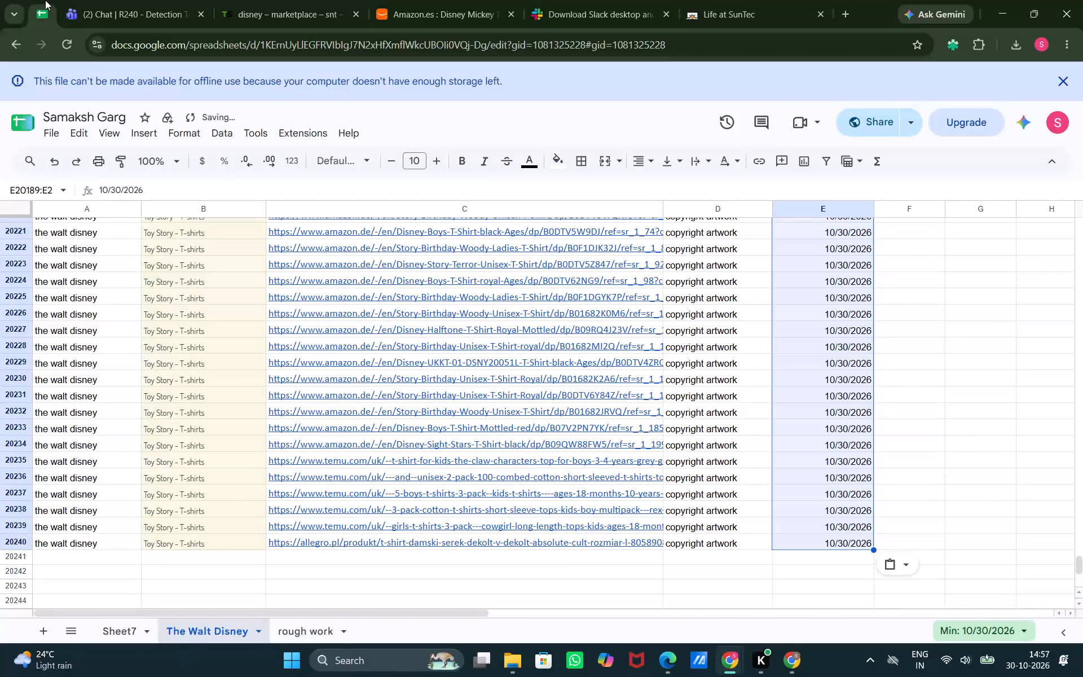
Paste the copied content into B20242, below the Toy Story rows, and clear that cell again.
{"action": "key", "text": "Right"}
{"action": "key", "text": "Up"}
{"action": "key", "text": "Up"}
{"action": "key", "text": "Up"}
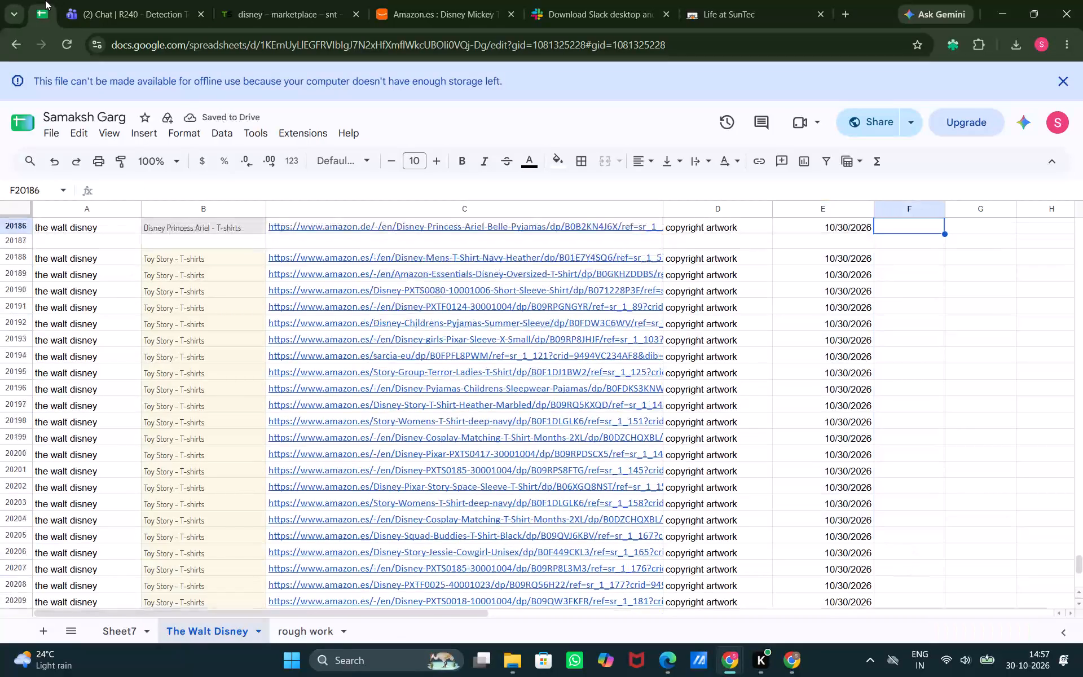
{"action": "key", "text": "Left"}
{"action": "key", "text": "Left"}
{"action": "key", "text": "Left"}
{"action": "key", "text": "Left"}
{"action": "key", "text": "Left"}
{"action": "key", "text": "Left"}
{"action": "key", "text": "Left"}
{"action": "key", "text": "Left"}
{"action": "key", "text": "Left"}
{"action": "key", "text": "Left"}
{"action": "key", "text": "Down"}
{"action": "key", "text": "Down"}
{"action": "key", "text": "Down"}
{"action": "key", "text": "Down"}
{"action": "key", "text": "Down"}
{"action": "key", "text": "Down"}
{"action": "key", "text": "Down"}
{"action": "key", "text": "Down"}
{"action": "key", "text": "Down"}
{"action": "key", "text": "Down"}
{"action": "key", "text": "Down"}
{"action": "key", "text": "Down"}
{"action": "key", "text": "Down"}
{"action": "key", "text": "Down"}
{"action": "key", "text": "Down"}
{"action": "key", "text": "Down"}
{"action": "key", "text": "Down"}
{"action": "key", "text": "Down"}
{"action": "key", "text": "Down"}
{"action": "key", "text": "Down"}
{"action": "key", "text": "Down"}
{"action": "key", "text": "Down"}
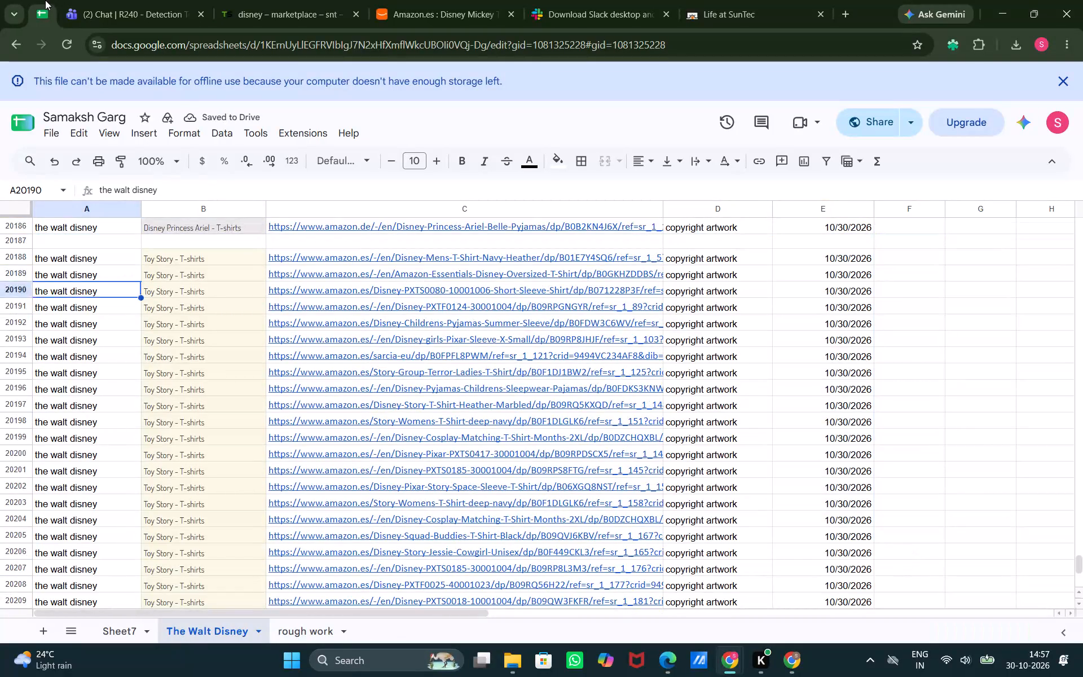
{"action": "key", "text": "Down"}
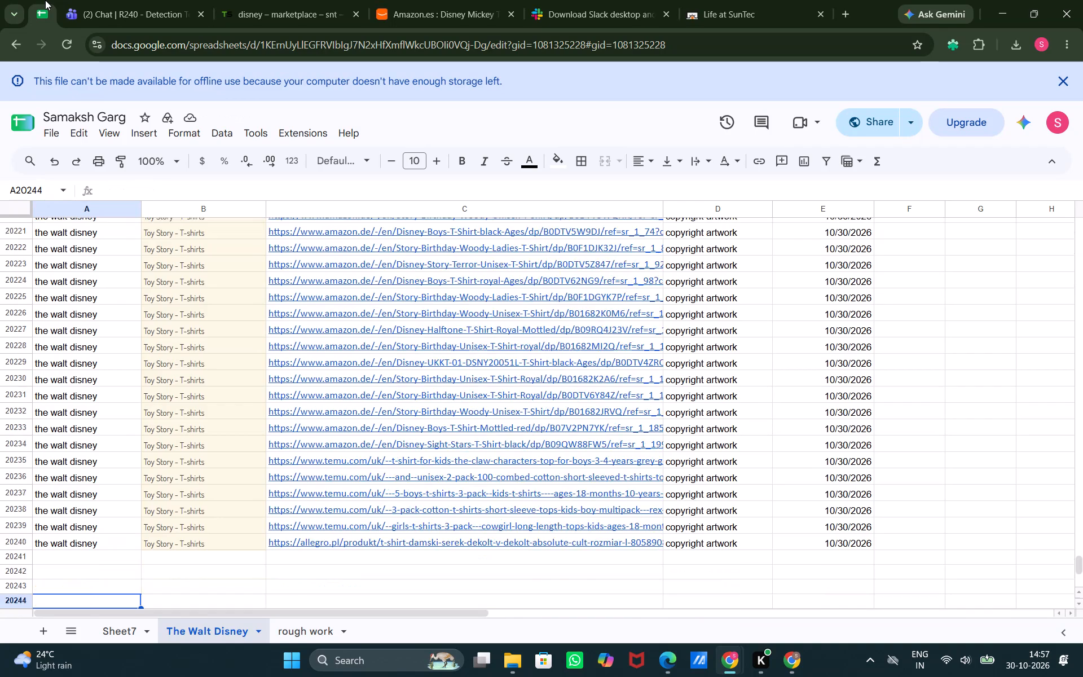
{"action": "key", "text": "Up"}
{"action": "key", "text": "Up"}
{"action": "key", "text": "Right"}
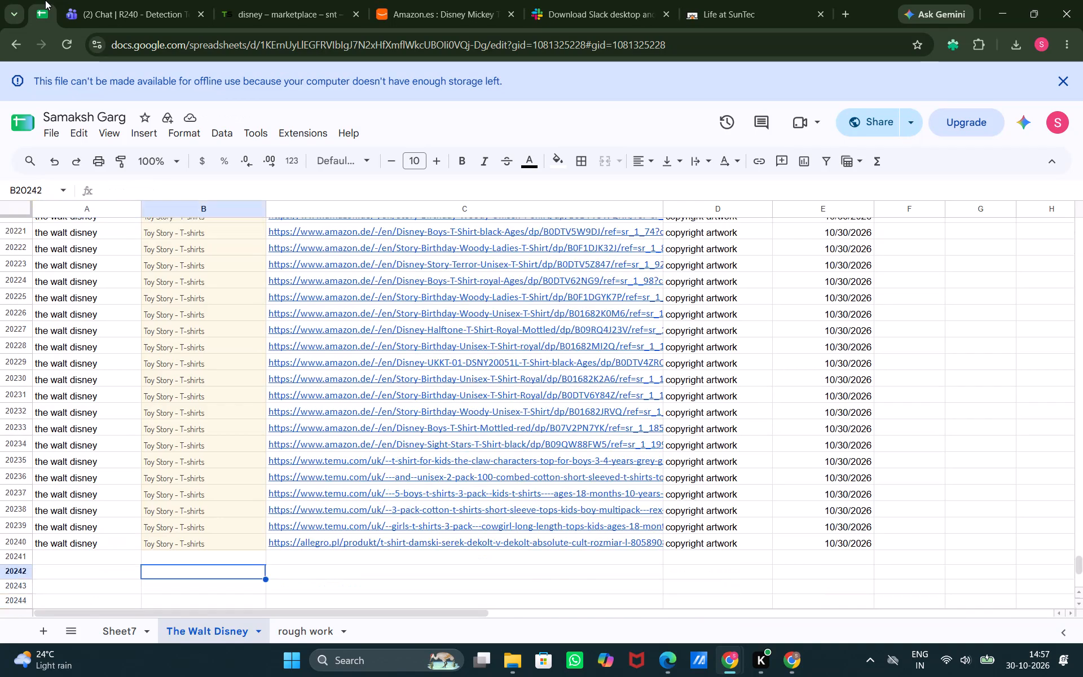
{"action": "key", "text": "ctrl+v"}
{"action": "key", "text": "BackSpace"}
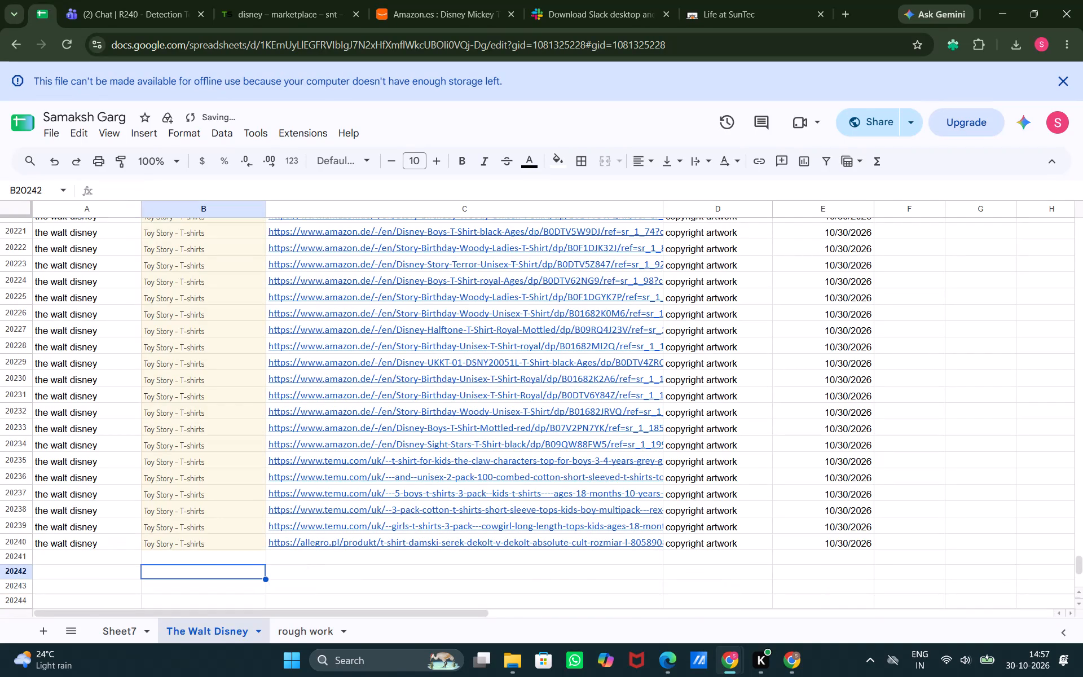
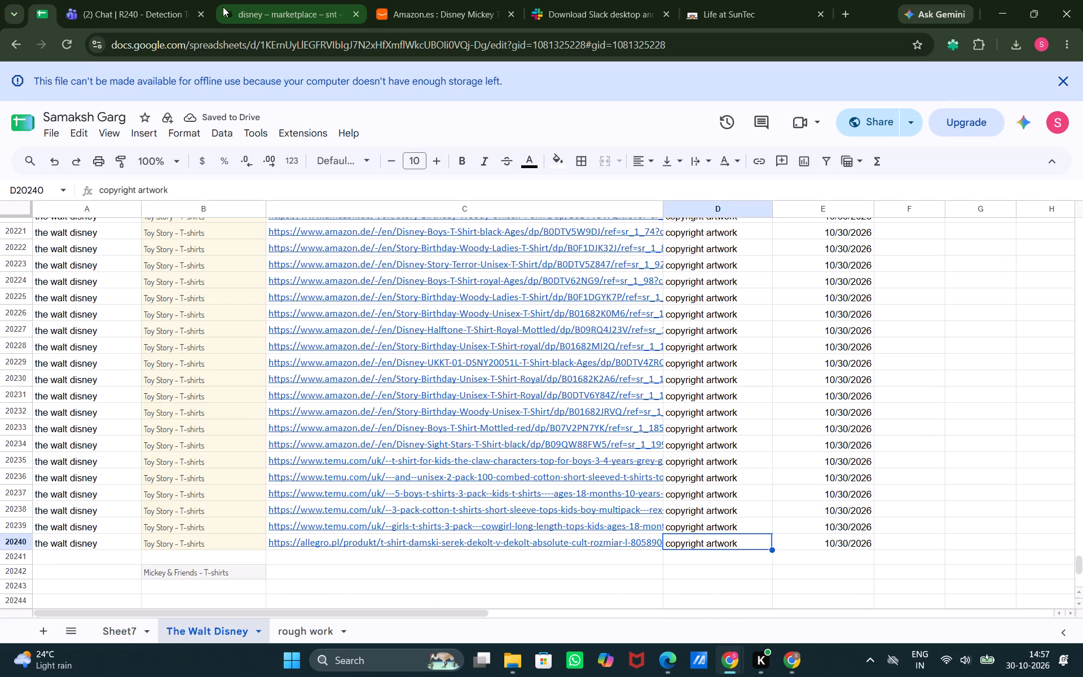
Copy "Counterfeit" from D19304 in the earlier Mickey & Friends sweatshirt rows into D20242 of the Mickey & Friends - T-shirts row.
{"action": "key", "text": "ctrl+Up"}
{"action": "key", "text": "ctrl+Up"}
{"action": "key", "text": "ctrl+Up"}
{"action": "key", "text": "ctrl+Up"}
{"action": "key", "text": "ctrl+Up"}
{"action": "key", "text": "ctrl+Up"}
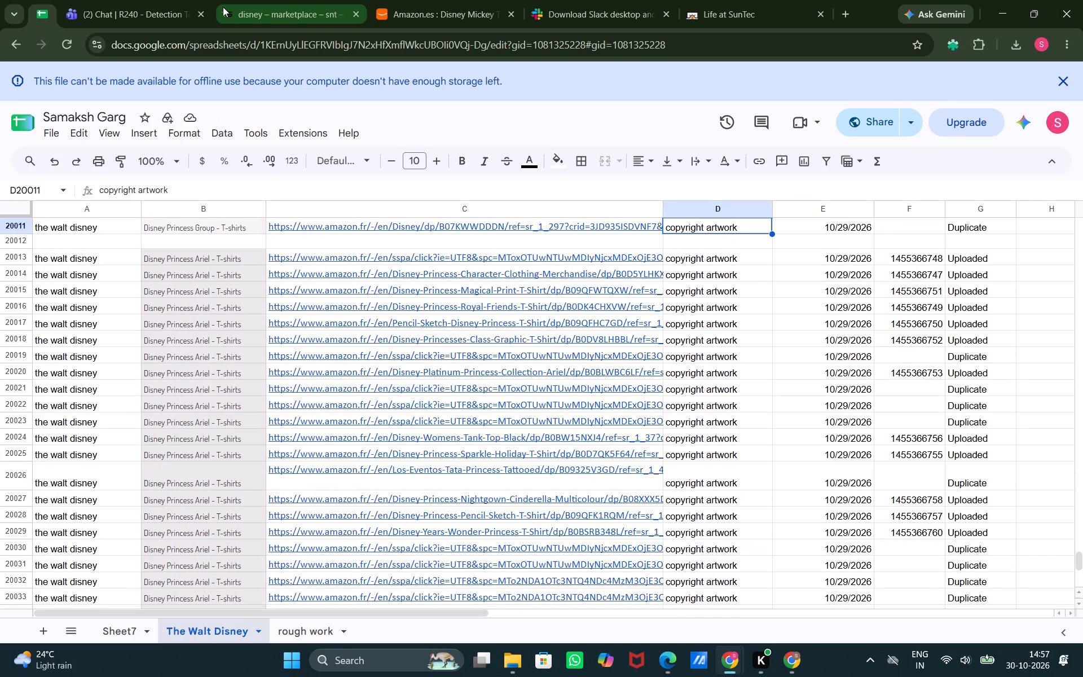
{"action": "key", "text": "ctrl+Up"}
{"action": "key", "text": "ctrl+Up"}
{"action": "key", "text": "ctrl+Up"}
{"action": "key", "text": "ctrl+Up"}
{"action": "key", "text": "ctrl+Up"}
{"action": "key", "text": "ctrl+Up"}
{"action": "key", "text": "ctrl+Up"}
{"action": "key", "text": "ctrl+Up"}
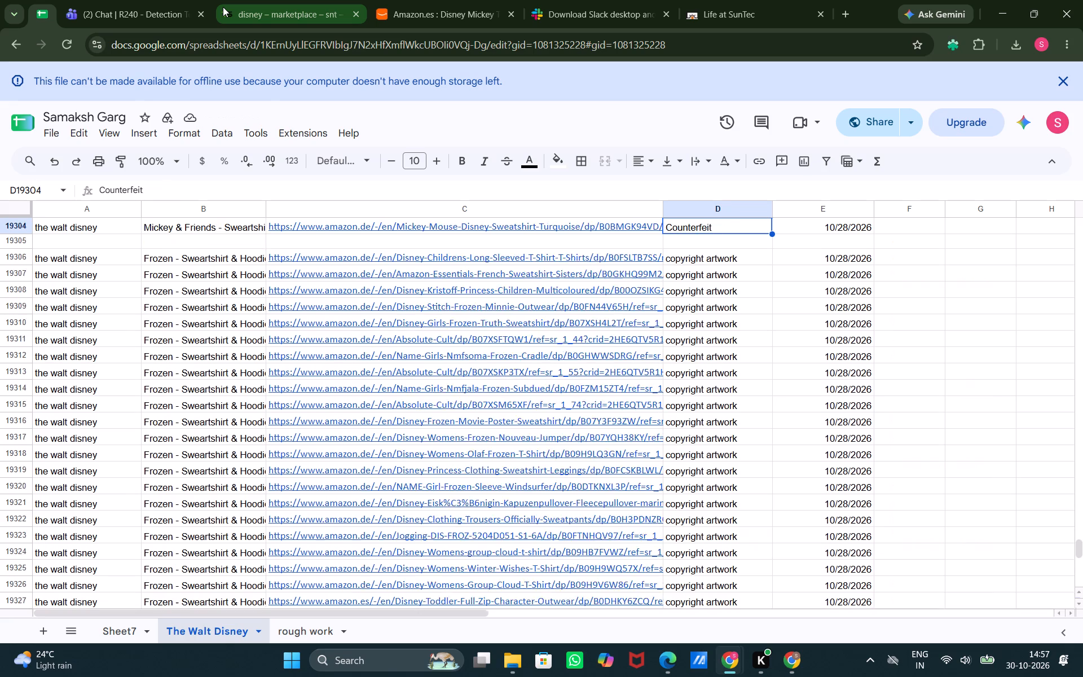
{"action": "key", "text": "ctrl+Up"}
{"action": "key", "text": "ctrl+Down"}
{"action": "key", "text": "ctrl+c"}
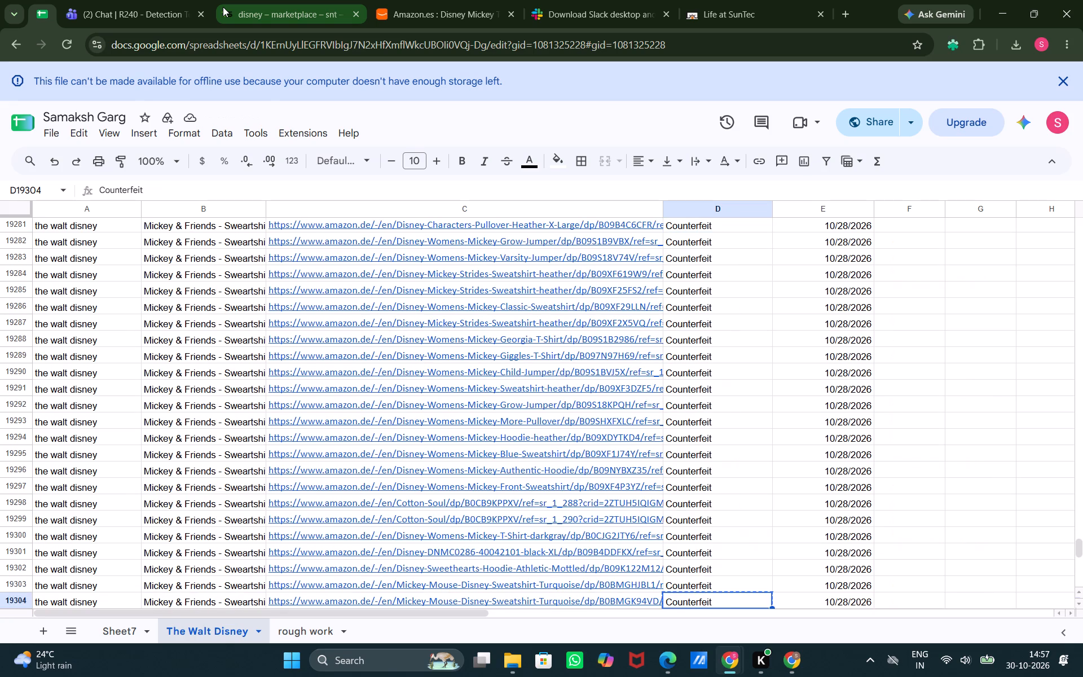
{"action": "key", "text": "ctrl+Down"}
{"action": "key", "text": "ctrl+Down"}
{"action": "key", "text": "ctrl+Down"}
{"action": "key", "text": "ctrl+Down"}
{"action": "key", "text": "ctrl+Down"}
{"action": "key", "text": "ctrl+Down"}
{"action": "key", "text": "ctrl+Down"}
{"action": "key", "text": "ctrl+Down"}
{"action": "key", "text": "ctrl+Down"}
{"action": "key", "text": "ctrl+Down"}
{"action": "key", "text": "ctrl+Down"}
{"action": "key", "text": "ctrl+Down"}
{"action": "key", "text": "ctrl+Down"}
{"action": "key", "text": "ctrl+Down"}
{"action": "key", "text": "ctrl+Down"}
{"action": "key", "text": "ctrl+Down"}
{"action": "key", "text": "ctrl+Down"}
{"action": "key", "text": "ctrl+Down"}
{"action": "key", "text": "ctrl+Down"}
{"action": "key", "text": "ctrl+Down"}
{"action": "key", "text": "ctrl+Down"}
{"action": "key", "text": "ctrl+Up"}
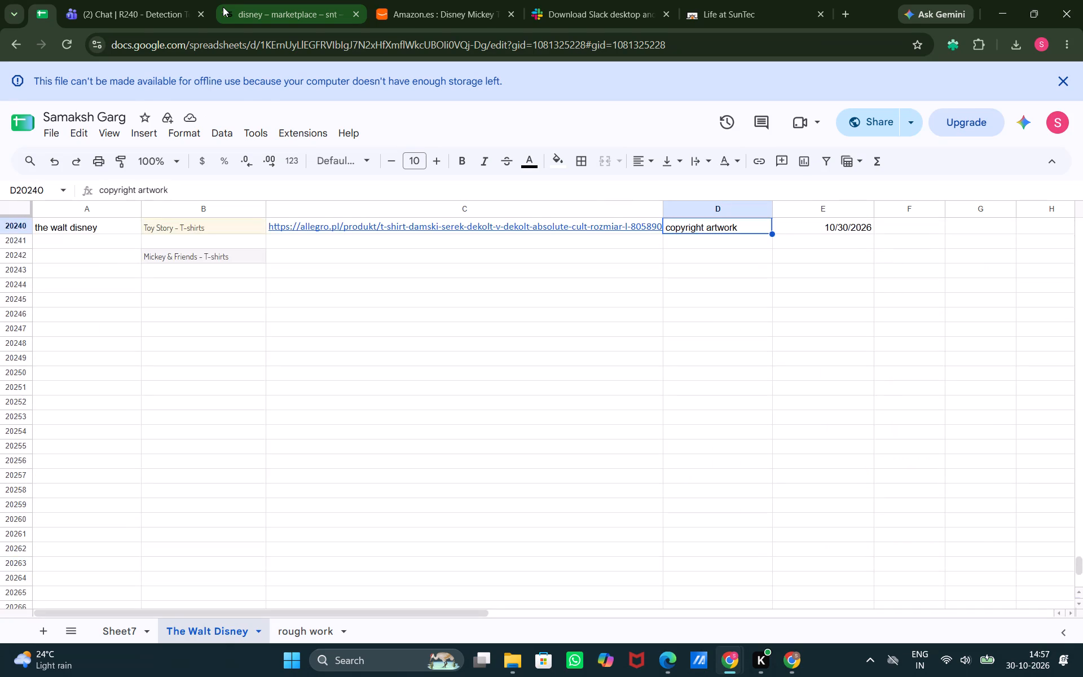
{"action": "key", "text": "Down"}
{"action": "key", "text": "Down"}
{"action": "key", "text": "ctrl+v"}
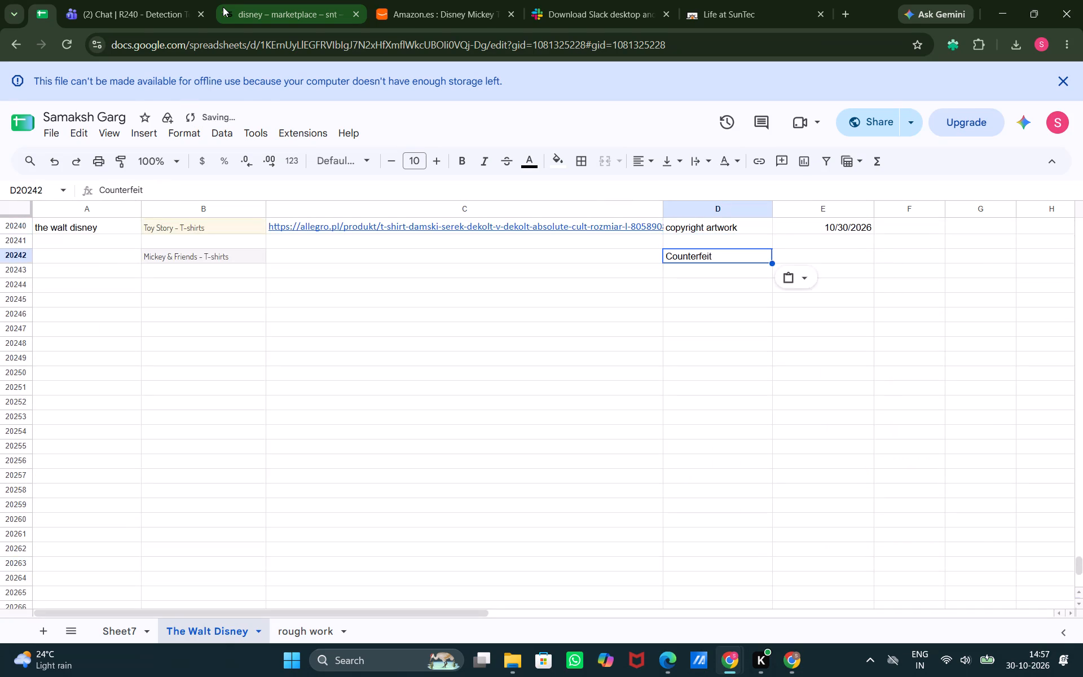
Enter today's date, 10/30/2026, in E20242 of the Mickey & Friends - T-shirts row.
{"action": "key", "text": "Right"}
{"action": "key", "text": "ctrl+semicolon"}
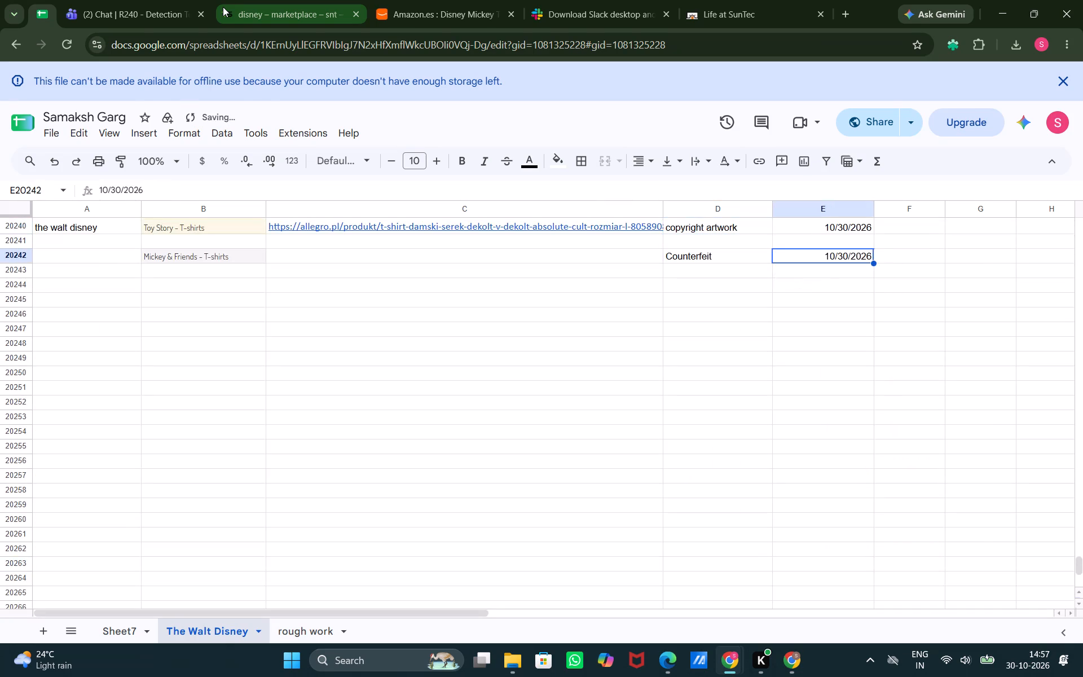
Copy "the walt disney" from A20240 into A20242 of the Mickey & Friends - T-shirts row.
{"action": "key", "text": "Left"}
{"action": "key", "text": "Left"}
{"action": "key", "text": "Left"}
{"action": "key", "text": "Left"}
{"action": "key", "text": "Up"}
{"action": "key", "text": "Up"}
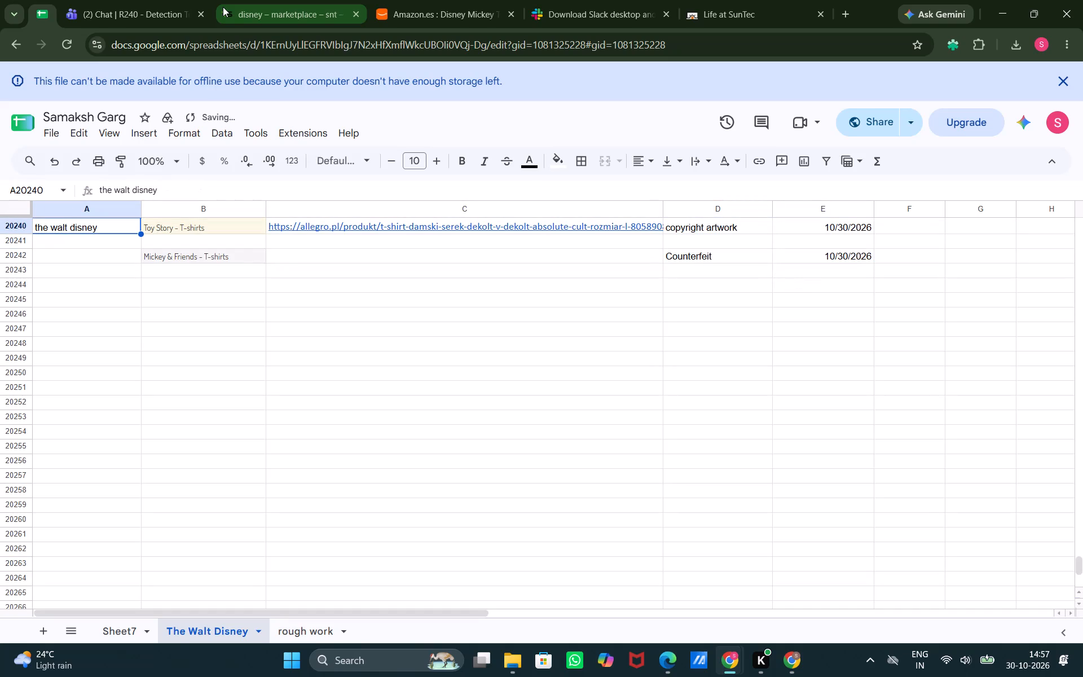
{"action": "key", "text": "ctrl+c"}
{"action": "key", "text": "Down"}
{"action": "key", "text": "Down"}
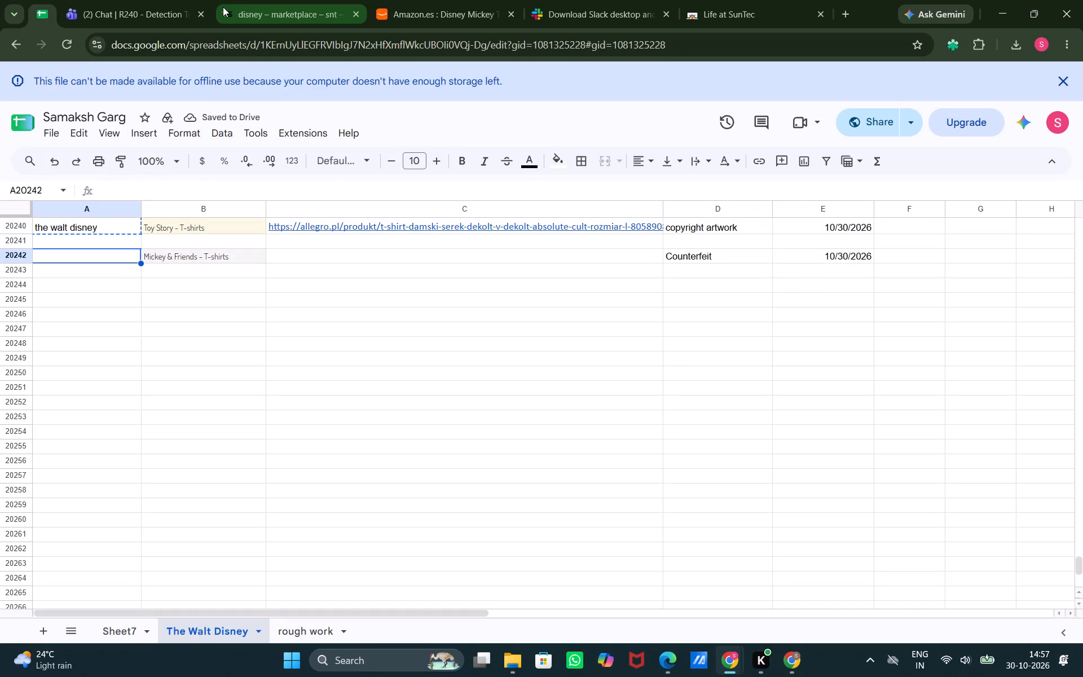
{"action": "key", "text": "ctrl+v"}
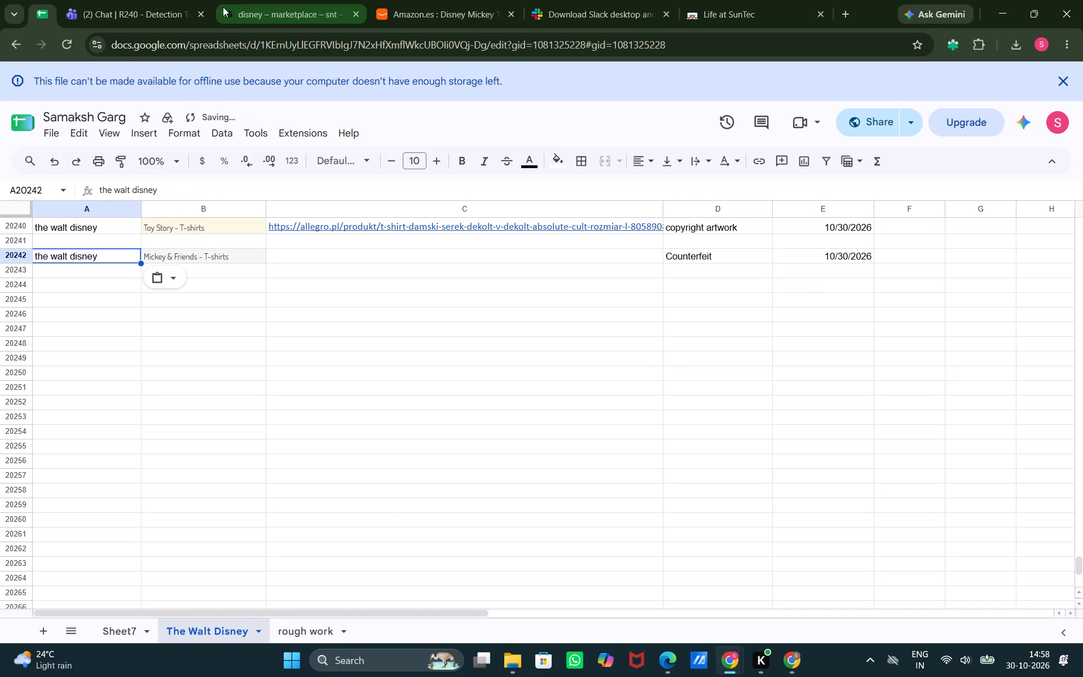
Switch to the Amazon.es "disney mickey t shirt" results and move them into their own maximized browser window.
{"action": "key", "text": "ctrl+Tab"}
{"action": "key", "text": "ctrl+Tab"}
{"action": "key", "text": "ctrl+Tab"}
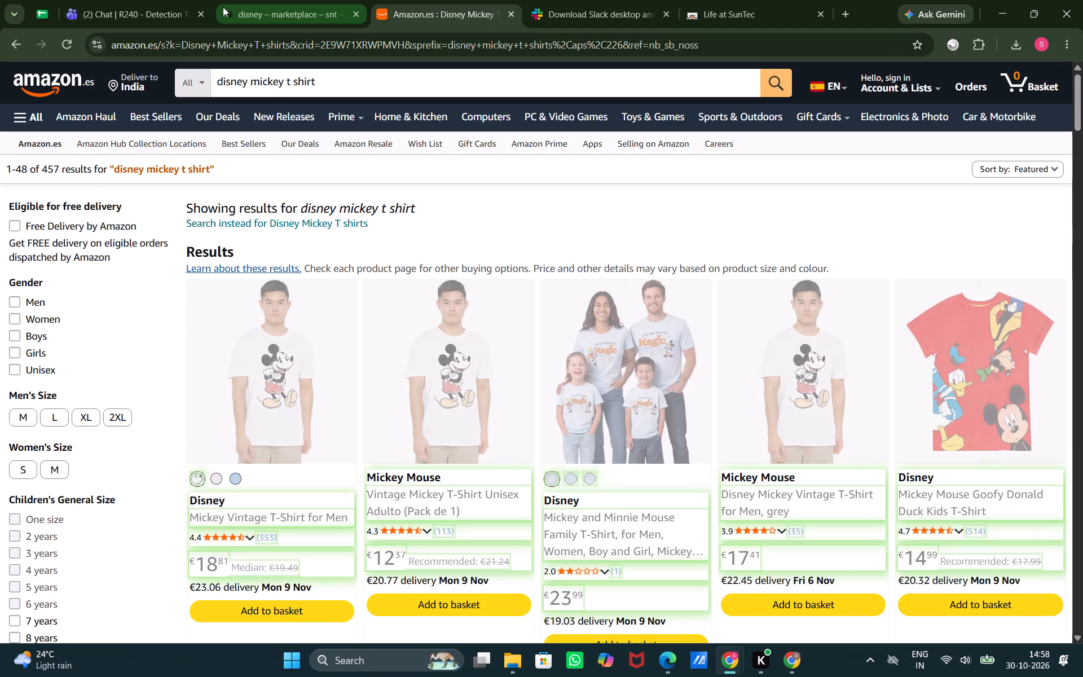
{"action": "left_click_drag", "start_coordinate": [438, 14], "coordinate": [446, 65]}
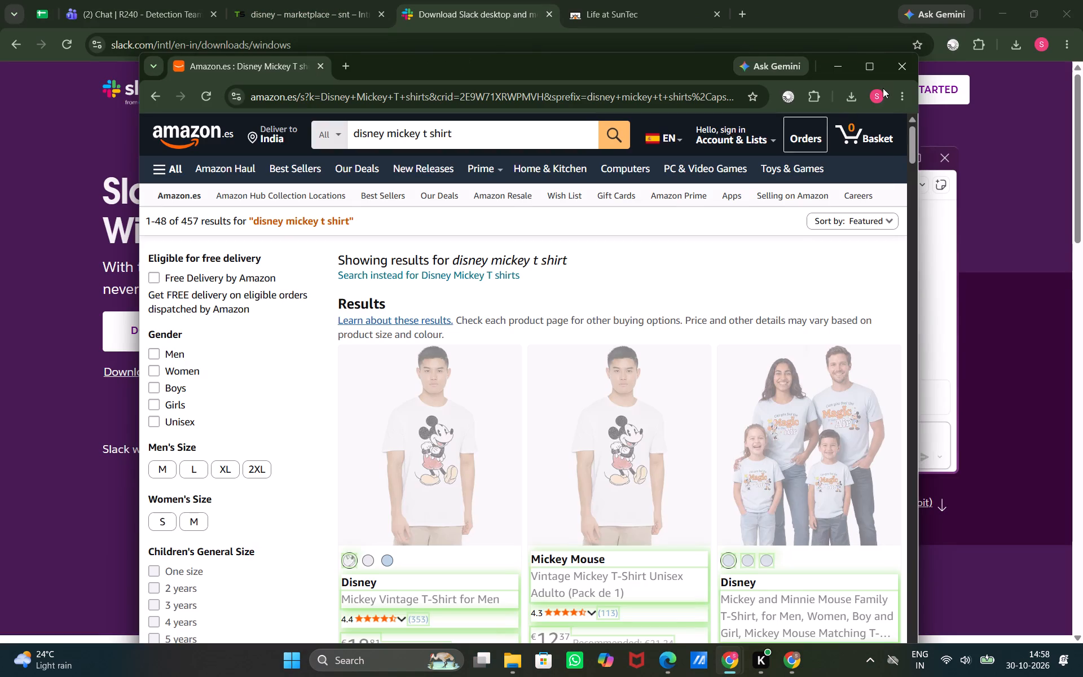
{"action": "left_click", "coordinate": [874, 66]}
Bring up the link options for the Disney "Men's T-Shirt" listing priced €13.95 in the Amazon.es results.
{"action": "scroll", "coordinate": [805, 239], "scroll_direction": "down", "scroll_amount": 6}
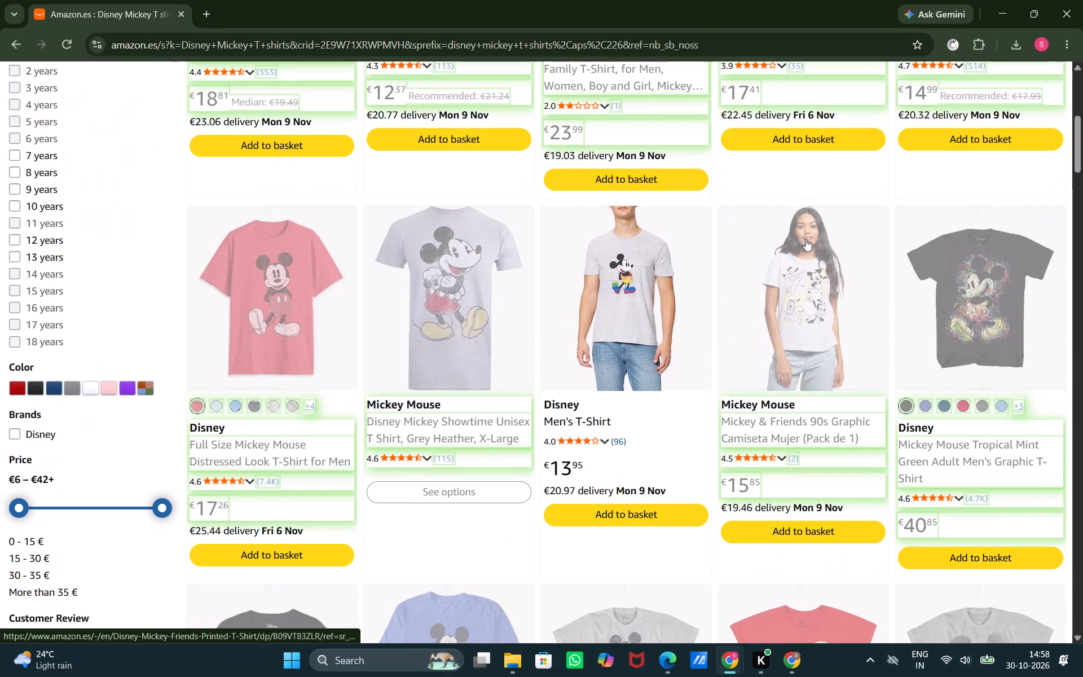
{"action": "right_click", "coordinate": [576, 419]}
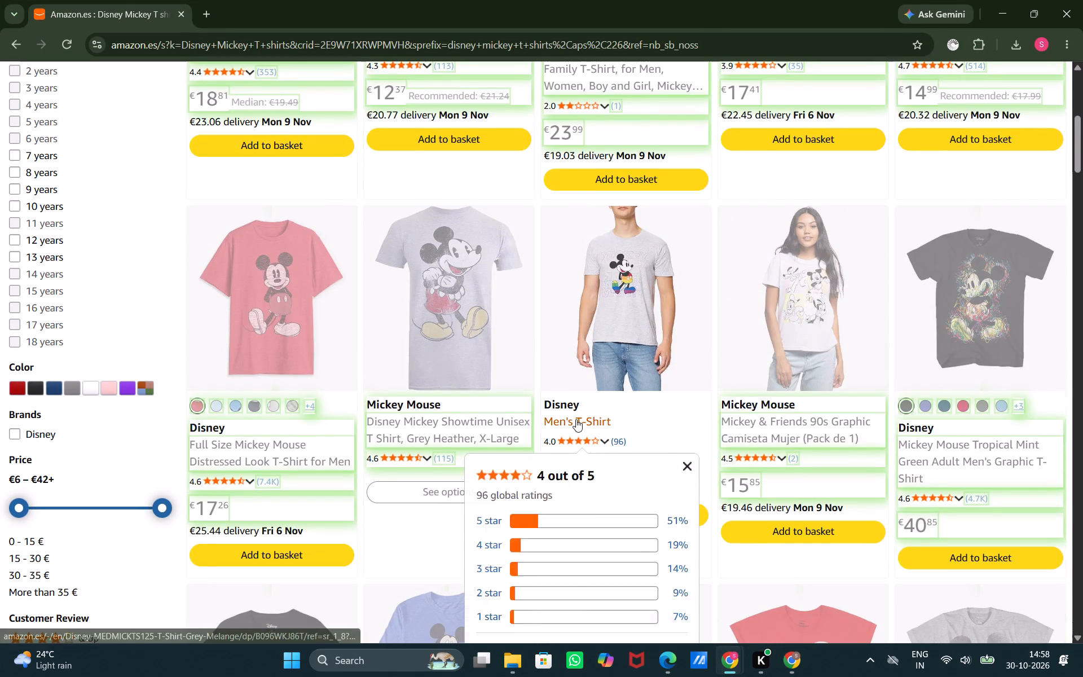
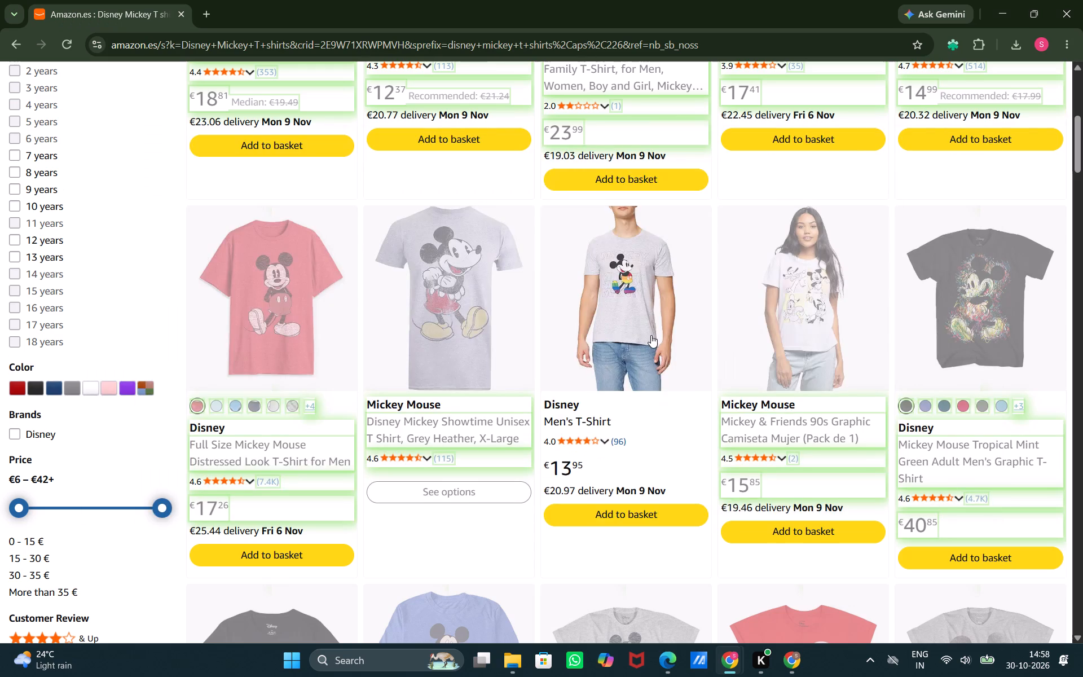
Paste the link of the €38.04 Disney "His Minnie Her Mickey Couples Valentines" T-shirt from the Amazon.es results into C20243.
{"action": "scroll", "coordinate": [651, 335], "scroll_direction": "down", "scroll_amount": 13}
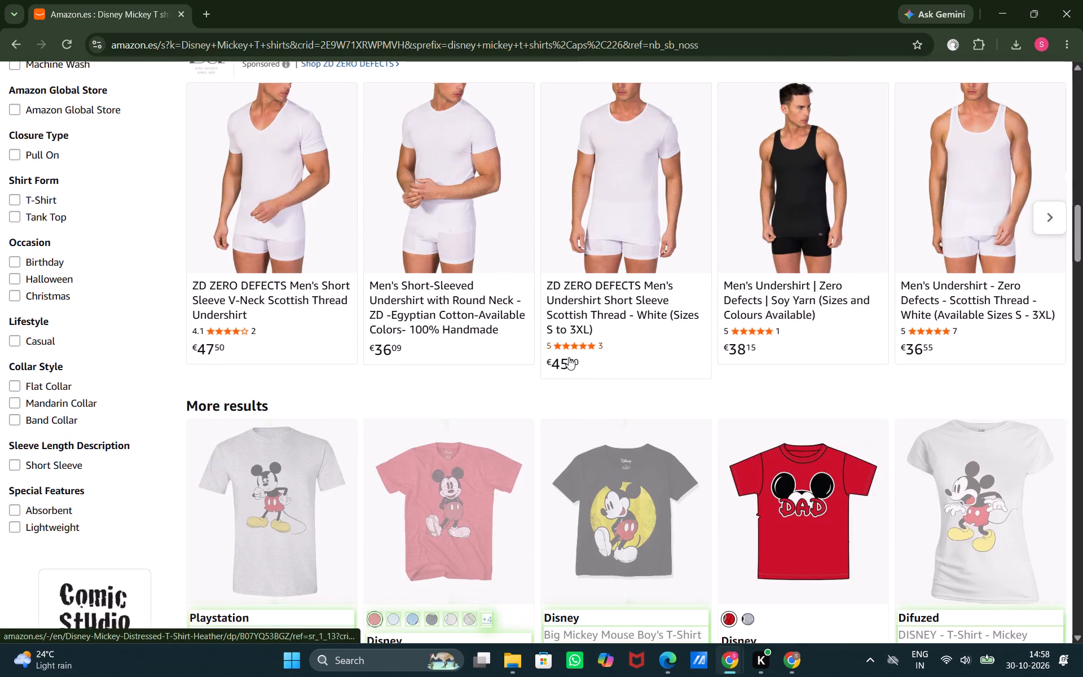
{"action": "scroll", "coordinate": [569, 357], "scroll_direction": "down", "scroll_amount": 3}
{"action": "scroll", "coordinate": [738, 412], "scroll_direction": "down", "scroll_amount": 3}
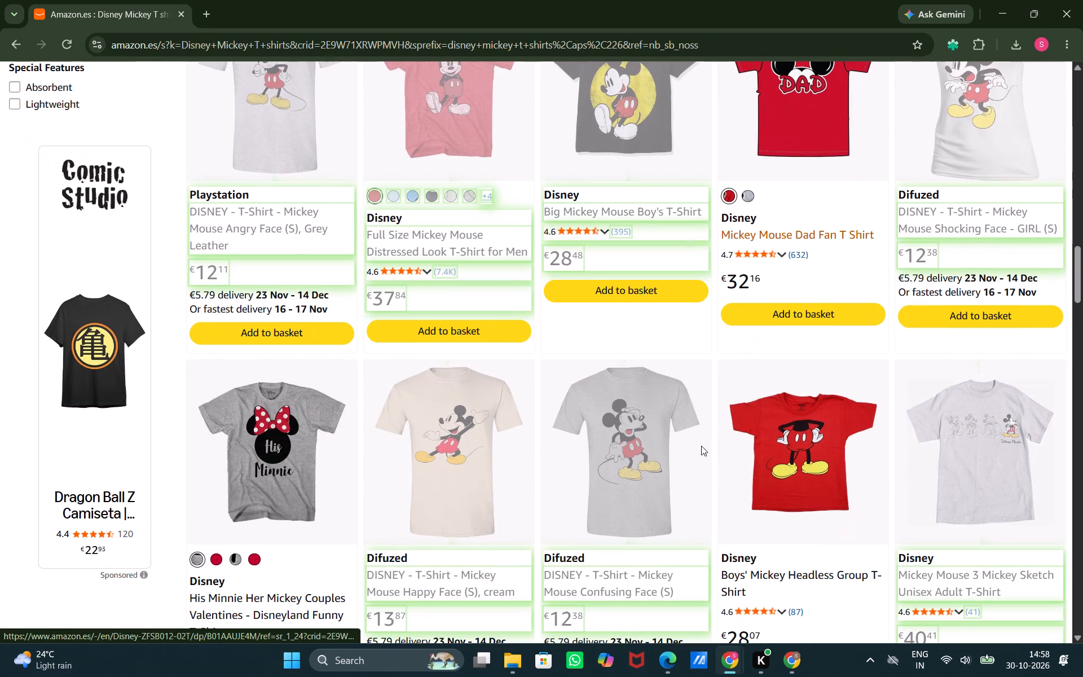
{"action": "scroll", "coordinate": [866, 414], "scroll_direction": "down", "scroll_amount": 4}
{"action": "scroll", "coordinate": [865, 413], "scroll_direction": "up", "scroll_amount": 2}
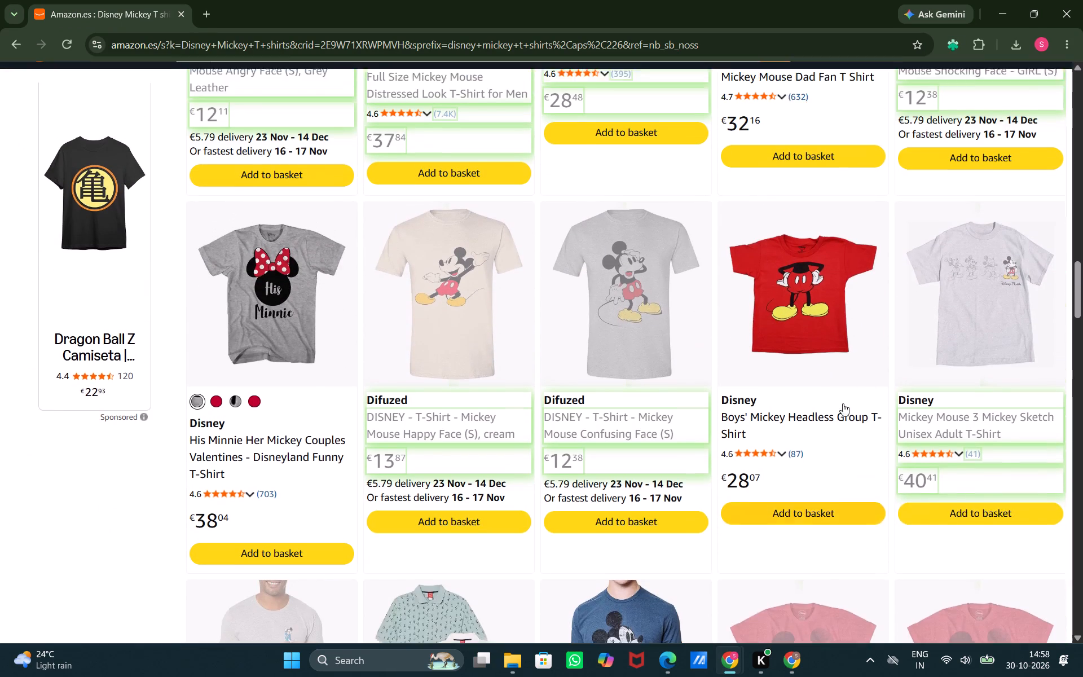
{"action": "right_click", "coordinate": [293, 477]}
{"action": "left_click", "coordinate": [366, 395]}
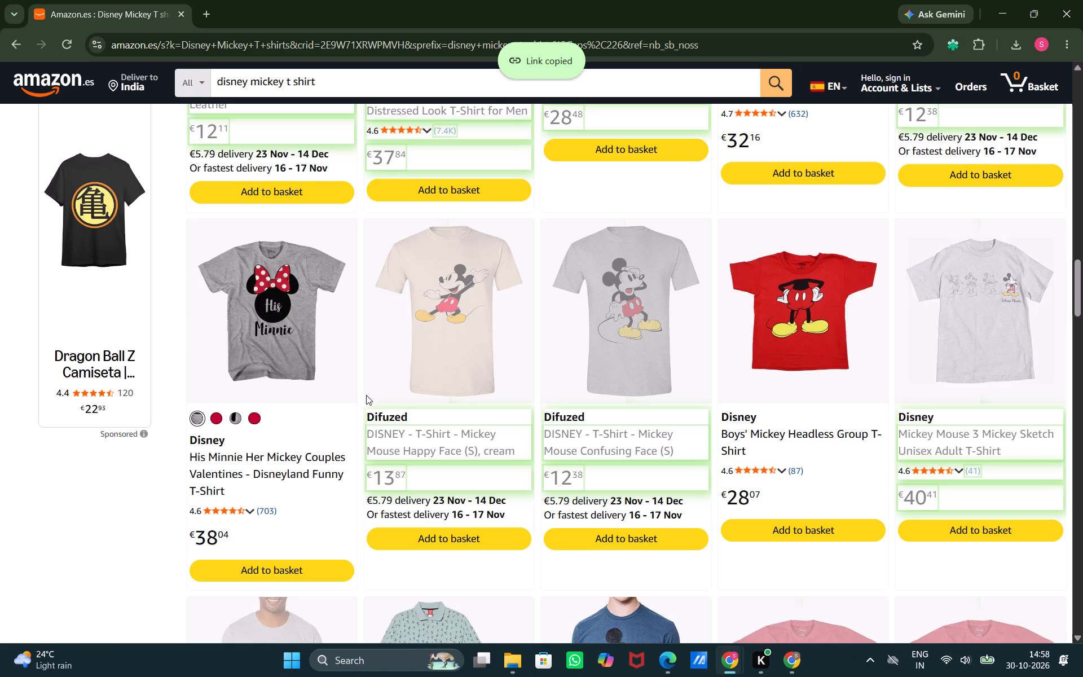
{"action": "key", "text": "alt+Tab"}
{"action": "key", "text": "ctrl+v"}
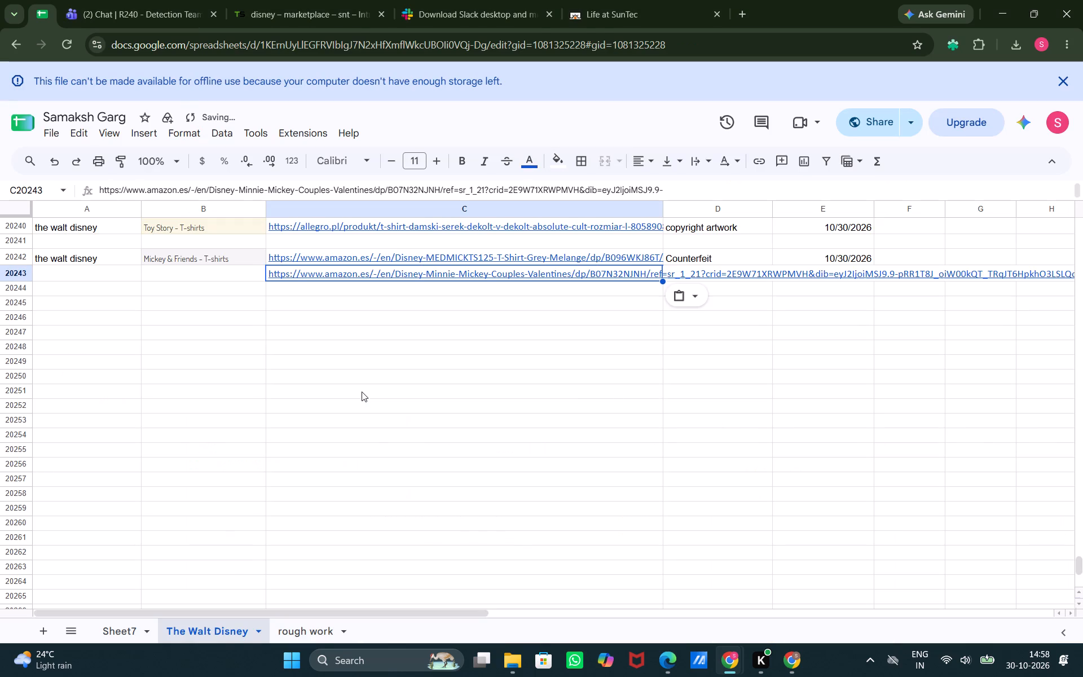
{"action": "key", "text": "Return"}
{"action": "key", "text": "Return"}
Paste the link of the Amazon Essentials "Men's Regular Fit Cotton Pique Polo Shirt" listing from Amazon.es into C20244.
{"action": "key", "text": "alt+Tab"}
{"action": "scroll", "coordinate": [725, 304], "scroll_direction": "down", "scroll_amount": 6}
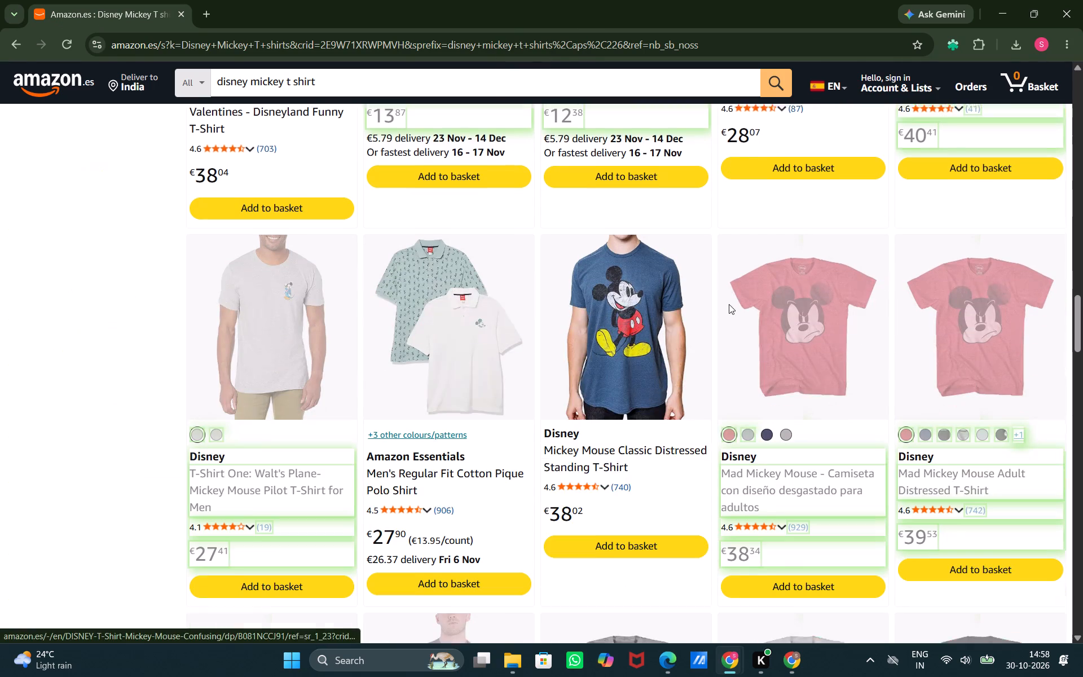
{"action": "right_click", "coordinate": [448, 411]}
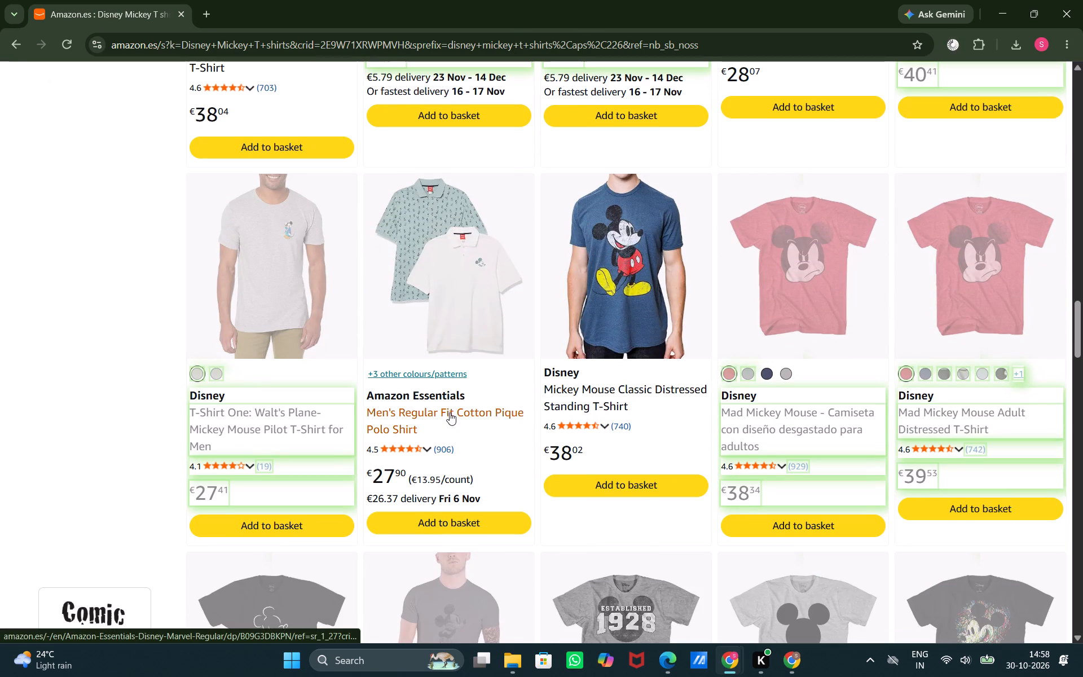
{"action": "left_click", "coordinate": [511, 562]}
{"action": "key", "text": "alt+Tab"}
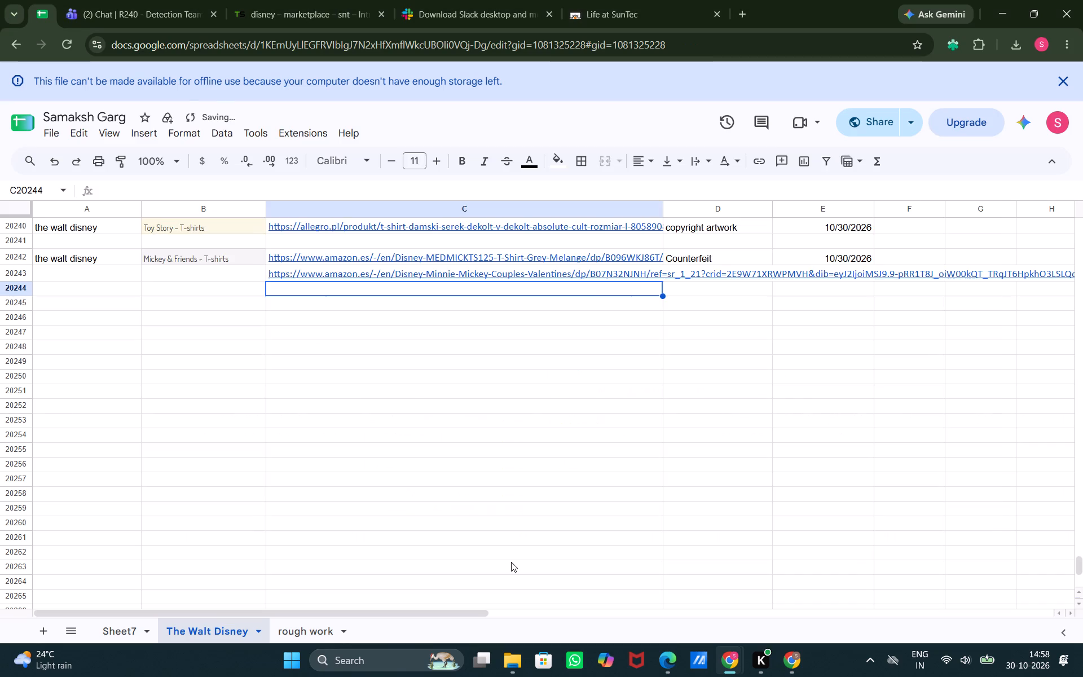
{"action": "key", "text": "ctrl+v"}
{"action": "key", "text": "Return"}
{"action": "key", "text": "Return"}
Paste the link of the Disney "Mickey Mouse Classic Distressed Standing T-Shirt" listing from Amazon.es into C20245.
{"action": "key", "text": "alt+Tab"}
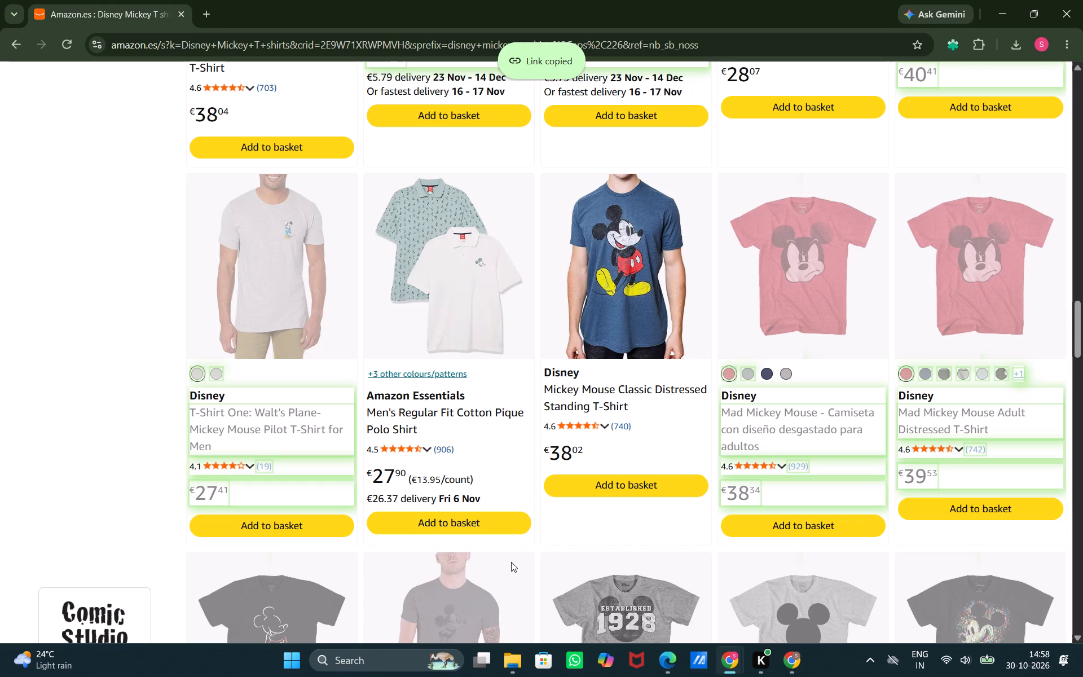
{"action": "right_click", "coordinate": [667, 394]}
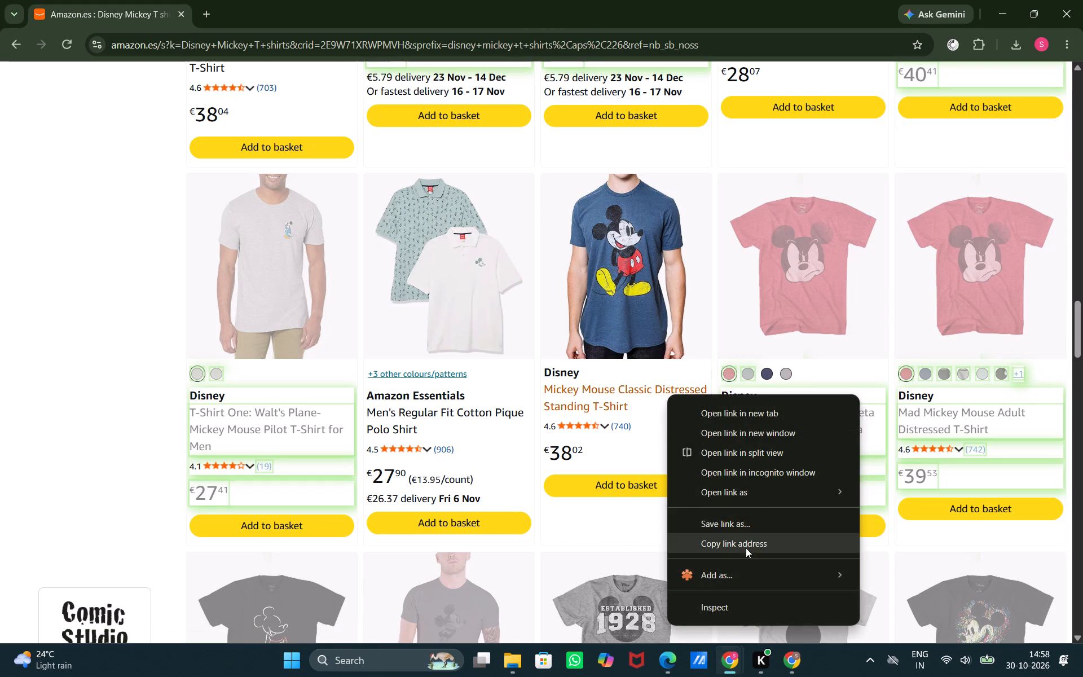
{"action": "left_click", "coordinate": [746, 548]}
{"action": "key", "text": "alt+Tab"}
{"action": "key", "text": "ctrl+v"}
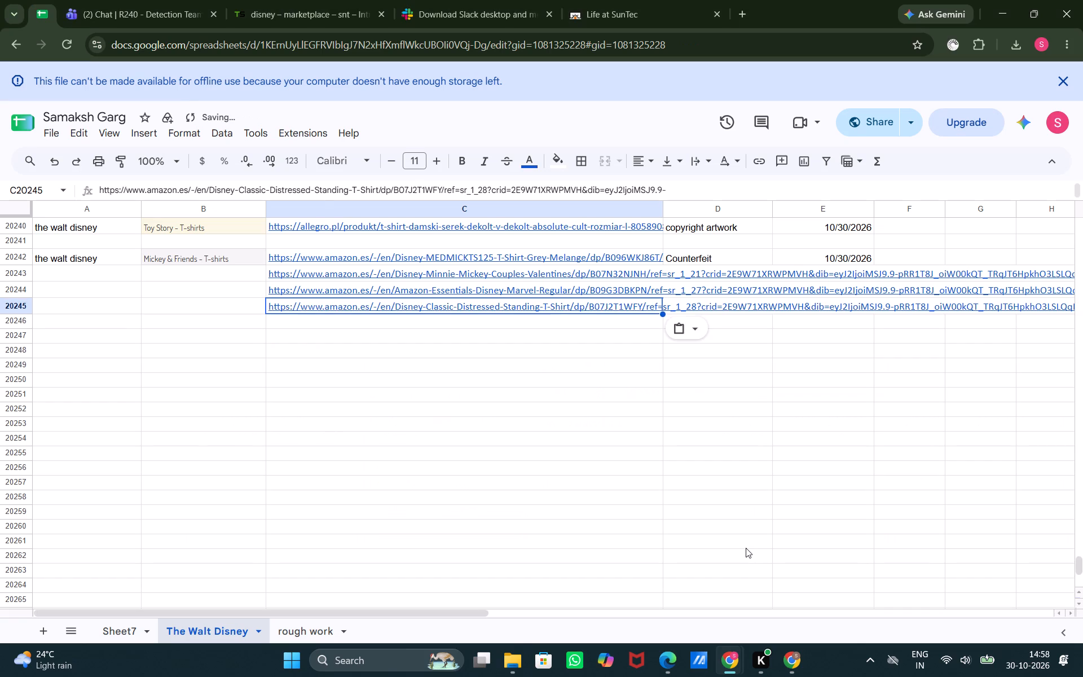
{"action": "key", "text": "Return"}
{"action": "key", "text": "Return"}
Paste the link of the red €36.92 Disney "His Minnie Her Mickey Couples Valentines" T-shirt from Amazon.es into C20246.
{"action": "key", "text": "alt+Tab"}
{"action": "scroll", "coordinate": [747, 547], "scroll_direction": "down", "scroll_amount": 5}
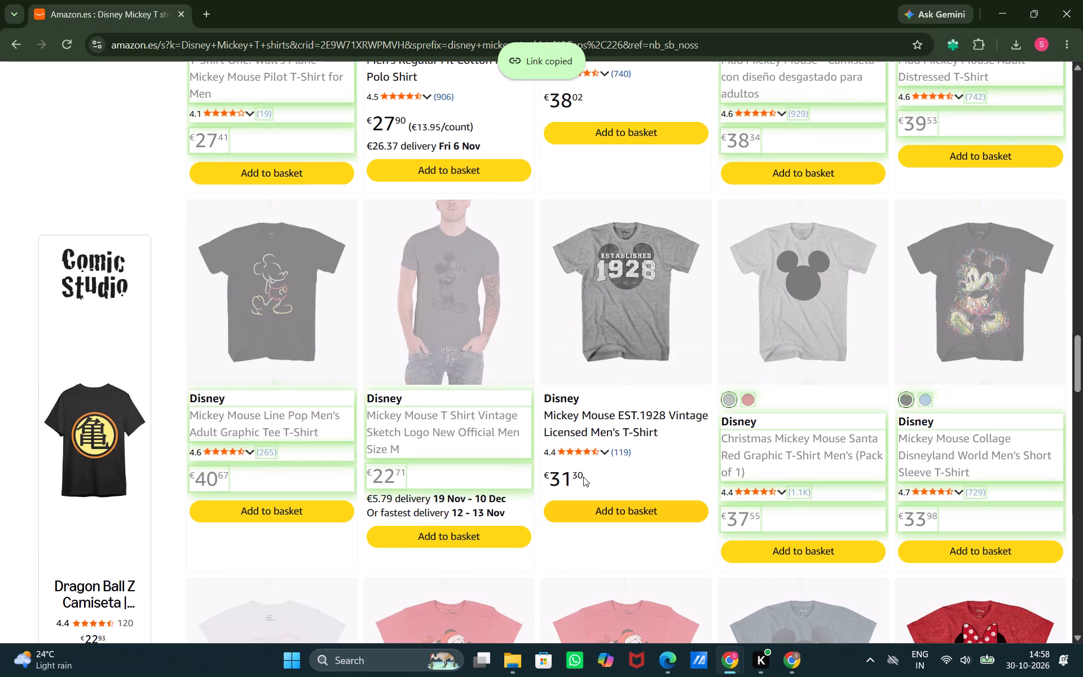
{"action": "scroll", "coordinate": [705, 401], "scroll_direction": "down", "scroll_amount": 5}
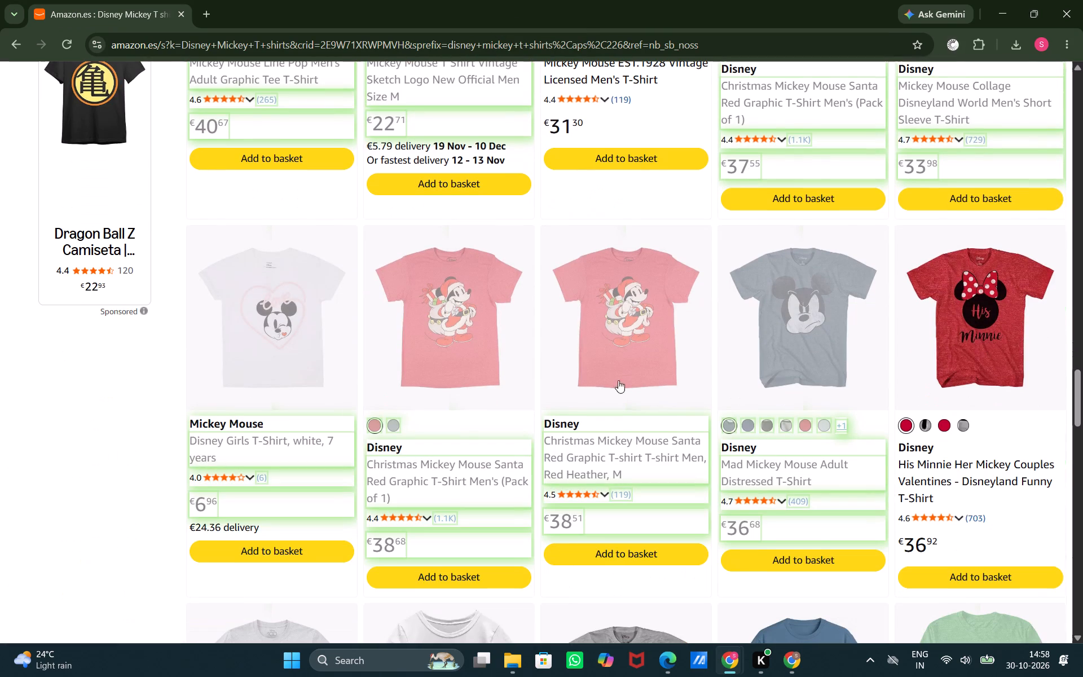
{"action": "right_click", "coordinate": [971, 476]}
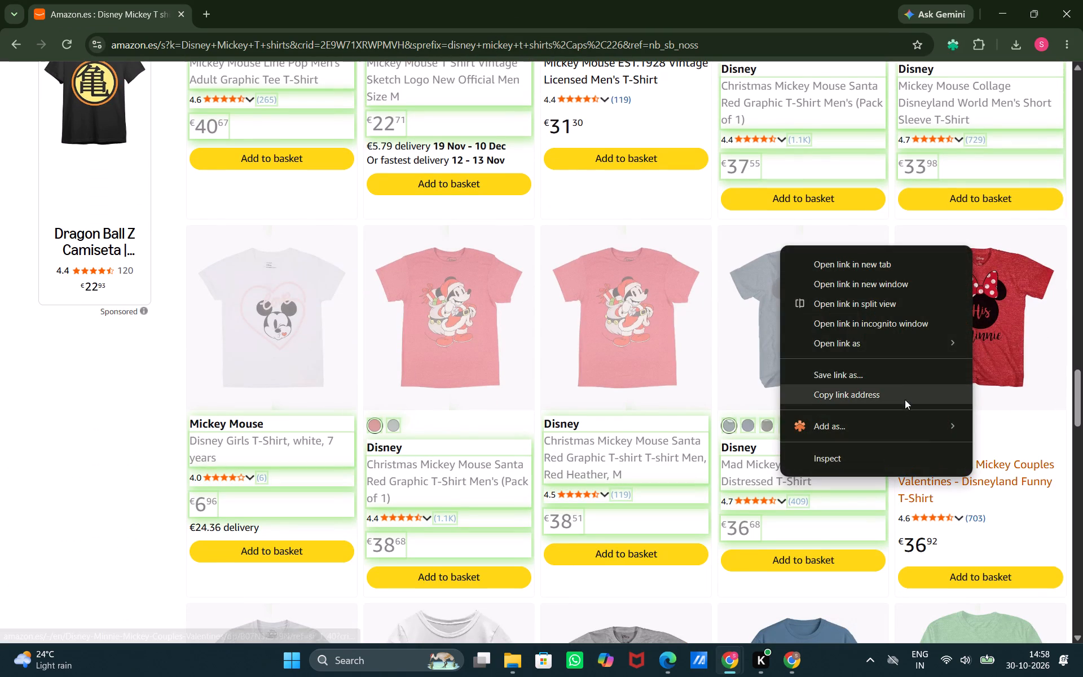
{"action": "left_click", "coordinate": [901, 386]}
{"action": "key", "text": "Tab"}
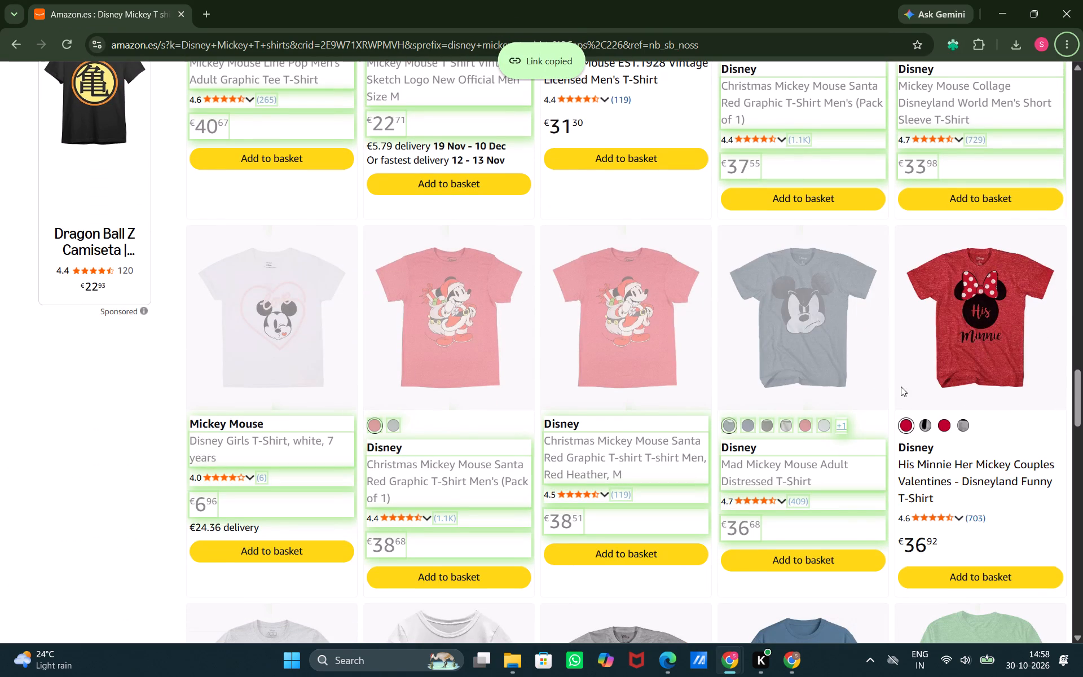
{"action": "key", "text": "alt+Tab"}
{"action": "key", "text": "ctrl+v"}
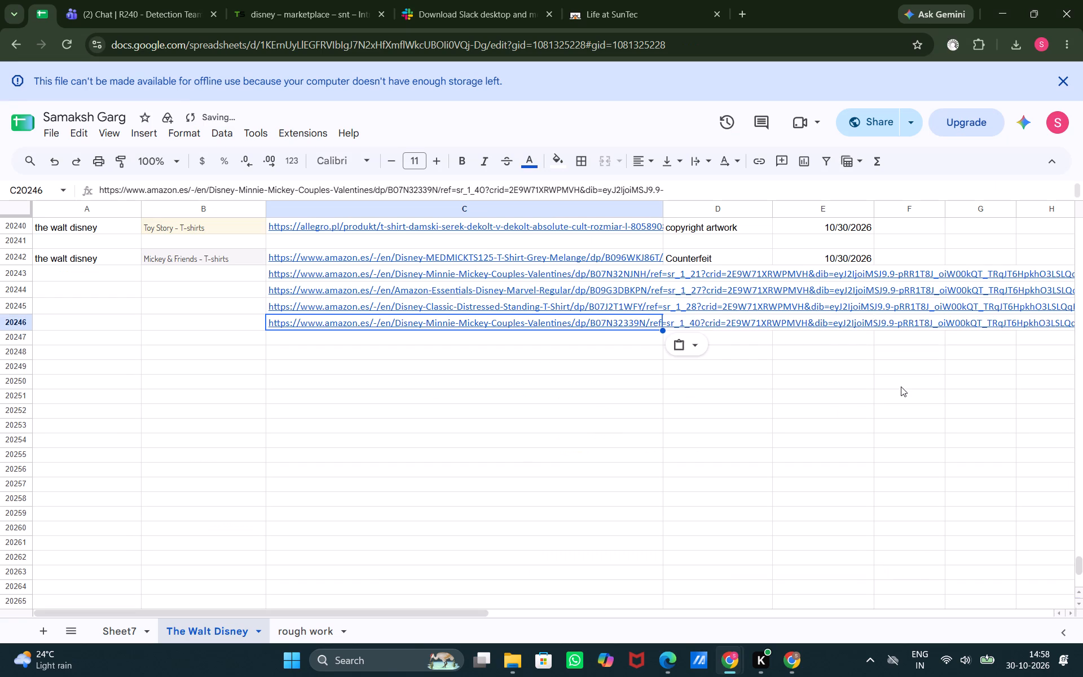
{"action": "key", "text": "Return"}
{"action": "key", "text": "Return"}
Paste the link of the Disney "Mickey Mouse EST.1928 Vintage Licensed Men's T-Shirt" listing from Amazon.es into C20247.
{"action": "key", "text": "alt+Tab"}
{"action": "scroll", "coordinate": [901, 386], "scroll_direction": "up", "scroll_amount": 4}
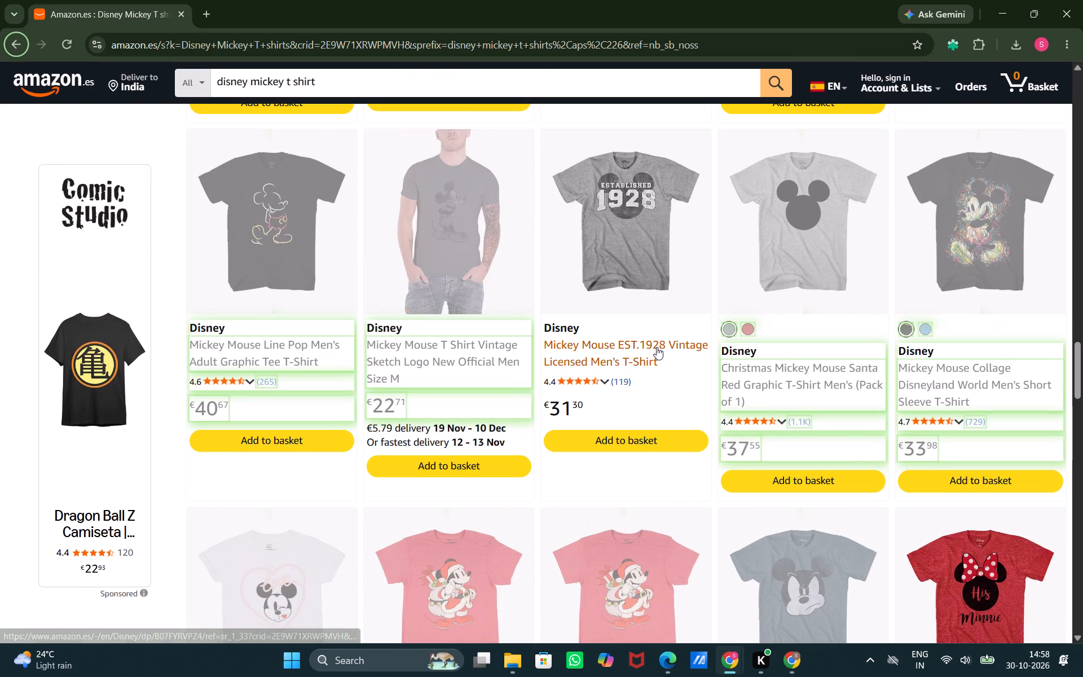
{"action": "right_click", "coordinate": [657, 347]}
{"action": "left_click", "coordinate": [708, 499]}
{"action": "key", "text": "alt+Tab"}
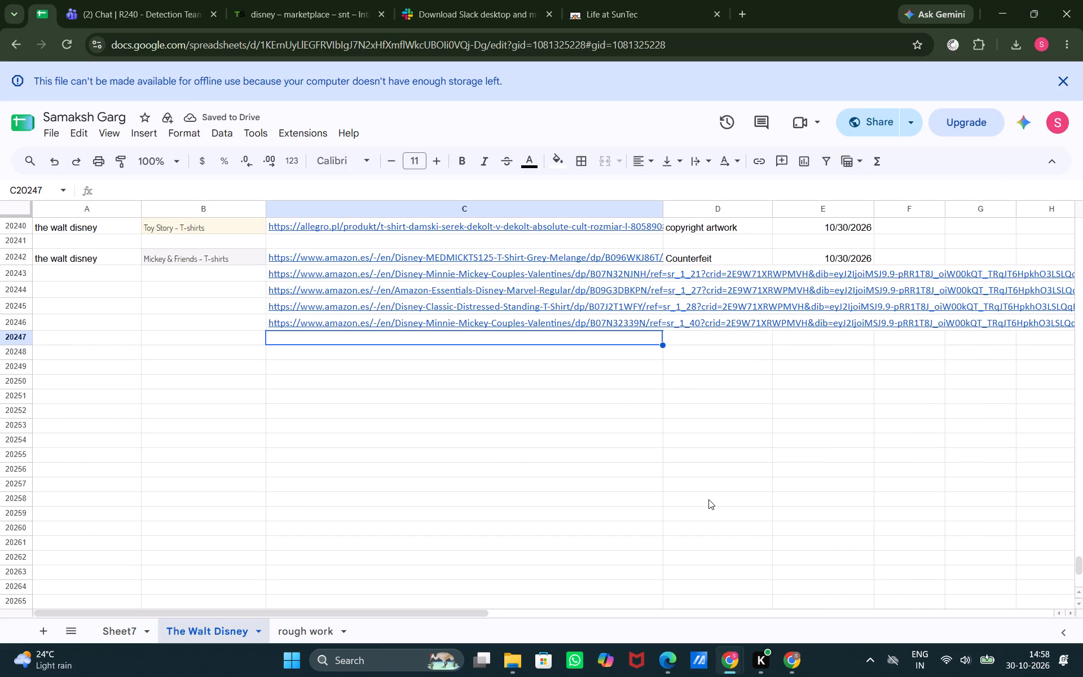
{"action": "key", "text": "ctrl+v"}
{"action": "key", "text": "Return"}
{"action": "key", "text": "Return"}
Paste the link of the grey €36.98 "His Minnie Her Mickey Couples Valentines" T-shirt from Amazon.es into C20248.
{"action": "key", "text": "alt+Tab"}
{"action": "scroll", "coordinate": [708, 499], "scroll_direction": "down", "scroll_amount": 5}
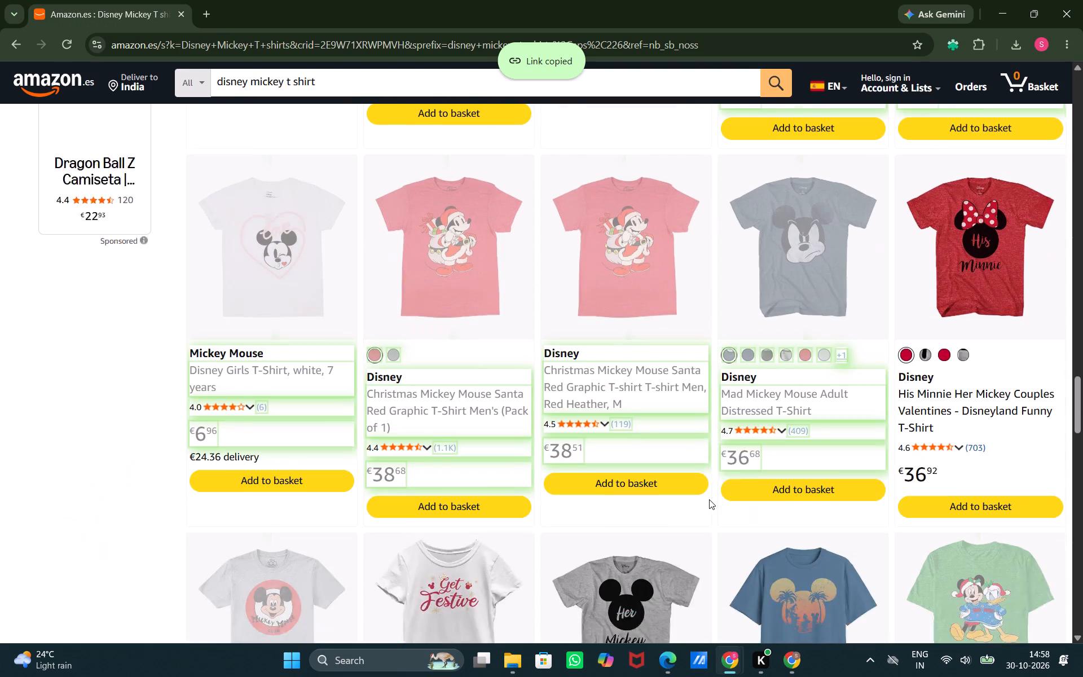
{"action": "scroll", "coordinate": [709, 499], "scroll_direction": "down", "scroll_amount": 3}
{"action": "right_click", "coordinate": [614, 564]}
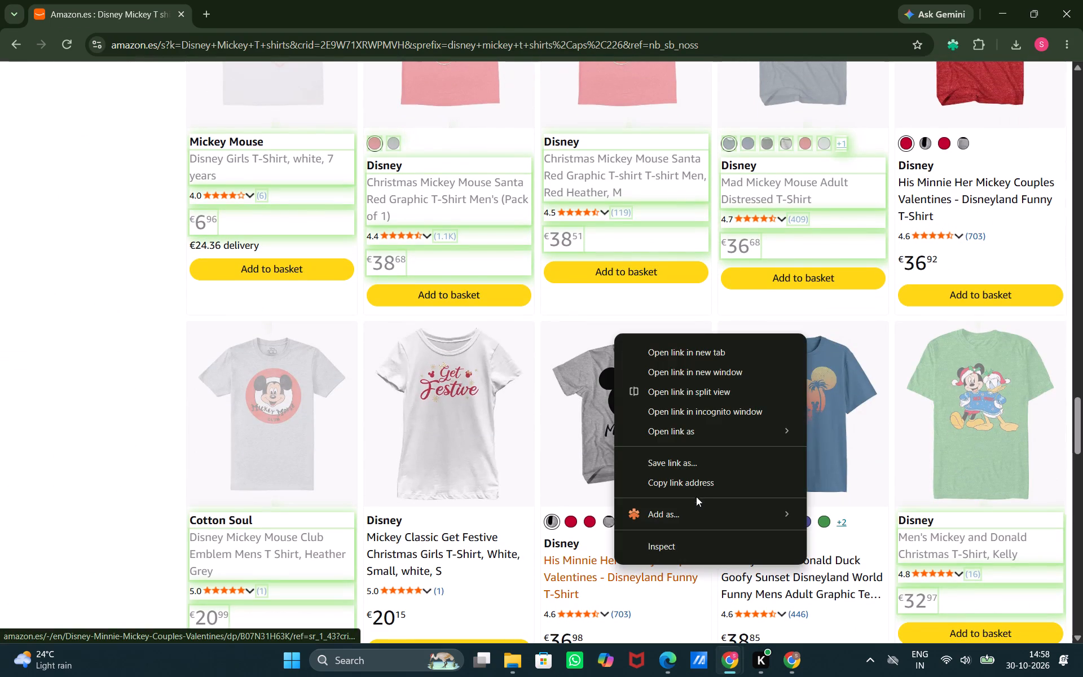
{"action": "left_click", "coordinate": [699, 481]}
{"action": "key", "text": "alt+Tab"}
{"action": "key", "text": "ctrl+v"}
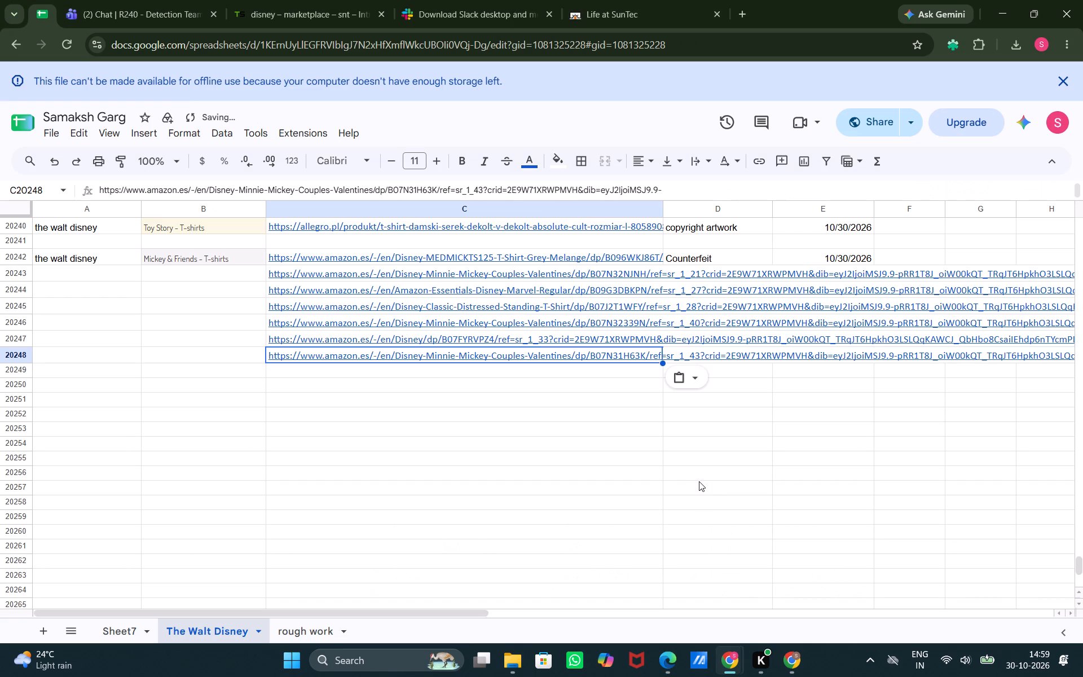
{"action": "key", "text": "Return"}
{"action": "key", "text": "Return"}
Switch back to Amazon.es and open page 2 of the "disney mickey t shirt" results.
{"action": "key", "text": "alt+Tab"}
{"action": "scroll", "coordinate": [699, 481], "scroll_direction": "down", "scroll_amount": 8}
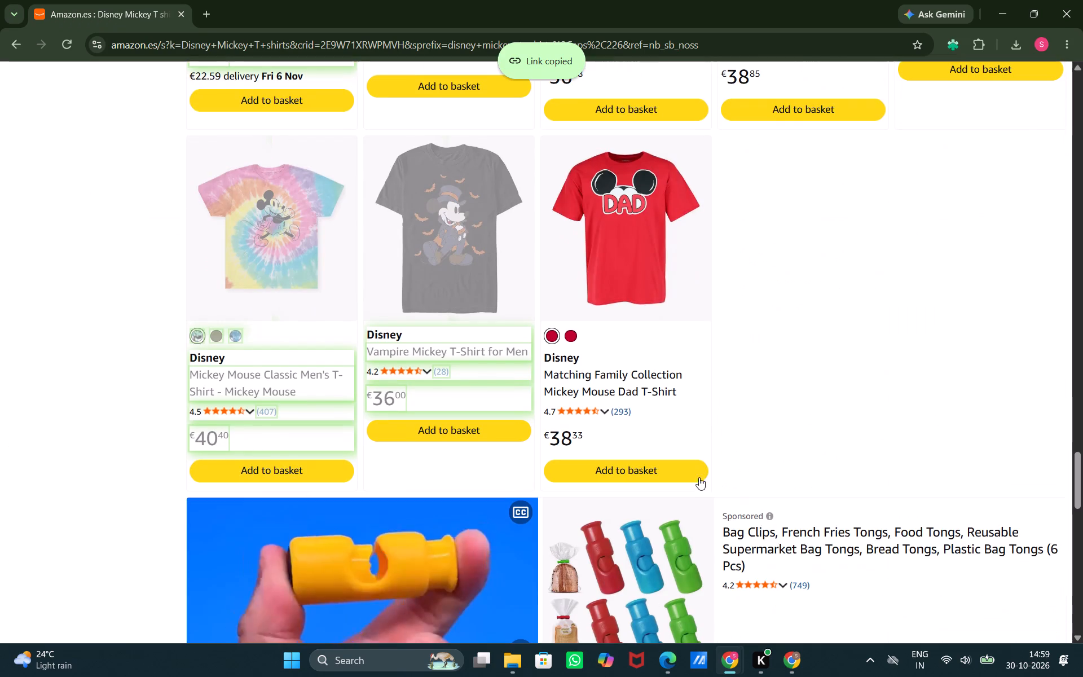
{"action": "scroll", "coordinate": [703, 331], "scroll_direction": "down", "scroll_amount": 5}
{"action": "left_click", "coordinate": [605, 385]}
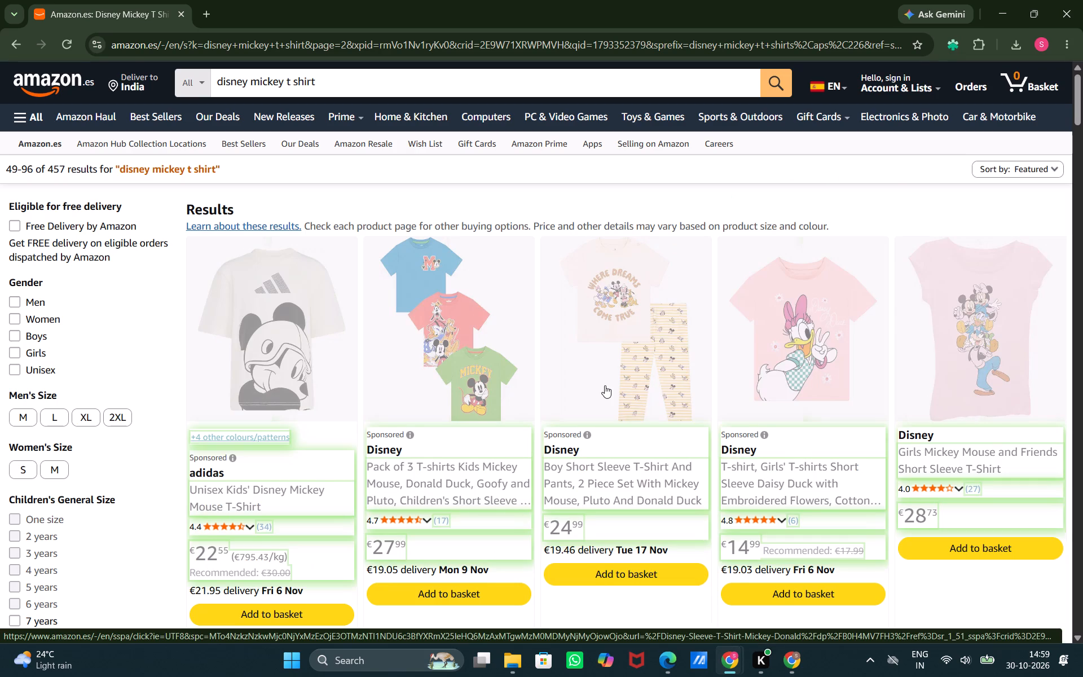
Paste the link of the red €37.91 "His Minnie Her Mickey Couples Valentines" T-shirt from results page 2 into C20249.
{"action": "scroll", "coordinate": [605, 385], "scroll_direction": "down", "scroll_amount": 8}
{"action": "scroll", "coordinate": [446, 310], "scroll_direction": "up", "scroll_amount": 3}
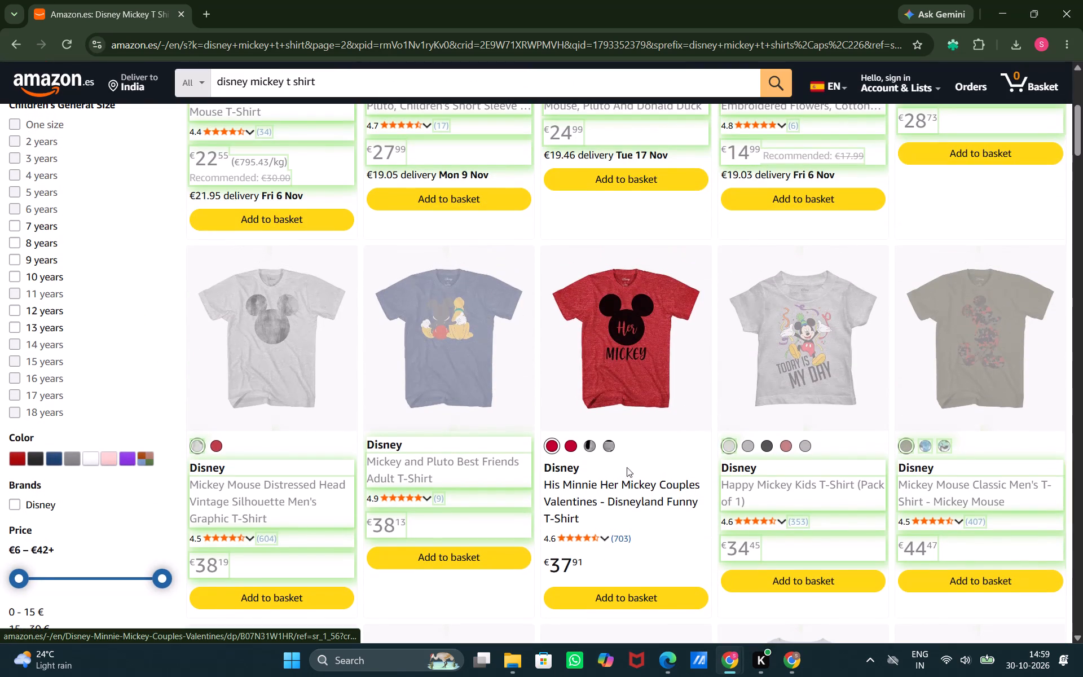
{"action": "right_click", "coordinate": [613, 509]}
{"action": "left_click", "coordinate": [699, 435]}
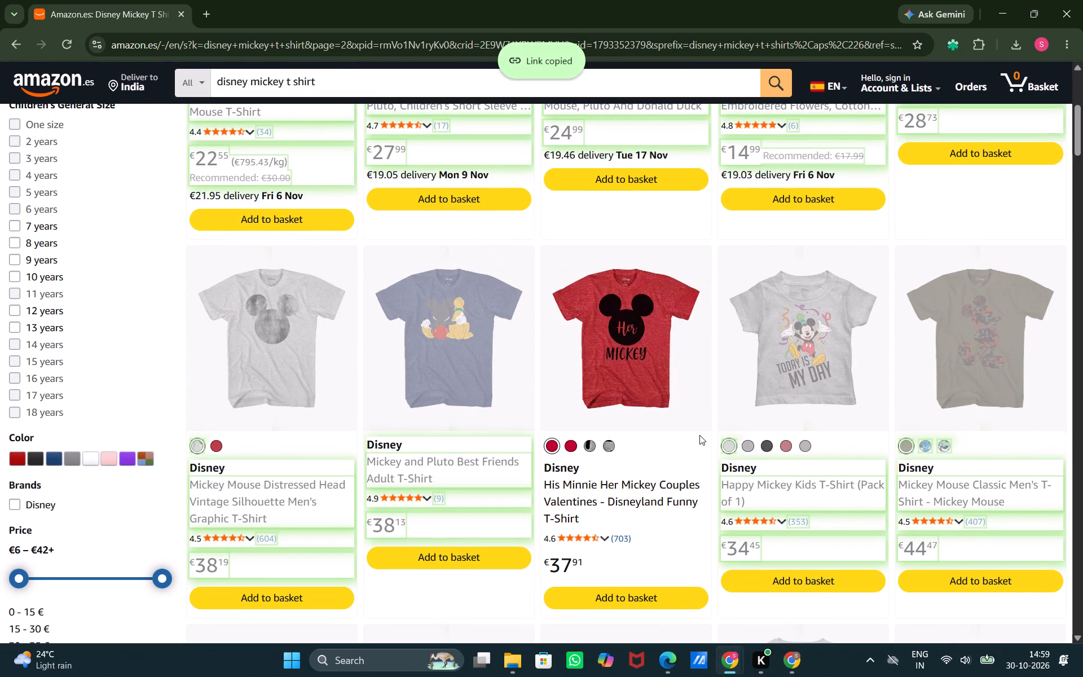
{"action": "key", "text": "alt+Tab"}
{"action": "key", "text": "ctrl+v"}
{"action": "key", "text": "Return"}
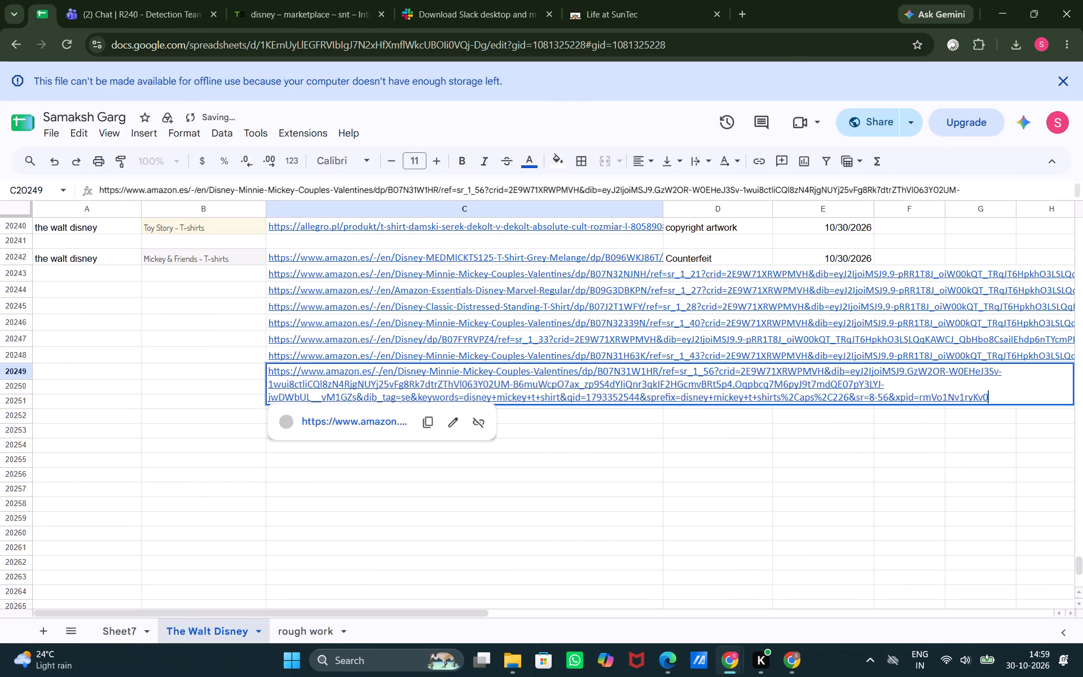
{"action": "key", "text": "Return"}
Paste the link of the red "Best Dad Ever" Disneyland Adult Valentines Couples T-shirt, priced €40.47, from Amazon.es into C20250.
{"action": "key", "text": "alt+Tab"}
{"action": "scroll", "coordinate": [739, 407], "scroll_direction": "down", "scroll_amount": 8}
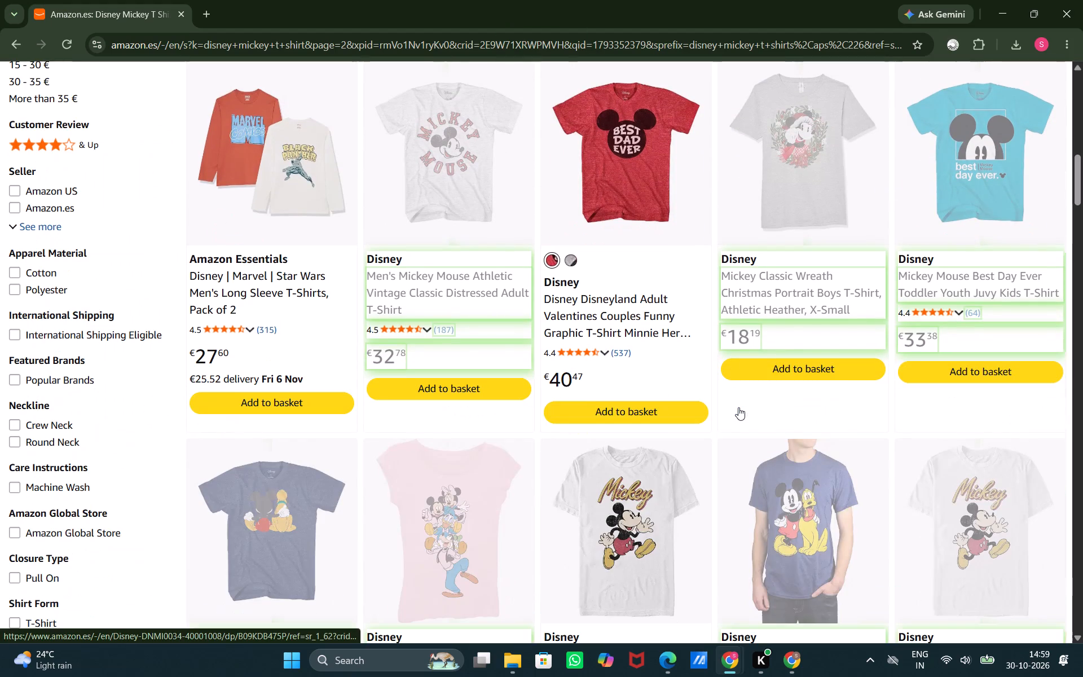
{"action": "right_click", "coordinate": [639, 315]}
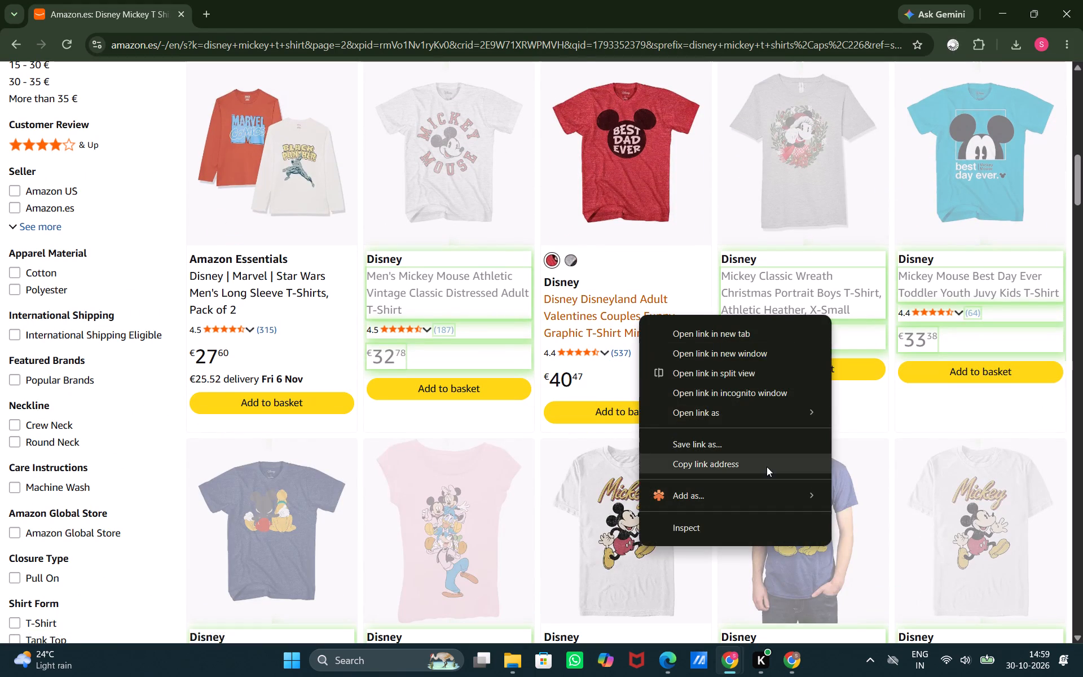
{"action": "left_click", "coordinate": [767, 467]}
{"action": "key", "text": "alt+Tab"}
{"action": "key", "text": "ctrl+v"}
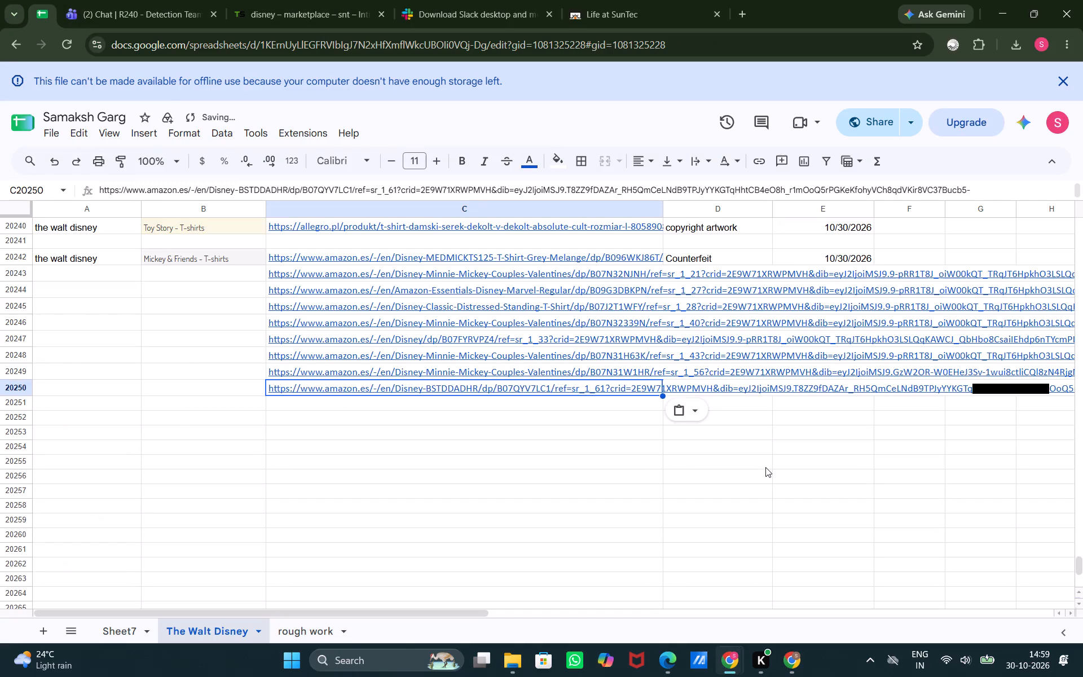
{"action": "key", "text": "Return"}
{"action": "key", "text": "Return"}
Paste the link of the €35.19 "Disney Characters Vintage Mickey T-Shirt Camiseta Hombre" listing from Amazon.es into C20251.
{"action": "key", "text": "alt+Tab"}
{"action": "scroll", "coordinate": [902, 402], "scroll_direction": "down", "scroll_amount": 2}
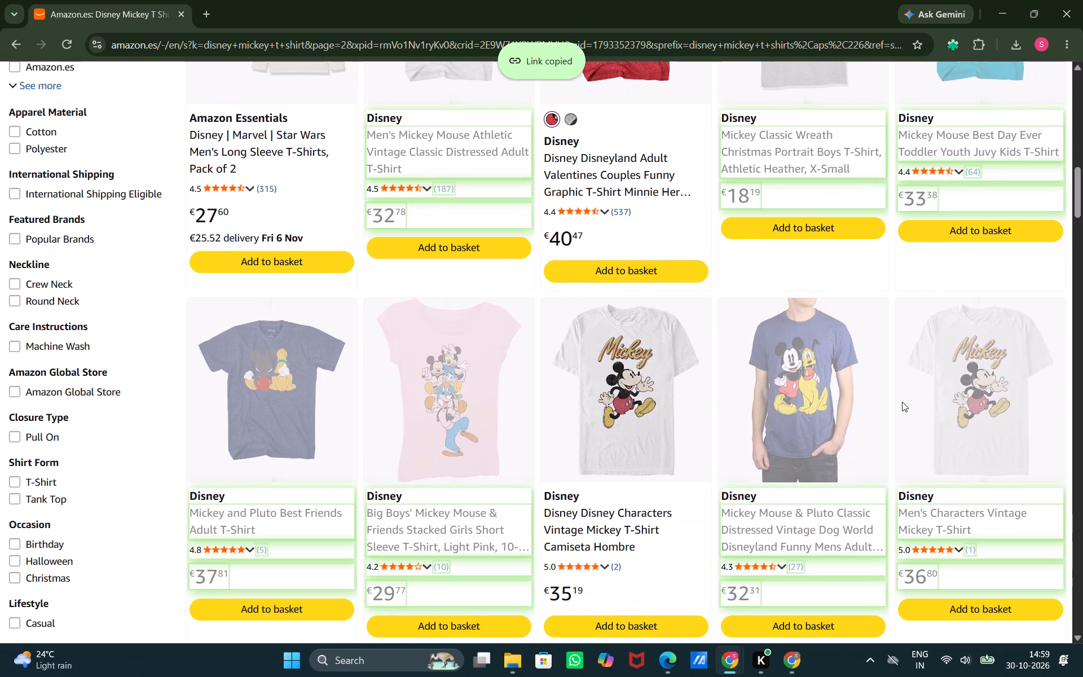
{"action": "right_click", "coordinate": [640, 516]}
{"action": "left_click", "coordinate": [692, 430]}
{"action": "key", "text": "alt+Tab"}
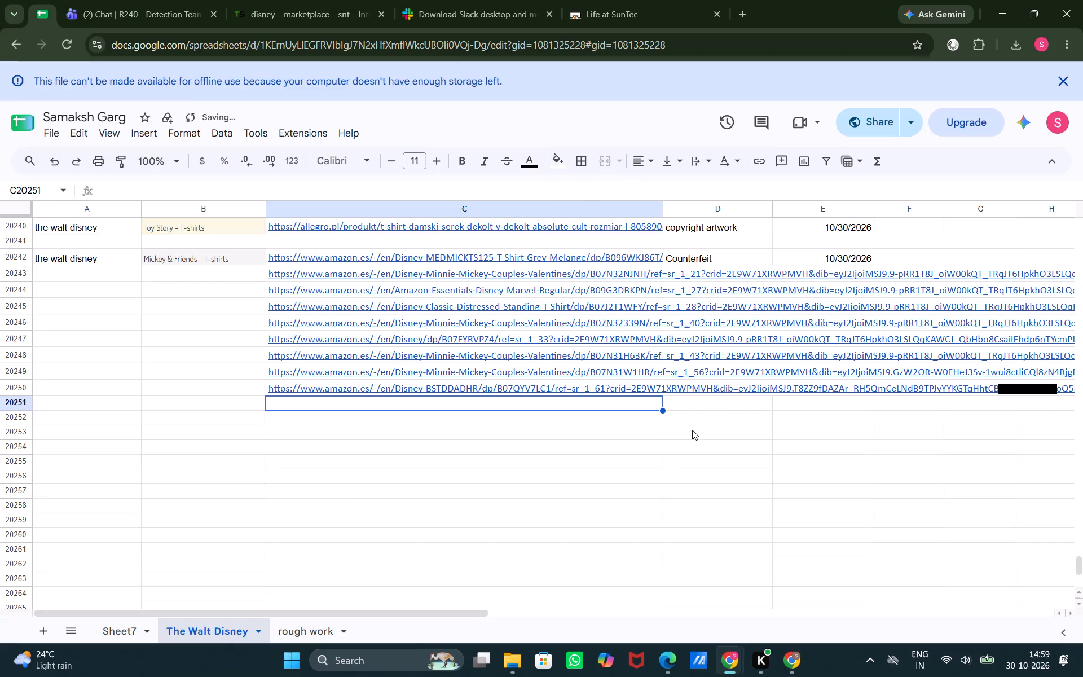
{"action": "key", "text": "ctrl+v"}
{"action": "key", "text": "Return"}
{"action": "key", "text": "Return"}
{"action": "key", "text": "Return"}
Paste the link of the red €35.32 "Mickey Mouse Goofy Expressions Disneyland World" T-shirt from Amazon.es results page 2 into C20252.
{"action": "key", "text": "alt+Tab"}
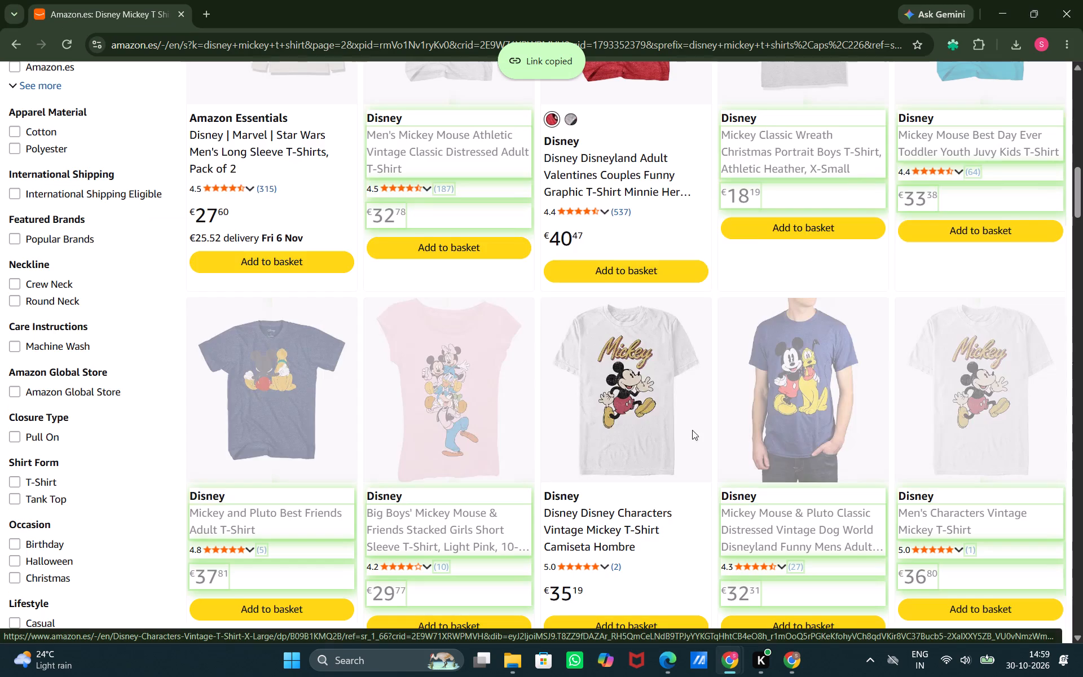
{"action": "scroll", "coordinate": [692, 430], "scroll_direction": "down", "scroll_amount": 10}
{"action": "scroll", "coordinate": [398, 355], "scroll_direction": "down", "scroll_amount": 6}
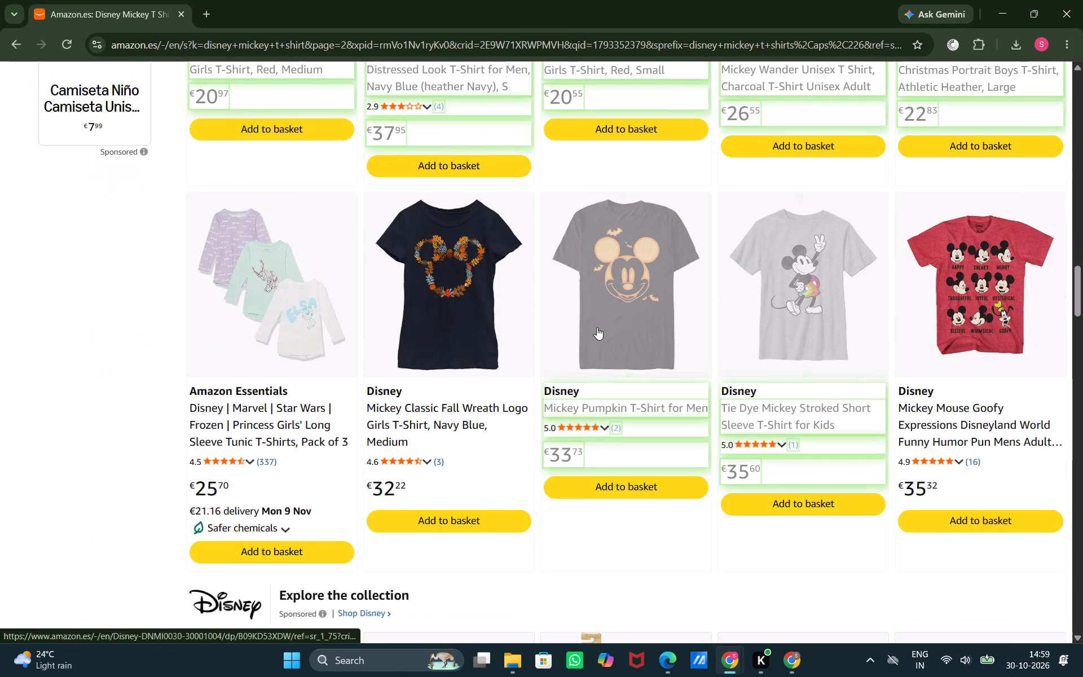
{"action": "right_click", "coordinate": [982, 417]}
{"action": "left_click", "coordinate": [884, 336]}
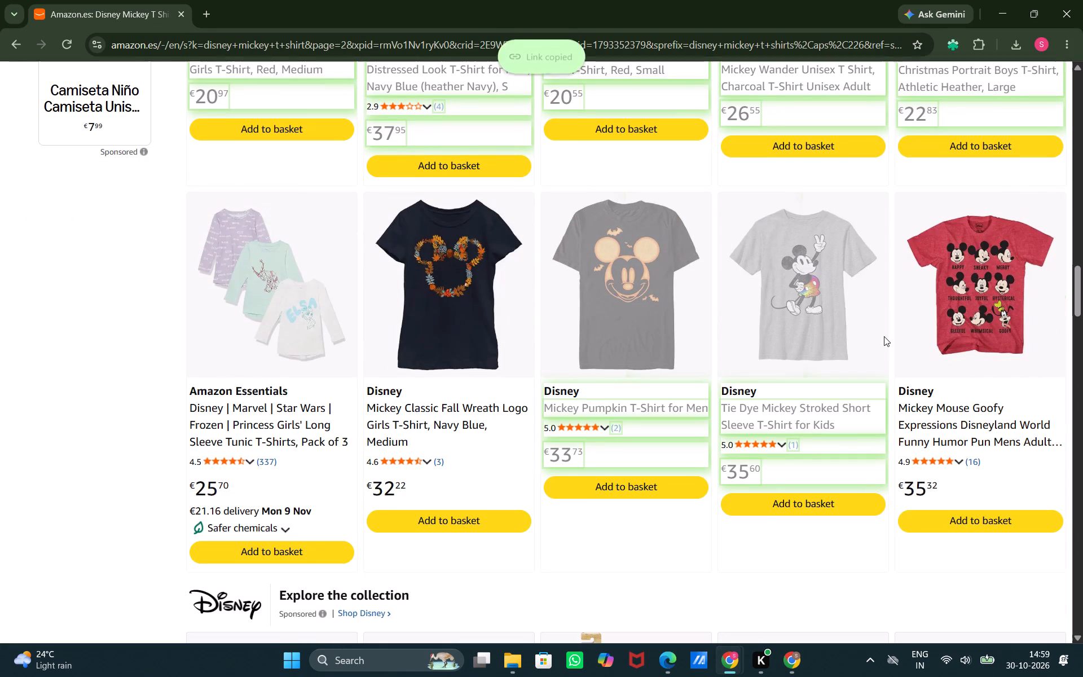
{"action": "key", "text": "alt+Tab"}
{"action": "key", "text": "ctrl+v"}
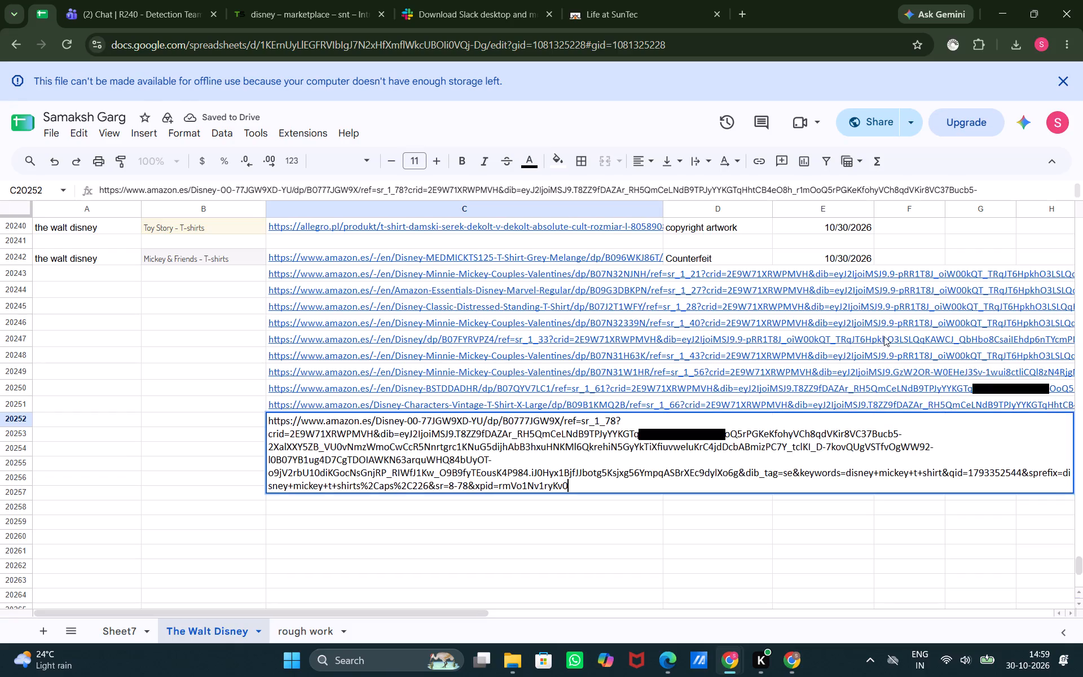
{"action": "key", "text": "Return"}
{"action": "key", "text": "Return"}
Paste the link of the €22.91 "Mickey Classic Vintage Western Friends Girls Standard T-Shirt, Red, X-Large" listing from Amazon.es into C20253.
{"action": "key", "text": "alt+Tab"}
{"action": "scroll", "coordinate": [884, 336], "scroll_direction": "down", "scroll_amount": 6}
{"action": "scroll", "coordinate": [763, 333], "scroll_direction": "down", "scroll_amount": 5}
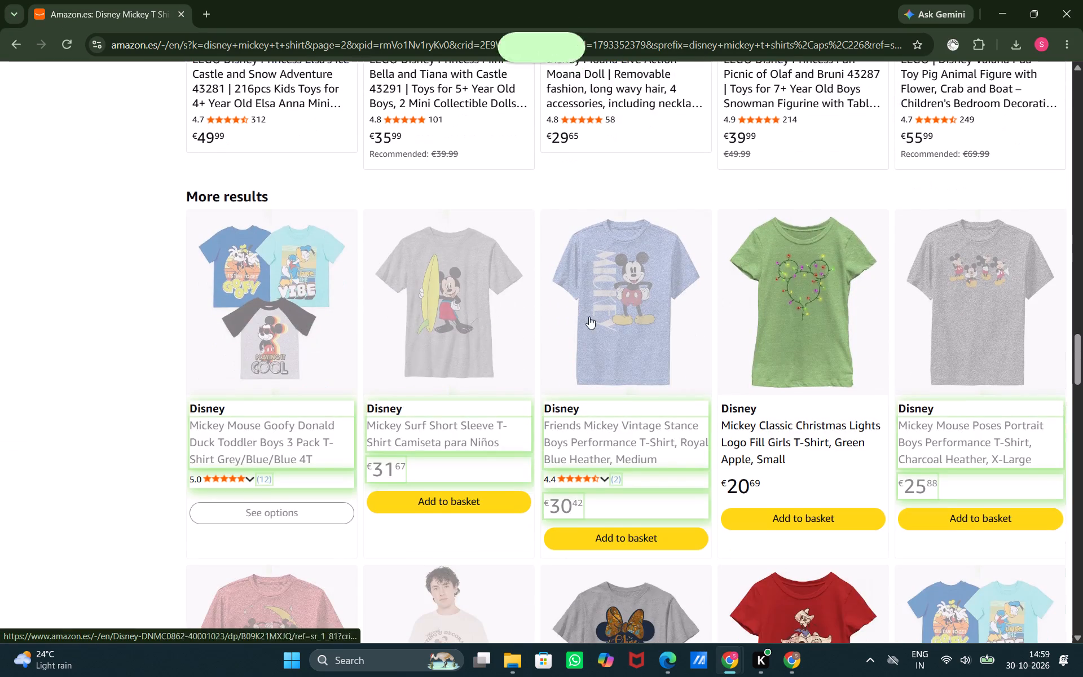
{"action": "scroll", "coordinate": [838, 286], "scroll_direction": "down", "scroll_amount": 6}
{"action": "right_click", "coordinate": [812, 353]}
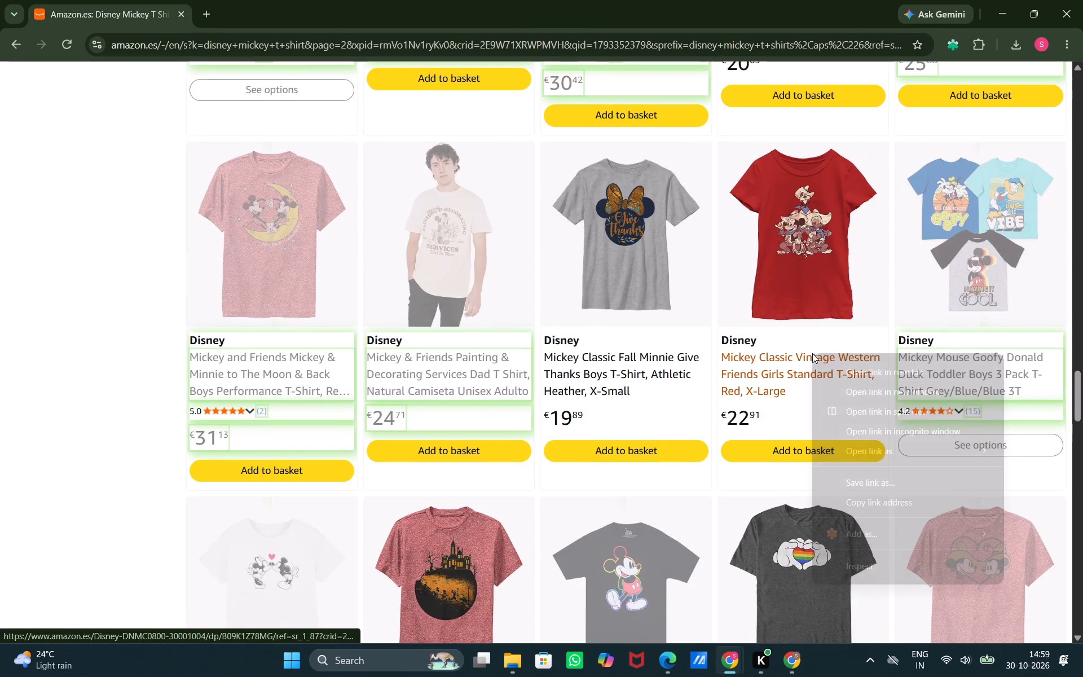
{"action": "left_click", "coordinate": [891, 496]}
{"action": "key", "text": "alt+Tab"}
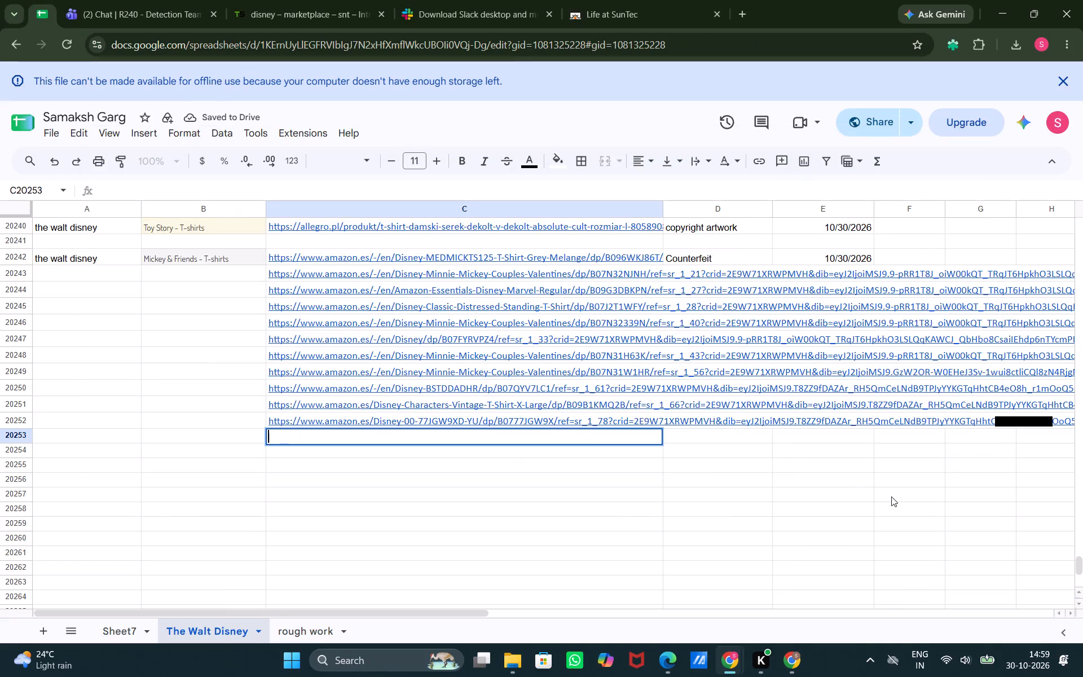
{"action": "key", "text": "ctrl+v"}
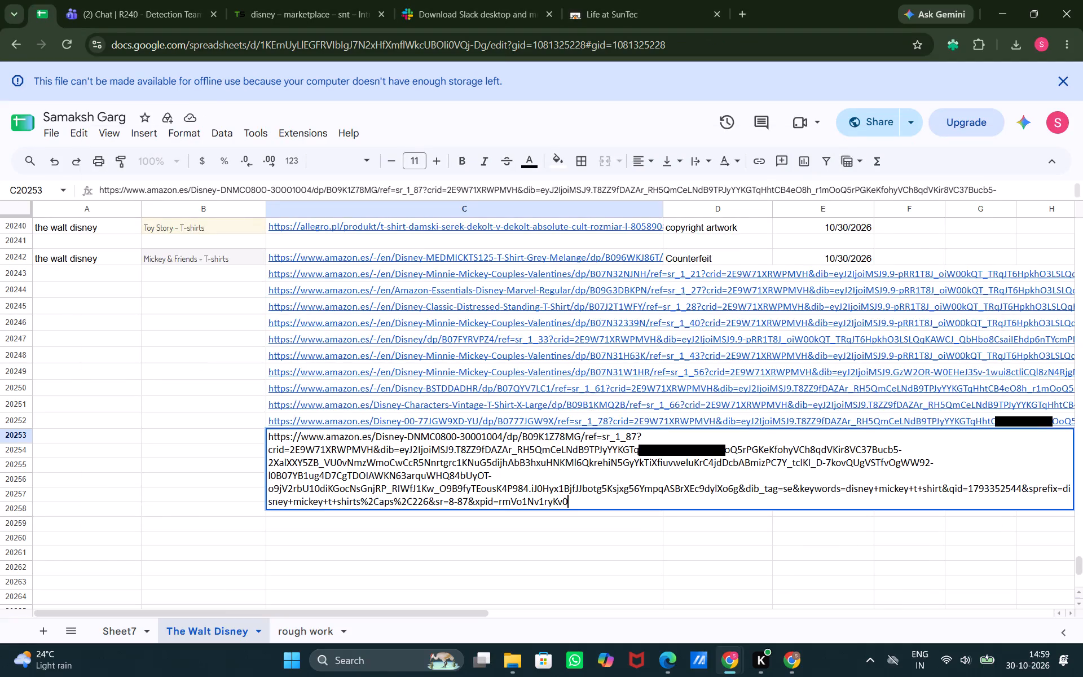
{"action": "key", "text": "Return"}
{"action": "key", "text": "Return"}
Paste the link of the €27.03 "Friends Mickey Retro Boys Performance T-Shirt, Charcoal Heather, Medium" listing from Amazon.es into C20254.
{"action": "key", "text": "alt+Tab"}
{"action": "scroll", "coordinate": [891, 496], "scroll_direction": "down", "scroll_amount": 5}
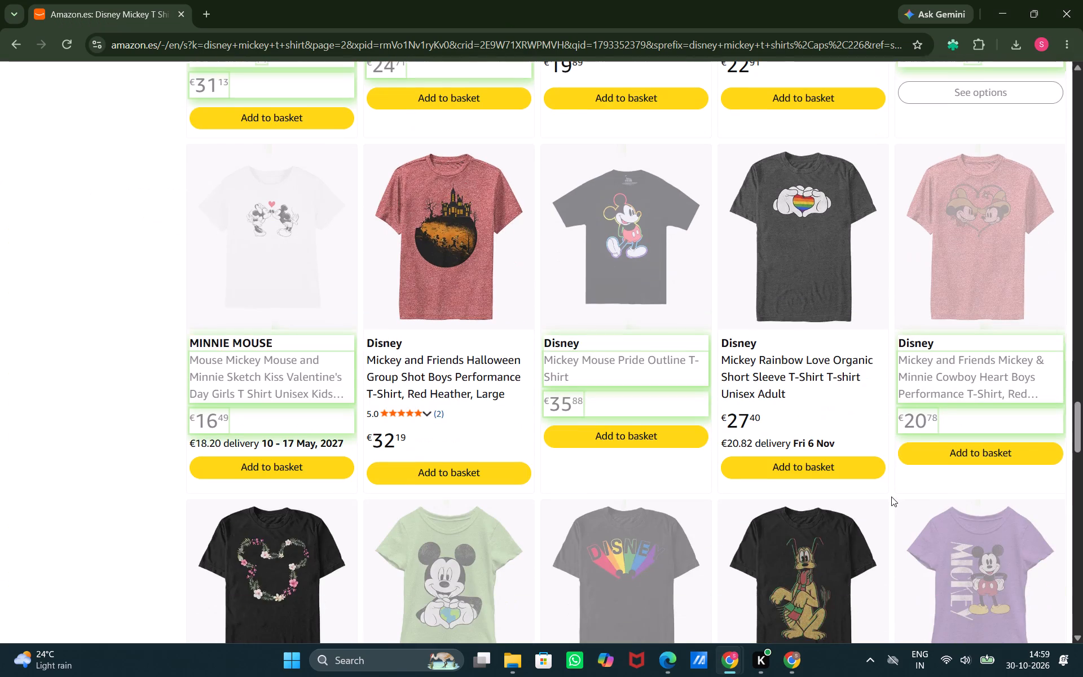
{"action": "scroll", "coordinate": [1006, 293], "scroll_direction": "down", "scroll_amount": 5}
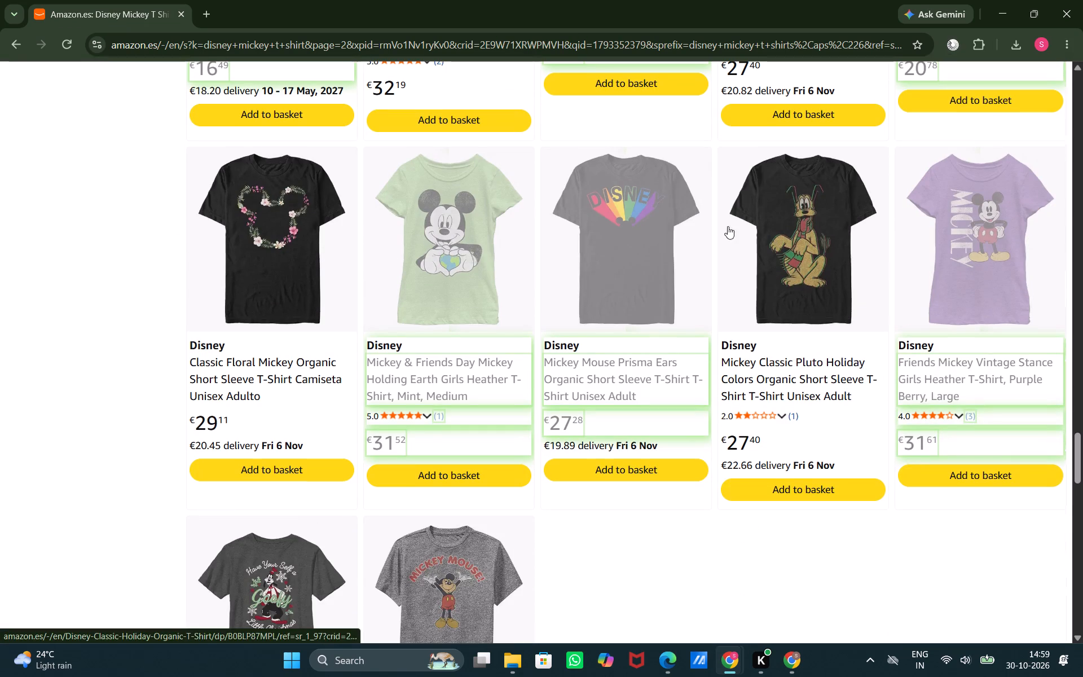
{"action": "scroll", "coordinate": [309, 276], "scroll_direction": "down", "scroll_amount": 6}
{"action": "right_click", "coordinate": [442, 309]}
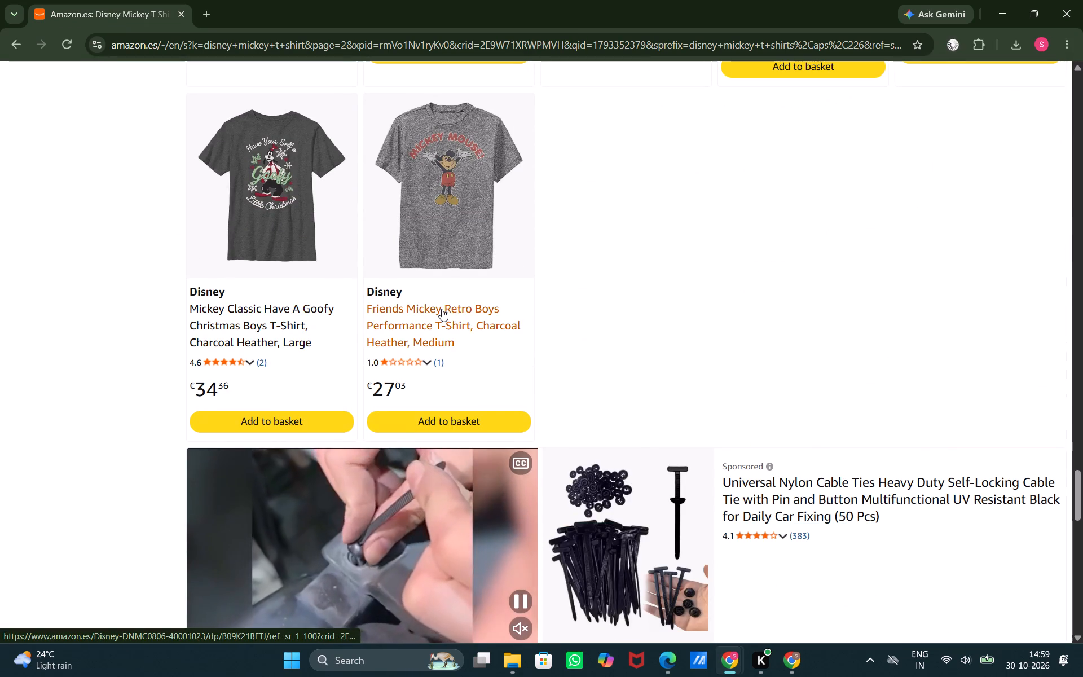
{"action": "left_click", "coordinate": [516, 455]}
{"action": "key", "text": "alt+Tab"}
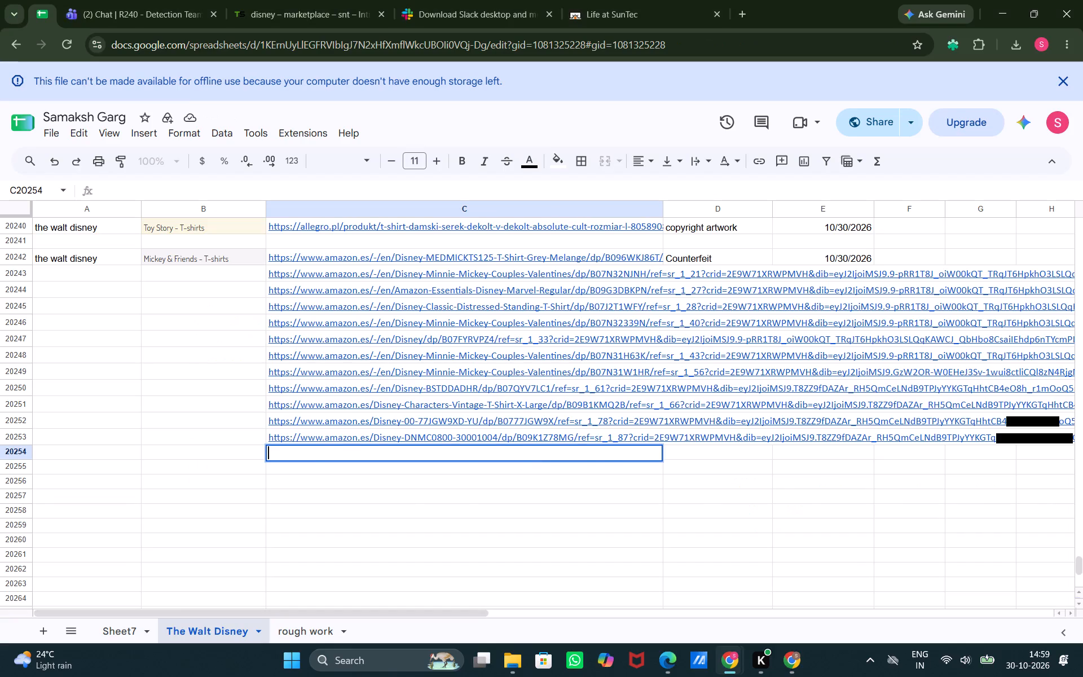
{"action": "key", "text": "ctrl+v"}
{"action": "key", "text": "Return"}
{"action": "key", "text": "Return"}
Switch back to Amazon.es and open page 3 of the "disney mickey t shirt" results.
{"action": "key", "text": "alt+Tab"}
{"action": "scroll", "coordinate": [516, 455], "scroll_direction": "down", "scroll_amount": 5}
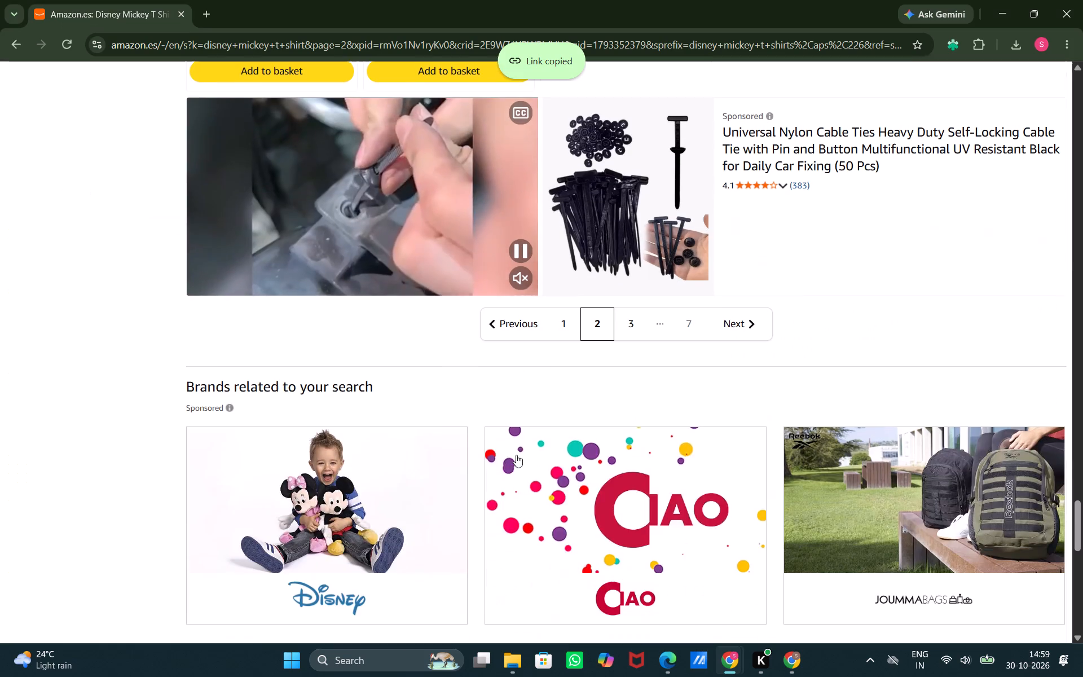
{"action": "left_click", "coordinate": [636, 328]}
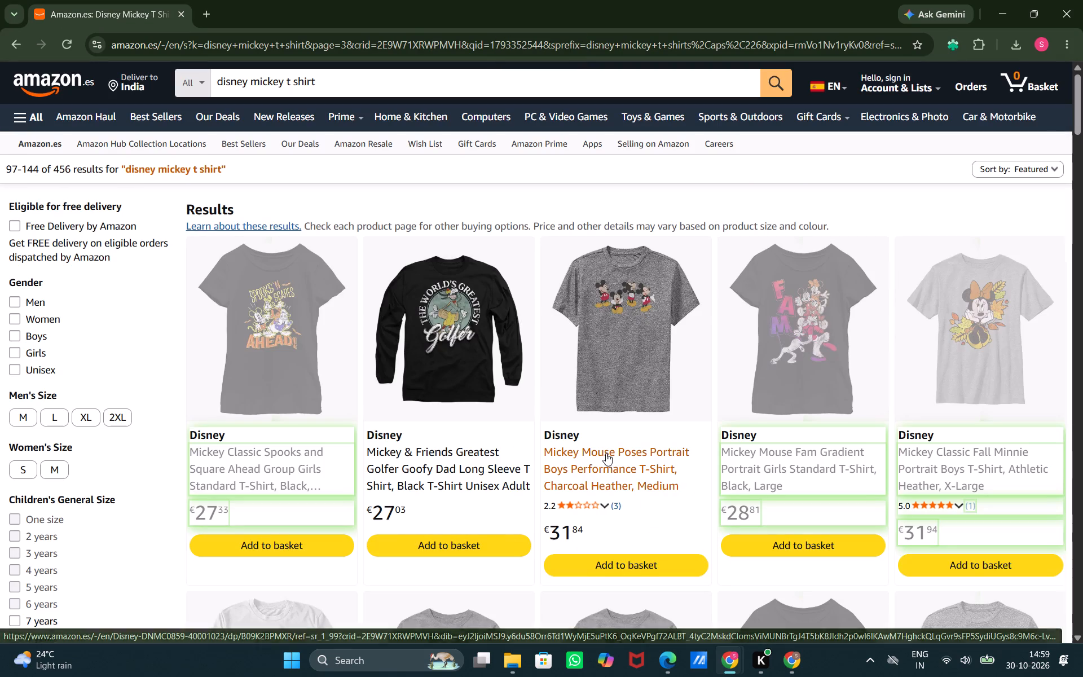
Paste the link of the €31.84 "Mickey Mouse Poses Portrait Boys Performance T-Shirt, Charcoal Heather, Medium" from results page 3 into C20255.
{"action": "right_click", "coordinate": [607, 453]}
{"action": "left_click", "coordinate": [729, 369]}
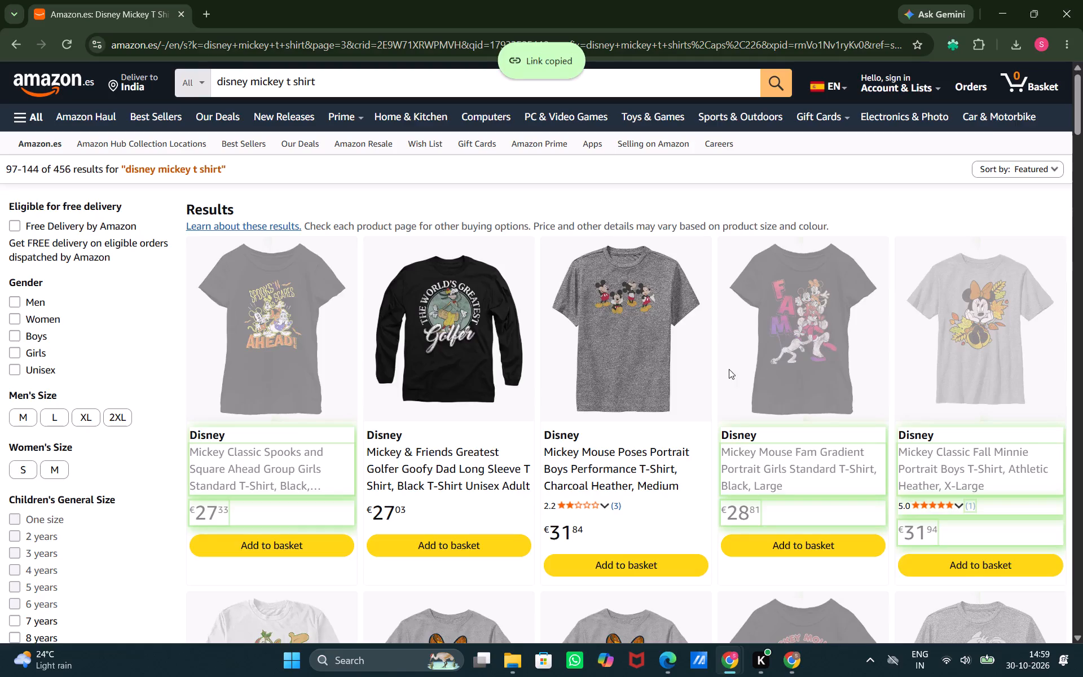
{"action": "key", "text": "alt+Tab"}
{"action": "key", "text": "ctrl+v"}
{"action": "key", "text": "Return"}
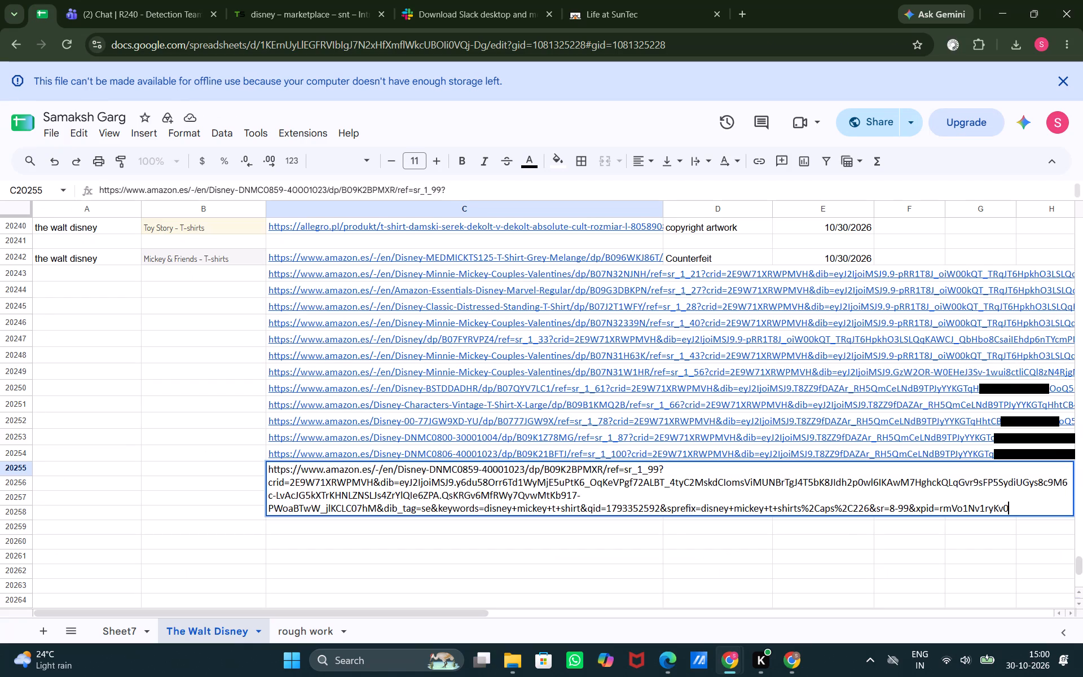
{"action": "key", "text": "Return"}
Paste the link of the €24.28 "Mickey Classic Fall Minnie Give Thanks Boys T-Shirt, Athletic Heather, Medium" from Amazon.es into C20256.
{"action": "key", "text": "alt+Tab"}
{"action": "scroll", "coordinate": [776, 344], "scroll_direction": "down", "scroll_amount": 5}
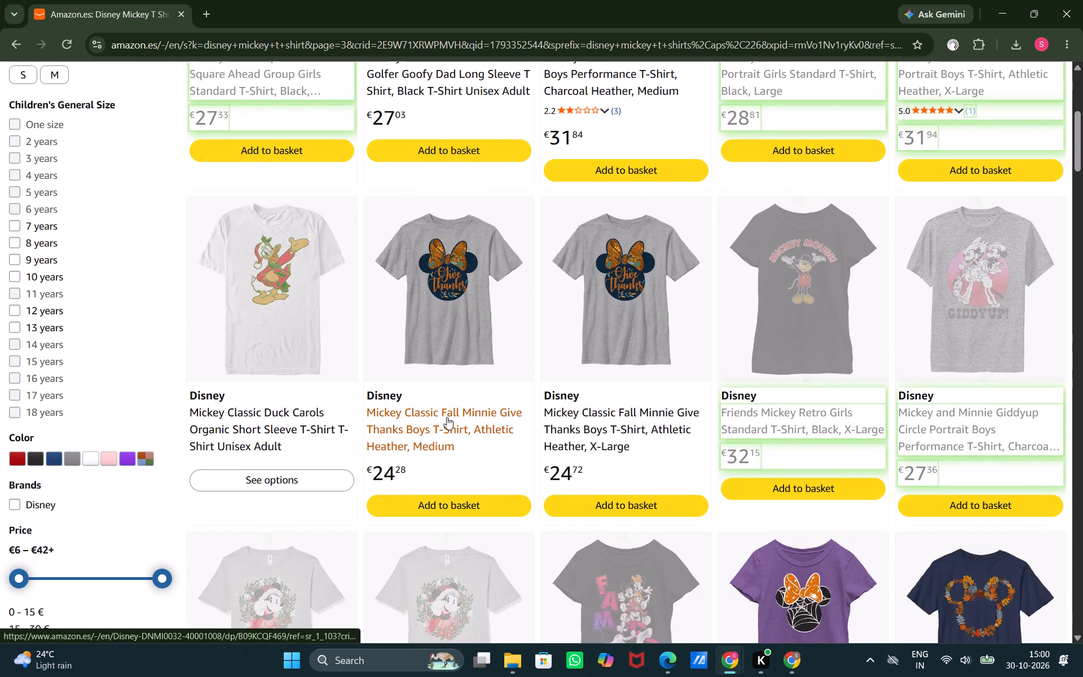
{"action": "right_click", "coordinate": [447, 417]}
{"action": "left_click", "coordinate": [492, 339]}
{"action": "key", "text": "alt+Tab"}
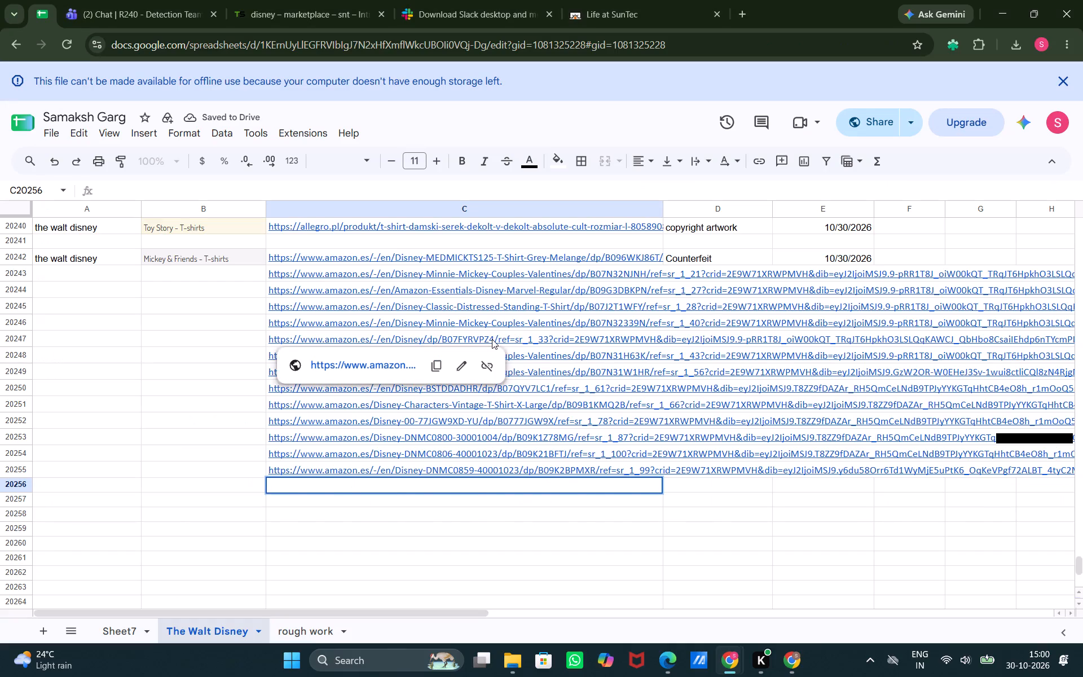
{"action": "key", "text": "ctrl+v"}
{"action": "key", "text": "Return"}
{"action": "key", "text": "Return"}
Paste the link of the €24.72 X-Large "Mickey Classic Fall Minnie Give Thanks Boys T-Shirt" from Amazon.es into C20257.
{"action": "key", "text": "alt+Tab"}
{"action": "right_click", "coordinate": [585, 439]}
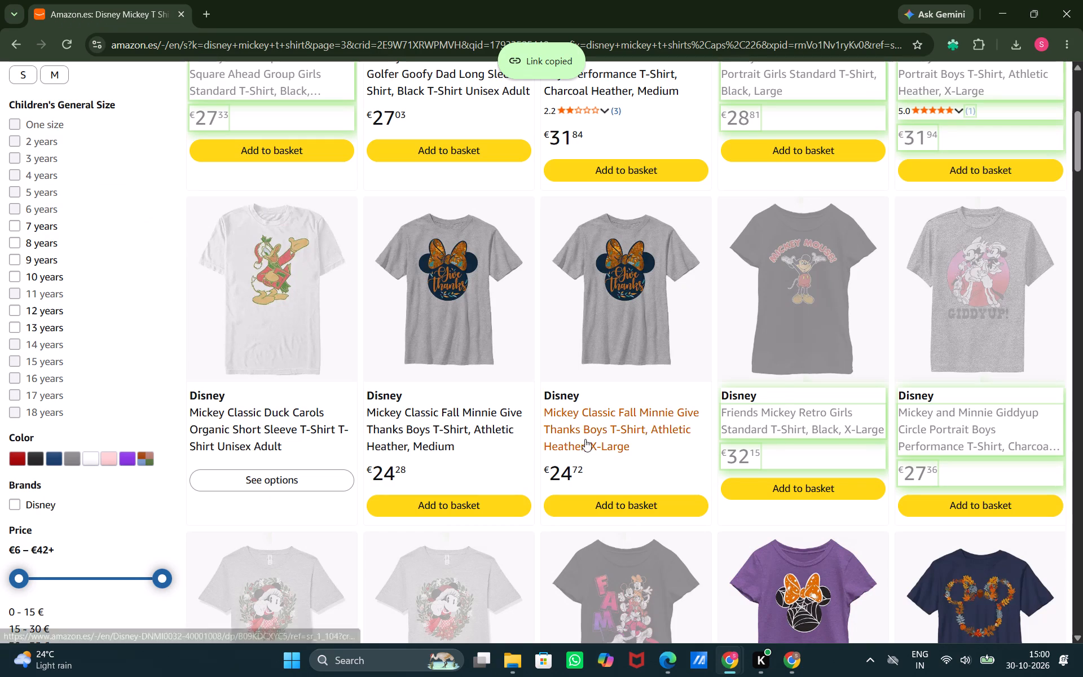
{"action": "left_click", "coordinate": [637, 365]}
{"action": "key", "text": "alt+Tab"}
{"action": "key", "text": "ctrl+v"}
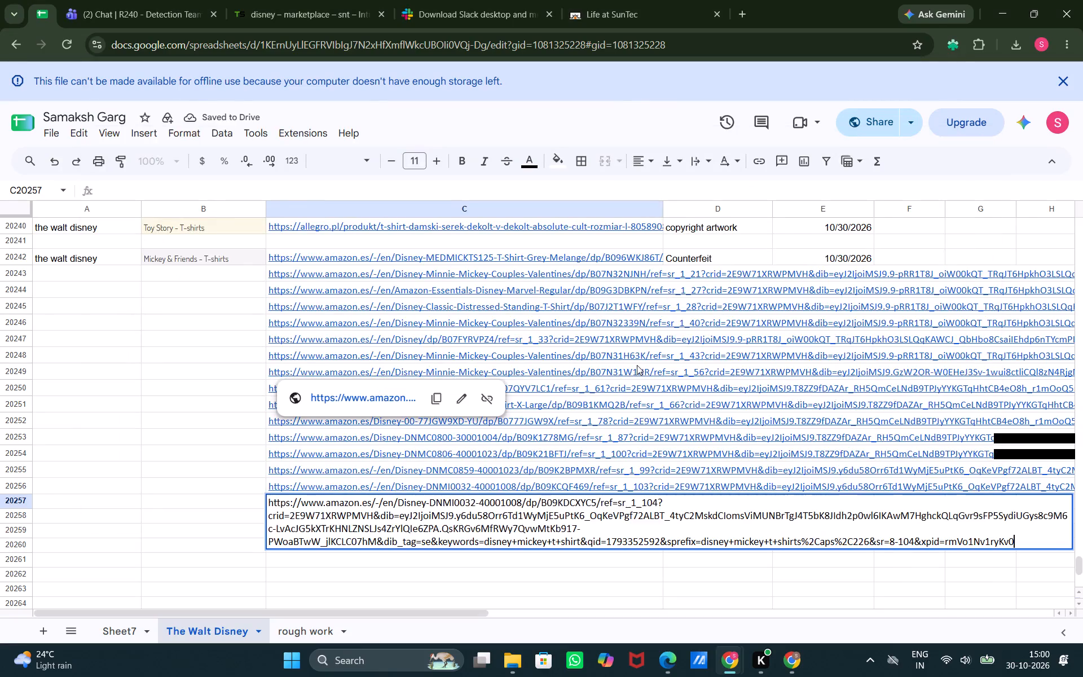
{"action": "key", "text": "Return"}
{"action": "key", "text": "Return"}
Switch back to Amazon.es and examine the remaining T-shirt listings on results page 3 for further suspected counterfeits.
{"action": "key", "text": "alt+Tab"}
{"action": "scroll", "coordinate": [637, 365], "scroll_direction": "down", "scroll_amount": 4}
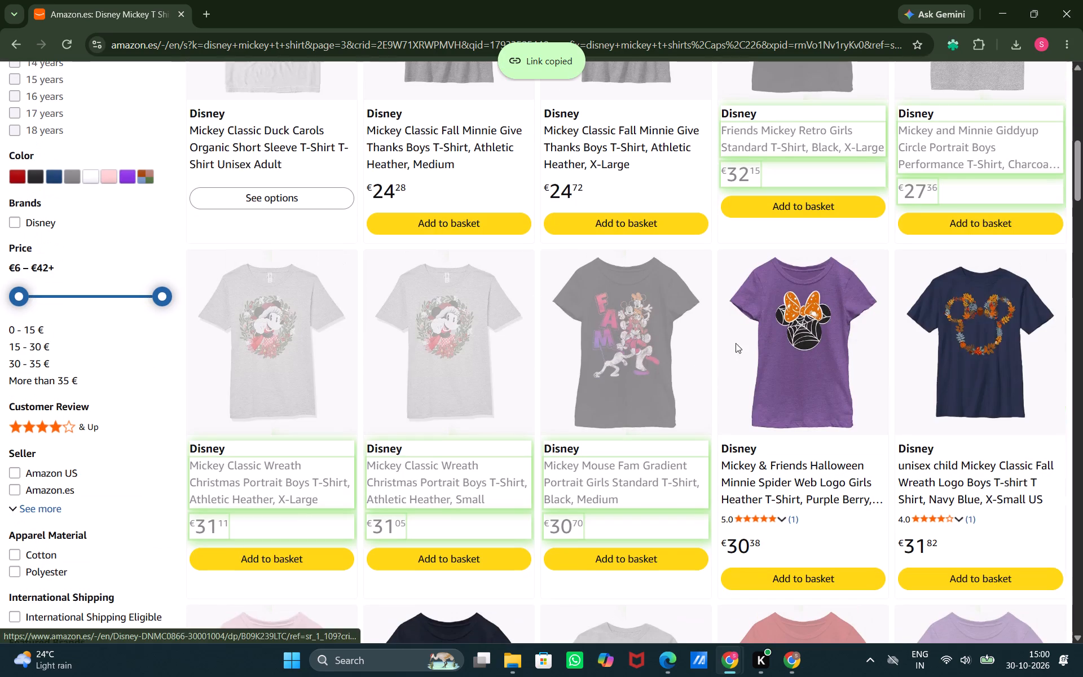
{"action": "scroll", "coordinate": [1009, 431], "scroll_direction": "down", "scroll_amount": 5}
{"action": "scroll", "coordinate": [580, 377], "scroll_direction": "down", "scroll_amount": 5}
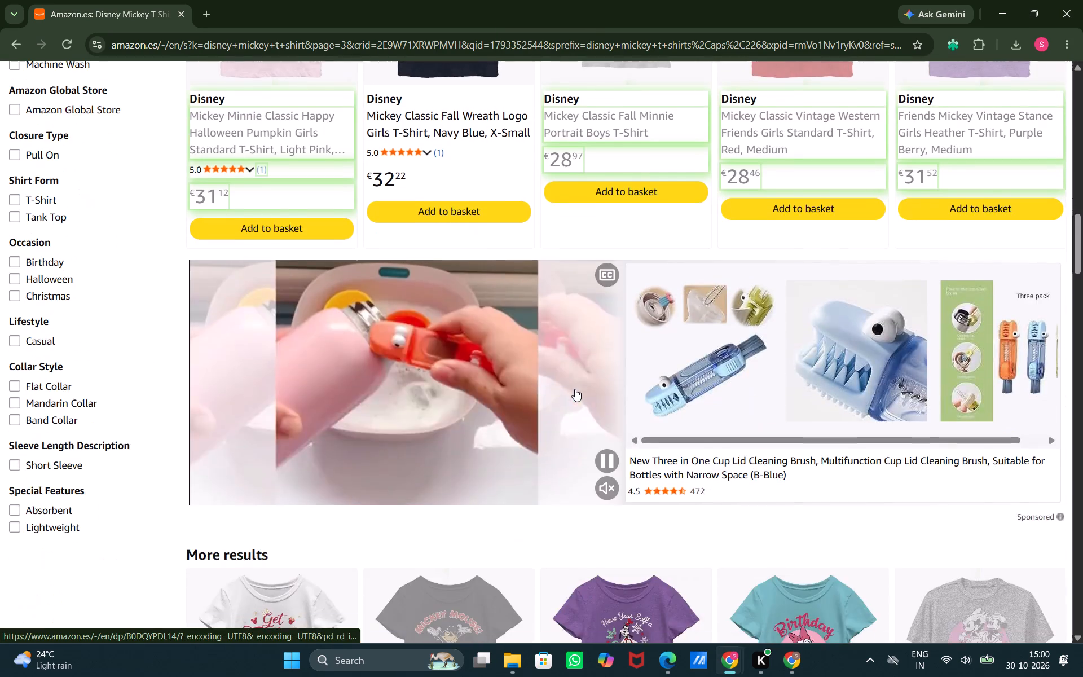
{"action": "scroll", "coordinate": [575, 389], "scroll_direction": "down", "scroll_amount": 4}
{"action": "scroll", "coordinate": [292, 398], "scroll_direction": "down", "scroll_amount": 6}
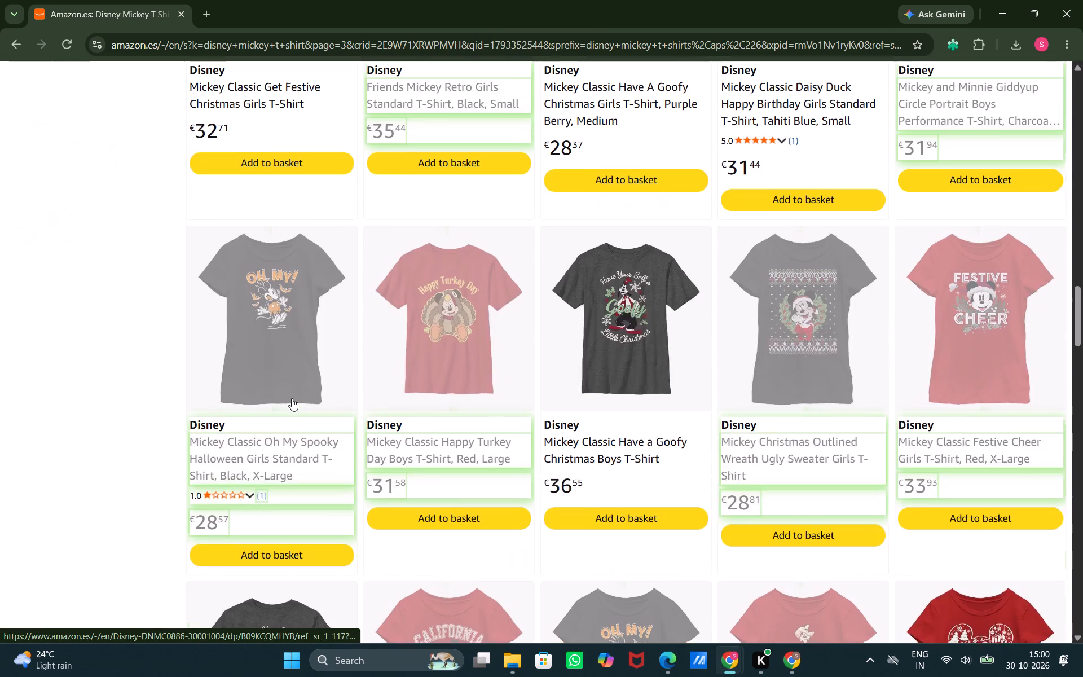
{"action": "scroll", "coordinate": [947, 366], "scroll_direction": "down", "scroll_amount": 7}
{"action": "scroll", "coordinate": [954, 371], "scroll_direction": "up", "scroll_amount": 1}
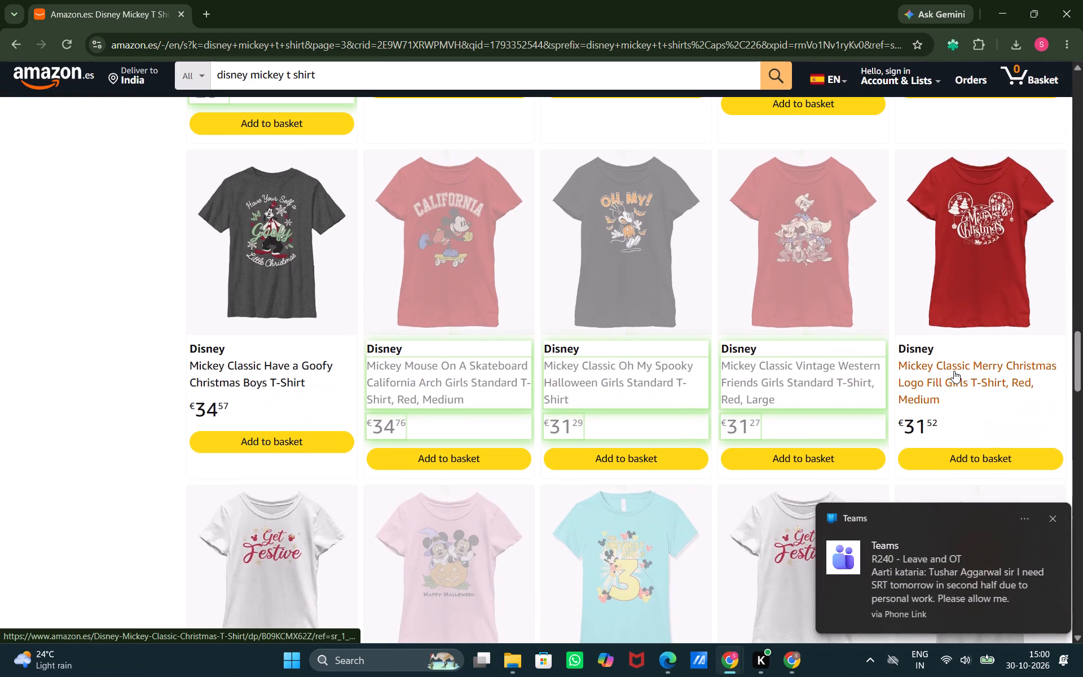
{"action": "scroll", "coordinate": [954, 371], "scroll_direction": "down", "scroll_amount": 1}
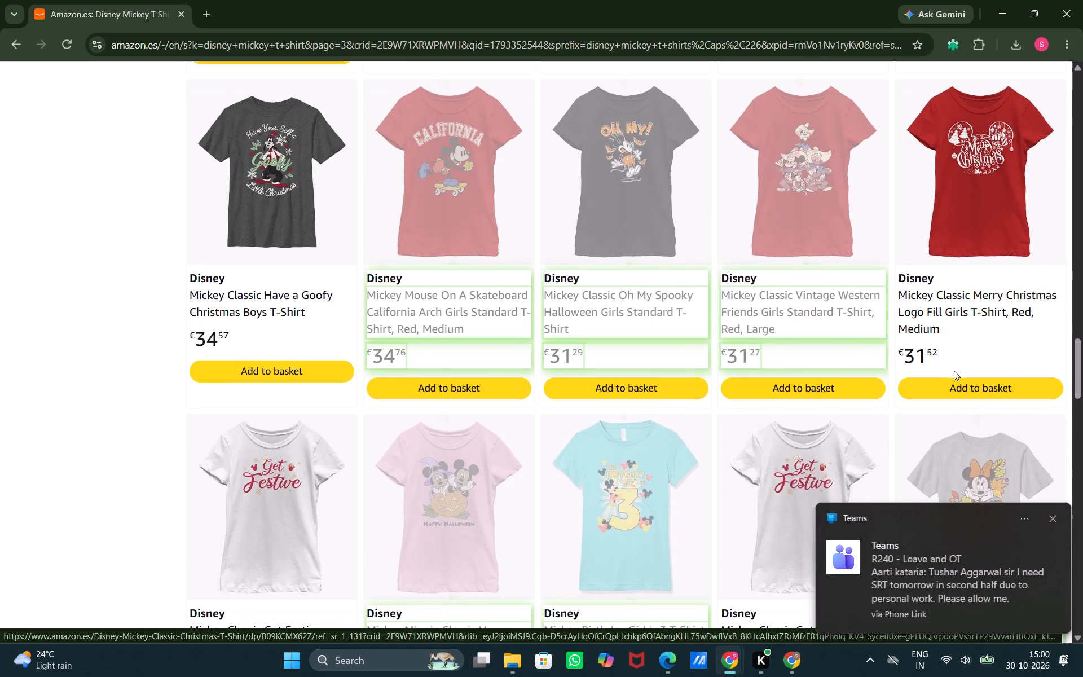
{"action": "scroll", "coordinate": [954, 371], "scroll_direction": "down", "scroll_amount": 6}
{"action": "scroll", "coordinate": [954, 371], "scroll_direction": "up", "scroll_amount": 3}
{"action": "scroll", "coordinate": [954, 371], "scroll_direction": "down", "scroll_amount": 5}
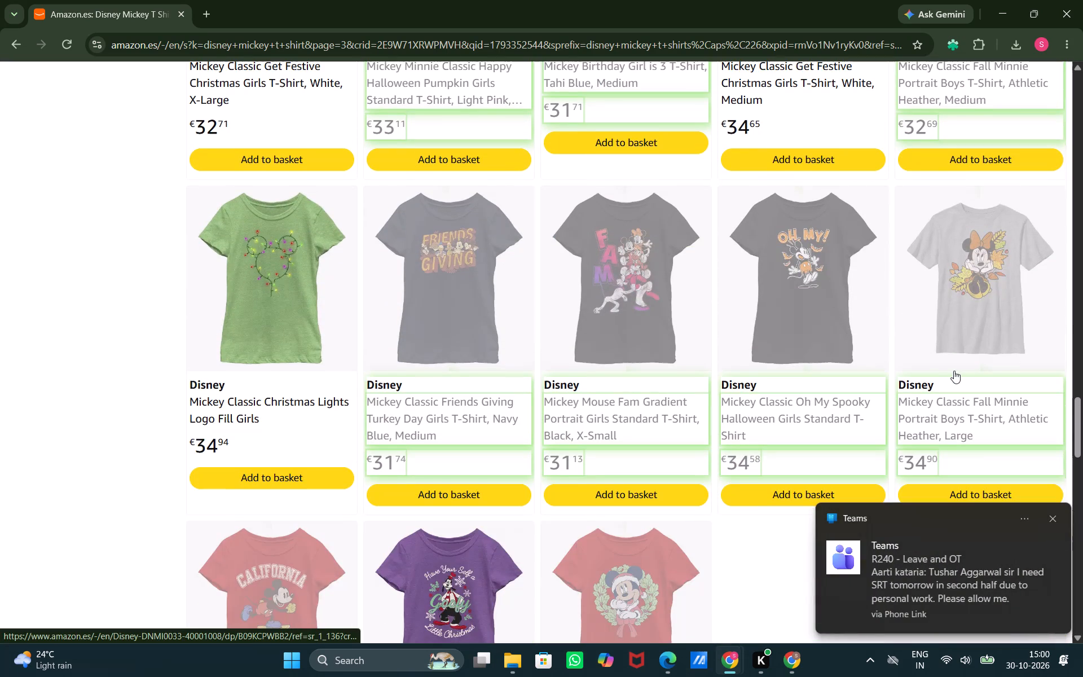
{"action": "scroll", "coordinate": [928, 367], "scroll_direction": "down", "scroll_amount": 4}
{"action": "scroll", "coordinate": [673, 338], "scroll_direction": "down", "scroll_amount": 5}
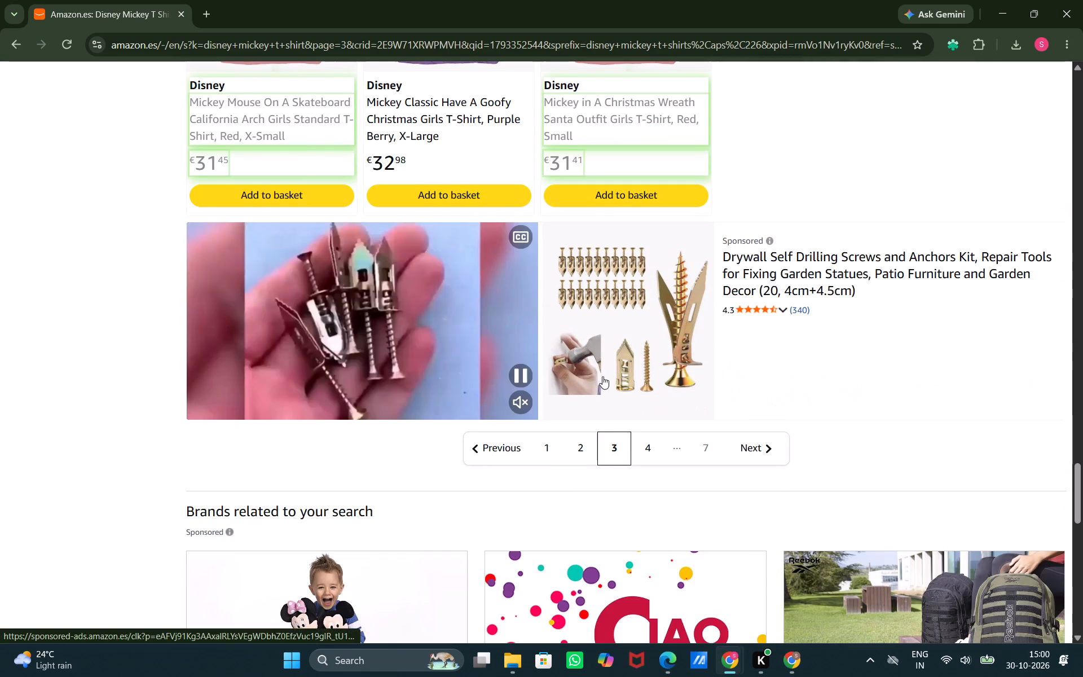
Open page 4 of the "disney mickey t shirt" results and examine its listings for further suspected counterfeits.
{"action": "left_click", "coordinate": [640, 446]}
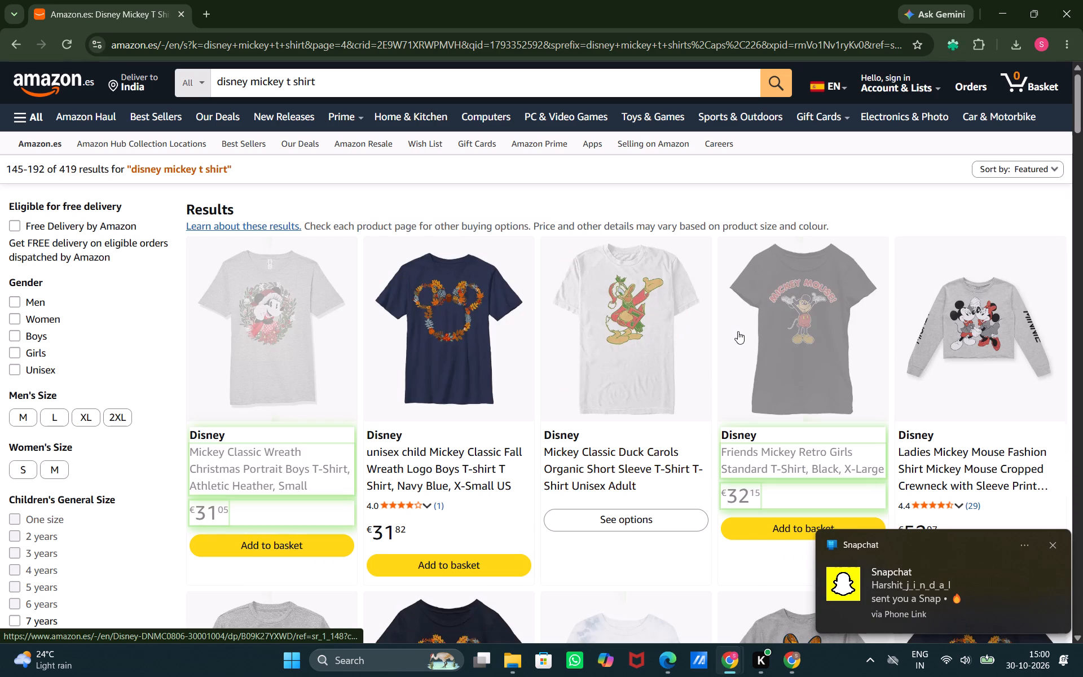
{"action": "scroll", "coordinate": [1018, 351], "scroll_direction": "down", "scroll_amount": 5}
{"action": "scroll", "coordinate": [1014, 350], "scroll_direction": "up", "scroll_amount": 2}
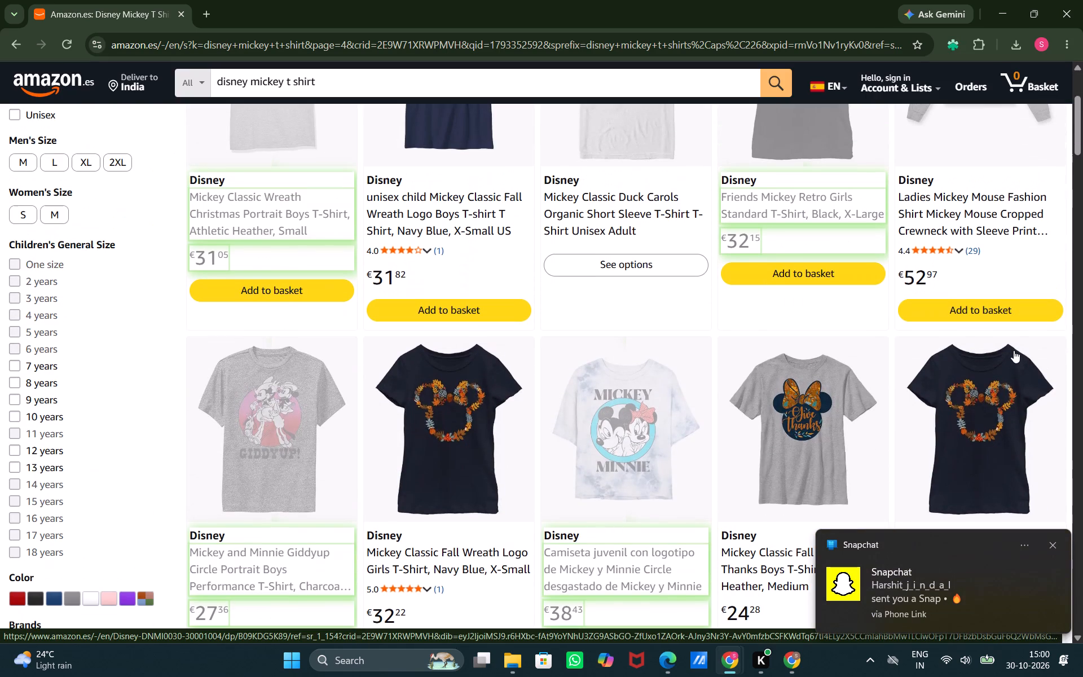
{"action": "scroll", "coordinate": [1014, 350], "scroll_direction": "down", "scroll_amount": 7}
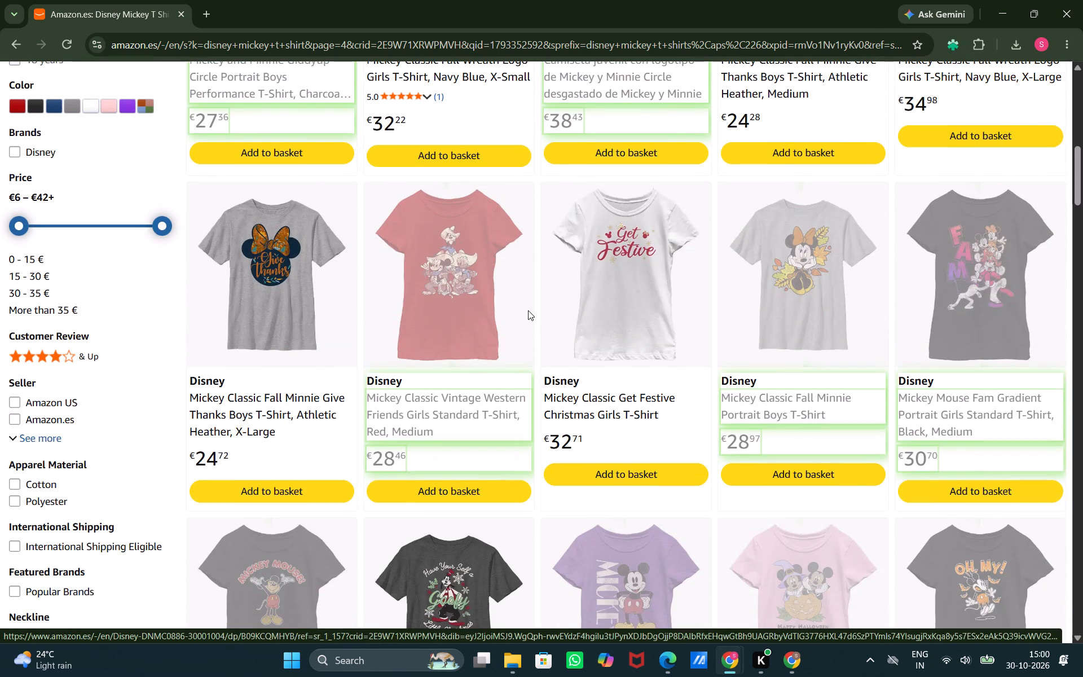
{"action": "scroll", "coordinate": [528, 311], "scroll_direction": "down", "scroll_amount": 5}
{"action": "scroll", "coordinate": [830, 345], "scroll_direction": "down", "scroll_amount": 10}
{"action": "scroll", "coordinate": [941, 273], "scroll_direction": "down", "scroll_amount": 4}
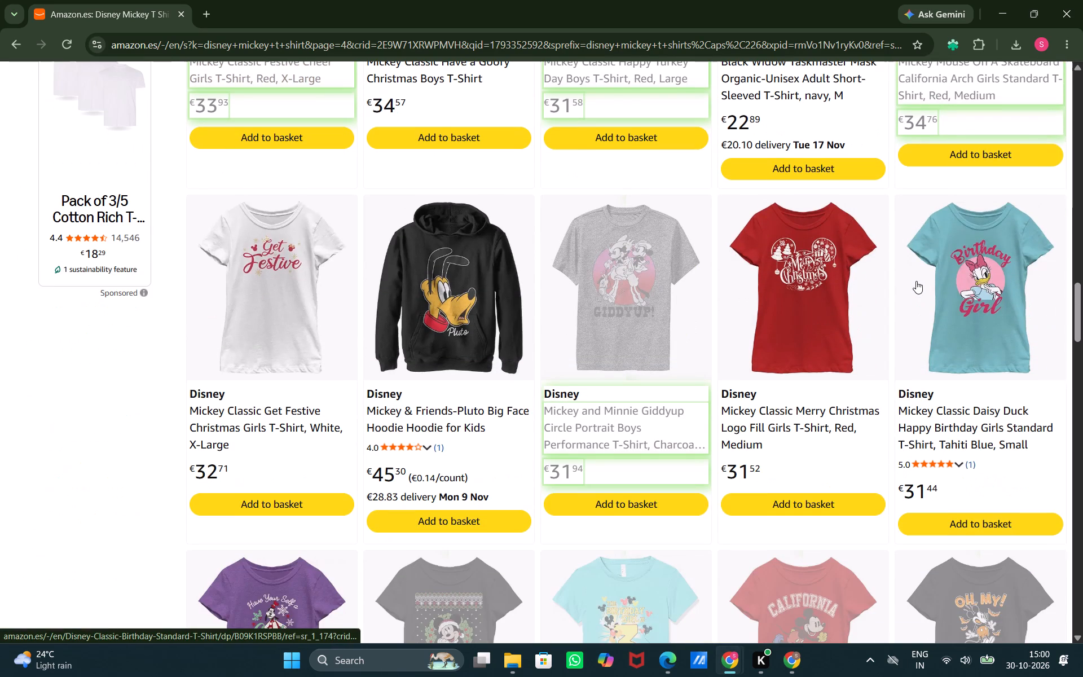
{"action": "scroll", "coordinate": [916, 281], "scroll_direction": "down", "scroll_amount": 9}
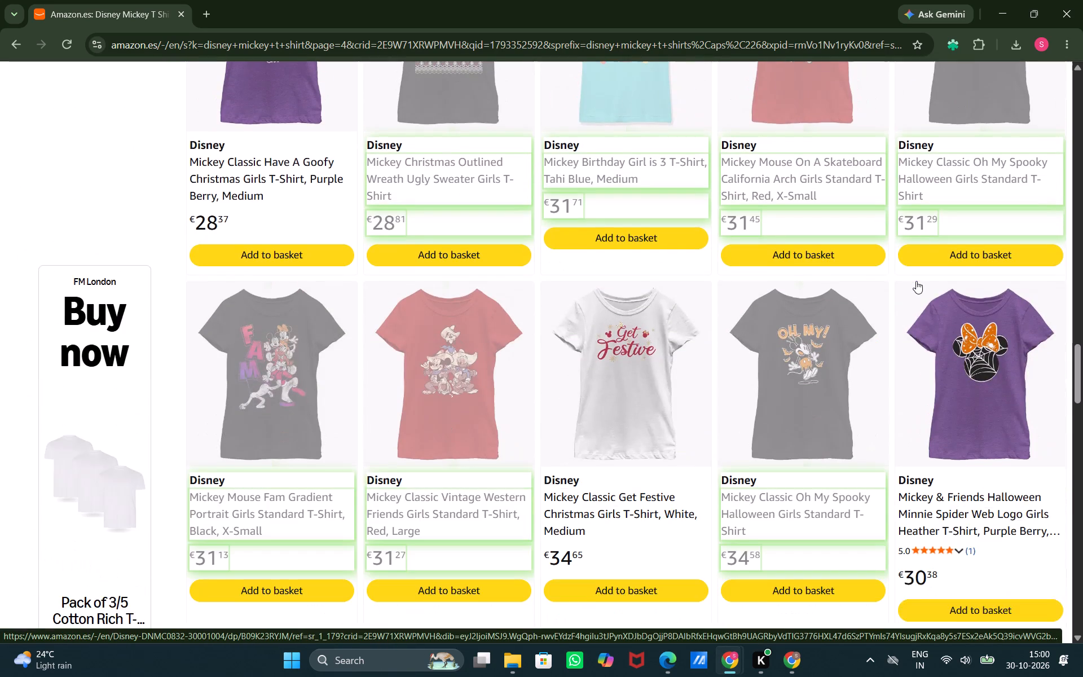
{"action": "scroll", "coordinate": [916, 281], "scroll_direction": "down", "scroll_amount": 6}
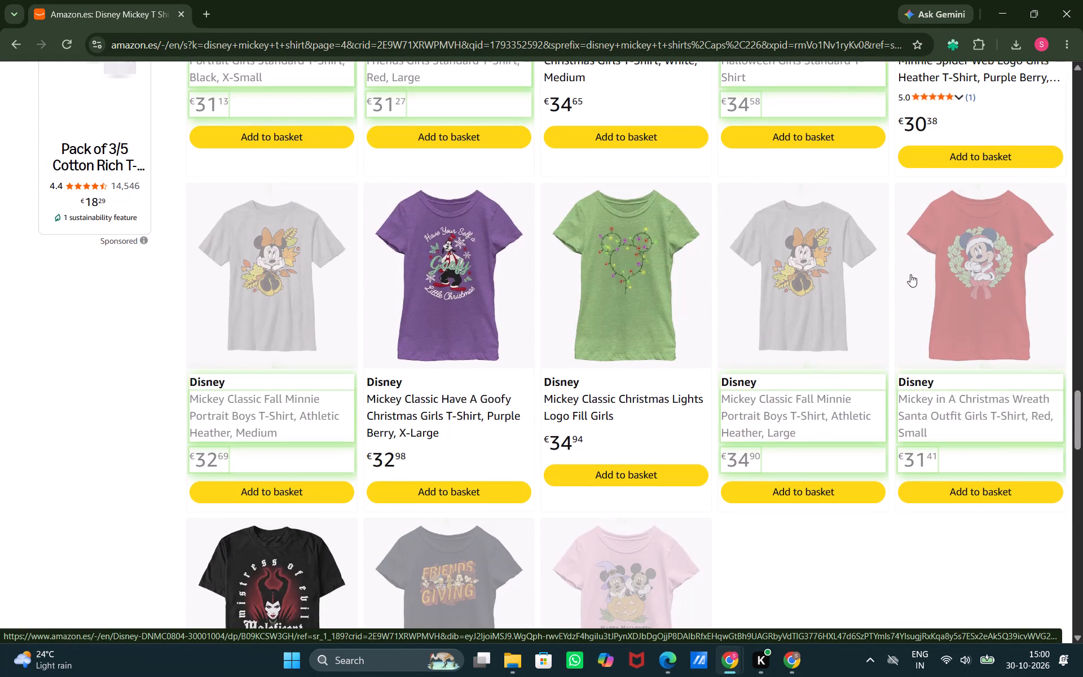
{"action": "scroll", "coordinate": [910, 274], "scroll_direction": "down", "scroll_amount": 12}
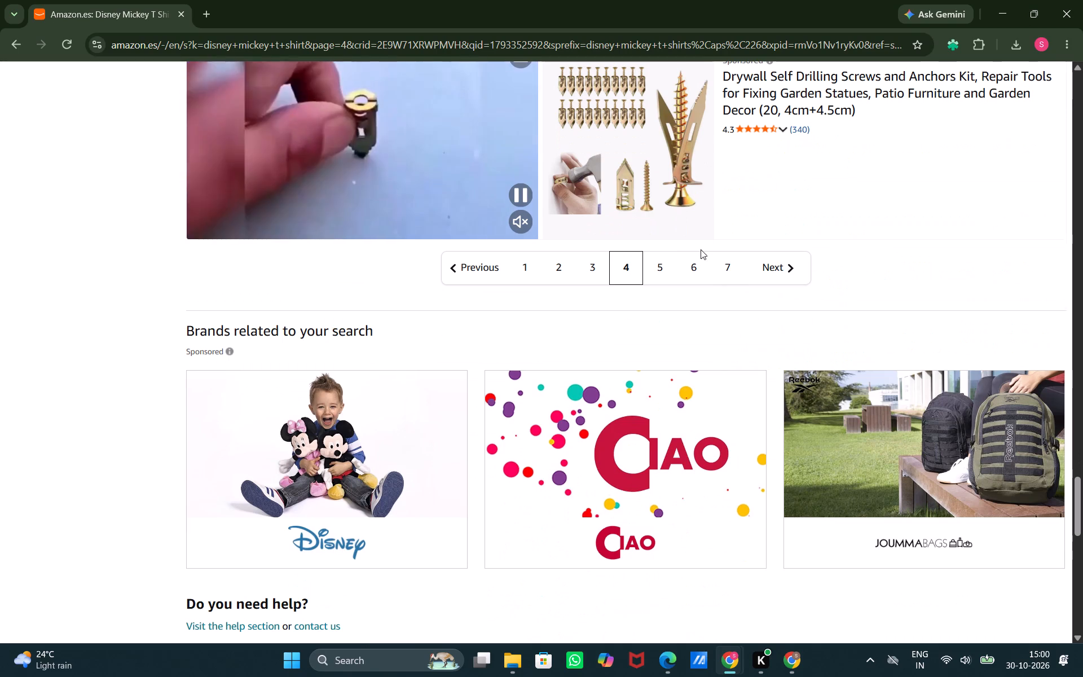
Open page 5 of the "disney mickey t shirt" results.
{"action": "left_click", "coordinate": [658, 274]}
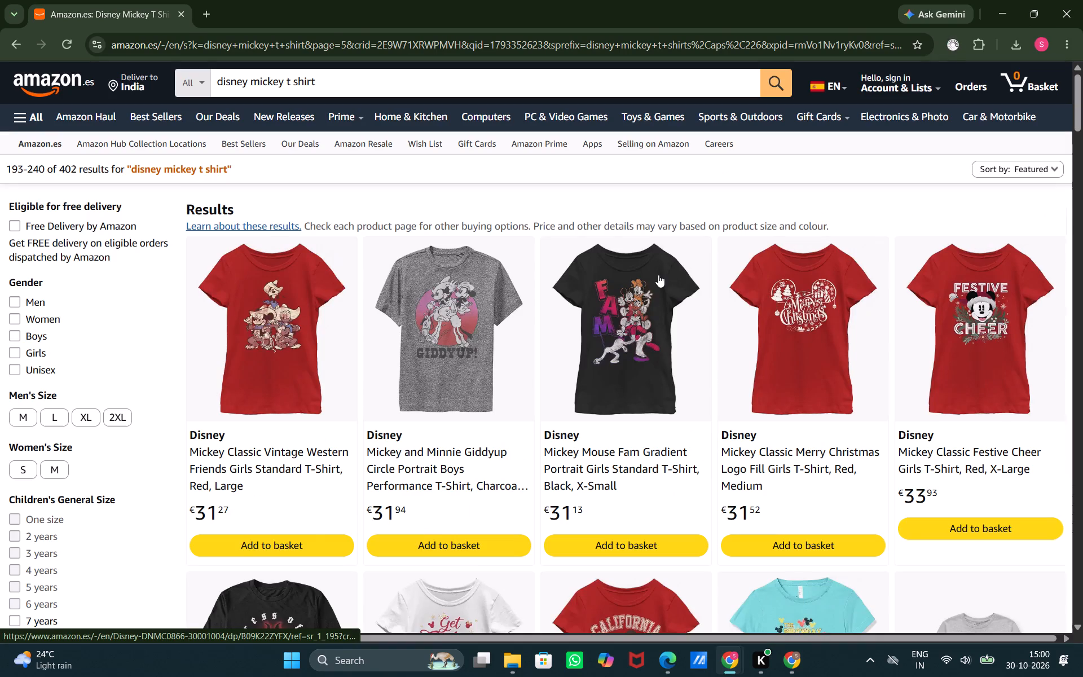
Examine the T-shirt listings on page 5 of the "disney mickey t shirt" results for further suspected counterfeits.
{"action": "scroll", "coordinate": [651, 283], "scroll_direction": "down", "scroll_amount": 6}
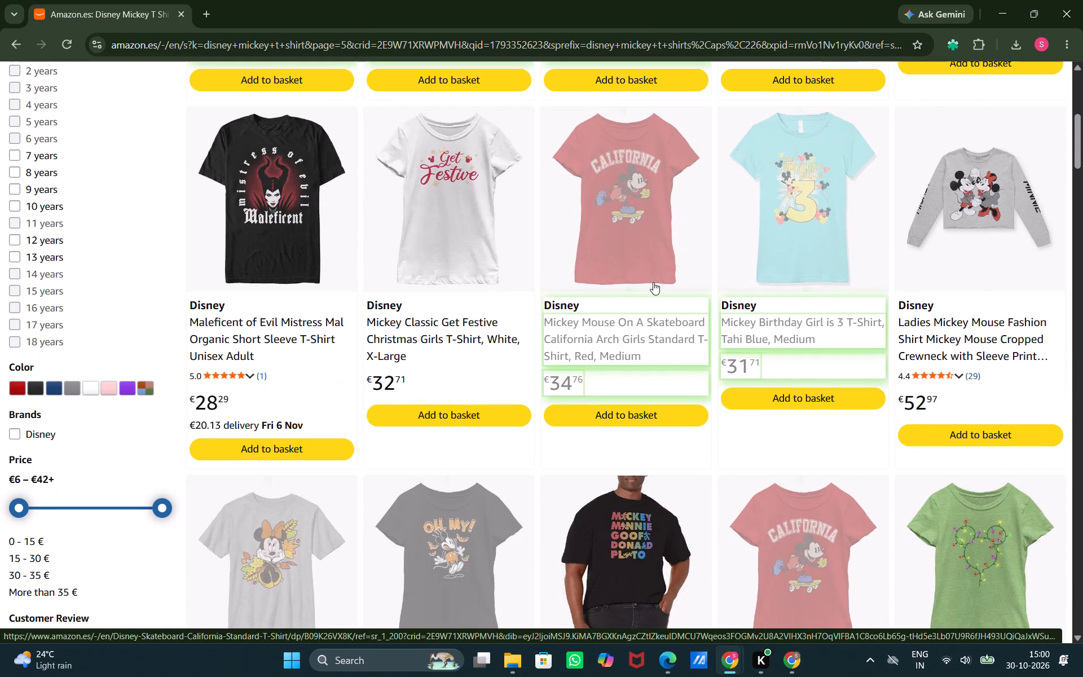
{"action": "scroll", "coordinate": [653, 282], "scroll_direction": "down", "scroll_amount": 7}
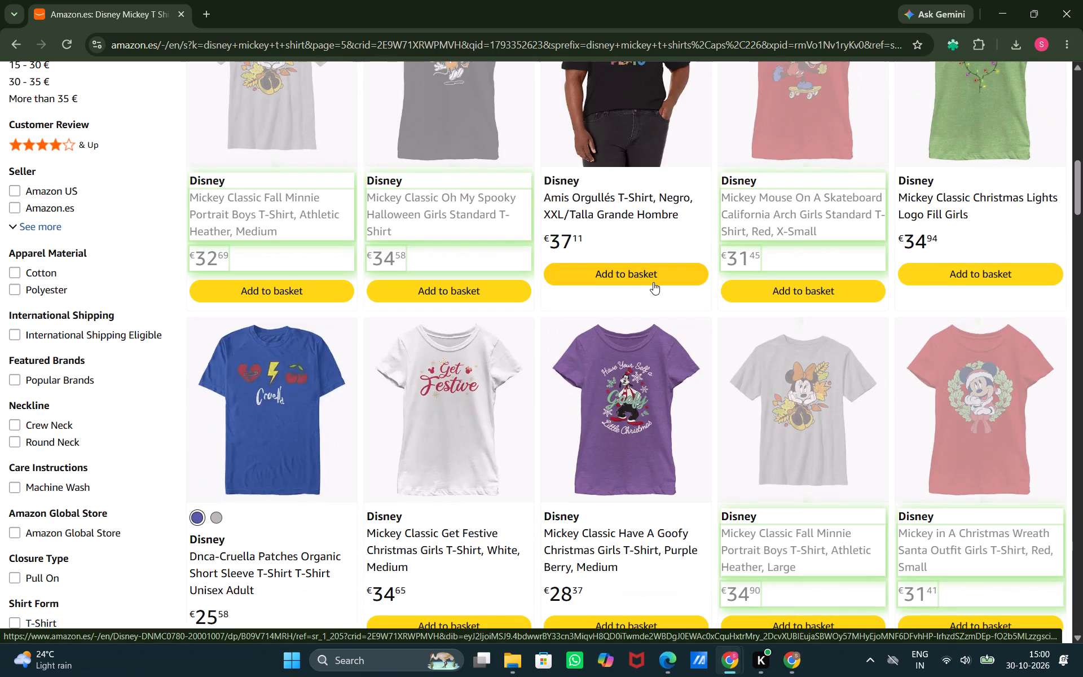
{"action": "scroll", "coordinate": [653, 282], "scroll_direction": "down", "scroll_amount": 14}
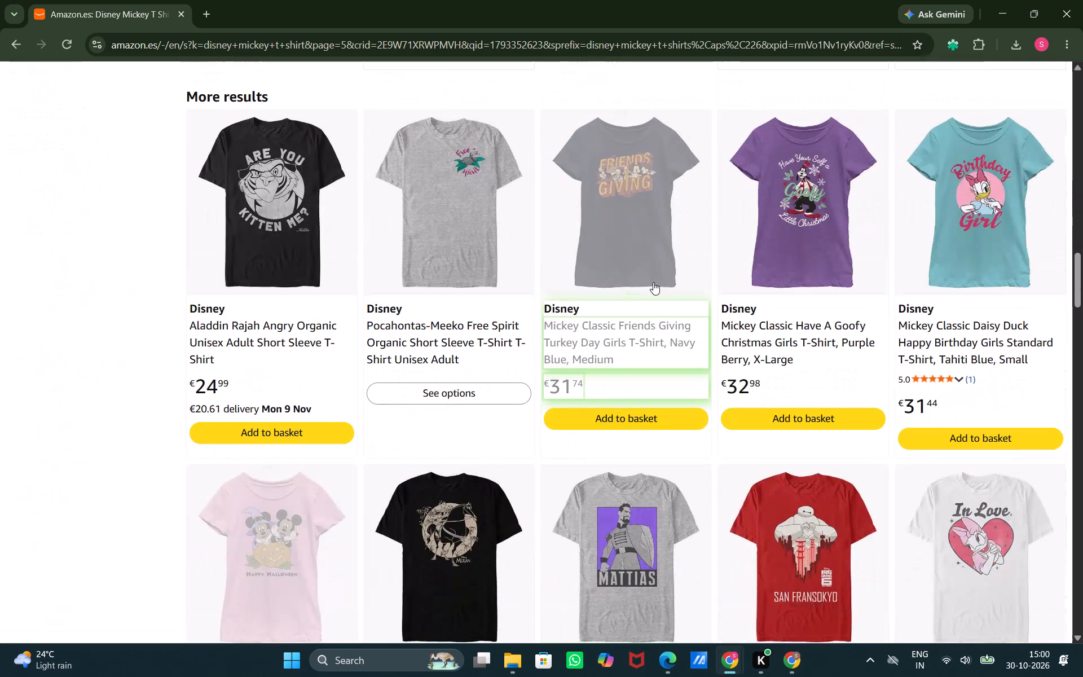
{"action": "scroll", "coordinate": [653, 282], "scroll_direction": "down", "scroll_amount": 4}
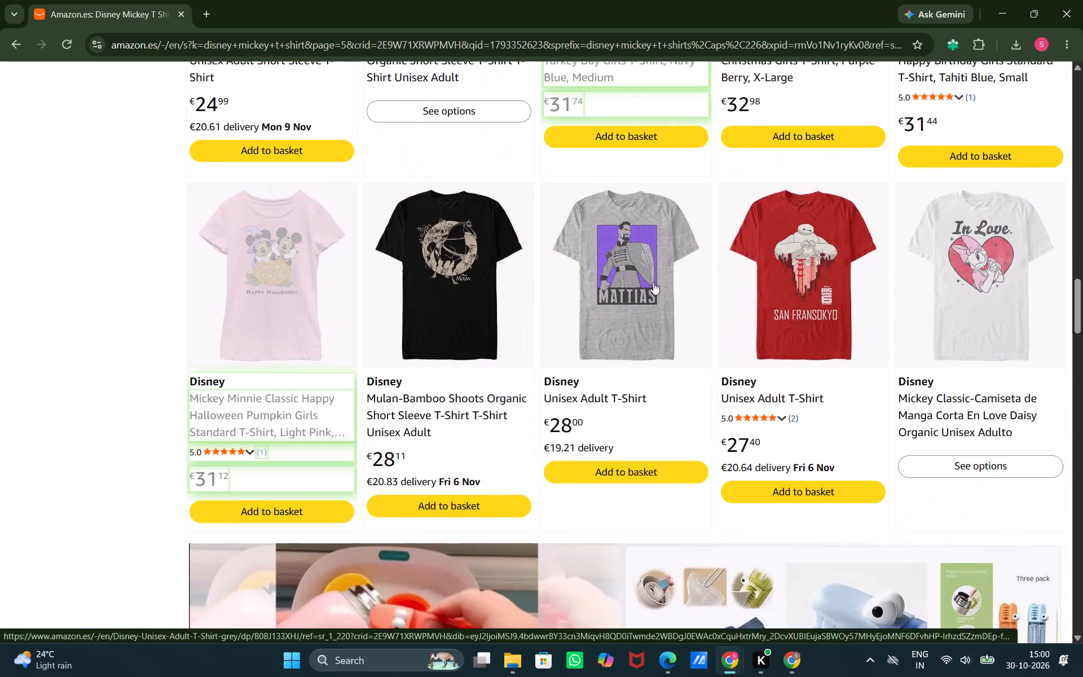
{"action": "scroll", "coordinate": [653, 283], "scroll_direction": "down", "scroll_amount": 11}
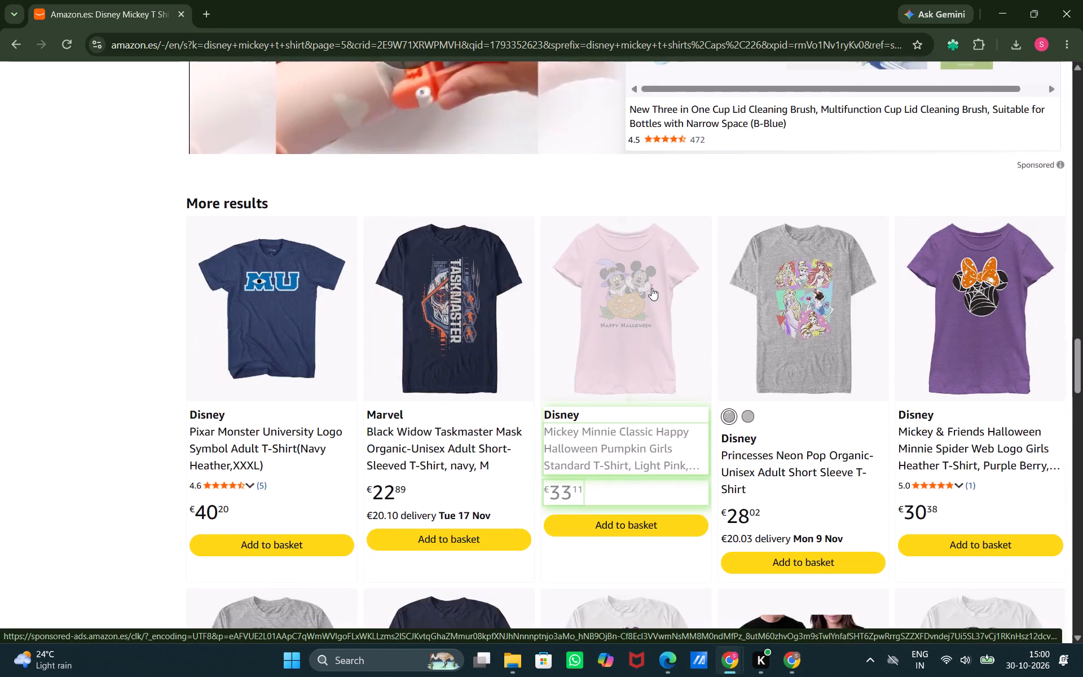
{"action": "scroll", "coordinate": [651, 288], "scroll_direction": "down", "scroll_amount": 3}
{"action": "scroll", "coordinate": [653, 291], "scroll_direction": "up", "scroll_amount": 5}
{"action": "scroll", "coordinate": [649, 291], "scroll_direction": "down", "scroll_amount": 4}
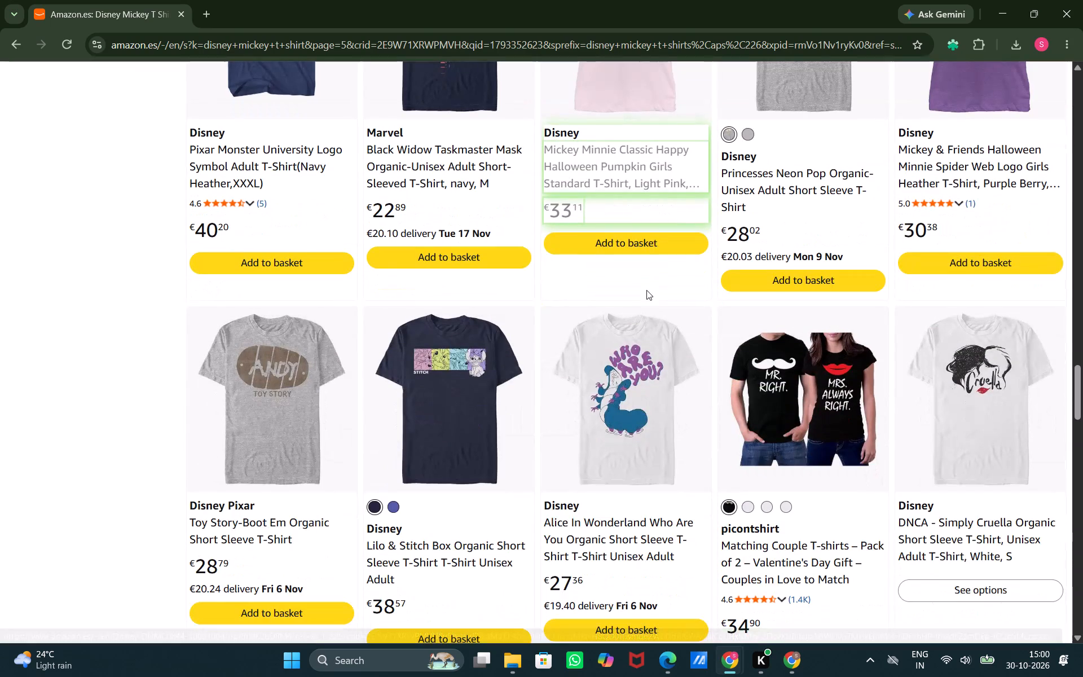
{"action": "scroll", "coordinate": [721, 283], "scroll_direction": "down", "scroll_amount": 4}
{"action": "scroll", "coordinate": [721, 284], "scroll_direction": "up", "scroll_amount": 2}
{"action": "scroll", "coordinate": [721, 284], "scroll_direction": "down", "scroll_amount": 5}
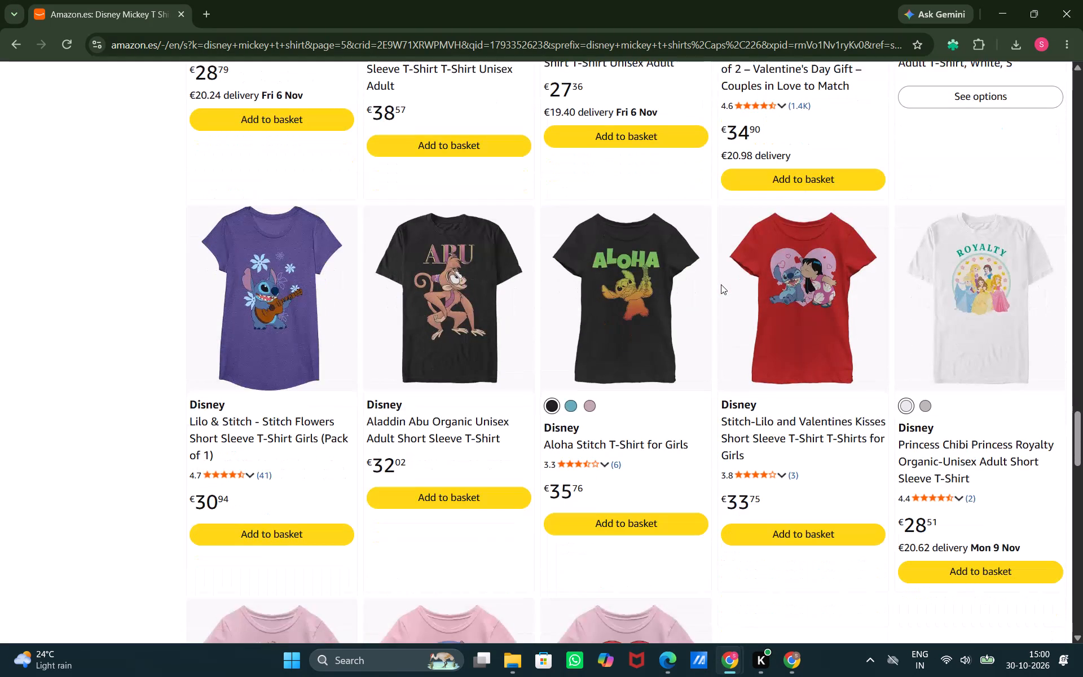
{"action": "scroll", "coordinate": [721, 284], "scroll_direction": "down", "scroll_amount": 9}
{"action": "scroll", "coordinate": [721, 284], "scroll_direction": "up", "scroll_amount": 2}
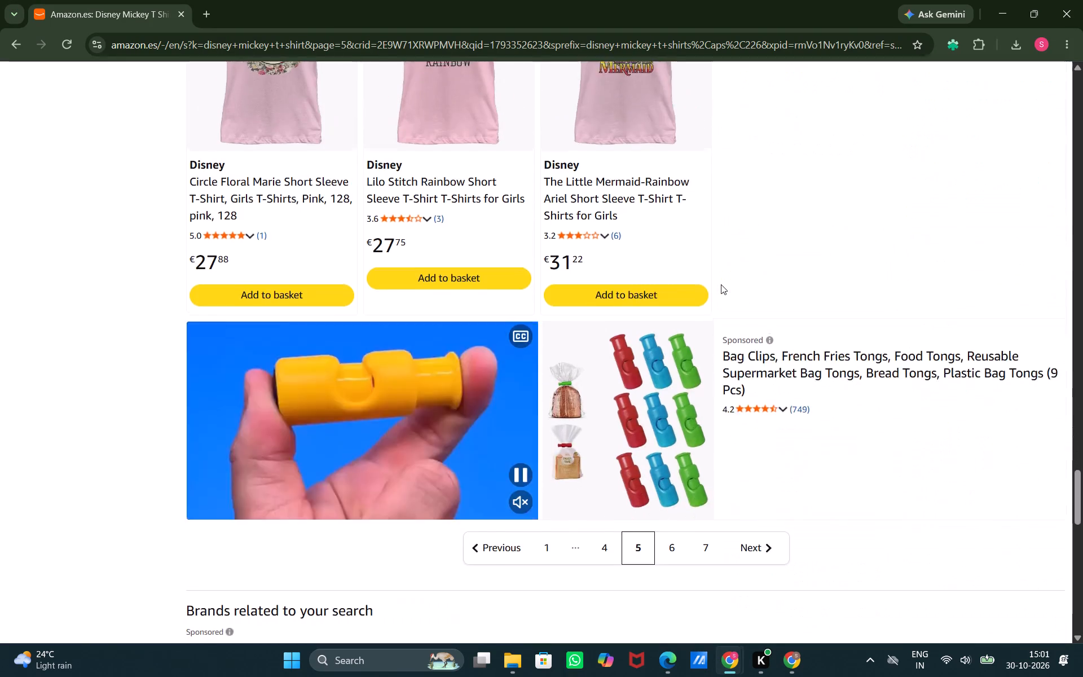
{"action": "scroll", "coordinate": [721, 284], "scroll_direction": "up", "scroll_amount": 2}
{"action": "scroll", "coordinate": [721, 284], "scroll_direction": "down", "scroll_amount": 6}
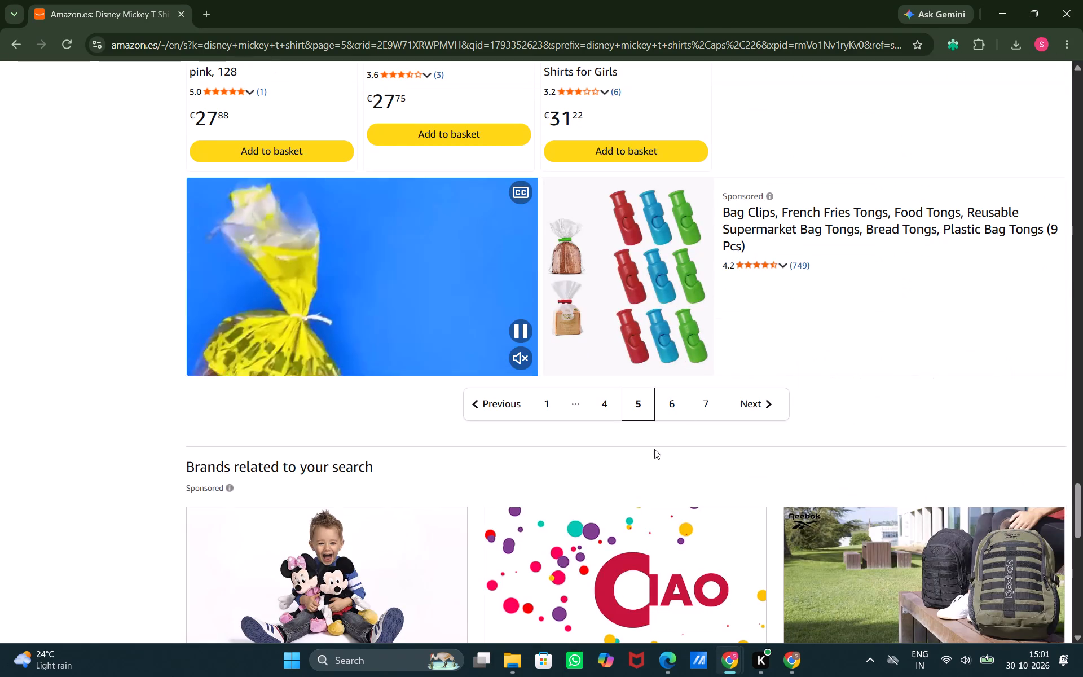
Close the Amazon.es results window and return to The Walt Disney sheet.
{"action": "key", "text": "alt+Tab"}
{"action": "key", "text": "alt+Tab"}
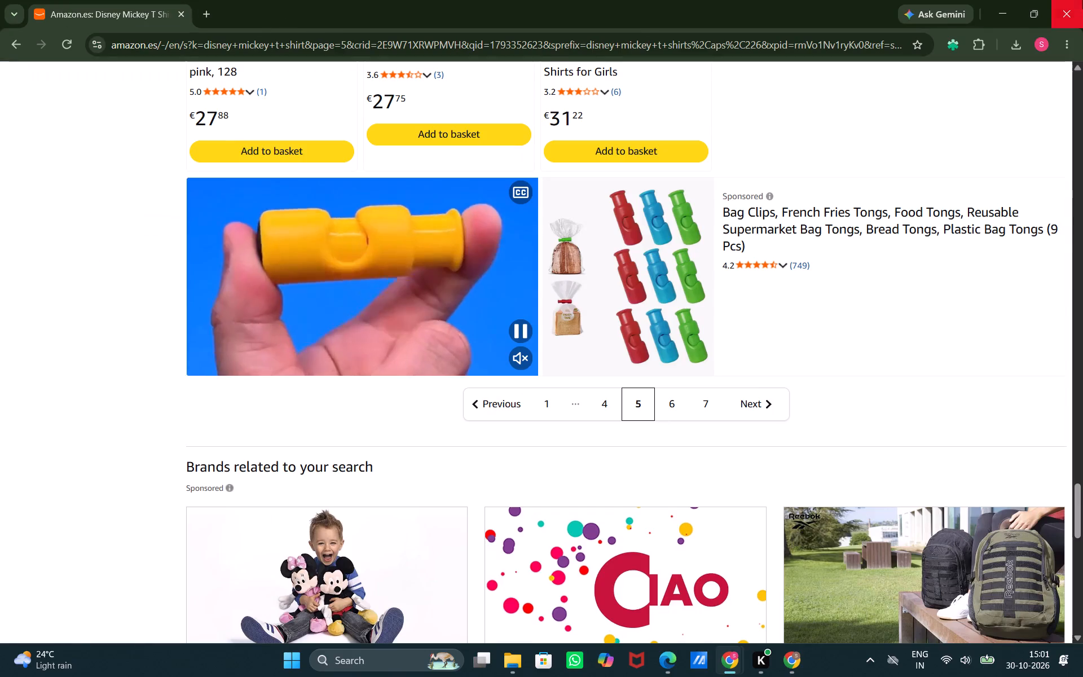
{"action": "left_click", "coordinate": [1069, 2]}
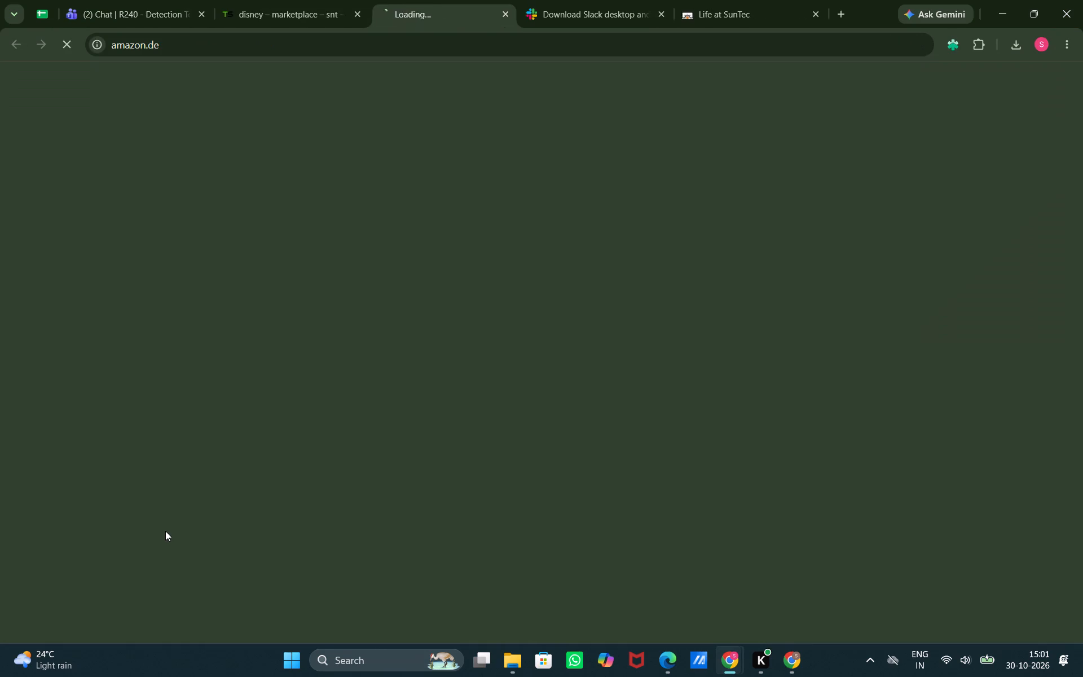
{"action": "left_click", "coordinate": [339, 89]}
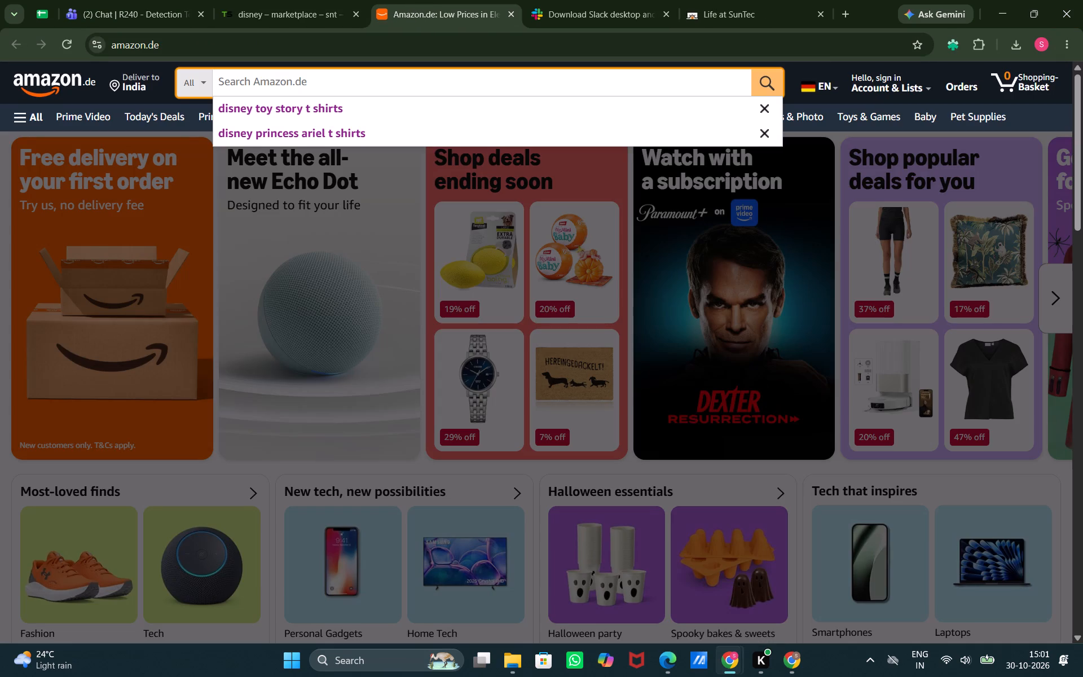
{"action": "key", "text": "ctrl+v"}
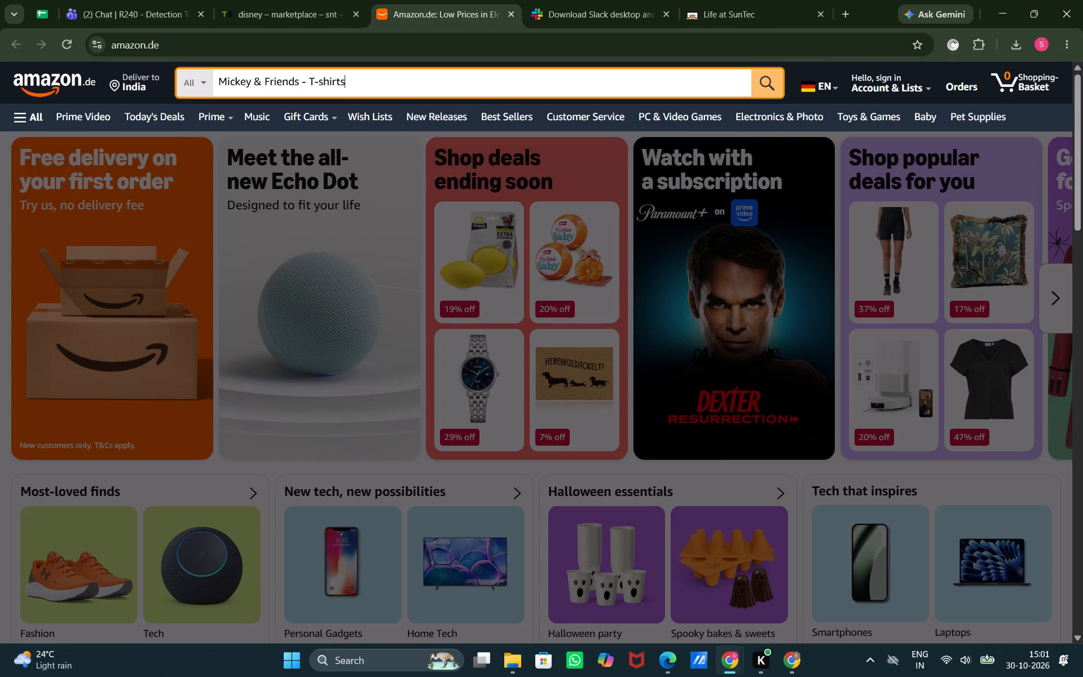
{"action": "key", "text": "Return"}
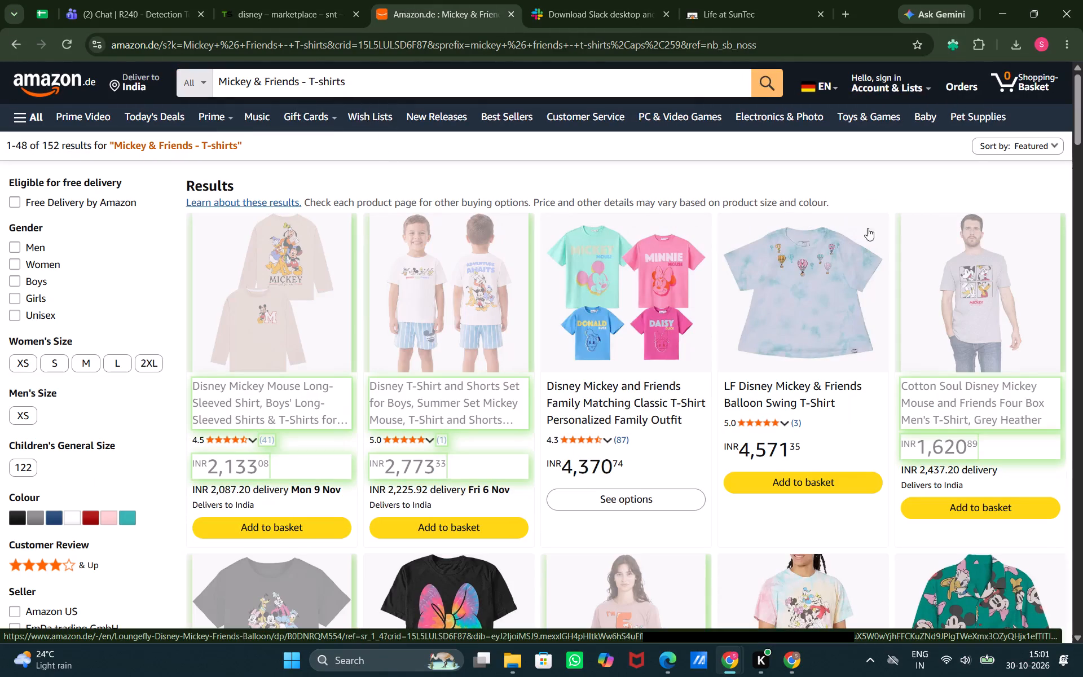
Move Amazon.de to its own window and paste the link of the INR 4,370.74 "Family Matching Classic T-Shirt" into C20258 of the sheet.
{"action": "right_click", "coordinate": [643, 402]}
{"action": "left_click", "coordinate": [710, 543]}
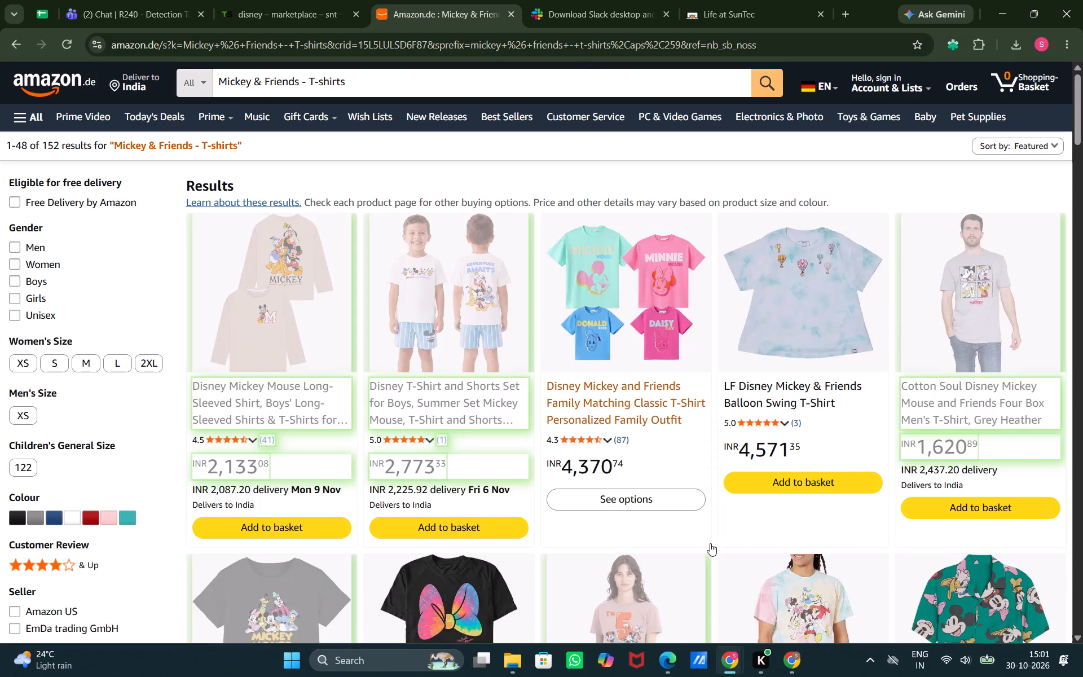
{"action": "left_click_drag", "start_coordinate": [445, 10], "coordinate": [444, 70]}
{"action": "left_click", "coordinate": [854, 67]}
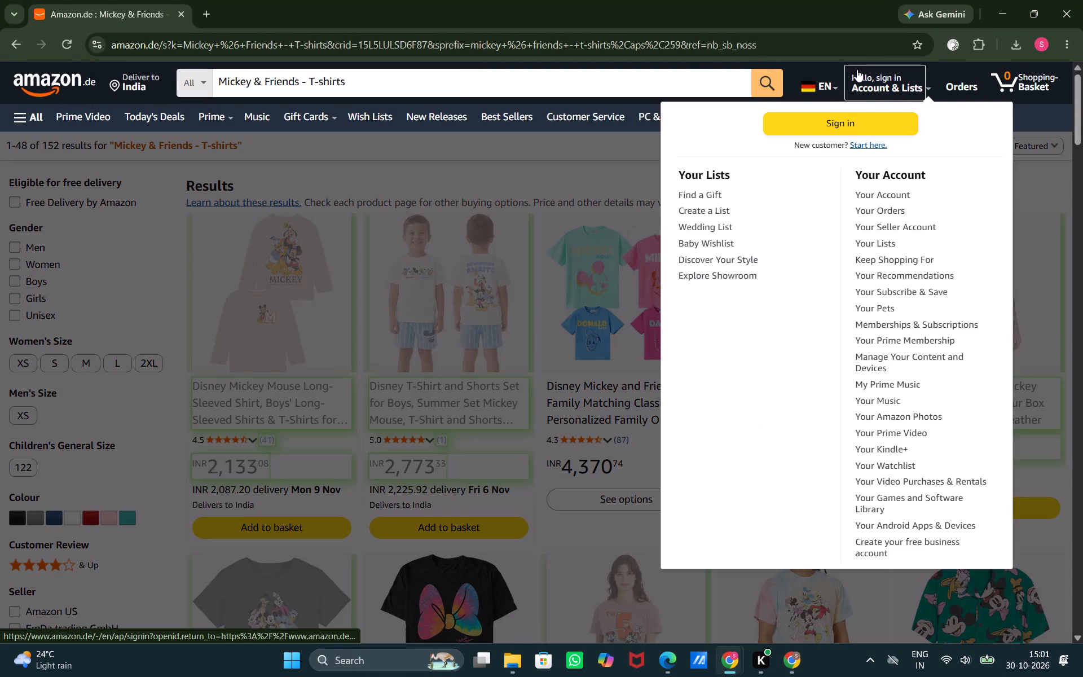
{"action": "key", "text": "alt+Tab"}
{"action": "key", "text": "ctrl+Tab"}
{"action": "key", "text": "ctrl+Tab"}
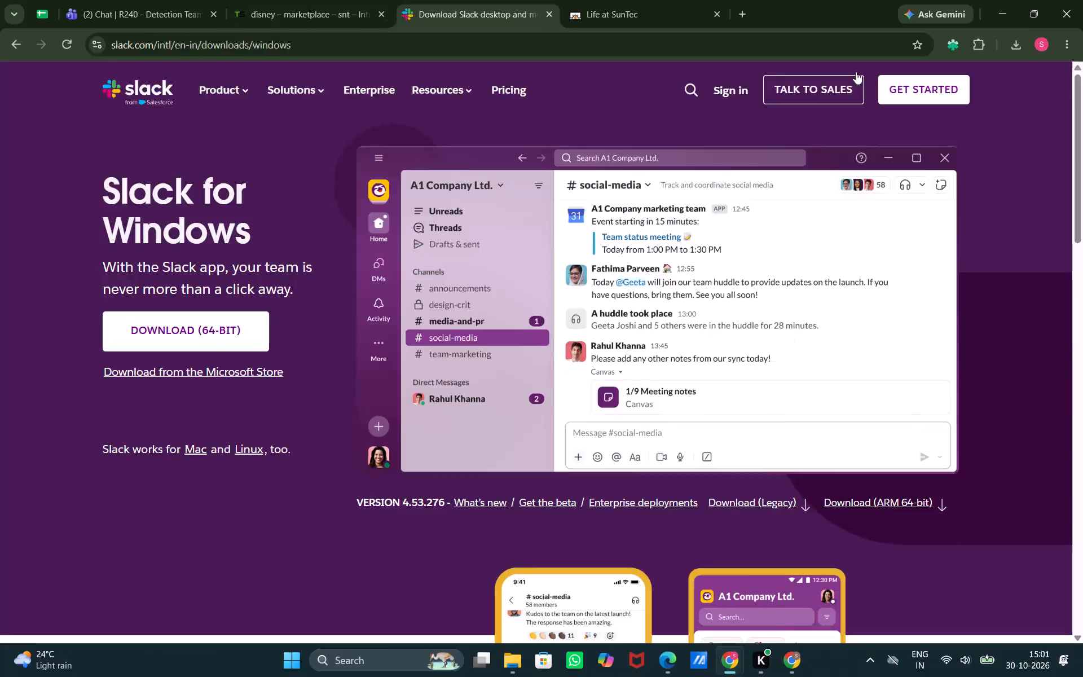
{"action": "key", "text": "ctrl+Tab"}
{"action": "key", "text": "ctrl+v"}
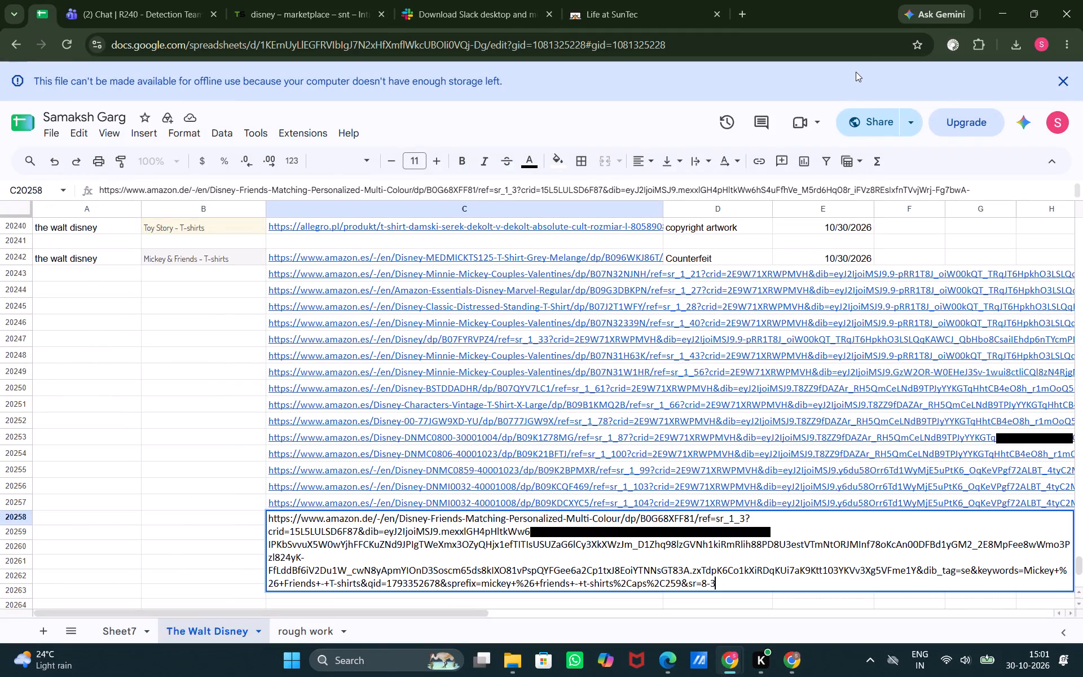
{"action": "key", "text": "Return"}
{"action": "key", "text": "Return"}
Paste the link of the INR 2,510.83 "Disney Men's Mickey and Friends T-Shirt" from Amazon.de into C20259.
{"action": "key", "text": "alt+Tab"}
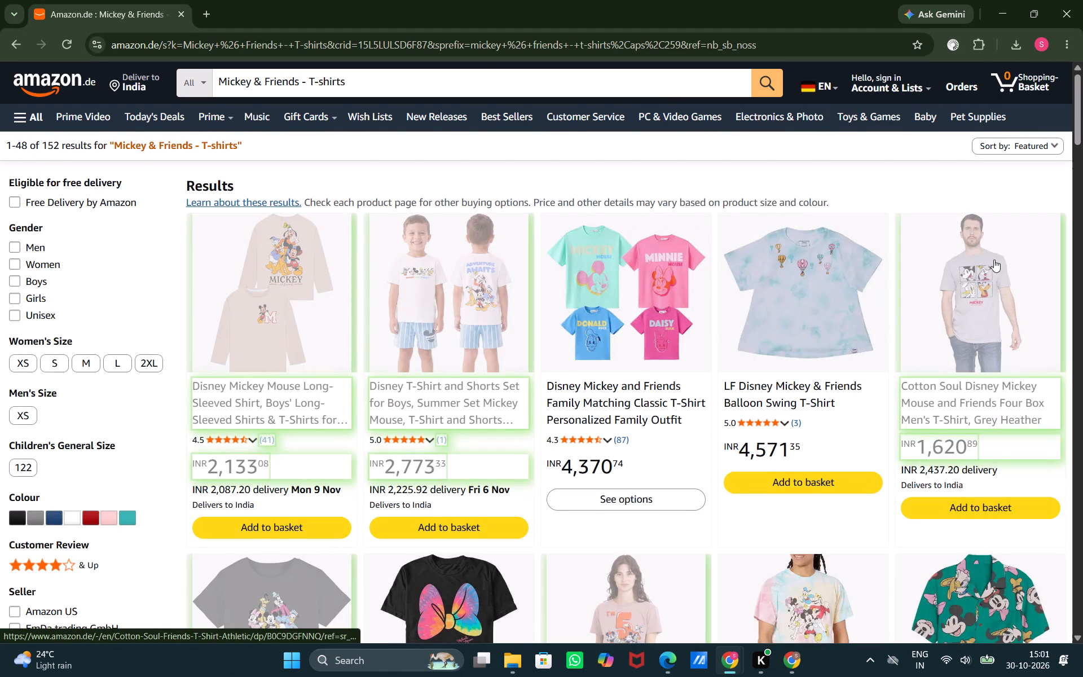
{"action": "scroll", "coordinate": [995, 260], "scroll_direction": "down", "scroll_amount": 5}
{"action": "scroll", "coordinate": [992, 267], "scroll_direction": "up", "scroll_amount": 1}
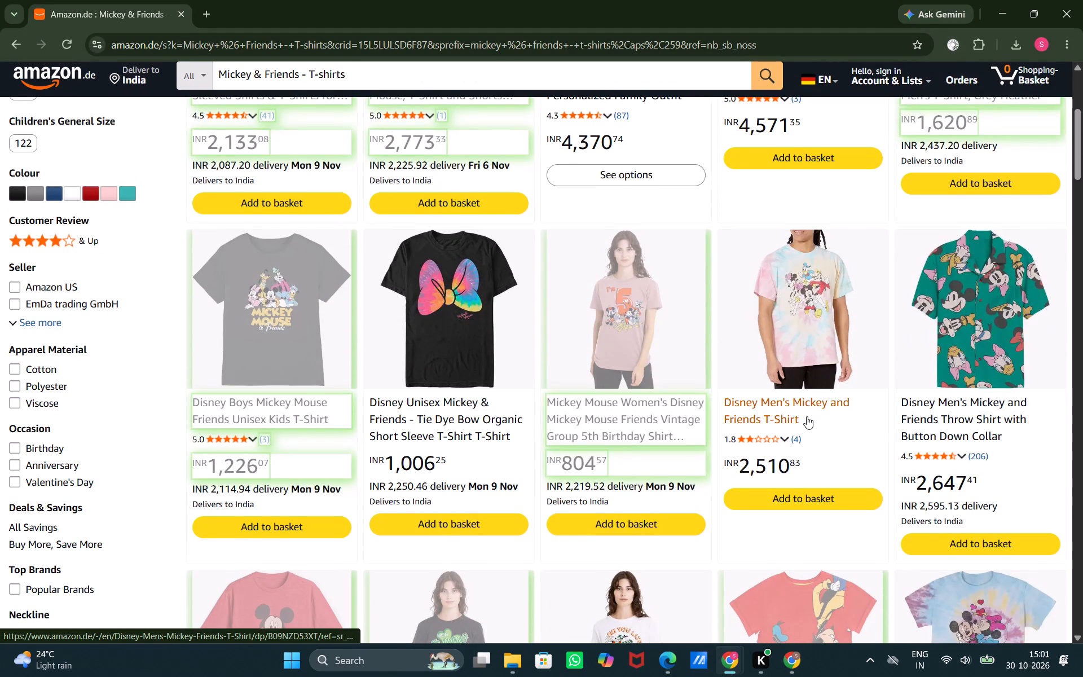
{"action": "right_click", "coordinate": [806, 416]}
{"action": "left_click", "coordinate": [876, 332]}
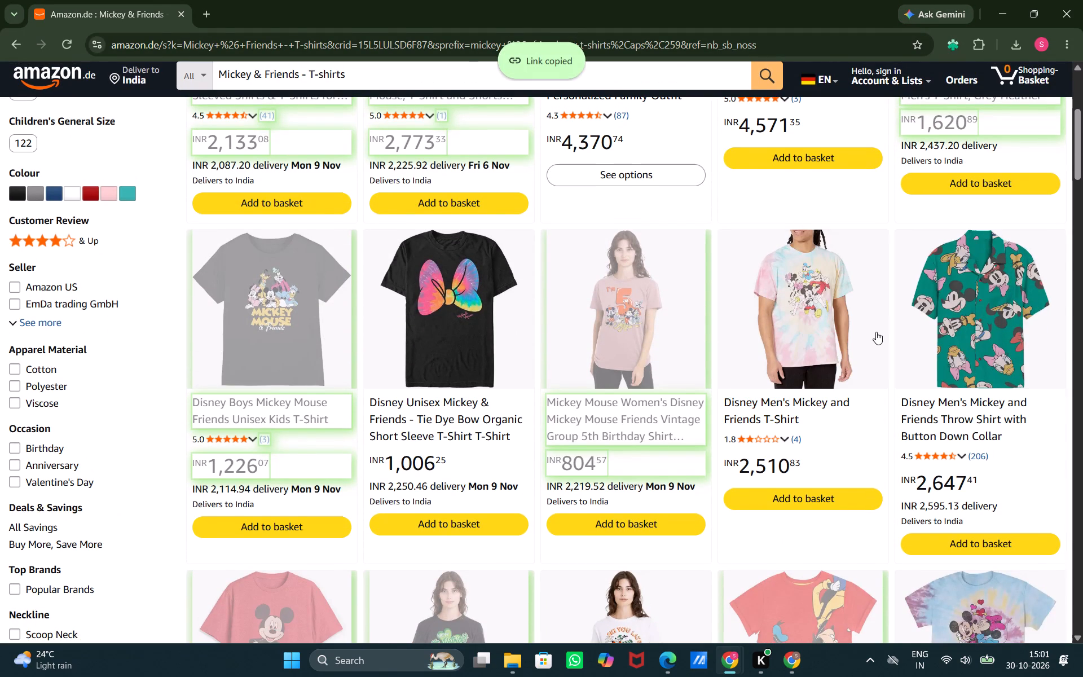
{"action": "key", "text": "alt+Tab"}
{"action": "key", "text": "ctrl+v"}
{"action": "key", "text": "Return"}
{"action": "key", "text": "Return"}
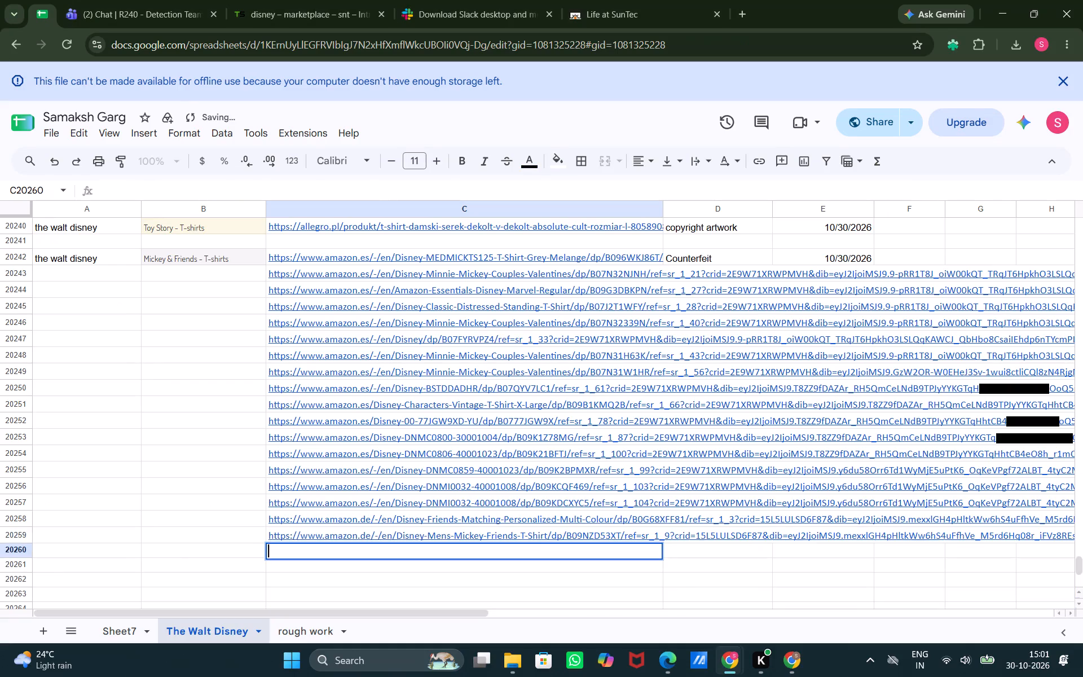
Paste the link of the INR 3,270.58 "Disney Men's Mickey Minnie Love T-Shirt" from Amazon.de into C20260.
{"action": "key", "text": "alt+Tab"}
{"action": "scroll", "coordinate": [876, 332], "scroll_direction": "down", "scroll_amount": 4}
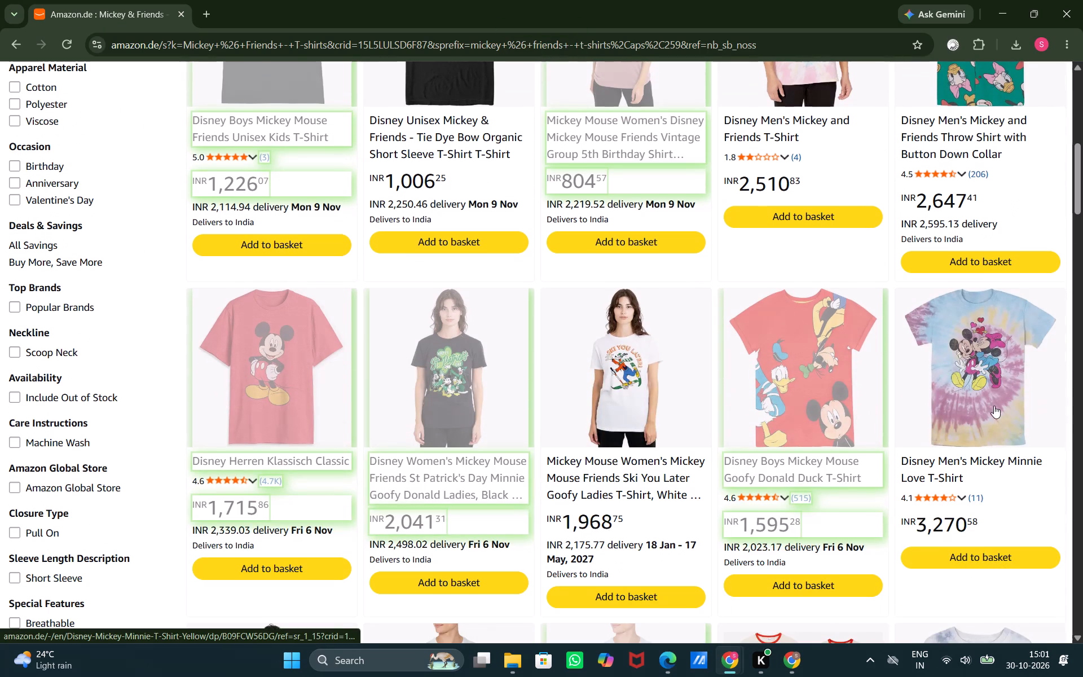
{"action": "right_click", "coordinate": [974, 462]}
{"action": "left_click", "coordinate": [938, 377]}
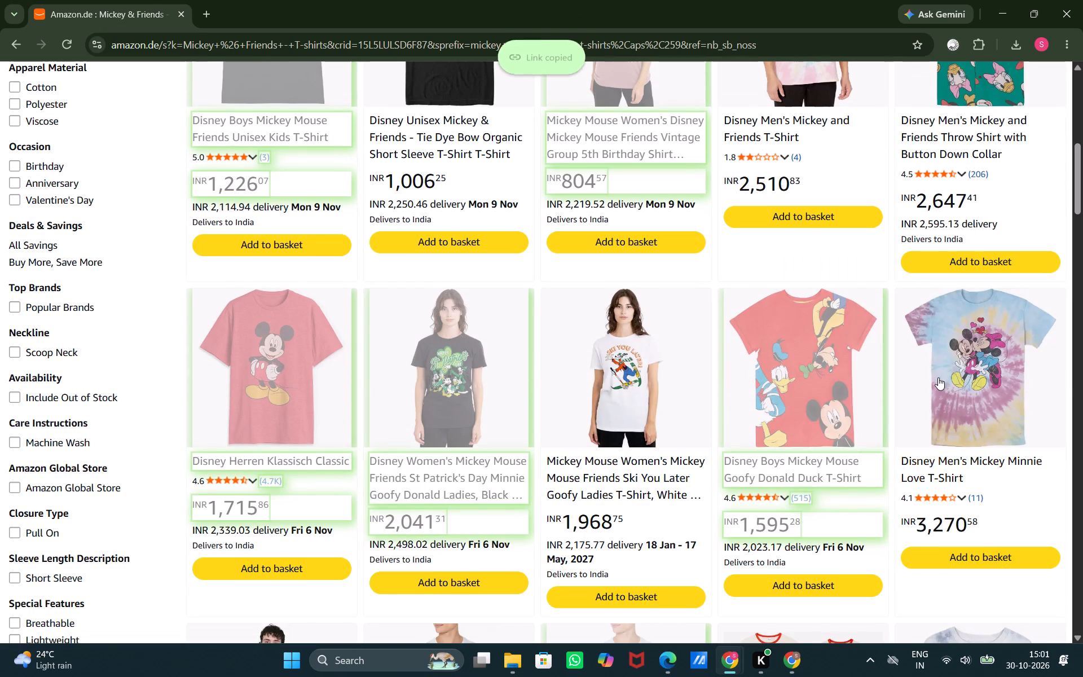
{"action": "key", "text": "alt+Tab"}
{"action": "key", "text": "ctrl+v"}
{"action": "key", "text": "Return"}
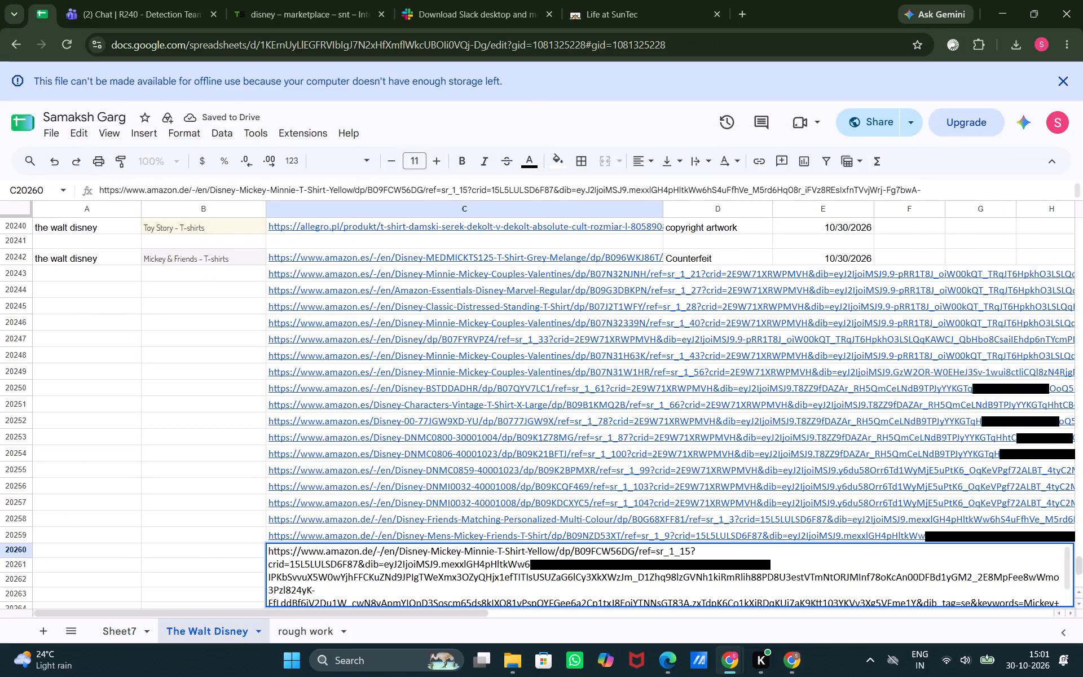
Paste the link of the INR 3,441.32 "Disney Women's Mickey and Friends T-Shirt" from Amazon.de into C20261.
{"action": "key", "text": "alt+Tab"}
{"action": "scroll", "coordinate": [943, 372], "scroll_direction": "down", "scroll_amount": 4}
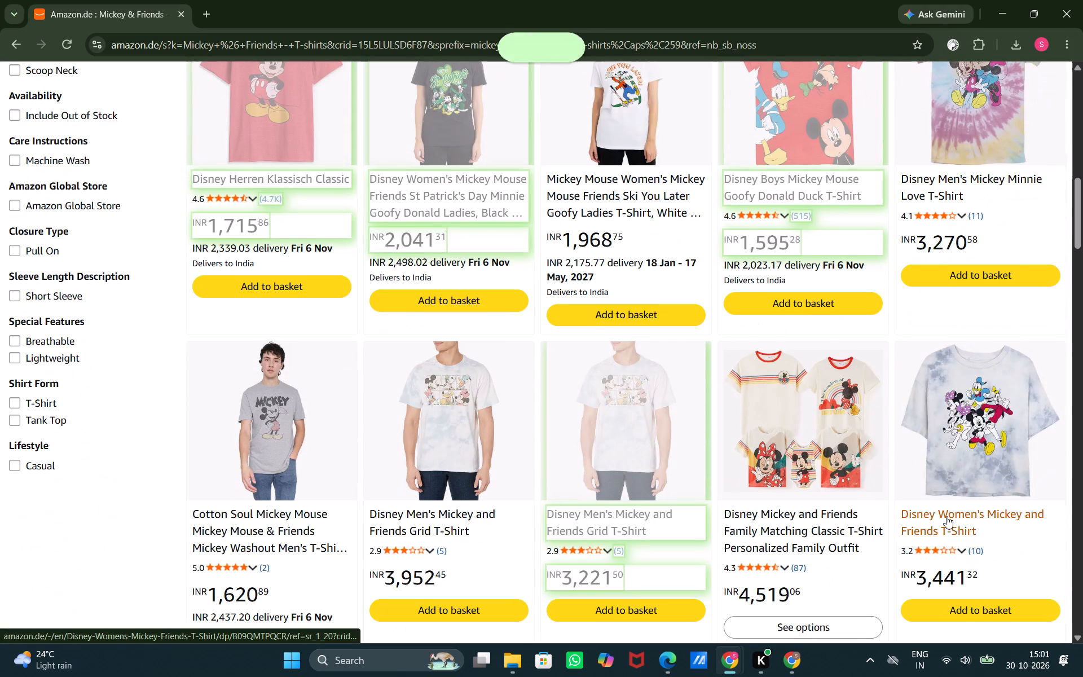
{"action": "right_click", "coordinate": [948, 529]}
{"action": "left_click", "coordinate": [905, 442]}
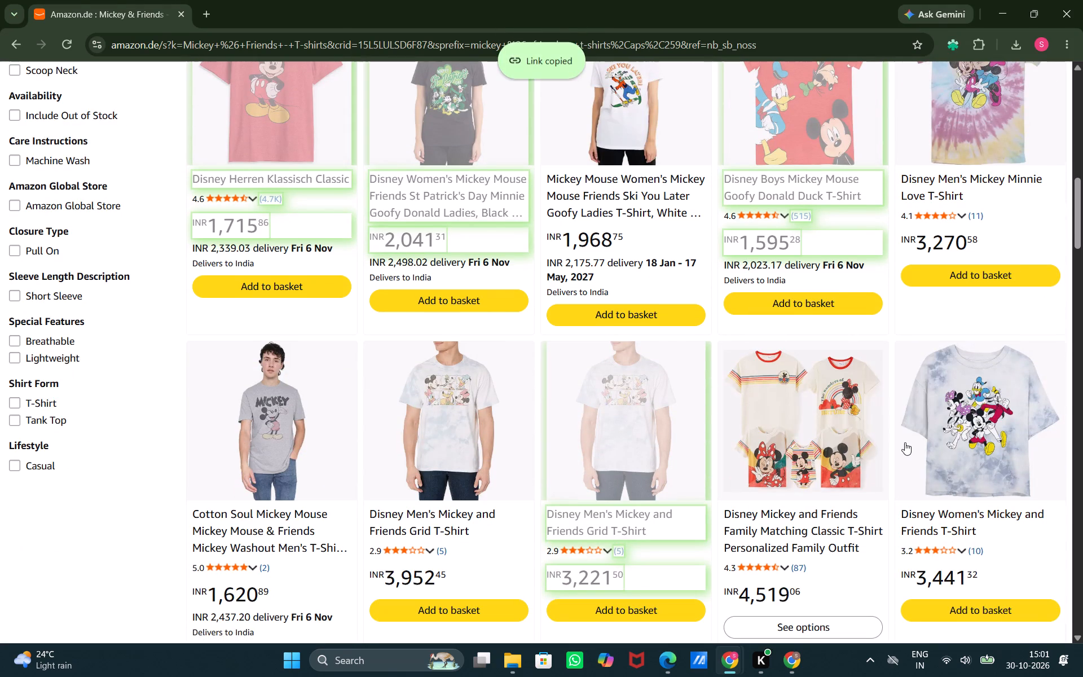
{"action": "key", "text": "alt+Tab"}
{"action": "key", "text": "ctrl+v"}
{"action": "key", "text": "Return"}
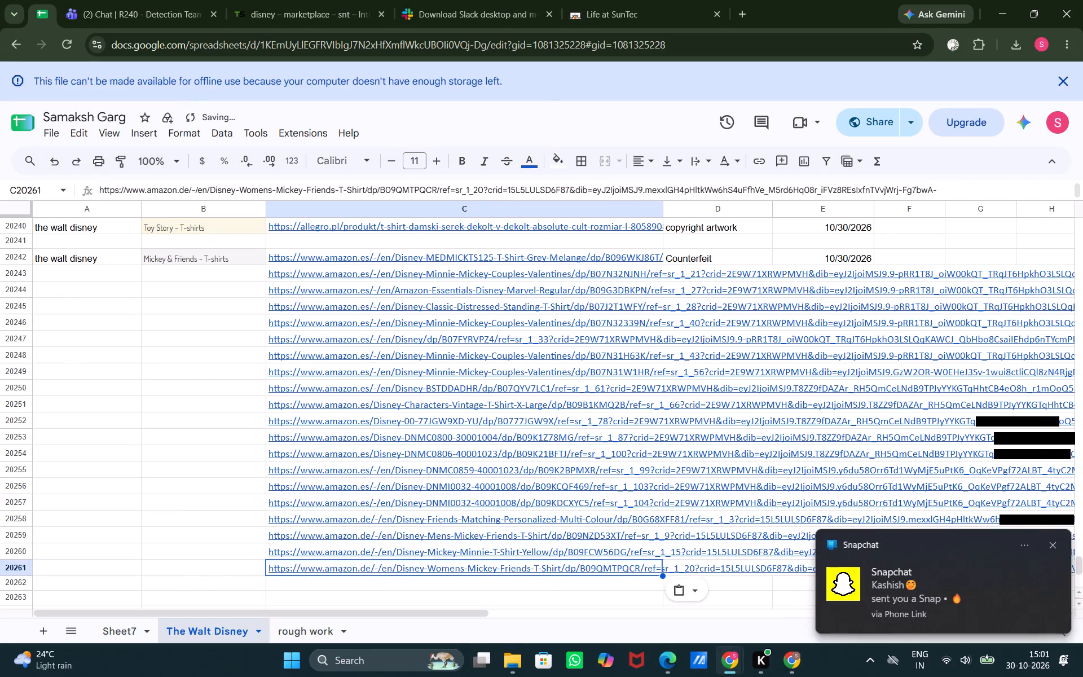
{"action": "key", "text": "Return"}
Paste the link of the INR 4,519.06 "Disney Mickey and Friends Family Matching Classic T-Shirt" from Amazon.de into C20262.
{"action": "key", "text": "alt+Tab"}
{"action": "right_click", "coordinate": [803, 512]}
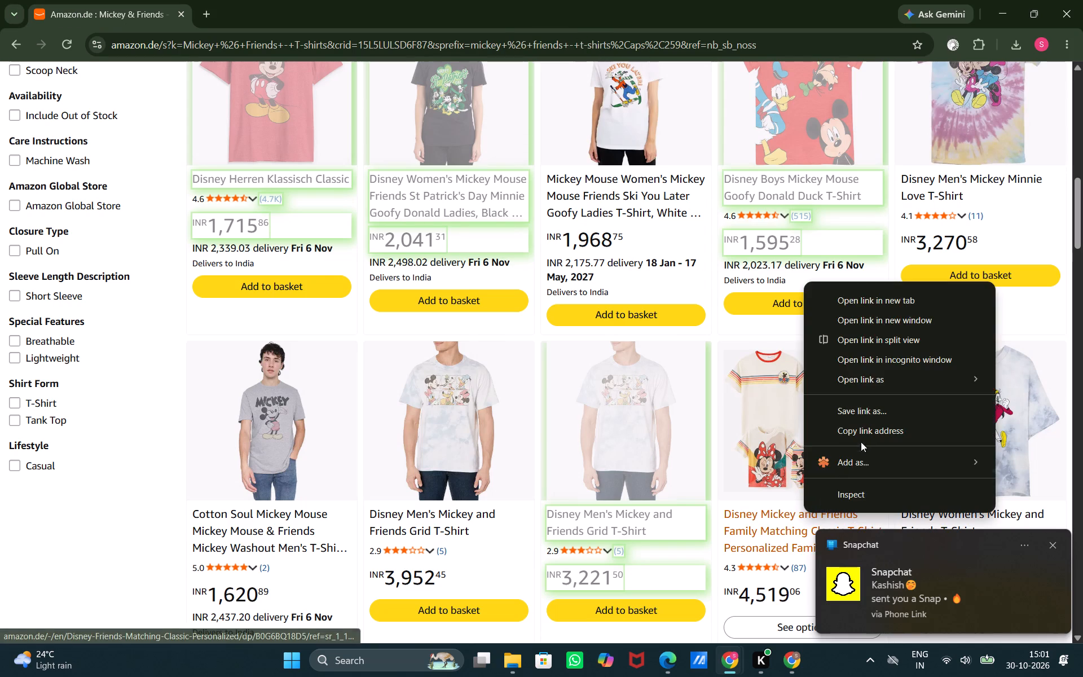
{"action": "left_click", "coordinate": [862, 435]}
{"action": "key", "text": "alt+Tab"}
{"action": "key", "text": "ctrl+v"}
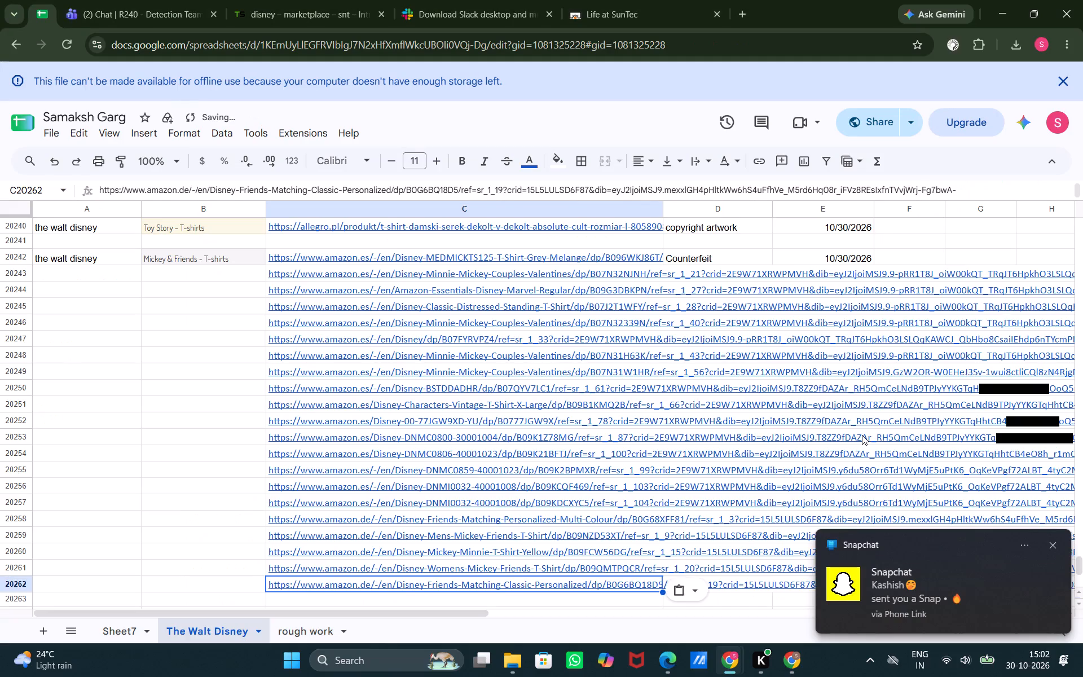
{"action": "key", "text": "Return"}
{"action": "key", "text": "Return"}
Paste the link of the INR 3,952.45 "Disney Men's Mickey and Friends Grid T-Shirt" from Amazon.de into C20263.
{"action": "key", "text": "alt+Tab"}
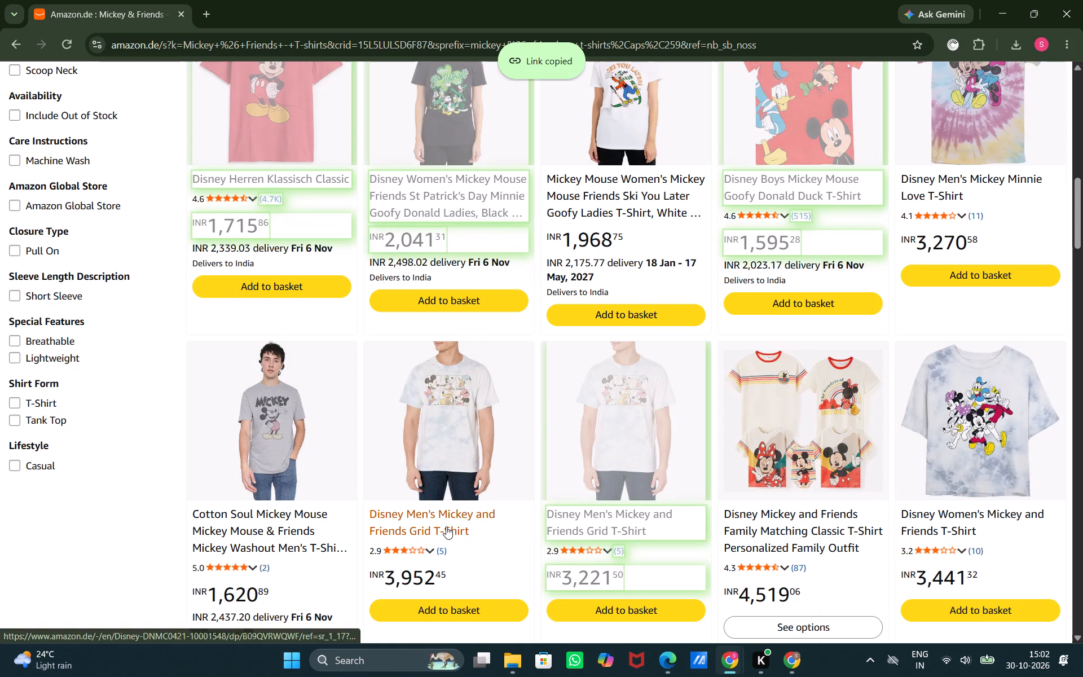
{"action": "right_click", "coordinate": [446, 526]}
{"action": "left_click", "coordinate": [496, 446]}
{"action": "key", "text": "alt+Tab"}
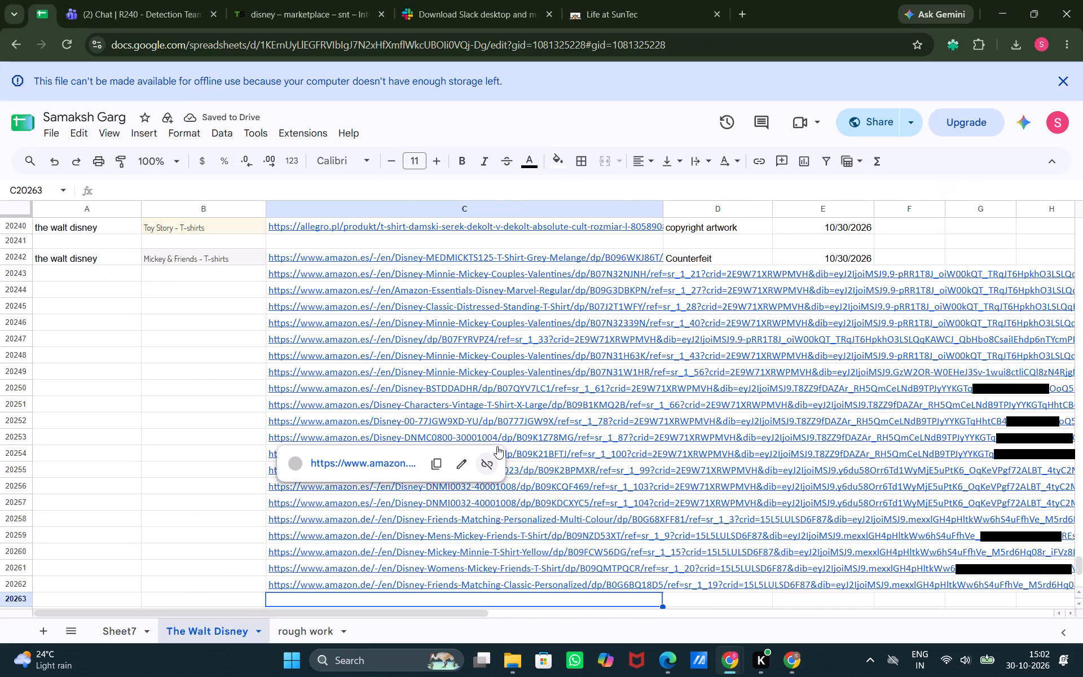
{"action": "key", "text": "ctrl+v"}
{"action": "key", "text": "Return"}
{"action": "key", "text": "Return"}
Paste the link of the INR 1,620.89 "Cotton Soul Mickey Mouse & Friends Mickey Washout" men's T-shirt from Amazon.de into C20264.
{"action": "key", "text": "alt+Tab"}
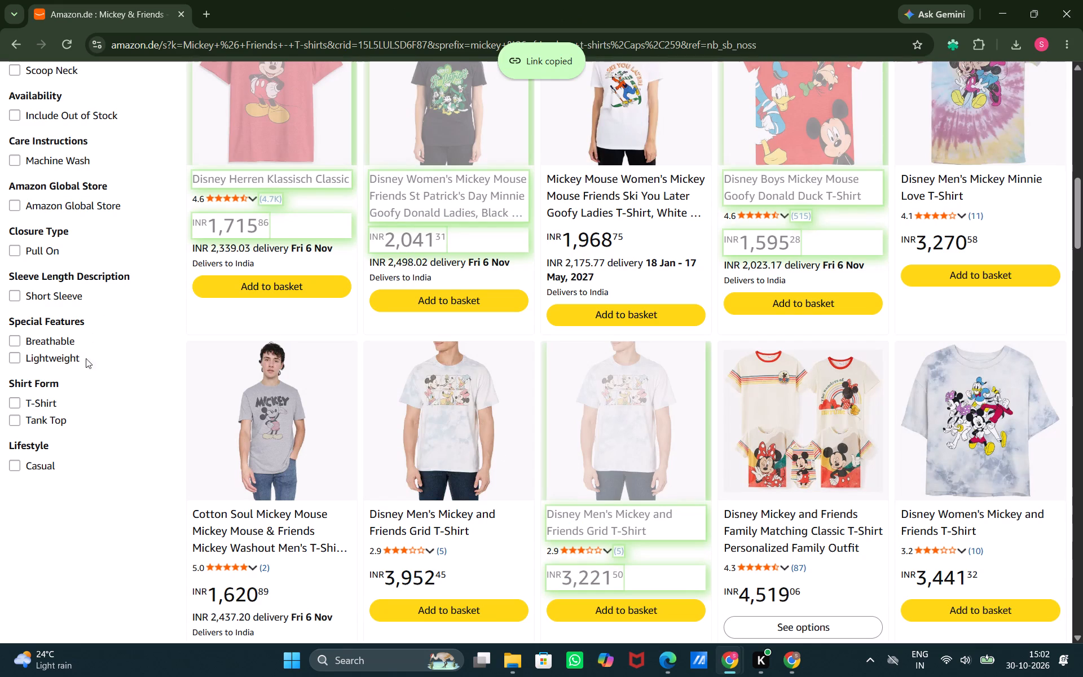
{"action": "right_click", "coordinate": [239, 515]}
{"action": "left_click", "coordinate": [298, 433]}
{"action": "key", "text": "alt+Tab"}
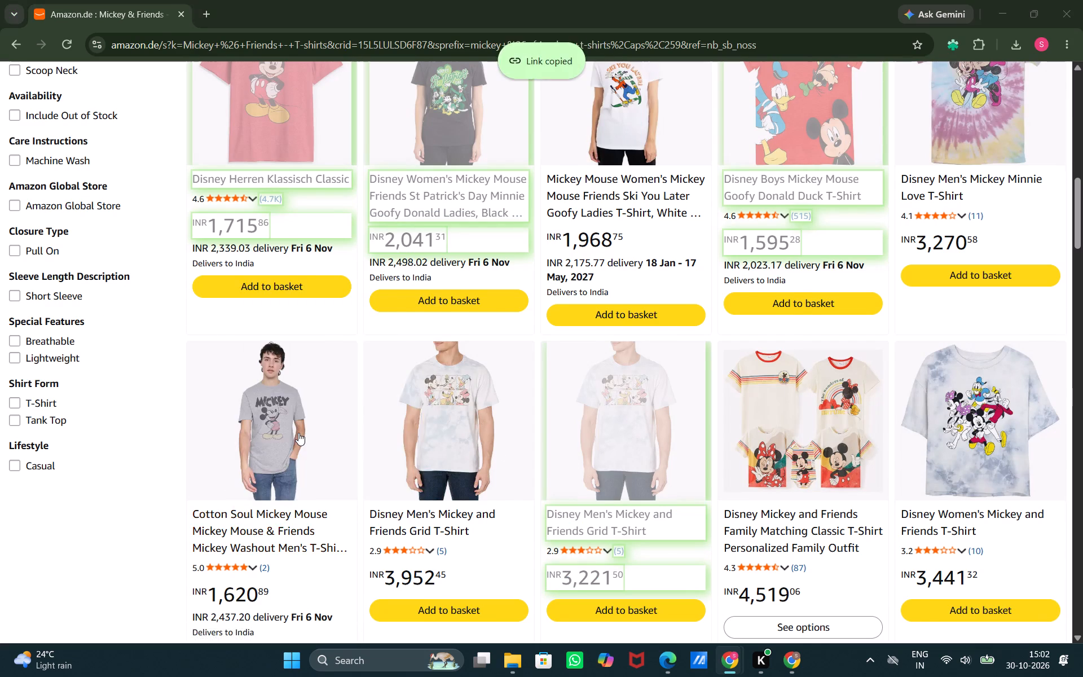
{"action": "key", "text": "ctrl+v"}
{"action": "key", "text": "Return"}
{"action": "key", "text": "Return"}
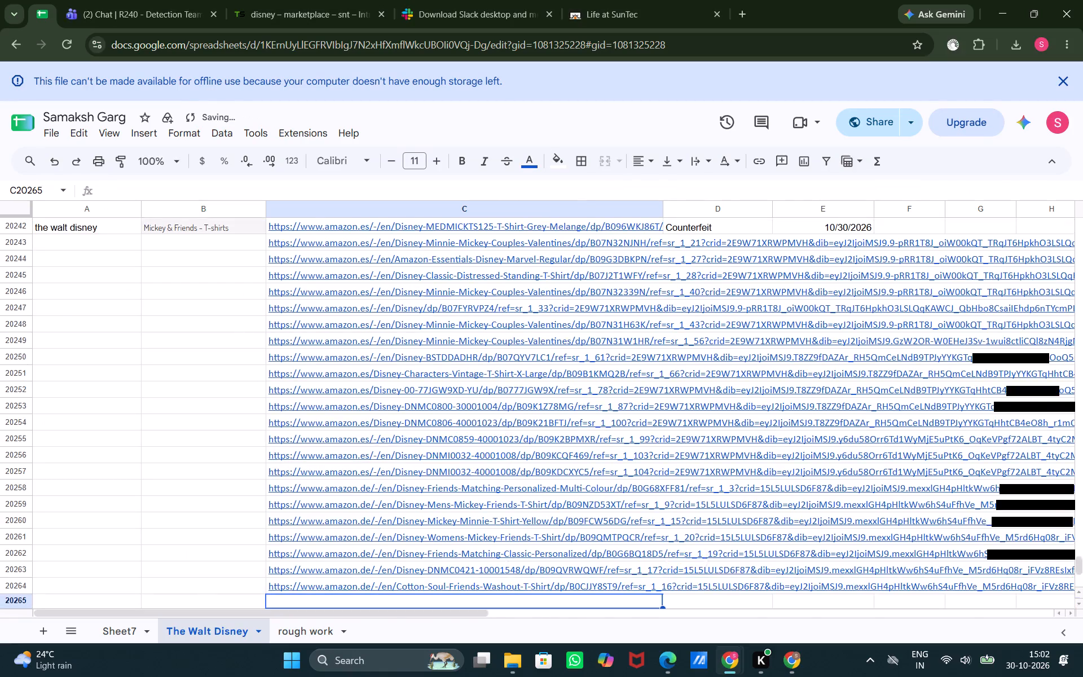
Paste the link of the INR 1,689.18 "Mickey Mouse Women's Mickey & Friends 90s Graphic T-Shirt, White" from Amazon.de into C20265.
{"action": "key", "text": "alt+Tab"}
{"action": "scroll", "coordinate": [273, 406], "scroll_direction": "down", "scroll_amount": 7}
{"action": "right_click", "coordinate": [292, 375]}
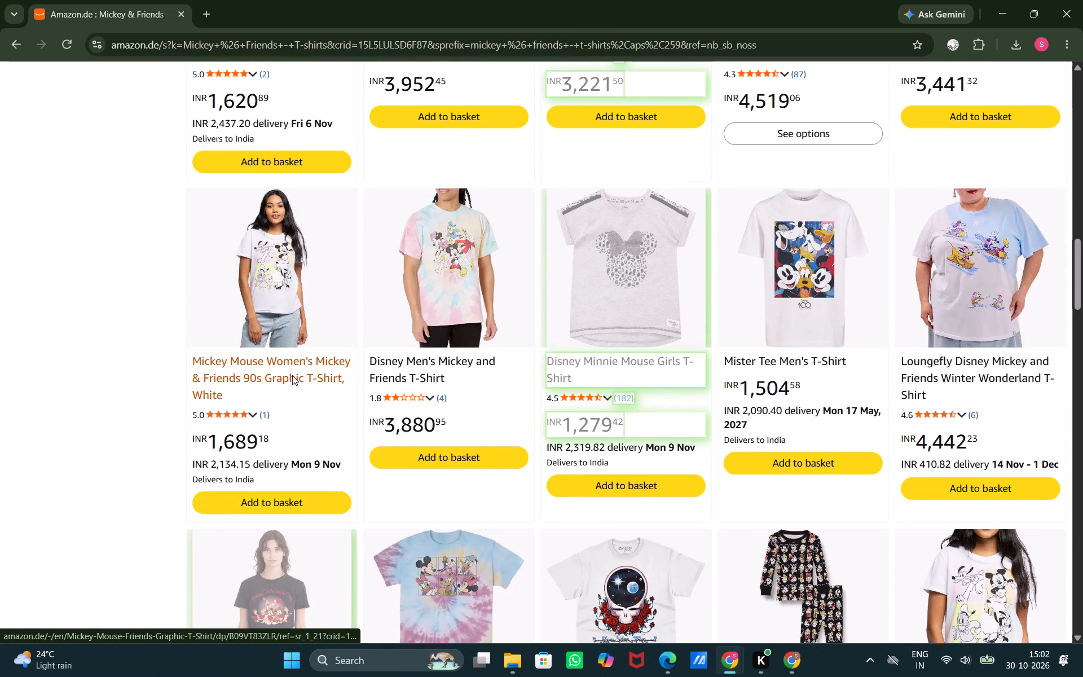
{"action": "left_click", "coordinate": [365, 526]}
{"action": "key", "text": "alt+Tab"}
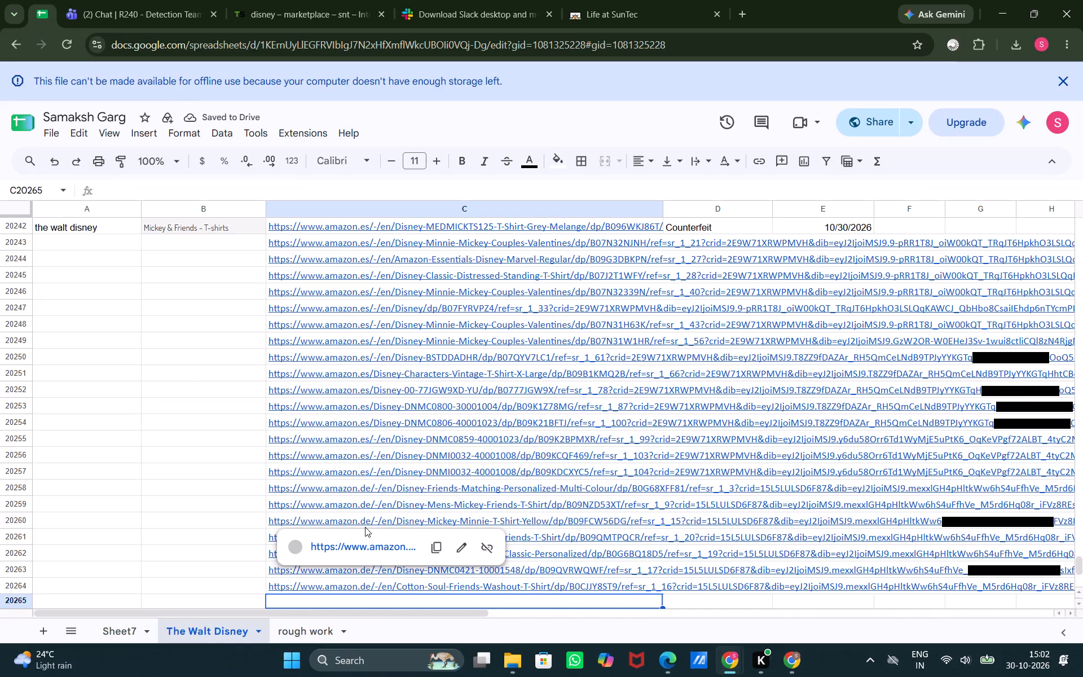
{"action": "key", "text": "ctrl+v"}
{"action": "key", "text": "Return"}
{"action": "key", "text": "Return"}
Paste the link of the INR 3,880.95 "Disney Men's Mickey and Friends T-Shirt" from Amazon.de into C20266.
{"action": "key", "text": "alt+Tab"}
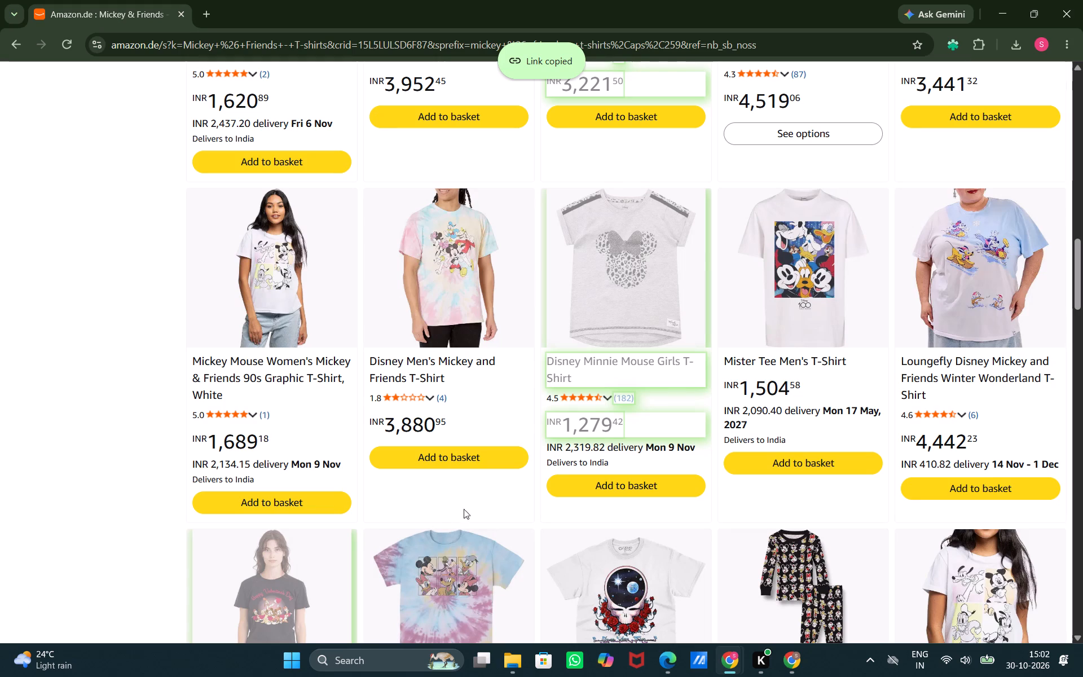
{"action": "right_click", "coordinate": [443, 379]}
{"action": "left_click", "coordinate": [509, 522]}
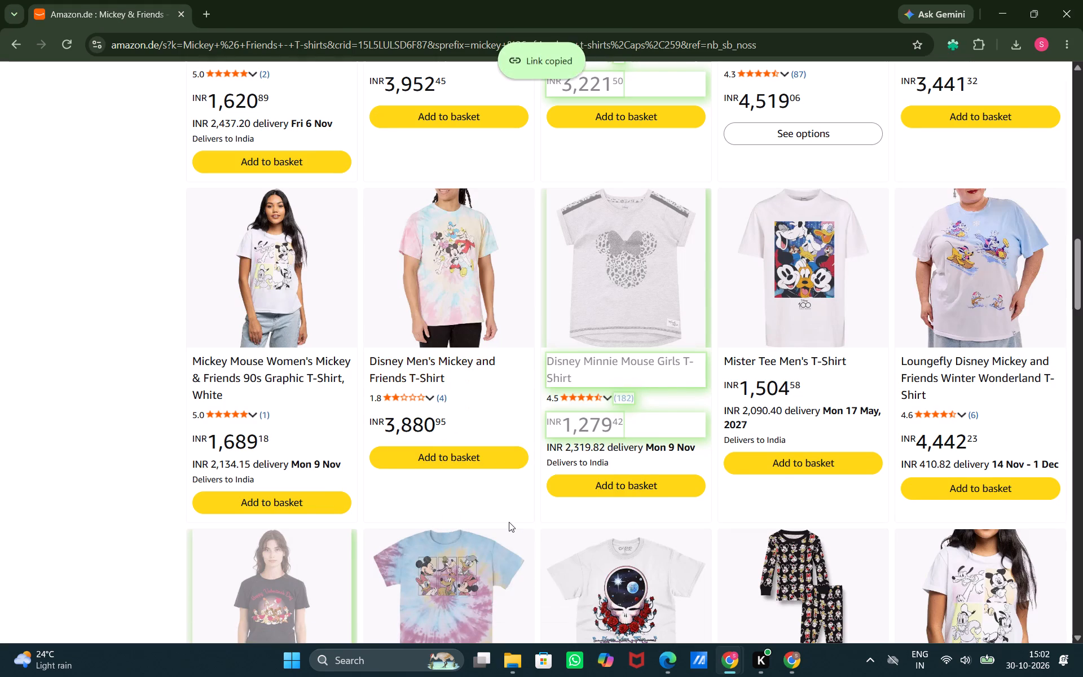
{"action": "key", "text": "alt+Tab"}
{"action": "key", "text": "ctrl+v"}
{"action": "key", "text": "Return"}
{"action": "key", "text": "Return"}
Paste the link of the INR 1,504.58 "Mister Tee Men's T-Shirt" from Amazon.de into C20267.
{"action": "key", "text": "alt+Tab"}
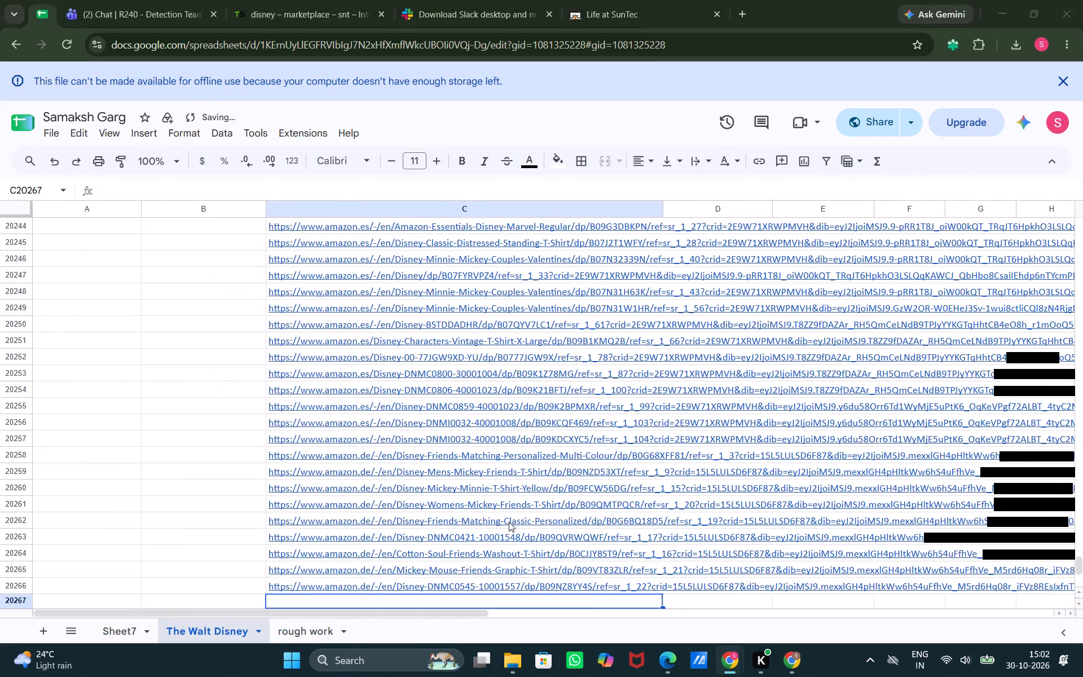
{"action": "scroll", "coordinate": [509, 522], "scroll_direction": "up", "scroll_amount": 1}
{"action": "right_click", "coordinate": [833, 434]}
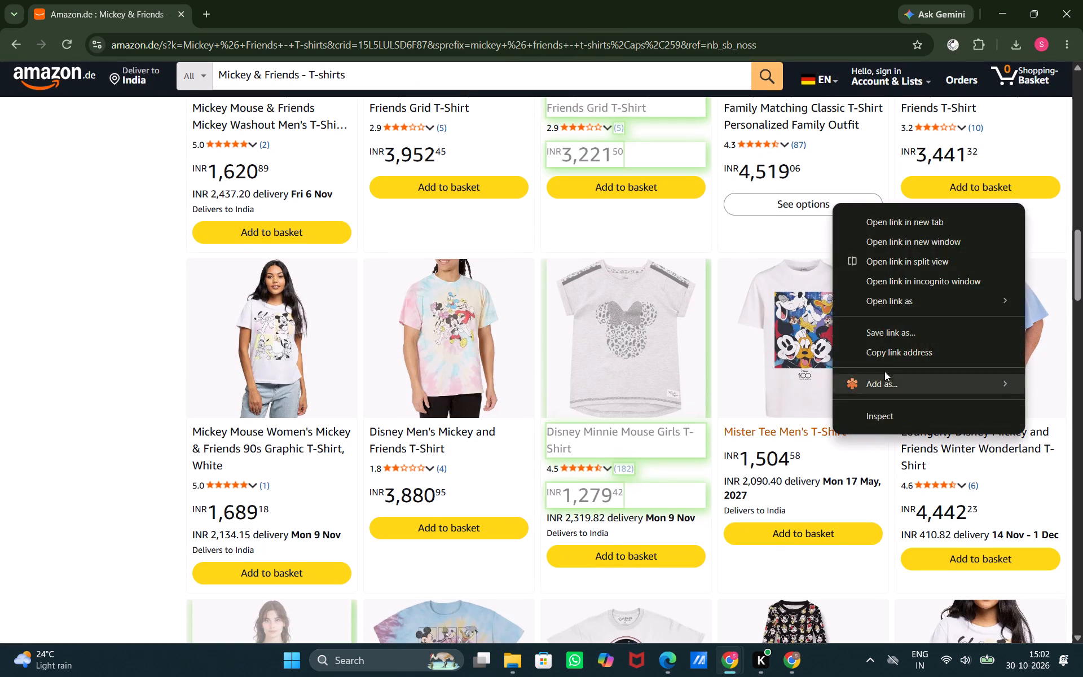
{"action": "left_click", "coordinate": [889, 358]}
{"action": "key", "text": "alt+Tab"}
{"action": "key", "text": "ctrl+v"}
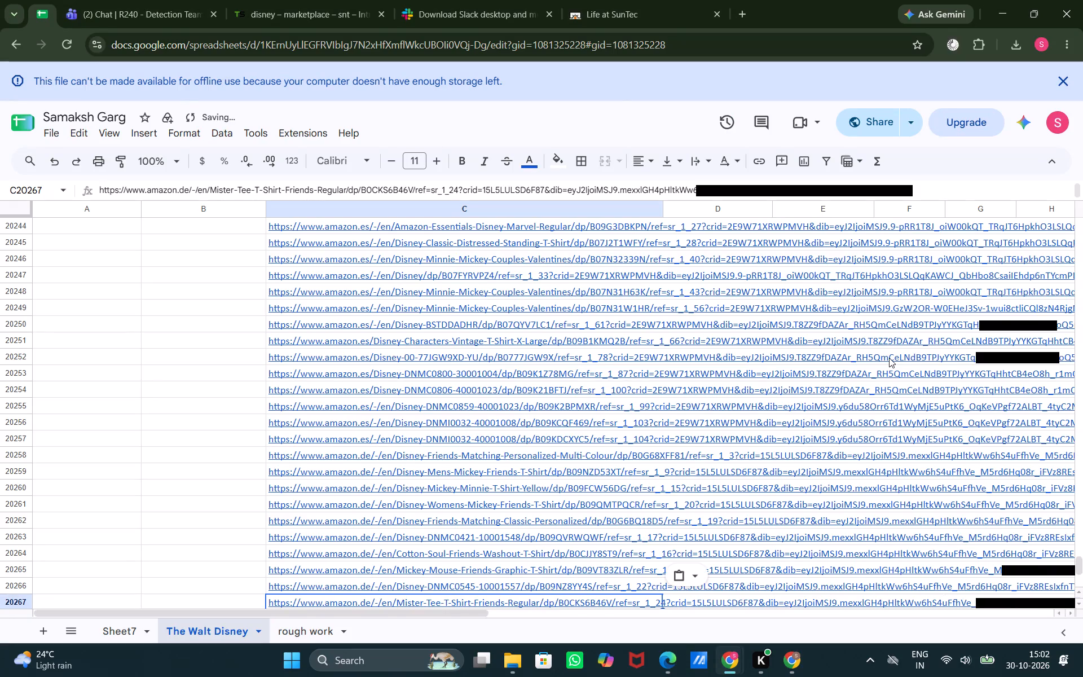
{"action": "key", "text": "Return"}
{"action": "key", "text": "Return"}
Paste the link of the INR 4,442.23 "Loungefly Disney Mickey and Friends Winter Wonderland T-Shirt" from Amazon.de into C20268.
{"action": "key", "text": "alt+Tab"}
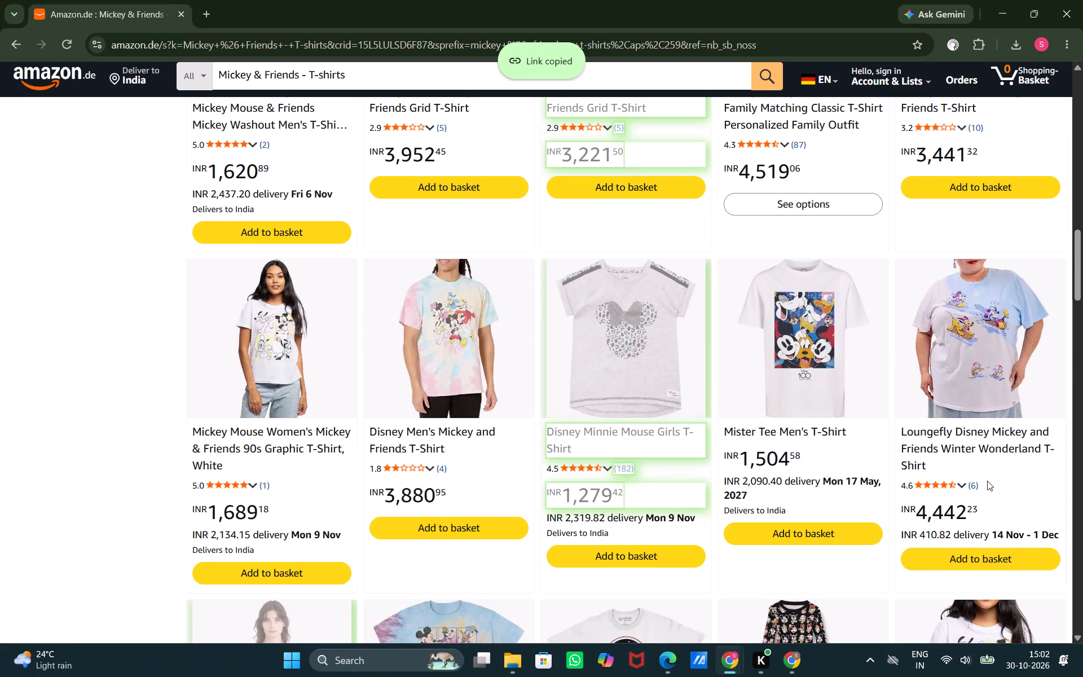
{"action": "right_click", "coordinate": [994, 432]}
{"action": "left_click", "coordinate": [930, 353]}
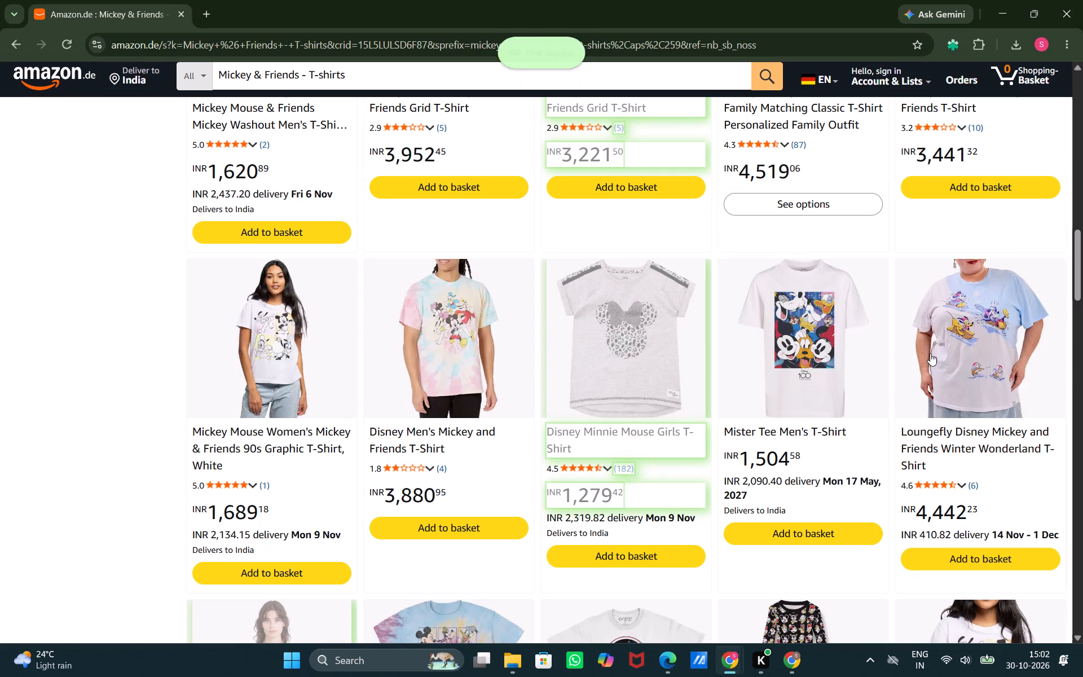
{"action": "key", "text": "alt+Tab"}
{"action": "key", "text": "ctrl+v"}
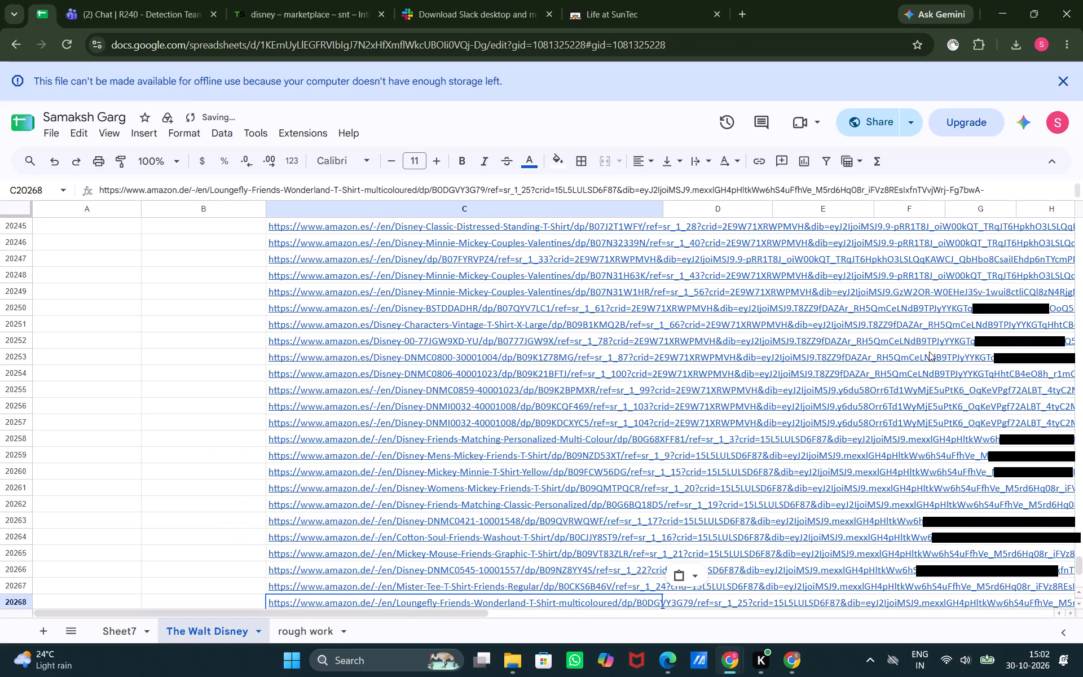
{"action": "key", "text": "Return"}
{"action": "key", "text": "Return"}
Paste the link of the INR 1,706.25 "Cotton Soul Mickey & Friends" women's T-shirt, listed beside the boys' pyjamas on Amazon.de, into C20269.
{"action": "key", "text": "alt+Tab"}
{"action": "scroll", "coordinate": [929, 351], "scroll_direction": "down", "scroll_amount": 5}
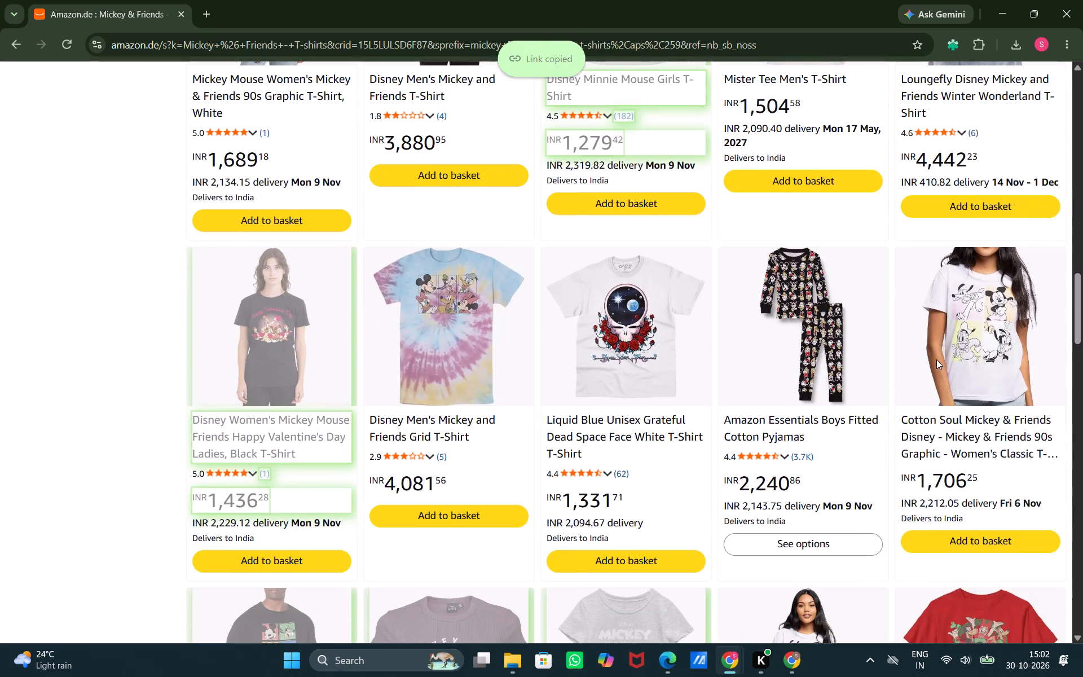
{"action": "right_click", "coordinate": [979, 448]}
{"action": "left_click", "coordinate": [859, 362]}
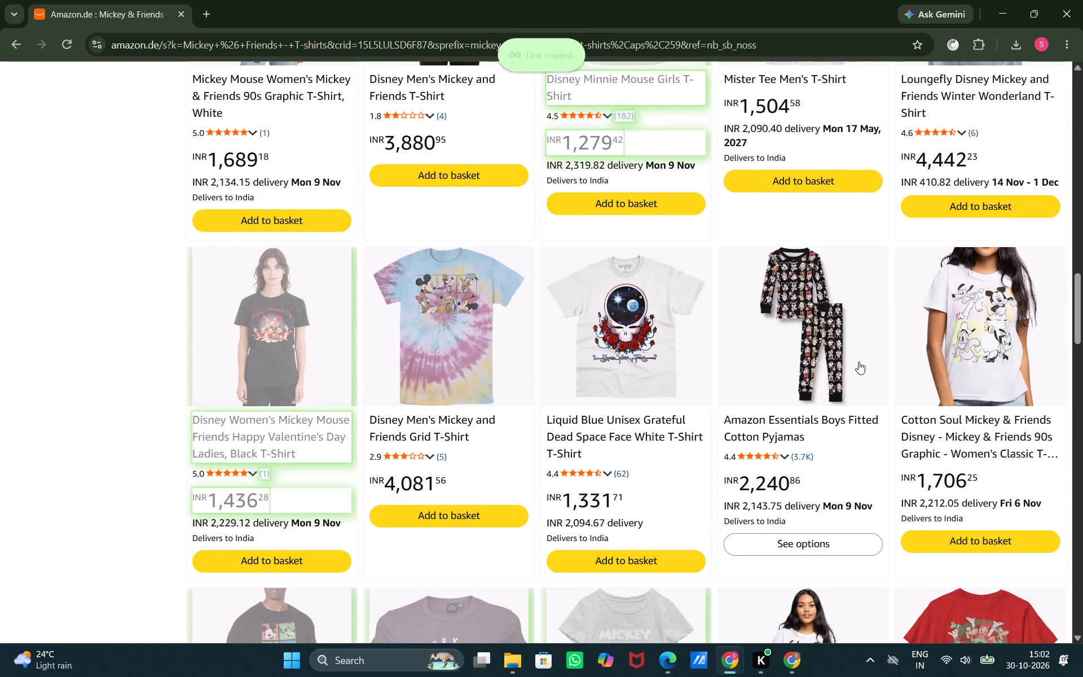
{"action": "key", "text": "alt+Tab"}
{"action": "key", "text": "ctrl+v"}
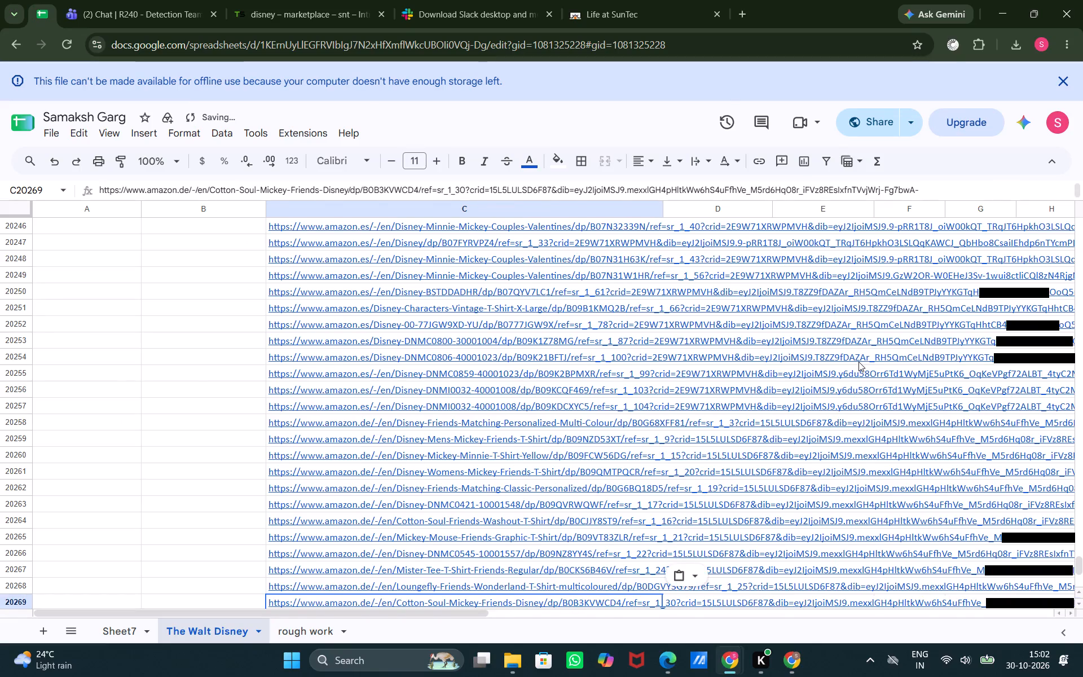
{"action": "key", "text": "Return"}
{"action": "key", "text": "Return"}
Paste the link of the INR 4,081.56 "Disney Men's Mickey and Friends Grid T-Shirt" from Amazon.de into C20270.
{"action": "key", "text": "alt+Tab"}
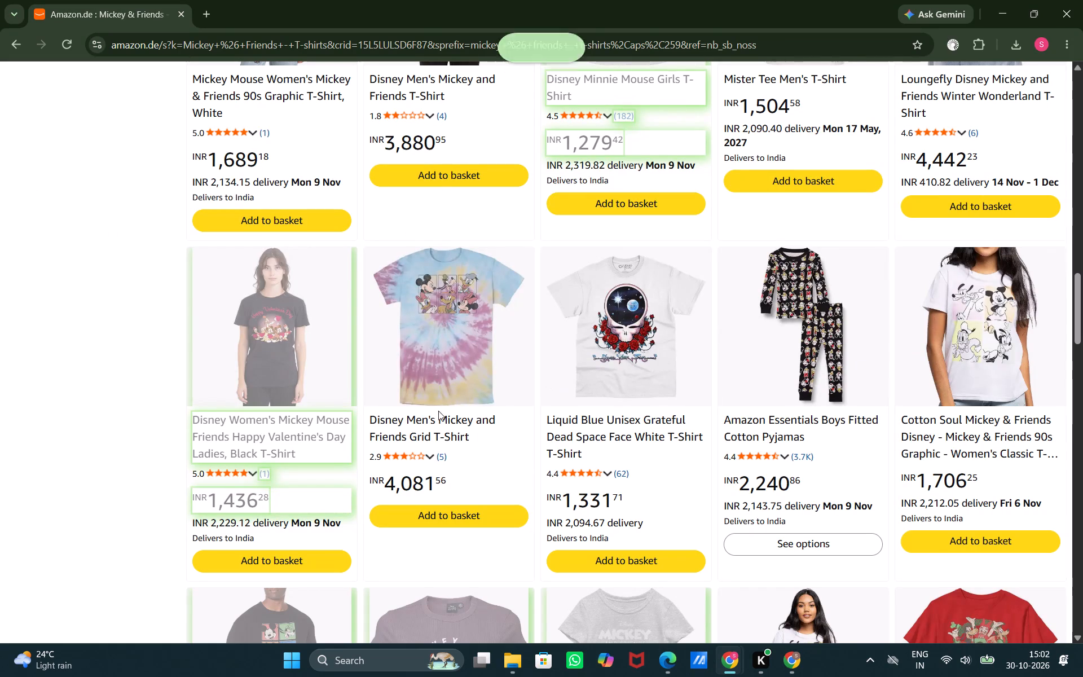
{"action": "right_click", "coordinate": [437, 415]}
{"action": "left_click", "coordinate": [490, 336]}
{"action": "key", "text": "alt+Tab"}
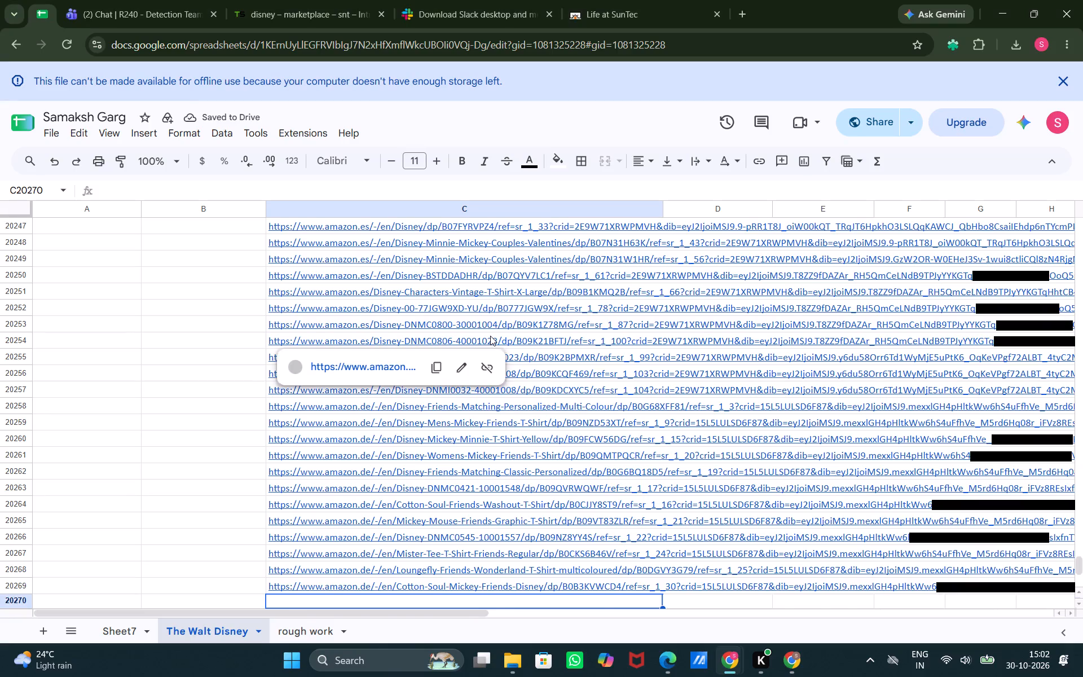
{"action": "key", "text": "ctrl+v"}
{"action": "key", "text": "Return"}
{"action": "key", "text": "Return"}
Paste the link of the INR 2,174.70 "Disney Women's T-shirt" from Amazon.de into C20271.
{"action": "key", "text": "alt+Tab"}
{"action": "scroll", "coordinate": [431, 288], "scroll_direction": "down", "scroll_amount": 4}
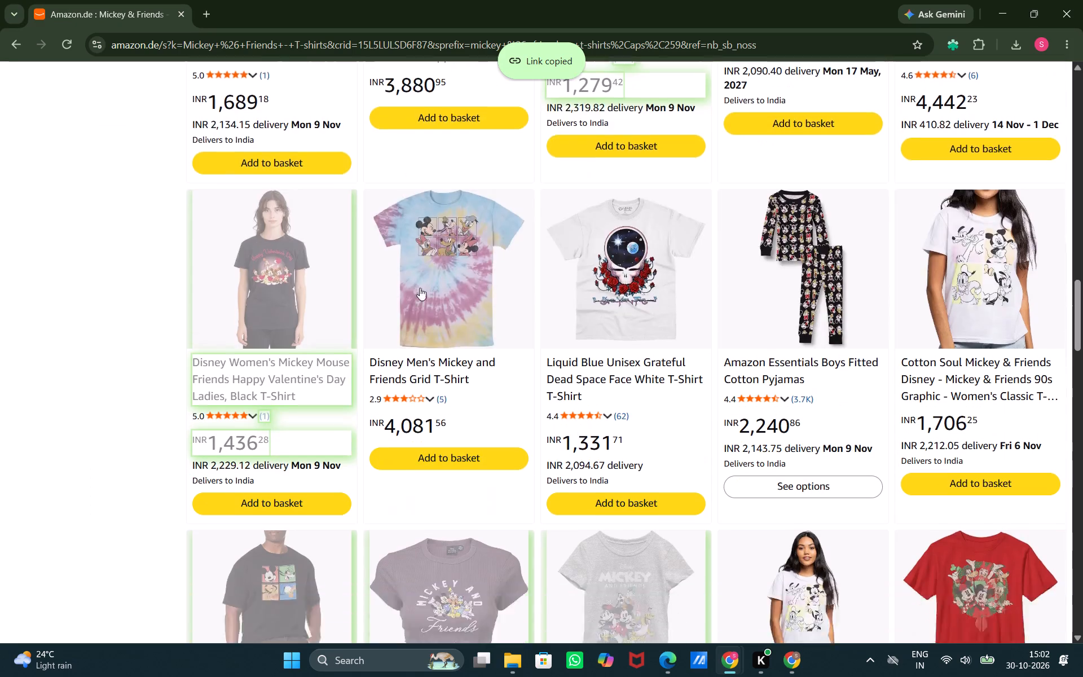
{"action": "scroll", "coordinate": [420, 288], "scroll_direction": "down", "scroll_amount": 1}
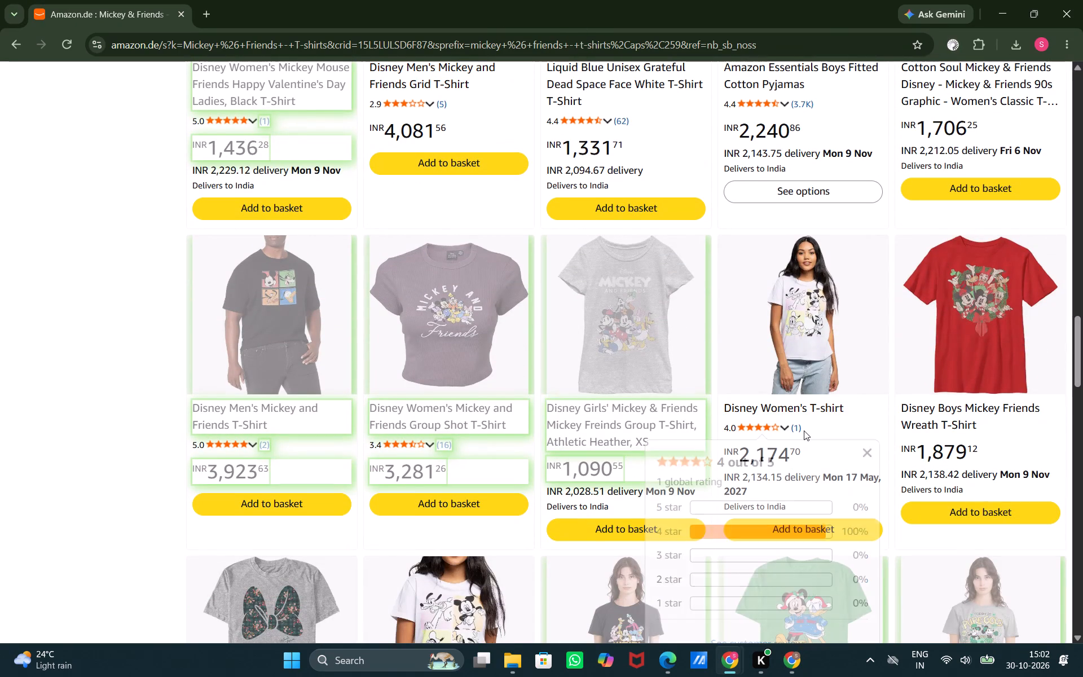
{"action": "right_click", "coordinate": [818, 411]}
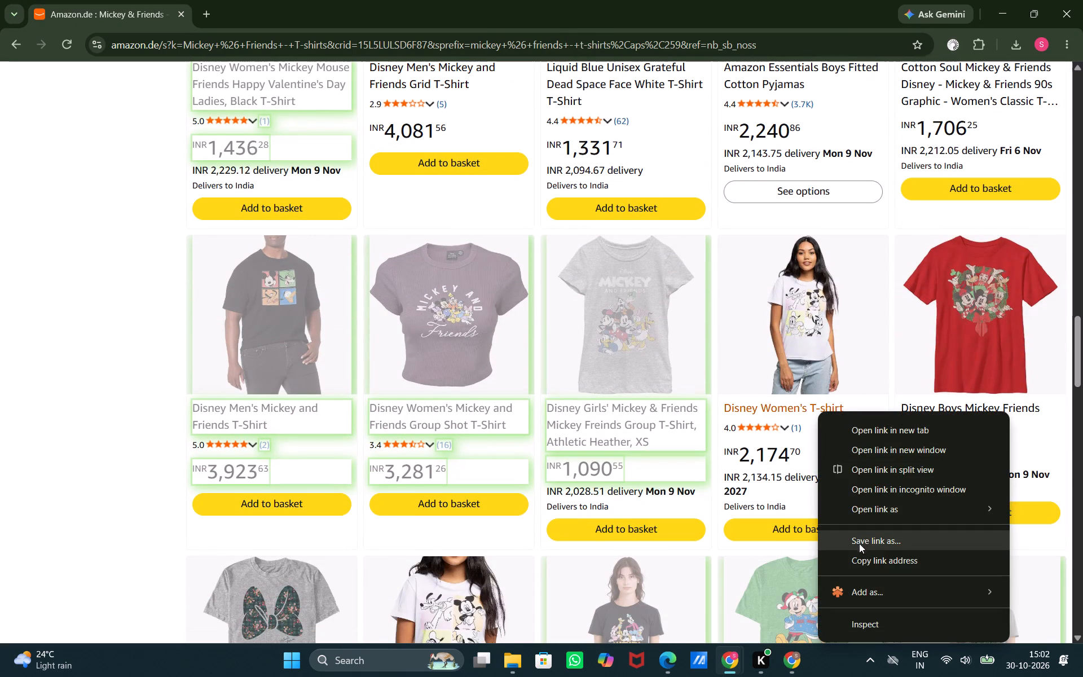
{"action": "left_click", "coordinate": [861, 553]}
{"action": "key", "text": "alt+Tab"}
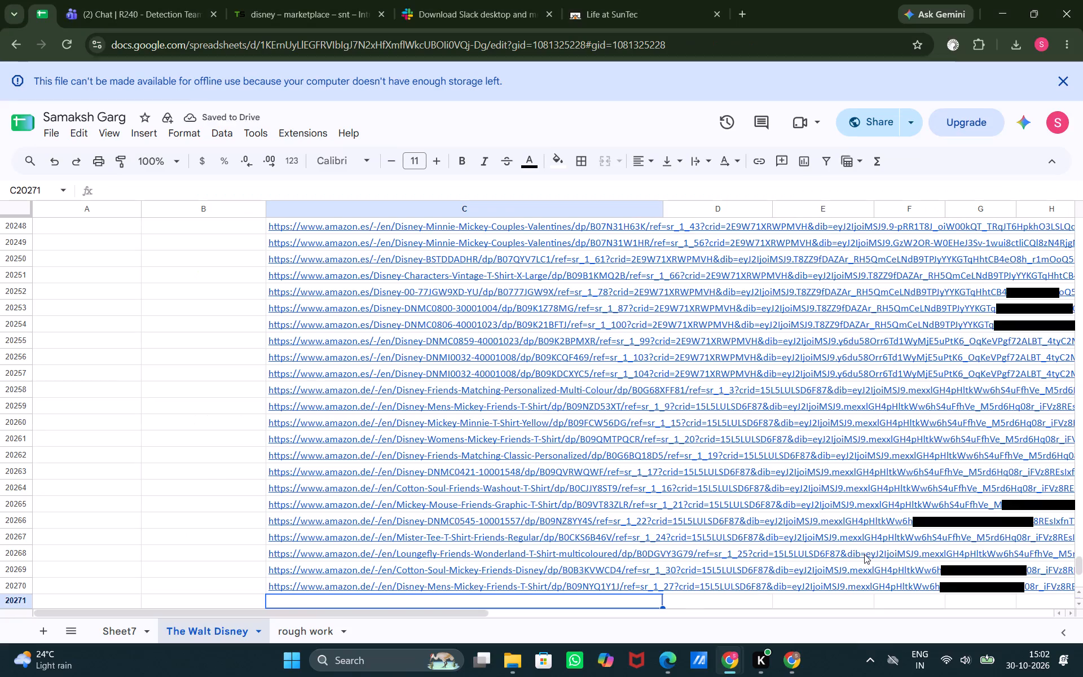
{"action": "key", "text": "ctrl+v"}
{"action": "key", "text": "Return"}
{"action": "key", "text": "Return"}
Paste the link of the INR 1,879.12 "Disney Boys Mickey Friends Wreath T-Shirt" from Amazon.de into C20272.
{"action": "key", "text": "alt+Tab"}
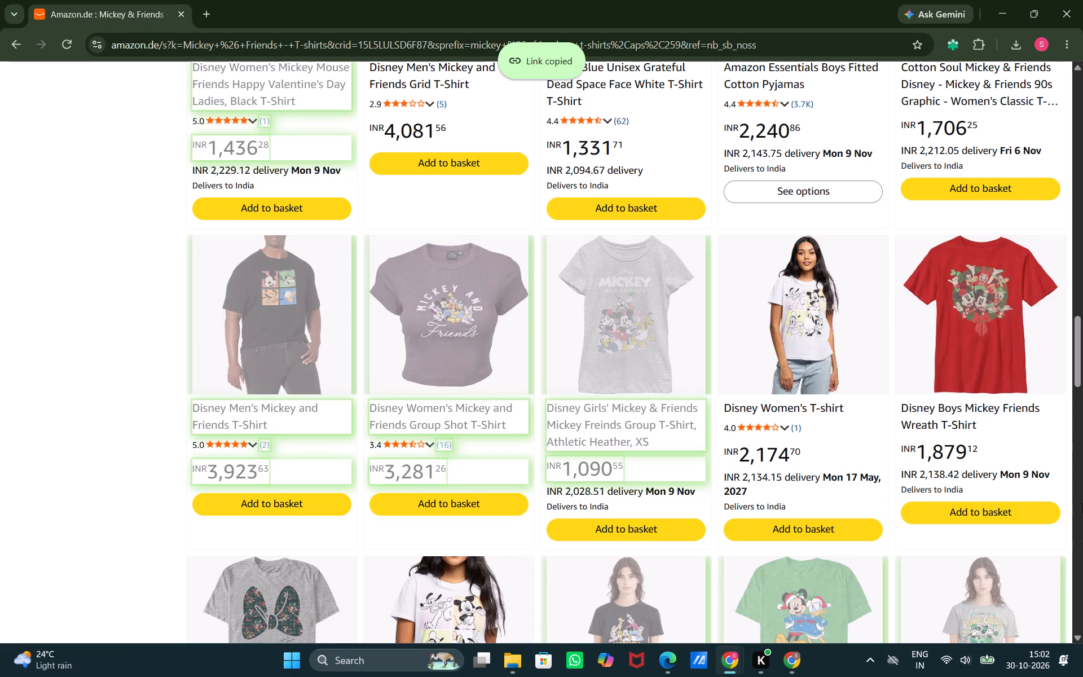
{"action": "right_click", "coordinate": [971, 420]}
{"action": "left_click", "coordinate": [919, 340]}
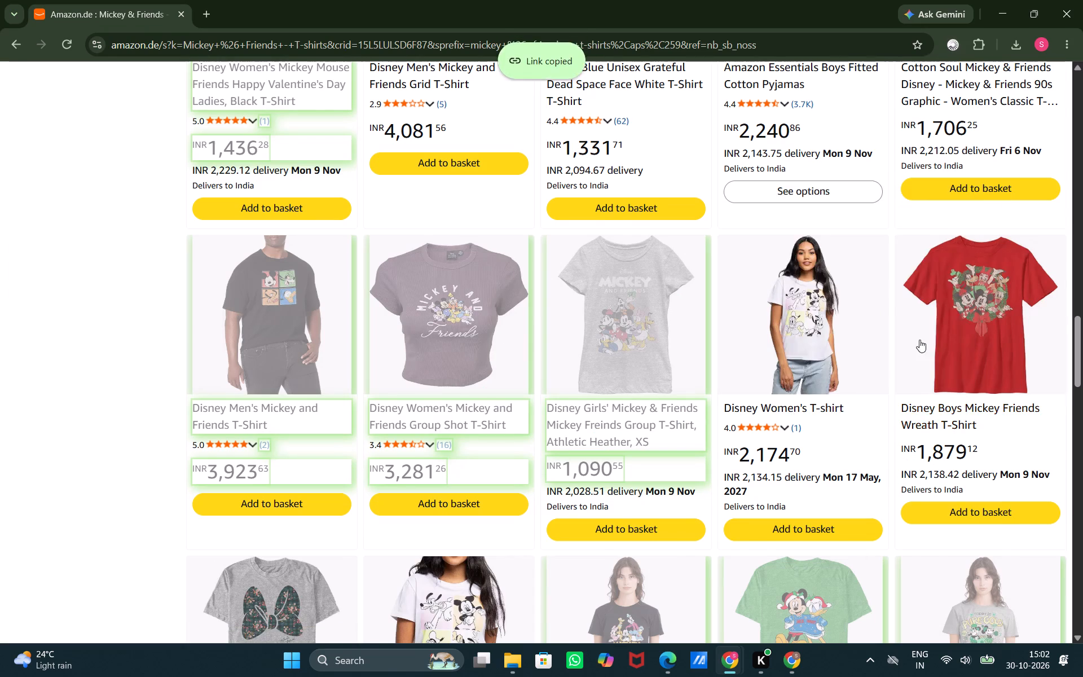
{"action": "key", "text": "alt+Tab"}
{"action": "key", "text": "ctrl+v"}
{"action": "key", "text": "Return"}
{"action": "key", "text": "Return"}
Paste the link of the INR 1,706.25 "Cotton Soul Mickey & Friends" women's T-shirt, listed beside the Plaid Floral Bow shirt on Amazon.de, into C20273.
{"action": "key", "text": "alt+Tab"}
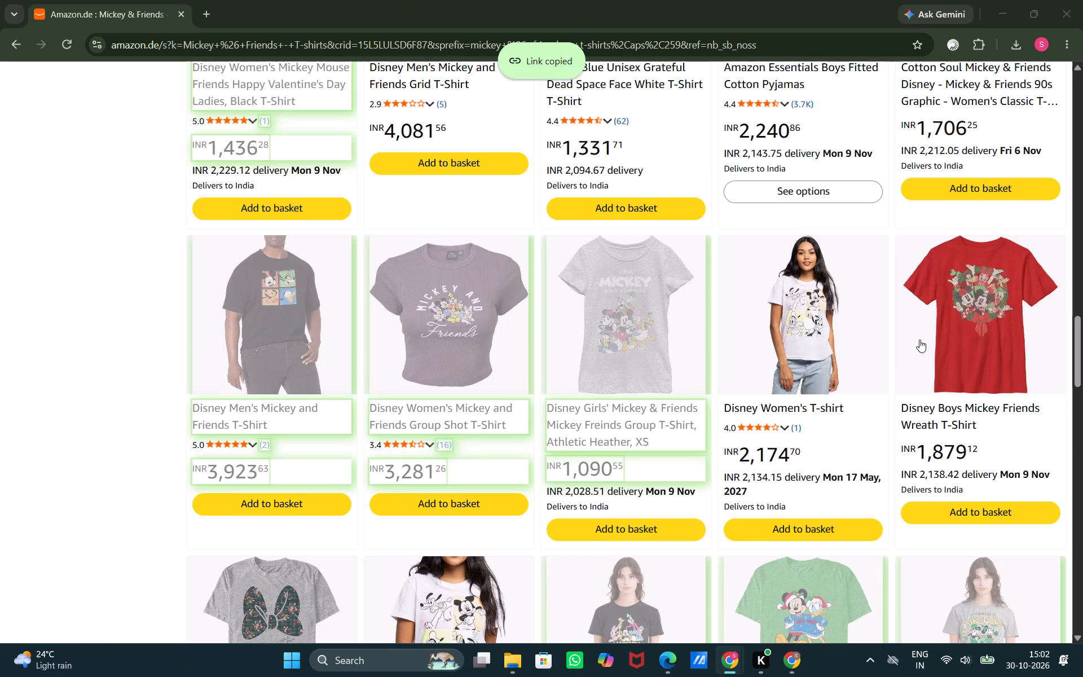
{"action": "scroll", "coordinate": [919, 340], "scroll_direction": "down", "scroll_amount": 5}
{"action": "right_click", "coordinate": [426, 392]}
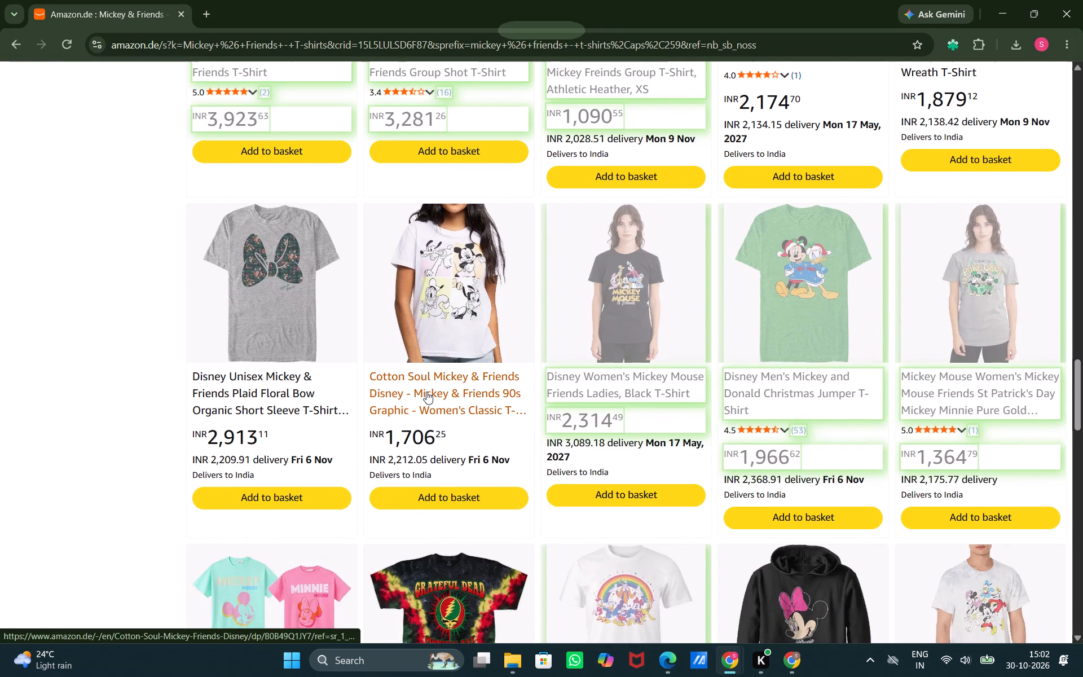
{"action": "left_click", "coordinate": [489, 536]}
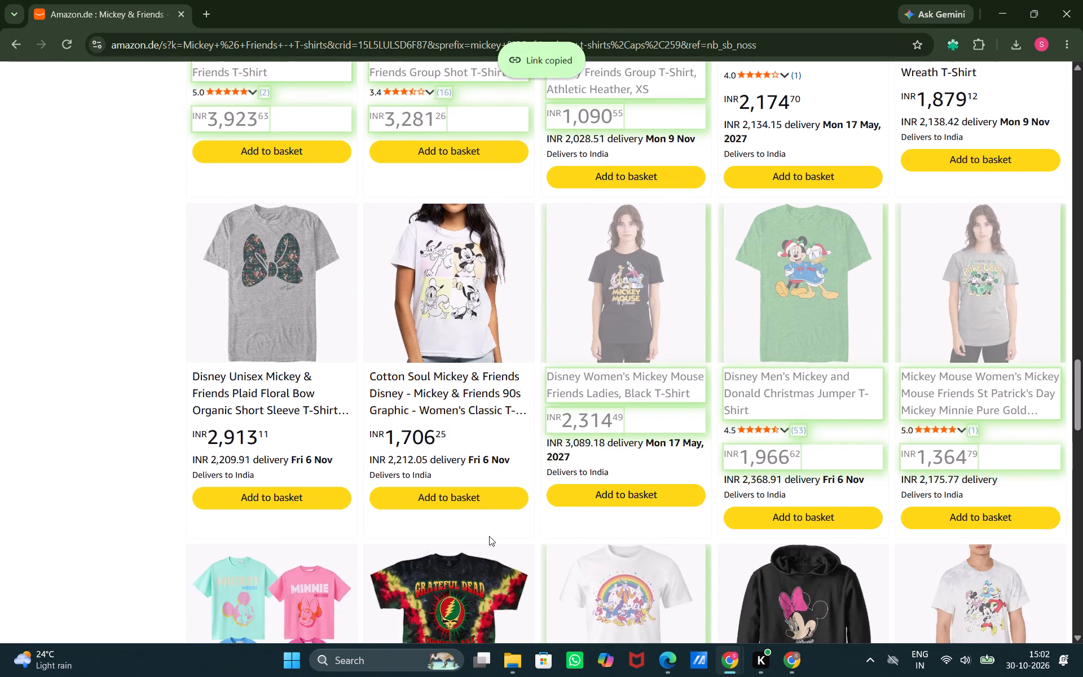
{"action": "key", "text": "alt+Tab"}
{"action": "key", "text": "ctrl+v"}
{"action": "key", "text": "Return"}
{"action": "key", "text": "Return"}
Paste the link of the INR 4,379.28 "Disney Mickey and Friends Family Matching Classic T-Shirt" from Amazon.de into C20274.
{"action": "key", "text": "alt+Tab"}
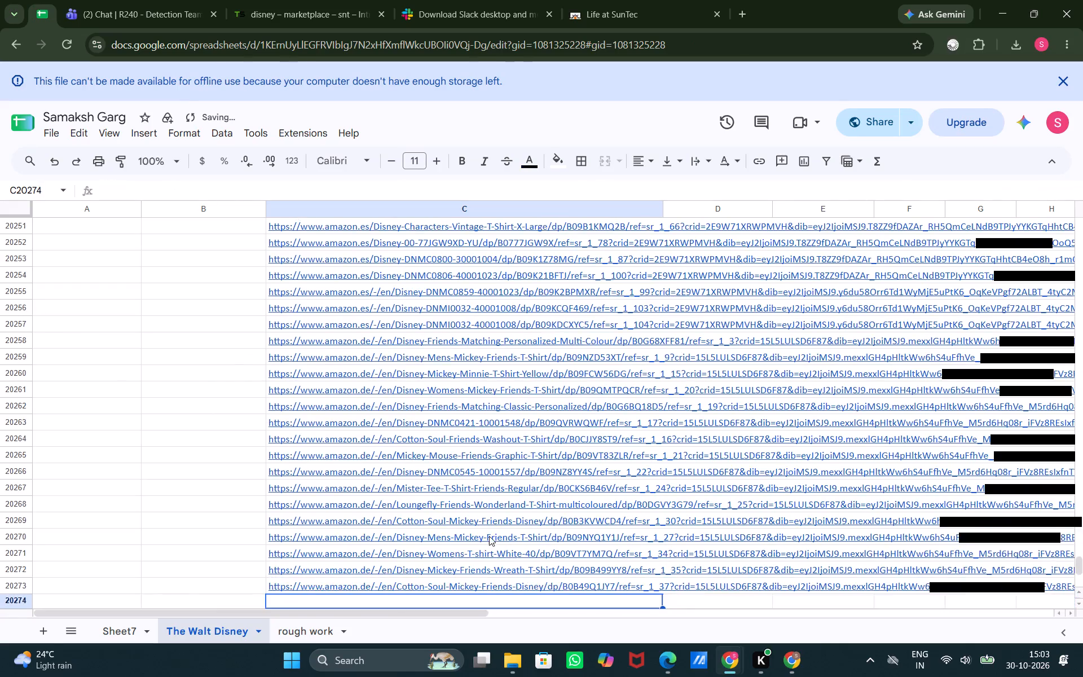
{"action": "scroll", "coordinate": [490, 534], "scroll_direction": "down", "scroll_amount": 3}
{"action": "right_click", "coordinate": [325, 518]}
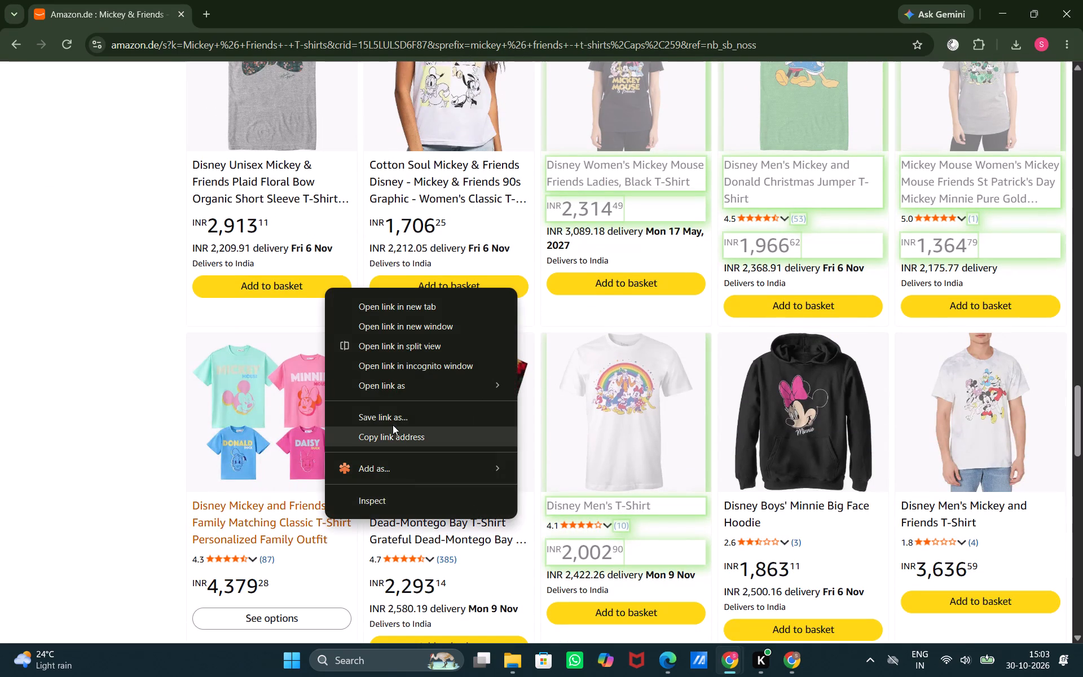
{"action": "left_click", "coordinate": [391, 434]}
{"action": "key", "text": "alt+Tab"}
{"action": "key", "text": "ctrl+v"}
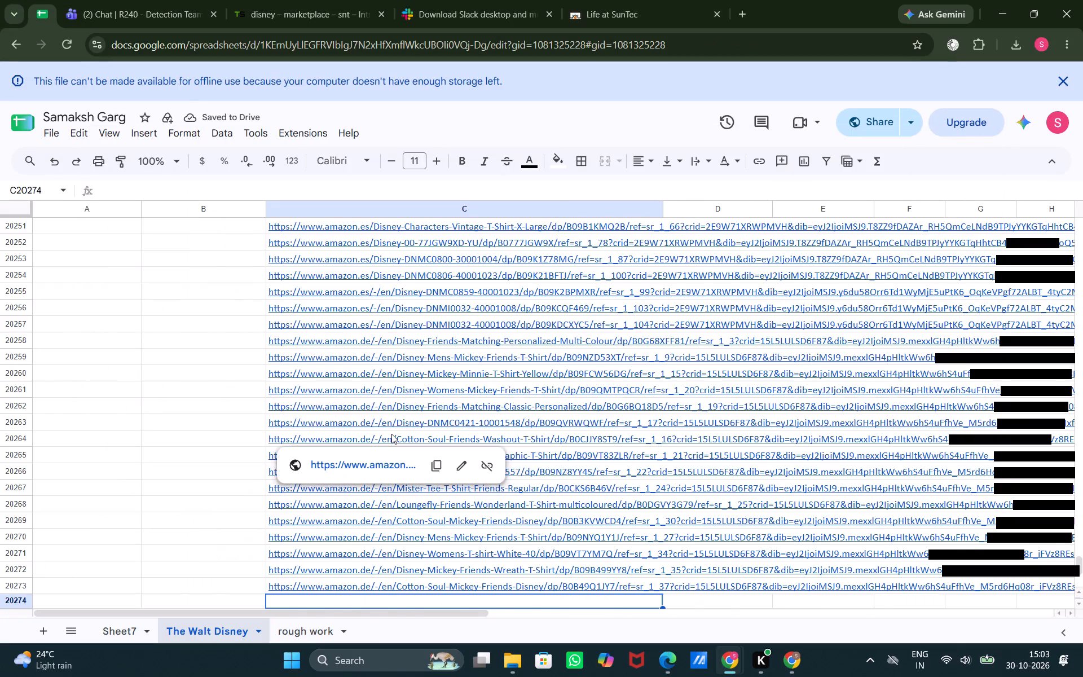
{"action": "key", "text": "Return"}
{"action": "key", "text": "Return"}
{"action": "key", "text": "Return"}
Paste the link of the INR 3,636.59 "Disney Men's Mickey and Friends T-Shirt" from Amazon.de into the next empty cell of column C.
{"action": "key", "text": "alt+Tab"}
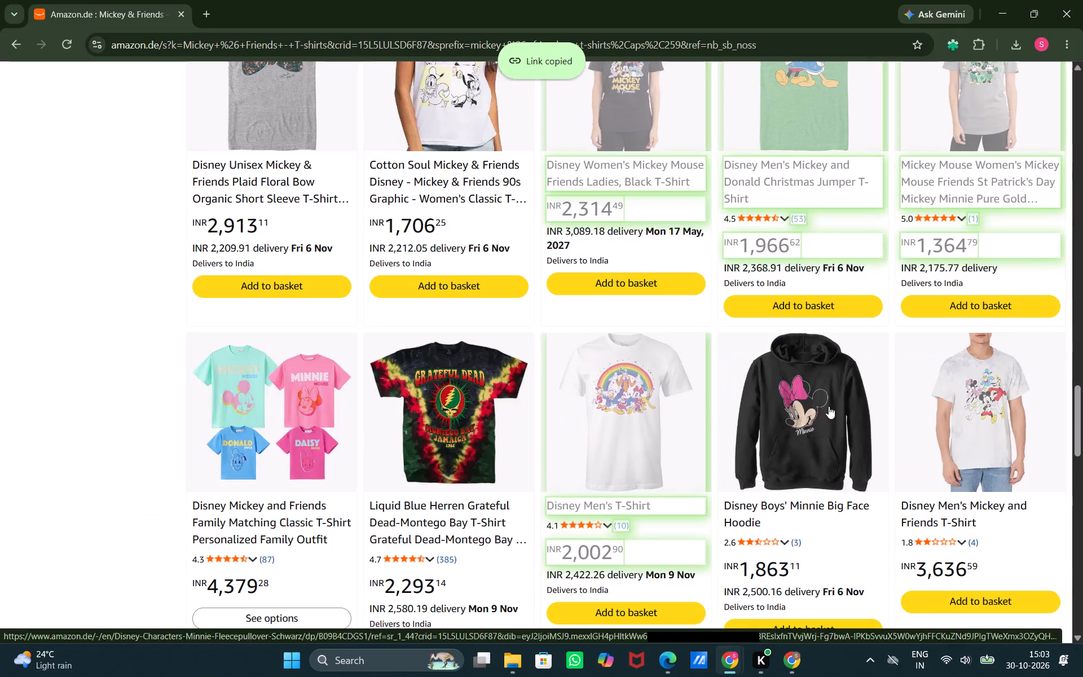
{"action": "right_click", "coordinate": [981, 508]}
{"action": "left_click", "coordinate": [856, 431]}
{"action": "key", "text": "alt+Tab"}
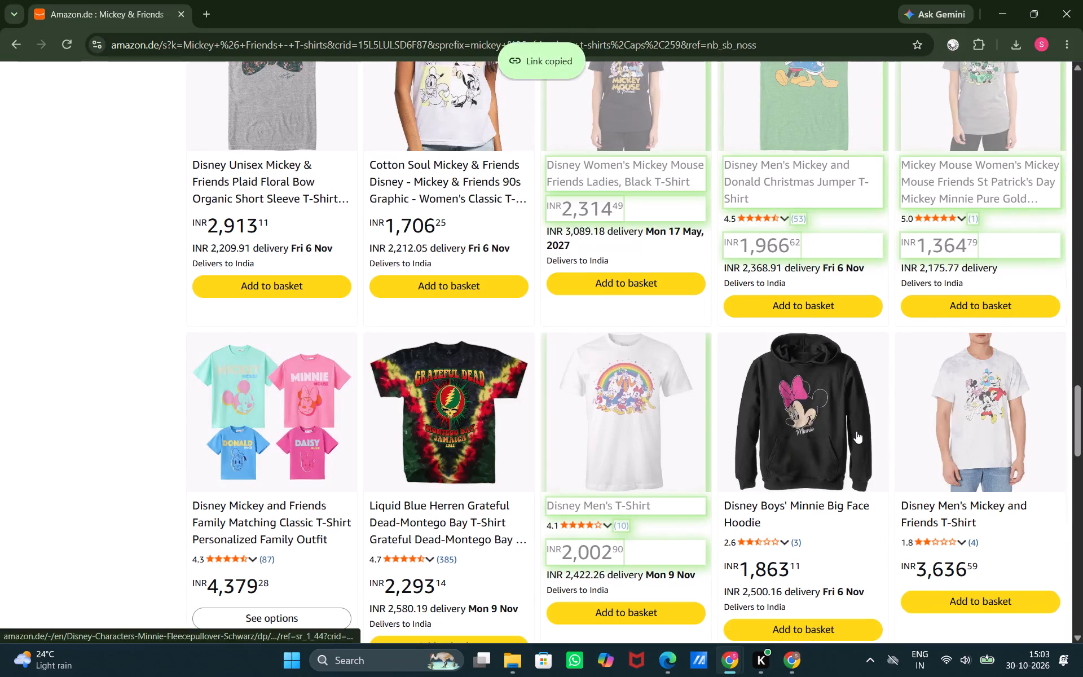
{"action": "key", "text": "ctrl+v"}
{"action": "key", "text": "Return"}
{"action": "key", "text": "Return"}
{"action": "key", "text": "alt+Tab"}
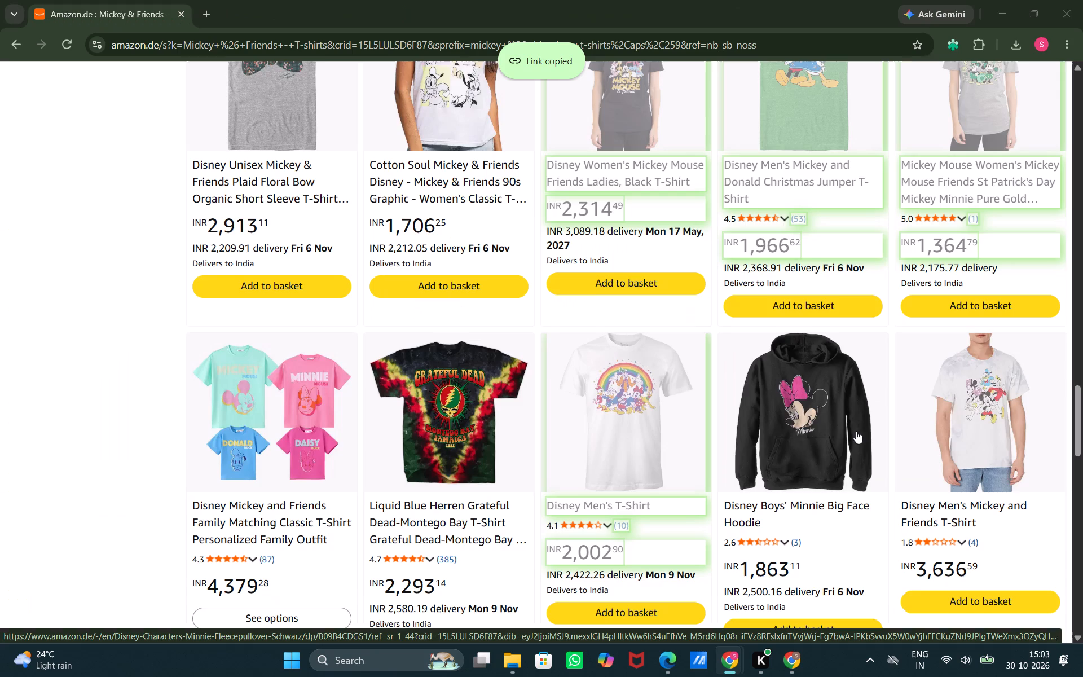
Paste the link of the INR 2,326.22 "Disney Boys Mickey Friends Wreath T-Shirt, Red, XS" from Amazon.de into C20276.
{"action": "scroll", "coordinate": [829, 416], "scroll_direction": "down", "scroll_amount": 5}
{"action": "right_click", "coordinate": [422, 515]}
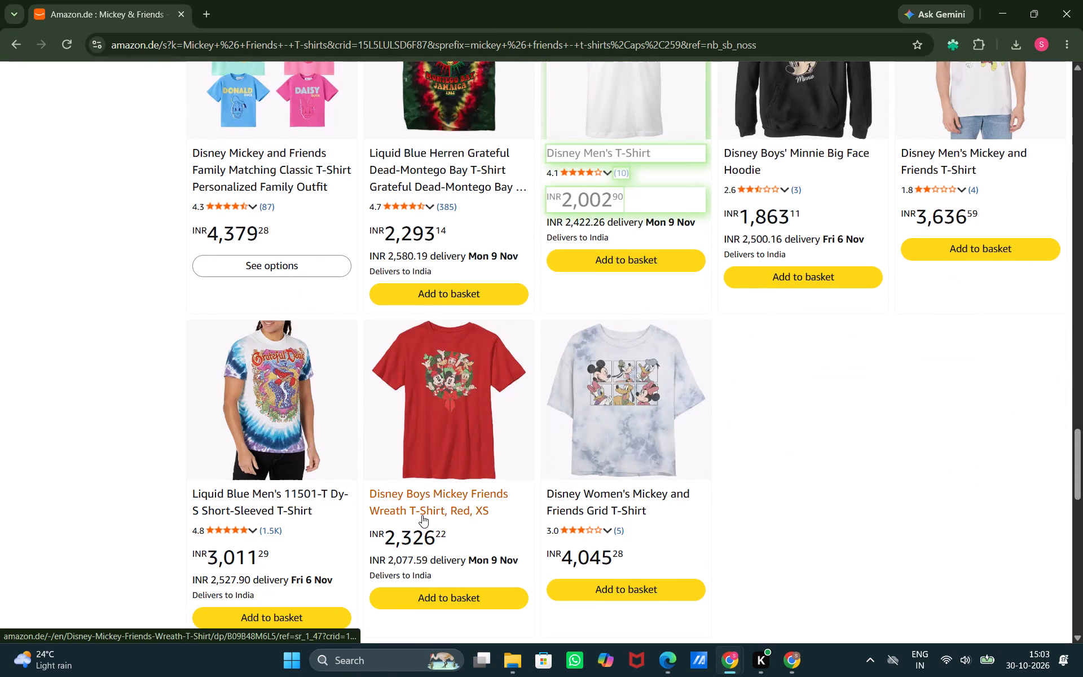
{"action": "left_click", "coordinate": [500, 439]}
{"action": "key", "text": "alt+Tab"}
{"action": "key", "text": "ctrl+v"}
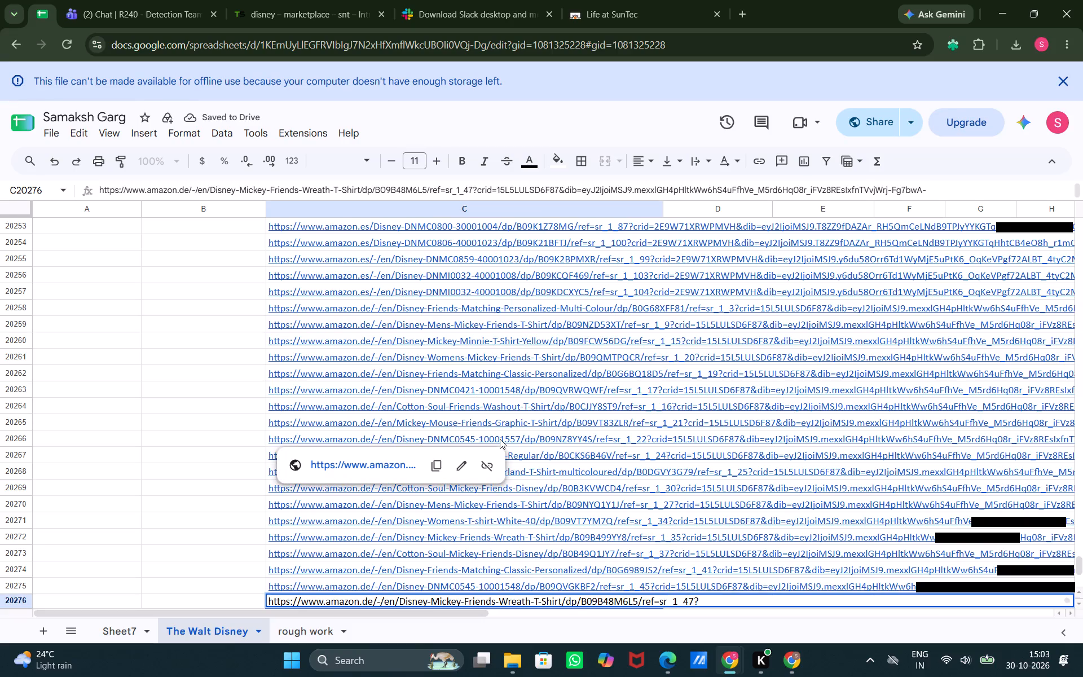
{"action": "key", "text": "Return"}
{"action": "key", "text": "Return"}
{"action": "key", "text": "alt+Tab"}
Paste the link of the INR 4,045.28 "Disney Women's Mickey and Friends Grid T-Shirt" from Amazon.de into C20277.
{"action": "right_click", "coordinate": [579, 503]}
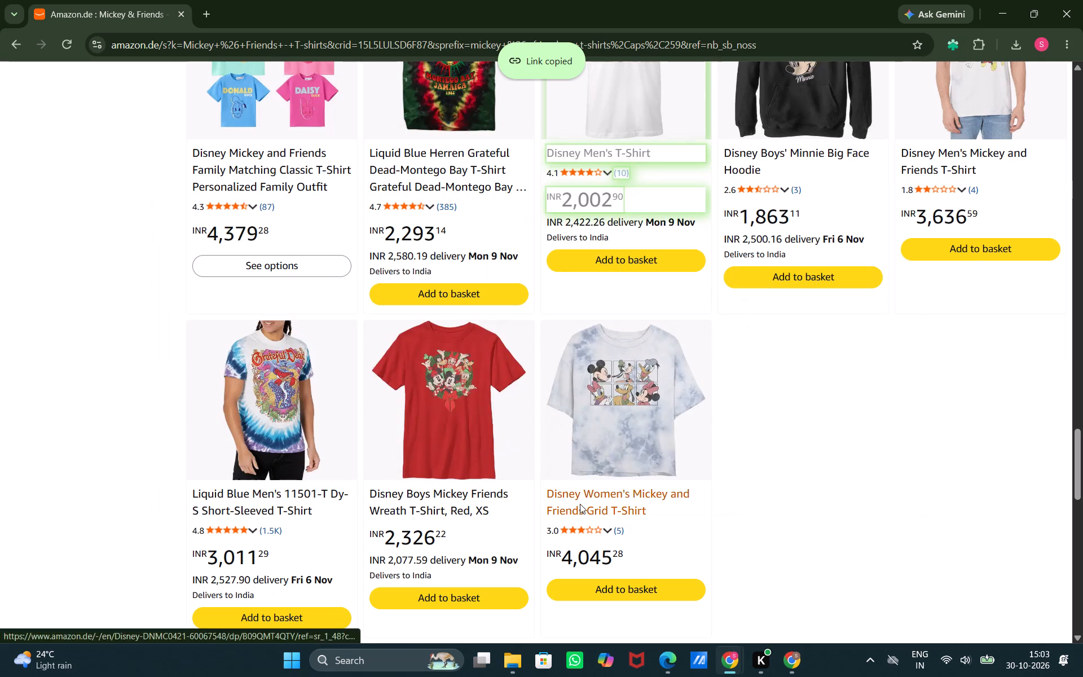
{"action": "left_click", "coordinate": [645, 423]}
{"action": "key", "text": "alt+Tab"}
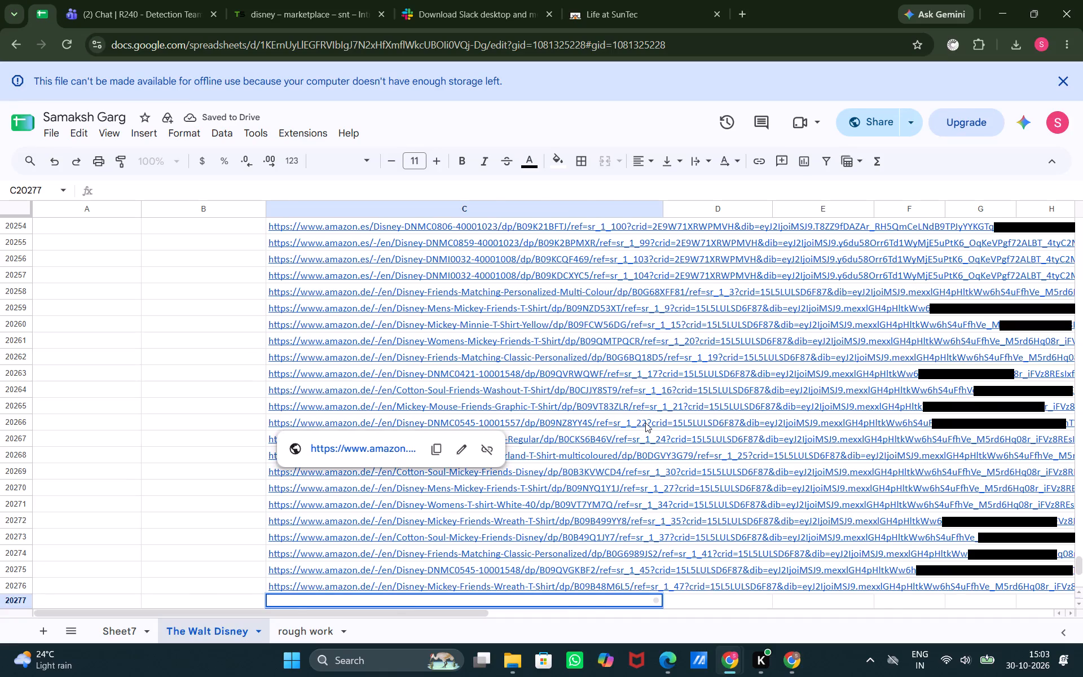
{"action": "key", "text": "ctrl+v"}
{"action": "key", "text": "Return"}
{"action": "key", "text": "Return"}
{"action": "key", "text": "alt+Tab"}
Open page 2 of the Amazon.de results and paste the link of the INR 1,939.94 white Mickey Mouse Friends Classic ladies T-shirt into C20278.
{"action": "scroll", "coordinate": [645, 423], "scroll_direction": "down", "scroll_amount": 4}
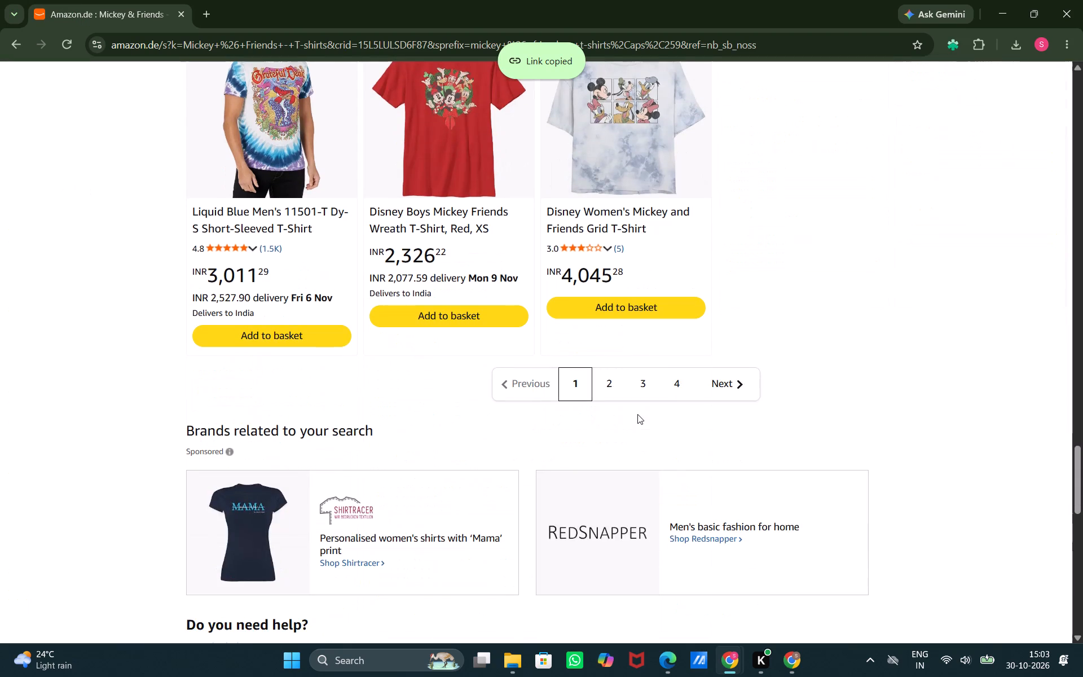
{"action": "left_click", "coordinate": [616, 382]}
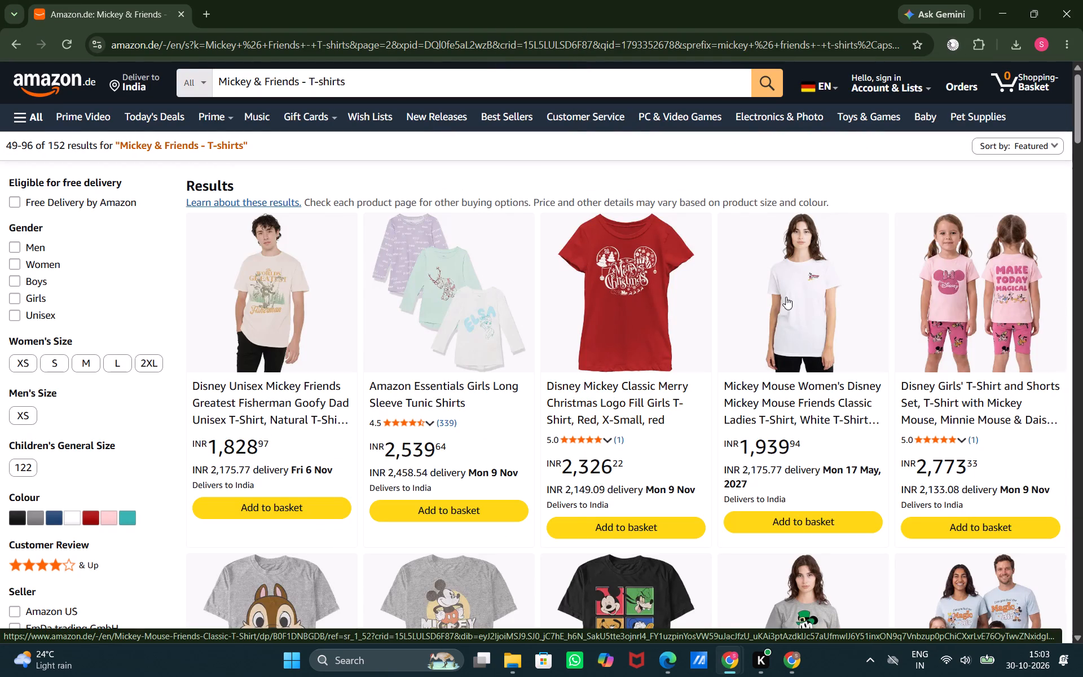
{"action": "right_click", "coordinate": [831, 386]}
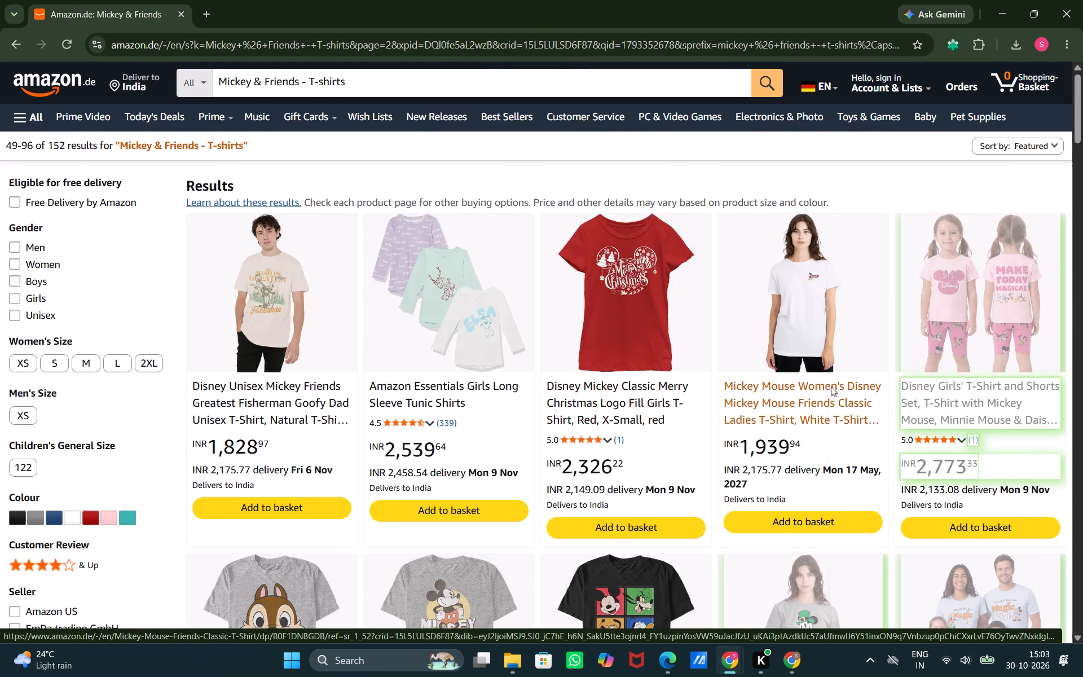
{"action": "left_click", "coordinate": [878, 540]}
{"action": "key", "text": "alt+Tab"}
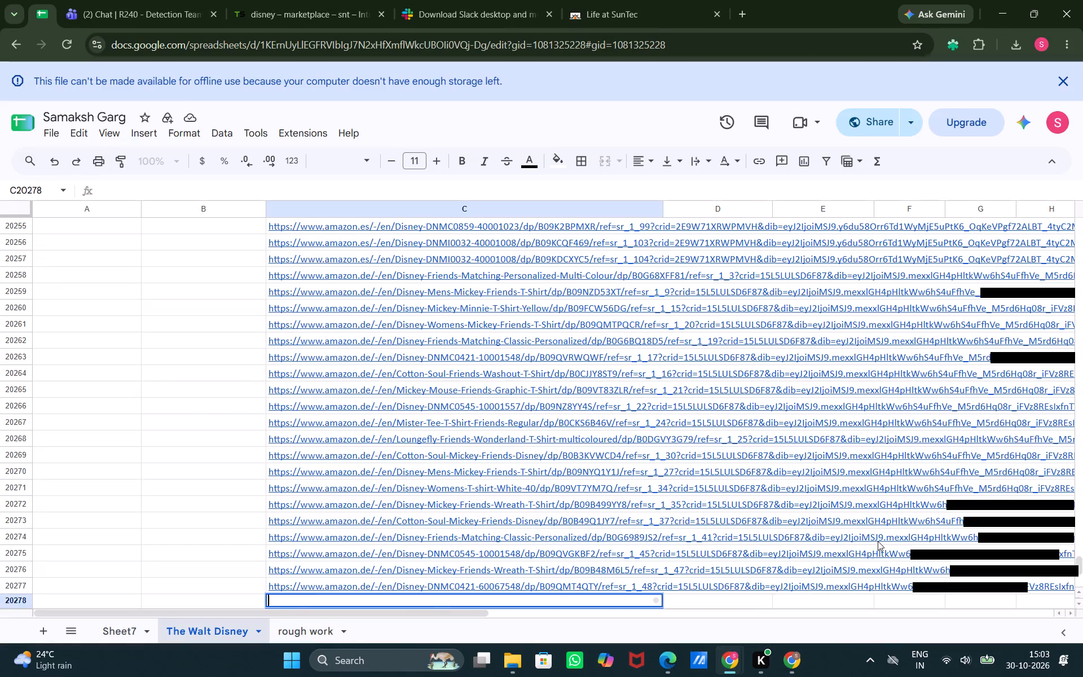
{"action": "key", "text": "ctrl+v"}
{"action": "key", "text": "Return"}
{"action": "key", "text": "Return"}
{"action": "key", "text": "alt+Tab"}
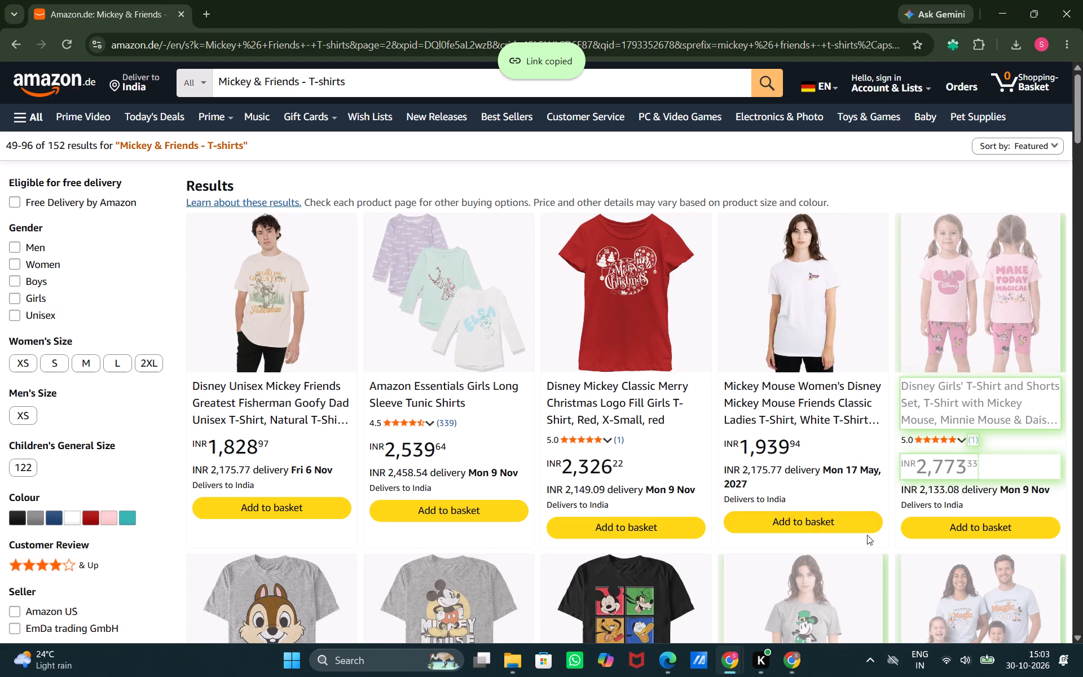
Paste the link of the INR 3,233.24 "Disney Unisex Vintage Mickey T-Shirt" from Amazon.de into C20279.
{"action": "scroll", "coordinate": [297, 306], "scroll_direction": "down", "scroll_amount": 4}
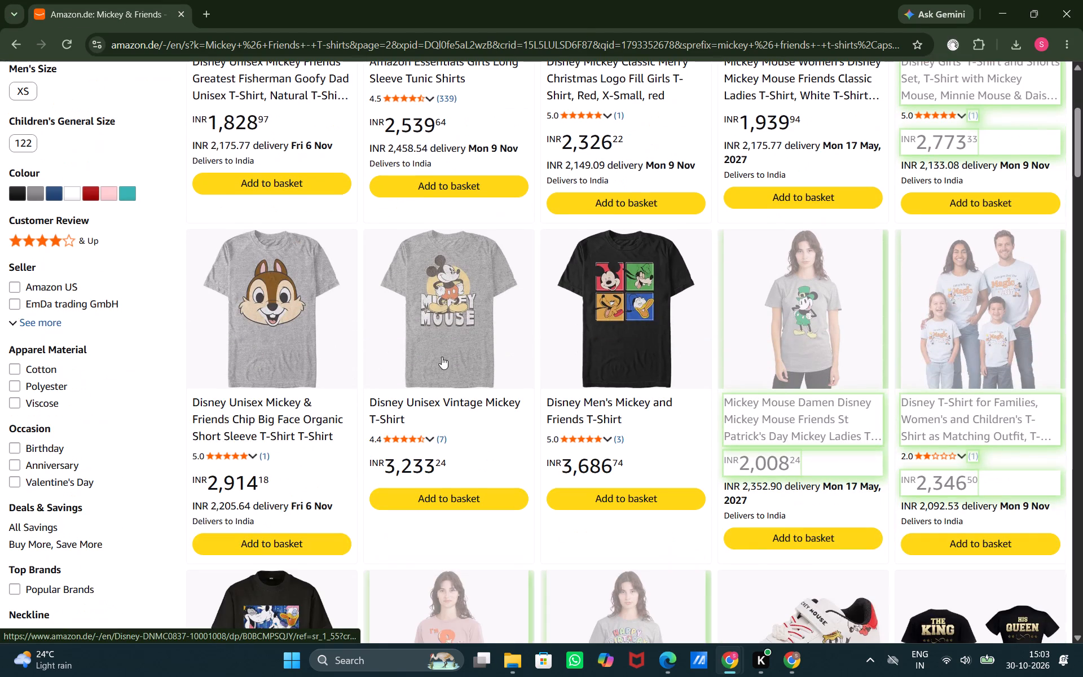
{"action": "right_click", "coordinate": [455, 401]}
{"action": "left_click", "coordinate": [513, 555]}
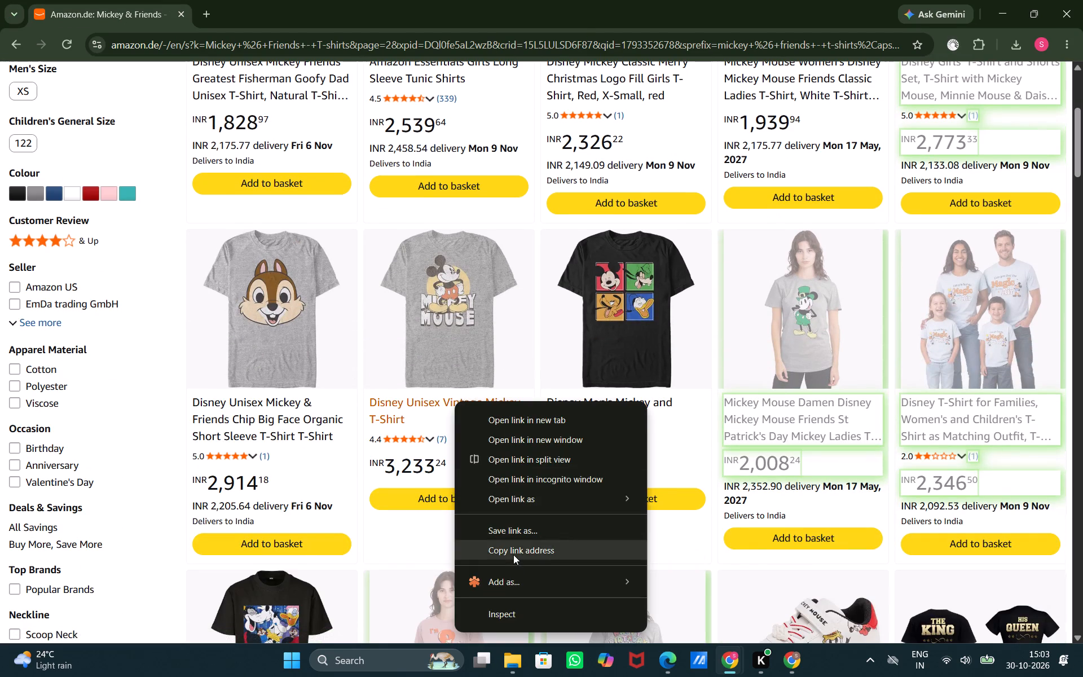
{"action": "key", "text": "alt+Tab"}
{"action": "key", "text": "ctrl+v"}
{"action": "key", "text": "Return"}
{"action": "key", "text": "Return"}
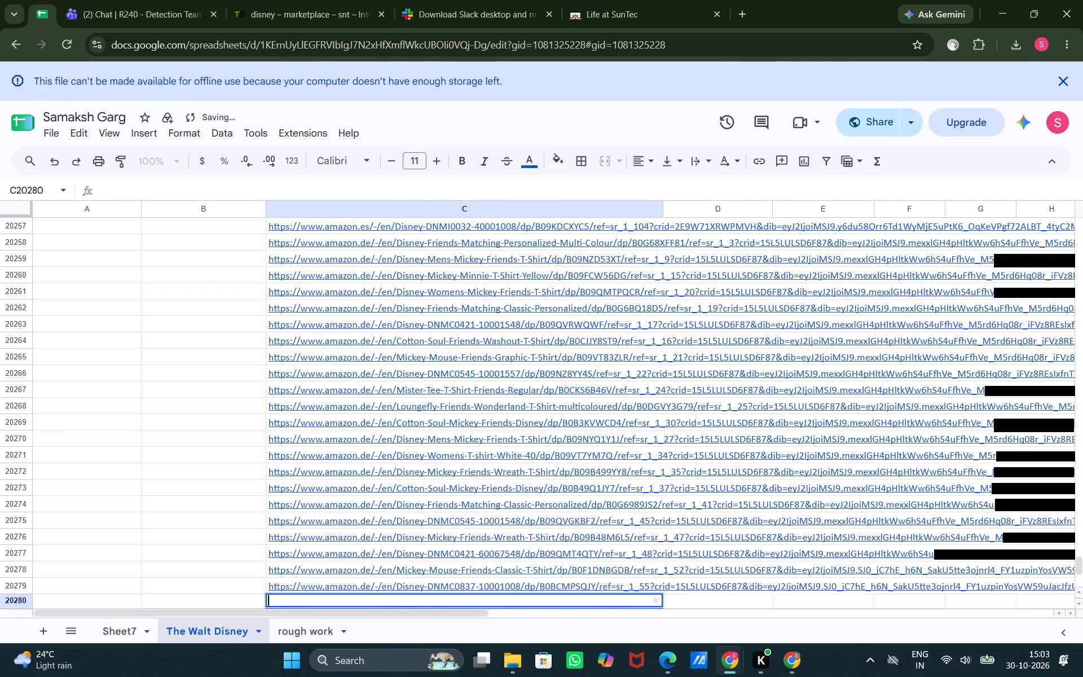
{"action": "key", "text": "Return"}
{"action": "key", "text": "alt+Tab"}
Paste the link of the INR 3,686.74 black "Disney Men's Mickey and Friends T-Shirt" from Amazon.de into C20280.
{"action": "right_click", "coordinate": [633, 407]}
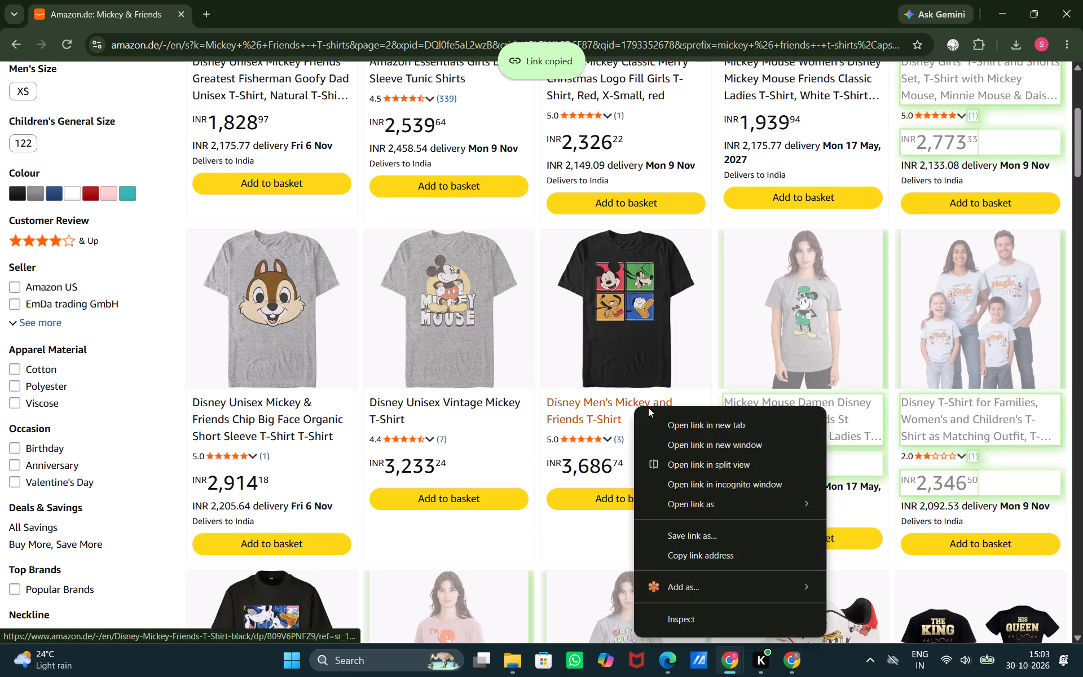
{"action": "left_click", "coordinate": [720, 550]}
{"action": "key", "text": "alt+Tab"}
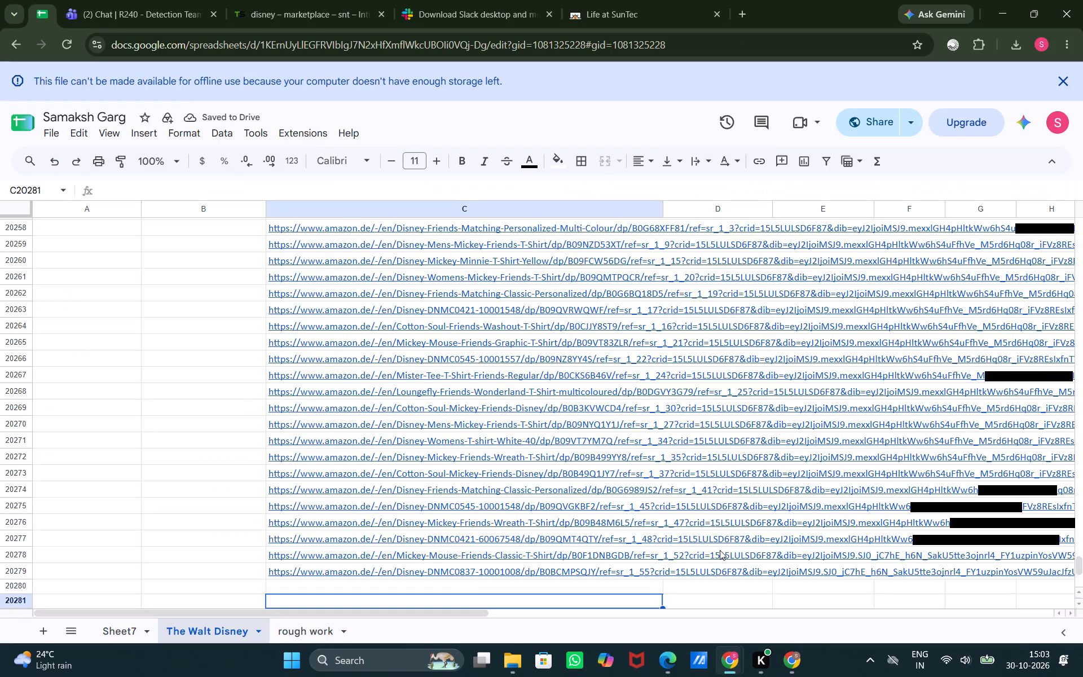
{"action": "key", "text": "Up"}
{"action": "key", "text": "ctrl+v"}
{"action": "key", "text": "ctrl+c"}
{"action": "key", "text": "Return"}
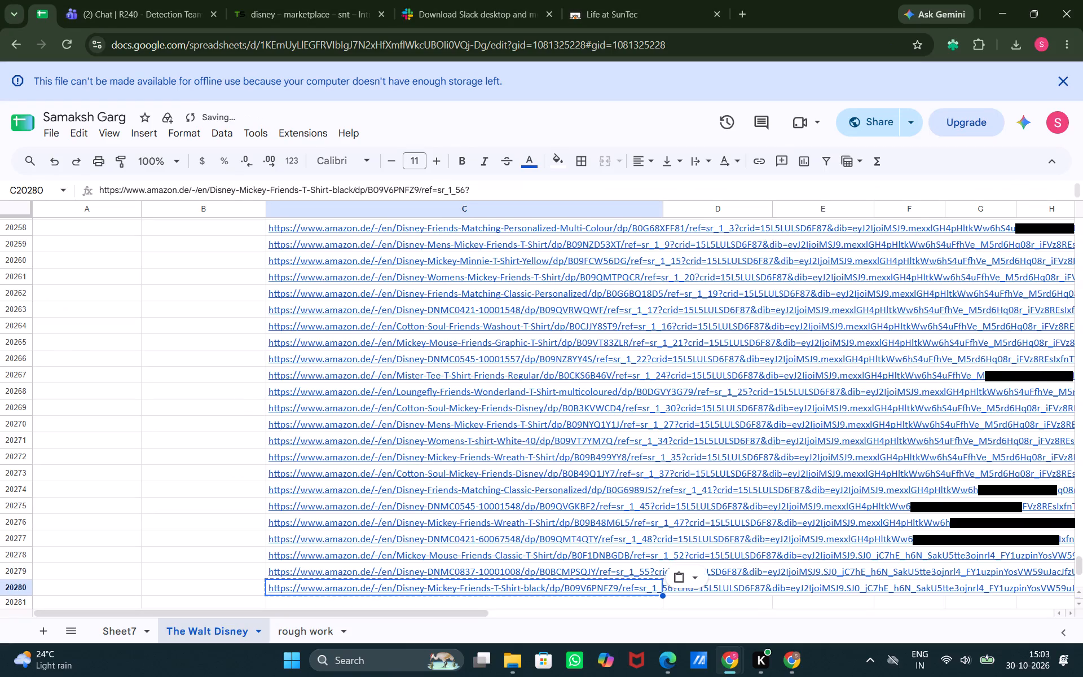
{"action": "key", "text": "Return"}
{"action": "key", "text": "alt+Tab"}
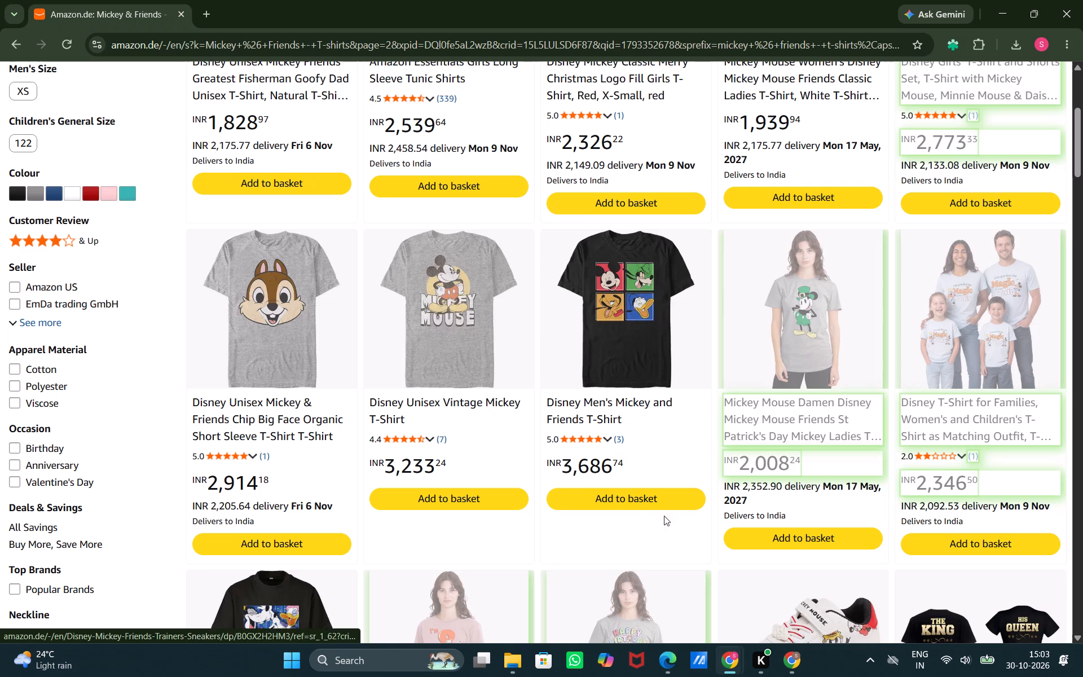
Paste the link of the INR 1,530.19 "Mister Tee Men's T-Shirt" from Amazon.de into C20281.
{"action": "scroll", "coordinate": [863, 345], "scroll_direction": "down", "scroll_amount": 4}
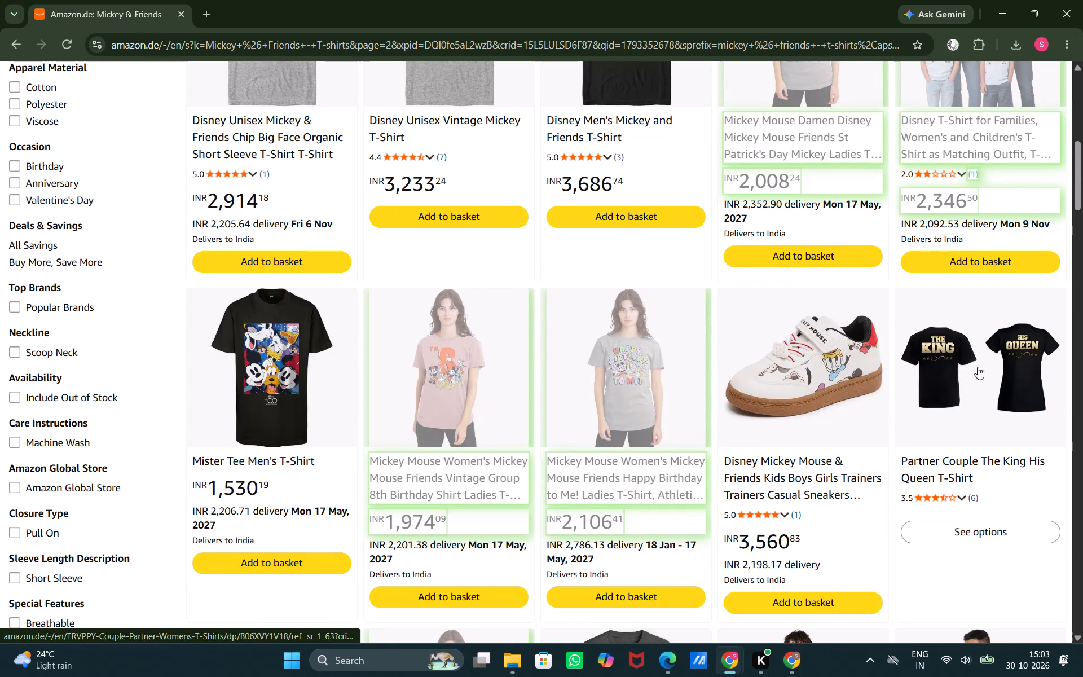
{"action": "right_click", "coordinate": [225, 468]}
{"action": "left_click", "coordinate": [283, 394]}
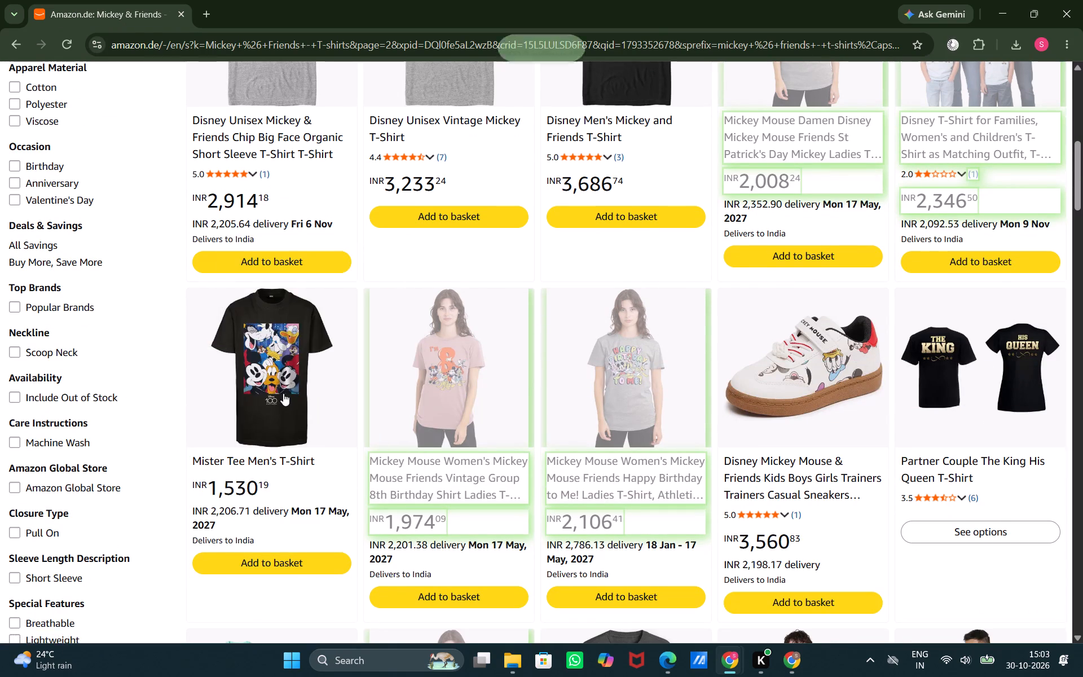
{"action": "key", "text": "alt+Tab"}
{"action": "key", "text": "ctrl+v"}
{"action": "key", "text": "Return"}
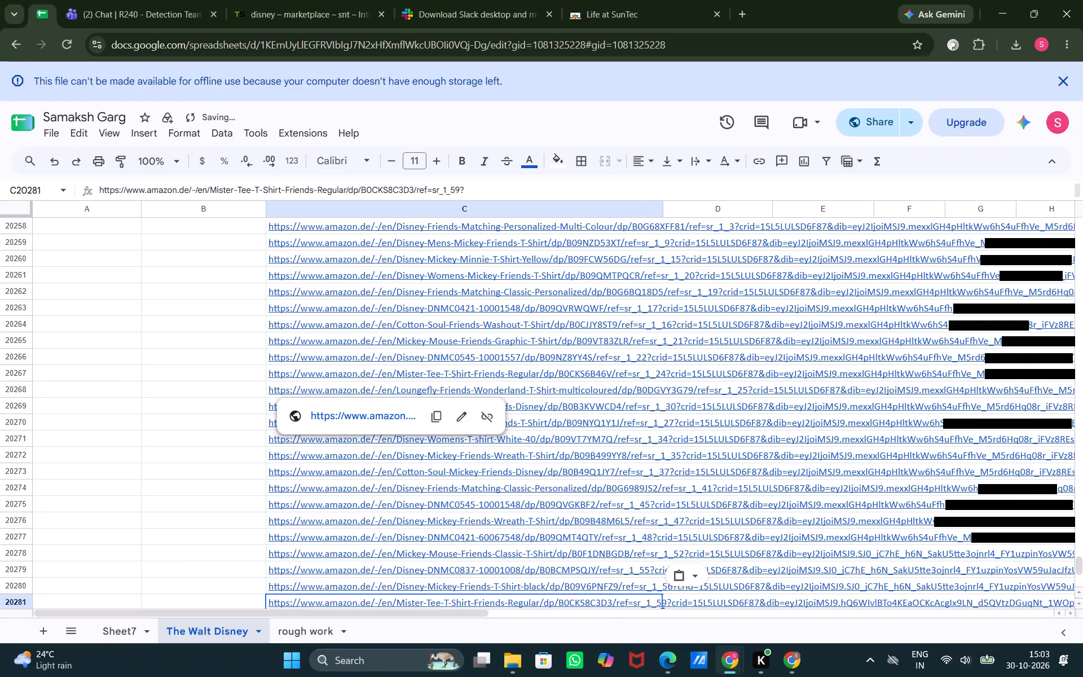
{"action": "key", "text": "Return"}
{"action": "key", "text": "alt+Tab"}
Paste the link of the INR 4,428.36 "Disney Mickey and Friends Family Matching Classic T-Shirt" from Amazon.de into C20282.
{"action": "scroll", "coordinate": [283, 393], "scroll_direction": "down", "scroll_amount": 5}
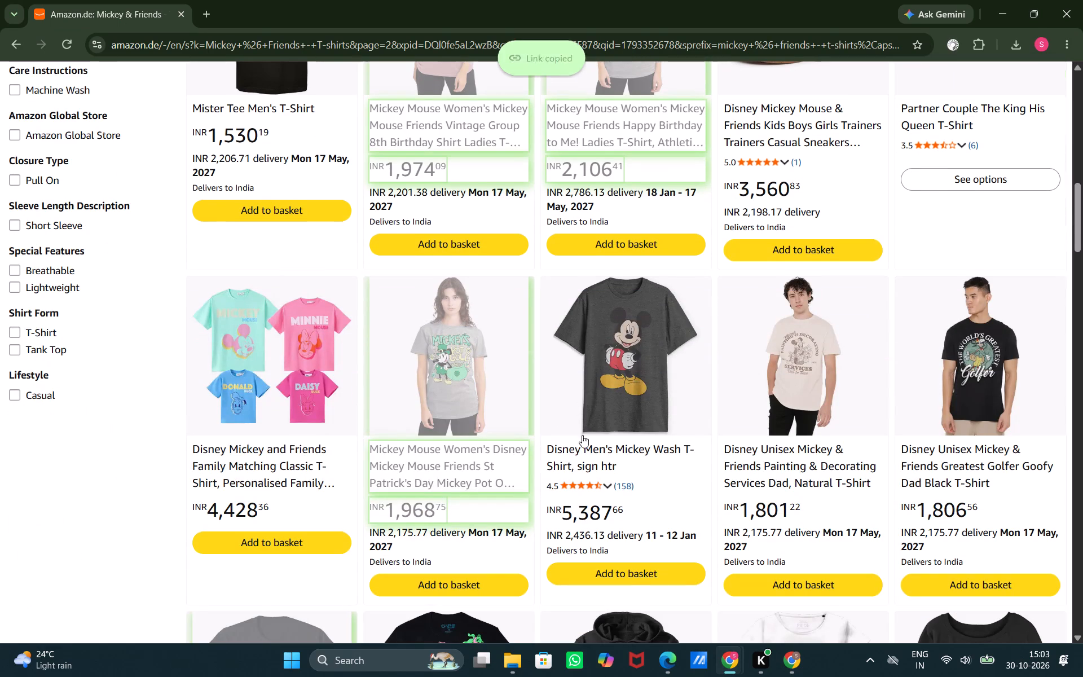
{"action": "right_click", "coordinate": [291, 462]}
{"action": "left_click", "coordinate": [384, 384]}
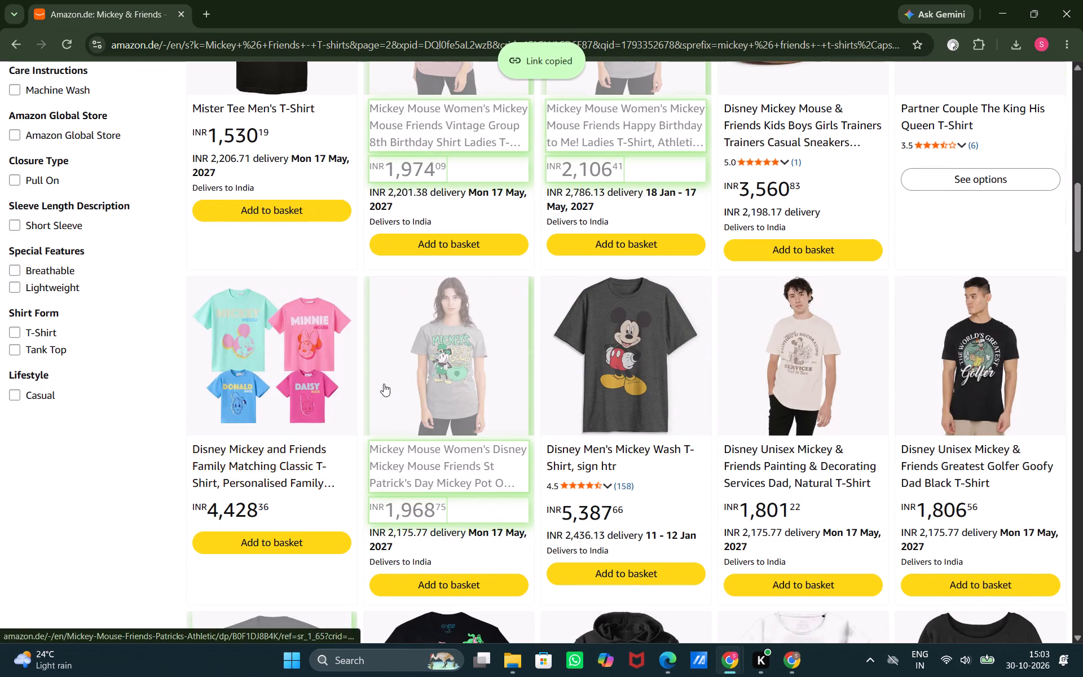
{"action": "key", "text": "alt+Tab"}
{"action": "key", "text": "ctrl+v"}
{"action": "key", "text": "Return"}
{"action": "key", "text": "Return"}
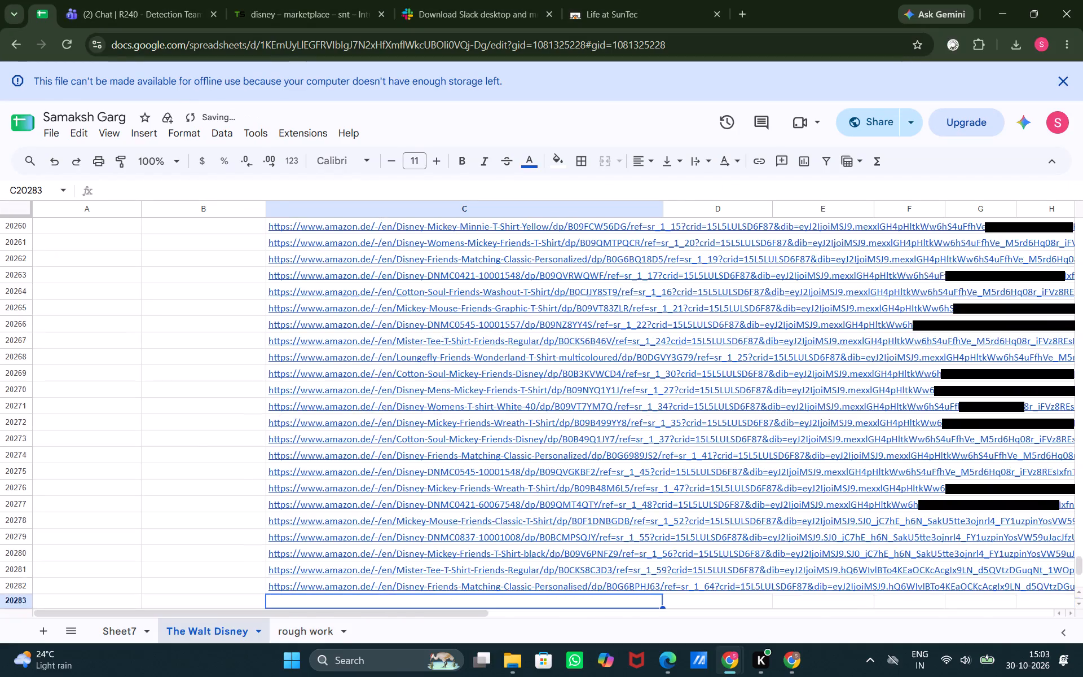
{"action": "key", "text": "alt+Tab"}
Paste the link of the INR 5,387.66 "Disney Men's Mickey Wash T-Shirt" from Amazon.de into C20283.
{"action": "right_click", "coordinate": [602, 451]}
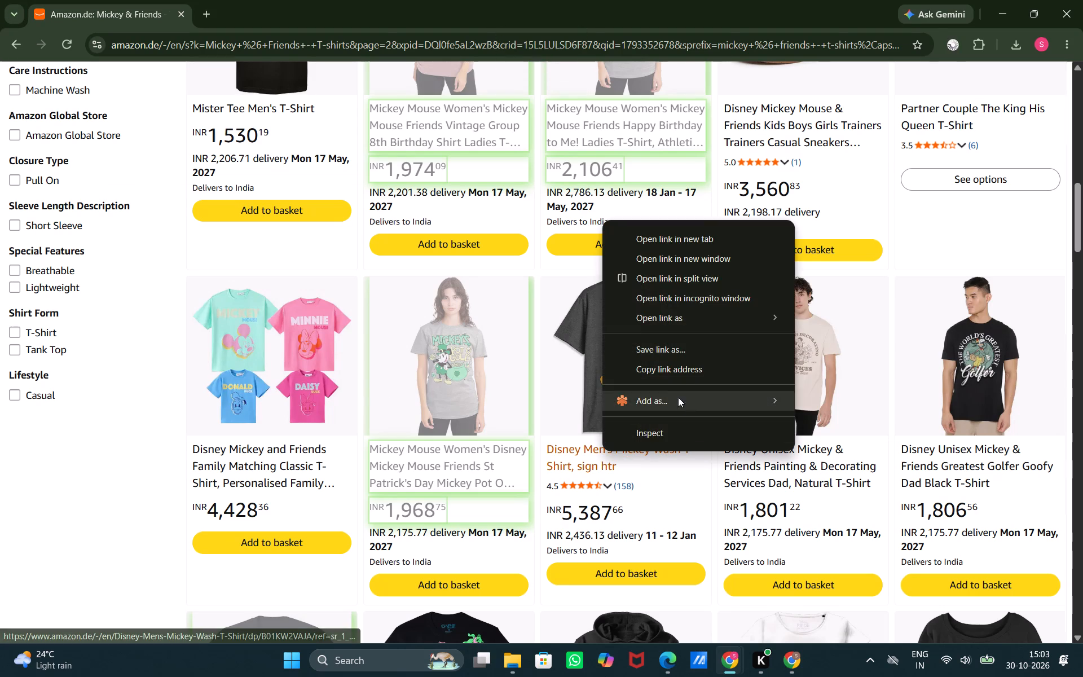
{"action": "left_click", "coordinate": [673, 374]}
{"action": "key", "text": "alt+Tab"}
{"action": "key", "text": "ctrl+v"}
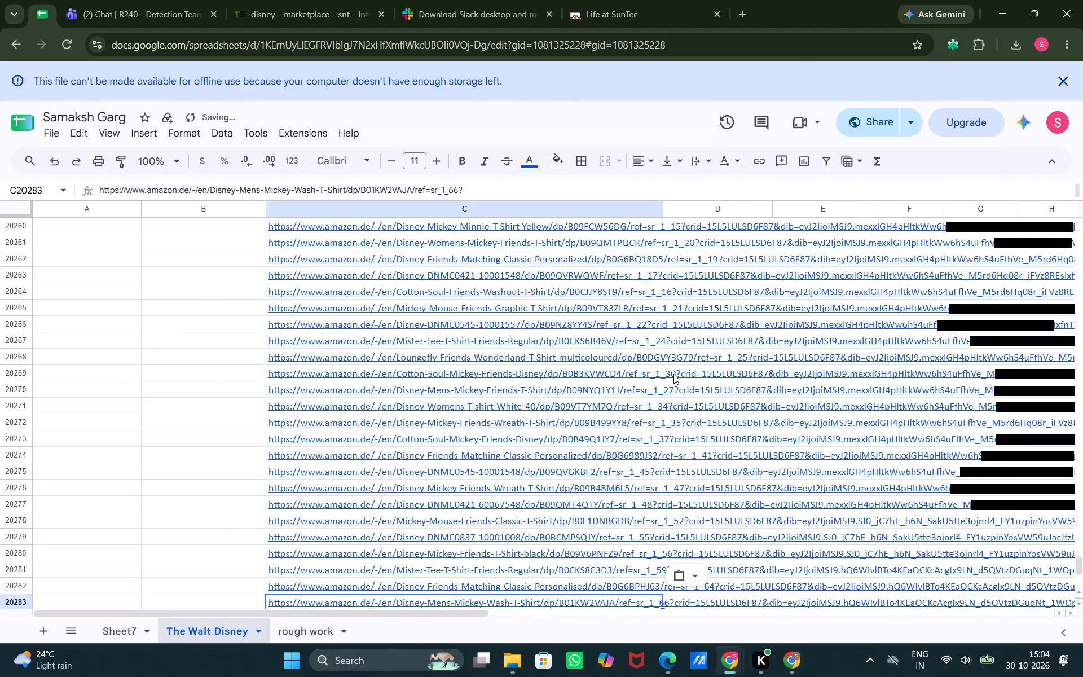
{"action": "key", "text": "Return"}
{"action": "key", "text": "Return"}
{"action": "key", "text": "alt+Tab"}
Paste the link of the INR 1,801.22 "Mickey & Friends Painting & Decorating Services Dad" T-shirt from Amazon.de into C20284.
{"action": "right_click", "coordinate": [829, 481]}
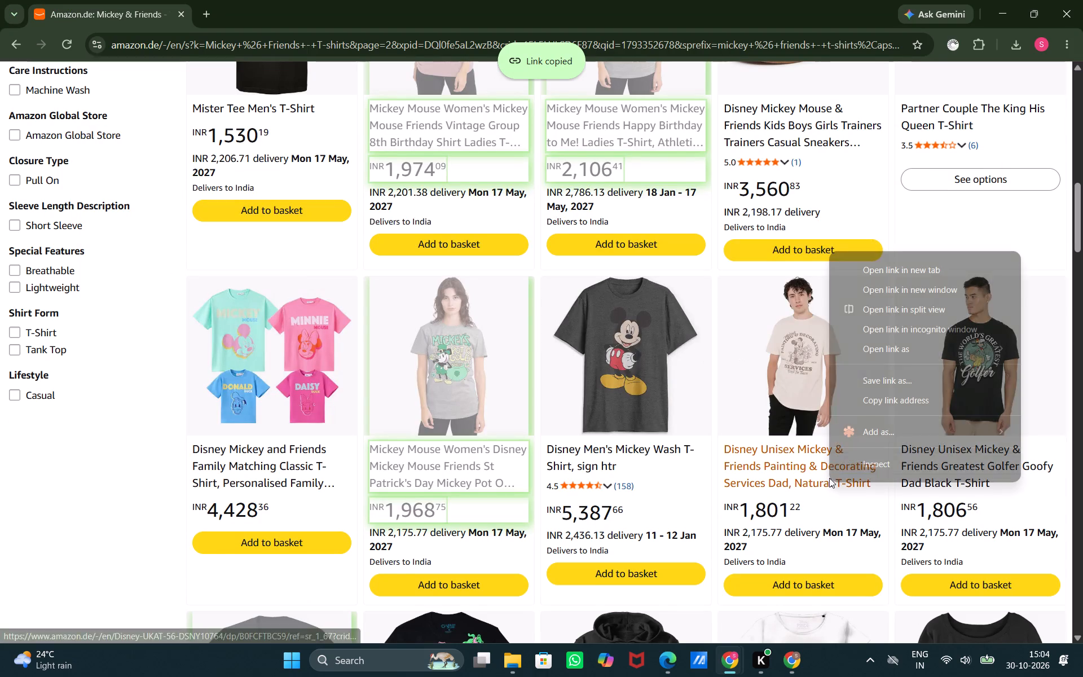
{"action": "left_click", "coordinate": [885, 394]}
{"action": "key", "text": "alt+Tab"}
{"action": "key", "text": "ctrl+v"}
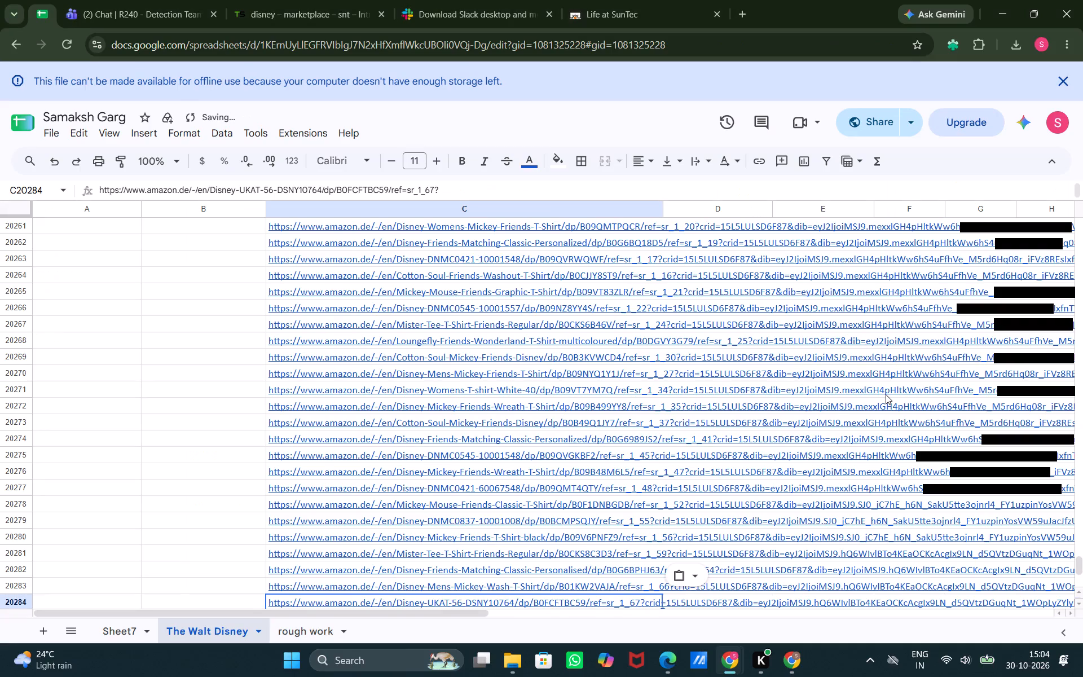
{"action": "key", "text": "Return"}
{"action": "key", "text": "Return"}
{"action": "key", "text": "alt+Tab"}
Paste the link of the INR 2,045.58 "Disney Women's Wodmickts234 T-Shirt" from Amazon.de into C20285.
{"action": "scroll", "coordinate": [1082, 357], "scroll_direction": "down", "scroll_amount": 4}
{"action": "scroll", "coordinate": [1005, 399], "scroll_direction": "down", "scroll_amount": 2}
{"action": "right_click", "coordinate": [809, 369]}
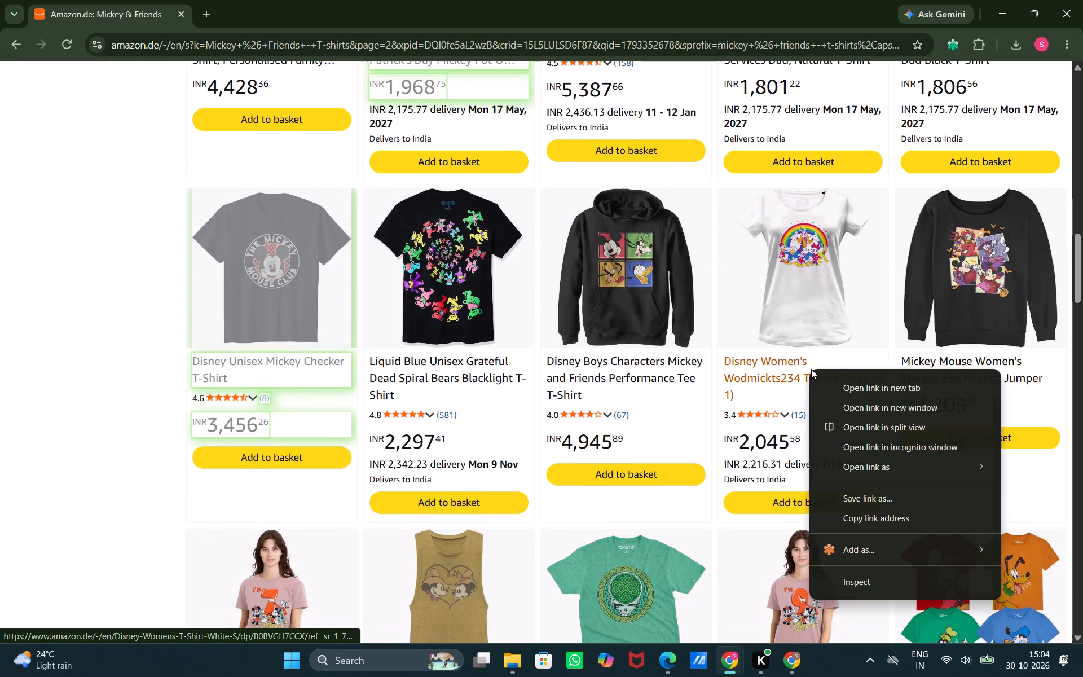
{"action": "left_click", "coordinate": [855, 511]}
{"action": "key", "text": "alt+Tab"}
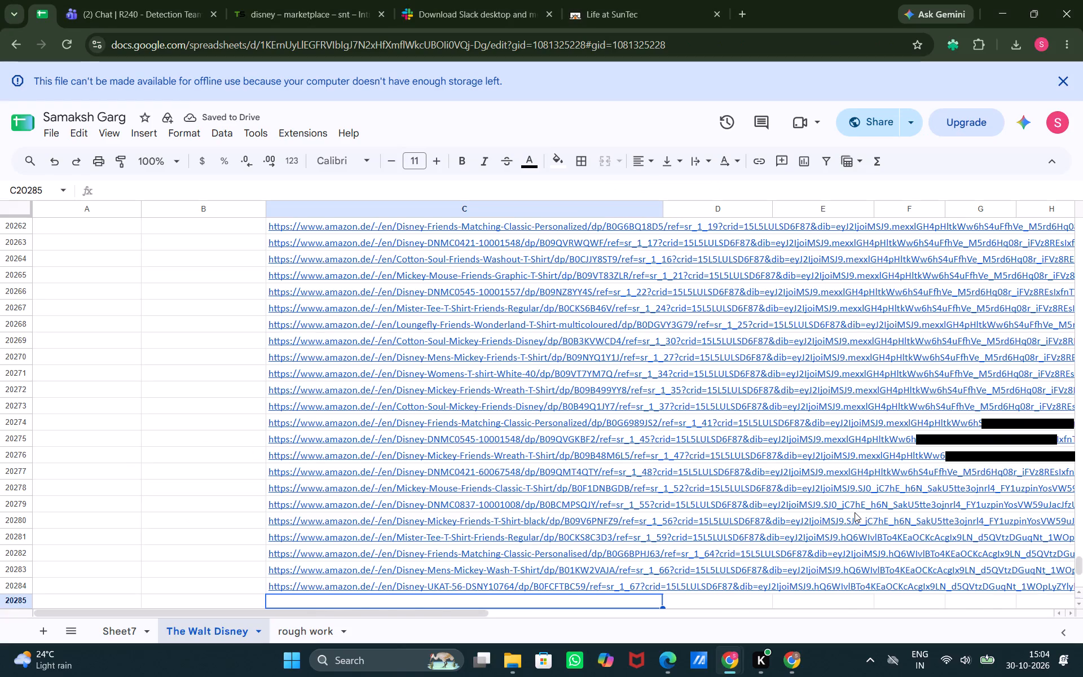
{"action": "key", "text": "ctrl+v"}
{"action": "key", "text": "Return"}
{"action": "key", "text": "Return"}
{"action": "key", "text": "alt+Tab"}
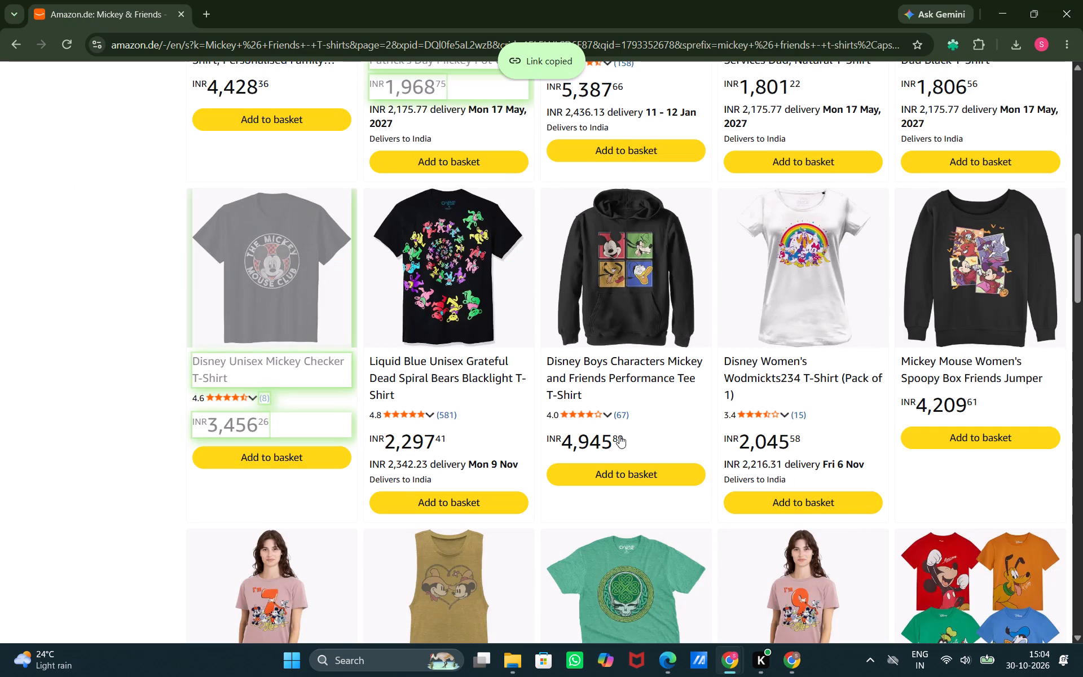
Paste the link of the INR 1,927.14 Mickey Mouse Friends Vintage Group 7th Birthday ladies shirt from Amazon.de into C20286.
{"action": "scroll", "coordinate": [520, 362], "scroll_direction": "down", "scroll_amount": 4}
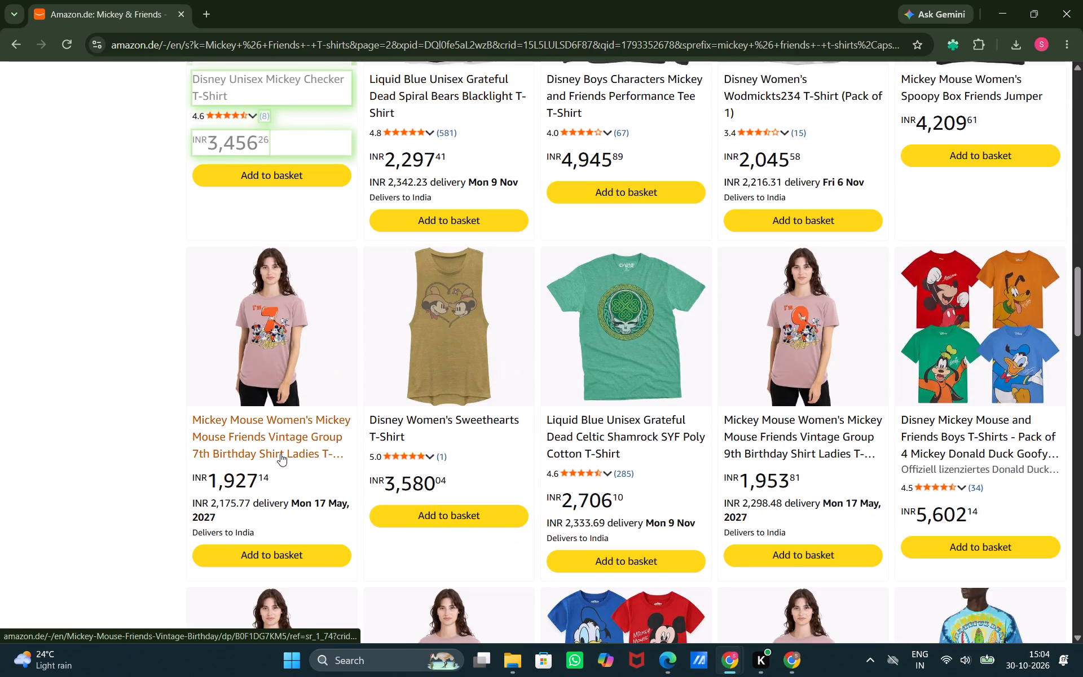
{"action": "right_click", "coordinate": [280, 456]}
{"action": "left_click", "coordinate": [338, 380]}
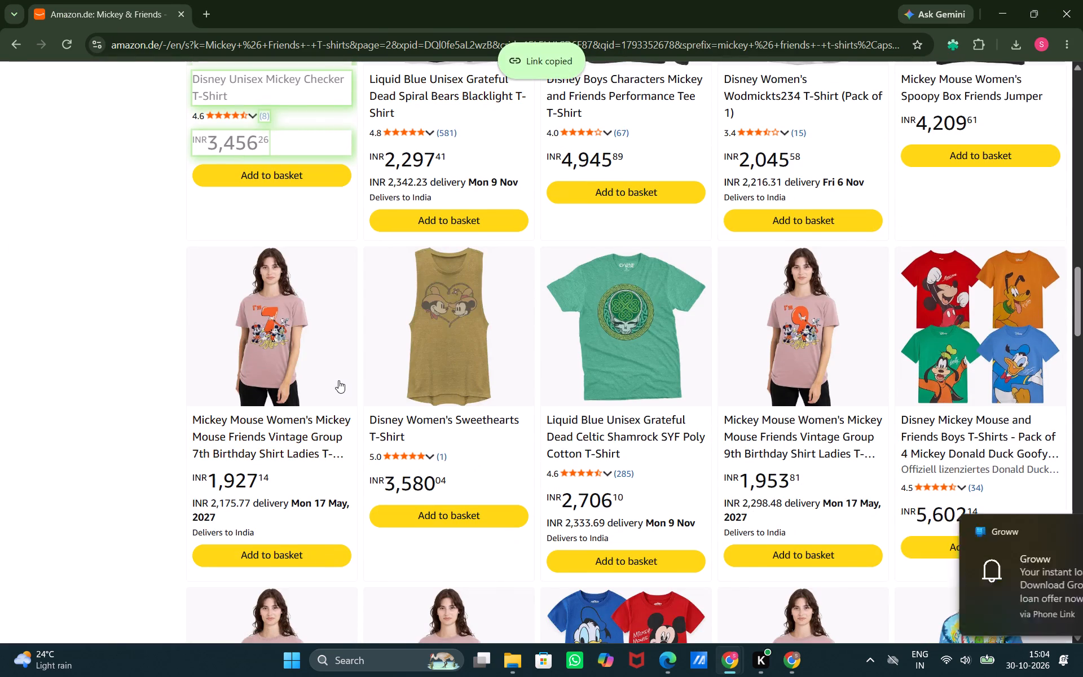
{"action": "key", "text": "alt+Tab"}
{"action": "key", "text": "ctrl+v"}
{"action": "key", "text": "Return"}
{"action": "key", "text": "Return"}
{"action": "key", "text": "alt+Tab"}
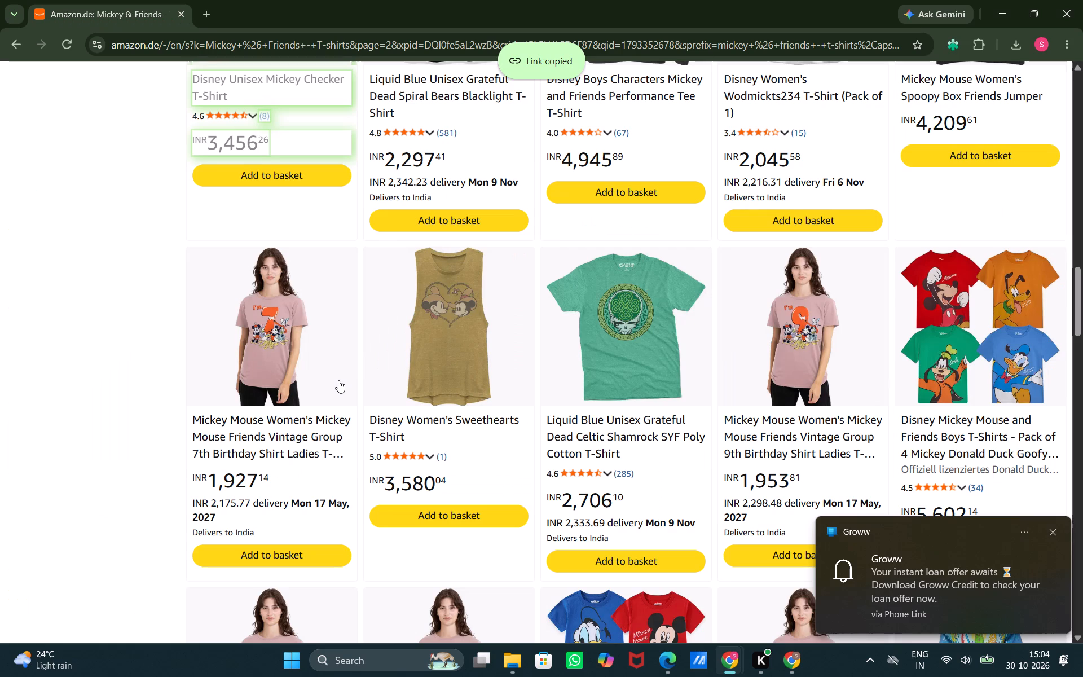
Paste the link of the INR 3,580.04 "Disney Women's Sweethearts T-Shirt" from Amazon.de into C20287.
{"action": "right_click", "coordinate": [426, 428]}
{"action": "left_click", "coordinate": [482, 349]}
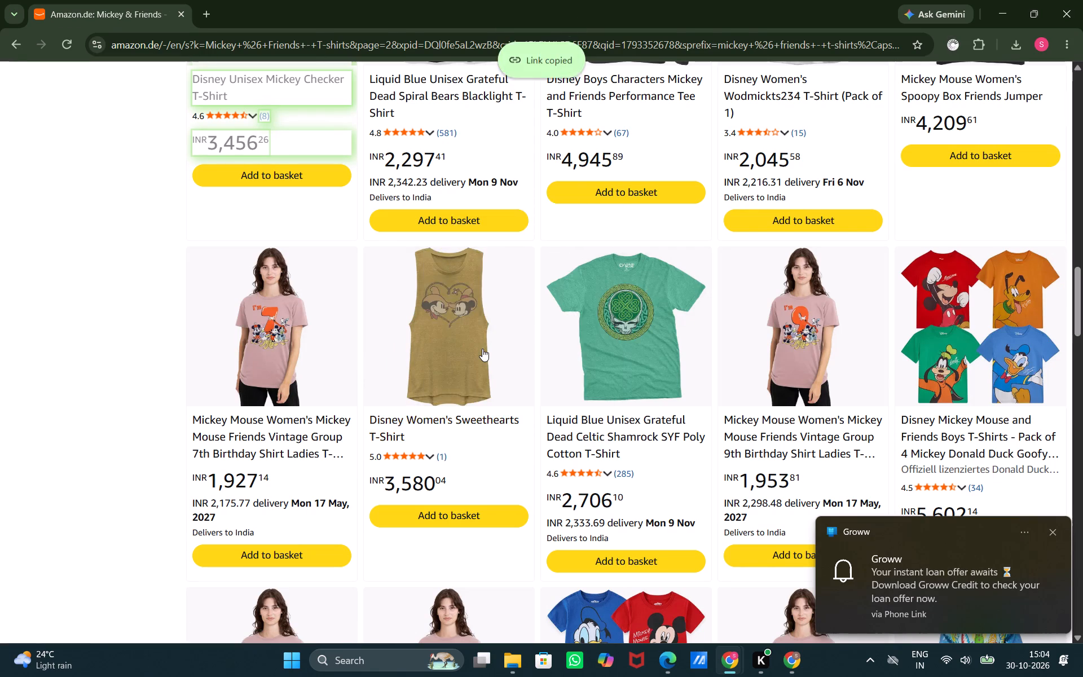
{"action": "key", "text": "alt+Tab"}
{"action": "key", "text": "ctrl+v"}
{"action": "key", "text": "Return"}
{"action": "key", "text": "Return"}
{"action": "key", "text": "Return"}
{"action": "key", "text": "alt+Tab"}
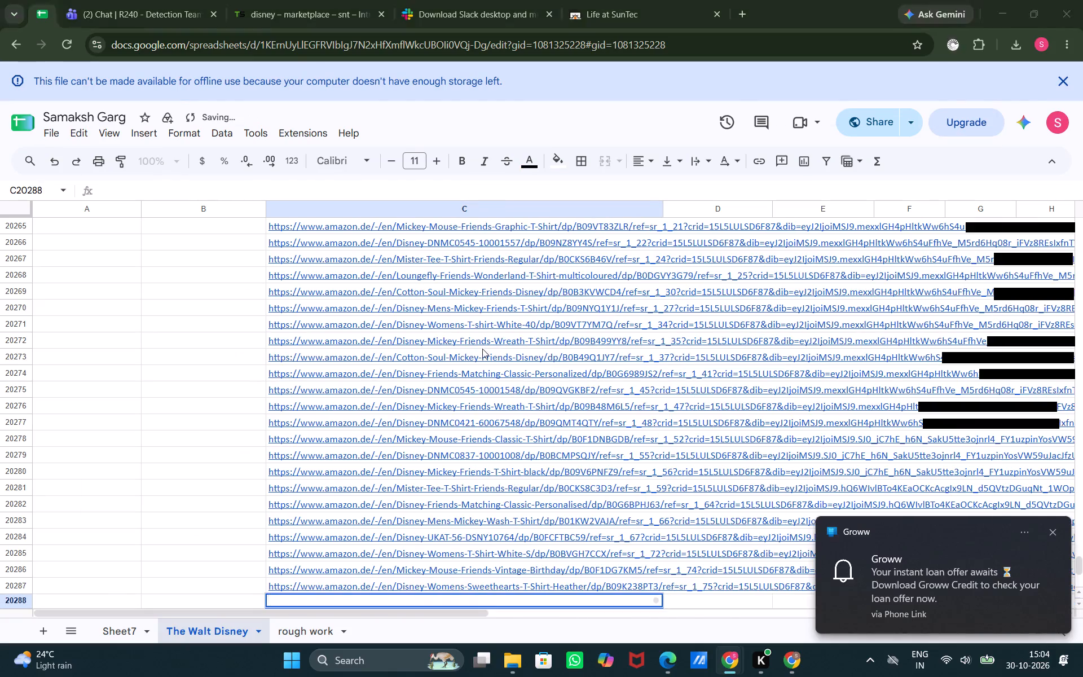
Paste the link of the INR 1,953.81 Mickey Mouse Friends Vintage Group 9th Birthday ladies shirt from Amazon.de into C20288.
{"action": "right_click", "coordinate": [780, 437]}
{"action": "left_click", "coordinate": [834, 359]}
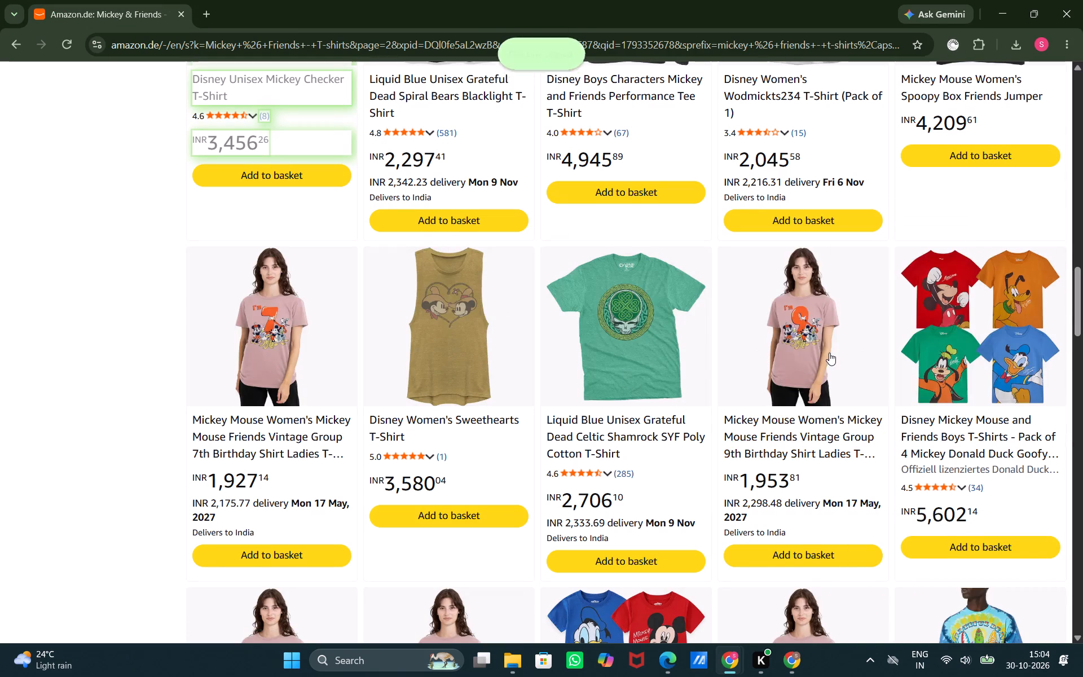
{"action": "key", "text": "alt+Tab"}
{"action": "key", "text": "ctrl+v"}
{"action": "key", "text": "Return"}
{"action": "key", "text": "Return"}
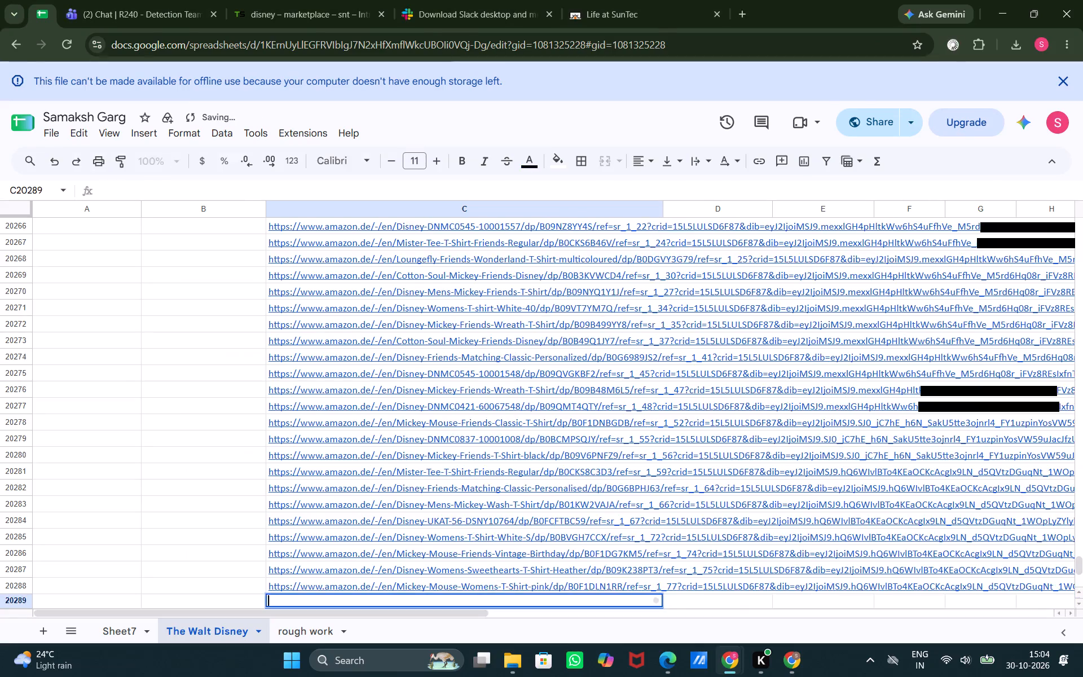
Paste the link of the INR 5,602.14 Disney Mickey Mouse and Friends Boys T-Shirts Pack of 4 from Amazon.de into C20289.
{"action": "key", "text": "alt+Tab"}
{"action": "right_click", "coordinate": [1003, 427]}
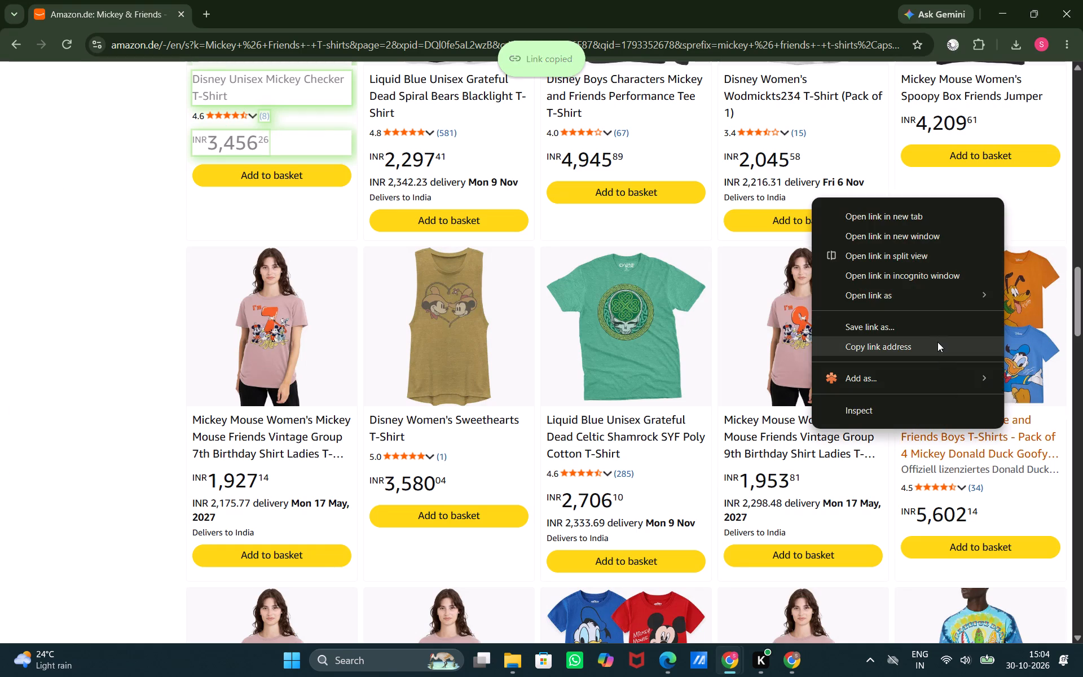
{"action": "left_click", "coordinate": [937, 341]}
{"action": "key", "text": "alt+Tab"}
{"action": "key", "text": "ctrl+v"}
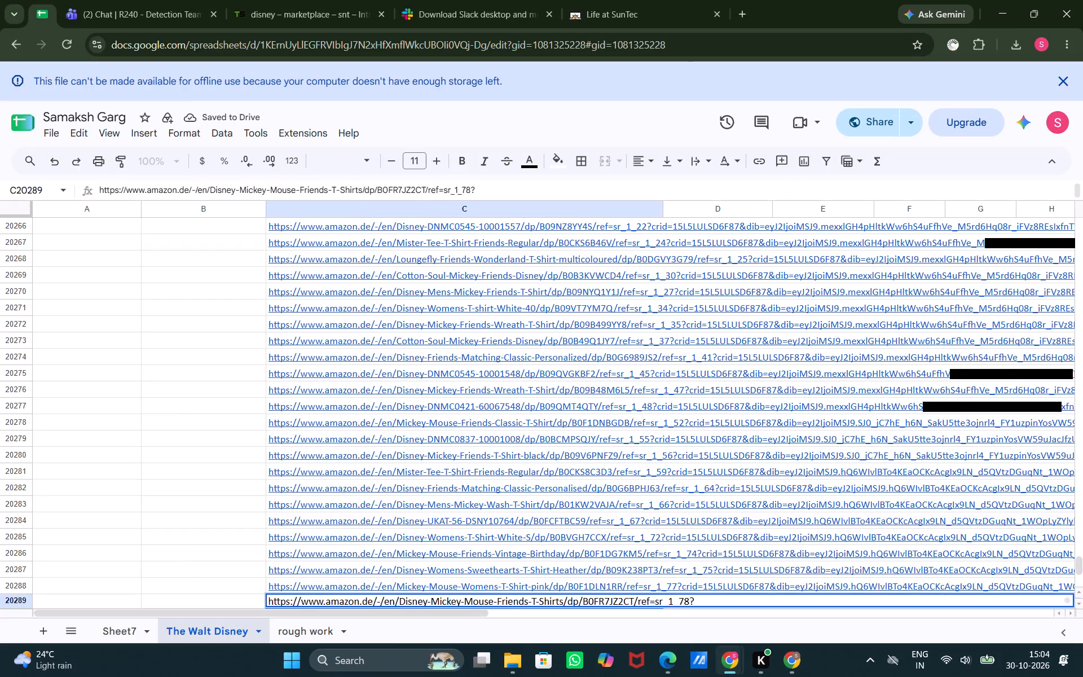
{"action": "key", "text": "Return"}
{"action": "key", "text": "Return"}
Paste the link of the INR 2,007.17 Mickey Mouse Friends Vintage Group 11th Birthday shirt from Amazon.de into C20290.
{"action": "key", "text": "alt+Tab"}
{"action": "scroll", "coordinate": [937, 341], "scroll_direction": "down", "scroll_amount": 6}
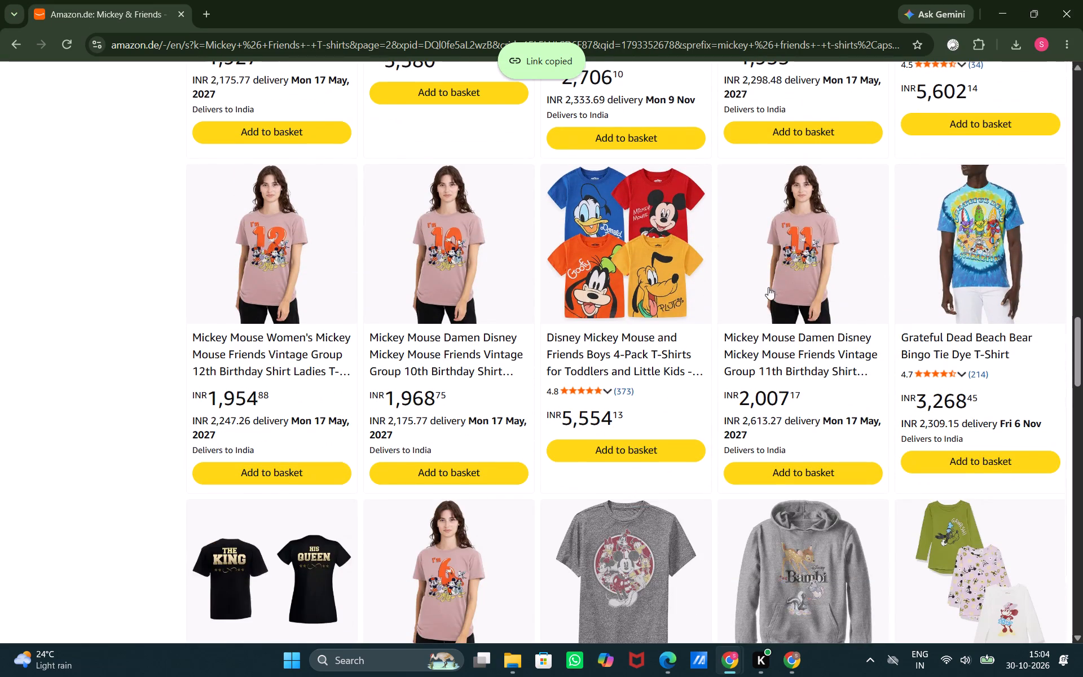
{"action": "right_click", "coordinate": [815, 356]}
{"action": "left_click", "coordinate": [866, 496]}
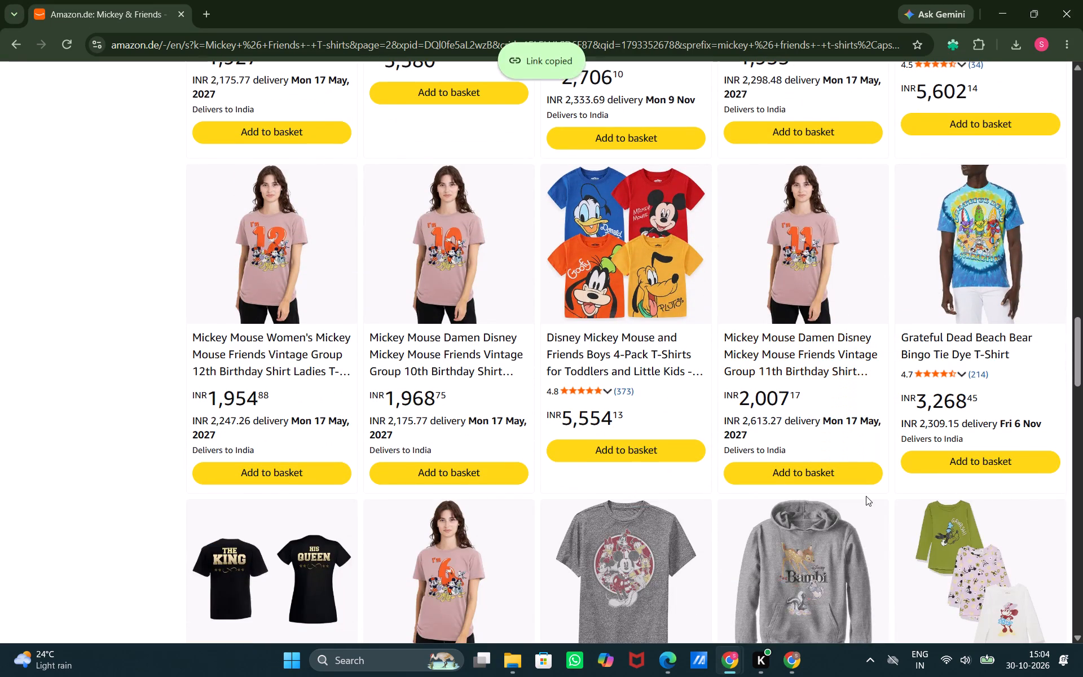
{"action": "key", "text": "alt+Tab"}
{"action": "key", "text": "ctrl+v"}
{"action": "key", "text": "Return"}
{"action": "key", "text": "Return"}
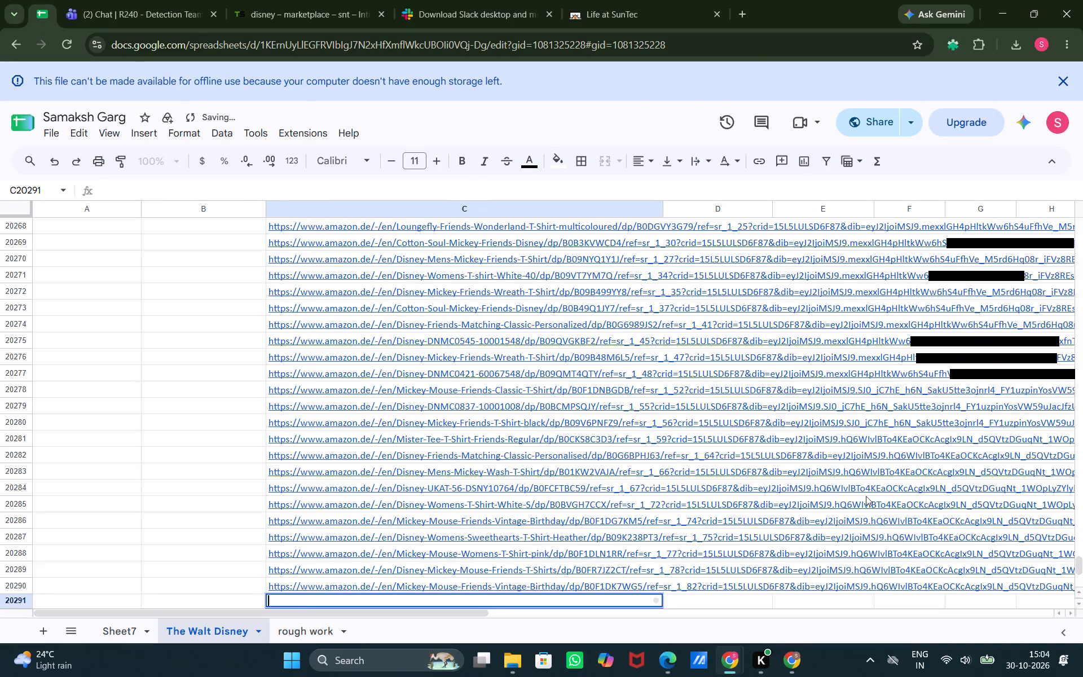
Paste the link of the INR 1,968.75 Mickey Mouse Friends Vintage Group 10th Birthday shirt from Amazon.de into C20291.
{"action": "key", "text": "alt+Tab"}
{"action": "right_click", "coordinate": [433, 328]}
{"action": "right_click", "coordinate": [415, 364]}
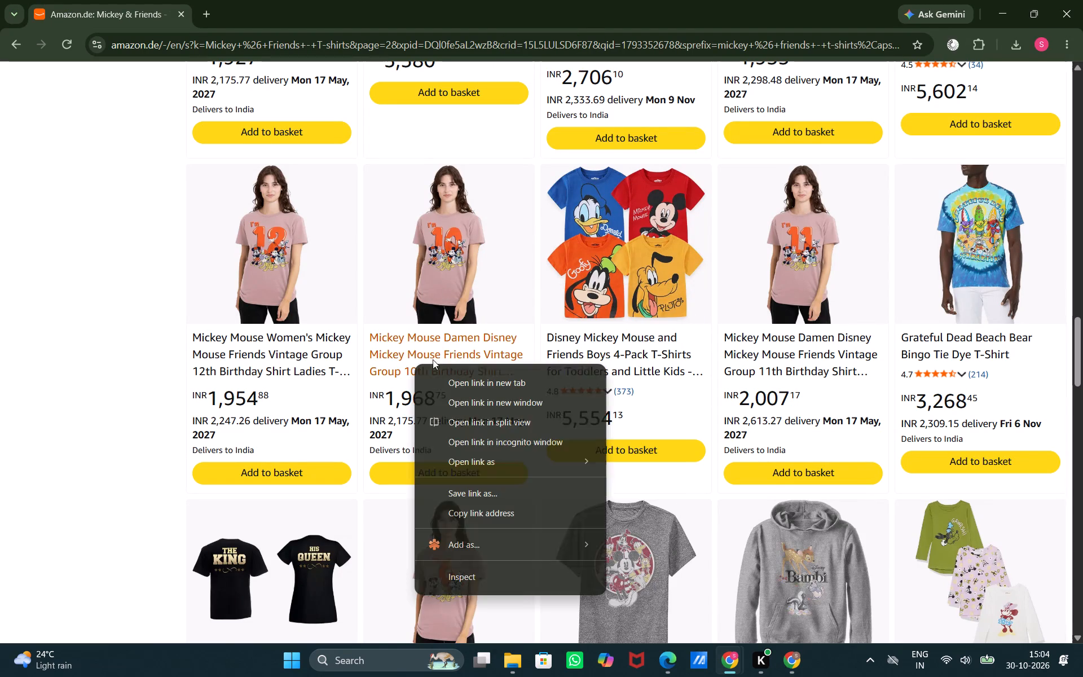
{"action": "left_click", "coordinate": [469, 513]}
{"action": "key", "text": "alt+Tab"}
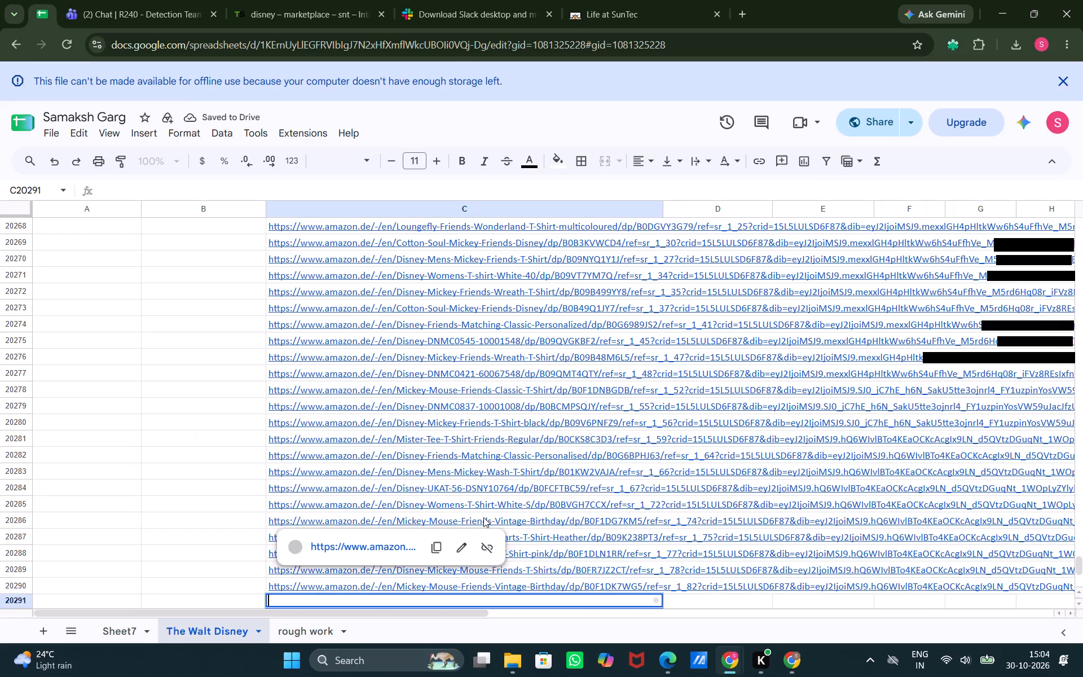
{"action": "key", "text": "ctrl+v"}
{"action": "key", "text": "Return"}
{"action": "key", "text": "Return"}
Paste the link of the INR 1,954.88 Mickey Mouse Friends Vintage Group 12th Birthday ladies shirt from Amazon.de into C20292.
{"action": "key", "text": "alt+Tab"}
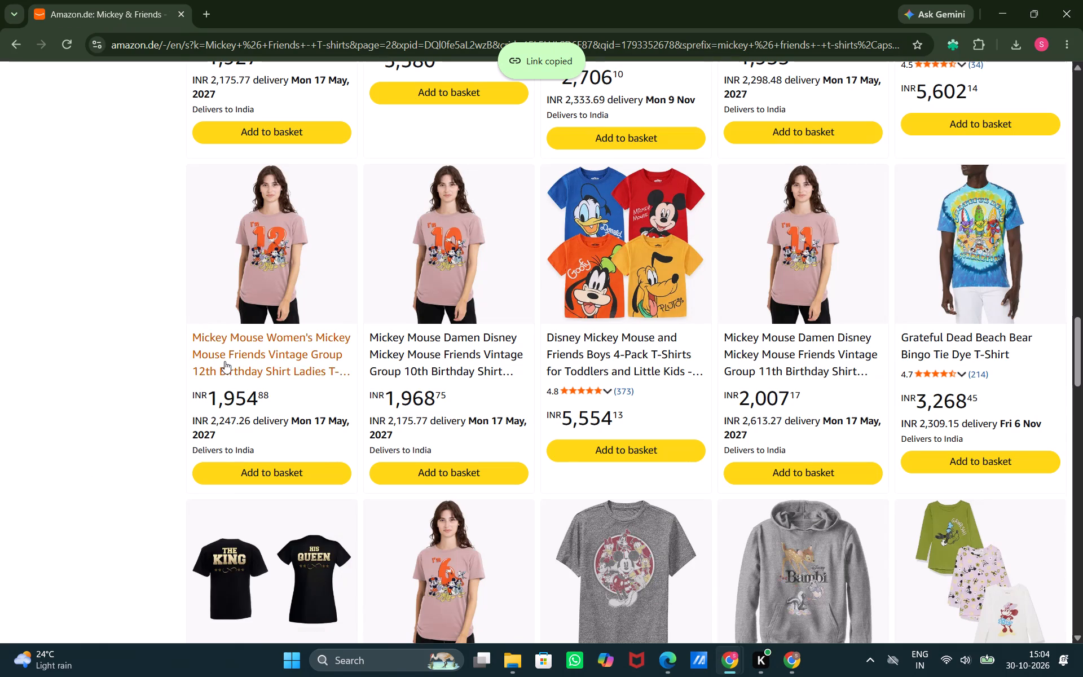
{"action": "right_click", "coordinate": [224, 361]}
{"action": "left_click", "coordinate": [309, 503]}
{"action": "key", "text": "Tab"}
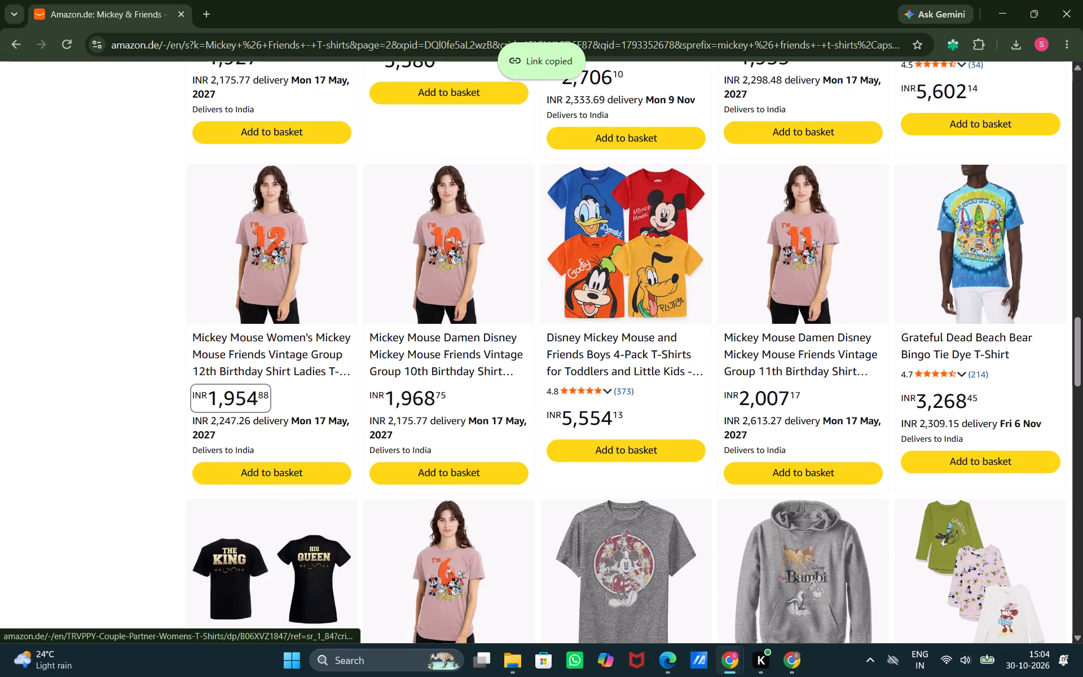
{"action": "key", "text": "alt+Tab"}
{"action": "key", "text": "ctrl+v"}
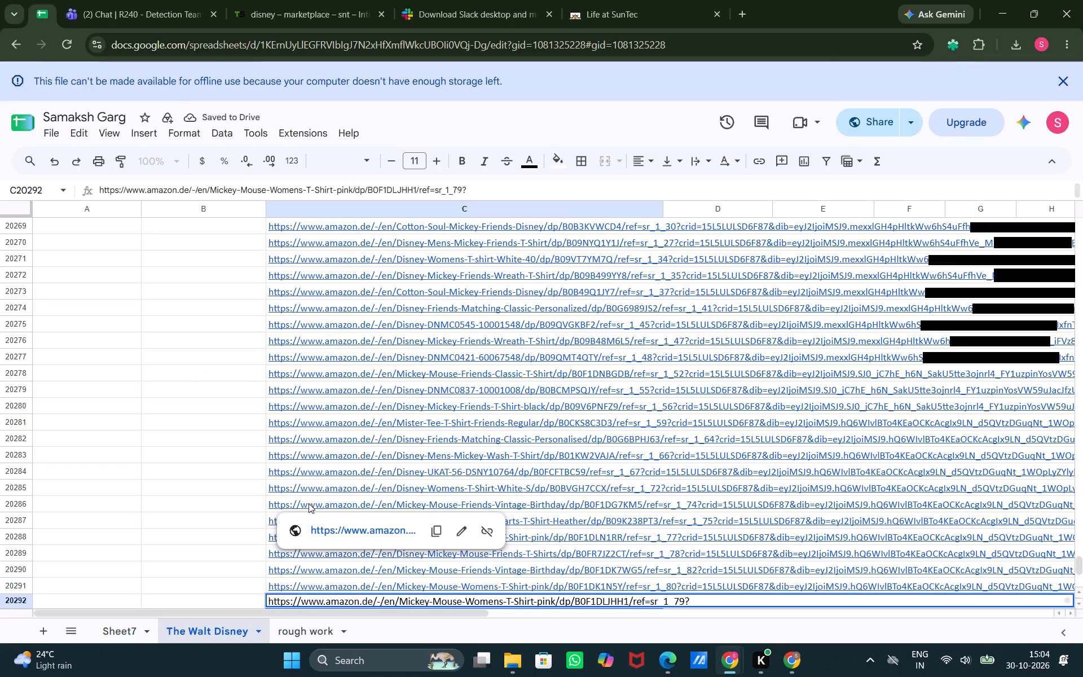
{"action": "key", "text": "Return"}
{"action": "key", "text": "Return"}
Paste the link of the INR 2,007.17 Mickey Mouse Friends Vintage Group 6th Birthday shirt from Amazon.de into C20293.
{"action": "key", "text": "alt+Tab"}
{"action": "scroll", "coordinate": [477, 412], "scroll_direction": "down", "scroll_amount": 3}
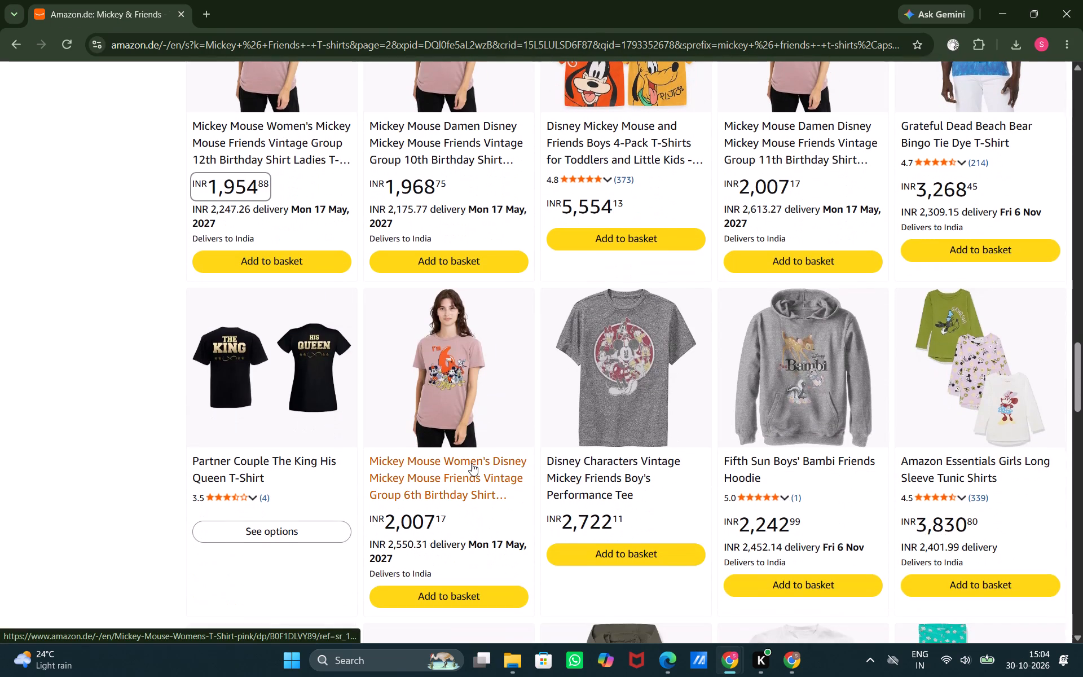
{"action": "right_click", "coordinate": [472, 463]}
{"action": "left_click", "coordinate": [571, 375]}
{"action": "key", "text": "alt+Tab"}
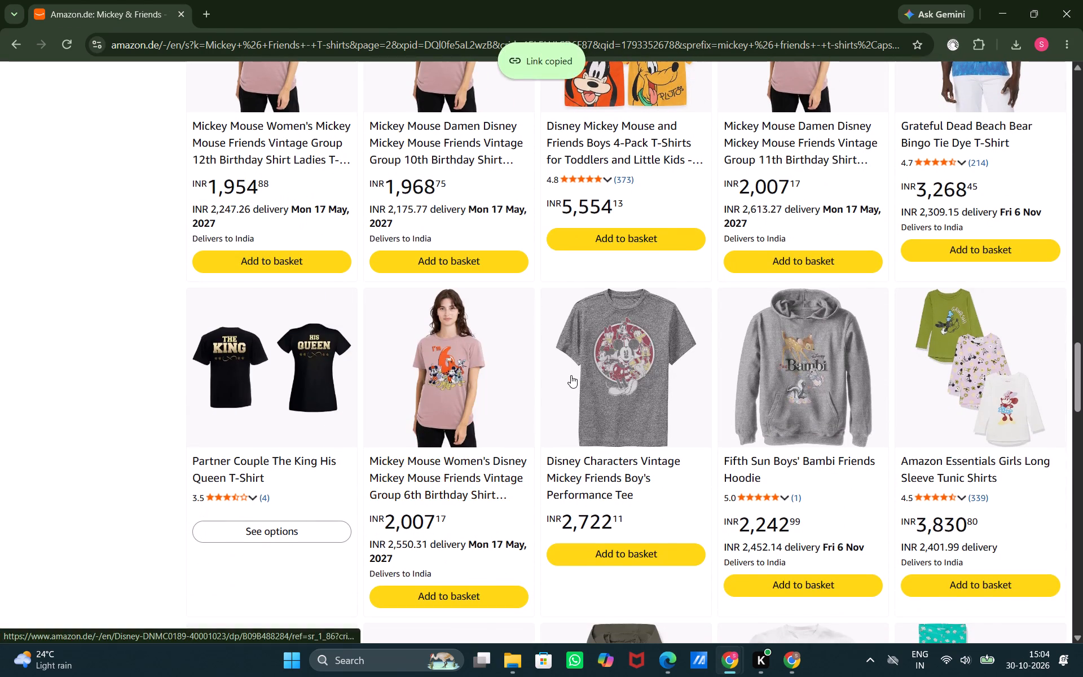
{"action": "key", "text": "ctrl+v"}
{"action": "key", "text": "Return"}
{"action": "key", "text": "Return"}
Paste the link of the INR 2,722.11 "Disney Characters Vintage Mickey Friends Boy's Performance Tee" from Amazon.de into C20294.
{"action": "key", "text": "alt+Tab"}
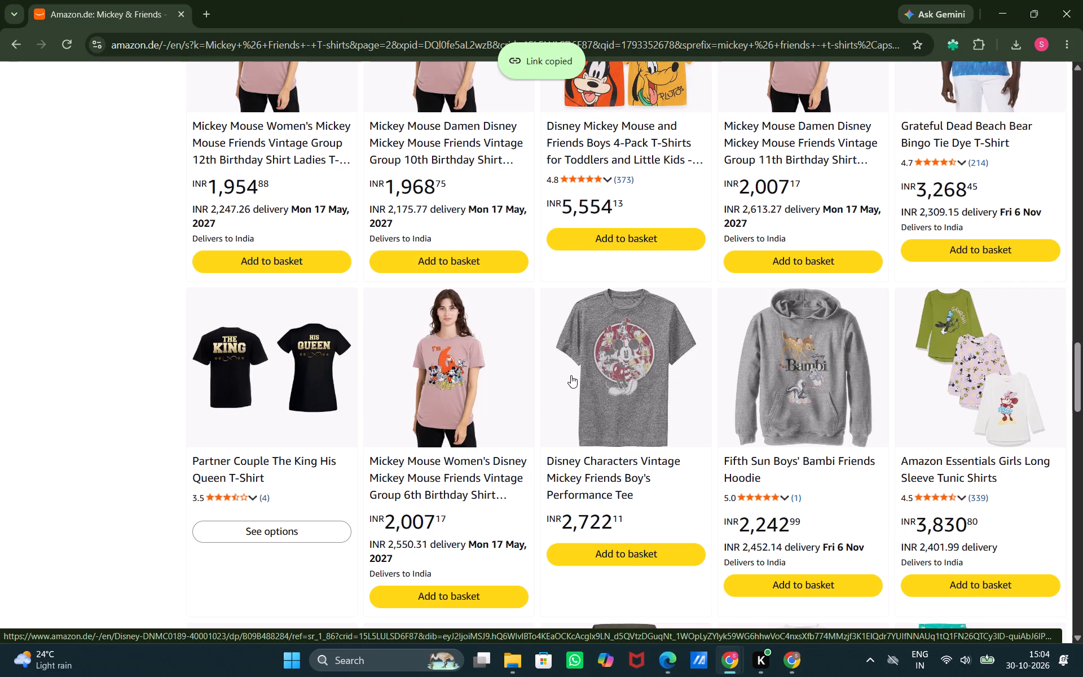
{"action": "right_click", "coordinate": [605, 458]}
{"action": "left_click", "coordinate": [661, 384]}
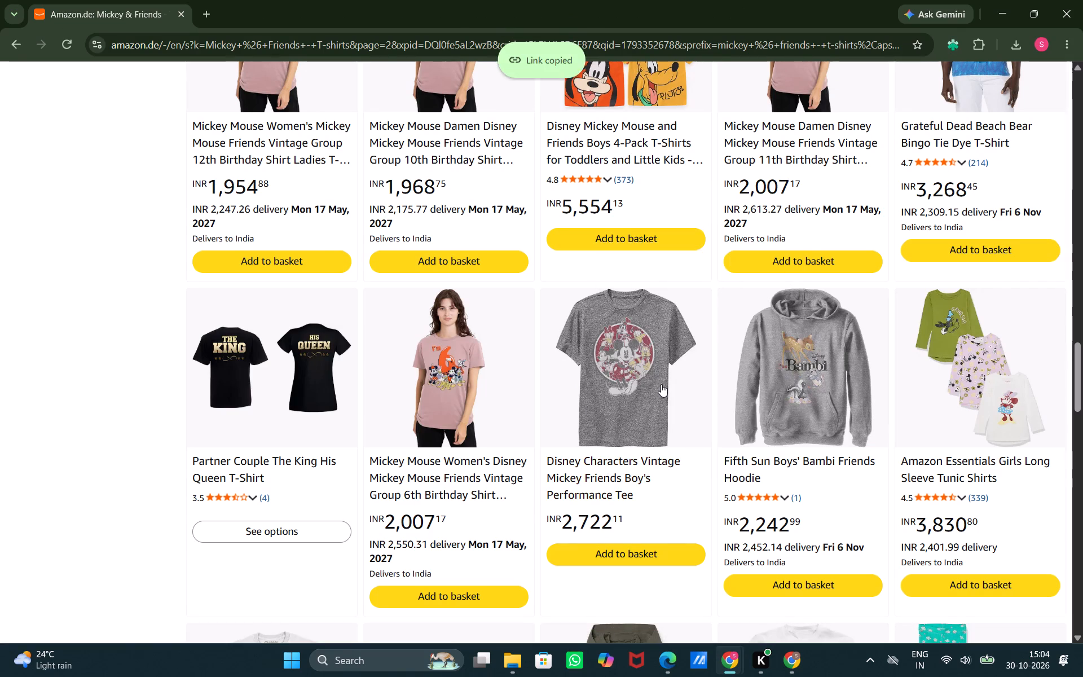
{"action": "key", "text": "alt+Tab"}
{"action": "key", "text": "ctrl+v"}
{"action": "key", "text": "Return"}
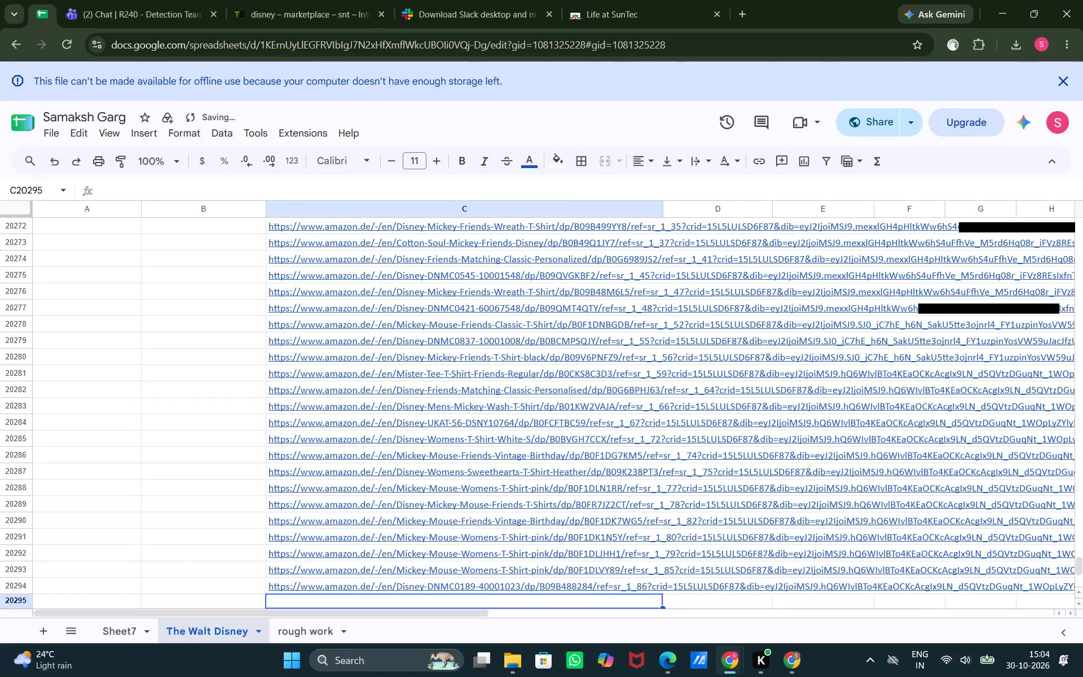
{"action": "key", "text": "Return"}
Paste the link of the INR 2,407.32 "Disney Damen Mickey Konfetti-füllung Hemd" from Amazon.de into C20295.
{"action": "key", "text": "alt+Tab"}
{"action": "scroll", "coordinate": [944, 423], "scroll_direction": "down", "scroll_amount": 3}
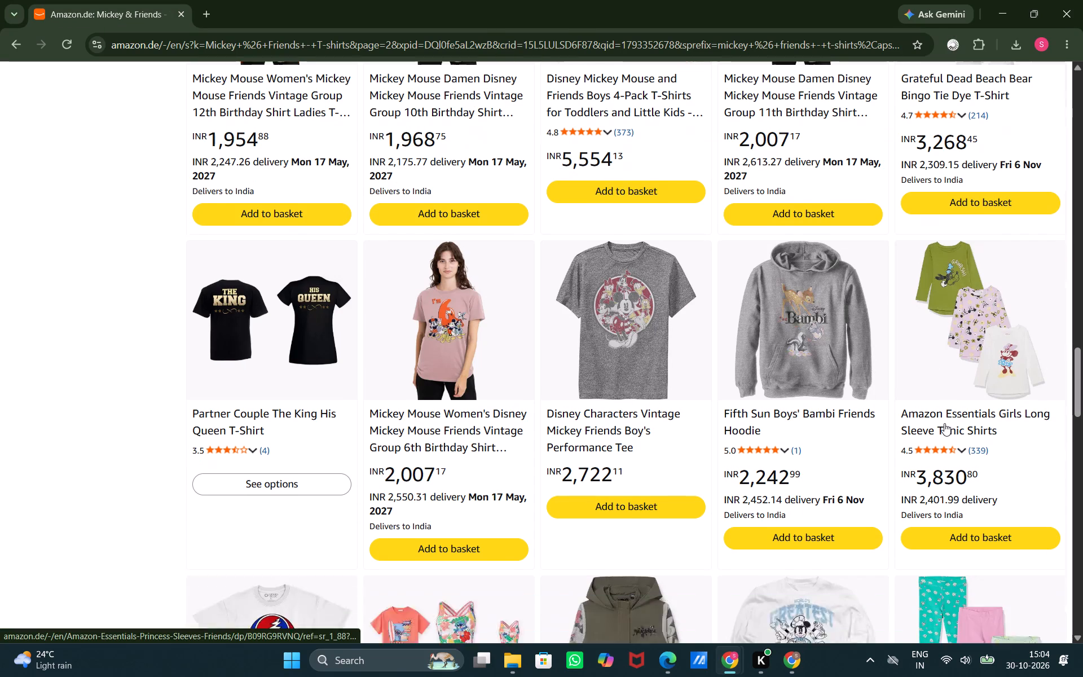
{"action": "scroll", "coordinate": [946, 427], "scroll_direction": "down", "scroll_amount": 3}
{"action": "scroll", "coordinate": [409, 304], "scroll_direction": "down", "scroll_amount": 4}
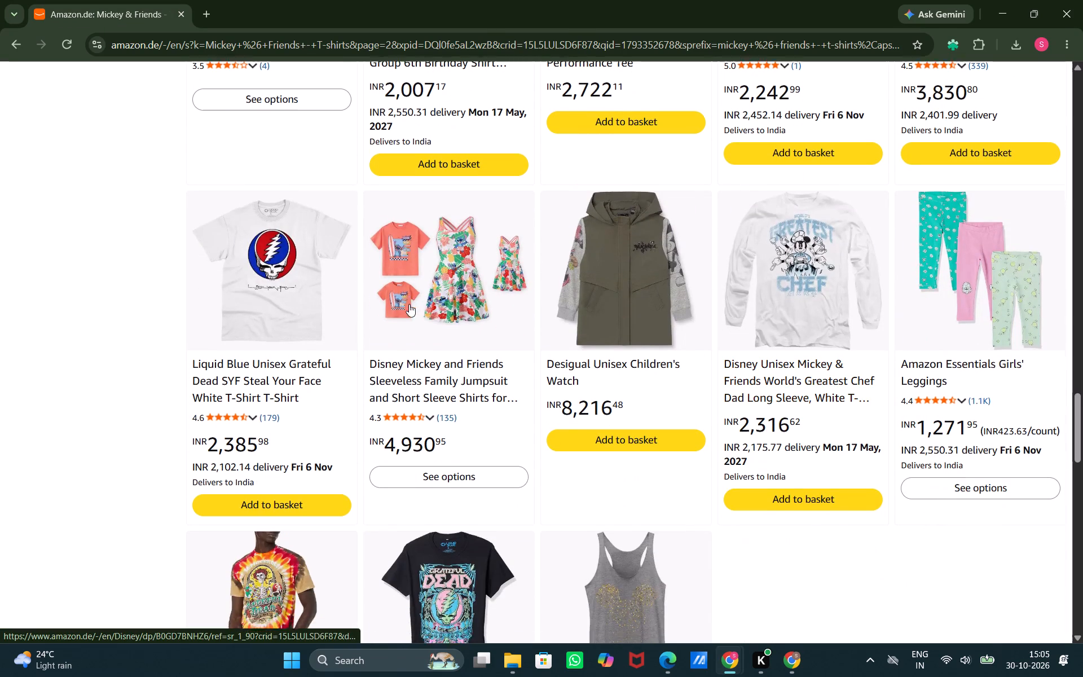
{"action": "scroll", "coordinate": [409, 304], "scroll_direction": "down", "scroll_amount": 1}
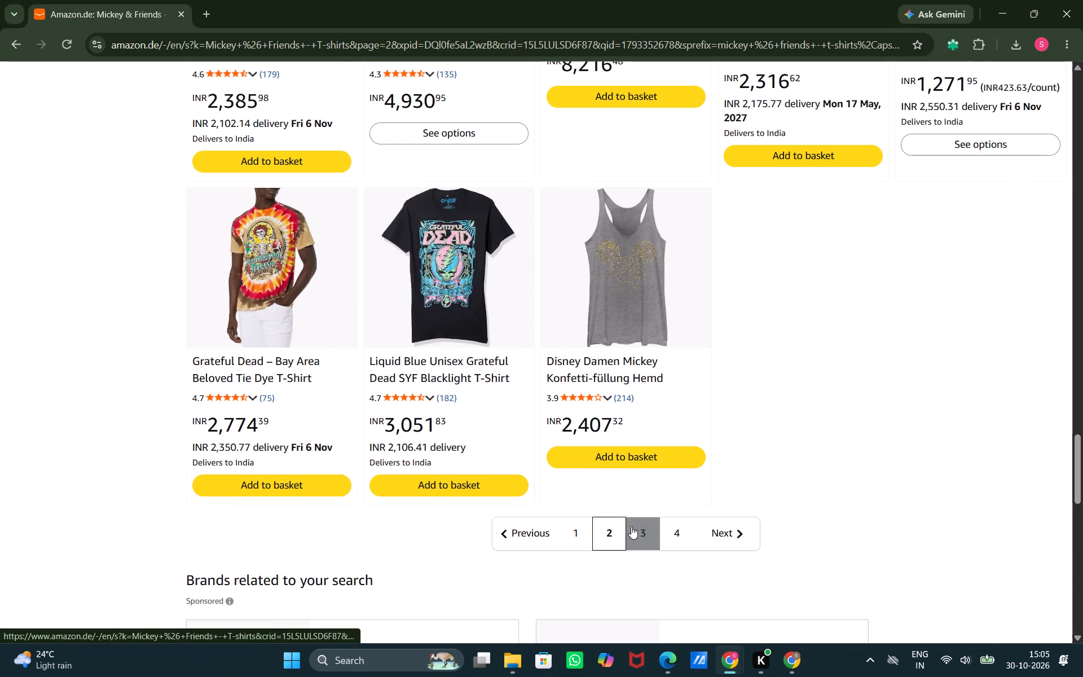
{"action": "right_click", "coordinate": [611, 386]}
{"action": "right_click", "coordinate": [578, 370]}
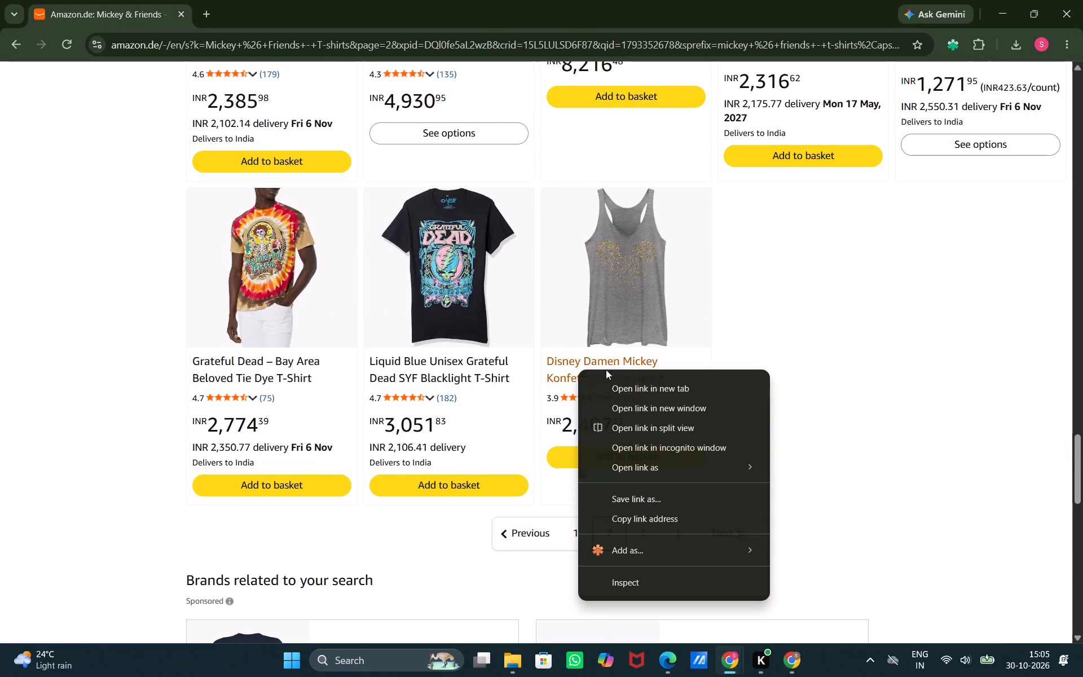
{"action": "left_click", "coordinate": [635, 512]}
{"action": "key", "text": "alt+Tab"}
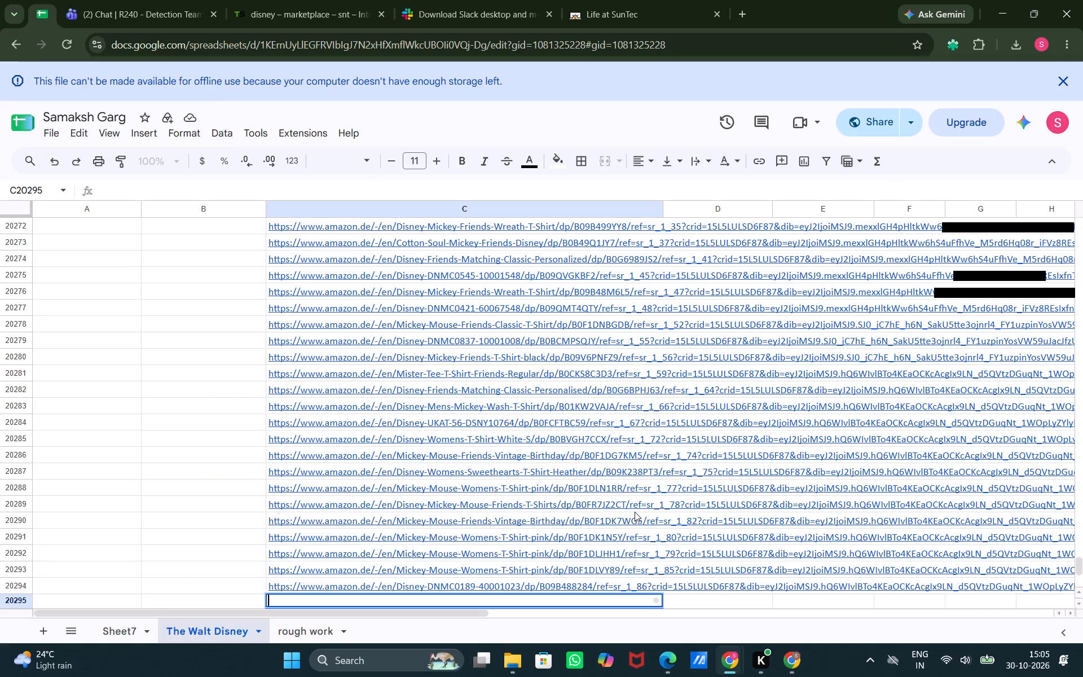
{"action": "key", "text": "ctrl+v"}
{"action": "key", "text": "Return"}
{"action": "key", "text": "Return"}
Review the 10/30/2026 link blocks in column C back to the orange separator row, then return to the first empty cell below the list.
{"action": "key", "text": "alt+Tab"}
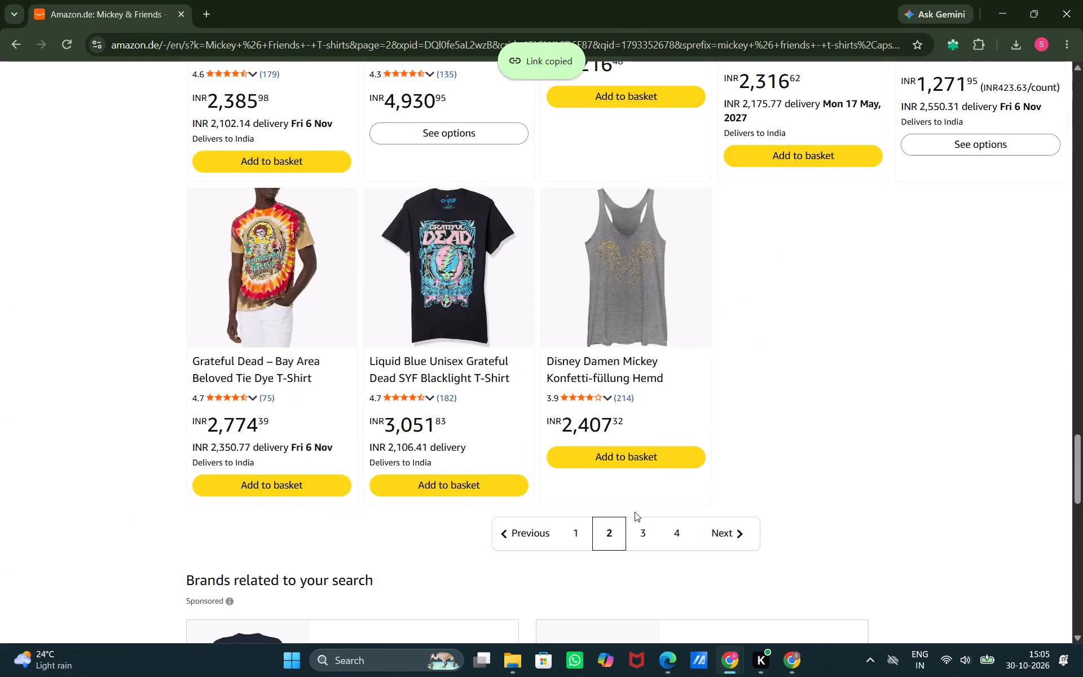
{"action": "key", "text": "alt+Tab"}
{"action": "key", "text": "Up"}
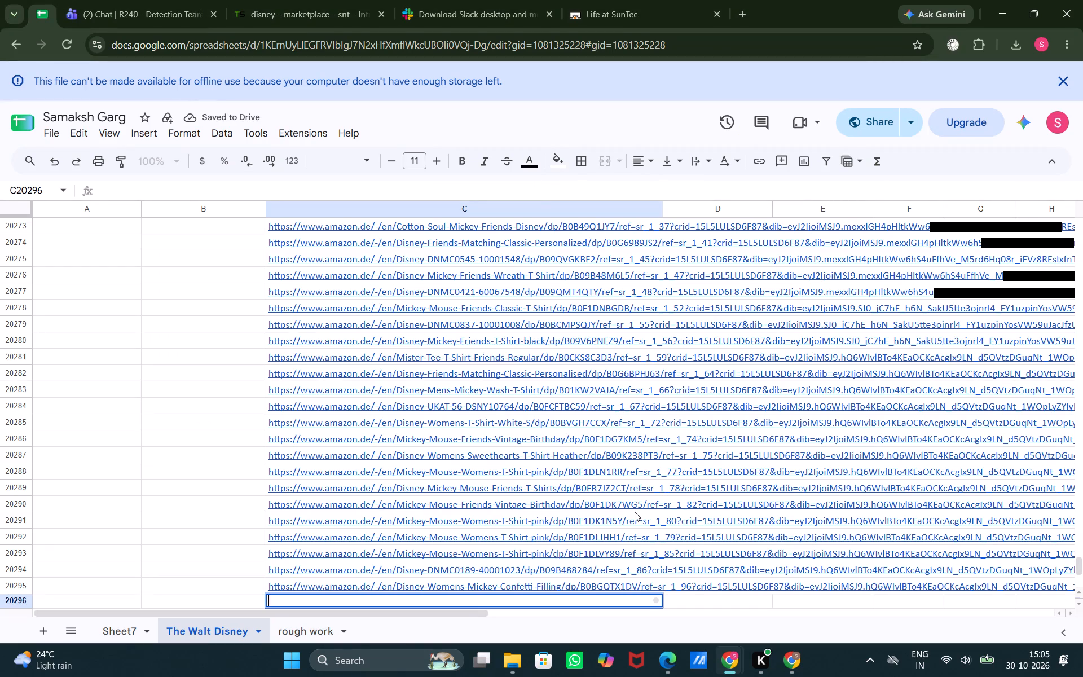
{"action": "key", "text": "Up"}
{"action": "key", "text": "Return"}
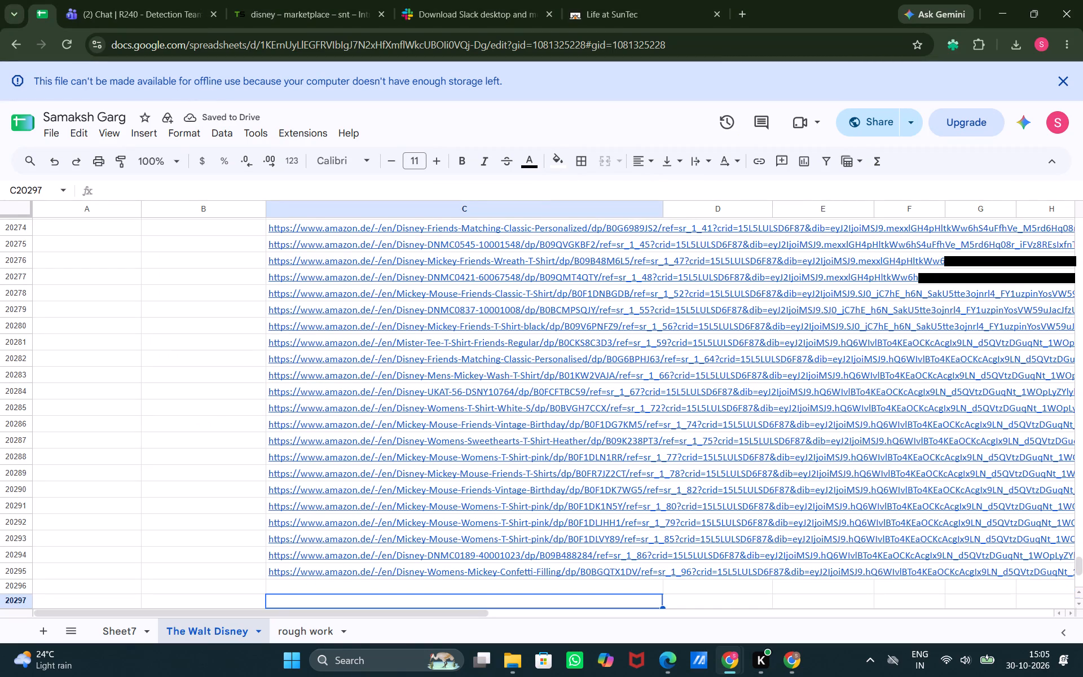
{"action": "key", "text": "Up"}
{"action": "key", "text": "Up"}
{"action": "key", "text": "ctrl+Up"}
{"action": "key", "text": "ctrl+Up"}
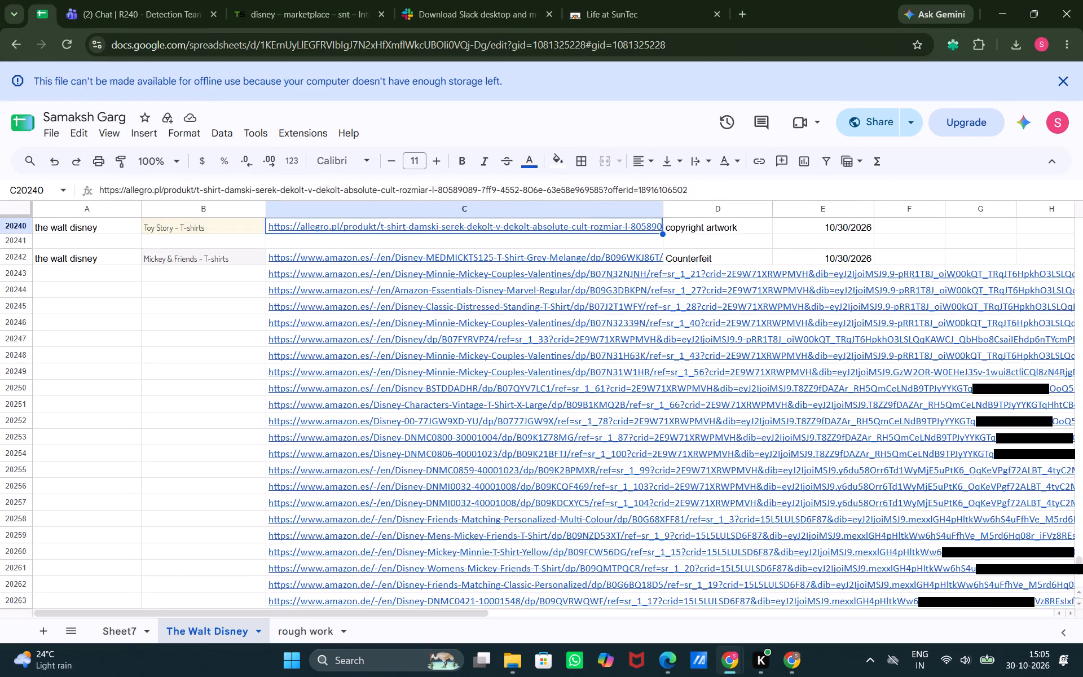
{"action": "key", "text": "ctrl+Up"}
{"action": "key", "text": "ctrl+Up"}
{"action": "key", "text": "ctrl+Up"}
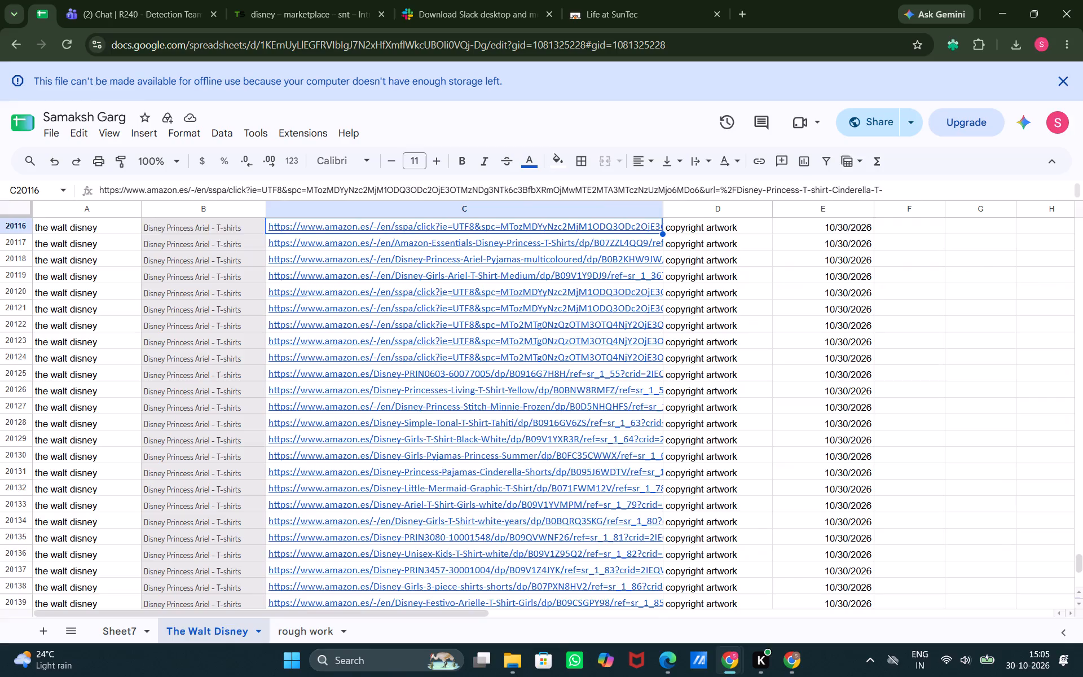
{"action": "key", "text": "Up"}
{"action": "key", "text": "Up"}
{"action": "key", "text": "Down"}
{"action": "key", "text": "Down"}
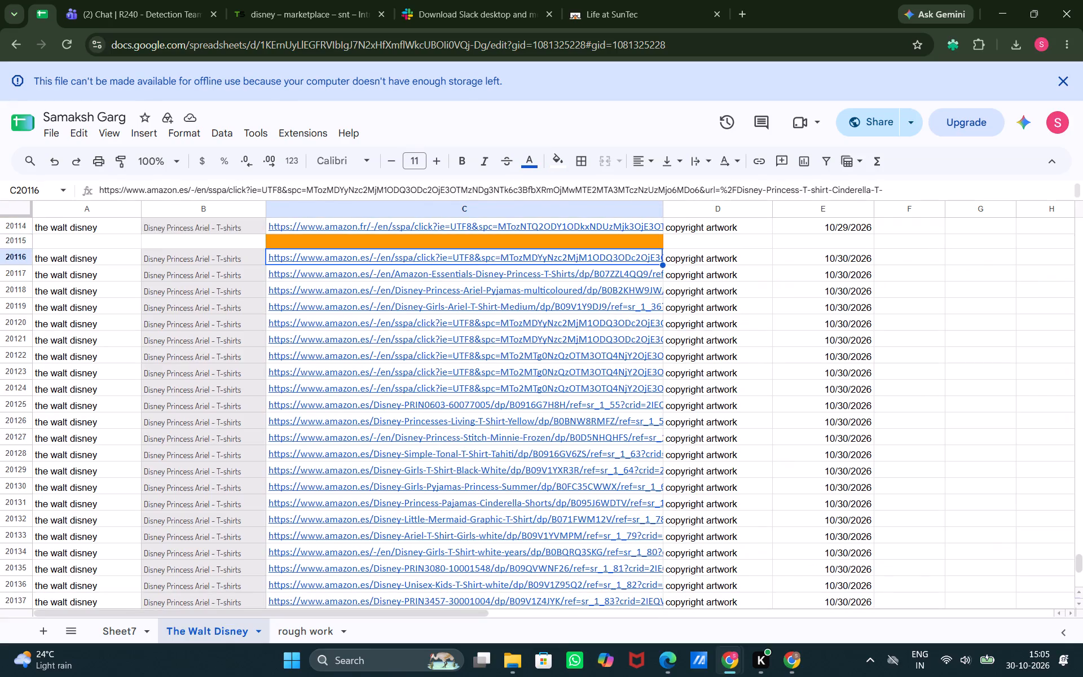
{"action": "key", "text": "ctrl+Down"}
{"action": "key", "text": "ctrl+Down"}
{"action": "key", "text": "ctrl+Down"}
{"action": "key", "text": "ctrl+Down"}
{"action": "key", "text": "ctrl+Down"}
{"action": "key", "text": "ctrl+Down"}
{"action": "key", "text": "ctrl+Down"}
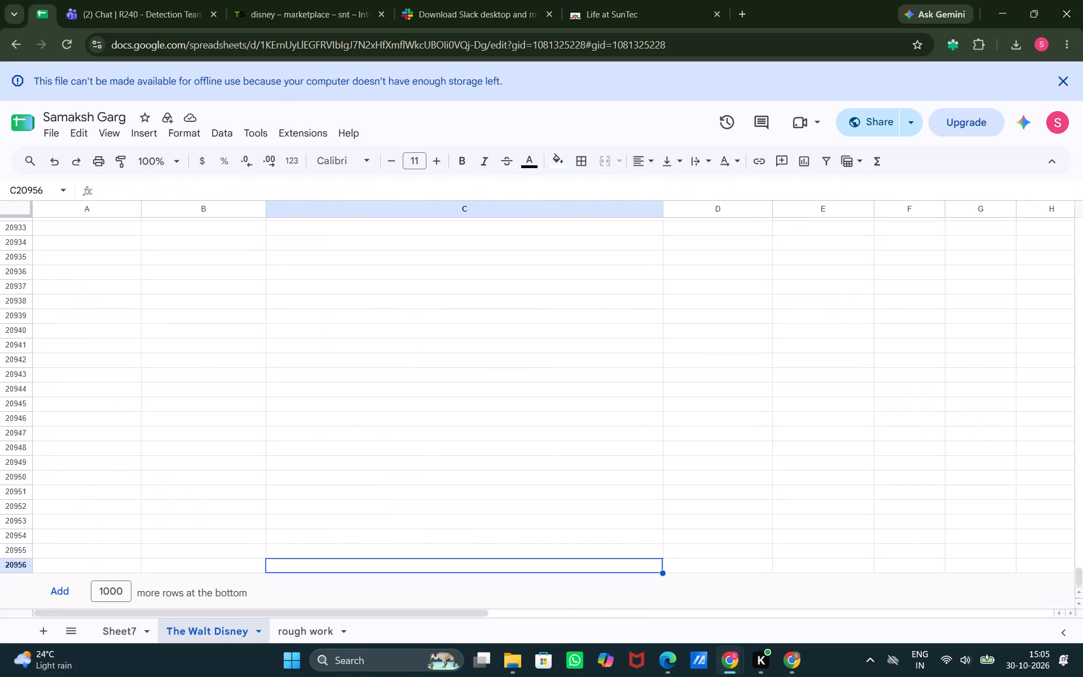
{"action": "key", "text": "ctrl+Up"}
{"action": "key", "text": "Down"}
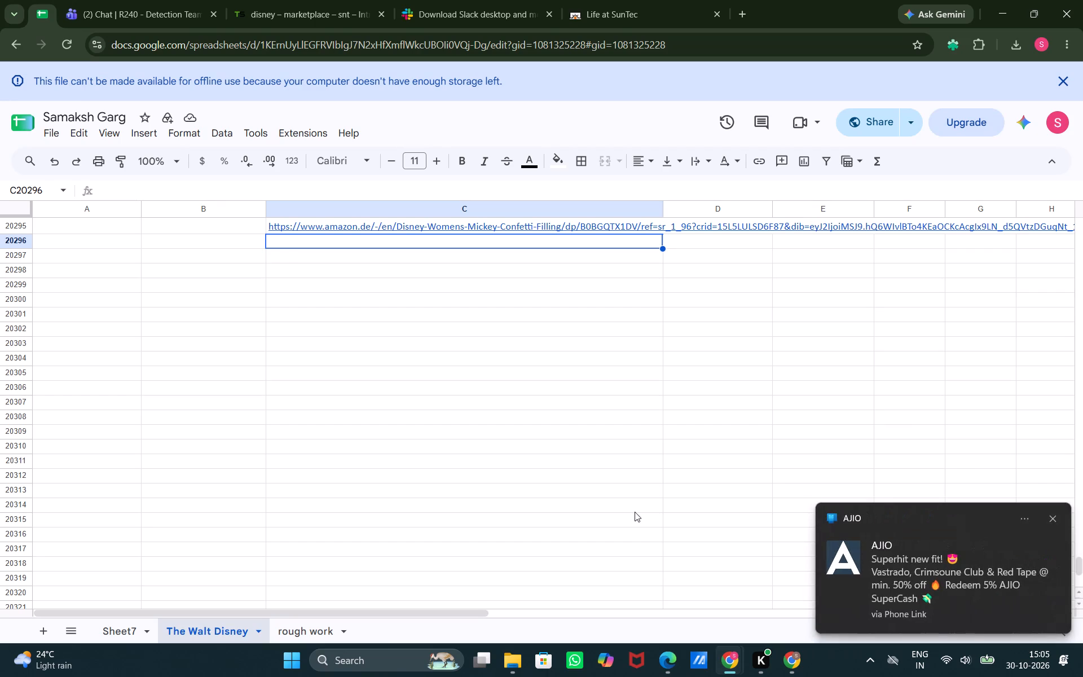
Paste the link of the INR 2,407.32 "Disney Damen Mickey Konfetti-füllung Hemd" from page 3 of the Amazon.de results into C20296.
{"action": "key", "text": "alt+Tab"}
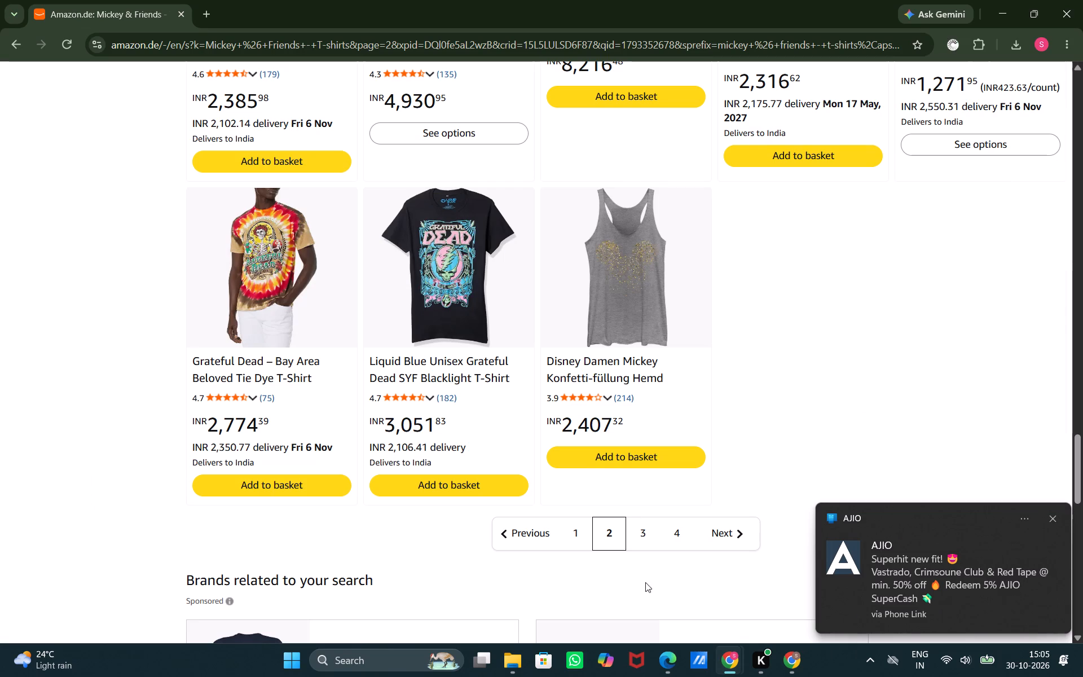
{"action": "left_click", "coordinate": [647, 543]}
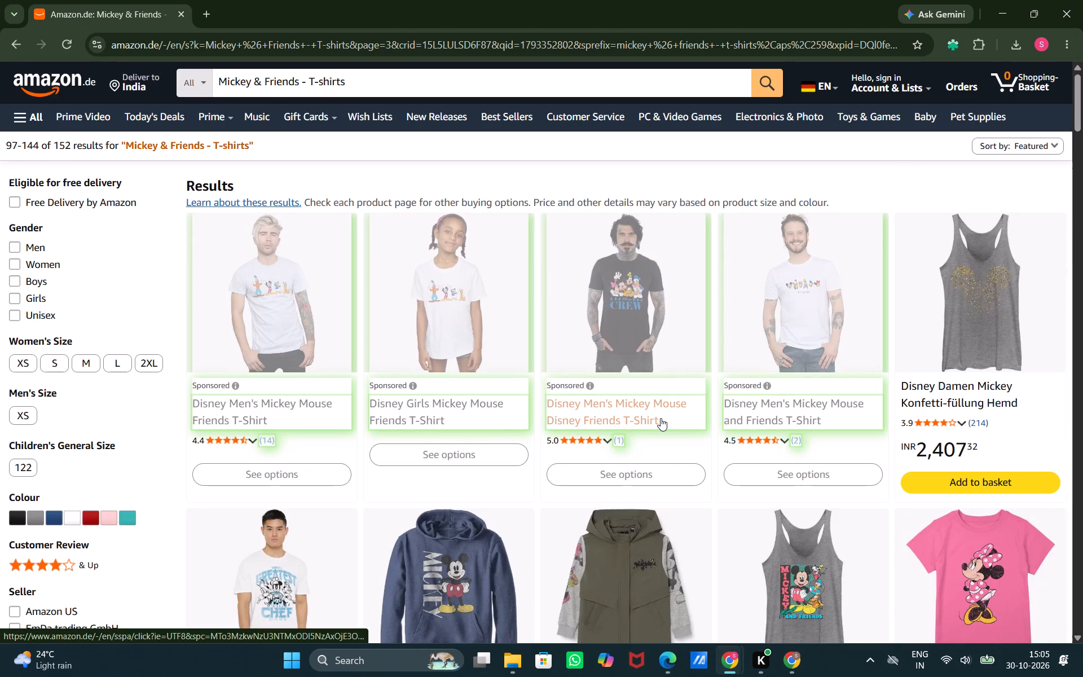
{"action": "right_click", "coordinate": [937, 386]}
{"action": "left_click", "coordinate": [796, 533]}
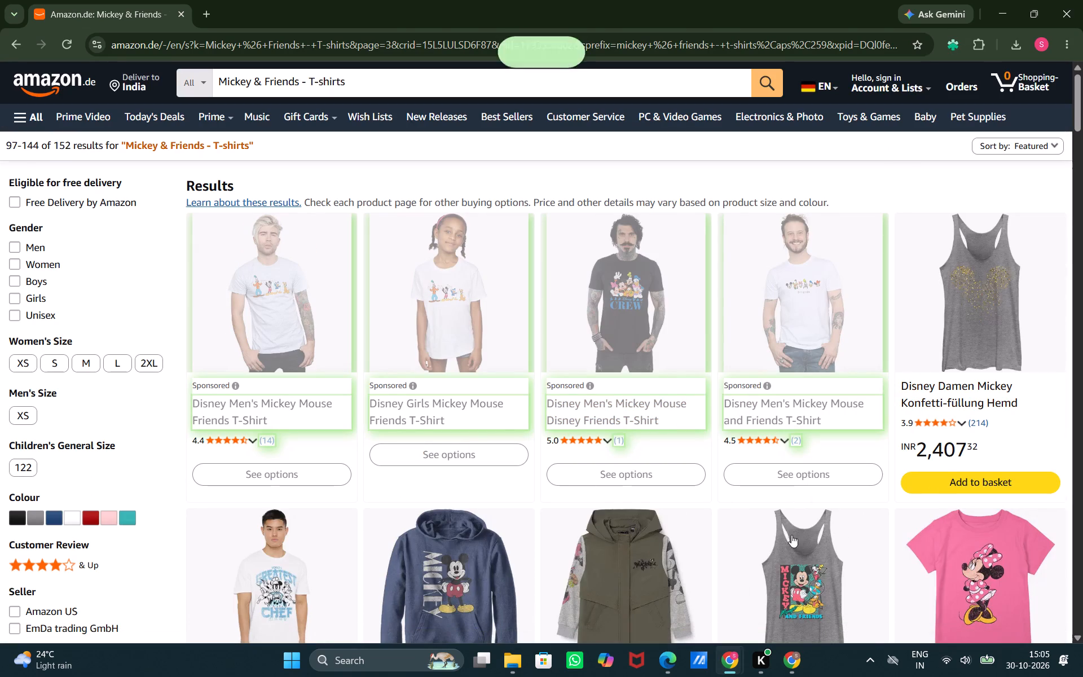
{"action": "key", "text": "alt+Tab"}
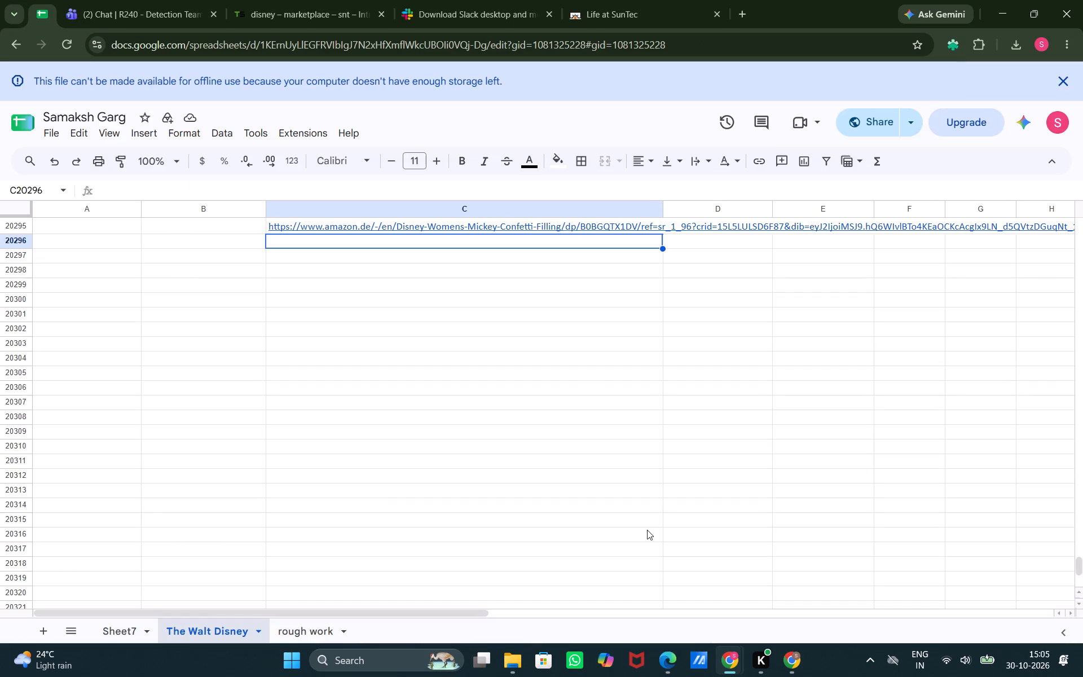
{"action": "key", "text": "ctrl+v"}
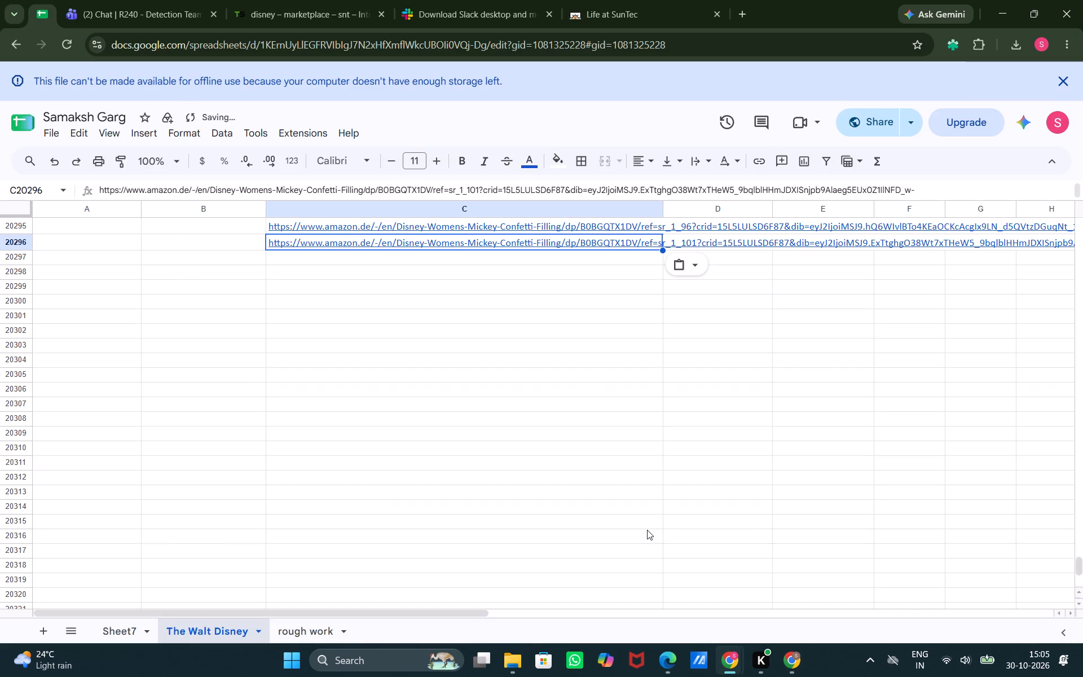
Paste the link of the INR 2,025.31 "Disney Unisex Mickey Friends World's Greatest Chef Dad" T-shirt from Amazon.de into C20297.
{"action": "key", "text": "Return"}
{"action": "key", "text": "Return"}
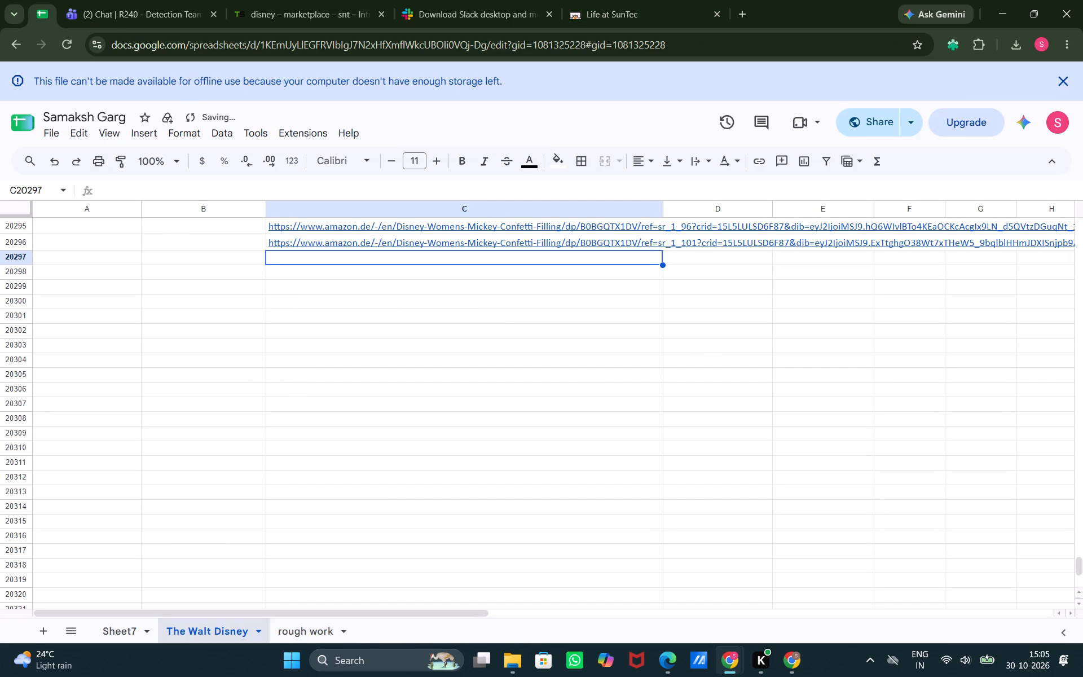
{"action": "key", "text": "alt+Tab"}
{"action": "scroll", "coordinate": [649, 234], "scroll_direction": "down", "scroll_amount": 3}
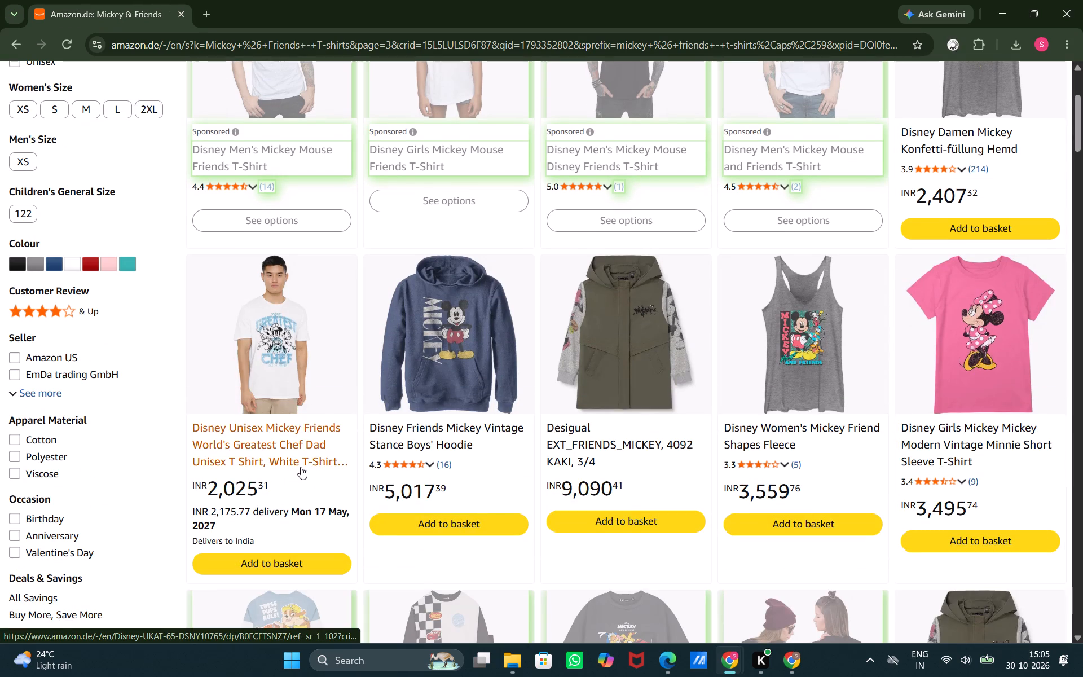
{"action": "right_click", "coordinate": [301, 467]}
{"action": "left_click", "coordinate": [376, 384]}
{"action": "key", "text": "alt+Tab"}
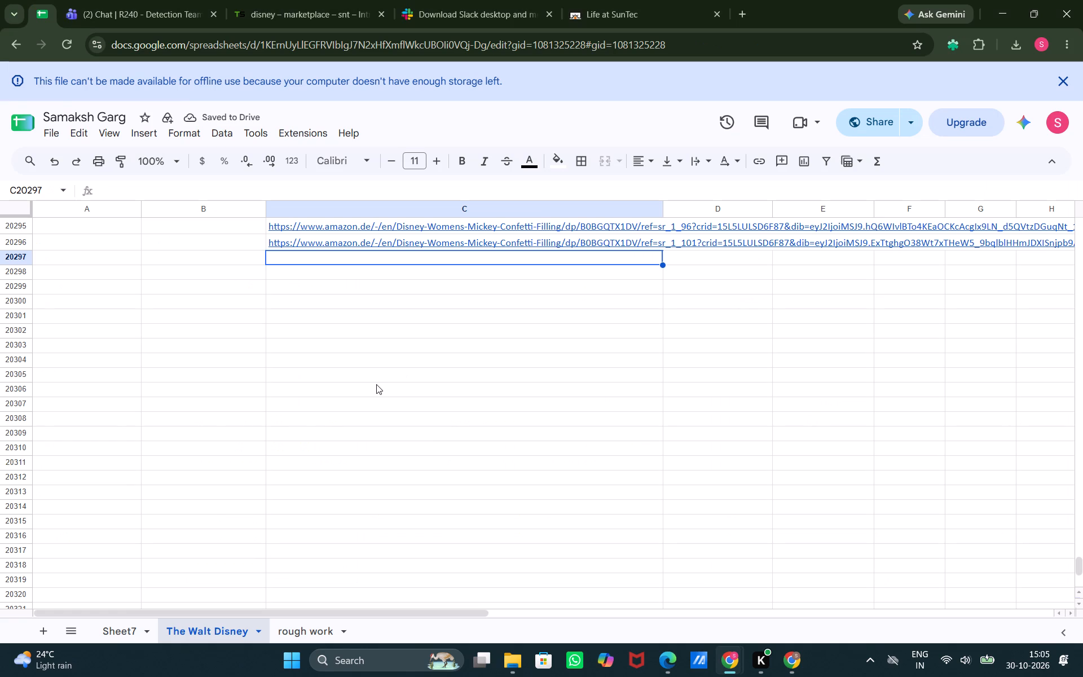
{"action": "key", "text": "ctrl+v"}
{"action": "key", "text": "Return"}
{"action": "key", "text": "Return"}
Paste the link of the INR 3,559.76 "Disney Women's Mickey Friend Shapes Fleece" from Amazon.de into C20298.
{"action": "key", "text": "alt+Tab"}
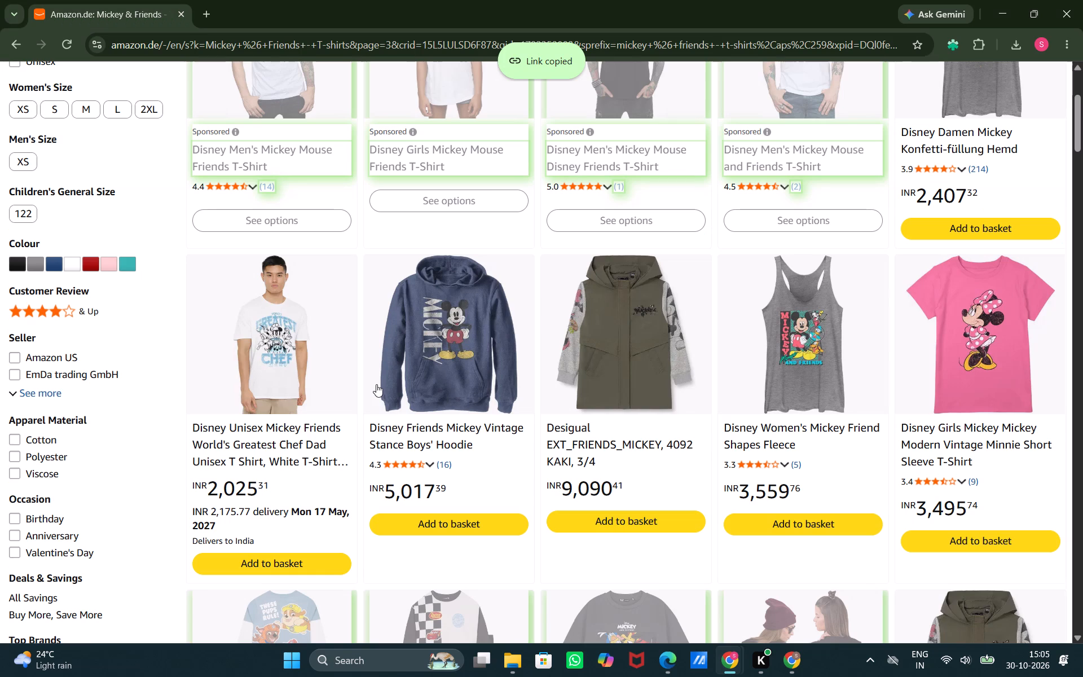
{"action": "right_click", "coordinate": [790, 452]}
{"action": "left_click", "coordinate": [868, 372]}
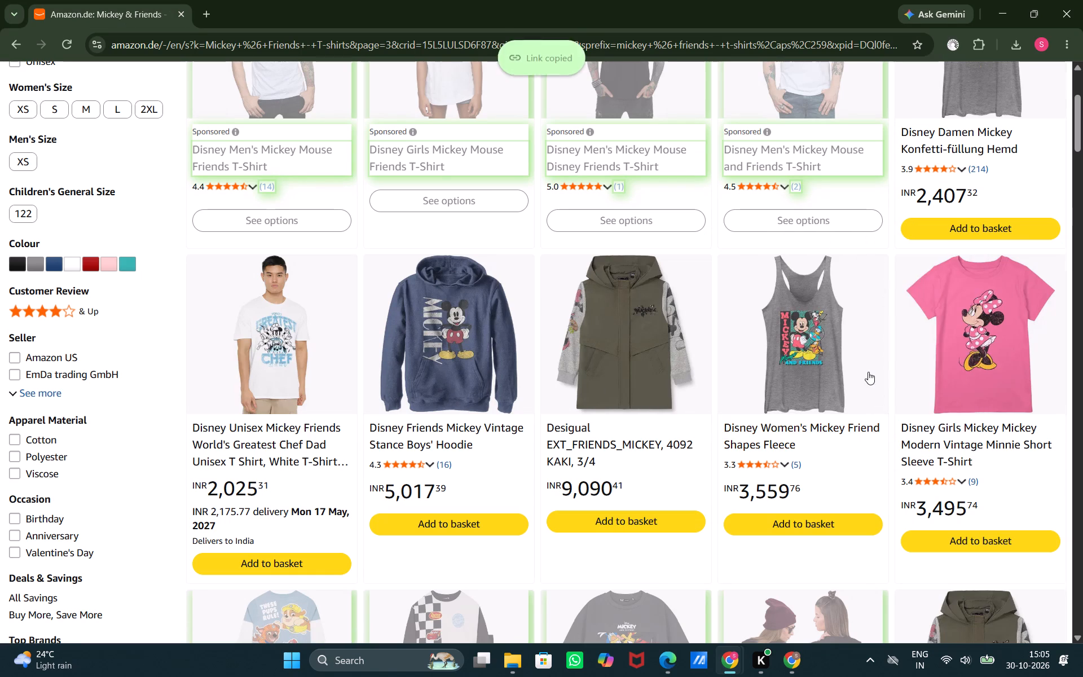
{"action": "key", "text": "alt+Tab"}
{"action": "key", "text": "ctrl+v"}
{"action": "key", "text": "Return"}
{"action": "key", "text": "Return"}
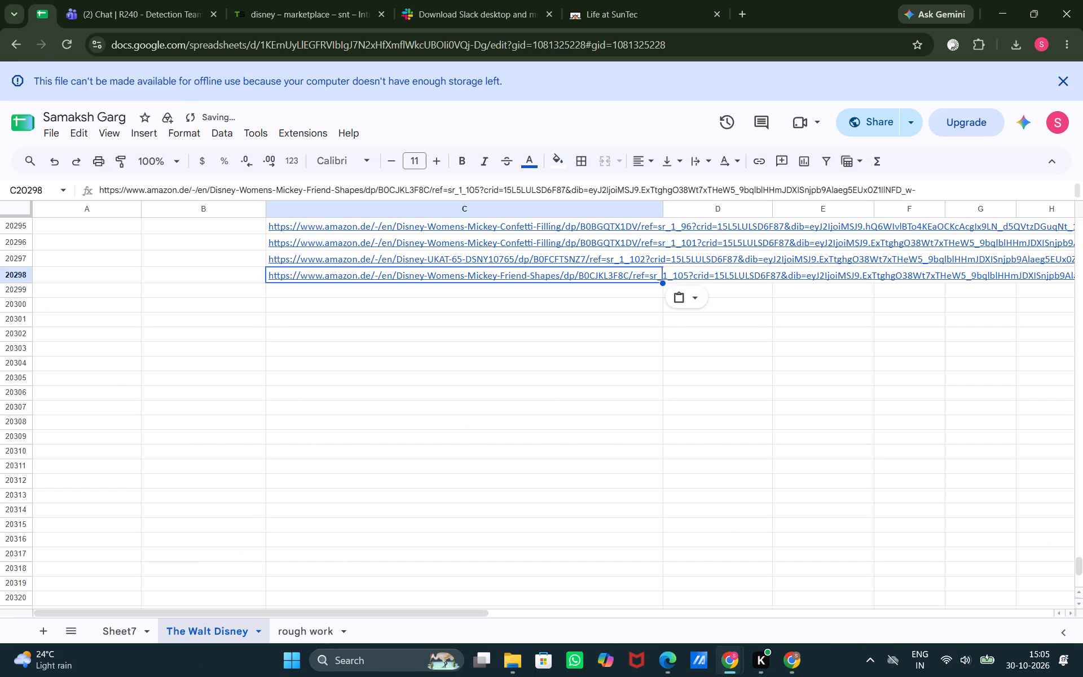
{"action": "key", "text": "Return"}
Paste the link of the INR 3,495.74 "Disney Girls Mickey Mickey Modern Vintage Minnie Short Sleeve T-Shirt" from Amazon.de into C20299.
{"action": "key", "text": "alt+Tab"}
{"action": "right_click", "coordinate": [983, 439]}
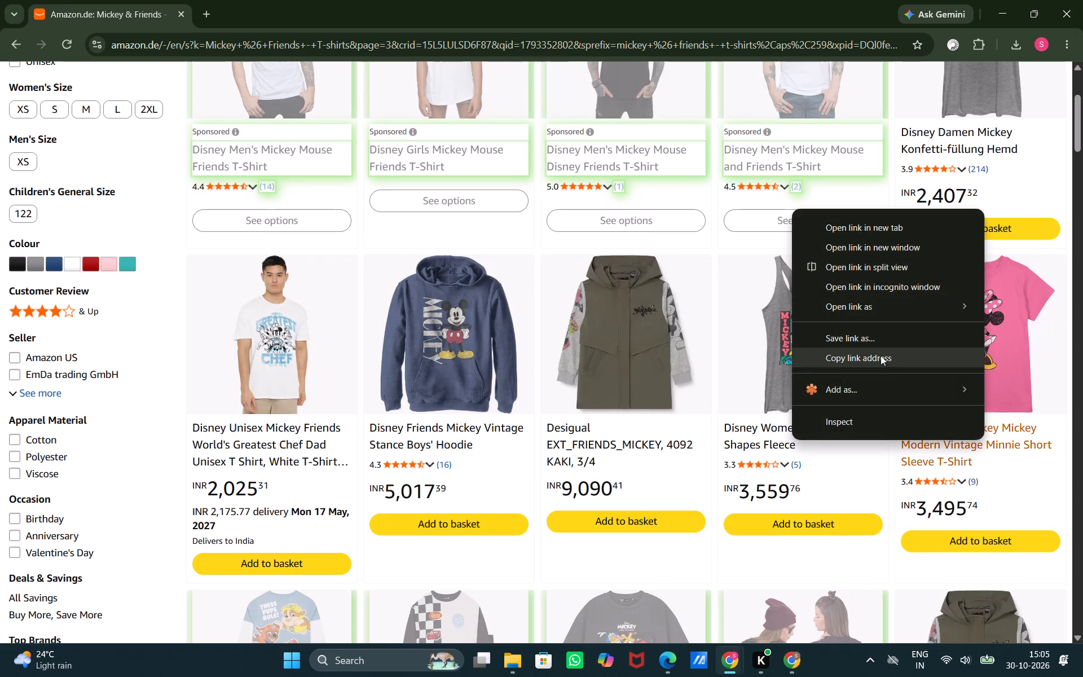
{"action": "left_click", "coordinate": [881, 355]}
{"action": "key", "text": "alt+Tab"}
{"action": "key", "text": "ctrl+v"}
{"action": "key", "text": "Return"}
{"action": "key", "text": "Return"}
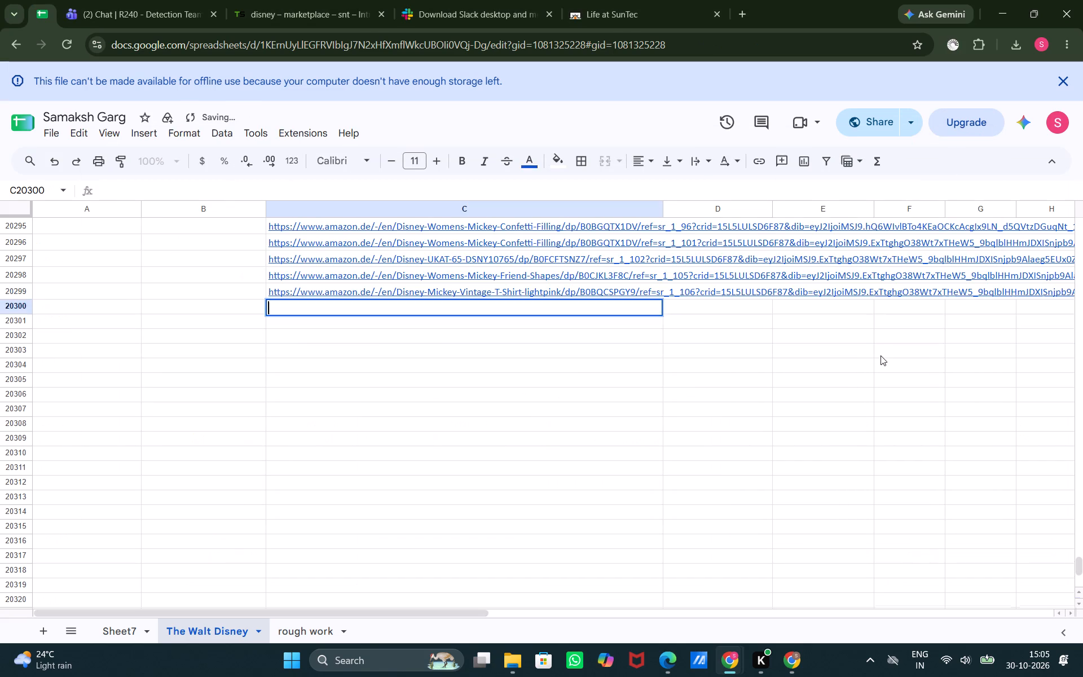
Paste the link of the INR 3,437.05 "Disney Women's Doodle Crew Classic Mickey Doodle Crew Women's Racerback Tank Top" from Amazon.de into C20300.
{"action": "key", "text": "alt+Tab"}
{"action": "scroll", "coordinate": [881, 355], "scroll_direction": "down", "scroll_amount": 4}
{"action": "scroll", "coordinate": [930, 395], "scroll_direction": "down", "scroll_amount": 4}
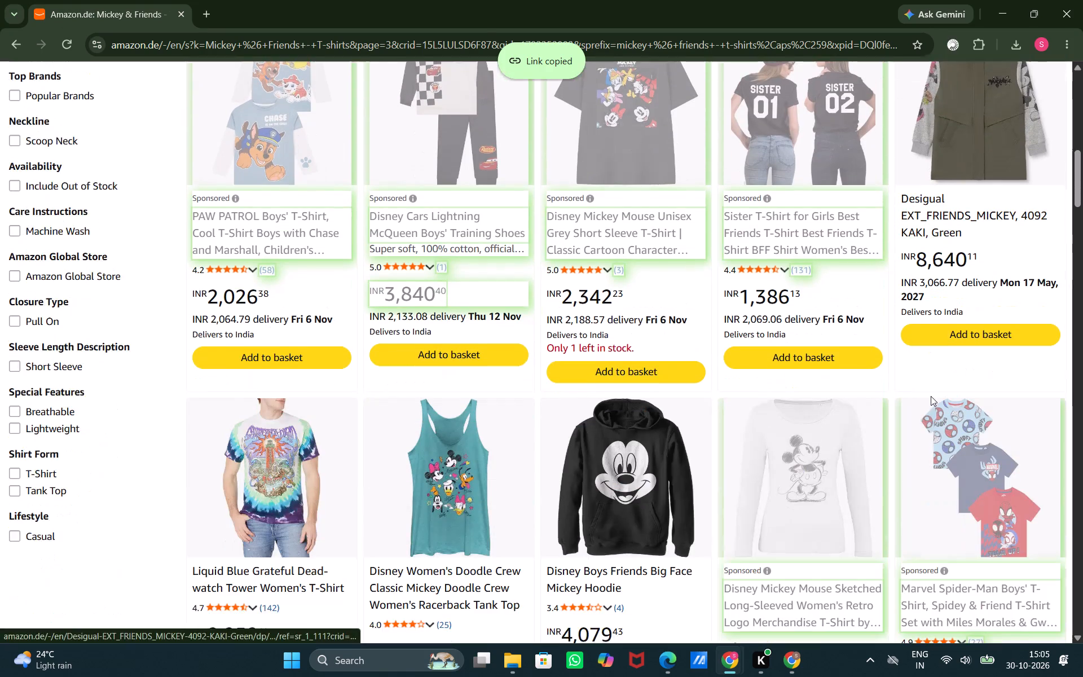
{"action": "scroll", "coordinate": [931, 396], "scroll_direction": "down", "scroll_amount": 2}
{"action": "right_click", "coordinate": [439, 435]}
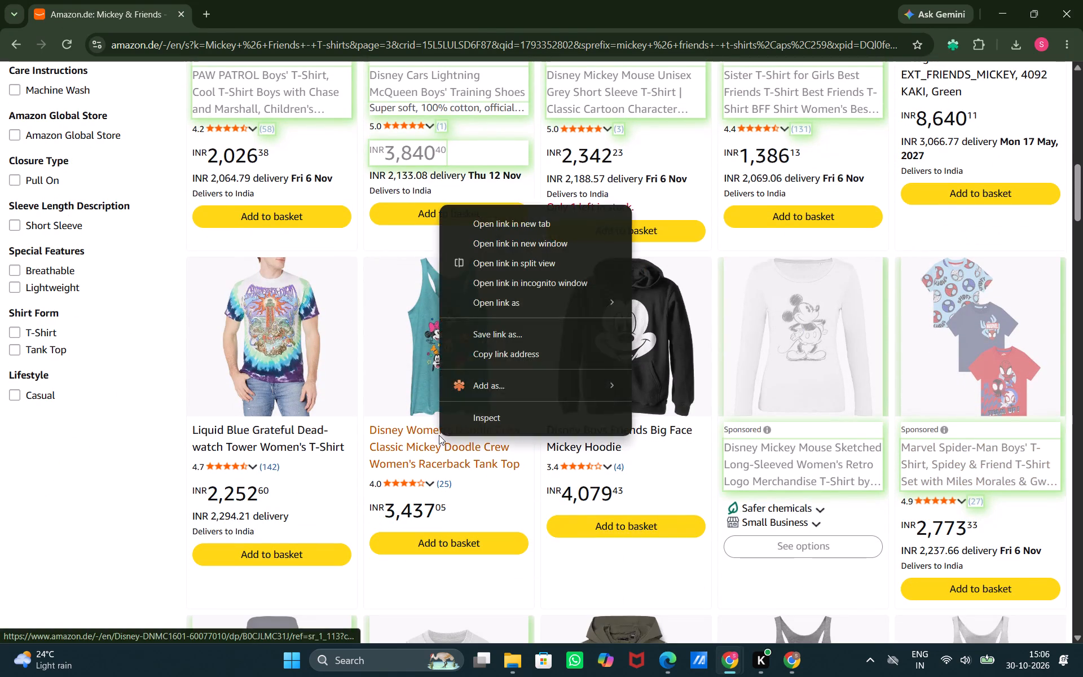
{"action": "left_click", "coordinate": [544, 354]}
{"action": "key", "text": "alt+Tab"}
{"action": "key", "text": "ctrl+v"}
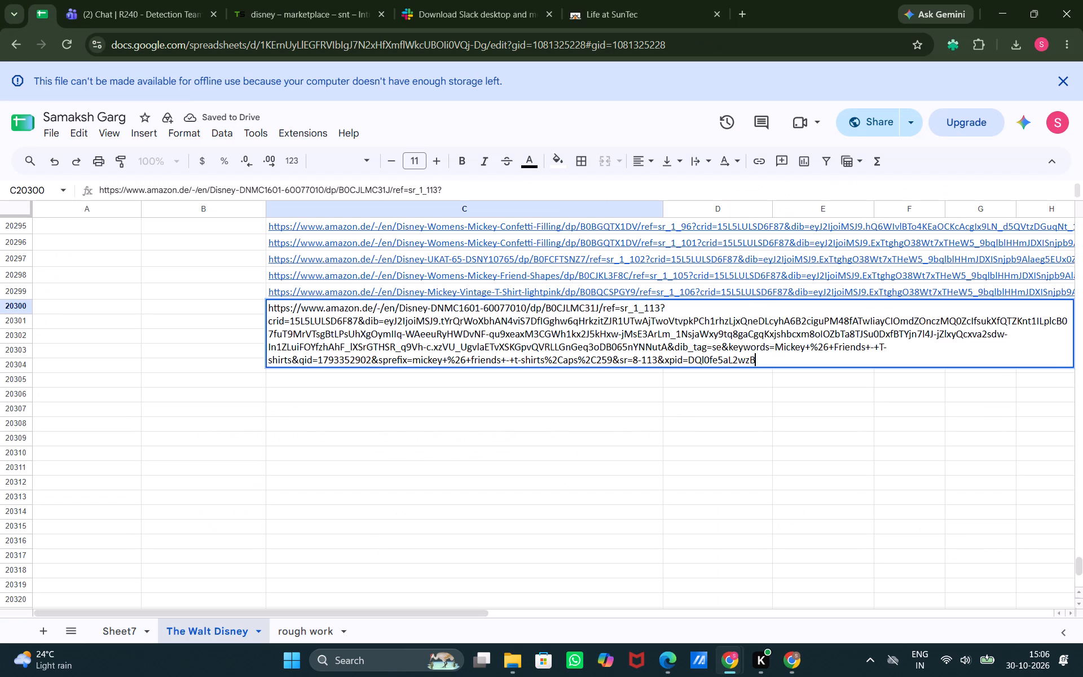
{"action": "key", "text": "Return"}
{"action": "key", "text": "Return"}
{"action": "key", "text": "Return"}
Paste the link of the INR 3,717.69 "Disney Women's Shirt" from Amazon.de into C20302.
{"action": "key", "text": "alt+Tab"}
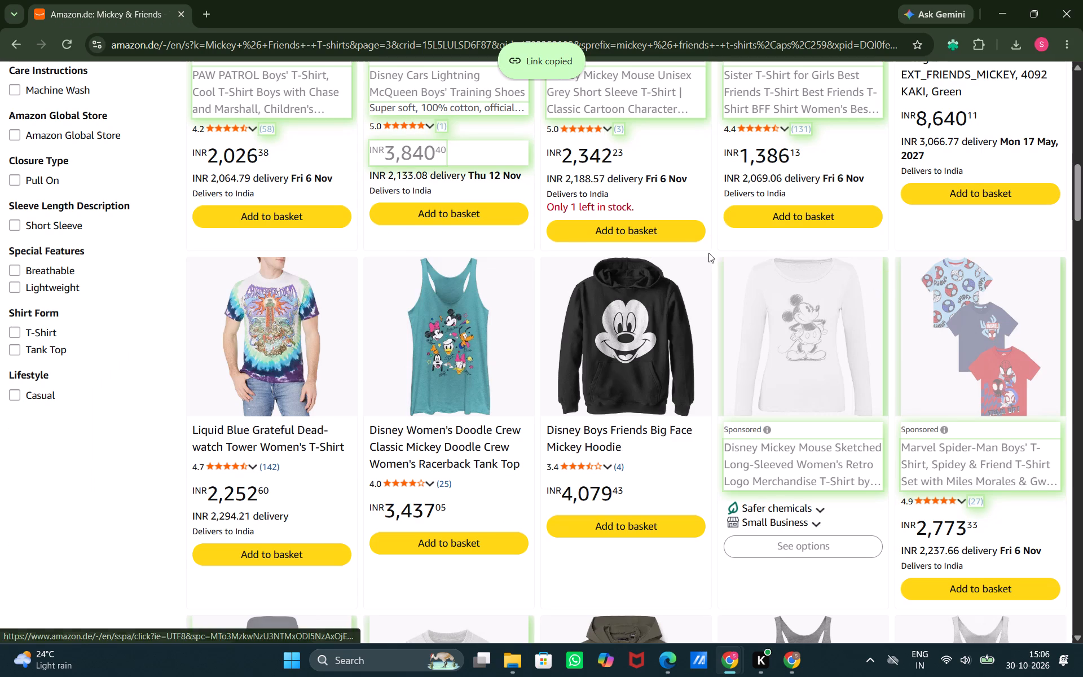
{"action": "scroll", "coordinate": [676, 234], "scroll_direction": "down", "scroll_amount": 3}
{"action": "scroll", "coordinate": [648, 276], "scroll_direction": "down", "scroll_amount": 2}
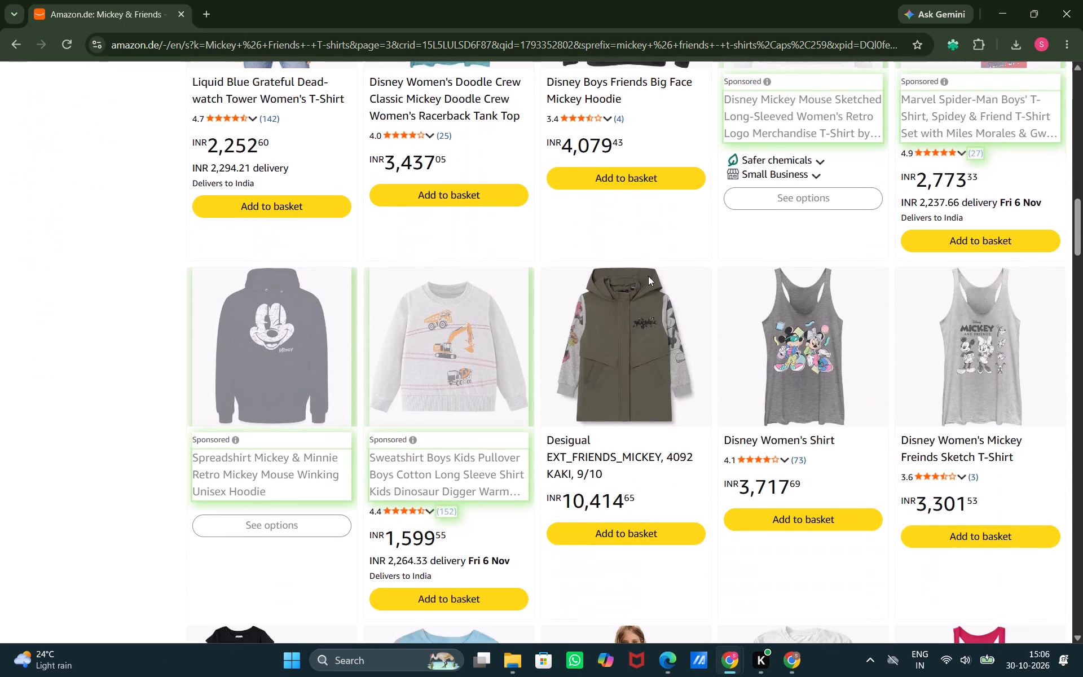
{"action": "right_click", "coordinate": [804, 438]}
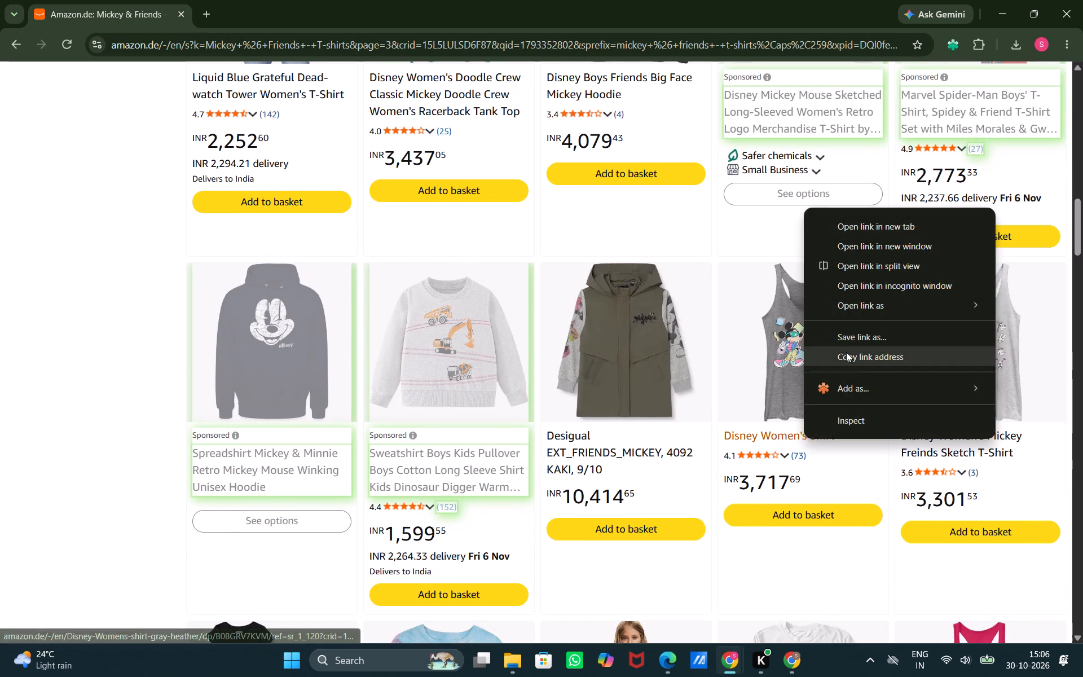
{"action": "left_click", "coordinate": [845, 351]}
{"action": "key", "text": "alt+Tab"}
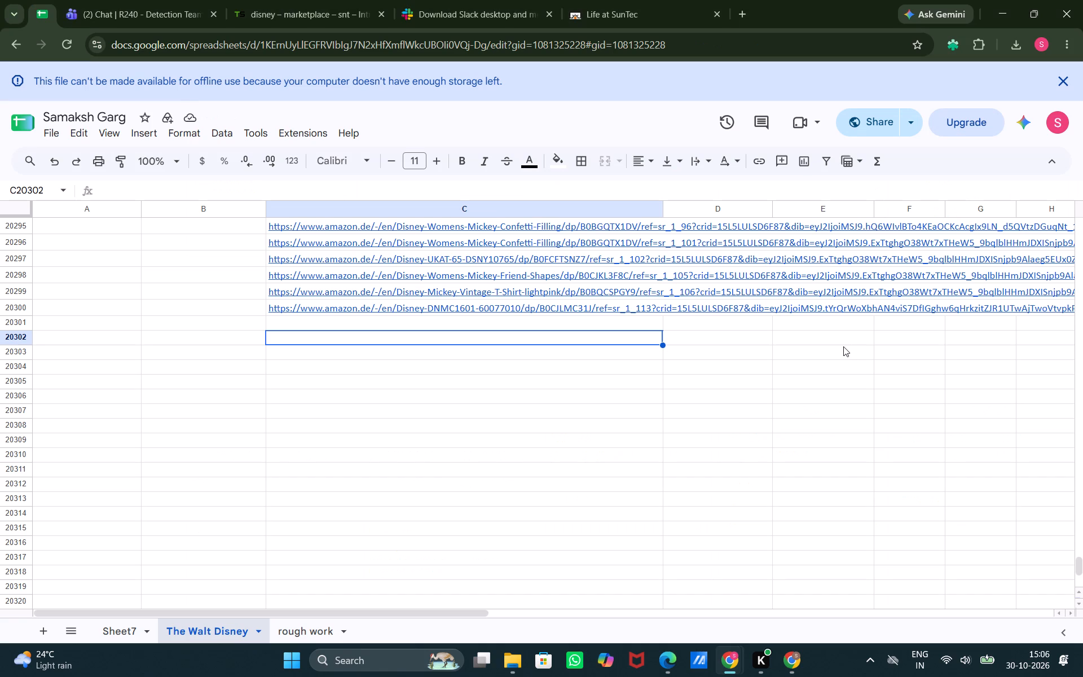
{"action": "key", "text": "ctrl+v"}
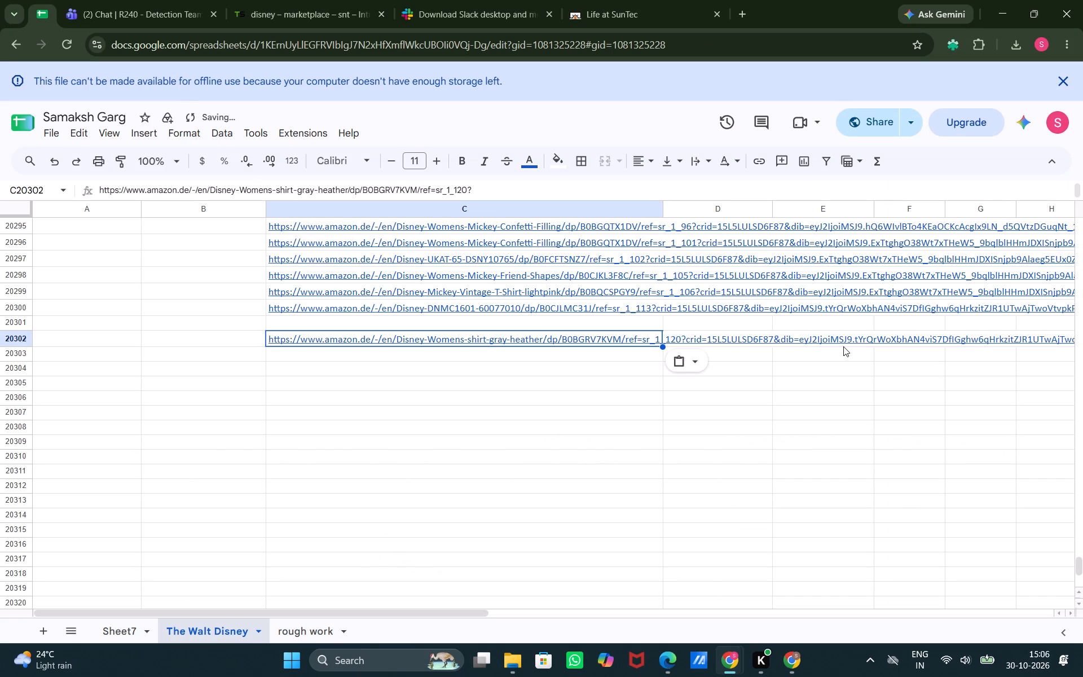
{"action": "key", "text": "Return"}
{"action": "key", "text": "Return"}
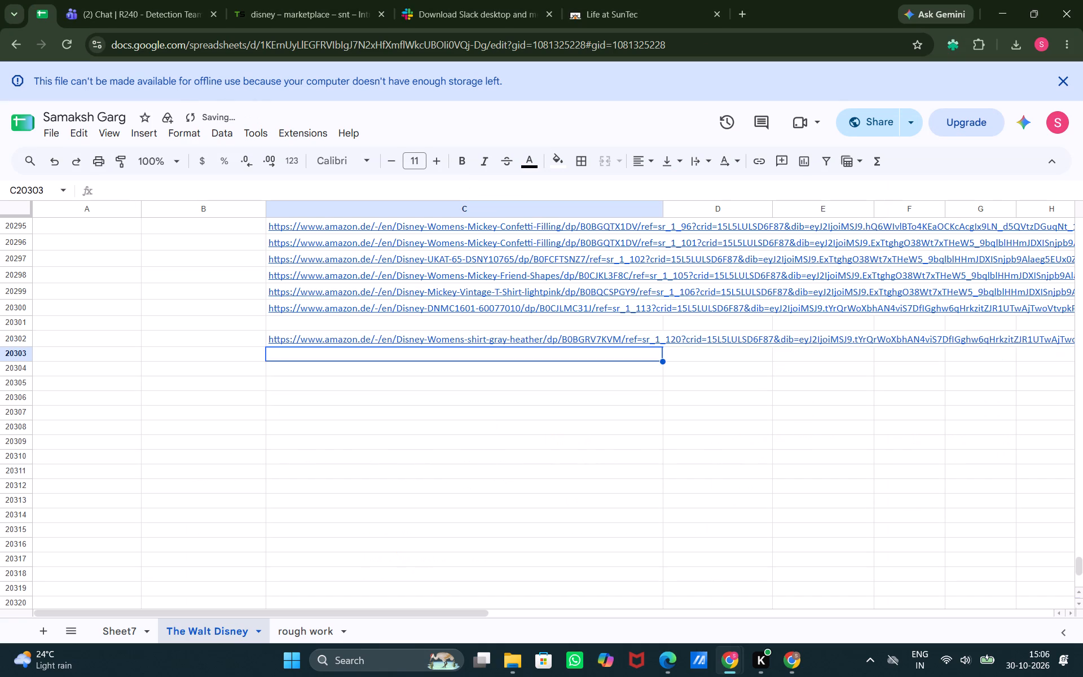
Paste the link of the INR 3,301.53 "Disney Women's Mickey Freinds Sketch T-Shirt" from Amazon.de into the skipped cell C20301.
{"action": "key", "text": "Up"}
{"action": "key", "text": "Up"}
{"action": "key", "text": "alt+Tab"}
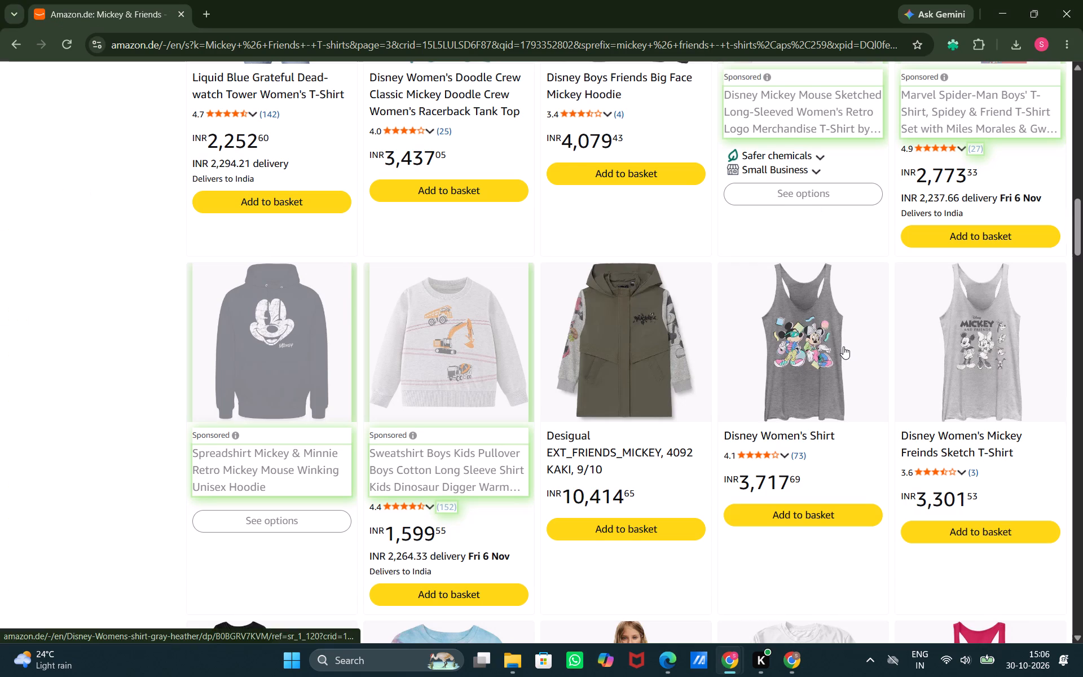
{"action": "right_click", "coordinate": [989, 455]}
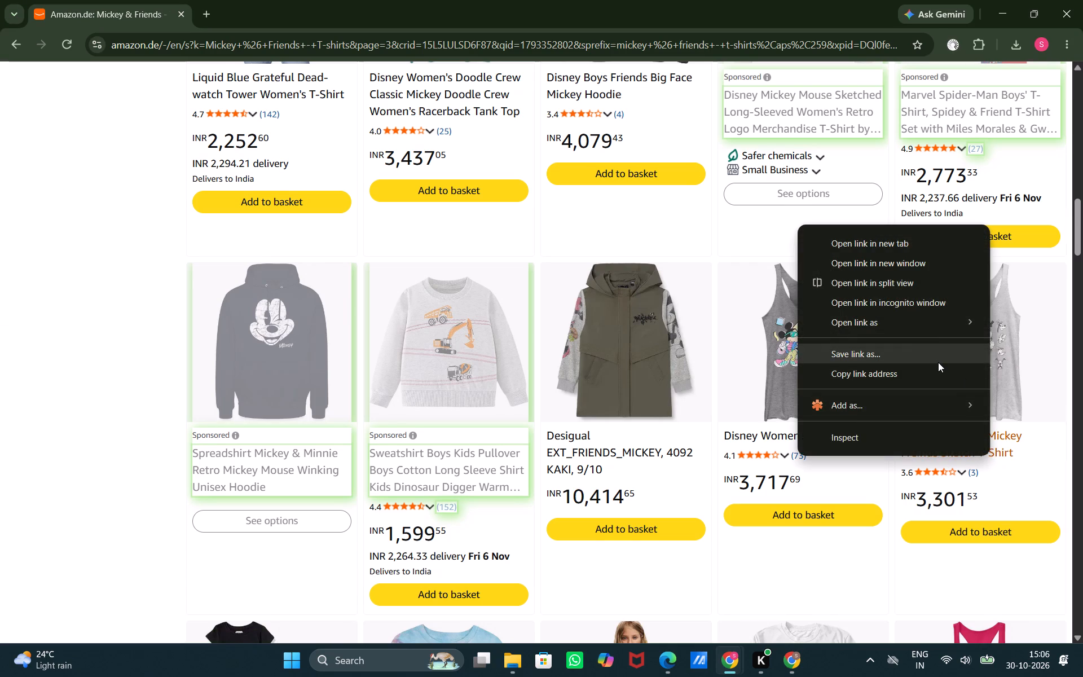
{"action": "left_click", "coordinate": [935, 375]}
{"action": "key", "text": "alt+Tab"}
{"action": "key", "text": "ctrl+v"}
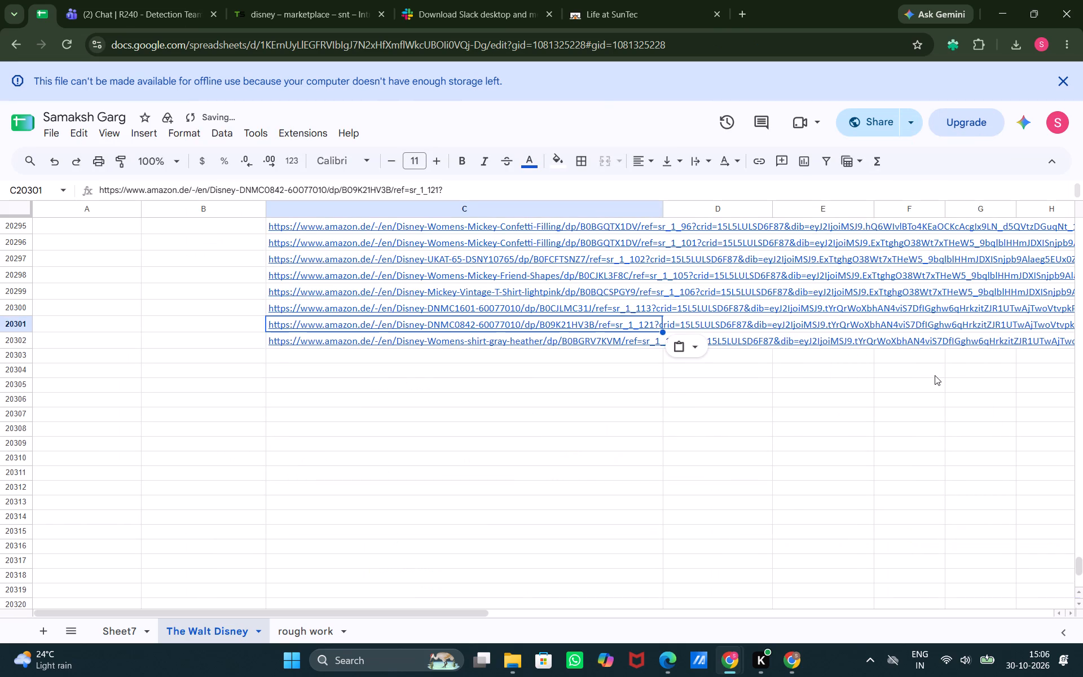
{"action": "key", "text": "Return"}
{"action": "key", "text": "Return"}
Paste the same "Disney Women's Mickey Freinds Sketch T-Shirt" link again into C20303.
{"action": "key", "text": "Return"}
{"action": "key", "text": "Return"}
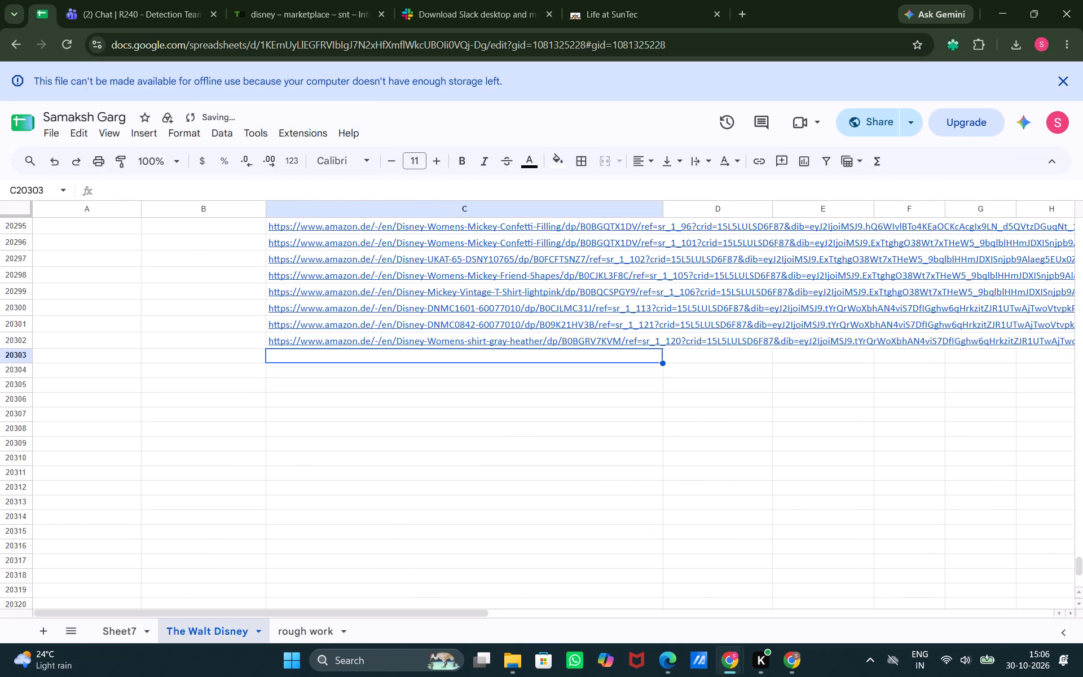
{"action": "key", "text": "ctrl+v"}
{"action": "key", "text": "Return"}
{"action": "key", "text": "Return"}
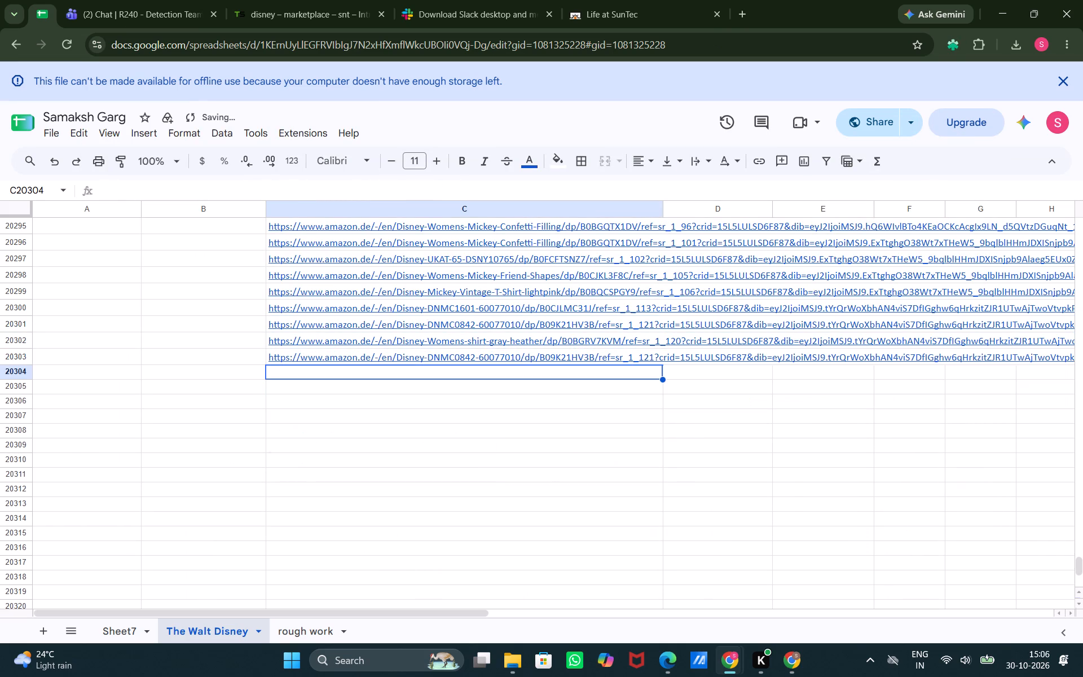
Paste the link of the INR 3,227.90 "Disney Unisex Mickey Pose T-Shirt" from Amazon.de into C20304.
{"action": "key", "text": "alt+Tab"}
{"action": "scroll", "coordinate": [1020, 389], "scroll_direction": "down", "scroll_amount": 5}
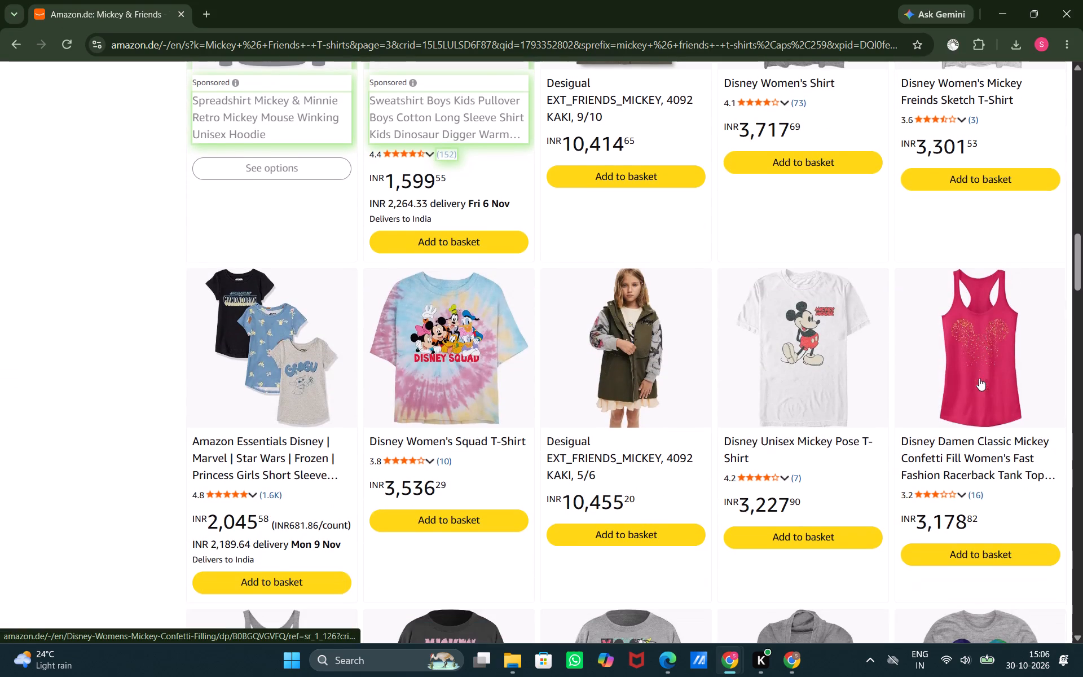
{"action": "right_click", "coordinate": [854, 439]}
{"action": "left_click", "coordinate": [891, 362]}
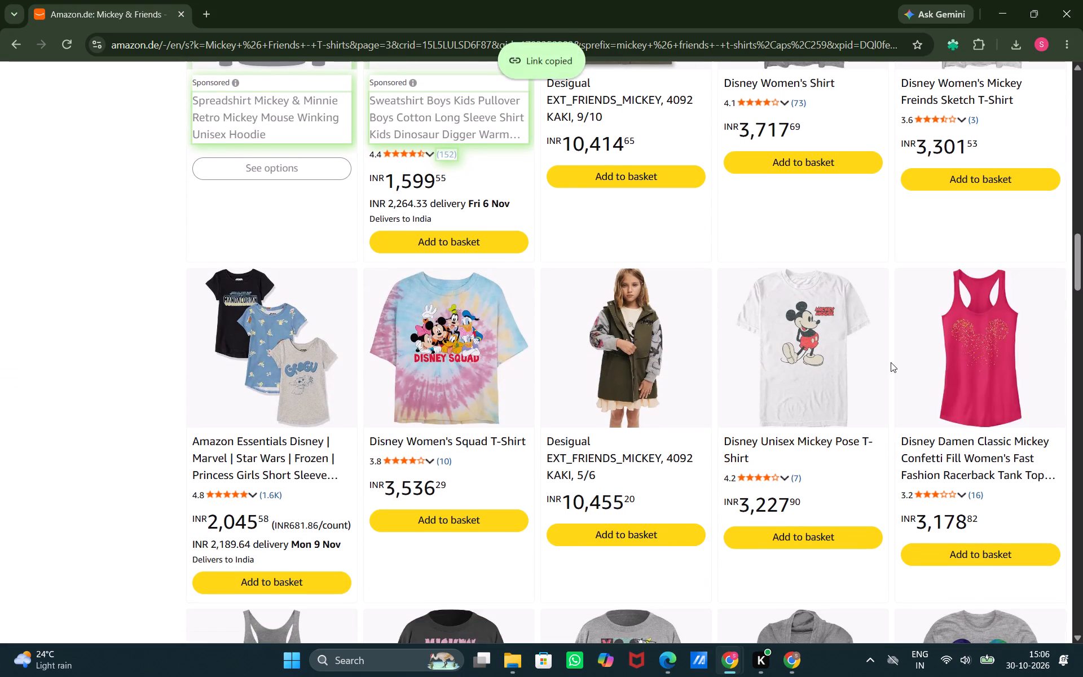
{"action": "key", "text": "alt+Tab"}
{"action": "key", "text": "ctrl+v"}
{"action": "key", "text": "Return"}
{"action": "key", "text": "Return"}
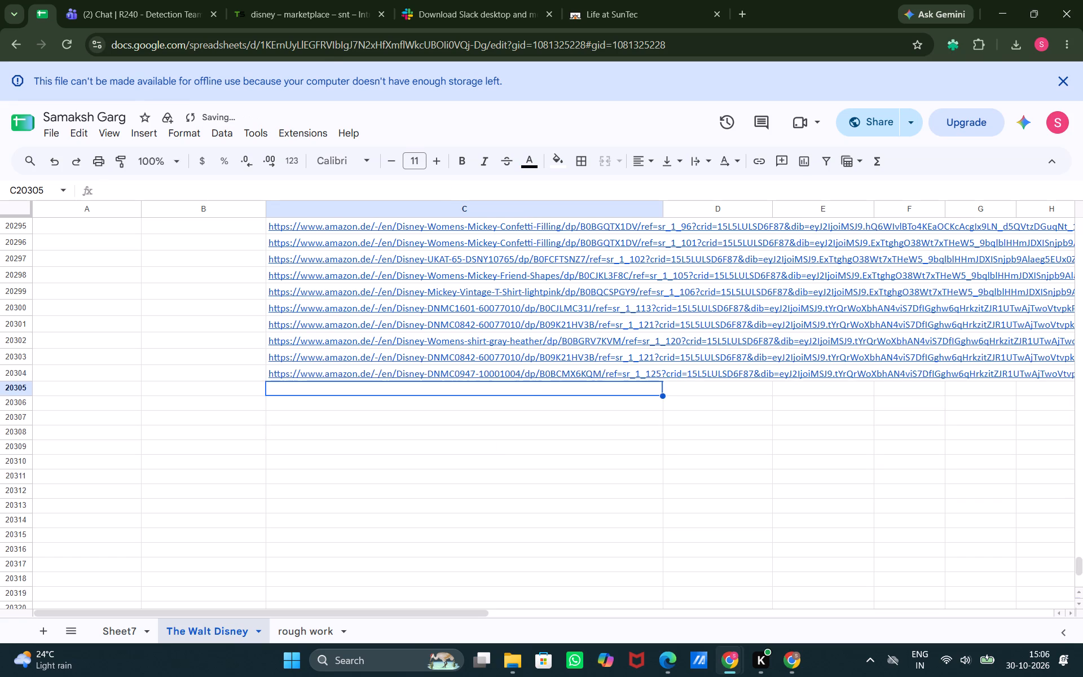
Paste the link of the INR 3,536.29 "Disney Women's Squad T-Shirt" from Amazon.de into C20305 and move to the empty cell below.
{"action": "key", "text": "alt+Tab"}
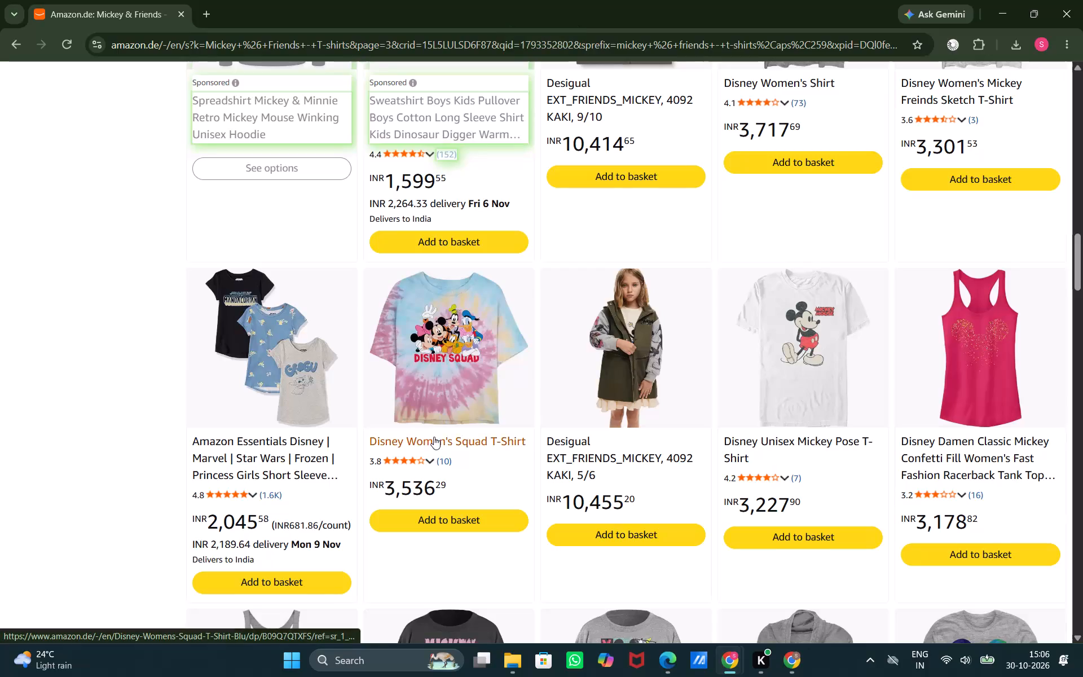
{"action": "right_click", "coordinate": [434, 437]}
{"action": "left_click", "coordinate": [492, 359]}
{"action": "key", "text": "alt+Tab"}
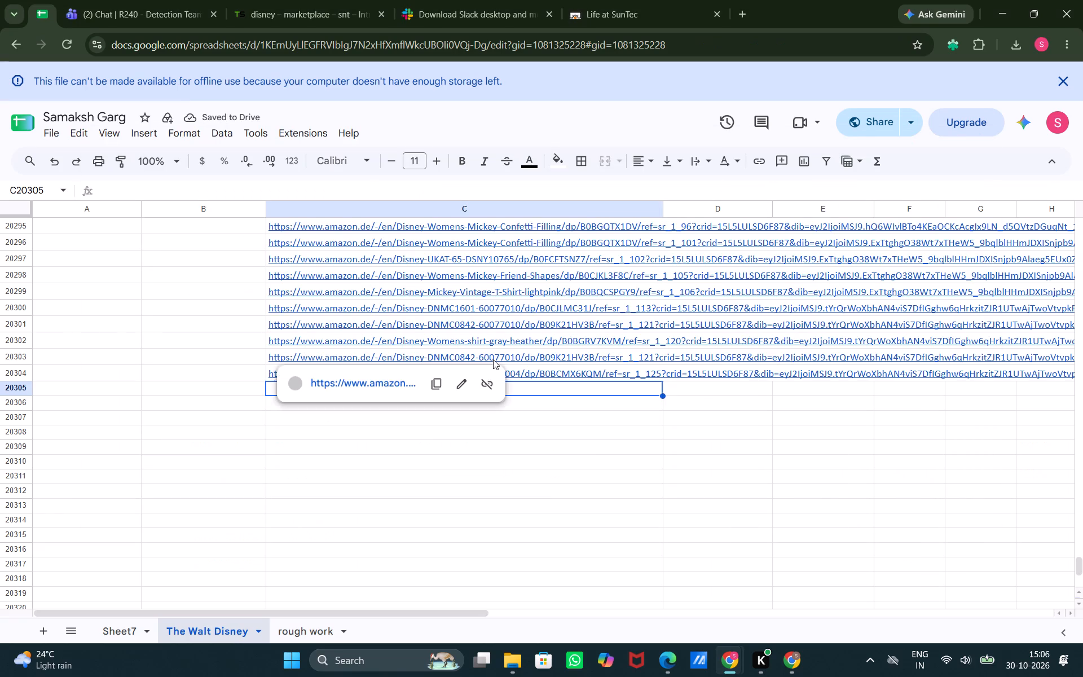
{"action": "key", "text": "ctrl+v"}
{"action": "left_click", "coordinate": [493, 359], "text": "ctrl"}
{"action": "key", "text": "Return"}
{"action": "key", "text": "Return"}
{"action": "key", "text": "Return"}
{"action": "key", "text": "Return"}
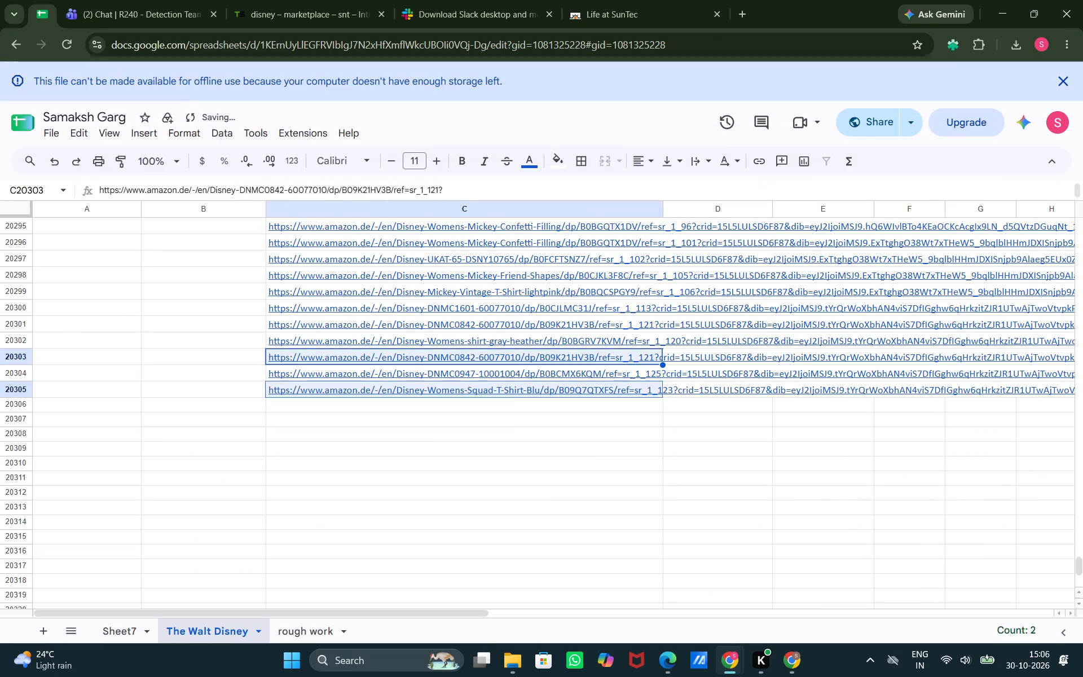
{"action": "key", "text": "Return"}
{"action": "key", "text": "Return"}
{"action": "key", "text": "Down"}
{"action": "key", "text": "Down"}
{"action": "key", "text": "Down"}
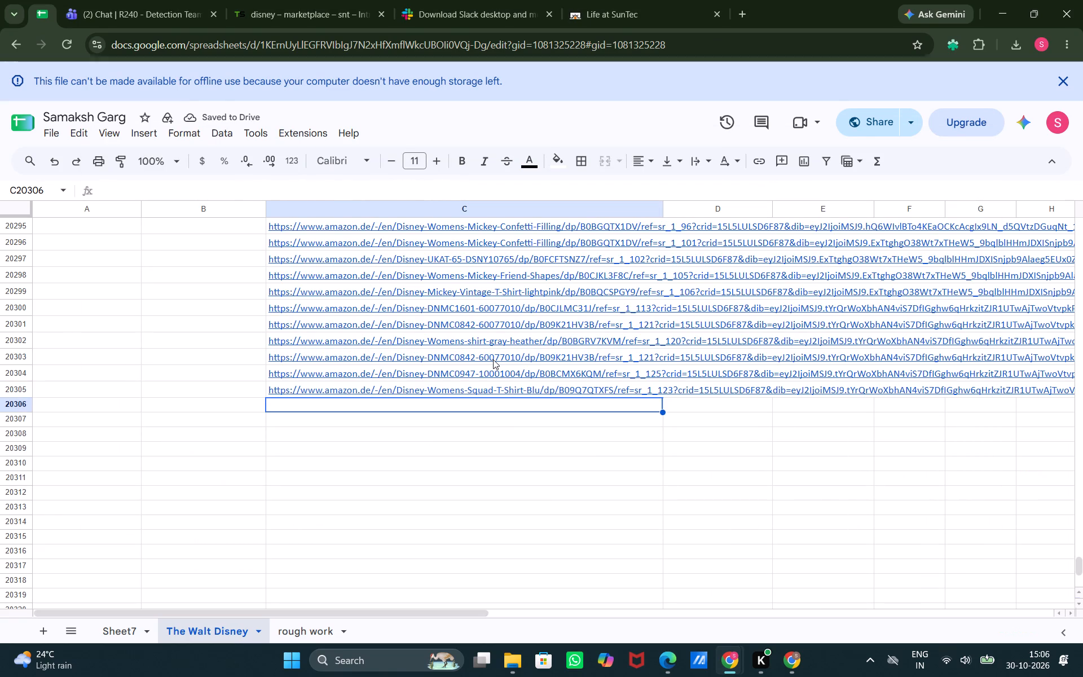
Paste the link of the INR 2,963.27 "Disney Women's Group Fleece" from Amazon.de into C20306.
{"action": "key", "text": "alt+Tab"}
{"action": "scroll", "coordinate": [466, 344], "scroll_direction": "down", "scroll_amount": 5}
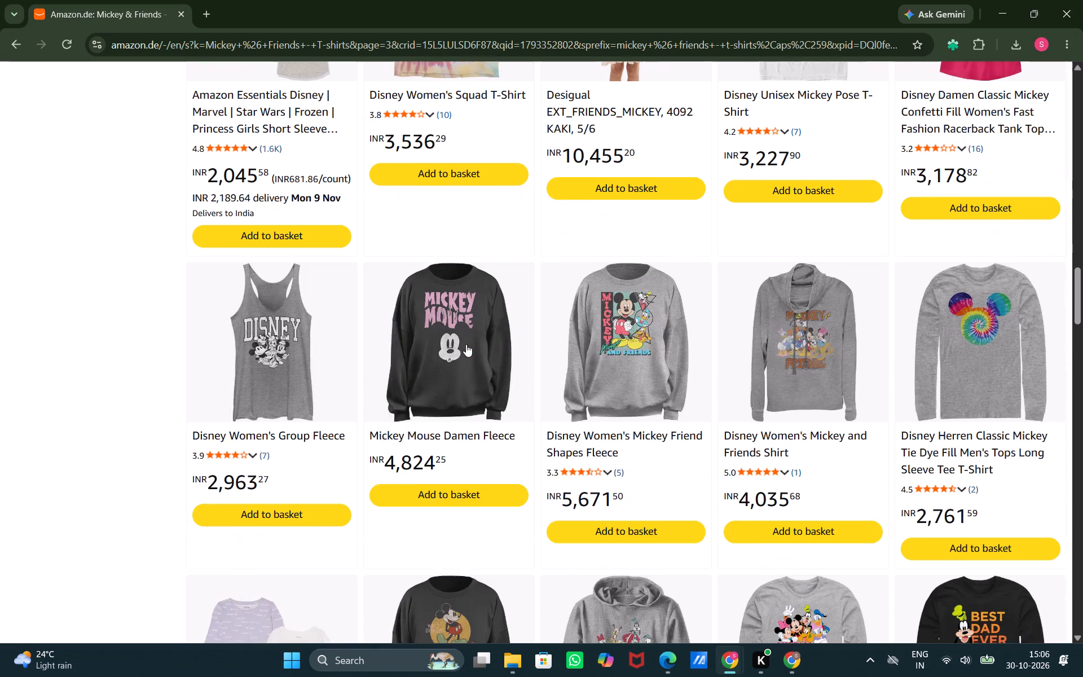
{"action": "right_click", "coordinate": [283, 430]}
{"action": "left_click", "coordinate": [356, 357]}
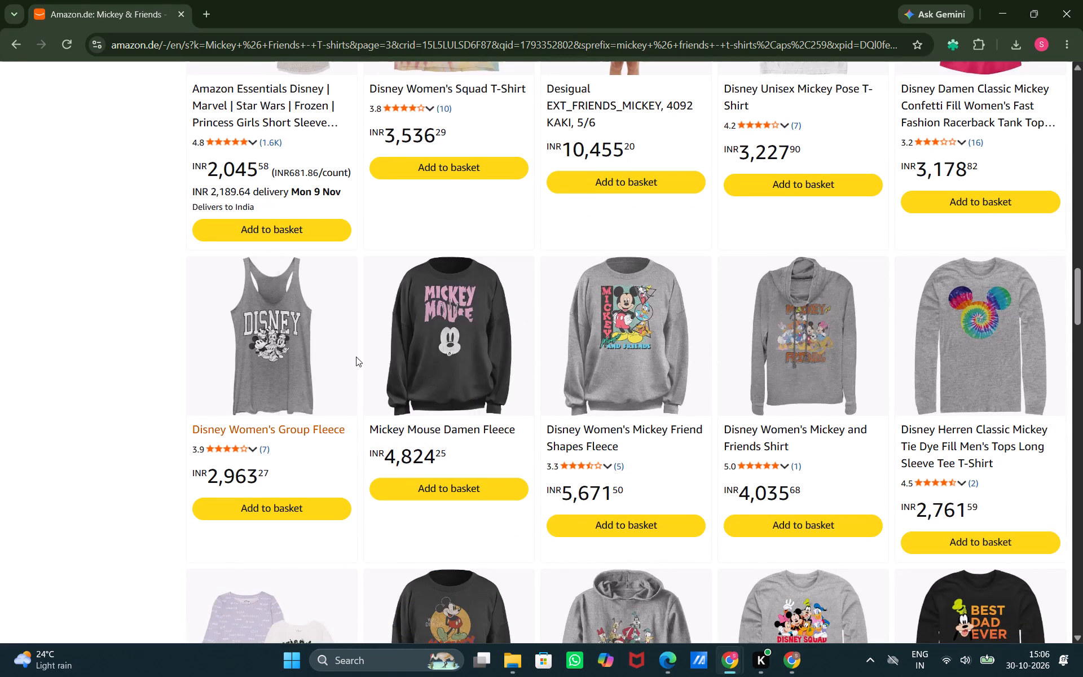
{"action": "key", "text": "alt+Tab"}
{"action": "key", "text": "ctrl+v"}
{"action": "key", "text": "Return"}
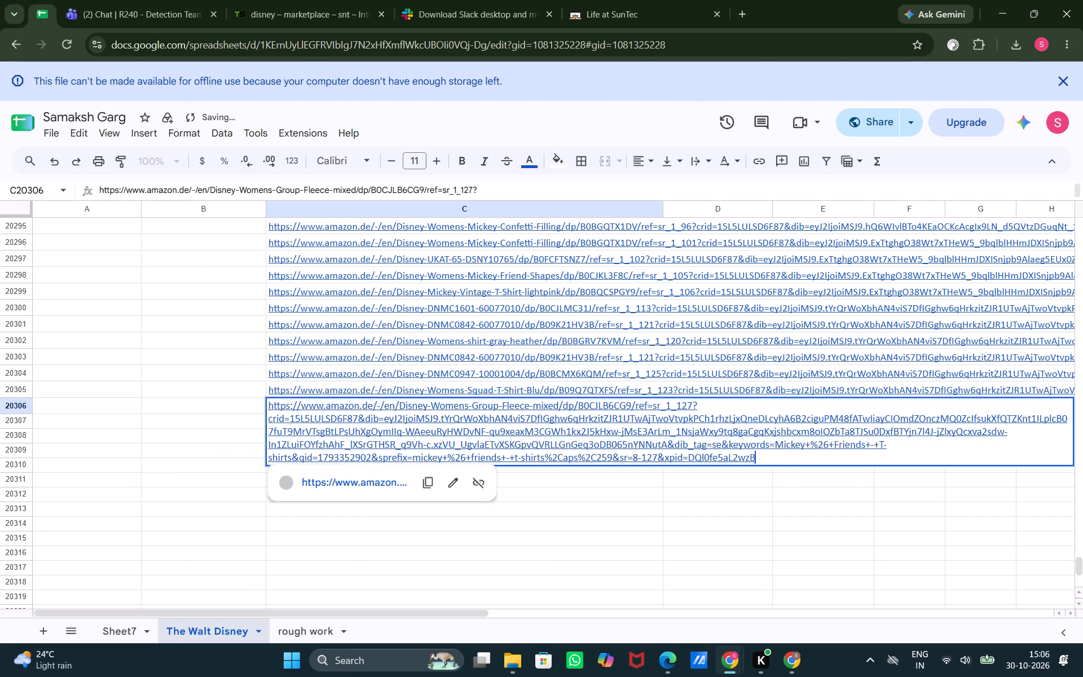
{"action": "key", "text": "Return"}
Paste the link of the INR 3,439.18 "Disney Unisex Mickey Crew T-Shirt" from Amazon.de into C20307.
{"action": "key", "text": "alt+Tab"}
{"action": "scroll", "coordinate": [984, 334], "scroll_direction": "down", "scroll_amount": 5}
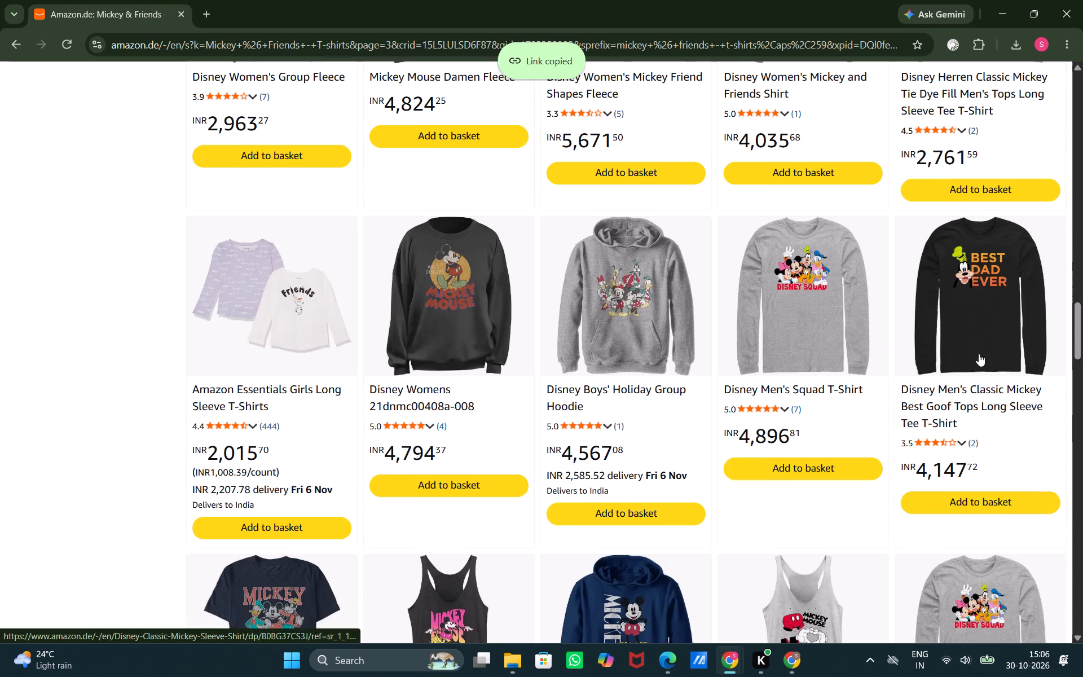
{"action": "scroll", "coordinate": [279, 371], "scroll_direction": "down", "scroll_amount": 4}
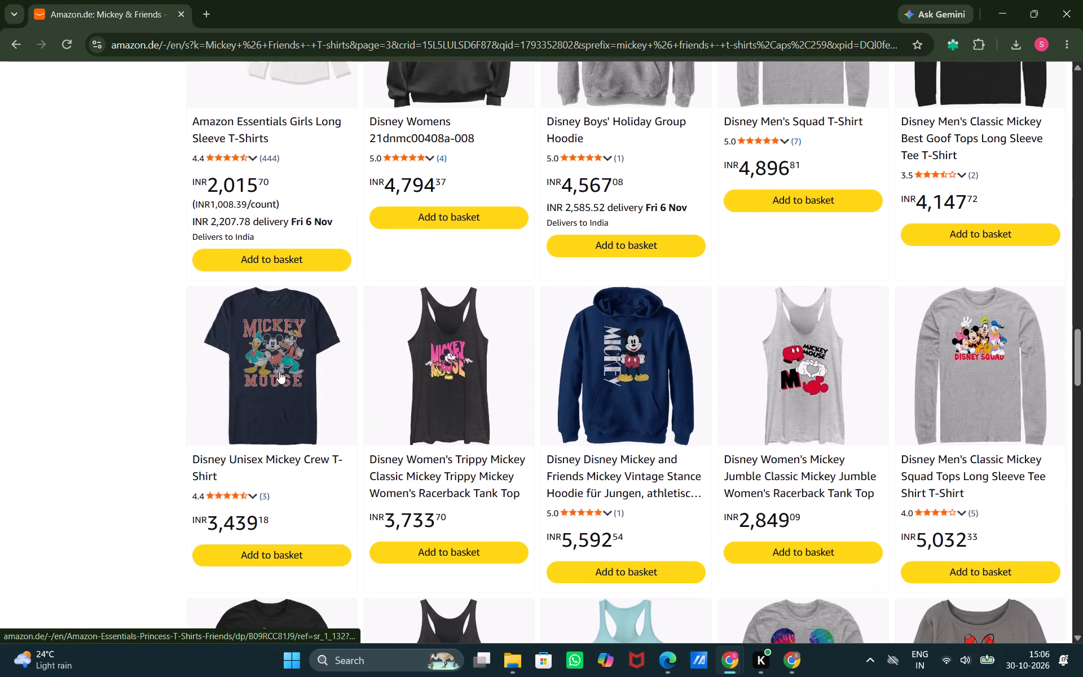
{"action": "right_click", "coordinate": [278, 442]}
{"action": "left_click", "coordinate": [346, 368]}
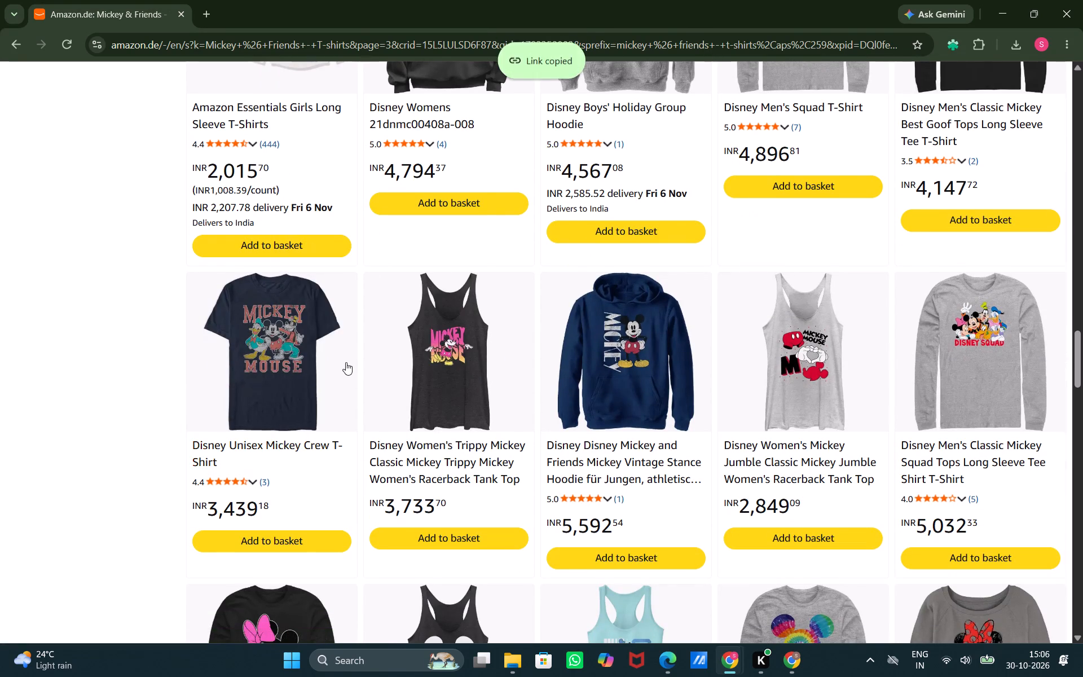
{"action": "key", "text": "alt+Tab"}
{"action": "key", "text": "ctrl+v"}
{"action": "key", "text": "Return"}
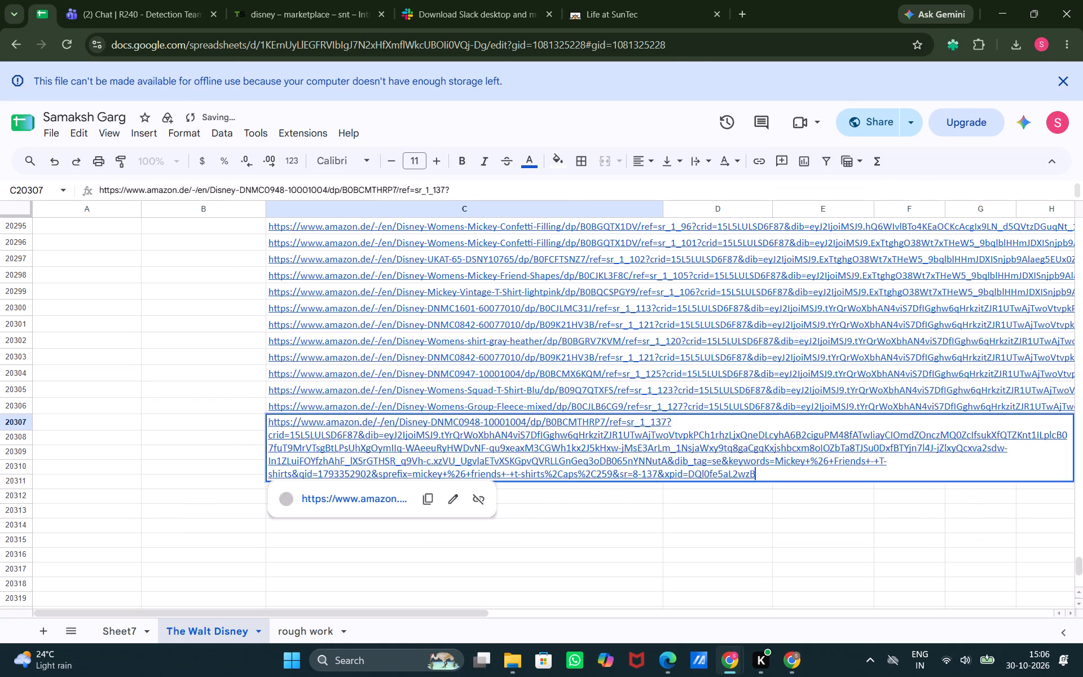
{"action": "key", "text": "Return"}
Paste the link of the INR 3,733.70 "Disney Women's Trippy Mickey" racerback tank top from Amazon.de into C20308.
{"action": "key", "text": "alt+Tab"}
{"action": "right_click", "coordinate": [416, 443]}
{"action": "left_click", "coordinate": [491, 359]}
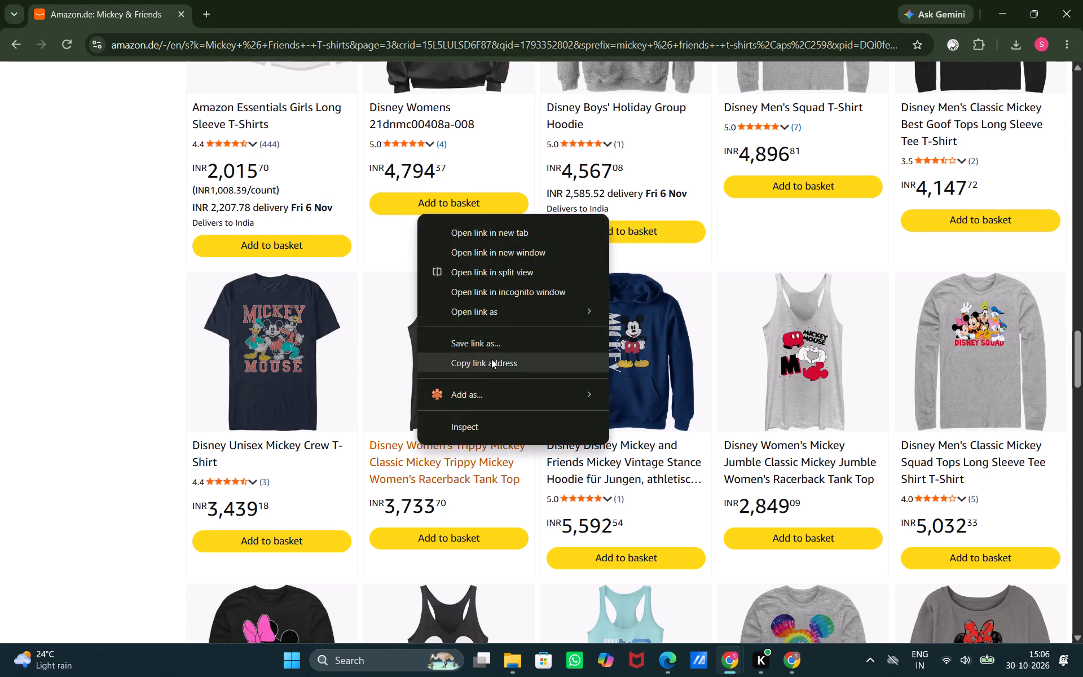
{"action": "key", "text": "alt+Tab"}
{"action": "key", "text": "ctrl+v"}
{"action": "key", "text": "Return"}
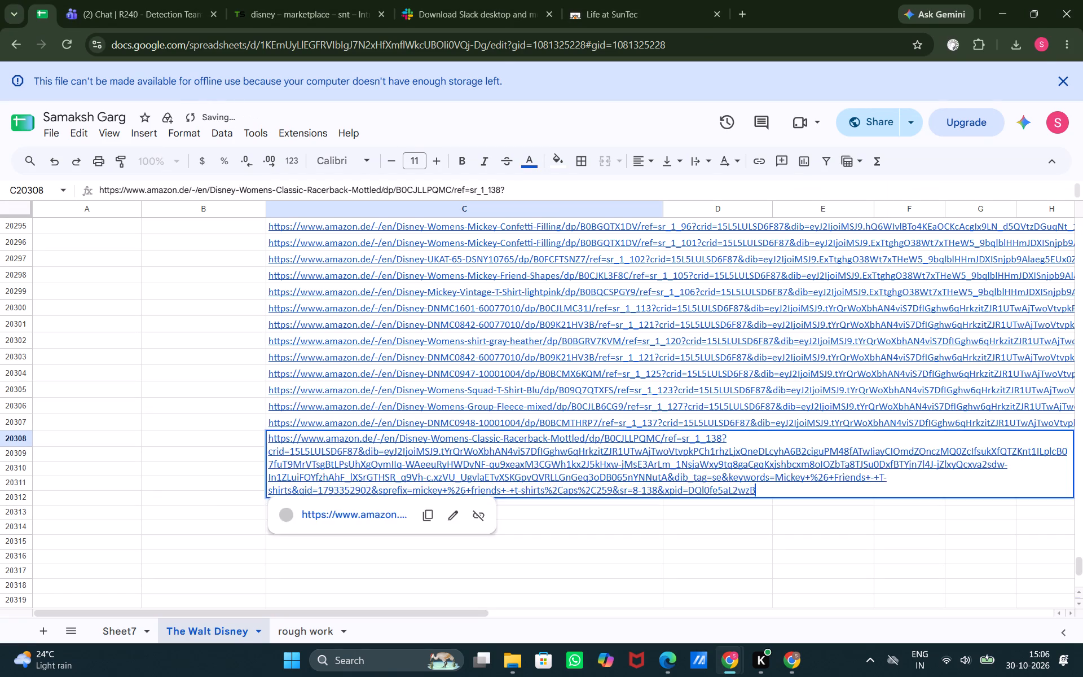
{"action": "key", "text": "Return"}
Paste the link of the INR 3,952.45 "Disney Damen Mickey Confetti Fill T-Shirt" from Amazon.de into C20309.
{"action": "key", "text": "alt+Tab"}
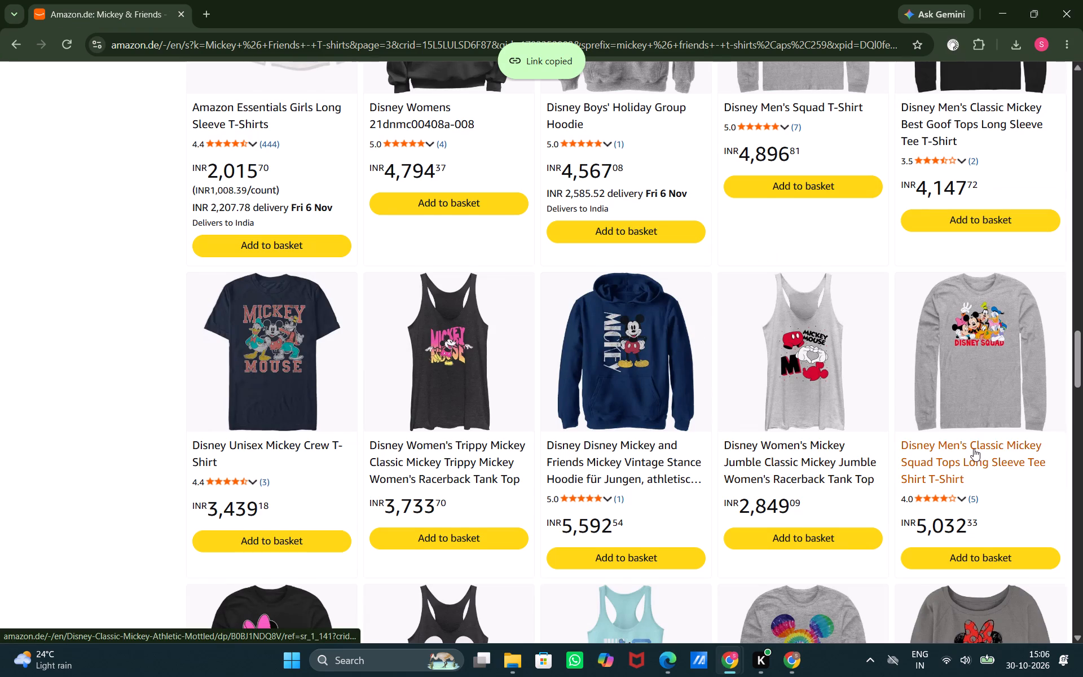
{"action": "scroll", "coordinate": [974, 428], "scroll_direction": "down", "scroll_amount": 4}
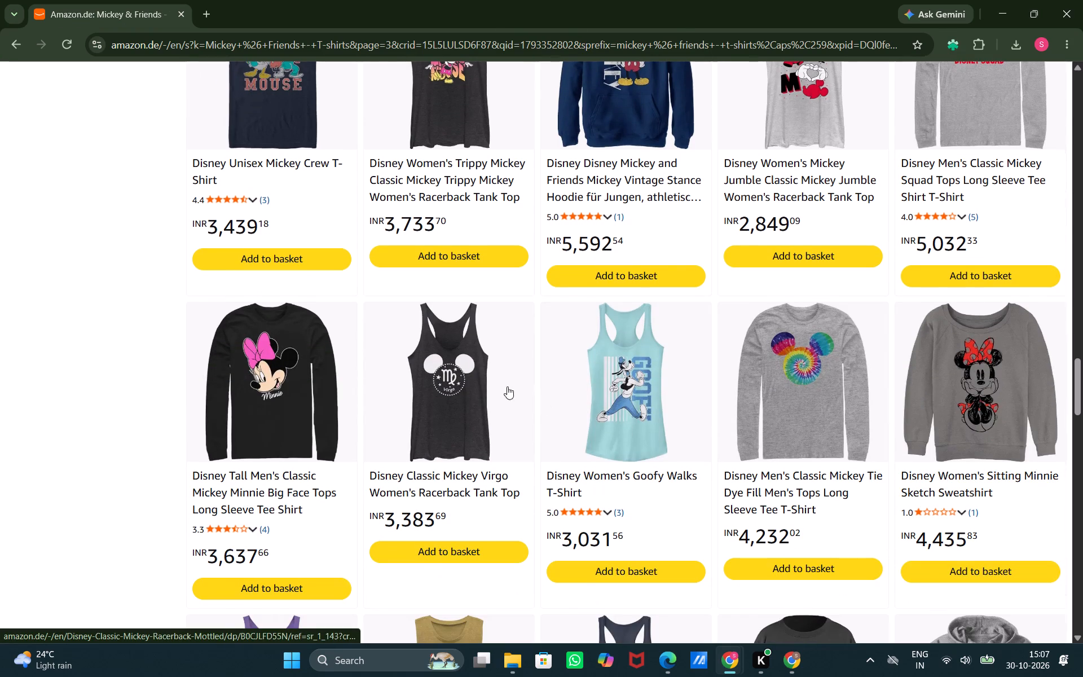
{"action": "scroll", "coordinate": [309, 417], "scroll_direction": "down", "scroll_amount": 4}
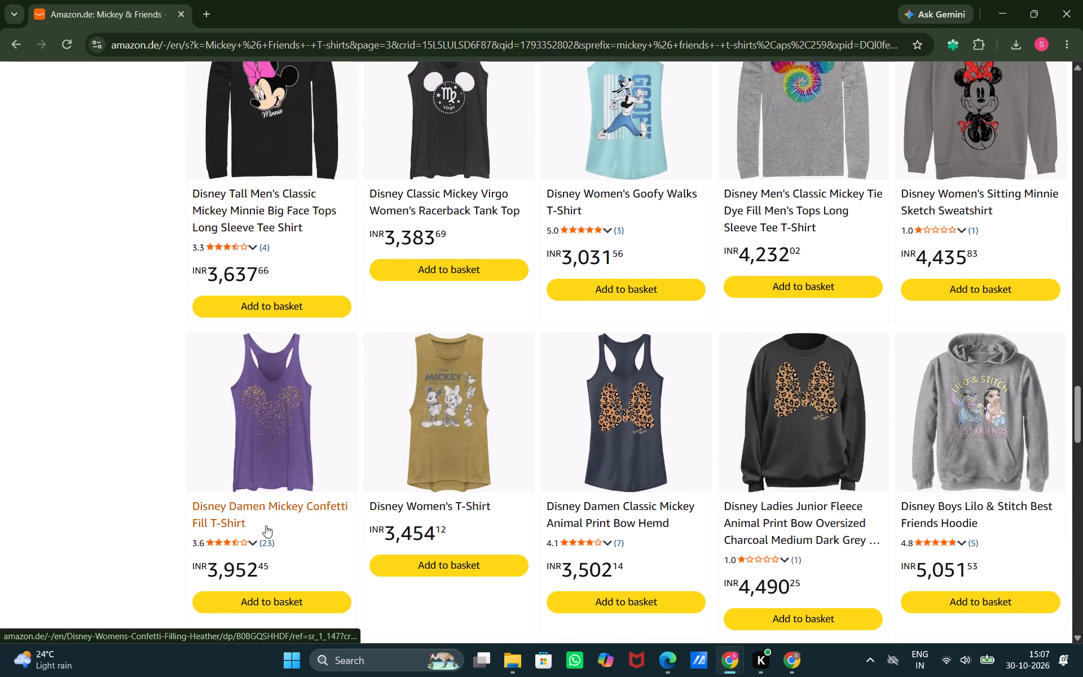
{"action": "right_click", "coordinate": [271, 512]}
{"action": "left_click", "coordinate": [354, 434]}
{"action": "key", "text": "alt+Tab"}
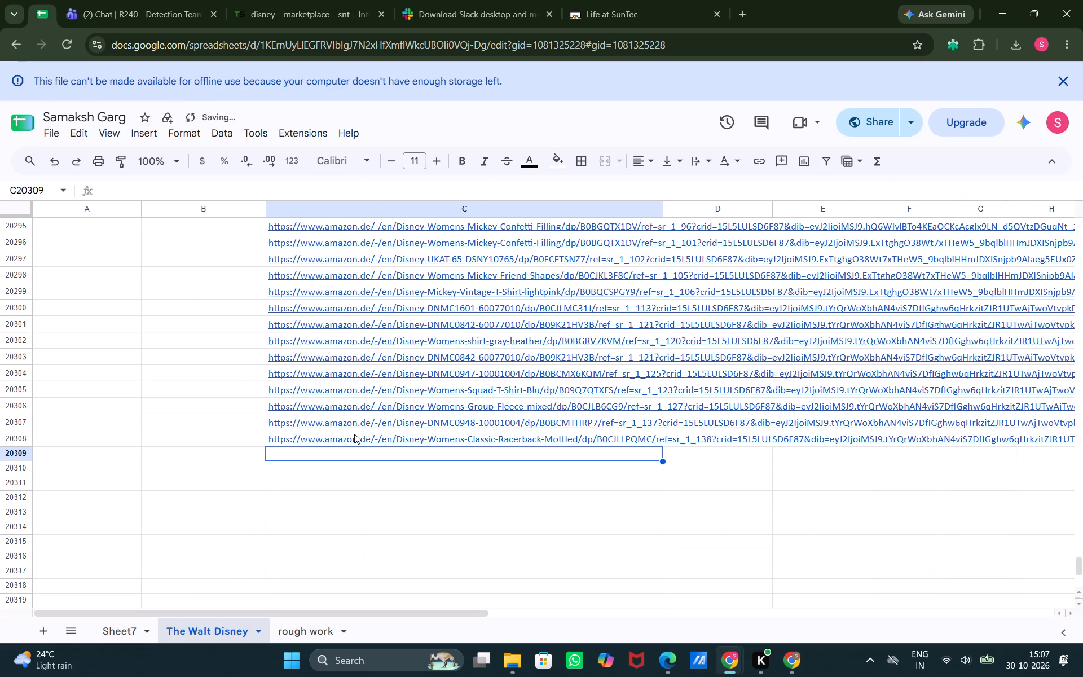
{"action": "key", "text": "ctrl+v"}
{"action": "key", "text": "Return"}
{"action": "key", "text": "Return"}
Paste the link of the INR 3,454.12 "Disney Women's T-Shirt" from Amazon.de into C20310.
{"action": "key", "text": "alt+Tab"}
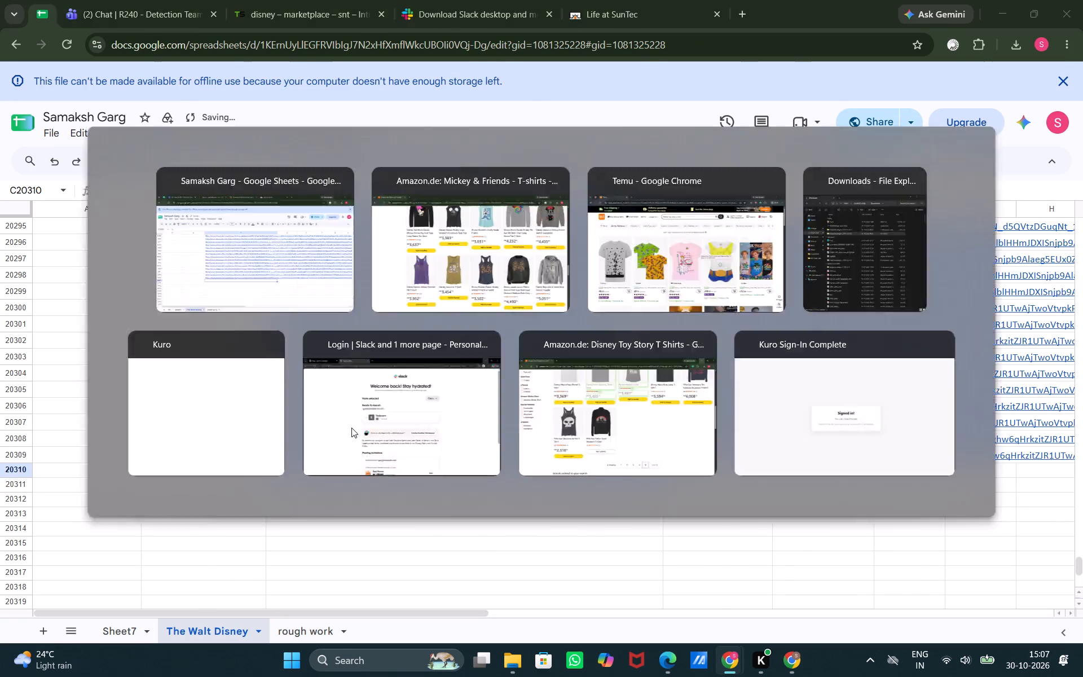
{"action": "right_click", "coordinate": [461, 502]}
{"action": "left_click", "coordinate": [545, 421]}
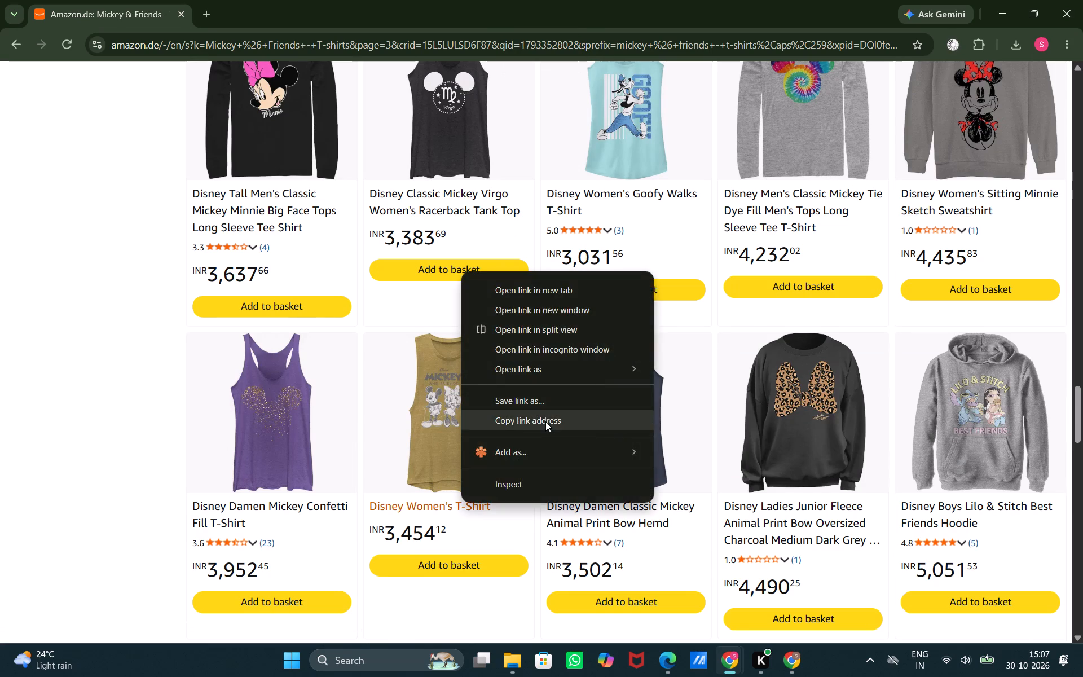
{"action": "key", "text": "alt+Tab"}
{"action": "key", "text": "ctrl+v"}
{"action": "key", "text": "Return"}
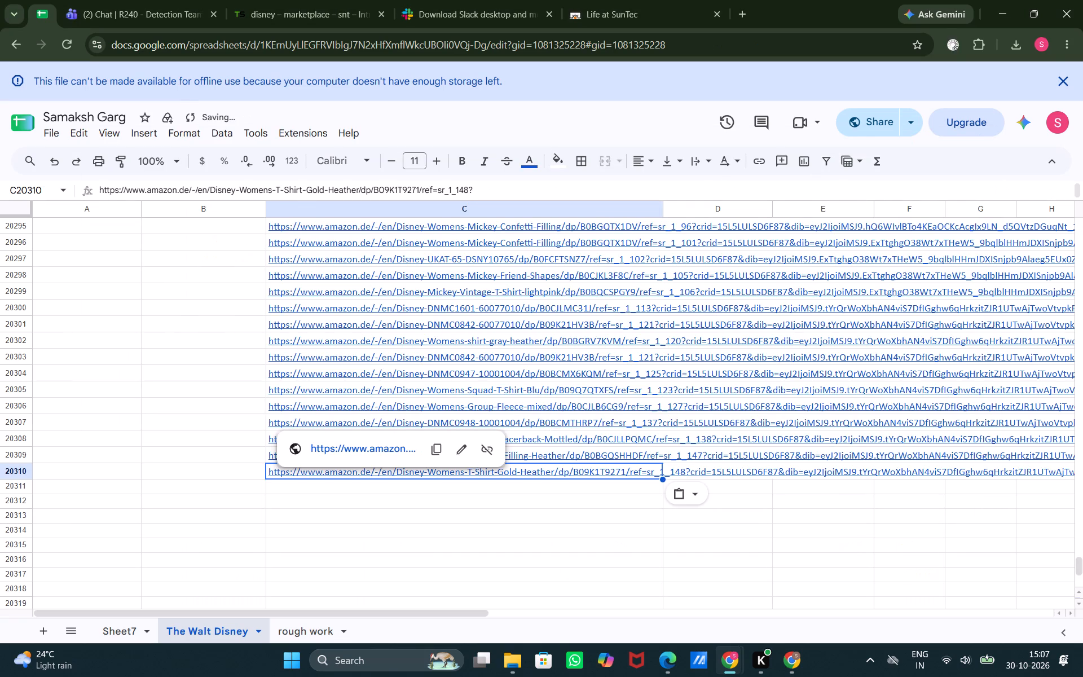
{"action": "key", "text": "Return"}
Examine the remaining Amazon.de results on page 3 and all of page 4 for further suspect Mickey & Friends T-shirts.
{"action": "key", "text": "alt+Tab"}
{"action": "scroll", "coordinate": [627, 423], "scroll_direction": "down", "scroll_amount": 6}
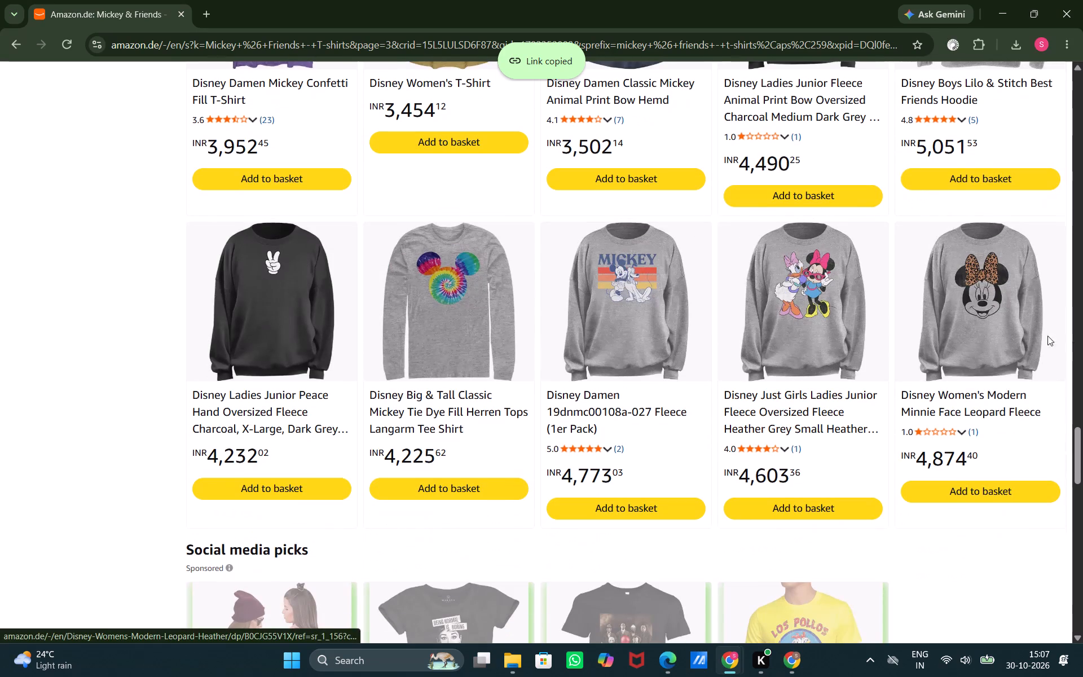
{"action": "scroll", "coordinate": [287, 347], "scroll_direction": "down", "scroll_amount": 4}
{"action": "scroll", "coordinate": [658, 362], "scroll_direction": "down", "scroll_amount": 7}
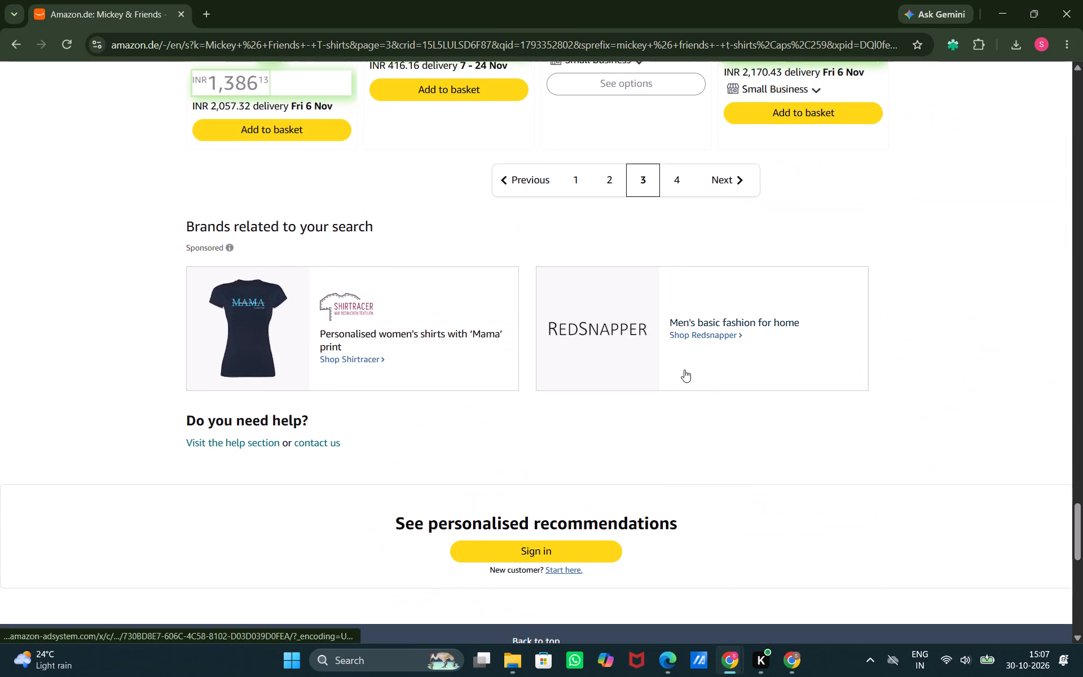
{"action": "left_click", "coordinate": [676, 169]}
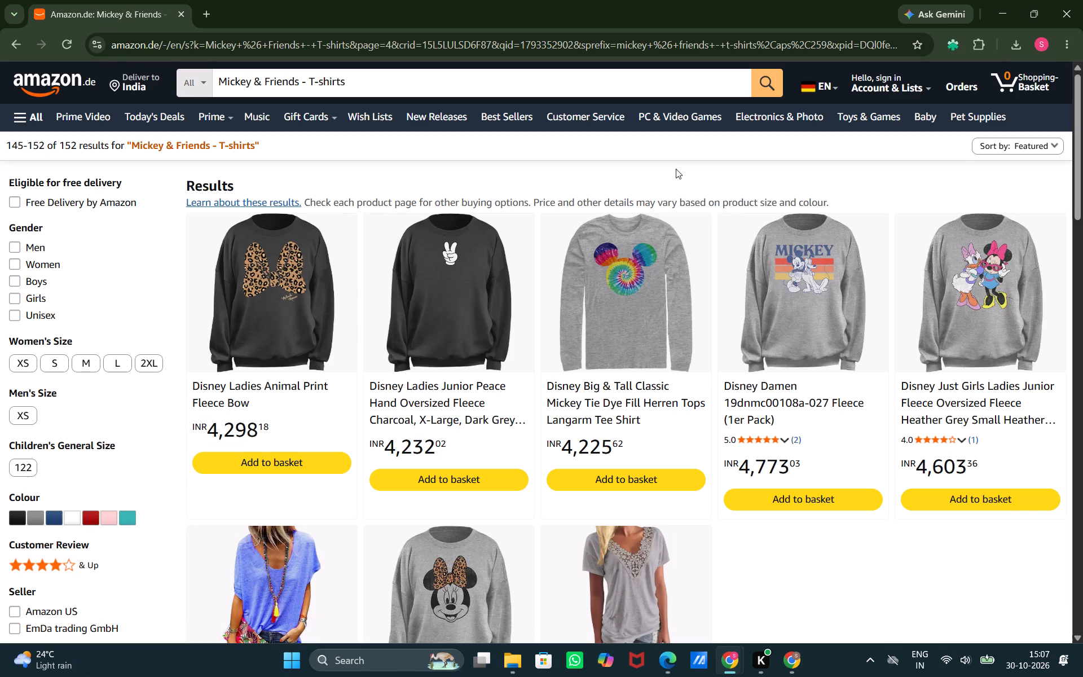
{"action": "scroll", "coordinate": [624, 249], "scroll_direction": "down", "scroll_amount": 4}
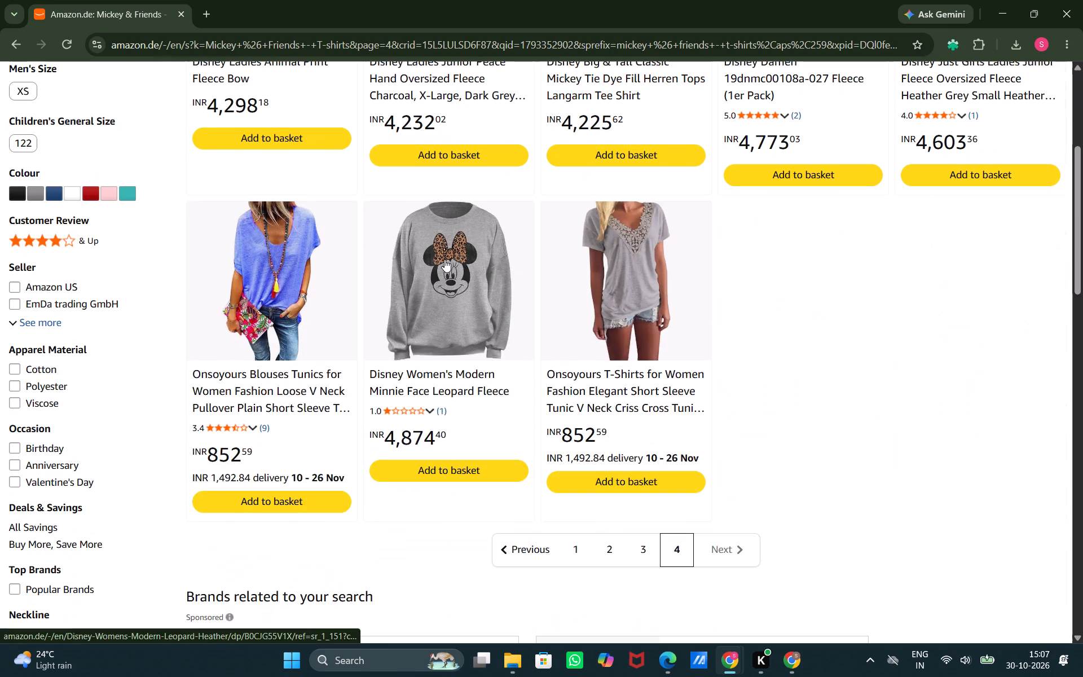
{"action": "scroll", "coordinate": [530, 248], "scroll_direction": "down", "scroll_amount": 4}
Review the Amazon.de links collected in column C of The Walt Disney sheet.
{"action": "key", "text": "alt+Tab"}
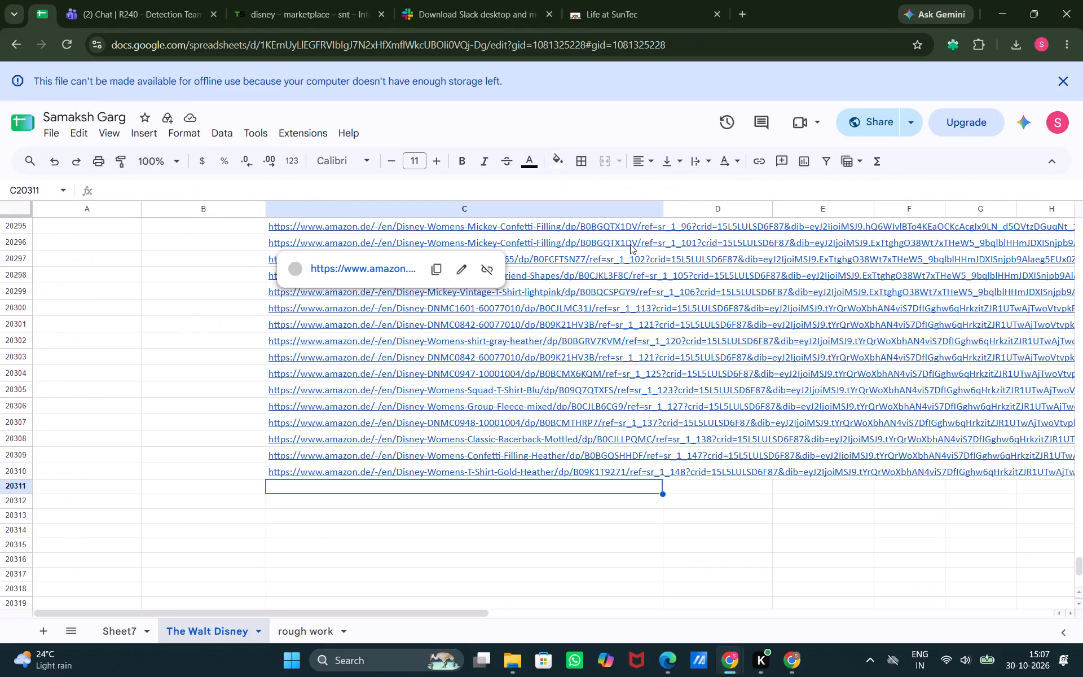
{"action": "key", "text": "Up"}
{"action": "key", "text": "ctrl+shift+Up"}
{"action": "key", "text": "Down"}
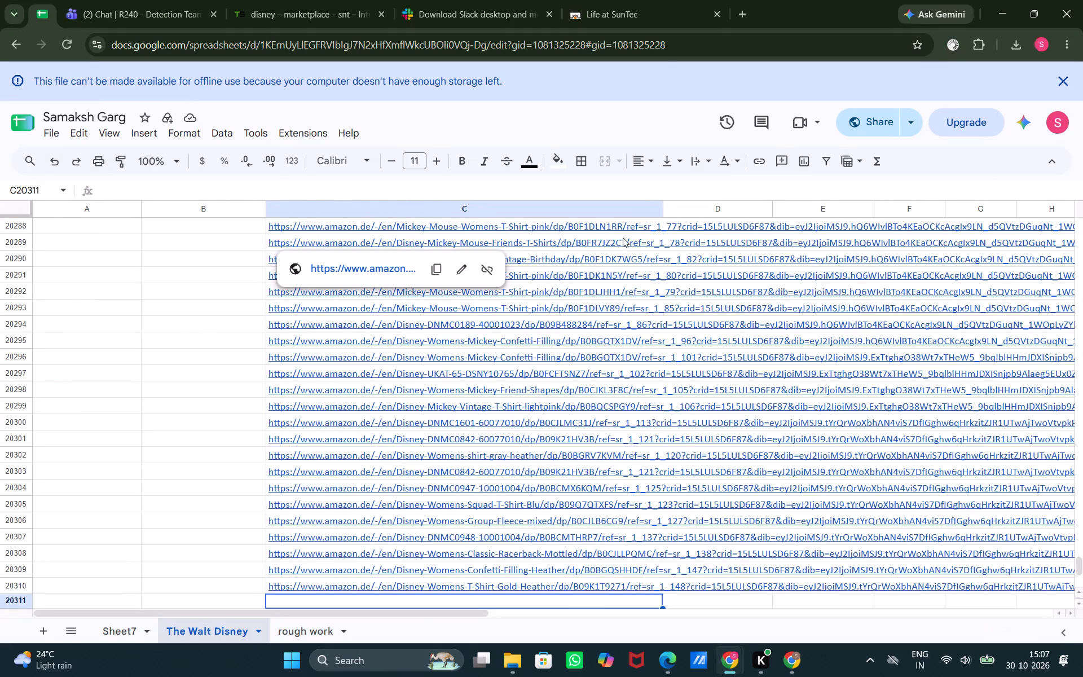
{"action": "scroll", "coordinate": [495, 334], "scroll_direction": "up", "scroll_amount": 6}
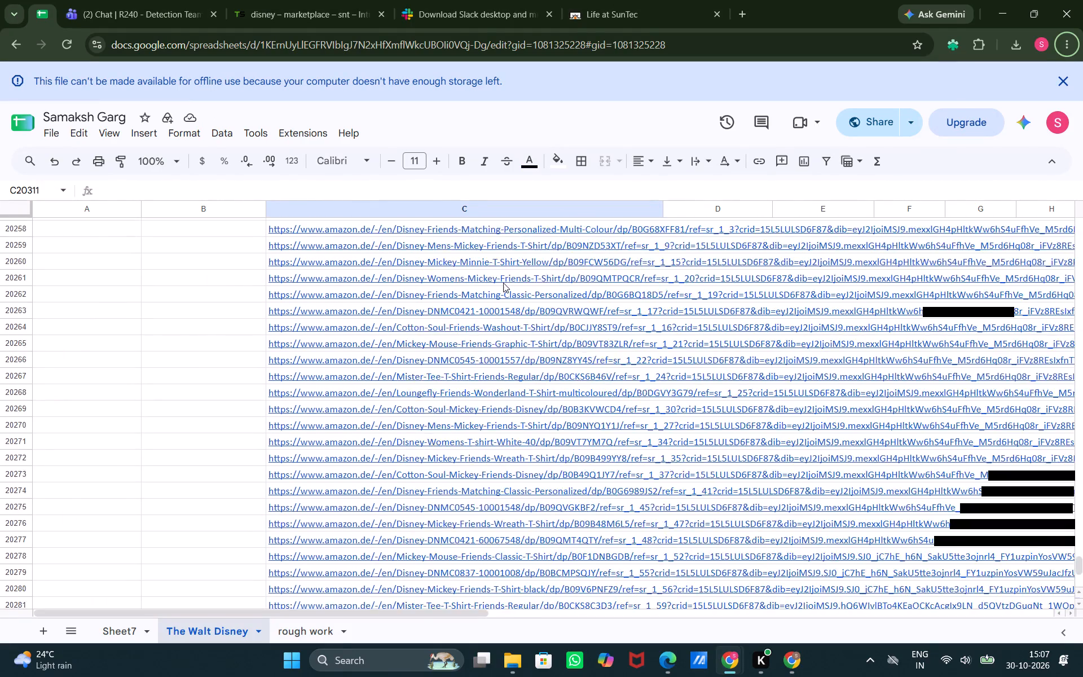
{"action": "scroll", "coordinate": [503, 283], "scroll_direction": "up", "scroll_amount": 2}
{"action": "scroll", "coordinate": [503, 287], "scroll_direction": "down", "scroll_amount": 5}
{"action": "scroll", "coordinate": [491, 354], "scroll_direction": "down", "scroll_amount": 4}
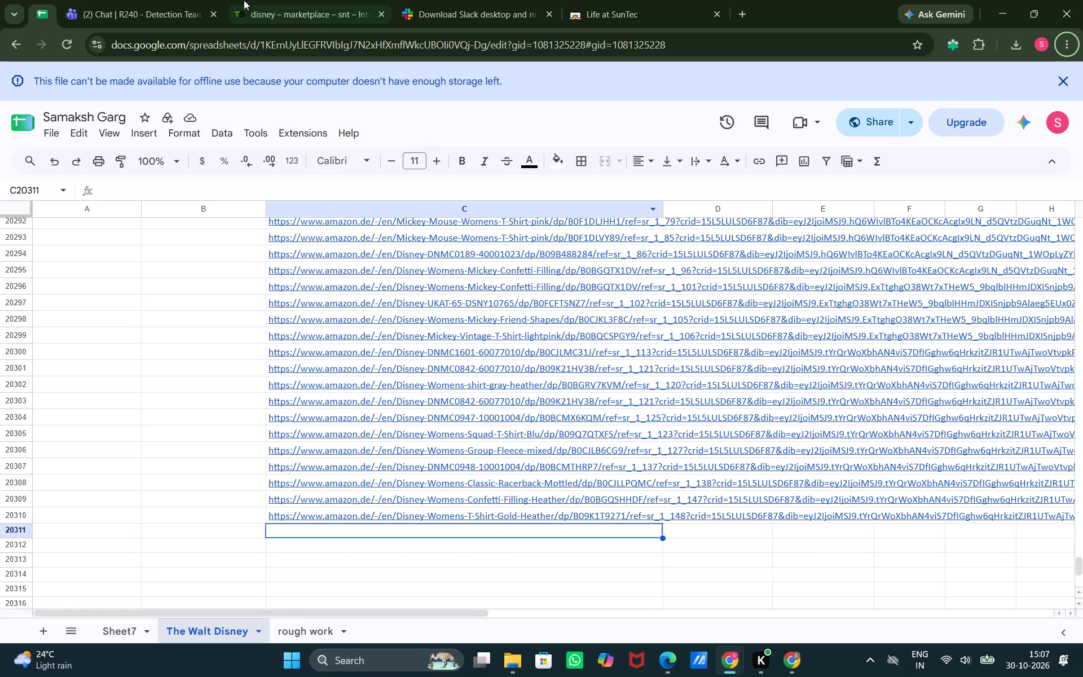
Open Amazon.es from the Disney marketplace tracker and search it for the copied asset name "Mickey & Friends - T-shirts".
{"action": "left_click", "coordinate": [239, 0]}
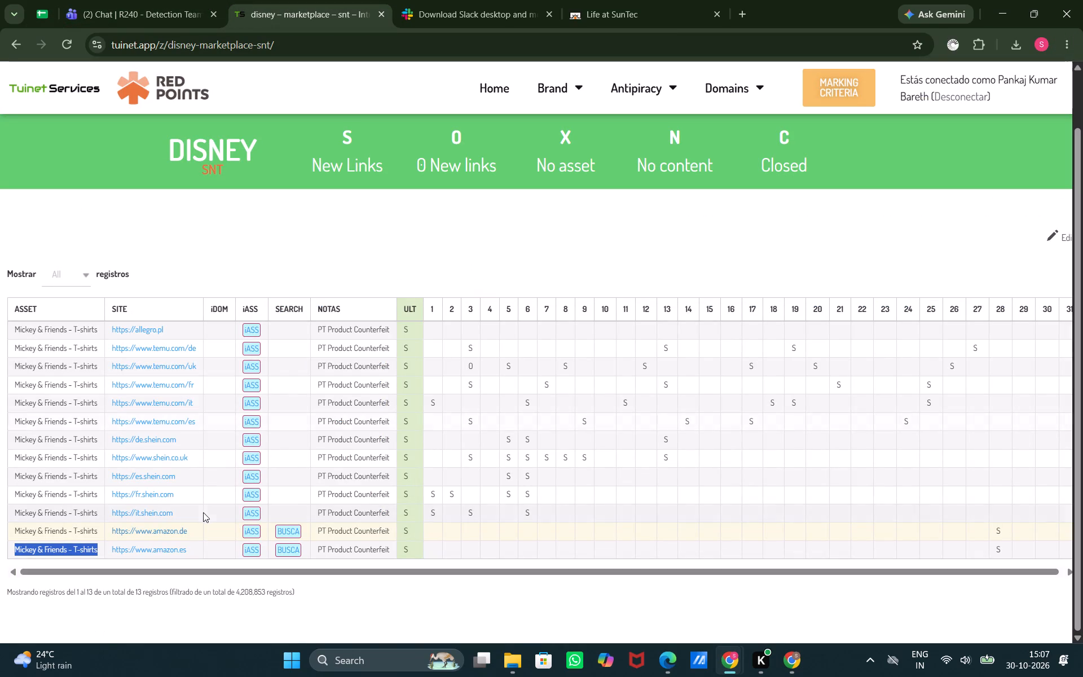
{"action": "left_click", "coordinate": [183, 549]}
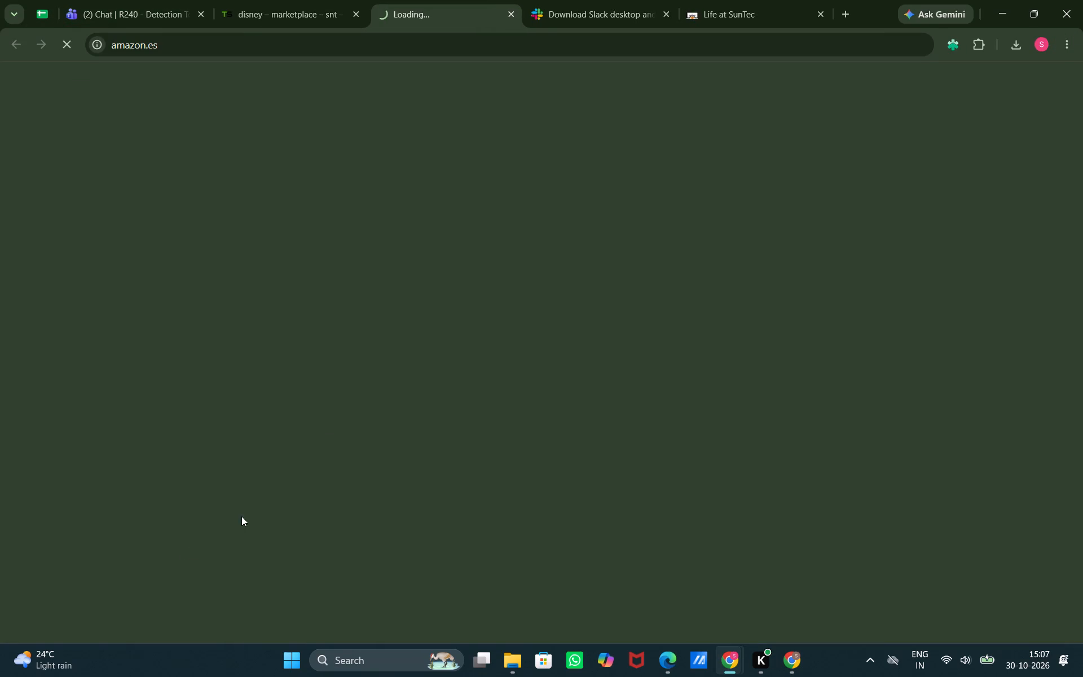
{"action": "left_click", "coordinate": [257, 92]}
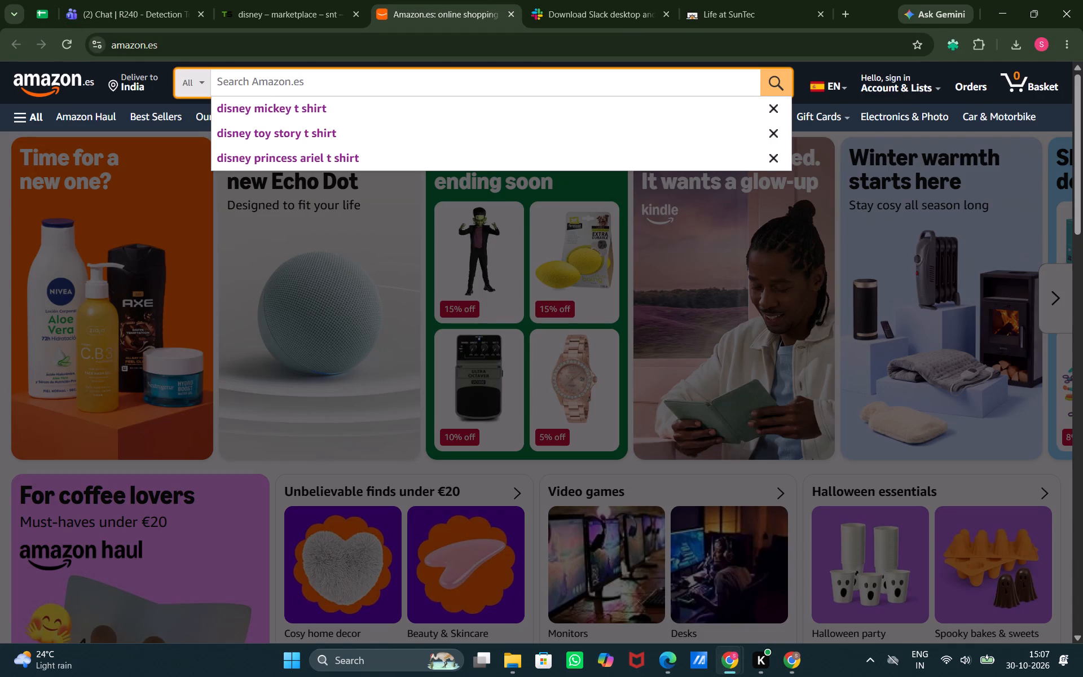
{"action": "left_click", "coordinate": [271, 0]}
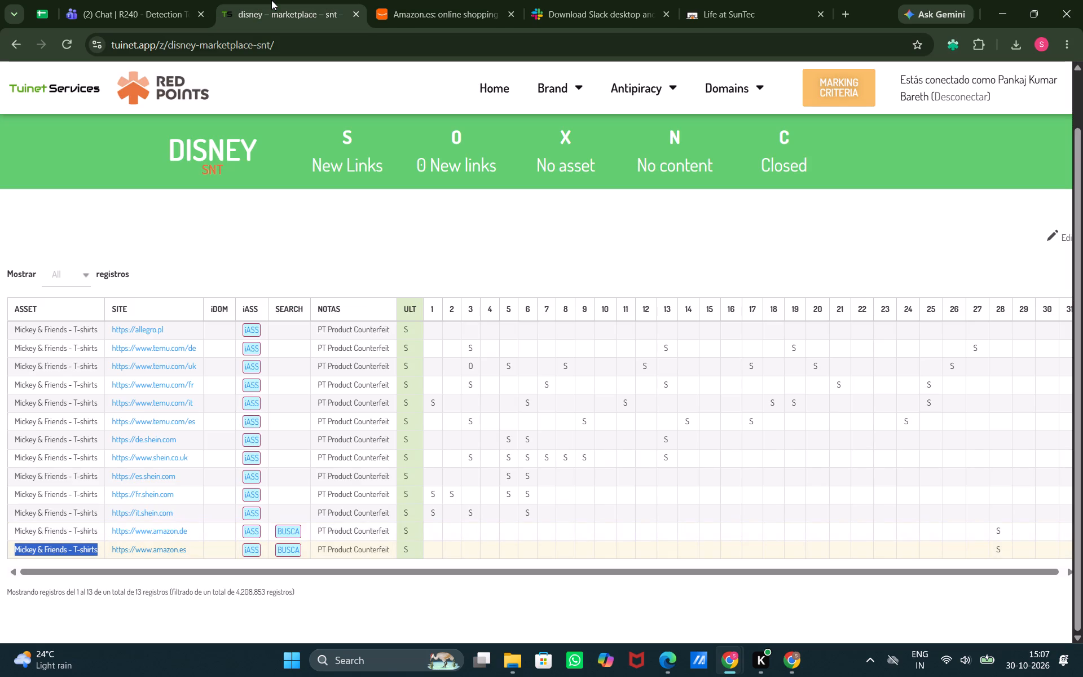
{"action": "key", "text": "ctrl+c"}
{"action": "key", "text": "ctrl+Tab"}
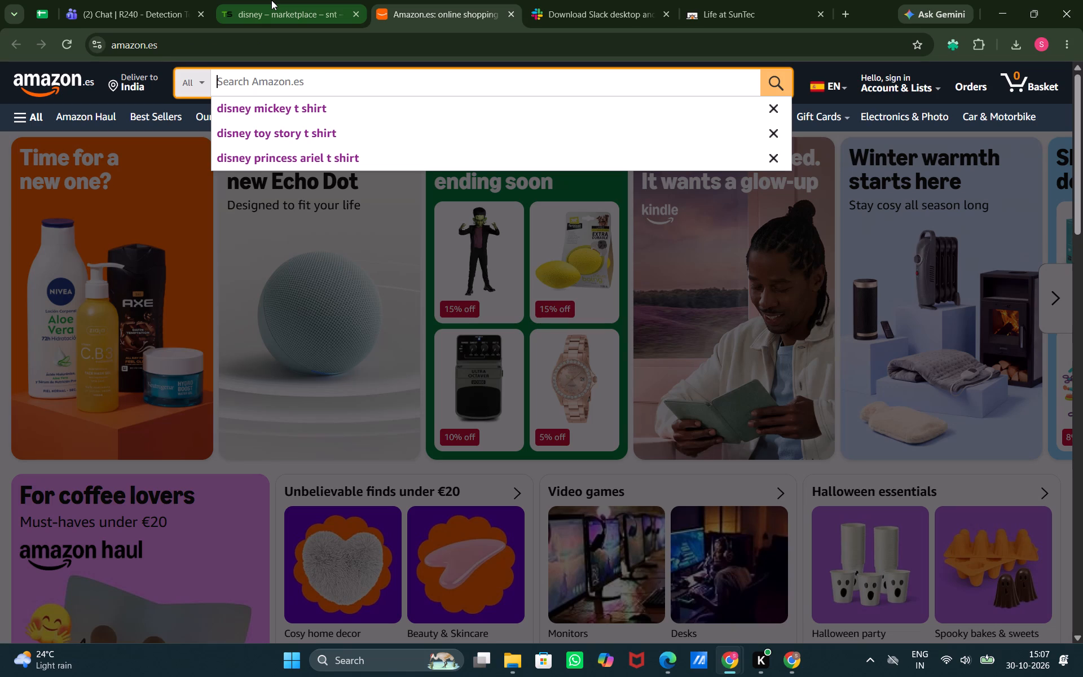
{"action": "key", "text": "ctrl+v"}
{"action": "key", "text": "Return"}
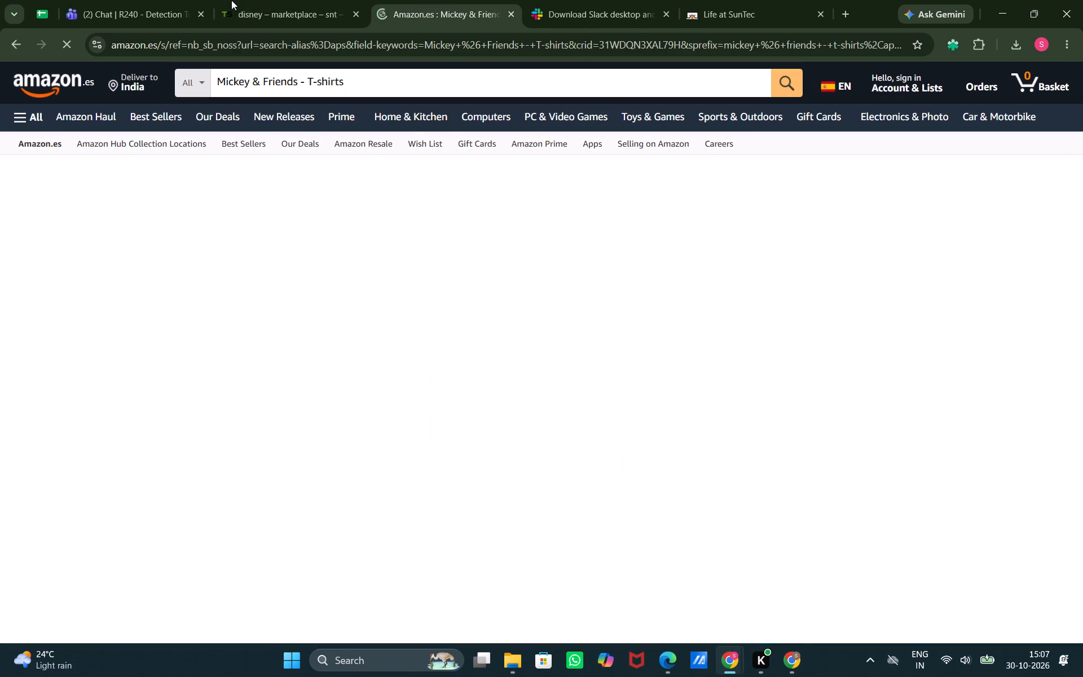
Look through the first Amazon.es results and copy the link of the €17.99 "Mickey Mouse Friends Unisex Kids T Shirt".
{"action": "scroll", "coordinate": [528, 259], "scroll_direction": "down", "scroll_amount": 4}
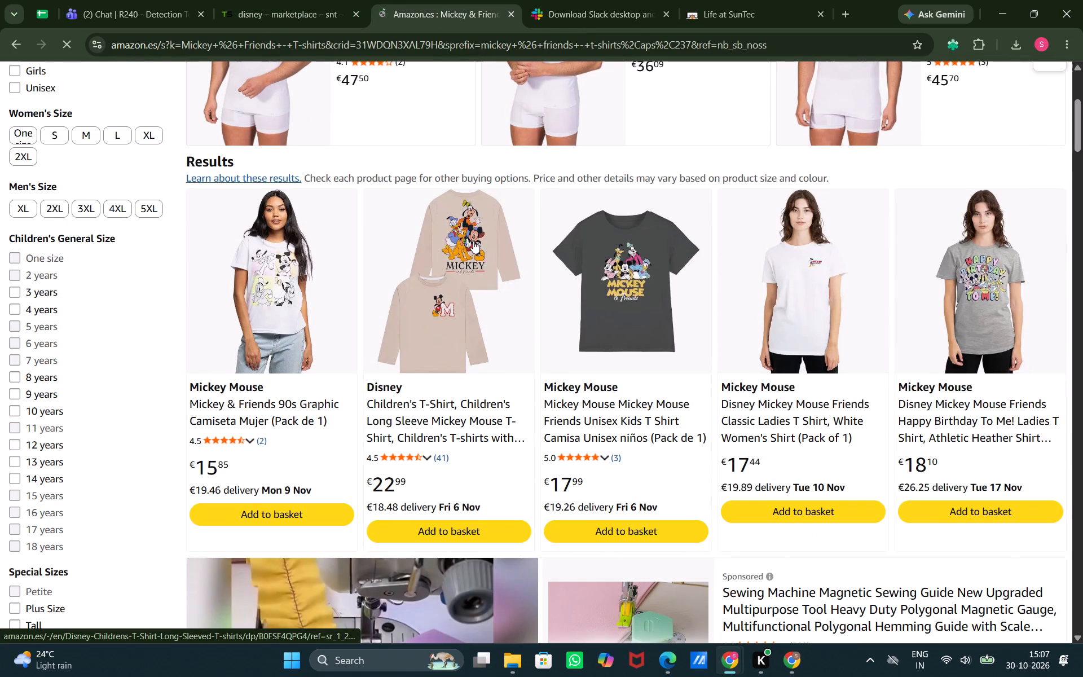
{"action": "scroll", "coordinate": [526, 324], "scroll_direction": "down", "scroll_amount": 6}
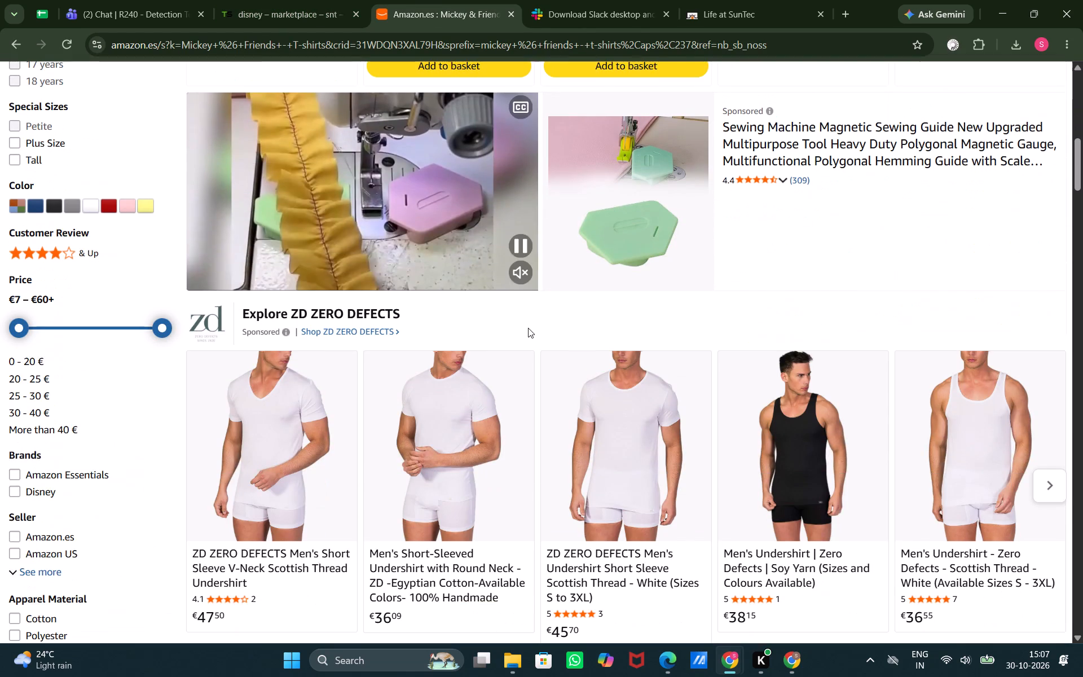
{"action": "scroll", "coordinate": [528, 328], "scroll_direction": "down", "scroll_amount": 6}
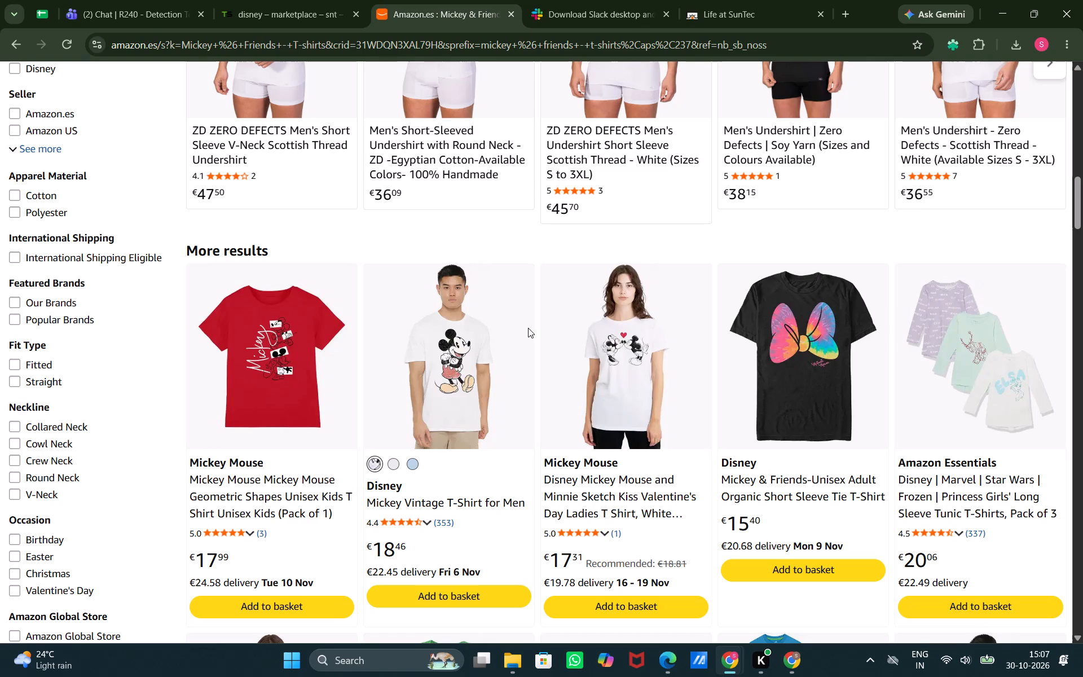
{"action": "scroll", "coordinate": [528, 328], "scroll_direction": "up", "scroll_amount": 16}
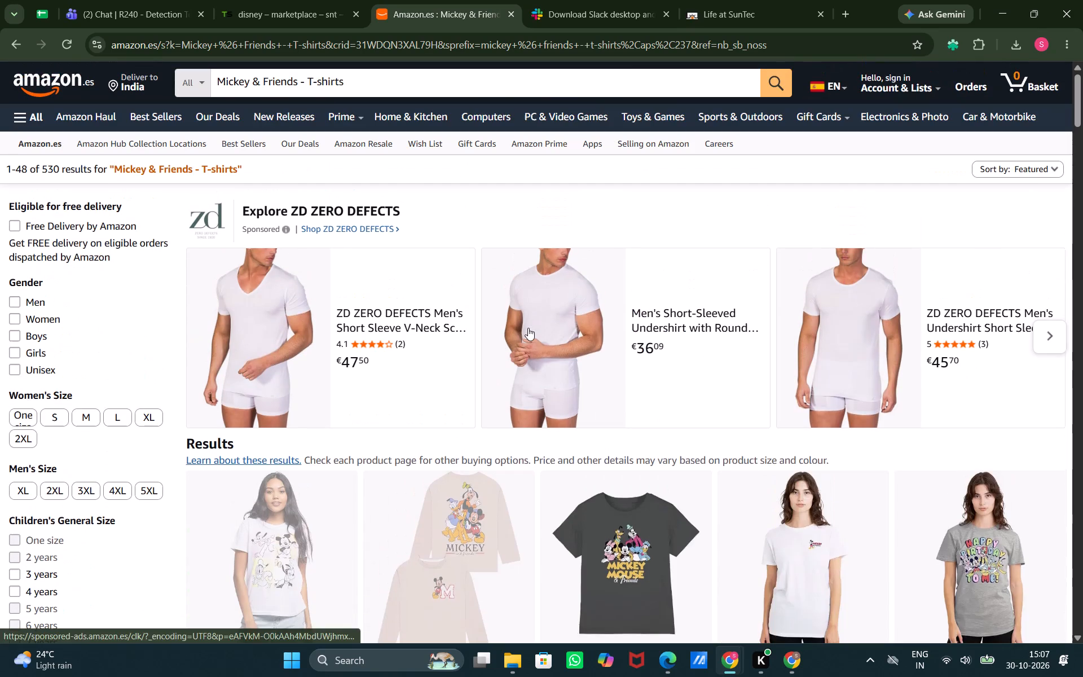
{"action": "scroll", "coordinate": [528, 328], "scroll_direction": "down", "scroll_amount": 3}
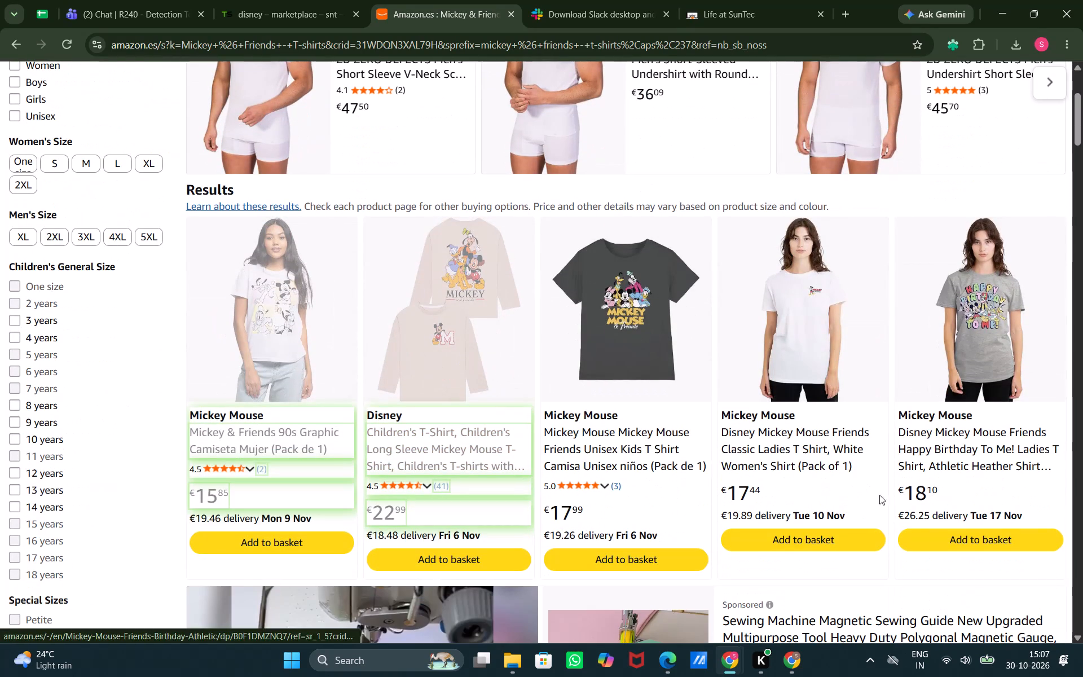
{"action": "right_click", "coordinate": [641, 426]}
{"action": "left_click", "coordinate": [721, 346]}
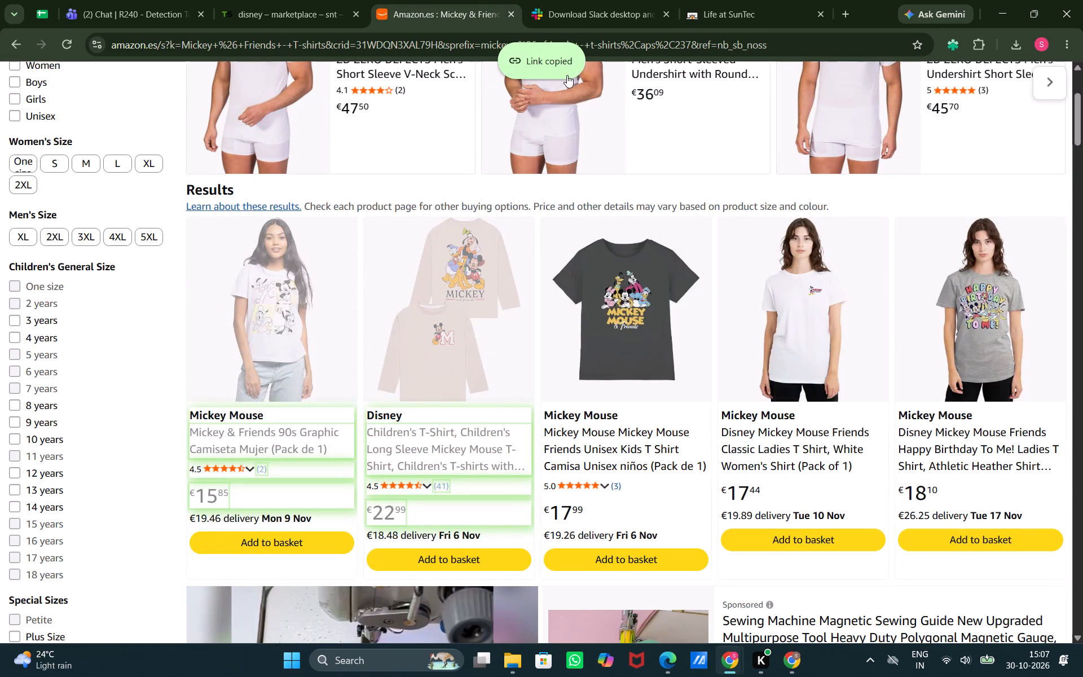
Detach the Amazon.es search results into a separate browser window.
{"action": "left_click_drag", "start_coordinate": [462, 17], "coordinate": [462, 42]}
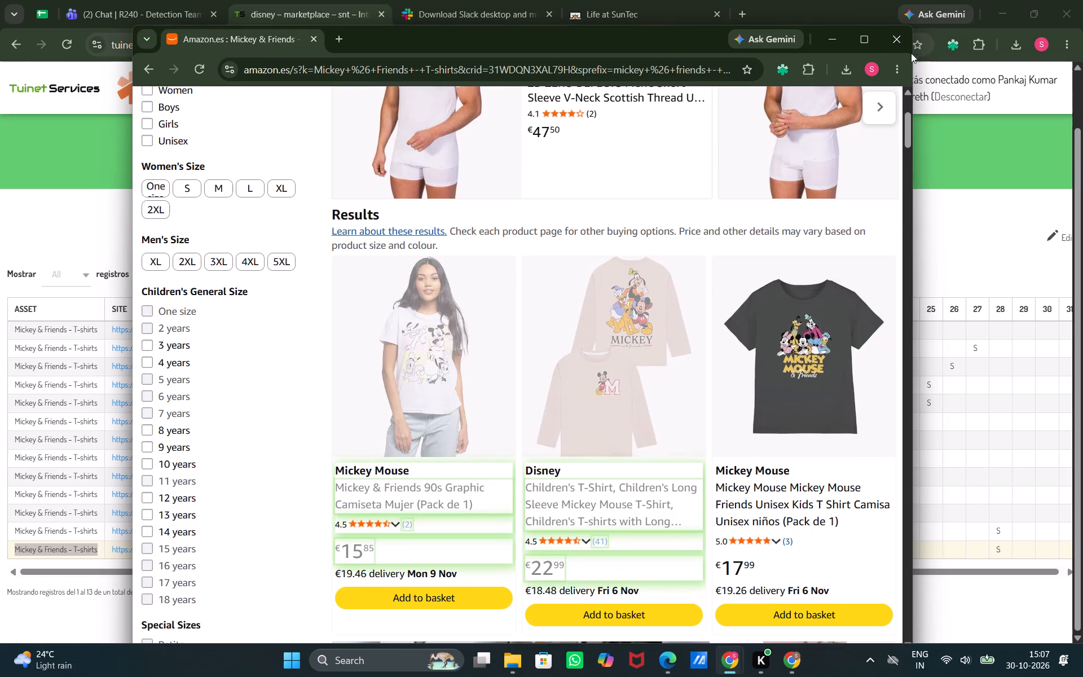
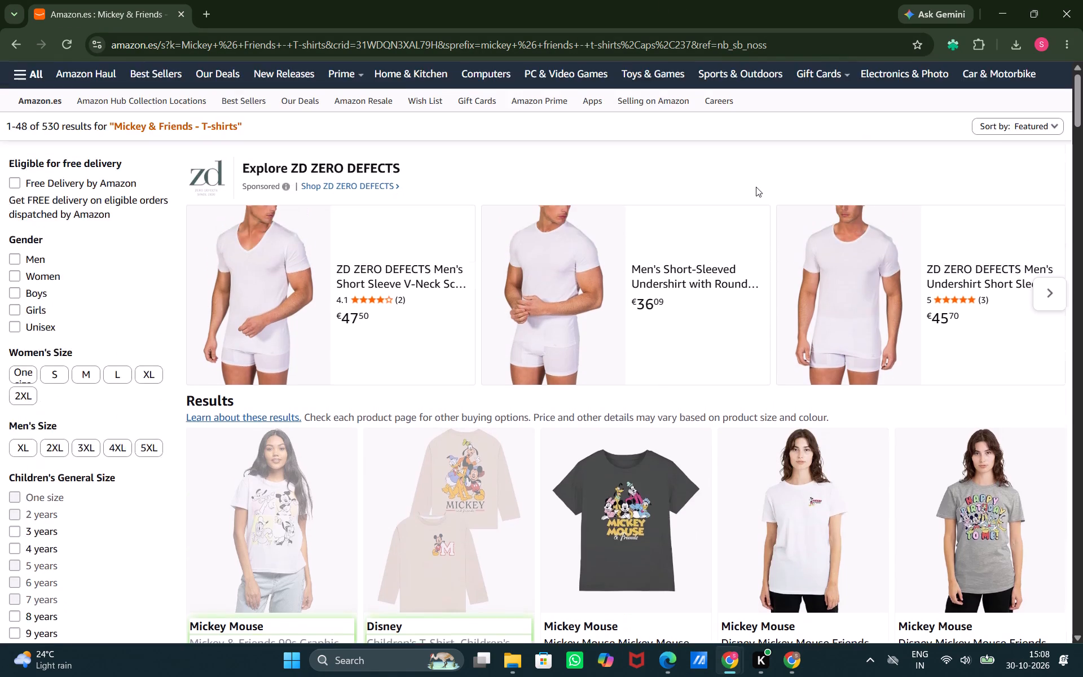
Copy the link of the €17.44 "Disney Mickey Mouse Friends Classic Ladies T Shirt" from Amazon.es into cell C20312 of The Walt Disney sheet.
{"action": "scroll", "coordinate": [756, 187], "scroll_direction": "down", "scroll_amount": 5}
{"action": "right_click", "coordinate": [802, 293]}
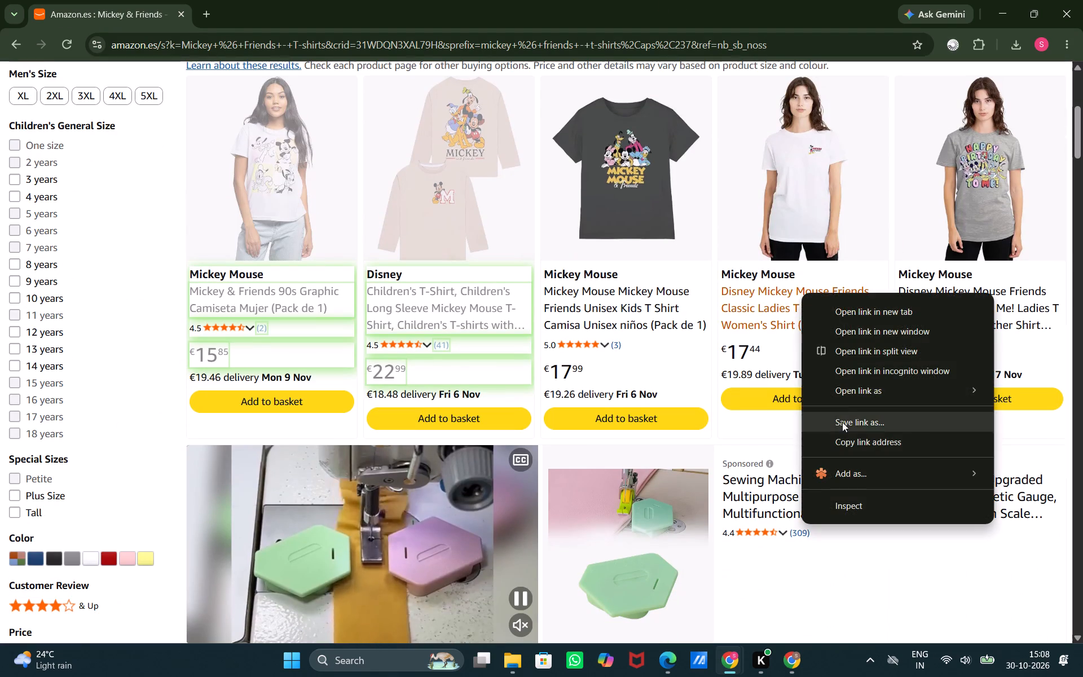
{"action": "left_click", "coordinate": [842, 436]}
{"action": "key", "text": "alt+Tab"}
{"action": "key", "text": "ctrl+v"}
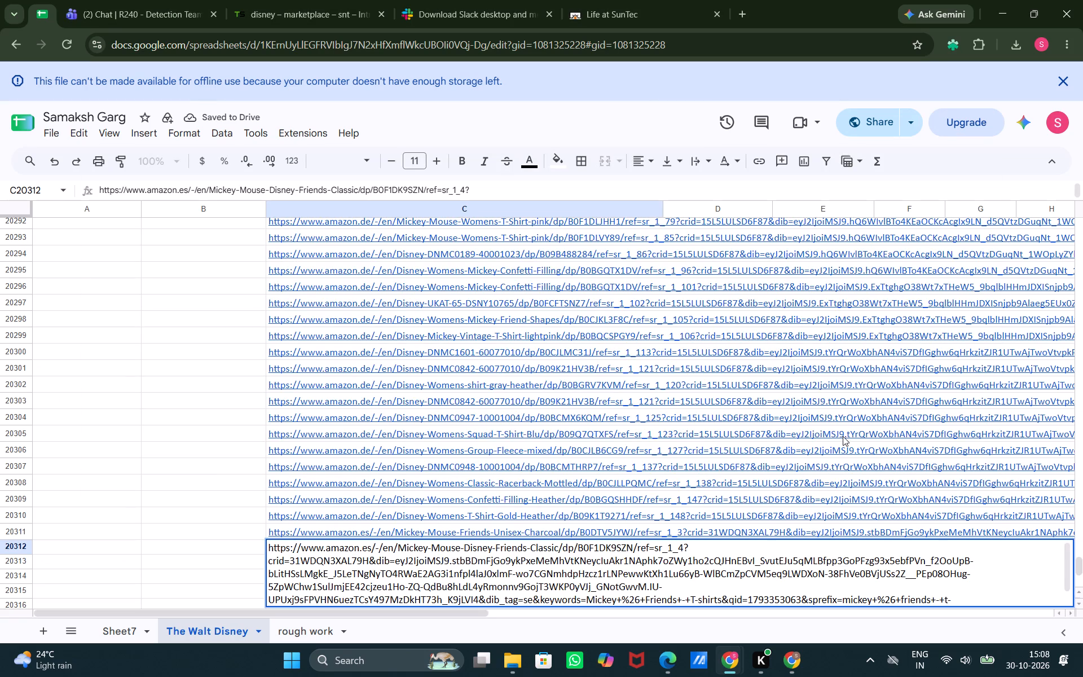
{"action": "key", "text": "Return"}
{"action": "key", "text": "Return"}
Copy the link of the €18.10 "Disney Mickey Mouse Friends Happy Birthday To Me!" T-shirt into cell C20313.
{"action": "key", "text": "alt+Tab"}
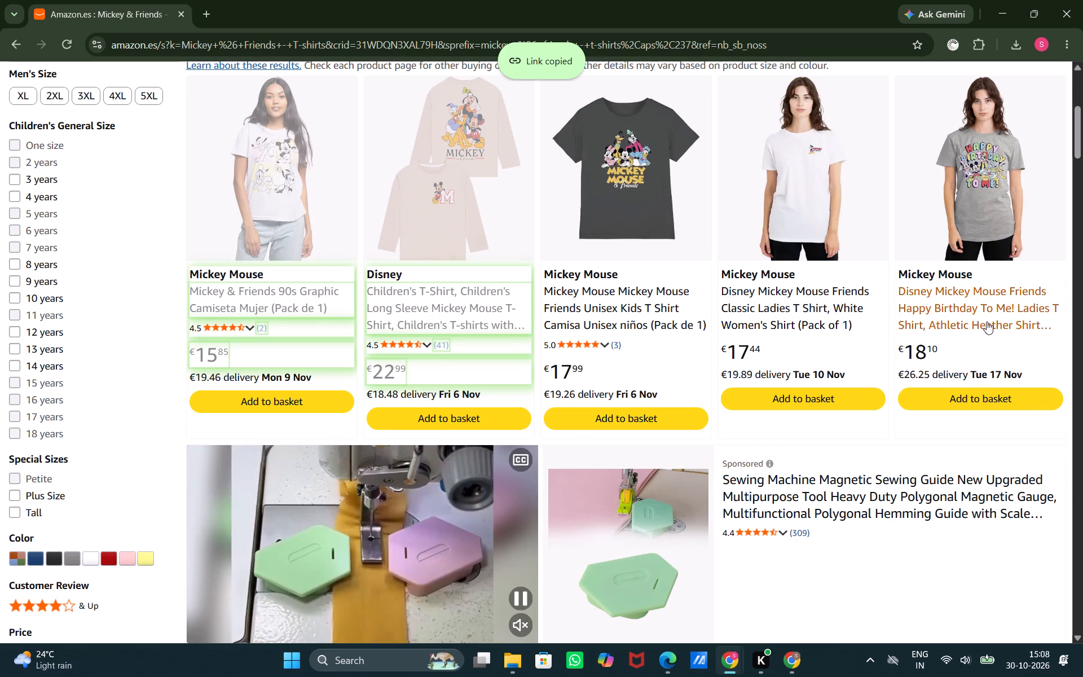
{"action": "right_click", "coordinate": [987, 322]}
{"action": "left_click", "coordinate": [870, 470]}
{"action": "key", "text": "alt+Tab"}
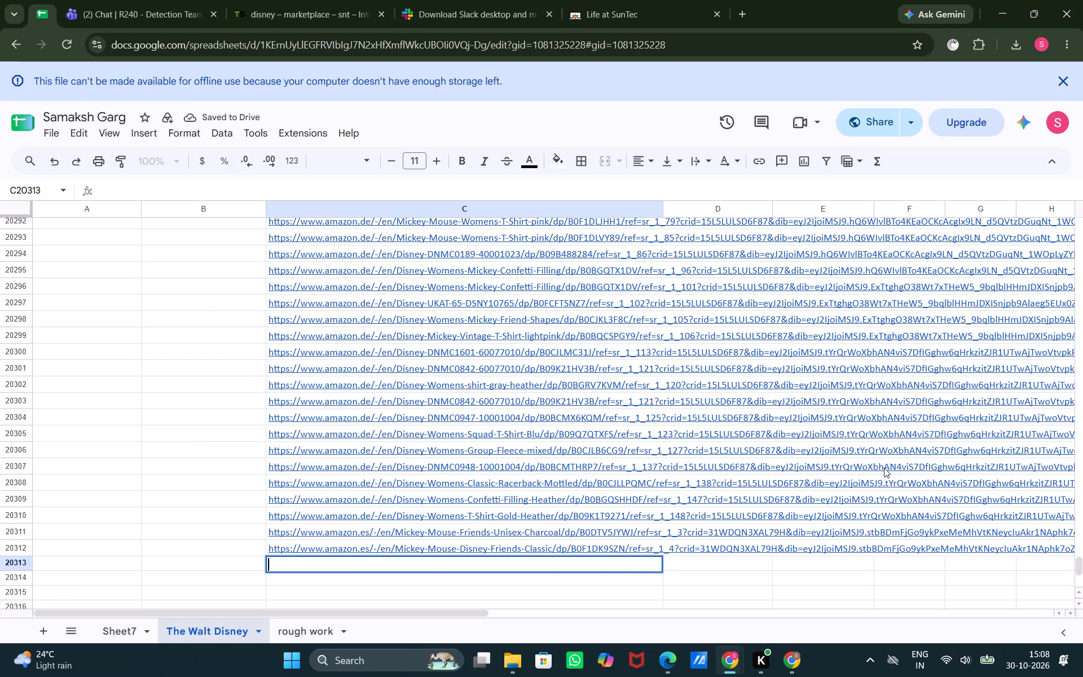
{"action": "key", "text": "ctrl+v"}
{"action": "key", "text": "Return"}
{"action": "key", "text": "Return"}
Copy the link of the €17.31 "Disney Mickey Mouse and Minnie Sketch Kiss Valentine's Day" T-shirt into cell C20314.
{"action": "key", "text": "alt+Tab"}
{"action": "scroll", "coordinate": [861, 514], "scroll_direction": "down", "scroll_amount": 2}
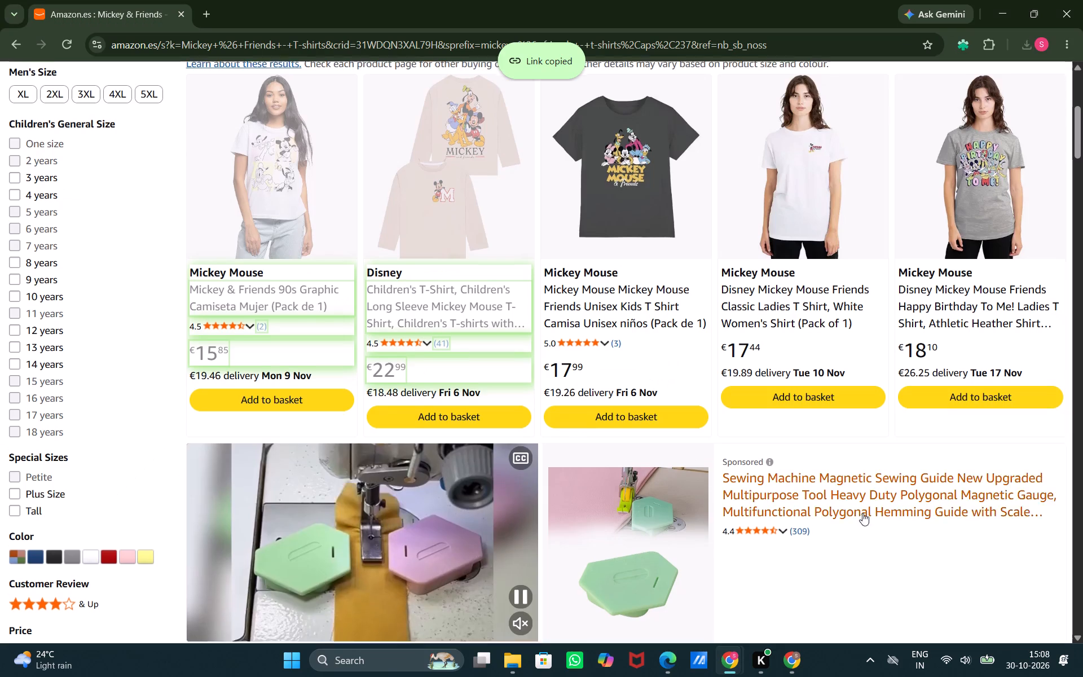
{"action": "scroll", "coordinate": [862, 513], "scroll_direction": "down", "scroll_amount": 7}
{"action": "scroll", "coordinate": [885, 443], "scroll_direction": "down", "scroll_amount": 3}
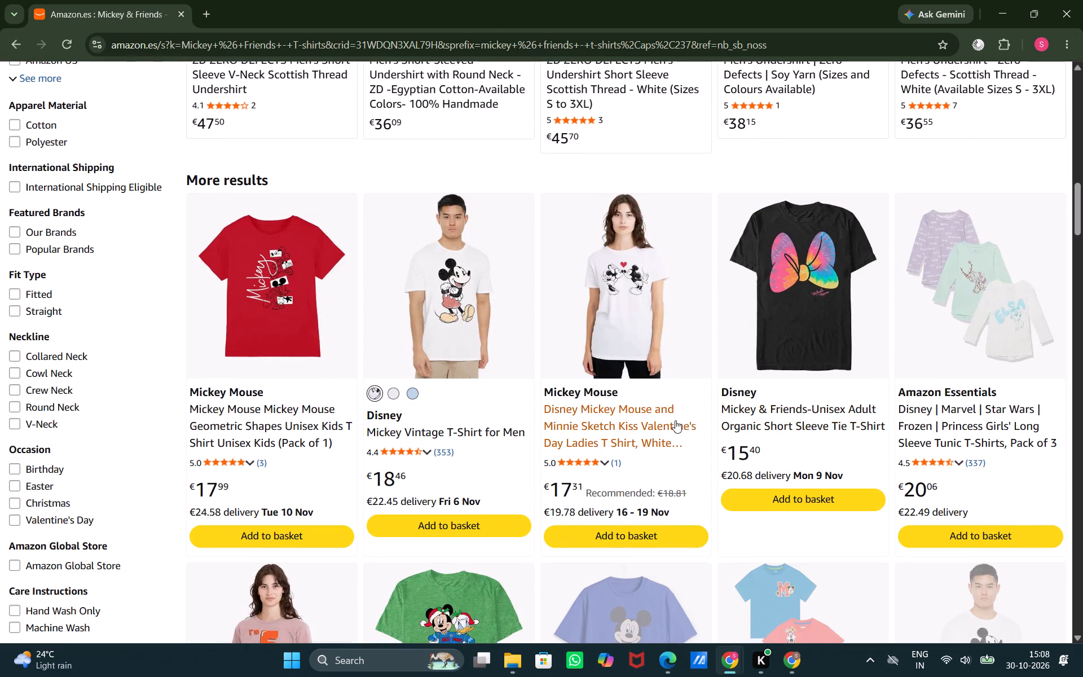
{"action": "right_click", "coordinate": [675, 420]}
{"action": "left_click", "coordinate": [741, 334]}
{"action": "key", "text": "alt+Tab"}
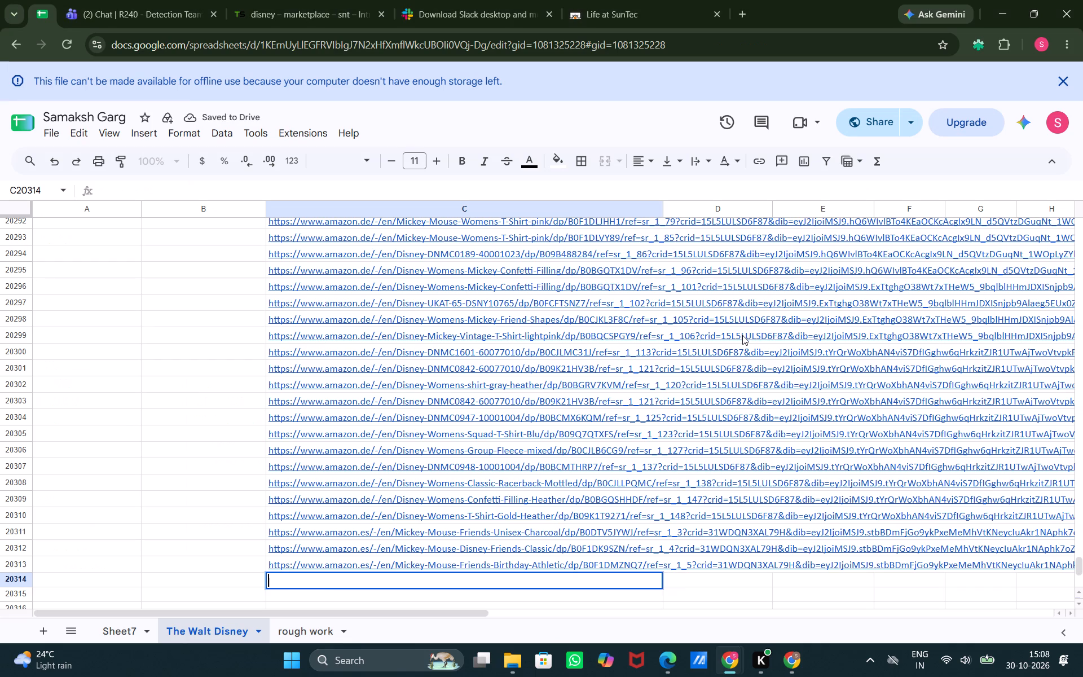
{"action": "key", "text": "ctrl+v"}
{"action": "key", "text": "Return"}
{"action": "key", "text": "Return"}
Copy the link of the €18.46 "Mickey Vintage T-Shirt for Men" into cell C20315.
{"action": "key", "text": "alt+Tab"}
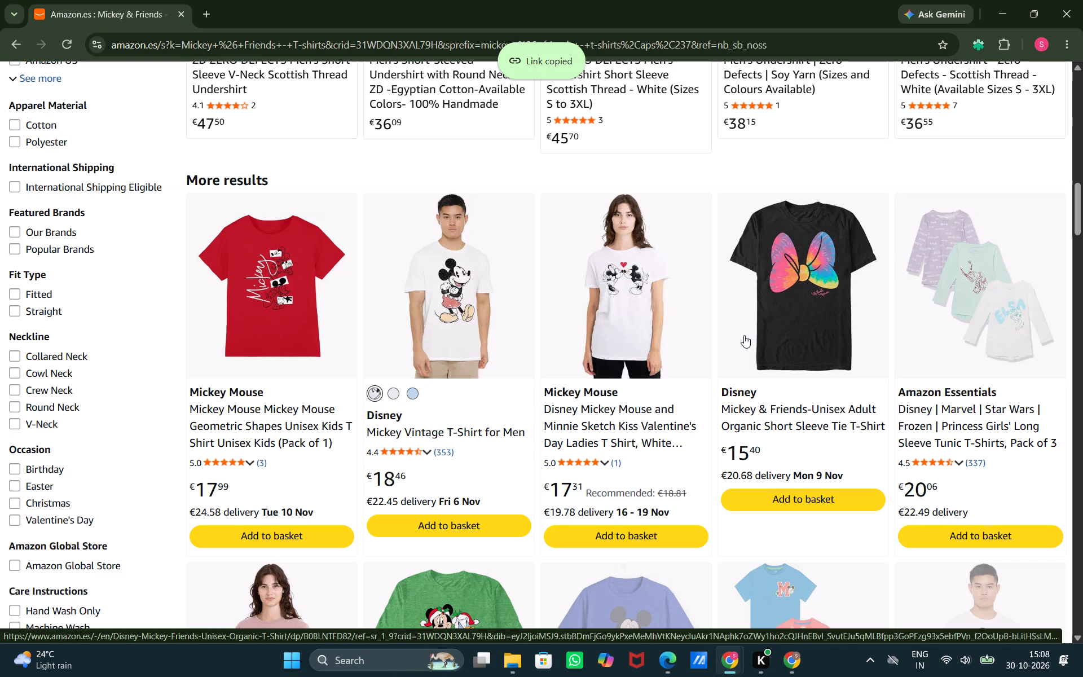
{"action": "right_click", "coordinate": [461, 442]}
{"action": "right_click", "coordinate": [441, 430]}
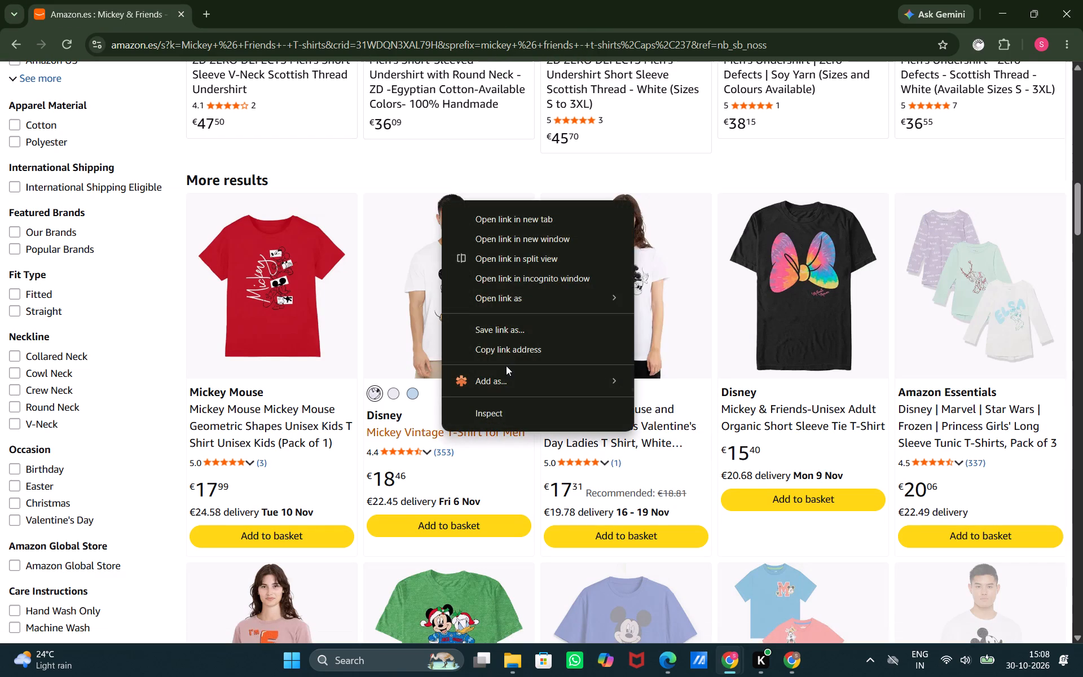
{"action": "left_click", "coordinate": [507, 349]}
{"action": "key", "text": "alt+Tab"}
{"action": "key", "text": "ctrl+v"}
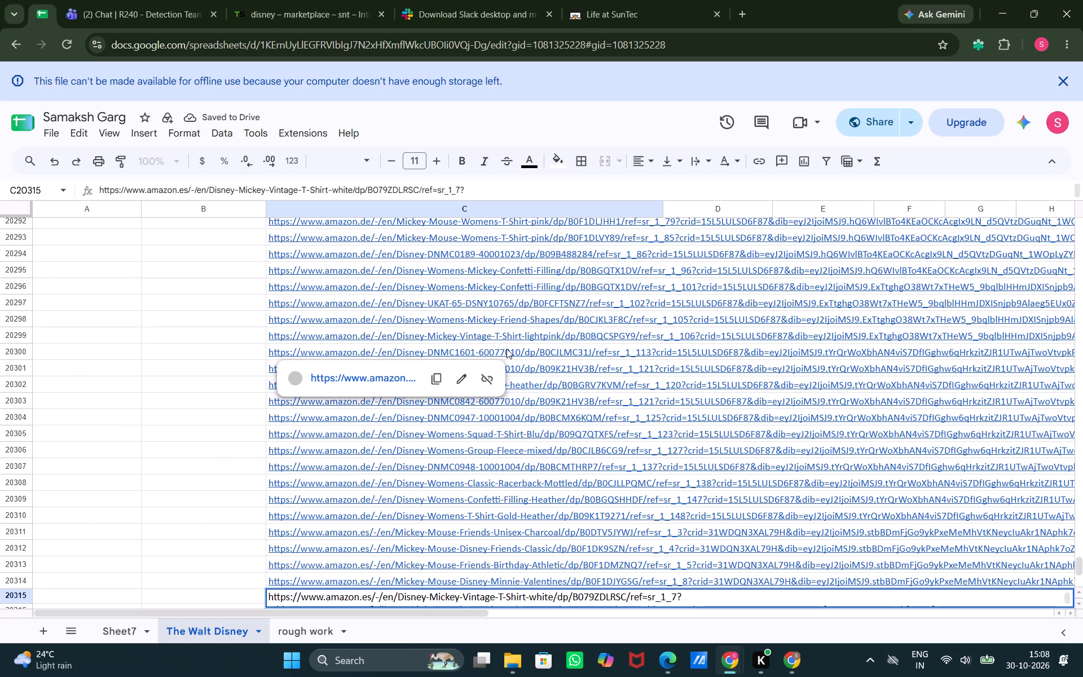
{"action": "key", "text": "Return"}
{"action": "key", "text": "Return"}
Copy the link of the red €17.99 "Mickey Mouse Geometric Shapes Unisex Kids T Shirt" into cell C20316.
{"action": "key", "text": "alt+Tab"}
{"action": "right_click", "coordinate": [257, 430]}
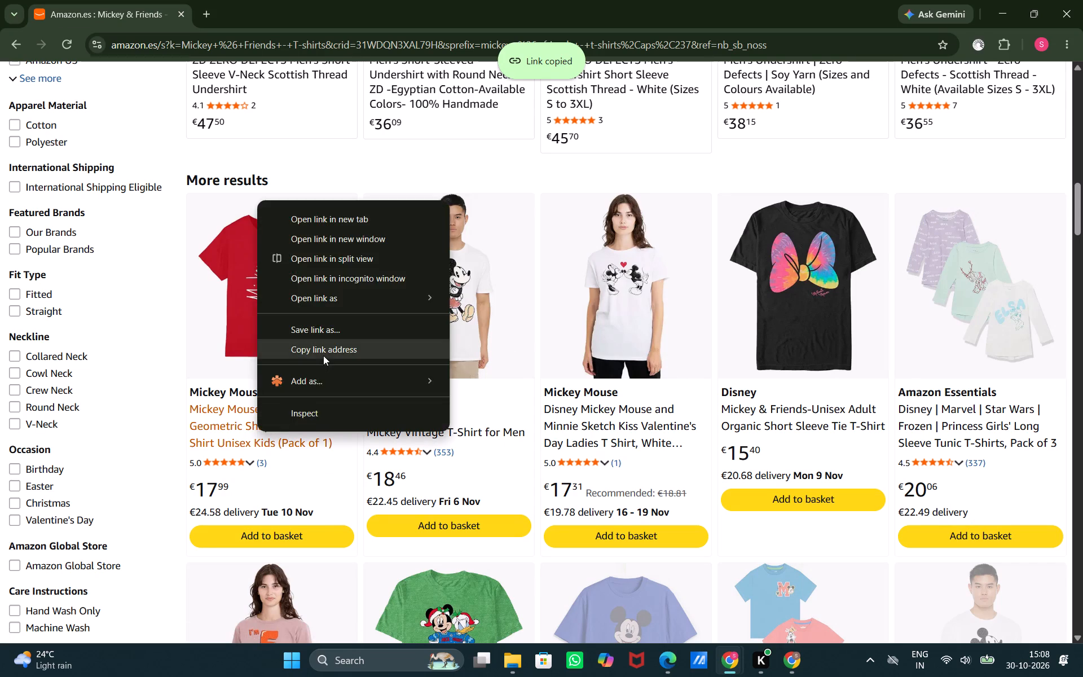
{"action": "left_click", "coordinate": [323, 355]}
{"action": "key", "text": "alt+Tab"}
{"action": "key", "text": "ctrl+v"}
{"action": "key", "text": "Return"}
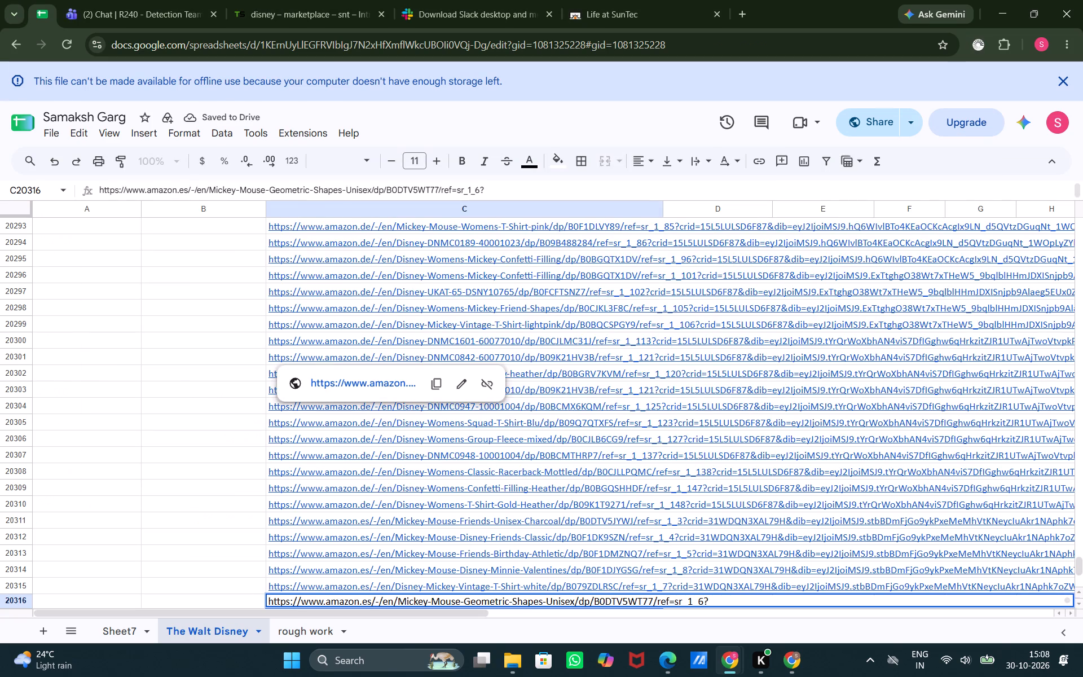
{"action": "key", "text": "Return"}
Copy the link of the €9.04 "Disney Mickey Mouse Friends Vintage Group 5th Birthday" T-shirt into cell C20317.
{"action": "key", "text": "alt+Tab"}
{"action": "scroll", "coordinate": [352, 349], "scroll_direction": "down", "scroll_amount": 5}
{"action": "right_click", "coordinate": [284, 439]}
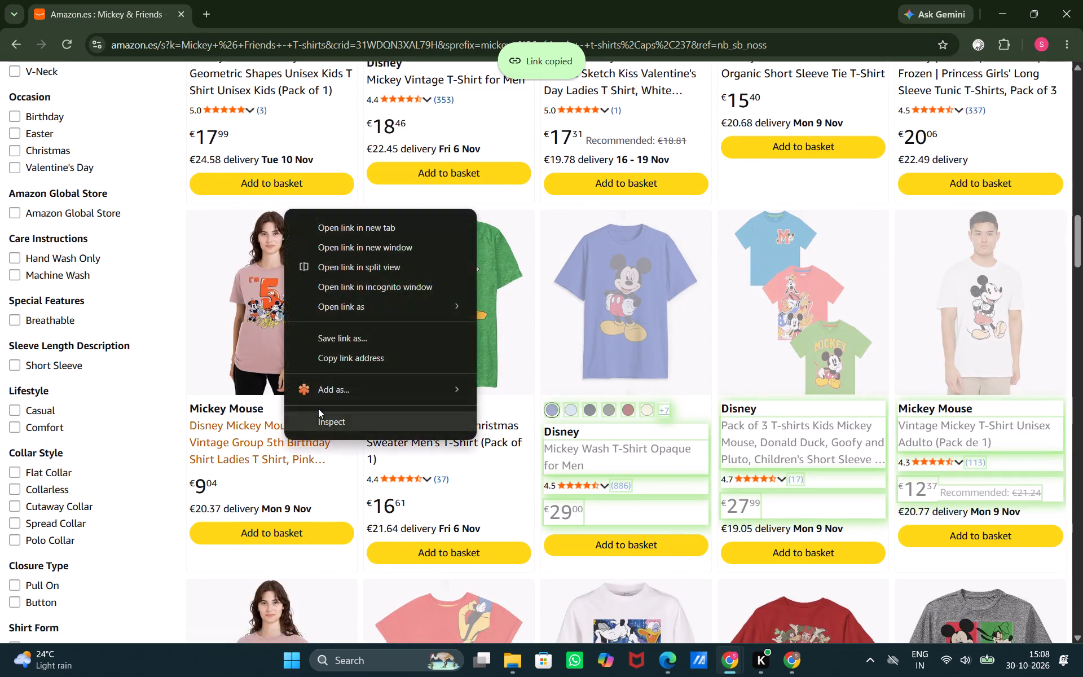
{"action": "left_click", "coordinate": [342, 361]}
{"action": "key", "text": "alt+Tab"}
{"action": "key", "text": "ctrl+v"}
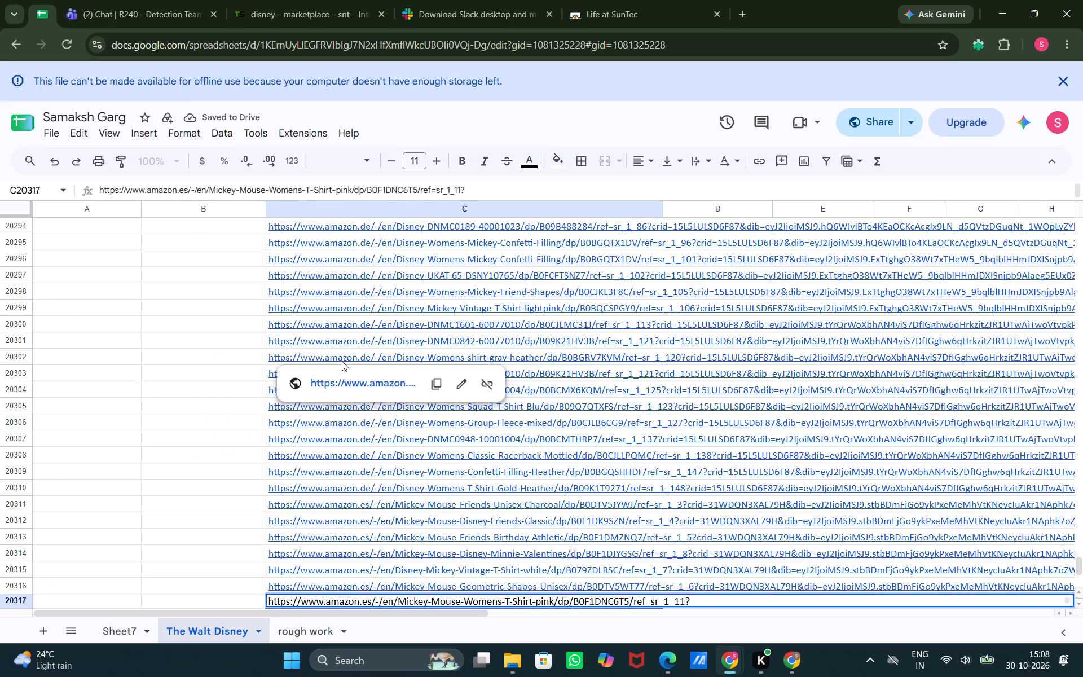
{"action": "key", "text": "Return"}
{"action": "key", "text": "Return"}
Copy the link of the €16.61 "Mickey And Donald Christmas Sweater Men's T-Shirt" into cell C20318.
{"action": "key", "text": "alt+Tab"}
{"action": "right_click", "coordinate": [421, 439]}
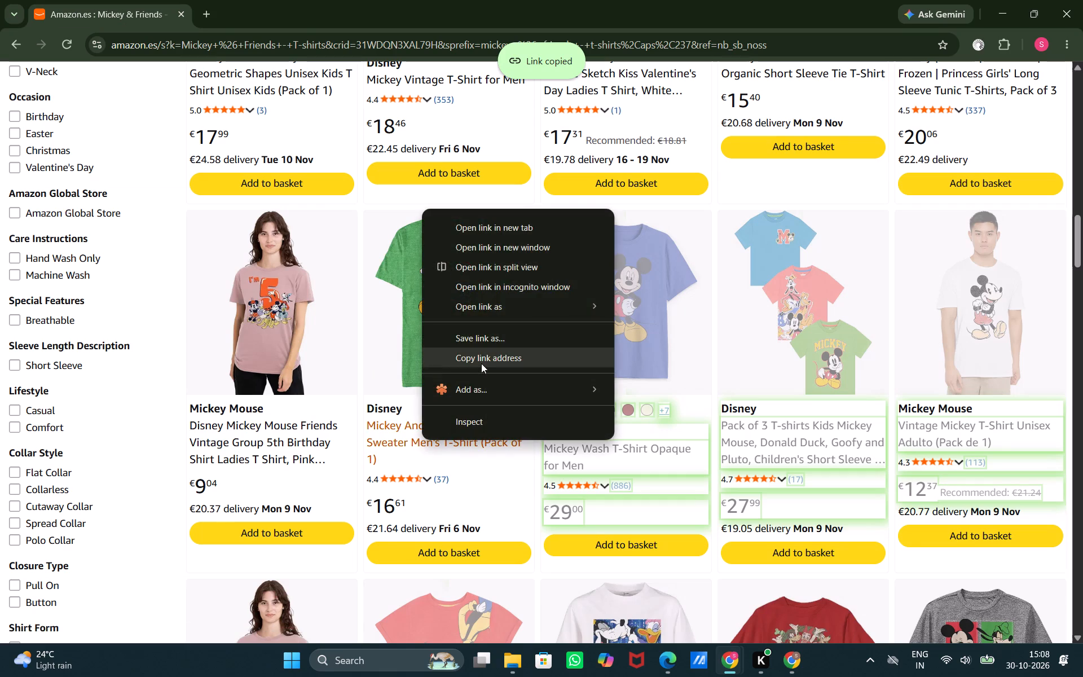
{"action": "left_click", "coordinate": [481, 363]}
{"action": "key", "text": "alt+Tab"}
{"action": "key", "text": "ctrl+v"}
{"action": "key", "text": "Return"}
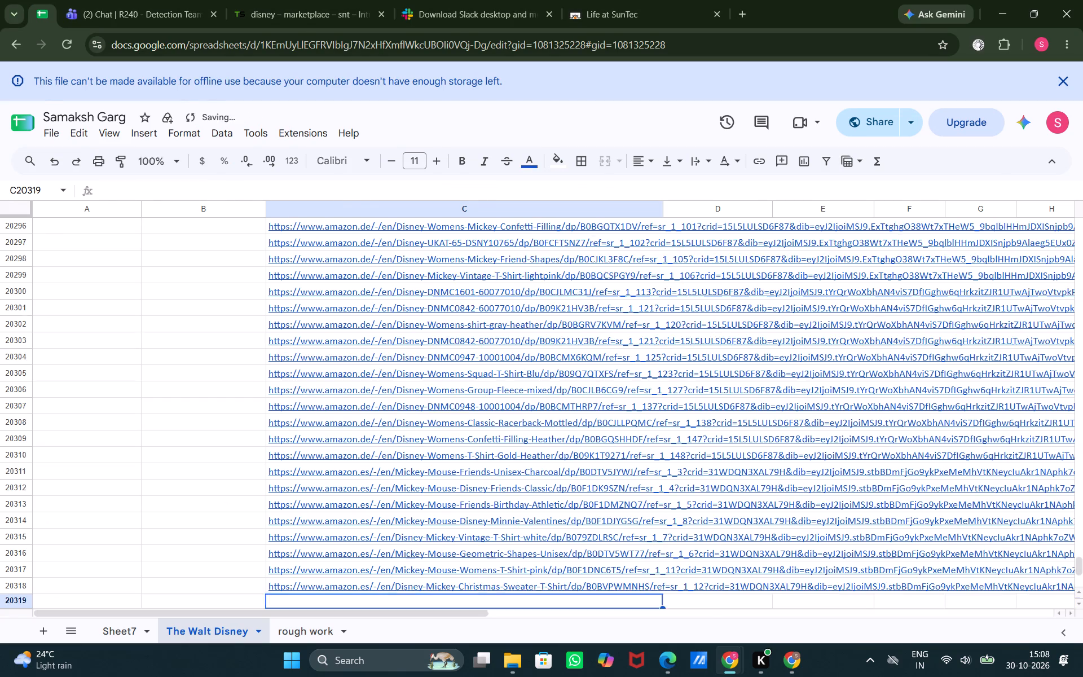
{"action": "key", "text": "Return"}
Copy the link of the €17.65 "Mickey Mouse Pixelated Ladies T Shirt" into cell C20319.
{"action": "key", "text": "alt+Tab"}
{"action": "scroll", "coordinate": [832, 272], "scroll_direction": "down", "scroll_amount": 5}
{"action": "right_click", "coordinate": [218, 434]}
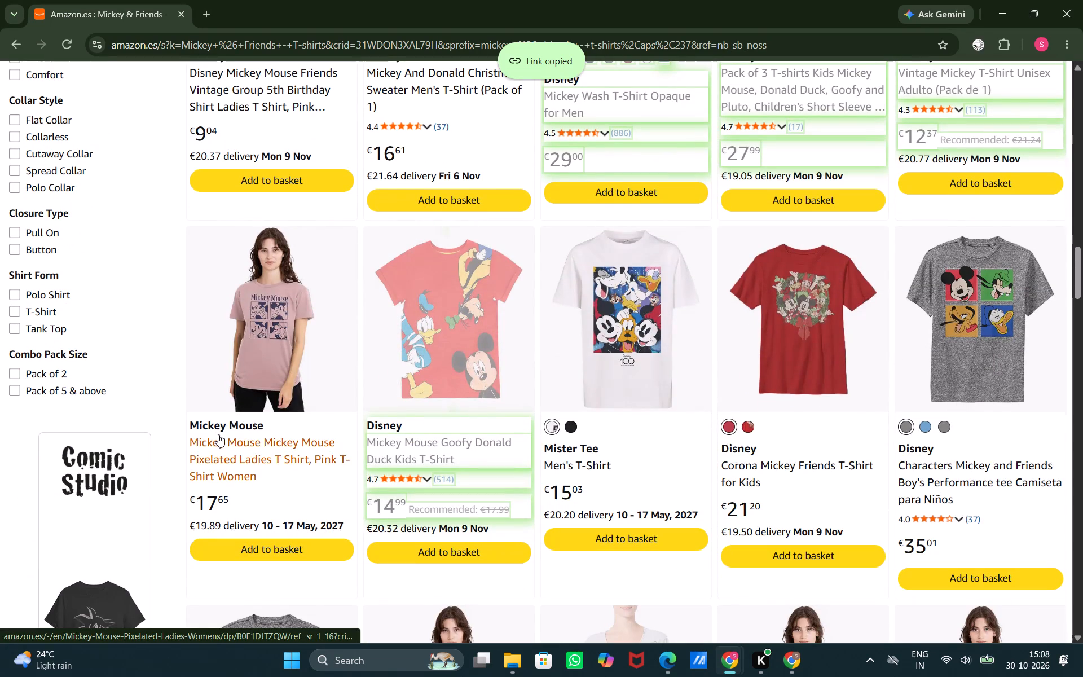
{"action": "left_click", "coordinate": [296, 355]}
{"action": "key", "text": "alt+Tab"}
{"action": "key", "text": "ctrl+v"}
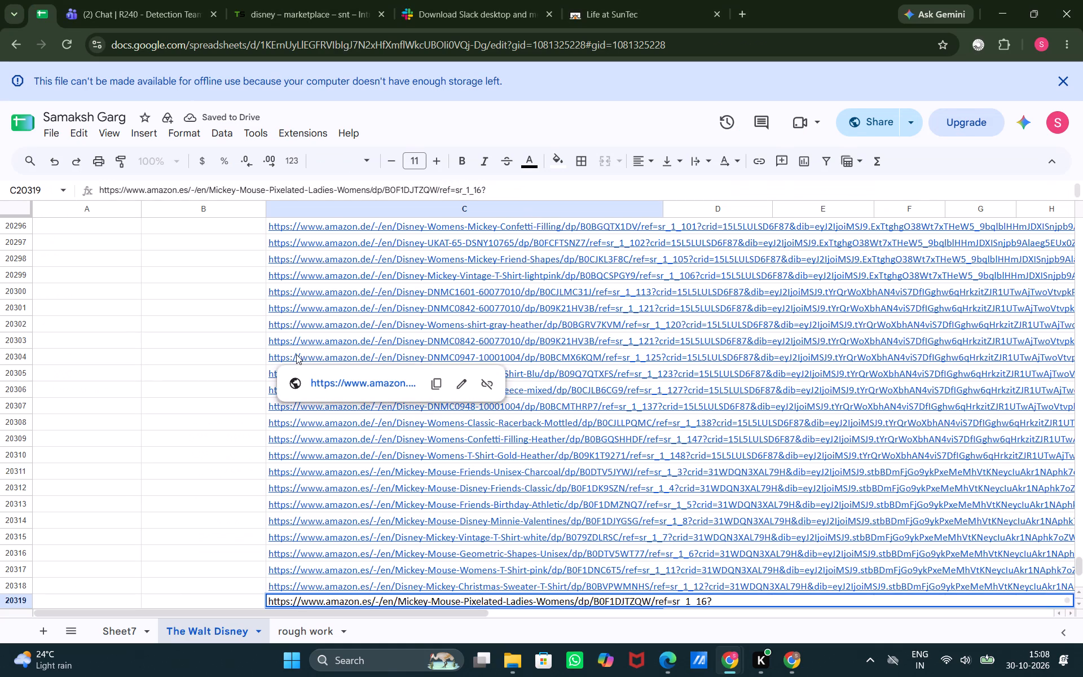
{"action": "key", "text": "Return"}
{"action": "key", "text": "Return"}
Copy the link of the €15.03 Mister Tee "Men's T-Shirt" into cell C20320.
{"action": "key", "text": "alt+Tab"}
{"action": "right_click", "coordinate": [566, 471]}
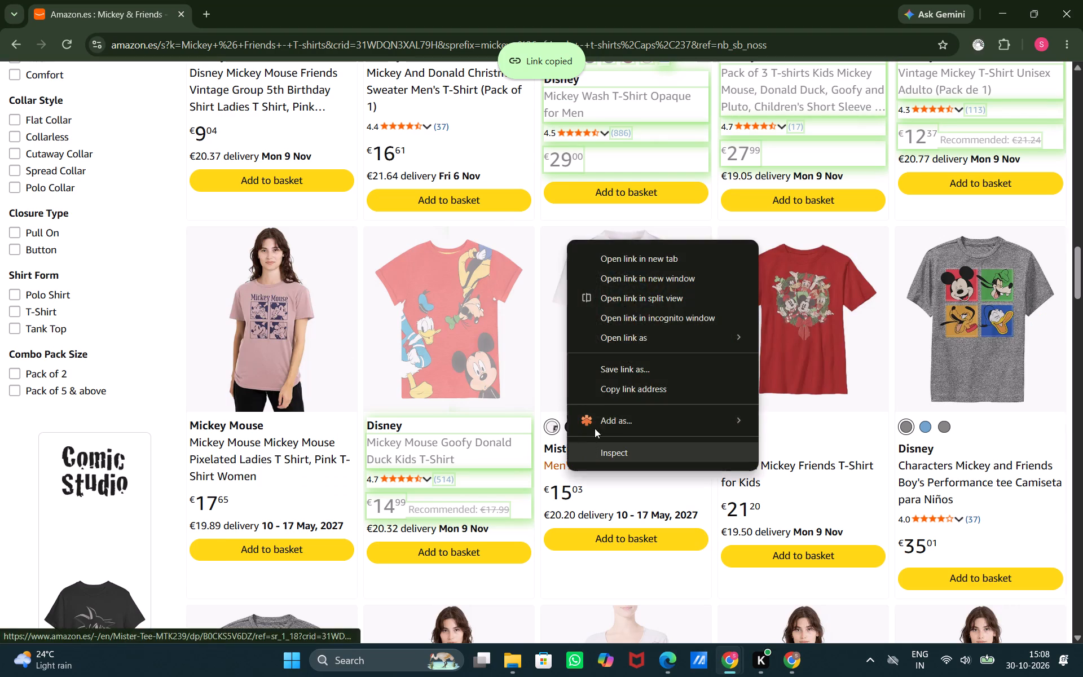
{"action": "left_click", "coordinate": [606, 392]}
{"action": "key", "text": "alt+Tab"}
{"action": "key", "text": "ctrl+v"}
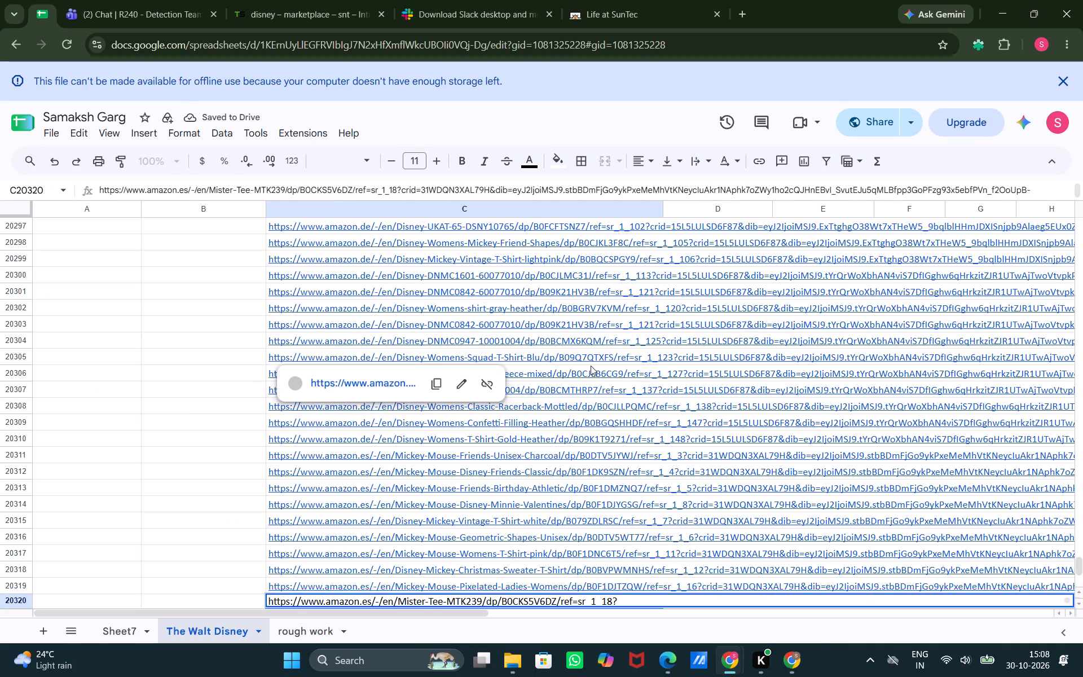
{"action": "key", "text": "Return"}
{"action": "key", "text": "Return"}
Copy the link of the €21.20 "Corona Mickey Friends T-Shirt for Kids" into cell C20321.
{"action": "key", "text": "alt+Tab"}
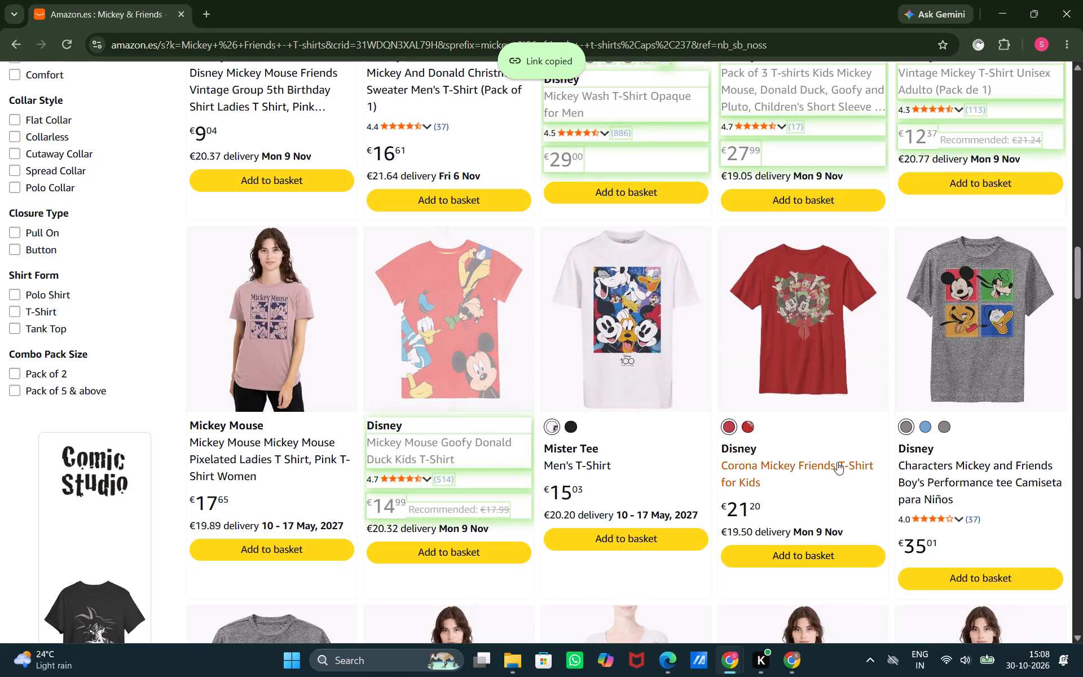
{"action": "right_click", "coordinate": [837, 462]}
{"action": "left_click", "coordinate": [900, 377]}
{"action": "key", "text": "alt+Tab"}
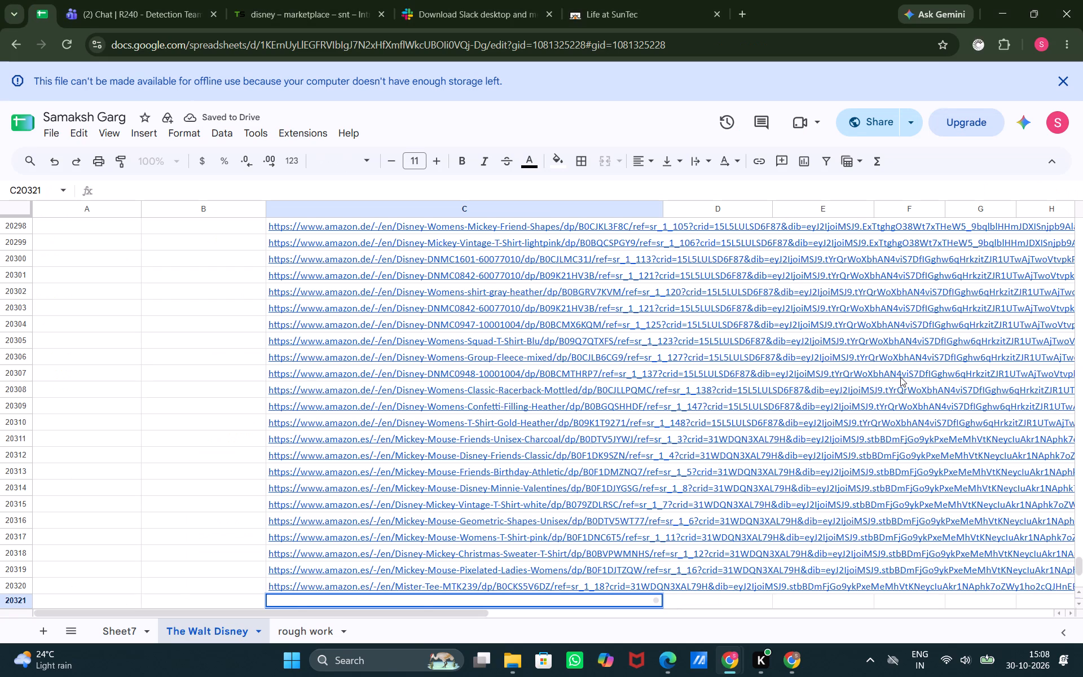
{"action": "key", "text": "ctrl+v"}
{"action": "key", "text": "Return"}
{"action": "key", "text": "Return"}
{"action": "key", "text": "Return"}
Copy the link of the €35.01 "Characters Mickey and Friends Boy's Performance tee" into cell C20323.
{"action": "key", "text": "alt+Tab"}
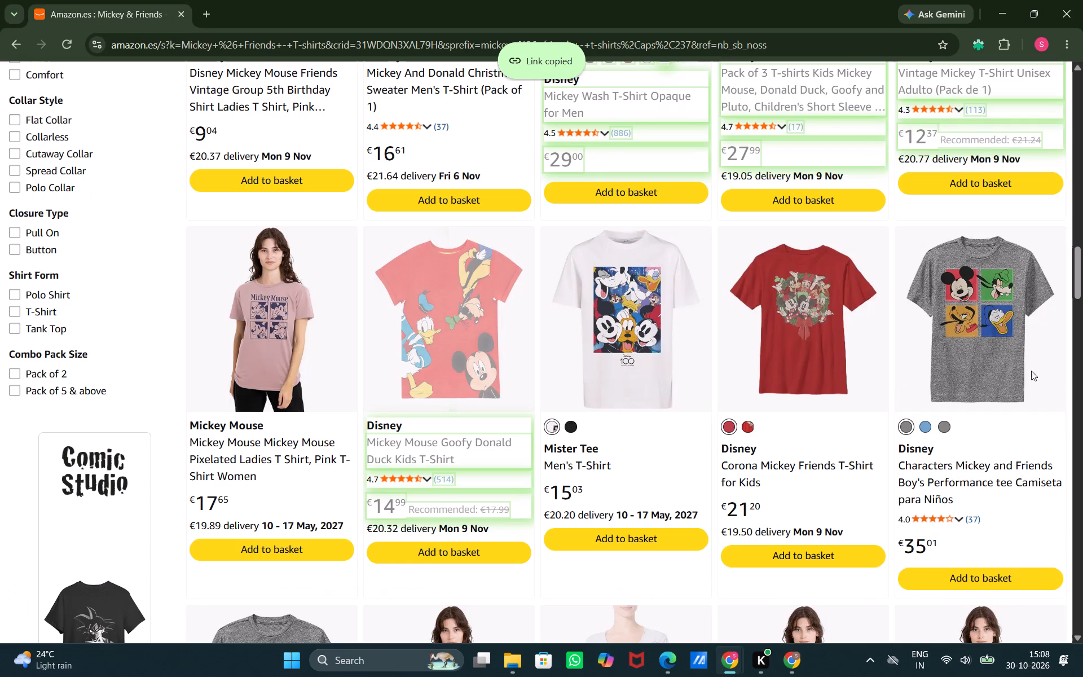
{"action": "right_click", "coordinate": [978, 477]}
{"action": "left_click", "coordinate": [905, 396]}
{"action": "key", "text": "alt+Tab"}
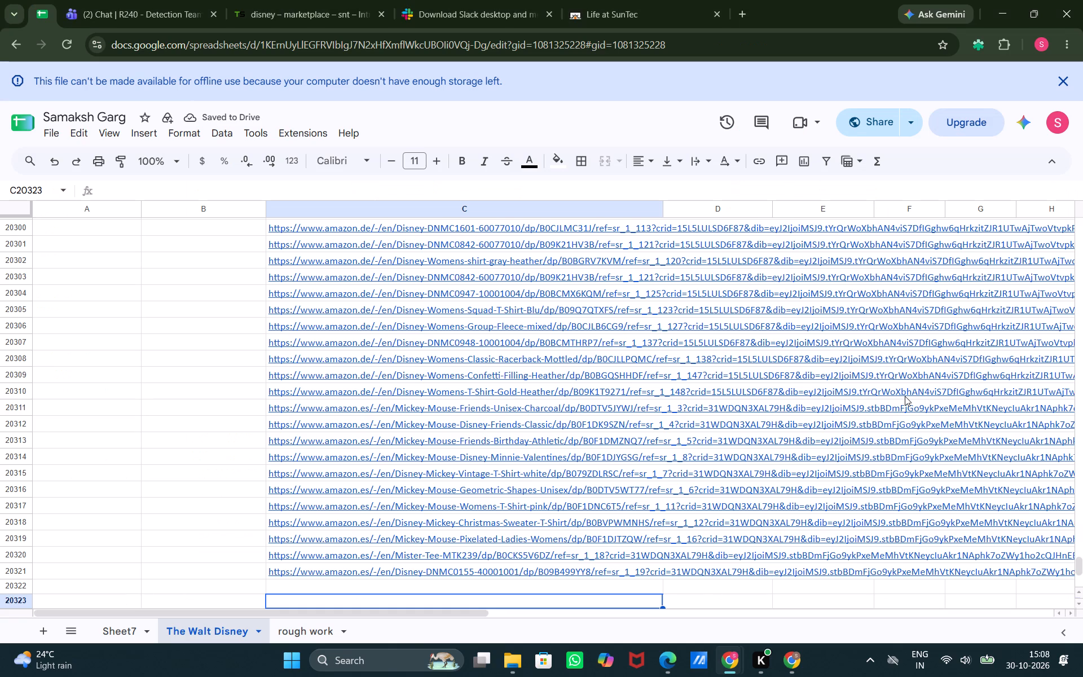
{"action": "key", "text": "ctrl+v"}
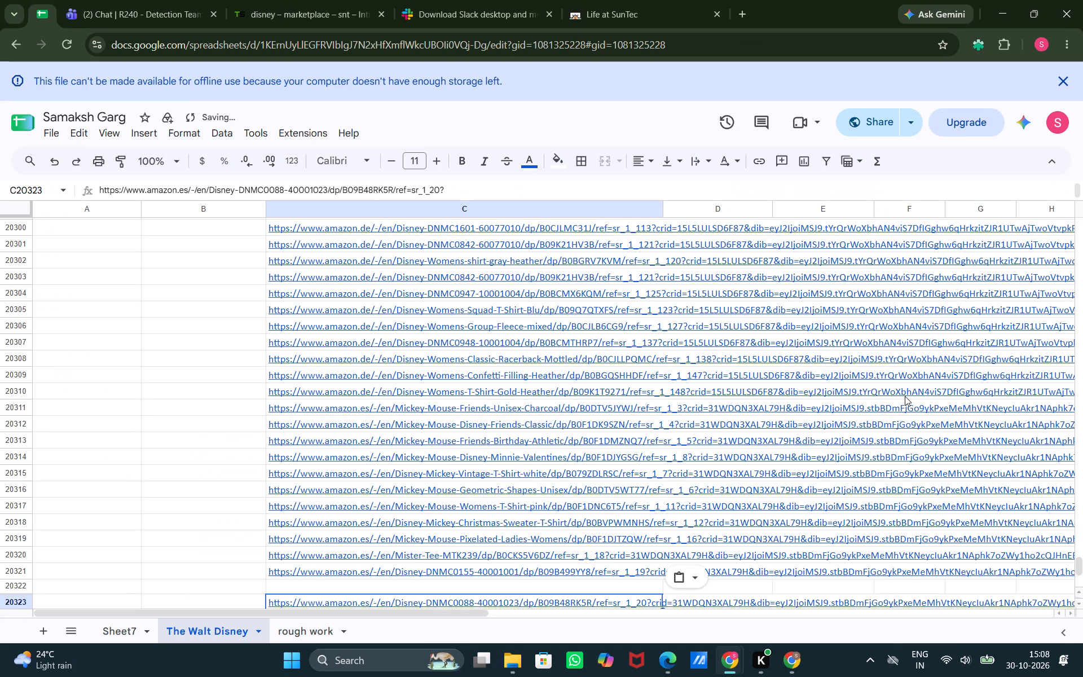
{"action": "key", "text": "Return"}
{"action": "key", "text": "Return"}
{"action": "key", "text": "Return"}
Fill the skipped cell C20322 with the link of the €34.61 "Characters Mickey and Friends Boy's Performance tee" listing.
{"action": "key", "text": "Up"}
{"action": "key", "text": "Up"}
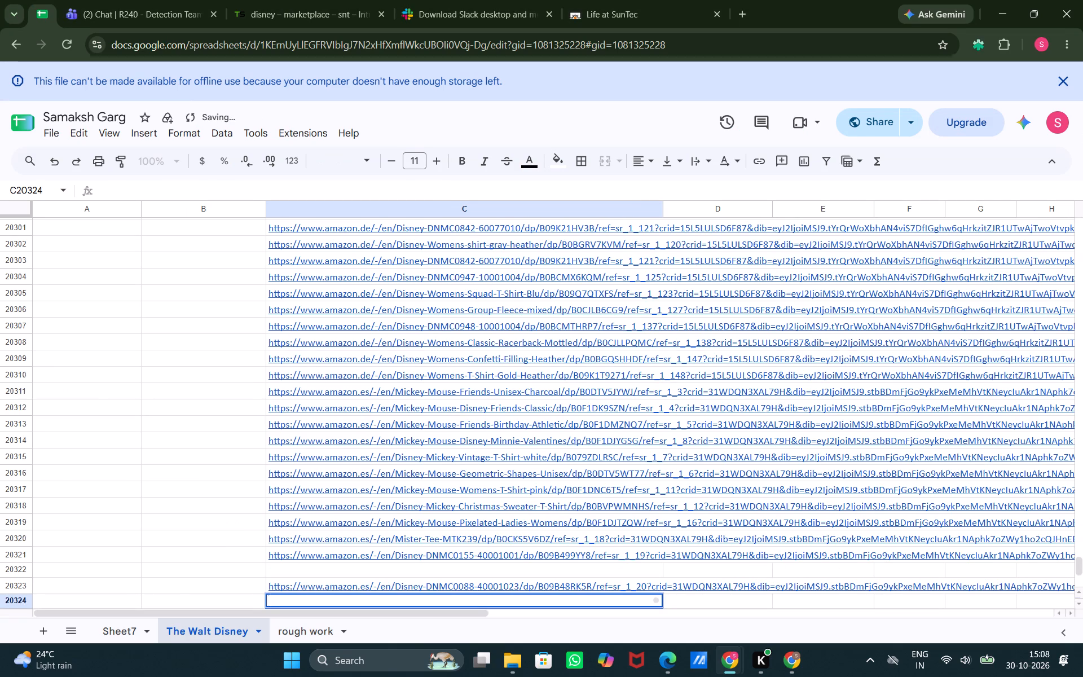
{"action": "key", "text": "Return"}
{"action": "key", "text": "Up"}
{"action": "key", "text": "Up"}
{"action": "key", "text": "Up"}
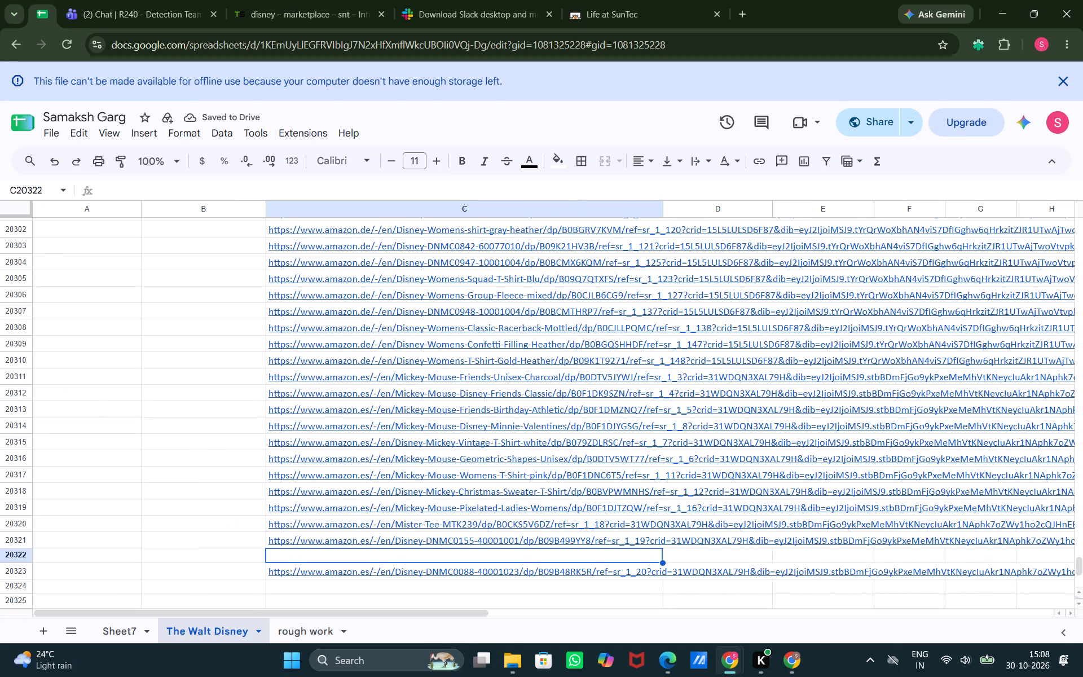
{"action": "key", "text": "alt+Tab"}
{"action": "scroll", "coordinate": [1082, 98], "scroll_direction": "down", "scroll_amount": 5}
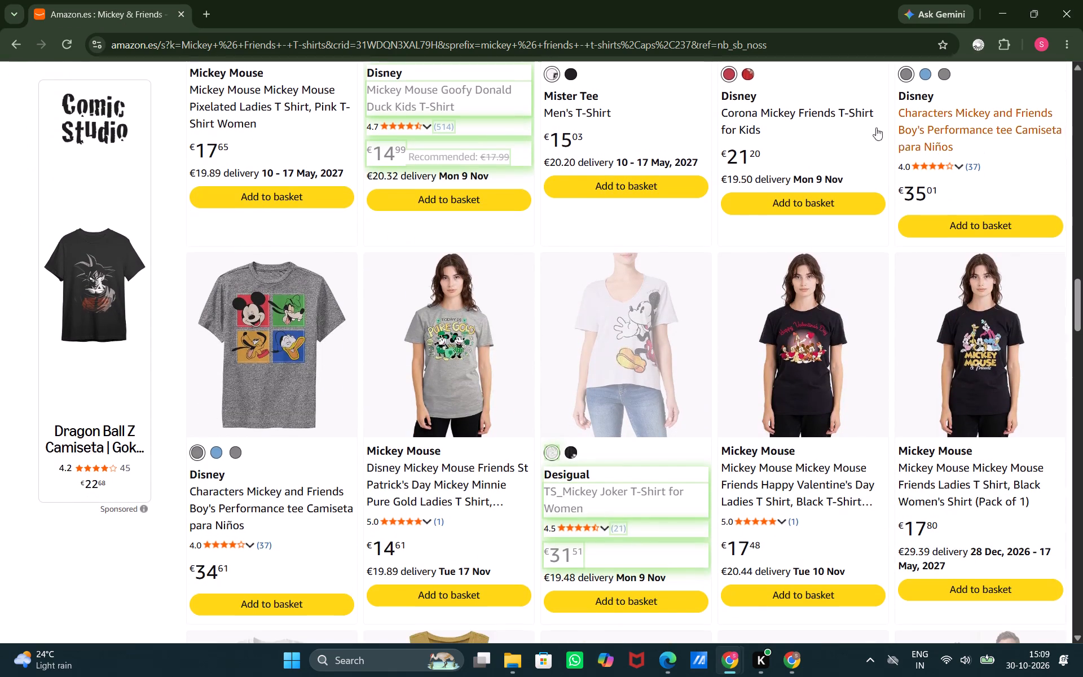
{"action": "right_click", "coordinate": [233, 508]}
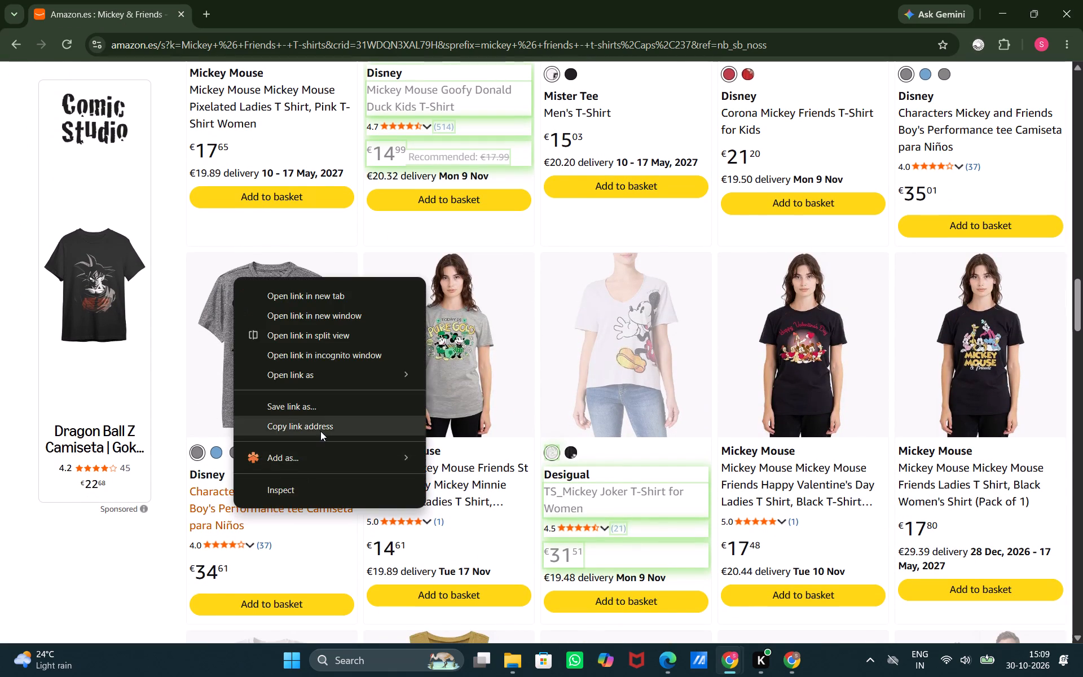
{"action": "left_click", "coordinate": [320, 431]}
{"action": "key", "text": "alt+Tab"}
{"action": "key", "text": "ctrl+v"}
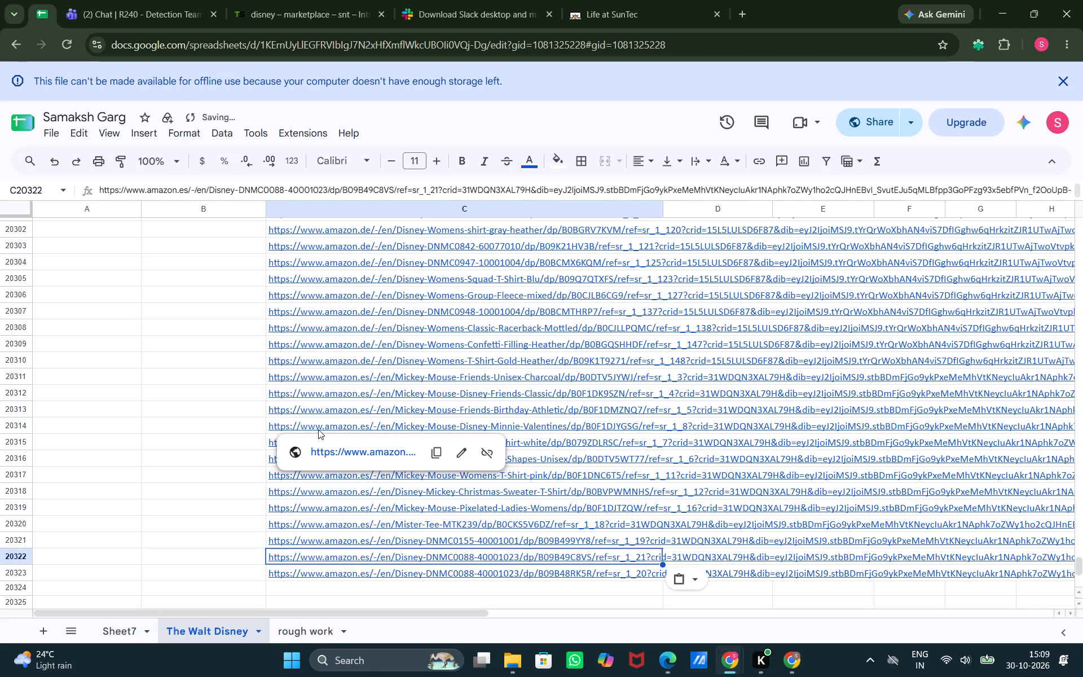
{"action": "key", "text": "Return"}
{"action": "key", "text": "Return"}
{"action": "key", "text": "Return"}
{"action": "key", "text": "Return"}
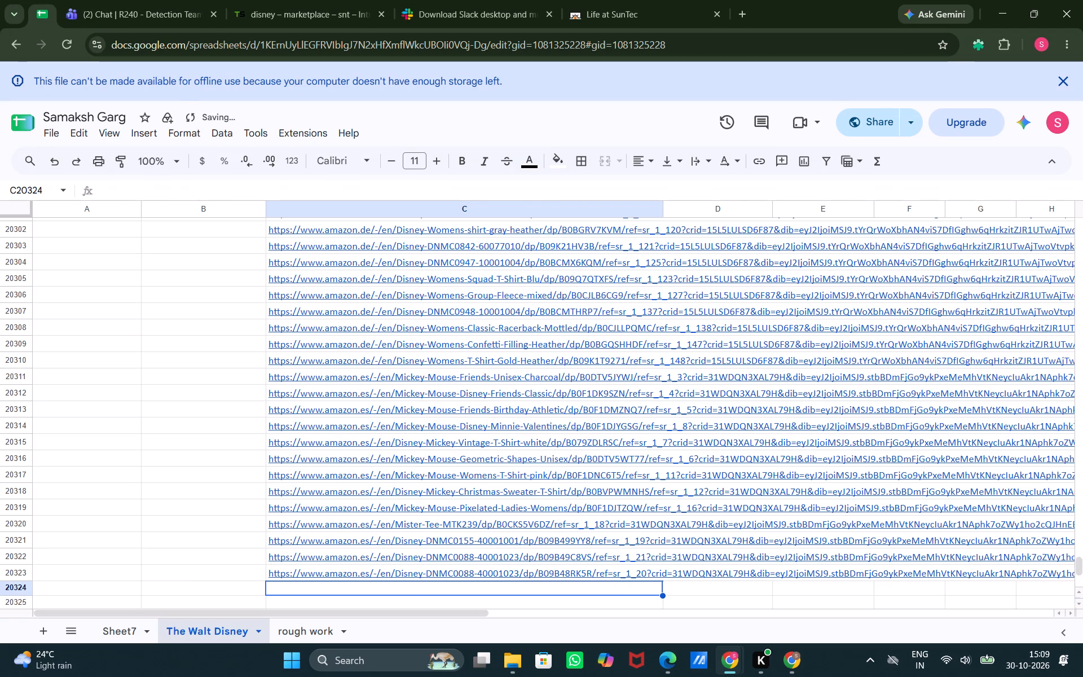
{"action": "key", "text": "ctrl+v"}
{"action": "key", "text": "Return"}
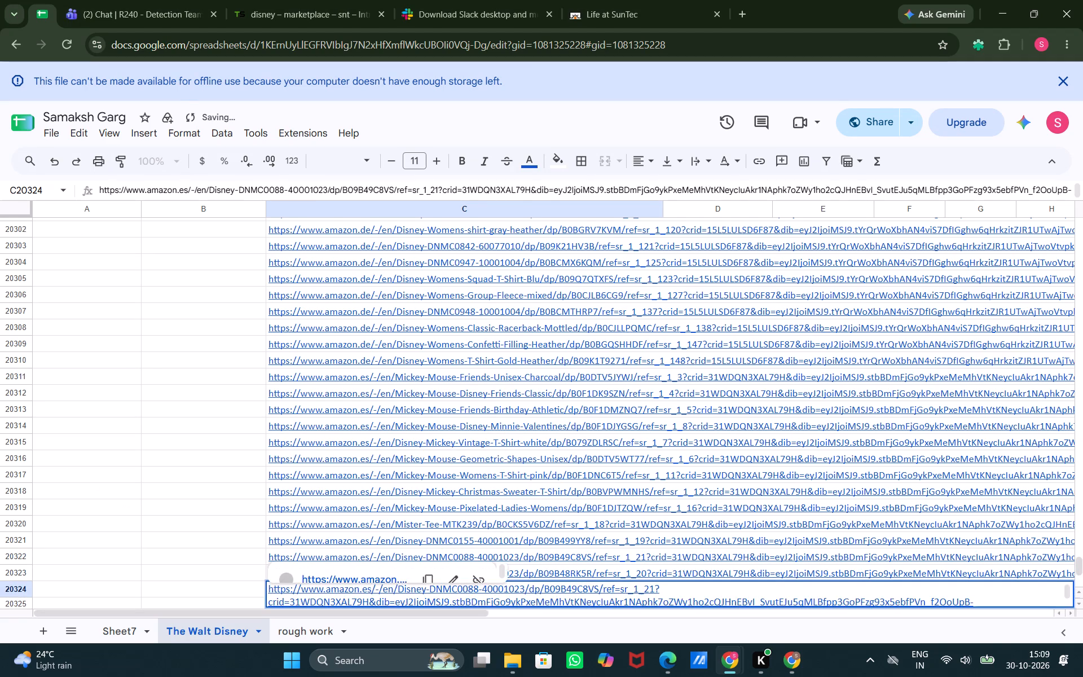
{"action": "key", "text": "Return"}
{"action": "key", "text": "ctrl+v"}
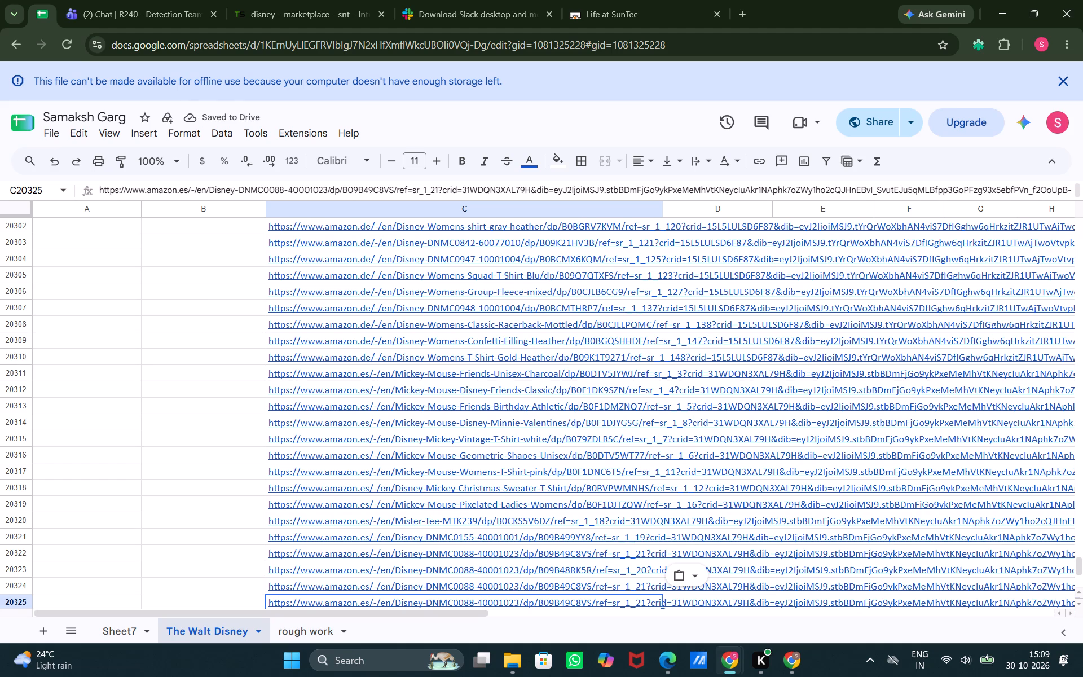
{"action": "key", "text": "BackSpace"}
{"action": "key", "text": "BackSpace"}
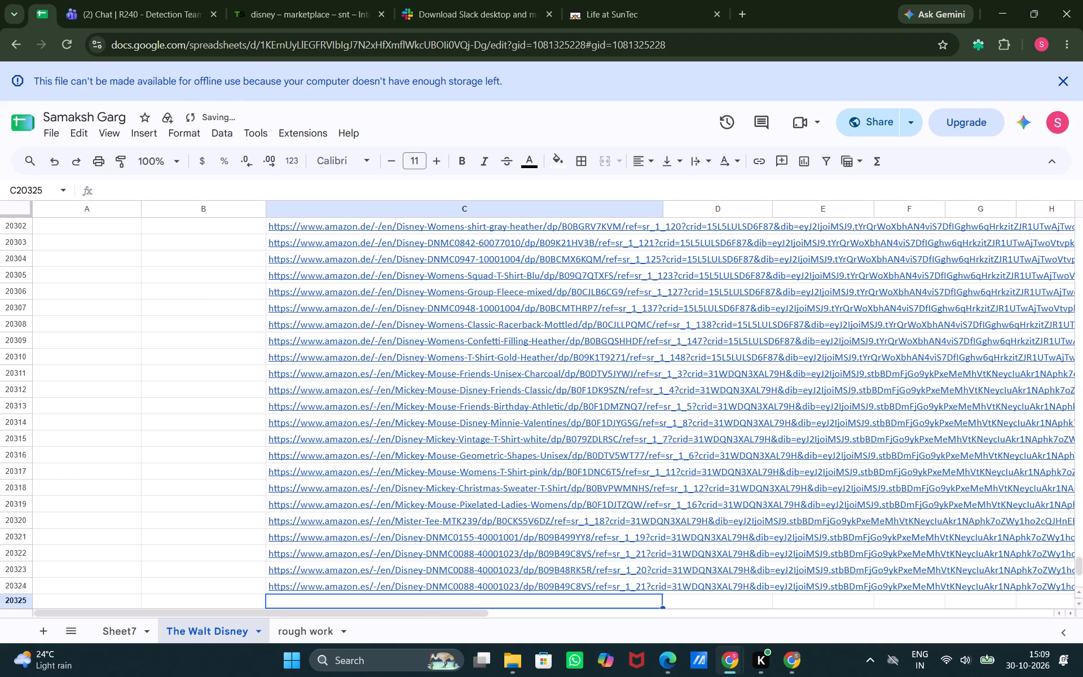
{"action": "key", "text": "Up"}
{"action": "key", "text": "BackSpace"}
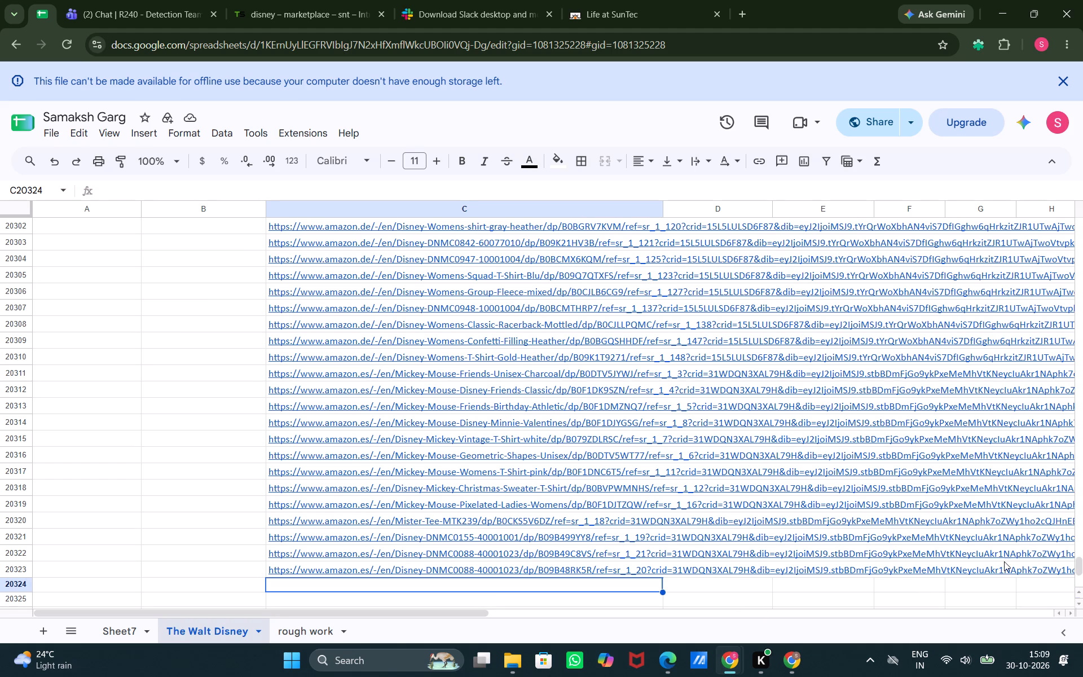
Open the links in cells C20323, C20322 and C20321 to compare their Amazon.es product listings for duplicates.
{"action": "left_click", "coordinate": [544, 570]}
{"action": "left_click", "coordinate": [400, 541]}
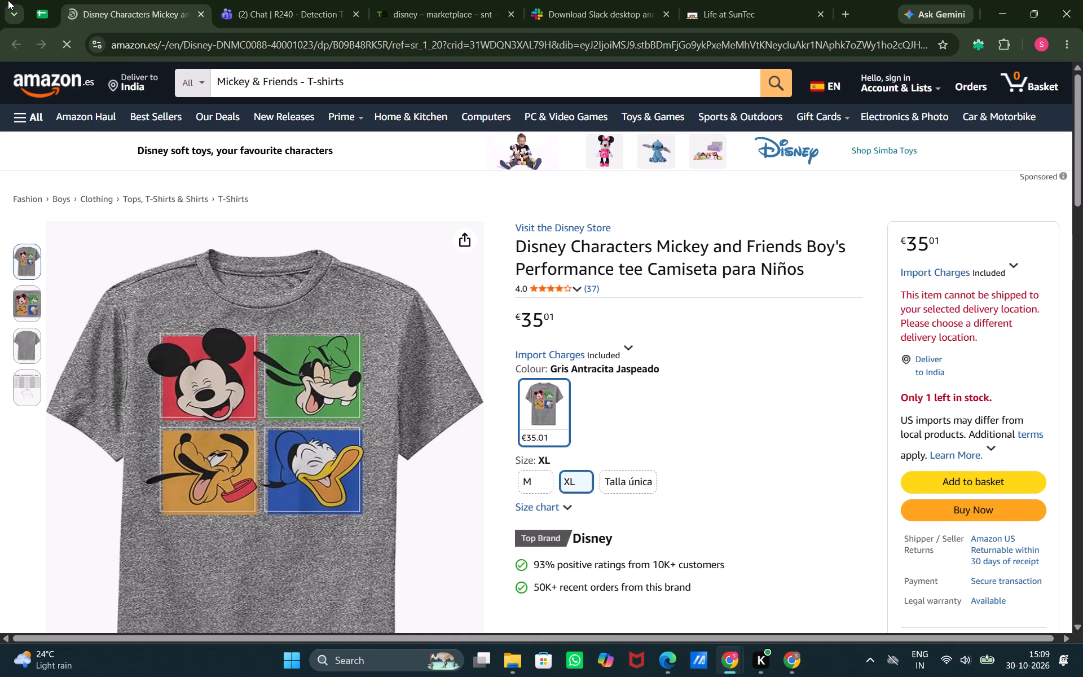
{"action": "left_click", "coordinate": [34, 8]}
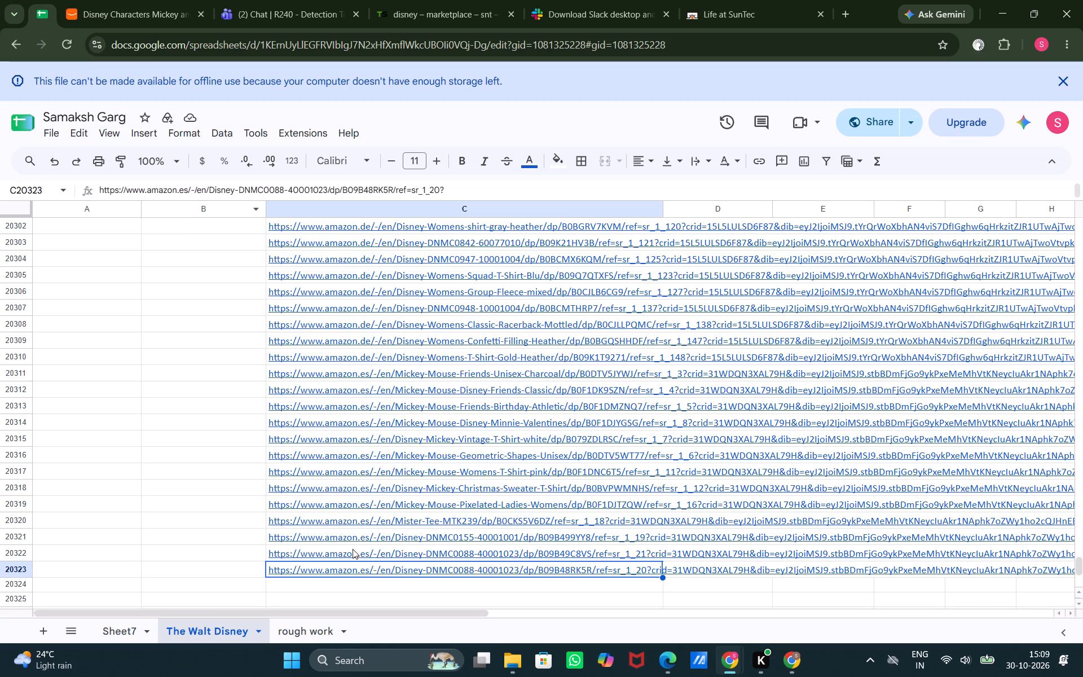
{"action": "left_click", "coordinate": [351, 554]}
{"action": "left_click", "coordinate": [350, 580]}
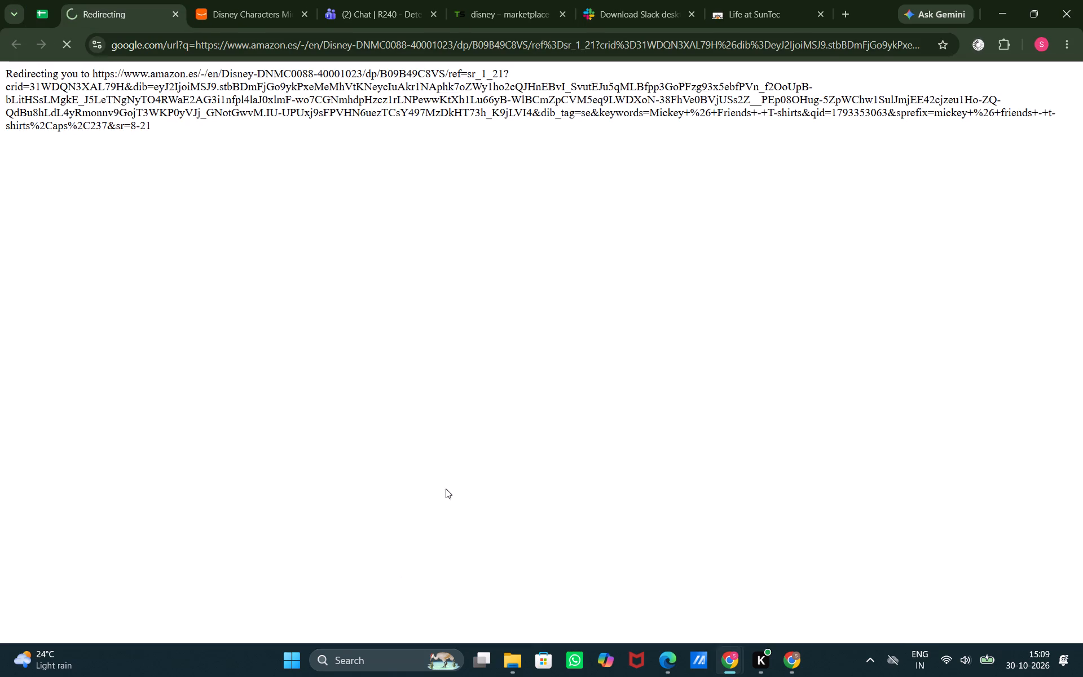
{"action": "left_click", "coordinate": [52, 11]}
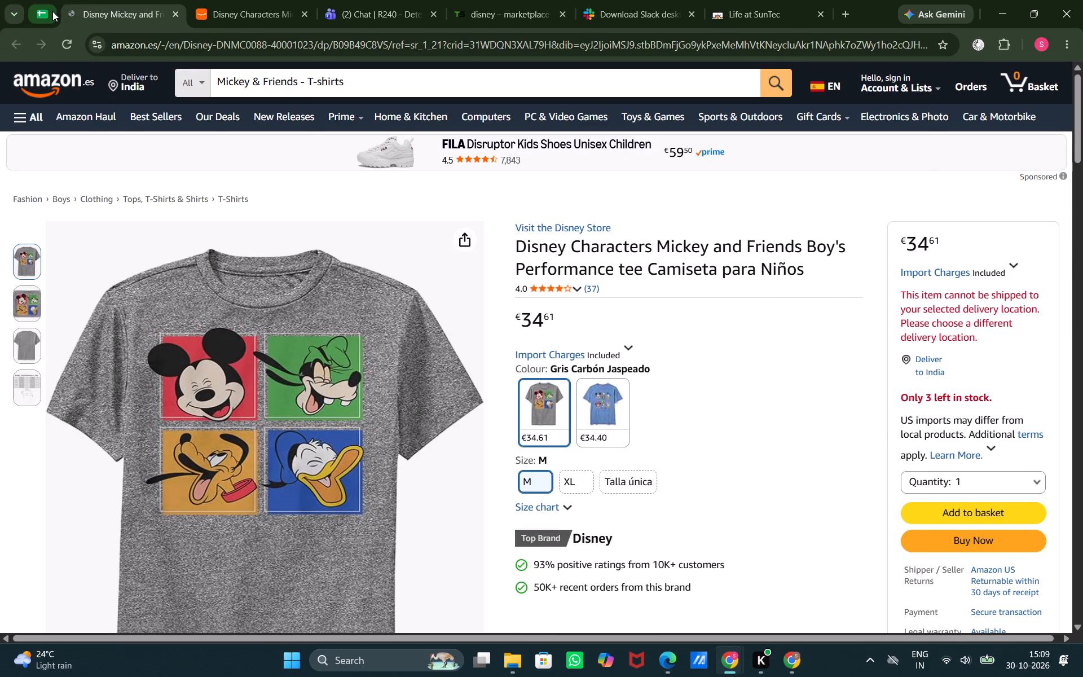
{"action": "left_click", "coordinate": [379, 539]}
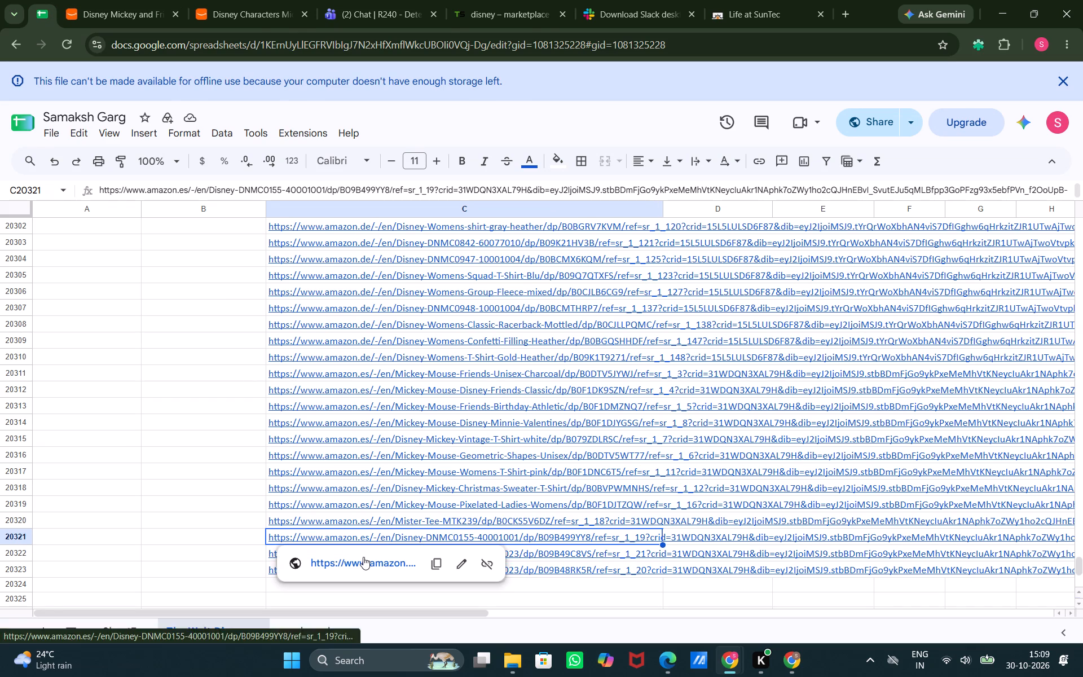
{"action": "left_click", "coordinate": [363, 557]}
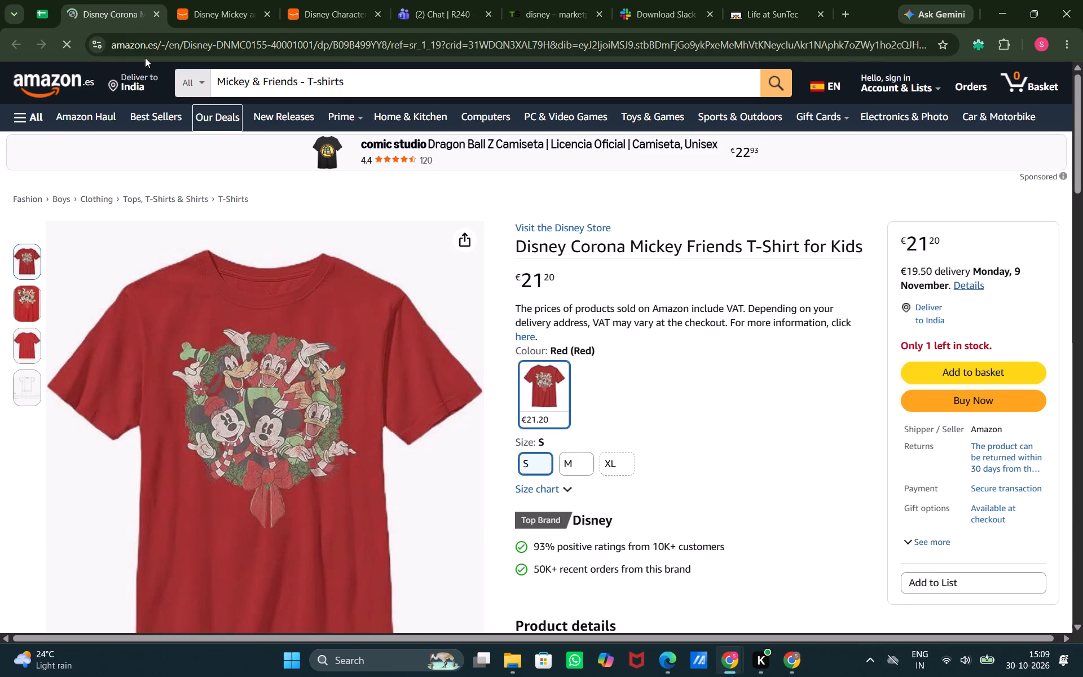
{"action": "left_click", "coordinate": [47, 18]}
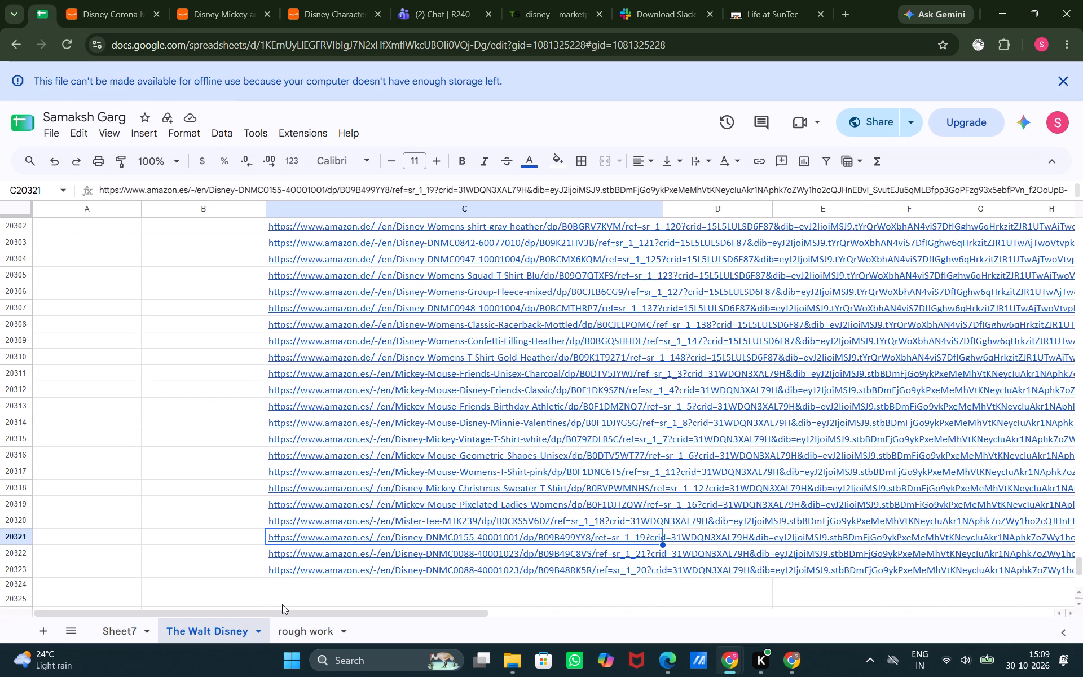
Delete the link of the €35.01 "Characters Mickey and Friends Boy's Performance tee" from cell C20323.
{"action": "key", "text": "Down"}
{"action": "key", "text": "Down"}
{"action": "key", "text": "BackSpace"}
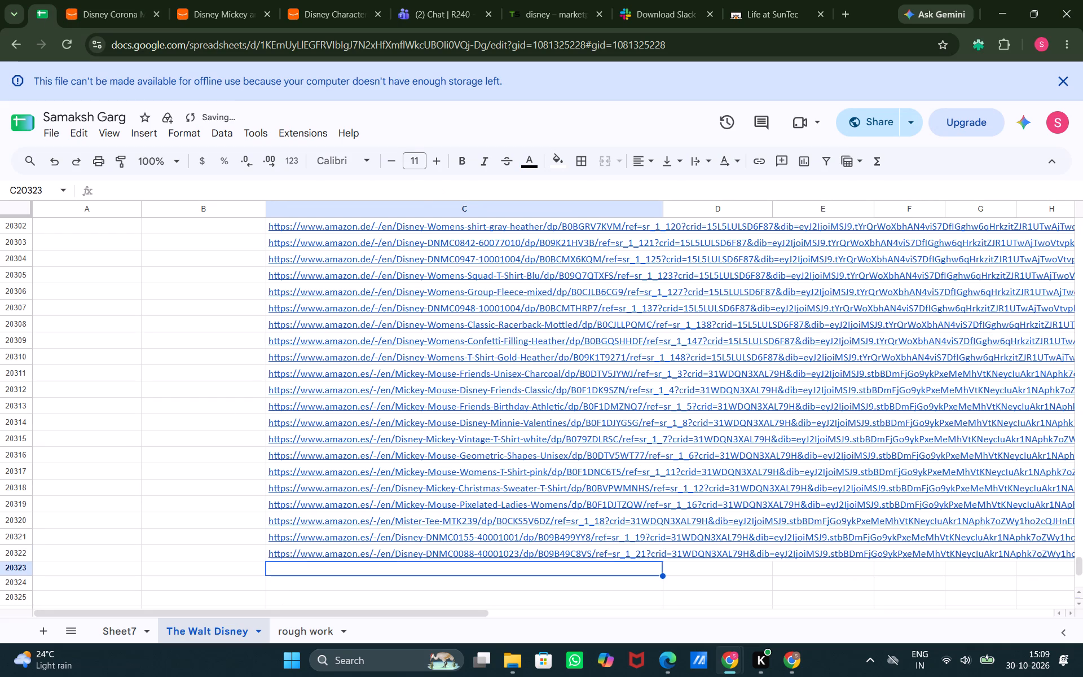
Copy the link of the €14.61 "Disney Mickey Mouse Friends St Patrick's Day" ladies T-shirt into cell C20323.
{"action": "key", "text": "alt+Tab"}
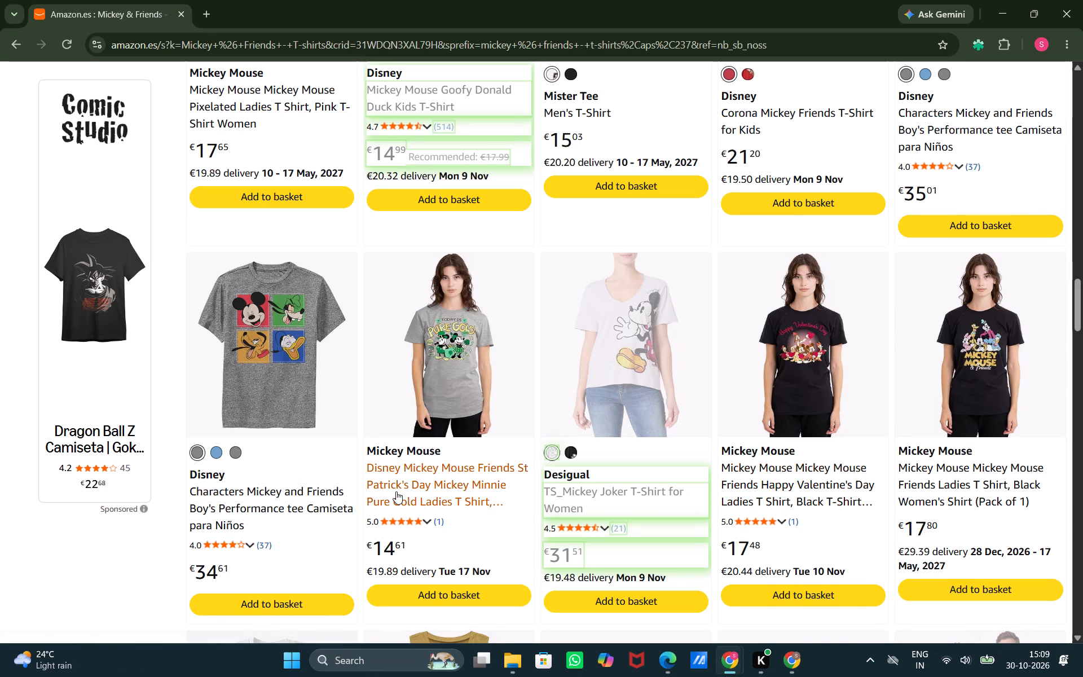
{"action": "right_click", "coordinate": [411, 486]}
{"action": "left_click", "coordinate": [521, 401]}
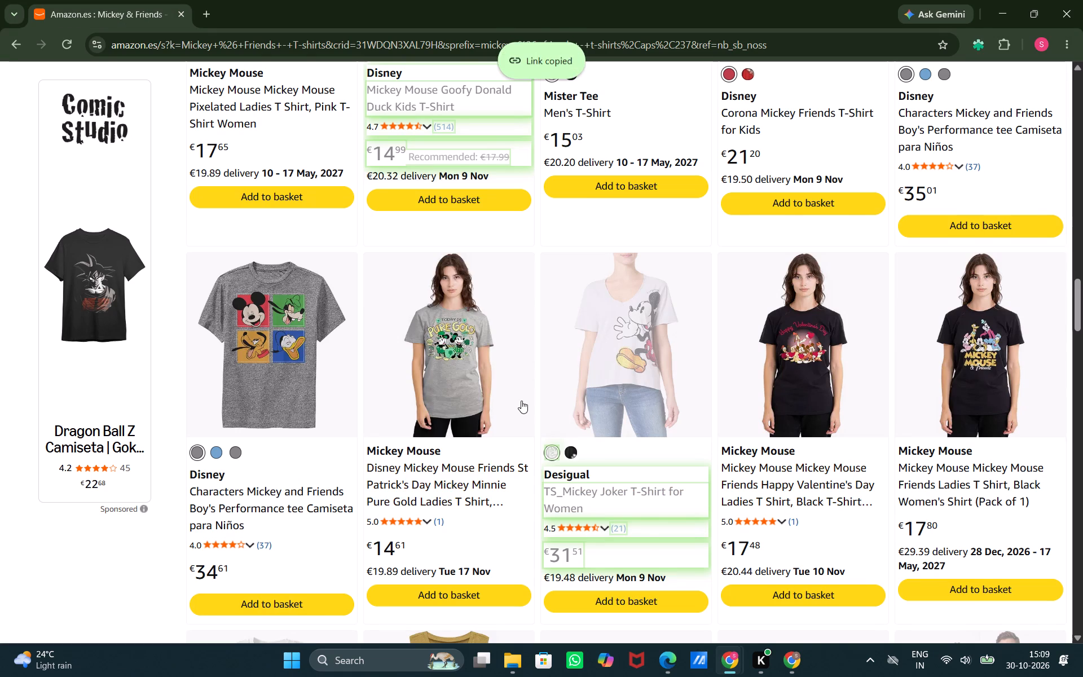
{"action": "key", "text": "alt+Tab"}
{"action": "key", "text": "ctrl+v"}
{"action": "key", "text": "Return"}
{"action": "key", "text": "Return"}
{"action": "key", "text": "alt+x"}
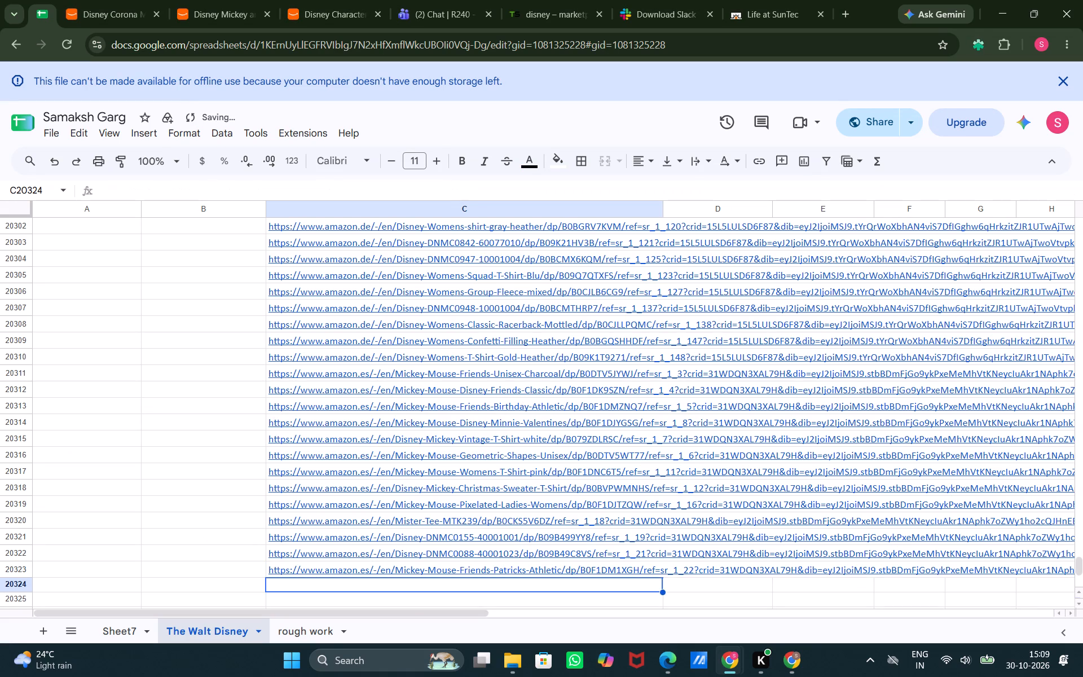
Copy the link of the €17.48 "Mickey Mouse Friends Happy Valentine's Day Ladies T Shirt" into cell C20324.
{"action": "key", "text": "alt+Tab"}
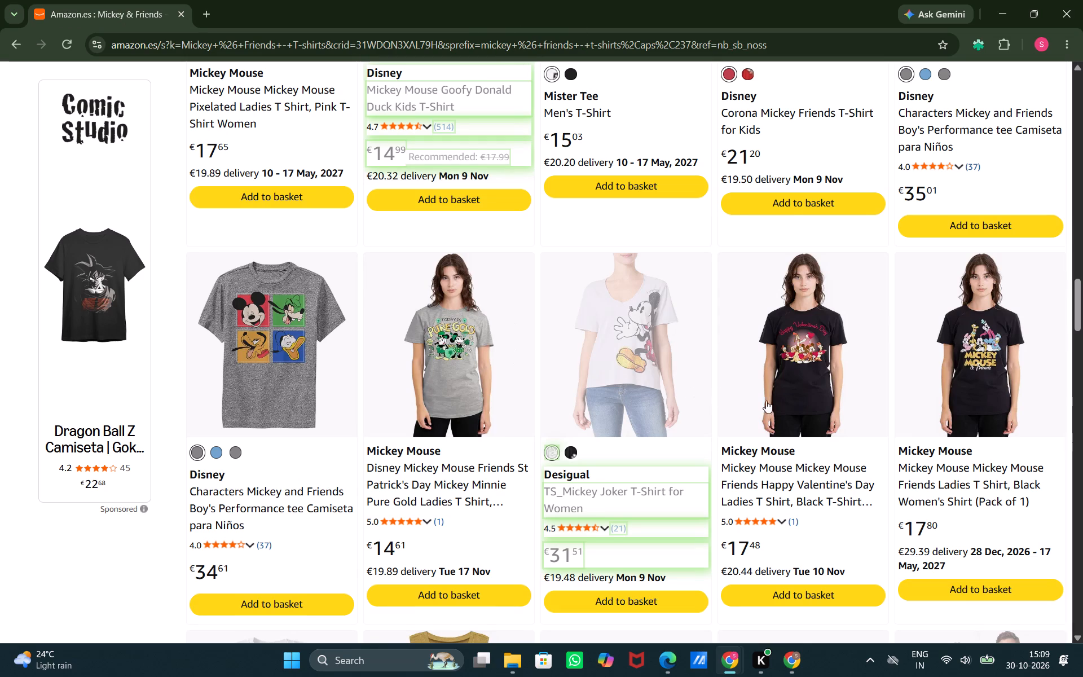
{"action": "right_click", "coordinate": [805, 481]}
{"action": "left_click", "coordinate": [846, 406]}
{"action": "key", "text": "alt+Tab"}
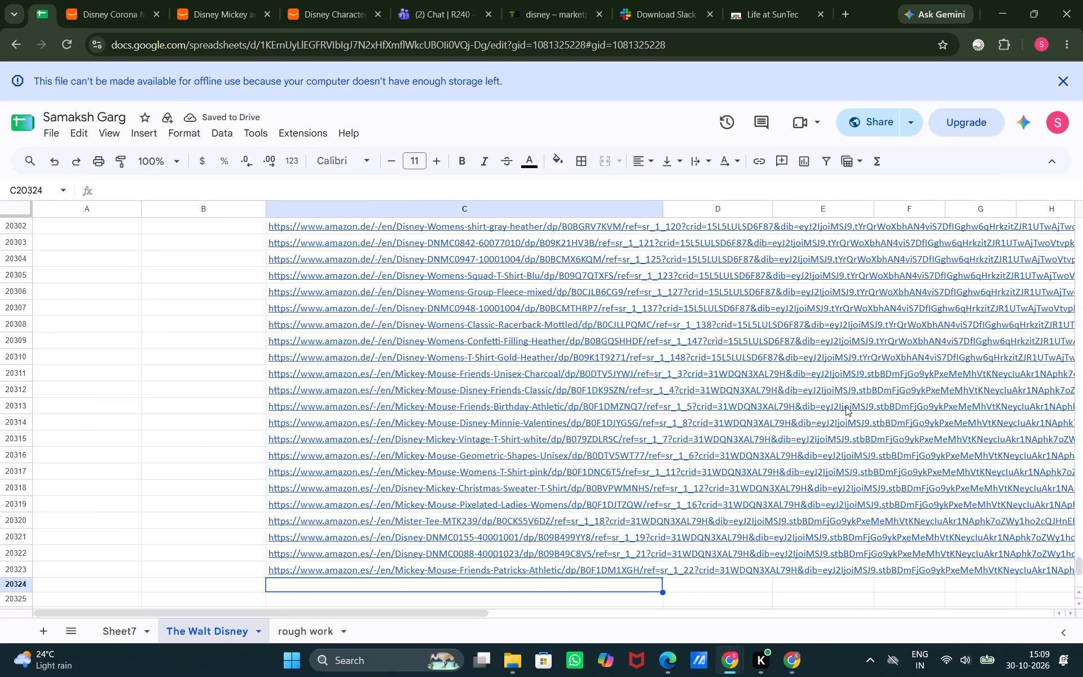
{"action": "key", "text": "ctrl+v"}
{"action": "key", "text": "Return"}
{"action": "key", "text": "Return"}
{"action": "key", "text": "Return"}
Copy the link of the €17.80 "Mickey Mouse Friends Ladies T Shirt, Black" into cell C20325.
{"action": "key", "text": "alt+Tab"}
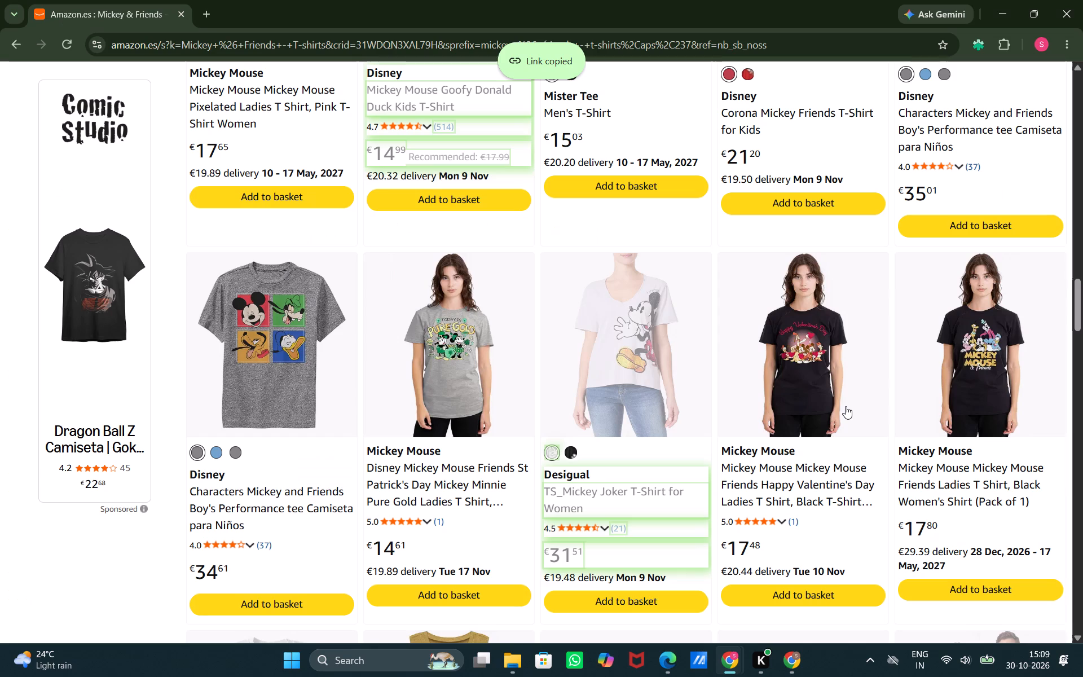
{"action": "right_click", "coordinate": [996, 469]}
{"action": "left_click", "coordinate": [946, 391]}
{"action": "key", "text": "alt+Tab"}
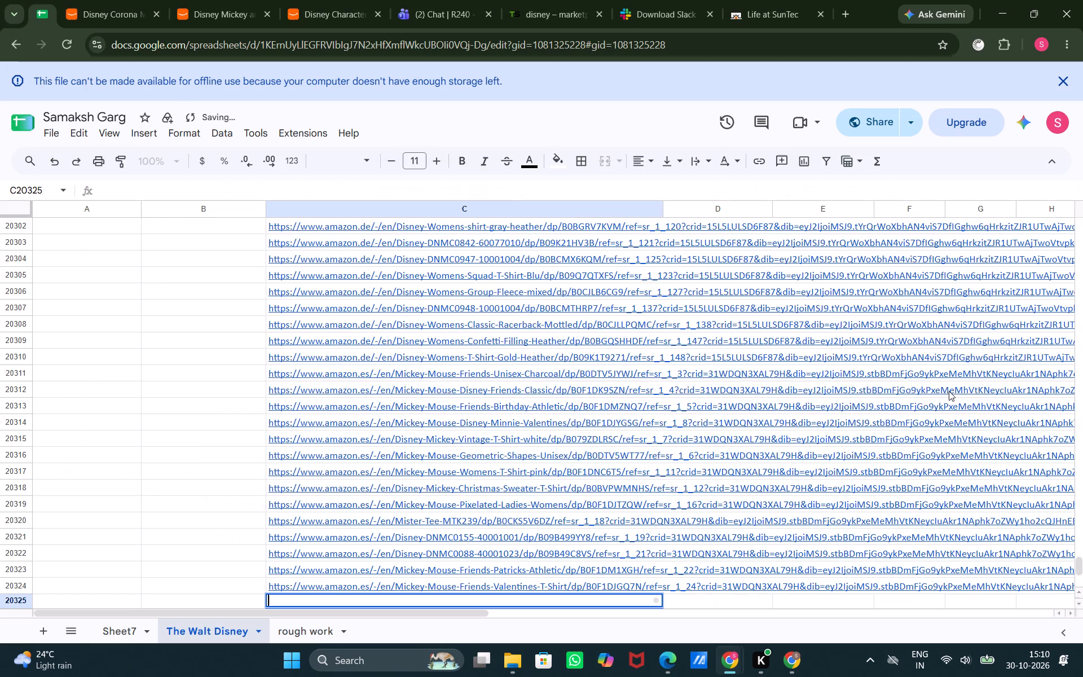
{"action": "key", "text": "ctrl+v"}
{"action": "key", "text": "Return"}
{"action": "key", "text": "Return"}
{"action": "key", "text": "Return"}
Copy the link of the €17.38 SPRINGFIELD "Women's Mickey Mouse T-Shirt" into cell C20327.
{"action": "key", "text": "alt+Tab"}
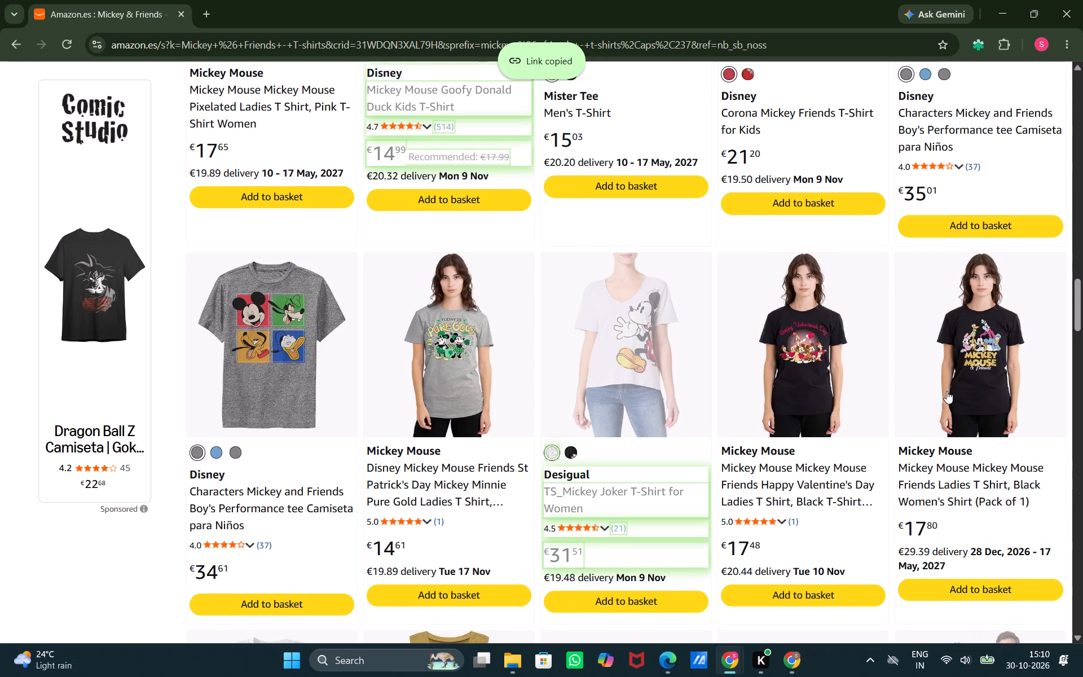
{"action": "scroll", "coordinate": [946, 391], "scroll_direction": "down", "scroll_amount": 5}
{"action": "right_click", "coordinate": [788, 498]}
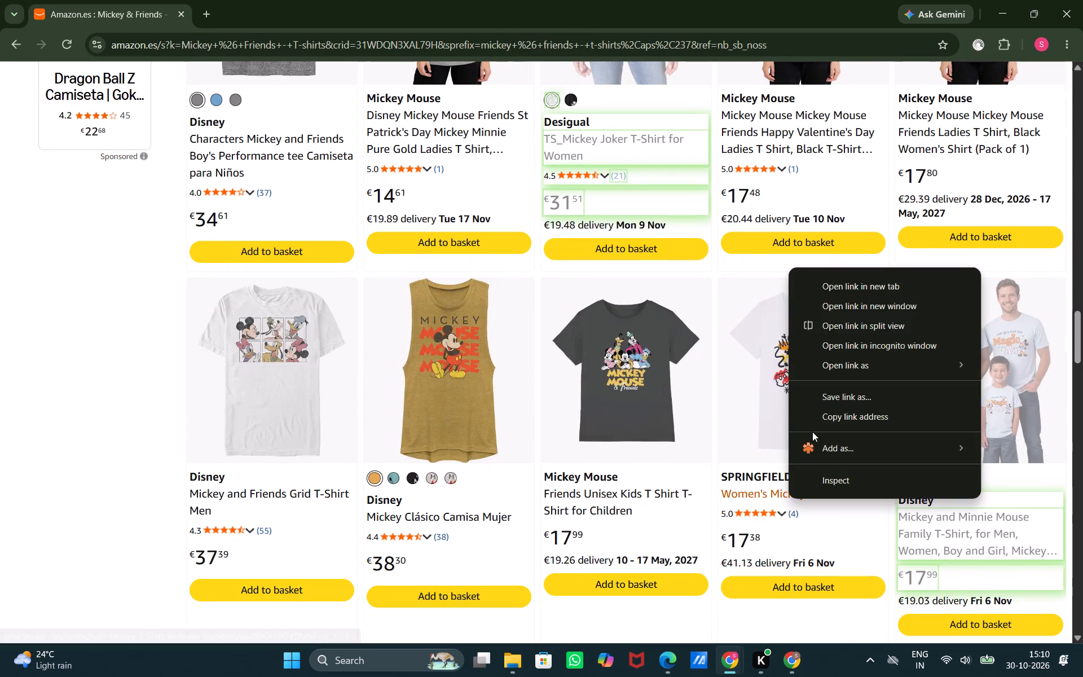
{"action": "left_click", "coordinate": [818, 427]}
{"action": "left_click", "coordinate": [822, 423]}
{"action": "key", "text": "alt+Tab"}
{"action": "key", "text": "ctrl+v"}
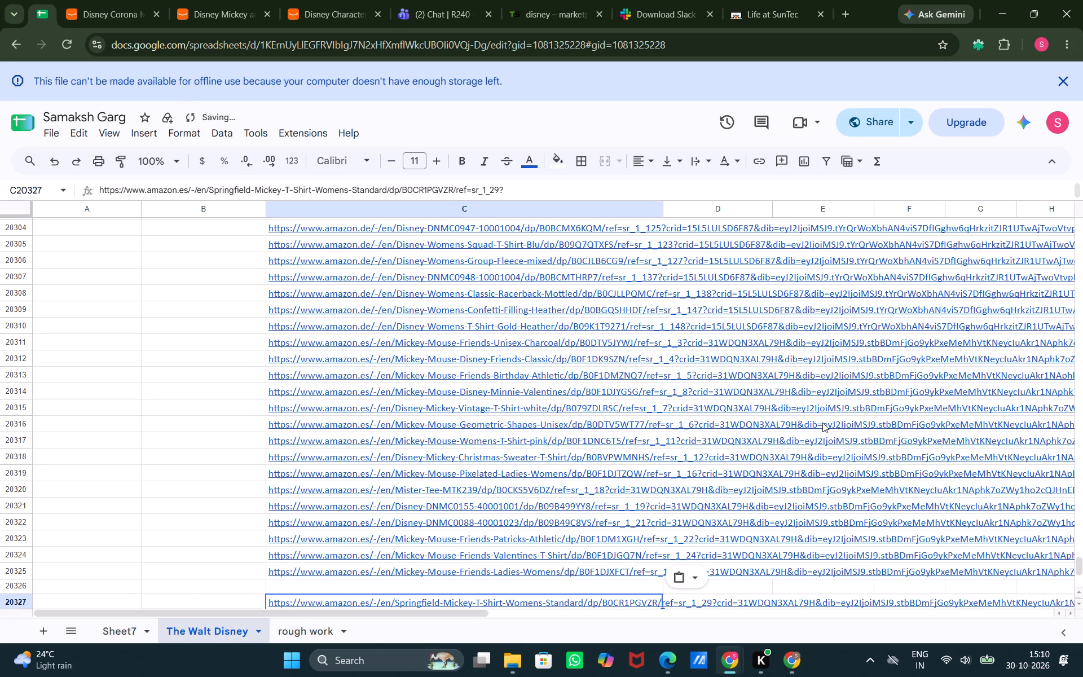
{"action": "key", "text": "Return"}
{"action": "key", "text": "Return"}
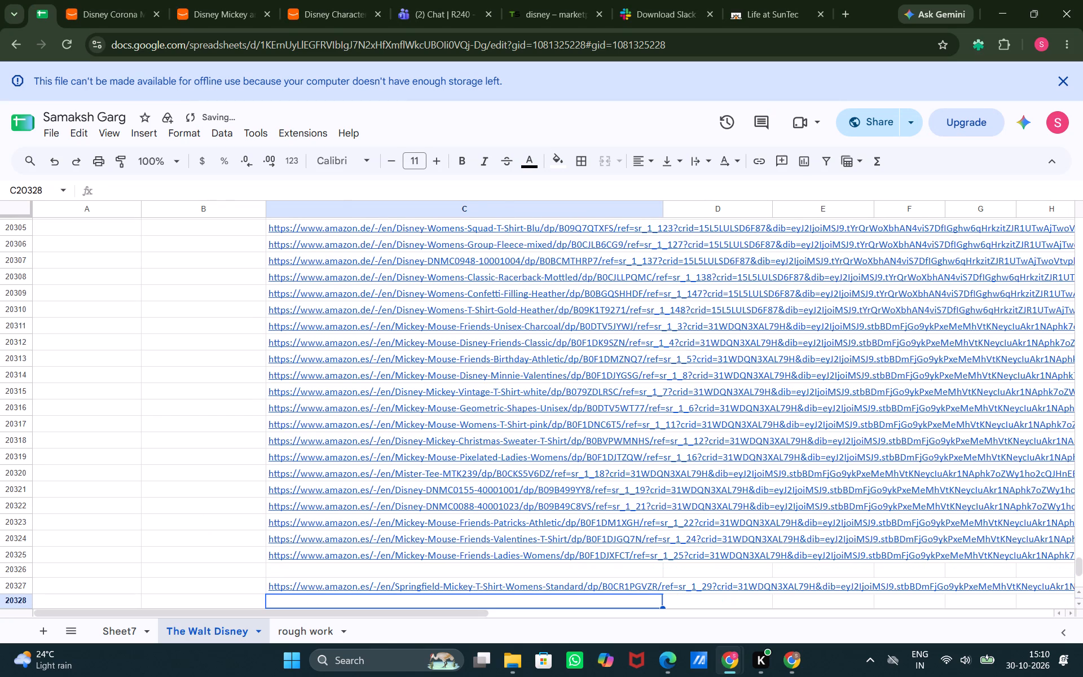
Fill the skipped cell C20326 with the link of the €17.99 "Friends Unisex Kids T Shirt", keeping C20328 empty.
{"action": "key", "text": "Up"}
{"action": "key", "text": "Up"}
{"action": "key", "text": "alt+Tab"}
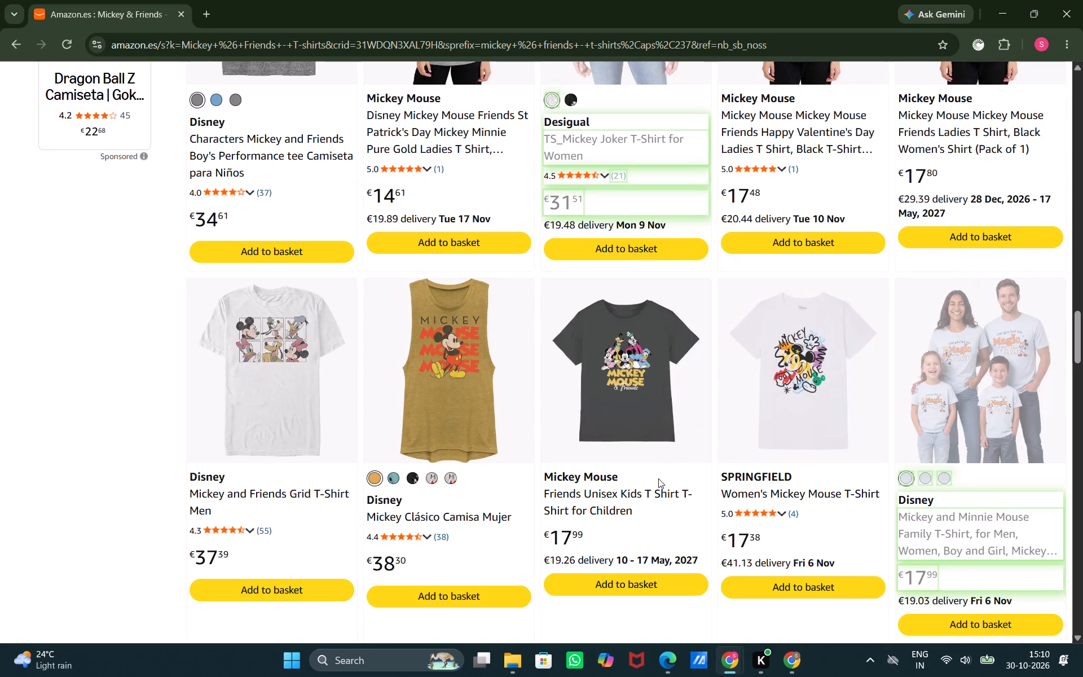
{"action": "right_click", "coordinate": [657, 491]}
{"action": "left_click", "coordinate": [719, 418]}
{"action": "key", "text": "alt+Tab"}
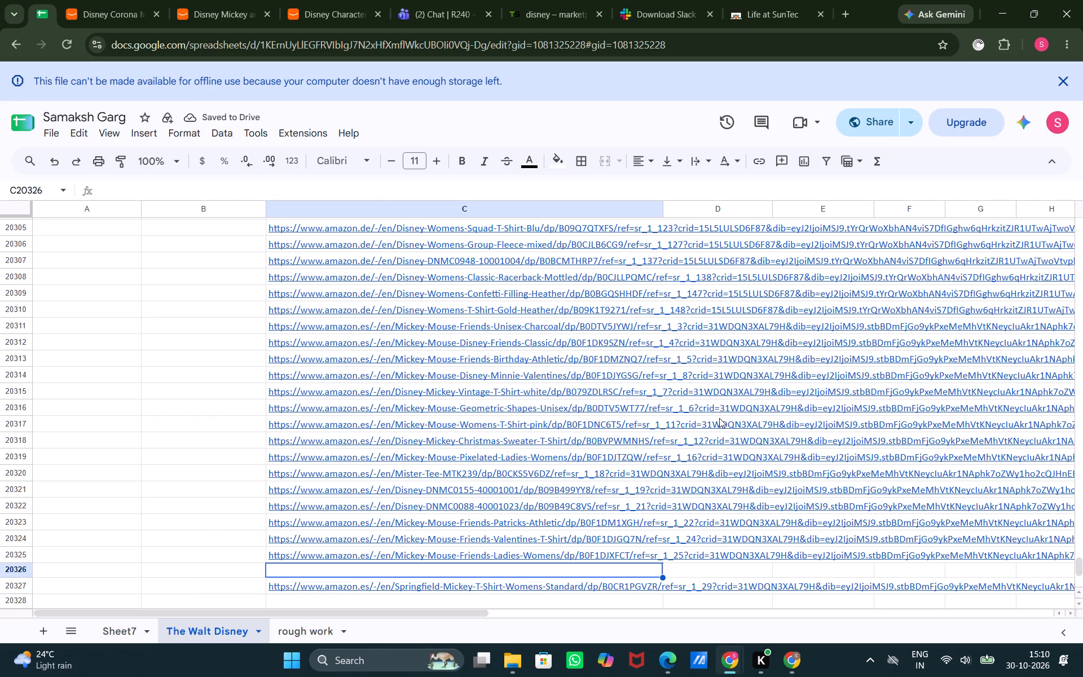
{"action": "key", "text": "ctrl+v"}
{"action": "key", "text": "Return"}
{"action": "key", "text": "Return"}
{"action": "key", "text": "Return"}
{"action": "key", "text": "Return"}
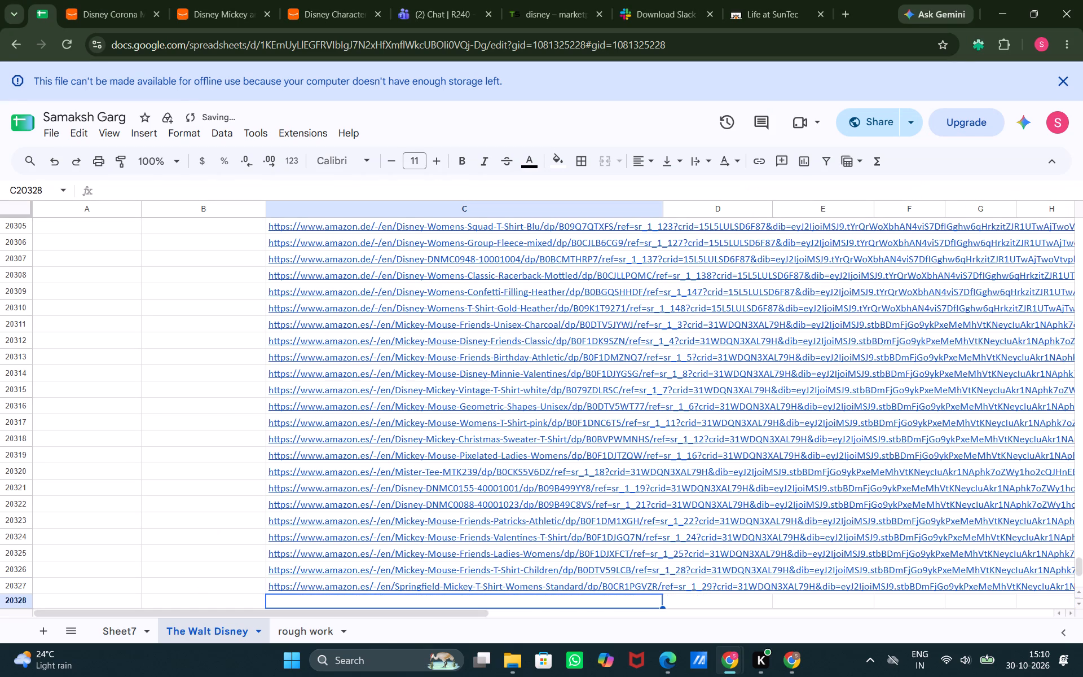
{"action": "key", "text": "ctrl+v"}
{"action": "key", "text": "BackSpace"}
Copy the link of the €38.30 "Mickey Clásico Camisa Mujer" into cell C20328.
{"action": "key", "text": "alt+Tab"}
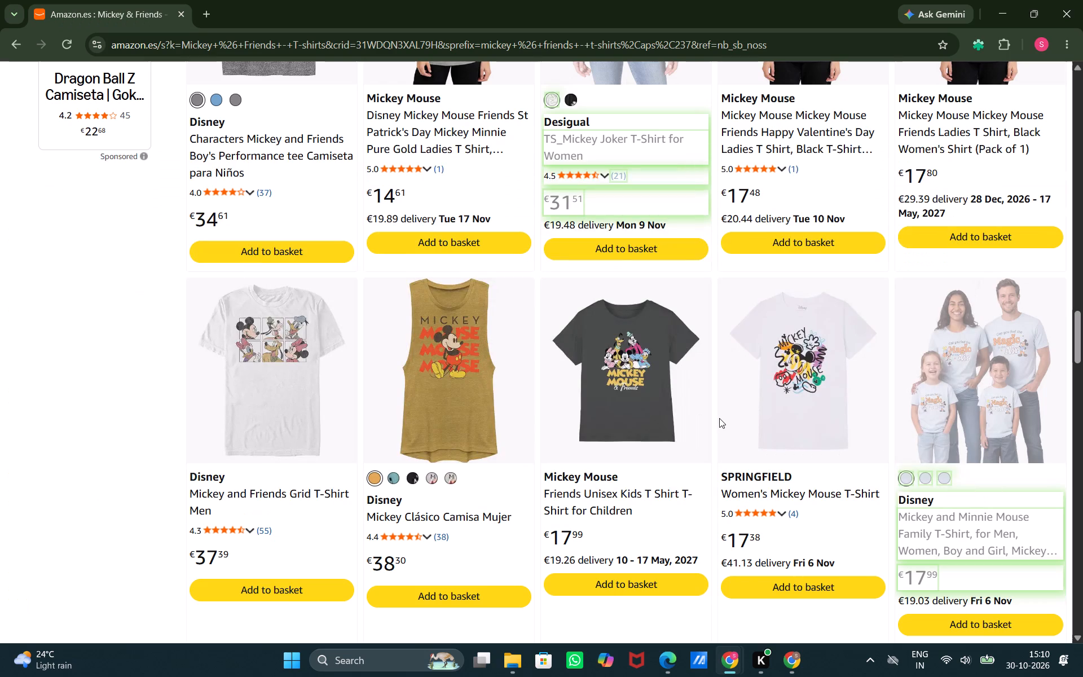
{"action": "right_click", "coordinate": [522, 514]}
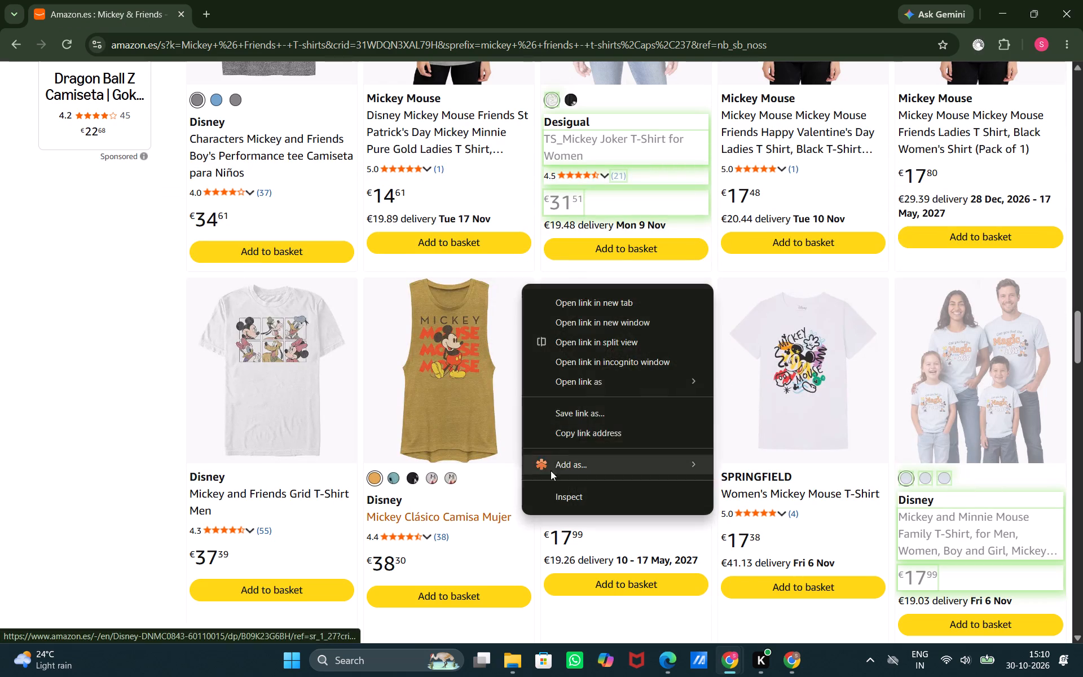
{"action": "left_click", "coordinate": [567, 435]}
{"action": "key", "text": "alt+Tab"}
{"action": "key", "text": "ctrl+v"}
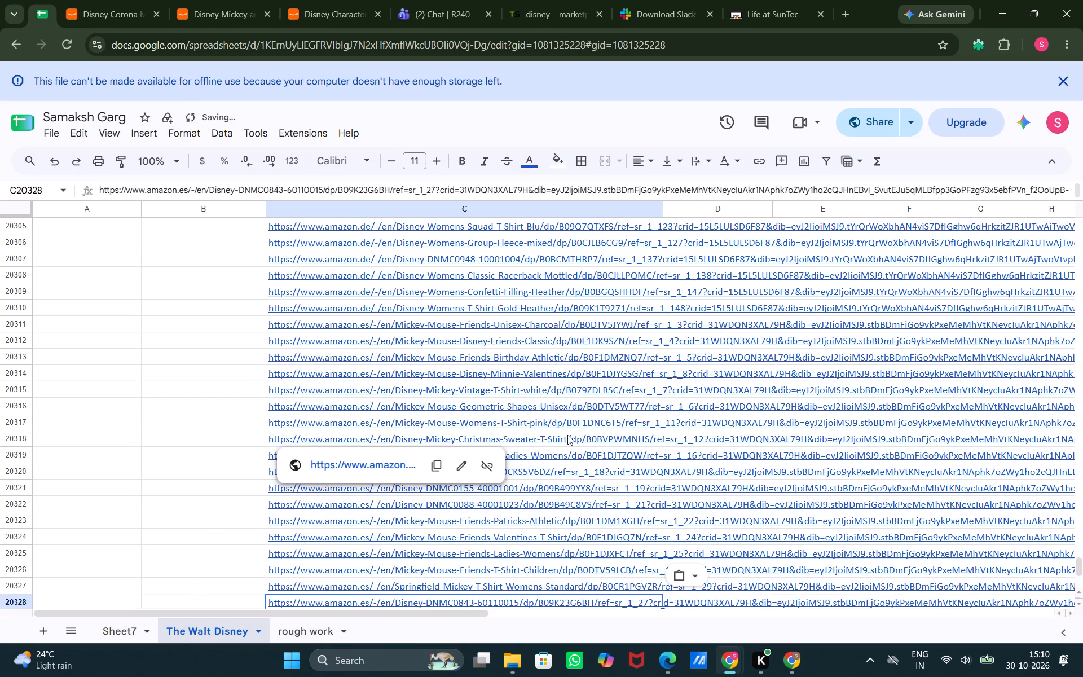
{"action": "key", "text": "Return"}
{"action": "key", "text": "Return"}
{"action": "key", "text": "Return"}
Copy the link of the €37.39 "Mickey and Friends Grid T-Shirt Men" into cell C20329.
{"action": "key", "text": "alt+Tab"}
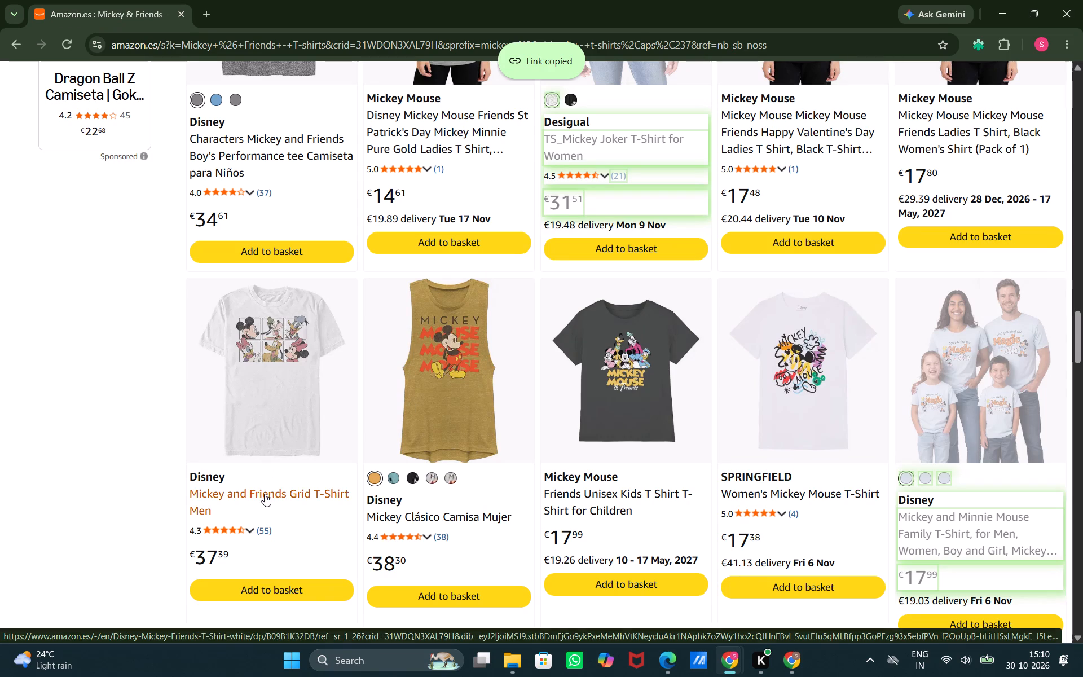
{"action": "right_click_drag", "start_coordinate": [265, 494], "coordinate": [263, 499]}
{"action": "left_click", "coordinate": [313, 418]}
{"action": "key", "text": "alt+Tab"}
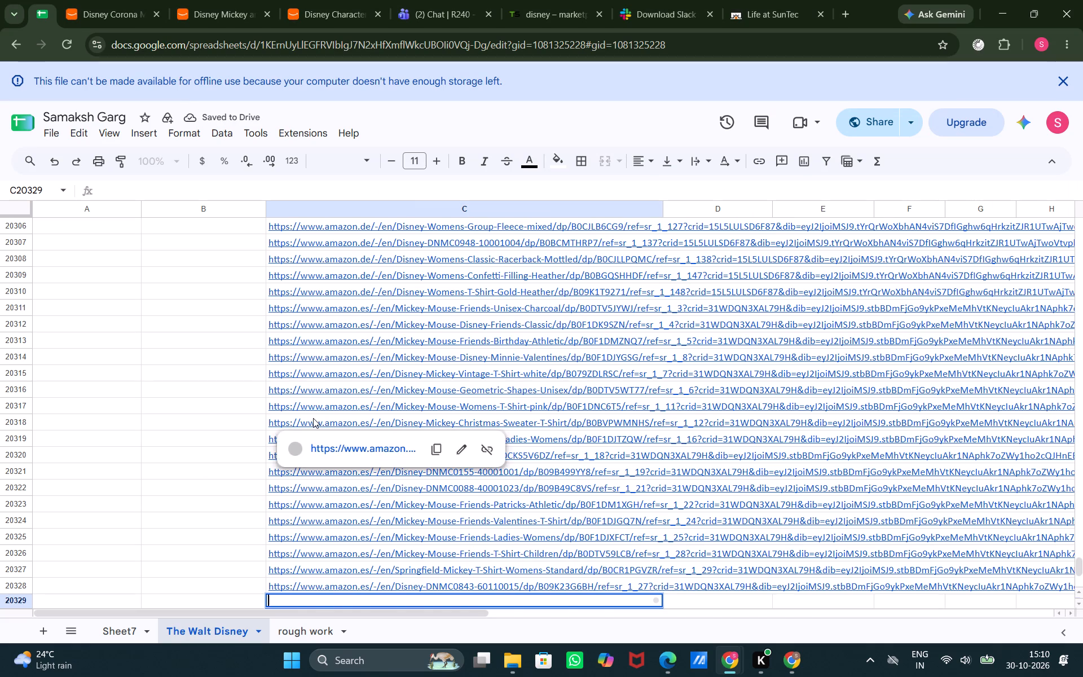
{"action": "key", "text": "ctrl+v"}
{"action": "left_click", "coordinate": [313, 418], "text": "ctrl"}
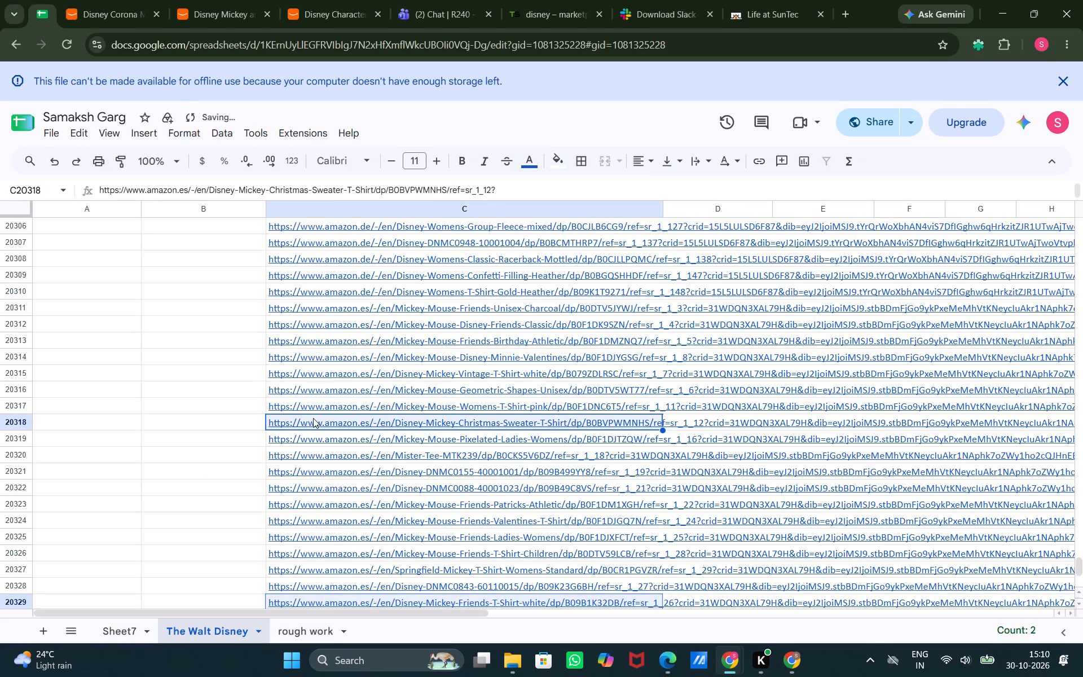
Copy the link of the €30.50 Amazon Essentials "Disney | Marvel | Star Wars Kids Short Sleeve T-Shirts" into cell C20330.
{"action": "key", "text": "Down"}
{"action": "key", "text": "Down"}
{"action": "key", "text": "Down"}
{"action": "key", "text": "Down"}
{"action": "key", "text": "Down"}
{"action": "key", "text": "Down"}
{"action": "key", "text": "Down"}
{"action": "key", "text": "Down"}
{"action": "key", "text": "Down"}
{"action": "key", "text": "Down"}
{"action": "key", "text": "Down"}
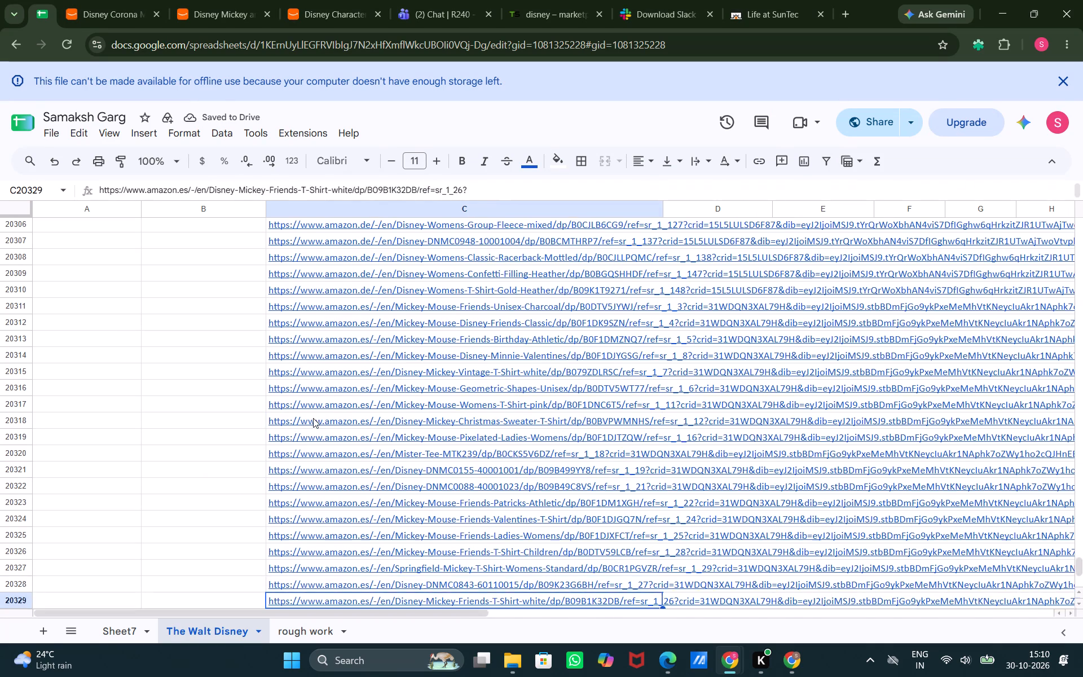
{"action": "key", "text": "Down"}
{"action": "key", "text": "Down"}
{"action": "key", "text": "Down"}
{"action": "key", "text": "Down"}
{"action": "key", "text": "Down"}
{"action": "key", "text": "Up"}
{"action": "key", "text": "Up"}
{"action": "key", "text": "Up"}
{"action": "key", "text": "Up"}
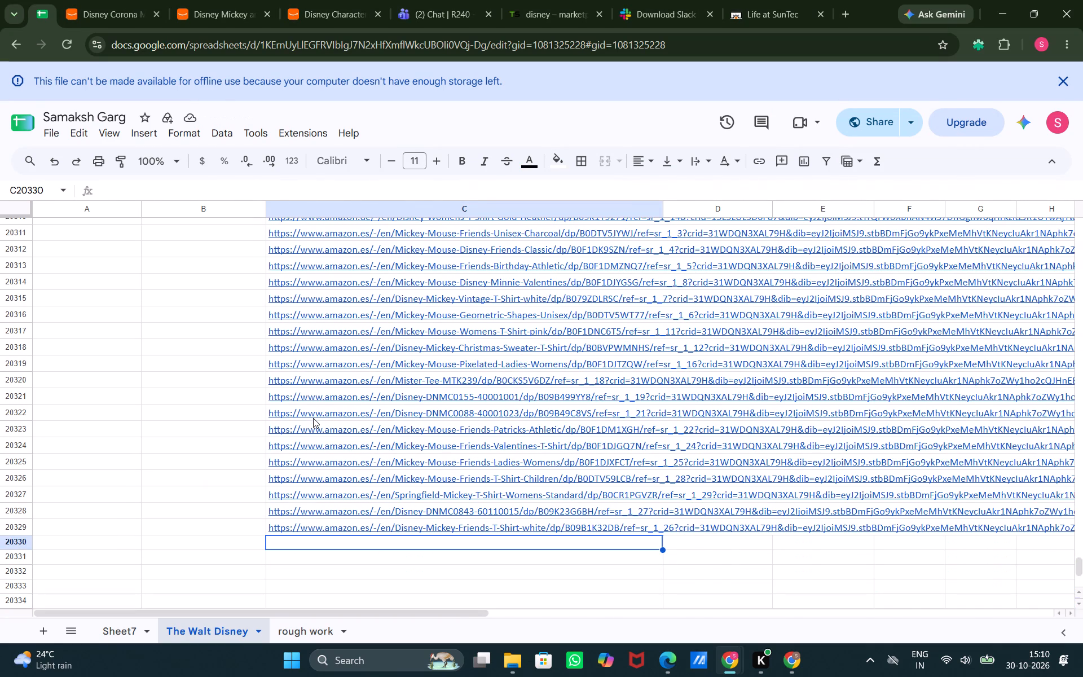
{"action": "key", "text": "alt+Tab"}
{"action": "scroll", "coordinate": [326, 388], "scroll_direction": "down", "scroll_amount": 5}
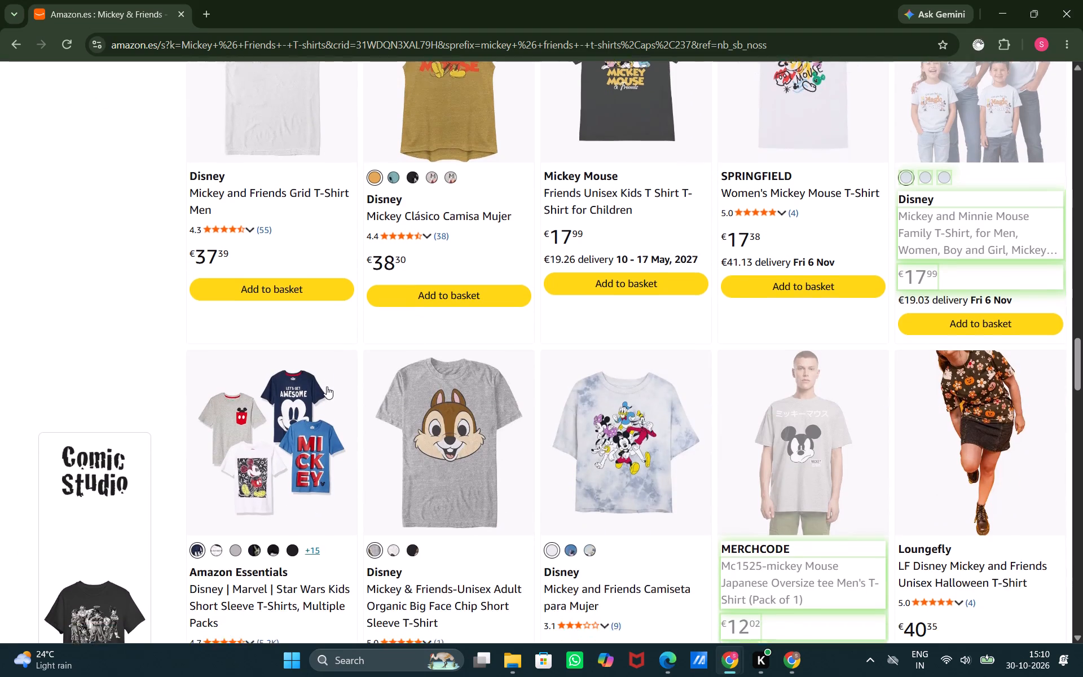
{"action": "right_click", "coordinate": [270, 540]}
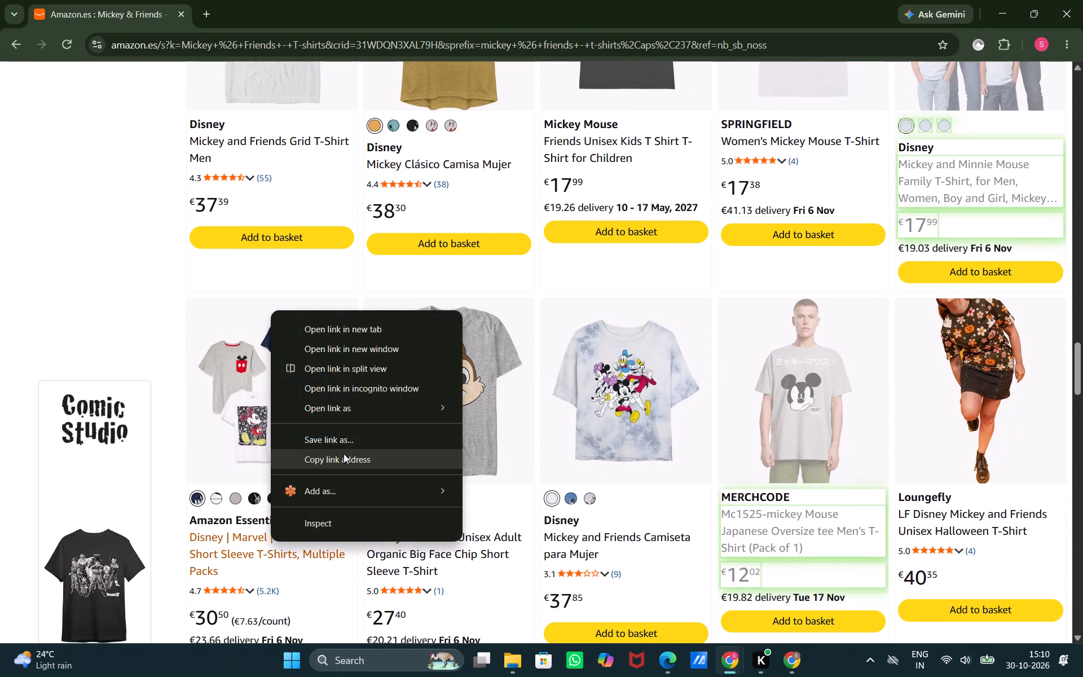
{"action": "left_click", "coordinate": [344, 454]}
{"action": "key", "text": "alt+Tab"}
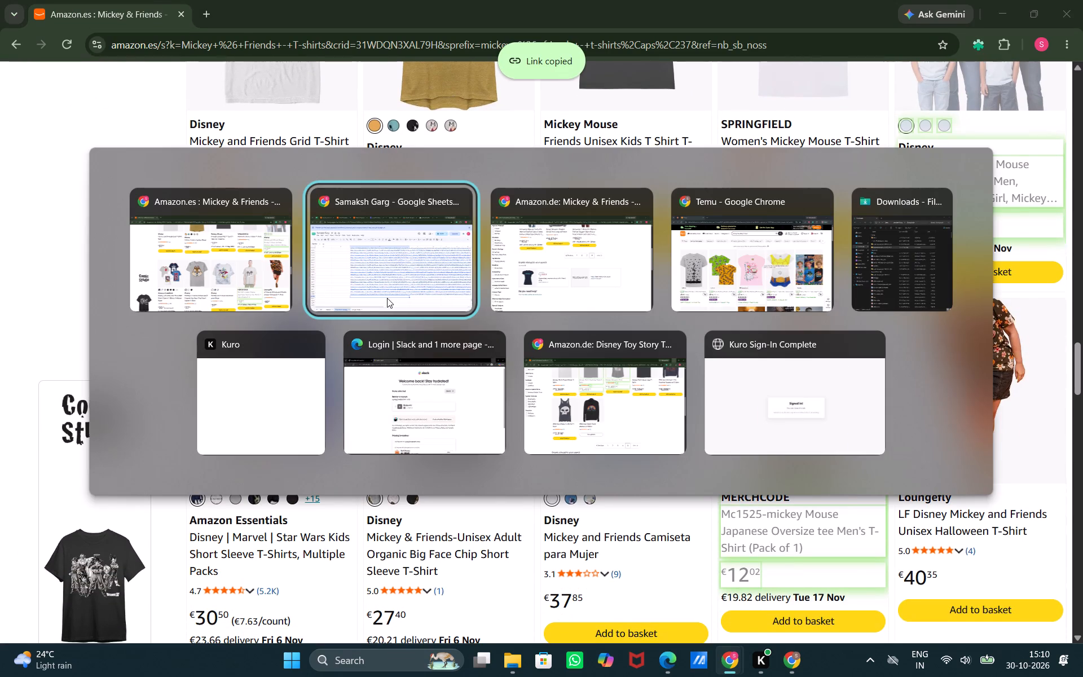
{"action": "left_click", "coordinate": [387, 297]}
{"action": "key", "text": "ctrl+v"}
{"action": "key", "text": "Return"}
{"action": "key", "text": "Return"}
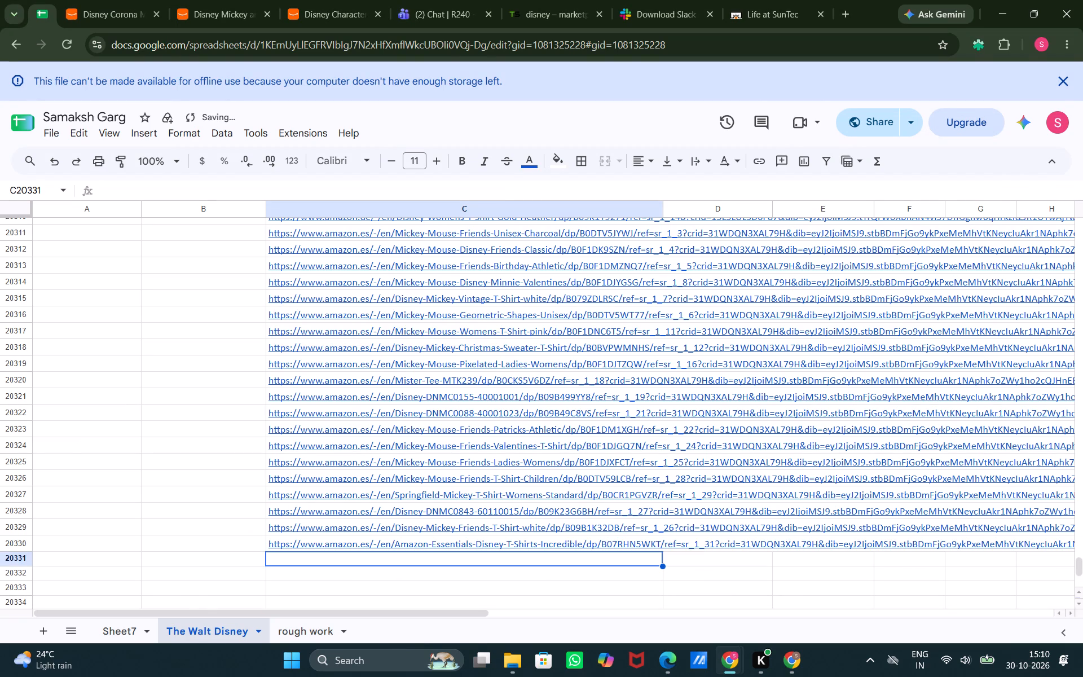
Copy the link of the €37.85 "Mickey and Friends Camiseta para Mujer" into cell C20331.
{"action": "key", "text": "alt+Tab"}
{"action": "right_click", "coordinate": [641, 538]}
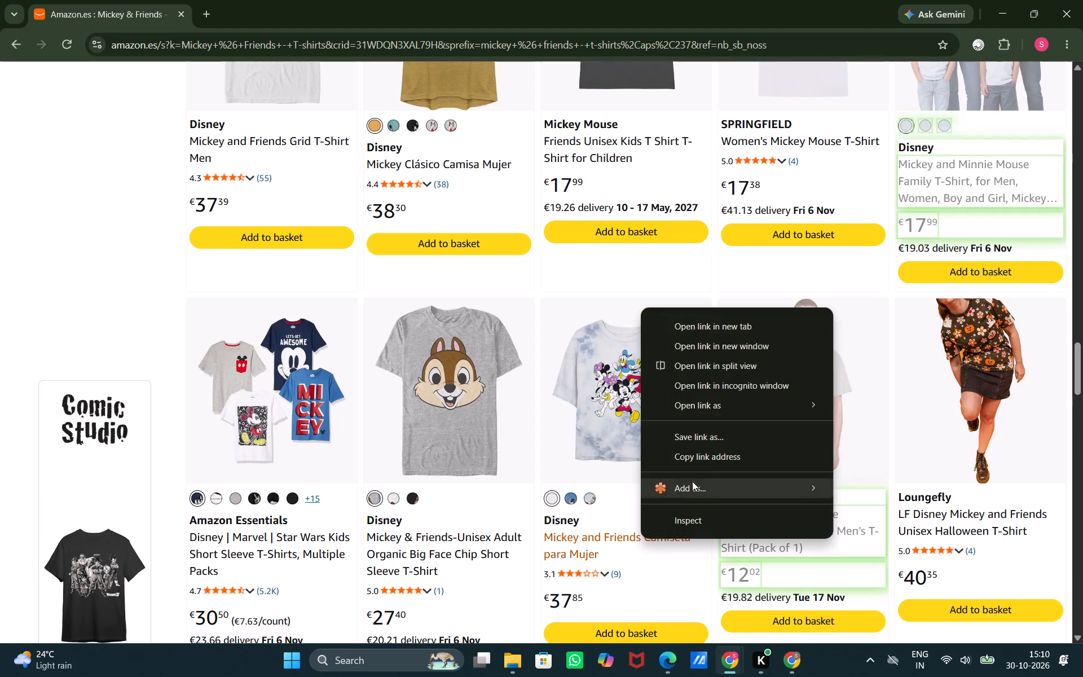
{"action": "left_click", "coordinate": [713, 457]}
{"action": "key", "text": "alt+Tab"}
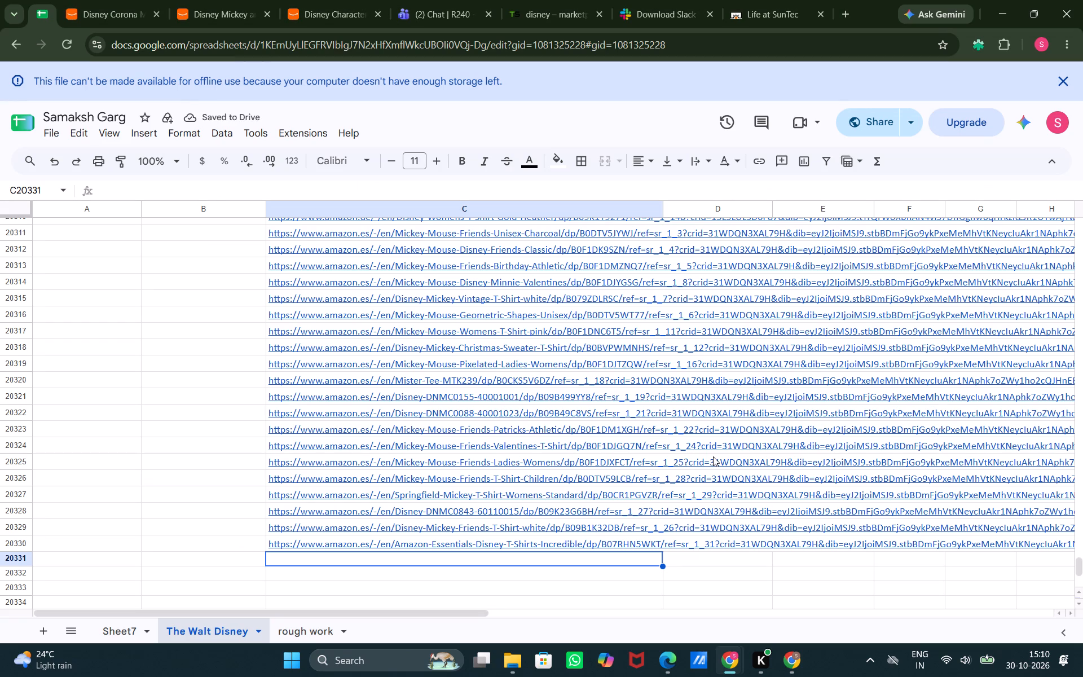
{"action": "key", "text": "ctrl+v"}
{"action": "left_click", "coordinate": [713, 456], "text": "ctrl"}
{"action": "key", "text": "Return"}
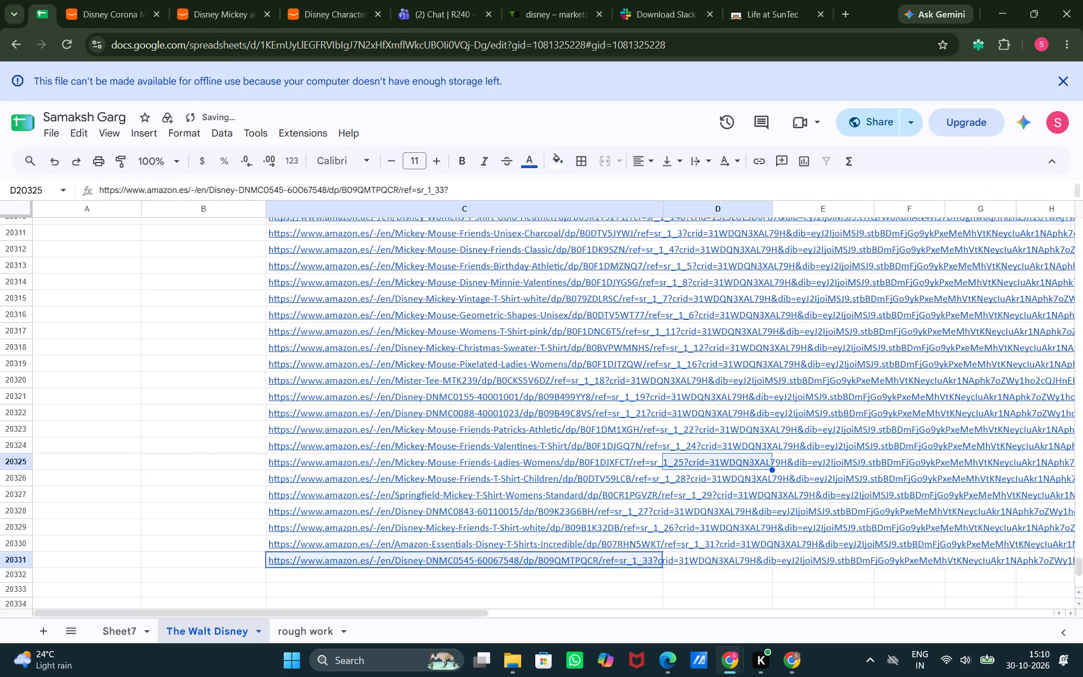
{"action": "key", "text": "Return"}
{"action": "key", "text": "Return"}
{"action": "key", "text": "Down"}
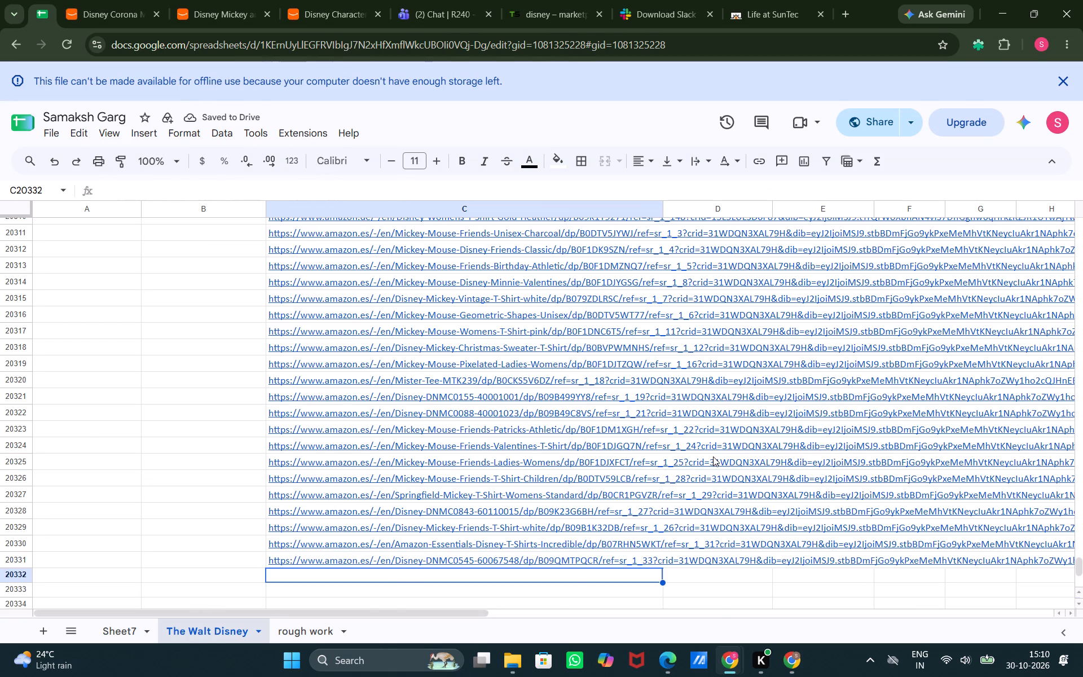
Copy the link of the €41.55 tie-dye "Mickey and Friends Camiseta para Mujer" into cell C20332.
{"action": "key", "text": "alt+Tab"}
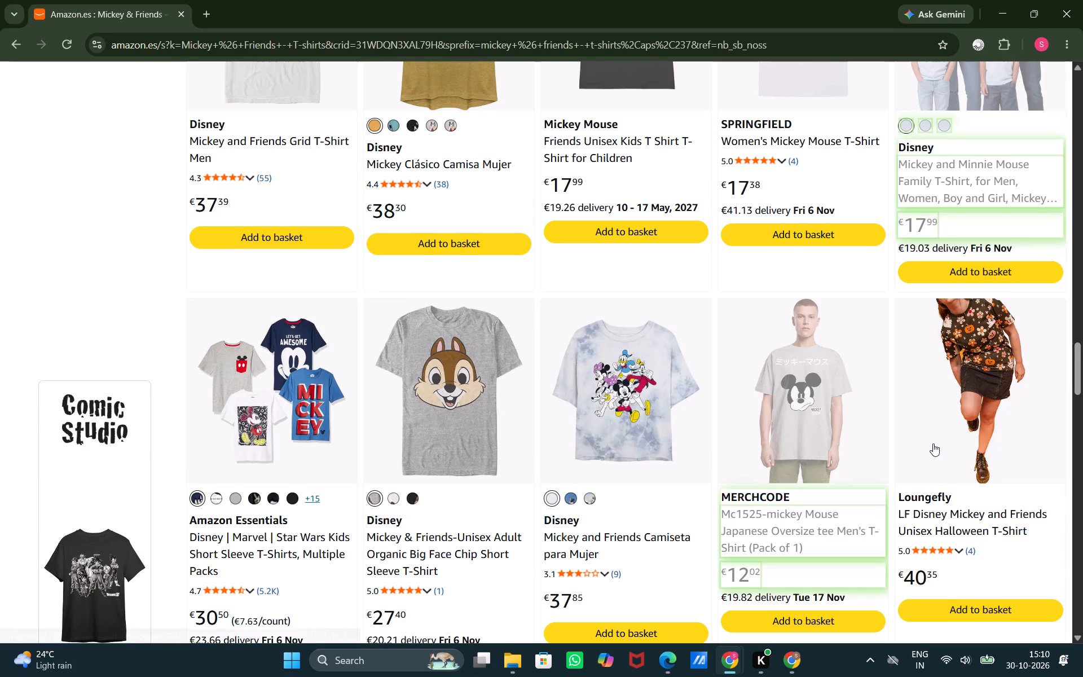
{"action": "scroll", "coordinate": [935, 446], "scroll_direction": "down", "scroll_amount": 6}
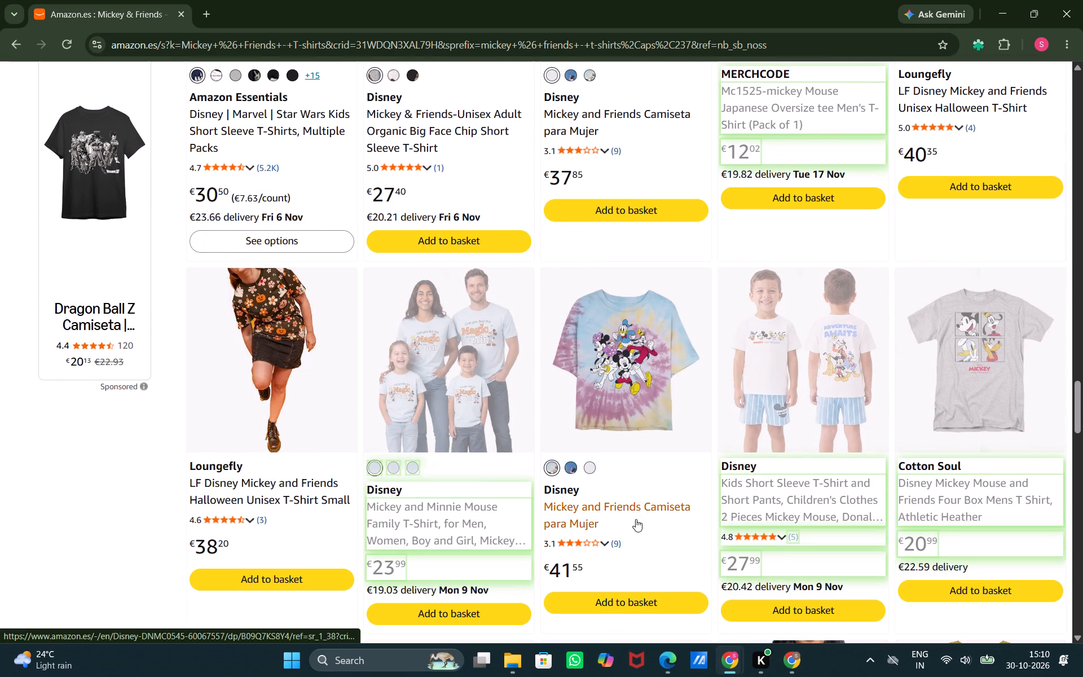
{"action": "right_click", "coordinate": [643, 512]}
{"action": "left_click", "coordinate": [714, 443]}
{"action": "left_click", "coordinate": [718, 431]}
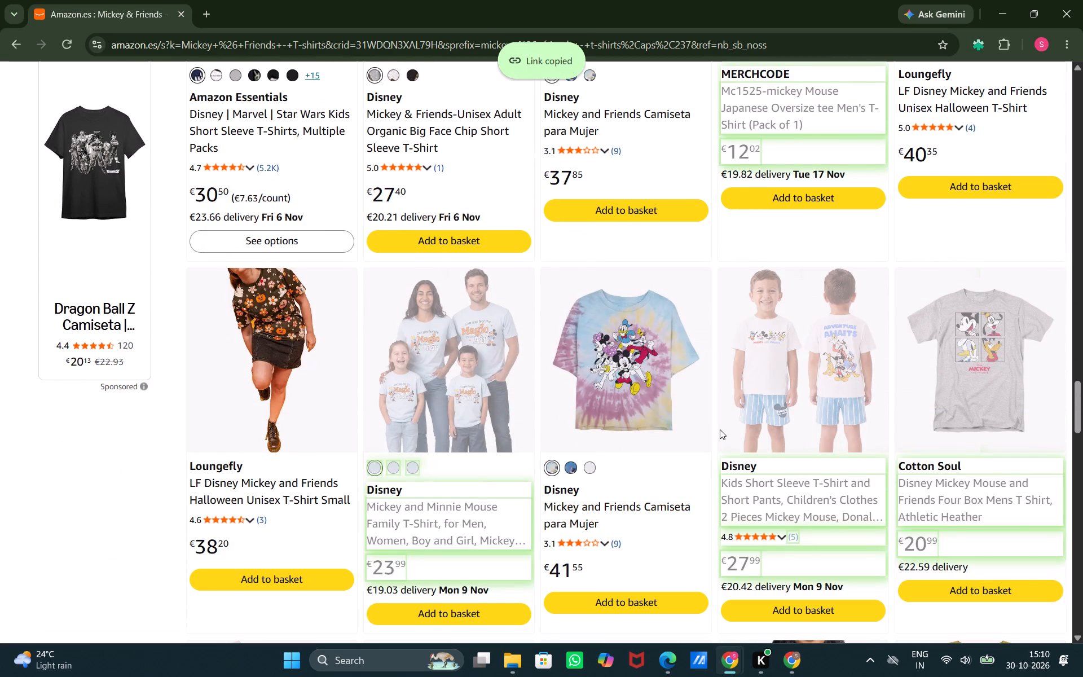
{"action": "key", "text": "alt+Tab"}
{"action": "key", "text": "ctrl+v"}
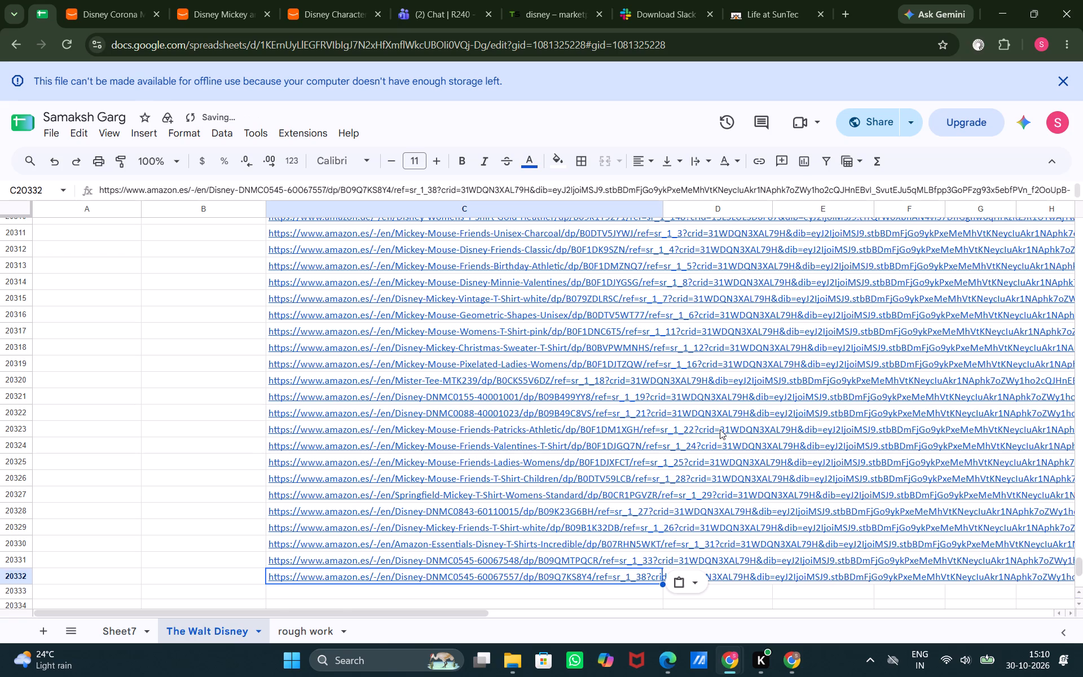
{"action": "key", "text": "Return"}
{"action": "key", "text": "Return"}
Copy the link of the €10.65 CERDÁ "Children's T-Shirt Stitch Short Sleeve Original Product" into cell C20333.
{"action": "key", "text": "alt+Tab"}
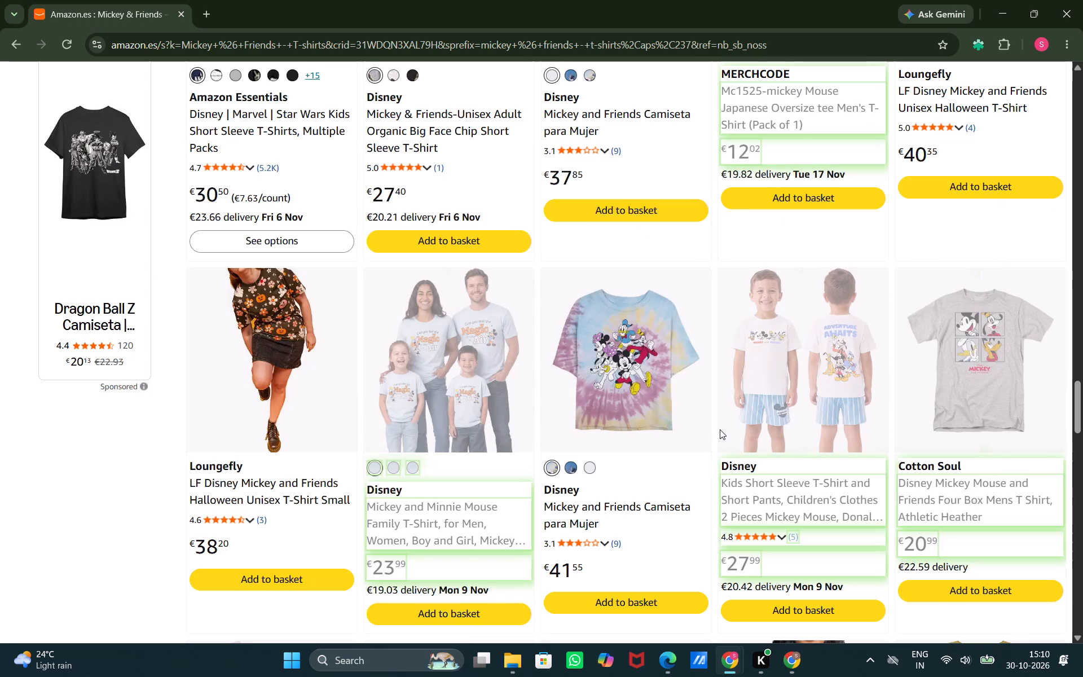
{"action": "scroll", "coordinate": [717, 429], "scroll_direction": "down", "scroll_amount": 5}
{"action": "right_click", "coordinate": [604, 523]}
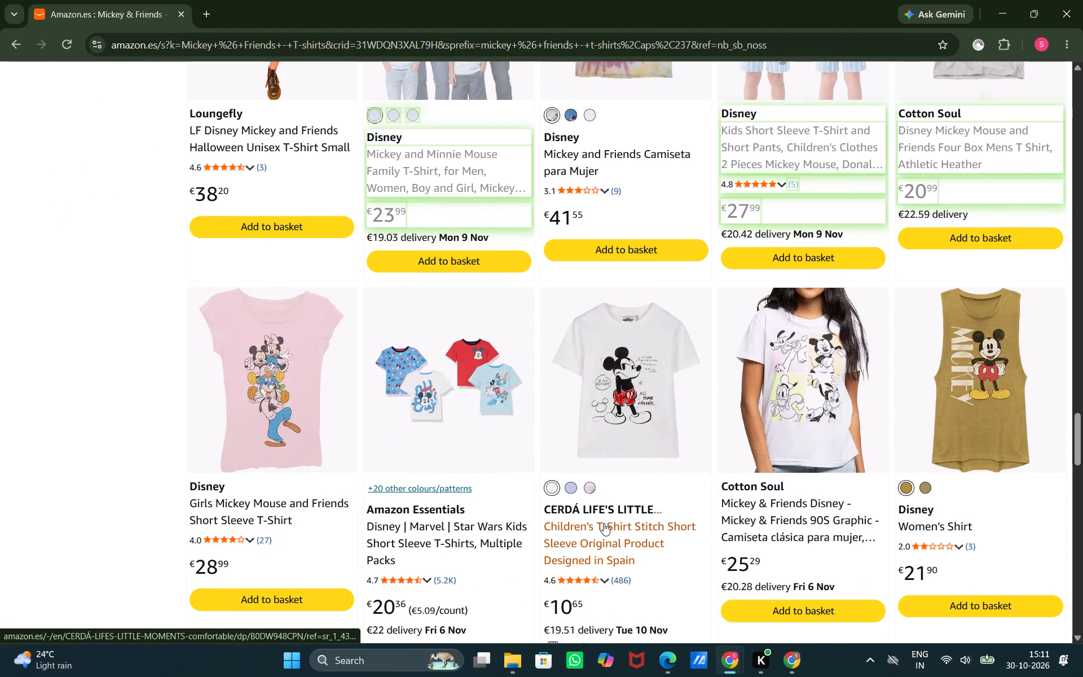
{"action": "left_click", "coordinate": [677, 438]}
{"action": "key", "text": "alt+Tab"}
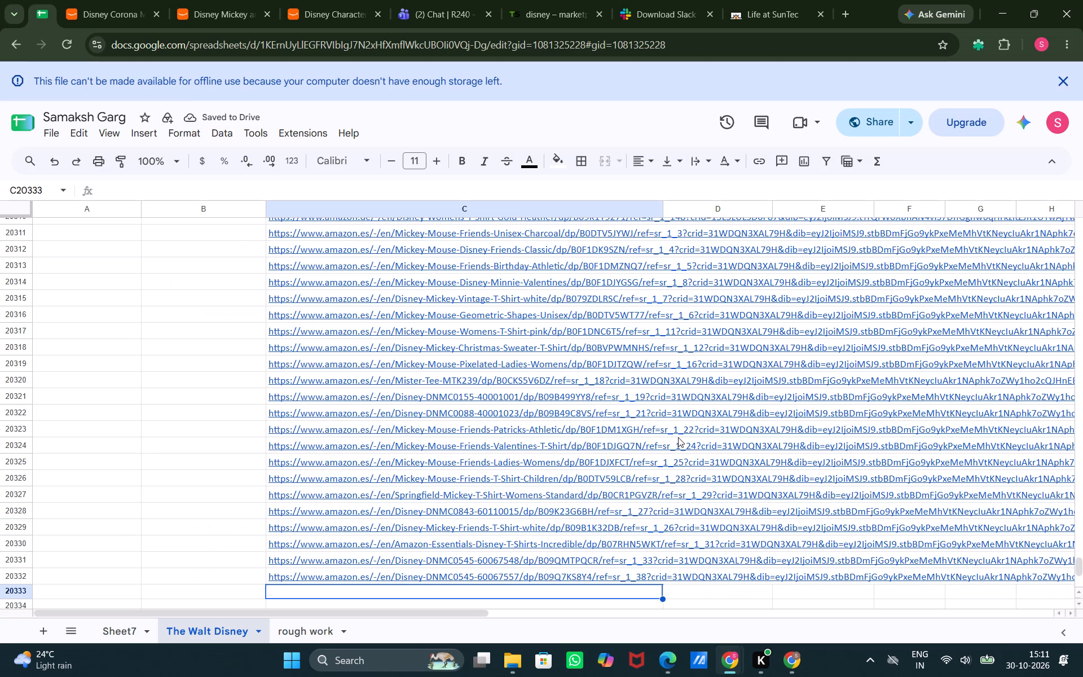
{"action": "key", "text": "ctrl+v"}
{"action": "key", "text": "Return"}
{"action": "key", "text": "Return"}
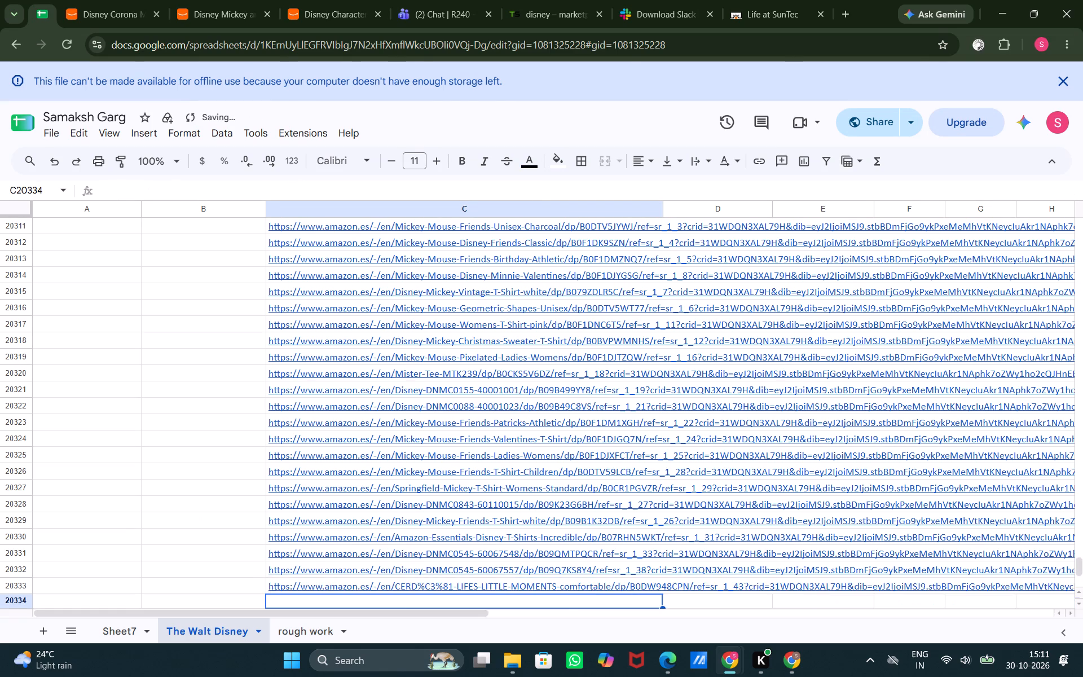
Copy the link of the €25.29 Cotton Soul "Mickey & Friends 90S Graphic" T-shirt into cell C20334.
{"action": "key", "text": "alt+Tab"}
{"action": "right_click", "coordinate": [800, 512]}
{"action": "left_click", "coordinate": [855, 423]}
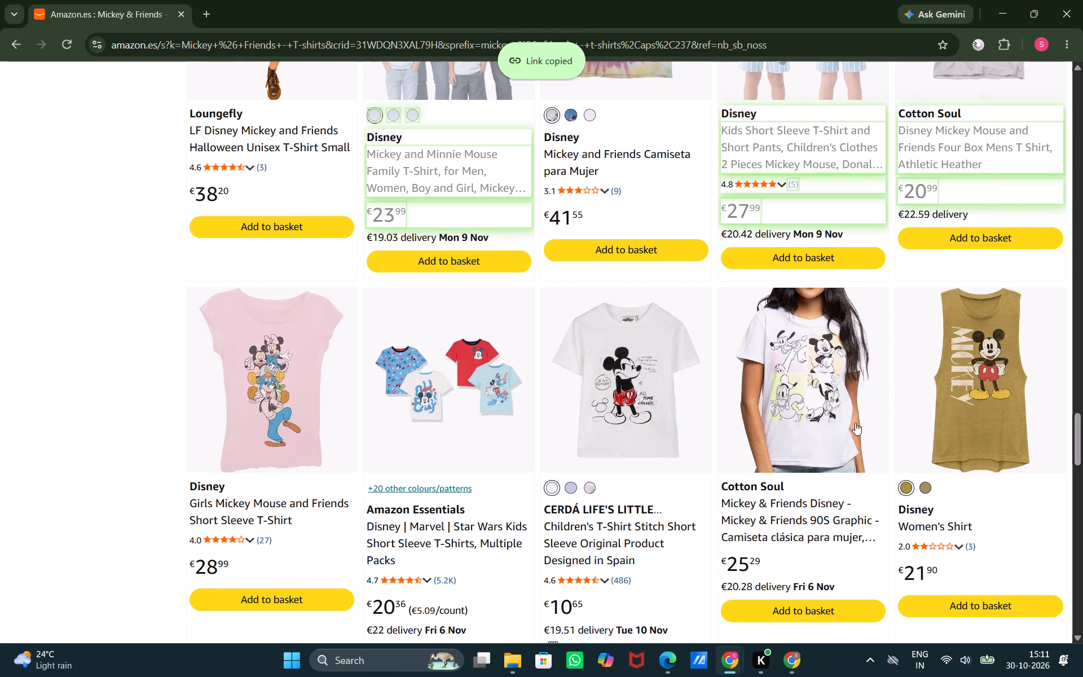
{"action": "key", "text": "alt+Tab"}
{"action": "left_click", "coordinate": [420, 265]}
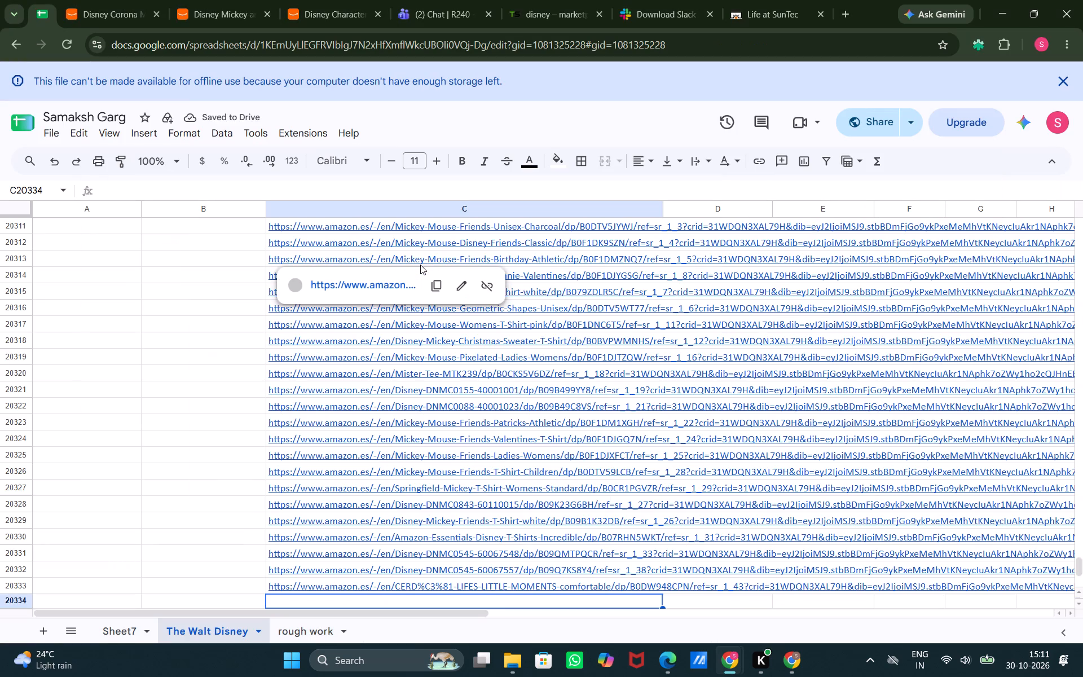
{"action": "key", "text": "ctrl+v"}
{"action": "key", "text": "Return"}
{"action": "key", "text": "Return"}
Copy the link of the €21.90 Disney "Women's Shirt" into cell C20335.
{"action": "key", "text": "alt+Tab"}
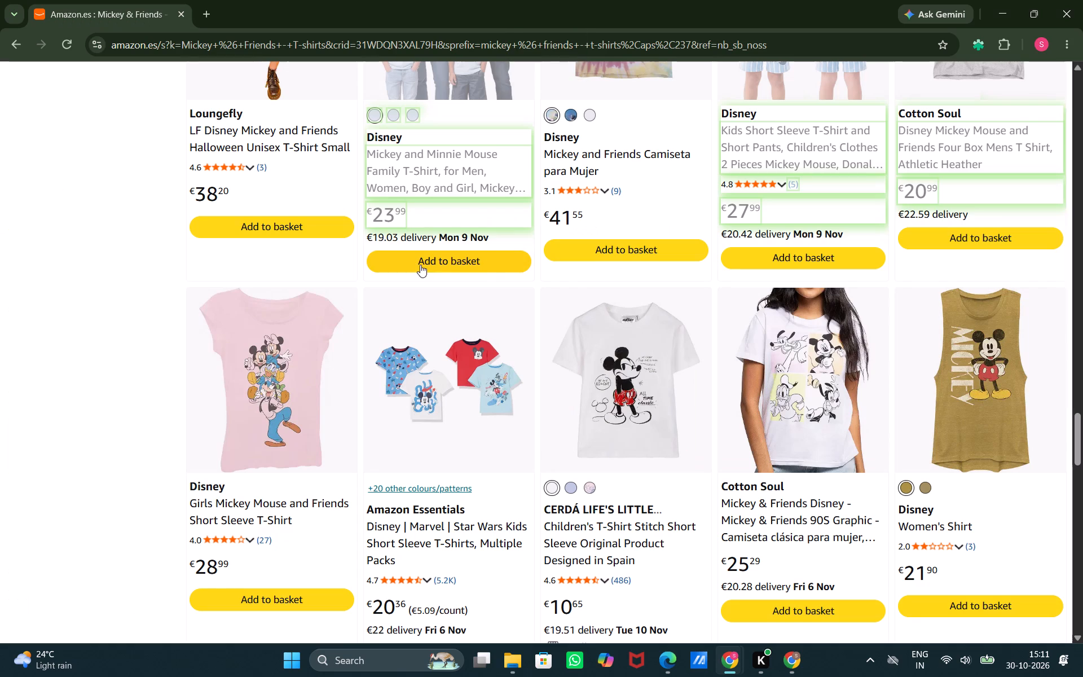
{"action": "right_click", "coordinate": [966, 527]}
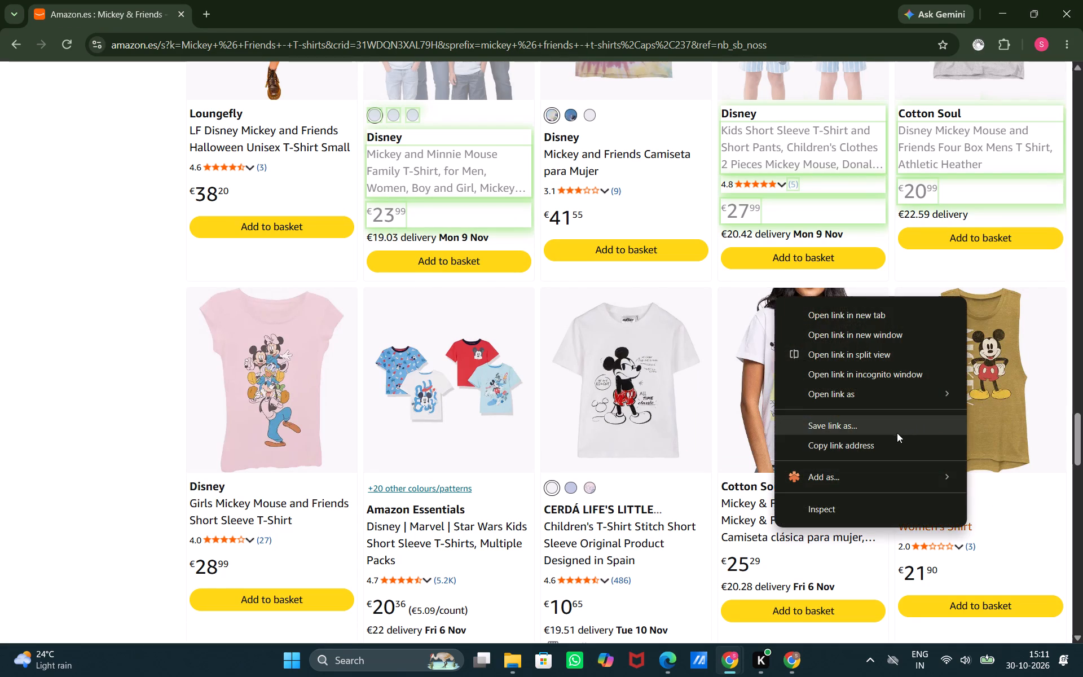
{"action": "left_click", "coordinate": [888, 440]}
{"action": "key", "text": "alt+Tab"}
{"action": "key", "text": "ctrl+v"}
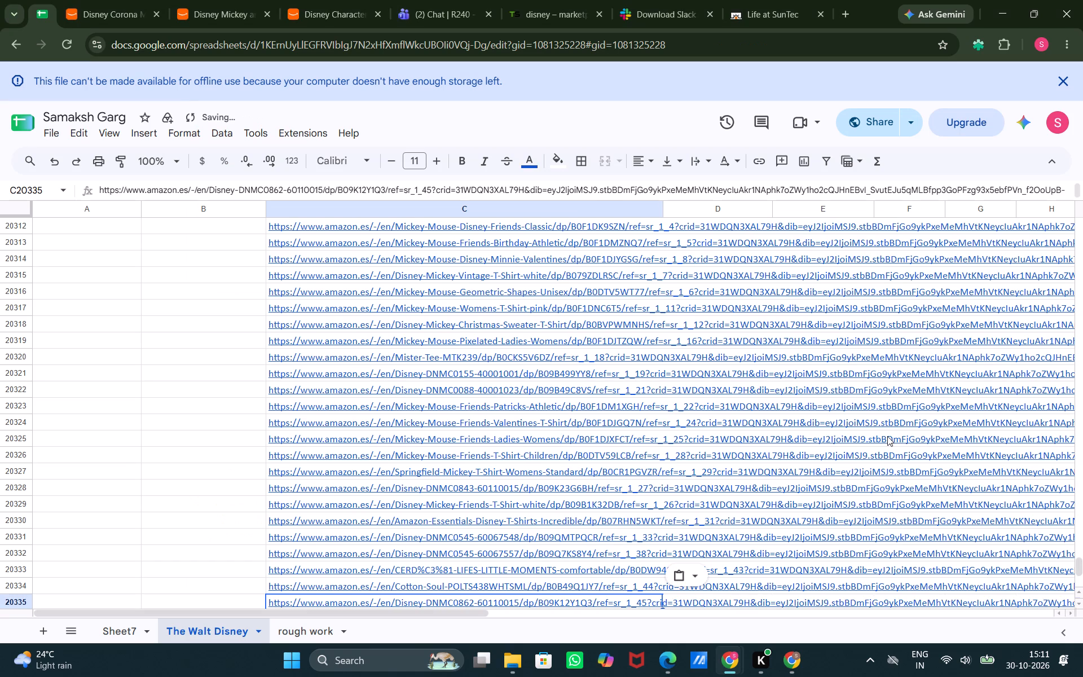
{"action": "key", "text": "Return"}
{"action": "key", "text": "Return"}
Copy the link of the €20.36 Amazon Essentials "Disney | Marvel | Star Wars Kids Short Sleeve T-Shirts" into cell C20336.
{"action": "key", "text": "alt+Tab"}
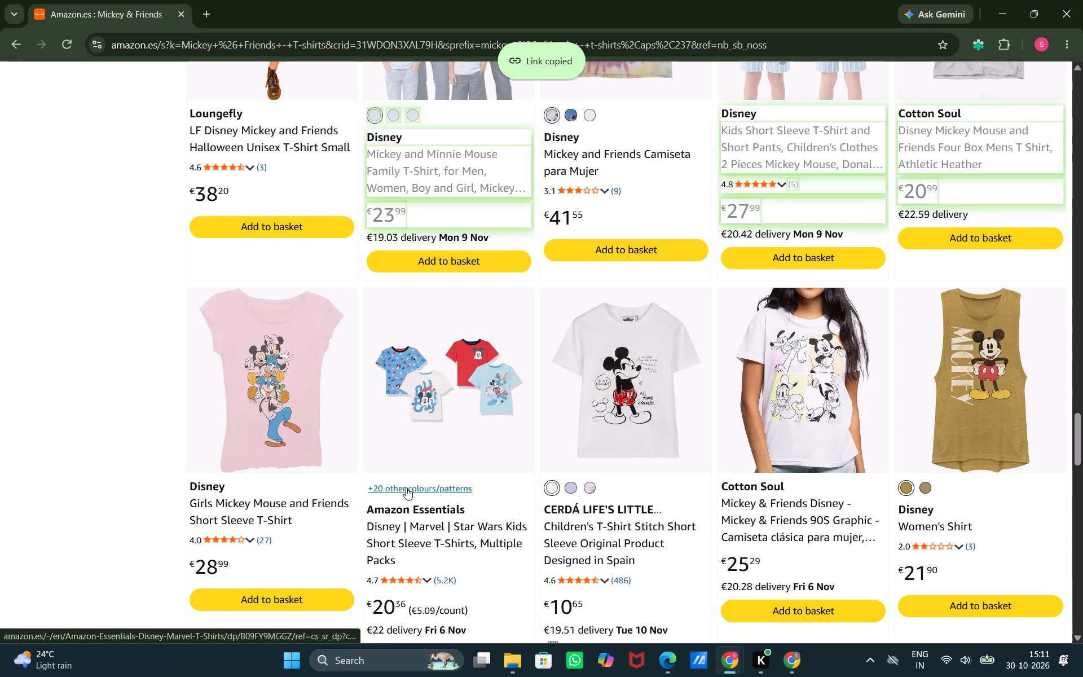
{"action": "right_click", "coordinate": [416, 522]}
{"action": "double_click", "coordinate": [460, 451]}
{"action": "key", "text": "alt+Tab"}
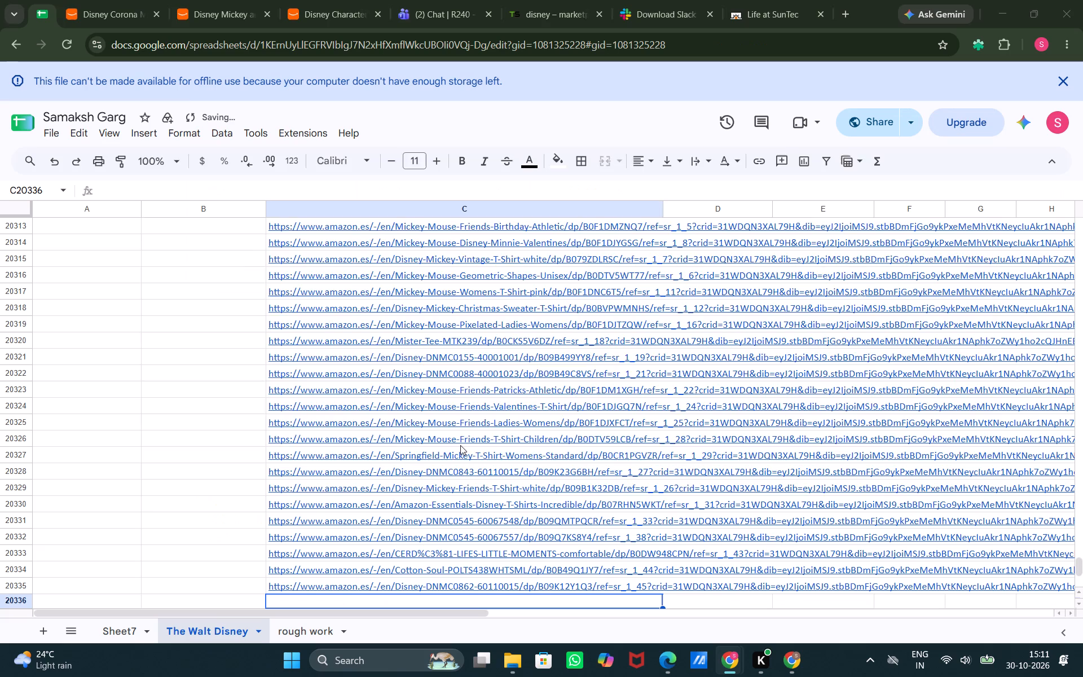
{"action": "key", "text": "ctrl+v"}
{"action": "key", "text": "Return"}
{"action": "key", "text": "Return"}
Copy the link of the €28.99 "Girls Mickey Mouse and Friends Short Sleeve T-Shirt" into cell C20337.
{"action": "key", "text": "alt+Tab"}
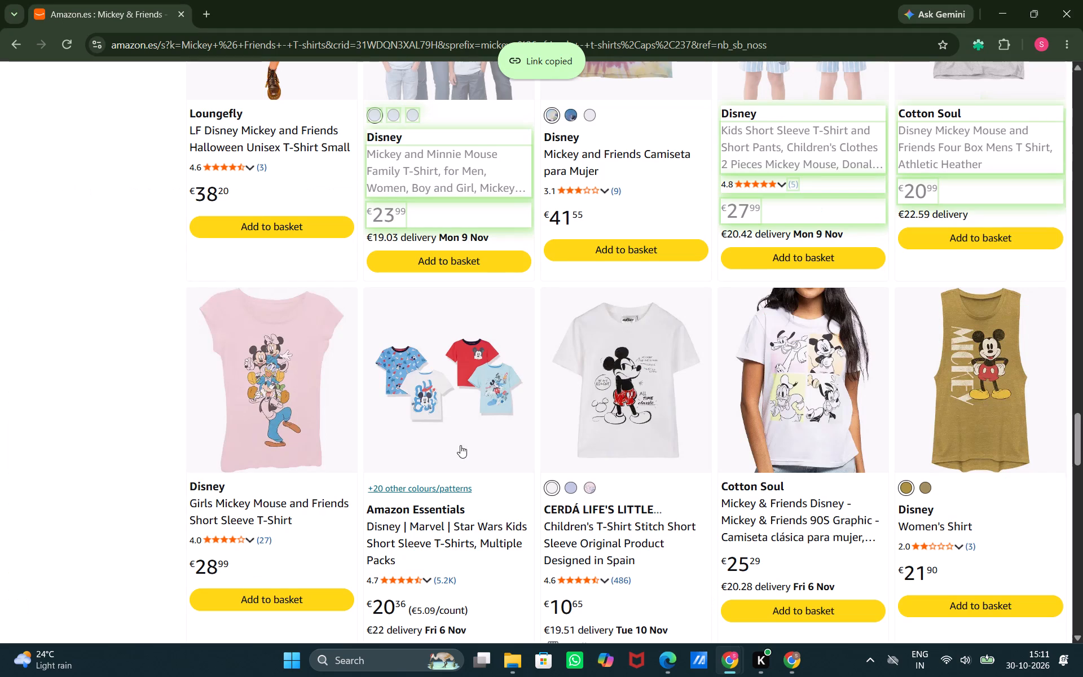
{"action": "right_click", "coordinate": [257, 512]}
{"action": "left_click", "coordinate": [300, 428]}
{"action": "key", "text": "alt+Tab"}
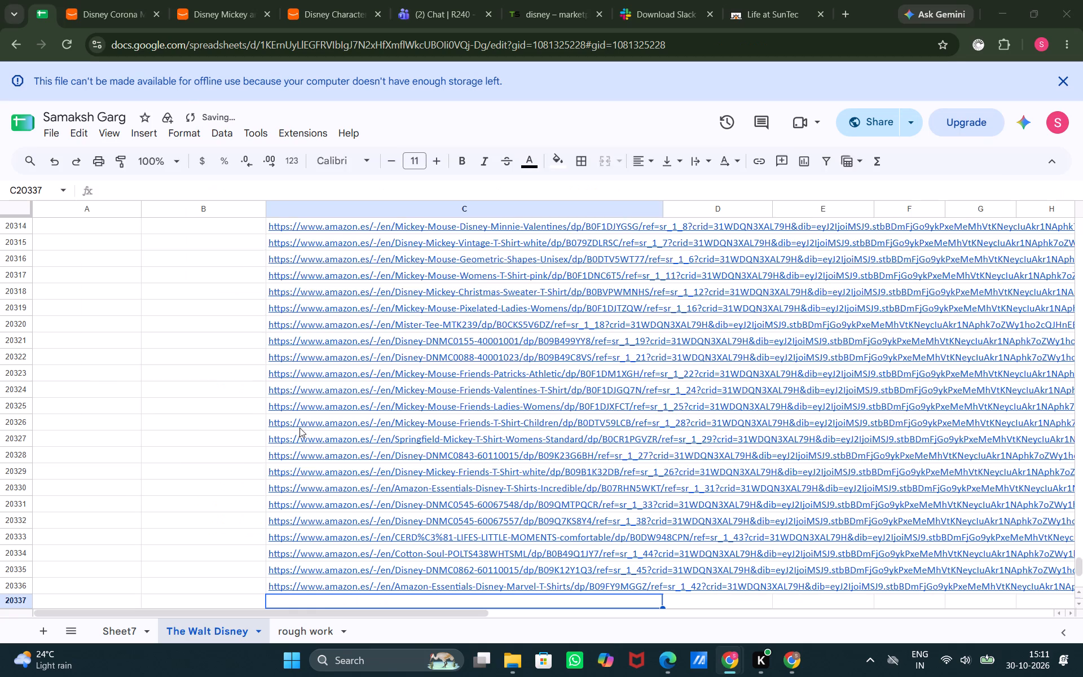
{"action": "key", "text": "ctrl+v"}
{"action": "key", "text": "Return"}
{"action": "key", "text": "Return"}
Copy the link of the €26.99 "Women's Mickey Mouse Minnie Mouse and Friends Pajamas" into cell C20338.
{"action": "key", "text": "alt+Tab"}
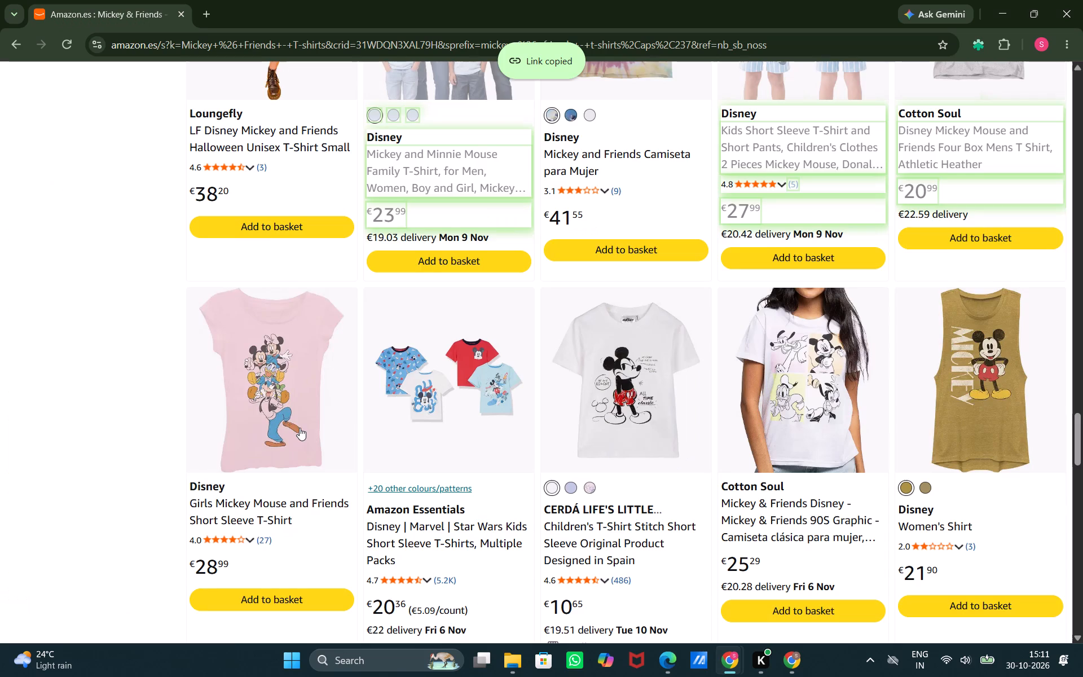
{"action": "scroll", "coordinate": [300, 437], "scroll_direction": "down", "scroll_amount": 7}
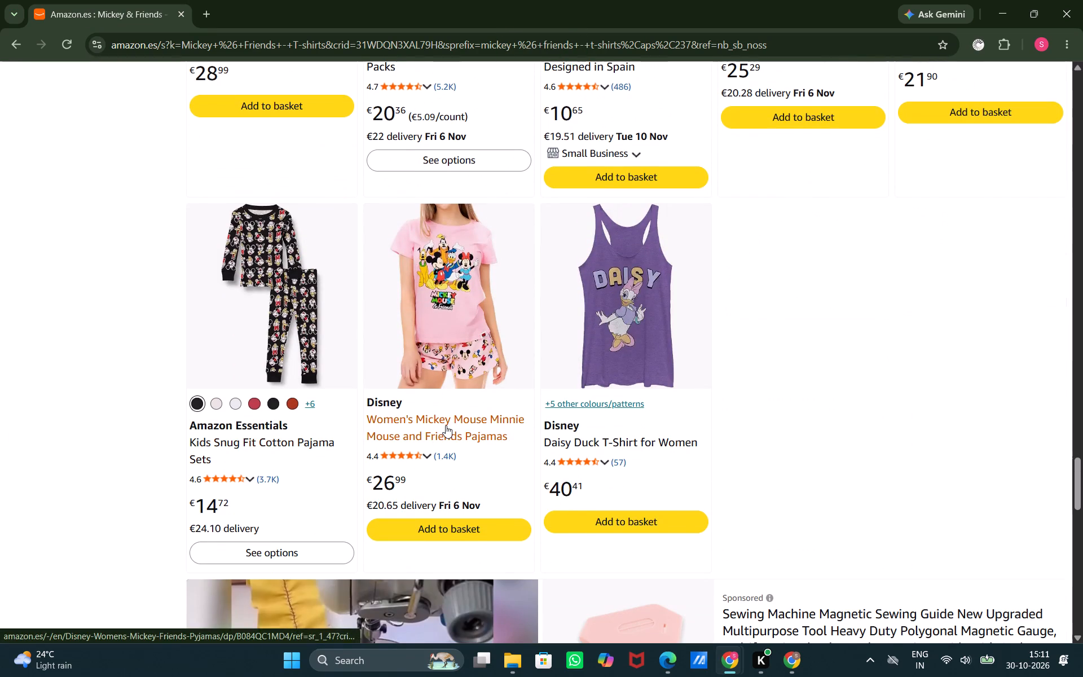
{"action": "right_click", "coordinate": [446, 425]}
{"action": "left_click", "coordinate": [523, 347]}
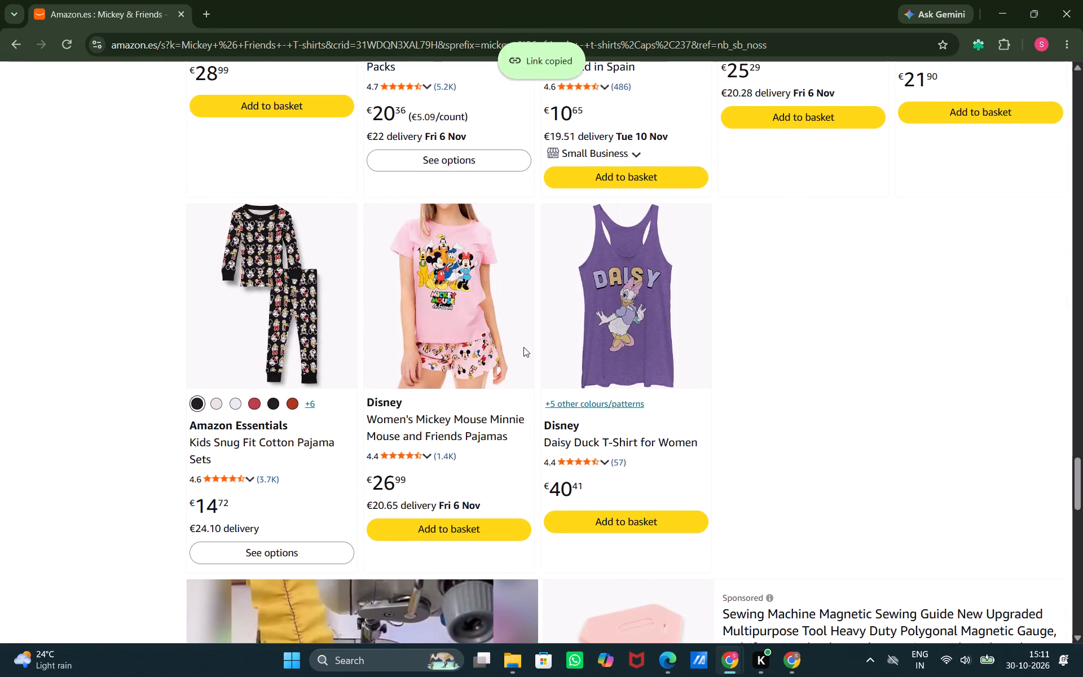
{"action": "key", "text": "alt+Tab"}
{"action": "key", "text": "ctrl+v"}
{"action": "key", "text": "Return"}
{"action": "key", "text": "Return"}
{"action": "key", "text": "Return"}
Open page 2 of the Amazon.es results for "Mickey & Friends - T-shirts".
{"action": "key", "text": "alt+Tab"}
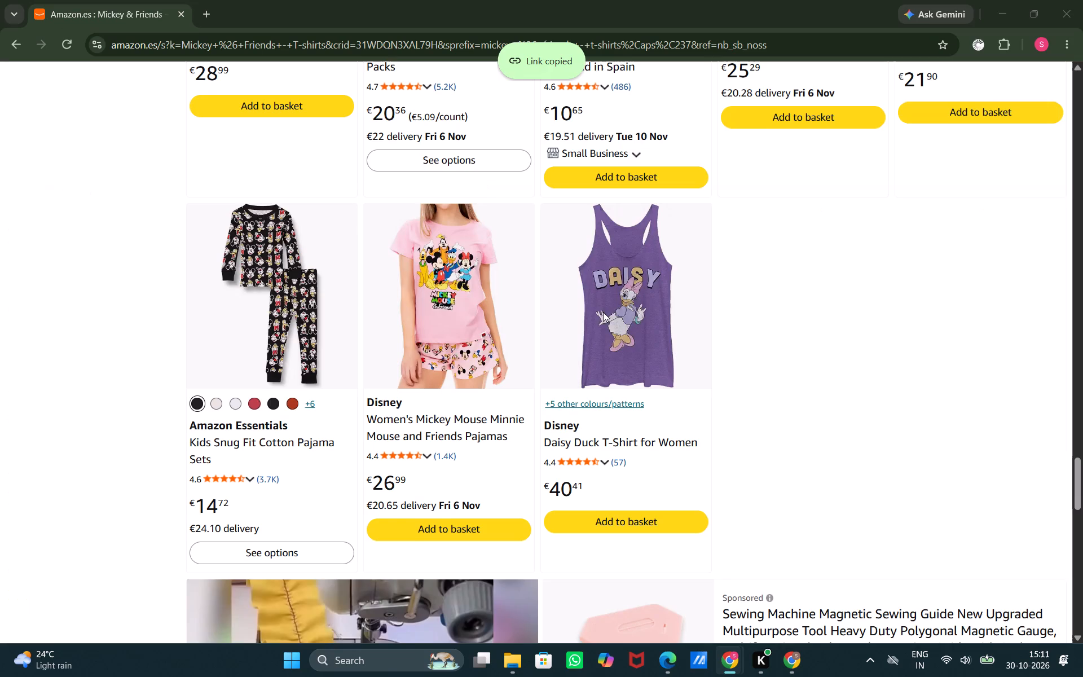
{"action": "scroll", "coordinate": [602, 312], "scroll_direction": "down", "scroll_amount": 5}
{"action": "left_click", "coordinate": [589, 456]}
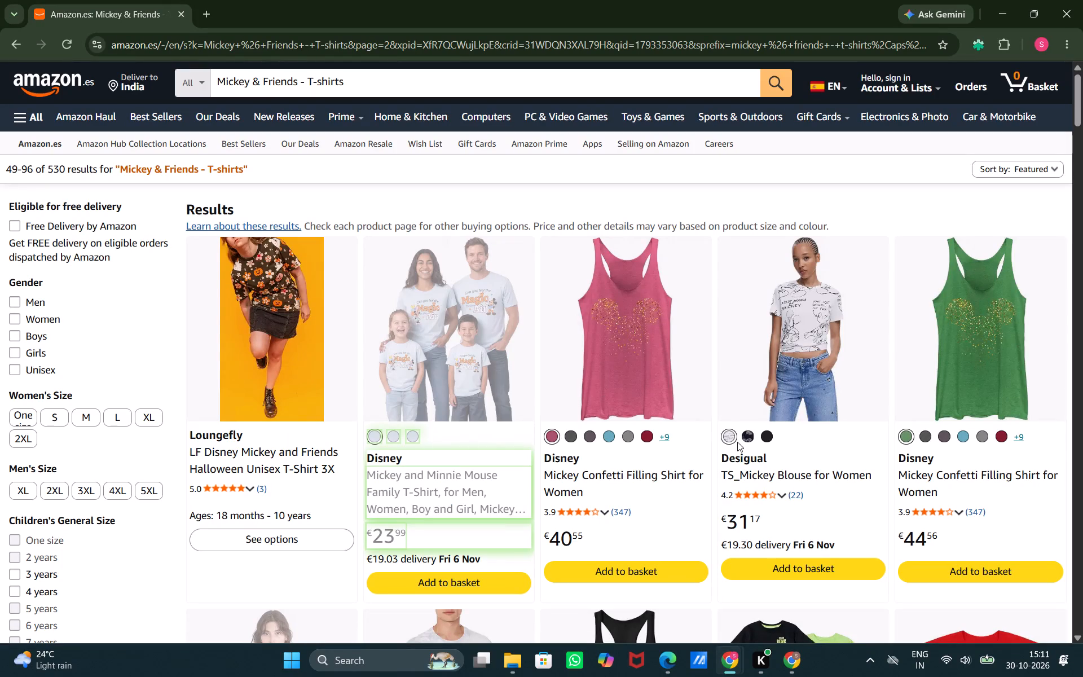
Copy the link of the €40.55 pink "Mickey Confetti Filling Shirt for Women" into cell C20339.
{"action": "right_click", "coordinate": [636, 472]}
{"action": "left_click", "coordinate": [687, 391]}
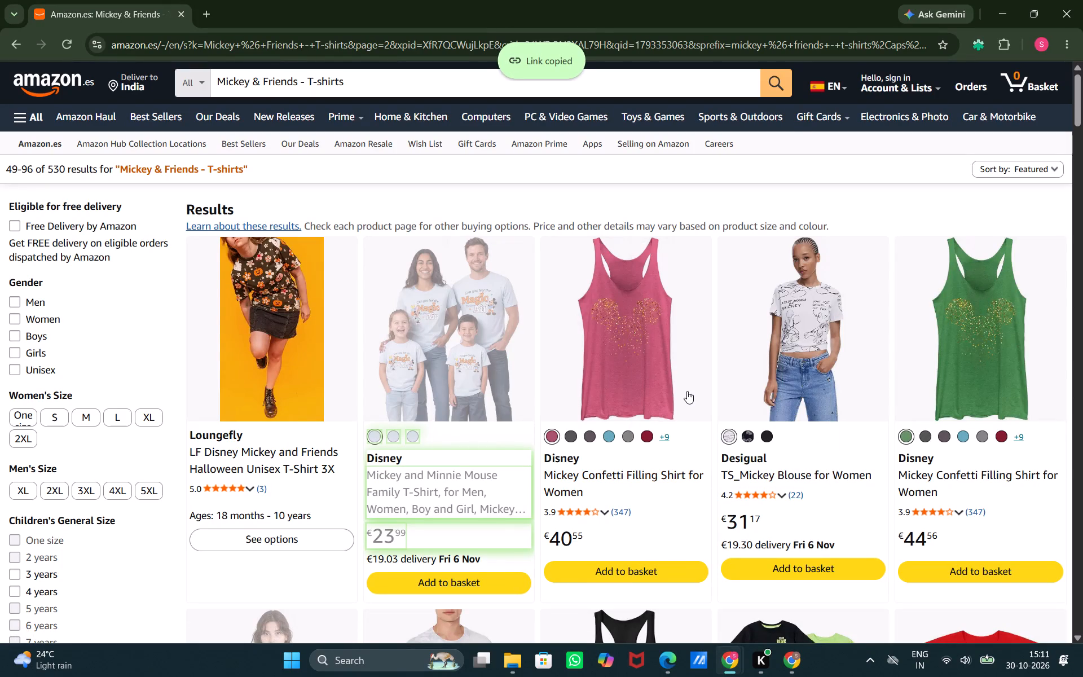
{"action": "key", "text": "alt+Tab"}
{"action": "key", "text": "ctrl+v"}
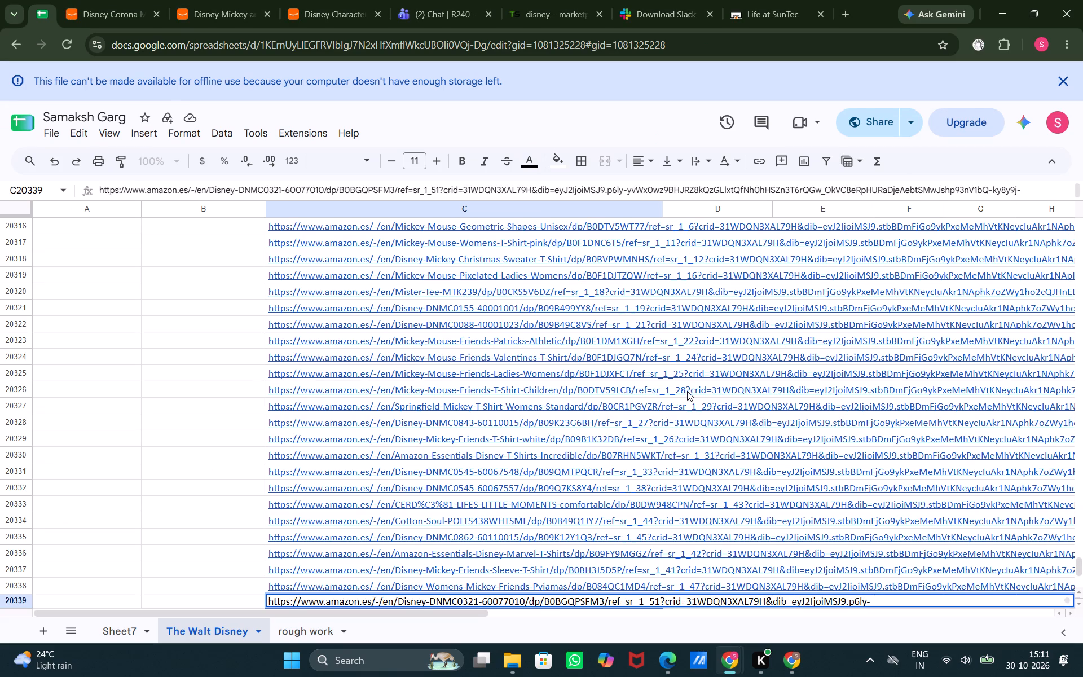
{"action": "key", "text": "Return"}
{"action": "key", "text": "Return"}
Copy the link of the €31.17 Desigual "TS_Mickey Blouse for Women" into cell C20340.
{"action": "key", "text": "alt+Tab"}
{"action": "right_click", "coordinate": [763, 480]}
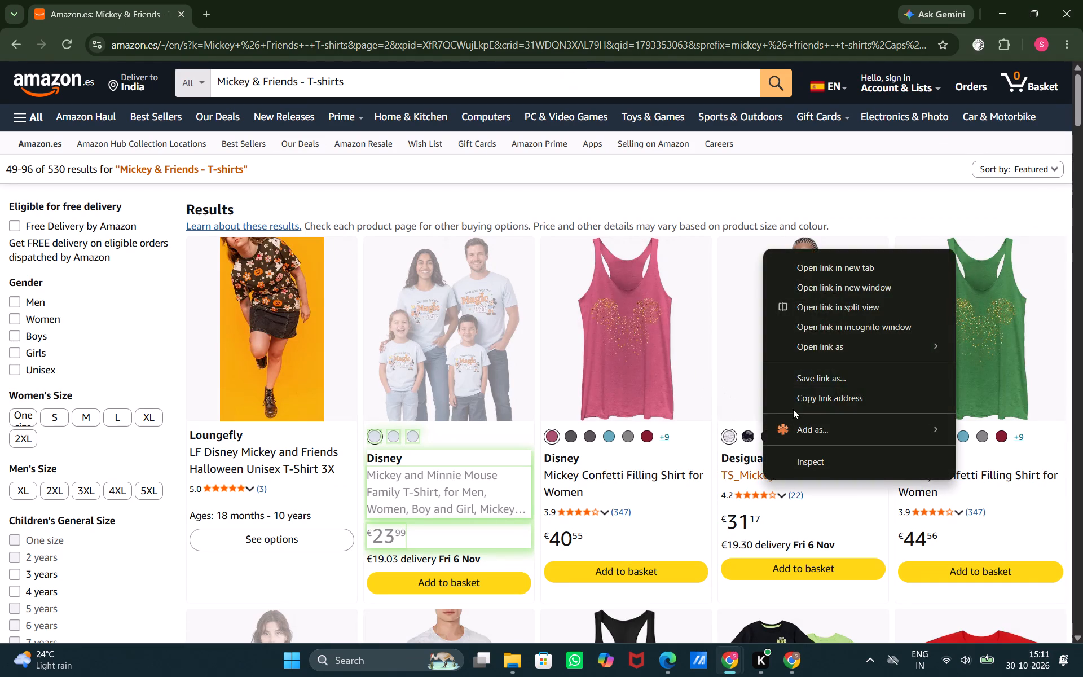
{"action": "left_click", "coordinate": [797, 401]}
{"action": "key", "text": "alt+Tab"}
{"action": "key", "text": "ctrl+v"}
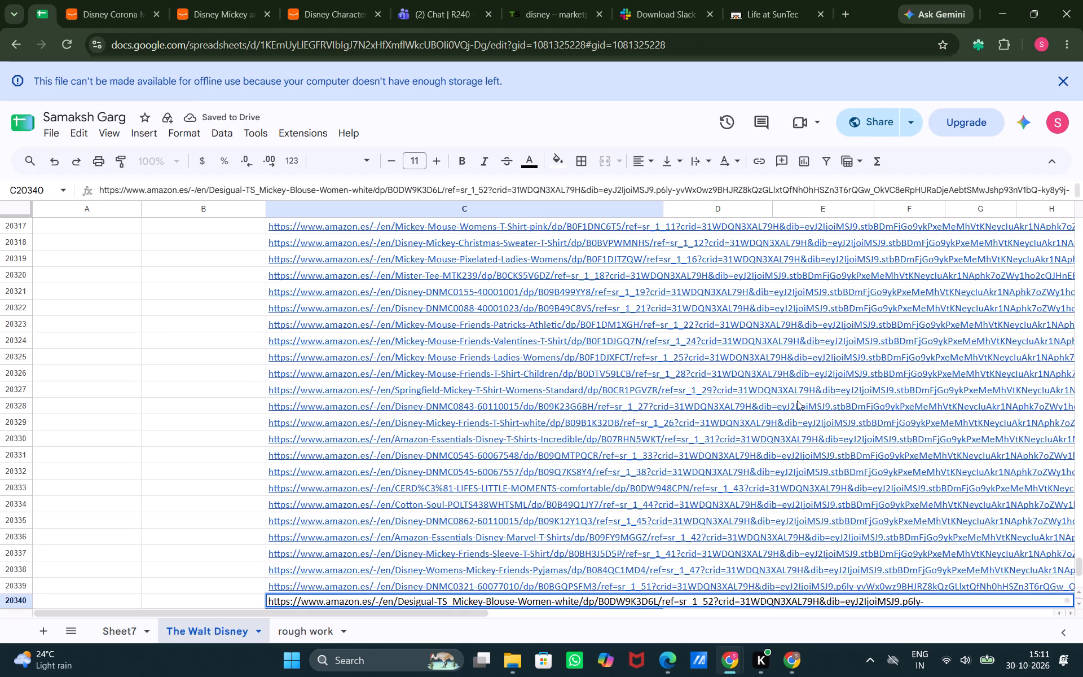
{"action": "key", "text": "Return"}
{"action": "key", "text": "Return"}
{"action": "key", "text": "Return"}
Copy the link of the €44.56 green "Mickey Confetti Filling Shirt for Women" into cell C20341.
{"action": "key", "text": "alt+Tab"}
{"action": "right_click", "coordinate": [968, 476]}
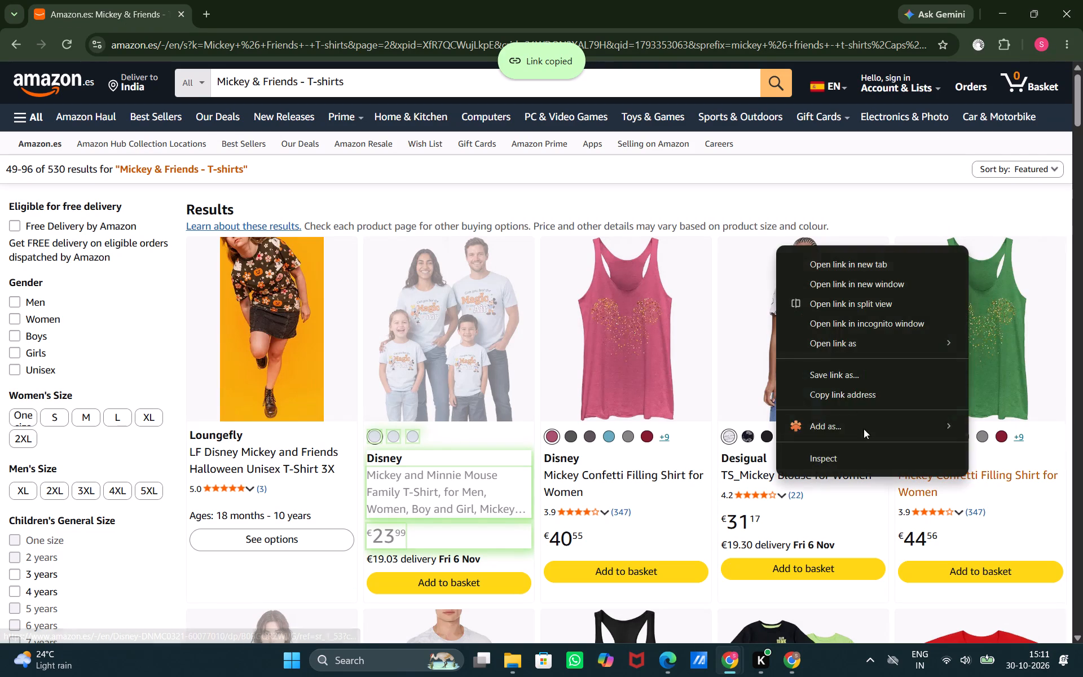
{"action": "left_click", "coordinate": [860, 398]}
{"action": "key", "text": "alt+Tab"}
{"action": "key", "text": "Up"}
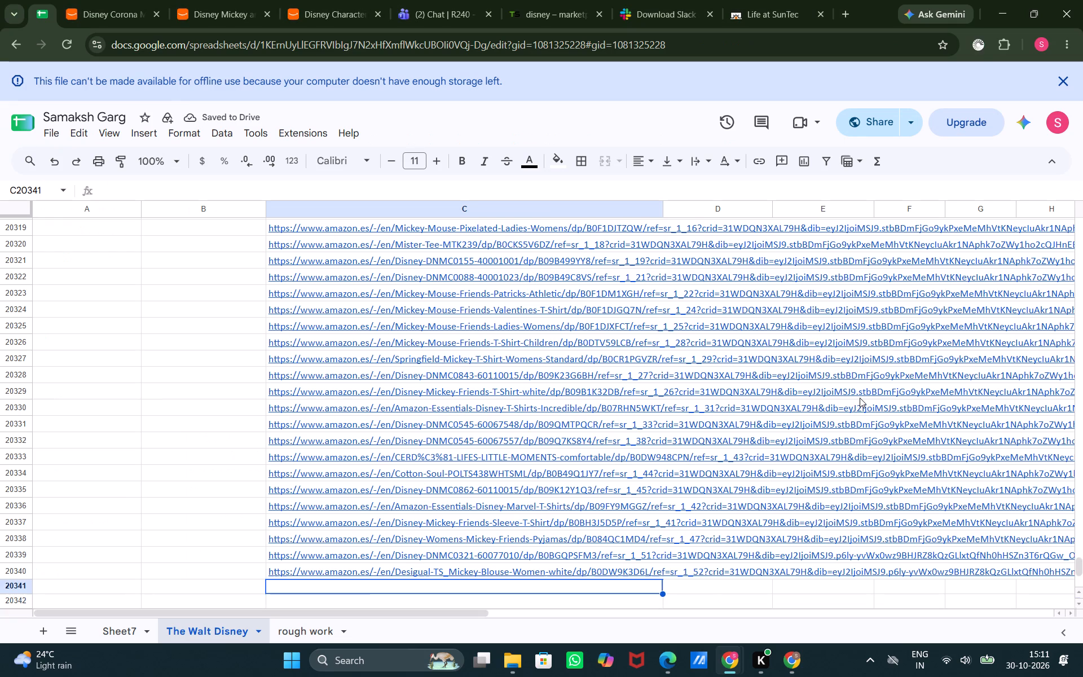
{"action": "key", "text": "ctrl+v"}
{"action": "key", "text": "Return"}
{"action": "key", "text": "Return"}
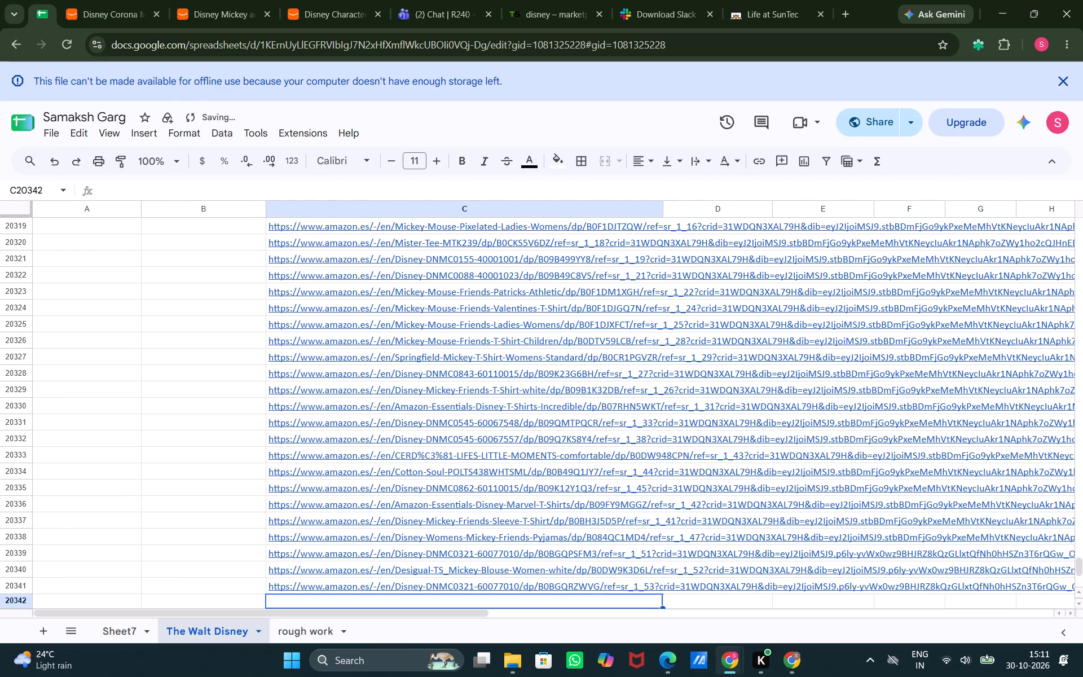
Copy the link of the €29.45 Disney "Mickey and Friends Camiseta para Hombre" from Amazon.es into cell C20342.
{"action": "key", "text": "alt+Tab"}
{"action": "scroll", "coordinate": [860, 398], "scroll_direction": "down", "scroll_amount": 5}
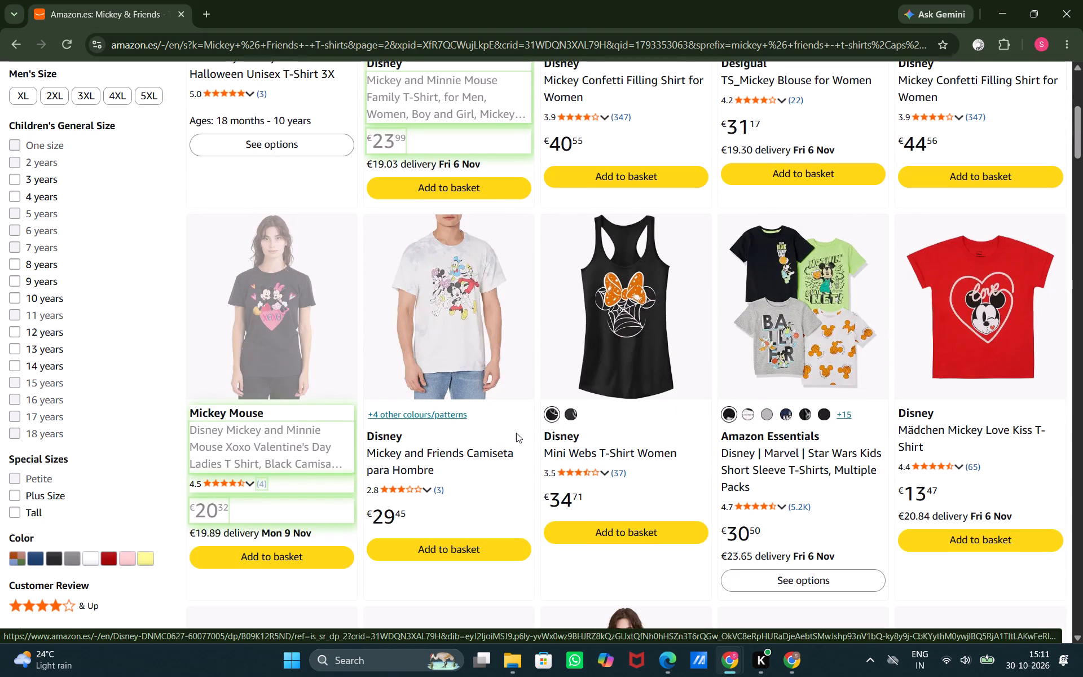
{"action": "right_click", "coordinate": [483, 460]}
{"action": "left_click", "coordinate": [543, 384]}
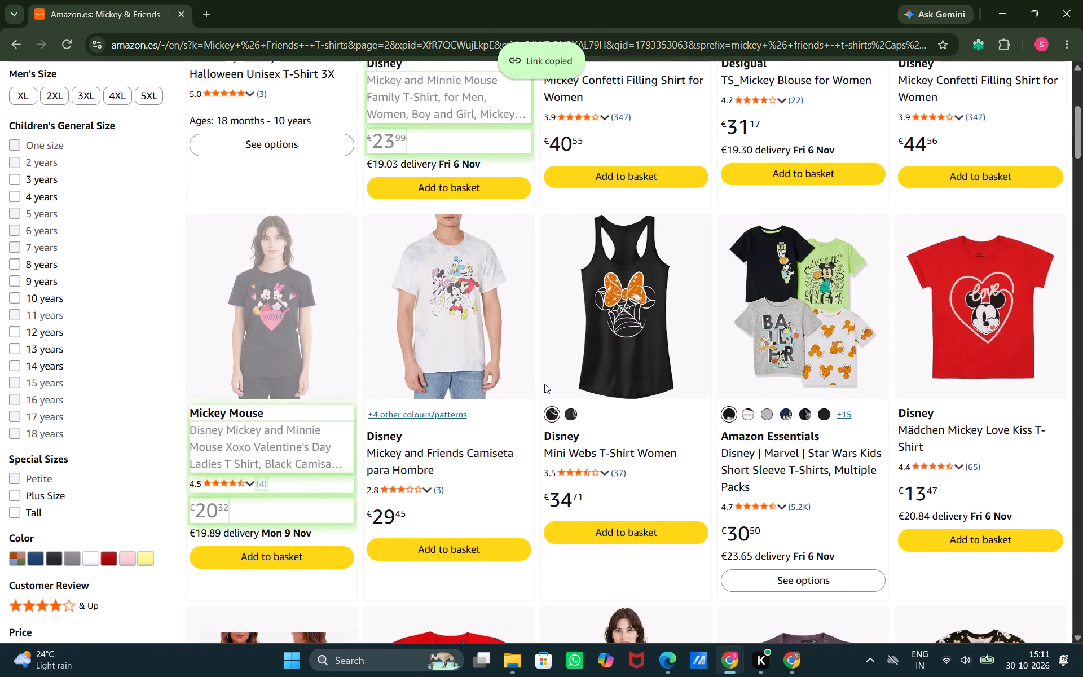
{"action": "key", "text": "alt+Tab"}
{"action": "key", "text": "ctrl+v"}
{"action": "key", "text": "Return"}
{"action": "key", "text": "Return"}
{"action": "key", "text": "Return"}
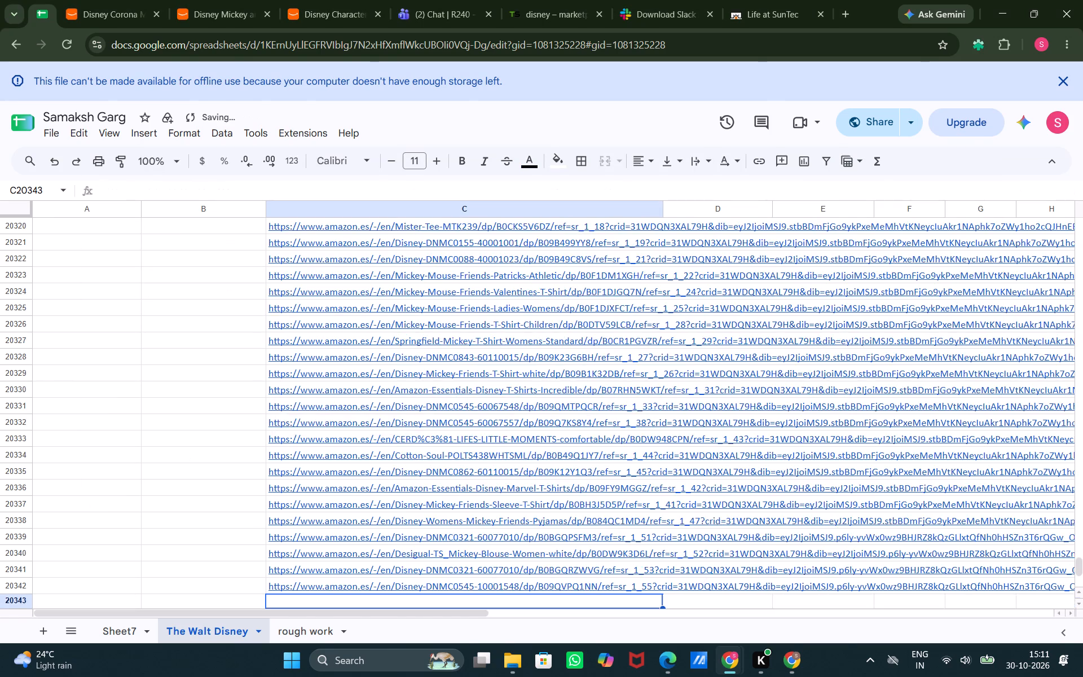
Copy the link of the €30.50 Amazon Essentials "Disney | Marvel | Star Wars Kids Short Sleeve T-Shirts" into cell C20343.
{"action": "key", "text": "alt+Tab"}
{"action": "right_click", "coordinate": [754, 471]}
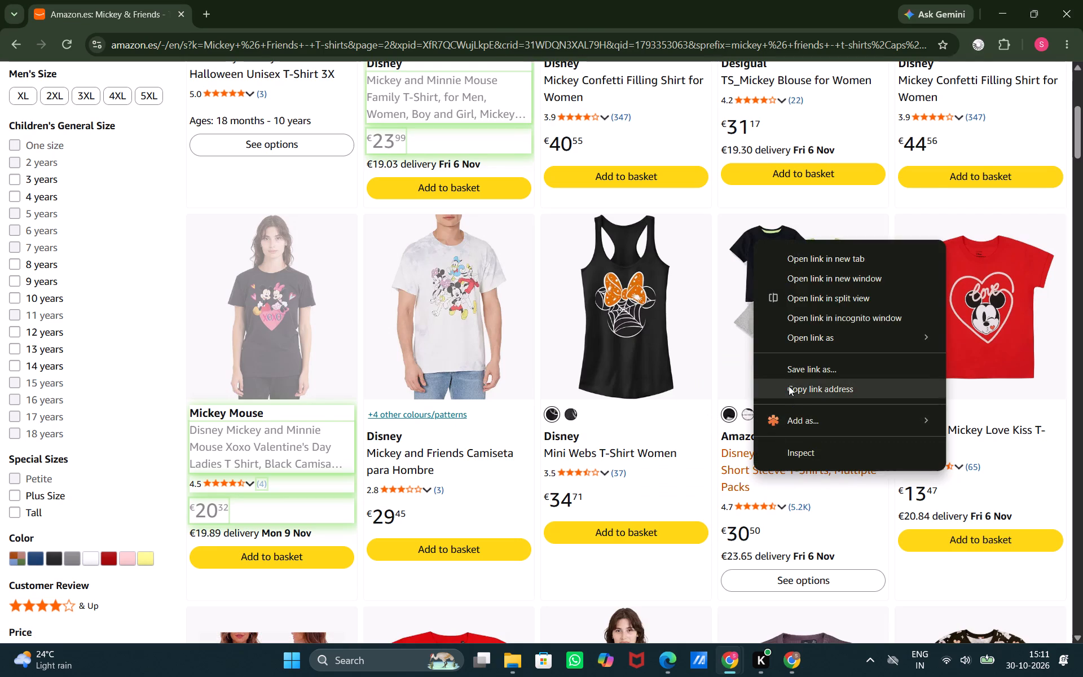
{"action": "left_click", "coordinate": [789, 385]}
{"action": "key", "text": "alt+Tab"}
{"action": "key", "text": "ctrl+v"}
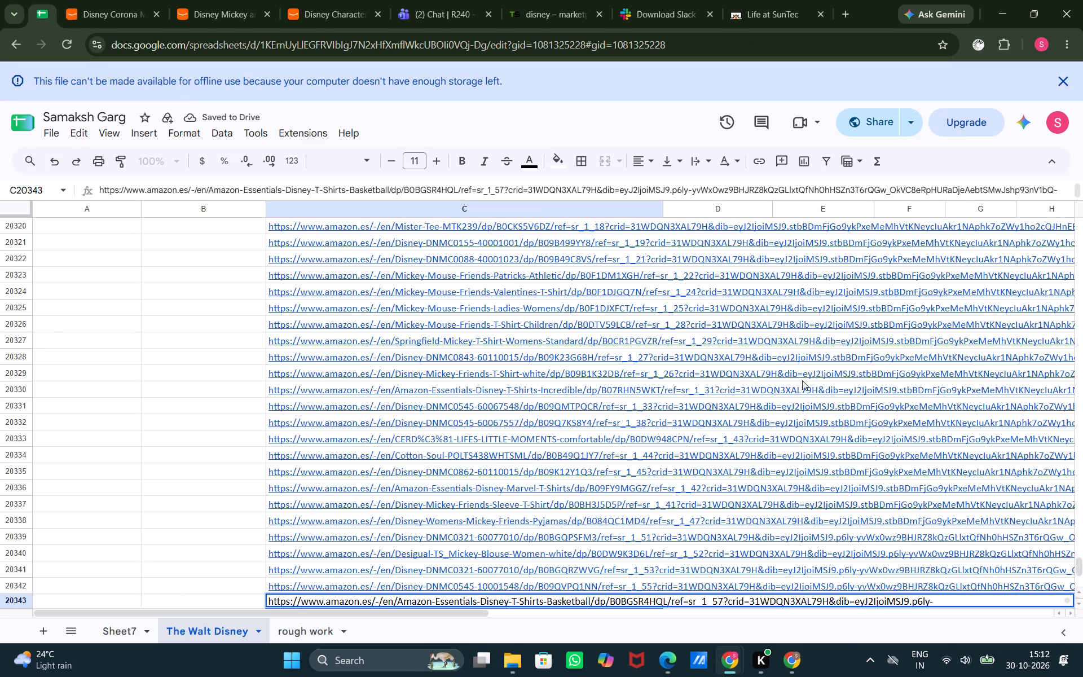
{"action": "key", "text": "Return"}
{"action": "key", "text": "Return"}
{"action": "key", "text": "Return"}
Copy the link of the €13.47 red Disney "Mädchen Mickey Love Kiss T-Shirt" into cell C20344.
{"action": "key", "text": "alt+Tab"}
{"action": "right_click", "coordinate": [954, 428]}
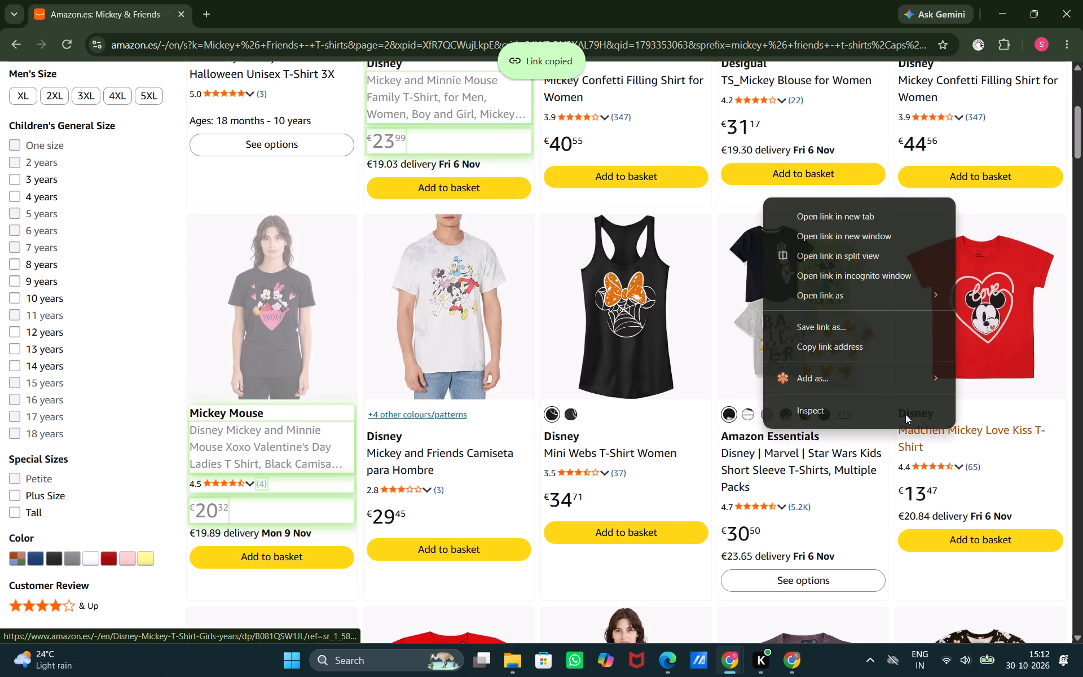
{"action": "left_click", "coordinate": [871, 352]}
{"action": "key", "text": "alt+Tab"}
{"action": "key", "text": "Up"}
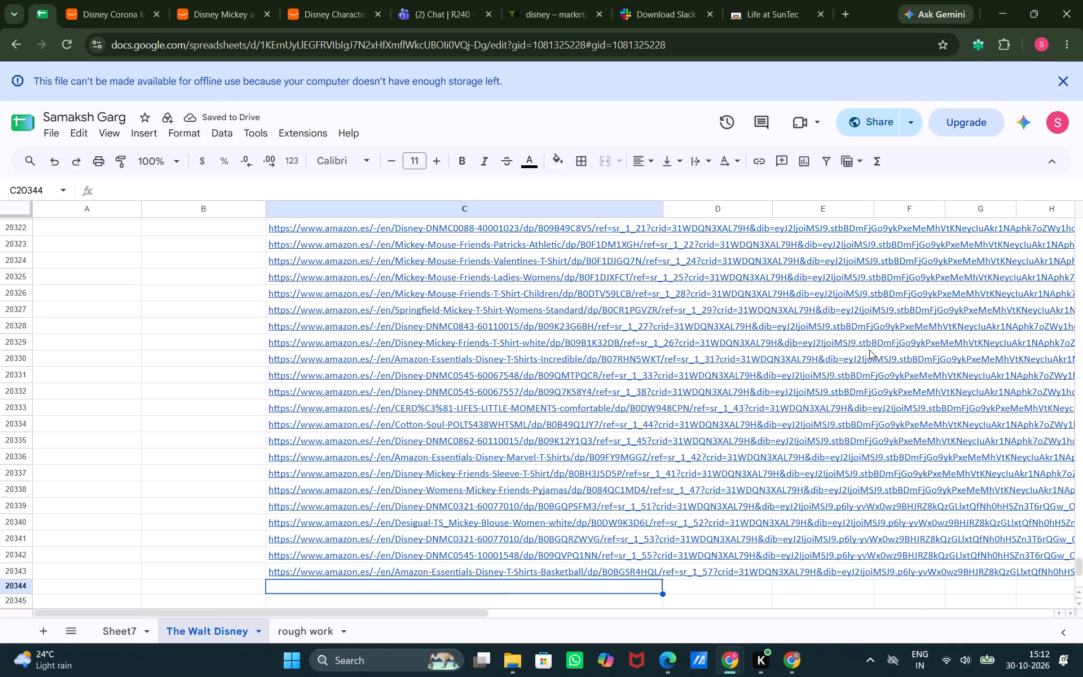
{"action": "key", "text": "ctrl+v"}
{"action": "key", "text": "Return"}
{"action": "key", "text": "Return"}
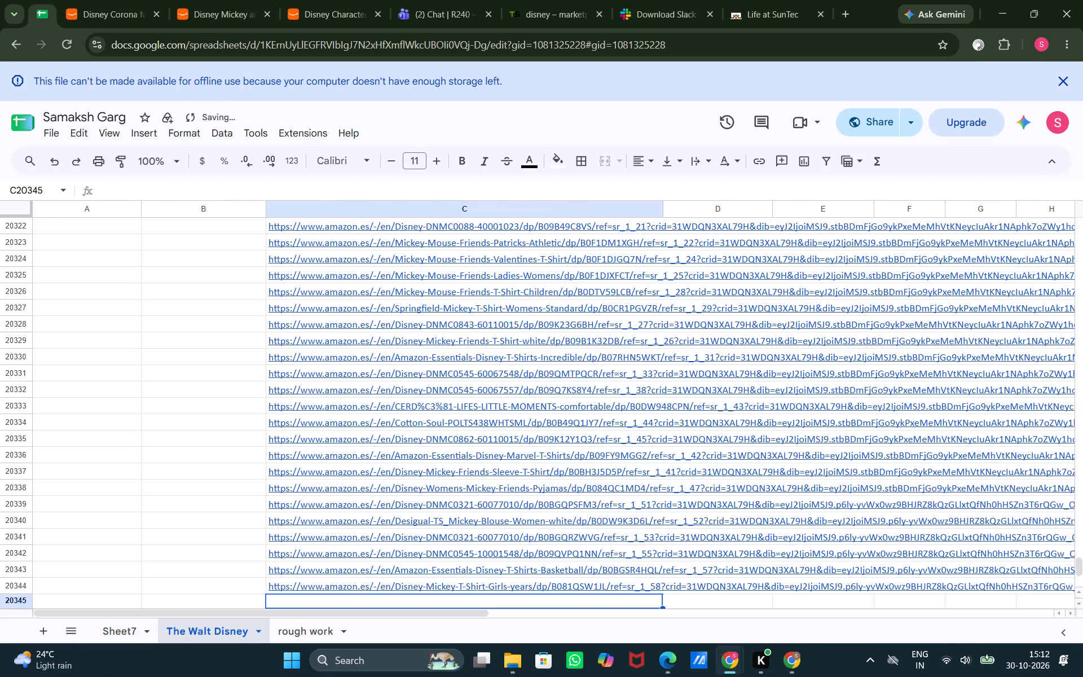
Copy the link of the €17.44 pink "Disney Mickey Mouse Friends Vintage Group 6th Birthday Shirt" into cell C20345.
{"action": "key", "text": "alt+Tab"}
{"action": "scroll", "coordinate": [846, 337], "scroll_direction": "down", "scroll_amount": 5}
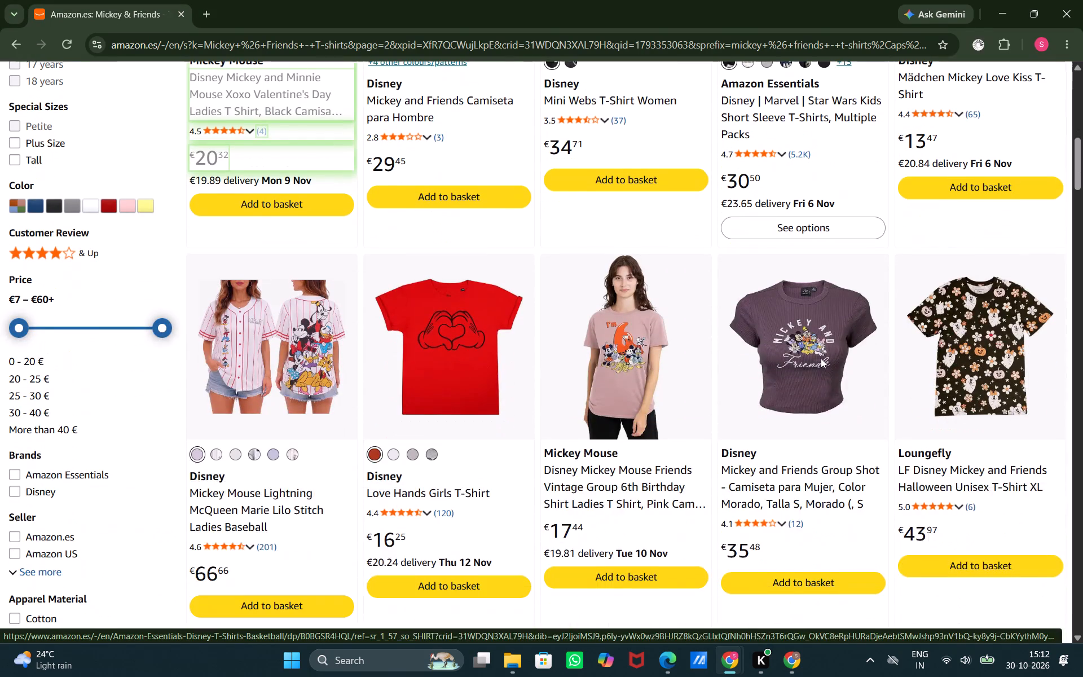
{"action": "right_click", "coordinate": [629, 471]}
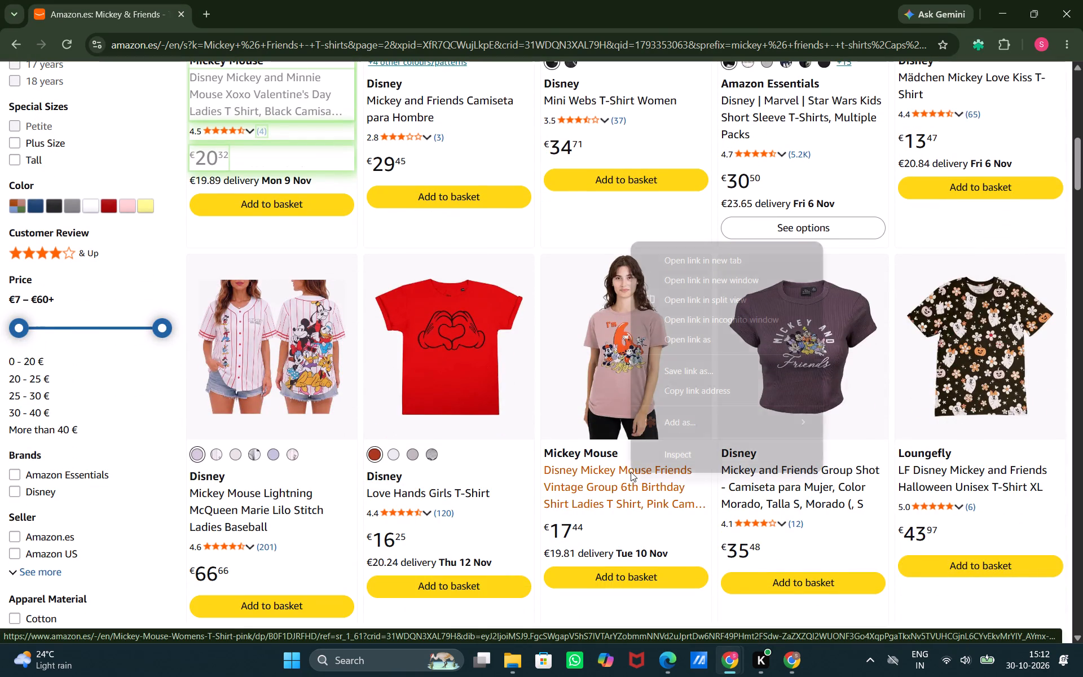
{"action": "left_click", "coordinate": [689, 394]}
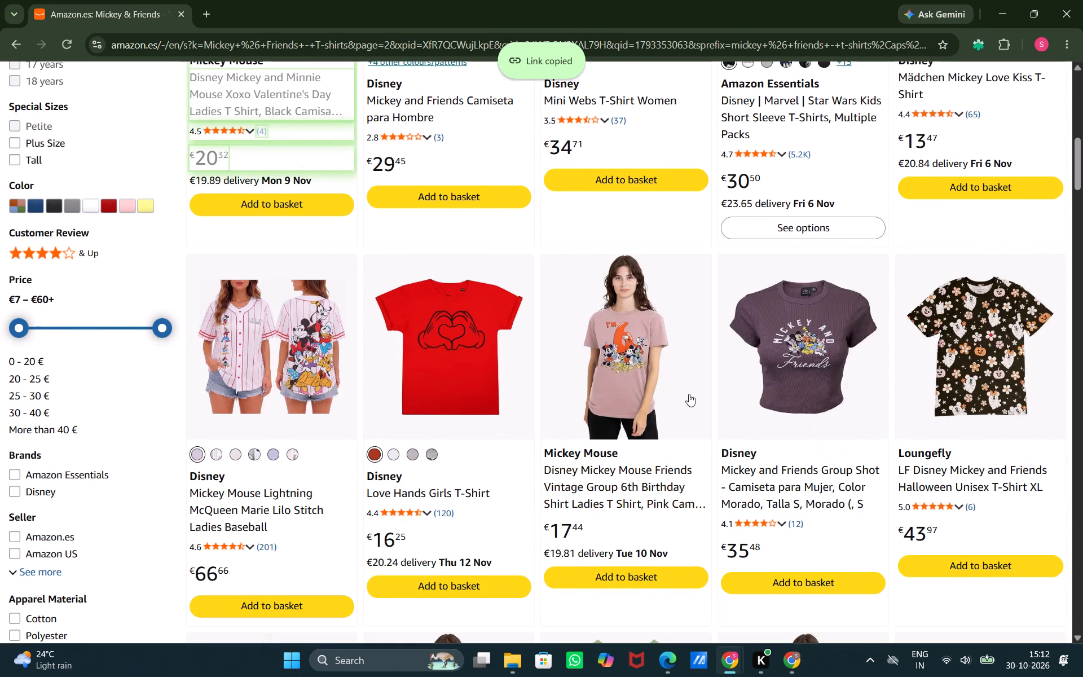
{"action": "key", "text": "alt+Tab"}
{"action": "key", "text": "ctrl+v"}
{"action": "key", "text": "Return"}
{"action": "key", "text": "Return"}
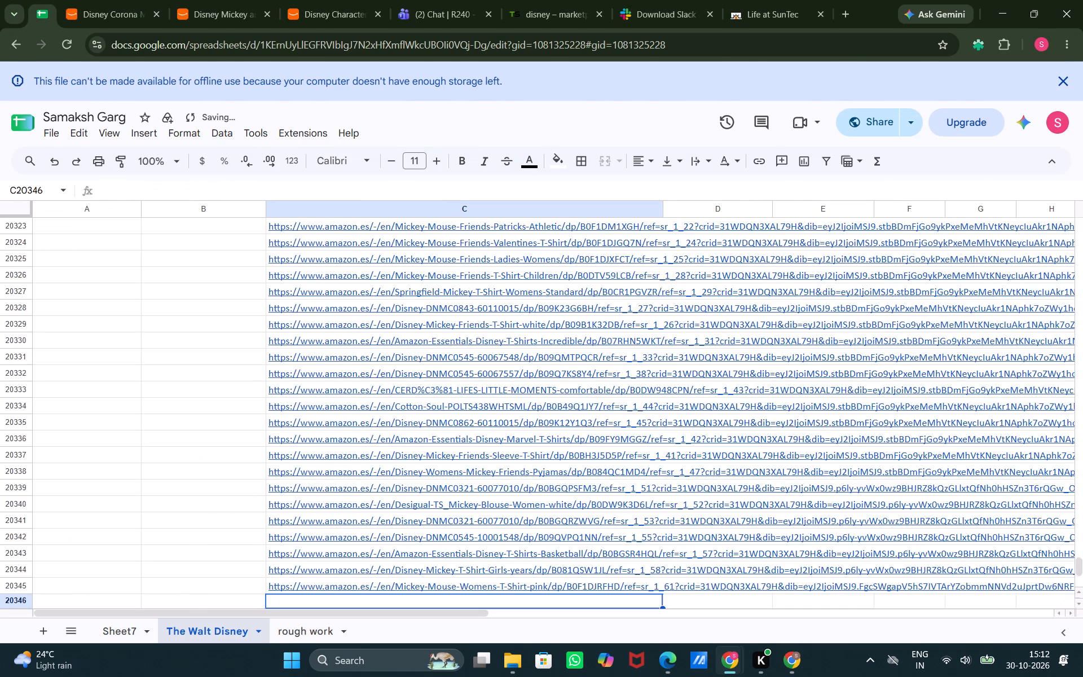
Copy the link of the €35.48 purple Disney "Mickey and Friends Group Shot" women's T-shirt into cell C20346.
{"action": "key", "text": "alt+Tab"}
{"action": "right_click", "coordinate": [775, 490]}
{"action": "left_click", "coordinate": [830, 407]}
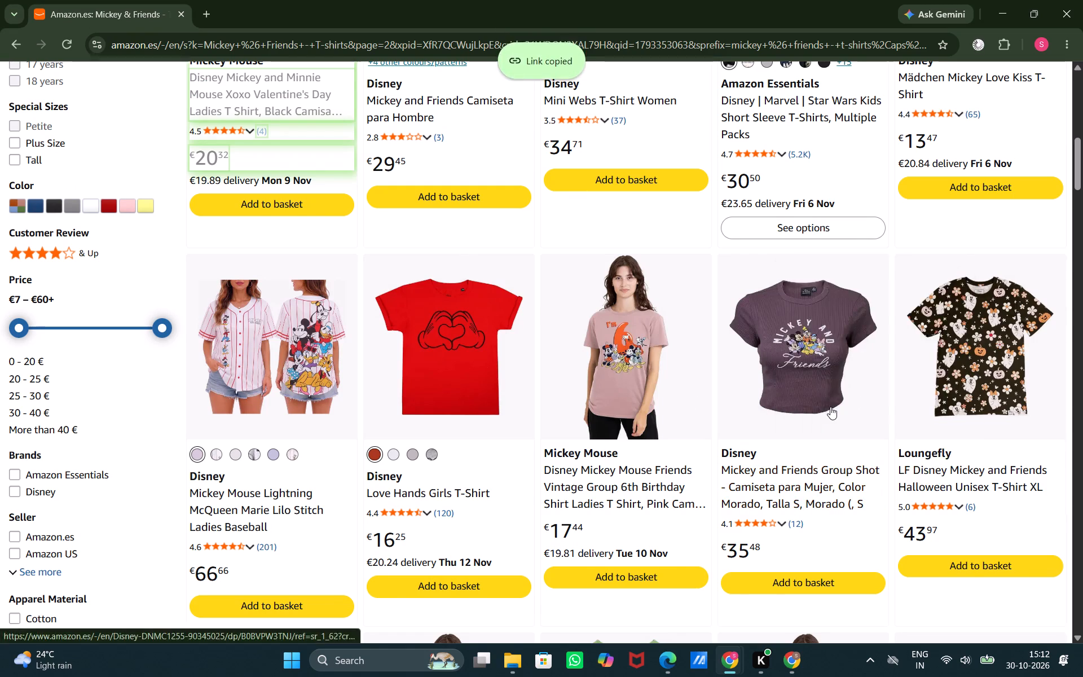
{"action": "key", "text": "alt+Tab"}
{"action": "key", "text": "ctrl+v"}
{"action": "key", "text": "Return"}
{"action": "key", "text": "Return"}
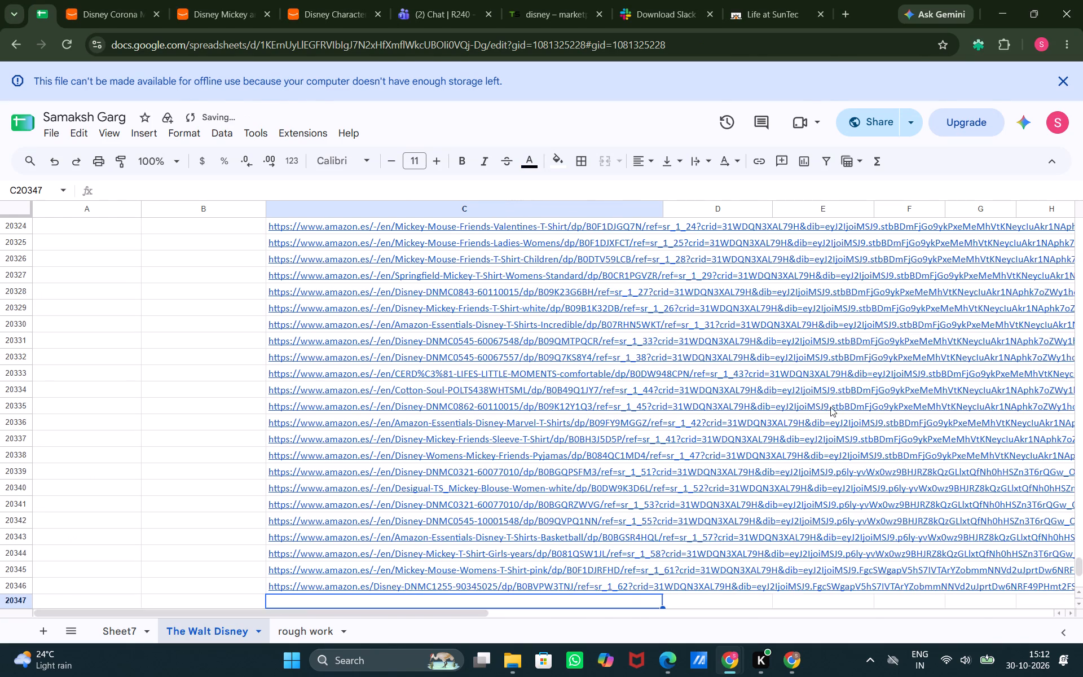
Copy the link of the €18.65 grey "Disney Mickey Mouse Friends St Patrick's Day Mickey Ladies T Shirt" into cell C20347.
{"action": "key", "text": "alt+Tab"}
{"action": "scroll", "coordinate": [830, 407], "scroll_direction": "down", "scroll_amount": 6}
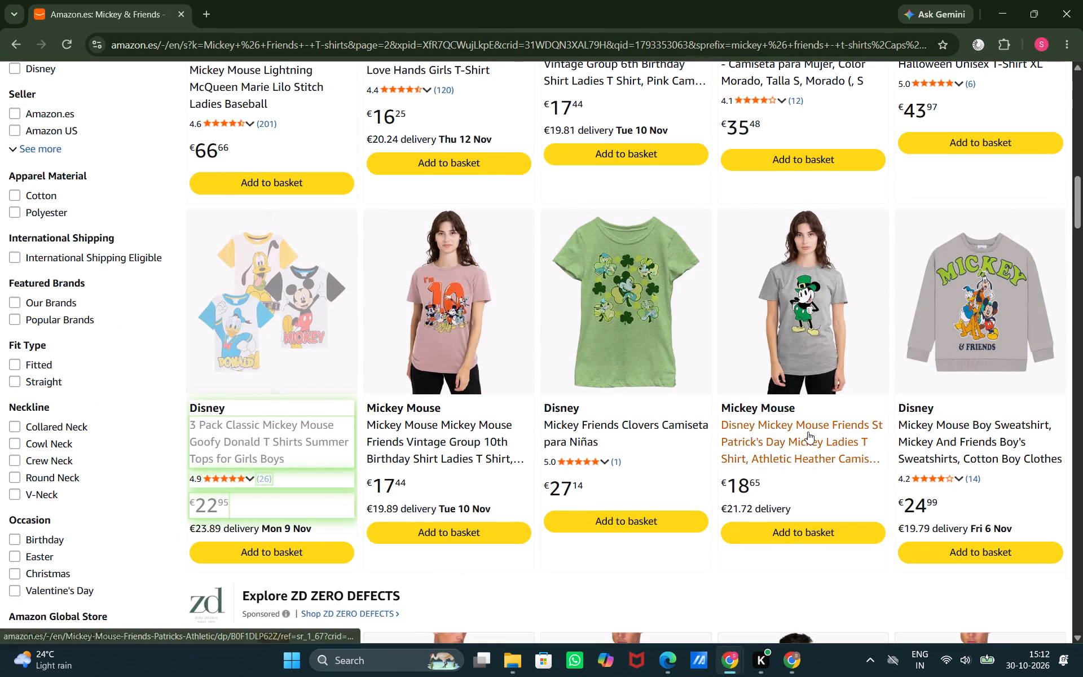
{"action": "right_click", "coordinate": [808, 432]}
{"action": "left_click", "coordinate": [840, 354]}
{"action": "key", "text": "alt+Tab"}
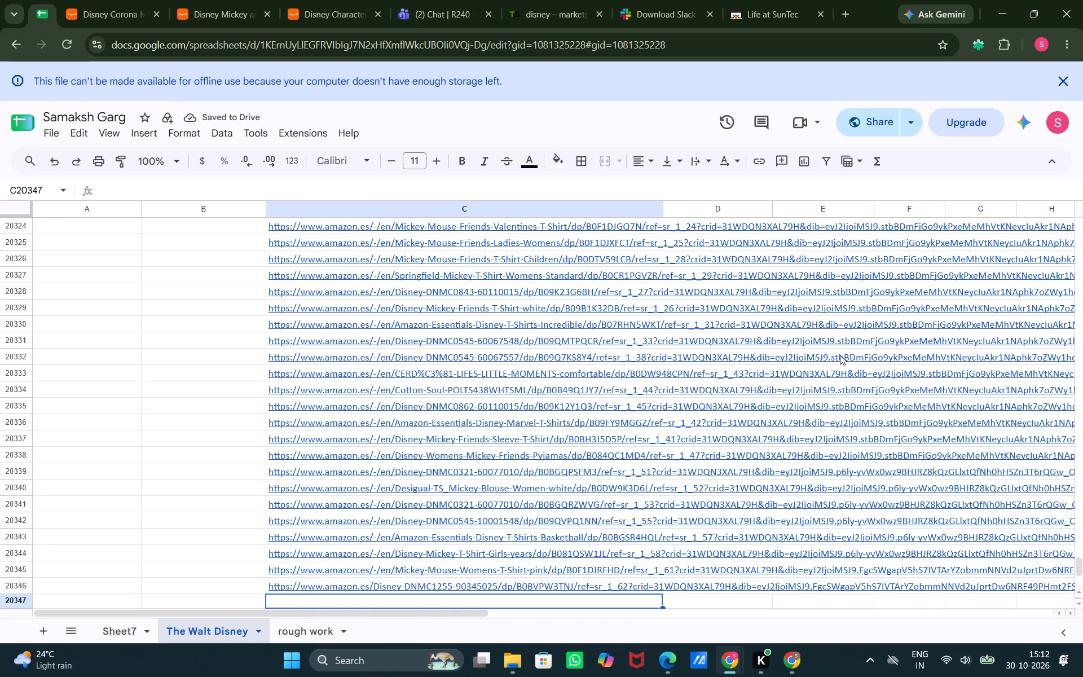
{"action": "key", "text": "ctrl+v"}
{"action": "key", "text": "Return"}
{"action": "key", "text": "Return"}
{"action": "key", "text": "Return"}
Copy the link of the €27.14 green Disney "Mickey Friends Clovers Camiseta para Niñas" into cell C20348.
{"action": "key", "text": "alt+Tab"}
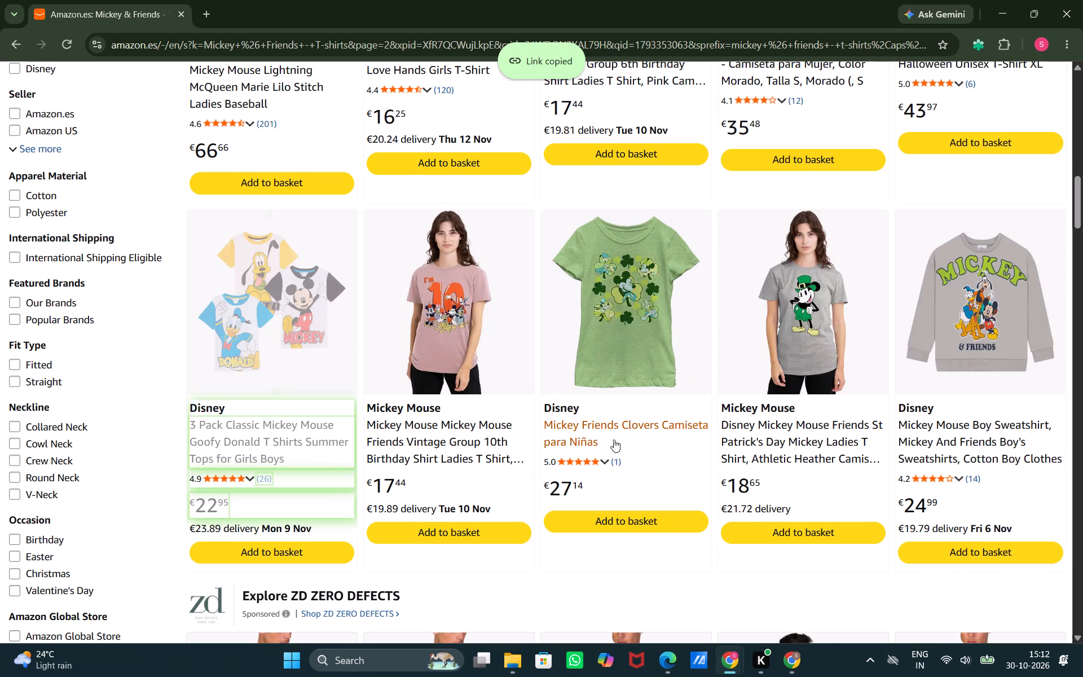
{"action": "right_click", "coordinate": [618, 437]}
{"action": "left_click", "coordinate": [676, 356]}
{"action": "key", "text": "alt+Tab"}
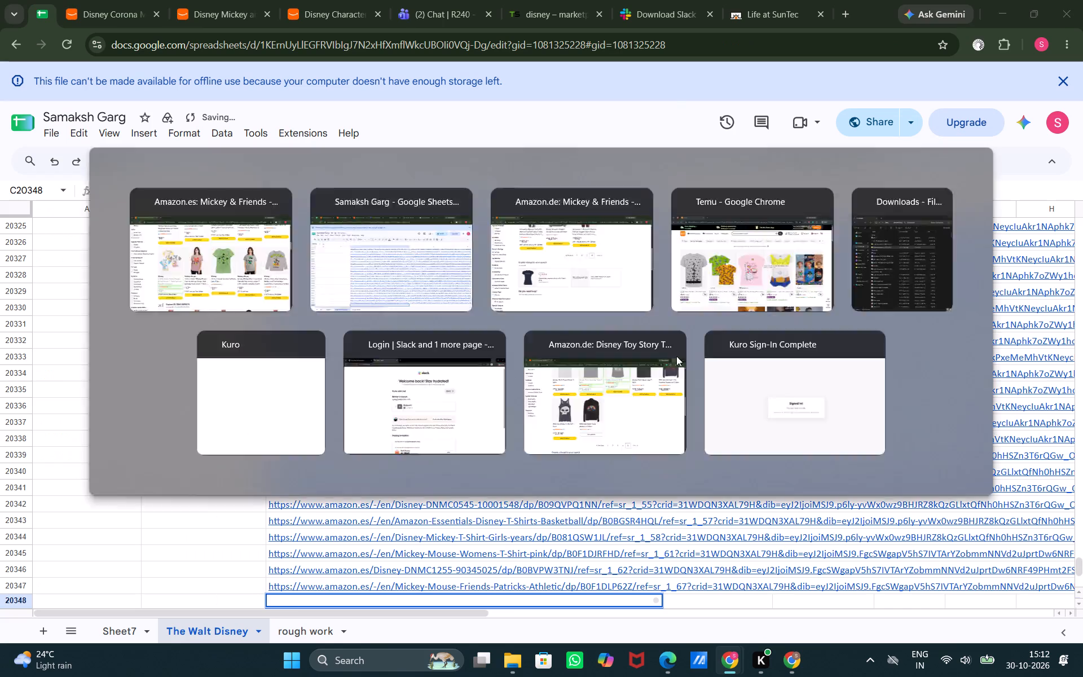
{"action": "key", "text": "ctrl+v"}
{"action": "key", "text": "Return"}
{"action": "key", "text": "Return"}
{"action": "key", "text": "Return"}
Copy the link of the €17.44 pink "Mickey Mouse Friends Vintage Group 10th Birthday Shirt" into cell C20350.
{"action": "key", "text": "alt+Tab"}
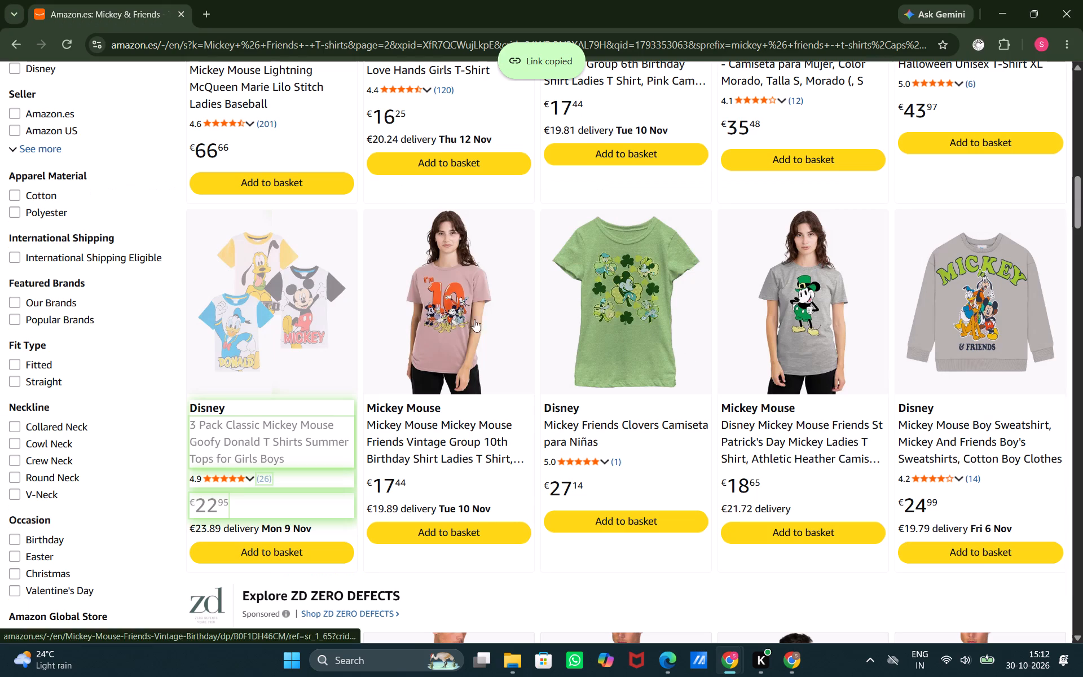
{"action": "right_click", "coordinate": [432, 423]}
{"action": "left_click", "coordinate": [492, 337]}
{"action": "key", "text": "Tab"}
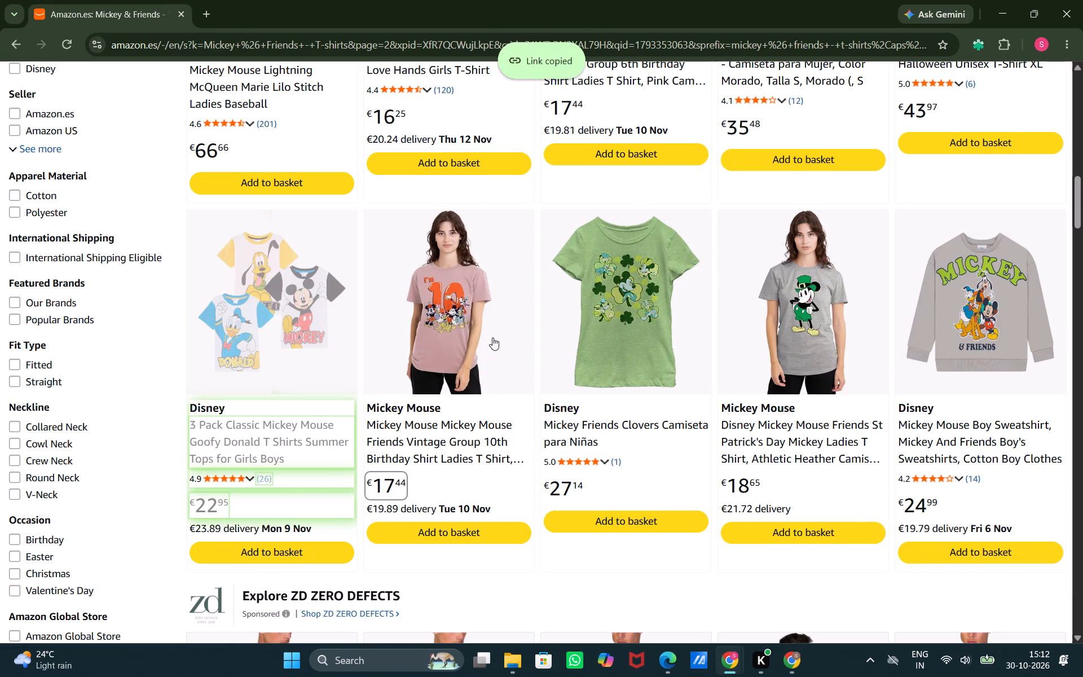
{"action": "key", "text": "alt+Tab"}
{"action": "key", "text": "ctrl+v"}
{"action": "key", "text": "Return"}
{"action": "key", "text": "Return"}
{"action": "key", "text": "Return"}
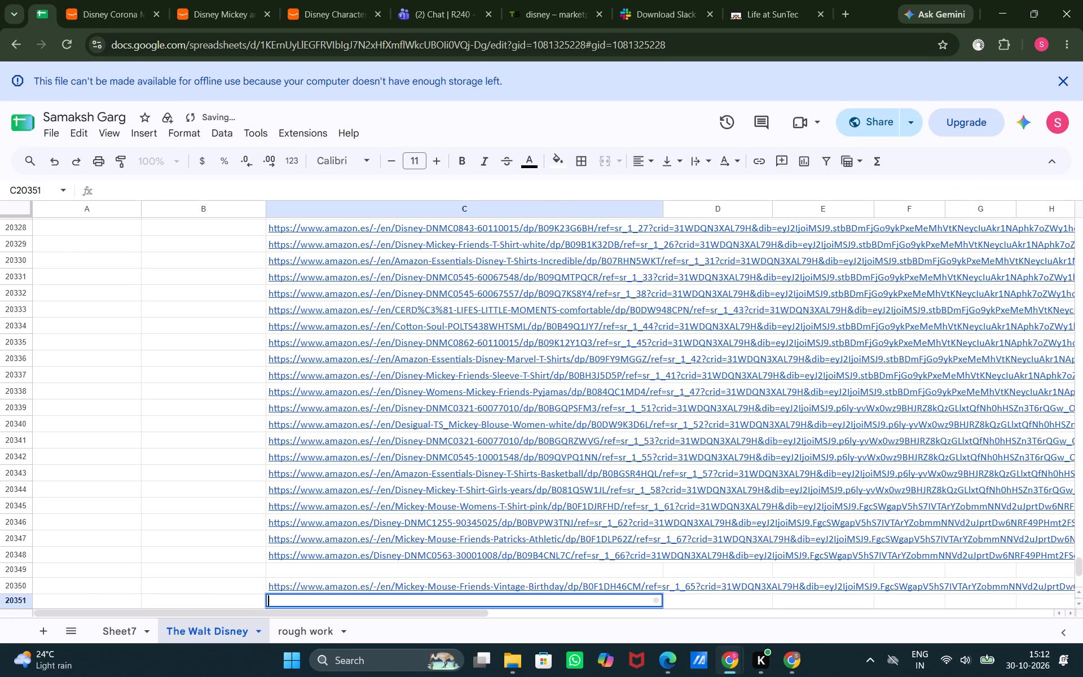
Copy the link of the €25.29 Cotton Soul "Mickey & Friends 90S Graphic" women's T-shirt into the skipped cell C20349.
{"action": "key", "text": "Up"}
{"action": "key", "text": "Up"}
{"action": "key", "text": "Return"}
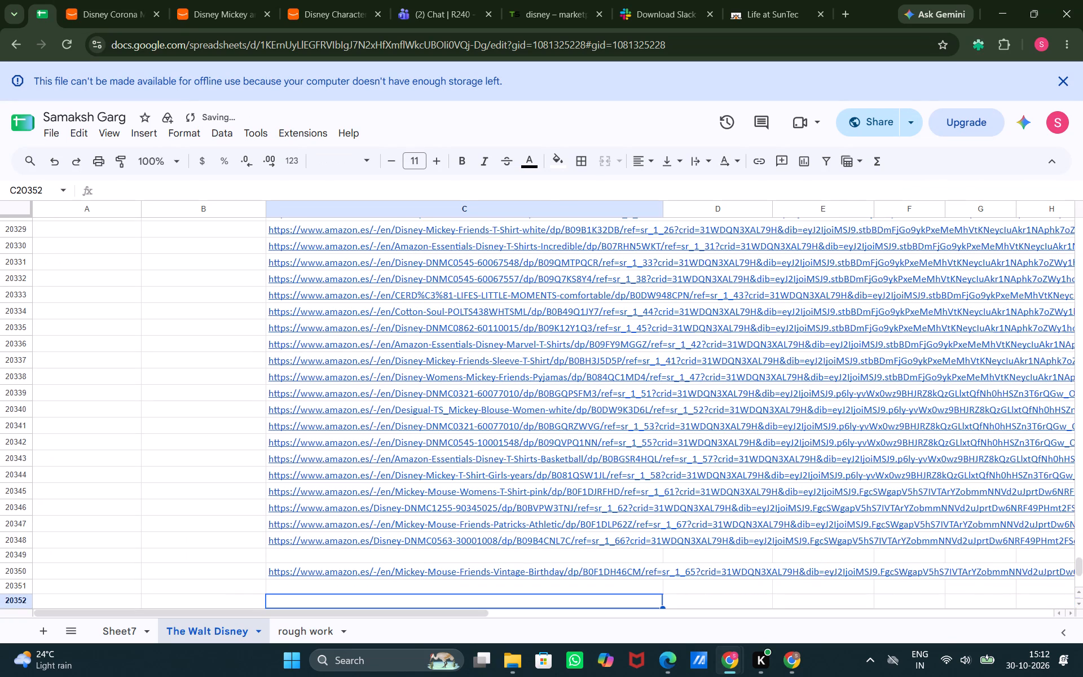
{"action": "key", "text": "Up"}
{"action": "key", "text": "Up"}
{"action": "key", "text": "Up"}
{"action": "key", "text": "alt+Tab"}
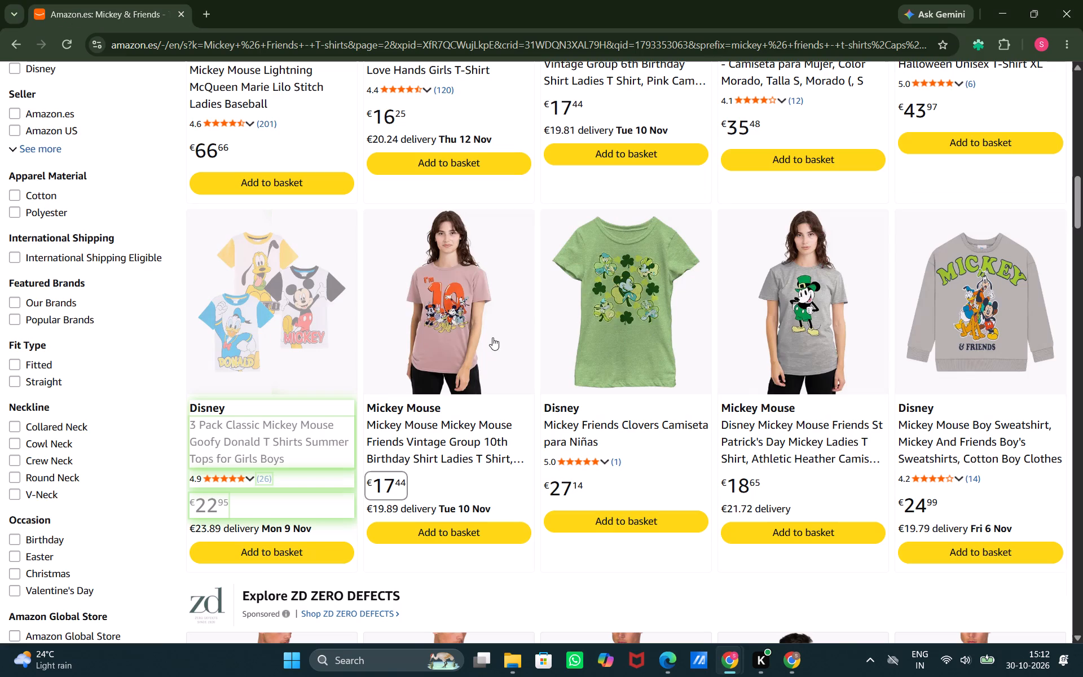
{"action": "scroll", "coordinate": [475, 293], "scroll_direction": "down", "scroll_amount": 10}
{"action": "scroll", "coordinate": [423, 393], "scroll_direction": "down", "scroll_amount": 2}
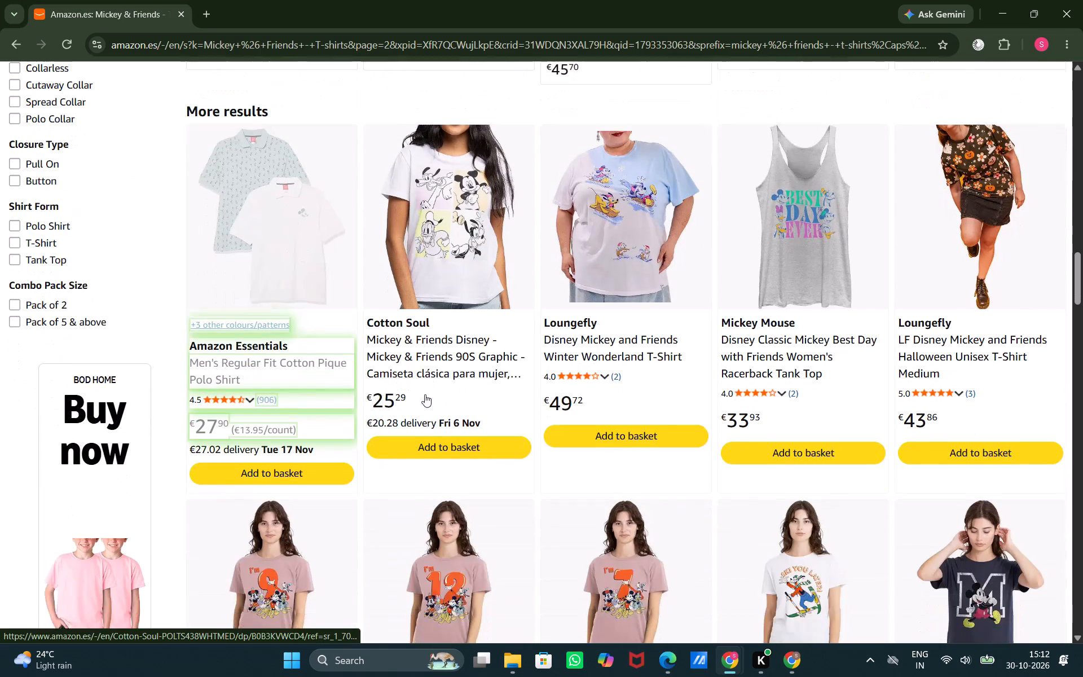
{"action": "right_click", "coordinate": [448, 370]}
{"action": "left_click", "coordinate": [543, 519]}
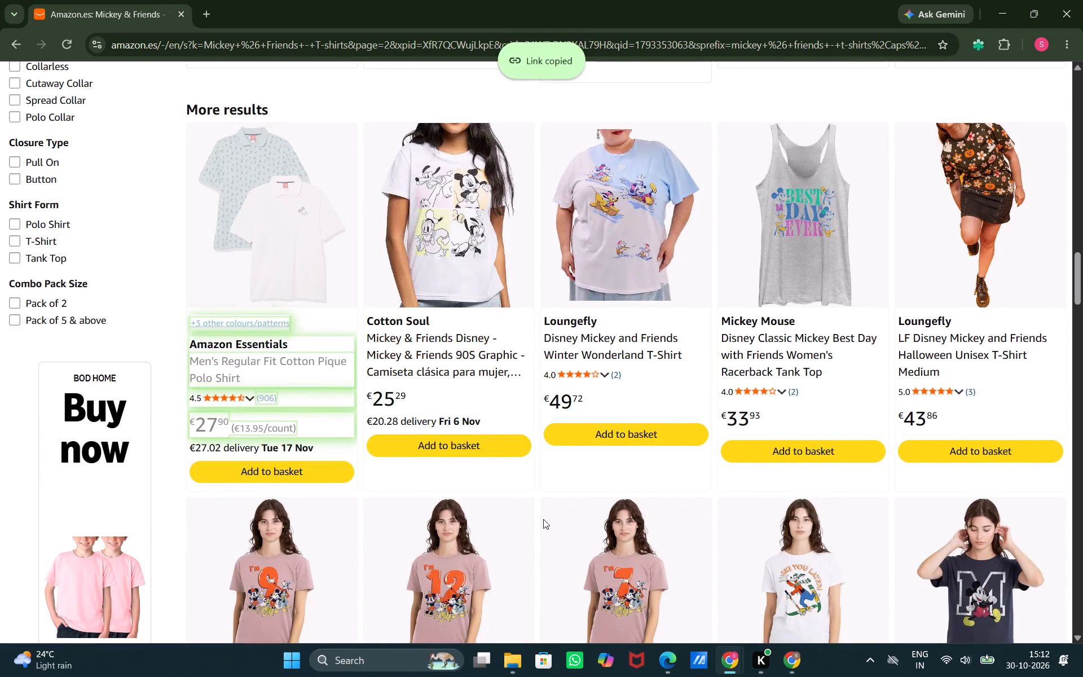
{"action": "key", "text": "alt+Tab"}
{"action": "key", "text": "ctrl+v"}
{"action": "key", "text": "Return"}
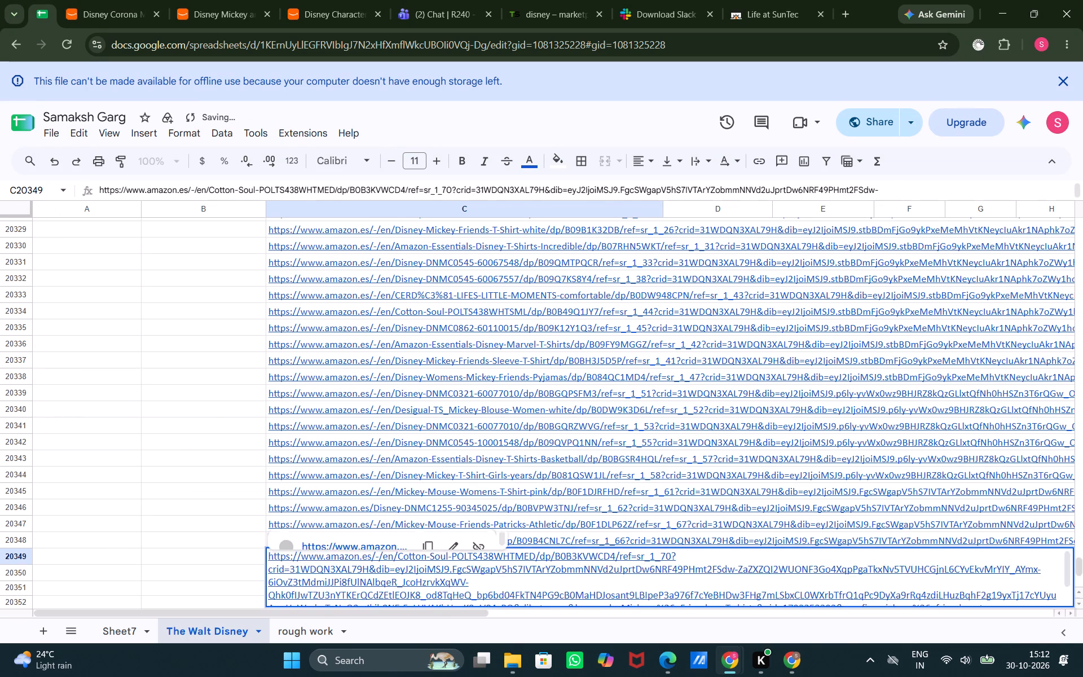
{"action": "key", "text": "Return"}
{"action": "key", "text": "Return"}
{"action": "key", "text": "Return"}
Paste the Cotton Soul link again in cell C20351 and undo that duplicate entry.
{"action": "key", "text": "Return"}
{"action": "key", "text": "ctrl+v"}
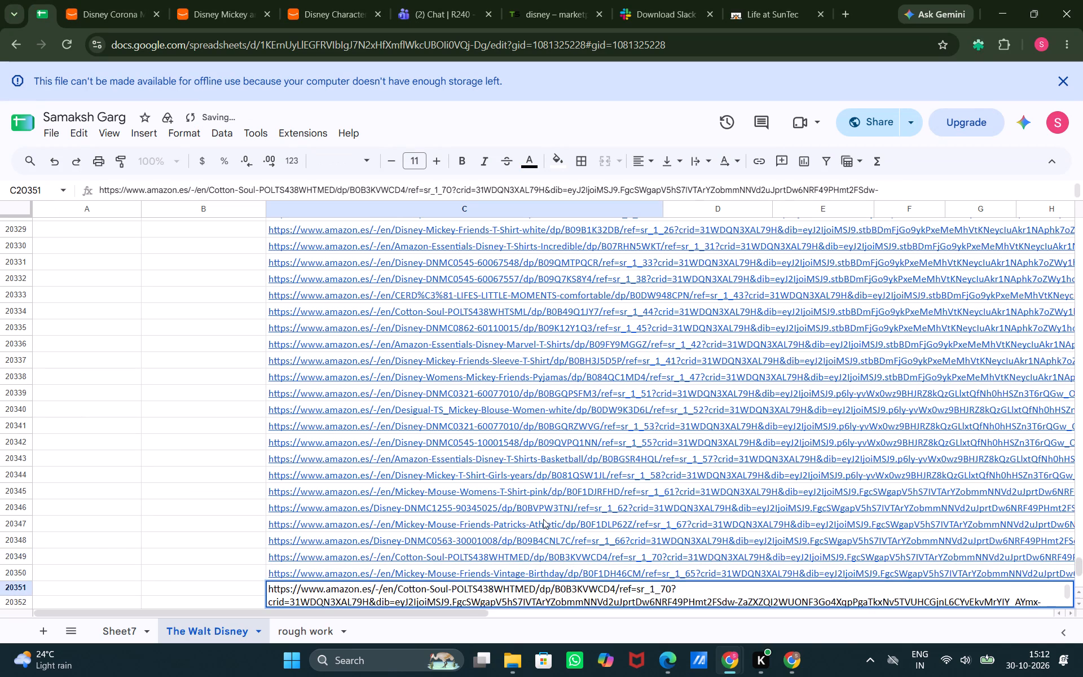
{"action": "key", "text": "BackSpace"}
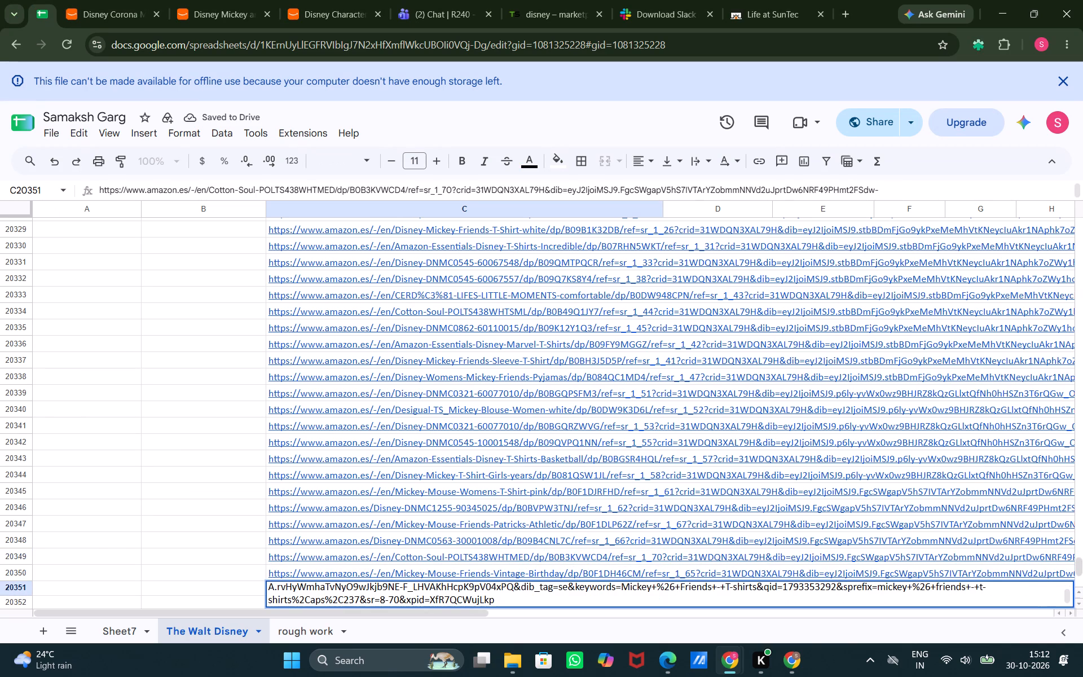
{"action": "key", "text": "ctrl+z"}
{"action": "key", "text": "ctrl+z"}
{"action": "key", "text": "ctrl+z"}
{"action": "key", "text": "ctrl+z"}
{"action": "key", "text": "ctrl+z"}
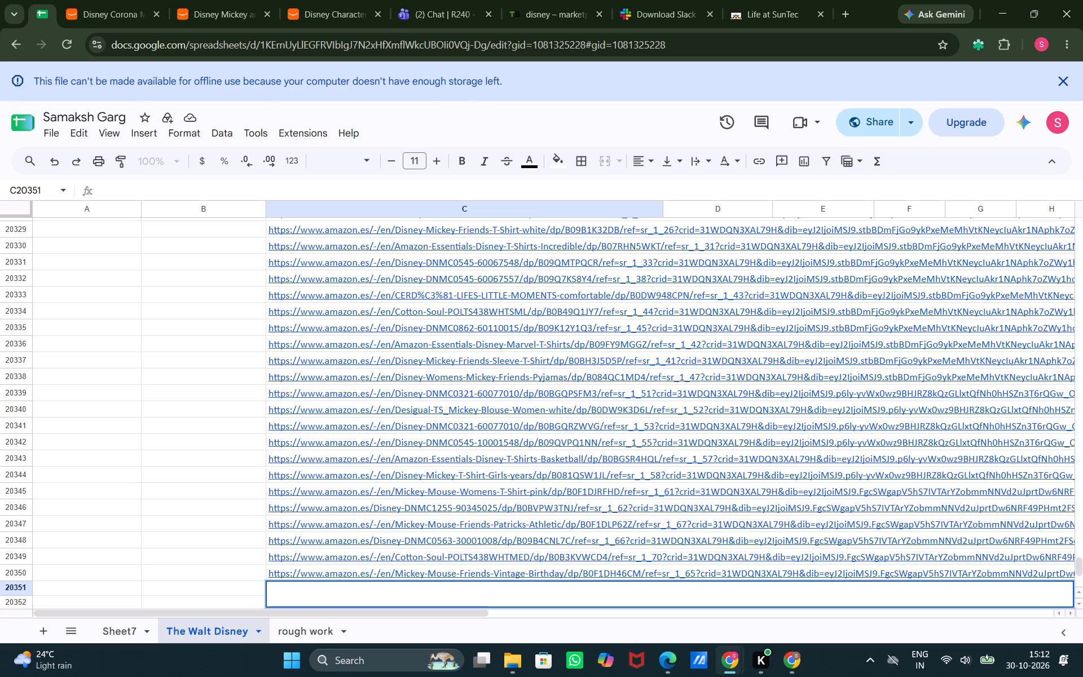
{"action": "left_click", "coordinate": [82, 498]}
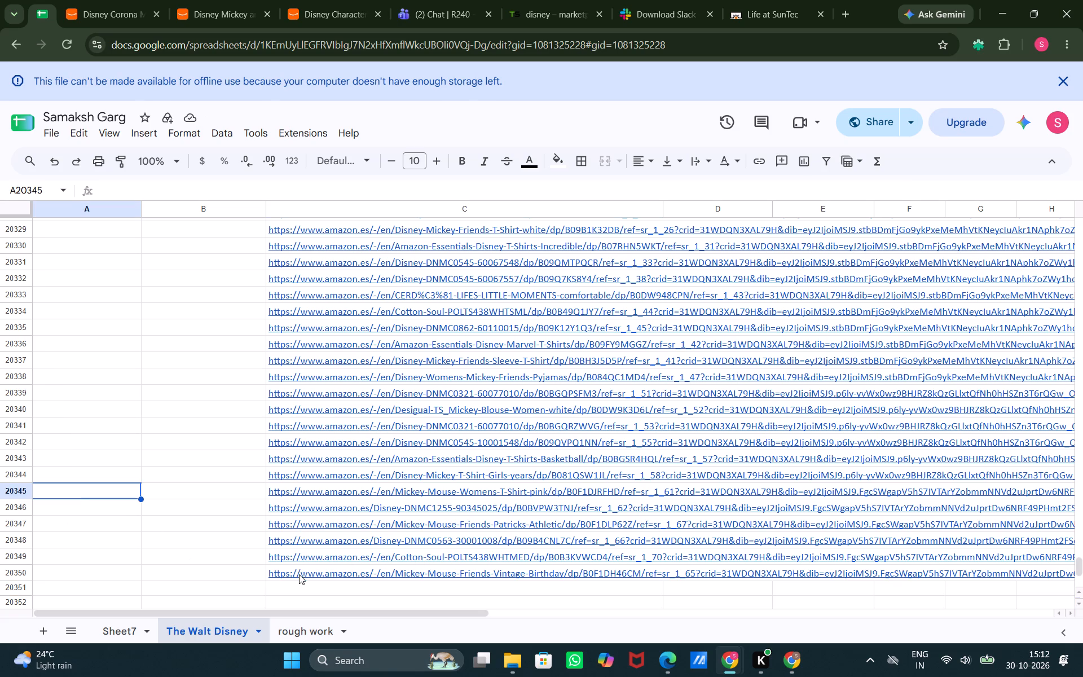
Open the link in cell C20350 to check which product it leads to, and close the product page.
{"action": "left_click", "coordinate": [299, 574]}
{"action": "left_click", "coordinate": [345, 552]}
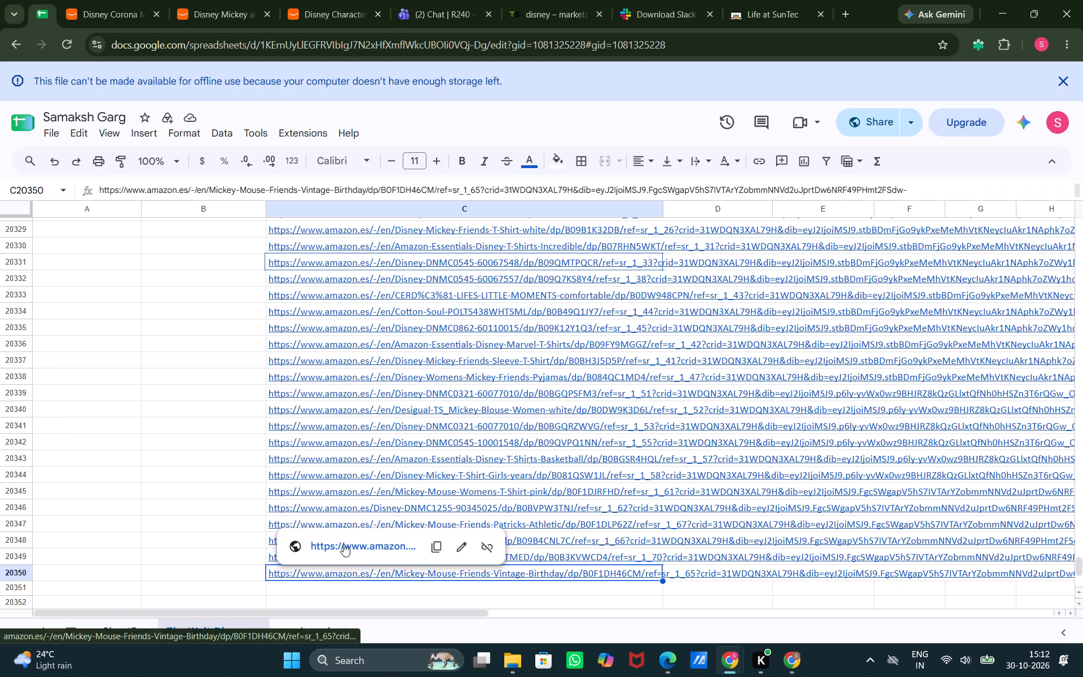
{"action": "left_click", "coordinate": [357, 540]}
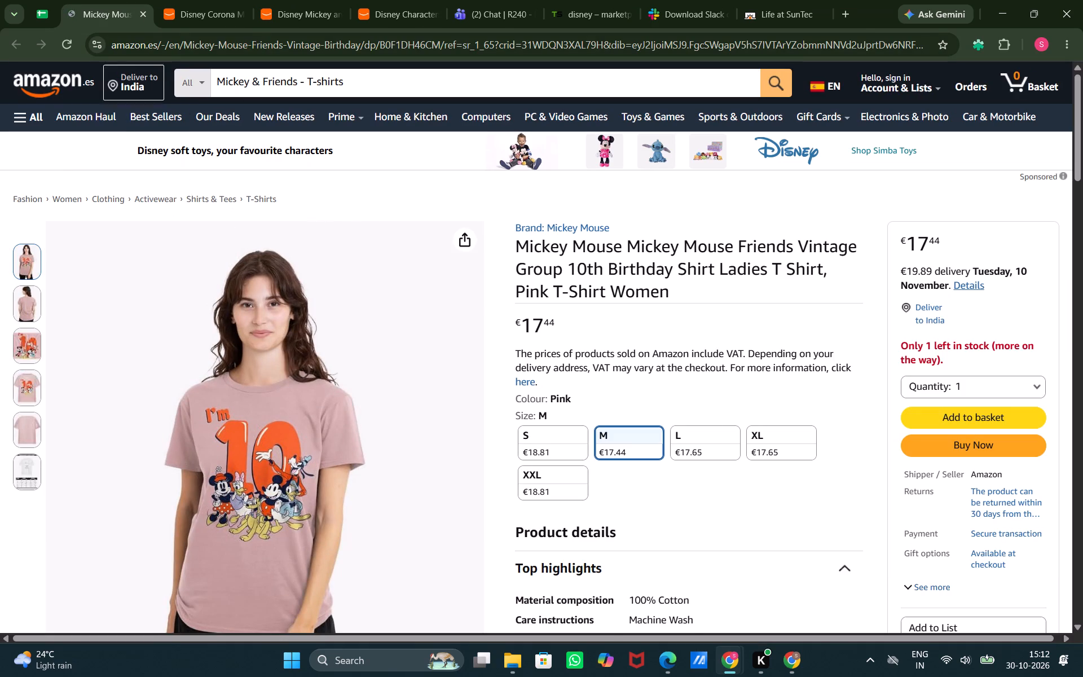
{"action": "left_click", "coordinate": [145, 17]}
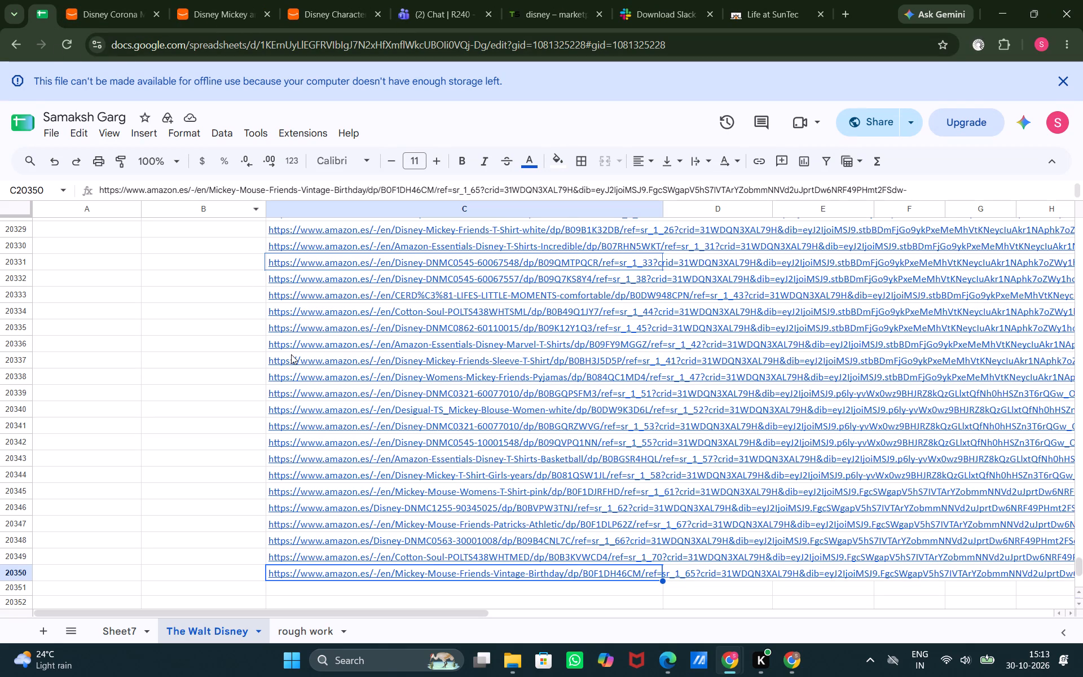
Copy the link of the €49.72 Loungefly "Disney Mickey and Friends Winter Wonderland T-Shirt" into cell C20351.
{"action": "key", "text": "Down"}
{"action": "key", "text": "alt+Tab"}
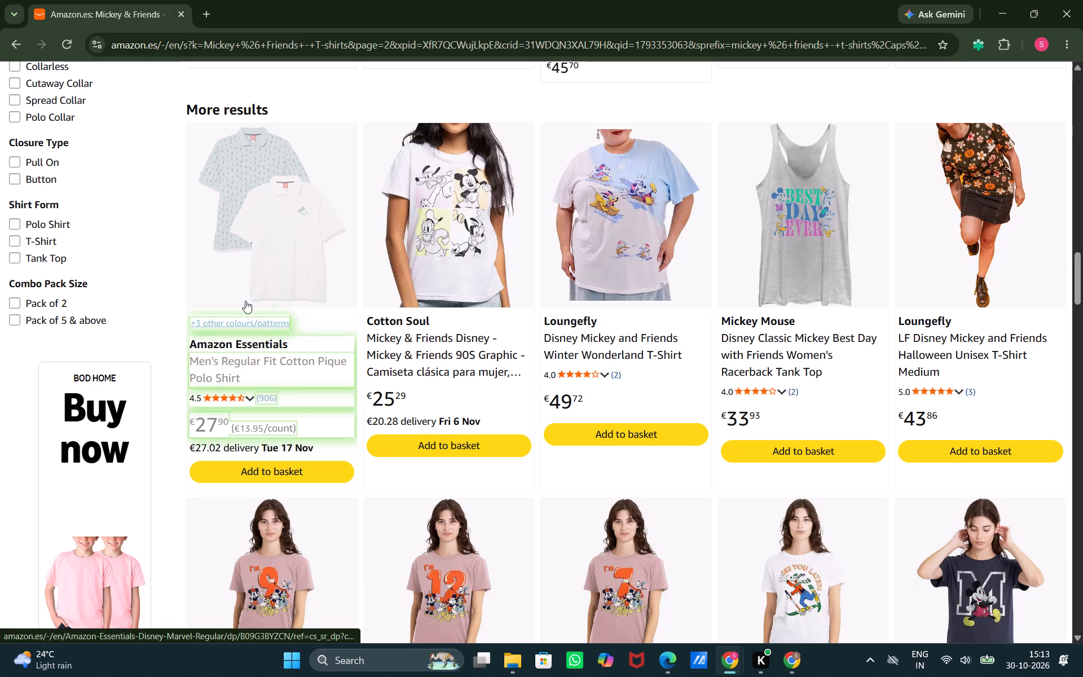
{"action": "scroll", "coordinate": [446, 288], "scroll_direction": "up", "scroll_amount": 7}
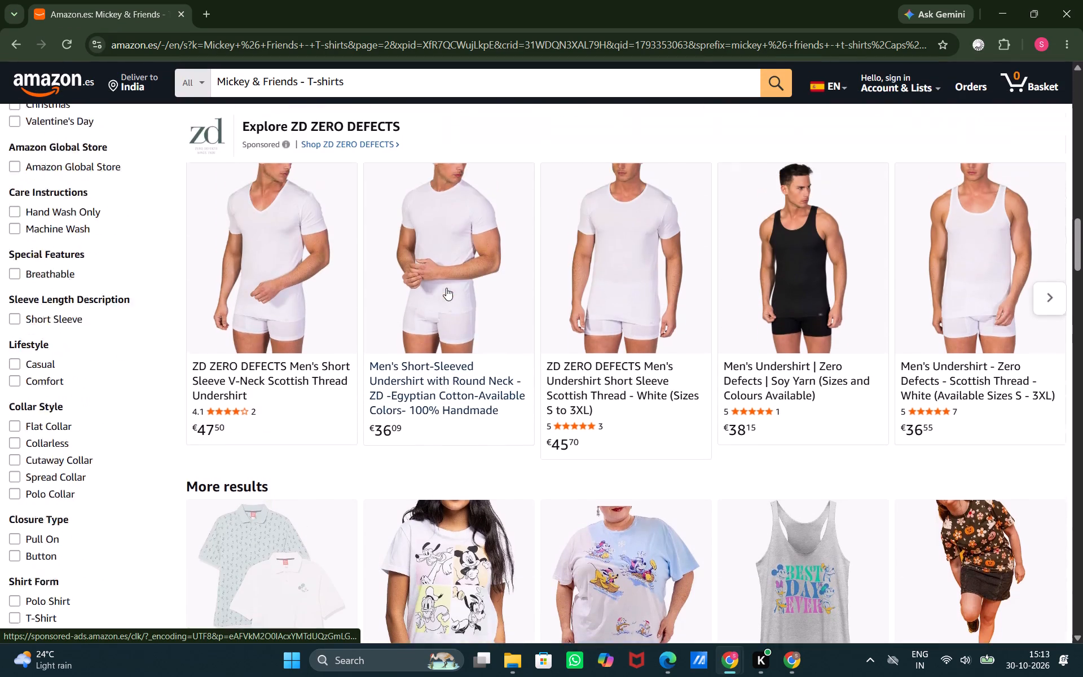
{"action": "scroll", "coordinate": [446, 288], "scroll_direction": "down", "scroll_amount": 4}
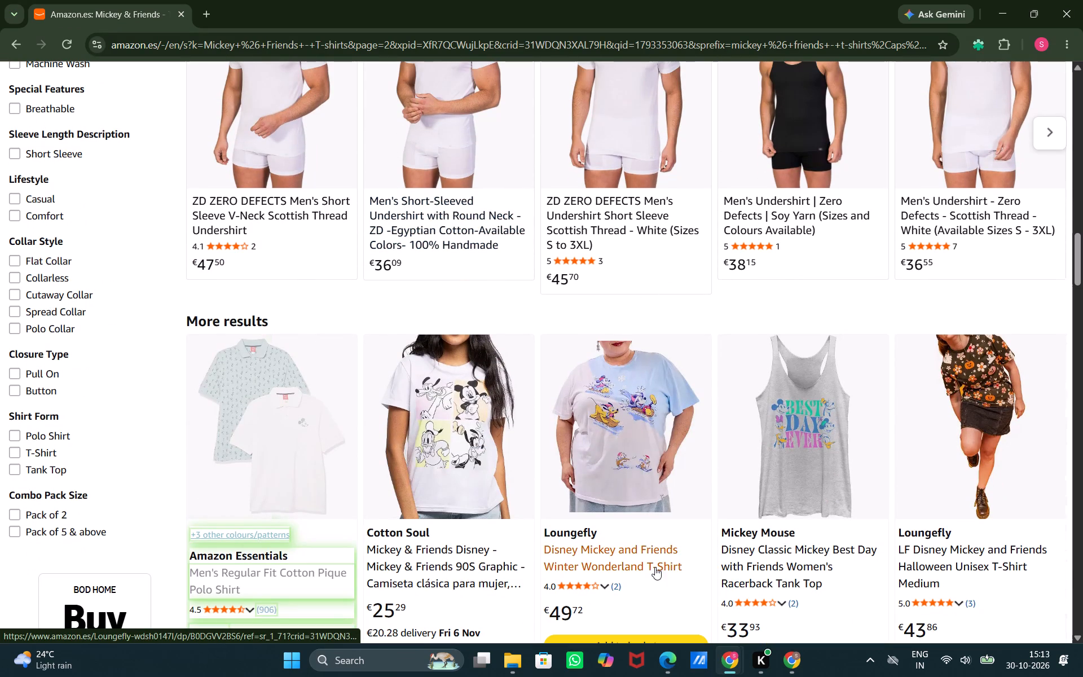
{"action": "right_click", "coordinate": [655, 567]}
{"action": "left_click", "coordinate": [754, 490]}
{"action": "scroll", "coordinate": [754, 490], "scroll_direction": "up", "scroll_amount": 9}
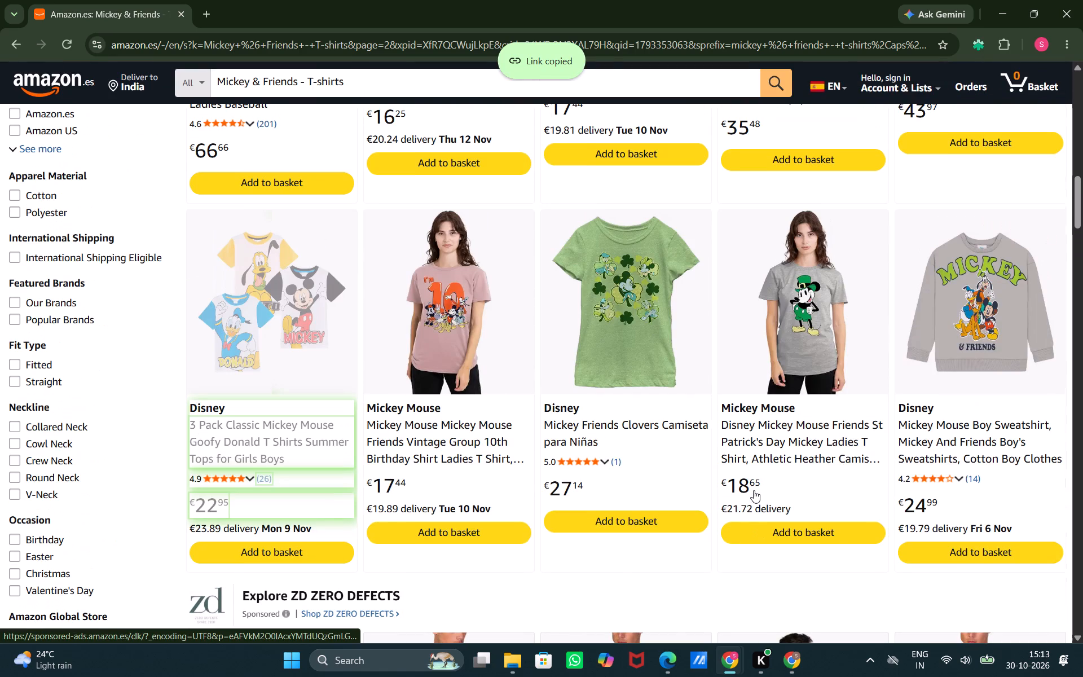
{"action": "scroll", "coordinate": [754, 490], "scroll_direction": "down", "scroll_amount": 10}
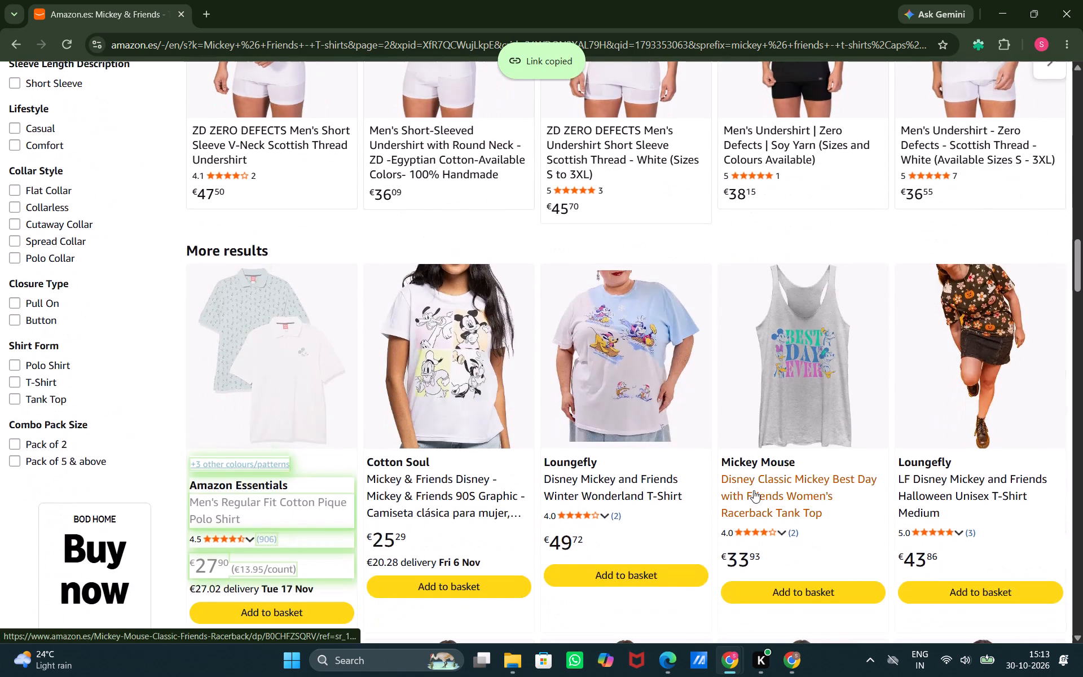
{"action": "key", "text": "alt+Tab"}
{"action": "key", "text": "ctrl+v"}
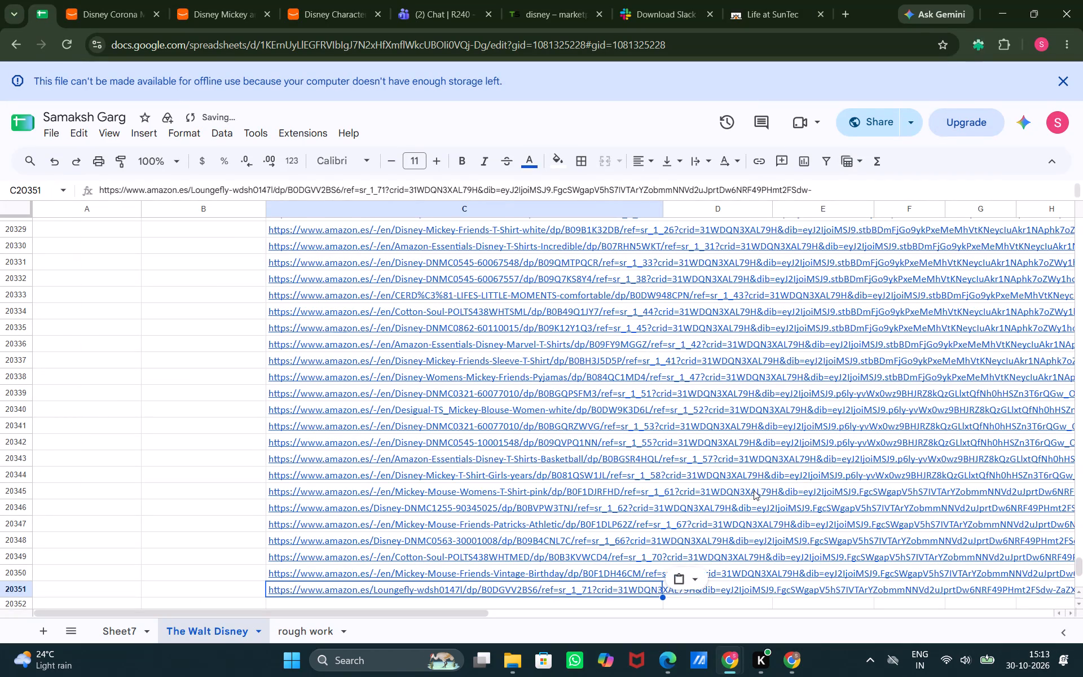
{"action": "key", "text": "Return"}
{"action": "key", "text": "Return"}
{"action": "key", "text": "Return"}
Copy the link of the €33.93 "Disney Classic Mickey Best Day with Friends Women's Racerback Tank Top" into cell C20352.
{"action": "key", "text": "alt+Tab"}
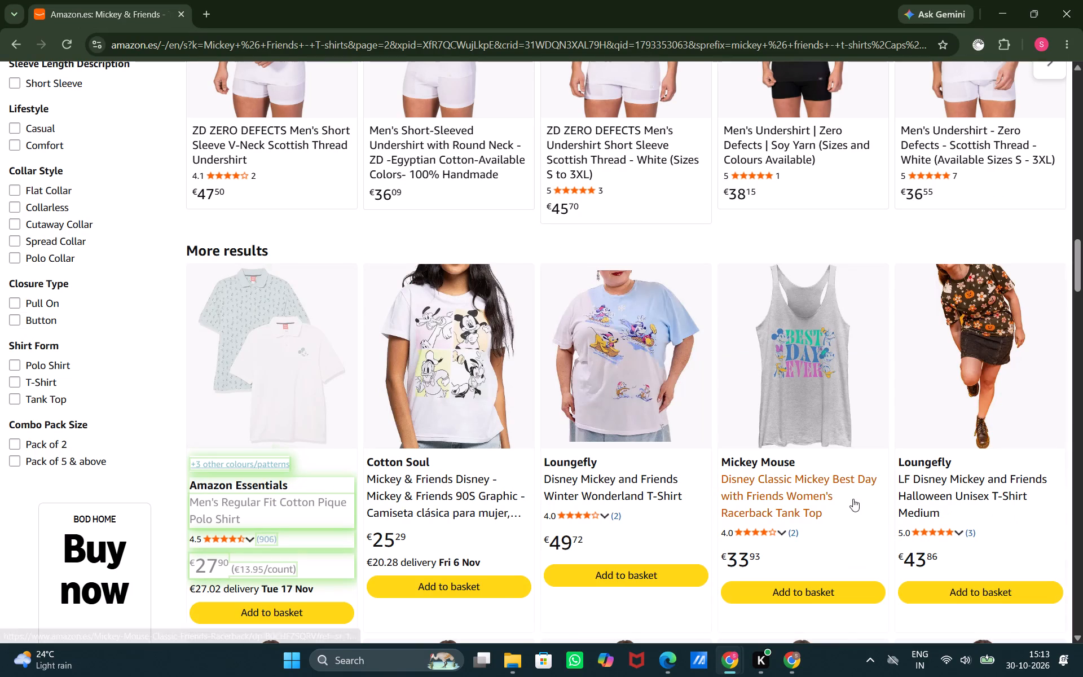
{"action": "right_click", "coordinate": [835, 495]}
{"action": "left_click", "coordinate": [908, 414]}
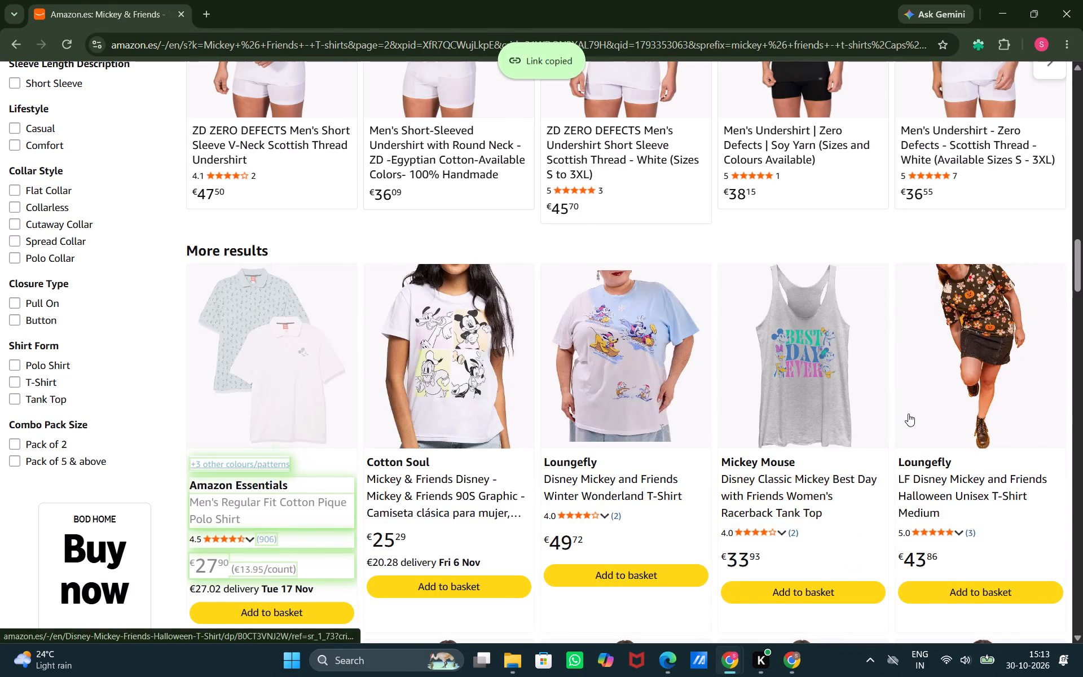
{"action": "key", "text": "alt+Tab"}
{"action": "key", "text": "ctrl+v"}
{"action": "key", "text": "Return"}
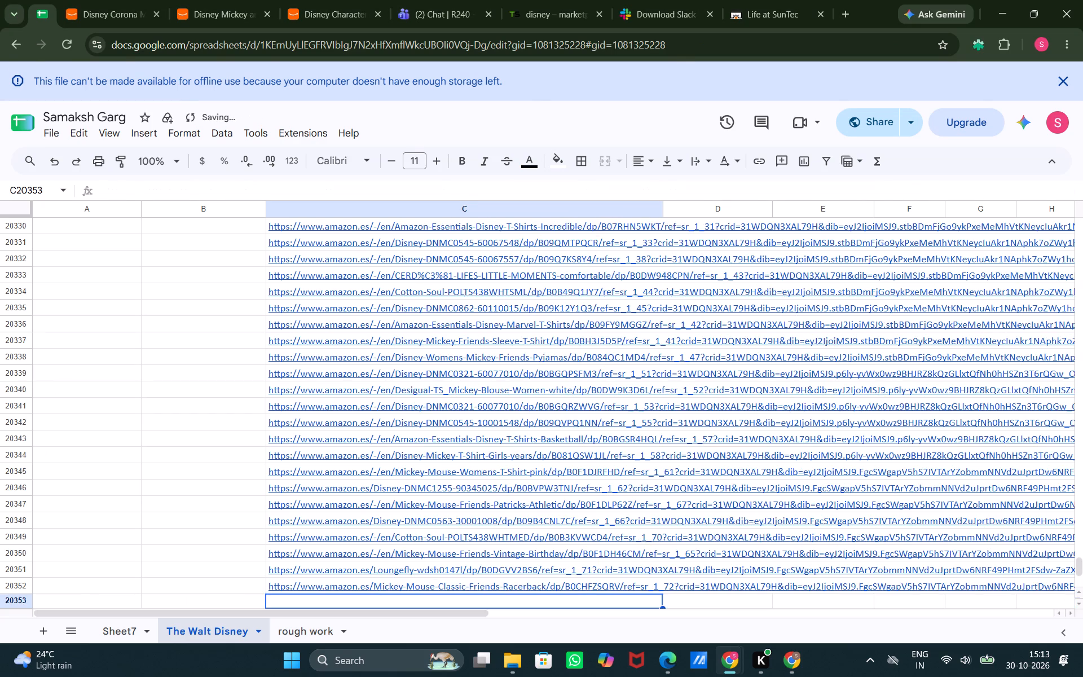
Copy the link of the €17.18 pink "Disney Mickey Mouse Friends Vintage Group 9th Birthday Shirt" into cell C20353.
{"action": "key", "text": "alt+Tab"}
{"action": "scroll", "coordinate": [905, 412], "scroll_direction": "down", "scroll_amount": 6}
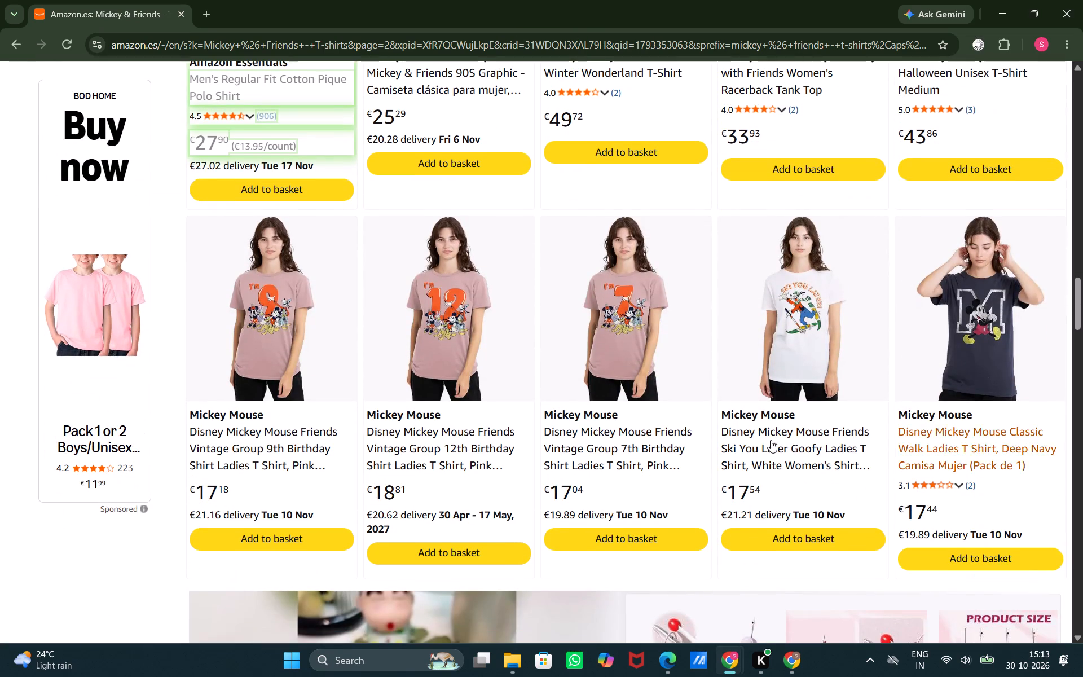
{"action": "scroll", "coordinate": [490, 426], "scroll_direction": "down", "scroll_amount": 6}
{"action": "scroll", "coordinate": [490, 426], "scroll_direction": "up", "scroll_amount": 7}
{"action": "right_click", "coordinate": [309, 520]}
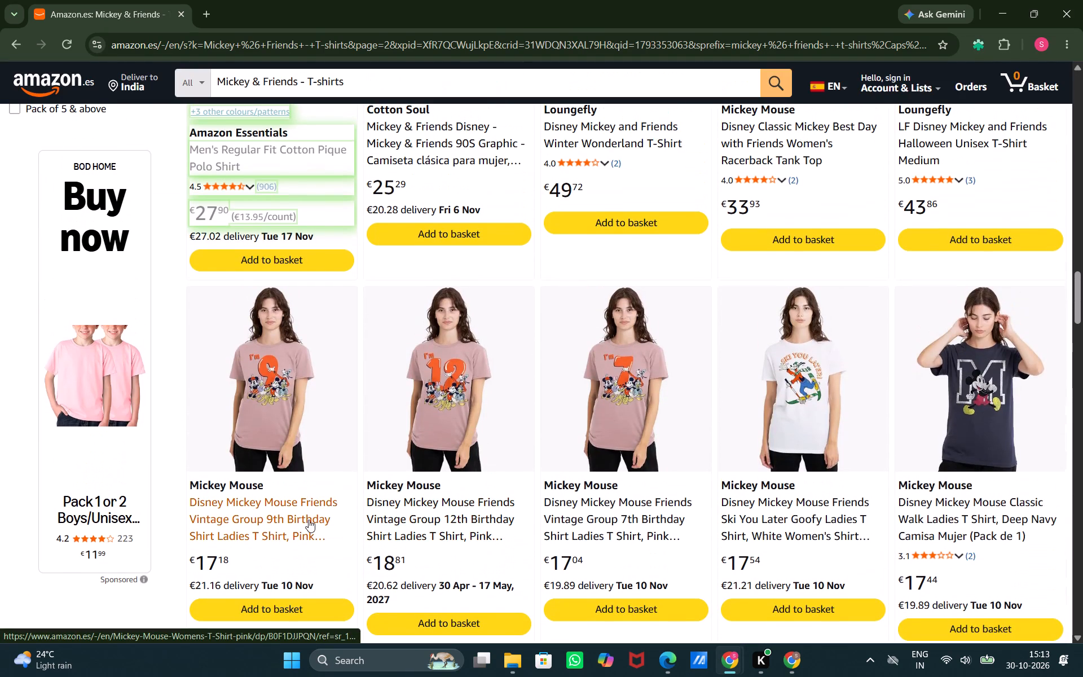
{"action": "left_click", "coordinate": [369, 445]}
{"action": "key", "text": "alt+Tab"}
{"action": "key", "text": "ctrl+v"}
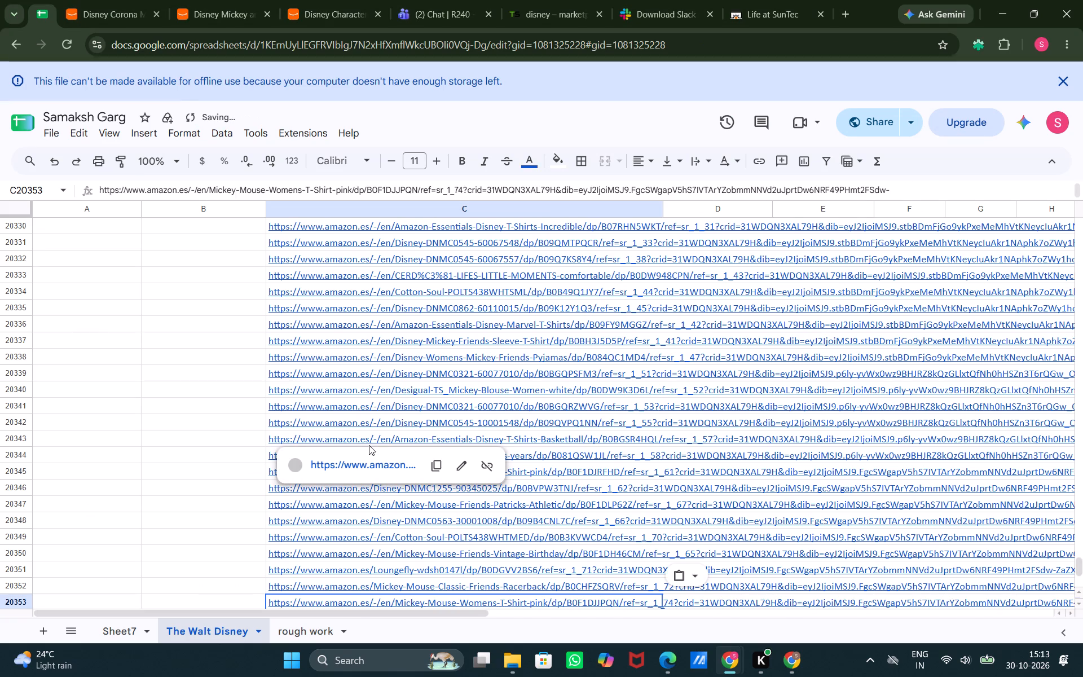
{"action": "key", "text": "Return"}
{"action": "key", "text": "Return"}
{"action": "key", "text": "Return"}
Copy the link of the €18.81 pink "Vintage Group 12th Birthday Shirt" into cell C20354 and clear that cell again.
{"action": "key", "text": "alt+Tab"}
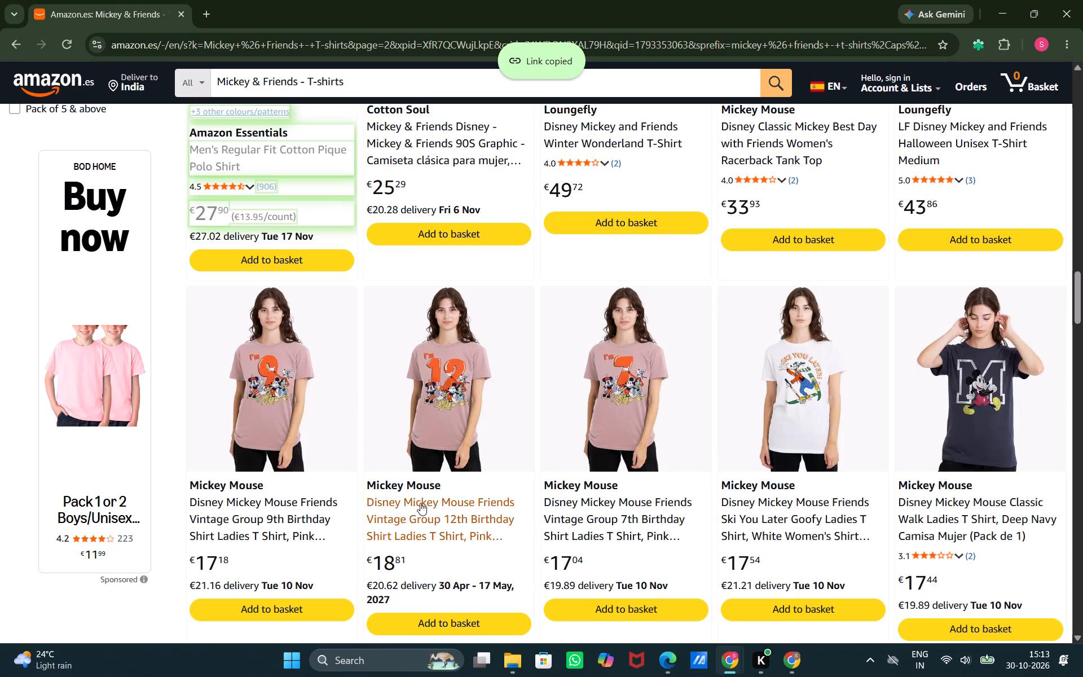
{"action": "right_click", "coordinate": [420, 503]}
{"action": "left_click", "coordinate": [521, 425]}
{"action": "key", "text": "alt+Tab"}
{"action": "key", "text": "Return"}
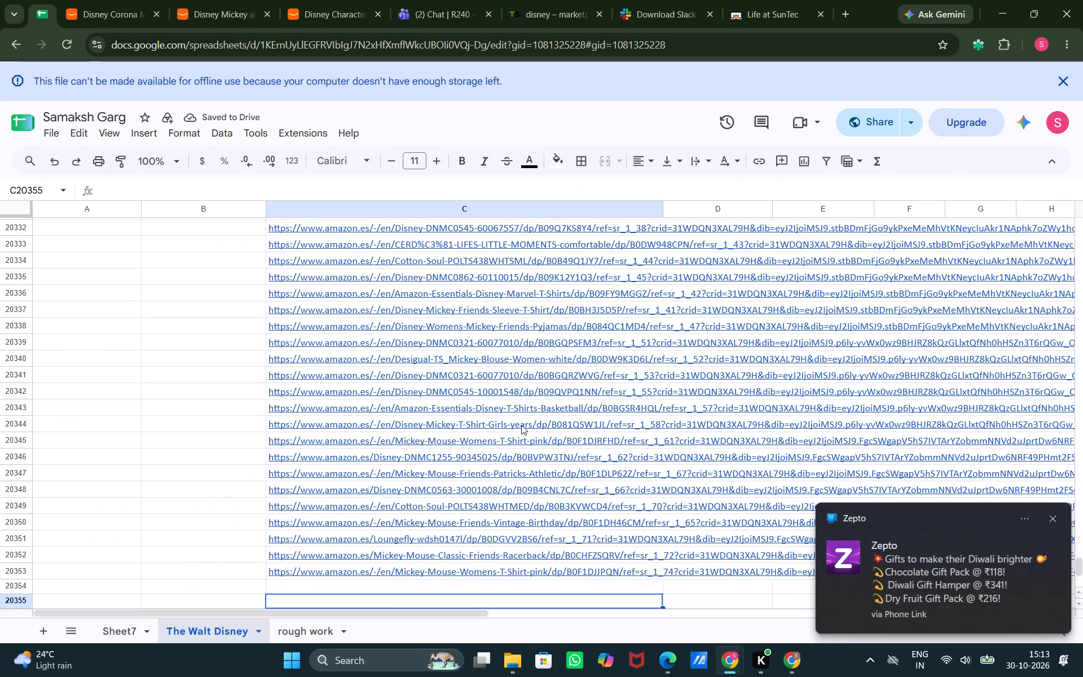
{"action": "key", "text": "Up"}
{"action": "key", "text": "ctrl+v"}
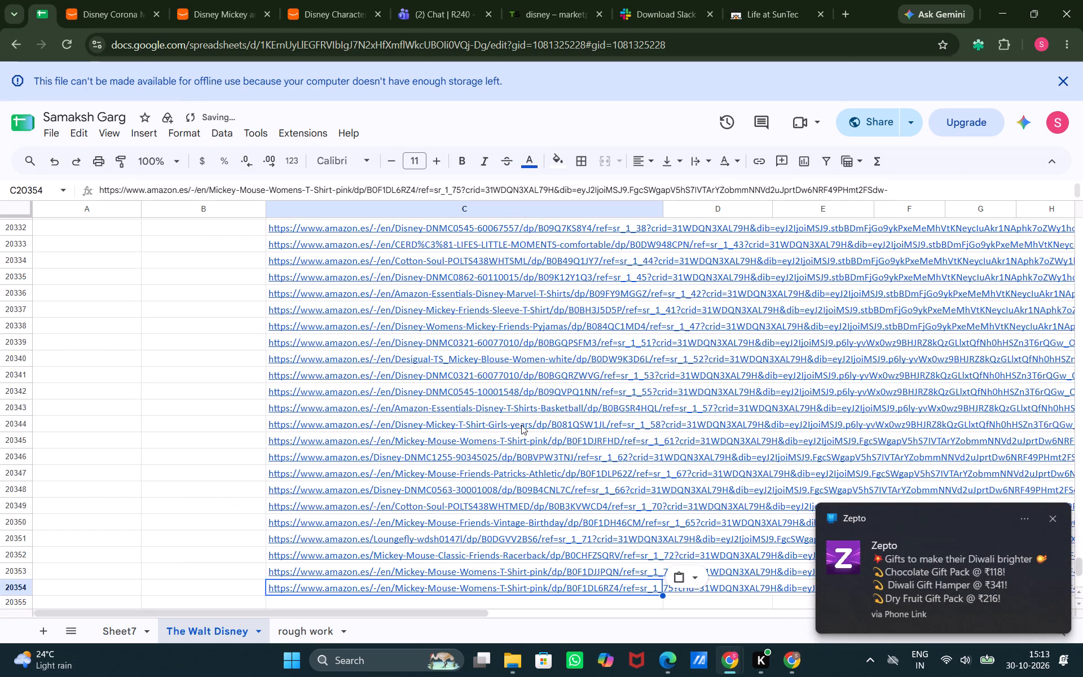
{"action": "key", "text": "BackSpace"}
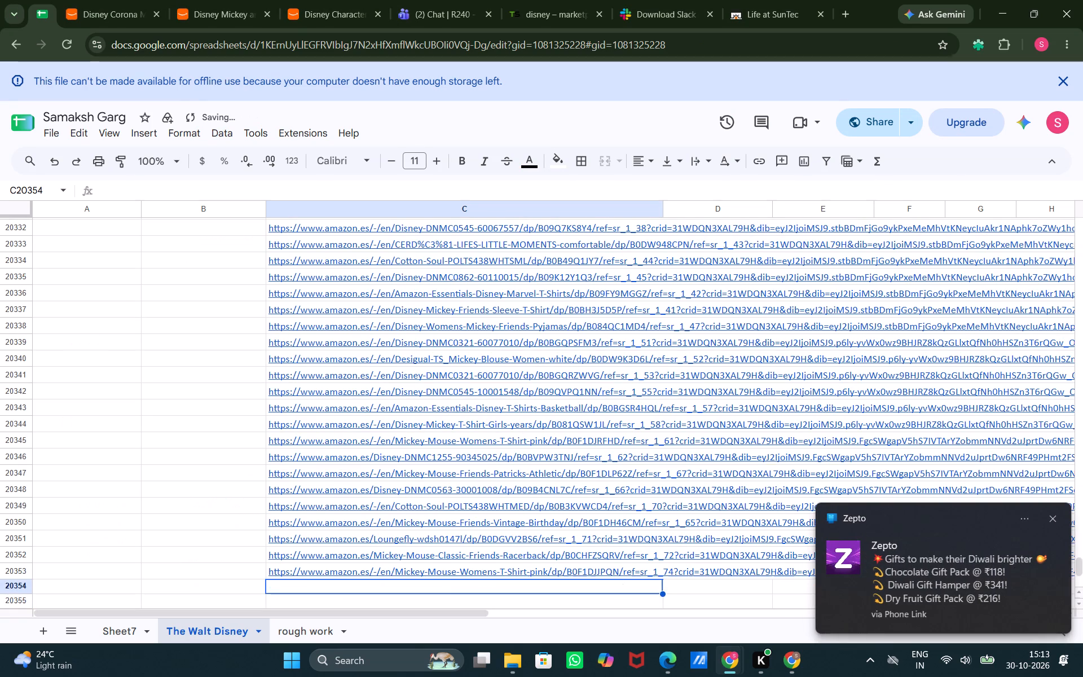
Copy the link of the €17.04 pink "Disney Mickey Mouse Friends Vintage Group 7th Birthday Shirt" into cell C20354.
{"action": "key", "text": "alt+Tab"}
{"action": "right_click", "coordinate": [650, 529]}
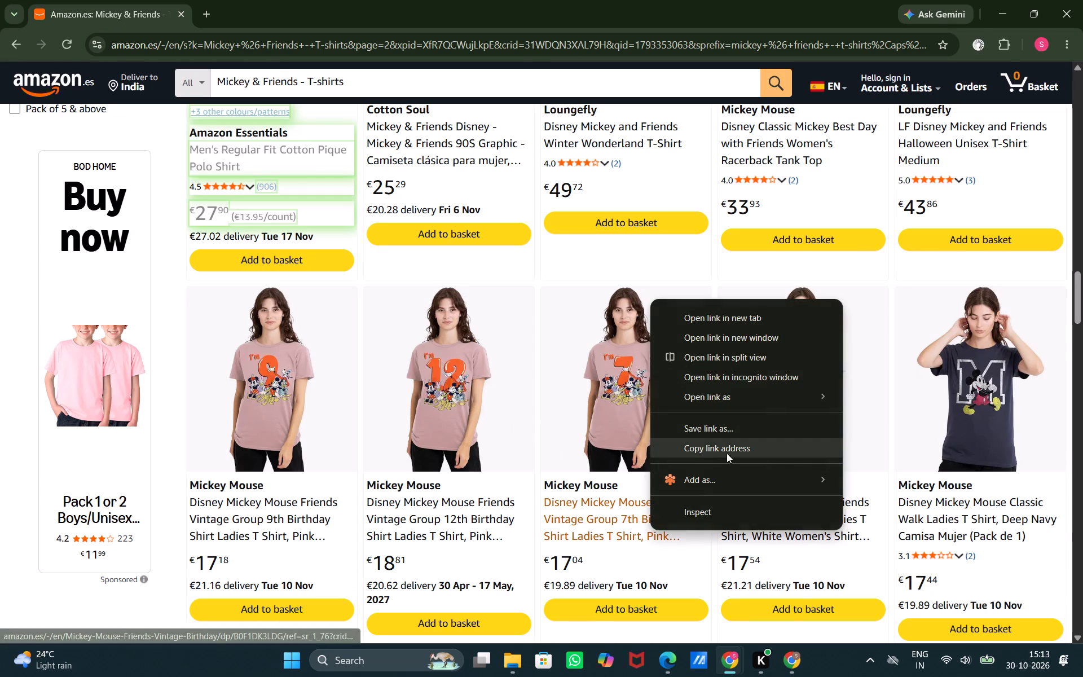
{"action": "left_click", "coordinate": [729, 448]}
{"action": "key", "text": "alt+Tab"}
{"action": "key", "text": "ctrl+v"}
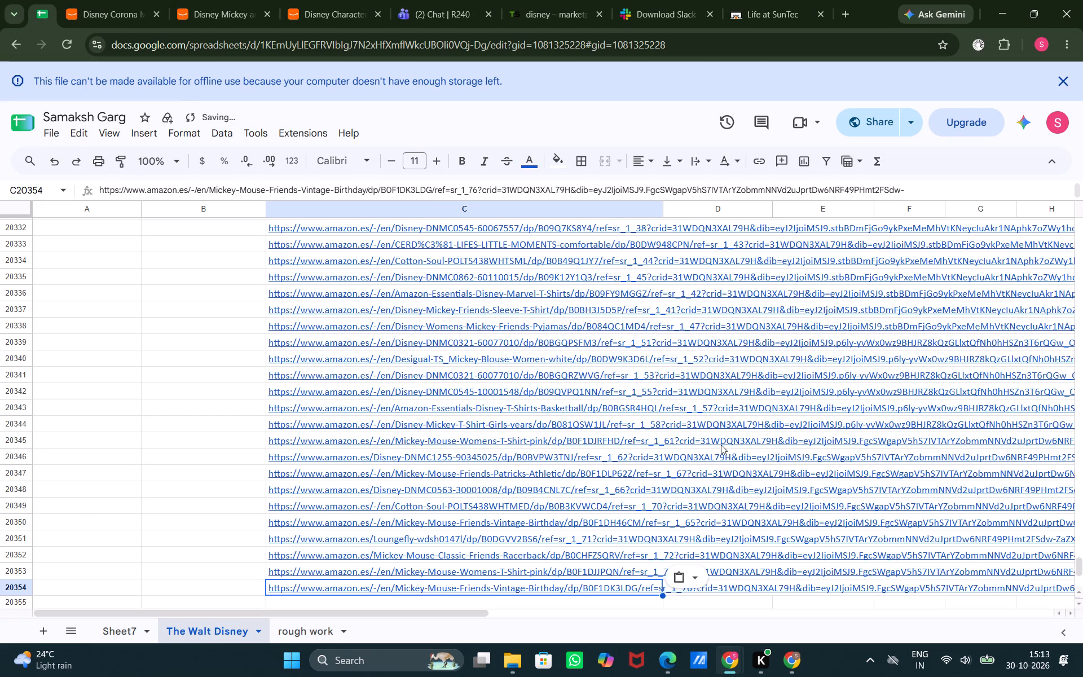
{"action": "key", "text": "Return"}
{"action": "key", "text": "Return"}
{"action": "key", "text": "Return"}
{"action": "key", "text": "Return"}
Copy the link of the €17.44 "Disney Mickey Mouse Classic Walk Ladies T Shirt, Deep Navy" into cell C20355.
{"action": "key", "text": "alt+Tab"}
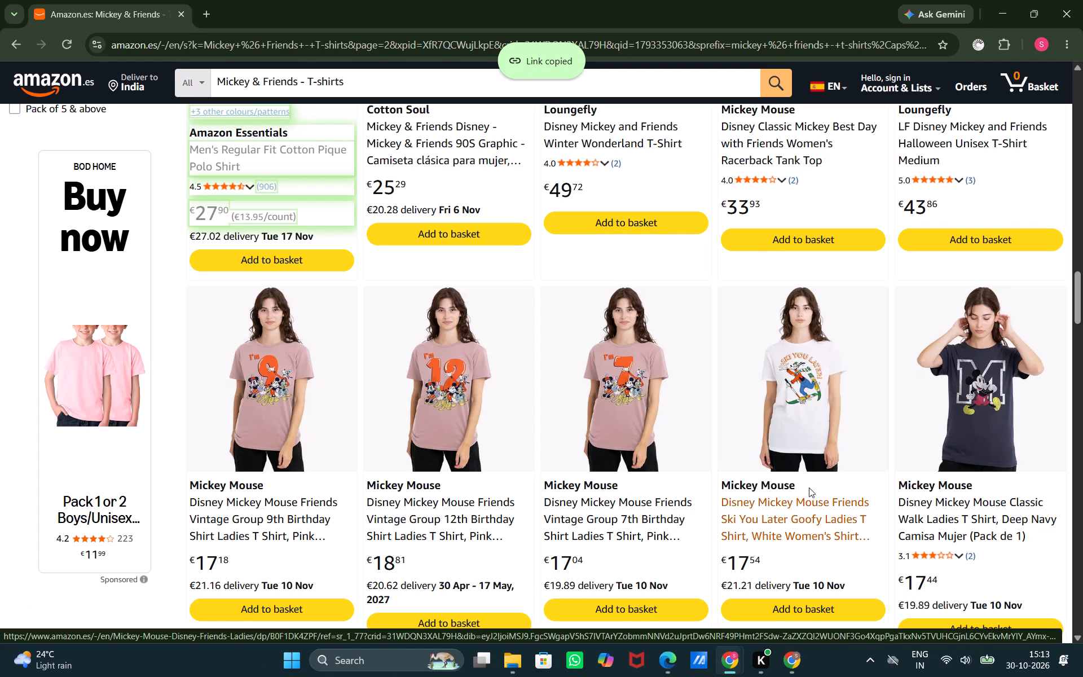
{"action": "right_click", "coordinate": [968, 524]}
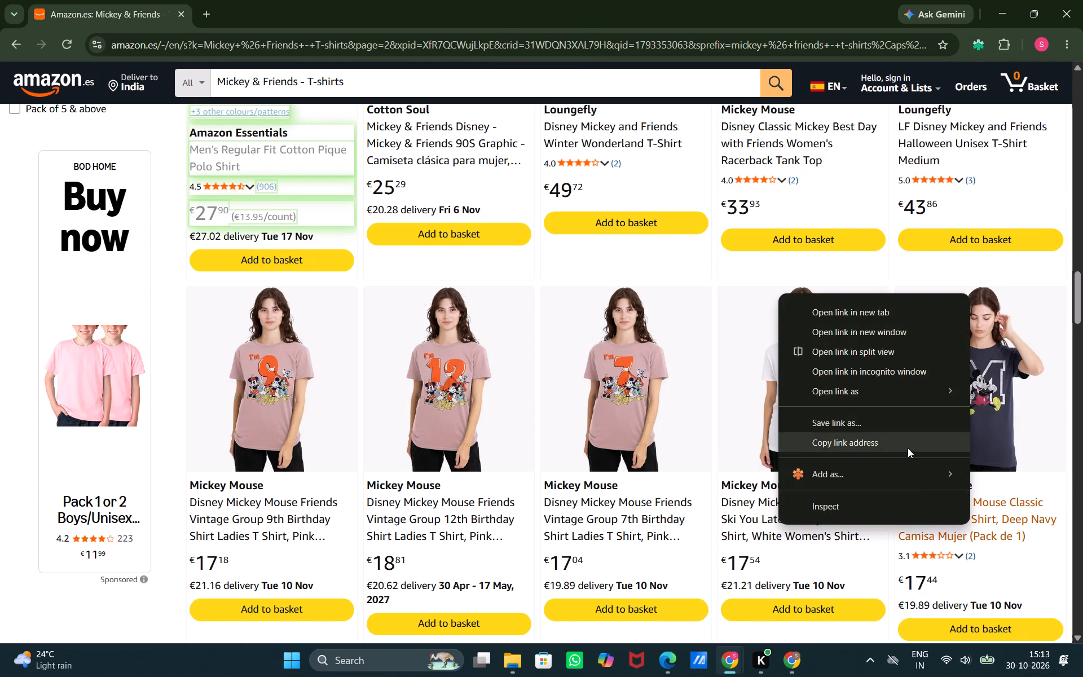
{"action": "left_click", "coordinate": [908, 448]}
{"action": "key", "text": "alt+Tab"}
{"action": "key", "text": "Up"}
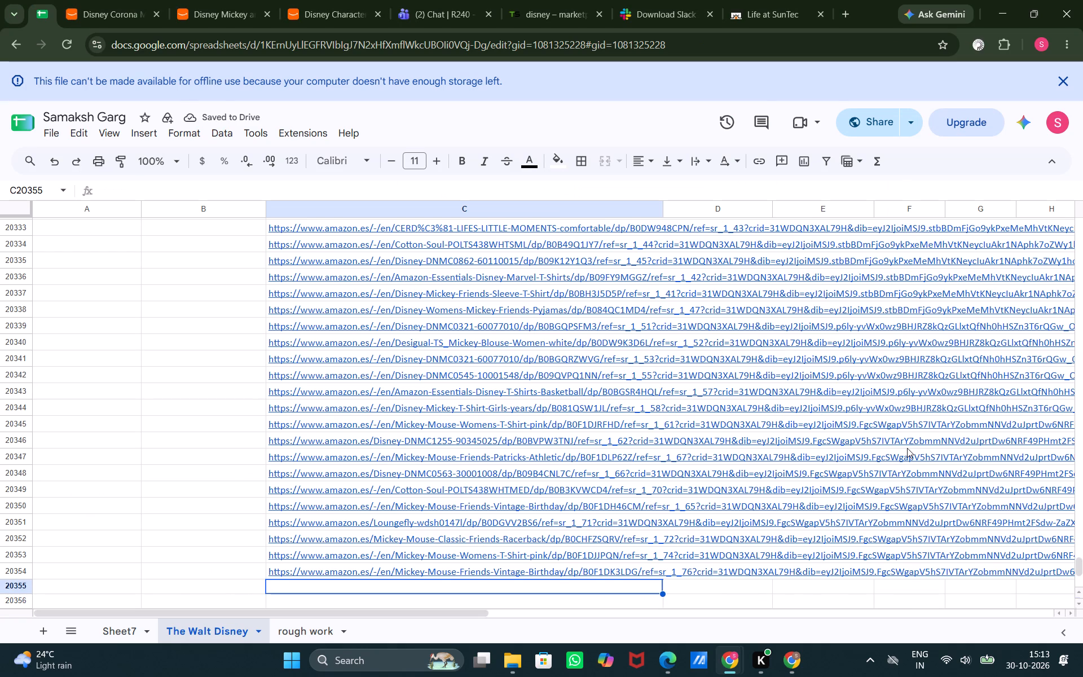
{"action": "key", "text": "ctrl+v"}
{"action": "key", "text": "Return"}
{"action": "key", "text": "Return"}
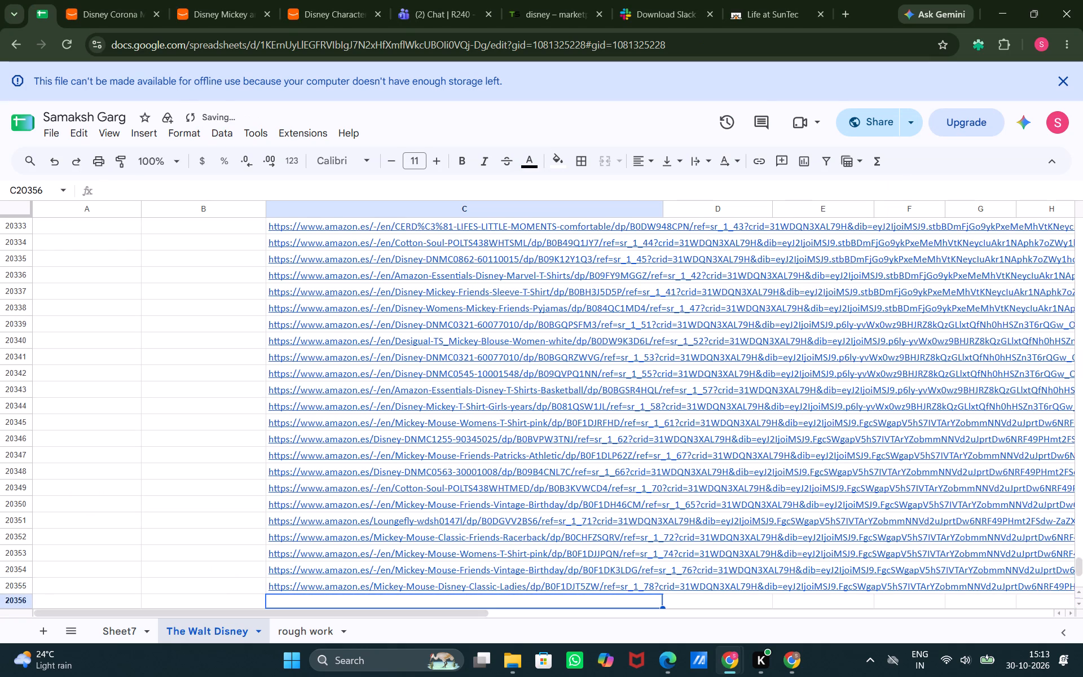
Copy the link of the €33.77 Disney "Minnie Leopard Bow Tri-Blend Racerback Tank Top" into cell C20356.
{"action": "key", "text": "alt+Tab"}
{"action": "scroll", "coordinate": [907, 448], "scroll_direction": "down", "scroll_amount": 11}
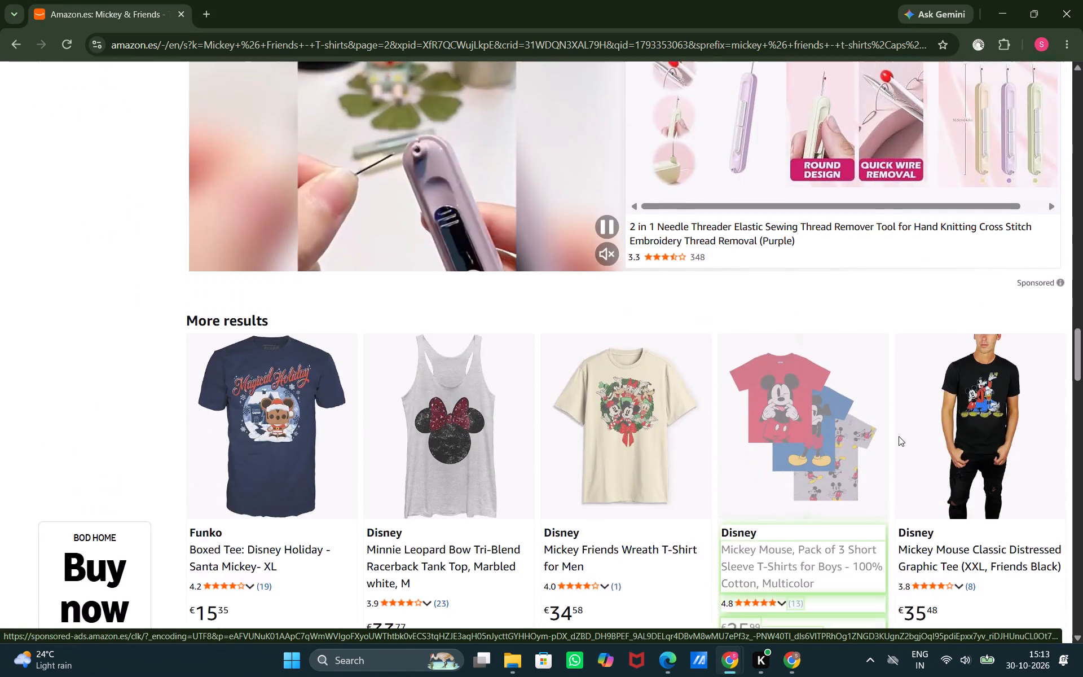
{"action": "scroll", "coordinate": [899, 436], "scroll_direction": "down", "scroll_amount": 3}
{"action": "scroll", "coordinate": [826, 433], "scroll_direction": "up", "scroll_amount": 3}
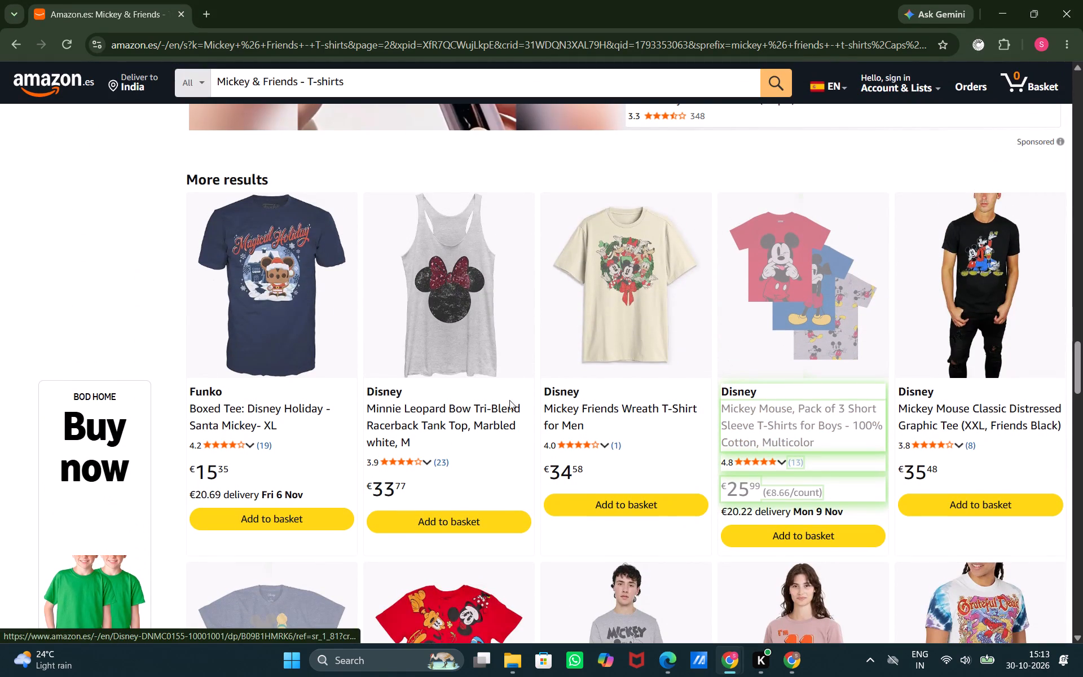
{"action": "right_click", "coordinate": [462, 417]}
{"action": "left_click", "coordinate": [522, 338]}
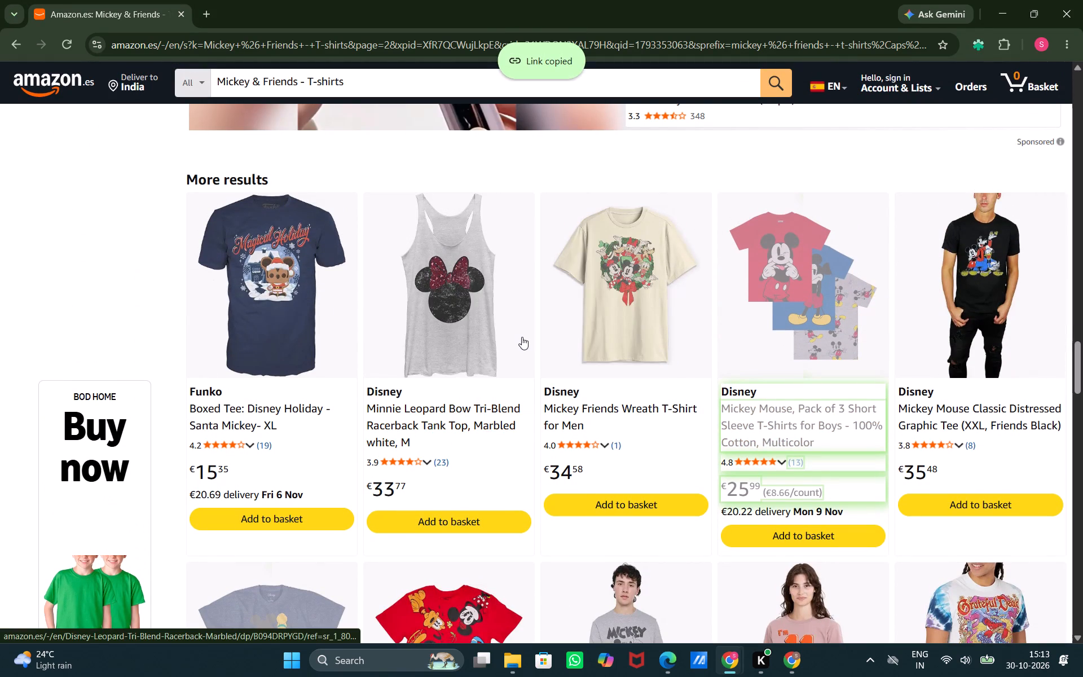
{"action": "key", "text": "alt+Tab"}
{"action": "key", "text": "ctrl+v"}
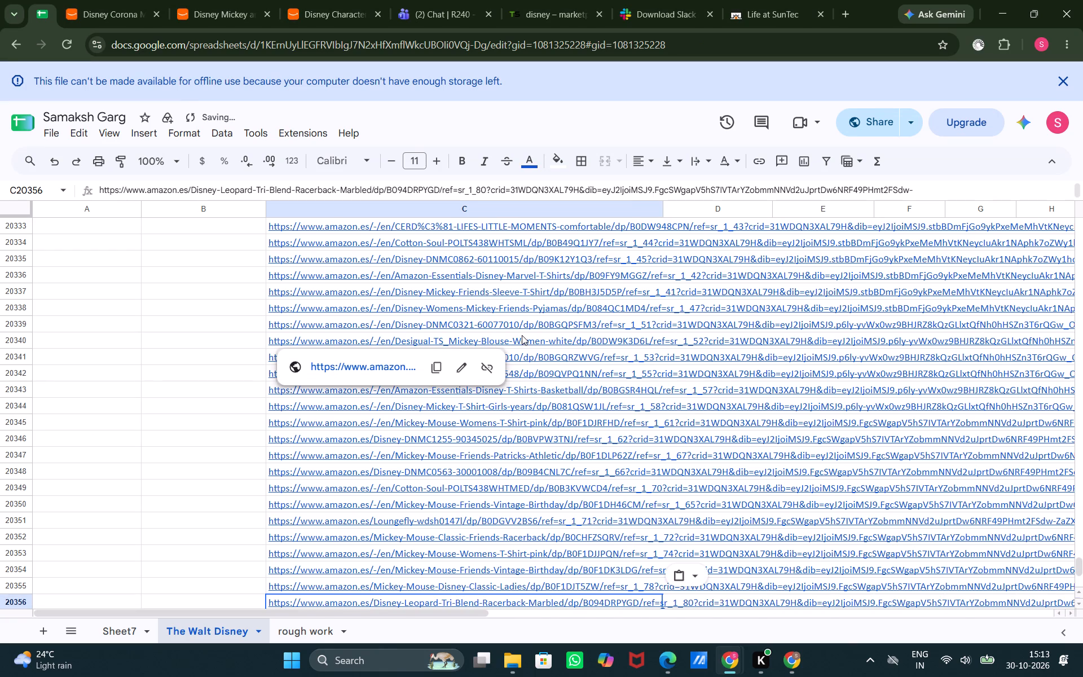
{"action": "key", "text": "Return"}
{"action": "key", "text": "Return"}
Copy the link of the €34.58 Disney "Mickey Friends Wreath T-Shirt for Men" into cell C20357.
{"action": "key", "text": "alt+Tab"}
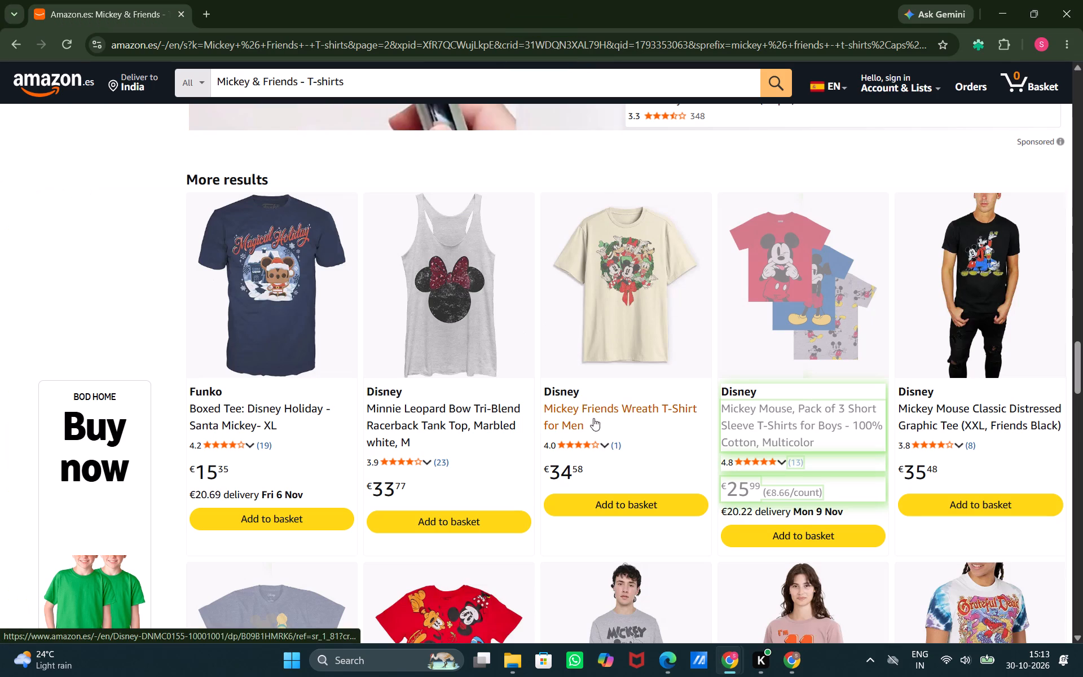
{"action": "right_click", "coordinate": [598, 407]}
{"action": "left_click", "coordinate": [673, 547]}
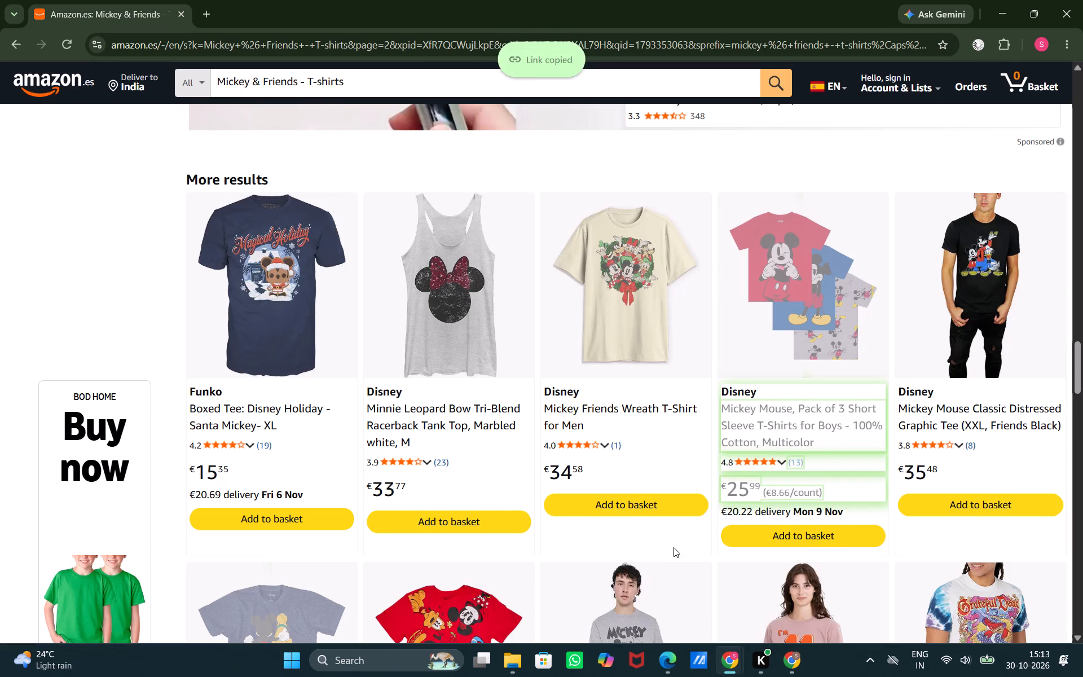
{"action": "key", "text": "alt+Tab"}
{"action": "key", "text": "ctrl+v"}
{"action": "key", "text": "Return"}
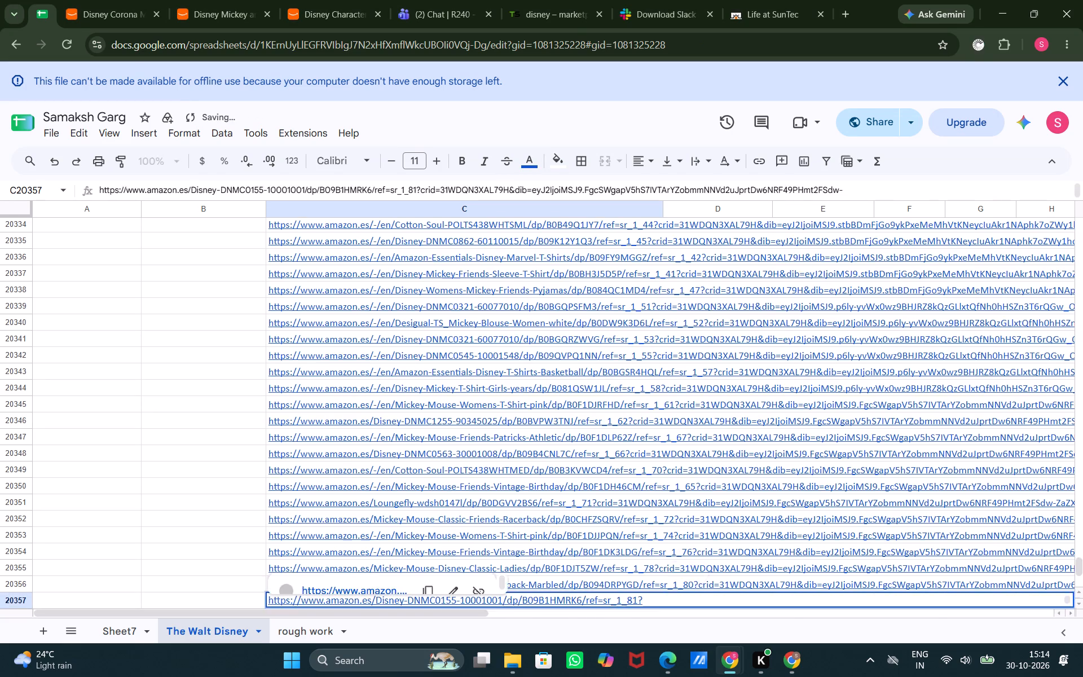
{"action": "key", "text": "Return"}
Copy the link of the €35.48 Disney "Mickey Mouse Classic Distressed Graphic Tee (XXL, Friends Black)" into cell C20358.
{"action": "key", "text": "alt+Tab"}
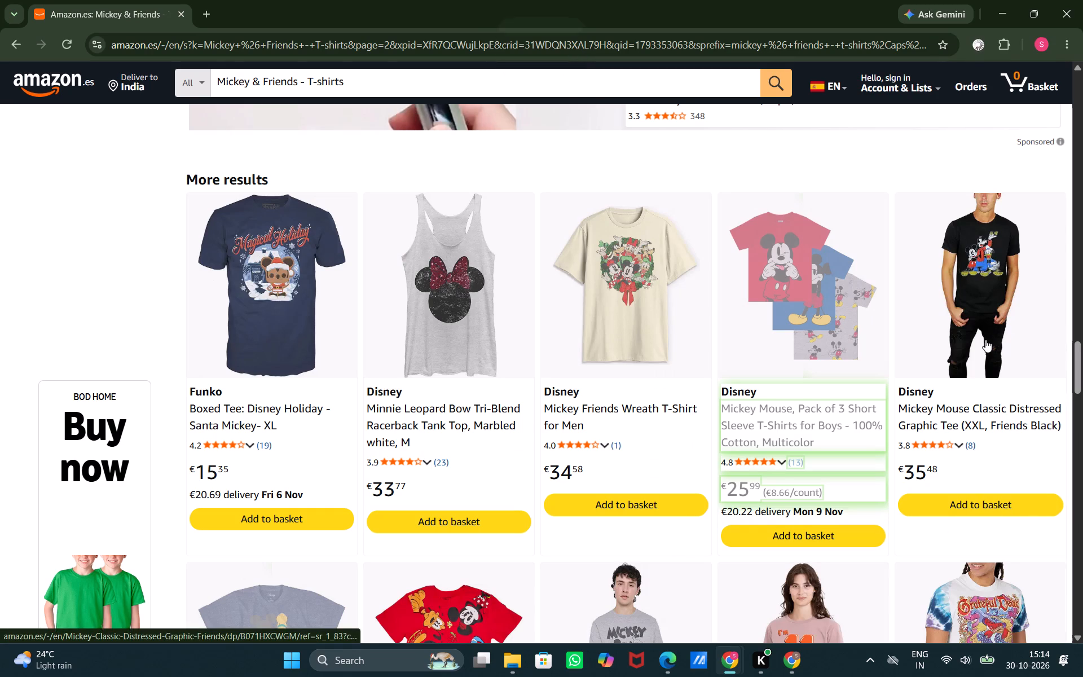
{"action": "right_click", "coordinate": [984, 432]}
{"action": "left_click", "coordinate": [926, 353]}
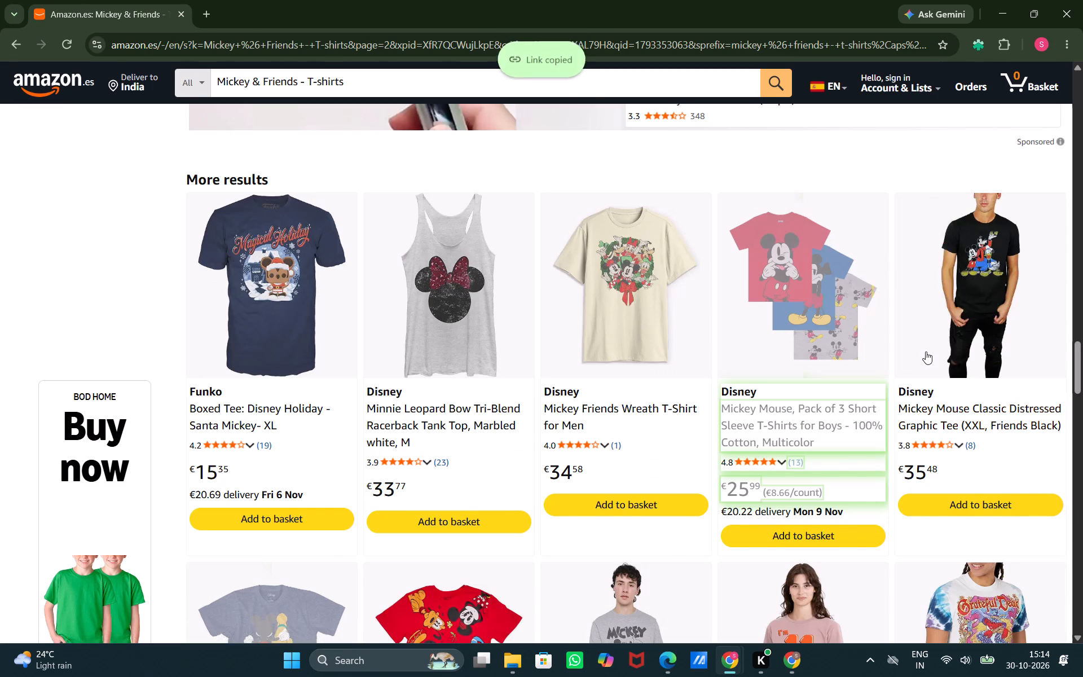
{"action": "key", "text": "alt+Tab"}
{"action": "key", "text": "ctrl+v"}
{"action": "key", "text": "Return"}
{"action": "key", "text": "Return"}
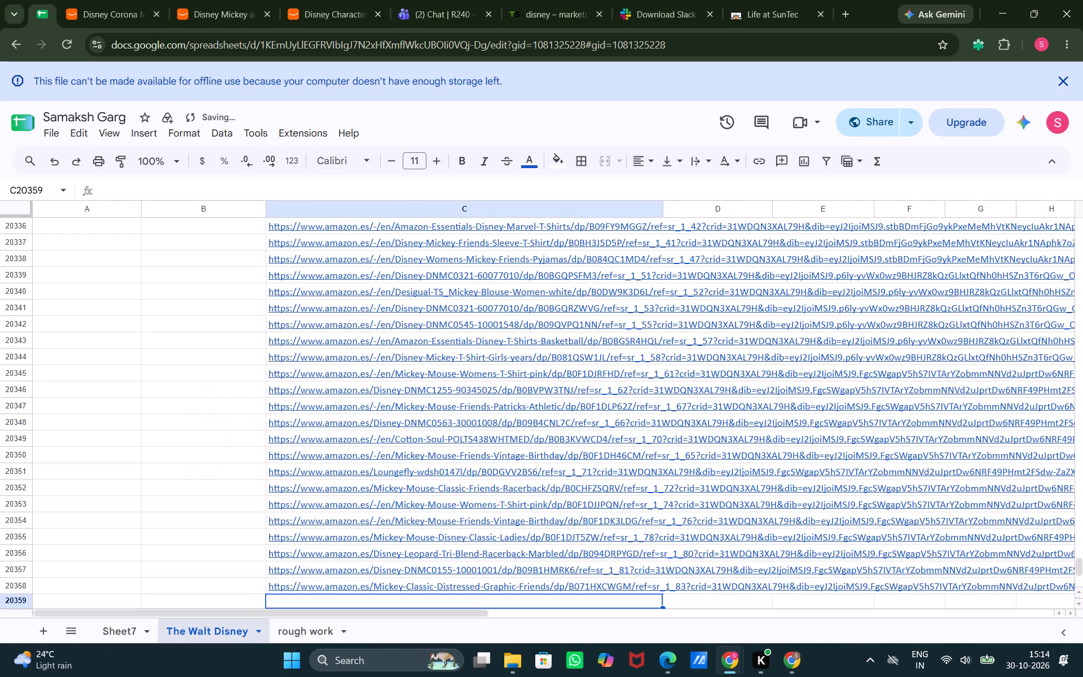
Copy the link of the €17.36 pink Mickey Mouse "Women's T-Shirt" with the number 11 print into cell C20359.
{"action": "key", "text": "alt+Tab"}
{"action": "scroll", "coordinate": [922, 350], "scroll_direction": "down", "scroll_amount": 5}
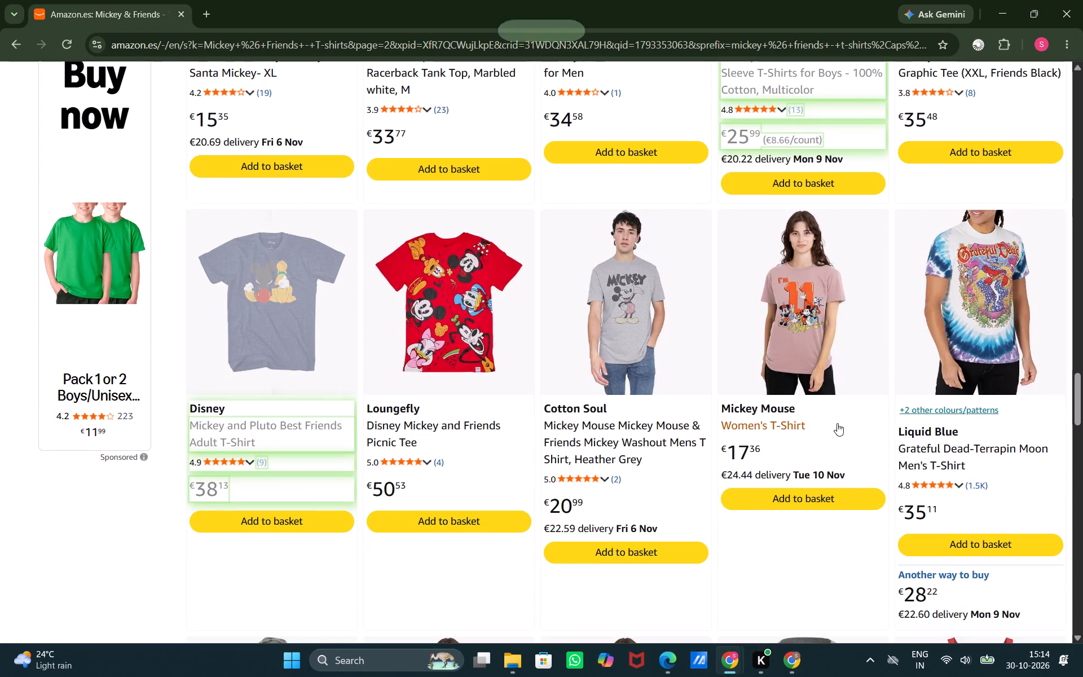
{"action": "right_click", "coordinate": [795, 434]}
{"action": "right_click", "coordinate": [774, 429]}
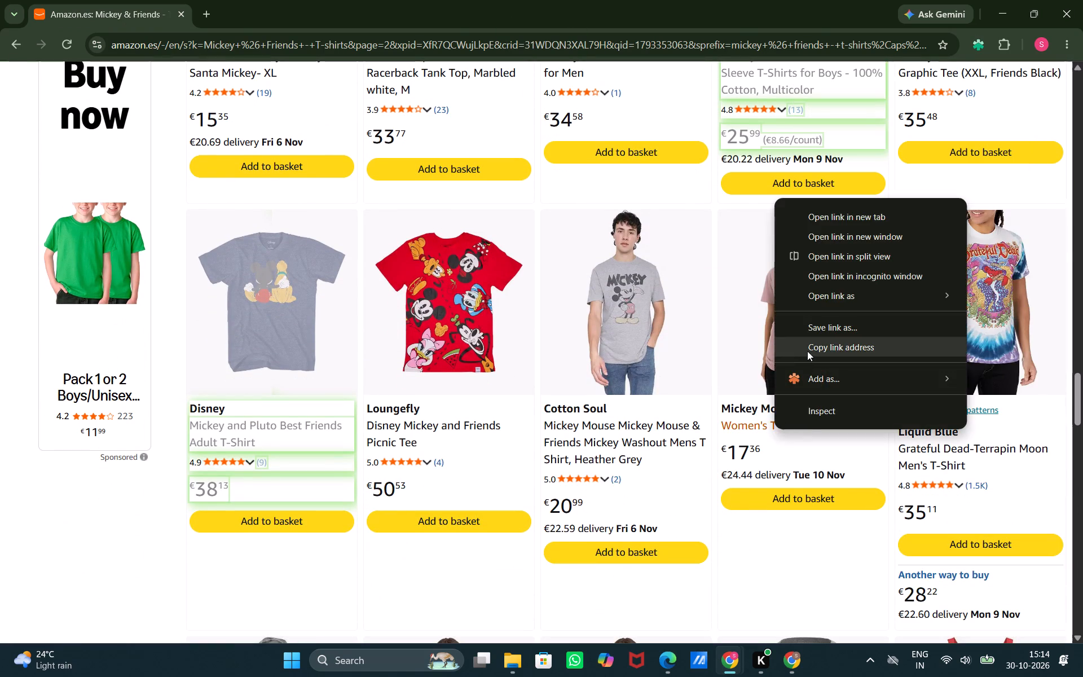
{"action": "left_click", "coordinate": [808, 351]}
{"action": "key", "text": "alt+Tab"}
{"action": "key", "text": "ctrl+v"}
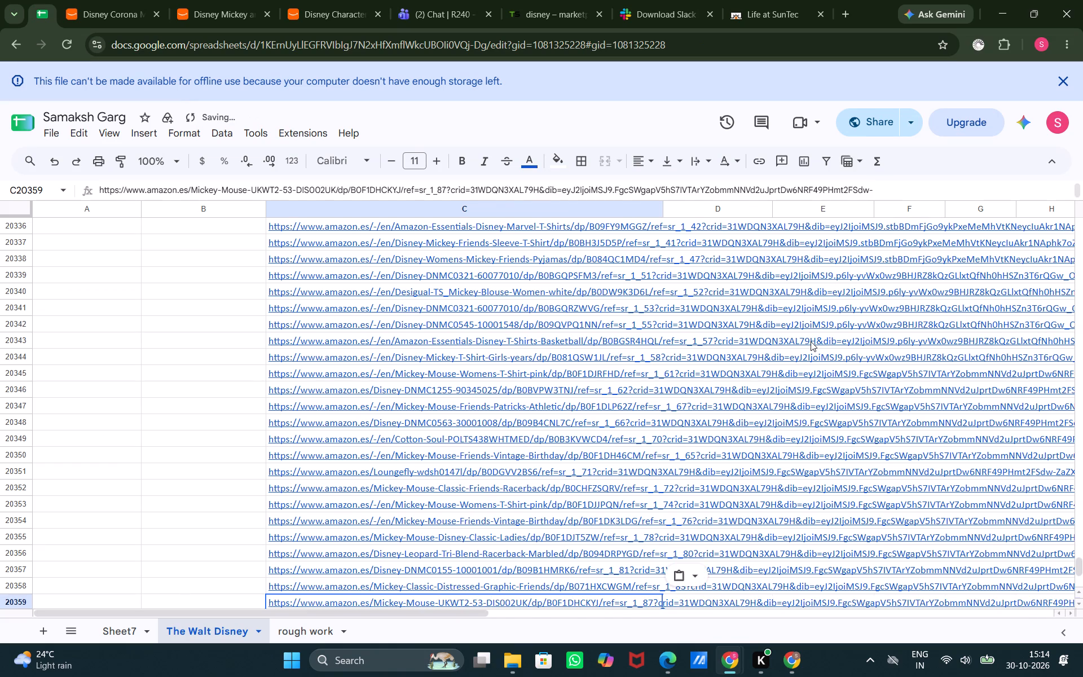
Copy the link of the €20.99 Cotton Soul "Mickey Washout Mens T Shirt, Heather Grey" into cell C20360.
{"action": "key", "text": "Return"}
{"action": "key", "text": "Return"}
{"action": "key", "text": "Return"}
{"action": "key", "text": "alt+Tab"}
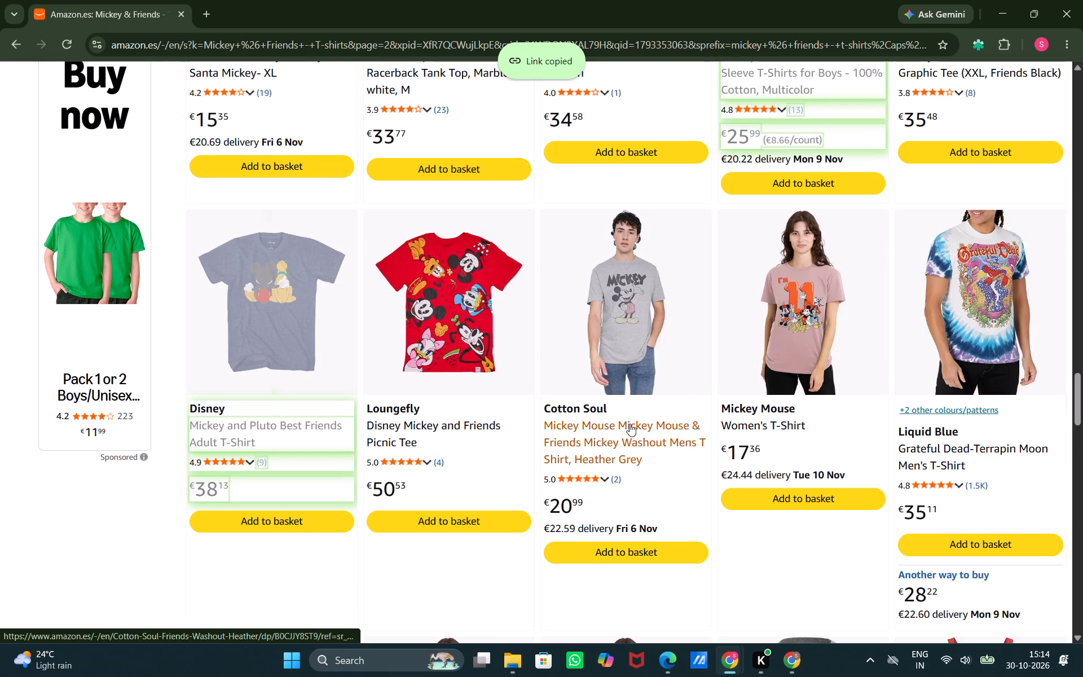
{"action": "right_click", "coordinate": [629, 425]}
{"action": "left_click", "coordinate": [685, 342]}
{"action": "key", "text": "alt+Tab"}
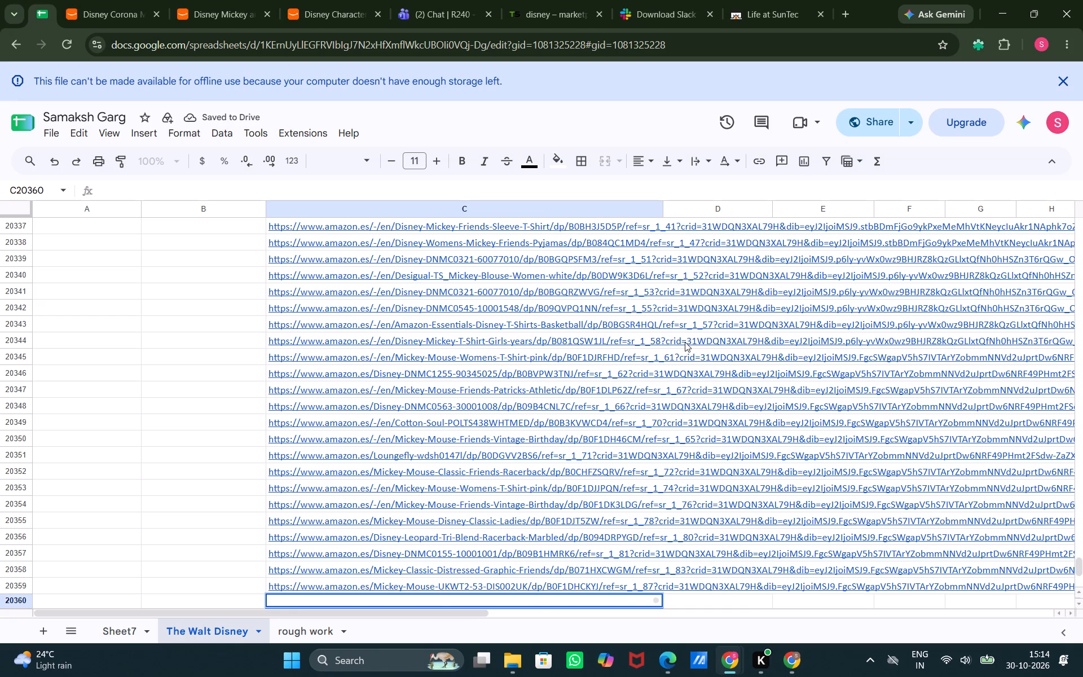
{"action": "key", "text": "ctrl+v"}
{"action": "key", "text": "Return"}
Copy the link of the €50.53 Loungefly "Disney Mickey and Friends Picnic Tee" into cell C20361.
{"action": "key", "text": "alt+Tab"}
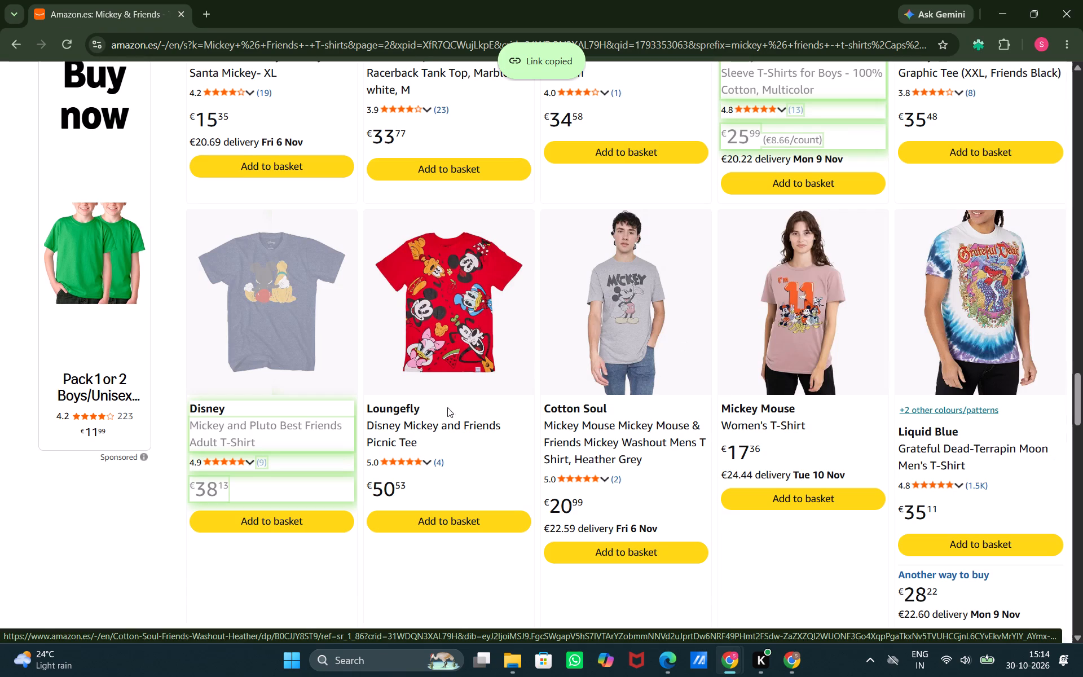
{"action": "right_click", "coordinate": [434, 424]}
{"action": "left_click", "coordinate": [490, 348]}
{"action": "key", "text": "alt+Tab"}
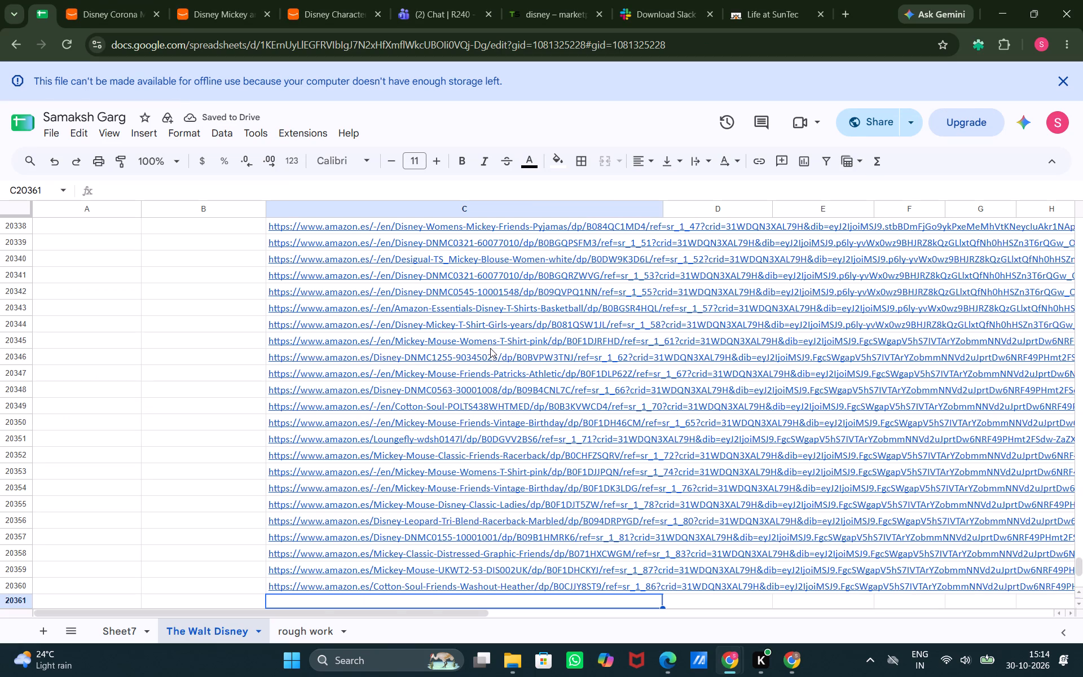
{"action": "key", "text": "ctrl+v"}
{"action": "key", "text": "Return"}
{"action": "key", "text": "Return"}
Copy the link of the €11.93 "Disney Mickey Mouse Funky Dance Ladies T Shirt, Lavendar" into cell C20362.
{"action": "key", "text": "alt+Tab"}
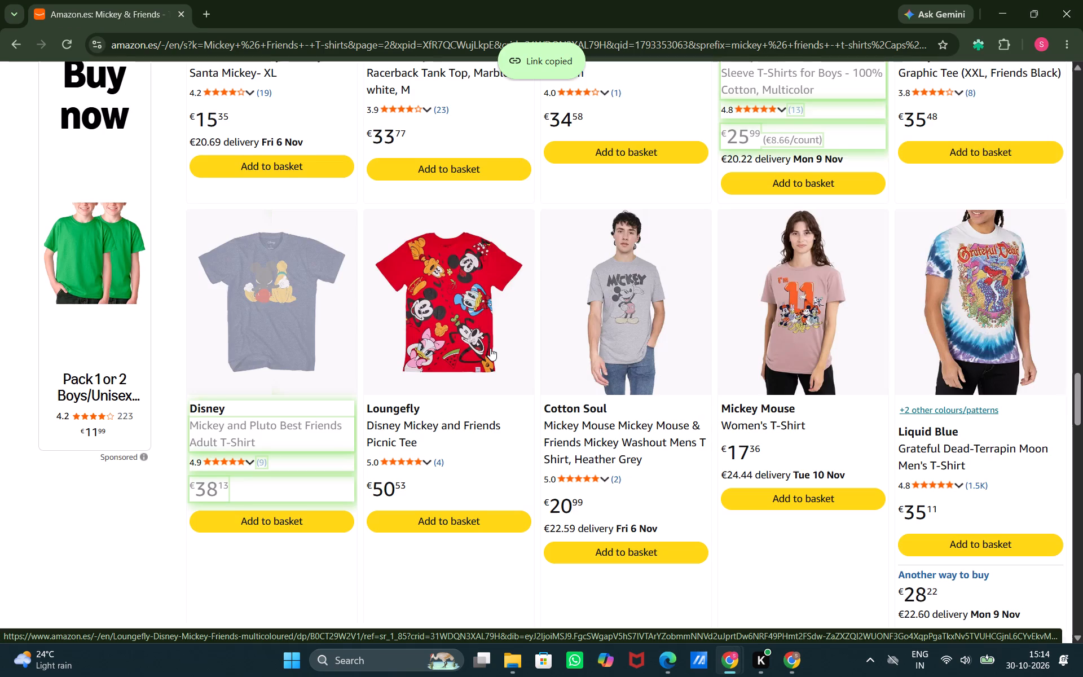
{"action": "scroll", "coordinate": [490, 348], "scroll_direction": "down", "scroll_amount": 5}
{"action": "right_click", "coordinate": [443, 481]}
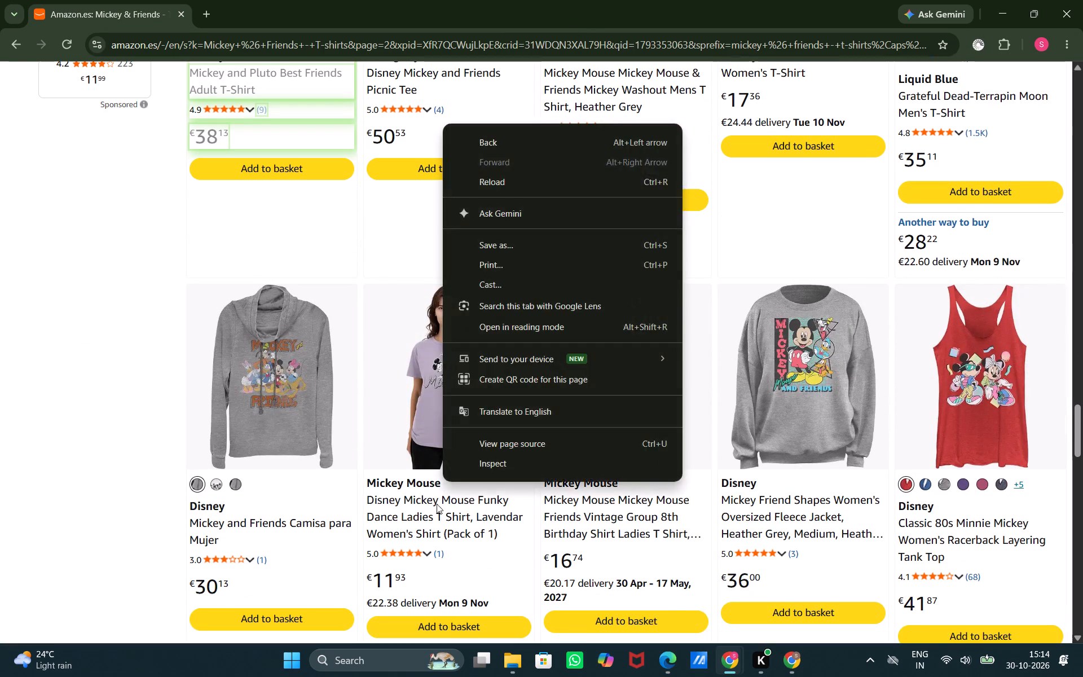
{"action": "right_click", "coordinate": [403, 508]}
{"action": "left_click", "coordinate": [469, 426]}
{"action": "key", "text": "alt+Tab"}
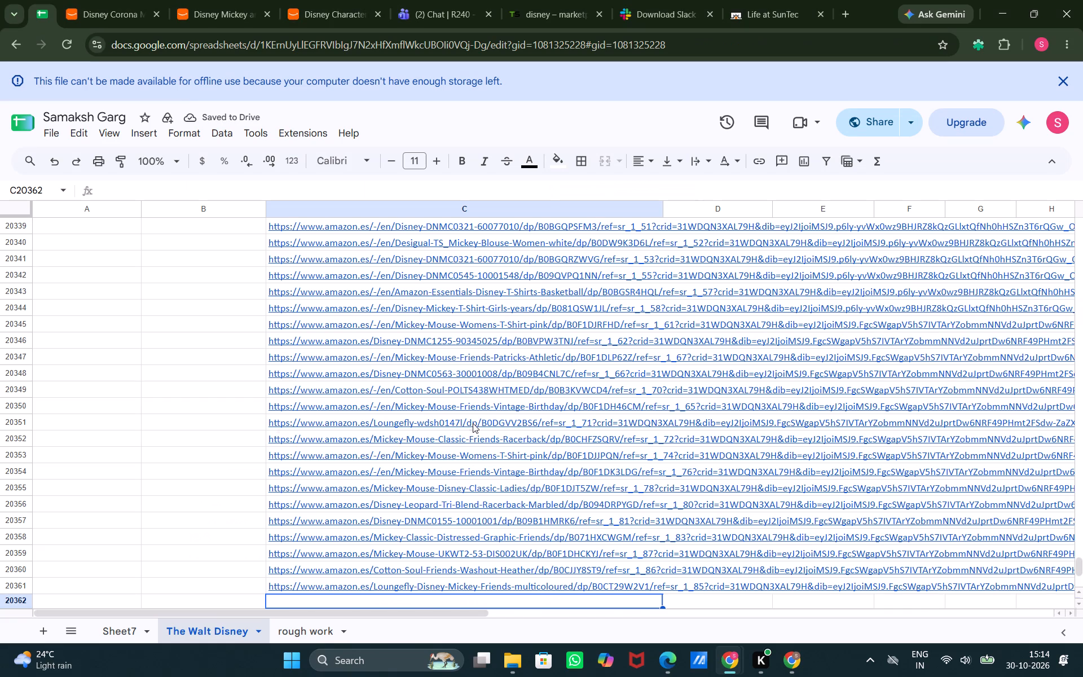
{"action": "key", "text": "ctrl+v"}
{"action": "key", "text": "Return"}
{"action": "key", "text": "Return"}
Copy the link of the €16.74 "Mickey Mouse Friends Vintage Group 8th Birthday Shirt Ladies T Shirt" into cell C20363.
{"action": "key", "text": "alt+Tab"}
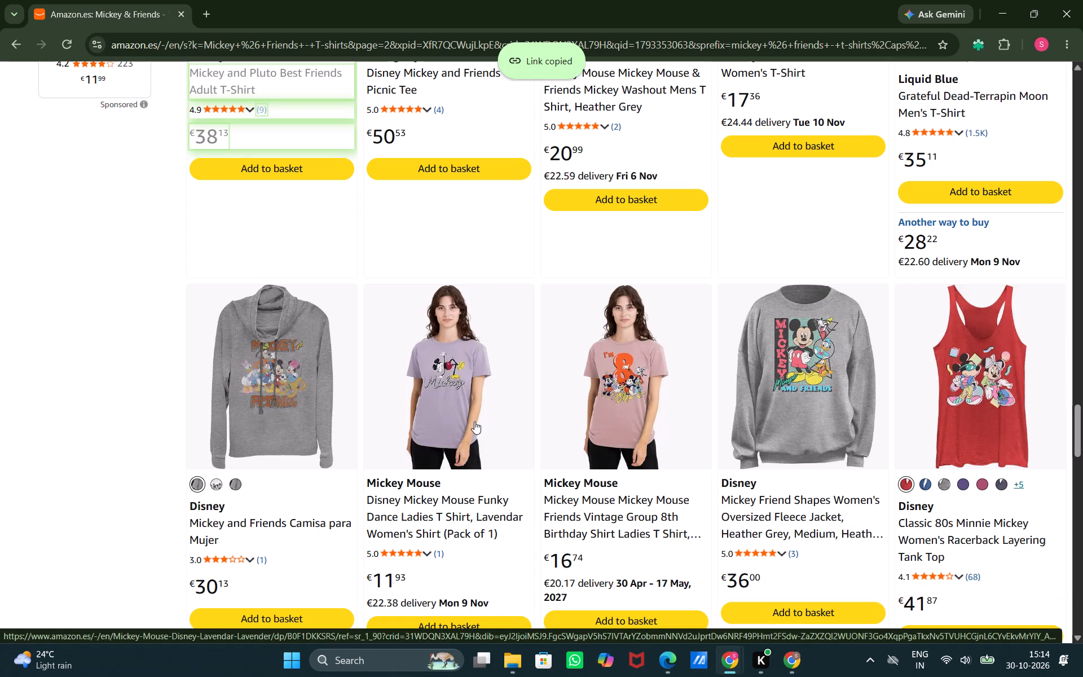
{"action": "right_click", "coordinate": [612, 523]}
{"action": "left_click", "coordinate": [679, 440]}
{"action": "key", "text": "alt+Tab"}
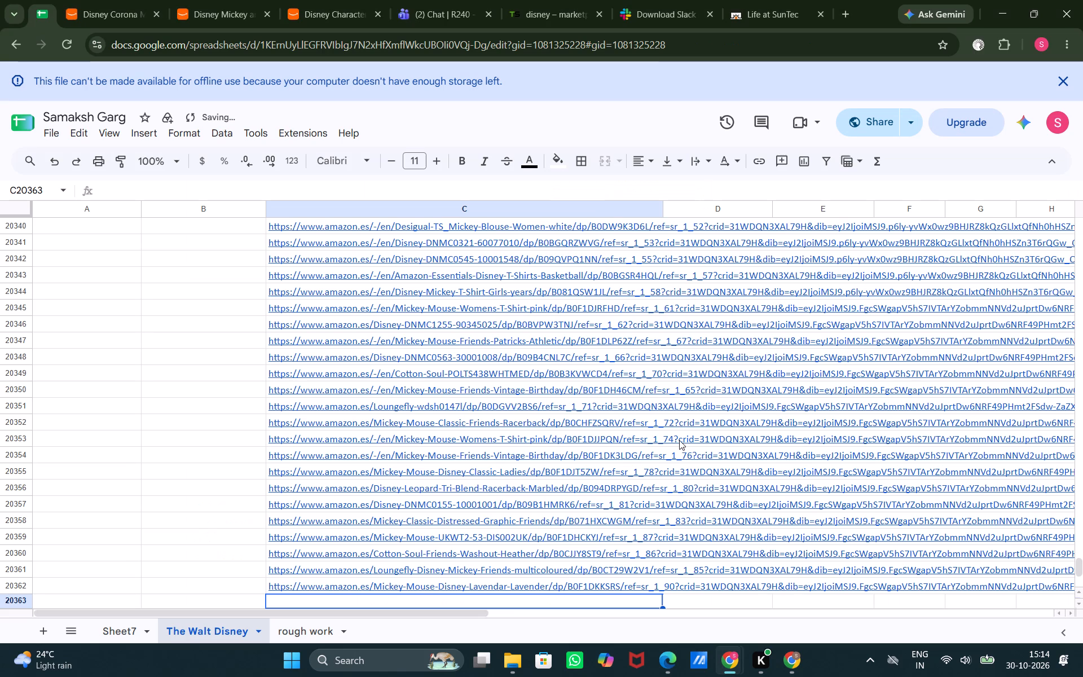
{"action": "key", "text": "ctrl+v"}
{"action": "key", "text": "Return"}
{"action": "key", "text": "Return"}
Copy the link of the €41.87 Disney "Classic 80s Minnie Mickey Women's Racerback Layering Tank Top" into cell C20364.
{"action": "key", "text": "alt+Tab"}
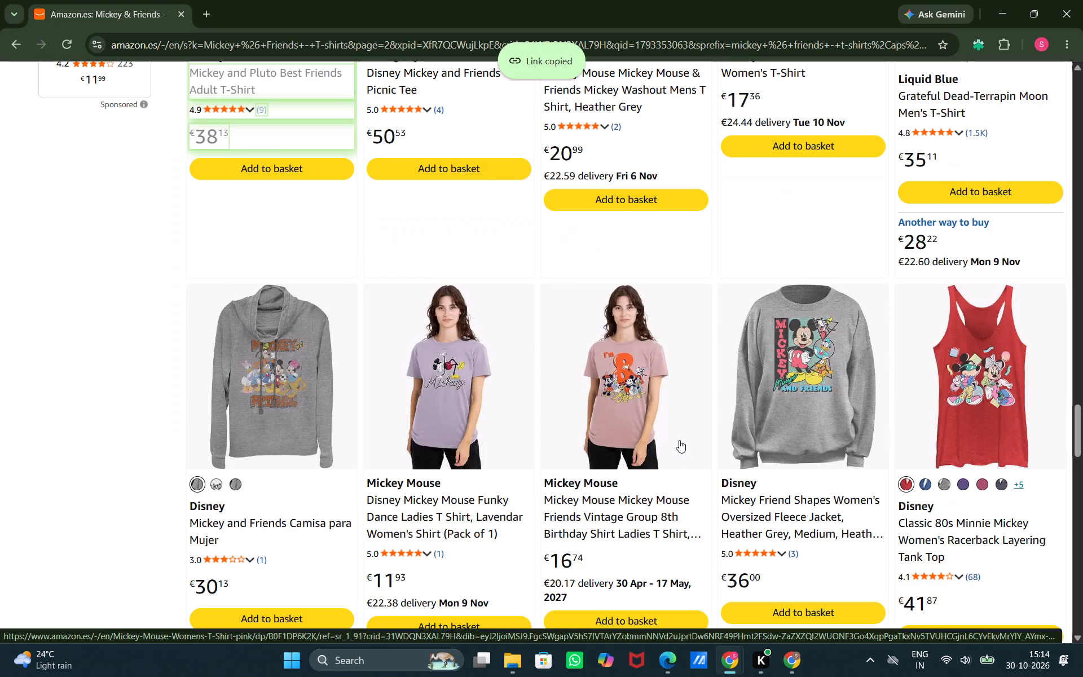
{"action": "right_click", "coordinate": [976, 539]}
{"action": "left_click", "coordinate": [868, 459]}
{"action": "key", "text": "alt+Tab"}
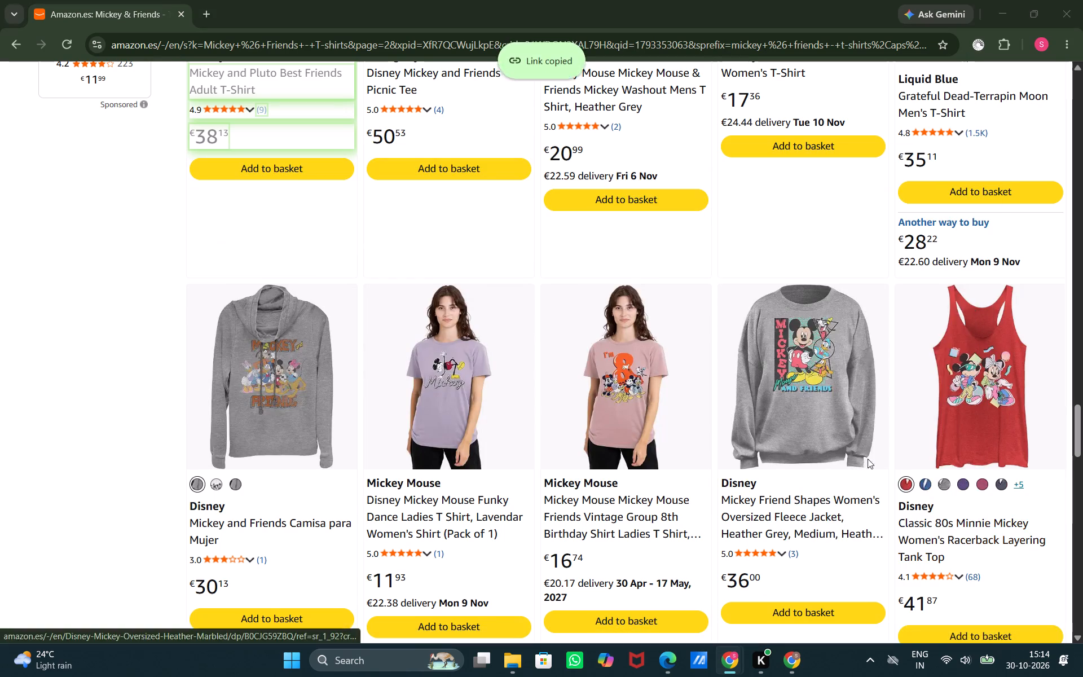
{"action": "key", "text": "ctrl+v"}
{"action": "key", "text": "Return"}
{"action": "key", "text": "Return"}
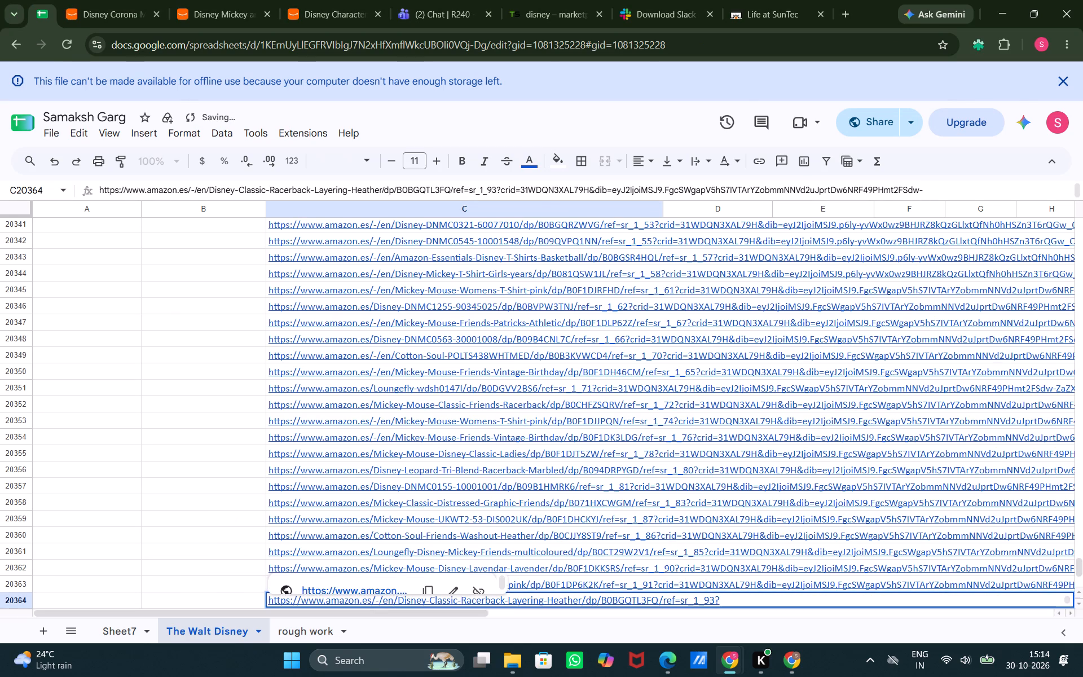
Copy the link of the €17.28 Mickey Mouse "Friends St Patrick's Day Minnie Goofy Donald Ladies T Shirt" into cell C20365.
{"action": "key", "text": "alt+Tab"}
{"action": "scroll", "coordinate": [868, 459], "scroll_direction": "down", "scroll_amount": 5}
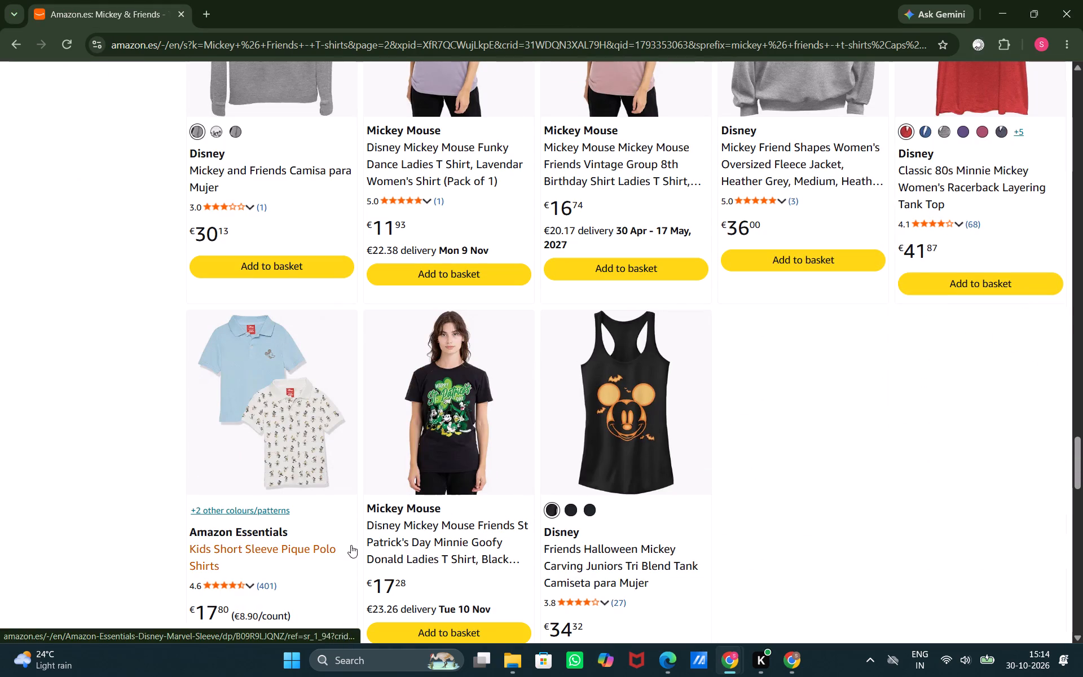
{"action": "right_click", "coordinate": [434, 543]}
{"action": "left_click", "coordinate": [529, 465]}
{"action": "key", "text": "alt+Tab"}
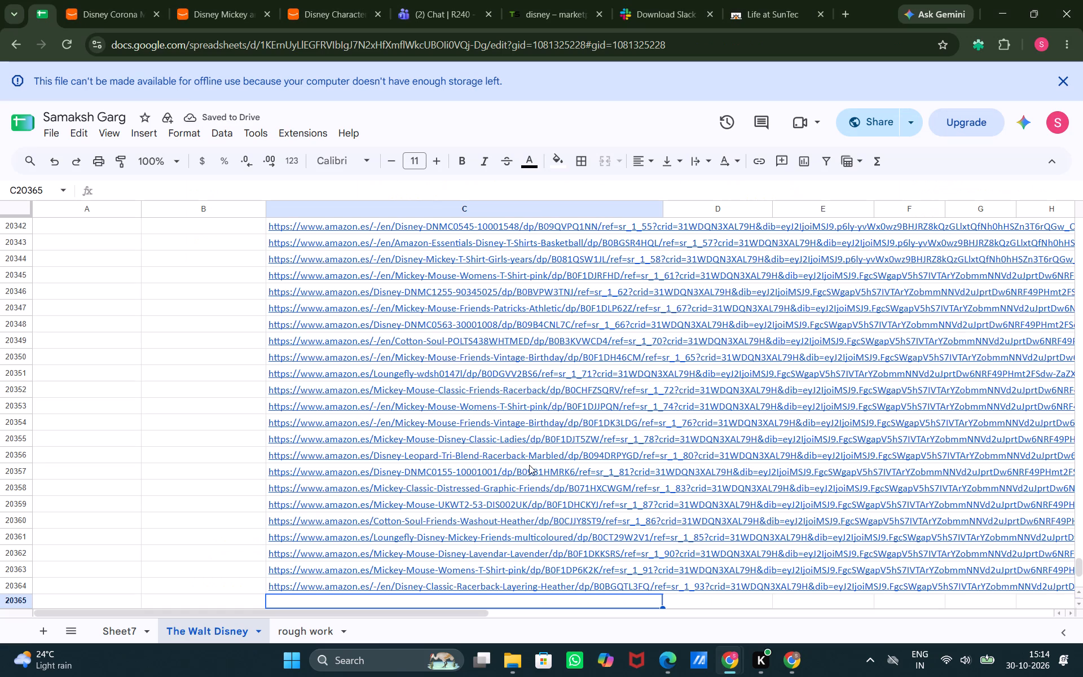
{"action": "key", "text": "ctrl+v"}
{"action": "key", "text": "Return"}
{"action": "key", "text": "Return"}
{"action": "key", "text": "Return"}
Copy the link of the €34.32 Disney "Friends Halloween Mickey Carving Juniors Tri Blend Tank" into cell C20366.
{"action": "key", "text": "alt+Tab"}
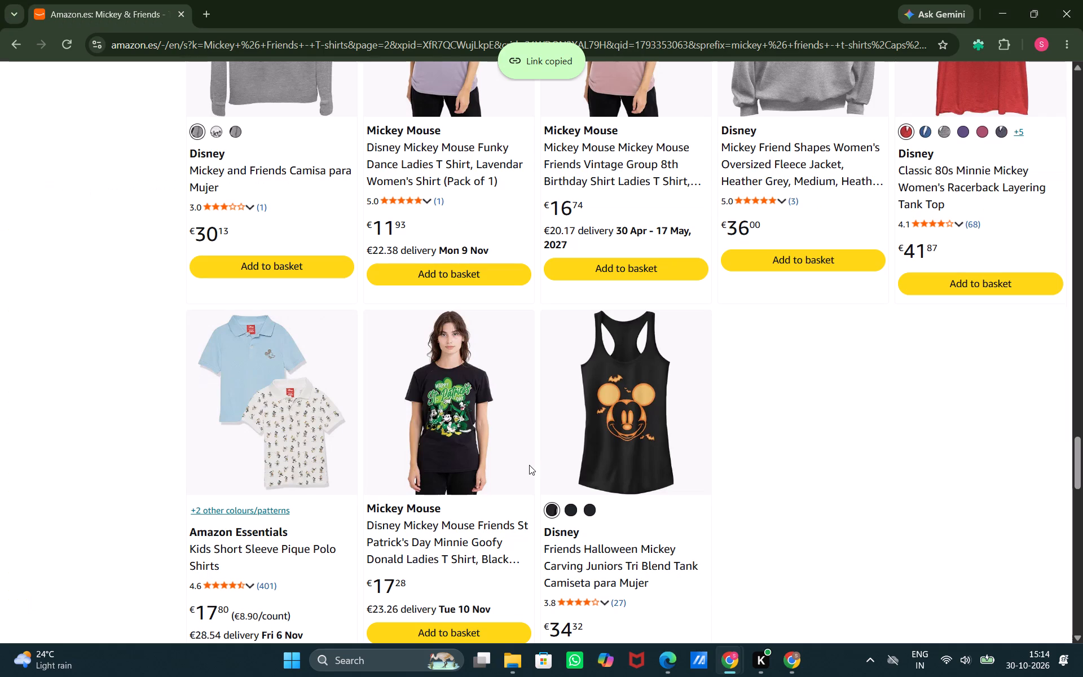
{"action": "right_click", "coordinate": [616, 552]}
{"action": "left_click", "coordinate": [666, 474]}
{"action": "key", "text": "alt+Tab"}
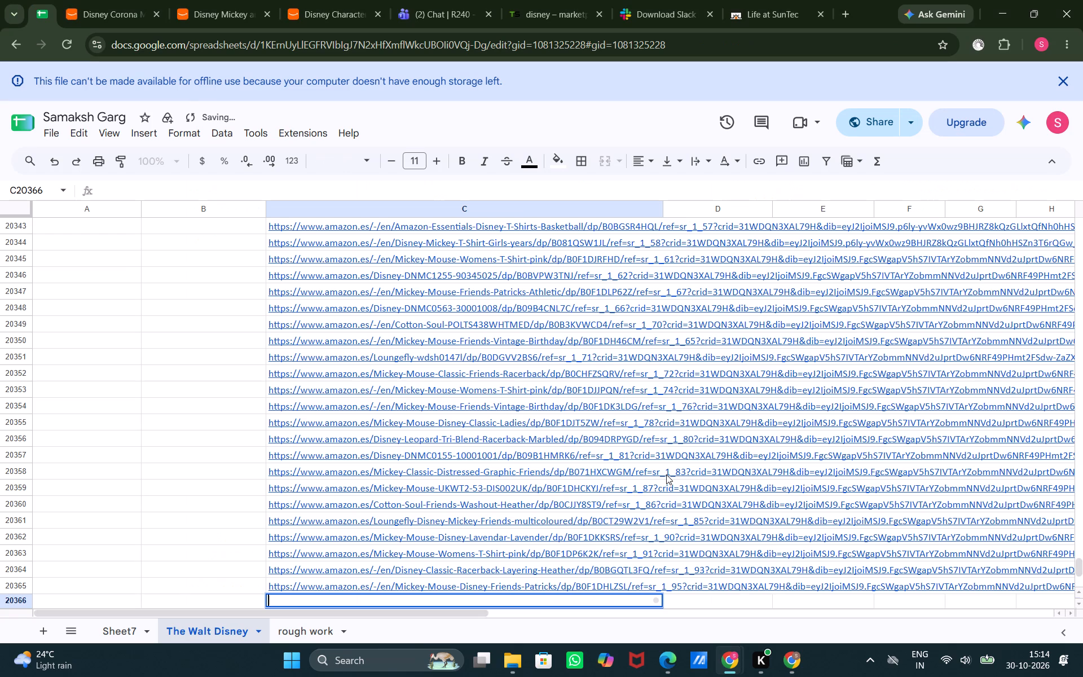
{"action": "key", "text": "ctrl+v"}
{"action": "key", "text": "Return"}
{"action": "key", "text": "Return"}
{"action": "key", "text": "Return"}
Copy the link of the €17.80 Amazon Essentials "Kids Short Sleeve Pique Polo Shirts" into cell C20368.
{"action": "key", "text": "alt+Tab"}
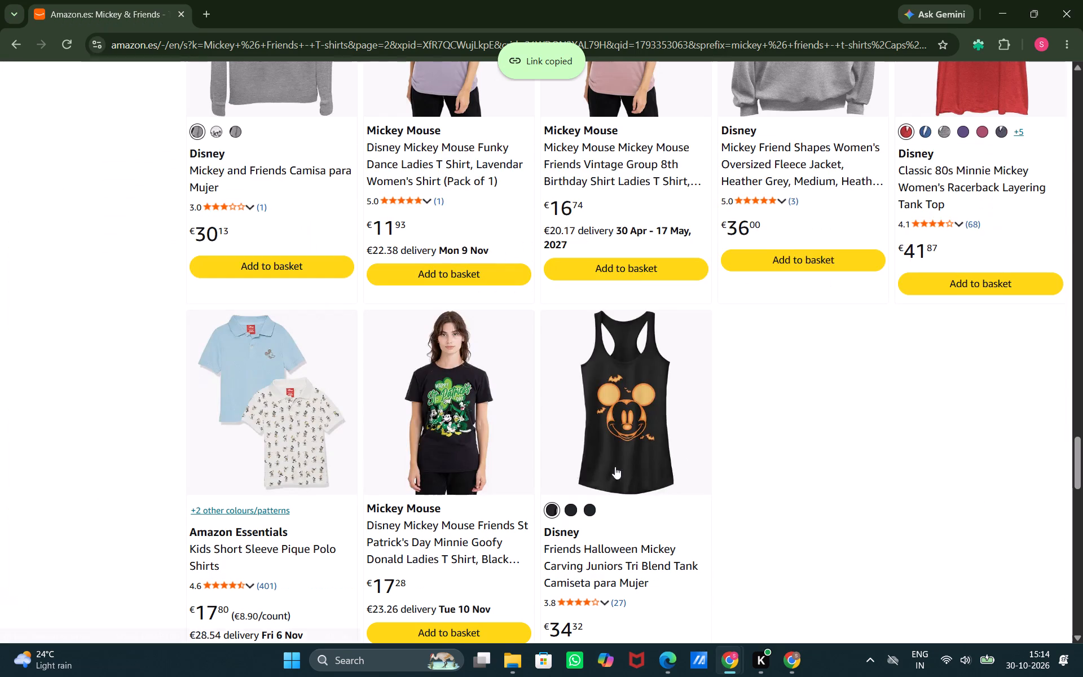
{"action": "right_click", "coordinate": [275, 559]}
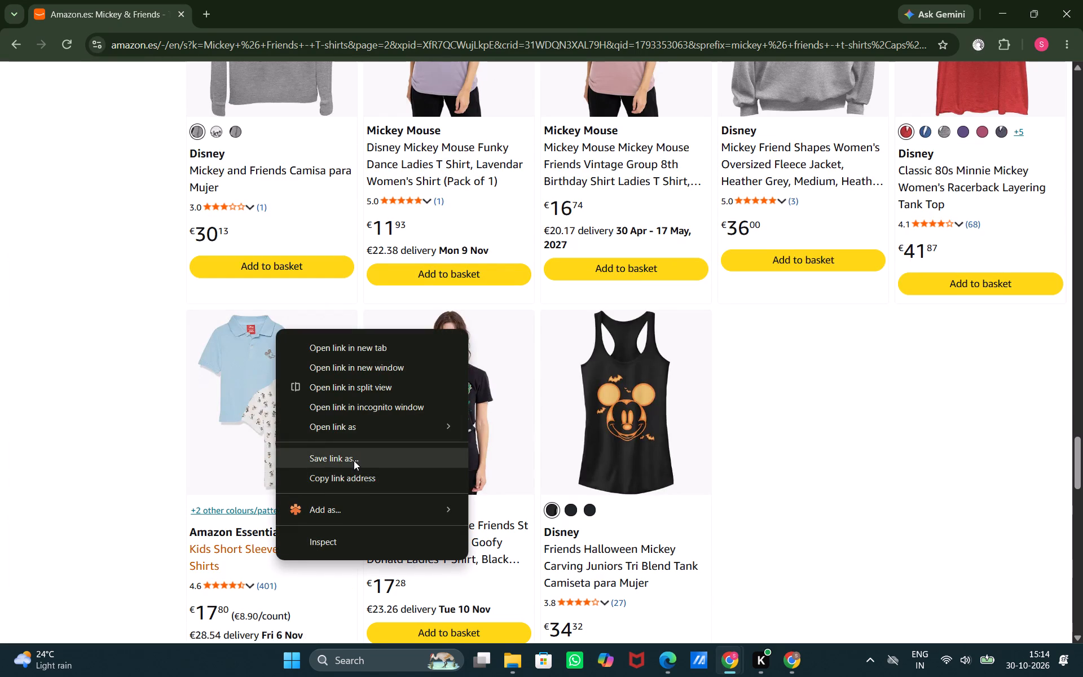
{"action": "left_click", "coordinate": [354, 477]}
{"action": "key", "text": "alt+Tab"}
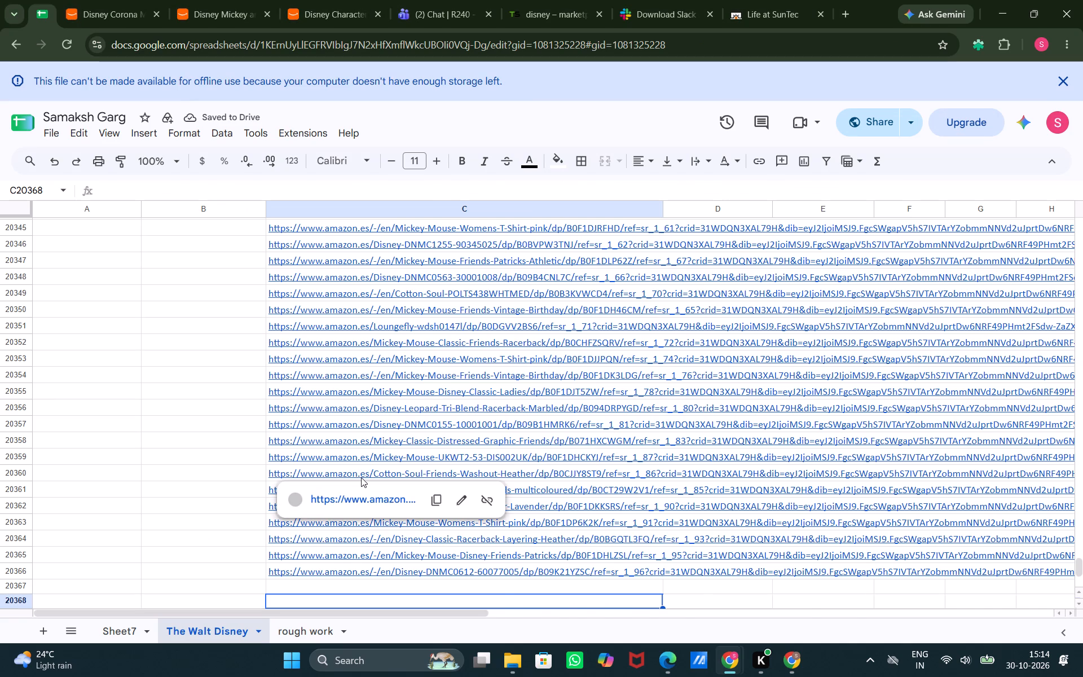
{"action": "key", "text": "ctrl+v"}
{"action": "key", "text": "Return"}
{"action": "key", "text": "Return"}
Open page 3 of the Amazon.es results and copy the link of its €17.28 St Patrick's Day ladies T-shirt into the empty cell C20367.
{"action": "key", "text": "Up"}
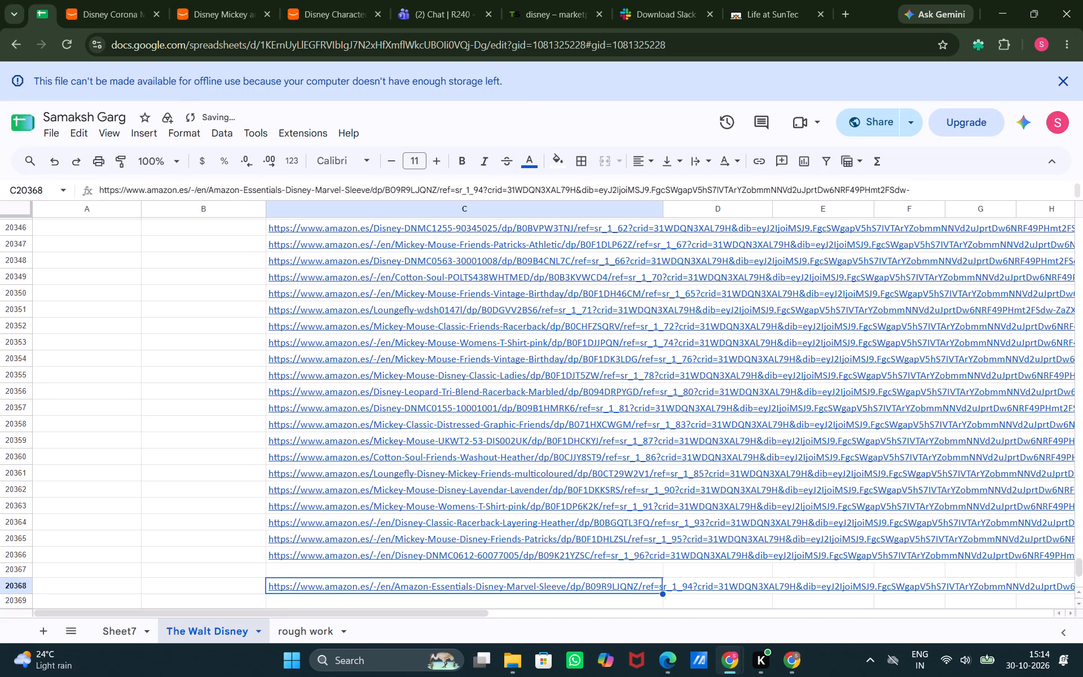
{"action": "key", "text": "Up"}
{"action": "key", "text": "alt+Tab"}
{"action": "scroll", "coordinate": [358, 474], "scroll_direction": "down", "scroll_amount": 5}
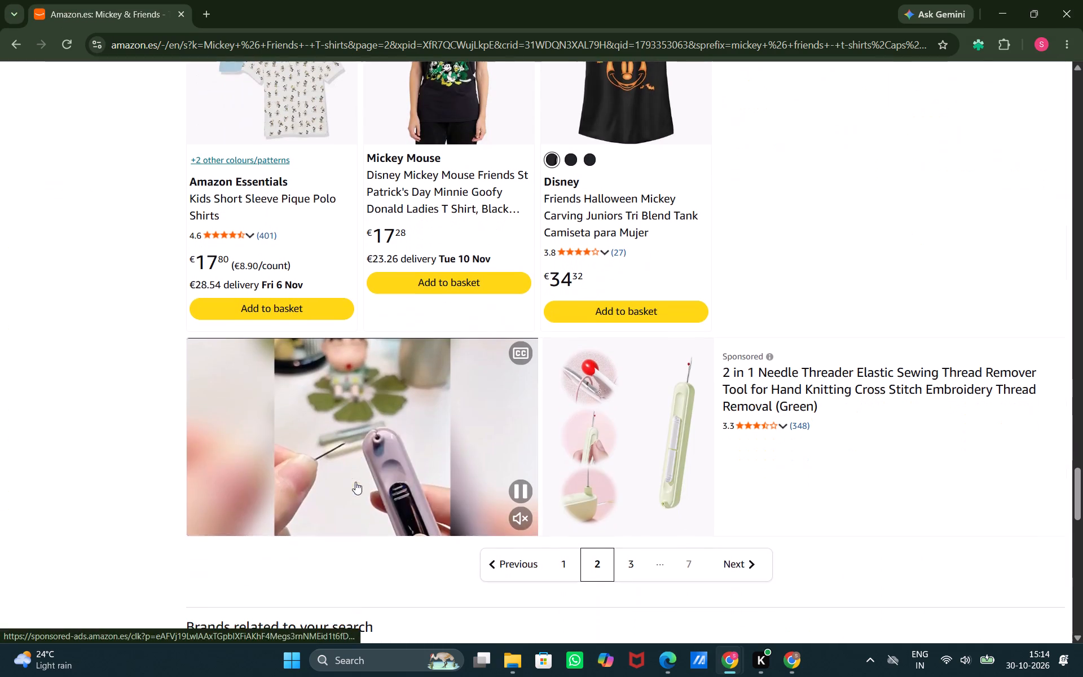
{"action": "left_click", "coordinate": [633, 557]}
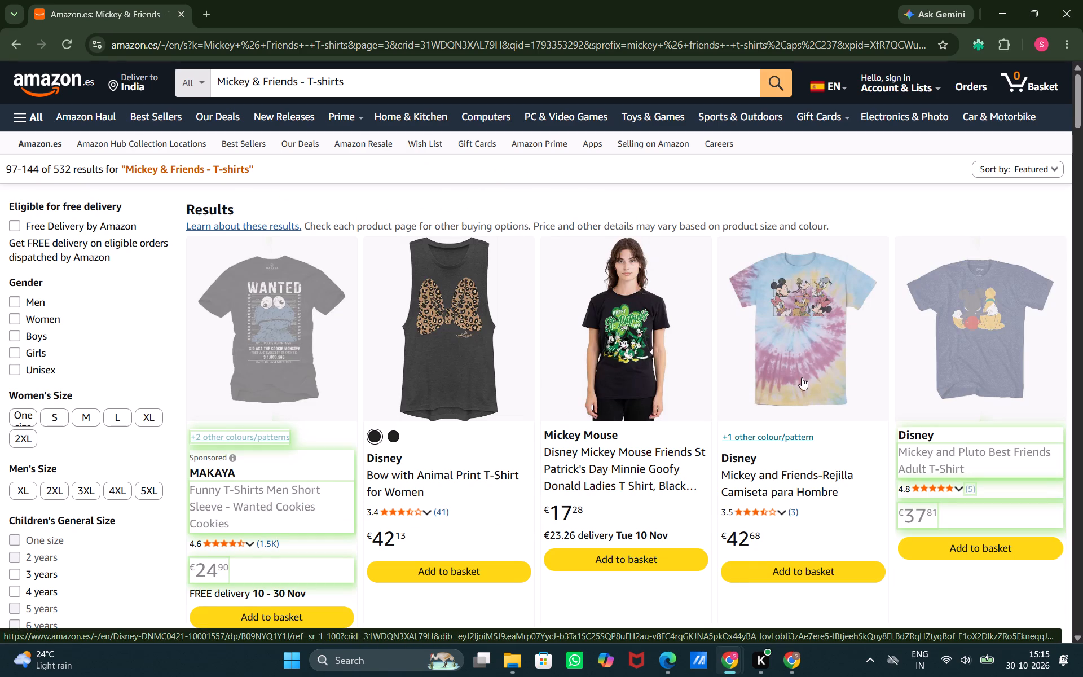
{"action": "right_click", "coordinate": [633, 463]}
{"action": "left_click", "coordinate": [712, 375]}
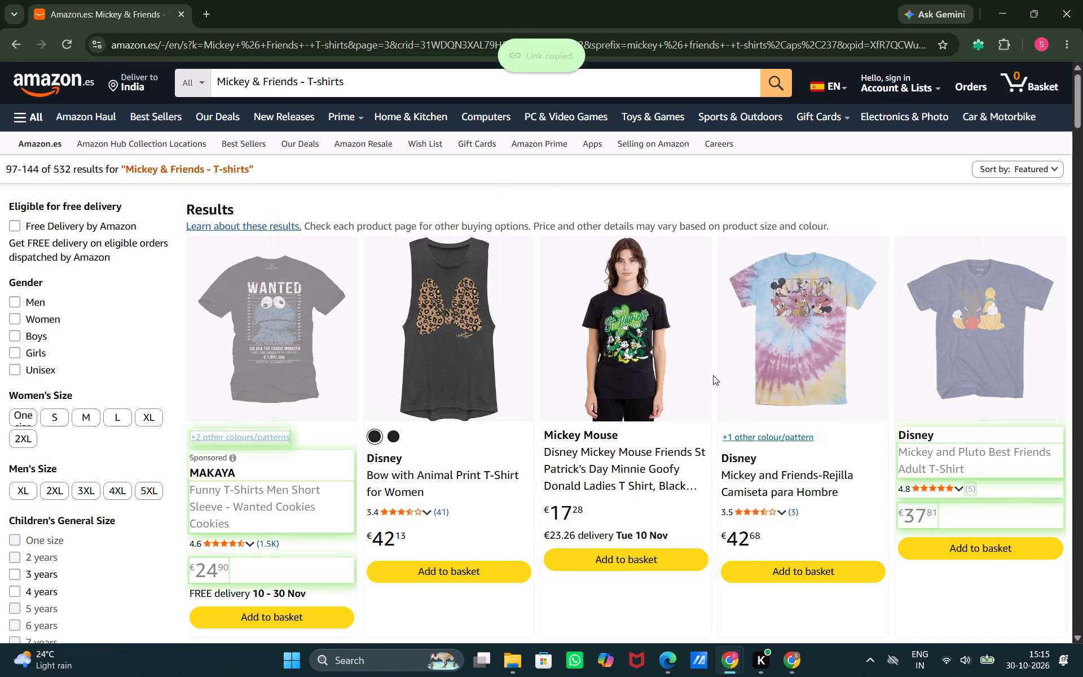
{"action": "key", "text": "alt+Tab"}
{"action": "key", "text": "ctrl+v"}
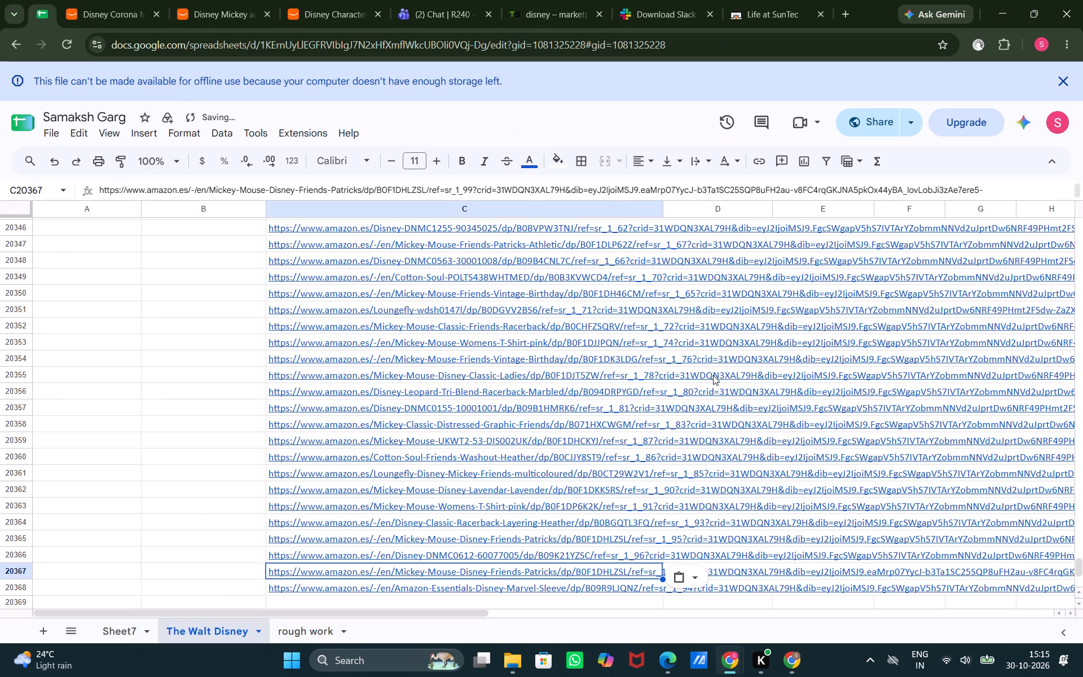
{"action": "key", "text": "Return"}
{"action": "key", "text": "Return"}
{"action": "key", "text": "Return"}
{"action": "key", "text": "Return"}
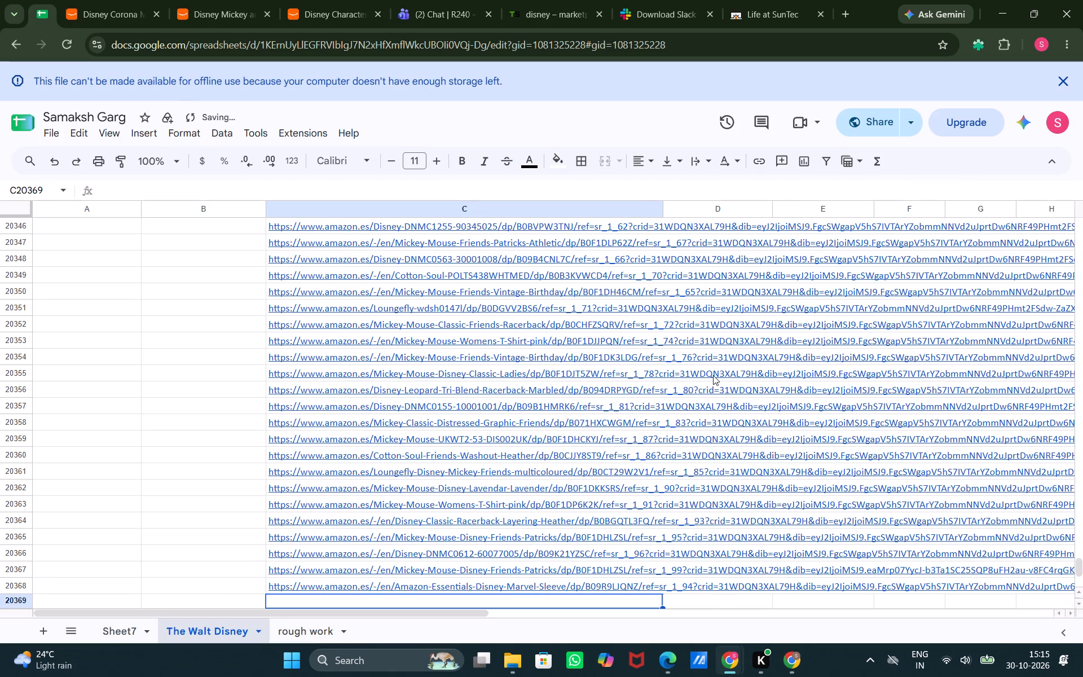
Copy the link of the €42.68 Disney "Mickey and Friends-Rejilla Camiseta para Hombre" into cell C20369.
{"action": "key", "text": "alt+Tab"}
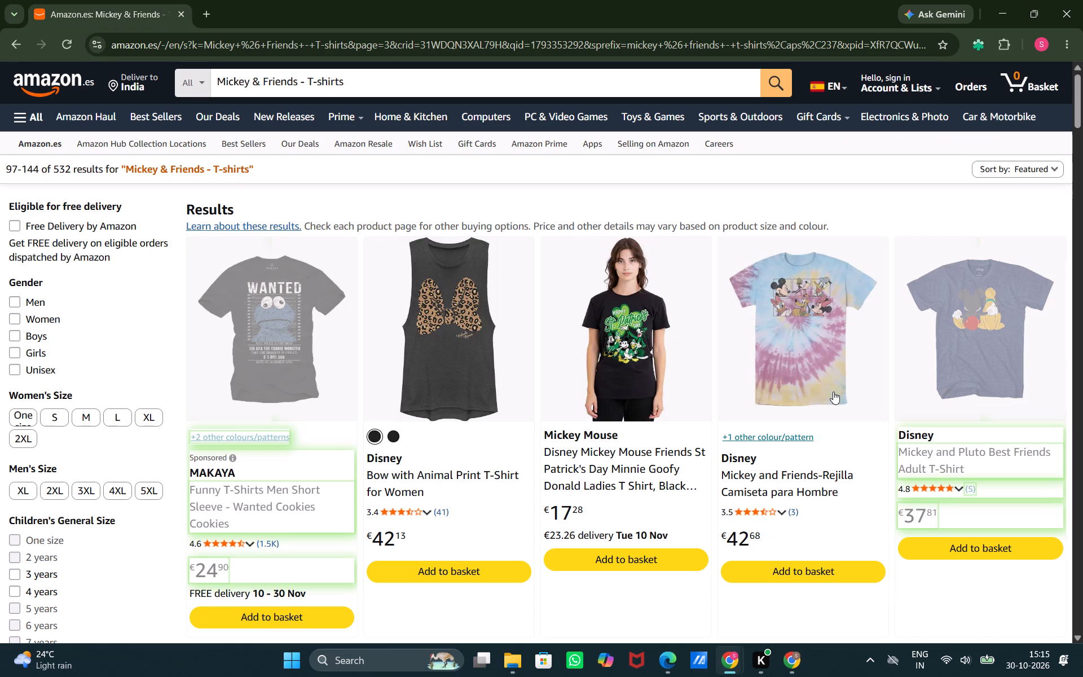
{"action": "right_click", "coordinate": [838, 480]}
{"action": "left_click", "coordinate": [892, 391]}
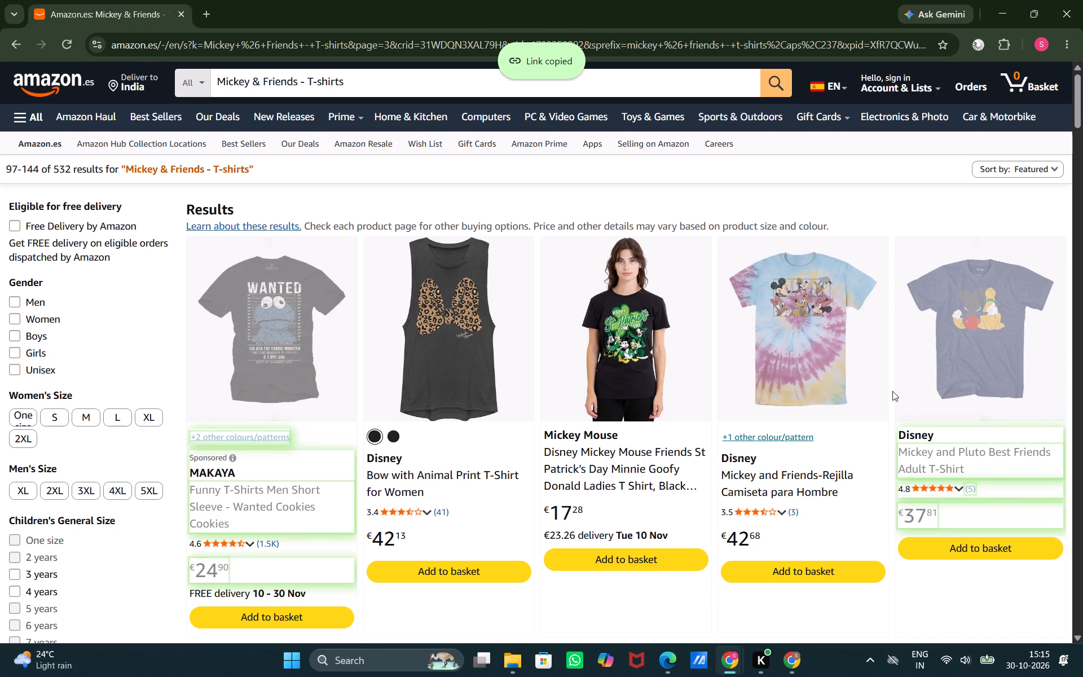
{"action": "key", "text": "Tab"}
{"action": "key", "text": "alt+Tab"}
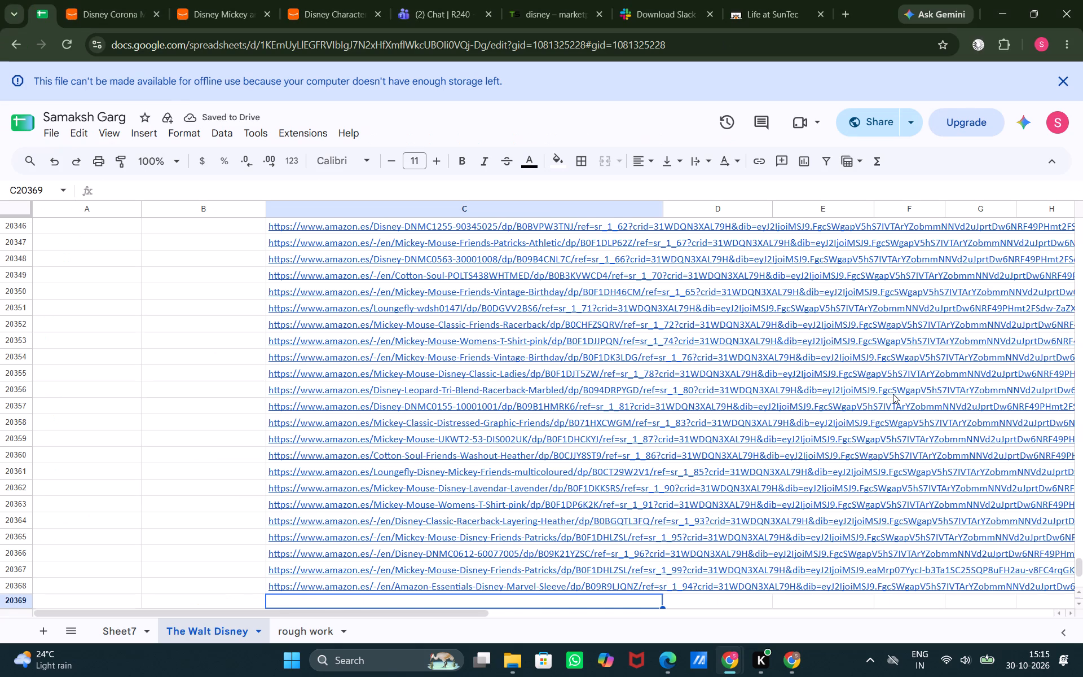
{"action": "key", "text": "ctrl+v"}
{"action": "left_click", "coordinate": [893, 394], "text": "ctrl"}
{"action": "key", "text": "Return"}
{"action": "key", "text": "Return"}
{"action": "key", "text": "Return"}
{"action": "key", "text": "Return"}
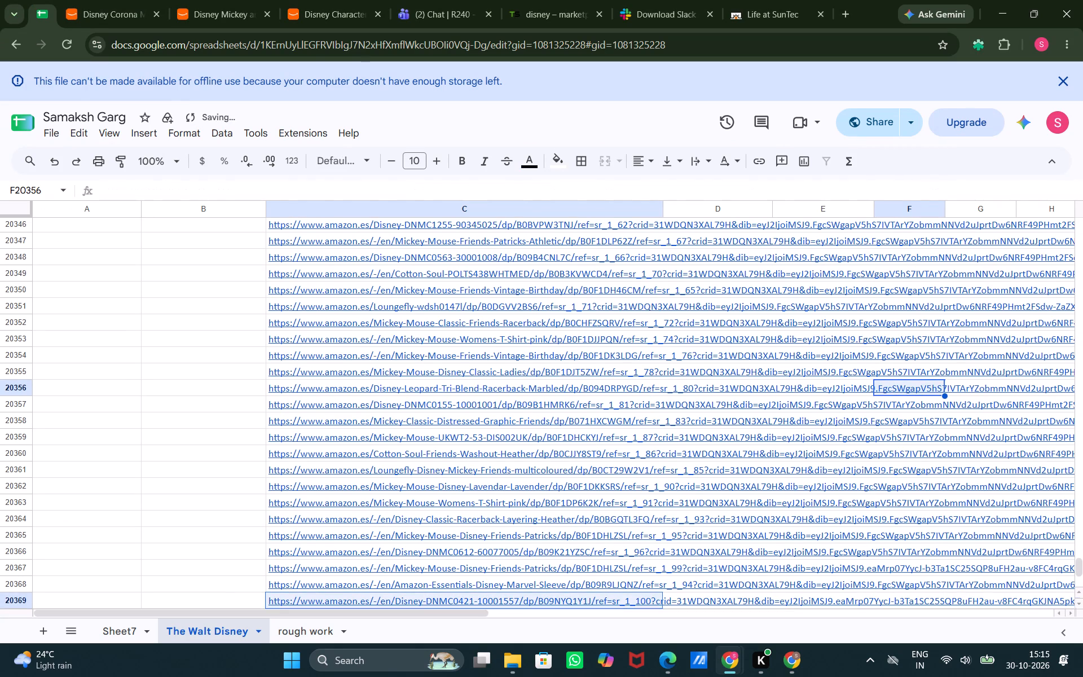
Copy the link of the €17.86 Amazon Essentials "Princess Women's Classic Fit Short Sleeve V-Neck T-Shirt" into cell C20370.
{"action": "key", "text": "Down"}
{"action": "key", "text": "Down"}
{"action": "key", "text": "Down"}
{"action": "key", "text": "Down"}
{"action": "key", "text": "Down"}
{"action": "key", "text": "Down"}
{"action": "key", "text": "Down"}
{"action": "key", "text": "Down"}
{"action": "key", "text": "Down"}
{"action": "key", "text": "Down"}
{"action": "key", "text": "Down"}
{"action": "key", "text": "Down"}
{"action": "key", "text": "Down"}
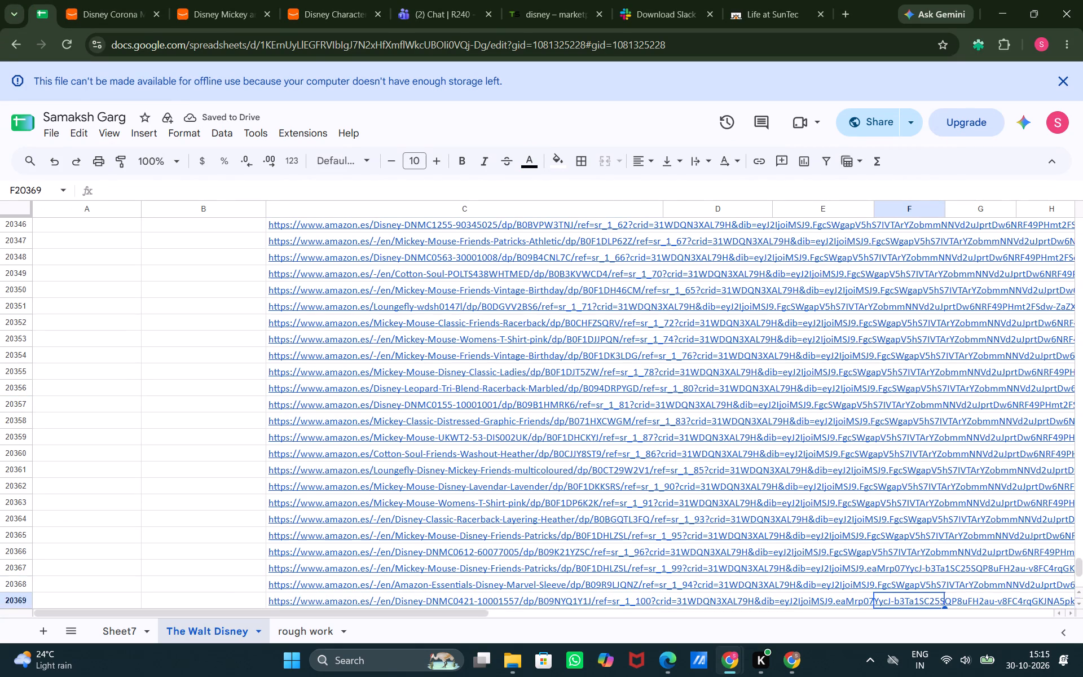
{"action": "key", "text": "Down"}
{"action": "key", "text": "Down"}
{"action": "key", "text": "Down"}
{"action": "key", "text": "Down"}
{"action": "key", "text": "Left"}
{"action": "key", "text": "Left"}
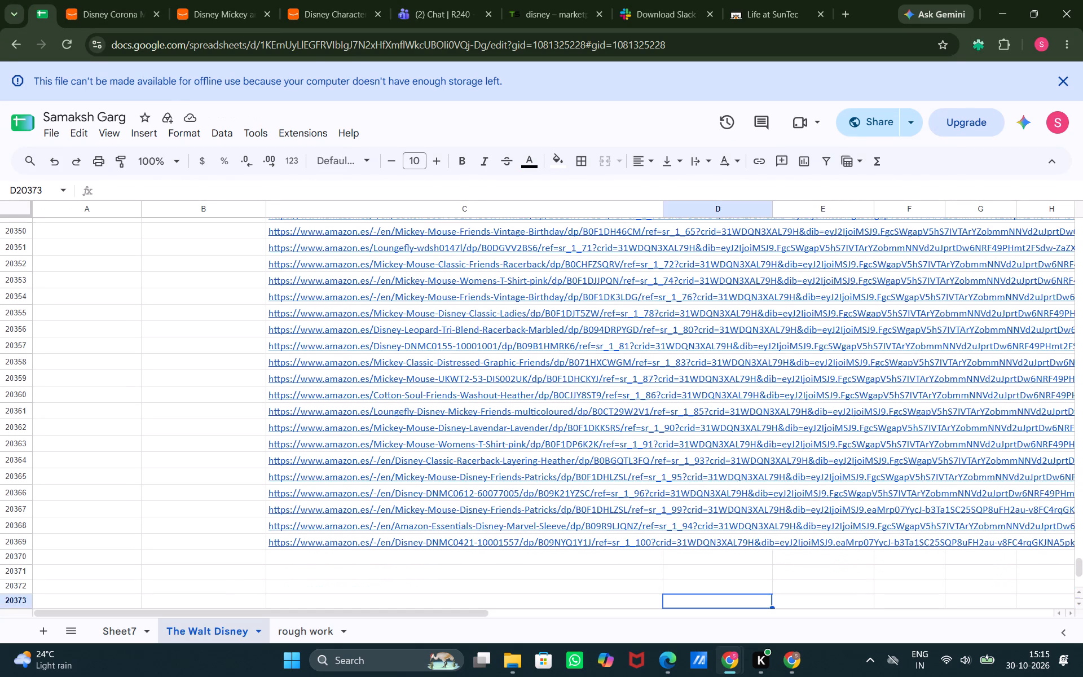
{"action": "key", "text": "Left"}
{"action": "key", "text": "Up"}
{"action": "key", "text": "Up"}
{"action": "key", "text": "Up"}
{"action": "key", "text": "alt+Tab"}
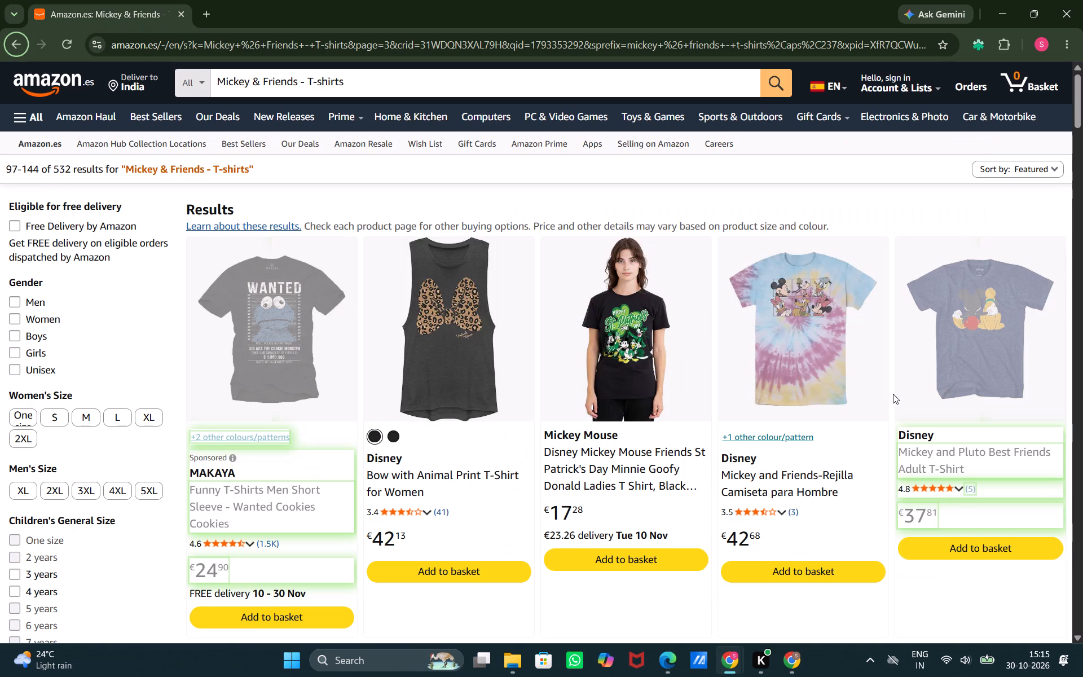
{"action": "scroll", "coordinate": [862, 302], "scroll_direction": "down", "scroll_amount": 8}
{"action": "scroll", "coordinate": [866, 304], "scroll_direction": "up", "scroll_amount": 2}
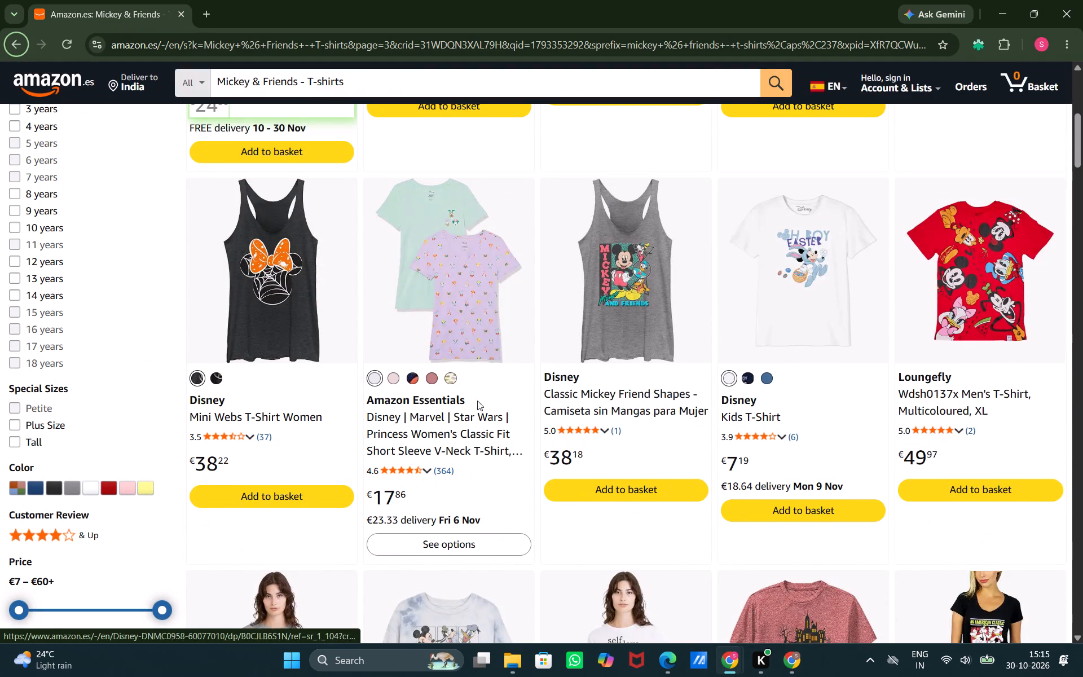
{"action": "right_click", "coordinate": [450, 444]}
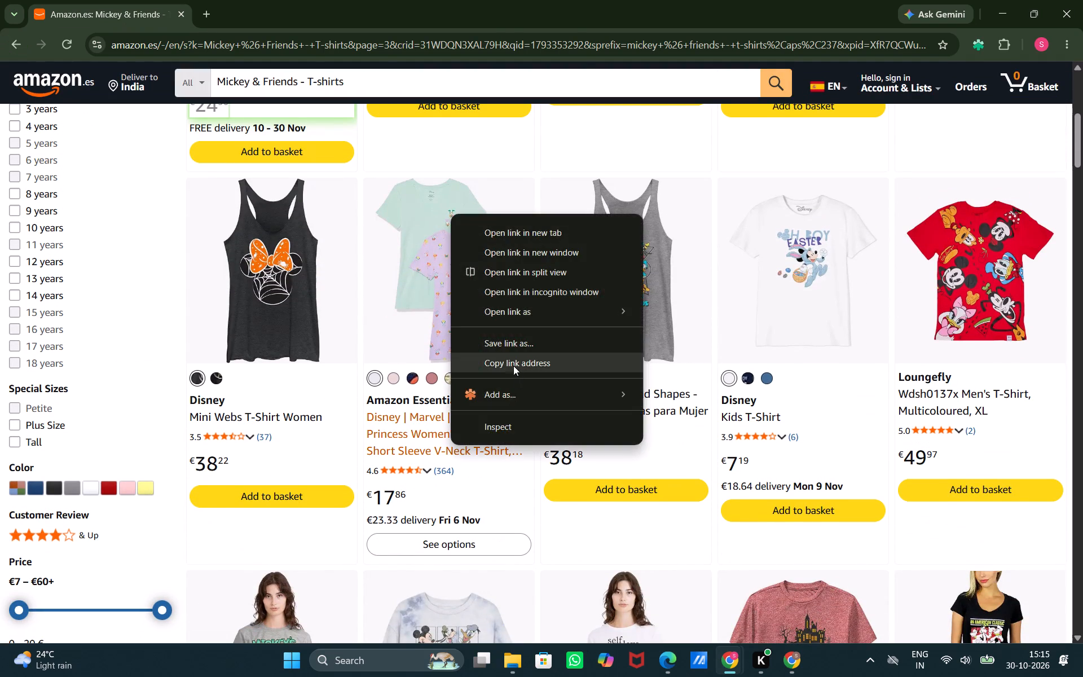
{"action": "left_click", "coordinate": [513, 366]}
{"action": "key", "text": "alt+Tab"}
{"action": "key", "text": "ctrl+v"}
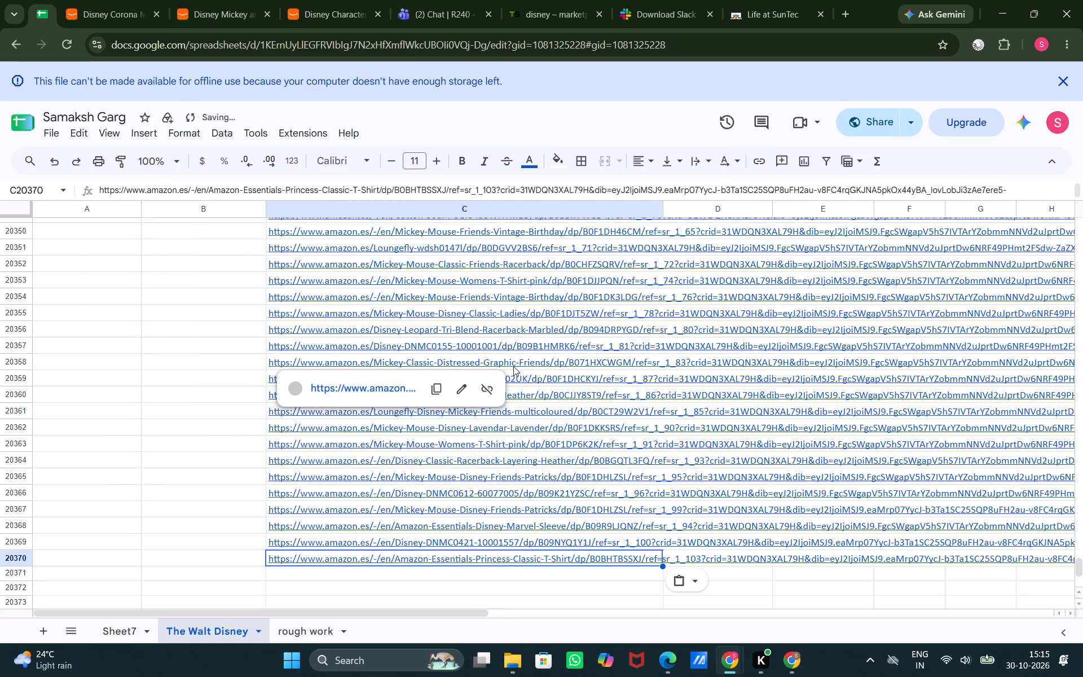
Copy the link of the €38.18 Disney "Classic Mickey Friend Shapes - Camiseta sin Mangas para Mujer" into cell C20371.
{"action": "key", "text": "Return"}
{"action": "key", "text": "Return"}
{"action": "key", "text": "Return"}
{"action": "key", "text": "alt+Tab"}
{"action": "right_click", "coordinate": [665, 405]}
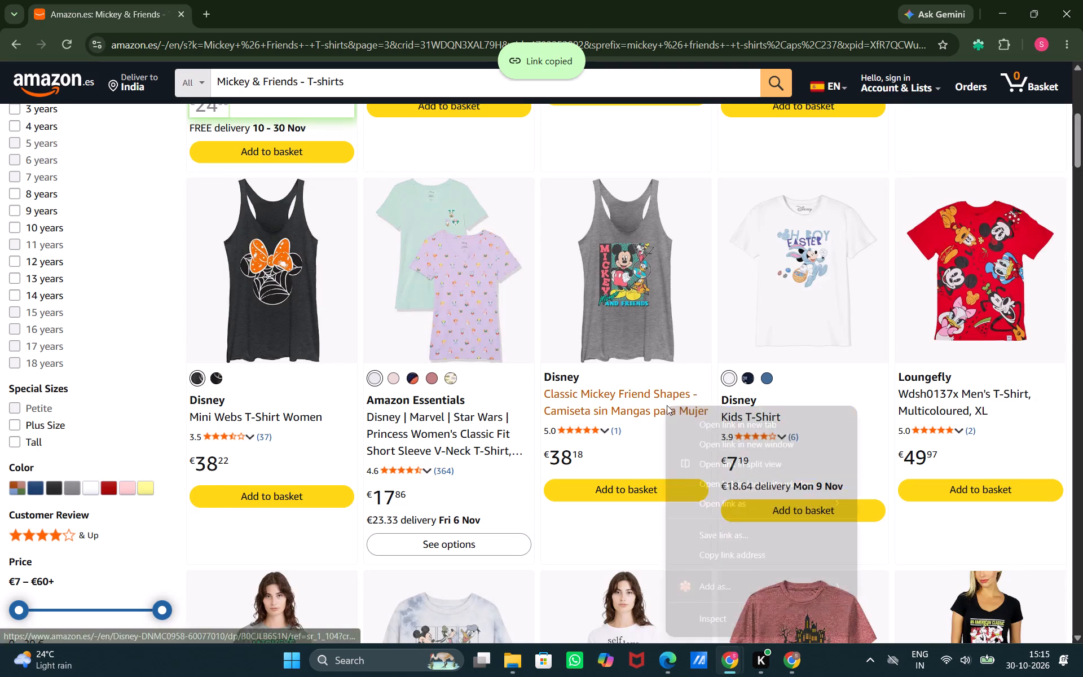
{"action": "left_click", "coordinate": [716, 548]}
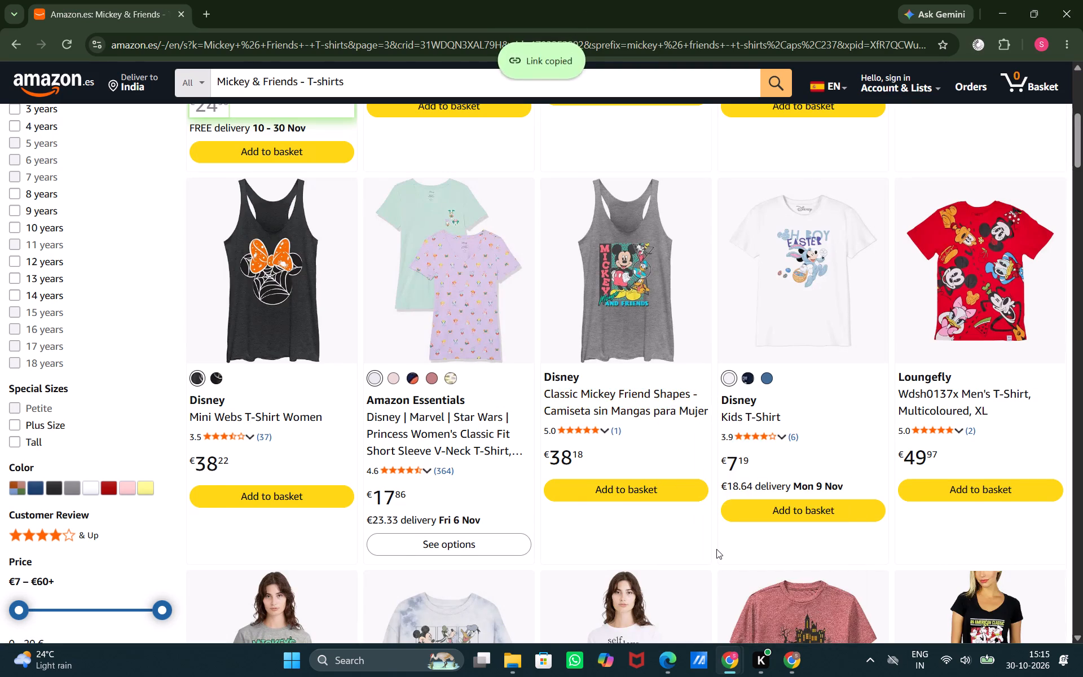
{"action": "key", "text": "alt+Tab"}
{"action": "key", "text": "ctrl+v"}
{"action": "key", "text": "Return"}
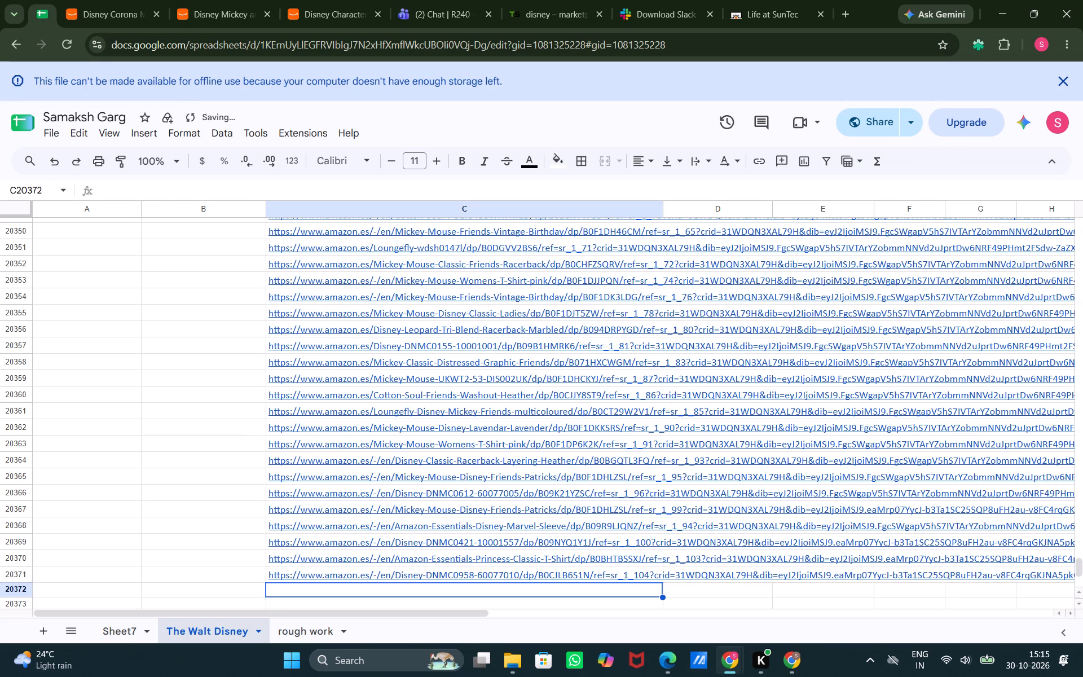
Copy the link of the €7.19 Disney "Kids T-Shirt" into cell C20372.
{"action": "key", "text": "alt+Tab"}
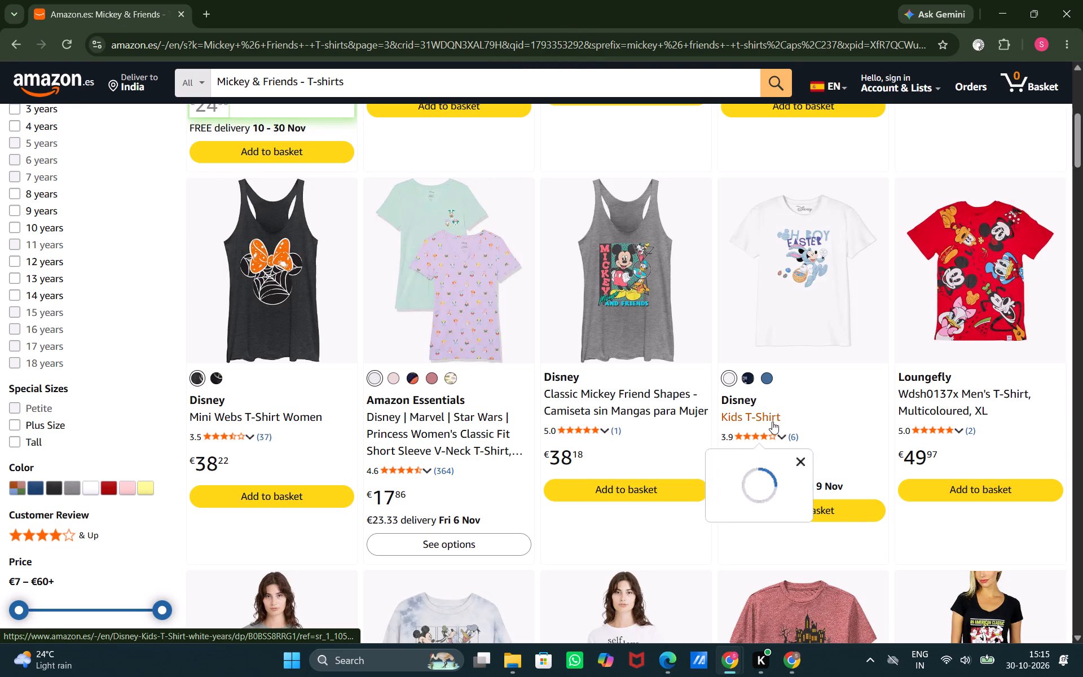
{"action": "right_click", "coordinate": [772, 420]}
{"action": "left_click", "coordinate": [853, 338]}
{"action": "key", "text": "alt+Tab"}
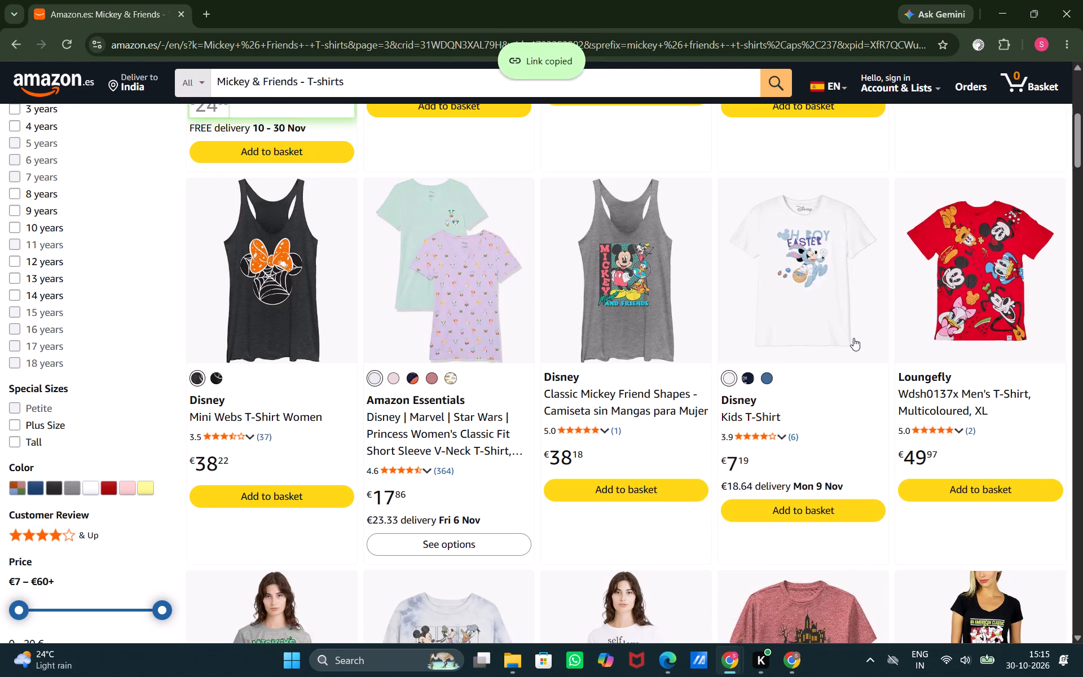
{"action": "key", "text": "ctrl+v"}
{"action": "key", "text": "Return"}
{"action": "key", "text": "Return"}
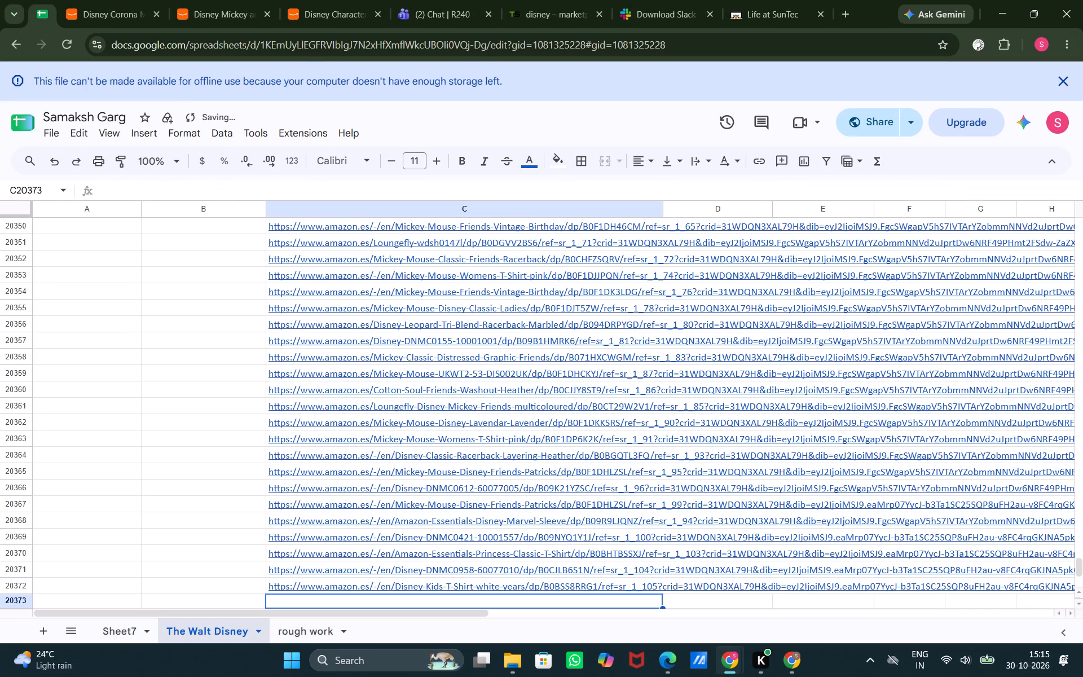
Copy the link of the €49.97 Loungefly "Wdsh0137x Men's T-Shirt, Multicoloured, XL" into cell C20373.
{"action": "key", "text": "alt+Tab"}
{"action": "right_click", "coordinate": [917, 404]}
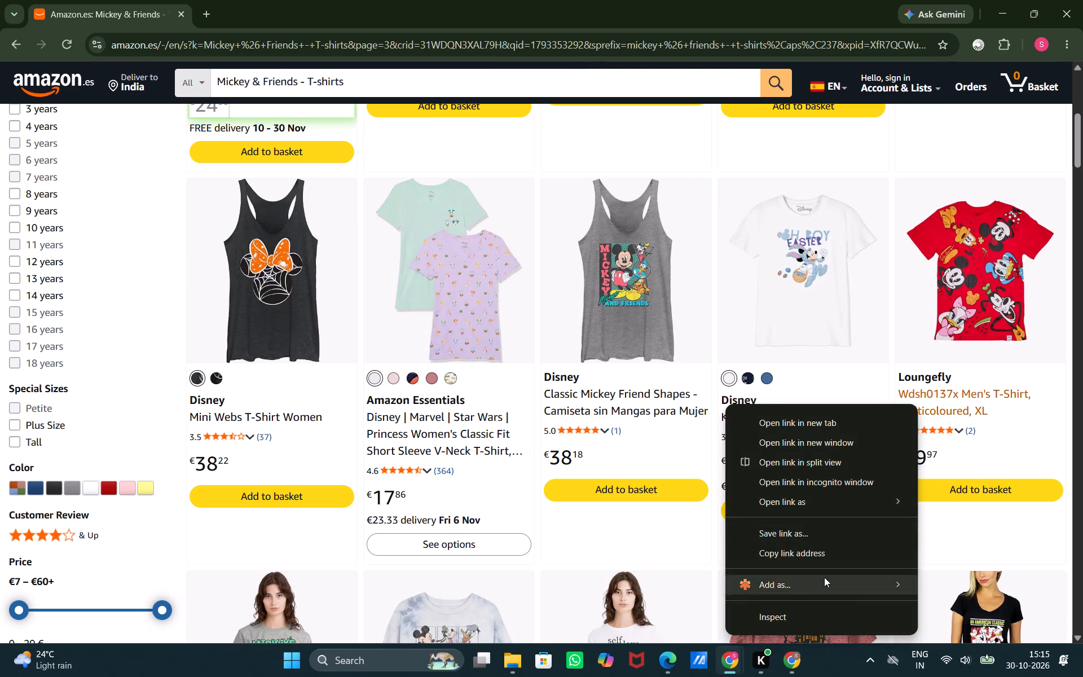
{"action": "left_click", "coordinate": [816, 550]}
{"action": "key", "text": "alt+Tab"}
{"action": "key", "text": "ctrl+v"}
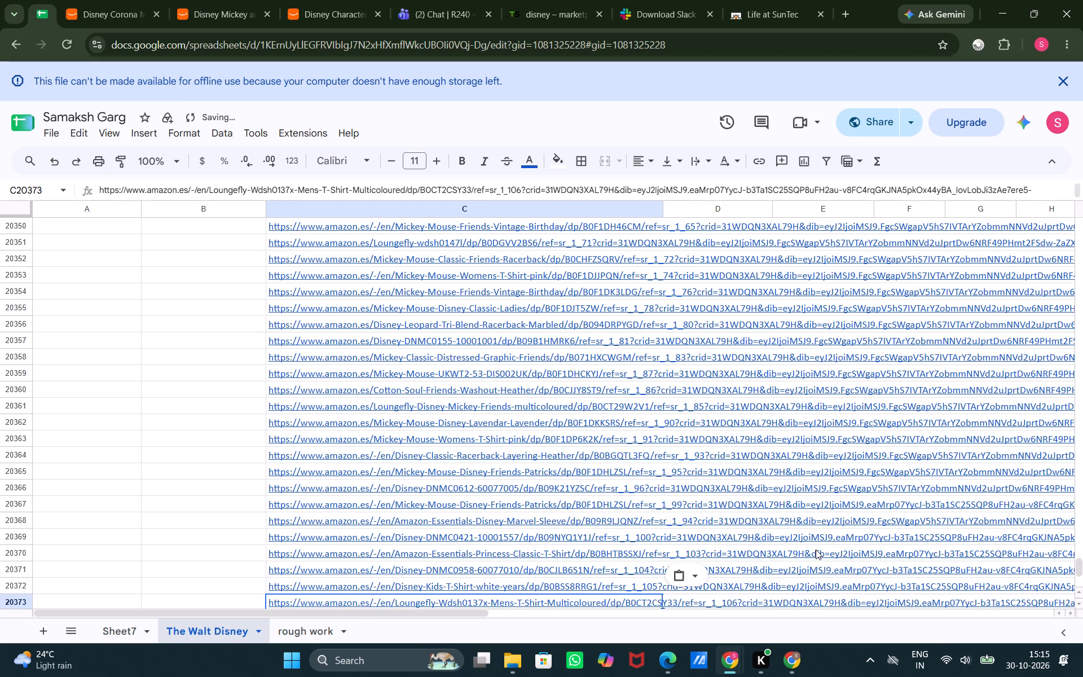
{"action": "key", "text": "Return"}
{"action": "key", "text": "Return"}
Copy the link of the €16.91 Mickey Mouse "St Patrick's Day Mickey Pot O Gold Ladies T Shirt" into cell C20374.
{"action": "key", "text": "alt+Tab"}
{"action": "scroll", "coordinate": [816, 549], "scroll_direction": "down", "scroll_amount": 5}
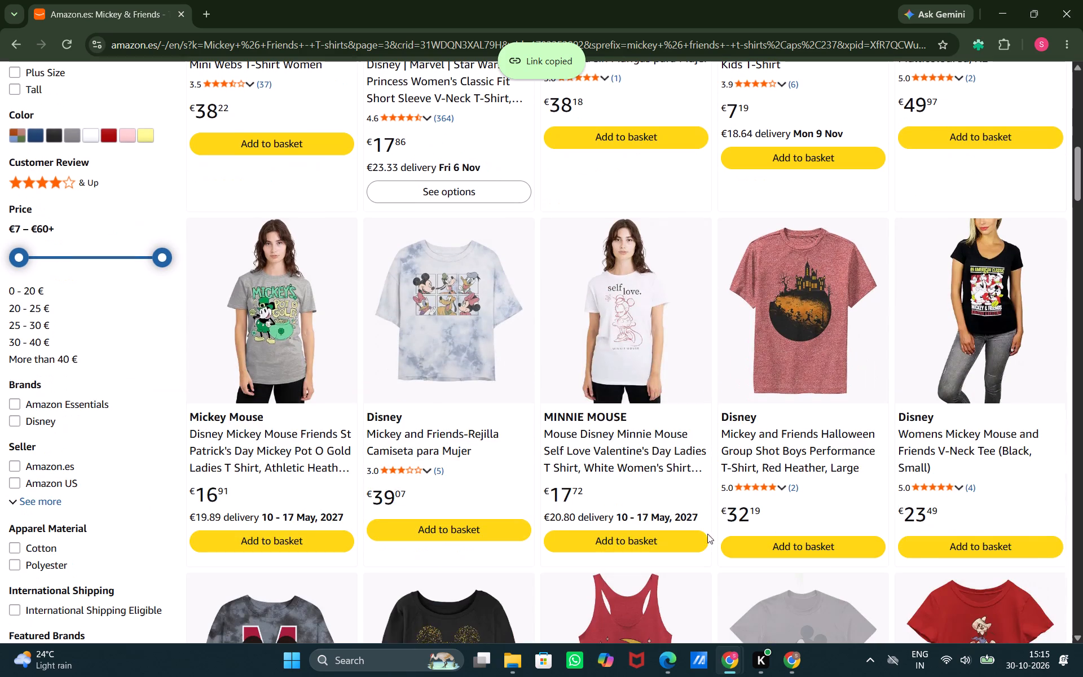
{"action": "right_click", "coordinate": [284, 447]}
{"action": "left_click", "coordinate": [364, 365]}
{"action": "key", "text": "alt+Tab"}
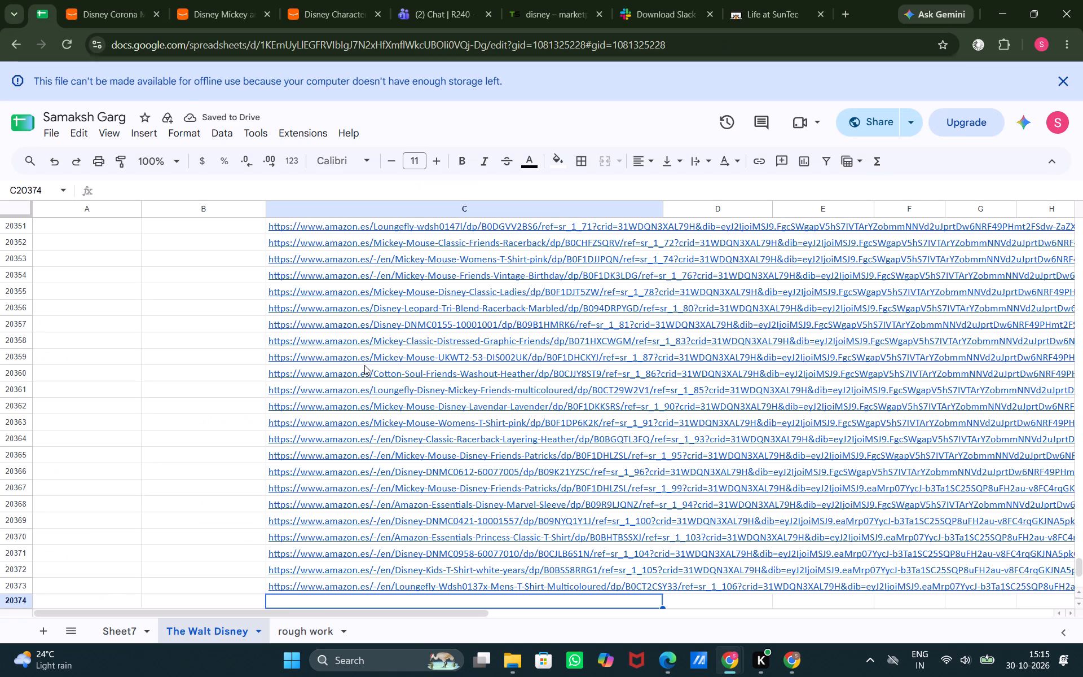
{"action": "key", "text": "ctrl+v"}
{"action": "key", "text": "Return"}
{"action": "key", "text": "Return"}
{"action": "key", "text": "Return"}
Copy the link of the €39.07 Disney "Mickey and Friends-Rejilla Camiseta para Mujer" into cell C20375.
{"action": "key", "text": "alt+Tab"}
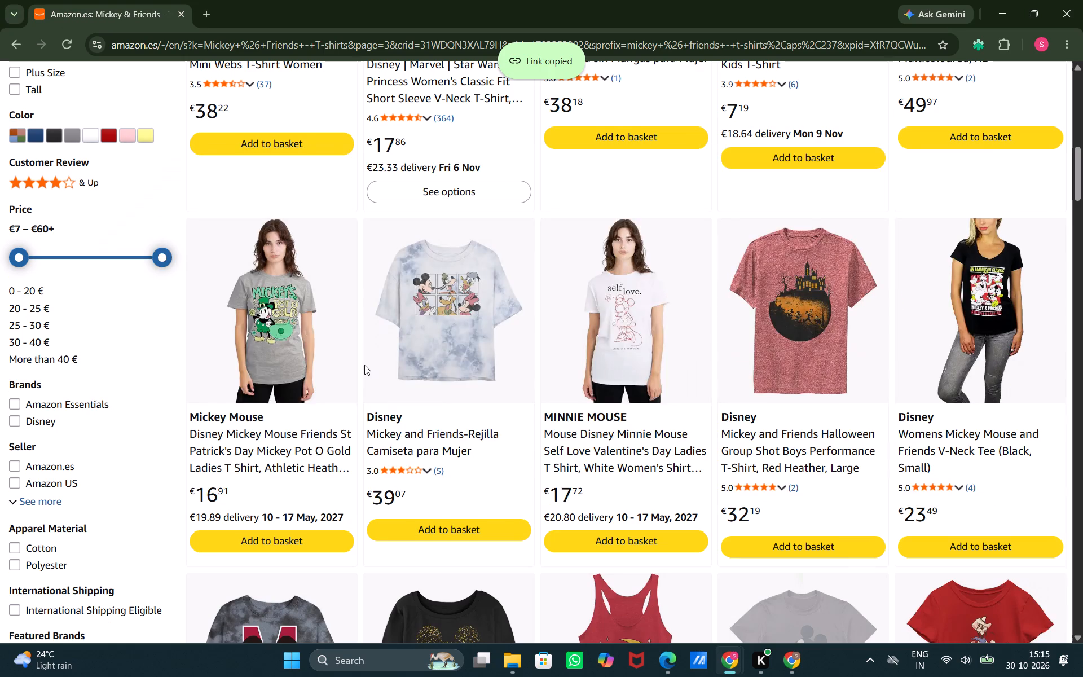
{"action": "right_click", "coordinate": [447, 427]}
{"action": "left_click", "coordinate": [499, 350]}
{"action": "key", "text": "alt+Tab"}
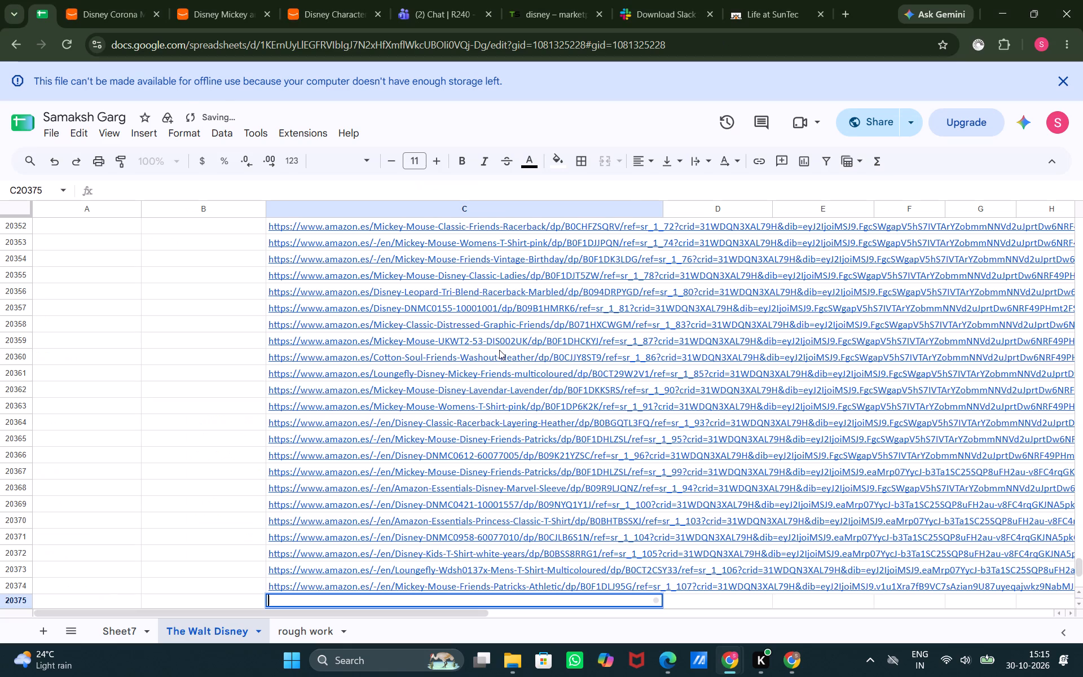
{"action": "key", "text": "ctrl+v"}
{"action": "key", "text": "Return"}
{"action": "key", "text": "Return"}
Copy the link of the €17.72 Minnie Mouse "Self Love Valentine's Day Ladies T Shirt" into cell C20376.
{"action": "key", "text": "alt+Tab"}
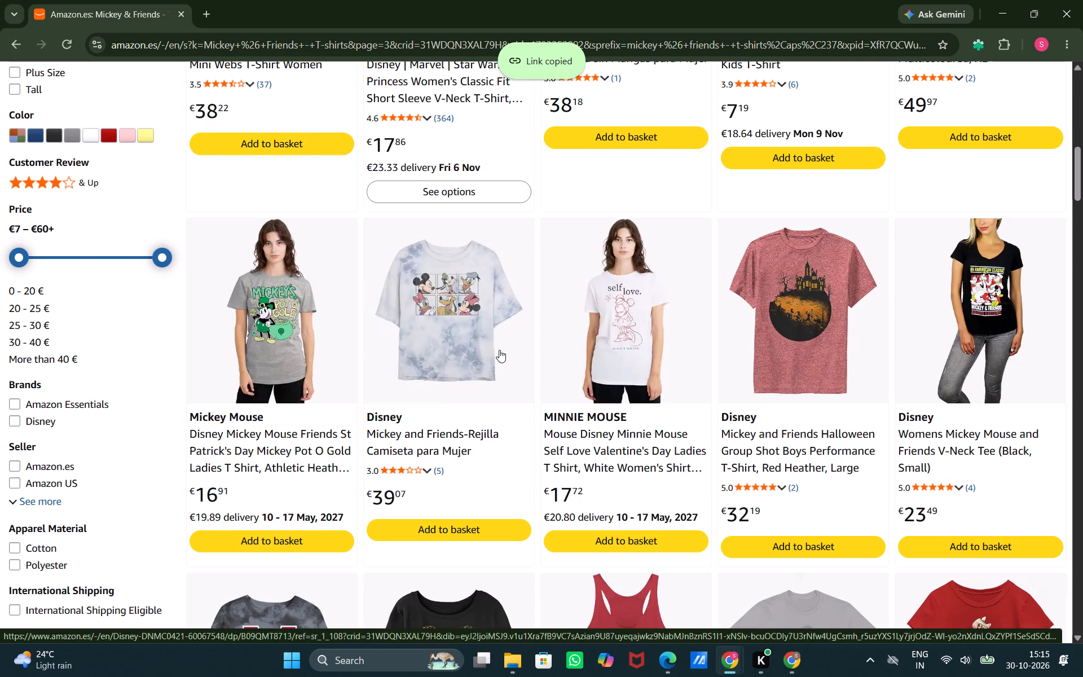
{"action": "right_click", "coordinate": [604, 444]}
{"action": "left_click", "coordinate": [672, 364]}
{"action": "key", "text": "alt+Tab"}
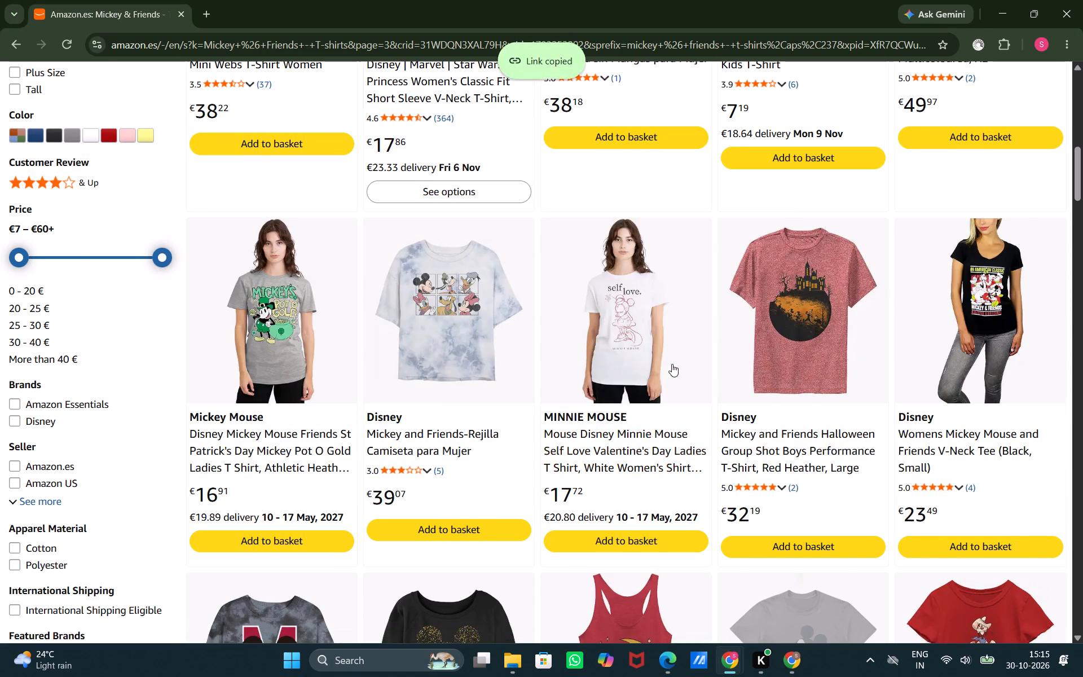
{"action": "key", "text": "ctrl+v"}
{"action": "key", "text": "Return"}
{"action": "key", "text": "Return"}
Copy the link of the €23.49 Disney "Womens Mickey Mouse and Friends V-Neck Tee (Black, Small)" into cell C20377.
{"action": "key", "text": "alt+Tab"}
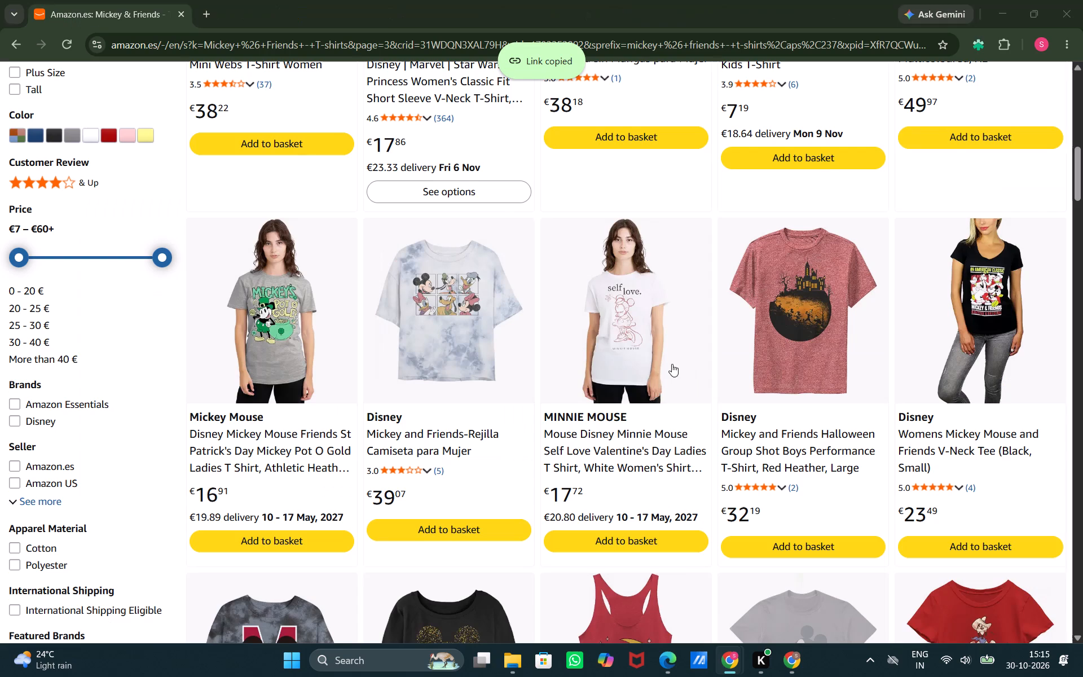
{"action": "right_click", "coordinate": [974, 452]}
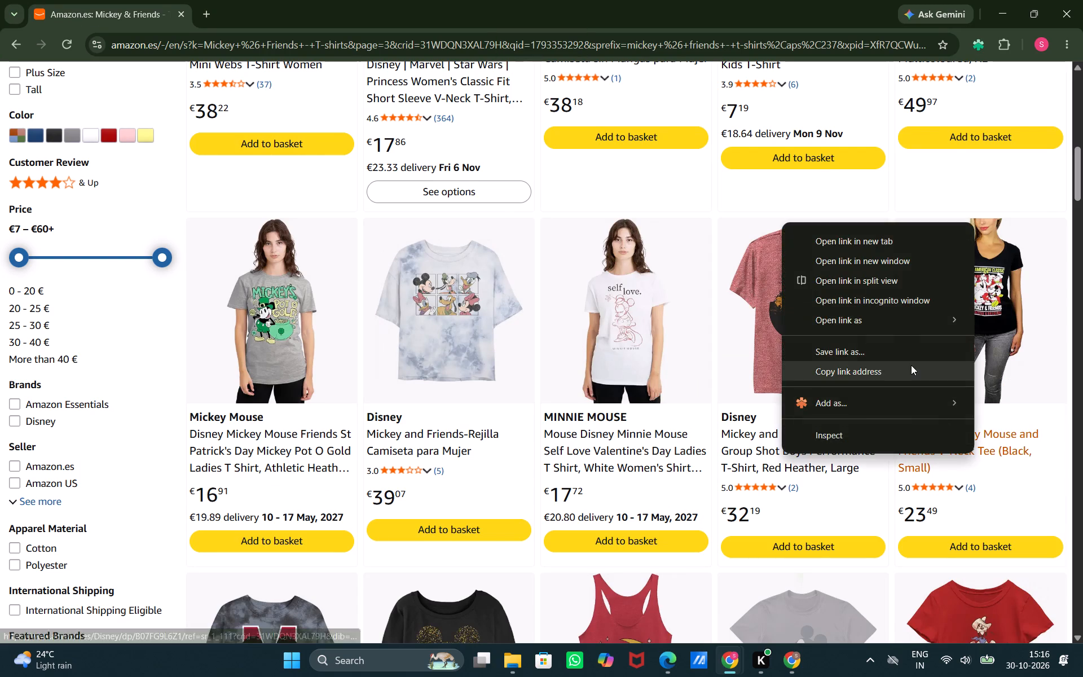
{"action": "left_click", "coordinate": [911, 365]}
{"action": "key", "text": "alt+Tab"}
{"action": "key", "text": "ctrl+v"}
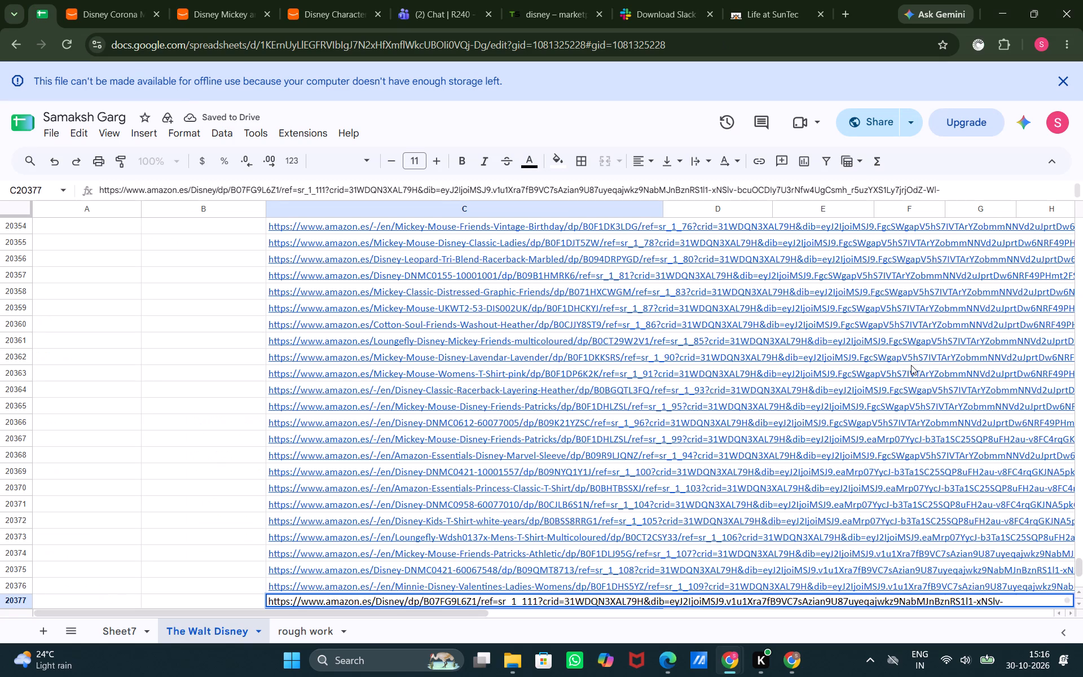
{"action": "key", "text": "Return"}
{"action": "key", "text": "Return"}
Copy the link of the €32.19 Disney "Mickey and Friends Halloween Group Shot Boys Performance T-Shirt, Red Heather, Large" into cell C20378.
{"action": "key", "text": "alt+Tab"}
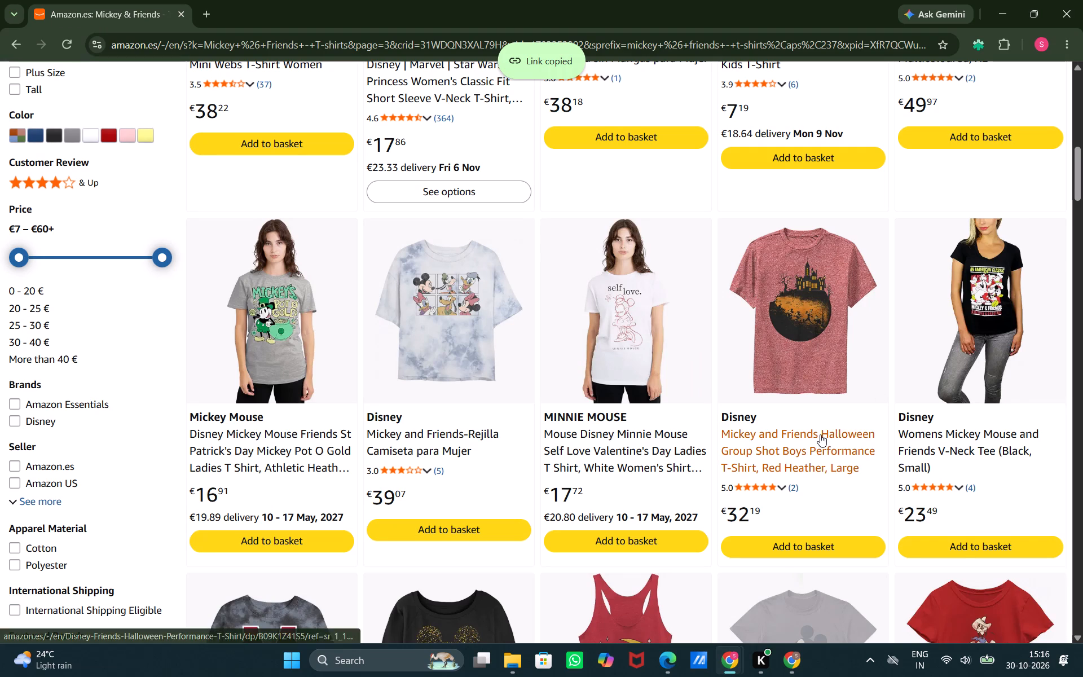
{"action": "right_click", "coordinate": [820, 434]}
{"action": "left_click", "coordinate": [879, 354]}
{"action": "key", "text": "alt+Tab"}
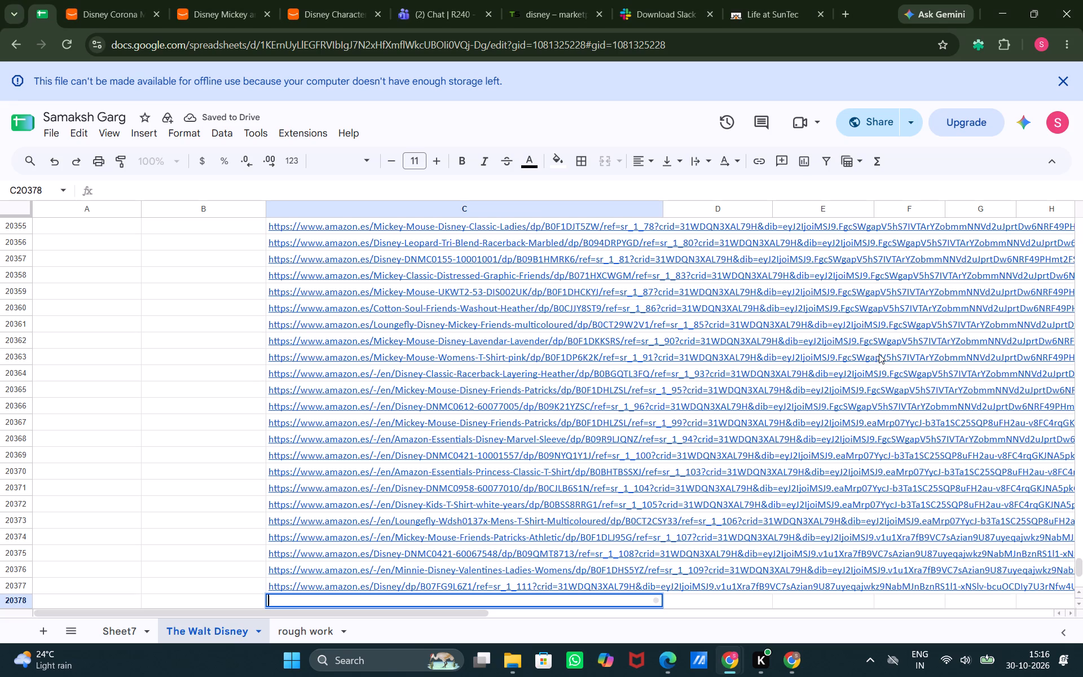
{"action": "key", "text": "ctrl+v"}
{"action": "key", "text": "Return"}
{"action": "key", "text": "Return"}
Copy the link of the €22.91 Disney "Mickey Classic Vintage Western Friends Girls Standard T-Shirt" into cell C20379.
{"action": "key", "text": "alt+Tab"}
{"action": "scroll", "coordinate": [879, 354], "scroll_direction": "down", "scroll_amount": 5}
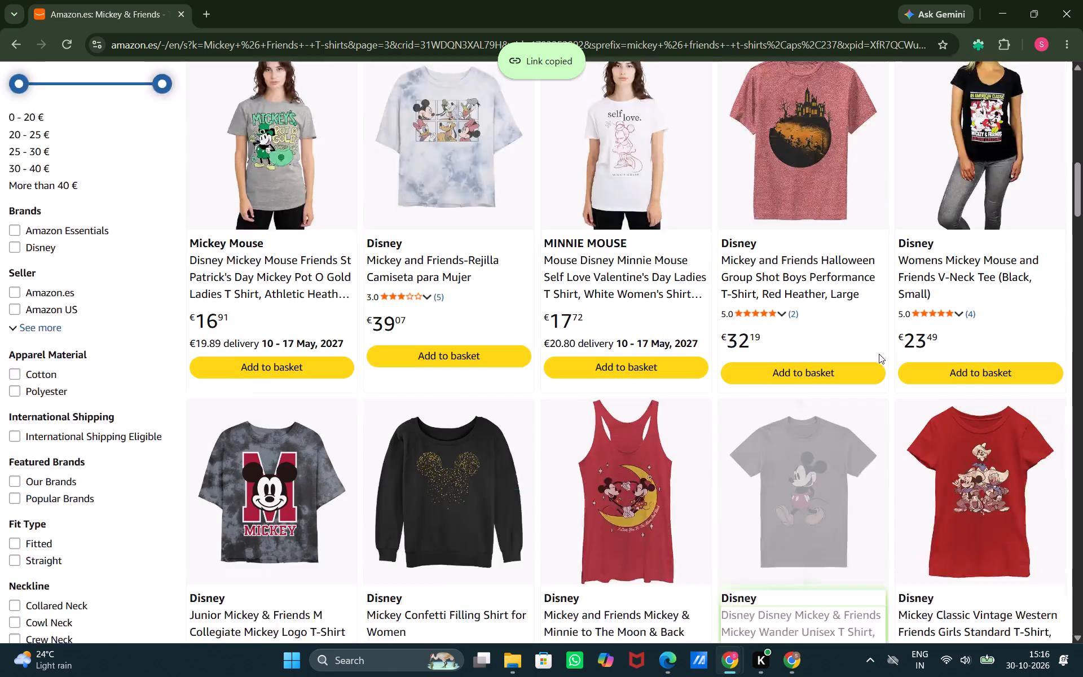
{"action": "right_click", "coordinate": [958, 451]}
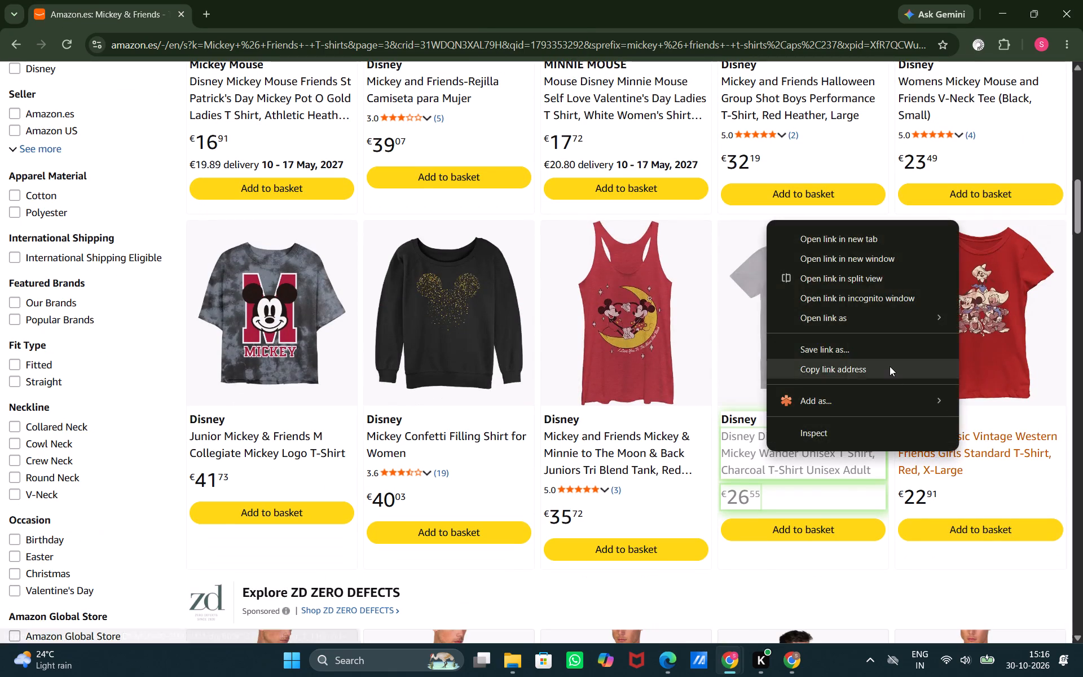
{"action": "left_click", "coordinate": [890, 366]}
{"action": "key", "text": "alt+Tab"}
{"action": "key", "text": "ctrl+v"}
{"action": "key", "text": "Return"}
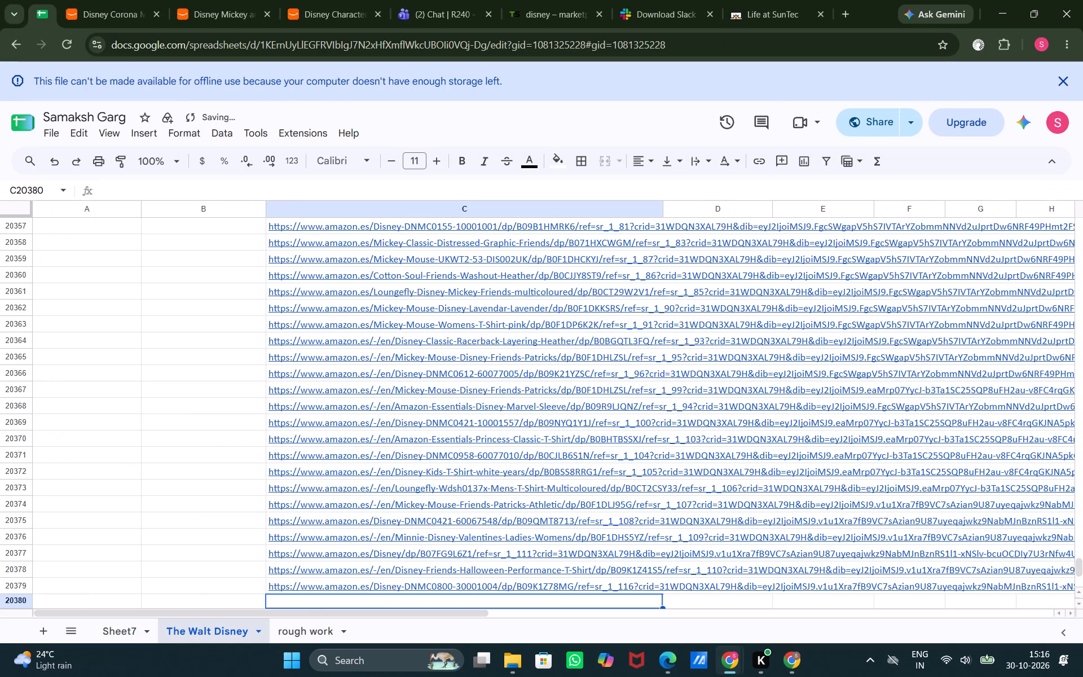
Copy the link of the €35.72 Disney "Mickey & Minnie to The Moon & Back Juniors Tri Blend Tank" into cell C20380.
{"action": "key", "text": "alt+Tab"}
{"action": "right_click", "coordinate": [593, 437]}
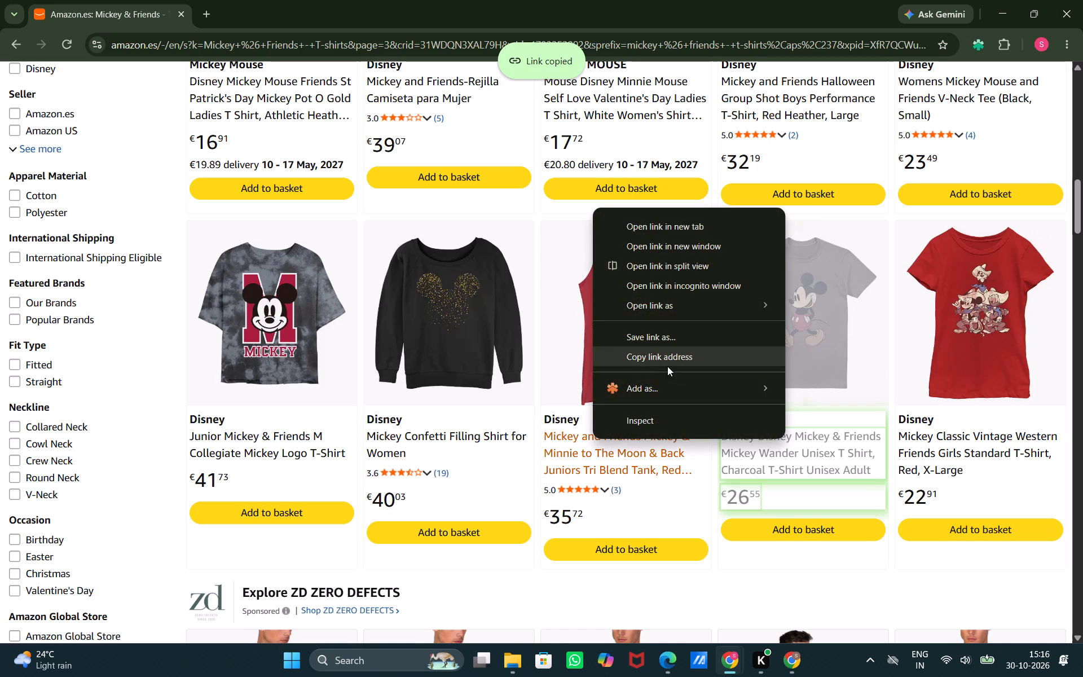
{"action": "left_click", "coordinate": [666, 364]}
{"action": "key", "text": "alt+Tab"}
{"action": "key", "text": "ctrl+v"}
{"action": "key", "text": "Return"}
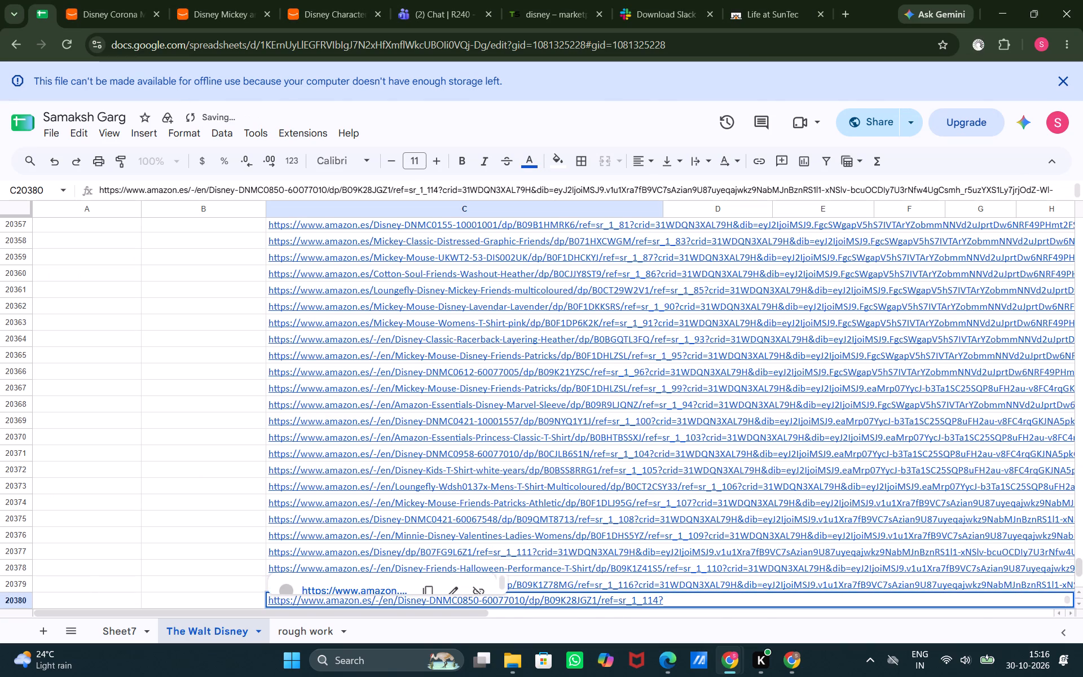
Copy the link of the €40.03 Disney "Mickey Confetti Filling Shirt for Women" into cell C20381.
{"action": "key", "text": "alt+Tab"}
{"action": "right_click", "coordinate": [464, 446]}
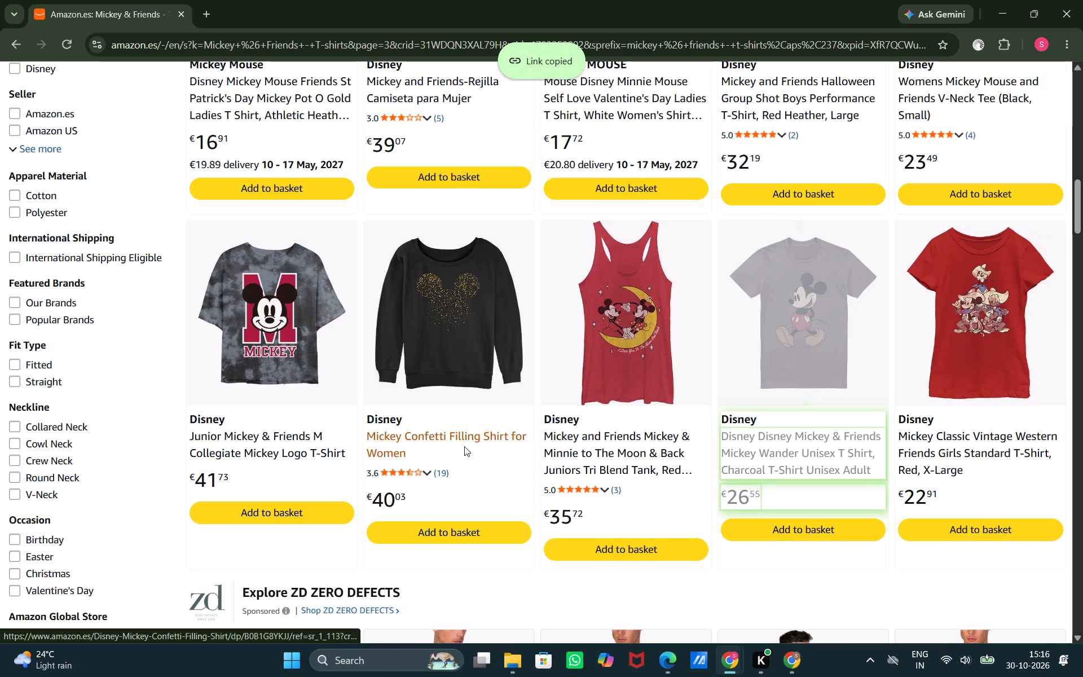
{"action": "left_click", "coordinate": [522, 372]}
{"action": "key", "text": "alt+Tab"}
{"action": "key", "text": "Return"}
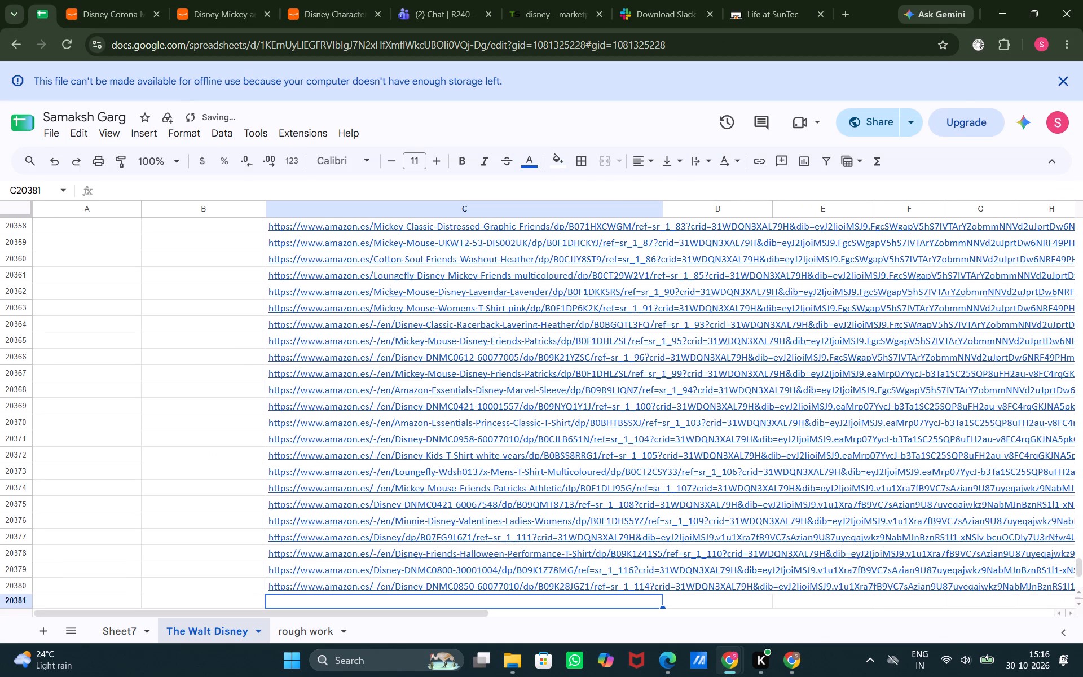
{"action": "key", "text": "ctrl+v"}
{"action": "key", "text": "Return"}
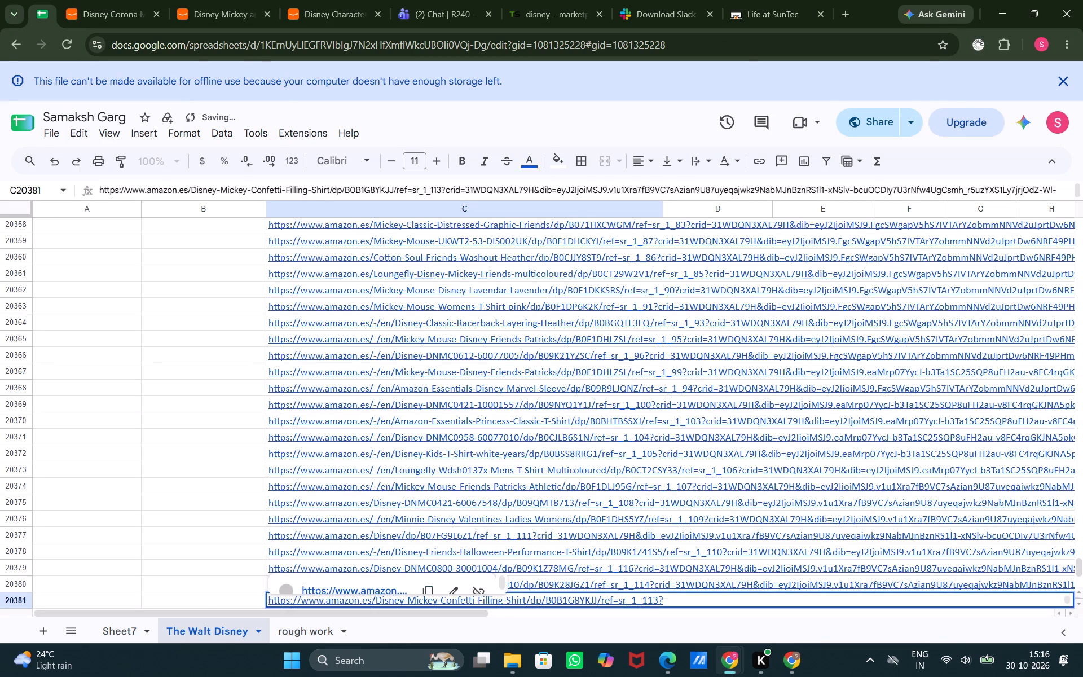
{"action": "key", "text": "Return"}
Copy the link of the €16.93 "Mickey Mouse Pixelated Girls T Shirt" under More results into cell C20382.
{"action": "key", "text": "alt+Tab"}
{"action": "scroll", "coordinate": [621, 407], "scroll_direction": "down", "scroll_amount": 9}
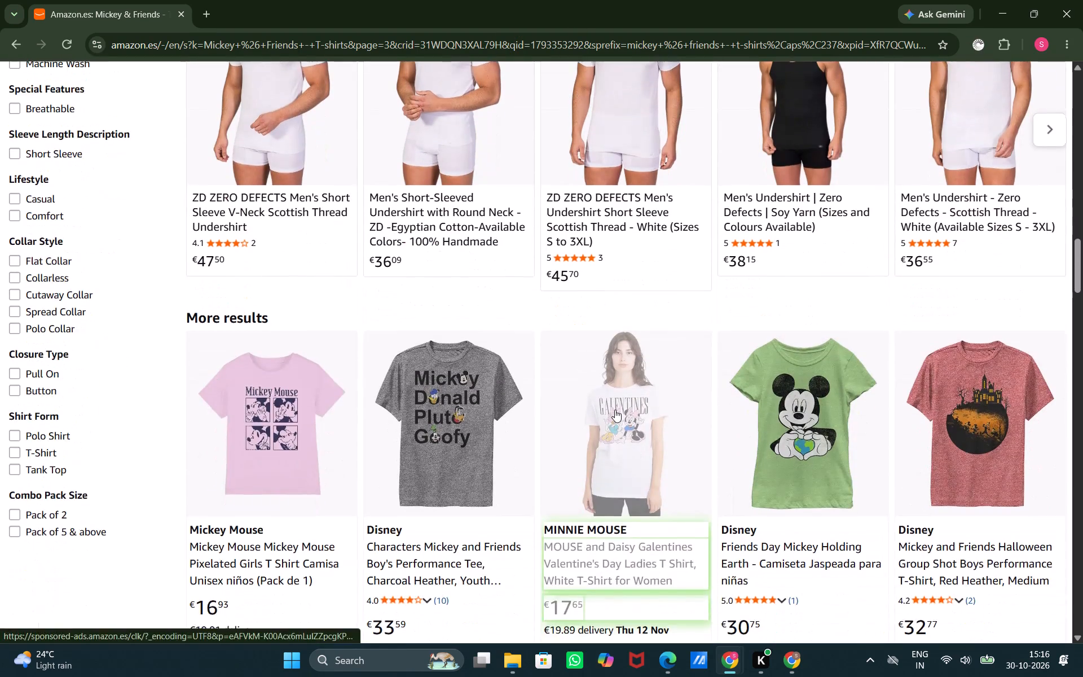
{"action": "scroll", "coordinate": [608, 410], "scroll_direction": "down", "scroll_amount": 2}
{"action": "right_click", "coordinate": [291, 421]}
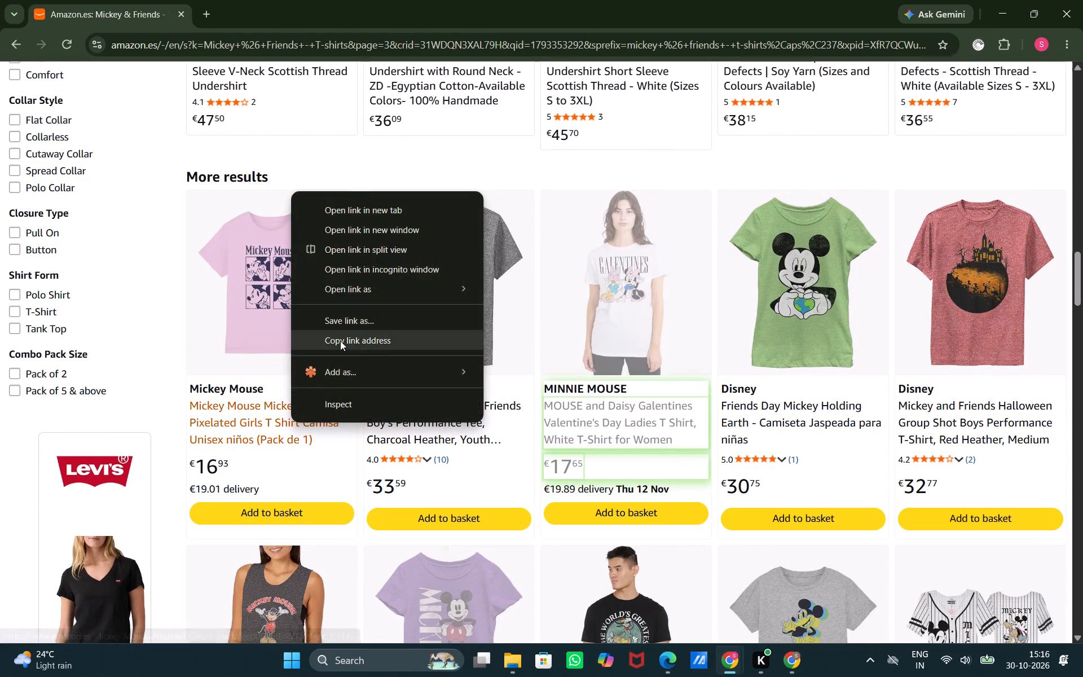
{"action": "left_click", "coordinate": [340, 341]}
{"action": "key", "text": "Tab"}
{"action": "key", "text": "alt+Tab"}
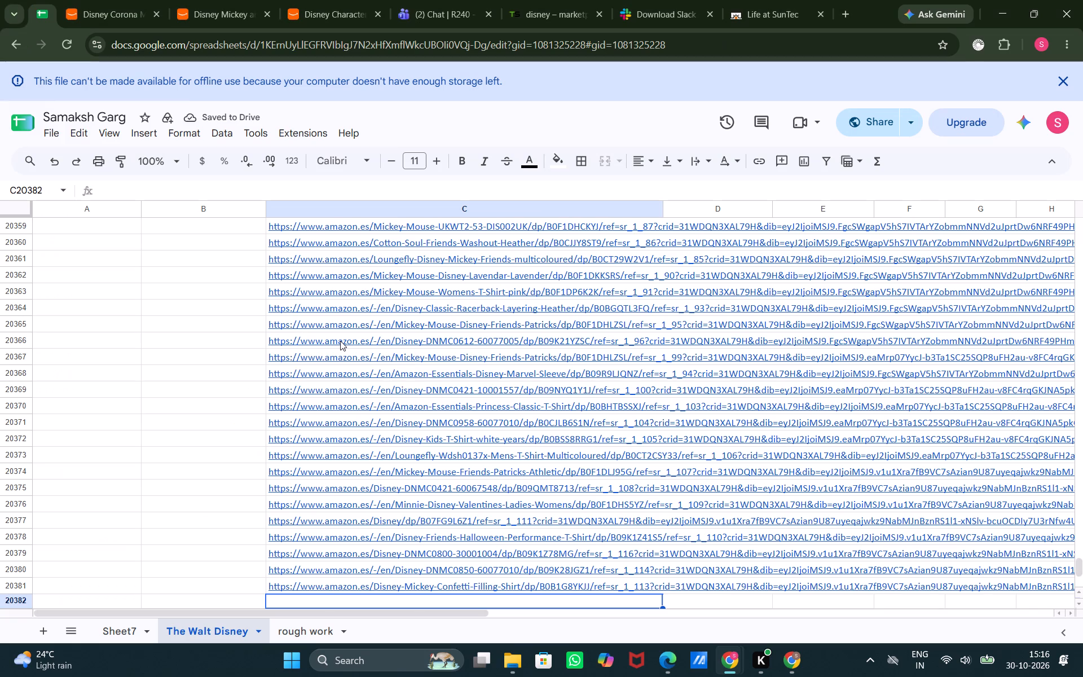
{"action": "key", "text": "ctrl+v"}
{"action": "key", "text": "Return"}
{"action": "key", "text": "Return"}
{"action": "key", "text": "Return"}
Copy the link of the €33.59 Disney "Characters Mickey and Friends Boy's Performance Tee, Charcoal Heather" into cell C20383.
{"action": "key", "text": "alt+Tab"}
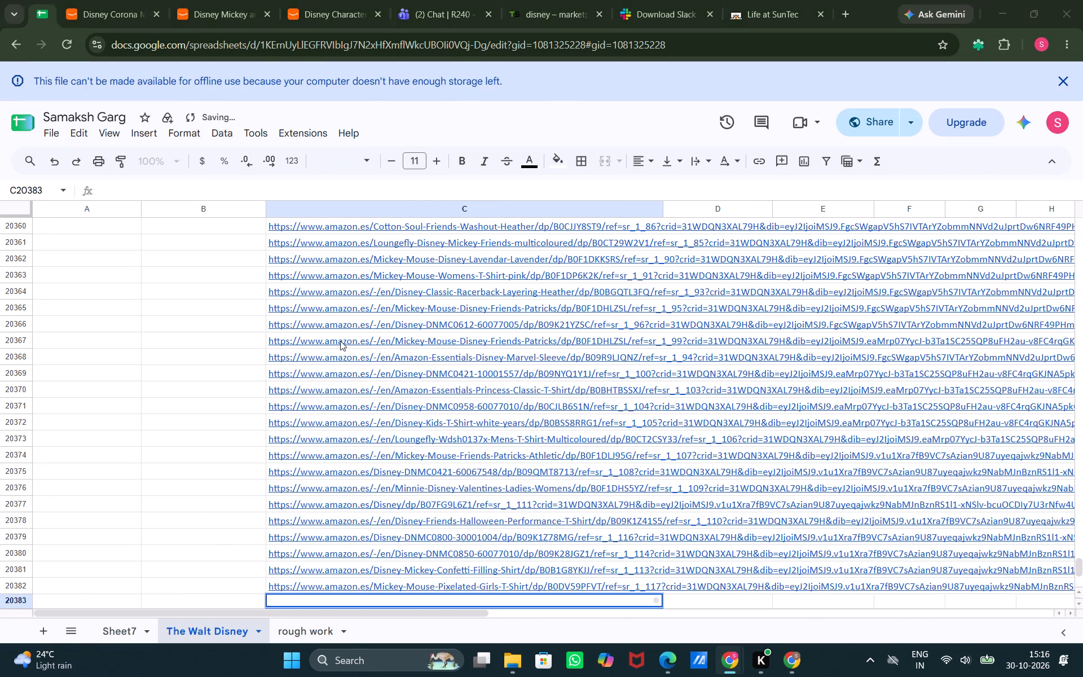
{"action": "right_click", "coordinate": [395, 443]}
{"action": "left_click", "coordinate": [461, 362]}
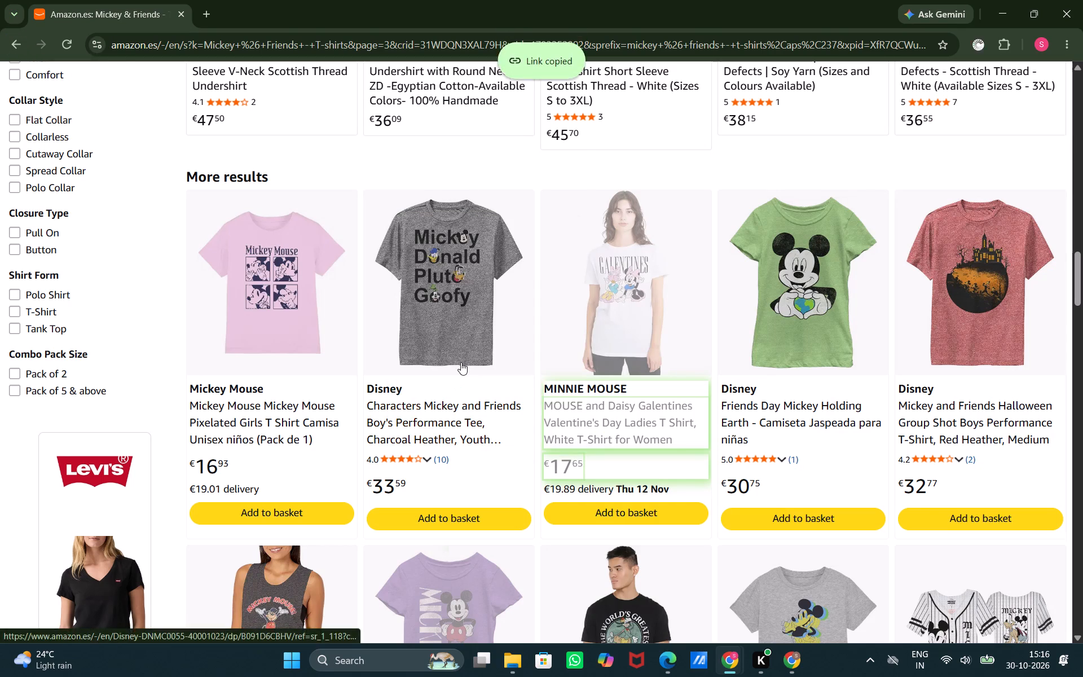
{"action": "key", "text": "alt+Tab"}
{"action": "key", "text": "ctrl+v"}
{"action": "key", "text": "Return"}
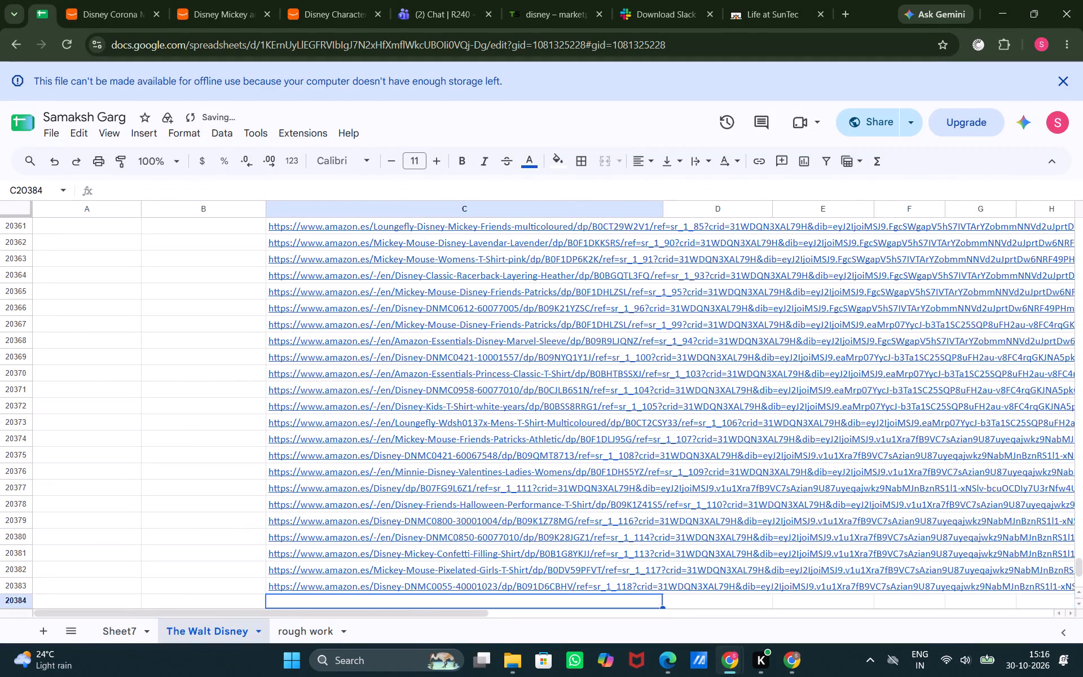
Copy the link of the €30.75 Disney "Friends Day Mickey Holding Earth - Camiseta Jaspeada para niñas" into cell C20384.
{"action": "key", "text": "alt+Tab"}
{"action": "right_click", "coordinate": [739, 418]}
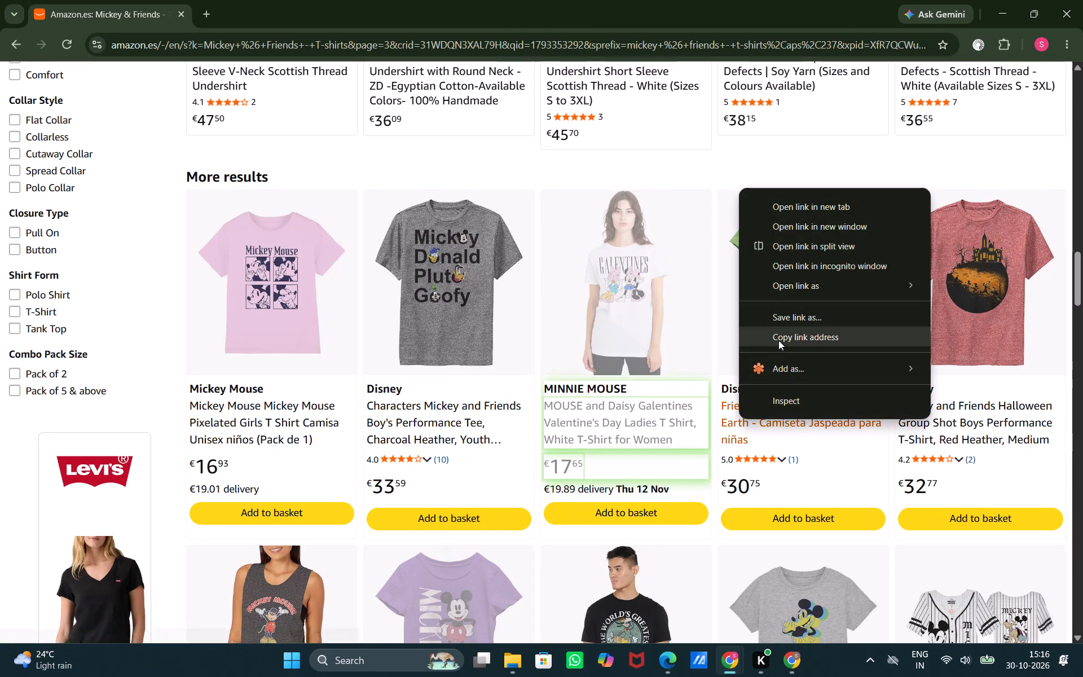
{"action": "left_click", "coordinate": [778, 340]}
{"action": "key", "text": "alt+Tab"}
{"action": "key", "text": "ctrl+v"}
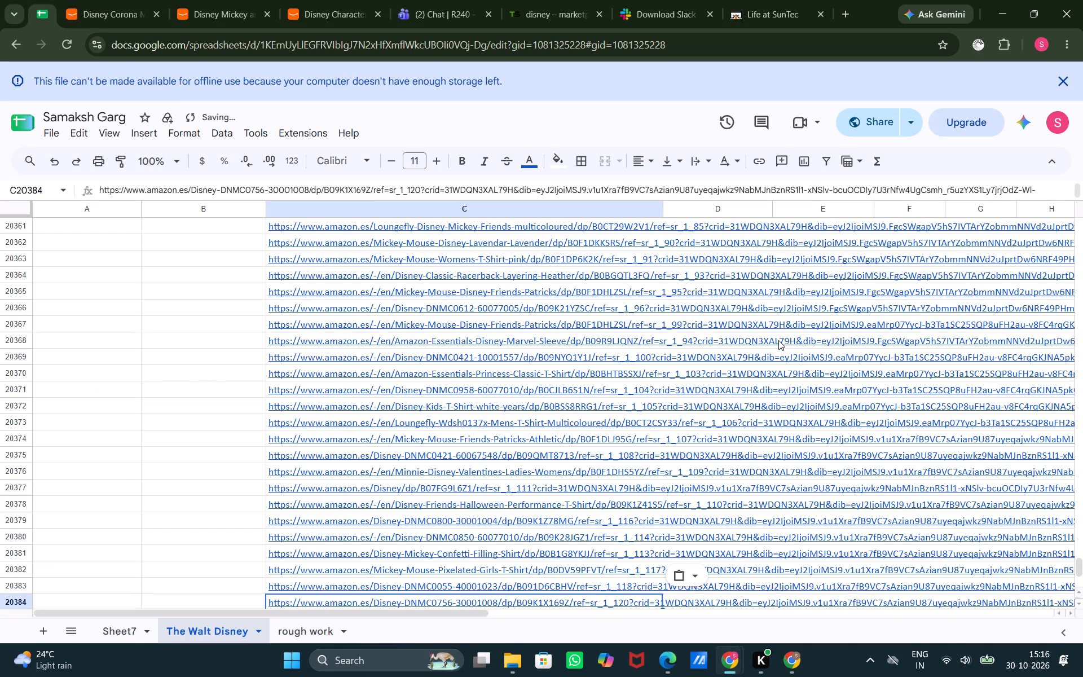
Copy the link of the €32.77 Disney "Mickey and Friends Halloween Group Shot Boys Performance T-Shirt, Red Heather" into cell C20386.
{"action": "key", "text": "Return"}
{"action": "key", "text": "Return"}
{"action": "key", "text": "Return"}
{"action": "key", "text": "Return"}
{"action": "key", "text": "alt+Tab"}
{"action": "right_click", "coordinate": [975, 418]}
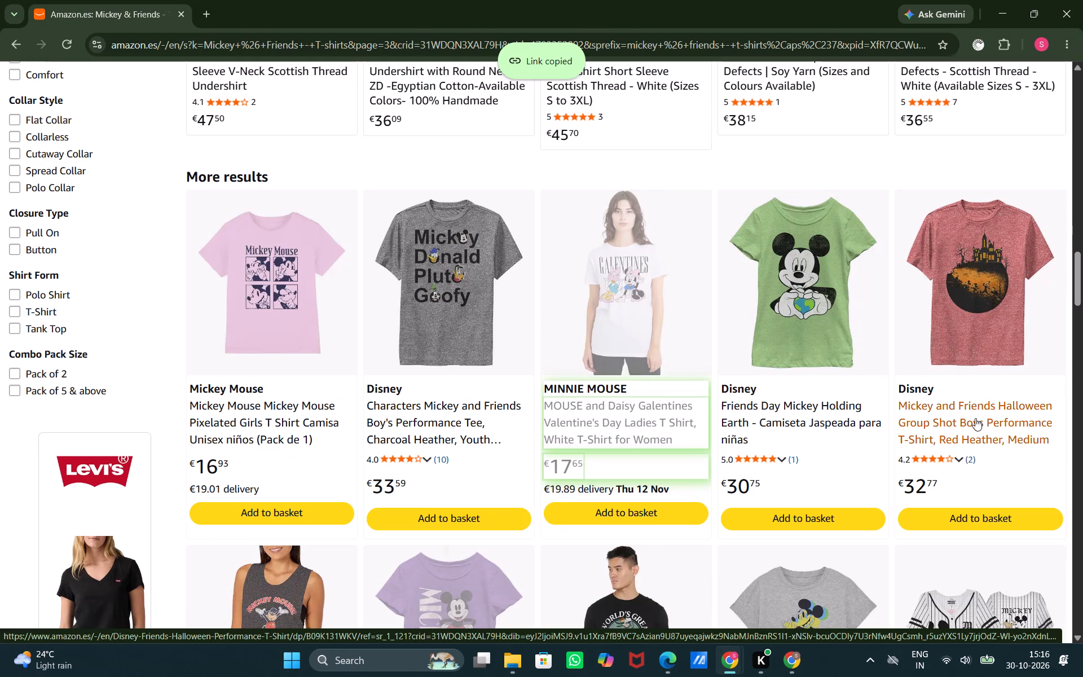
{"action": "left_click", "coordinate": [879, 329]}
{"action": "key", "text": "alt+Tab"}
{"action": "key", "text": "ctrl+v"}
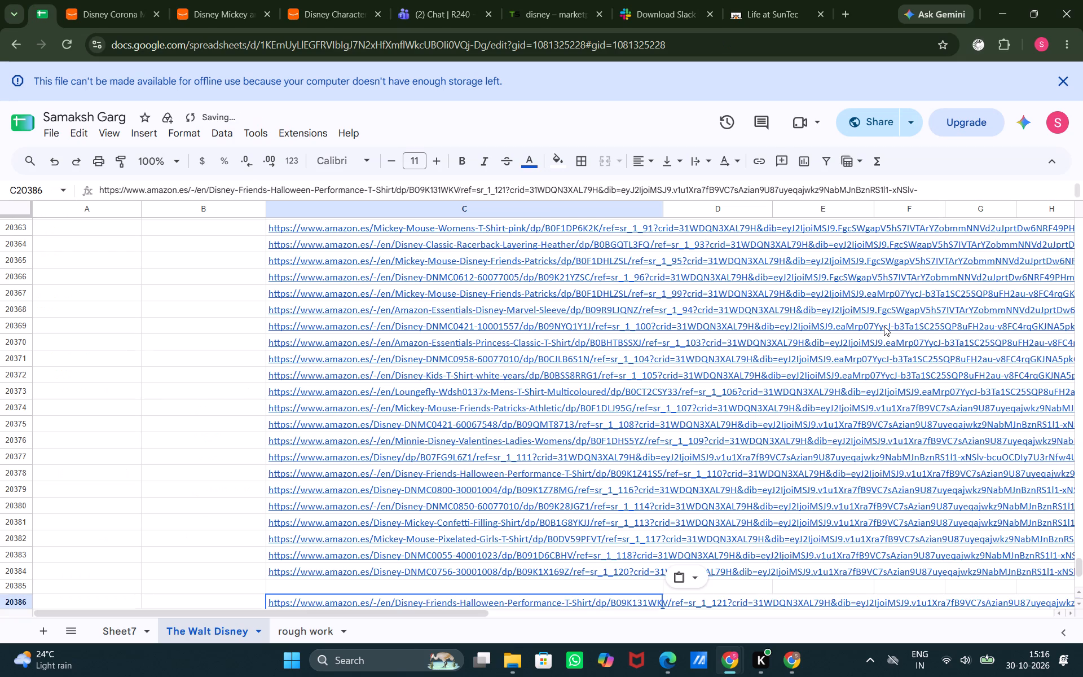
{"action": "key", "text": "Return"}
{"action": "key", "text": "Return"}
{"action": "key", "text": "Return"}
{"action": "key", "text": "Up"}
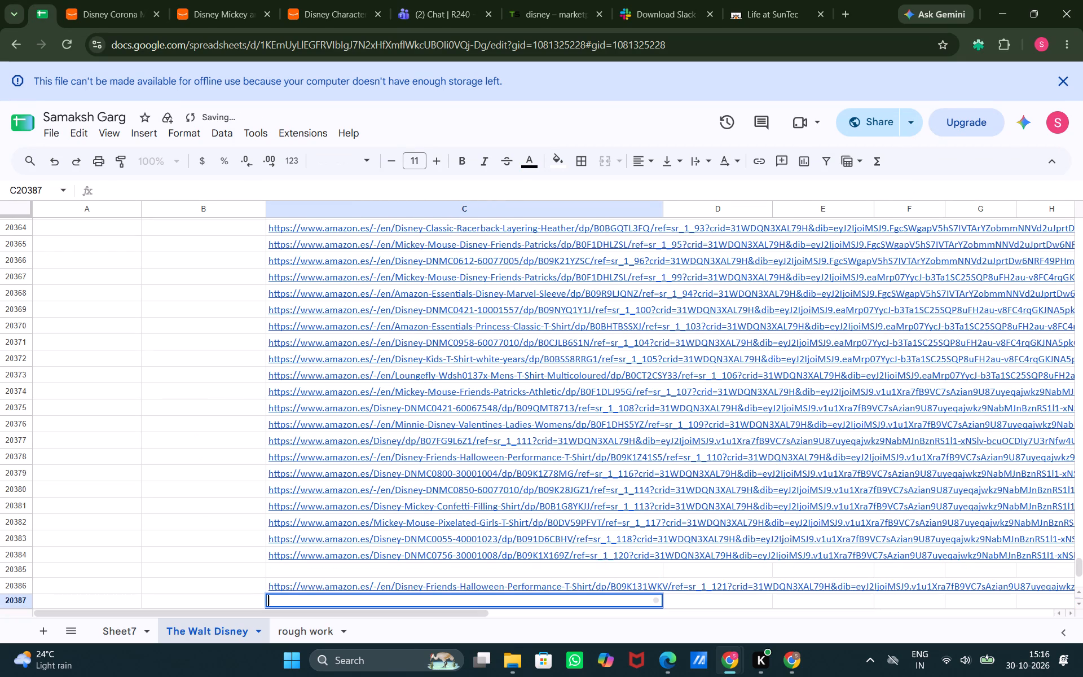
{"action": "key", "text": "Return"}
Copy the link of the €16.15 "Mickey Mouse Trippy Unisex Kids T Shirt" into the empty cell C20385.
{"action": "key", "text": "Up"}
{"action": "key", "text": "Up"}
{"action": "key", "text": "Up"}
{"action": "key", "text": "alt+Tab"}
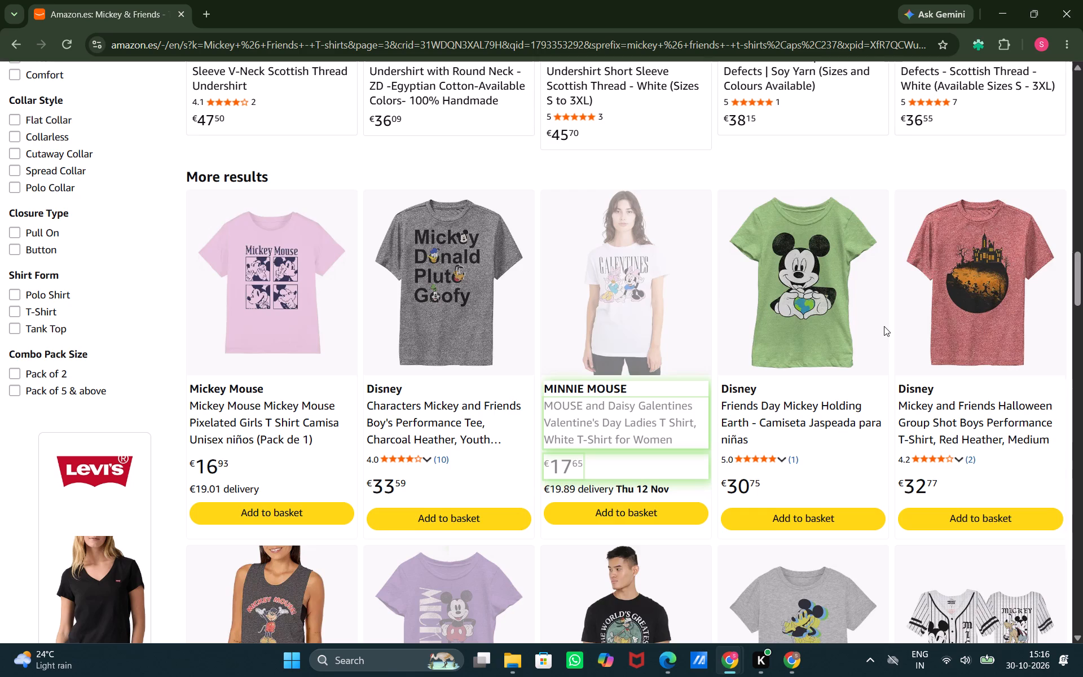
{"action": "scroll", "coordinate": [884, 326], "scroll_direction": "down", "scroll_amount": 5}
{"action": "right_click", "coordinate": [848, 426]}
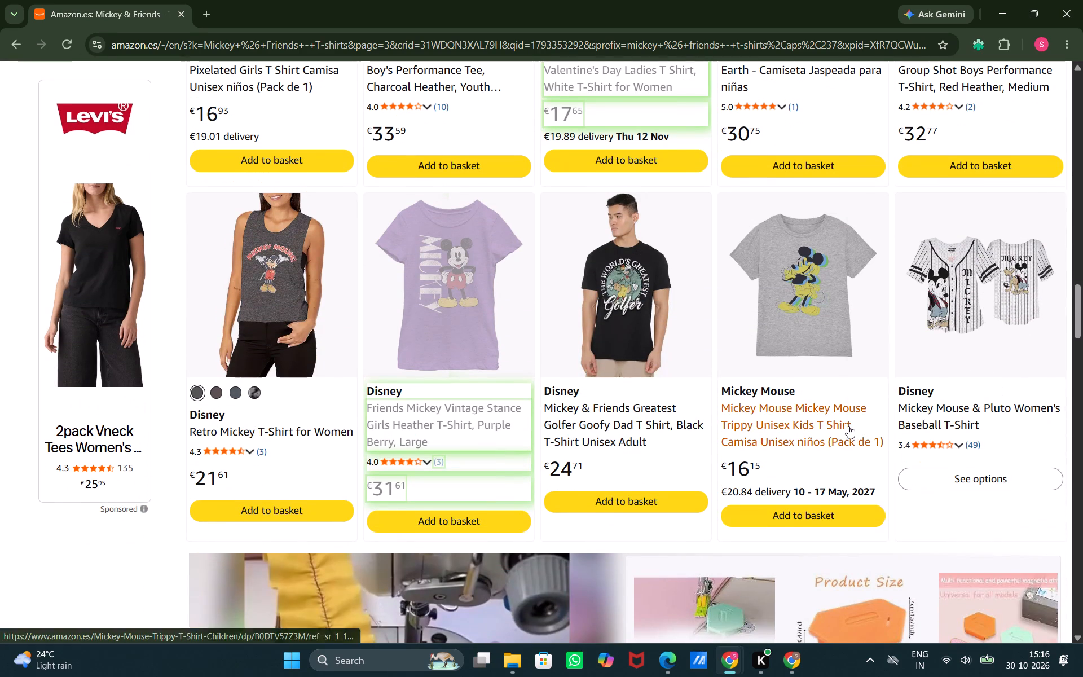
{"action": "left_click", "coordinate": [902, 337]}
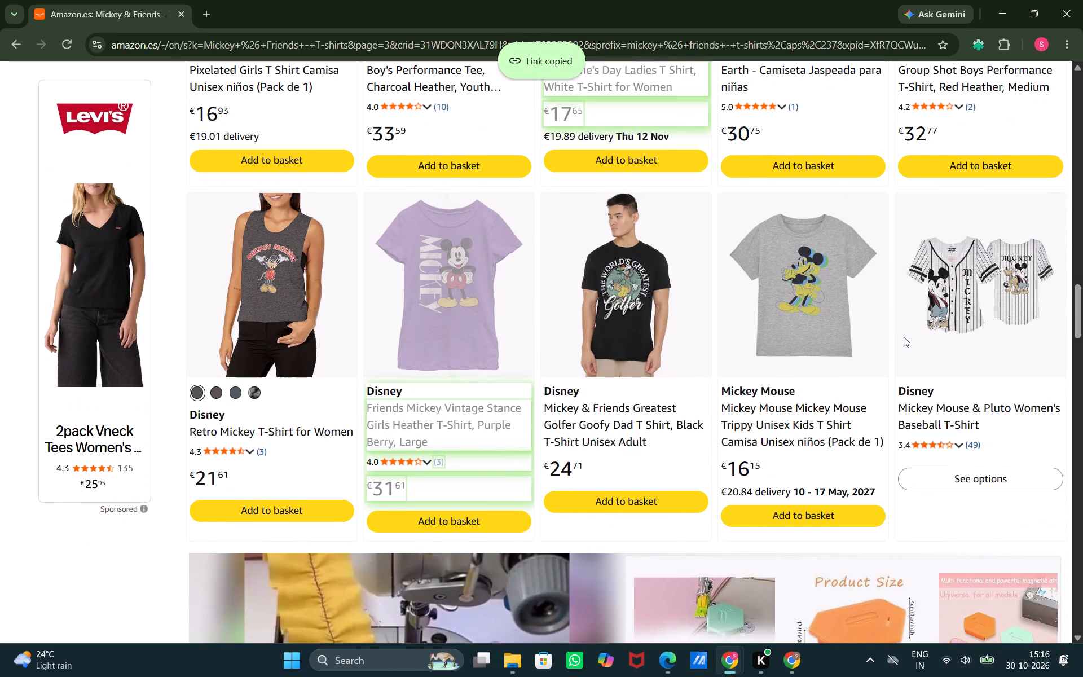
{"action": "key", "text": "alt+Tab"}
{"action": "key", "text": "ctrl+v"}
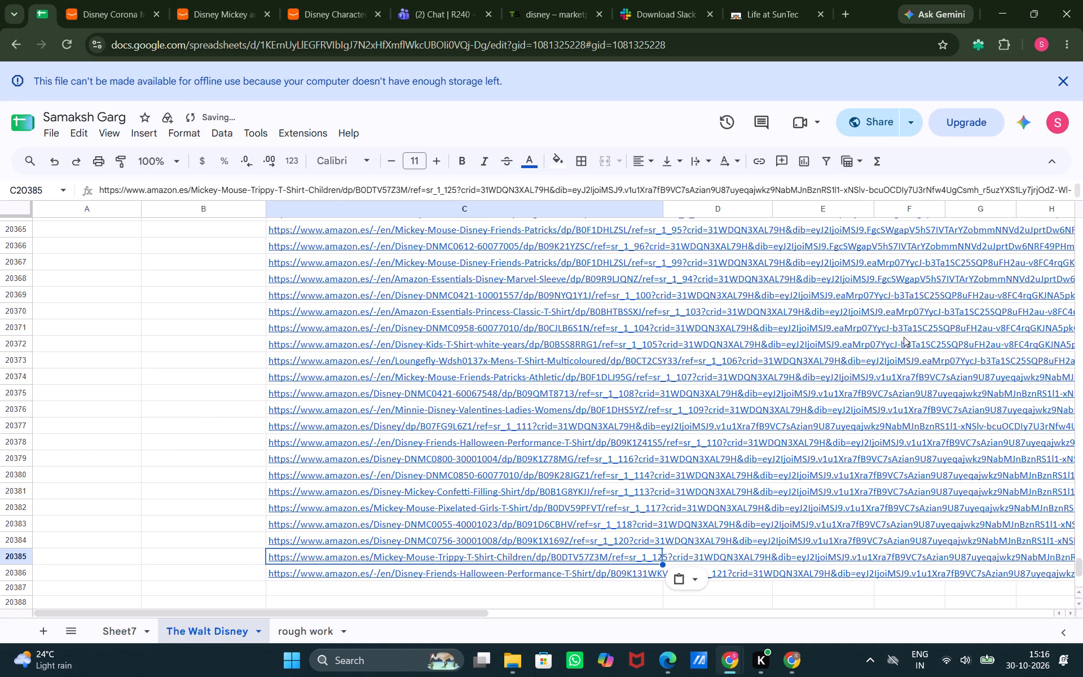
{"action": "key", "text": "Return"}
{"action": "key", "text": "Return"}
{"action": "key", "text": "Return"}
{"action": "key", "text": "Return"}
Copy the link of the €21.61 Disney "Retro Mickey T-Shirt for Women" into cell C20387.
{"action": "key", "text": "alt+Tab"}
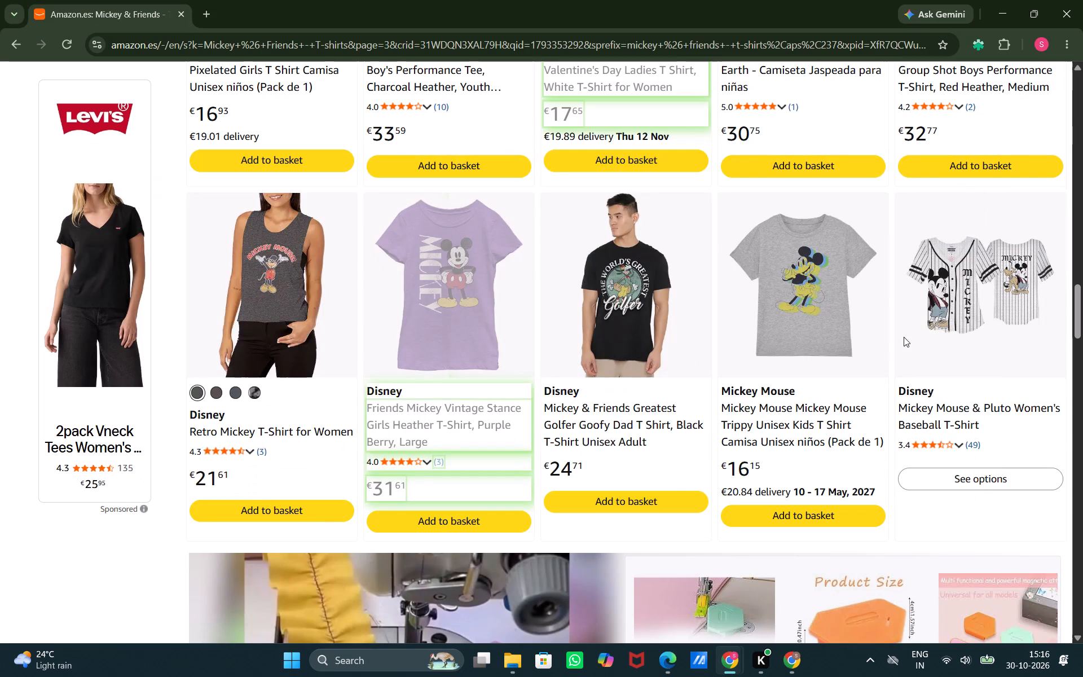
{"action": "right_click", "coordinate": [329, 433]}
{"action": "left_click", "coordinate": [386, 345]}
{"action": "key", "text": "alt+Tab"}
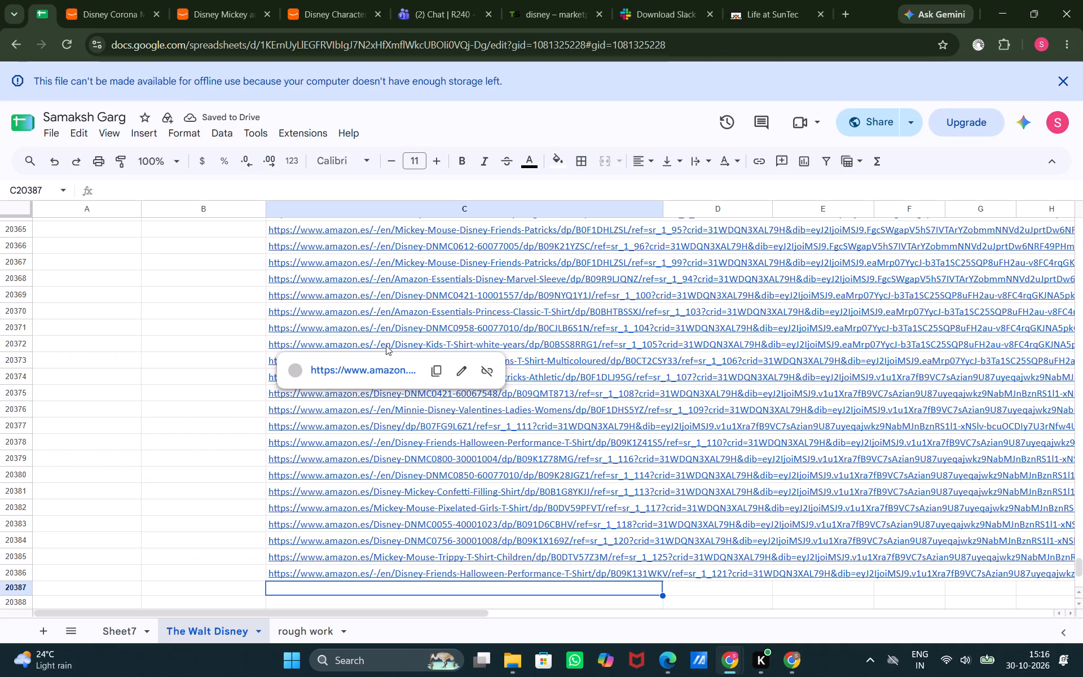
{"action": "key", "text": "ctrl+v"}
{"action": "key", "text": "Return"}
{"action": "key", "text": "Return"}
Copy the link of the €17.31 "Mickey Mouse Cupid Love You Valentine's Day Ladies T Shirt" under More results into cell C20388.
{"action": "key", "text": "alt+Tab"}
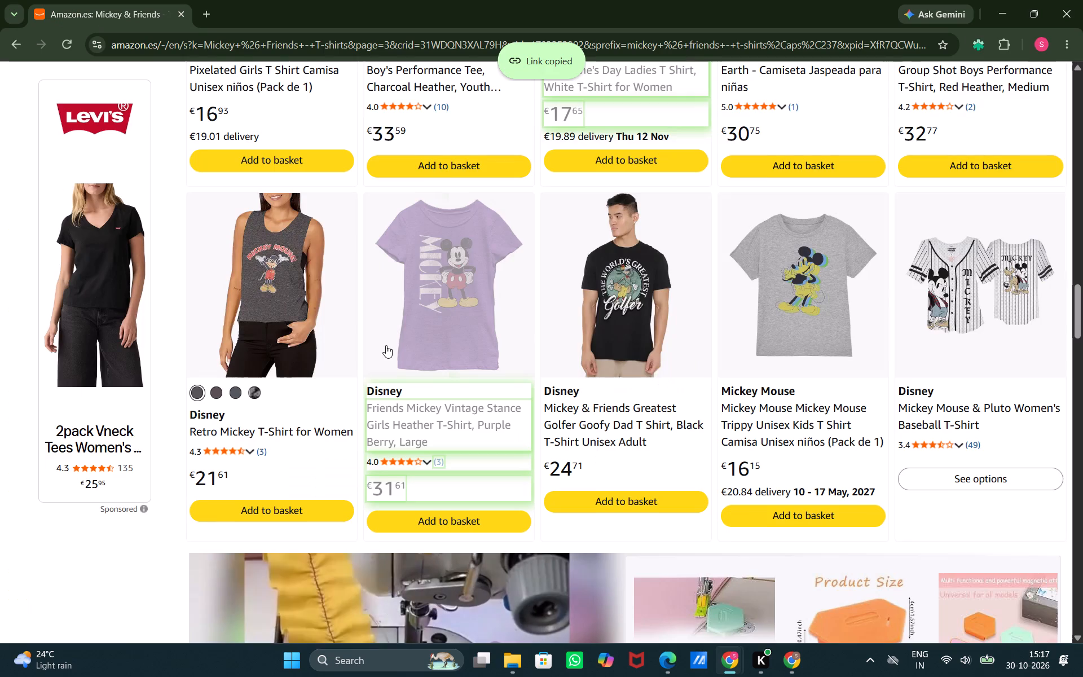
{"action": "scroll", "coordinate": [386, 345], "scroll_direction": "down", "scroll_amount": 6}
{"action": "scroll", "coordinate": [386, 345], "scroll_direction": "up", "scroll_amount": 7}
{"action": "scroll", "coordinate": [386, 345], "scroll_direction": "down", "scroll_amount": 4}
{"action": "scroll", "coordinate": [331, 676], "scroll_direction": "down", "scroll_amount": 5}
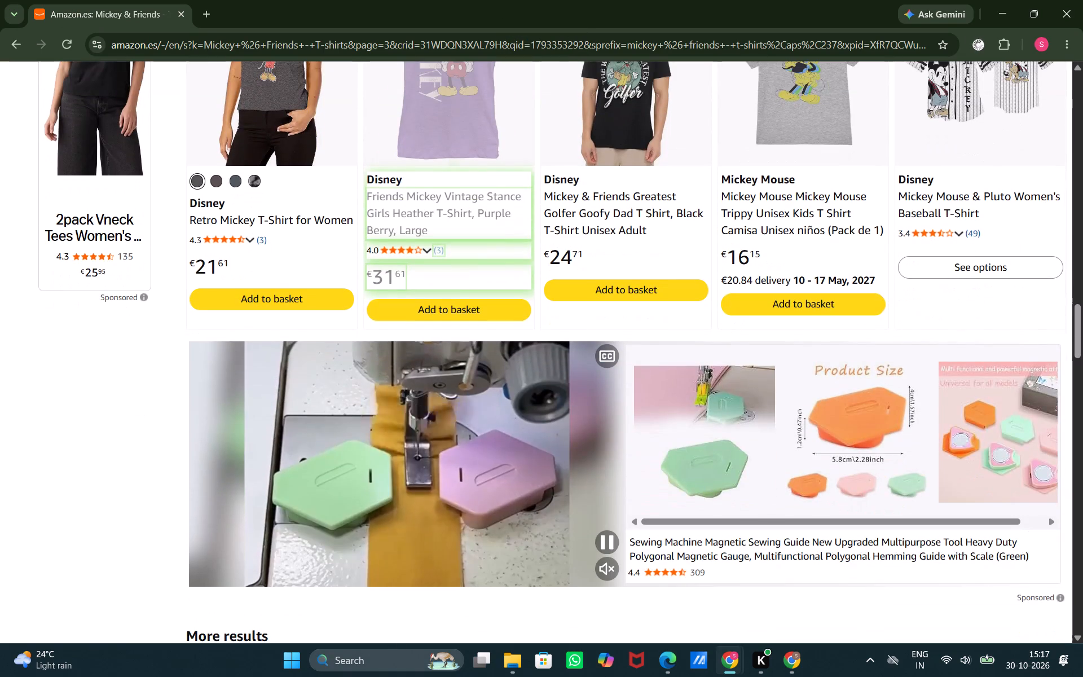
{"action": "scroll", "coordinate": [585, 428], "scroll_direction": "down", "scroll_amount": 7}
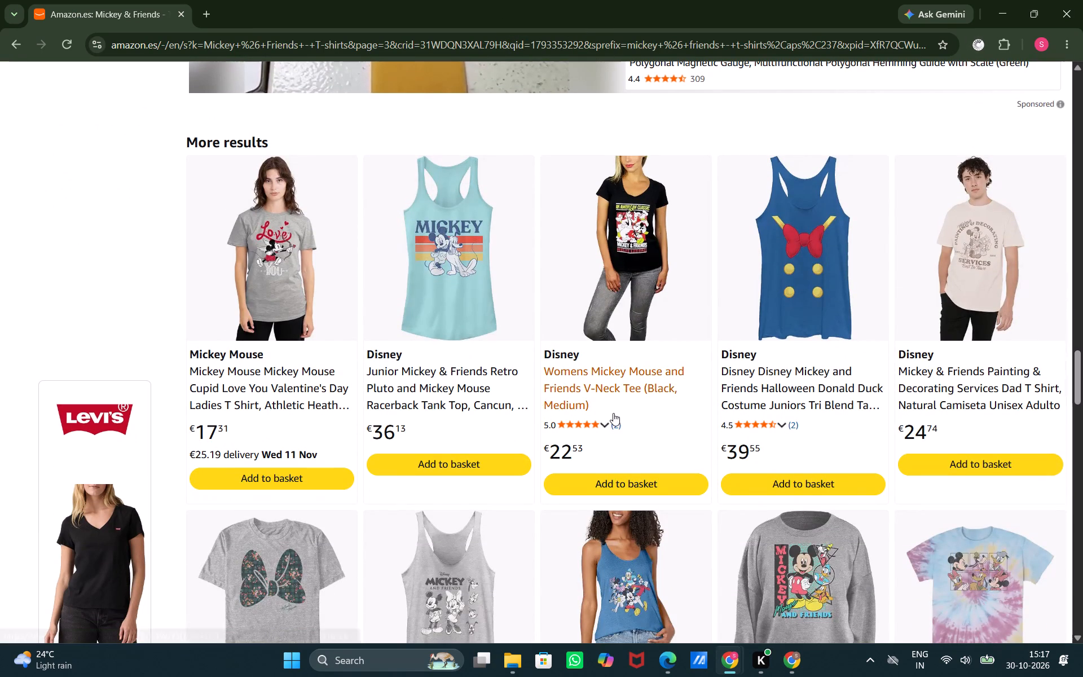
{"action": "right_click", "coordinate": [322, 403]}
{"action": "left_click", "coordinate": [388, 559]}
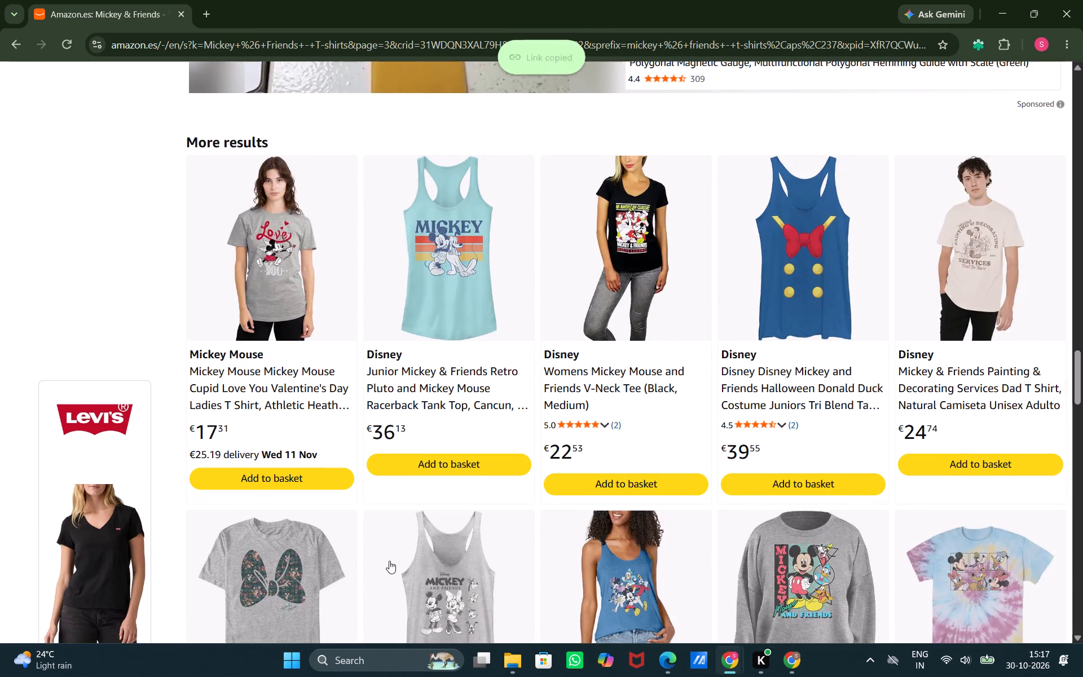
{"action": "key", "text": "alt+Tab"}
{"action": "key", "text": "ctrl+v"}
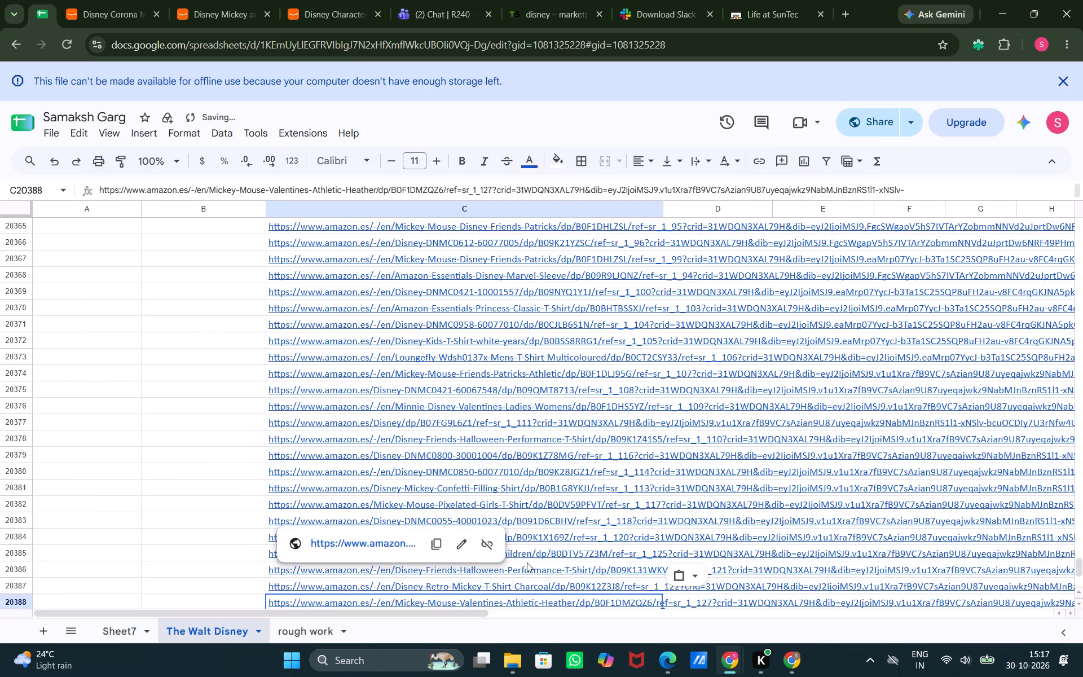
{"action": "key", "text": "Return"}
{"action": "key", "text": "Return"}
{"action": "key", "text": "Return"}
{"action": "key", "text": "Return"}
Copy the link of the €36.13 Disney "Junior Mickey & Friends Retro Pluto and Mickey Mouse Racerback Tank Top" into cell C20389.
{"action": "key", "text": "alt+Tab"}
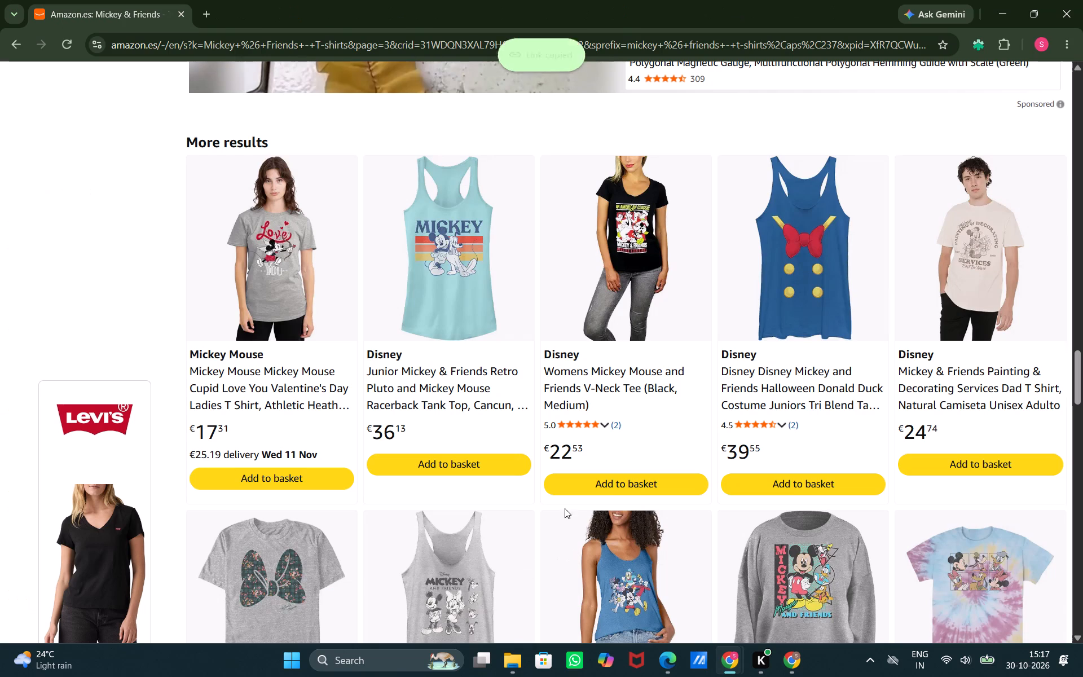
{"action": "right_click", "coordinate": [497, 404]}
{"action": "left_click", "coordinate": [579, 551]}
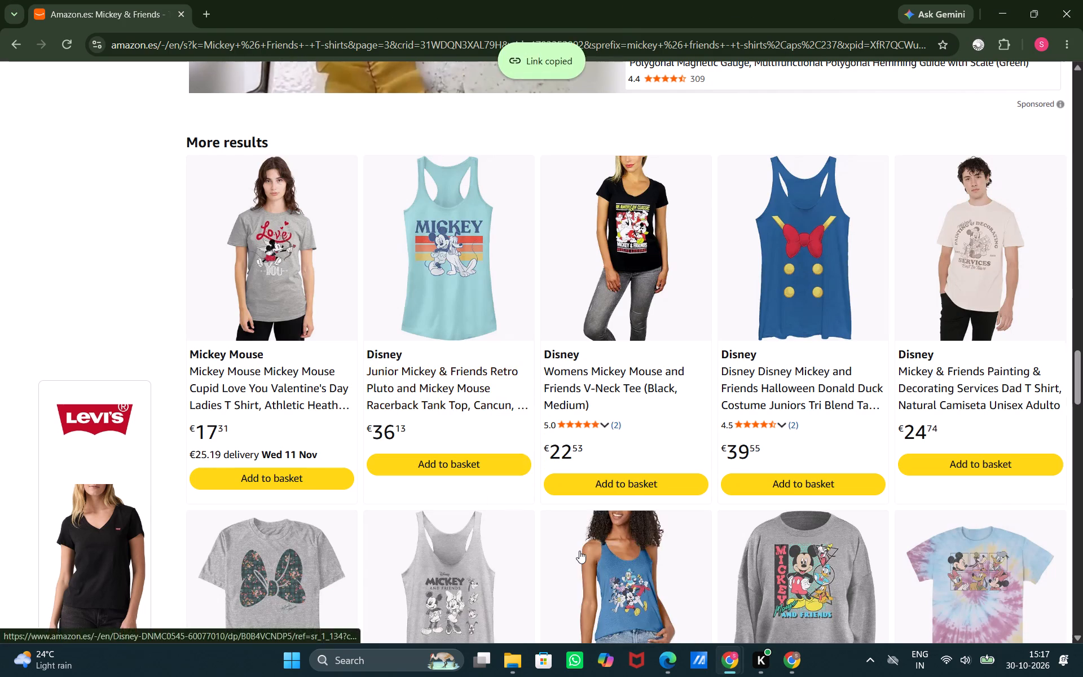
{"action": "key", "text": "alt+Tab"}
{"action": "key", "text": "Up"}
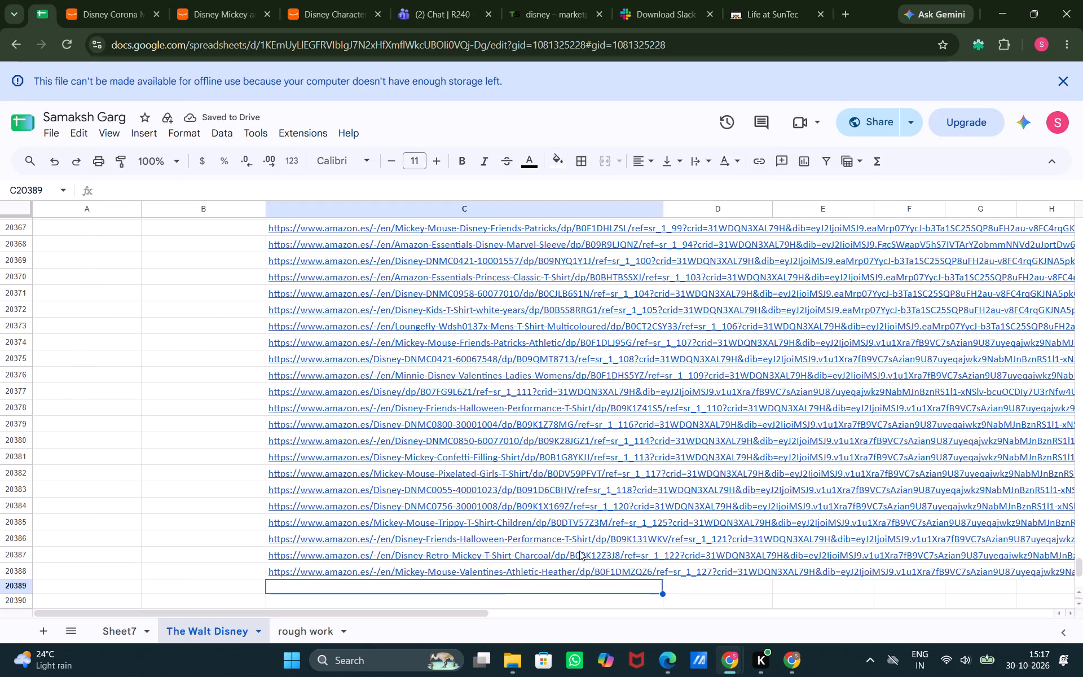
{"action": "key", "text": "ctrl+v"}
{"action": "key", "text": "Return"}
{"action": "key", "text": "Return"}
Copy the link of the €22.53 Disney "Womens Mickey Mouse and Friends V-Neck Tee (Black, Medium)" into cell C20390.
{"action": "key", "text": "alt+Tab"}
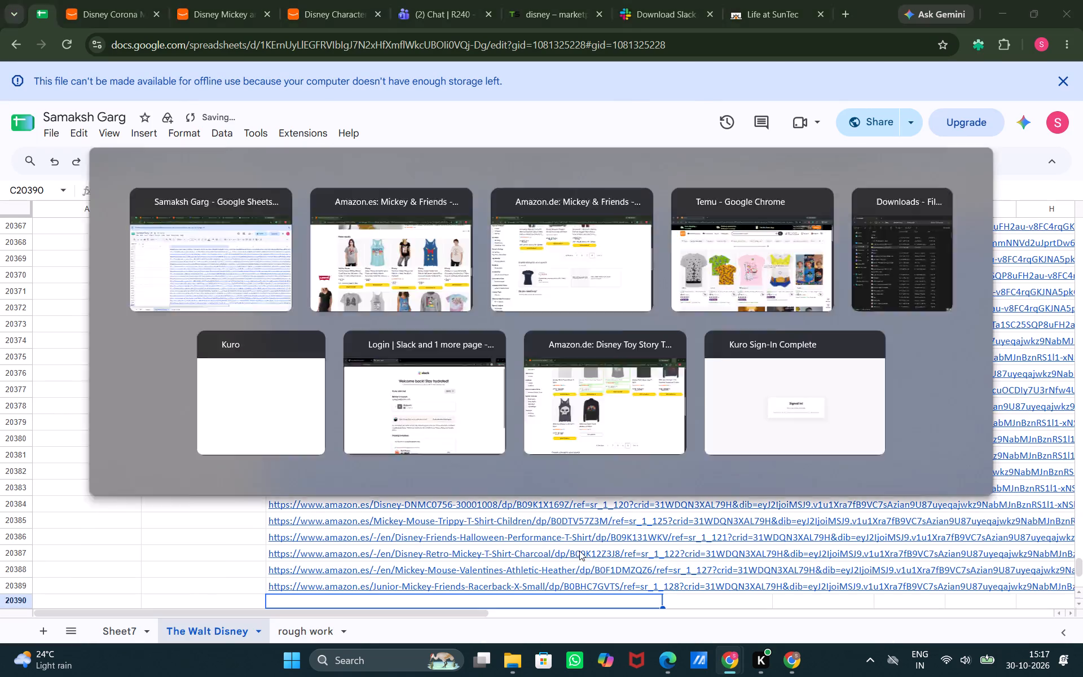
{"action": "right_click", "coordinate": [652, 392]}
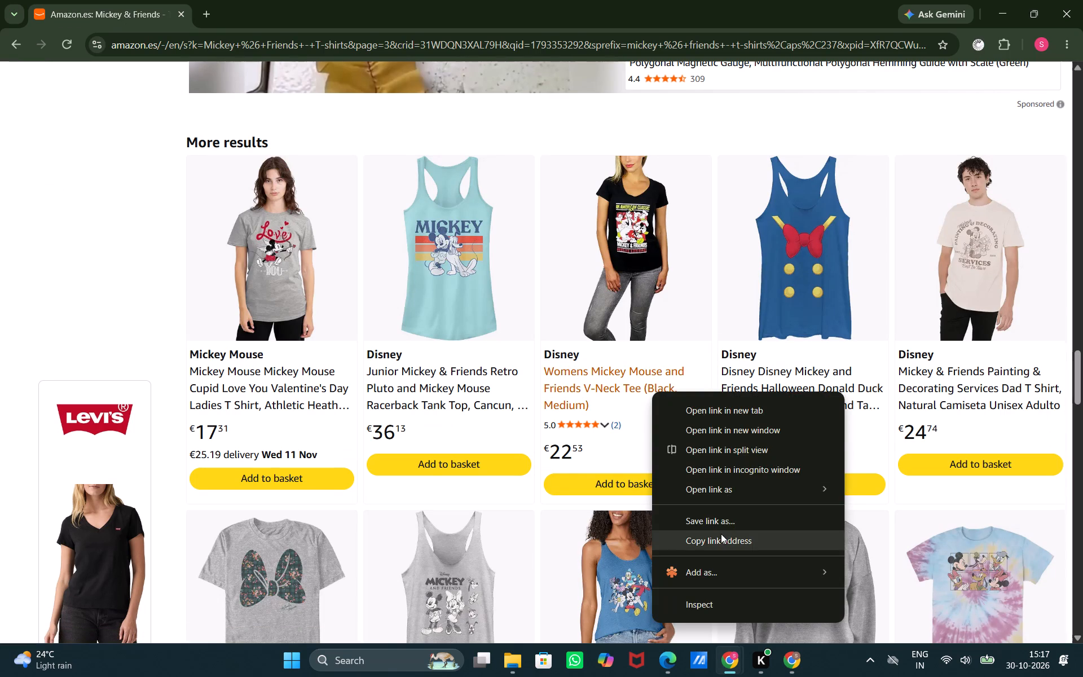
{"action": "left_click", "coordinate": [721, 534]}
{"action": "key", "text": "alt+Tab"}
{"action": "key", "text": "ctrl+v"}
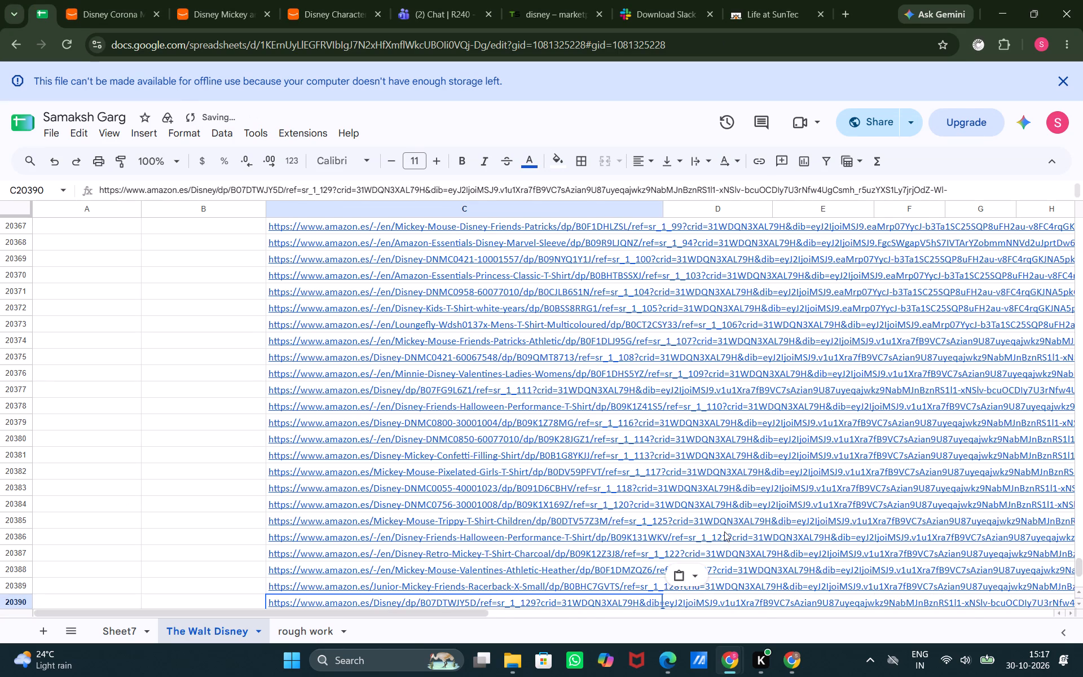
{"action": "key", "text": "Return"}
{"action": "key", "text": "Return"}
Copy the link of the €24.74 Disney "Mickey & Friends Painting & Decorating Services Dad T Shirt" into cell C20391.
{"action": "key", "text": "alt+Tab"}
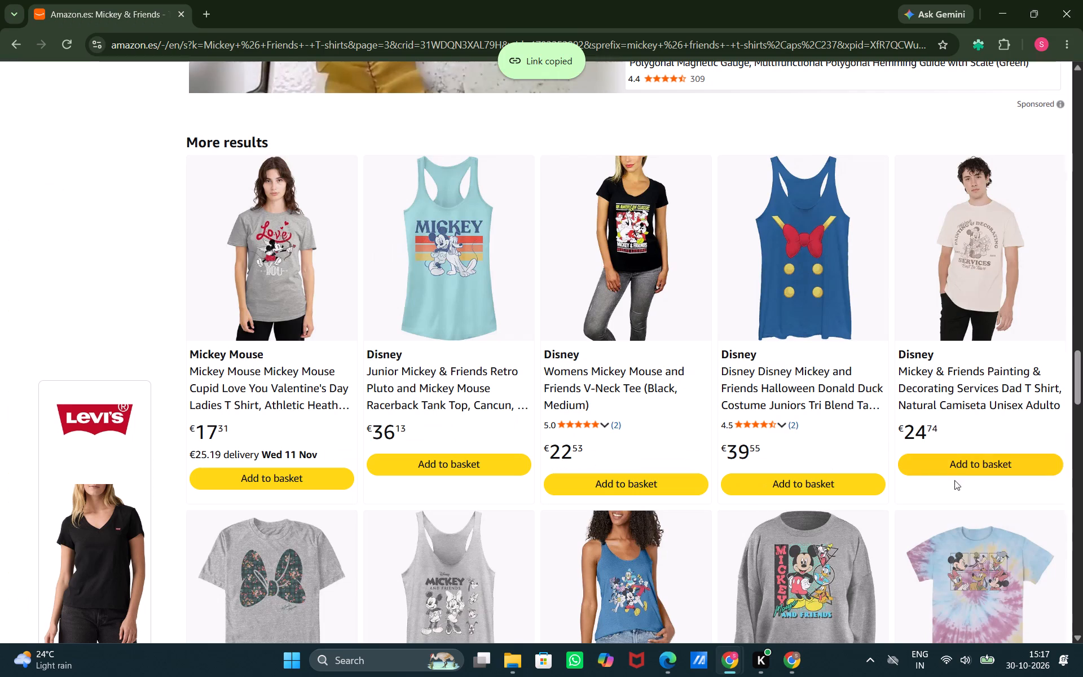
{"action": "right_click", "coordinate": [988, 391]}
{"action": "left_click", "coordinate": [892, 538]}
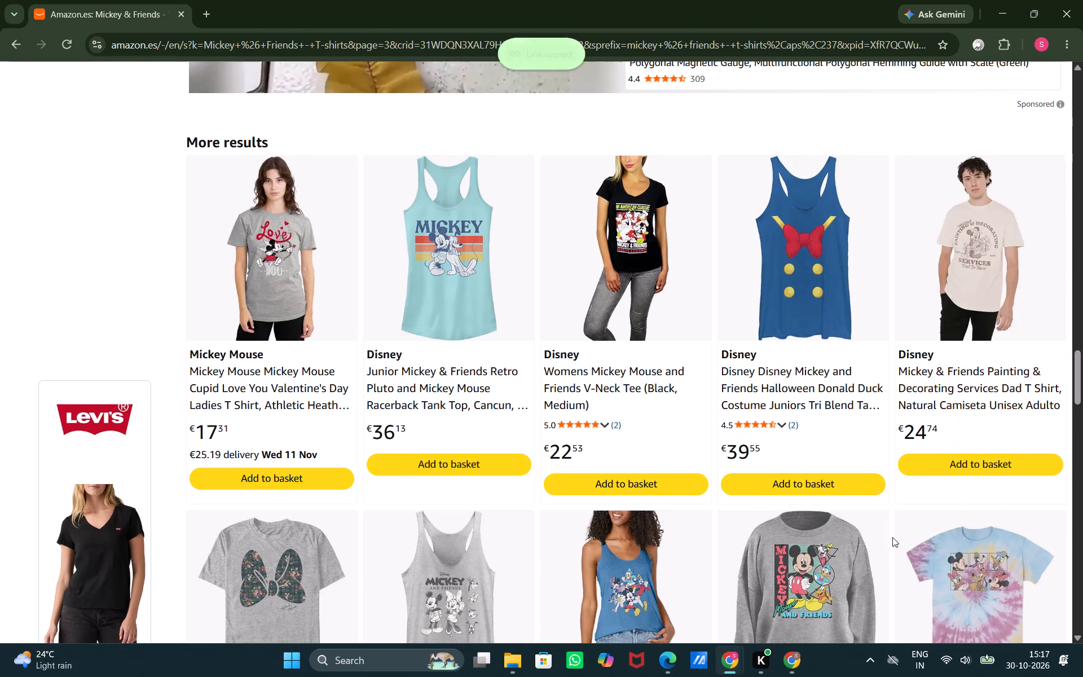
{"action": "key", "text": "alt+Tab"}
{"action": "key", "text": "ctrl+v"}
{"action": "key", "text": "Return"}
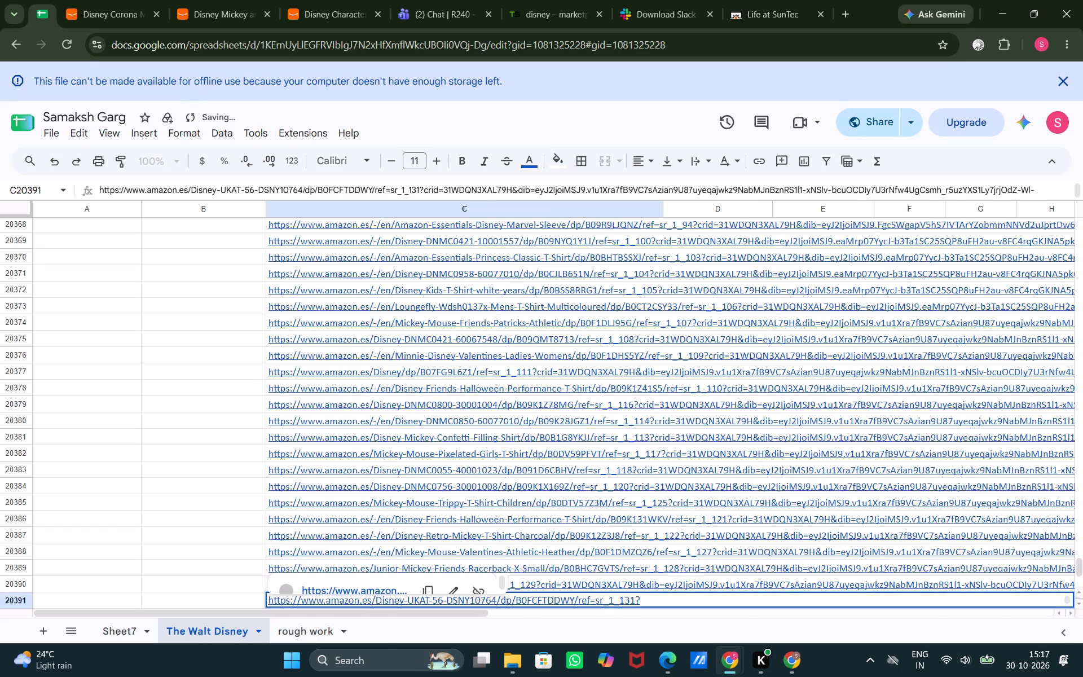
{"action": "key", "text": "Return"}
Copy the link of the €42.42 Disney "Characters Mickey and Friends Grid Young Men's Short Sleeve Tee Shirt" into cell C20392.
{"action": "key", "text": "alt+Tab"}
{"action": "scroll", "coordinate": [891, 534], "scroll_direction": "down", "scroll_amount": 5}
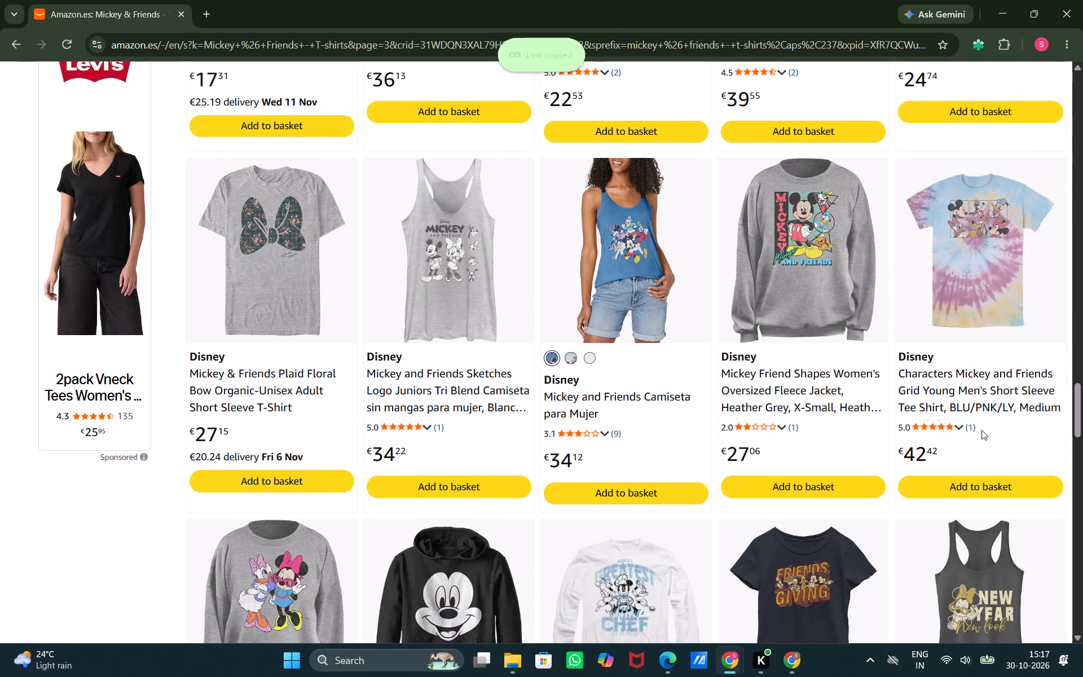
{"action": "right_click", "coordinate": [981, 416]}
{"action": "left_click", "coordinate": [880, 334]}
{"action": "key", "text": "alt+Tab"}
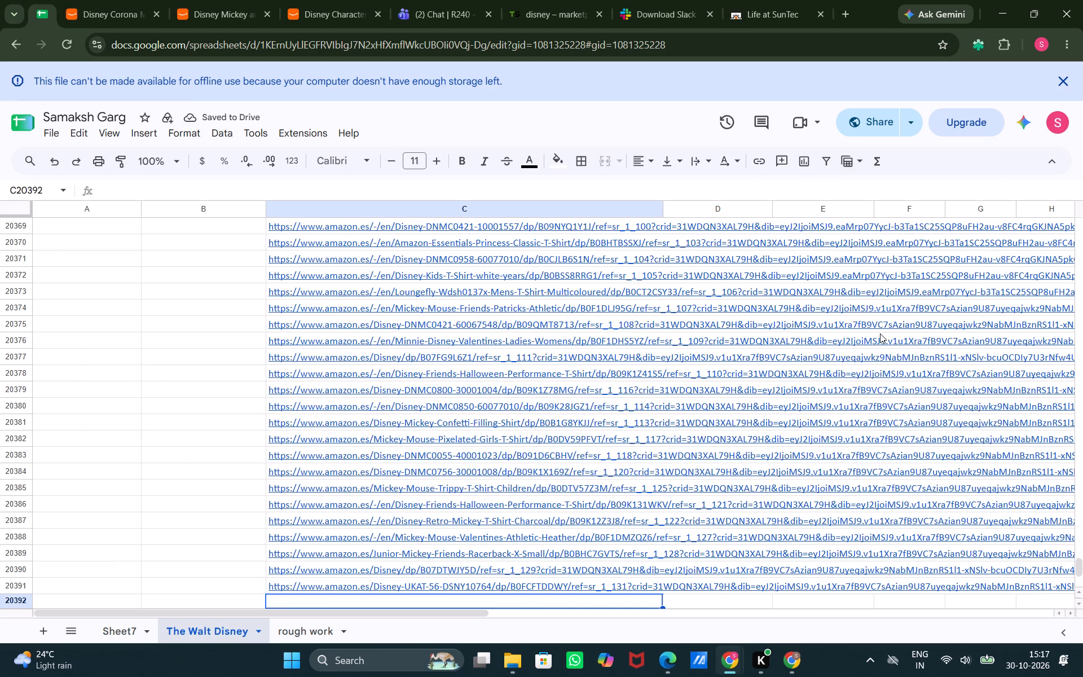
{"action": "key", "text": "ctrl+v"}
{"action": "key", "text": "Return"}
{"action": "key", "text": "Return"}
Copy the link of the €34.12 Disney "Mickey and Friends Camiseta para Mujer" into cell C20393.
{"action": "key", "text": "alt+Tab"}
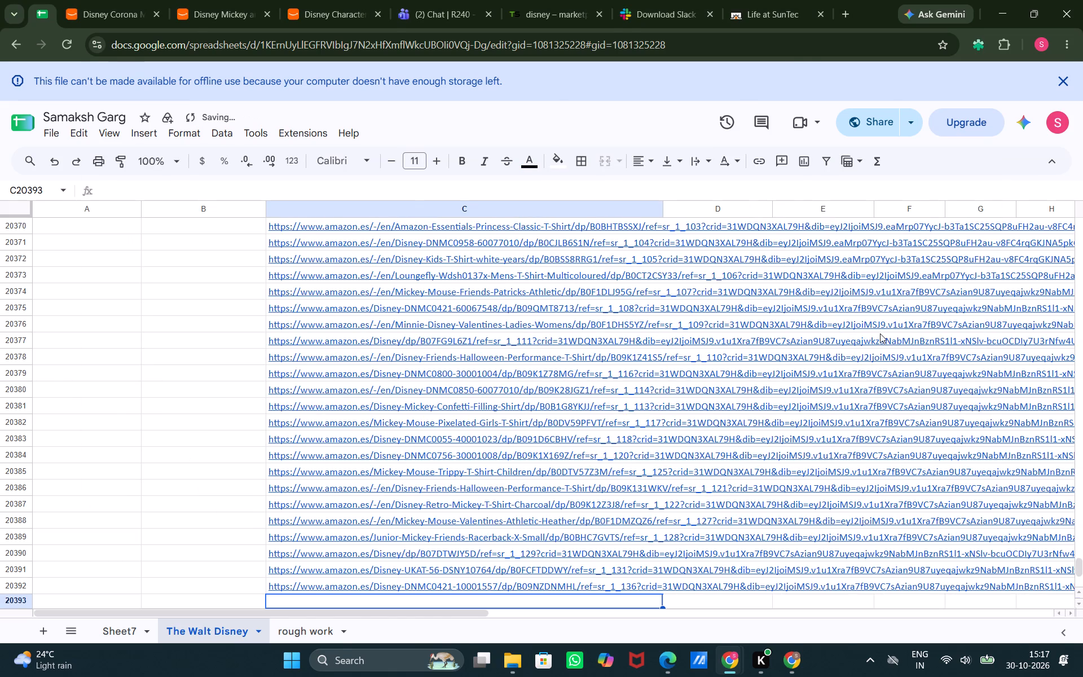
{"action": "right_click", "coordinate": [650, 398]}
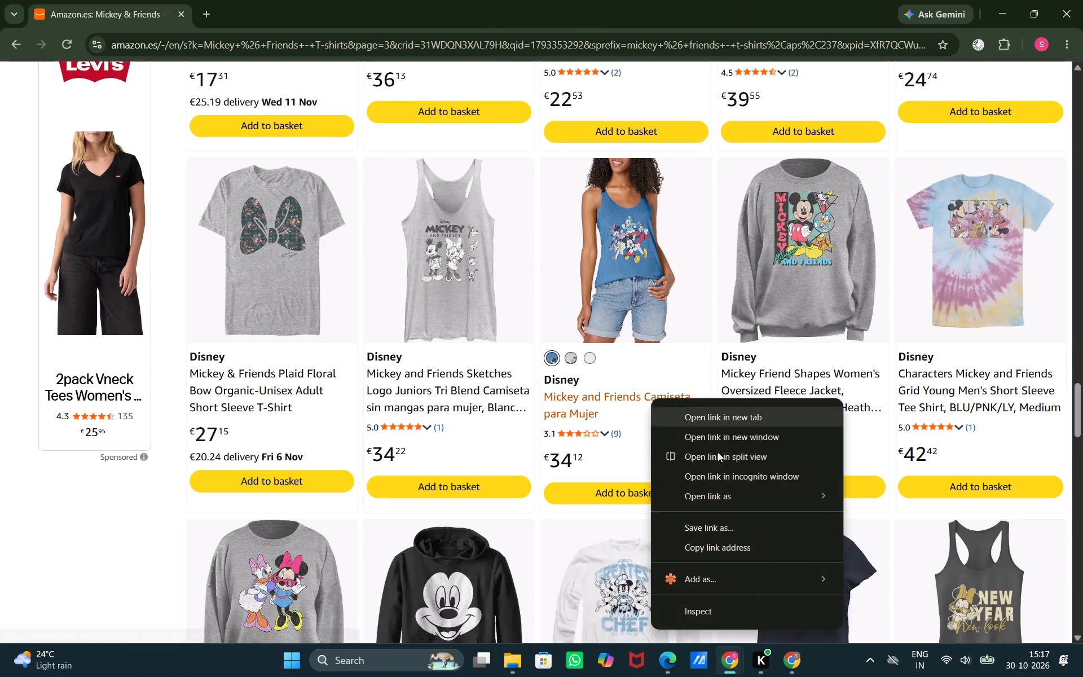
{"action": "left_click", "coordinate": [723, 549]}
{"action": "key", "text": "alt+Tab"}
{"action": "key", "text": "ctrl+v"}
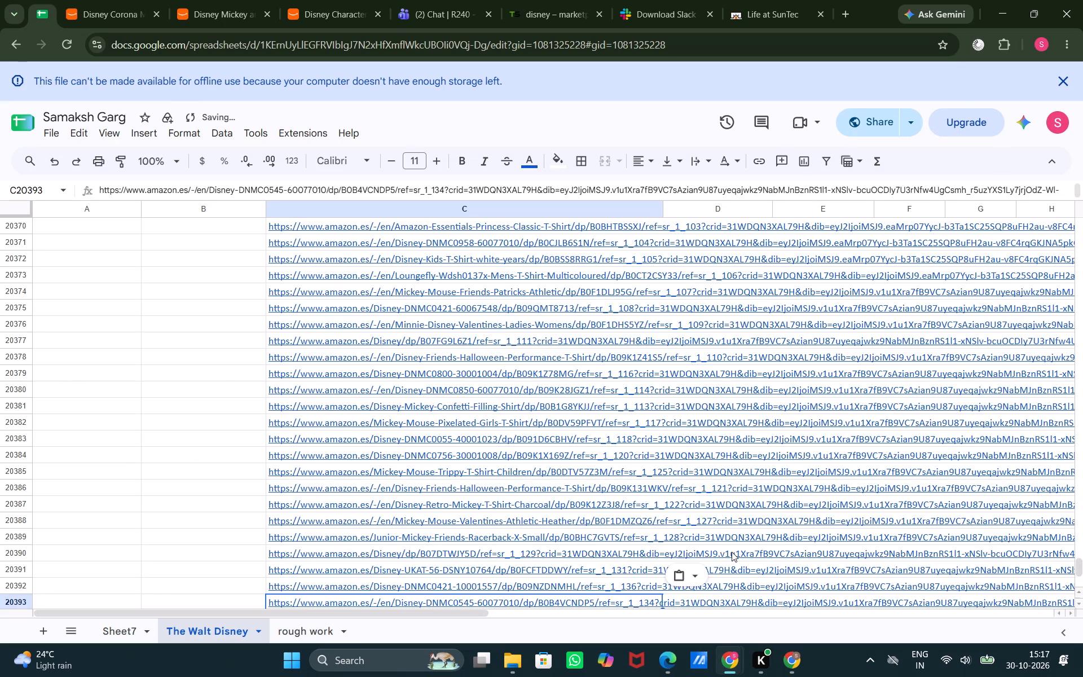
{"action": "key", "text": "Return"}
{"action": "key", "text": "Return"}
Copy the link of the €34.22 Disney "Mickey and Friends Sketches Logo Juniors Tri Blend Camiseta sin mangas para mujer" into cell C20394.
{"action": "key", "text": "alt+Tab"}
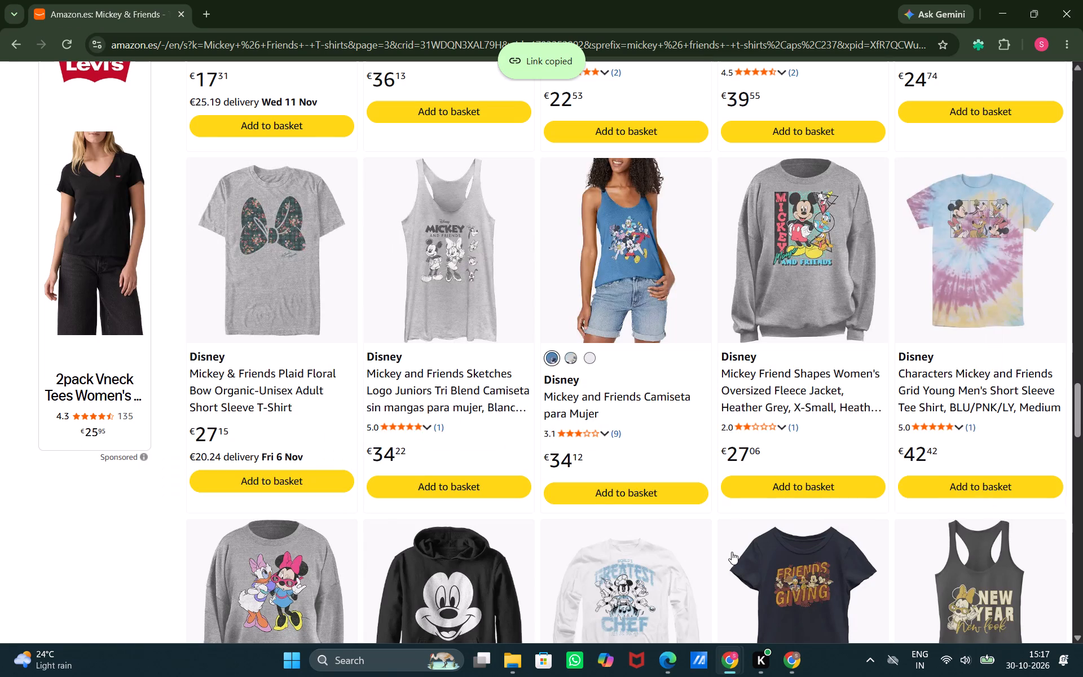
{"action": "right_click", "coordinate": [468, 381]}
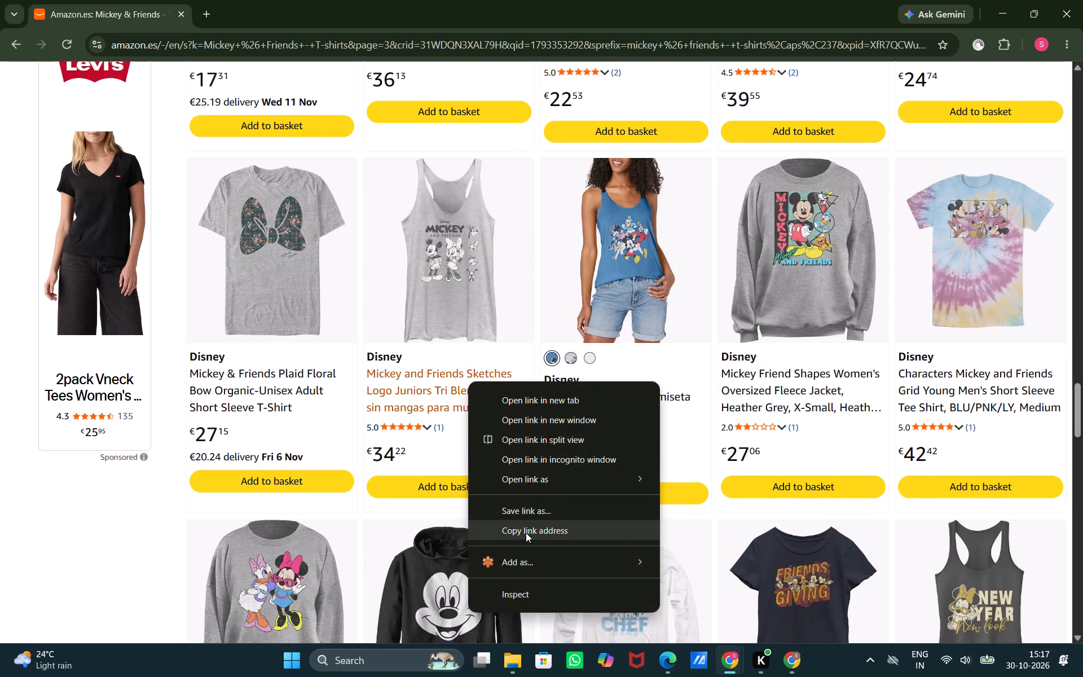
{"action": "left_click", "coordinate": [526, 534]}
{"action": "key", "text": "alt+Tab"}
{"action": "key", "text": "ctrl+v"}
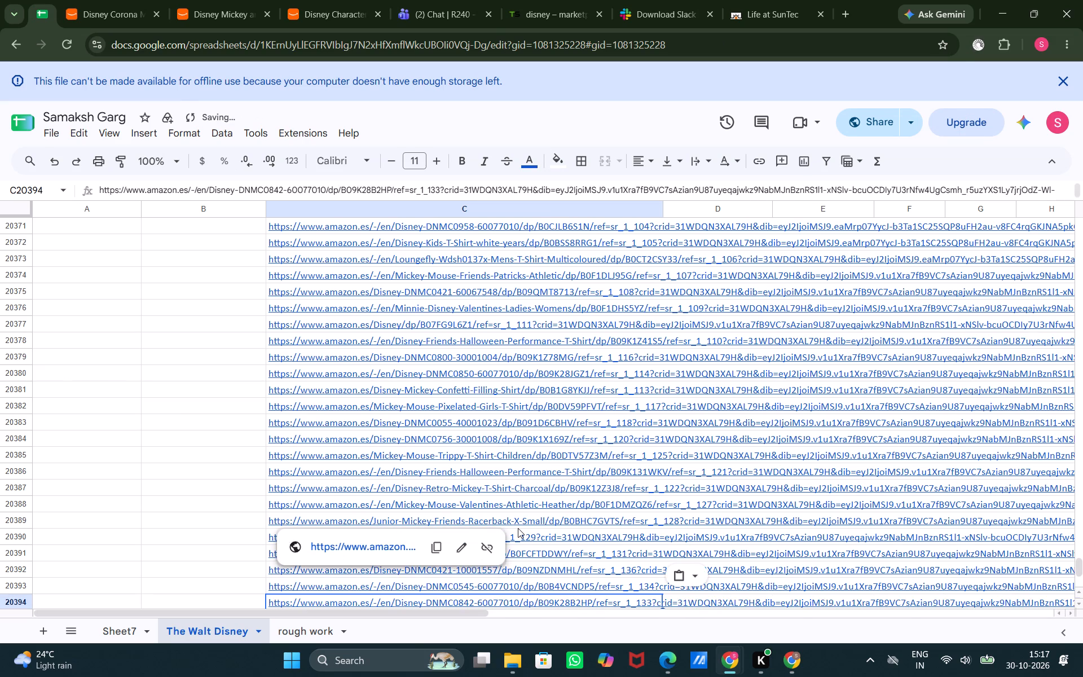
{"action": "key", "text": "Return"}
{"action": "key", "text": "Return"}
Copy the link of the €31.82 Disney "Minnie New Year T-Shirt for Women" into cell C20395.
{"action": "key", "text": "alt+Tab"}
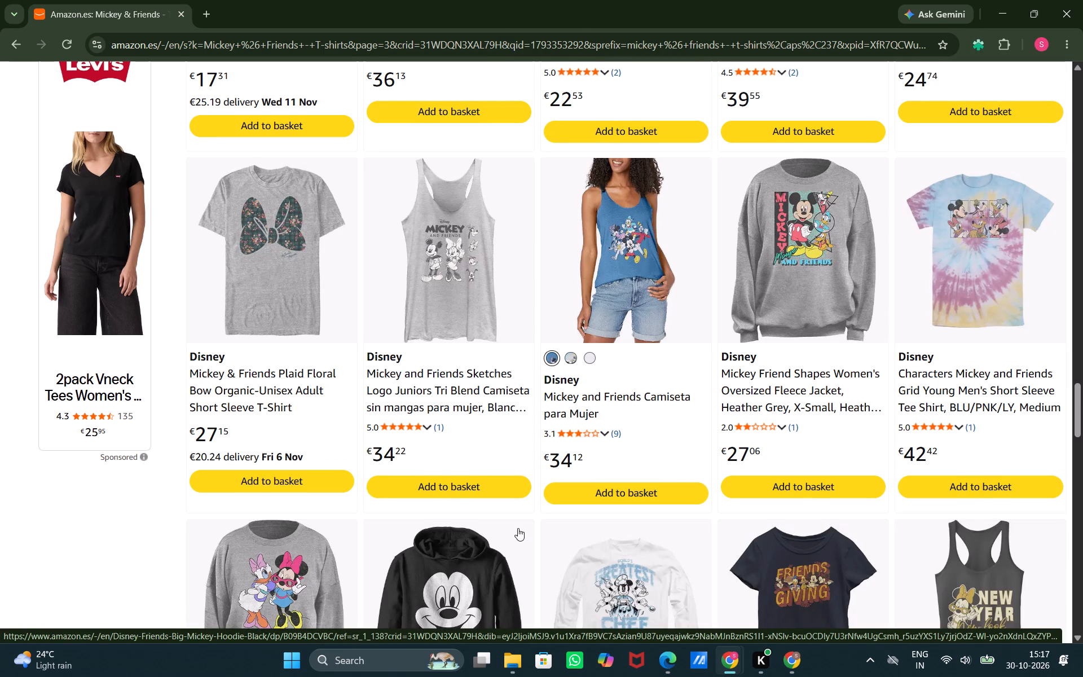
{"action": "scroll", "coordinate": [518, 528], "scroll_direction": "down", "scroll_amount": 4}
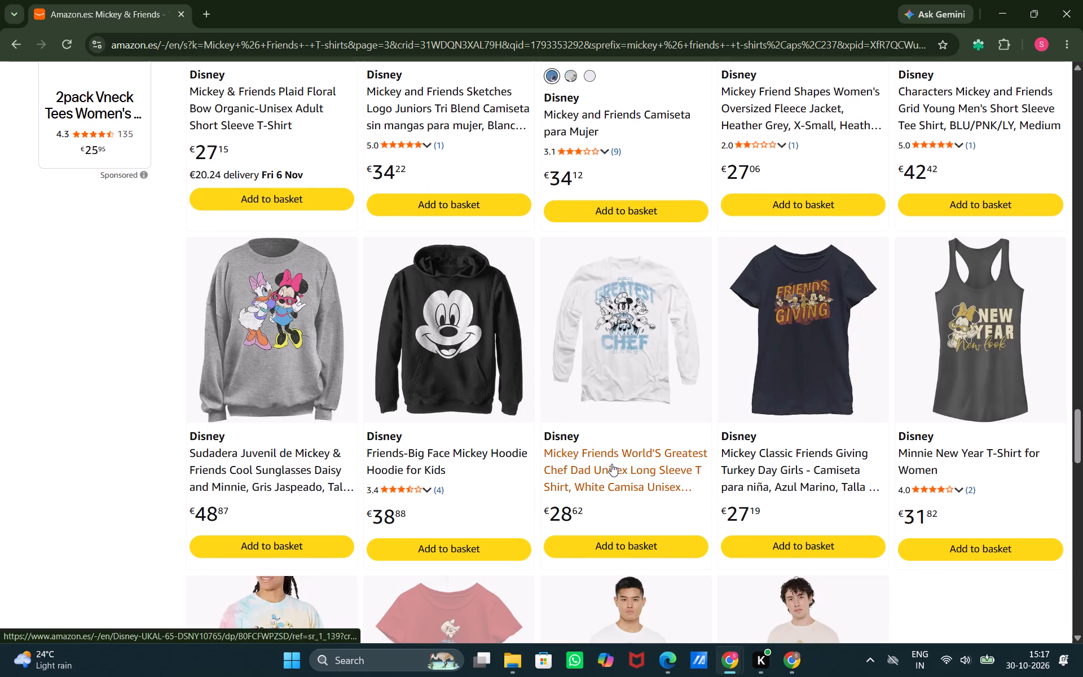
{"action": "right_click", "coordinate": [999, 453]}
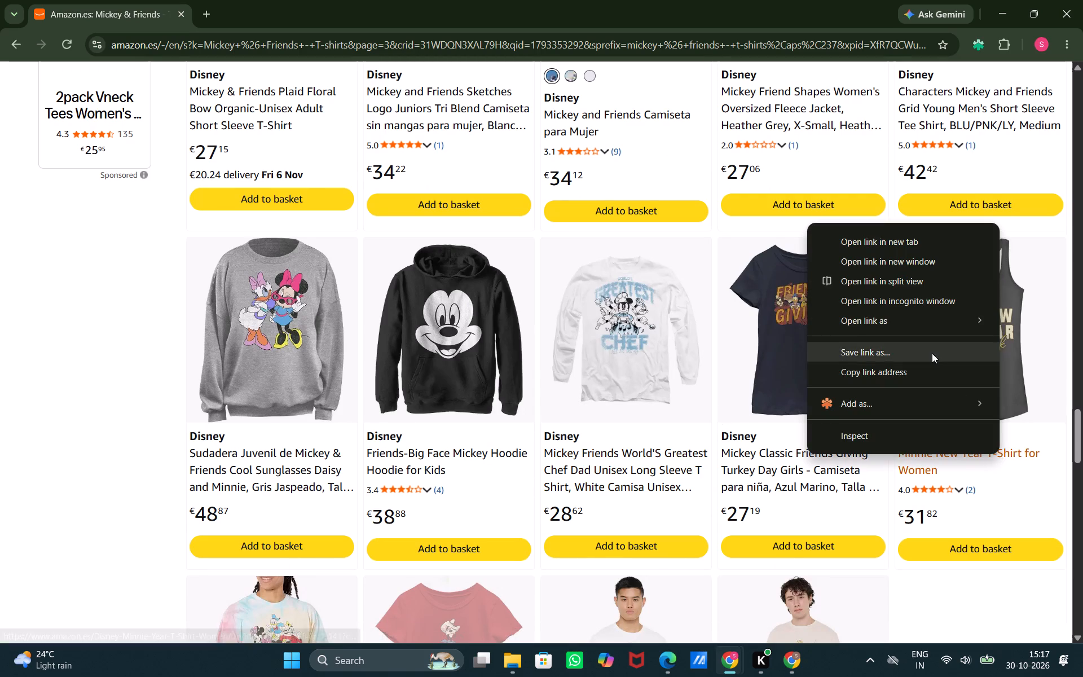
{"action": "left_click", "coordinate": [925, 363]}
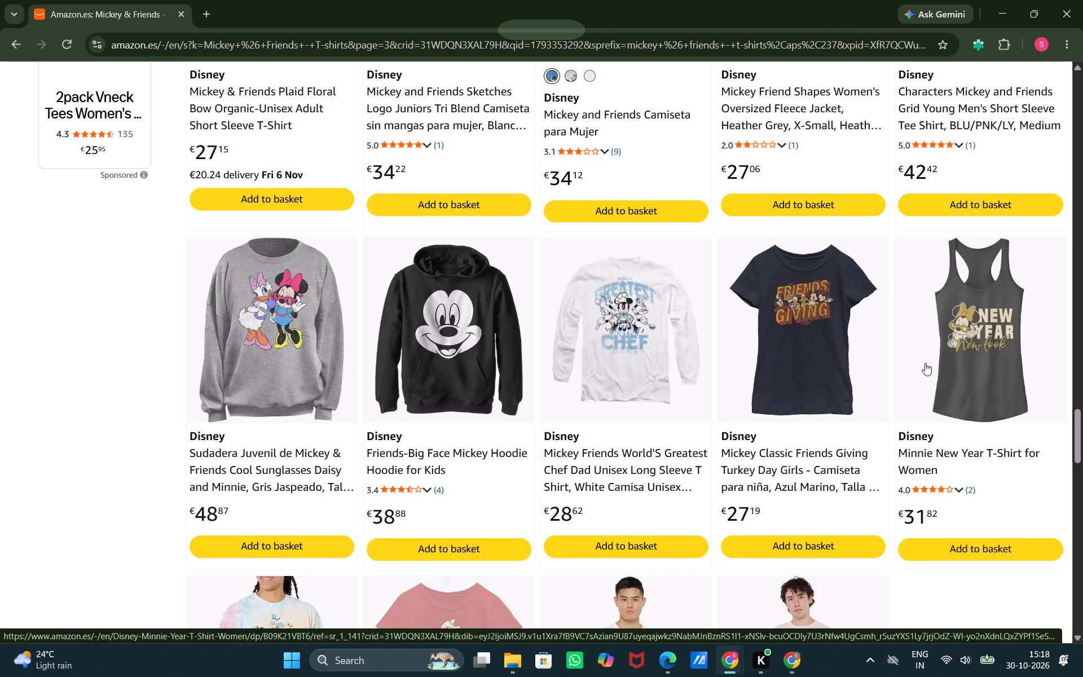
{"action": "key", "text": "alt+Tab"}
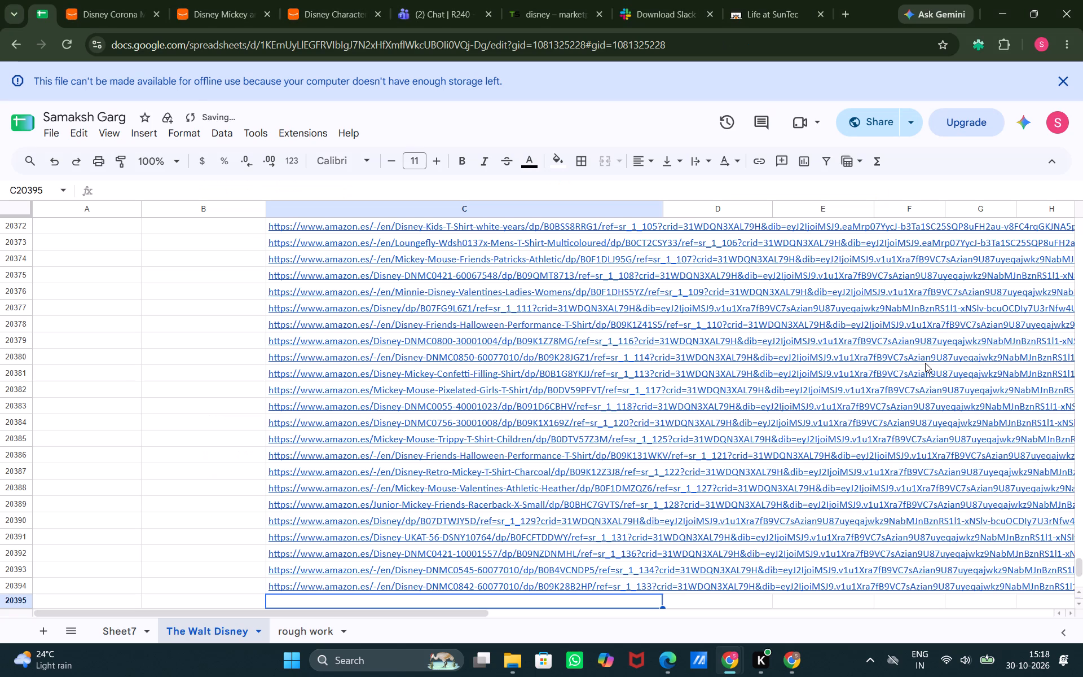
{"action": "key", "text": "ctrl+v"}
{"action": "key", "text": "Return"}
{"action": "key", "text": "Return"}
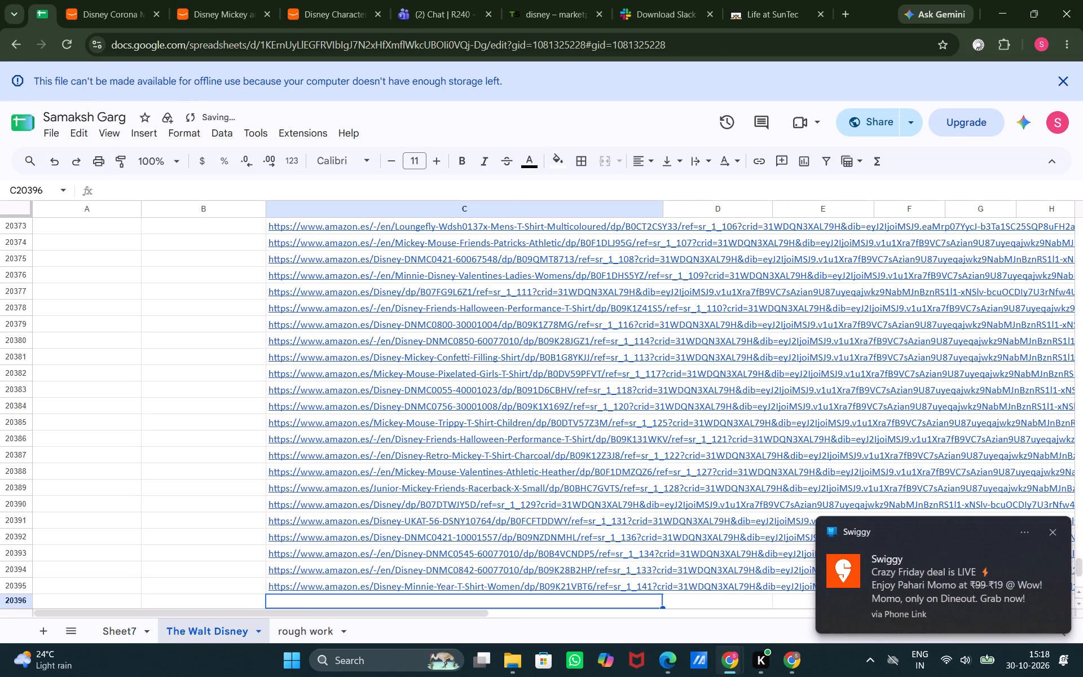
Copy the link of the €27.19 Disney "Mickey Classic Friends Giving Turkey Day Girls" T-shirt into cell C20396.
{"action": "key", "text": "alt+Tab"}
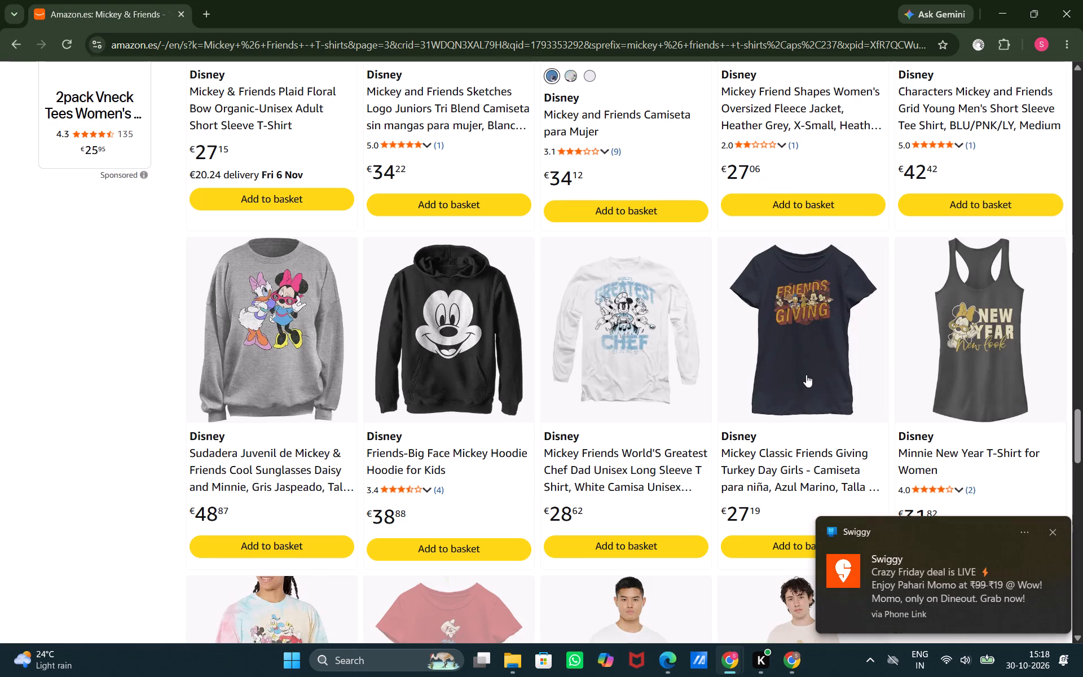
{"action": "right_click", "coordinate": [784, 486]}
{"action": "left_click", "coordinate": [807, 406]}
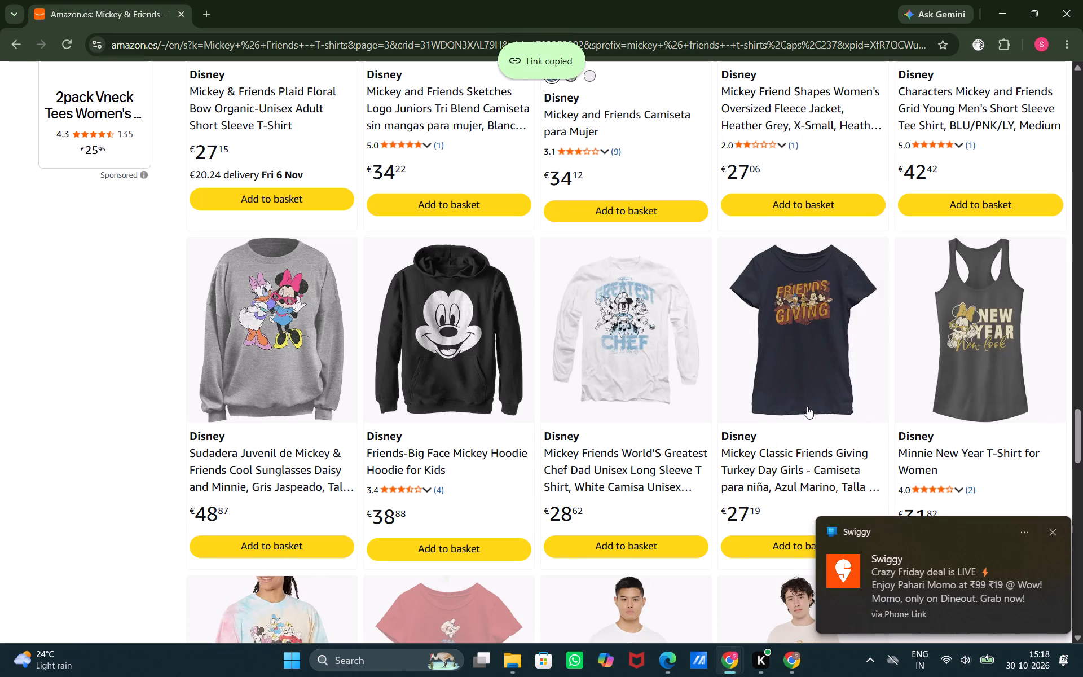
{"action": "key", "text": "alt+Tab"}
{"action": "key", "text": "ctrl+v"}
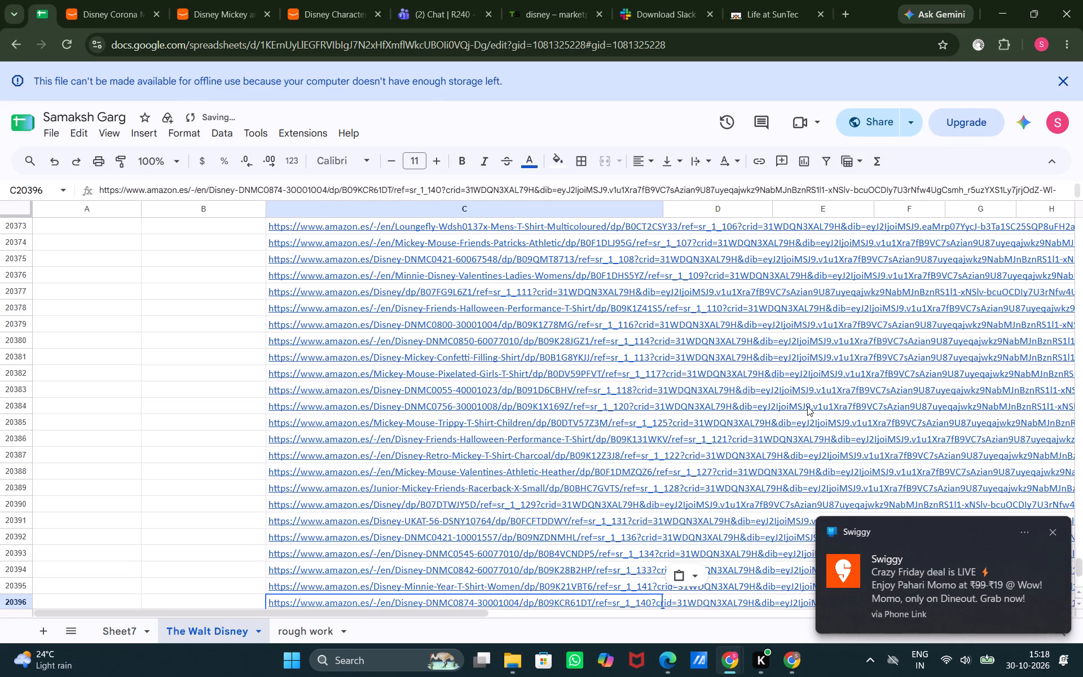
{"action": "key", "text": "Return"}
{"action": "key", "text": "Return"}
Copy the link of the €35.40 Disney "Characters Mickey and Friends Young Men's Short Sleeve Tee Shirt" into cell C20397.
{"action": "key", "text": "alt+Tab"}
{"action": "scroll", "coordinate": [512, 263], "scroll_direction": "down", "scroll_amount": 3}
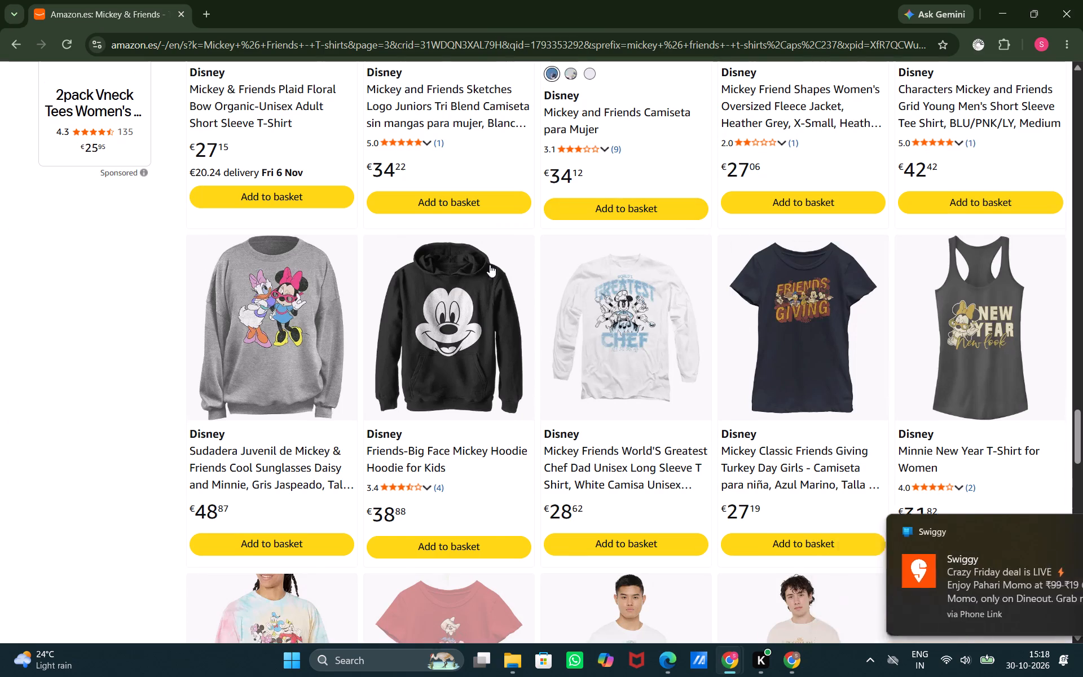
{"action": "scroll", "coordinate": [490, 265], "scroll_direction": "down", "scroll_amount": 2}
{"action": "right_click", "coordinate": [283, 445]}
{"action": "left_click", "coordinate": [335, 362]}
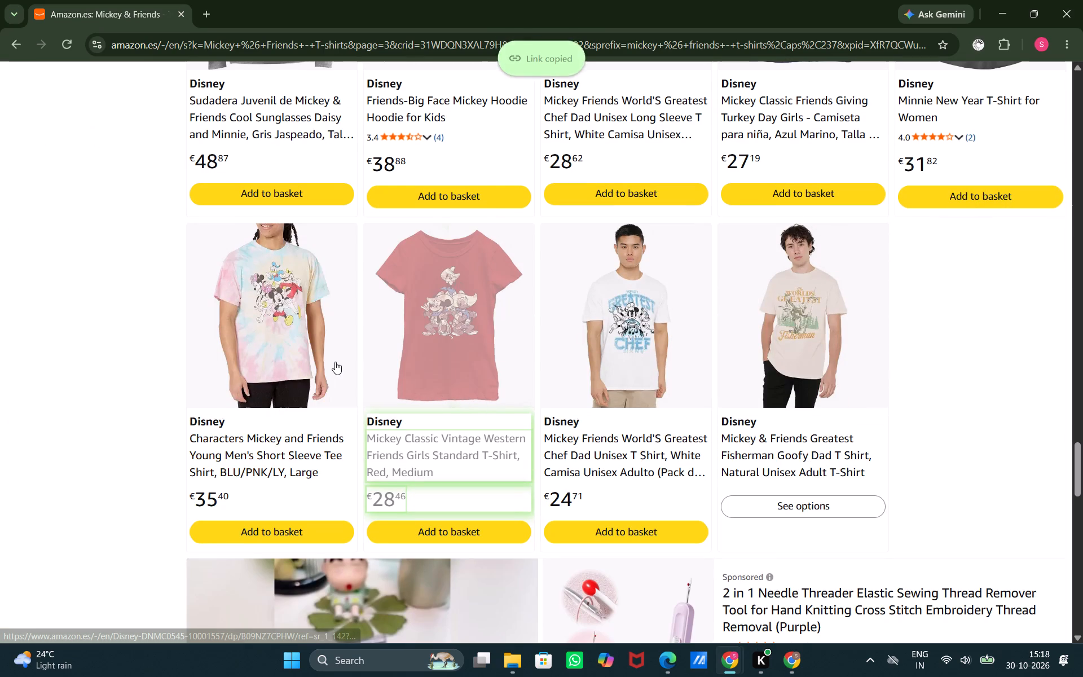
{"action": "key", "text": "alt+Tab"}
{"action": "key", "text": "ctrl+v"}
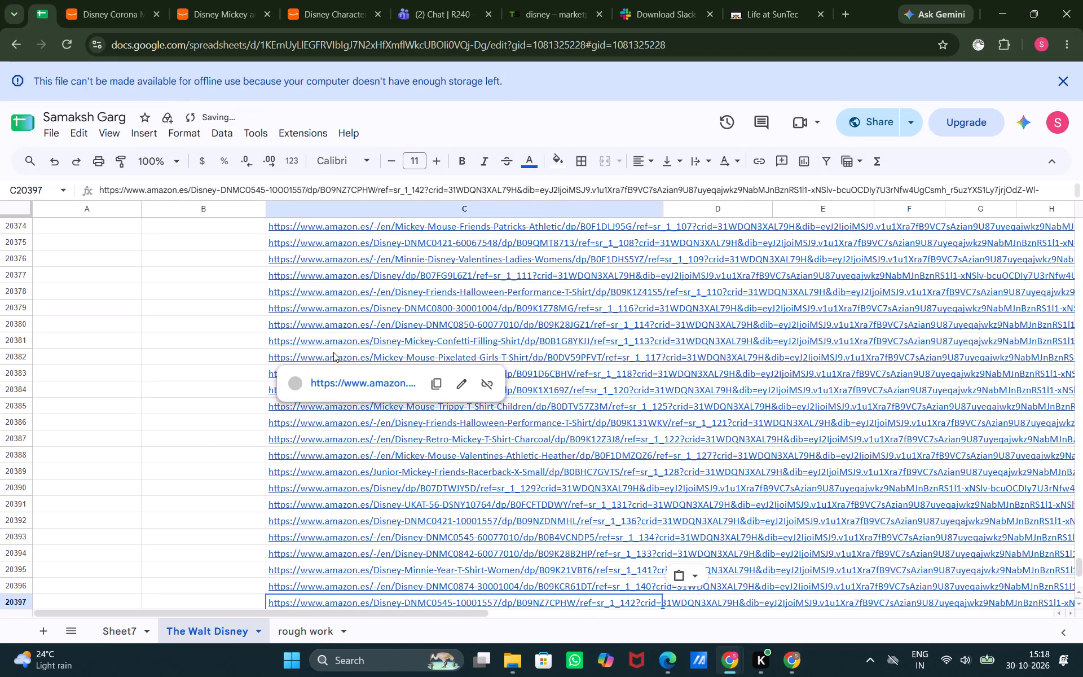
{"action": "key", "text": "Return"}
{"action": "key", "text": "Return"}
Copy the link of the €24.71 Disney "Mickey Friends World'S Greatest Chef Dad Unisex T Shirt" into cell C20398.
{"action": "key", "text": "alt+Tab"}
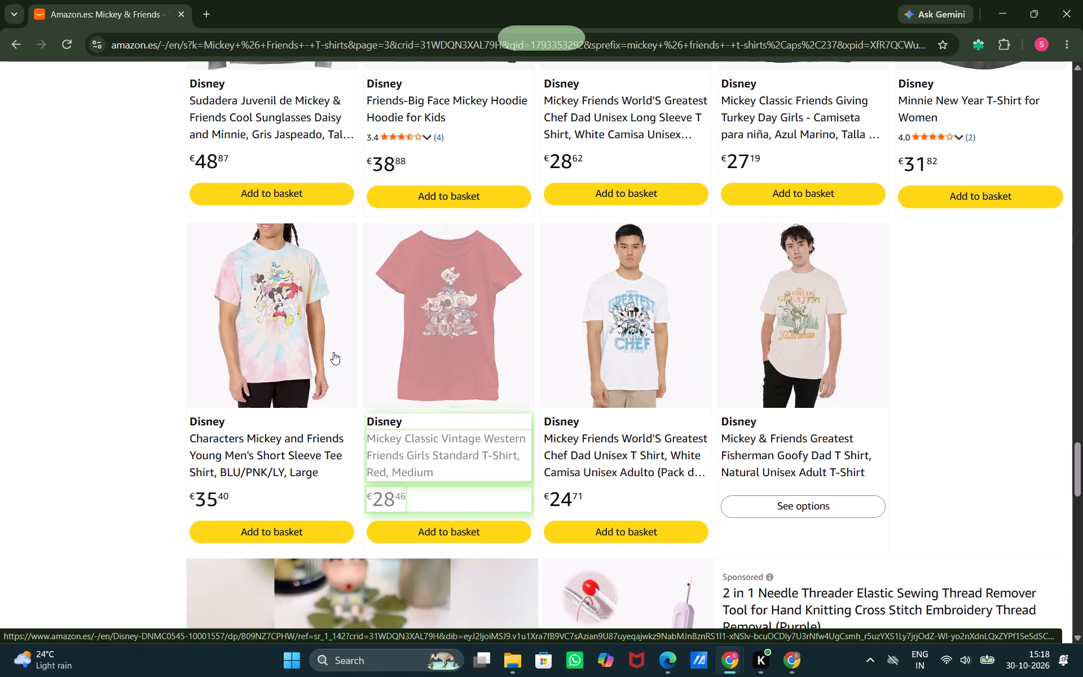
{"action": "right_click", "coordinate": [681, 443]}
{"action": "left_click", "coordinate": [773, 358]}
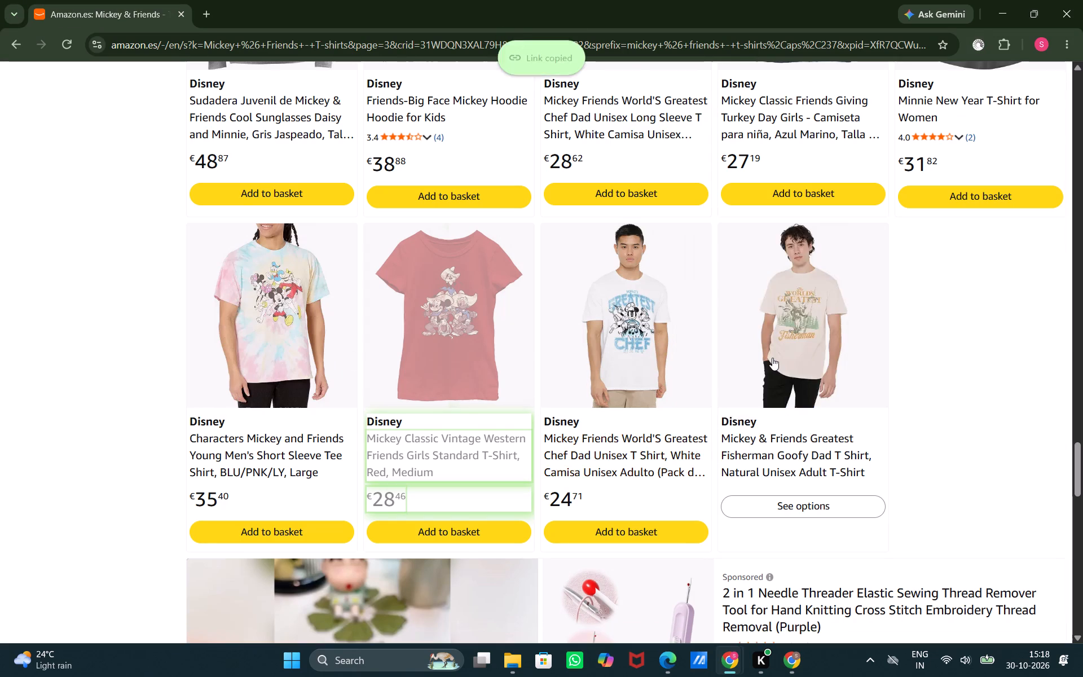
{"action": "key", "text": "alt+Tab"}
{"action": "key", "text": "ctrl+v"}
{"action": "key", "text": "Return"}
{"action": "key", "text": "Return"}
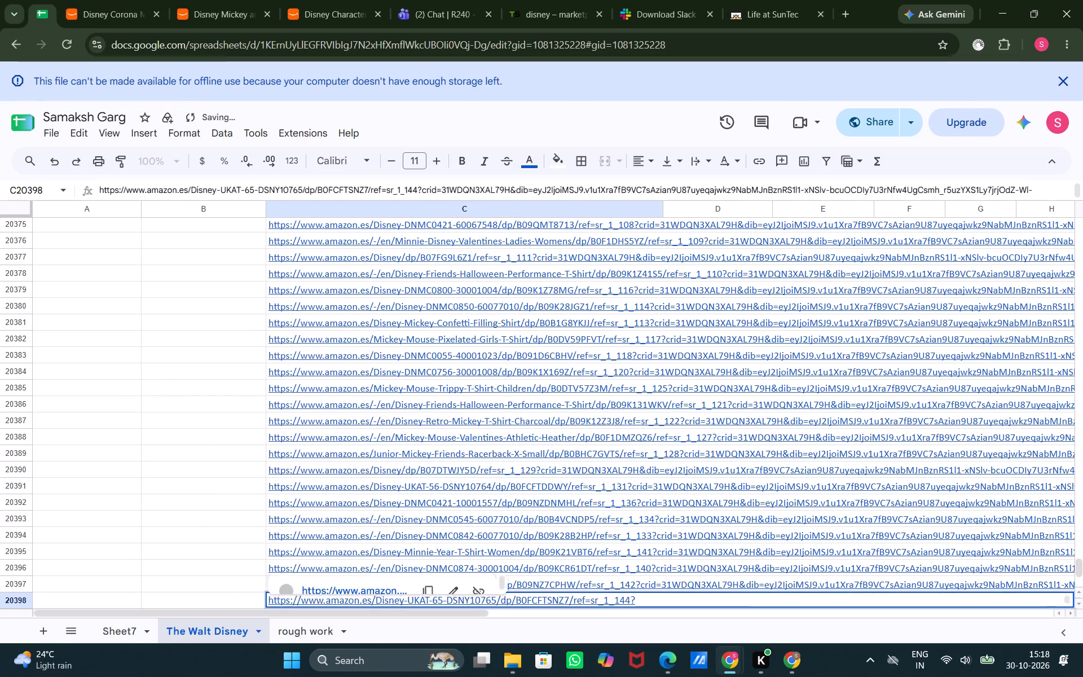
Go to page 4 of the Amazon.es Mickey & Friends T-shirt search results.
{"action": "key", "text": "alt+Tab"}
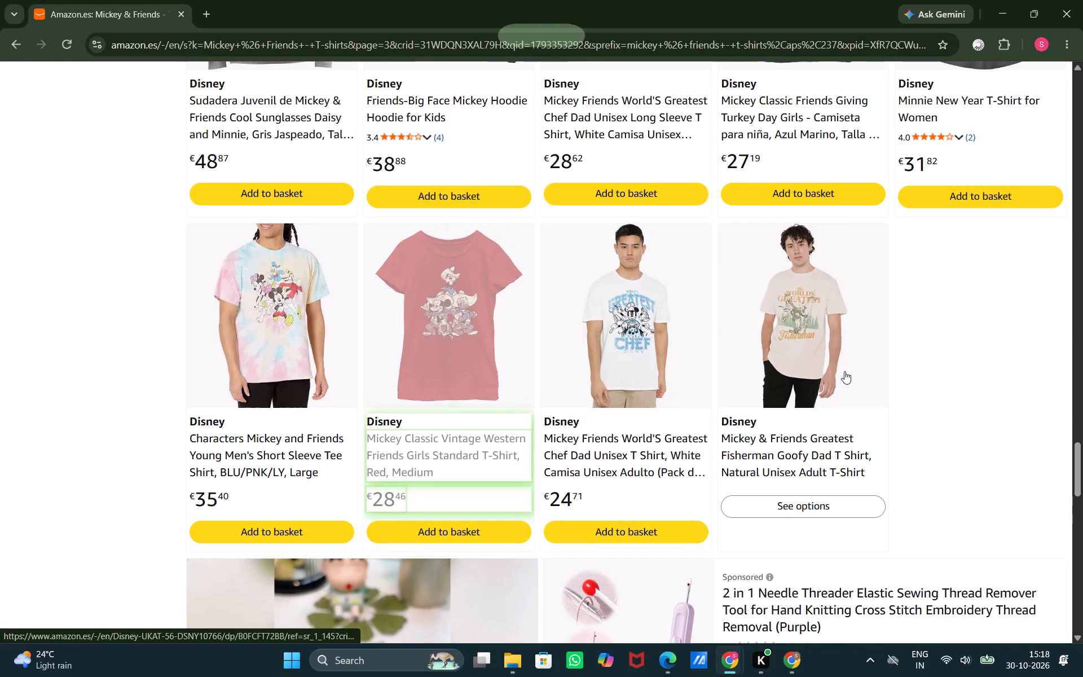
{"action": "scroll", "coordinate": [844, 371], "scroll_direction": "down", "scroll_amount": 5}
{"action": "left_click", "coordinate": [643, 443]}
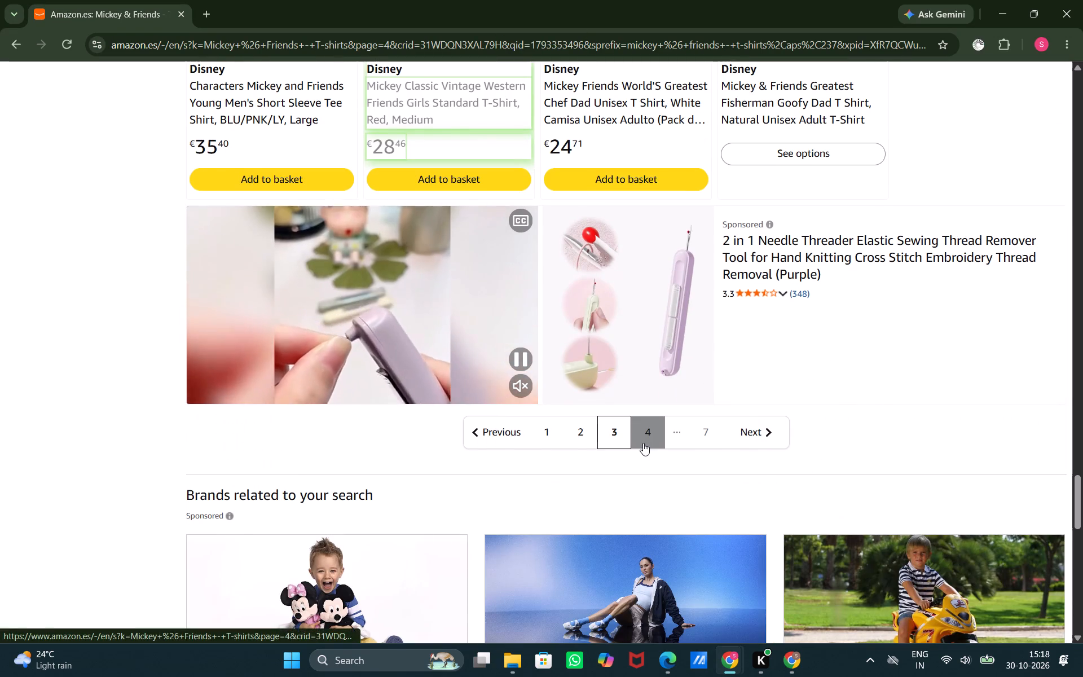
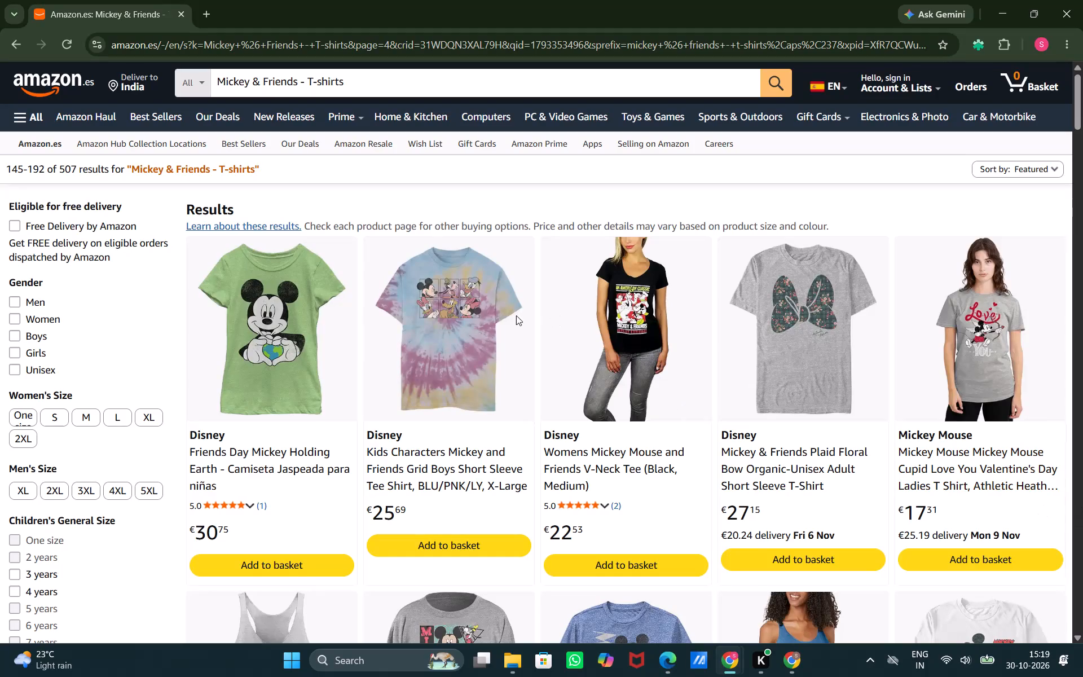
Copy the link of the Friends Day Mickey Holding Earth shirt from the Amazon results into cell C20399 of The Walt Disney sheet.
{"action": "scroll", "coordinate": [493, 306], "scroll_direction": "down", "scroll_amount": 17}
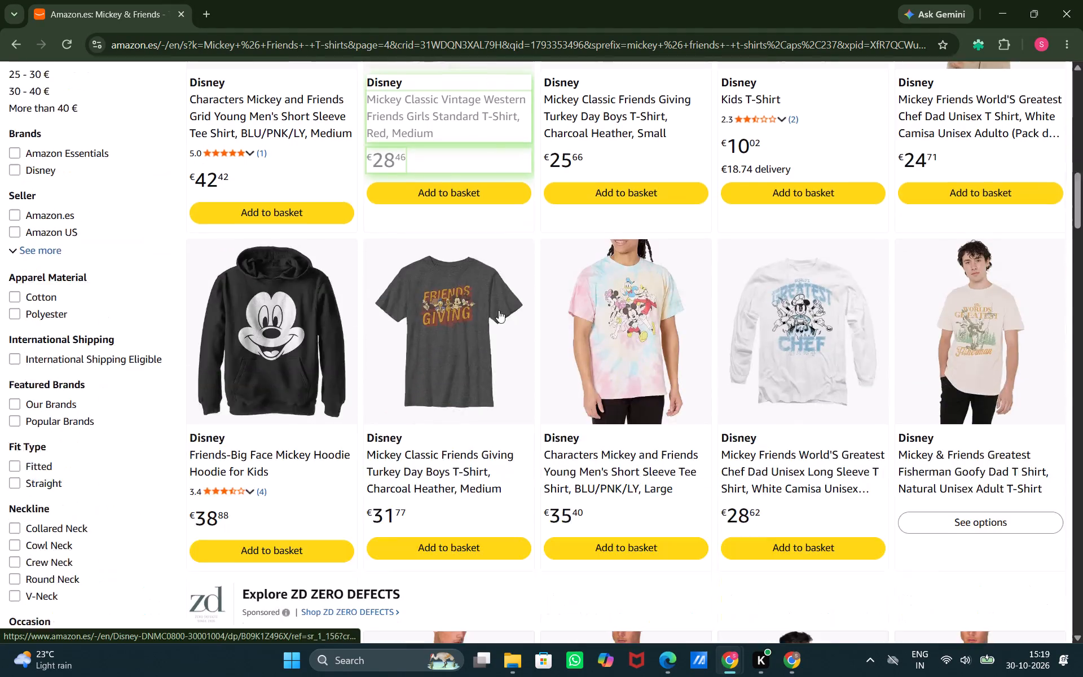
{"action": "scroll", "coordinate": [503, 300], "scroll_direction": "up", "scroll_amount": 20}
{"action": "scroll", "coordinate": [503, 300], "scroll_direction": "up", "scroll_amount": 5}
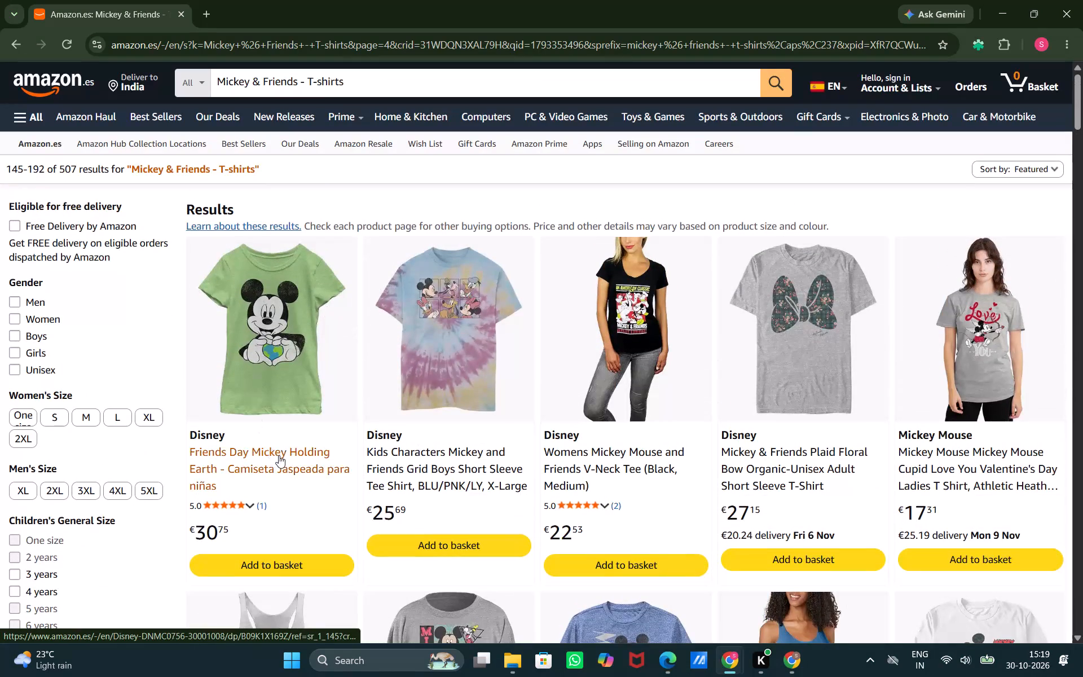
{"action": "right_click", "coordinate": [279, 455]}
{"action": "left_click", "coordinate": [344, 382]}
{"action": "key", "text": "alt+Tab"}
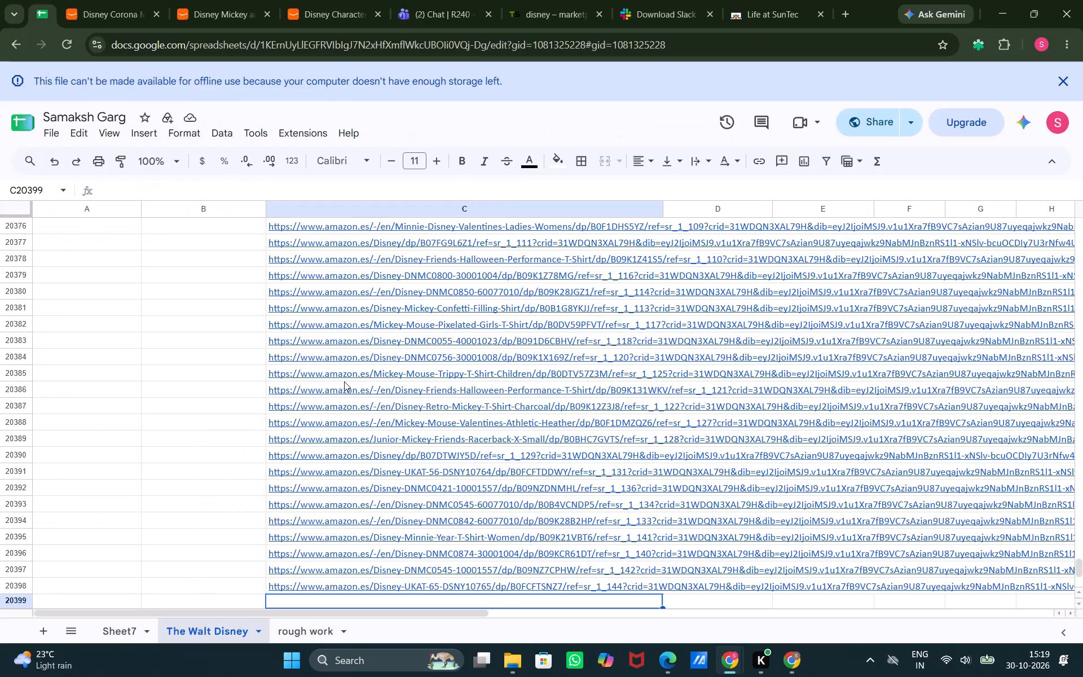
{"action": "key", "text": "ctrl+v"}
{"action": "key", "text": "Return"}
{"action": "key", "text": "Return"}
Copy the link of the Kids Characters Mickey and Friends Grid Boys tee, X-Large, from Amazon into cell C20400 of the sheet.
{"action": "key", "text": "alt+Tab"}
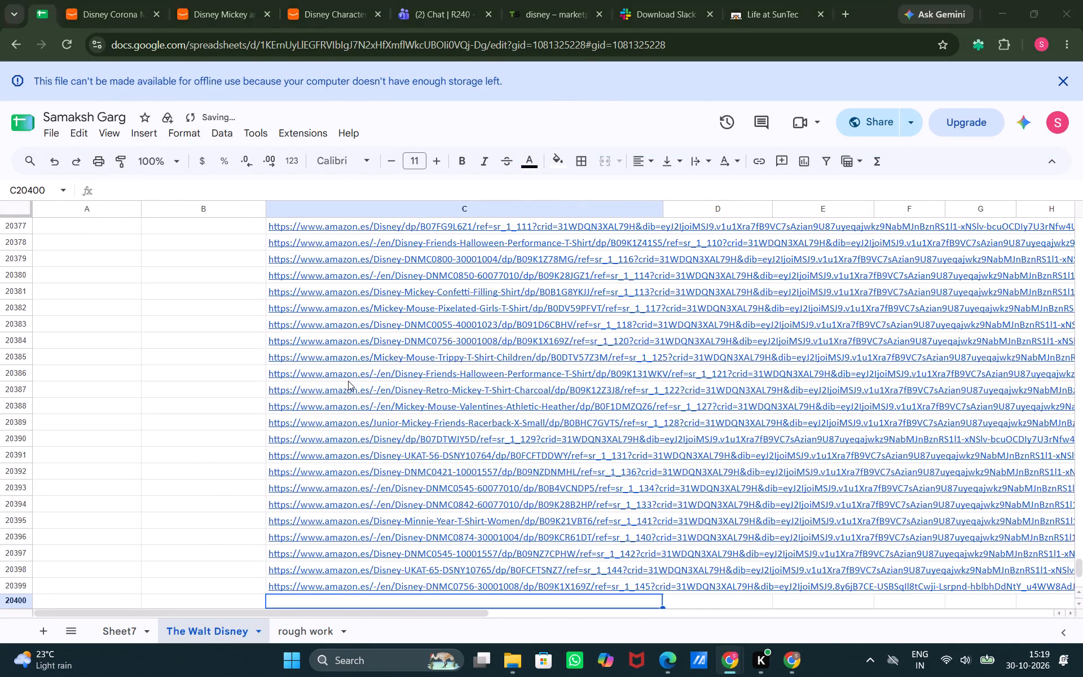
{"action": "right_click", "coordinate": [415, 476]}
{"action": "left_click", "coordinate": [494, 395]}
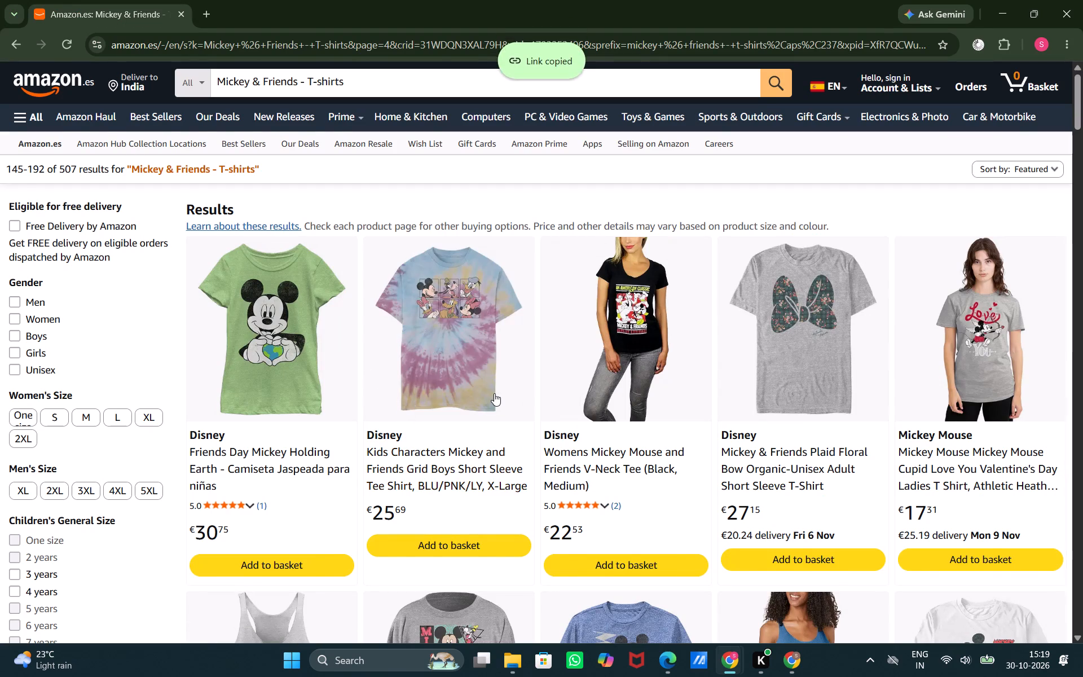
{"action": "key", "text": "alt+Tab"}
{"action": "key", "text": "ctrl+v"}
{"action": "key", "text": "Return"}
{"action": "key", "text": "Return"}
{"action": "key", "text": "Return"}
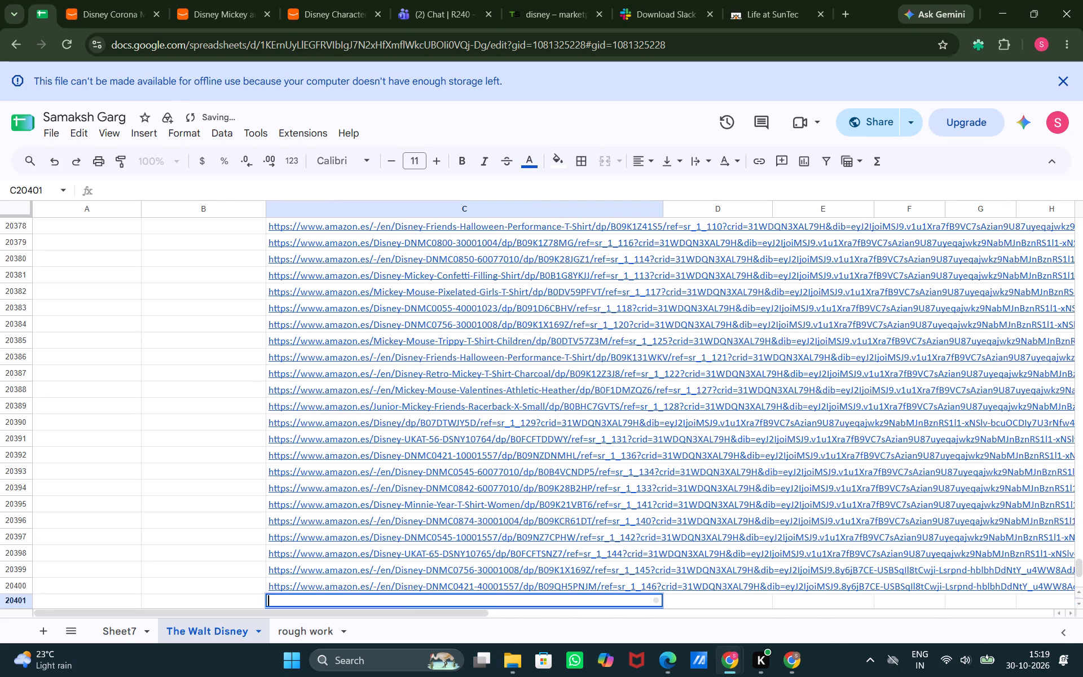
Copy the link of the Womens Mickey Mouse and Friends V-Neck Tee from Amazon into cell C20401 of the sheet.
{"action": "key", "text": "alt+Tab"}
{"action": "right_click", "coordinate": [624, 463]}
{"action": "left_click", "coordinate": [684, 381]}
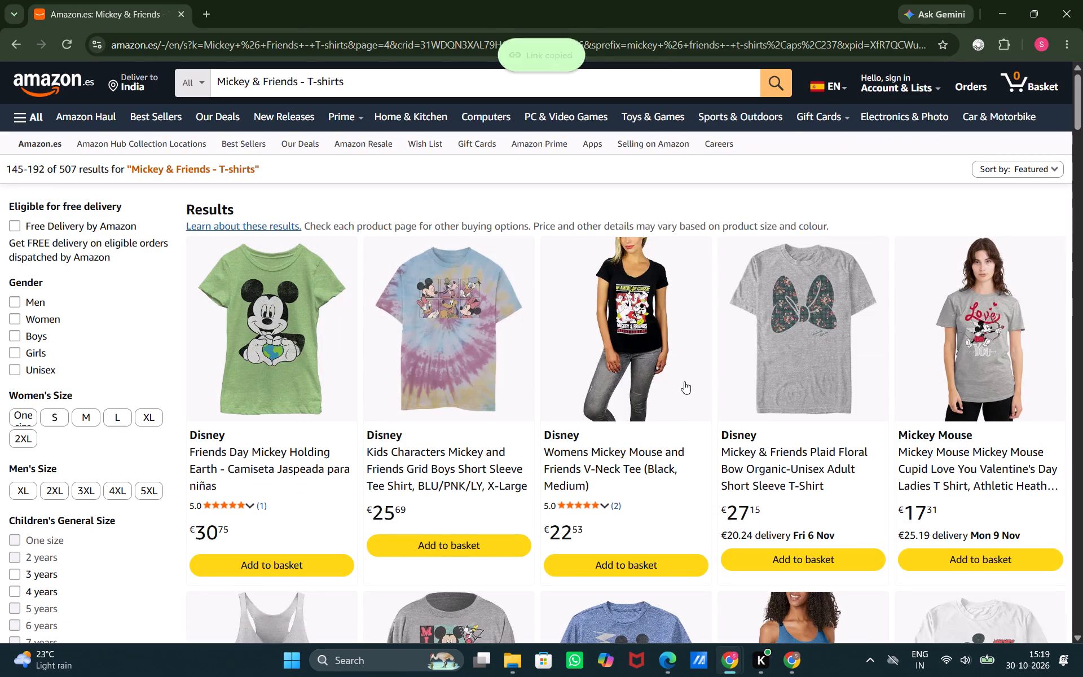
{"action": "key", "text": "alt+Tab"}
{"action": "key", "text": "ctrl+v"}
{"action": "key", "text": "Return"}
{"action": "key", "text": "Return"}
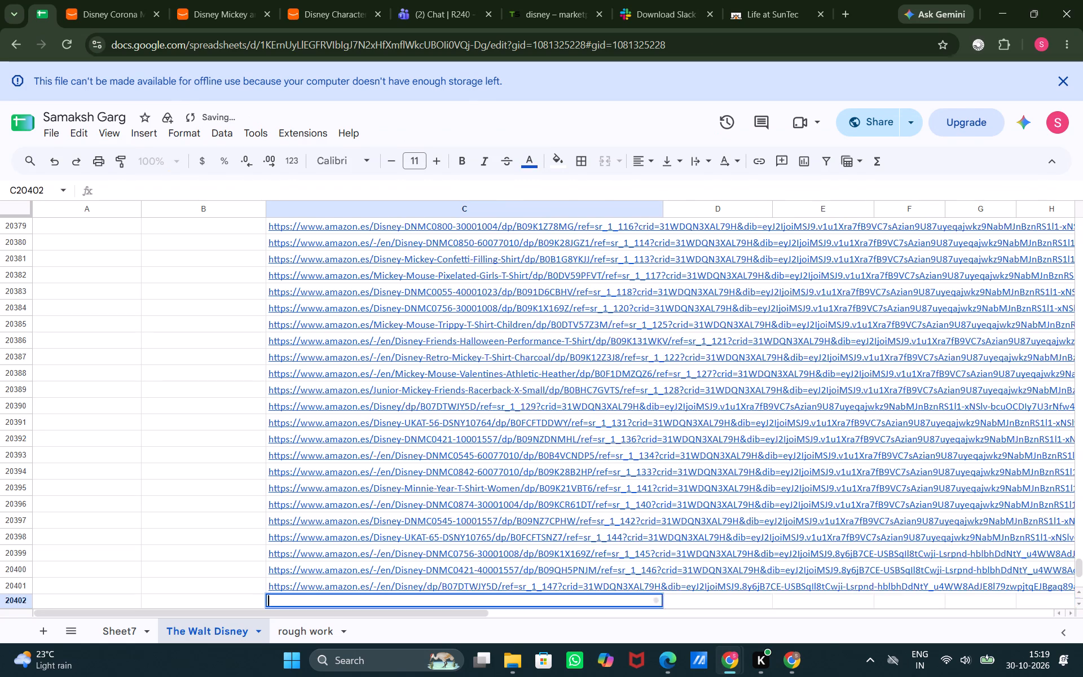
{"action": "key", "text": "Return"}
Copy the link of the Mickey Mouse Cupid Love You Valentine's Day ladies T-shirt from Amazon into cell C20403 of the sheet.
{"action": "key", "text": "alt+Tab"}
{"action": "right_click", "coordinate": [979, 486]}
{"action": "left_click", "coordinate": [878, 409]}
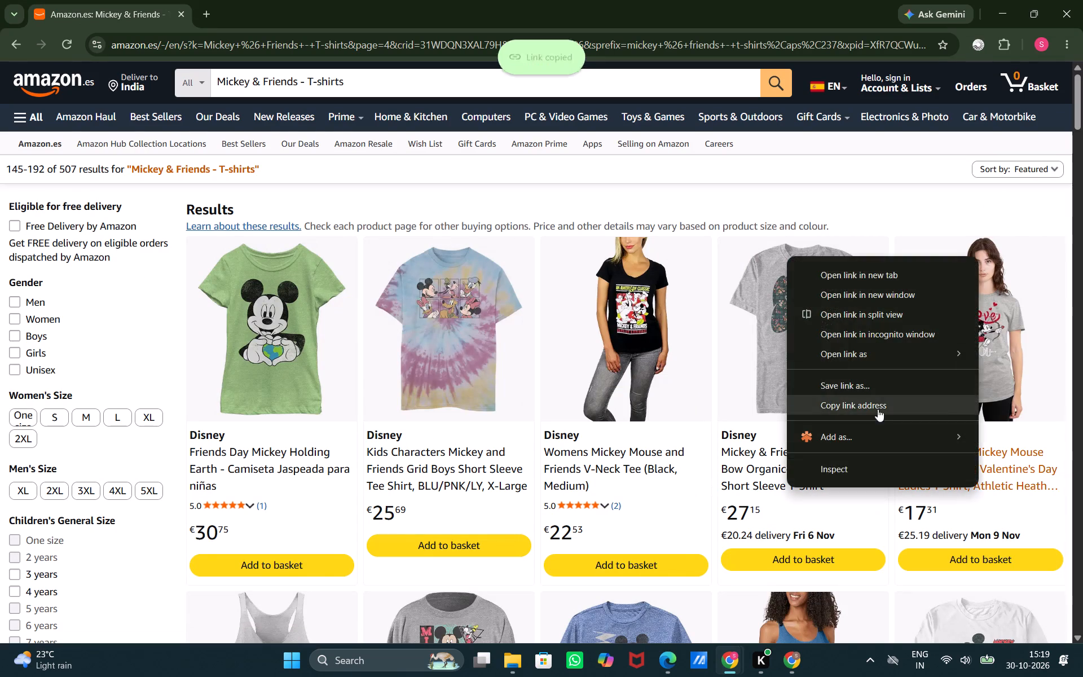
{"action": "key", "text": "alt+Tab"}
{"action": "key", "text": "ctrl+v"}
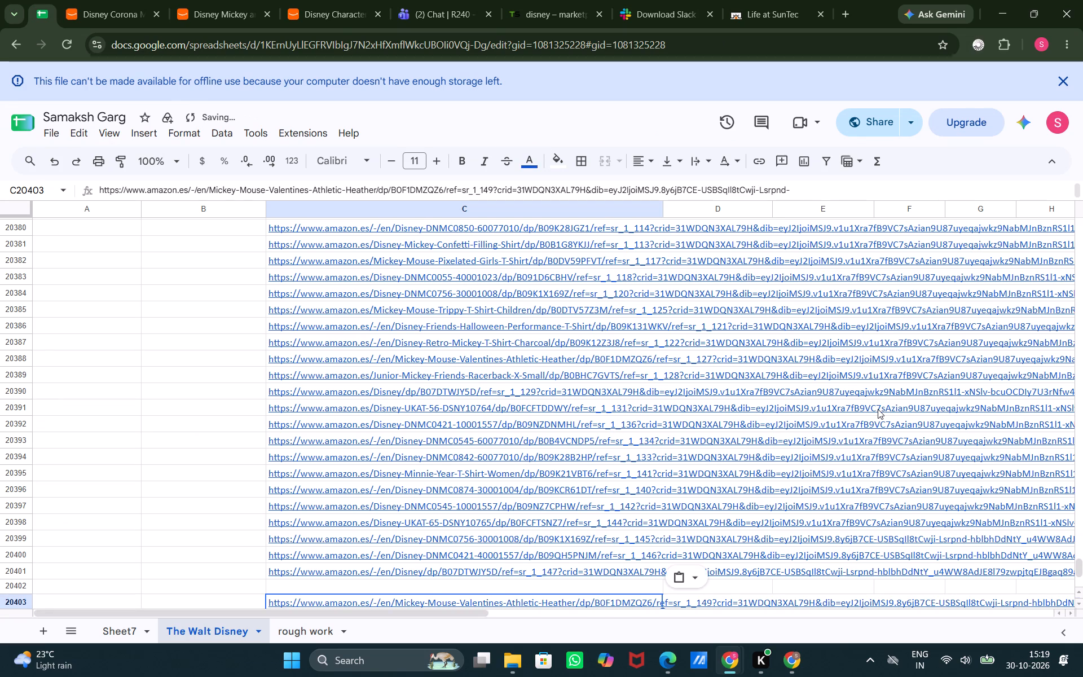
{"action": "key", "text": "Return"}
{"action": "key", "text": "Return"}
Fill the skipped cell C20402 with the Amazon link of the Classic Mickey Micky Pose Short Sleeve Tee Shirt, white, S.
{"action": "key", "text": "Up"}
{"action": "key", "text": "Up"}
{"action": "key", "text": "alt+Tab"}
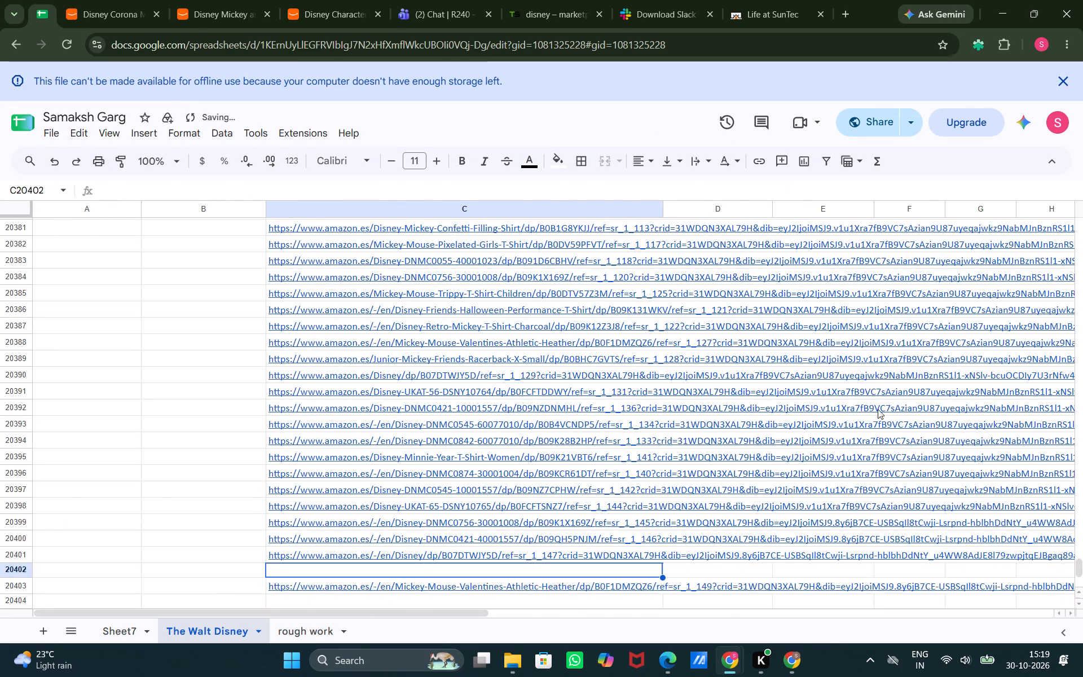
{"action": "scroll", "coordinate": [882, 419], "scroll_direction": "down", "scroll_amount": 5}
{"action": "right_click", "coordinate": [1007, 415]}
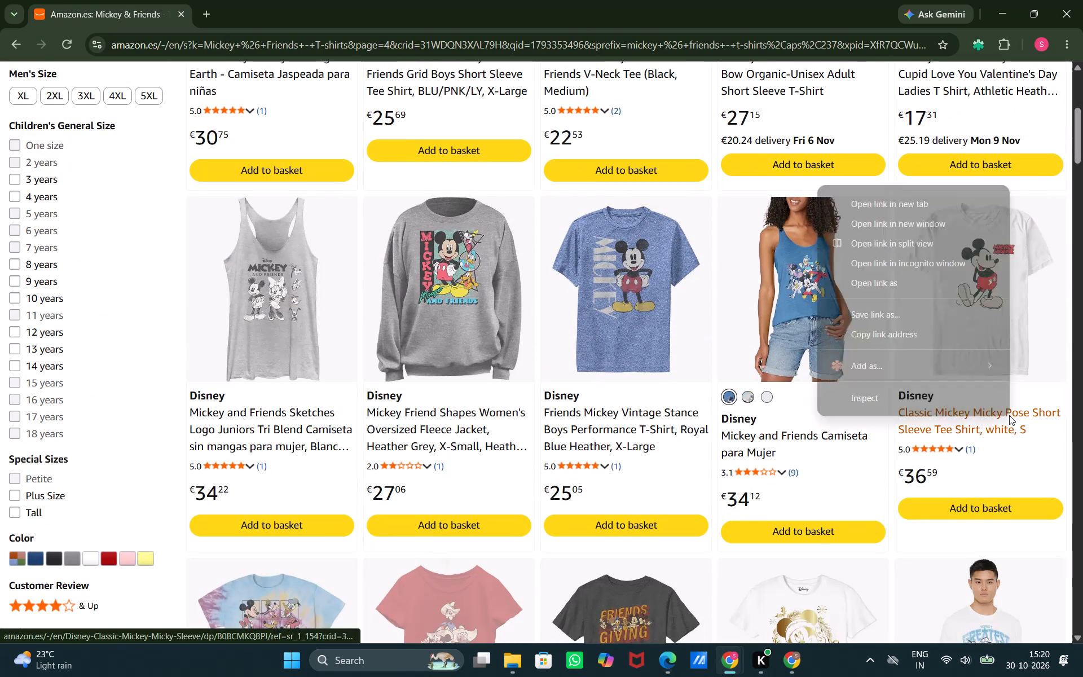
{"action": "left_click", "coordinate": [864, 344]}
{"action": "left_click", "coordinate": [869, 337]}
{"action": "key", "text": "alt+Tab"}
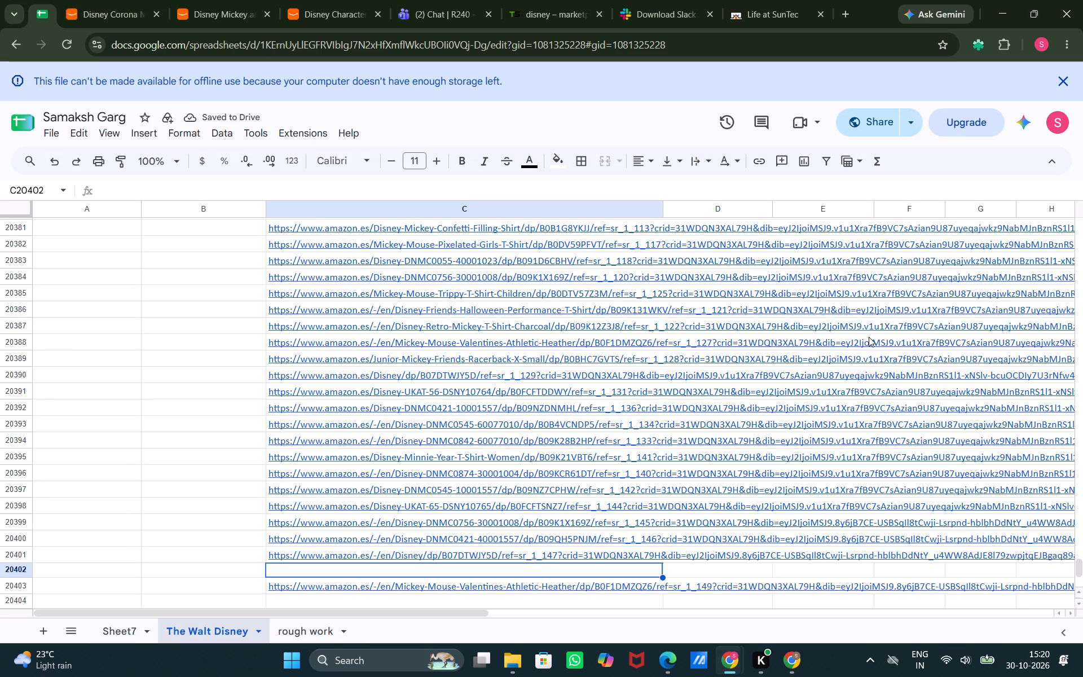
{"action": "key", "text": "ctrl+v"}
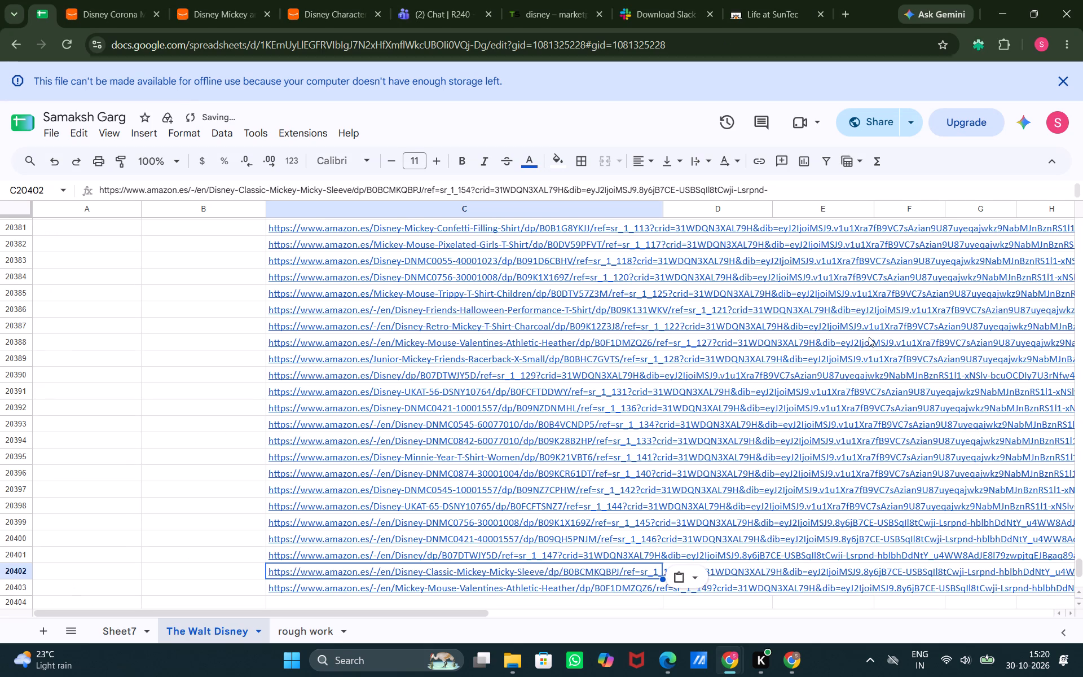
Copy the link of the Mickey and Friends Camiseta para Mujer from Amazon into cell C20404 of the sheet.
{"action": "key", "text": "Down"}
{"action": "key", "text": "Down"}
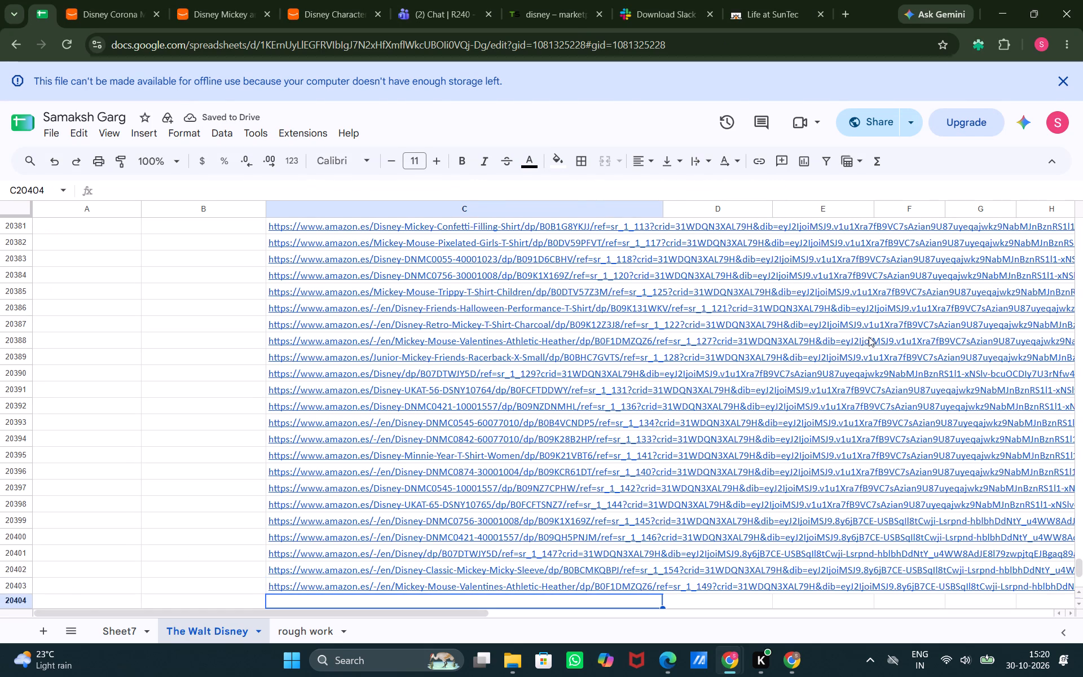
{"action": "key", "text": "alt+Tab"}
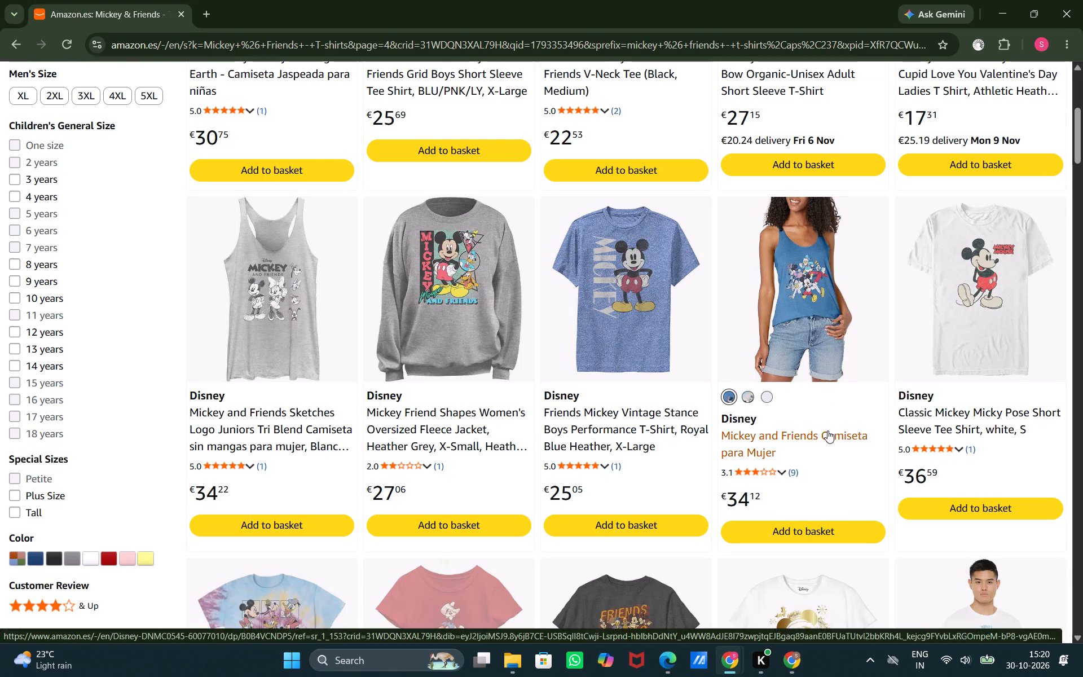
{"action": "right_click", "coordinate": [826, 430]}
{"action": "left_click", "coordinate": [865, 344]}
{"action": "key", "text": "alt+Tab"}
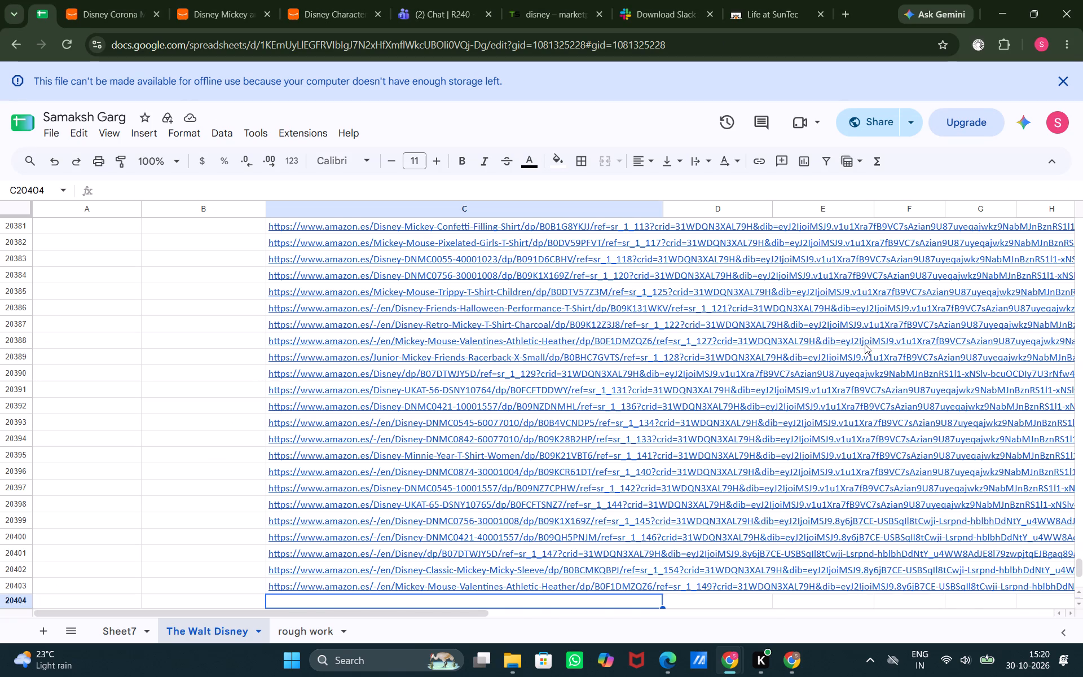
{"action": "key", "text": "ctrl+v"}
{"action": "left_click", "coordinate": [865, 344], "text": "ctrl"}
{"action": "key", "text": "Return"}
{"action": "key", "text": "Return"}
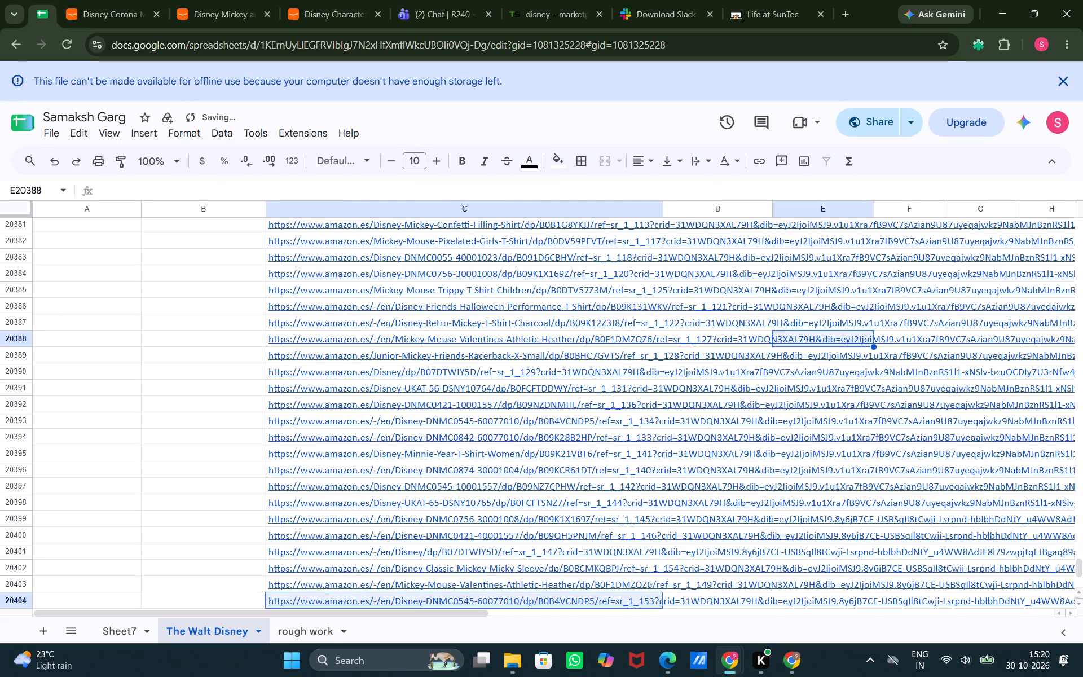
Copy the link of the Friends Mickey Vintage Stance Boys Performance T-Shirt from Amazon into cell C20405 of the sheet.
{"action": "key", "text": "Down"}
{"action": "key", "text": "Down"}
{"action": "key", "text": "Down"}
{"action": "key", "text": "Down"}
{"action": "key", "text": "Down"}
{"action": "key", "text": "Down"}
{"action": "key", "text": "Down"}
{"action": "key", "text": "Down"}
{"action": "key", "text": "Down"}
{"action": "key", "text": "Down"}
{"action": "key", "text": "Down"}
{"action": "key", "text": "Down"}
{"action": "key", "text": "Down"}
{"action": "key", "text": "Down"}
{"action": "key", "text": "Down"}
{"action": "key", "text": "Down"}
{"action": "key", "text": "Left"}
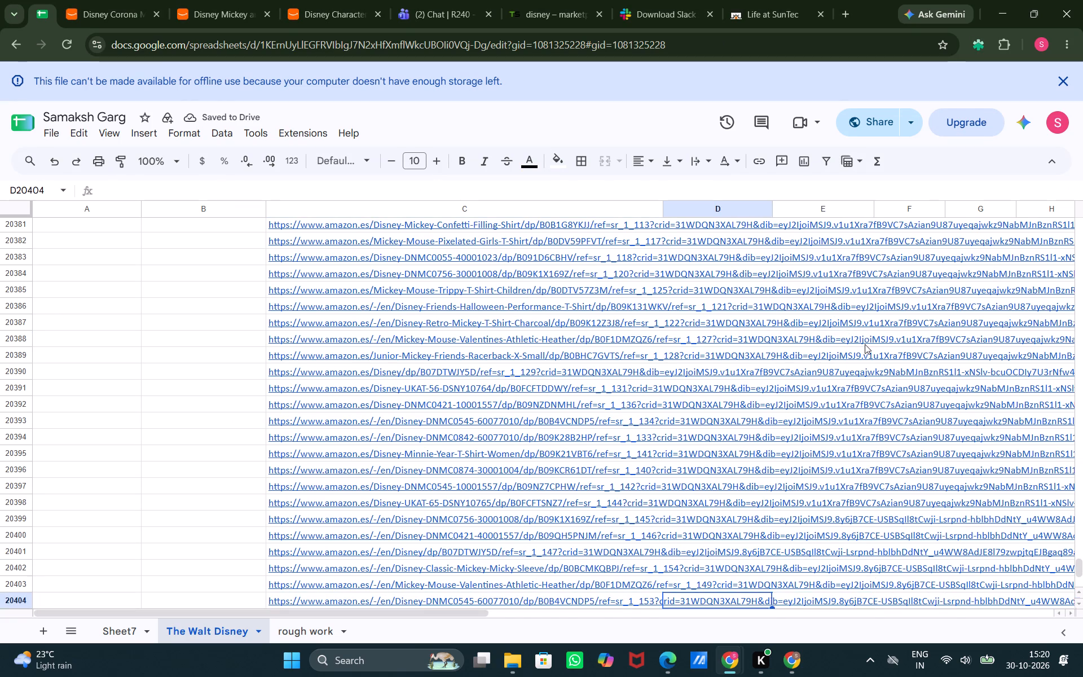
{"action": "key", "text": "Left"}
{"action": "key", "text": "Down"}
{"action": "key", "text": "alt+Tab"}
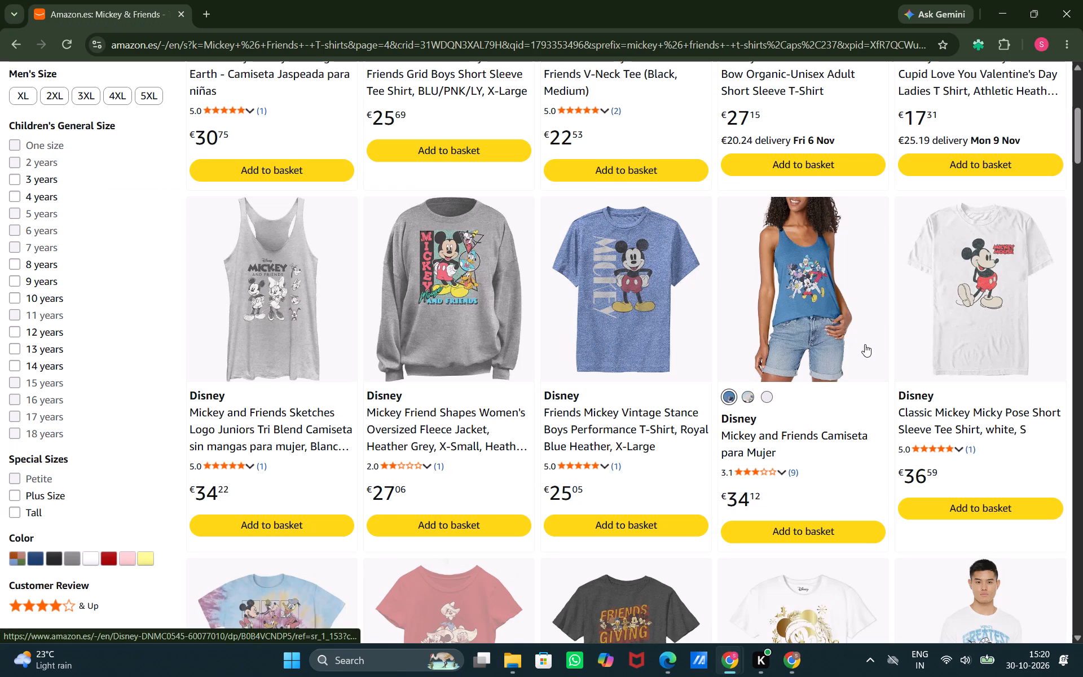
{"action": "right_click", "coordinate": [667, 429]}
{"action": "left_click", "coordinate": [766, 349]}
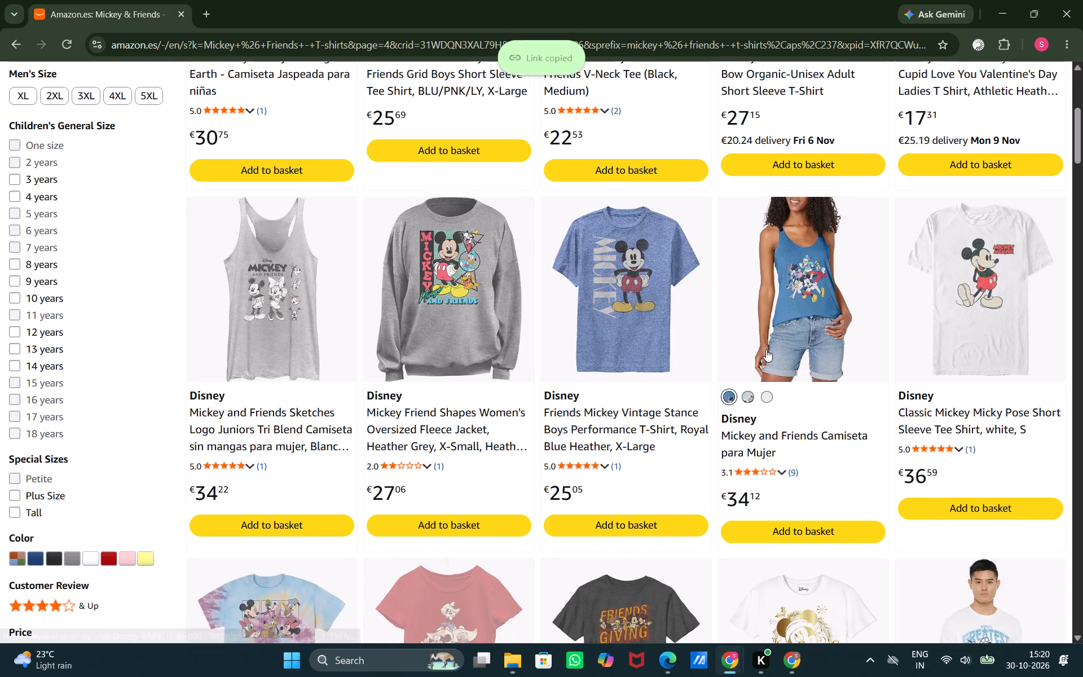
{"action": "key", "text": "alt+Tab"}
{"action": "key", "text": "ctrl+v"}
{"action": "key", "text": "Return"}
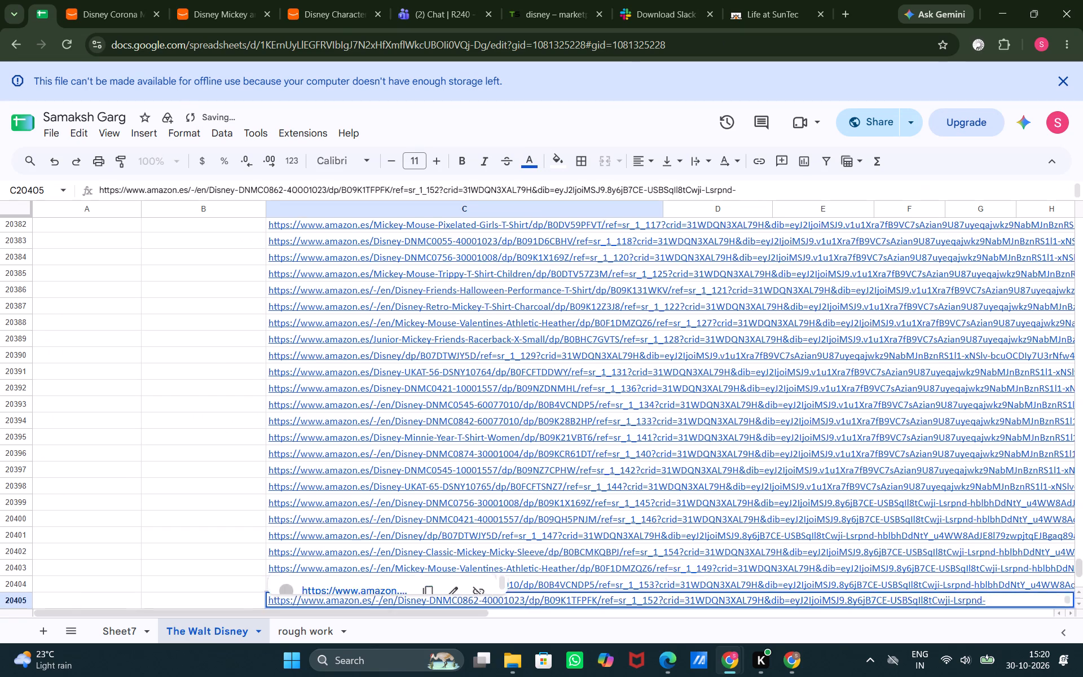
{"action": "key", "text": "Return"}
Copy the link of the Mickey and Friends Sketches Logo Juniors Tri Blend top from Amazon into cell C20406 of the sheet.
{"action": "key", "text": "alt+Tab"}
{"action": "right_click", "coordinate": [280, 429]}
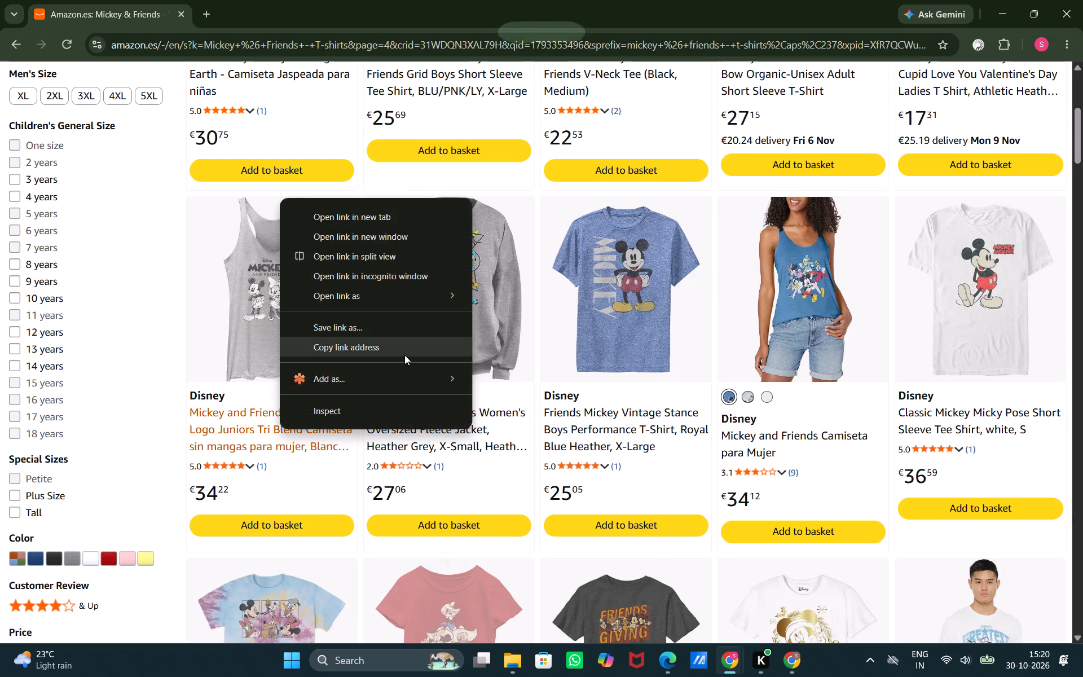
{"action": "left_click", "coordinate": [404, 354]}
{"action": "key", "text": "alt+Tab"}
{"action": "key", "text": "ctrl+v"}
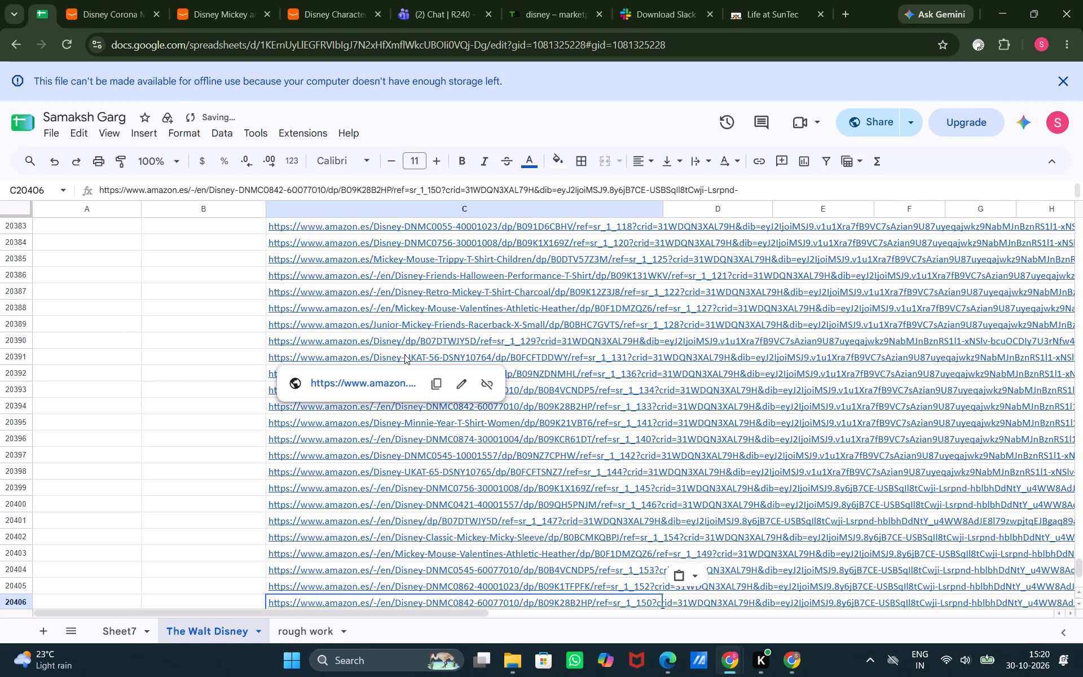
{"action": "key", "text": "Return"}
{"action": "key", "text": "Return"}
Copy the link of the Characters Mickey and Friends Grid Young Men's tee, Medium, from Amazon into cell C20407 of the sheet.
{"action": "key", "text": "alt+Tab"}
{"action": "scroll", "coordinate": [422, 322], "scroll_direction": "down", "scroll_amount": 5}
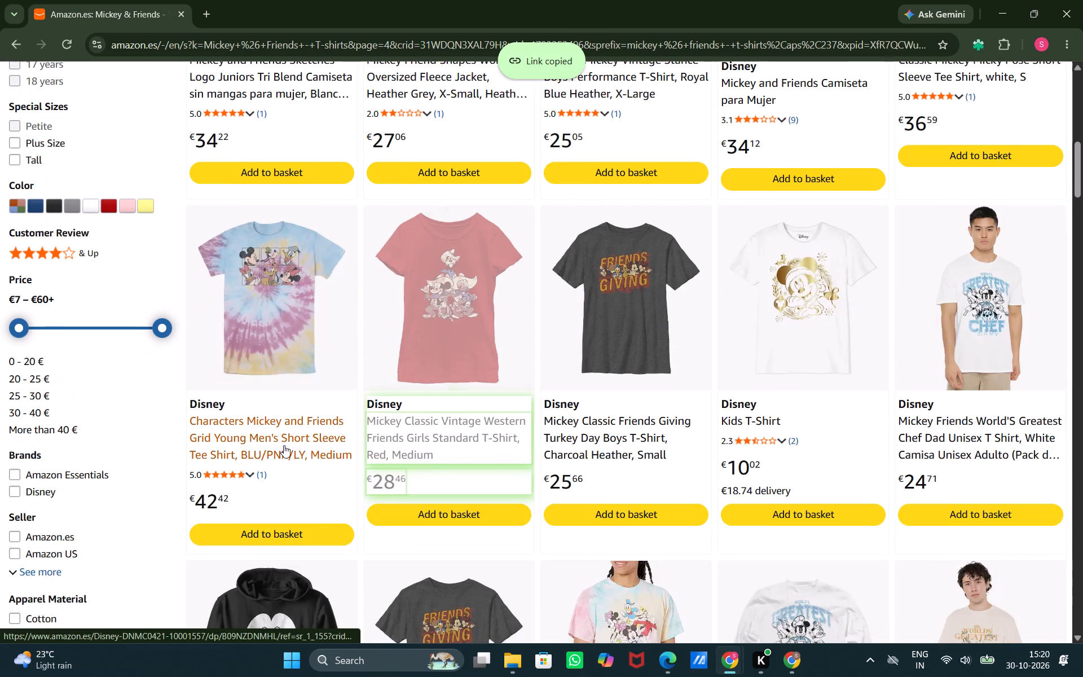
{"action": "right_click", "coordinate": [266, 452]}
{"action": "left_click", "coordinate": [367, 367]}
{"action": "key", "text": "alt+Tab"}
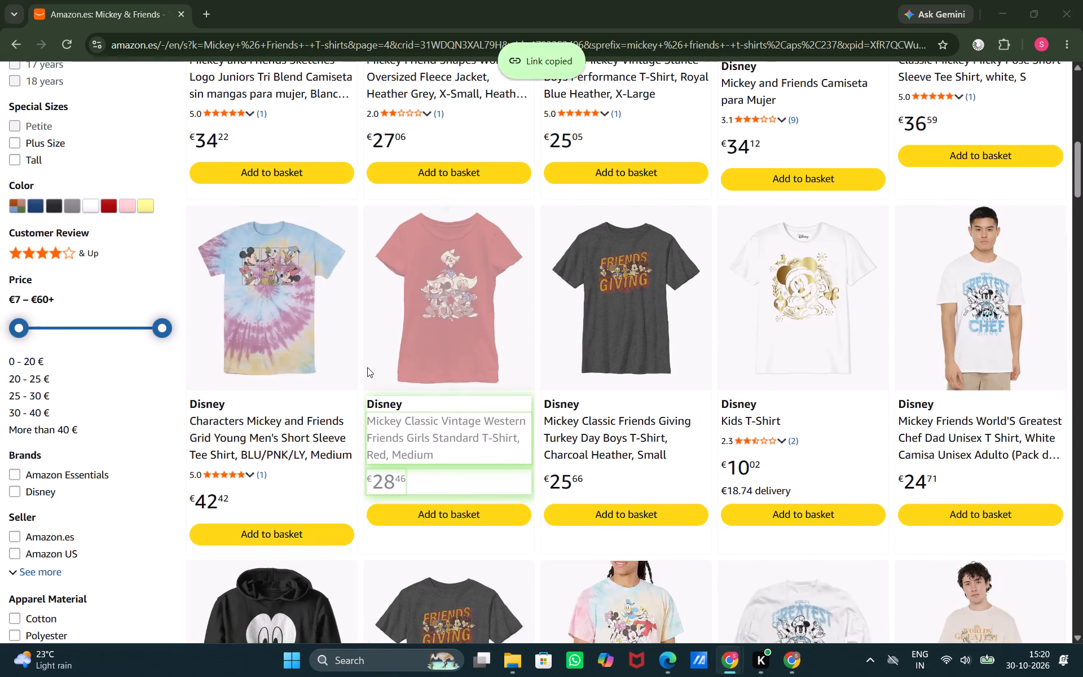
{"action": "key", "text": "ctrl+v"}
{"action": "key", "text": "Return"}
{"action": "key", "text": "Return"}
Copy the link of the Friends Giving Turkey Day Boys T-Shirt, Charcoal Heather, Small, from Amazon into cell C20408 of the sheet.
{"action": "key", "text": "alt+Tab"}
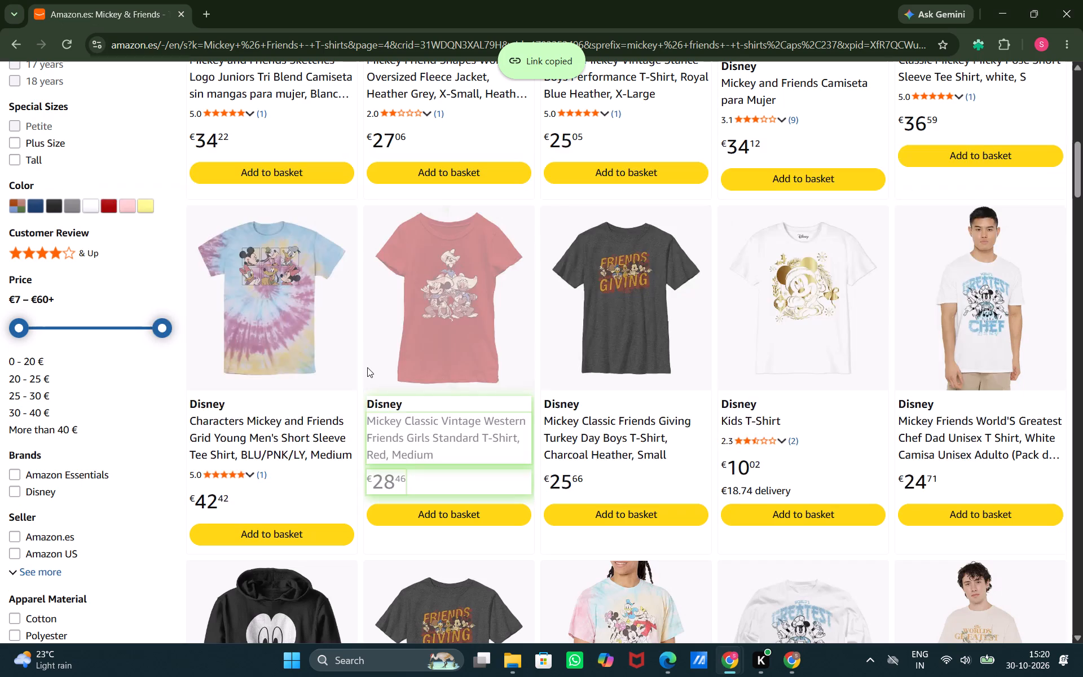
{"action": "right_click", "coordinate": [599, 458]}
{"action": "left_click", "coordinate": [667, 384]}
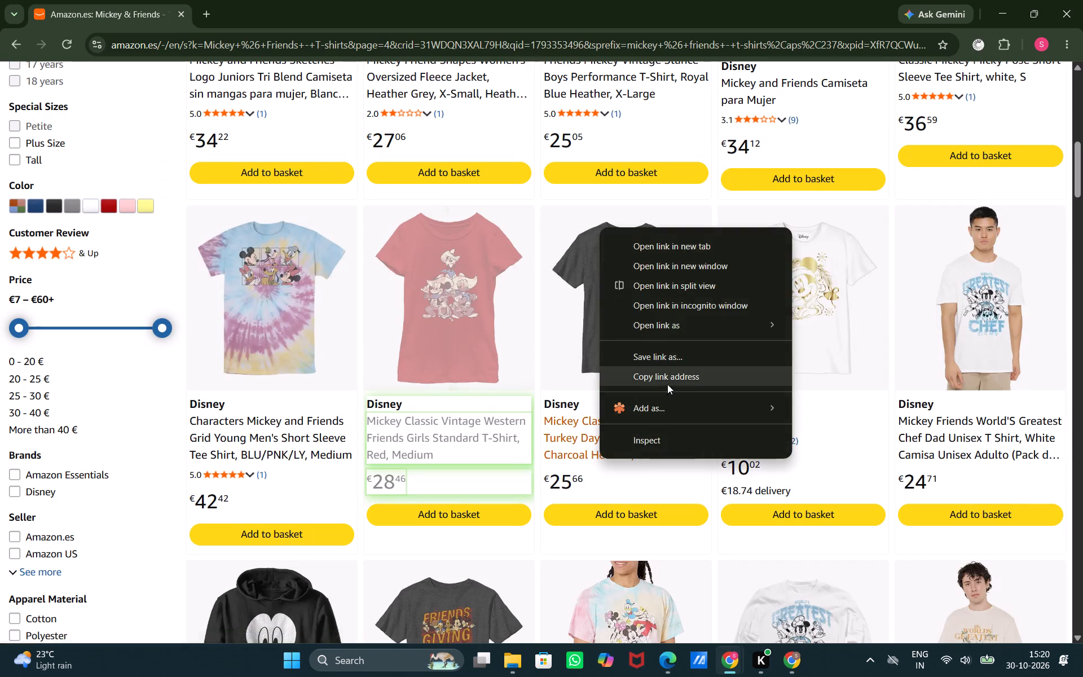
{"action": "key", "text": "alt+Tab"}
{"action": "key", "text": "ctrl+v"}
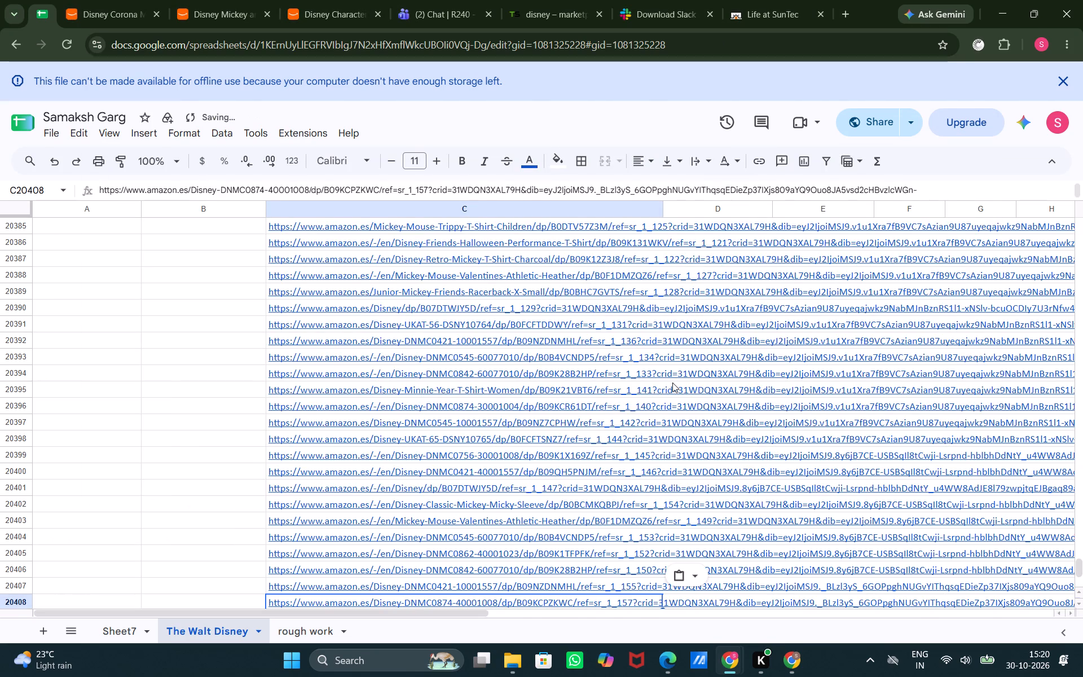
{"action": "key", "text": "Return"}
{"action": "key", "text": "Return"}
{"action": "key", "text": "Return"}
Copy the link of the white Disney Kids T-Shirt from Amazon into cell C20409 of the sheet.
{"action": "key", "text": "alt+Tab"}
{"action": "right_click", "coordinate": [780, 425]}
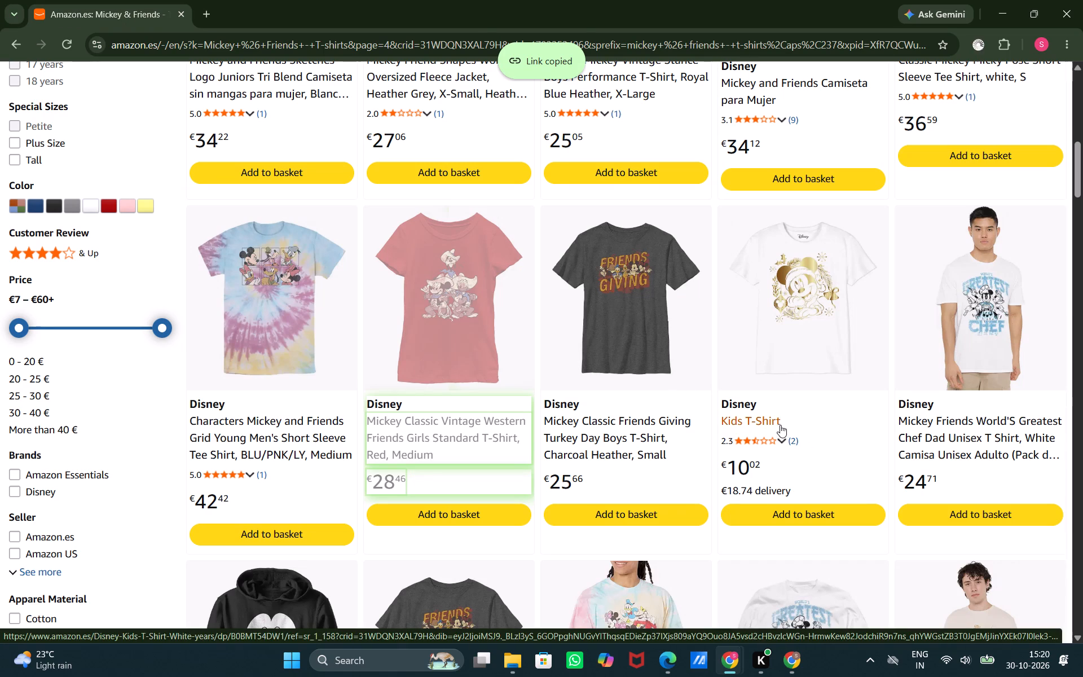
{"action": "left_click", "coordinate": [865, 346]}
{"action": "key", "text": "alt+Tab"}
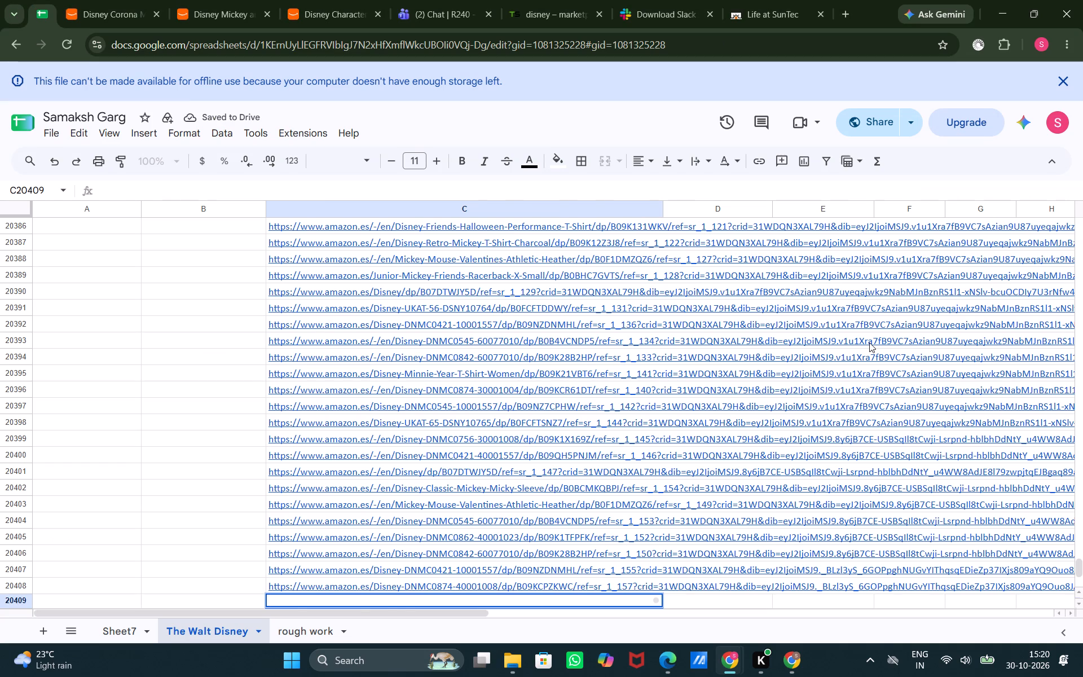
{"action": "key", "text": "ctrl+v"}
{"action": "key", "text": "Return"}
{"action": "key", "text": "Return"}
{"action": "key", "text": "Return"}
Copy the link of the World's Greatest Chef Dad Unisex T Shirt from Amazon into cell C20411 of the sheet.
{"action": "key", "text": "alt+Tab"}
{"action": "right_click", "coordinate": [968, 430]}
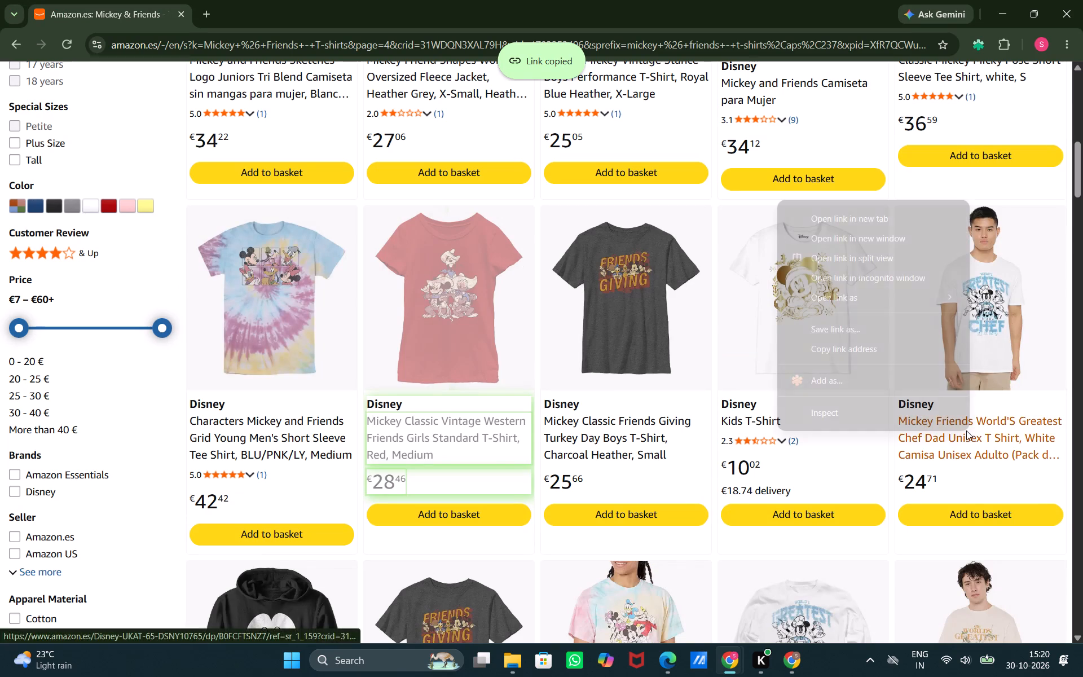
{"action": "left_click", "coordinate": [866, 350]}
{"action": "key", "text": "alt+Tab"}
{"action": "key", "text": "ctrl+v"}
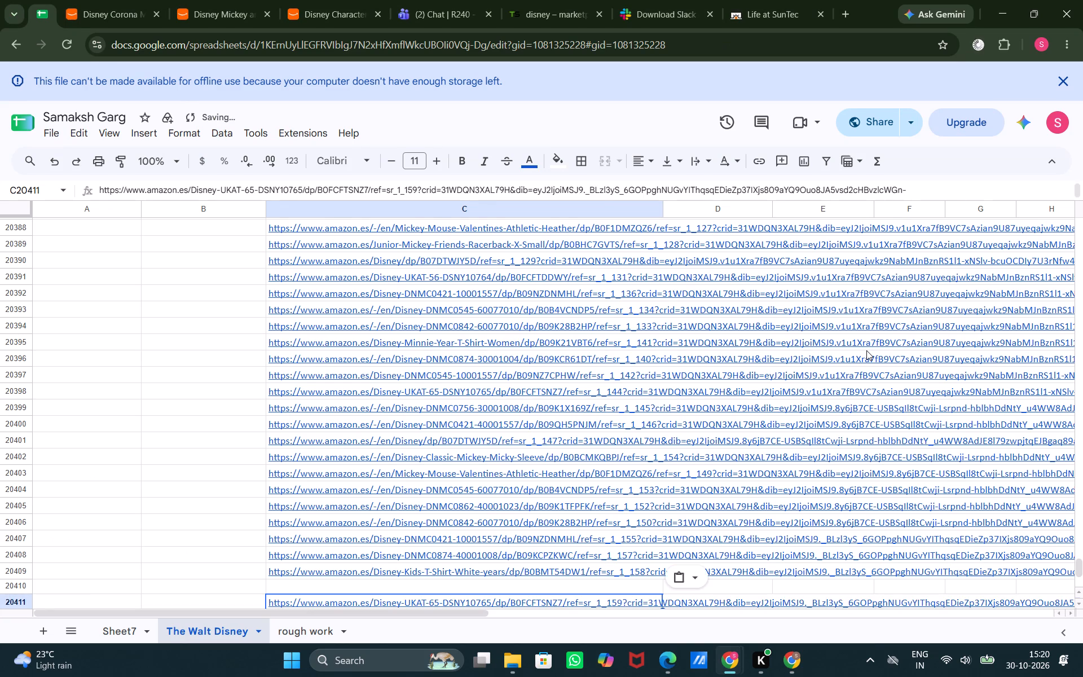
{"action": "key", "text": "Return"}
{"action": "key", "text": "Return"}
Copy the link of the Characters Mickey and Friends Young Men's tee, BLU/PNK/LY, Large, from Amazon into cell C20410 of the sheet.
{"action": "key", "text": "Up"}
{"action": "key", "text": "Up"}
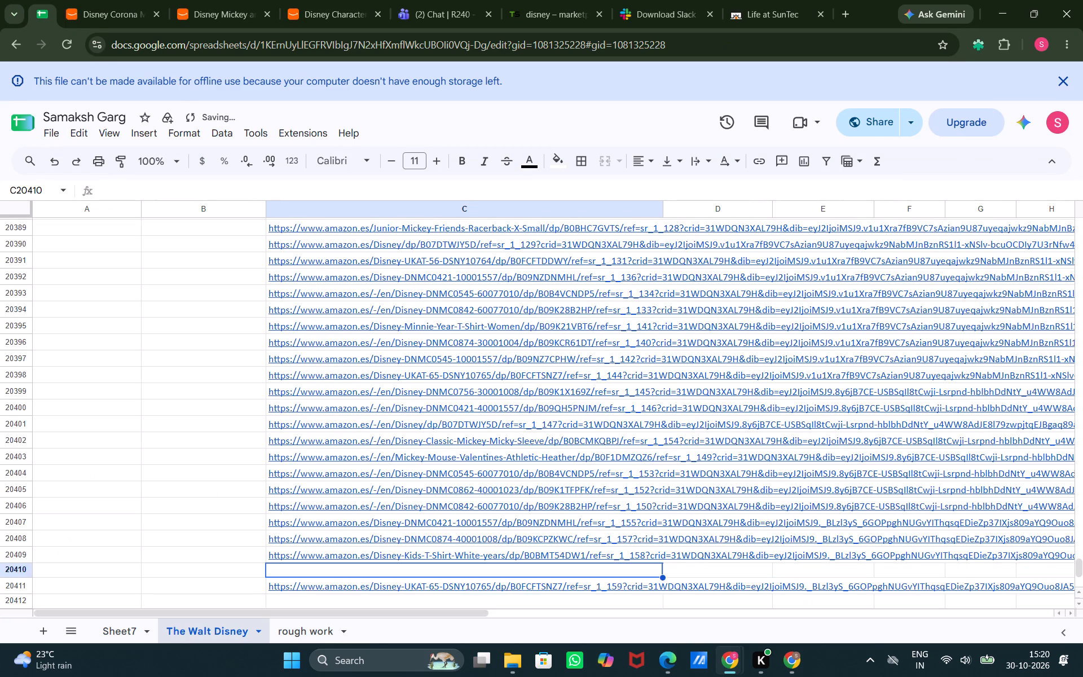
{"action": "key", "text": "alt+Tab"}
{"action": "scroll", "coordinate": [875, 344], "scroll_direction": "down", "scroll_amount": 4}
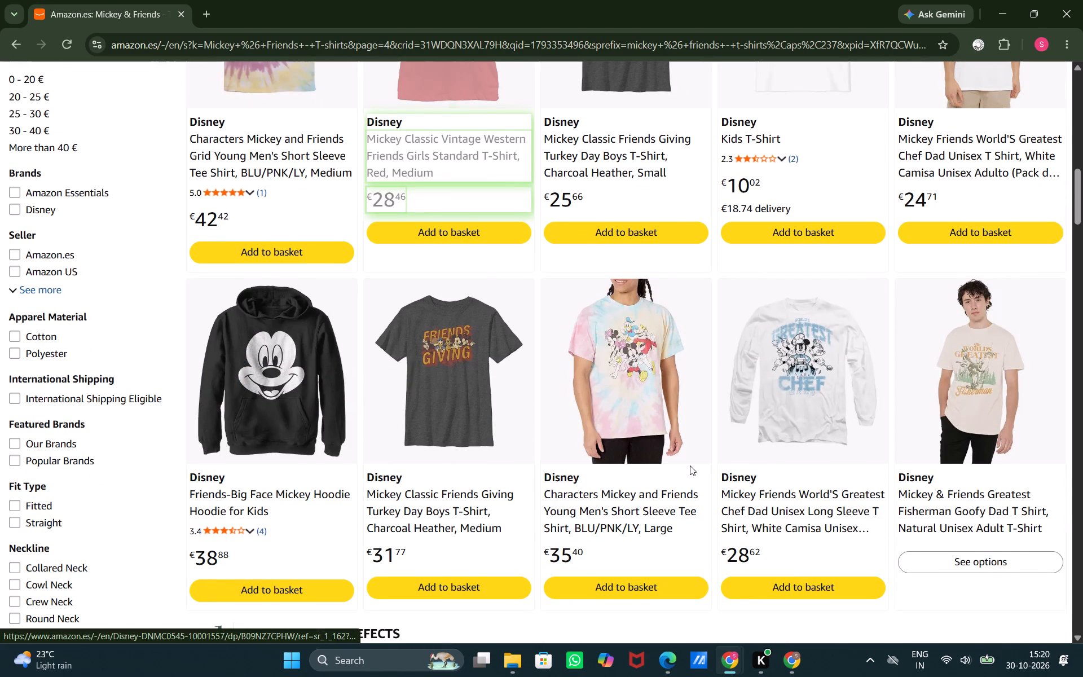
{"action": "right_click", "coordinate": [683, 511]}
{"action": "left_click", "coordinate": [701, 431]}
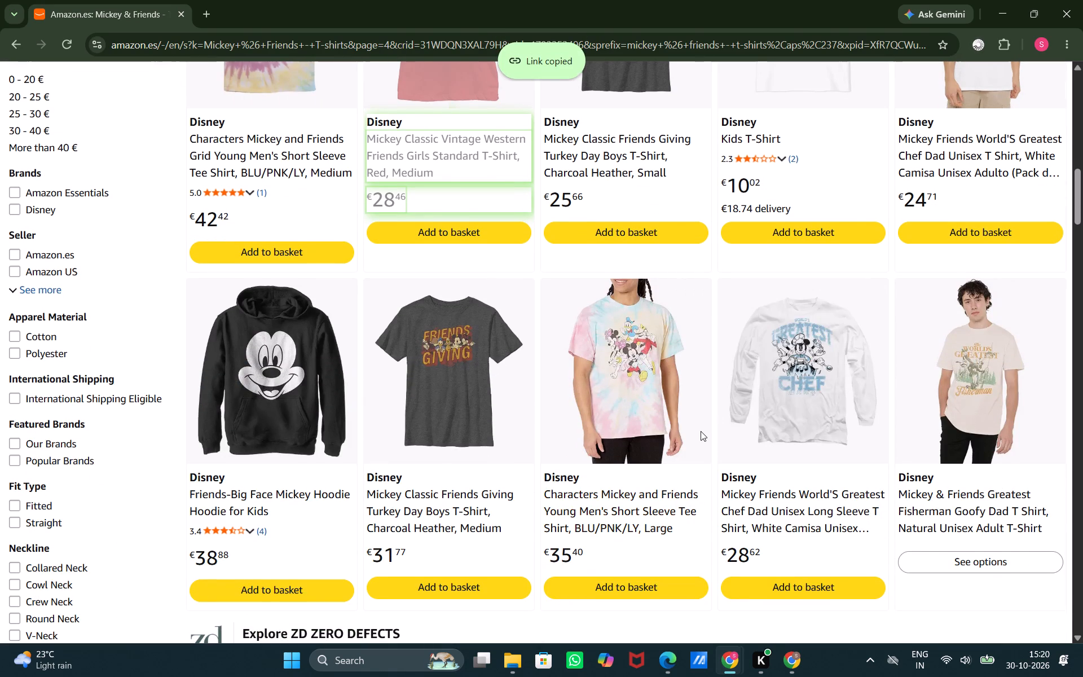
{"action": "key", "text": "alt+Tab"}
{"action": "key", "text": "ctrl+v"}
{"action": "key", "text": "Return"}
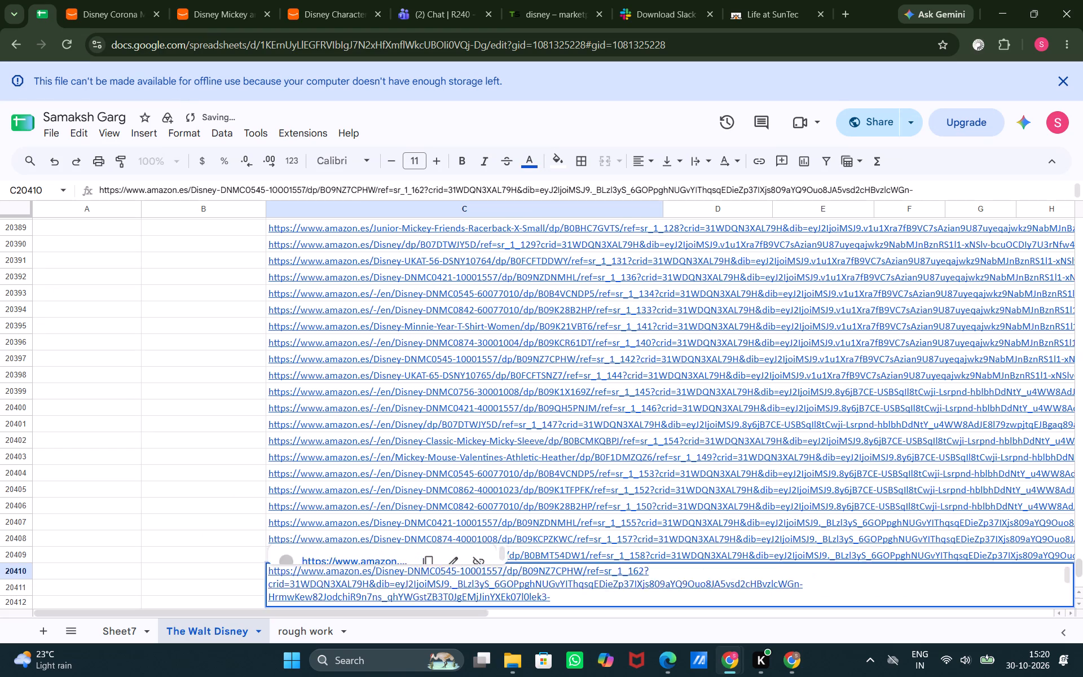
{"action": "key", "text": "Return"}
{"action": "key", "text": "Return"}
{"action": "key", "text": "Return"}
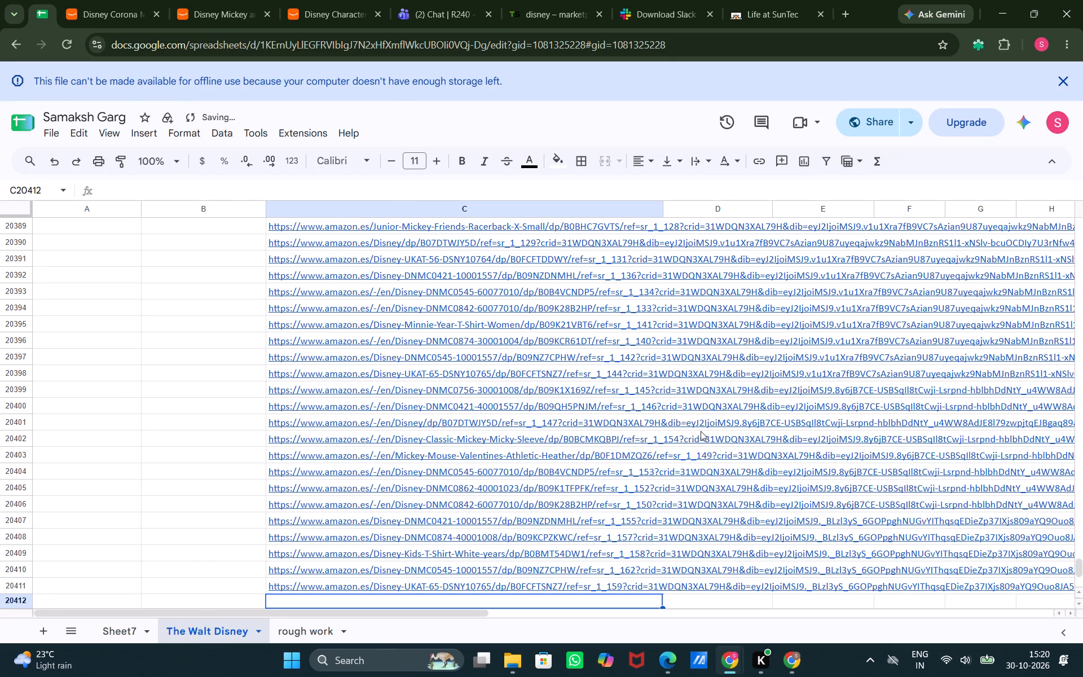
Copy the link of the Friends Giving Turkey Day Boys T-Shirt, Charcoal Heather, Medium, from Amazon into cell C20412 of the sheet.
{"action": "key", "text": "alt+Tab"}
{"action": "right_click", "coordinate": [456, 517]}
{"action": "left_click", "coordinate": [487, 444]}
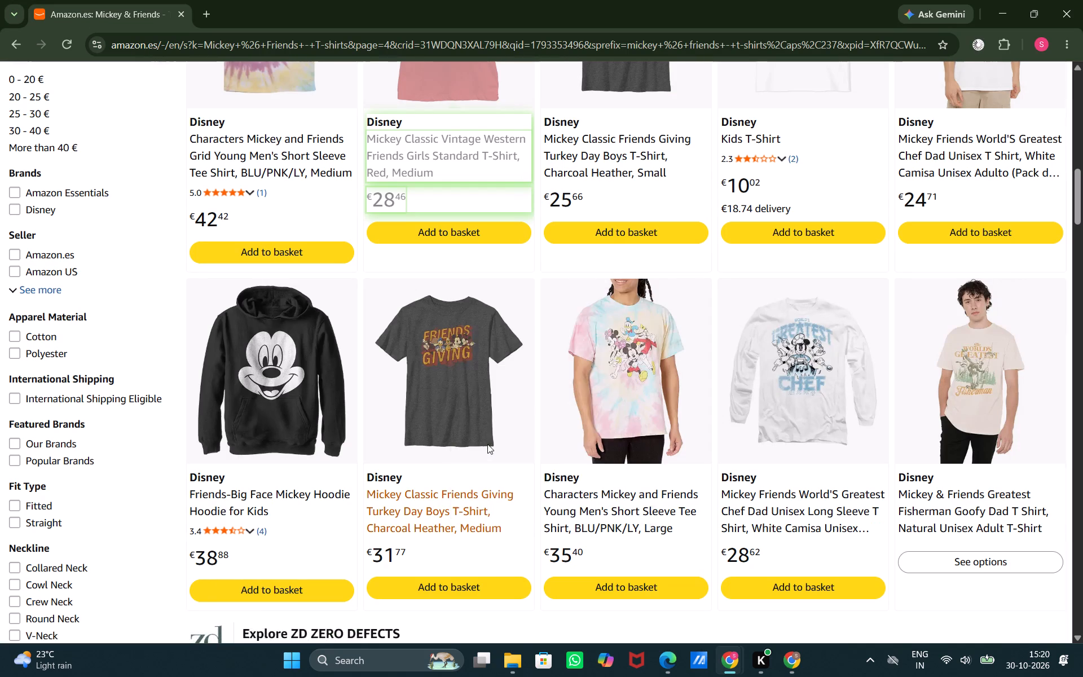
{"action": "key", "text": "alt+Tab"}
{"action": "key", "text": "ctrl+v"}
{"action": "key", "text": "Return"}
{"action": "key", "text": "Return"}
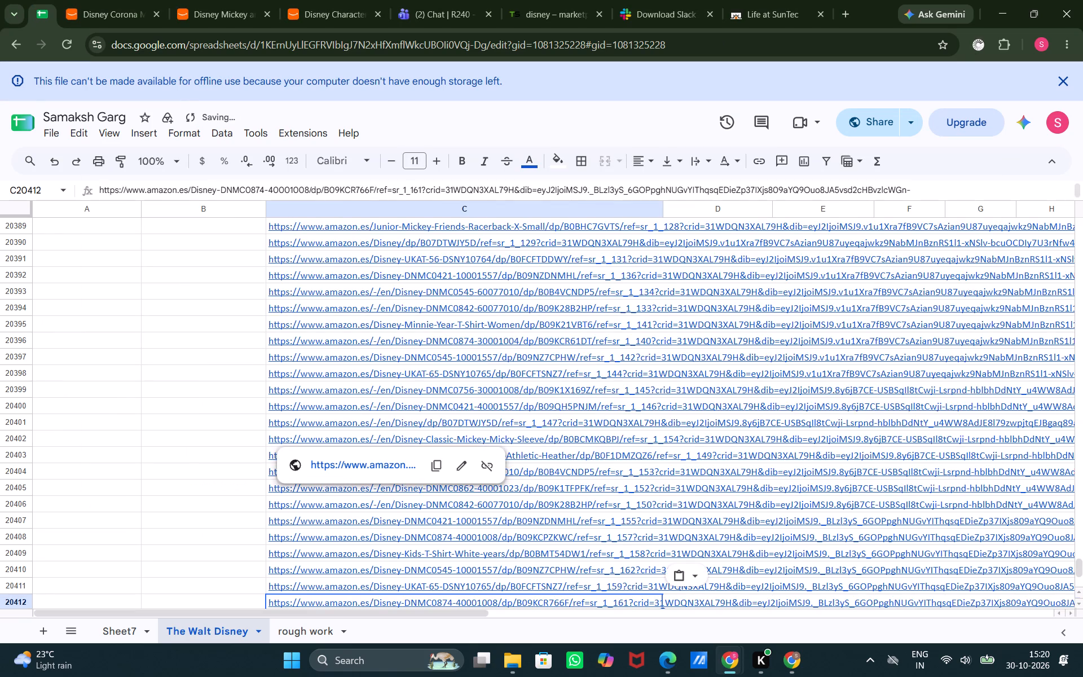
{"action": "key", "text": "Return"}
Copy the link of the black Disney Girls T-Shirt under More results on Amazon into cell C20413 of the sheet.
{"action": "key", "text": "alt+Tab"}
{"action": "scroll", "coordinate": [487, 444], "scroll_direction": "down", "scroll_amount": 12}
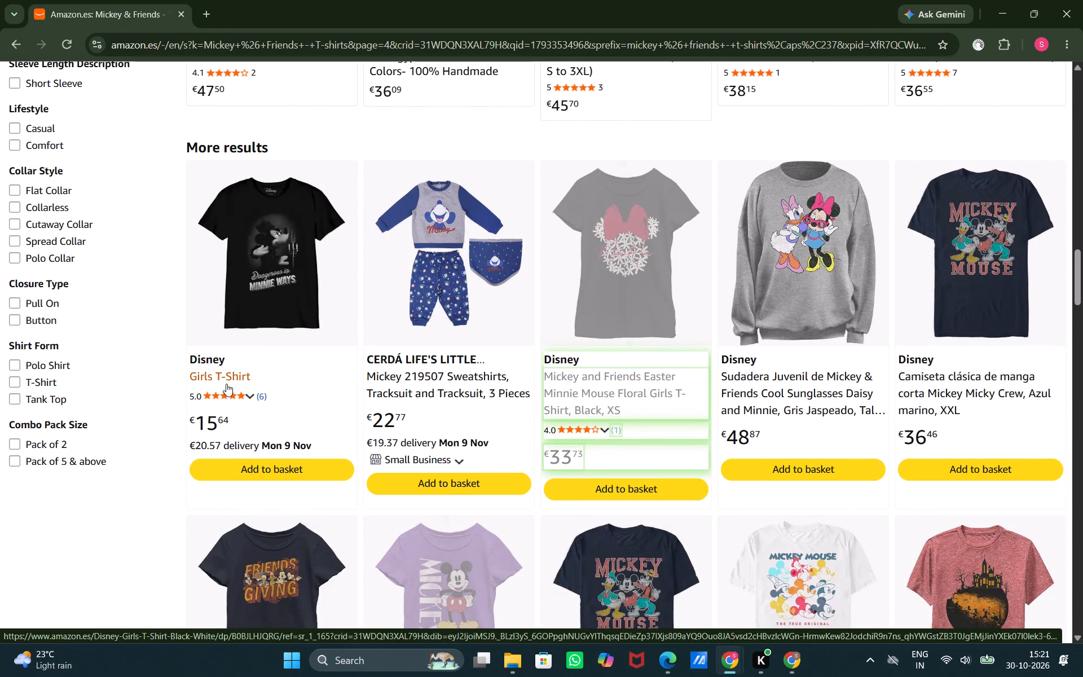
{"action": "right_click", "coordinate": [226, 384]}
{"action": "left_click", "coordinate": [284, 523]}
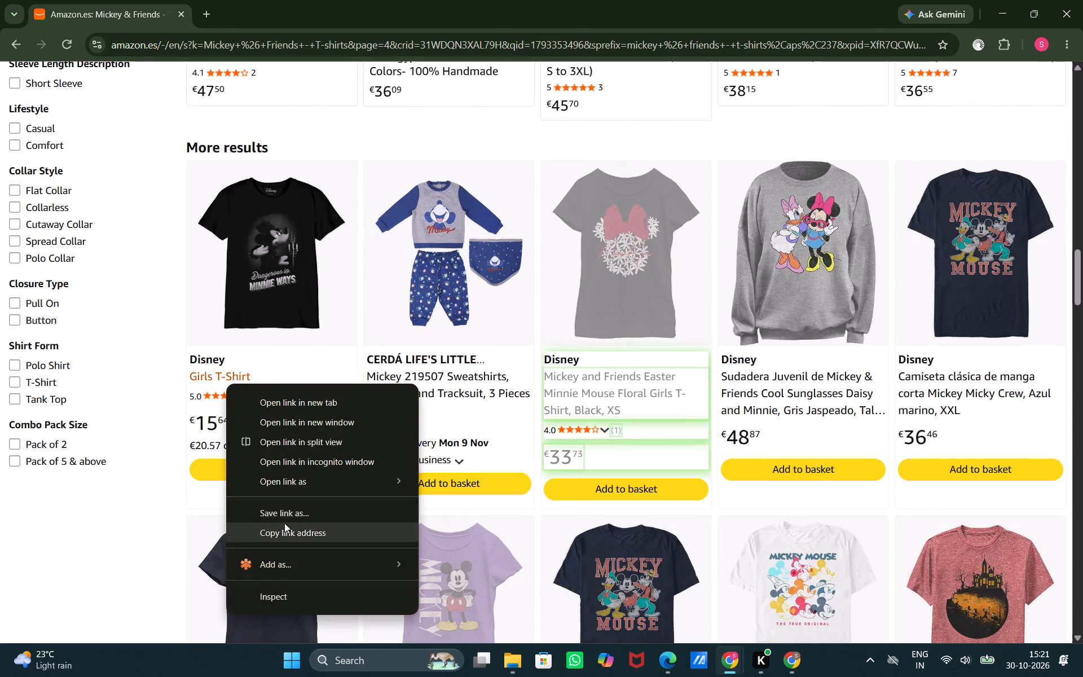
{"action": "key", "text": "alt+Tab"}
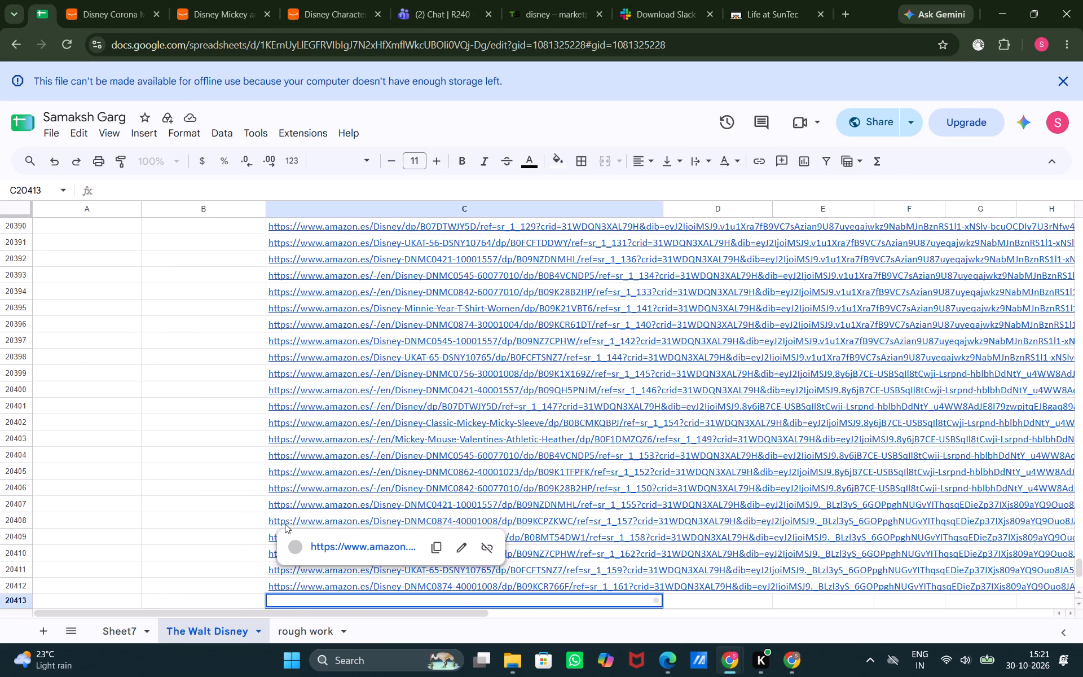
{"action": "key", "text": "ctrl+v"}
{"action": "key", "text": "Return"}
{"action": "key", "text": "Return"}
Copy the link of the Camiseta clásica Mickey Micky Crew, Azul marino, XXL, from Amazon into cell C20414 of the sheet.
{"action": "key", "text": "alt+Tab"}
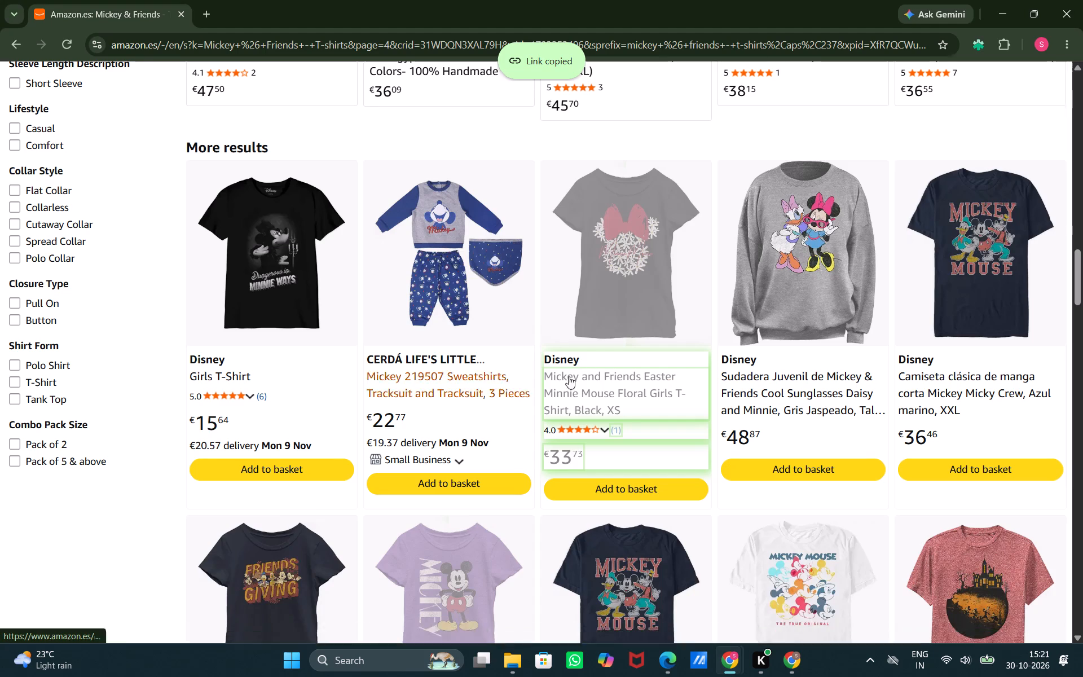
{"action": "right_click", "coordinate": [966, 376]}
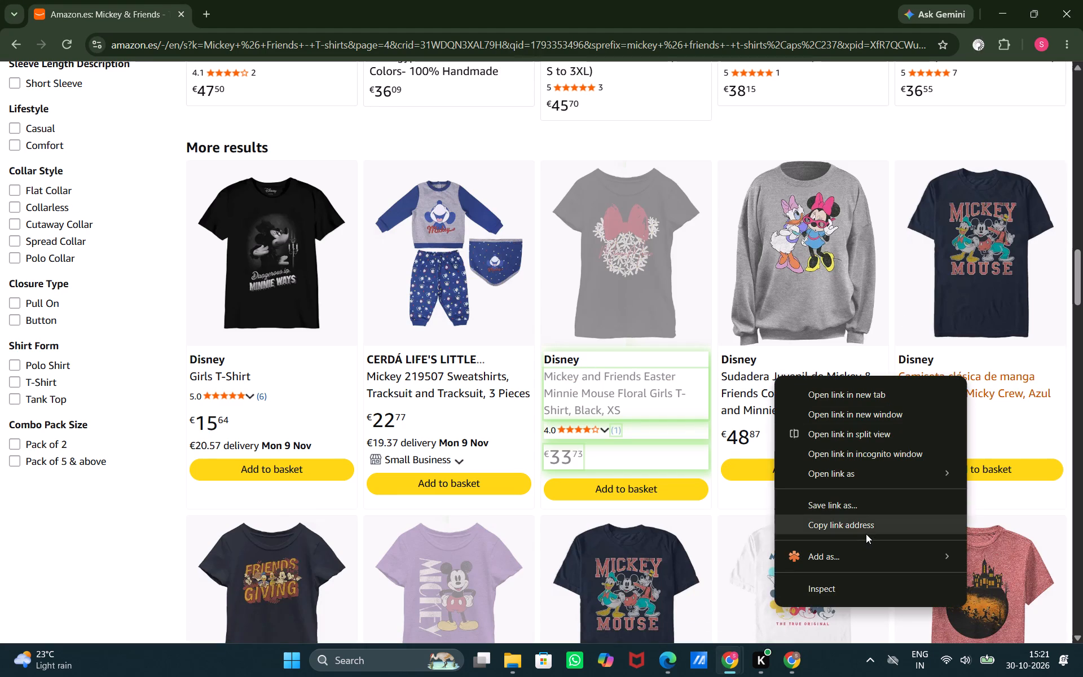
{"action": "left_click", "coordinate": [865, 534]}
{"action": "key", "text": "alt+Tab"}
{"action": "key", "text": "ctrl+v"}
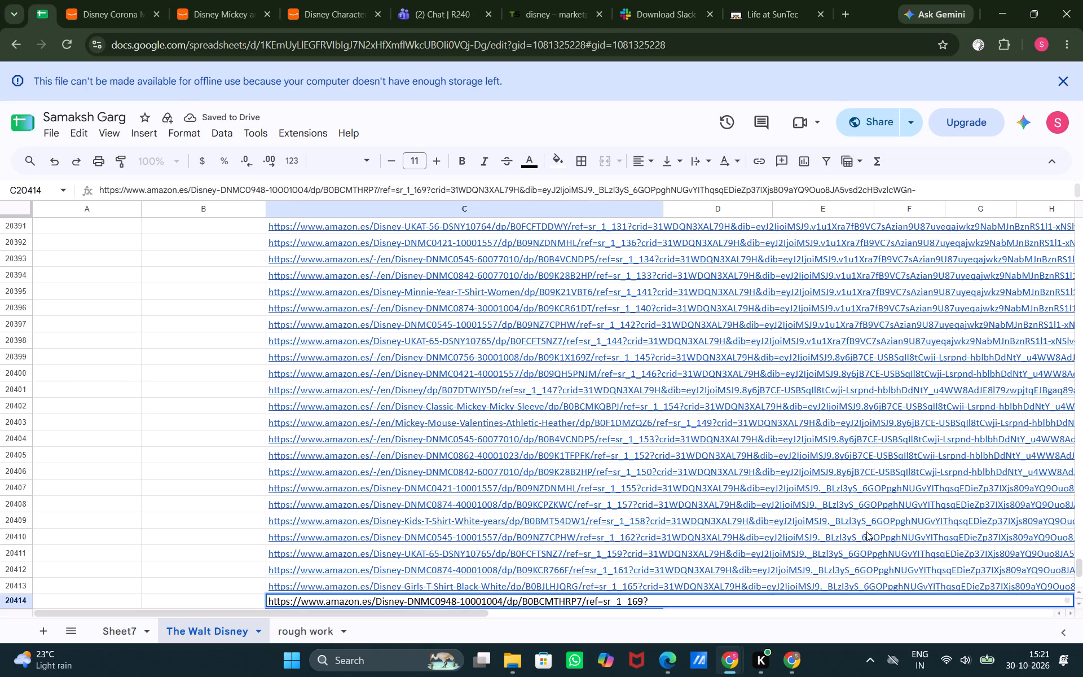
{"action": "key", "text": "Return"}
Copy the link of the Mickeys Haunted Halloween Boy's Heather Crew tee from Amazon into cell C20415 of the sheet.
{"action": "key", "text": "alt+Tab"}
{"action": "scroll", "coordinate": [891, 485], "scroll_direction": "down", "scroll_amount": 4}
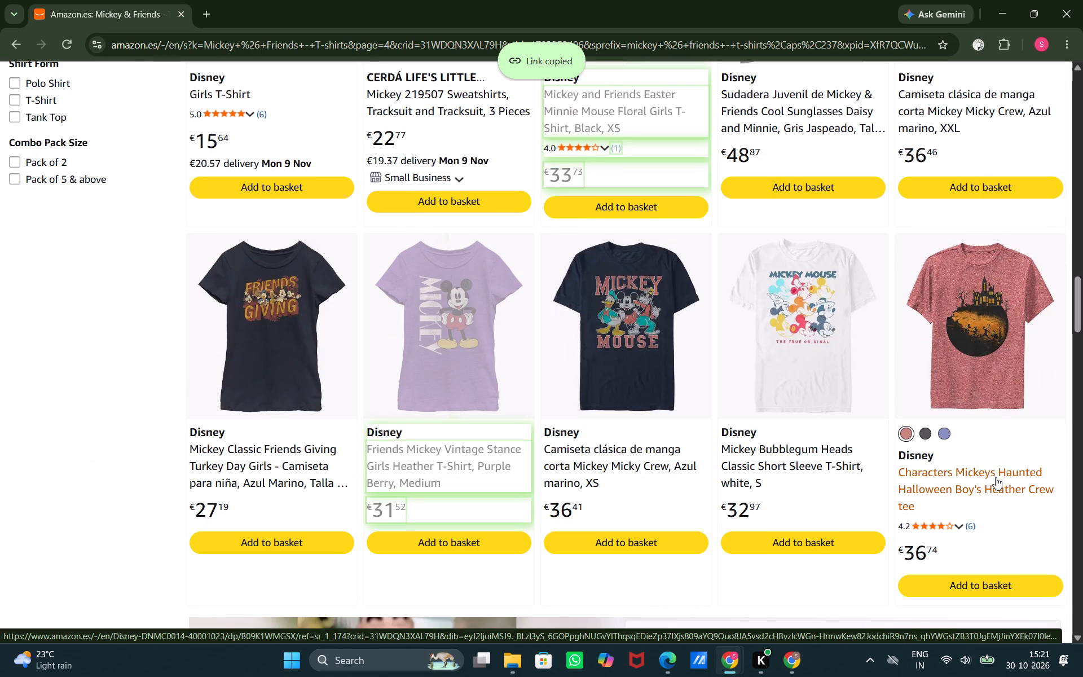
{"action": "right_click", "coordinate": [996, 477]}
{"action": "left_click", "coordinate": [891, 402]}
{"action": "key", "text": "alt+Tab"}
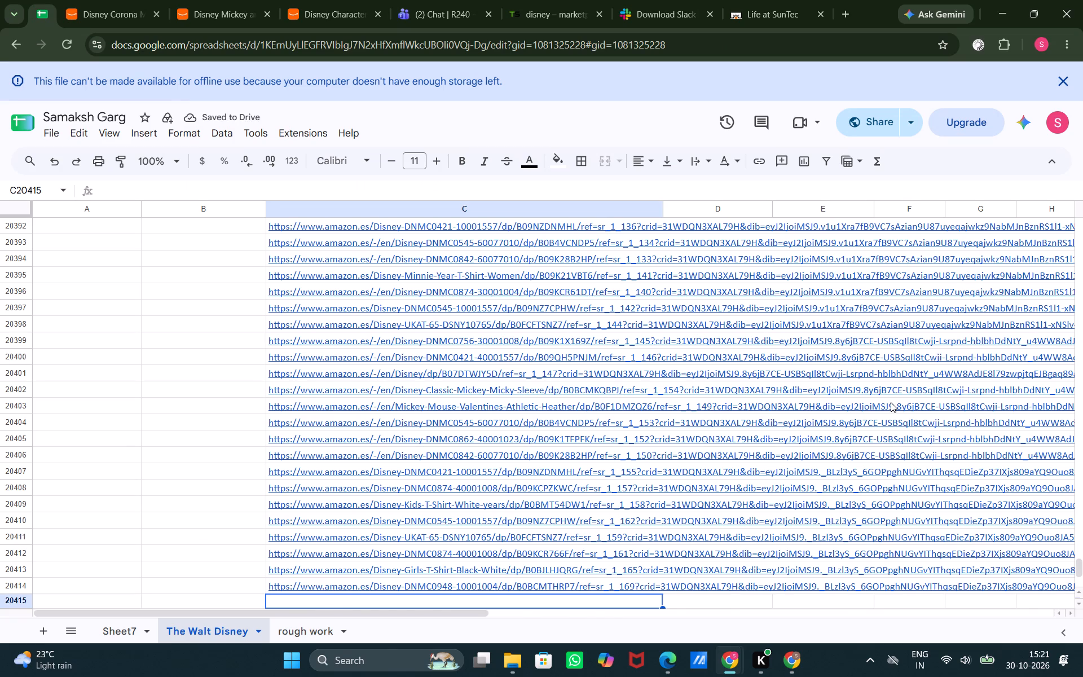
{"action": "key", "text": "ctrl+v"}
{"action": "key", "text": "Return"}
Copy the link of the Mickey Bubblegum Heads Classic T-Shirt, white, S, from Amazon into cell C20416 of the sheet.
{"action": "key", "text": "alt+Tab"}
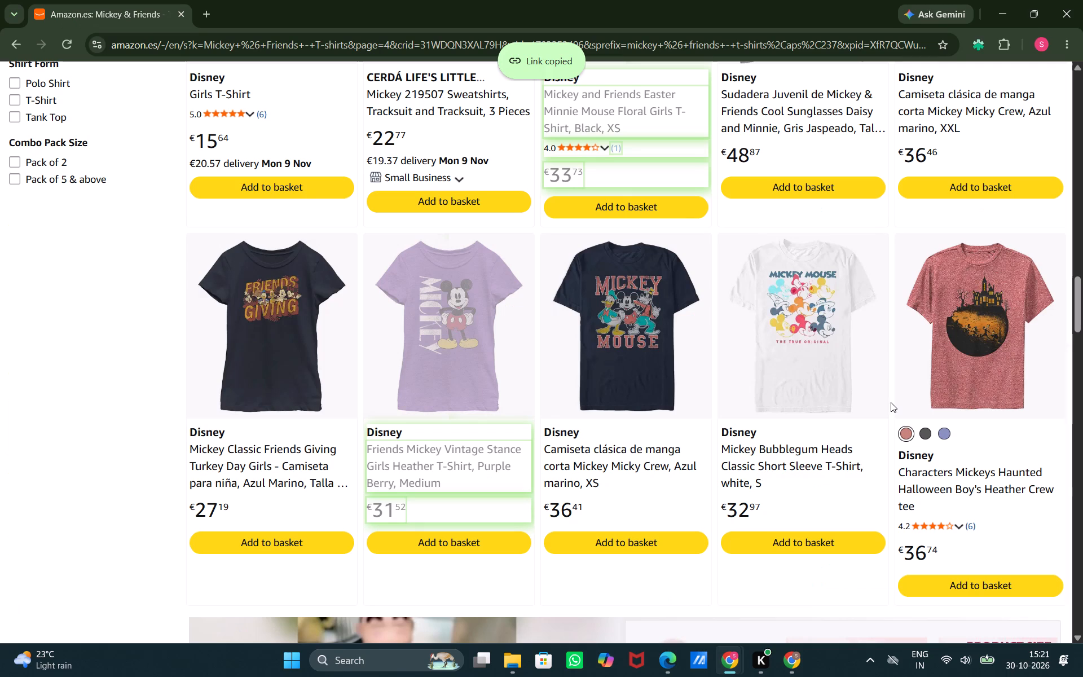
{"action": "right_click", "coordinate": [798, 449]}
{"action": "left_click", "coordinate": [862, 370]}
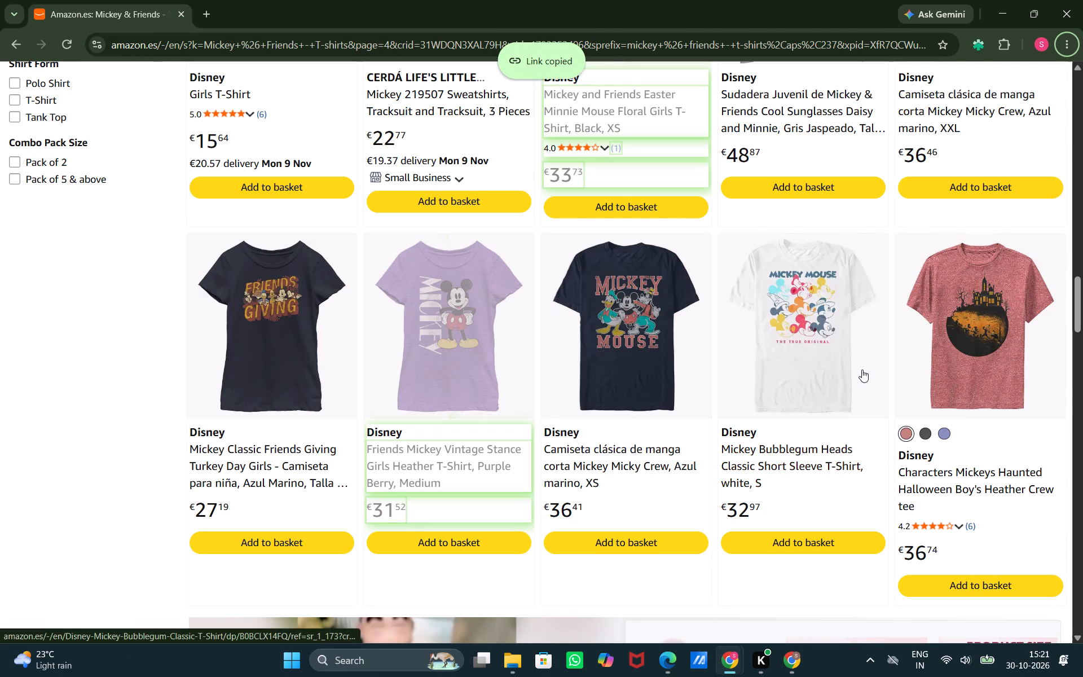
{"action": "key", "text": "alt+Tab"}
{"action": "key", "text": "Return"}
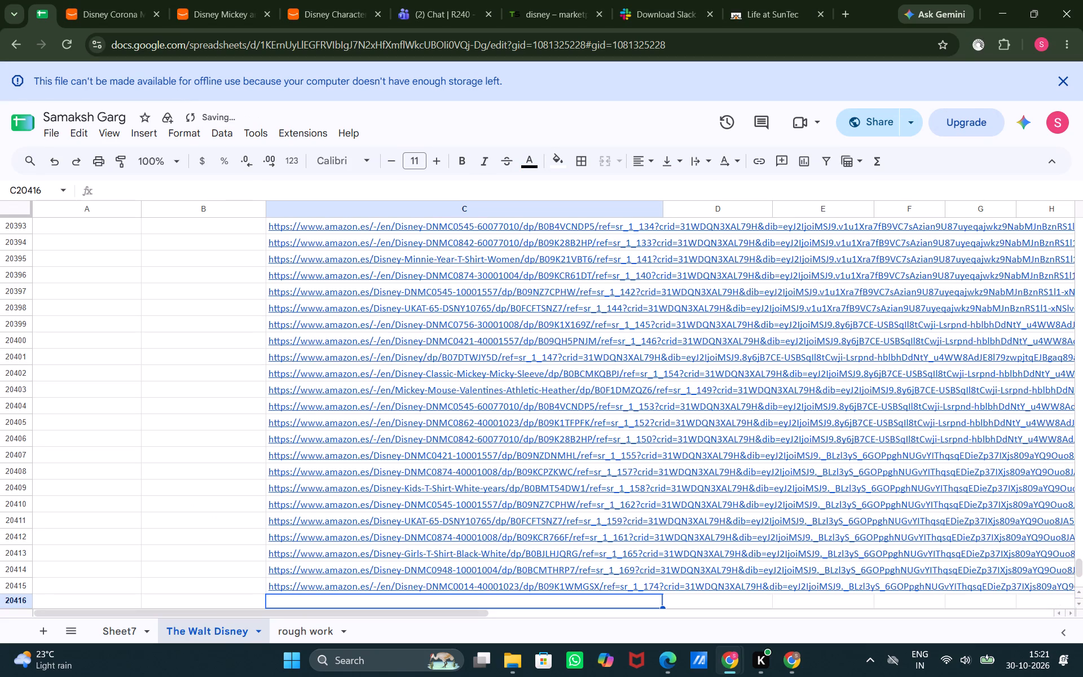
{"action": "key", "text": "ctrl+v"}
{"action": "key", "text": "Return"}
{"action": "key", "text": "Return"}
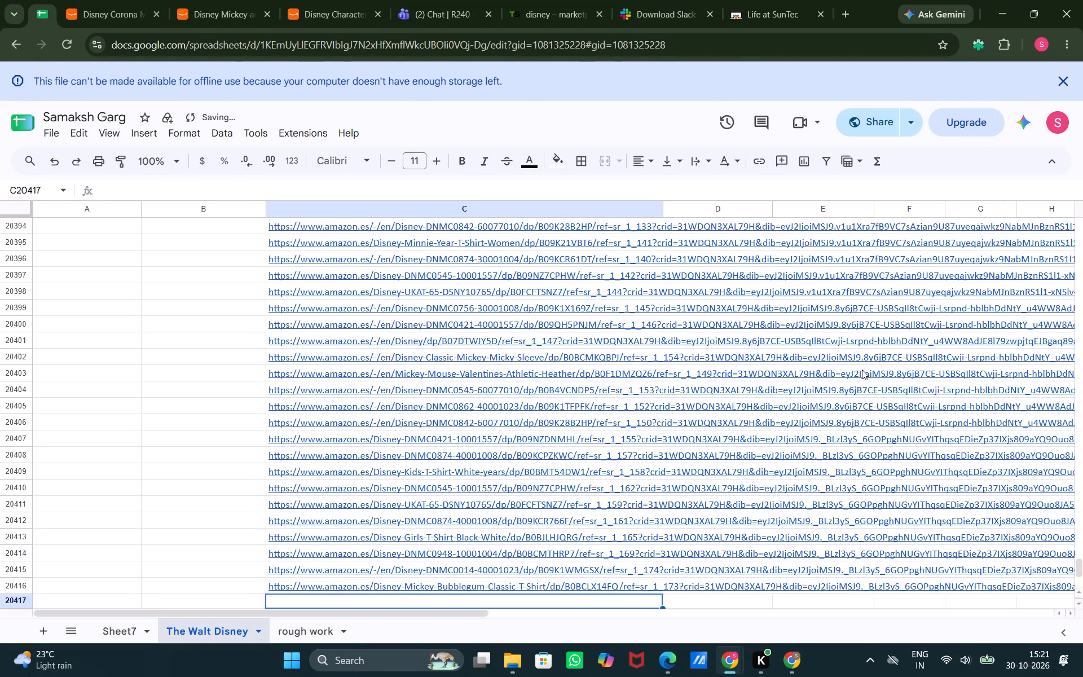
Copy the link of the Camiseta clásica Mickey Micky Crew, Azul marino, XS, from Amazon into cell C20417 of the sheet.
{"action": "key", "text": "alt+Tab"}
{"action": "right_click", "coordinate": [578, 461]}
{"action": "left_click", "coordinate": [653, 372]}
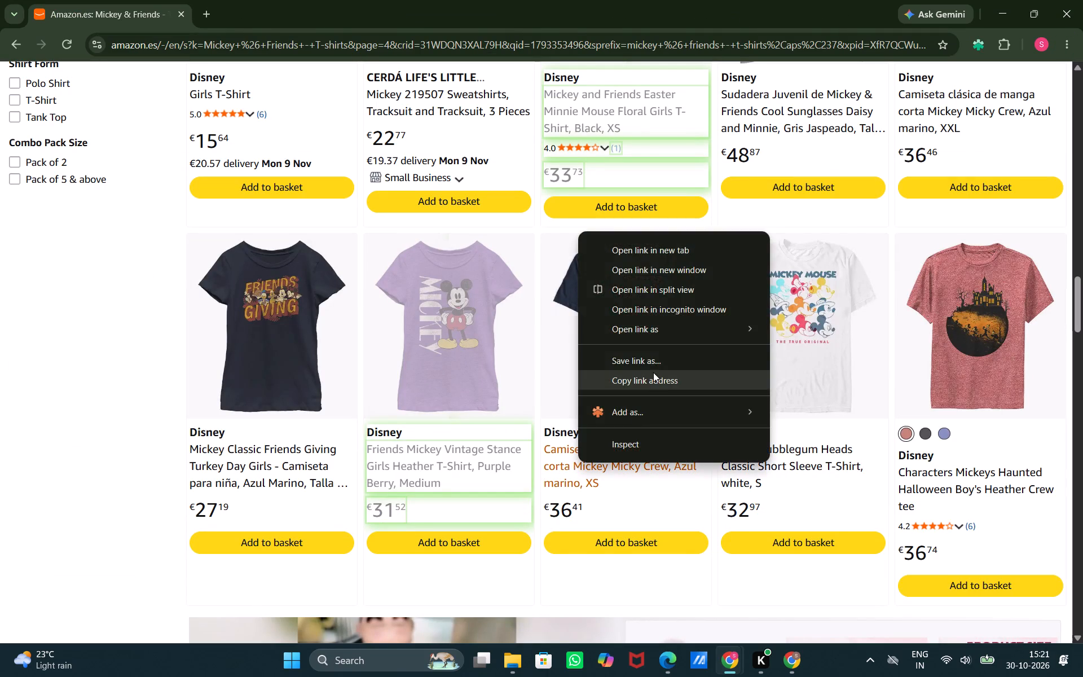
{"action": "key", "text": "alt+Tab"}
{"action": "key", "text": "ctrl+v"}
{"action": "key", "text": "Return"}
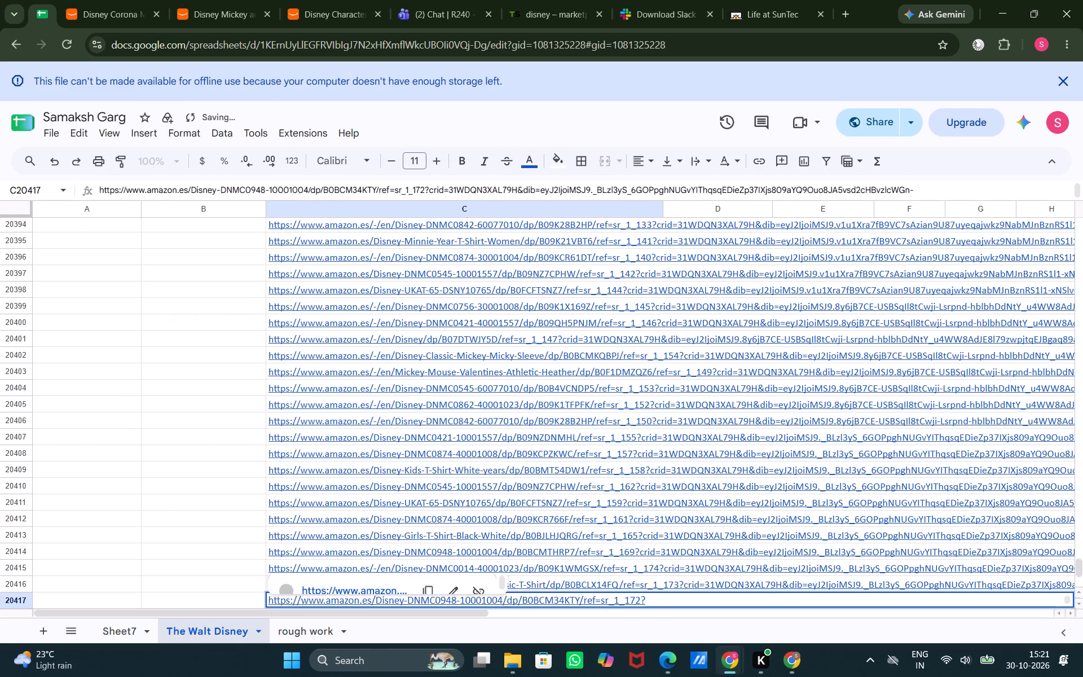
{"action": "key", "text": "Return"}
Copy the link of the Friends Giving Turkey Day Girls camiseta, Azul Marino, from Amazon into cell C20418 of the sheet.
{"action": "key", "text": "alt+Tab"}
{"action": "right_click", "coordinate": [278, 456]}
{"action": "left_click", "coordinate": [331, 385]}
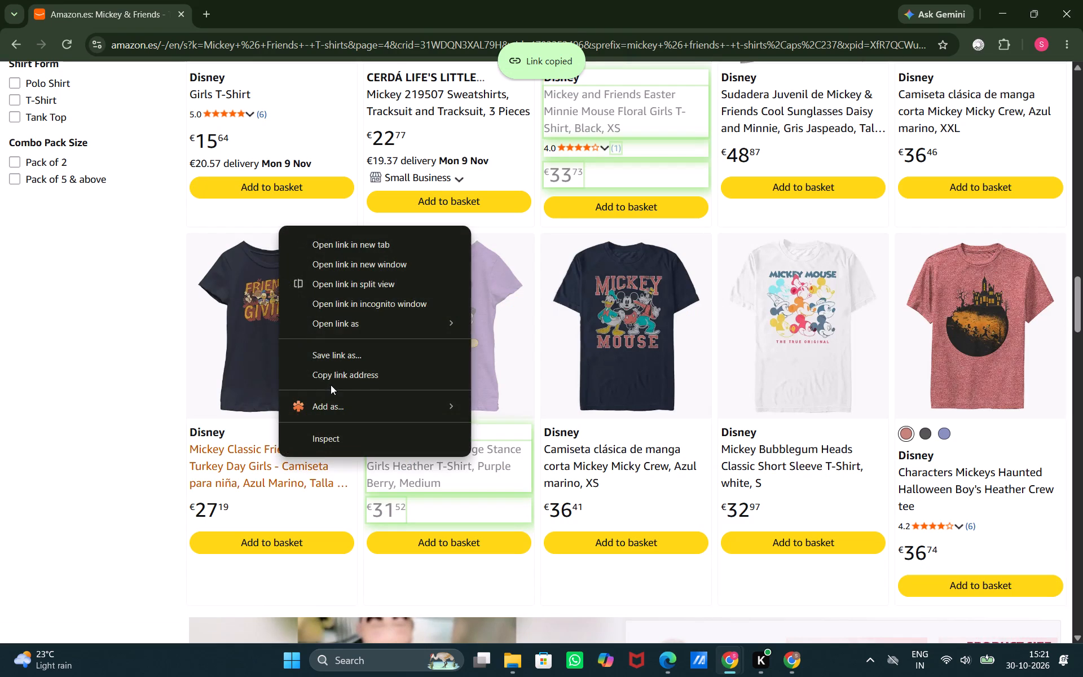
{"action": "left_click", "coordinate": [331, 381]}
{"action": "key", "text": "alt+Tab"}
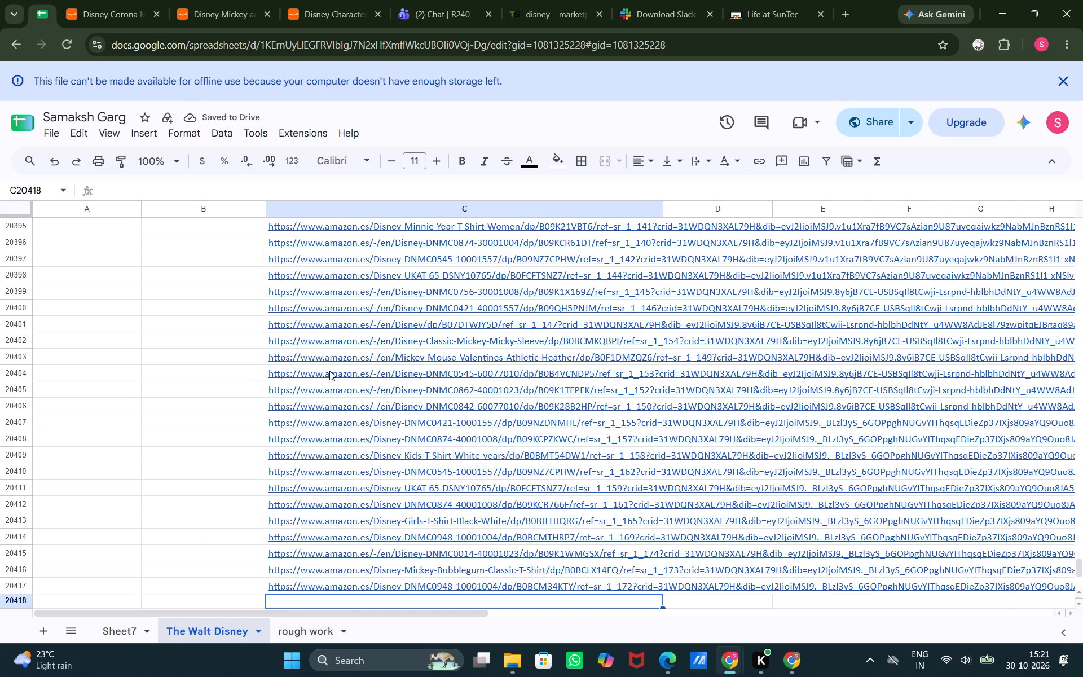
{"action": "key", "text": "ctrl+v"}
{"action": "key", "text": "Return"}
{"action": "key", "text": "Return"}
Copy the link of the Minnie New Year T-Shirt for Women from Amazon into cell C20419 of the sheet.
{"action": "key", "text": "alt+Tab"}
{"action": "scroll", "coordinate": [329, 371], "scroll_direction": "down", "scroll_amount": 8}
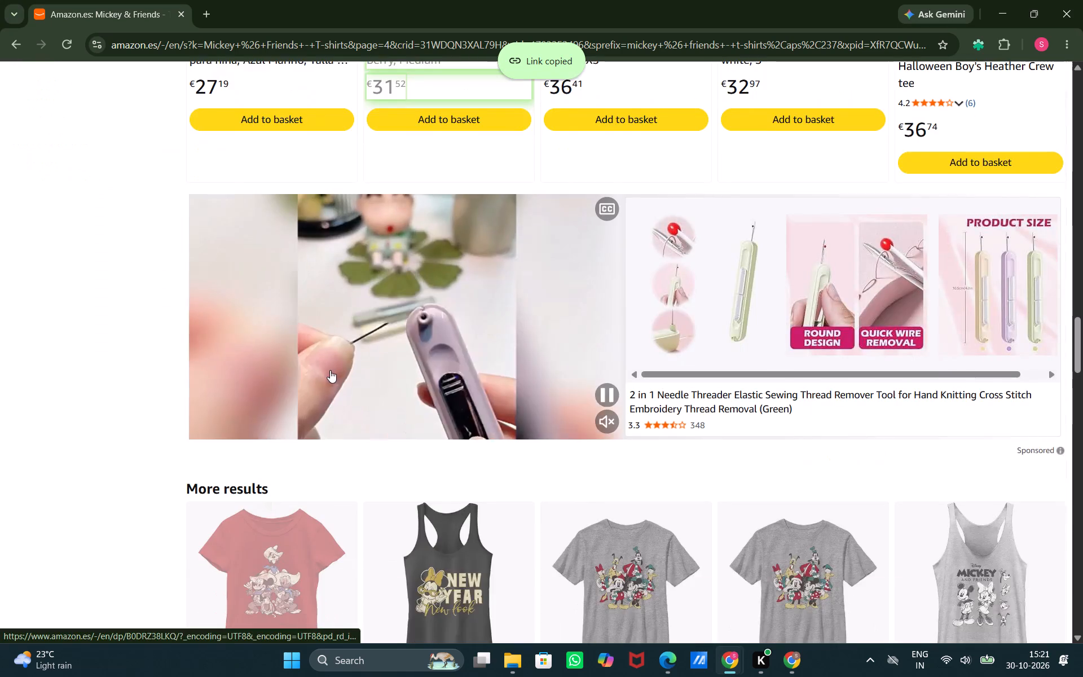
{"action": "scroll", "coordinate": [330, 370], "scroll_direction": "down", "scroll_amount": 2}
{"action": "right_click", "coordinate": [424, 435]}
{"action": "left_click", "coordinate": [487, 357]}
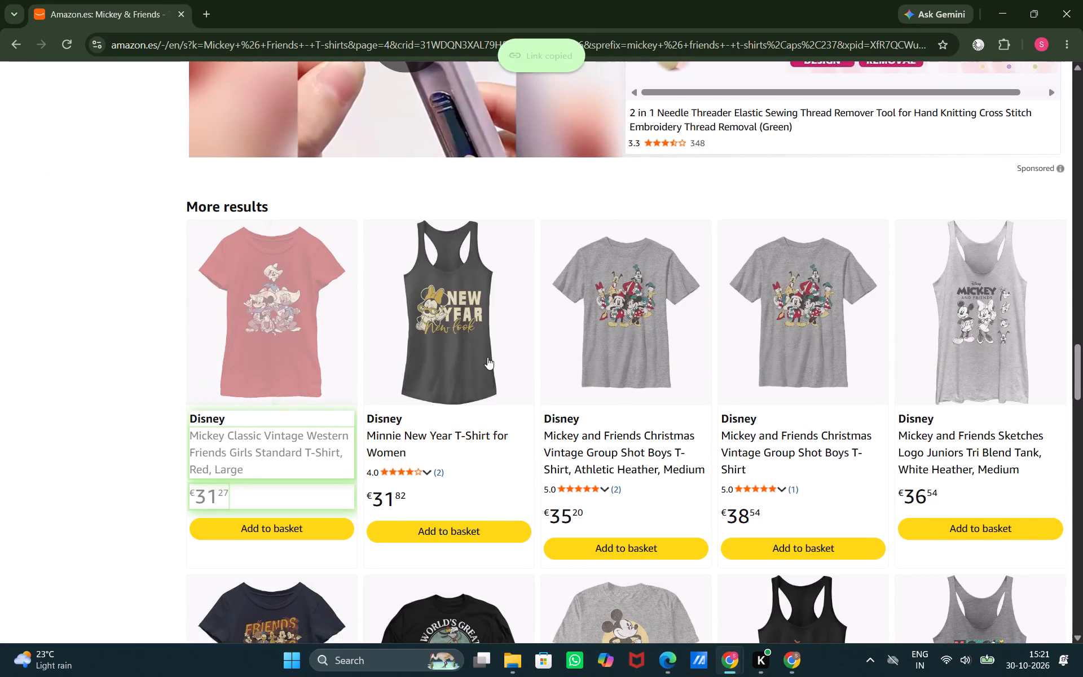
{"action": "key", "text": "alt+Tab"}
{"action": "key", "text": "ctrl+v"}
{"action": "key", "text": "Return"}
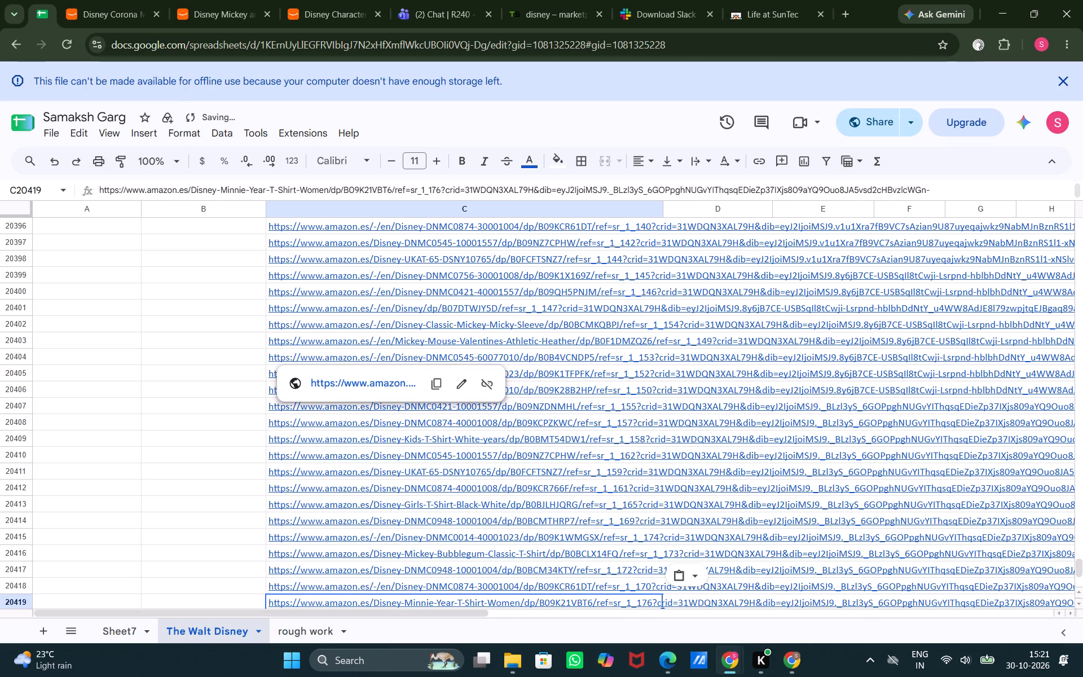
{"action": "key", "text": "Return"}
{"action": "key", "text": "Return"}
Copy the link of the Christmas Vintage Group Shot Boys T-Shirt, Athletic Heather, Medium, from Amazon into cell C20420 of the sheet.
{"action": "key", "text": "alt+Tab"}
{"action": "right_click", "coordinate": [596, 468]}
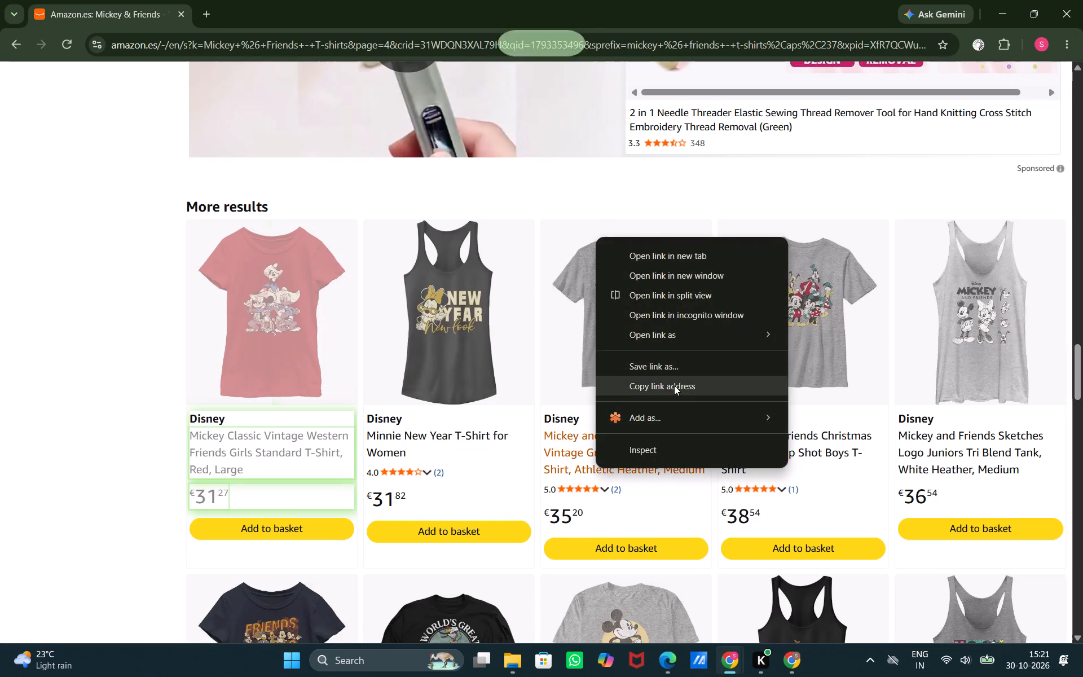
{"action": "left_click", "coordinate": [674, 385]}
{"action": "key", "text": "alt+Tab"}
{"action": "key", "text": "ctrl+v"}
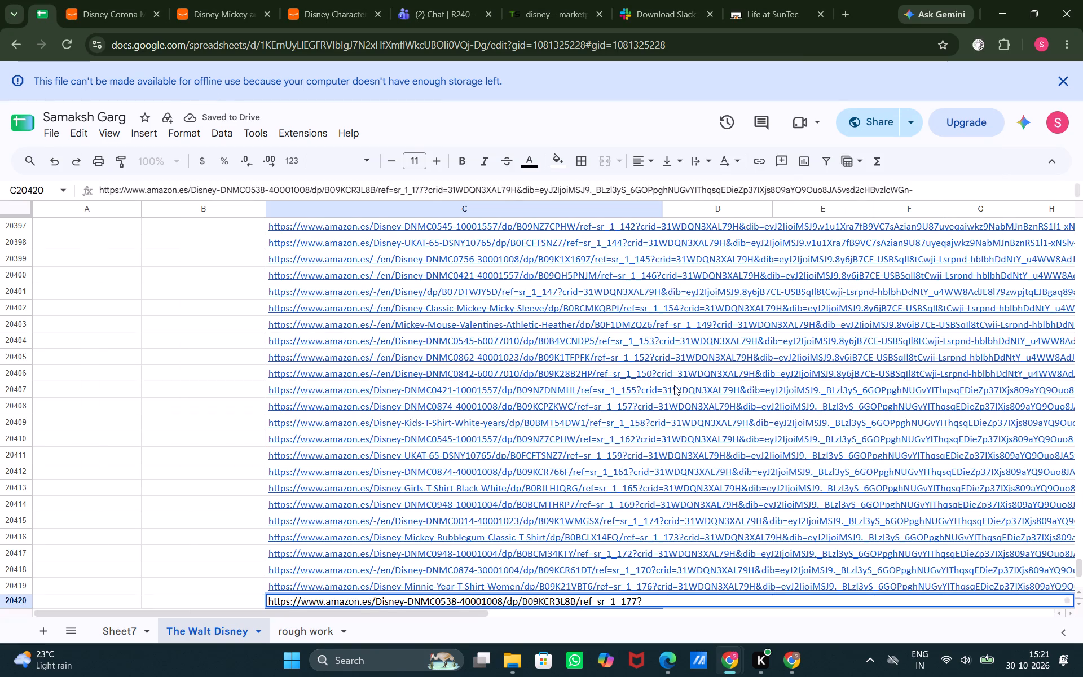
{"action": "key", "text": "Return"}
{"action": "key", "text": "Return"}
Copy the link of the Christmas Vintage Group Shot Boys T-Shirt listed without a size from Amazon into cell C20421 of the sheet.
{"action": "key", "text": "alt+Tab"}
{"action": "right_click", "coordinate": [786, 438]}
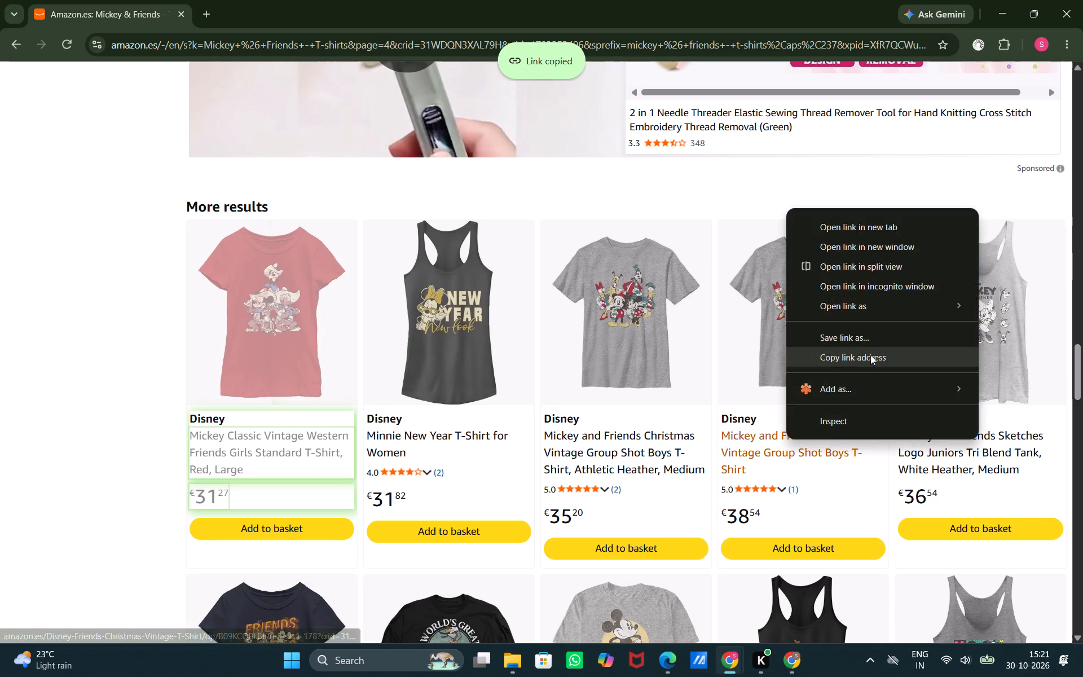
{"action": "left_click", "coordinate": [870, 355]}
{"action": "key", "text": "alt+Tab"}
{"action": "key", "text": "ctrl+v"}
{"action": "key", "text": "Return"}
{"action": "key", "text": "Return"}
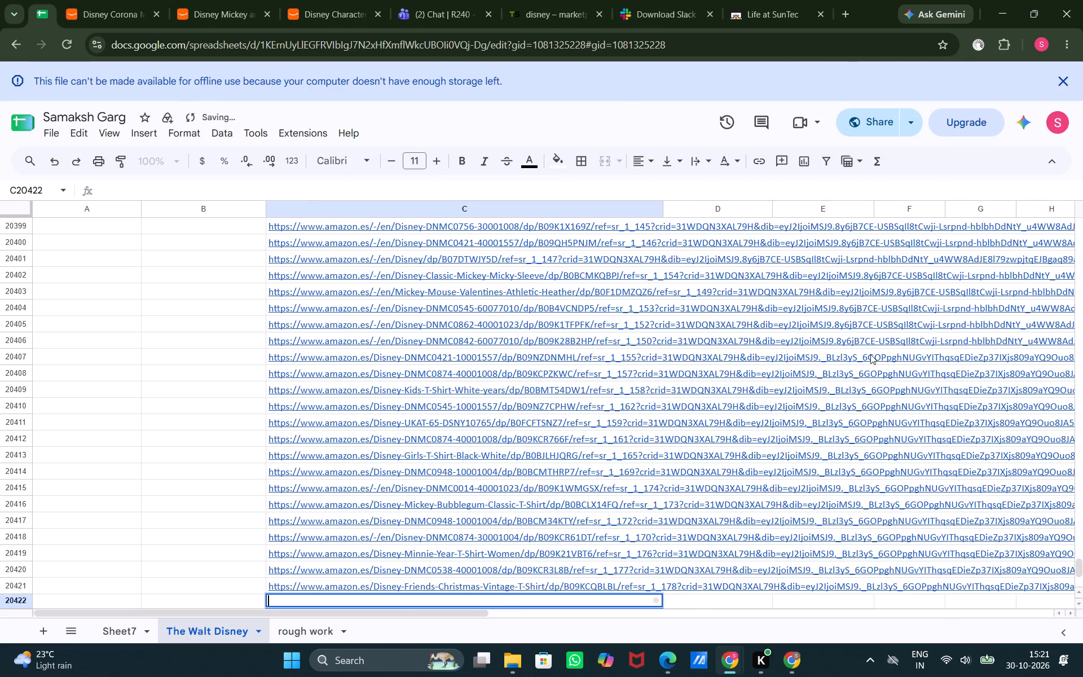
Copy the link of the Sketches Logo Juniors Tri Blend Tank, White Heather, Medium, from Amazon into cell C20422 of the sheet.
{"action": "key", "text": "alt+Tab"}
{"action": "right_click", "coordinate": [985, 429]}
{"action": "left_click", "coordinate": [912, 358]}
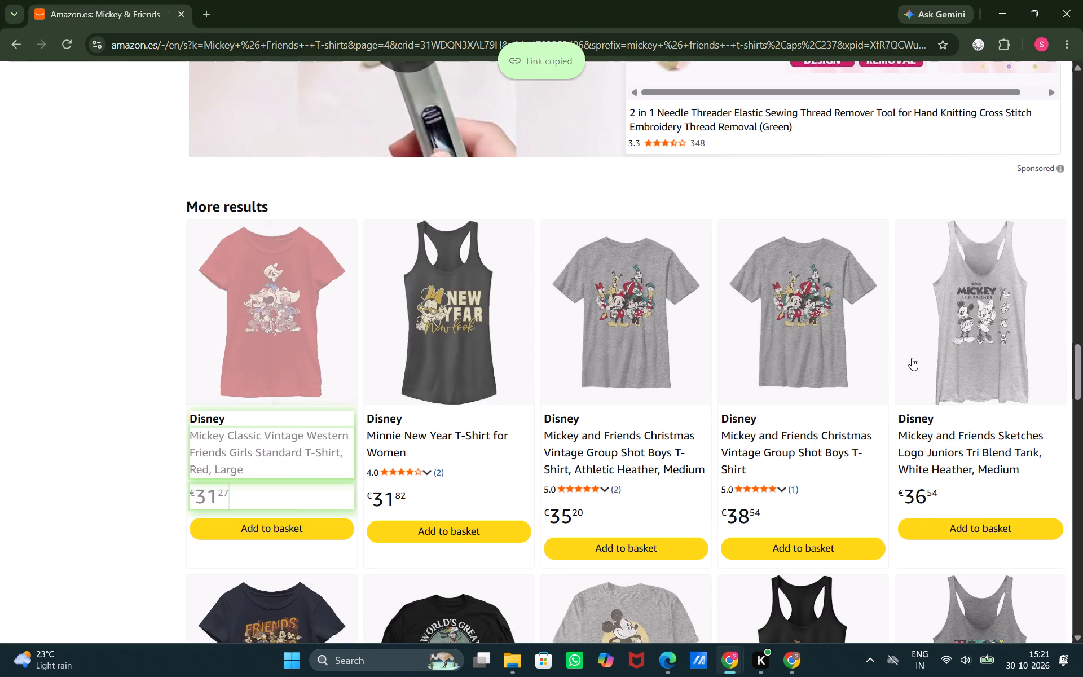
{"action": "key", "text": "alt+Tab"}
{"action": "key", "text": "ctrl+v"}
{"action": "key", "text": "Return"}
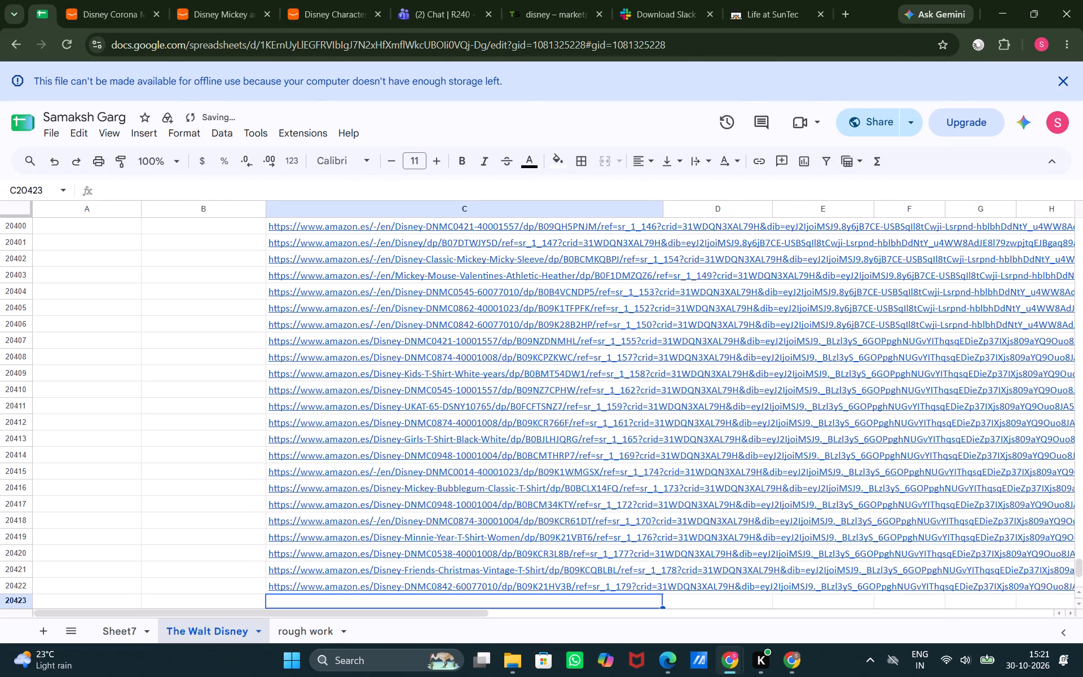
Copy the link of the Forro Polar para Mujer Mickey Friend, Gris, L, from Amazon into cell C20423 of the sheet.
{"action": "key", "text": "alt+Tab"}
{"action": "scroll", "coordinate": [912, 358], "scroll_direction": "down", "scroll_amount": 5}
{"action": "right_click", "coordinate": [977, 436]}
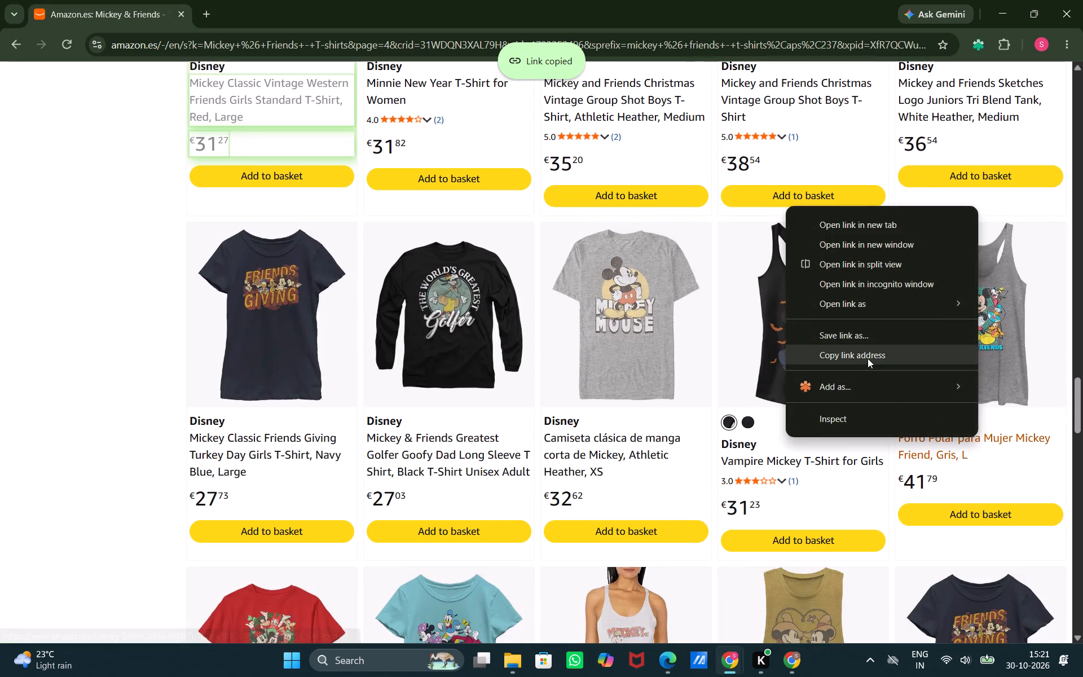
{"action": "left_click", "coordinate": [868, 358]}
{"action": "key", "text": "alt+Tab"}
{"action": "key", "text": "ctrl+v"}
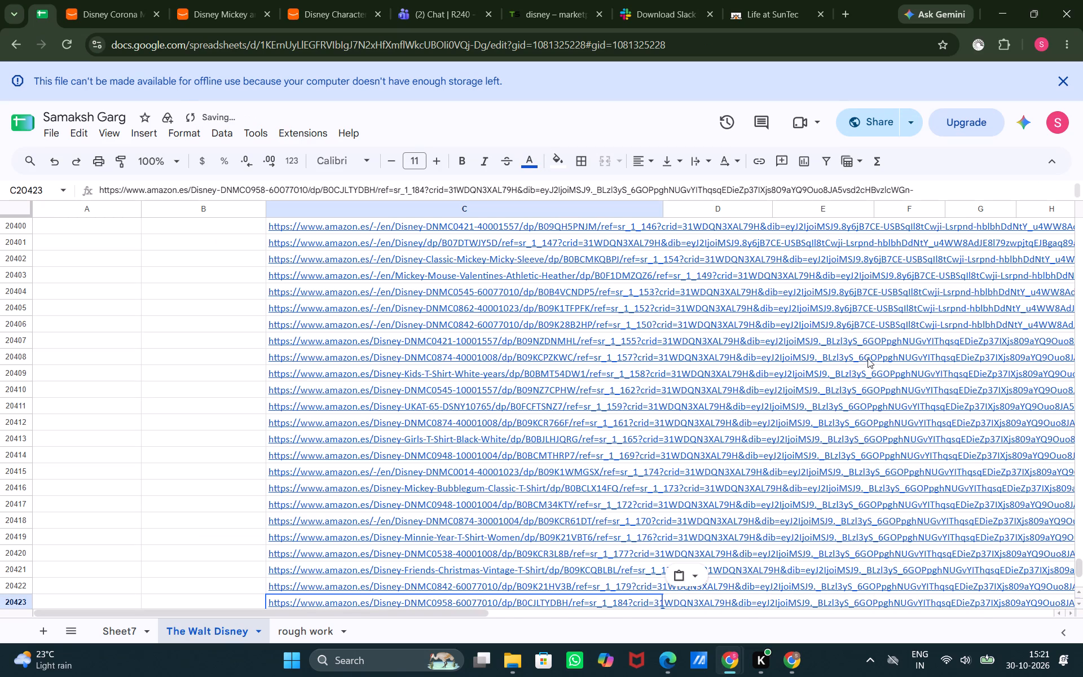
{"action": "key", "text": "Return"}
{"action": "key", "text": "Return"}
{"action": "key", "text": "alt+Tab"}
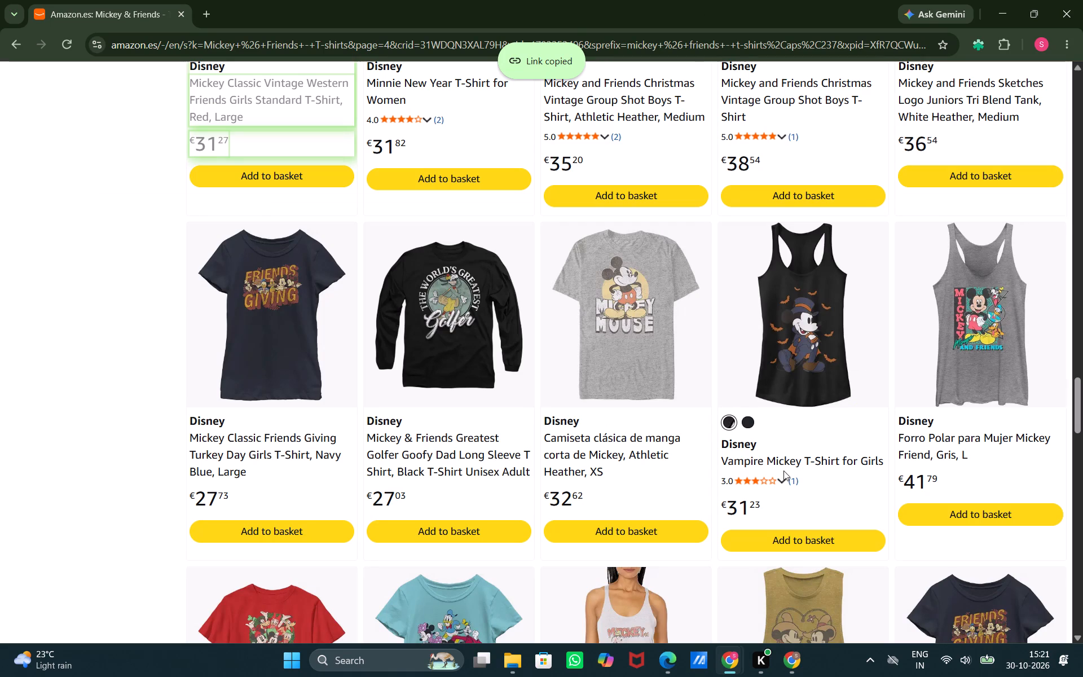
Copy the link of the Vampire Mickey T-Shirt for Girls from Amazon into cell C20424 of the sheet.
{"action": "right_click", "coordinate": [785, 463]}
{"action": "left_click", "coordinate": [830, 389]}
{"action": "key", "text": "alt+Tab"}
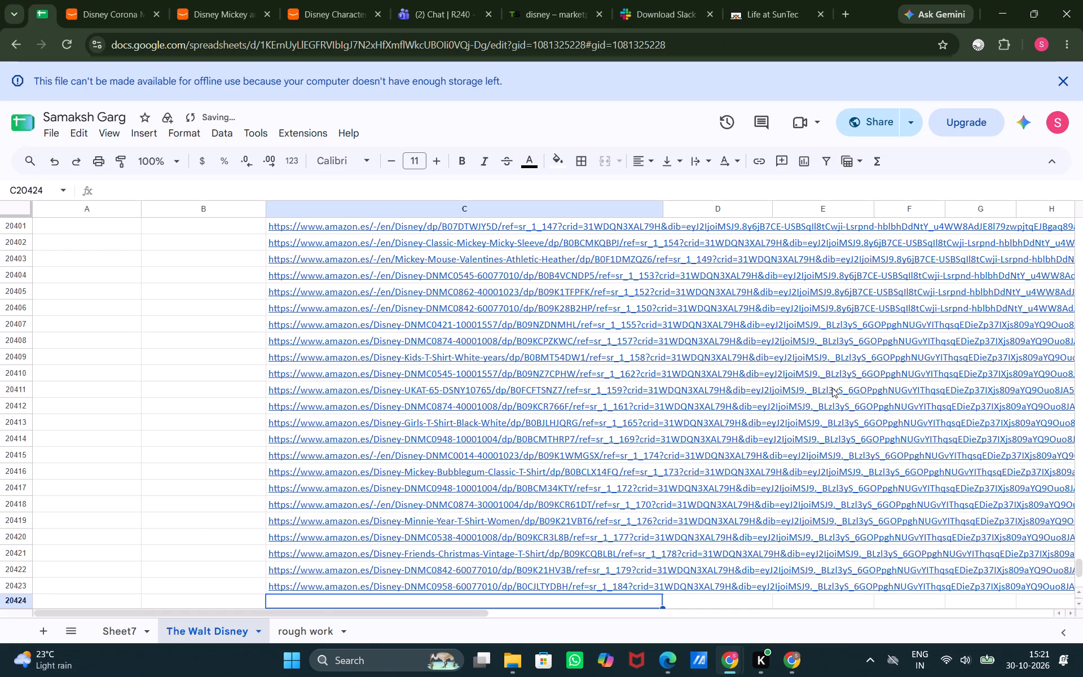
{"action": "key", "text": "ctrl+v"}
{"action": "key", "text": "Return"}
{"action": "key", "text": "Return"}
{"action": "key", "text": "Return"}
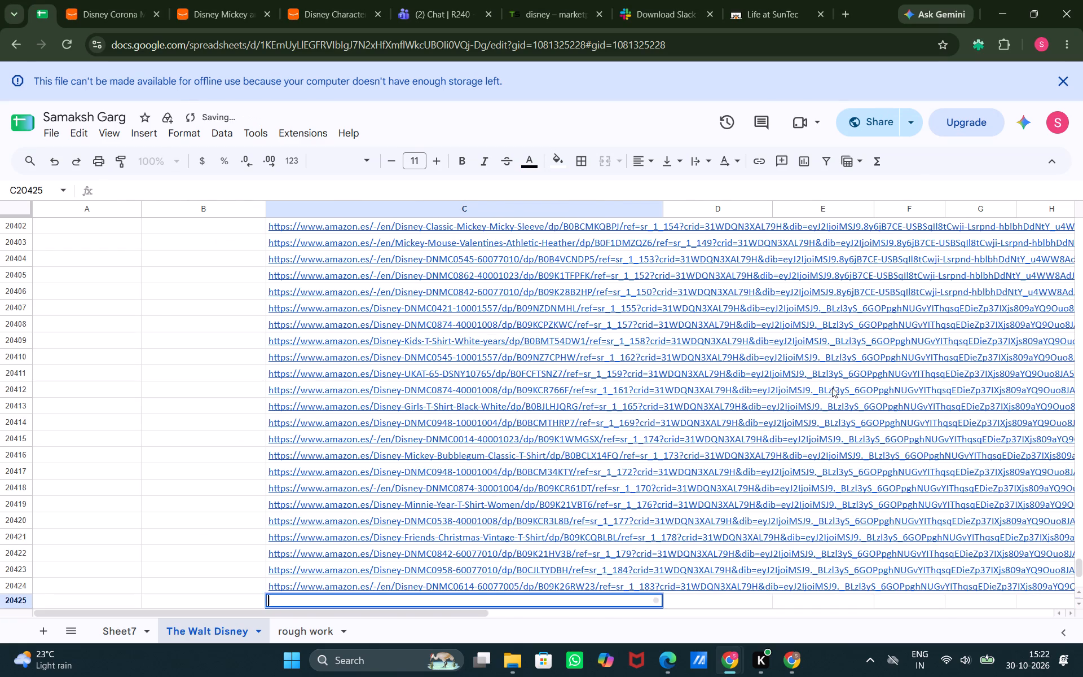
Copy the link of the Camiseta clásica de manga corta de Mickey, Athletic Heather, XS, from Amazon into cell C20425 of the sheet.
{"action": "key", "text": "alt+Tab"}
{"action": "right_click", "coordinate": [593, 449]}
{"action": "left_click", "coordinate": [668, 370]}
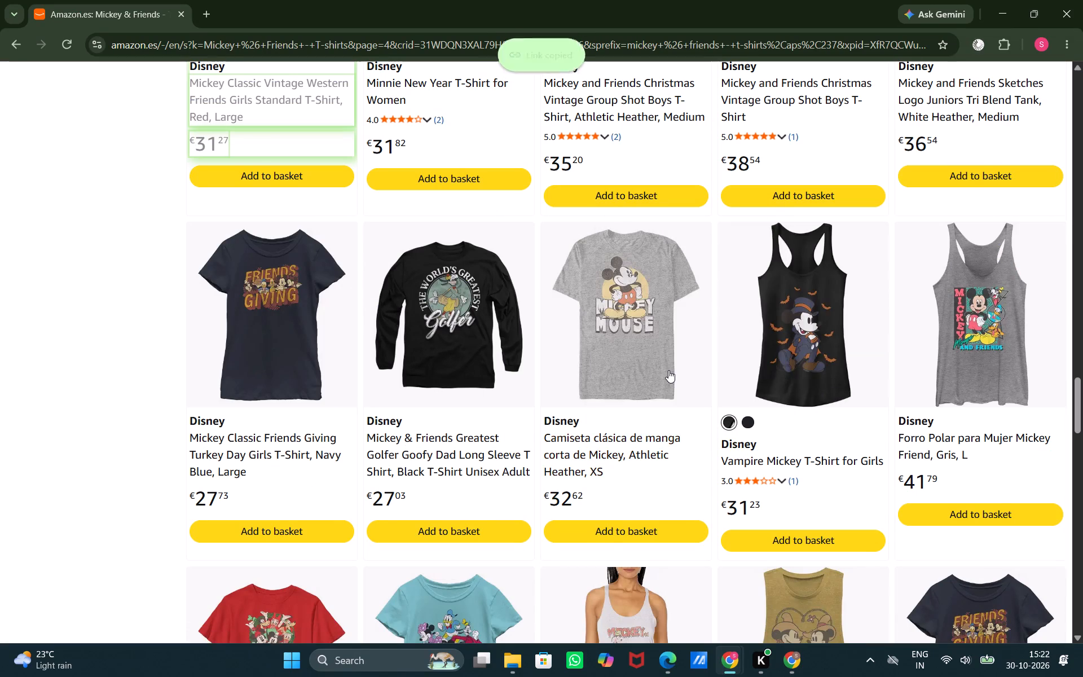
{"action": "key", "text": "alt+Tab"}
{"action": "key", "text": "ctrl+v"}
{"action": "key", "text": "Return"}
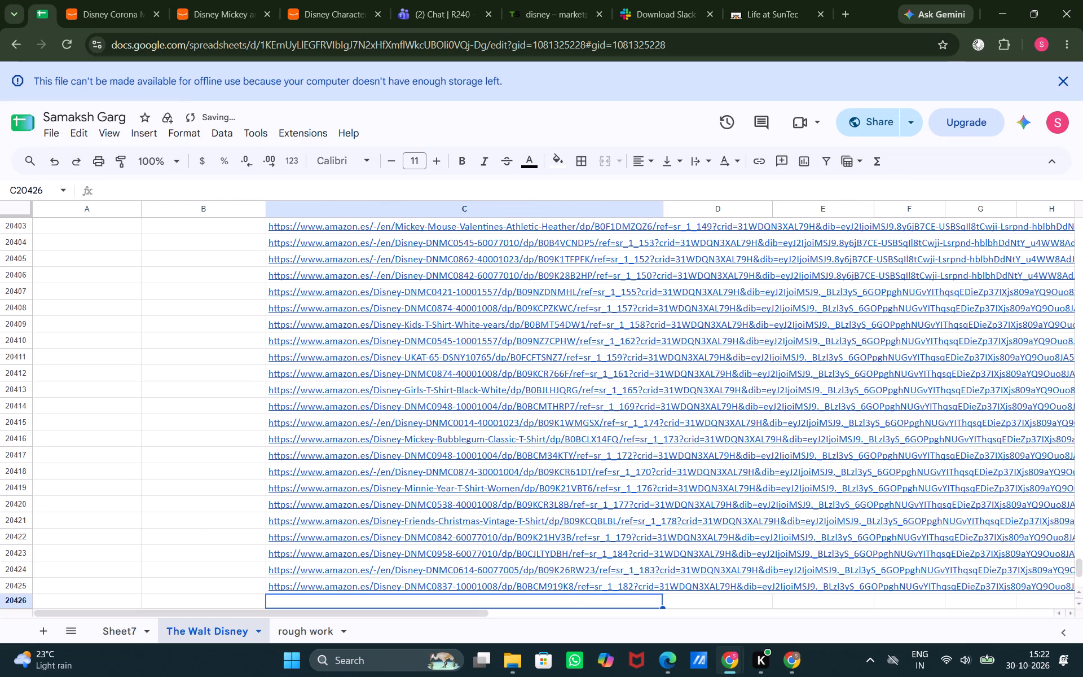
Copy the link of the Friends Giving Turkey Day Girls T-Shirt, Navy Blue, Large, from Amazon into cell C20426 of the sheet.
{"action": "key", "text": "alt+Tab"}
{"action": "right_click", "coordinate": [290, 448]}
{"action": "left_click", "coordinate": [334, 372]}
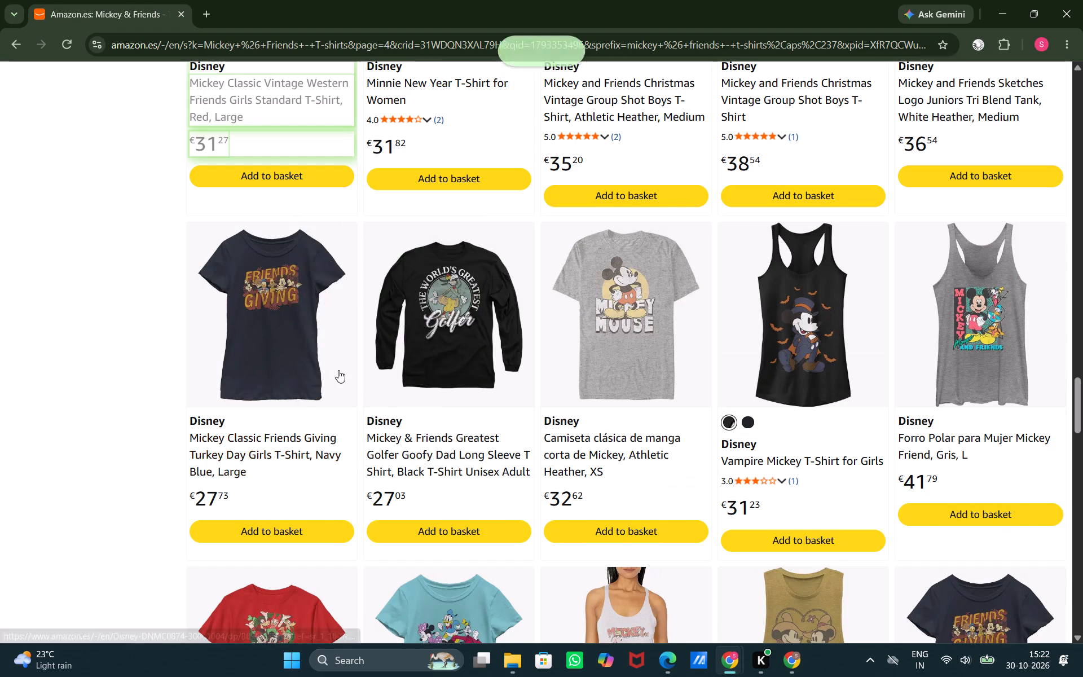
{"action": "key", "text": "alt+Tab"}
{"action": "key", "text": "ctrl+v"}
{"action": "key", "text": "Return"}
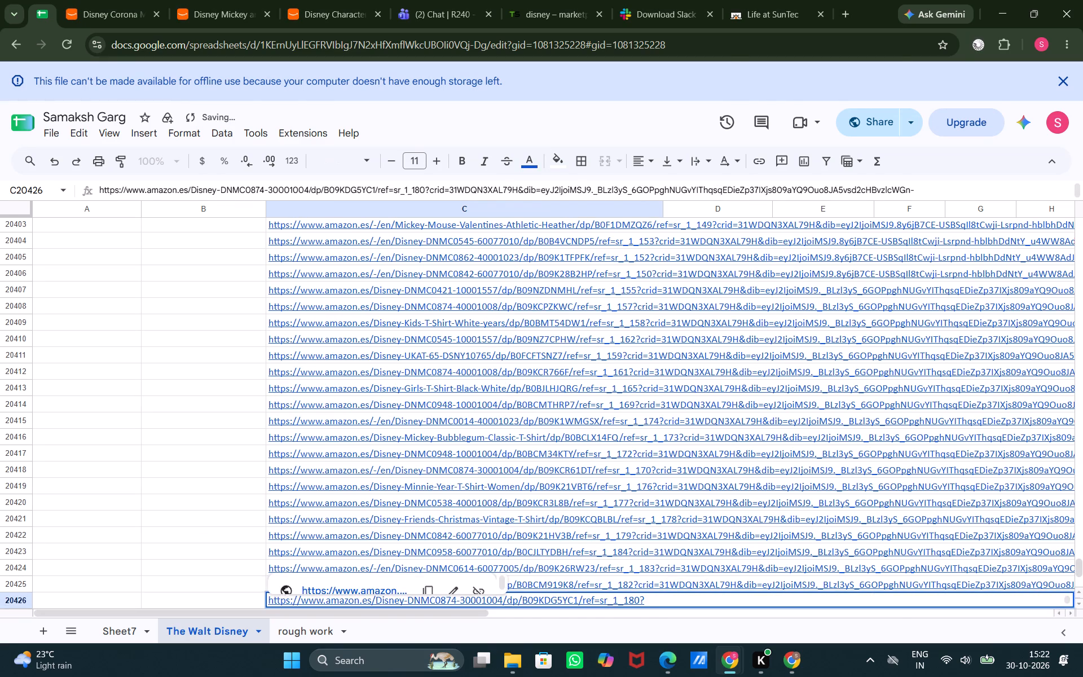
{"action": "key", "text": "Return"}
{"action": "key", "text": "Return"}
Copy the link of the Mickey Friends Wreath Boy's Solid Crew tee, Rojo, X-Small, from Amazon into cell C20427 of the sheet.
{"action": "key", "text": "alt+Tab"}
{"action": "scroll", "coordinate": [338, 370], "scroll_direction": "down", "scroll_amount": 5}
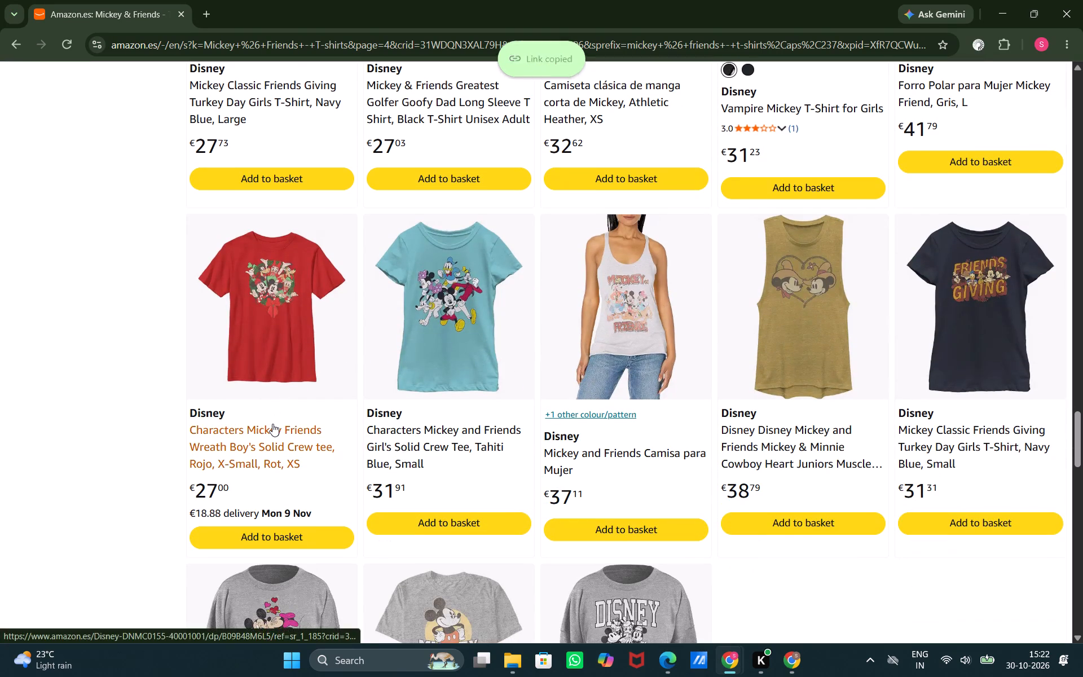
{"action": "right_click", "coordinate": [272, 424]}
{"action": "left_click", "coordinate": [355, 355]}
{"action": "left_click", "coordinate": [356, 345]}
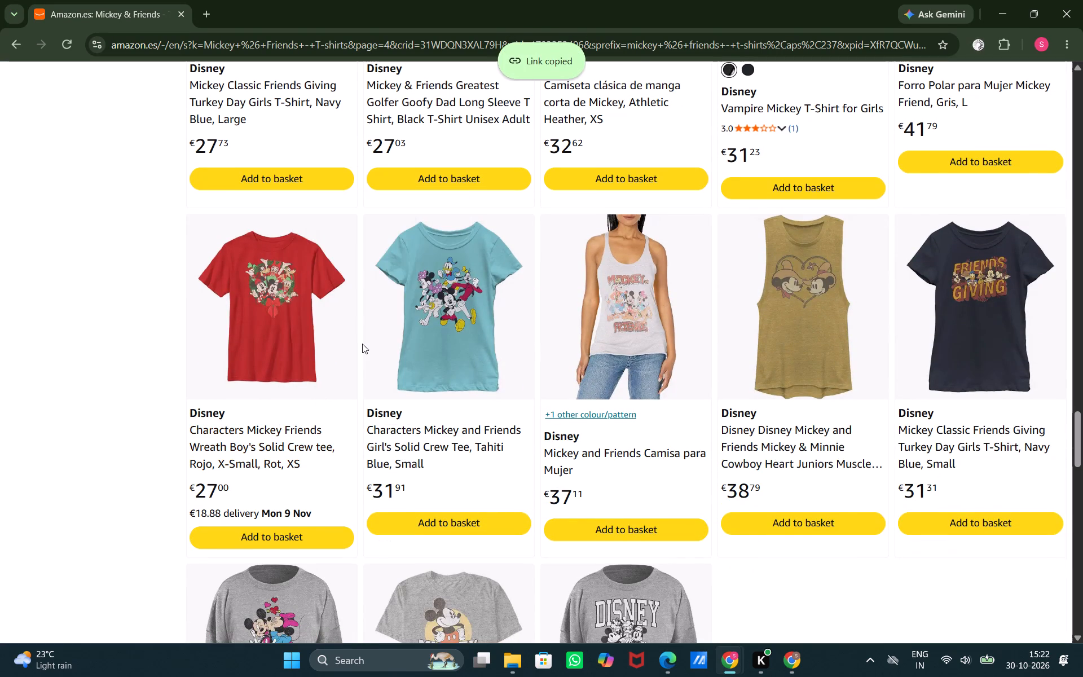
{"action": "key", "text": "alt+Tab"}
{"action": "key", "text": "ctrl+v"}
{"action": "key", "text": "Return"}
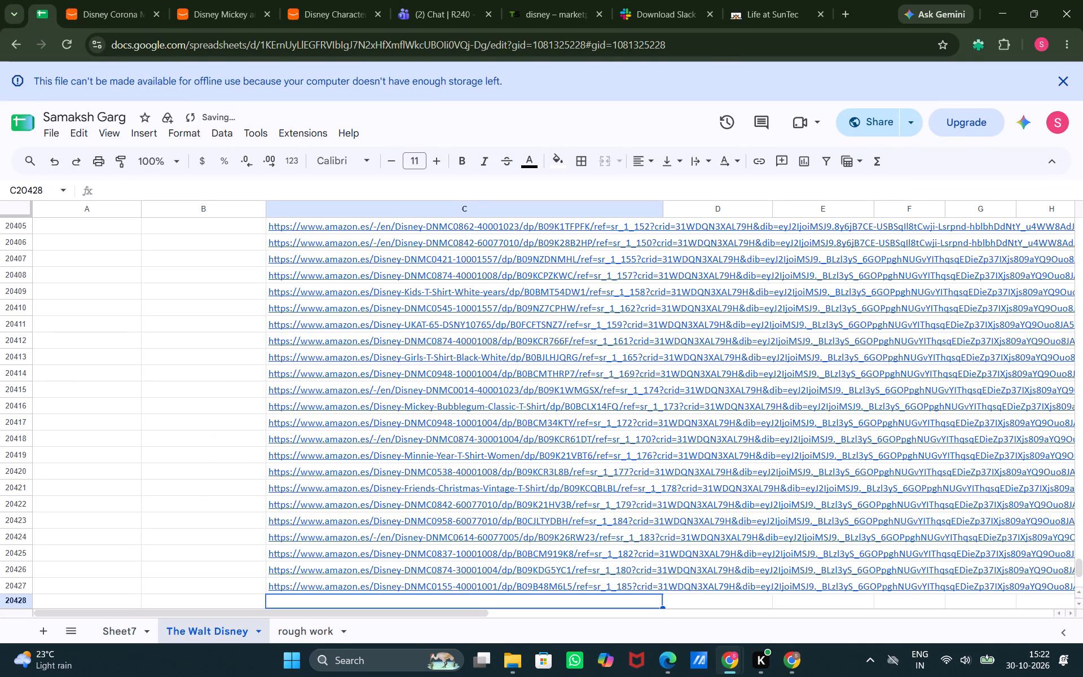
Copy the link of the Mickey and Friends Girl's Solid Crew Tee, Tahiti Blue, Small, from Amazon into cell C20428 of the sheet.
{"action": "key", "text": "alt+Tab"}
{"action": "right_click", "coordinate": [427, 433]}
{"action": "left_click", "coordinate": [512, 355]}
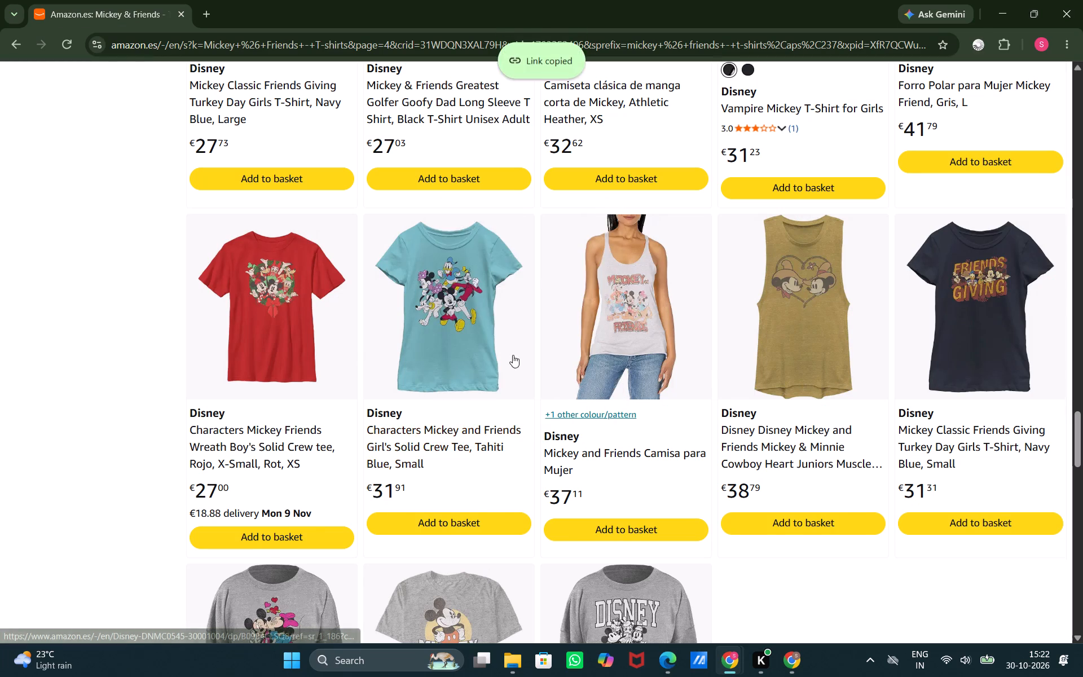
{"action": "key", "text": "alt+Tab"}
{"action": "key", "text": "ctrl+v"}
{"action": "key", "text": "Return"}
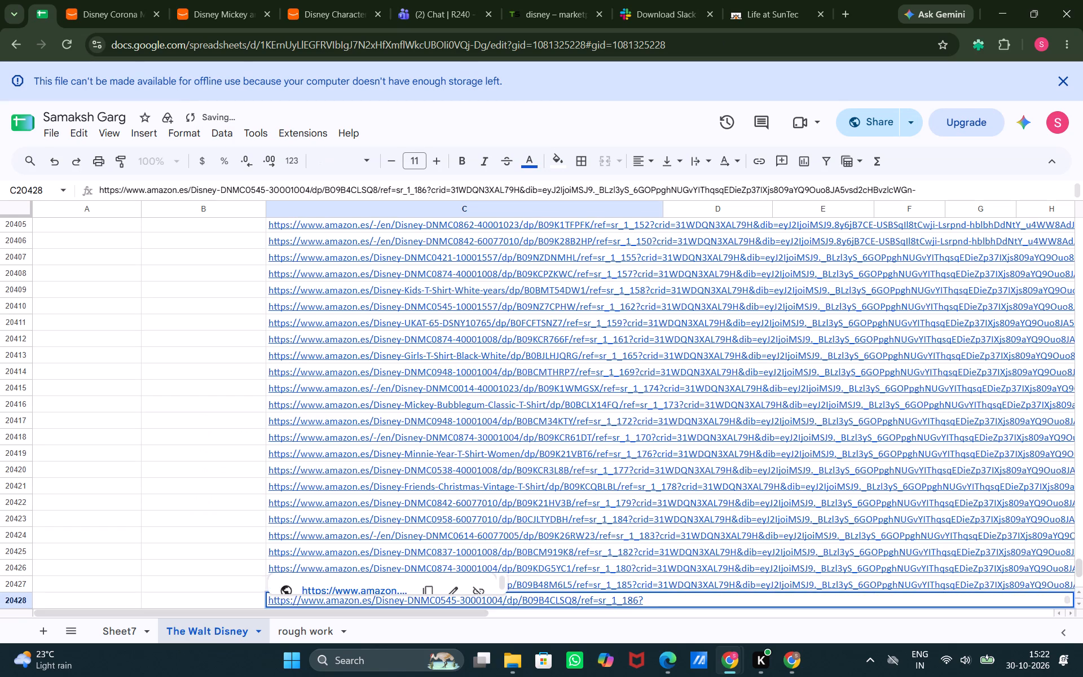
{"action": "key", "text": "Return"}
Copy the link of the Mickey and Friends Camisa para Mujer from Amazon into cell C20429 of the sheet.
{"action": "key", "text": "alt+Tab"}
{"action": "right_click", "coordinate": [611, 454]}
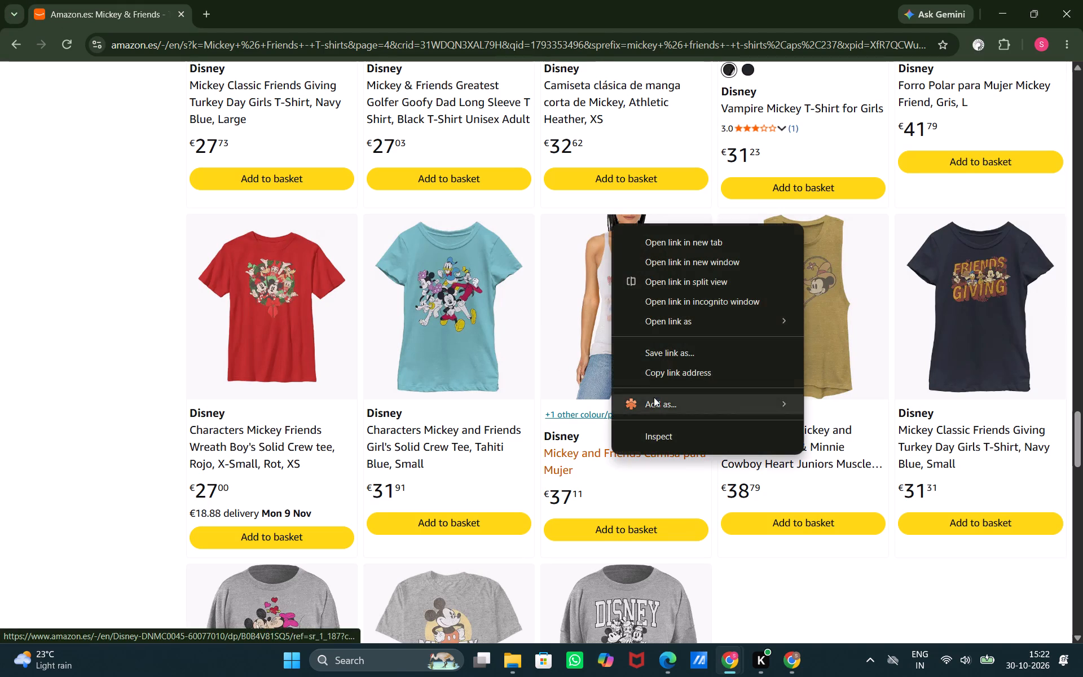
{"action": "left_click", "coordinate": [655, 381]}
{"action": "key", "text": "alt+Tab"}
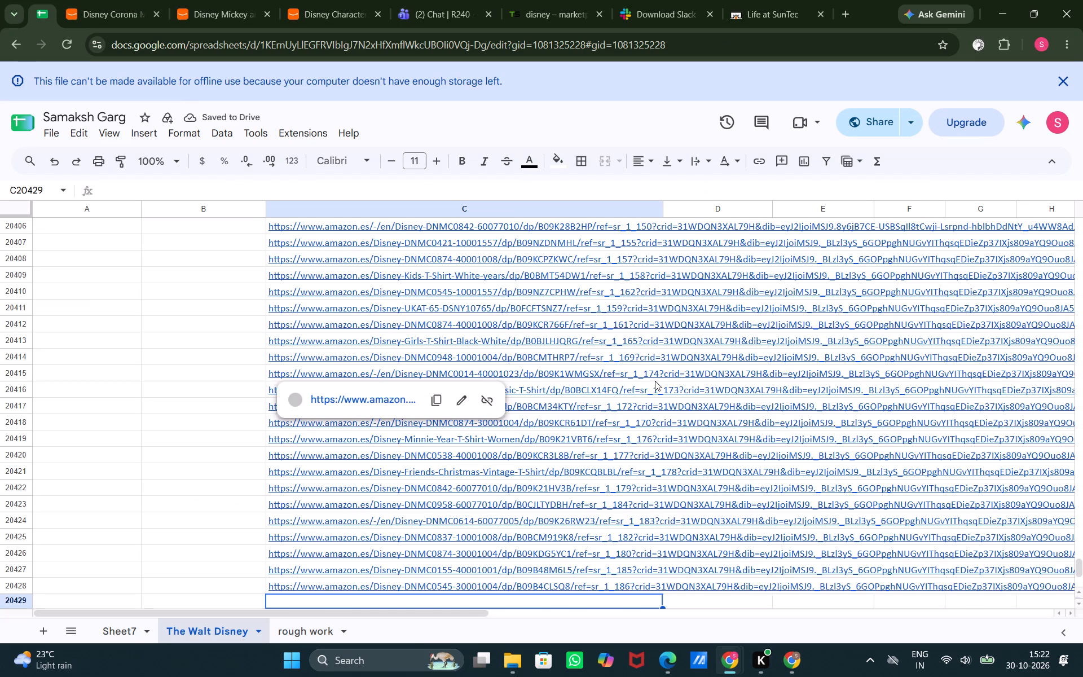
{"action": "key", "text": "ctrl+v"}
{"action": "key", "text": "Return"}
{"action": "key", "text": "Return"}
Copy the link of the Mickey & Minnie Cowboy Heart Juniors Muscle top from Amazon into cell C20430 of the sheet.
{"action": "key", "text": "alt+Tab"}
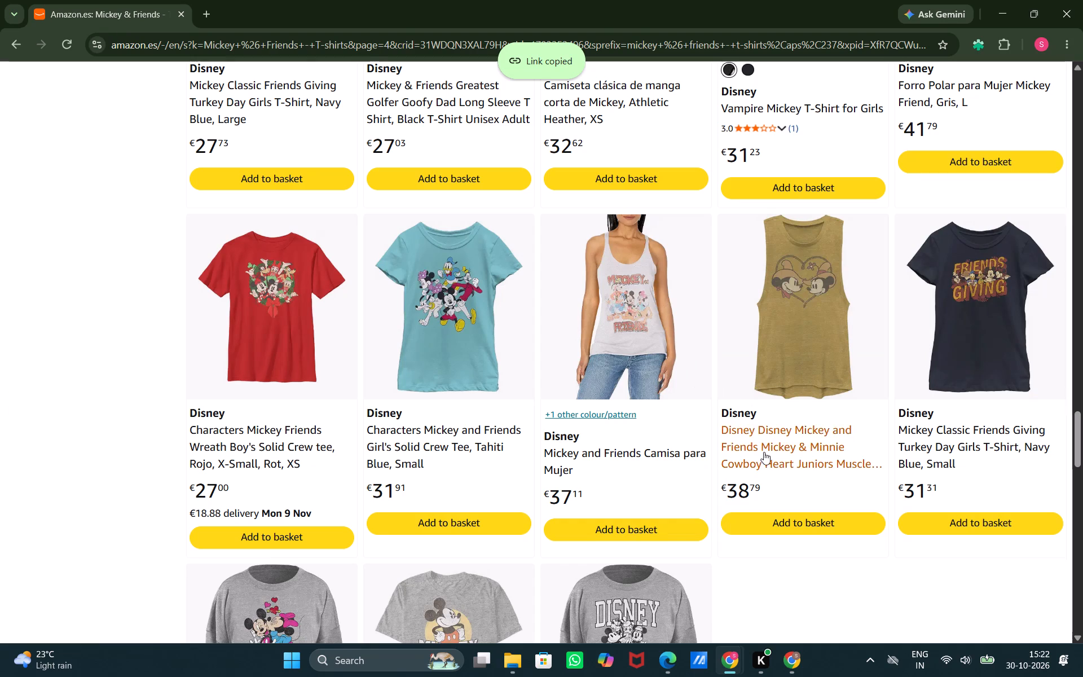
{"action": "right_click", "coordinate": [764, 452]}
{"action": "left_click", "coordinate": [815, 370]}
{"action": "key", "text": "alt+Tab"}
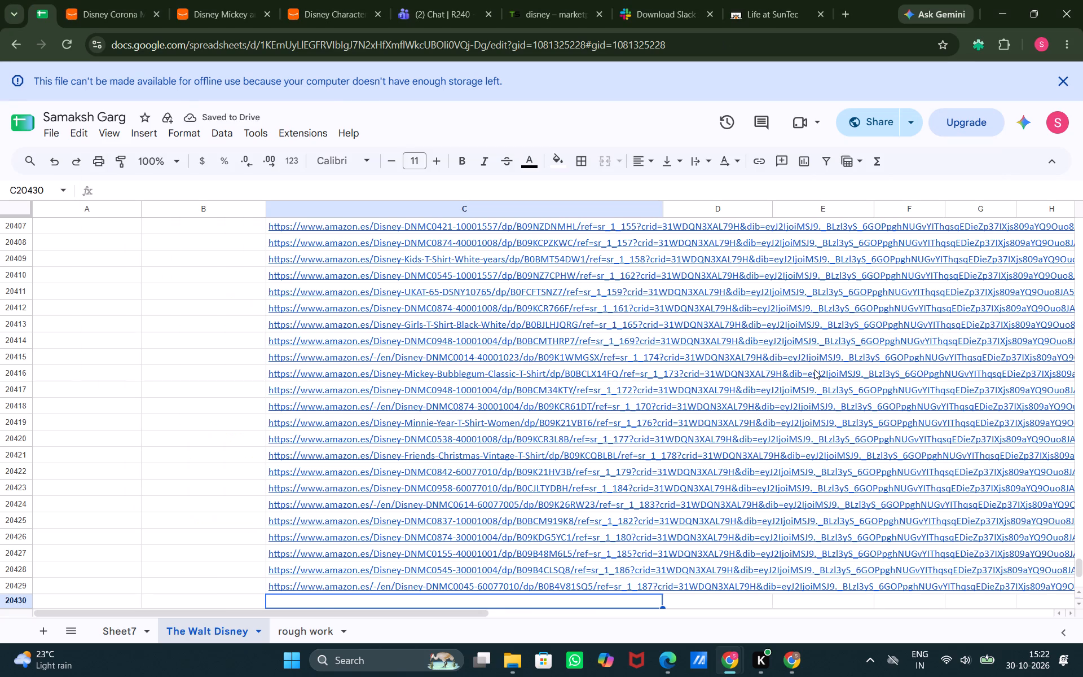
{"action": "key", "text": "ctrl+v"}
{"action": "key", "text": "Return"}
{"action": "key", "text": "Return"}
Copy the link of the Friends Giving Turkey Day Girls T-Shirt, Navy Blue, Small, from Amazon into cell C20431 of the sheet.
{"action": "key", "text": "alt+Tab"}
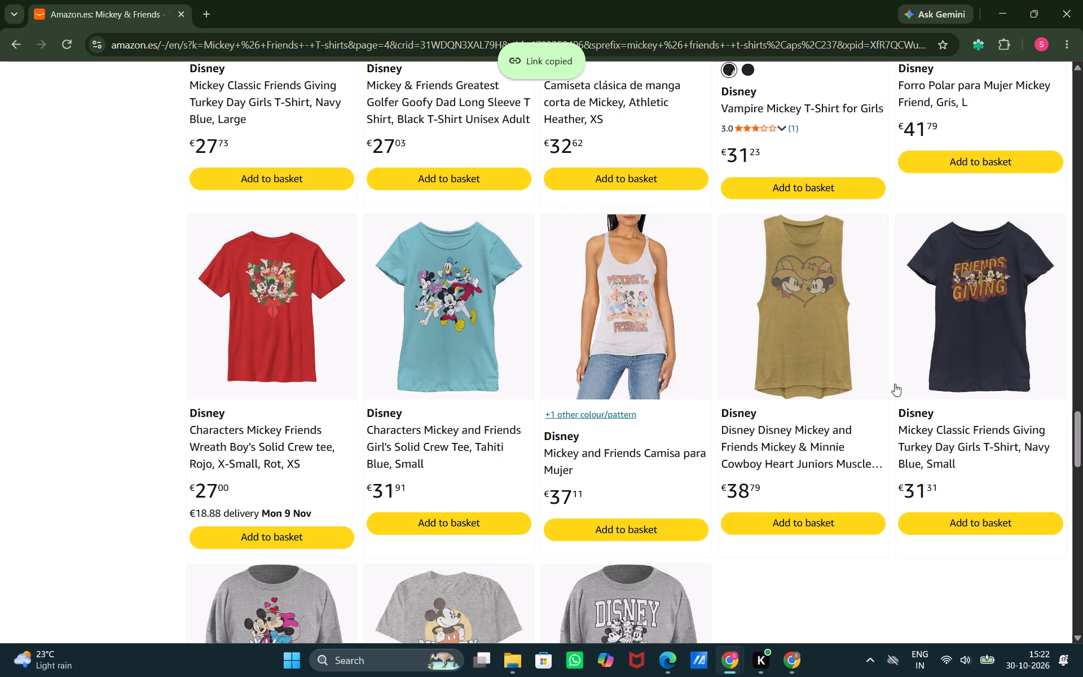
{"action": "right_click", "coordinate": [953, 439]}
{"action": "left_click", "coordinate": [821, 362]}
{"action": "key", "text": "alt+Tab"}
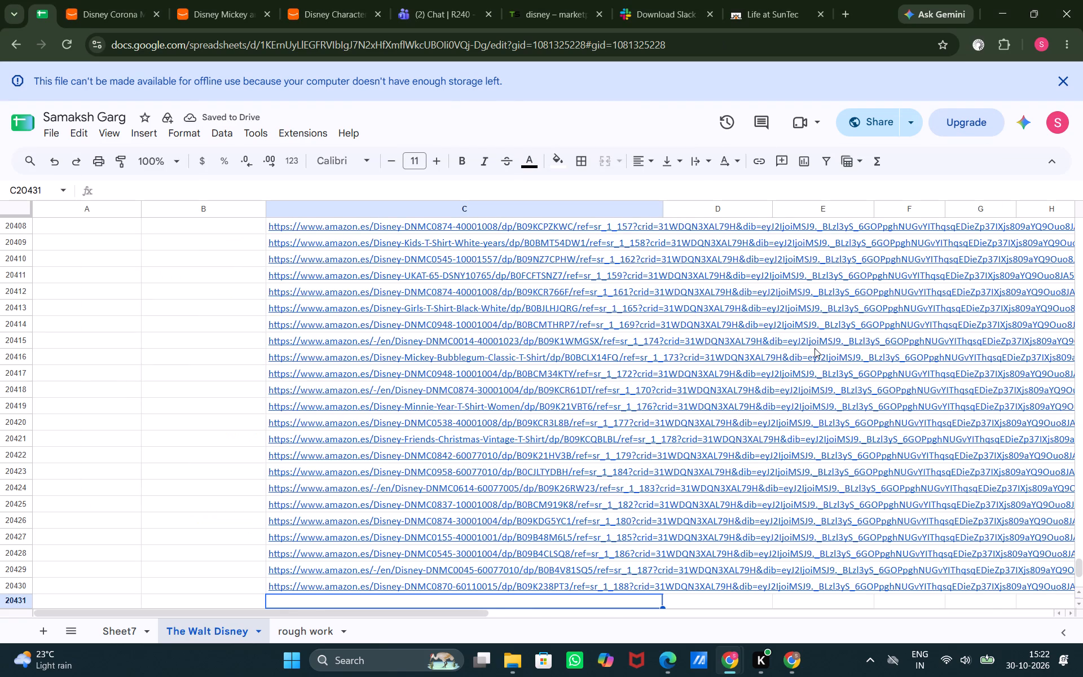
{"action": "key", "text": "ctrl+v"}
{"action": "key", "text": "Return"}
{"action": "key", "text": "Return"}
{"action": "key", "text": "Return"}
{"action": "key", "text": "Return"}
Copy the link of the Mickey Classic Short Sleeve T-Shirt, Athletic Heather, 3XL, into cell C20433, and return to the empty cell C20432.
{"action": "key", "text": "alt+Tab"}
{"action": "scroll", "coordinate": [821, 339], "scroll_direction": "down", "scroll_amount": 4}
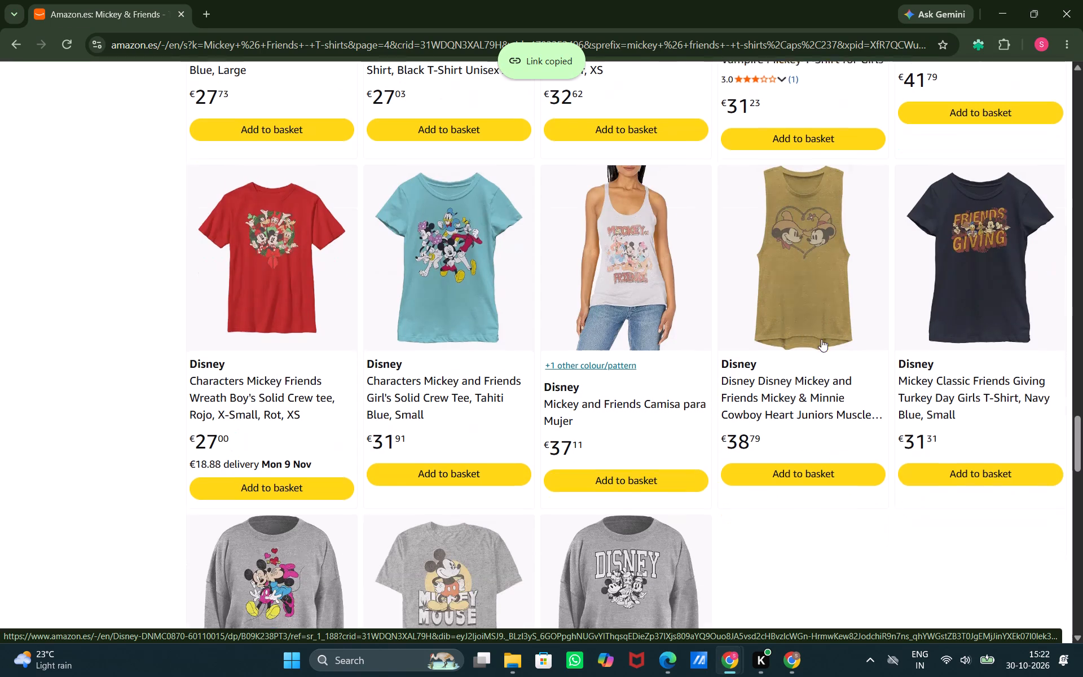
{"action": "scroll", "coordinate": [821, 340], "scroll_direction": "down", "scroll_amount": 1}
{"action": "right_click", "coordinate": [478, 436]}
{"action": "left_click", "coordinate": [563, 350]}
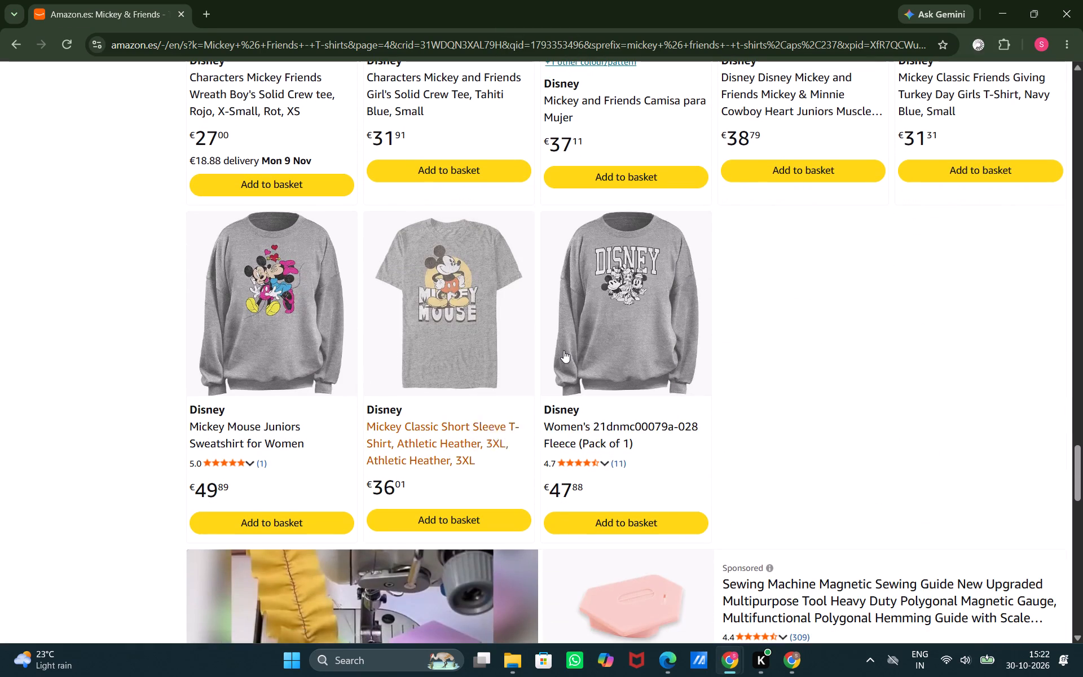
{"action": "key", "text": "alt+Tab"}
{"action": "key", "text": "ctrl+v"}
{"action": "key", "text": "Return"}
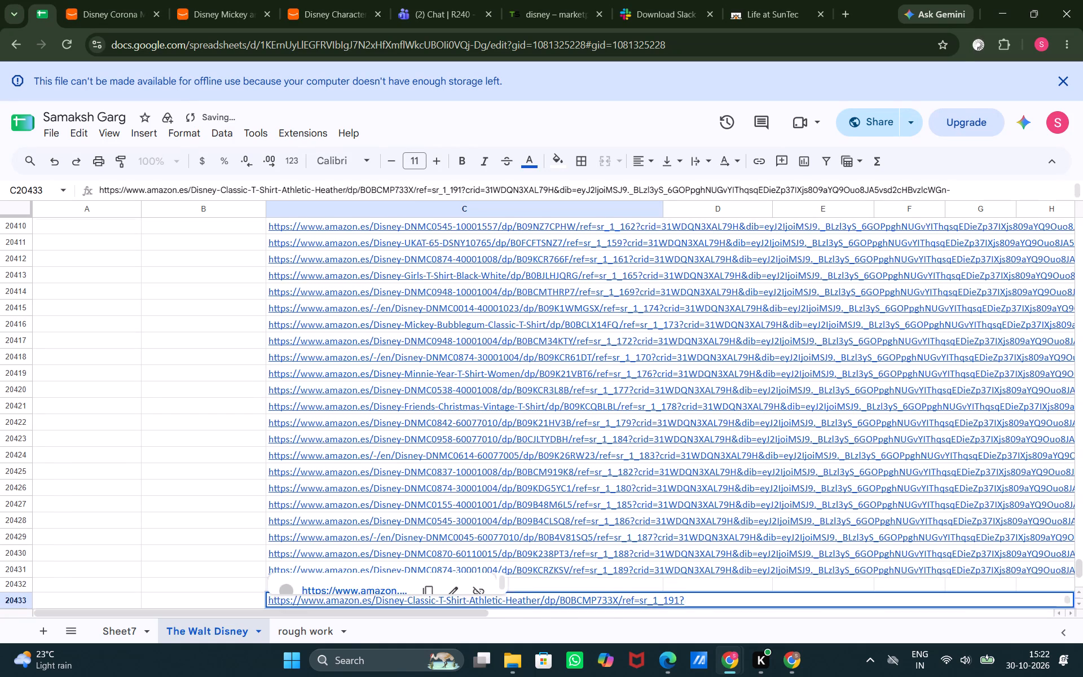
{"action": "key", "text": "Return"}
{"action": "key", "text": "Up"}
{"action": "key", "text": "Up"}
Open page 5 of the Amazon.es results for Mickey & Friends - T-shirts and look over its products.
{"action": "key", "text": "alt+Tab"}
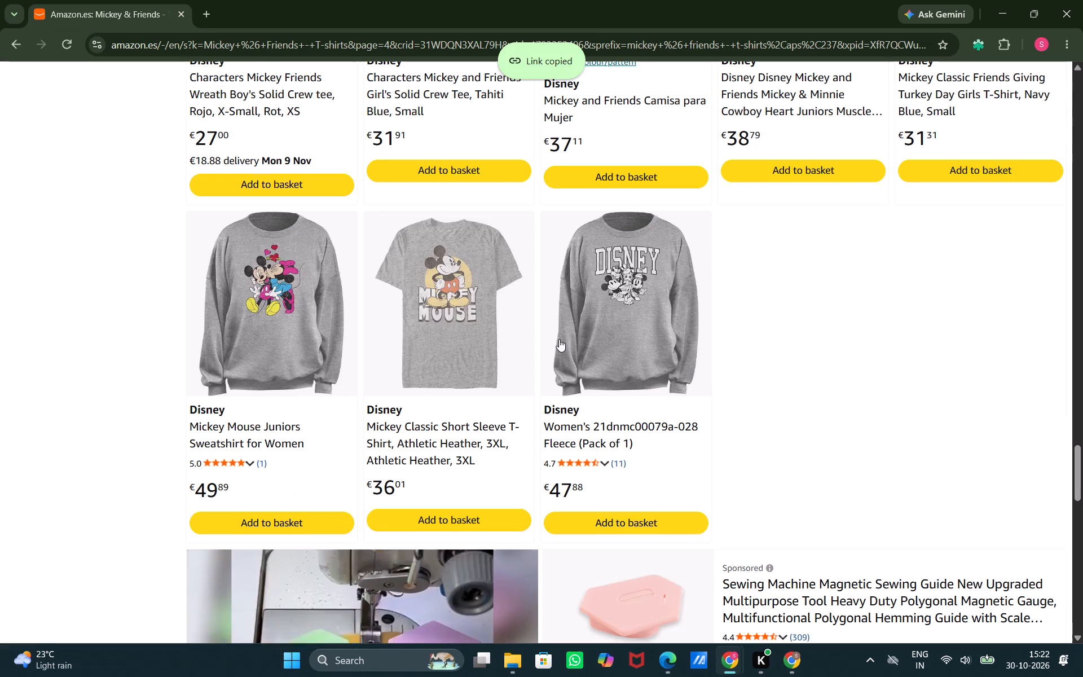
{"action": "scroll", "coordinate": [559, 339], "scroll_direction": "down", "scroll_amount": 7}
{"action": "left_click", "coordinate": [654, 272]}
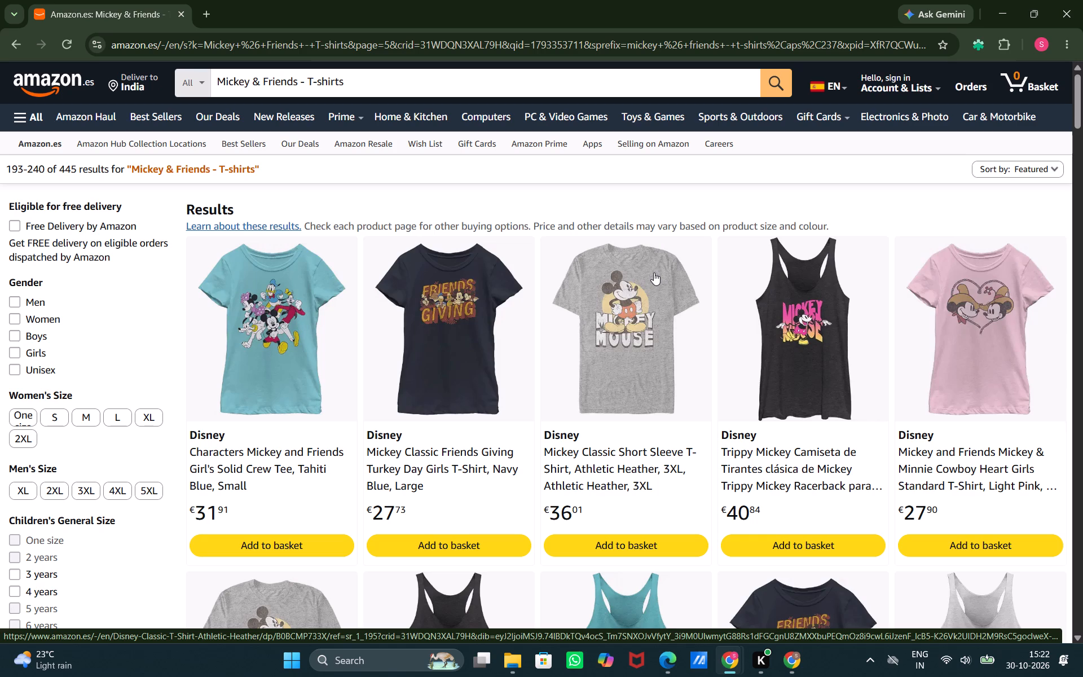
{"action": "scroll", "coordinate": [654, 272], "scroll_direction": "down", "scroll_amount": 6}
{"action": "scroll", "coordinate": [737, 241], "scroll_direction": "down", "scroll_amount": 7}
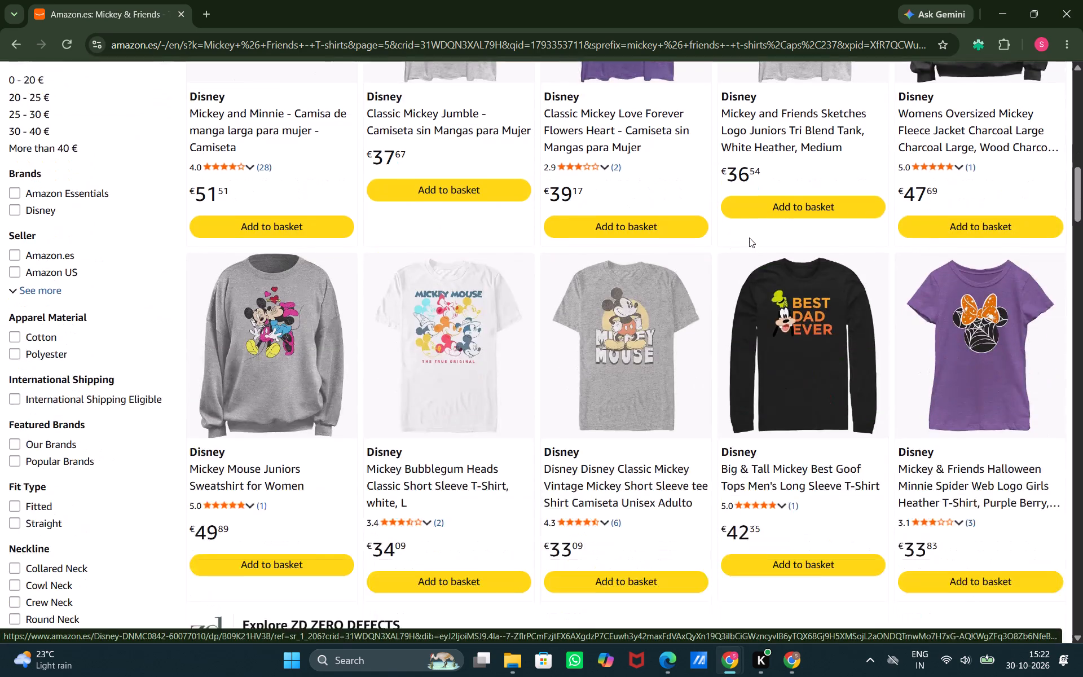
{"action": "scroll", "coordinate": [749, 238], "scroll_direction": "down", "scroll_amount": 7}
{"action": "scroll", "coordinate": [636, 267], "scroll_direction": "up", "scroll_amount": 3}
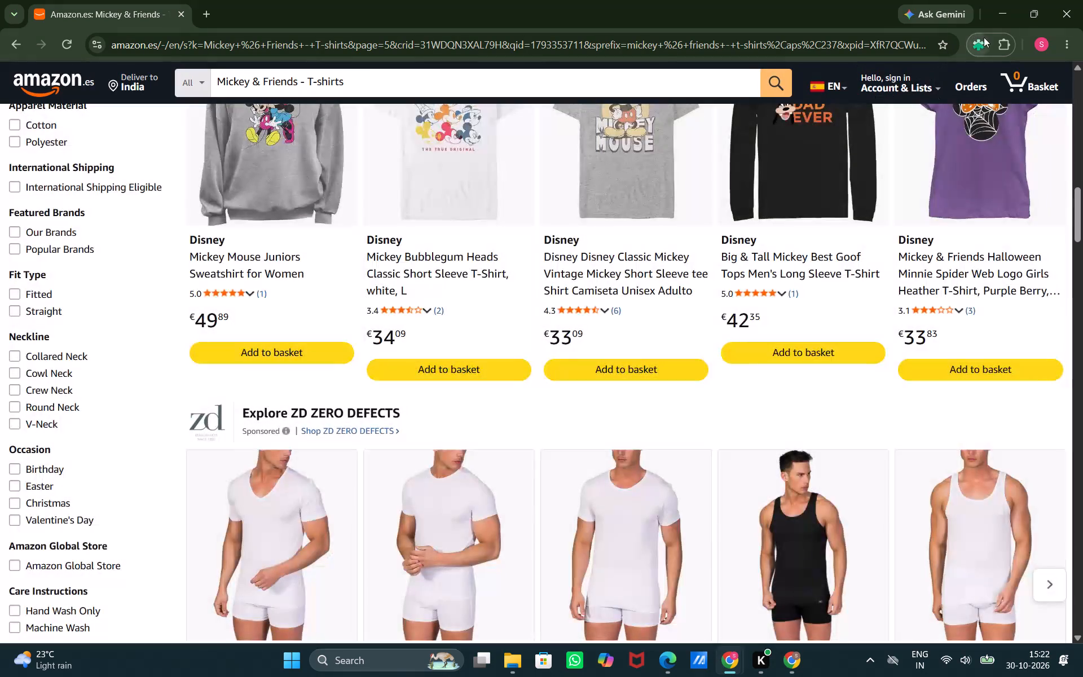
Stop the running task in the RedPoints IPR Plugin and restart Detection for The Walt Disney asset Mickey & Friends - T-shirts.
{"action": "left_click", "coordinate": [979, 44]}
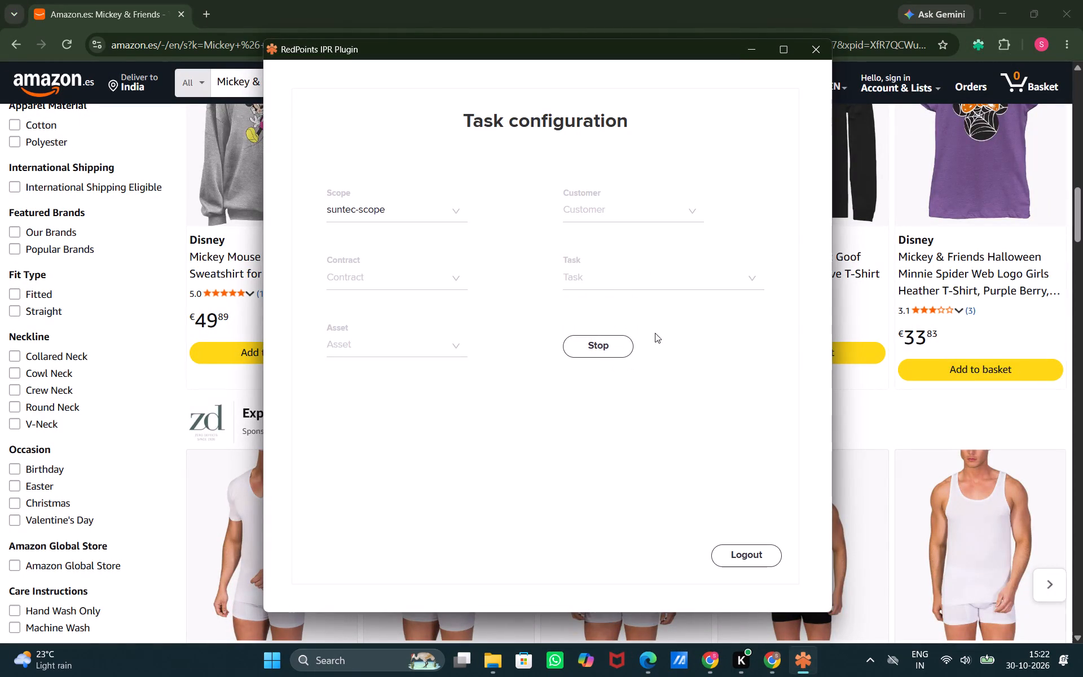
{"action": "left_click", "coordinate": [615, 341]}
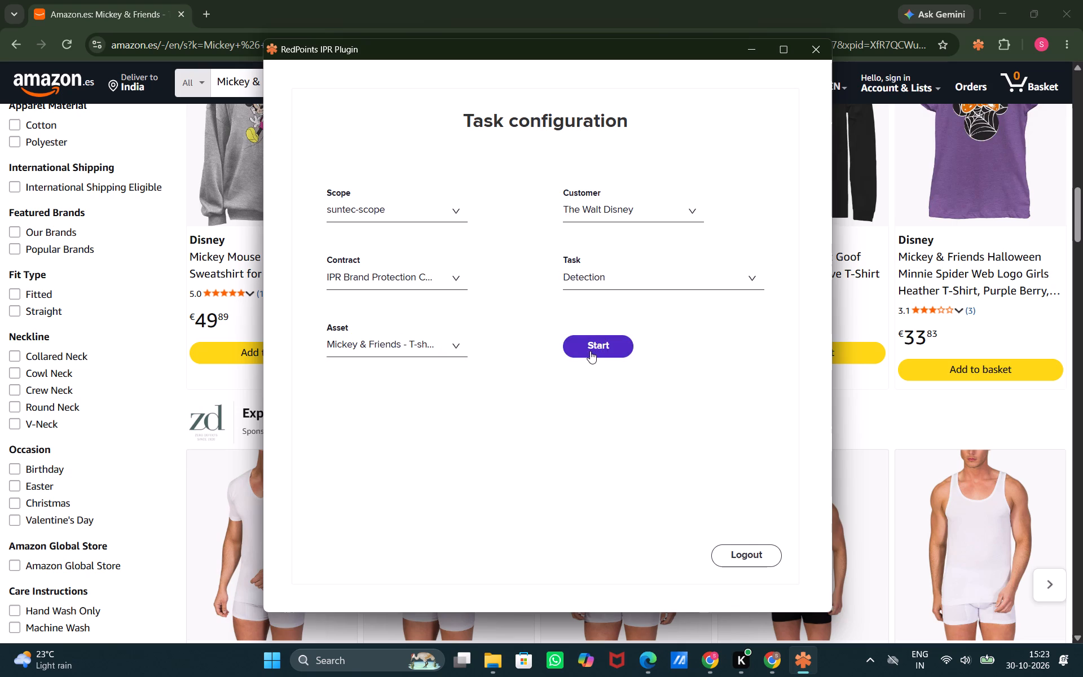
{"action": "left_click", "coordinate": [583, 350]}
Copy the page 5 link of the Girl's Solid Crew Tee, Tahiti Blue, Small, into cell C20432, and move to the empty cell C20434.
{"action": "scroll", "coordinate": [987, 364], "scroll_direction": "up", "scroll_amount": 19}
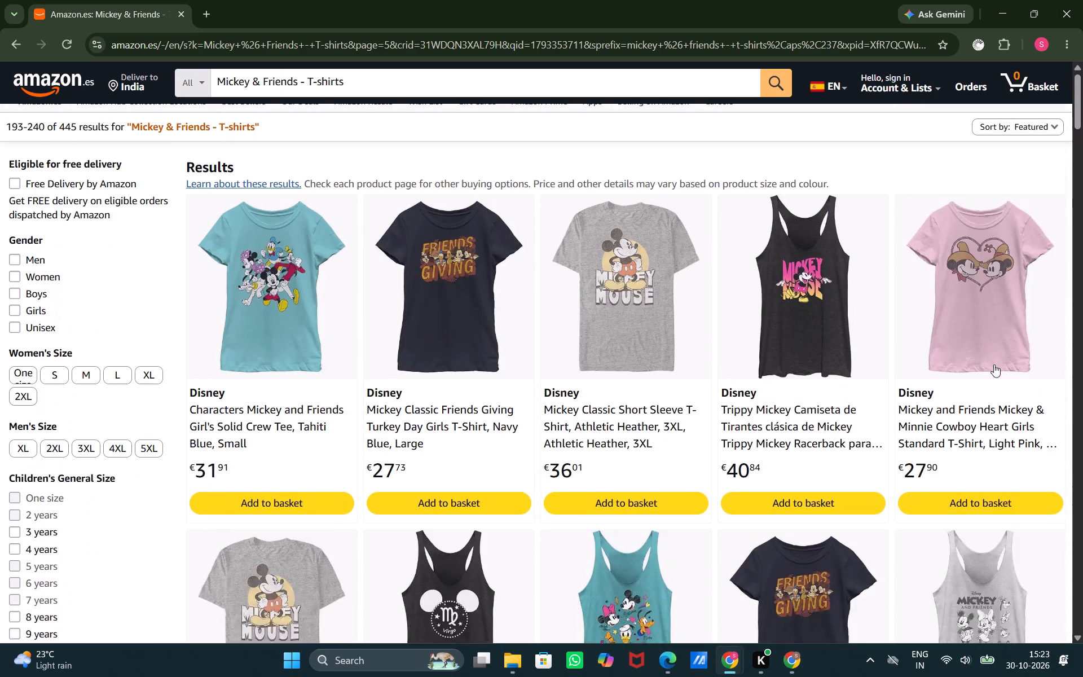
{"action": "scroll", "coordinate": [994, 364], "scroll_direction": "up", "scroll_amount": 10}
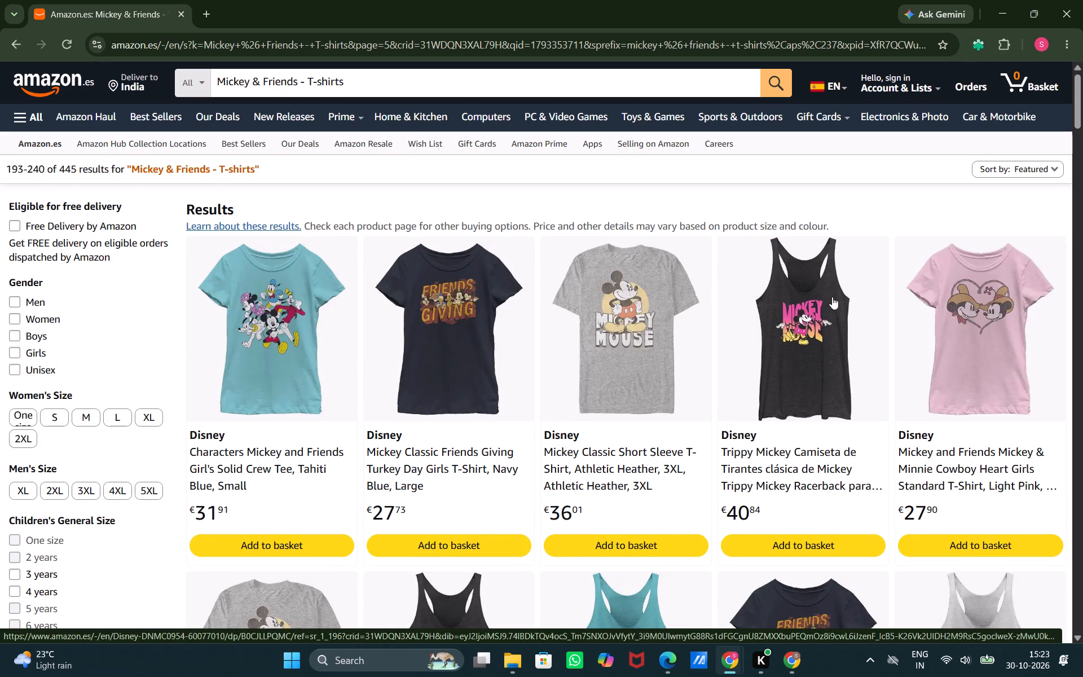
{"action": "right_click", "coordinate": [265, 452]}
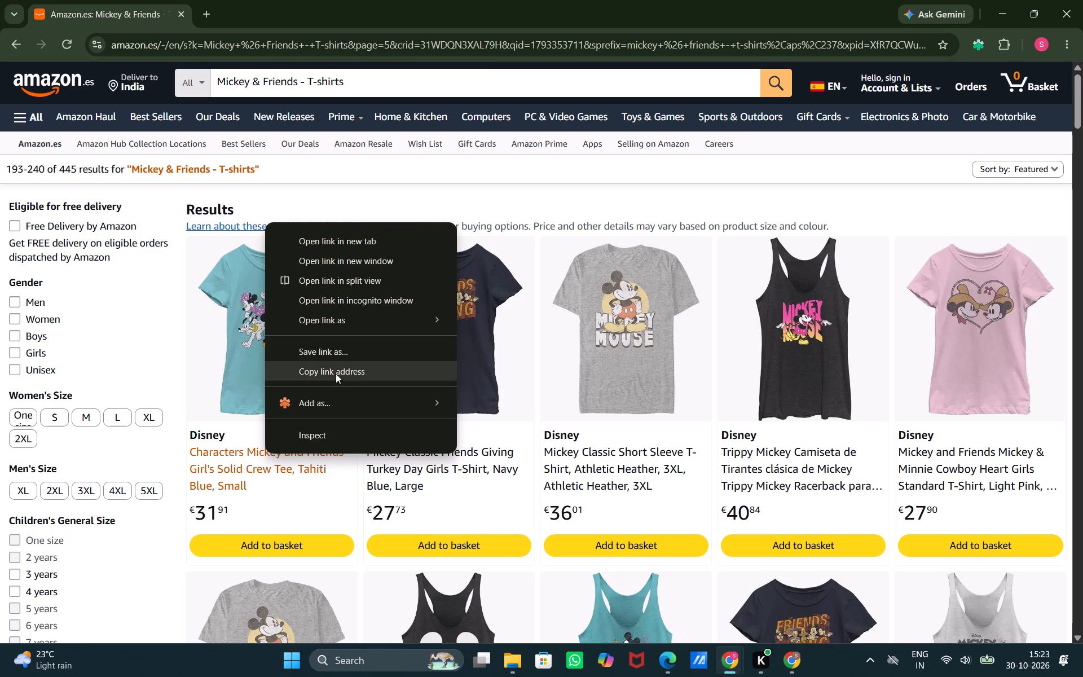
{"action": "left_click", "coordinate": [336, 373]}
{"action": "key", "text": "alt+Tab"}
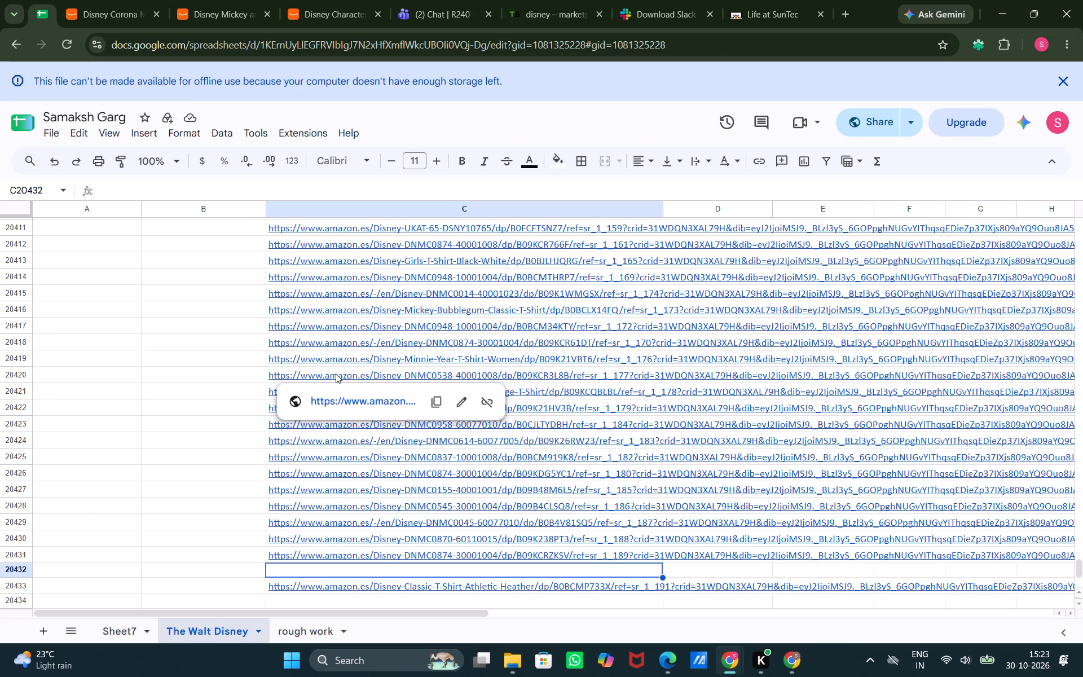
{"action": "key", "text": "ctrl+v"}
{"action": "key", "text": "Return"}
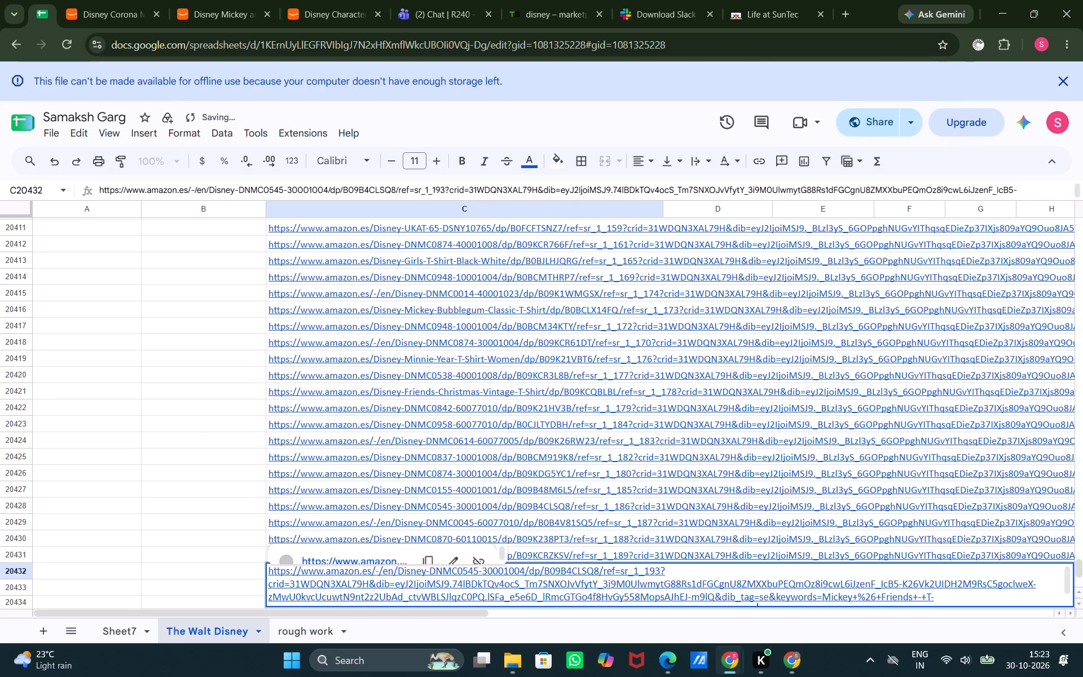
{"action": "key", "text": "Return"}
{"action": "key", "text": "Down"}
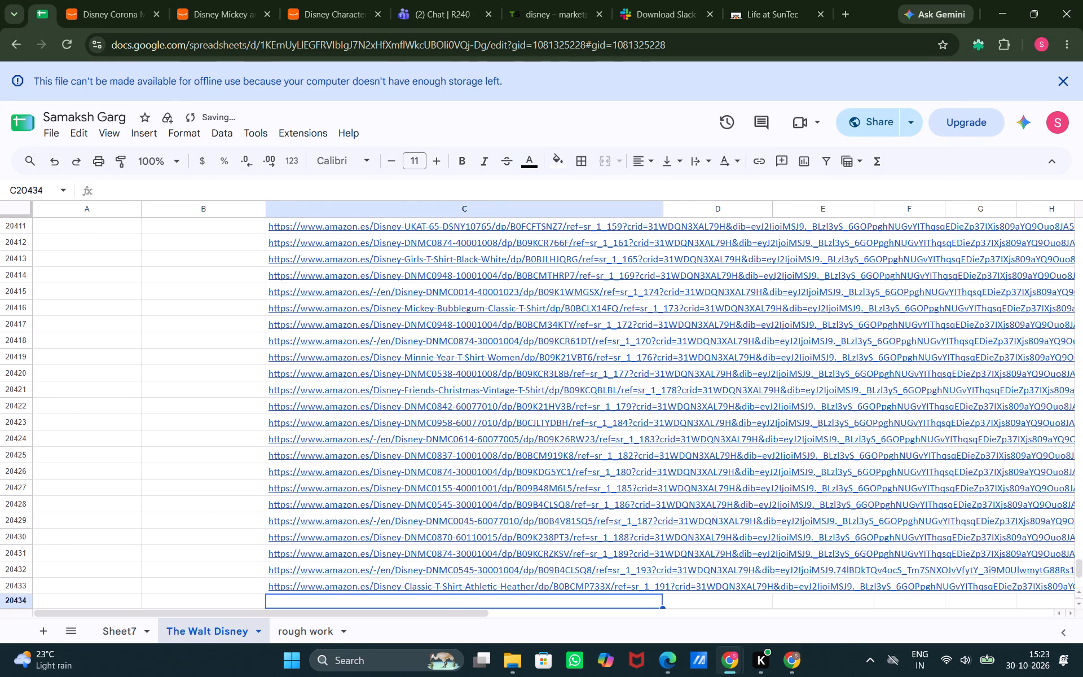
Copy the page 5 link of the Friends Giving Turkey Day Girls T-Shirt, Navy Blue, Large, into cell C20434 of the sheet.
{"action": "key", "text": "alt+Tab"}
{"action": "right_click", "coordinate": [461, 467]}
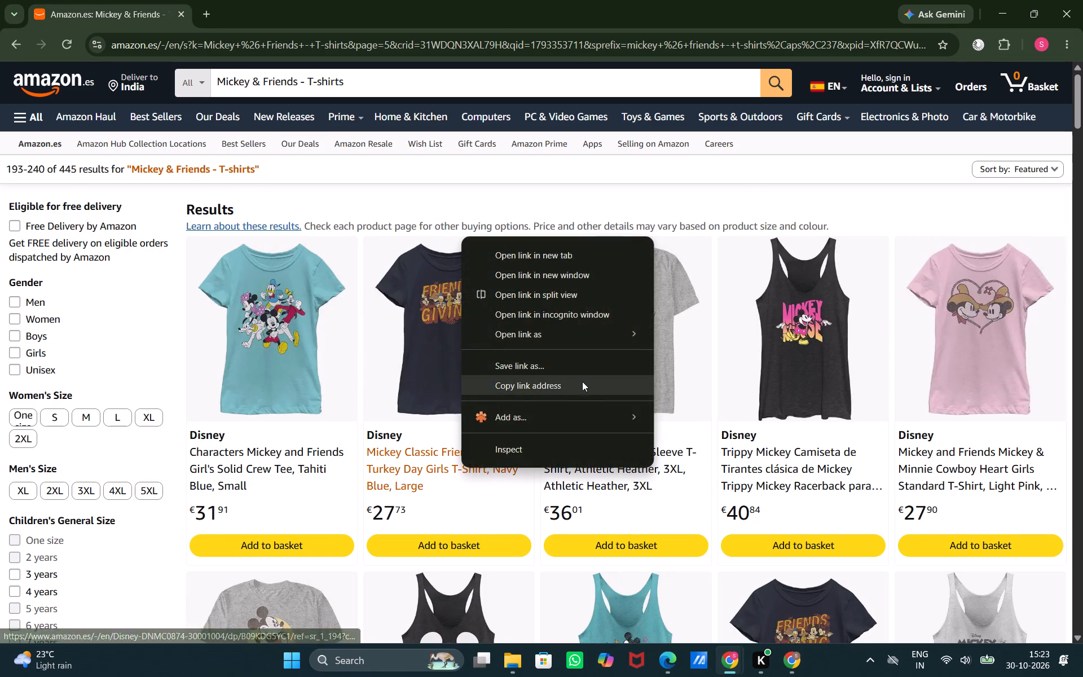
{"action": "left_click", "coordinate": [582, 380]}
{"action": "key", "text": "alt+Tab"}
{"action": "key", "text": "ctrl+v"}
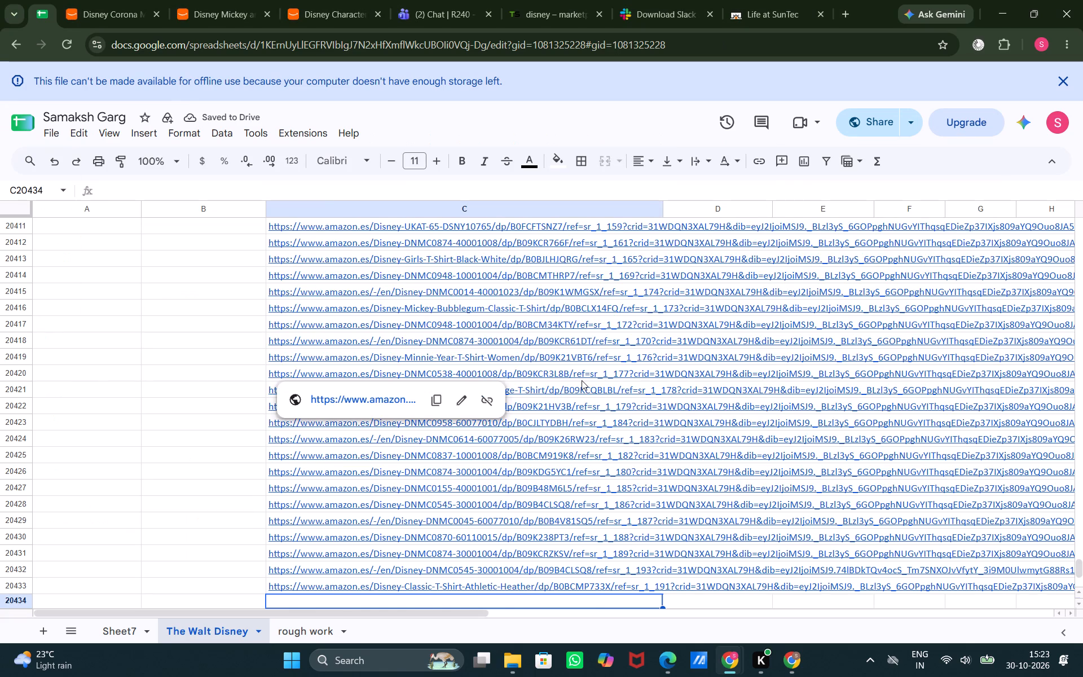
{"action": "key", "text": "Return"}
{"action": "key", "text": "Return"}
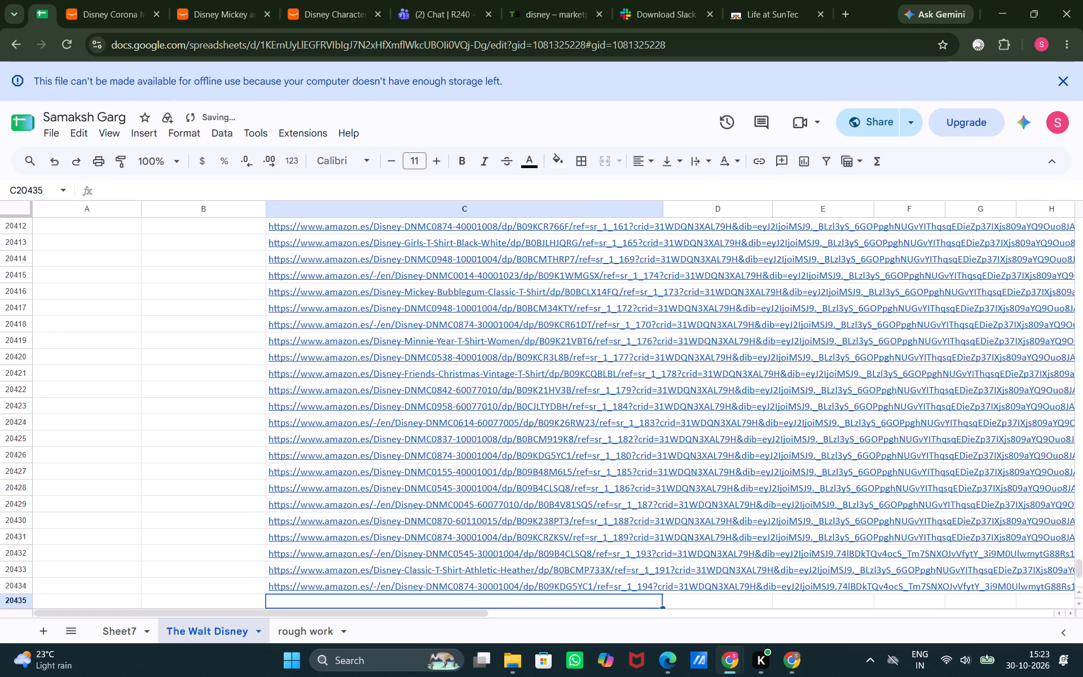
Copy the page 5 link of the Mickey Classic Short Sleeve T-Shirt, Athletic Heather, 3XL, into cell C20435 of the sheet.
{"action": "key", "text": "alt+Tab"}
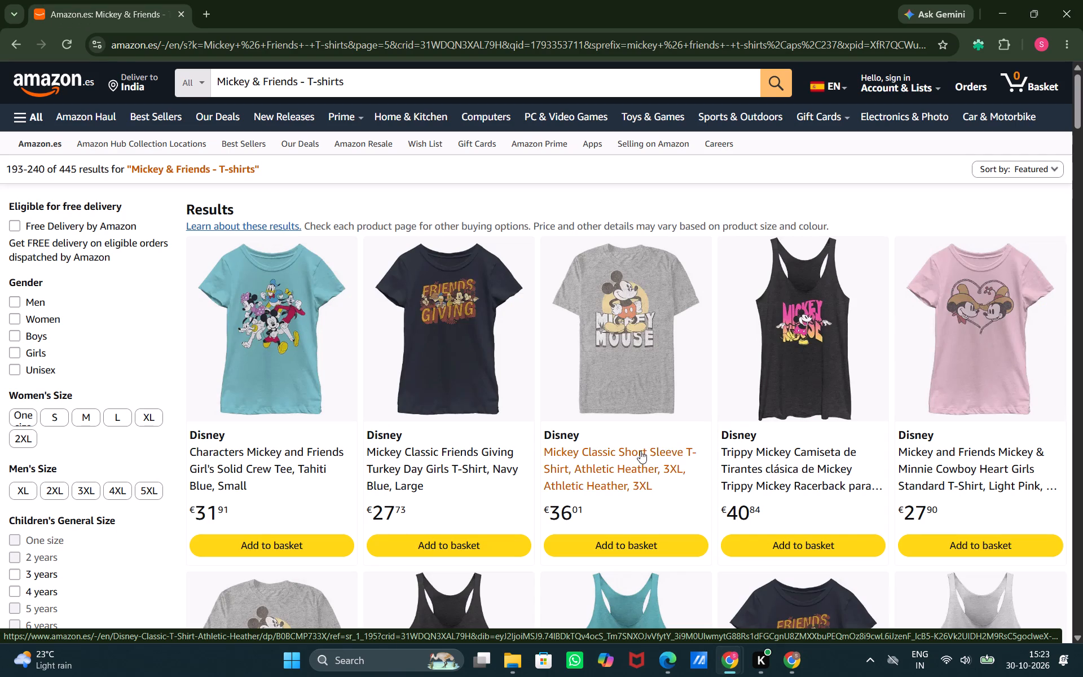
{"action": "right_click", "coordinate": [640, 451]}
{"action": "left_click", "coordinate": [714, 379]}
{"action": "key", "text": "alt+Tab"}
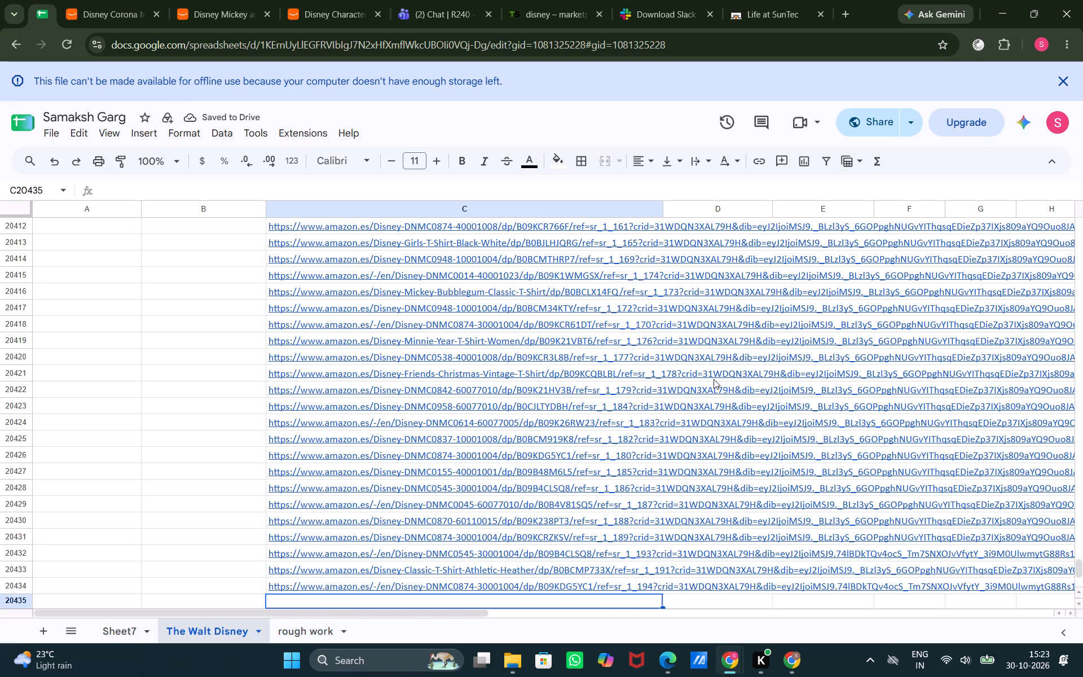
{"action": "key", "text": "ctrl+v"}
{"action": "key", "text": "Return"}
{"action": "key", "text": "Return"}
Copy the link of the Trippy Mickey Racerback tank top into cell C20436 of The Walt Disney sheet.
{"action": "key", "text": "alt+Tab"}
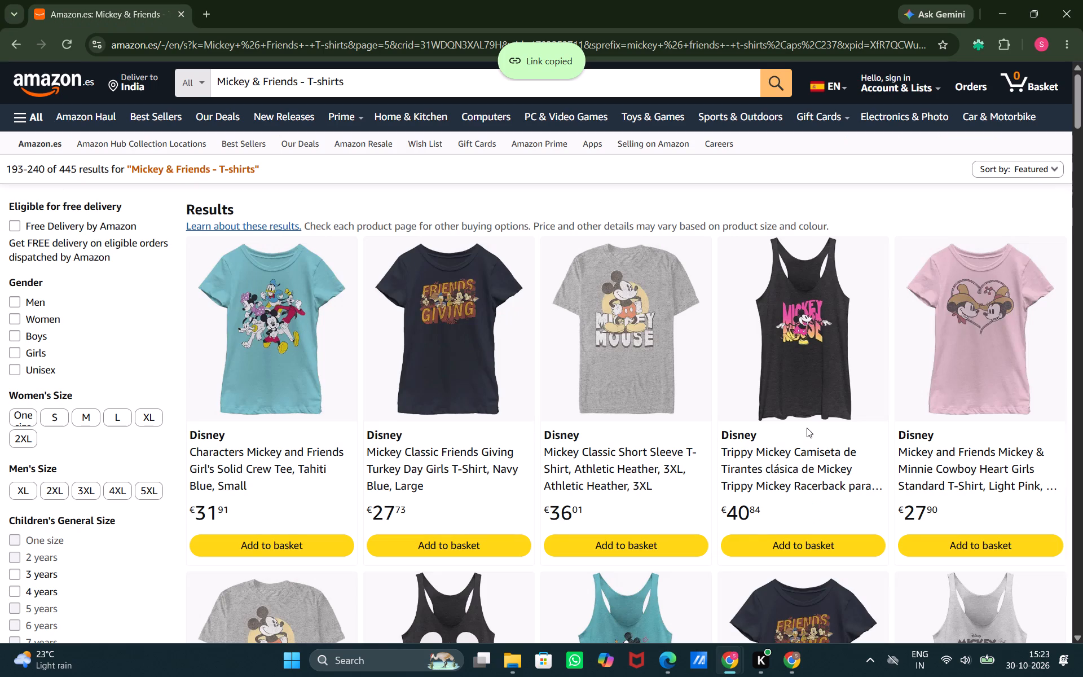
{"action": "right_click", "coordinate": [802, 456]}
{"action": "left_click", "coordinate": [857, 368]}
{"action": "key", "text": "alt+Tab"}
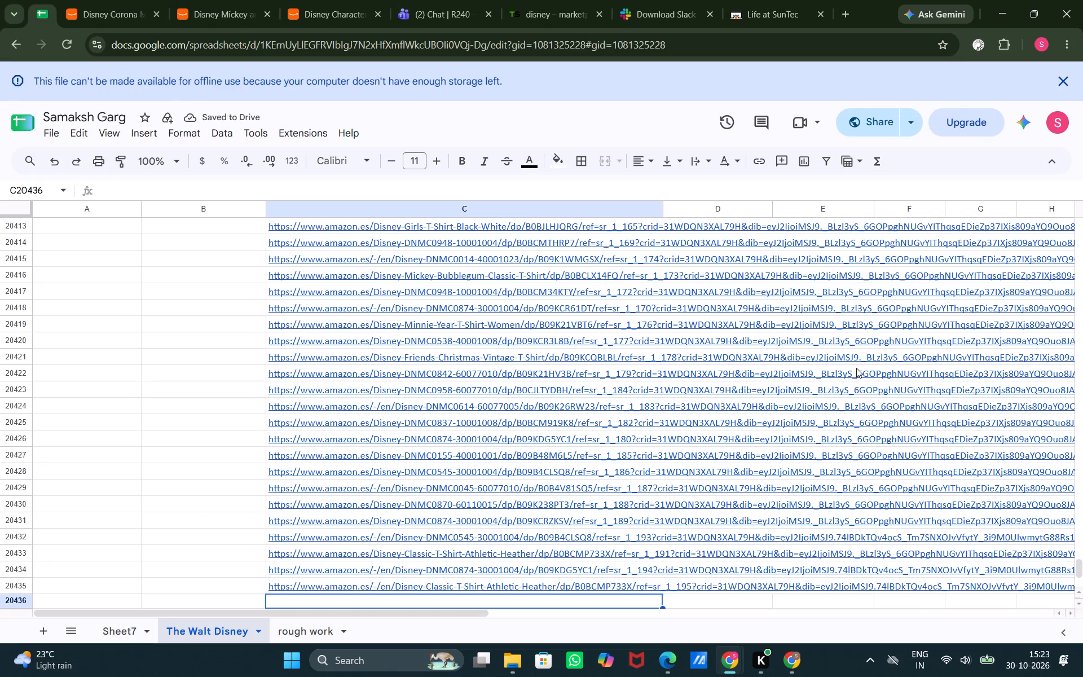
{"action": "key", "text": "ctrl+v"}
{"action": "key", "text": "Return"}
{"action": "key", "text": "Return"}
Copy the link of the Mickey & Minnie Cowboy Heart Girls Standard T-Shirt, Light Pink, into cell C20437 and move to cell C20438.
{"action": "key", "text": "alt+Tab"}
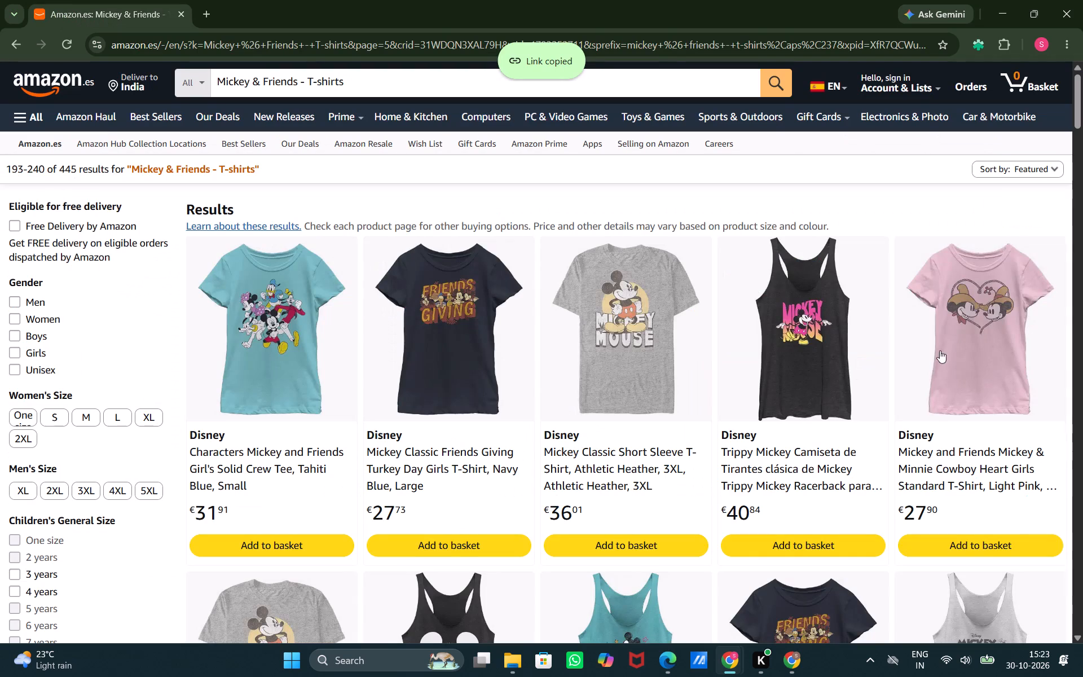
{"action": "right_click", "coordinate": [1025, 445]}
{"action": "left_click", "coordinate": [917, 366]}
{"action": "key", "text": "alt+Tab"}
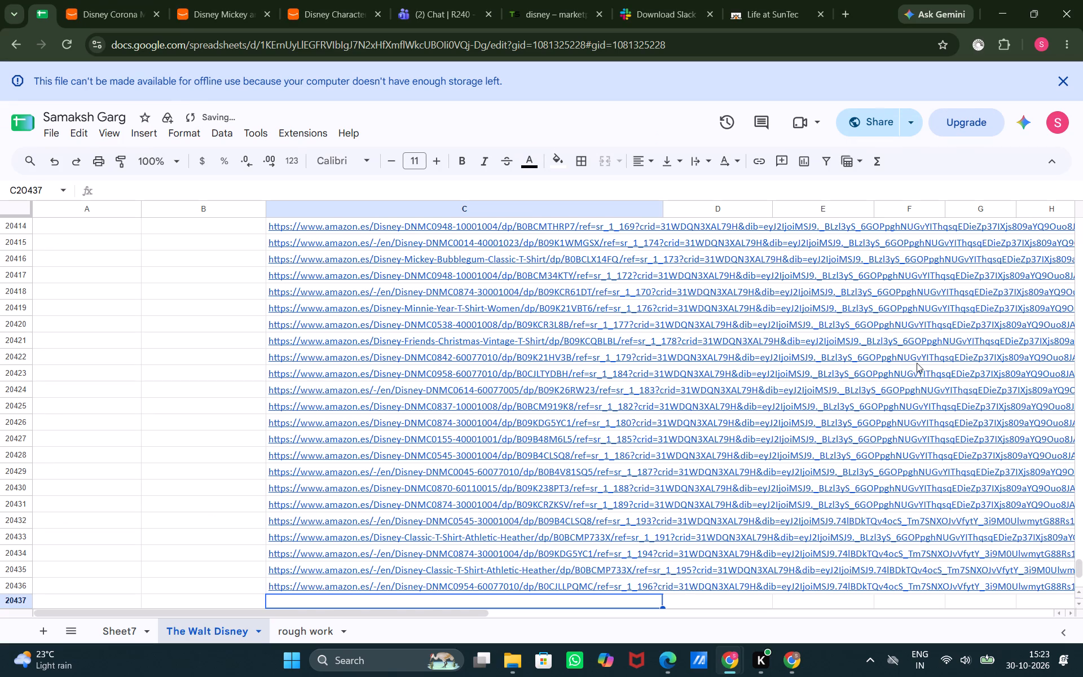
{"action": "key", "text": "ctrl+v"}
{"action": "left_click", "coordinate": [917, 362], "text": "ctrl"}
{"action": "key", "text": "Return"}
{"action": "key", "text": "Return"}
{"action": "key", "text": "Return"}
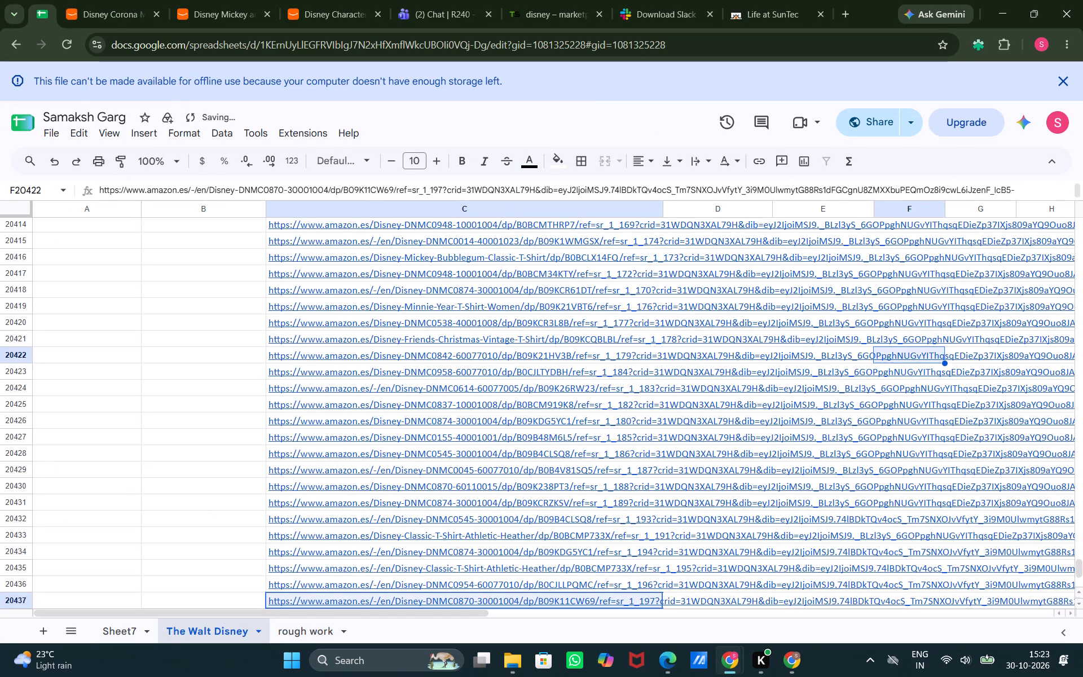
{"action": "key", "text": "Down"}
Copy the link of the Mickey and Friends Sketches Logo Juniors Tri Blend Tank, White Heather, Small, into cell C20438.
{"action": "key", "text": "alt+Tab"}
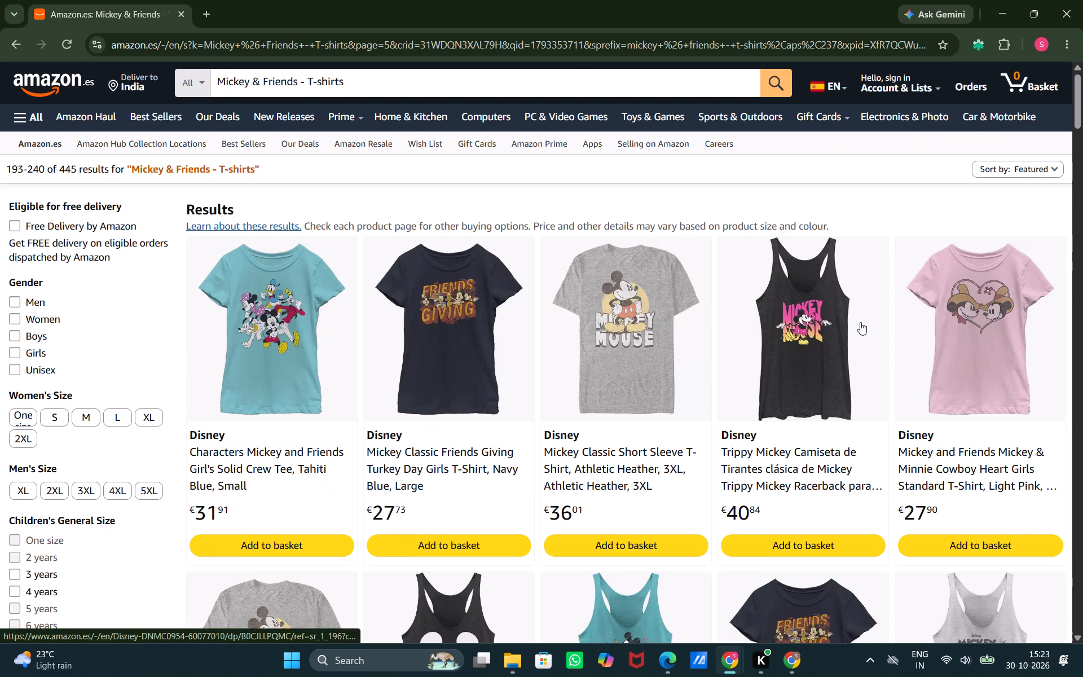
{"action": "scroll", "coordinate": [860, 320], "scroll_direction": "down", "scroll_amount": 6}
{"action": "right_click", "coordinate": [946, 337]}
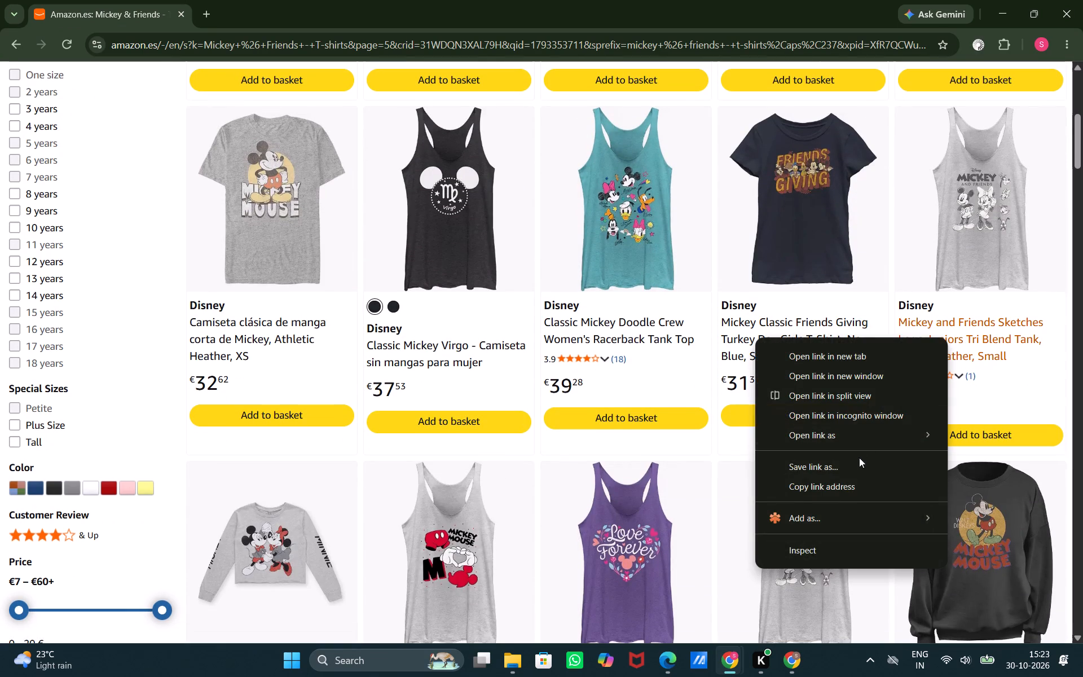
{"action": "left_click", "coordinate": [852, 488]}
{"action": "key", "text": "alt+Tab"}
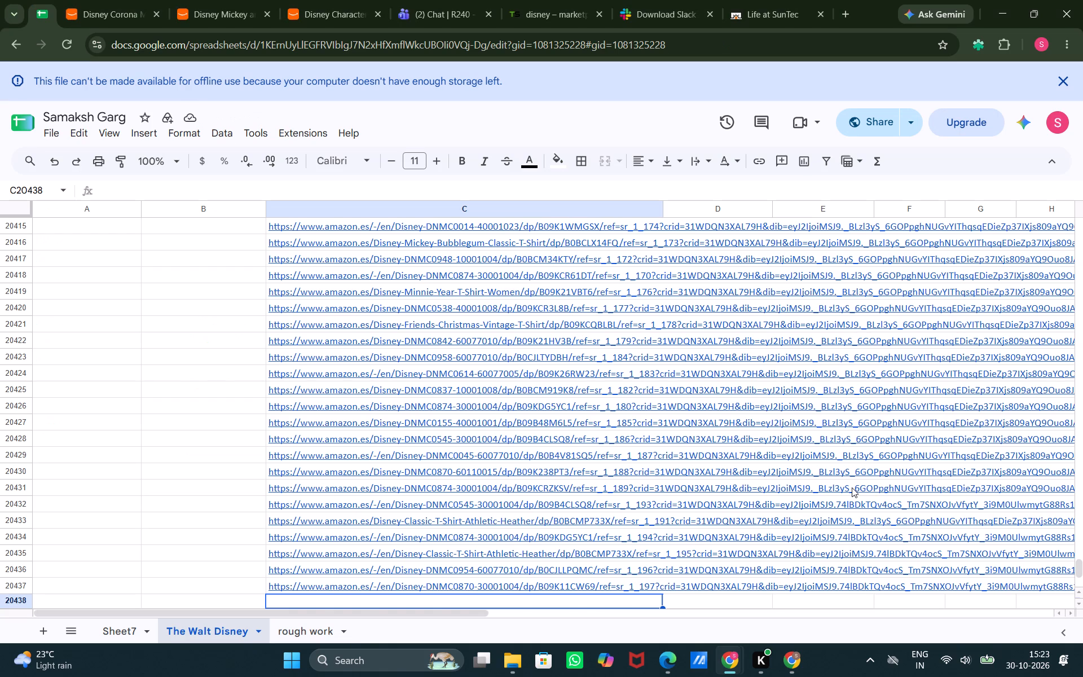
{"action": "key", "text": "ctrl+v"}
{"action": "key", "text": "Return"}
{"action": "key", "text": "Return"}
Copy the link of the Friends Giving Turkey Day Girls T-Shirt, Navy Blue, Small, into cell C20439.
{"action": "key", "text": "alt+Tab"}
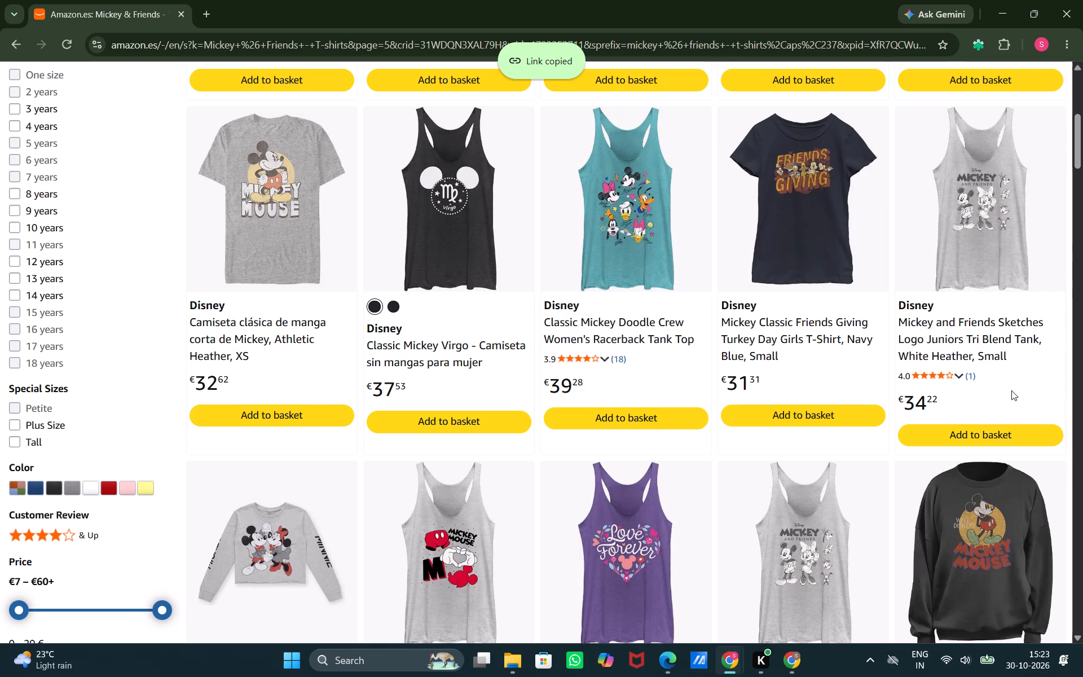
{"action": "right_click", "coordinate": [864, 330]}
{"action": "left_click", "coordinate": [902, 473]}
{"action": "key", "text": "alt+Tab"}
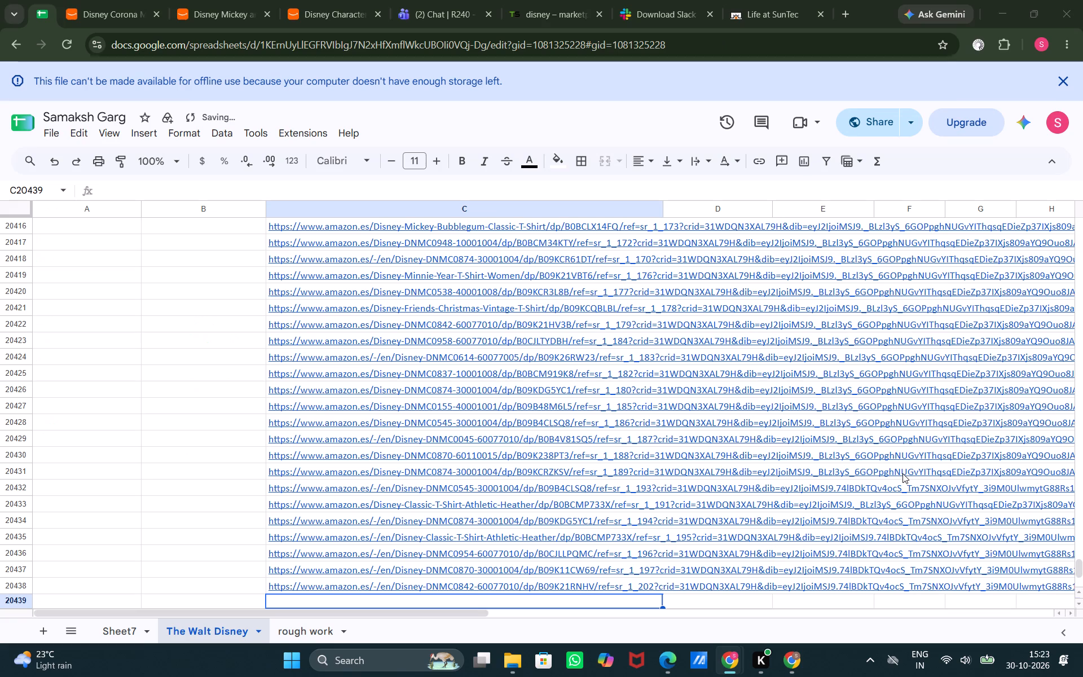
{"action": "key", "text": "ctrl+v"}
{"action": "key", "text": "Return"}
{"action": "key", "text": "Return"}
Copy the link of the Classic Mickey Doodle Crew Women's Racerback Tank Top into cell C20440.
{"action": "key", "text": "alt+Tab"}
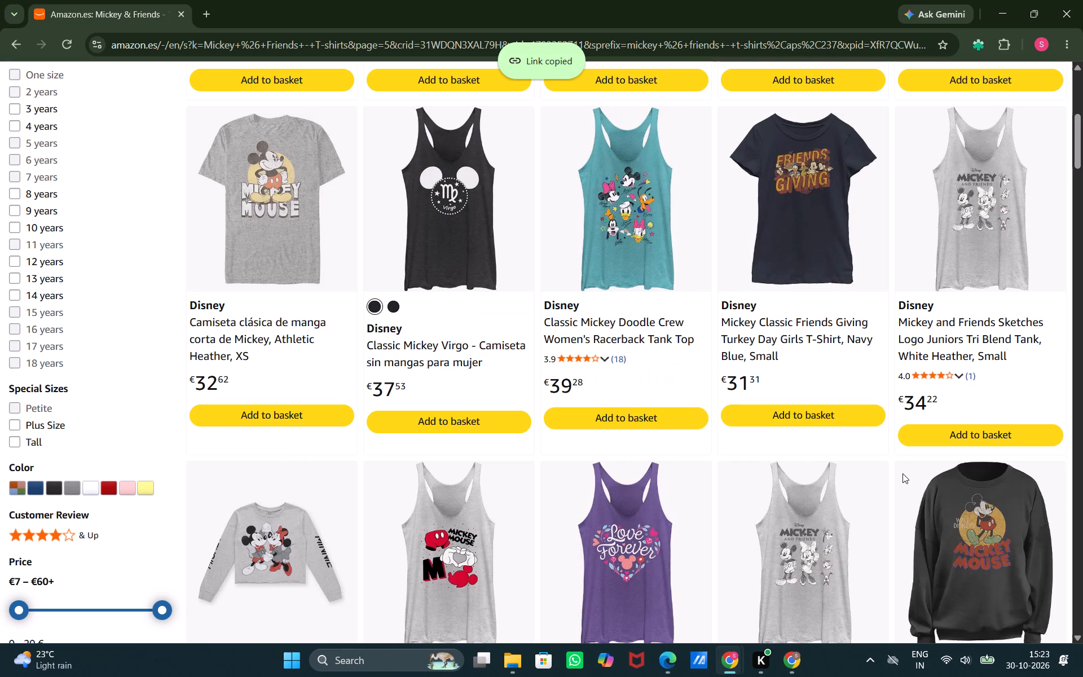
{"action": "right_click", "coordinate": [683, 332]}
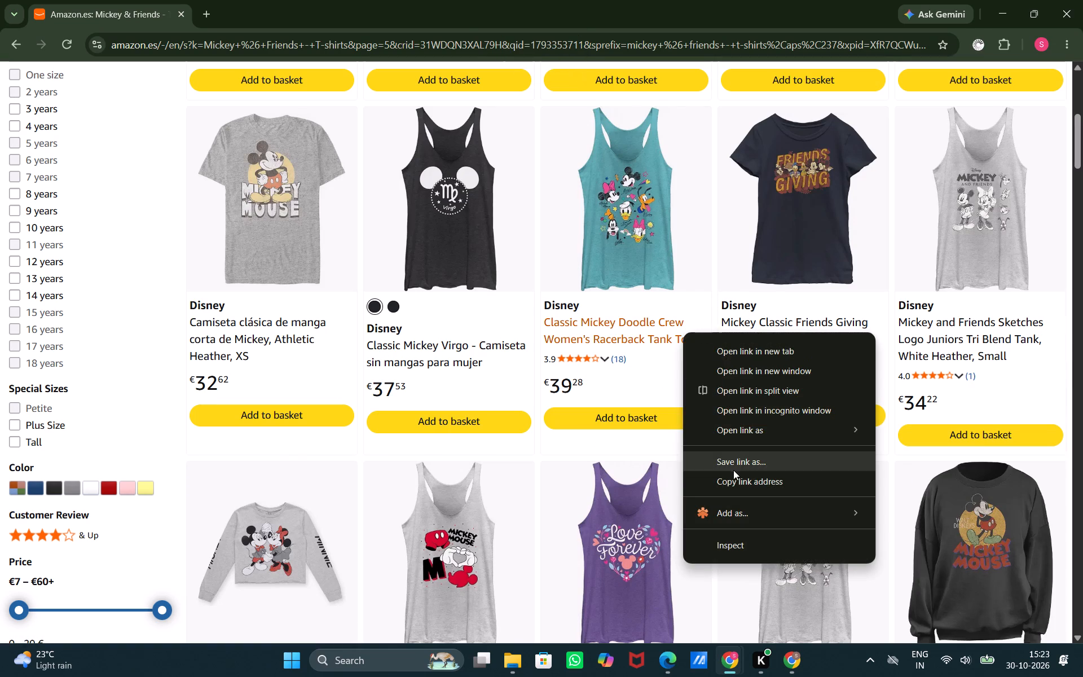
{"action": "left_click", "coordinate": [734, 476]}
{"action": "key", "text": "alt+Tab"}
{"action": "key", "text": "ctrl+v"}
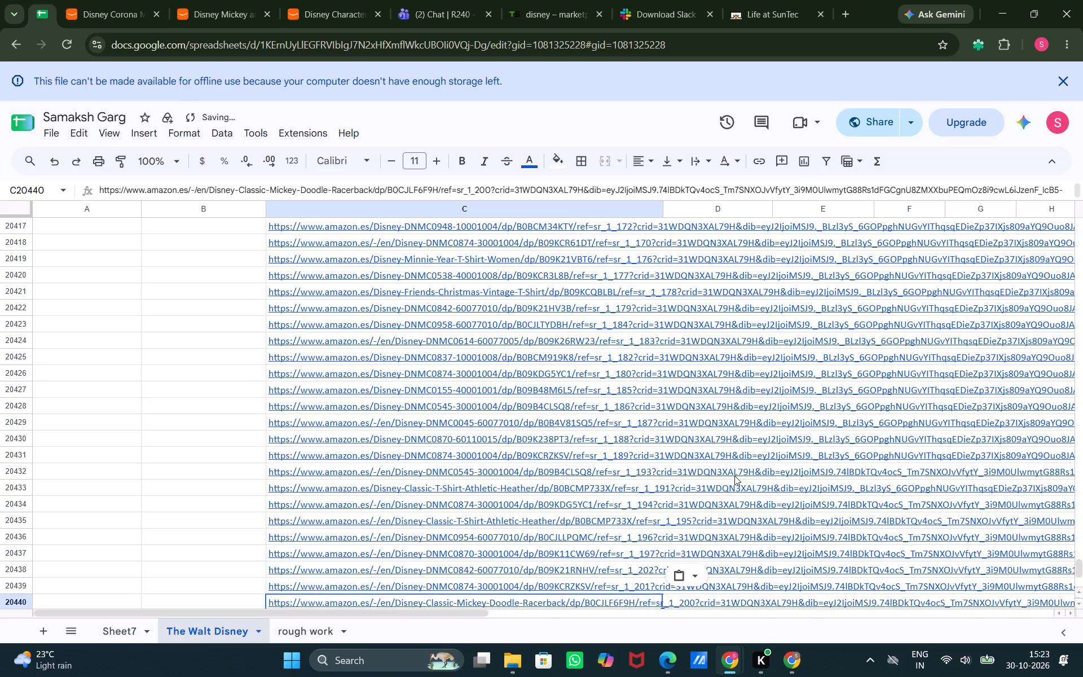
{"action": "key", "text": "Return"}
{"action": "key", "text": "Return"}
{"action": "key", "text": "Return"}
Copy the link of the Camiseta clásica de manga corta de Mickey, Athletic Heather, XS, into cell C20441.
{"action": "key", "text": "alt+Tab"}
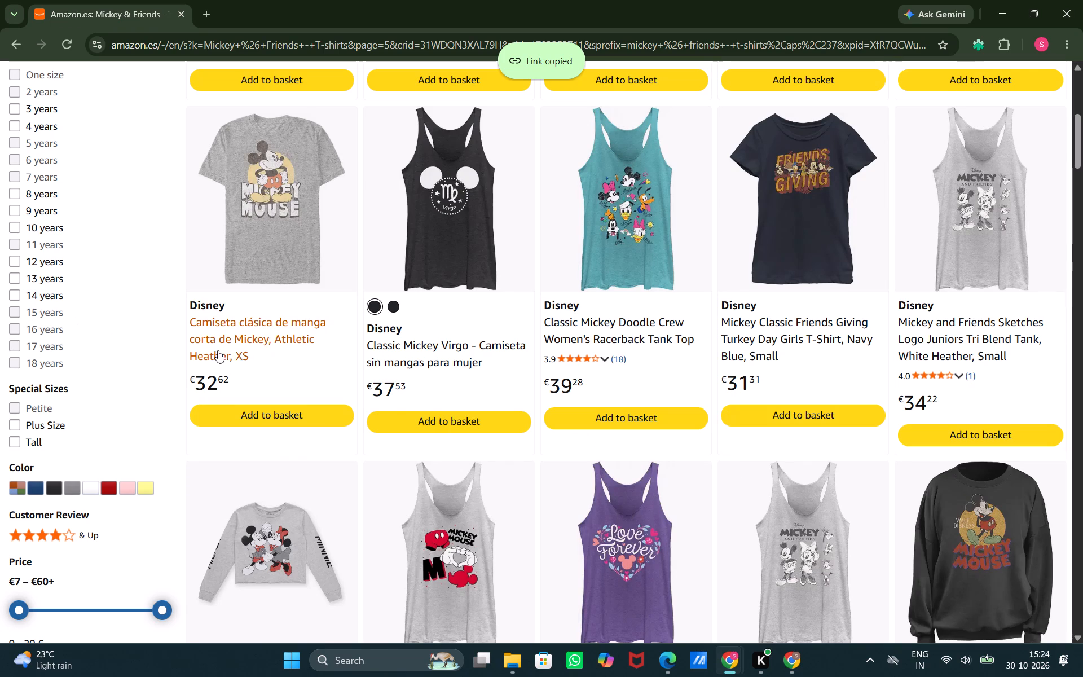
{"action": "right_click", "coordinate": [235, 351]}
{"action": "left_click", "coordinate": [293, 508]}
{"action": "key", "text": "alt+Tab"}
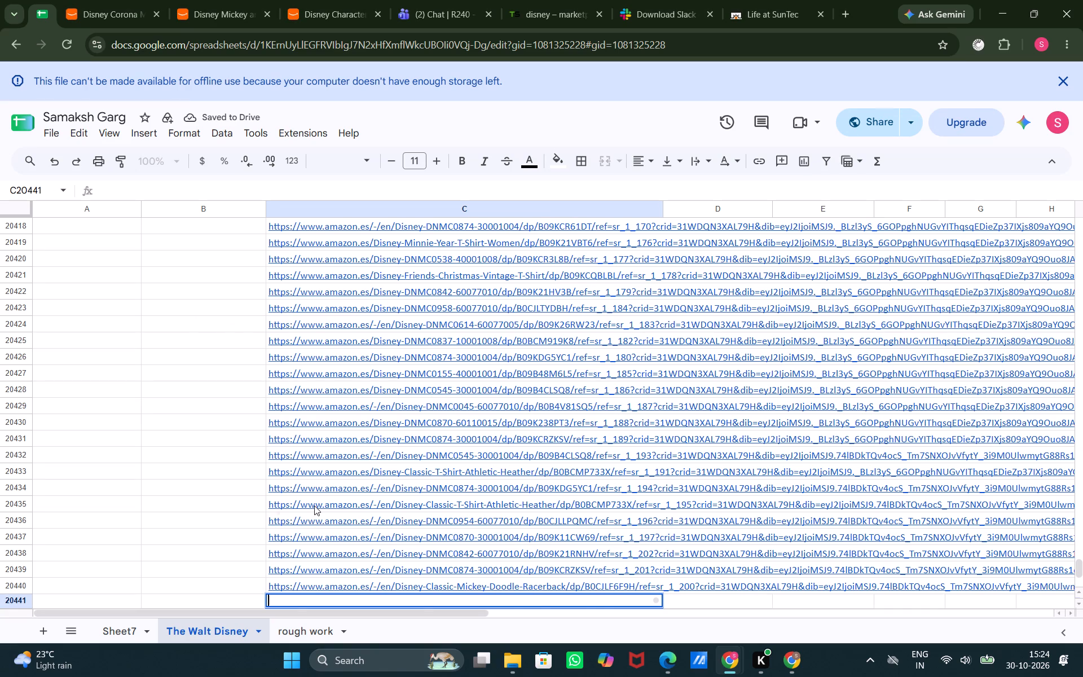
{"action": "key", "text": "ctrl+v"}
{"action": "key", "text": "Return"}
Copy the link of the Mickey and Friends Sketches Logo Juniors Tri Blend Tank, White Heather, Medium, into cell C20442.
{"action": "key", "text": "alt+Tab"}
{"action": "scroll", "coordinate": [377, 462], "scroll_direction": "down", "scroll_amount": 3}
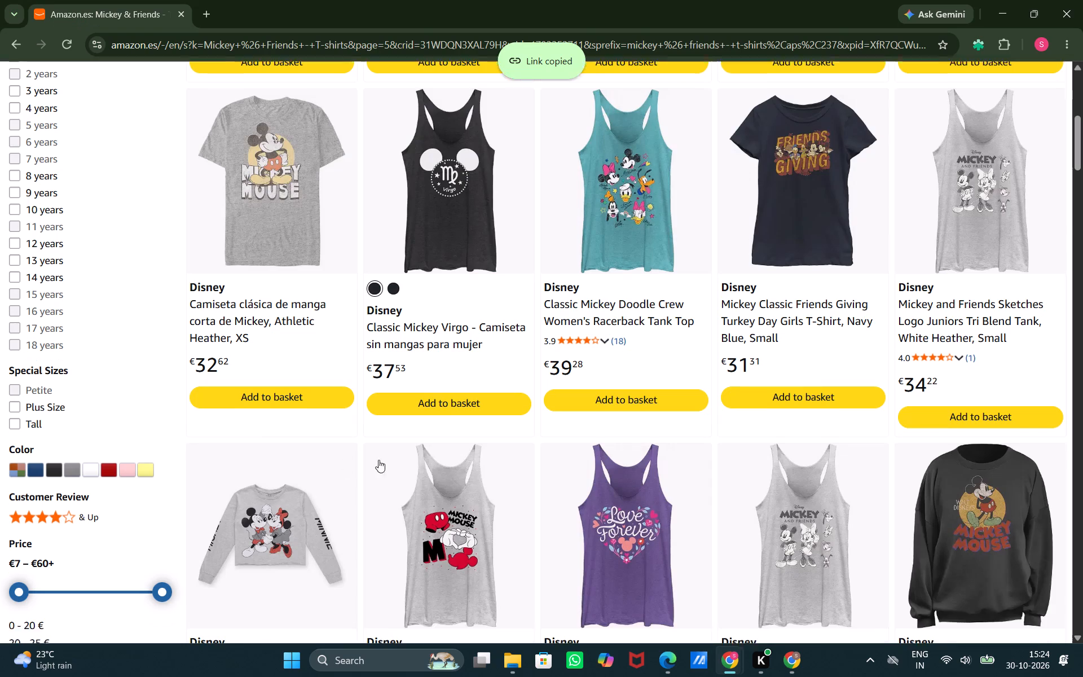
{"action": "right_click", "coordinate": [789, 463]}
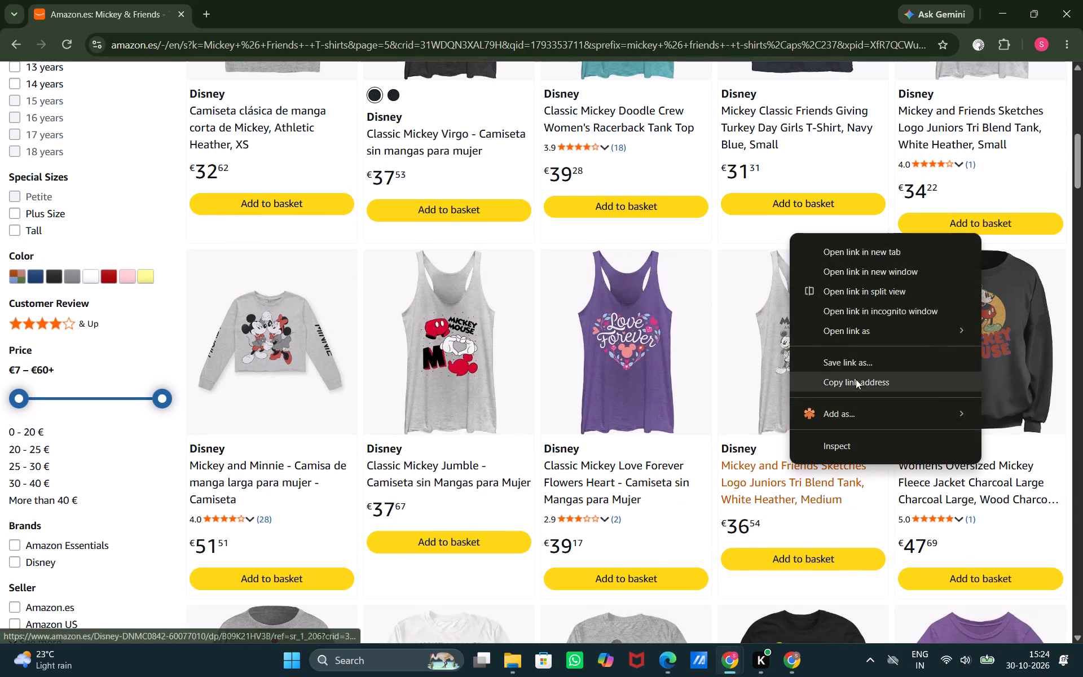
{"action": "left_click", "coordinate": [856, 374]}
{"action": "key", "text": "alt+Tab"}
{"action": "key", "text": "ctrl+v"}
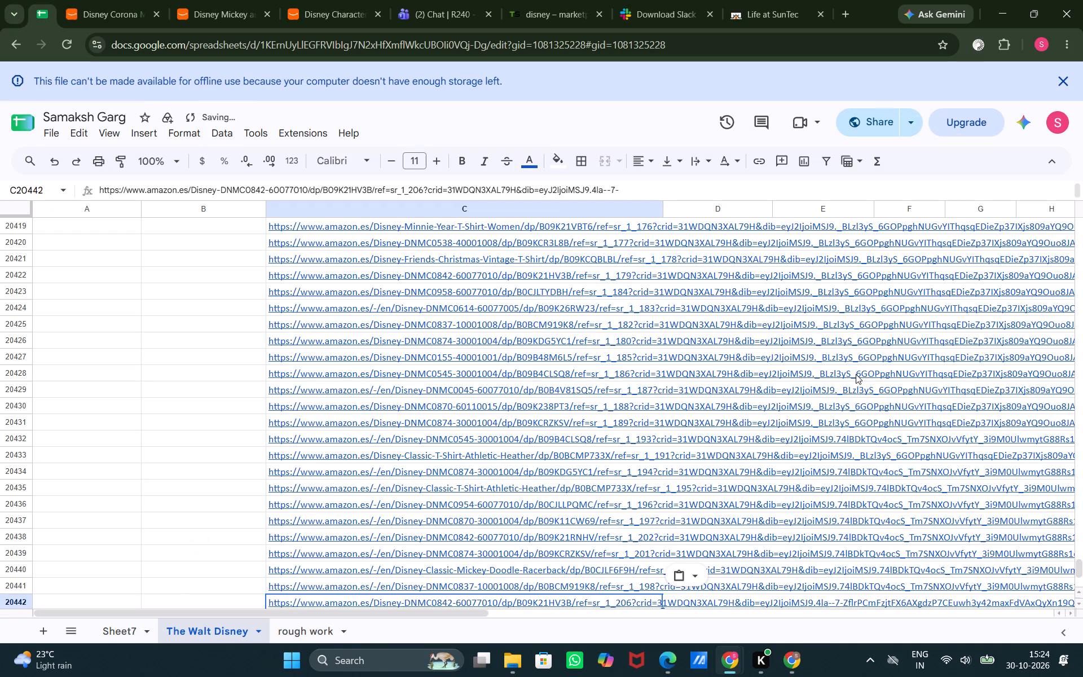
{"action": "key", "text": "Return"}
{"action": "key", "text": "Return"}
Copy the link of the Classic Mickey Love Forever Flowers Heart women's sleeveless shirt into cell C20443.
{"action": "key", "text": "alt+Tab"}
{"action": "right_click", "coordinate": [642, 464]}
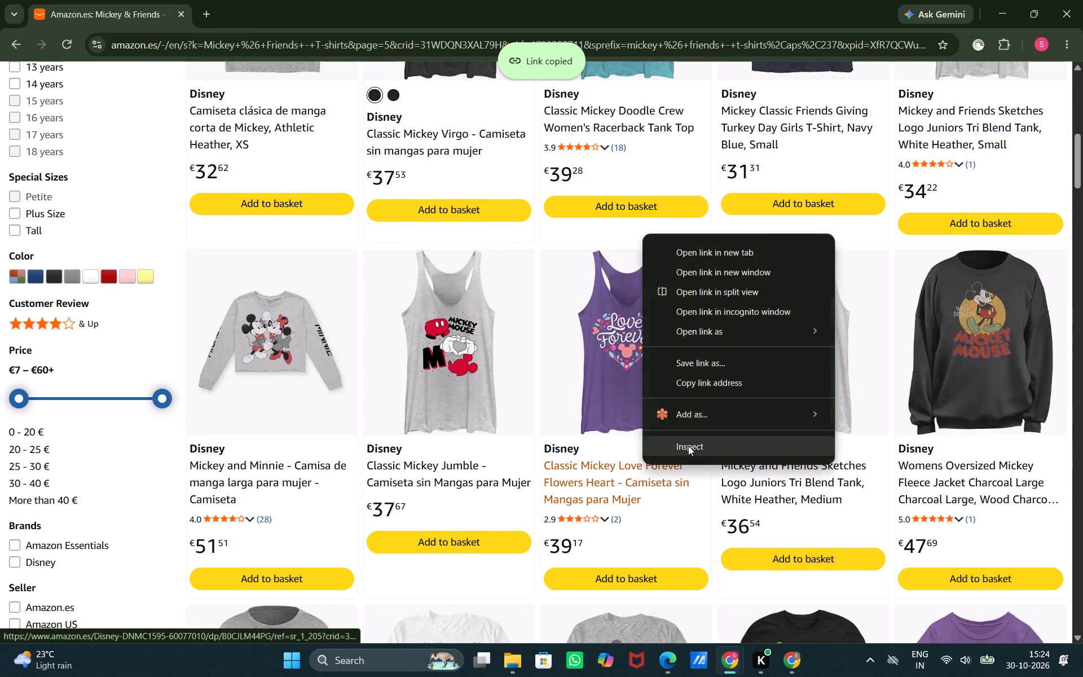
{"action": "left_click", "coordinate": [719, 376]}
{"action": "key", "text": "alt+Tab"}
{"action": "key", "text": "ctrl+v"}
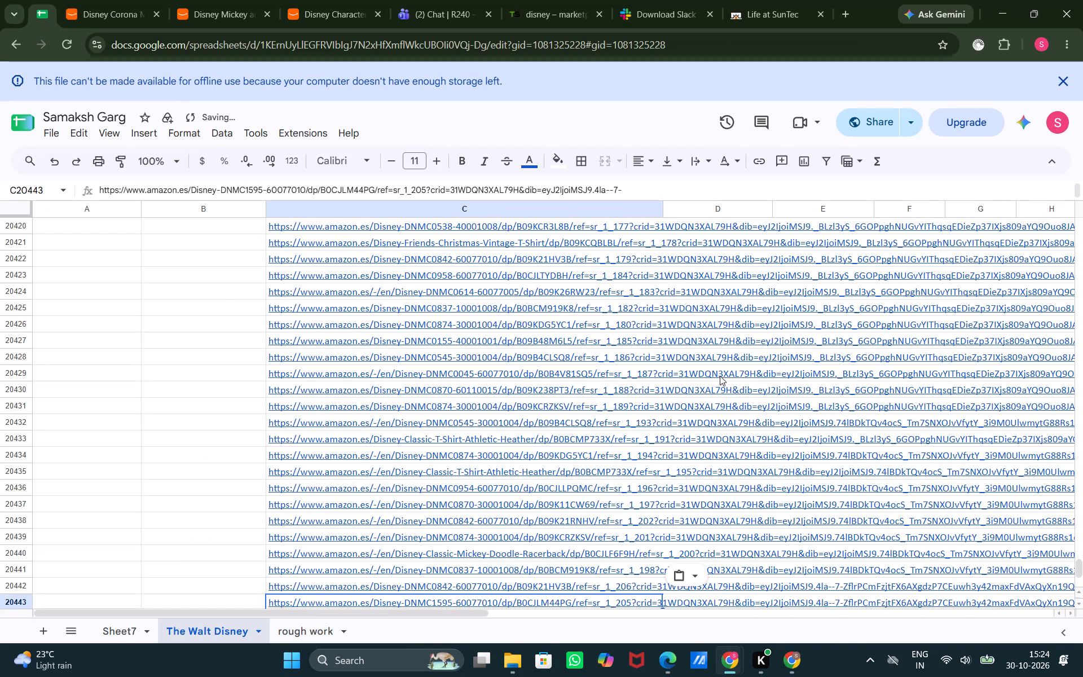
{"action": "key", "text": "Return"}
{"action": "key", "text": "Return"}
{"action": "key", "text": "Return"}
Copy the link of the Disney Classic Mickey Vintage Mickey Short Sleeve tee Shirt into cell C20444.
{"action": "key", "text": "alt+Tab"}
{"action": "scroll", "coordinate": [897, 406], "scroll_direction": "down", "scroll_amount": 5}
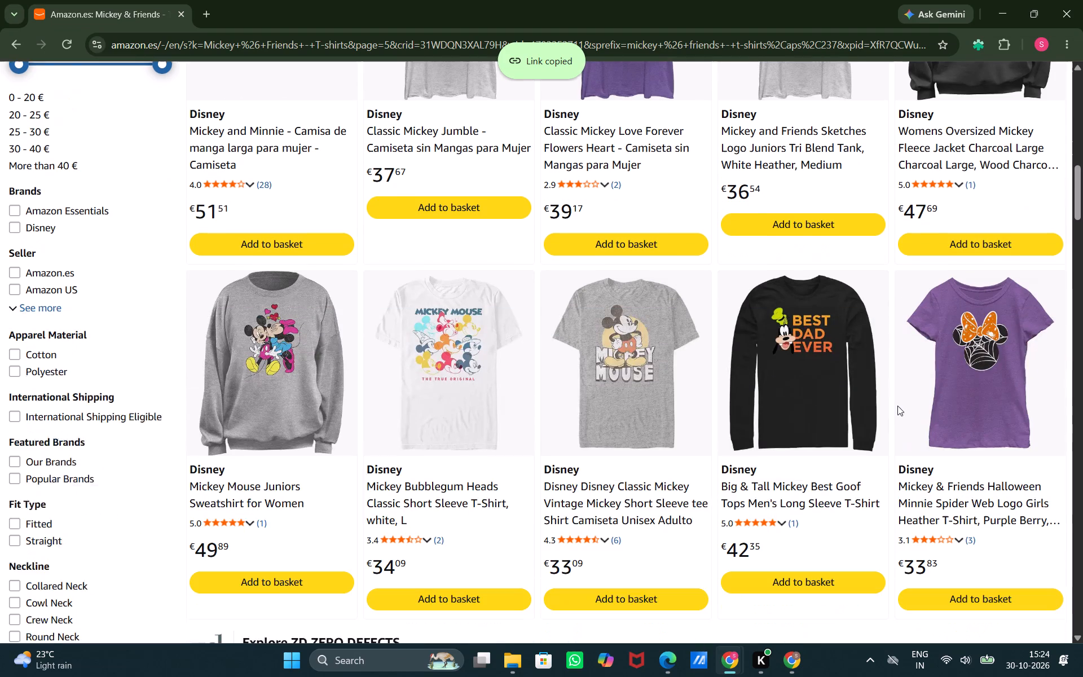
{"action": "right_click", "coordinate": [623, 474]}
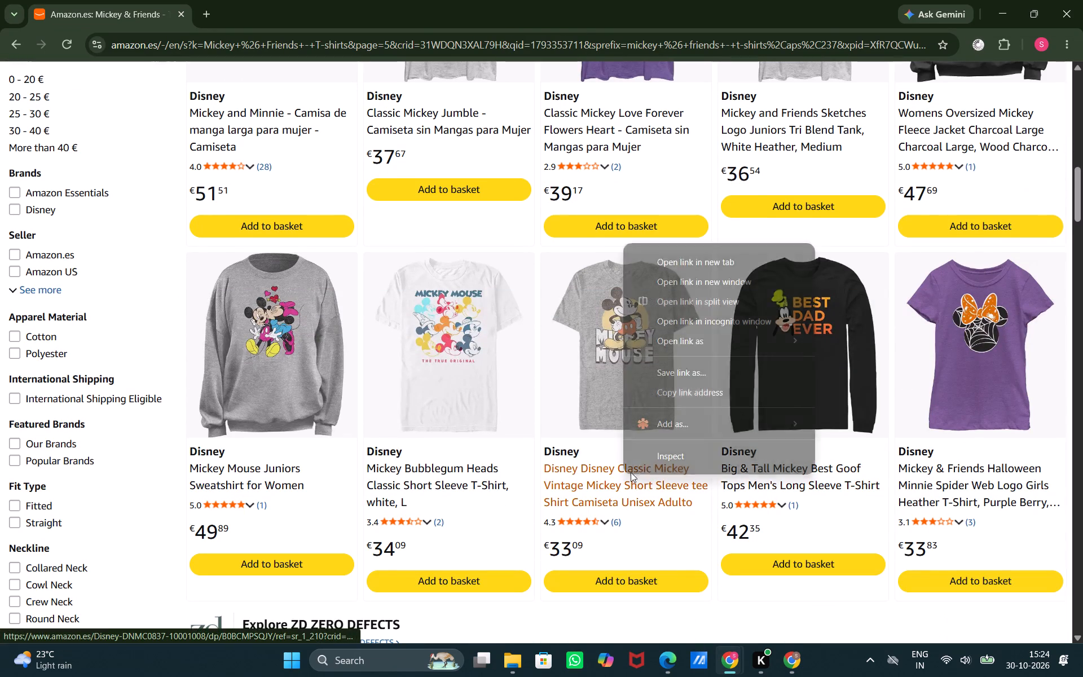
{"action": "left_click", "coordinate": [684, 387]}
{"action": "key", "text": "alt+Tab"}
{"action": "key", "text": "ctrl+v"}
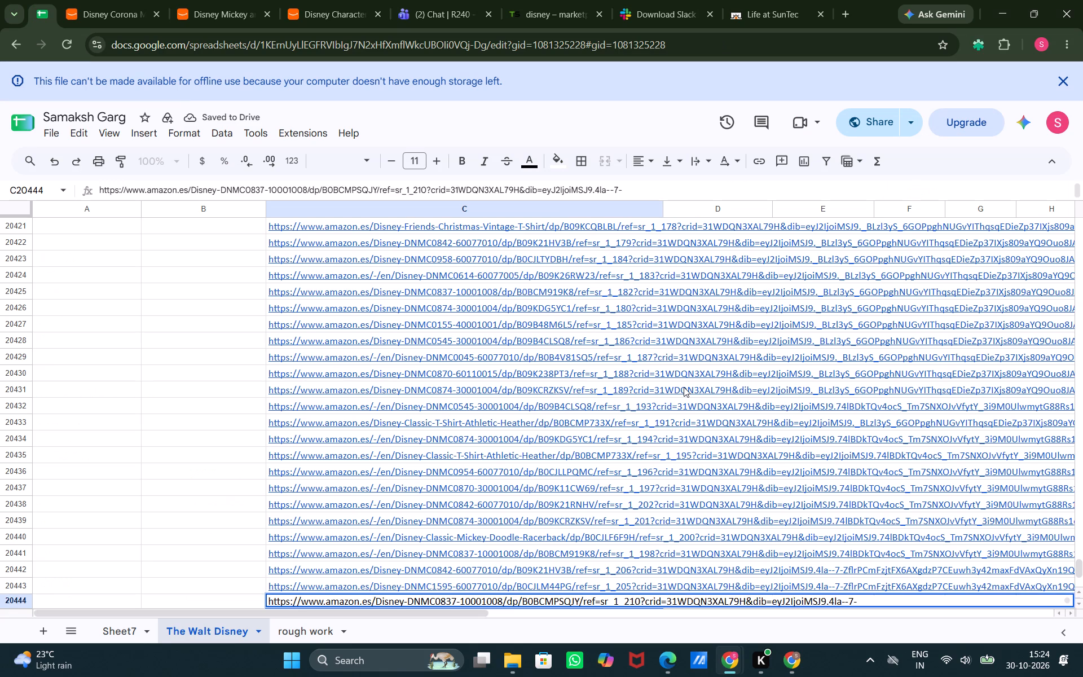
{"action": "key", "text": "Return"}
Copy the link of the Mickey Bubblegum Heads Classic Short Sleeve T-Shirt, white, L, into cell C20445.
{"action": "key", "text": "alt+Tab"}
{"action": "right_click", "coordinate": [430, 474]}
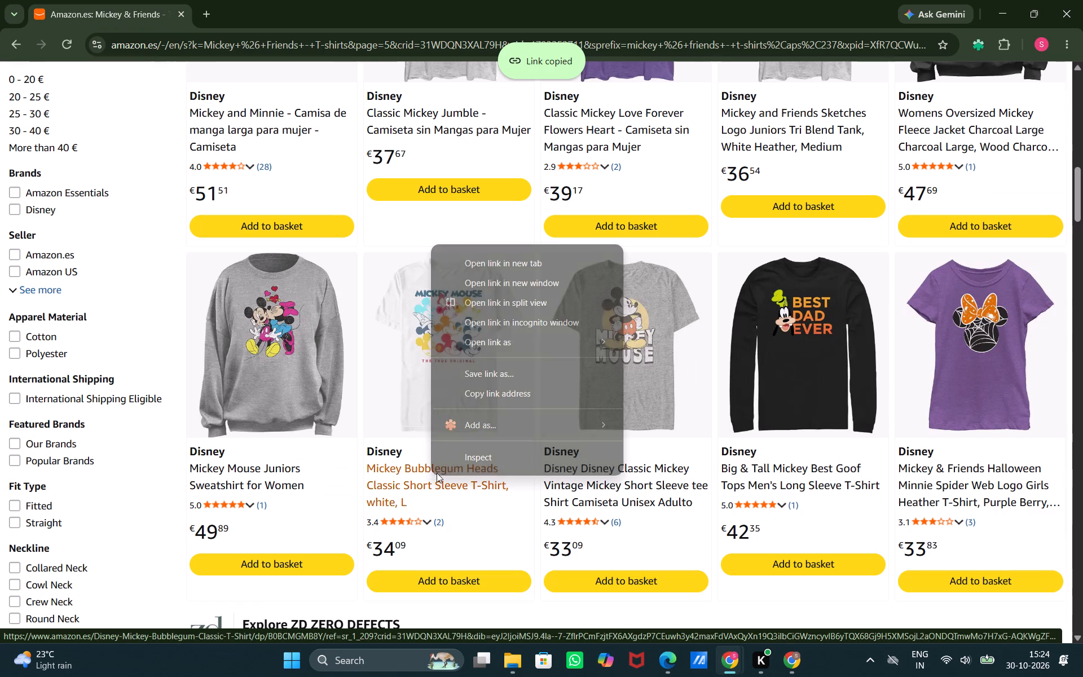
{"action": "left_click", "coordinate": [468, 397]}
{"action": "key", "text": "alt+Tab"}
{"action": "key", "text": "ctrl+v"}
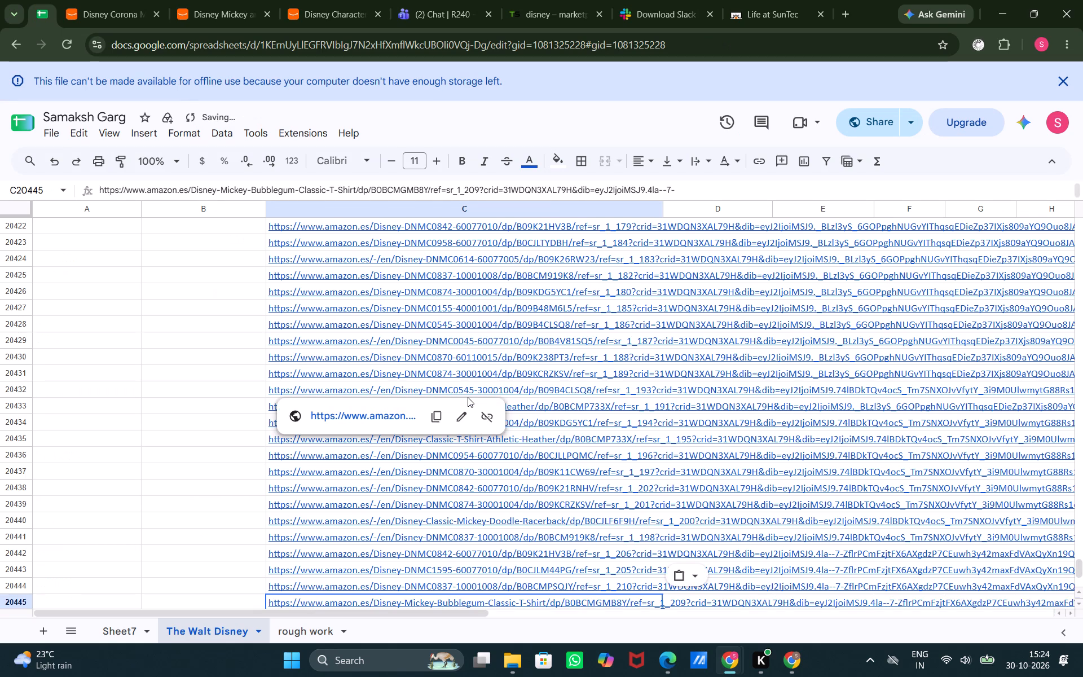
{"action": "key", "text": "Return"}
{"action": "key", "text": "Return"}
From More results, copy the link of the Mickey & Minnie To The Moon & Back Juniors Muscle shirt into cell C20446.
{"action": "key", "text": "alt+Tab"}
{"action": "scroll", "coordinate": [468, 397], "scroll_direction": "down", "scroll_amount": 10}
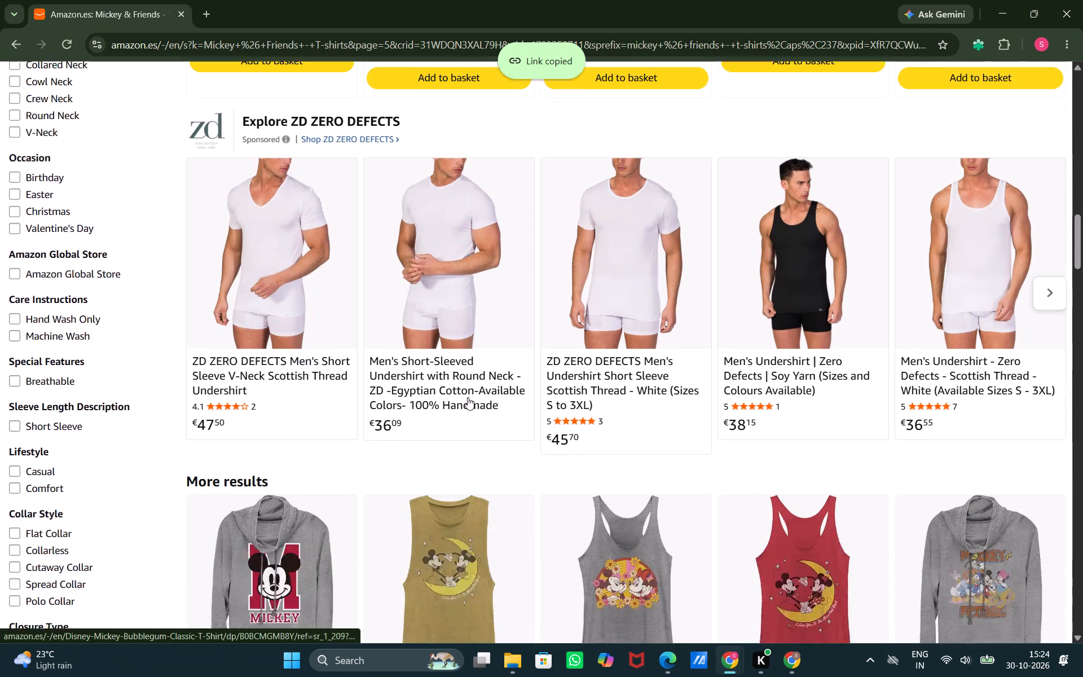
{"action": "right_click", "coordinate": [436, 514]}
{"action": "left_click", "coordinate": [522, 439]}
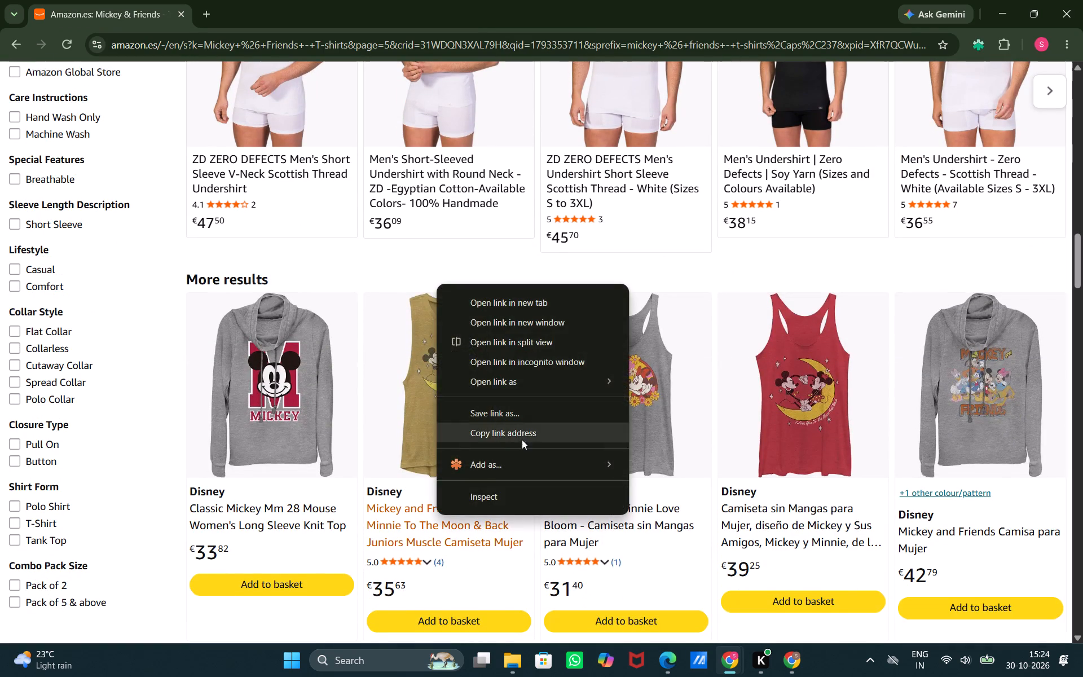
{"action": "key", "text": "alt+Tab"}
{"action": "key", "text": "ctrl+v"}
{"action": "key", "text": "Return"}
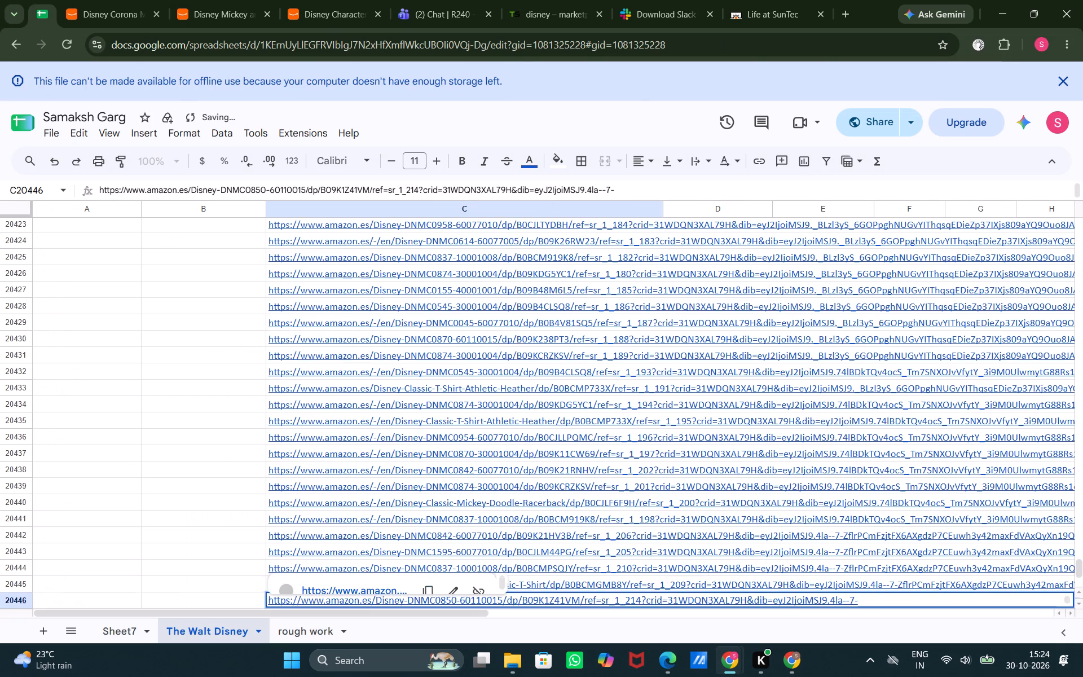
{"action": "key", "text": "Return"}
Copy the link of the Classic Mickey Minnie Love Bloom women's sleeveless shirt into cell C20447.
{"action": "key", "text": "alt+Tab"}
{"action": "right_click", "coordinate": [617, 514]}
{"action": "left_click", "coordinate": [671, 438]}
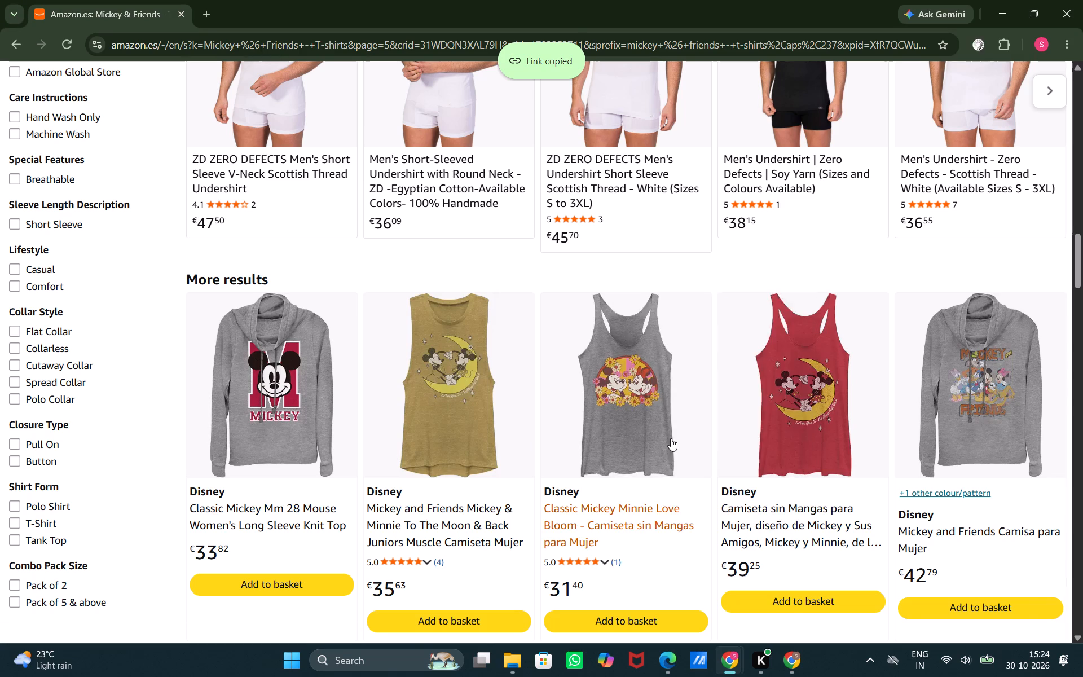
{"action": "key", "text": "alt+Tab"}
{"action": "key", "text": "ctrl+v"}
{"action": "key", "text": "Return"}
{"action": "key", "text": "Return"}
Copy the link of the red Mickey y Sus Amigos women's sleeveless shirt with the moon design into cell C20448.
{"action": "key", "text": "alt+Tab"}
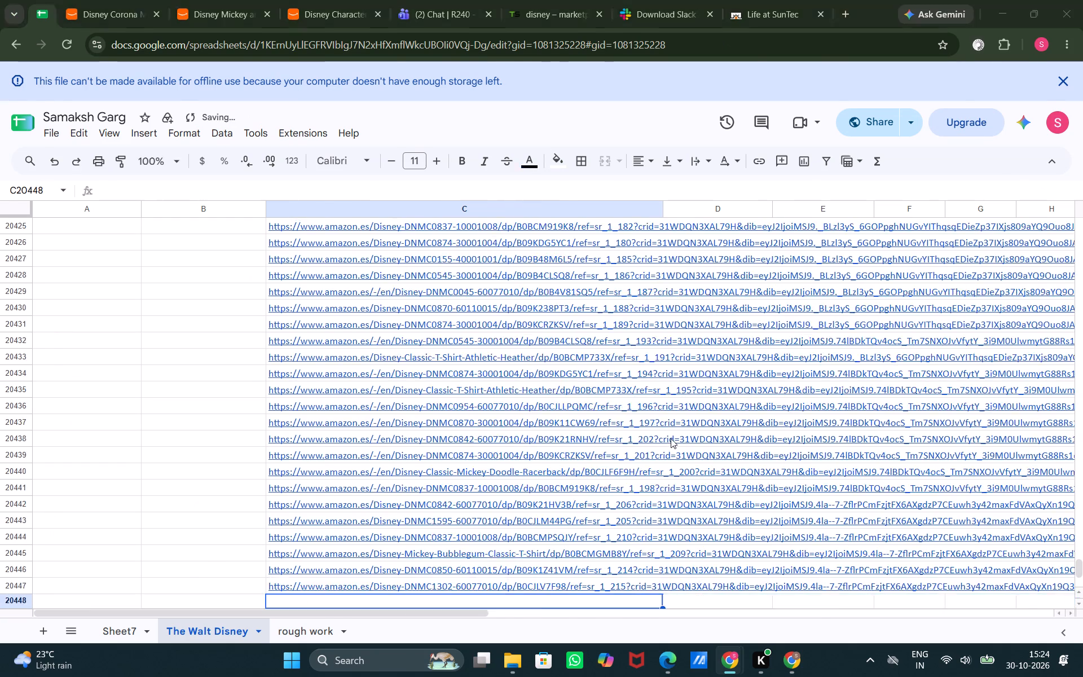
{"action": "right_click", "coordinate": [783, 525]}
{"action": "left_click", "coordinate": [849, 439]}
{"action": "key", "text": "alt+Tab"}
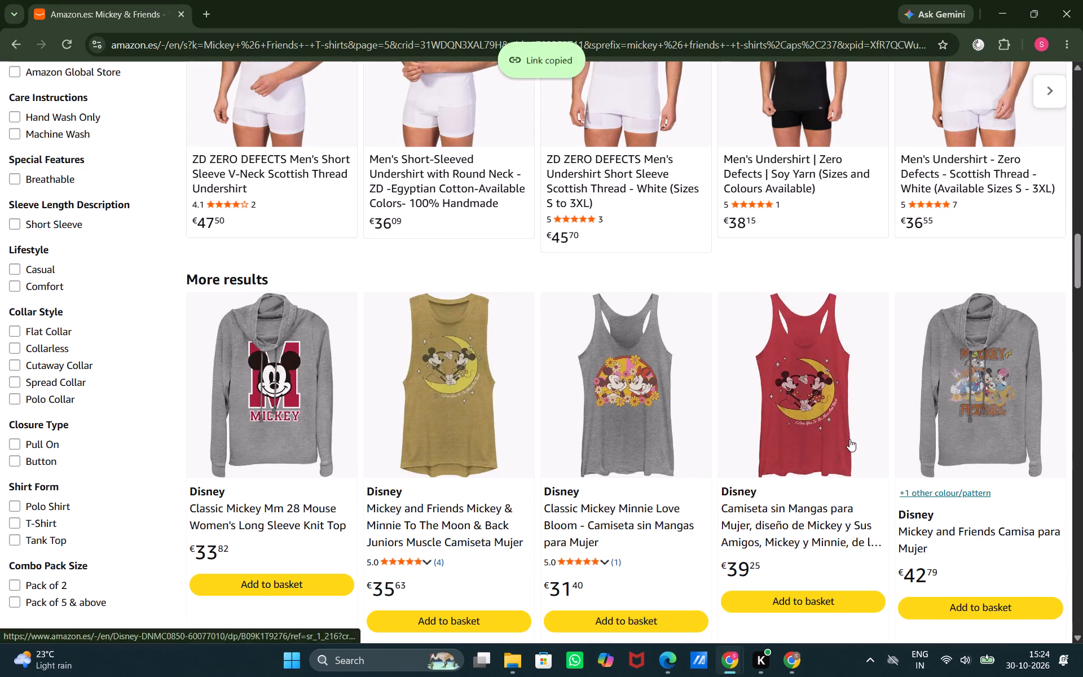
{"action": "key", "text": "ctrl+v"}
{"action": "key", "text": "Return"}
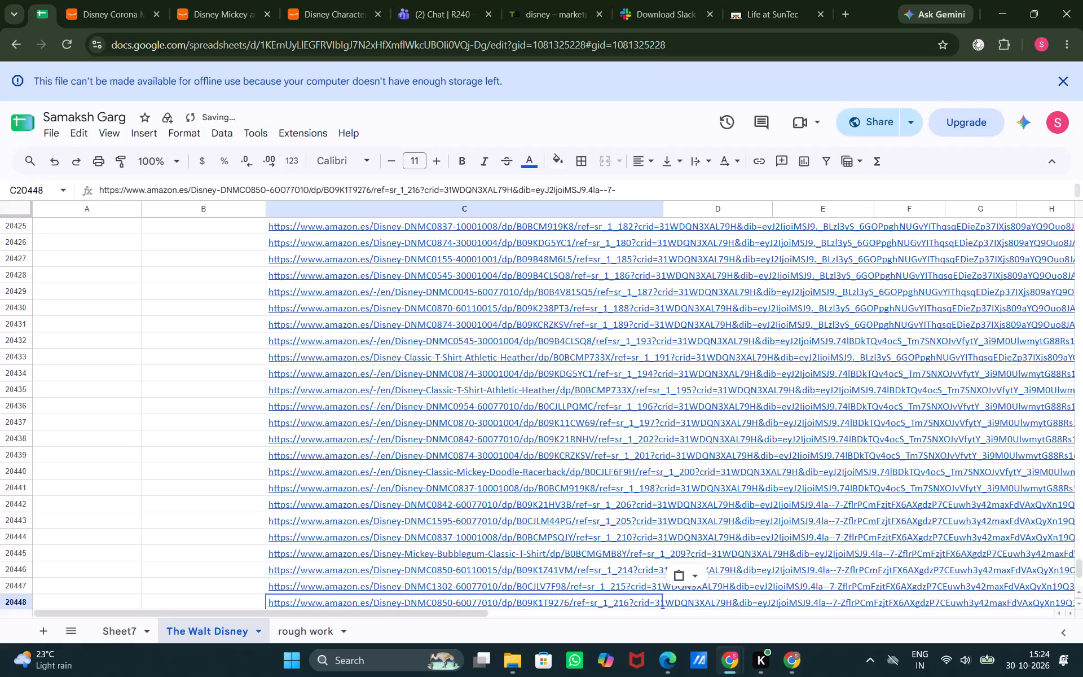
{"action": "key", "text": "Return"}
Copy the link of the white Mickey and Friends women's tank listing Mickey, Donald, Pluto and Goofy into cell C20449.
{"action": "key", "text": "alt+Tab"}
{"action": "scroll", "coordinate": [849, 439], "scroll_direction": "down", "scroll_amount": 5}
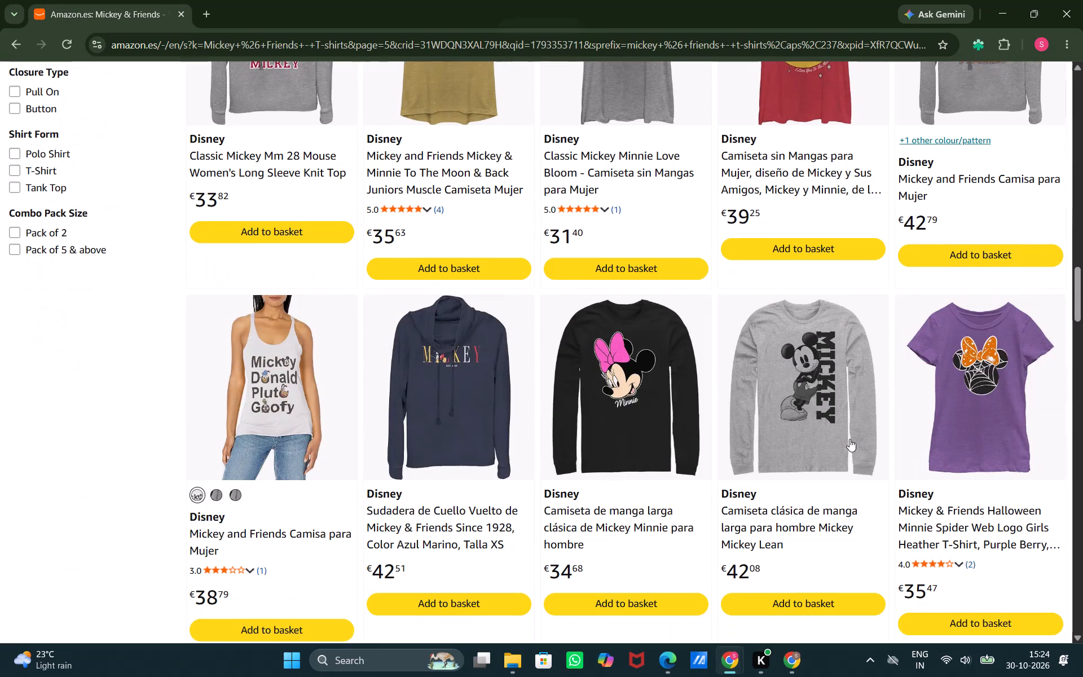
{"action": "scroll", "coordinate": [849, 439], "scroll_direction": "down", "scroll_amount": 1}
{"action": "right_click", "coordinate": [304, 456]}
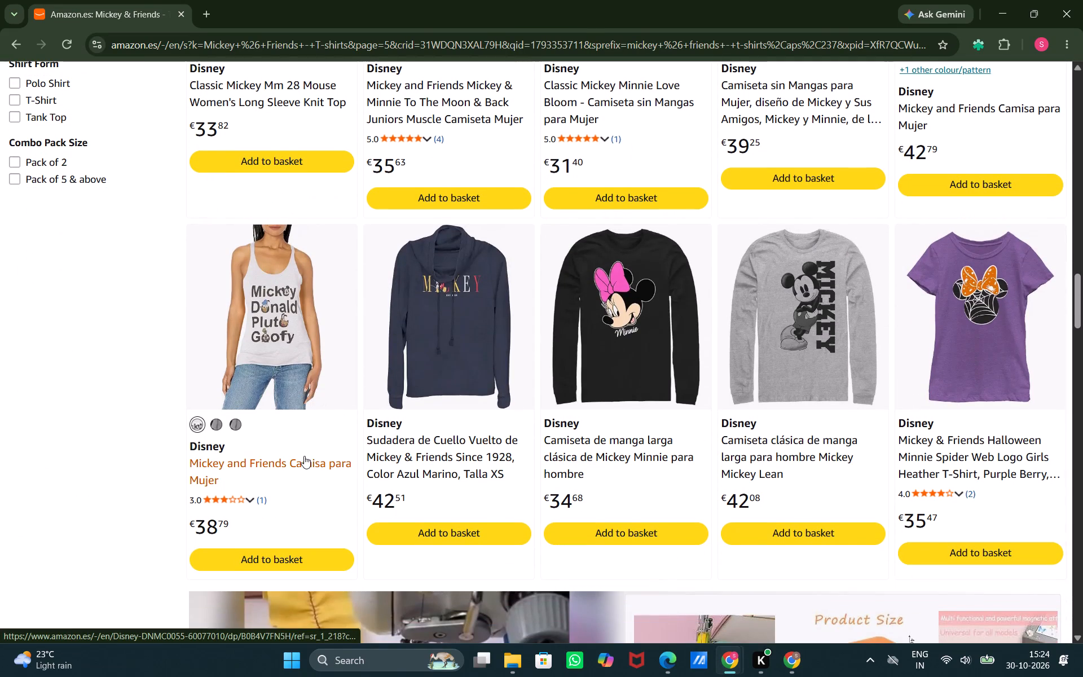
{"action": "left_click", "coordinate": [370, 383]}
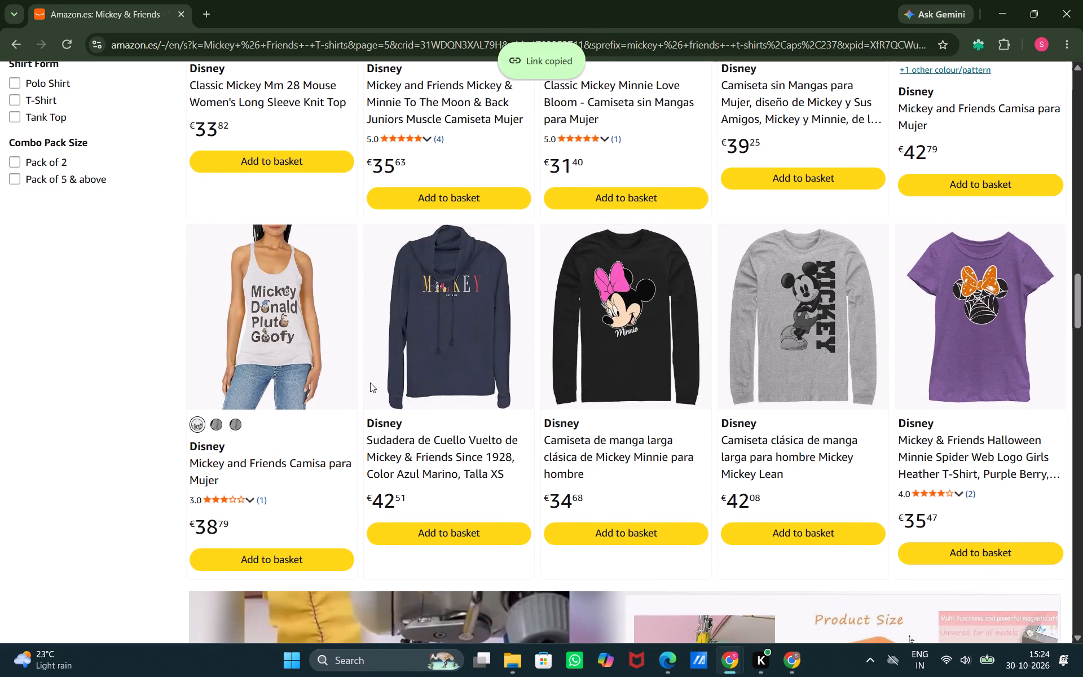
{"action": "key", "text": "alt+Tab"}
{"action": "key", "text": "ctrl+v"}
{"action": "key", "text": "Return"}
{"action": "key", "text": "Return"}
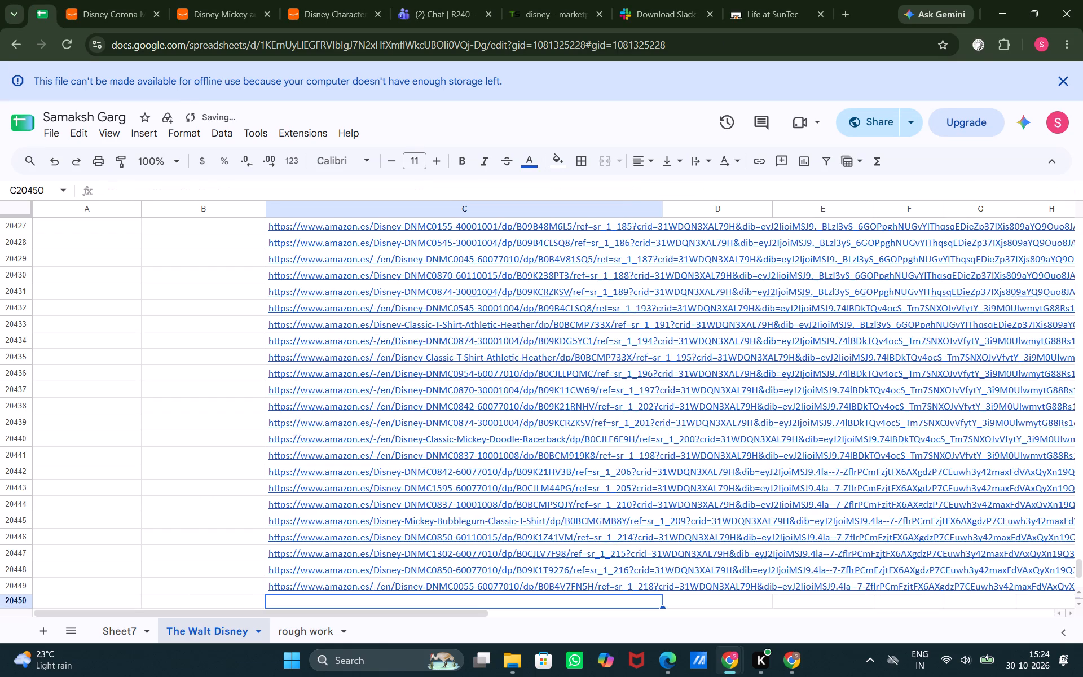
{"action": "key", "text": "Return"}
From More results, copy the link of the navy Big & Tall Mickey Mandala long-sleeve men's shirt into cell C20450.
{"action": "key", "text": "alt+Tab"}
{"action": "scroll", "coordinate": [370, 383], "scroll_direction": "down", "scroll_amount": 11}
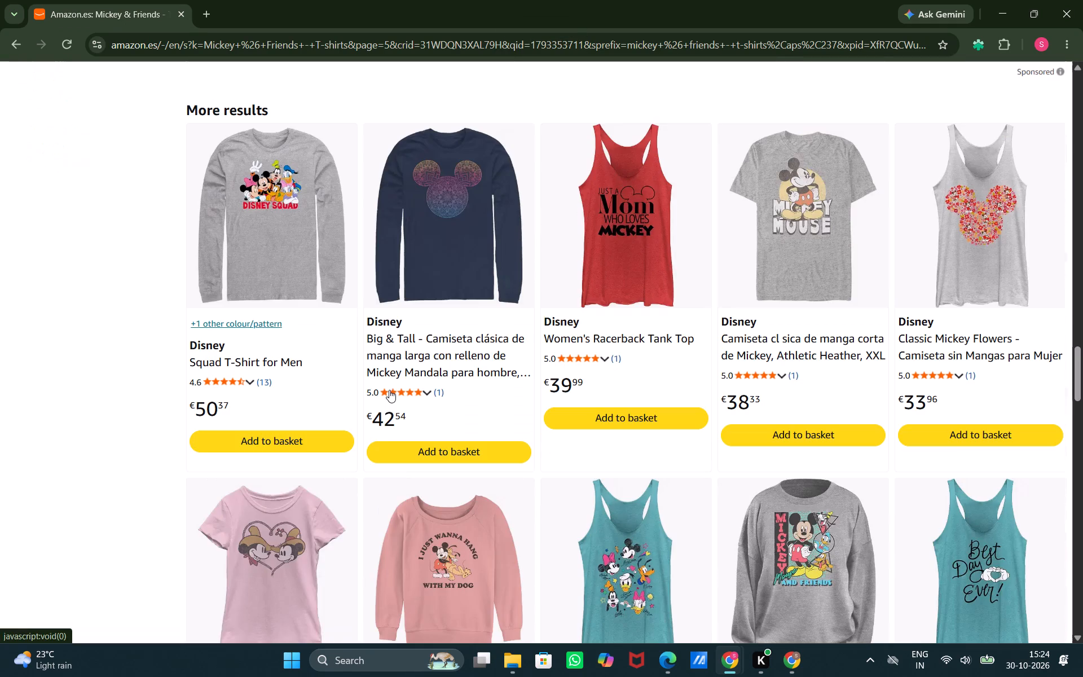
{"action": "scroll", "coordinate": [406, 333], "scroll_direction": "up", "scroll_amount": 2}
{"action": "right_click", "coordinate": [438, 486]}
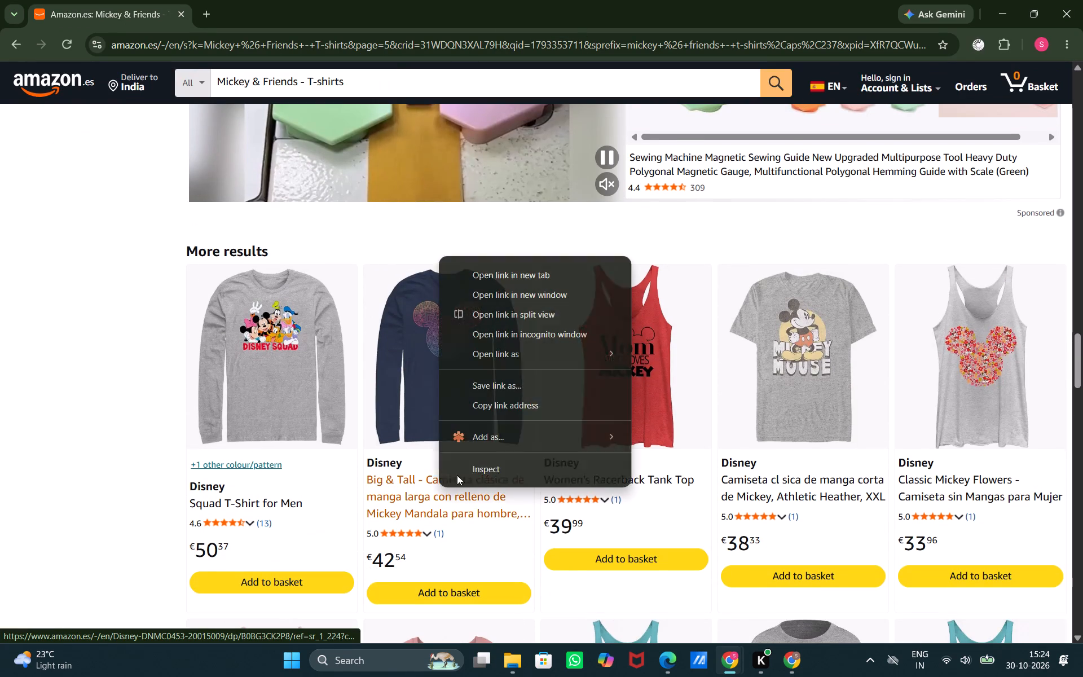
{"action": "left_click", "coordinate": [494, 411]}
{"action": "key", "text": "alt+Tab"}
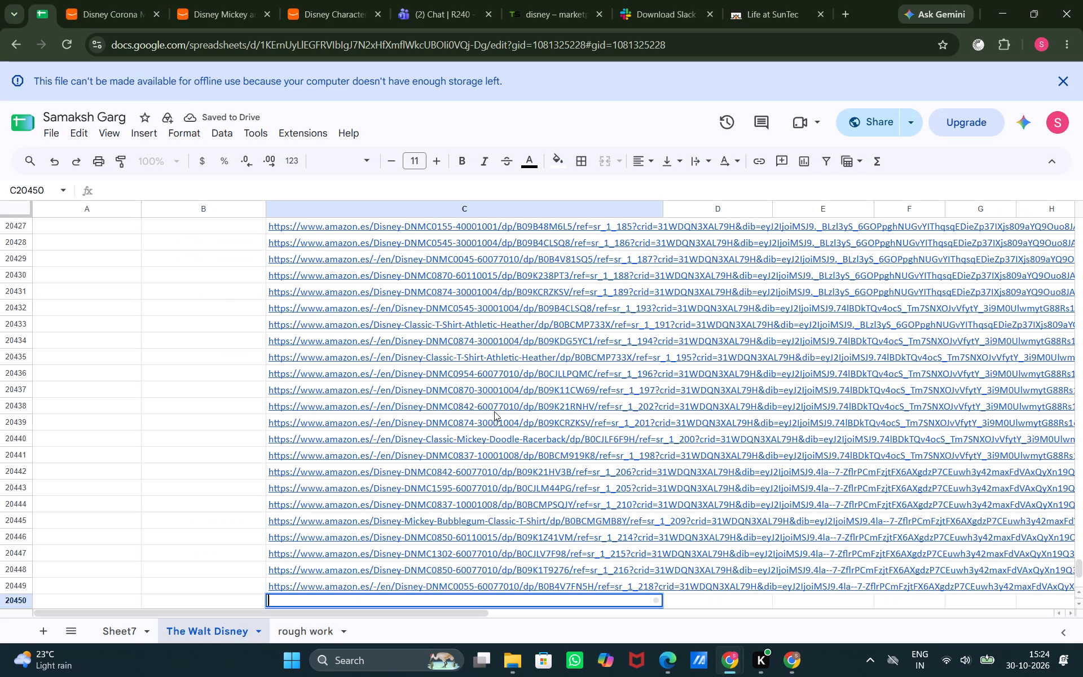
{"action": "key", "text": "ctrl+v"}
{"action": "key", "text": "Return"}
{"action": "key", "text": "Return"}
{"action": "key", "text": "Return"}
Copy the link of the Mickey short-sleeve T-shirt, Athletic Heather, XXL, into cell C20452.
{"action": "key", "text": "alt+Tab"}
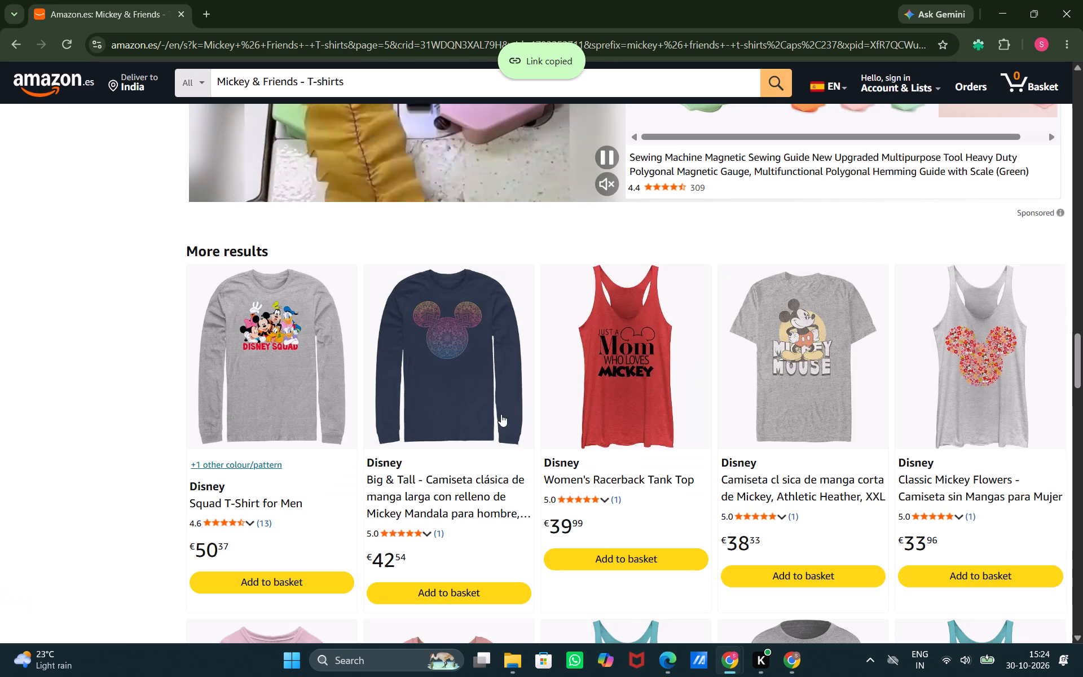
{"action": "right_click", "coordinate": [776, 482]}
{"action": "left_click", "coordinate": [801, 407]}
{"action": "key", "text": "alt+Tab"}
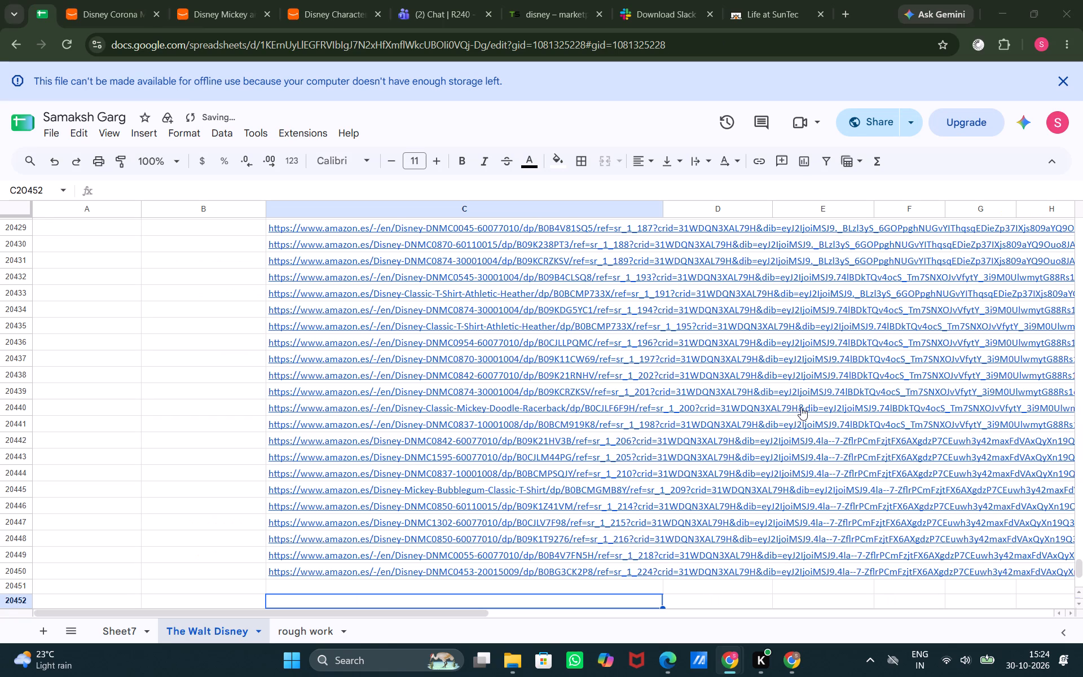
{"action": "key", "text": "ctrl+v"}
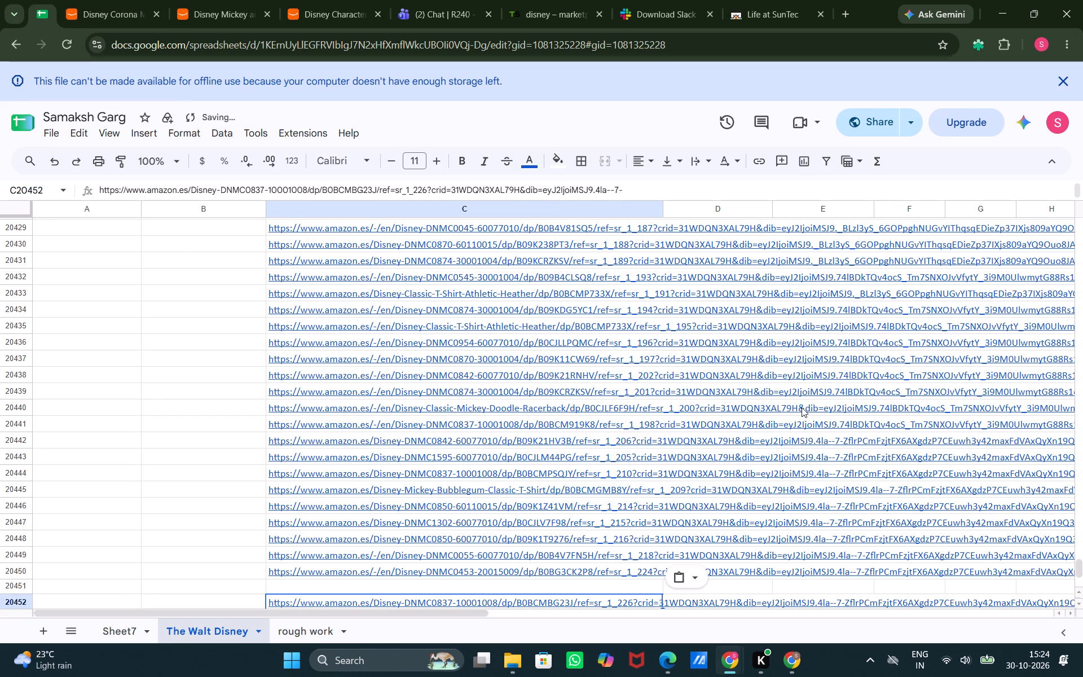
Copy the link of the Classic Mickey Flowers women's sleeveless shirt into the skipped cell C20451.
{"action": "key", "text": "Up"}
{"action": "key", "text": "alt+Tab"}
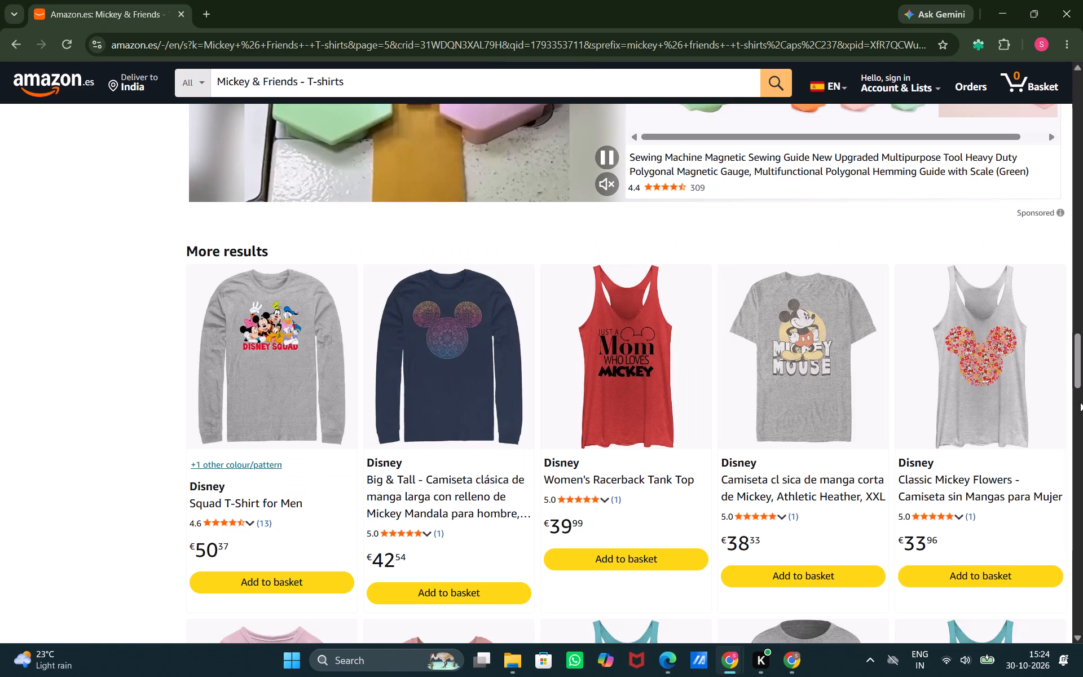
{"action": "right_click", "coordinate": [1018, 500]}
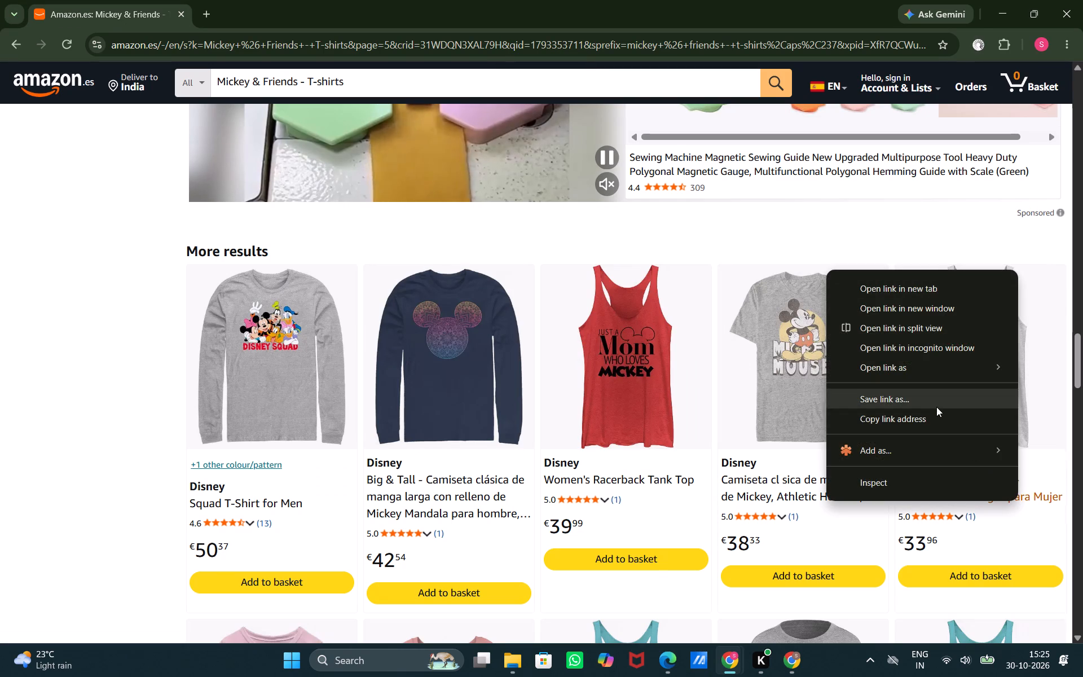
{"action": "left_click", "coordinate": [936, 414]}
{"action": "key", "text": "alt+Tab"}
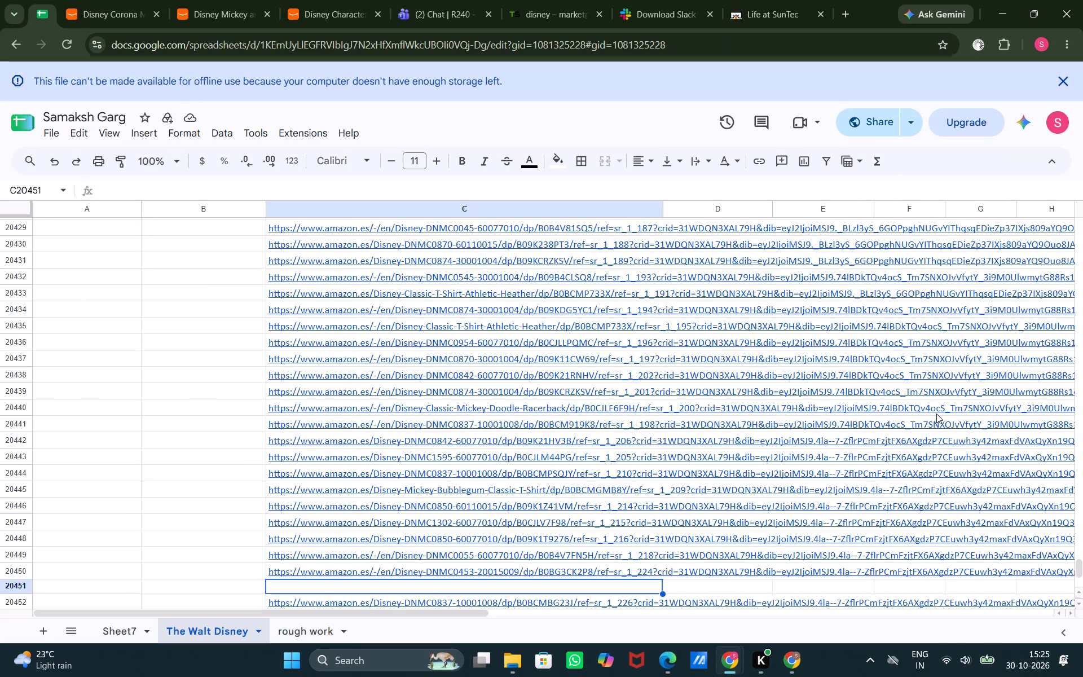
{"action": "key", "text": "ctrl+v"}
{"action": "key", "text": "Down"}
{"action": "key", "text": "Down"}
Copy the link of the Doodle Crew Classic Mickey racerback women's shirt into cell C20453.
{"action": "key", "text": "alt+Tab"}
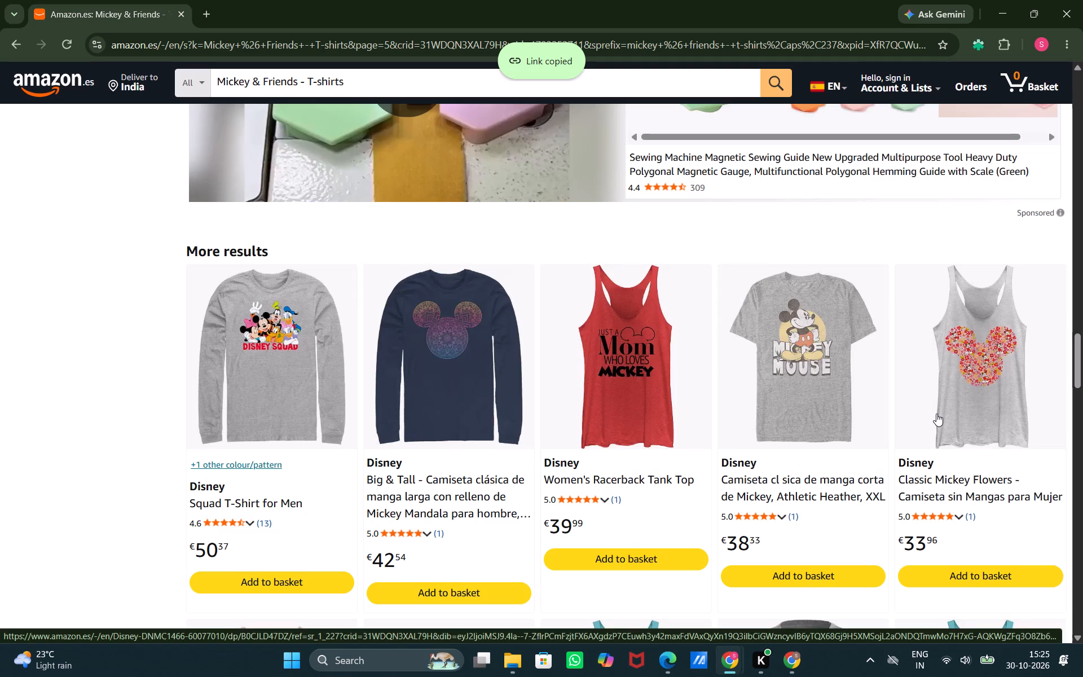
{"action": "scroll", "coordinate": [941, 411], "scroll_direction": "down", "scroll_amount": 6}
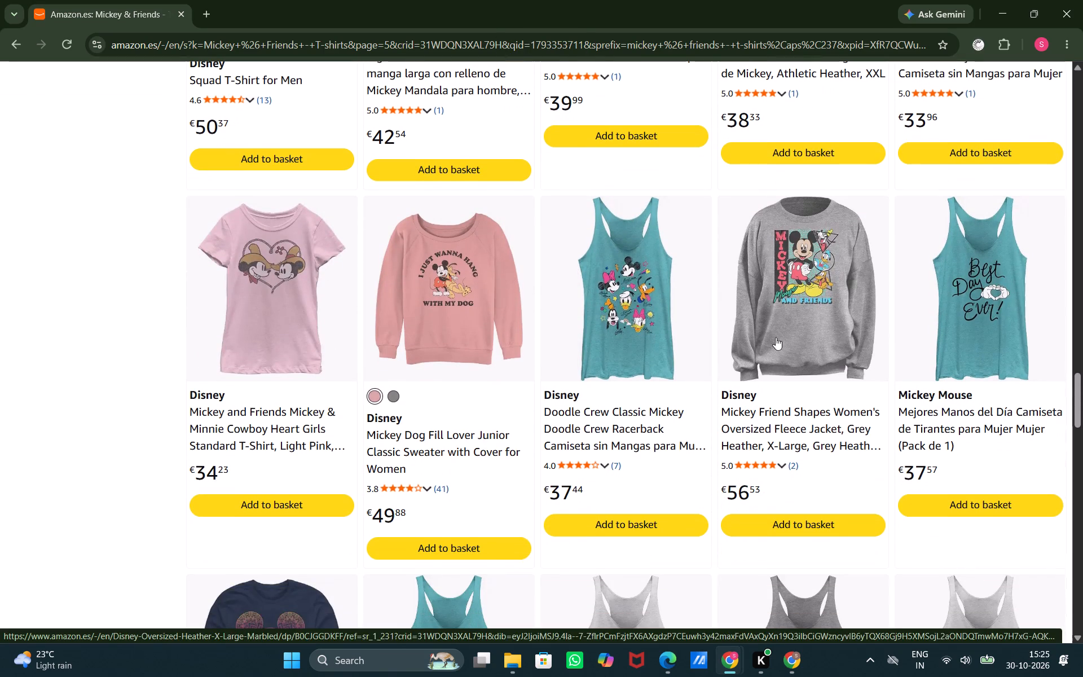
{"action": "right_click", "coordinate": [634, 432]}
{"action": "left_click", "coordinate": [692, 352]}
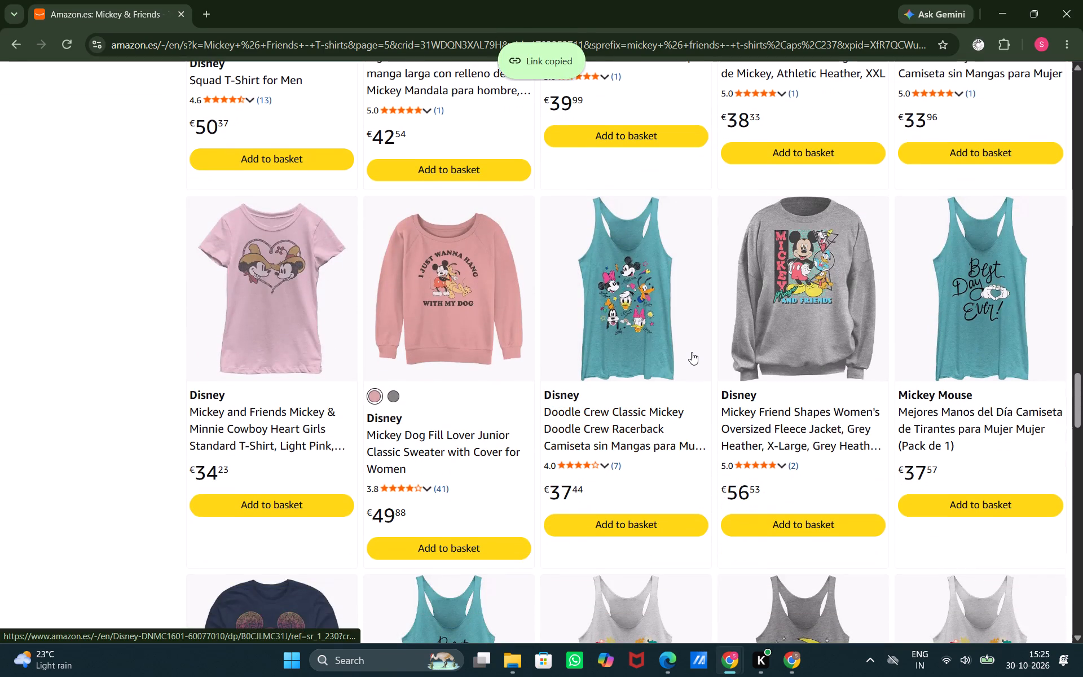
{"action": "key", "text": "alt+Tab"}
{"action": "key", "text": "ctrl+v"}
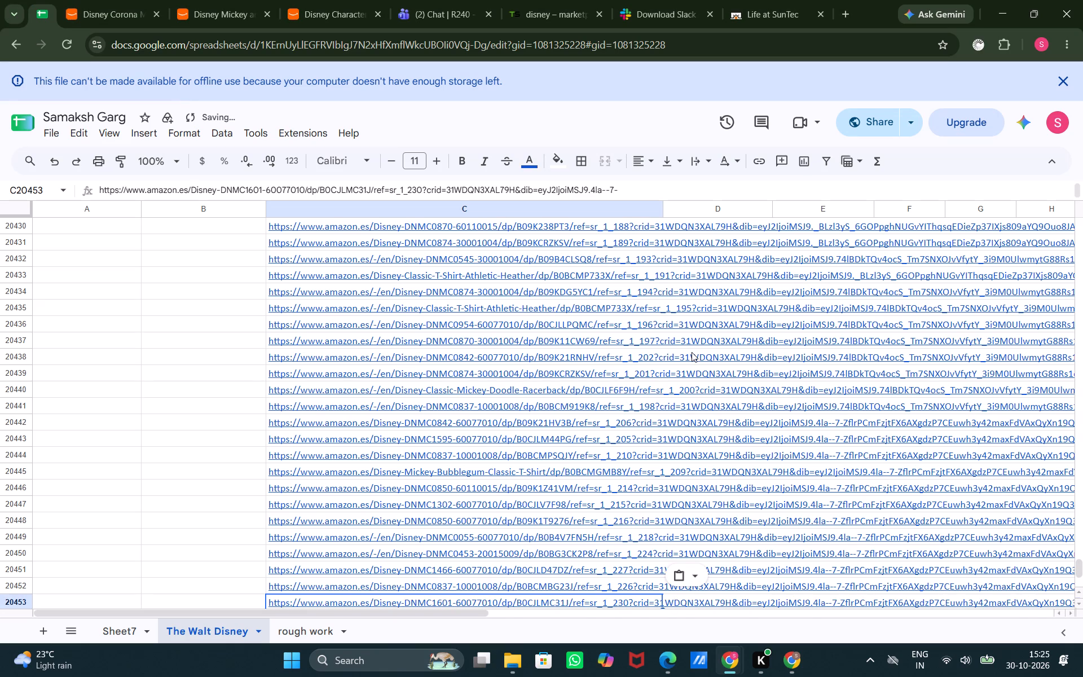
{"action": "key", "text": "Return"}
{"action": "key", "text": "Return"}
Copy the link of the light pink Mickey & Minnie Cowboy Heart girls' T-shirt into cell C20454.
{"action": "key", "text": "alt+Tab"}
{"action": "right_click", "coordinate": [297, 411]}
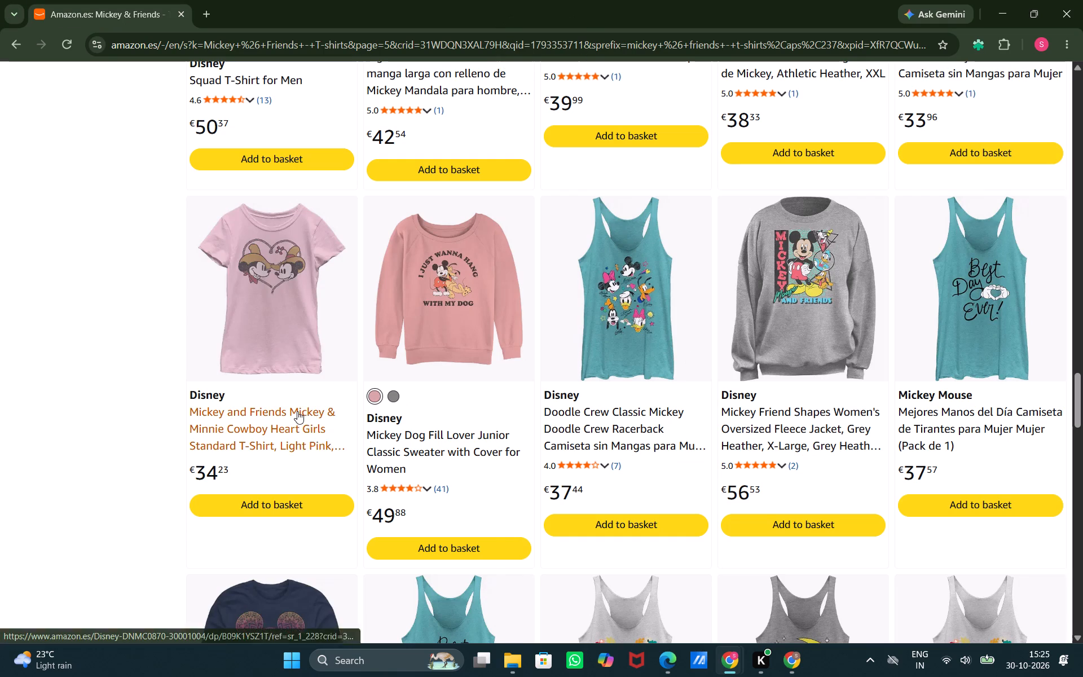
{"action": "left_click", "coordinate": [354, 561]}
{"action": "key", "text": "alt+Tab"}
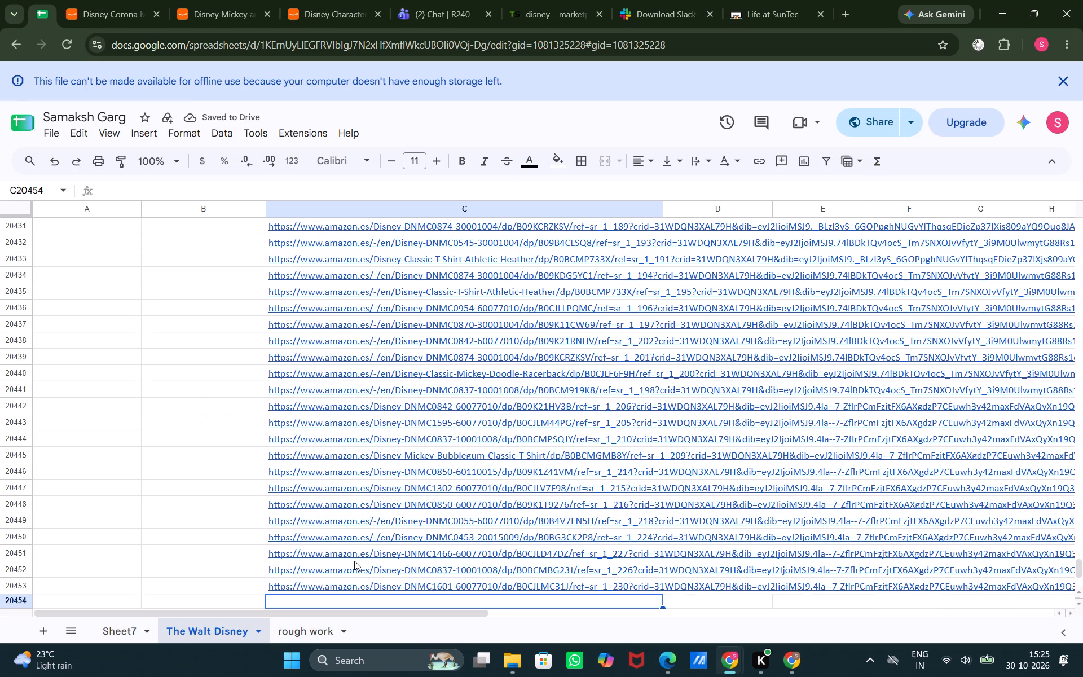
{"action": "key", "text": "ctrl+v"}
{"action": "key", "text": "Return"}
{"action": "key", "text": "Return"}
Copy the link of the second Big & Tall Mickey Mandala long-sleeve men's shirt, priced €39.11, into cell C20455.
{"action": "key", "text": "alt+Tab"}
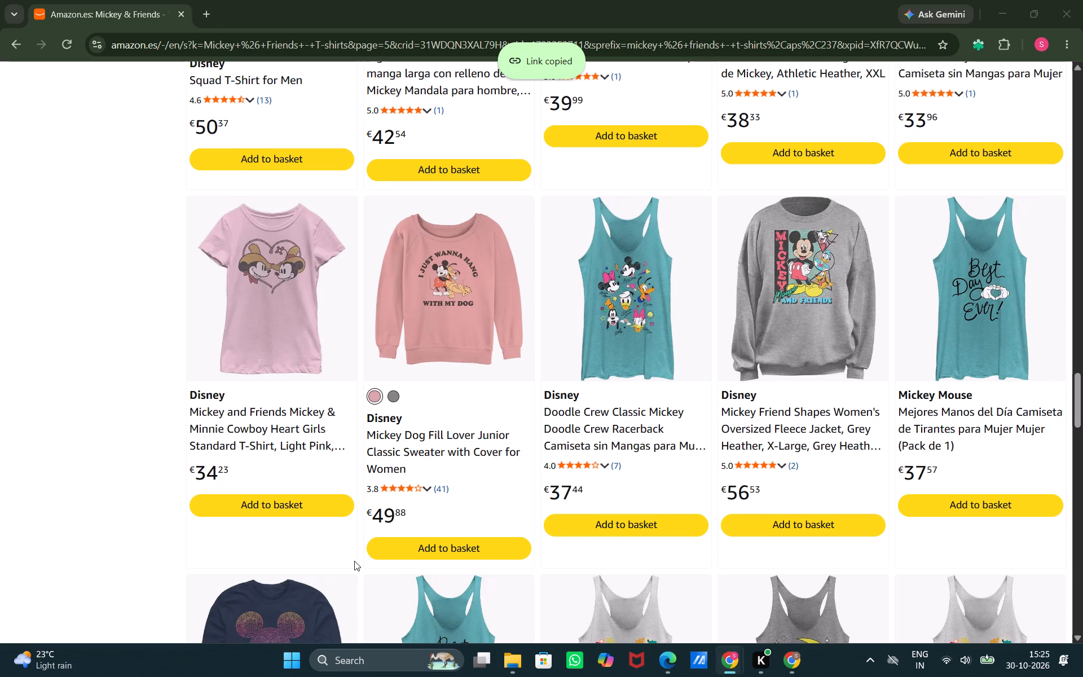
{"action": "scroll", "coordinate": [354, 561], "scroll_direction": "down", "scroll_amount": 5}
{"action": "right_click", "coordinate": [255, 468]}
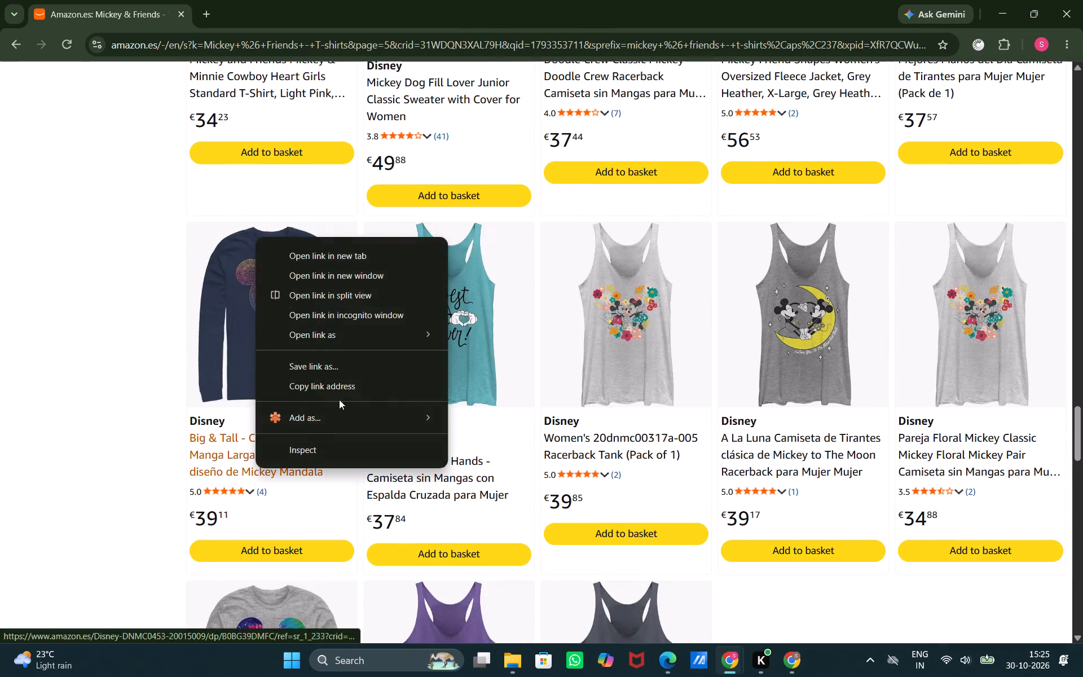
{"action": "left_click", "coordinate": [351, 381]}
{"action": "key", "text": "alt+Tab"}
{"action": "key", "text": "ctrl+v"}
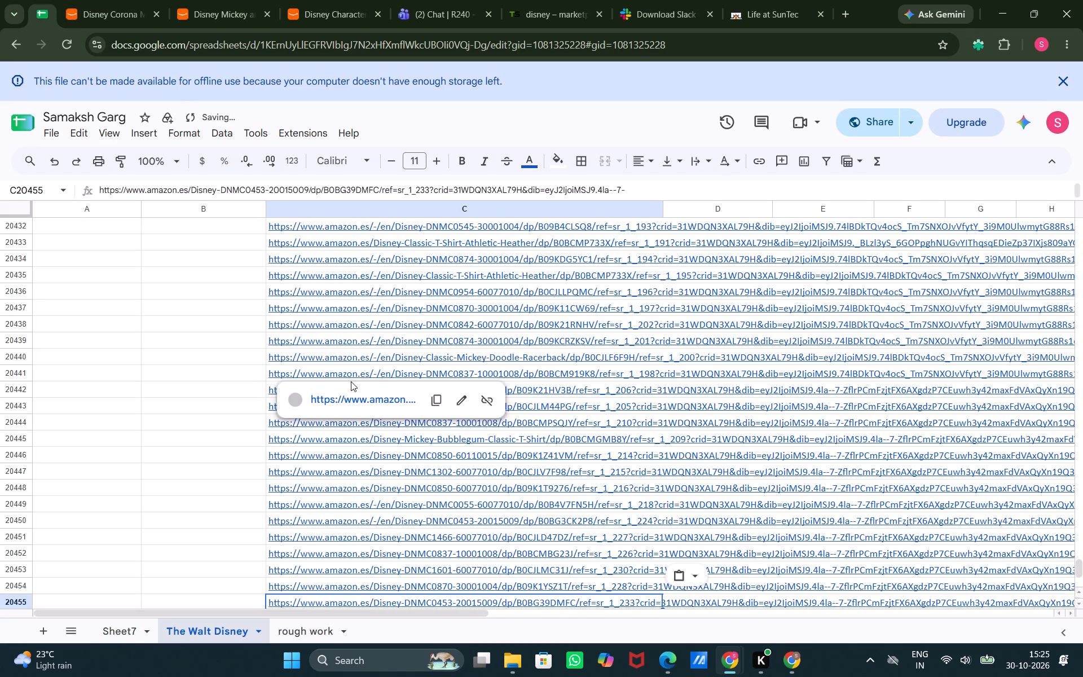
{"action": "key", "text": "Return"}
{"action": "key", "text": "Return"}
Copy the link of the Women's 20dnmc00317a-005 Racerback Tank (Pack of 1) into cell C20456.
{"action": "key", "text": "alt+Tab"}
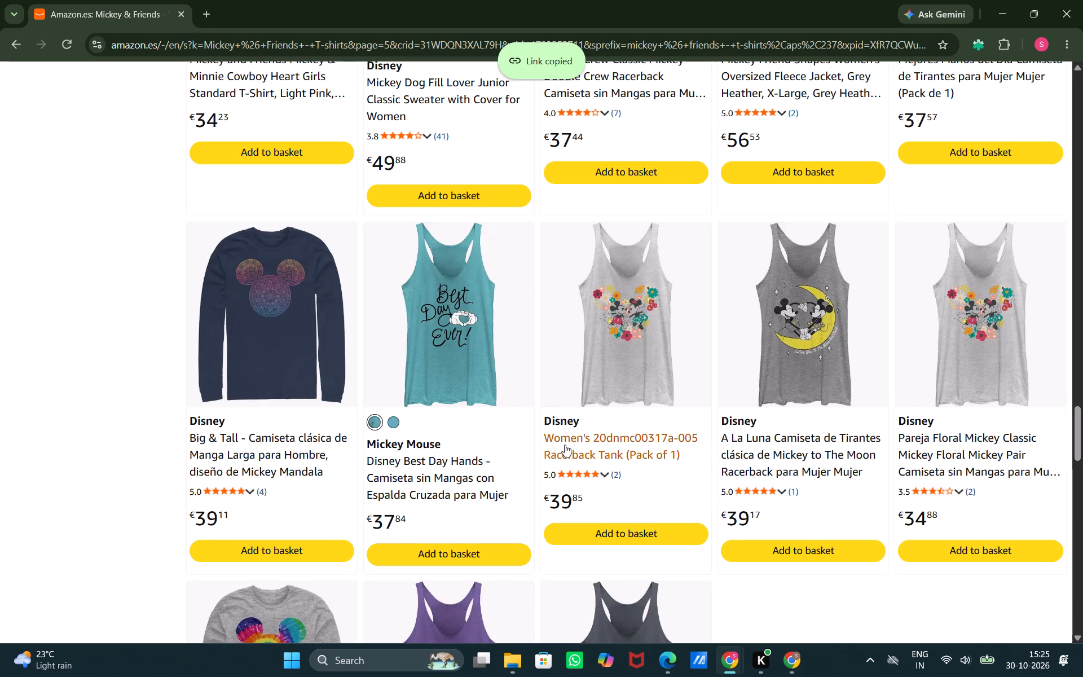
{"action": "right_click", "coordinate": [565, 445]}
{"action": "left_click", "coordinate": [666, 355]}
{"action": "key", "text": "alt+Tab"}
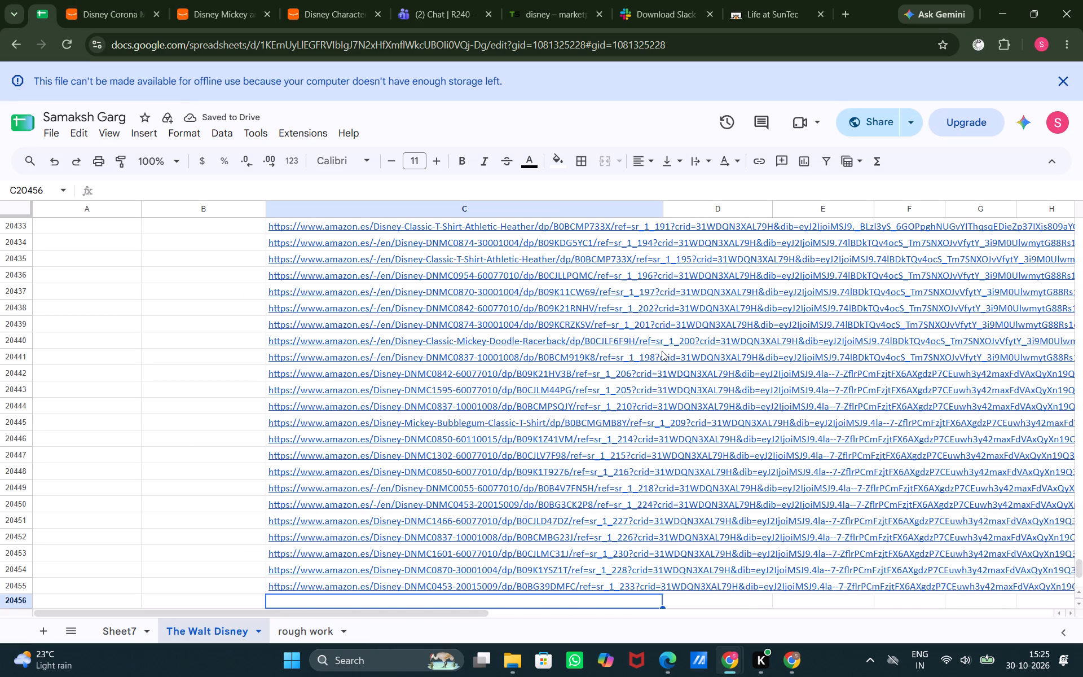
{"action": "key", "text": "ctrl+v"}
{"action": "key", "text": "Return"}
{"action": "key", "text": "Return"}
{"action": "key", "text": "Return"}
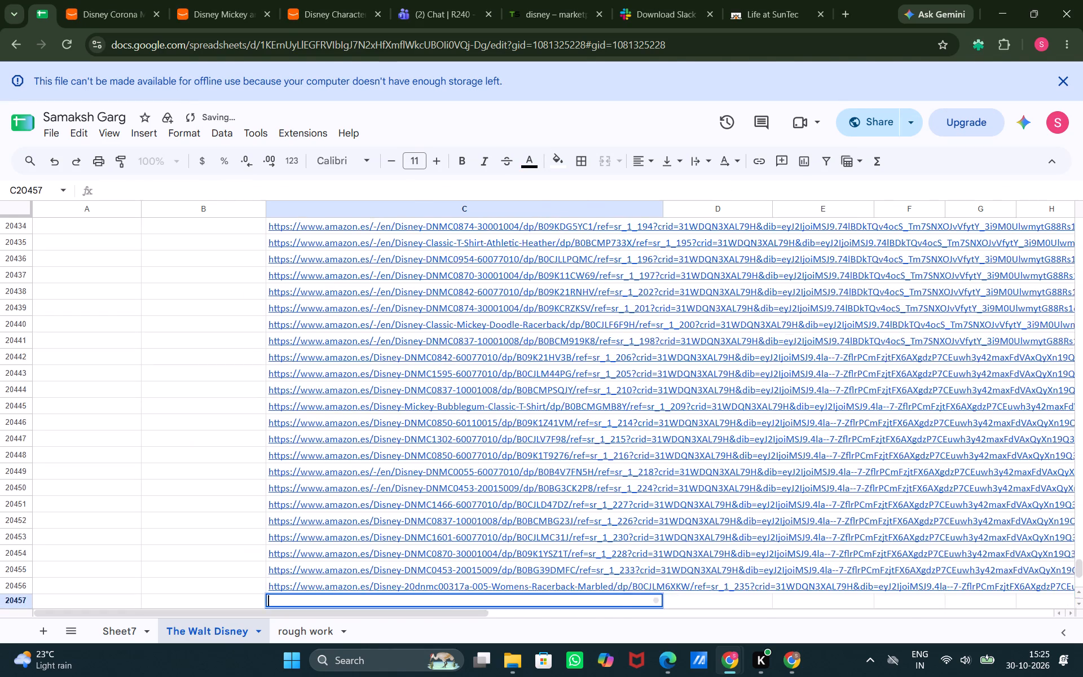
Copy the link of the A La Luna Mickey to The Moon racerback women's tank into cell C20457.
{"action": "key", "text": "alt+Tab"}
{"action": "right_click", "coordinate": [835, 438]}
{"action": "left_click", "coordinate": [905, 359]}
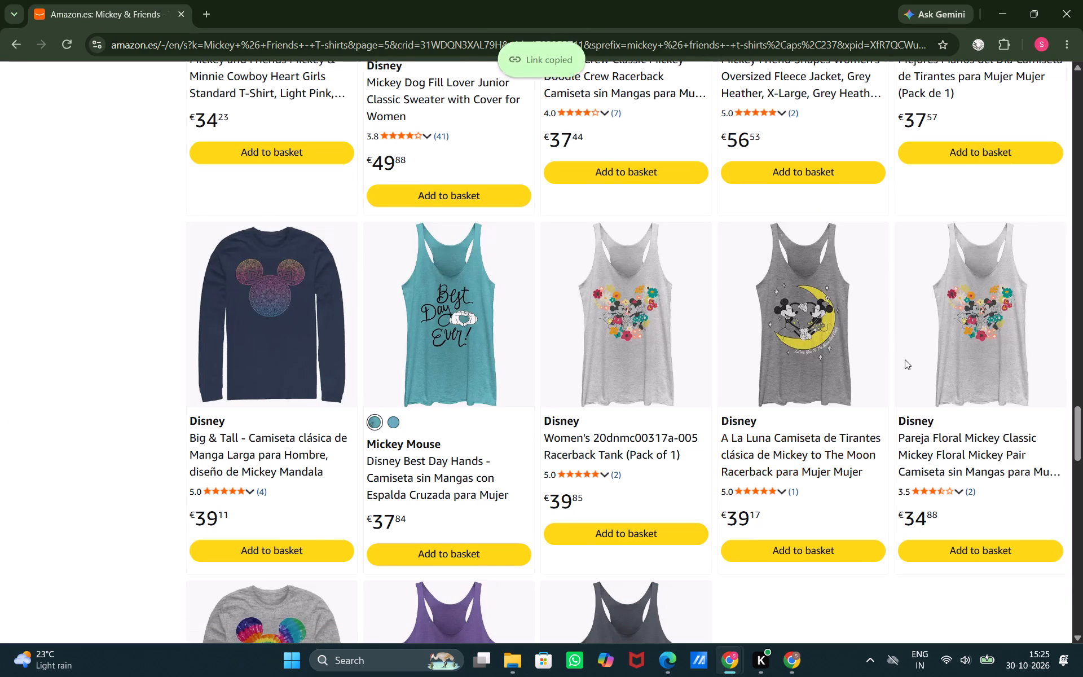
{"action": "key", "text": "alt+Tab"}
{"action": "key", "text": "ctrl+v"}
{"action": "key", "text": "Return"}
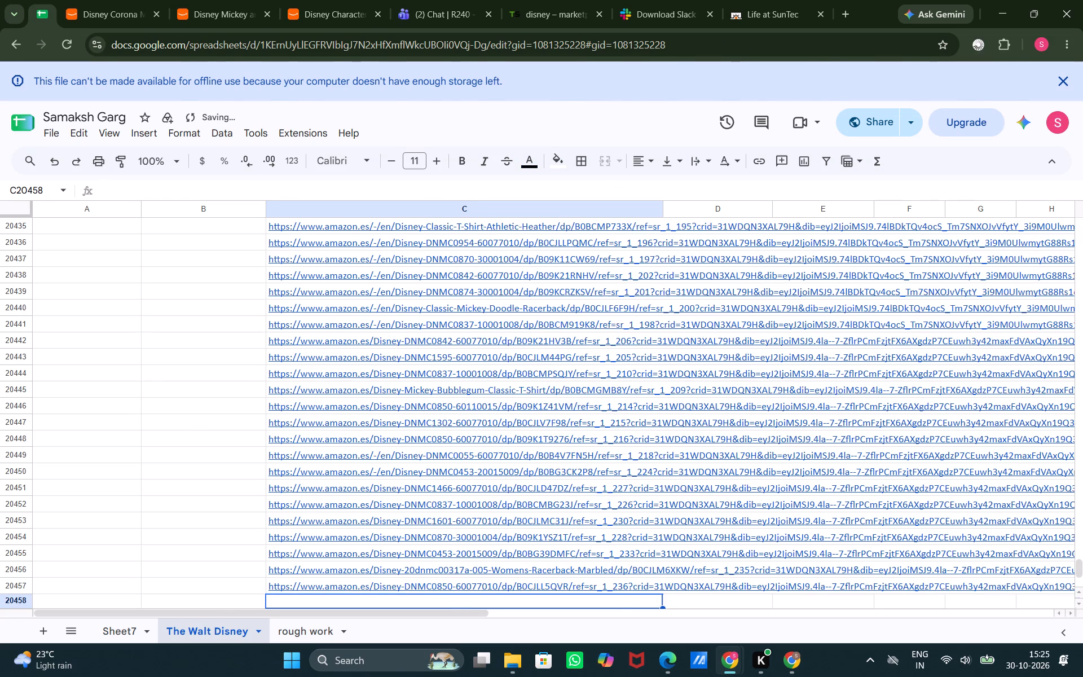
Copy the link of the Pareja Floral Mickey Classic women's sleeveless shirt into cell C20458.
{"action": "key", "text": "alt+Tab"}
{"action": "right_click", "coordinate": [1030, 435]}
{"action": "left_click", "coordinate": [939, 353]}
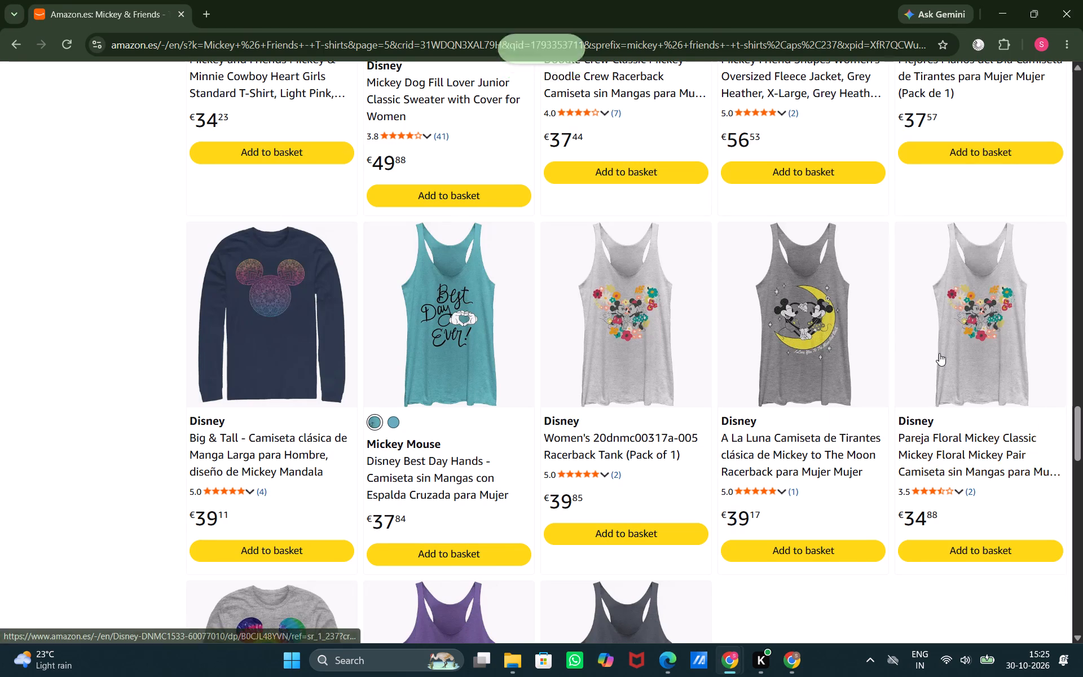
{"action": "key", "text": "alt+Tab"}
{"action": "key", "text": "ctrl+v"}
{"action": "key", "text": "Return"}
{"action": "key", "text": "Return"}
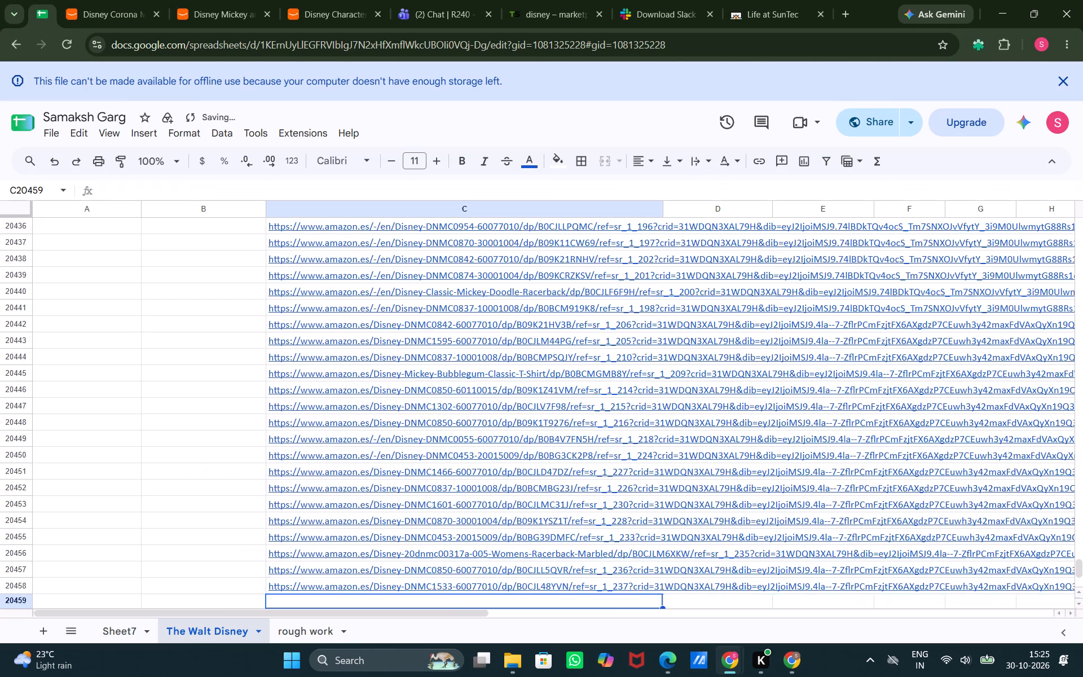
Copy the link of the purple Classic Mickey Love Forever Flowers Heart women's sleeveless shirt into cell C20459.
{"action": "key", "text": "alt+Tab"}
{"action": "scroll", "coordinate": [934, 350], "scroll_direction": "down", "scroll_amount": 5}
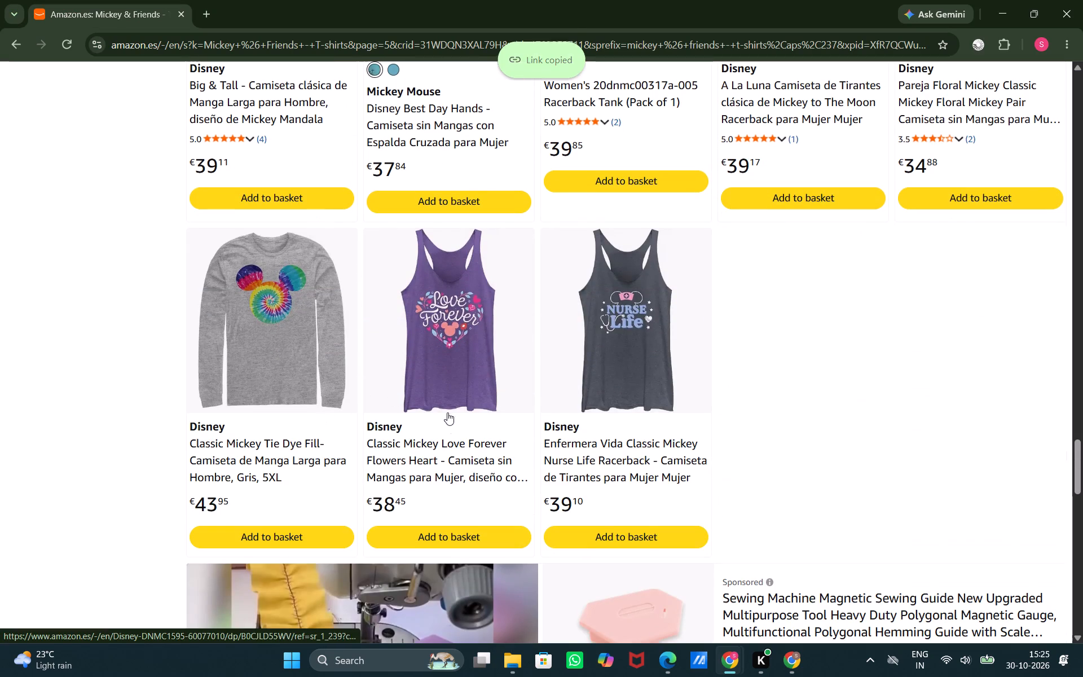
{"action": "right_click", "coordinate": [444, 441]}
{"action": "left_click", "coordinate": [516, 363]}
{"action": "key", "text": "alt+Tab"}
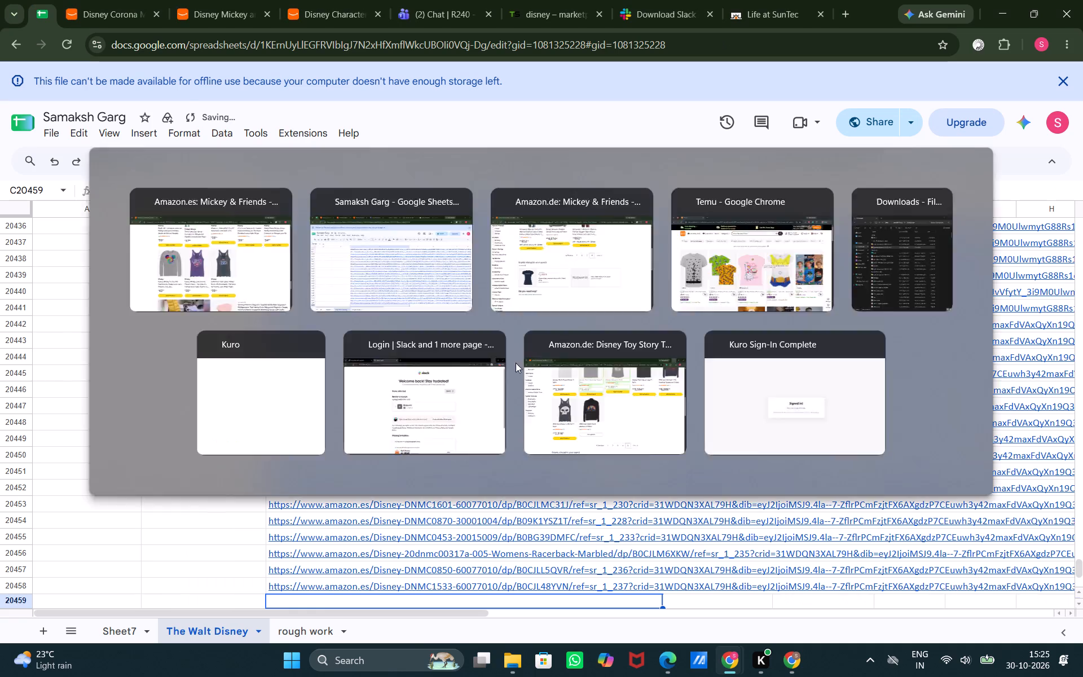
{"action": "key", "text": "ctrl+v"}
{"action": "key", "text": "Return"}
{"action": "key", "text": "Return"}
Open page 6 of the Mickey & Friends - T-shirts search results on Amazon.es.
{"action": "key", "text": "alt+Tab"}
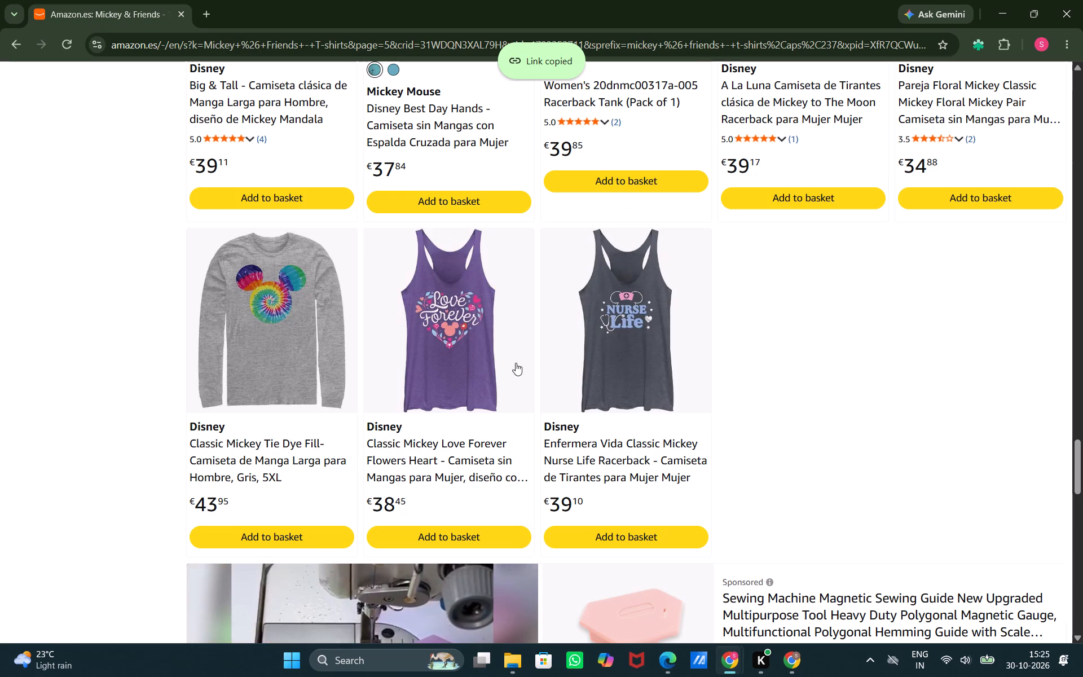
{"action": "right_click", "coordinate": [279, 443]}
{"action": "scroll", "coordinate": [786, 393], "scroll_direction": "down", "scroll_amount": 5}
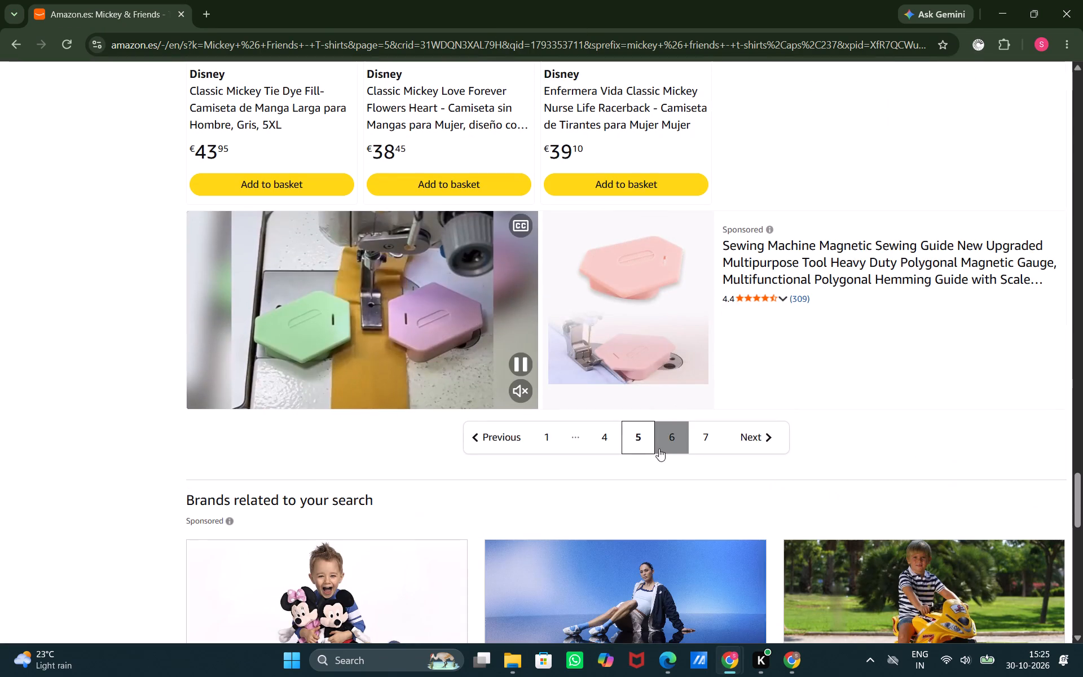
{"action": "left_click", "coordinate": [664, 446]}
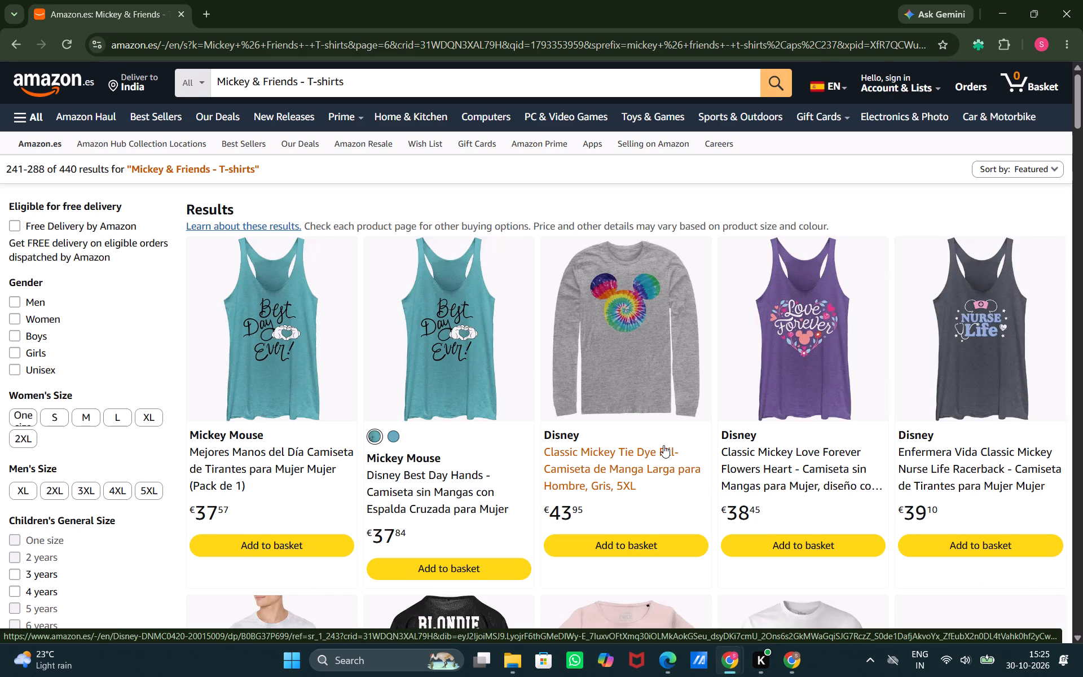
Copy the link of the purple Classic Mickey Love Forever Flowers Heart women's sleeveless shirt on page 6 into cell C20460.
{"action": "right_click", "coordinate": [824, 456]}
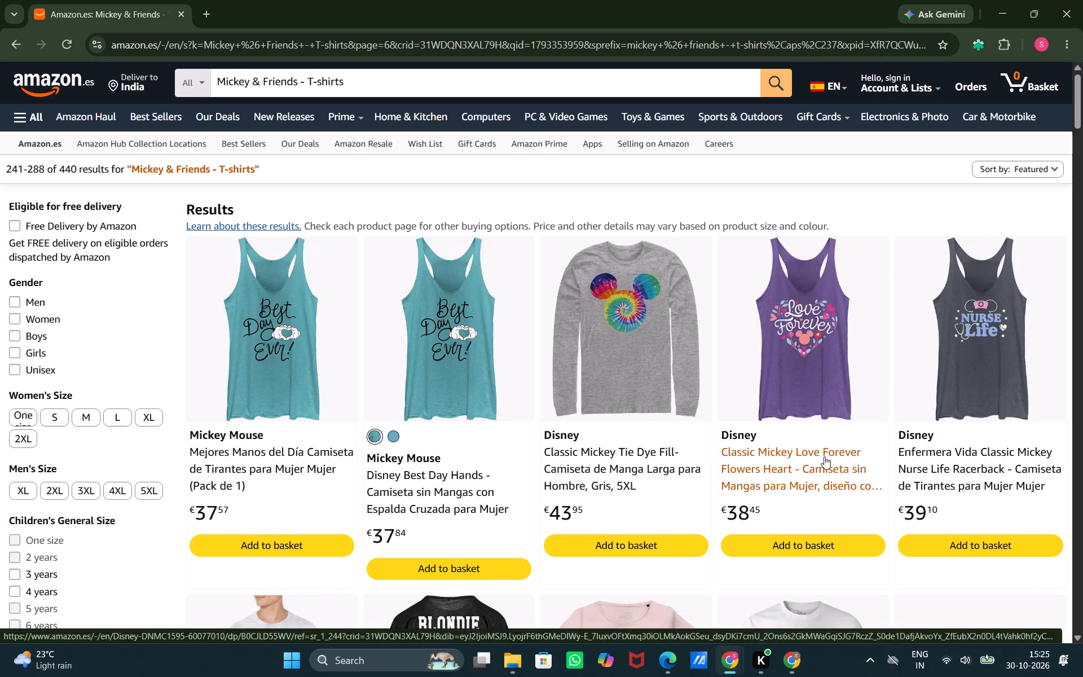
{"action": "left_click", "coordinate": [864, 376]}
{"action": "key", "text": "alt+Tab"}
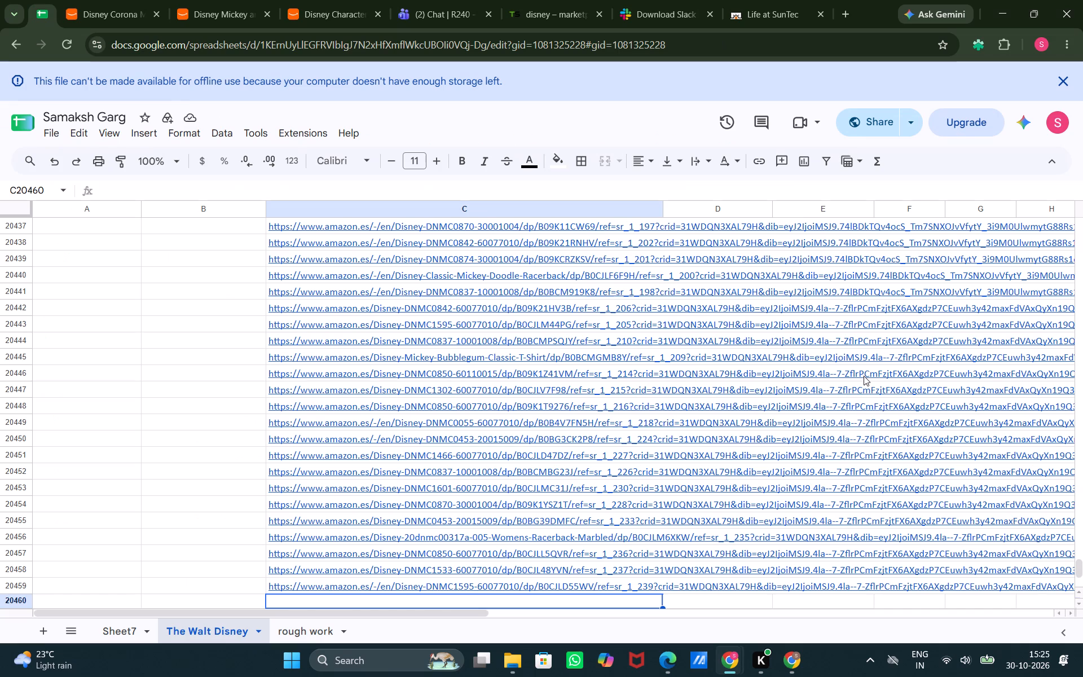
{"action": "key", "text": "ctrl+v"}
{"action": "key", "text": "Return"}
{"action": "key", "text": "Return"}
Copy the link of the Cuadrícula de Mickey Y Amigos men's T-shirt into cell C20461.
{"action": "key", "text": "alt+Tab"}
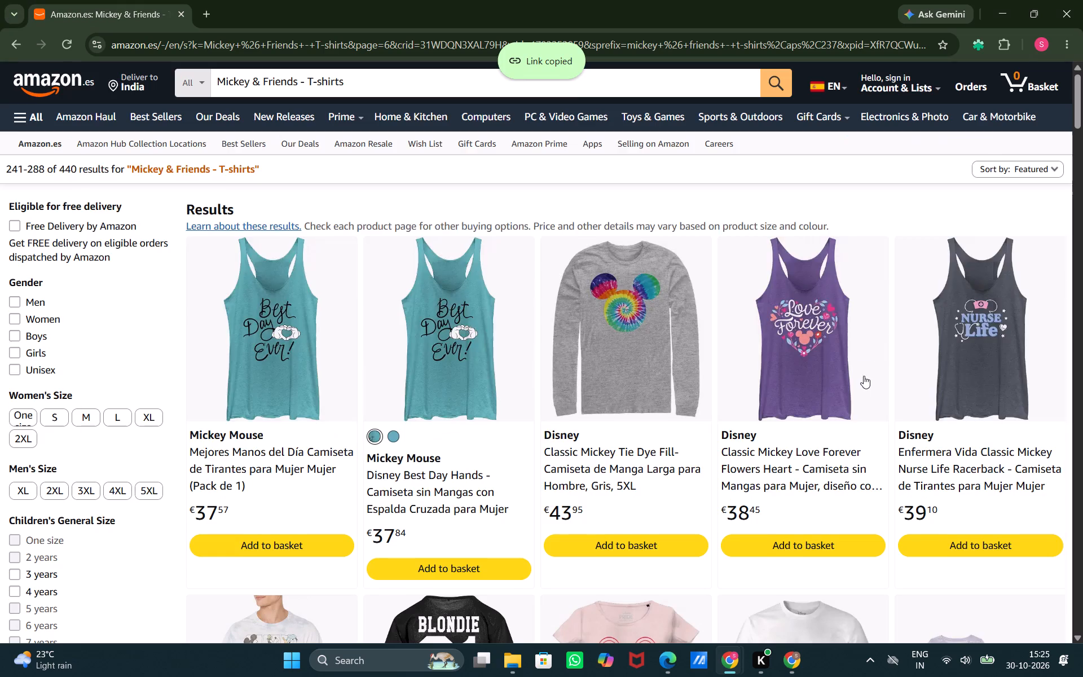
{"action": "scroll", "coordinate": [864, 376], "scroll_direction": "down", "scroll_amount": 6}
{"action": "right_click", "coordinate": [307, 352]}
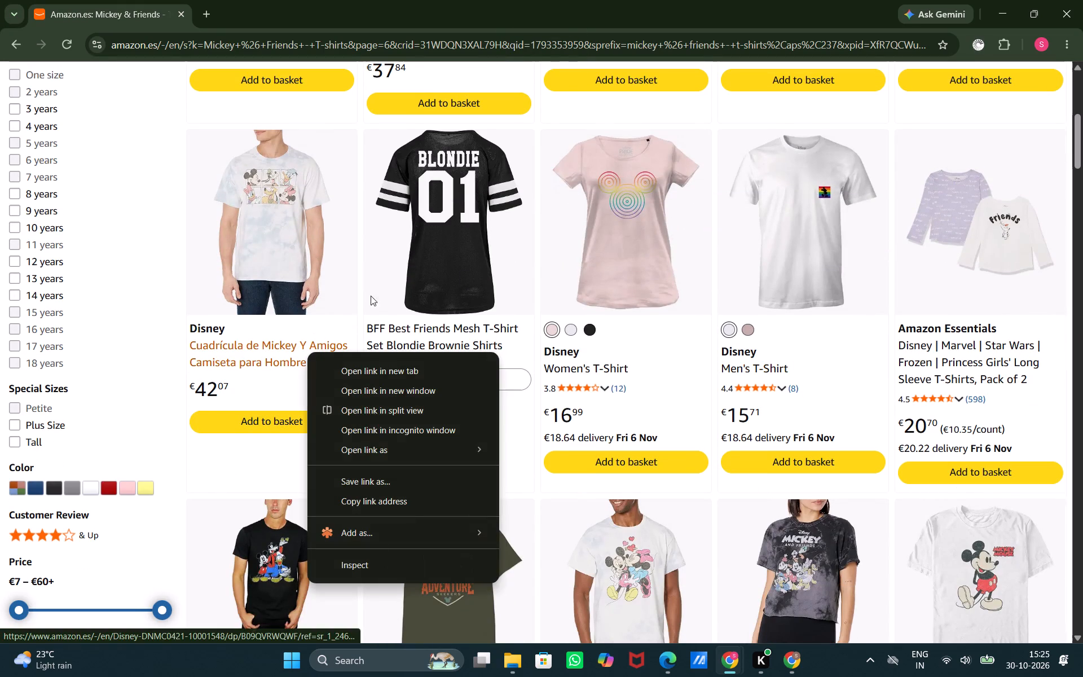
{"action": "left_click", "coordinate": [367, 495]}
{"action": "key", "text": "alt+Tab"}
{"action": "key", "text": "ctrl+v"}
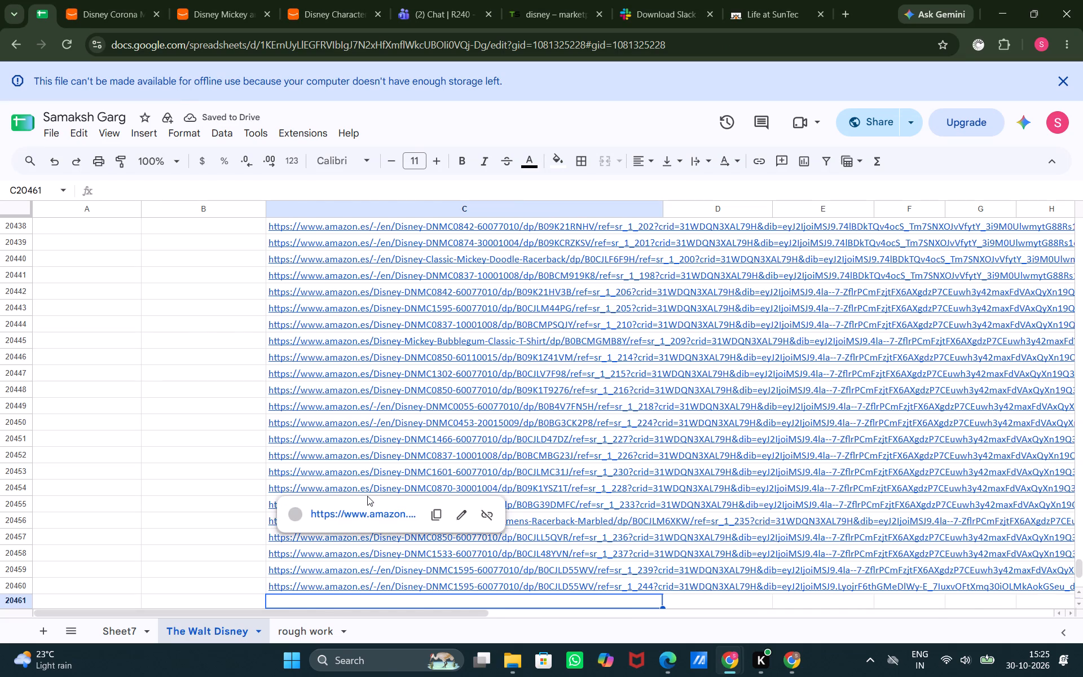
{"action": "key", "text": "Return"}
{"action": "key", "text": "Return"}
Copy the link of the white Disney Men's T-Shirt with the small rainbow chest print into cell C20462.
{"action": "key", "text": "alt+Tab"}
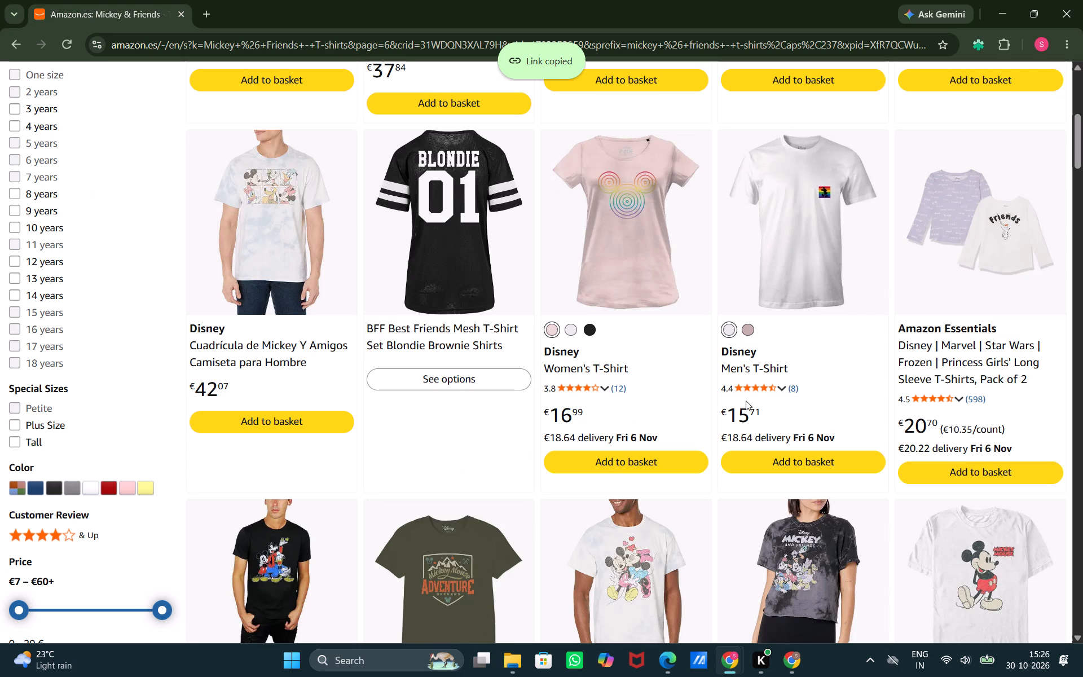
{"action": "right_click", "coordinate": [779, 371]}
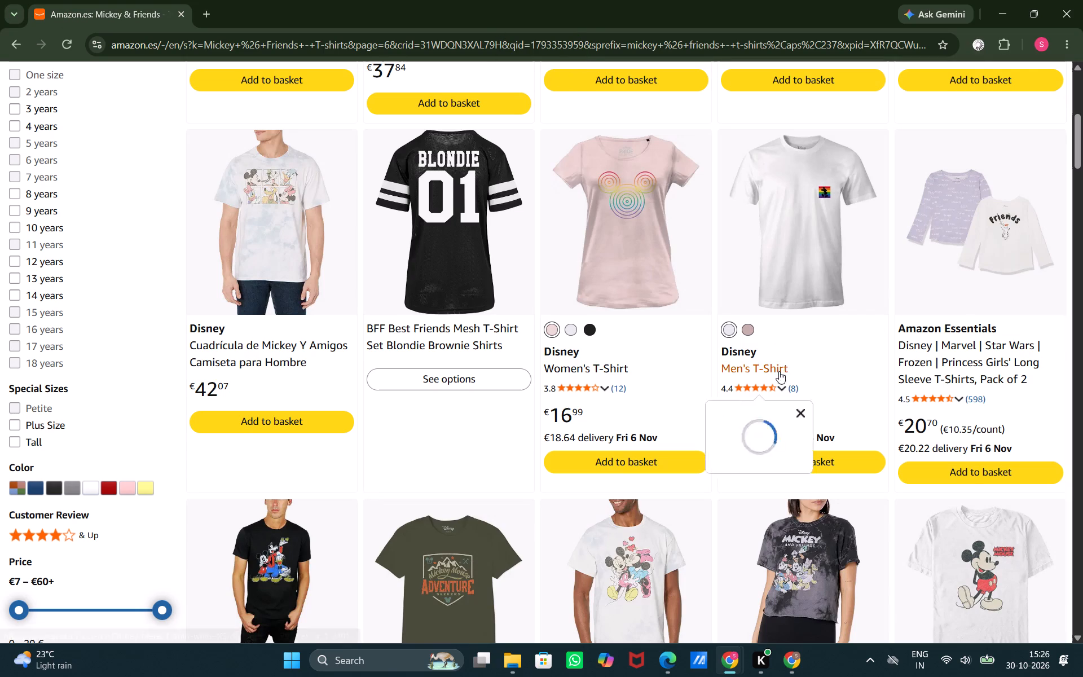
{"action": "left_click", "coordinate": [845, 515]}
{"action": "key", "text": "alt+Tab"}
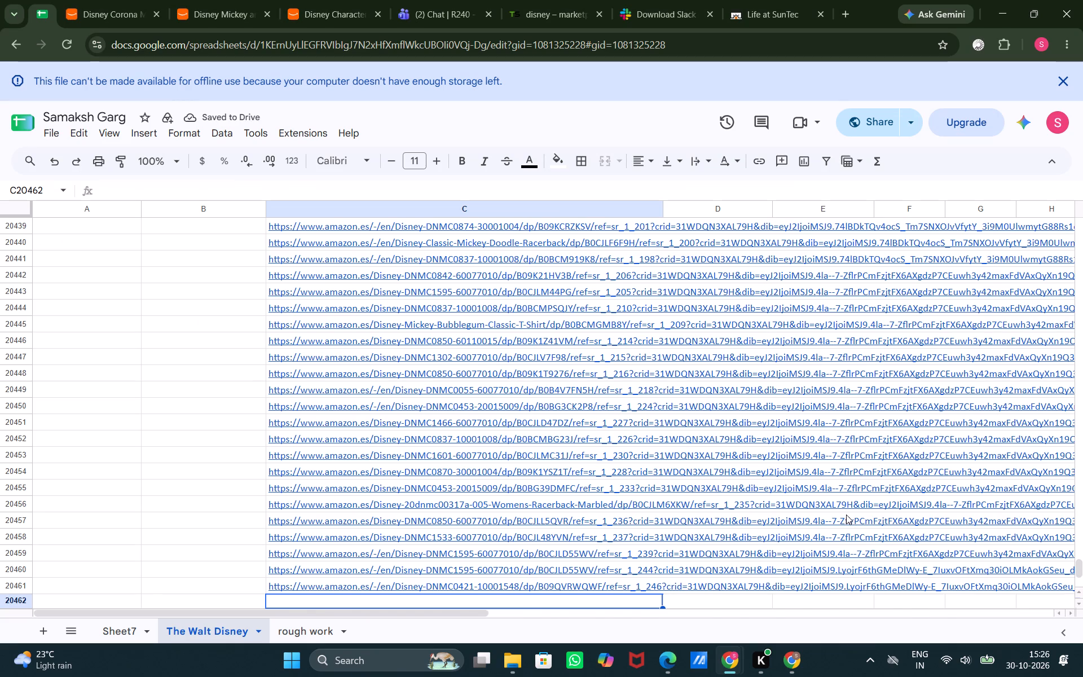
{"action": "key", "text": "ctrl+v"}
{"action": "key", "text": "Return"}
{"action": "key", "text": "Return"}
Copy the link of the black Mickey Mouse Classic Distressed printed T-shirt into cell C20463.
{"action": "key", "text": "alt+Tab"}
{"action": "scroll", "coordinate": [846, 515], "scroll_direction": "down", "scroll_amount": 3}
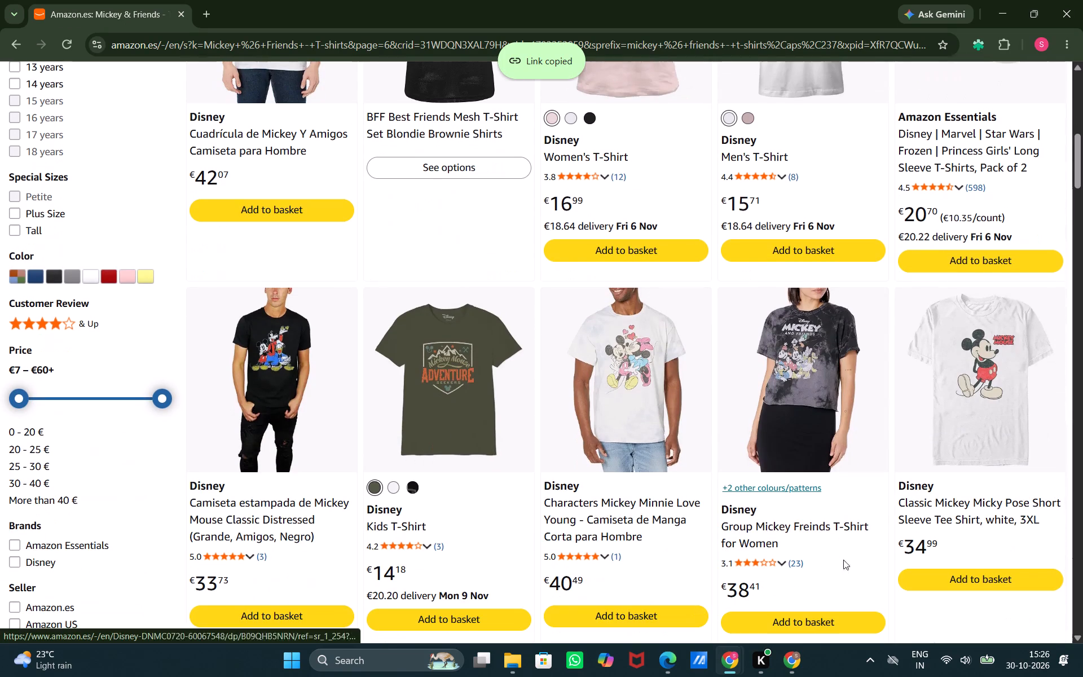
{"action": "right_click", "coordinate": [266, 507]}
{"action": "left_click", "coordinate": [333, 421]}
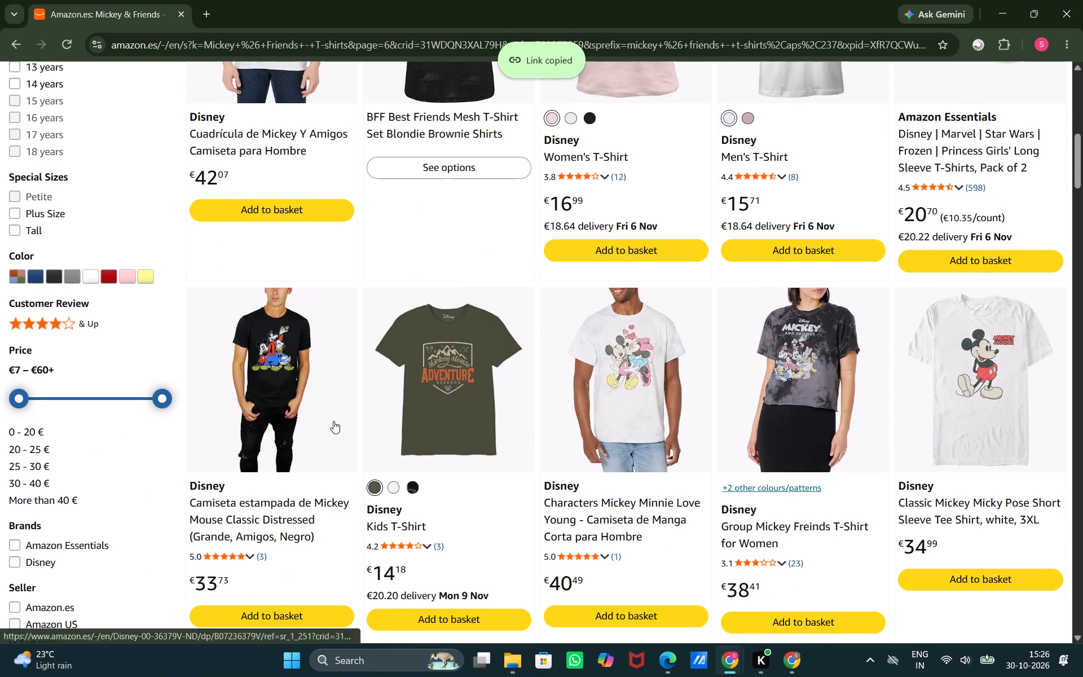
{"action": "key", "text": "alt+Tab"}
{"action": "key", "text": "ctrl+v"}
{"action": "key", "text": "Return"}
{"action": "key", "text": "Return"}
{"action": "key", "text": "Return"}
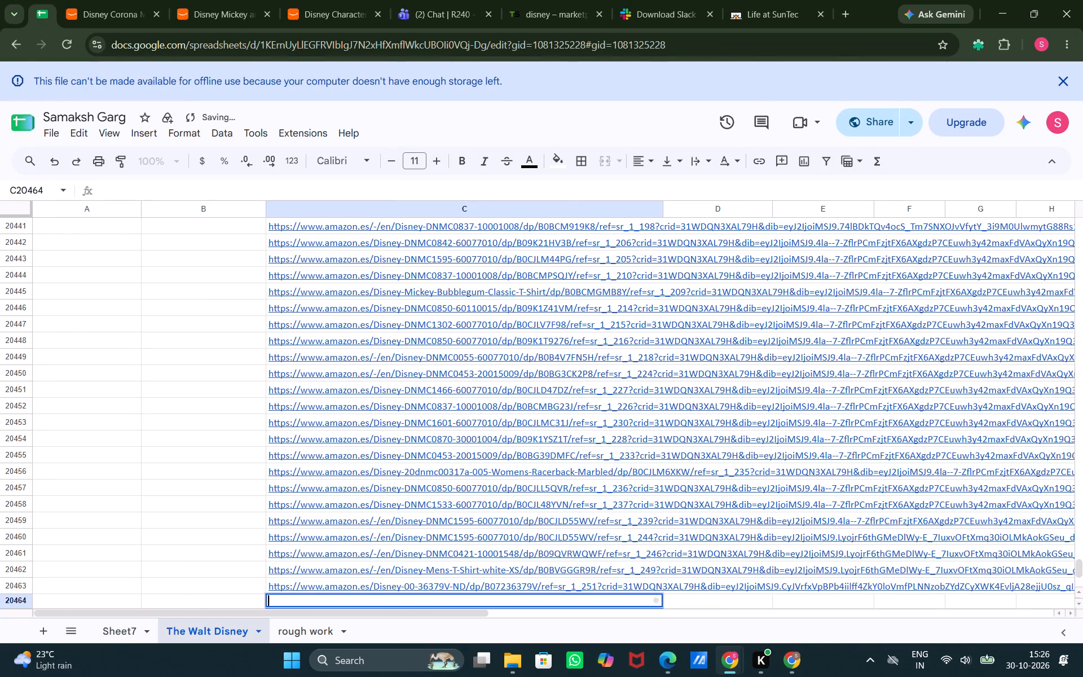
Copy the link of the Characters Mickey Minnie Love Young men's short-sleeve T-shirt into cell C20464.
{"action": "key", "text": "alt+Tab"}
{"action": "right_click", "coordinate": [600, 517]}
{"action": "left_click", "coordinate": [684, 436]}
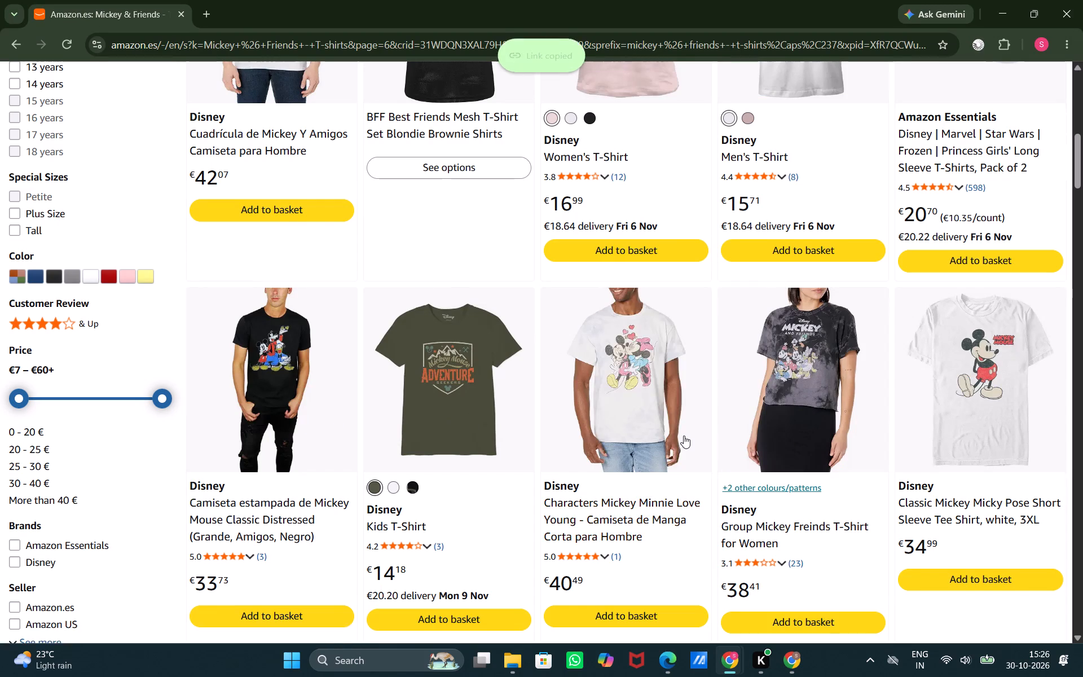
{"action": "key", "text": "alt+Tab"}
{"action": "key", "text": "ctrl+v"}
{"action": "key", "text": "Return"}
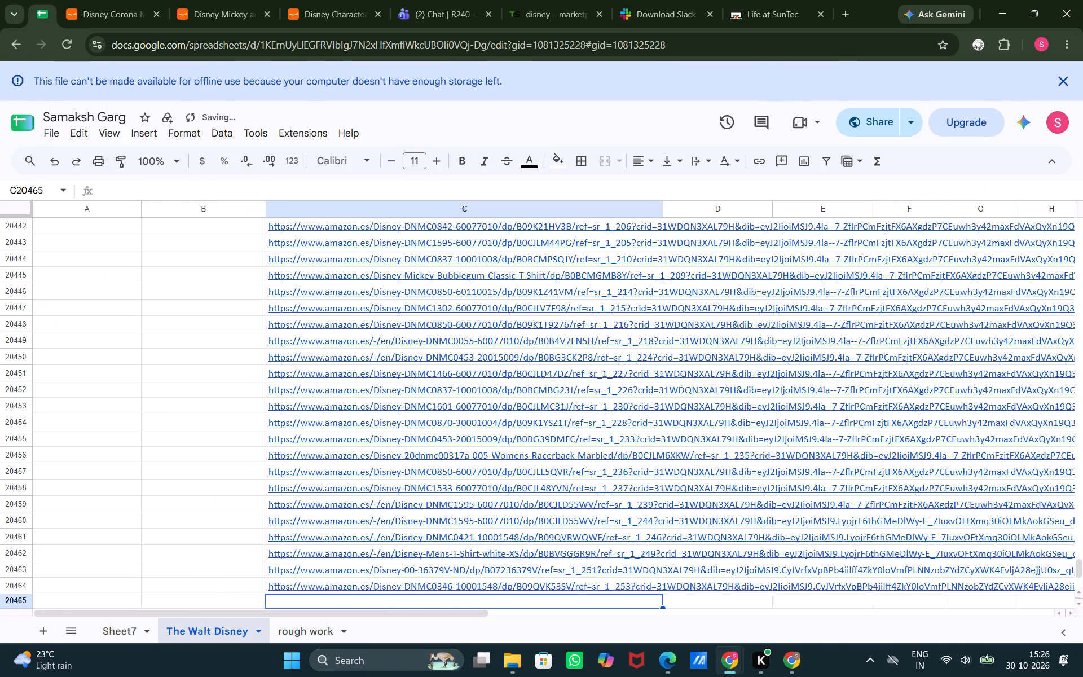
Copy the link of the Group Mickey Freinds T-Shirt for Women into cell C20465.
{"action": "key", "text": "alt+Tab"}
{"action": "right_click", "coordinate": [778, 526]}
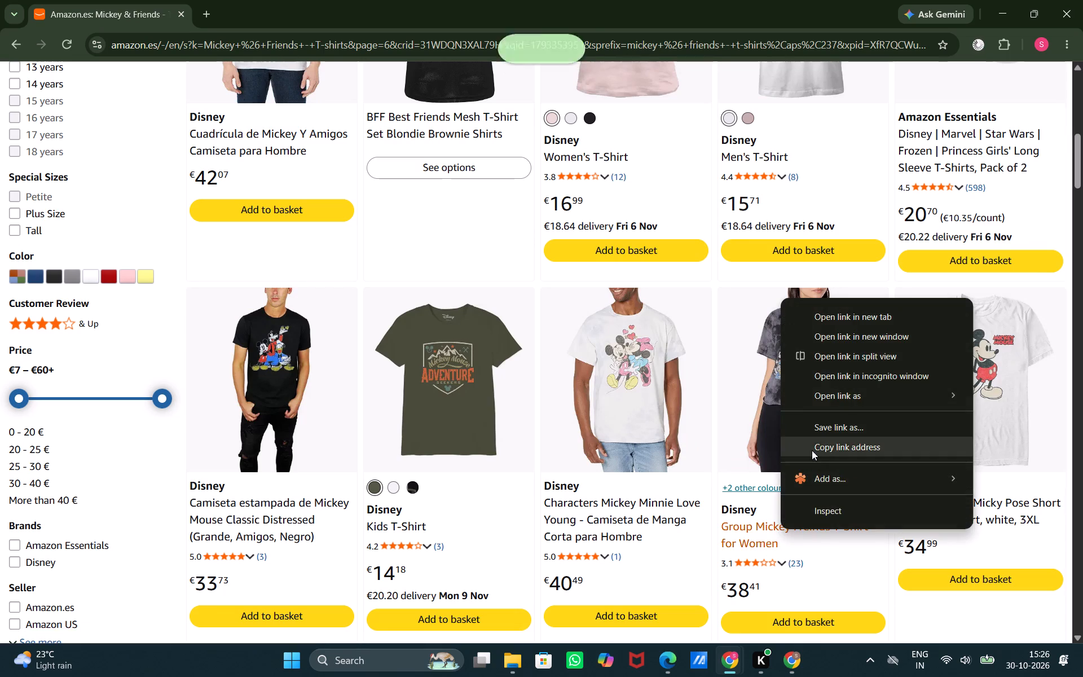
{"action": "left_click", "coordinate": [812, 450]}
{"action": "key", "text": "alt+Tab"}
{"action": "key", "text": "ctrl+v"}
{"action": "key", "text": "Return"}
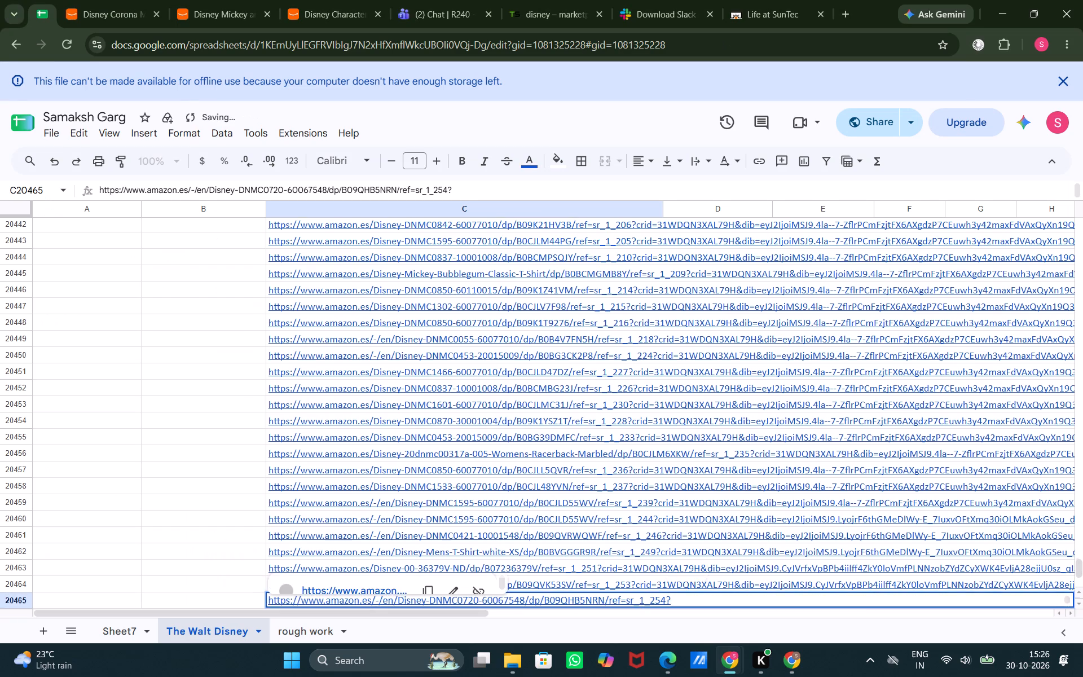
{"action": "key", "text": "Return"}
Copy the link of the white Classic Mickey Micky Pose Short Sleeve Tee Shirt into cell C20466.
{"action": "key", "text": "alt+Tab"}
{"action": "right_click", "coordinate": [1047, 527]}
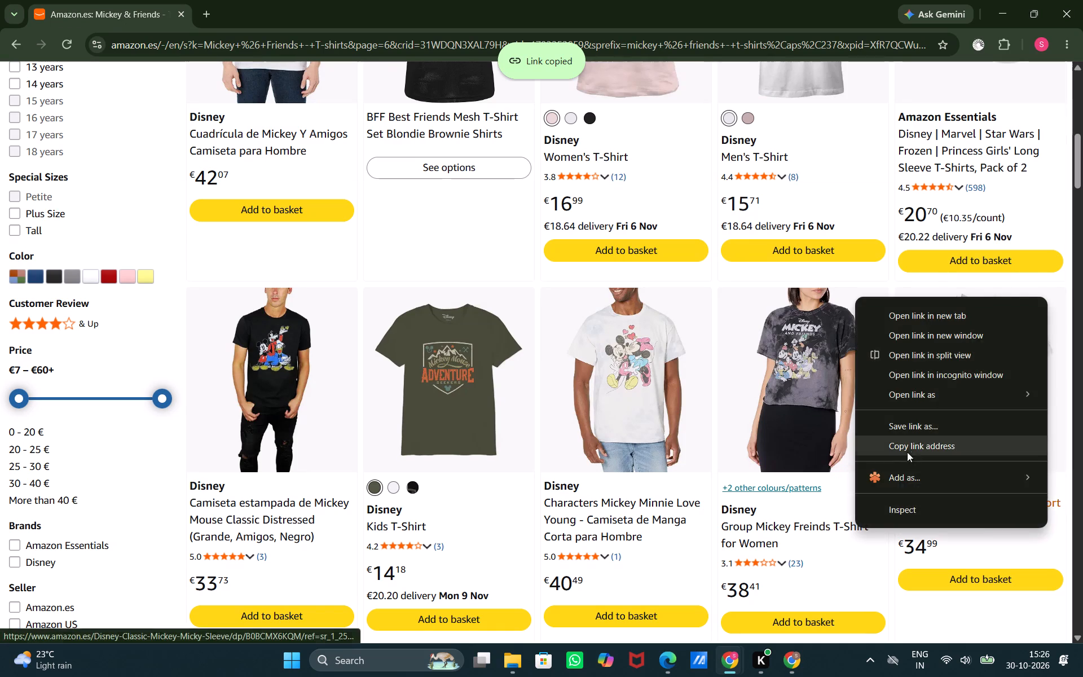
{"action": "left_click", "coordinate": [910, 438]}
{"action": "key", "text": "alt+Tab"}
{"action": "key", "text": "ctrl+v"}
{"action": "key", "text": "Return"}
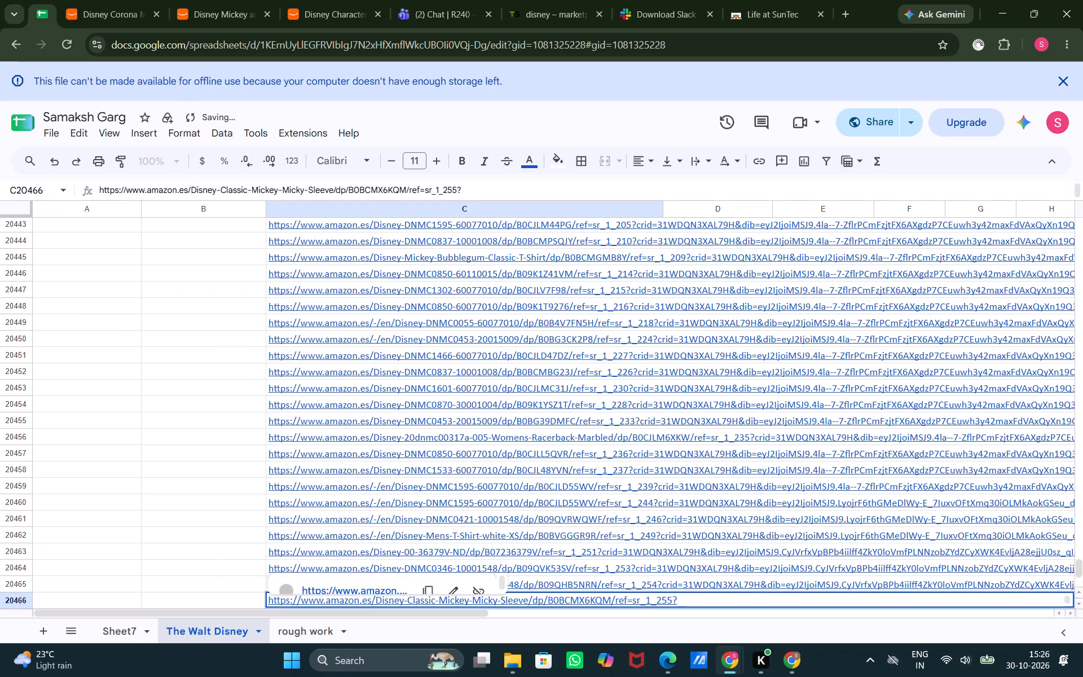
{"action": "key", "text": "Return"}
Copy the link of the Classic Mickey Mickeys Camo Boys Husky Short Sleeve tee into cell C20467.
{"action": "key", "text": "alt+Tab"}
{"action": "scroll", "coordinate": [919, 426], "scroll_direction": "down", "scroll_amount": 5}
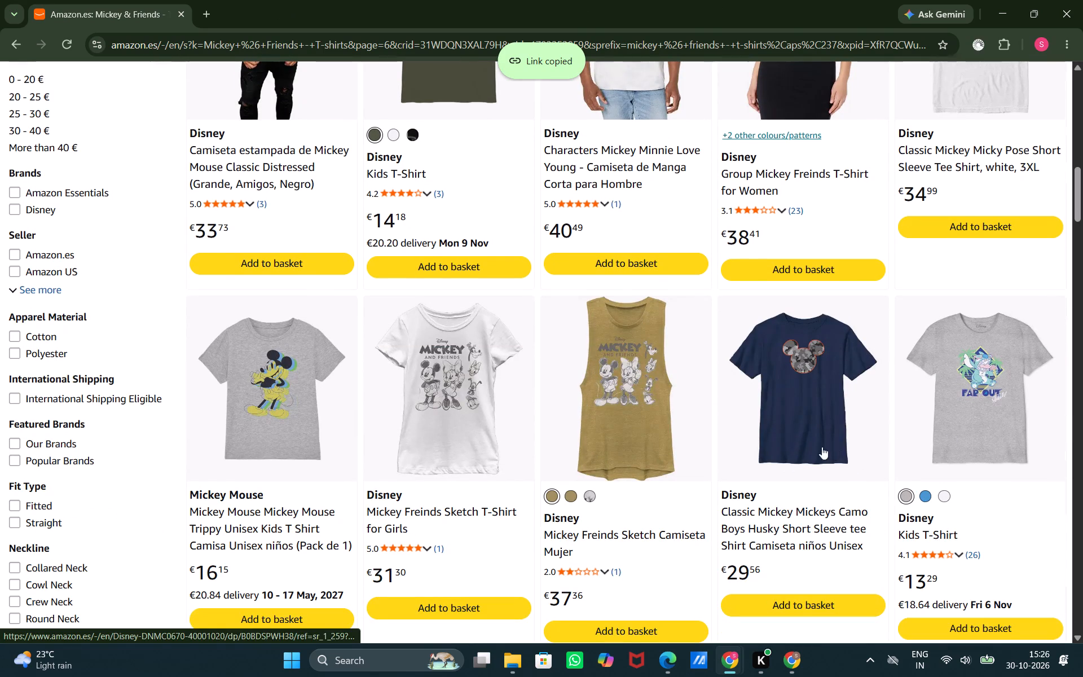
{"action": "right_click", "coordinate": [801, 519]}
{"action": "left_click", "coordinate": [879, 442]}
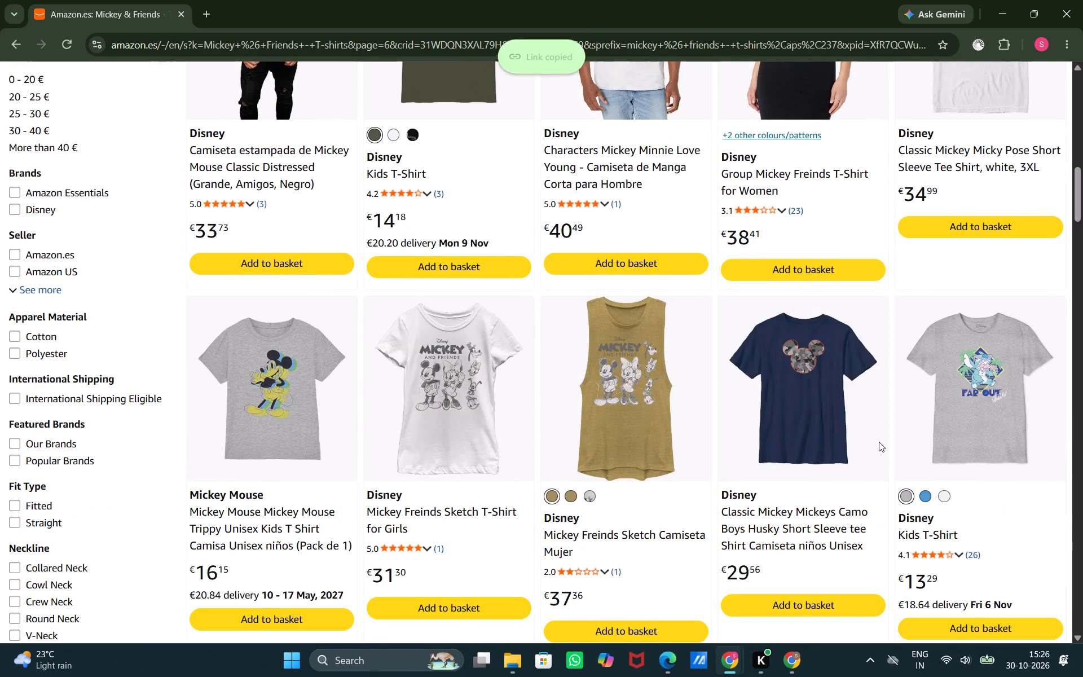
{"action": "key", "text": "alt+Tab"}
{"action": "key", "text": "ctrl+v"}
{"action": "key", "text": "Return"}
{"action": "key", "text": "Return"}
{"action": "key", "text": "Return"}
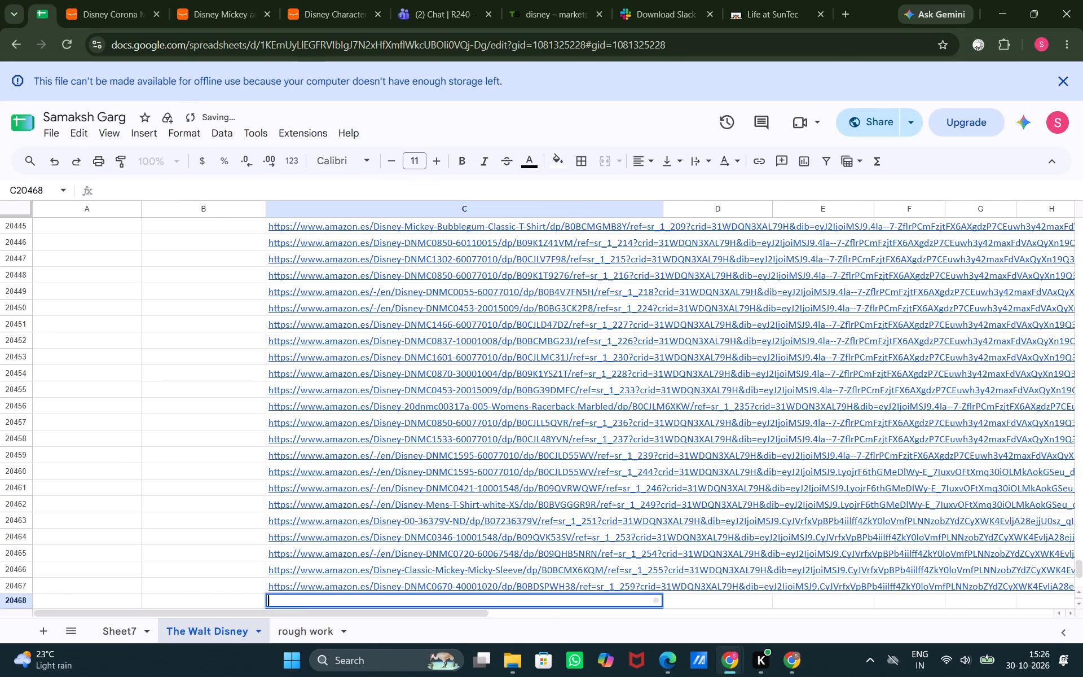
Copy the link of the Mickey Freinds Sketch Camiseta Mujer sleeveless women's shirt into cell C20468.
{"action": "key", "text": "alt+Tab"}
{"action": "right_click", "coordinate": [592, 541]}
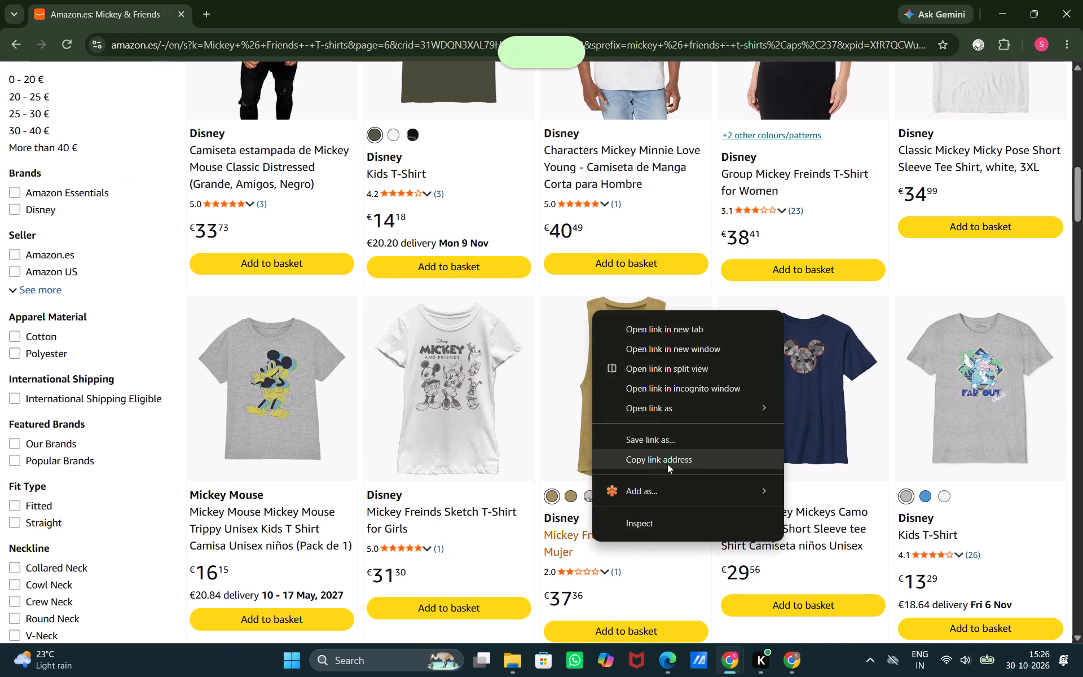
{"action": "left_click", "coordinate": [667, 463]}
{"action": "key", "text": "alt+Tab"}
{"action": "key", "text": "ctrl+v"}
{"action": "key", "text": "Return"}
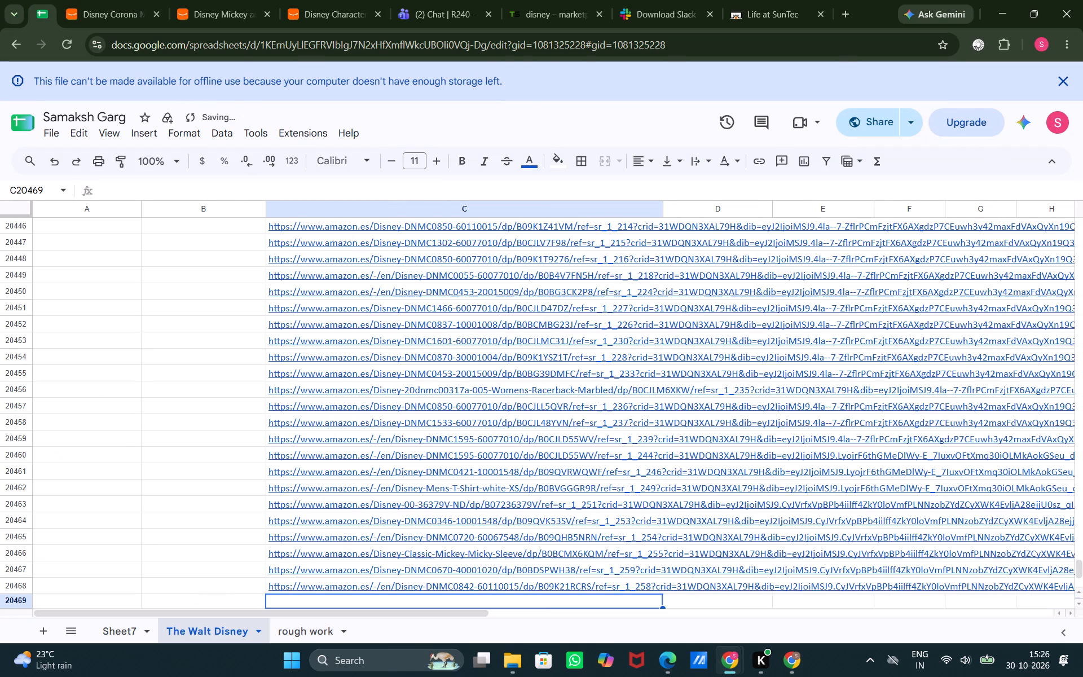
Copy the link of the Mickey Freinds Sketch T-Shirt for Girls into cell C20469.
{"action": "key", "text": "alt+Tab"}
{"action": "right_click", "coordinate": [426, 508]}
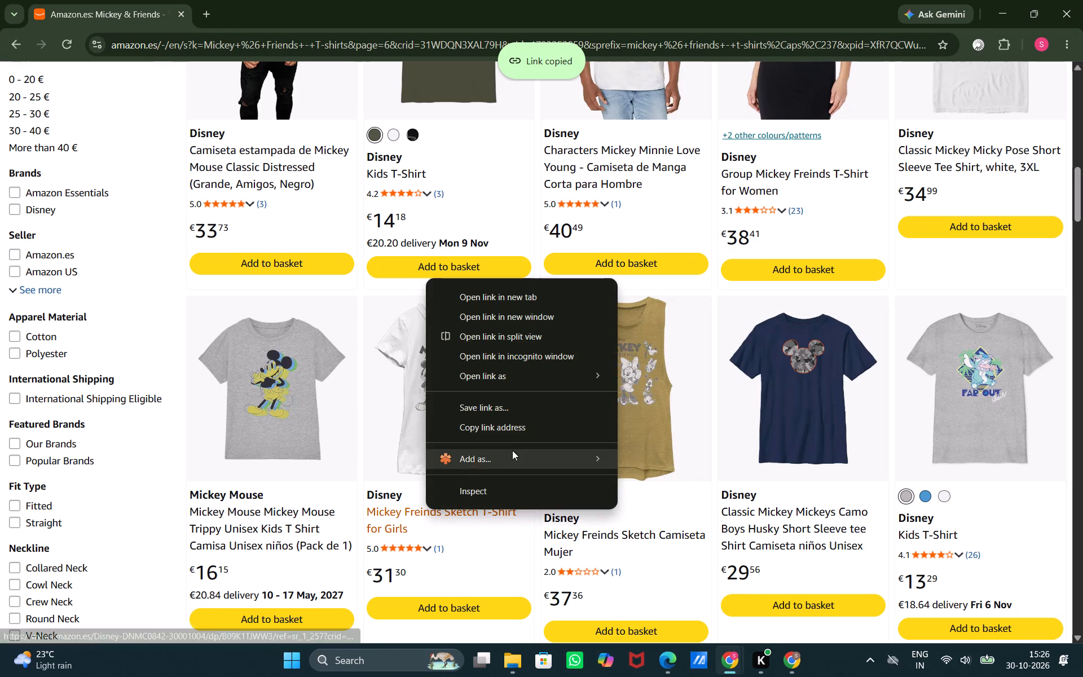
{"action": "left_click", "coordinate": [512, 430]}
{"action": "key", "text": "alt+Tab"}
{"action": "key", "text": "ctrl+v"}
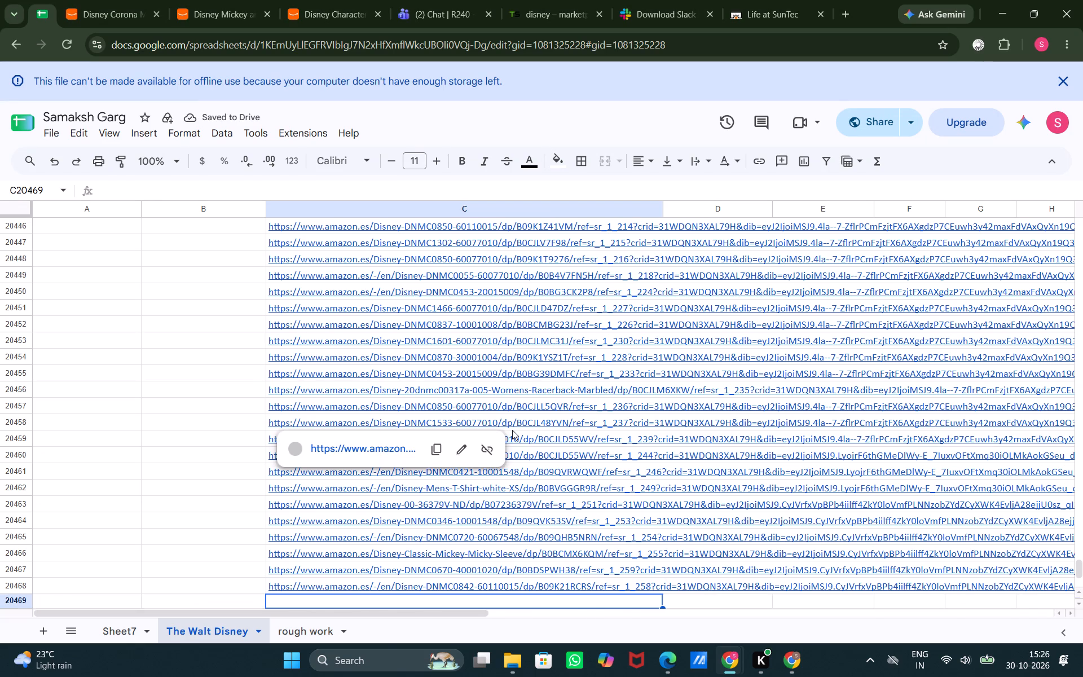
{"action": "key", "text": "Return"}
{"action": "key", "text": "Return"}
Copy the link of the Mickey Mouse Trippy Unisex Kids T Shirt into cell C20470.
{"action": "key", "text": "alt+Tab"}
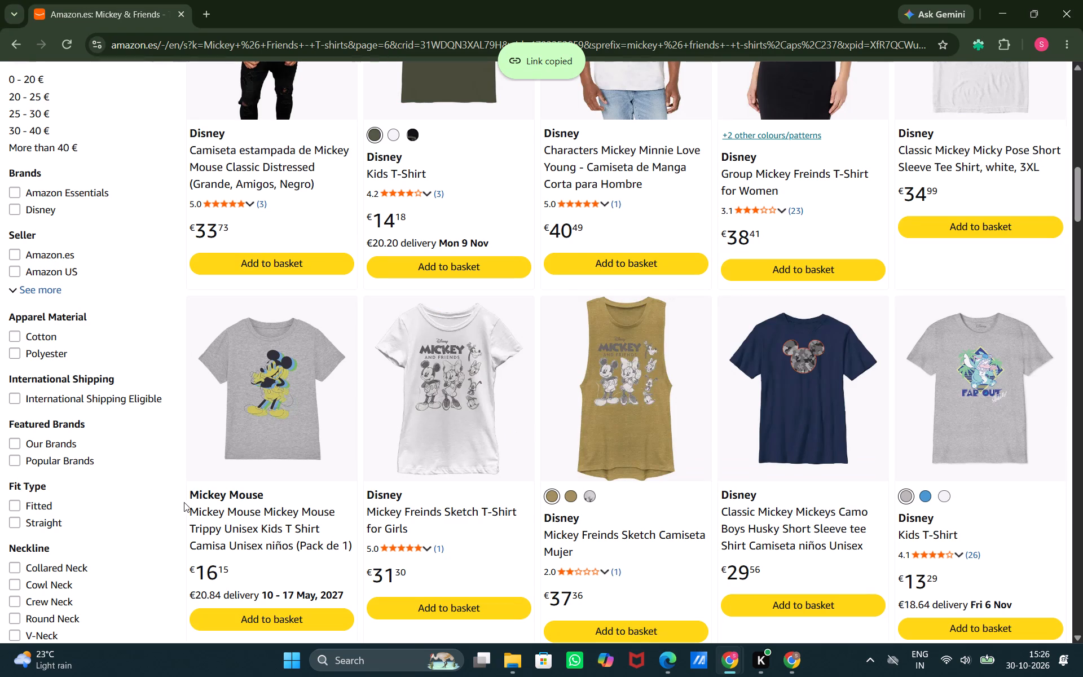
{"action": "right_click", "coordinate": [288, 515]}
{"action": "left_click", "coordinate": [321, 425]}
{"action": "key", "text": "alt+Tab"}
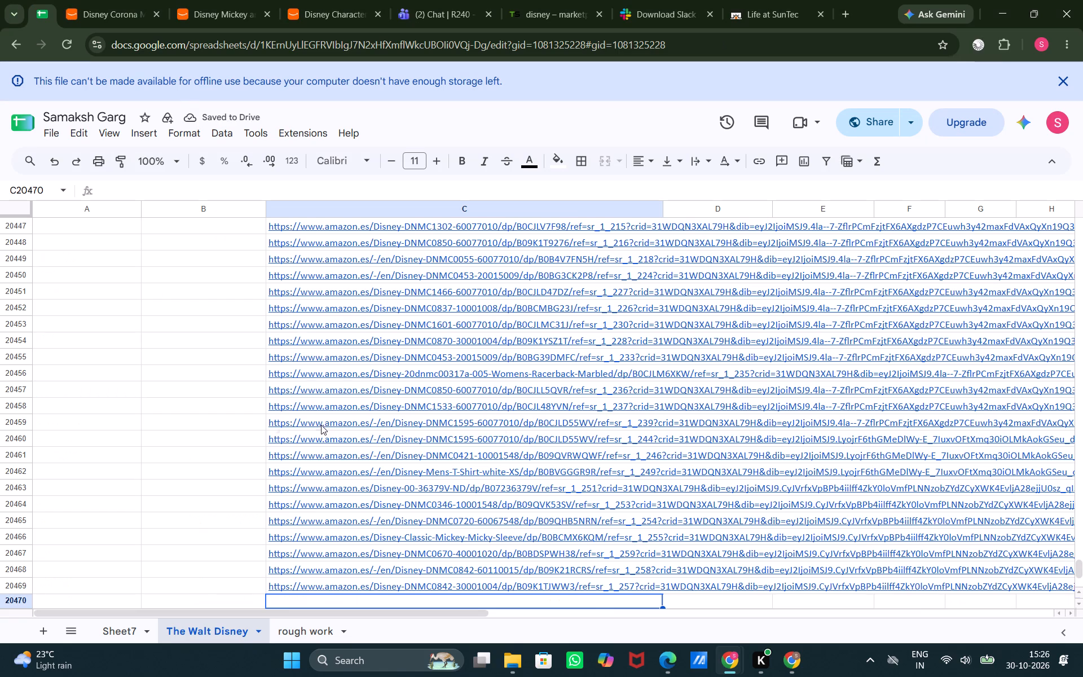
{"action": "key", "text": "ctrl+v"}
{"action": "key", "text": "Return"}
{"action": "key", "text": "Return"}
Copy the link of the grey Mickey Mouse Women's Mickey Mouse T-Shirt under More results into cell C20471.
{"action": "key", "text": "alt+Tab"}
{"action": "scroll", "coordinate": [321, 425], "scroll_direction": "down", "scroll_amount": 5}
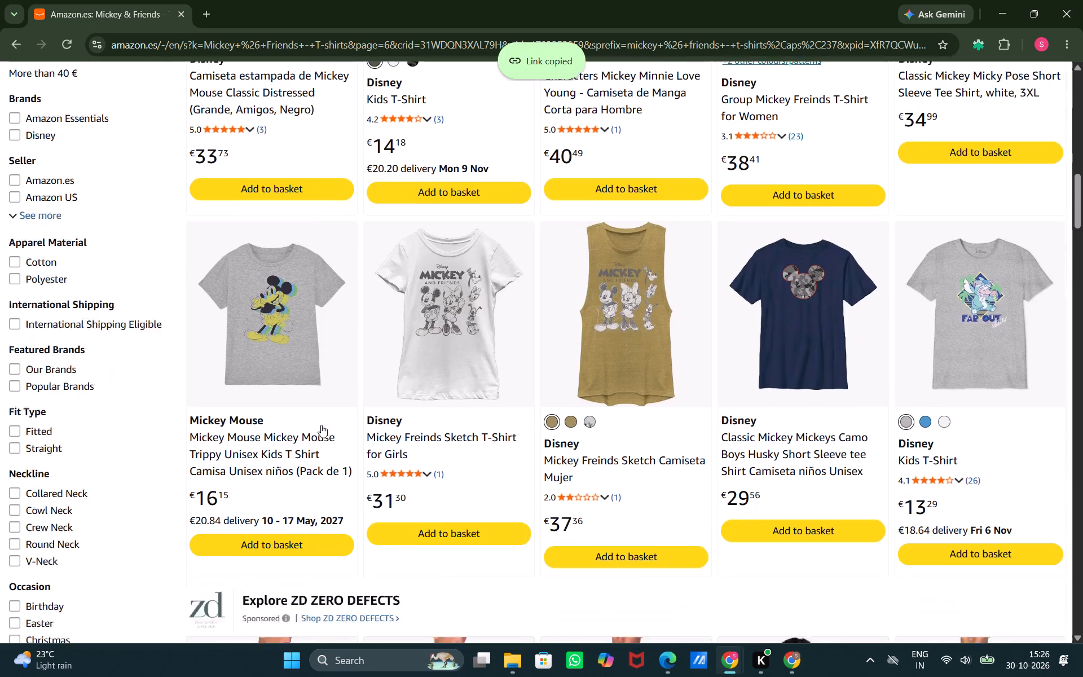
{"action": "scroll", "coordinate": [321, 425], "scroll_direction": "down", "scroll_amount": 6}
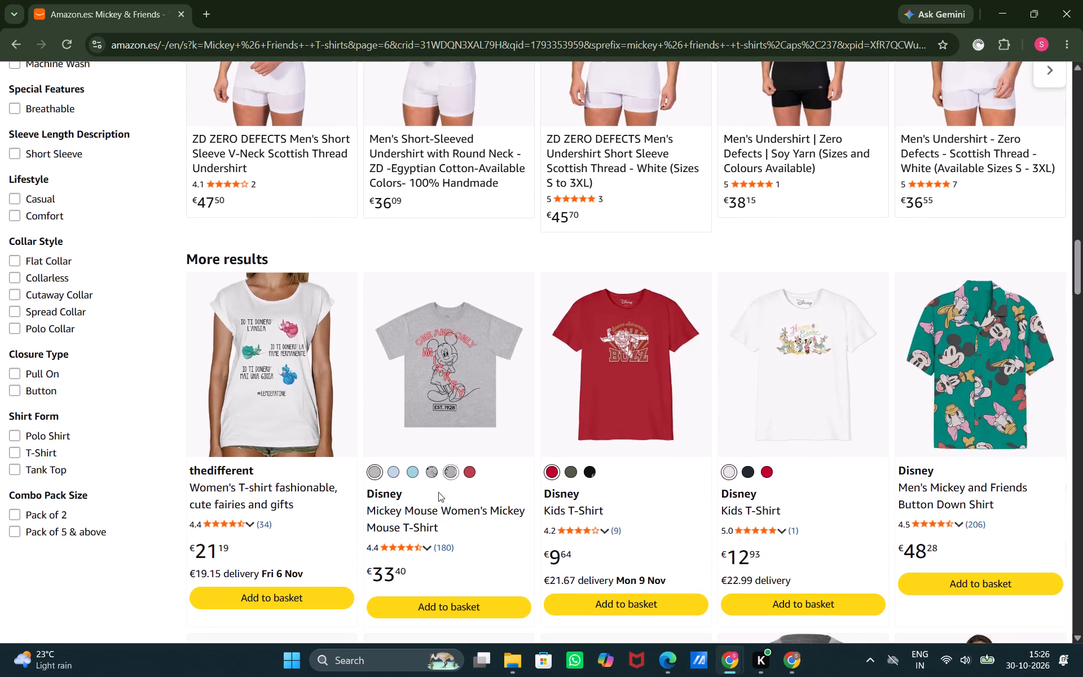
{"action": "right_click", "coordinate": [428, 510]}
{"action": "left_click", "coordinate": [541, 428]}
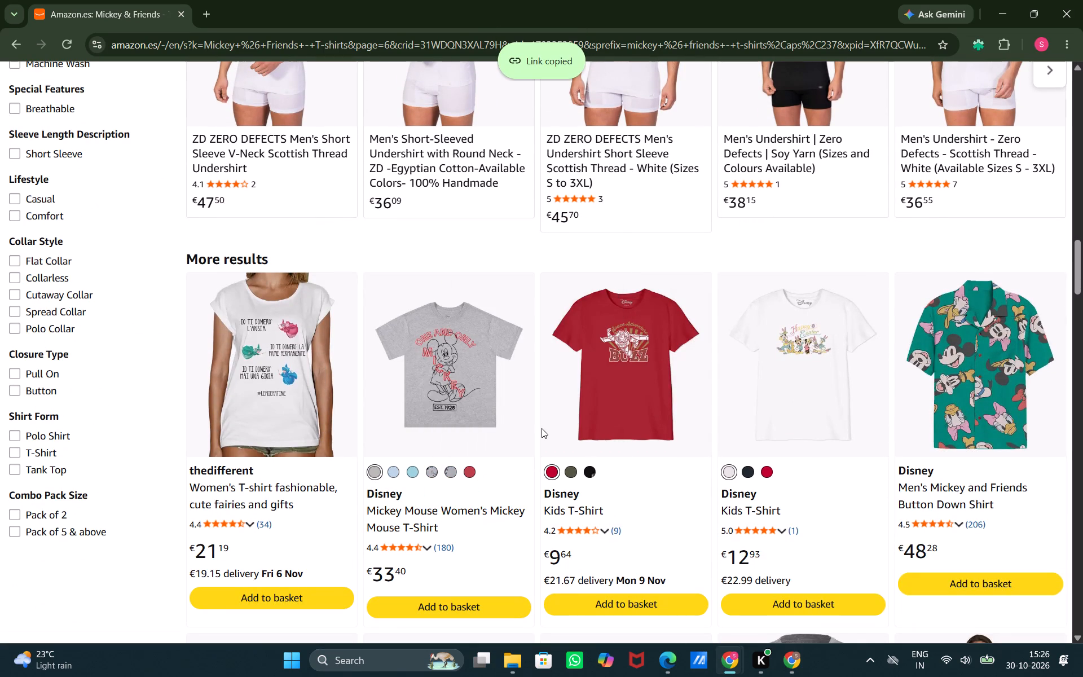
{"action": "key", "text": "alt+Tab"}
{"action": "key", "text": "ctrl+v"}
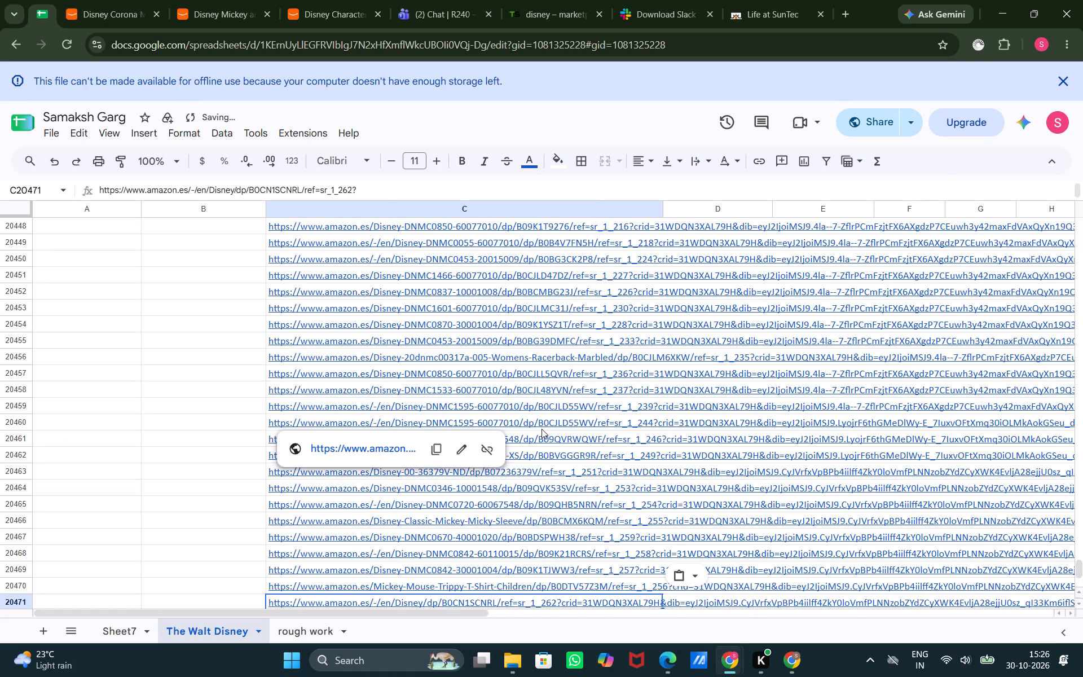
{"action": "key", "text": "Return"}
{"action": "key", "text": "Return"}
Copy the link of the white Disney Kids T-Shirt with the Mickey and friends print into cell C20472.
{"action": "key", "text": "alt+Tab"}
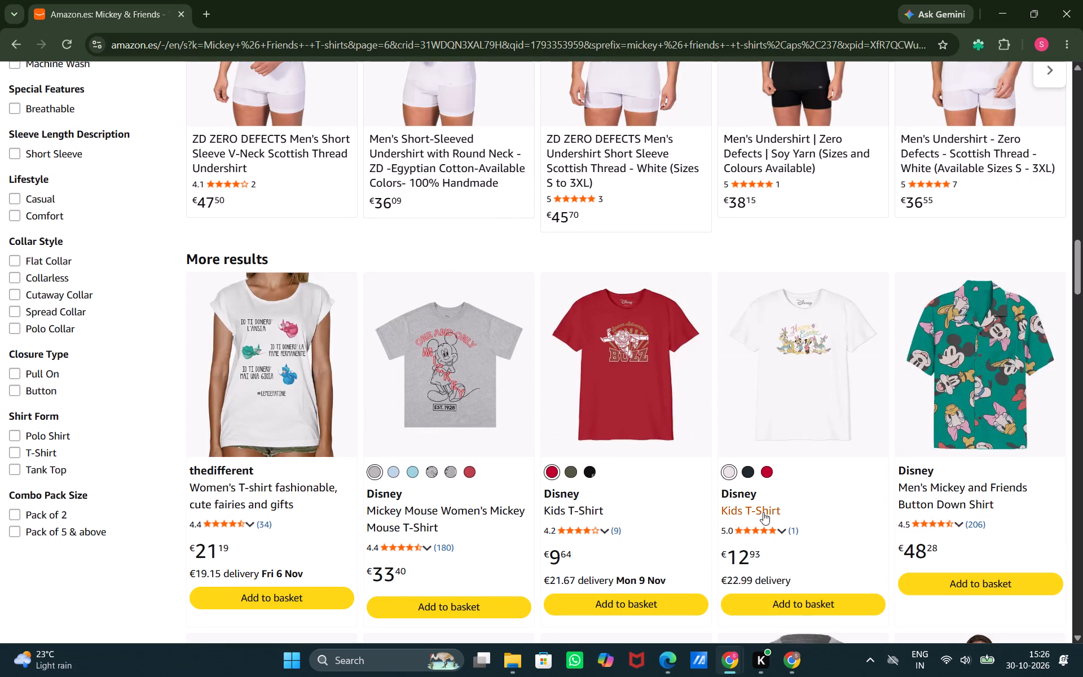
{"action": "right_click", "coordinate": [763, 512]}
{"action": "left_click", "coordinate": [842, 432]}
{"action": "key", "text": "alt+Tab"}
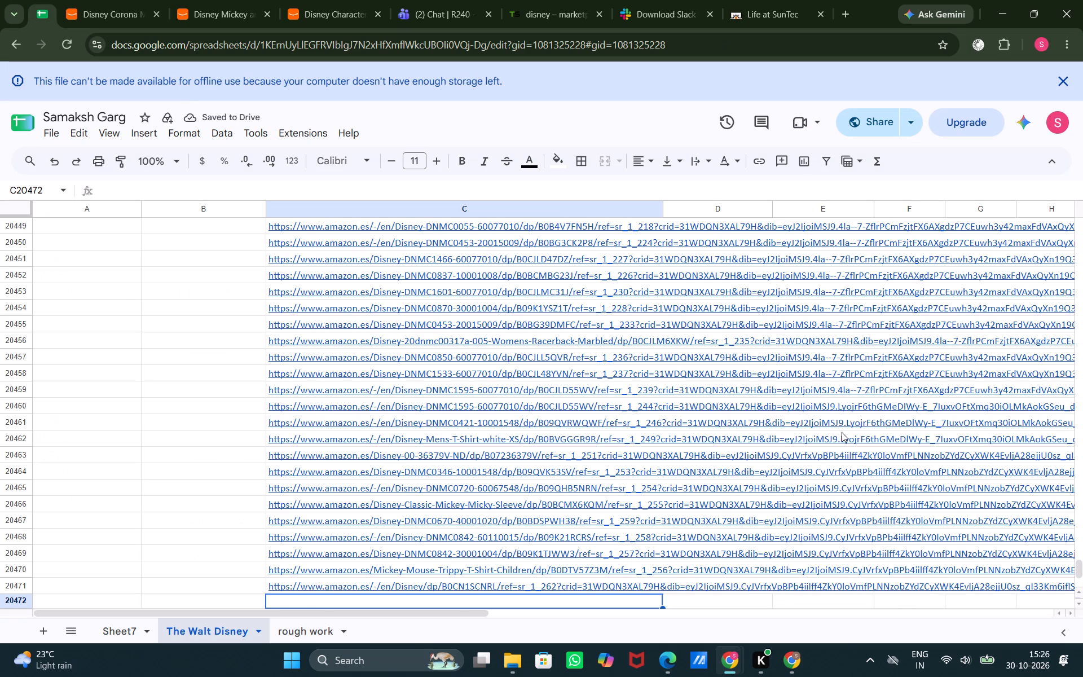
{"action": "key", "text": "ctrl+v"}
{"action": "key", "text": "Return"}
{"action": "key", "text": "Return"}
Copy the link of the Mickey Minnie Mouse Donald Daisy Goofy Pluto AOP Womens Plus Size T-Shirt Blue M into cell C20473.
{"action": "key", "text": "alt+Tab"}
{"action": "scroll", "coordinate": [842, 432], "scroll_direction": "down", "scroll_amount": 4}
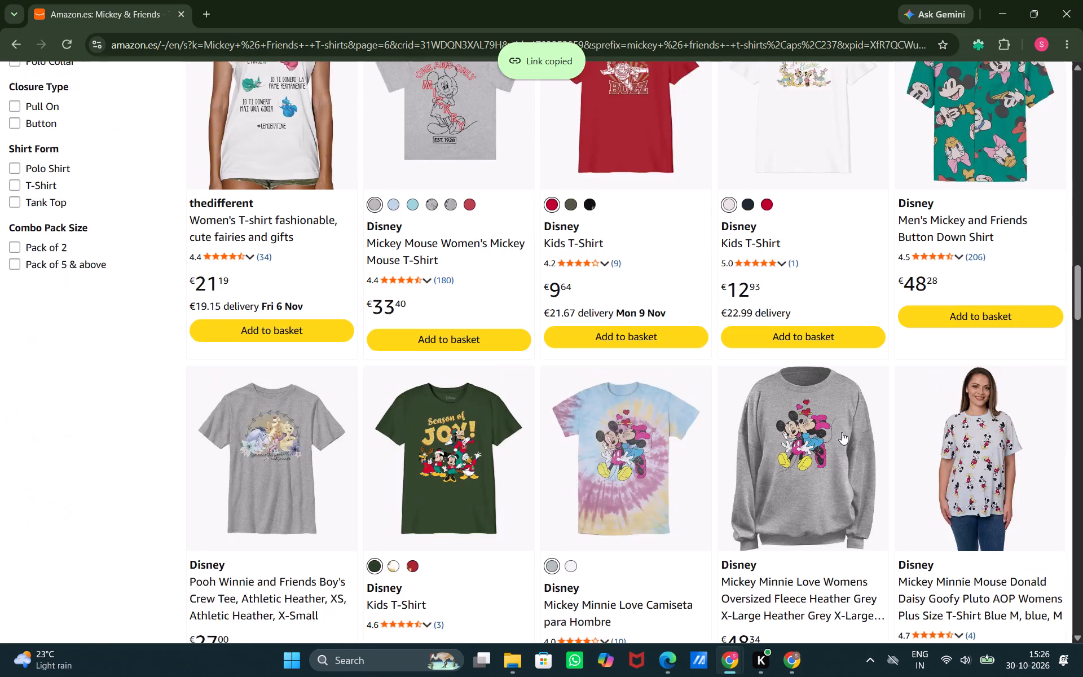
{"action": "scroll", "coordinate": [842, 432], "scroll_direction": "down", "scroll_amount": 1}
{"action": "right_click", "coordinate": [1002, 498]}
{"action": "left_click", "coordinate": [911, 416]}
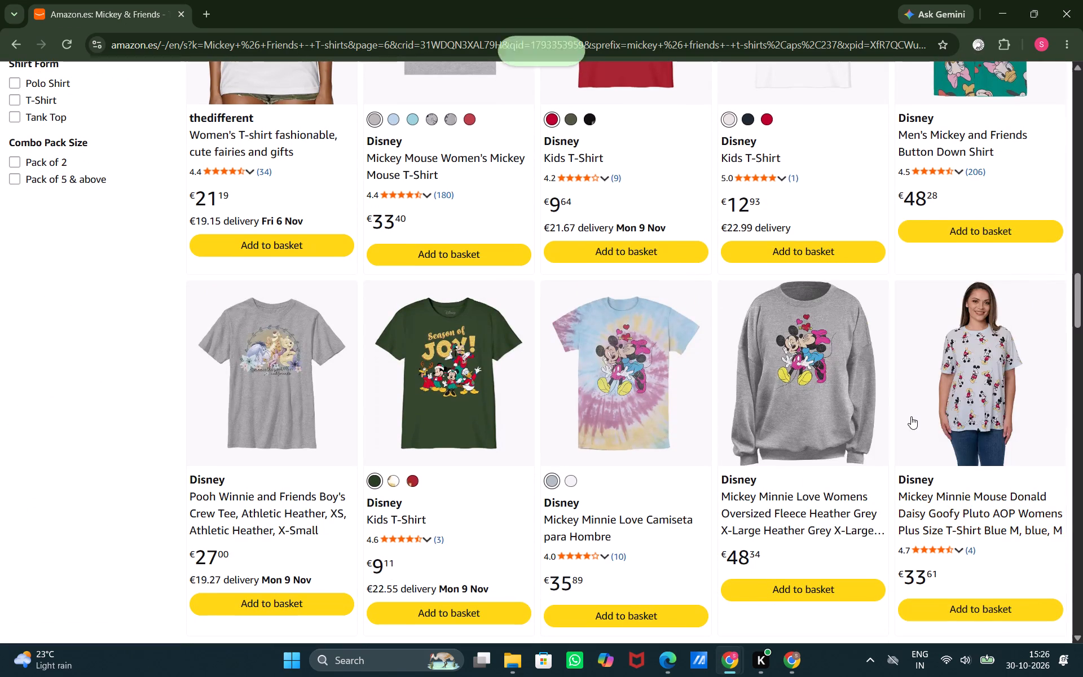
{"action": "key", "text": "alt+Tab"}
{"action": "key", "text": "ctrl+v"}
{"action": "key", "text": "Return"}
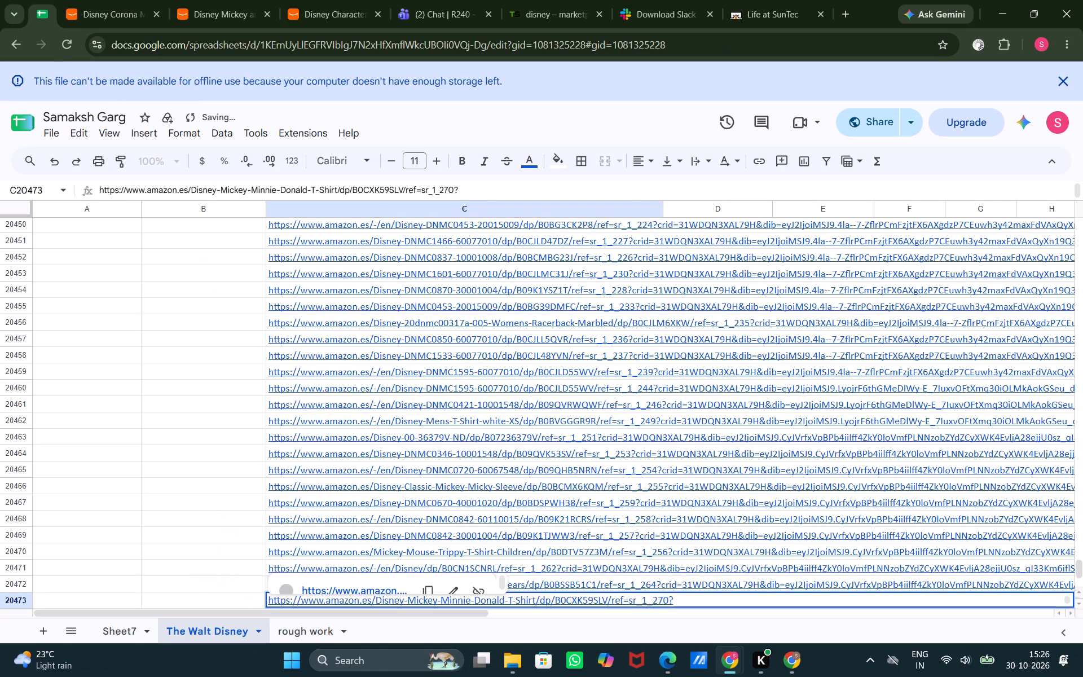
{"action": "key", "text": "Return"}
Copy the link of the tie-dye Mickey Minnie Love Camiseta para Hombre into cell C20474.
{"action": "key", "text": "alt+Tab"}
{"action": "right_click", "coordinate": [637, 521]}
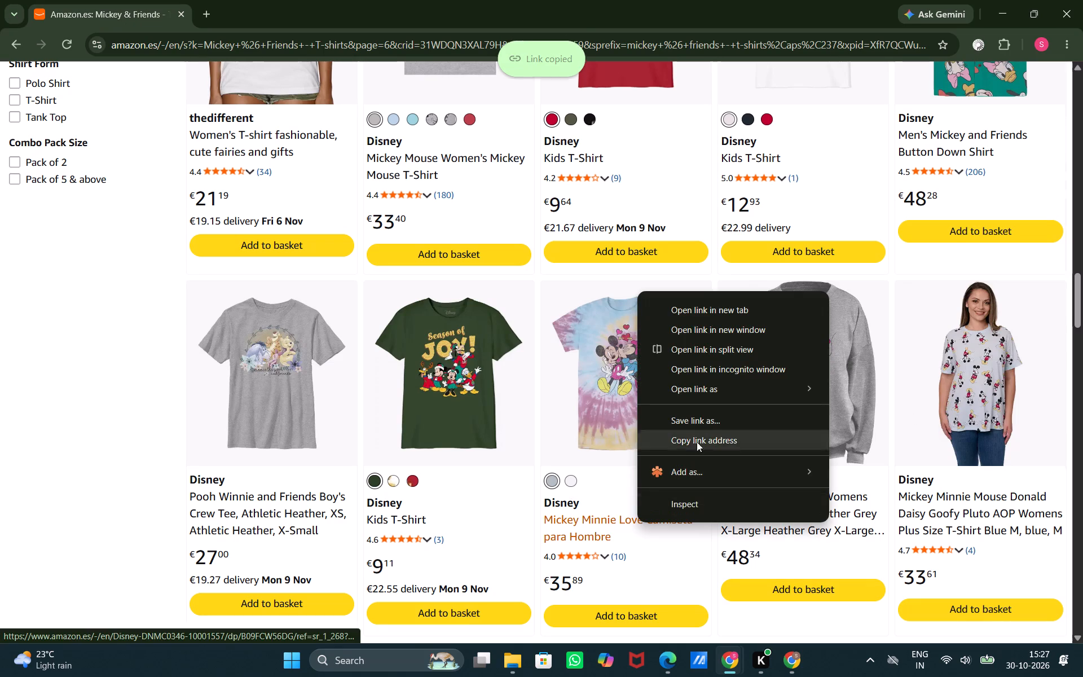
{"action": "left_click", "coordinate": [701, 443]}
{"action": "key", "text": "alt+Tab"}
{"action": "key", "text": "ctrl+v"}
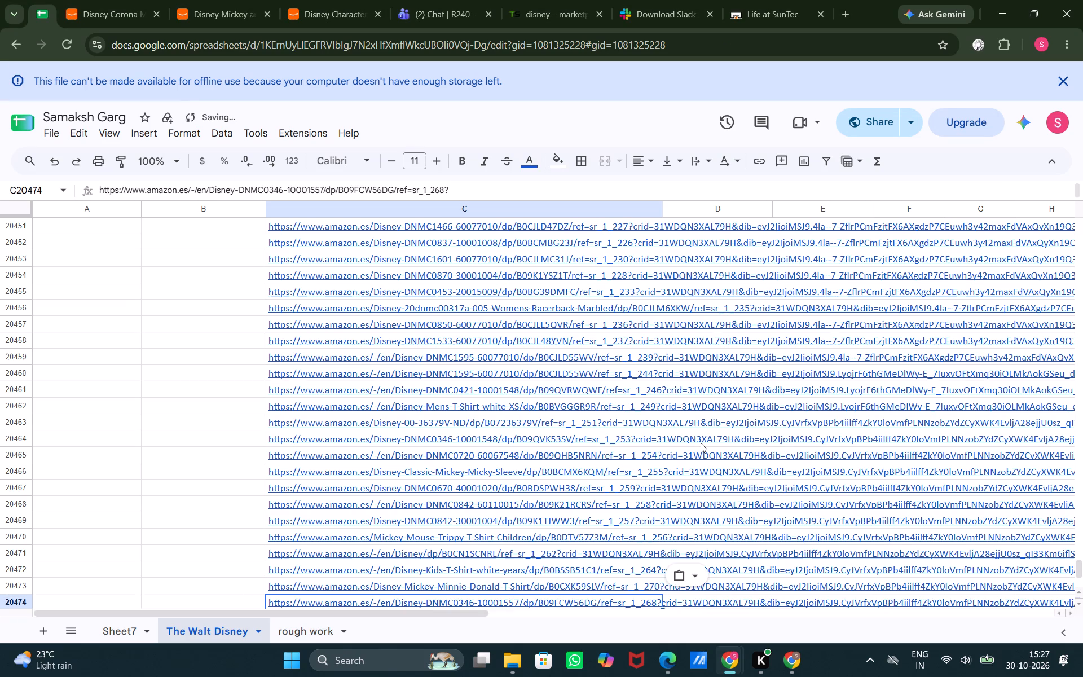
{"action": "key", "text": "Return"}
{"action": "key", "text": "Return"}
Copy the link of the green Disney Kids T-Shirt with the Season of Joy print into cell C20475.
{"action": "key", "text": "alt+Tab"}
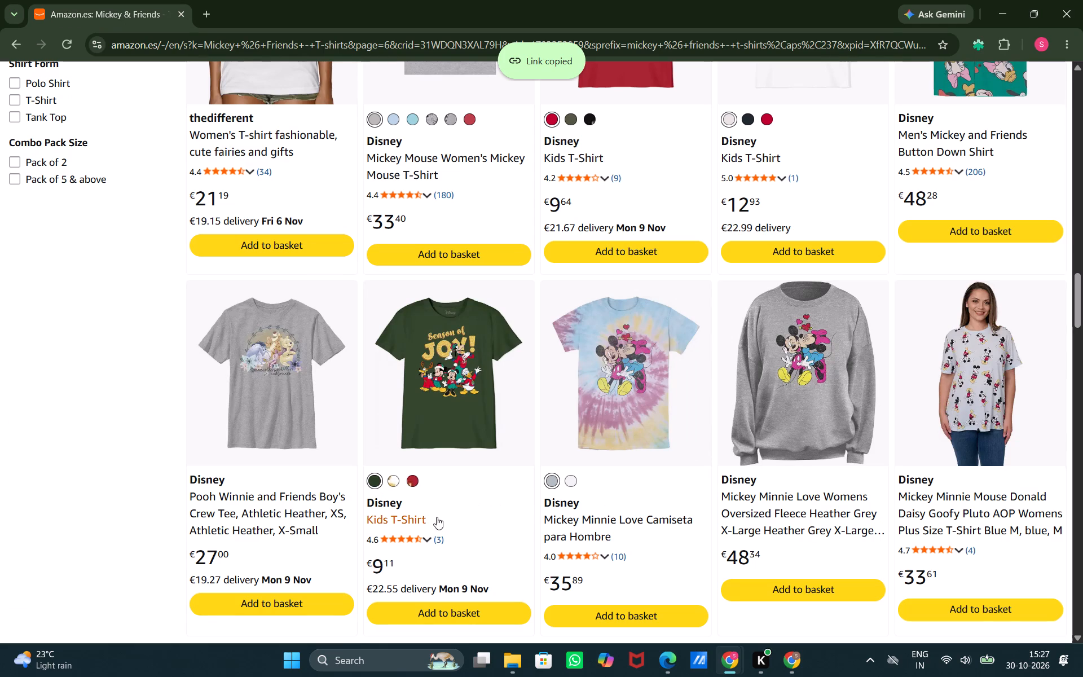
{"action": "right_click", "coordinate": [417, 521]}
{"action": "left_click", "coordinate": [486, 443]}
{"action": "key", "text": "alt+Tab"}
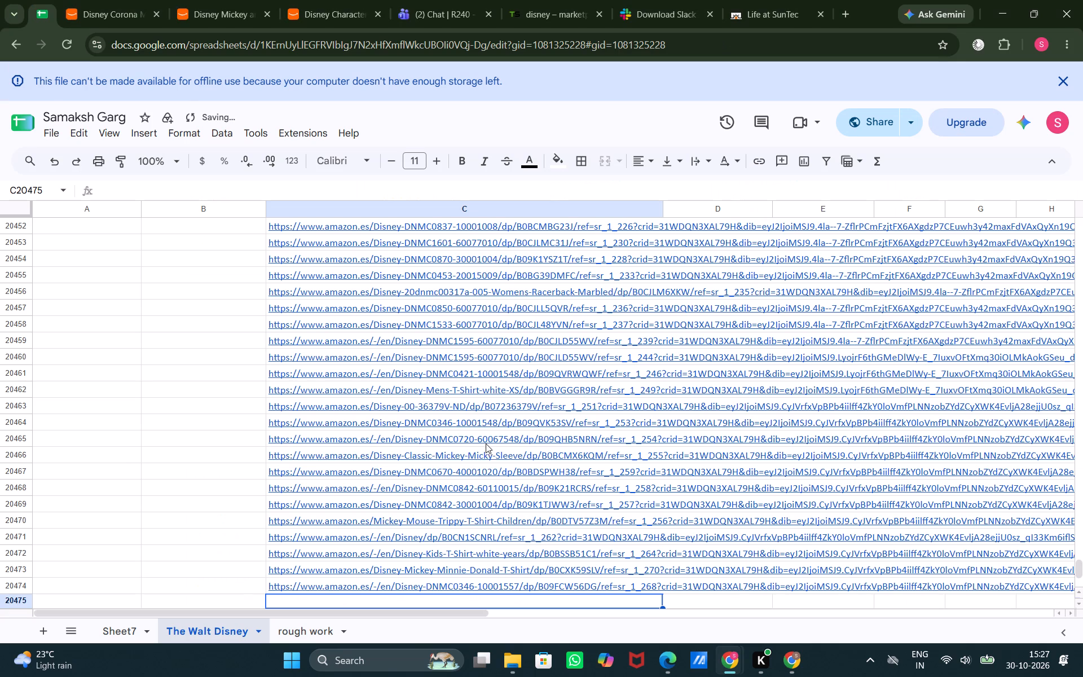
{"action": "key", "text": "ctrl+v"}
{"action": "key", "text": "Return"}
{"action": "key", "text": "Return"}
{"action": "key", "text": "Return"}
Copy the link of the Mickey Minnie Mouse Donald Daisy AOP Womens Plus Size T-Shirt Blue S under More results into cell C20476.
{"action": "key", "text": "alt+Tab"}
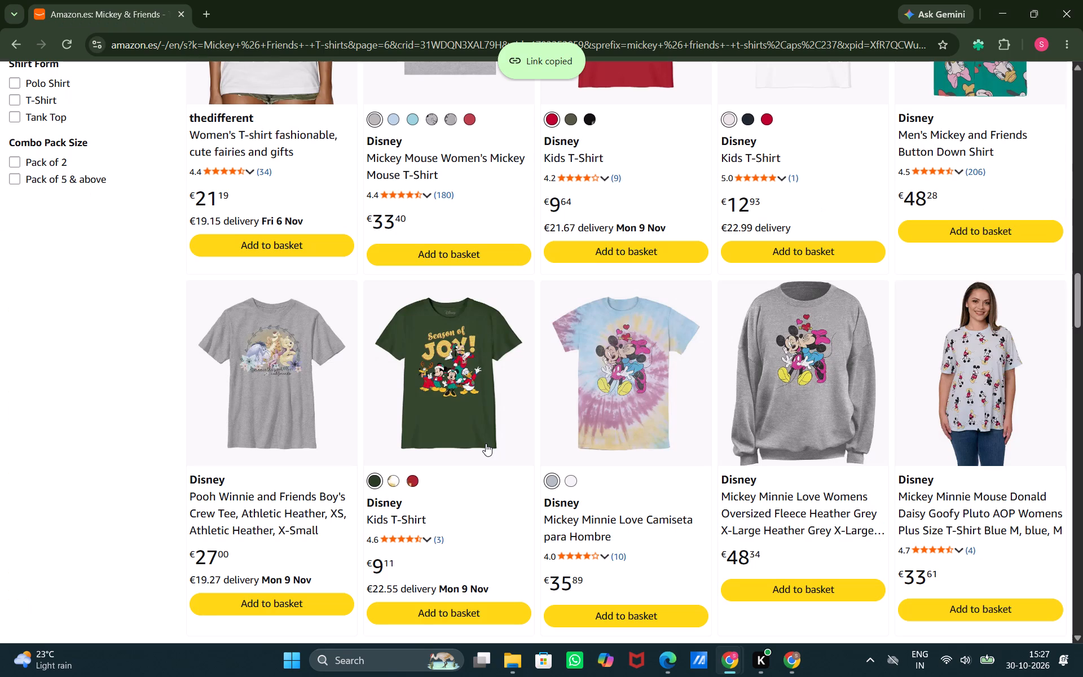
{"action": "scroll", "coordinate": [486, 443], "scroll_direction": "down", "scroll_amount": 11}
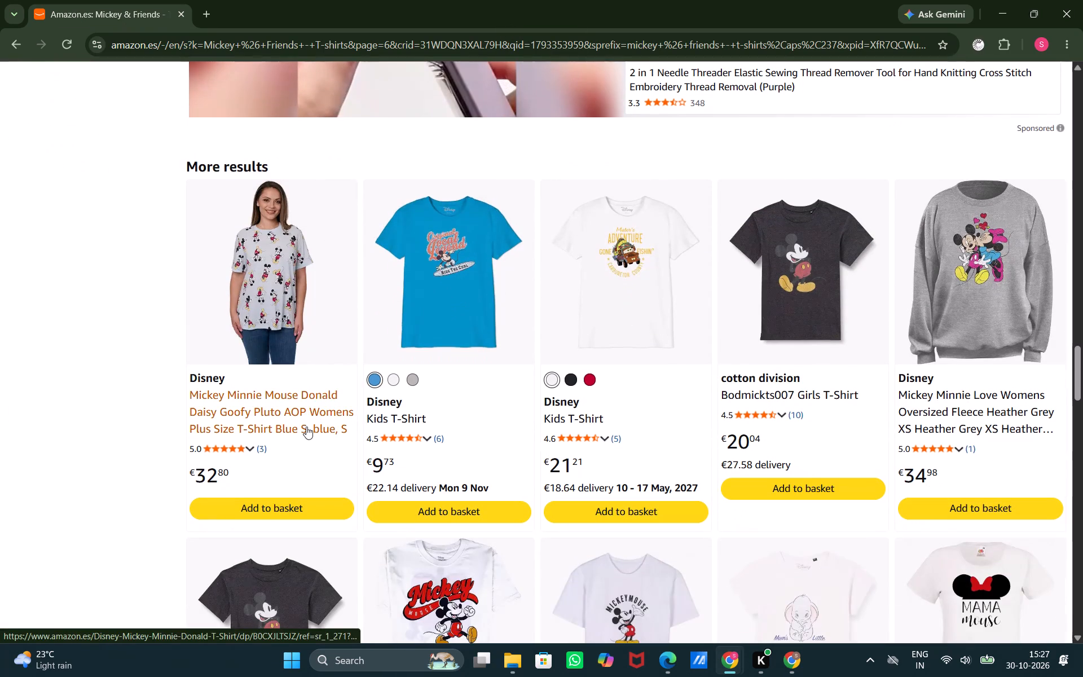
{"action": "right_click", "coordinate": [306, 427]}
{"action": "left_click", "coordinate": [376, 349]}
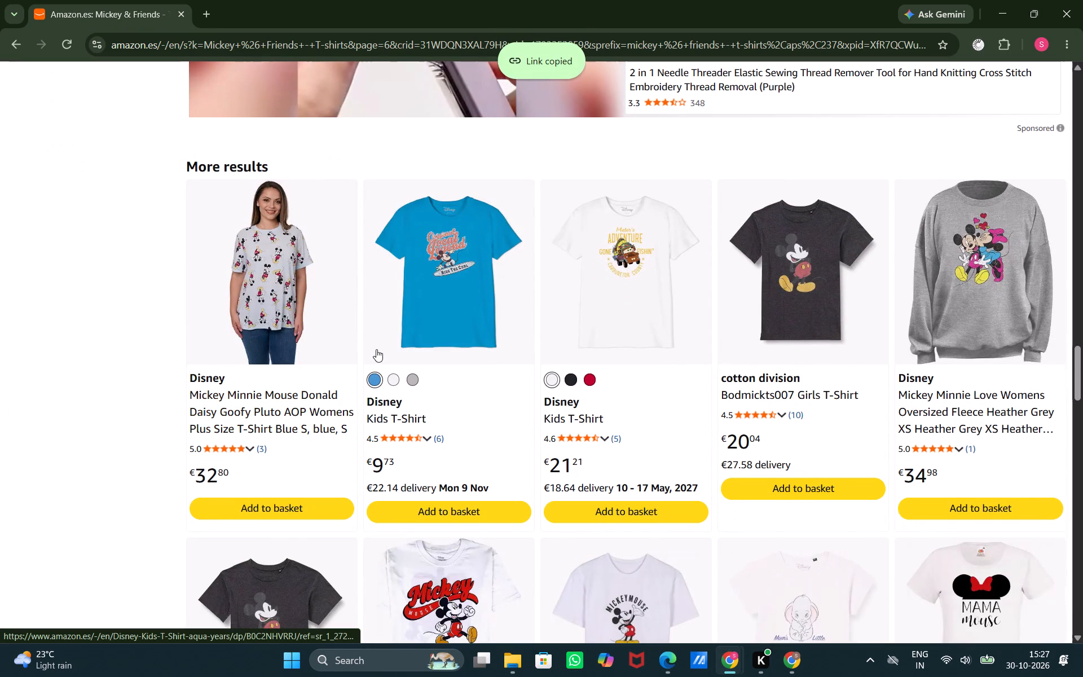
{"action": "key", "text": "alt+Tab"}
{"action": "key", "text": "ctrl+v"}
{"action": "key", "text": "Return"}
{"action": "key", "text": "Return"}
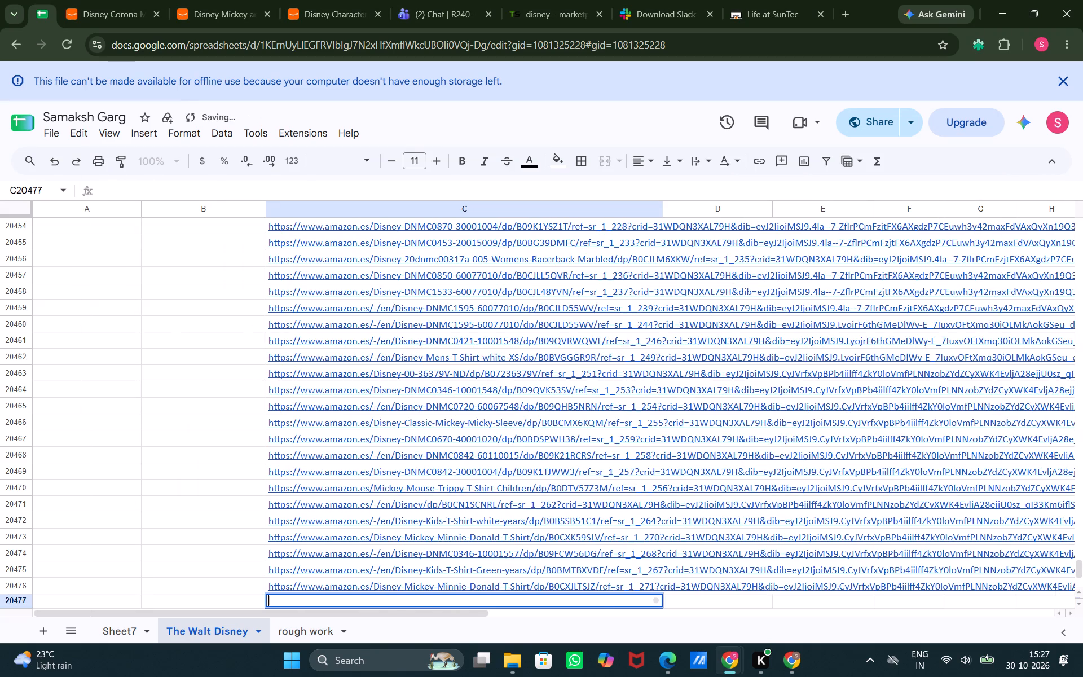
Copy the link of the blue Disney Kids T-Shirt with the surfing Mickey print into cell C20477.
{"action": "key", "text": "alt+Tab"}
{"action": "right_click", "coordinate": [398, 414]}
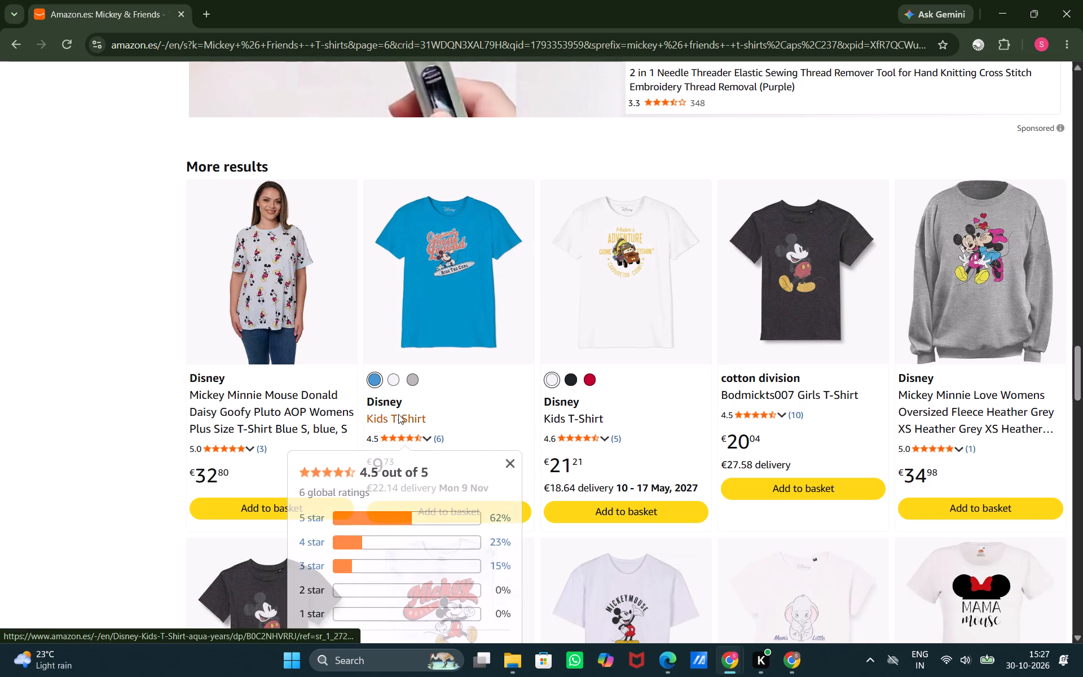
{"action": "left_click", "coordinate": [471, 331]}
{"action": "key", "text": "alt+Tab"}
{"action": "key", "text": "ctrl+v"}
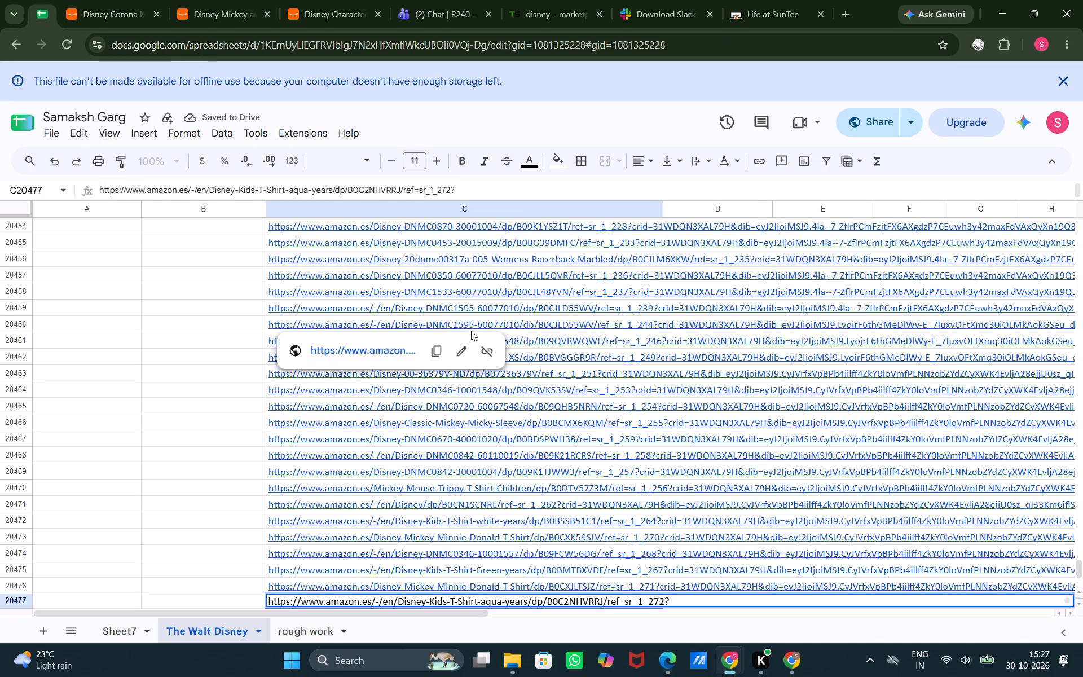
{"action": "key", "text": "Return"}
Copy the link of the cotton division Bodmickts007 Girls T-Shirt into cell C20478.
{"action": "key", "text": "alt+Tab"}
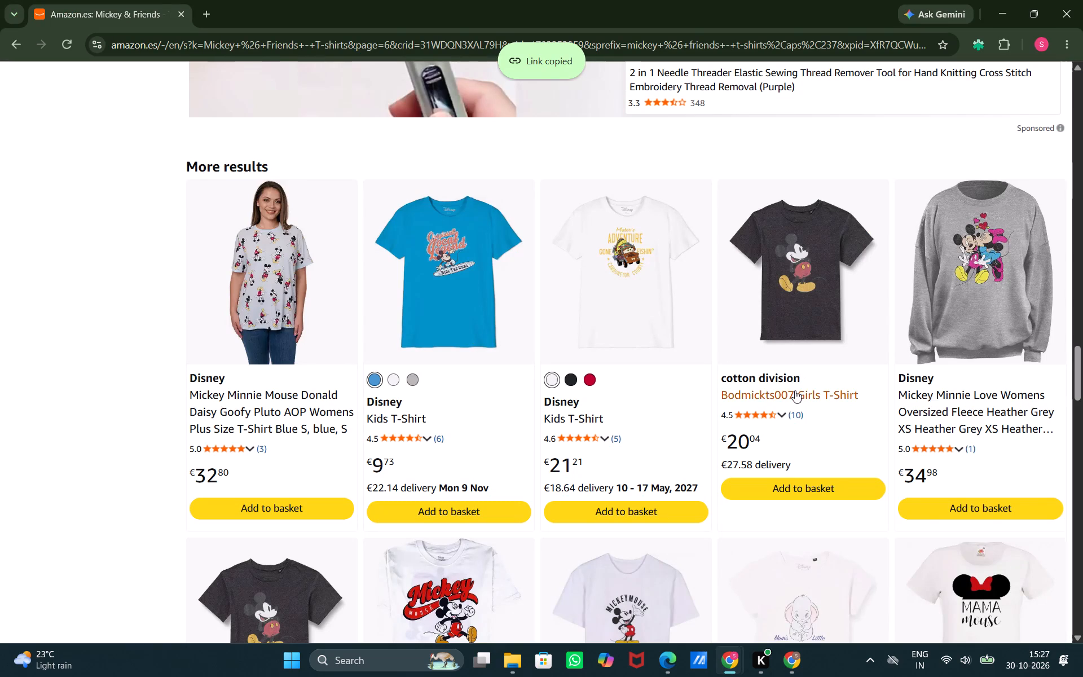
{"action": "right_click", "coordinate": [795, 391]}
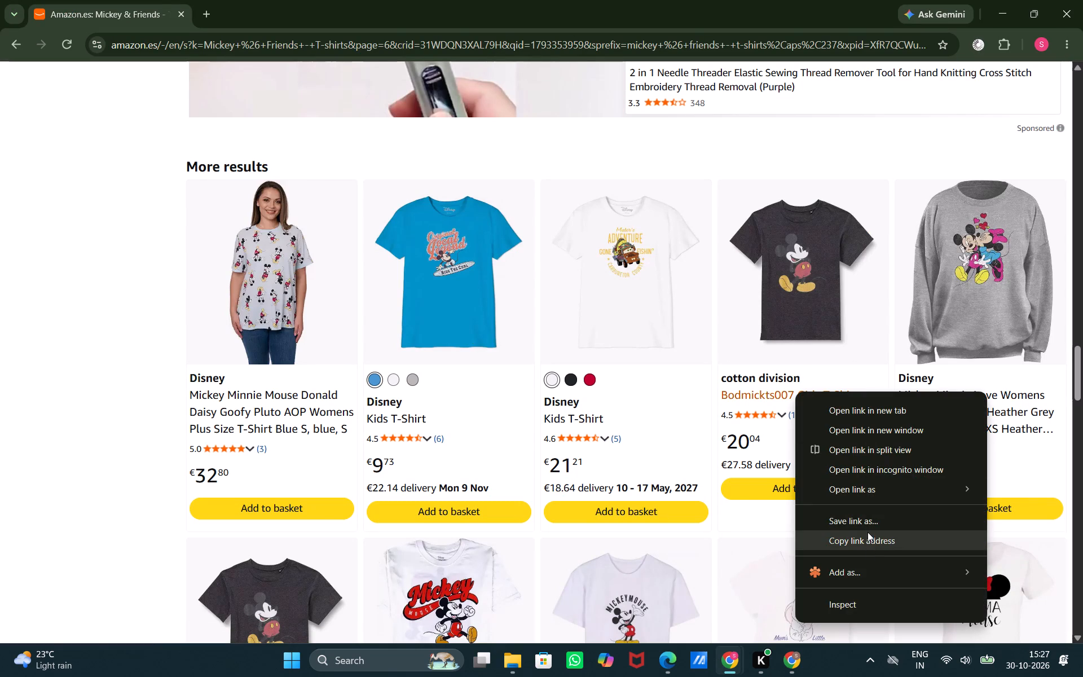
{"action": "left_click", "coordinate": [868, 532]}
{"action": "key", "text": "alt+Tab"}
{"action": "key", "text": "ctrl+v"}
{"action": "key", "text": "Return"}
{"action": "key", "text": "Return"}
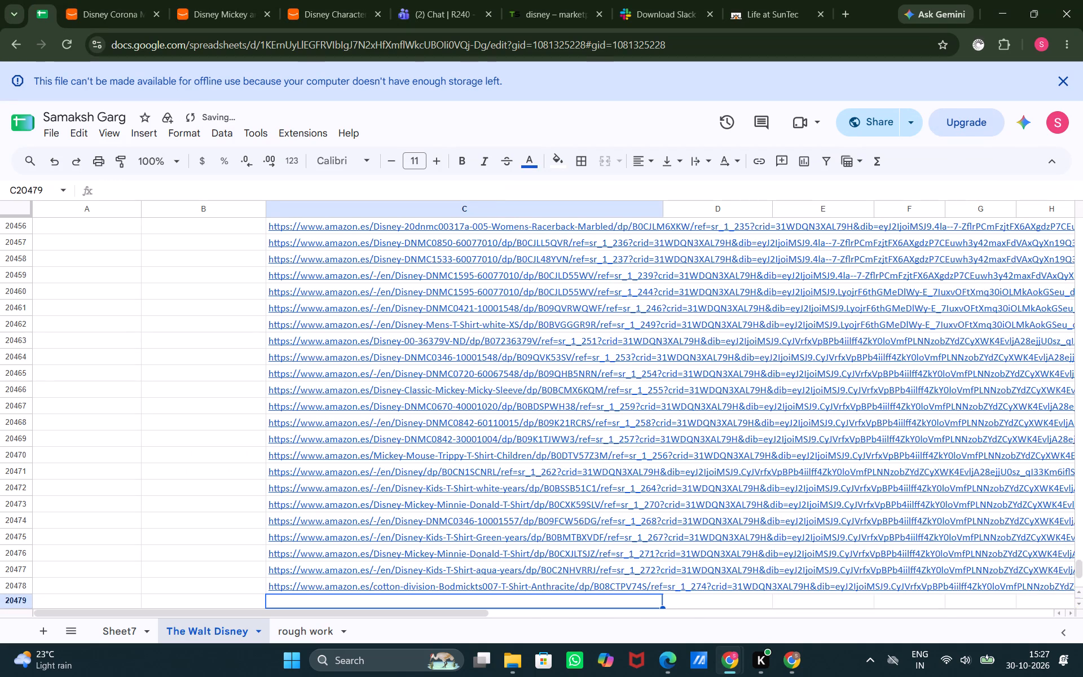
Copy the link of the white Cerdá Camiseta Unisex Adulto with the Mickey Mouse print into cell C20479.
{"action": "key", "text": "alt+Tab"}
{"action": "scroll", "coordinate": [889, 508], "scroll_direction": "down", "scroll_amount": 4}
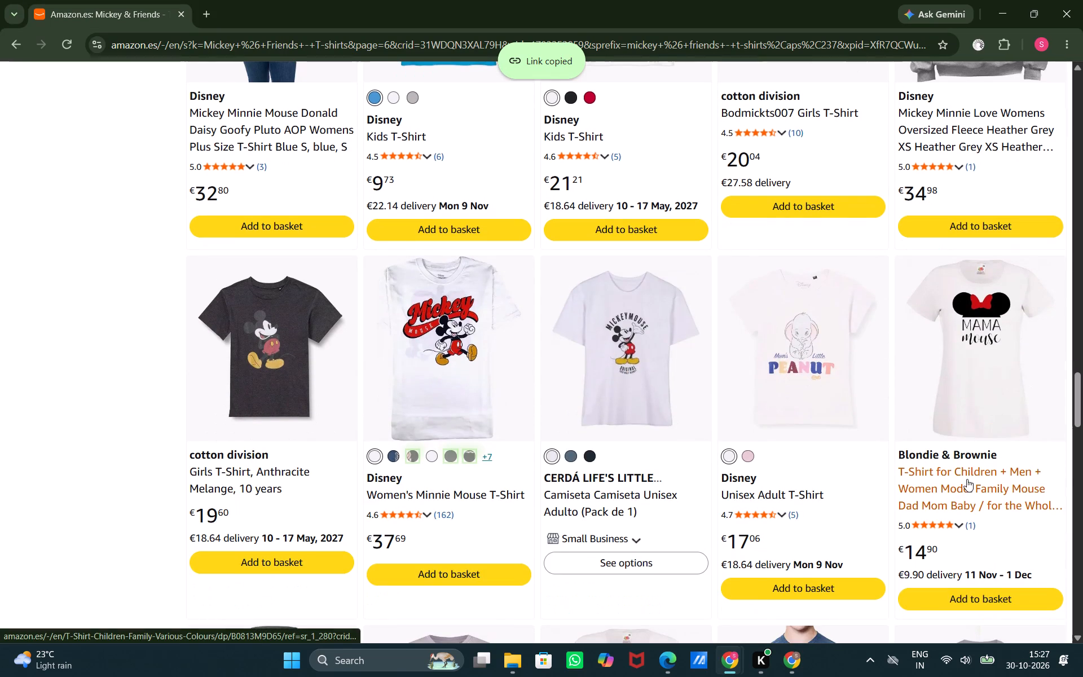
{"action": "right_click", "coordinate": [658, 494]}
{"action": "left_click", "coordinate": [758, 408]}
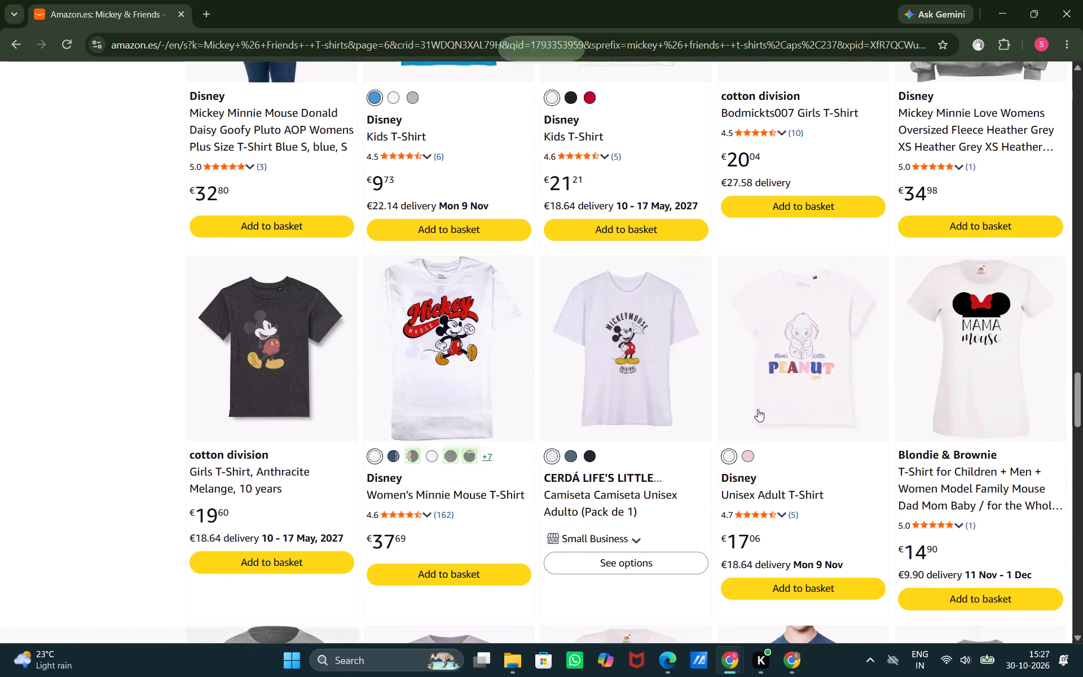
{"action": "key", "text": "alt+Tab"}
{"action": "key", "text": "ctrl+v"}
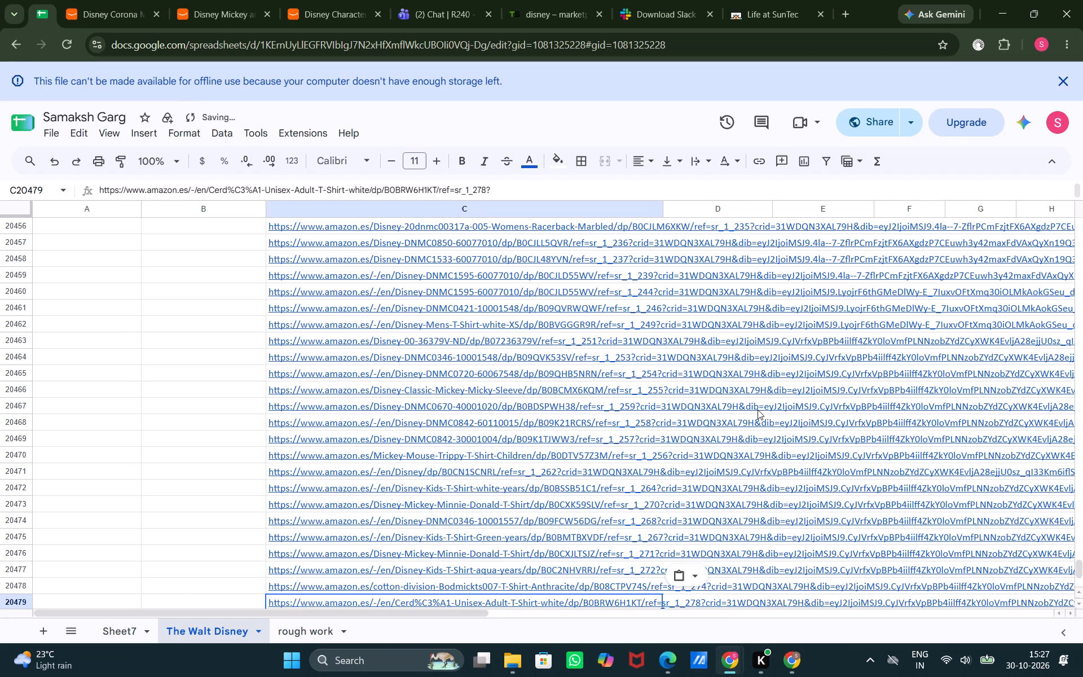
{"action": "key", "text": "Return"}
{"action": "key", "text": "Return"}
Copy the link of the white Disney Women's Minnie Mouse T-Shirt into cell C20480.
{"action": "key", "text": "alt+Tab"}
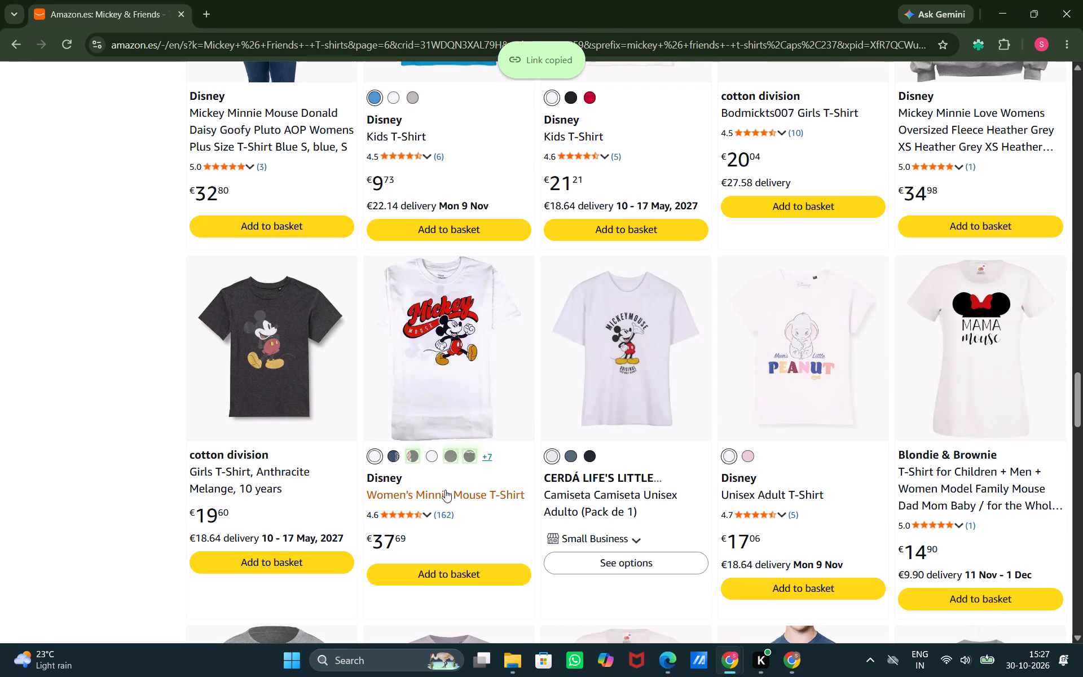
{"action": "right_click", "coordinate": [445, 491]}
{"action": "left_click", "coordinate": [516, 408]}
{"action": "key", "text": "alt+Tab"}
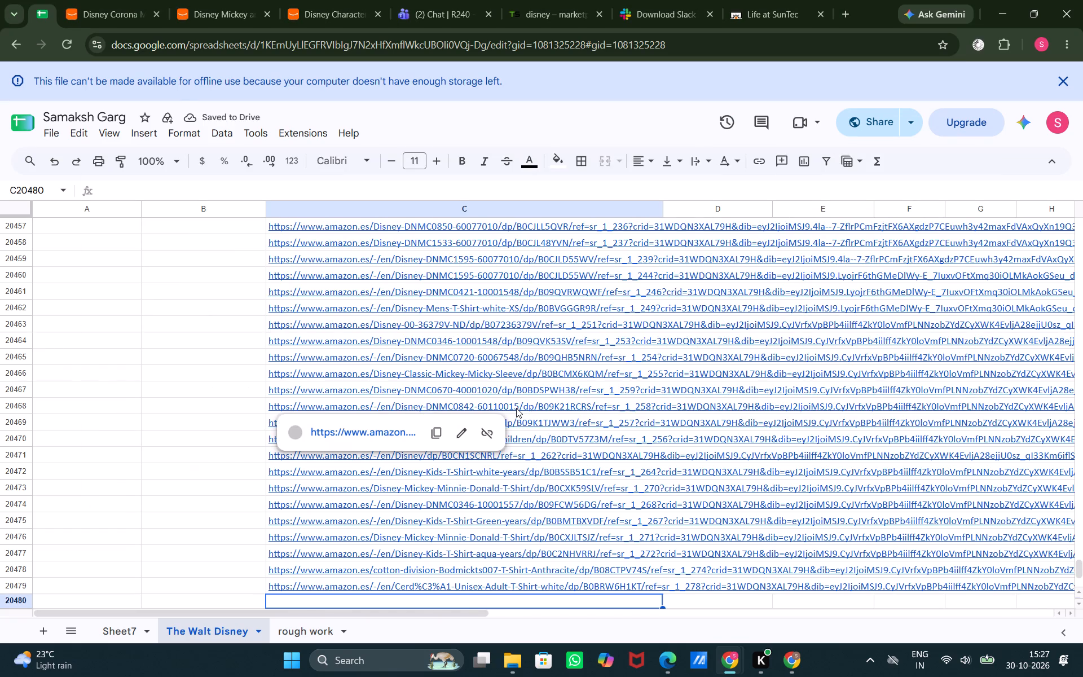
{"action": "key", "text": "ctrl+v"}
{"action": "key", "text": "Return"}
{"action": "key", "text": "Return"}
Copy the link of the cotton division Girls T-Shirt, Anthracite Melange, 10 years, into cell C20481.
{"action": "key", "text": "alt+Tab"}
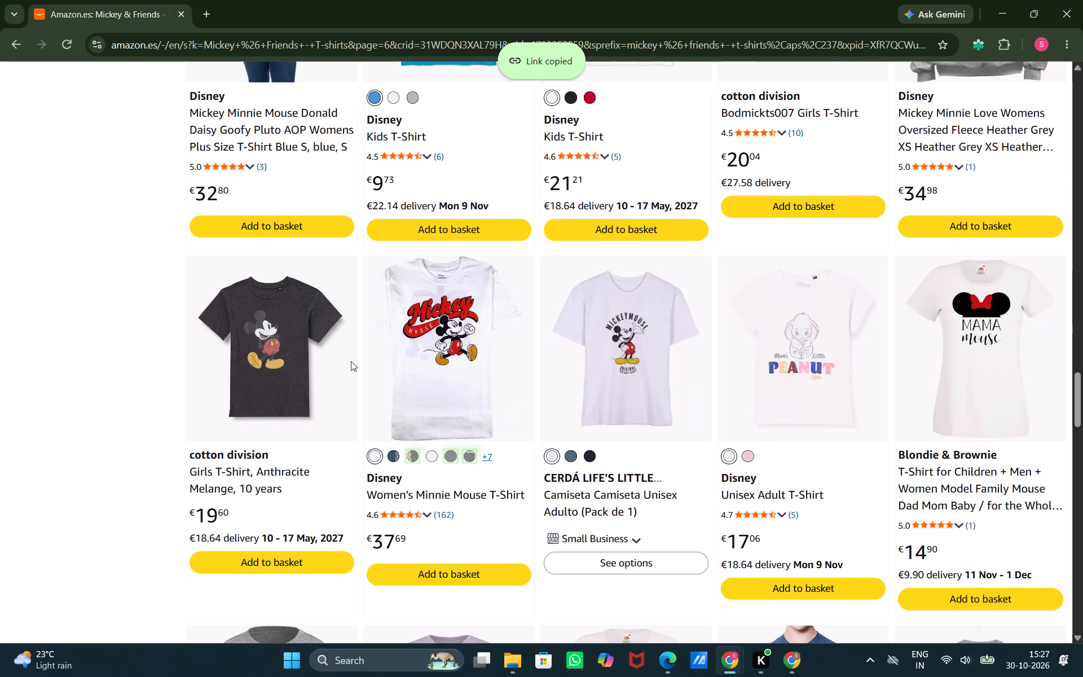
{"action": "right_click", "coordinate": [233, 467]}
{"action": "left_click", "coordinate": [298, 383]}
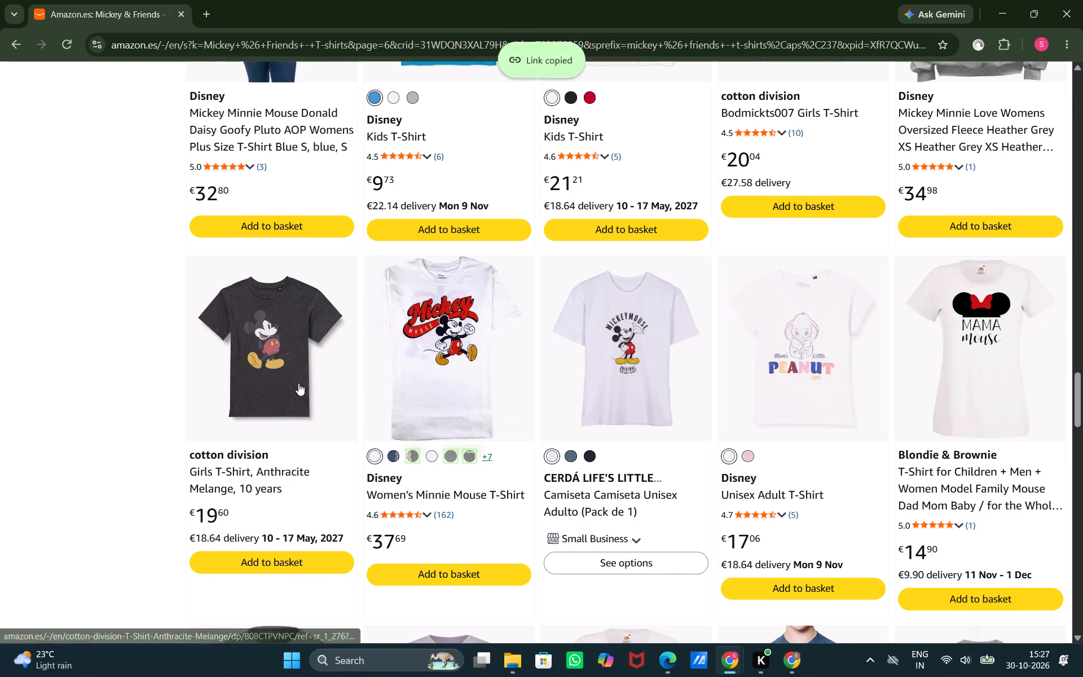
{"action": "key", "text": "alt+Tab"}
{"action": "key", "text": "ctrl+v"}
{"action": "key", "text": "Return"}
{"action": "key", "text": "Return"}
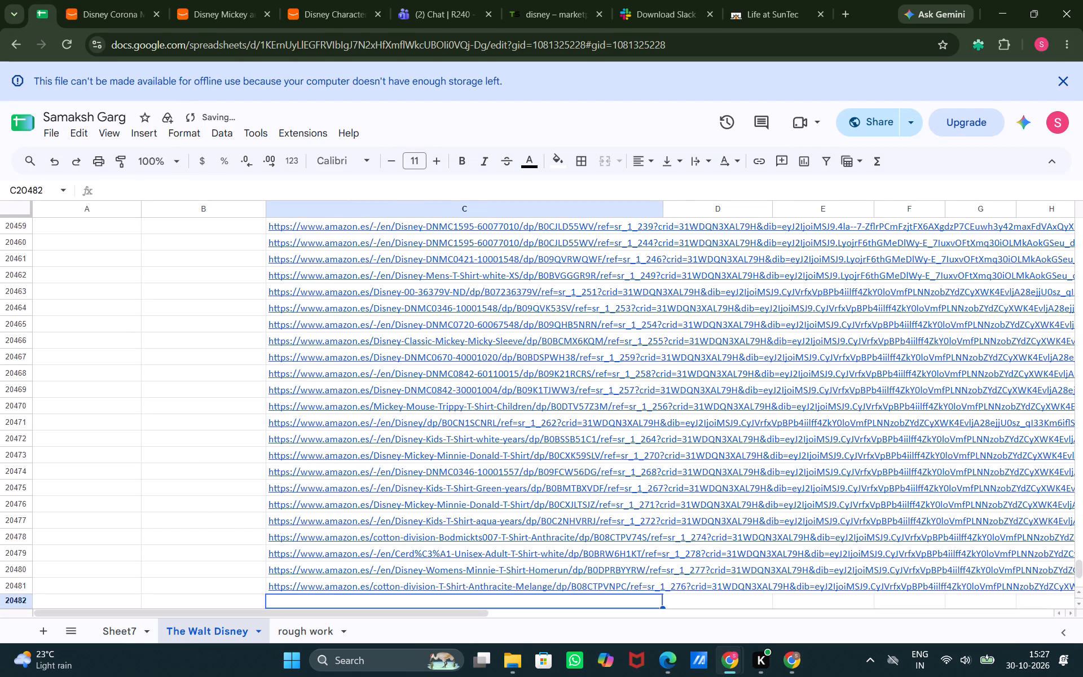
Copy the link of the Cotton Soul Mickey Disney Skate Max Women's Oversized T Shirt into cell C20482.
{"action": "key", "text": "alt+Tab"}
{"action": "scroll", "coordinate": [332, 403], "scroll_direction": "down", "scroll_amount": 5}
{"action": "right_click", "coordinate": [468, 493]}
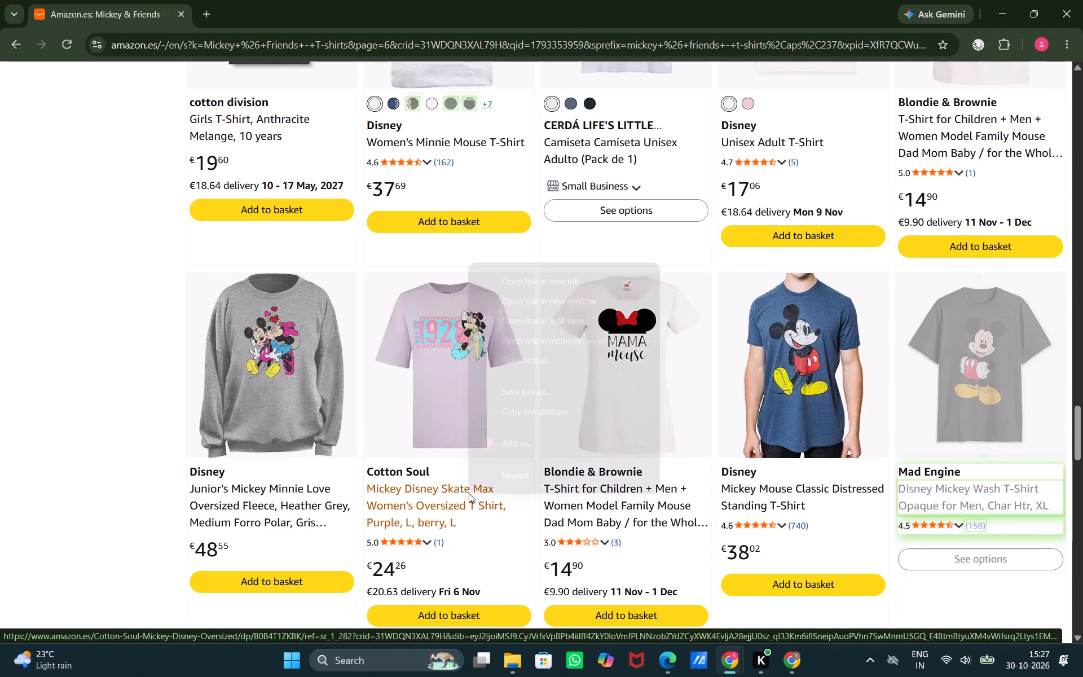
{"action": "left_click", "coordinate": [546, 410]}
{"action": "key", "text": "alt+Tab"}
{"action": "key", "text": "ctrl+v"}
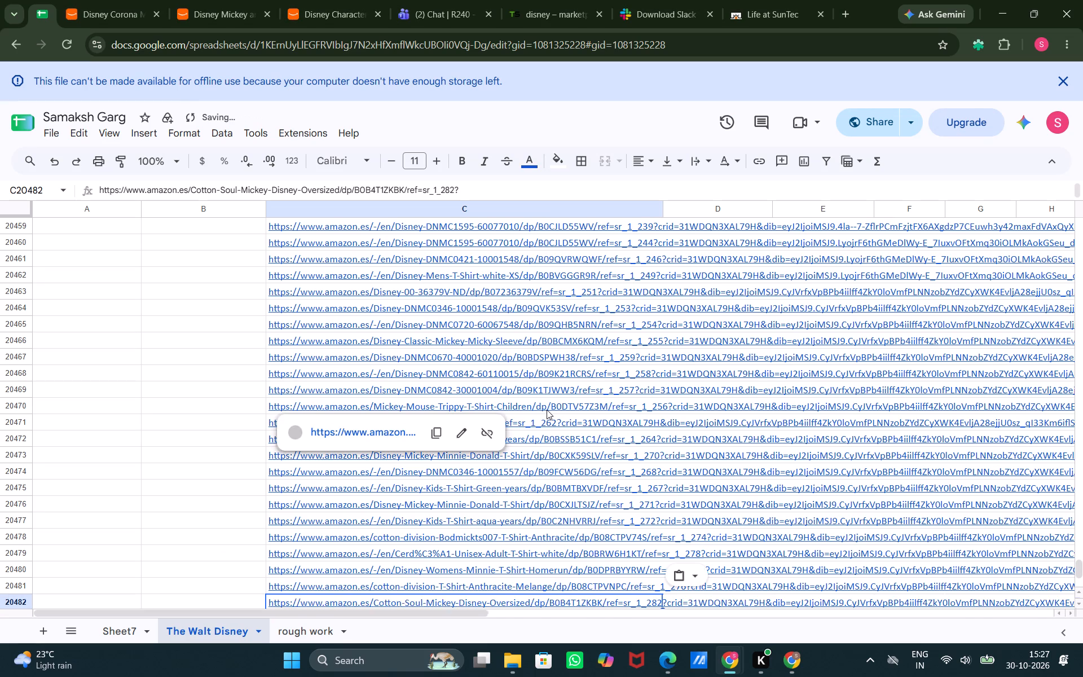
{"action": "key", "text": "Return"}
{"action": "key", "text": "Return"}
Copy the link of the Mickey Mouse Classic Distressed Standing T-Shirt into cell C20483.
{"action": "key", "text": "alt+Tab"}
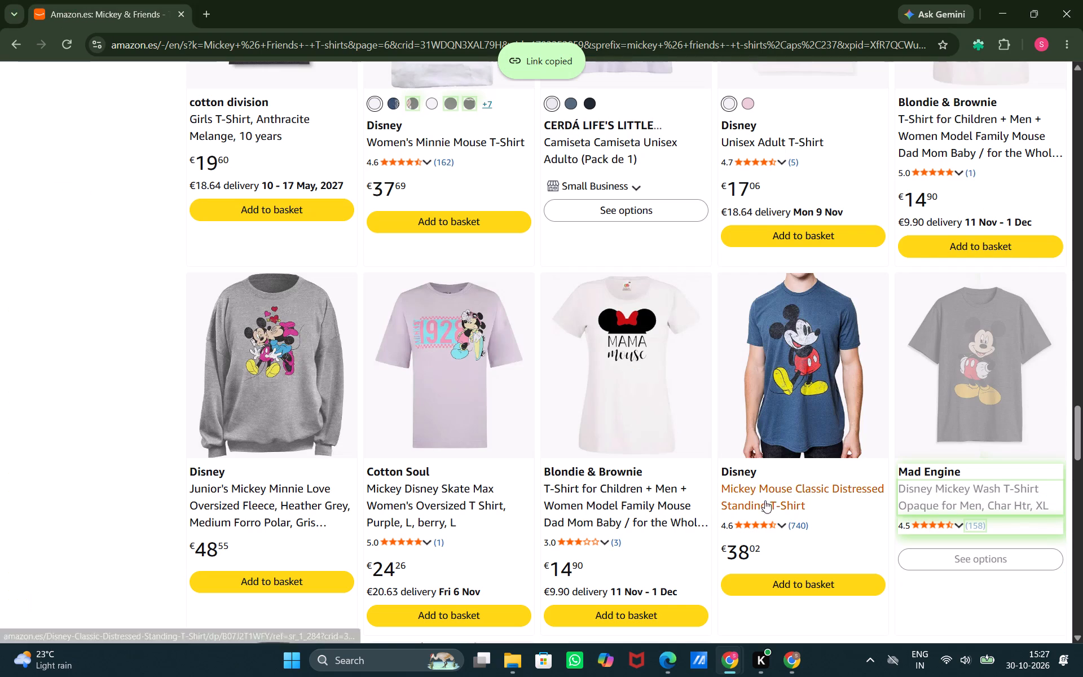
{"action": "right_click", "coordinate": [764, 500]}
{"action": "left_click", "coordinate": [802, 425]}
{"action": "key", "text": "alt+Tab"}
{"action": "key", "text": "ctrl+v"}
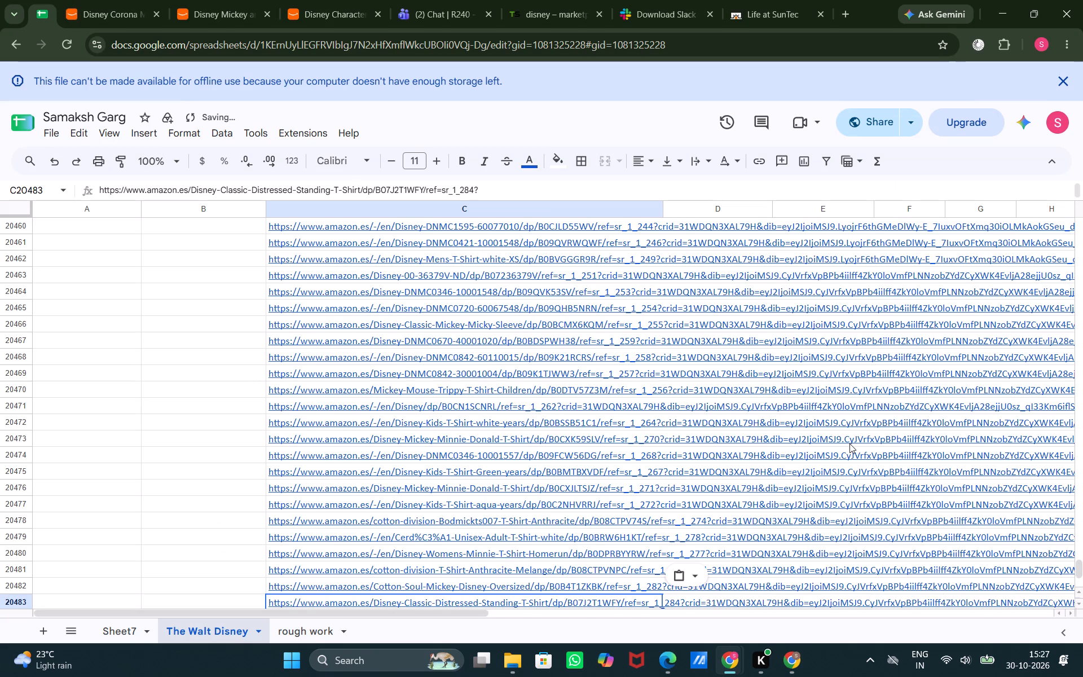
{"action": "key", "text": "Return"}
{"action": "key", "text": "Return"}
Copy the link of the white Disney Camiseta Unisex con Cabeza de Chicle into cell C20484.
{"action": "key", "text": "alt+Tab"}
{"action": "scroll", "coordinate": [849, 443], "scroll_direction": "down", "scroll_amount": 7}
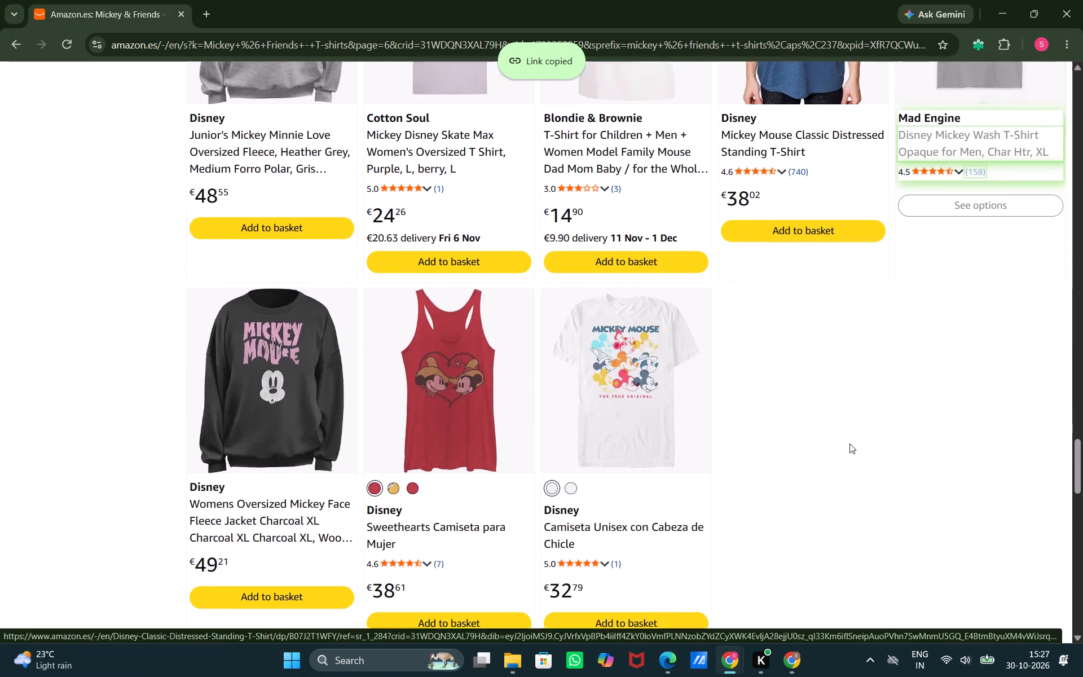
{"action": "right_click", "coordinate": [650, 383]}
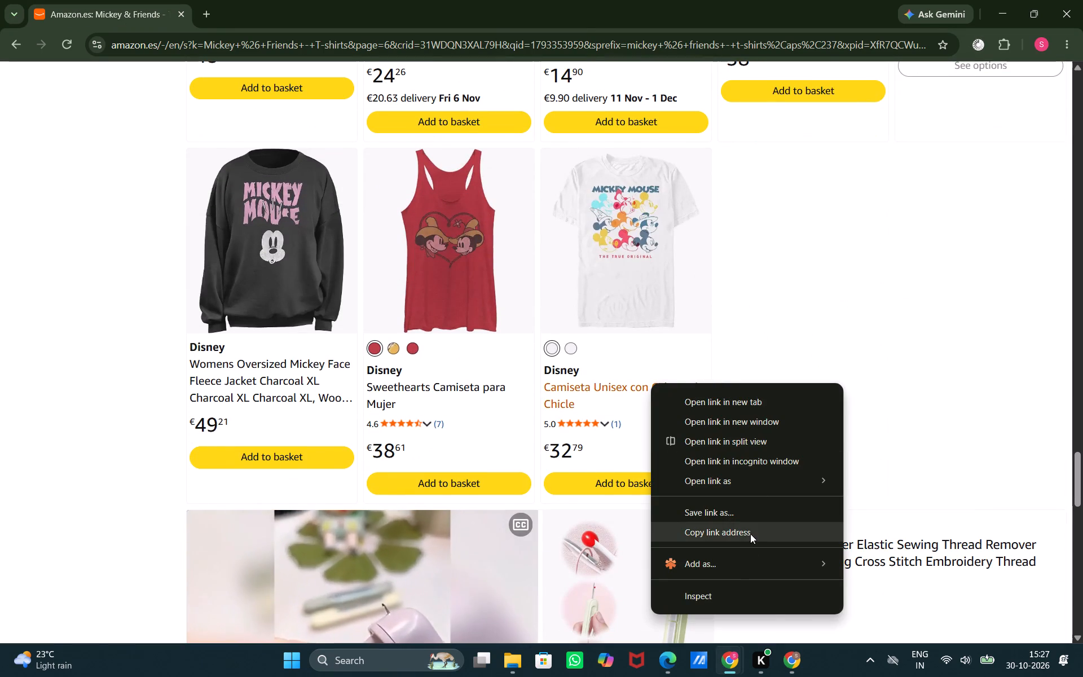
{"action": "left_click", "coordinate": [750, 534]}
{"action": "key", "text": "alt+Tab"}
{"action": "key", "text": "ctrl+v"}
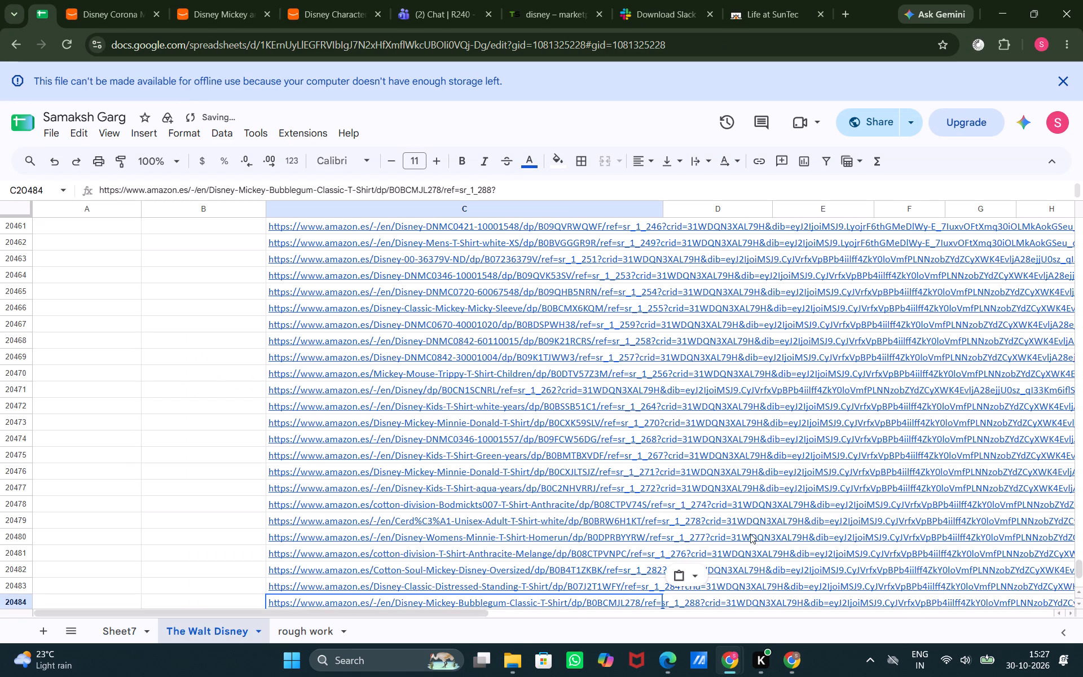
{"action": "key", "text": "Return"}
{"action": "key", "text": "Return"}
Copy the link of the red Disney Sweethearts Camiseta para Mujer into cell C20485.
{"action": "key", "text": "alt+Tab"}
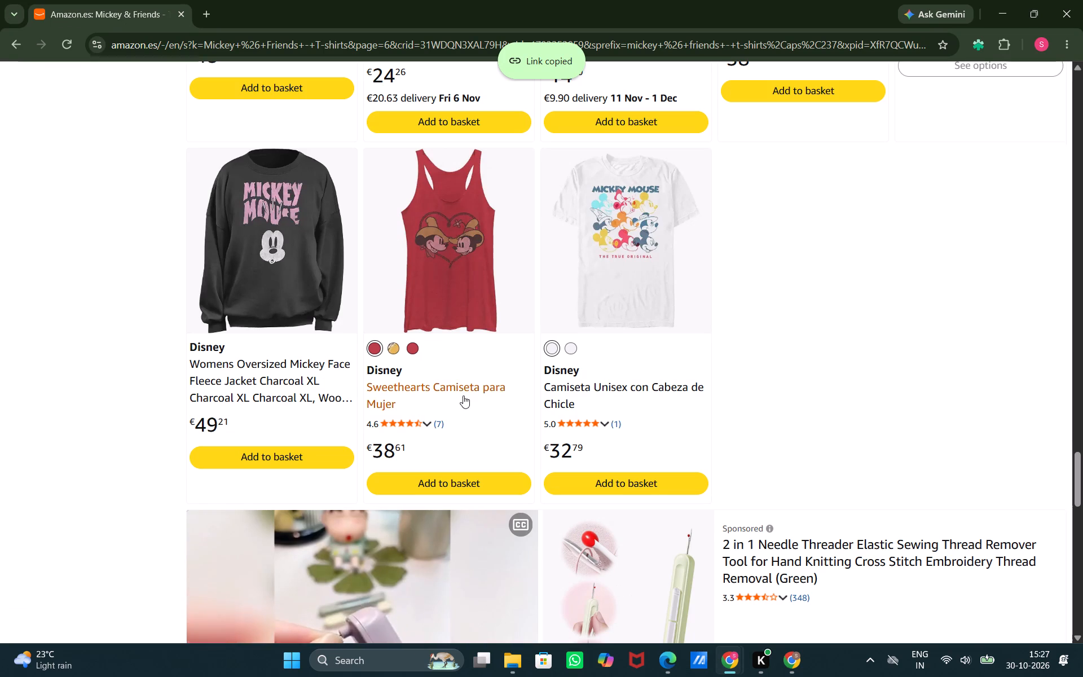
{"action": "right_click", "coordinate": [463, 392]}
{"action": "left_click", "coordinate": [541, 546]}
{"action": "key", "text": "alt+Tab"}
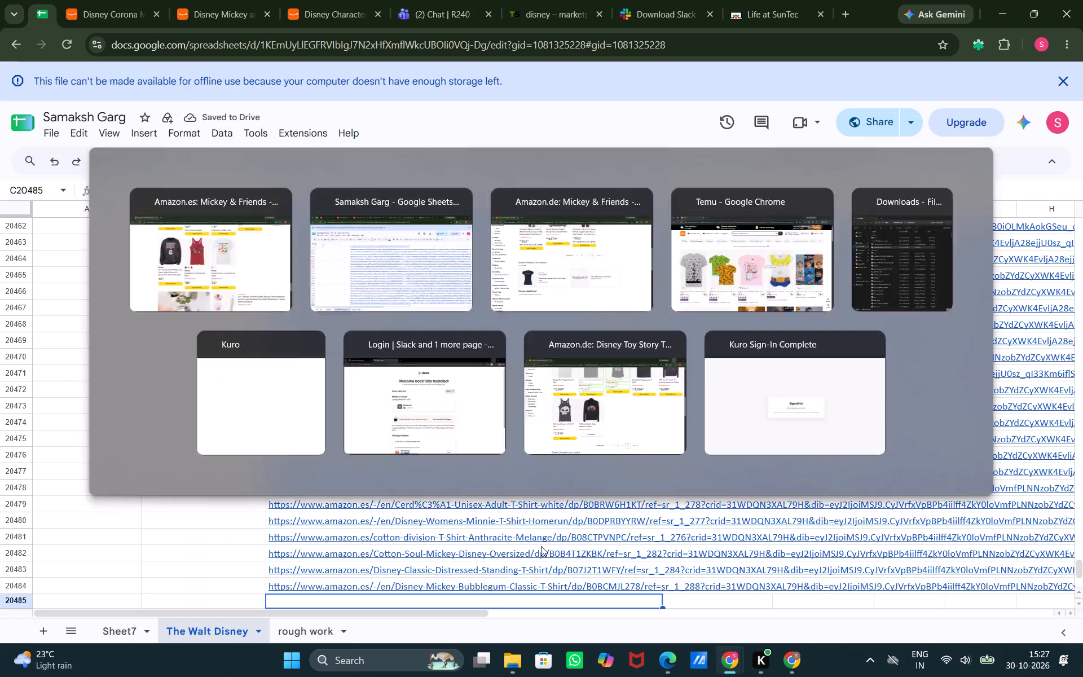
{"action": "key", "text": "ctrl+v"}
{"action": "key", "text": "Return"}
{"action": "key", "text": "Return"}
Open page 7 of the Mickey & Friends - T-shirts search results on Amazon.es.
{"action": "key", "text": "alt+Tab"}
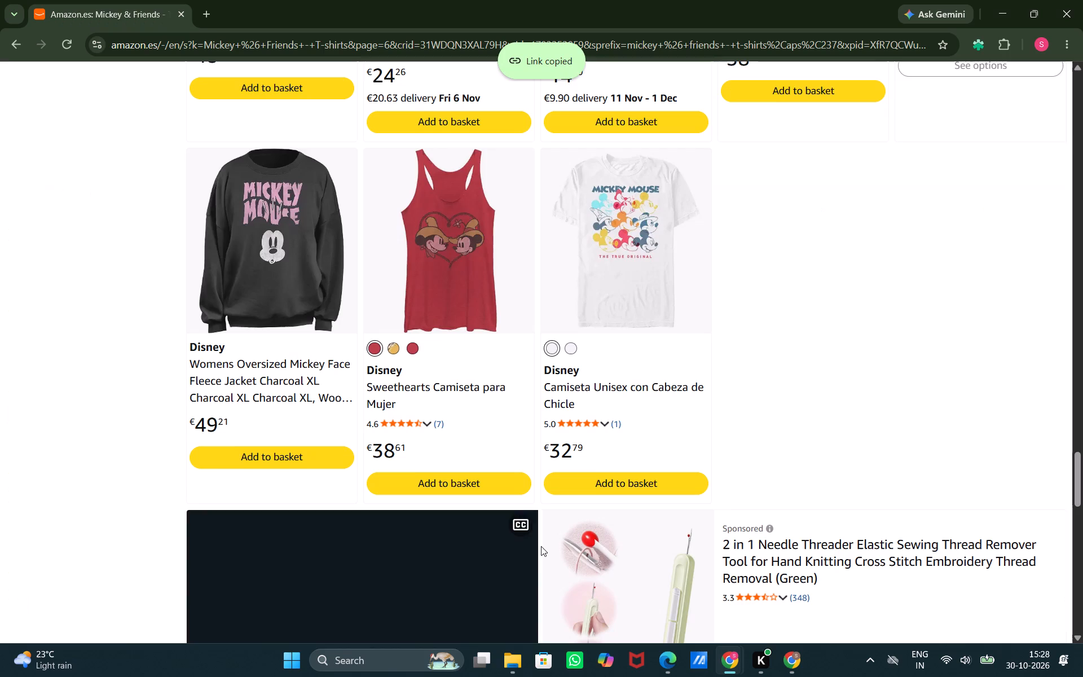
{"action": "scroll", "coordinate": [541, 546], "scroll_direction": "down", "scroll_amount": 5}
{"action": "left_click", "coordinate": [691, 385]}
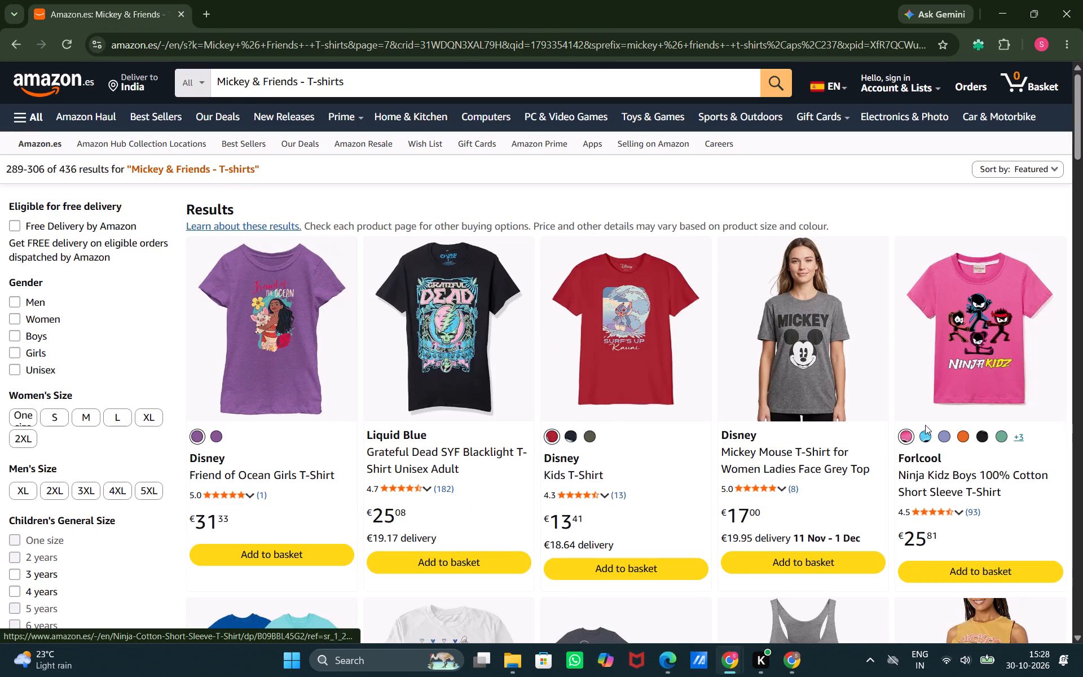
Copy the link of the grey Disney Mickey Mouse T-Shirt for Women Ladies Face into cell C20486.
{"action": "right_click", "coordinate": [837, 457]}
{"action": "left_click", "coordinate": [871, 381]}
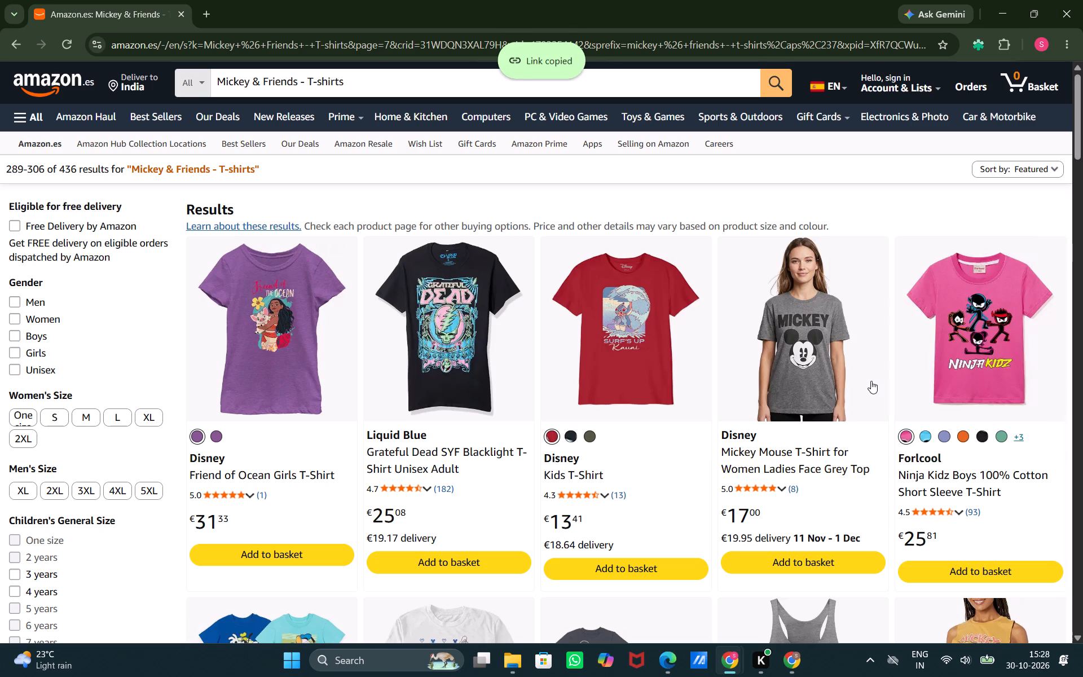
{"action": "key", "text": "alt+Tab"}
{"action": "key", "text": "ctrl+v"}
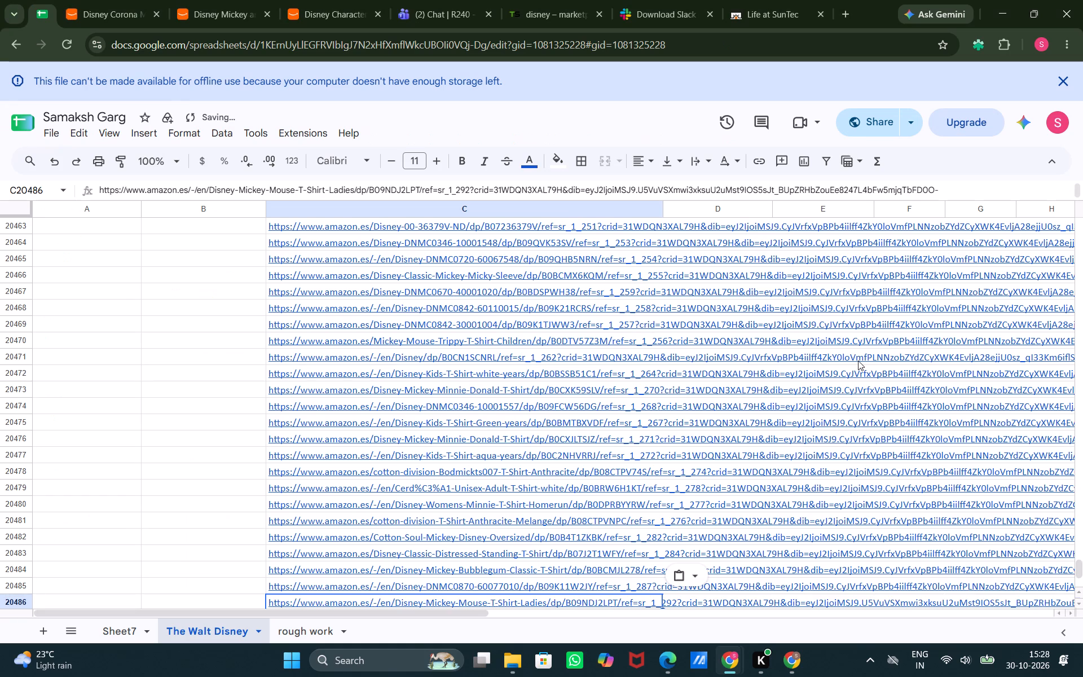
{"action": "key", "text": "Return"}
{"action": "key", "text": "Return"}
{"action": "key", "text": "Return"}
Copy the link of the yellow Disney To The Moon Camiseta para Mujer into cell C20487.
{"action": "key", "text": "alt+Tab"}
{"action": "scroll", "coordinate": [866, 356], "scroll_direction": "down", "scroll_amount": 4}
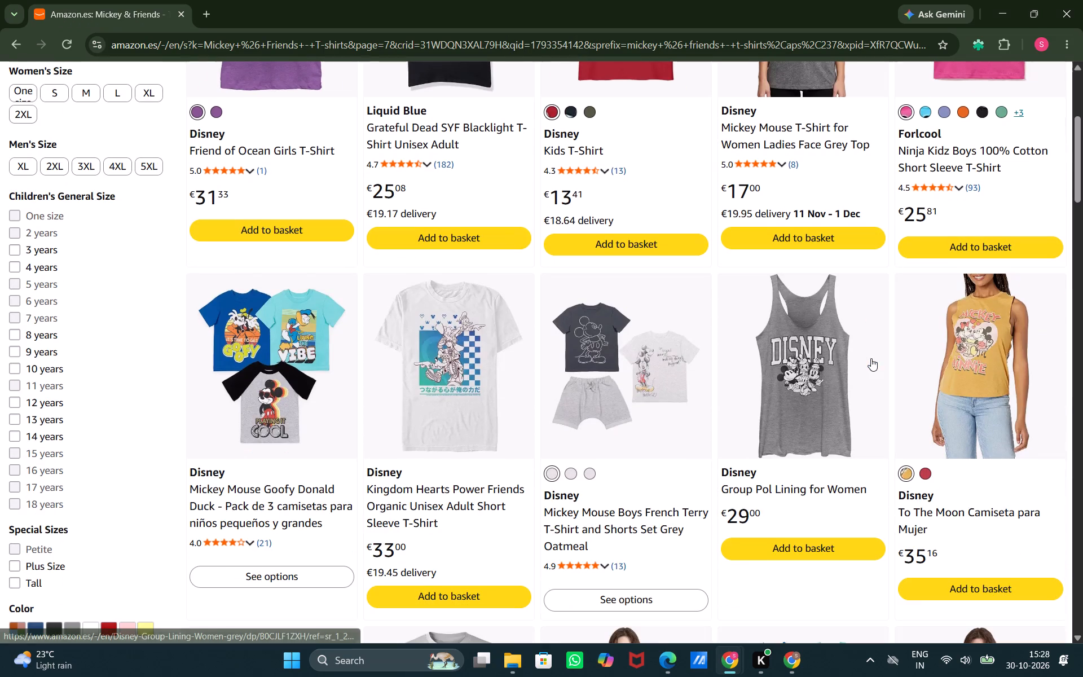
{"action": "right_click", "coordinate": [962, 516]}
{"action": "left_click", "coordinate": [900, 443]}
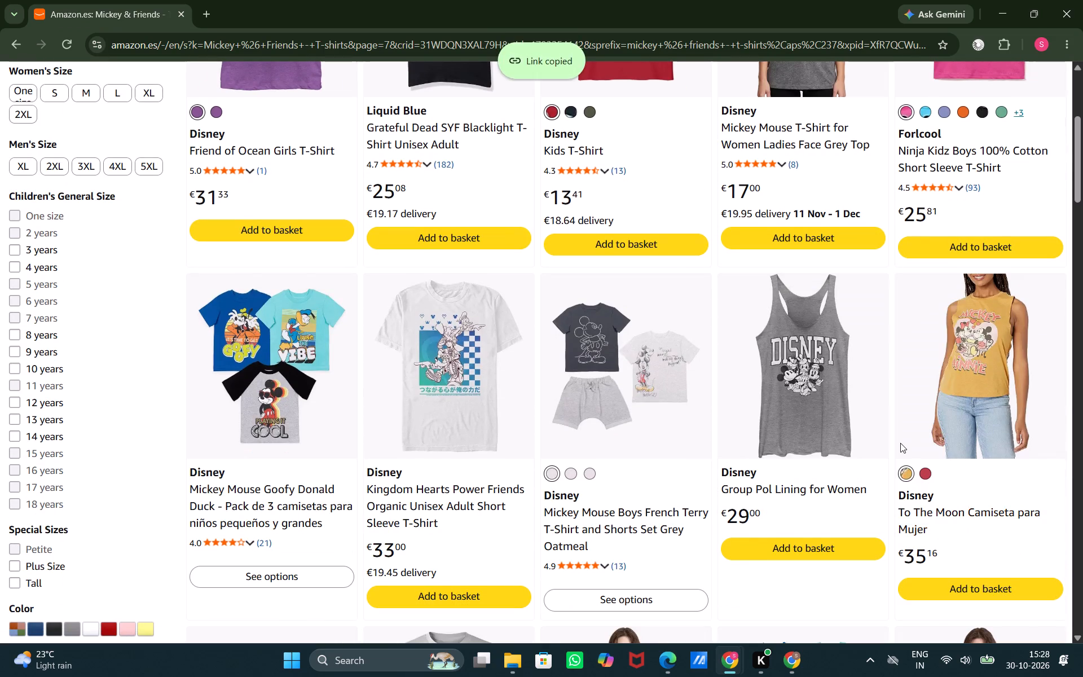
{"action": "key", "text": "alt+Tab"}
{"action": "key", "text": "ctrl+v"}
{"action": "key", "text": "Return"}
{"action": "key", "text": "Return"}
{"action": "key", "text": "Return"}
Copy the link of the grey Disney Group Pol Lining for Women tank top into cell C20488.
{"action": "key", "text": "alt+Tab"}
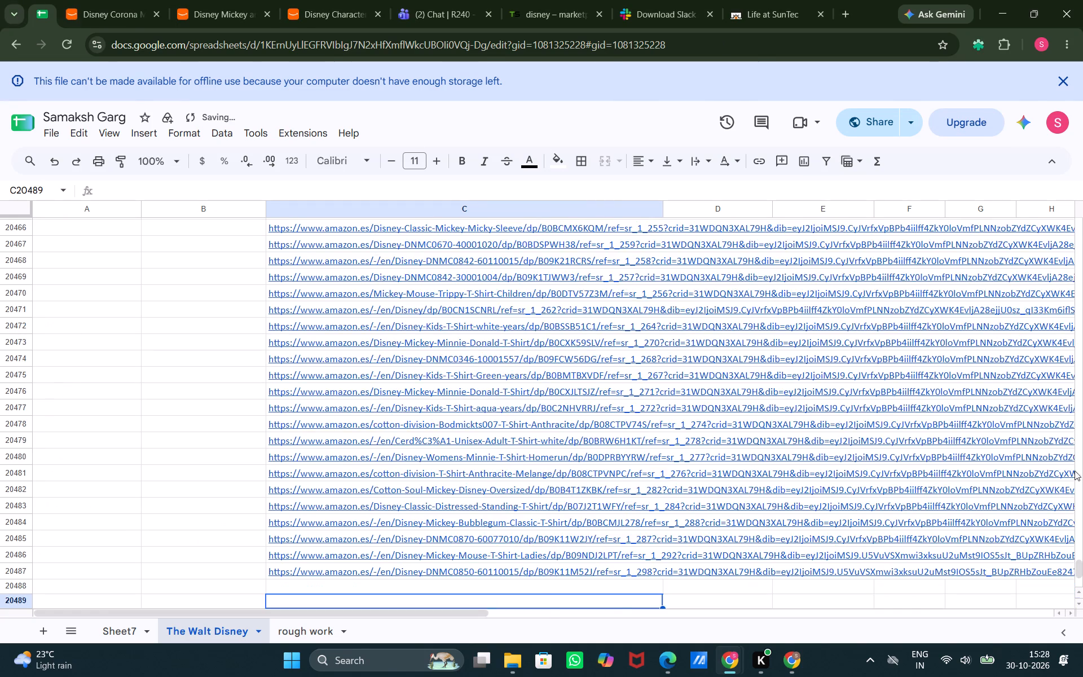
{"action": "right_click", "coordinate": [823, 488]}
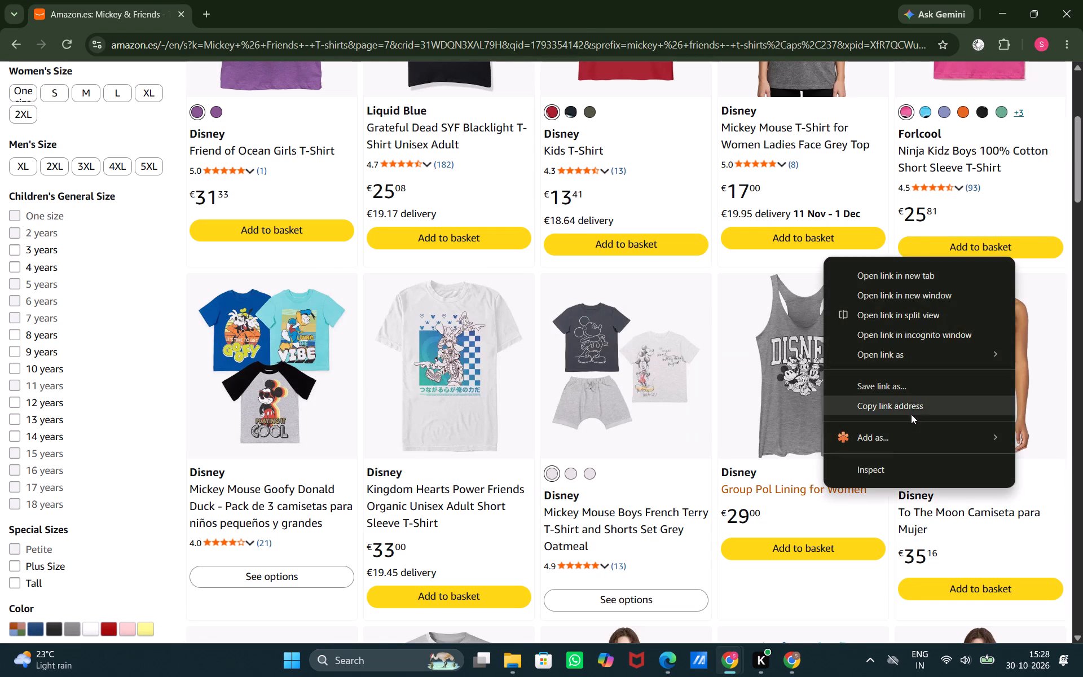
{"action": "left_click", "coordinate": [911, 407]}
{"action": "key", "text": "alt+Tab"}
{"action": "key", "text": "Up"}
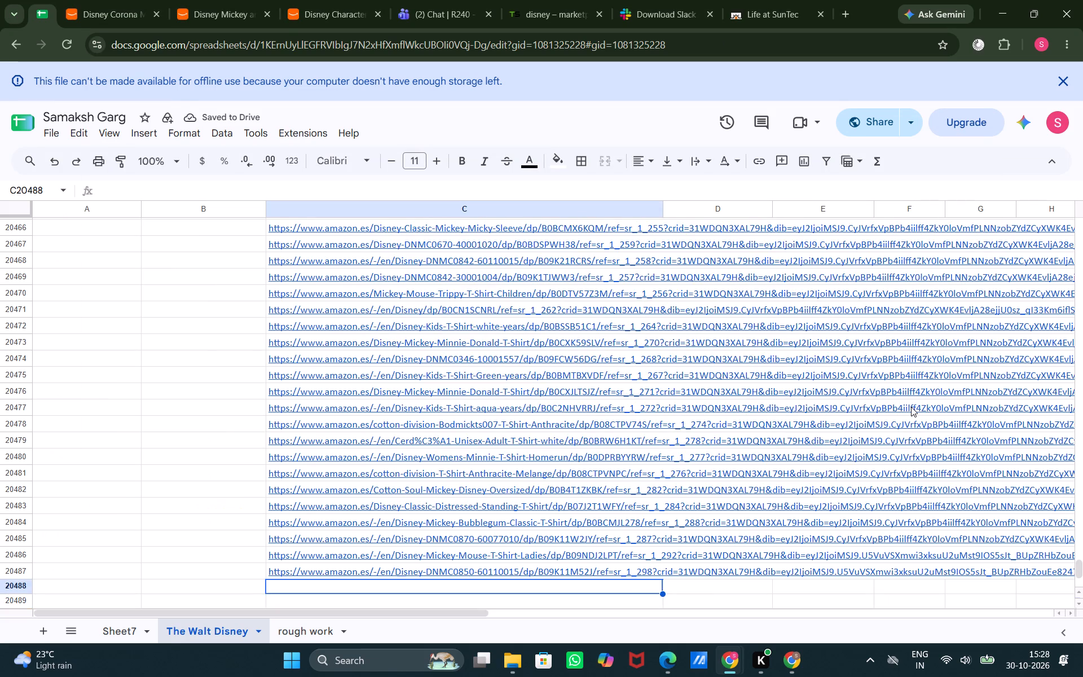
{"action": "key", "text": "ctrl+v"}
{"action": "key", "text": "Return"}
{"action": "key", "text": "Return"}
{"action": "key", "text": "Return"}
{"action": "key", "text": "Return"}
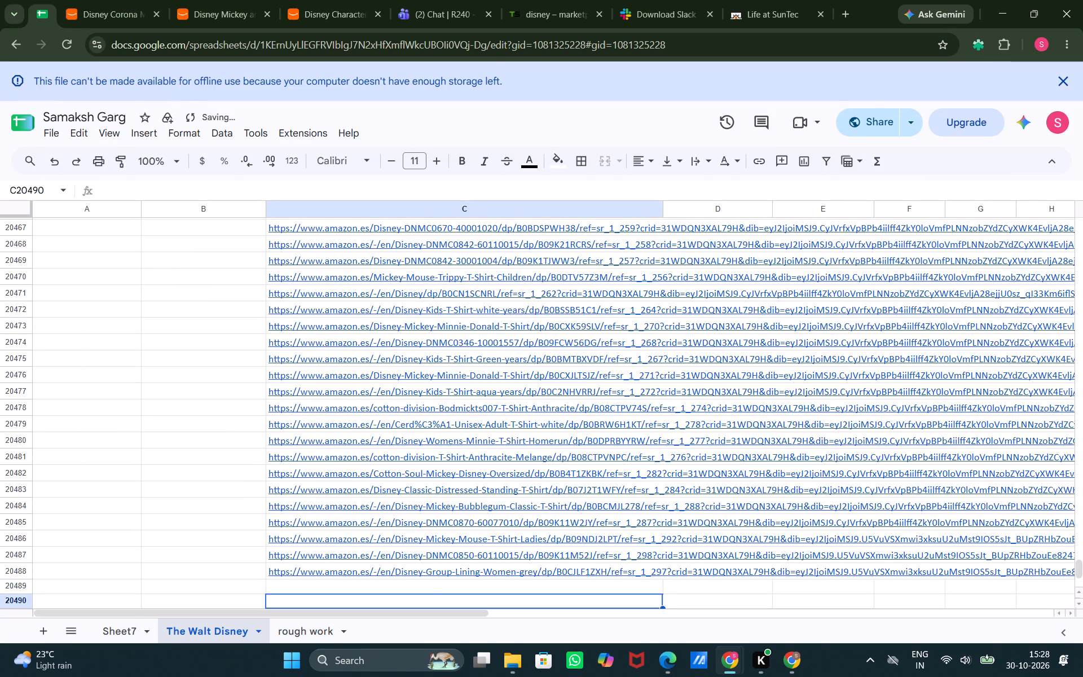
Copy the link of the Mickey Mouse Boys French Terry T-Shirt and Shorts Set Grey Oatmeal into cell C20489.
{"action": "key", "text": "alt+Tab"}
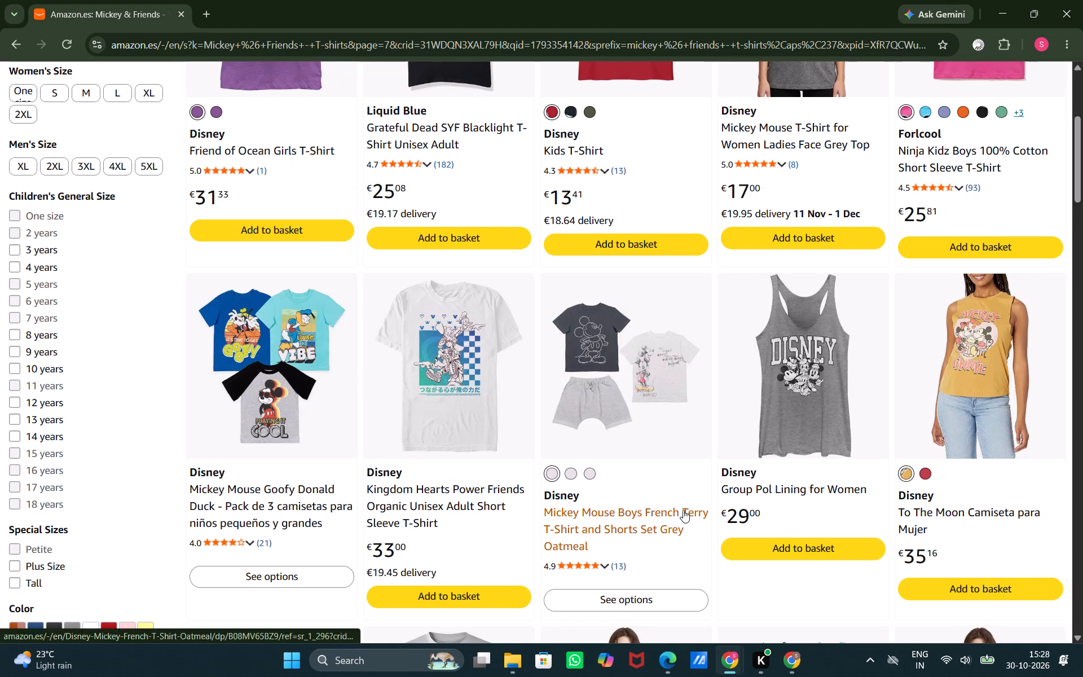
{"action": "right_click", "coordinate": [683, 510]}
{"action": "left_click", "coordinate": [732, 430]}
{"action": "key", "text": "Tab"}
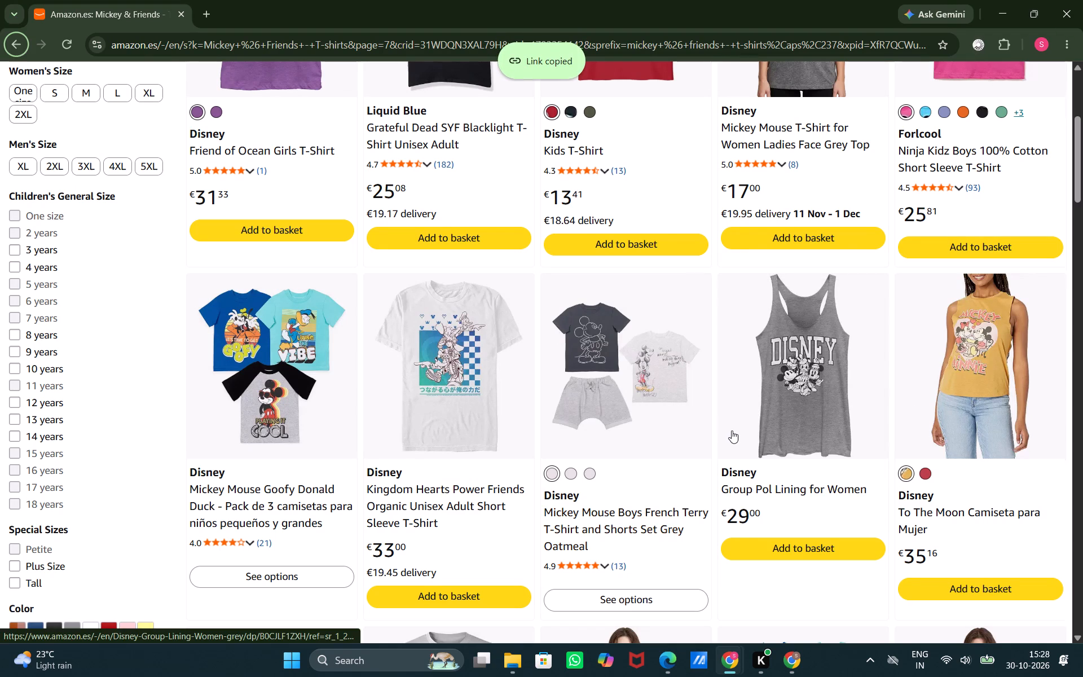
{"action": "key", "text": "alt+Tab"}
{"action": "key", "text": "Up"}
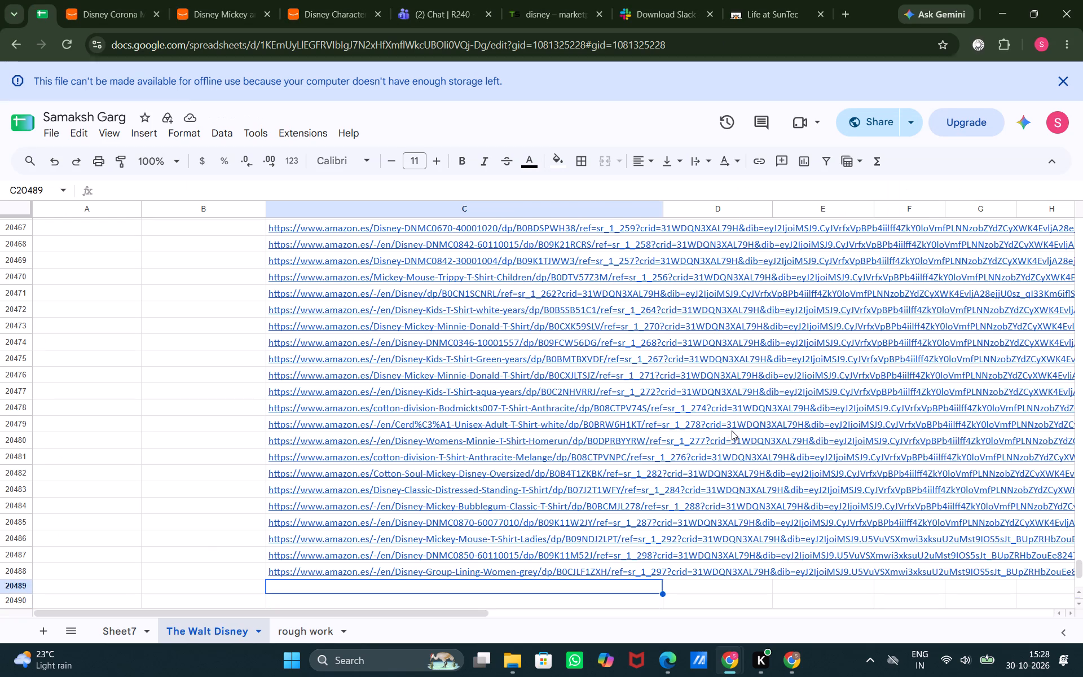
{"action": "key", "text": "ctrl+v"}
{"action": "key", "text": "Return"}
{"action": "key", "text": "Return"}
{"action": "key", "text": "Return"}
Copy the link of the Mickey Mouse Goofy Donald Duck Pack de 3 camisetas into cell C20490.
{"action": "key", "text": "alt+Tab"}
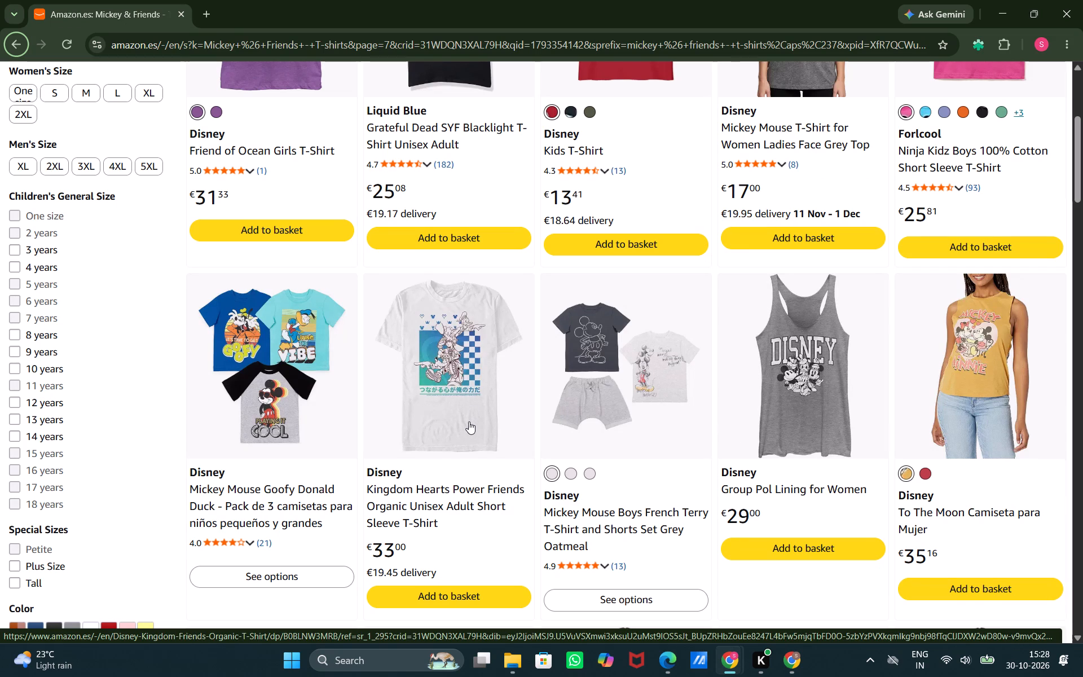
{"action": "right_click", "coordinate": [323, 489]}
{"action": "left_click", "coordinate": [371, 411]}
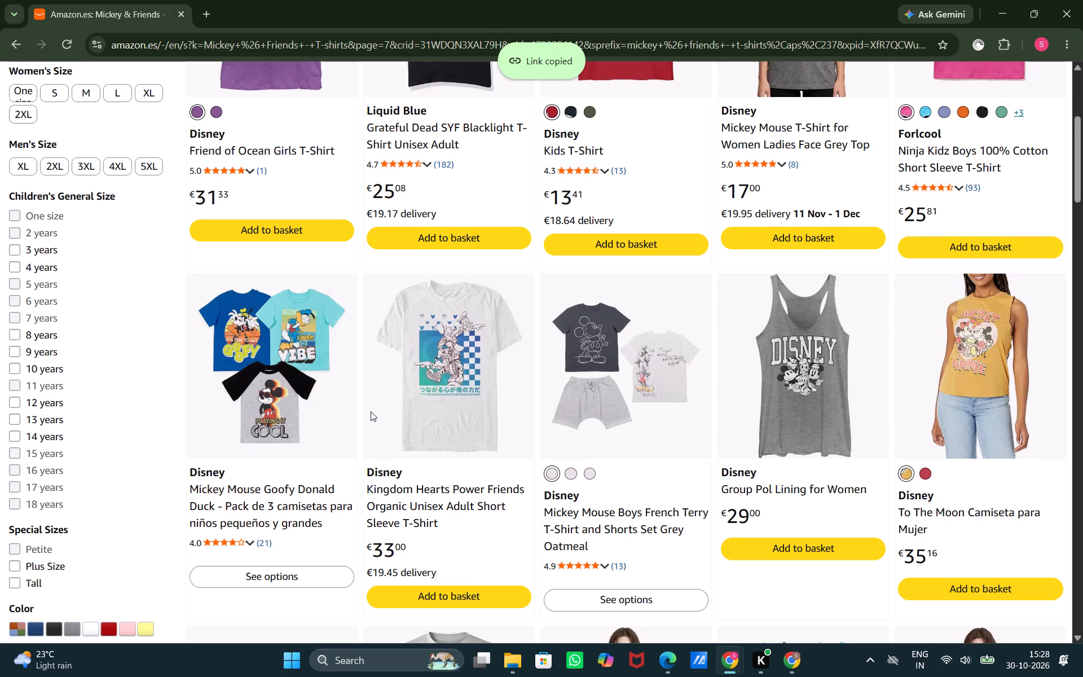
{"action": "key", "text": "alt+Tab"}
{"action": "key", "text": "ctrl+v"}
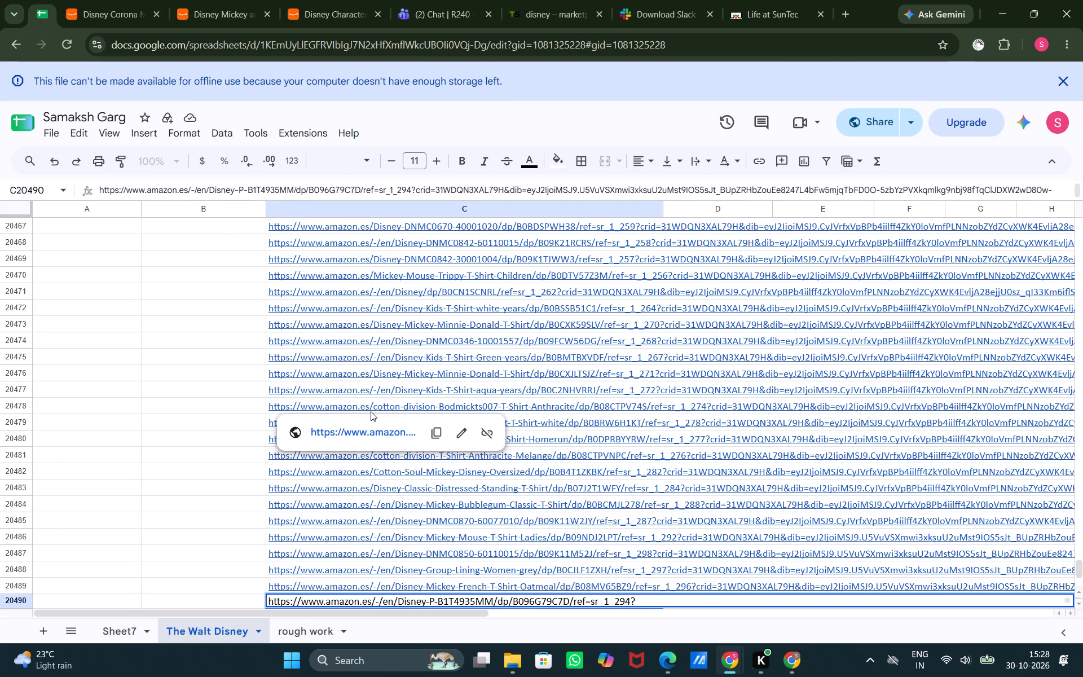
{"action": "key", "text": "Return"}
Copy the link of the black Disney Men's T-Shirt with the Mickey print into cell C20491.
{"action": "key", "text": "alt+Tab"}
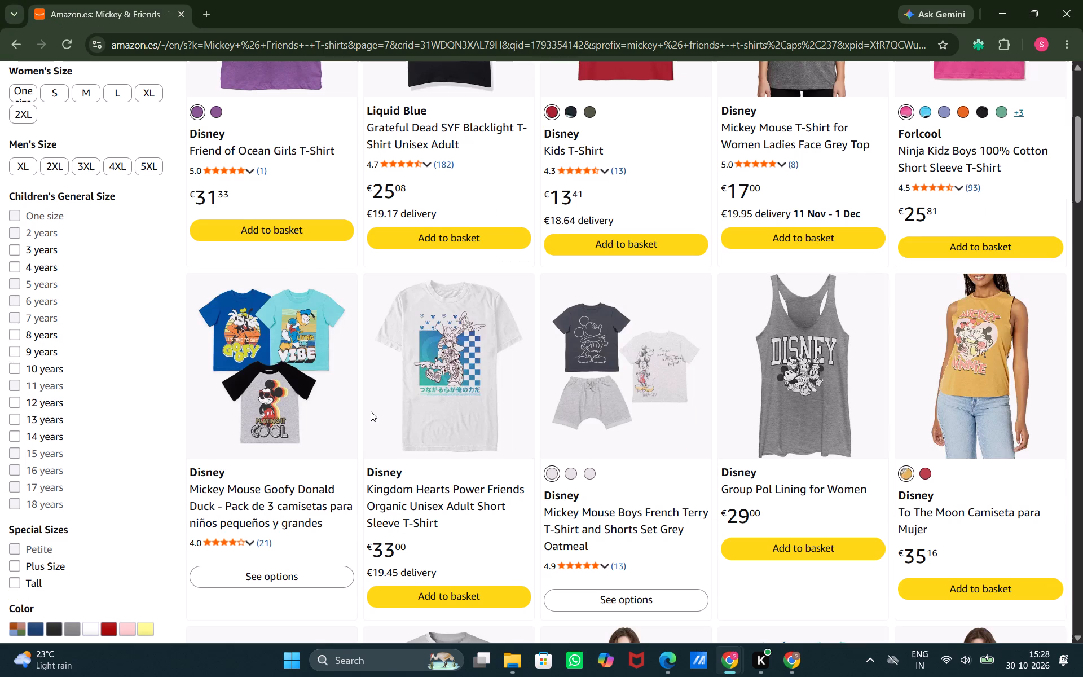
{"action": "scroll", "coordinate": [406, 383], "scroll_direction": "down", "scroll_amount": 4}
{"action": "scroll", "coordinate": [285, 454], "scroll_direction": "down", "scroll_amount": 1}
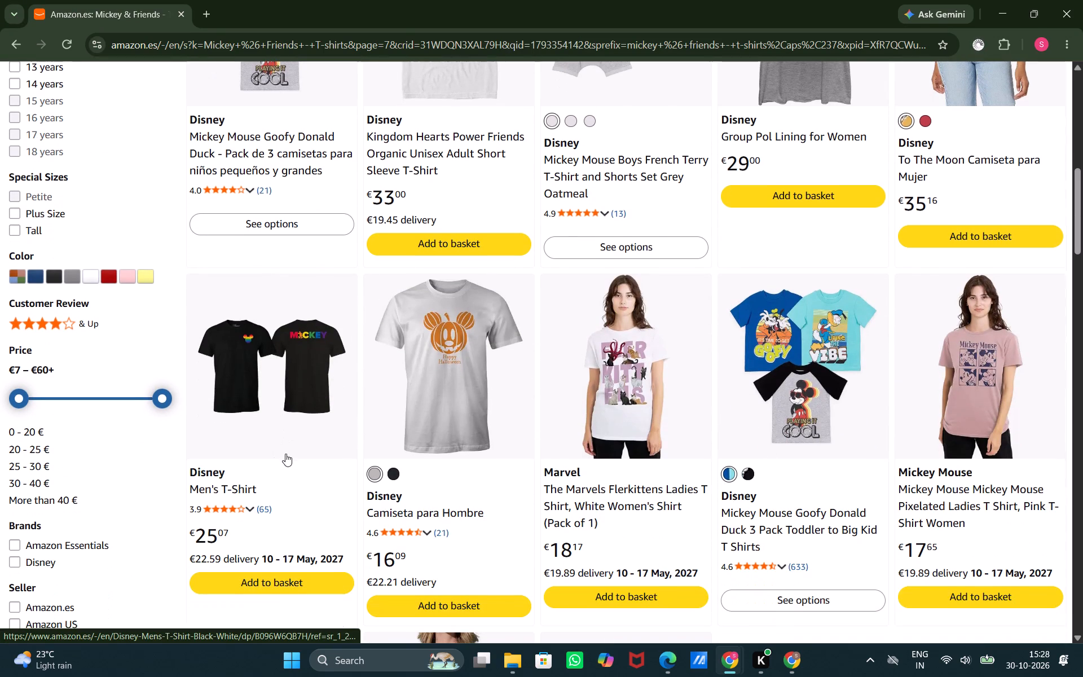
{"action": "right_click", "coordinate": [227, 490]}
{"action": "left_click", "coordinate": [287, 411]}
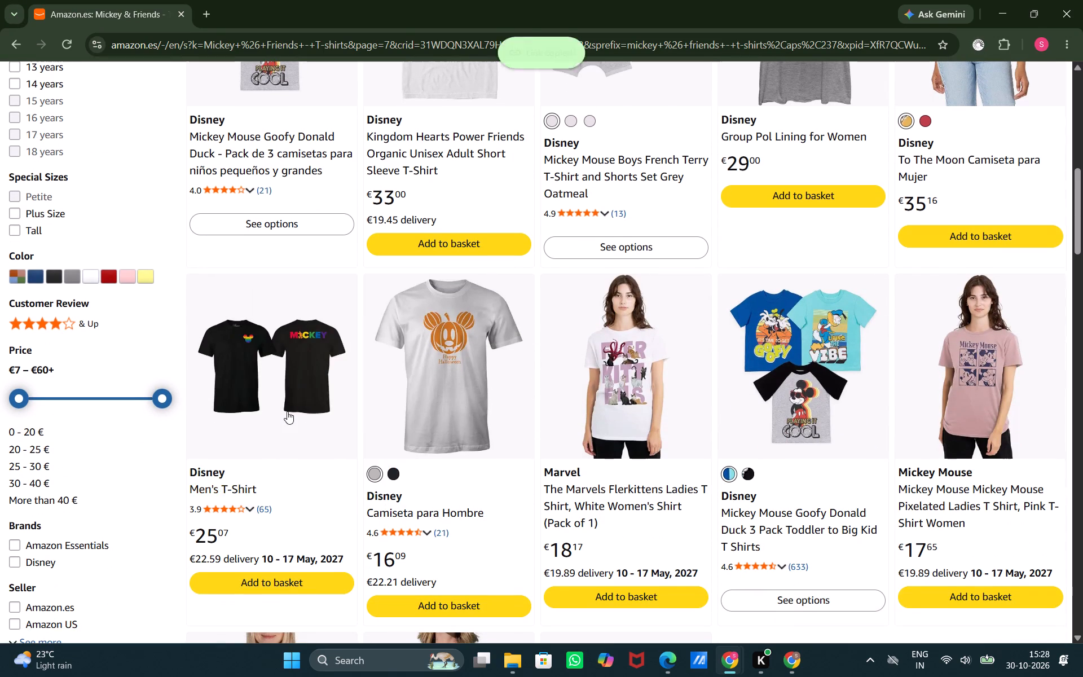
{"action": "key", "text": "alt+Tab"}
{"action": "key", "text": "ctrl+v"}
{"action": "key", "text": "Return"}
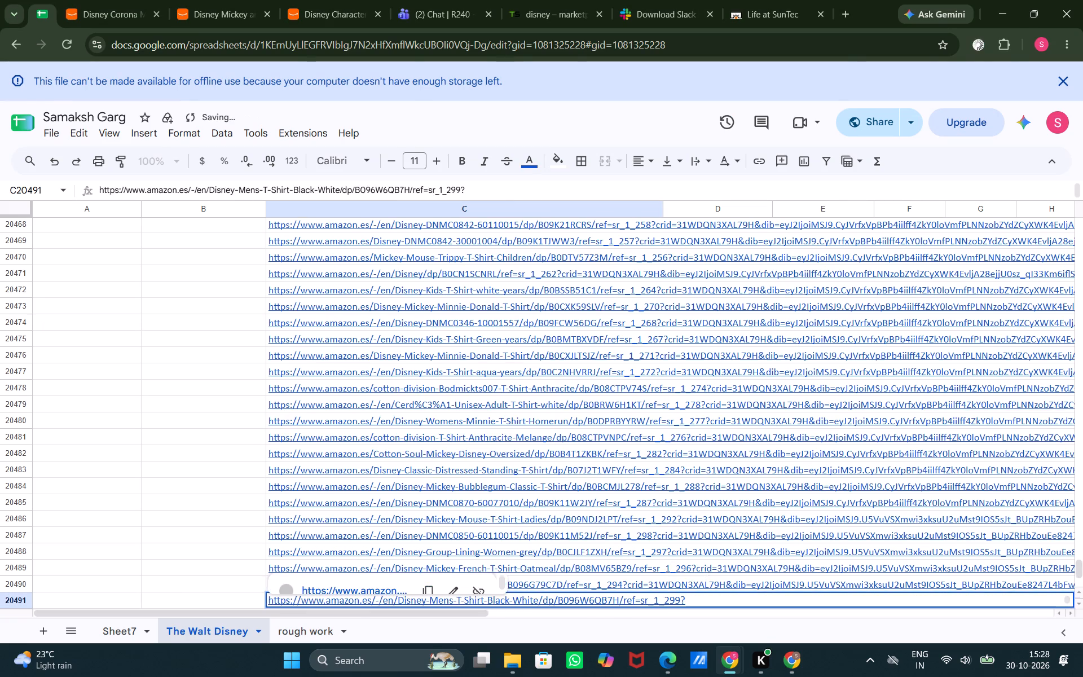
{"action": "key", "text": "Return"}
Copy the link of the Mickey Mouse Goofy Donald Duck 3 Pack Toddler to Big Kid T Shirts into cell C20492.
{"action": "key", "text": "alt+Tab"}
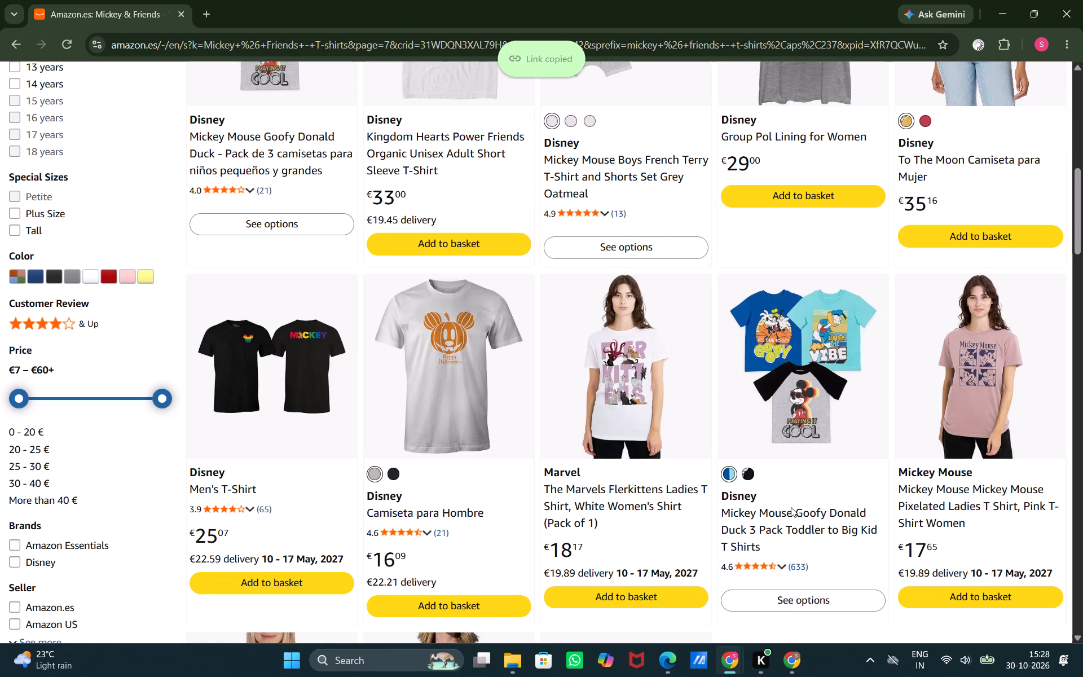
{"action": "right_click", "coordinate": [795, 533]}
{"action": "left_click", "coordinate": [839, 451]}
{"action": "key", "text": "alt+Tab"}
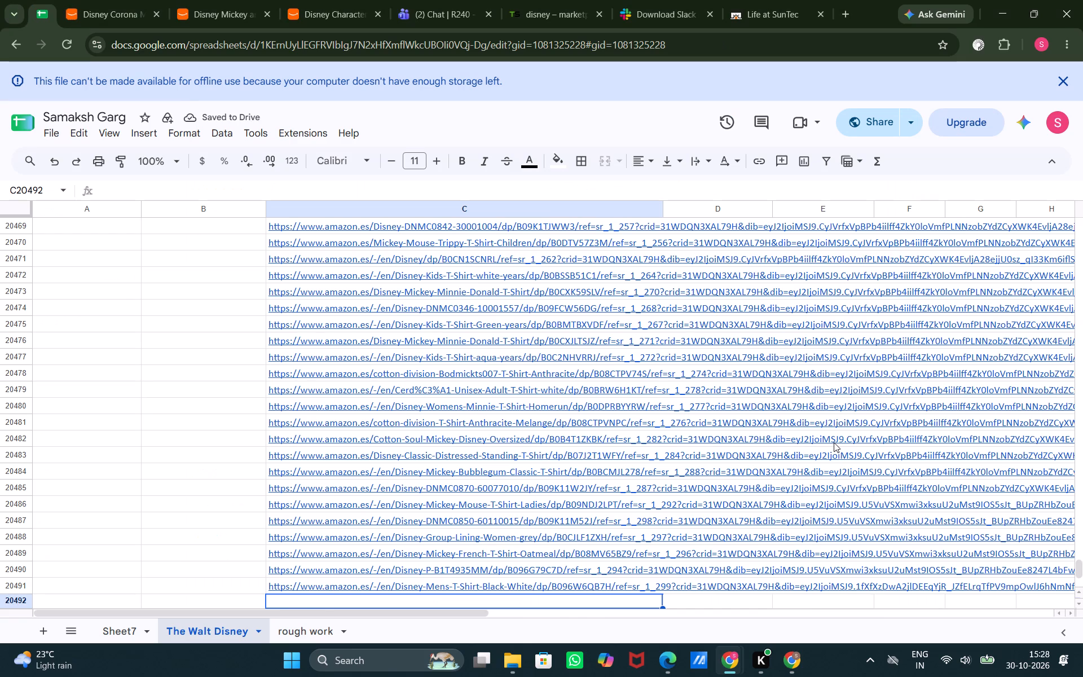
{"action": "key", "text": "ctrl+v"}
{"action": "key", "text": "Return"}
{"action": "key", "text": "Return"}
Copy the link of the pink Mickey Mouse Pixelated Ladies T Shirt into cell C20493.
{"action": "key", "text": "alt+Tab"}
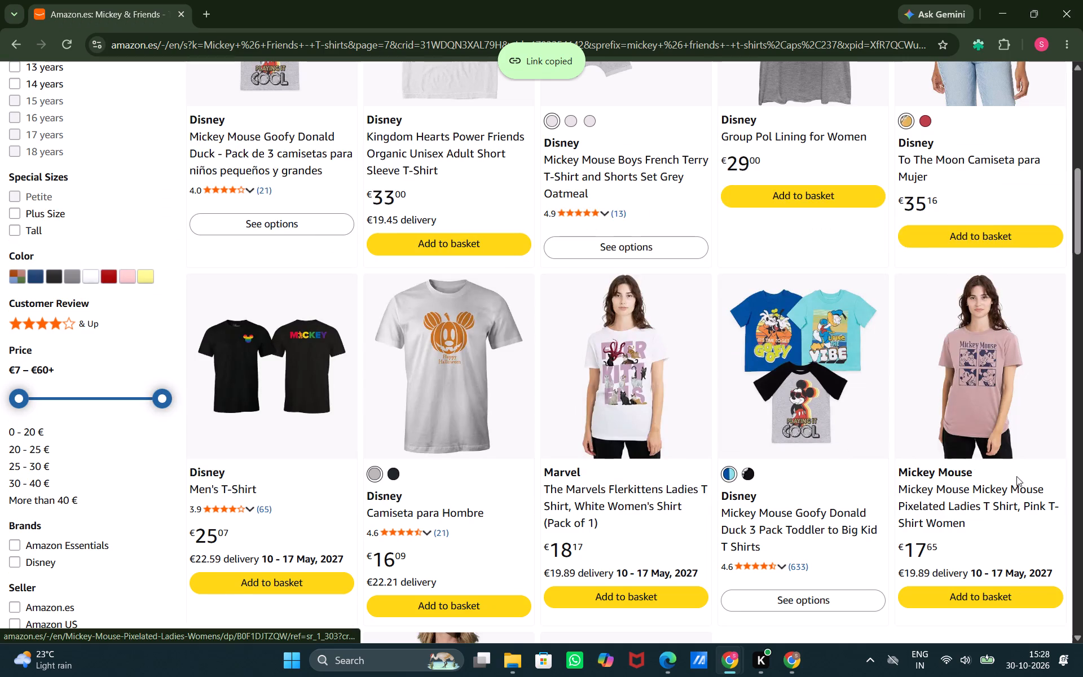
{"action": "right_click", "coordinate": [1000, 496]}
{"action": "left_click", "coordinate": [944, 425]}
{"action": "left_click", "coordinate": [942, 421]}
{"action": "key", "text": "alt+Tab"}
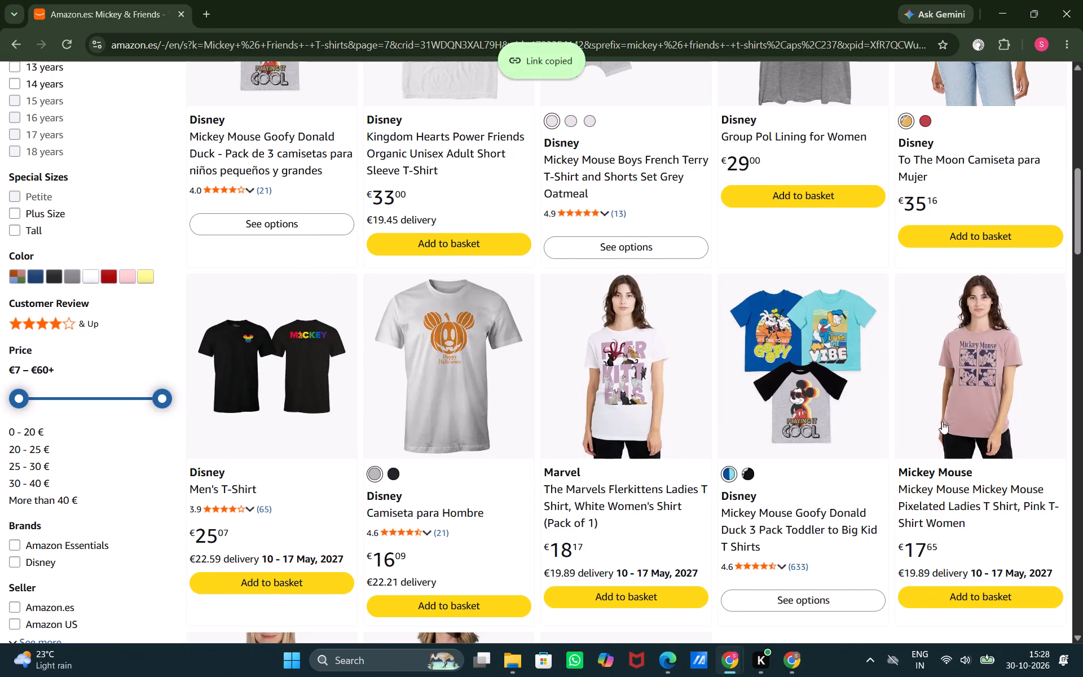
{"action": "key", "text": "ctrl+v"}
{"action": "key", "text": "Return"}
{"action": "key", "text": "Return"}
Copy the link of the navy Disney Kids T-Shirt with the Mountain print into cell C20494.
{"action": "key", "text": "alt+Tab"}
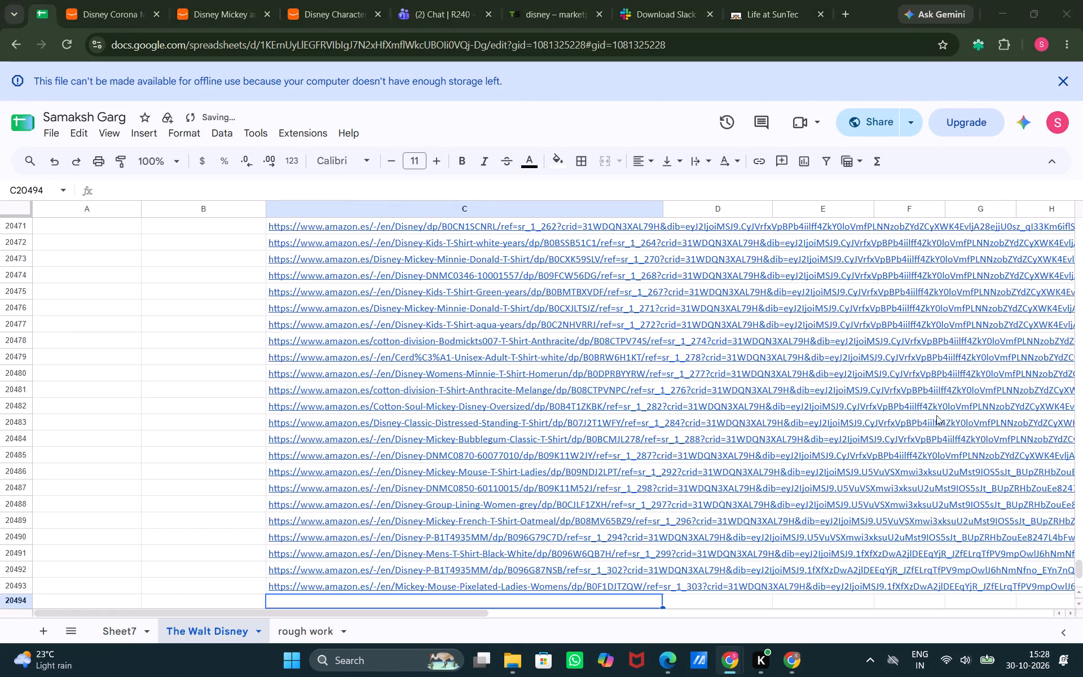
{"action": "scroll", "coordinate": [936, 415], "scroll_direction": "down", "scroll_amount": 5}
{"action": "right_click", "coordinate": [597, 516]}
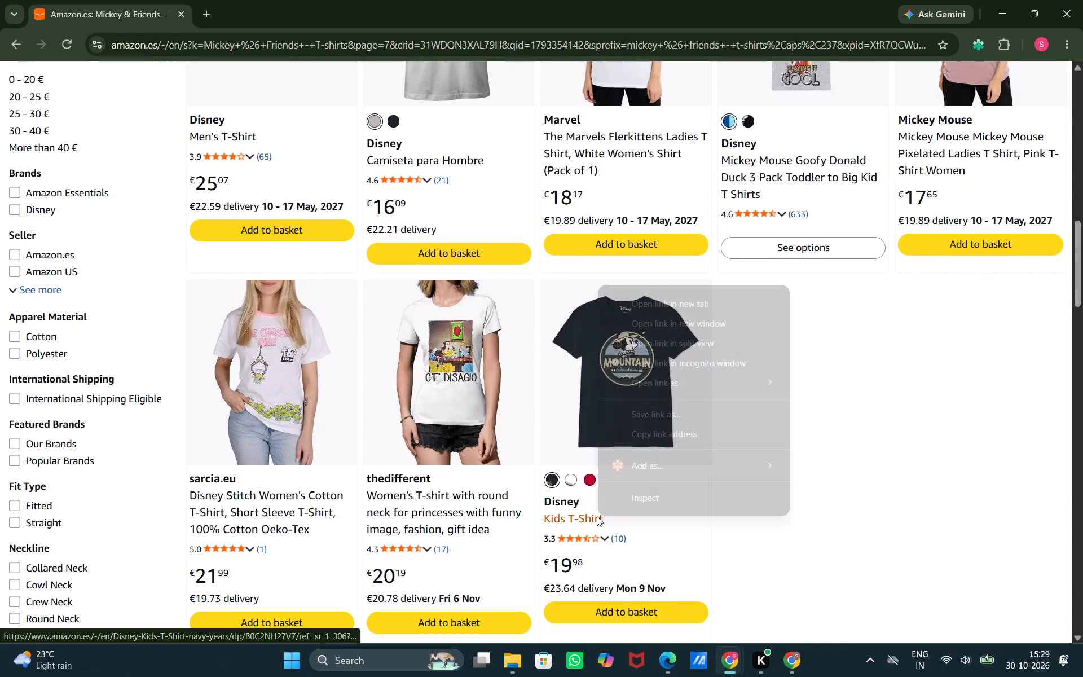
{"action": "left_click", "coordinate": [640, 430]}
{"action": "key", "text": "alt+Tab"}
{"action": "key", "text": "ctrl+v"}
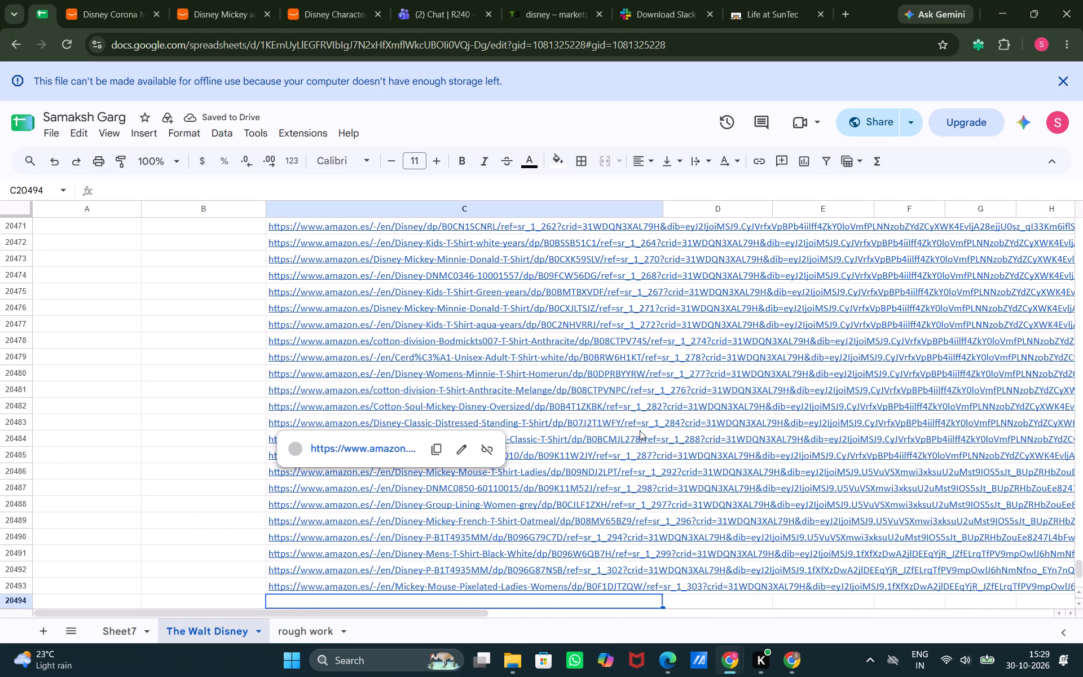
{"action": "key", "text": "Return"}
{"action": "key", "text": "Return"}
Check the rest of results page 7 for more products and review the collected links in C20242:C20494.
{"action": "key", "text": "alt+Tab"}
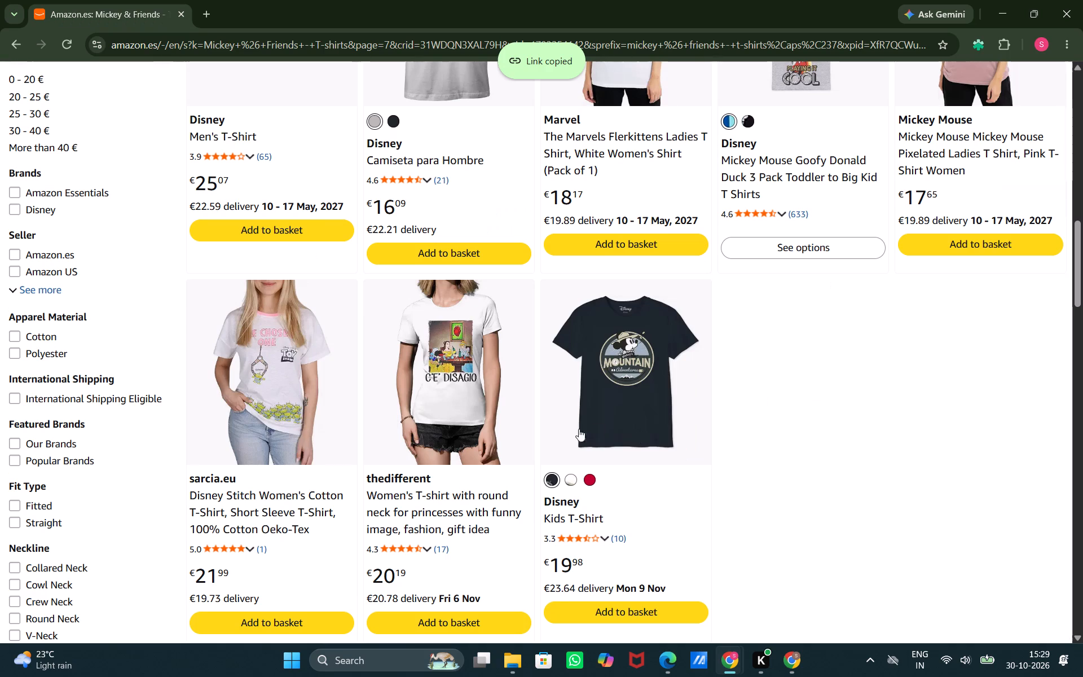
{"action": "scroll", "coordinate": [535, 430], "scroll_direction": "down", "scroll_amount": 14}
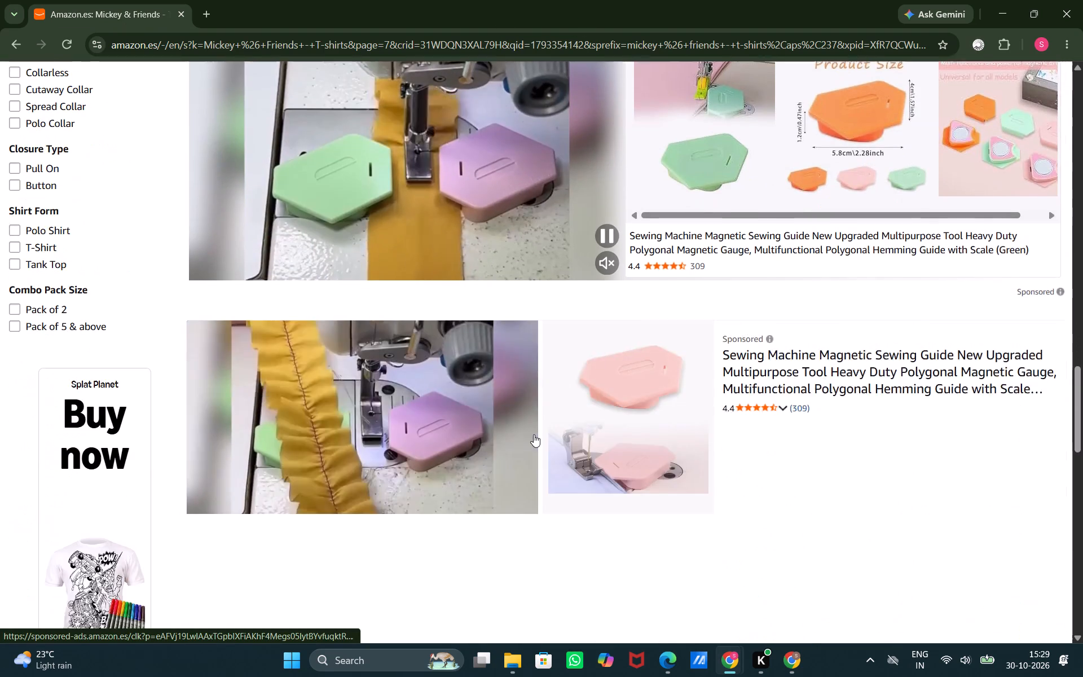
{"action": "scroll", "coordinate": [534, 434], "scroll_direction": "down", "scroll_amount": 4}
{"action": "scroll", "coordinate": [791, 423], "scroll_direction": "down", "scroll_amount": 4}
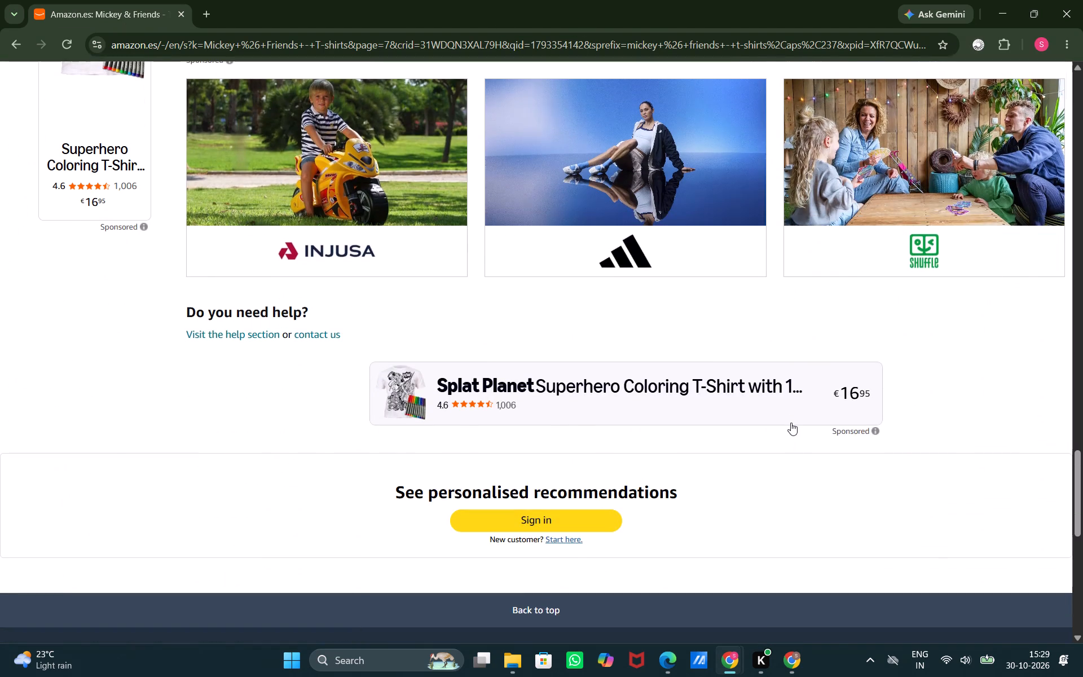
{"action": "key", "text": "alt+Tab"}
{"action": "key", "text": "Up"}
{"action": "key", "text": "ctrl+shift+Up"}
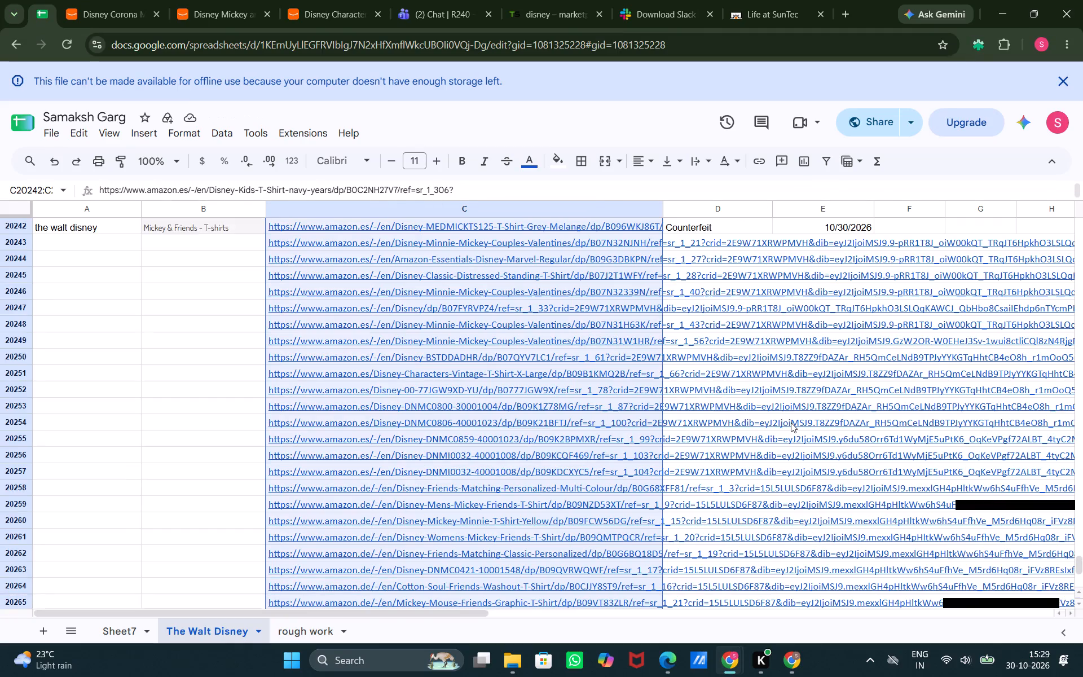
{"action": "key", "text": "Down"}
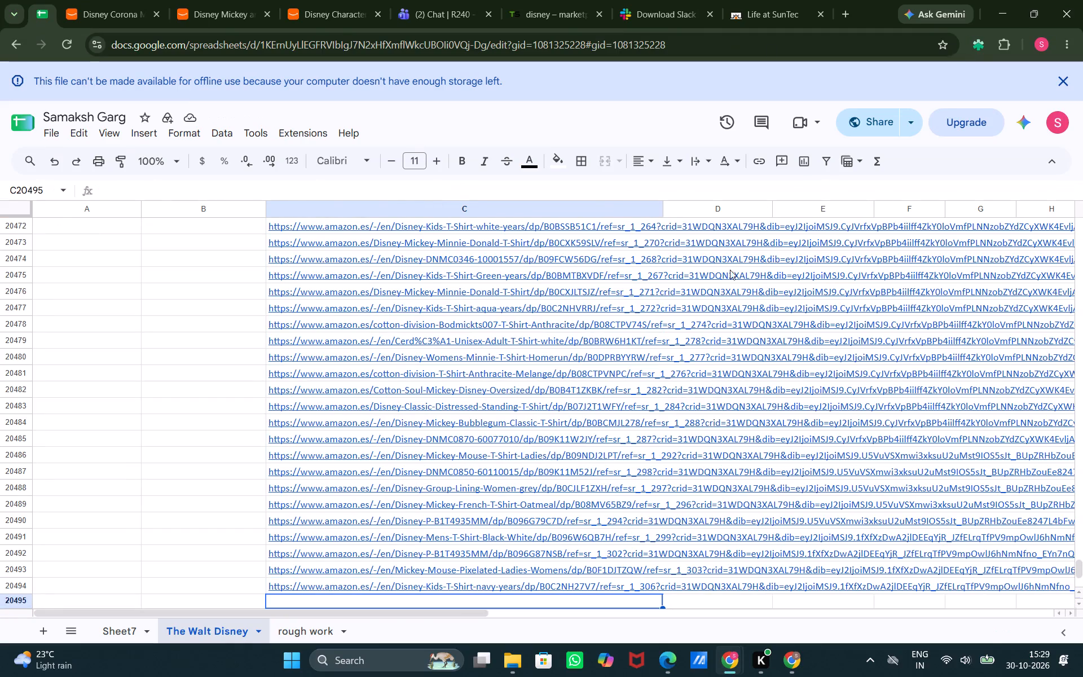
In the Disney SNT tracker, mark the Mickey & Friends - T-shirts rows for amazon.es and amazon.de as S on day 30.
{"action": "left_click", "coordinate": [518, 0]}
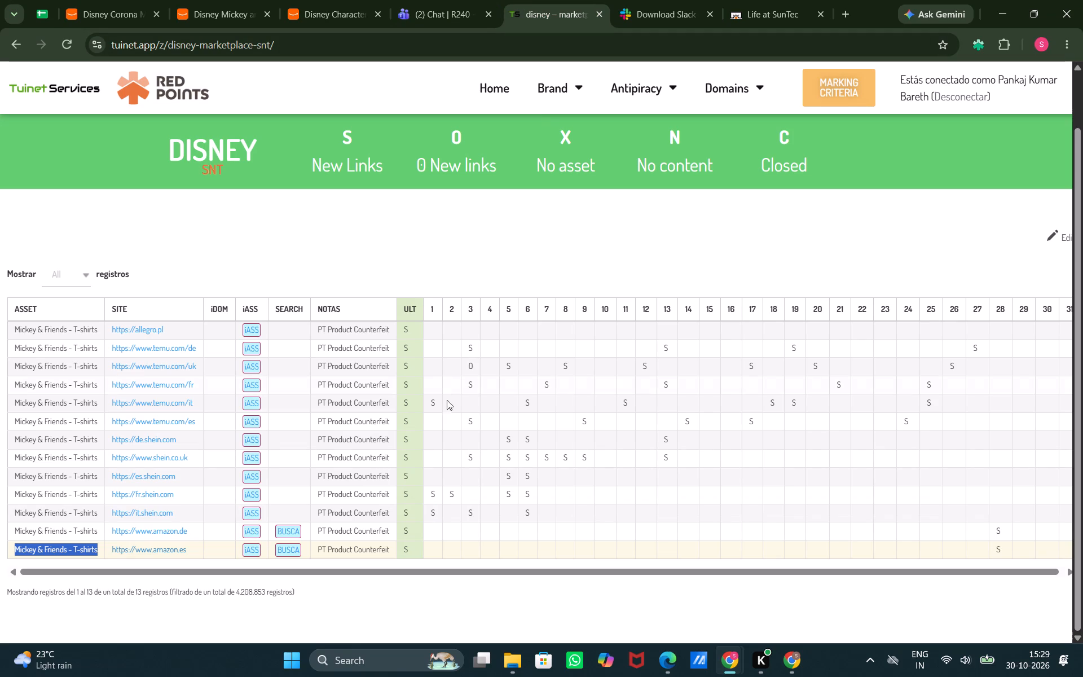
{"action": "double_click", "coordinate": [1054, 549]}
{"action": "left_click", "coordinate": [1067, 439]}
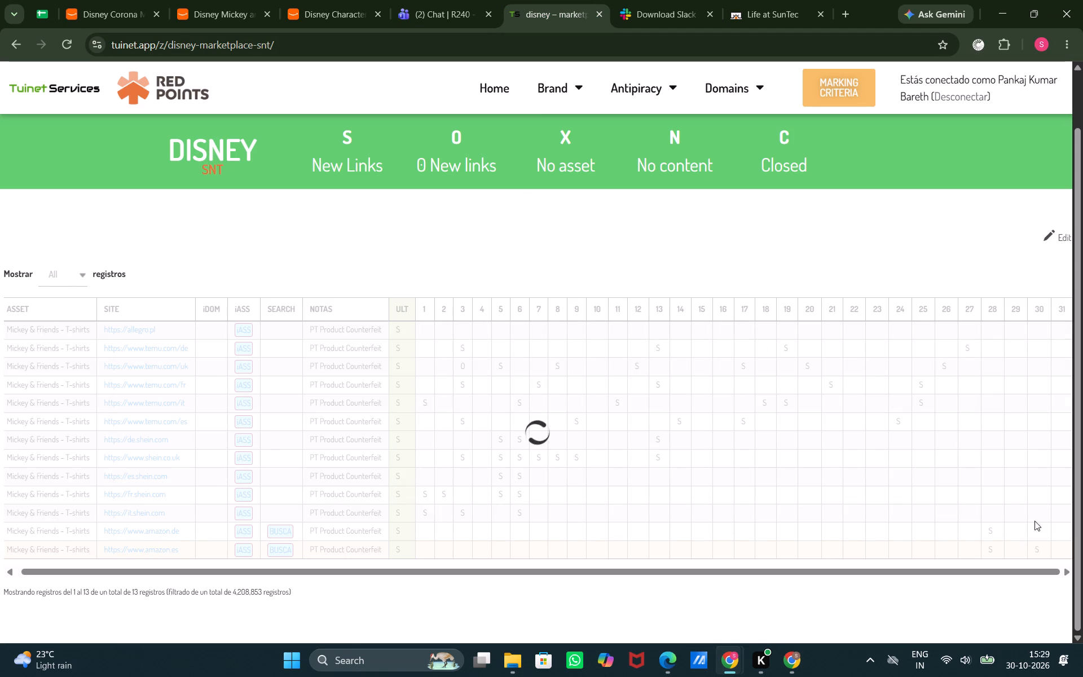
{"action": "double_click", "coordinate": [1042, 530]}
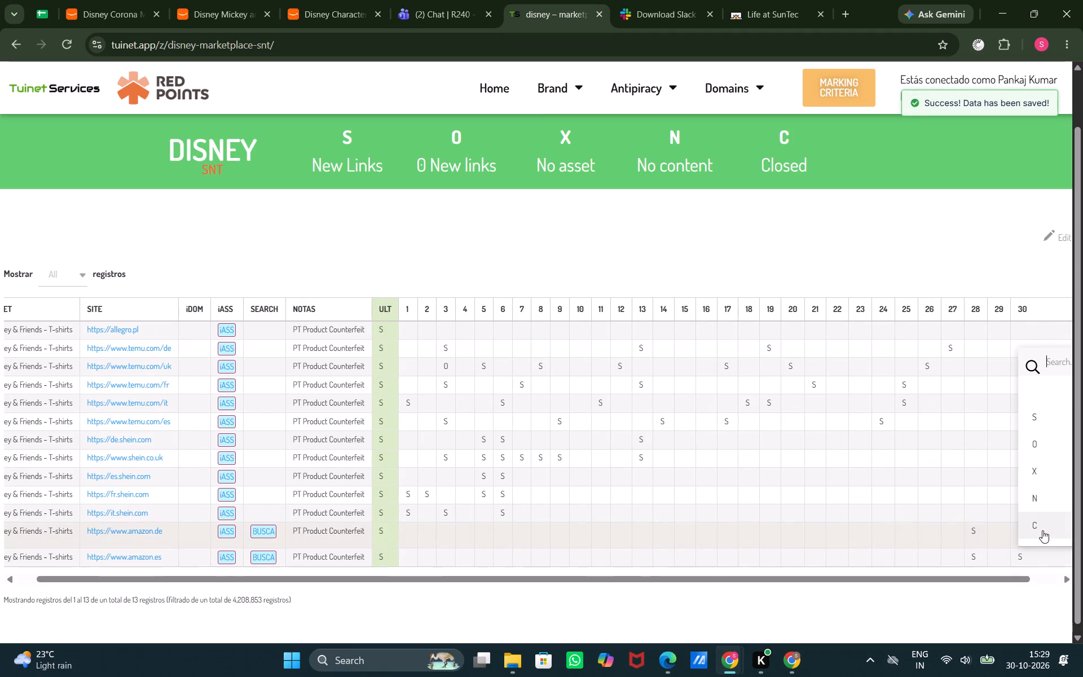
{"action": "left_click", "coordinate": [1064, 412]}
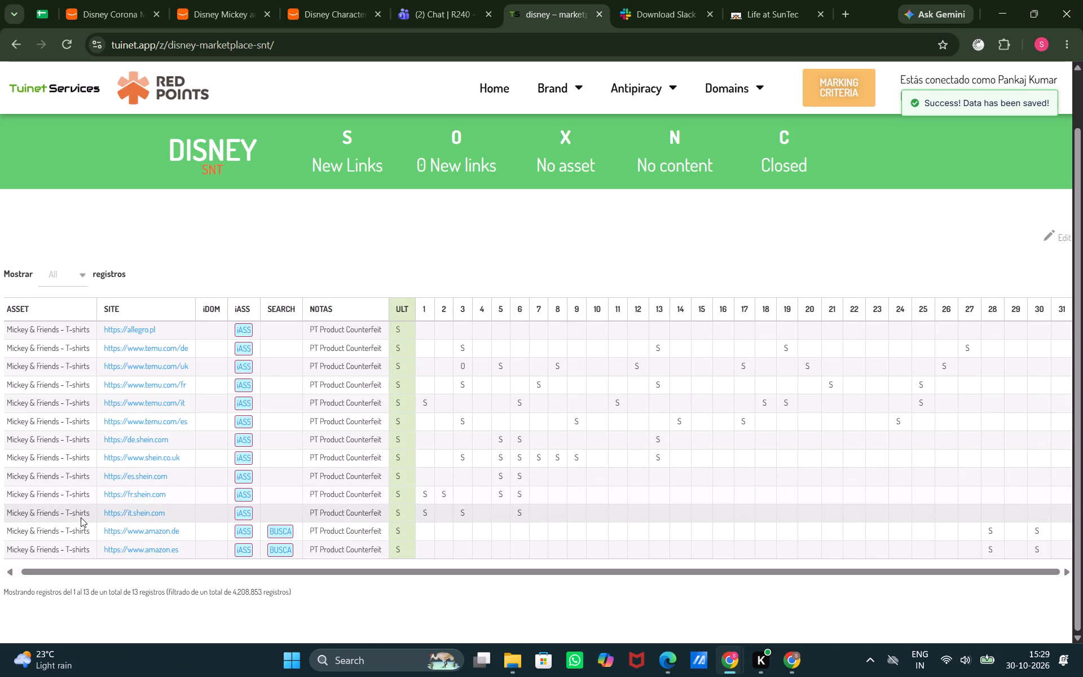
Open the it.shein.com site from its Mickey & Friends - T-shirts row in the tracker.
{"action": "left_click", "coordinate": [134, 513]}
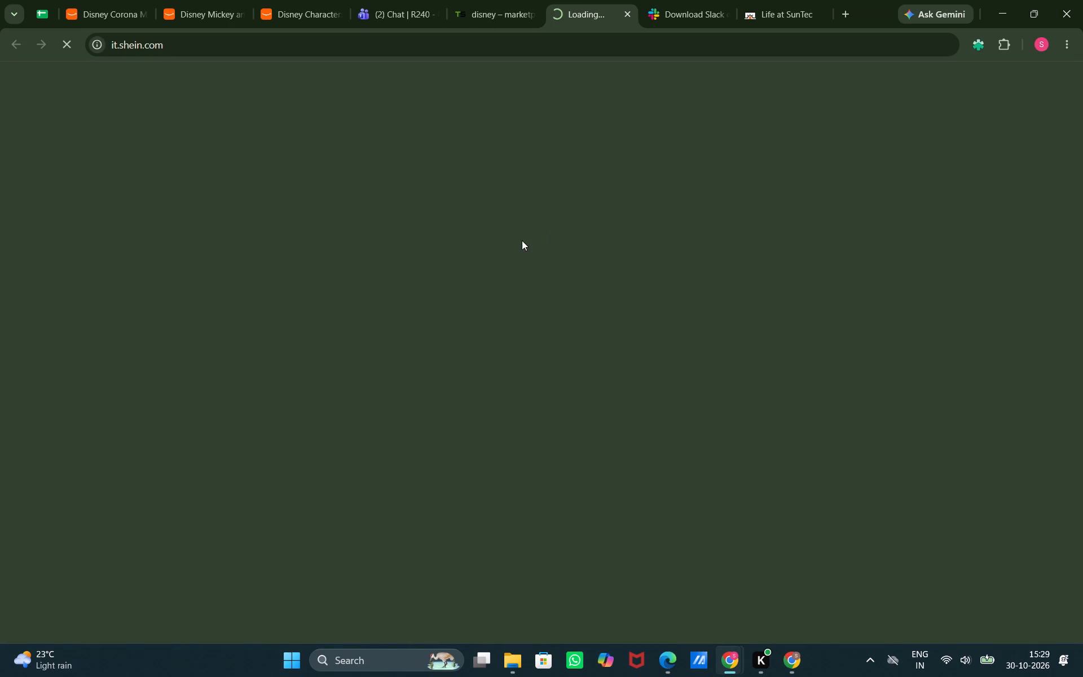
Close the it.shein.com page and return to the Disney SNT tracker.
{"action": "left_click", "coordinate": [467, 0]}
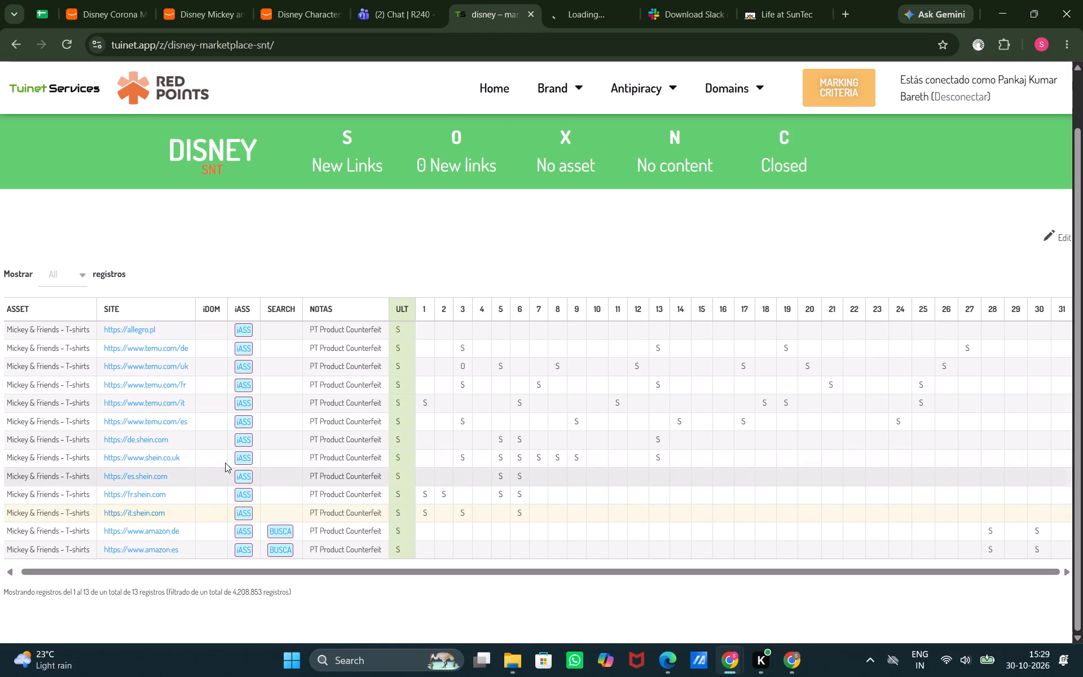
{"action": "left_click", "coordinate": [570, 6]}
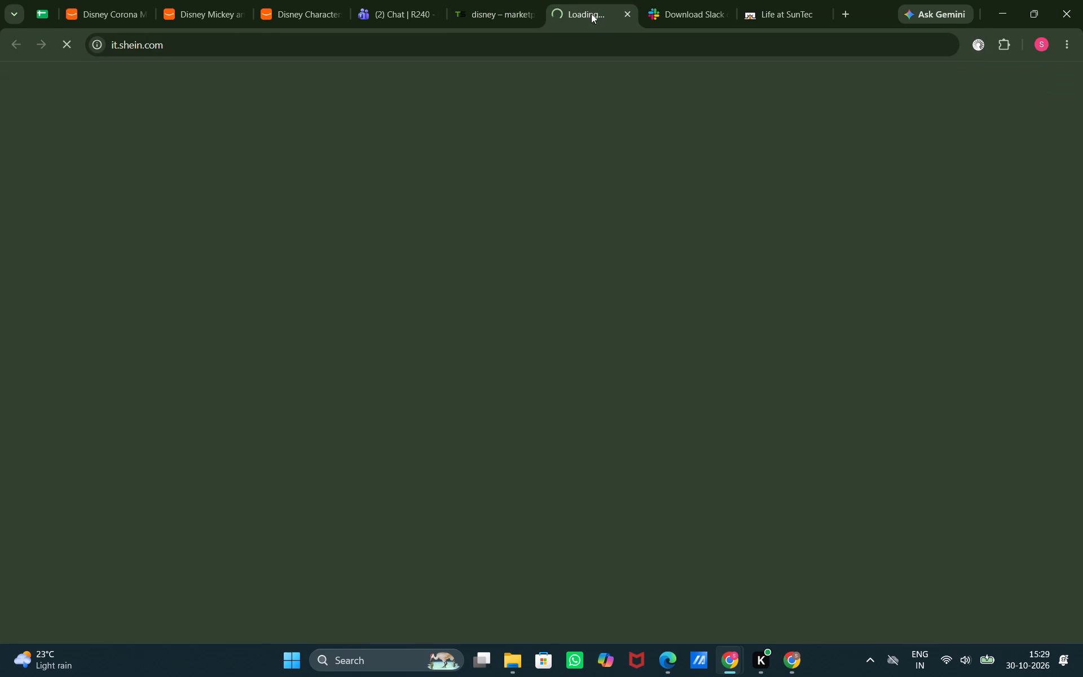
{"action": "left_click", "coordinate": [629, 9]}
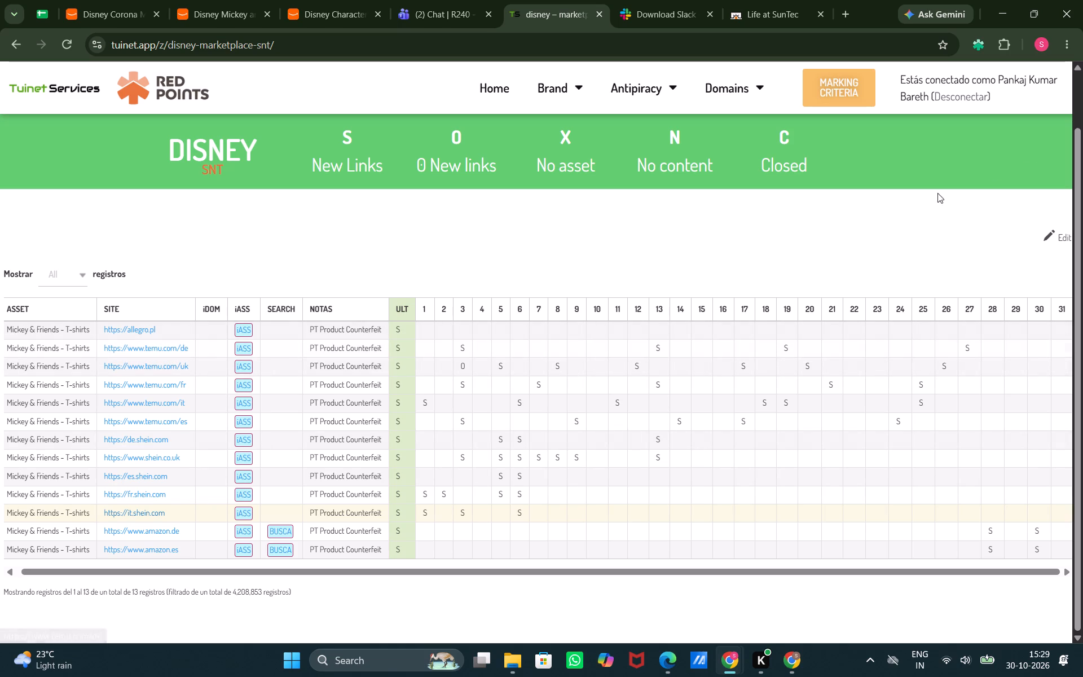
In the browser window with Temu open, switch the shopping country/region to Germany.
{"action": "left_click", "coordinate": [788, 656]}
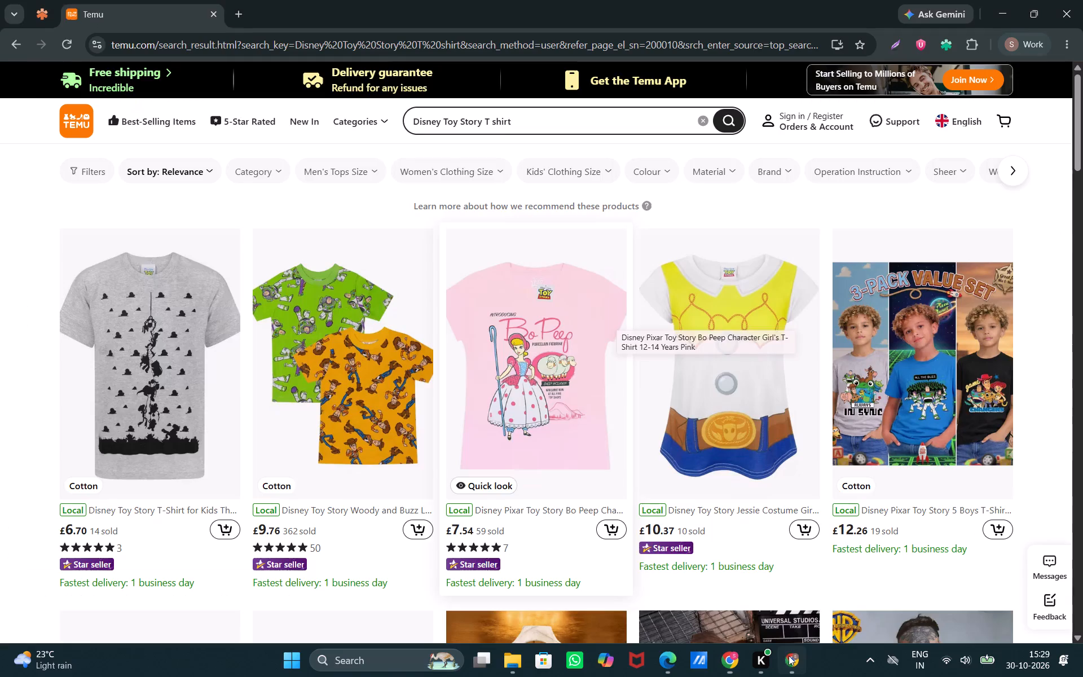
{"action": "left_click", "coordinate": [966, 117]}
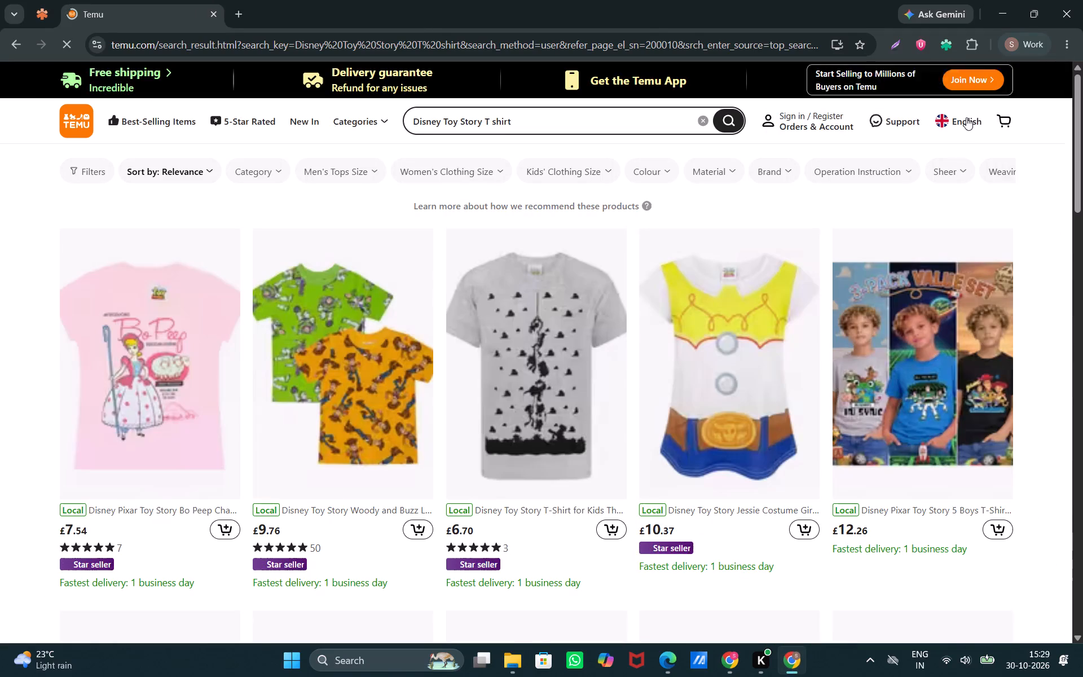
{"action": "left_click", "coordinate": [957, 124]}
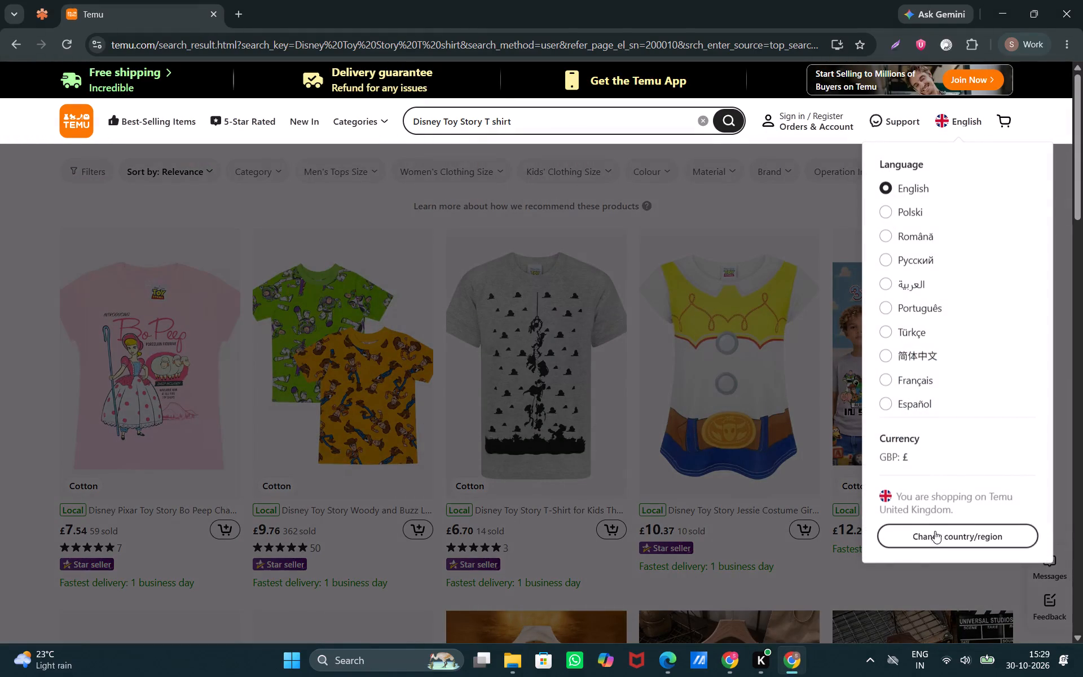
{"action": "left_click", "coordinate": [935, 531]}
{"action": "left_click", "coordinate": [563, 226]}
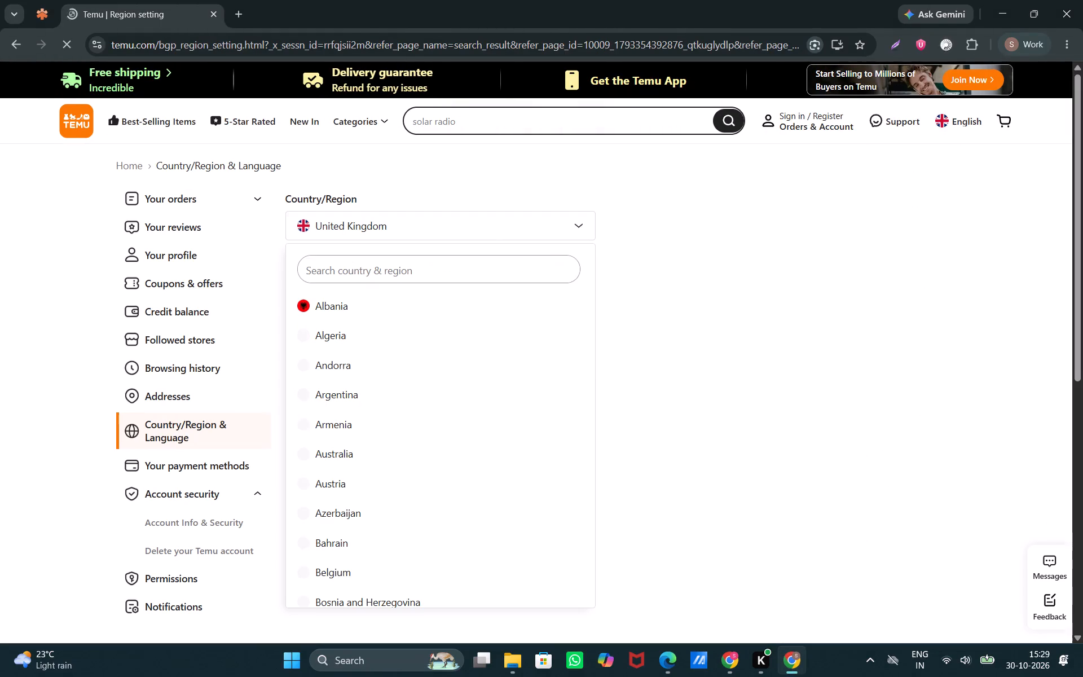
{"action": "left_click", "coordinate": [466, 271]}
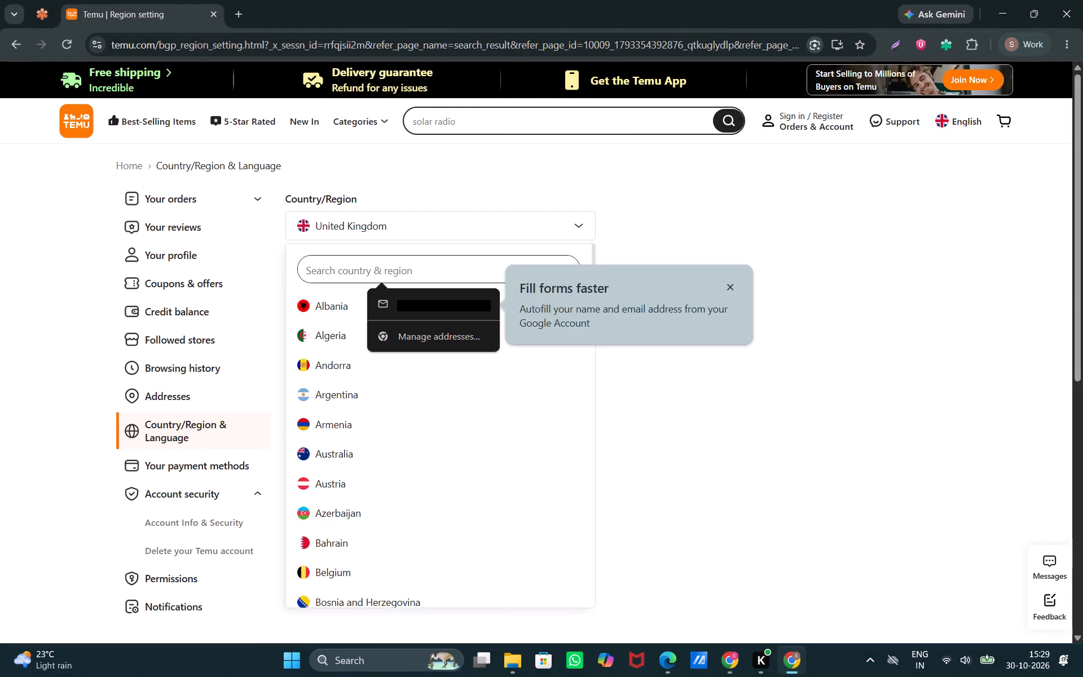
{"action": "type", "text": "de"}
{"action": "left_click", "coordinate": [350, 321]}
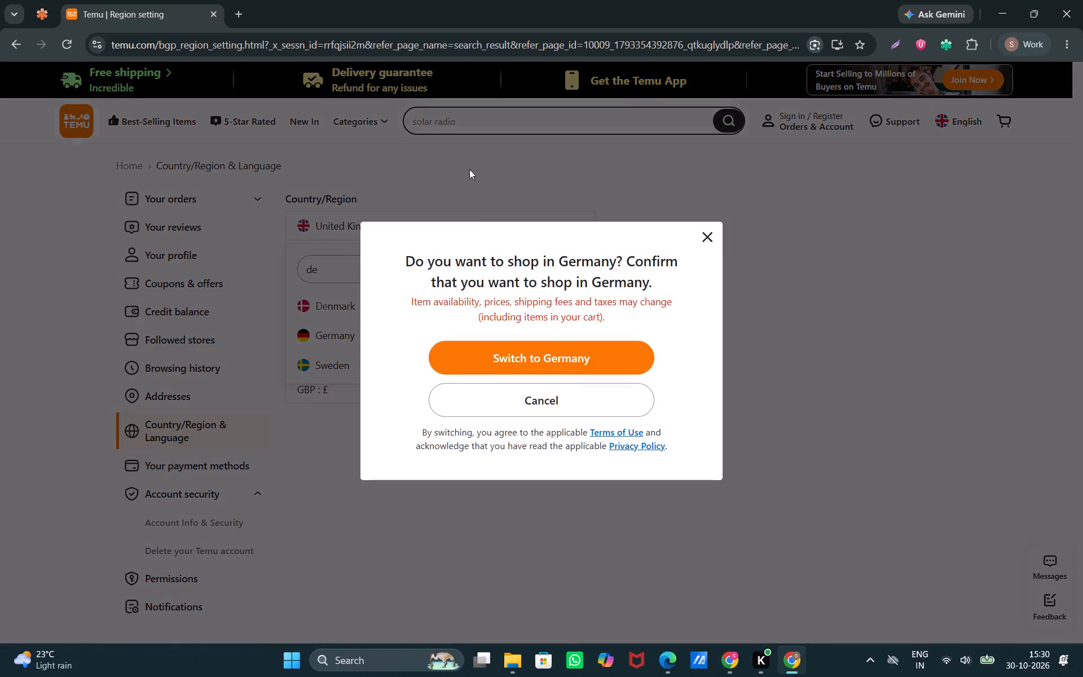
{"action": "left_click", "coordinate": [525, 363]}
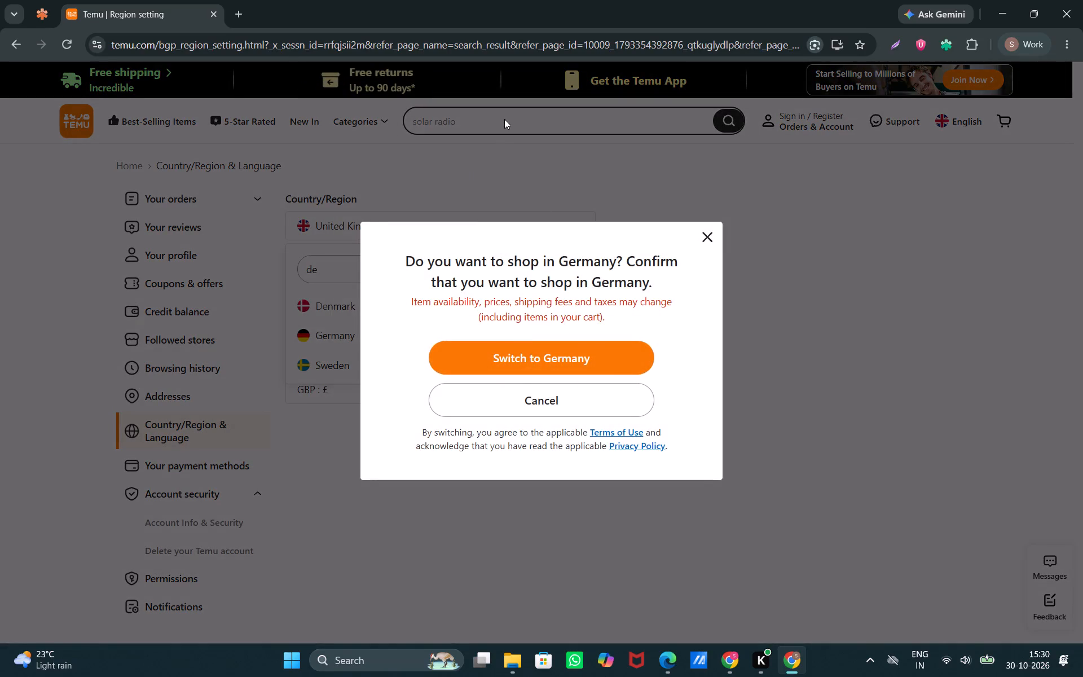
Copy the asset name Mickey & Friends - T-shirts from the tracker's amazon.es row and search Temu for it.
{"action": "left_click", "coordinate": [509, 121]}
{"action": "left_click", "coordinate": [554, 116]}
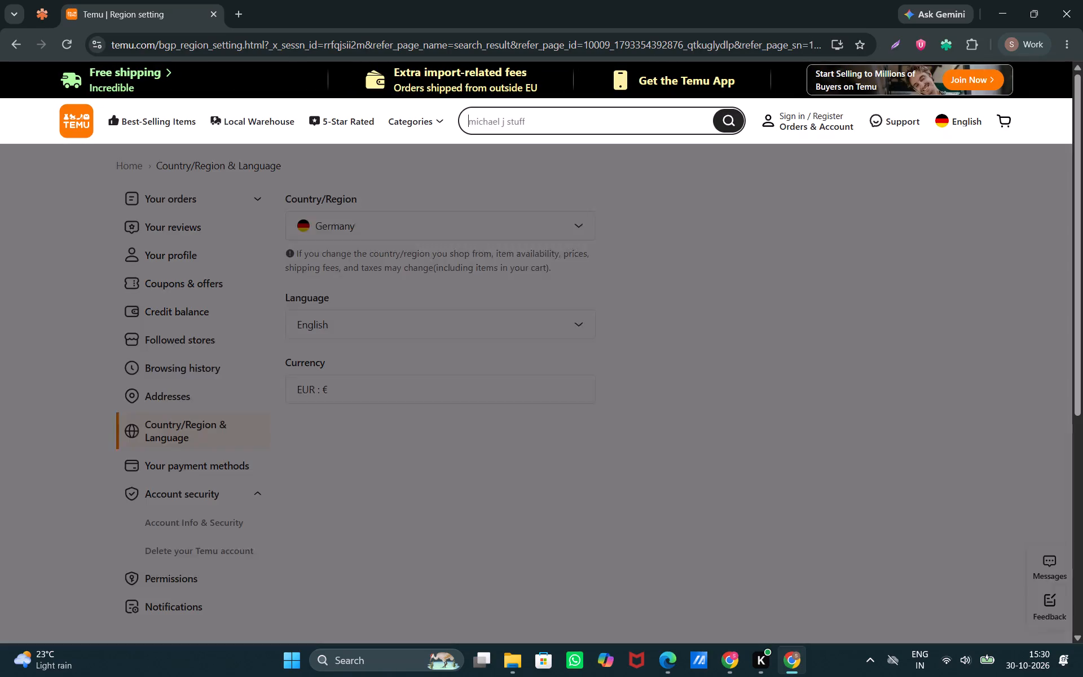
{"action": "key", "text": "alt+Tab"}
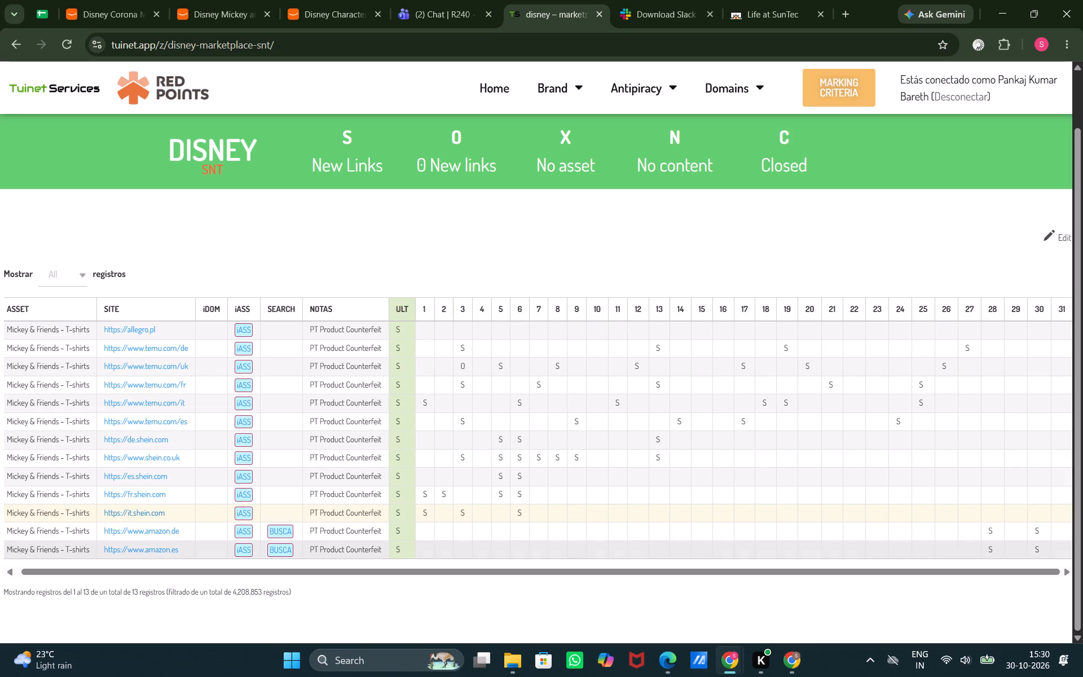
{"action": "left_click_drag", "start_coordinate": [10, 549], "coordinate": [71, 554]}
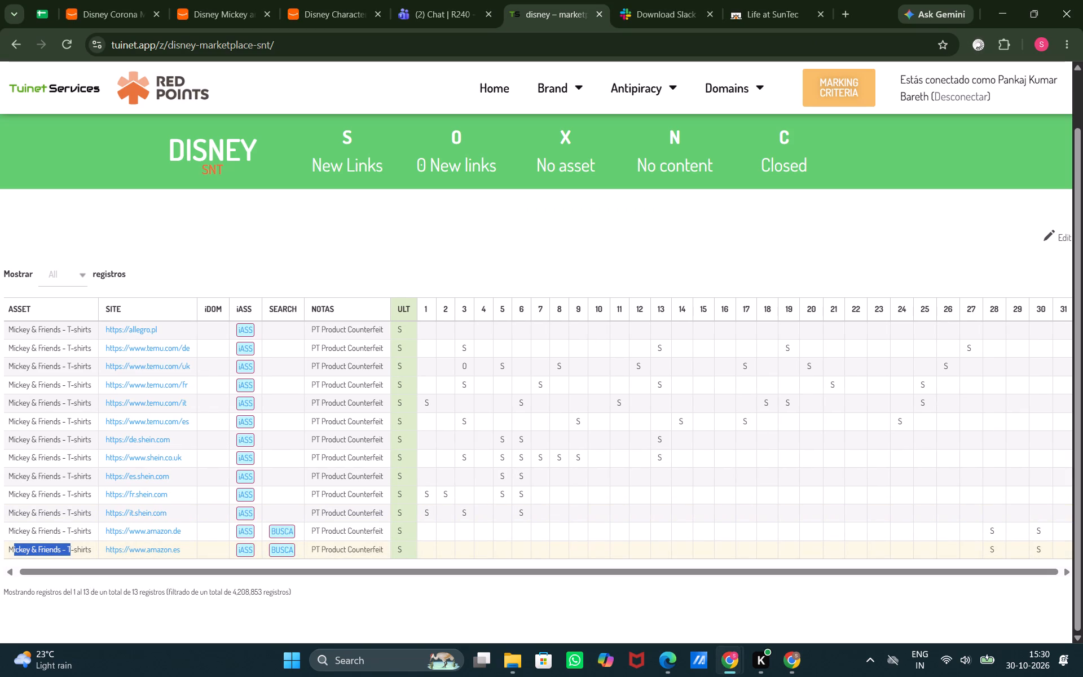
{"action": "left_click", "coordinate": [95, 619]}
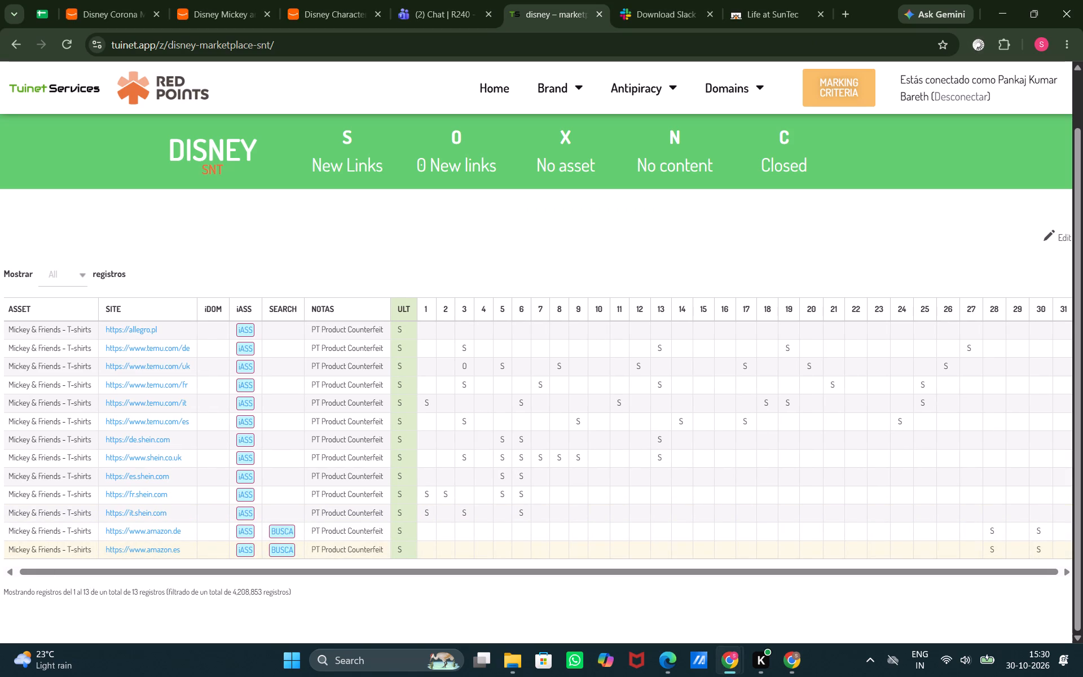
{"action": "left_click_drag", "start_coordinate": [9, 549], "coordinate": [93, 551]}
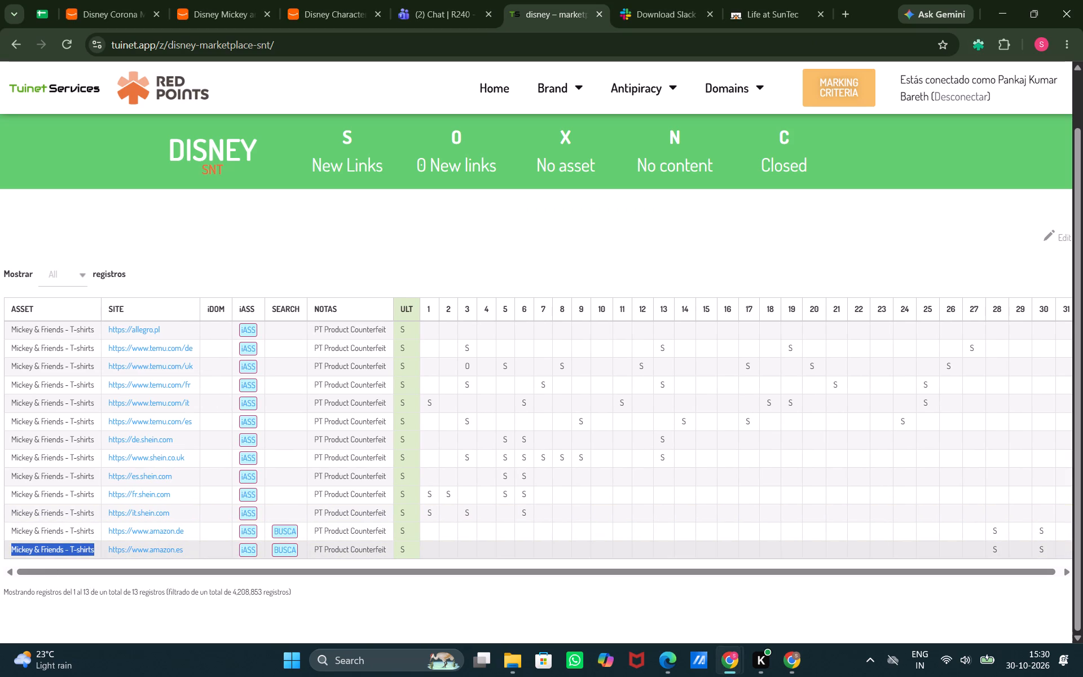
{"action": "key", "text": "ctrl+c"}
{"action": "key", "text": "alt+Tab"}
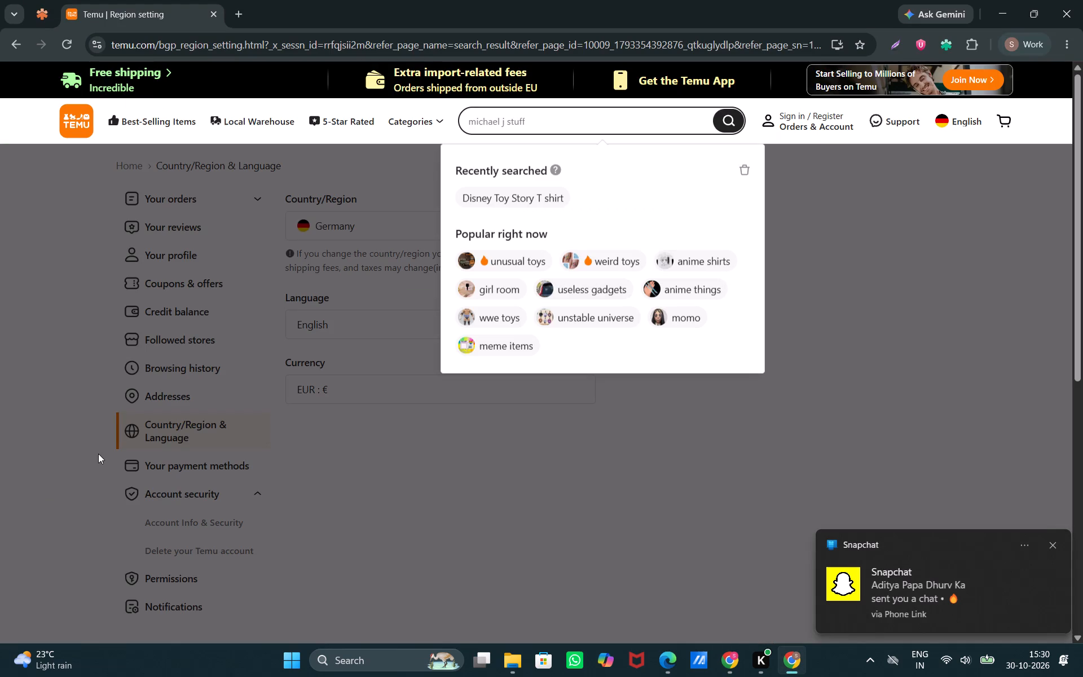
{"action": "key", "text": "ctrl+v"}
{"action": "key", "text": "Return"}
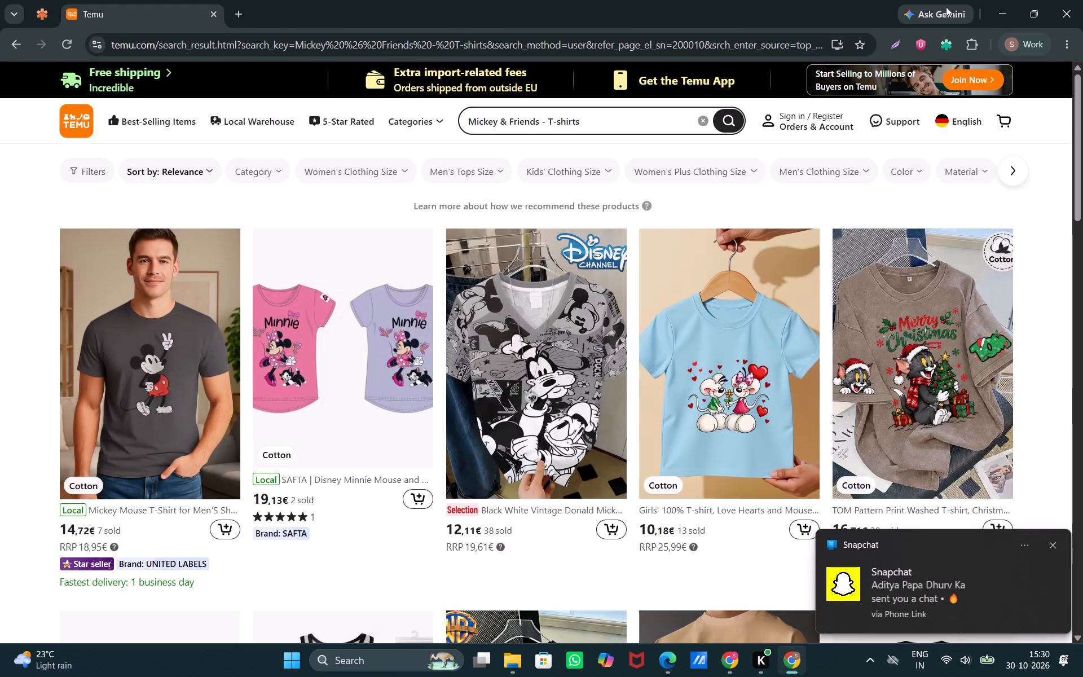
In the RedPoints IPR Plugin, stop the current task, set the asset to Mickey & Friends - T-shirts, and start the Detection task.
{"action": "left_click", "coordinate": [943, 46]}
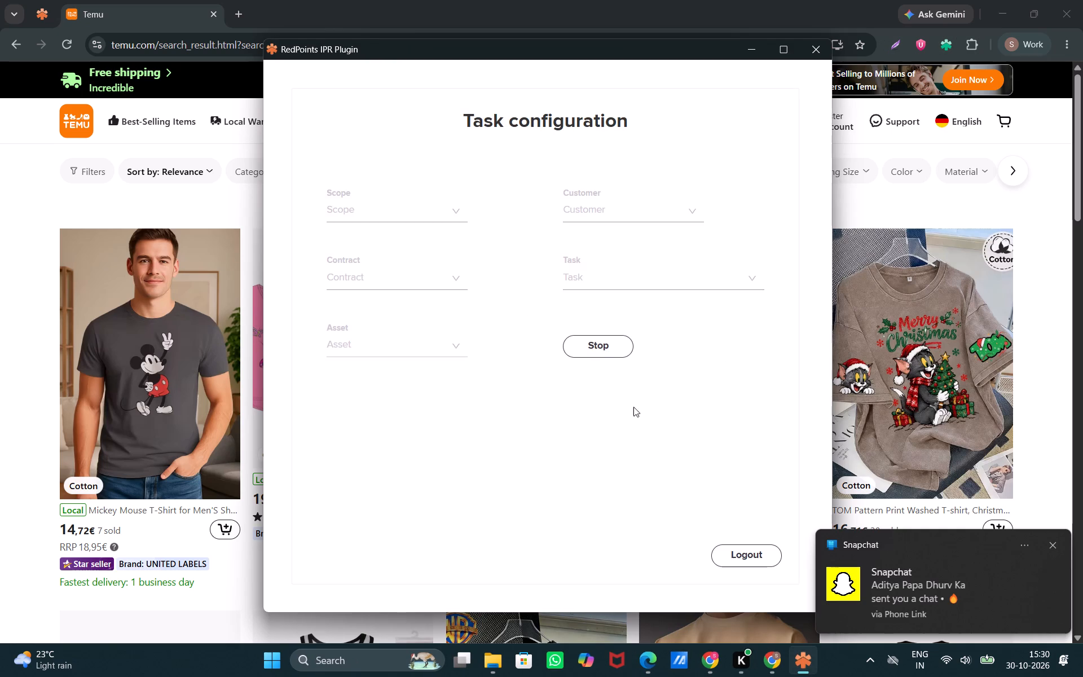
{"action": "left_click", "coordinate": [591, 349]}
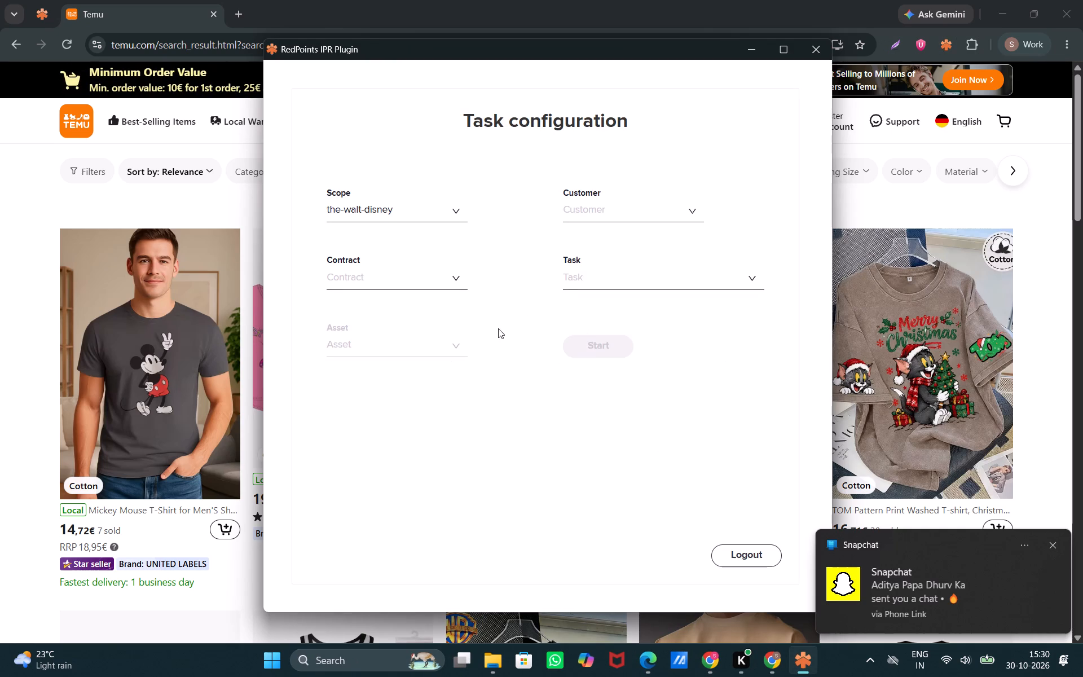
{"action": "left_click", "coordinate": [433, 346]}
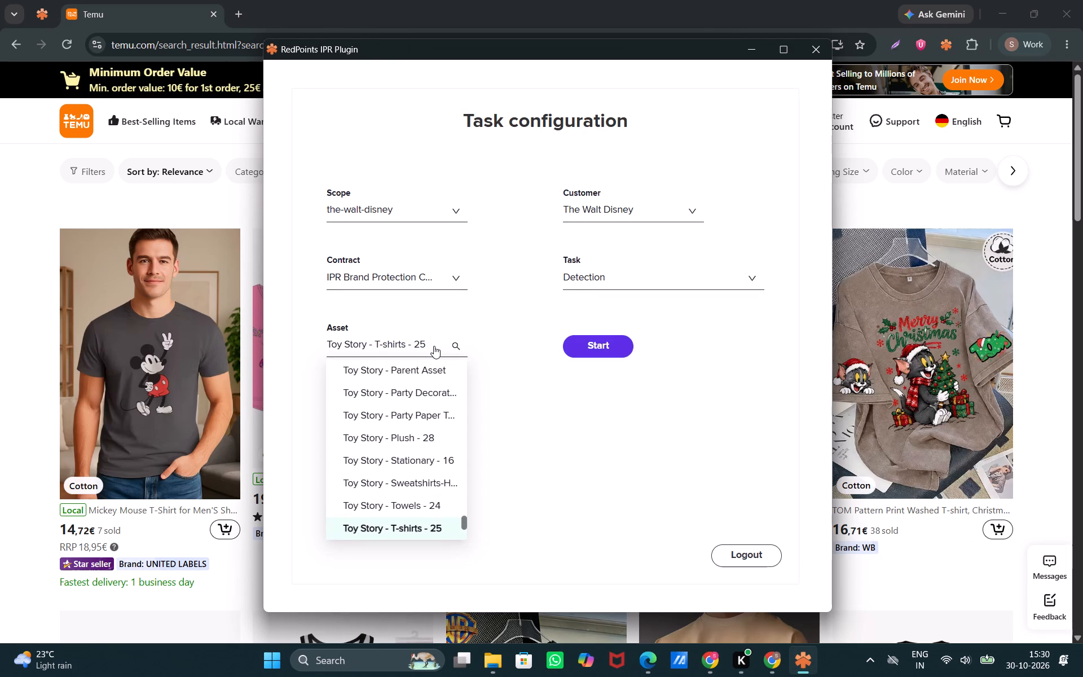
{"action": "key", "text": "ctrl+v"}
{"action": "key", "text": "Return"}
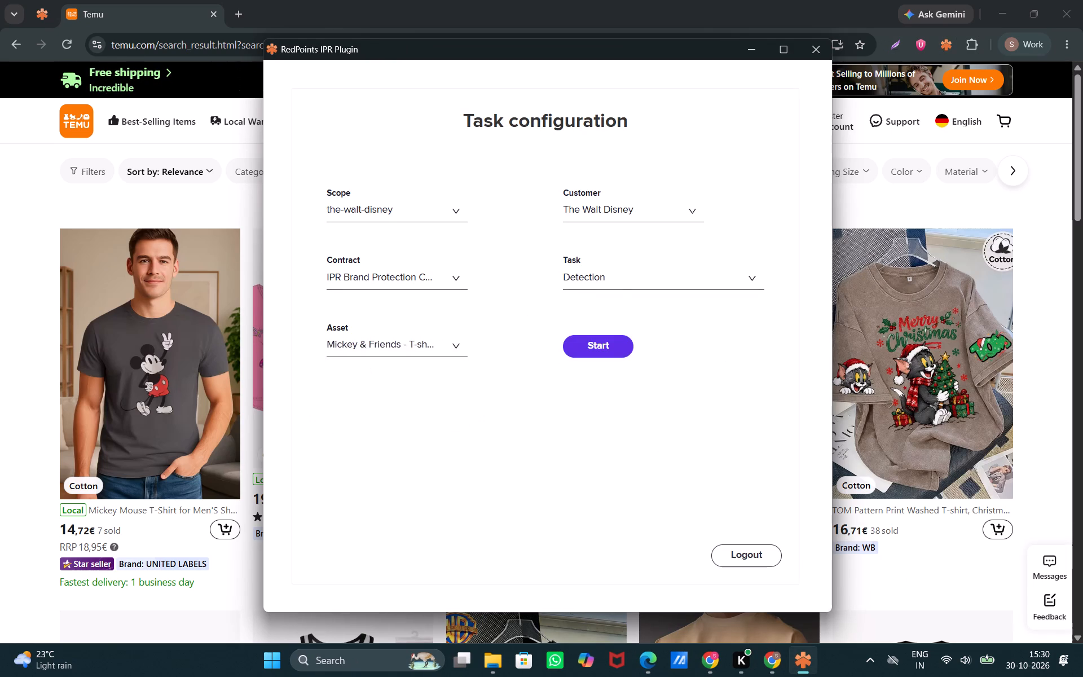
{"action": "left_click", "coordinate": [612, 351]}
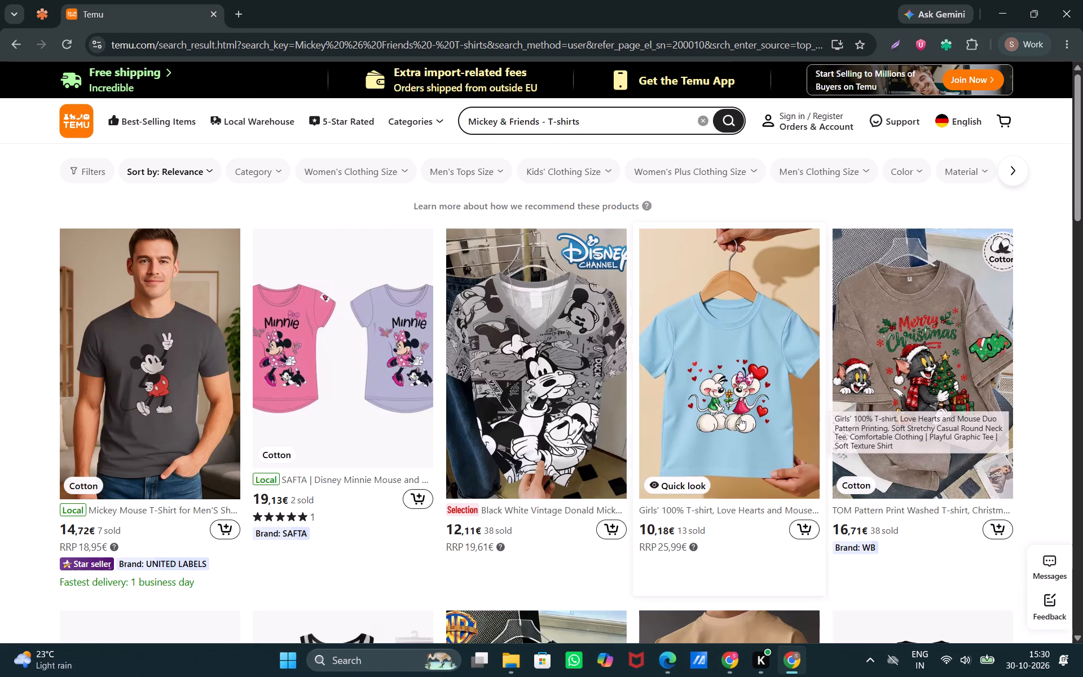
Look through the Temu Germany search results for Mickey & Friends T-shirt listings.
{"action": "scroll", "coordinate": [690, 375], "scroll_direction": "down", "scroll_amount": 3}
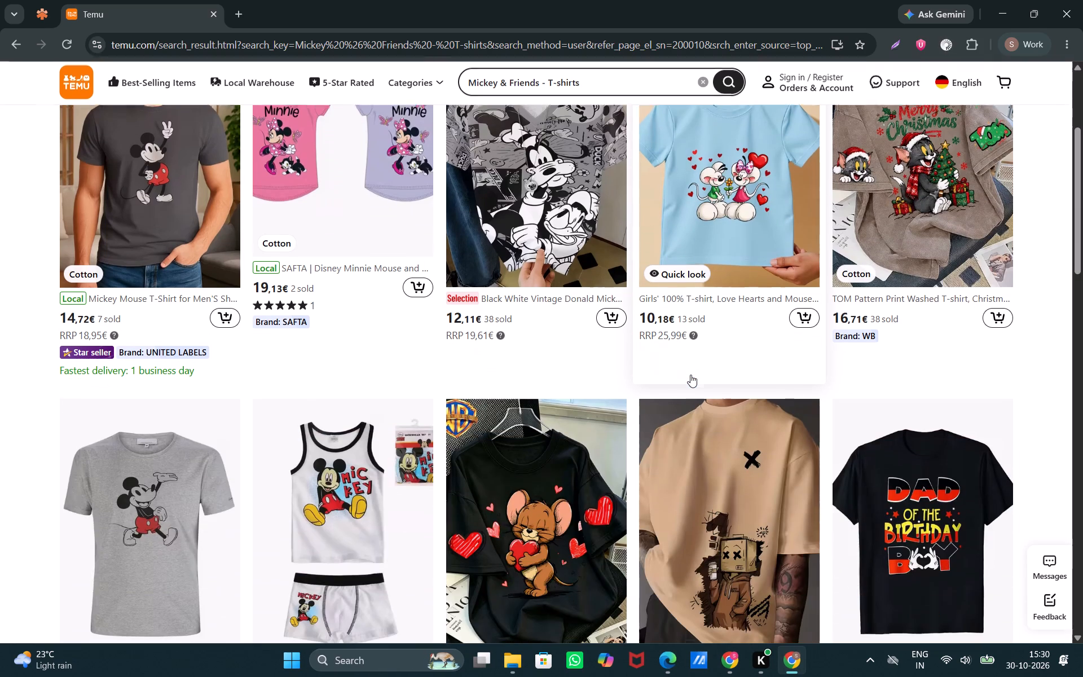
{"action": "scroll", "coordinate": [690, 375], "scroll_direction": "down", "scroll_amount": 3}
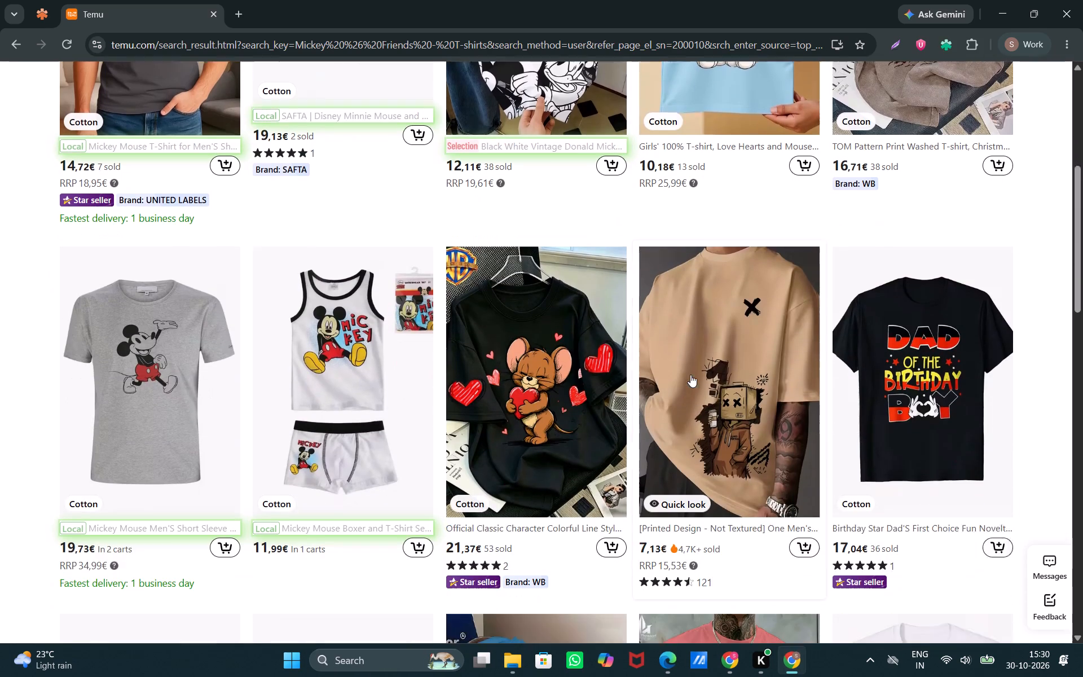
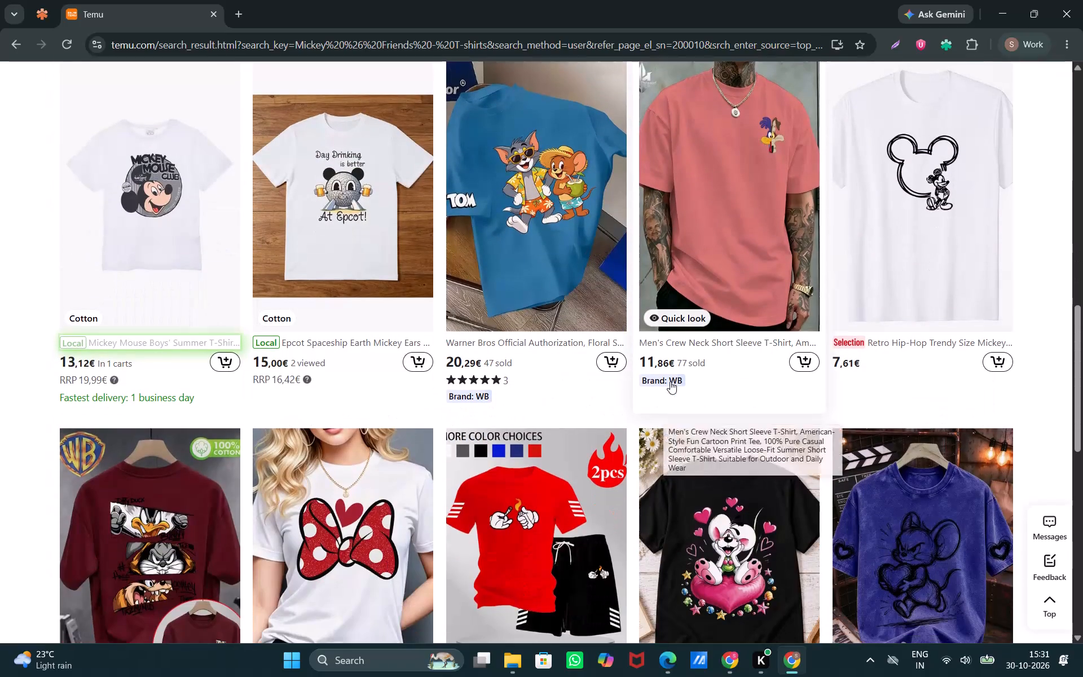
Copy the link of Temu's Retro Hip-Hop Mickey print T-shirt listing and paste it into C20495 of The Walt Disney sheet.
{"action": "right_click", "coordinate": [881, 351]}
{"action": "right_click", "coordinate": [901, 339]}
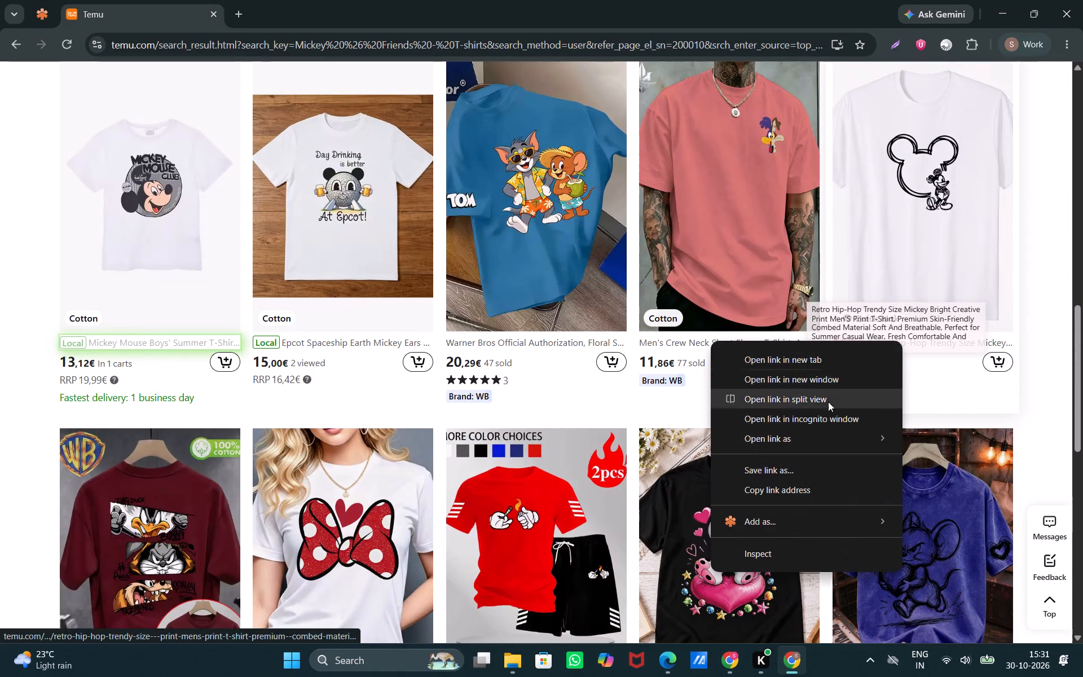
{"action": "left_click", "coordinate": [794, 490]}
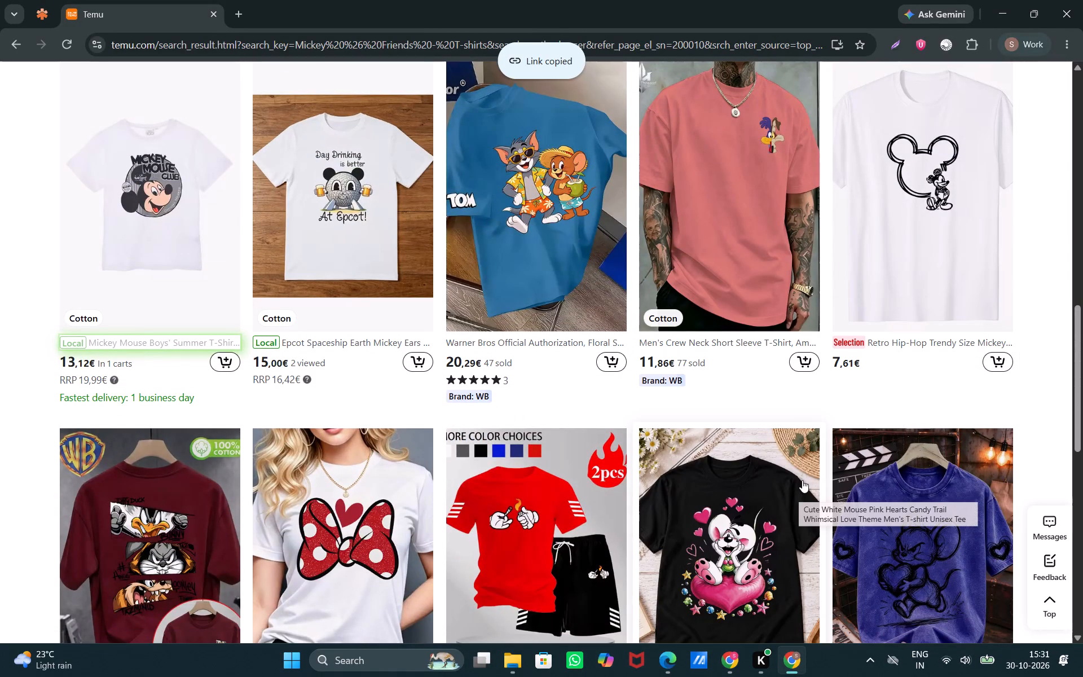
{"action": "key", "text": "alt+Tab"}
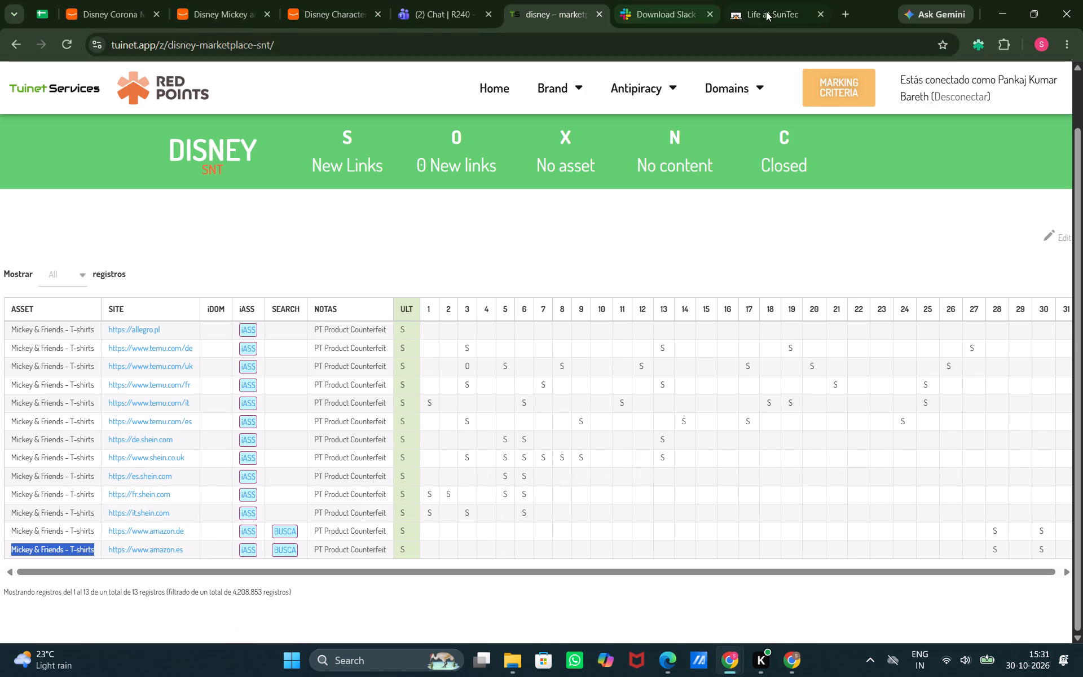
{"action": "left_click", "coordinate": [55, 0]}
{"action": "key", "text": "ctrl+v"}
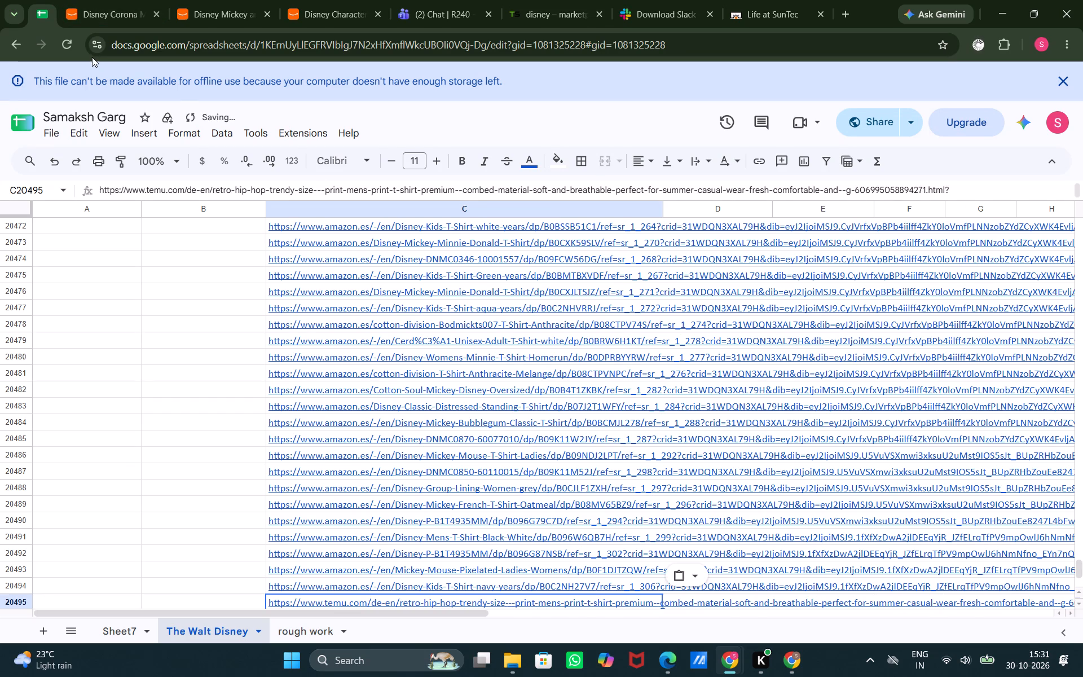
{"action": "key", "text": "Return"}
{"action": "key", "text": "Return"}
Load more Temu Germany search results and look through them for Mickey & Friends T-shirt listings.
{"action": "key", "text": "alt+Tab"}
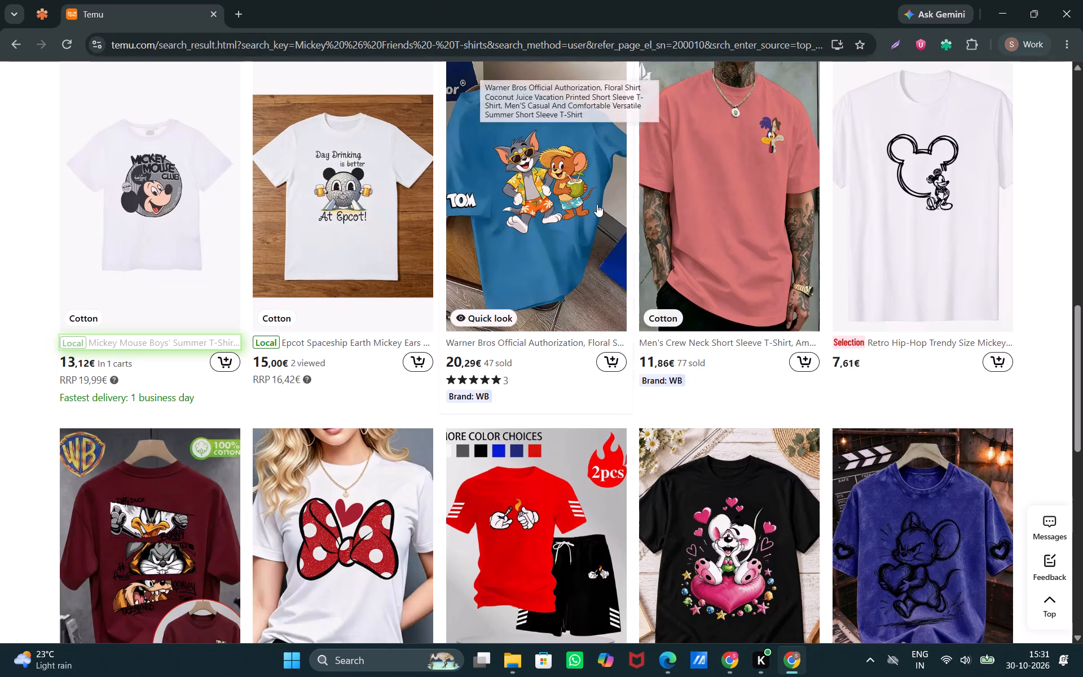
{"action": "scroll", "coordinate": [651, 240], "scroll_direction": "down", "scroll_amount": 5}
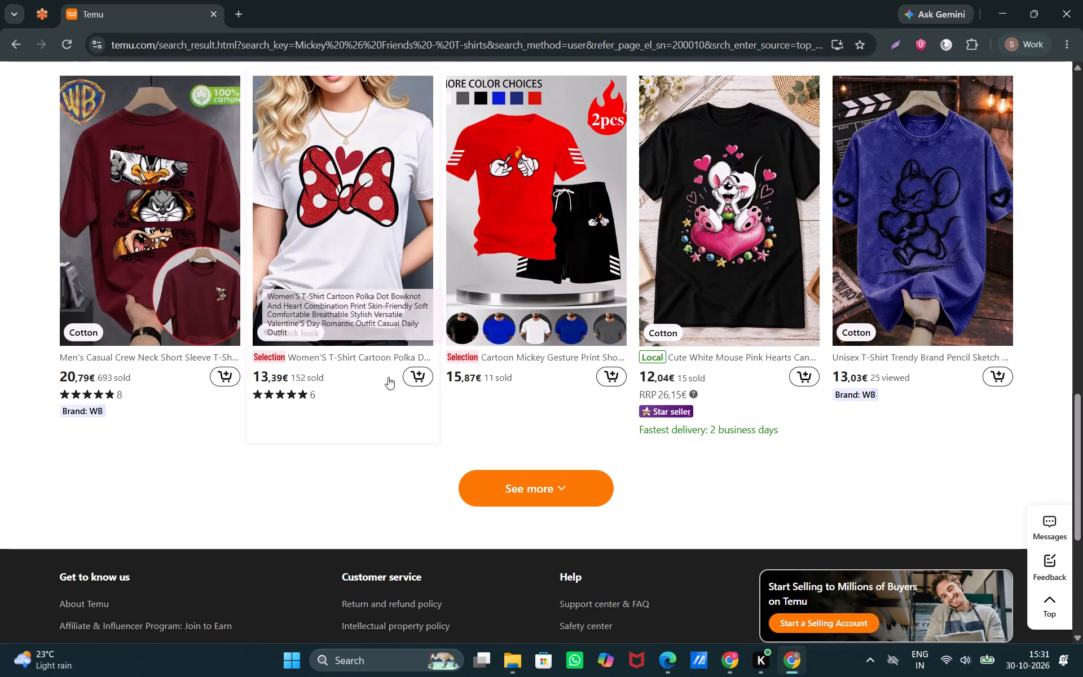
{"action": "left_click", "coordinate": [473, 491]}
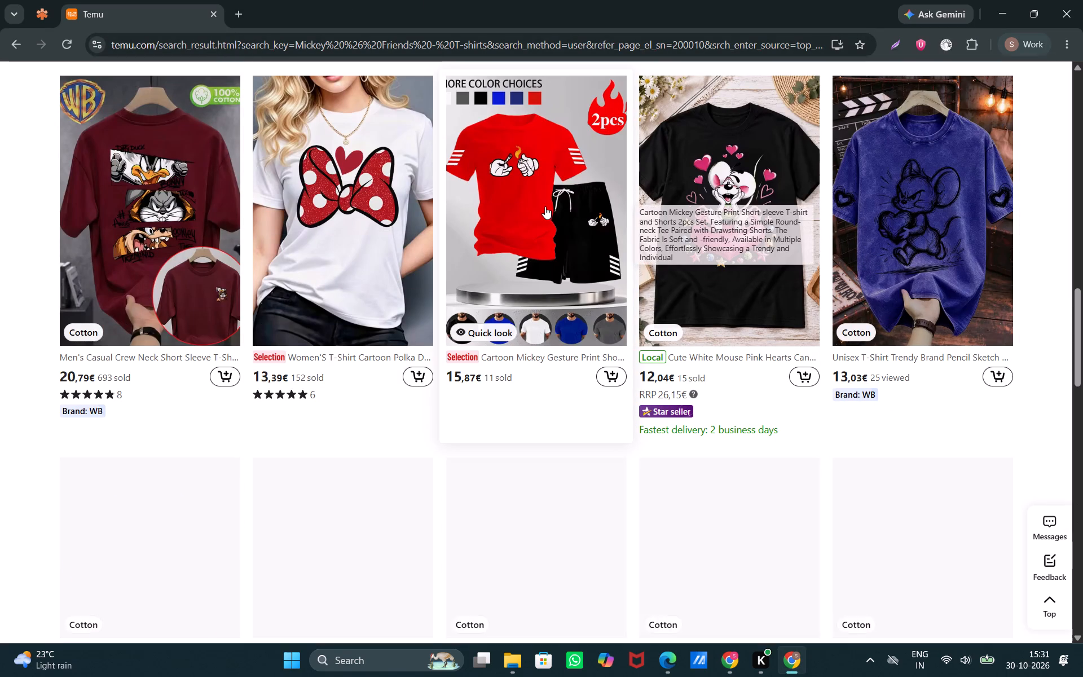
{"action": "scroll", "coordinate": [545, 207], "scroll_direction": "down", "scroll_amount": 4}
{"action": "scroll", "coordinate": [988, 245], "scroll_direction": "down", "scroll_amount": 5}
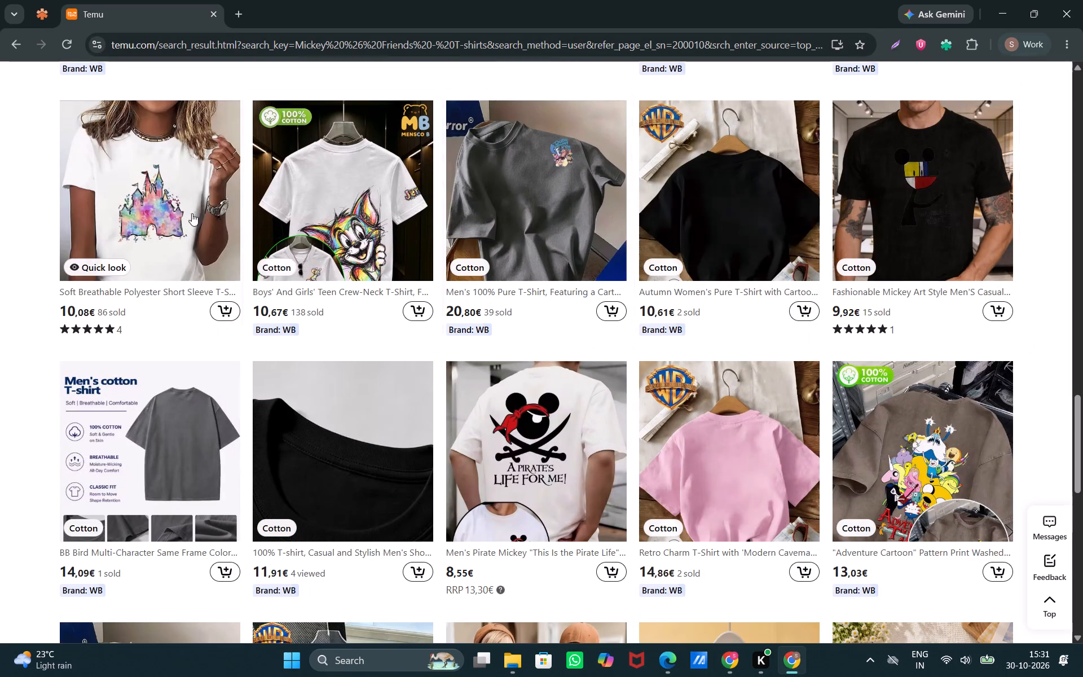
{"action": "scroll", "coordinate": [162, 219], "scroll_direction": "down", "scroll_amount": 6}
{"action": "scroll", "coordinate": [732, 212], "scroll_direction": "down", "scroll_amount": 4}
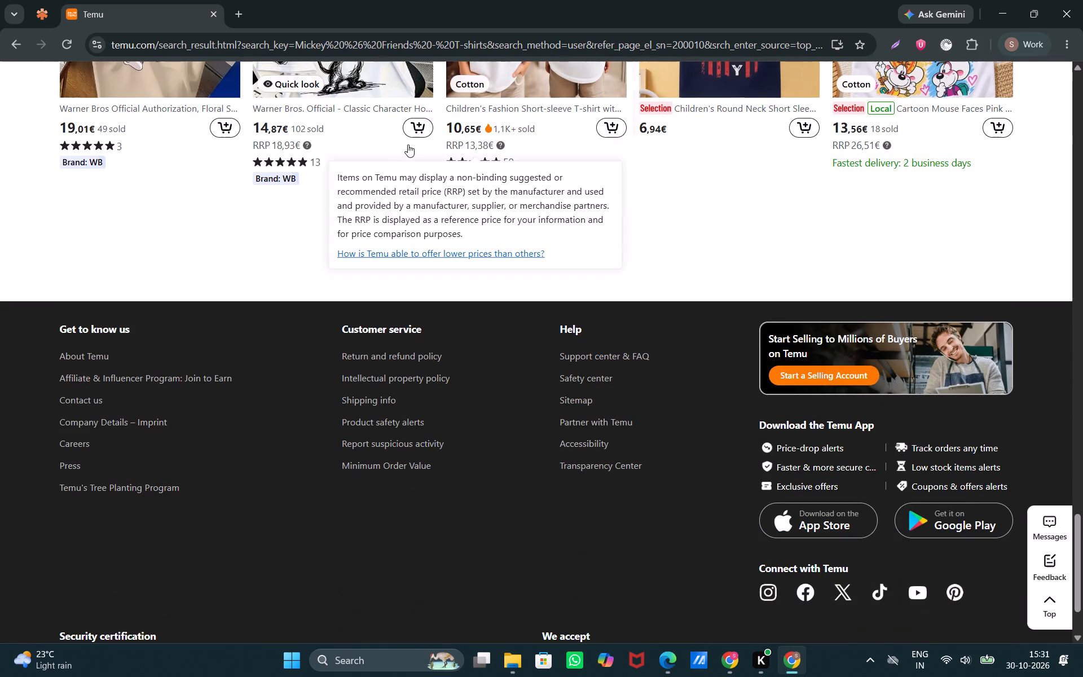
In the RedPoints tracker, mark the temu.com/de row for Mickey & Friends - T-shirts with S on day 30.
{"action": "key", "text": "alt+Tab"}
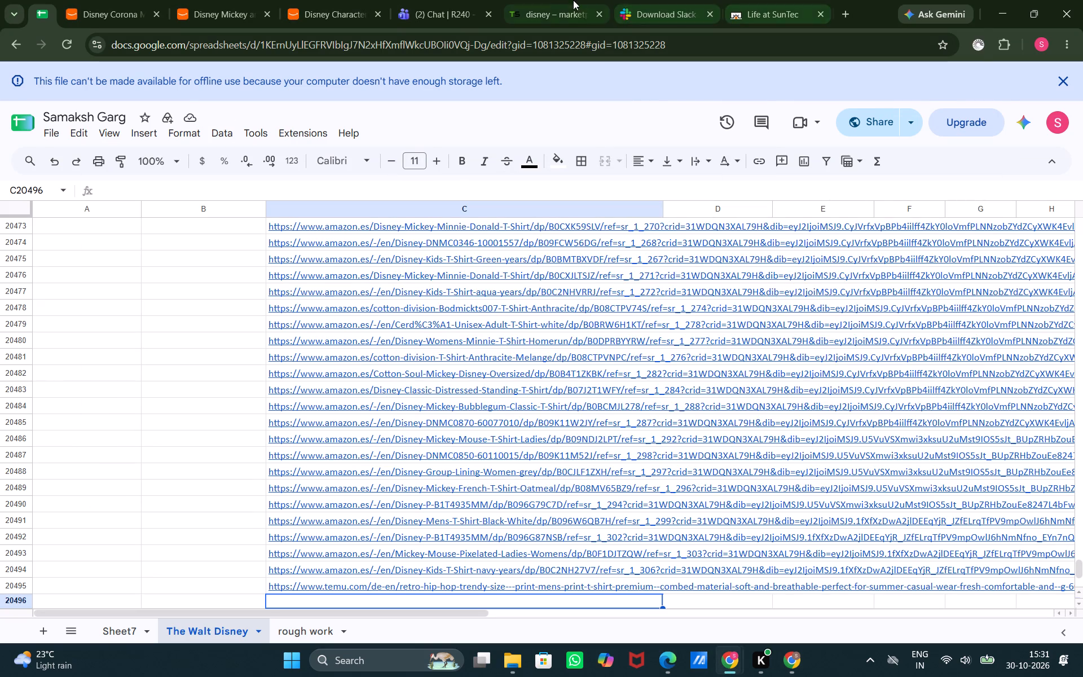
{"action": "left_click", "coordinate": [566, 0]}
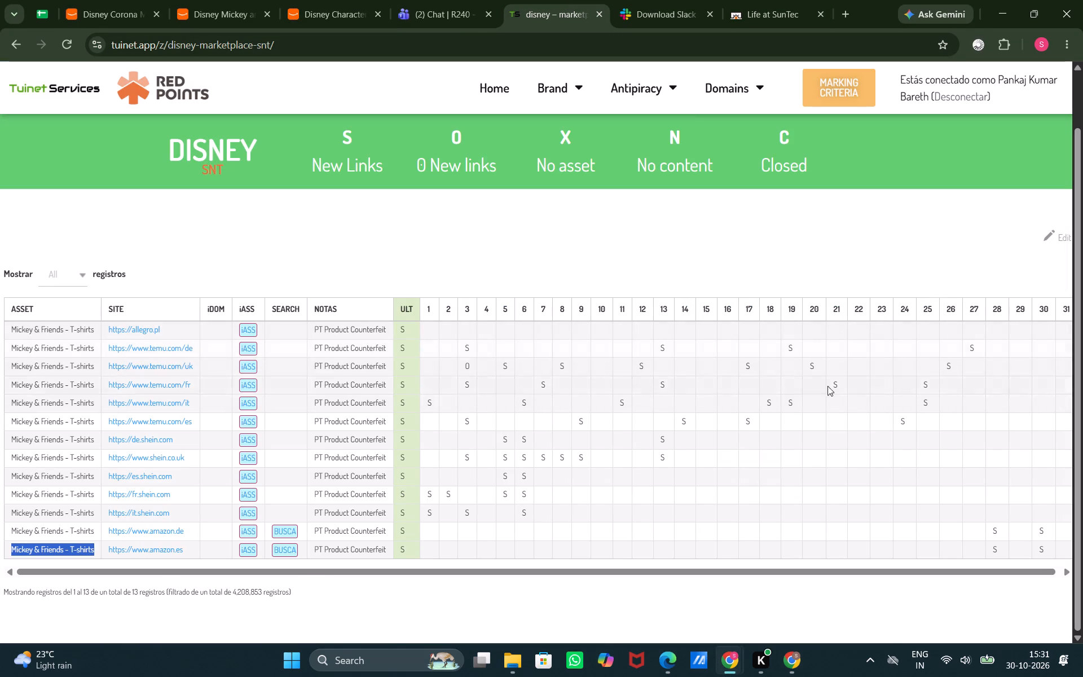
{"action": "double_click", "coordinate": [1044, 350]}
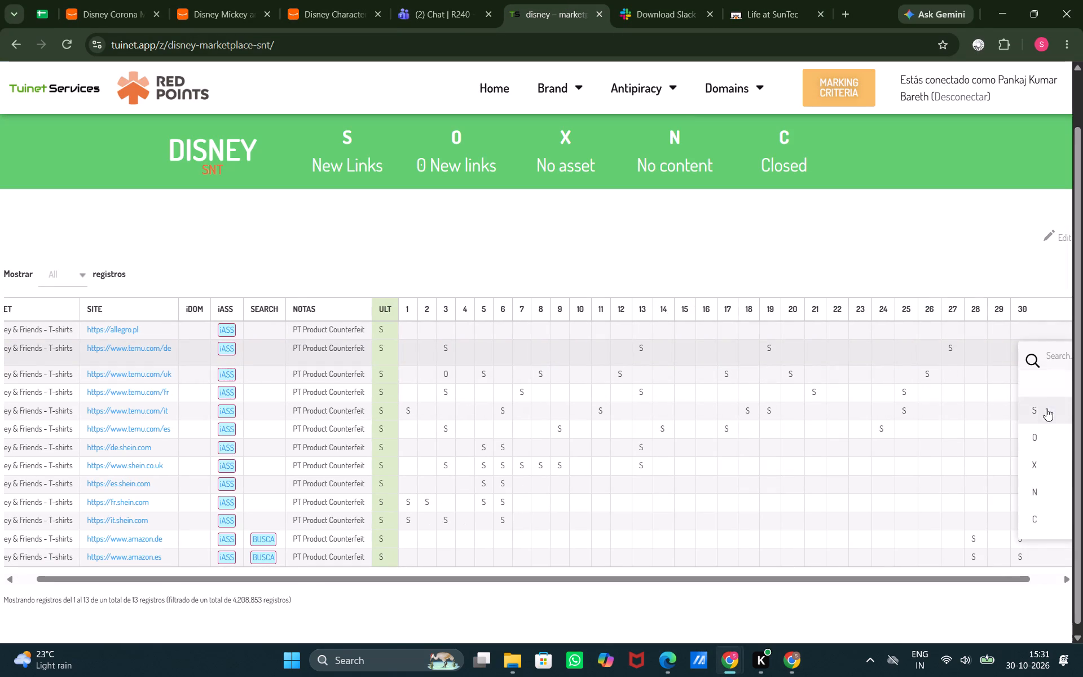
{"action": "left_click", "coordinate": [1046, 408]}
In The Walt Disney sheet, copy the asset name Mickey & Friends - T-shirts from B20242 into B20243 through B20495.
{"action": "left_click", "coordinate": [43, 0]}
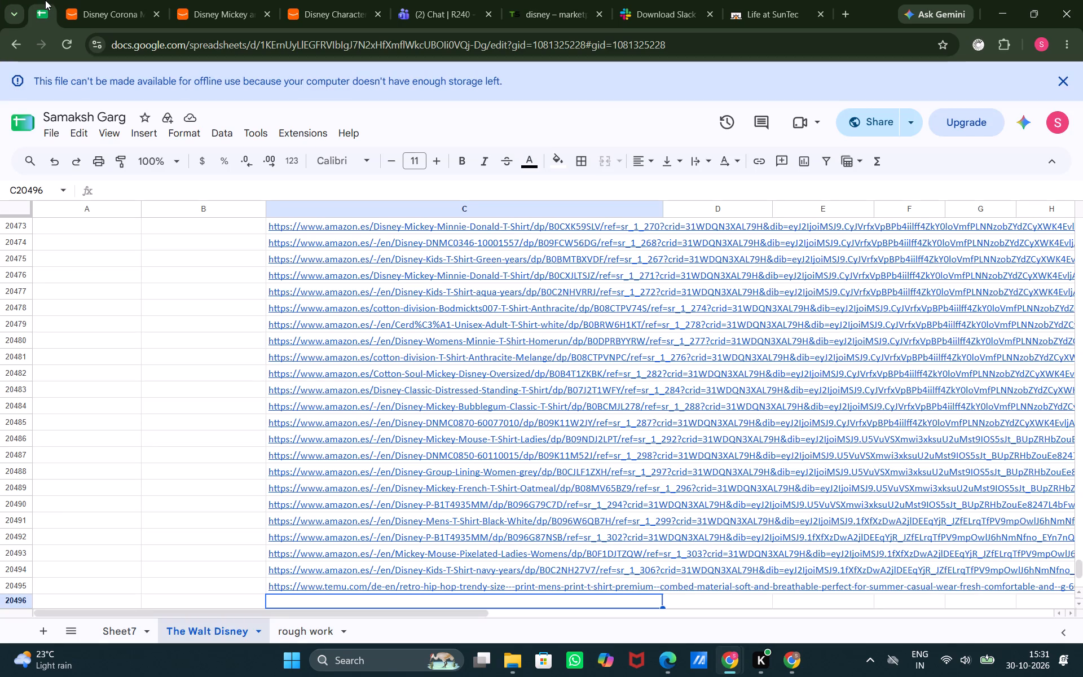
{"action": "key", "text": "ctrl+Down"}
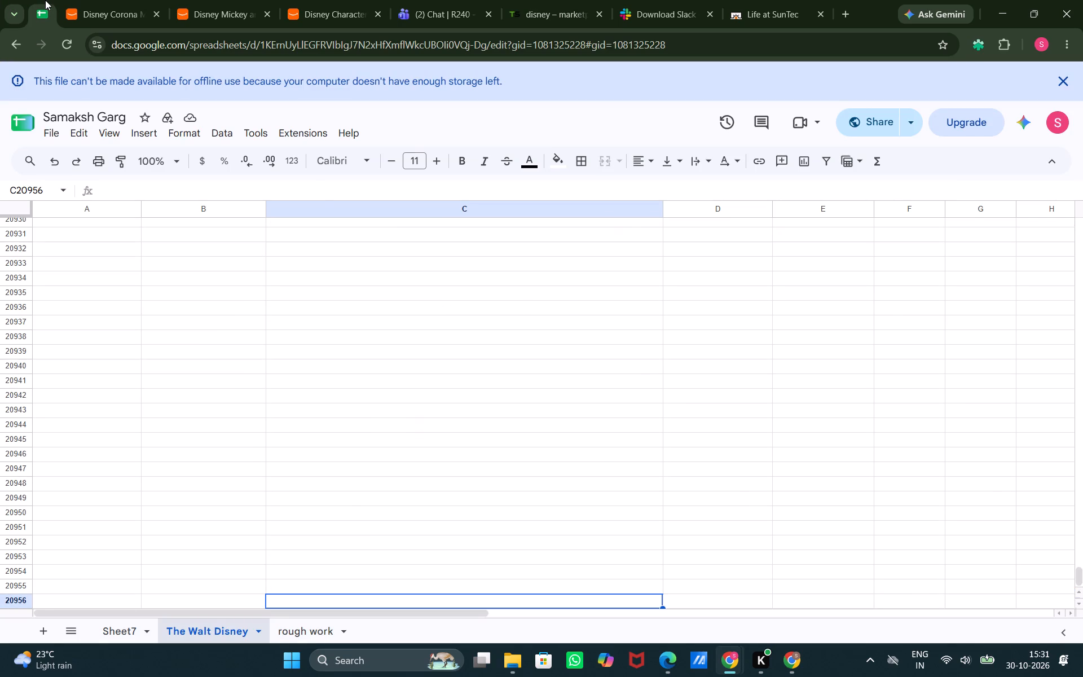
{"action": "key", "text": "ctrl+Up"}
{"action": "key", "text": "ctrl+Up"}
{"action": "key", "text": "Left"}
{"action": "key", "text": "ctrl+c"}
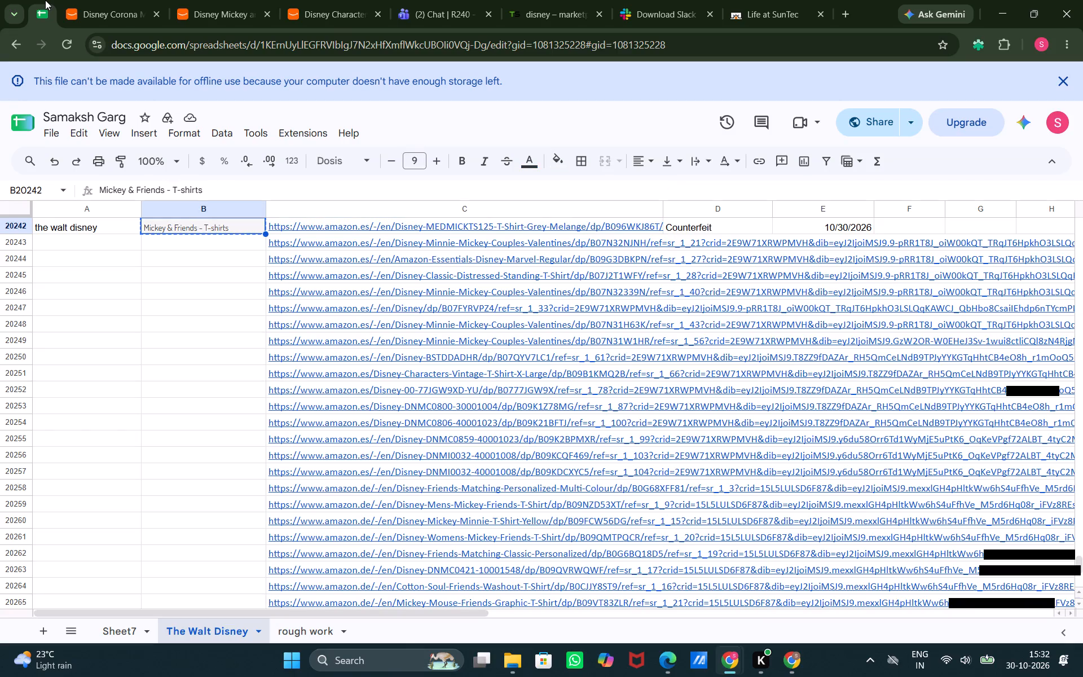
{"action": "key", "text": "Down"}
{"action": "key", "text": "shift+Down"}
{"action": "key", "text": "shift+Down"}
{"action": "key", "text": "shift+Down"}
{"action": "key", "text": "shift+Down"}
{"action": "key", "text": "shift+Down"}
{"action": "key", "text": "shift+Down"}
{"action": "key", "text": "shift+Down"}
{"action": "key", "text": "shift+Down"}
{"action": "key", "text": "shift+Down"}
{"action": "key", "text": "shift+Down"}
{"action": "key", "text": "shift+Down"}
{"action": "key", "text": "shift+Down"}
{"action": "key", "text": "shift+Down"}
{"action": "key", "text": "shift+Down"}
{"action": "key", "text": "shift+Down"}
{"action": "key", "text": "shift+Down"}
{"action": "key", "text": "shift+Down"}
{"action": "key", "text": "shift+Down"}
{"action": "key", "text": "shift+Down"}
{"action": "key", "text": "shift+Down"}
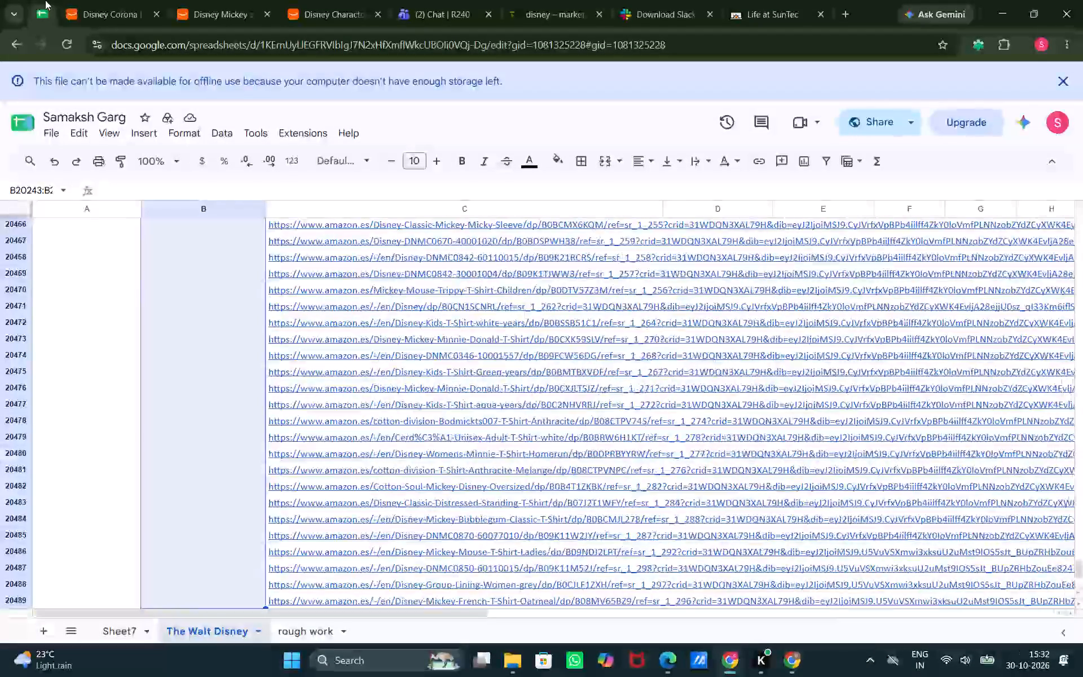
{"action": "key", "text": "shift+Up"}
{"action": "key", "text": "shift+Up"}
{"action": "key", "text": "shift+Up"}
{"action": "key", "text": "shift+Up"}
{"action": "key", "text": "shift+Up"}
{"action": "key", "text": "shift+Up"}
{"action": "key", "text": "shift+Up"}
{"action": "key", "text": "shift+Up"}
{"action": "key", "text": "shift+Up"}
{"action": "key", "text": "shift+Up"}
{"action": "key", "text": "shift+Up"}
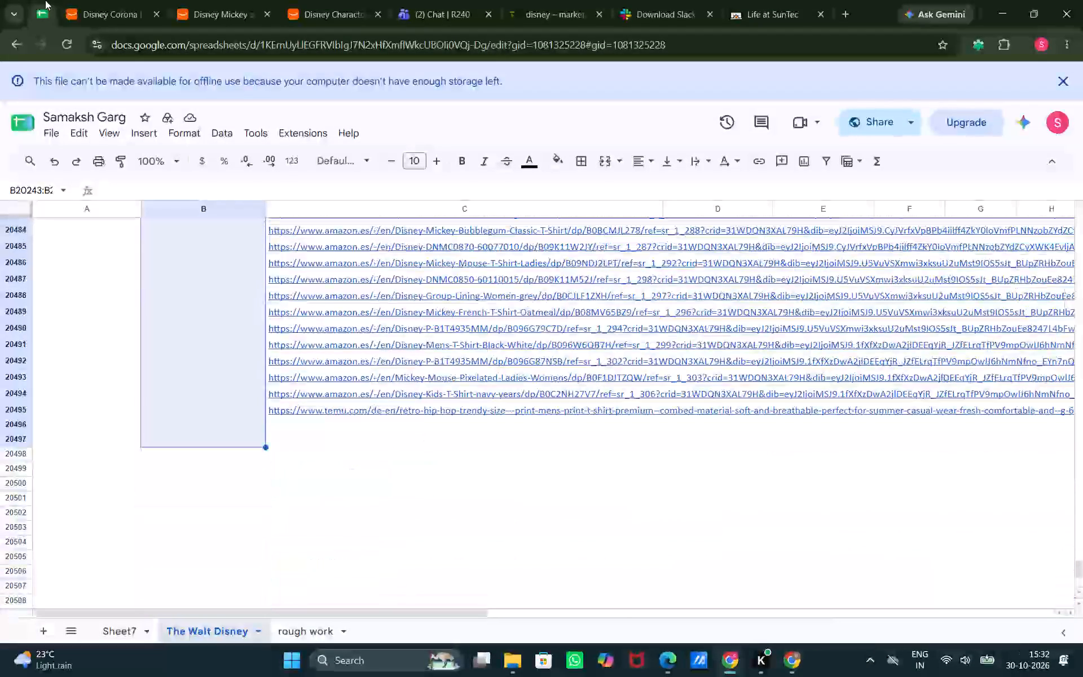
{"action": "key", "text": "shift+Up"}
{"action": "key", "text": "shift+Up"}
{"action": "key", "text": "ctrl+v"}
Copy the brand name "the walt disney" from A20242 into A20243 through A20495.
{"action": "key", "text": "Up"}
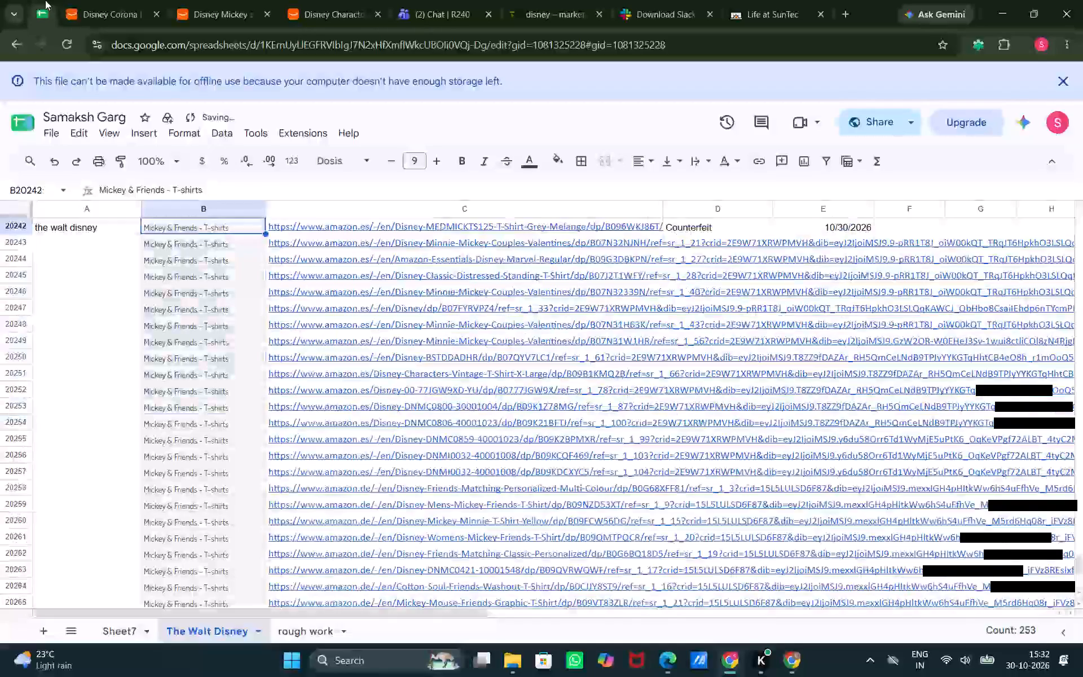
{"action": "key", "text": "Left"}
{"action": "key", "text": "ctrl+c"}
{"action": "key", "text": "Down"}
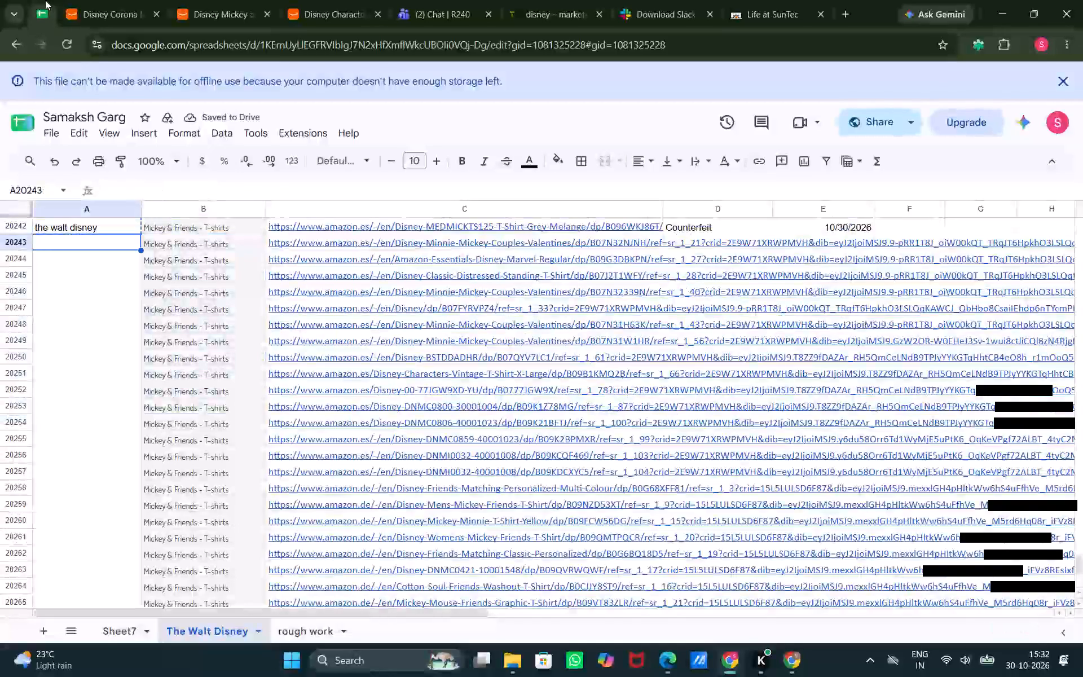
{"action": "key", "text": "shift+Down"}
{"action": "key", "text": "shift+Down"}
{"action": "key", "text": "shift+Down"}
{"action": "key", "text": "shift+Down"}
{"action": "key", "text": "shift+Down"}
{"action": "key", "text": "shift+Down"}
{"action": "key", "text": "shift+Down"}
{"action": "key", "text": "shift+Down"}
{"action": "key", "text": "shift+Down"}
{"action": "key", "text": "shift+Down"}
{"action": "key", "text": "shift+Down"}
{"action": "key", "text": "shift+Down"}
{"action": "key", "text": "shift+Down"}
{"action": "key", "text": "shift+Down"}
{"action": "key", "text": "shift+Down"}
{"action": "key", "text": "shift+Down"}
{"action": "key", "text": "shift+Down"}
{"action": "key", "text": "shift+Down"}
{"action": "key", "text": "shift+Down"}
{"action": "key", "text": "shift+Down"}
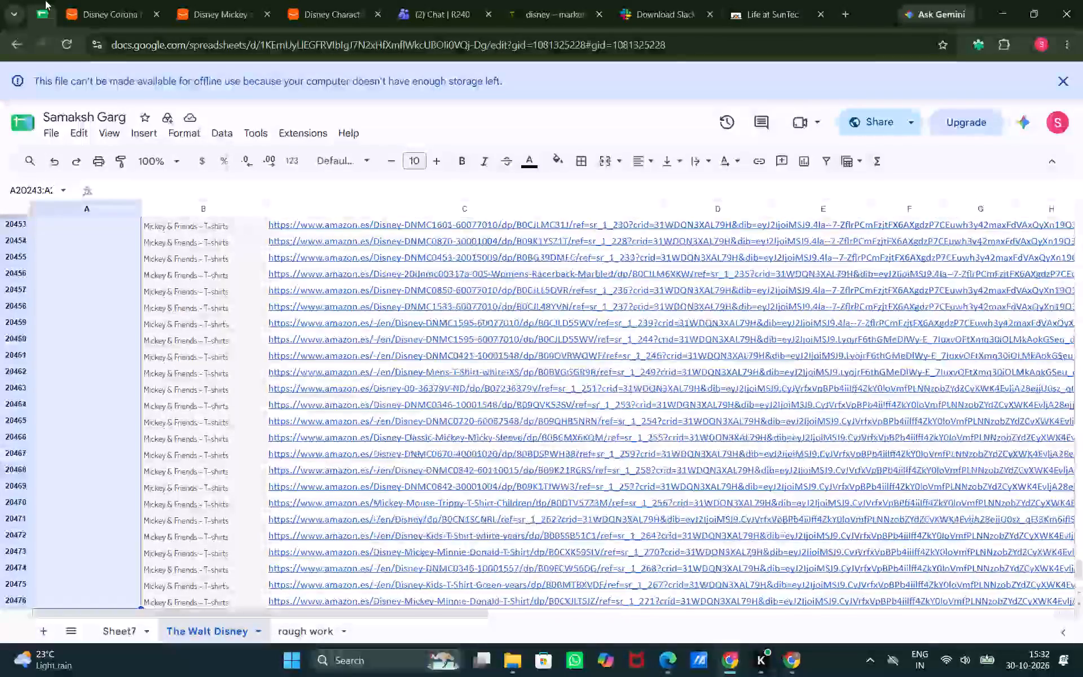
{"action": "key", "text": "shift+Up"}
{"action": "key", "text": "shift+Up"}
{"action": "key", "text": "shift+Up"}
{"action": "key", "text": "shift+Up"}
{"action": "key", "text": "shift+Up"}
{"action": "key", "text": "shift+Up"}
{"action": "key", "text": "shift+Up"}
{"action": "key", "text": "shift+Up"}
{"action": "key", "text": "shift+Up"}
{"action": "key", "text": "shift+Up"}
{"action": "key", "text": "shift+Up"}
{"action": "key", "text": "shift+Up"}
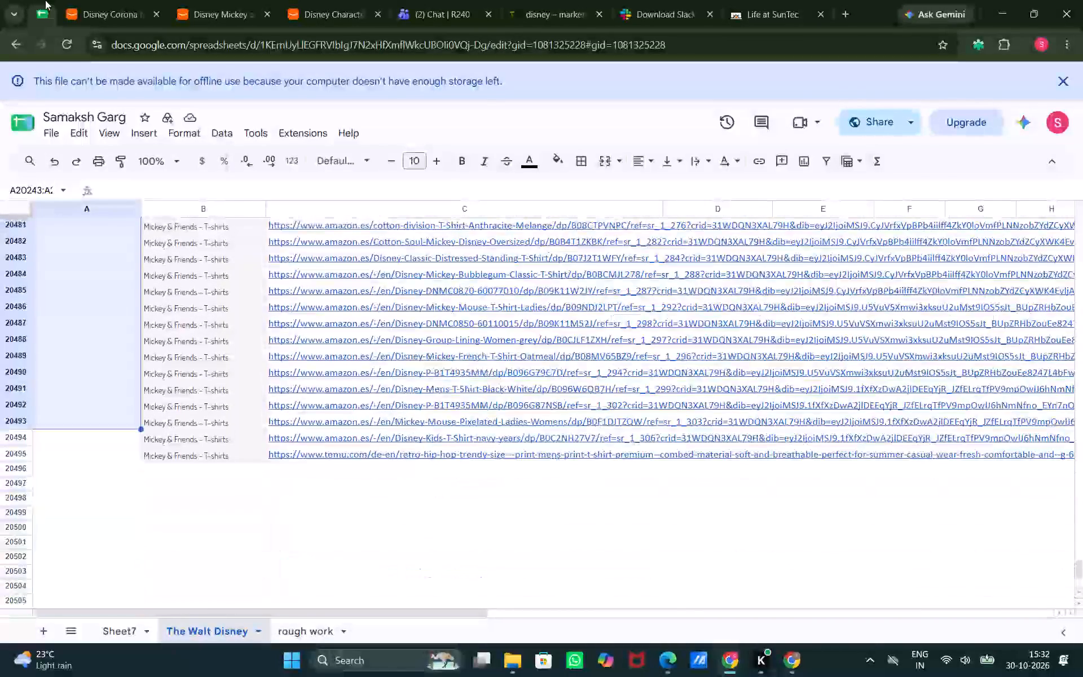
{"action": "key", "text": "shift+Down"}
{"action": "key", "text": "shift+Down"}
{"action": "key", "text": "ctrl+v"}
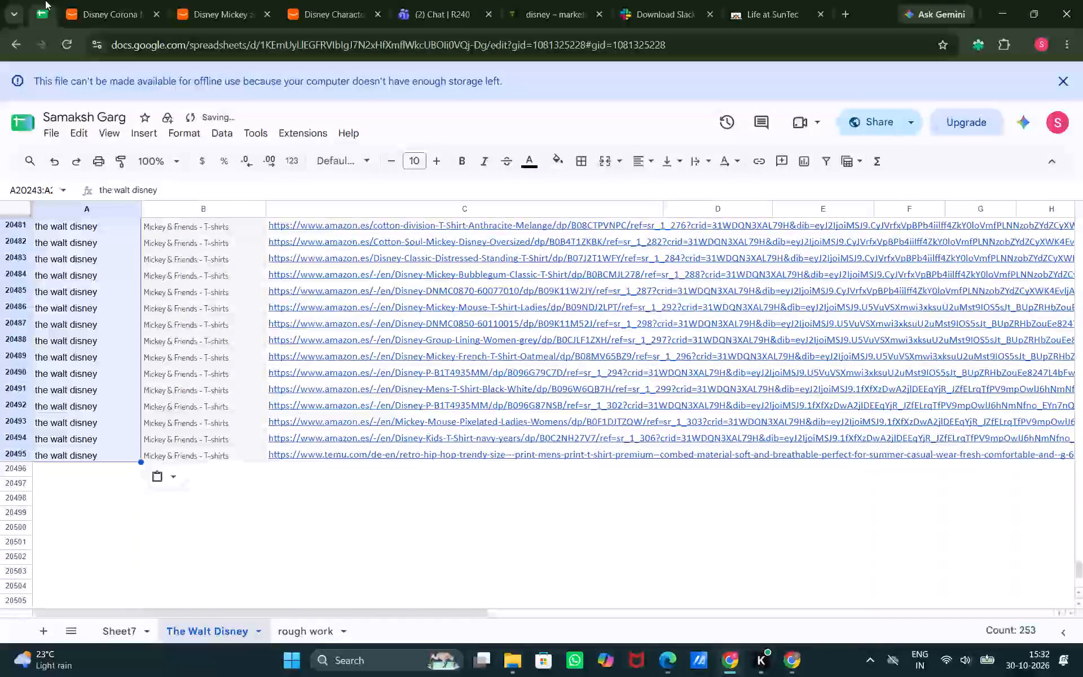
Copy the label Counterfeit from D20242 into D20243 through D20495.
{"action": "key", "text": "Right"}
{"action": "key", "text": "Right"}
{"action": "key", "text": "Right"}
{"action": "key", "text": "Up"}
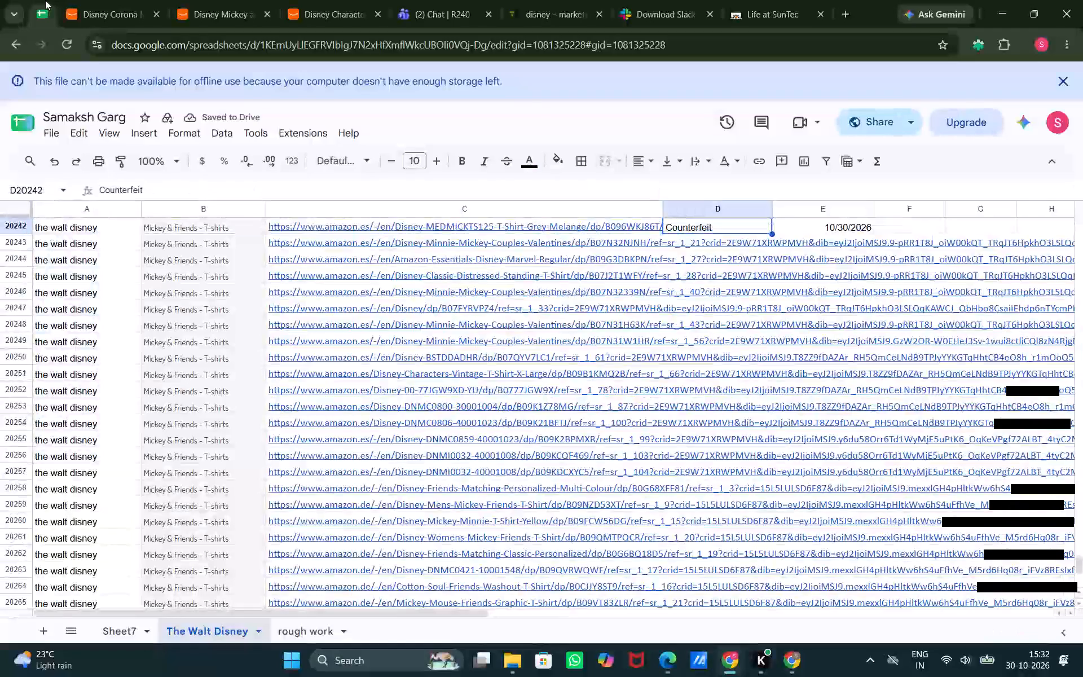
{"action": "key", "text": "ctrl+c"}
{"action": "key", "text": "Down"}
{"action": "key", "text": "shift+Down"}
{"action": "key", "text": "shift+Down"}
{"action": "key", "text": "shift+Down"}
{"action": "key", "text": "shift+Down"}
{"action": "key", "text": "shift+Down"}
{"action": "key", "text": "shift+Down"}
{"action": "key", "text": "shift+Down"}
{"action": "key", "text": "shift+Down"}
{"action": "key", "text": "shift+Down"}
{"action": "key", "text": "shift+Down"}
{"action": "key", "text": "shift+Down"}
{"action": "key", "text": "shift+Down"}
{"action": "key", "text": "shift+Down"}
{"action": "key", "text": "shift+Down"}
{"action": "key", "text": "shift+Down"}
{"action": "key", "text": "shift+Down"}
{"action": "key", "text": "shift+Down"}
{"action": "key", "text": "shift+Down"}
{"action": "key", "text": "shift+Down"}
{"action": "key", "text": "shift+Down"}
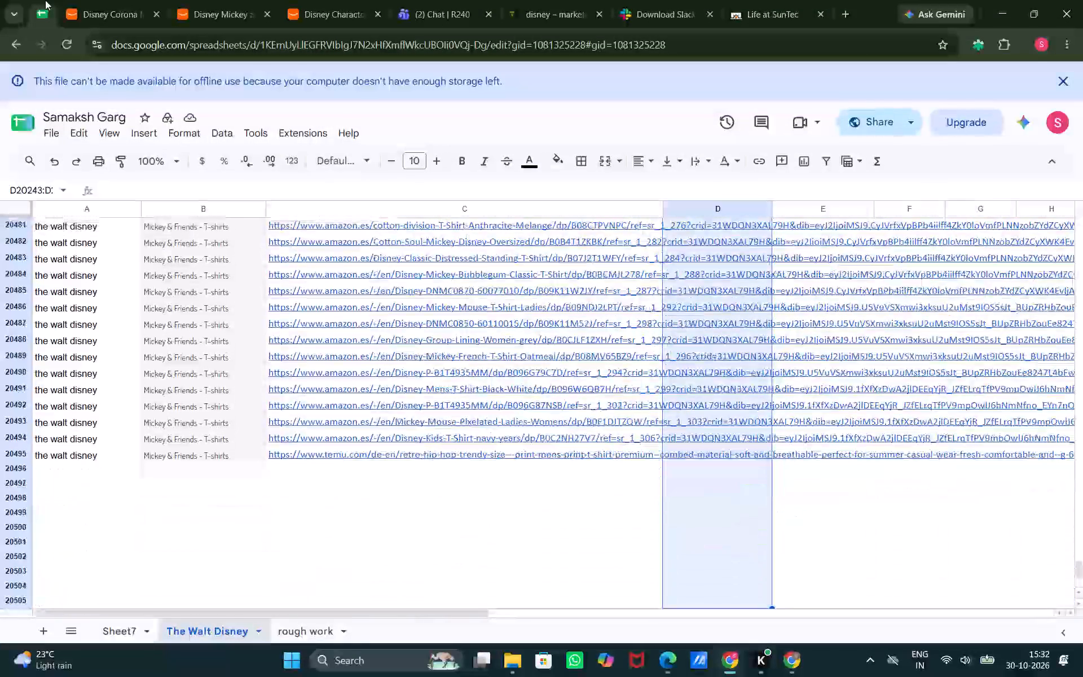
{"action": "key", "text": "shift+Up"}
{"action": "key", "text": "shift+Up"}
{"action": "key", "text": "shift+Up"}
{"action": "key", "text": "shift+Up"}
{"action": "key", "text": "shift+Up"}
{"action": "key", "text": "shift+Up"}
{"action": "key", "text": "shift+Up"}
{"action": "key", "text": "shift+Up"}
{"action": "key", "text": "shift+Up"}
{"action": "key", "text": "shift+Up"}
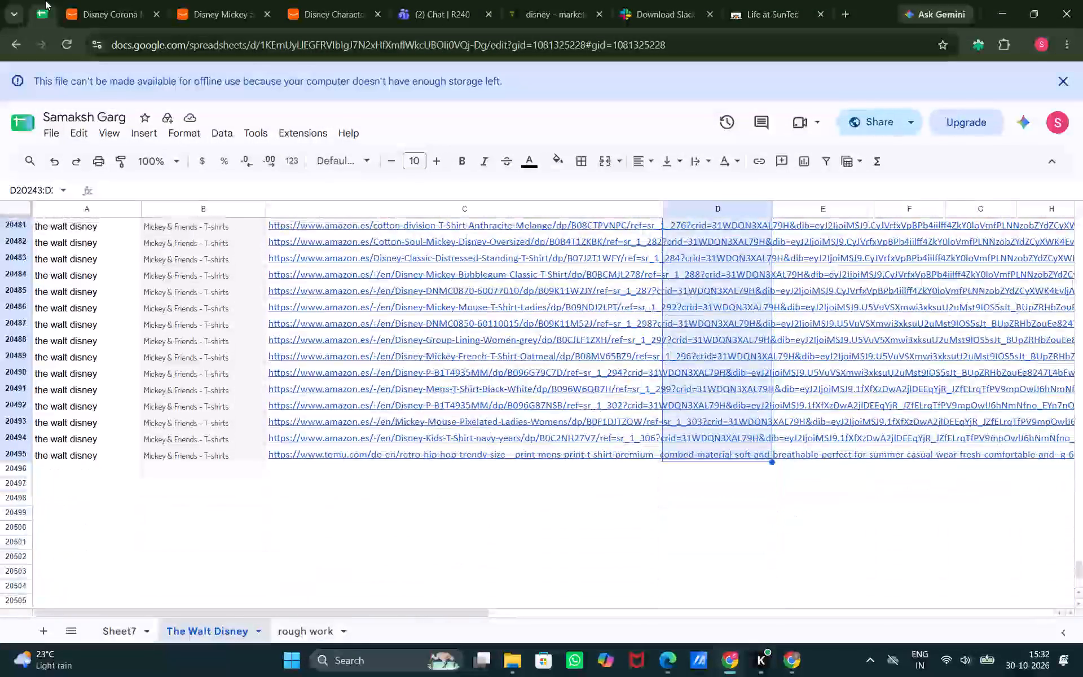
{"action": "key", "text": "ctrl+v"}
In The Walt Disney sheet, copy the date 10/30/2026 from E20242 into E20243 through E20495.
{"action": "key", "text": "Up"}
{"action": "key", "text": "Right"}
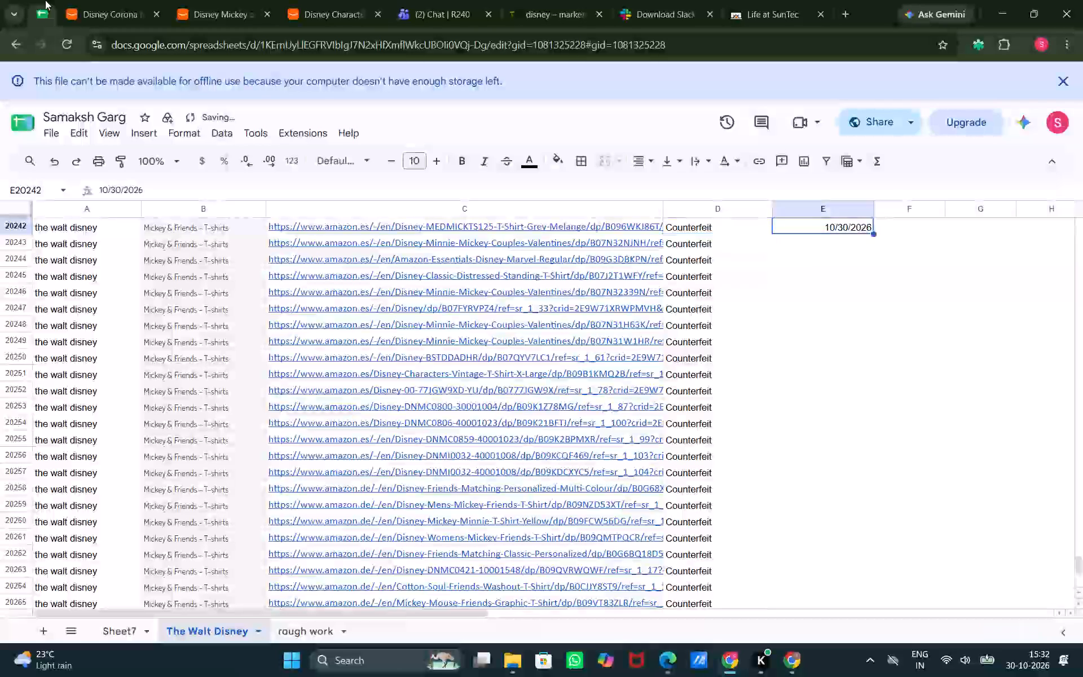
{"action": "key", "text": "ctrl+c"}
{"action": "key", "text": "Down"}
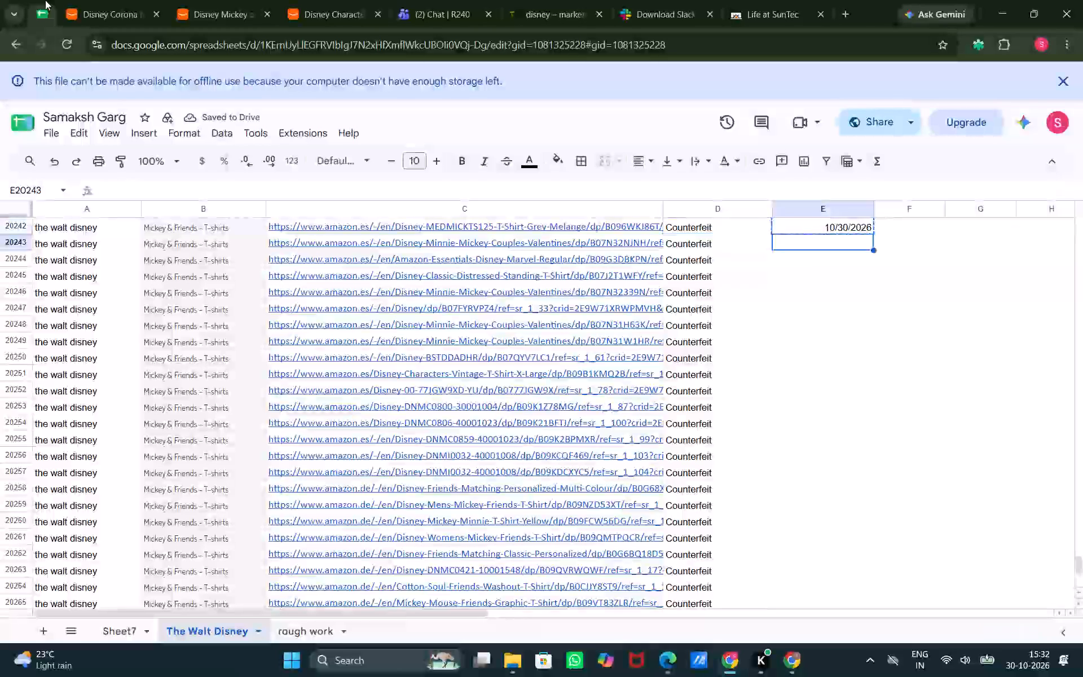
{"action": "key", "text": "shift+Down"}
{"action": "key", "text": "shift+Down"}
{"action": "key", "text": "shift+Down"}
{"action": "key", "text": "shift+Down"}
{"action": "key", "text": "shift+Down"}
{"action": "key", "text": "shift+Down"}
{"action": "key", "text": "shift+Down"}
{"action": "key", "text": "shift+Down"}
{"action": "key", "text": "shift+Down"}
{"action": "key", "text": "shift+Down"}
{"action": "key", "text": "shift+Down"}
{"action": "key", "text": "shift+Down"}
{"action": "key", "text": "shift+Down"}
{"action": "key", "text": "shift+Down"}
{"action": "key", "text": "shift+Down"}
{"action": "key", "text": "shift+Down"}
{"action": "key", "text": "shift+Down"}
{"action": "key", "text": "shift+Down"}
{"action": "key", "text": "shift+Down"}
{"action": "key", "text": "shift+Down"}
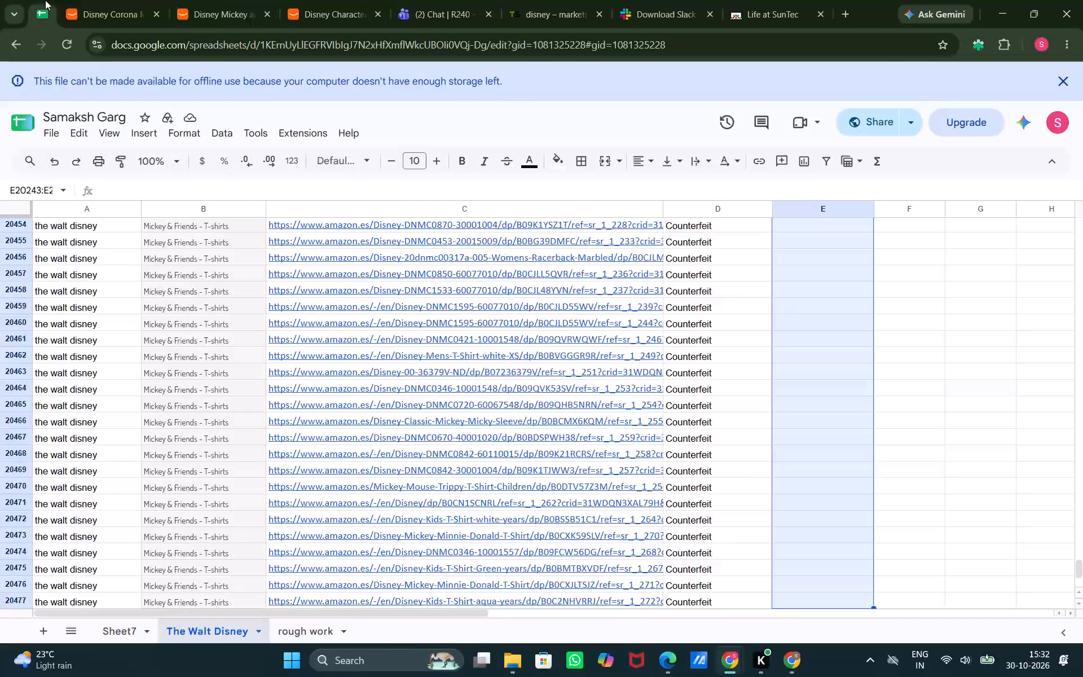
{"action": "key", "text": "shift+Up"}
{"action": "key", "text": "shift+Up"}
{"action": "key", "text": "shift+Up"}
{"action": "key", "text": "shift+Up"}
{"action": "key", "text": "shift+Up"}
{"action": "key", "text": "shift+Up"}
{"action": "key", "text": "shift+Up"}
{"action": "key", "text": "shift+Up"}
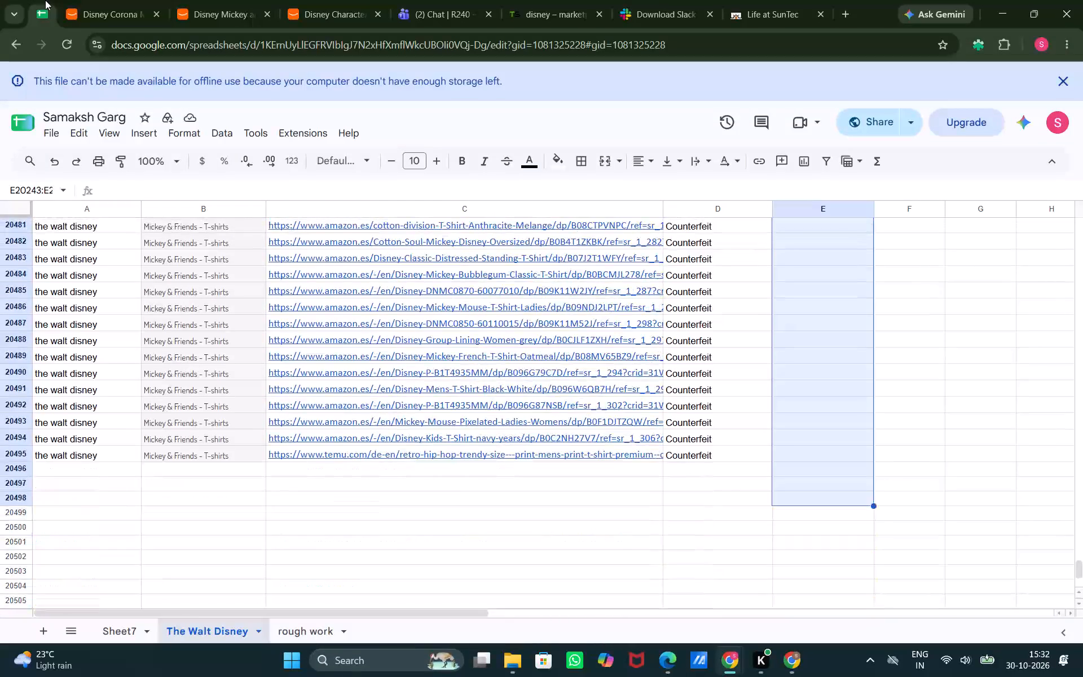
{"action": "key", "text": "shift+Up"}
{"action": "key", "text": "shift+Up"}
{"action": "key", "text": "ctrl+v"}
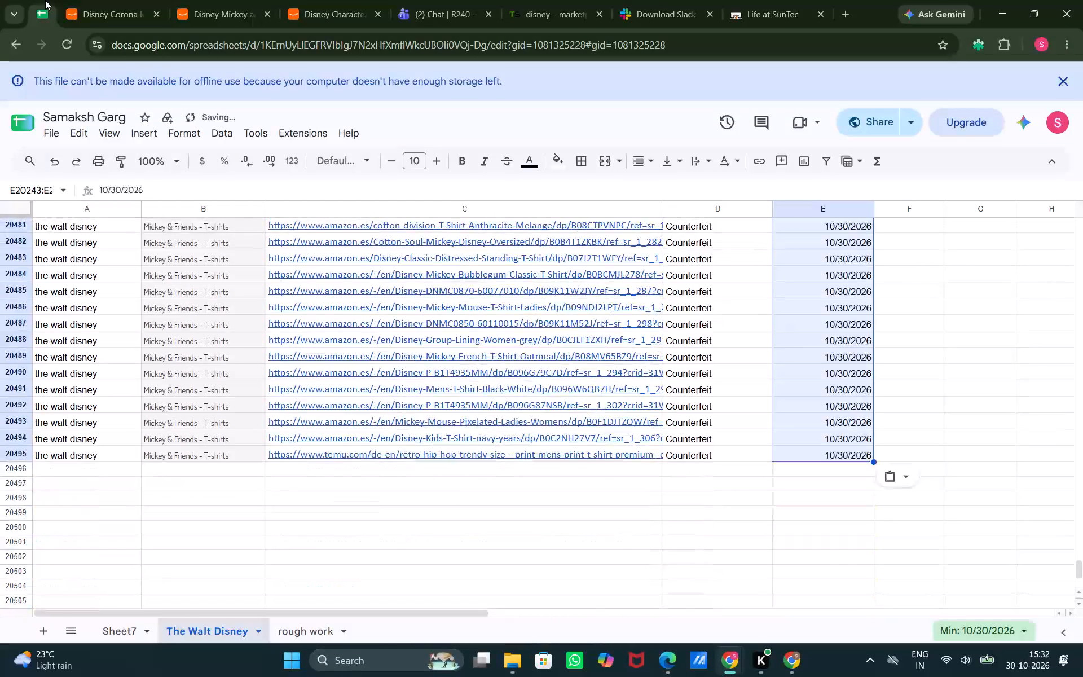
Copy the asset name Disney Princess Ariel - T-shirts from B20116 and set it as the asset in the Red Points New Incident form.
{"action": "key", "text": "Up"}
{"action": "key", "text": "Up"}
{"action": "key", "text": "Up"}
{"action": "key", "text": "Left"}
{"action": "key", "text": "Left"}
{"action": "key", "text": "Left"}
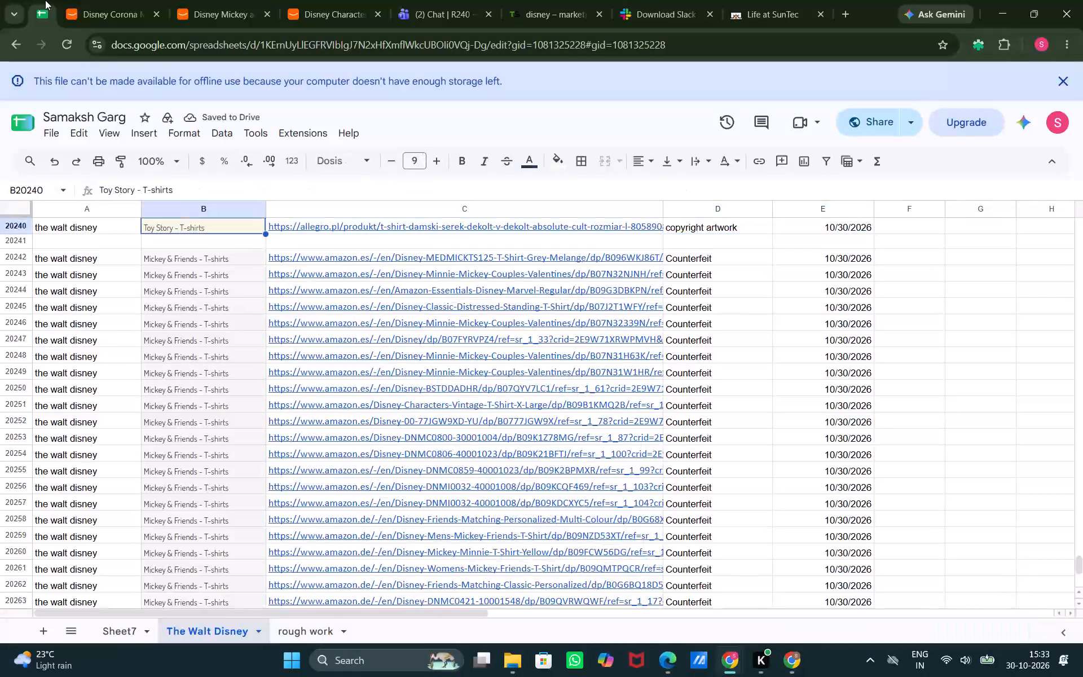
{"action": "key", "text": "ctrl+Up"}
{"action": "key", "text": "ctrl+Up"}
{"action": "key", "text": "ctrl+Up"}
{"action": "key", "text": "ctrl+Up"}
{"action": "key", "text": "Down"}
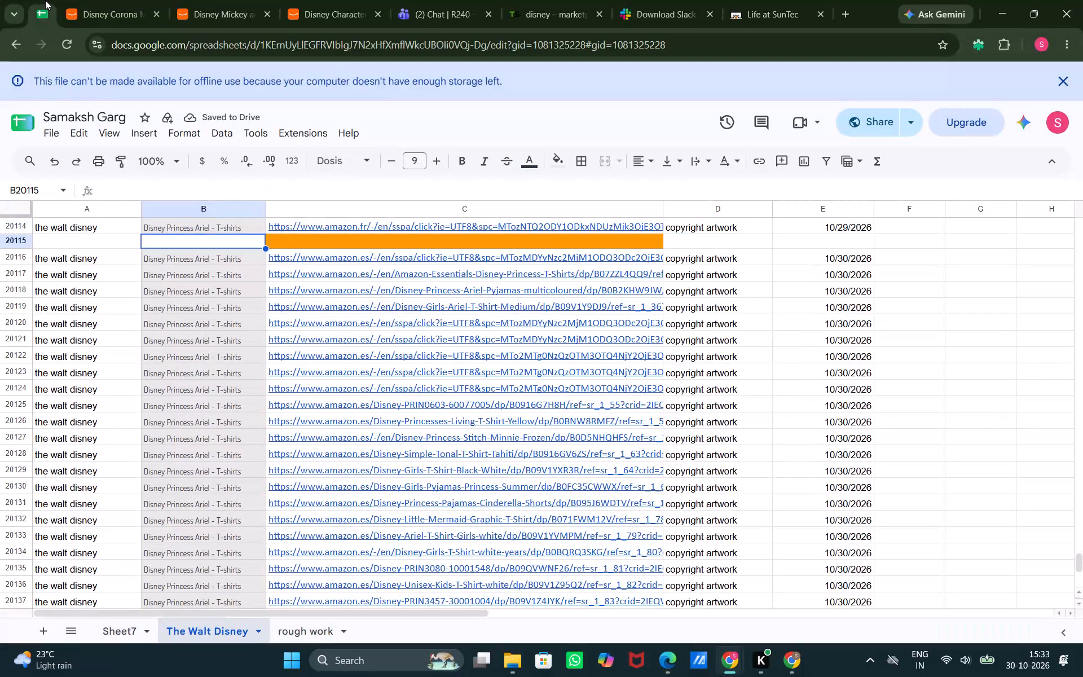
{"action": "key", "text": "Down"}
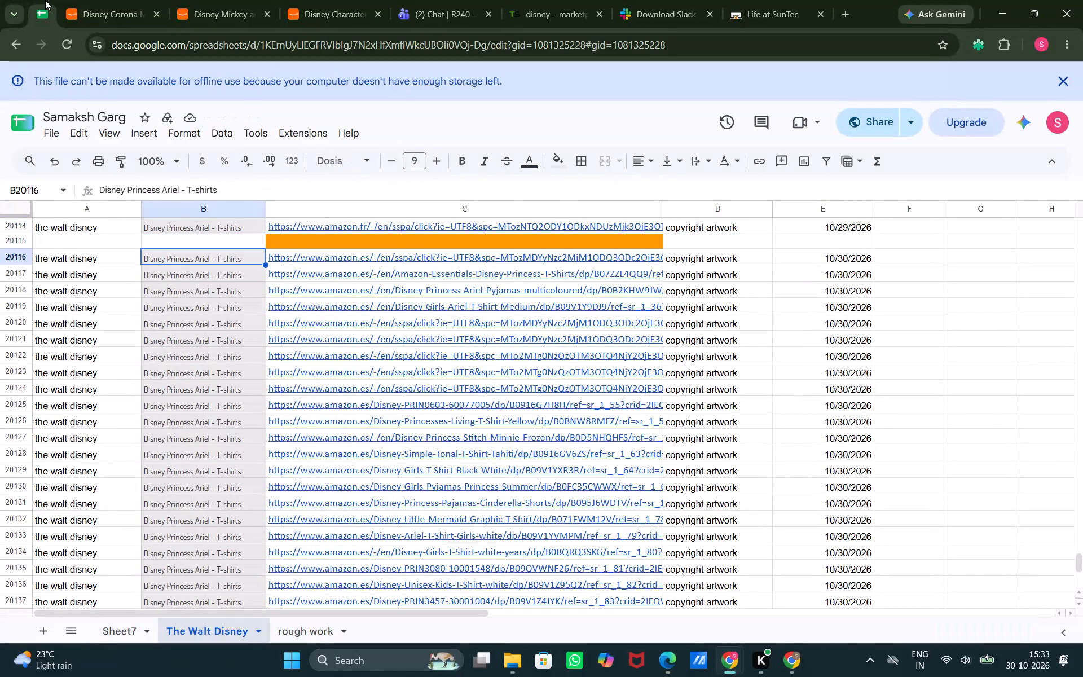
{"action": "key", "text": "ctrl+c"}
{"action": "key", "text": "alt+Tab"}
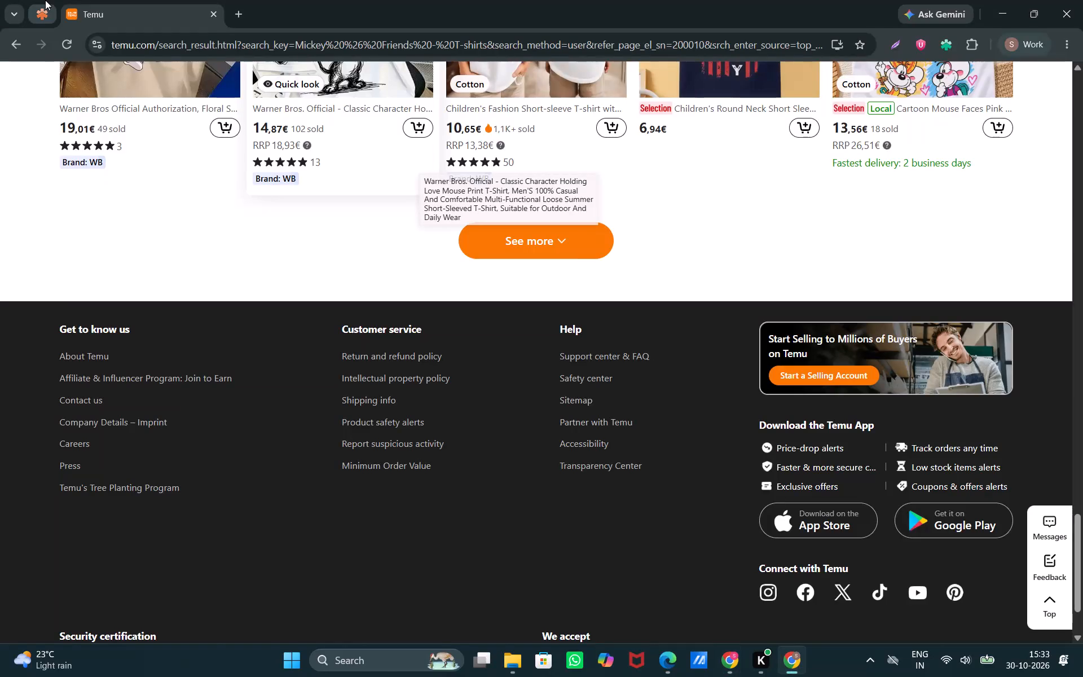
{"action": "left_click", "coordinate": [45, 0]}
{"action": "left_click", "coordinate": [245, 186]}
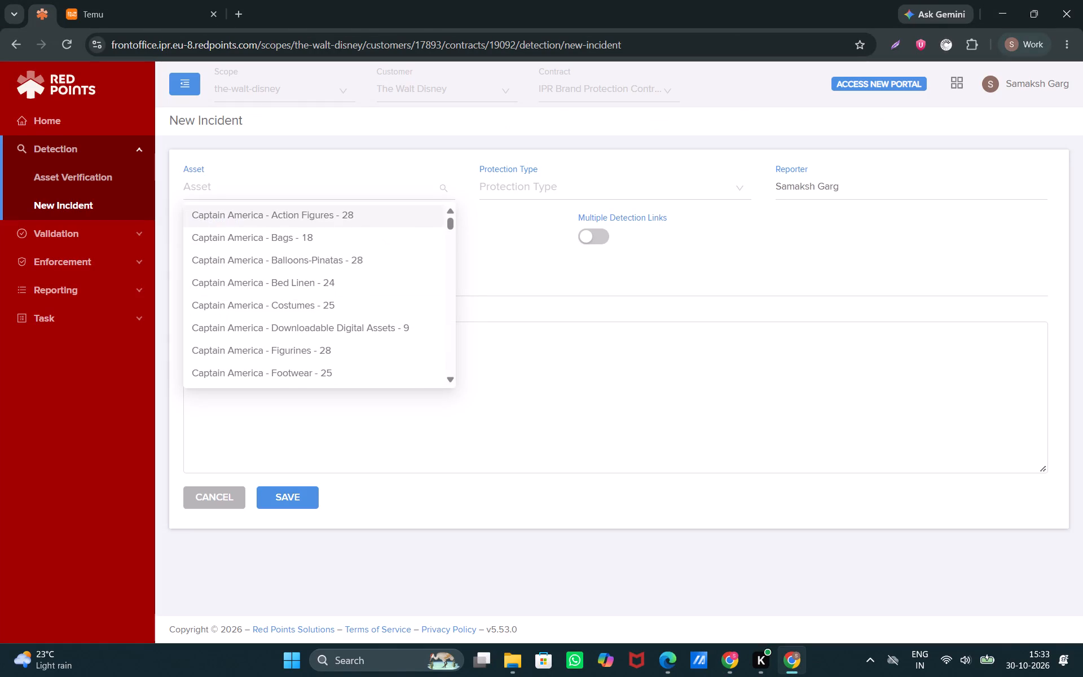
{"action": "key", "text": "ctrl+v"}
{"action": "key", "text": "Return"}
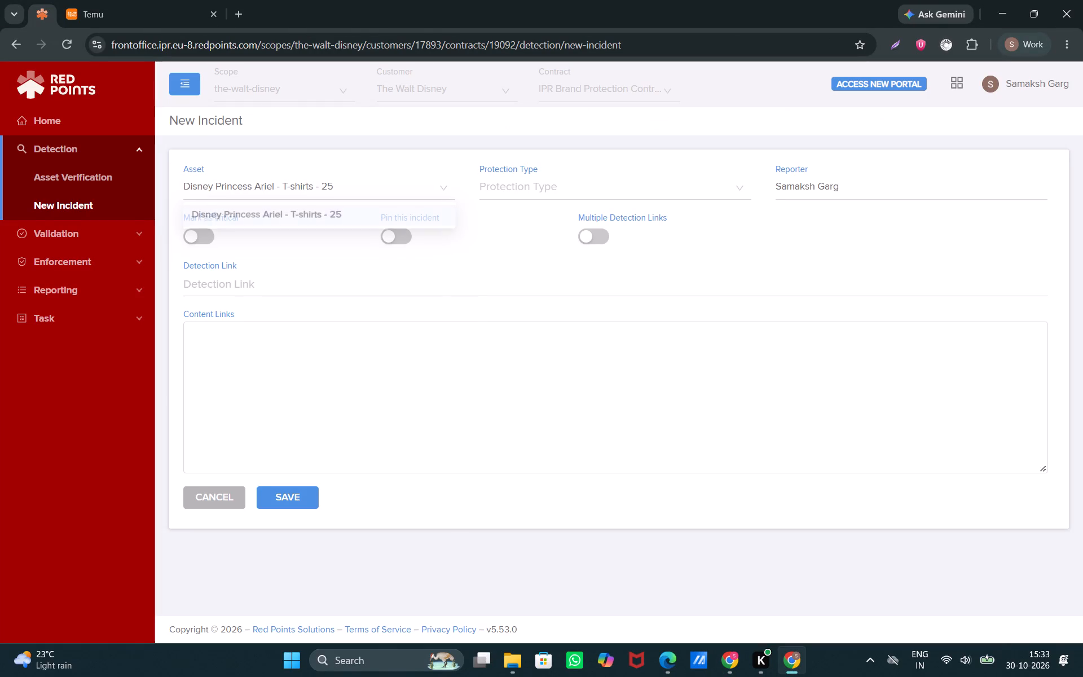
Set the incident's protection type to Copyright artwork and enable multiple detection links.
{"action": "left_click", "coordinate": [563, 179]}
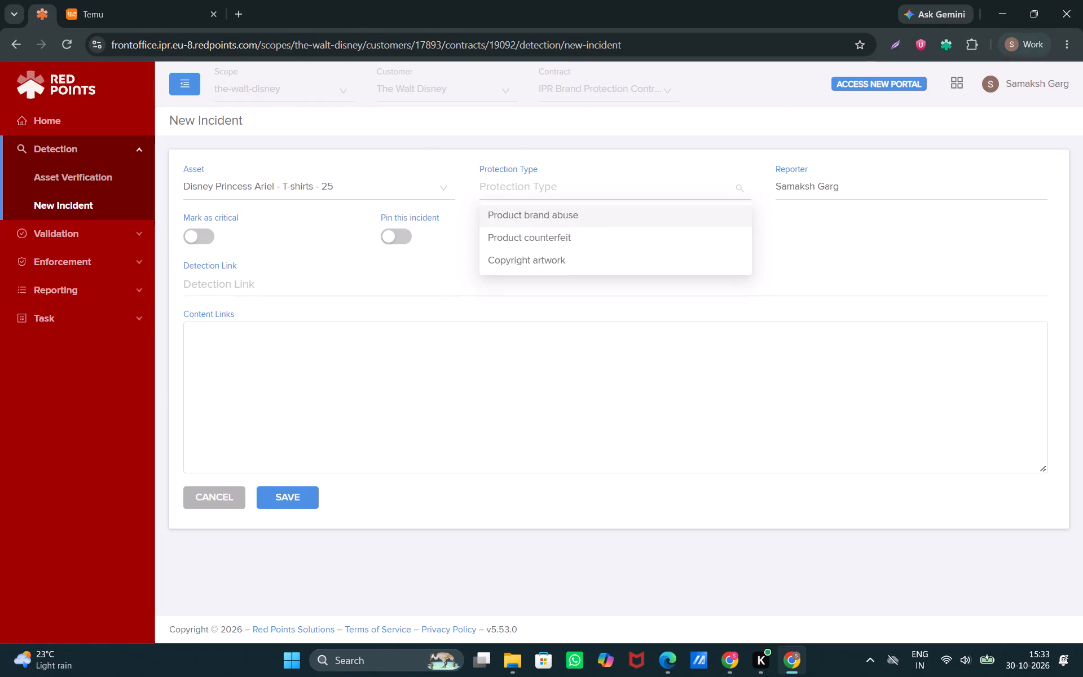
{"action": "left_click", "coordinate": [576, 253]}
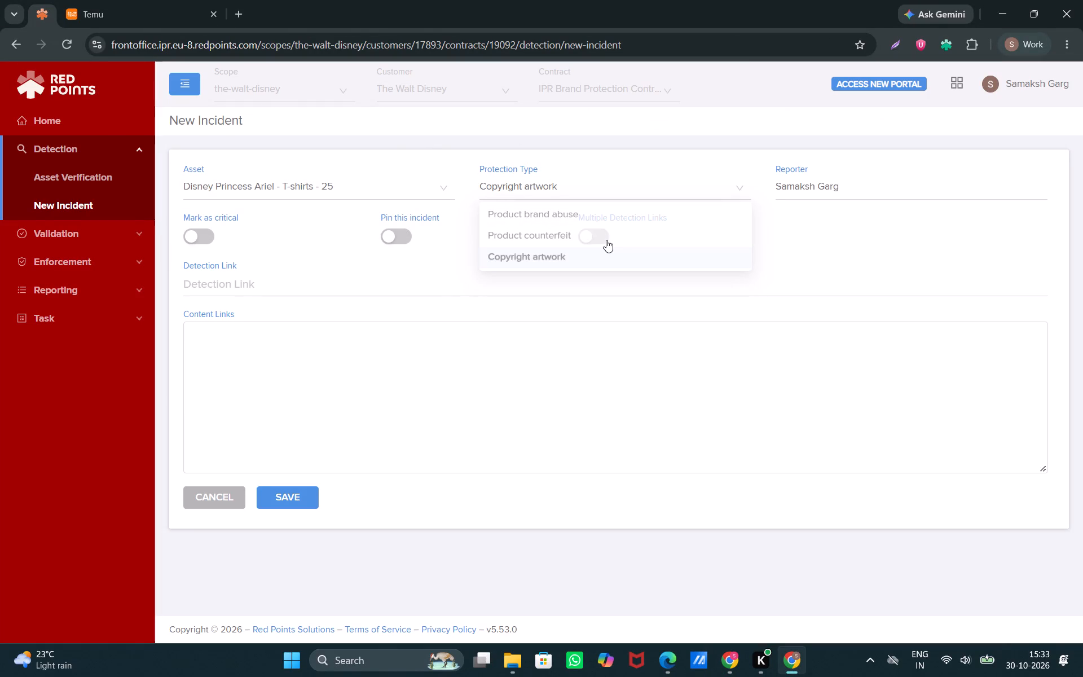
{"action": "left_click", "coordinate": [606, 240]}
Copy the Ariel T-shirt listing links from C20116 through C20186 into the incident's Detection Links.
{"action": "left_click", "coordinate": [469, 316]}
{"action": "key", "text": "alt+Tab"}
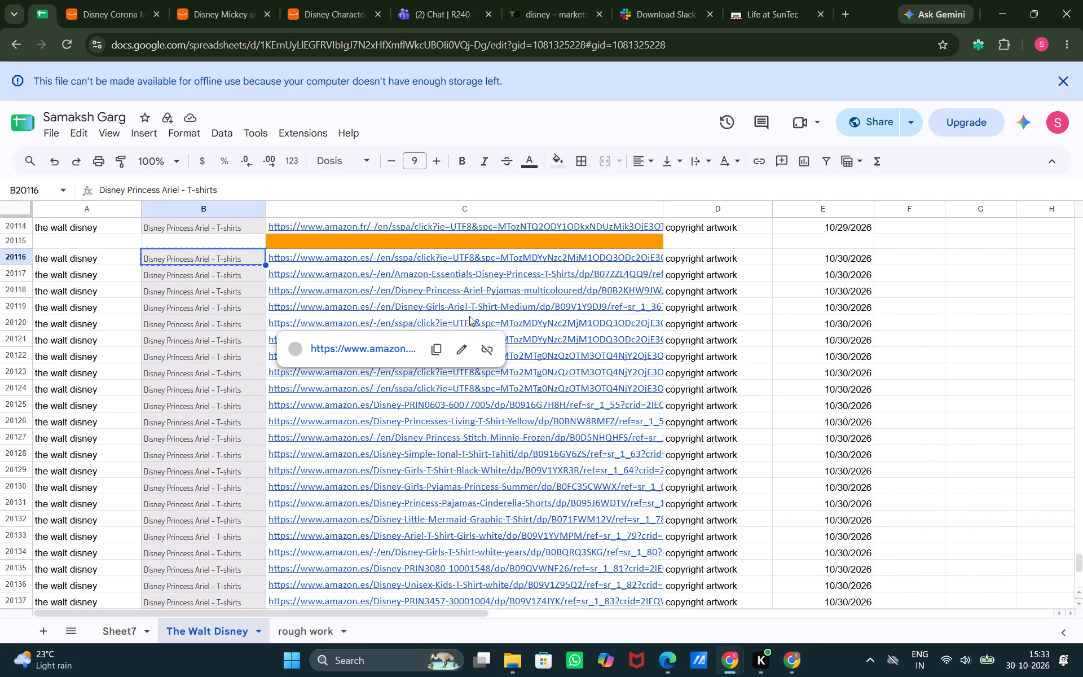
{"action": "key", "text": "Right"}
{"action": "key", "text": "ctrl+shift+Down"}
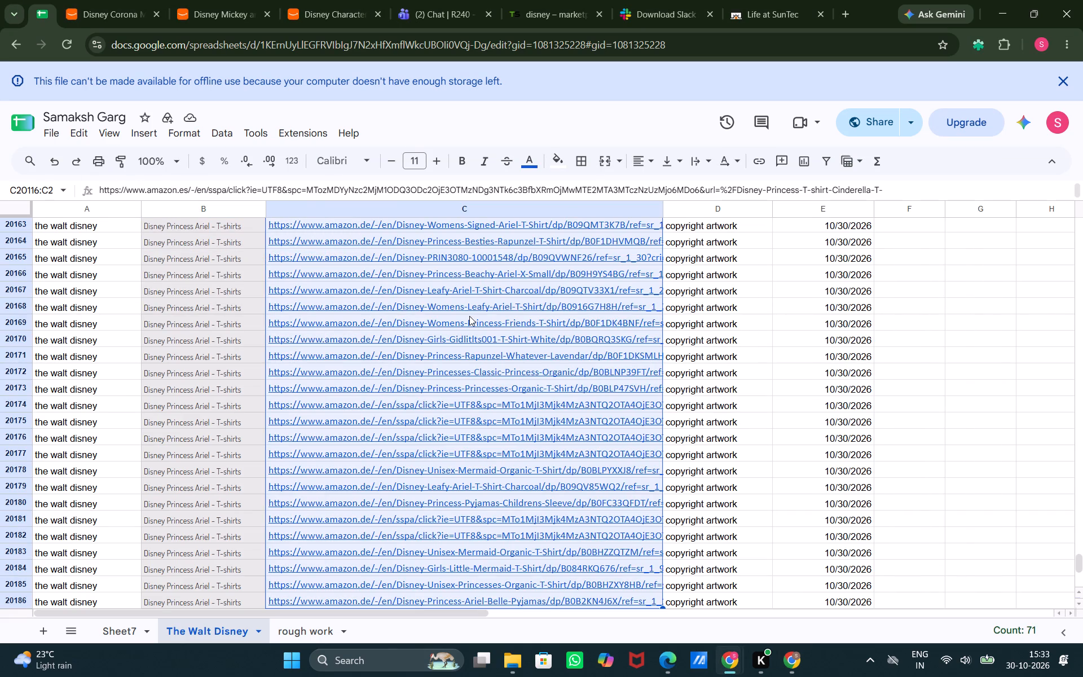
{"action": "key", "text": "ctrl+c"}
{"action": "key", "text": "alt+Tab"}
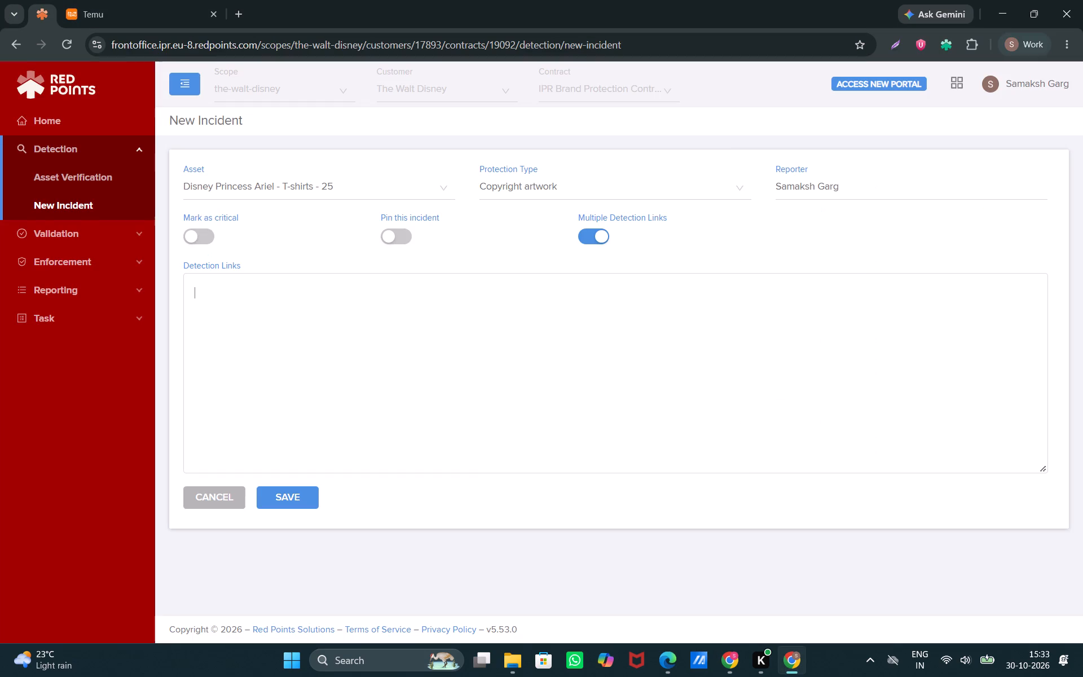
{"action": "key", "text": "ctrl+v"}
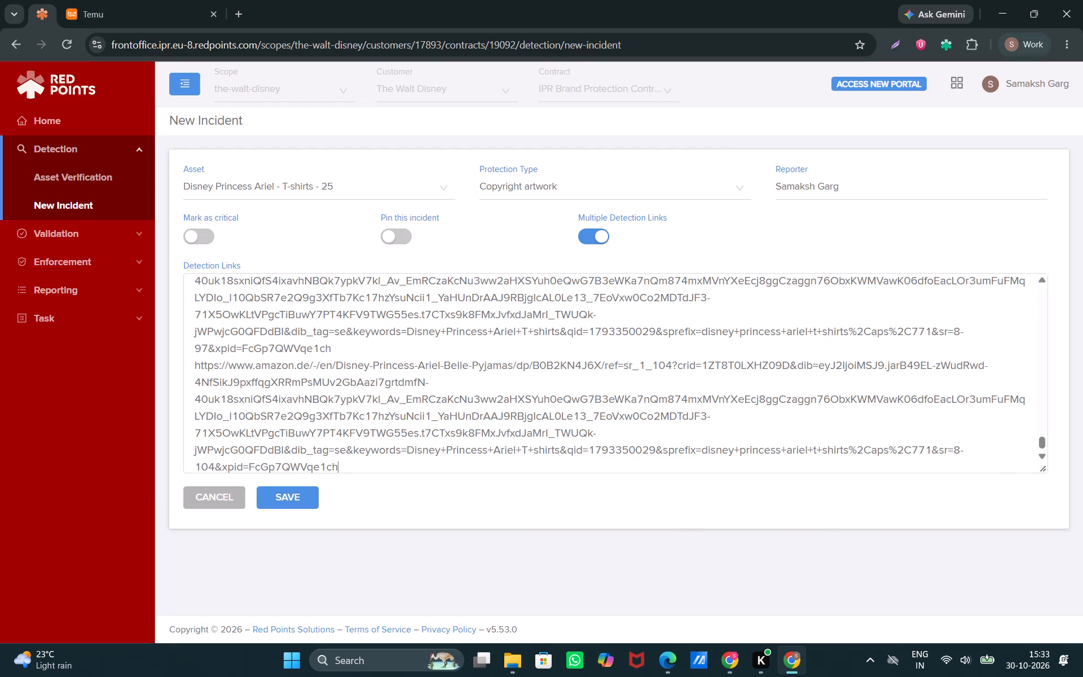
Search the New Incident form for the links from C20116 and C20186 to check that the first and last ones were carried over.
{"action": "key", "text": "alt+Tab"}
{"action": "key", "text": "Up"}
{"action": "key", "text": "Down"}
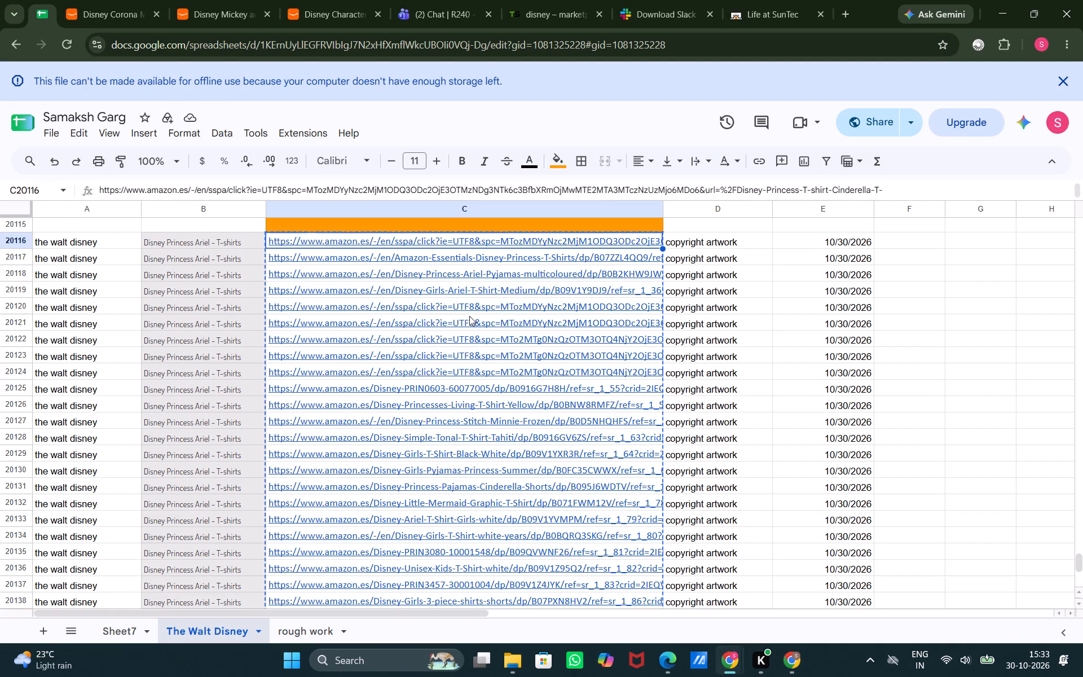
{"action": "key", "text": "ctrl+c"}
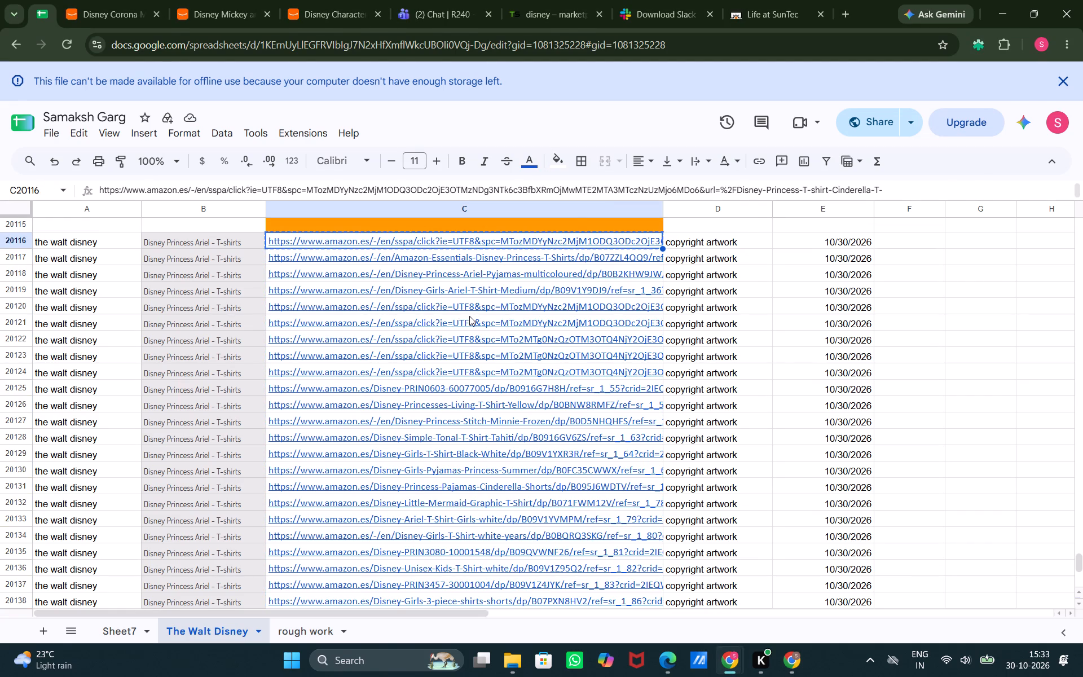
{"action": "key", "text": "alt+Tab"}
{"action": "key", "text": "ctrl+f"}
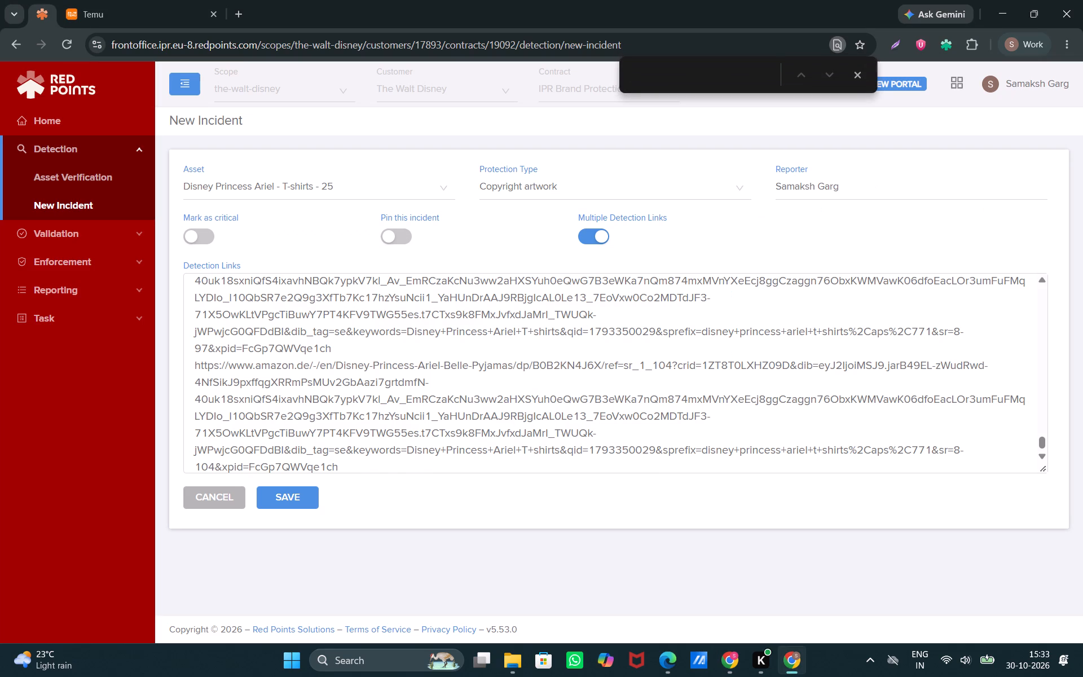
{"action": "key", "text": "ctrl+v"}
{"action": "key", "text": "alt+Tab"}
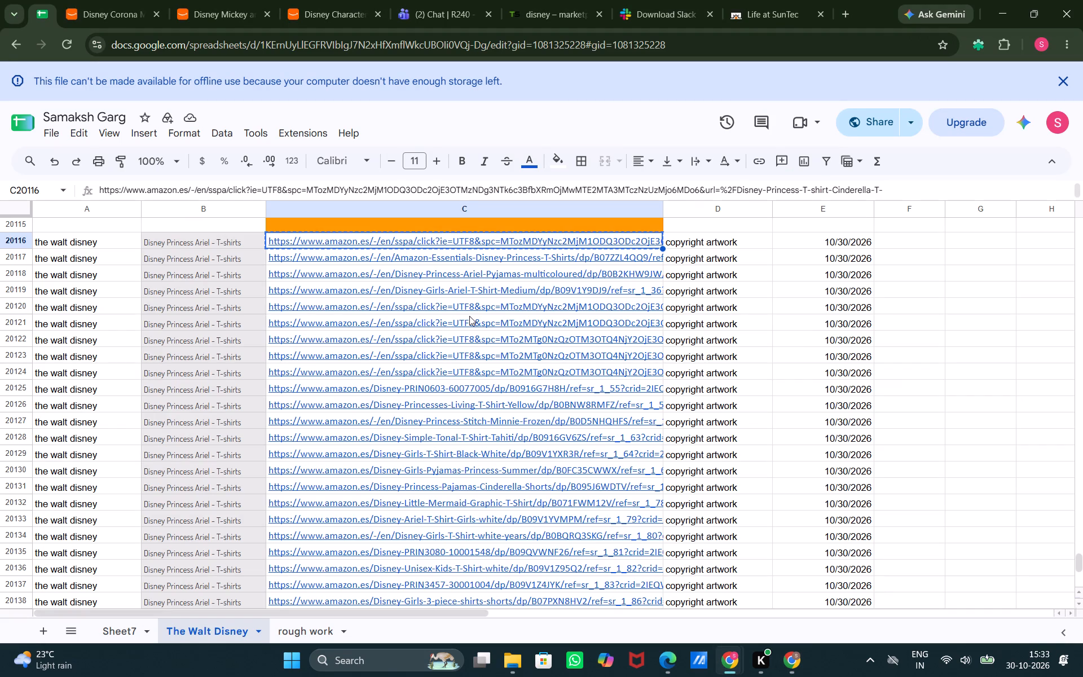
{"action": "key", "text": "ctrl+Down"}
{"action": "key", "text": "Down"}
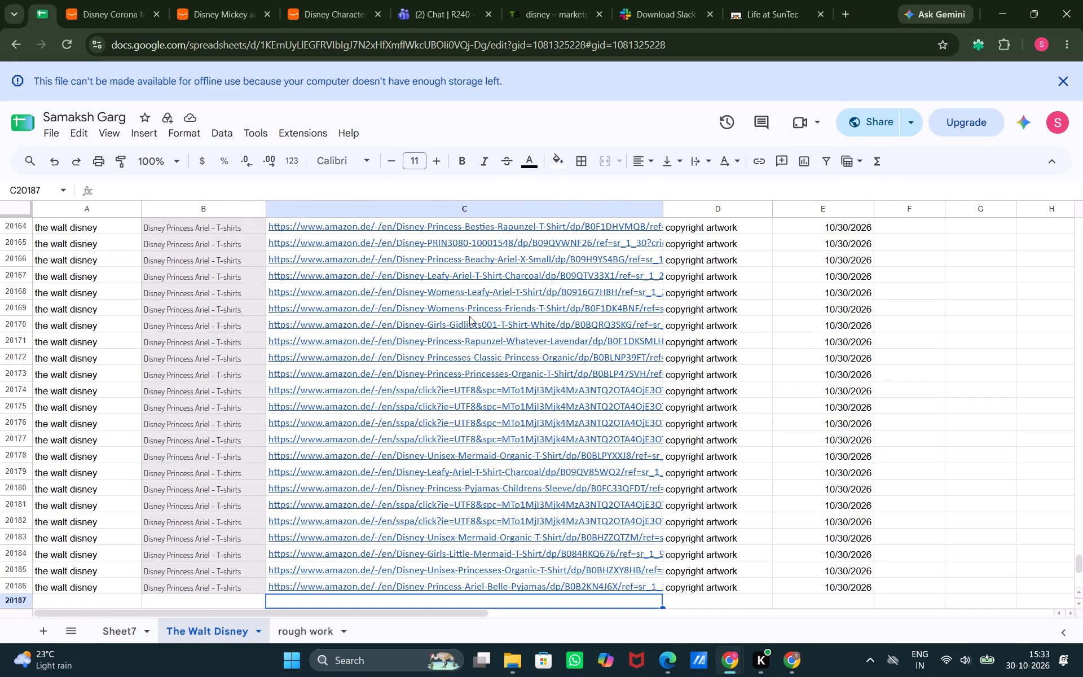
{"action": "key", "text": "Up"}
{"action": "key", "text": "ctrl+c"}
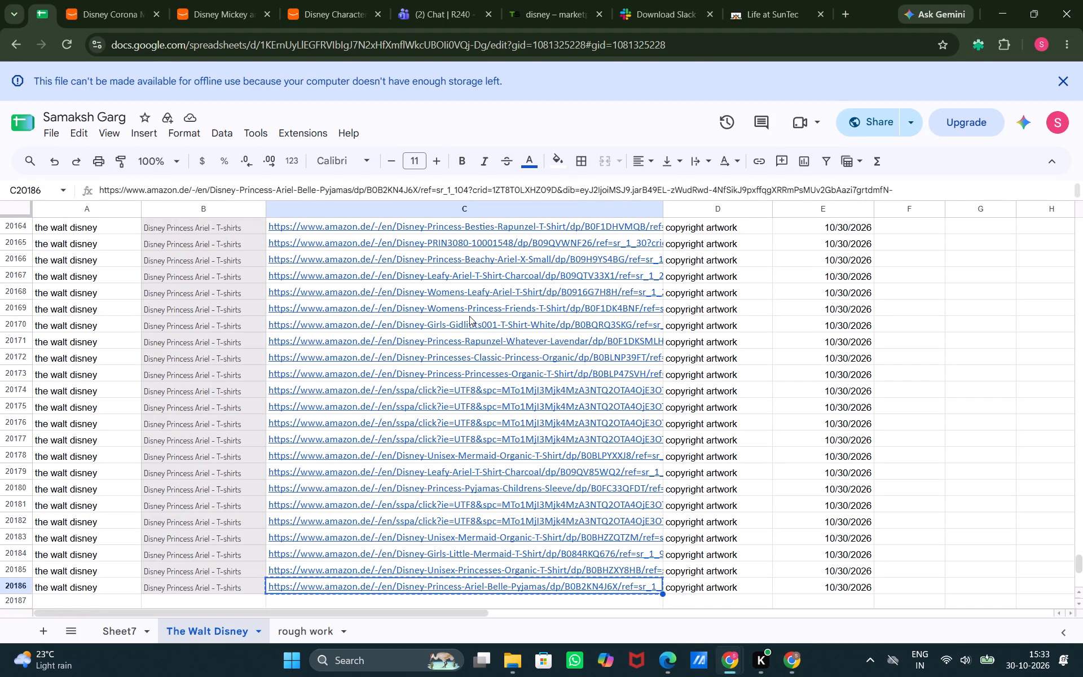
{"action": "key", "text": "alt+Tab"}
{"action": "triple_click", "coordinate": [691, 77]}
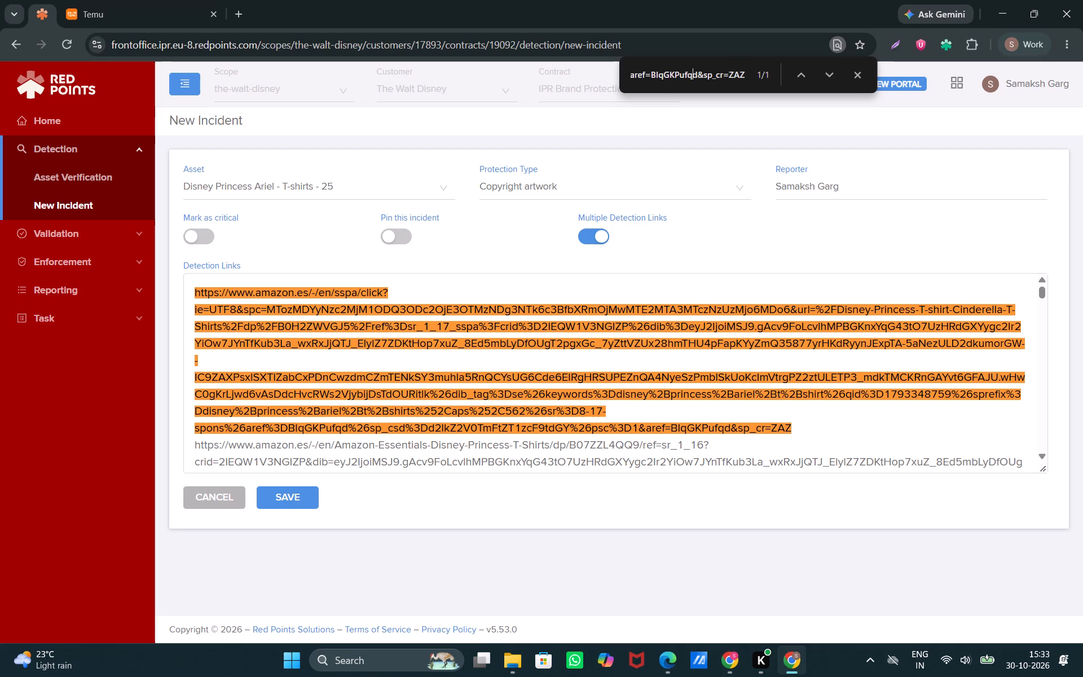
{"action": "key", "text": "backslash"}
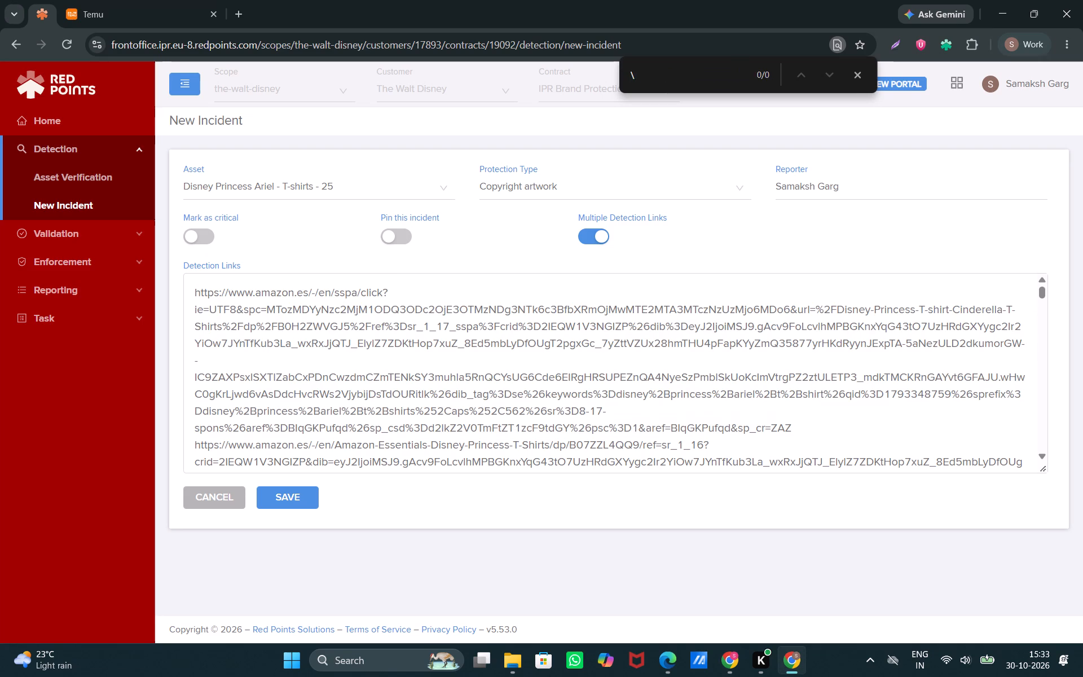
{"action": "key", "text": "BackSpace"}
{"action": "key", "text": "ctrl+v"}
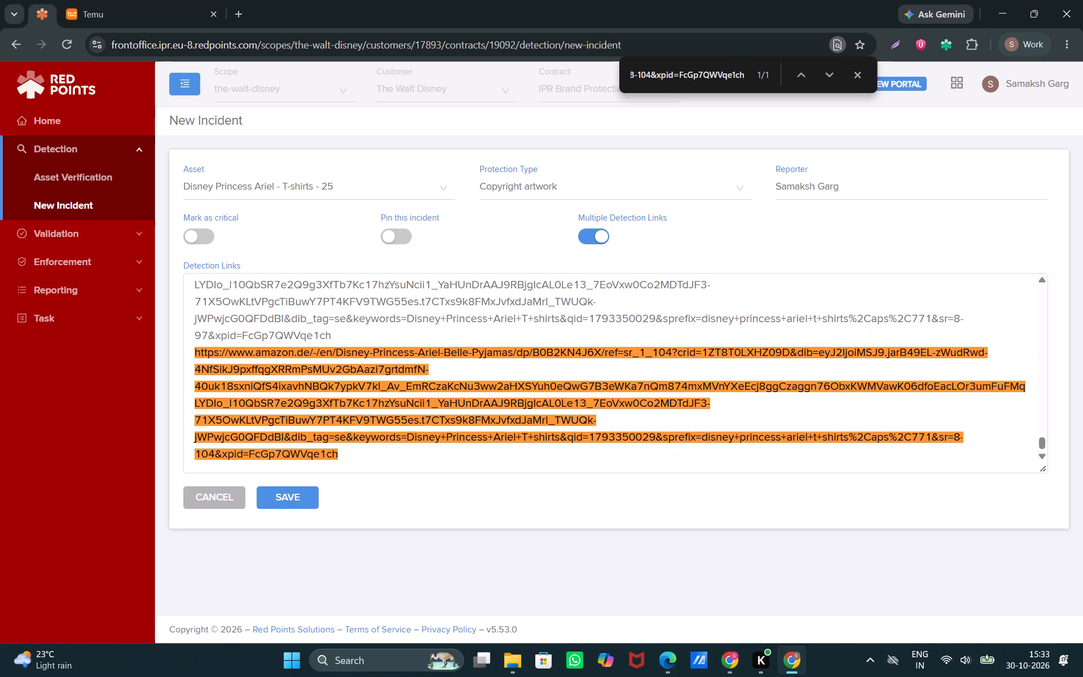
Save the Disney Princess Ariel - T-shirts incidents and review the creation results through the end of the list.
{"action": "scroll", "coordinate": [640, 310], "scroll_direction": "down", "scroll_amount": 5}
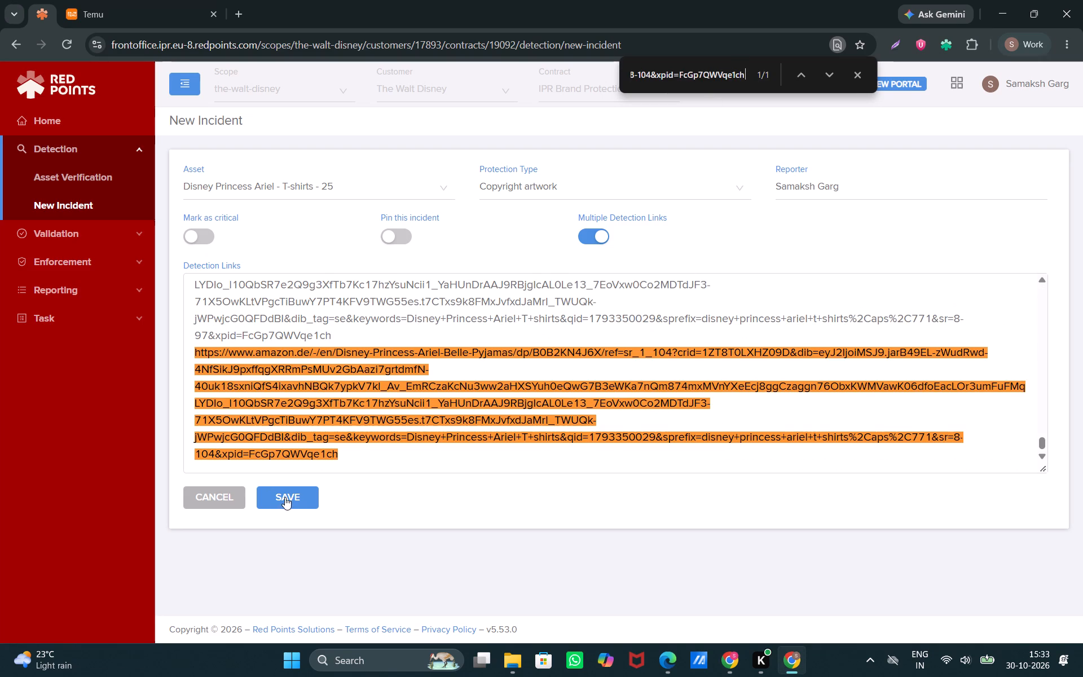
{"action": "left_click", "coordinate": [286, 506]}
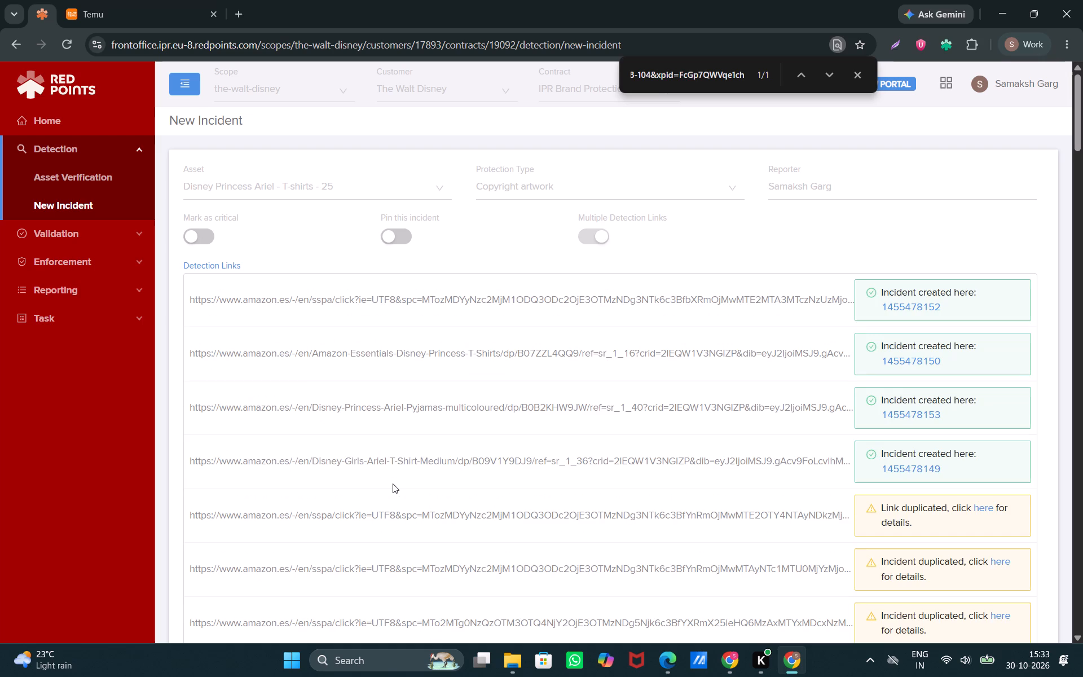
{"action": "scroll", "coordinate": [416, 473], "scroll_direction": "down", "scroll_amount": 20}
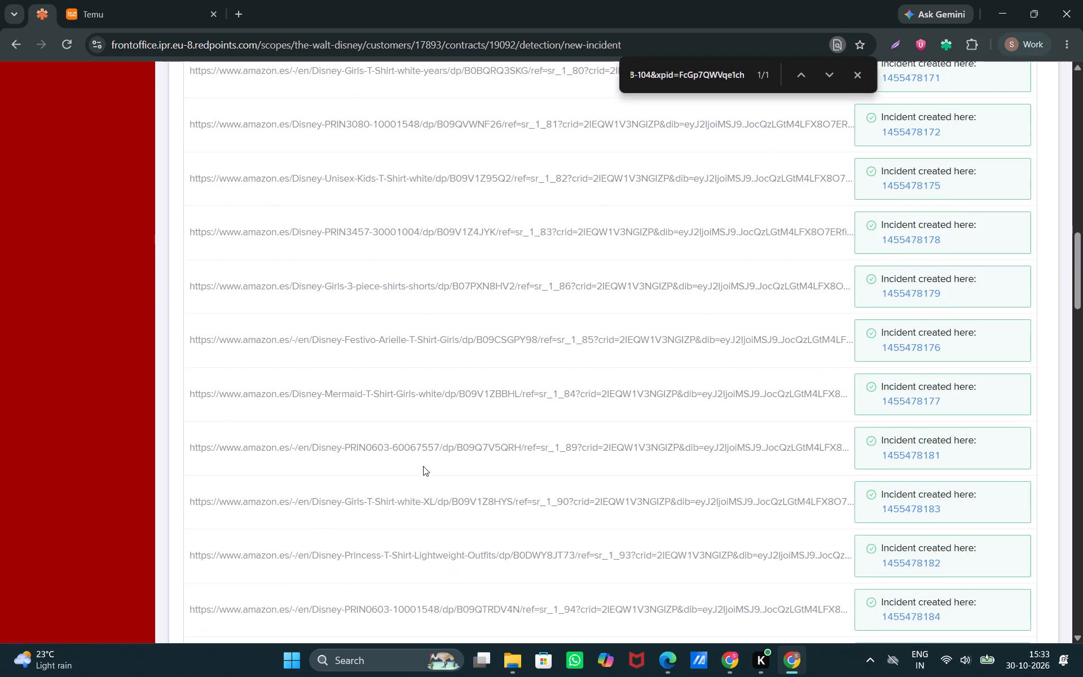
{"action": "scroll", "coordinate": [423, 466], "scroll_direction": "down", "scroll_amount": 20}
{"action": "scroll", "coordinate": [423, 466], "scroll_direction": "down", "scroll_amount": 18}
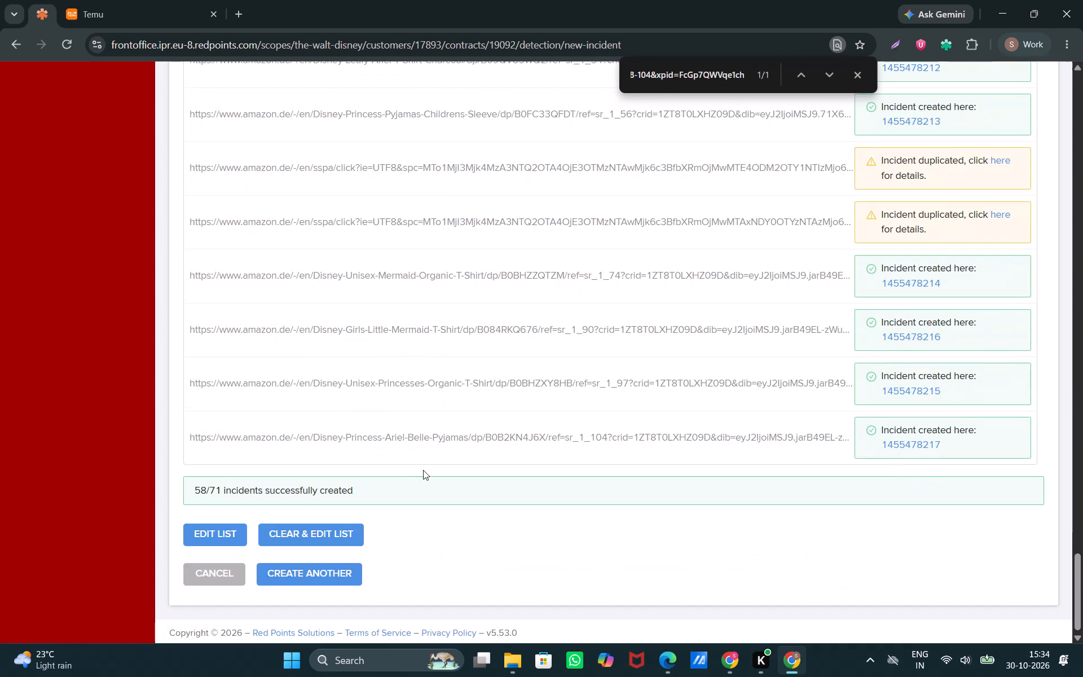
Back in The Walt Disney sheet, record 58 created incidents in I20186, on the last Disney Princess Ariel row.
{"action": "key", "text": "alt+Tab"}
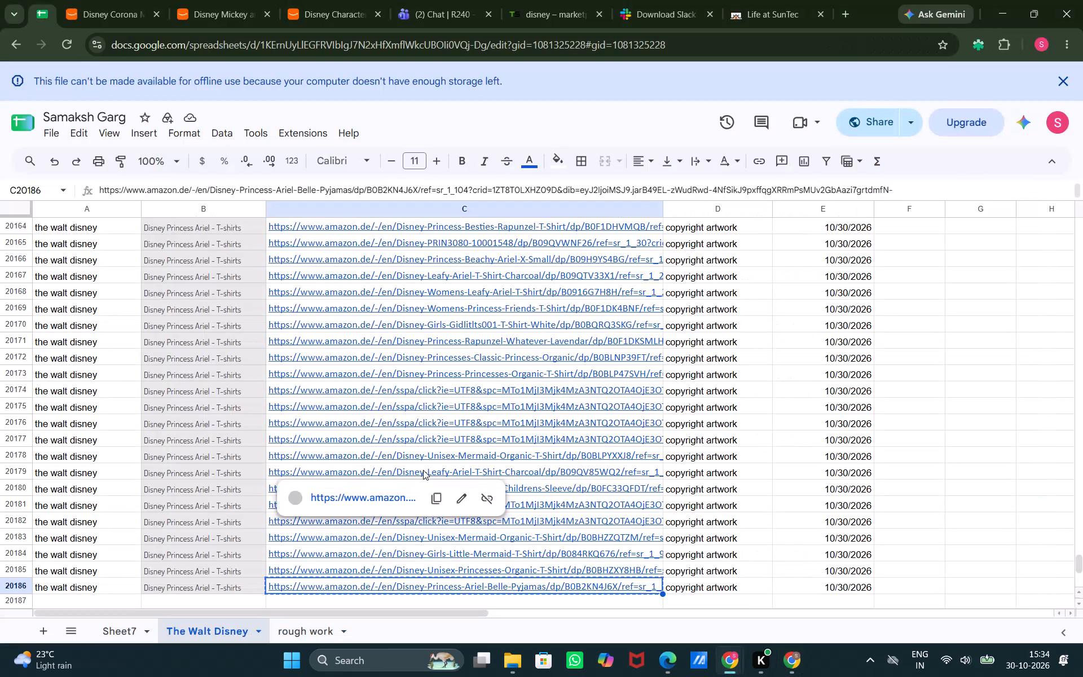
{"action": "key", "text": "Down"}
{"action": "key", "text": "Up"}
{"action": "key", "text": "Right"}
{"action": "key", "text": "Right"}
{"action": "key", "text": "Right"}
{"action": "key", "text": "Right"}
{"action": "key", "text": "Right"}
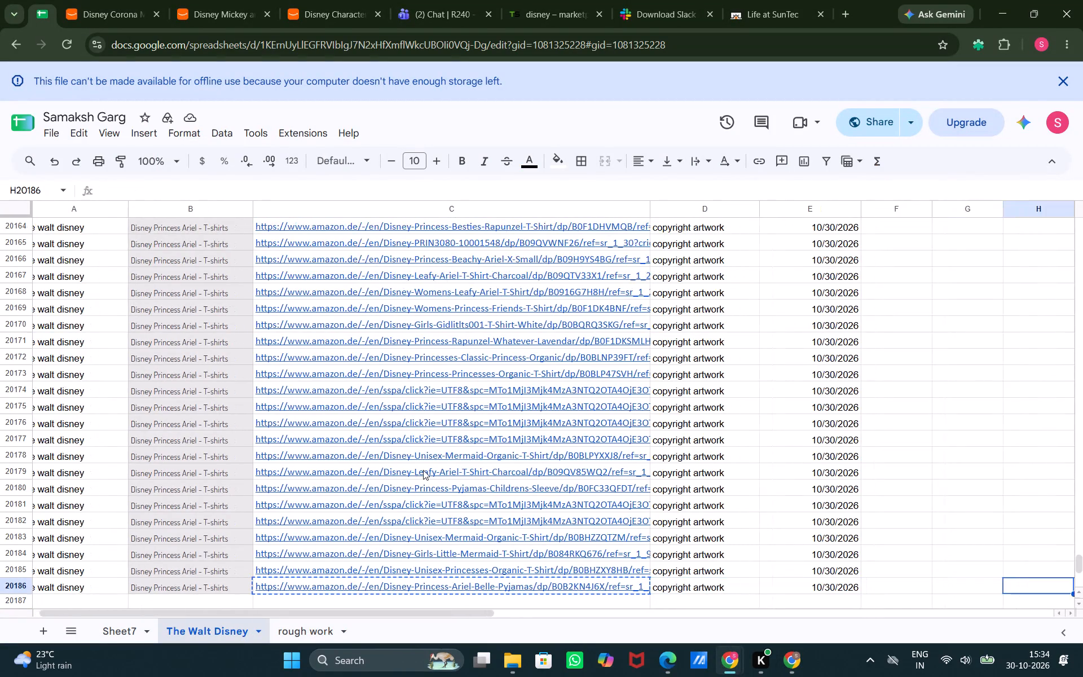
{"action": "key", "text": "Right"}
{"action": "type", "text": "58"}
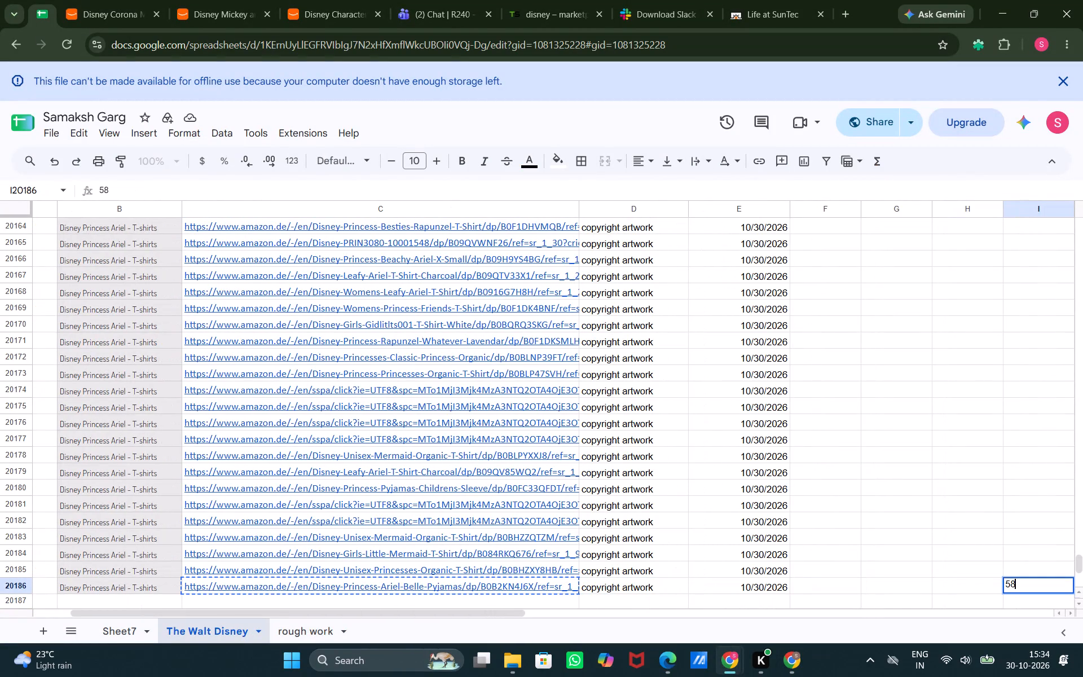
{"action": "key", "text": "Left"}
{"action": "key", "text": "Left"}
{"action": "key", "text": "Left"}
{"action": "key", "text": "Left"}
{"action": "key", "text": "Left"}
{"action": "key", "text": "Left"}
{"action": "key", "text": "Left"}
{"action": "key", "text": "Left"}
{"action": "key", "text": "Left"}
{"action": "key", "text": "Left"}
{"action": "key", "text": "Left"}
{"action": "key", "text": "Left"}
{"action": "key", "text": "Left"}
{"action": "key", "text": "Left"}
{"action": "key", "text": "Left"}
{"action": "key", "text": "Left"}
{"action": "key", "text": "Left"}
{"action": "key", "text": "Left"}
{"action": "key", "text": "Left"}
{"action": "key", "text": "Down"}
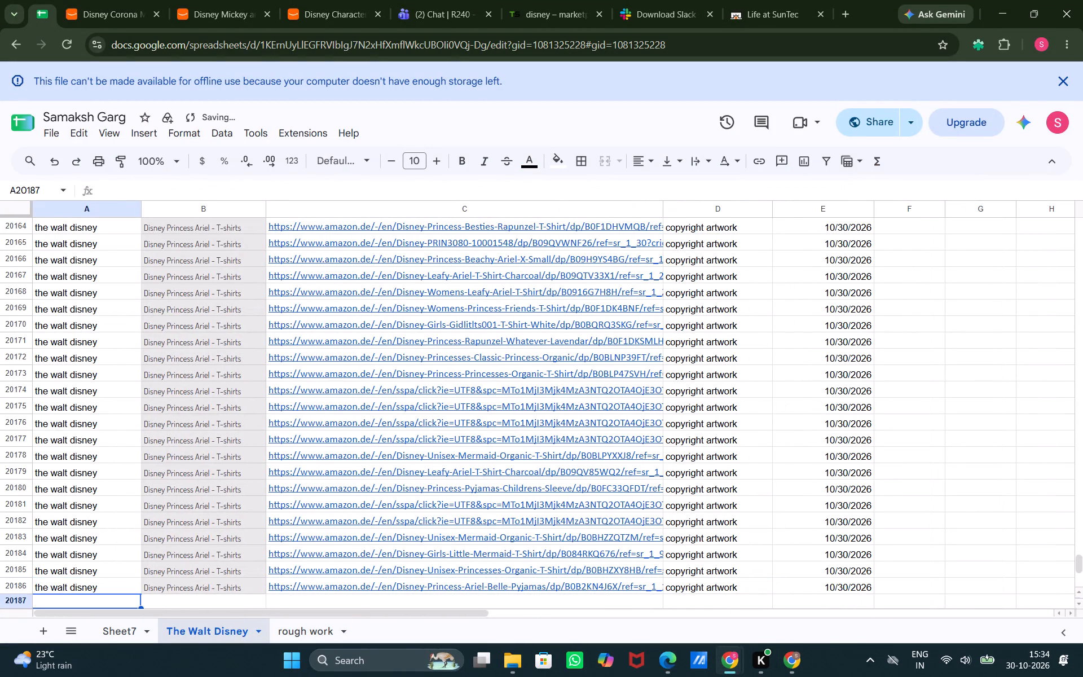
Clear the submitted incident list and set the asset to Toy Story - T-shirts, as named in B20188.
{"action": "key", "text": "Down"}
{"action": "key", "text": "Right"}
{"action": "key", "text": "ctrl+c"}
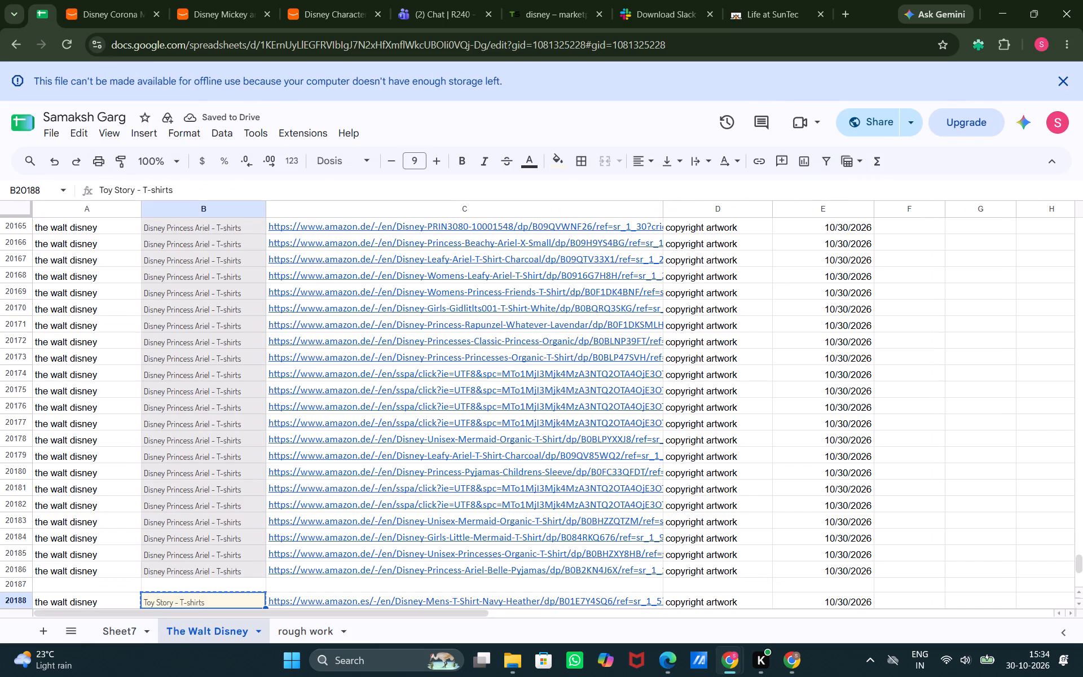
{"action": "key", "text": "alt+Tab"}
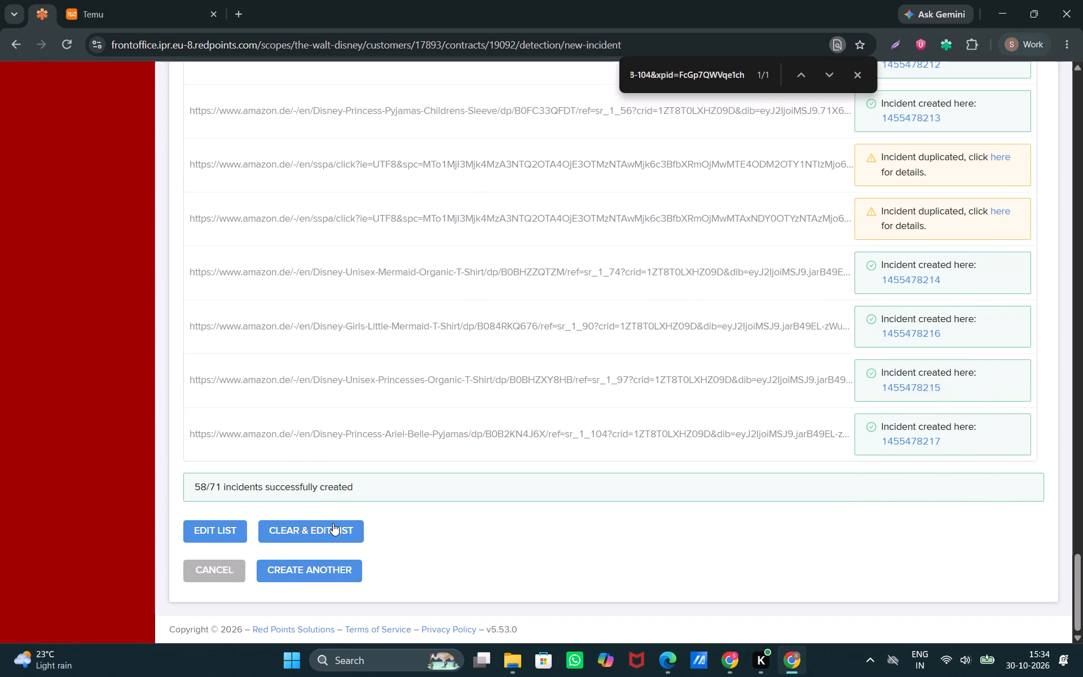
{"action": "left_click", "coordinate": [333, 523]}
{"action": "left_click", "coordinate": [386, 185]}
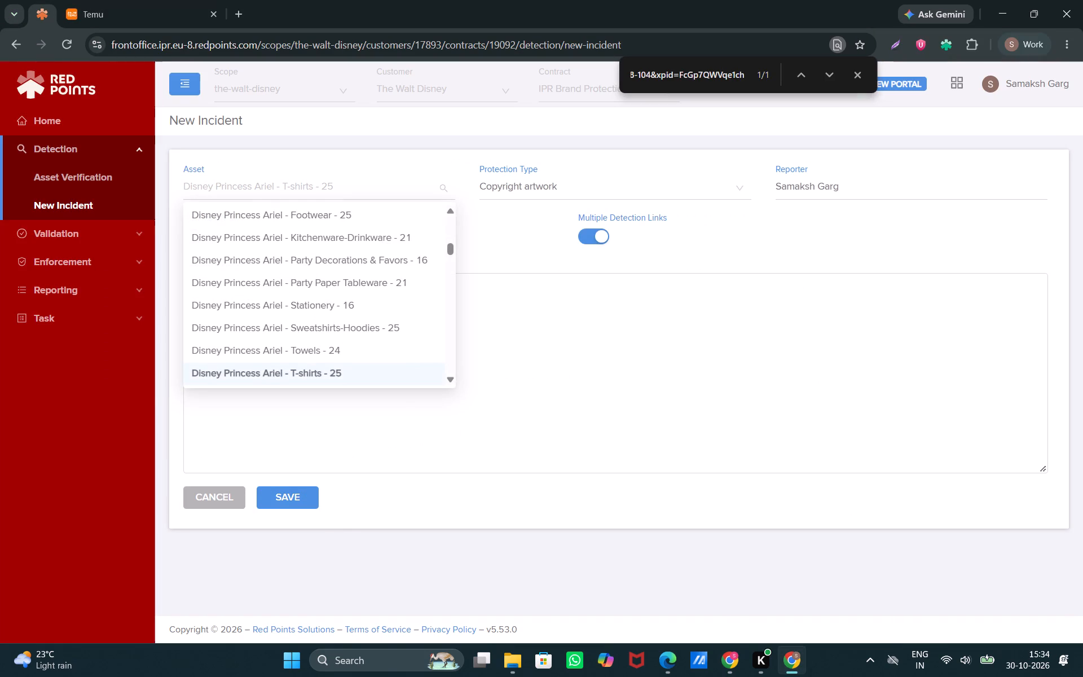
{"action": "key", "text": "ctrl+v"}
{"action": "key", "text": "Return"}
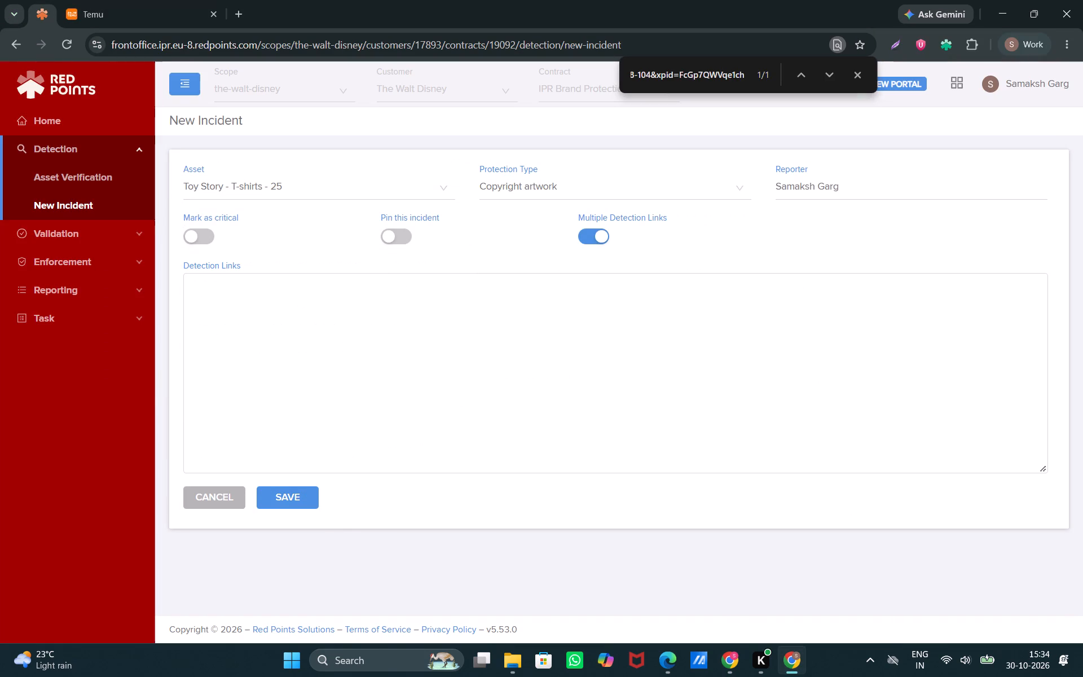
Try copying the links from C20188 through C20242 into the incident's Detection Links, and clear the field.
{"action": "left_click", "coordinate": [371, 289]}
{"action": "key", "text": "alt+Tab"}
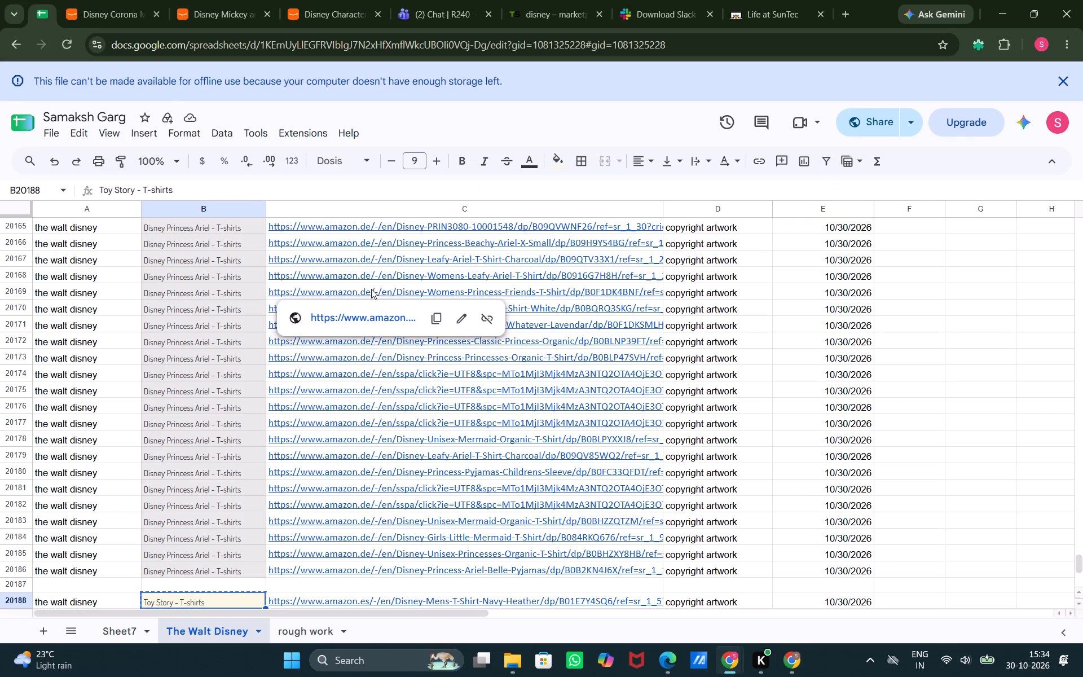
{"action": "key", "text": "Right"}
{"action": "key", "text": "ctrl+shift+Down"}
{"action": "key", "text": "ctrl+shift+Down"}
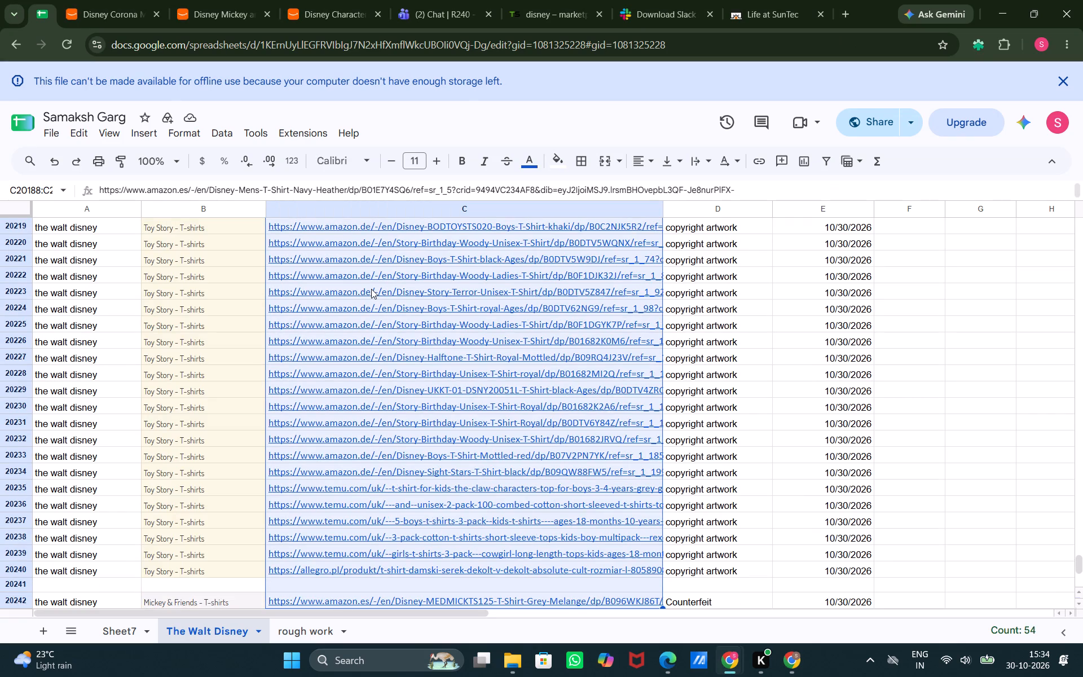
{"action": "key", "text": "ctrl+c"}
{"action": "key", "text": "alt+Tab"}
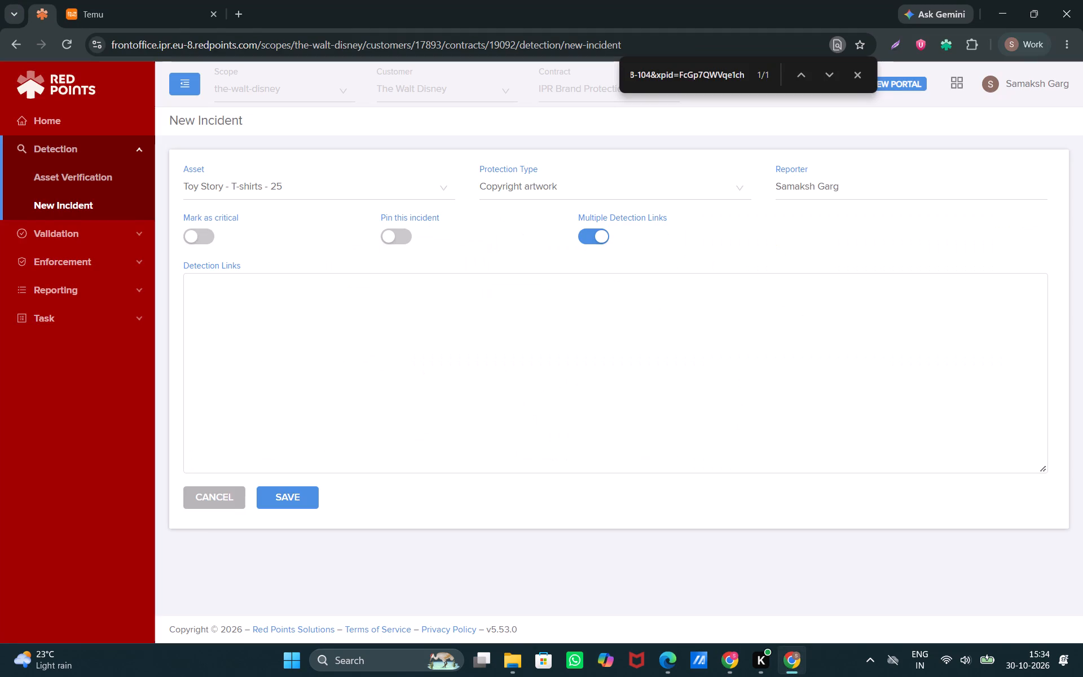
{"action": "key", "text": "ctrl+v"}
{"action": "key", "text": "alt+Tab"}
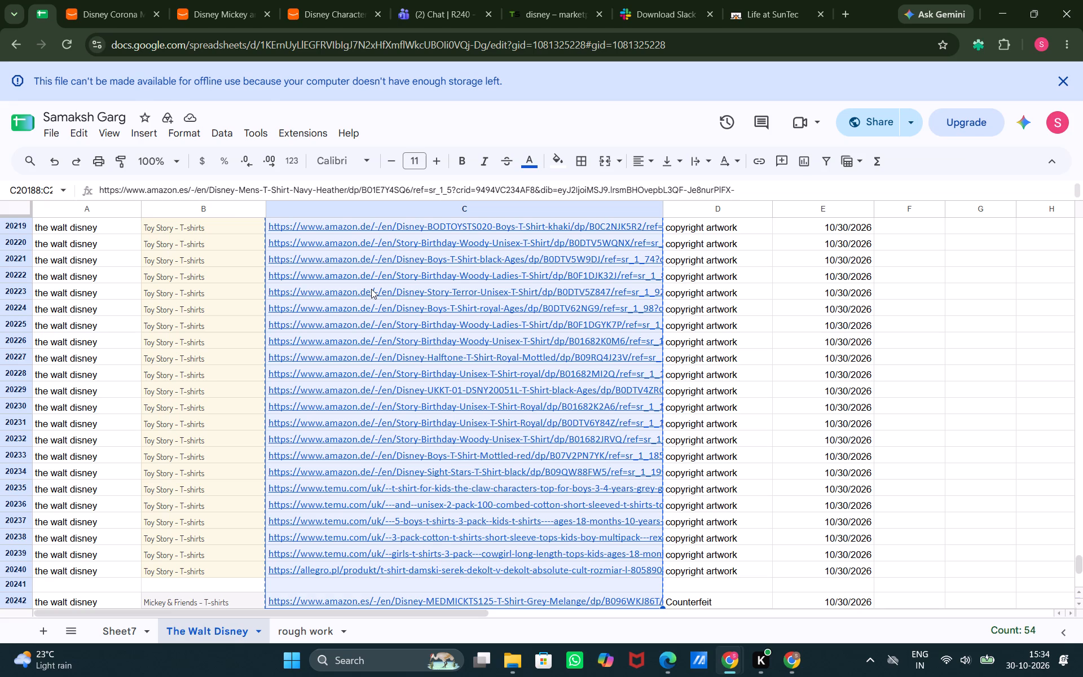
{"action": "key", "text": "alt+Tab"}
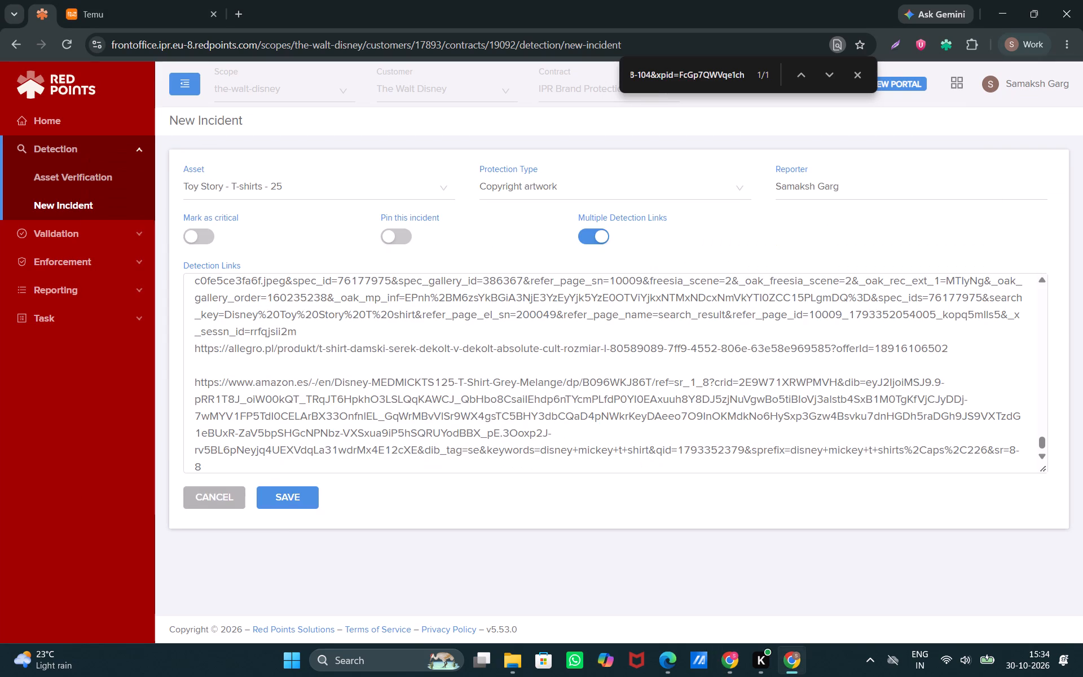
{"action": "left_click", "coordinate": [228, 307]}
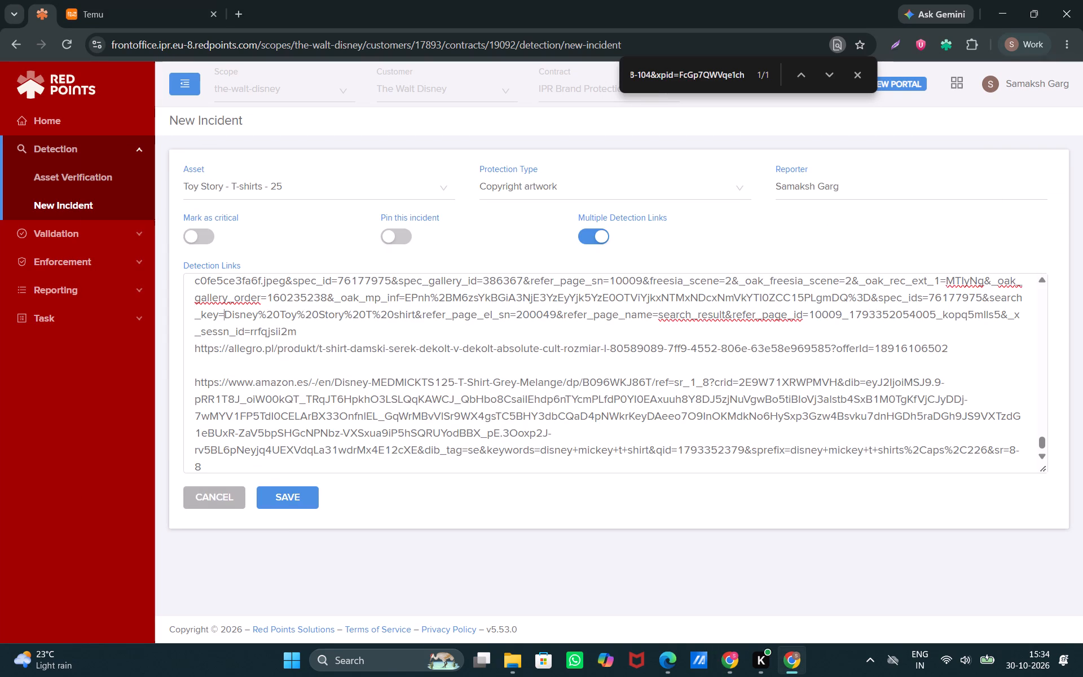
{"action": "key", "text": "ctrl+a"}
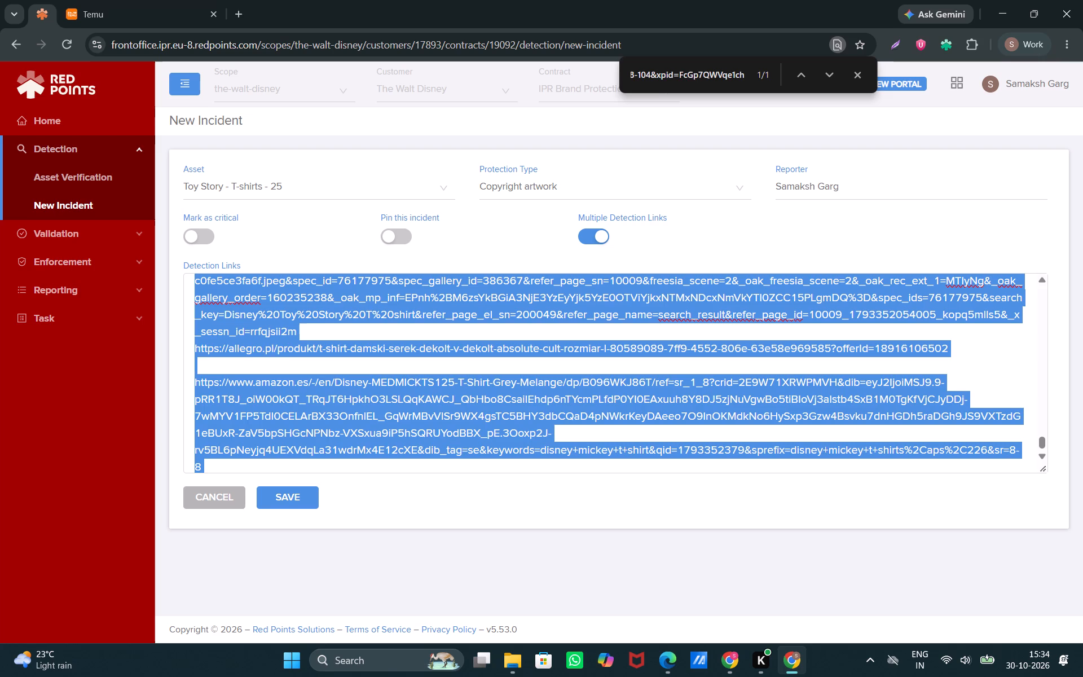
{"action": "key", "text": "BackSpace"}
Copy only the Toy Story T-shirt listing links from C20188 through C20240 into the incident's Detection Links.
{"action": "key", "text": "alt+Tab"}
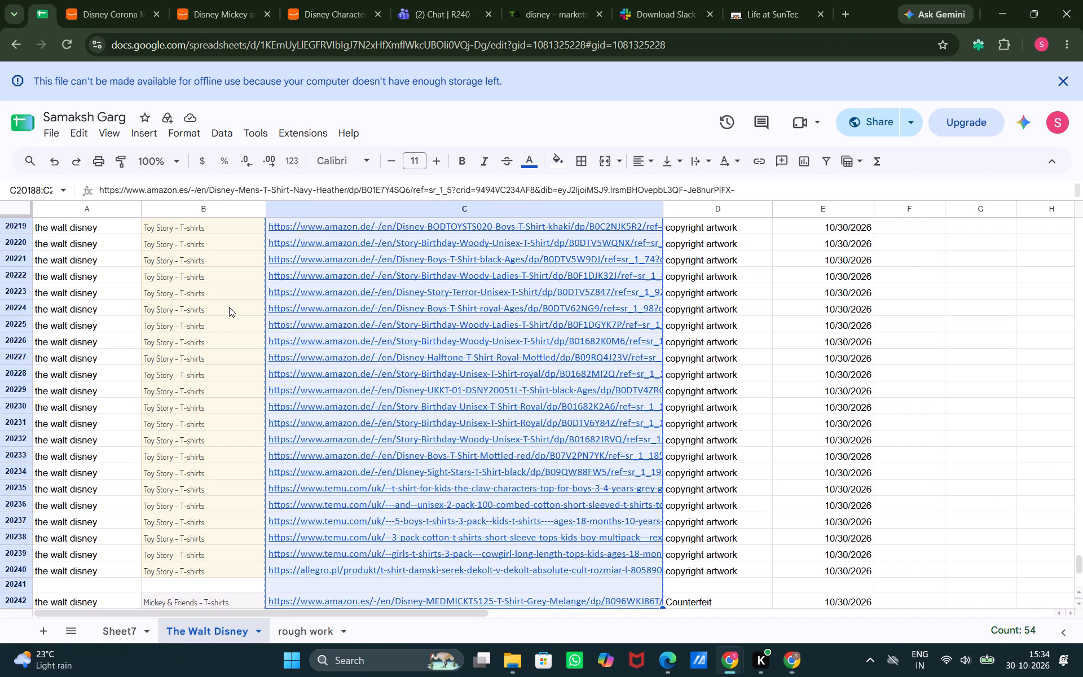
{"action": "key", "text": "Up"}
{"action": "key", "text": "Down"}
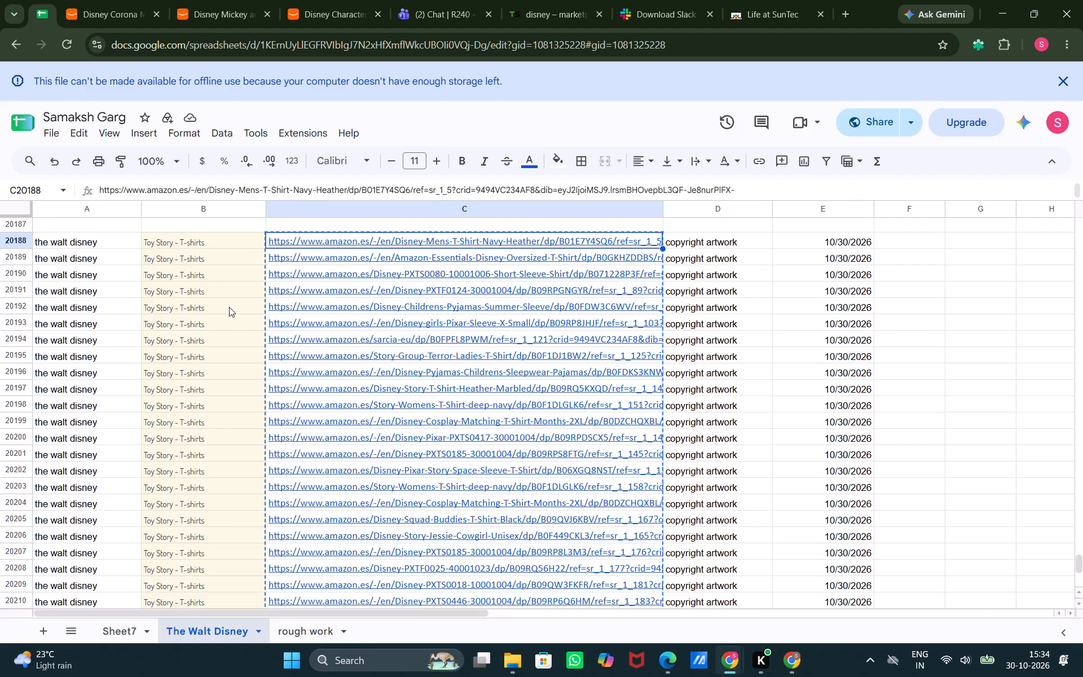
{"action": "key", "text": "ctrl+shift+Down"}
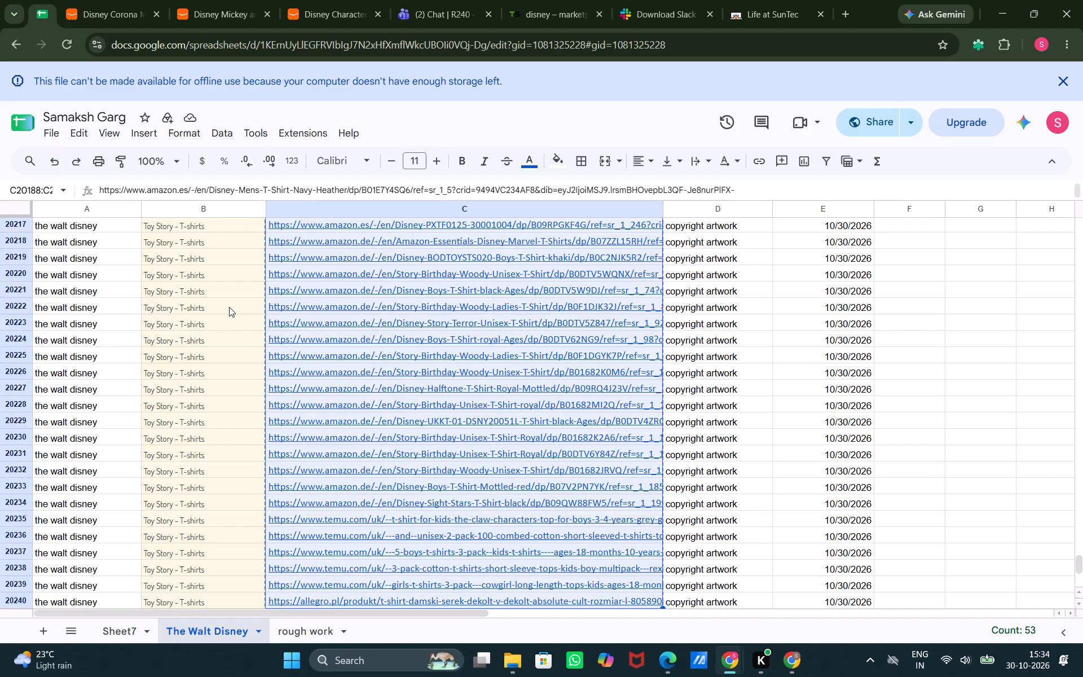
{"action": "key", "text": "ctrl+c"}
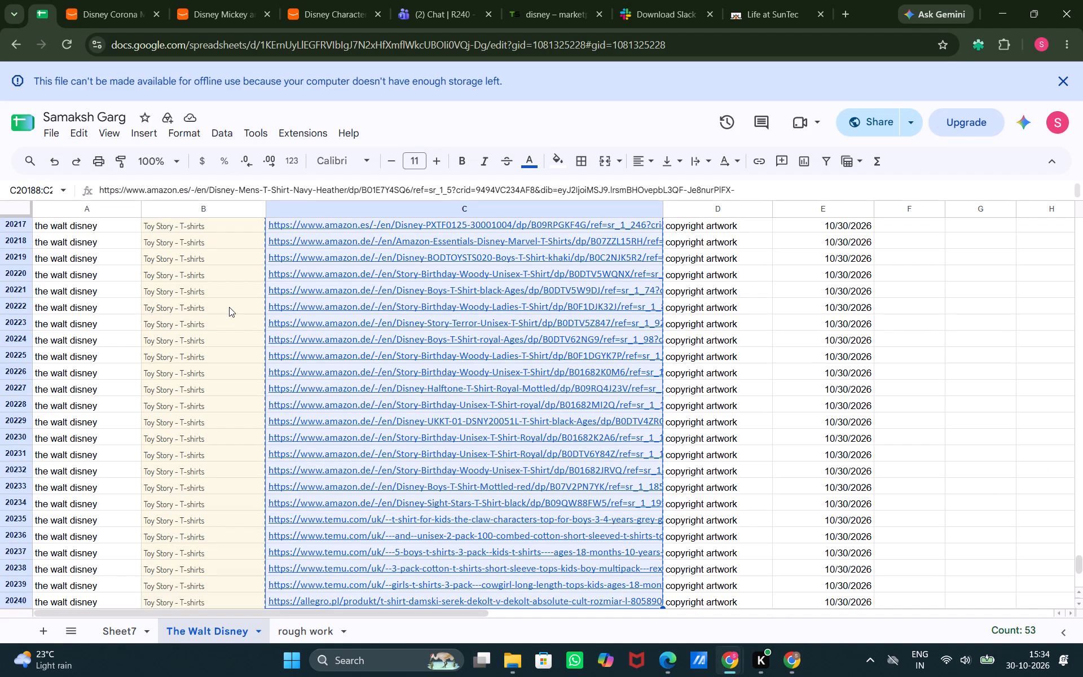
{"action": "key", "text": "Down"}
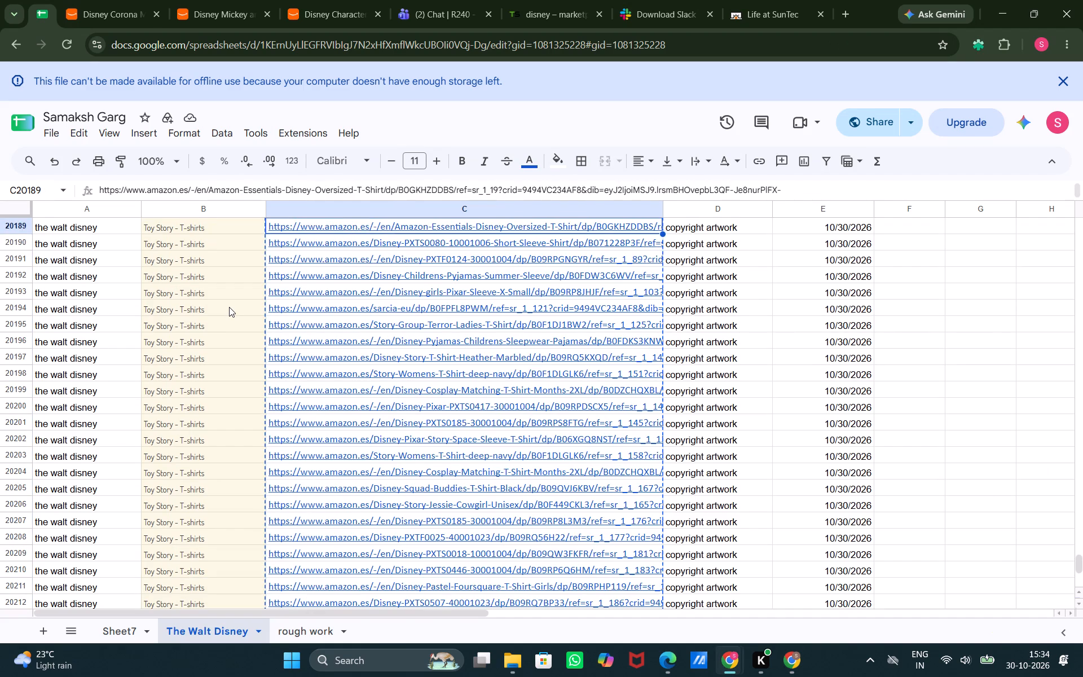
{"action": "key", "text": "Down"}
{"action": "key", "text": "Down"}
{"action": "key", "text": "ctrl+Down"}
{"action": "key", "text": "Down"}
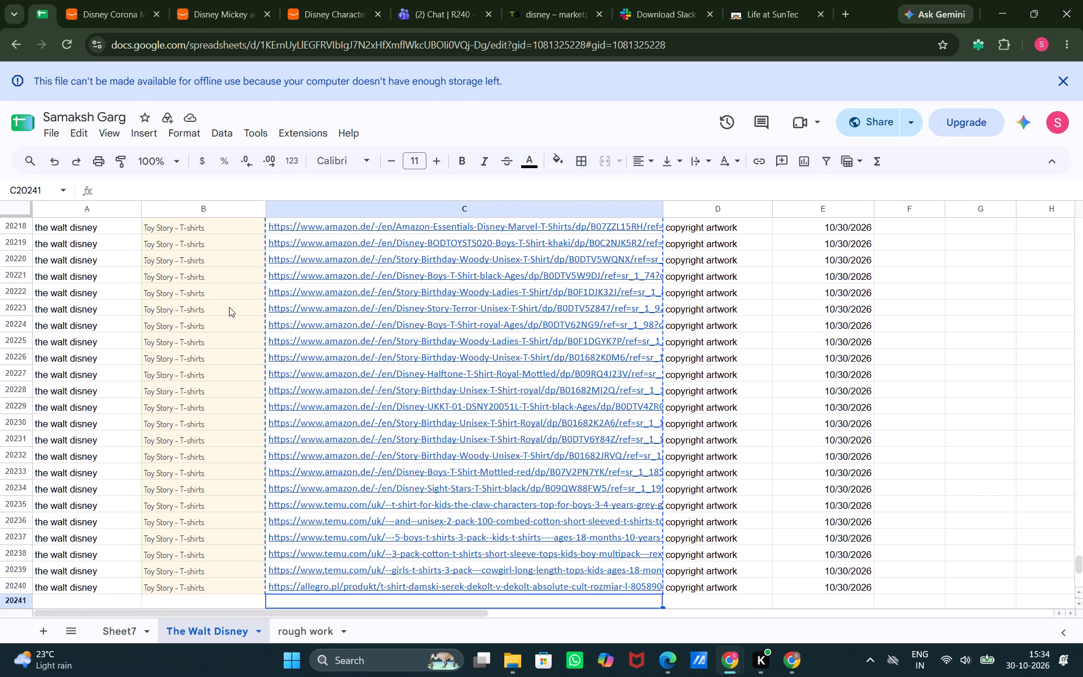
{"action": "key", "text": "Down"}
{"action": "key", "text": "Down"}
{"action": "key", "text": "Down"}
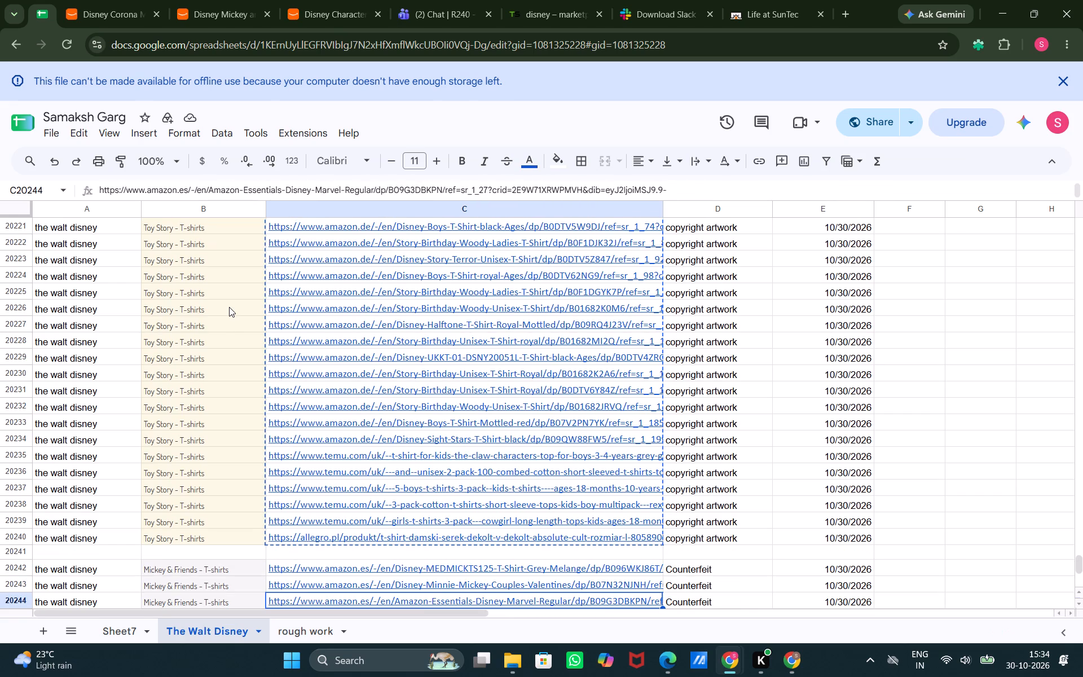
{"action": "key", "text": "alt+Tab"}
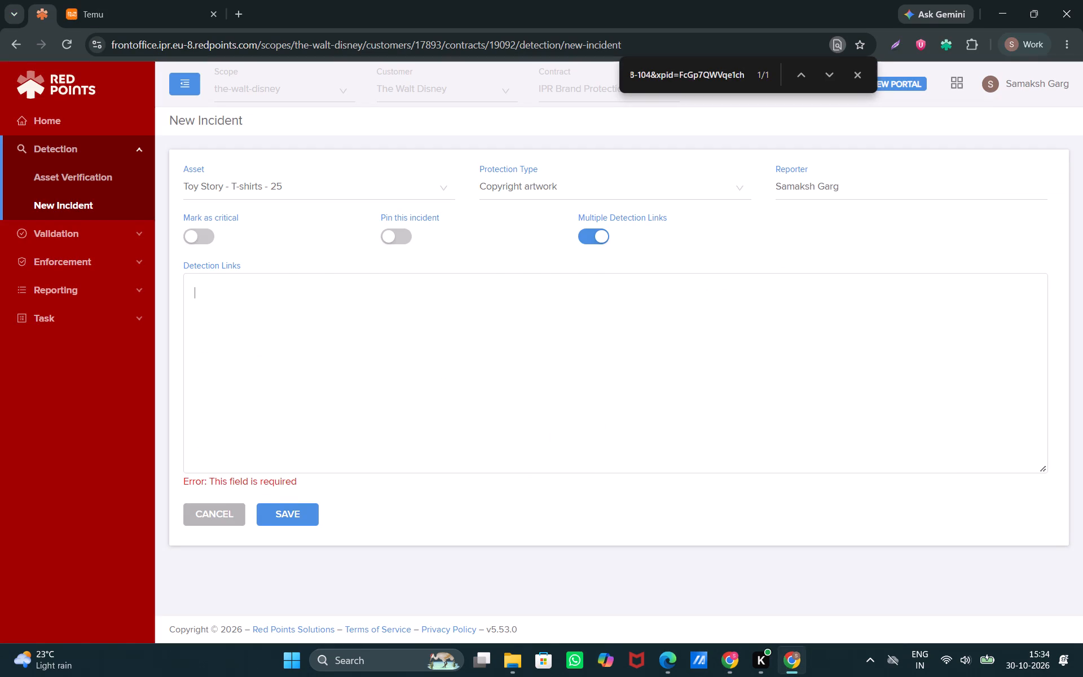
{"action": "key", "text": "ctrl+v"}
Search the New Incident form for the links from C20188 and C20240 to check that the first and last ones were carried over.
{"action": "key", "text": "alt+Tab"}
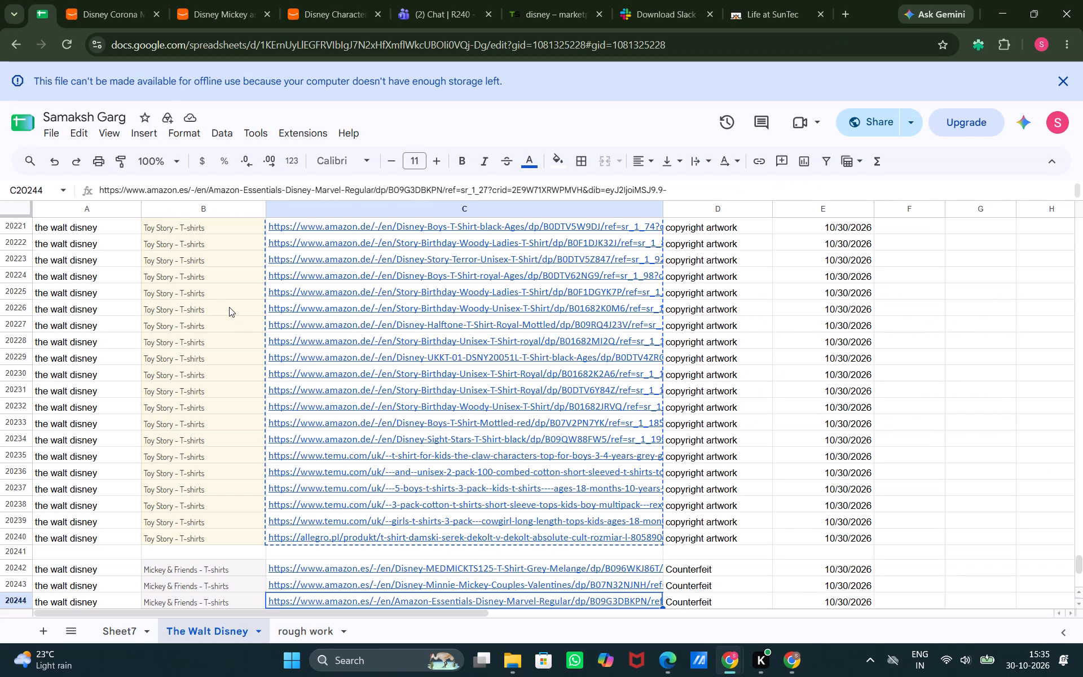
{"action": "key", "text": "Up"}
{"action": "key", "text": "Up"}
{"action": "key", "text": "Up"}
{"action": "key", "text": "Up"}
{"action": "key", "text": "ctrl+Up"}
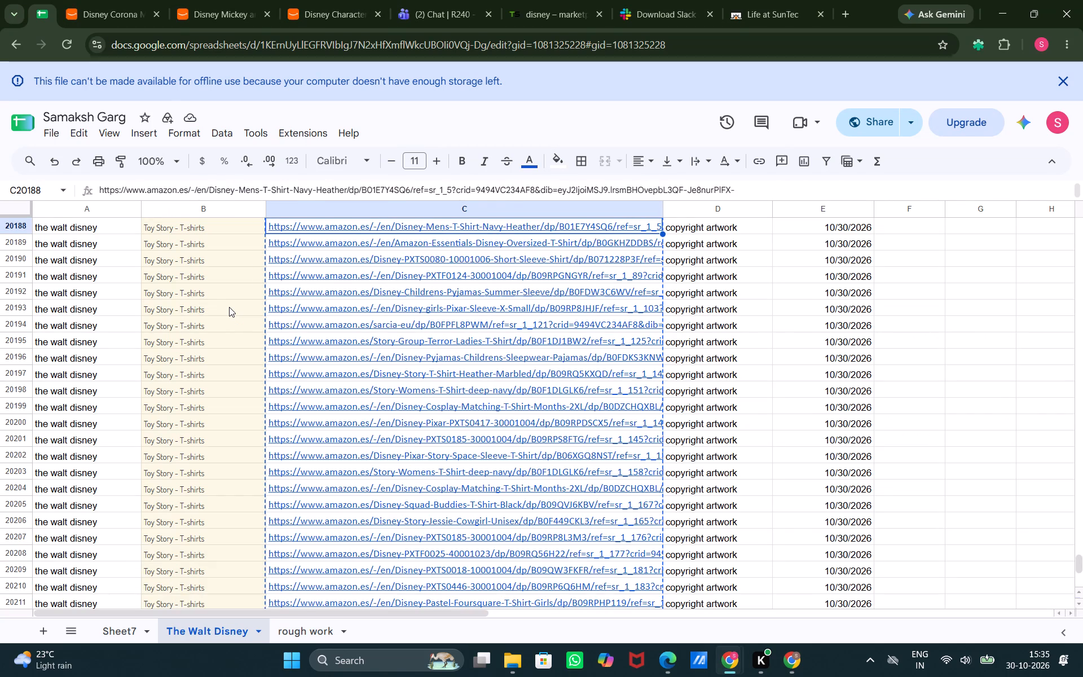
{"action": "key", "text": "ctrl+c"}
{"action": "key", "text": "alt+Tab"}
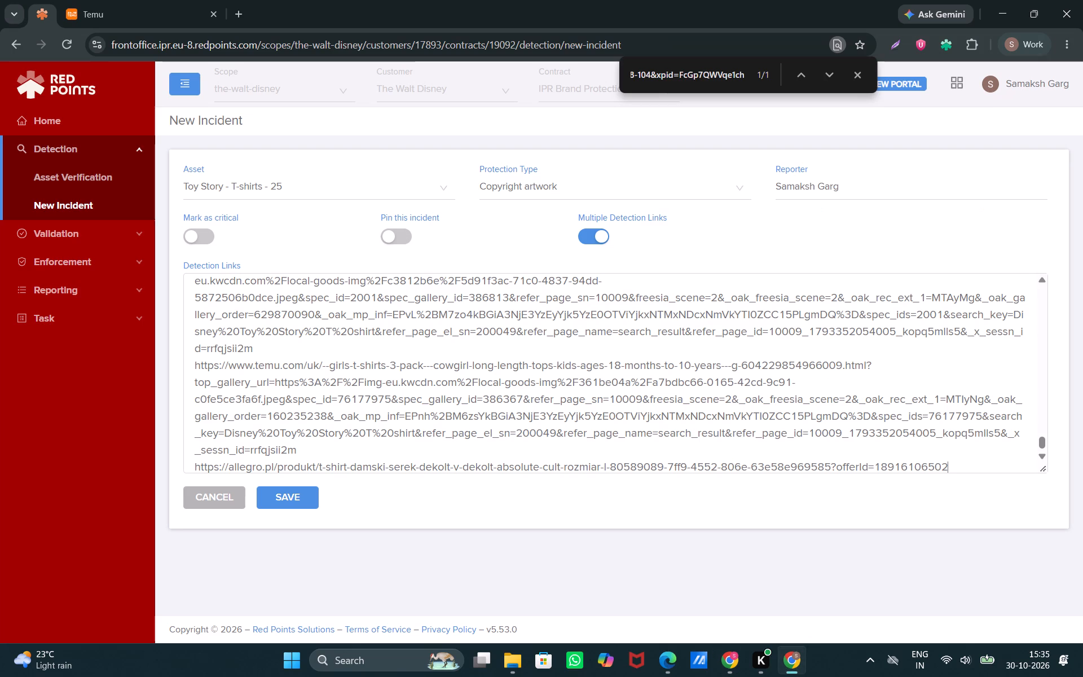
{"action": "triple_click", "coordinate": [697, 82]}
{"action": "key", "text": "BackSpace"}
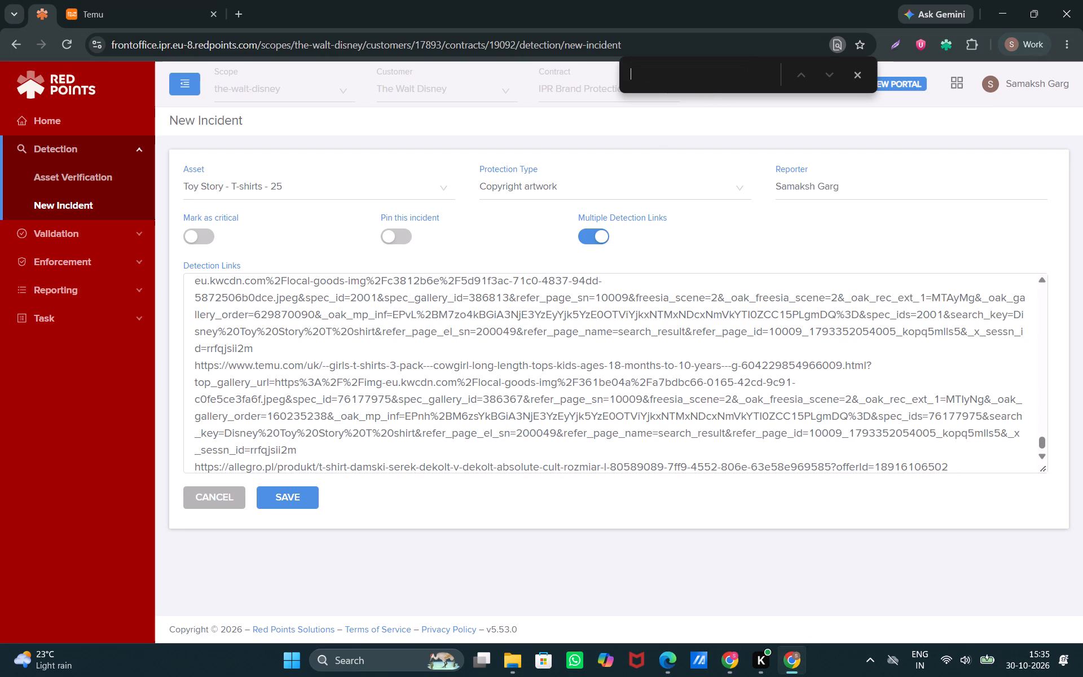
{"action": "key", "text": "ctrl+v"}
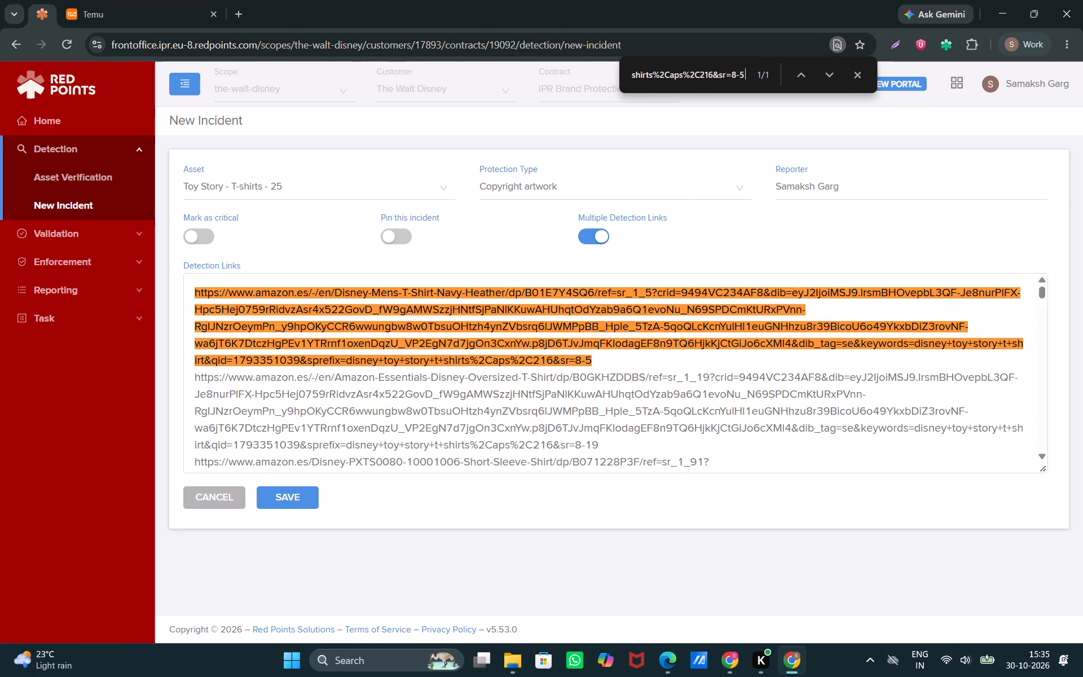
{"action": "key", "text": "alt+Tab"}
{"action": "key", "text": "ctrl+Down"}
{"action": "key", "text": "Down"}
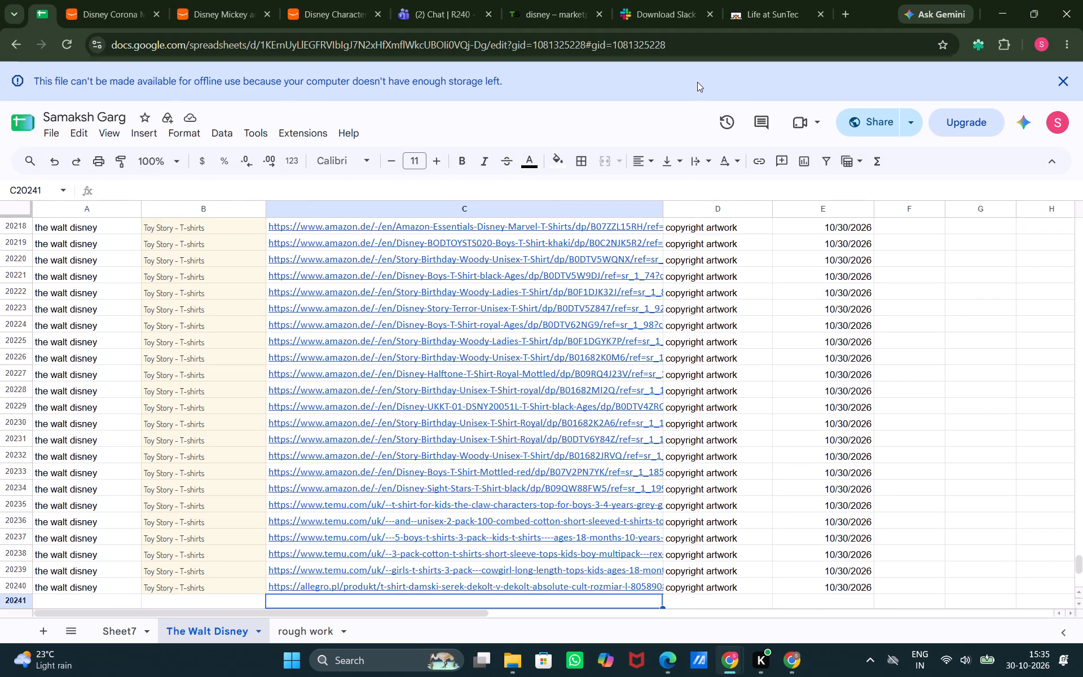
{"action": "key", "text": "Up"}
{"action": "key", "text": "ctrl+c"}
{"action": "key", "text": "alt+Tab"}
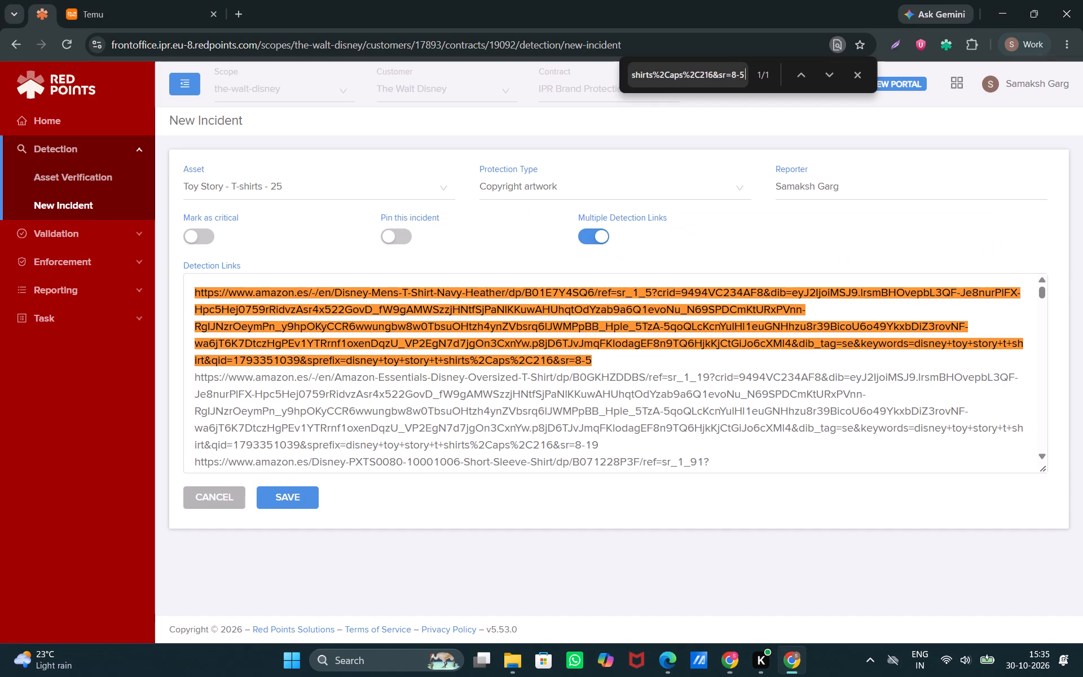
{"action": "triple_click", "coordinate": [693, 81]}
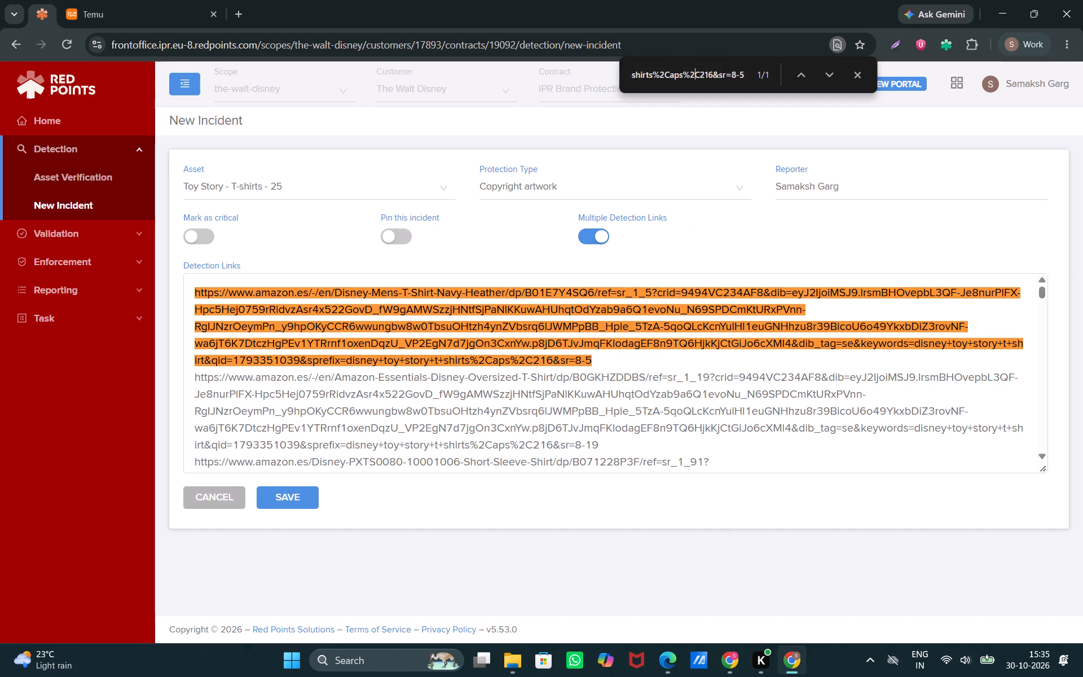
{"action": "key", "text": "BackSpace"}
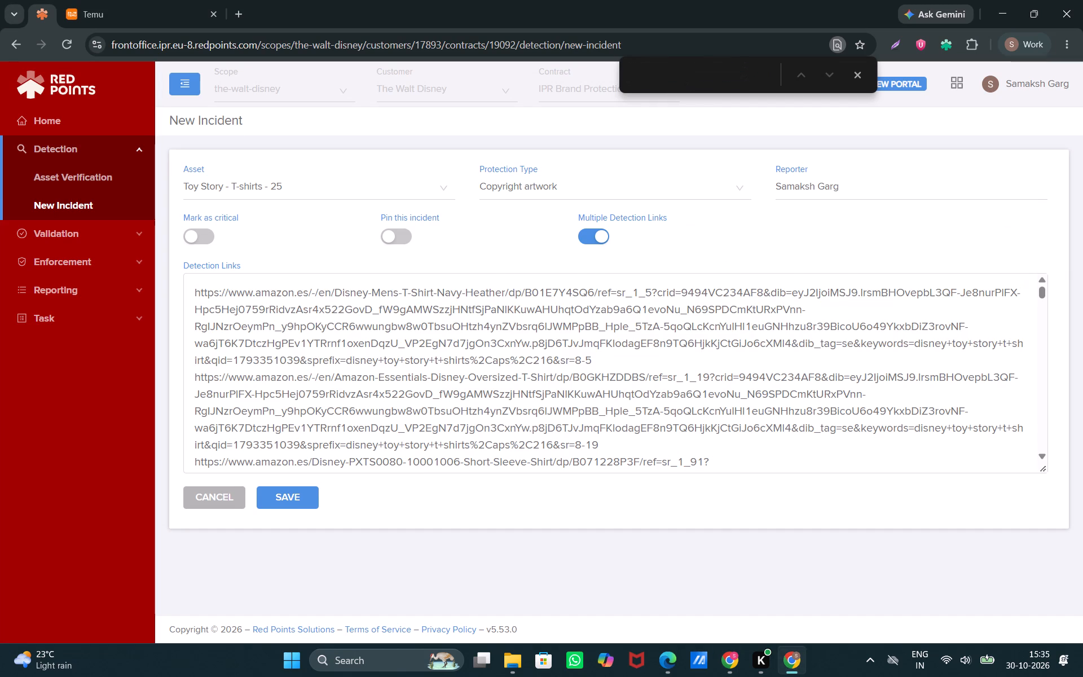
{"action": "key", "text": "ctrl+v"}
{"action": "scroll", "coordinate": [605, 359], "scroll_direction": "down", "scroll_amount": 3}
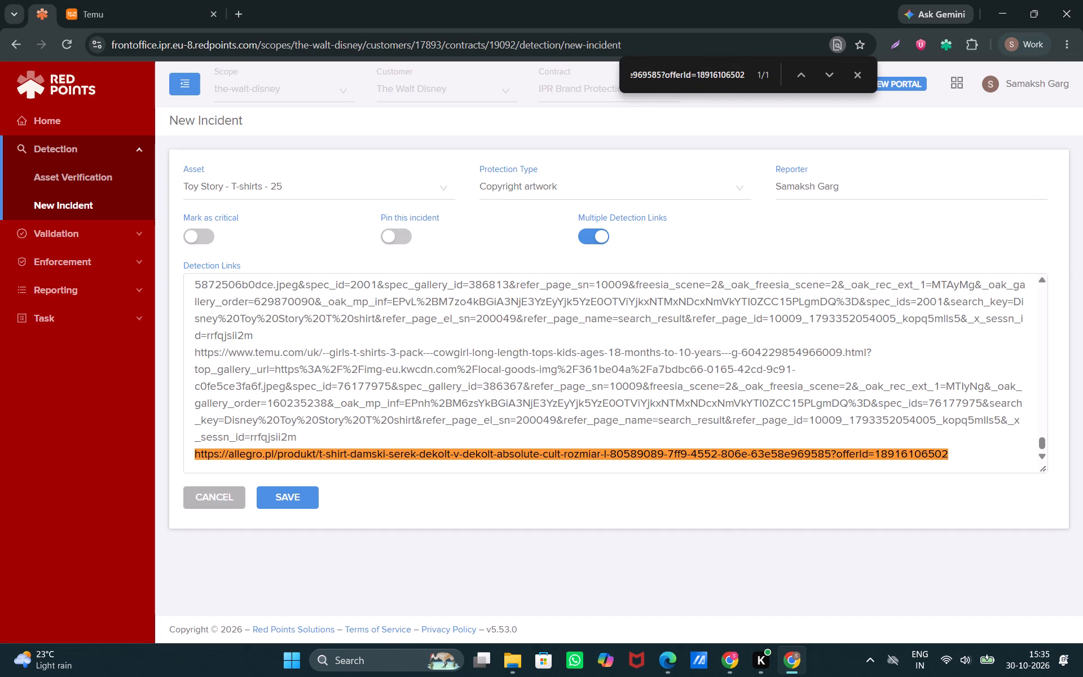
Save the Toy Story - T-shirts incidents and review the creation results through the end of the list.
{"action": "left_click", "coordinate": [299, 494]}
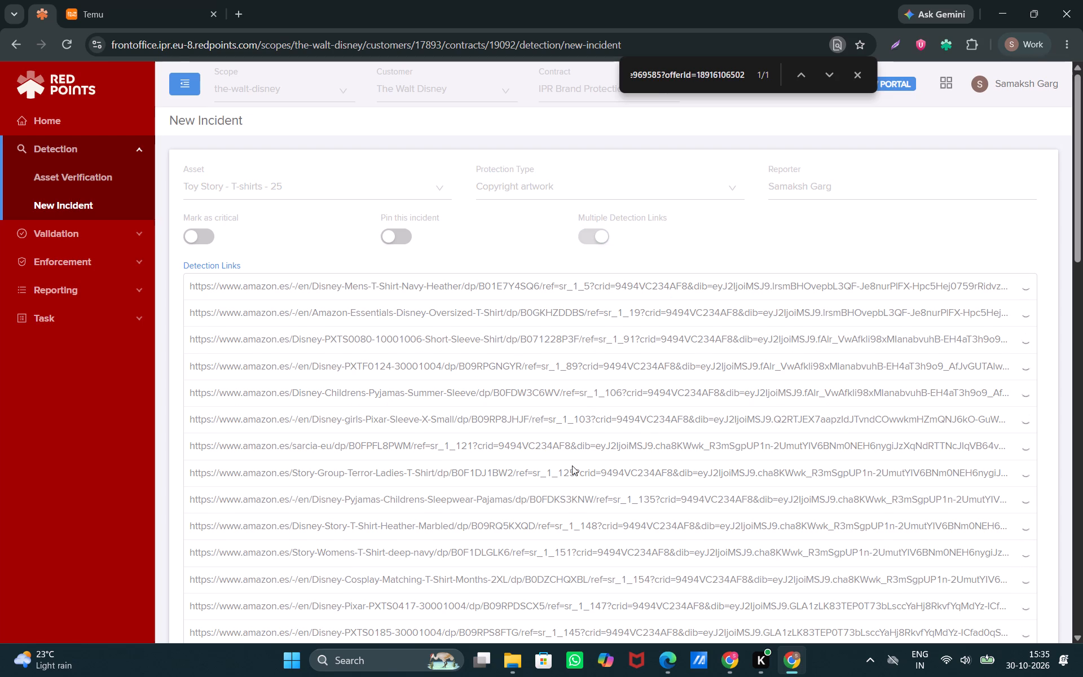
{"action": "scroll", "coordinate": [657, 434], "scroll_direction": "down", "scroll_amount": 20}
{"action": "scroll", "coordinate": [657, 434], "scroll_direction": "down", "scroll_amount": 9}
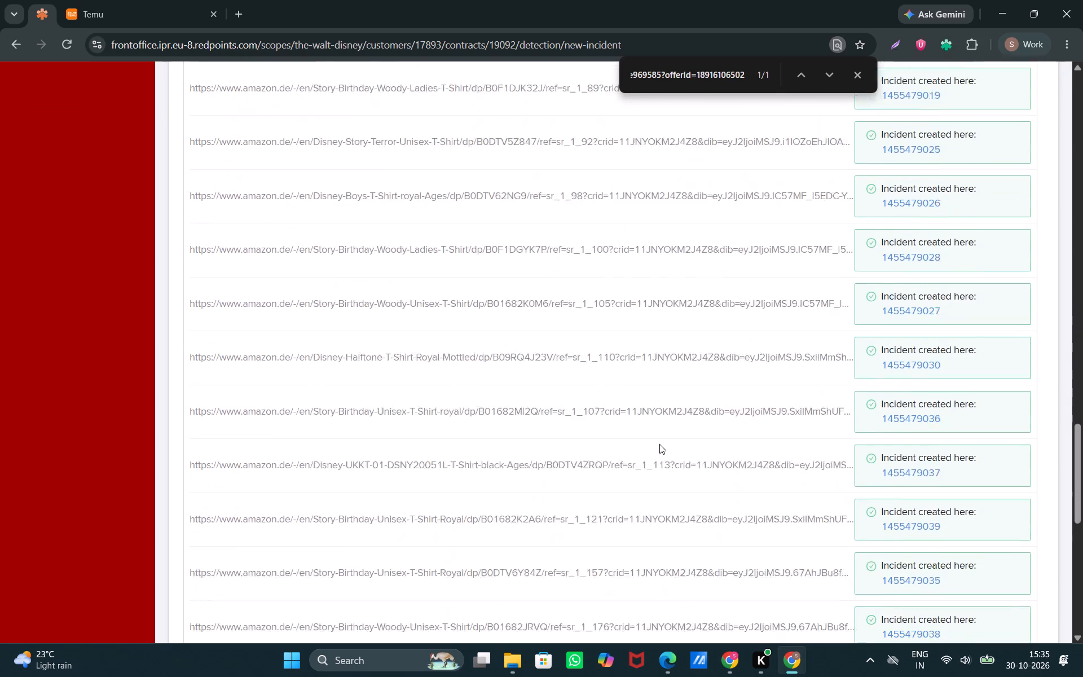
{"action": "scroll", "coordinate": [659, 444], "scroll_direction": "down", "scroll_amount": 16}
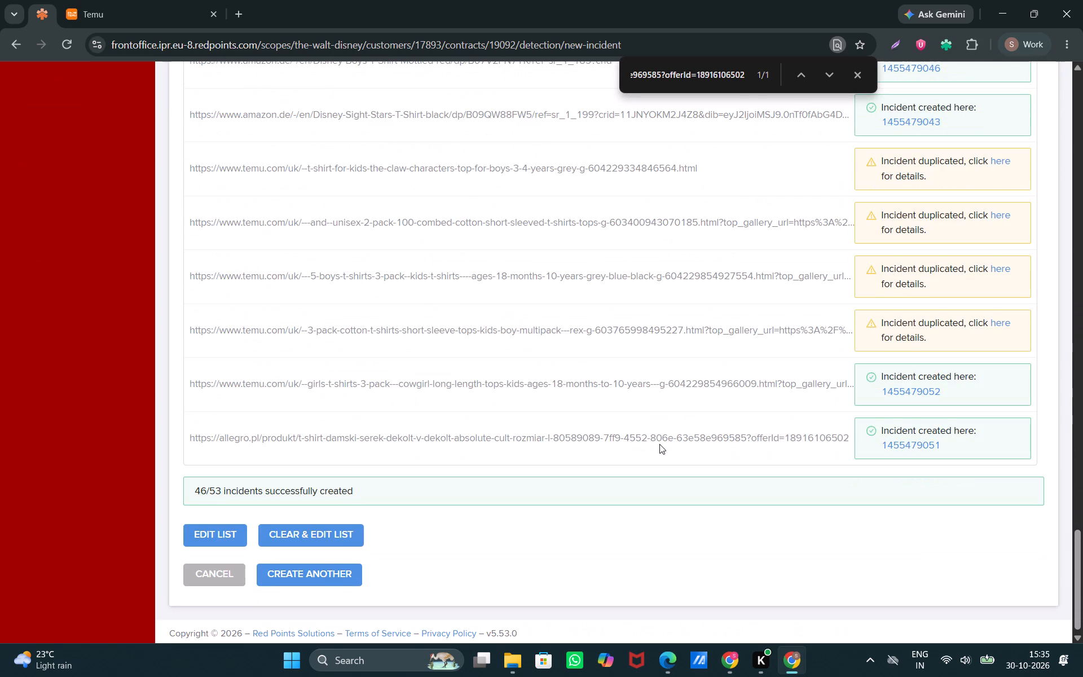
Record 46 created incidents in cell I20240 of The Walt Disney sheet, on the last Toy Story row.
{"action": "key", "text": "alt+Tab"}
{"action": "key", "text": "Right"}
{"action": "key", "text": "Right"}
{"action": "key", "text": "Right"}
{"action": "key", "text": "Right"}
{"action": "key", "text": "Right"}
{"action": "key", "text": "Right"}
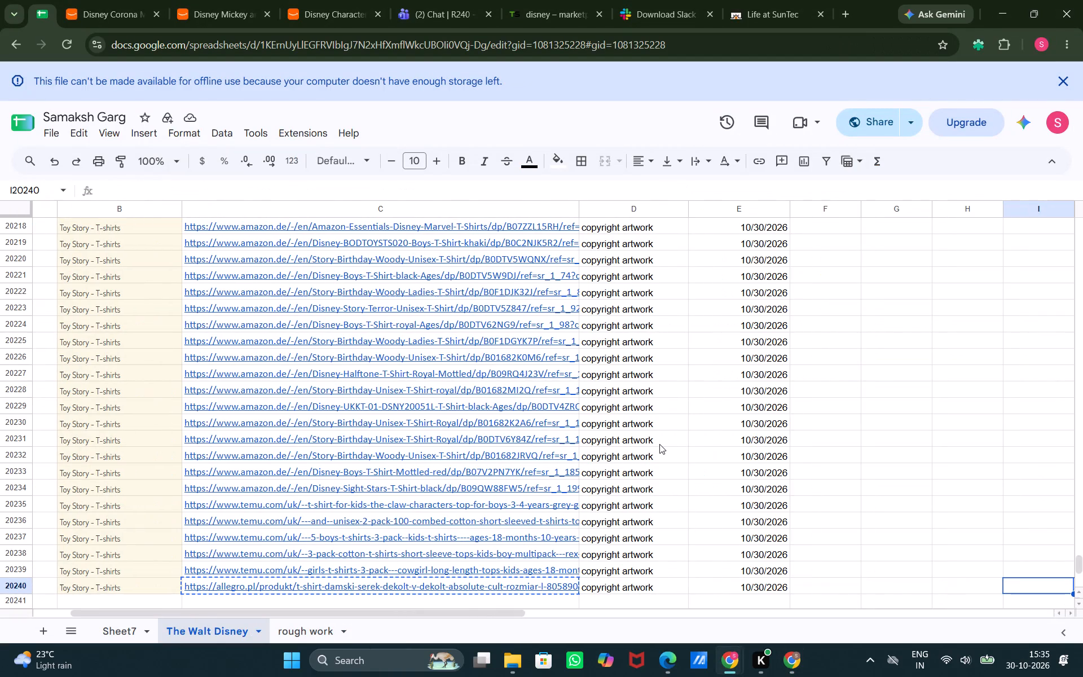
{"action": "key", "text": "alt+Tab"}
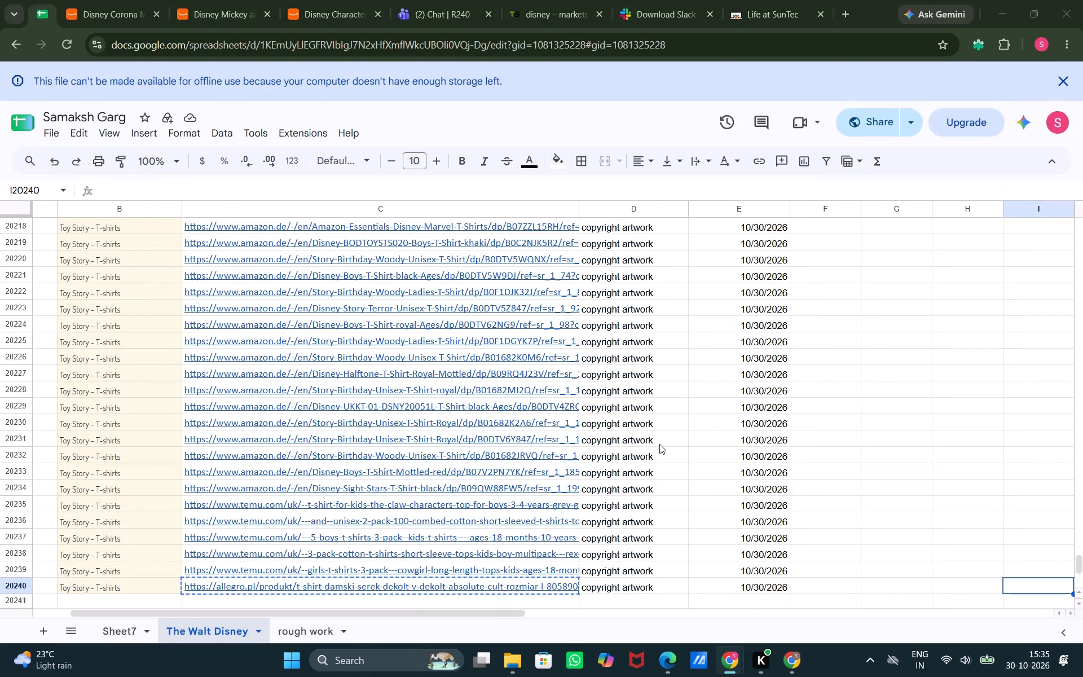
{"action": "key", "text": "alt+Tab"}
{"action": "key", "text": "4"}
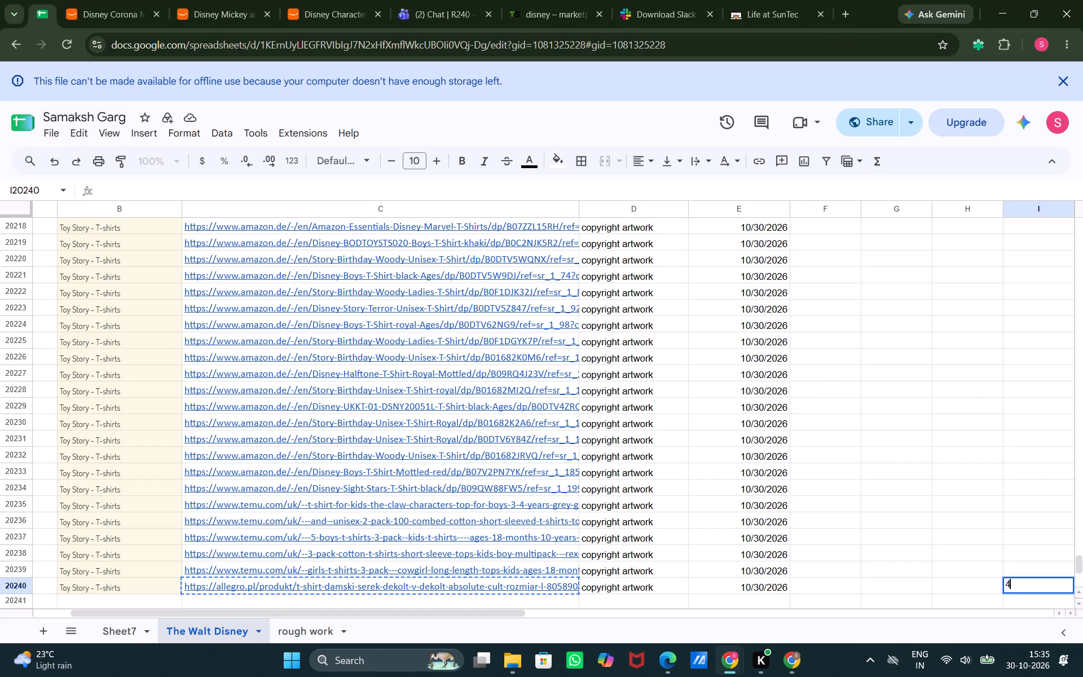
{"action": "key", "text": "6"}
{"action": "key", "text": "Down"}
Clear the submitted incident list and set the asset from B20242, Mickey & Friends - T-shirts, with protection type Product counterfeit.
{"action": "key", "text": "Left"}
{"action": "key", "text": "Left"}
{"action": "key", "text": "Left"}
{"action": "key", "text": "Left"}
{"action": "key", "text": "Left"}
{"action": "key", "text": "Left"}
{"action": "key", "text": "Left"}
{"action": "key", "text": "Left"}
{"action": "key", "text": "Left"}
{"action": "key", "text": "Left"}
{"action": "key", "text": "Left"}
{"action": "key", "text": "Left"}
{"action": "key", "text": "Left"}
{"action": "key", "text": "Left"}
{"action": "key", "text": "Left"}
{"action": "key", "text": "Left"}
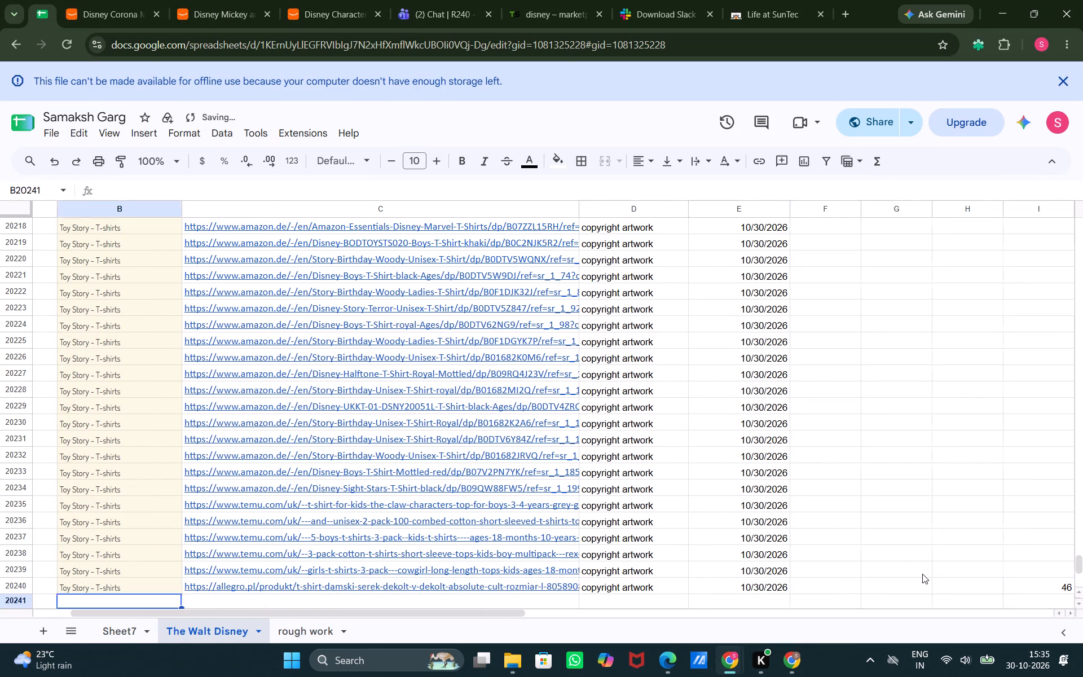
{"action": "key", "text": "Down"}
{"action": "key", "text": "Right"}
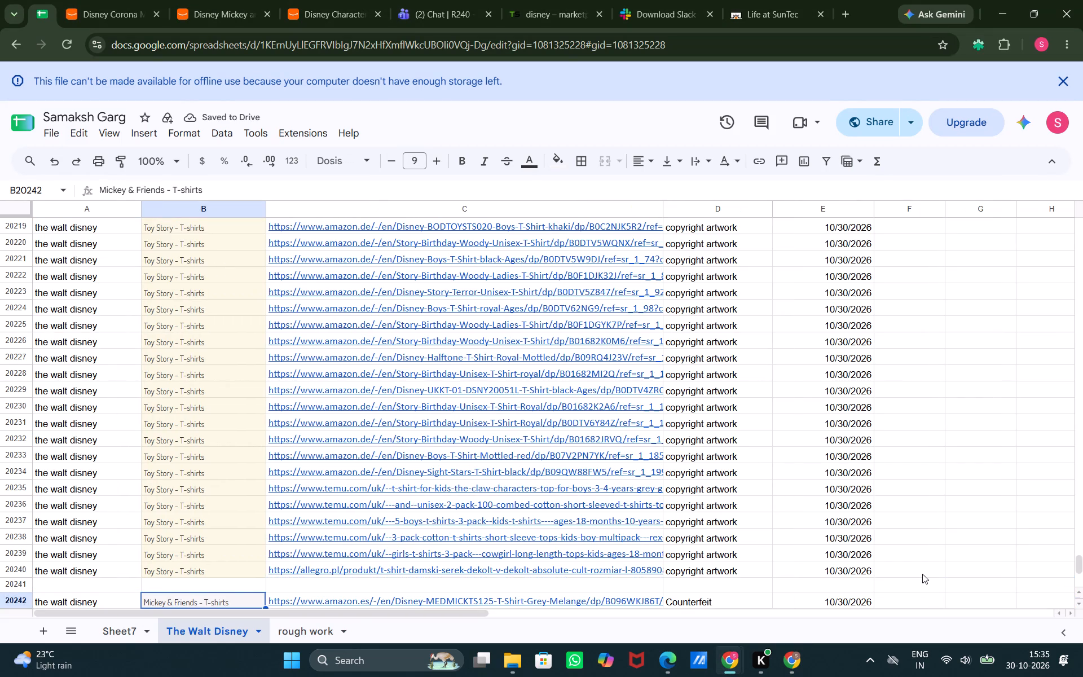
{"action": "key", "text": "ctrl+c"}
{"action": "key", "text": "alt+Tab"}
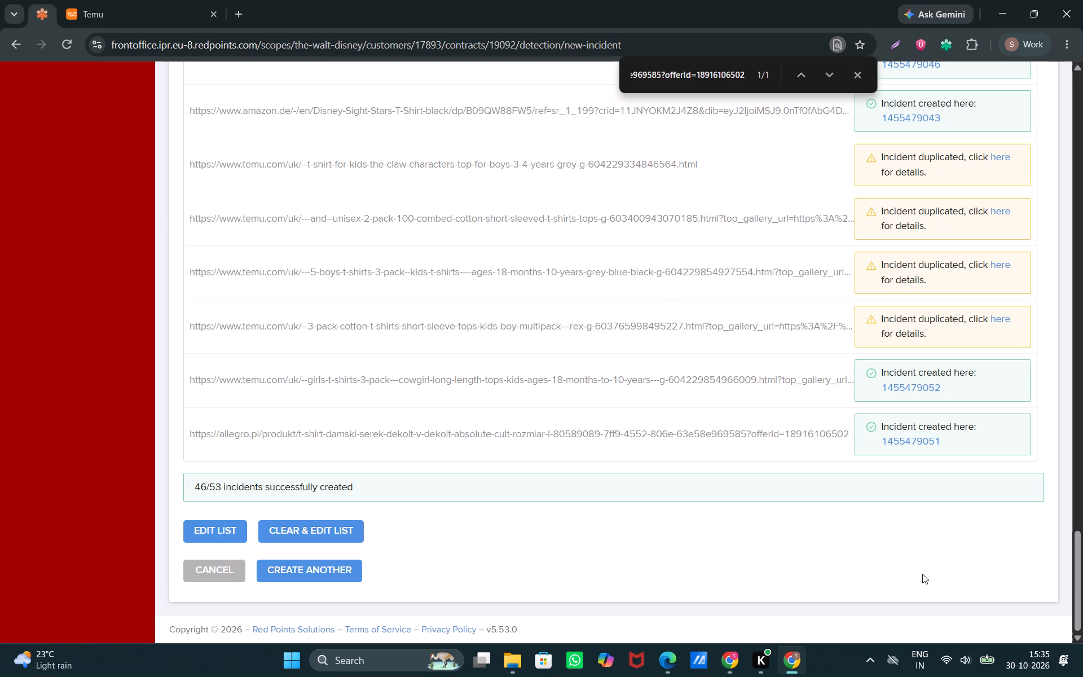
{"action": "left_click", "coordinate": [354, 521]}
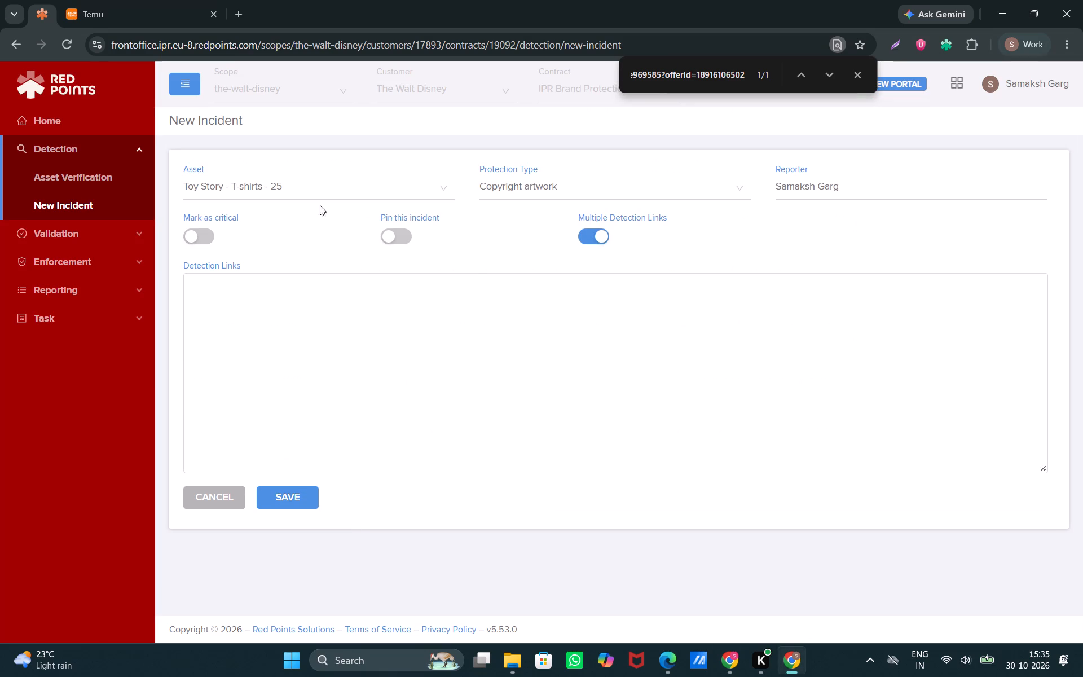
{"action": "left_click", "coordinate": [324, 195]}
{"action": "key", "text": "ctrl+v"}
{"action": "key", "text": "Return"}
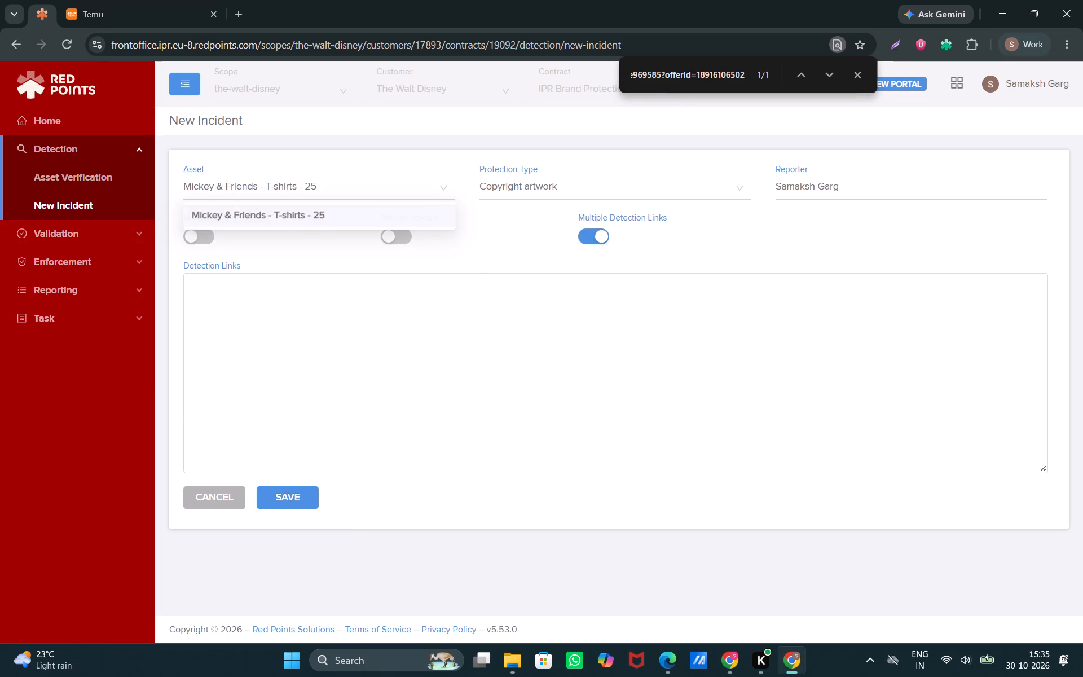
{"action": "left_click", "coordinate": [550, 178]}
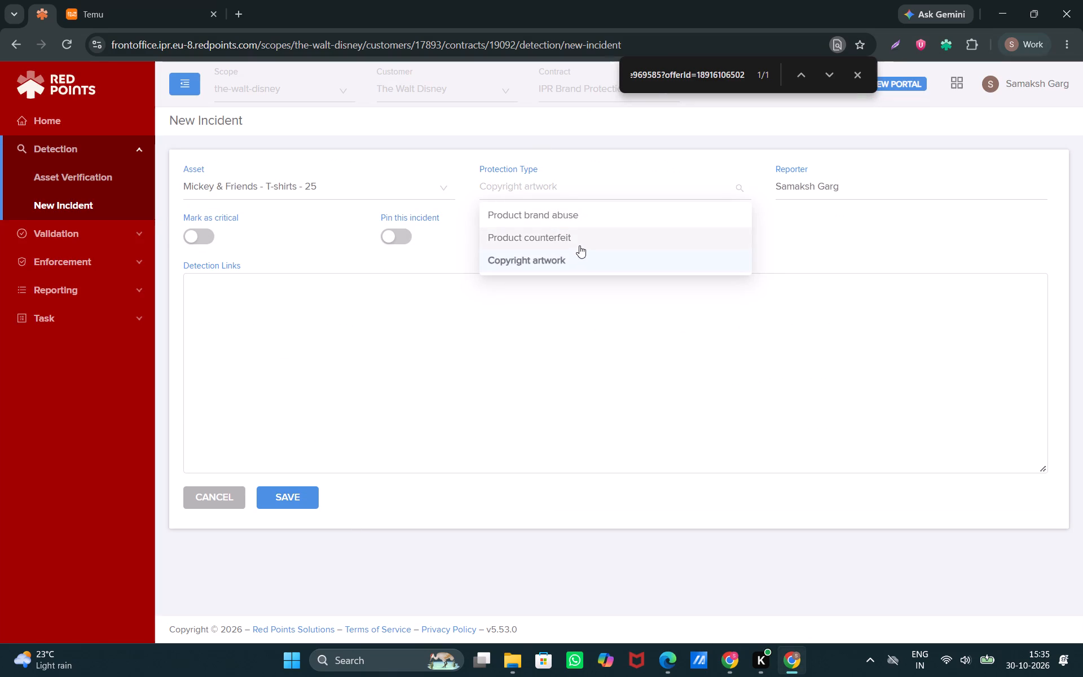
{"action": "left_click", "coordinate": [578, 245]}
Copy the Mickey & Friends T-shirt listing links from C20242 through C20495 into the incident's Detection Links.
{"action": "left_click", "coordinate": [541, 288]}
{"action": "key", "text": "alt+Tab"}
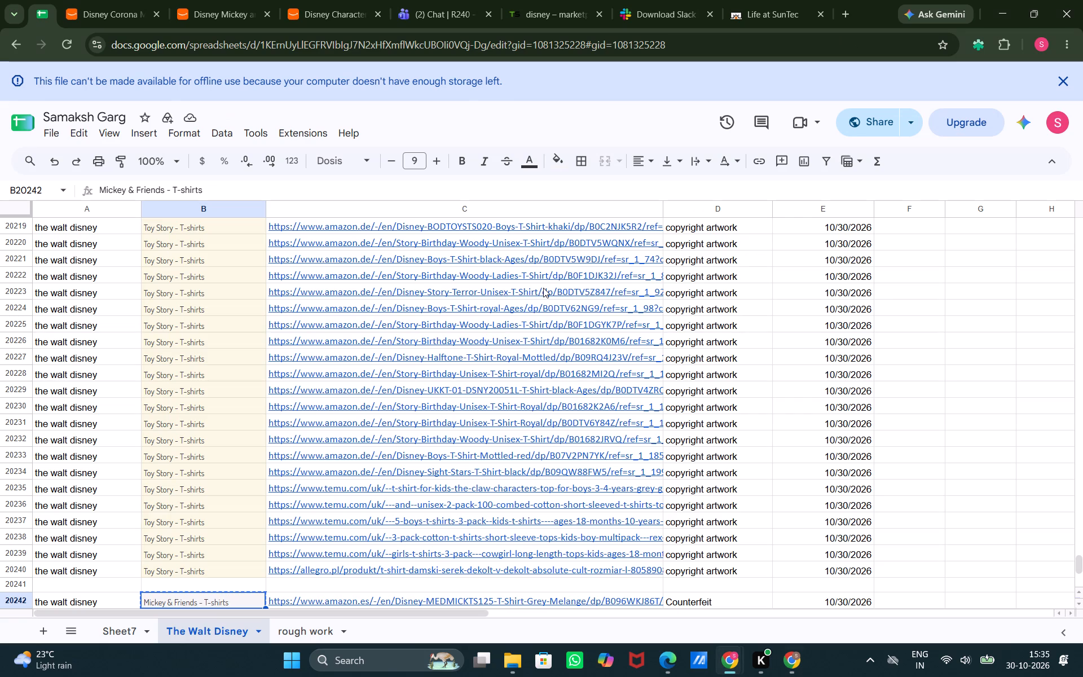
{"action": "key", "text": "Right"}
{"action": "key", "text": "ctrl+shift+Down"}
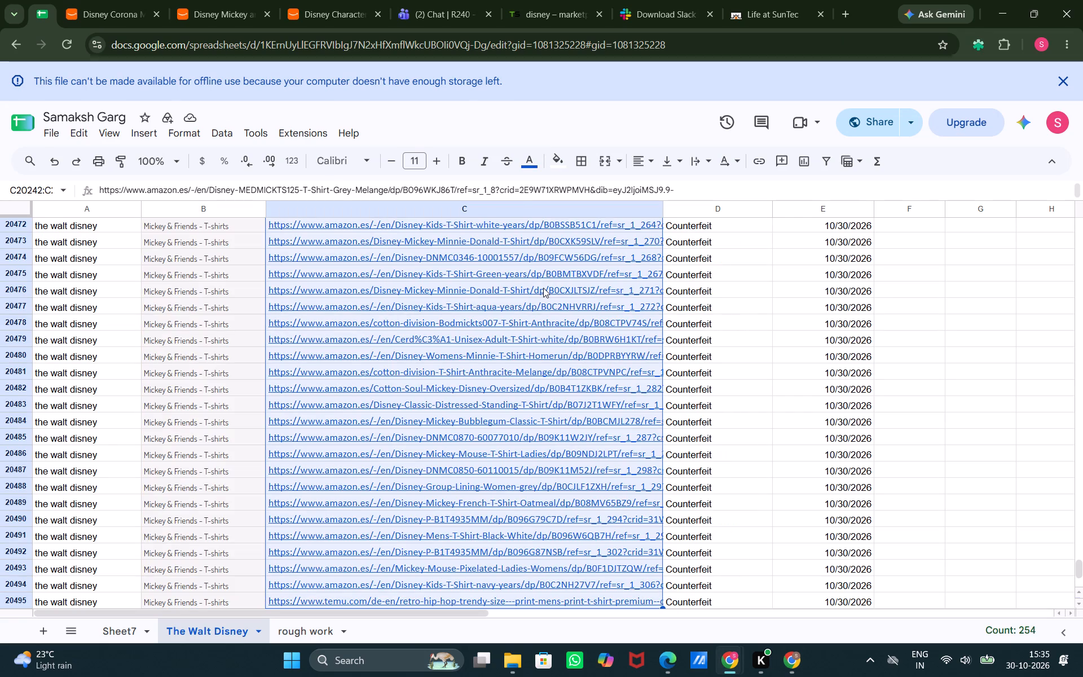
{"action": "key", "text": "ctrl+c"}
{"action": "key", "text": "alt+Tab"}
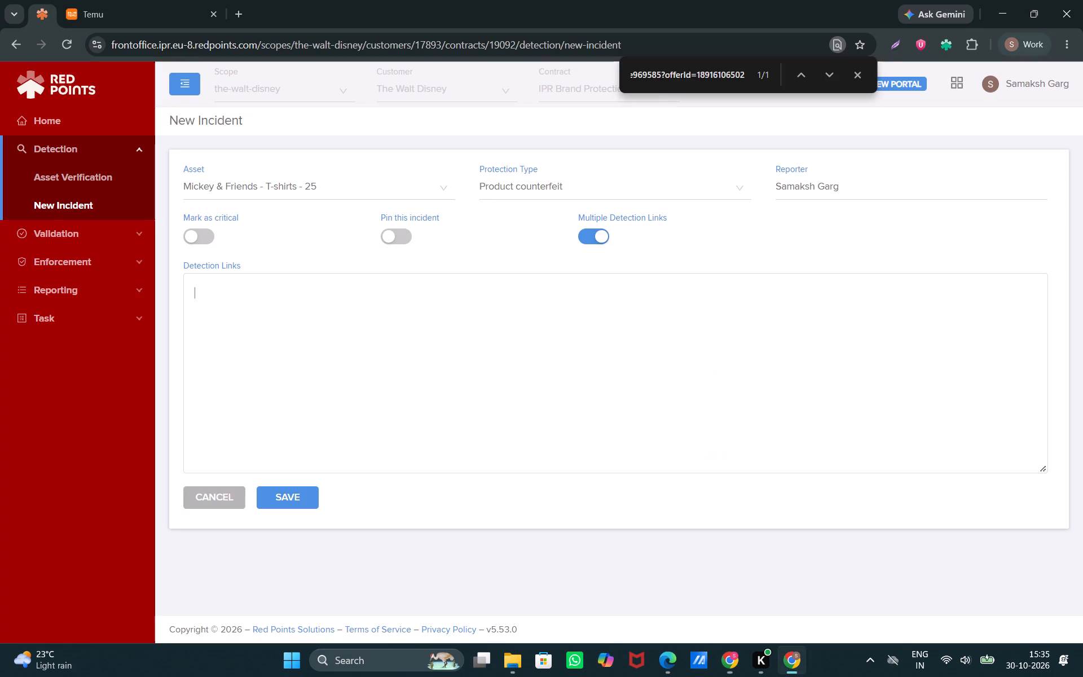
{"action": "key", "text": "ctrl+v"}
Search the New Incident form for the links from C20242 and C20495 to check that the first and last ones were carried over.
{"action": "key", "text": "alt+Tab"}
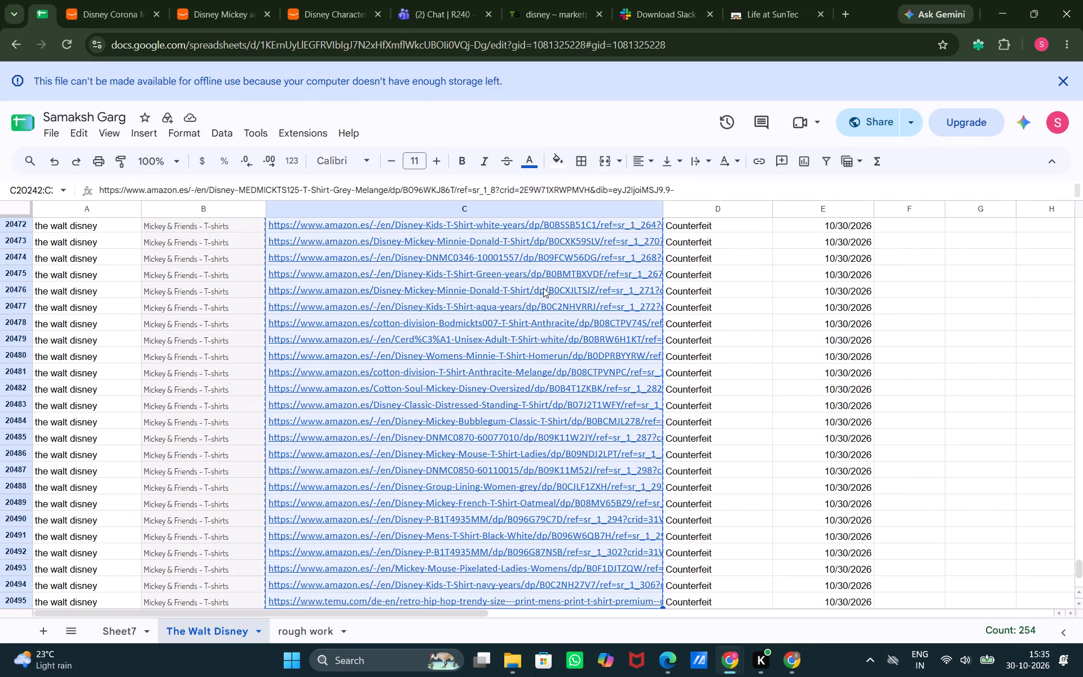
{"action": "key", "text": "Up"}
{"action": "key", "text": "Down"}
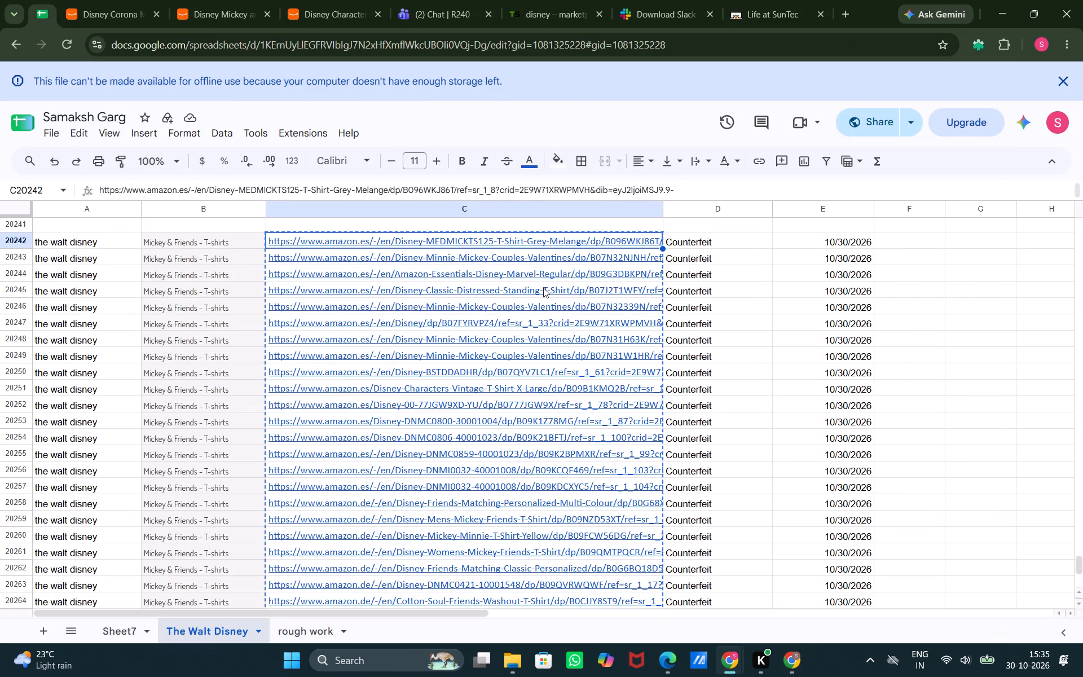
{"action": "key", "text": "ctrl+c"}
{"action": "key", "text": "alt+Tab"}
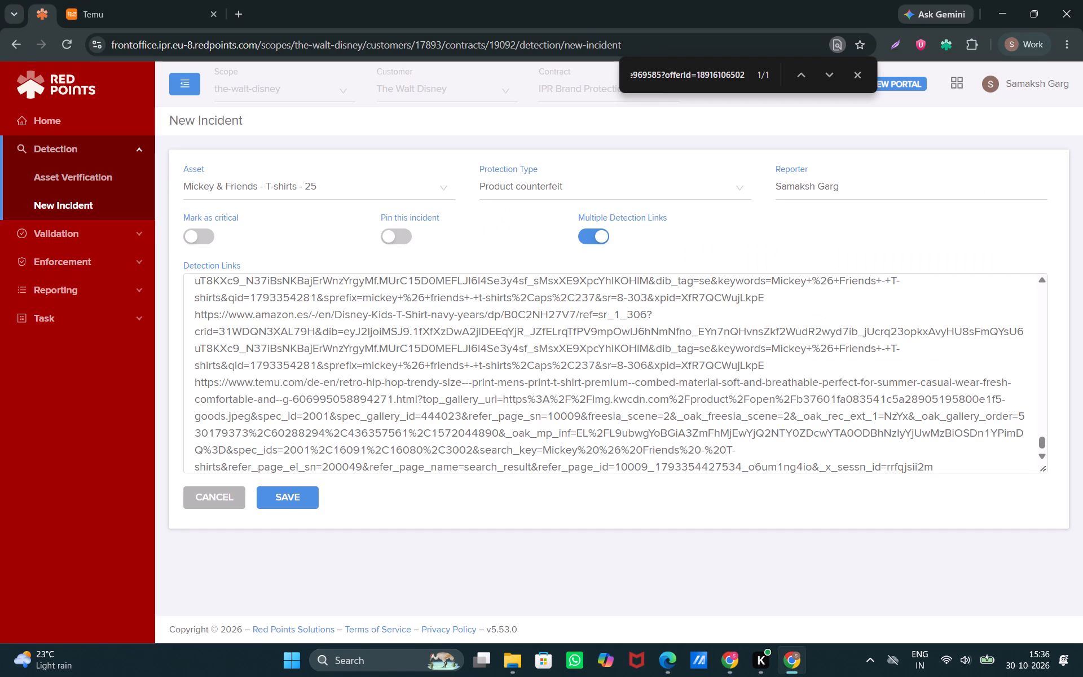
{"action": "triple_click", "coordinate": [659, 80]}
{"action": "key", "text": "BackSpace"}
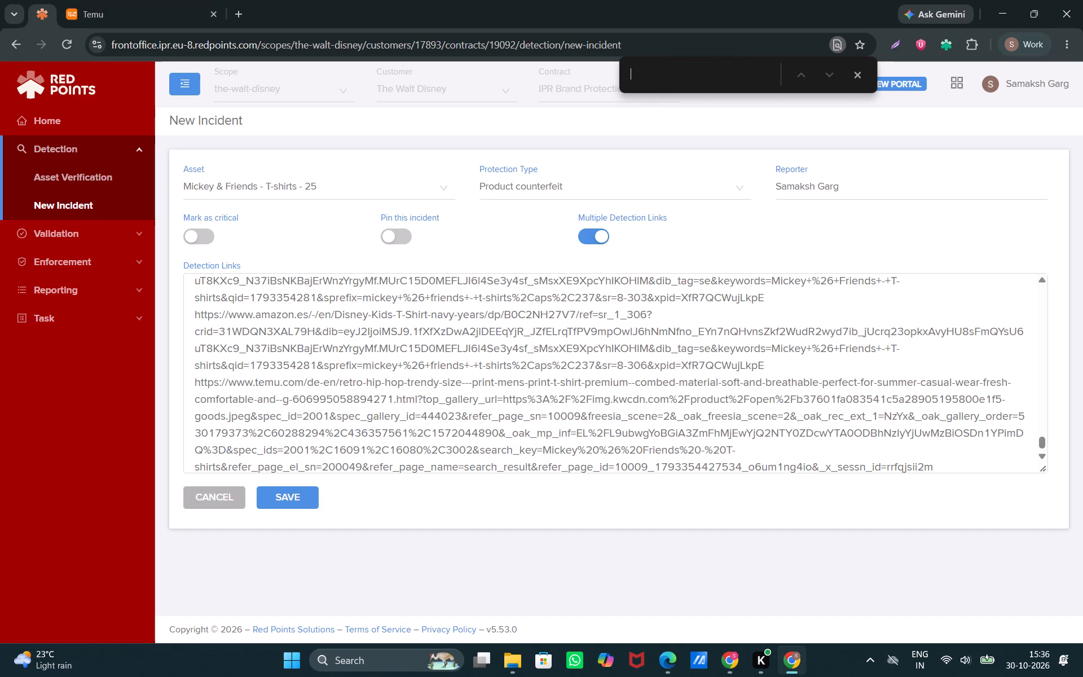
{"action": "key", "text": "ctrl+v"}
{"action": "key", "text": "alt+Tab"}
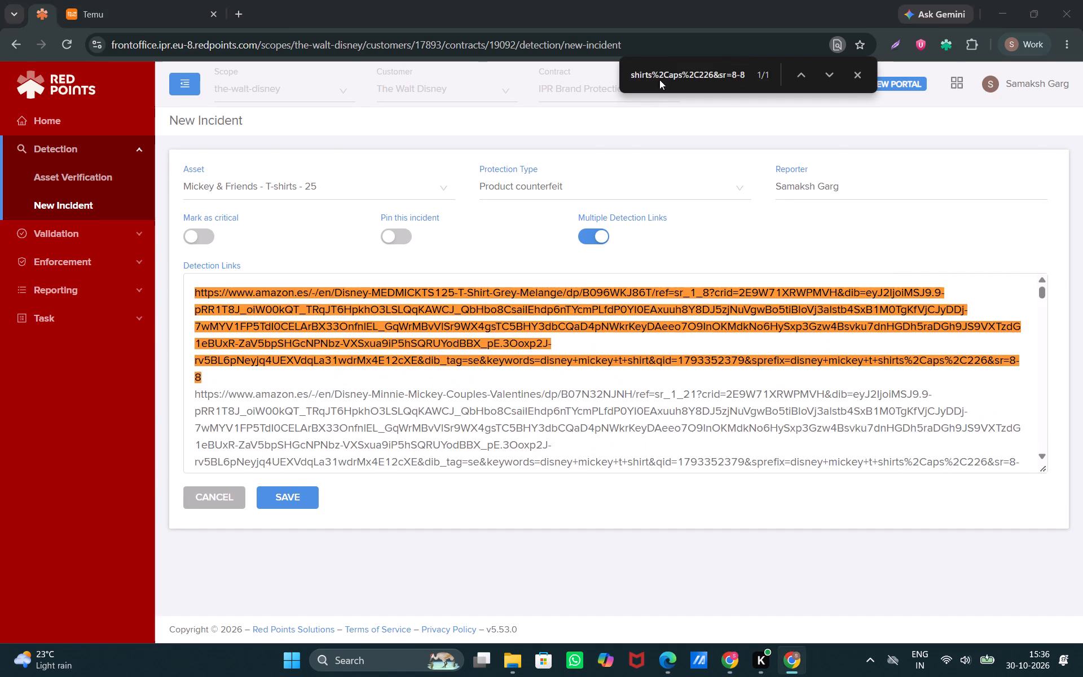
{"action": "key", "text": "ctrl+Down"}
{"action": "key", "text": "Down"}
{"action": "key", "text": "Up"}
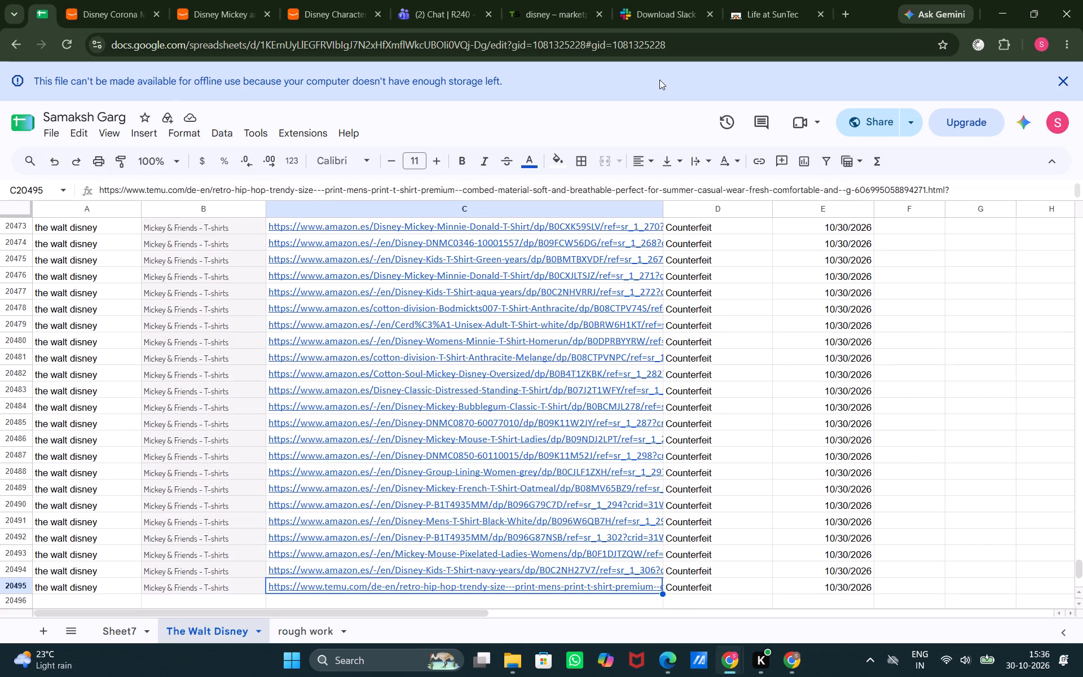
{"action": "key", "text": "ctrl+c"}
{"action": "key", "text": "alt+Tab"}
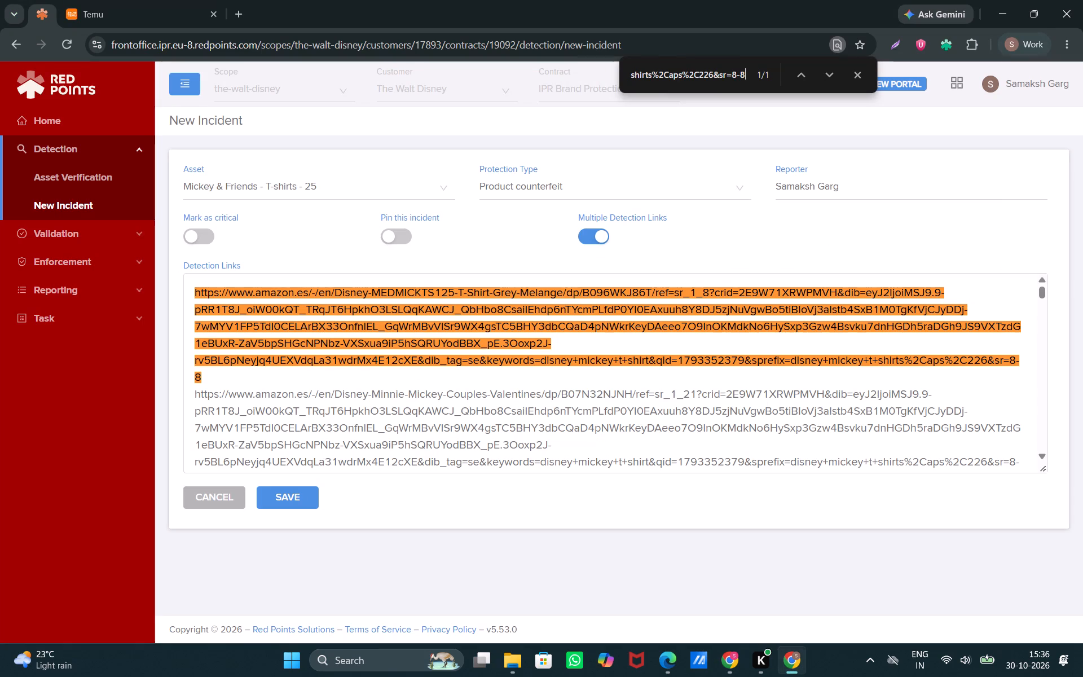
{"action": "left_click", "coordinate": [675, 55]}
{"action": "triple_click", "coordinate": [682, 71]}
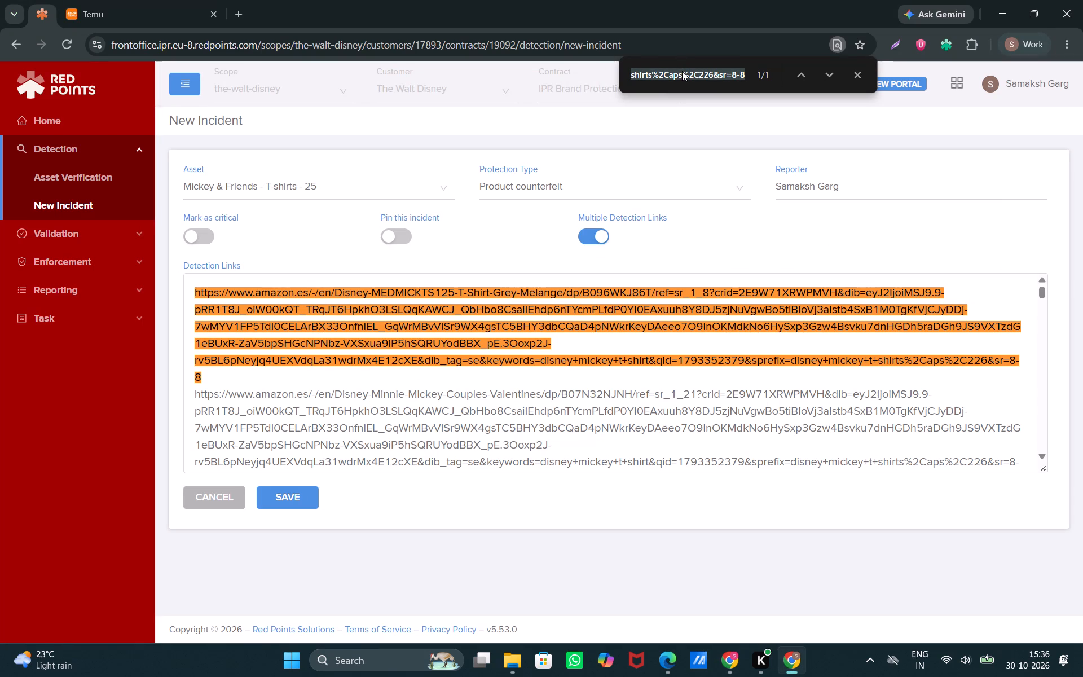
{"action": "key", "text": "BackSpace"}
{"action": "key", "text": "ctrl+v"}
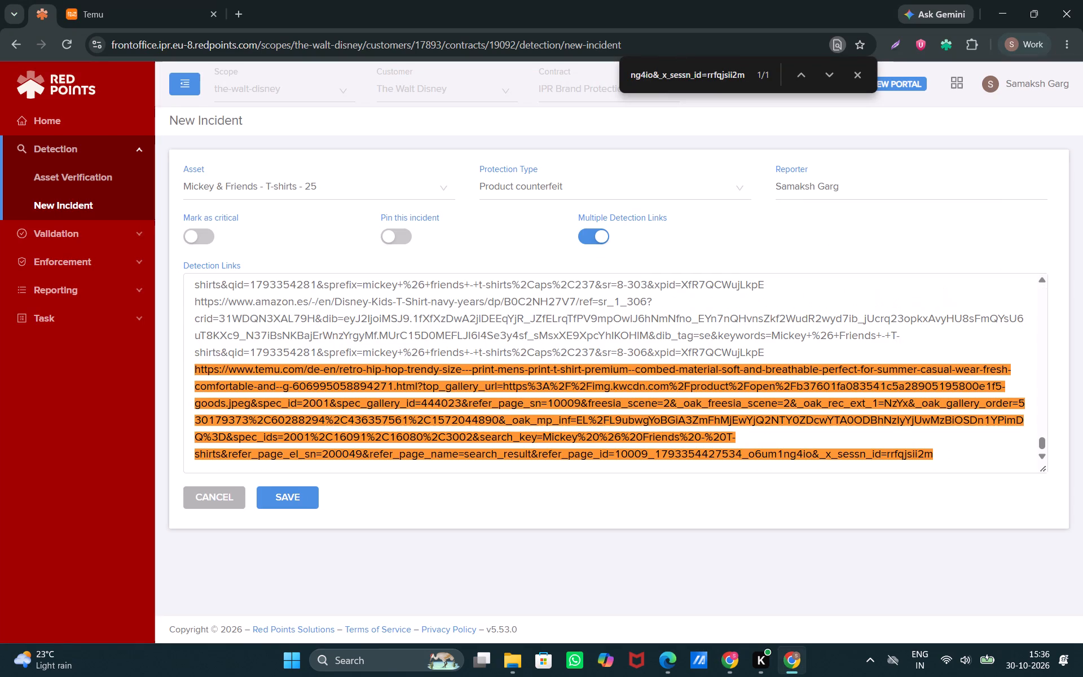
Save the Mickey & Friends - T-shirts incidents and review the creation results through the end of the list.
{"action": "scroll", "coordinate": [631, 320], "scroll_direction": "down", "scroll_amount": 6}
{"action": "left_click", "coordinate": [310, 490]}
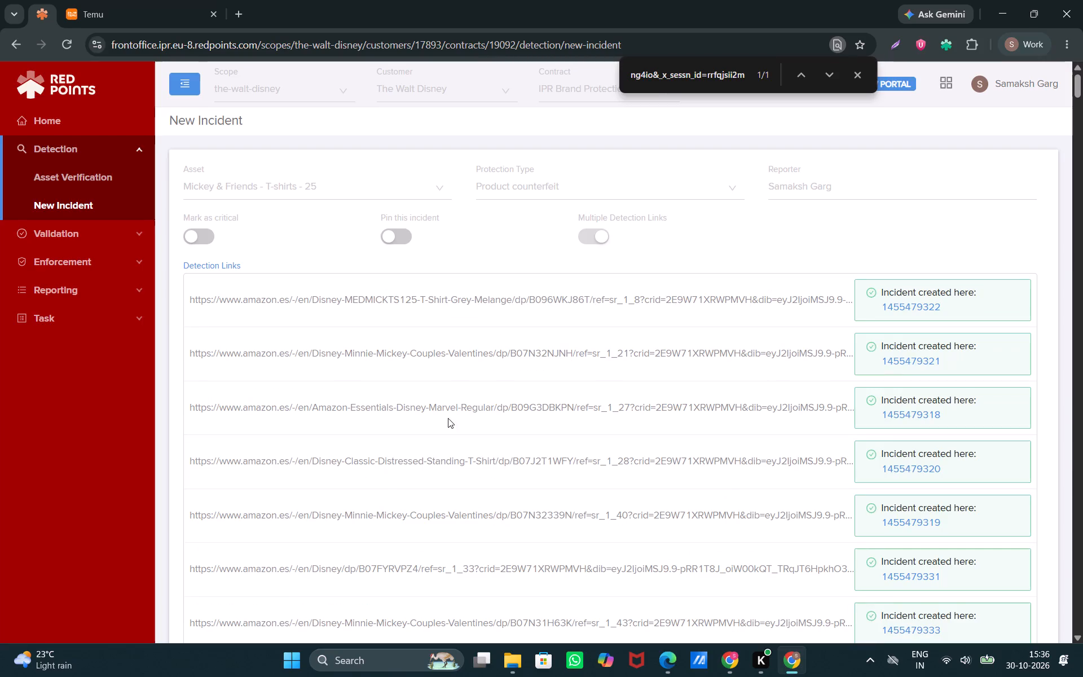
{"action": "scroll", "coordinate": [448, 416], "scroll_direction": "down", "scroll_amount": 20}
{"action": "scroll", "coordinate": [448, 416], "scroll_direction": "down", "scroll_amount": 20}
{"action": "scroll", "coordinate": [448, 416], "scroll_direction": "down", "scroll_amount": 8}
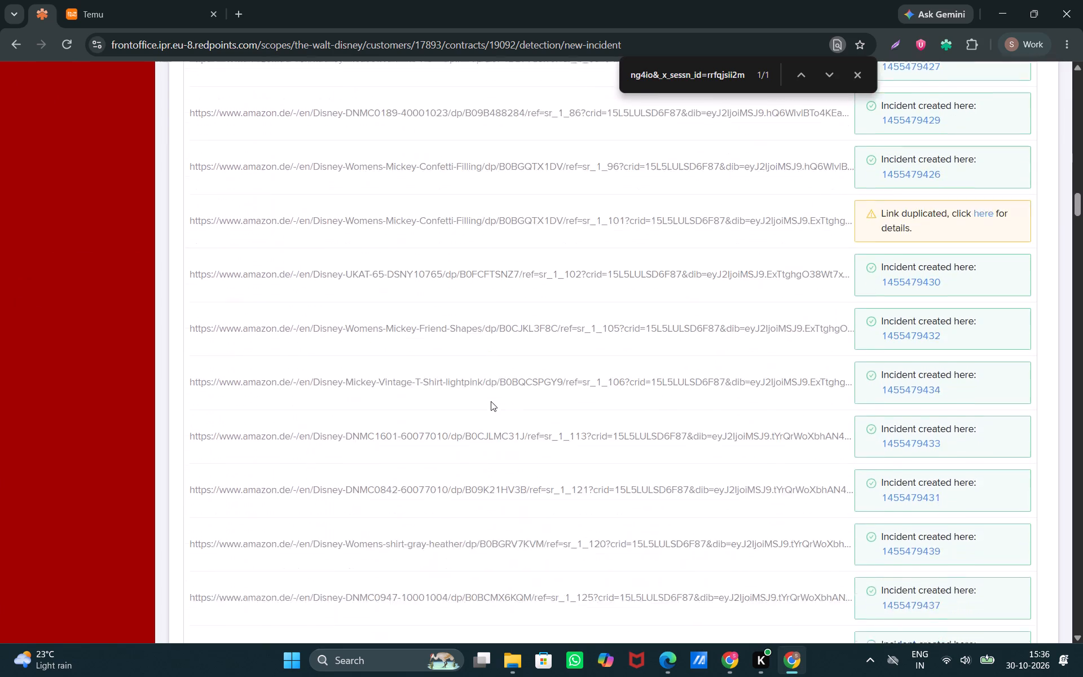
{"action": "scroll", "coordinate": [491, 401], "scroll_direction": "down", "scroll_amount": 20}
{"action": "scroll", "coordinate": [491, 401], "scroll_direction": "down", "scroll_amount": 20}
{"action": "scroll", "coordinate": [491, 401], "scroll_direction": "down", "scroll_amount": 13}
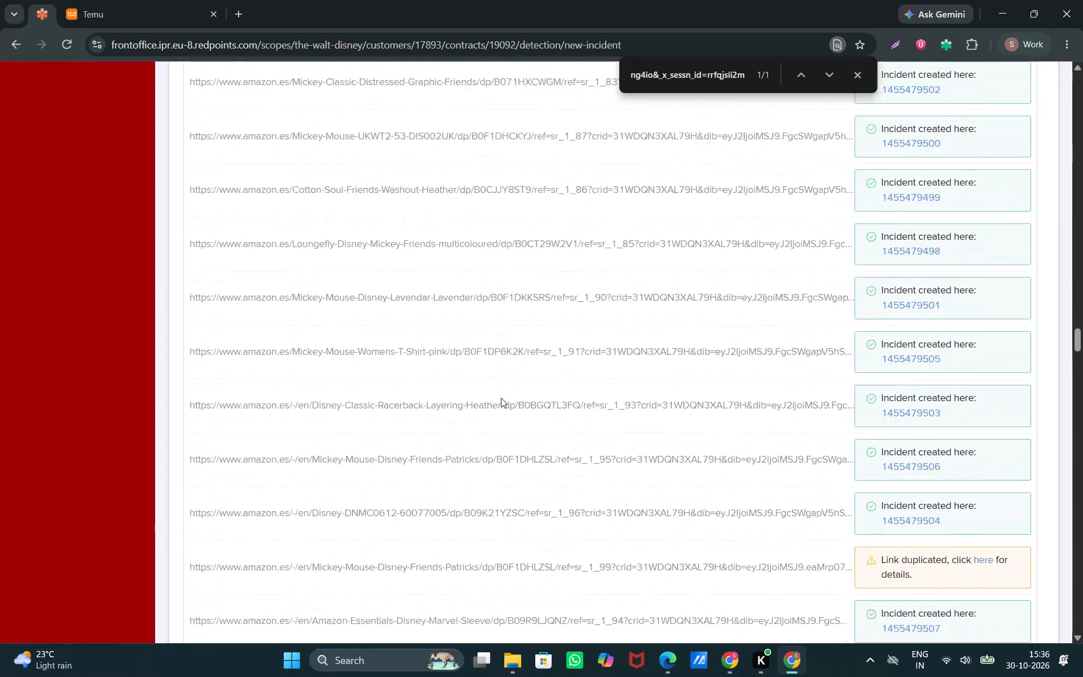
{"action": "scroll", "coordinate": [501, 398], "scroll_direction": "down", "scroll_amount": 20}
{"action": "scroll", "coordinate": [501, 398], "scroll_direction": "down", "scroll_amount": 20}
{"action": "scroll", "coordinate": [501, 398], "scroll_direction": "down", "scroll_amount": 13}
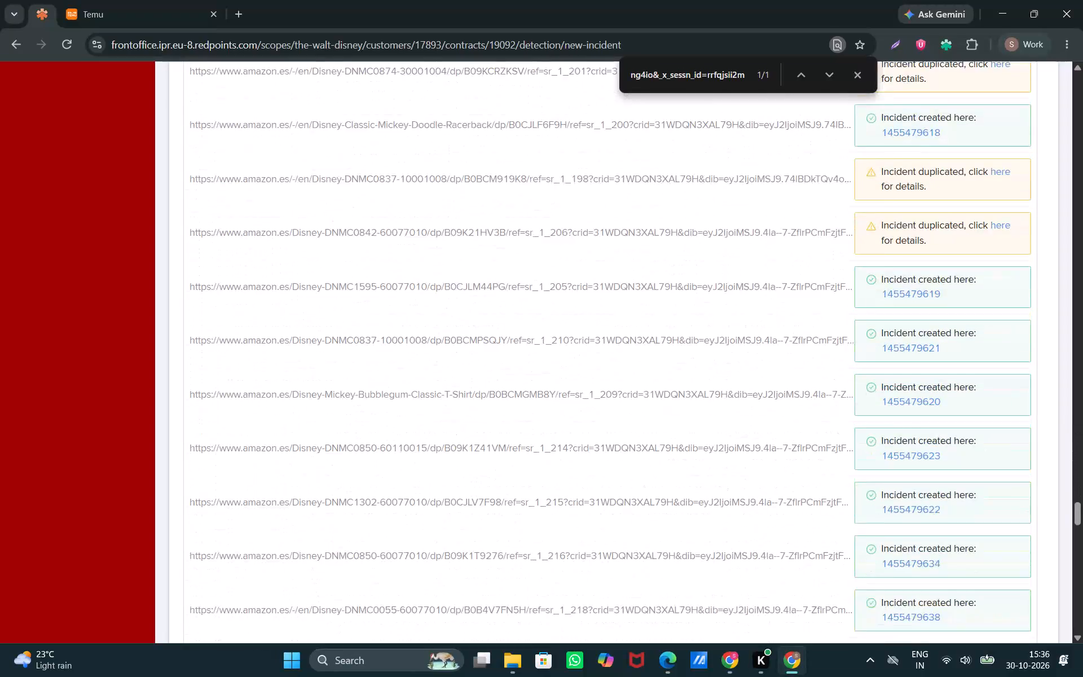
{"action": "scroll", "coordinate": [510, 405], "scroll_direction": "down", "scroll_amount": 20}
{"action": "scroll", "coordinate": [510, 405], "scroll_direction": "down", "scroll_amount": 20}
{"action": "scroll", "coordinate": [510, 405], "scroll_direction": "down", "scroll_amount": 7}
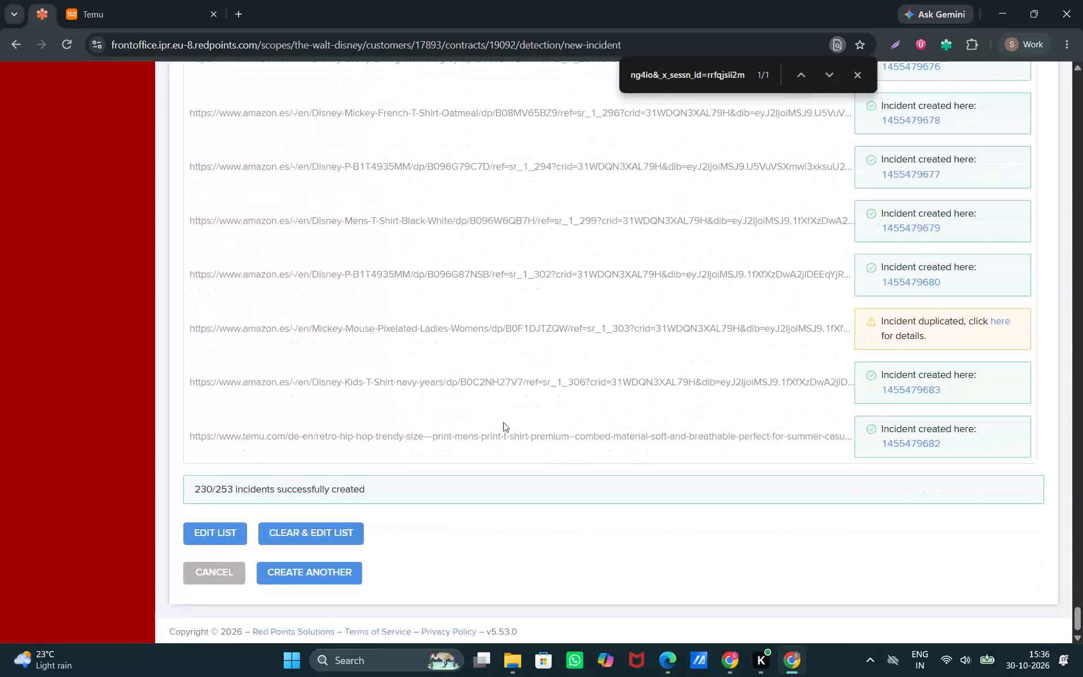
Record 230 created incidents in cell I20495 of The Walt Disney sheet, on the last Mickey & Friends row.
{"action": "key", "text": "alt+Tab"}
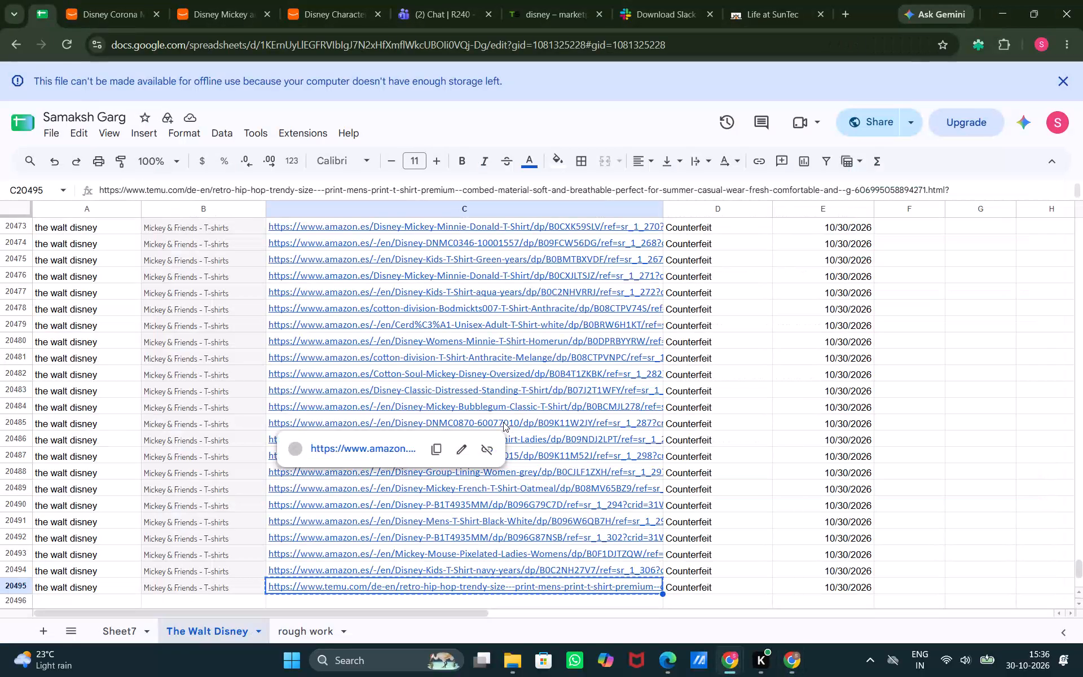
{"action": "key", "text": "Right"}
{"action": "key", "text": "Right"}
{"action": "key", "text": "Right"}
{"action": "key", "text": "Right"}
{"action": "key", "text": "Right"}
{"action": "key", "text": "Right"}
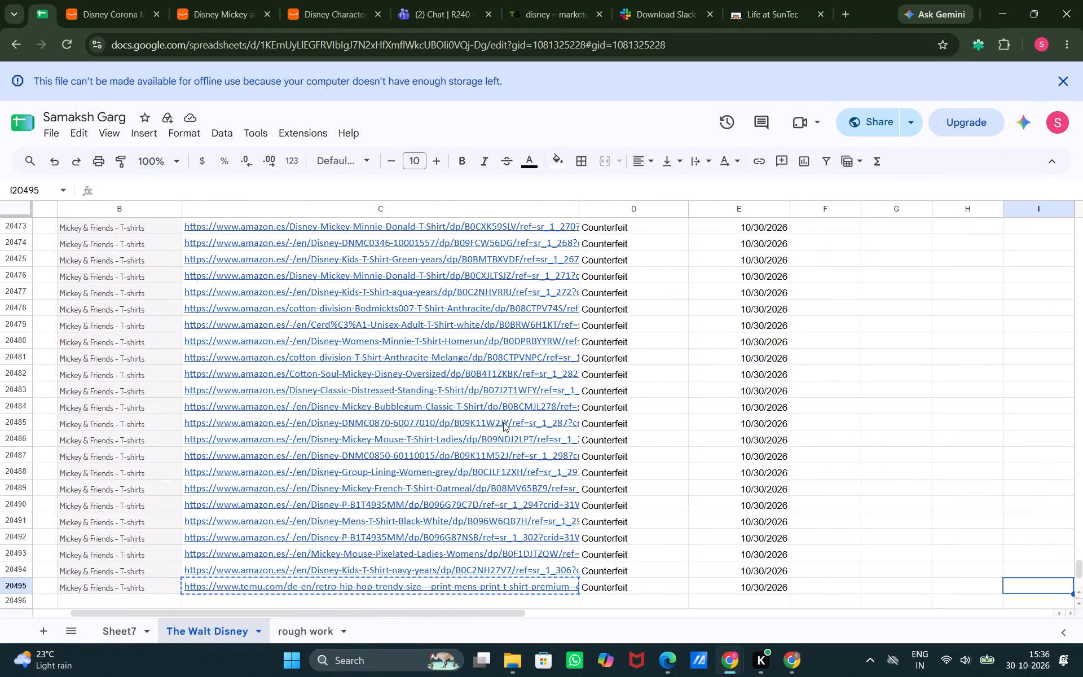
{"action": "type", "text": "230"}
{"action": "key", "text": "Down"}
Check the sum of the created-incident counts in column I from I20186 through I20495.
{"action": "key", "text": "Up"}
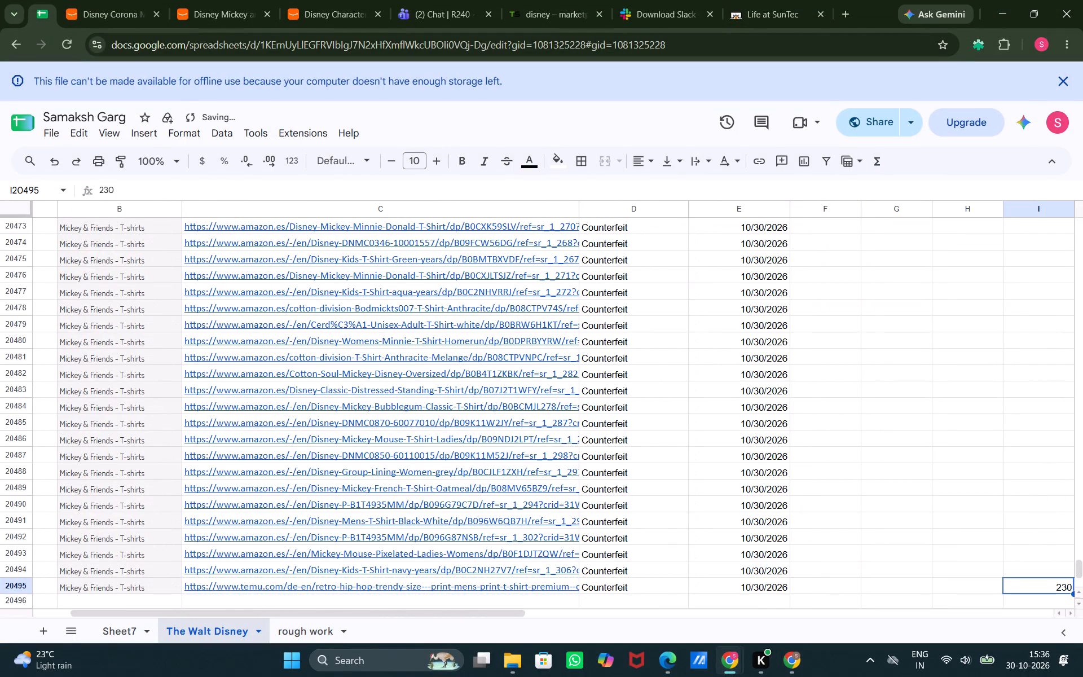
{"action": "key", "text": "ctrl+shift+Up"}
{"action": "key", "text": "ctrl+shift+Up"}
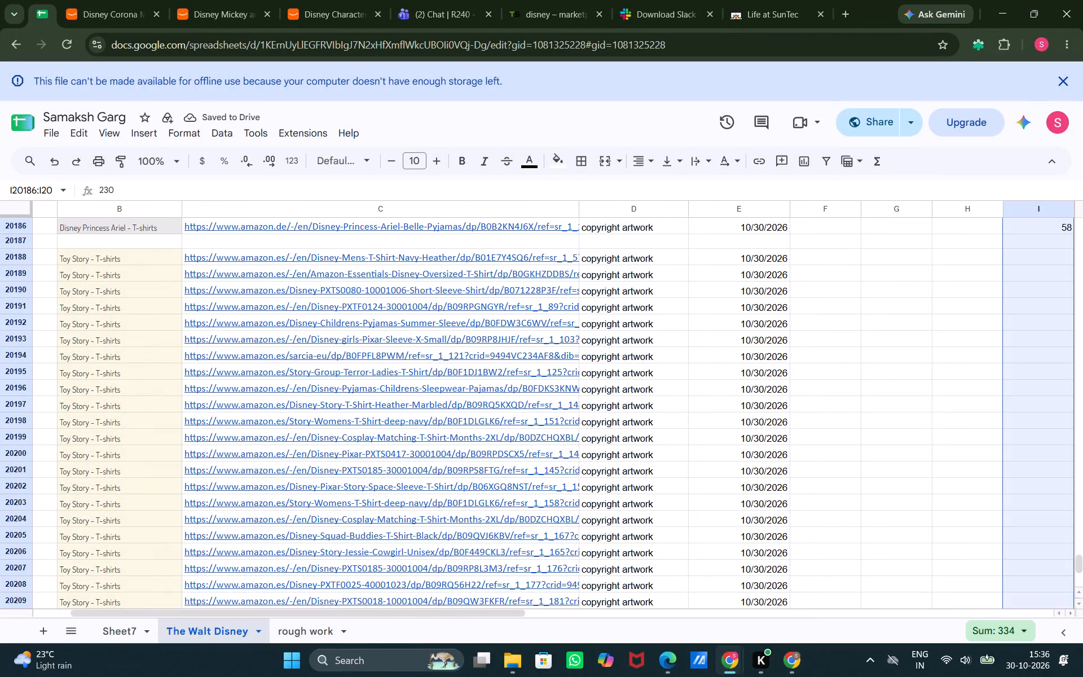
{"action": "key", "text": "ctrl+shift+Up"}
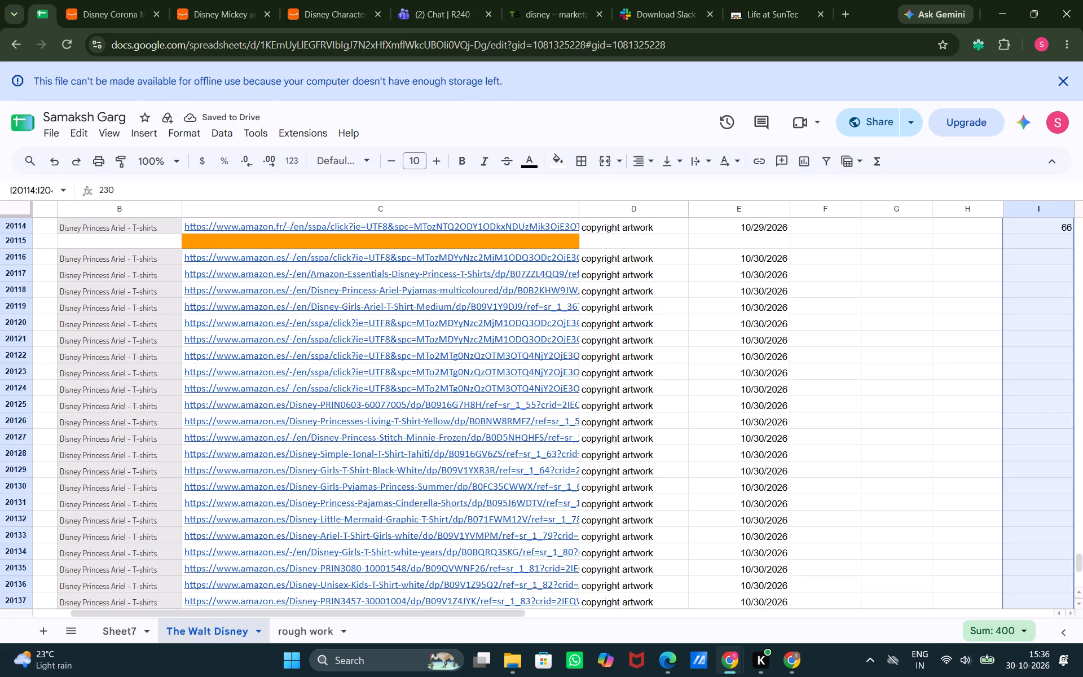
{"action": "key", "text": "ctrl+shift+Down"}
{"action": "key", "text": "ctrl+shift+Up"}
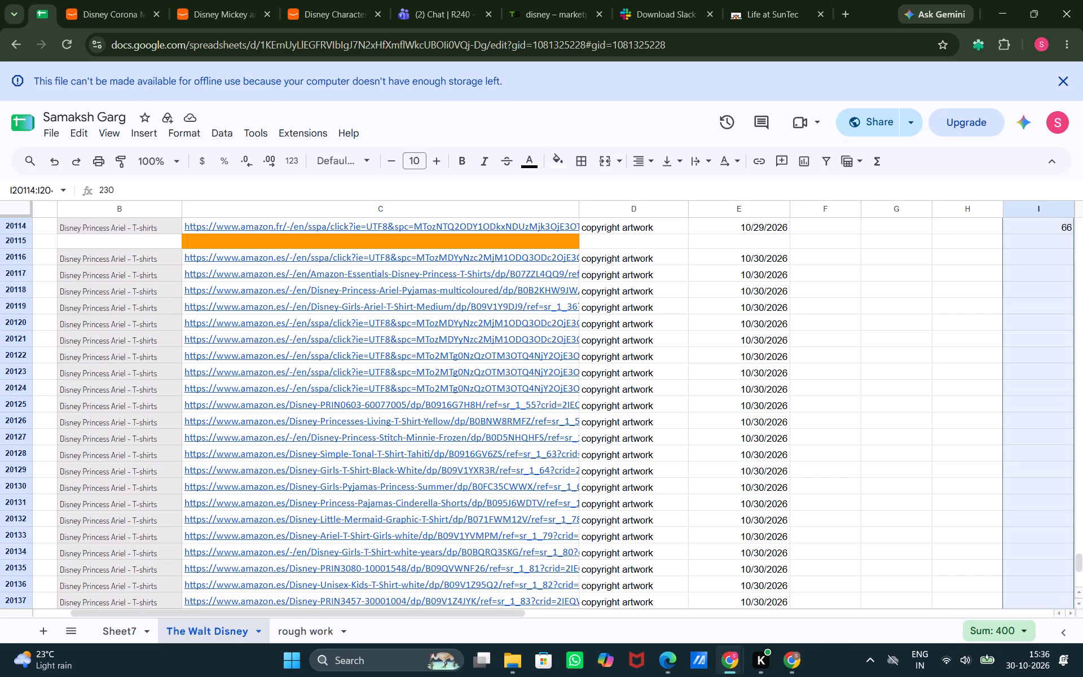
{"action": "key", "text": "ctrl+shift+Down"}
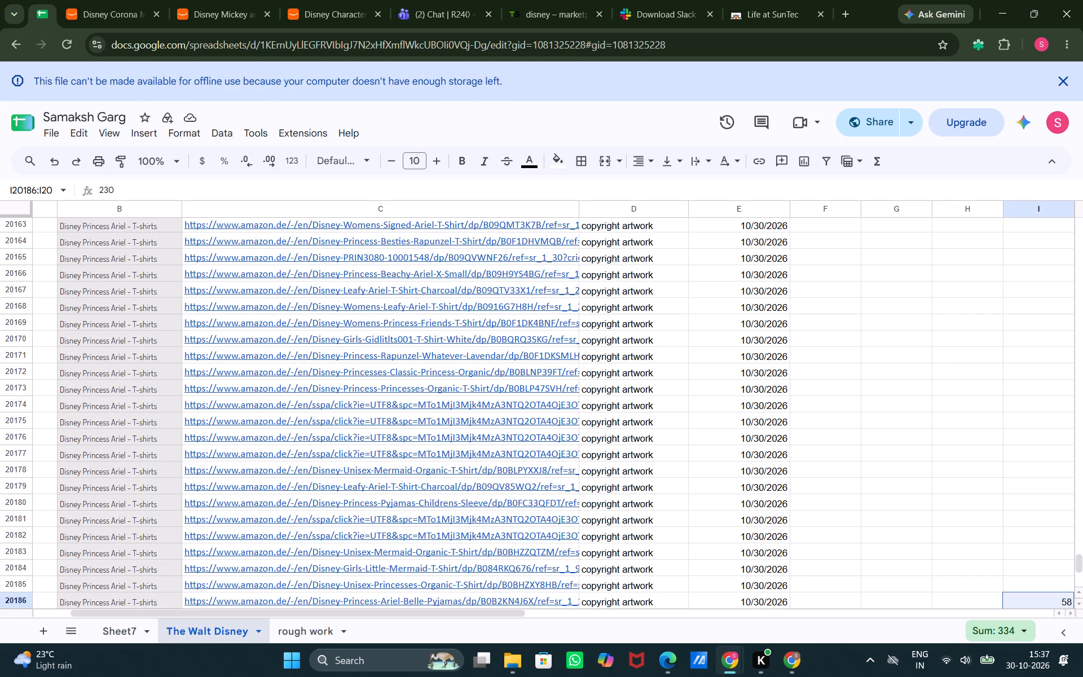
Go to the empty cell A20499 below the Mickey & Friends T-shirt rows.
{"action": "key", "text": "Down"}
{"action": "key", "text": "Down"}
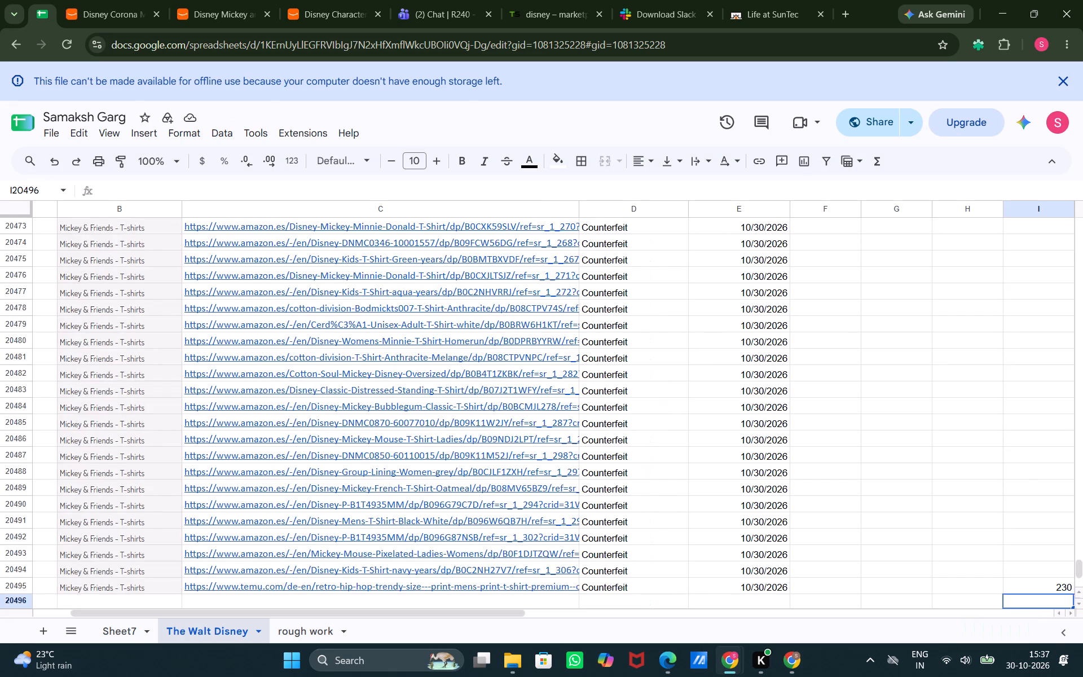
{"action": "key", "text": "Down"}
{"action": "key", "text": "Down"}
{"action": "key", "text": "Left"}
{"action": "key", "text": "Left"}
{"action": "key", "text": "Left"}
{"action": "key", "text": "Left"}
{"action": "key", "text": "Left"}
{"action": "key", "text": "Left"}
{"action": "key", "text": "Left"}
{"action": "key", "text": "Left"}
{"action": "key", "text": "Left"}
{"action": "key", "text": "Left"}
{"action": "key", "text": "Left"}
{"action": "key", "text": "Left"}
{"action": "key", "text": "Left"}
{"action": "key", "text": "Left"}
{"action": "key", "text": "Left"}
{"action": "key", "text": "Left"}
{"action": "key", "text": "Left"}
{"action": "key", "text": "Left"}
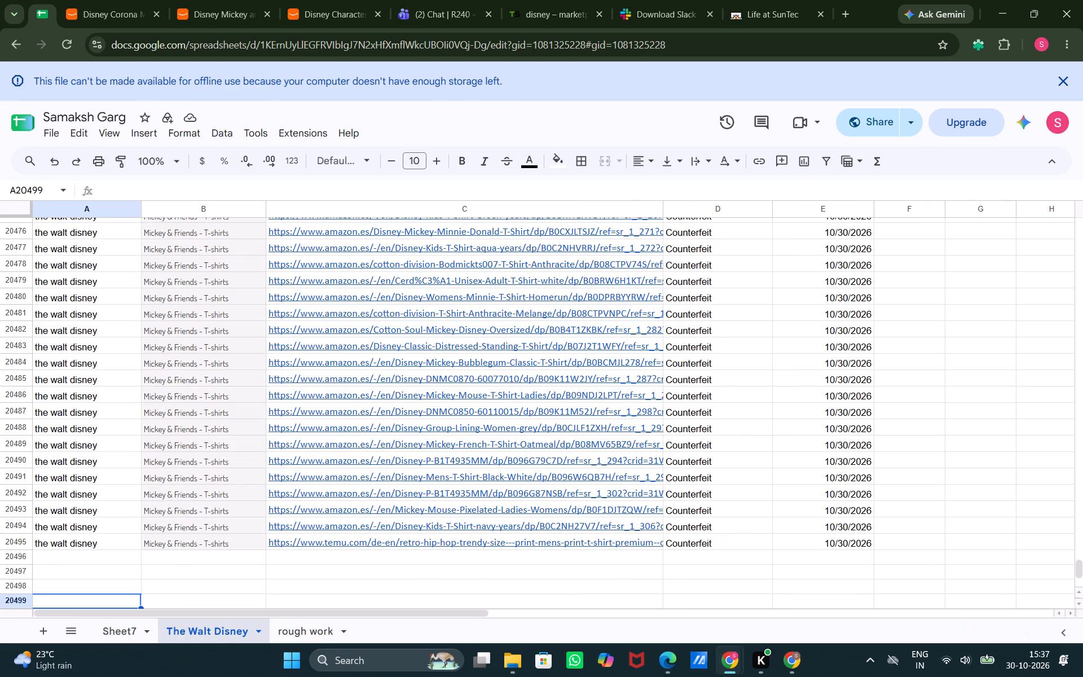
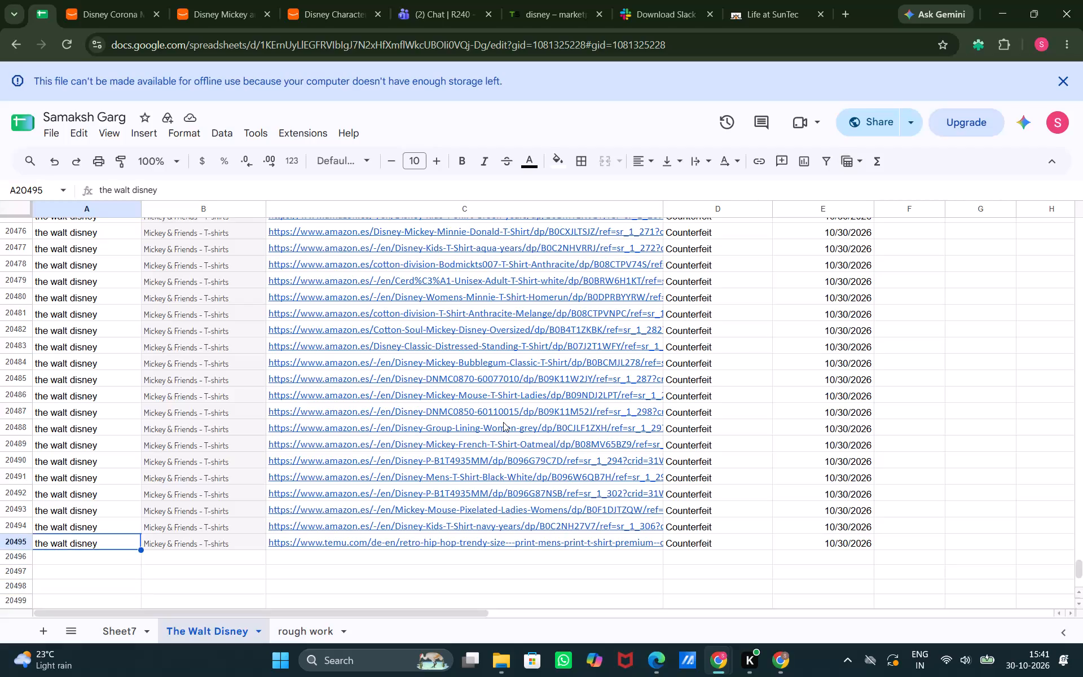
Start a new entry in row 20497 with the brand the walt disney in column A and the date 10/30/2026 in column E.
{"action": "key", "text": "ctrl+c"}
{"action": "key", "text": "Down"}
{"action": "key", "text": "Down"}
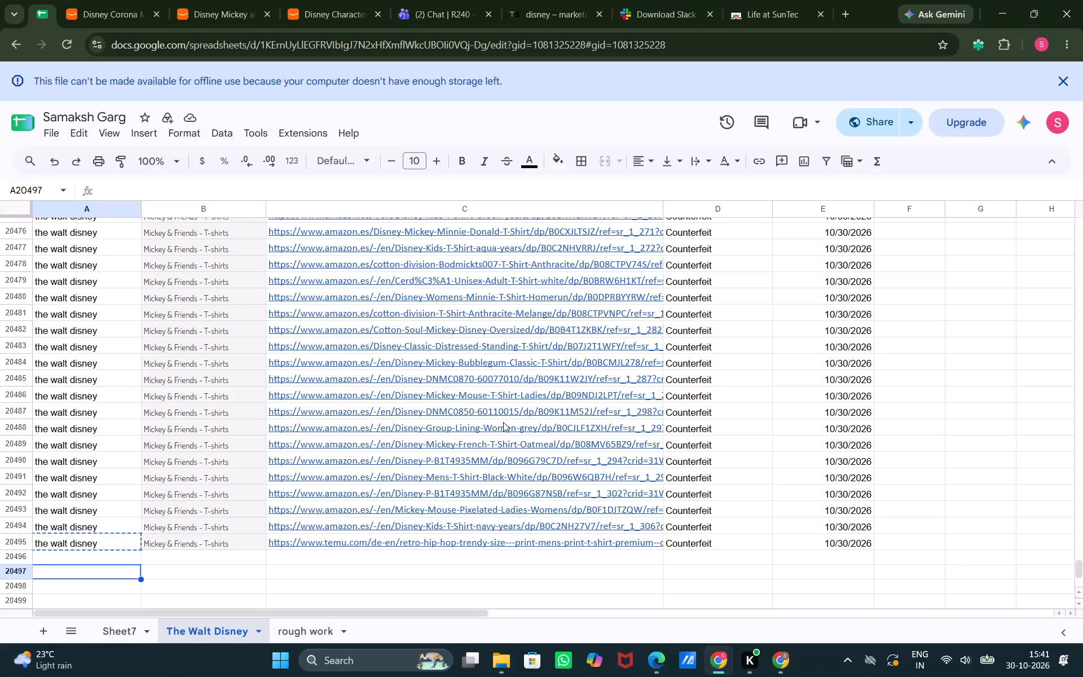
{"action": "key", "text": "ctrl+v"}
{"action": "key", "text": "Right"}
{"action": "key", "text": "Right"}
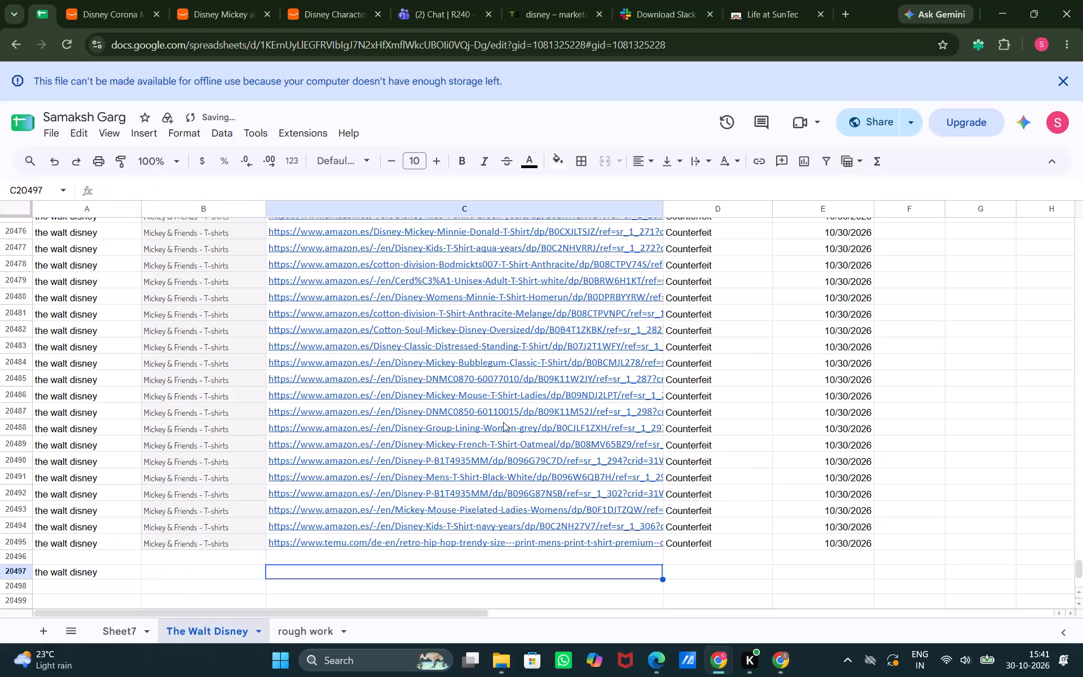
{"action": "key", "text": "Right"}
{"action": "key", "text": "Right"}
{"action": "key", "text": "ctrl+semicolon"}
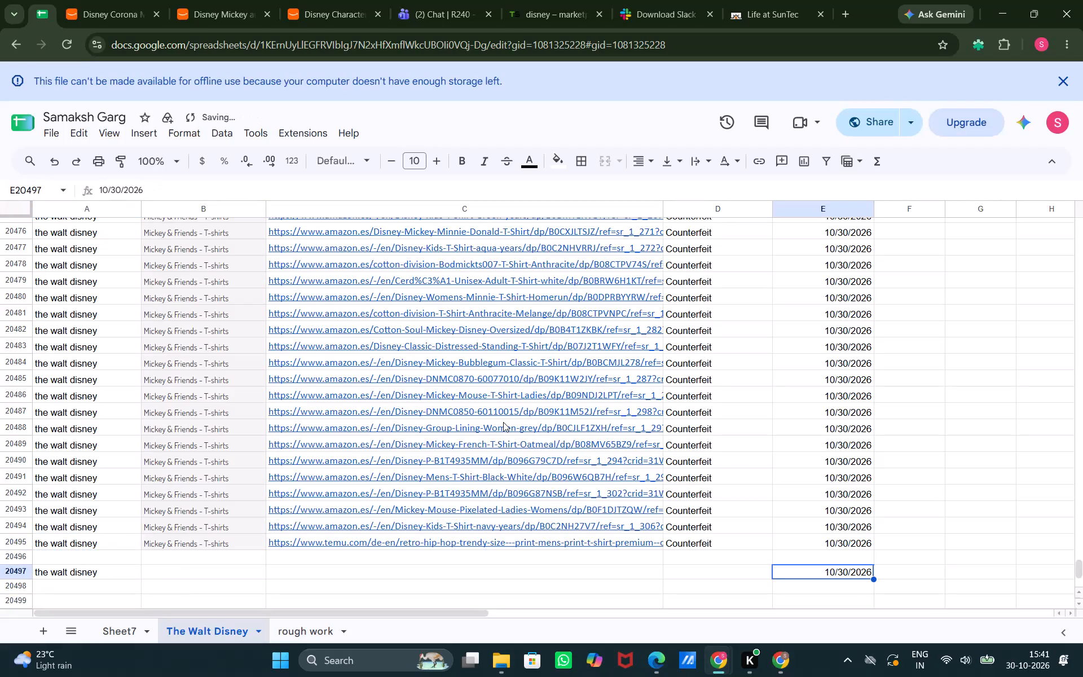
{"action": "key", "text": "Left"}
{"action": "key", "text": "Left"}
{"action": "key", "text": "Left"}
{"action": "key", "text": "Left"}
{"action": "key", "text": "Right"}
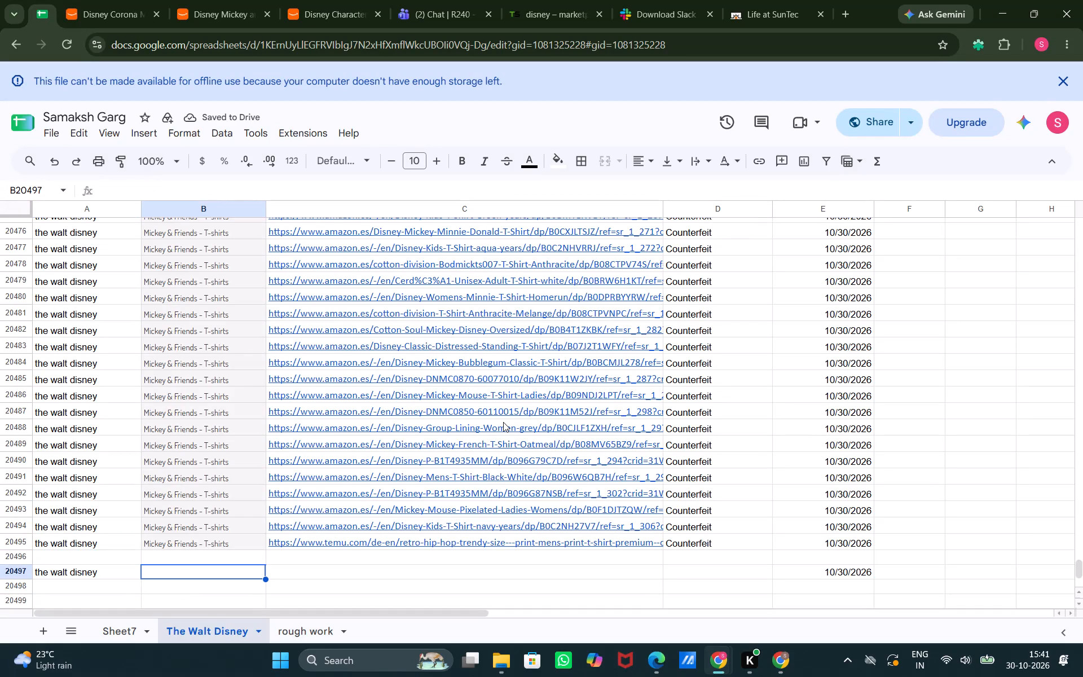
Filter the Disney SNT marketplace tracker by the asset Zootopia - T-shirts.
{"action": "key", "text": "ctrl+Tab"}
{"action": "key", "text": "ctrl+Tab"}
{"action": "key", "text": "ctrl+Tab"}
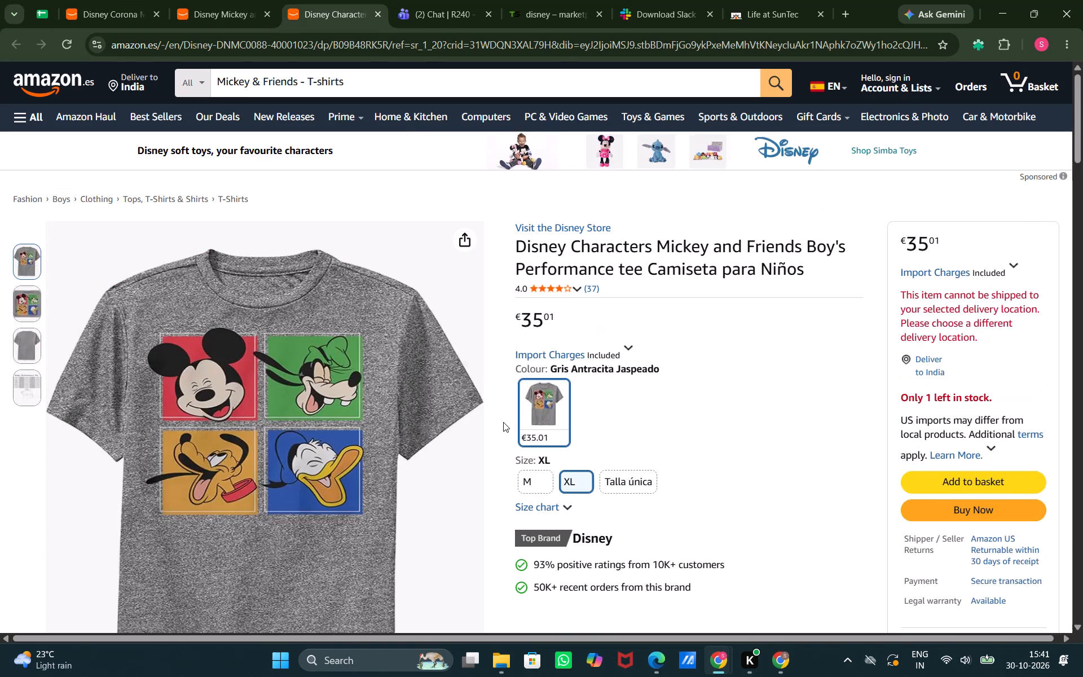
{"action": "key", "text": "ctrl+Tab"}
{"action": "key", "text": "ctrl+Tab"}
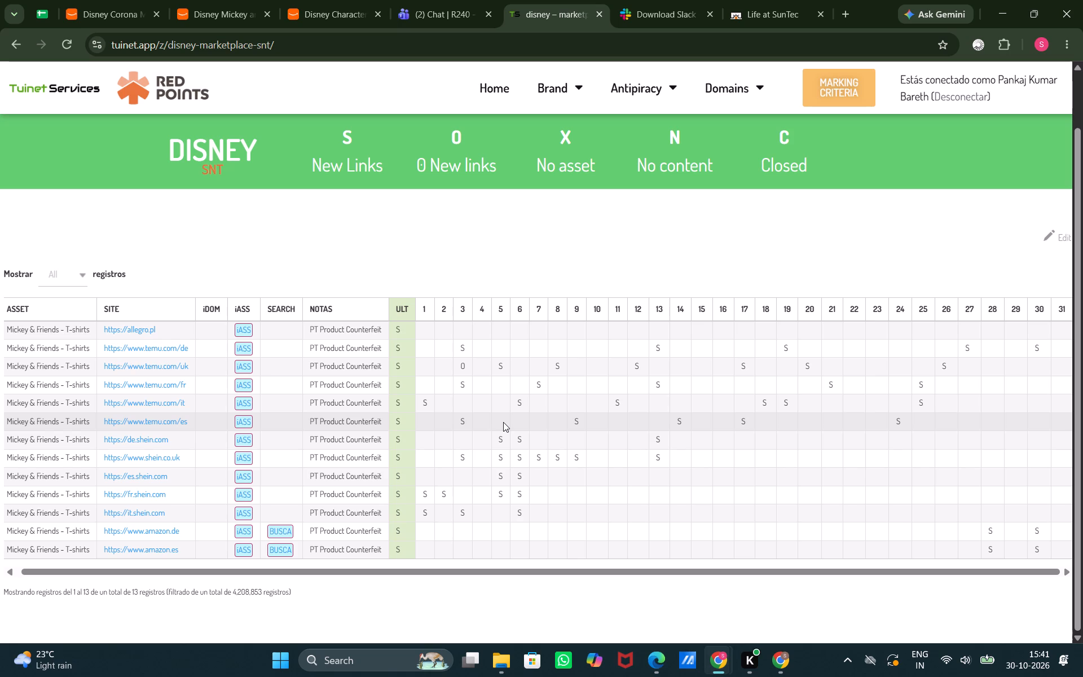
{"action": "scroll", "coordinate": [627, 264], "scroll_direction": "up", "scroll_amount": 4}
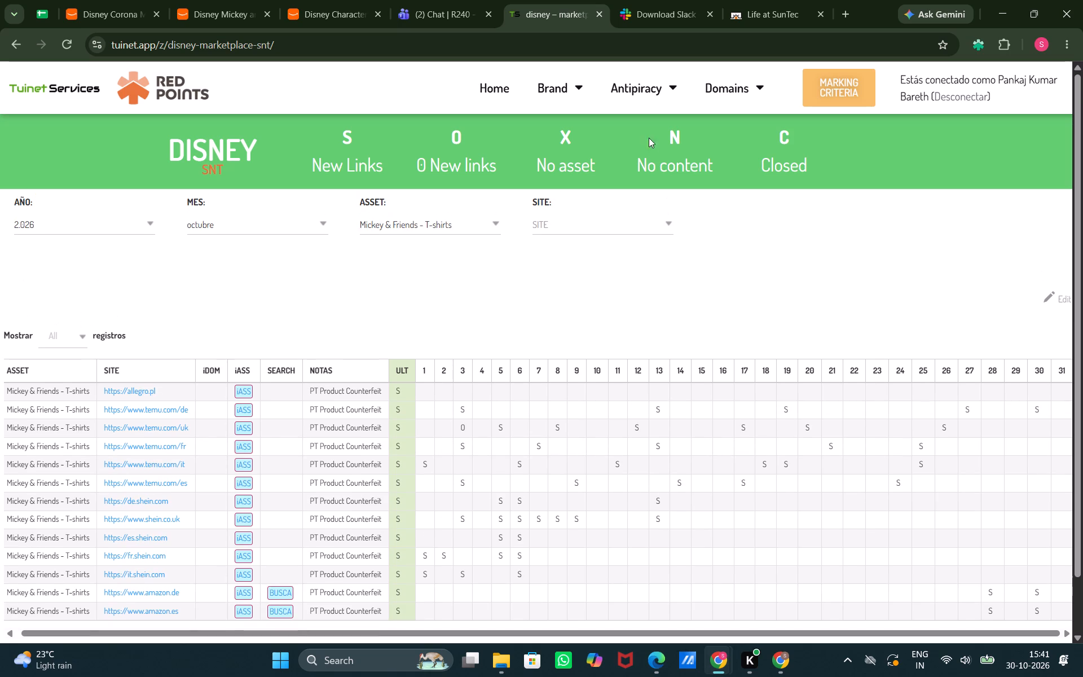
{"action": "left_click", "coordinate": [478, 225]}
{"action": "scroll", "coordinate": [469, 313], "scroll_direction": "down", "scroll_amount": 17}
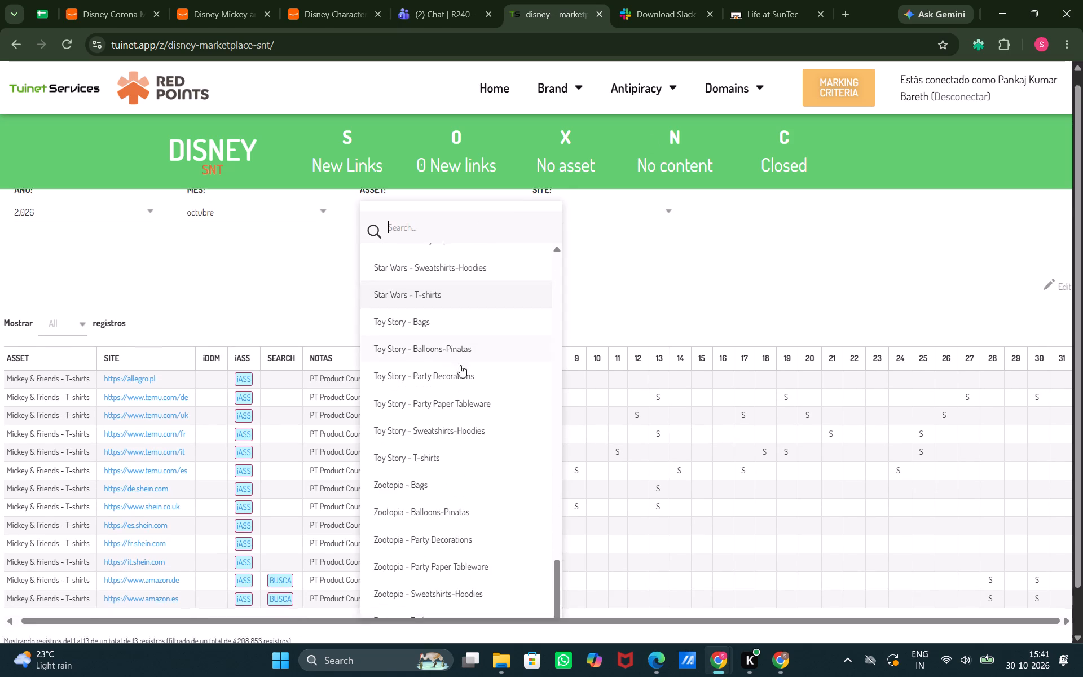
{"action": "scroll", "coordinate": [460, 365], "scroll_direction": "down", "scroll_amount": 1}
{"action": "scroll", "coordinate": [456, 579], "scroll_direction": "down", "scroll_amount": 4}
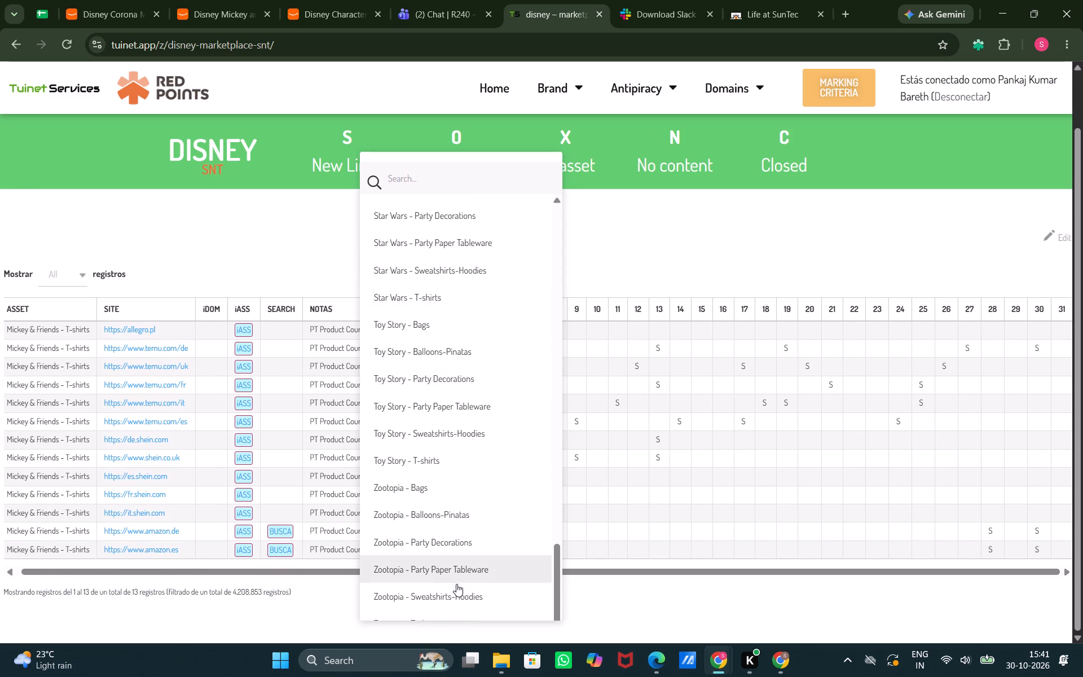
{"action": "scroll", "coordinate": [454, 607], "scroll_direction": "down", "scroll_amount": 4}
{"action": "scroll", "coordinate": [444, 535], "scroll_direction": "down", "scroll_amount": 4}
{"action": "left_click", "coordinate": [452, 618]}
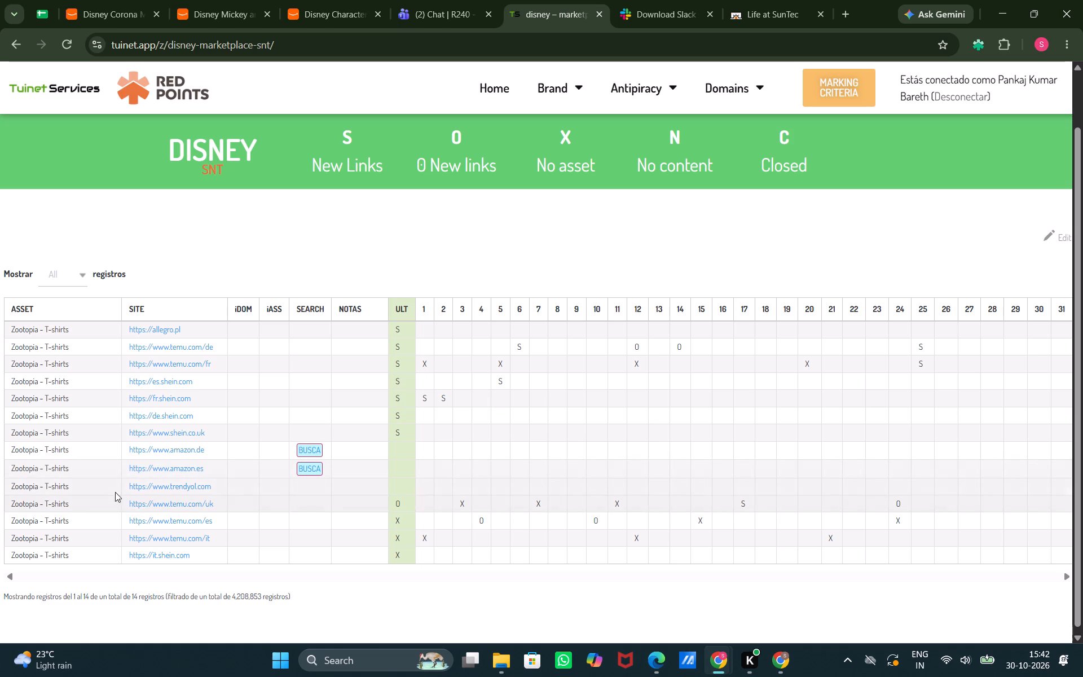
Copy the asset name Zootopia - T-shirts from the trendyol.com row and open that row's site.
{"action": "left_click_drag", "start_coordinate": [11, 487], "coordinate": [70, 490]}
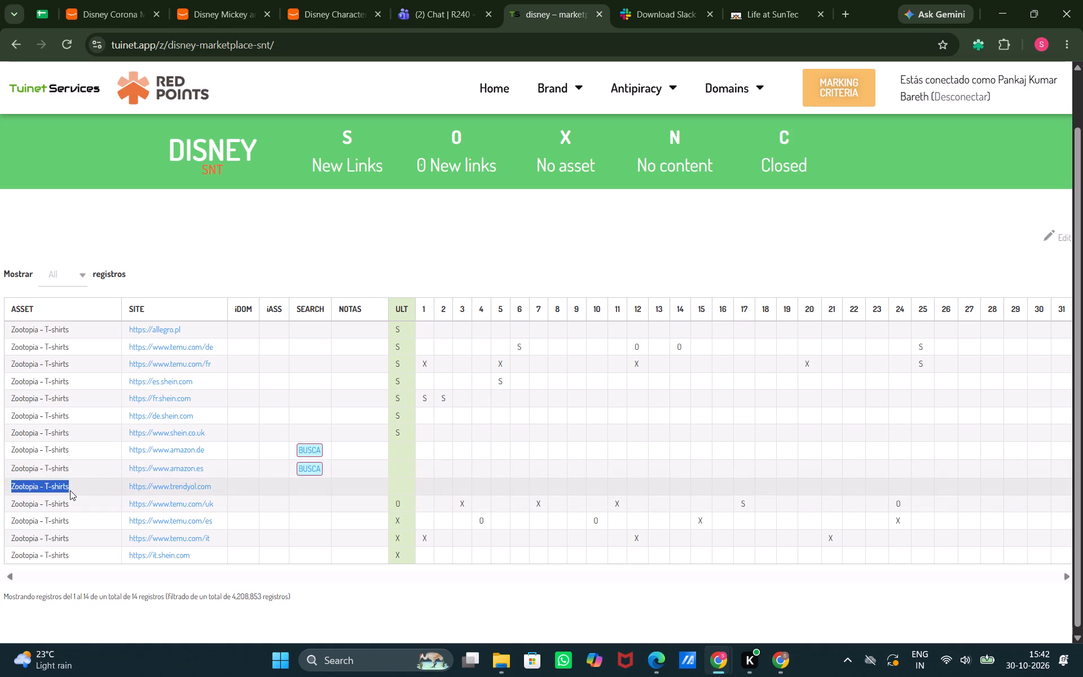
{"action": "left_click_drag", "start_coordinate": [70, 490], "coordinate": [75, 490]}
{"action": "key", "text": "ctrl+c"}
{"action": "left_click", "coordinate": [176, 483]}
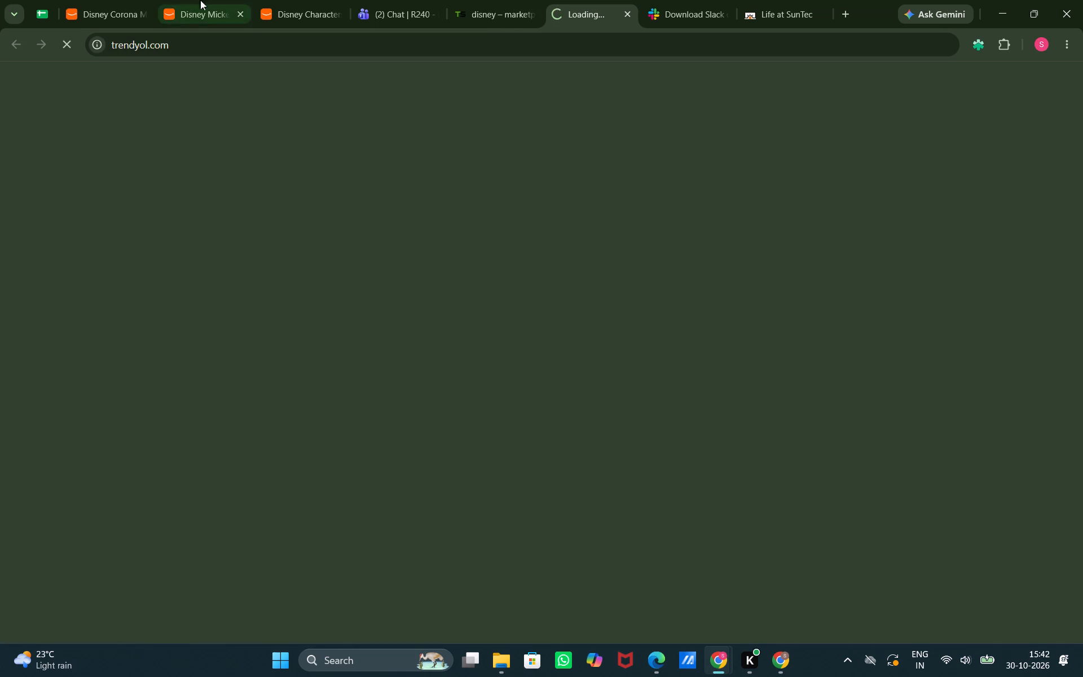
Close the three Disney product pages from Amazon.
{"action": "left_click", "coordinate": [142, 14]}
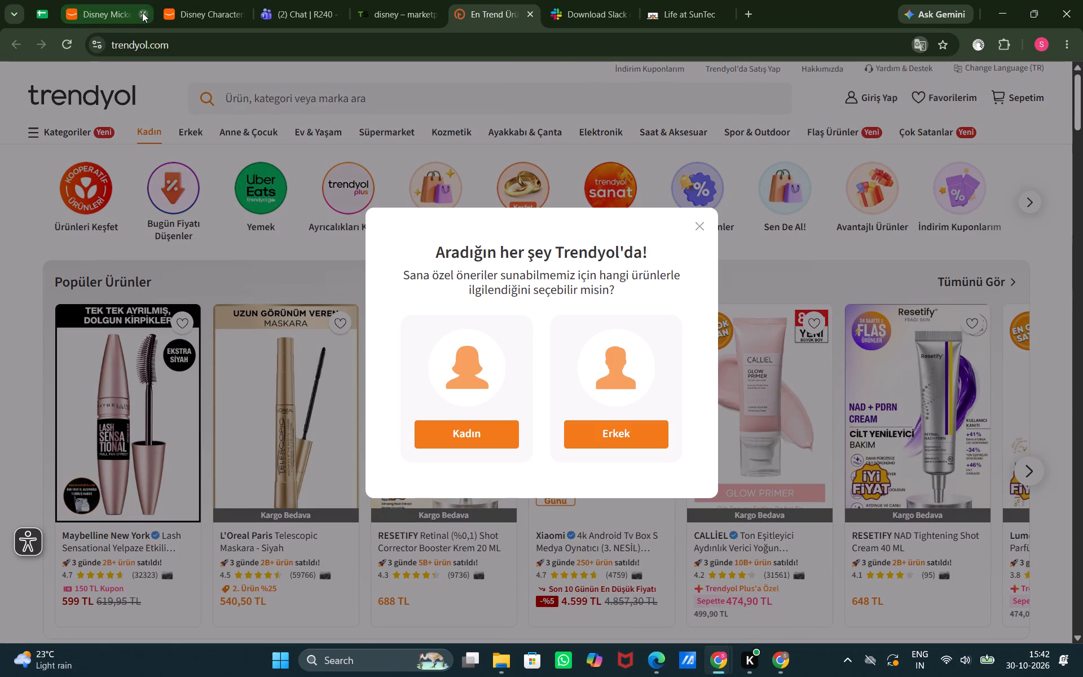
{"action": "left_click", "coordinate": [142, 12]}
{"action": "left_click", "coordinate": [143, 12]}
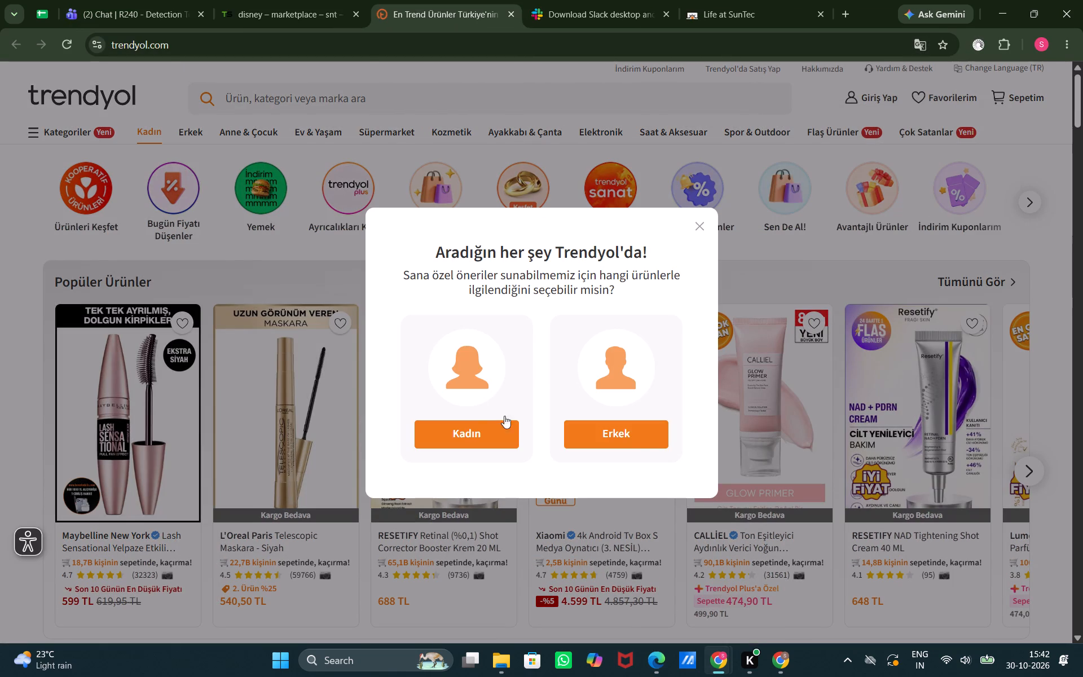
Choose Erkek in Trendyol's interest prompt and search the site for Zootopia - T-shirts.
{"action": "left_click", "coordinate": [635, 434]}
{"action": "left_click", "coordinate": [401, 103]}
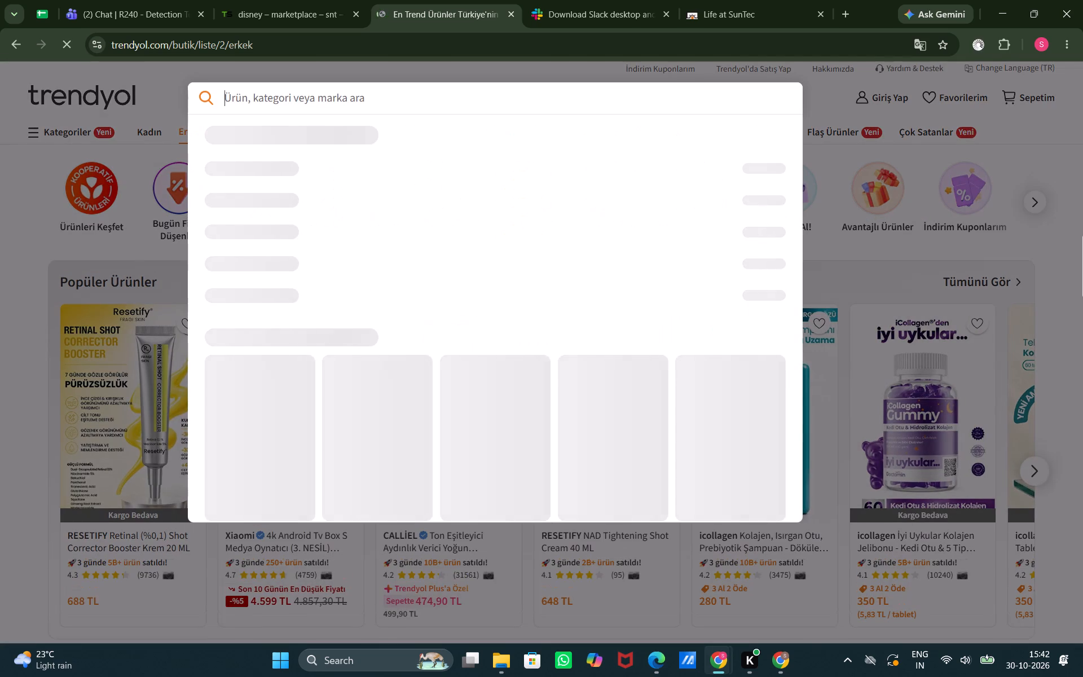
{"action": "key", "text": "ctrl+v"}
{"action": "key", "text": "Return"}
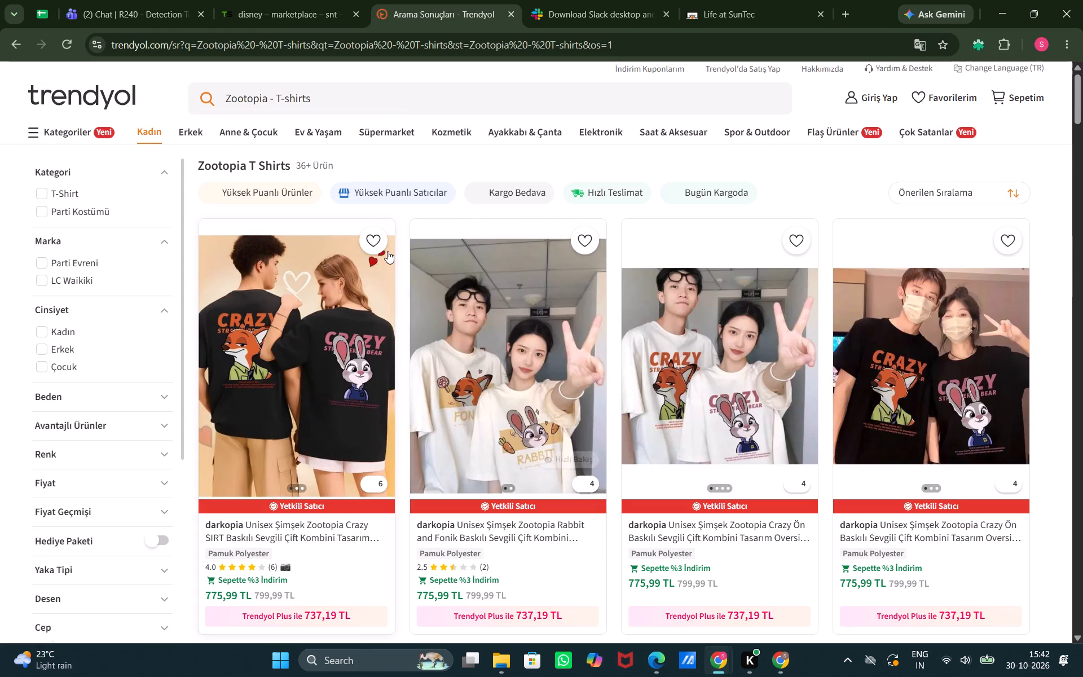
Stop the running task in the RedPoints IPR Plugin.
{"action": "left_click", "coordinate": [979, 40]}
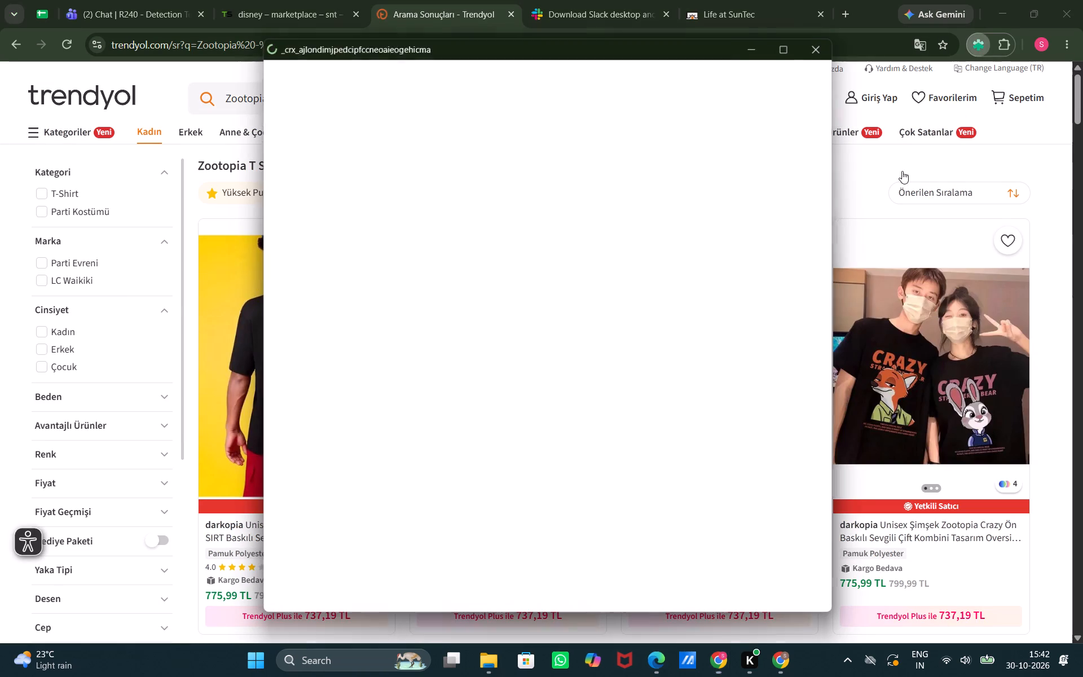
{"action": "left_click", "coordinate": [600, 358]}
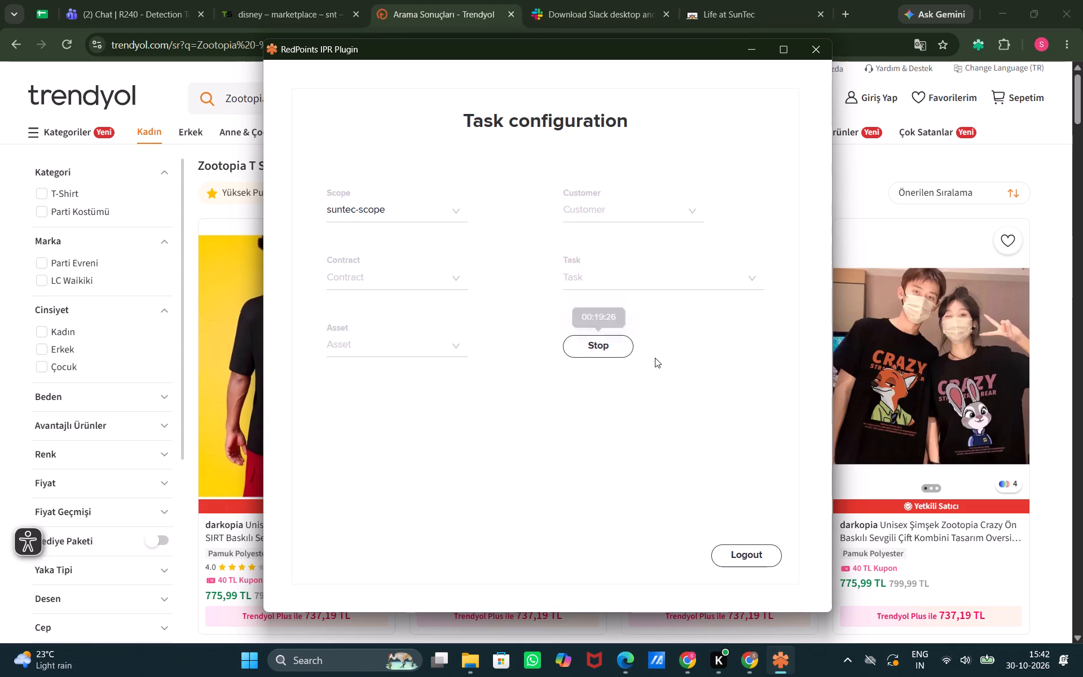
{"action": "left_click", "coordinate": [604, 351]}
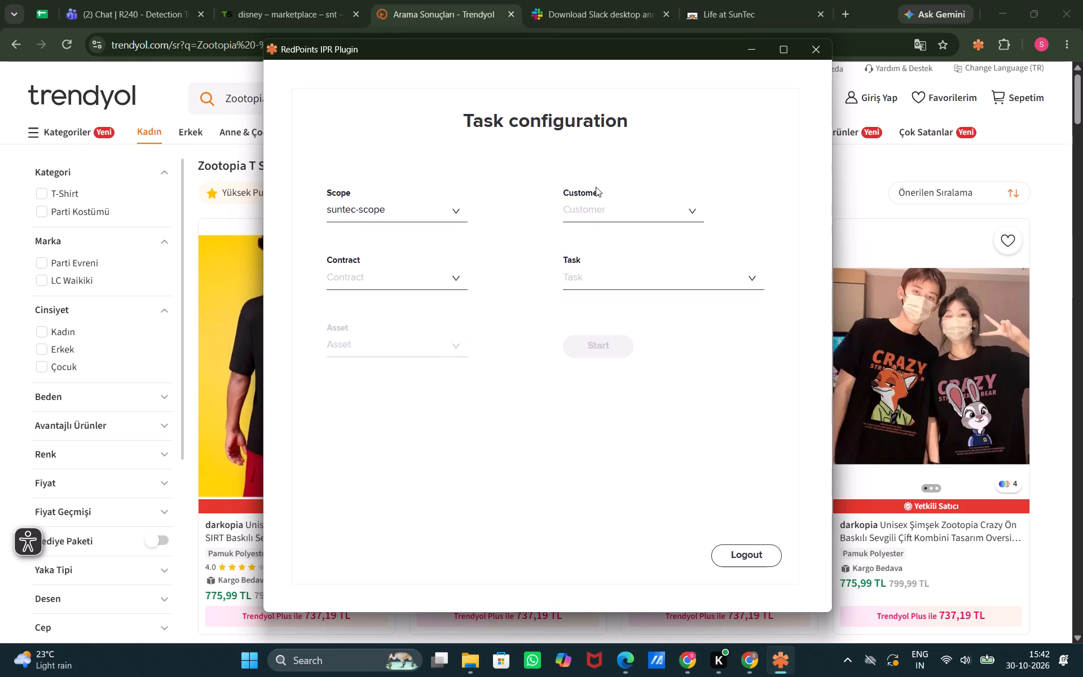
Start a Detection task for customer The Walt Disney with the asset Zootopia - T-shirts - 25.
{"action": "left_click", "coordinate": [602, 219]}
{"action": "left_click", "coordinate": [630, 155]}
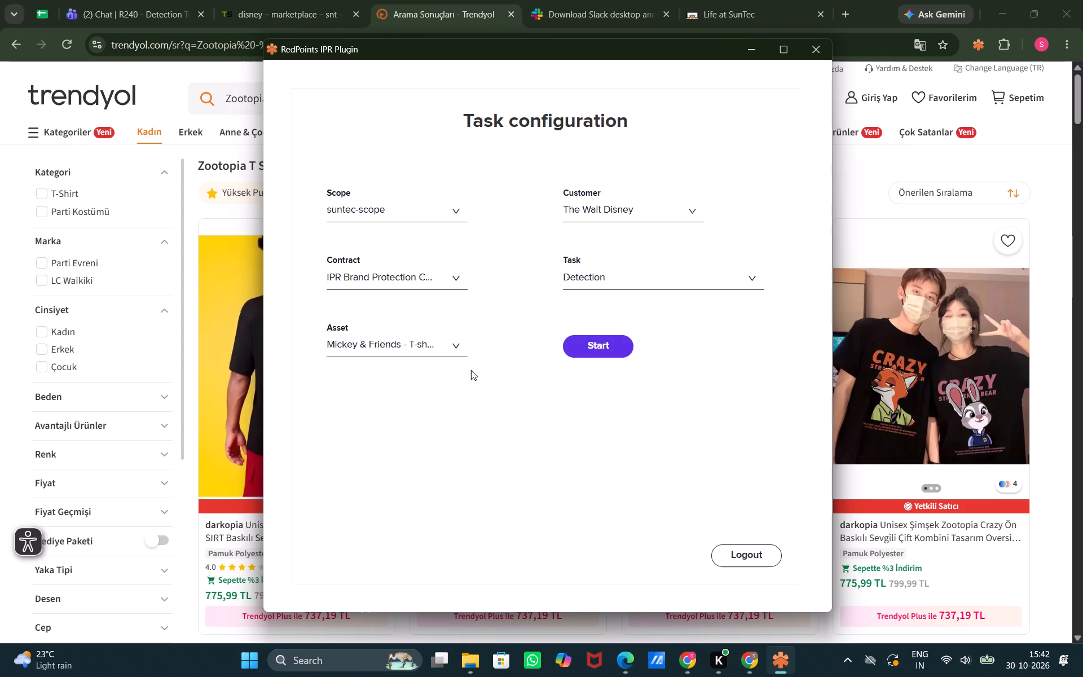
{"action": "left_click", "coordinate": [450, 345]}
{"action": "key", "text": "ctrl+v"}
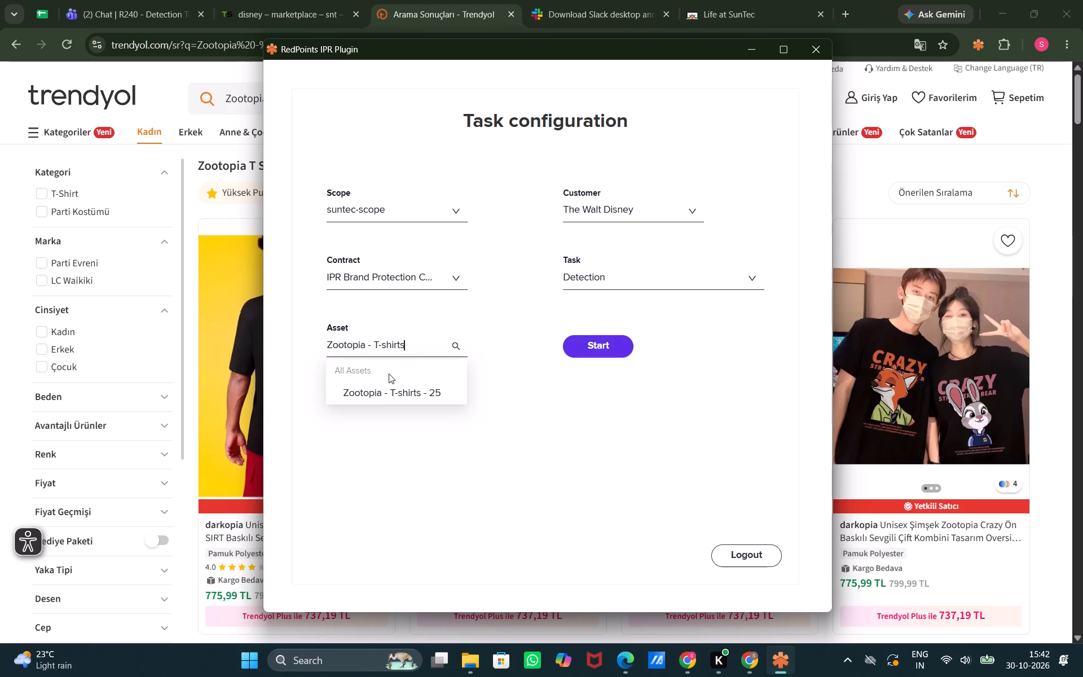
{"action": "key", "text": "Return"}
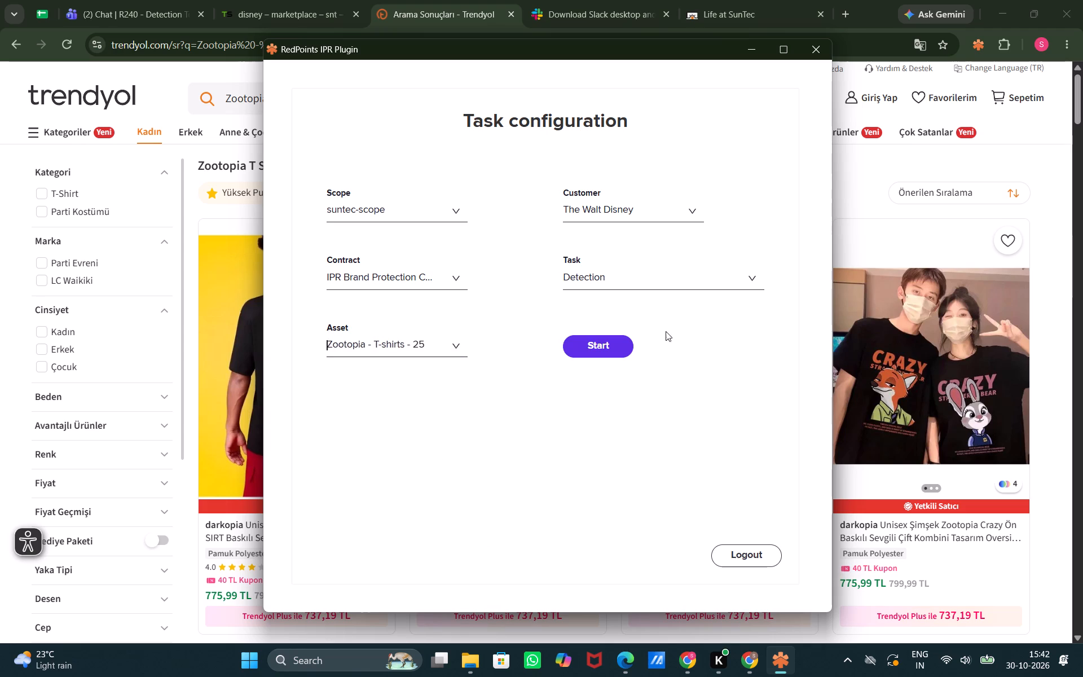
{"action": "left_click", "coordinate": [578, 350]}
Examine the Zootopia T-shirt listings in the Trendyol search results through the end of the list.
{"action": "scroll", "coordinate": [726, 337], "scroll_direction": "down", "scroll_amount": 12}
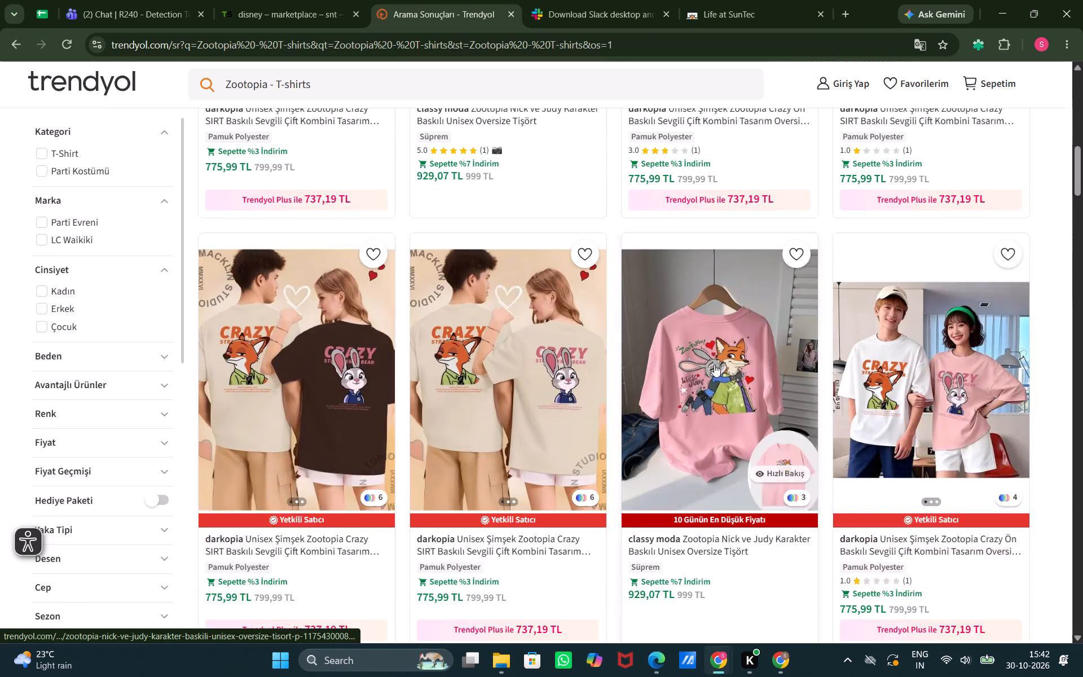
{"action": "scroll", "coordinate": [714, 364], "scroll_direction": "down", "scroll_amount": 19}
{"action": "scroll", "coordinate": [751, 349], "scroll_direction": "up", "scroll_amount": 20}
{"action": "scroll", "coordinate": [751, 349], "scroll_direction": "up", "scroll_amount": 3}
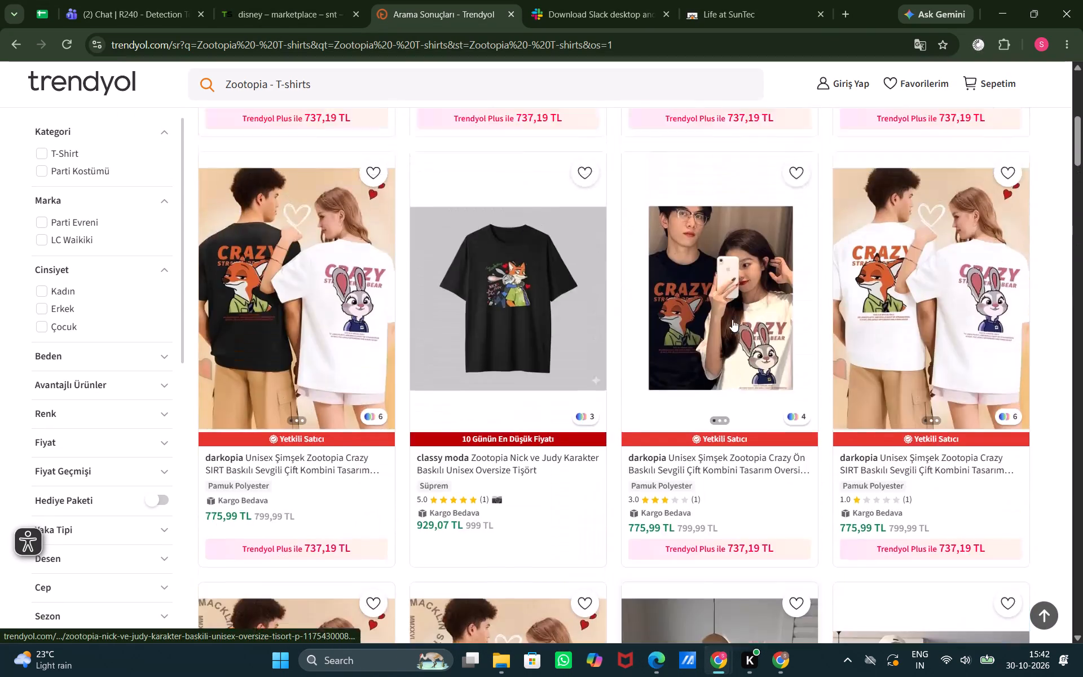
{"action": "scroll", "coordinate": [732, 319], "scroll_direction": "up", "scroll_amount": 11}
{"action": "scroll", "coordinate": [719, 249], "scroll_direction": "down", "scroll_amount": 10}
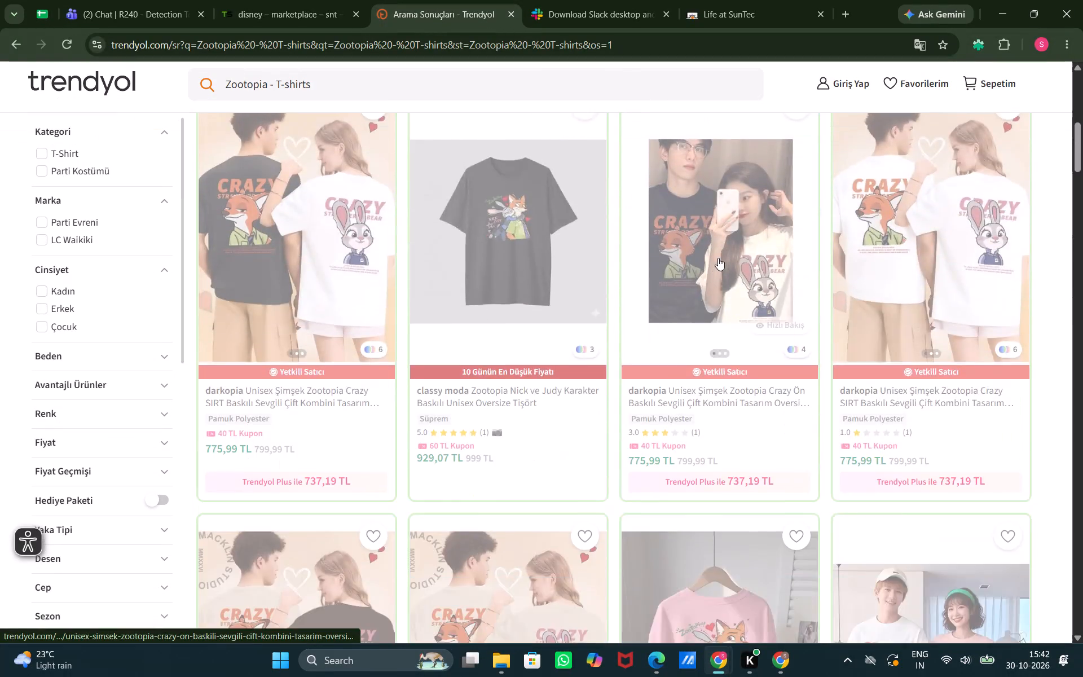
{"action": "scroll", "coordinate": [718, 258], "scroll_direction": "down", "scroll_amount": 6}
{"action": "scroll", "coordinate": [684, 292], "scroll_direction": "down", "scroll_amount": 9}
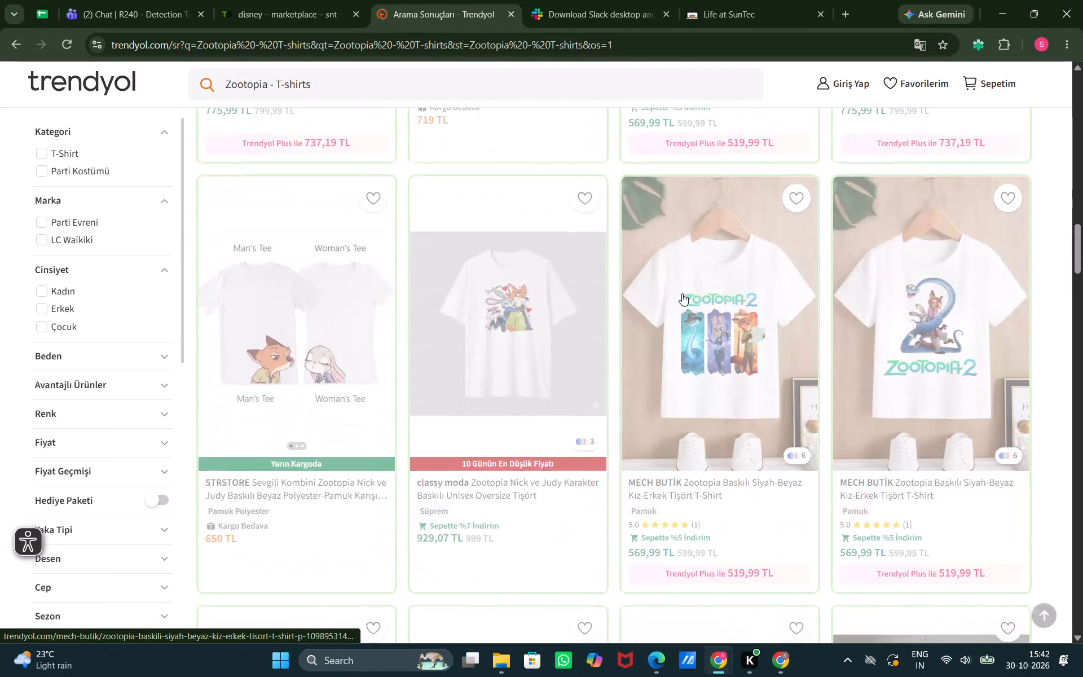
{"action": "scroll", "coordinate": [682, 293], "scroll_direction": "down", "scroll_amount": 13}
{"action": "scroll", "coordinate": [622, 305], "scroll_direction": "down", "scroll_amount": 6}
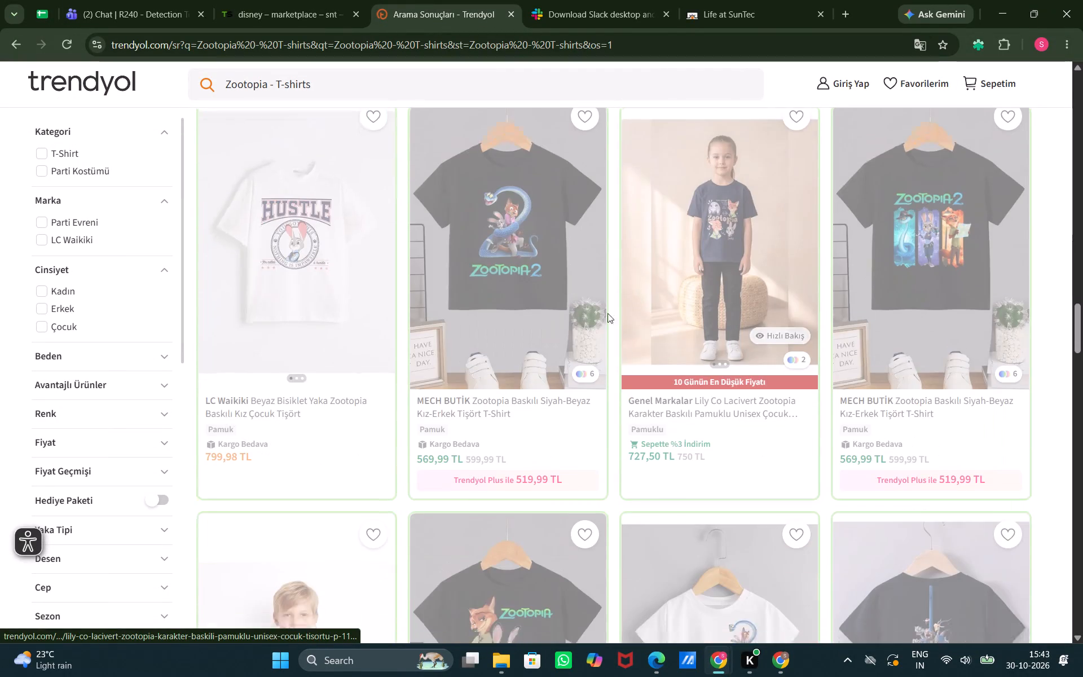
{"action": "scroll", "coordinate": [539, 310], "scroll_direction": "down", "scroll_amount": 8}
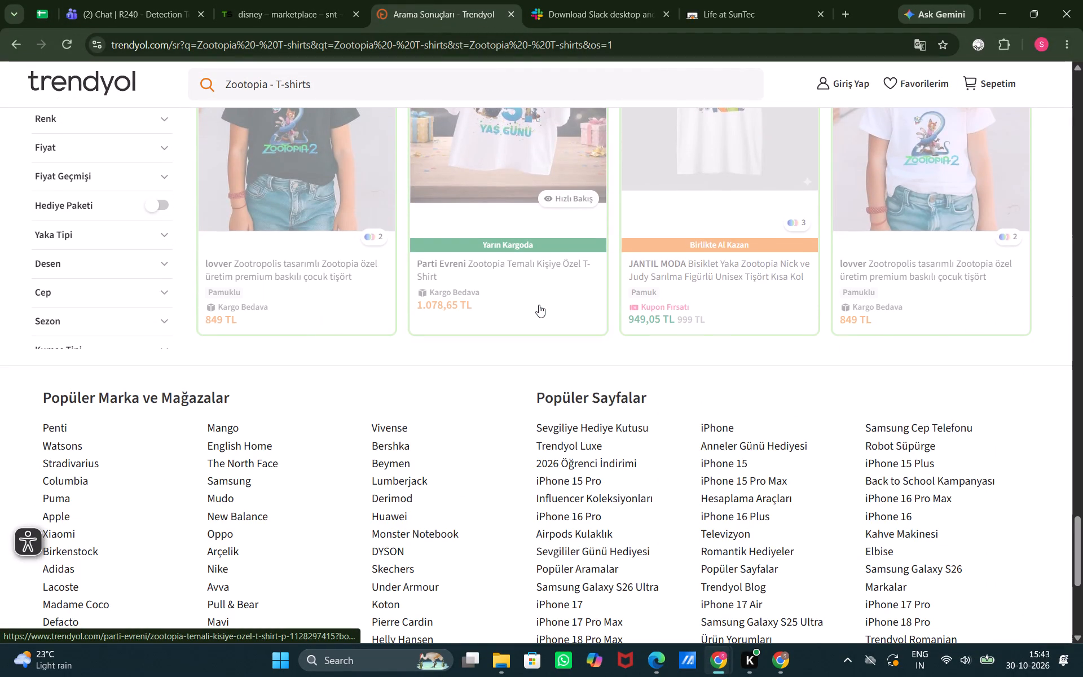
{"action": "scroll", "coordinate": [539, 305], "scroll_direction": "down", "scroll_amount": 2}
{"action": "scroll", "coordinate": [539, 305], "scroll_direction": "up", "scroll_amount": 5}
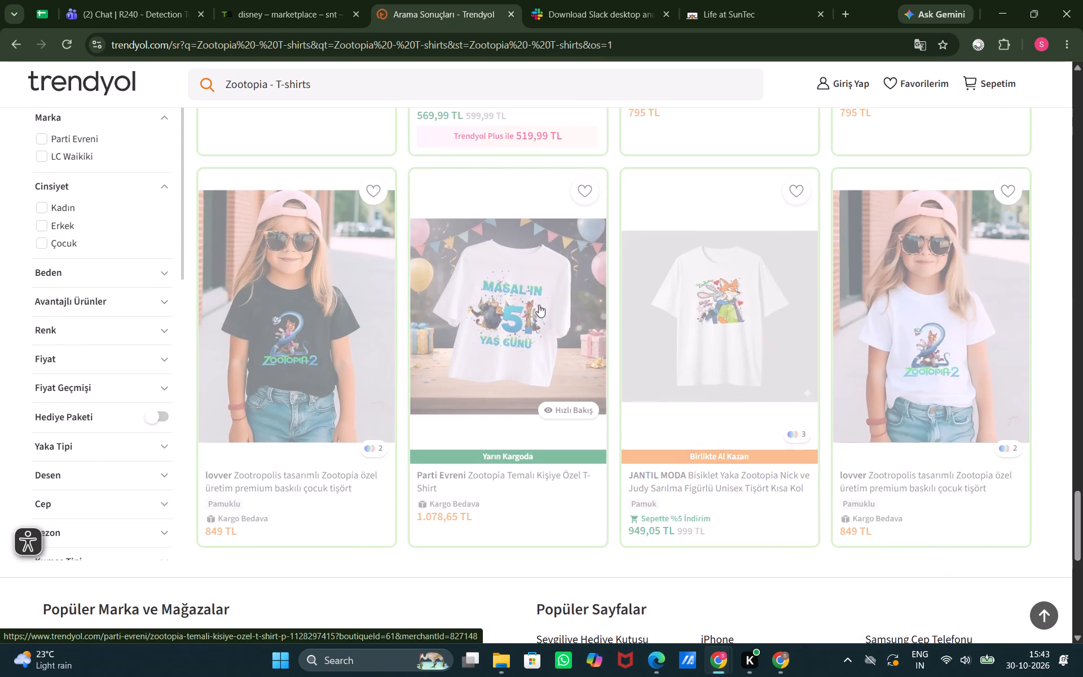
{"action": "scroll", "coordinate": [539, 305], "scroll_direction": "up", "scroll_amount": 10}
{"action": "scroll", "coordinate": [531, 327], "scroll_direction": "down", "scroll_amount": 3}
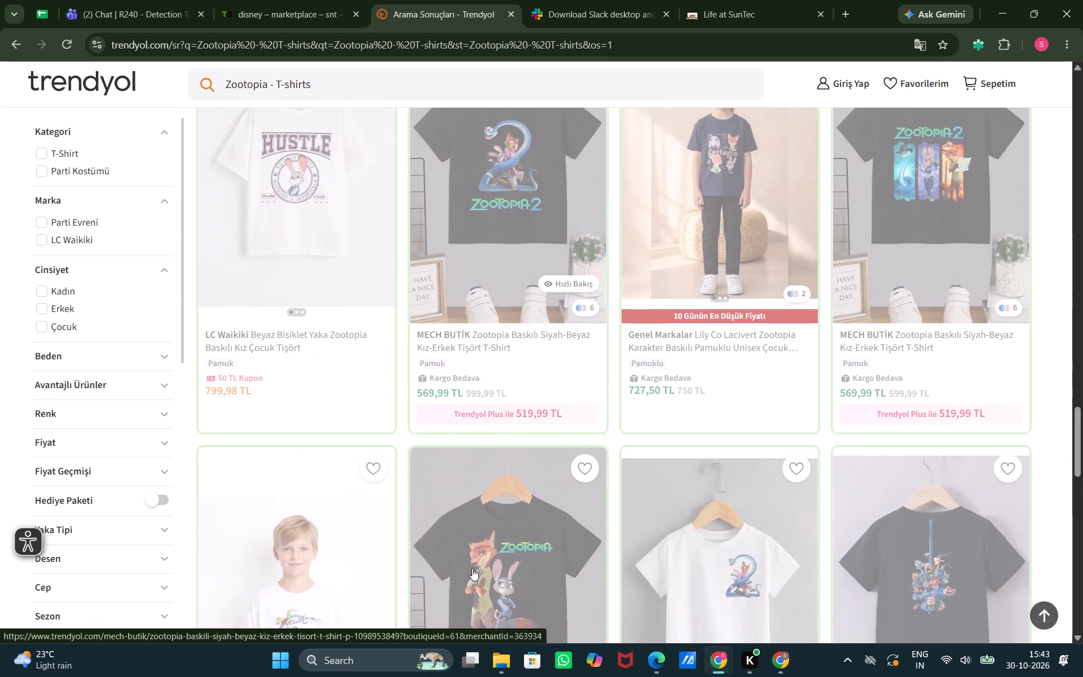
{"action": "scroll", "coordinate": [472, 569], "scroll_direction": "down", "scroll_amount": 6}
{"action": "scroll", "coordinate": [477, 564], "scroll_direction": "up", "scroll_amount": 5}
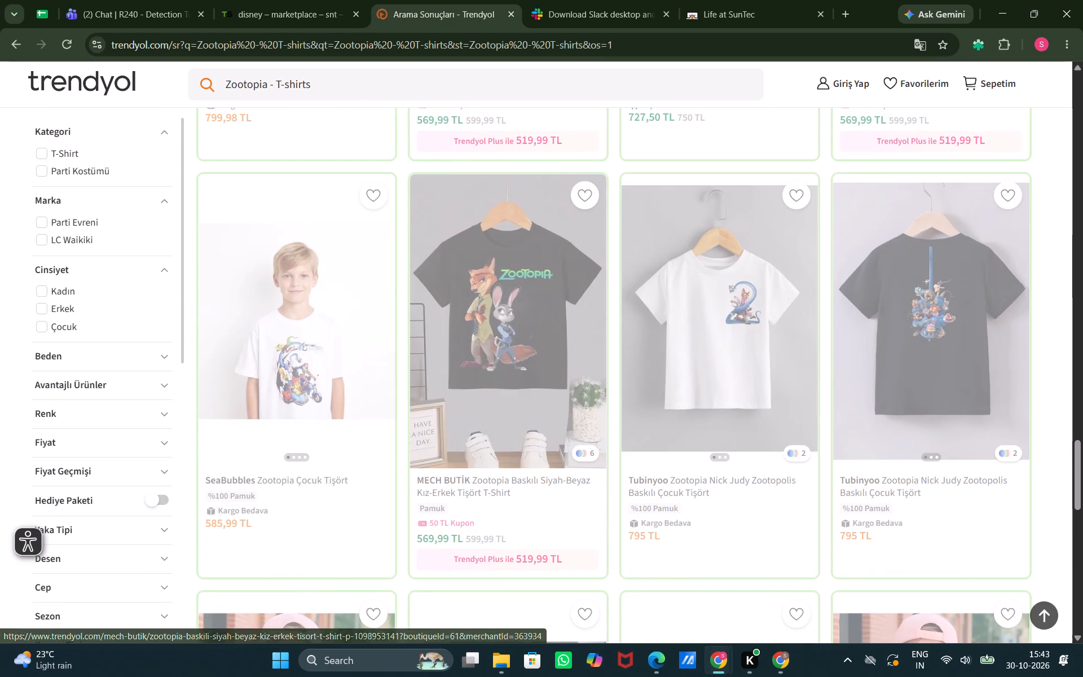
Change the Trendyol search wording to Zootopia T shirts, without the hyphens, and run it.
{"action": "left_click", "coordinate": [398, 85]}
{"action": "key", "text": "Left"}
{"action": "key", "text": "Left"}
{"action": "key", "text": "Left"}
{"action": "key", "text": "Left"}
{"action": "key", "text": "Left"}
{"action": "key", "text": "Left"}
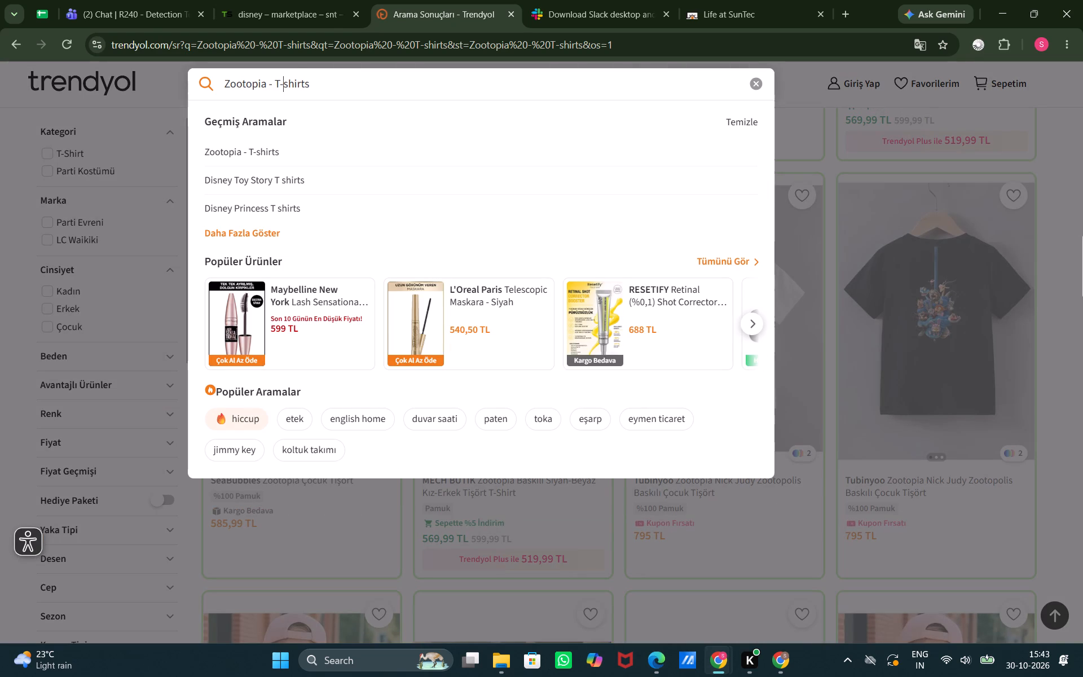
{"action": "key", "text": "BackSpace"}
{"action": "key", "text": "space"}
{"action": "key", "text": "Left"}
{"action": "key", "text": "Left"}
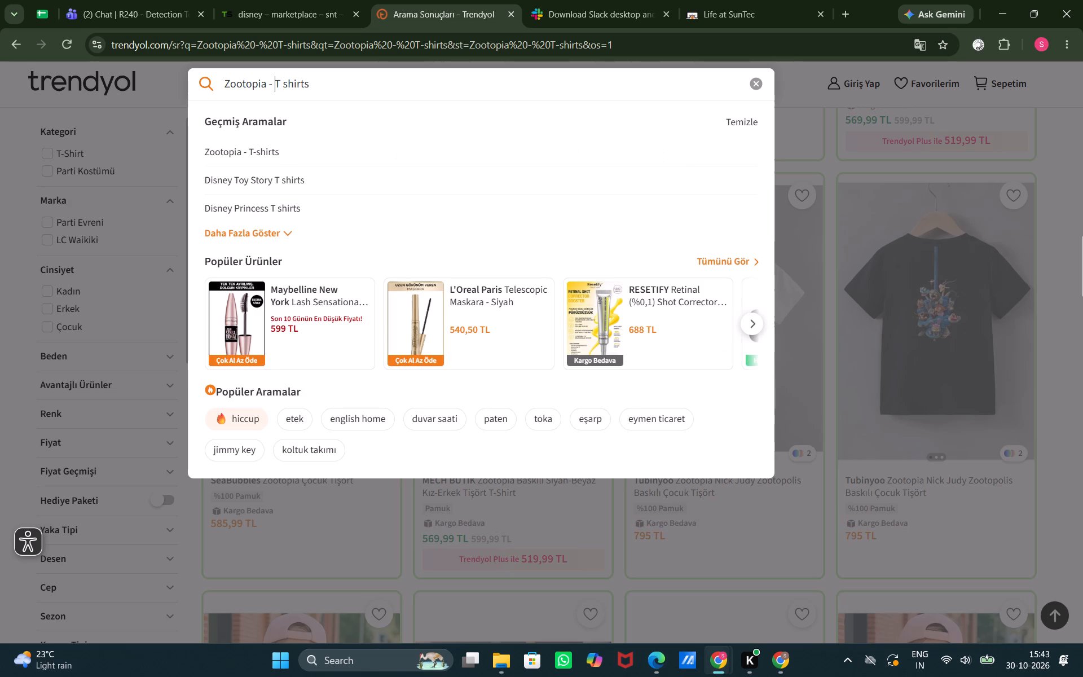
{"action": "key", "text": "Left"}
{"action": "key", "text": "BackSpace"}
{"action": "key", "text": "BackSpace"}
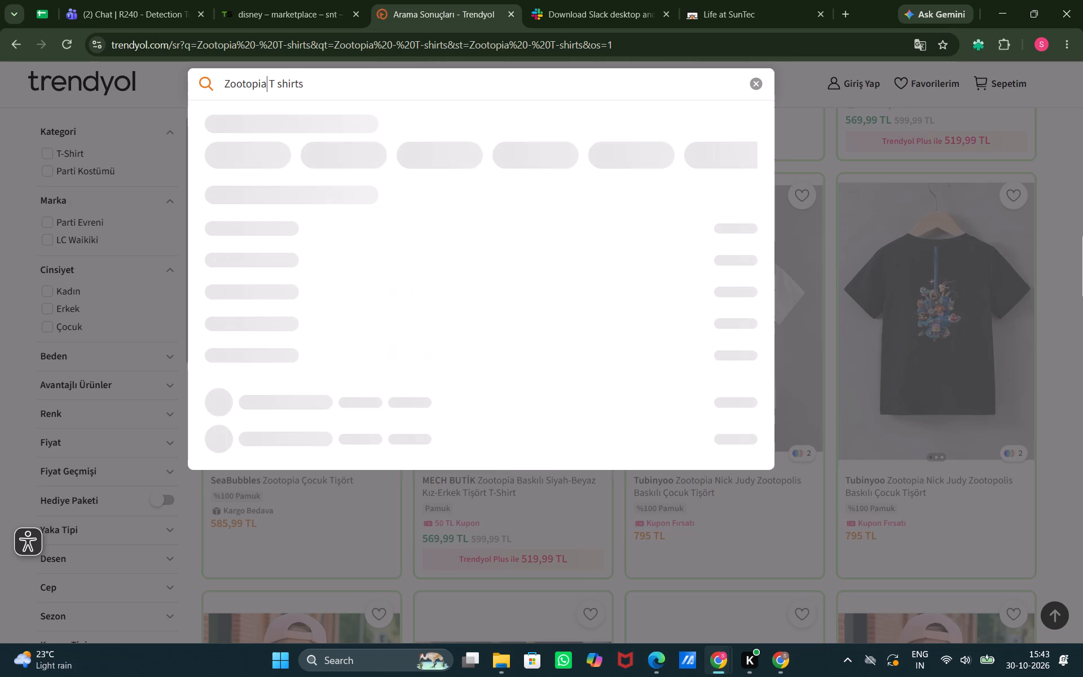
{"action": "key", "text": "Return"}
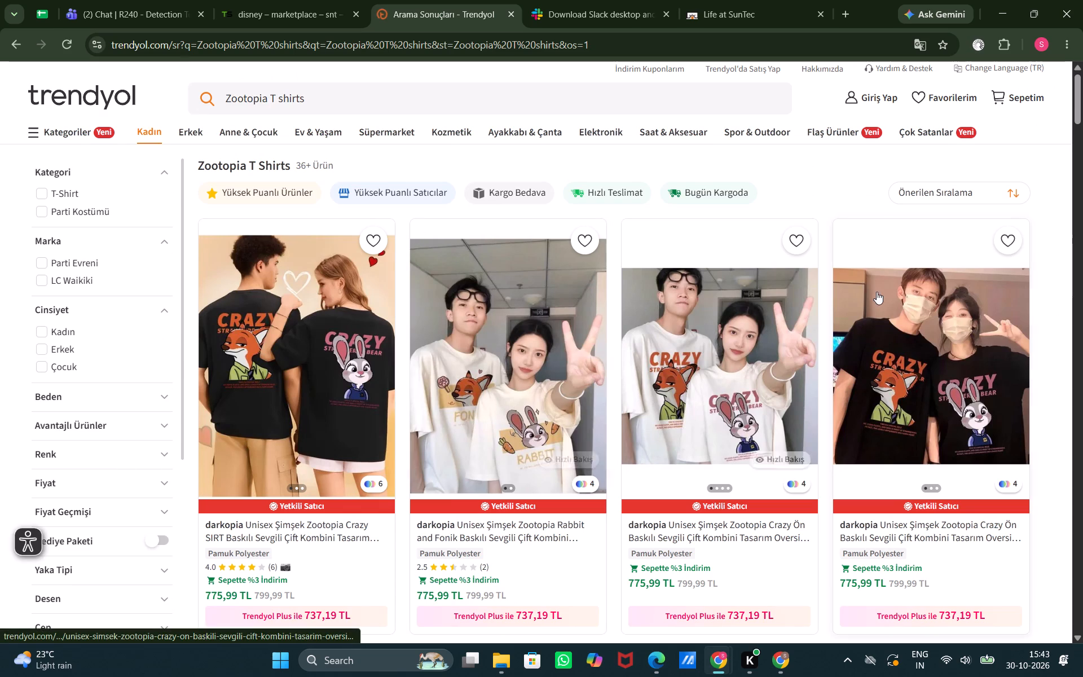
Examine the Trendyol results for Zootopia T shirts for listings not yet processed.
{"action": "scroll", "coordinate": [853, 308], "scroll_direction": "down", "scroll_amount": 5}
{"action": "scroll", "coordinate": [845, 295], "scroll_direction": "up", "scroll_amount": 5}
{"action": "scroll", "coordinate": [845, 295], "scroll_direction": "down", "scroll_amount": 7}
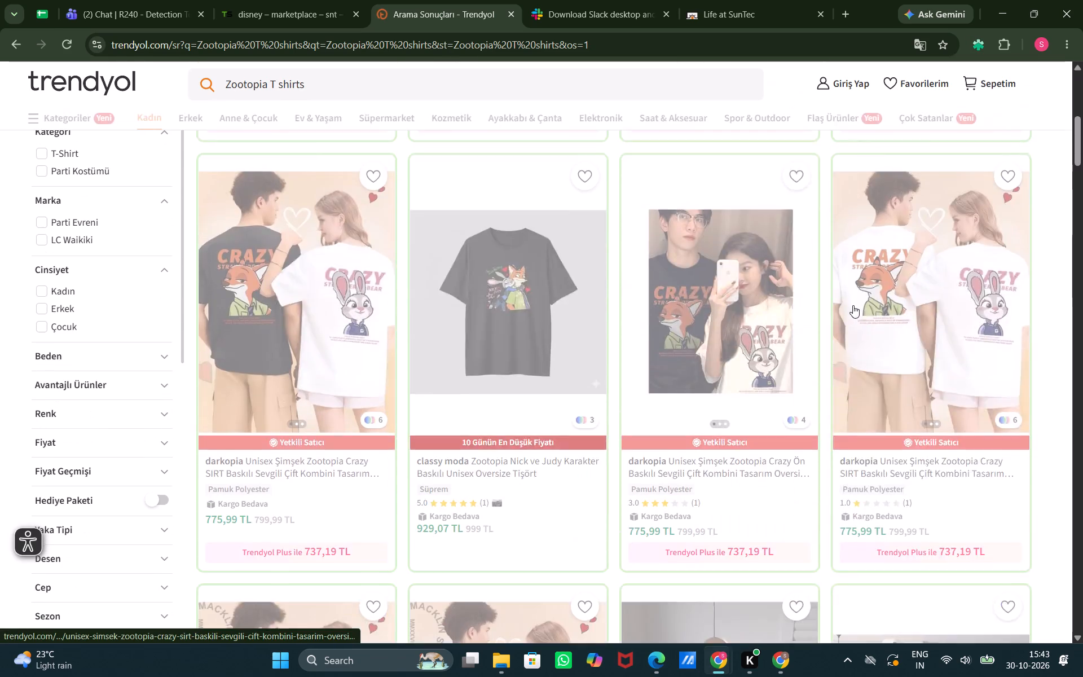
{"action": "scroll", "coordinate": [853, 305], "scroll_direction": "down", "scroll_amount": 18}
{"action": "scroll", "coordinate": [852, 306], "scroll_direction": "up", "scroll_amount": 7}
{"action": "scroll", "coordinate": [852, 306], "scroll_direction": "down", "scroll_amount": 7}
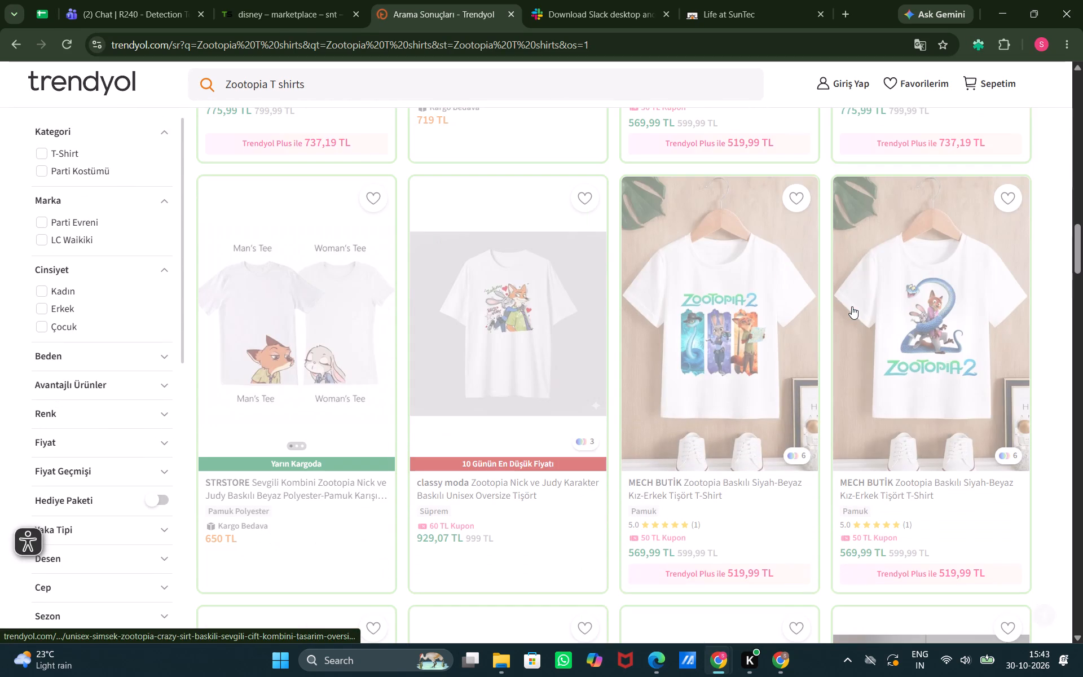
{"action": "scroll", "coordinate": [852, 306], "scroll_direction": "down", "scroll_amount": 20}
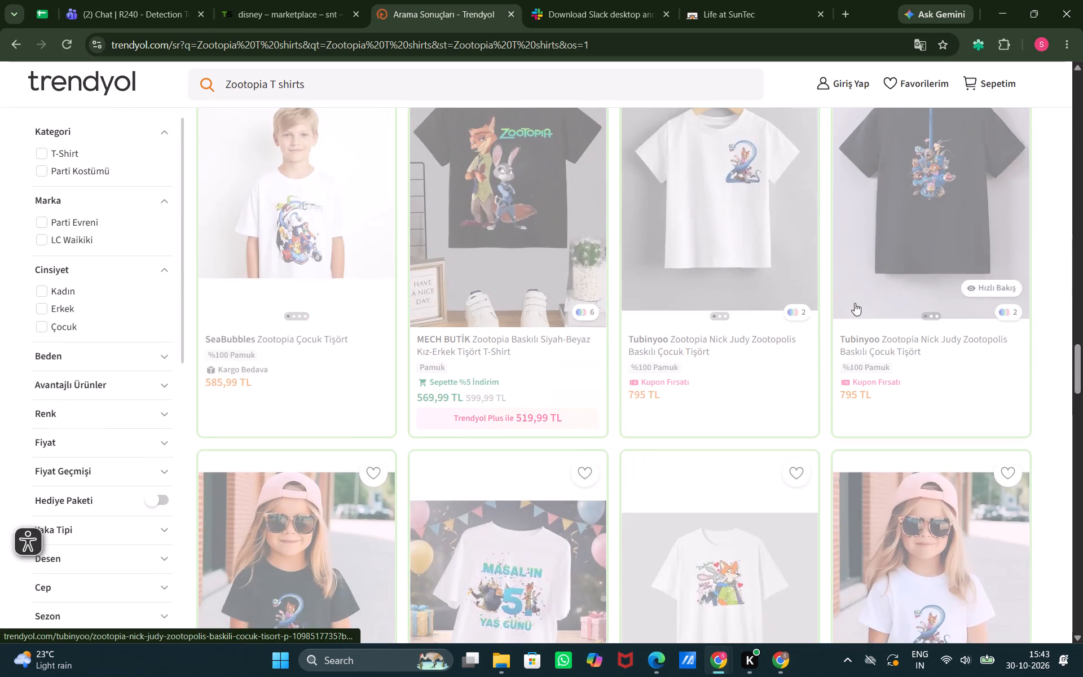
{"action": "scroll", "coordinate": [855, 303], "scroll_direction": "down", "scroll_amount": 13}
{"action": "scroll", "coordinate": [865, 293], "scroll_direction": "up", "scroll_amount": 12}
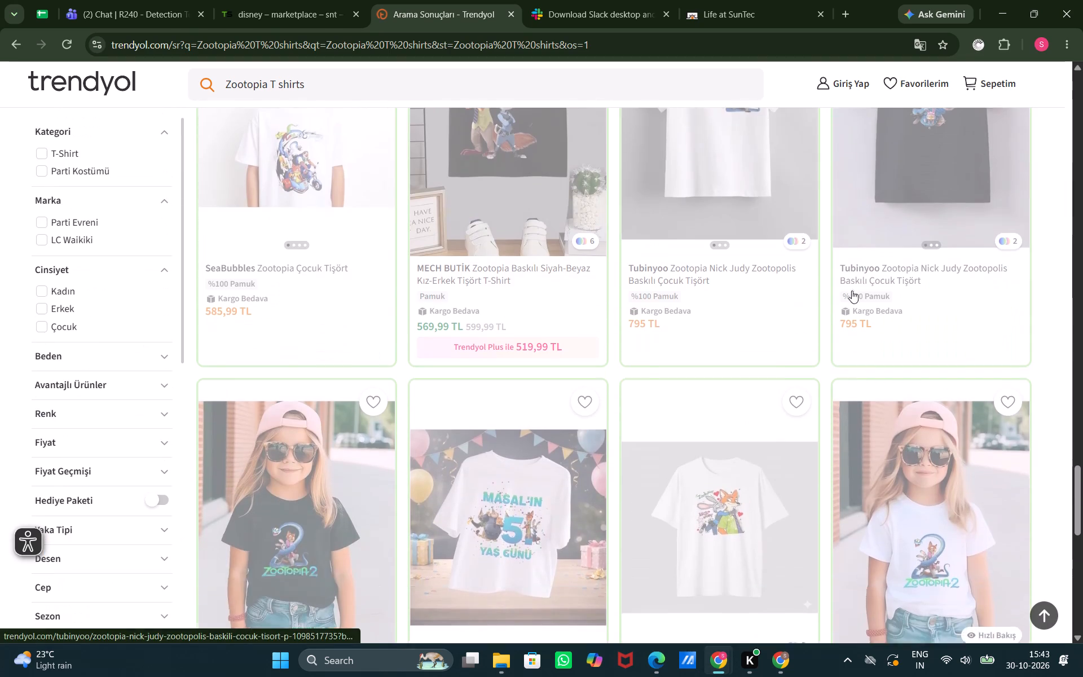
Add Disney in front of the Trendyol query and search for Disney Zootopia T shirts.
{"action": "left_click", "coordinate": [391, 82]}
{"action": "key", "text": "Left"}
{"action": "key", "text": "Left"}
{"action": "key", "text": "Left"}
{"action": "key", "text": "Left"}
{"action": "key", "text": "Left"}
{"action": "key", "text": "Left"}
{"action": "key", "text": "Left"}
{"action": "key", "text": "Left"}
{"action": "key", "text": "Left"}
{"action": "key", "text": "Left"}
{"action": "key", "text": "Left"}
{"action": "key", "text": "Left"}
{"action": "key", "text": "Left"}
{"action": "key", "text": "Left"}
{"action": "key", "text": "Left"}
{"action": "key", "text": "Left"}
{"action": "key", "text": "Left"}
{"action": "key", "text": "Left"}
{"action": "key", "text": "Left"}
{"action": "key", "text": "Left"}
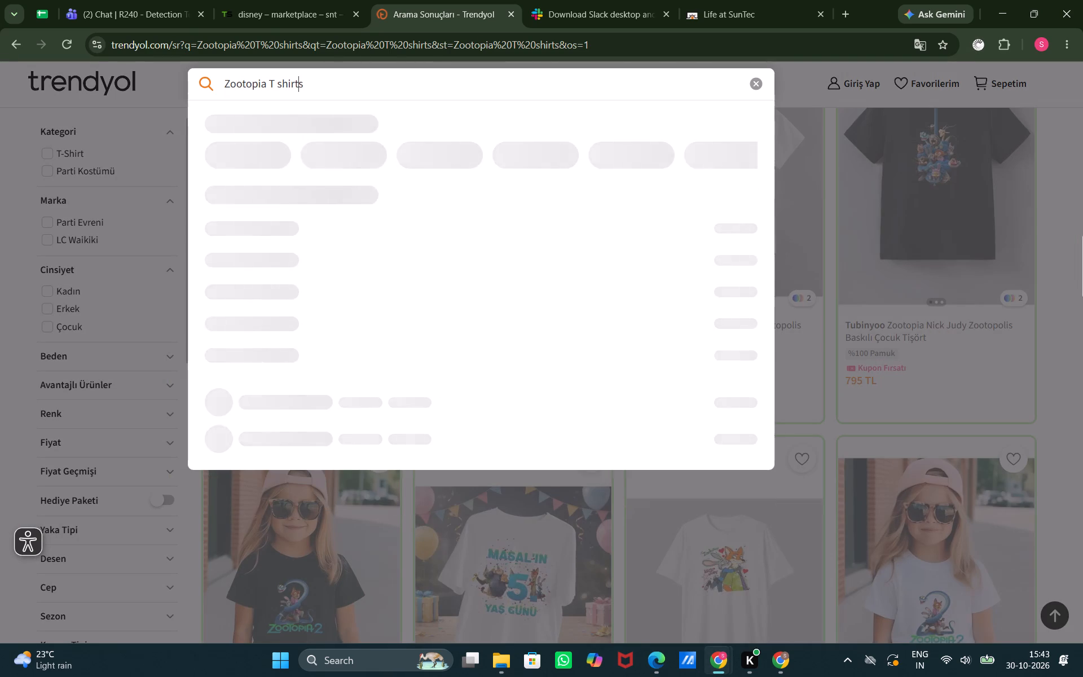
{"action": "key", "text": "shift+d"}
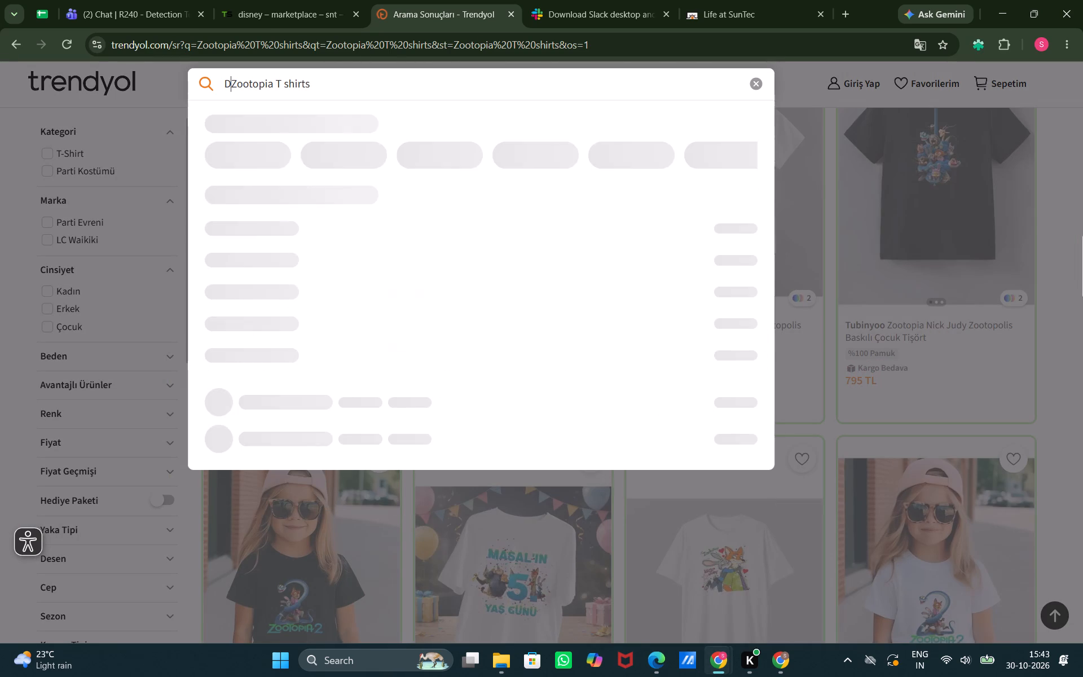
{"action": "type", "text": "isney"}
{"action": "key", "text": "space"}
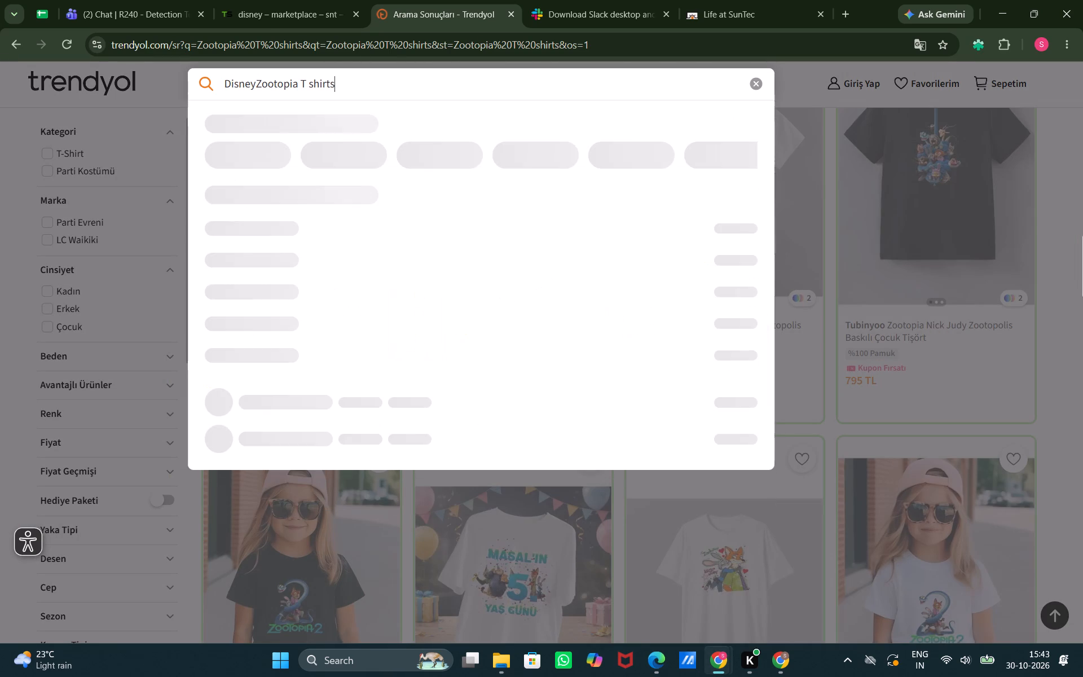
{"action": "key", "text": "Return"}
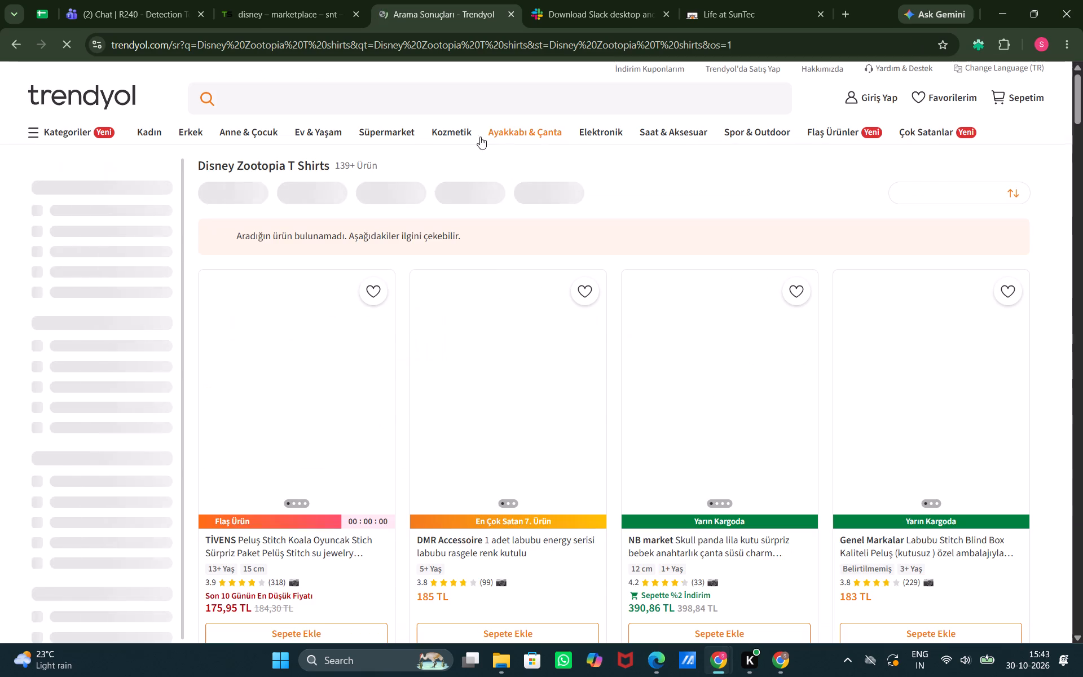
Examine the Disney Zootopia T shirts results for relevant T-shirt listings, and close the Trendyol page.
{"action": "scroll", "coordinate": [764, 287], "scroll_direction": "down", "scroll_amount": 7}
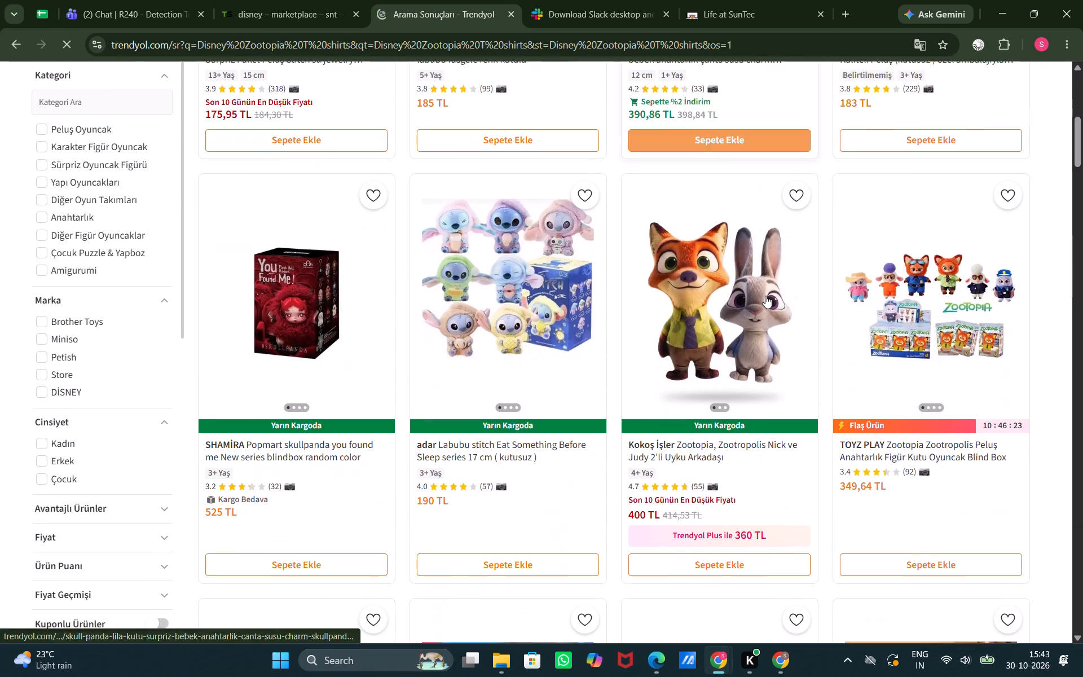
{"action": "scroll", "coordinate": [859, 266], "scroll_direction": "down", "scroll_amount": 7}
{"action": "scroll", "coordinate": [359, 219], "scroll_direction": "down", "scroll_amount": 6}
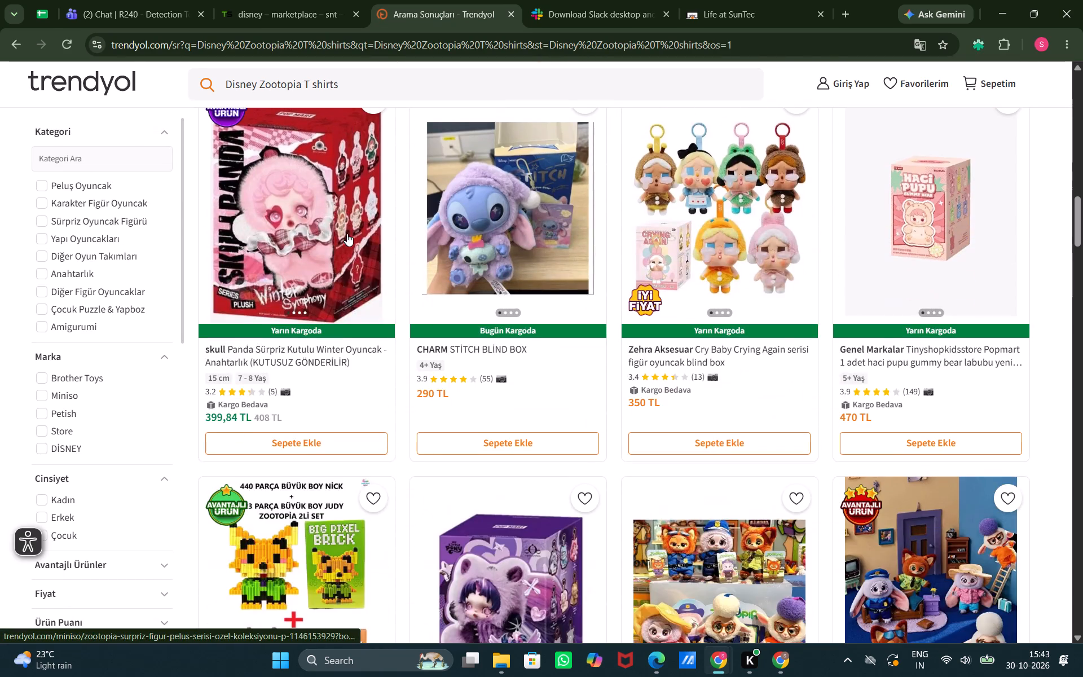
{"action": "scroll", "coordinate": [918, 191], "scroll_direction": "down", "scroll_amount": 6}
{"action": "scroll", "coordinate": [315, 218], "scroll_direction": "down", "scroll_amount": 5}
{"action": "scroll", "coordinate": [809, 244], "scroll_direction": "down", "scroll_amount": 7}
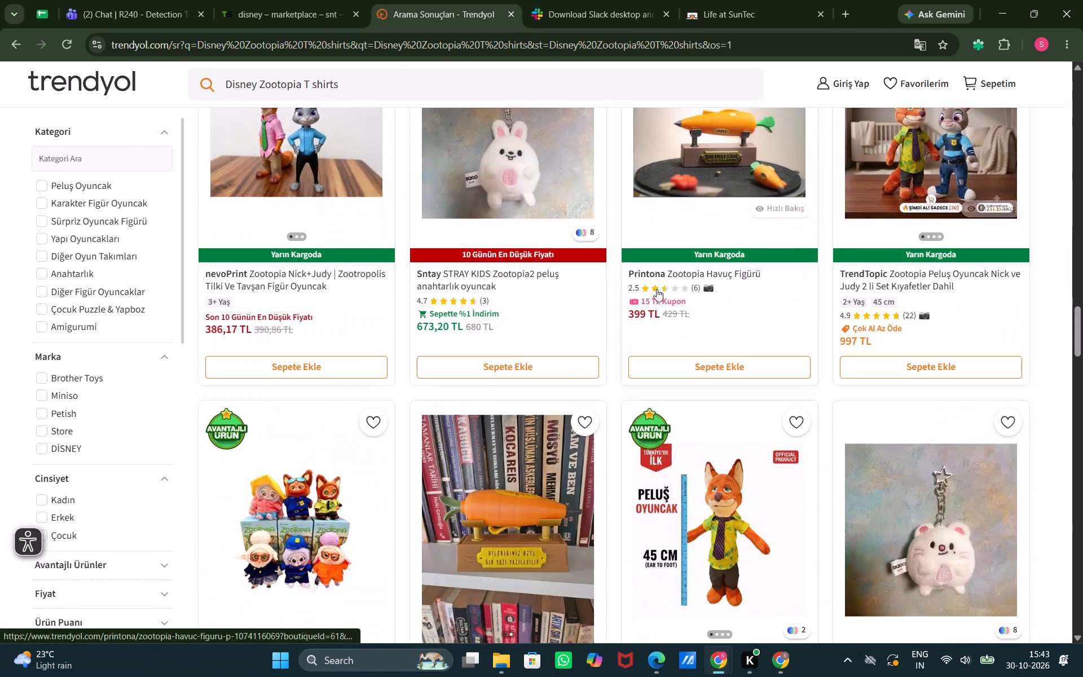
{"action": "scroll", "coordinate": [385, 287], "scroll_direction": "down", "scroll_amount": 6}
{"action": "scroll", "coordinate": [465, 271], "scroll_direction": "down", "scroll_amount": 7}
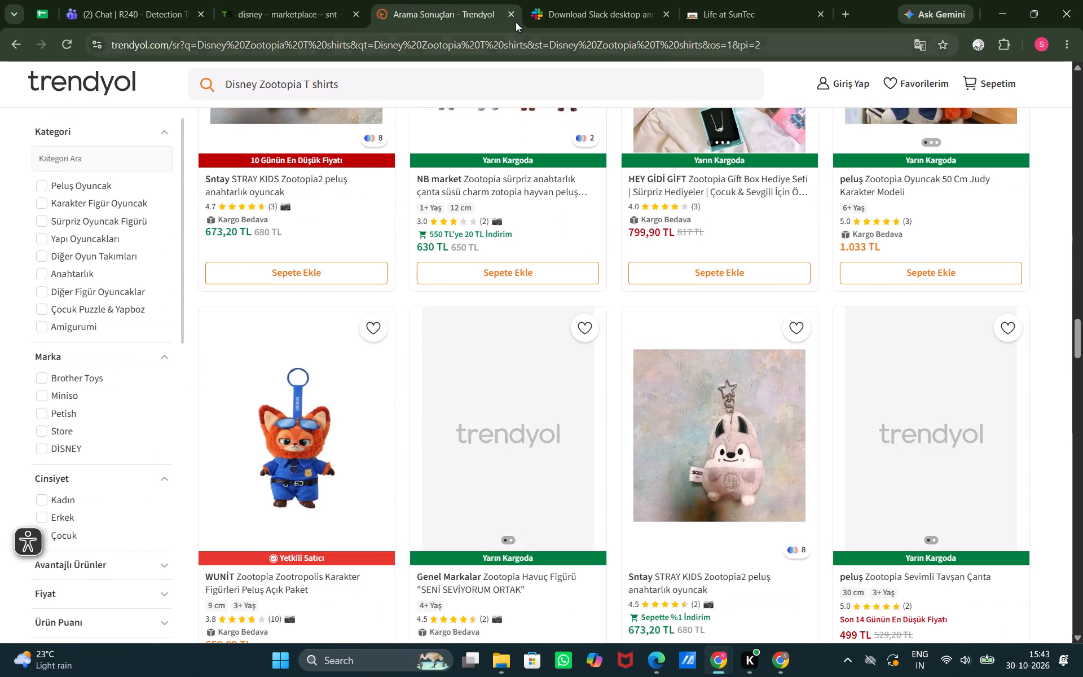
{"action": "left_click", "coordinate": [515, 17]}
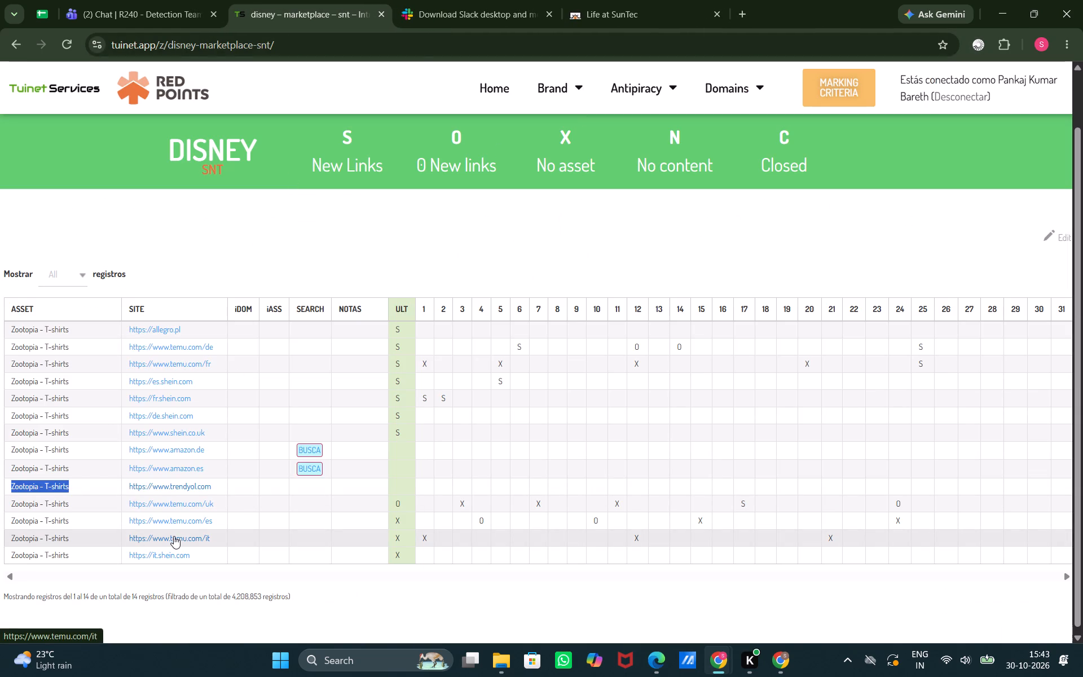
Open amazon.es from its Zootopia - T-shirts tracker row and search the store for Zootopia - T-shirts.
{"action": "left_click", "coordinate": [173, 469]}
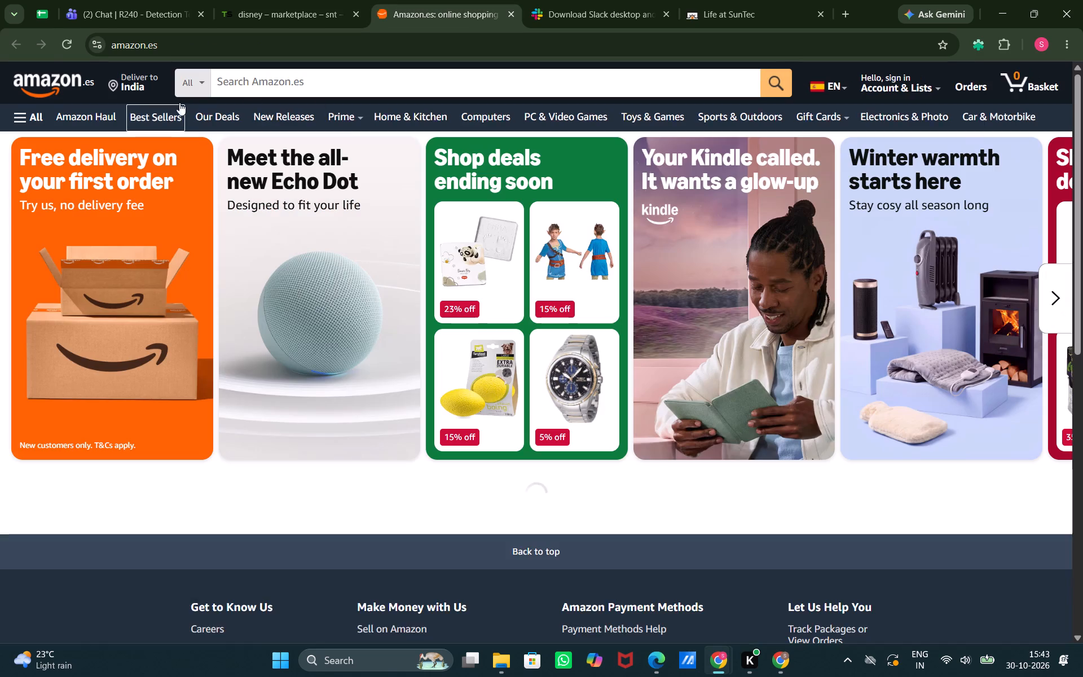
{"action": "left_click", "coordinate": [237, 83]}
{"action": "key", "text": "ctrl+v"}
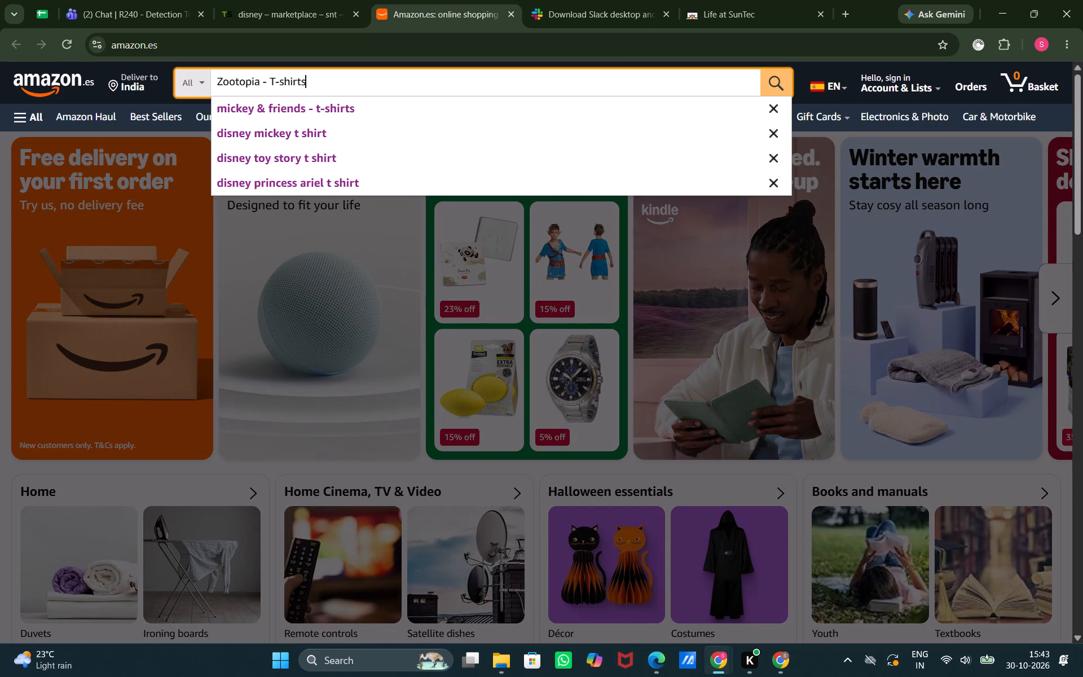
{"action": "key", "text": "Return"}
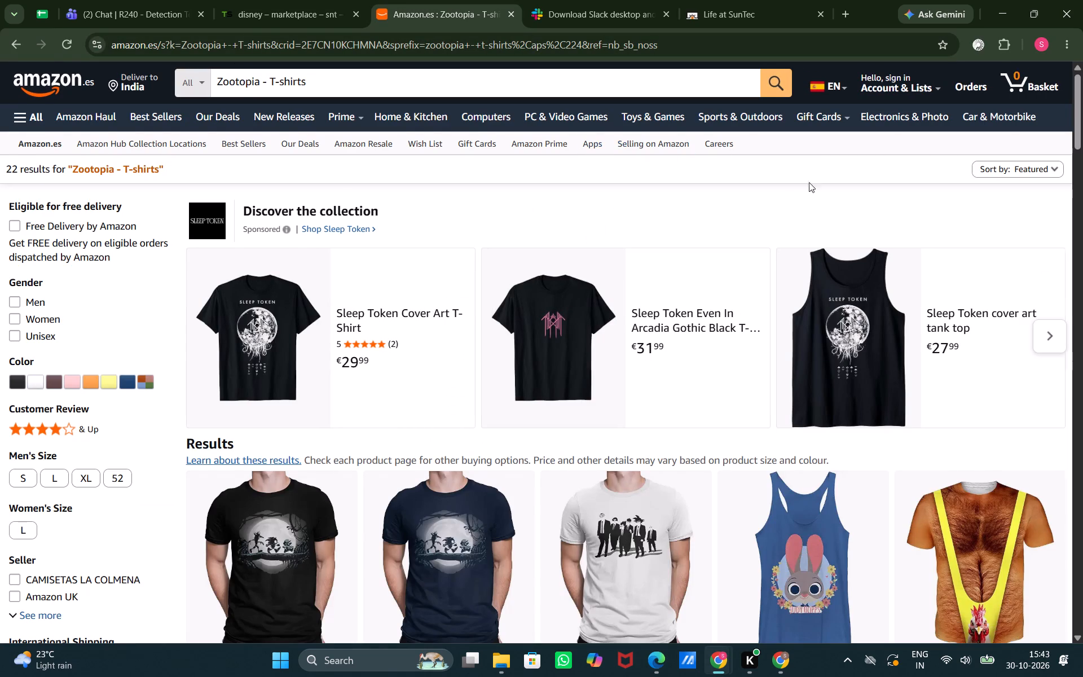
Examine the Amazon.es results for Zootopia - T-shirts through the end of the page for relevant listings.
{"action": "scroll", "coordinate": [769, 221], "scroll_direction": "down", "scroll_amount": 17}
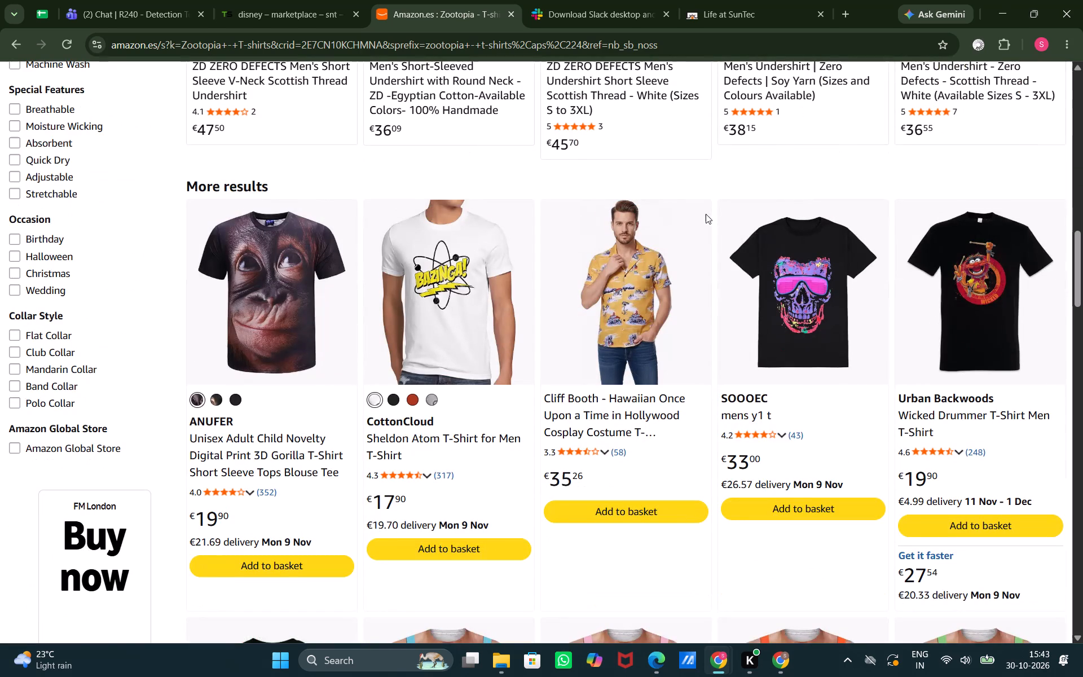
{"action": "scroll", "coordinate": [654, 221], "scroll_direction": "down", "scroll_amount": 13}
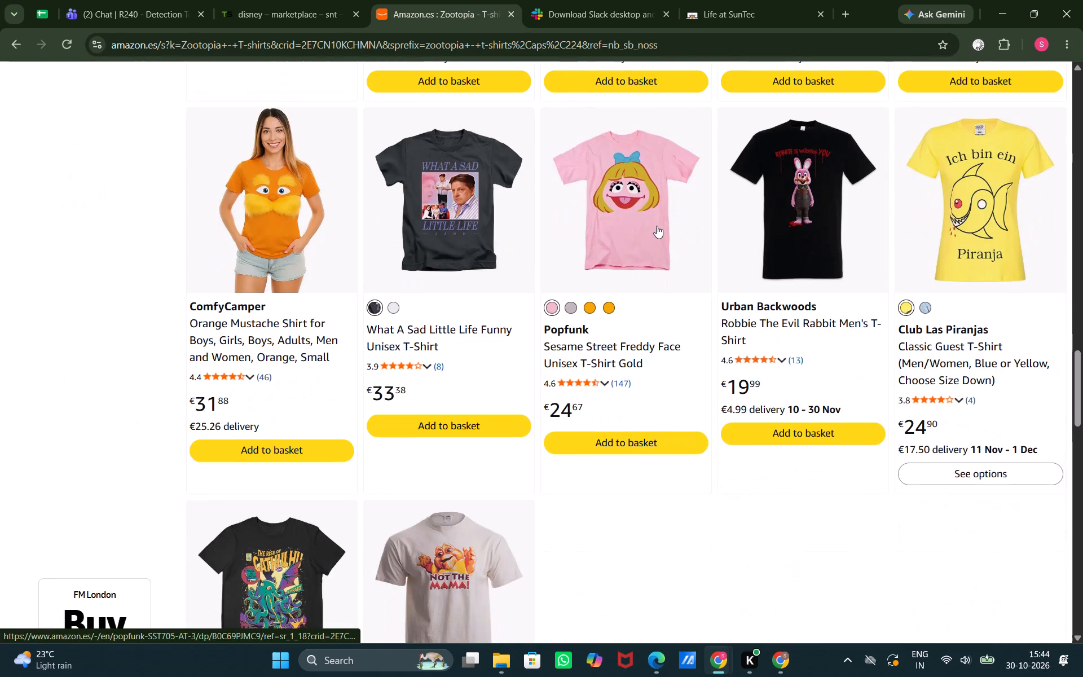
{"action": "scroll", "coordinate": [949, 173], "scroll_direction": "down", "scroll_amount": 7}
{"action": "scroll", "coordinate": [675, 209], "scroll_direction": "down", "scroll_amount": 4}
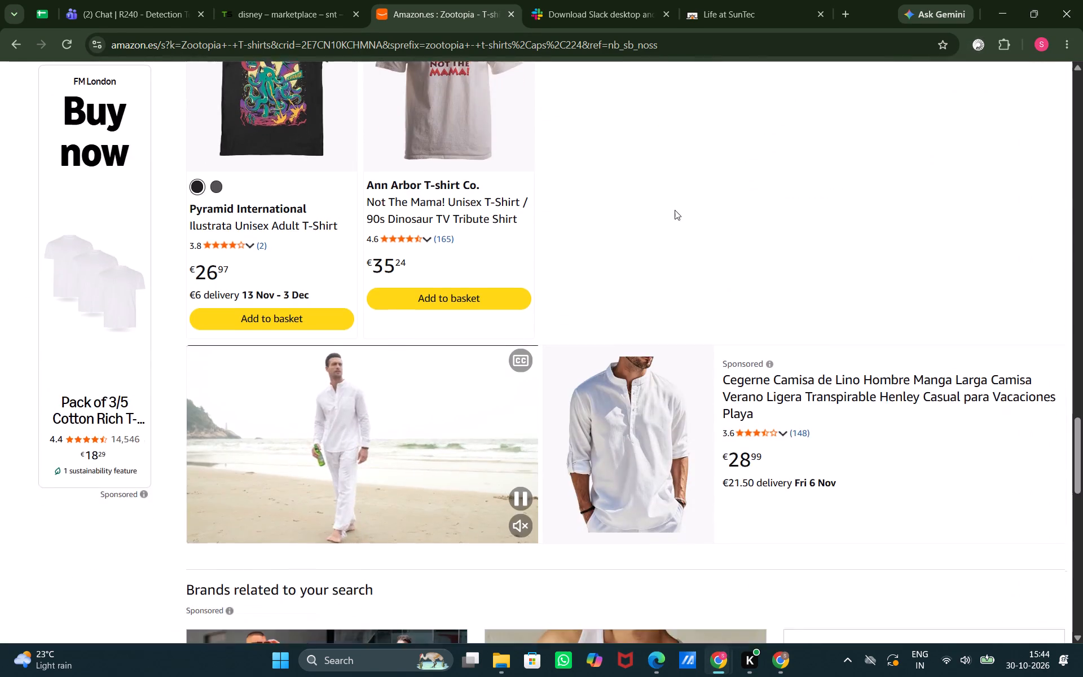
{"action": "scroll", "coordinate": [675, 210], "scroll_direction": "down", "scroll_amount": 8}
{"action": "scroll", "coordinate": [675, 213], "scroll_direction": "up", "scroll_amount": 3}
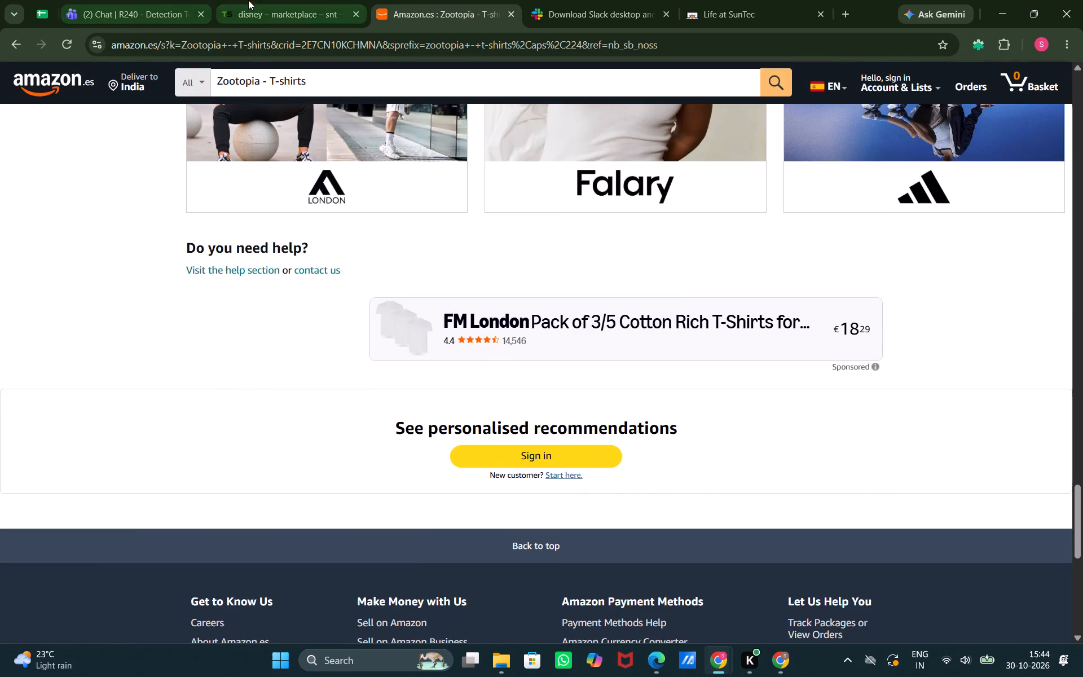
Return to the Disney marketplace tracker and open amazon.es again from its Zootopia - T-shirts row.
{"action": "left_click", "coordinate": [248, 0]}
{"action": "left_click", "coordinate": [177, 468]}
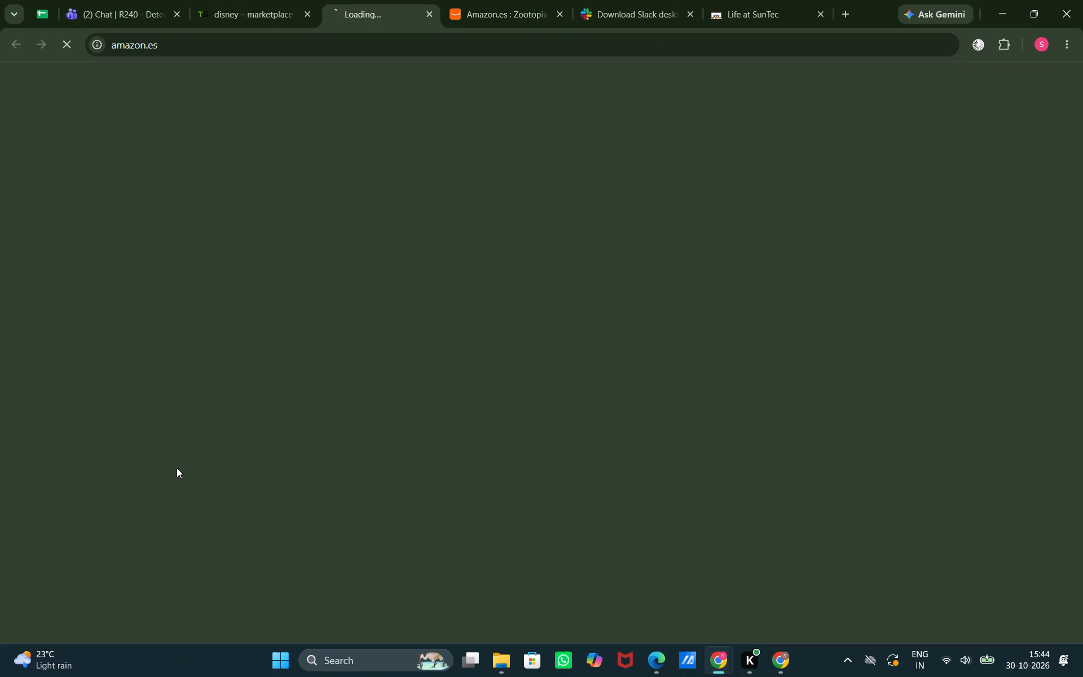
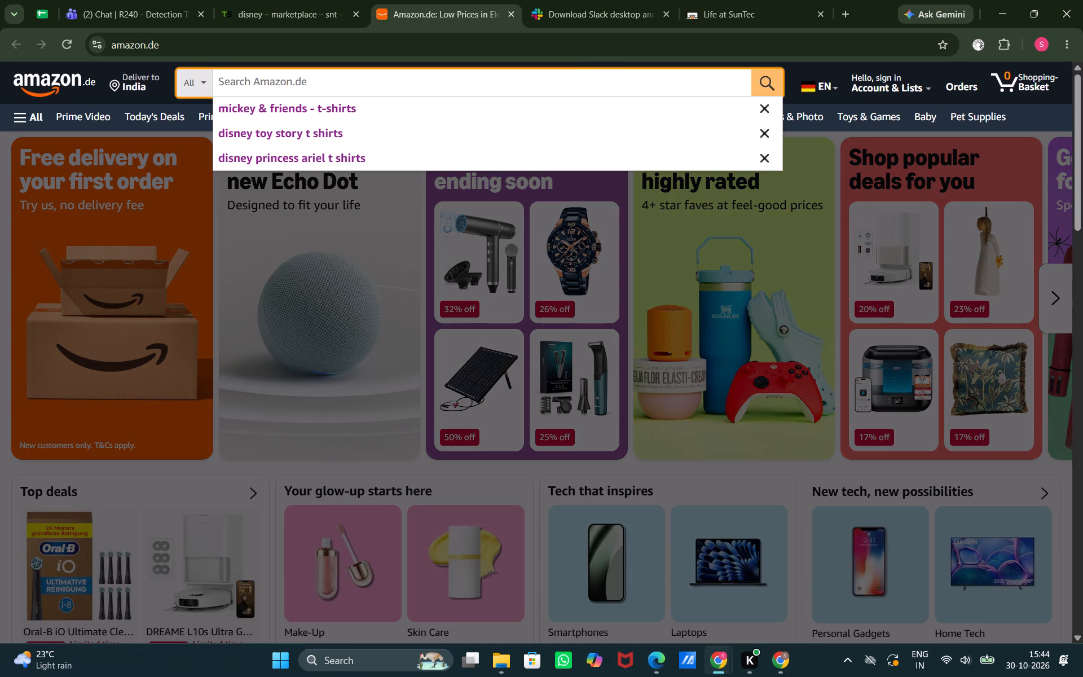
Search Amazon.de for Zootopia - T-shirts.
{"action": "key", "text": "ctrl+v"}
{"action": "key", "text": "Return"}
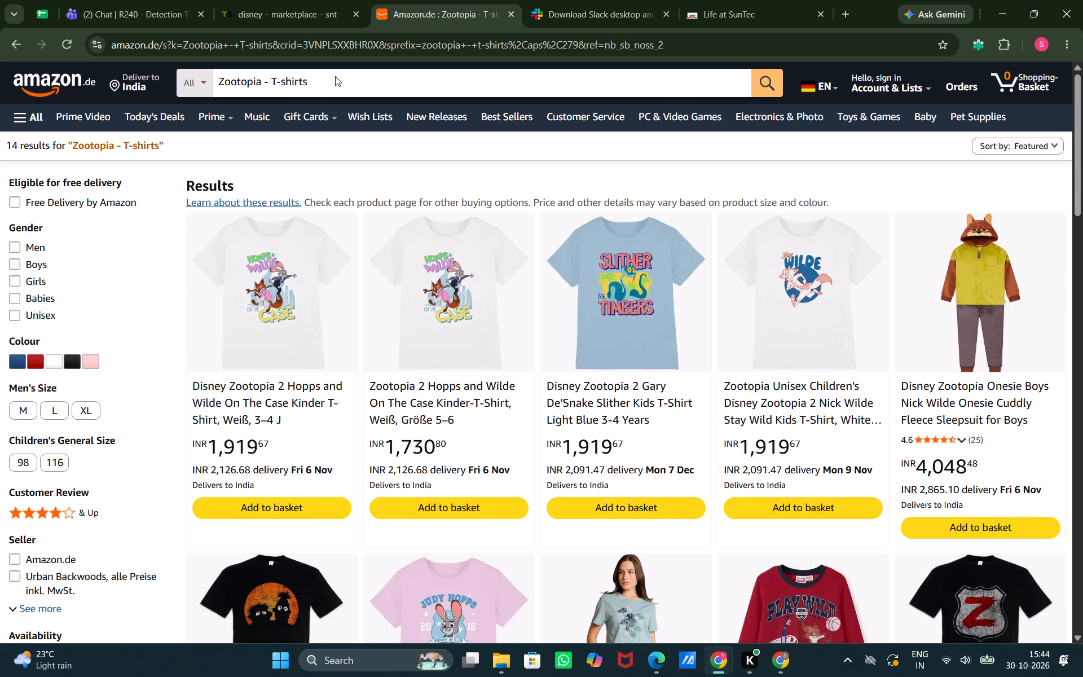
Examine the Amazon.de results for Zootopia - T-shirts through the end of the page, and close the store page.
{"action": "scroll", "coordinate": [358, 104], "scroll_direction": "down", "scroll_amount": 6}
{"action": "scroll", "coordinate": [473, 184], "scroll_direction": "up", "scroll_amount": 6}
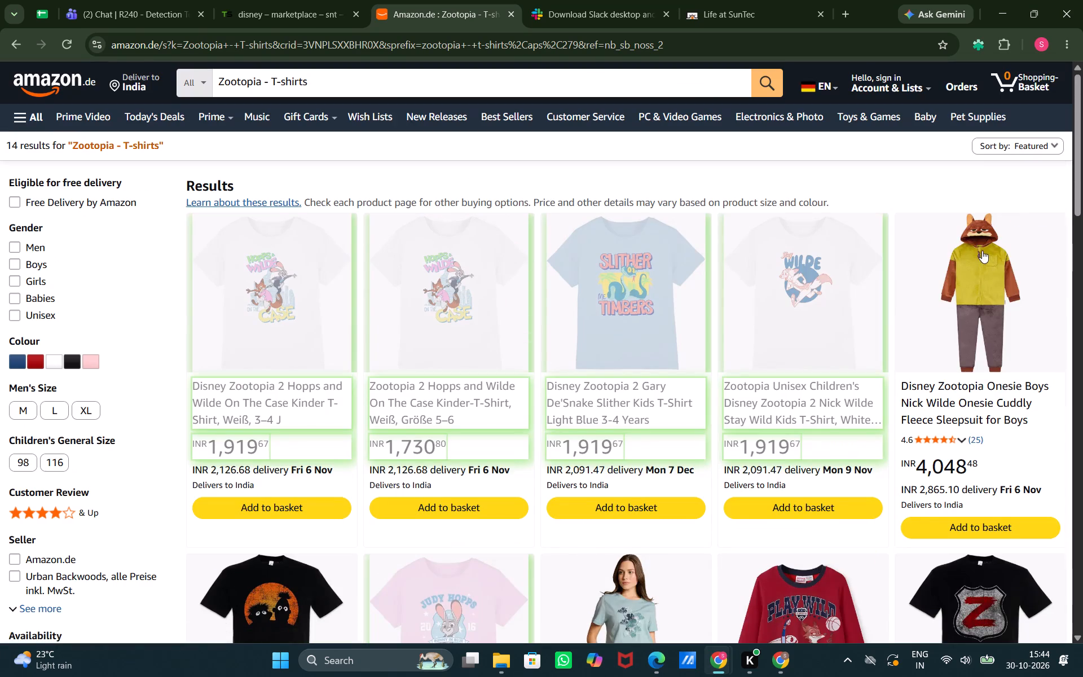
{"action": "scroll", "coordinate": [987, 251], "scroll_direction": "down", "scroll_amount": 8}
{"action": "scroll", "coordinate": [994, 258], "scroll_direction": "up", "scroll_amount": 3}
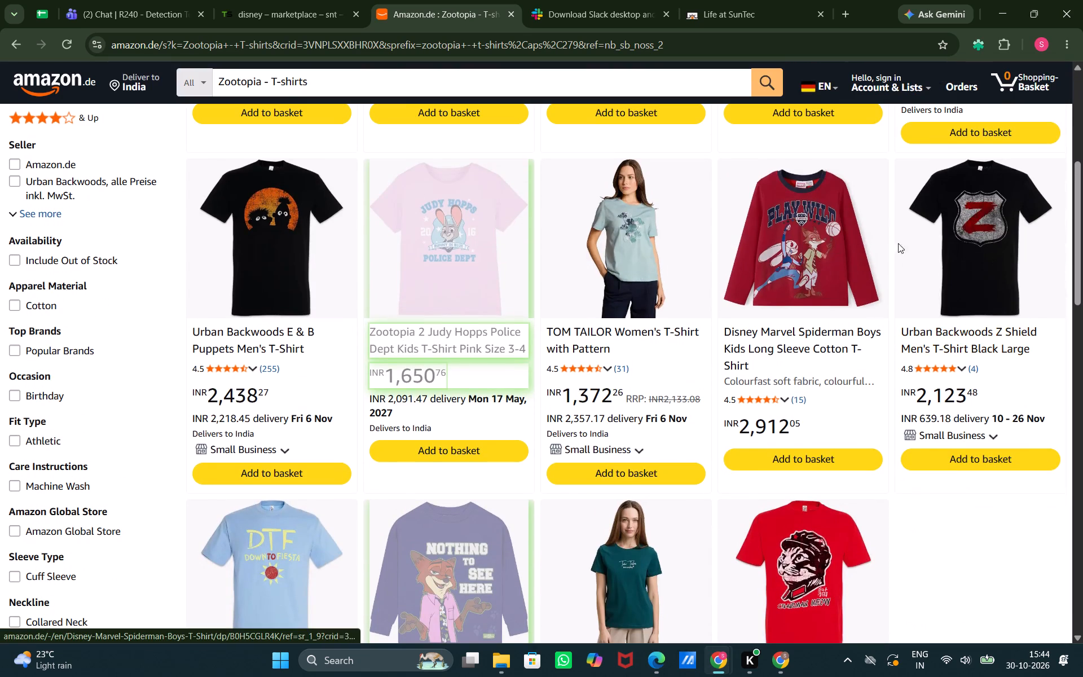
{"action": "scroll", "coordinate": [313, 269], "scroll_direction": "down", "scroll_amount": 4}
{"action": "scroll", "coordinate": [844, 264], "scroll_direction": "down", "scroll_amount": 9}
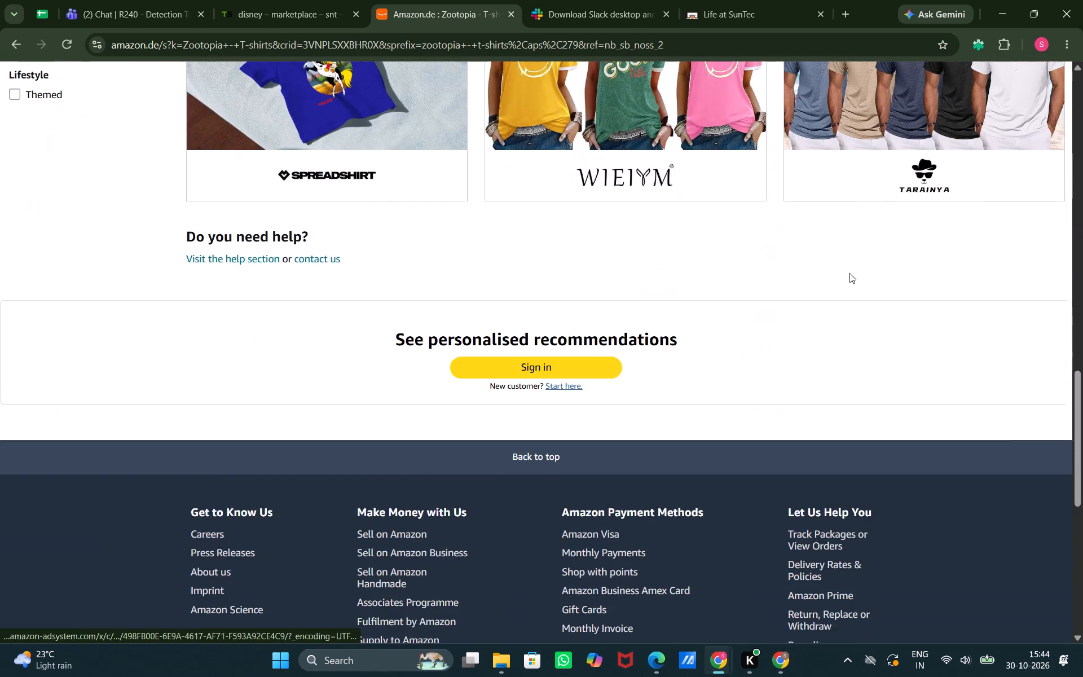
{"action": "scroll", "coordinate": [848, 273], "scroll_direction": "up", "scroll_amount": 4}
{"action": "scroll", "coordinate": [669, 274], "scroll_direction": "down", "scroll_amount": 7}
{"action": "scroll", "coordinate": [658, 277], "scroll_direction": "up", "scroll_amount": 11}
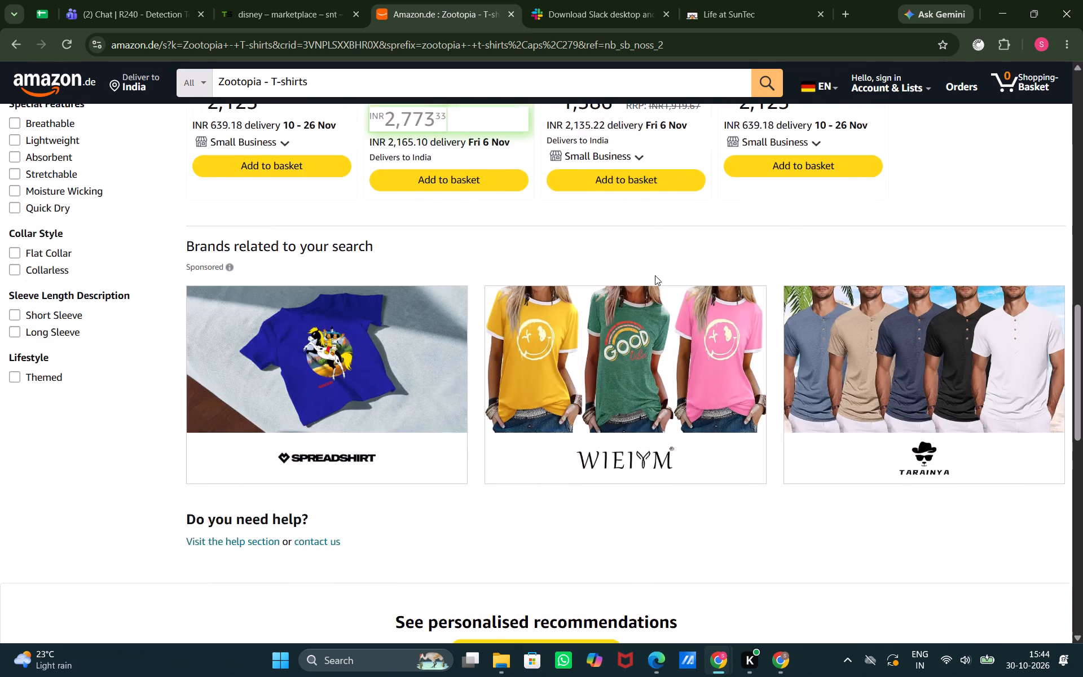
{"action": "scroll", "coordinate": [655, 275], "scroll_direction": "up", "scroll_amount": 2}
{"action": "left_click", "coordinate": [511, 13]}
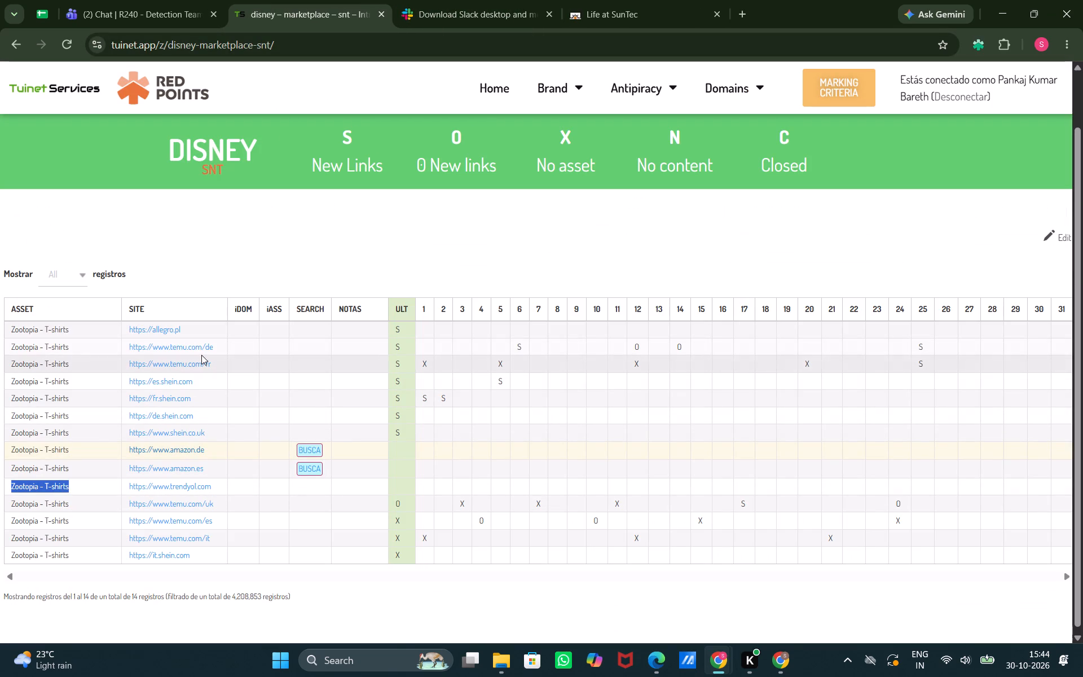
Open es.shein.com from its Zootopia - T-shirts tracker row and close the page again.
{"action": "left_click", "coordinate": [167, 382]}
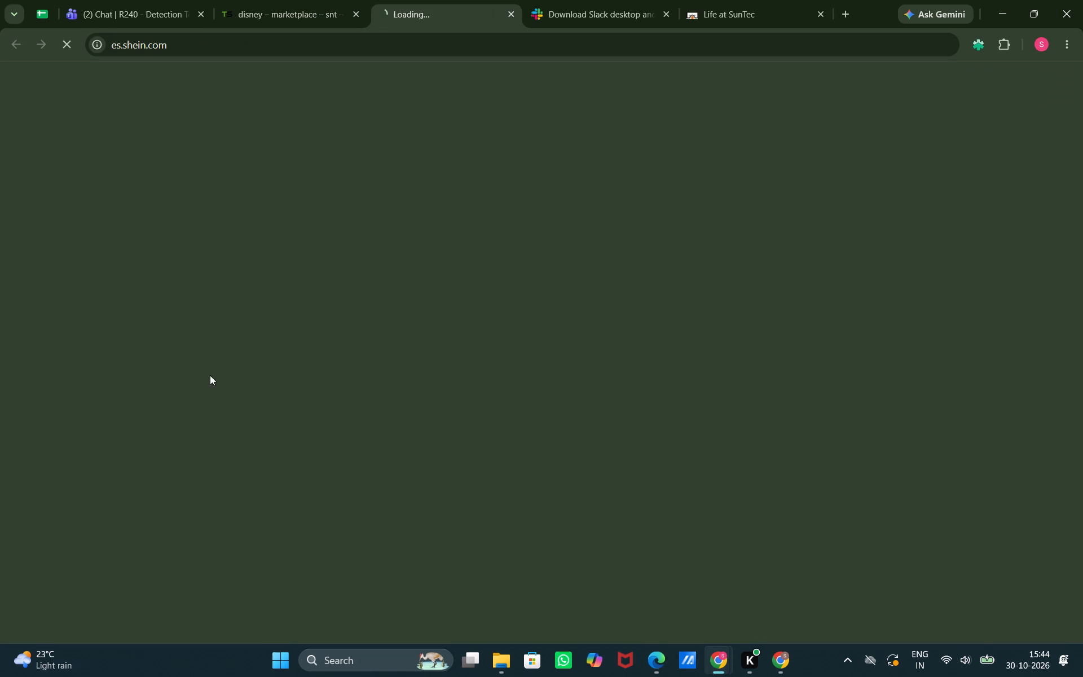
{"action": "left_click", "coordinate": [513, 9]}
Filter the Disney marketplace tracker by the asset Cars - T-Shirts.
{"action": "scroll", "coordinate": [359, 315], "scroll_direction": "up", "scroll_amount": 5}
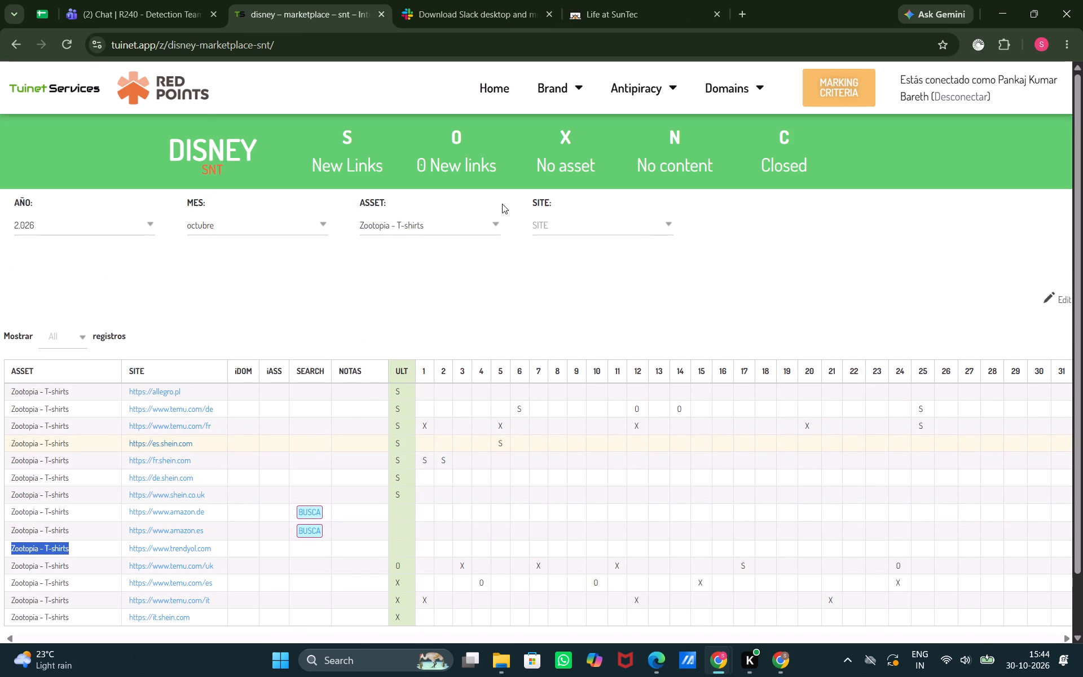
{"action": "left_click", "coordinate": [489, 235]}
{"action": "scroll", "coordinate": [414, 363], "scroll_direction": "down", "scroll_amount": 14}
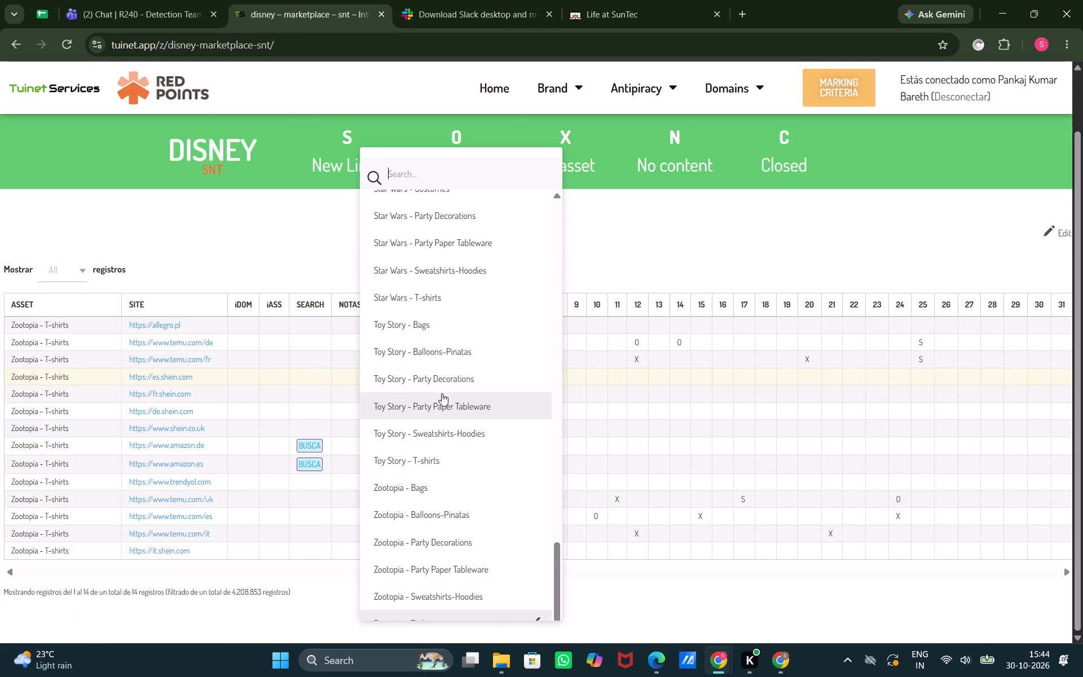
{"action": "scroll", "coordinate": [439, 319], "scroll_direction": "up", "scroll_amount": 5}
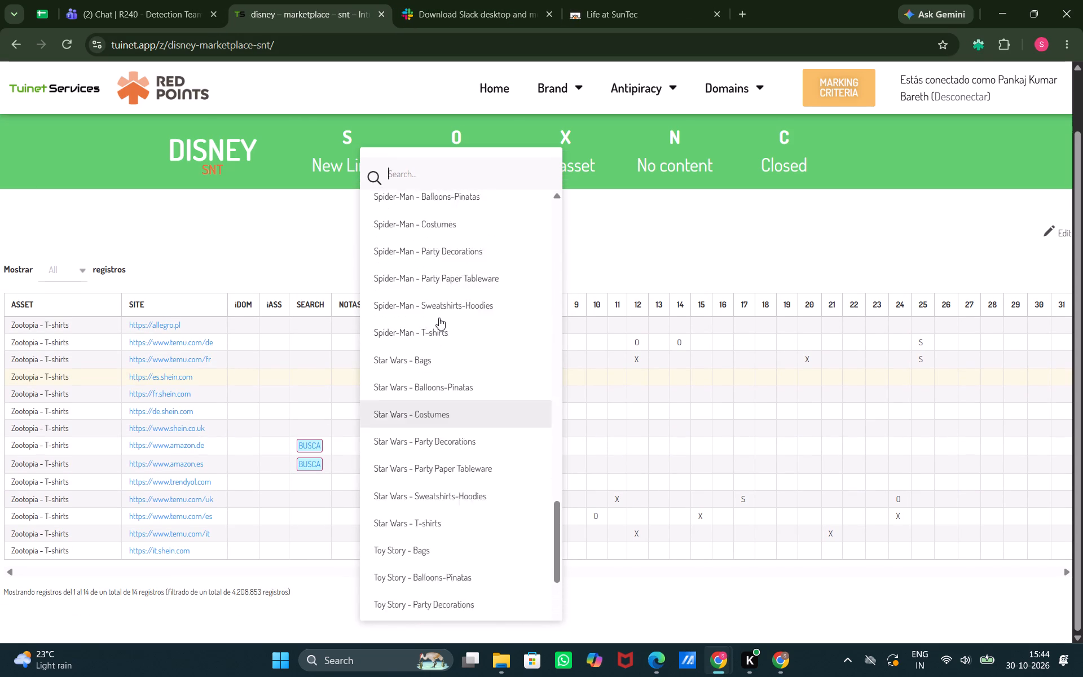
{"action": "scroll", "coordinate": [444, 306], "scroll_direction": "up", "scroll_amount": 9}
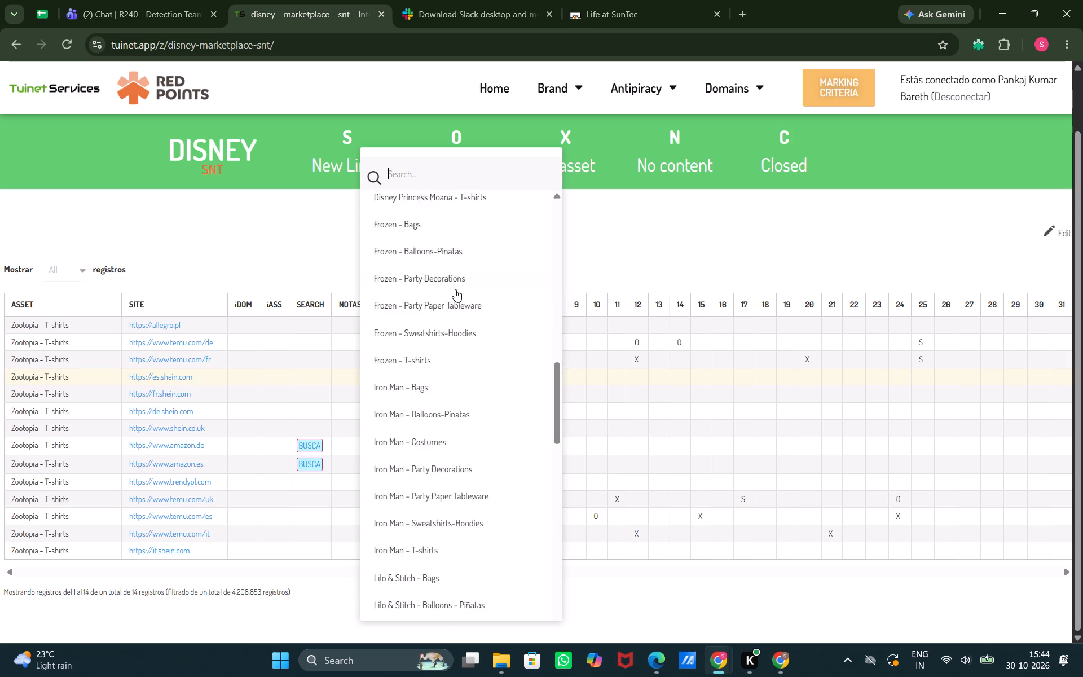
{"action": "scroll", "coordinate": [455, 289], "scroll_direction": "up", "scroll_amount": 6}
{"action": "scroll", "coordinate": [455, 289], "scroll_direction": "up", "scroll_amount": 15}
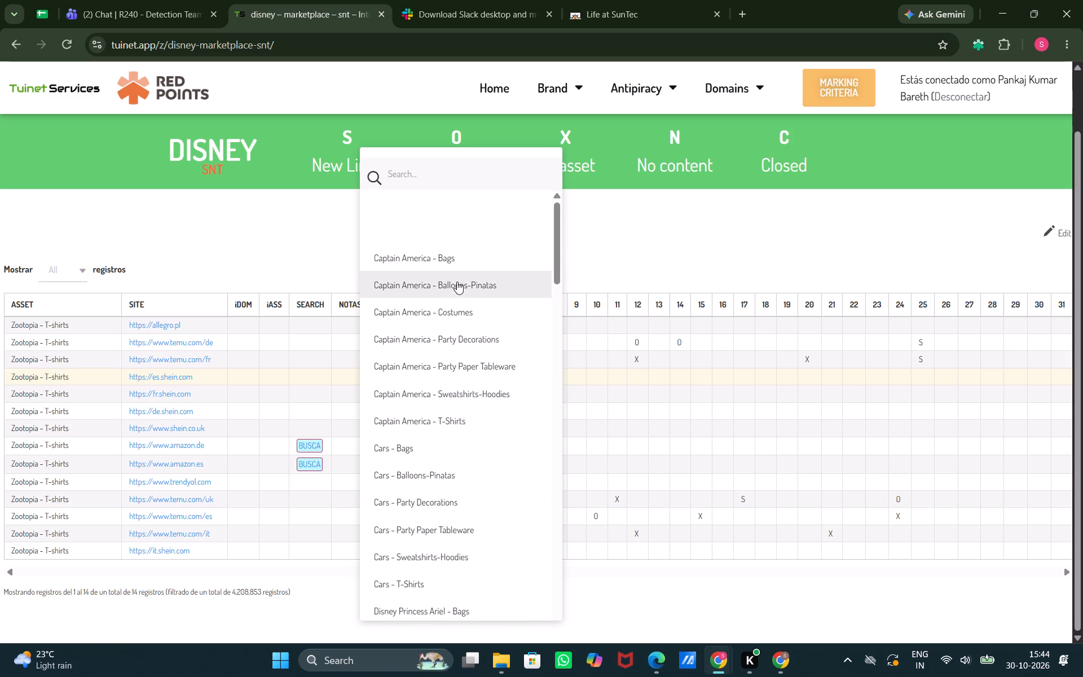
{"action": "scroll", "coordinate": [462, 446], "scroll_direction": "down", "scroll_amount": 2}
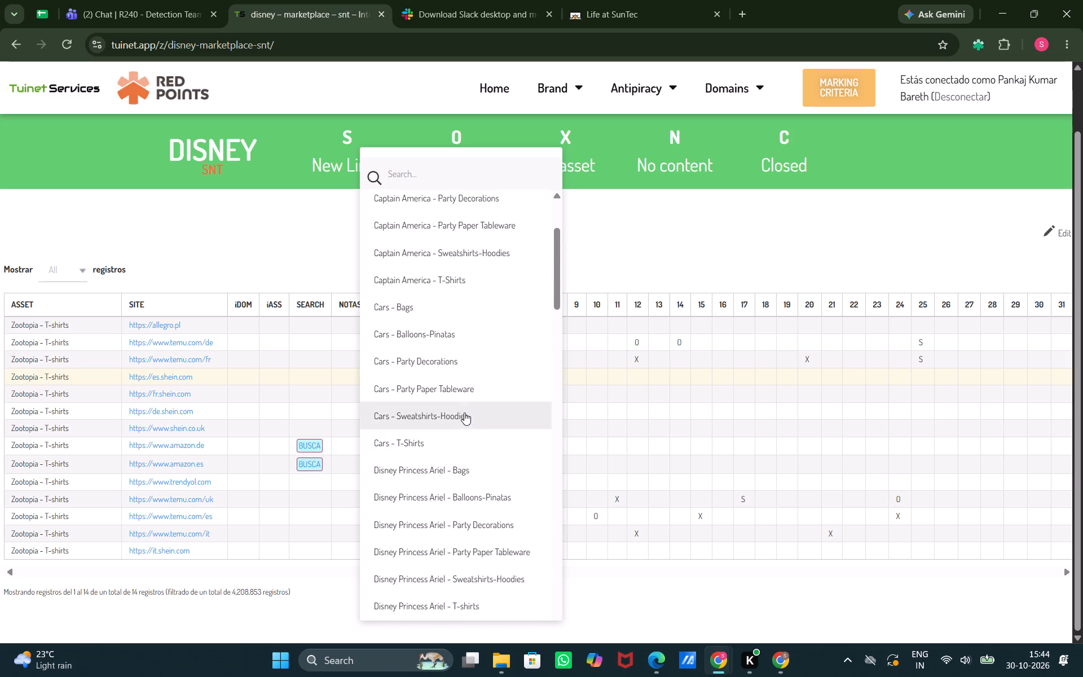
{"action": "left_click", "coordinate": [455, 447]}
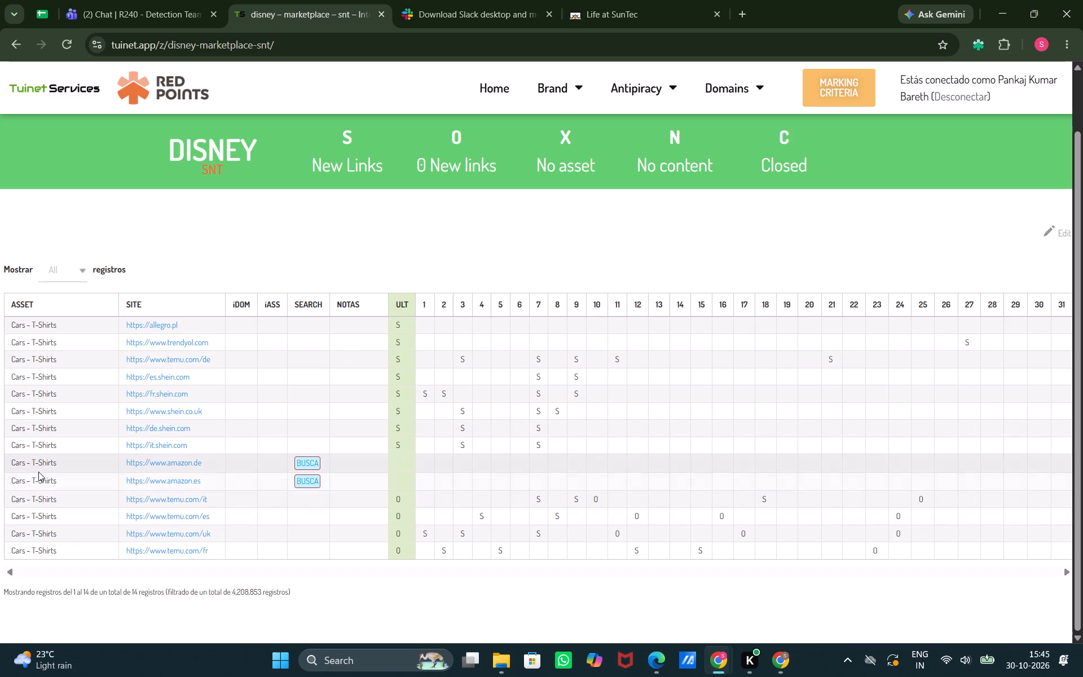
Copy the Cars - T-Shirts asset name from the amazon.es tracker row, open that site and search it for the copied name.
{"action": "left_click_drag", "start_coordinate": [14, 480], "coordinate": [46, 483]}
{"action": "left_click", "coordinate": [0, 489]}
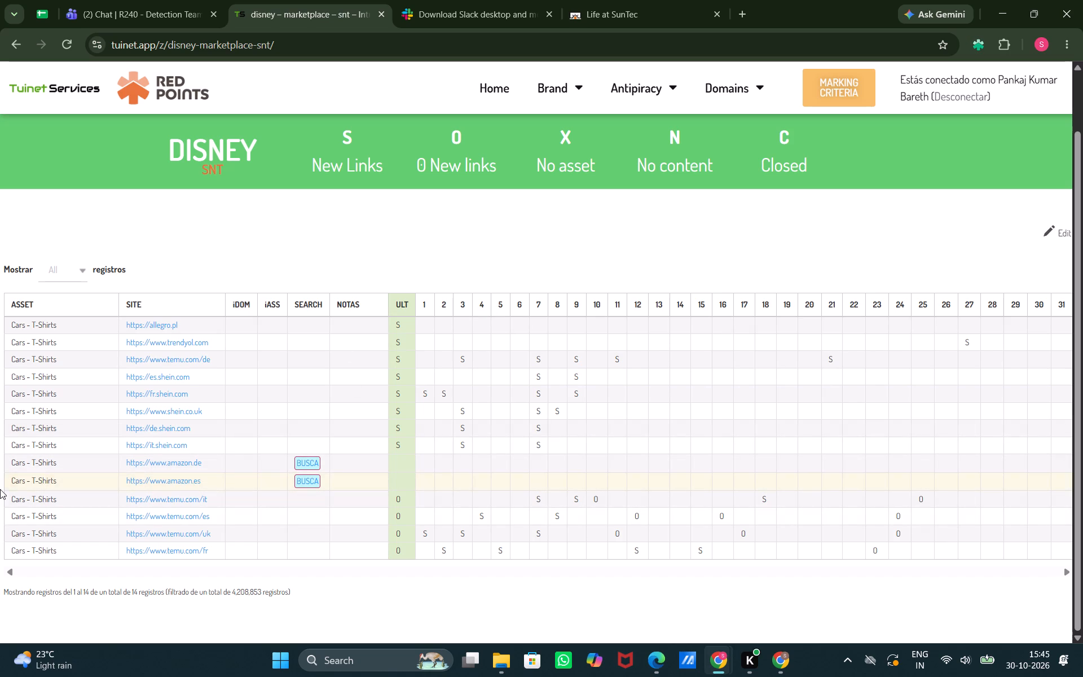
{"action": "left_click_drag", "start_coordinate": [11, 482], "coordinate": [89, 483]}
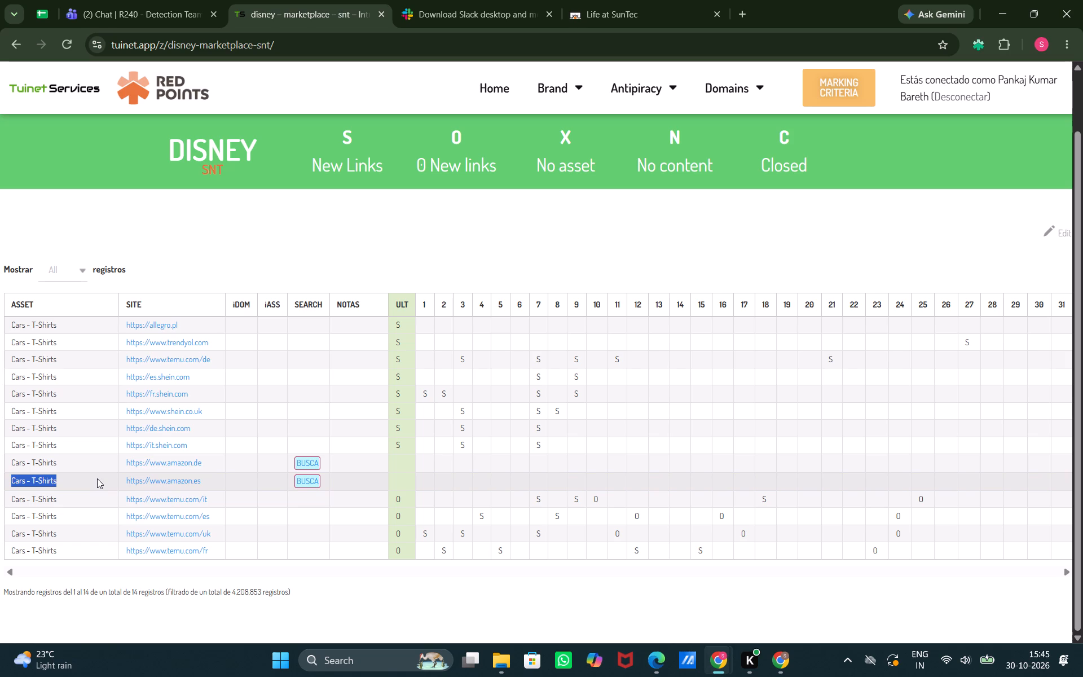
{"action": "key", "text": "ctrl+c"}
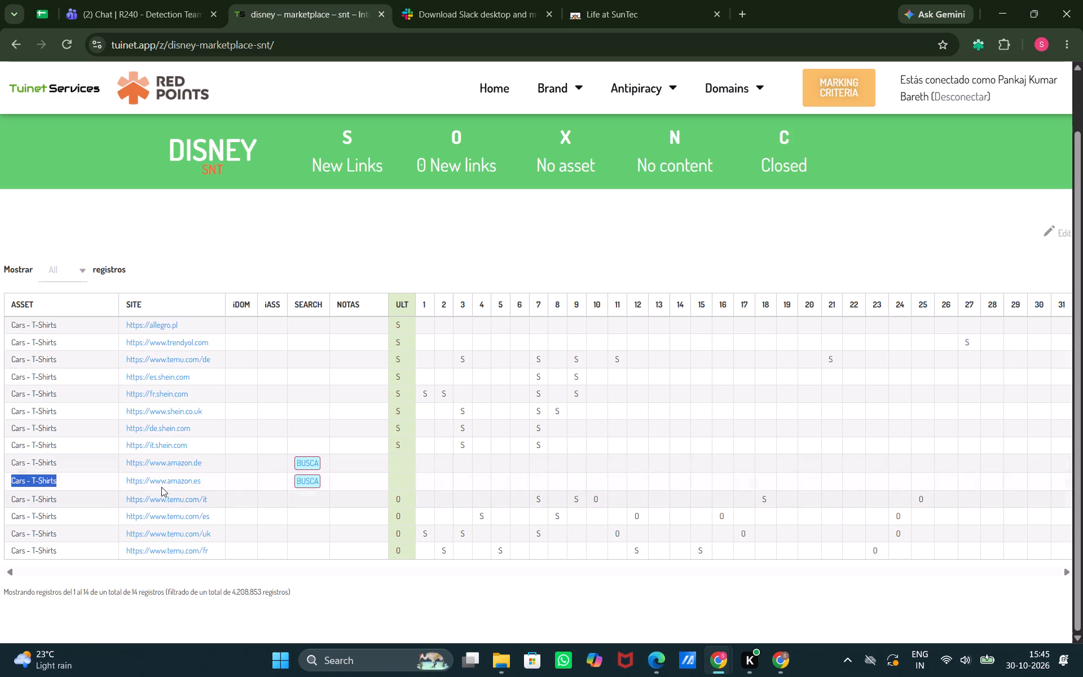
{"action": "left_click", "coordinate": [164, 484]}
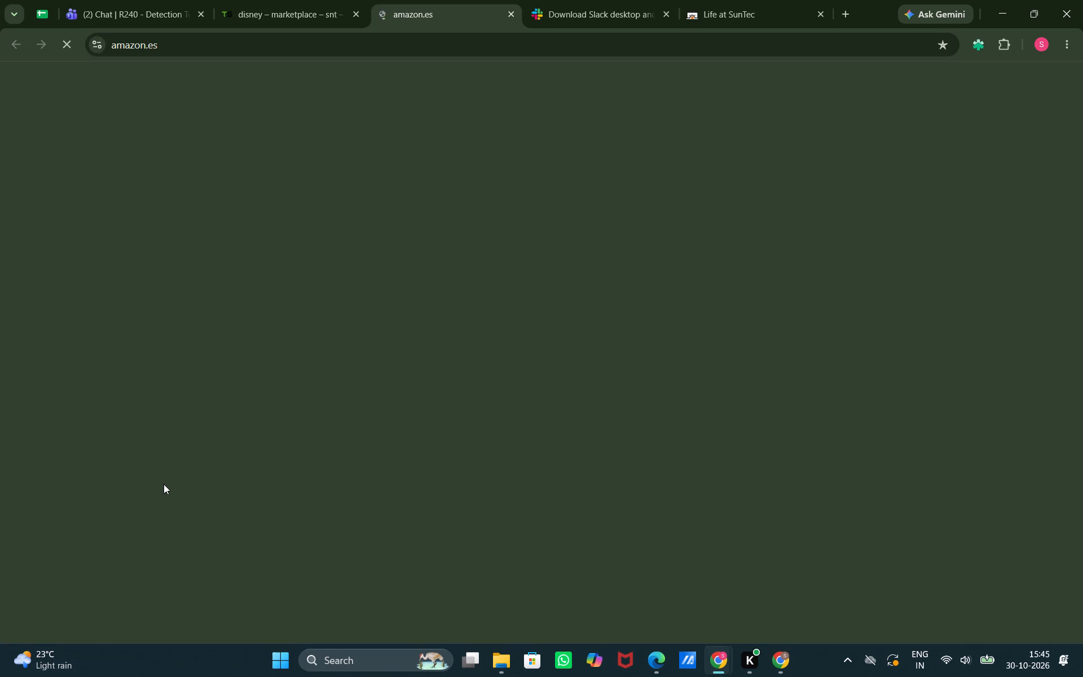
{"action": "left_click", "coordinate": [243, 78]}
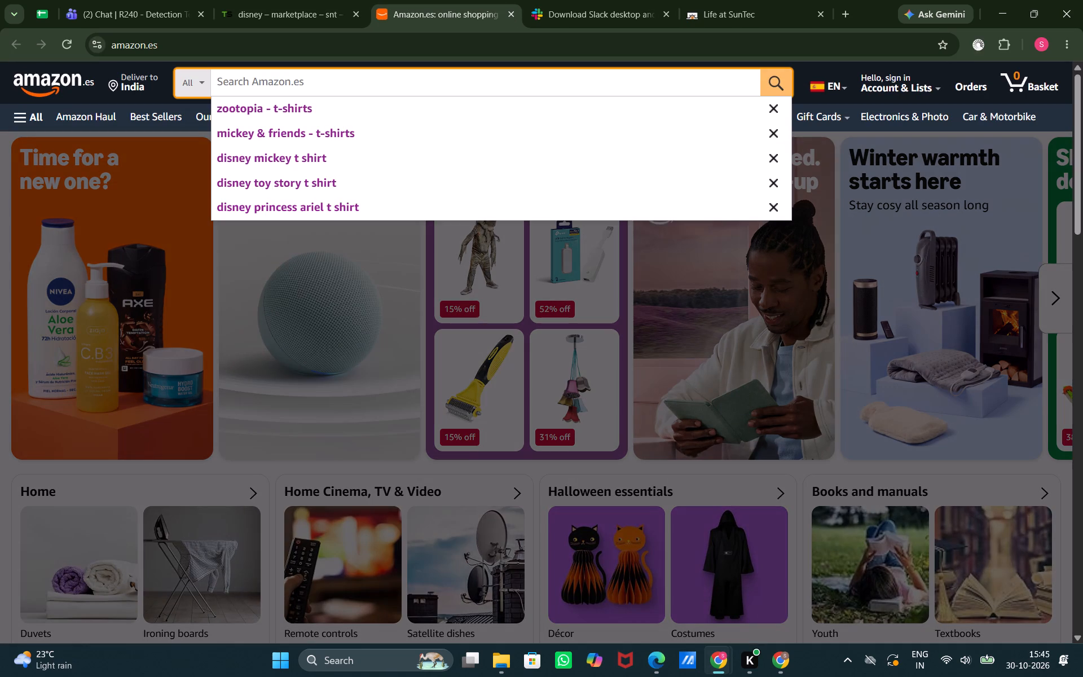
{"action": "key", "text": "ctrl+v"}
{"action": "key", "text": "Return"}
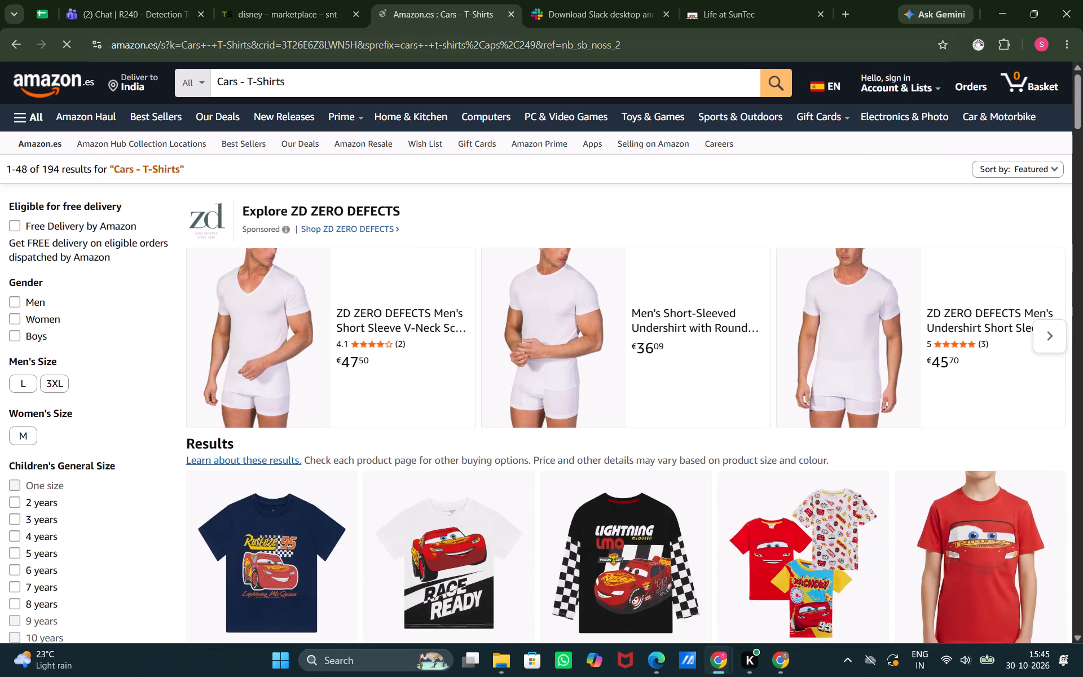
Open the RedPoints IPR Plugin and stop the running task.
{"action": "left_click", "coordinate": [973, 46]}
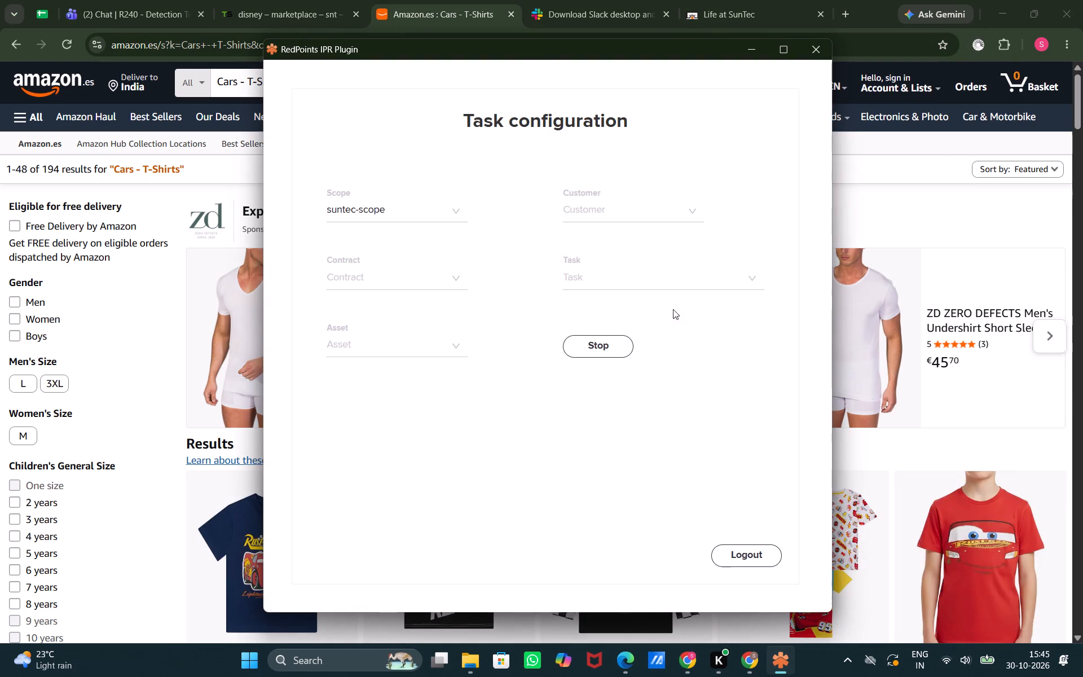
{"action": "left_click", "coordinate": [583, 341]}
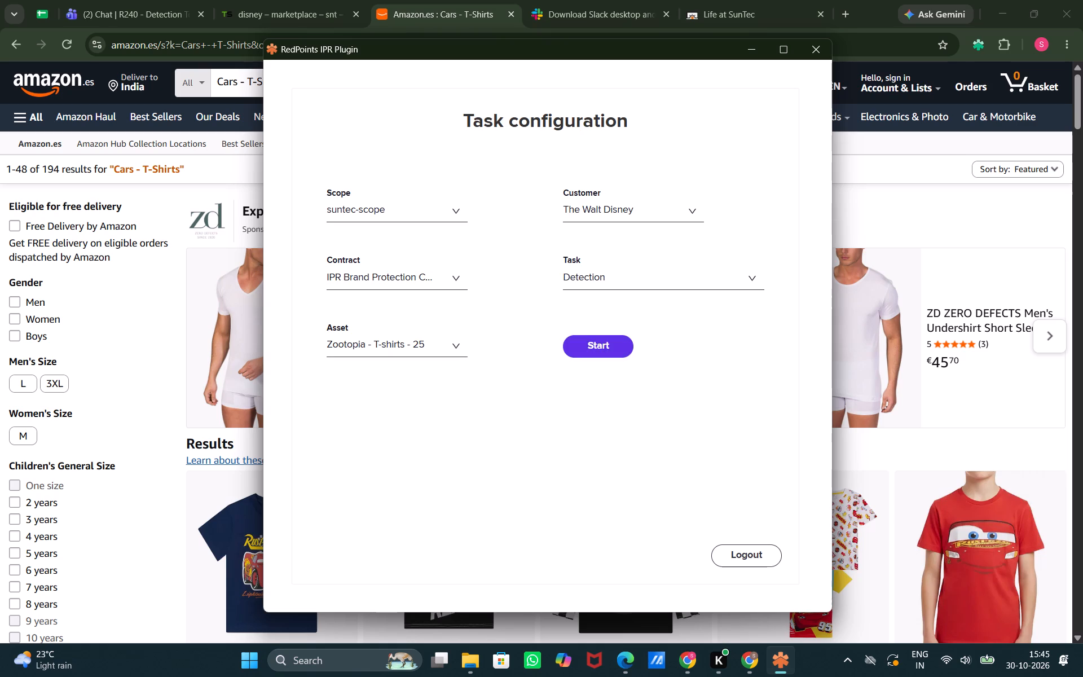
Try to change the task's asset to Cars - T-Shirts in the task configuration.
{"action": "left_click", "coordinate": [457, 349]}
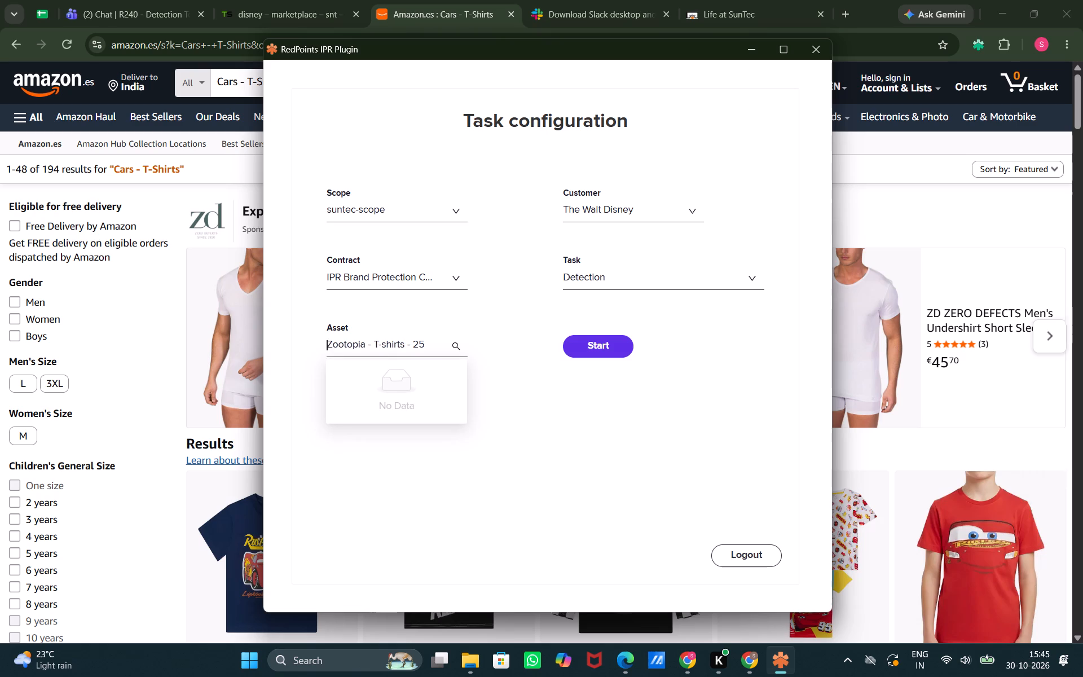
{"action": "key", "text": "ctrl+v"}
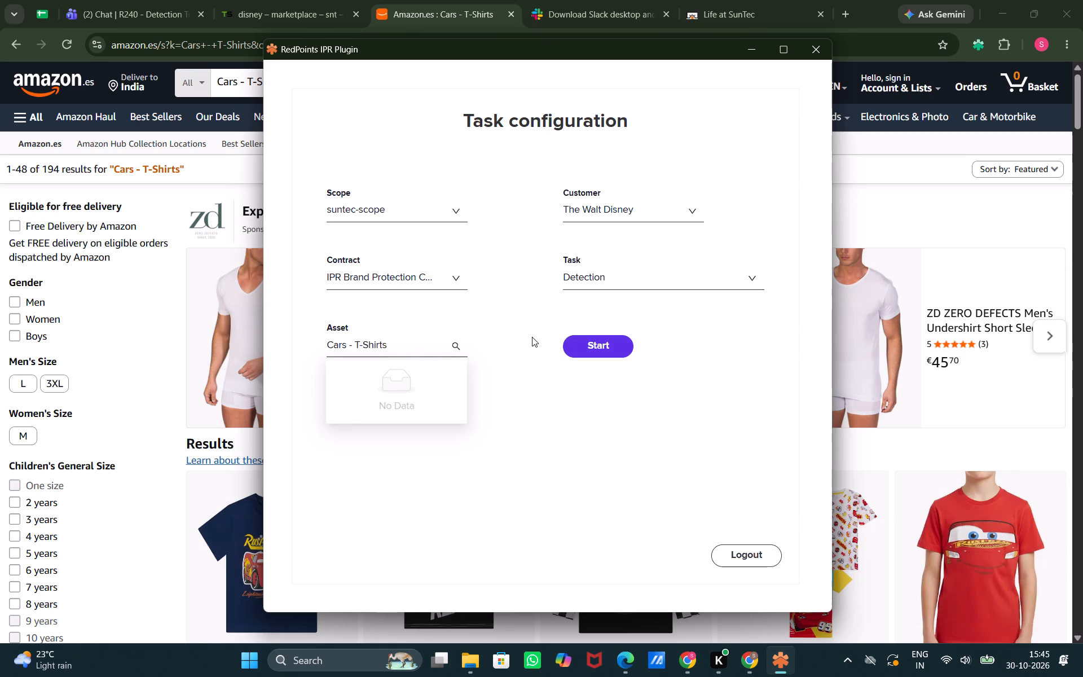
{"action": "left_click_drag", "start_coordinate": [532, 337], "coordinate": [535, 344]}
Reselect The Walt Disney as the customer in the task configuration.
{"action": "left_click", "coordinate": [610, 215]}
{"action": "left_click", "coordinate": [611, 250]}
{"action": "left_click", "coordinate": [619, 204]}
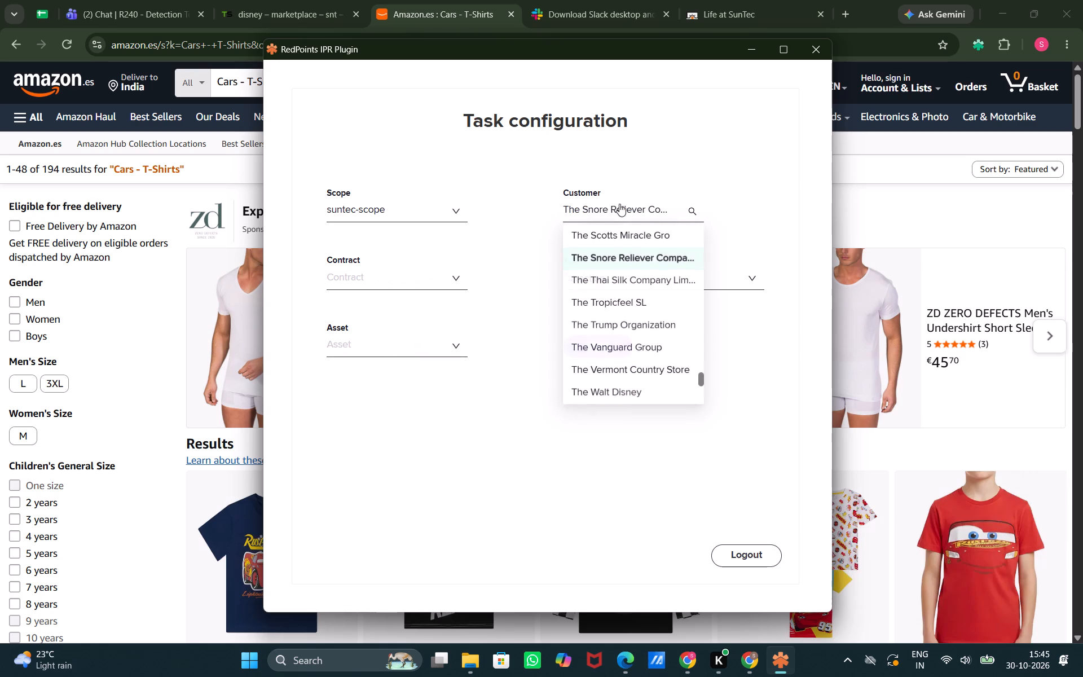
{"action": "type", "text": "thge"}
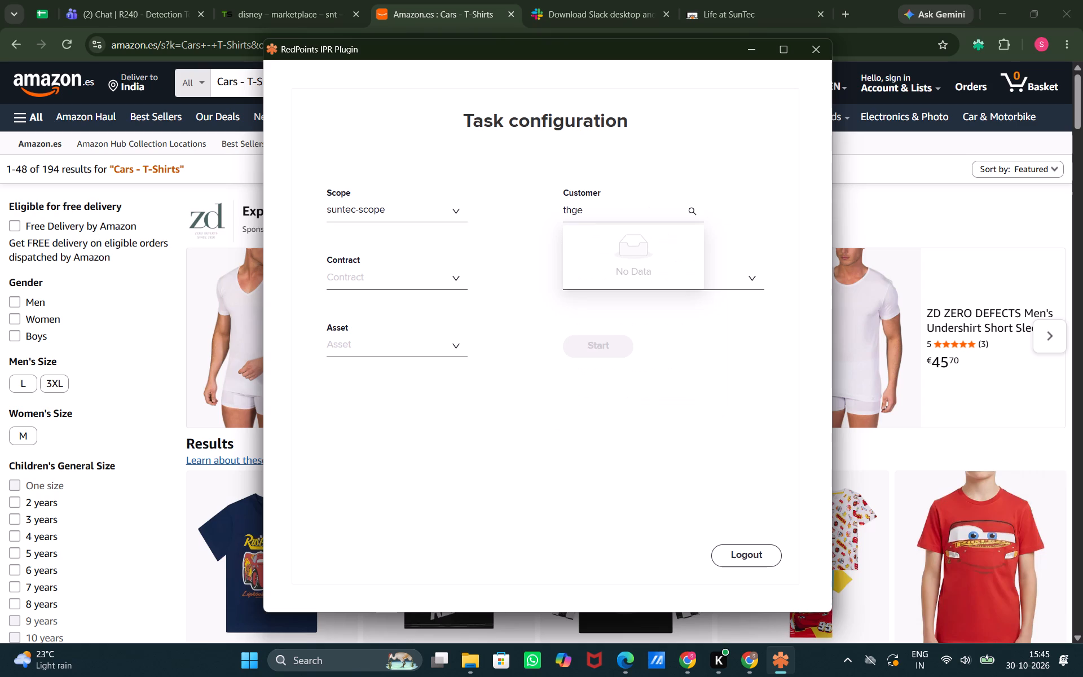
{"action": "key", "text": "BackSpace"}
{"action": "key", "text": "BackSpace"}
{"action": "key", "text": "e"}
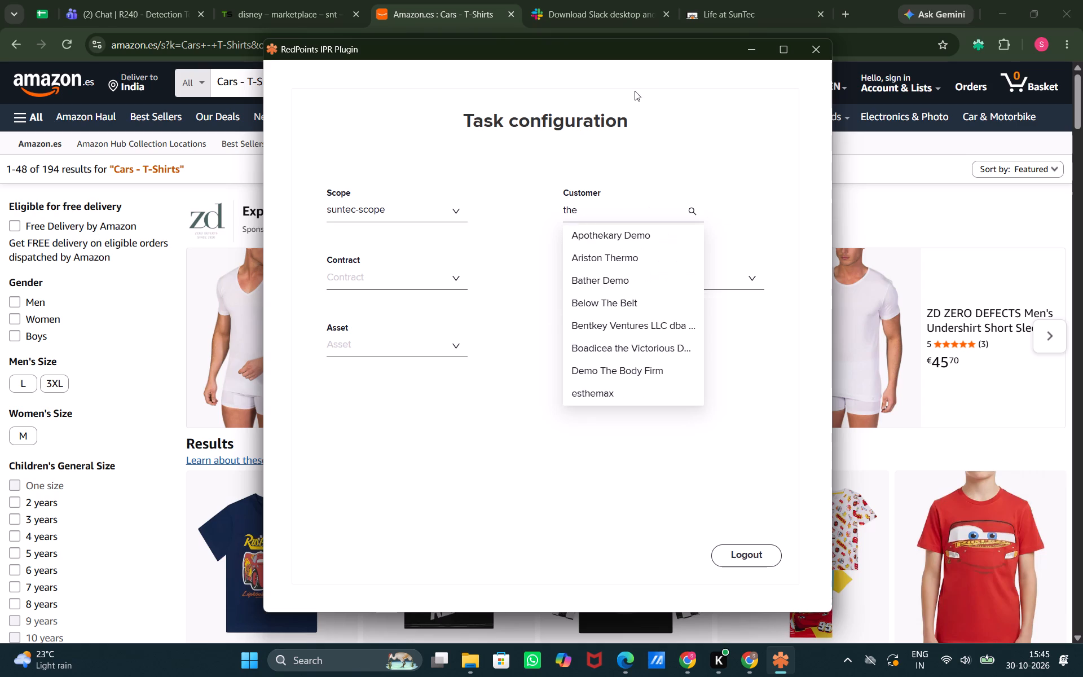
{"action": "key", "text": "space"}
{"action": "type", "text": "wa"}
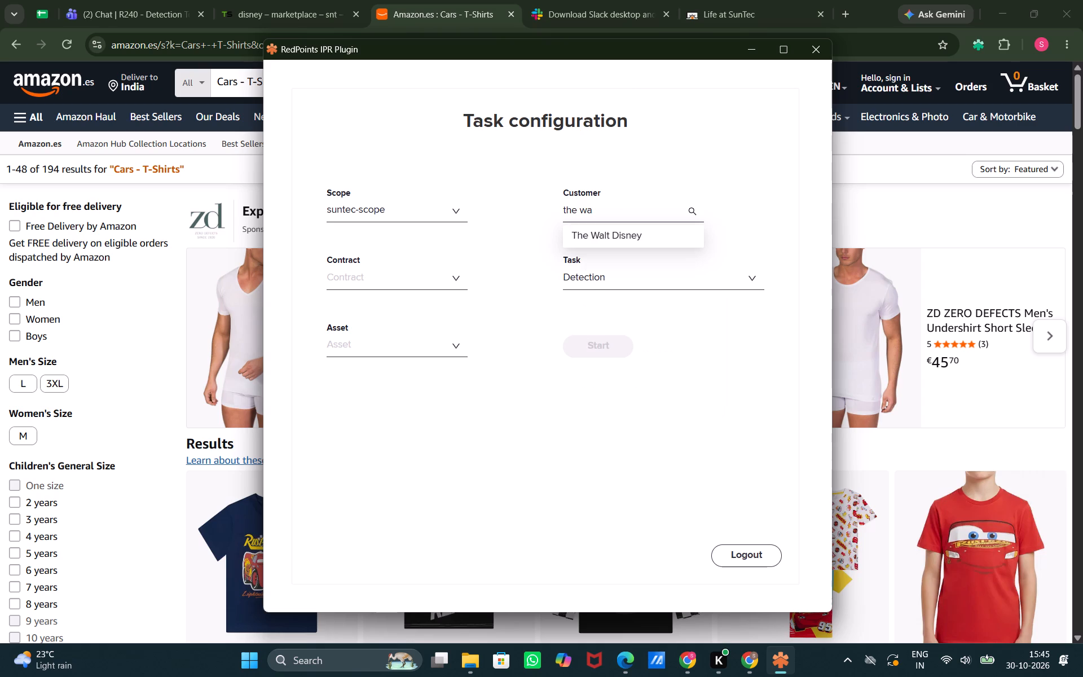
{"action": "left_click", "coordinate": [624, 233]}
Select the IPR Brand Protection contract for The Walt Disney.
{"action": "left_click", "coordinate": [398, 341]}
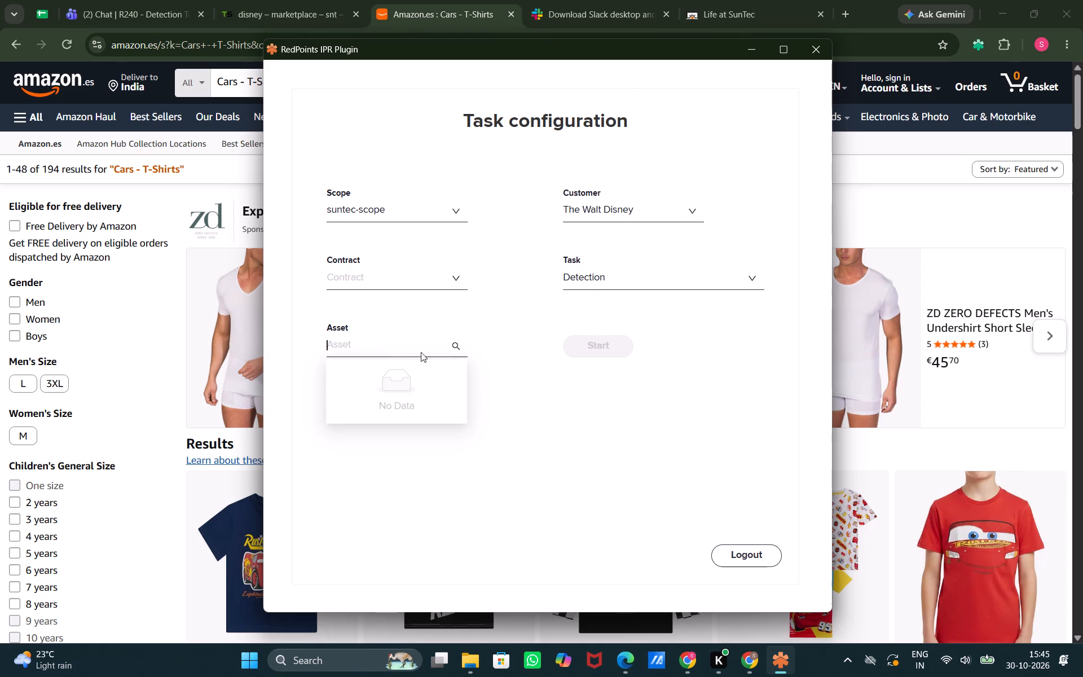
{"action": "left_click", "coordinate": [441, 265]}
{"action": "left_click", "coordinate": [428, 285]}
{"action": "left_click", "coordinate": [419, 309]}
{"action": "left_click", "coordinate": [404, 359]}
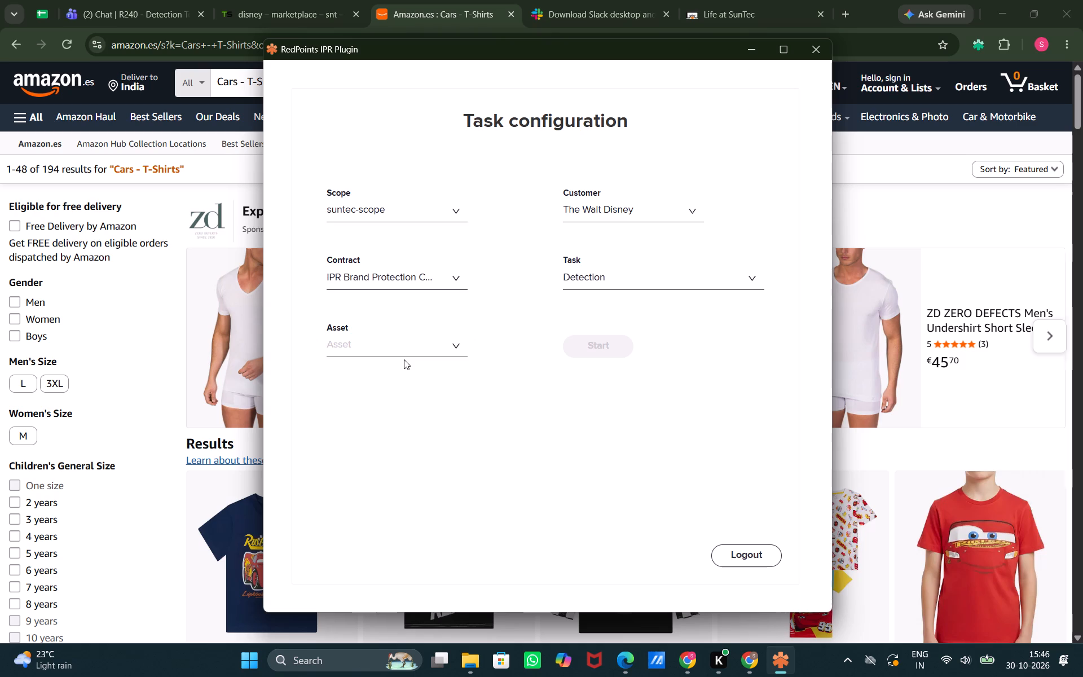
Set the asset to Cars - T-Shirts - 25 and start the Detection task.
{"action": "left_click", "coordinate": [405, 348]}
{"action": "key", "text": "ctrl+v"}
{"action": "left_click", "coordinate": [407, 348], "text": "ctrl"}
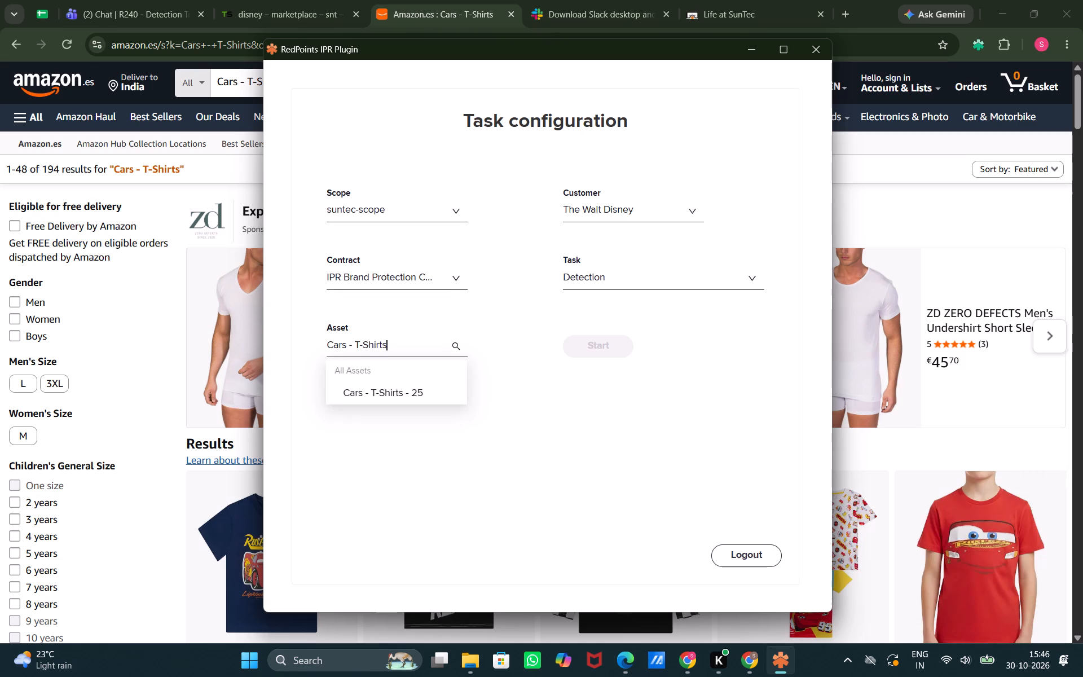
{"action": "key", "text": "Return"}
{"action": "left_click", "coordinate": [601, 358]}
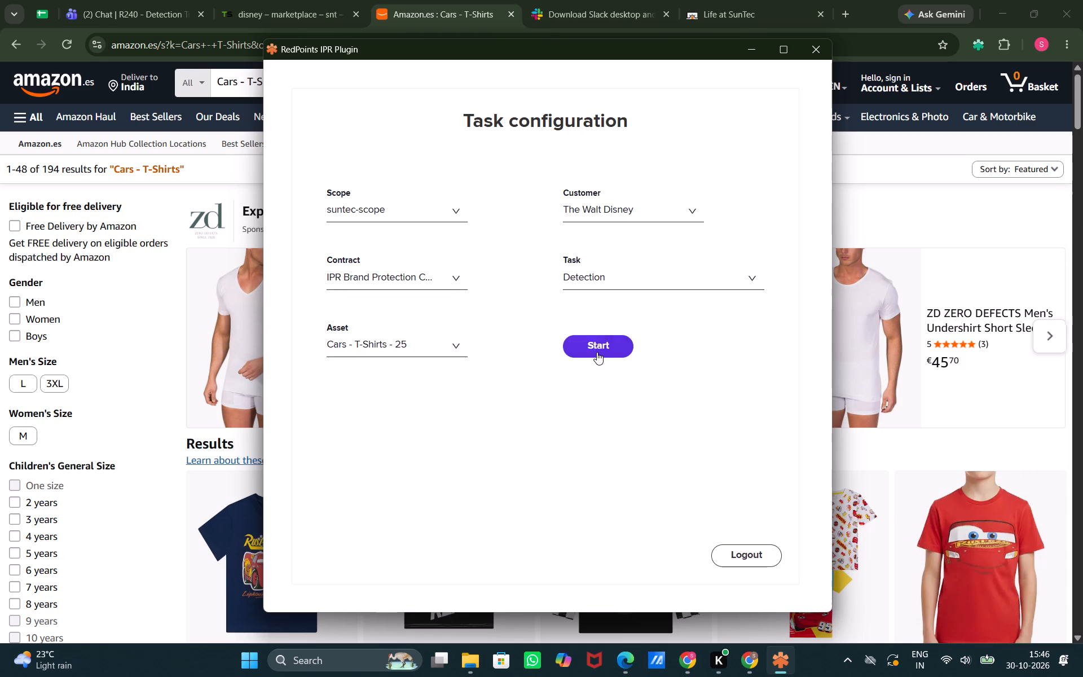
{"action": "left_click", "coordinate": [597, 352]}
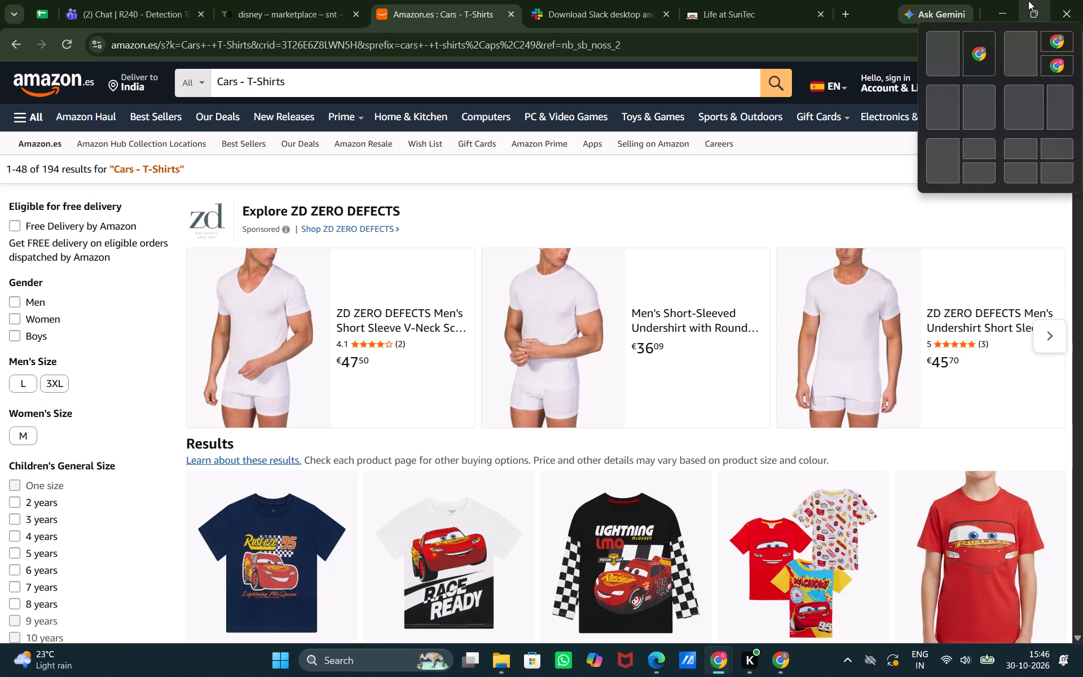
Examine the first page of Cars - T-Shirts results on Amazon.es for listings not yet marked as processed.
{"action": "scroll", "coordinate": [707, 379], "scroll_direction": "down", "scroll_amount": 5}
{"action": "scroll", "coordinate": [485, 328], "scroll_direction": "down", "scroll_amount": 5}
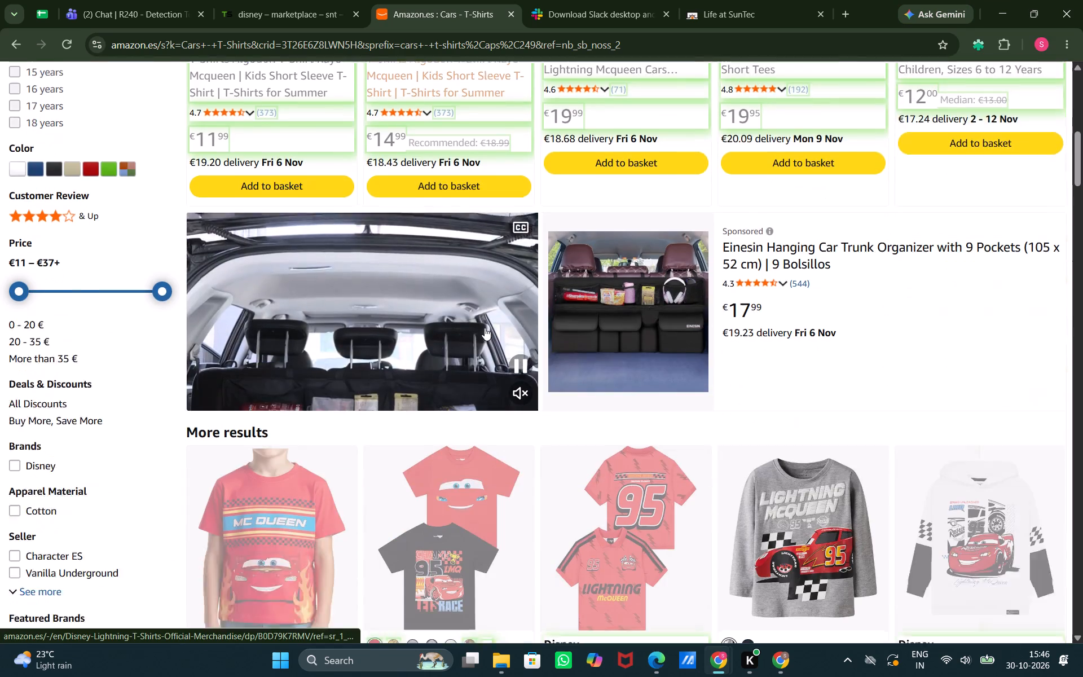
{"action": "scroll", "coordinate": [485, 328], "scroll_direction": "down", "scroll_amount": 3}
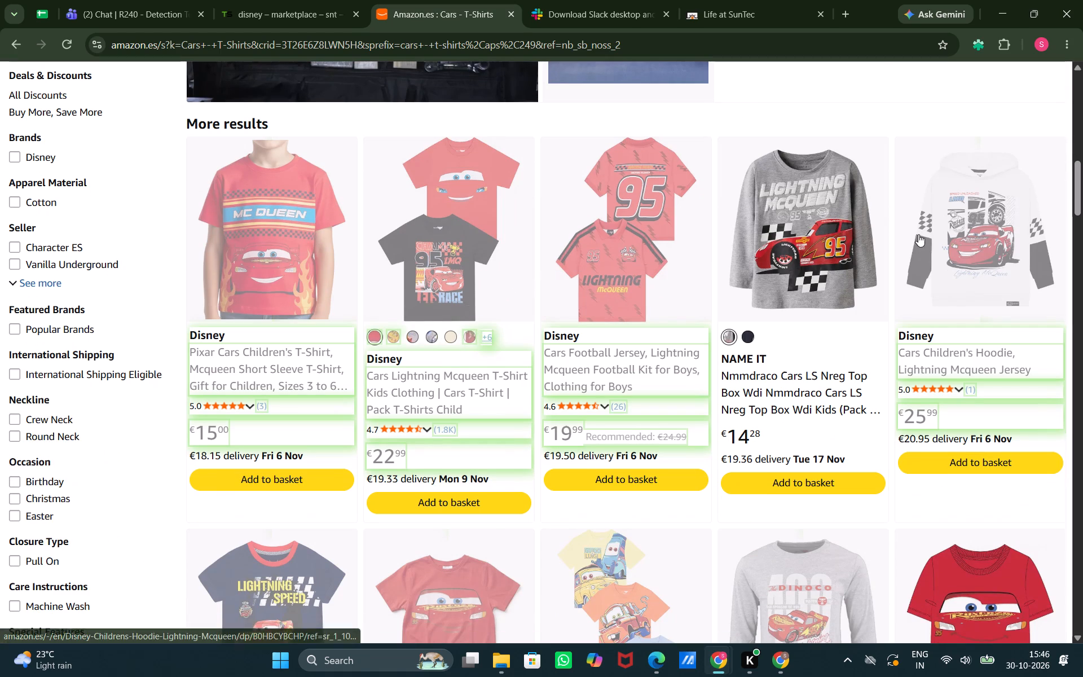
{"action": "scroll", "coordinate": [918, 234], "scroll_direction": "down", "scroll_amount": 5}
{"action": "scroll", "coordinate": [1009, 267], "scroll_direction": "down", "scroll_amount": 6}
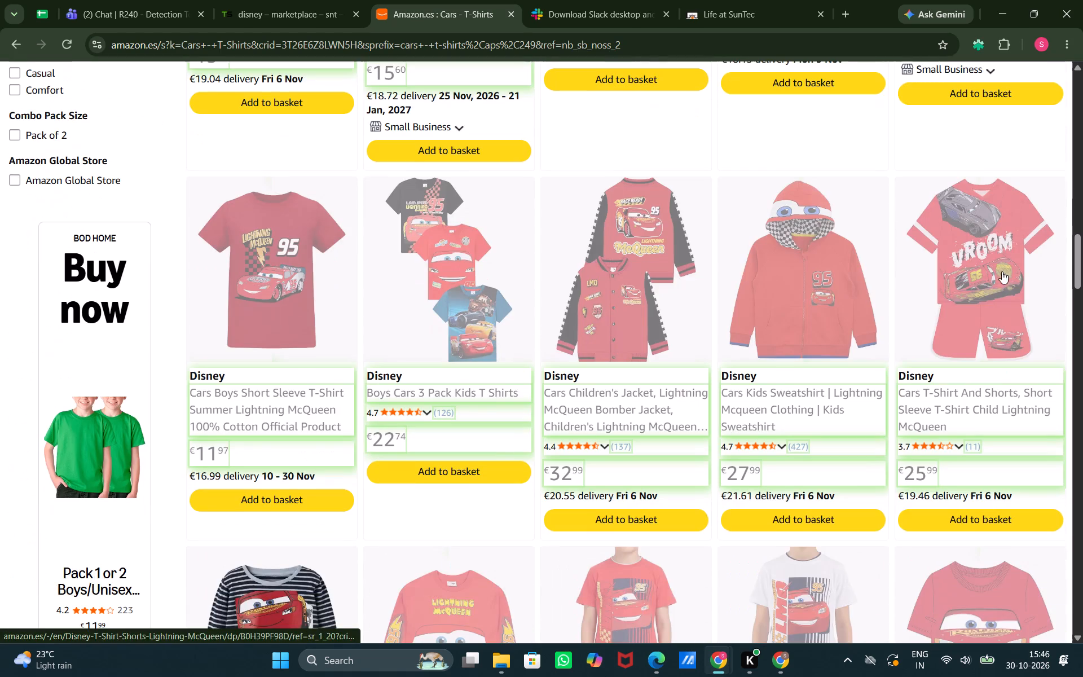
{"action": "scroll", "coordinate": [548, 293], "scroll_direction": "down", "scroll_amount": 5}
{"action": "scroll", "coordinate": [931, 267], "scroll_direction": "down", "scroll_amount": 8}
{"action": "scroll", "coordinate": [934, 269], "scroll_direction": "up", "scroll_amount": 1}
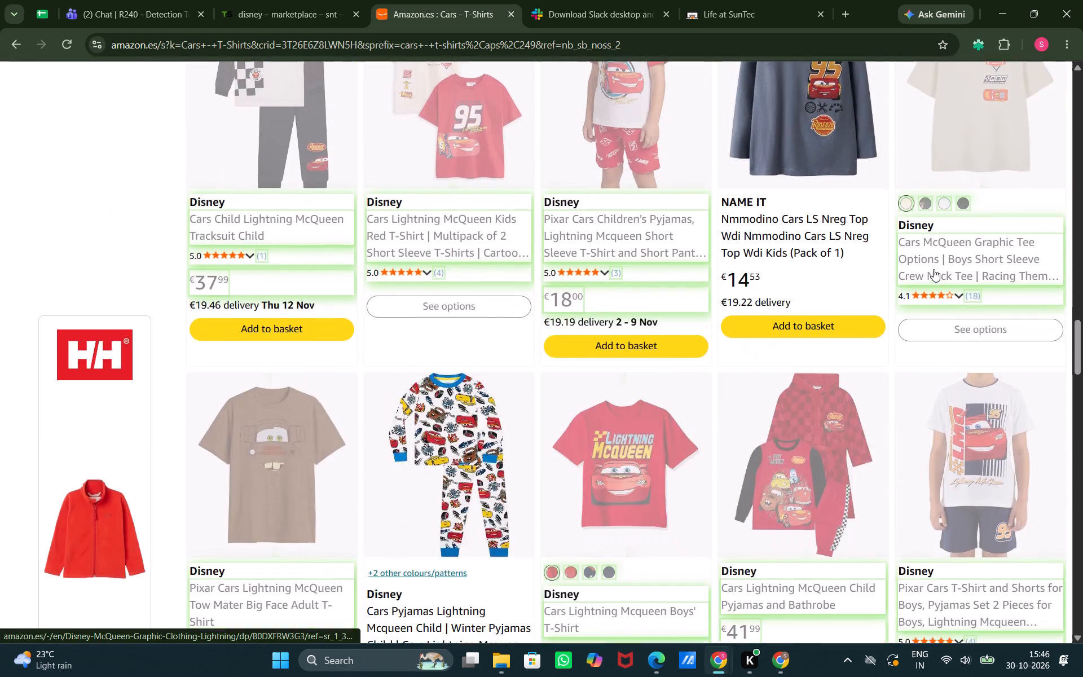
{"action": "scroll", "coordinate": [934, 269], "scroll_direction": "up", "scroll_amount": 2}
{"action": "scroll", "coordinate": [269, 260], "scroll_direction": "down", "scroll_amount": 6}
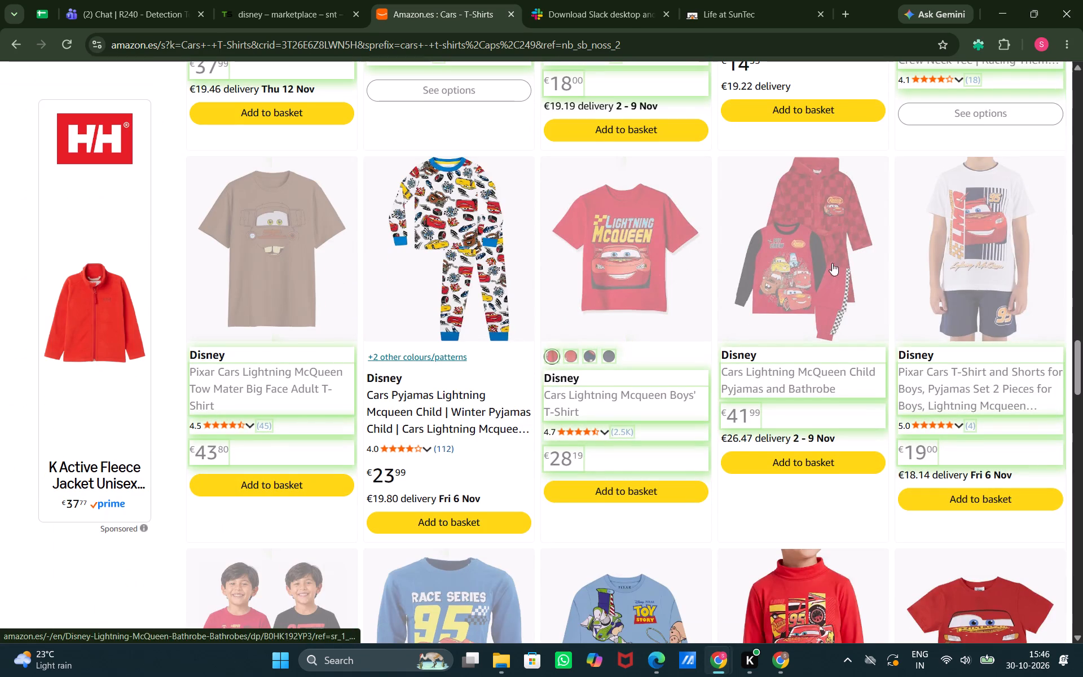
{"action": "scroll", "coordinate": [942, 270], "scroll_direction": "down", "scroll_amount": 4}
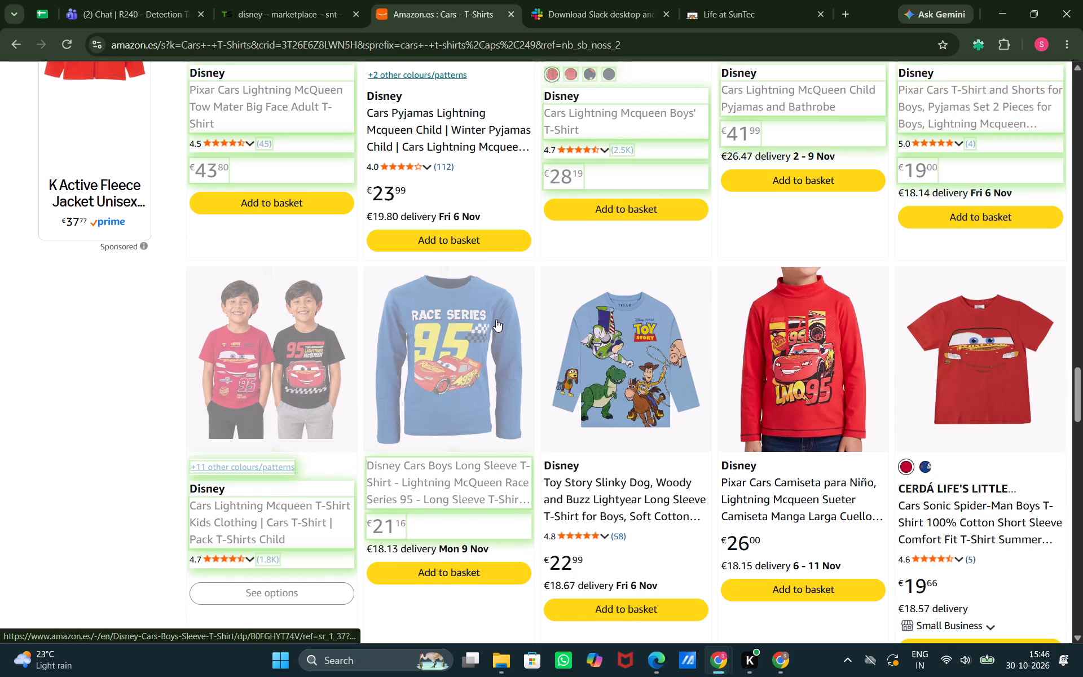
{"action": "scroll", "coordinate": [496, 319], "scroll_direction": "down", "scroll_amount": 5}
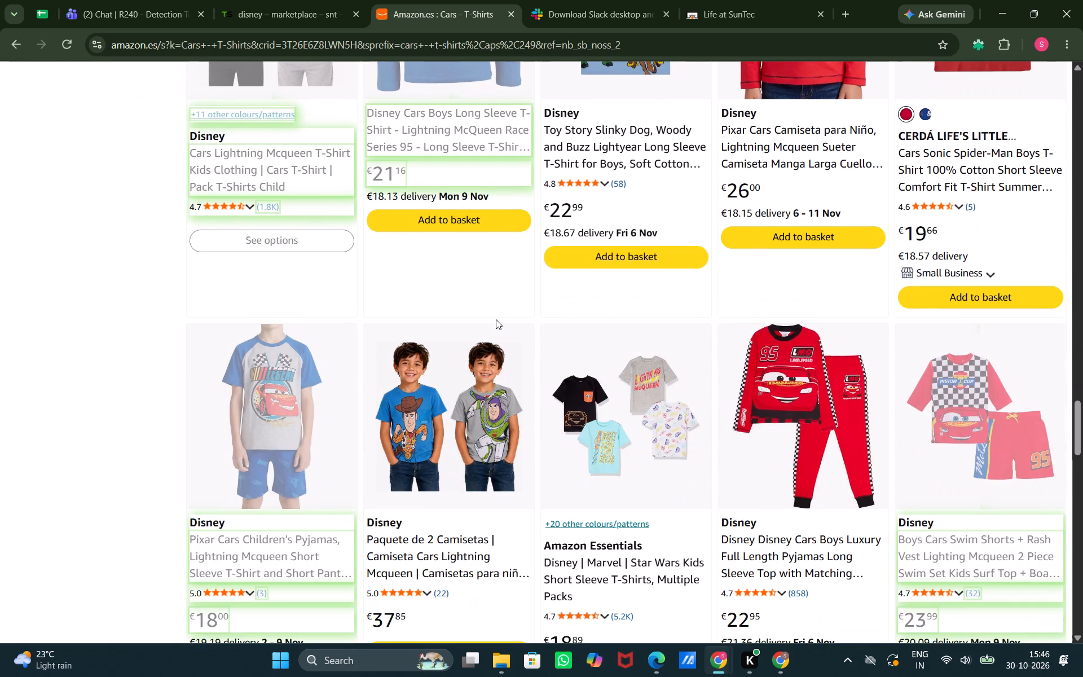
{"action": "scroll", "coordinate": [496, 319], "scroll_direction": "down", "scroll_amount": 12}
{"action": "scroll", "coordinate": [496, 322], "scroll_direction": "up", "scroll_amount": 4}
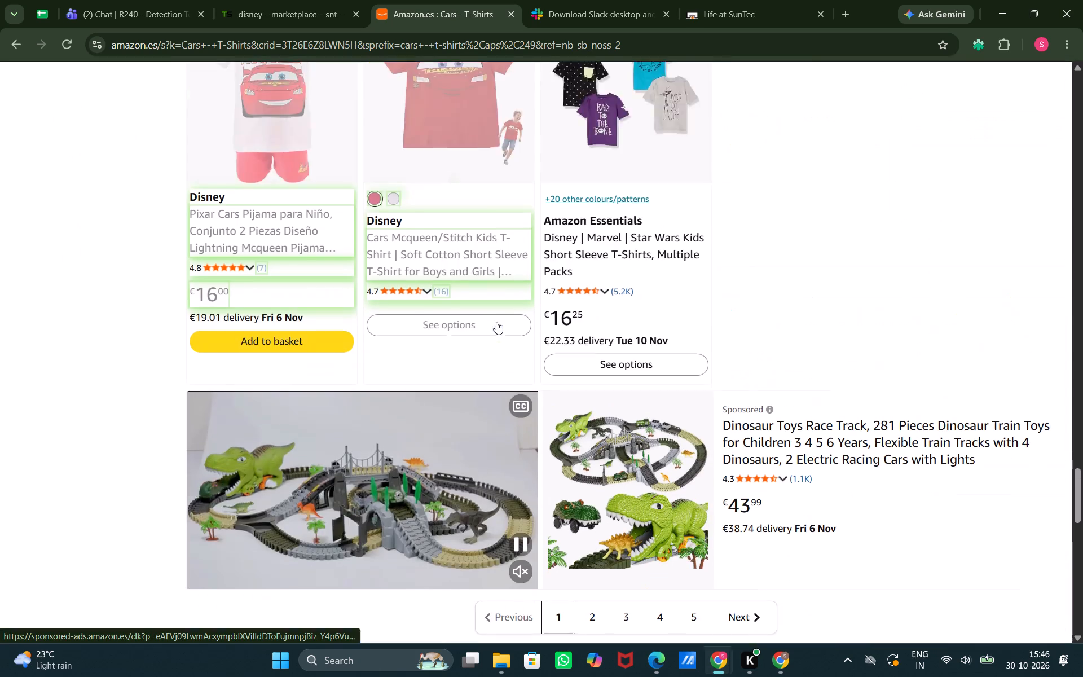
{"action": "scroll", "coordinate": [496, 322], "scroll_direction": "up", "scroll_amount": 2}
{"action": "scroll", "coordinate": [496, 322], "scroll_direction": "down", "scroll_amount": 6}
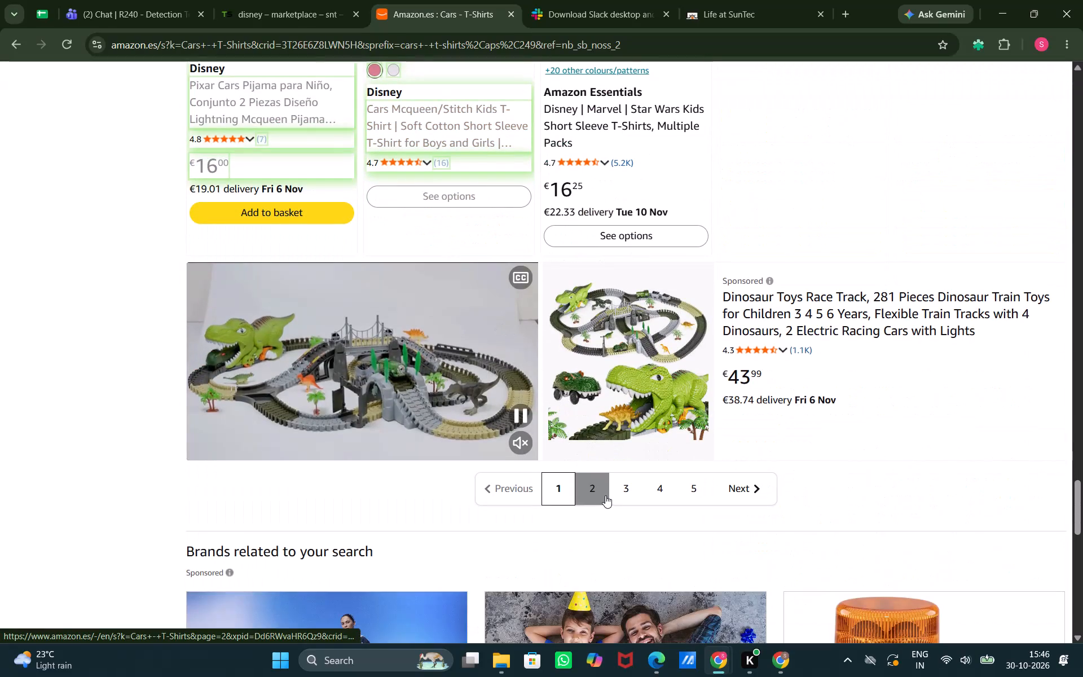
Open page 2 of the Cars - T-Shirts results and examine its listings for relevant Cars T-shirts.
{"action": "left_click", "coordinate": [607, 496]}
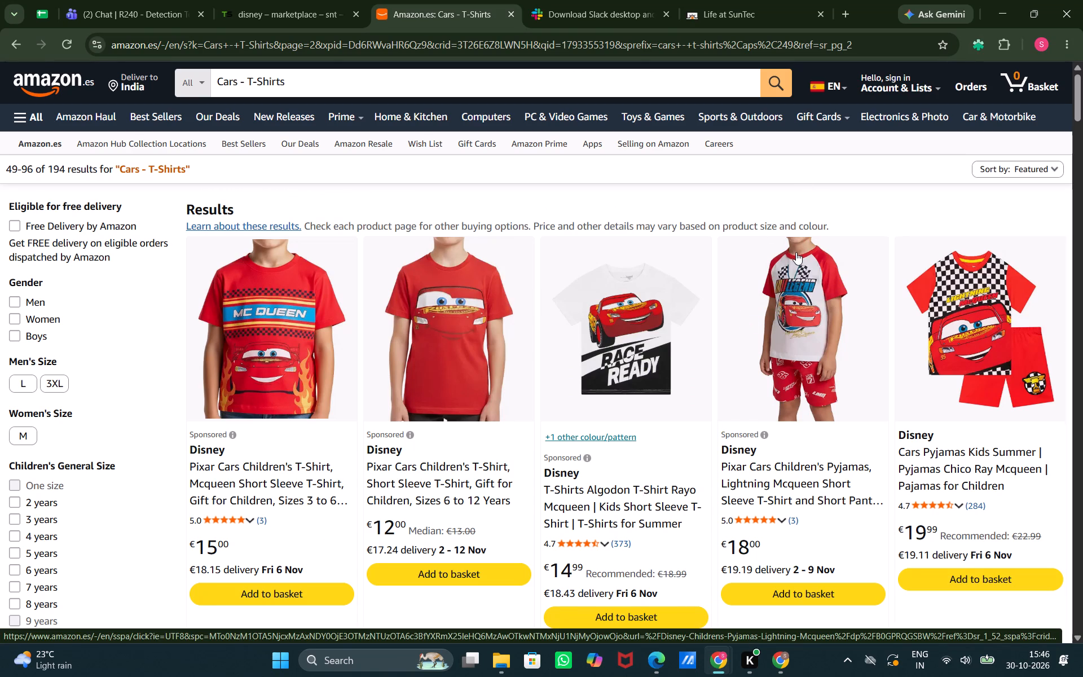
{"action": "scroll", "coordinate": [795, 254], "scroll_direction": "down", "scroll_amount": 6}
{"action": "scroll", "coordinate": [795, 255], "scroll_direction": "up", "scroll_amount": 6}
{"action": "scroll", "coordinate": [795, 255], "scroll_direction": "down", "scroll_amount": 15}
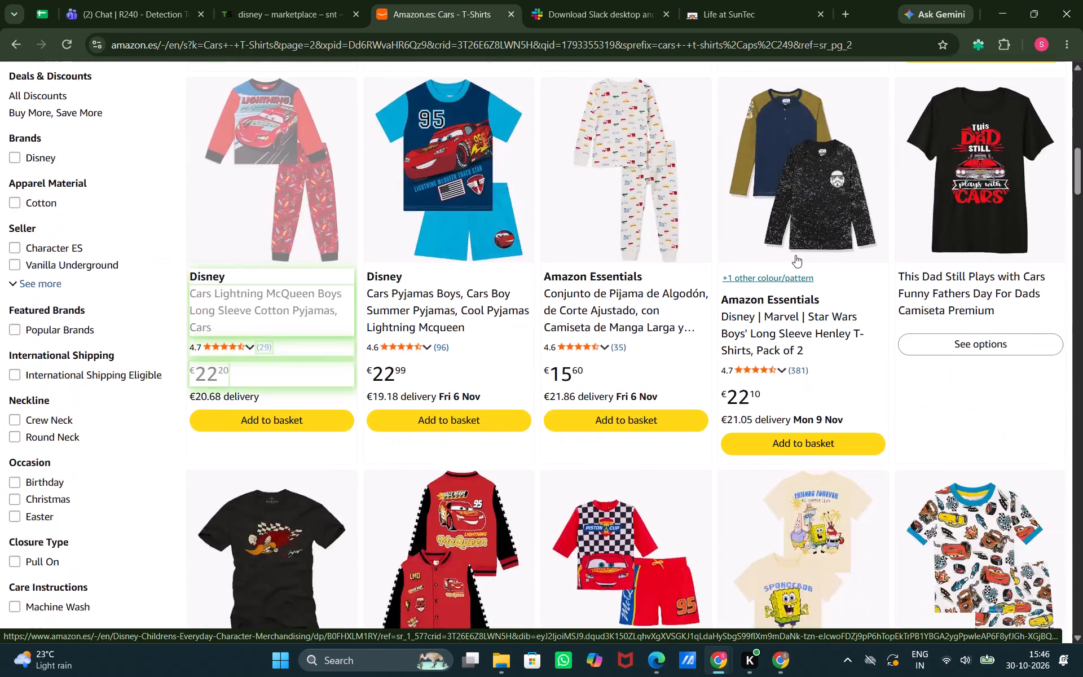
{"action": "scroll", "coordinate": [795, 255], "scroll_direction": "down", "scroll_amount": 5}
{"action": "scroll", "coordinate": [795, 255], "scroll_direction": "down", "scroll_amount": 20}
{"action": "scroll", "coordinate": [795, 255], "scroll_direction": "down", "scroll_amount": 5}
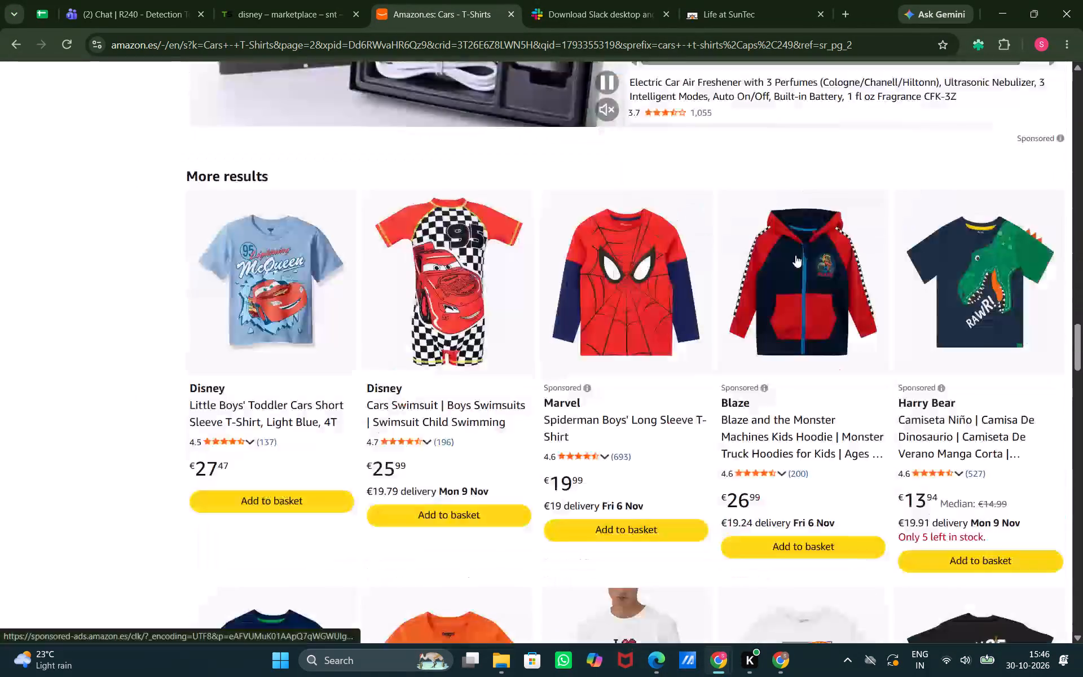
{"action": "scroll", "coordinate": [795, 255], "scroll_direction": "down", "scroll_amount": 20}
{"action": "scroll", "coordinate": [795, 255], "scroll_direction": "down", "scroll_amount": 17}
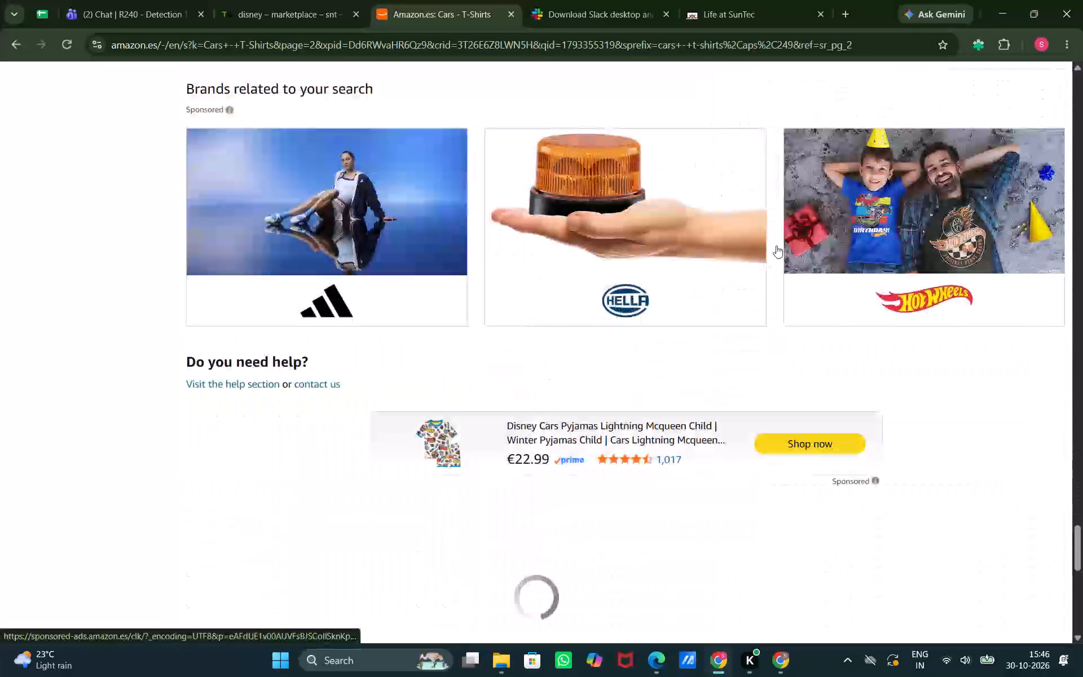
Return to results page 1 and copy the link address of the CERDÁ LIFE'S LITTLE Cars Unisex Short T-Shirt listing.
{"action": "scroll", "coordinate": [714, 125], "scroll_direction": "up", "scroll_amount": 4}
{"action": "left_click", "coordinate": [560, 301]}
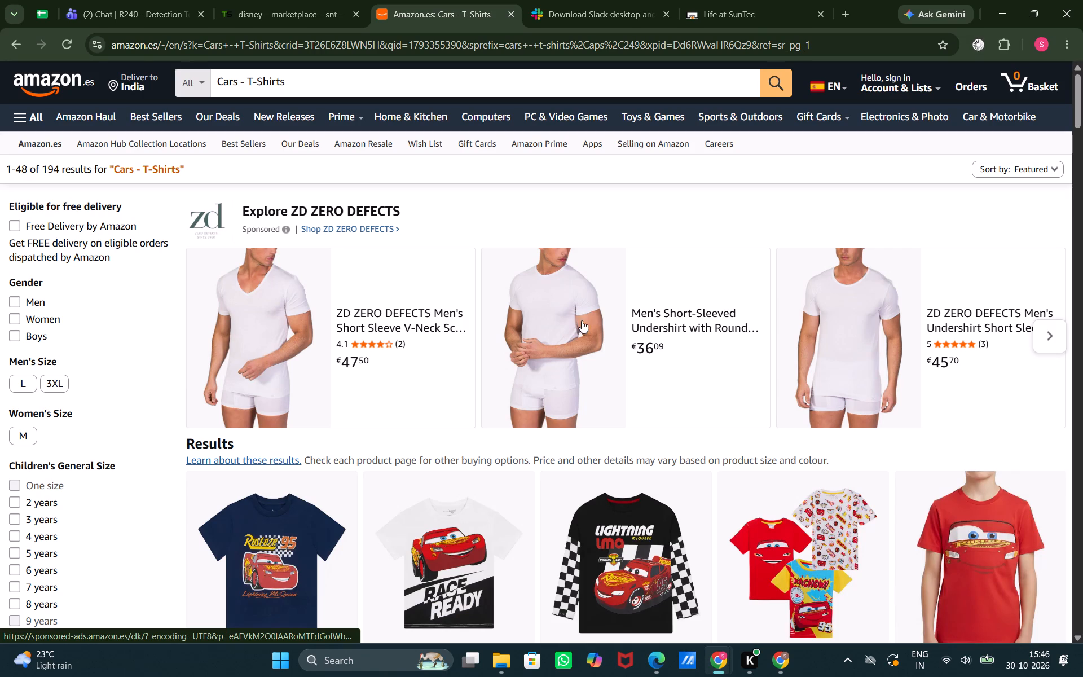
{"action": "scroll", "coordinate": [450, 436], "scroll_direction": "down", "scroll_amount": 8}
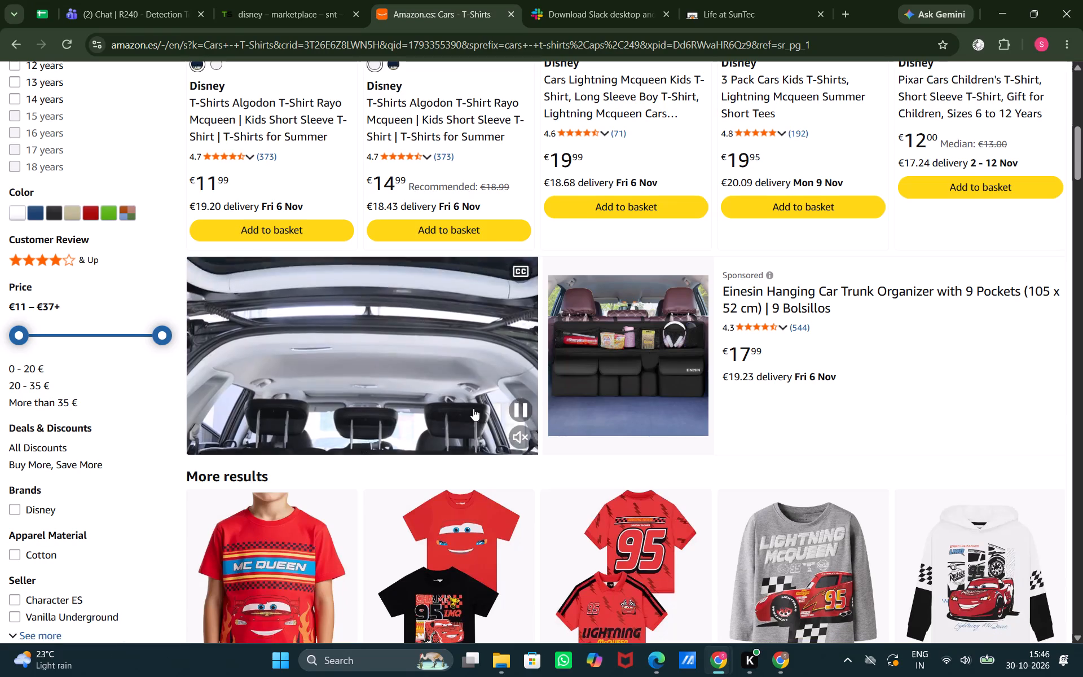
{"action": "scroll", "coordinate": [479, 404], "scroll_direction": "up", "scroll_amount": 4}
{"action": "scroll", "coordinate": [479, 404], "scroll_direction": "down", "scroll_amount": 1}
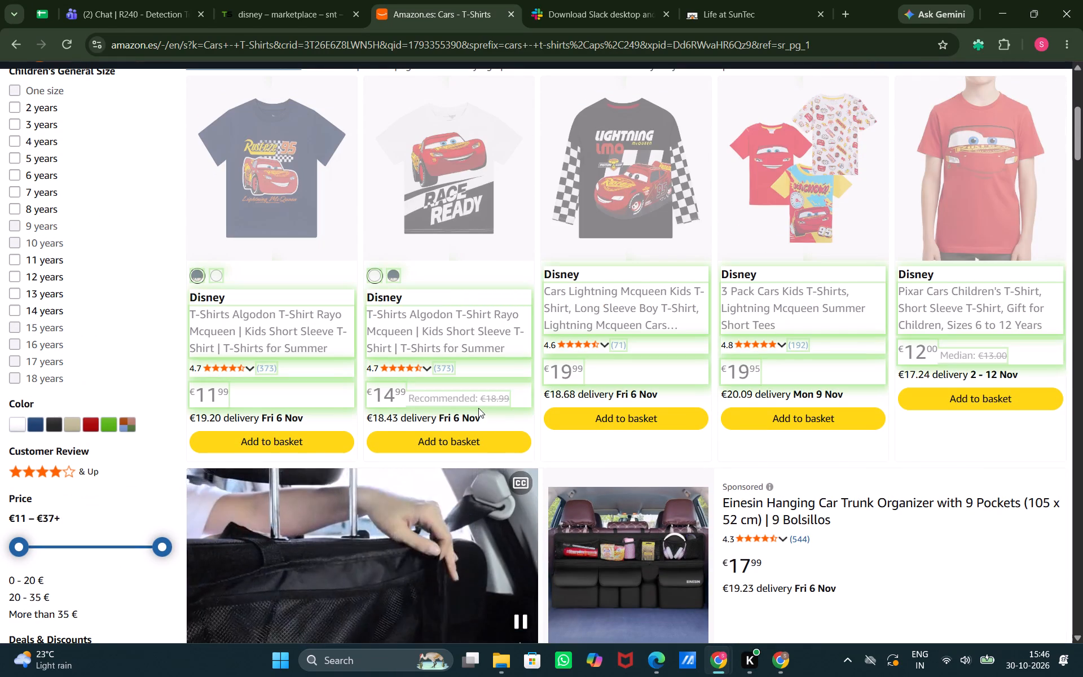
{"action": "scroll", "coordinate": [472, 407], "scroll_direction": "up", "scroll_amount": 6}
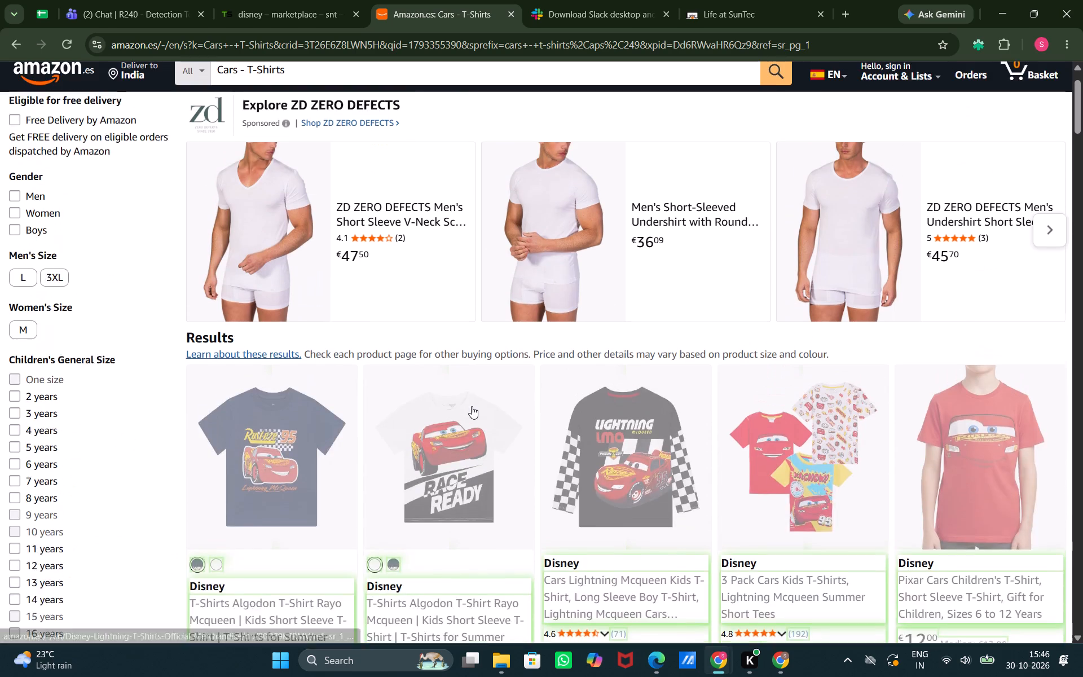
{"action": "scroll", "coordinate": [472, 406], "scroll_direction": "up", "scroll_amount": 2}
{"action": "scroll", "coordinate": [530, 393], "scroll_direction": "down", "scroll_amount": 14}
{"action": "scroll", "coordinate": [522, 406], "scroll_direction": "up", "scroll_amount": 2}
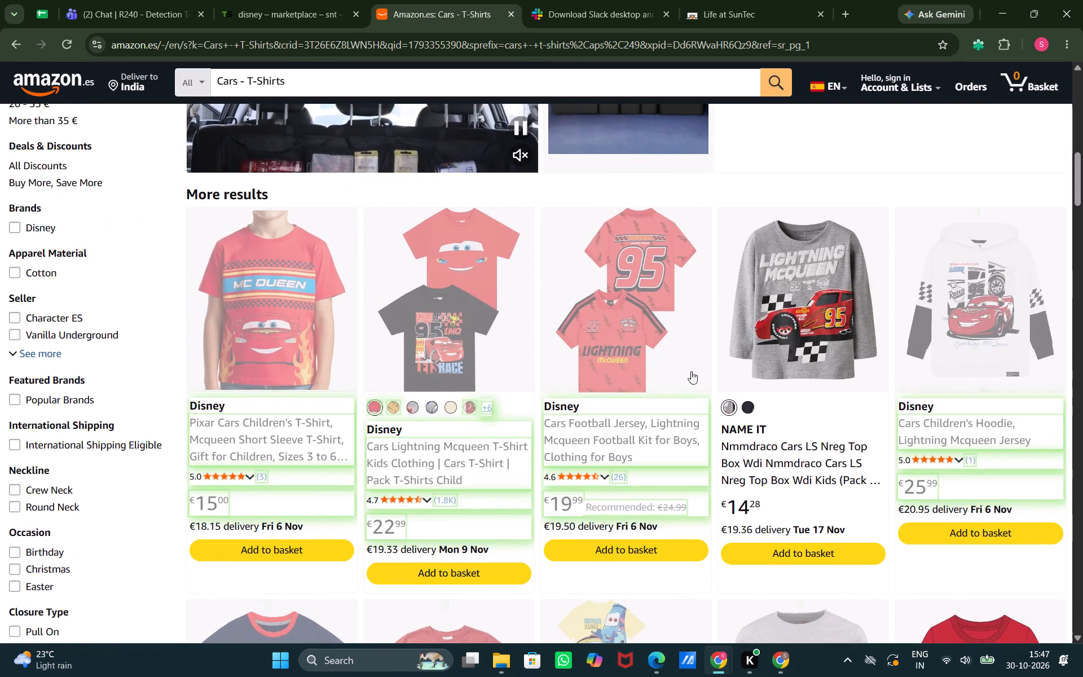
{"action": "scroll", "coordinate": [1050, 359], "scroll_direction": "down", "scroll_amount": 5}
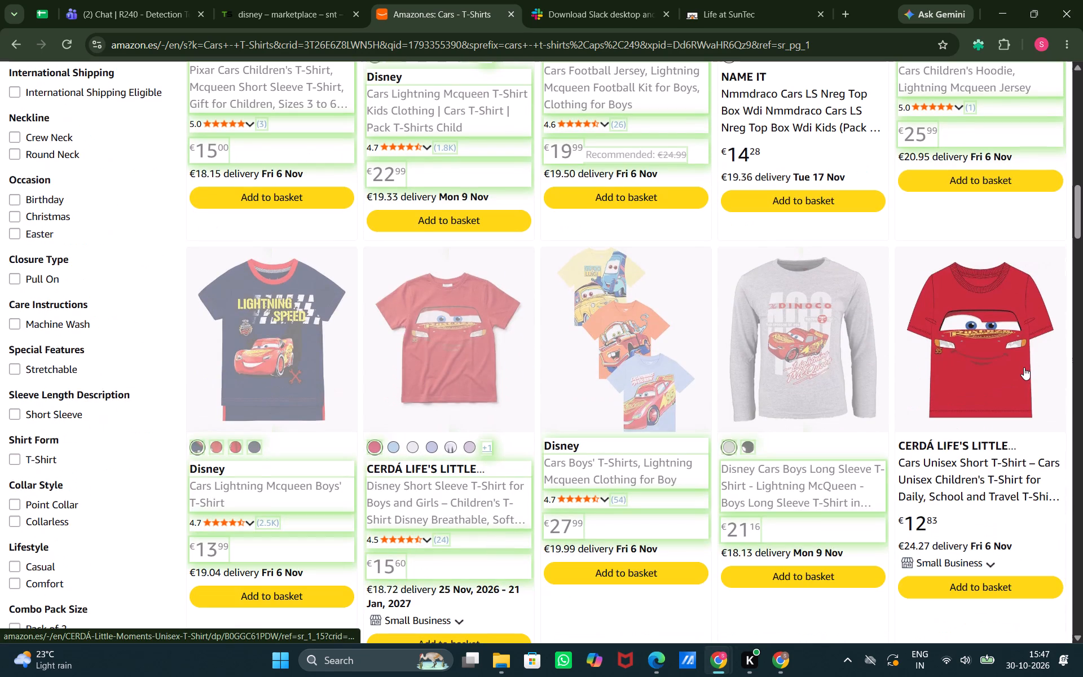
{"action": "right_click", "coordinate": [981, 486]}
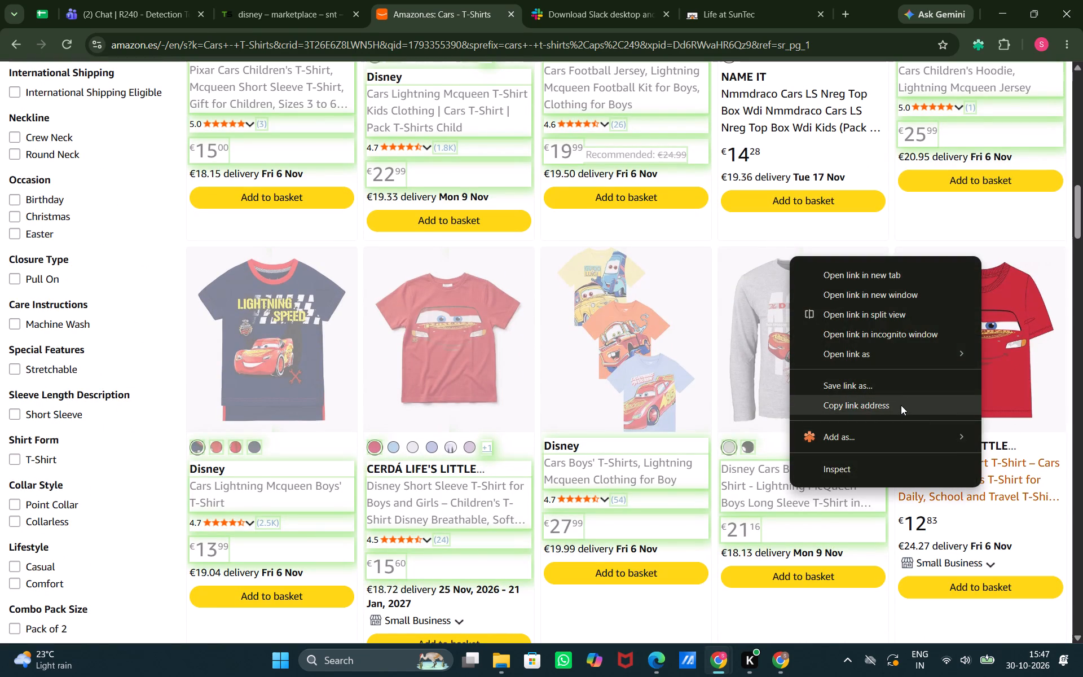
{"action": "left_click", "coordinate": [901, 405]}
Move the Amazon.es results tab into its own window and maximize that window.
{"action": "left_click_drag", "start_coordinate": [445, 16], "coordinate": [447, 41]}
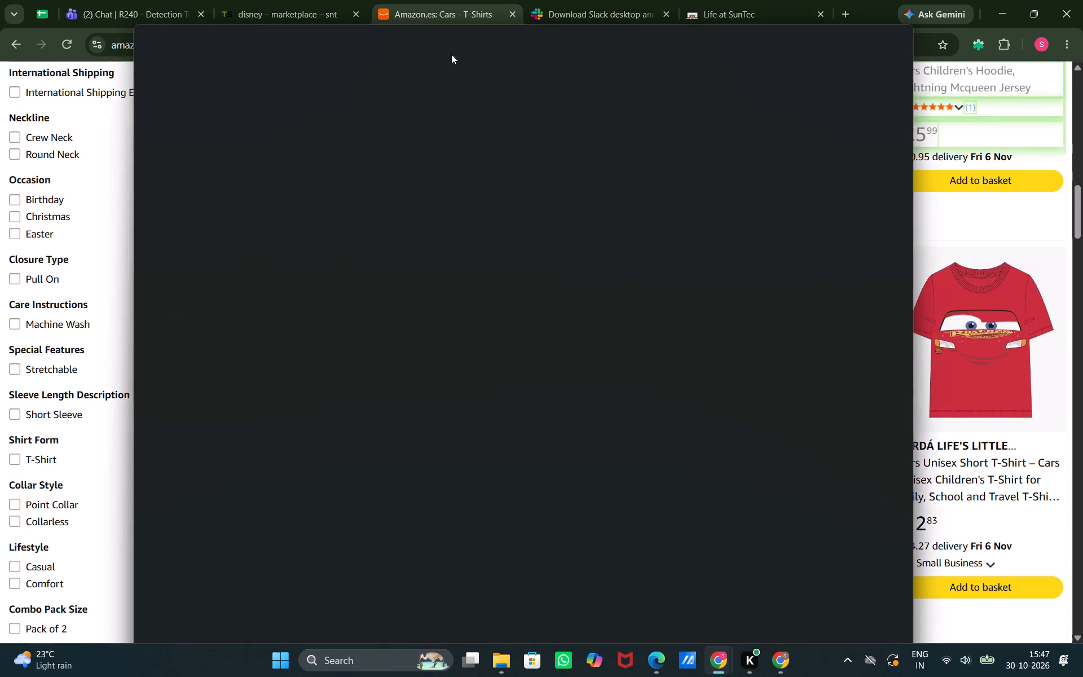
{"action": "left_click", "coordinate": [866, 47]}
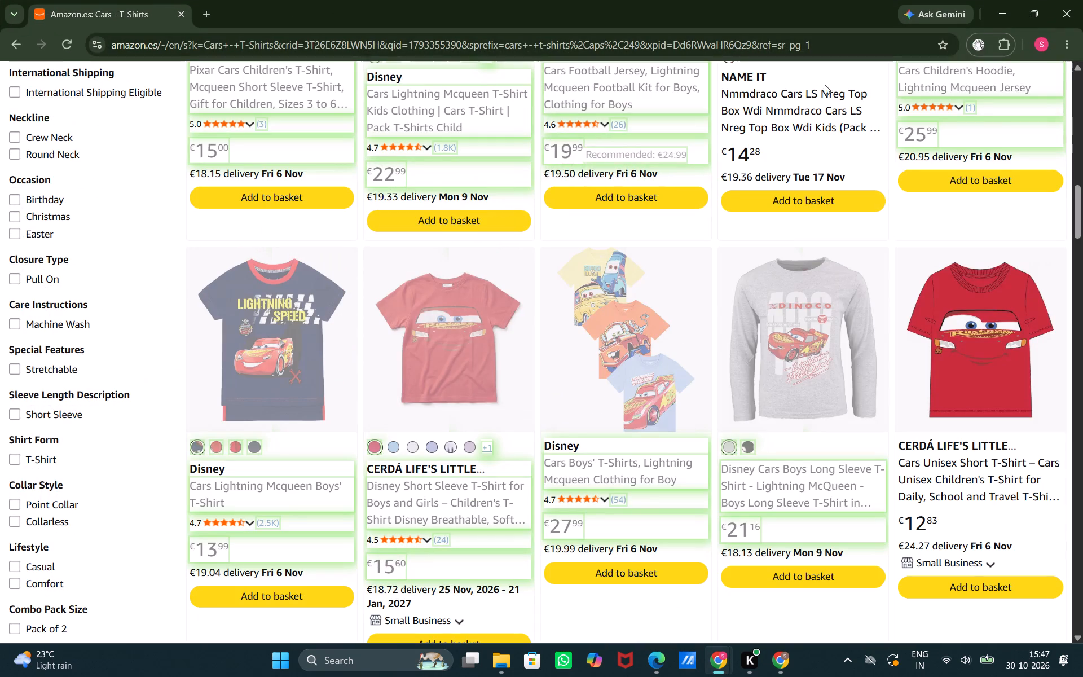
Switch to The Walt Disney sheet and paste the copied CERDÁ T-shirt link into cell C20497.
{"action": "key", "text": "alt+Tab"}
{"action": "key", "text": "ctrl+Tab"}
{"action": "key", "text": "ctrl+Tab"}
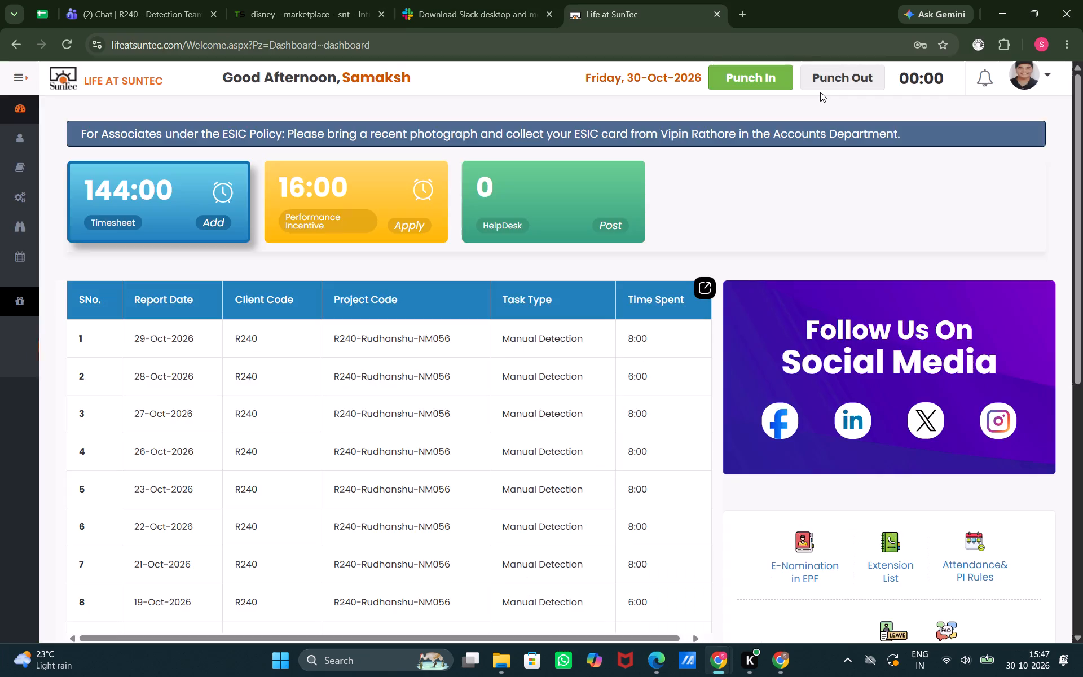
{"action": "key", "text": "ctrl+Tab"}
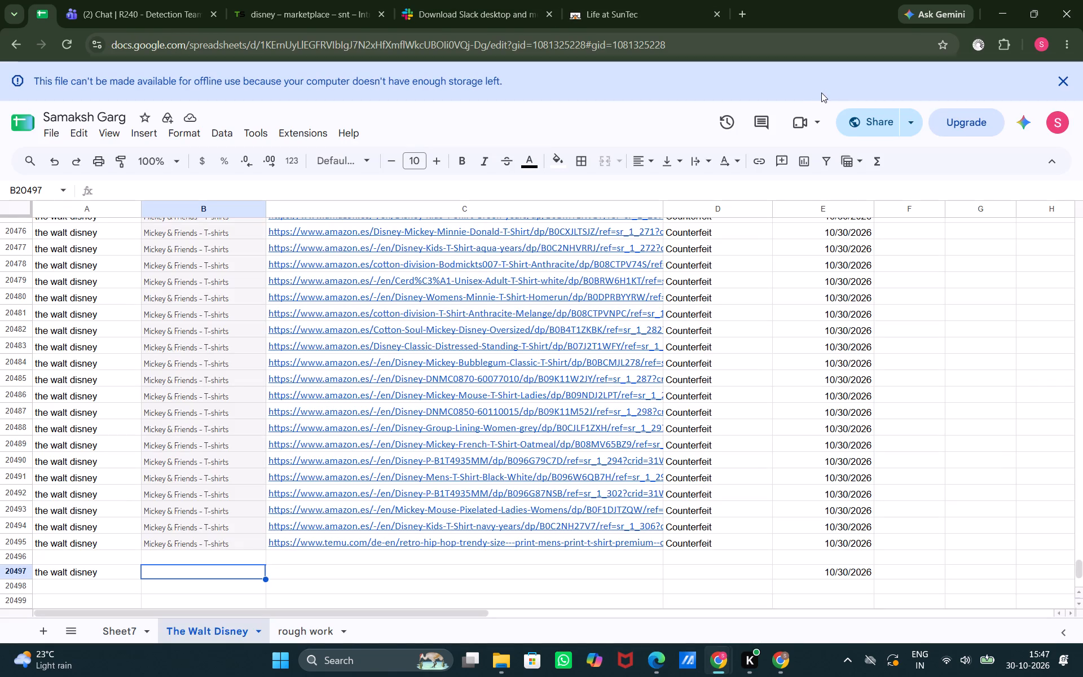
{"action": "key", "text": "Right"}
{"action": "key", "text": "Right"}
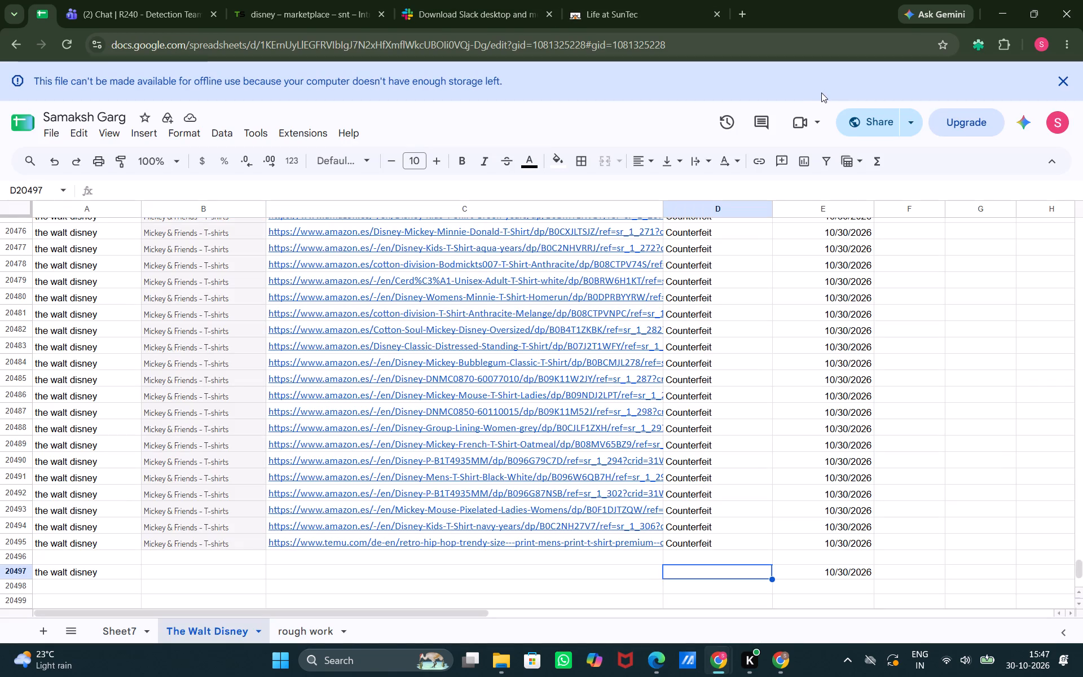
{"action": "key", "text": "Left"}
{"action": "key", "text": "ctrl+v"}
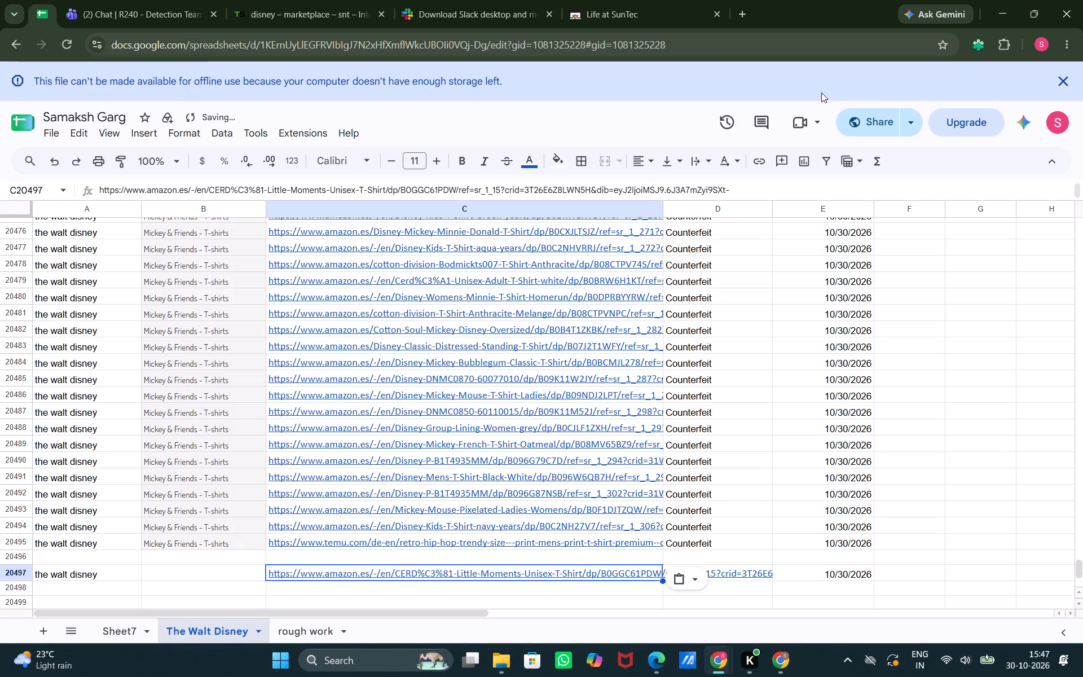
Copy "copyright artwork" from cell D20240 into D20497 as the new listing's infringement type.
{"action": "key", "text": "Right"}
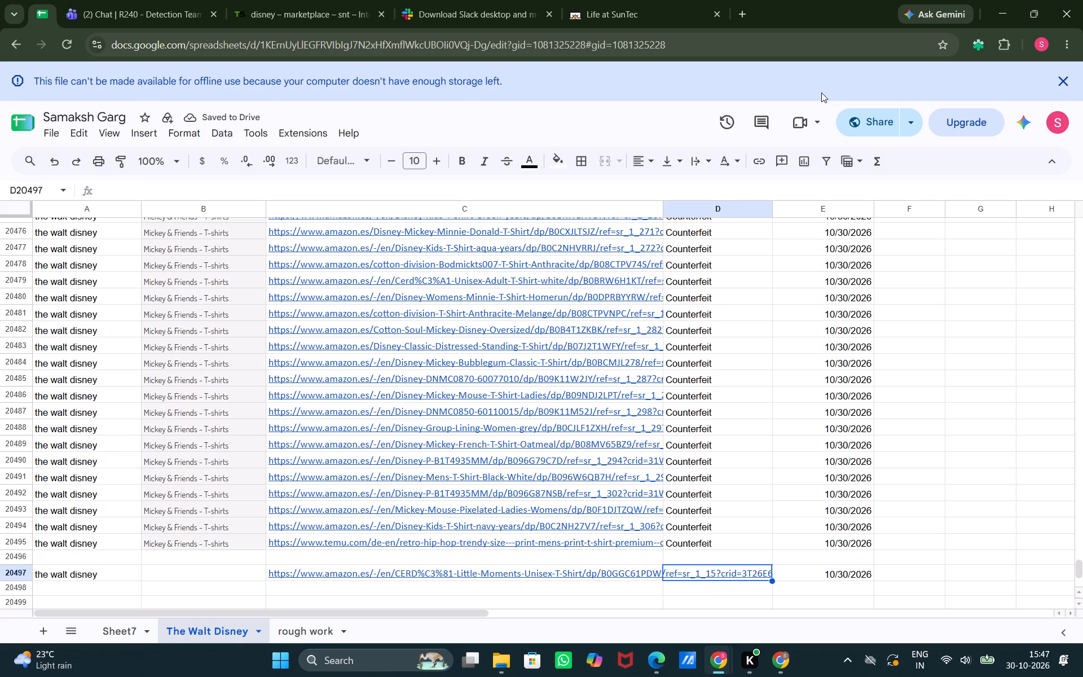
{"action": "key", "text": "ctrl+Up"}
{"action": "key", "text": "ctrl+Up"}
{"action": "key", "text": "ctrl+Up"}
{"action": "key", "text": "ctrl+c"}
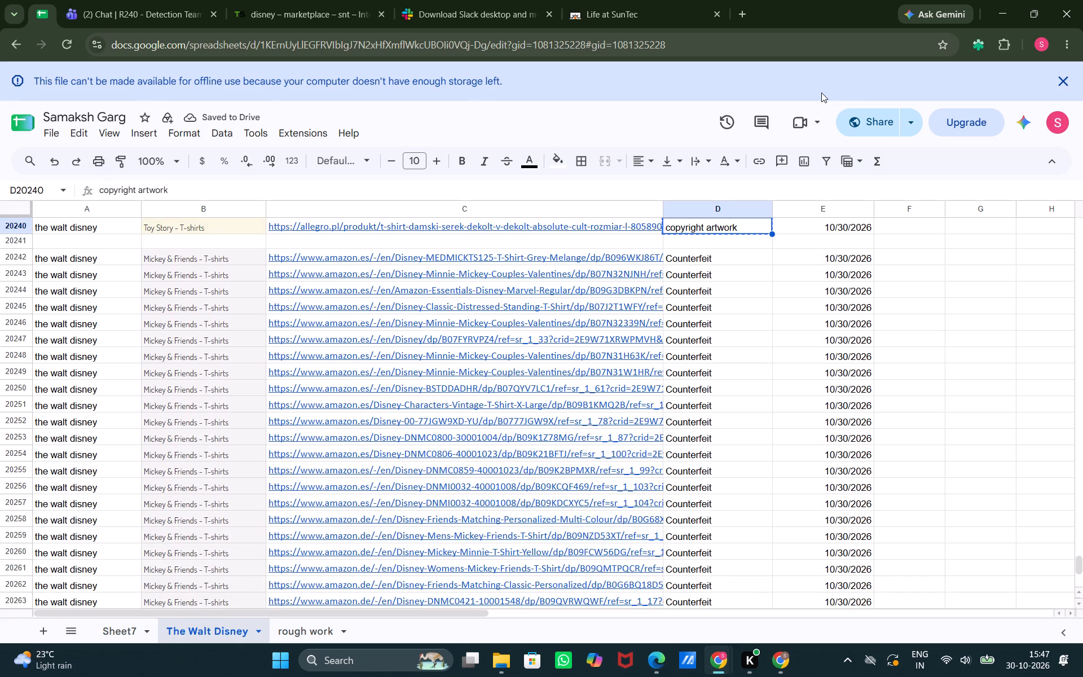
{"action": "key", "text": "Down"}
{"action": "key", "text": "ctrl+Down"}
{"action": "key", "text": "ctrl+Down"}
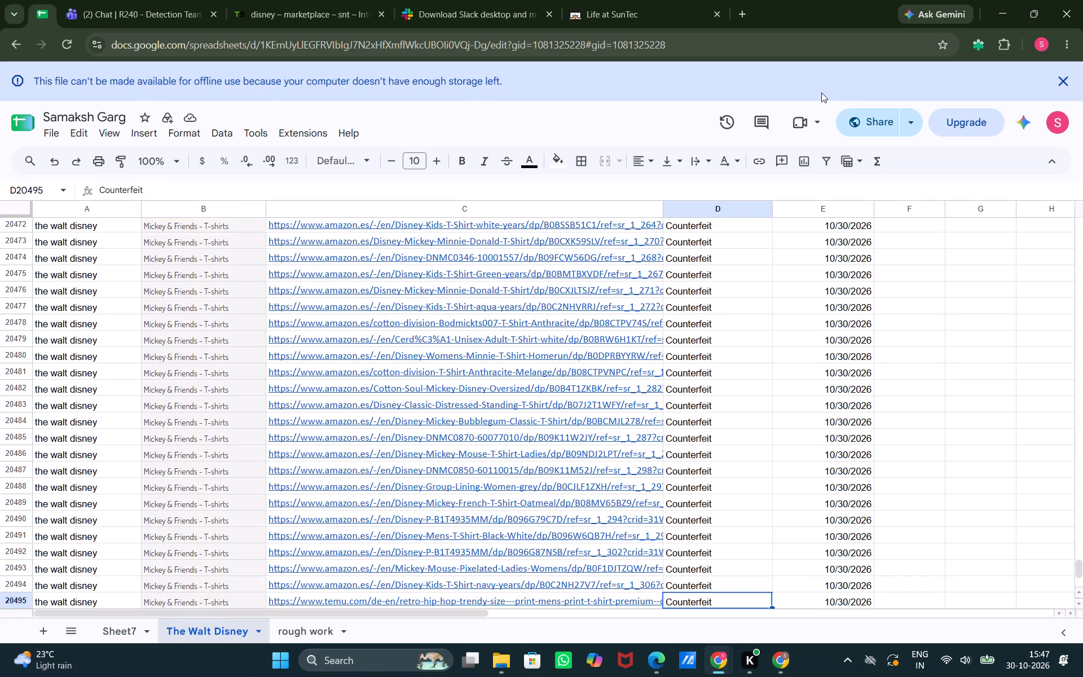
{"action": "key", "text": "Down"}
{"action": "key", "text": "Down"}
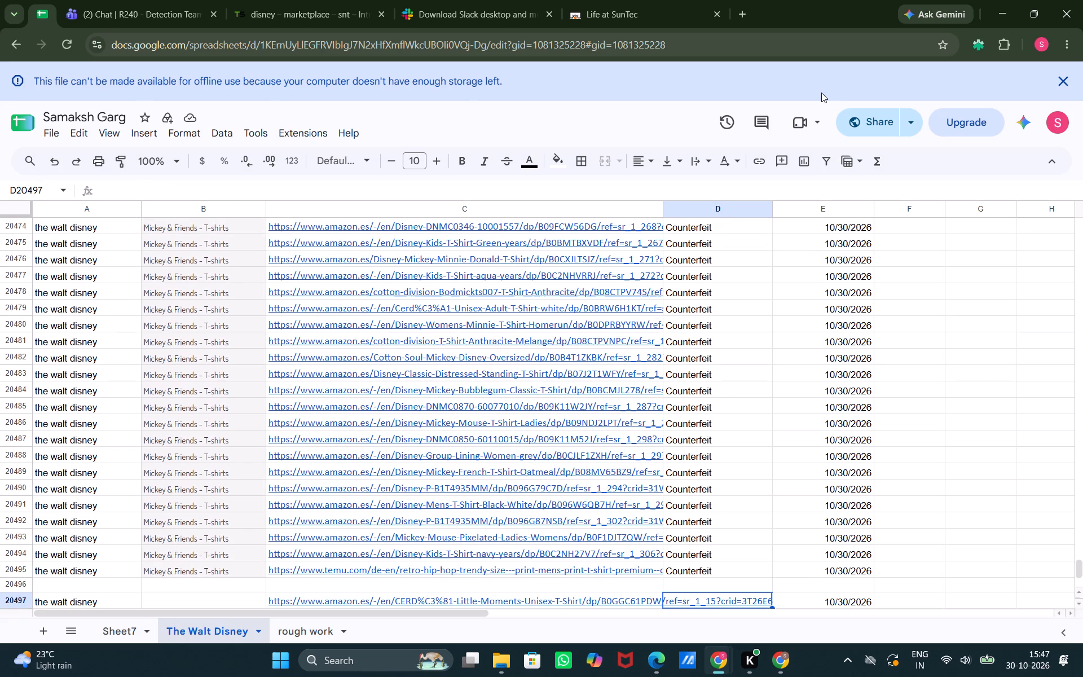
{"action": "key", "text": "ctrl+v"}
{"action": "key", "text": "Left"}
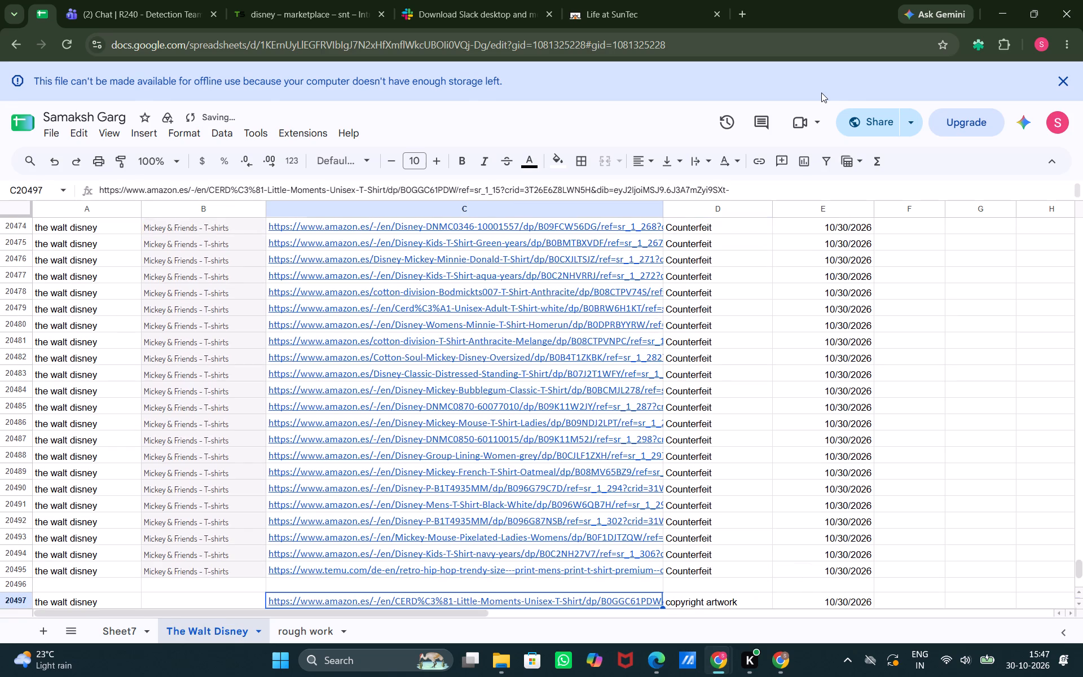